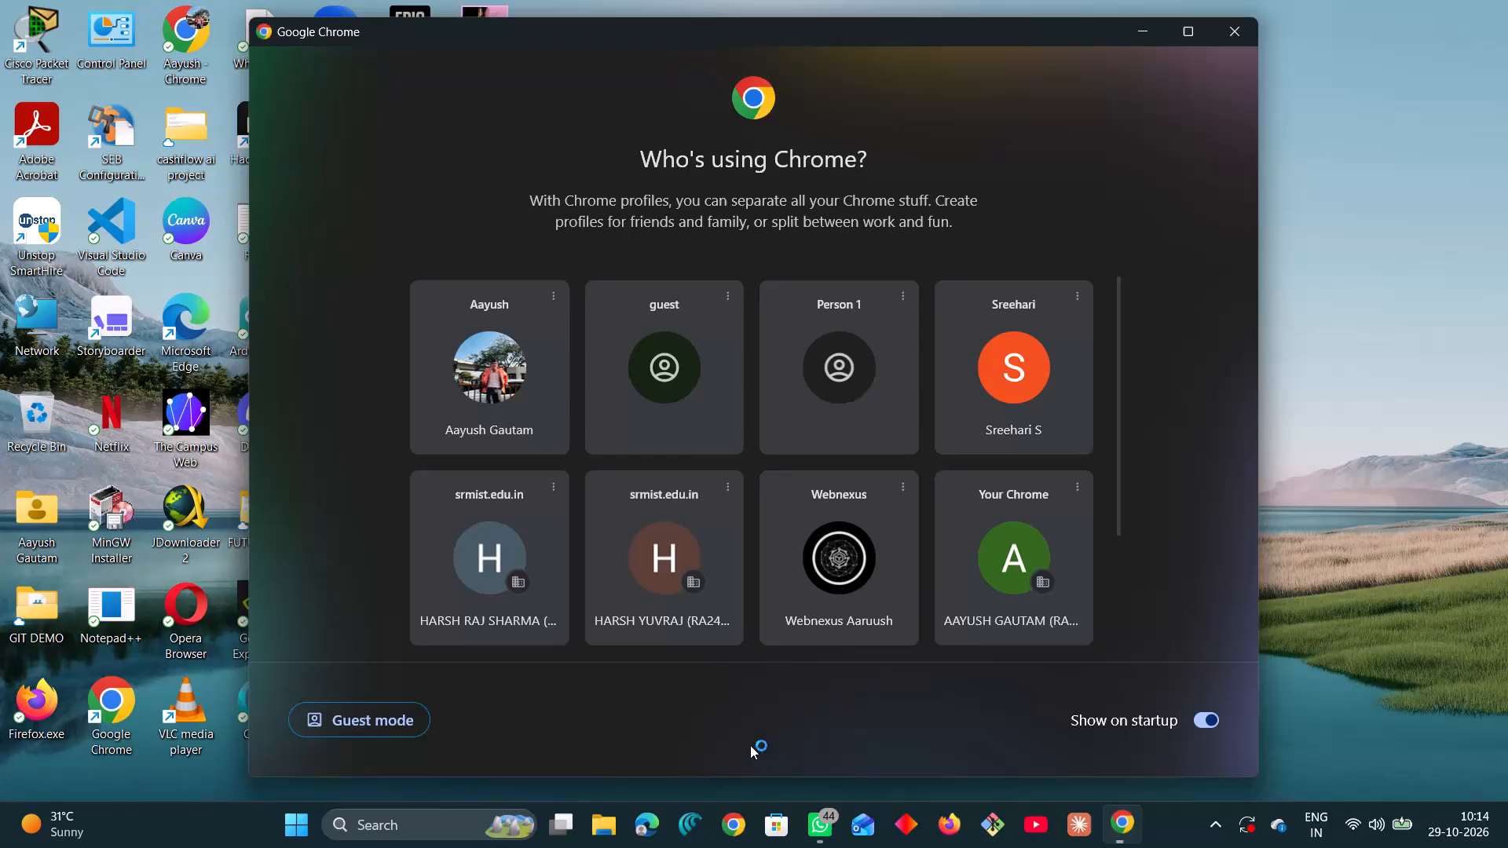
In the Aayush browser profile, search for love pdf and open iLovePDF's PDF to WORD converter from the results.
click(496, 392)
click(623, 372)
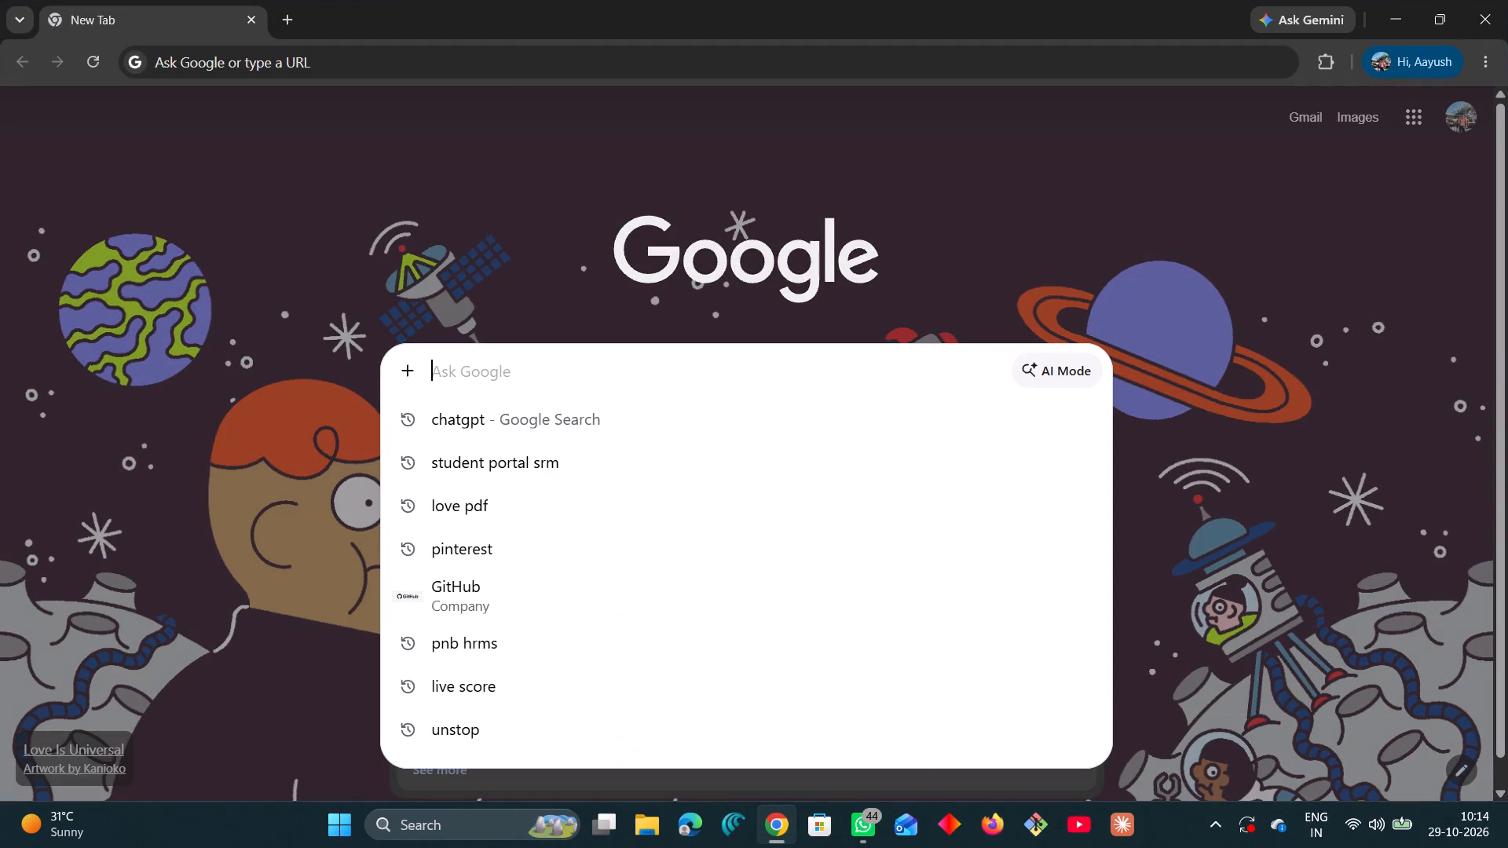
click(500, 517)
click(310, 408)
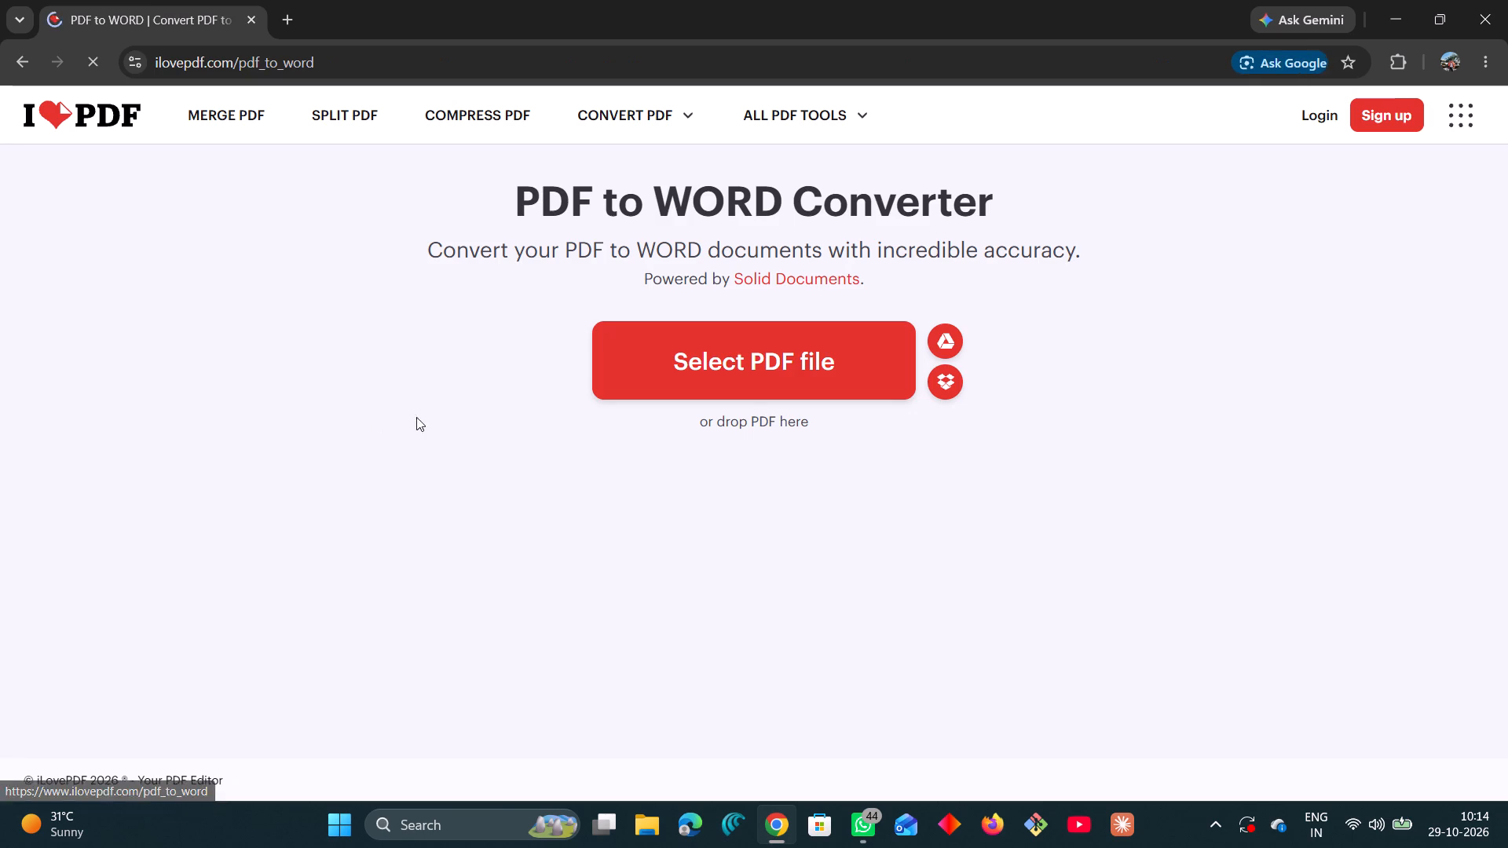
Upload Sustain report.pdf from the Downloads folder and convert it to Word.
click(740, 360)
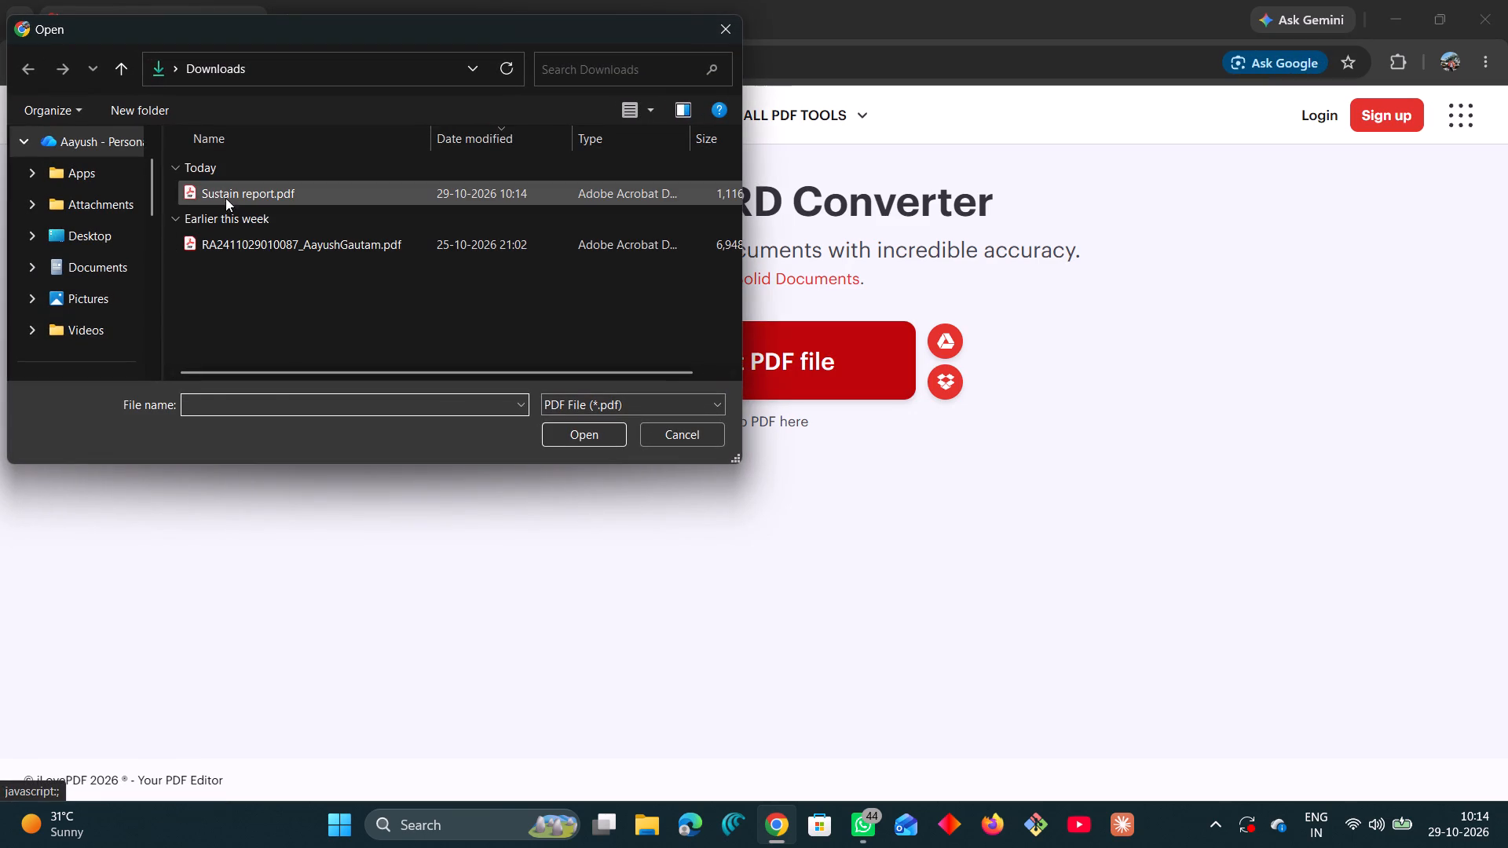
click(227, 196)
click(586, 434)
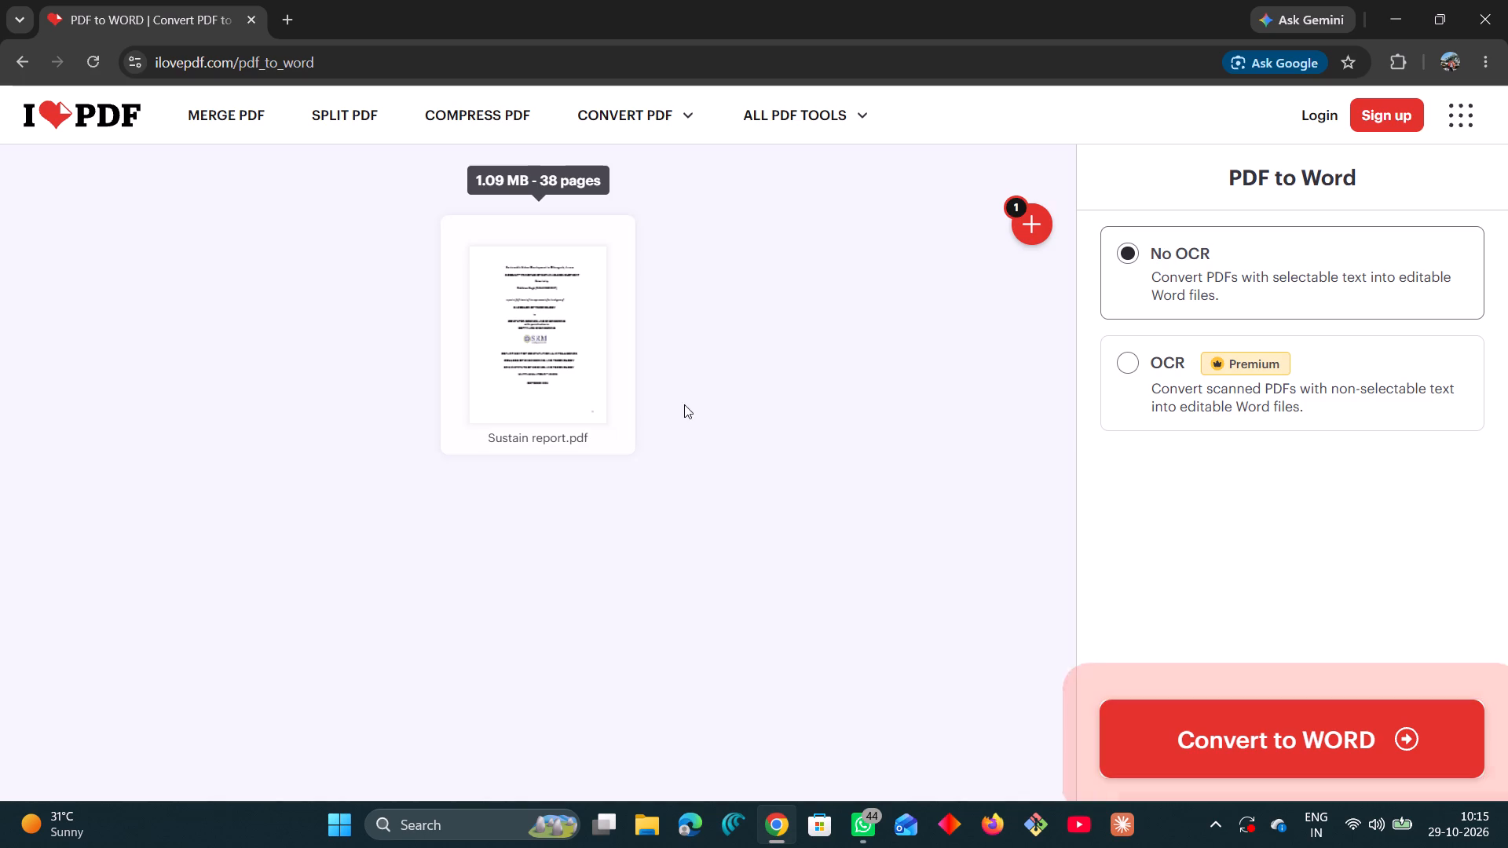
click(1249, 751)
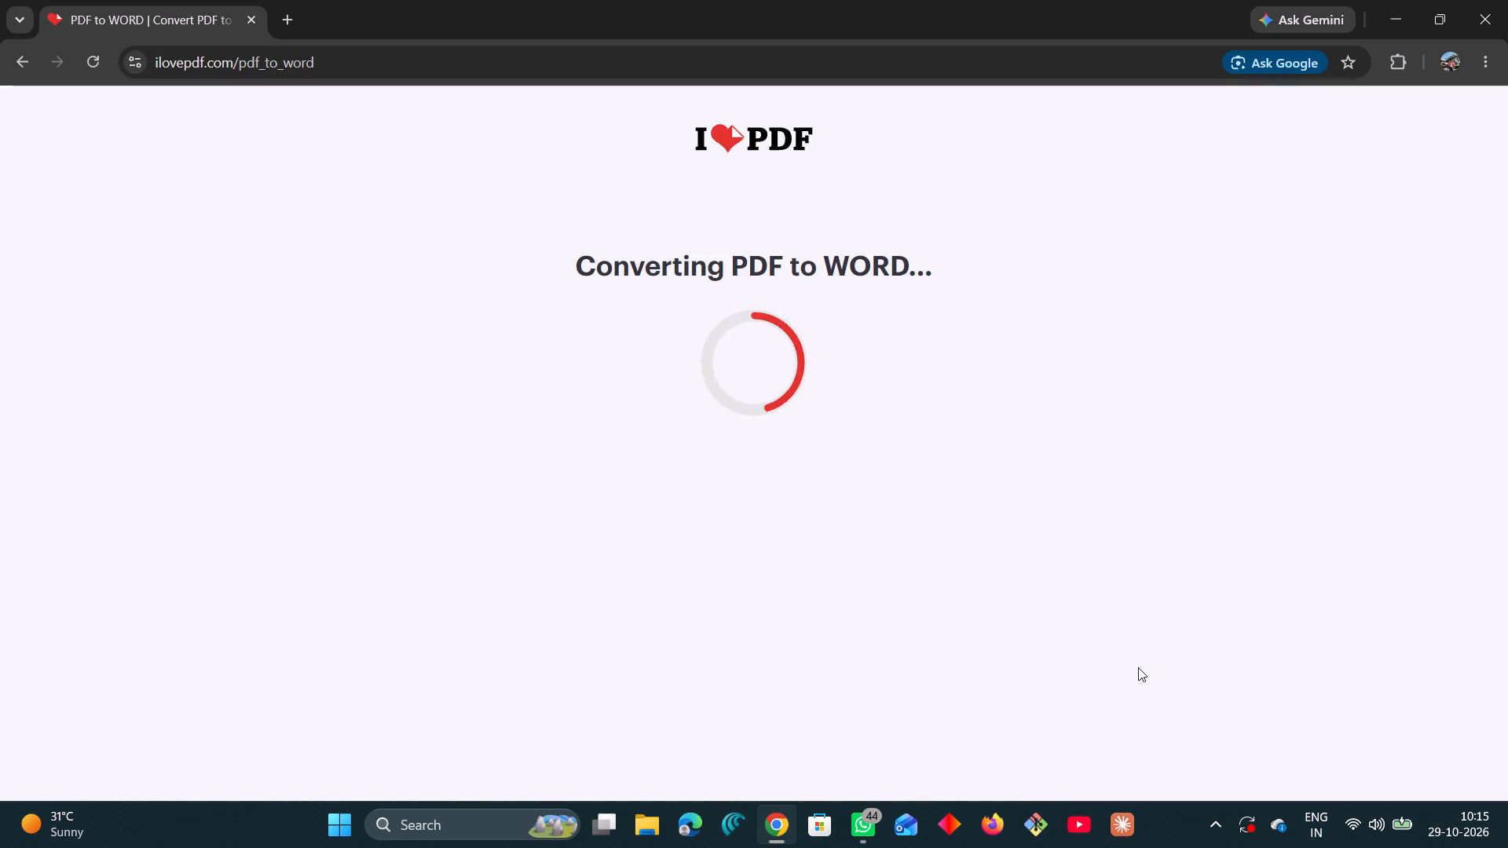
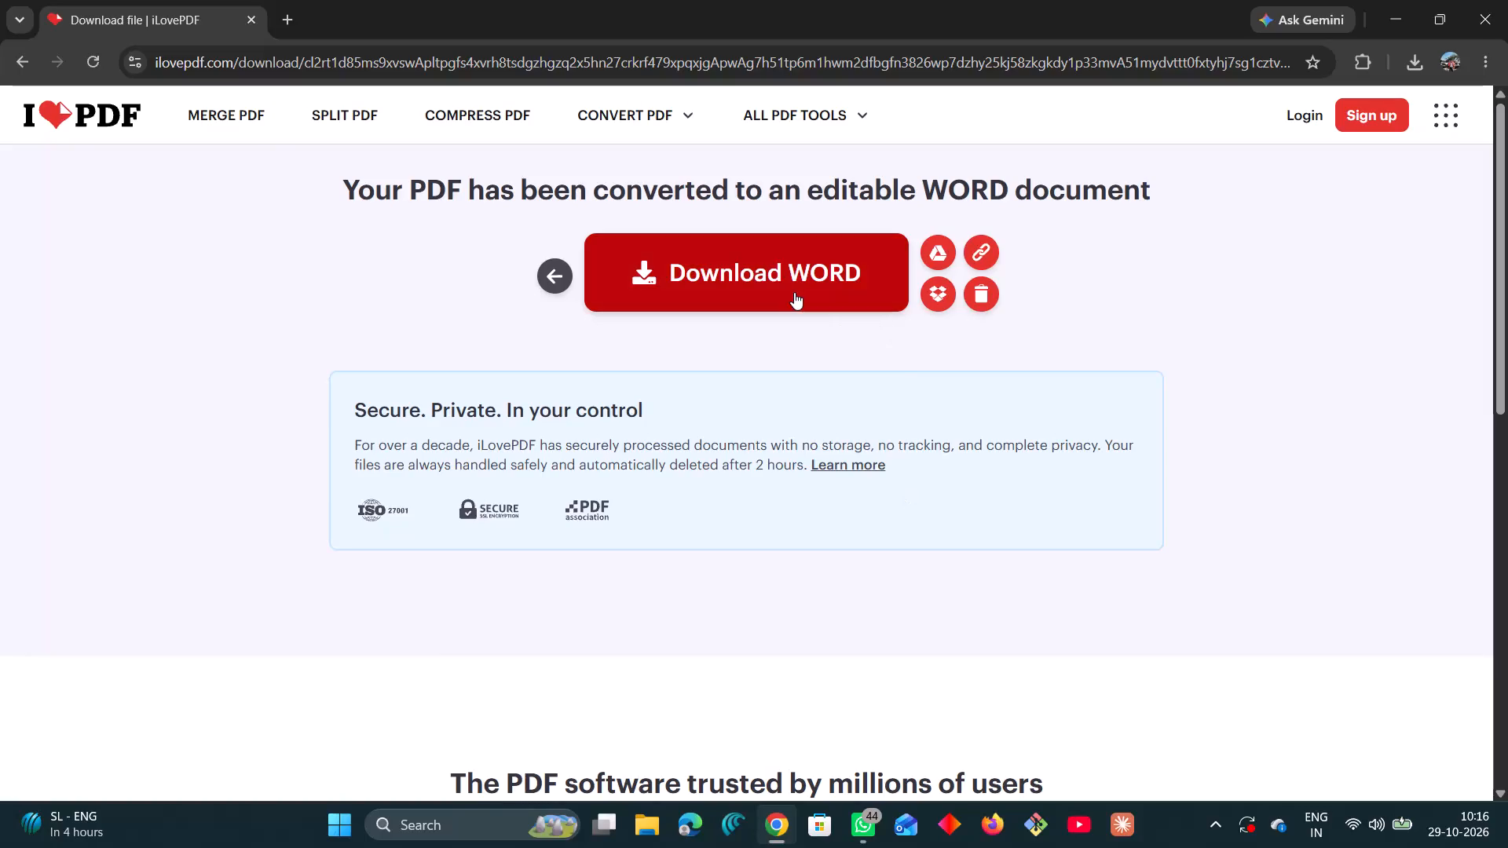
Show the browser's recent downloads to find the converted Sustain report.docx.
click(1405, 69)
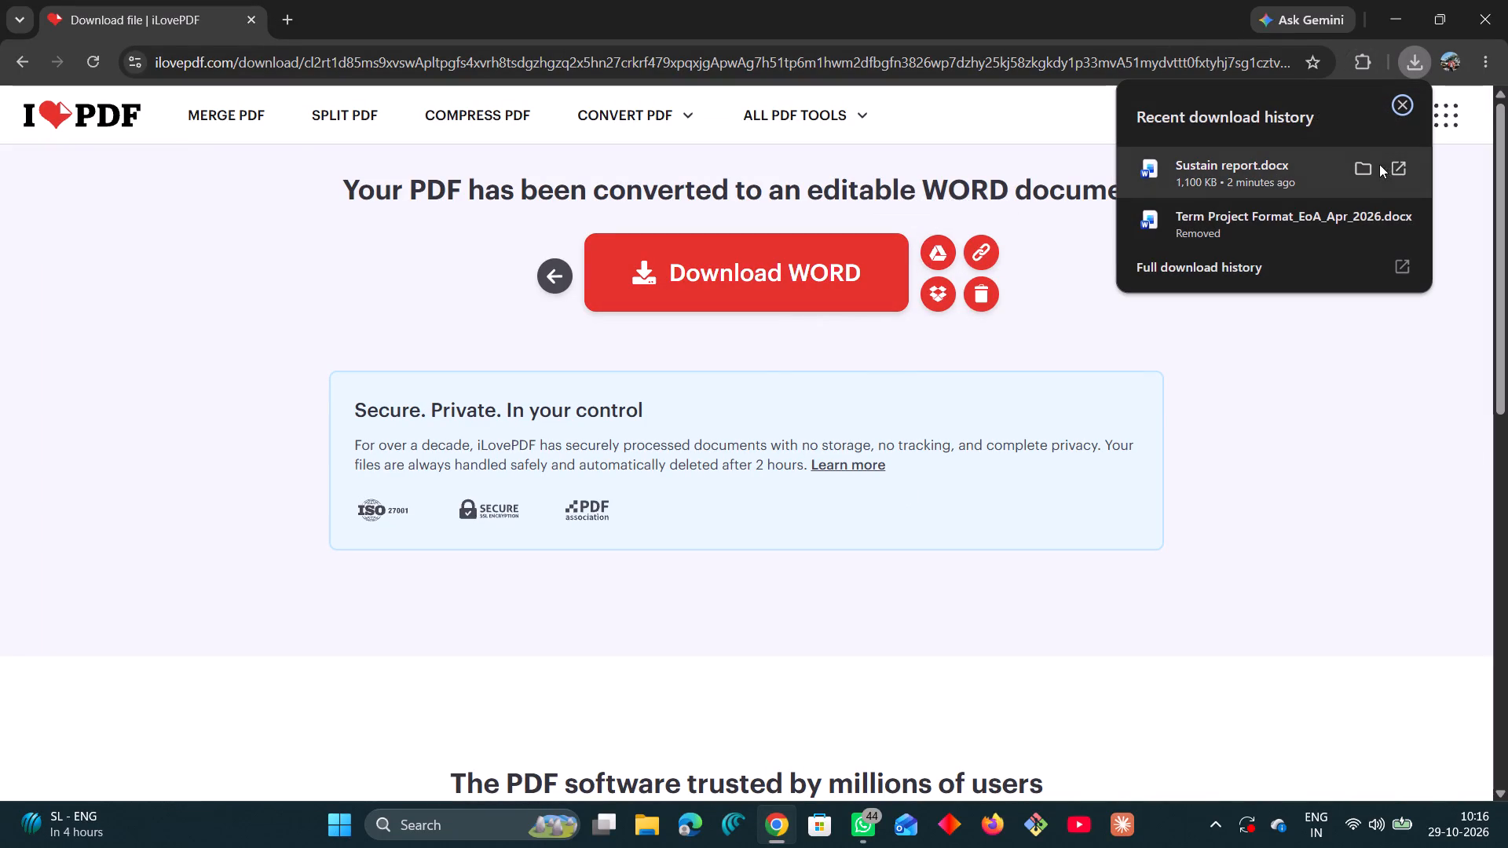
Open the converted Sustain report.docx in Word, maximize its window and enable editing.
click(1401, 168)
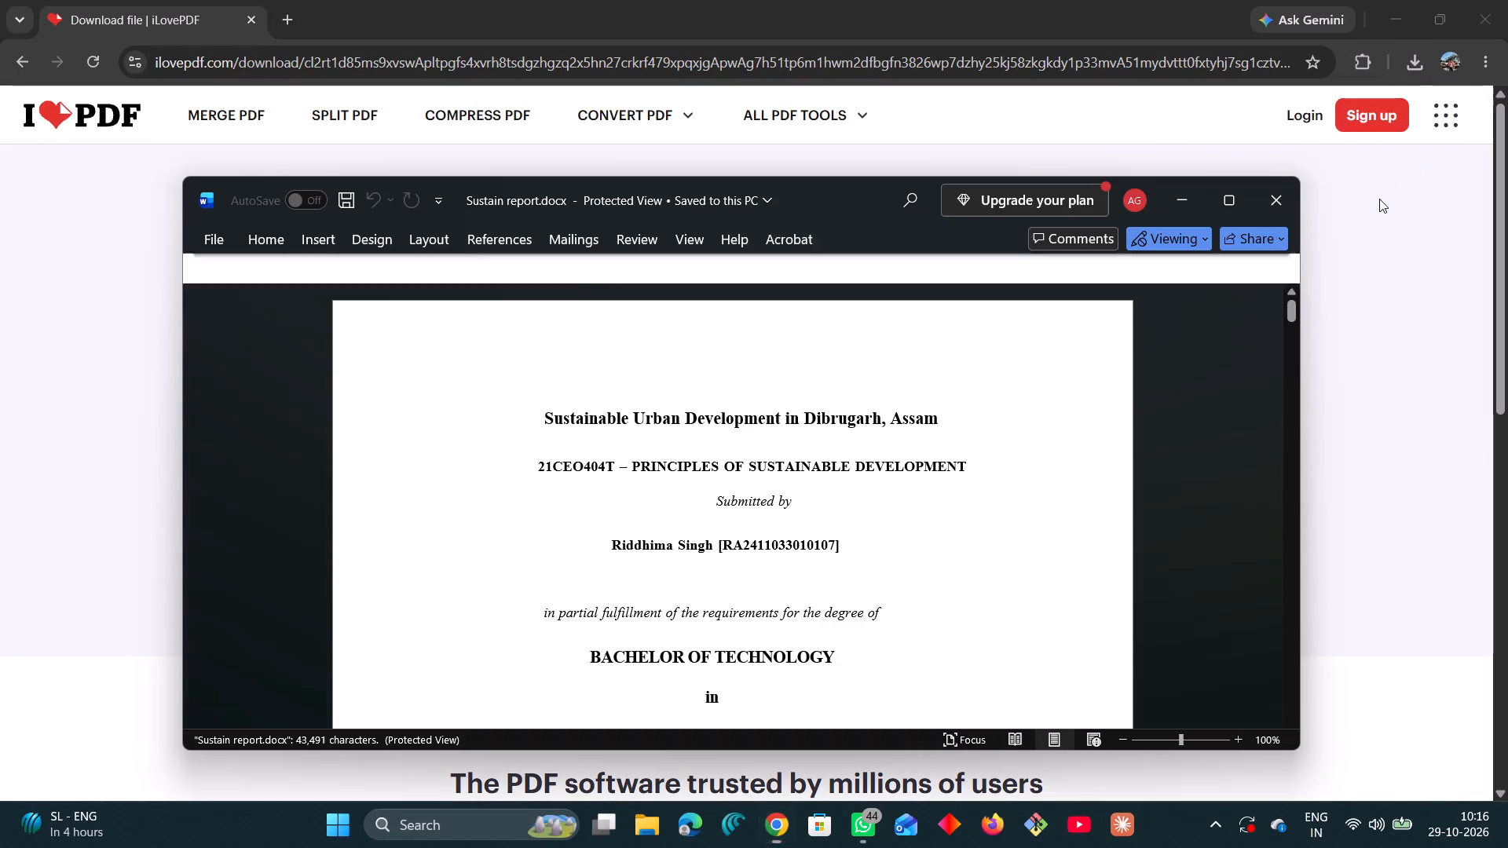
click(1214, 210)
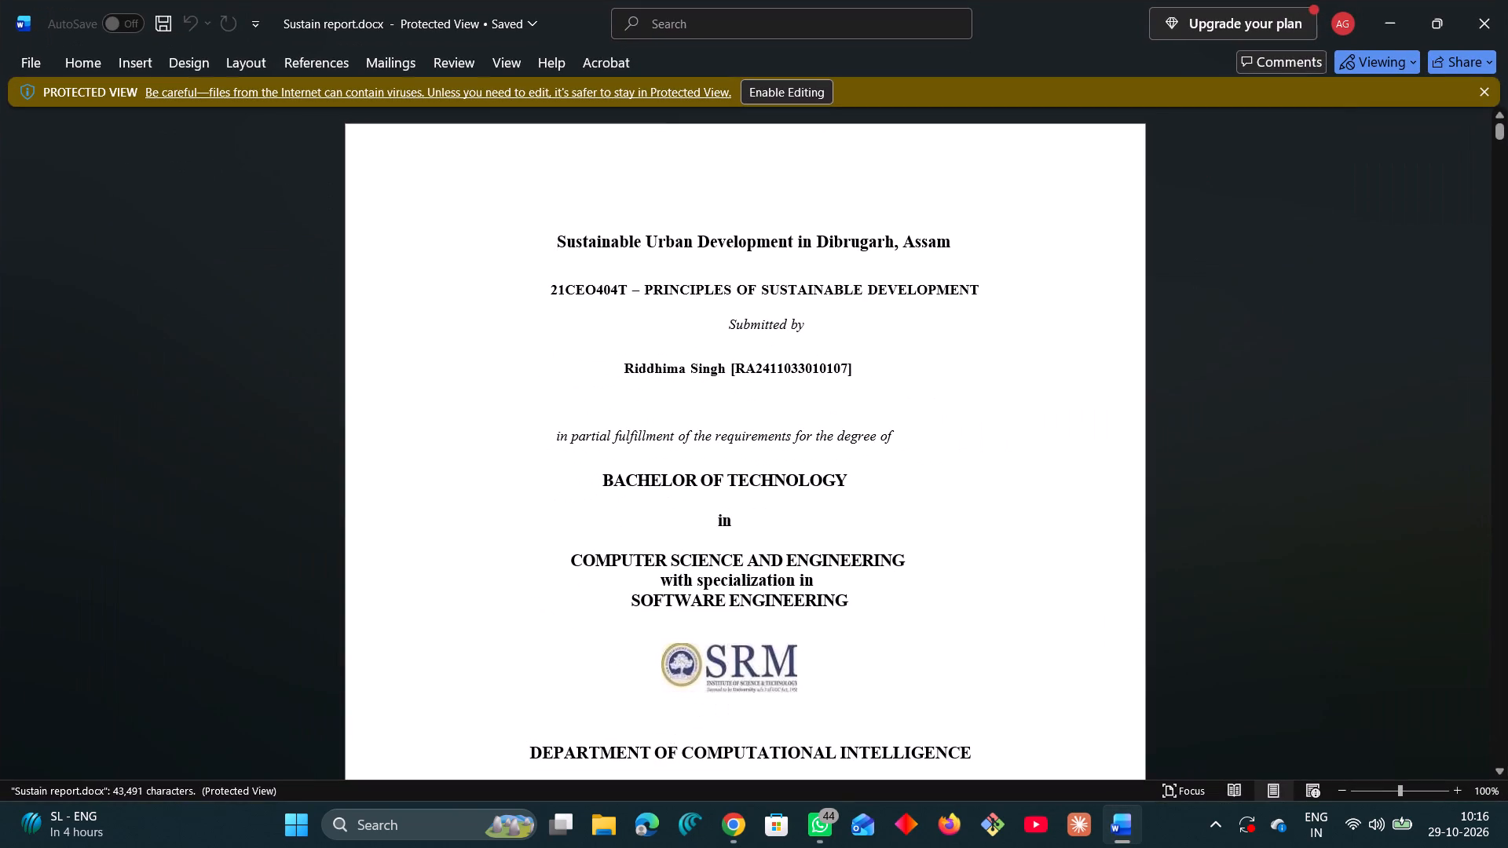
click(811, 87)
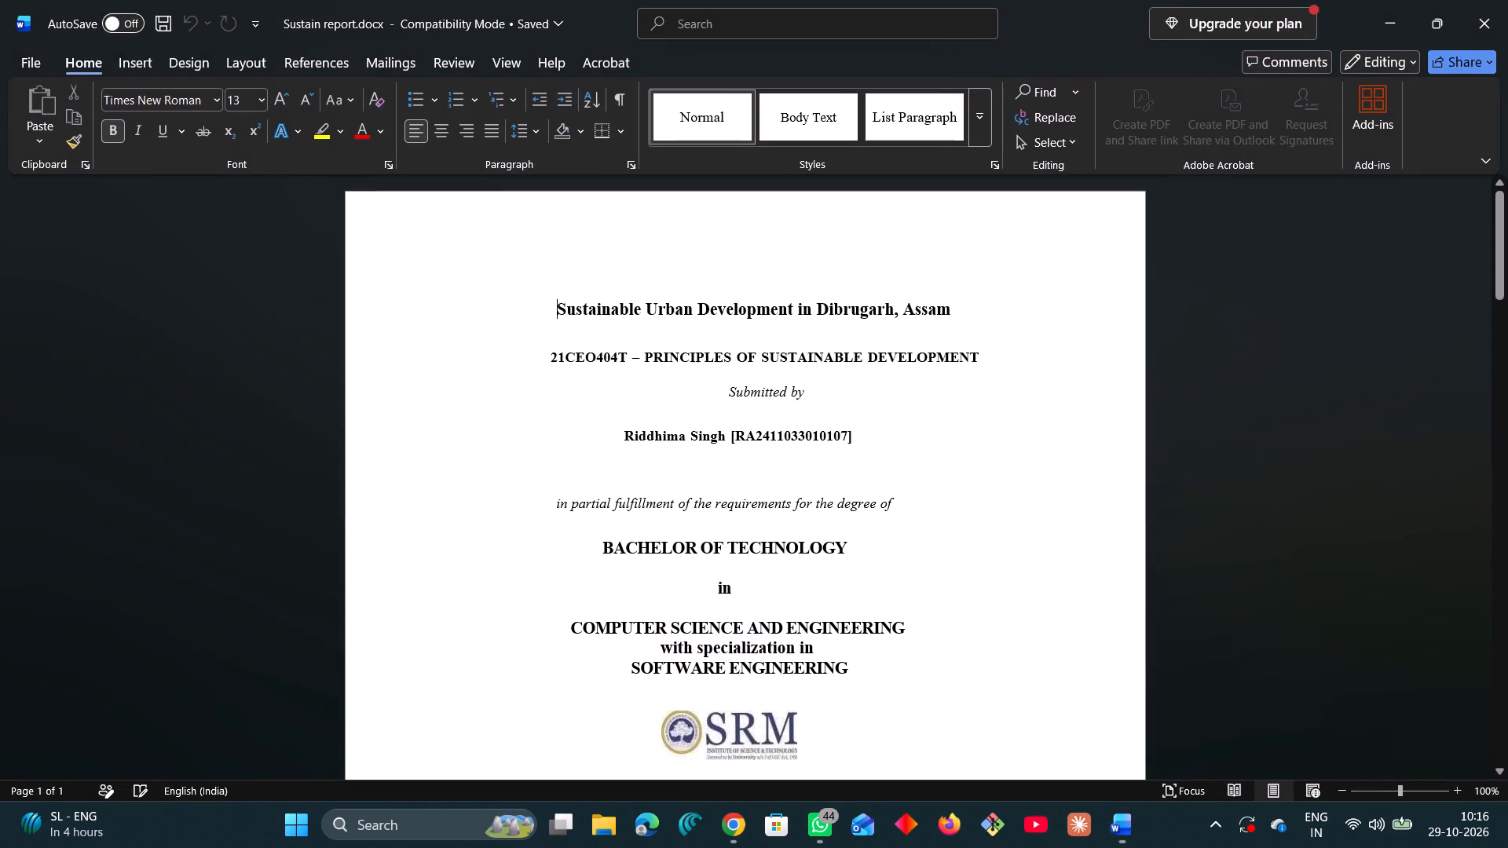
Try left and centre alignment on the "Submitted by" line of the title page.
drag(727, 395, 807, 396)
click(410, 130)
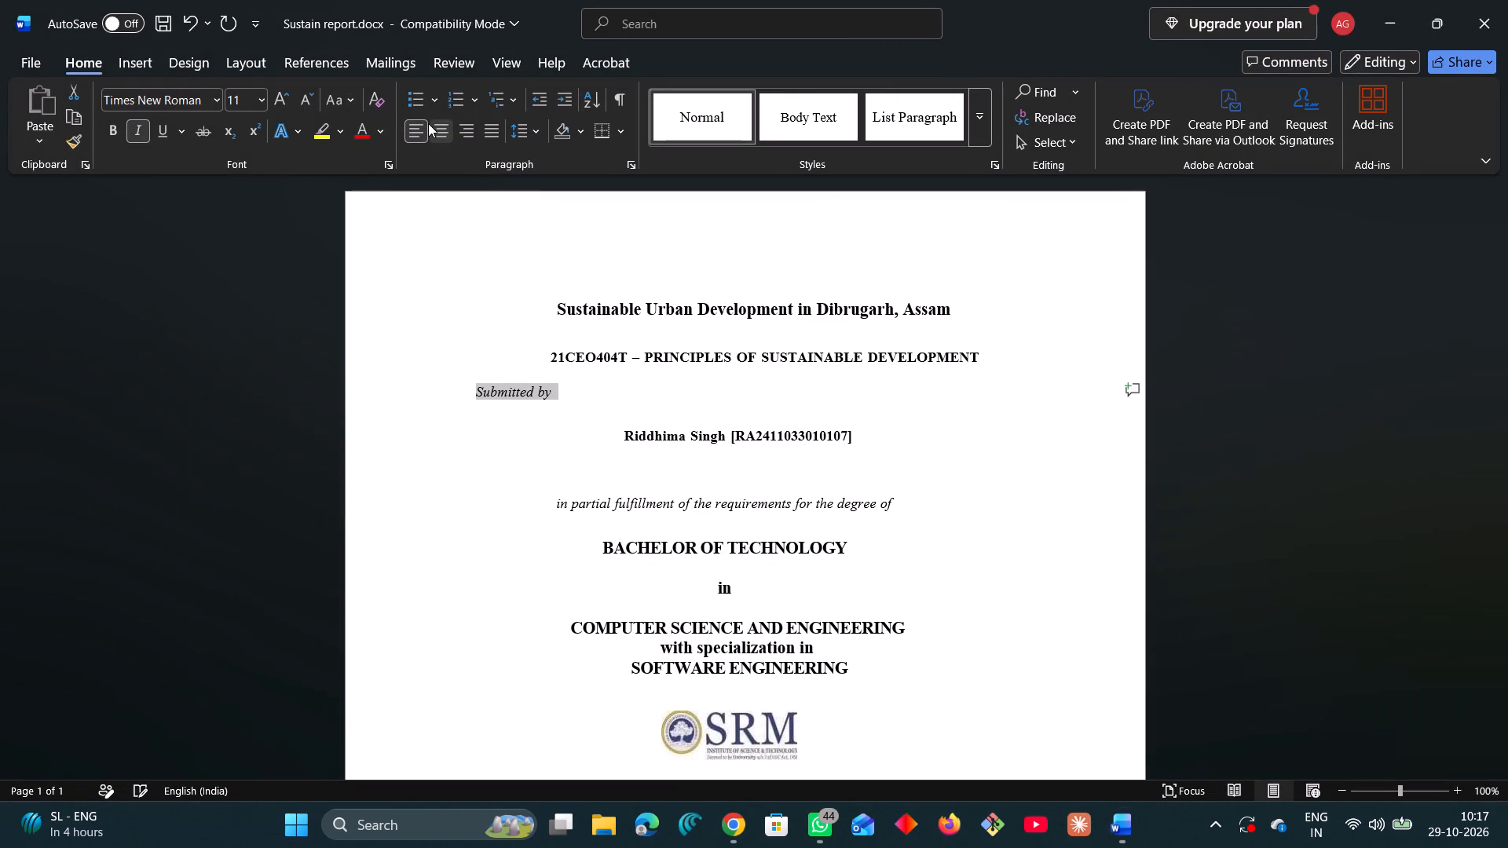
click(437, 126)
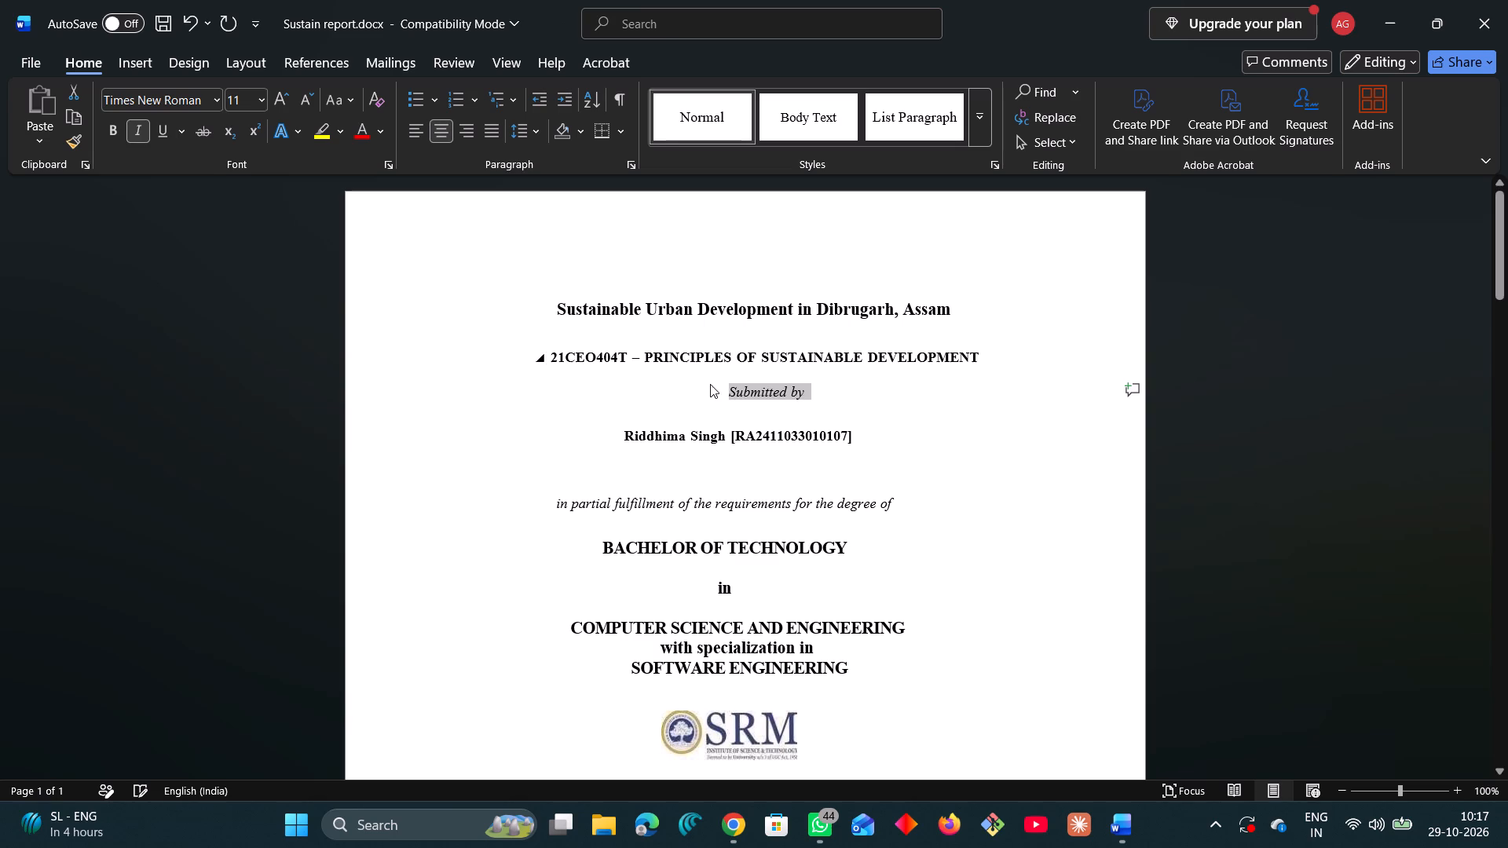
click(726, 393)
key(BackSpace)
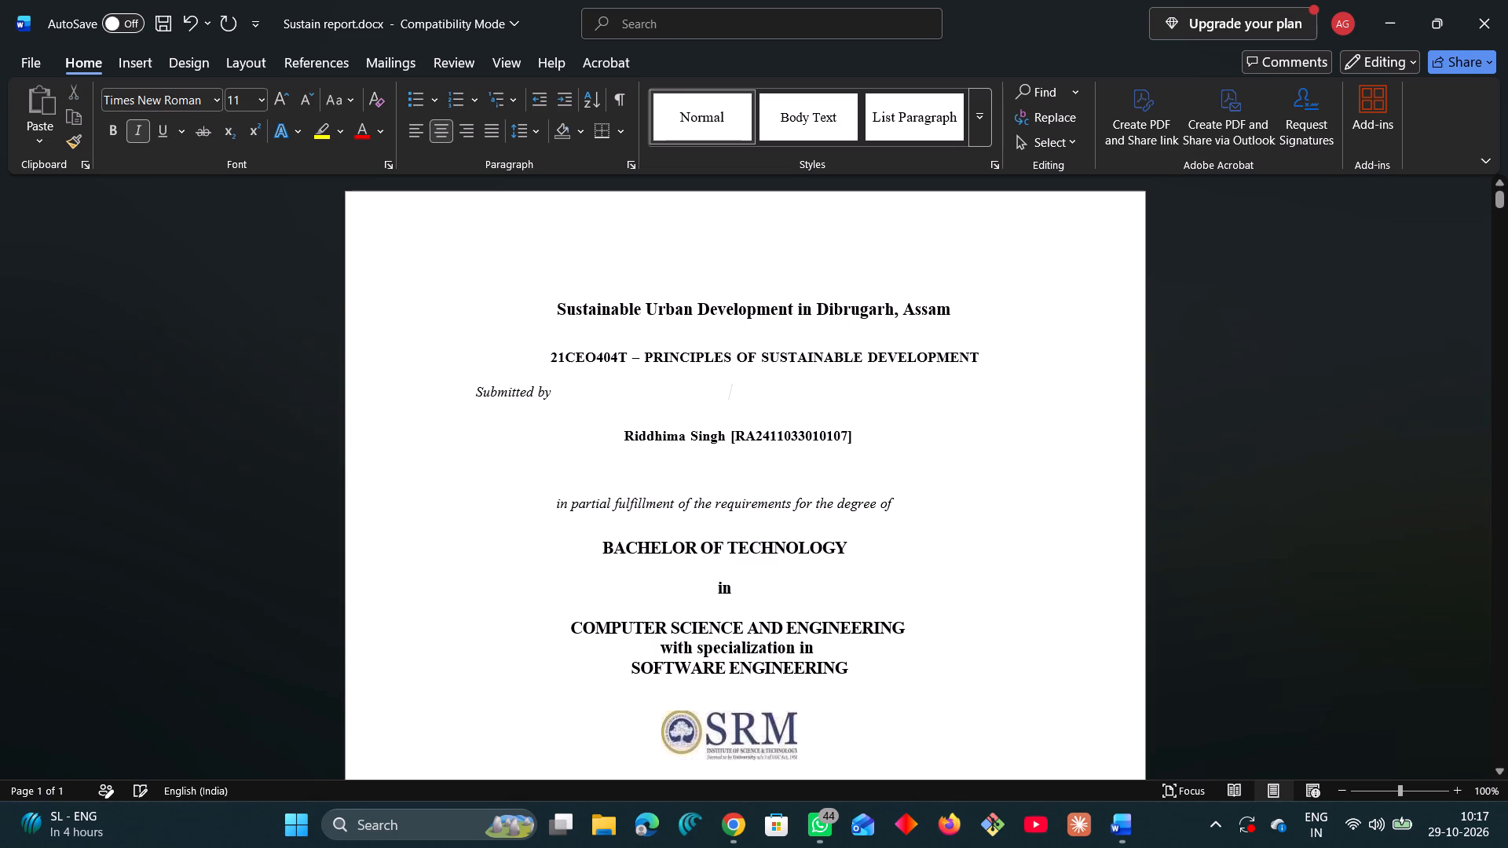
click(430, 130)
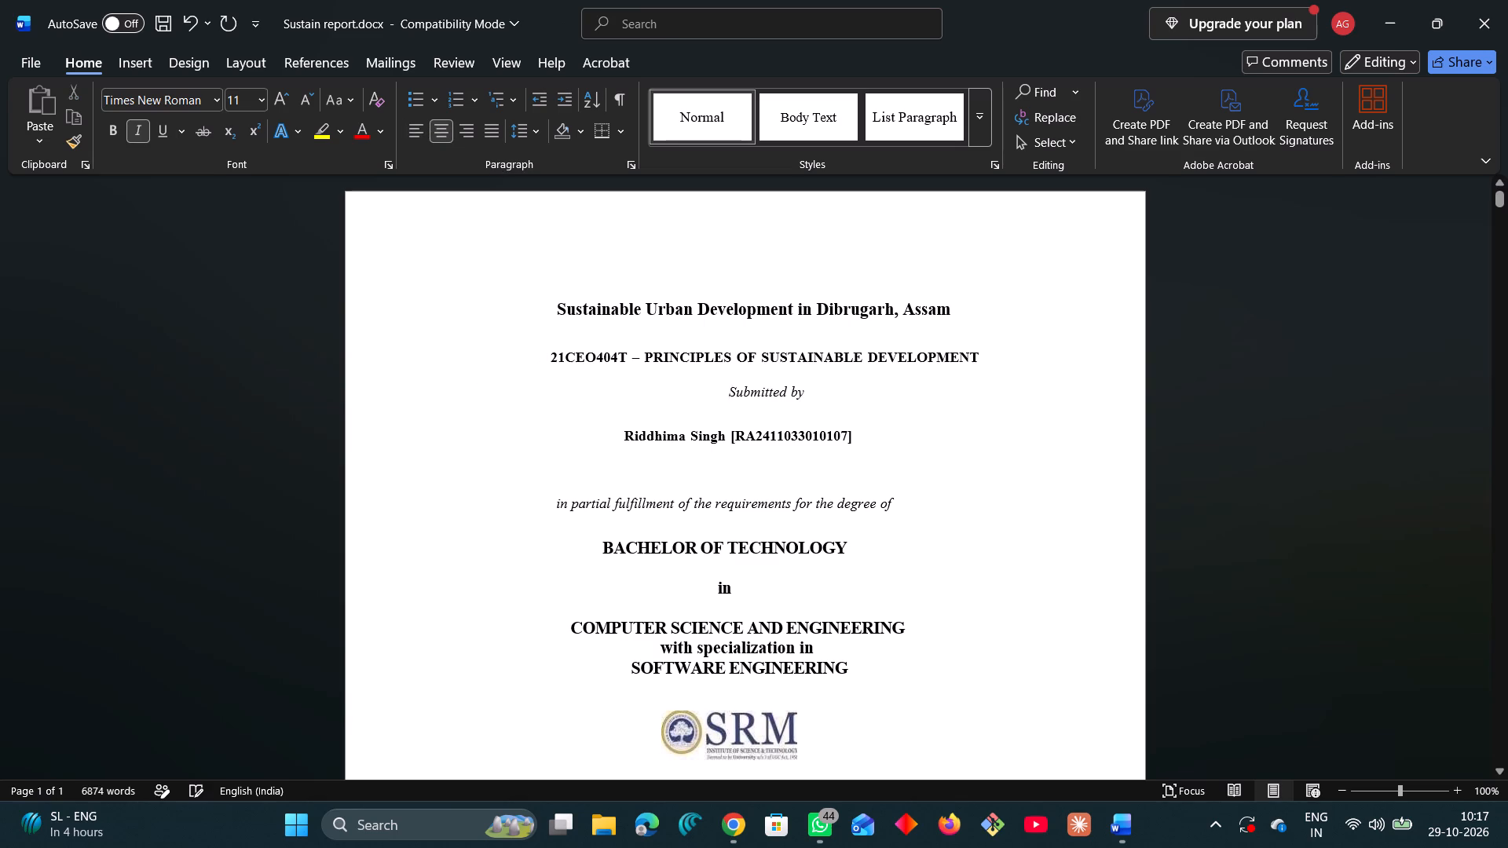
Remove the centring from the "Submitted by" line and shift it towards the middle of the page with leading spaces.
key(BackSpace)
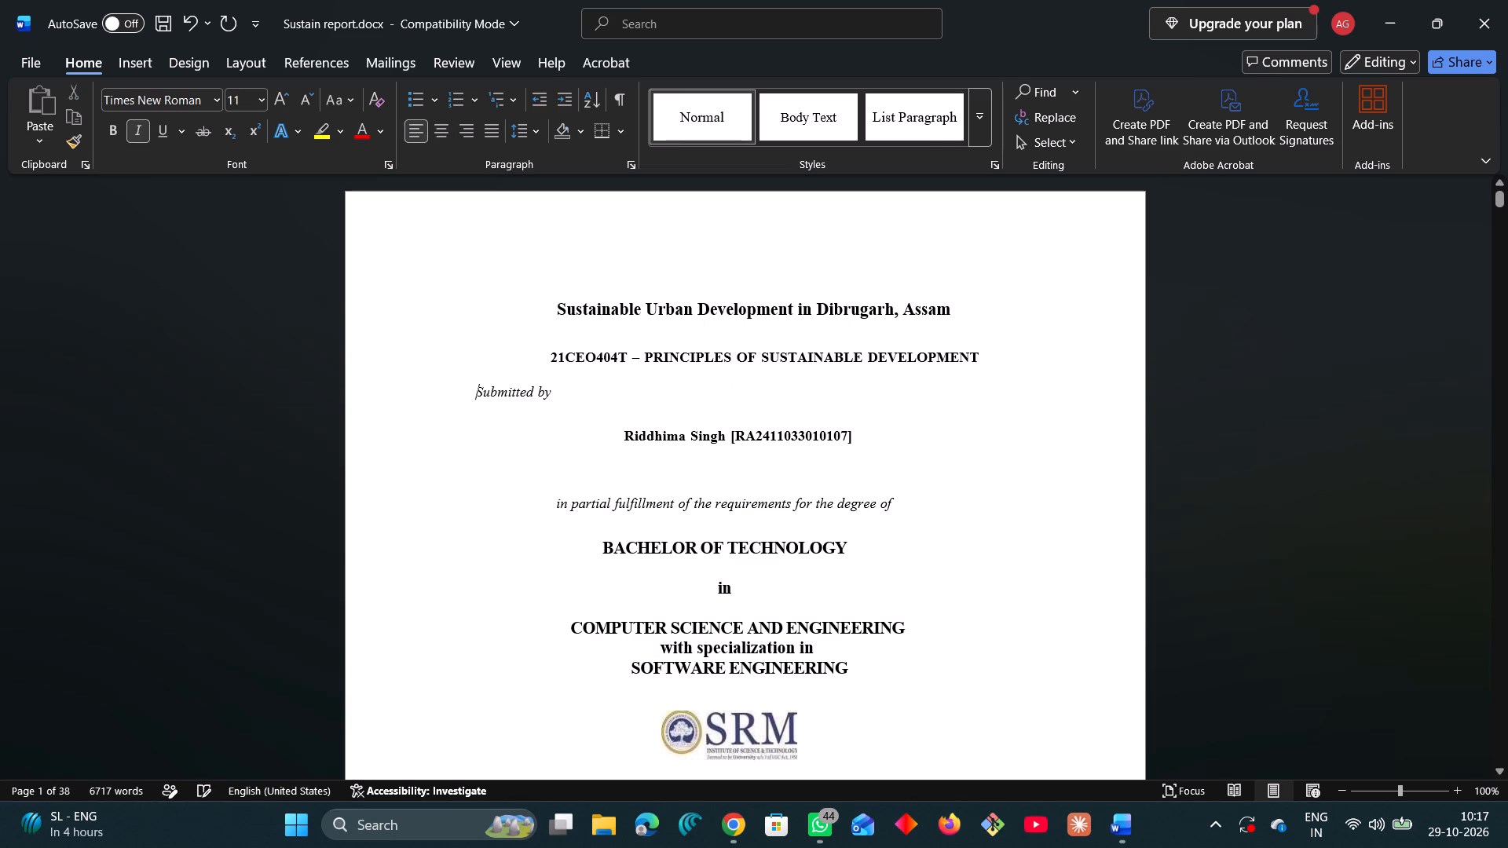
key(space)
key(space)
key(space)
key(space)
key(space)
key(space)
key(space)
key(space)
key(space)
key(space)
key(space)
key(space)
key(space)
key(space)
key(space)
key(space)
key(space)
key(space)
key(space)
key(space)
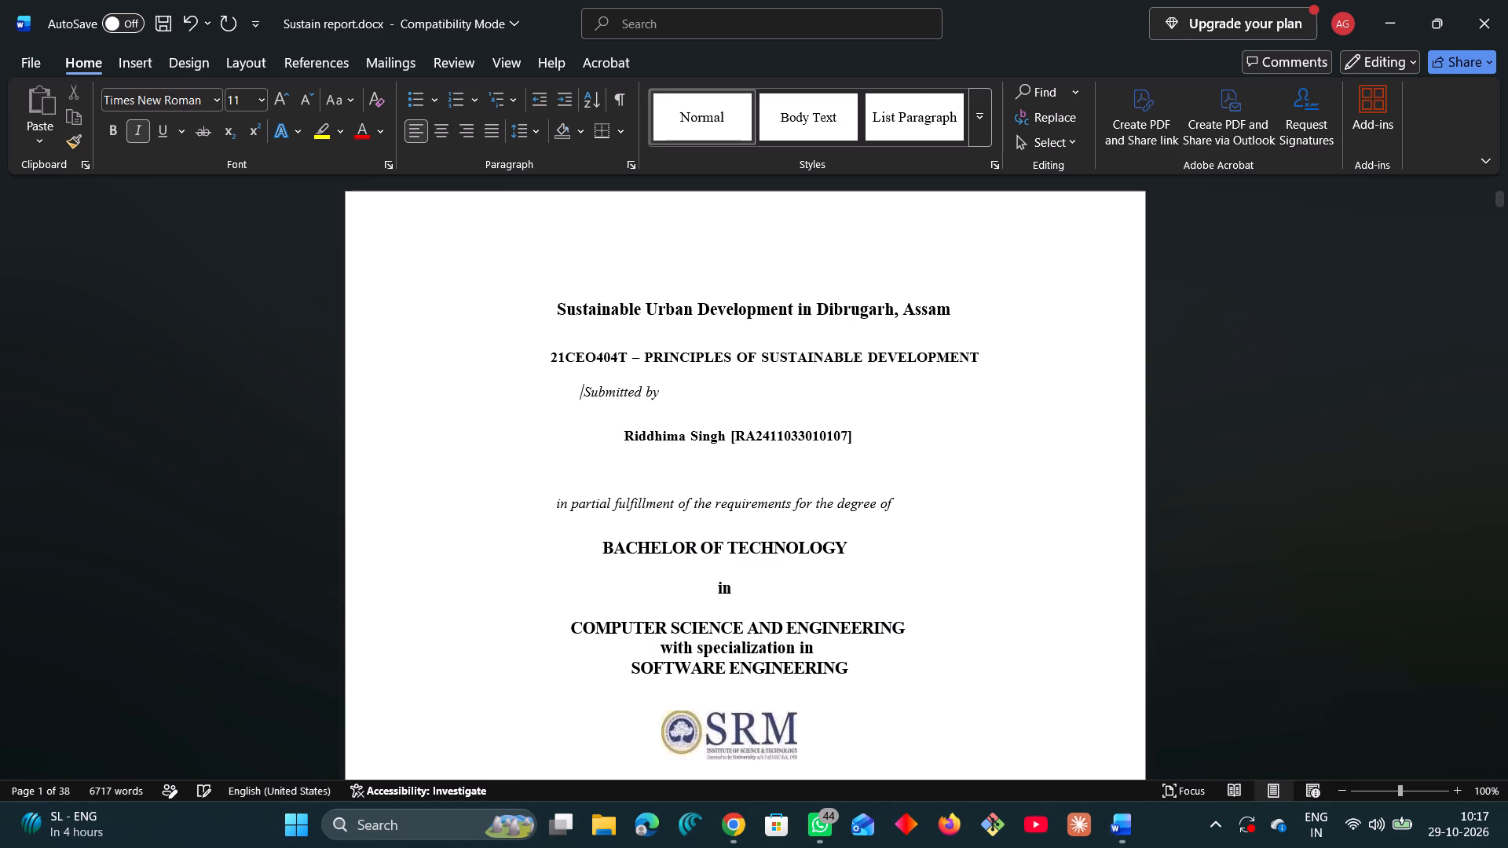
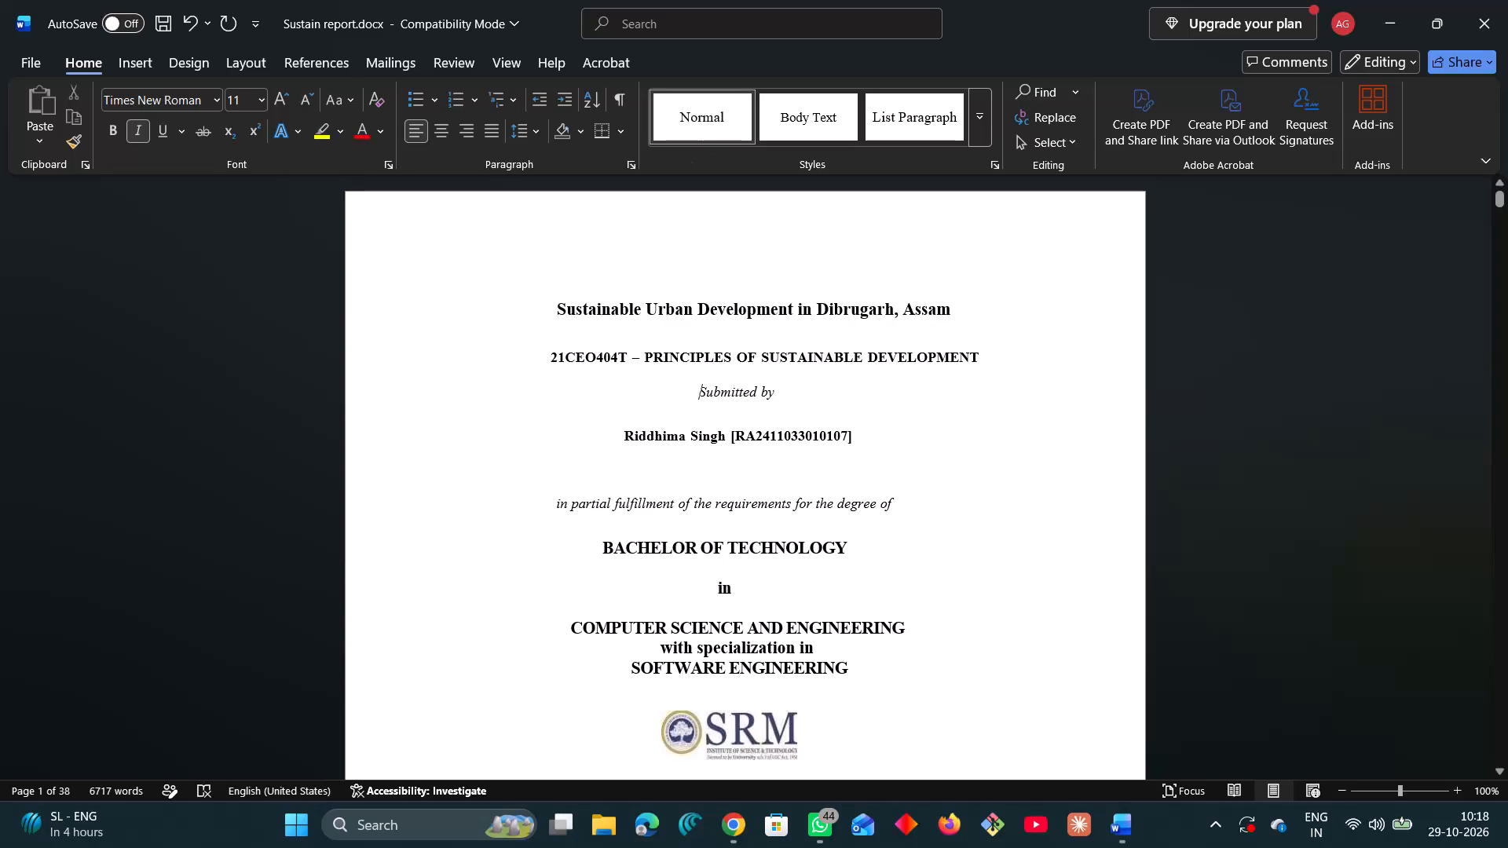
Remove the empty line between the student's name and "in partial fulfillment of the requirements for the degree of" on the cover page.
scroll(680, 572, down, 7)
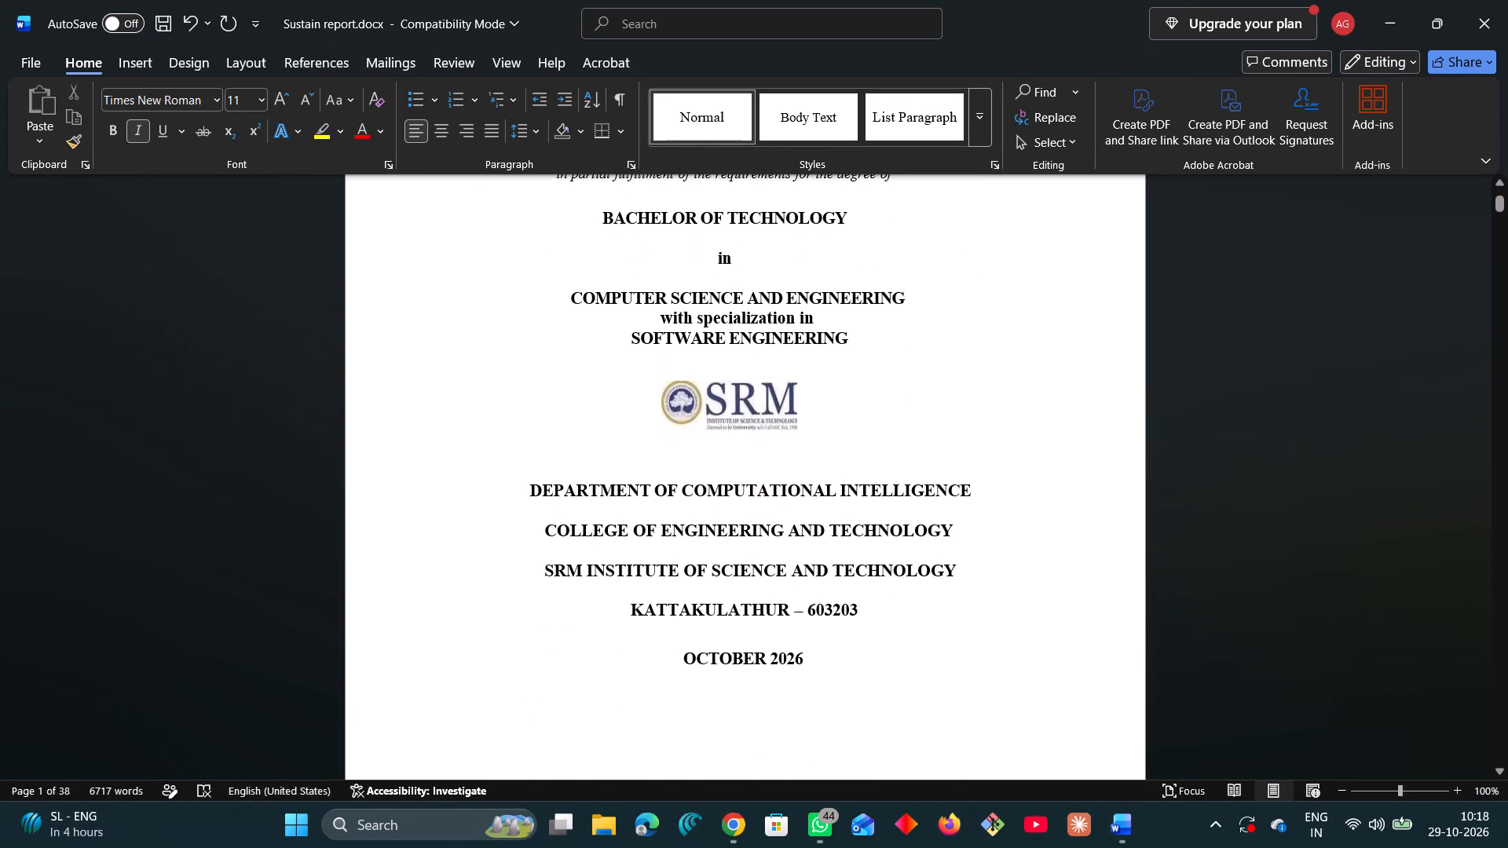
scroll(689, 567, up, 5)
scroll(717, 448, up, 2)
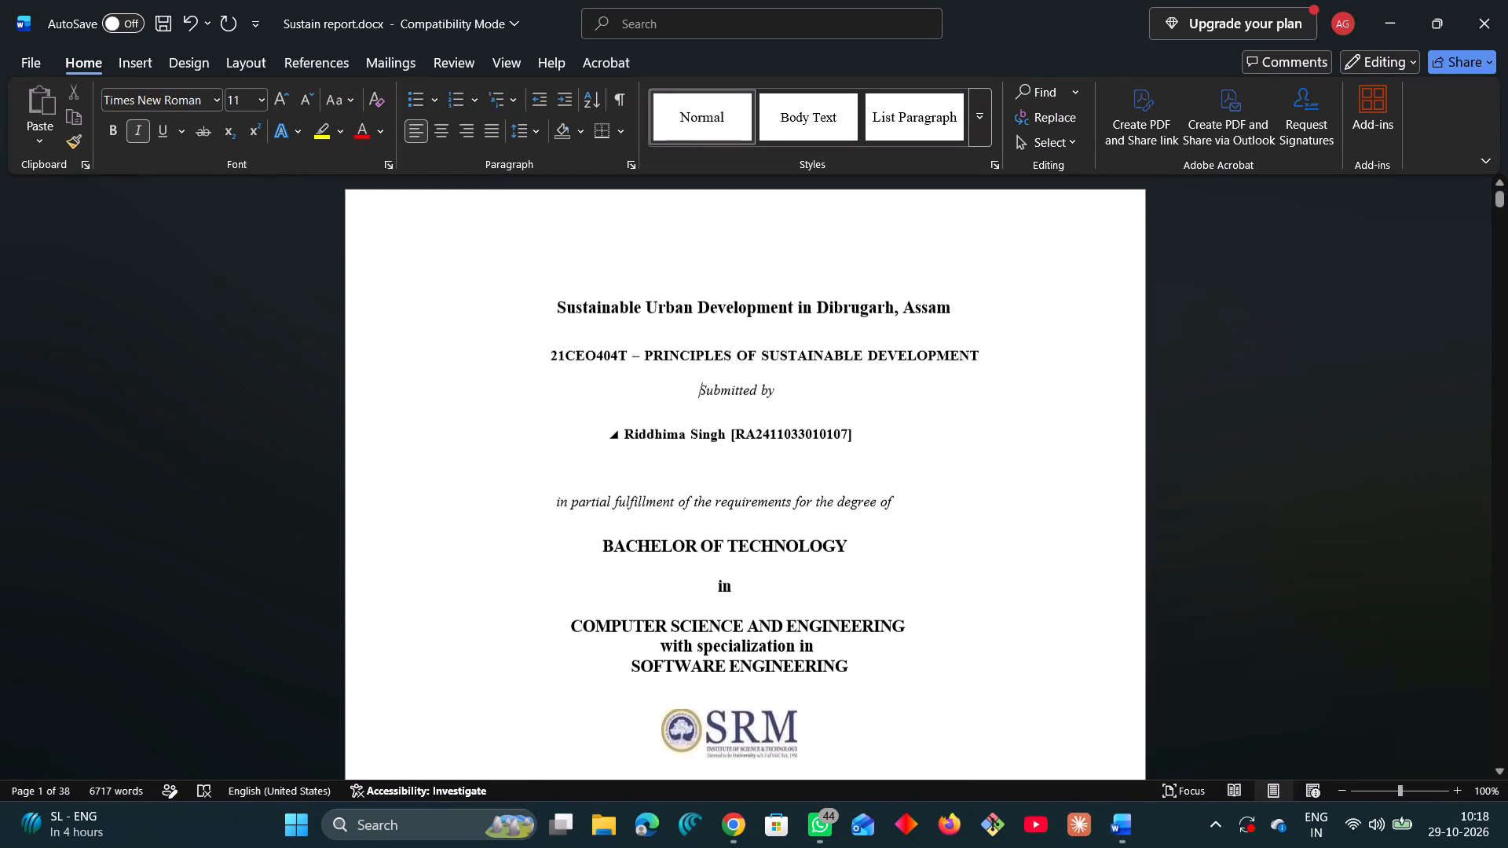
click(693, 487)
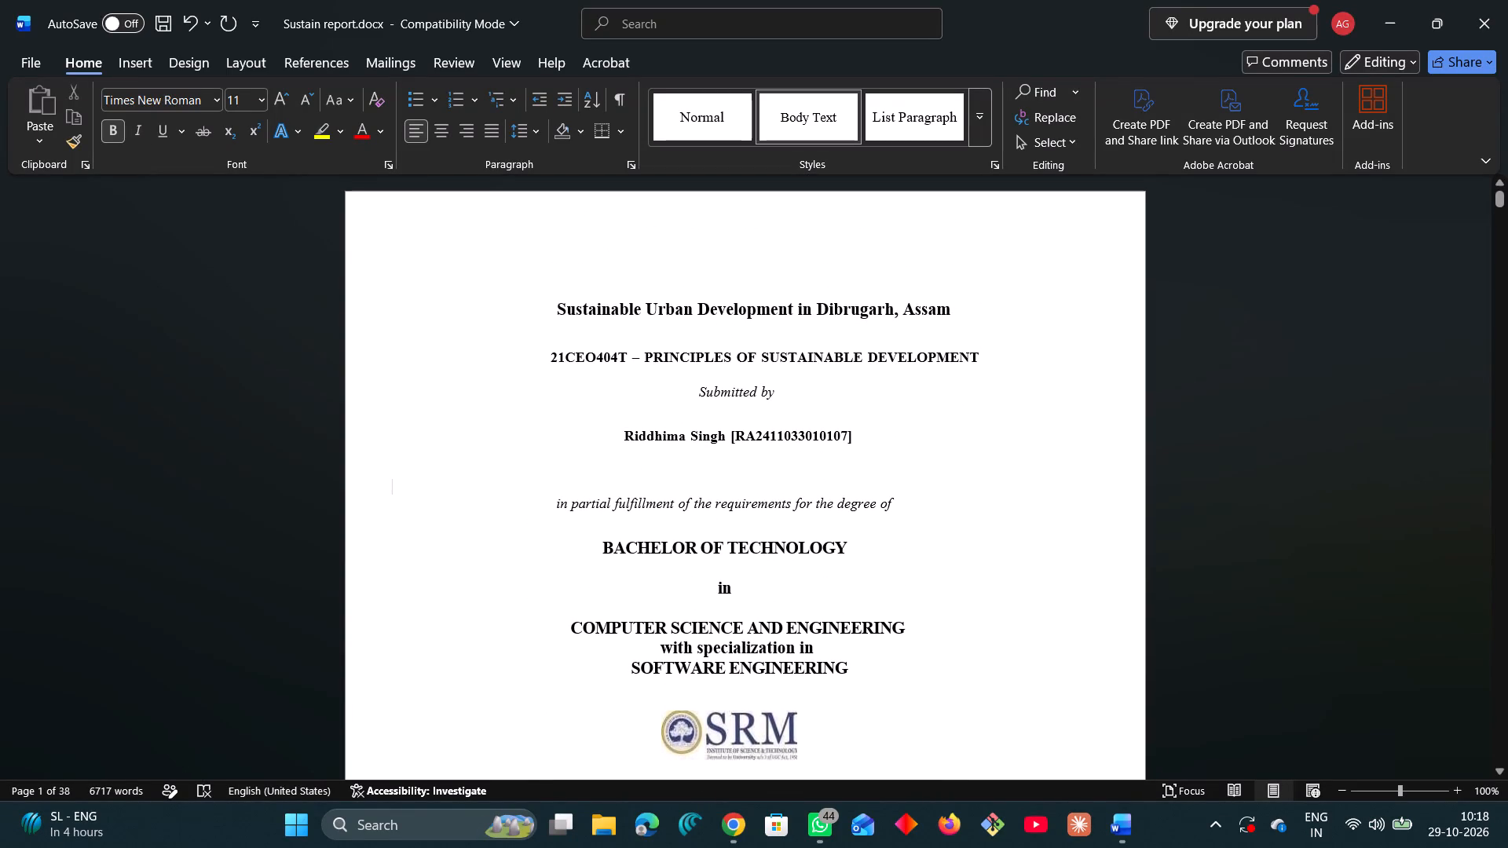
click(265, 98)
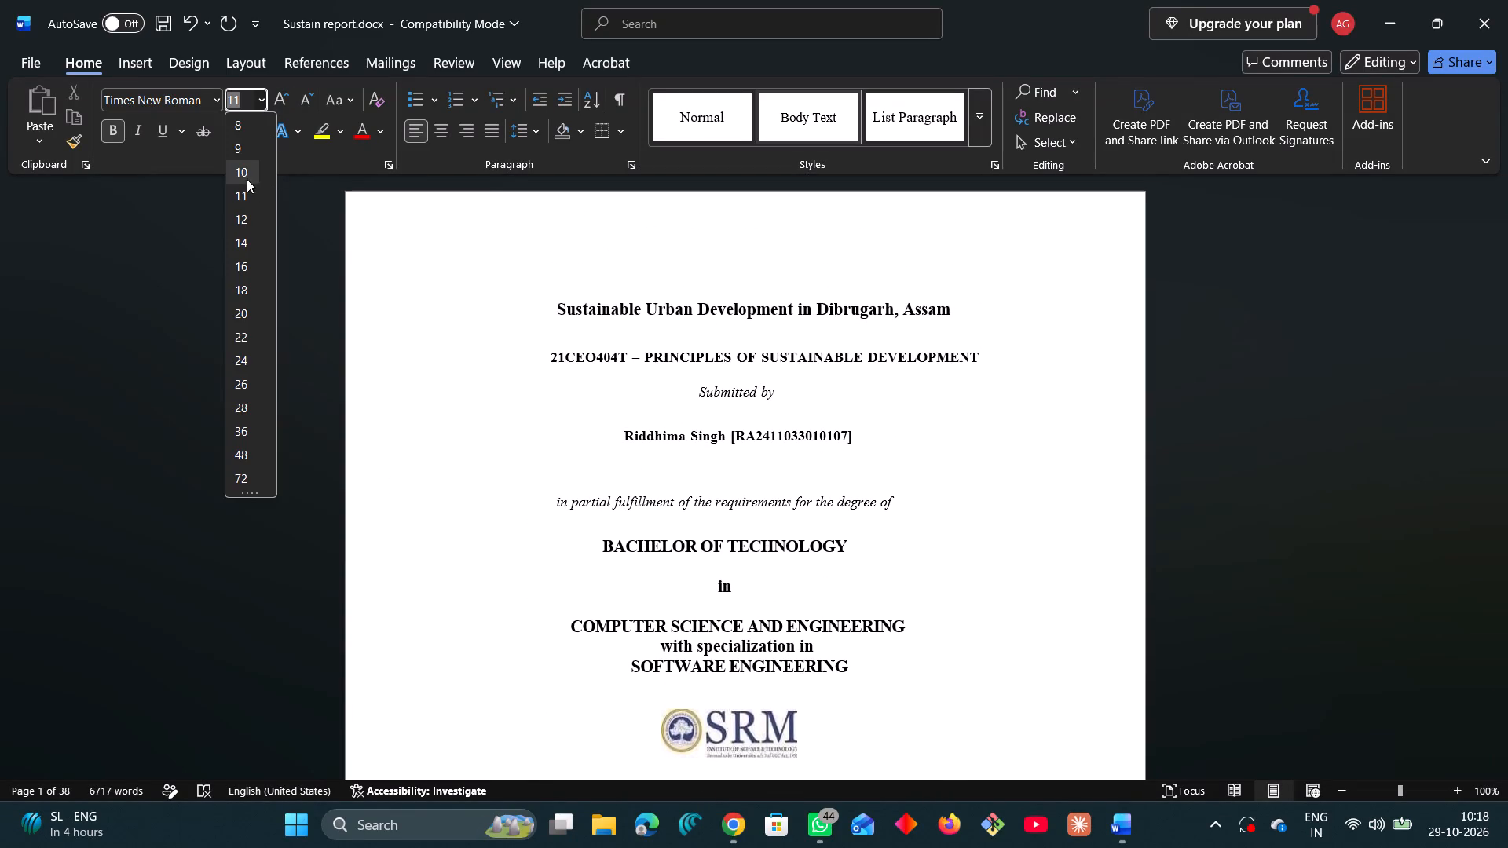
click(247, 179)
key(BackSpace)
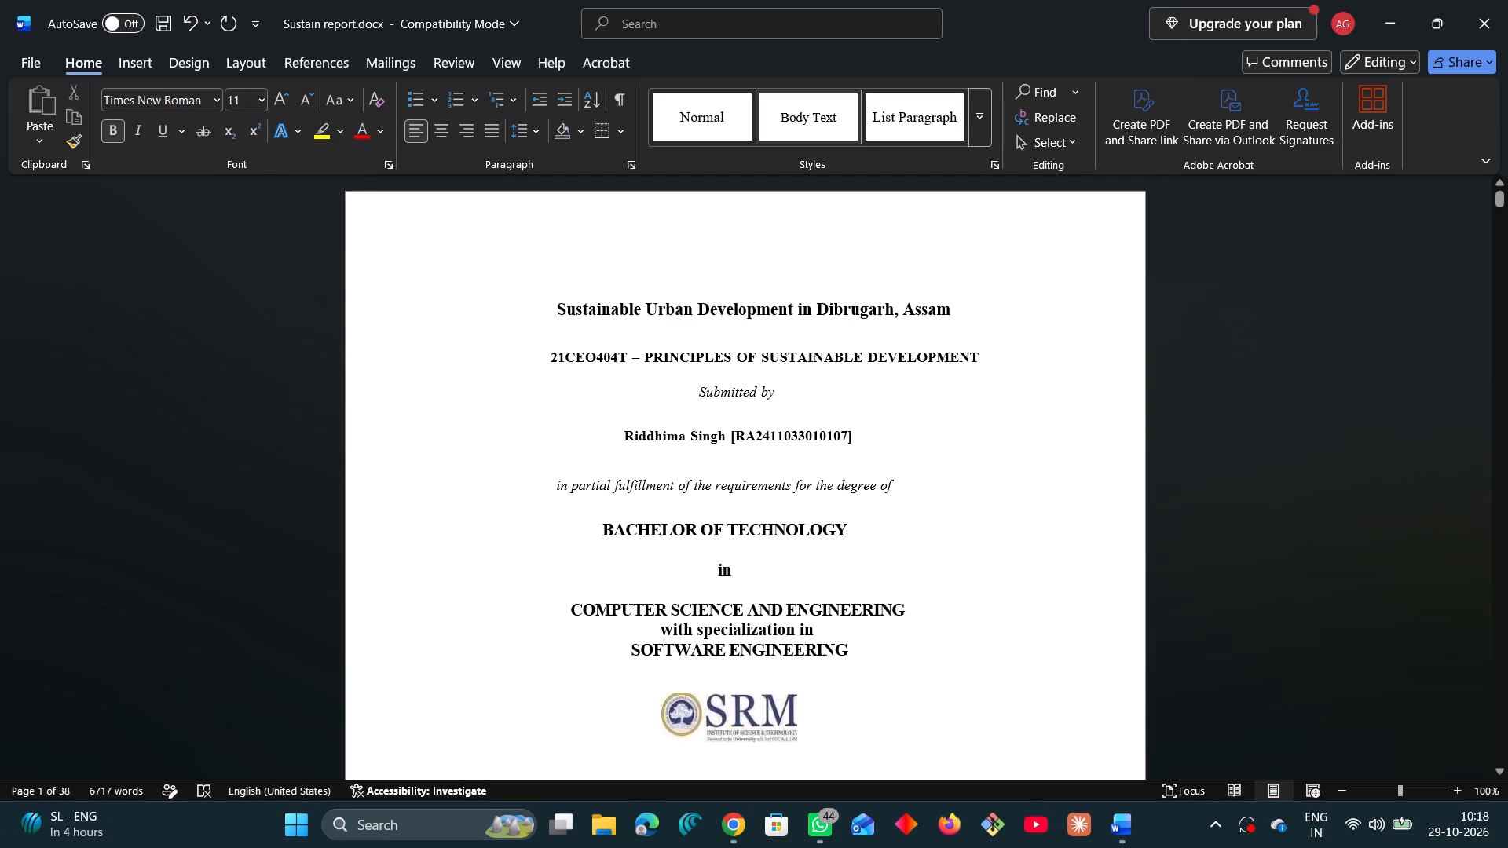
Replace the indent of the "21CEO404T – PRINCIPLES OF SUSTAINABLE DEVELOPMENT" line with leading spaces so it sits roughly centred.
click(553, 353)
key(BackSpace)
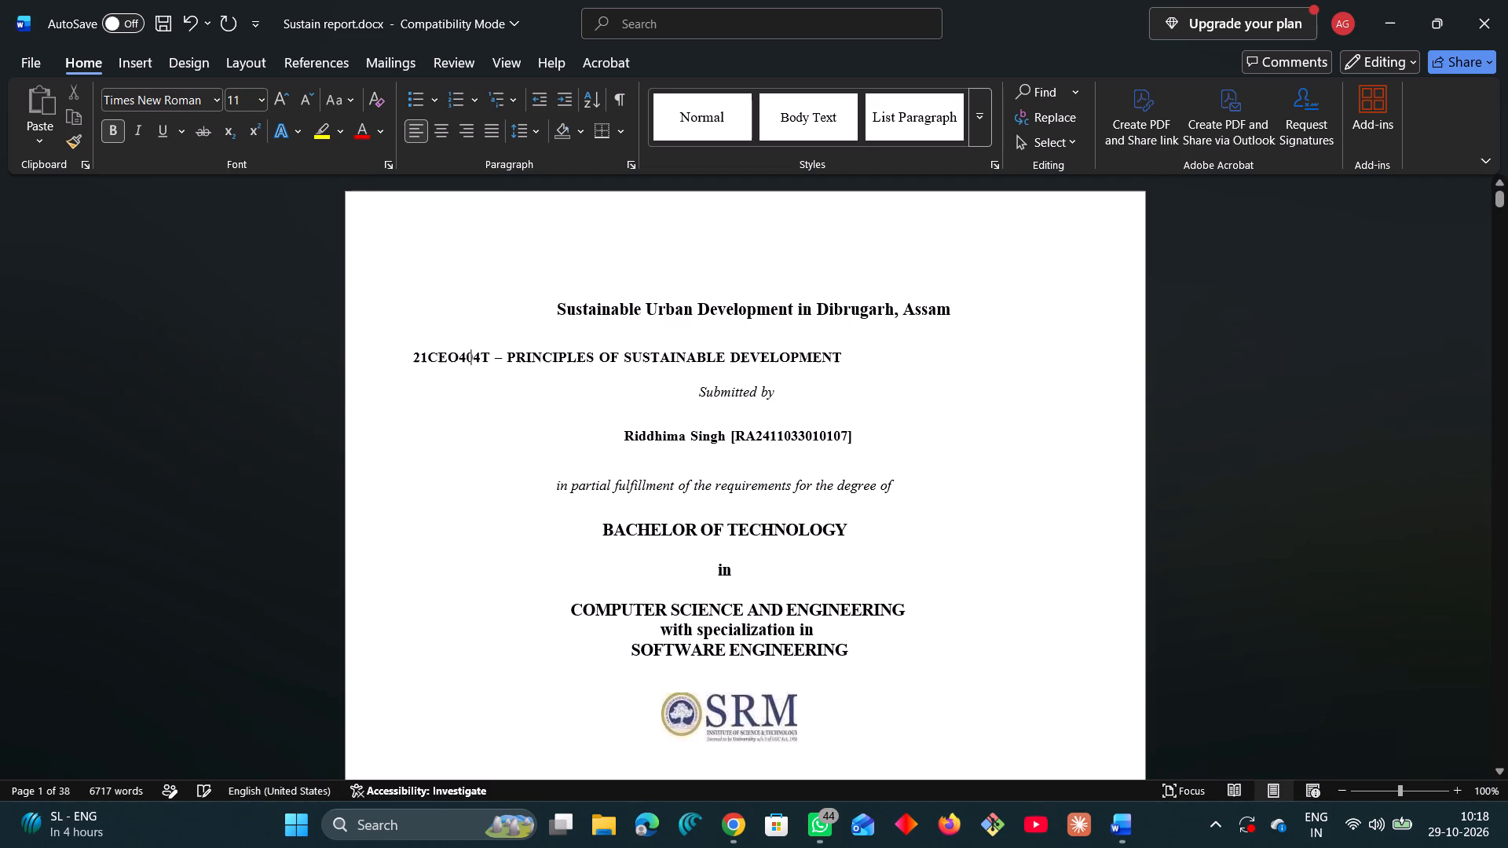
key(space)
key(space)
key(space)
key(space)
key(space)
key(space)
key(space)
key(space)
key(space)
key(space)
key(space)
key(space)
key(space)
key(space)
key(space)
key(space)
key(space)
key(space)
key(space)
key(space)
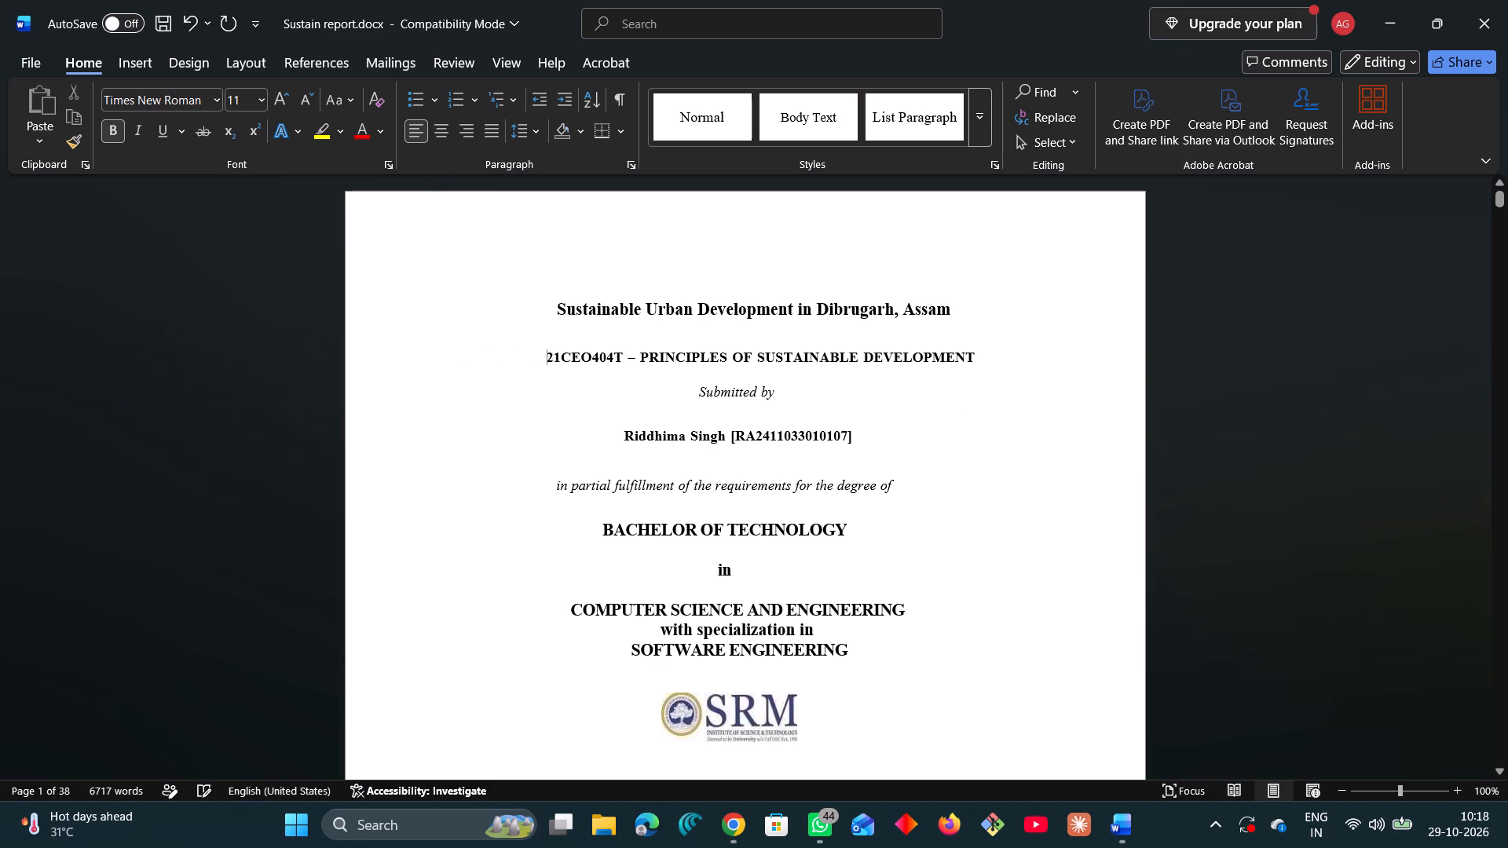
key(BackSpace)
key(BackSpace)
key(BackSpace)
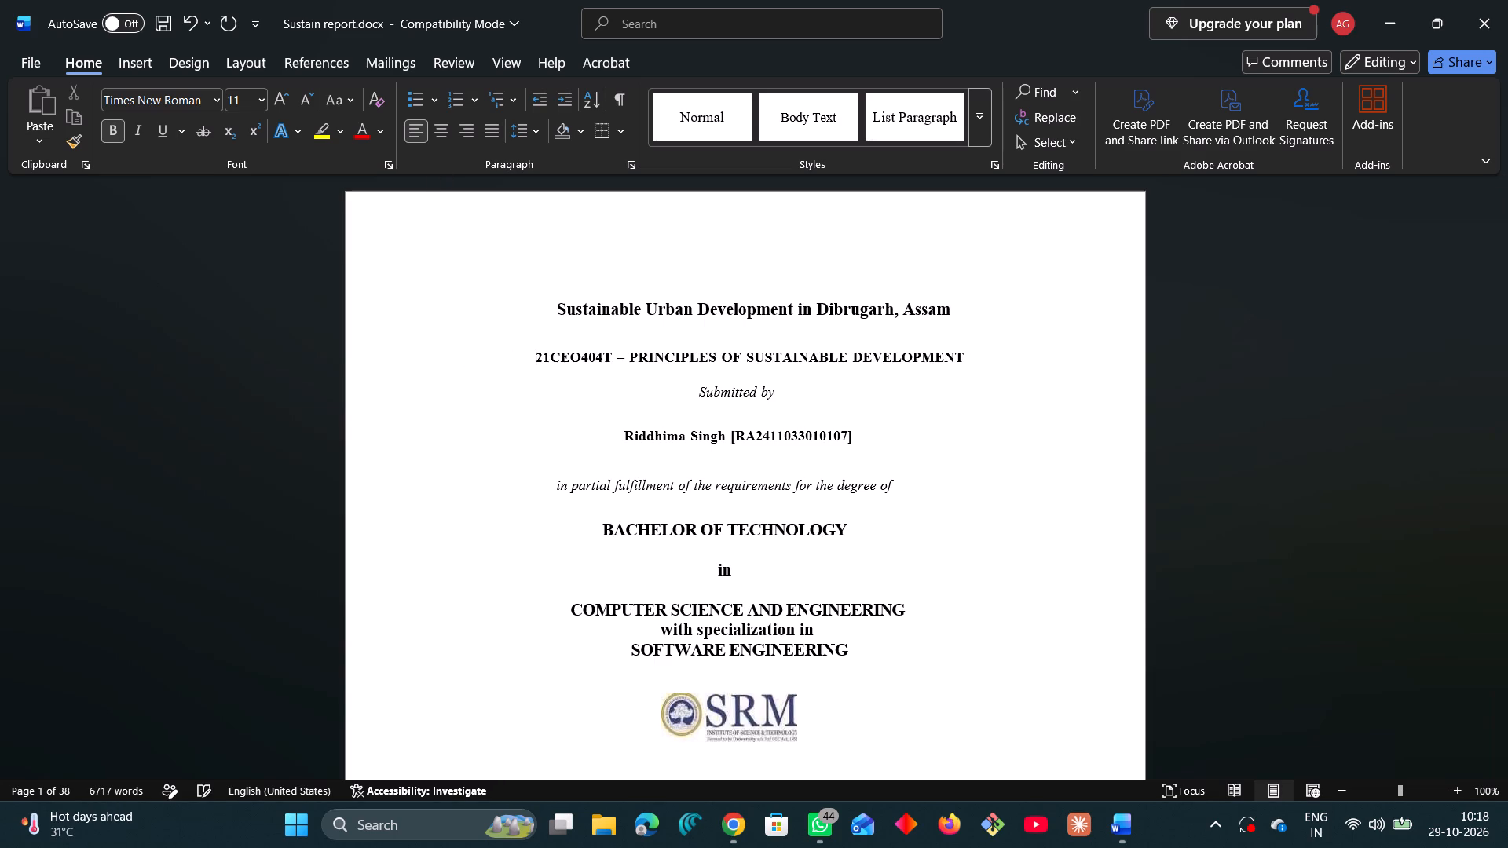
Replace the indent of the title "Sustainable Urban Development in Dibrugarh, Assam" with leading spaces so it sits roughly centred on the cover page.
click(560, 309)
key(BackSpace)
key(space)
key(space)
key(space)
key(space)
key(space)
key(space)
key(space)
key(space)
key(space)
key(space)
key(space)
key(space)
key(space)
key(space)
key(space)
key(space)
key(space)
key(space)
key(space)
key(space)
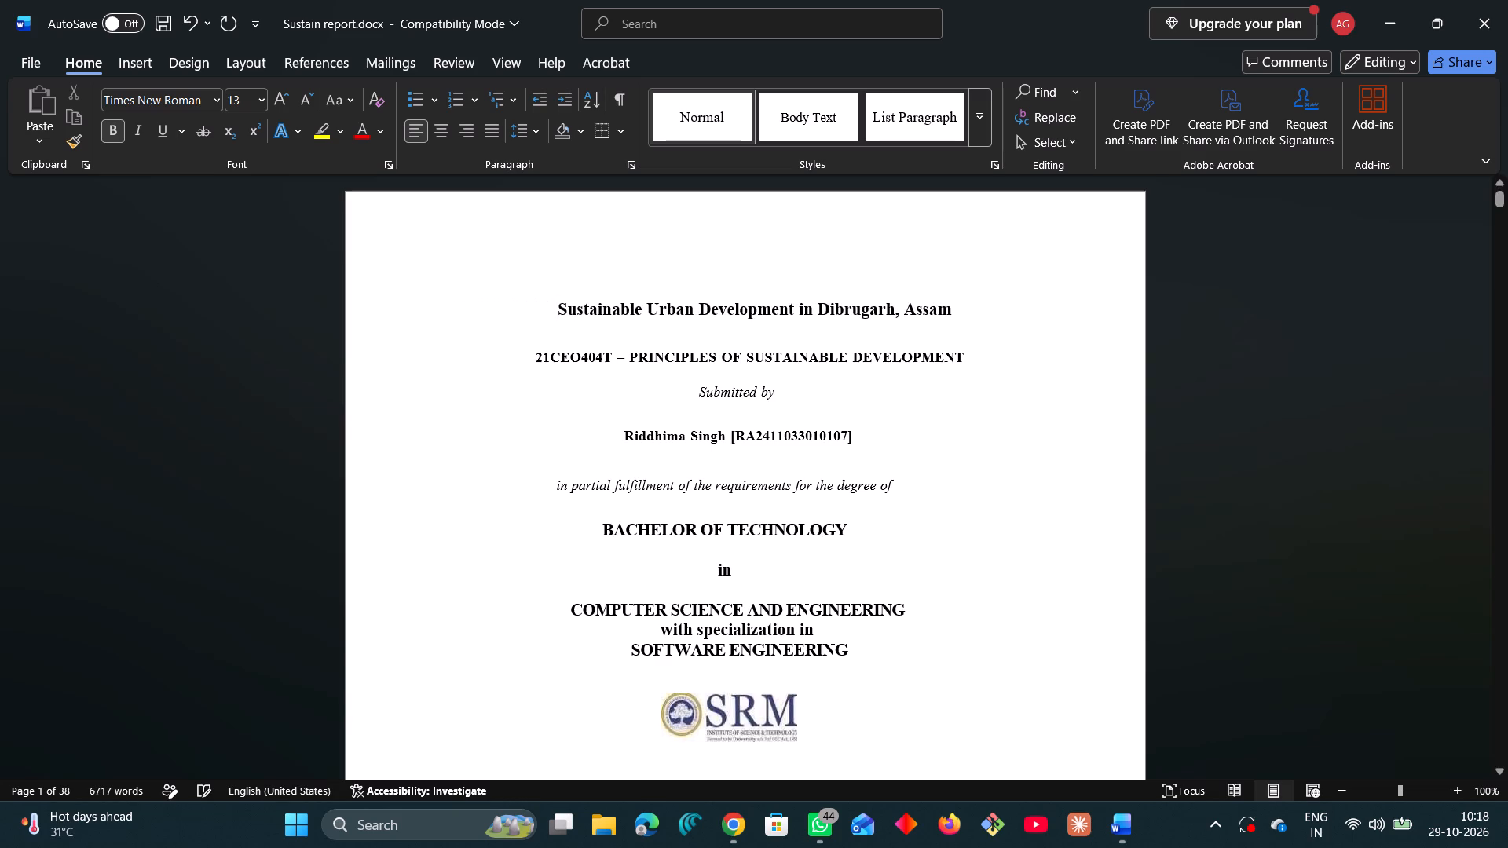
key(BackSpace)
key(BackSpace)
key(BackSpace)
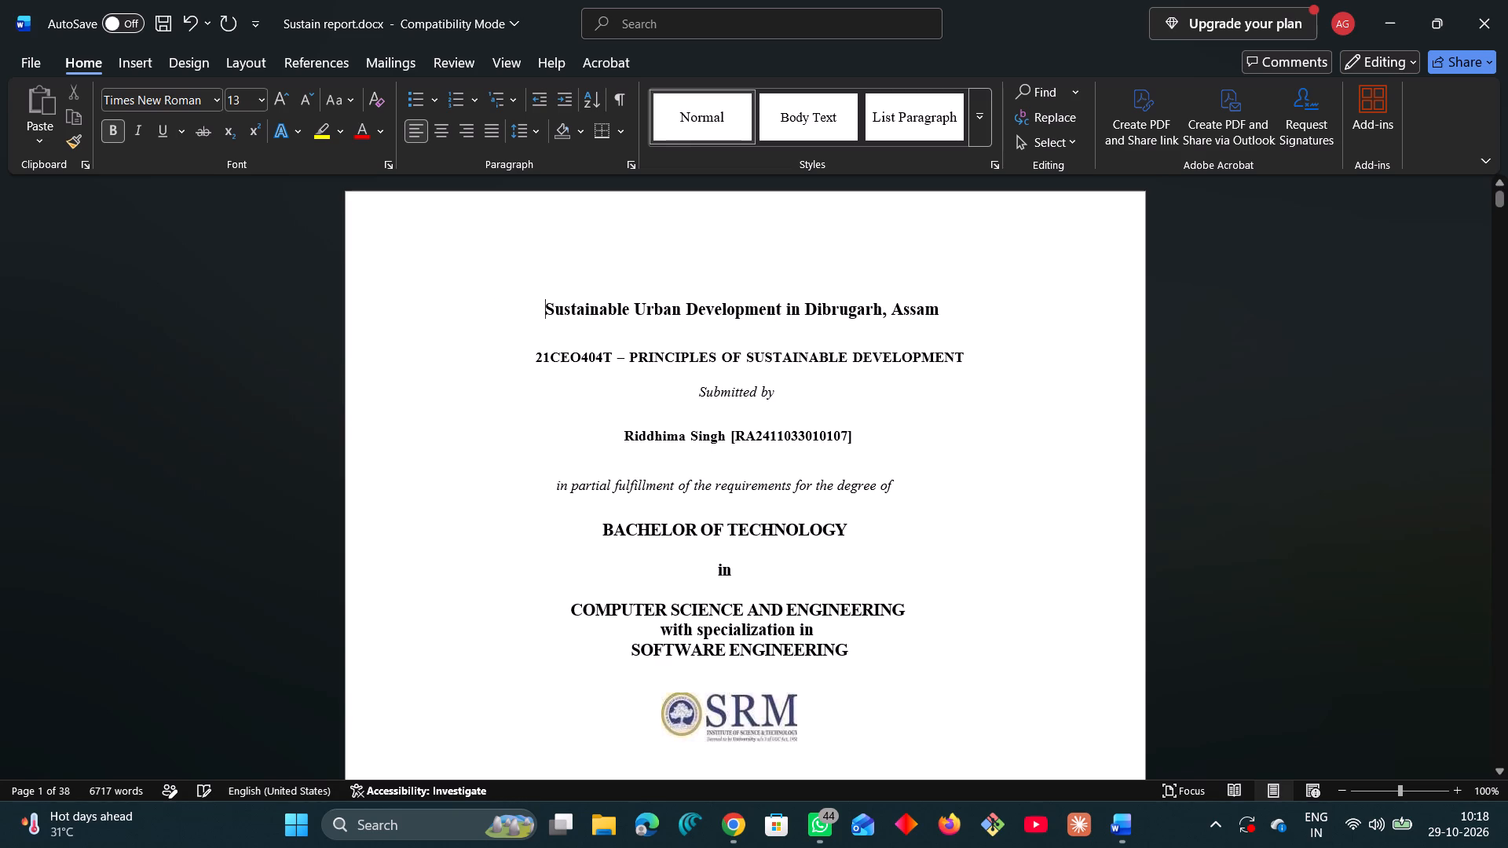
Remove two leading spaces from the 21CEO404T course line to align it better under the title.
click(546, 364)
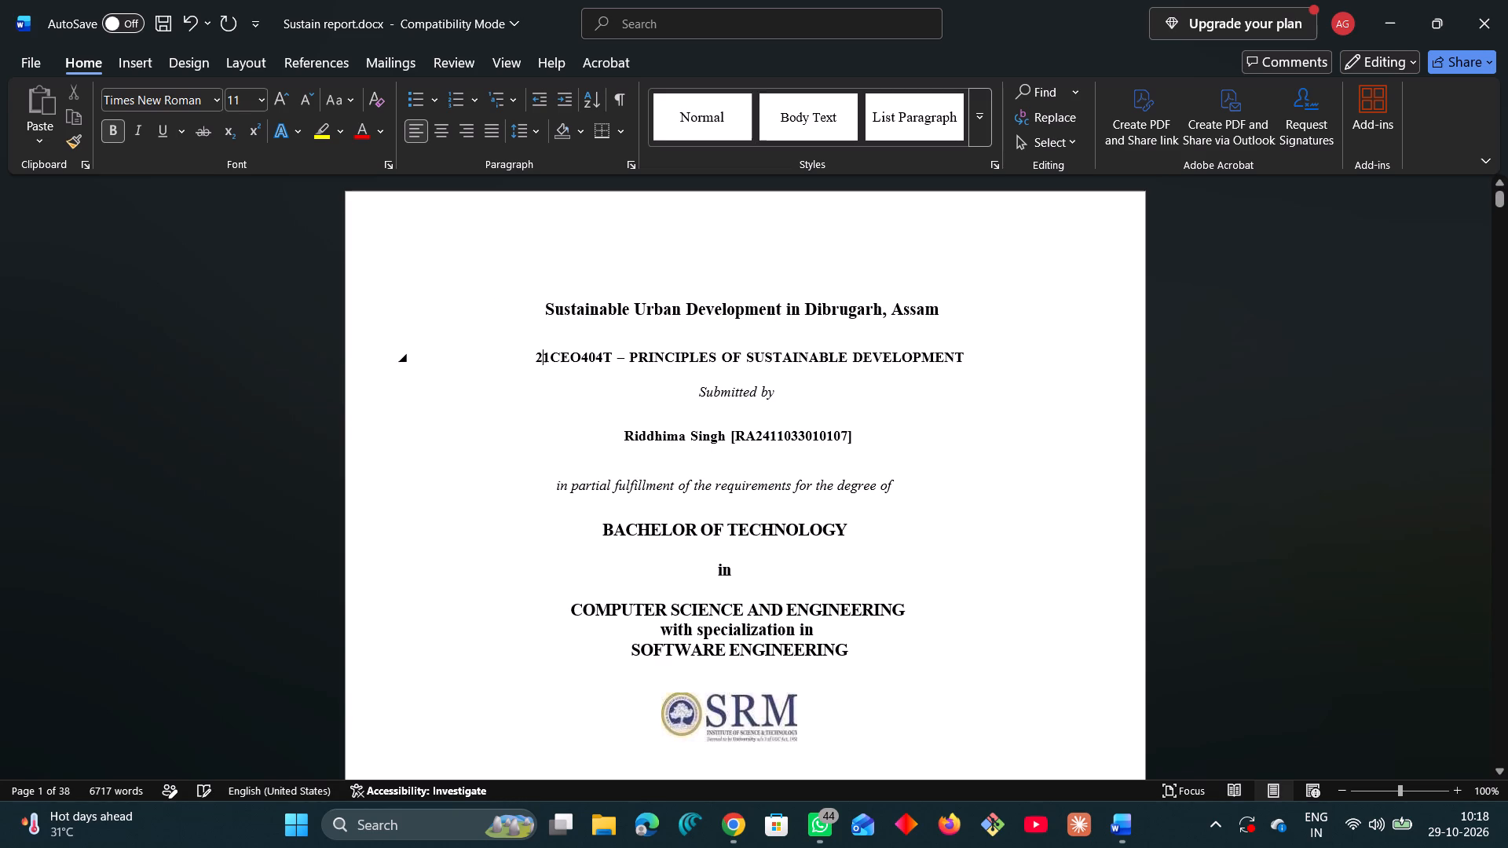
click(536, 357)
key(BackSpace)
key(BackSpace)
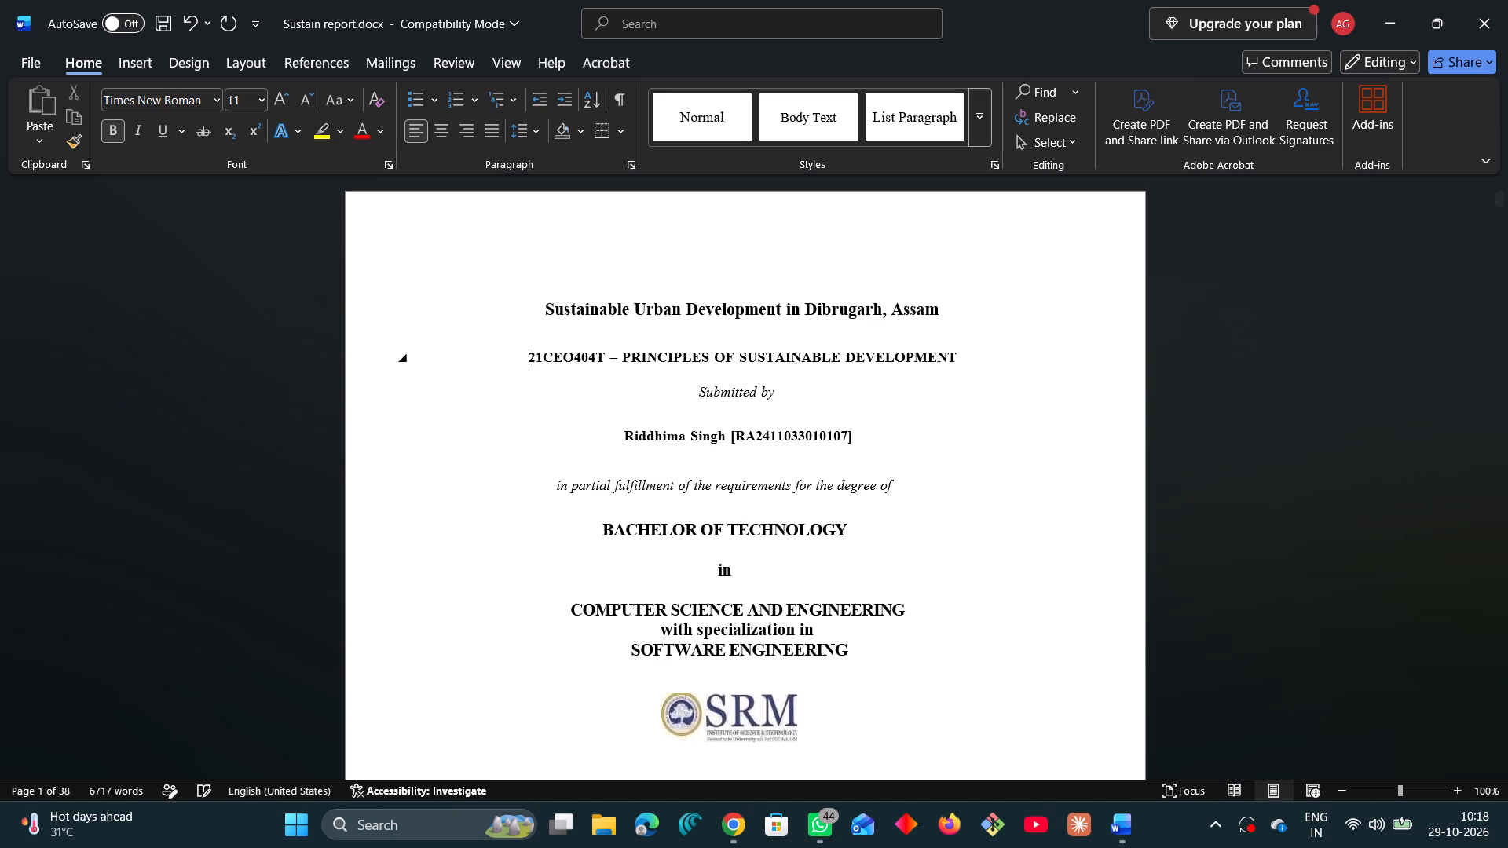
Justify all body paragraphs under the ABSTRACT heading and set their font size to 12.
scroll(603, 417, down, 5)
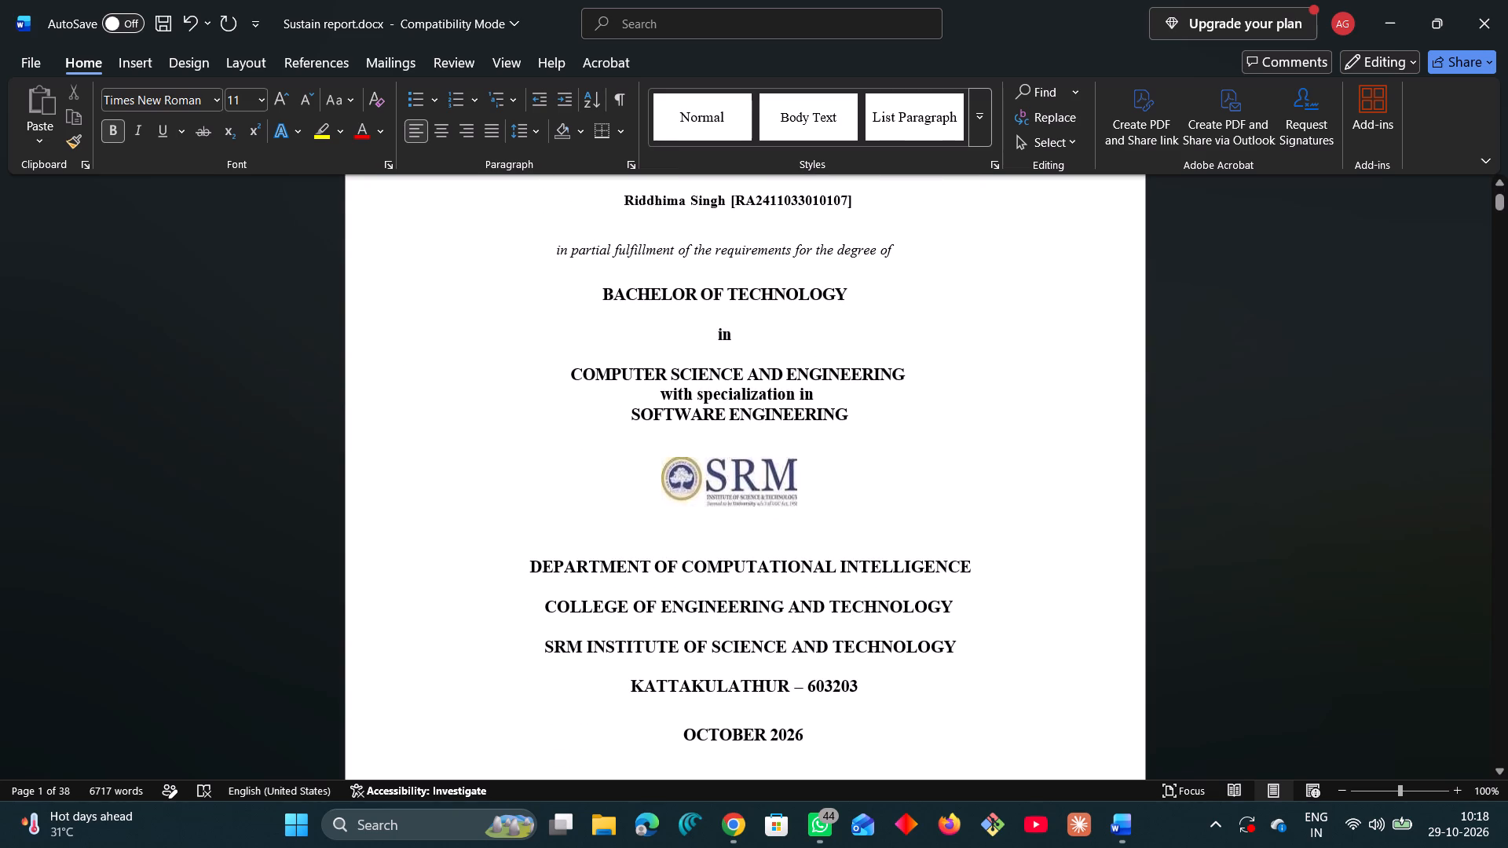
scroll(606, 415, down, 5)
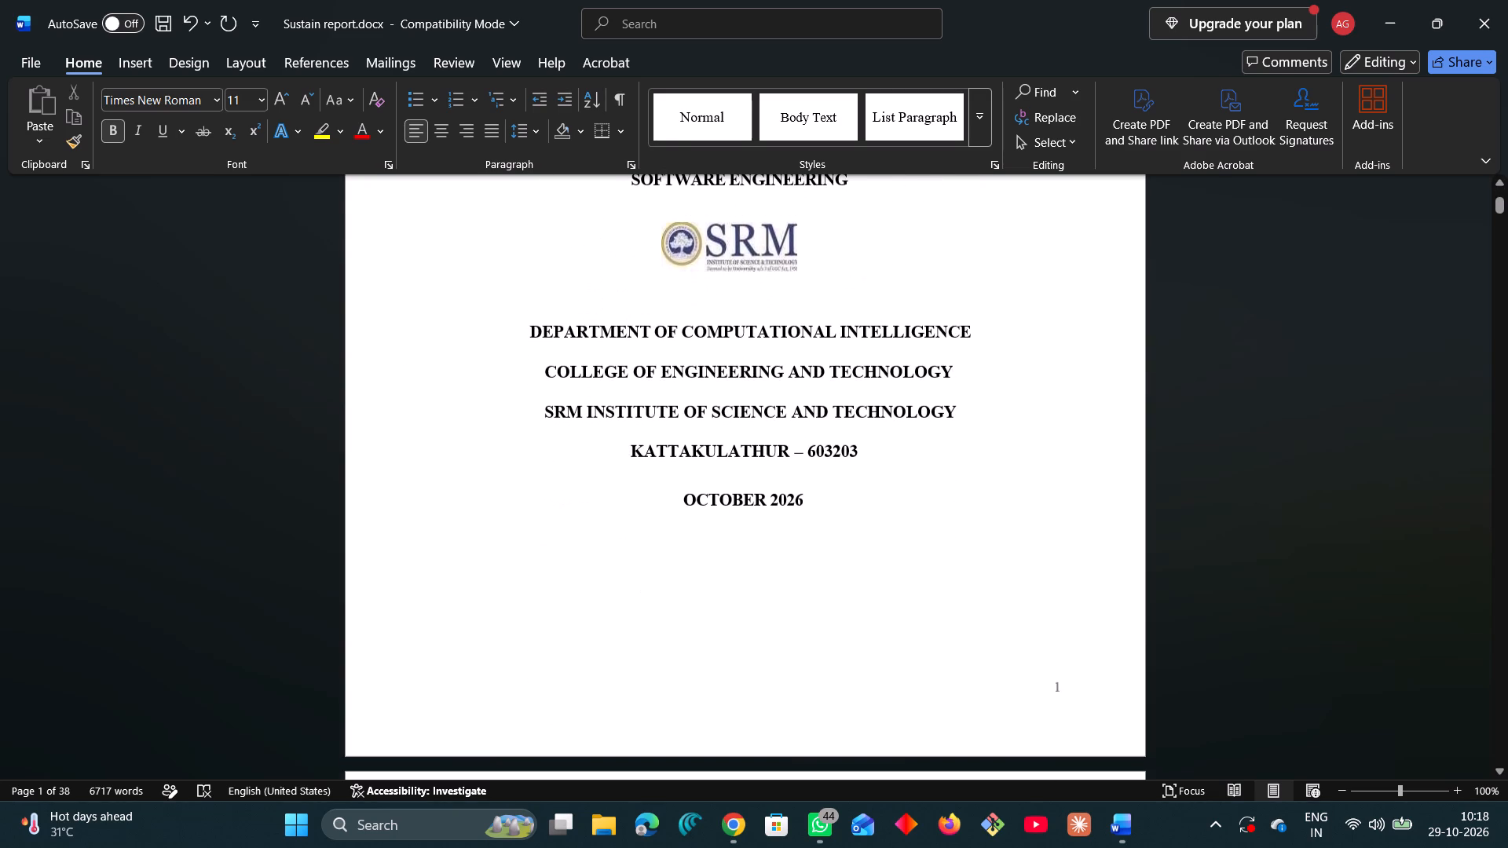
scroll(534, 348, down, 6)
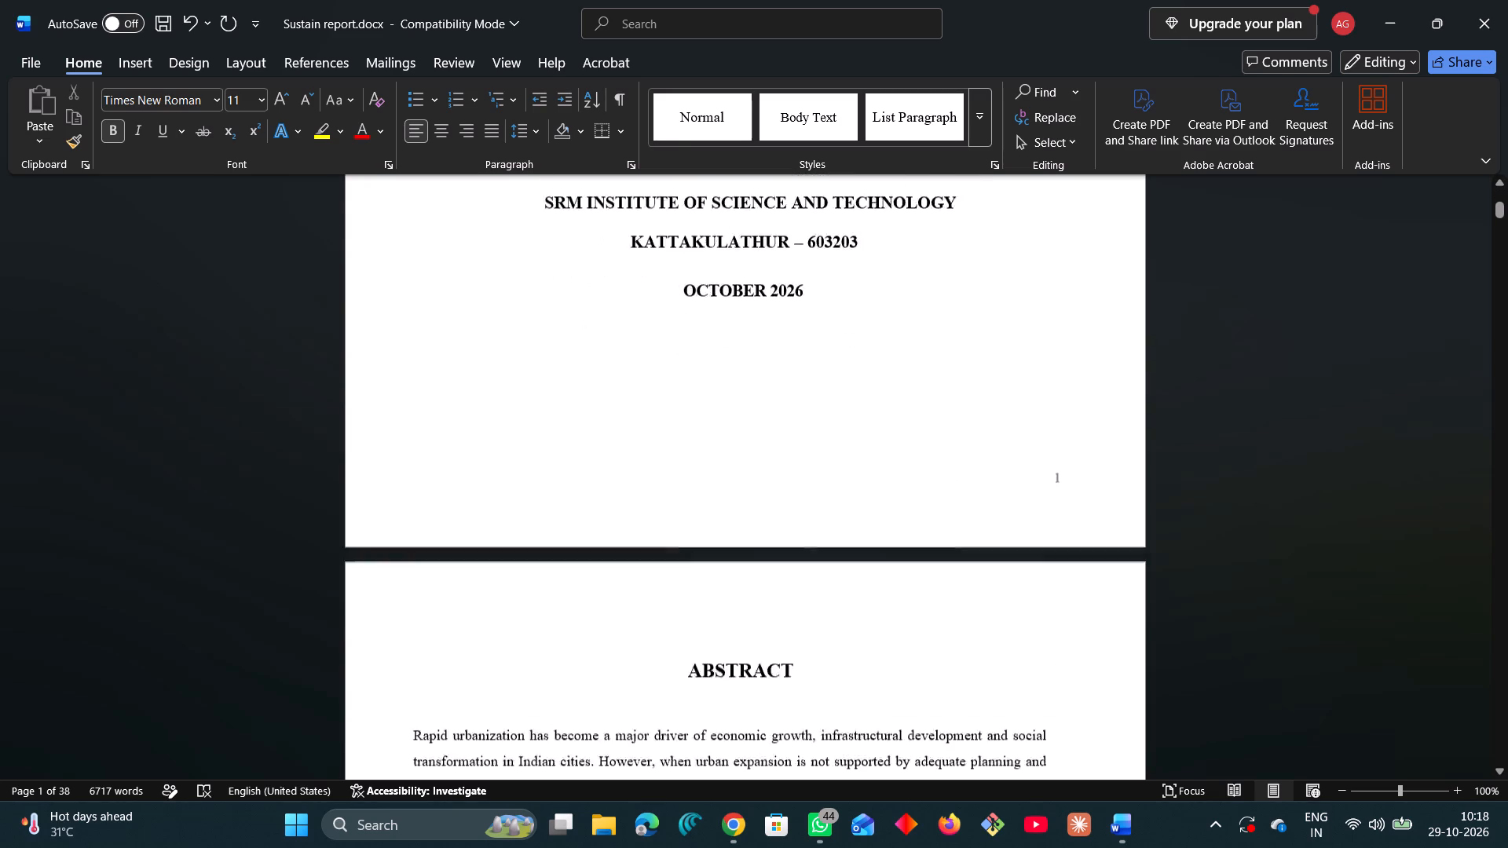
scroll(535, 351, down, 8)
drag(406, 277, 576, 530)
scroll(563, 365, down, 6)
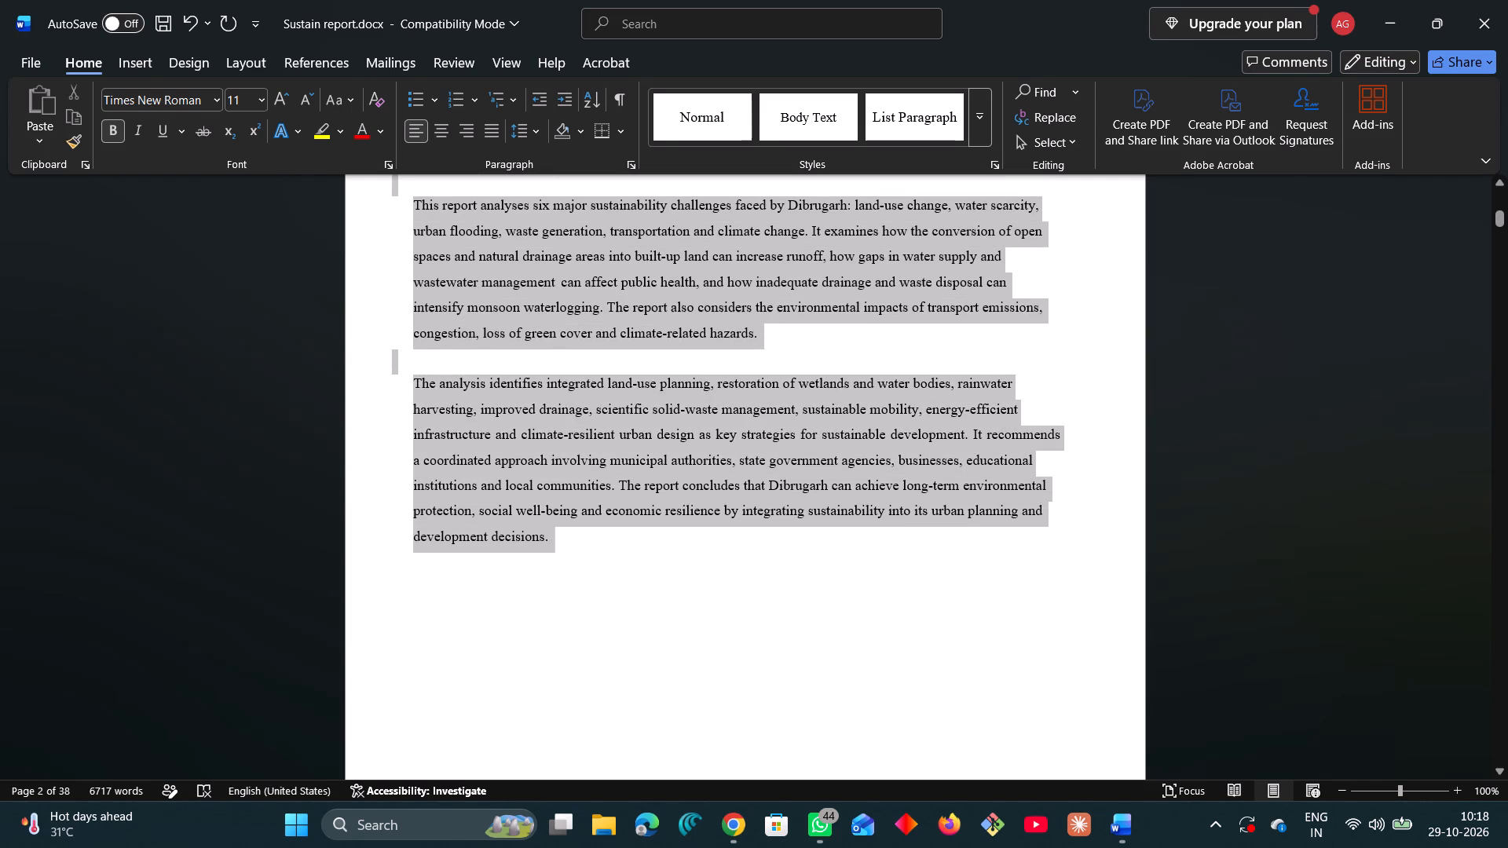
drag(576, 530, 576, 539)
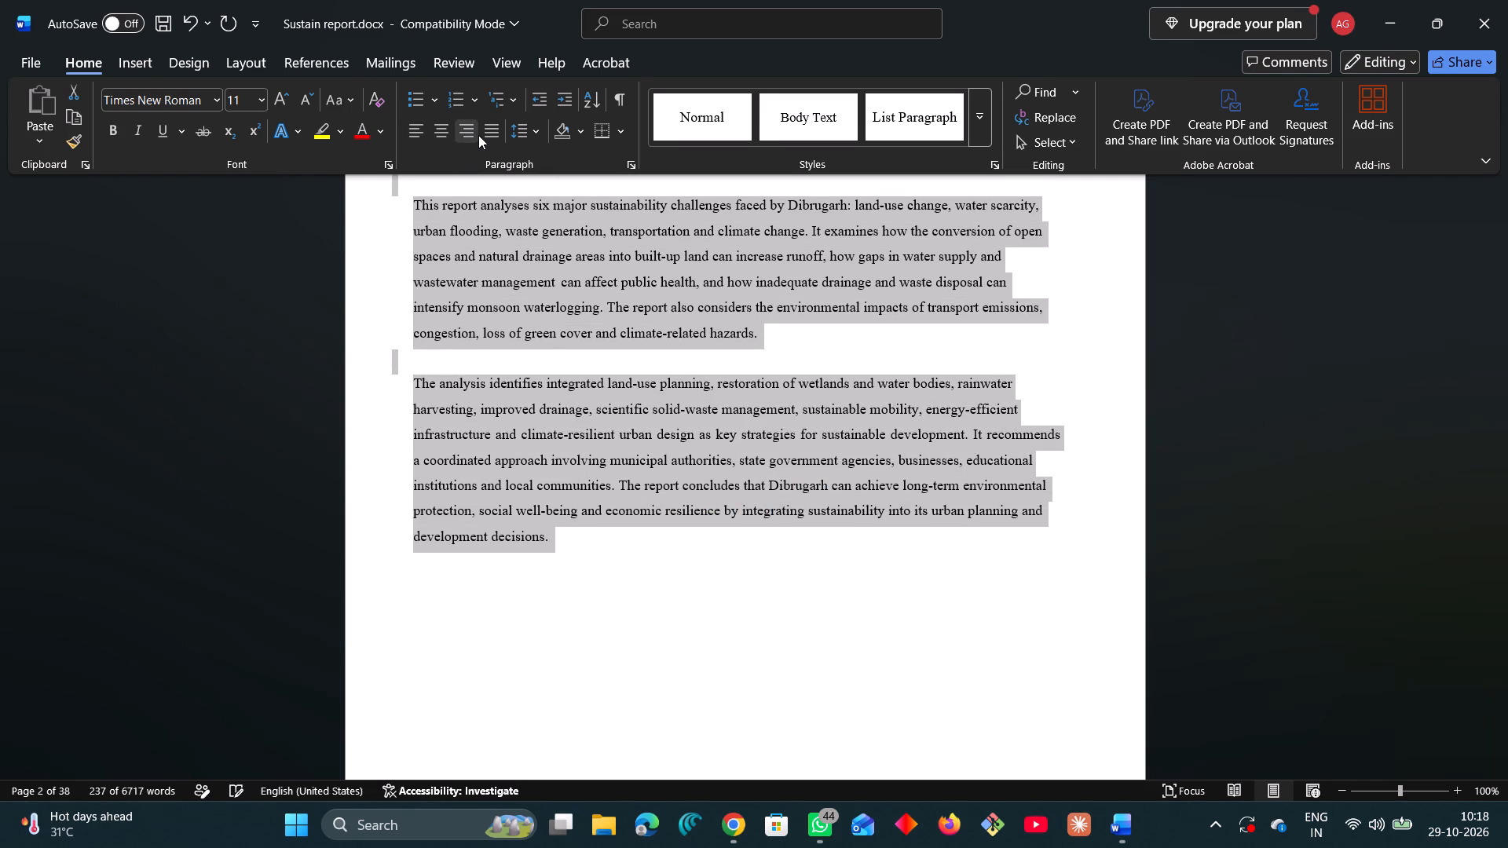
click(487, 133)
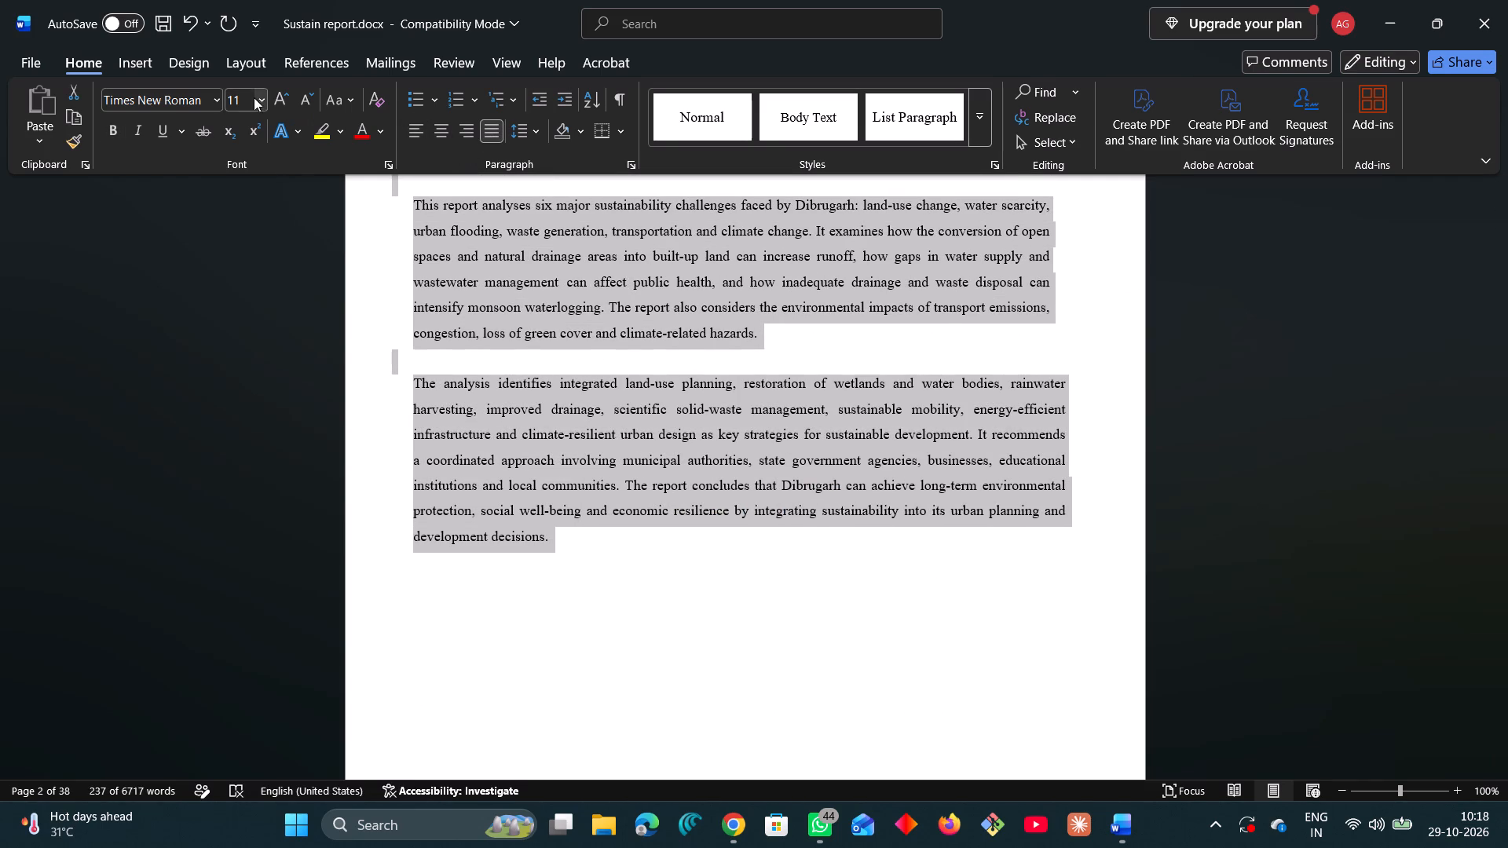
click(264, 101)
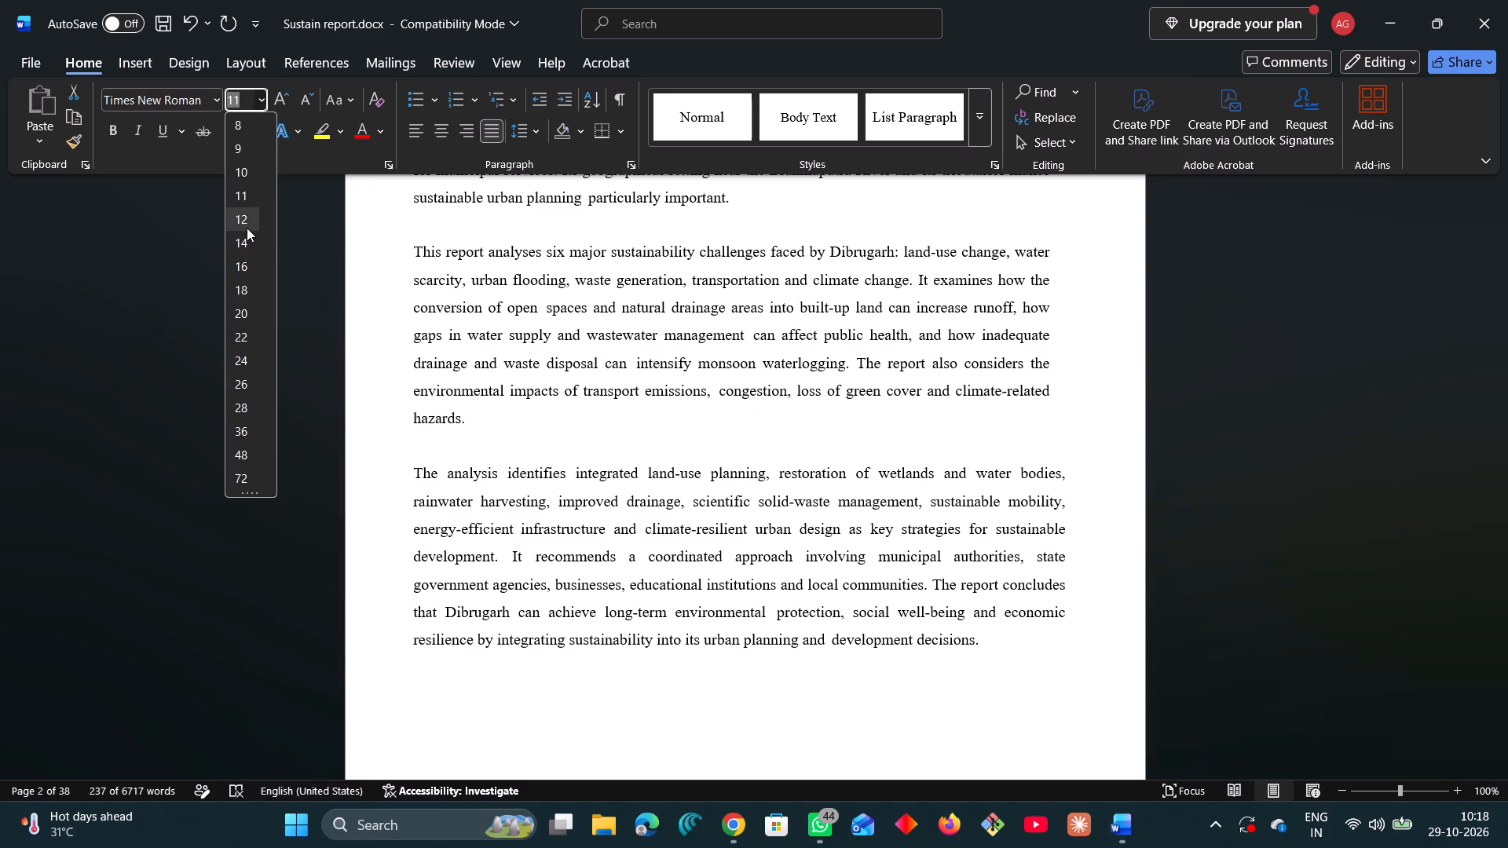
click(247, 228)
Set the font size of the cover page line "in partial fulfillment of the requirements for the degree of" to 12.
scroll(560, 304, up, 13)
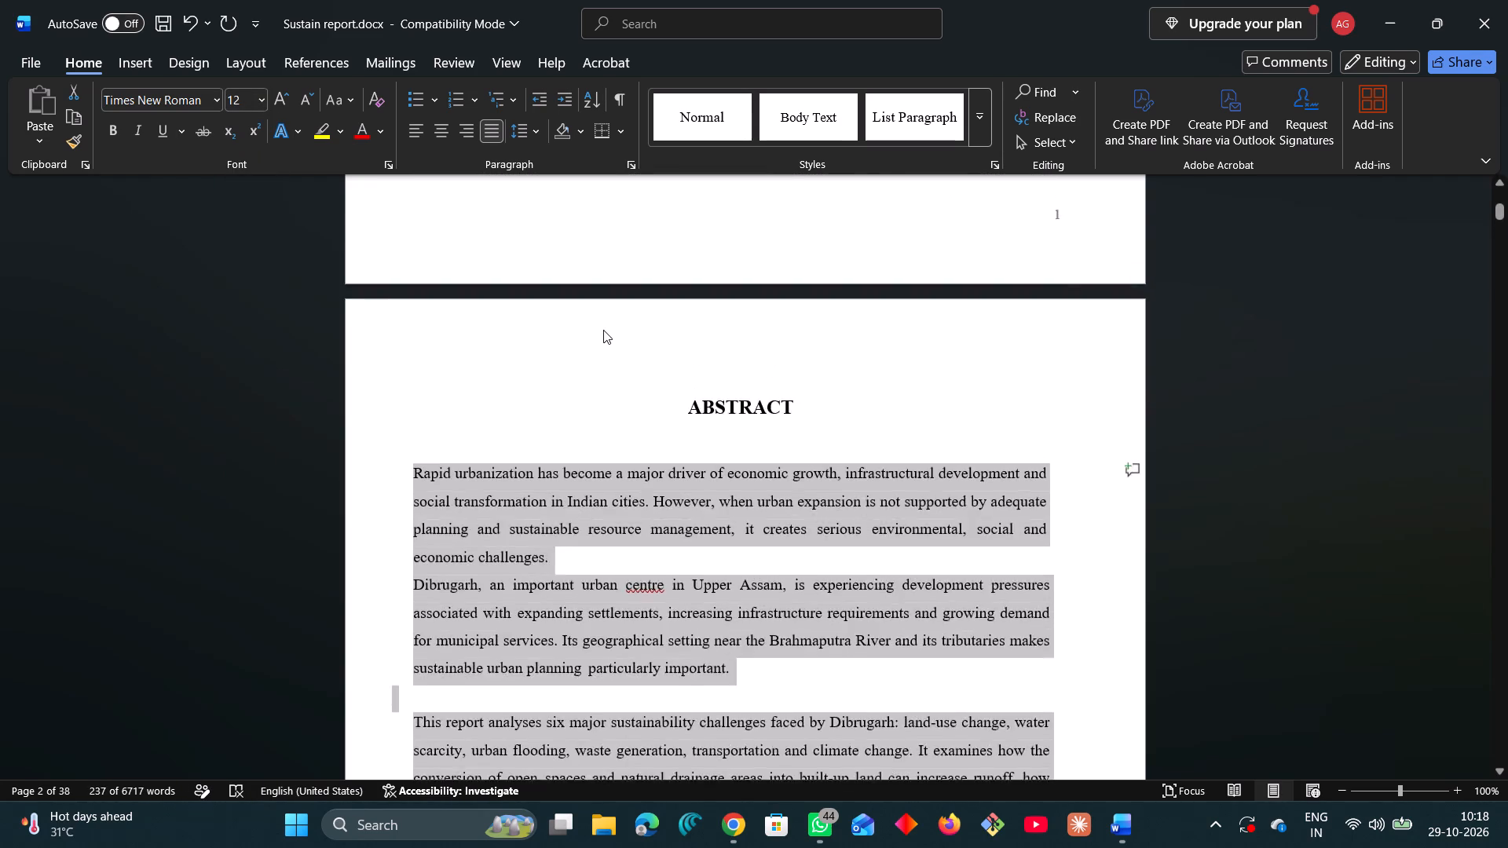
scroll(603, 330, up, 16)
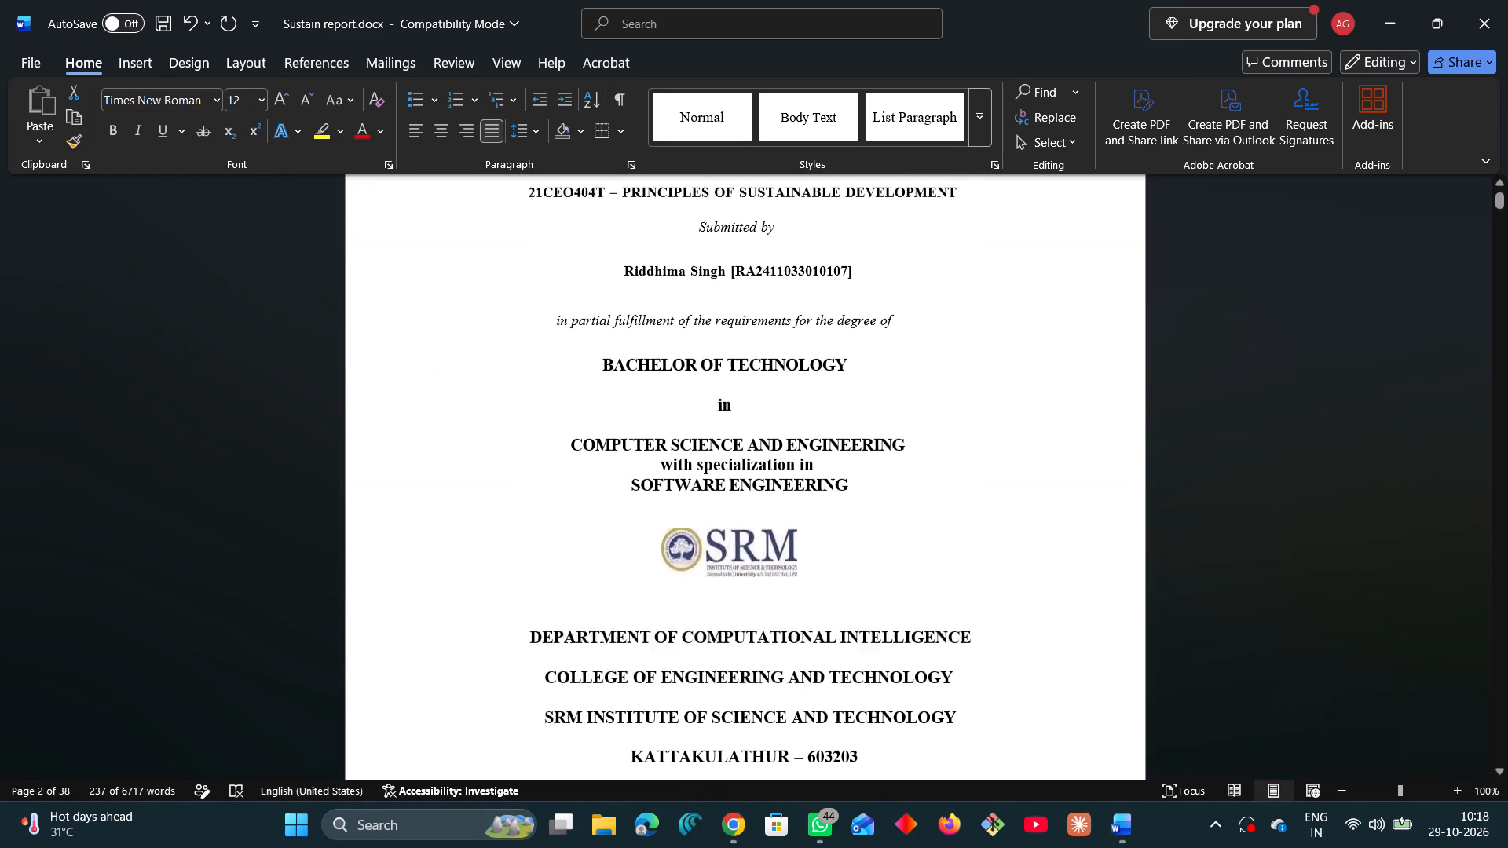
scroll(607, 337, up, 2)
drag(904, 490, 653, 489)
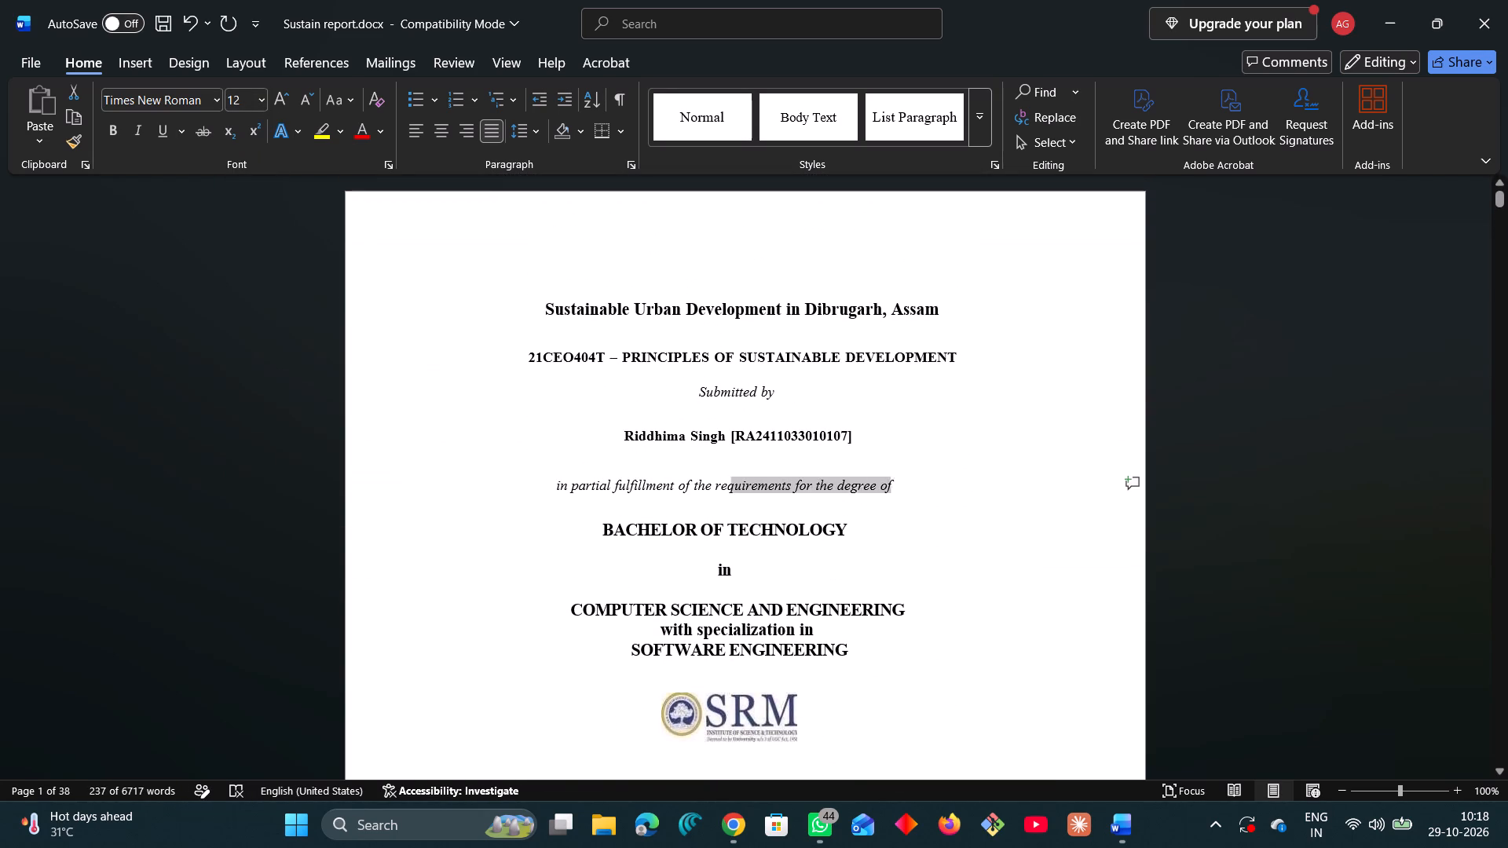
drag(653, 489, 535, 490)
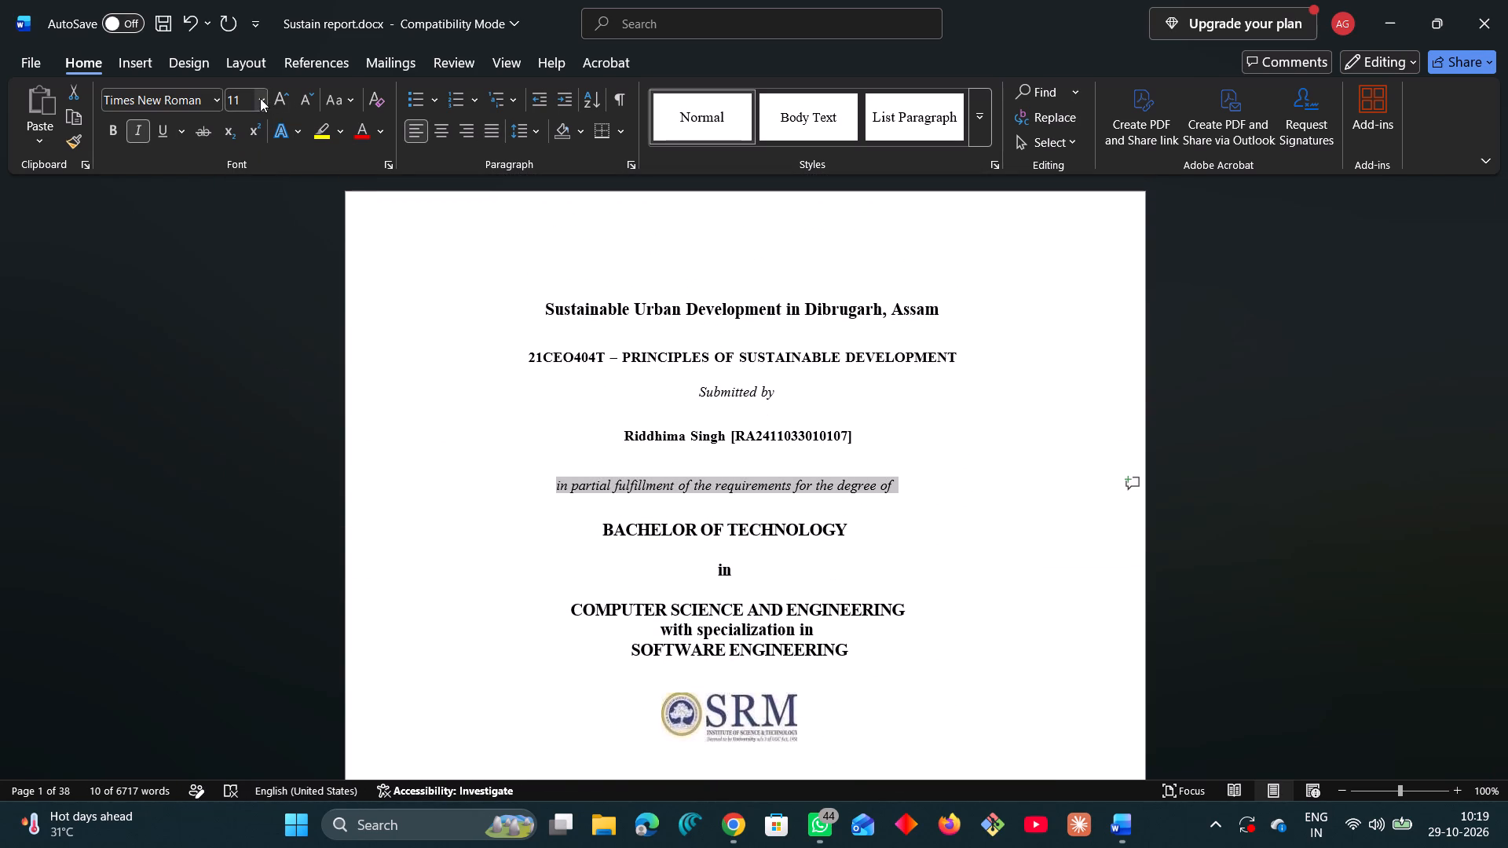
click(260, 98)
click(257, 227)
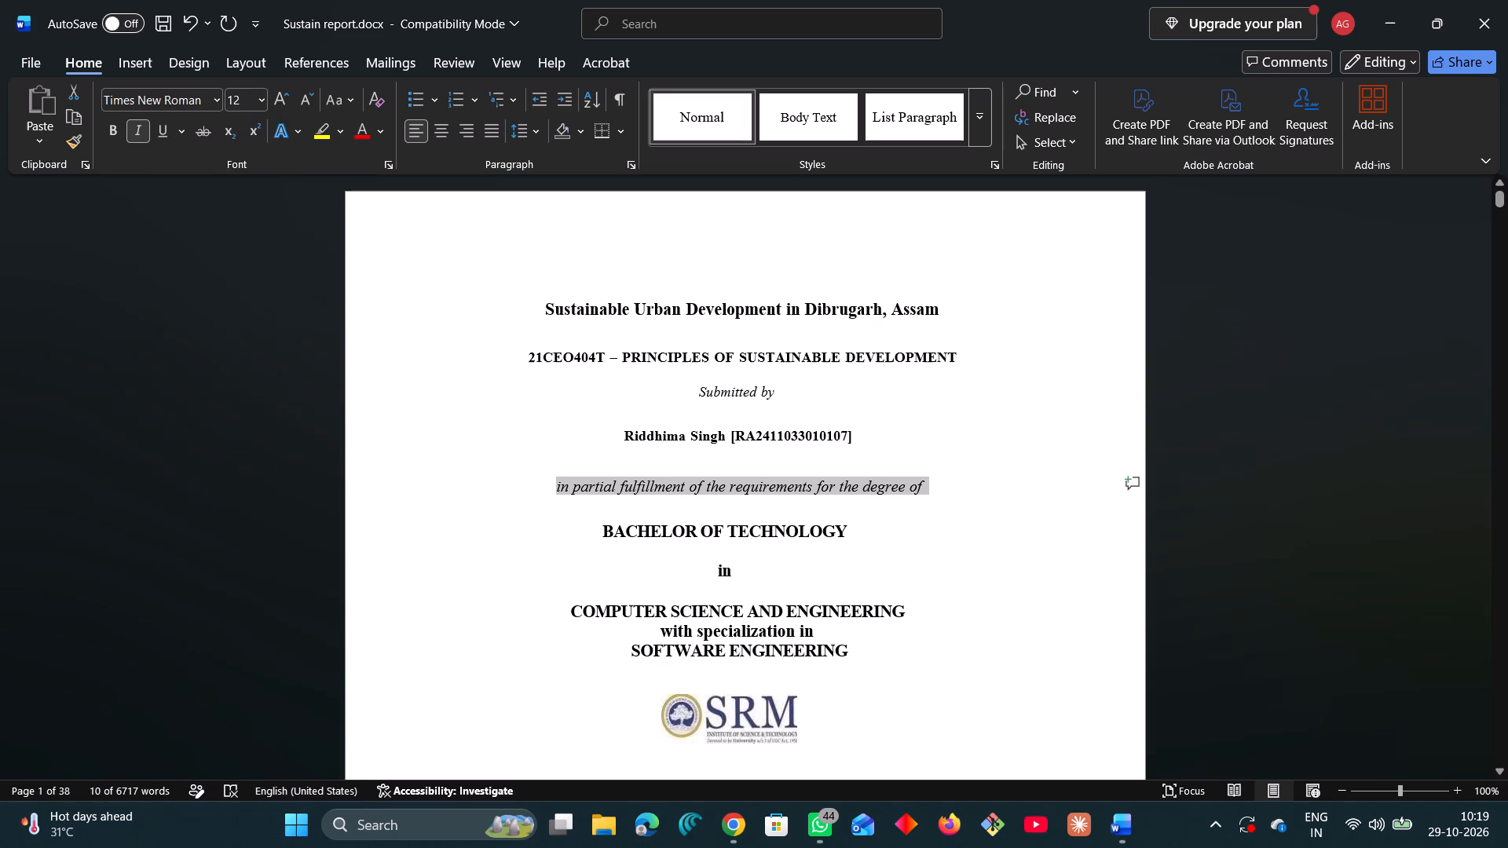
click(642, 412)
Set the font size of the "Submitted by" line on the cover page to 12.
drag(779, 392, 719, 389)
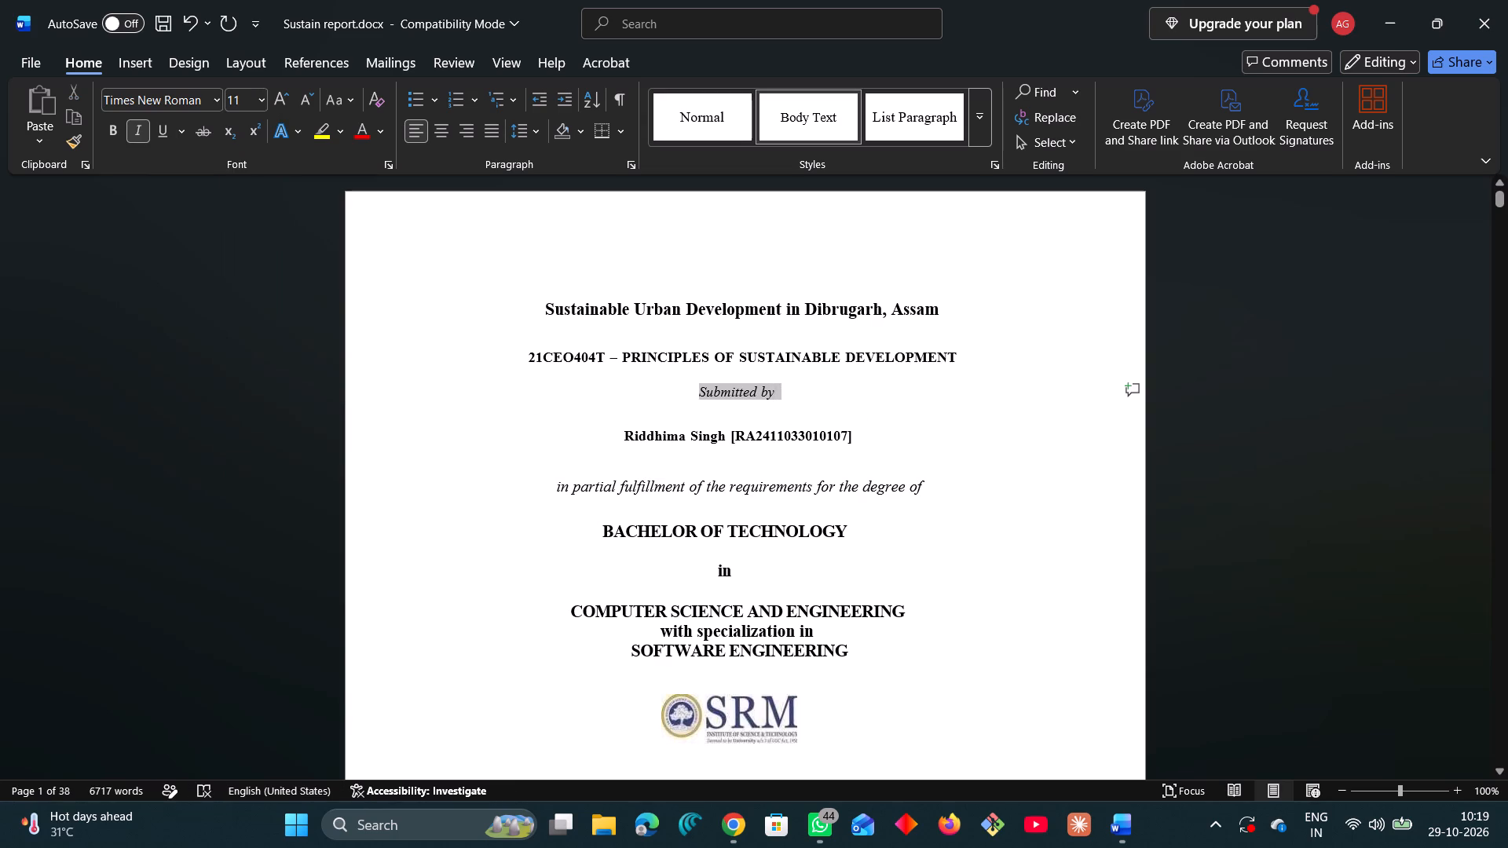
drag(719, 389, 710, 395)
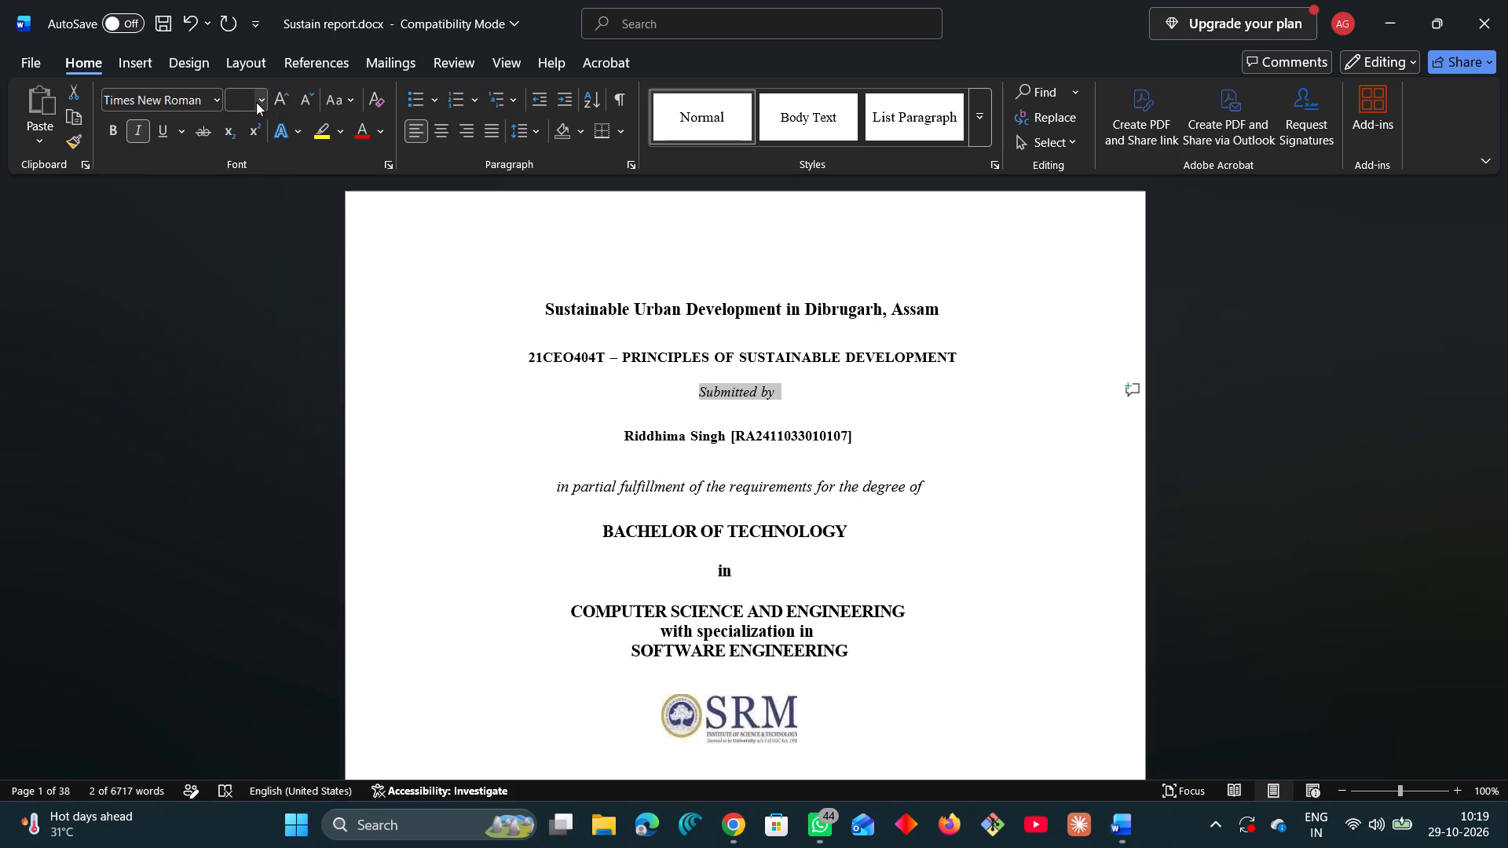
click(256, 102)
click(246, 217)
click(533, 442)
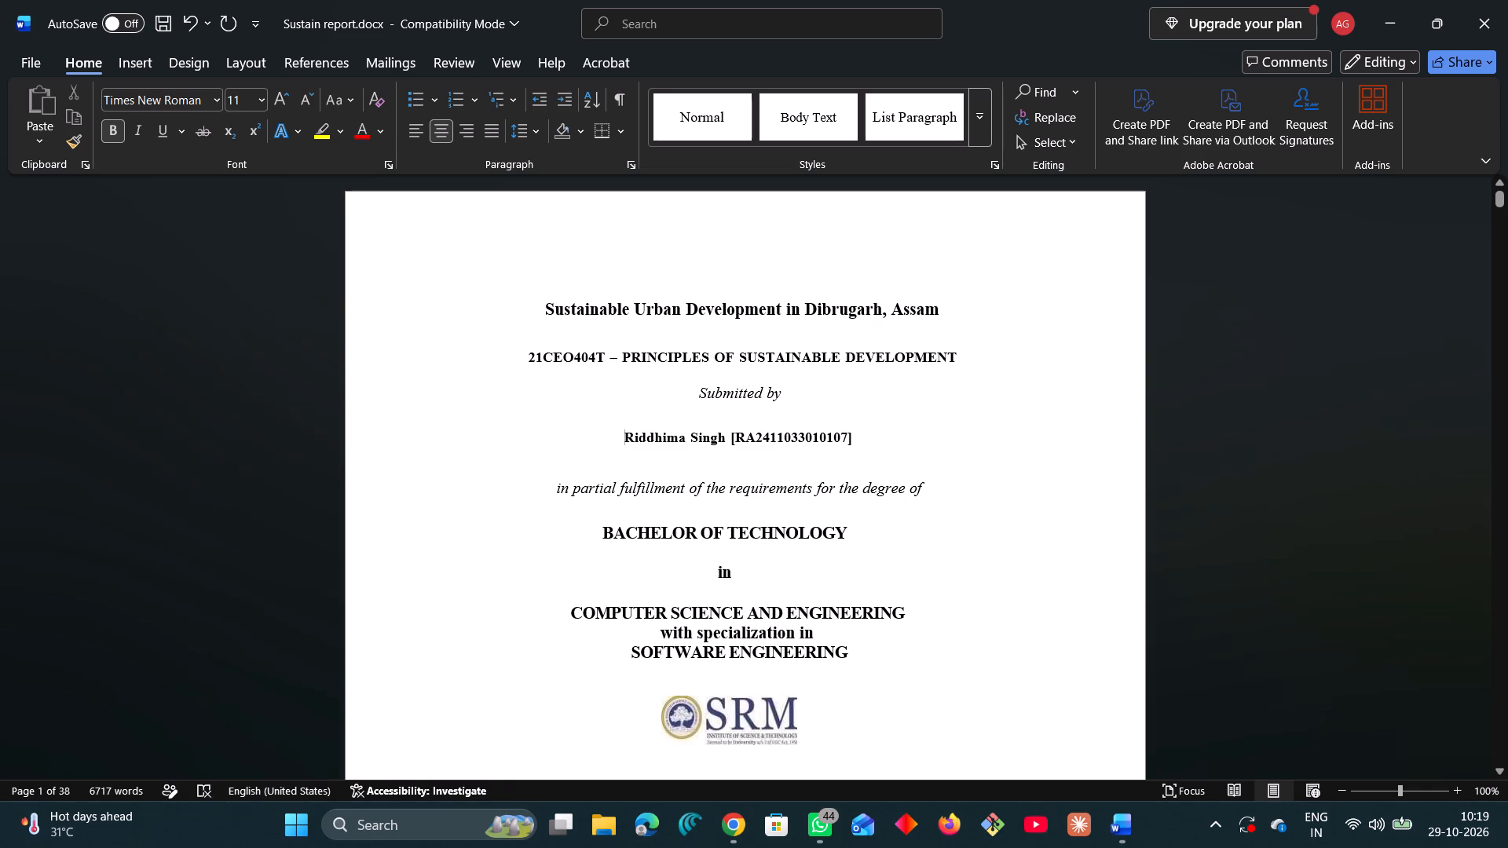
Set the font size of the student name and registration number line on the cover page to 14.
drag(621, 438, 811, 446)
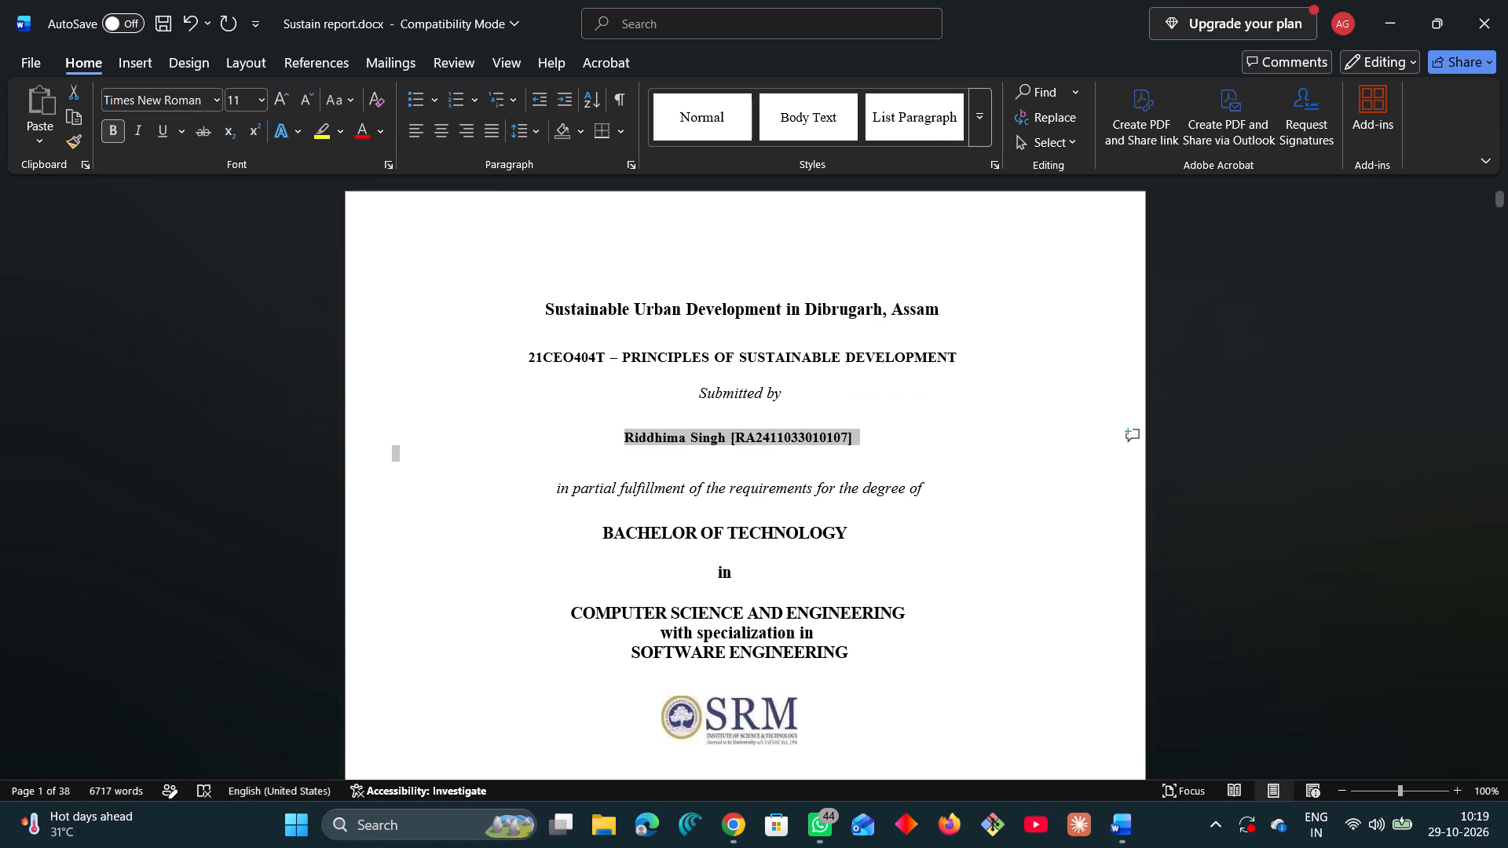
click(265, 101)
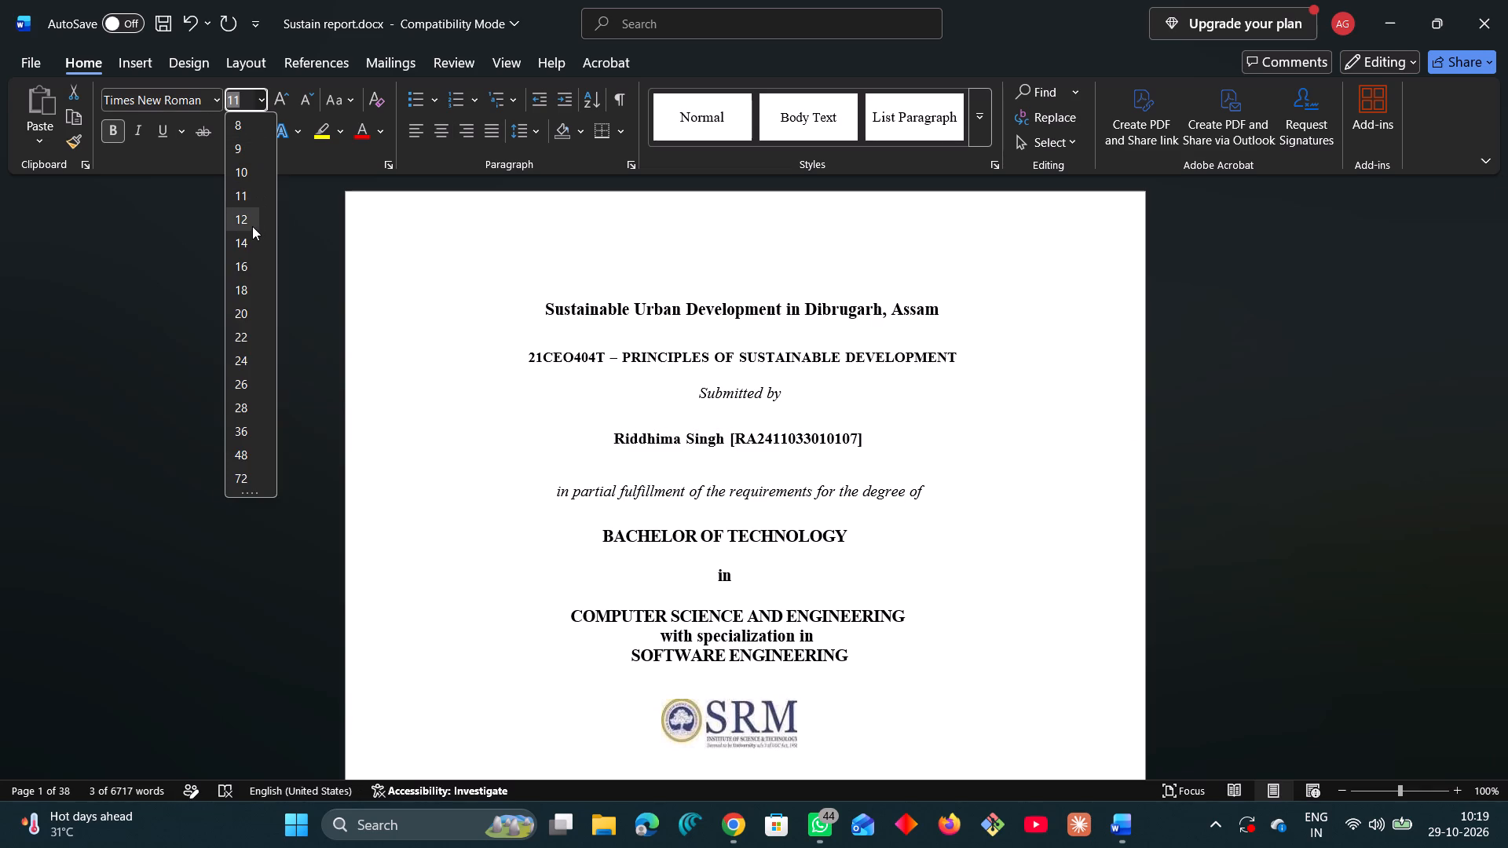
click(250, 251)
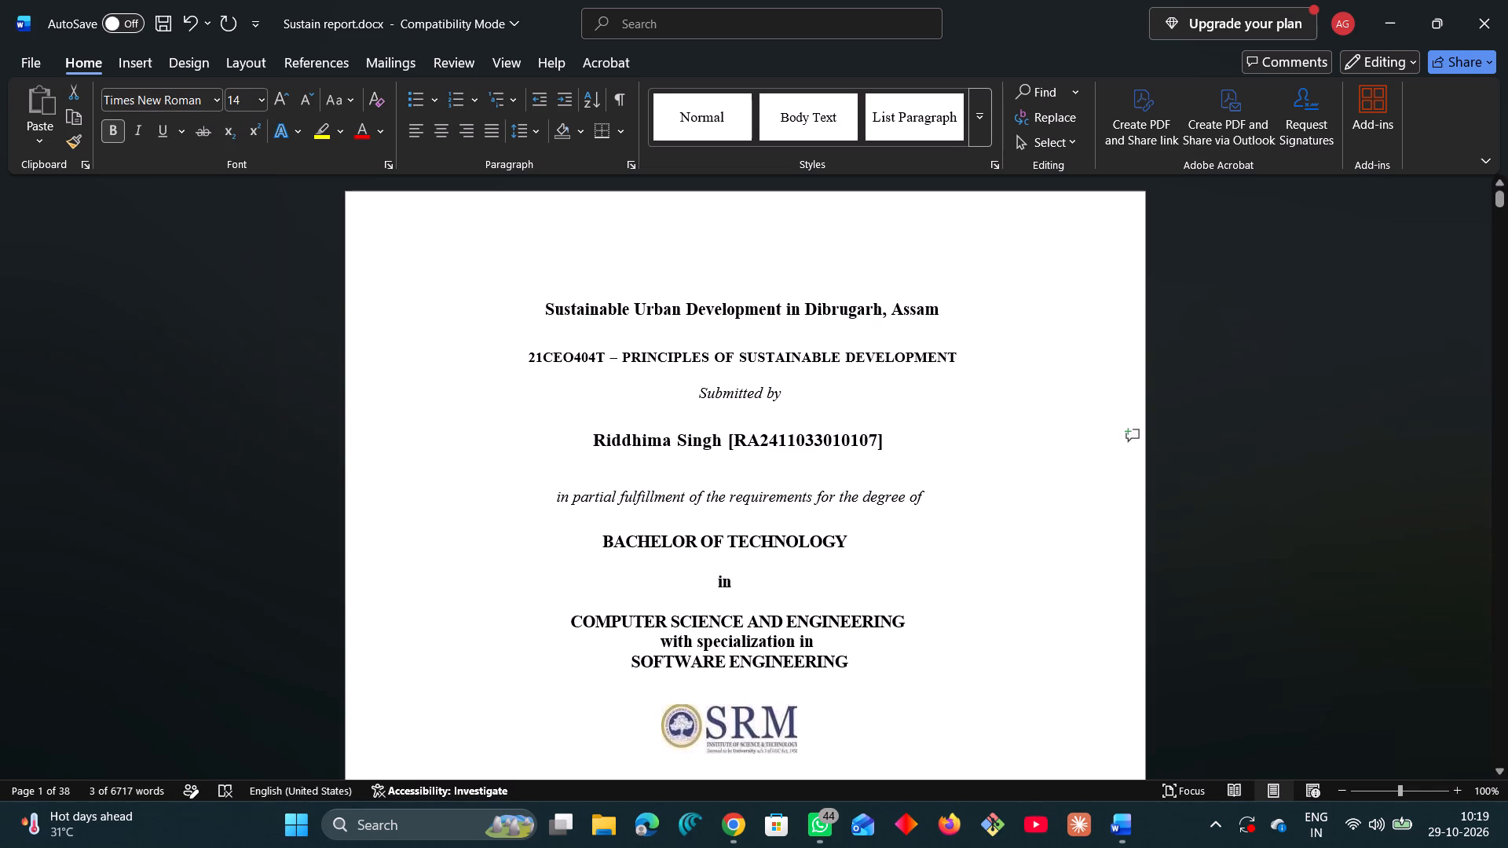
click(317, 327)
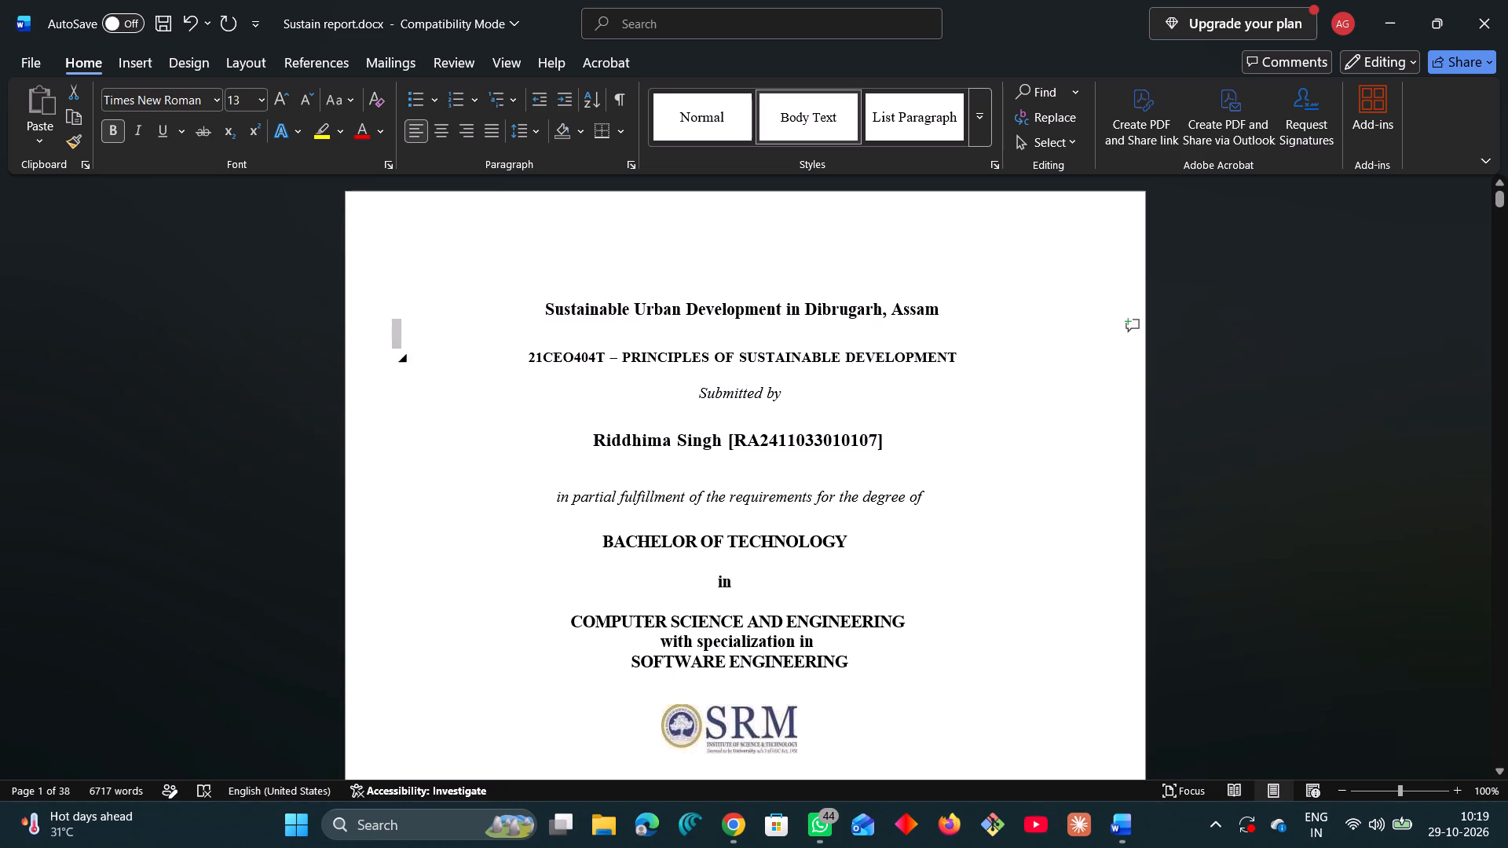
Replace the flagged word "centre" in the abstract's Dibrugarh paragraph with the suggested spelling "center".
scroll(552, 360, down, 17)
scroll(549, 346, down, 13)
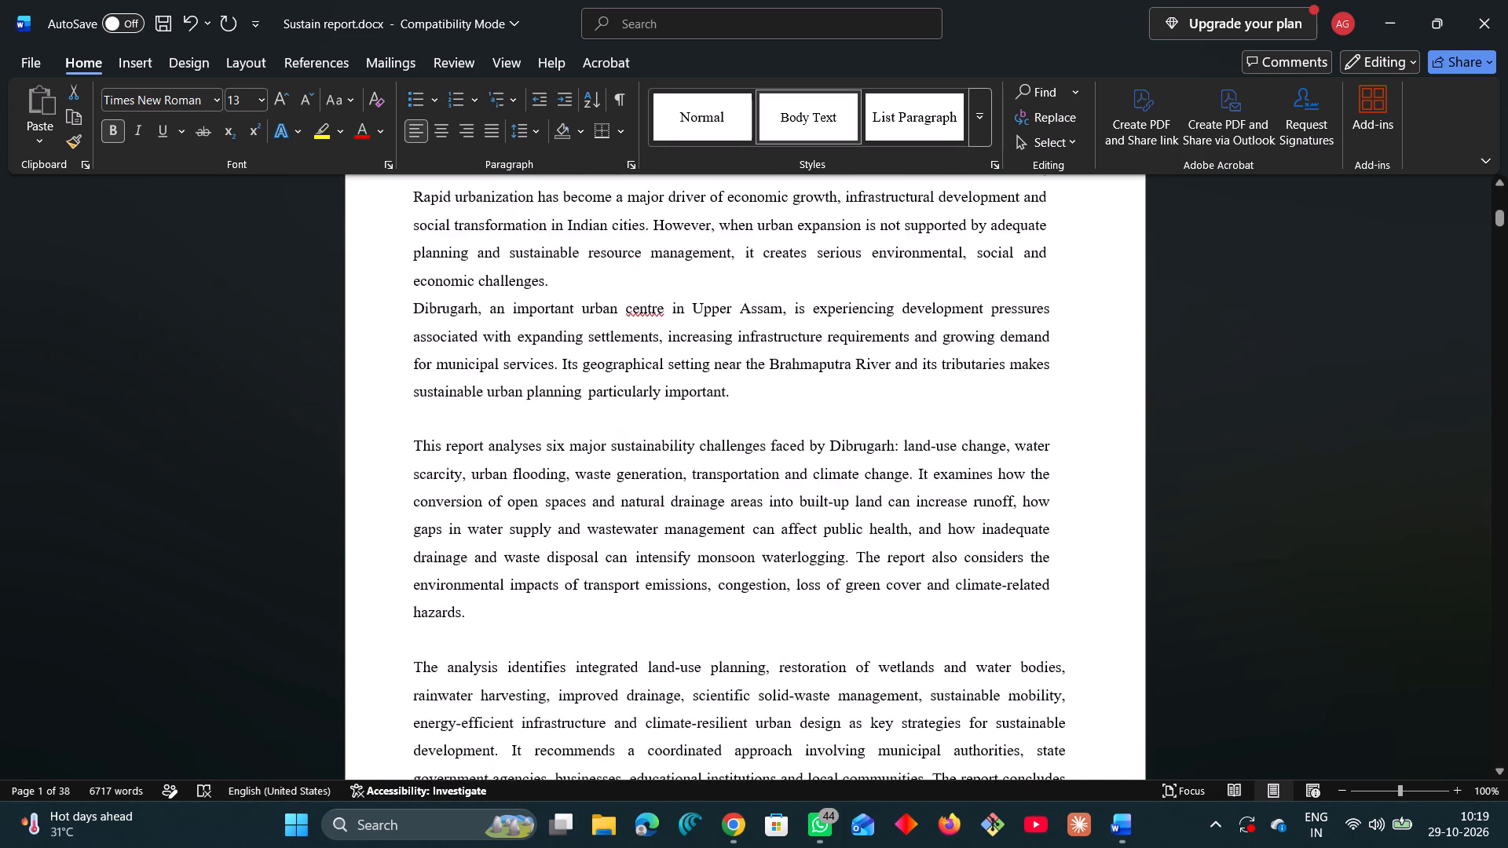
scroll(547, 353, down, 4)
scroll(547, 353, up, 10)
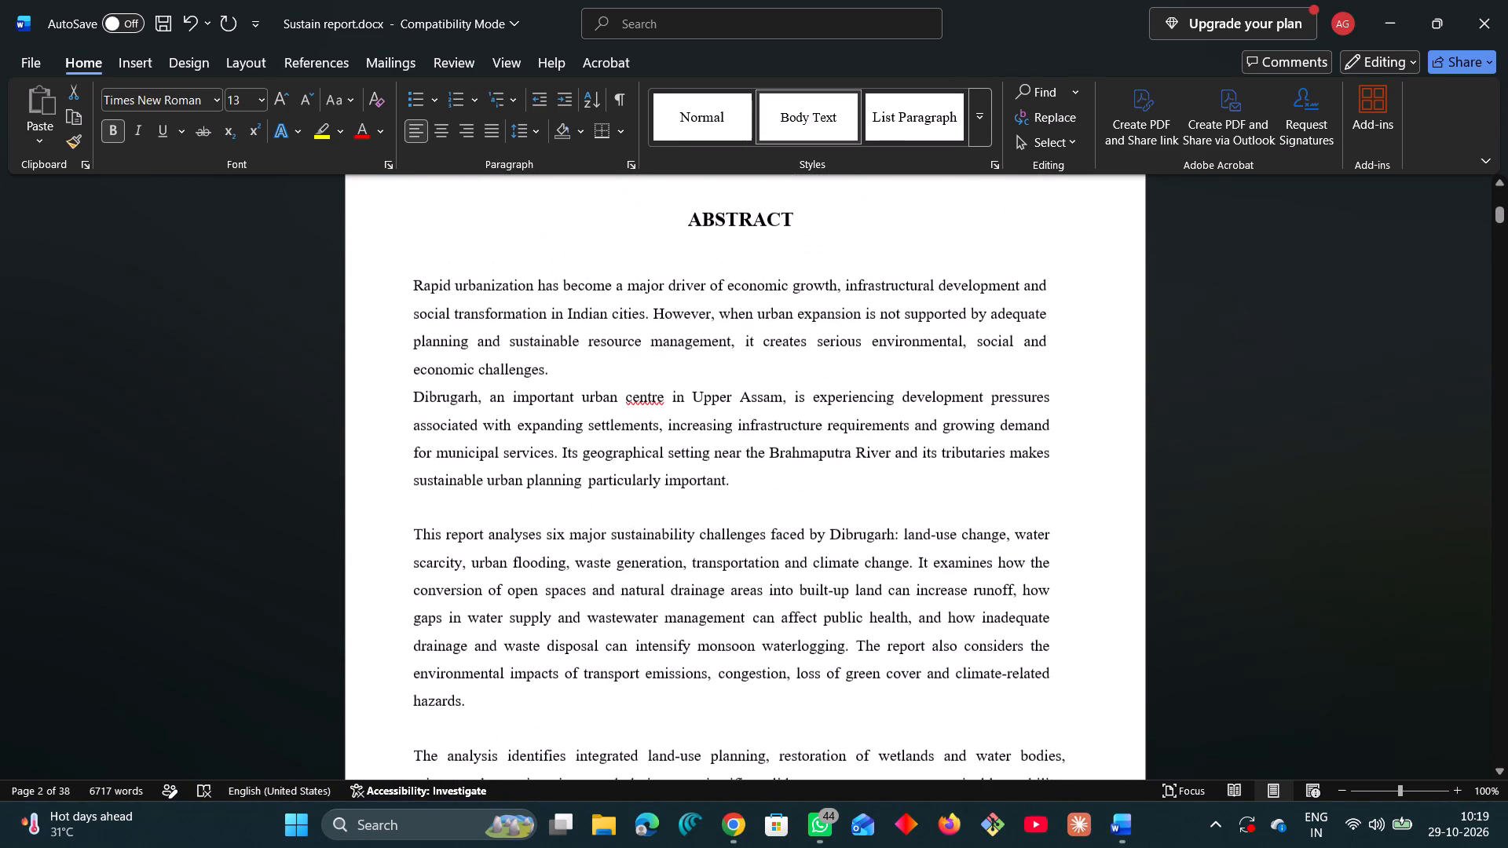
right_click(640, 403)
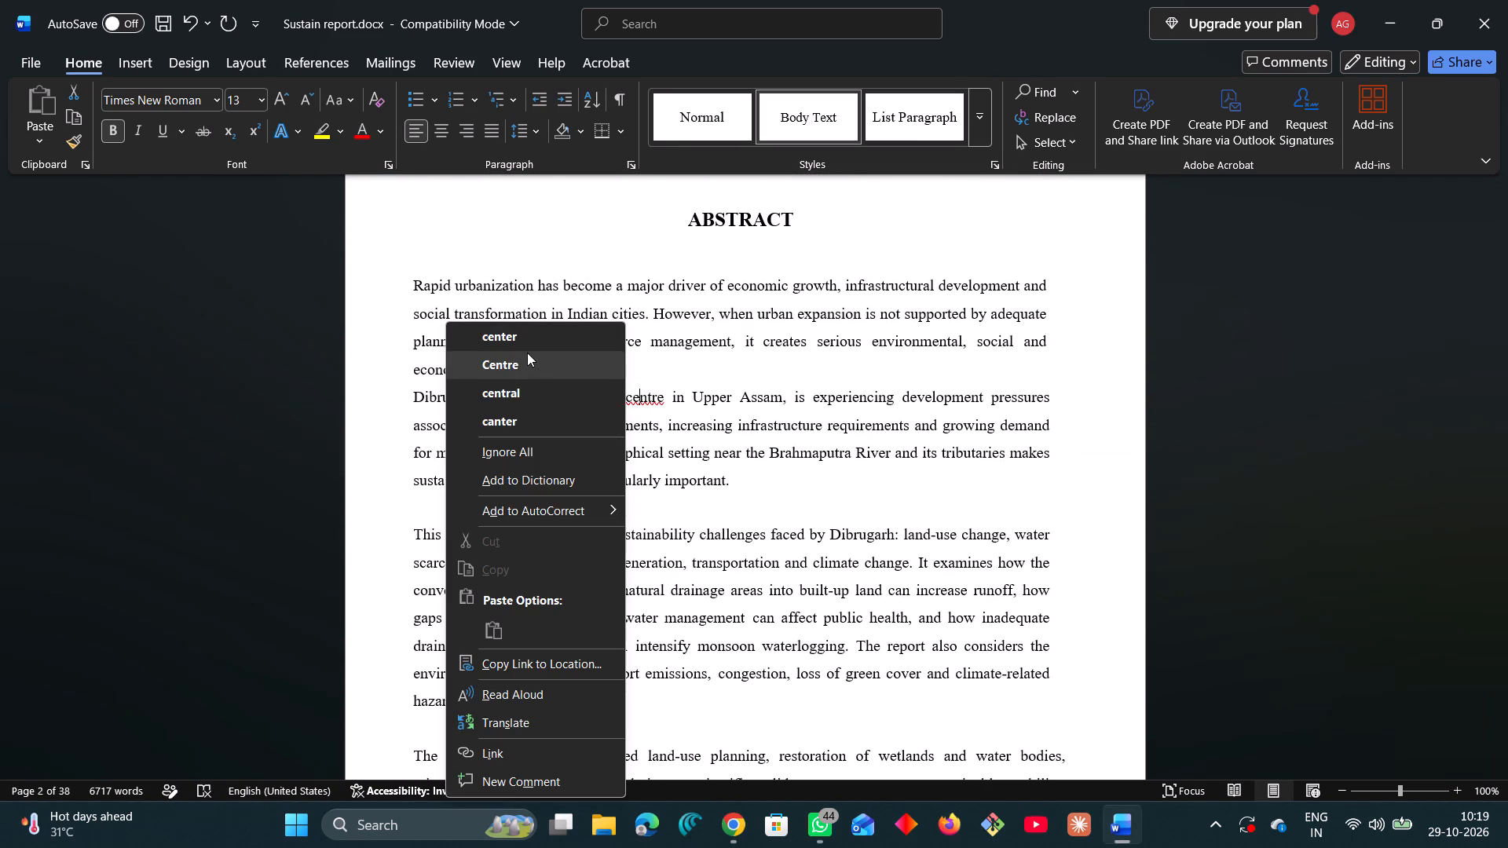
click(527, 346)
Set the header row of the contents table to font size 12 and centre its text.
scroll(562, 394, down, 6)
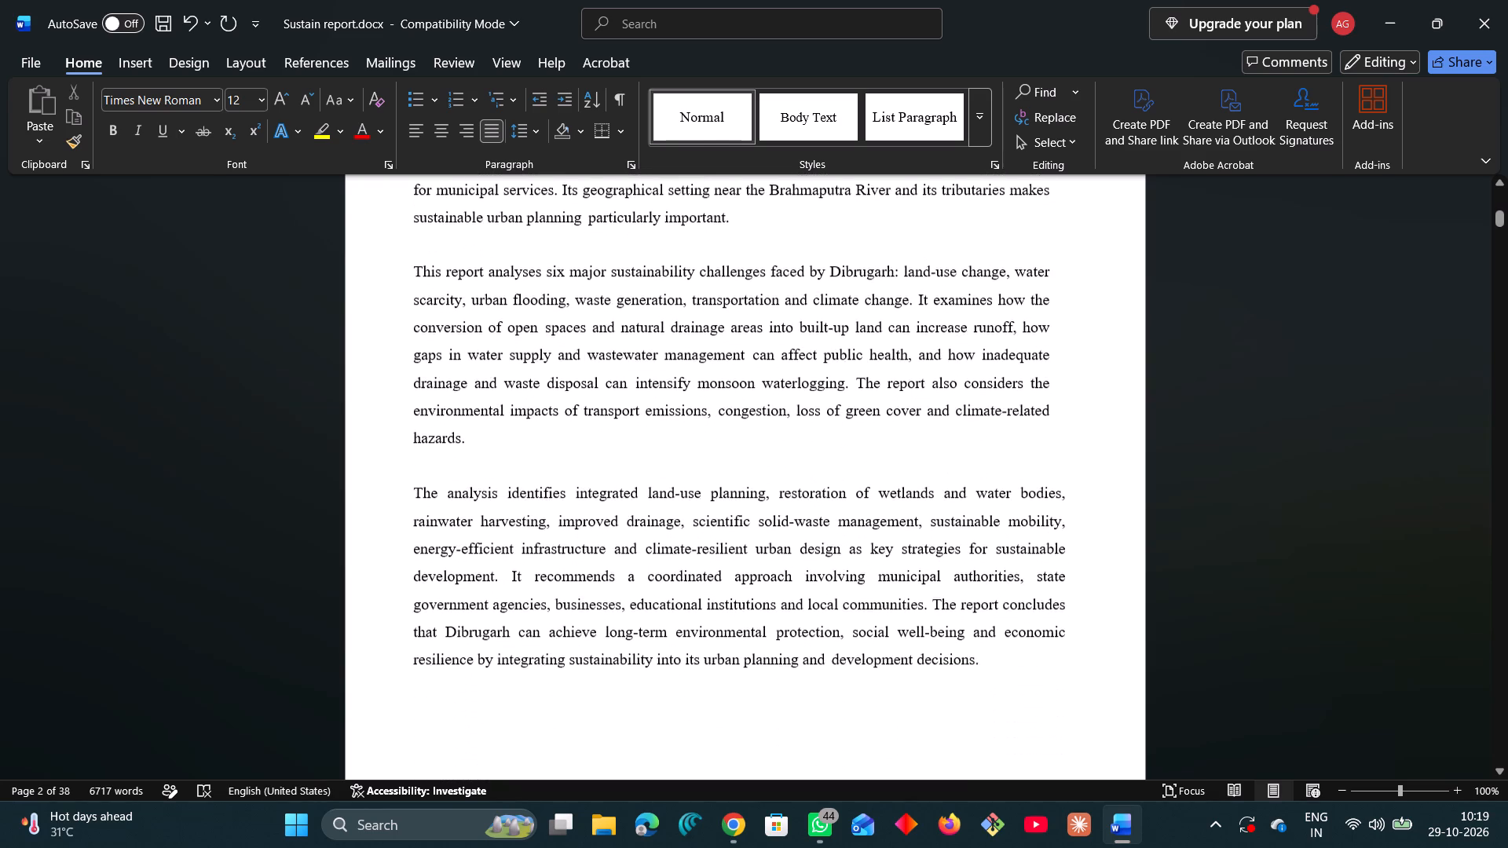
scroll(562, 394, down, 18)
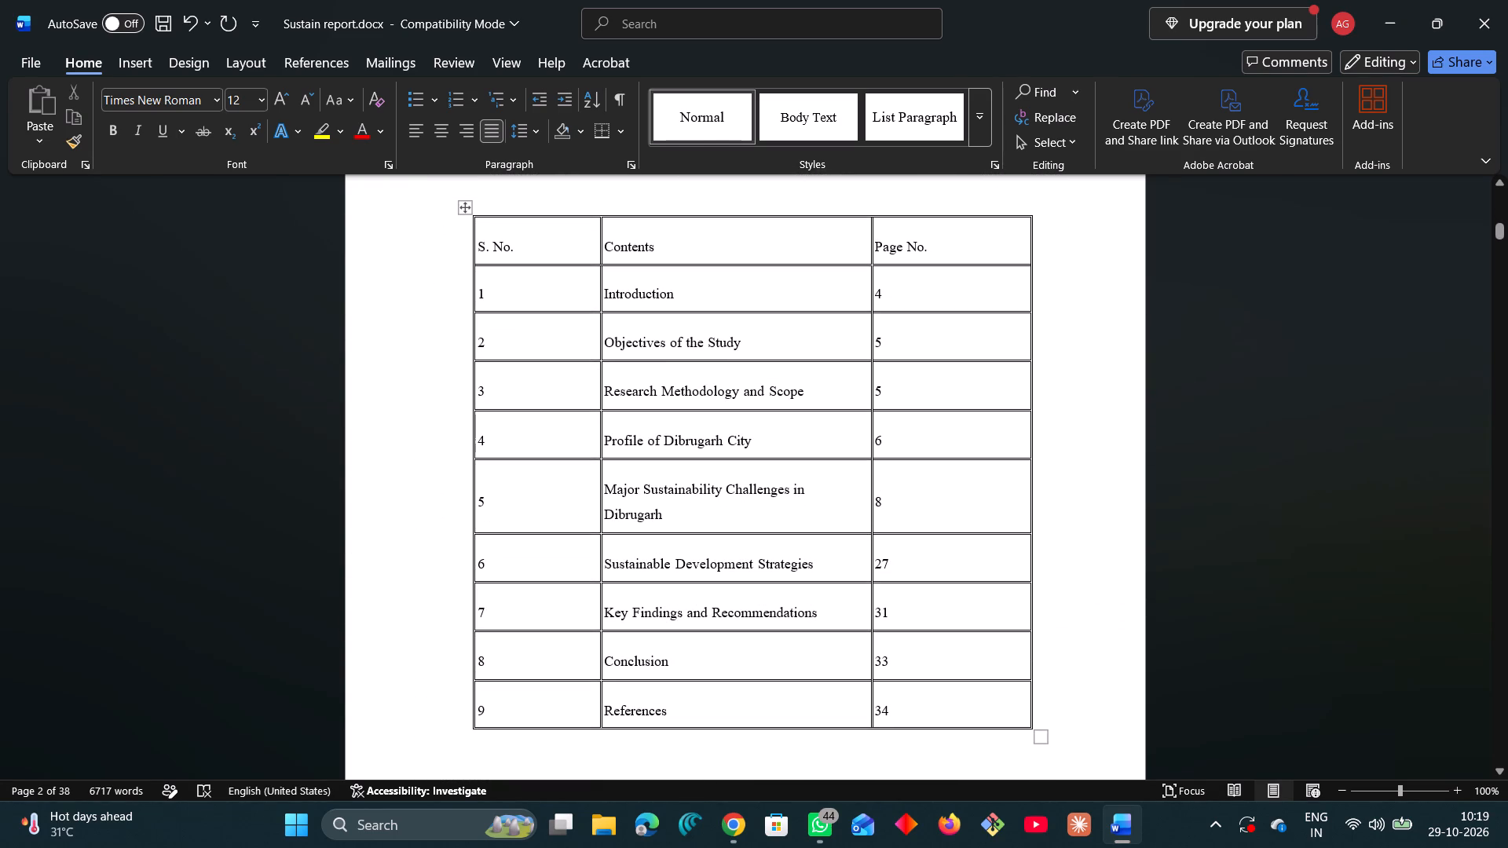
drag(477, 243, 904, 241)
click(262, 100)
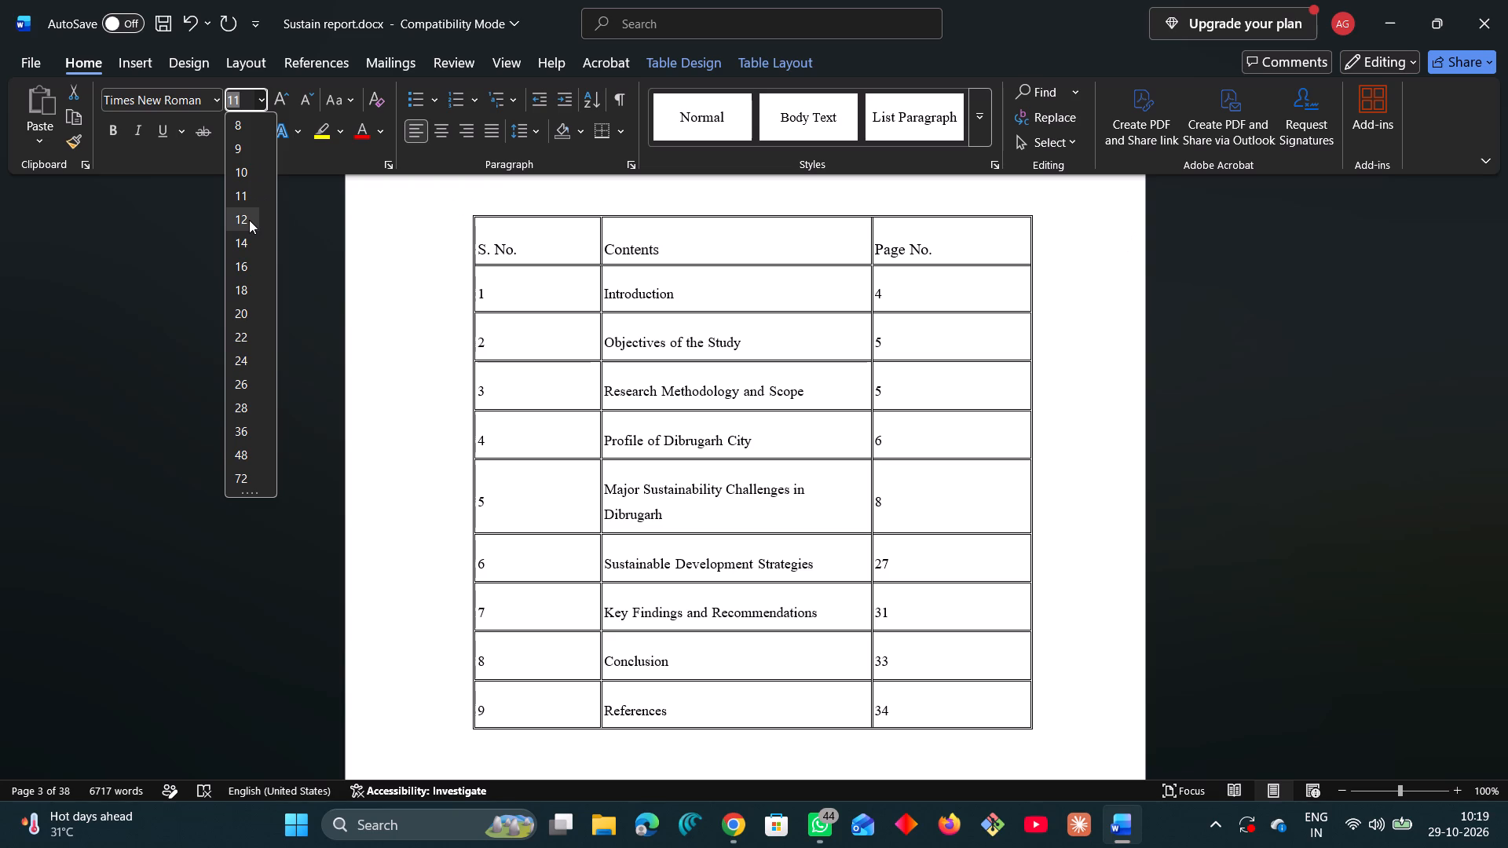
click(249, 220)
click(448, 130)
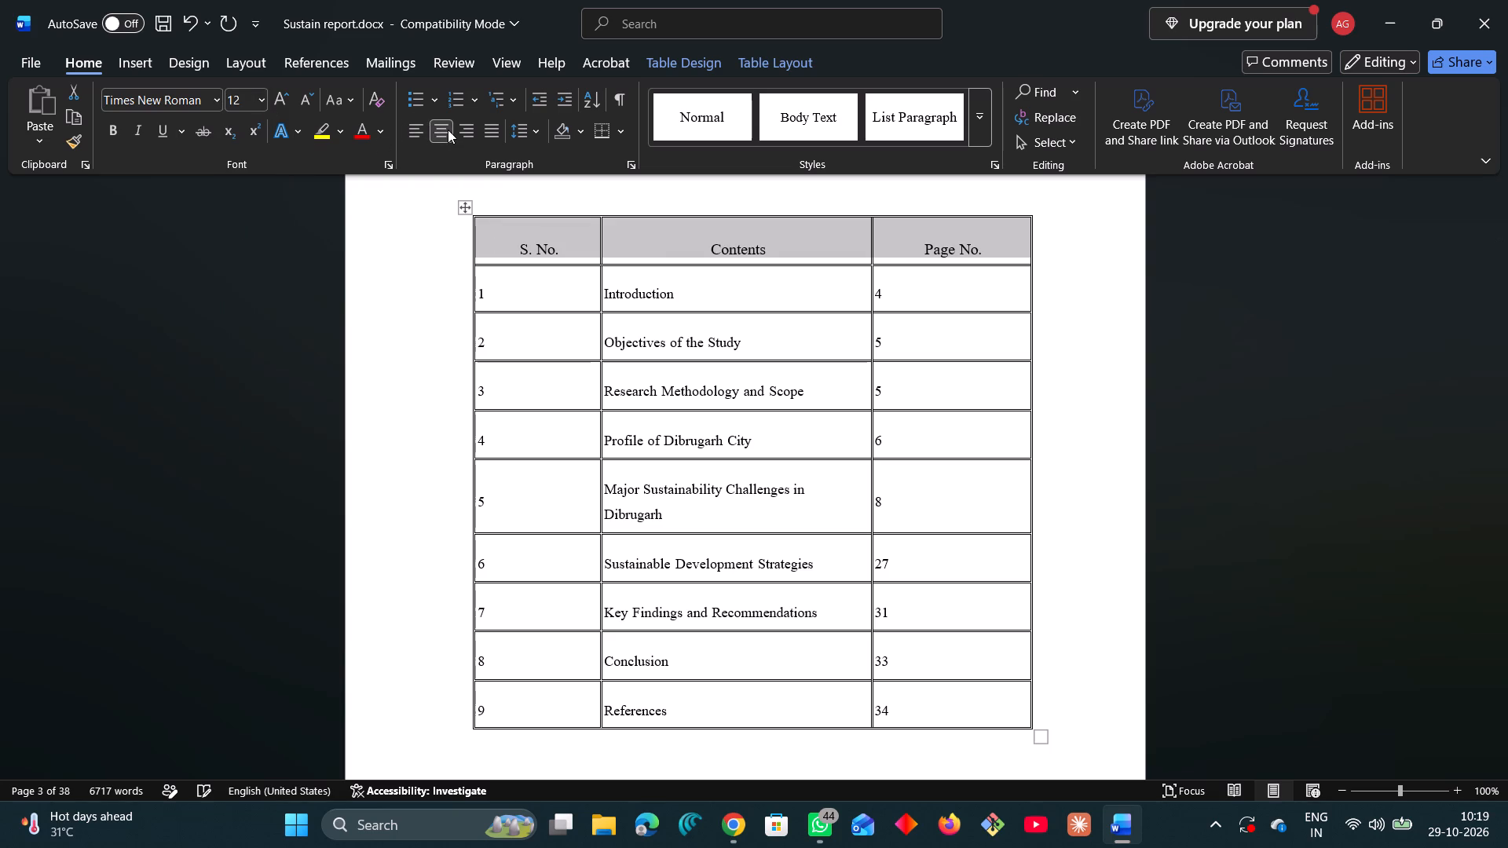
Format the contents table's rows 1 to 9, Introduction to References, as centred 12 pt Times New Roman.
drag(478, 293, 938, 591)
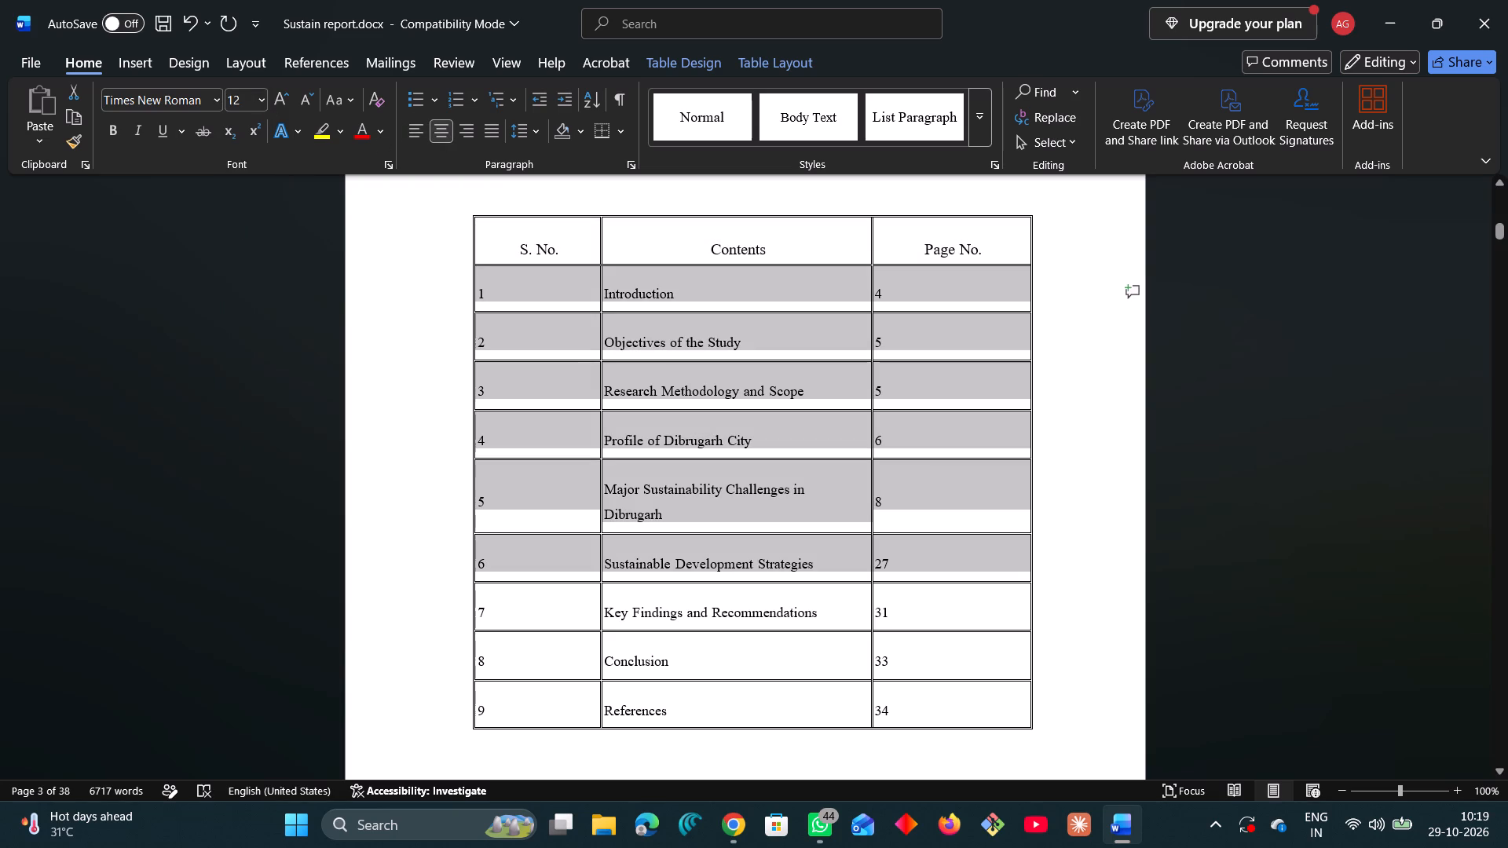
drag(938, 591, 939, 705)
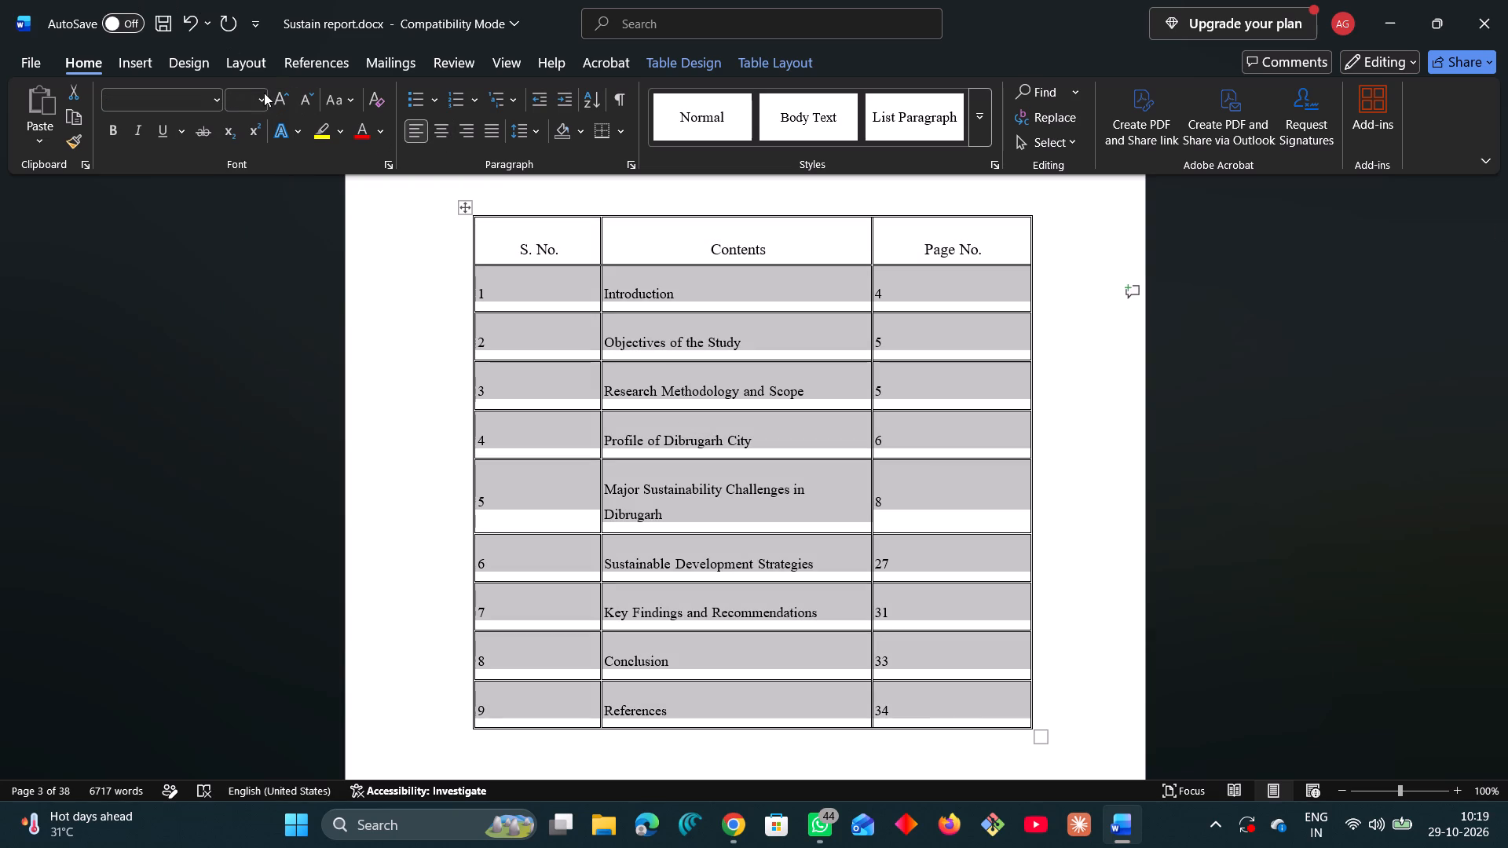
click(263, 93)
click(240, 221)
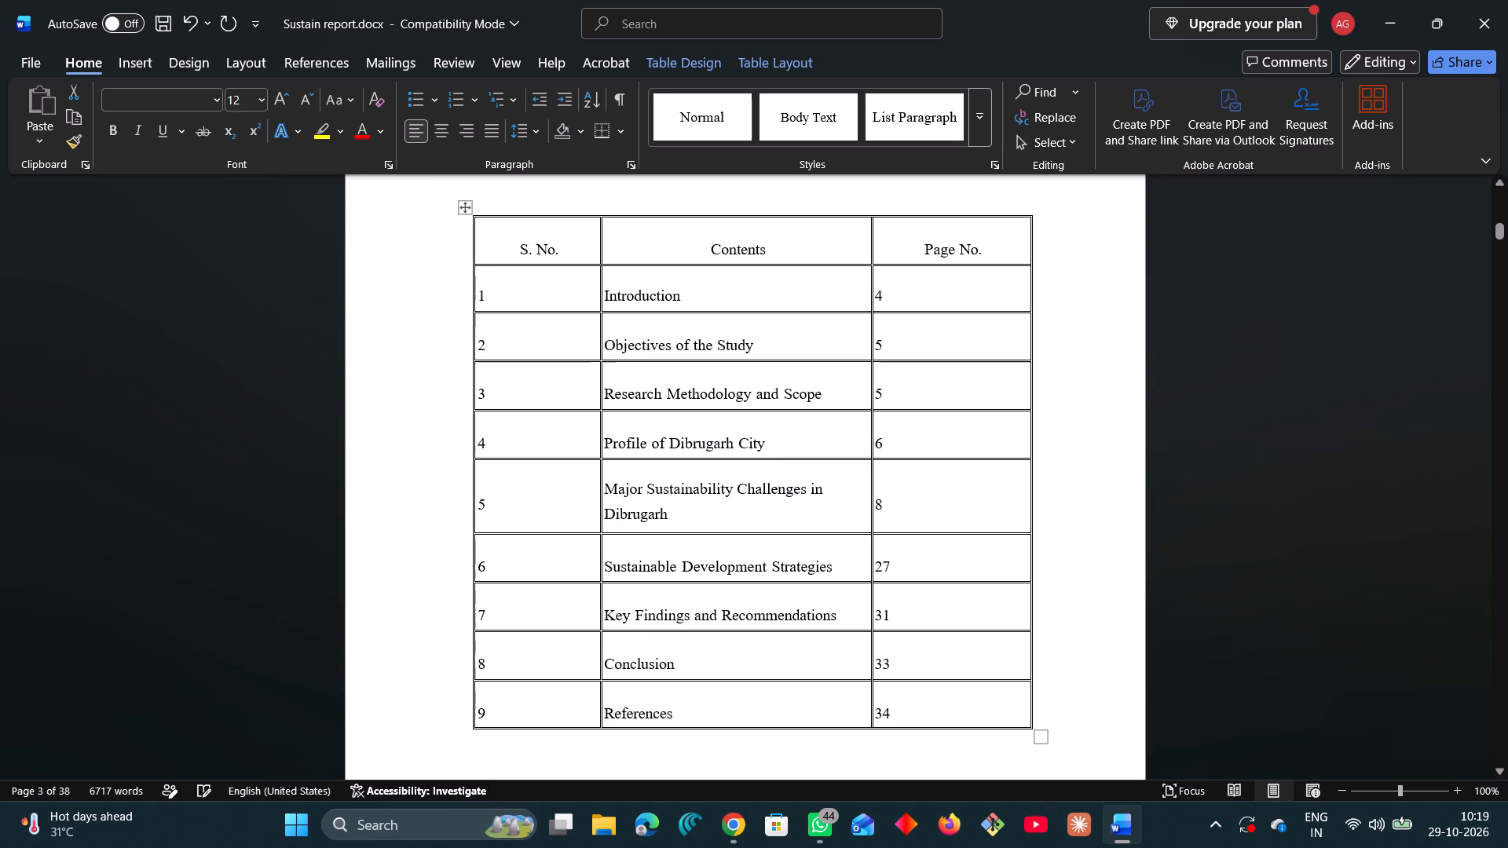
click(448, 127)
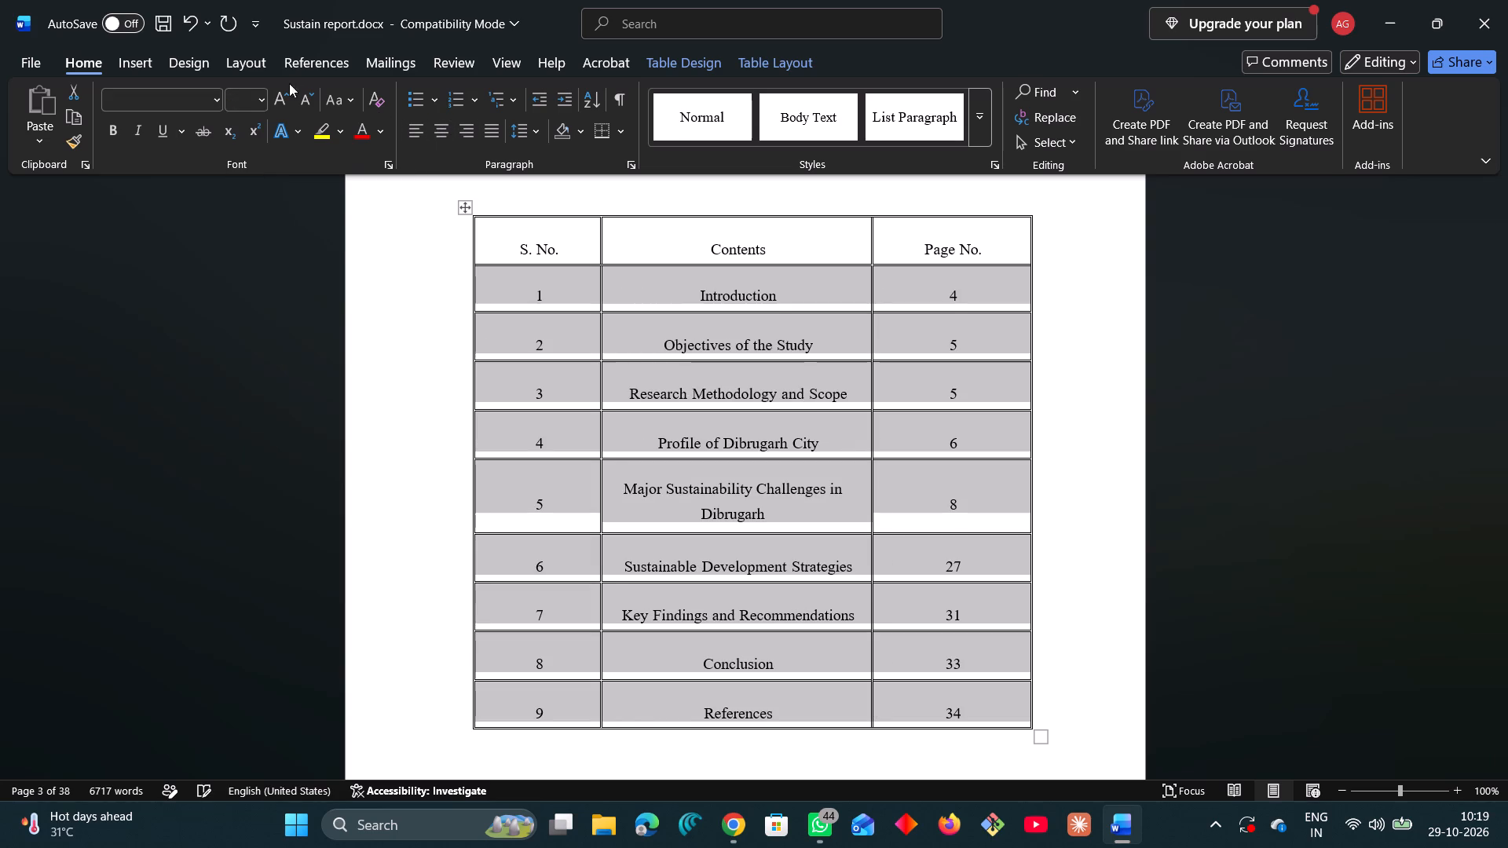
click(215, 93)
click(241, 234)
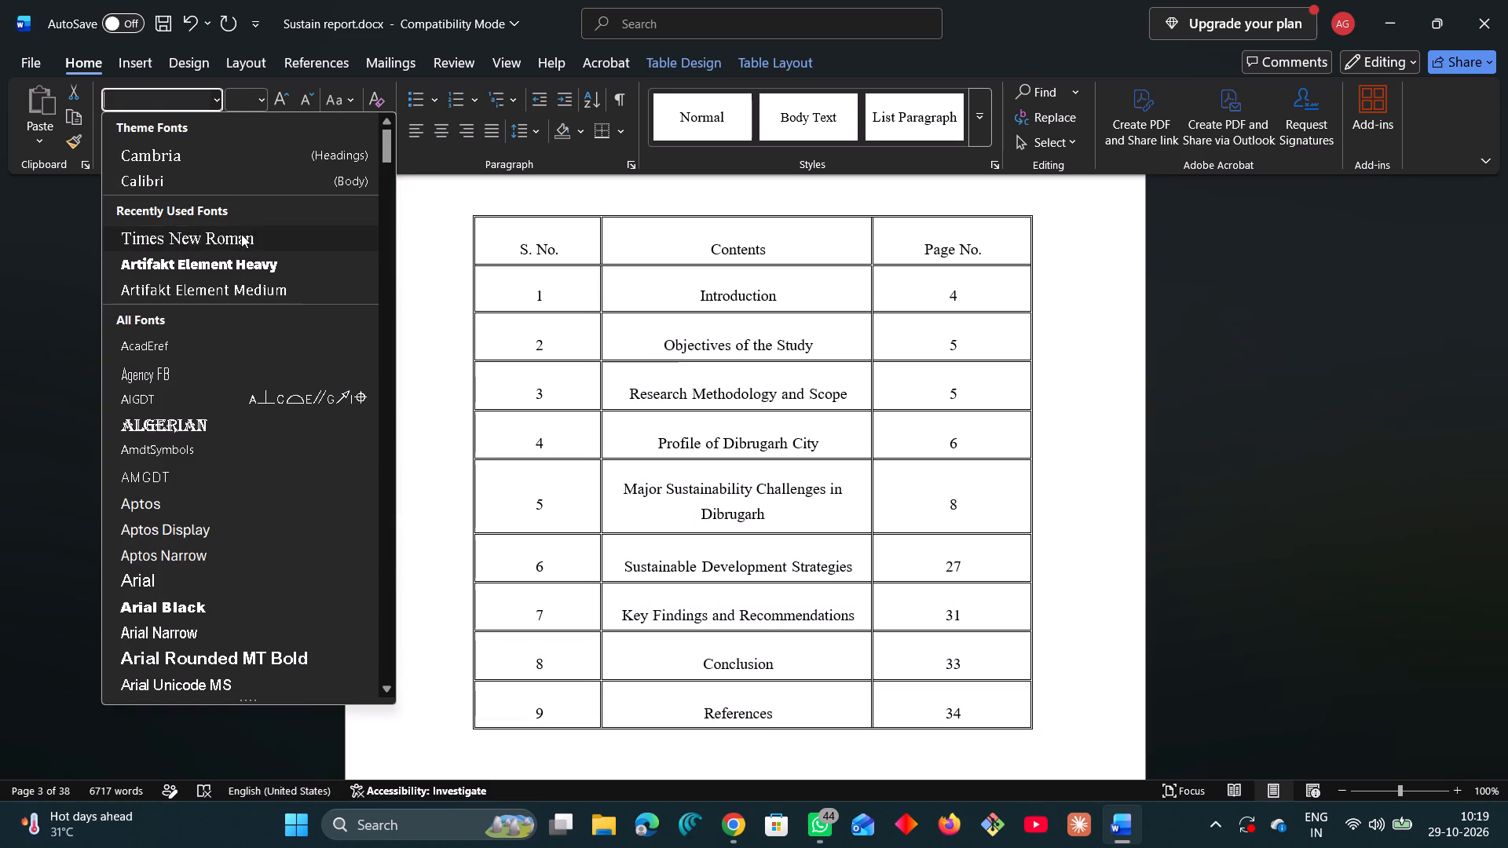
click(253, 263)
Set all body paragraphs of the 1. INTRODUCTION section to font size 12 and justify them.
scroll(635, 287, down, 7)
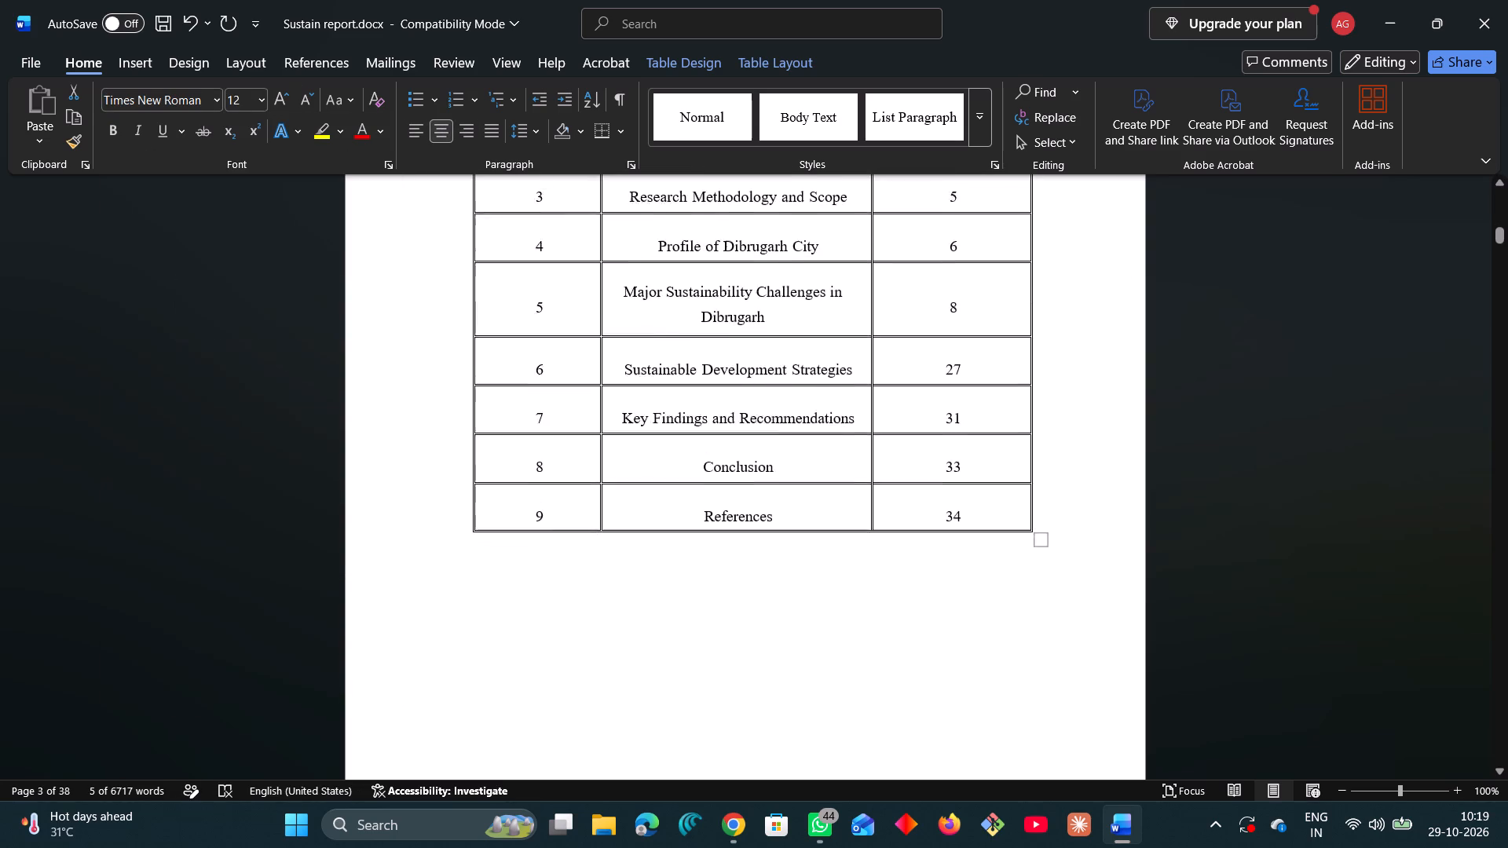
scroll(646, 292, down, 11)
scroll(477, 419, down, 2)
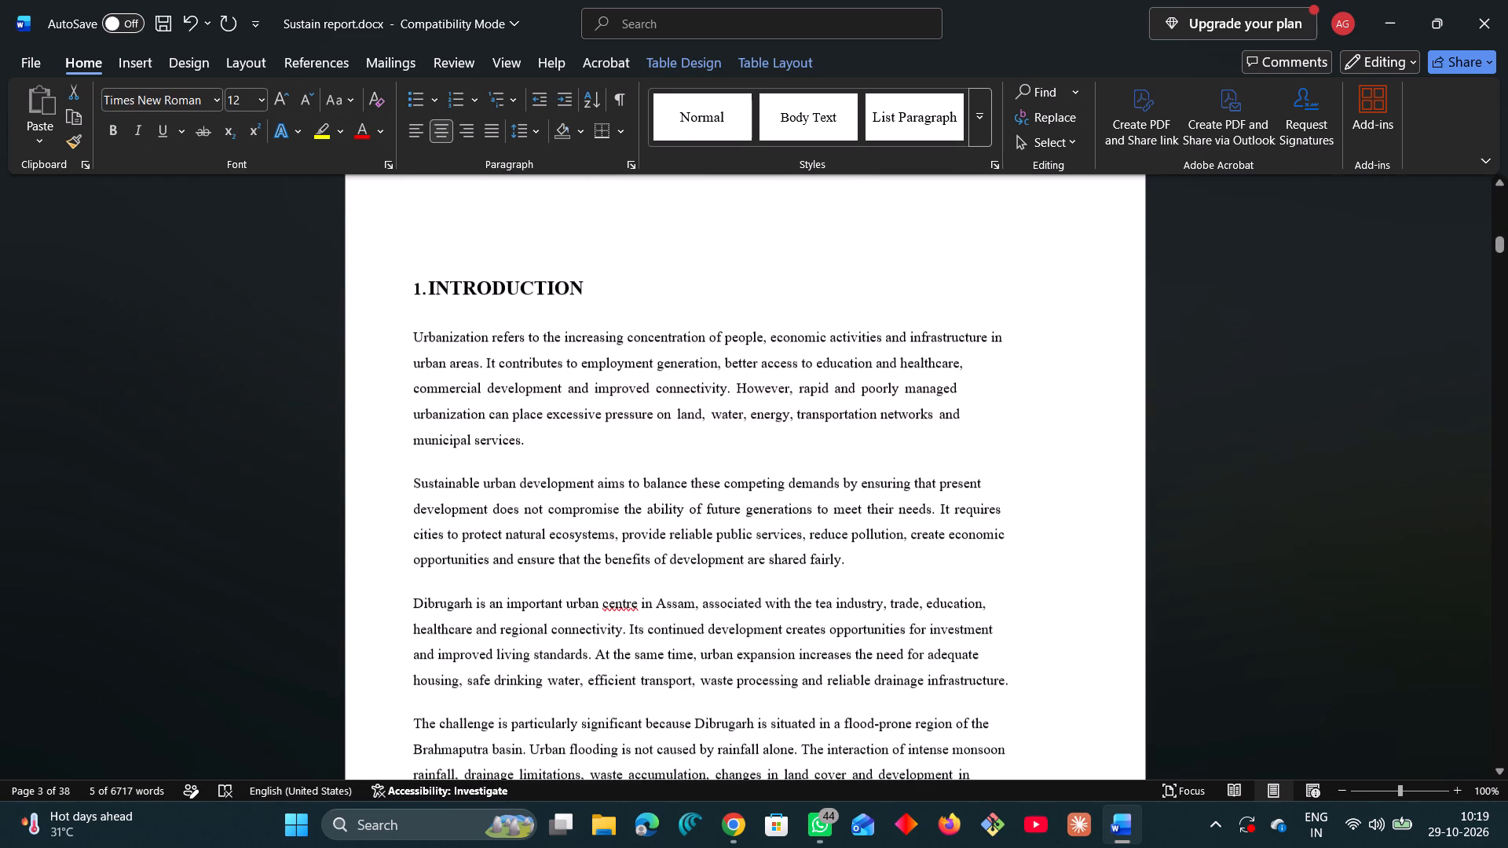
drag(413, 327, 547, 394)
scroll(455, 364, down, 10)
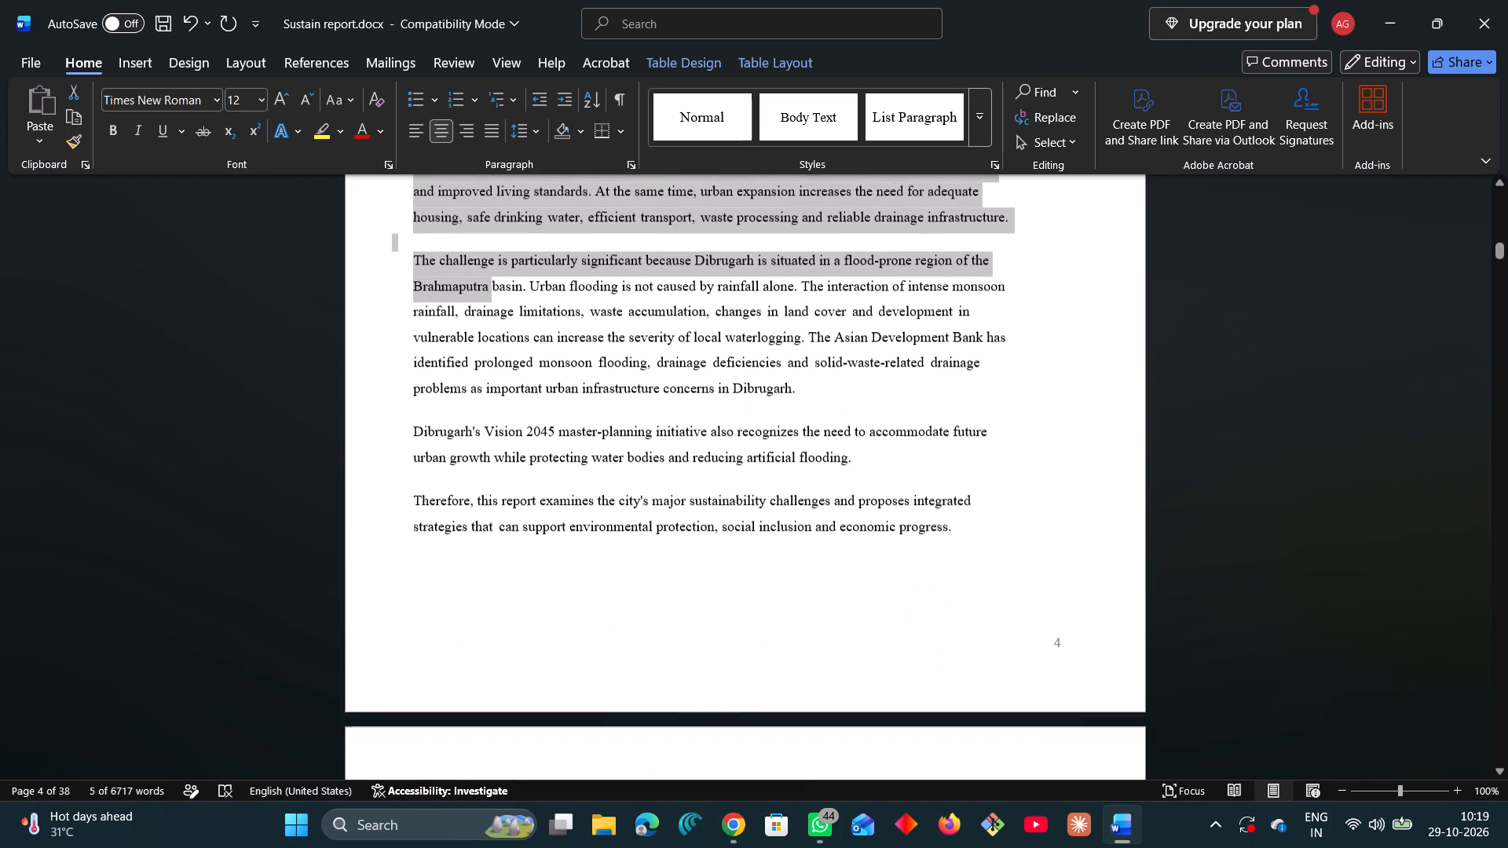
drag(547, 394, 954, 524)
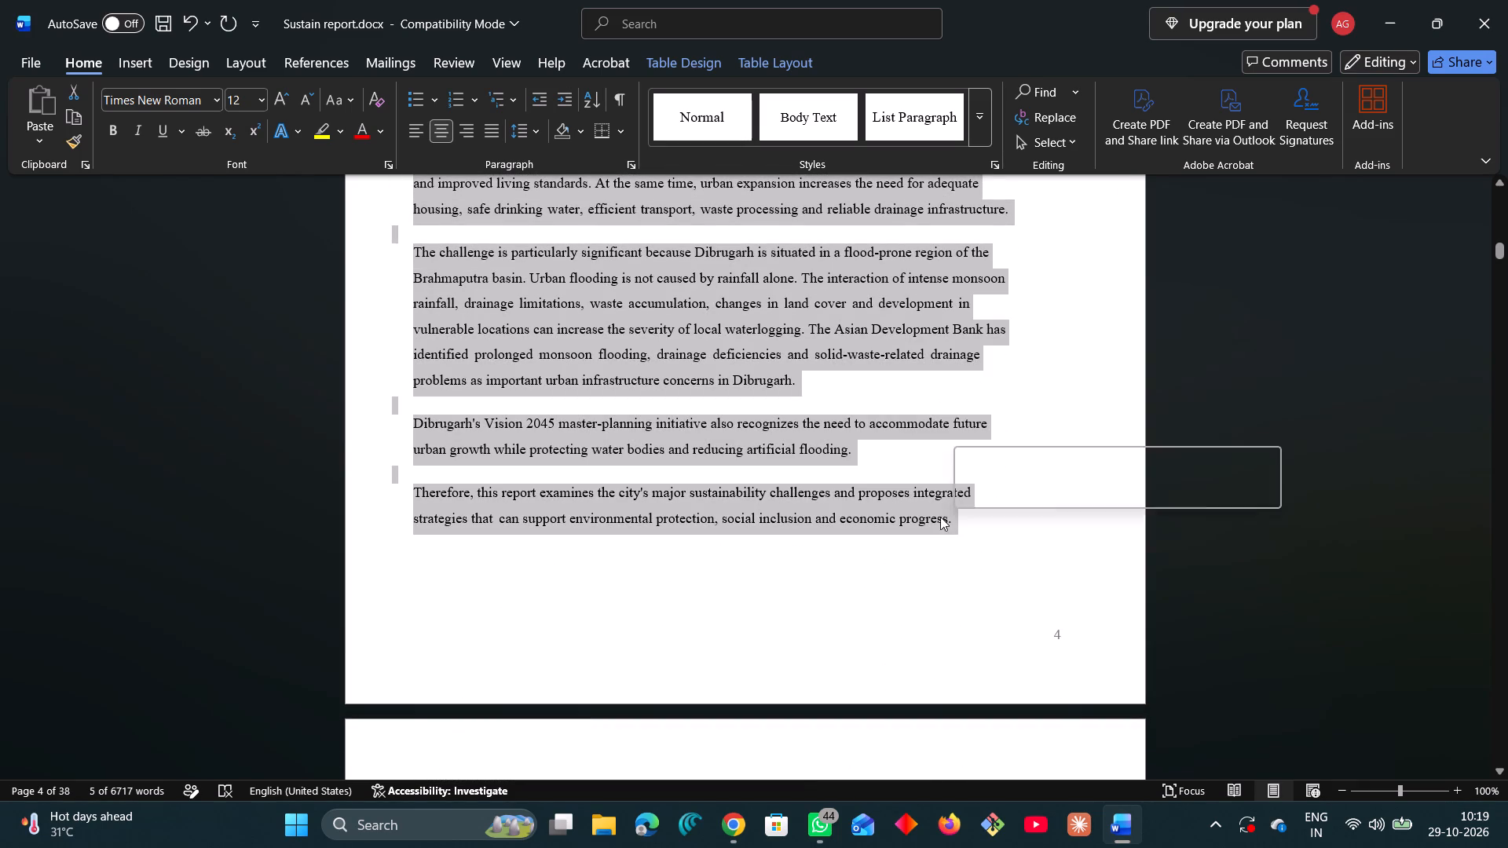
click(256, 102)
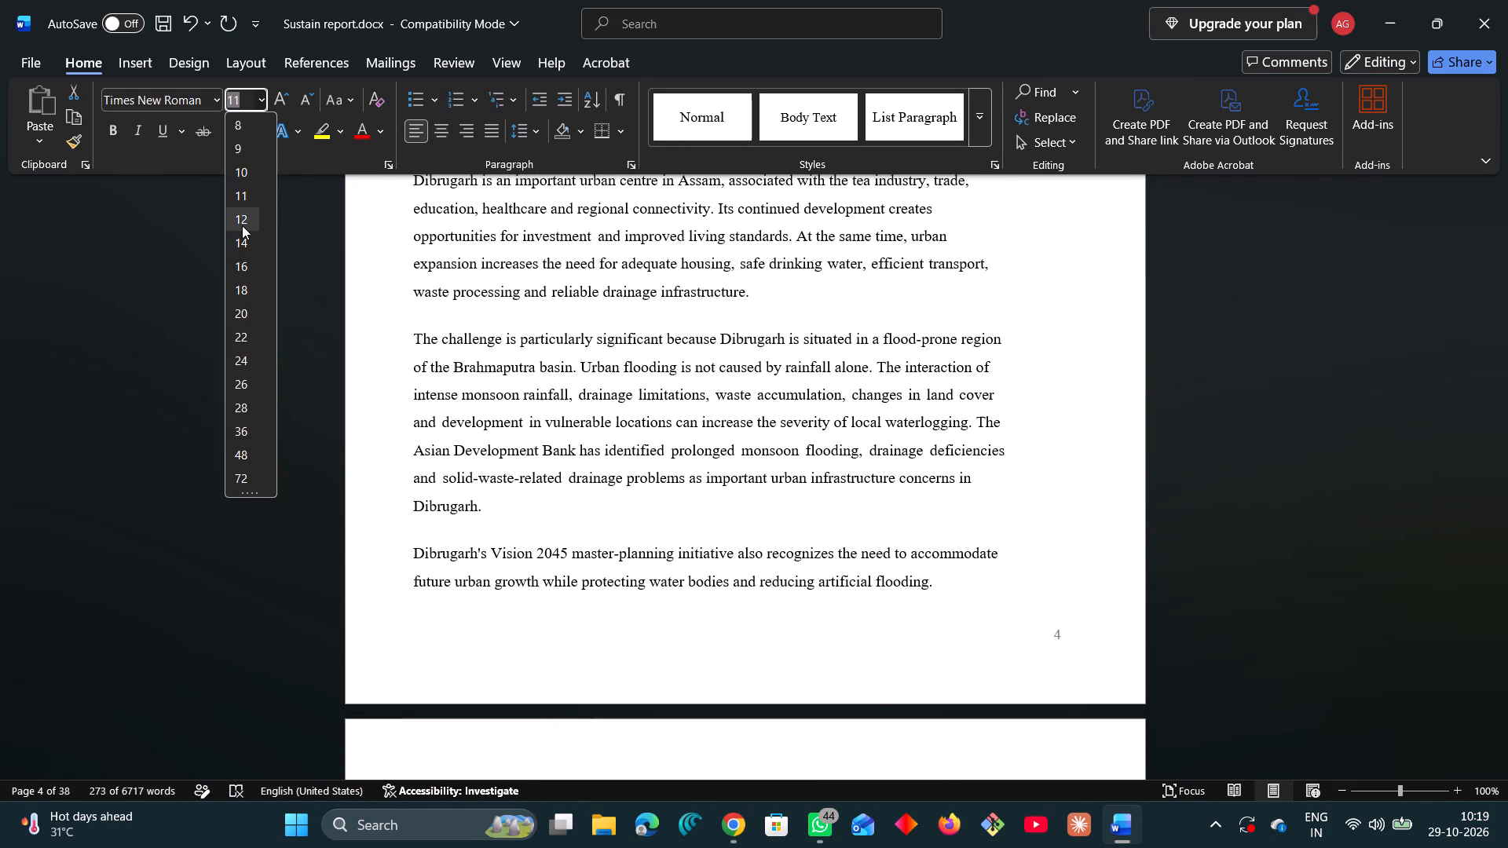
click(242, 225)
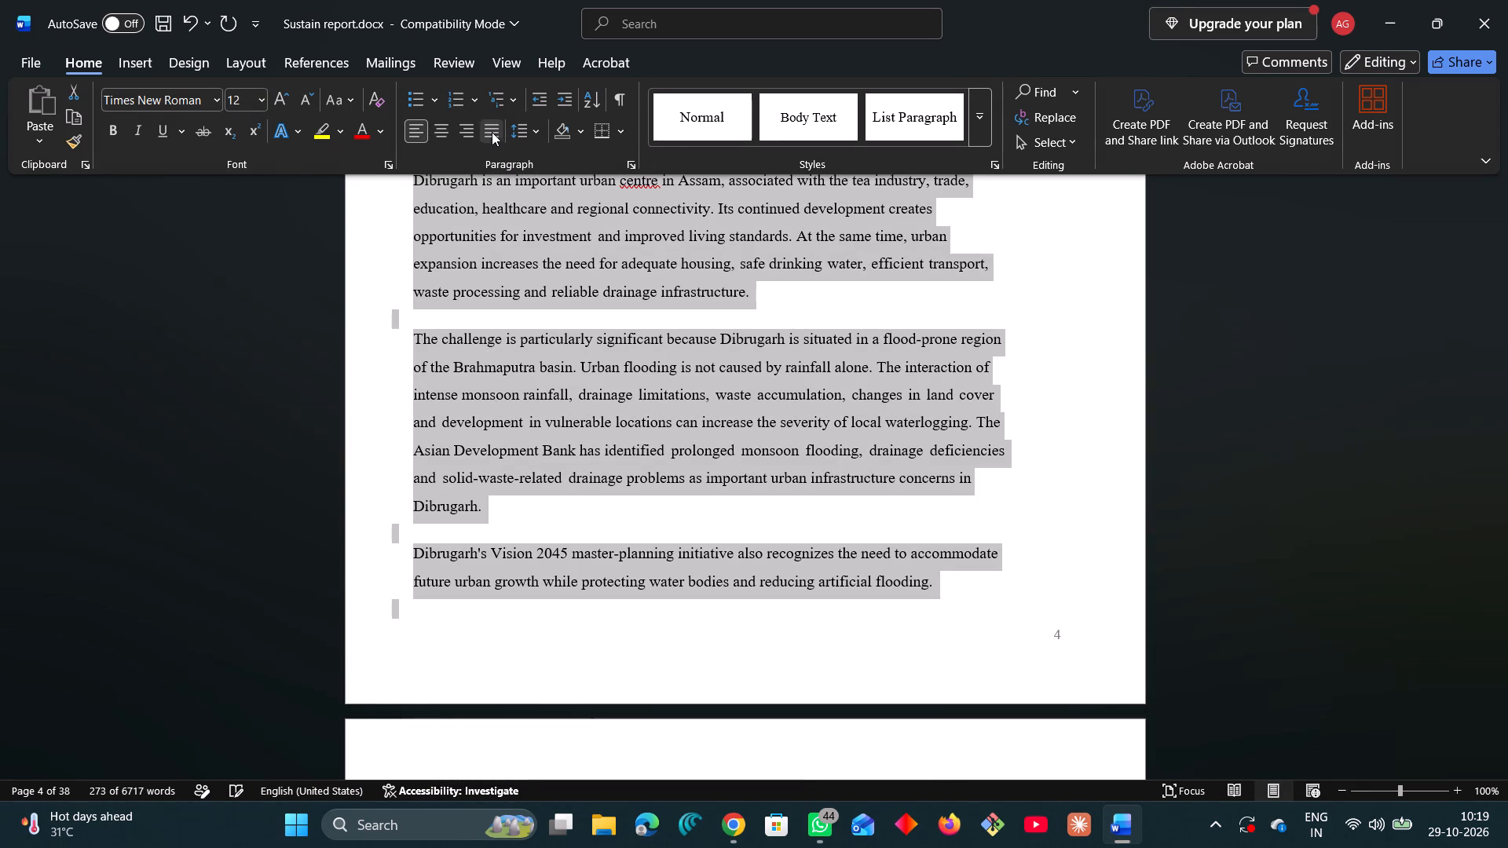
click(492, 132)
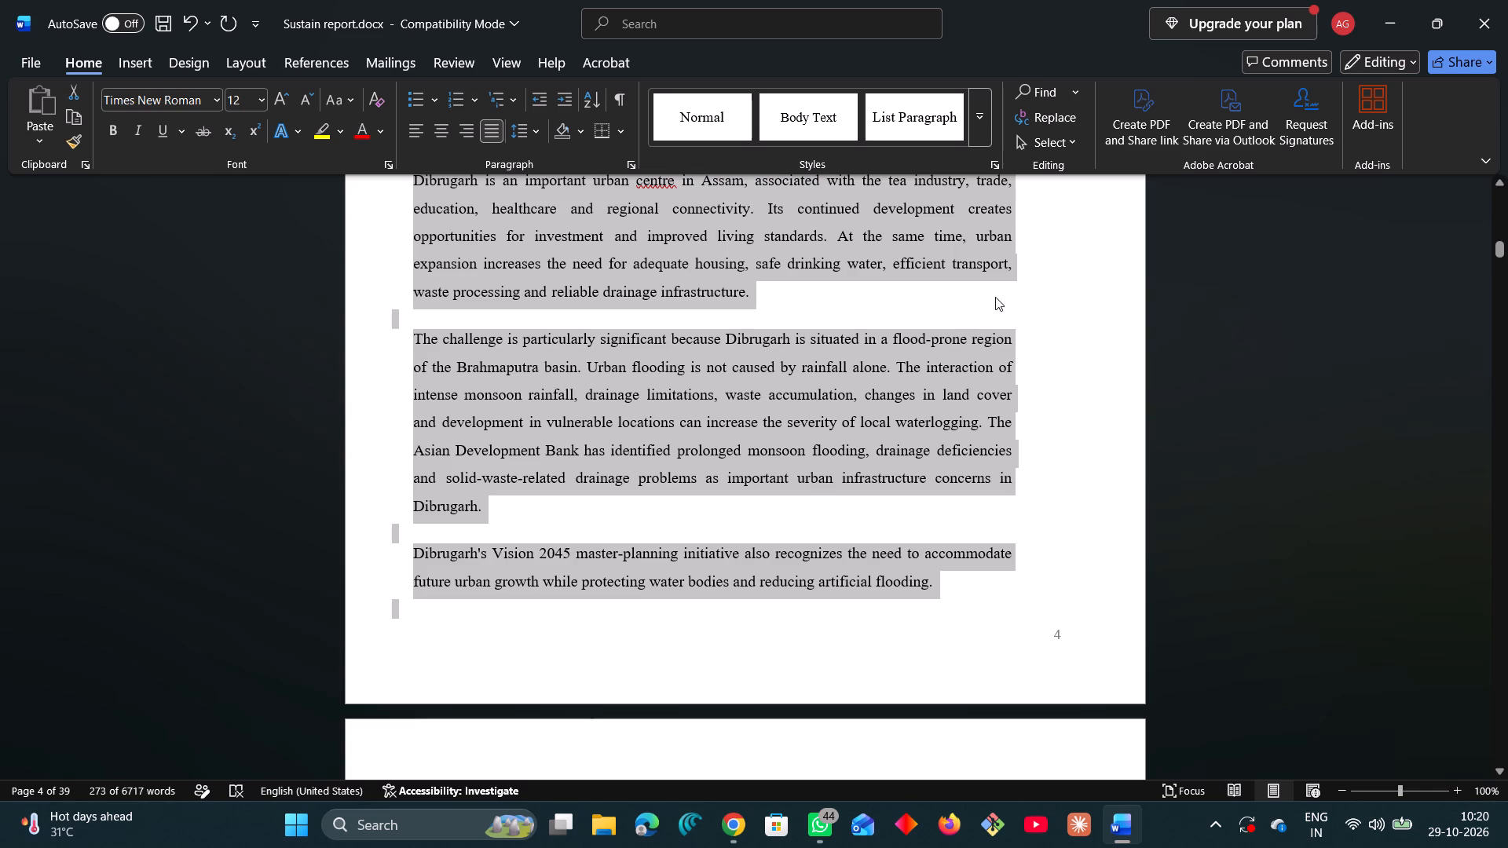
click(1017, 293)
Correct the flagged word "centre" to "center" in the Introduction's third paragraph using the spelling suggestion.
scroll(997, 304, up, 4)
scroll(863, 295, up, 2)
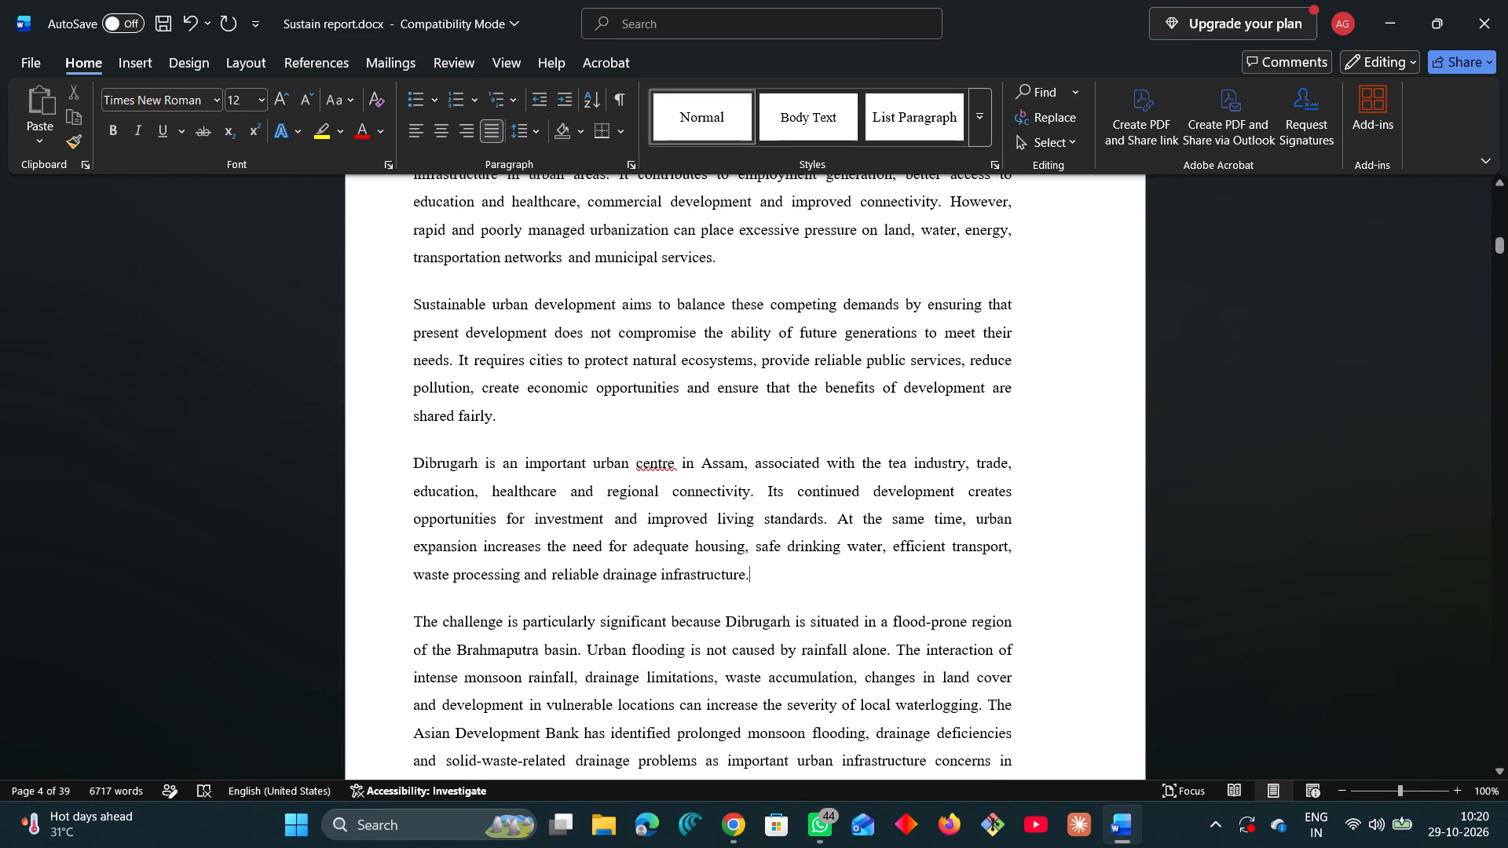
right_click(657, 466)
click(523, 344)
Set the INTRODUCTION heading to font size 14.
scroll(620, 306, up, 5)
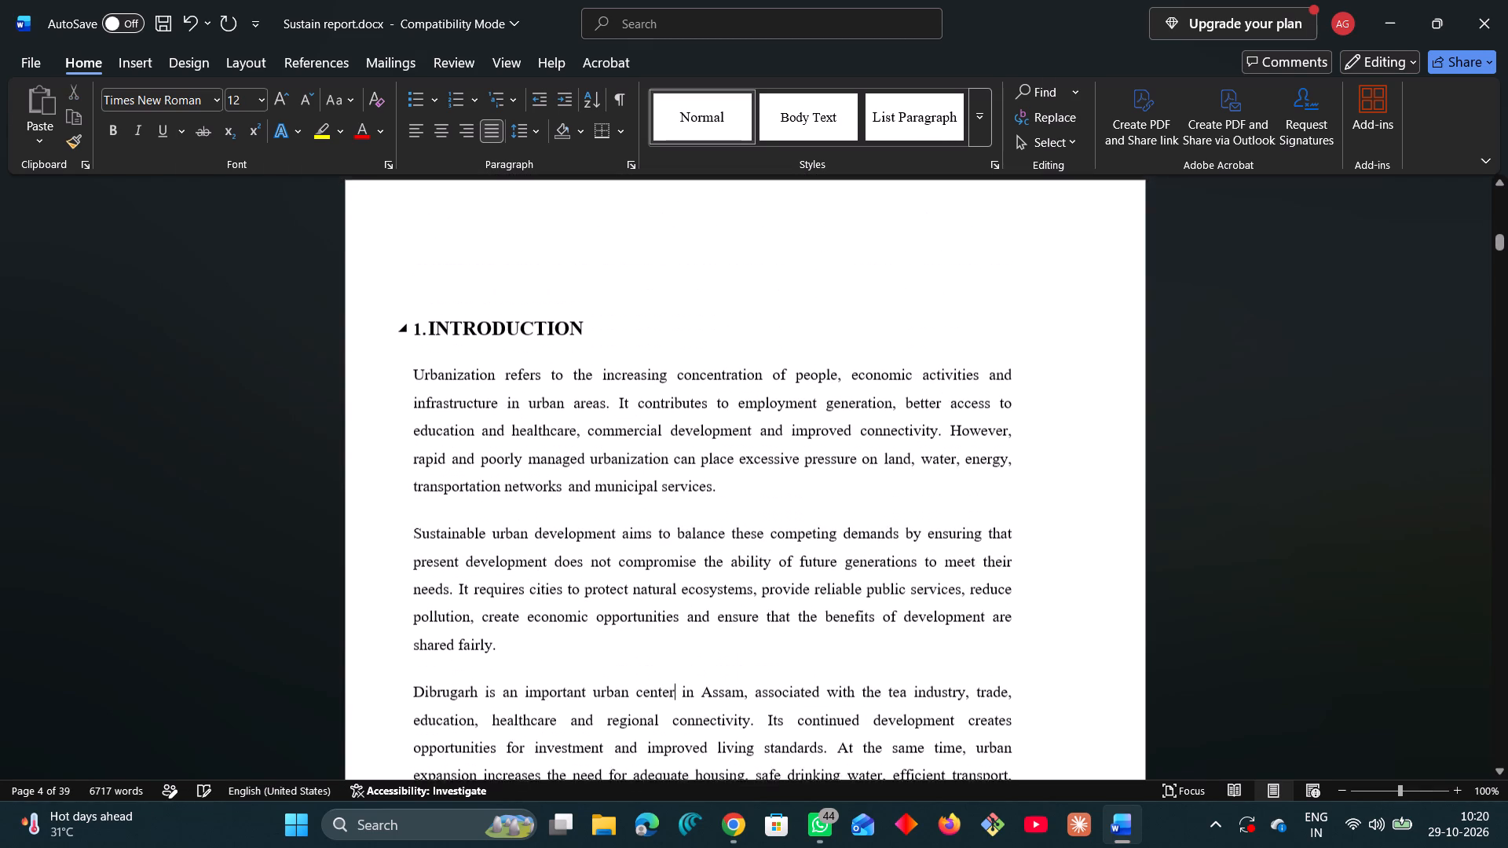
drag(592, 342, 397, 353)
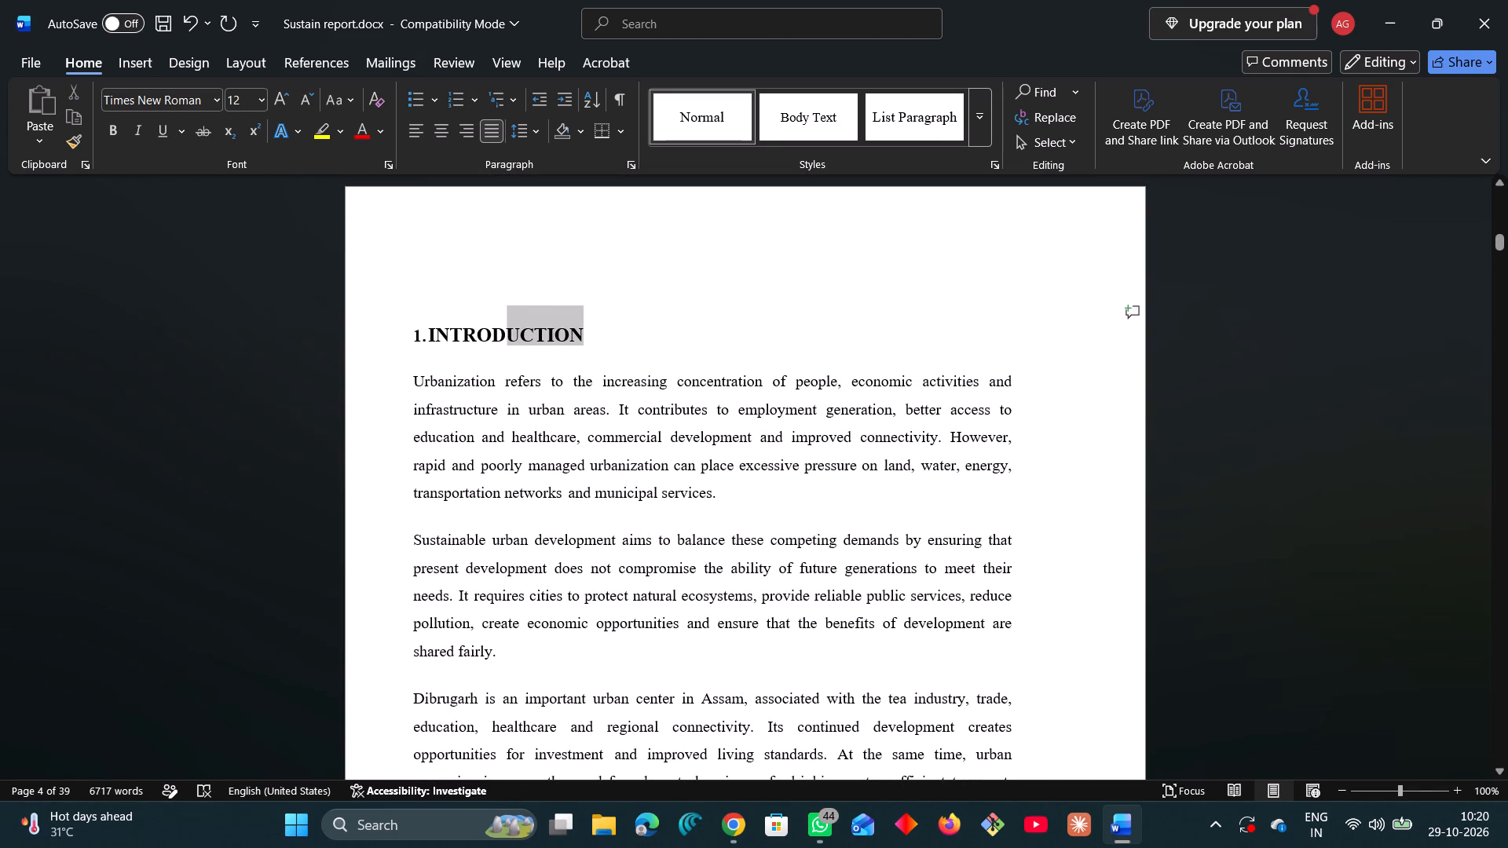
drag(397, 353, 412, 337)
click(263, 102)
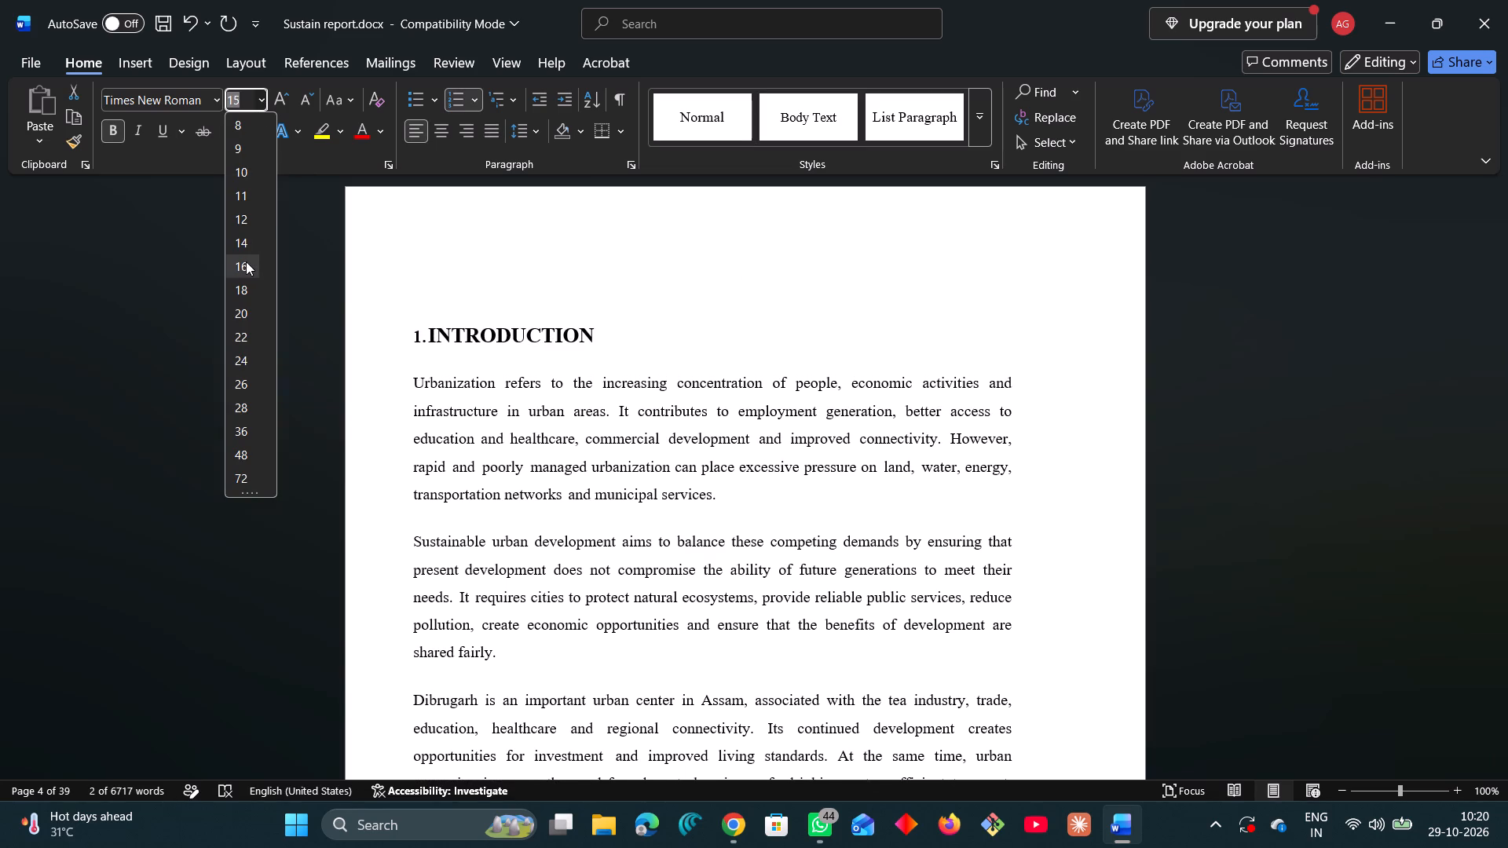
click(246, 247)
click(555, 298)
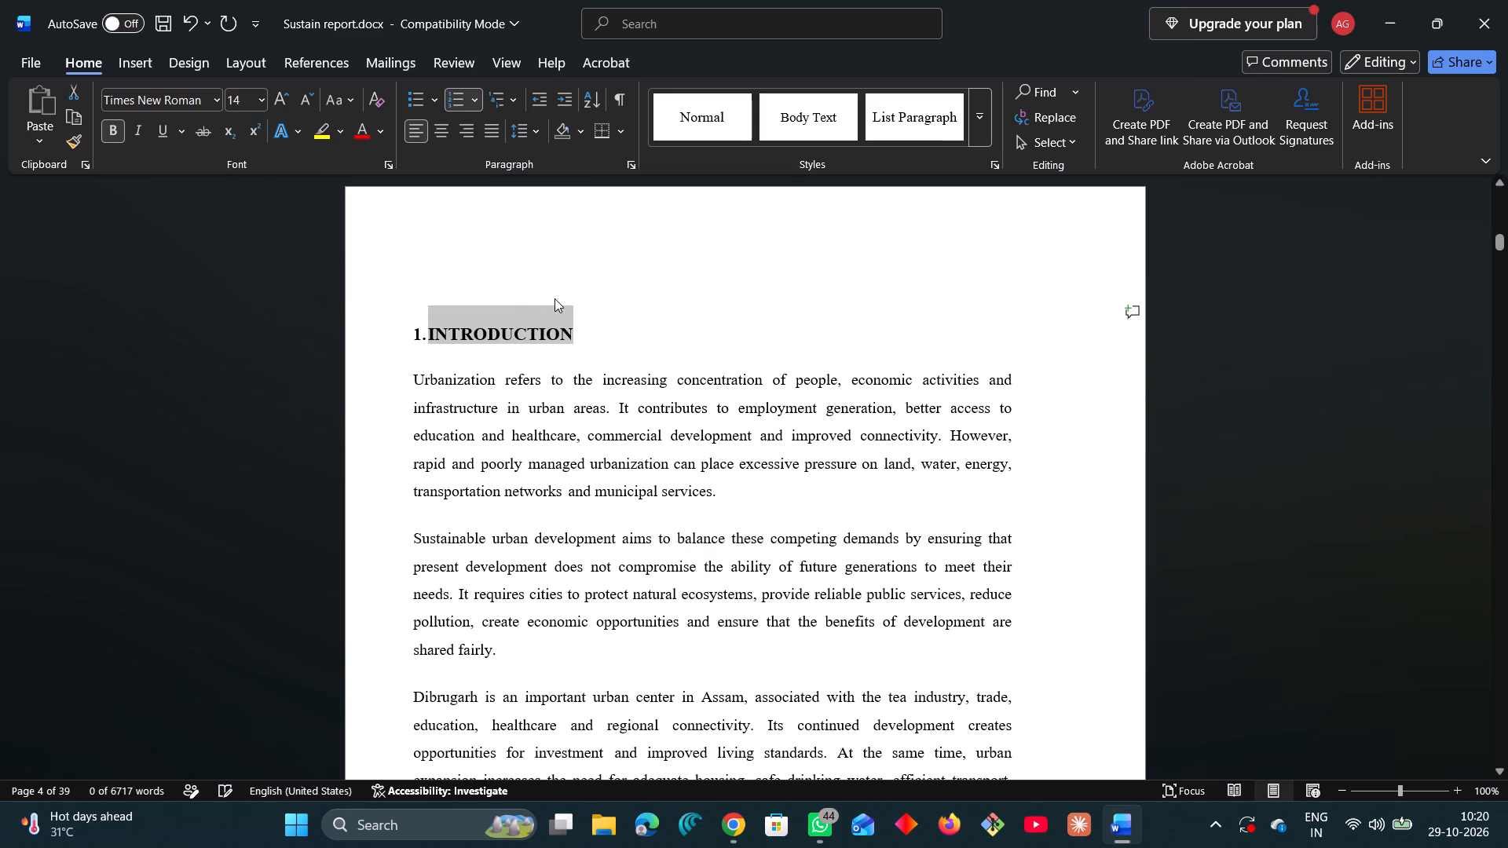
Set the INDEX PAGE heading above the contents table to font size 14.
scroll(627, 261, up, 20)
scroll(627, 261, up, 5)
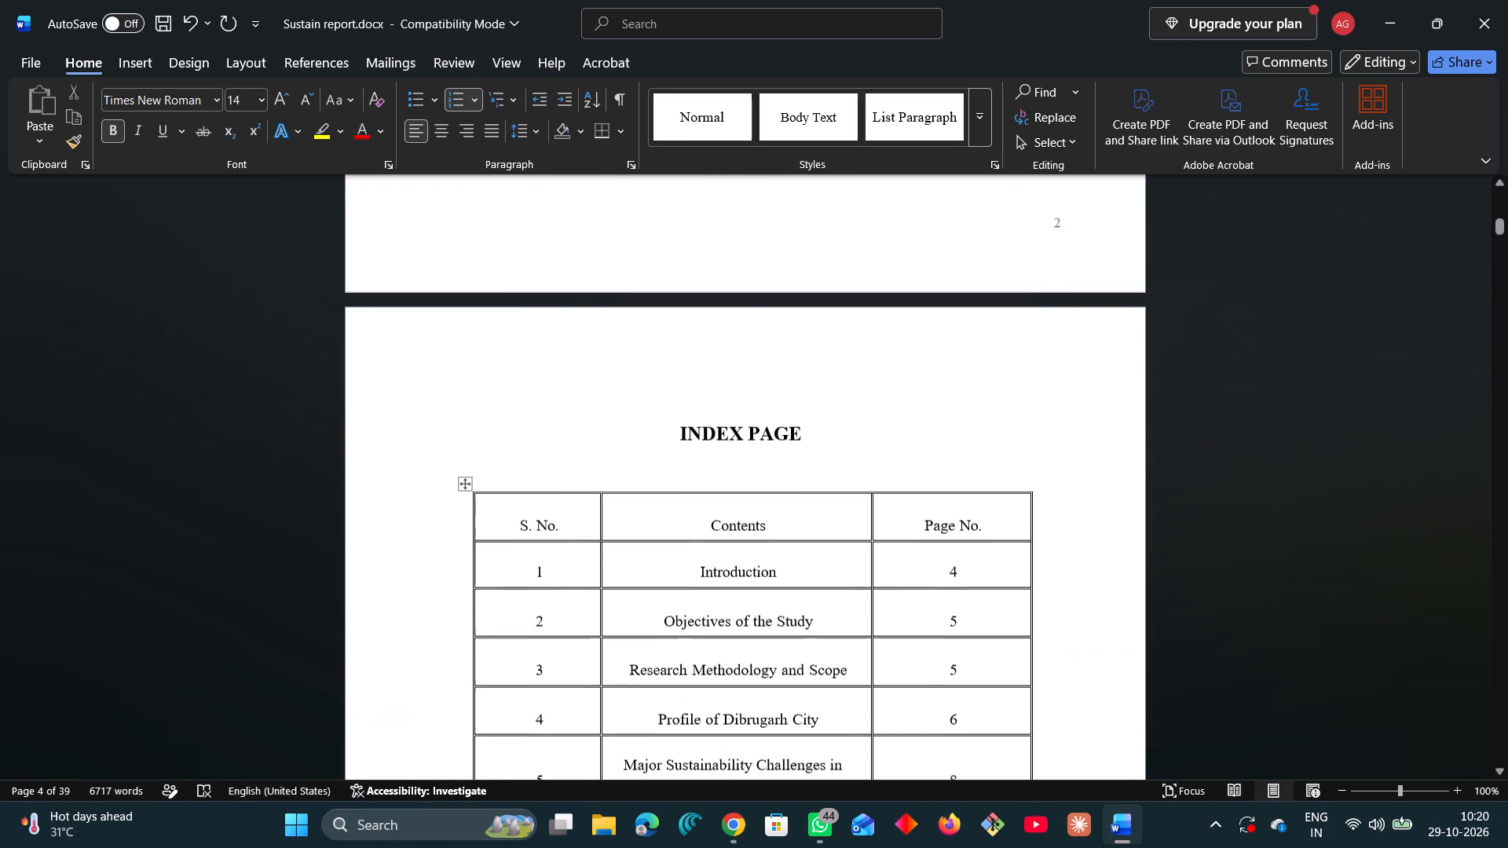
drag(805, 447, 642, 437)
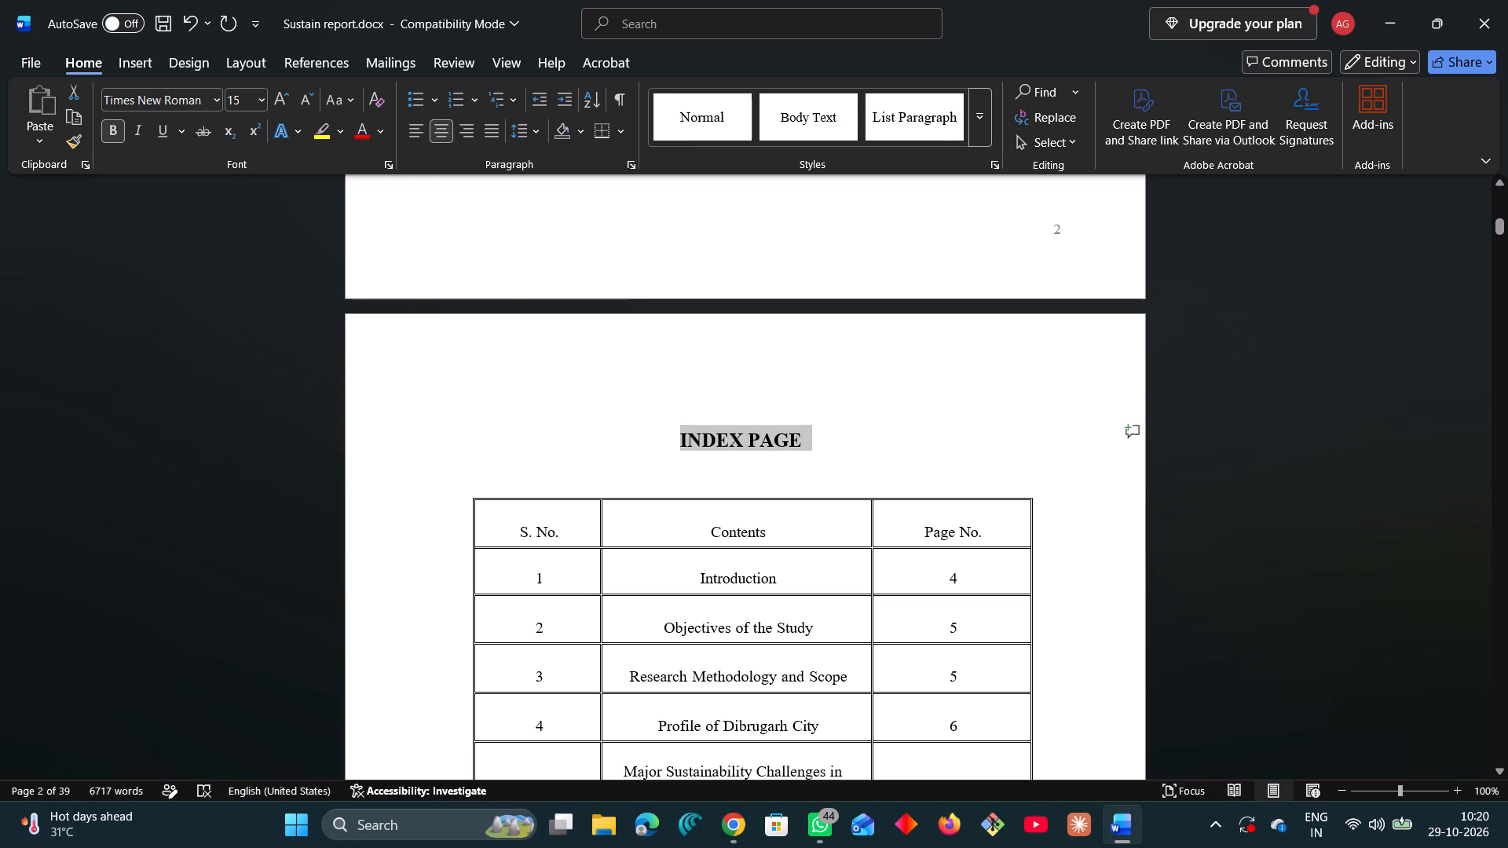
click(258, 92)
click(240, 241)
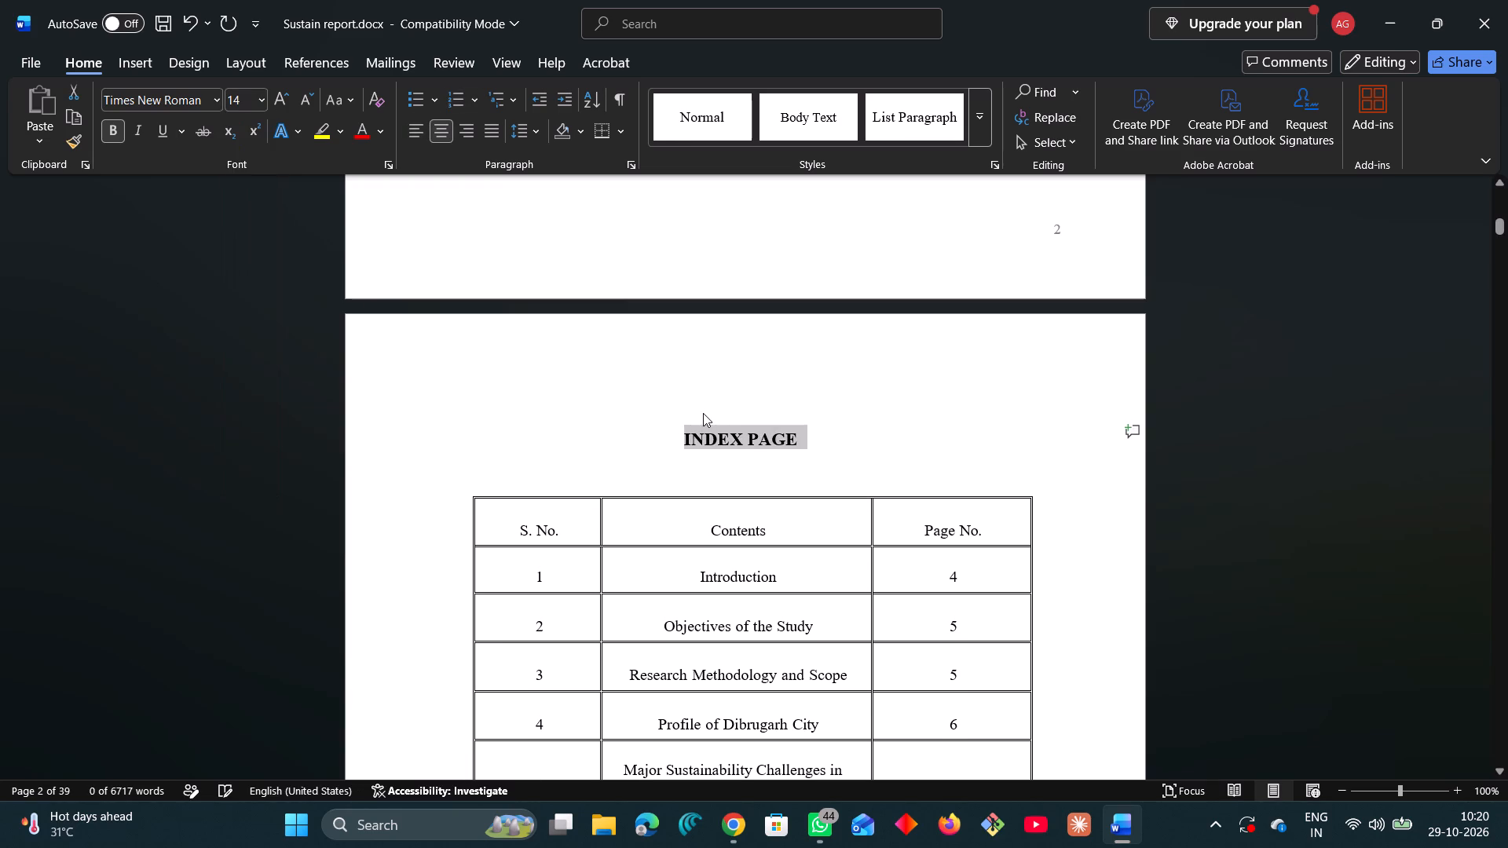
click(695, 403)
Set the ABSTRACT heading to font size 14.
scroll(696, 393, up, 19)
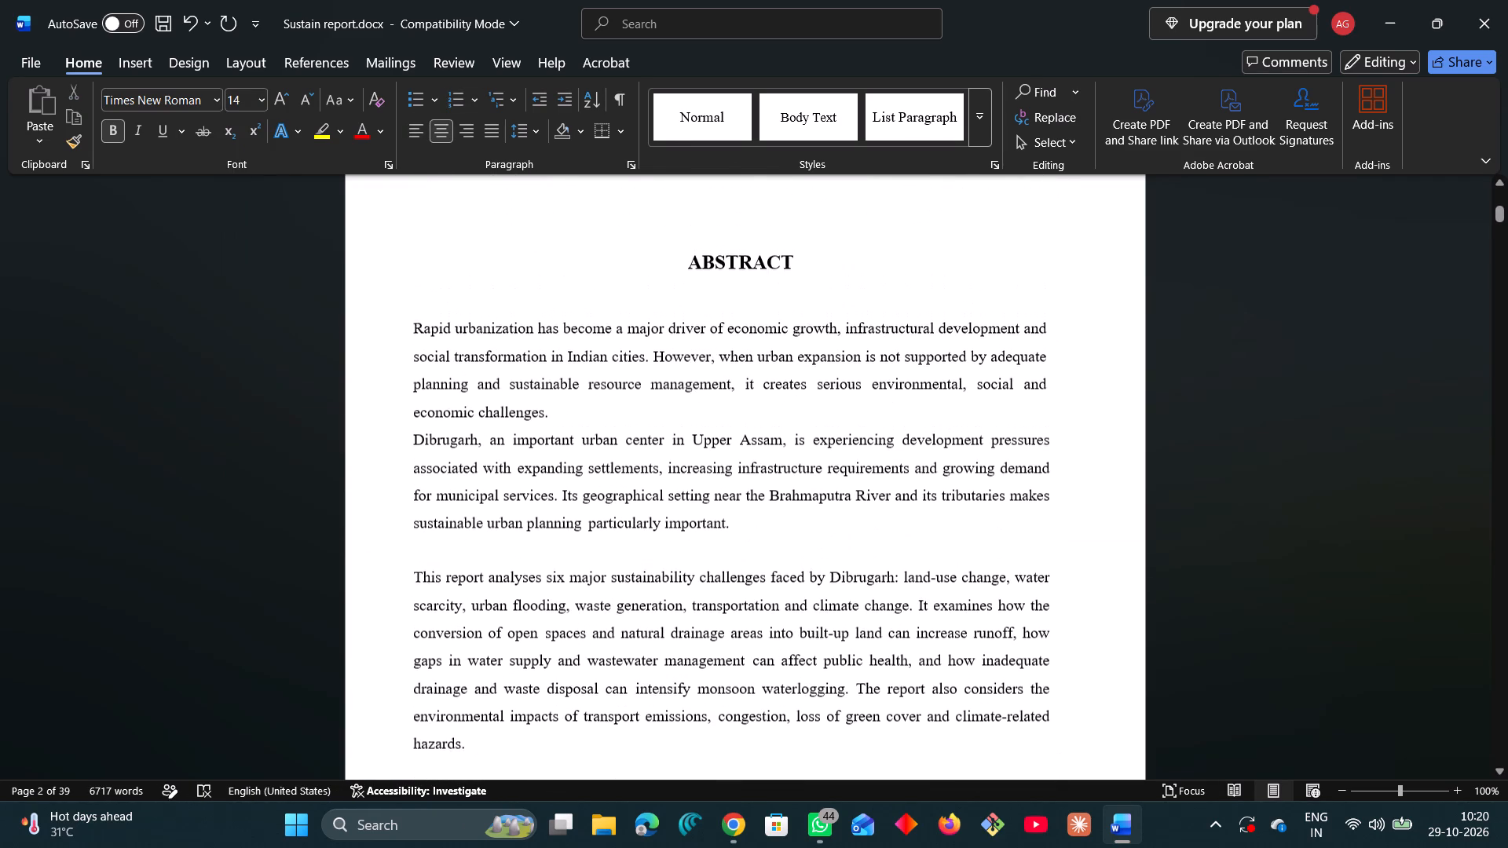
drag(796, 267, 687, 274)
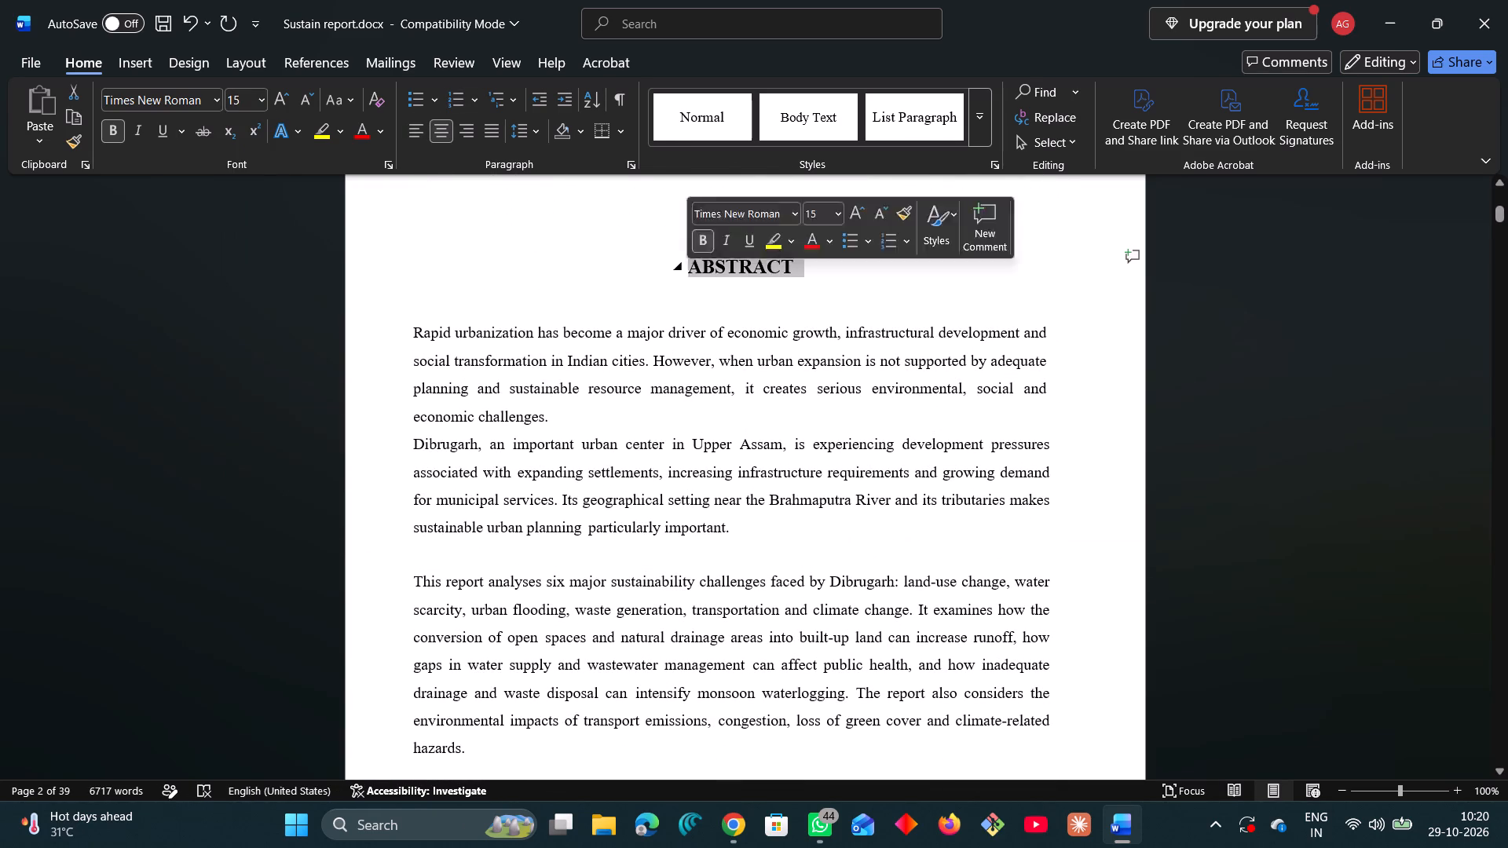
click(265, 98)
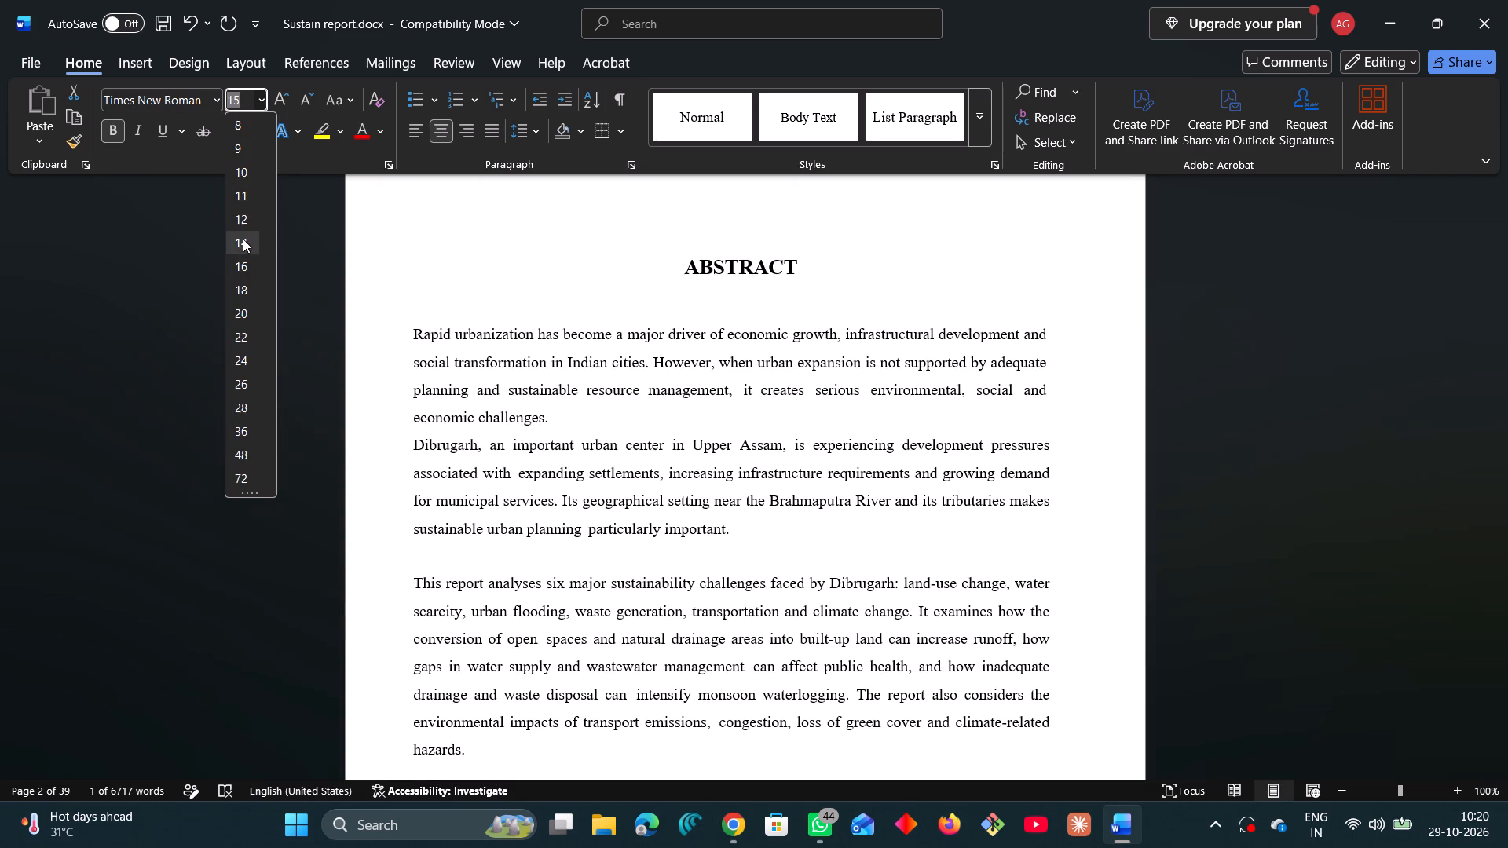
click(243, 239)
click(418, 265)
Review the page layout from the Abstract through the Introduction to the Objectives of the Study section.
scroll(460, 258, up, 1)
scroll(460, 258, down, 18)
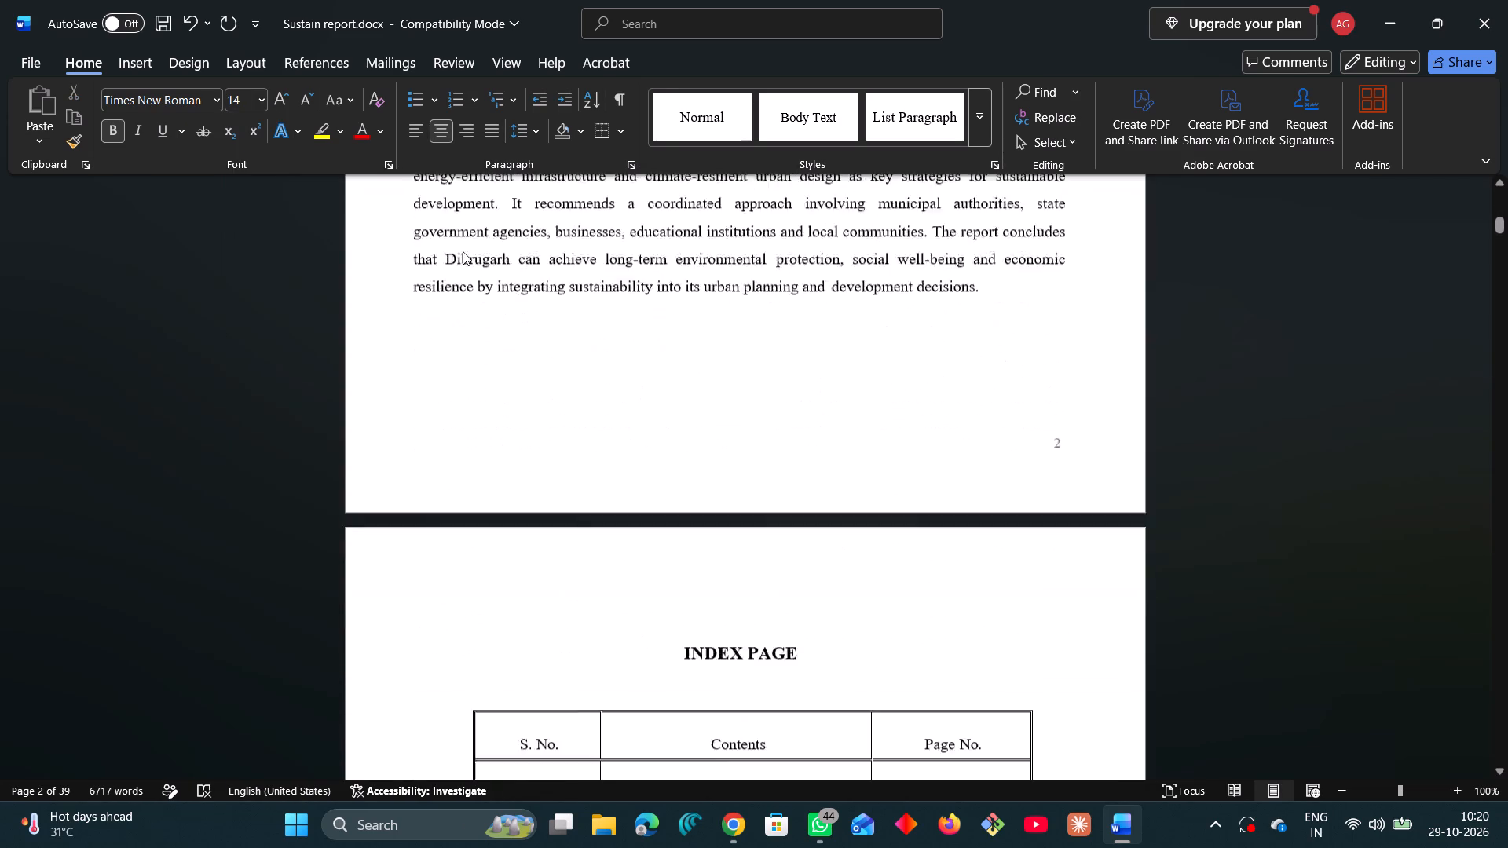
scroll(463, 251, down, 16)
scroll(463, 228, down, 14)
scroll(465, 249, down, 20)
scroll(462, 273, down, 10)
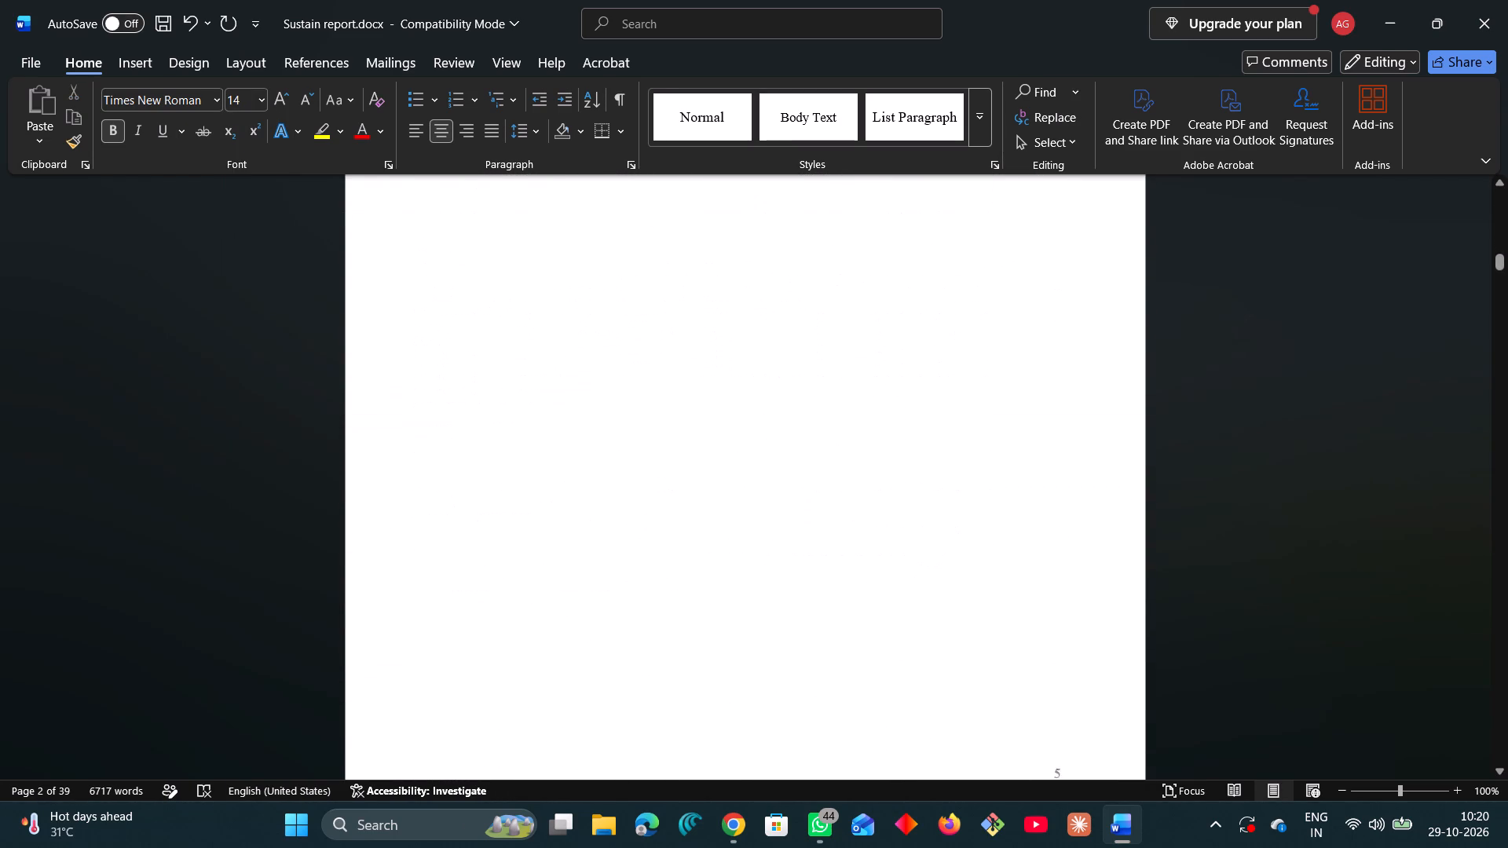
scroll(462, 273, down, 9)
scroll(532, 375, down, 4)
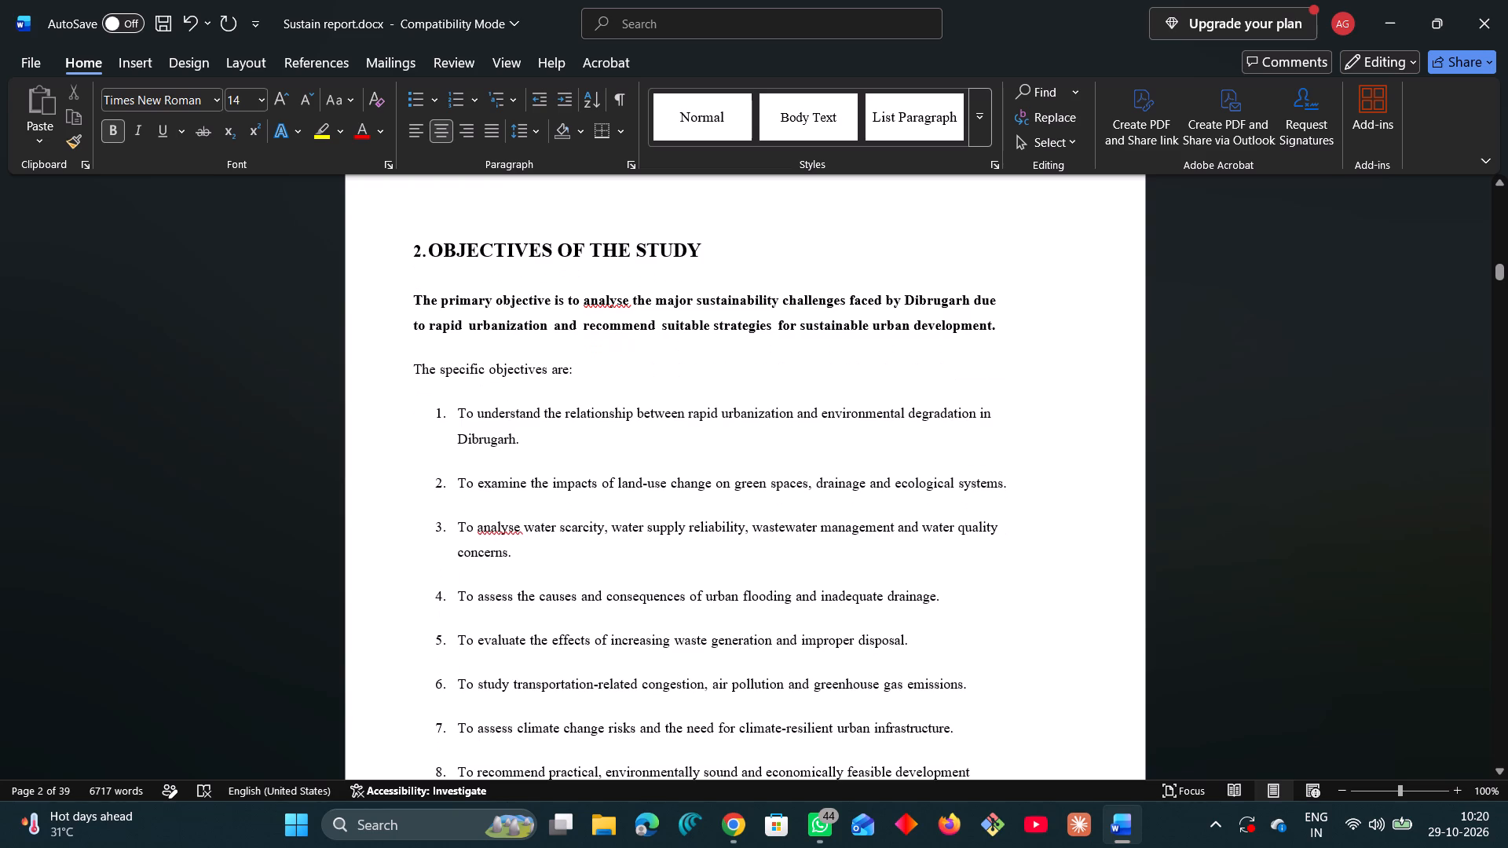
Set the line spacing of all Introduction body paragraphs to 1.15.
scroll(528, 355, up, 19)
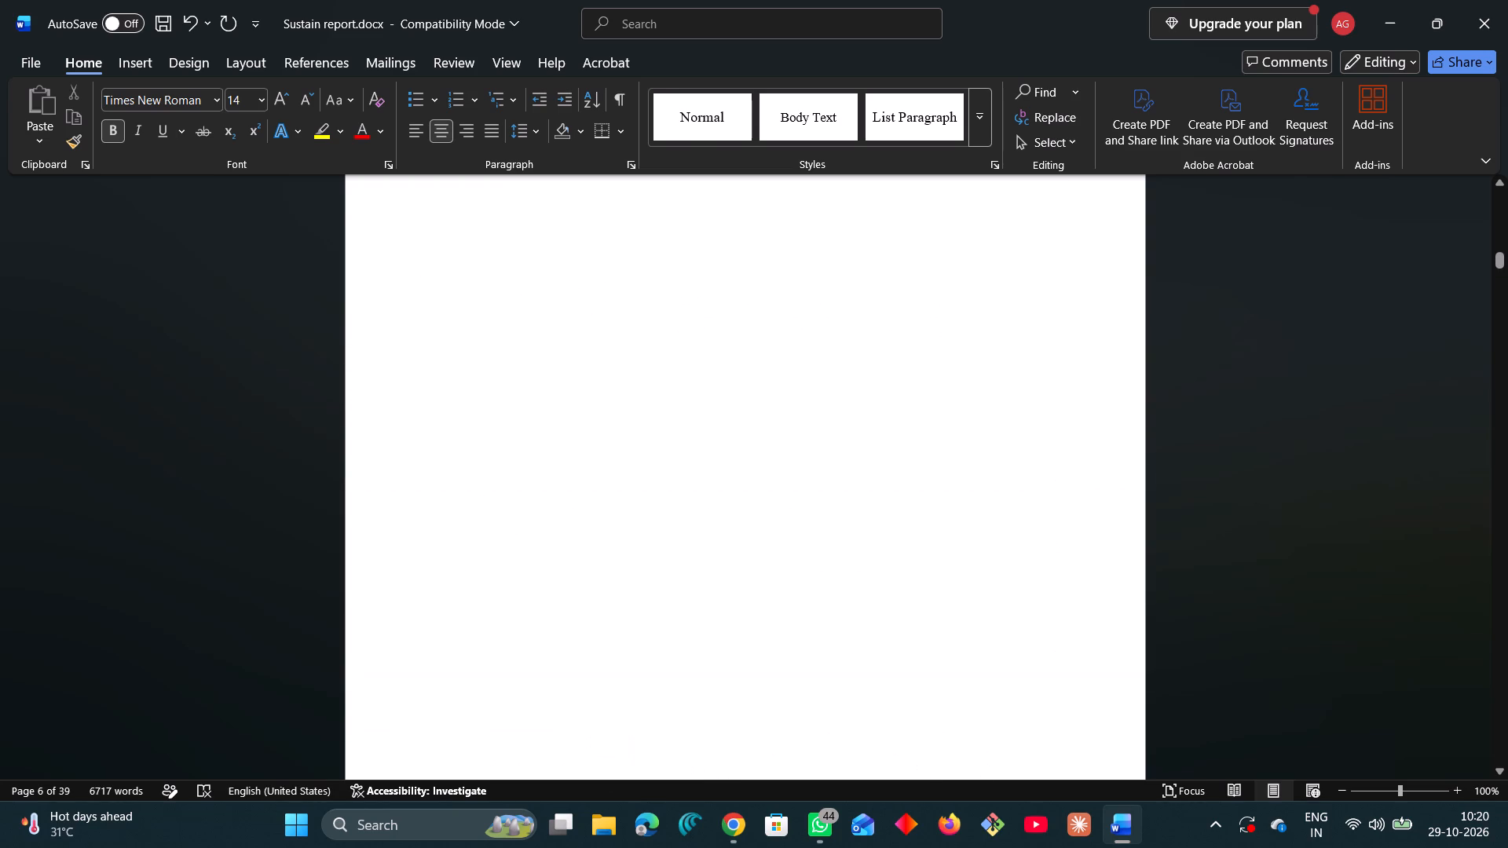
scroll(723, 310, up, 18)
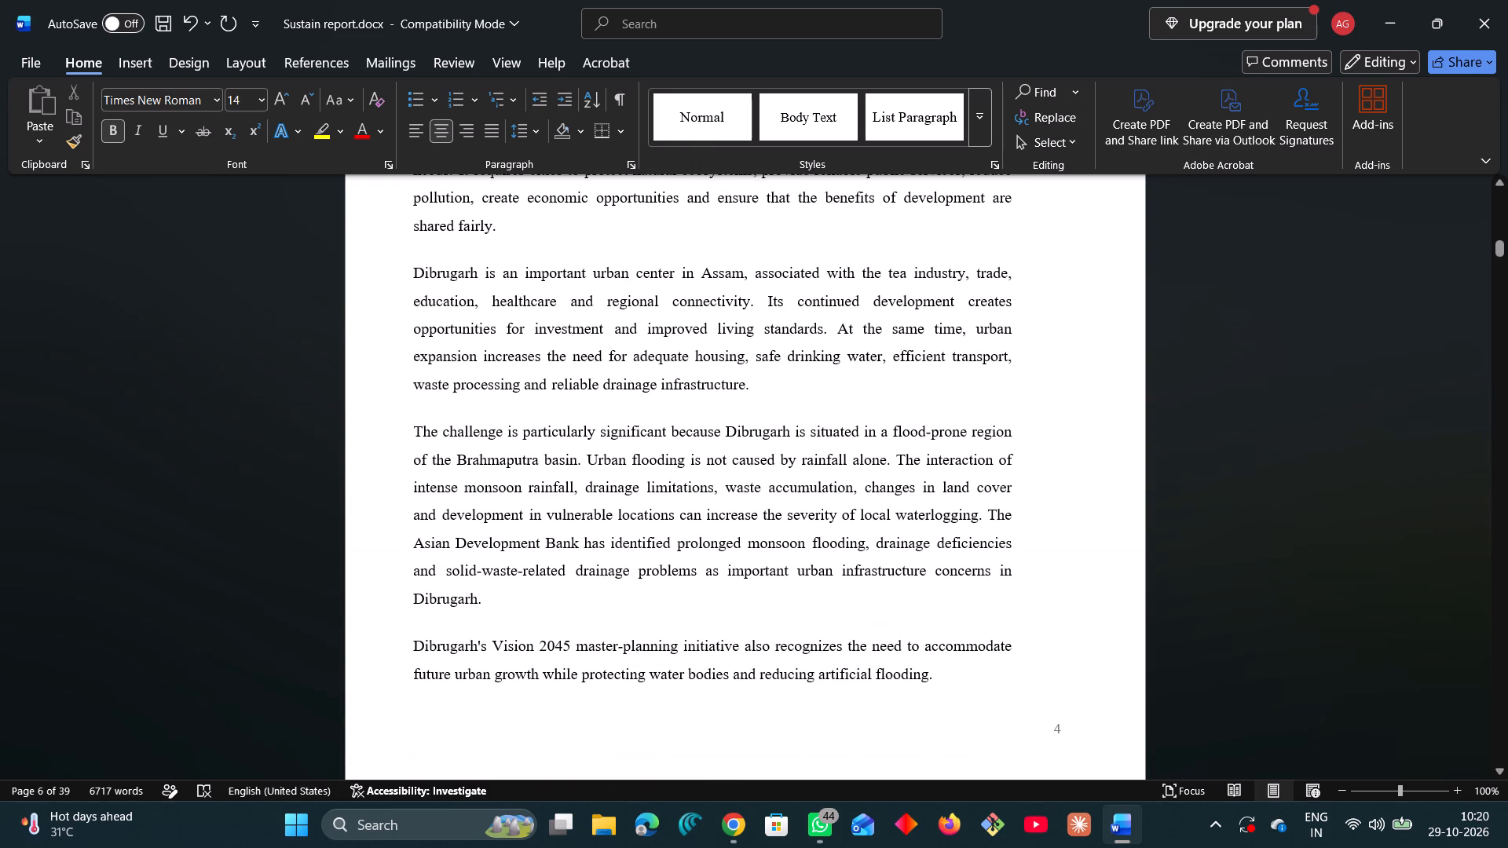
scroll(723, 314, up, 6)
scroll(653, 358, up, 1)
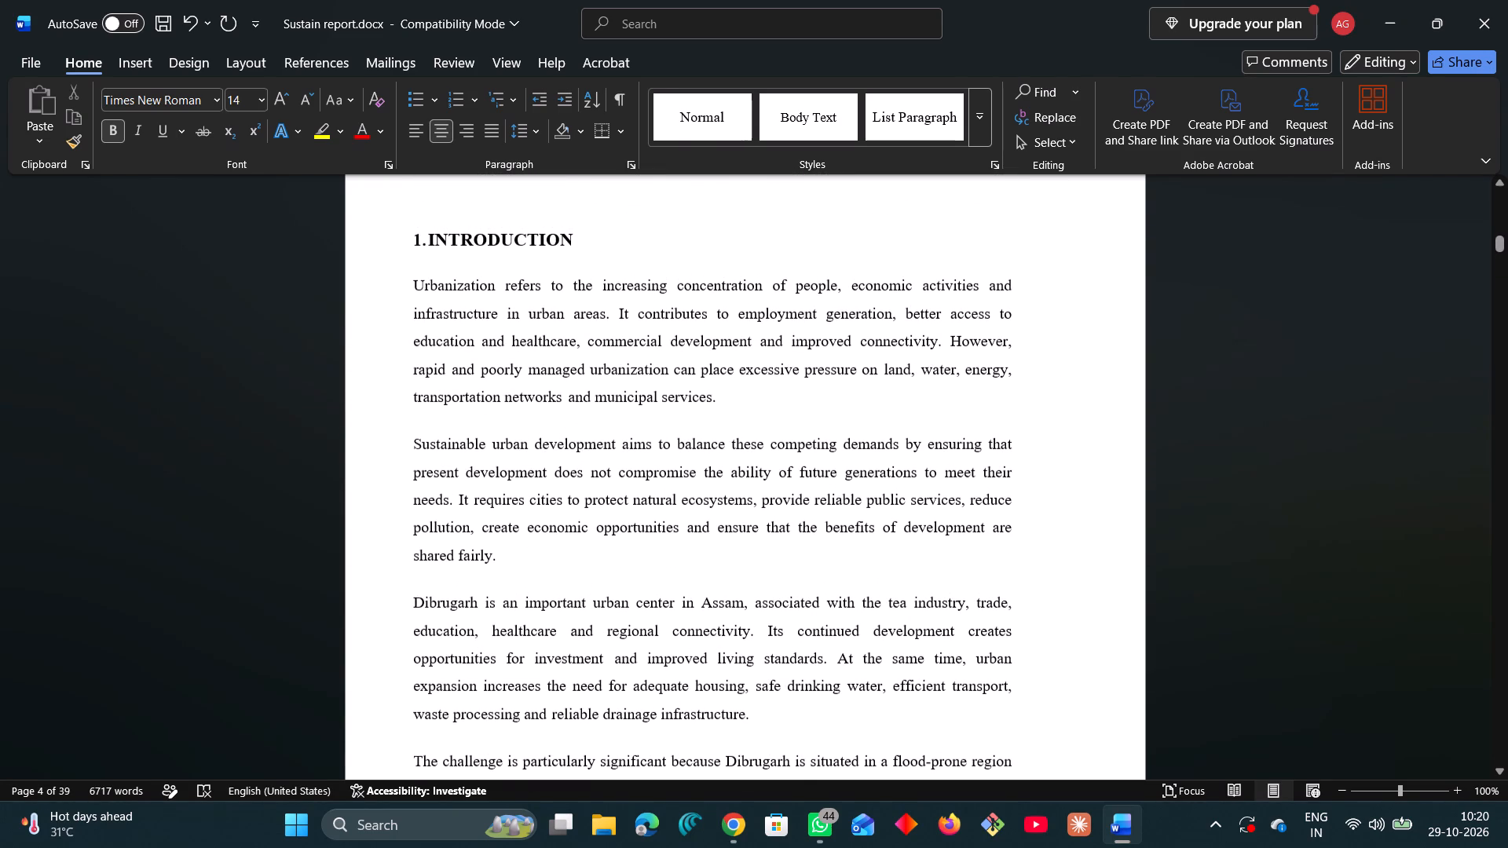
drag(406, 275, 599, 384)
scroll(598, 378, down, 18)
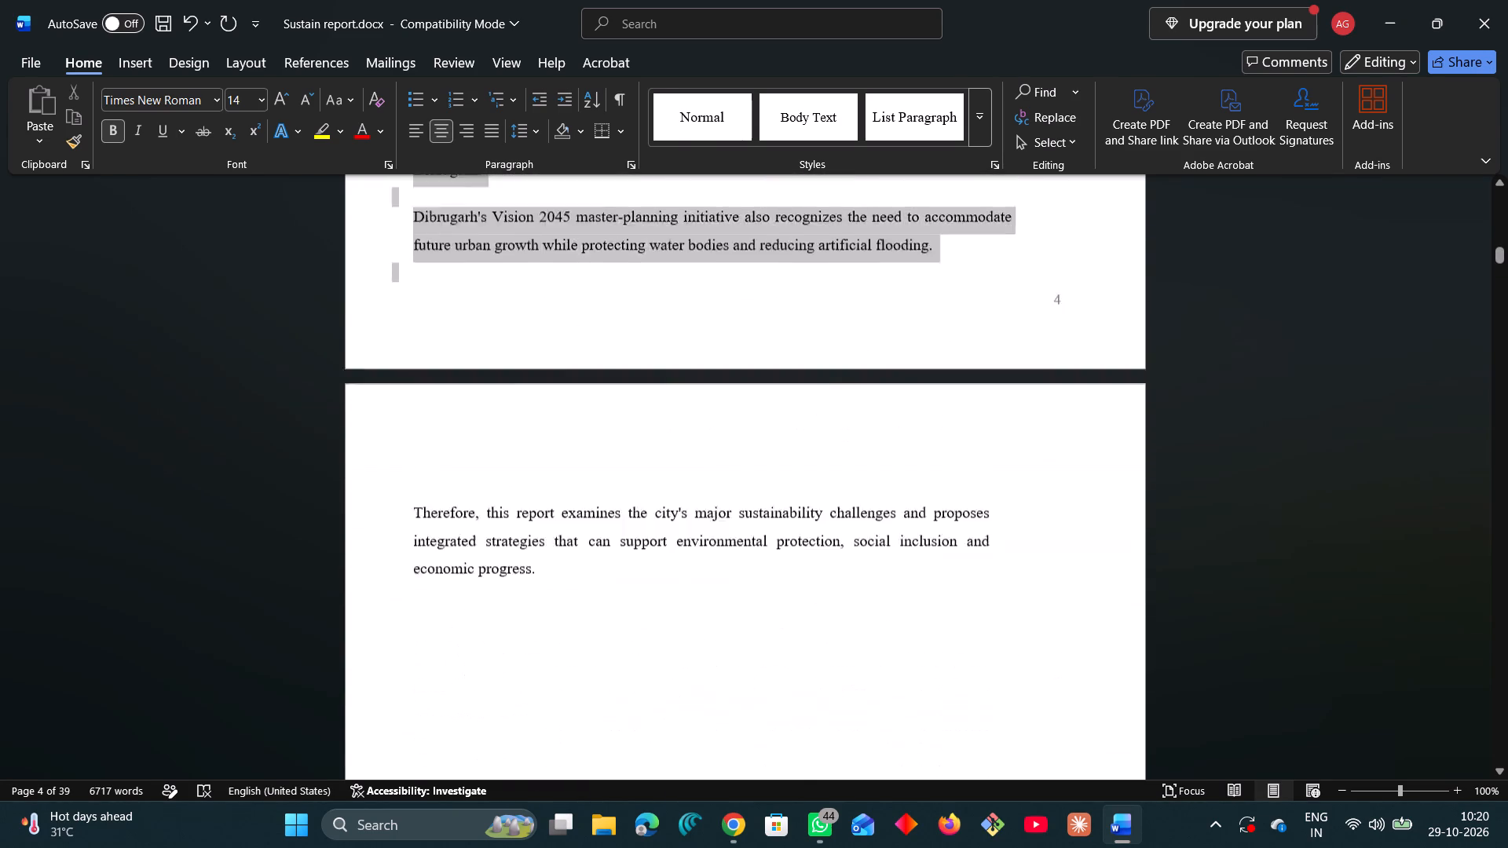
drag(599, 384, 584, 470)
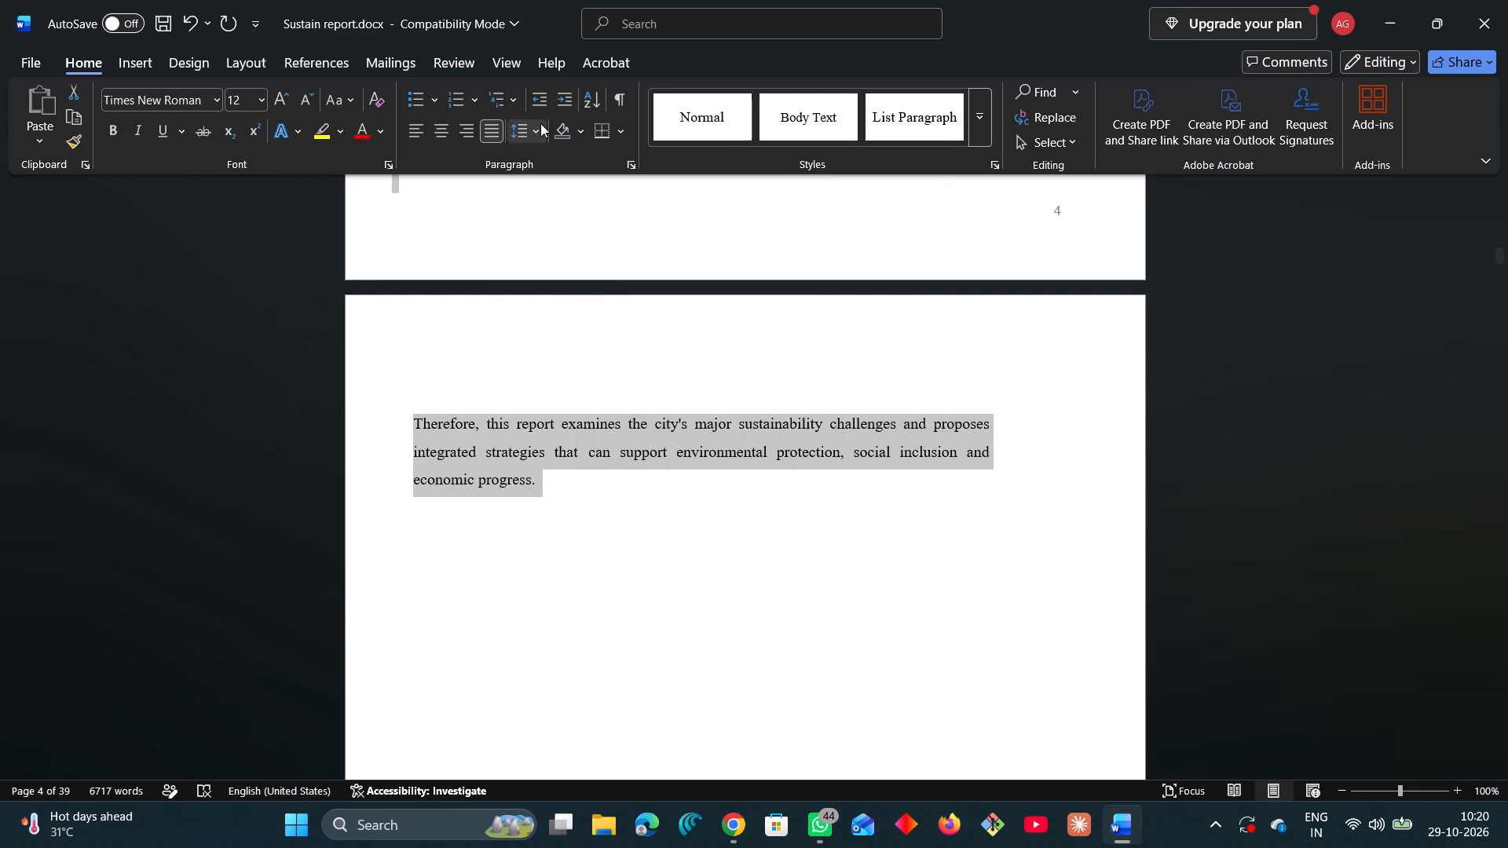
click(525, 133)
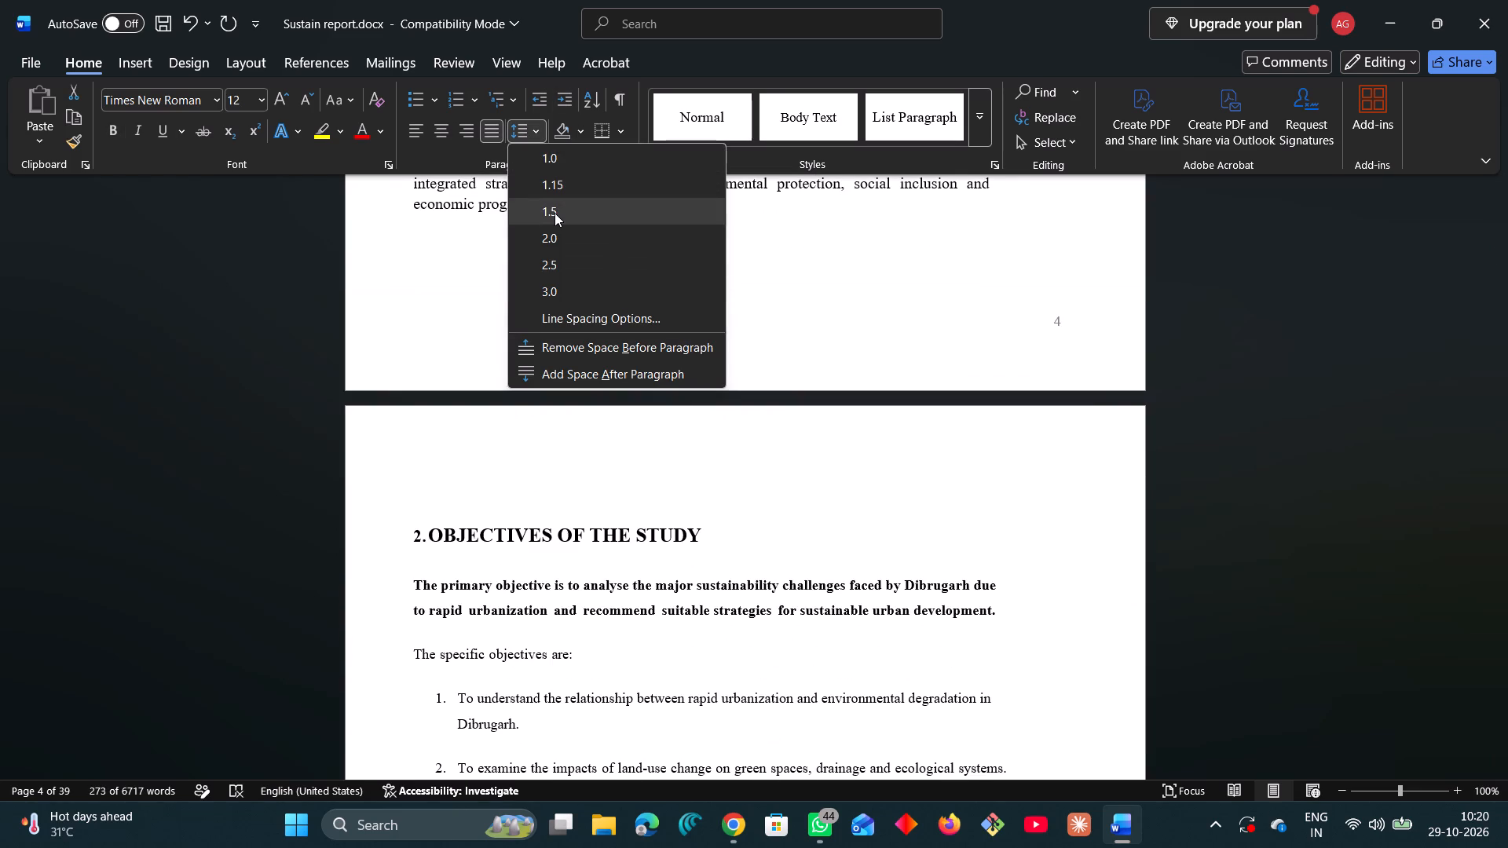
click(562, 183)
click(818, 291)
Set the Objectives of the Study text, from the primary objective through list item 10, to font size 12 and justify it.
scroll(738, 290, up, 16)
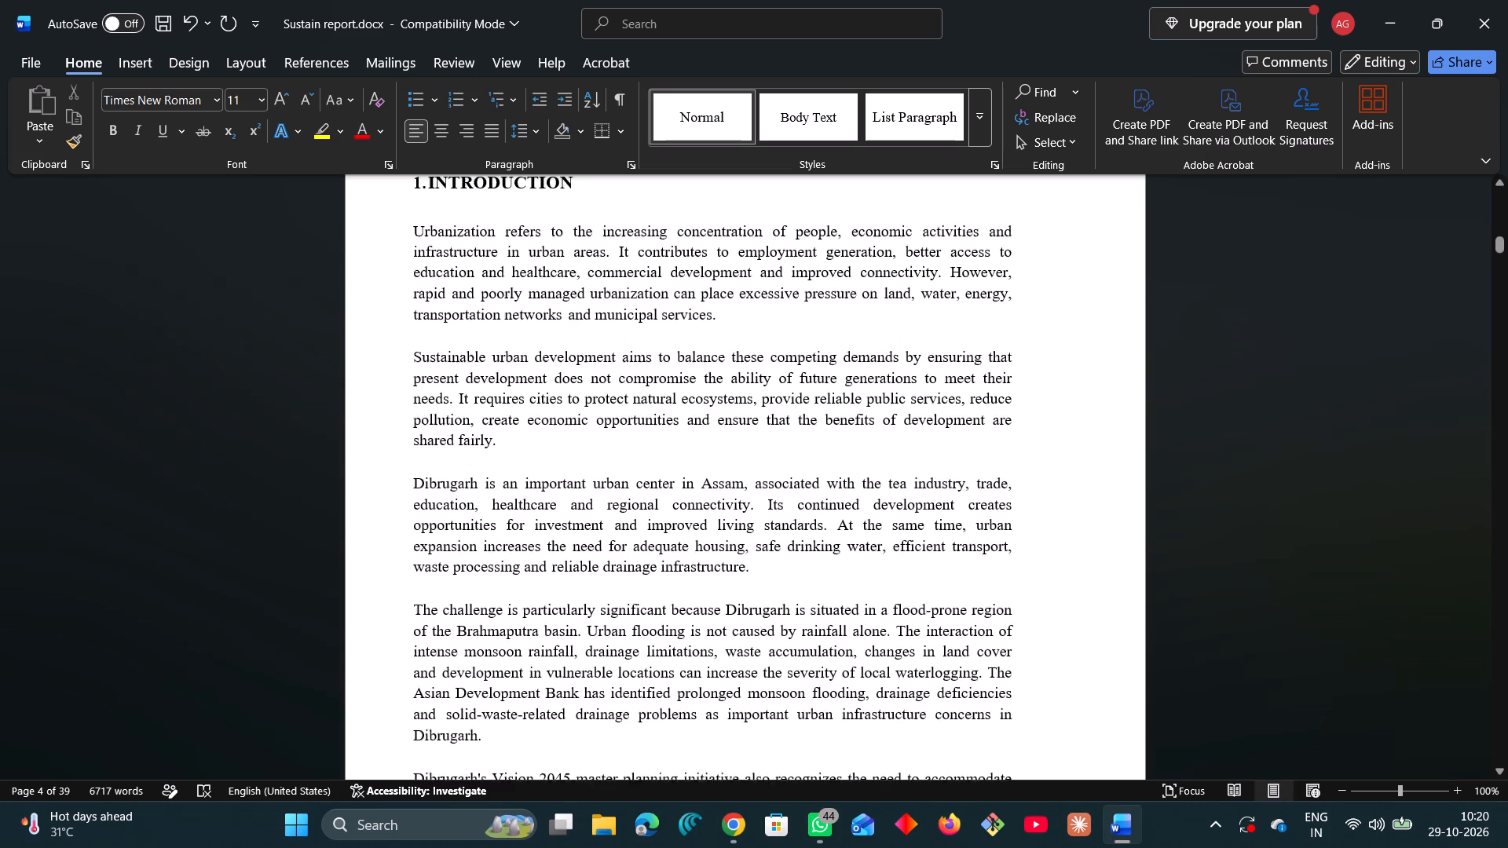
scroll(686, 310, up, 3)
scroll(685, 311, down, 20)
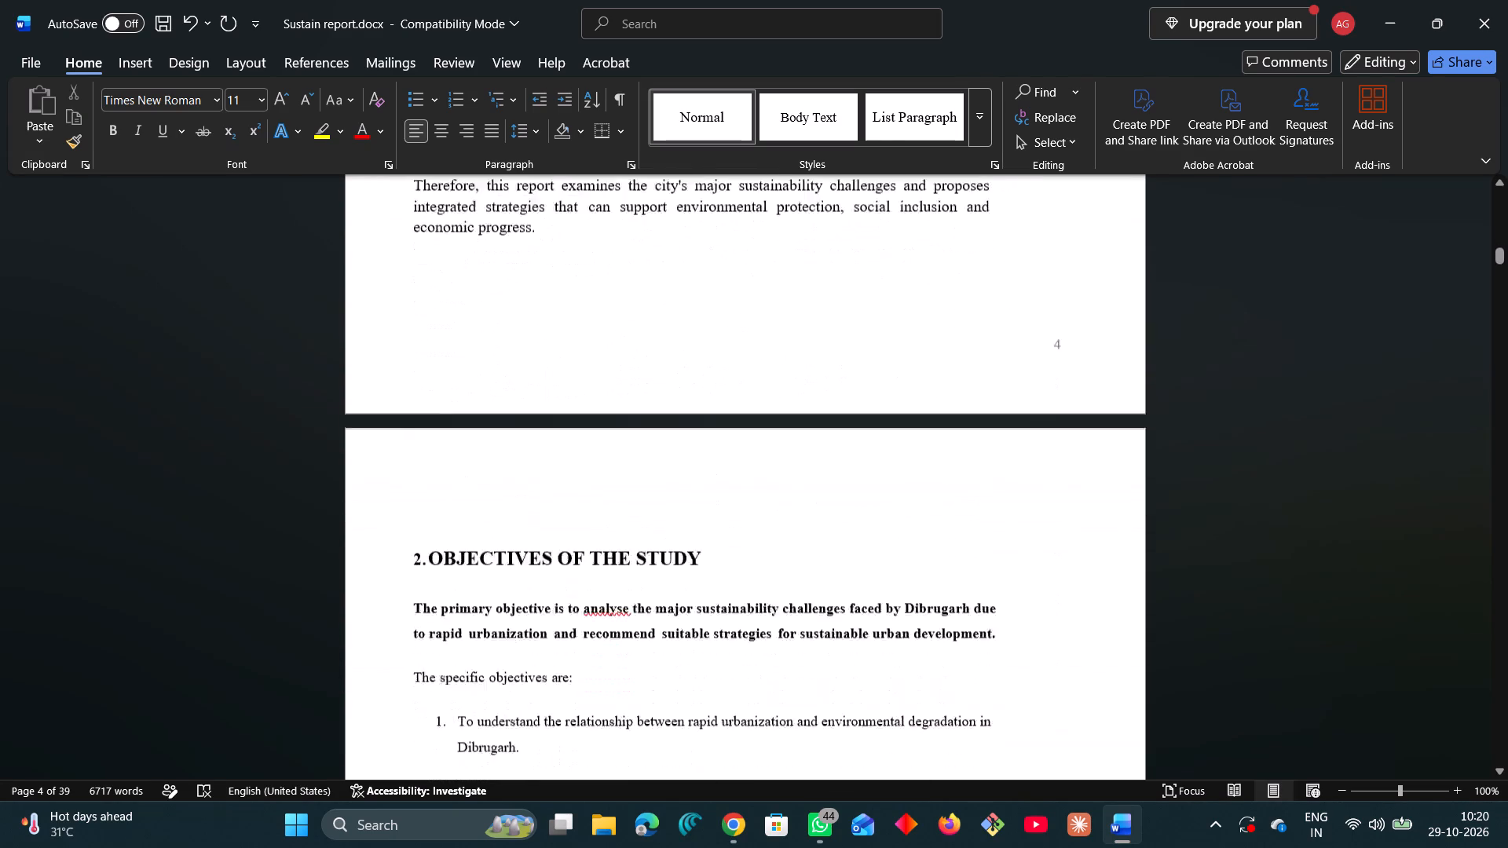
scroll(665, 320, down, 6)
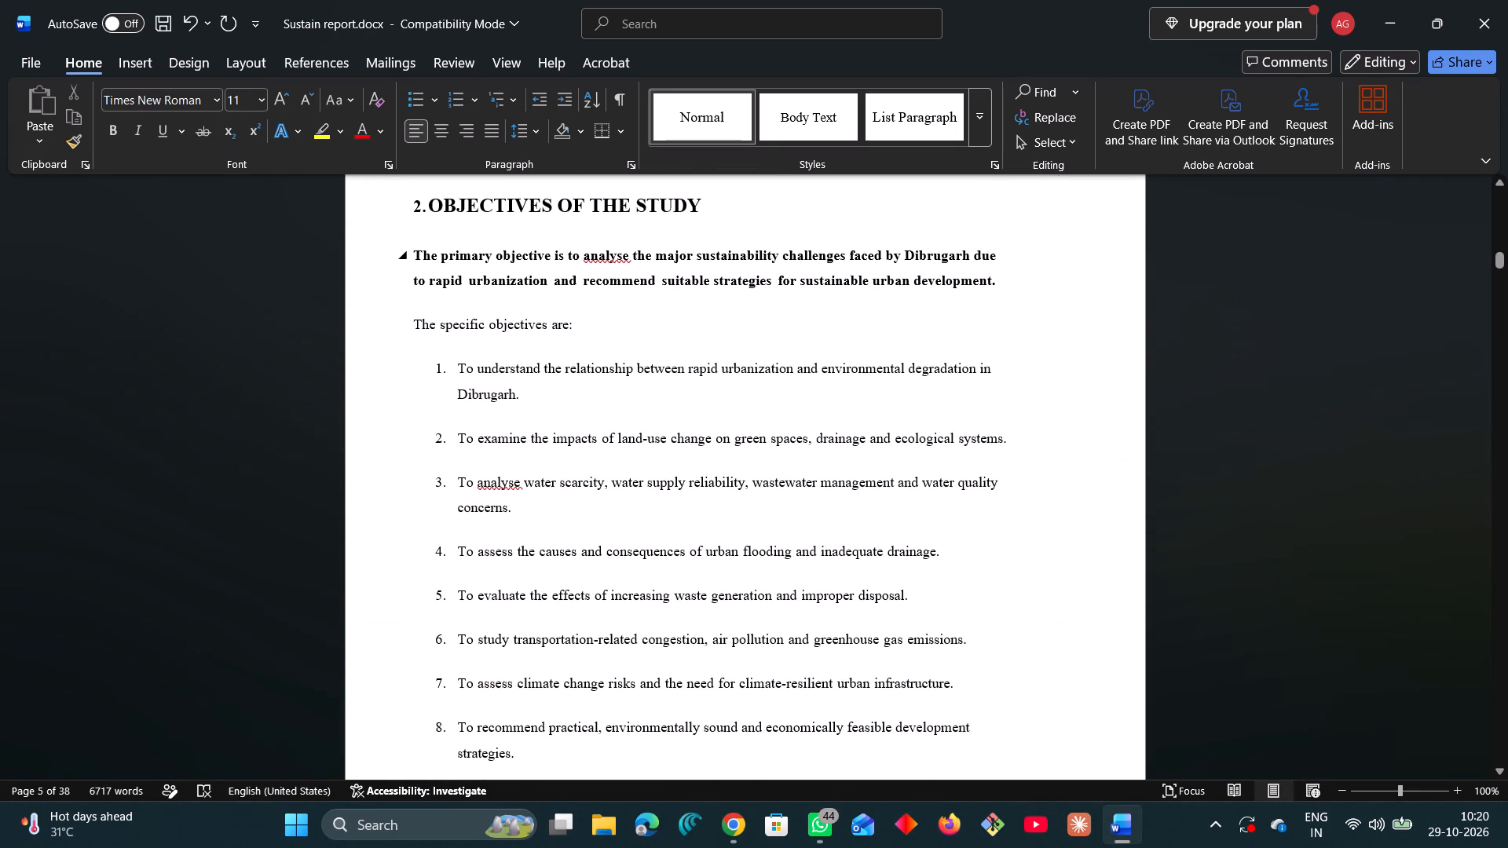
drag(412, 253, 641, 302)
scroll(630, 305, down, 5)
click(641, 302)
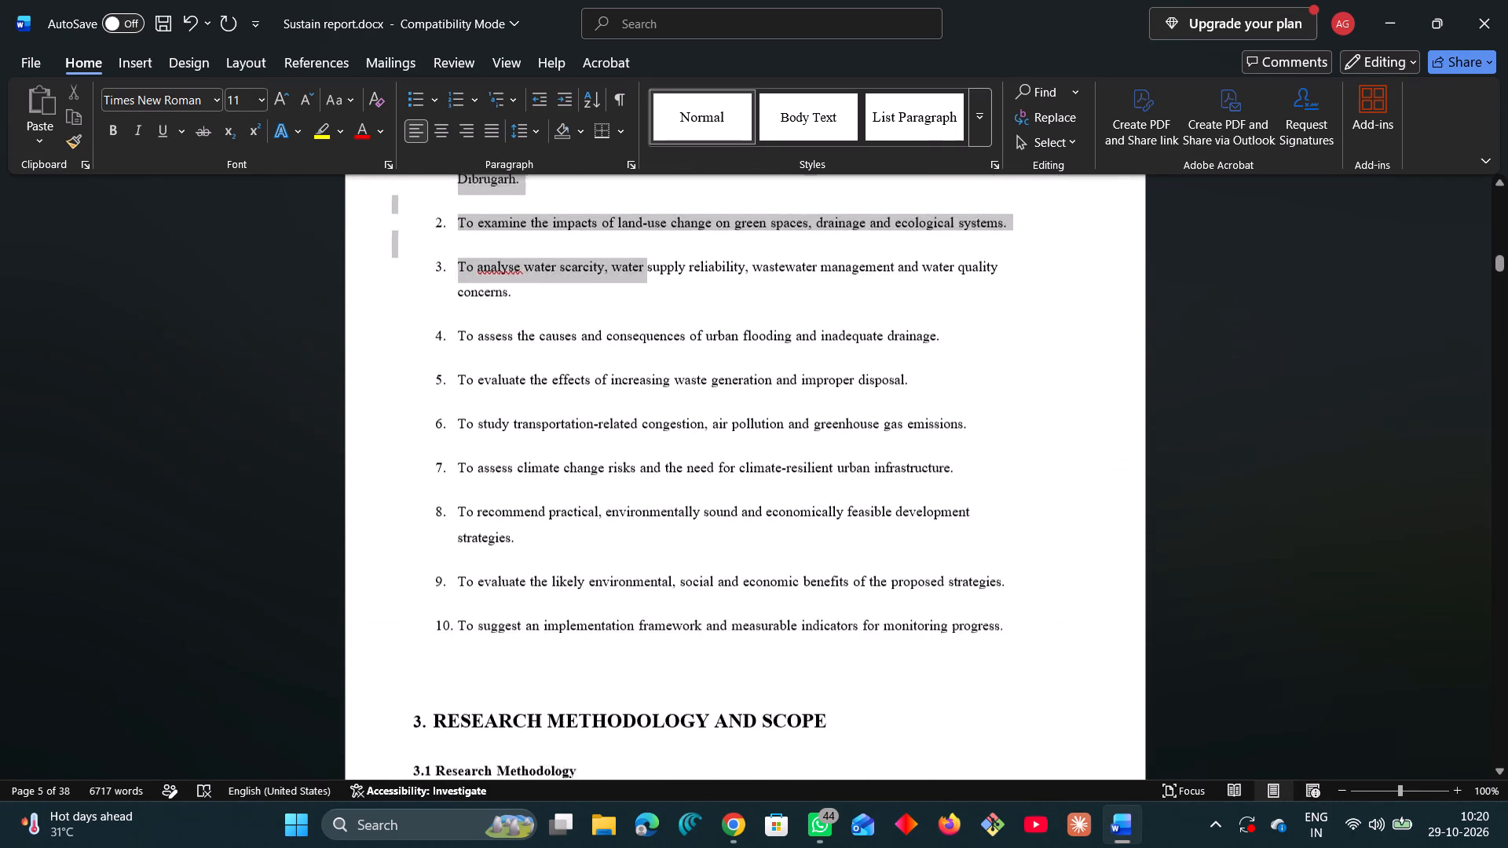
drag(641, 302, 1022, 419)
scroll(643, 302, down, 3)
scroll(748, 408, down, 1)
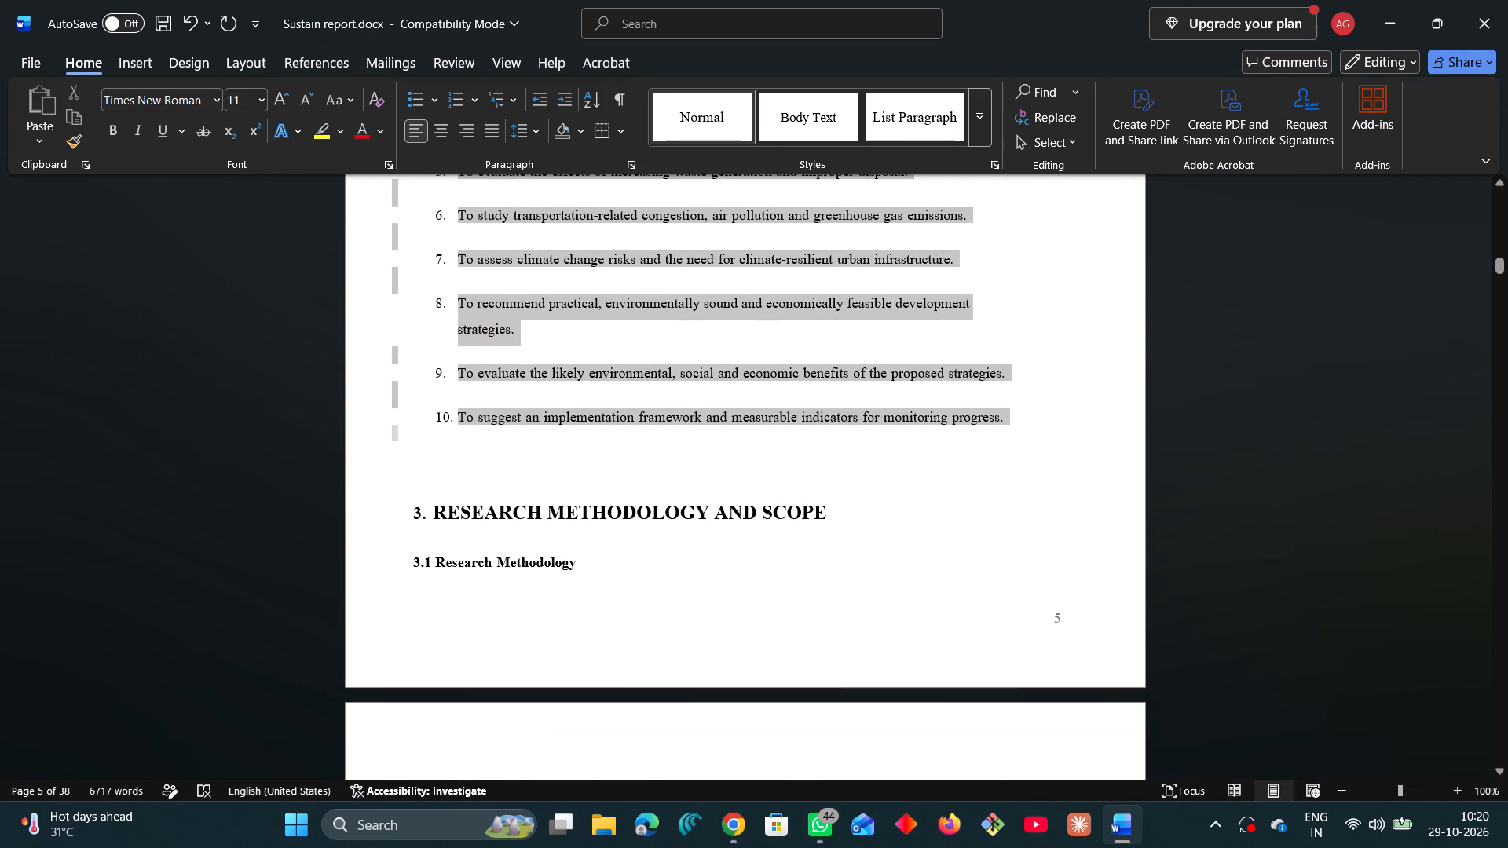
drag(1022, 419, 1016, 412)
click(258, 98)
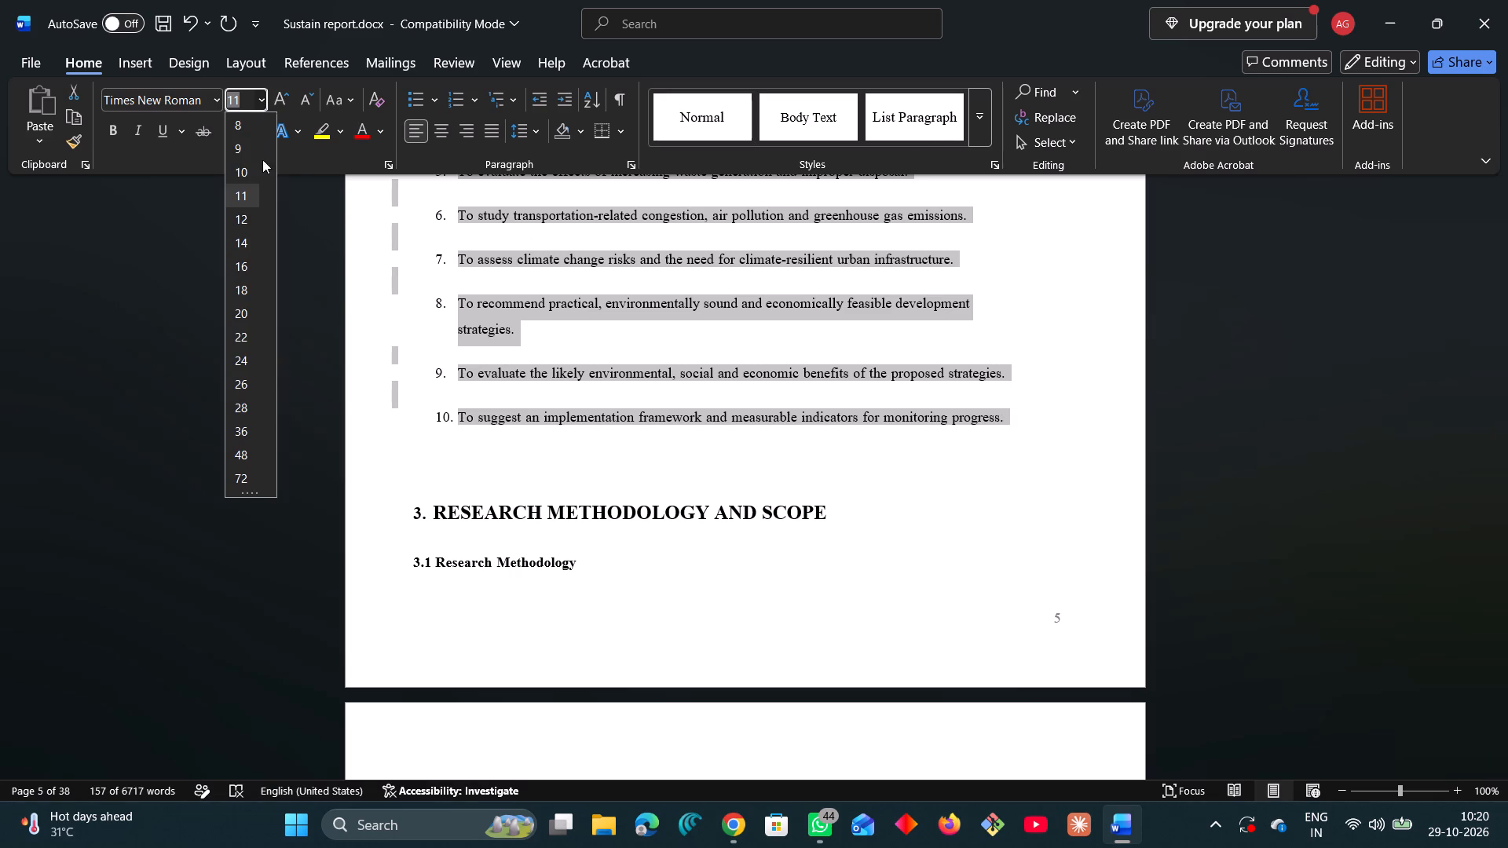
click(244, 226)
click(490, 134)
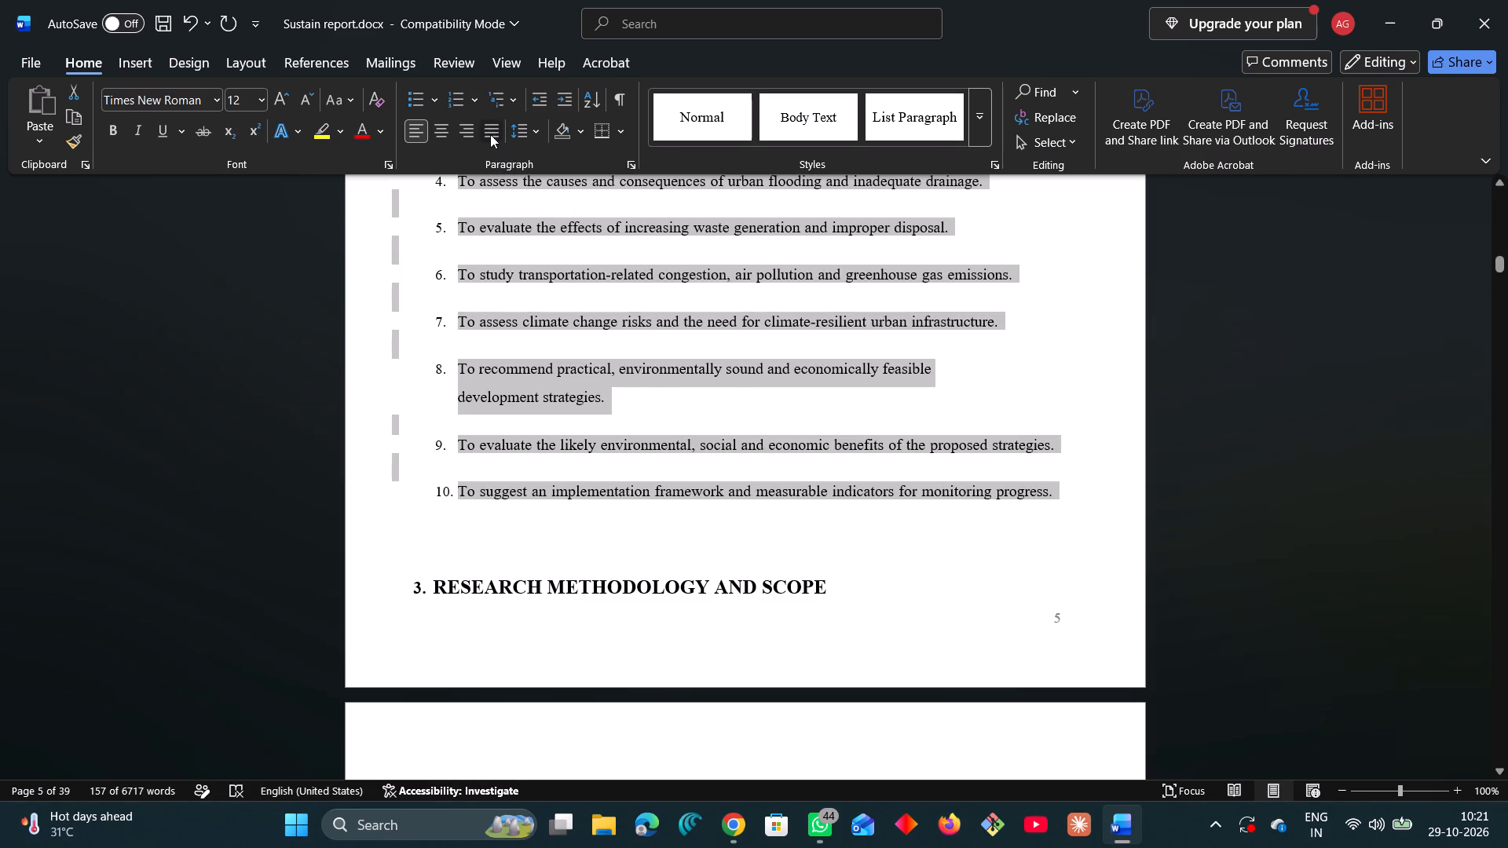
Set the OBJECTIVES OF THE STUDY heading to font size 14.
click(996, 316)
scroll(852, 313, up, 5)
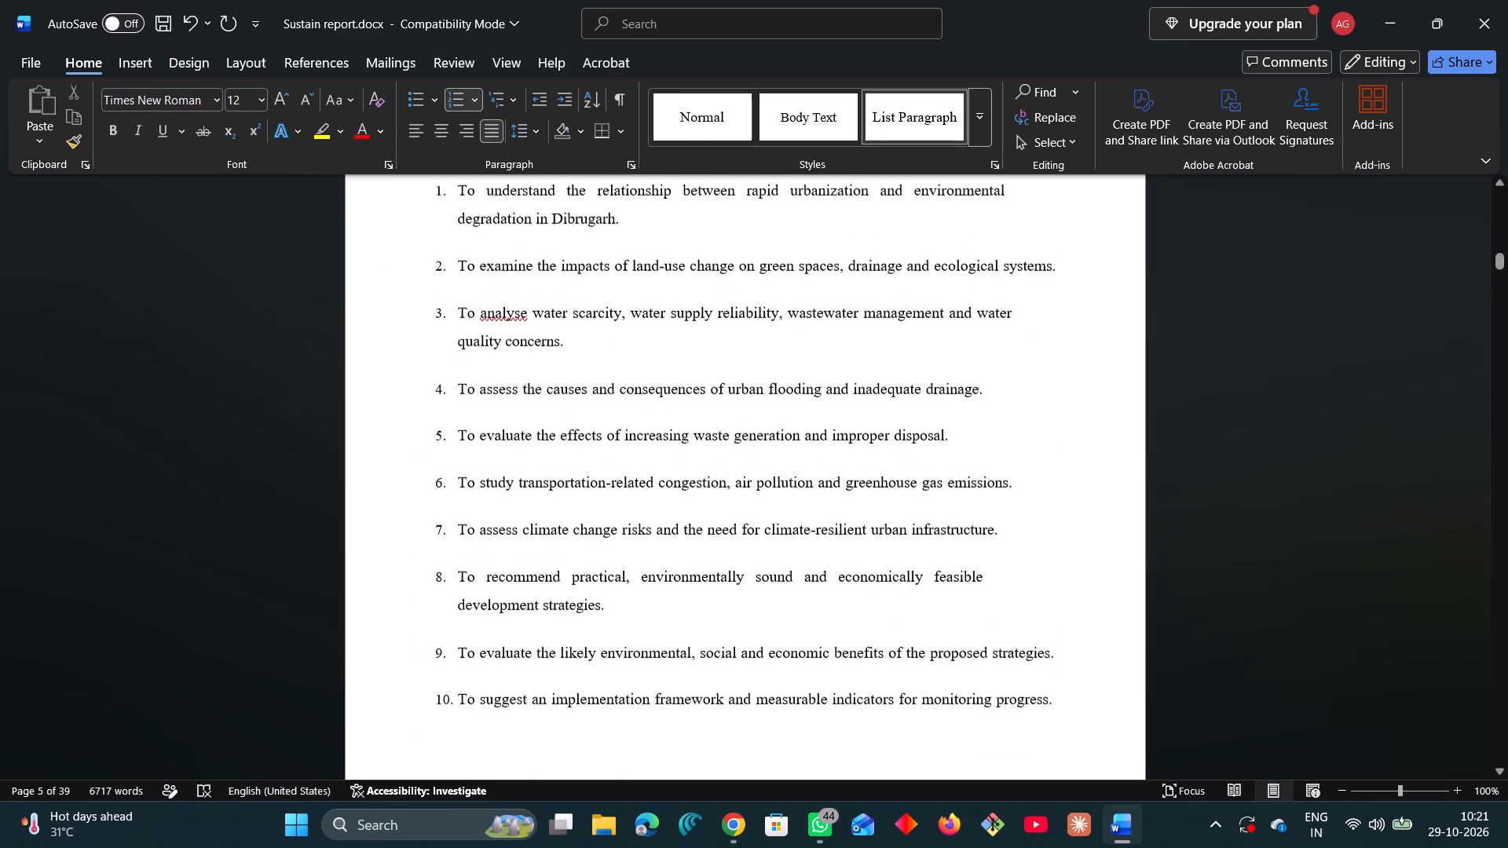
scroll(739, 353, up, 5)
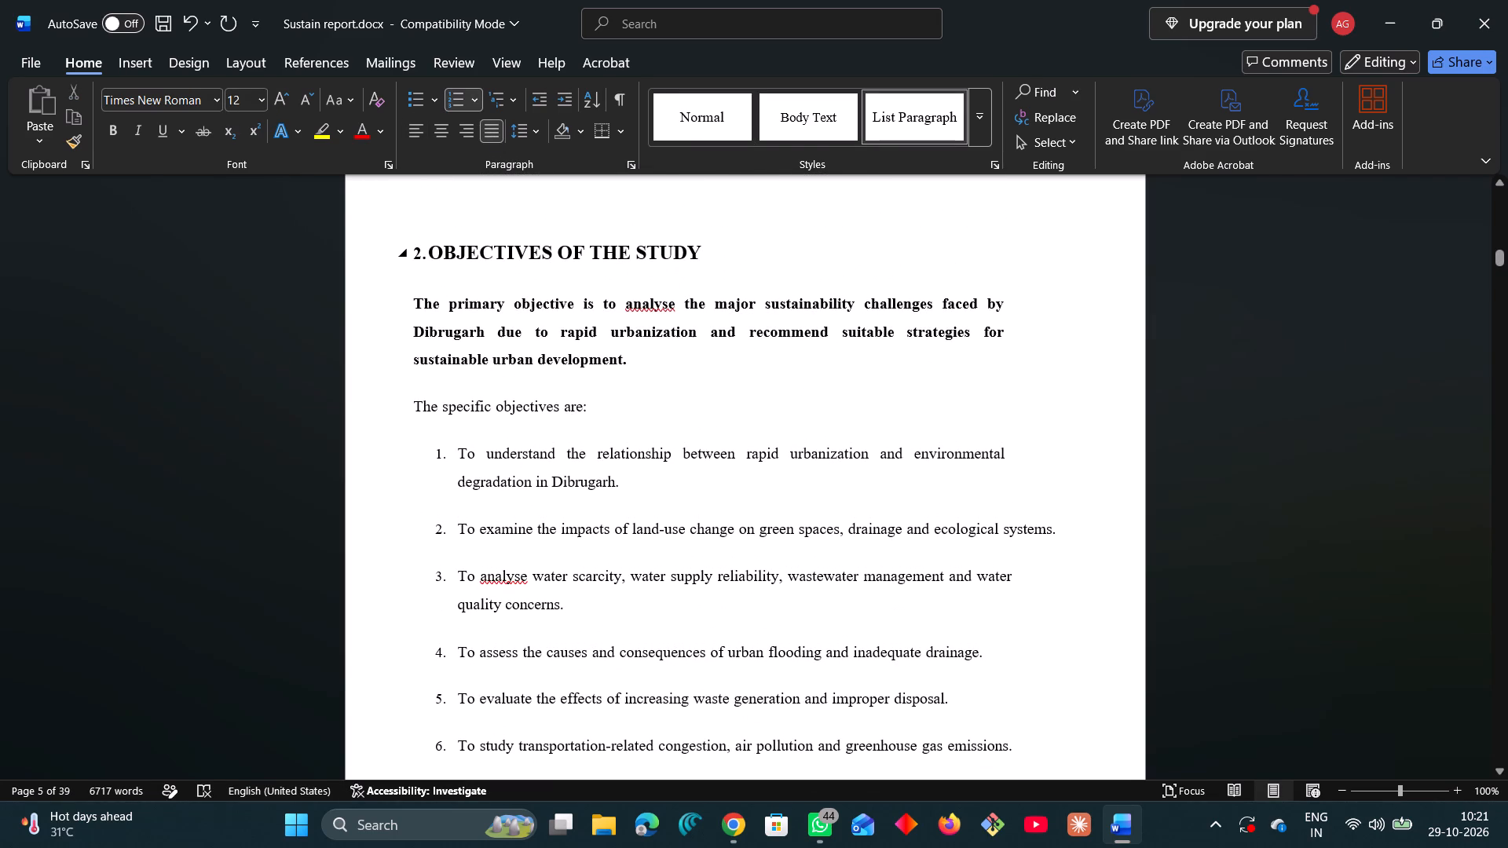
drag(707, 255, 413, 256)
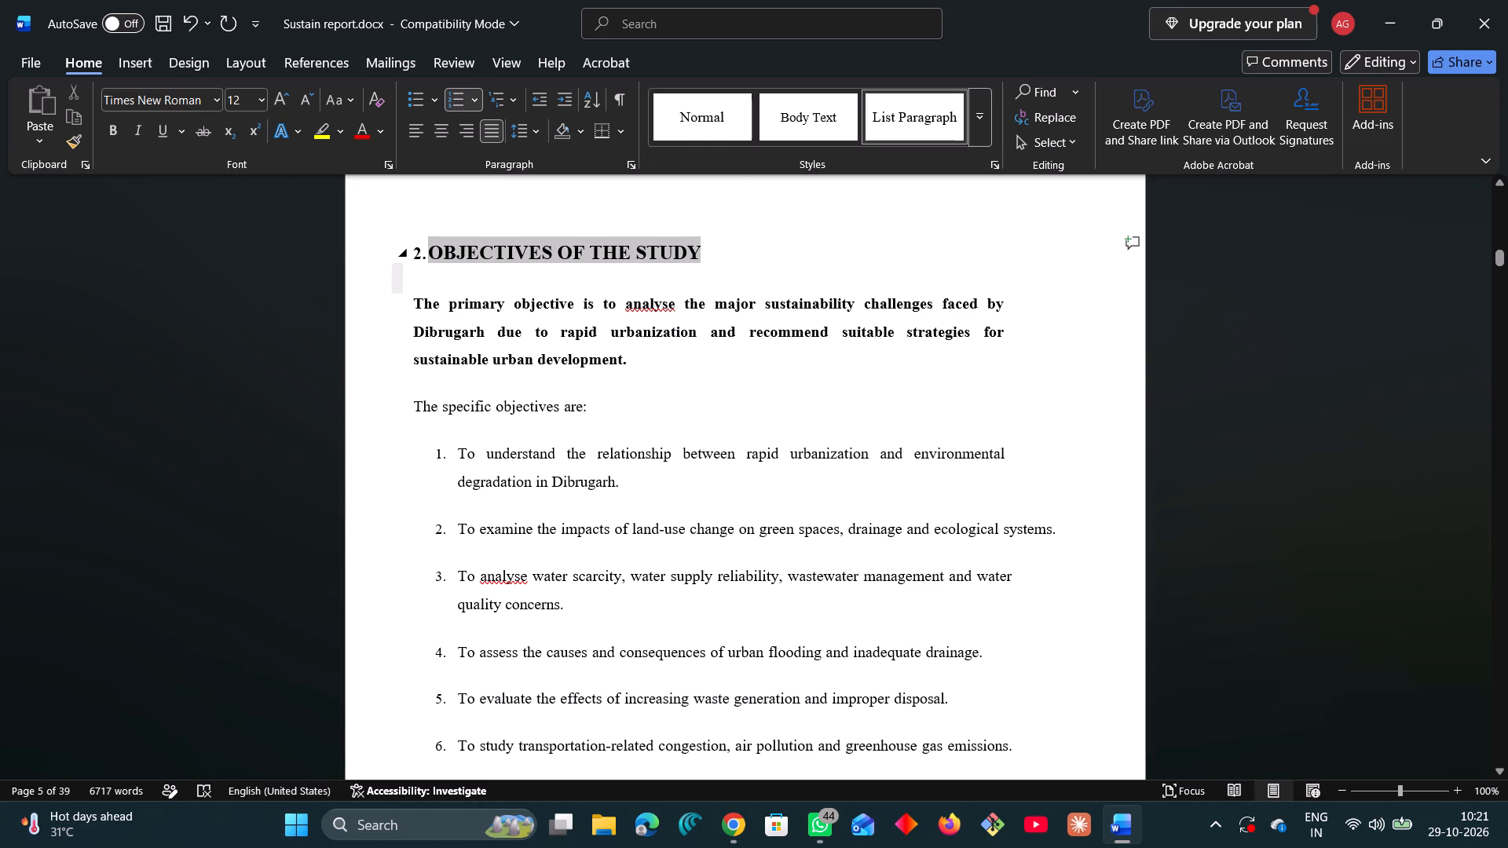
drag(413, 256, 410, 256)
click(262, 103)
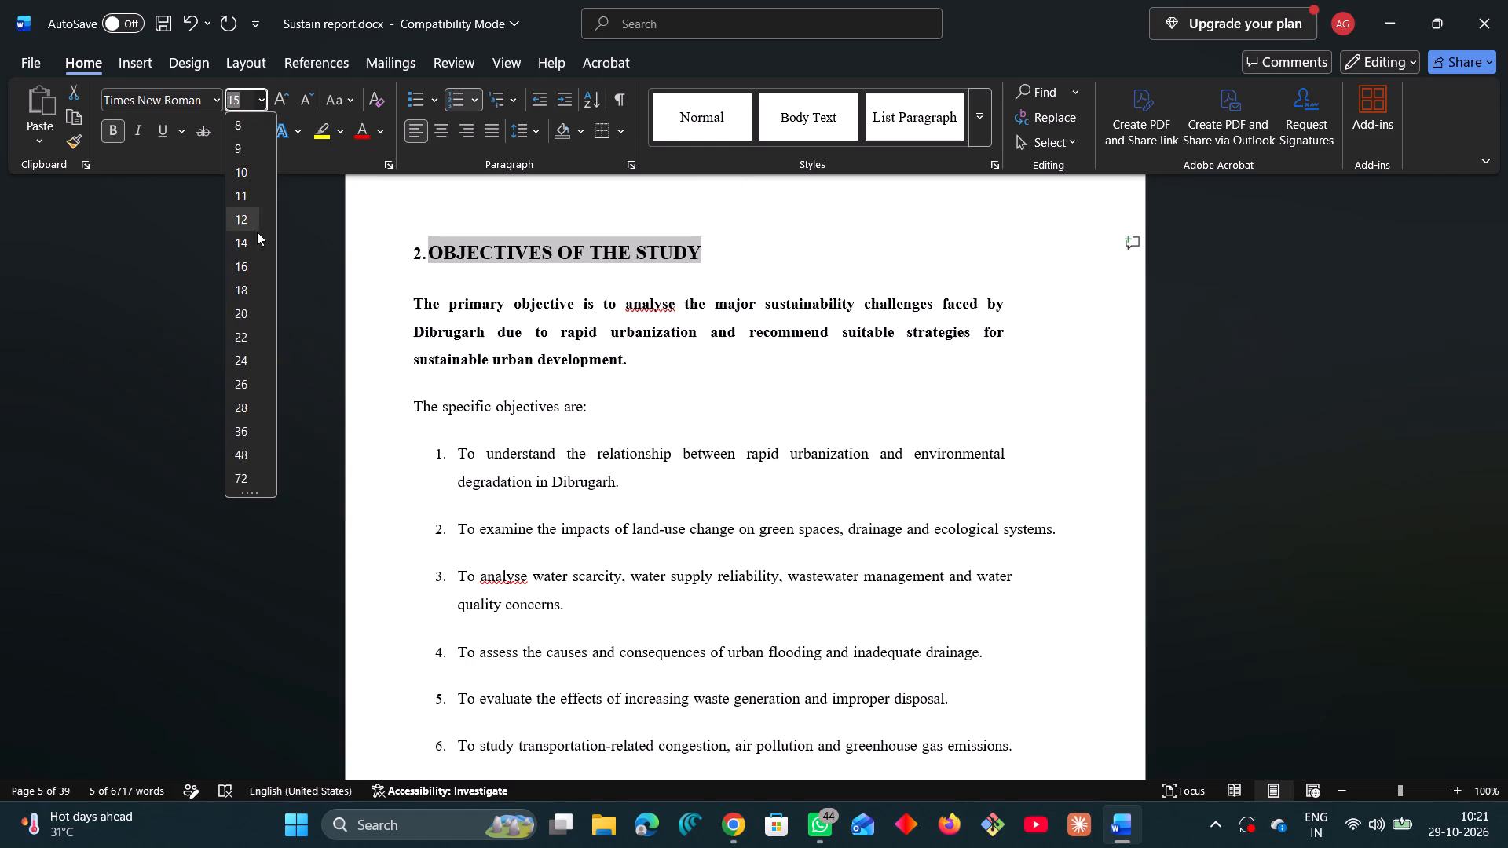
click(256, 233)
click(706, 227)
Add a blank line after objective 10 to push the RESEARCH METHODOLOGY AND SCOPE heading onto the next page.
scroll(705, 242, down, 11)
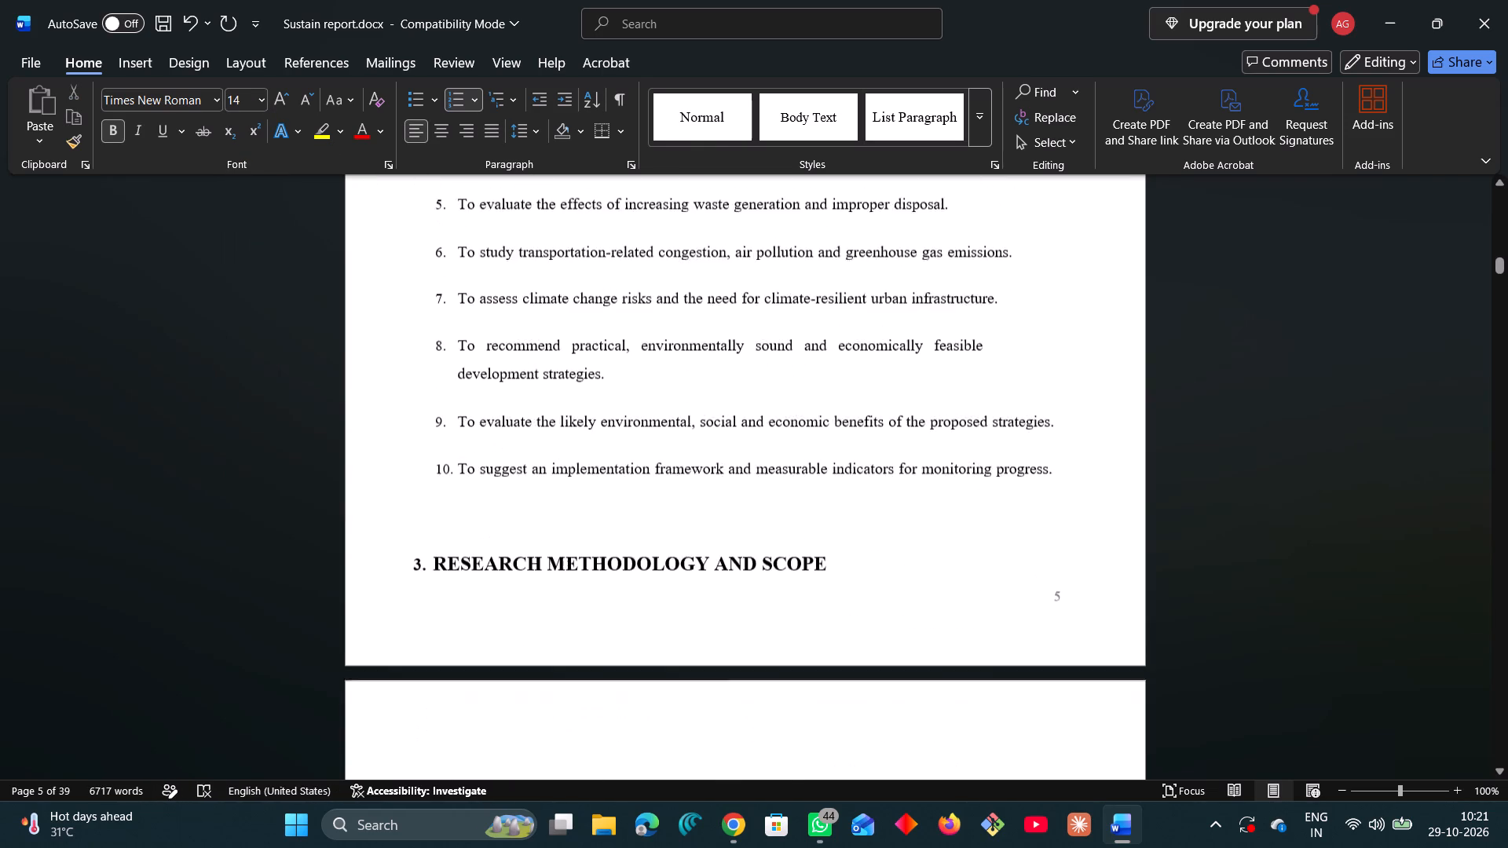
scroll(704, 243, down, 5)
click(581, 271)
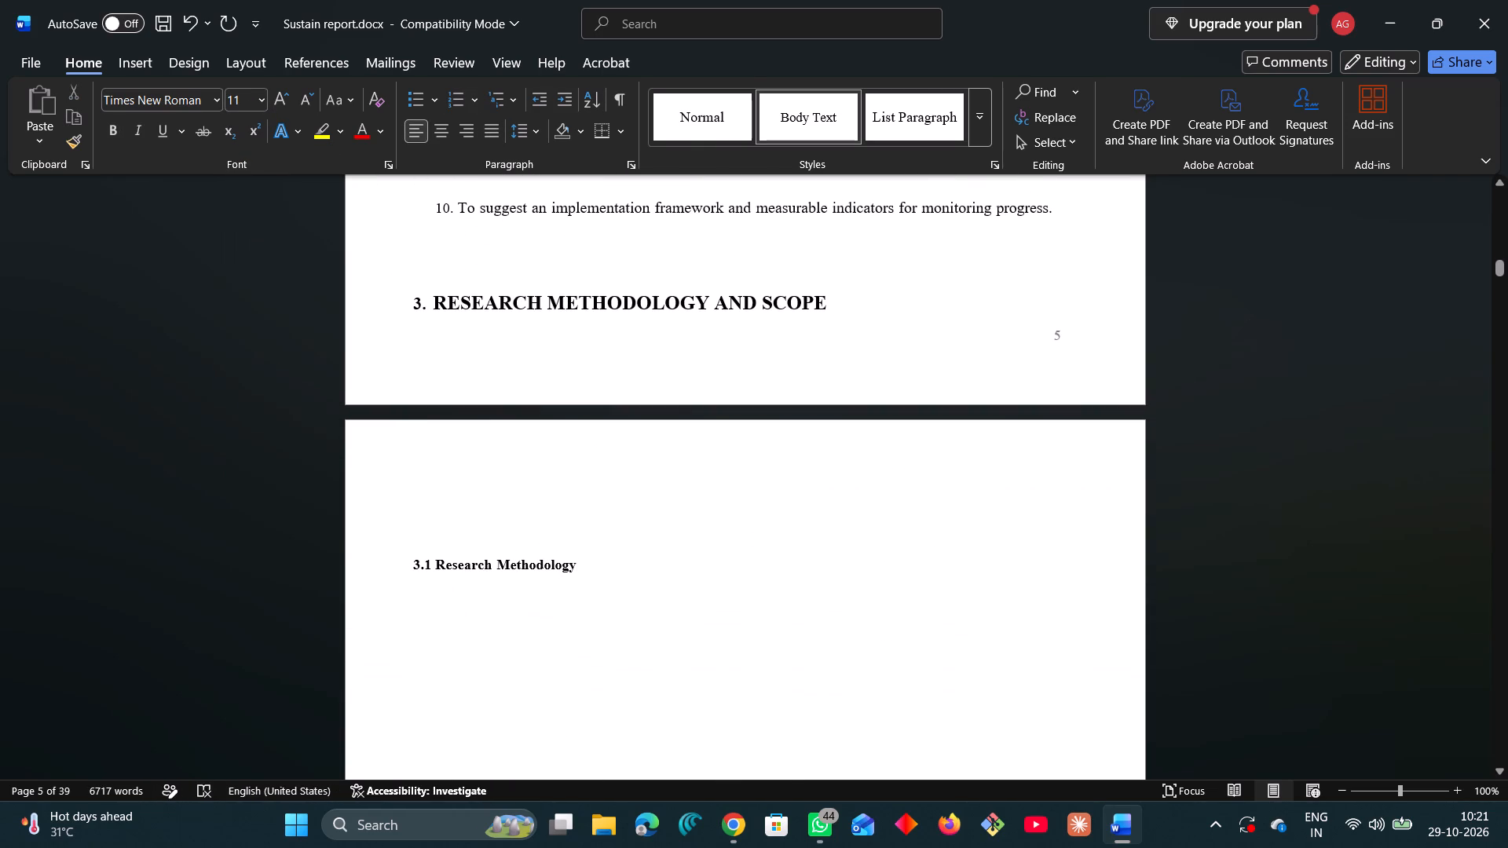
key(Return)
Delete the empty gap between the 3.1 Research Methodology heading and its first paragraph, bringing the text directly under the heading.
scroll(630, 213, down, 20)
scroll(630, 213, down, 1)
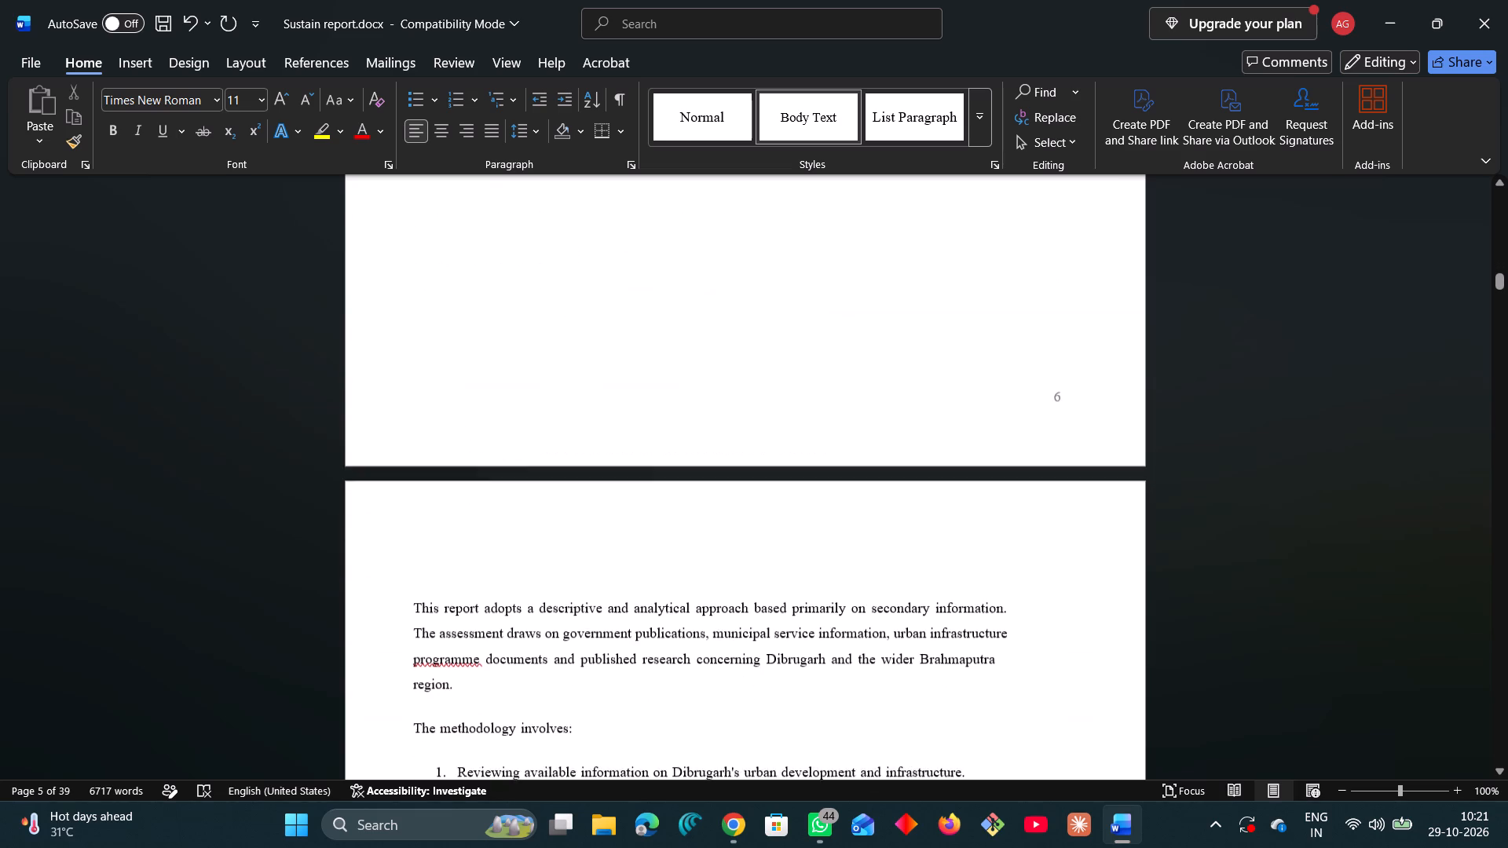
scroll(661, 334, down, 1)
click(422, 528)
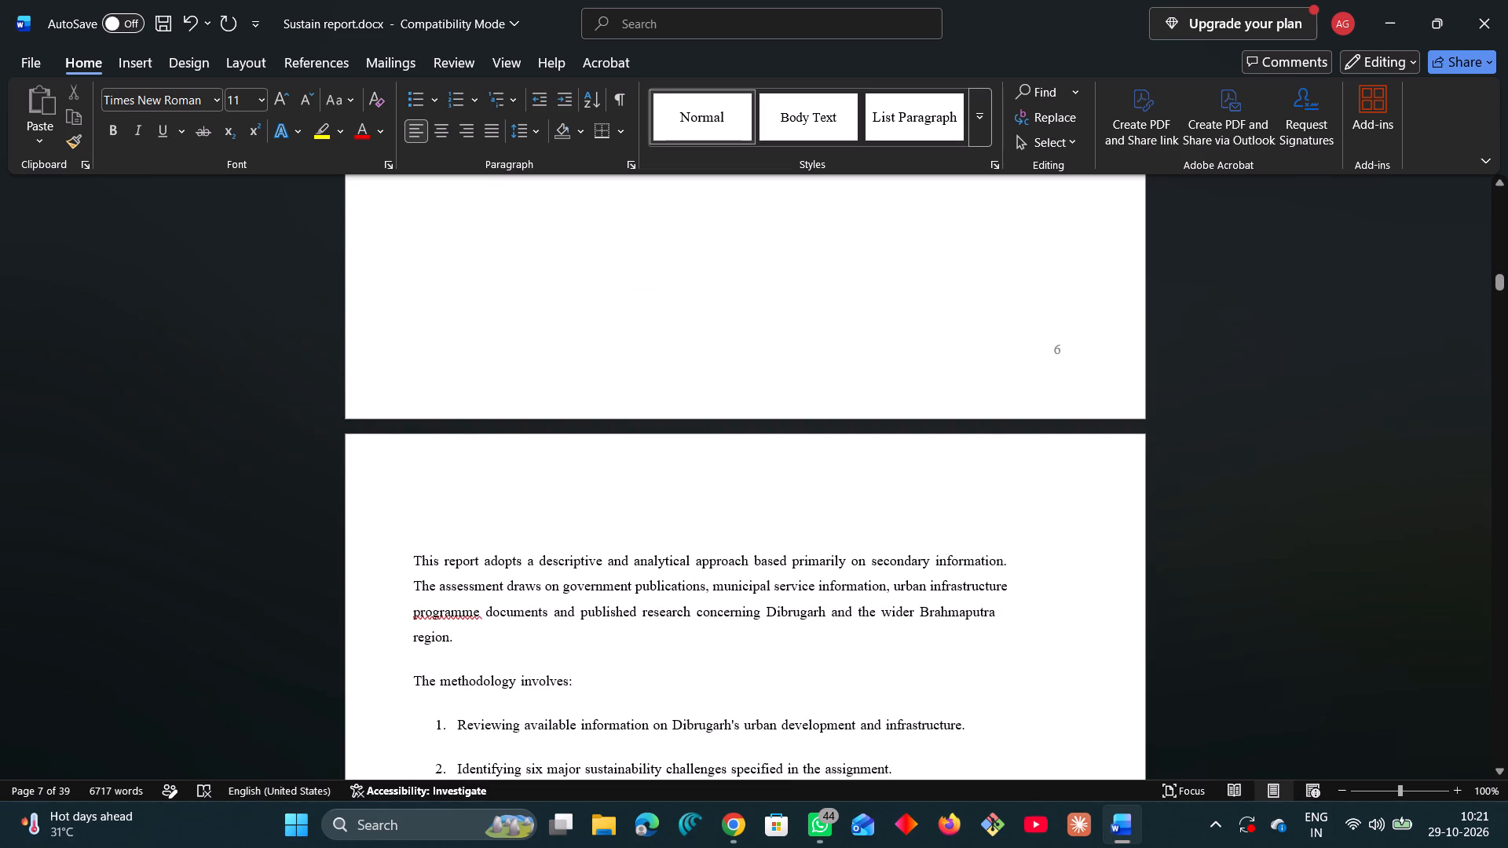
click(412, 556)
key(BackSpace)
scroll(512, 485, down, 4)
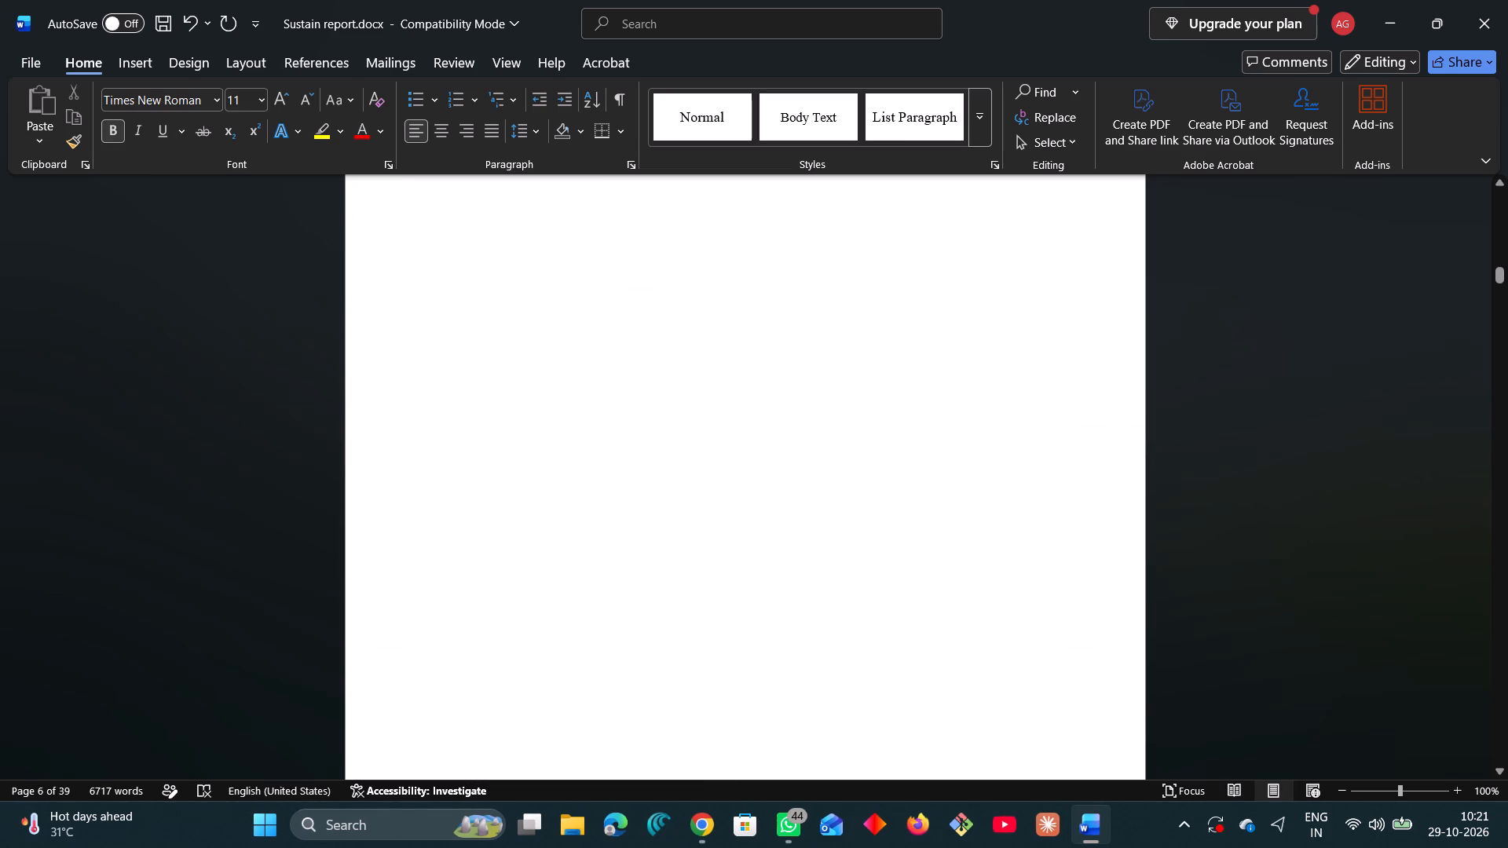
scroll(513, 484, down, 11)
click(419, 481)
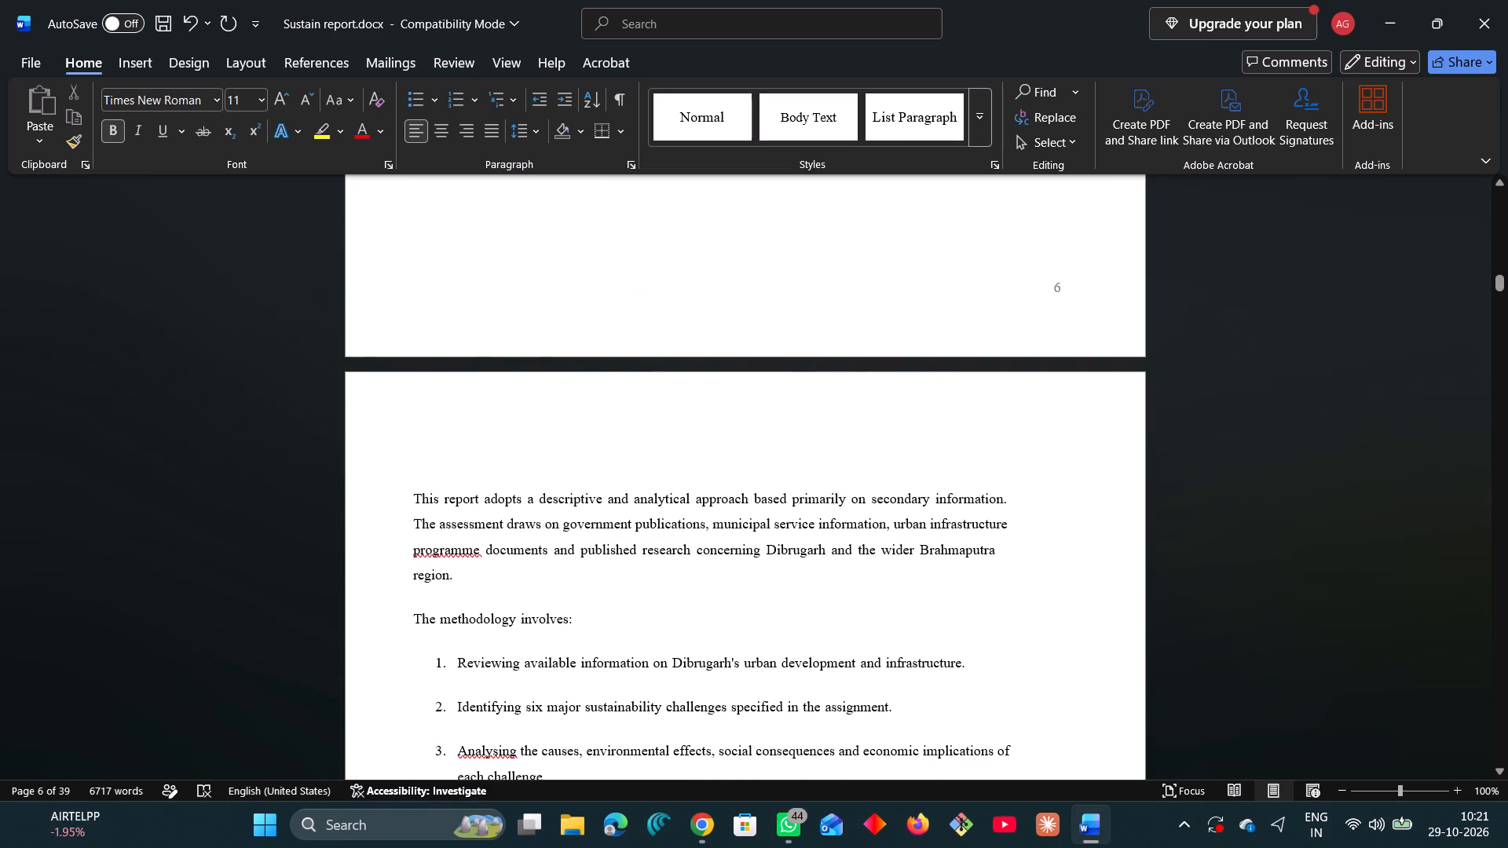
key(ctrl+BackSpace)
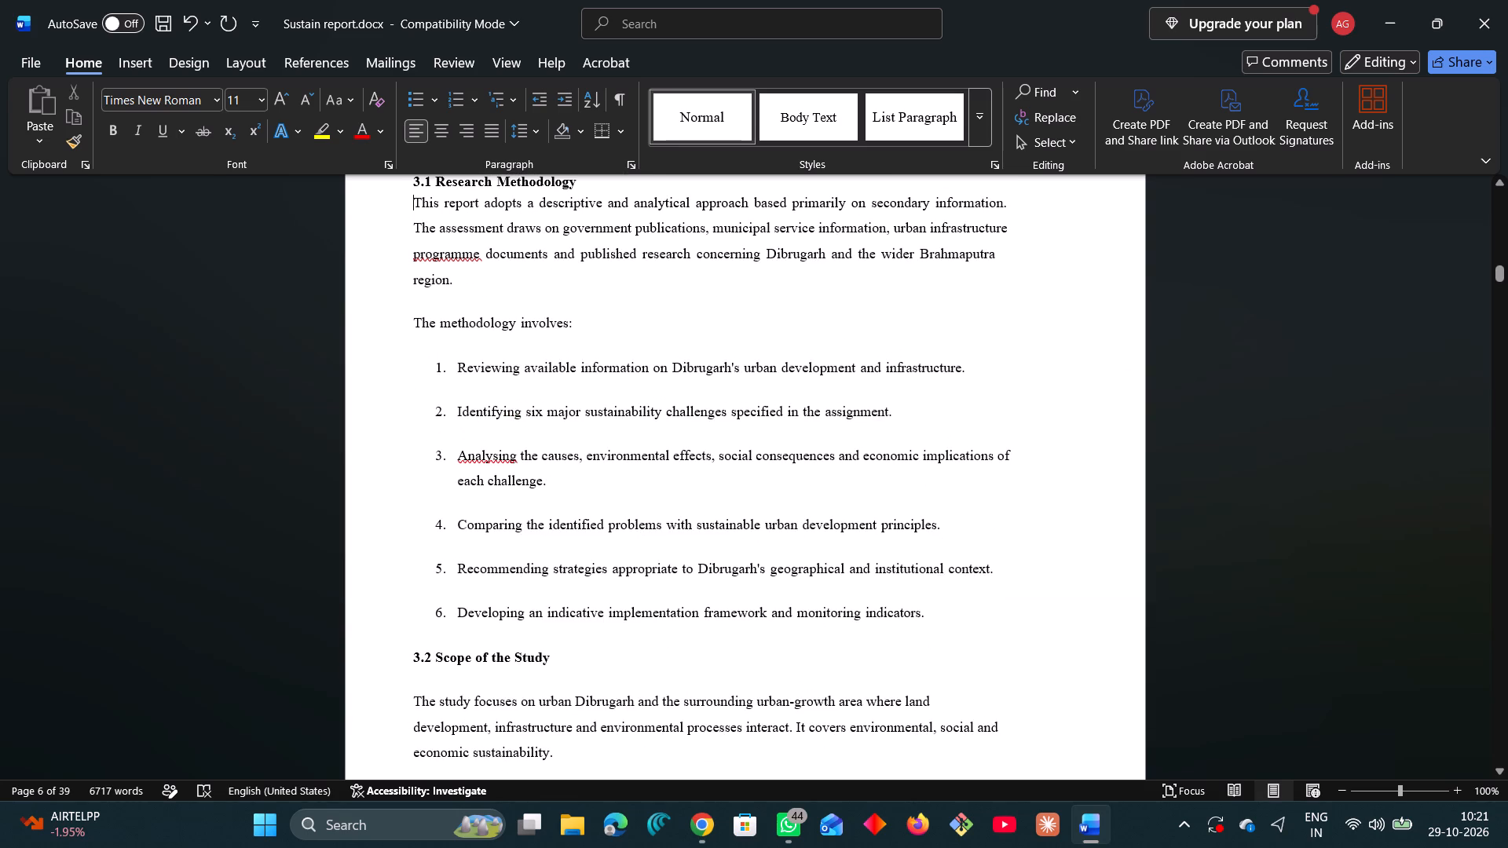
Set the RESEARCH METHODOLOGY AND SCOPE heading to font size 14.
scroll(419, 472, up, 3)
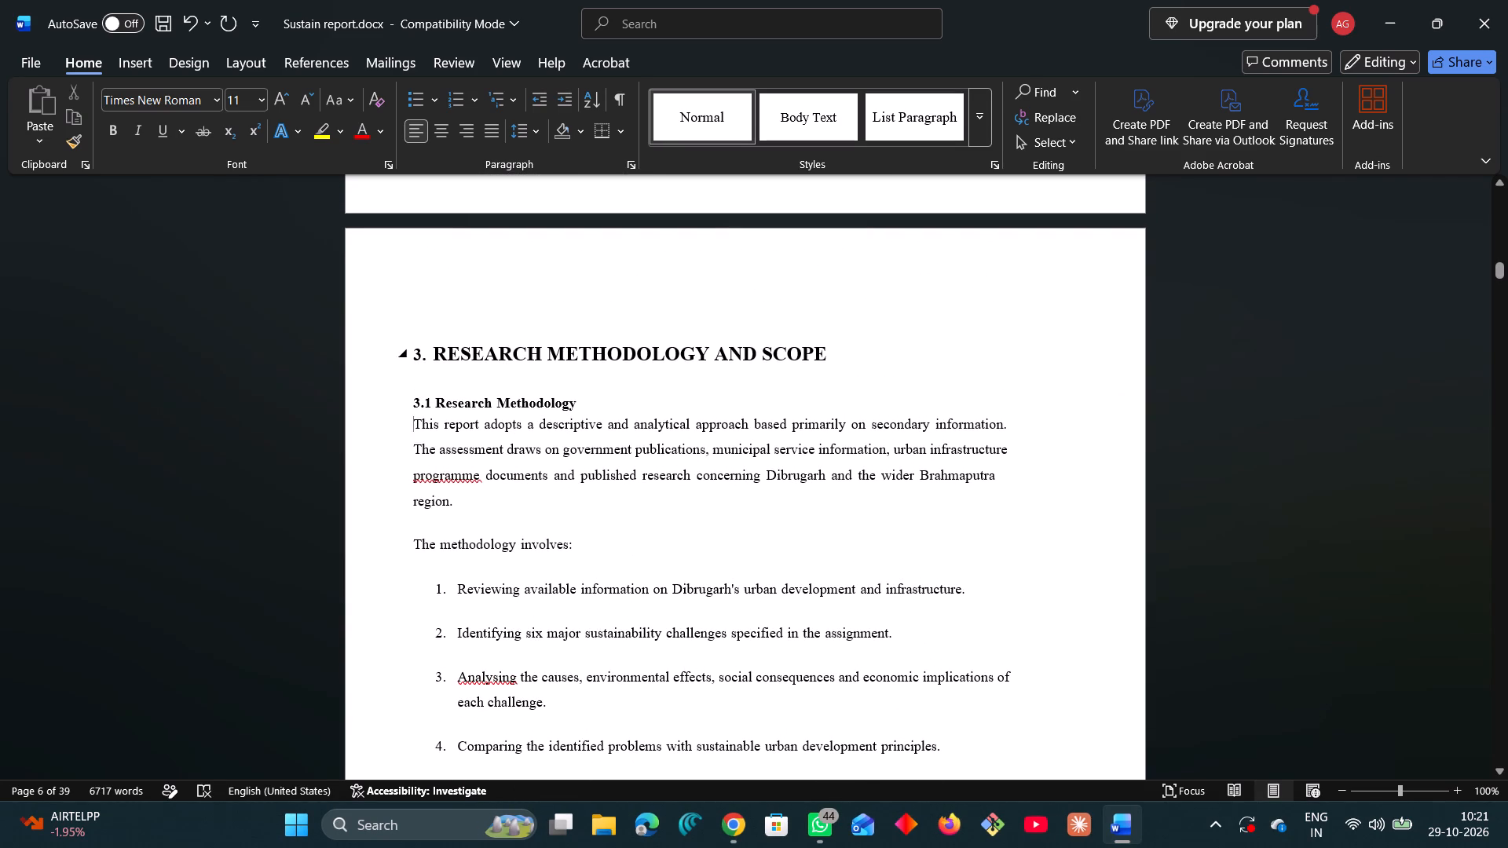
drag(430, 352, 774, 342)
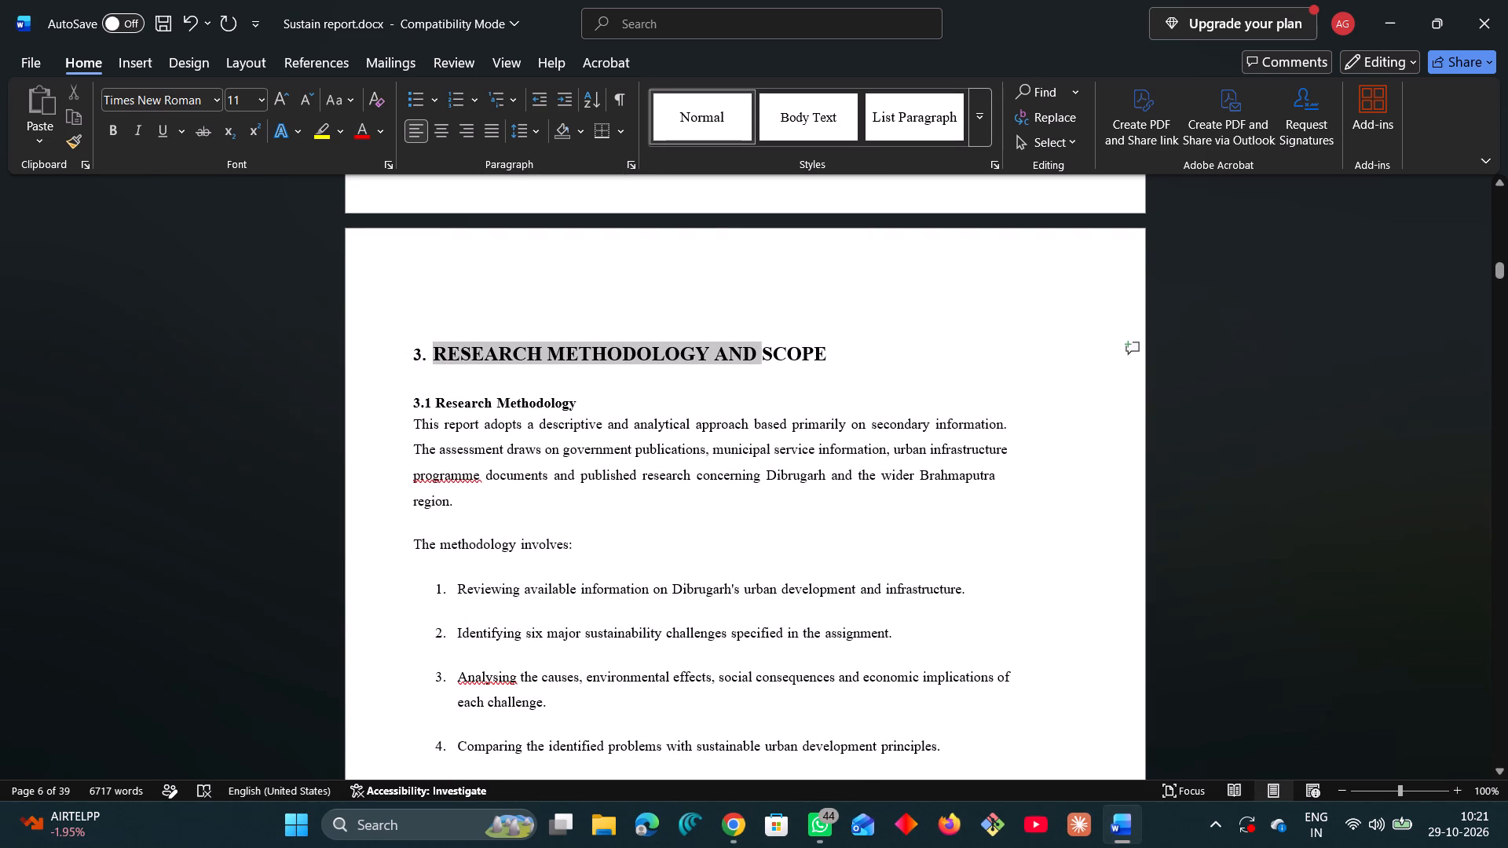
drag(774, 342, 799, 343)
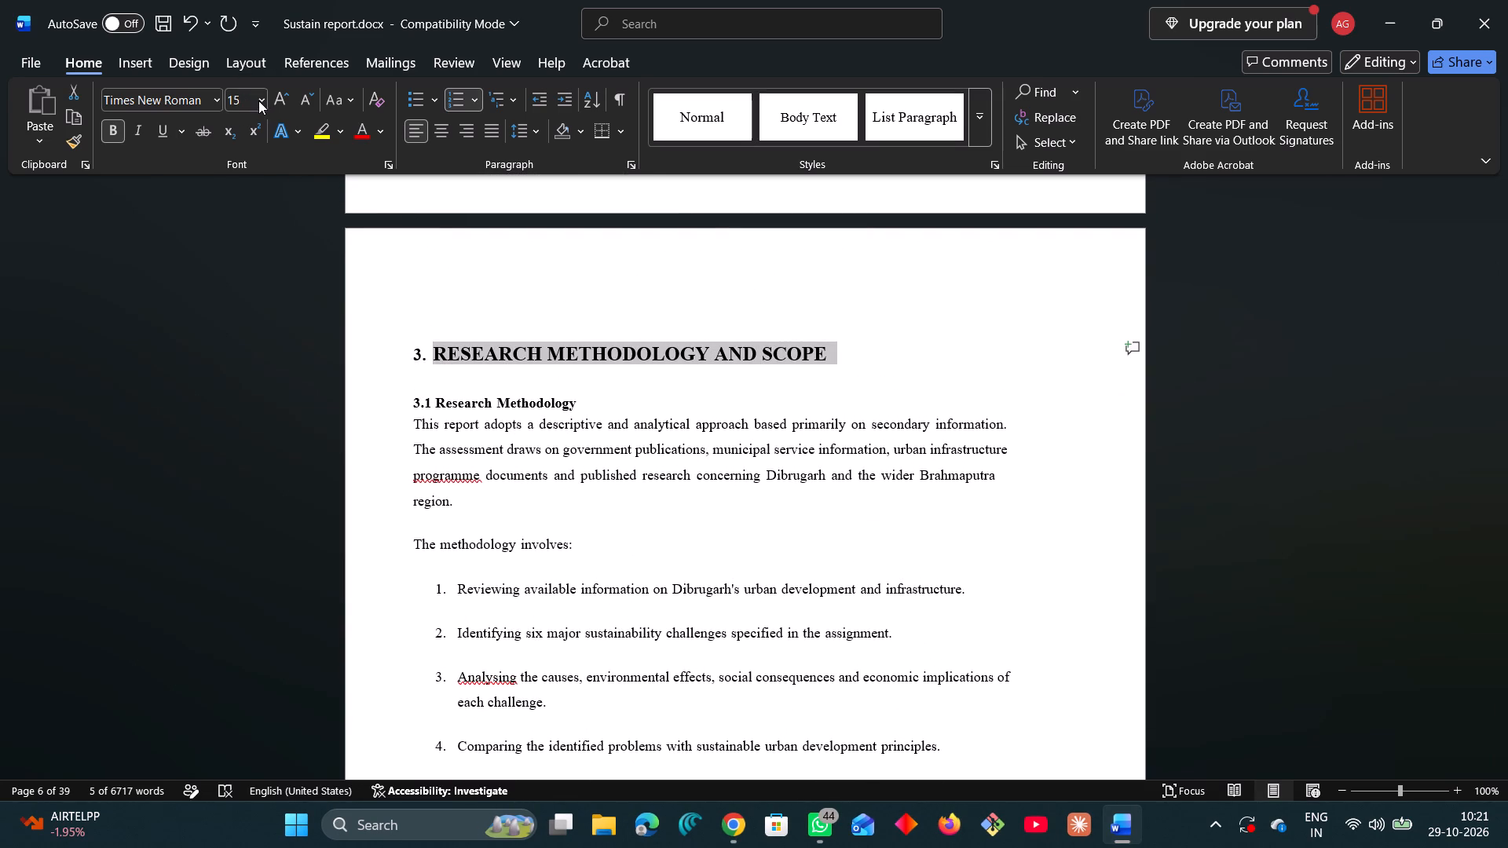
click(258, 101)
click(248, 247)
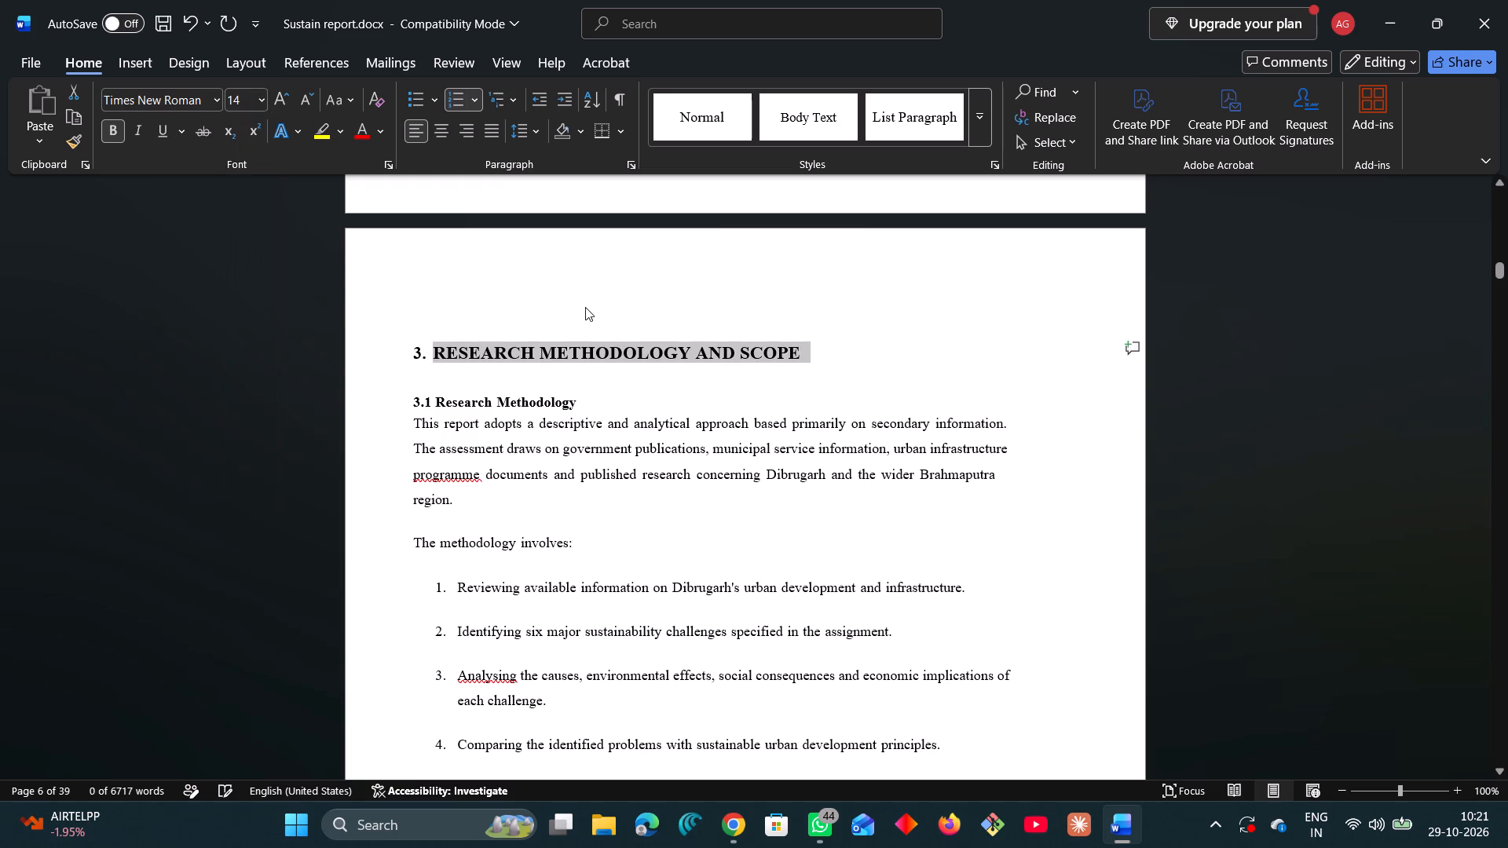
click(585, 307)
Set the text from the 3.1 heading through the end of section 3.2 to font size 12, justified, with 1.15 line spacing.
drag(435, 400, 534, 435)
scroll(525, 433, down, 4)
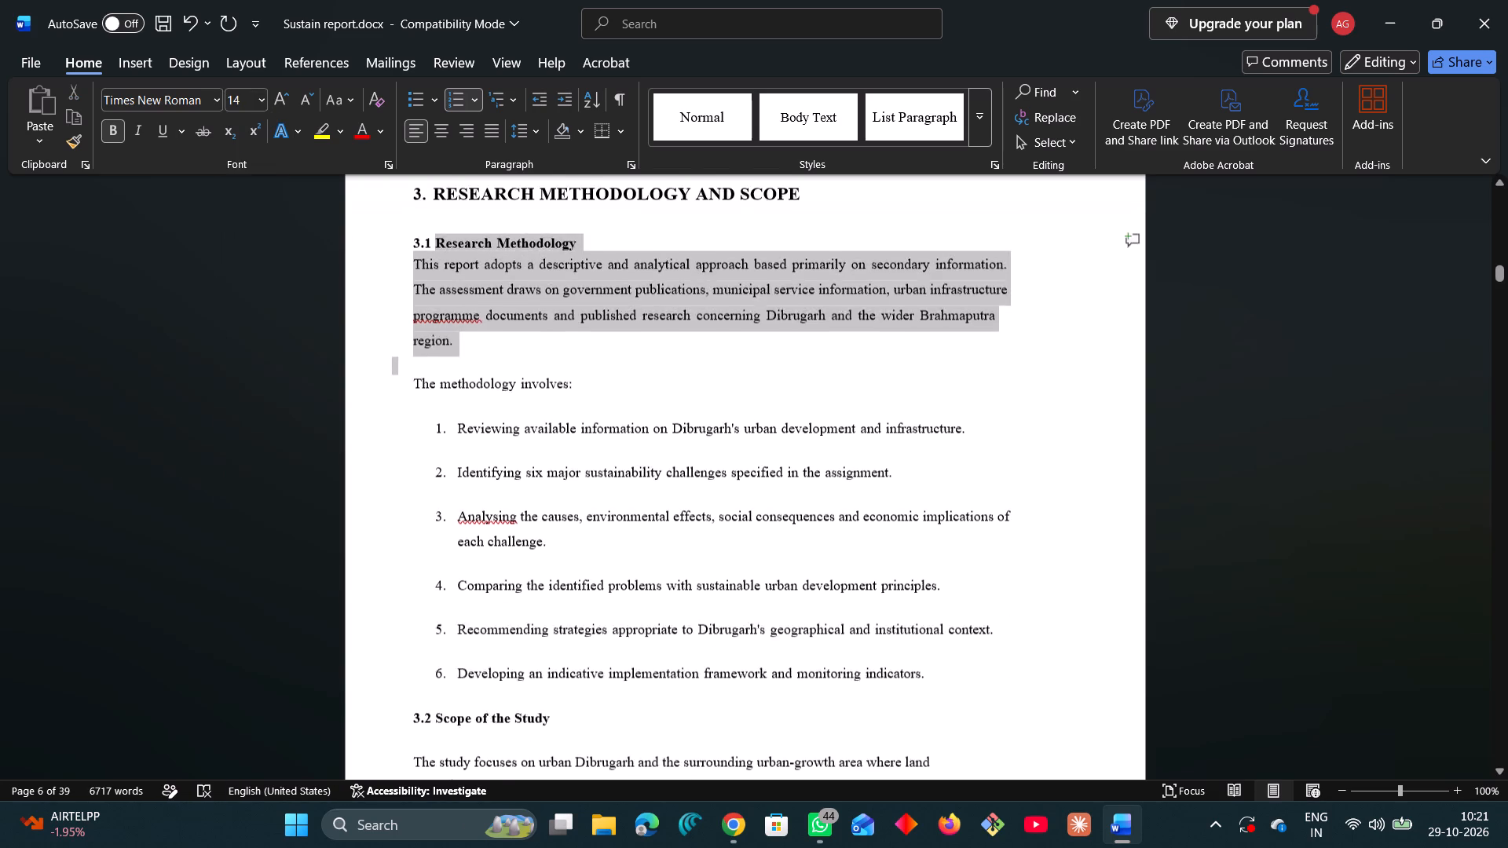
scroll(534, 435, down, 5)
drag(534, 435, 542, 438)
scroll(536, 435, down, 10)
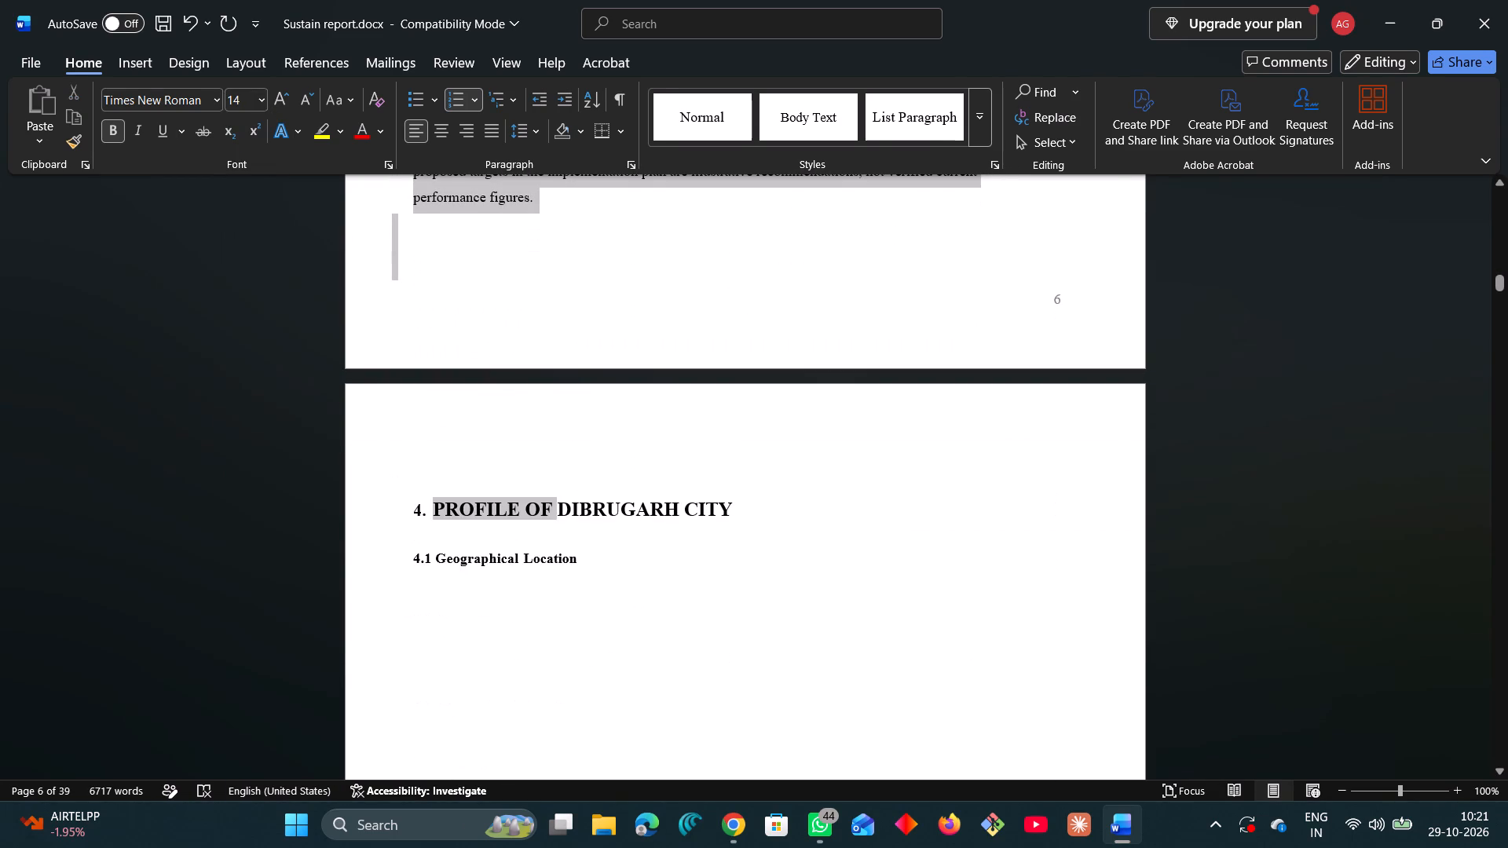
drag(542, 438, 544, 207)
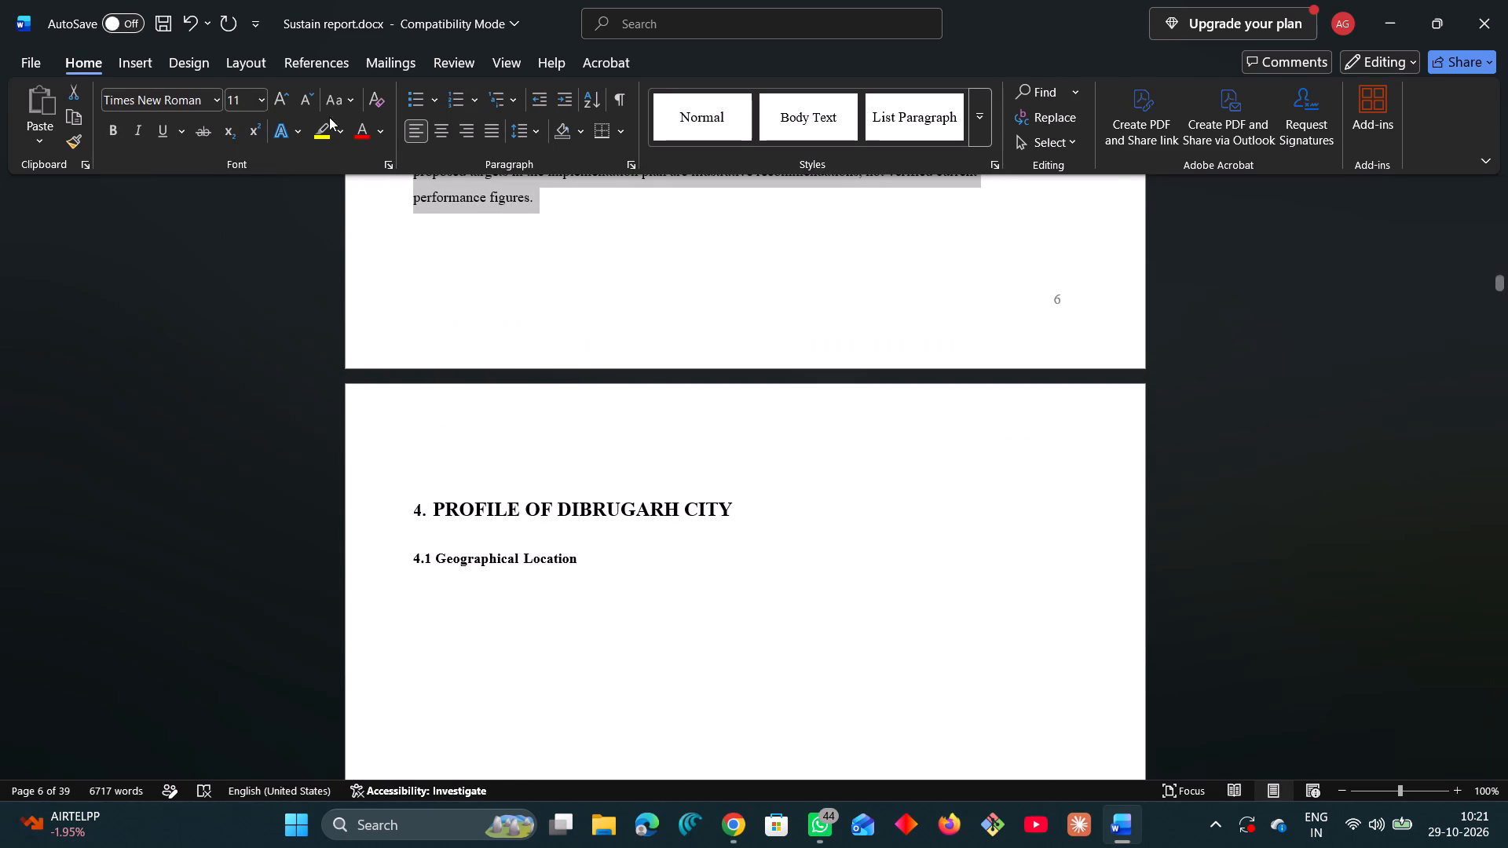
click(263, 109)
click(238, 219)
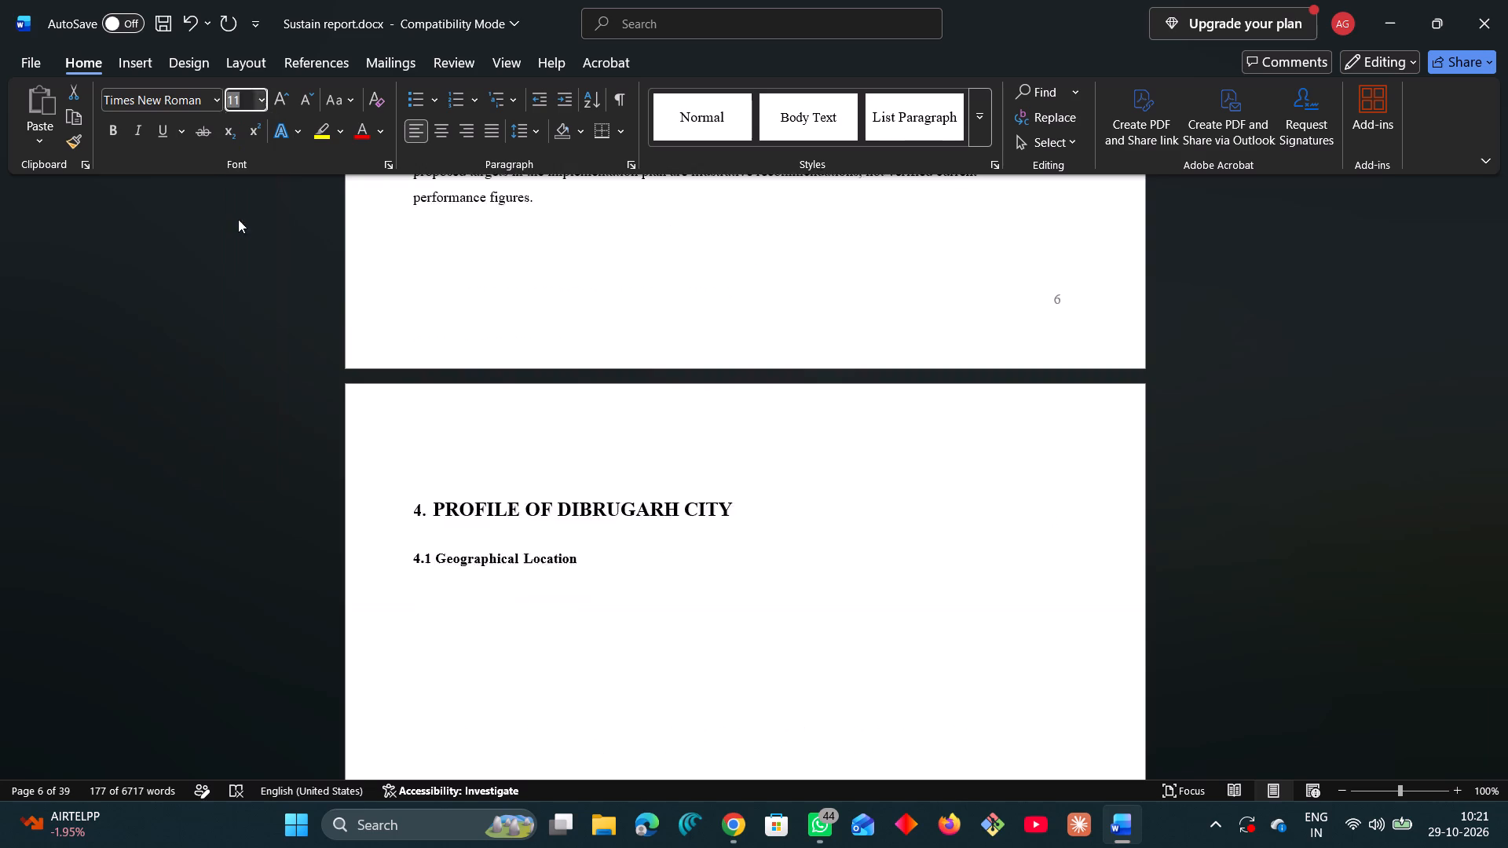
click(490, 133)
click(540, 133)
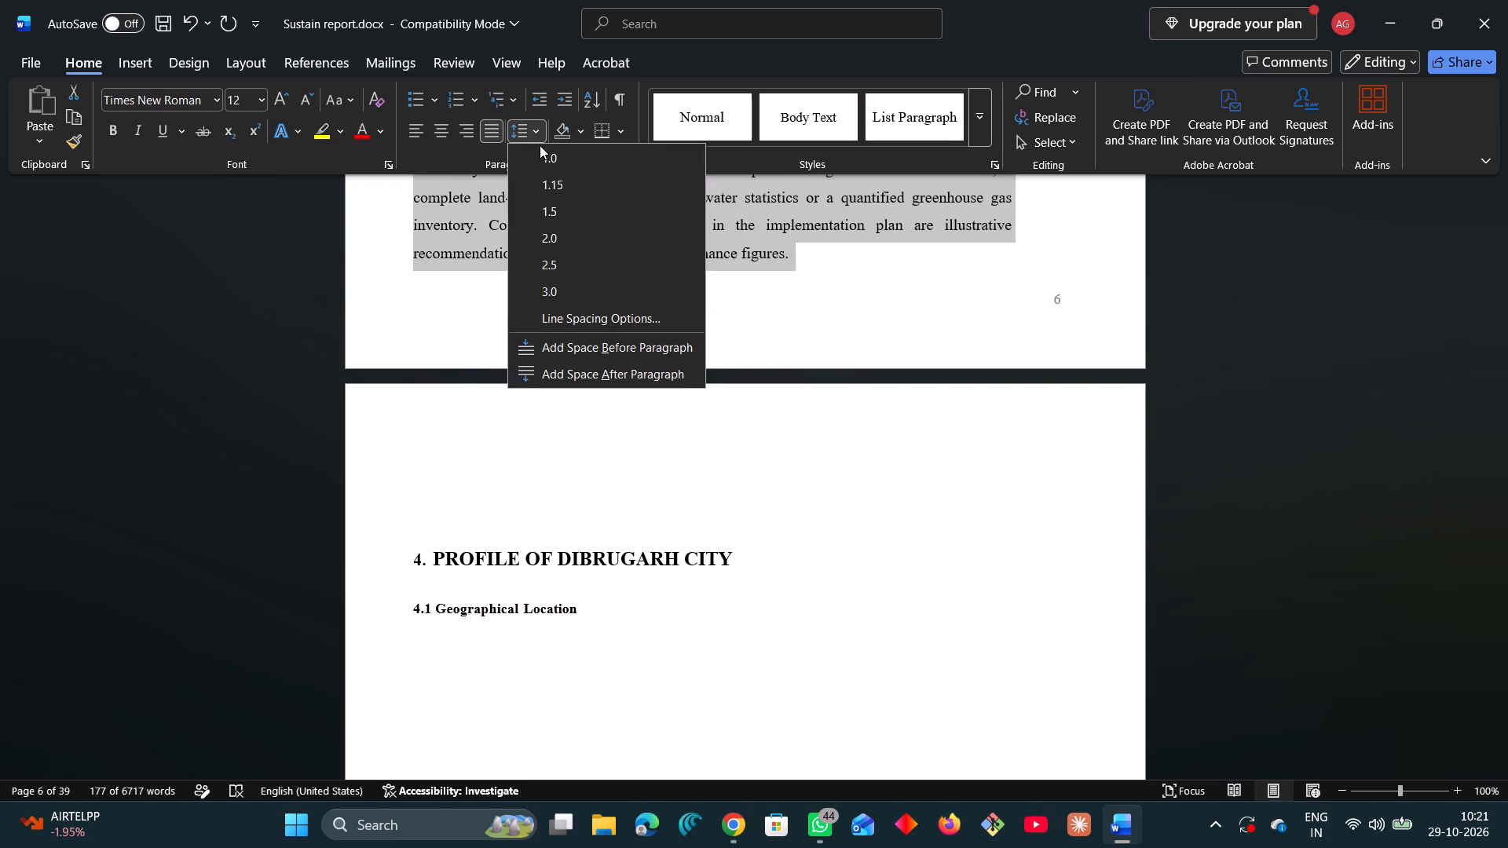
click(572, 185)
click(651, 307)
Review the reformatted section 3 and check the spelling suggestions for "programme".
scroll(651, 307, up, 11)
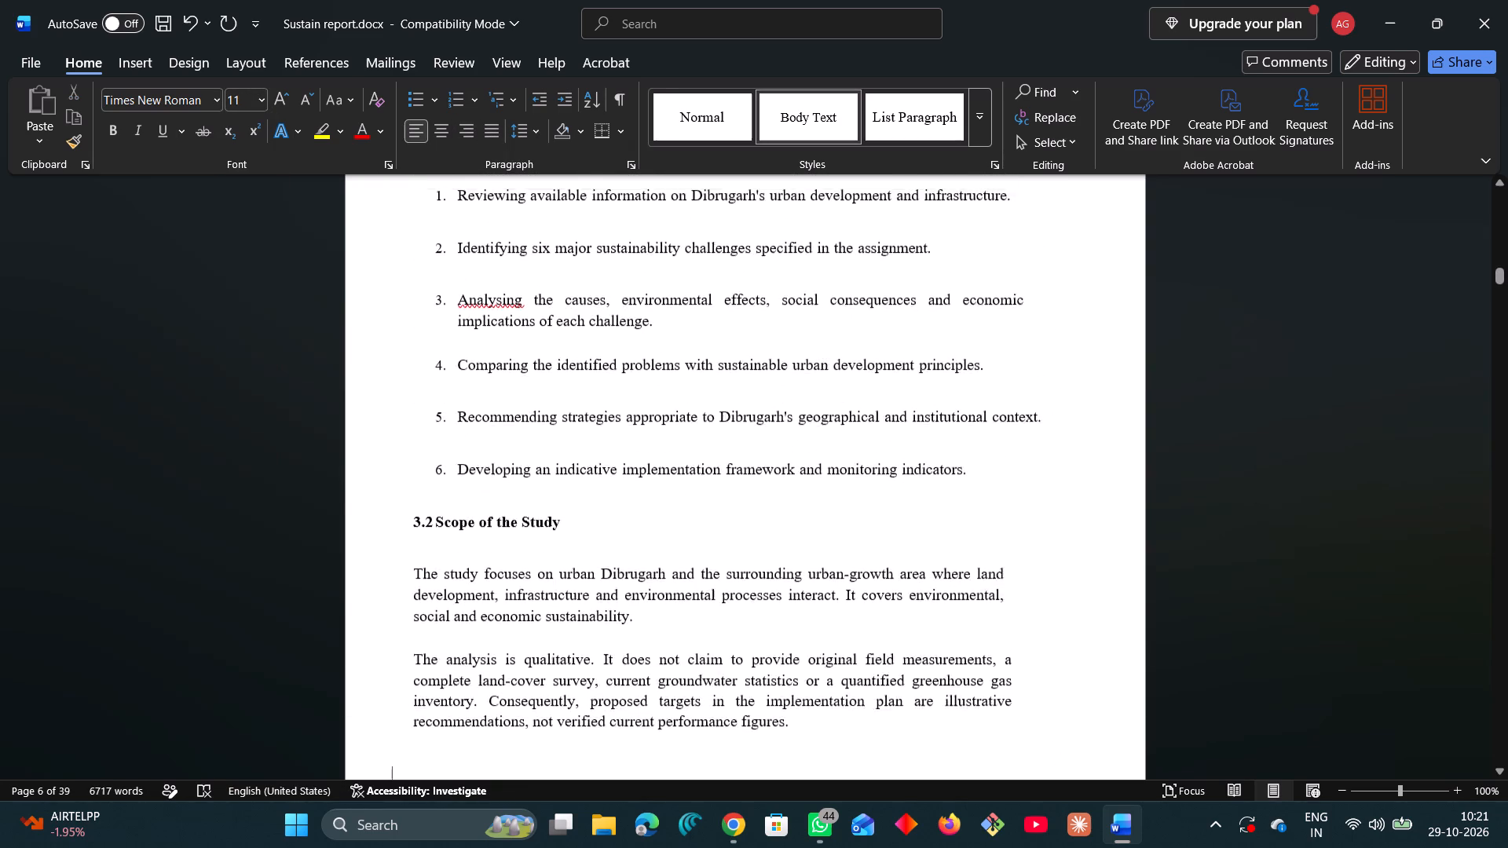
scroll(651, 307, up, 7)
right_click(661, 428)
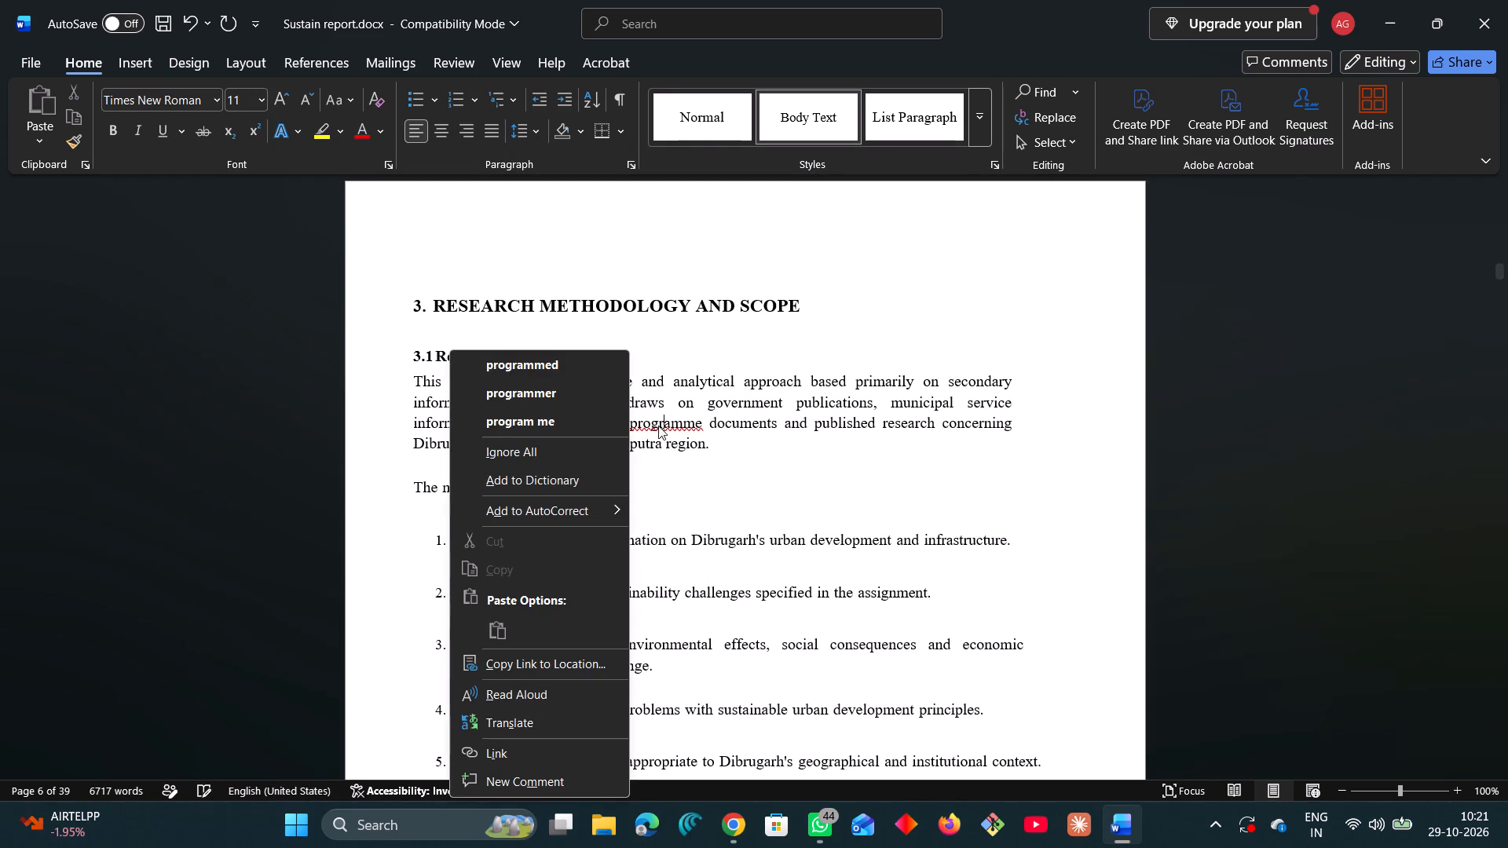
click(756, 470)
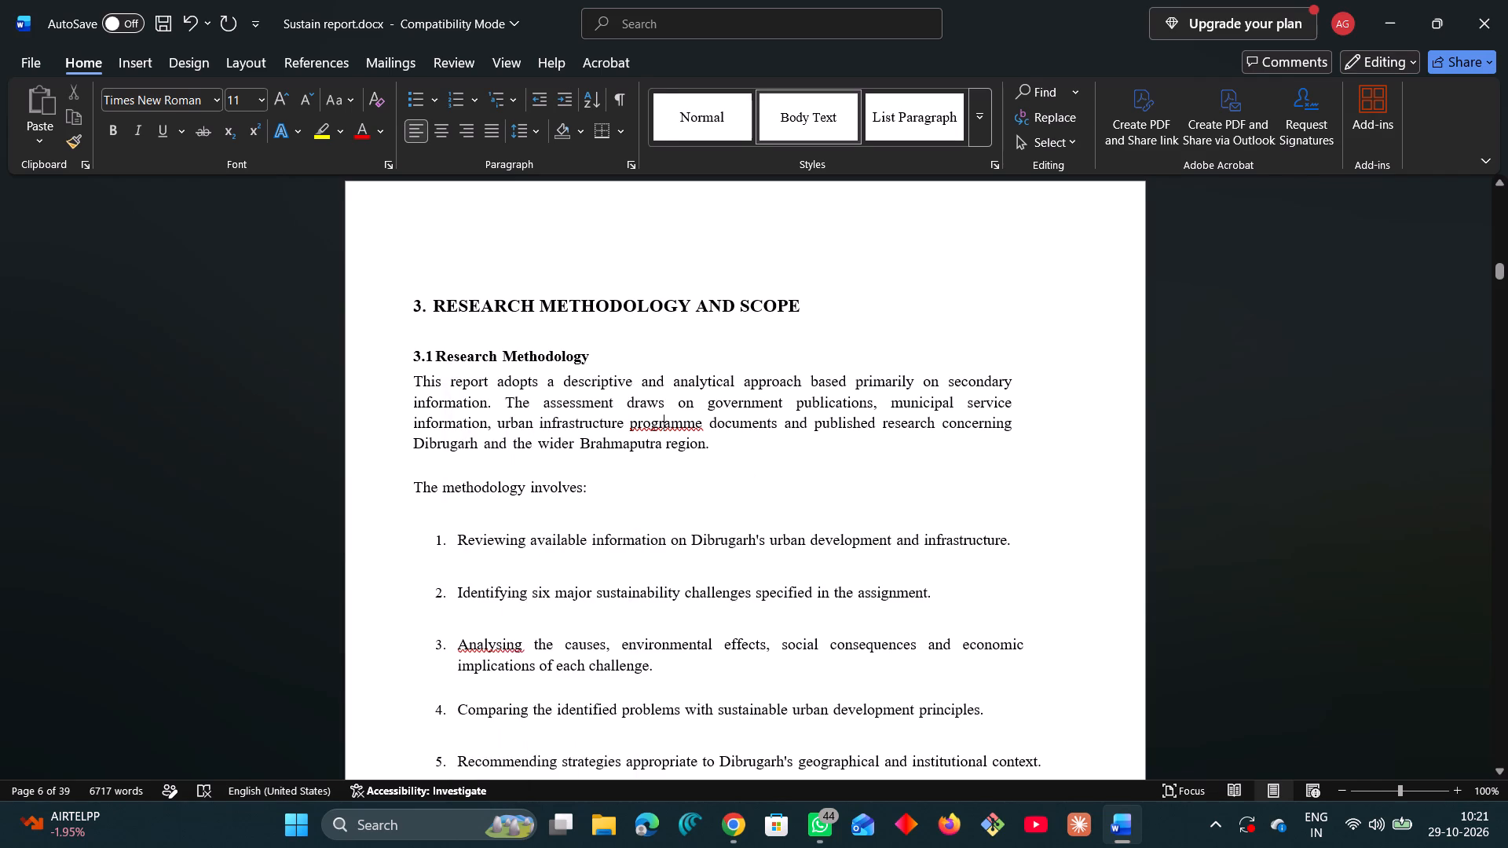
Shrink the blank line between the 3.2 Scope of the Study heading and its first paragraph to font size 4.
scroll(756, 470, down, 6)
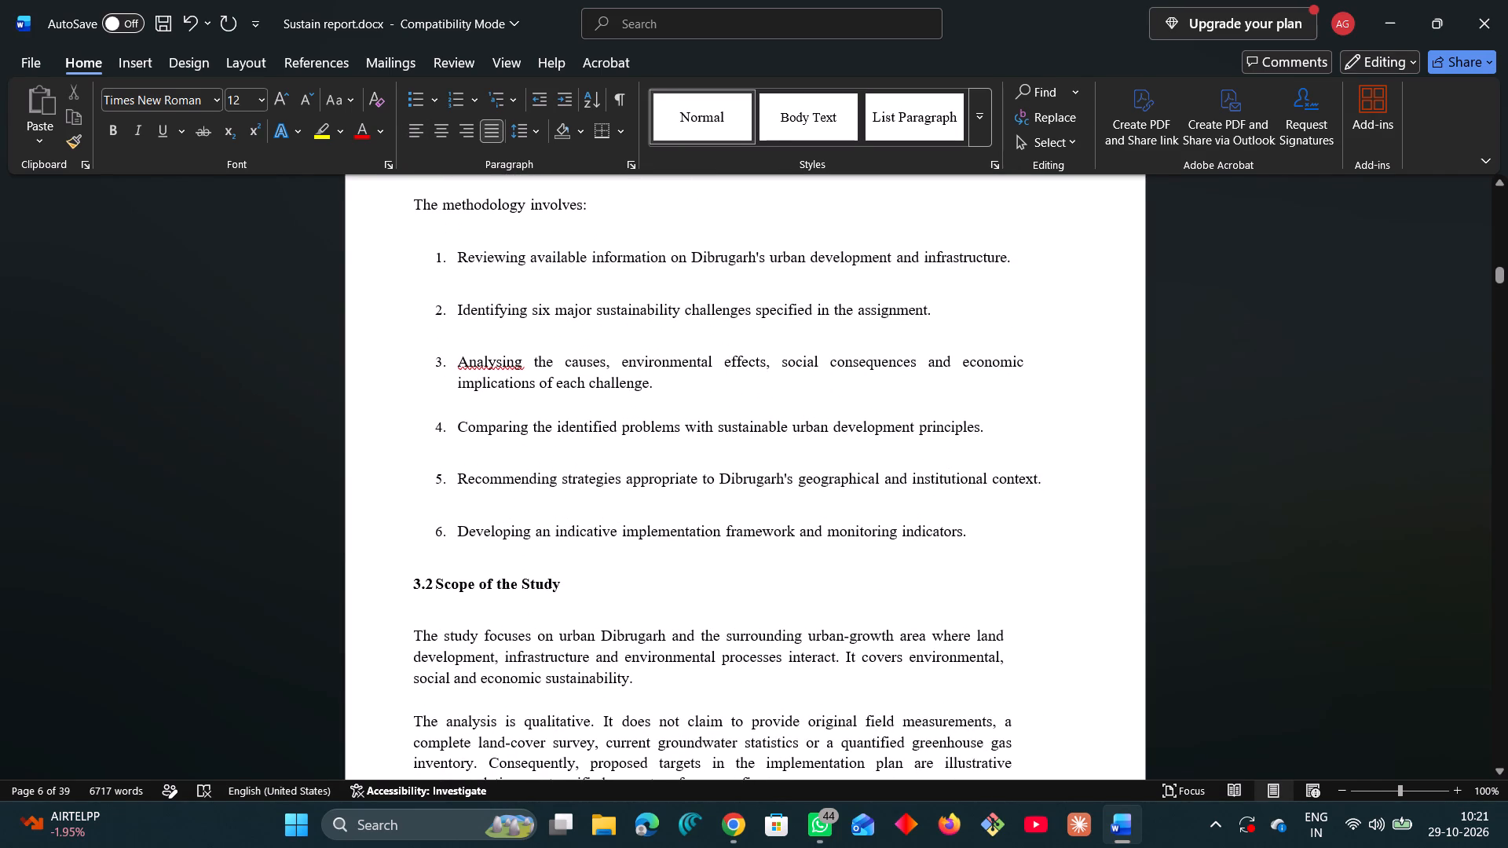
scroll(502, 363, down, 5)
click(459, 381)
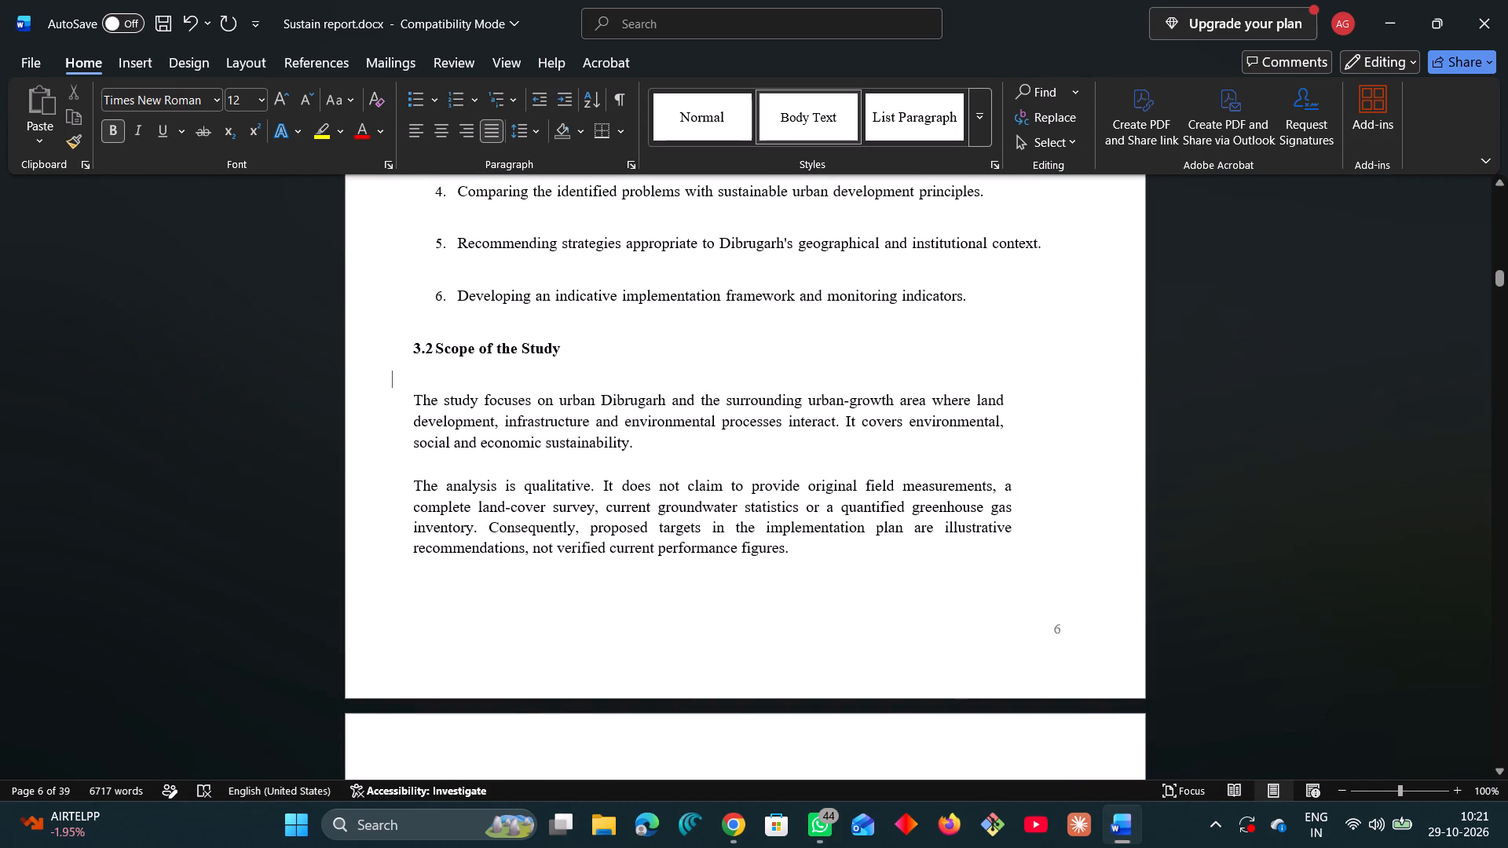
click(262, 97)
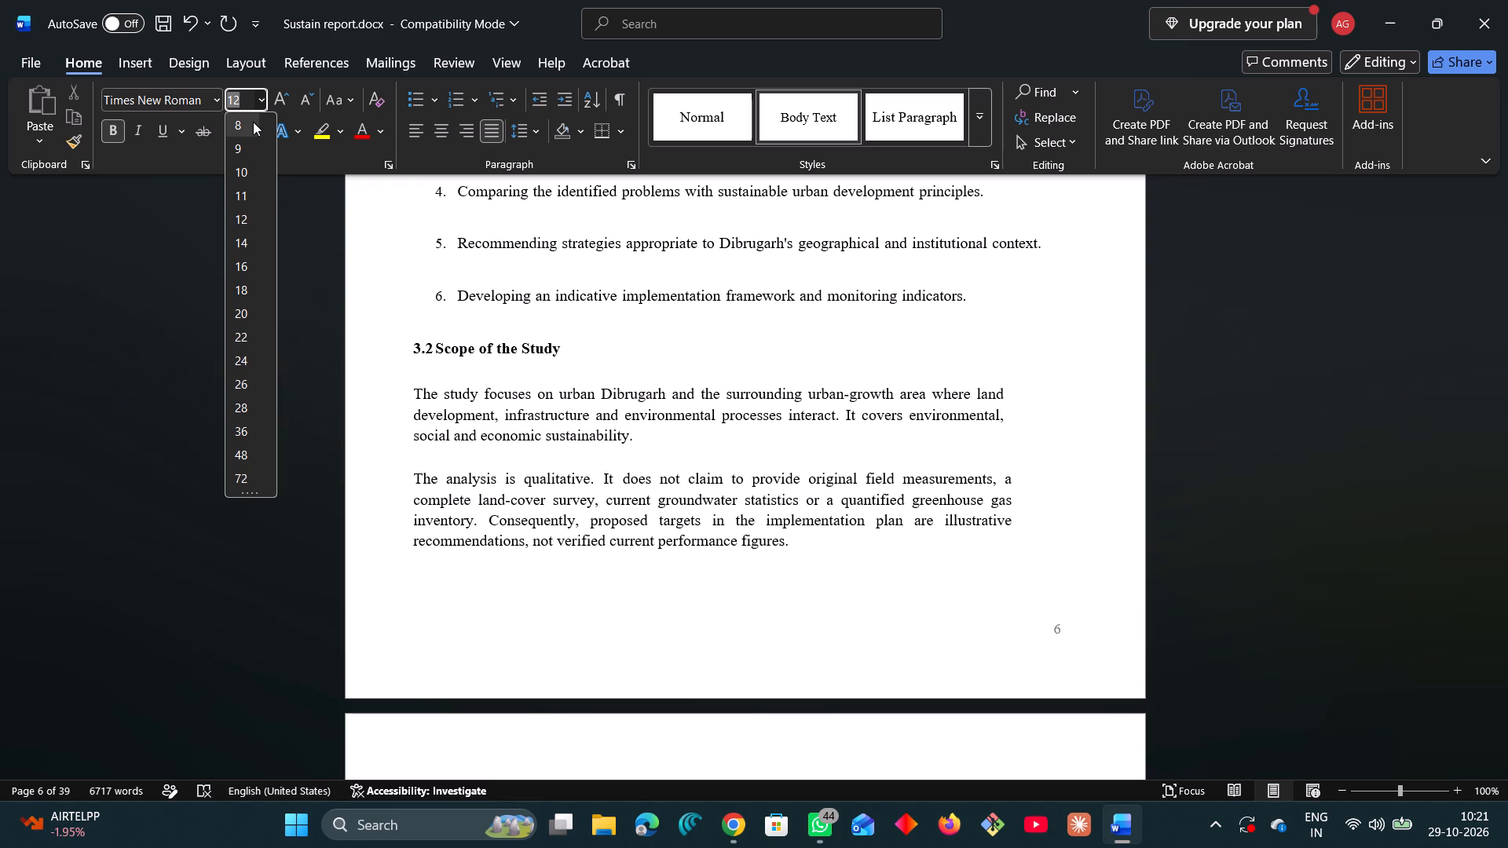
scroll(244, 141, up, 3)
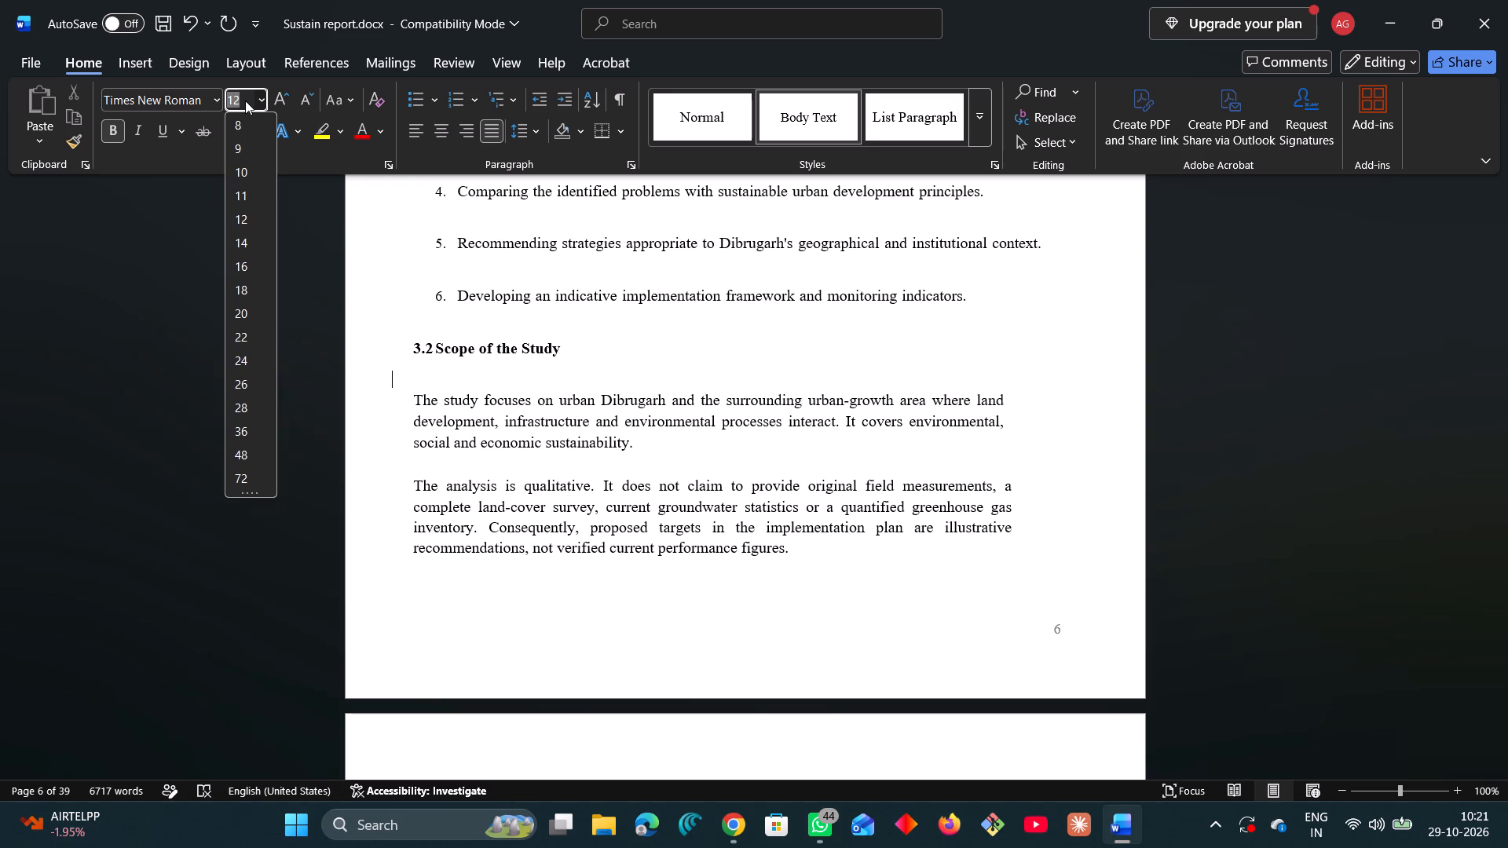
click(245, 101)
key(BackSpace)
key(BackSpace)
key(3)
key(4)
key(BackSpace)
key(BackSpace)
key(4)
key(Return)
Shrink the blank line between the two Scope of the Study paragraphs to font size 4.
click(497, 451)
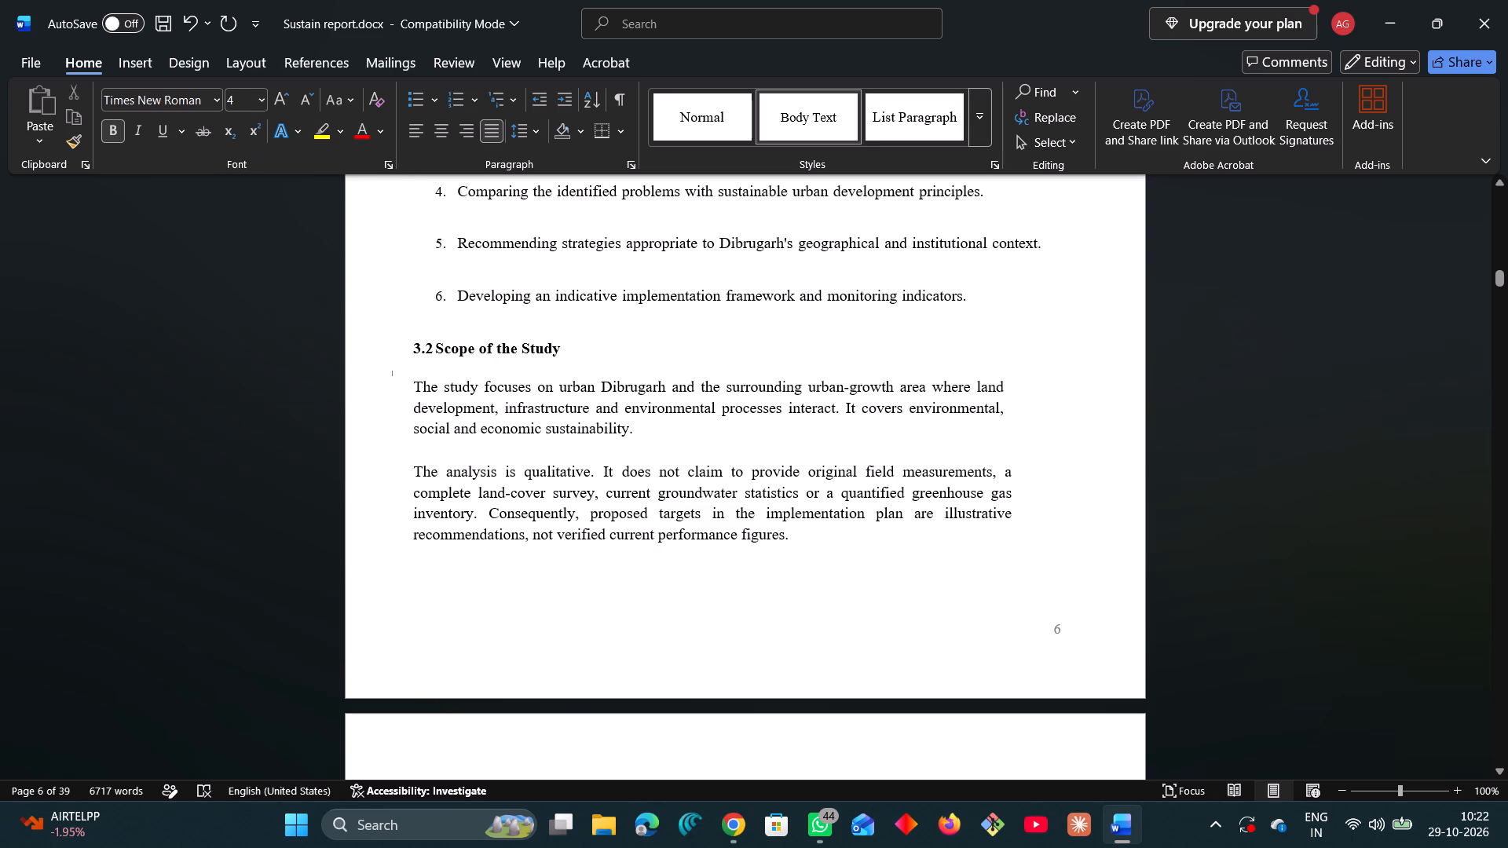
click(251, 95)
text(54)
key(BackSpace)
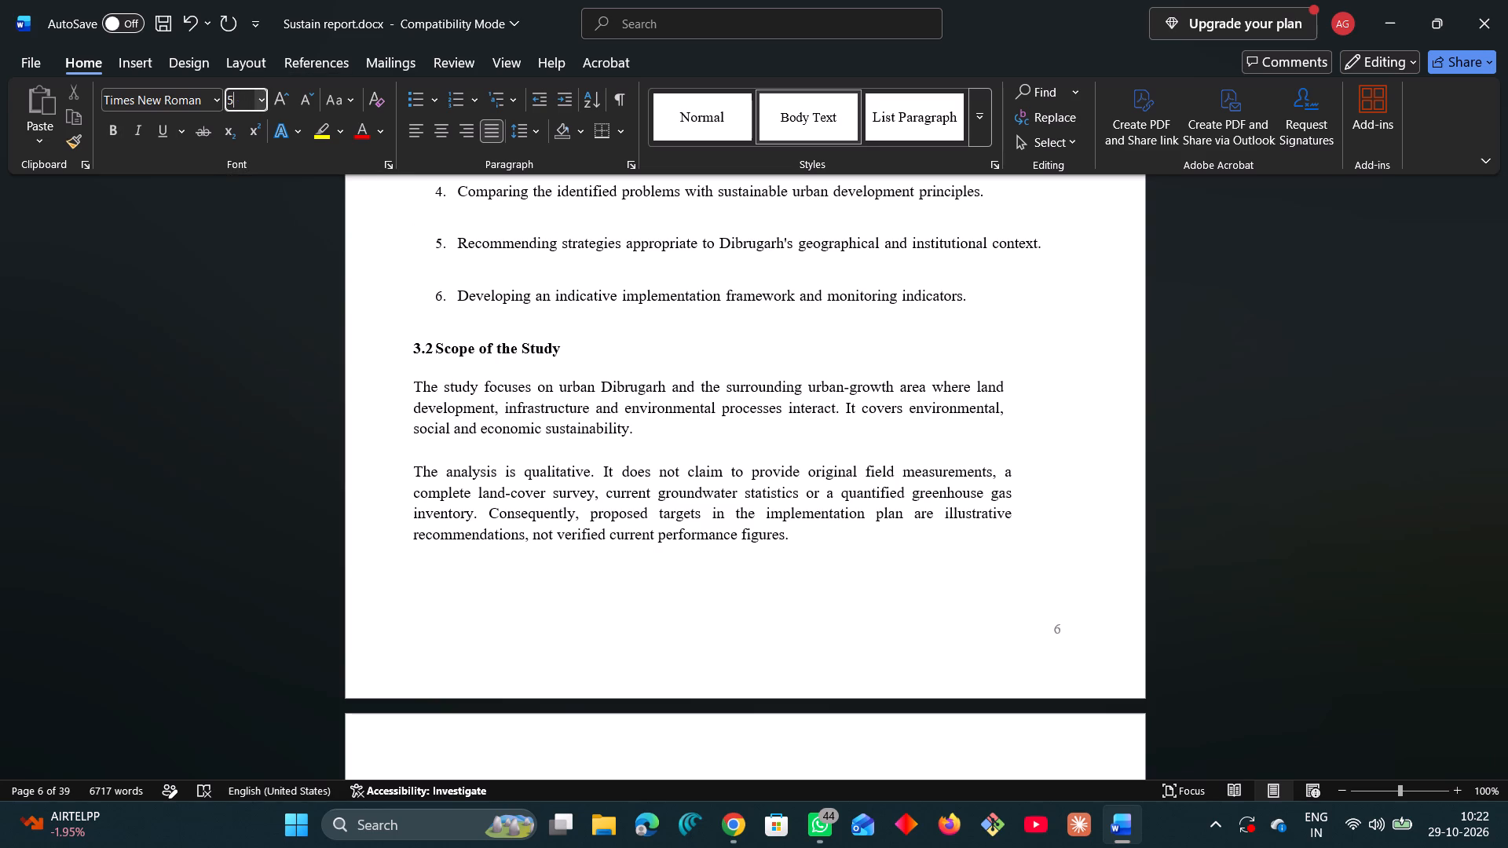
key(BackSpace)
key(4)
key(Return)
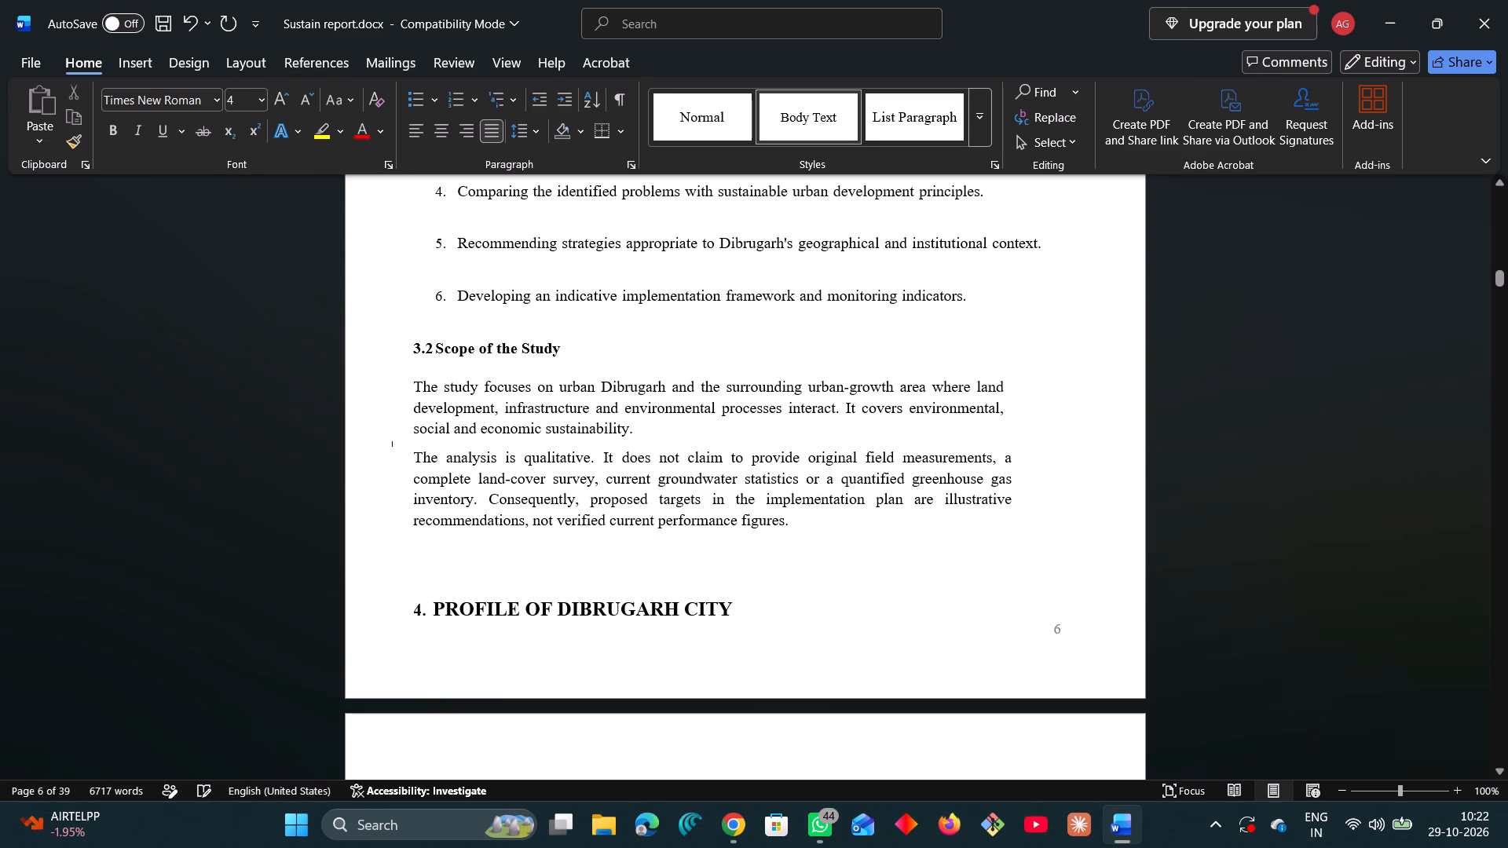
Insert a page break after the last Scope of the Study paragraph, before the PROFILE OF DIBRUGARH CITY heading.
click(549, 547)
key(ctrl+Return)
scroll(550, 546, up, 6)
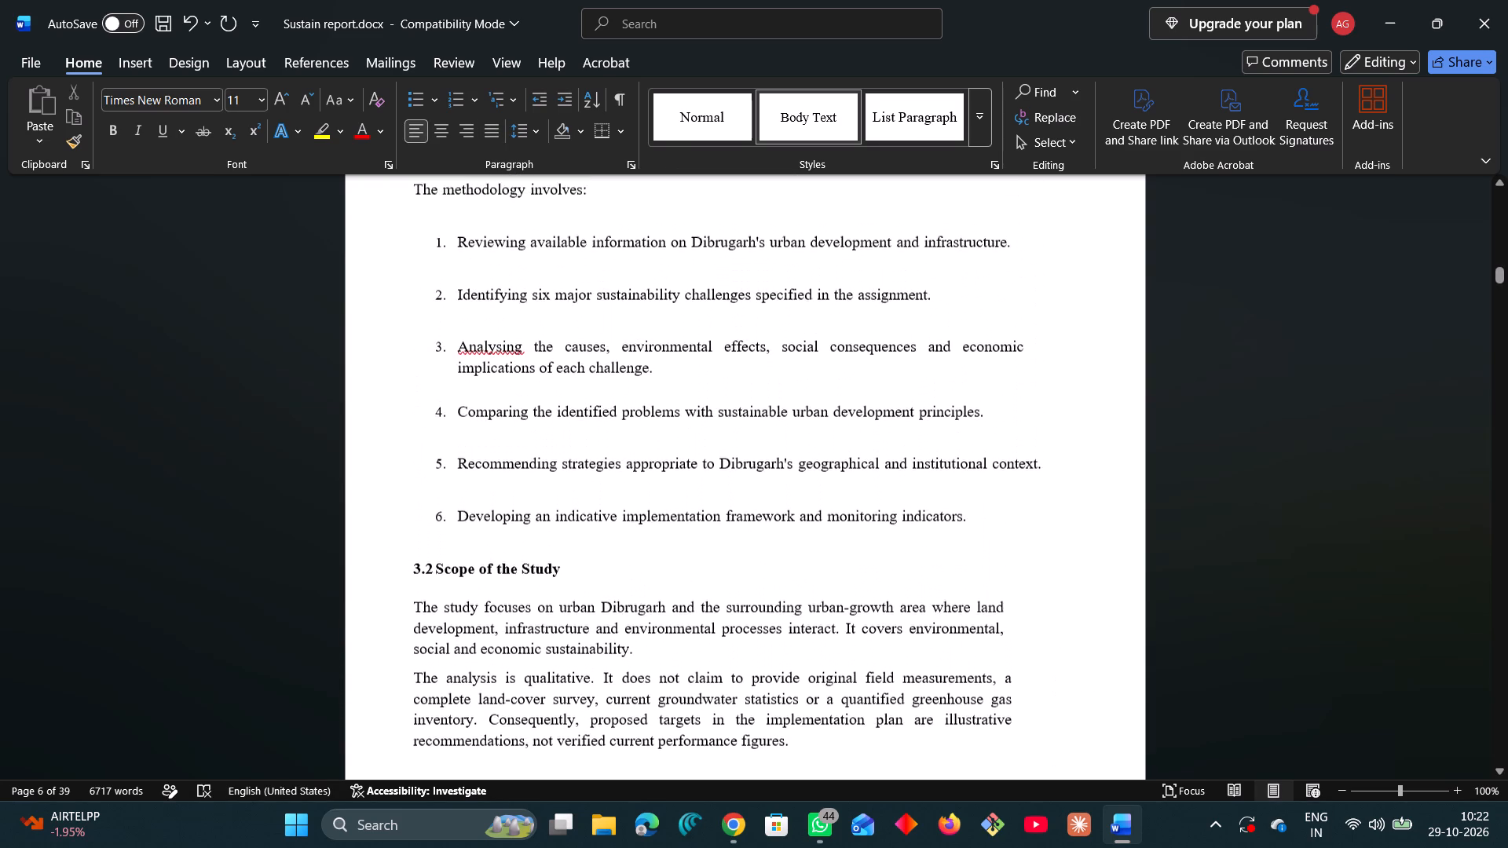
Shrink the blank lines above methodology item 1, between items 1 and 2, and between items 3 and 4 to font size 8.
scroll(550, 546, up, 2)
click(467, 485)
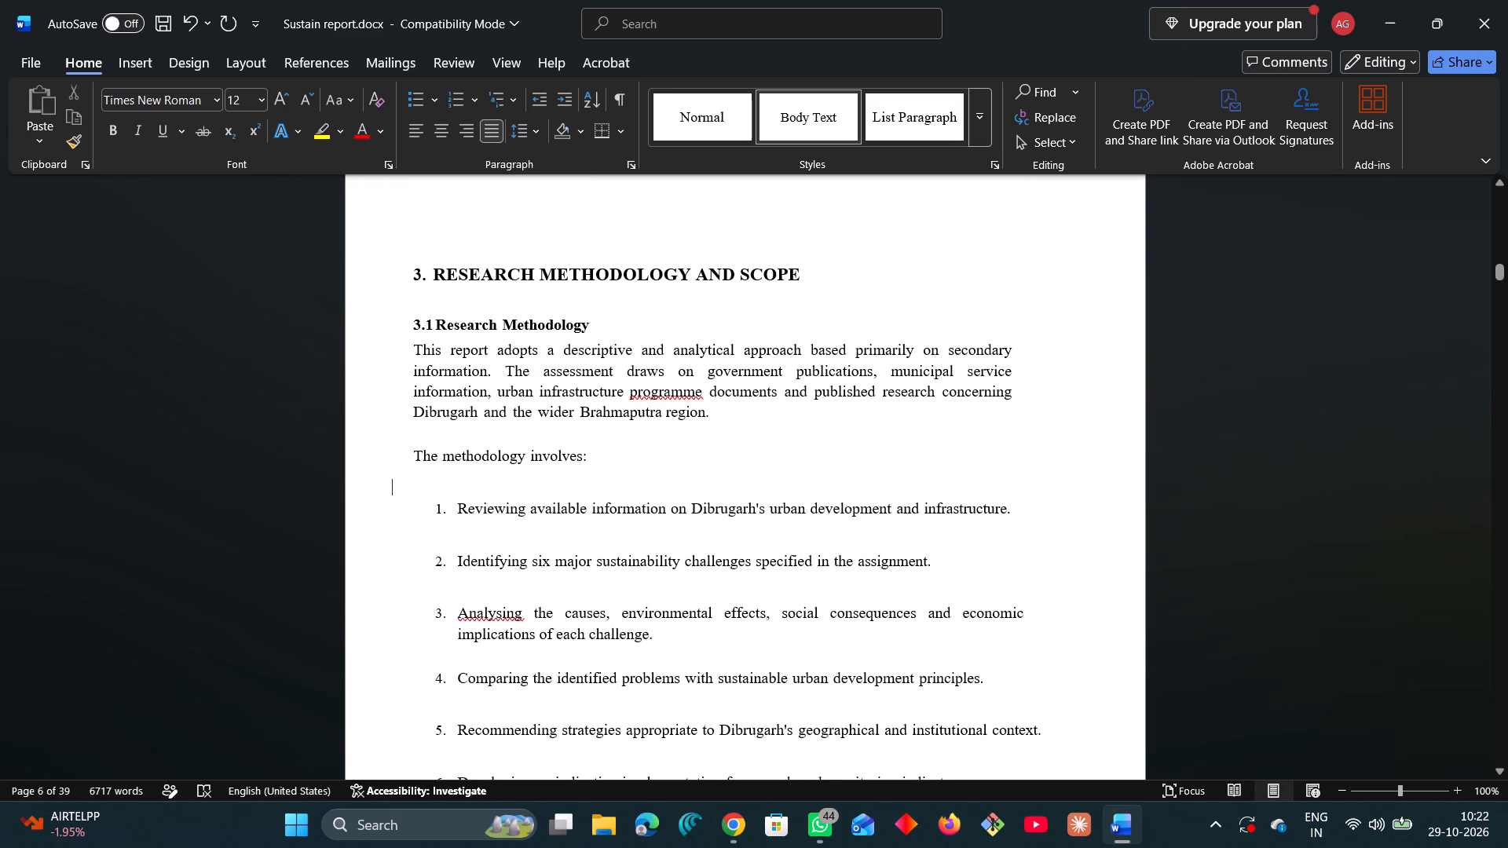
click(256, 104)
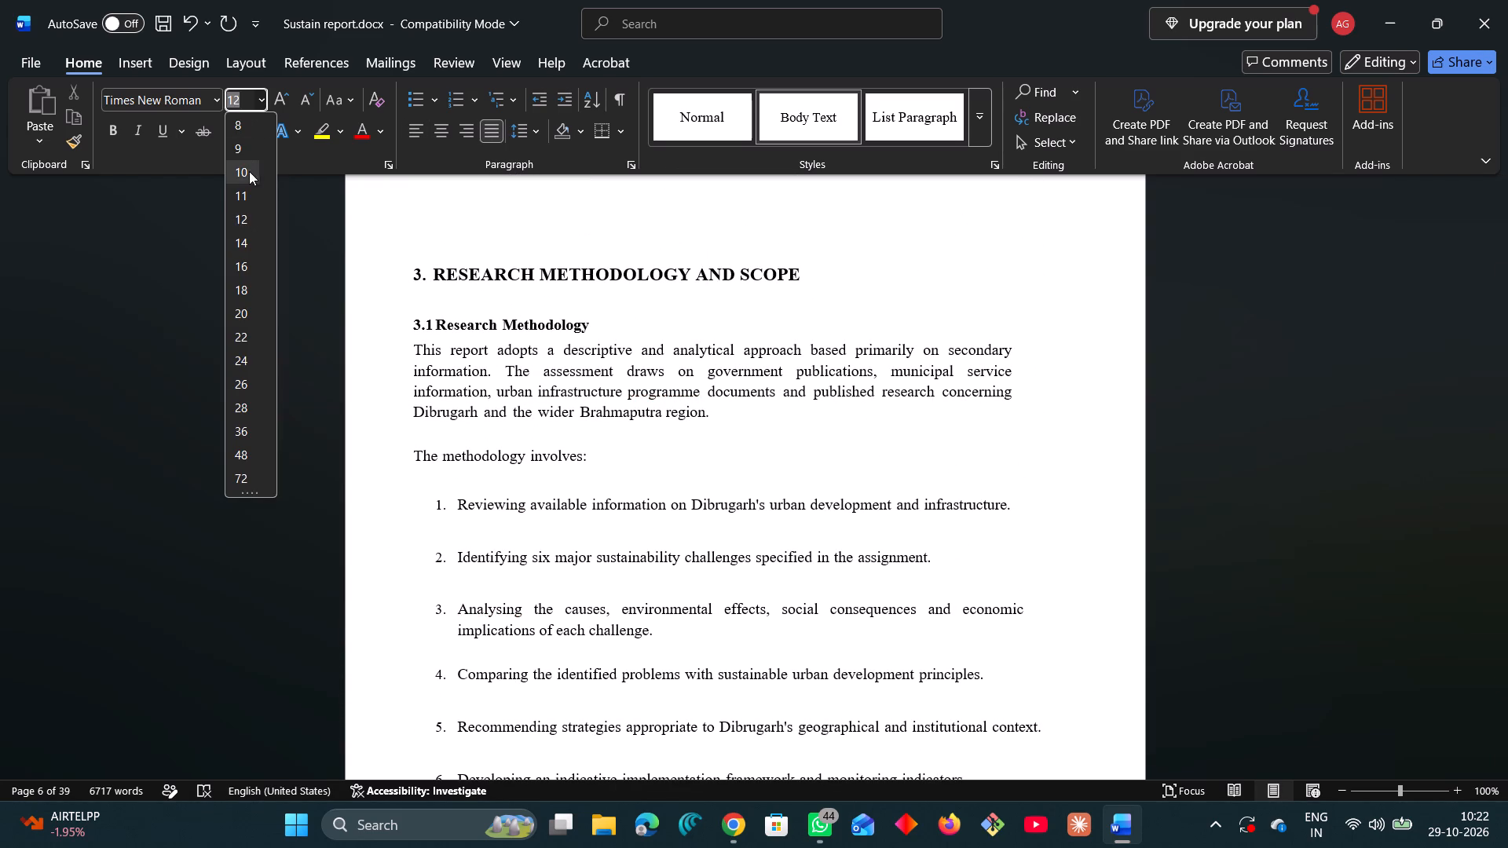
click(250, 123)
click(519, 535)
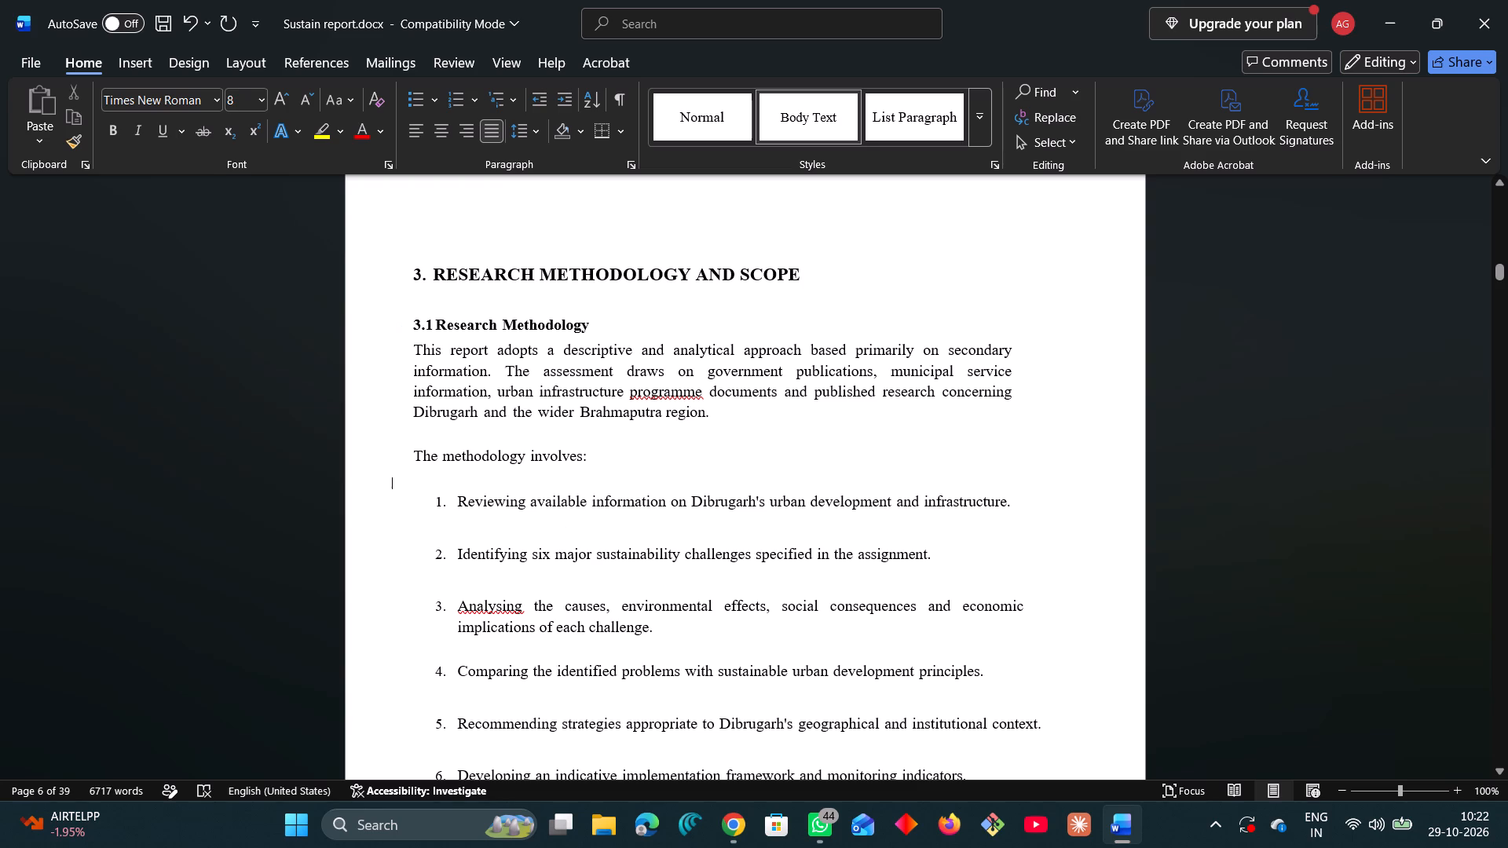
click(260, 103)
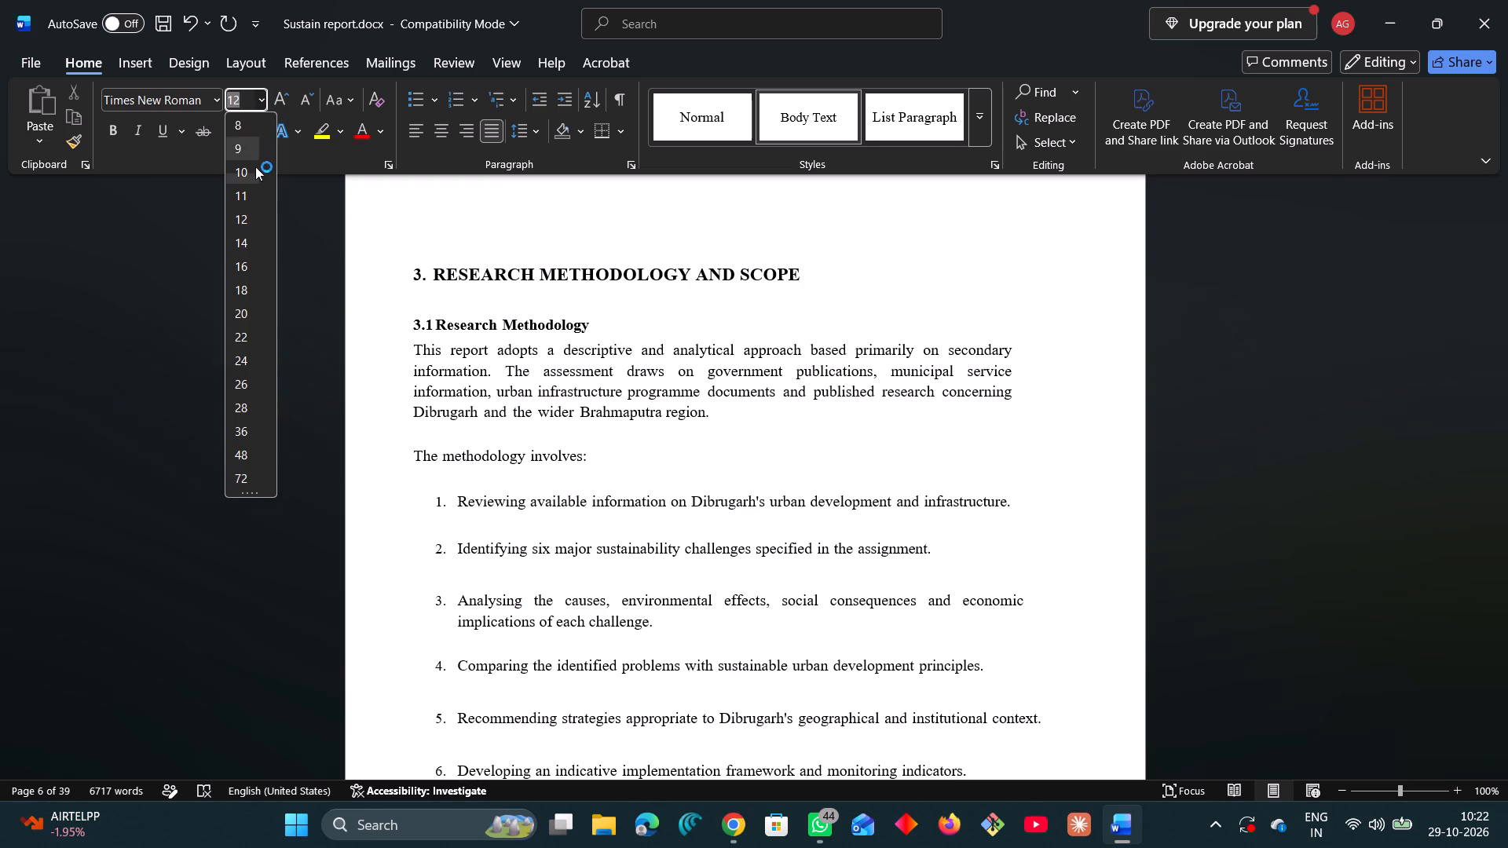
click(250, 124)
click(492, 637)
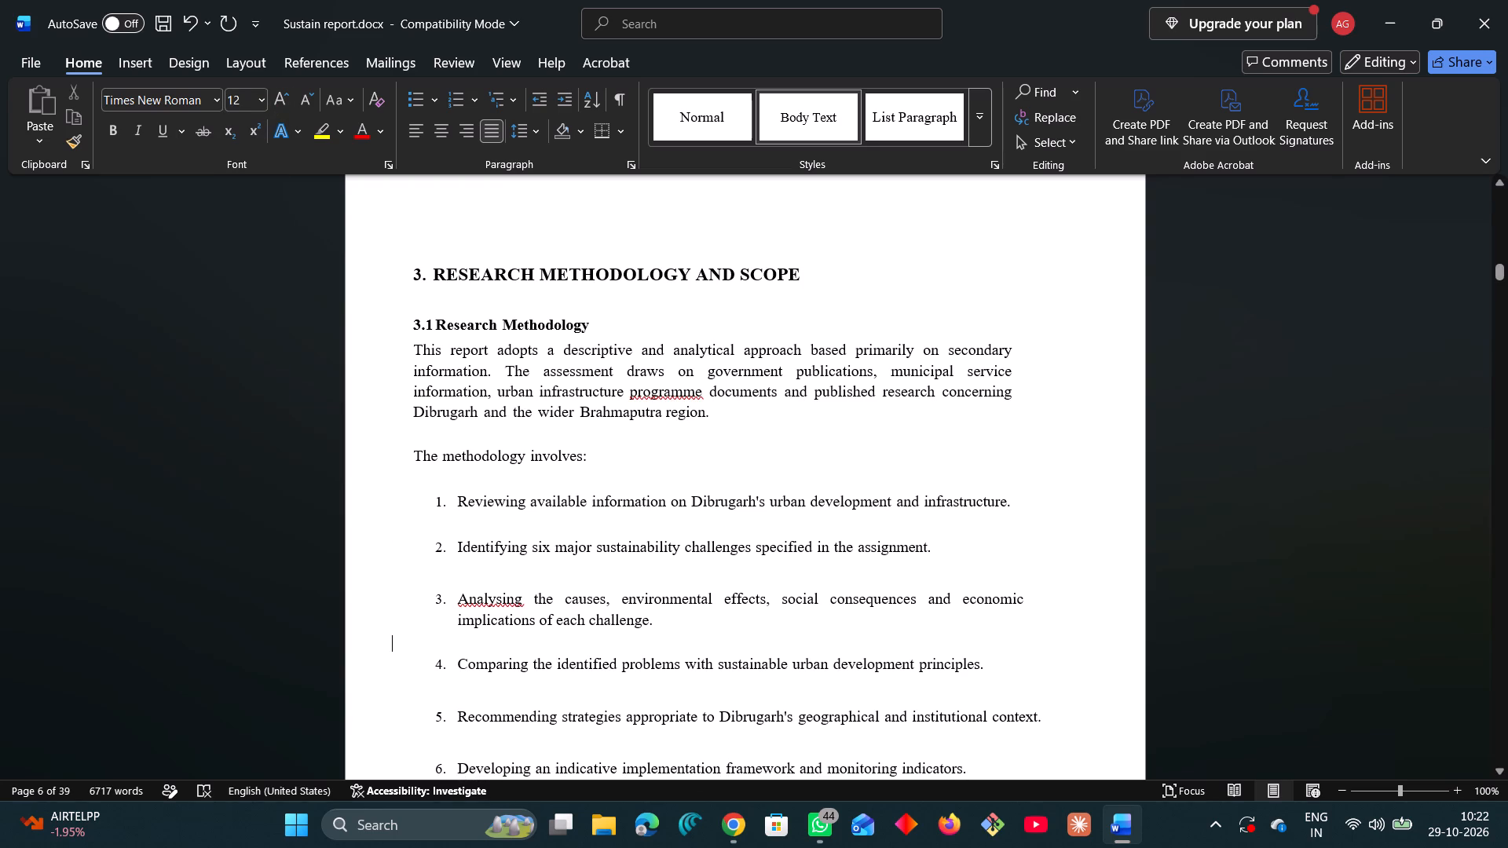
click(262, 101)
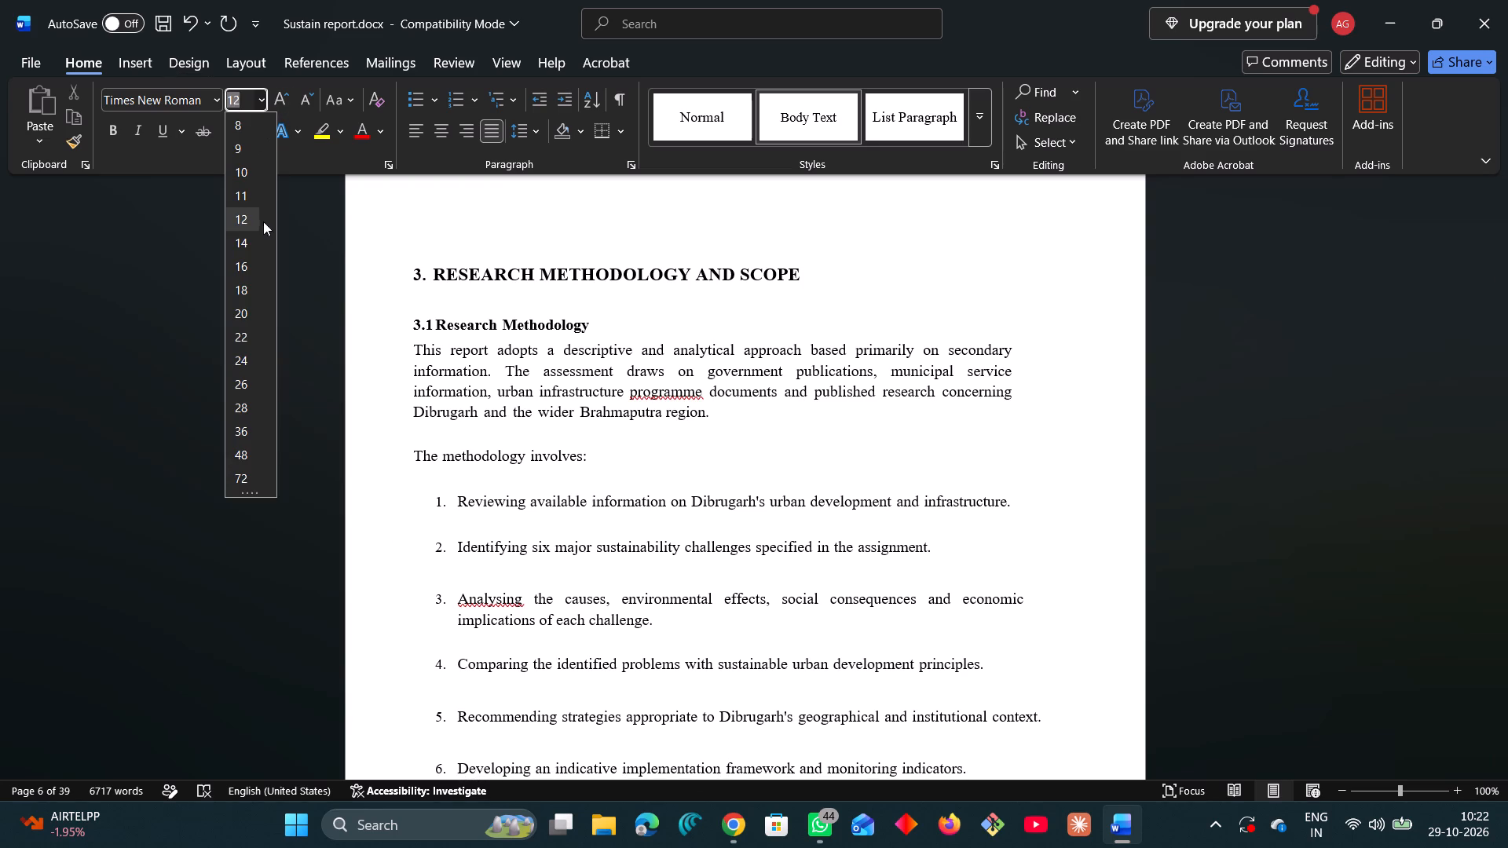
click(251, 121)
Shrink the blank lines between methodology items 4 and 5 and between items 5 and 6 to font size 8.
scroll(580, 696, down, 1)
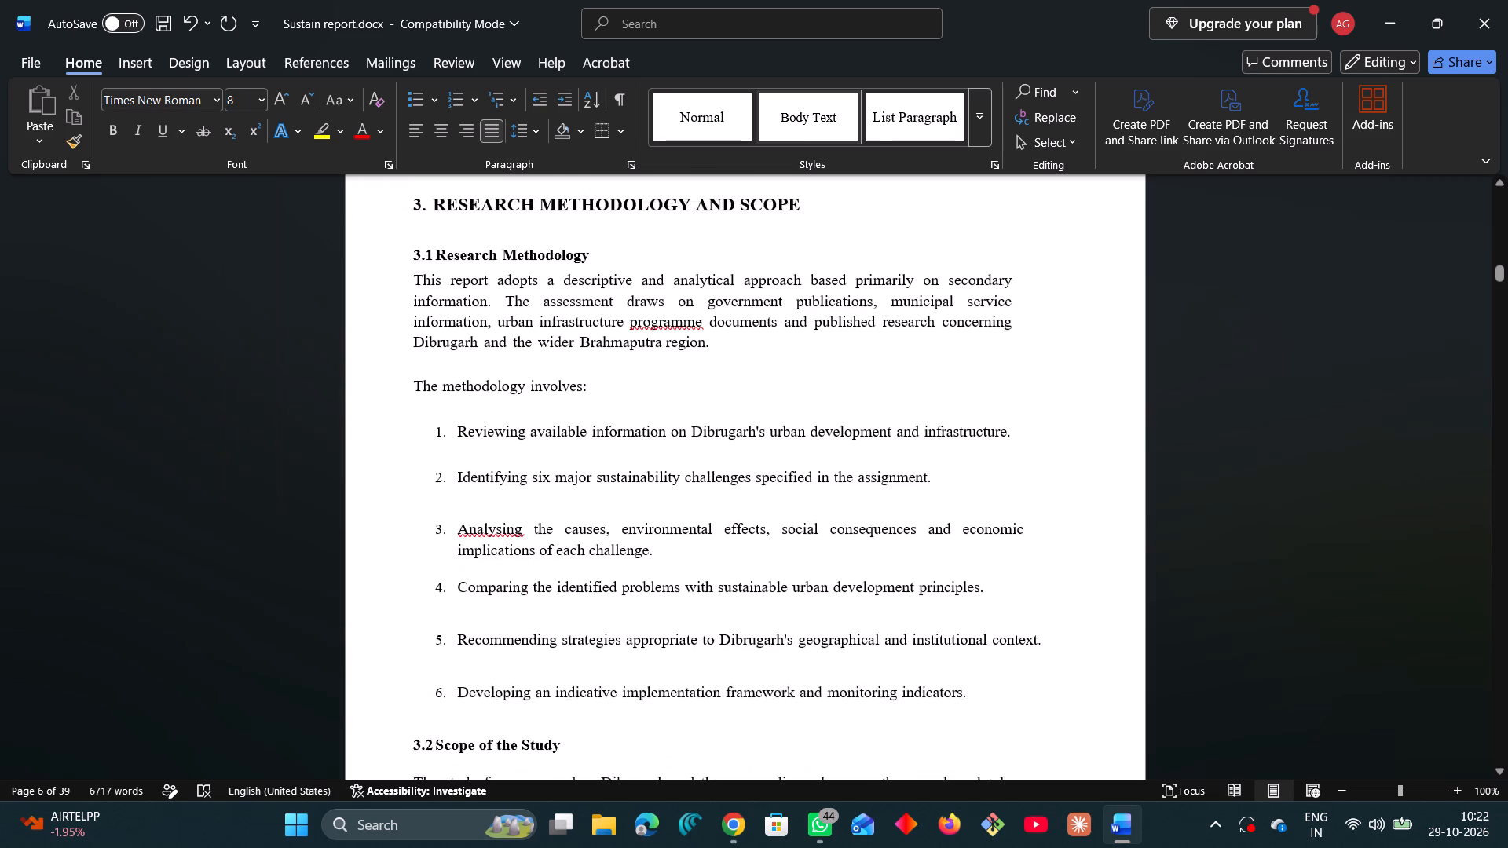
scroll(580, 696, down, 1)
click(530, 577)
click(260, 101)
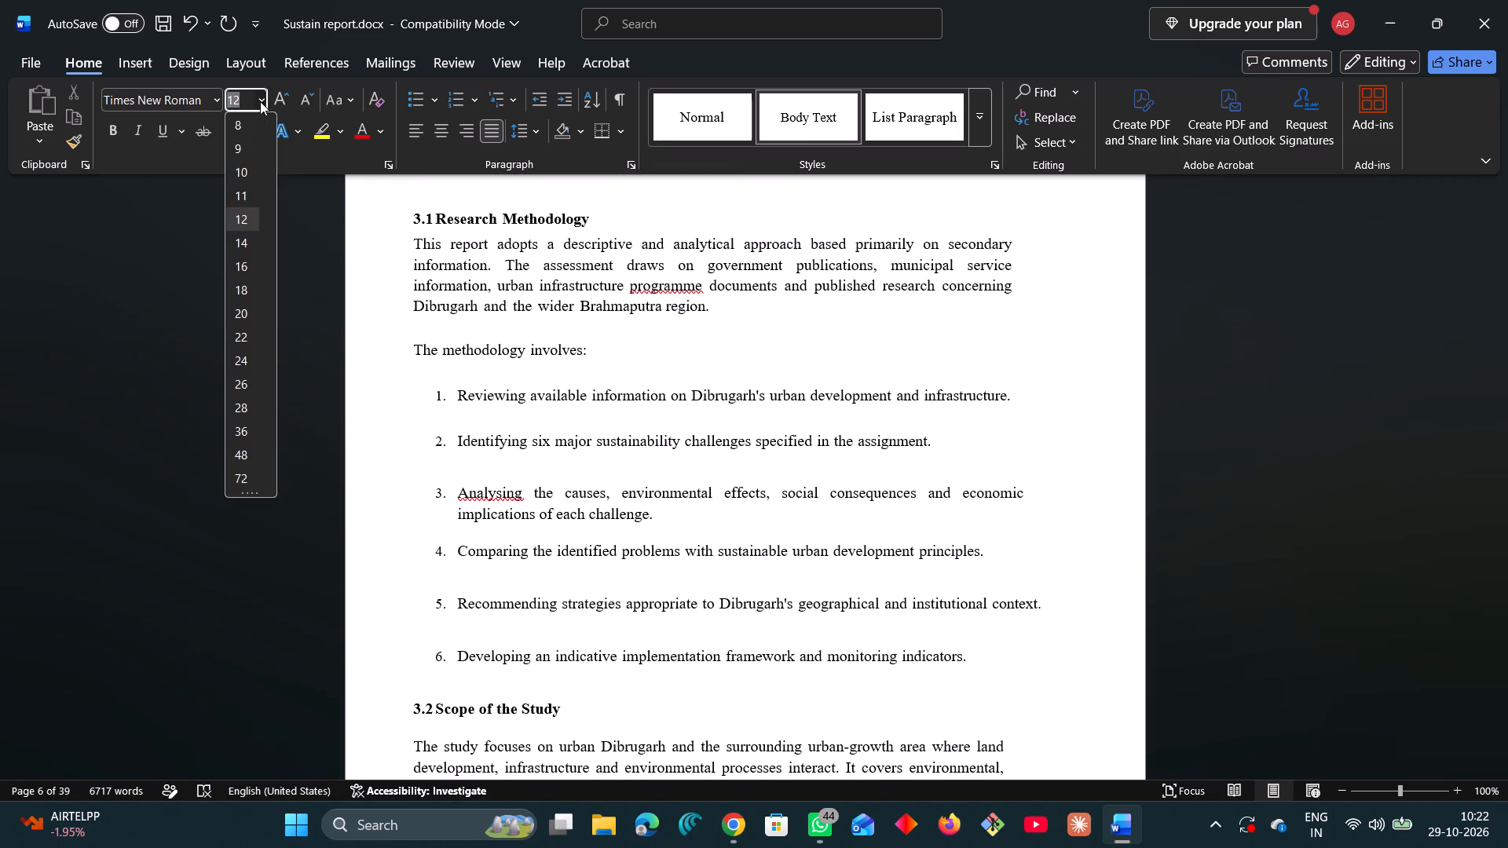
click(256, 129)
click(468, 639)
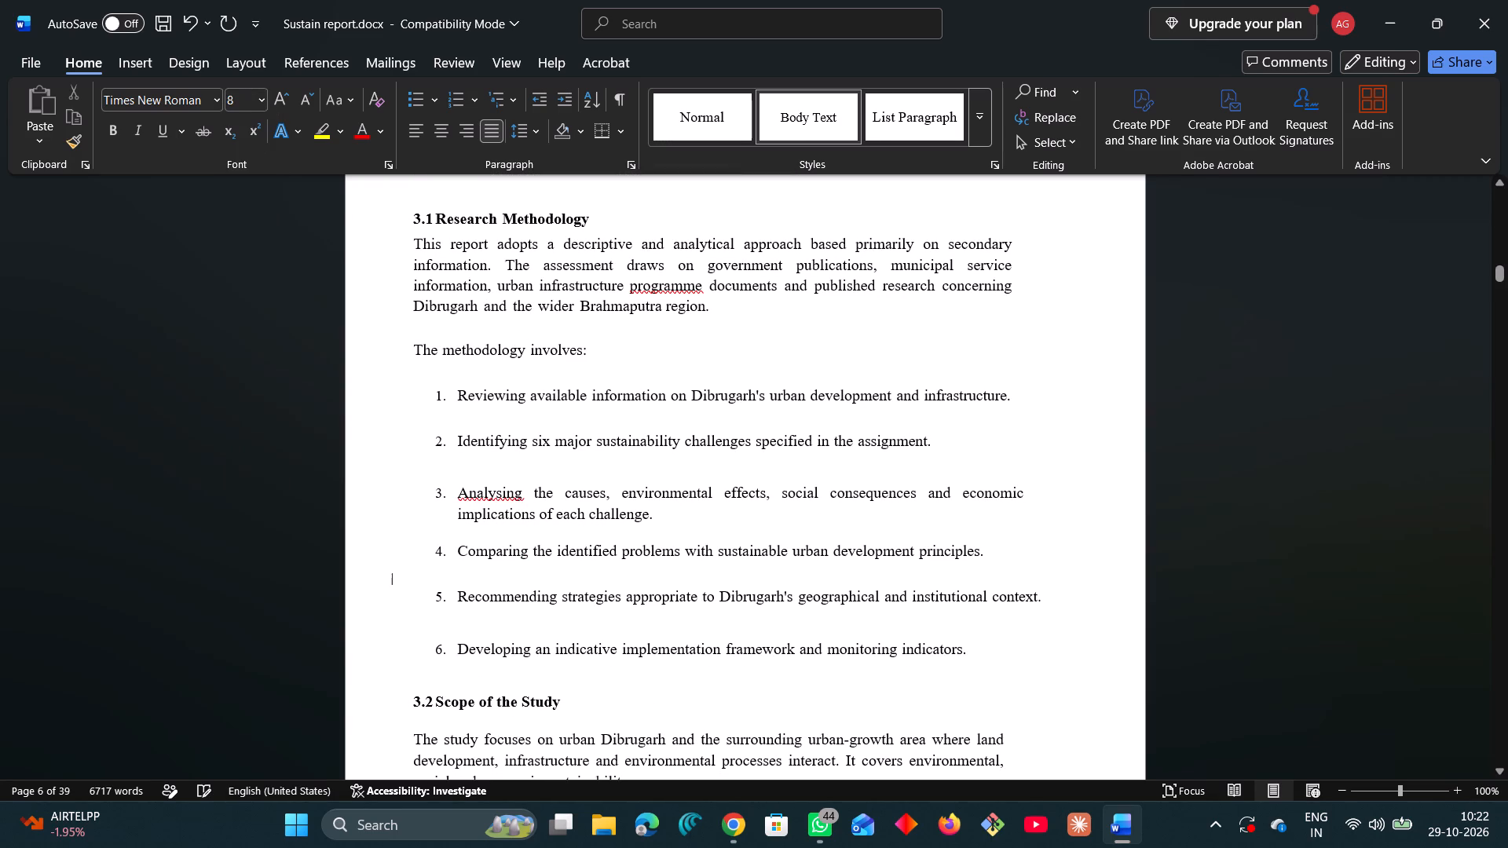
click(453, 618)
click(257, 102)
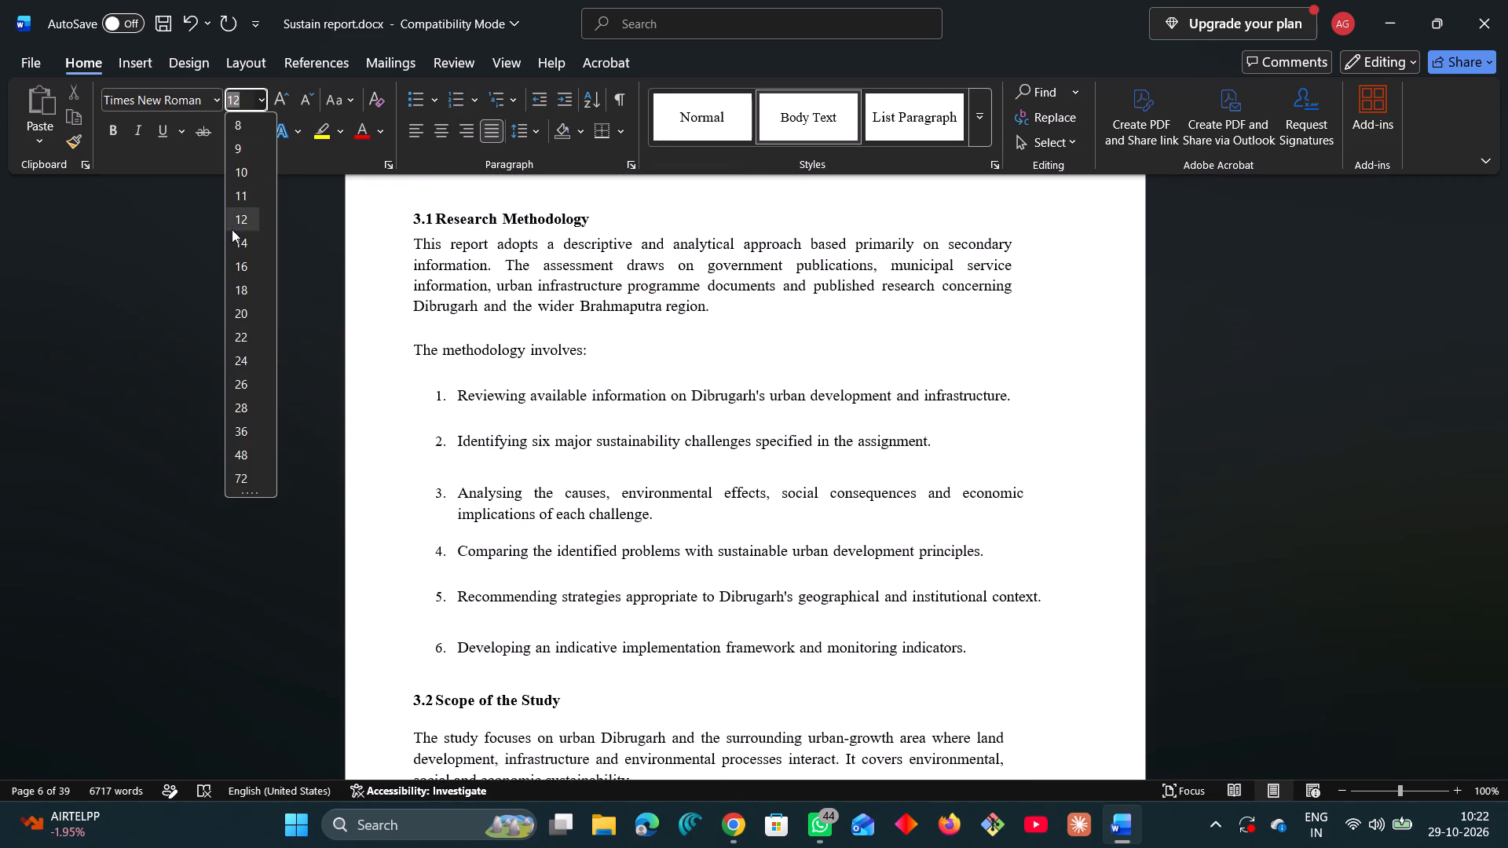
click(252, 128)
Set both Scope of the Study paragraphs, including the blank line between them, to font size 12.
scroll(544, 484, down, 2)
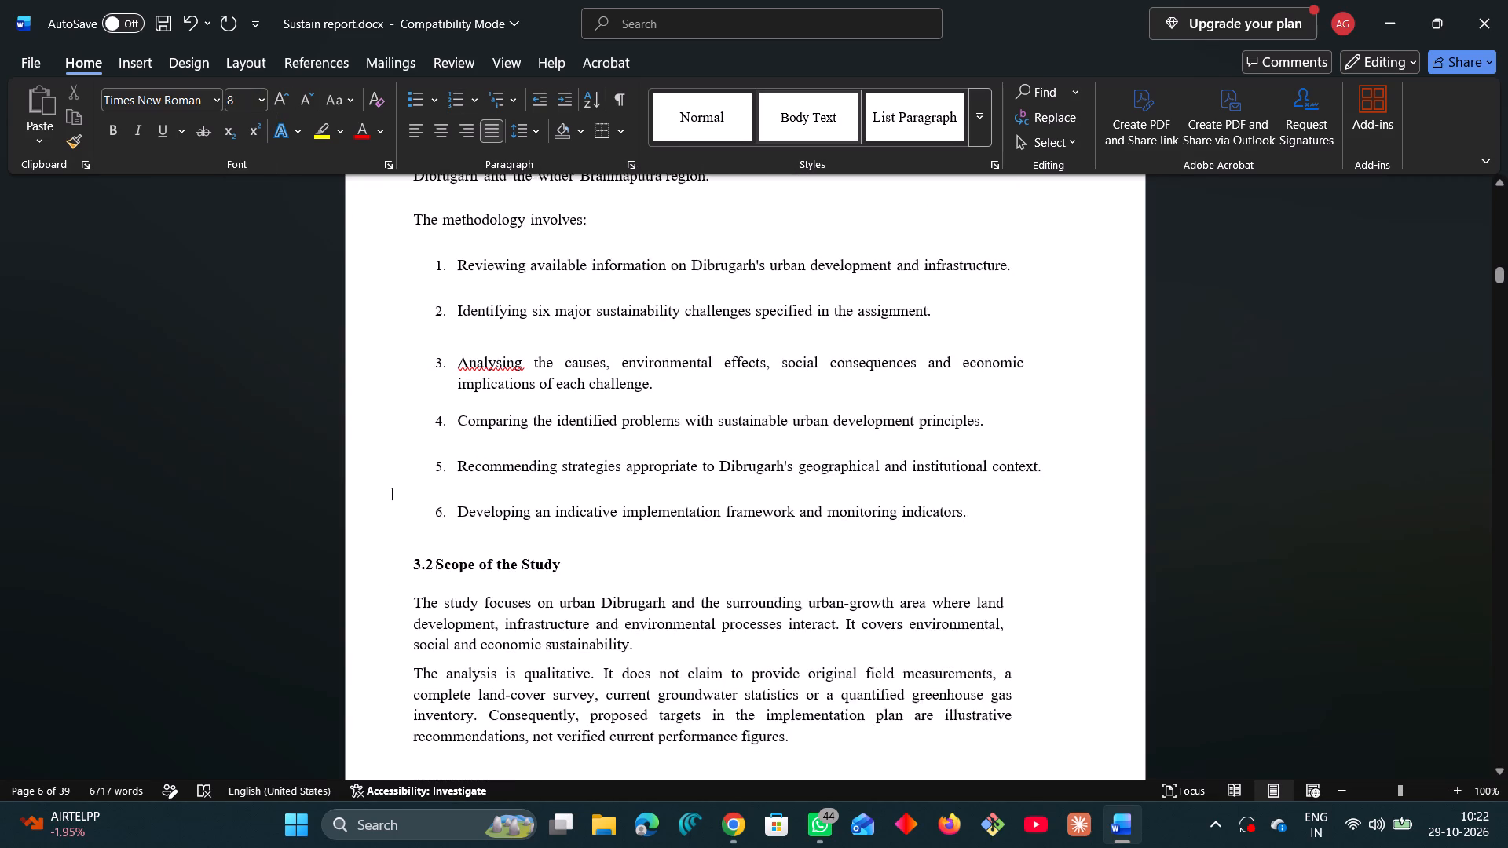
scroll(544, 484, down, 3)
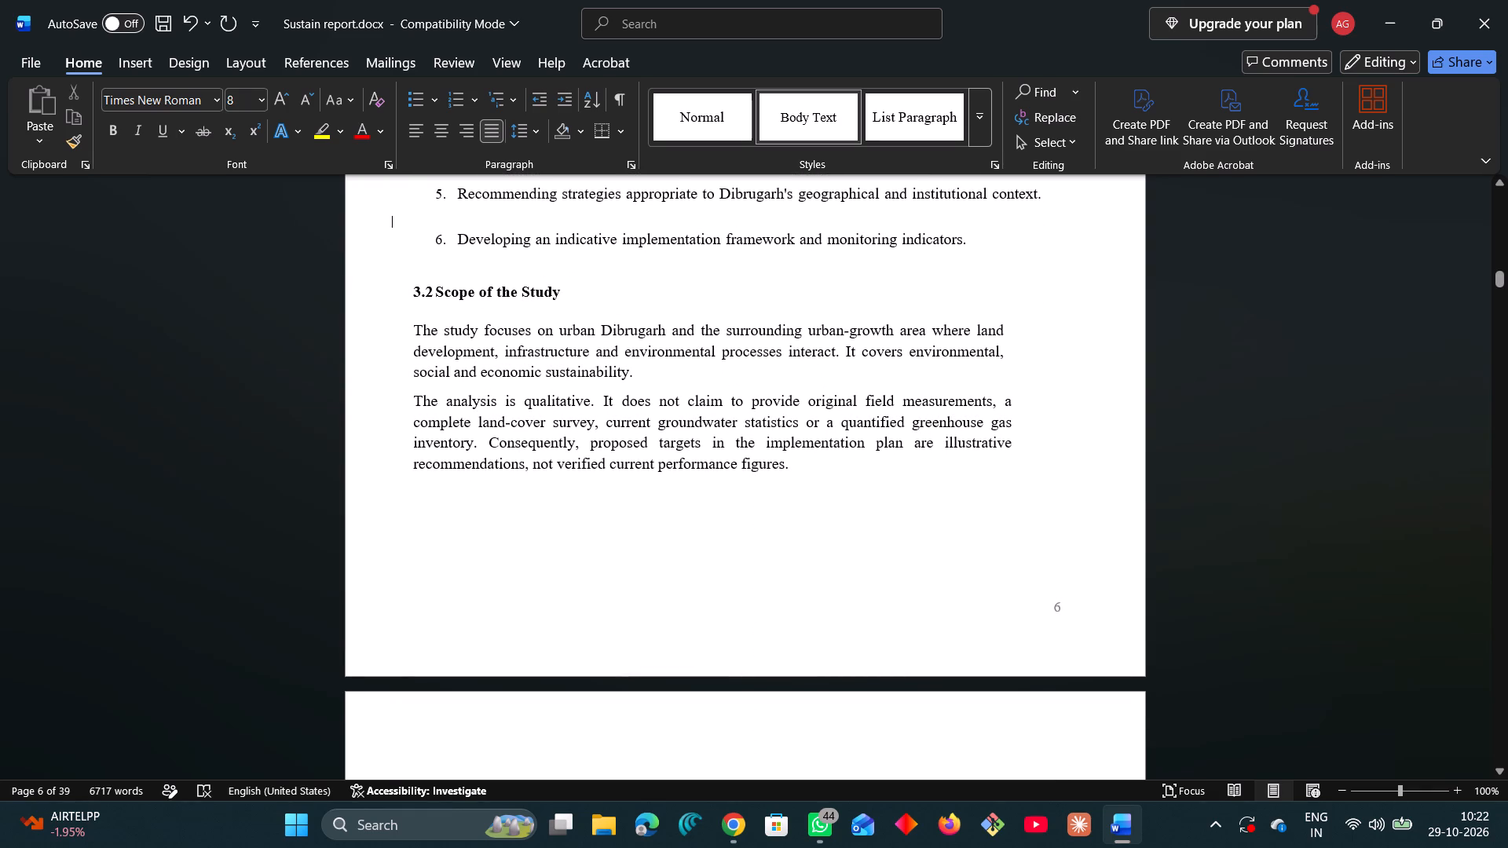
drag(414, 321, 786, 461)
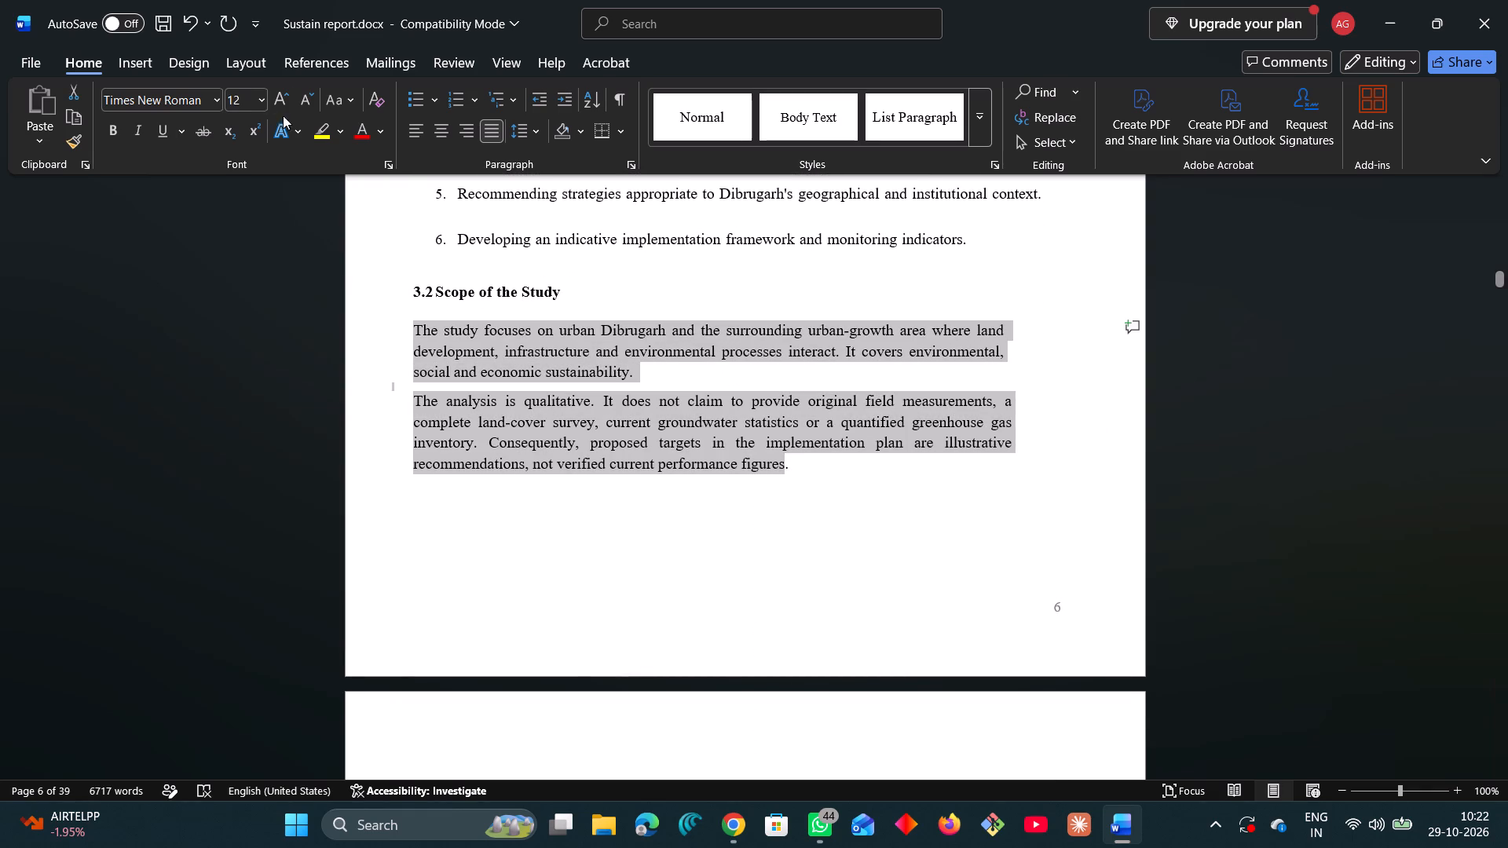
click(260, 99)
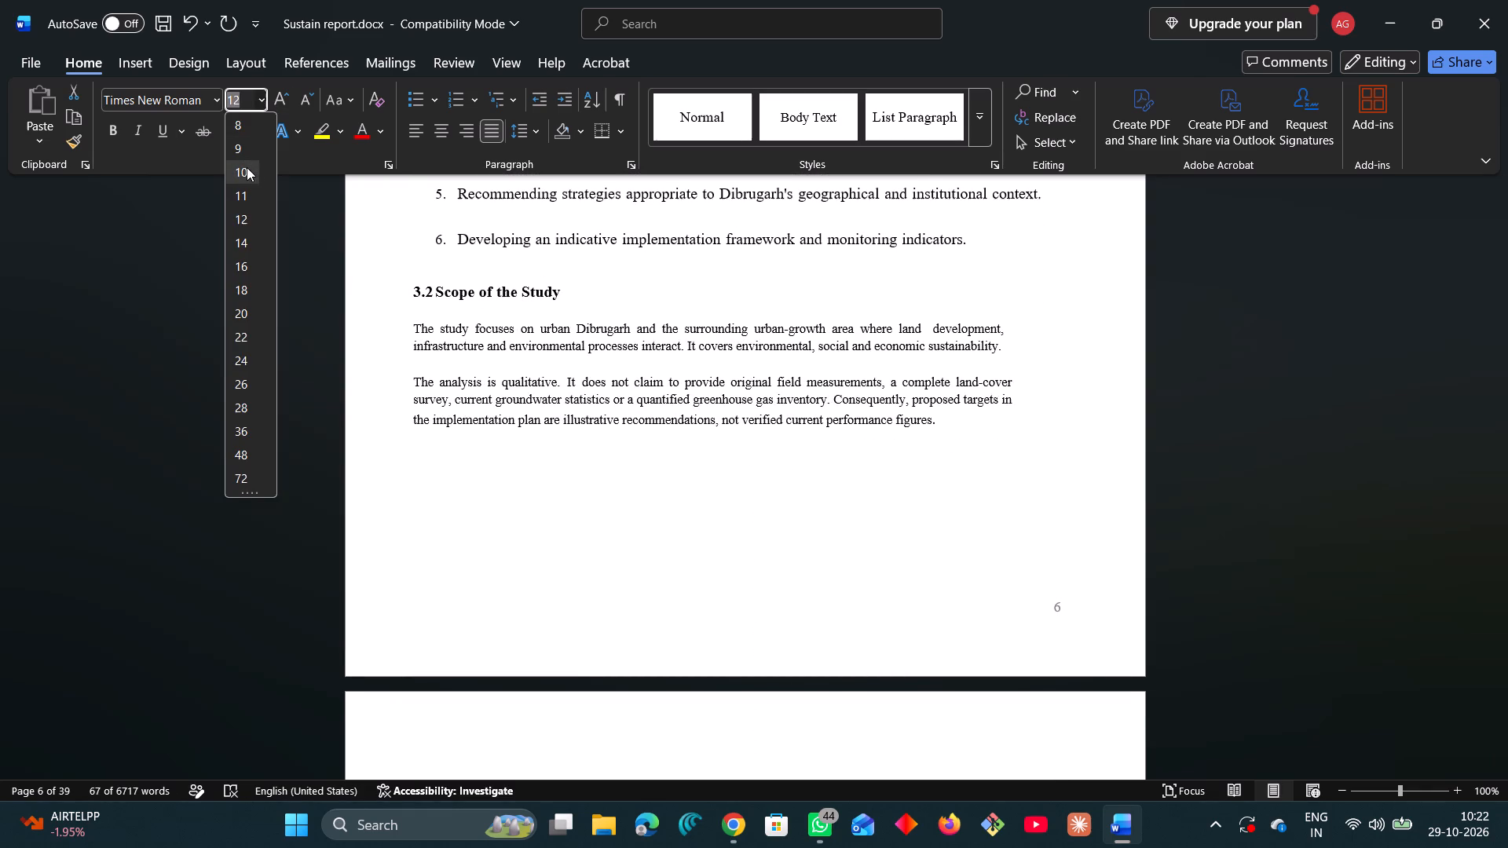
click(242, 223)
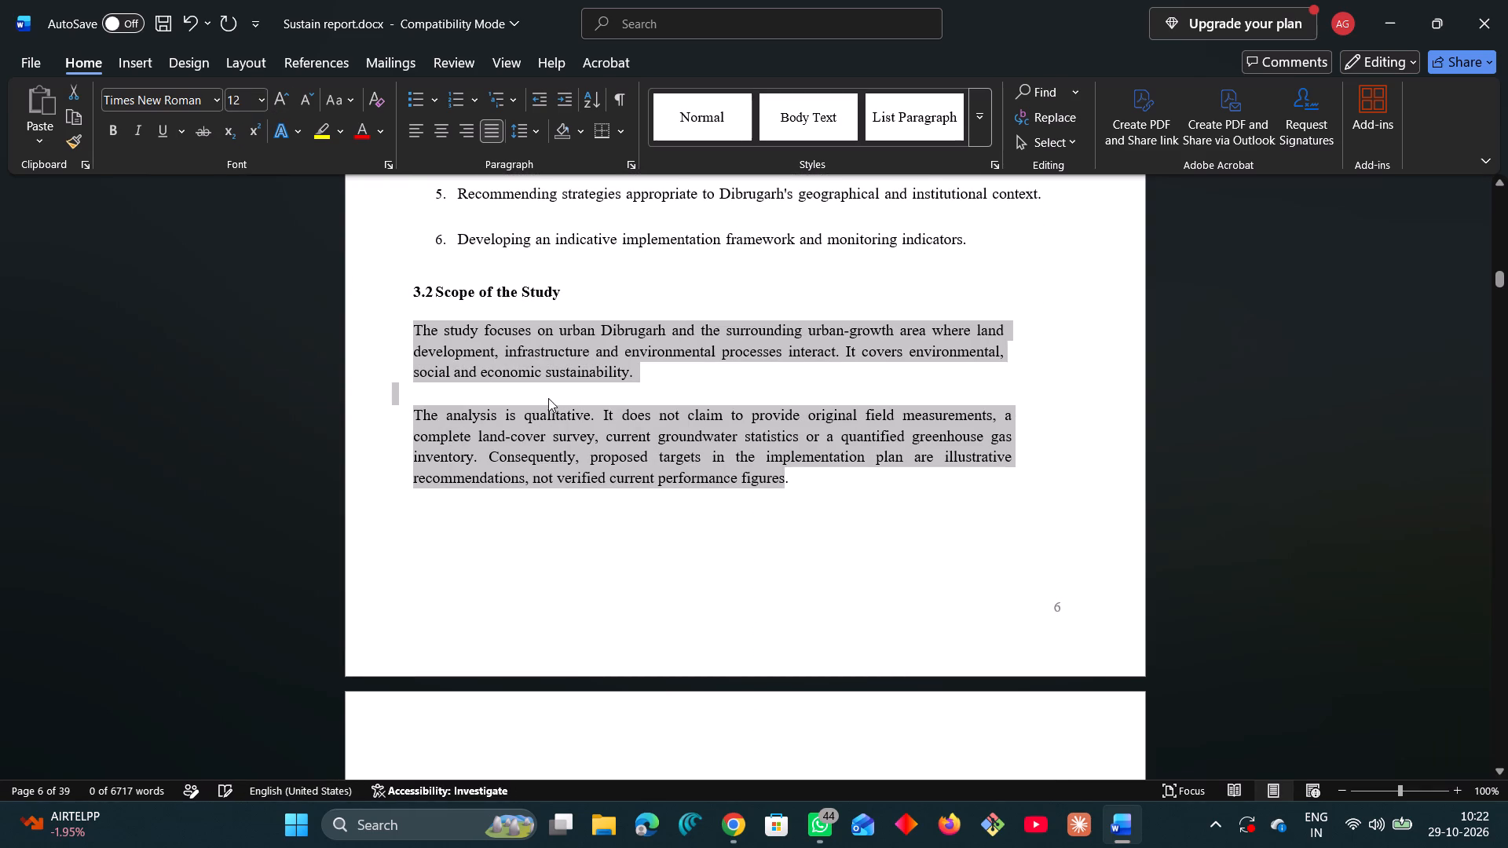
Set the blank lines between the two Scope of the Study paragraphs and under the 3.2 heading to font size 10.
click(591, 389)
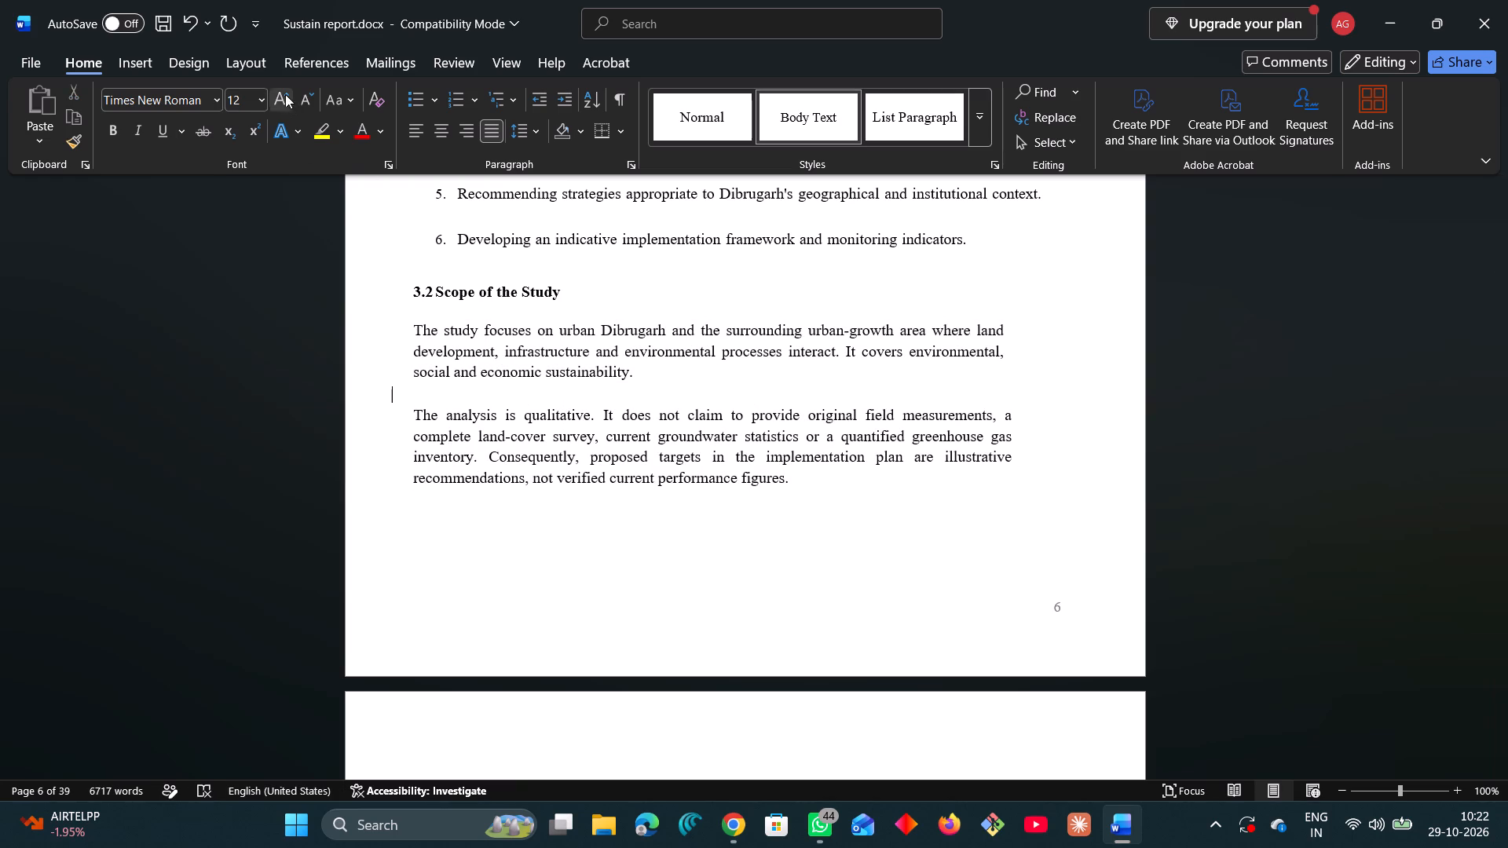
click(262, 98)
click(239, 176)
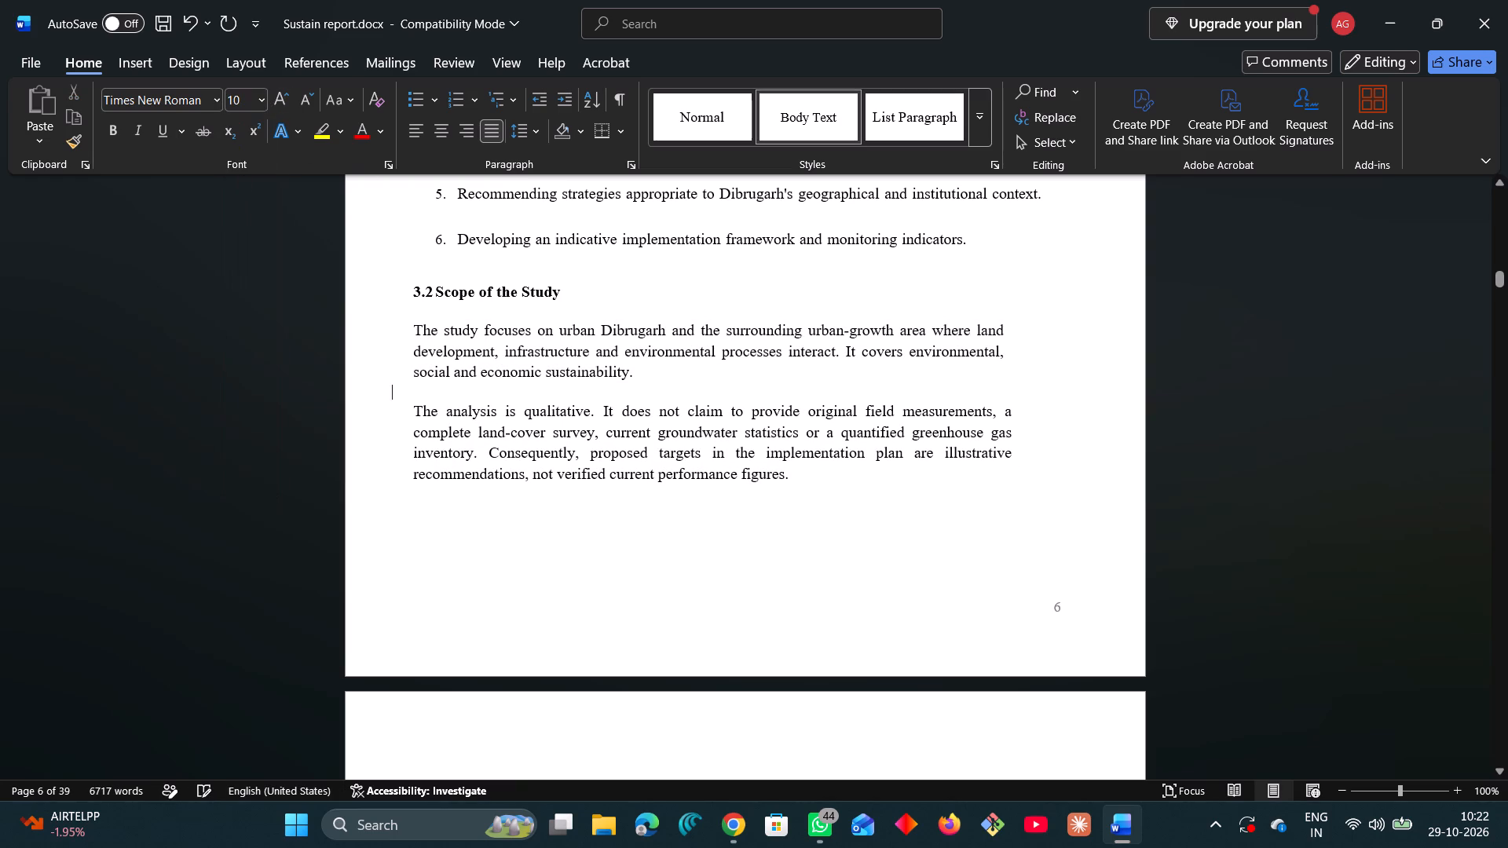
click(590, 297)
click(580, 312)
click(263, 105)
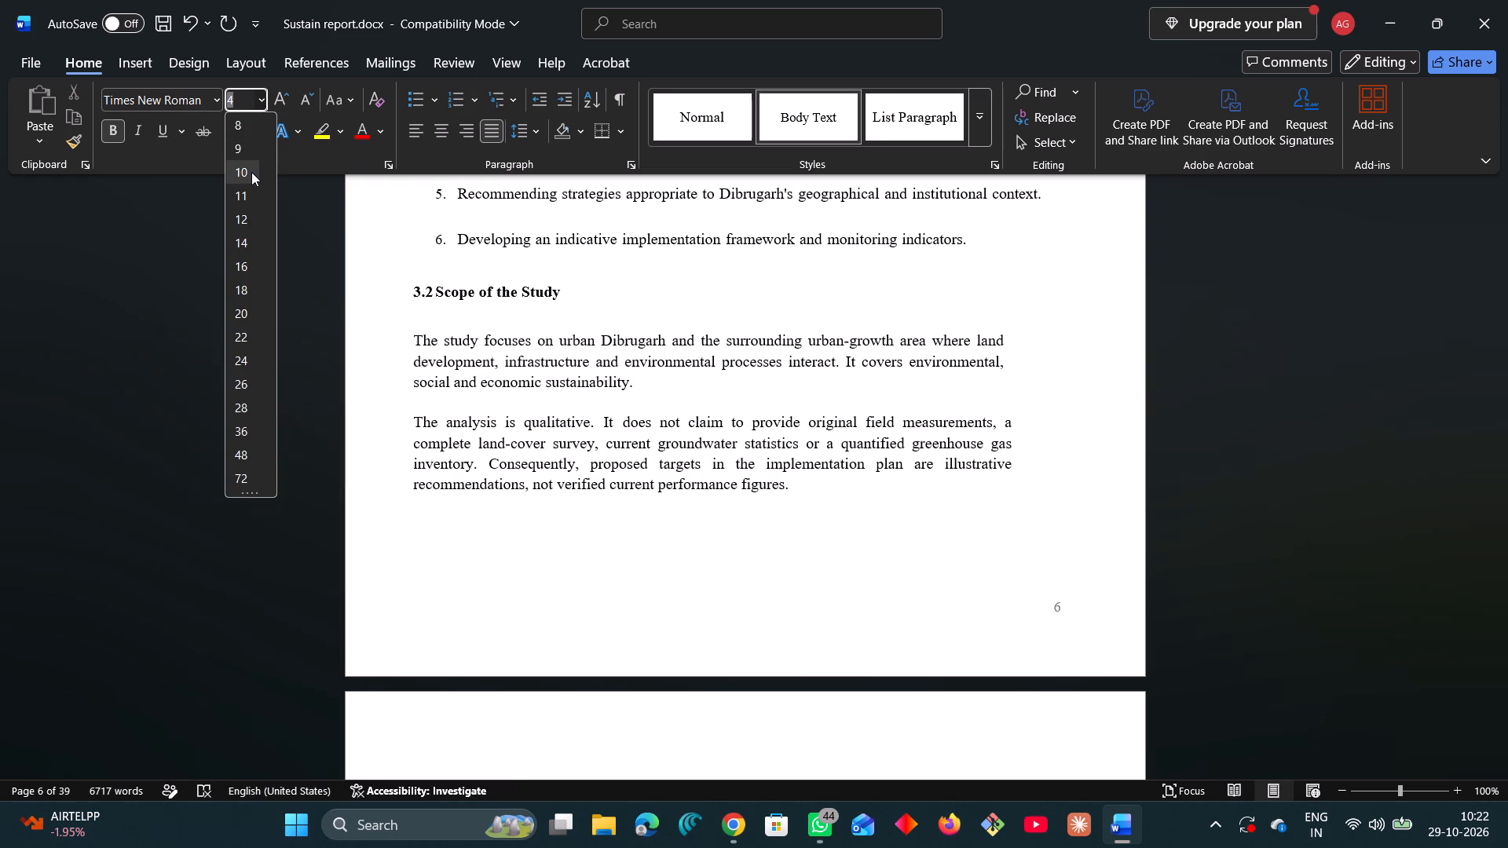
click(251, 172)
click(702, 307)
Reduce the empty lines above the PROFILE OF DIBRUGARH CITY heading, keeping the heading at the start of the next page.
scroll(702, 307, down, 2)
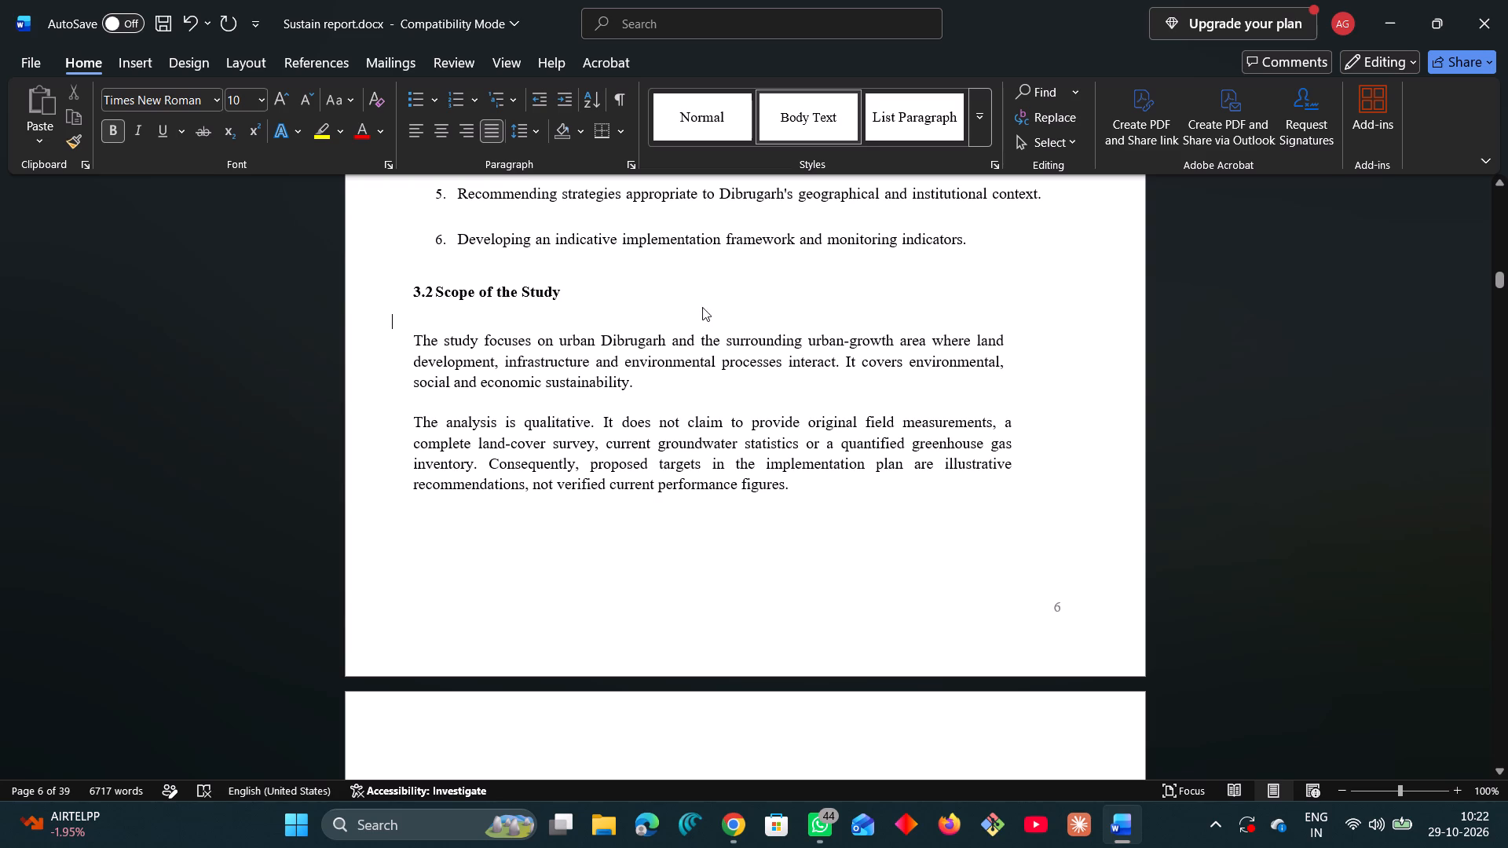
scroll(702, 307, down, 6)
scroll(702, 307, up, 1)
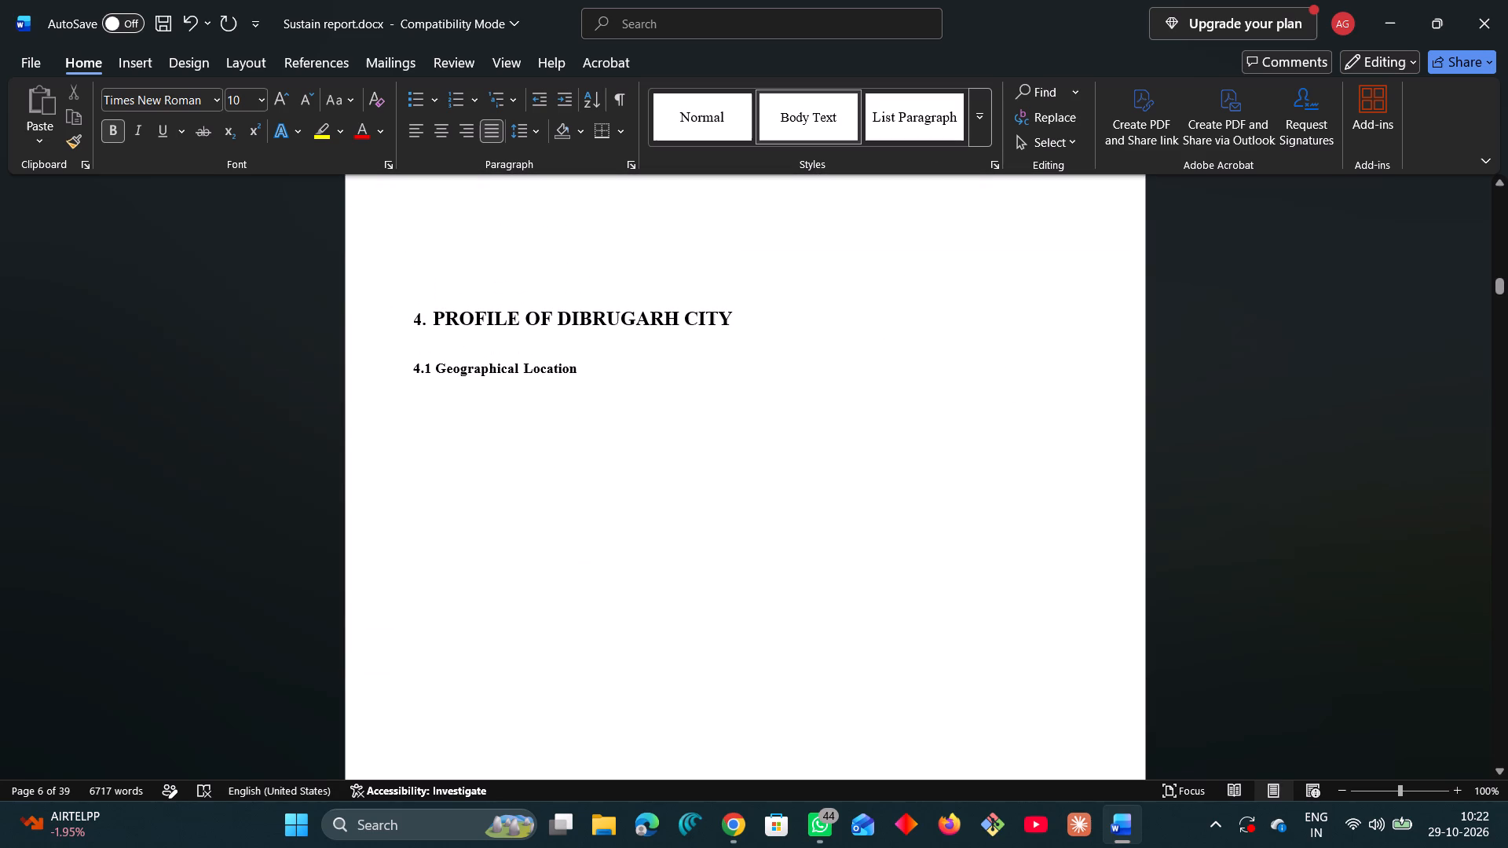
click(514, 271)
key(BackSpace)
key(BackSpace)
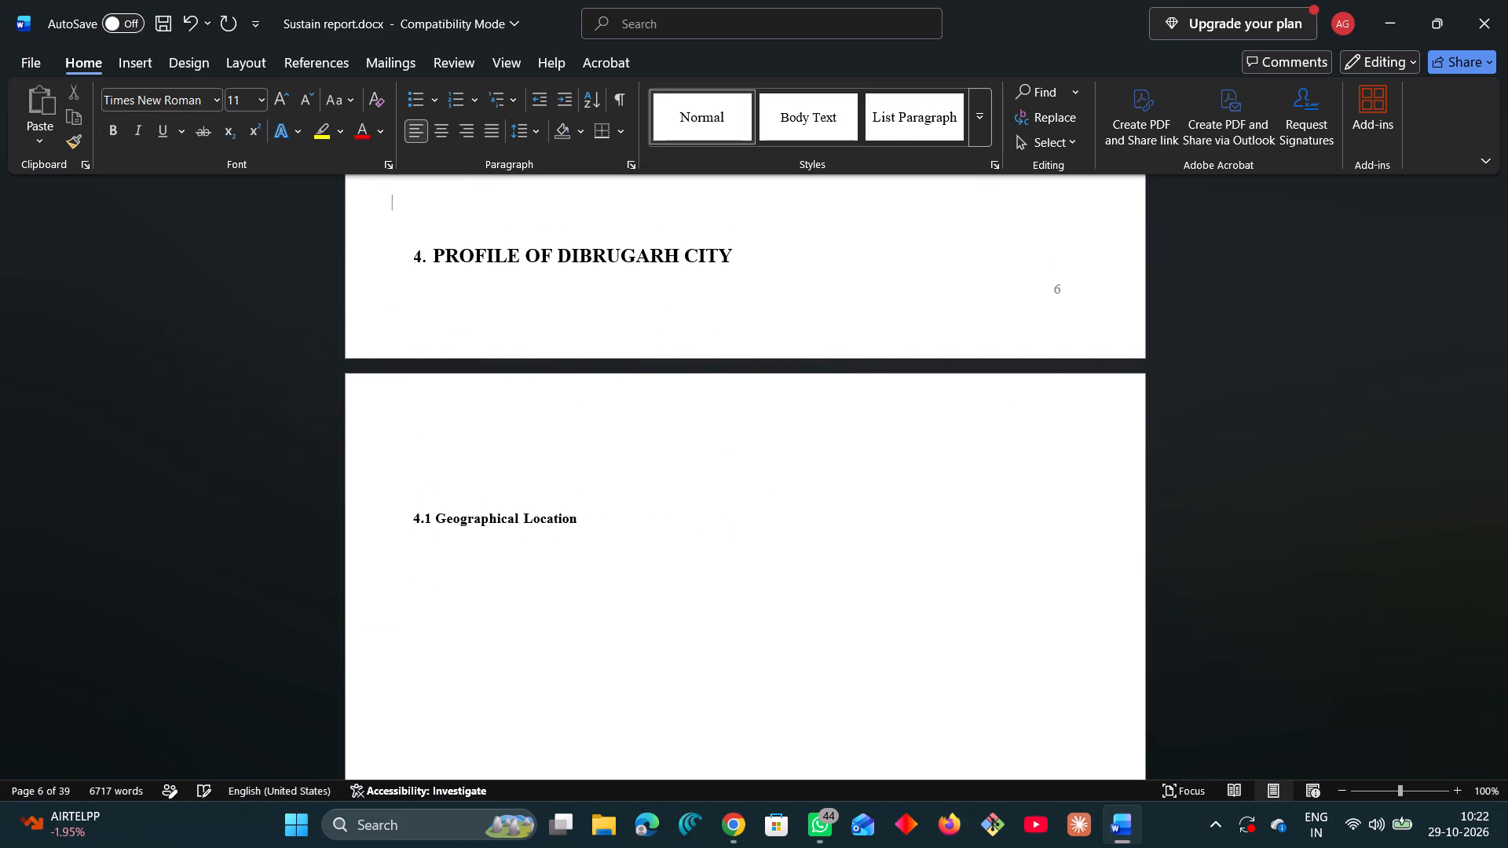
key(Return)
Set the PROFILE OF DIBRUGARH CITY heading to font size 14.
click(459, 454)
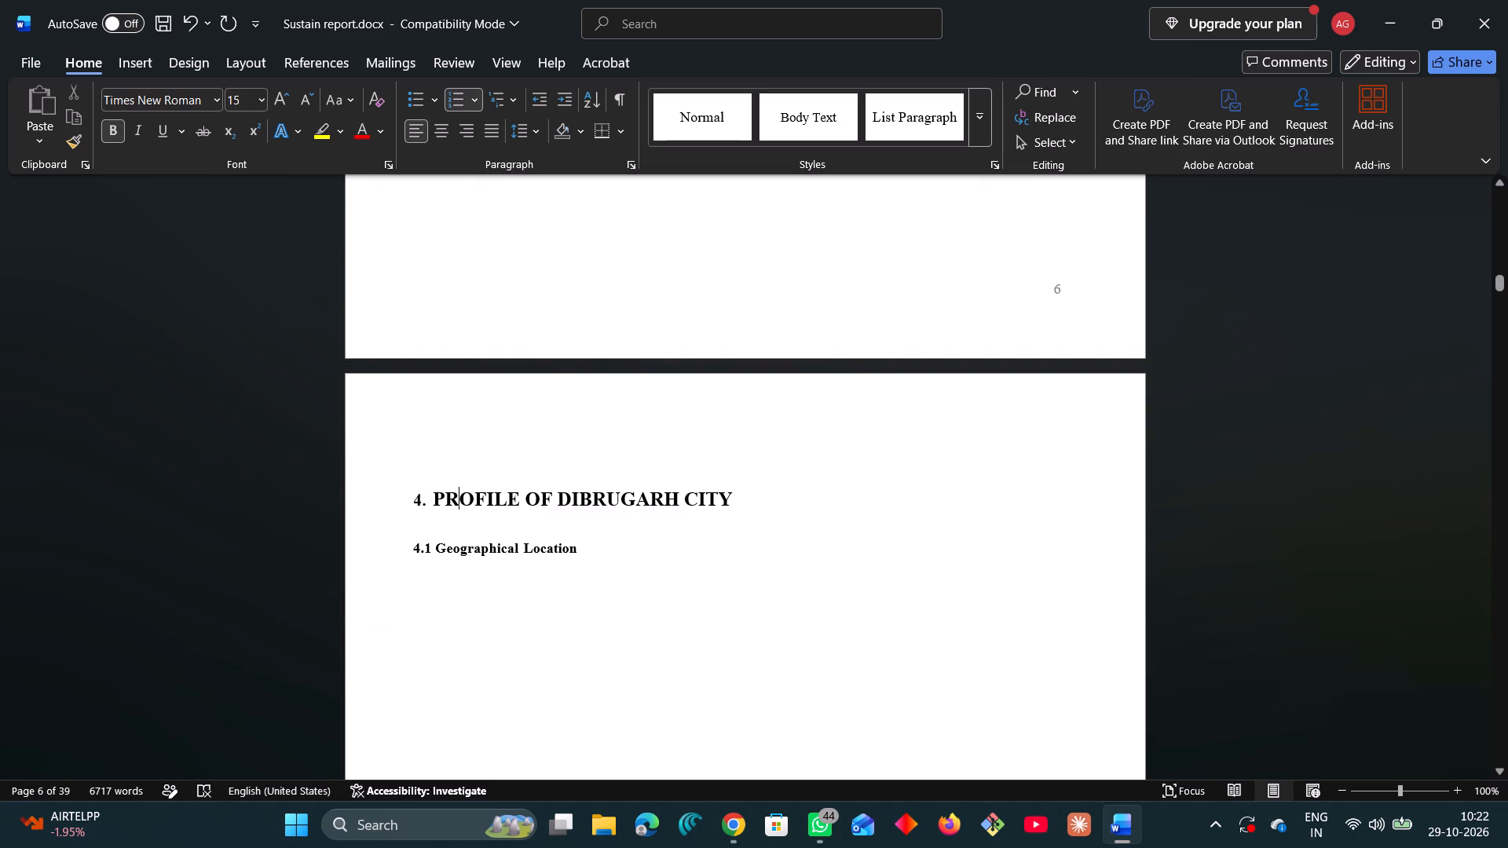
click(412, 450)
drag(435, 498, 789, 514)
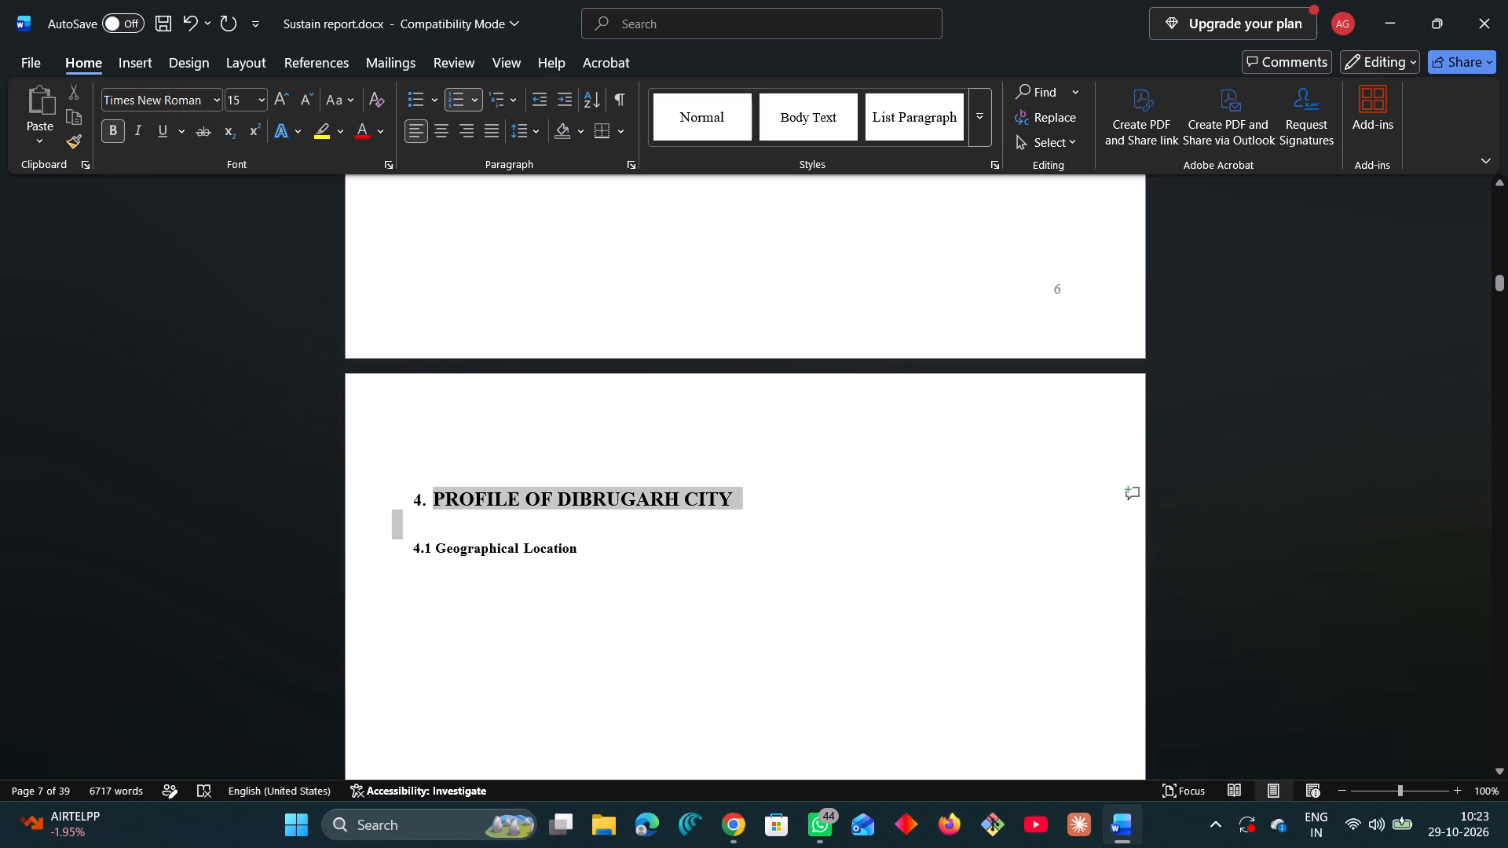
drag(789, 514, 789, 512)
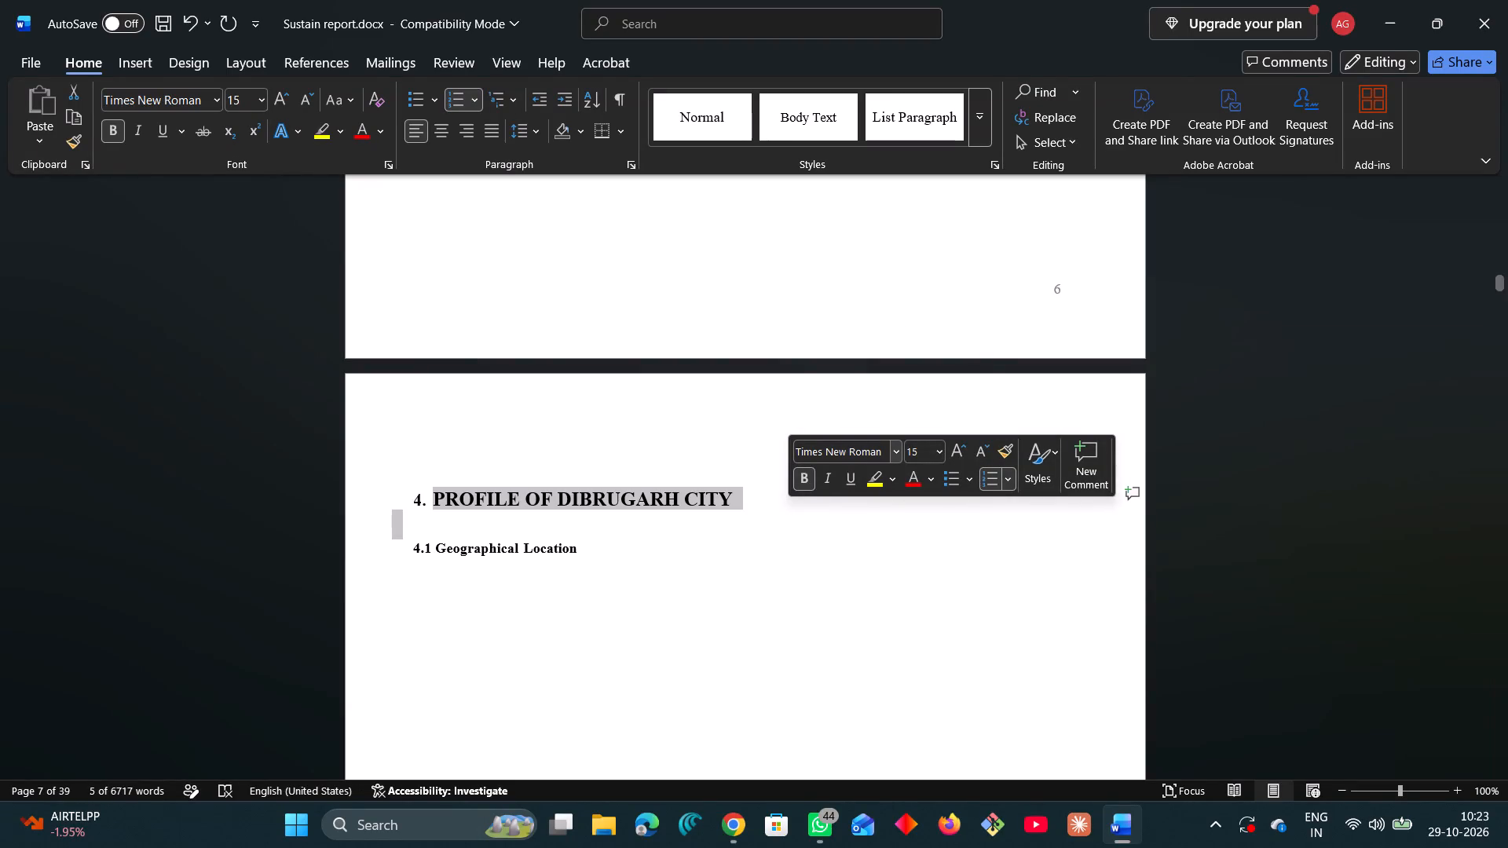
click(942, 448)
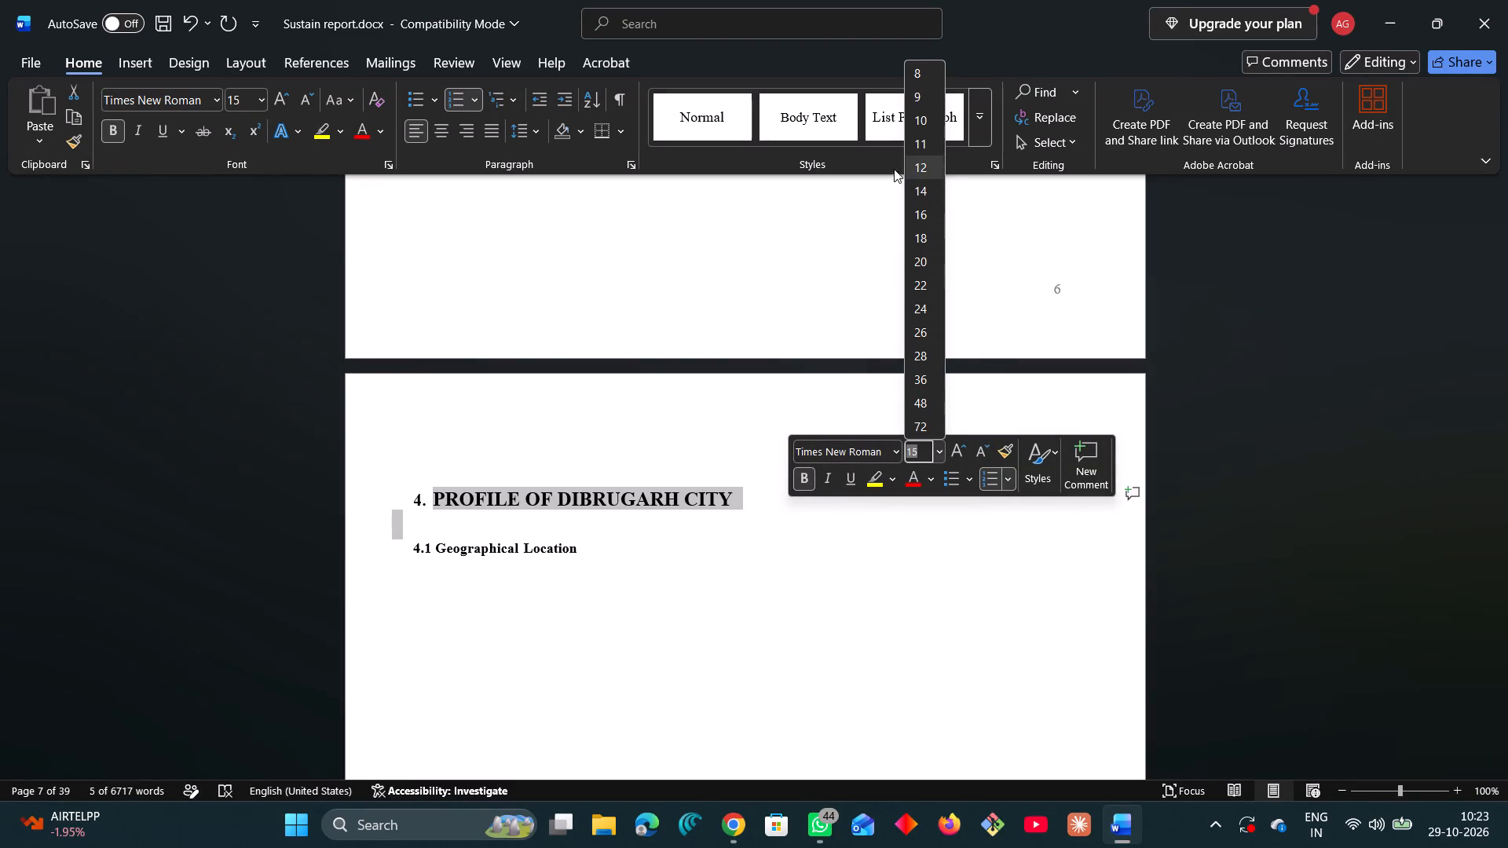
click(940, 184)
Add an empty line above the PROFILE OF DIBRUGARH CITY heading to push it onto the next page.
click(553, 248)
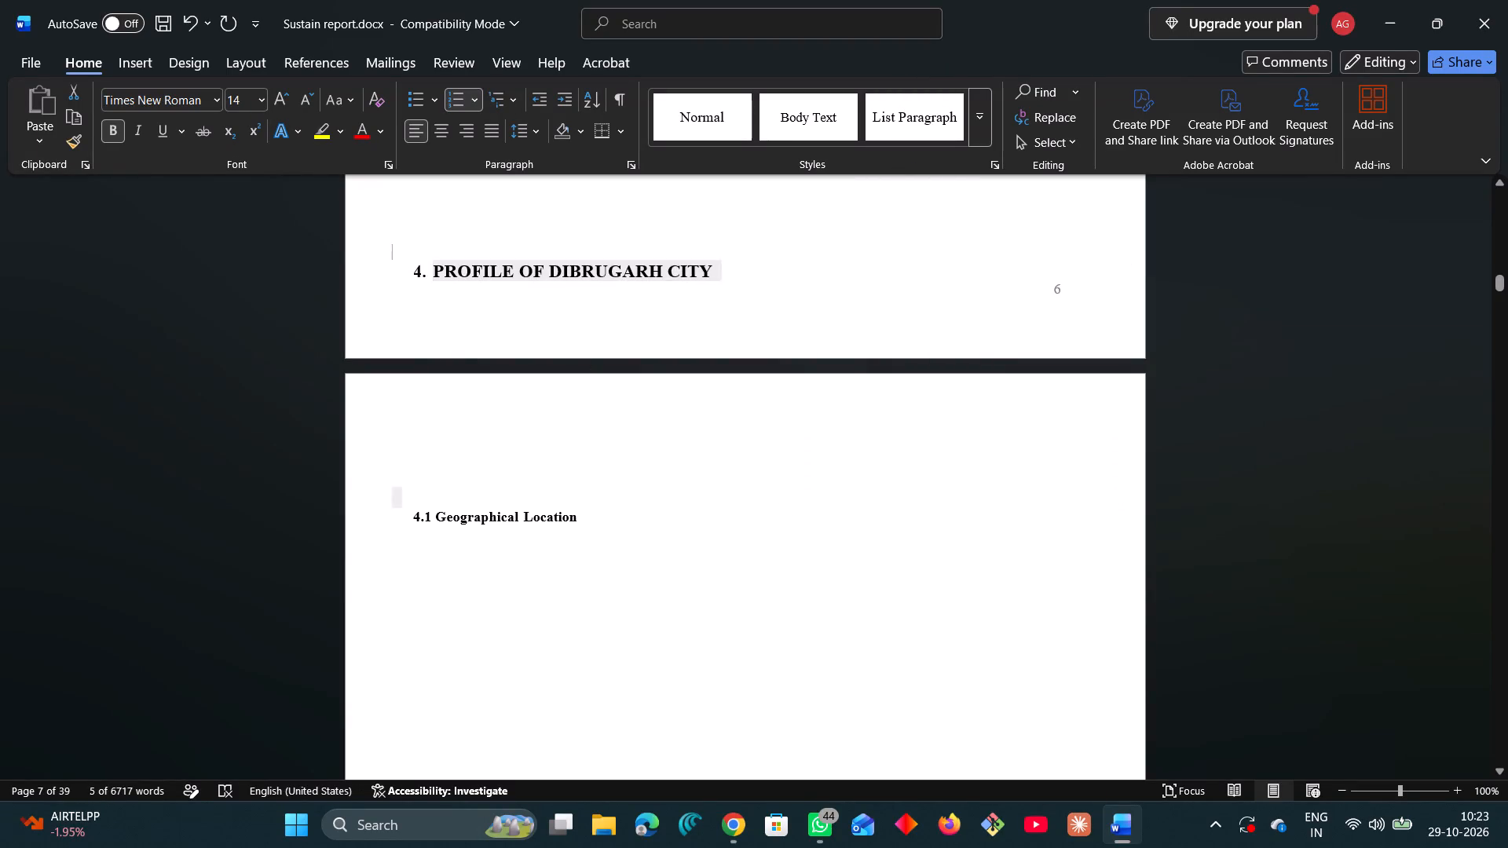
key(Return)
Set the 4.1 Geographical Location heading to font size 12.
scroll(620, 389, down, 4)
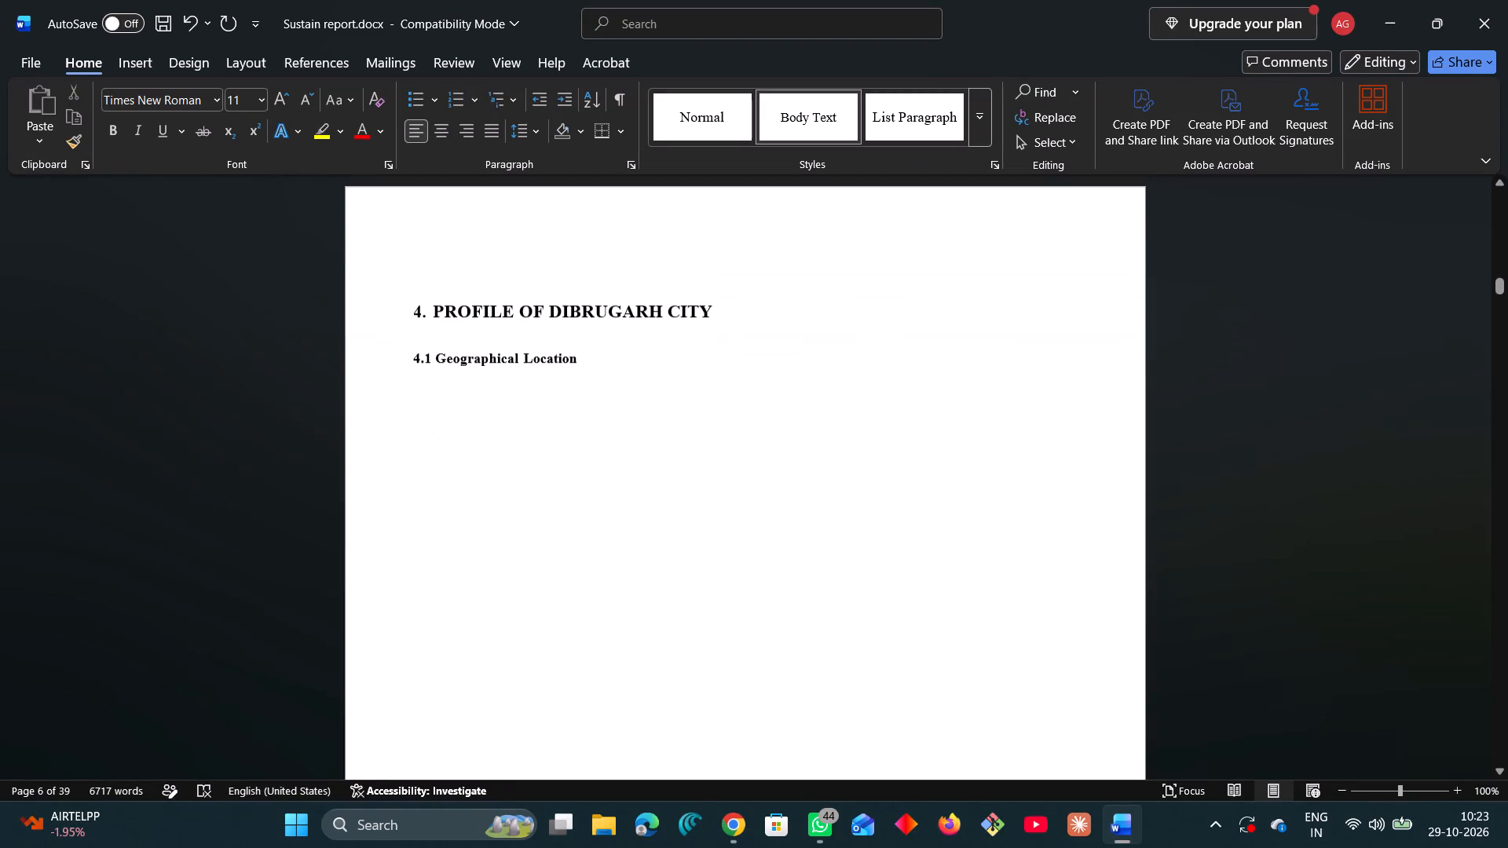
drag(602, 349, 456, 356)
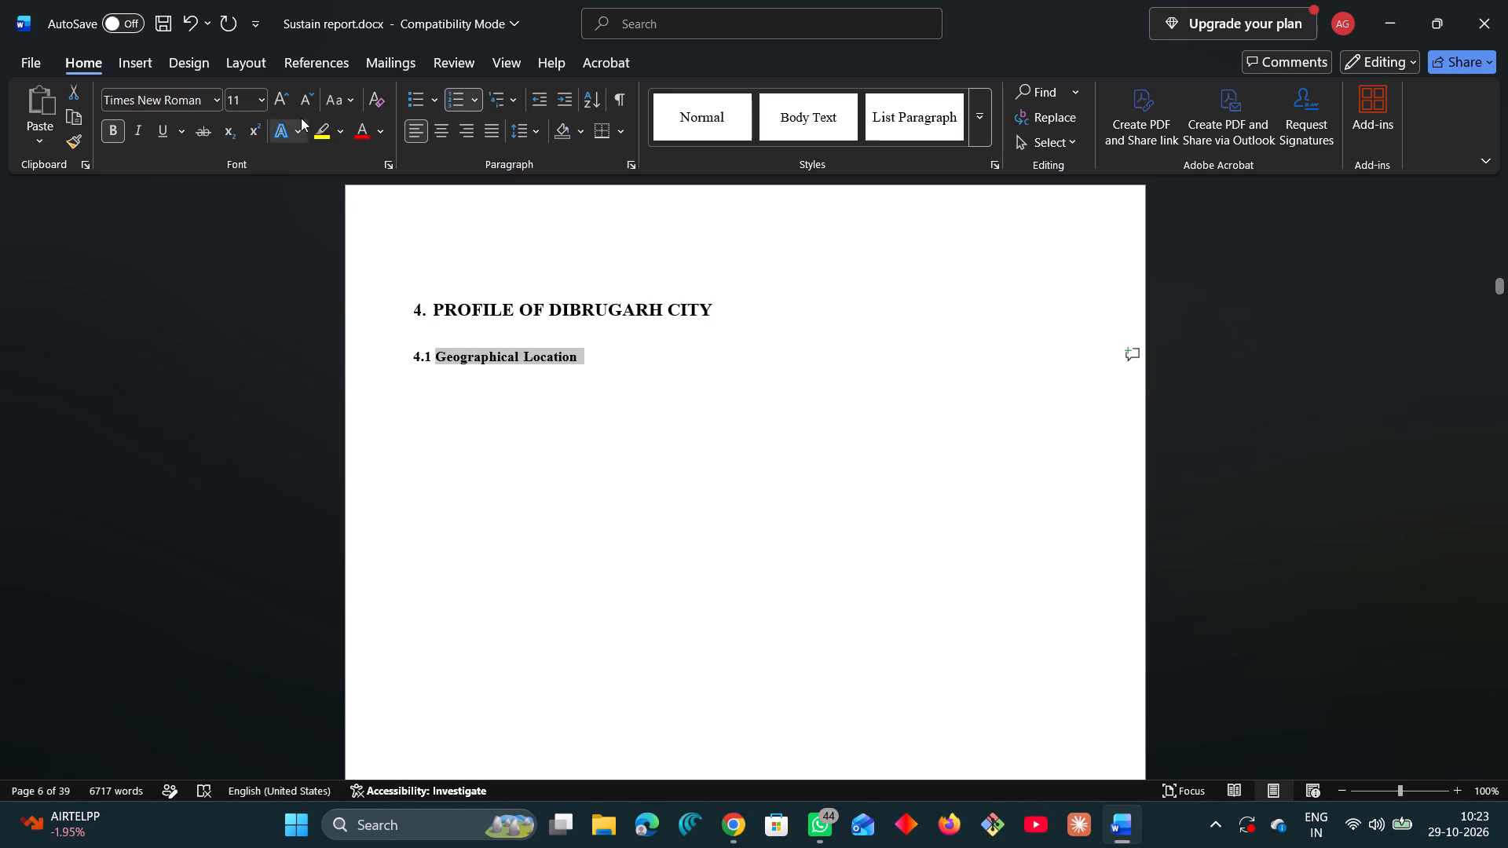
click(258, 98)
click(247, 221)
click(587, 468)
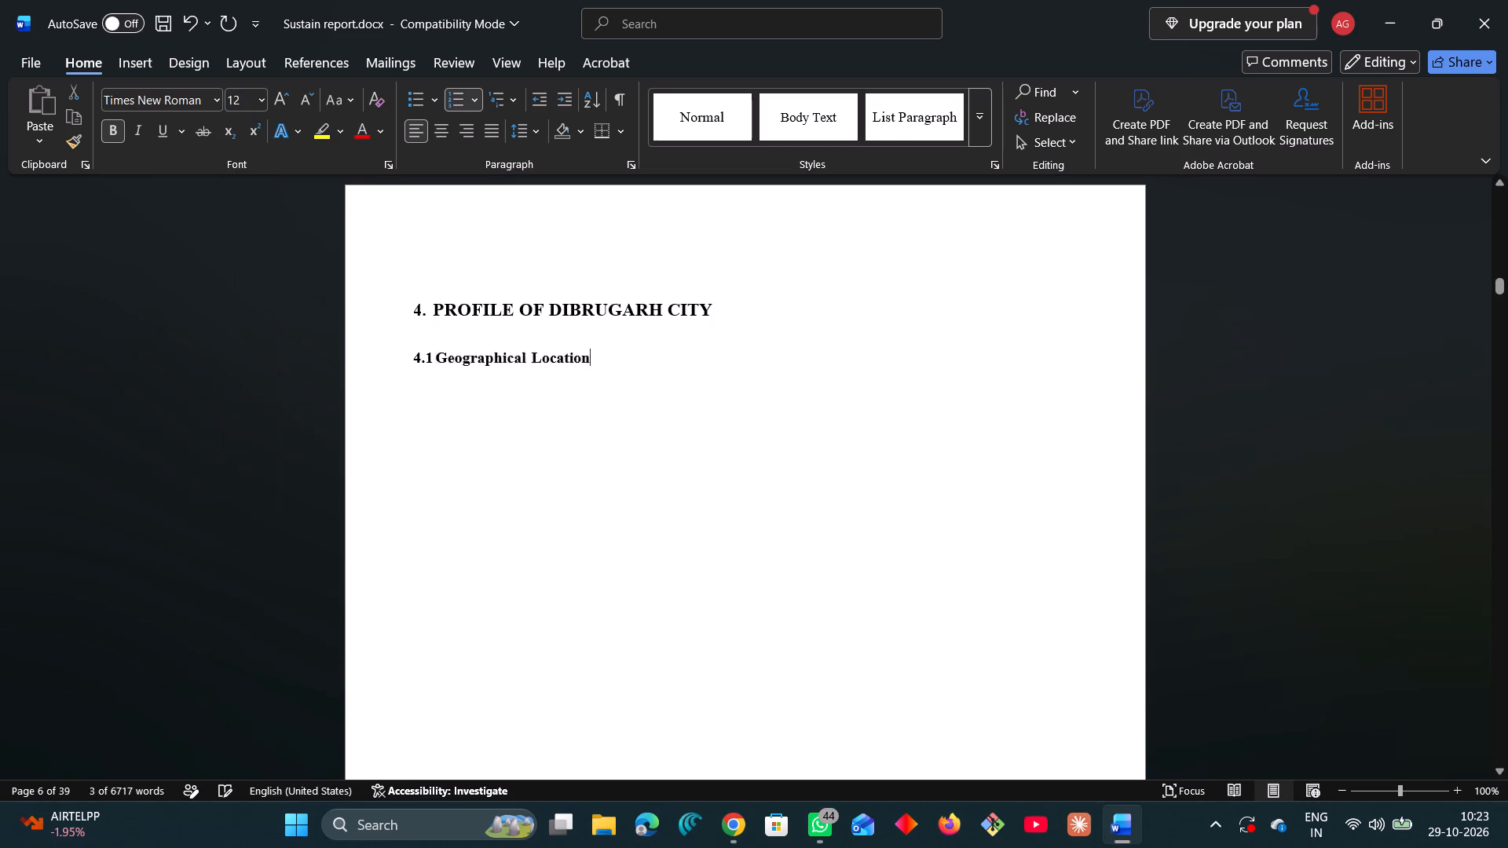
Remove the page gap between the 4.1 Geographical Location heading and its first paragraph.
scroll(591, 462, down, 18)
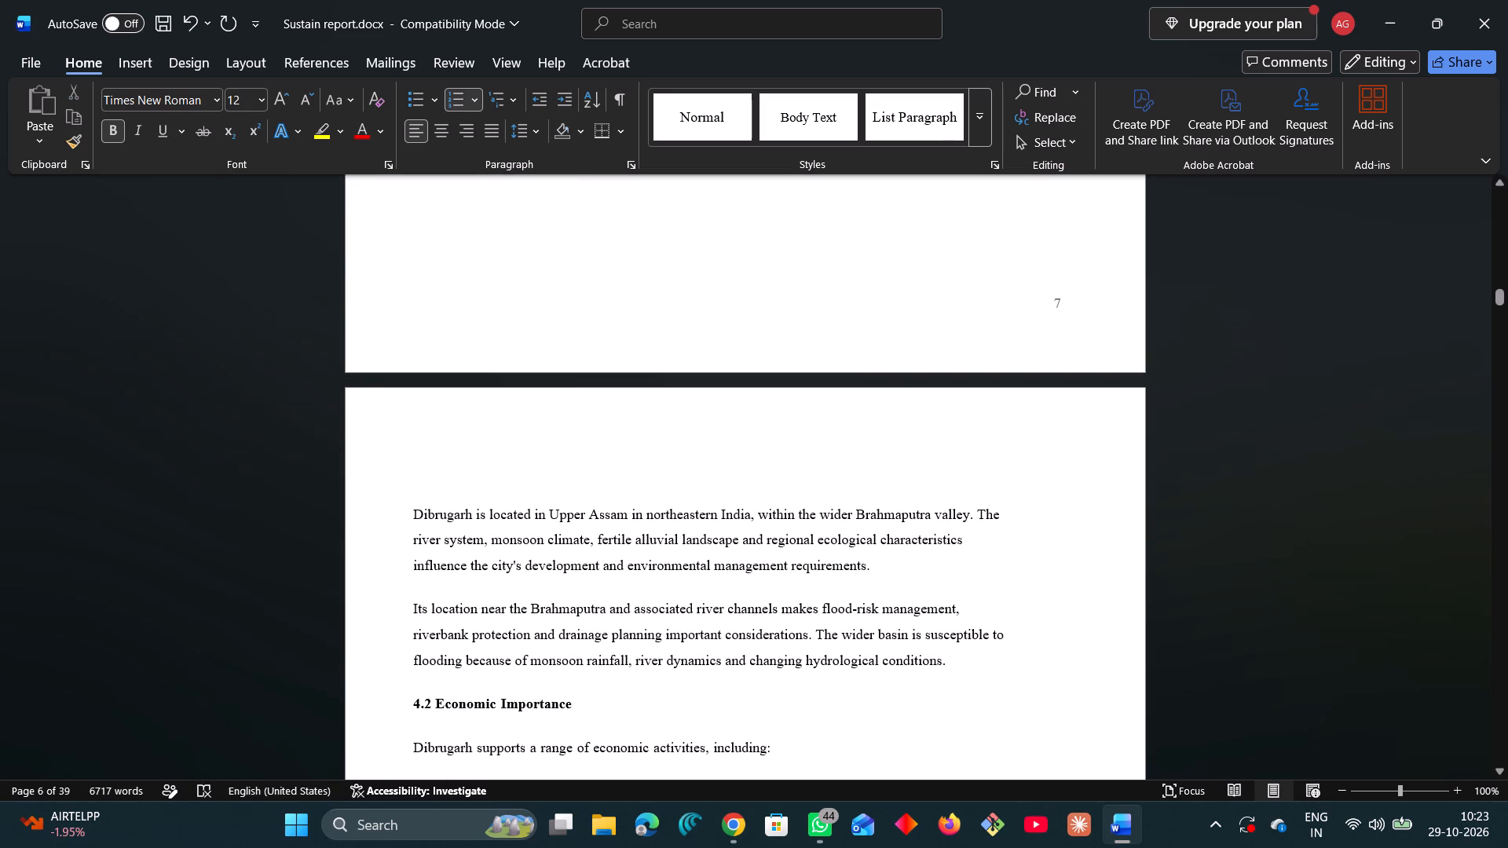
click(415, 506)
key(ctrl+BackSpace)
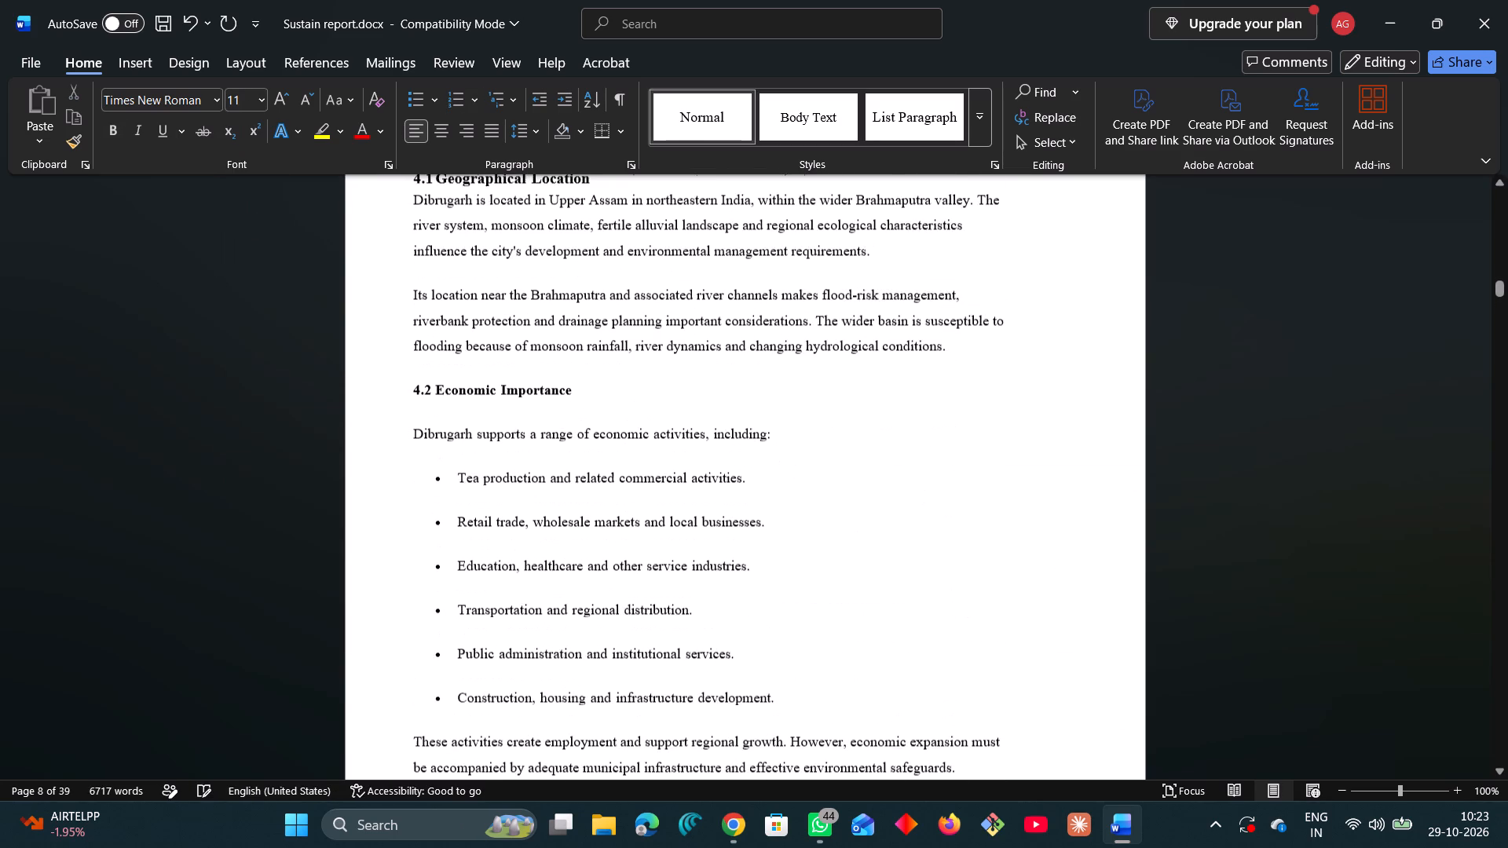
Set the text from the first Geographical Location paragraph through the end of the Urbanization and Infrastructure text on page 8 to font size 12.
scroll(415, 506, up, 3)
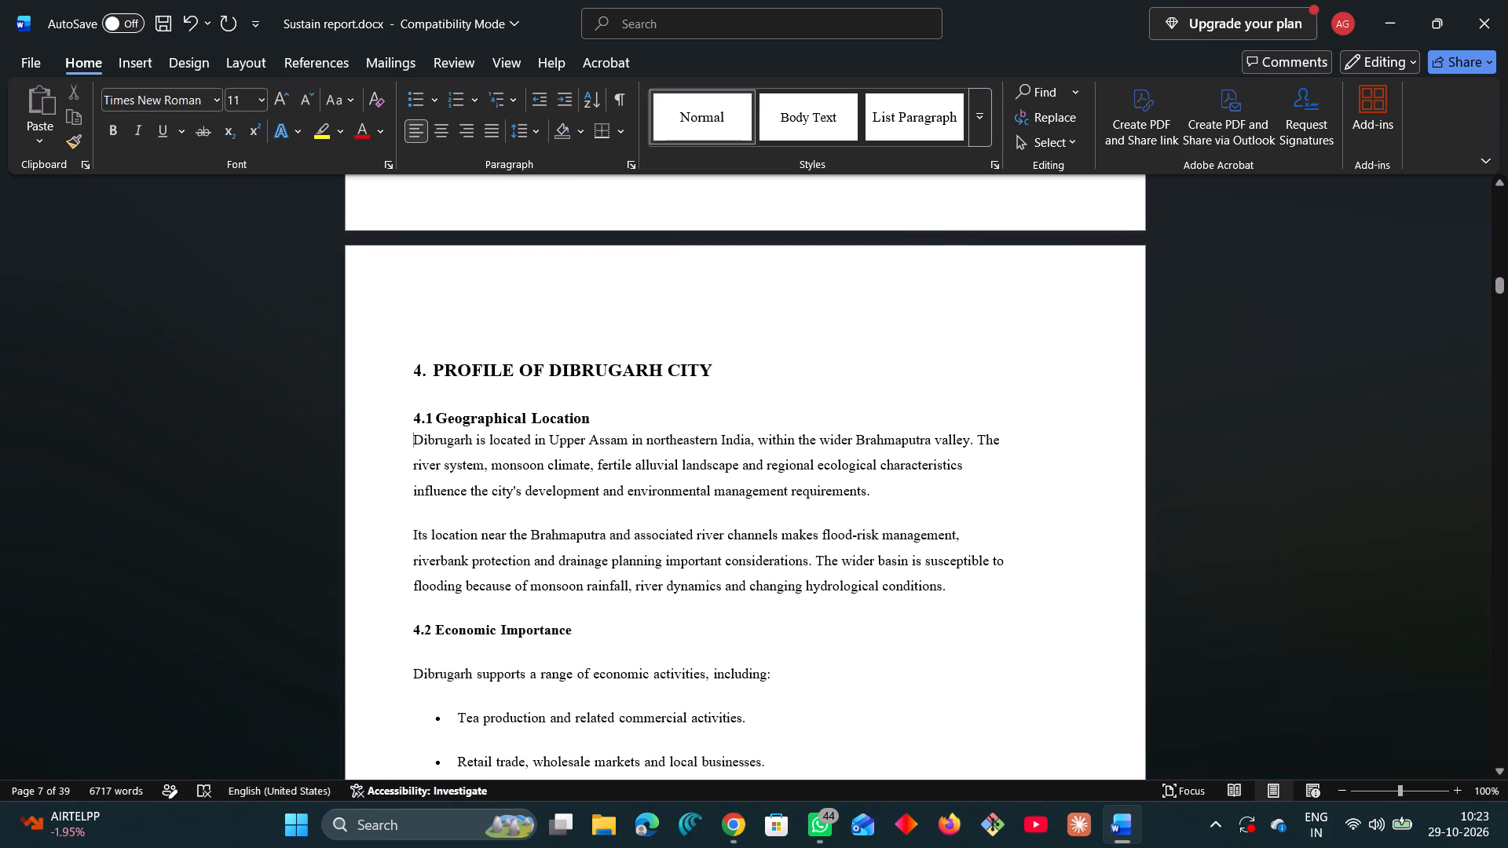
drag(411, 438, 778, 668)
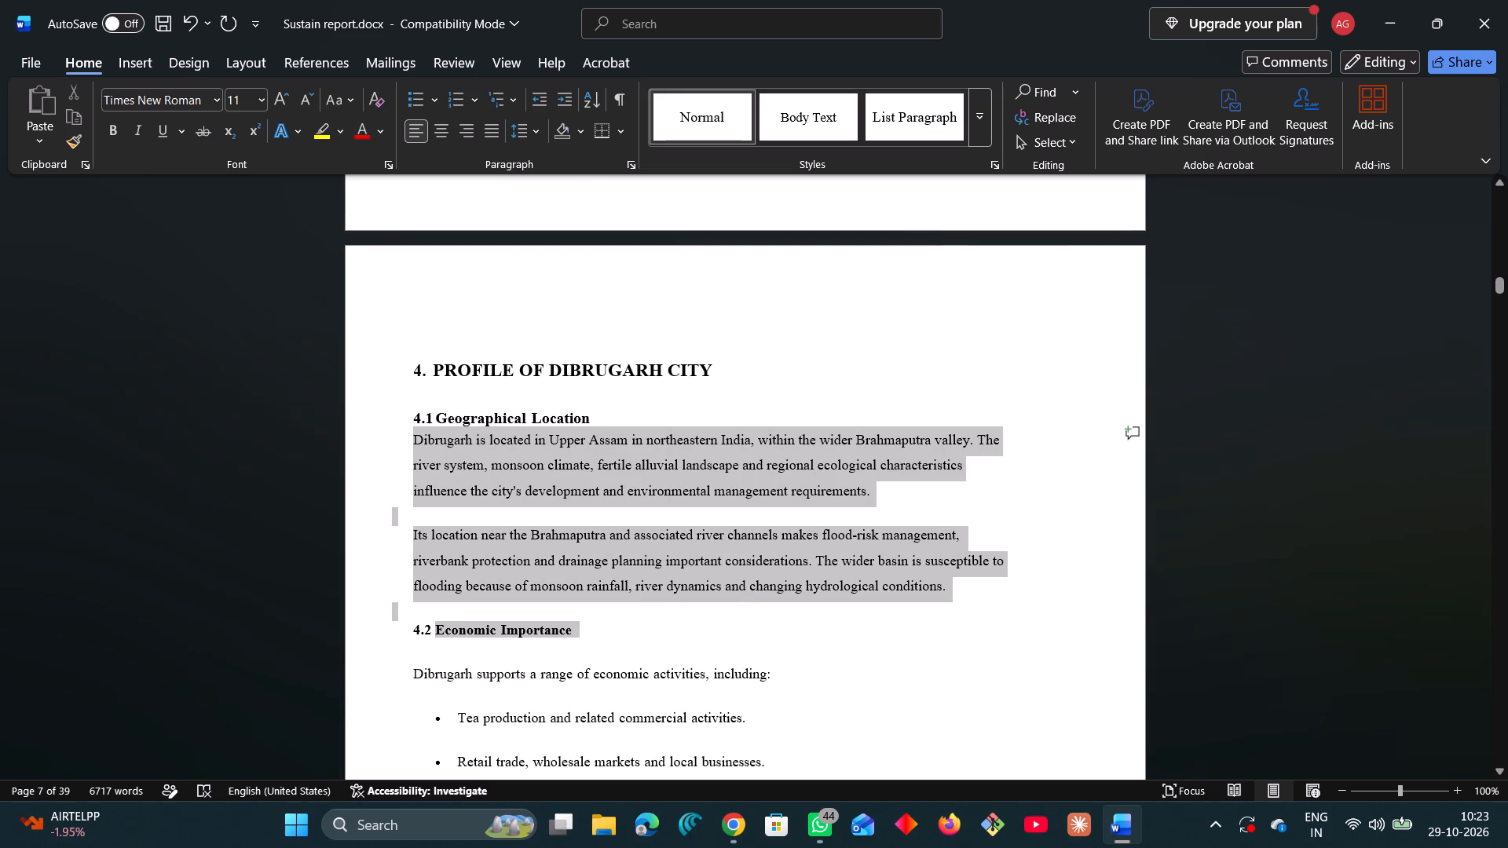
drag(778, 668, 767, 765)
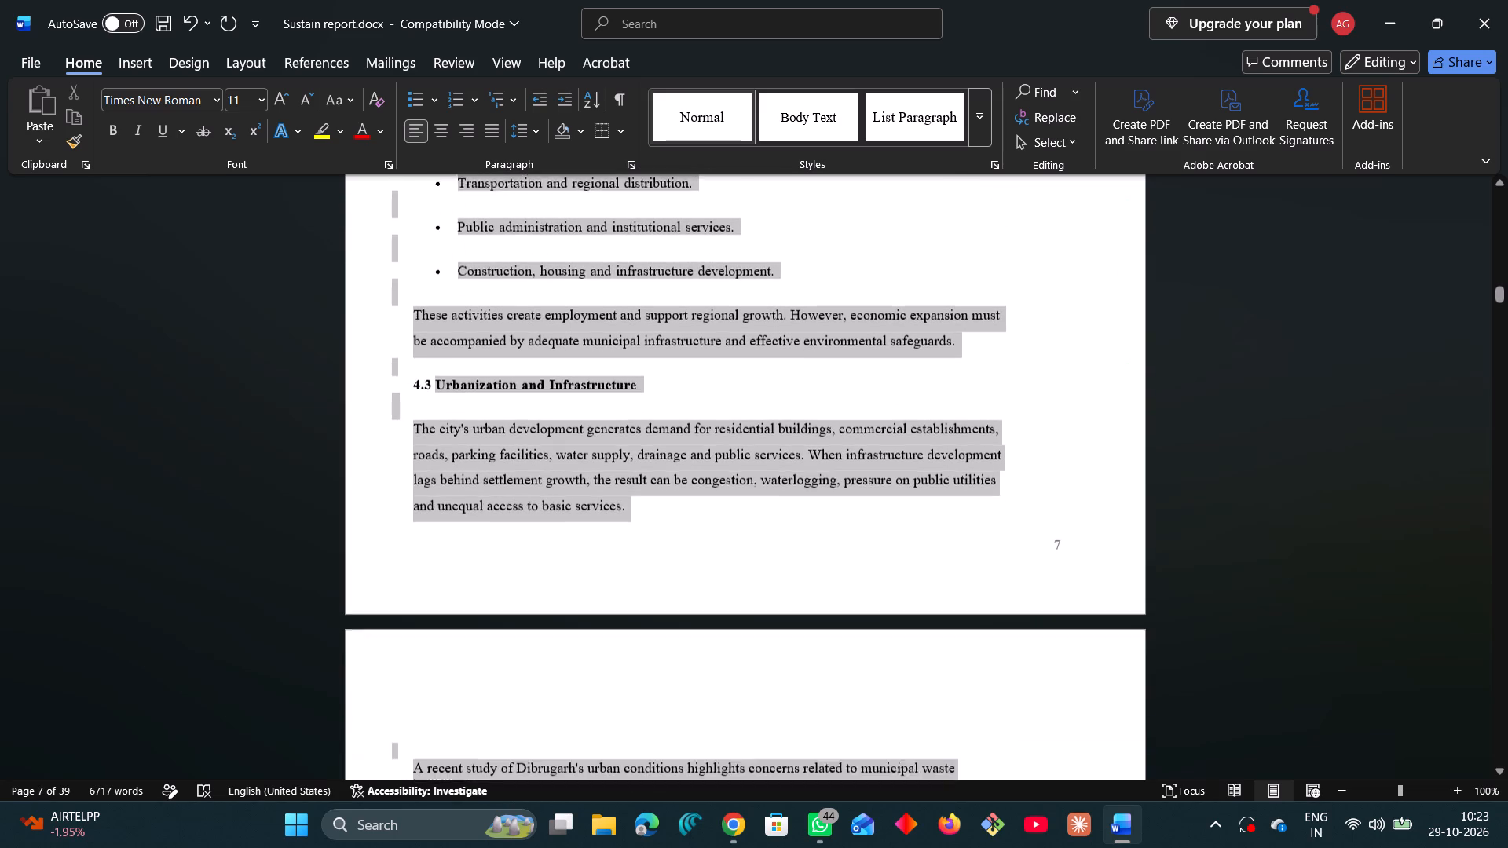
drag(767, 765, 947, 674)
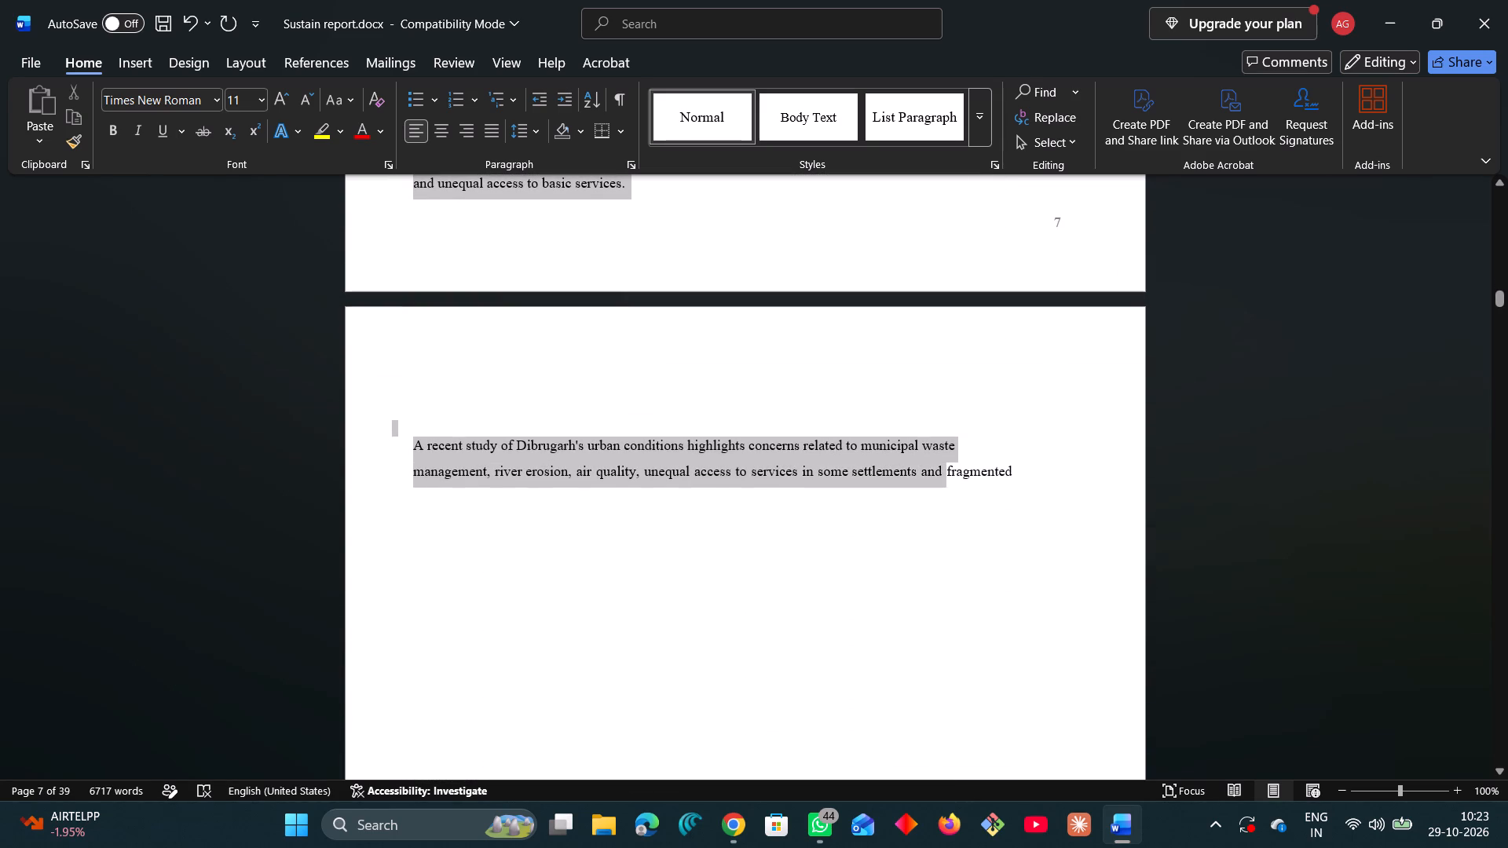
drag(947, 674, 1023, 656)
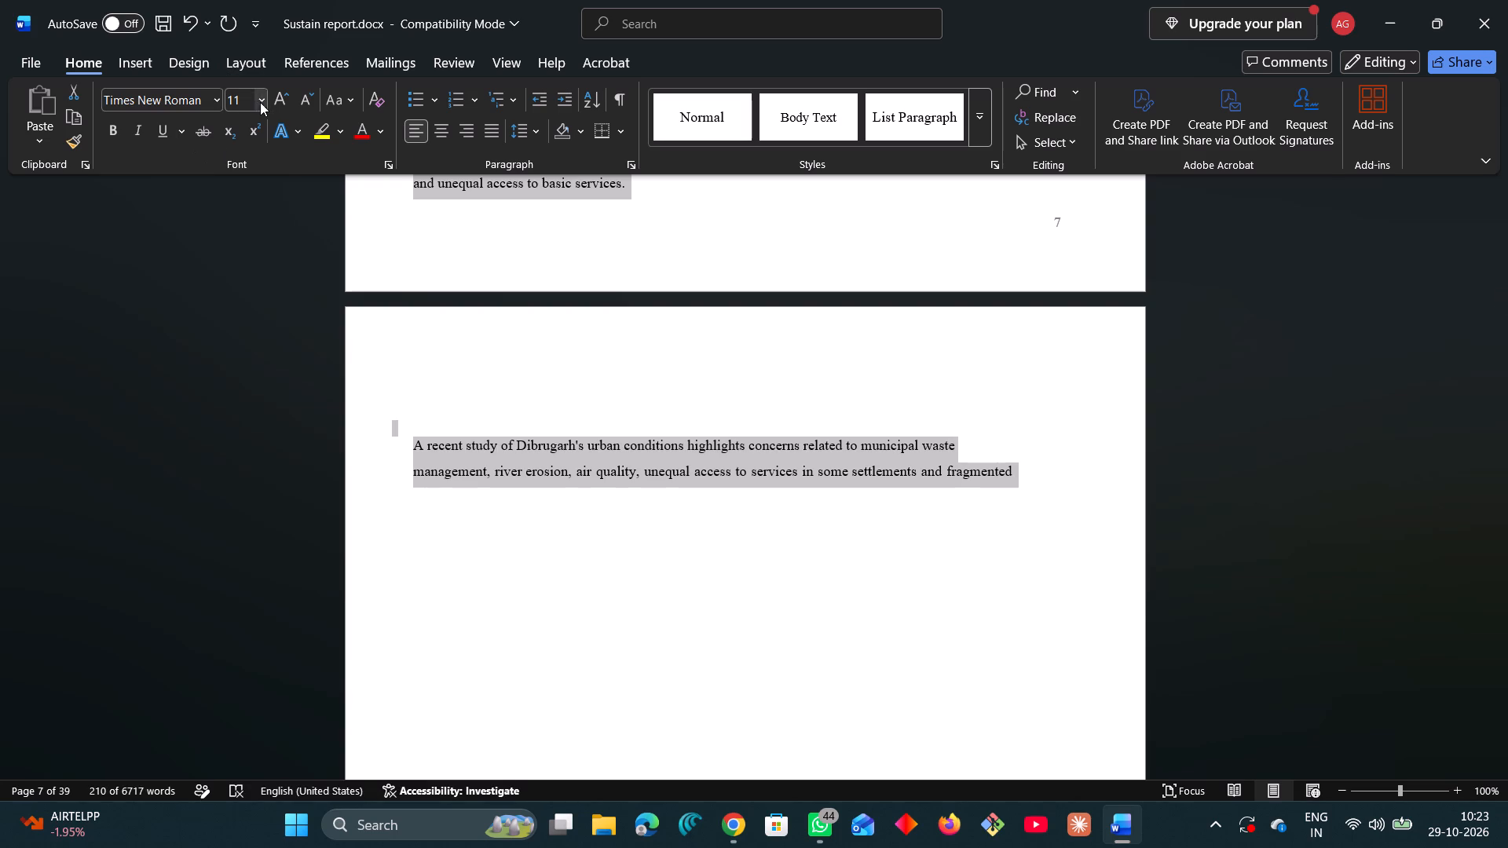
click(260, 102)
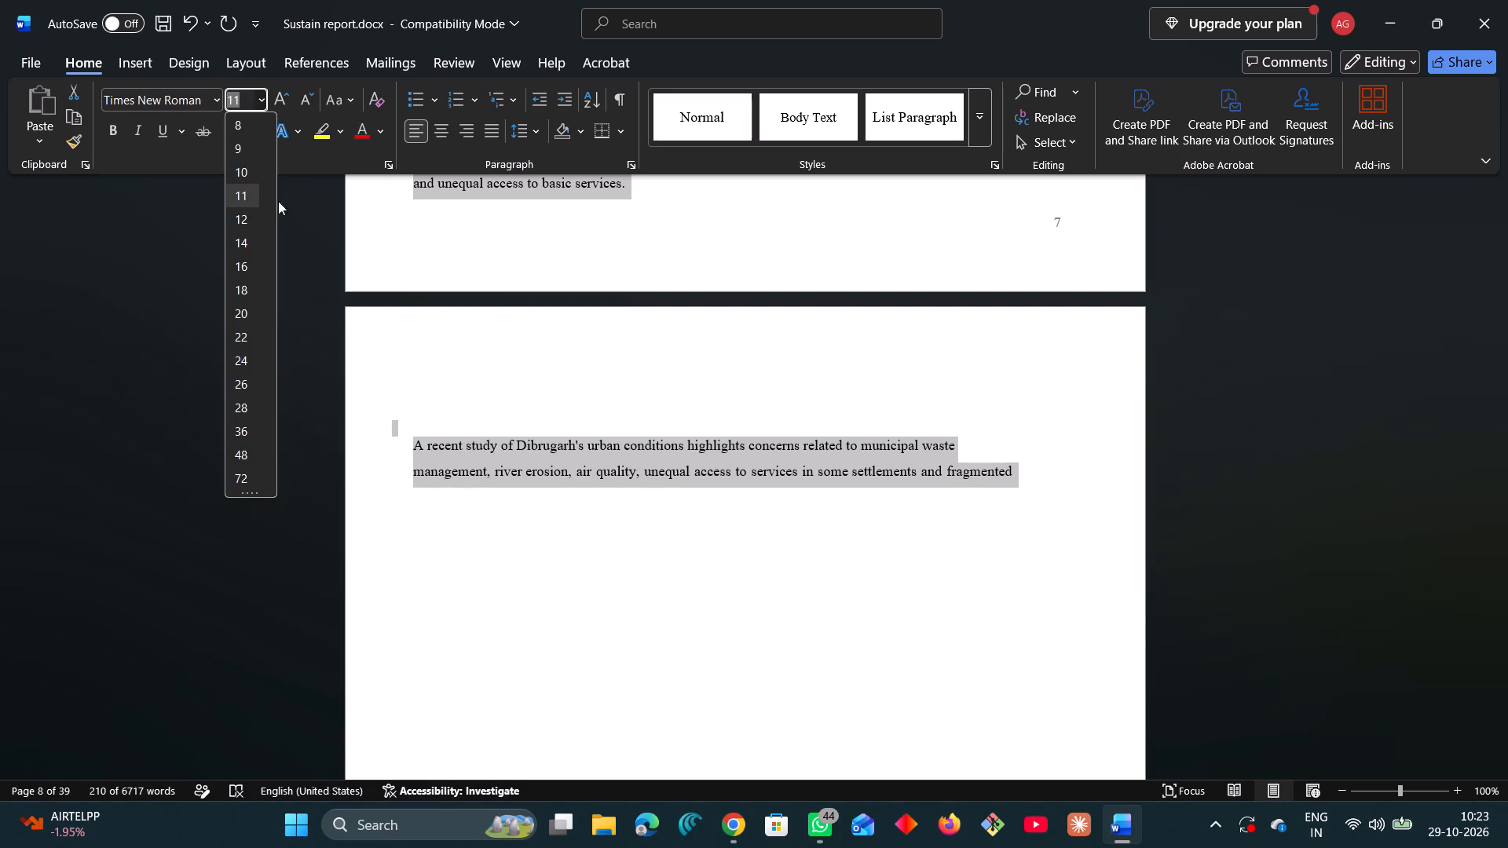
click(252, 222)
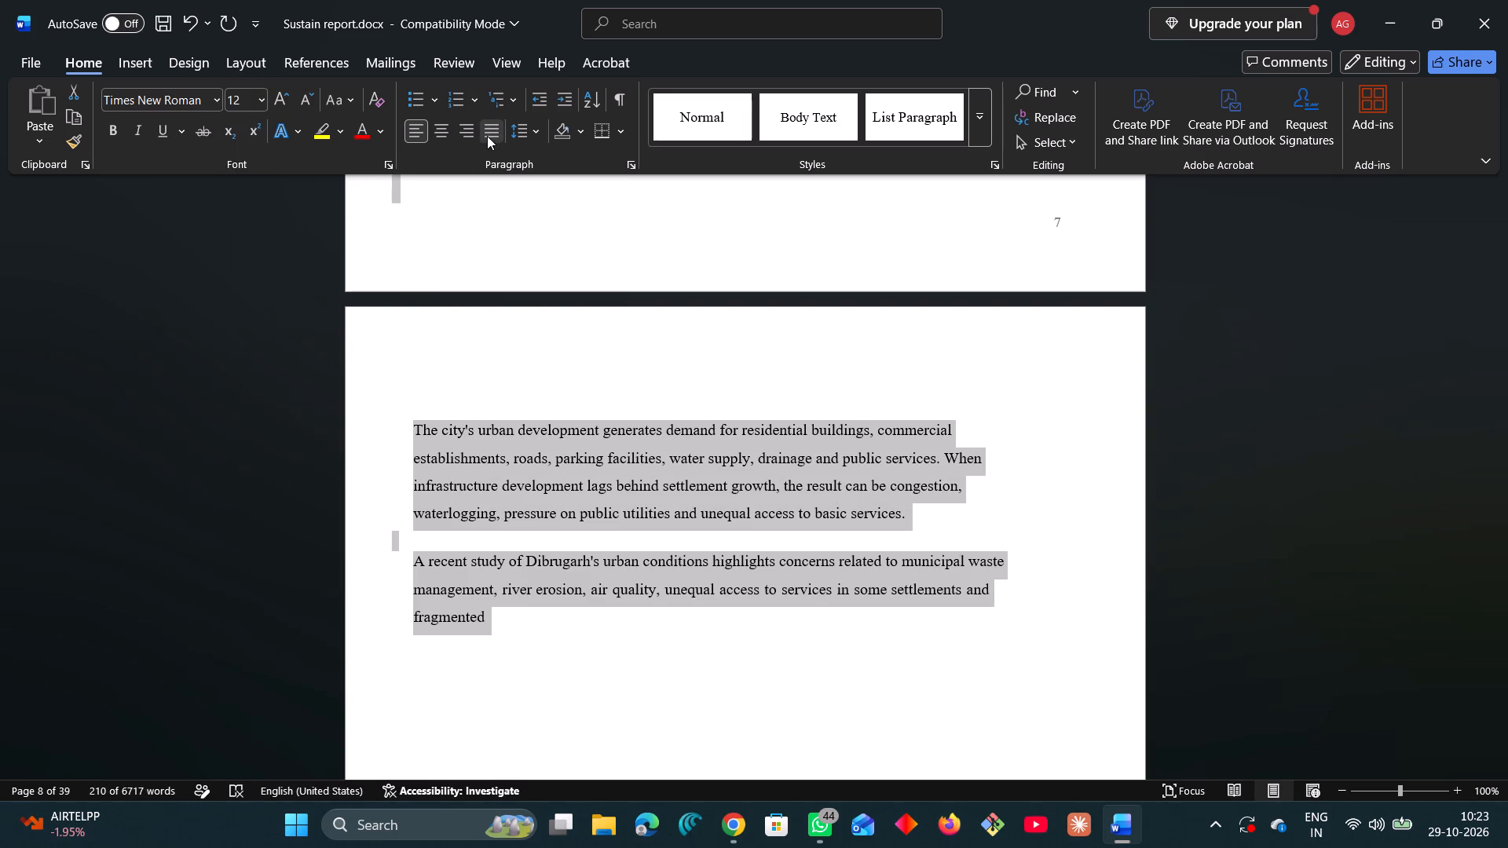
Justify the selected section 4 text and tighten its line spacing.
click(487, 136)
click(524, 126)
click(577, 177)
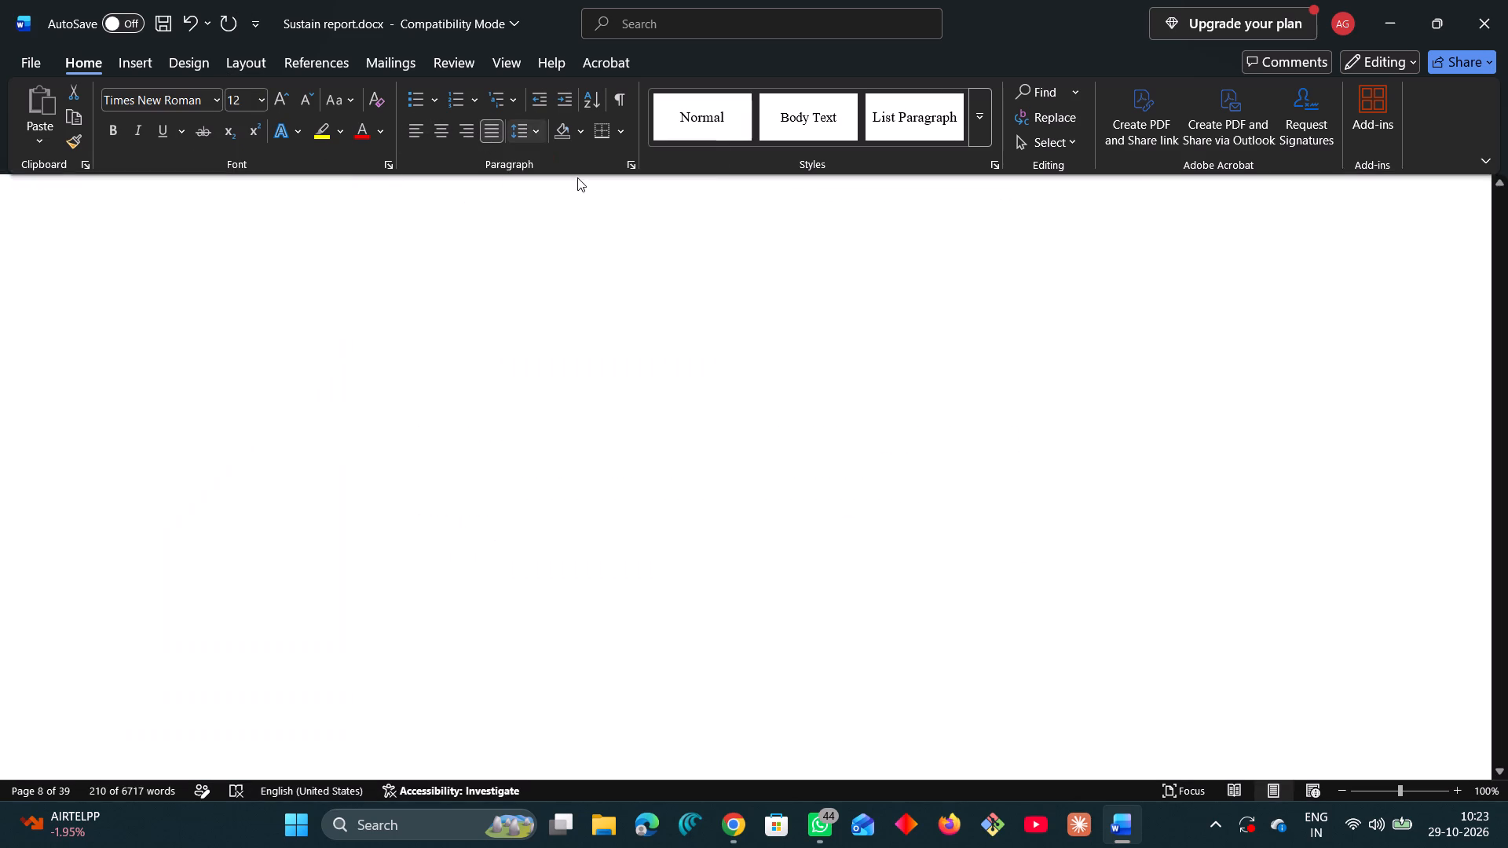
scroll(654, 331, up, 9)
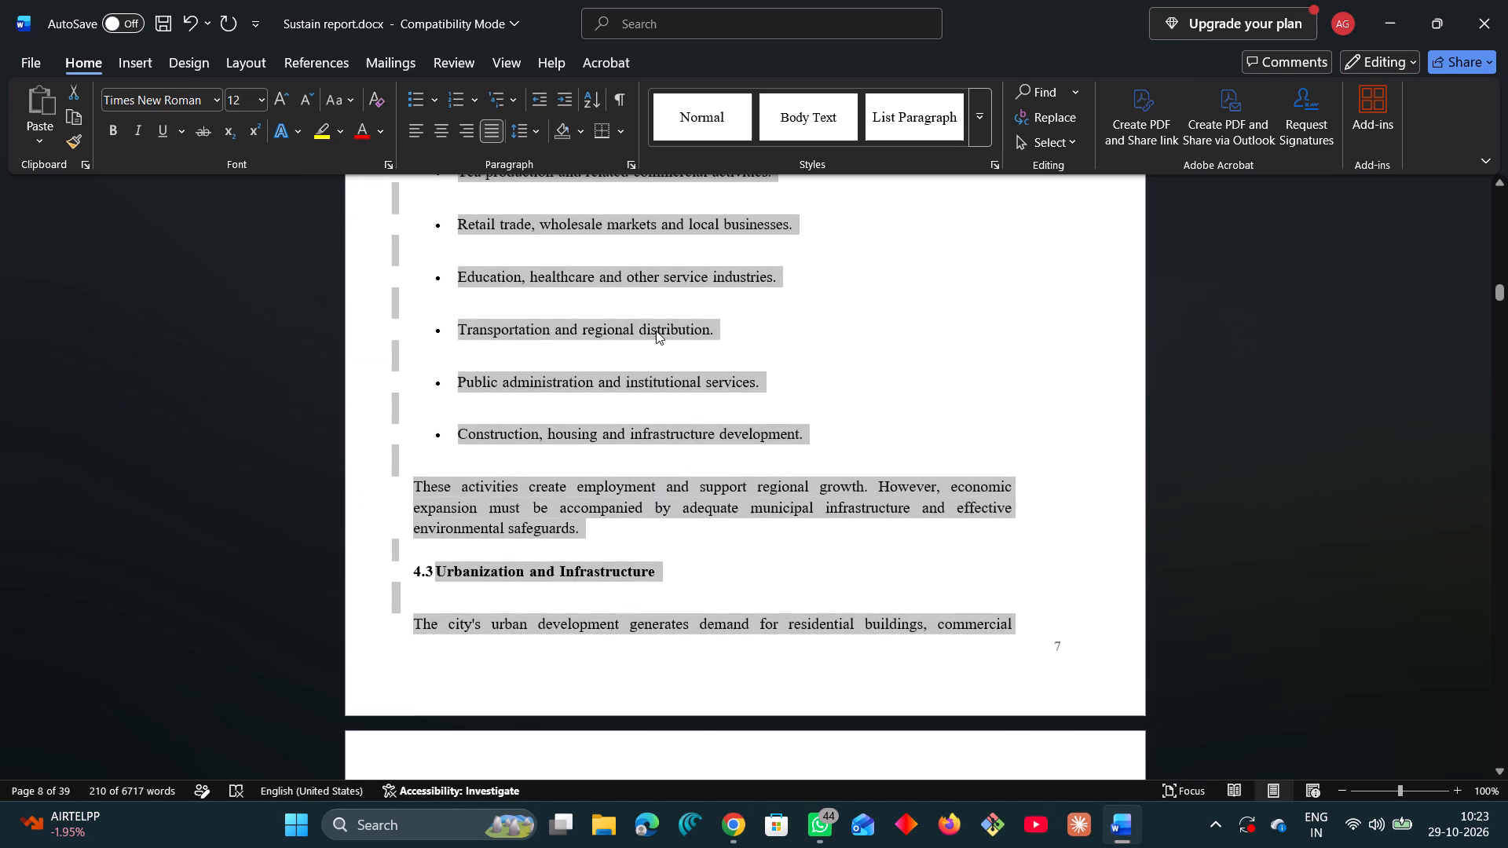
scroll(656, 389, up, 10)
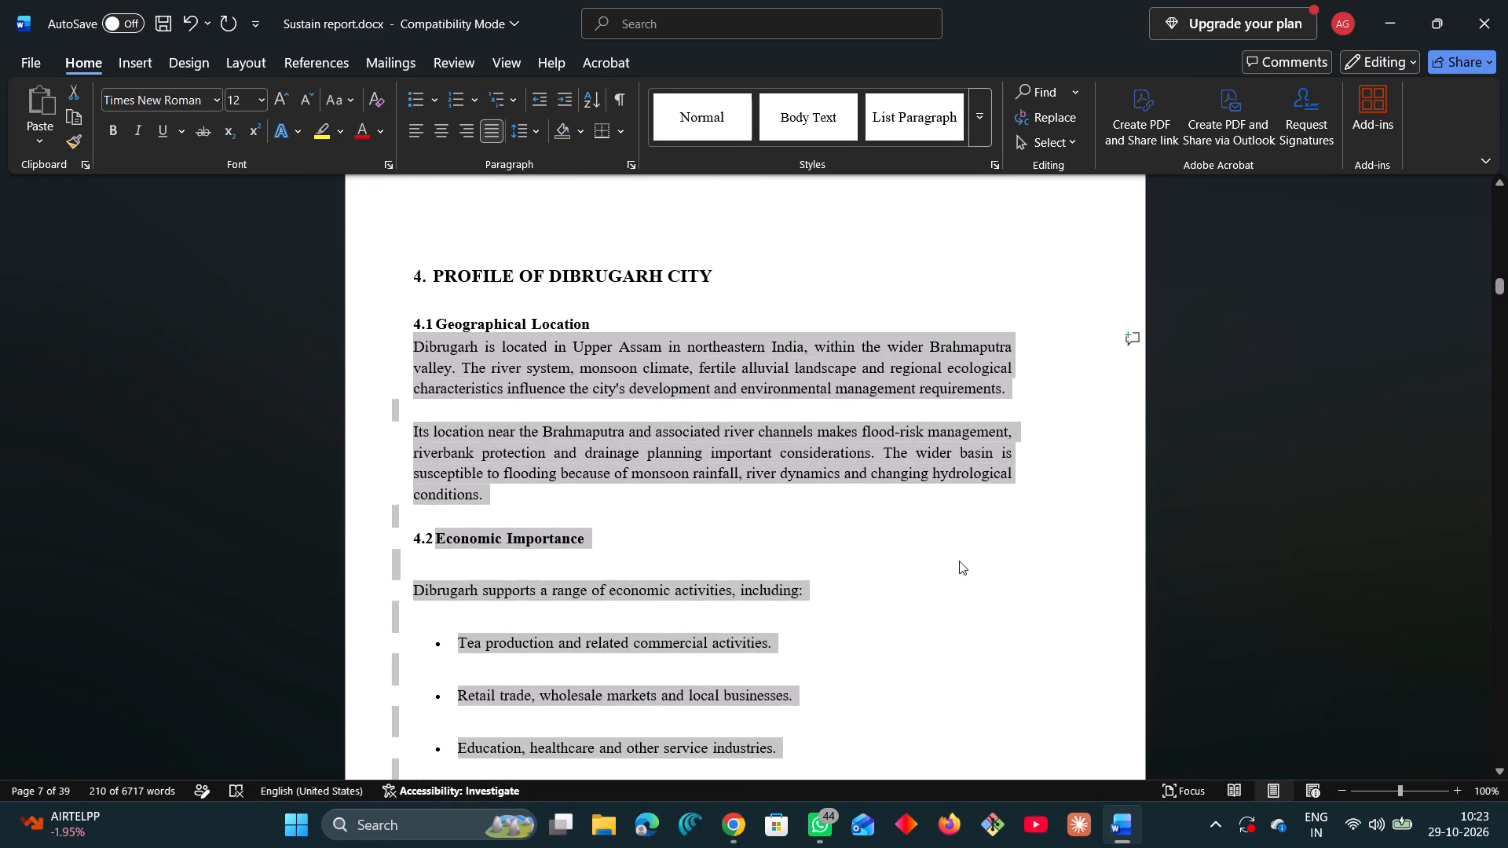
click(959, 561)
Set the blank lines above the 4.1 Geographical Location heading and between its two paragraphs to font size 10.
click(467, 305)
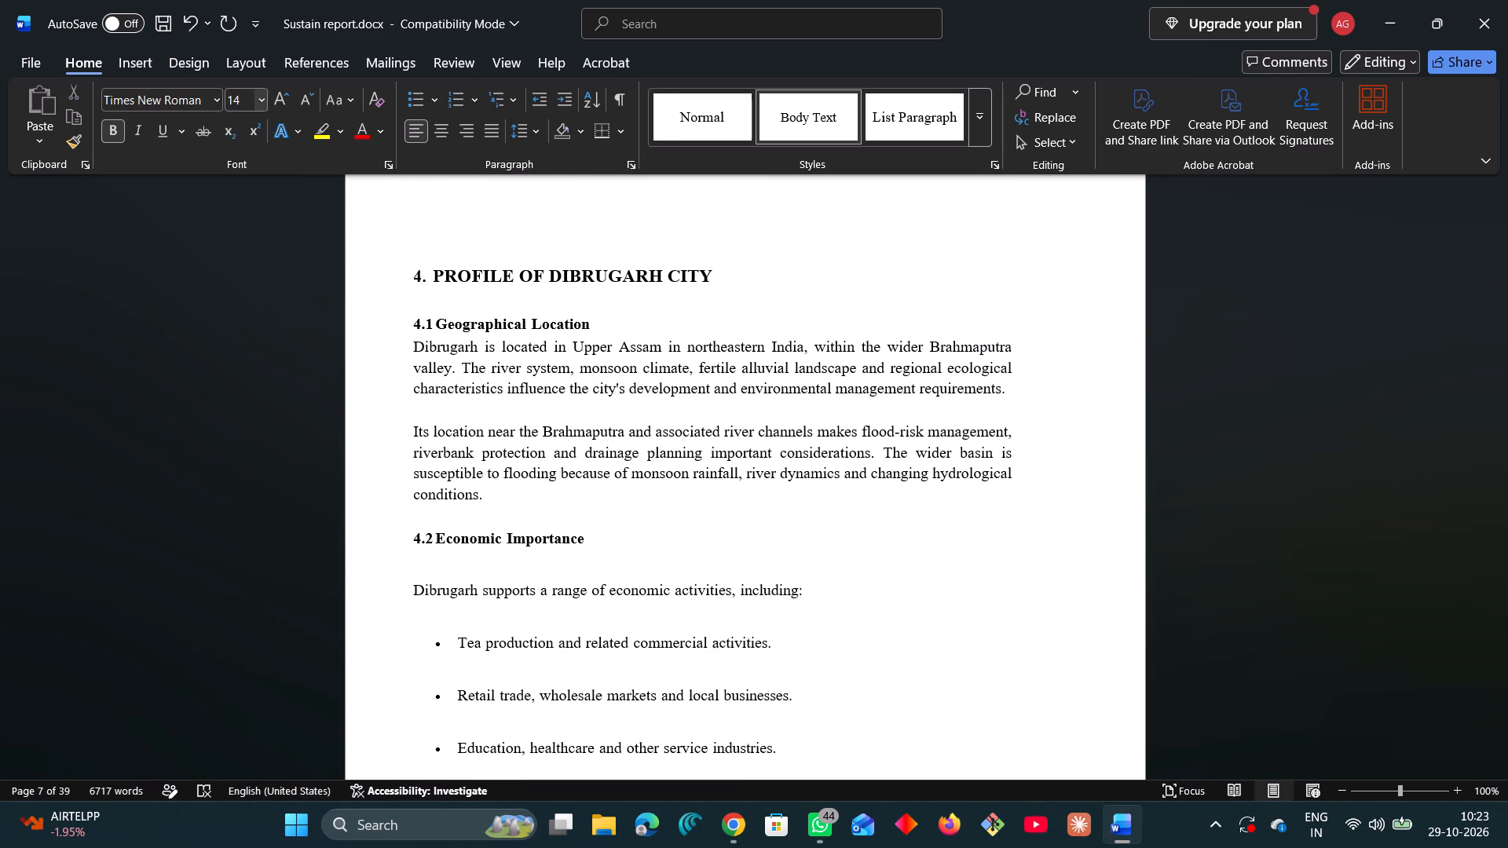
click(262, 101)
click(250, 177)
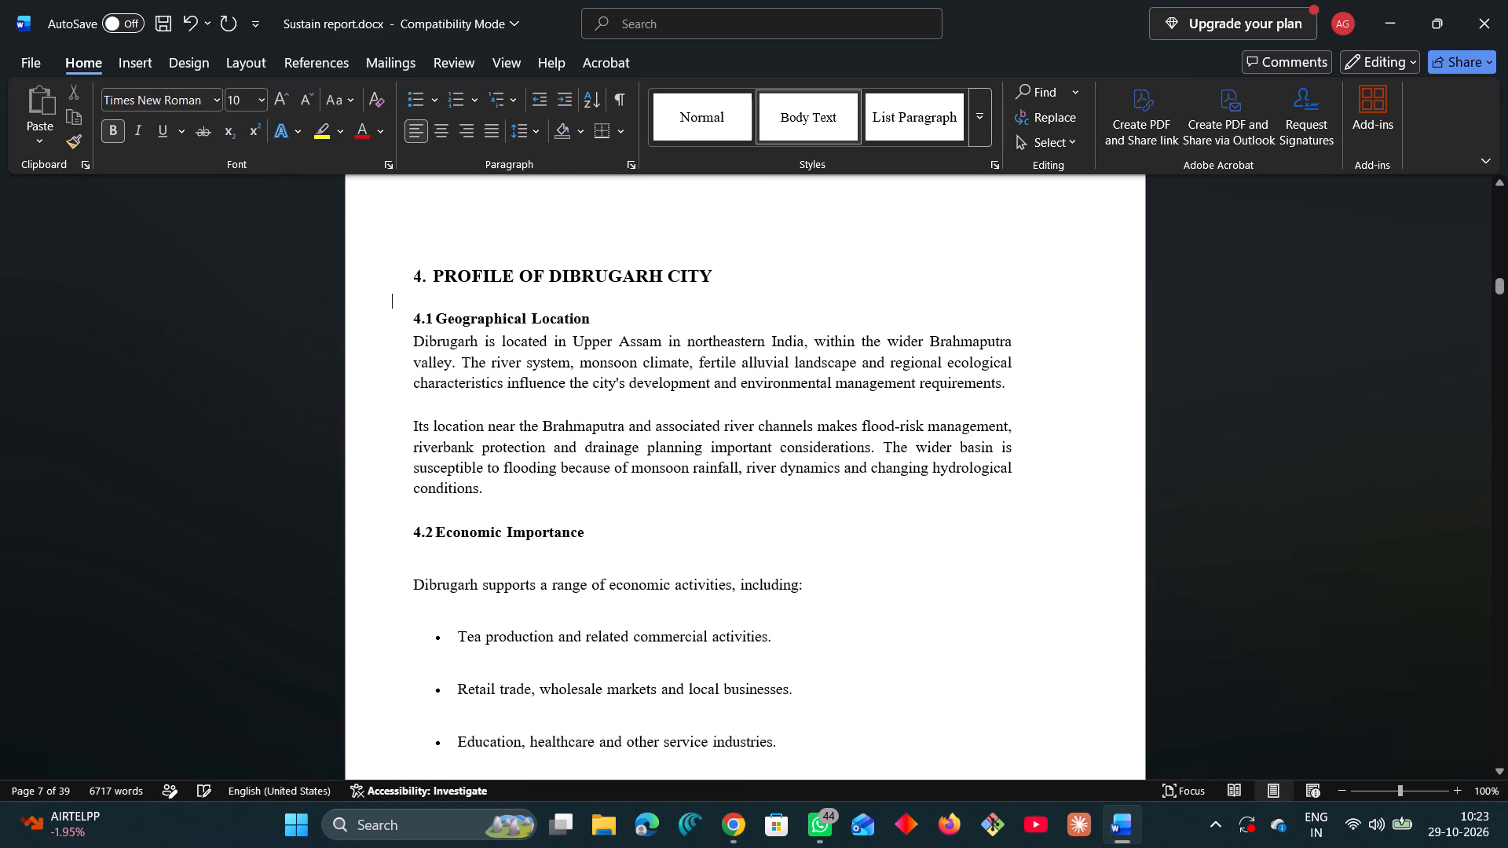
click(428, 401)
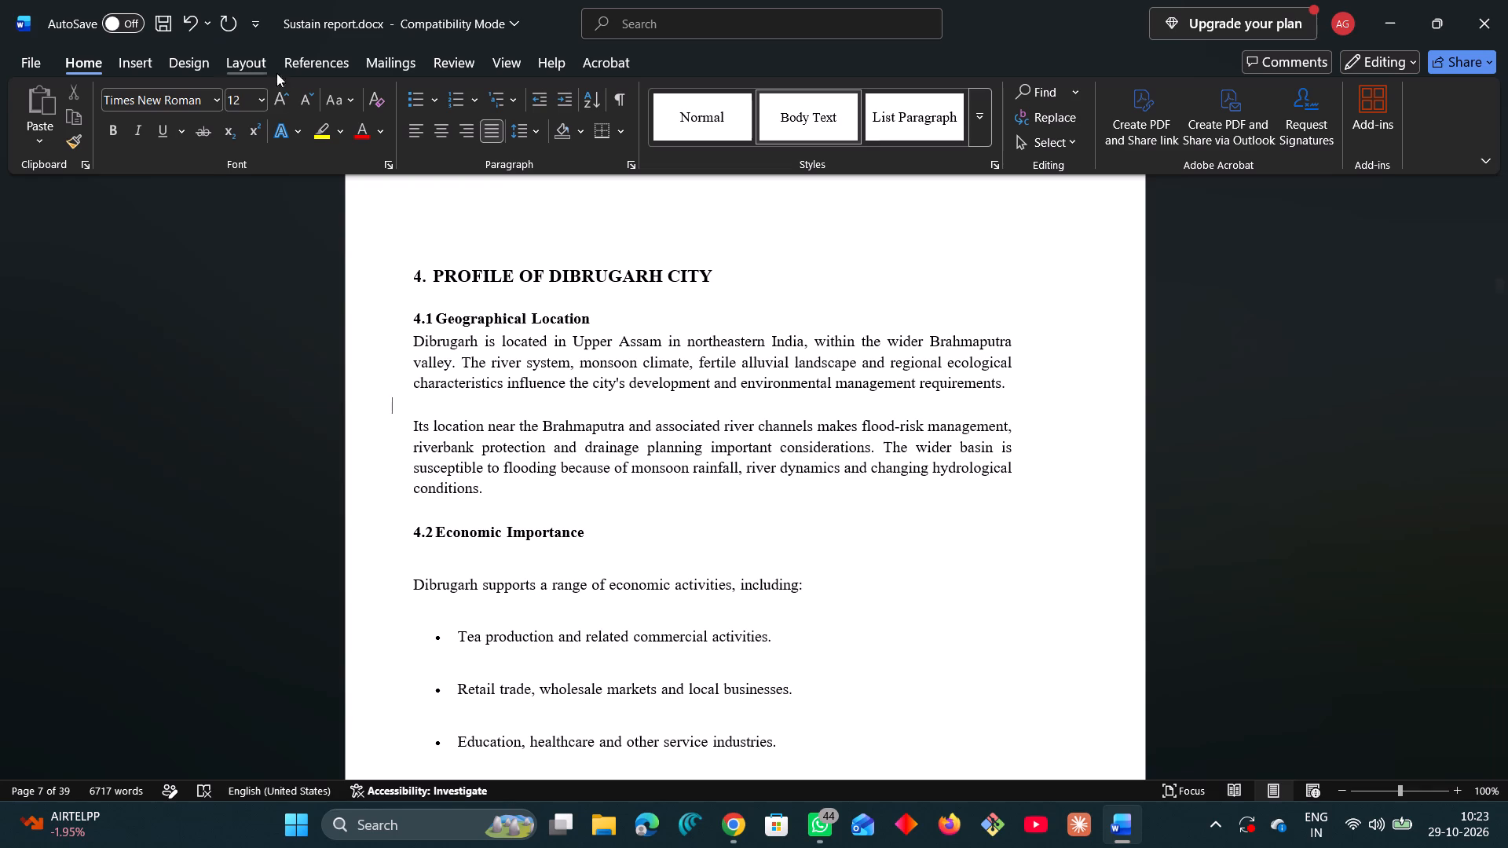
click(257, 104)
click(258, 174)
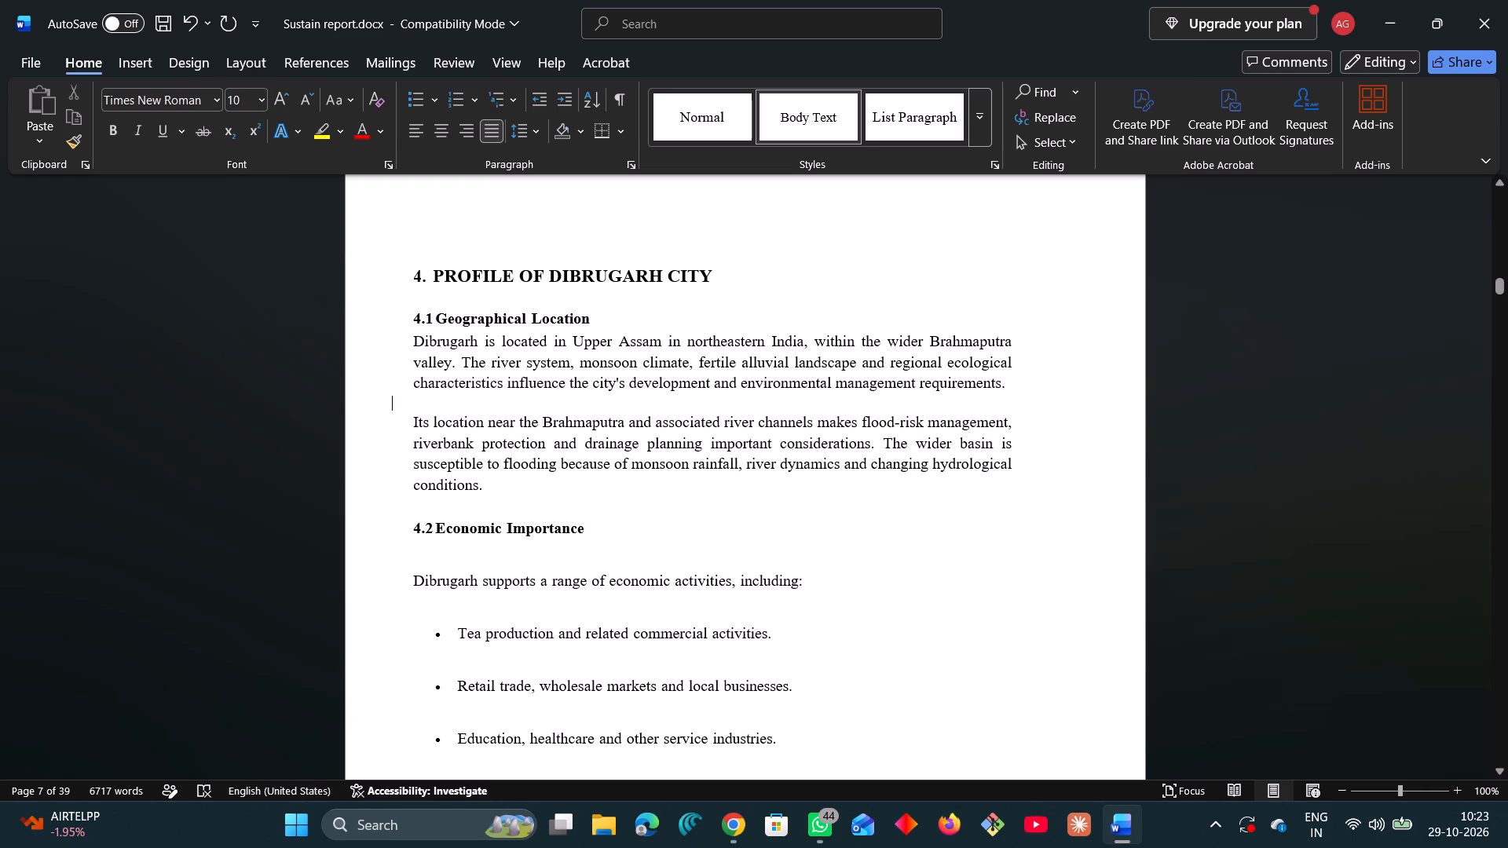
Set the blank lines directly above and below the 4.2 Economic Importance heading to font size 10.
click(451, 517)
click(265, 106)
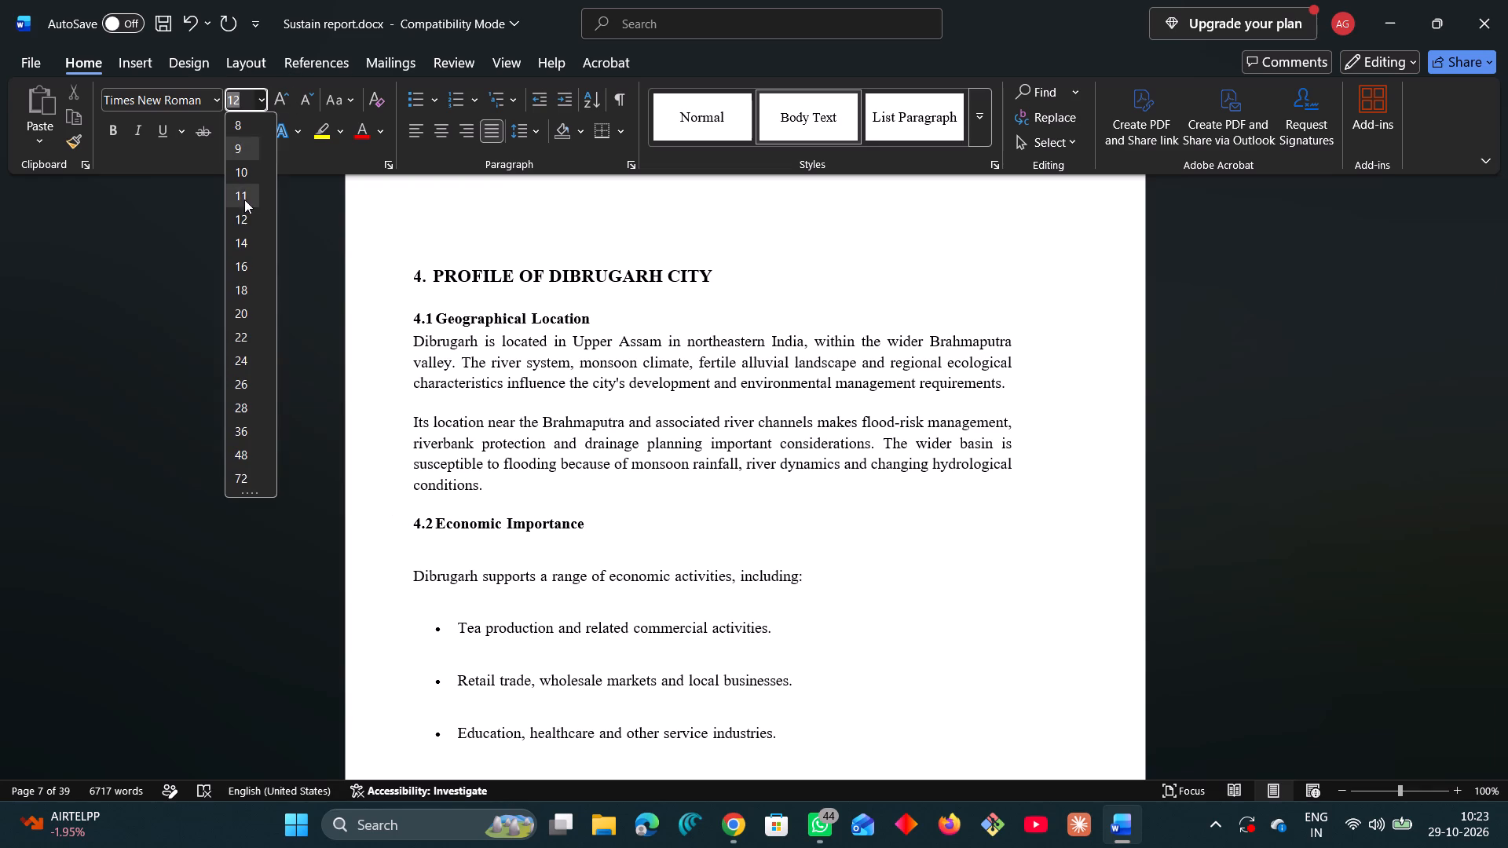
click(249, 179)
click(452, 560)
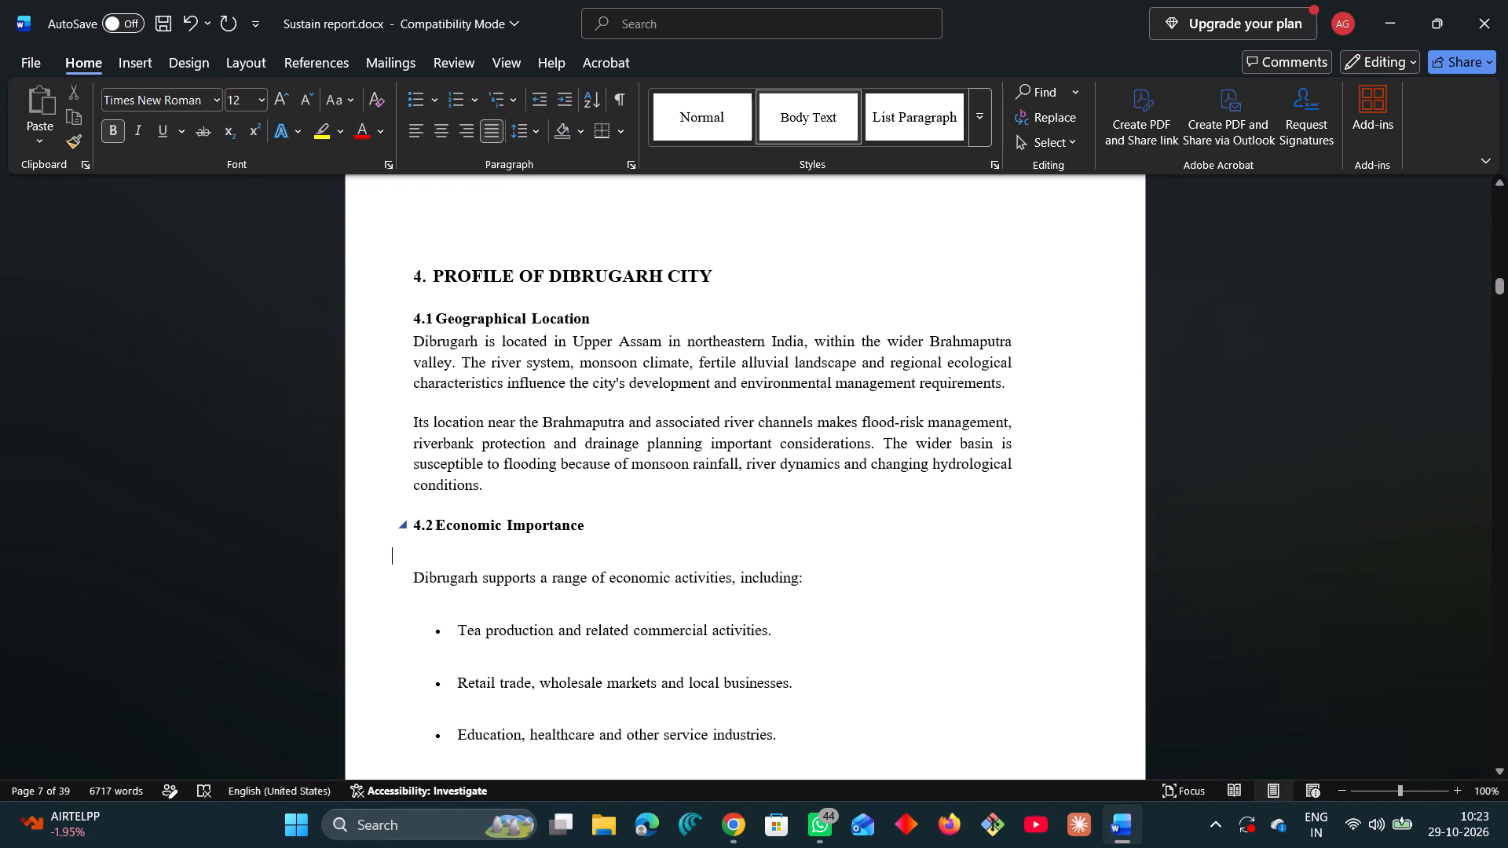
click(265, 93)
click(256, 170)
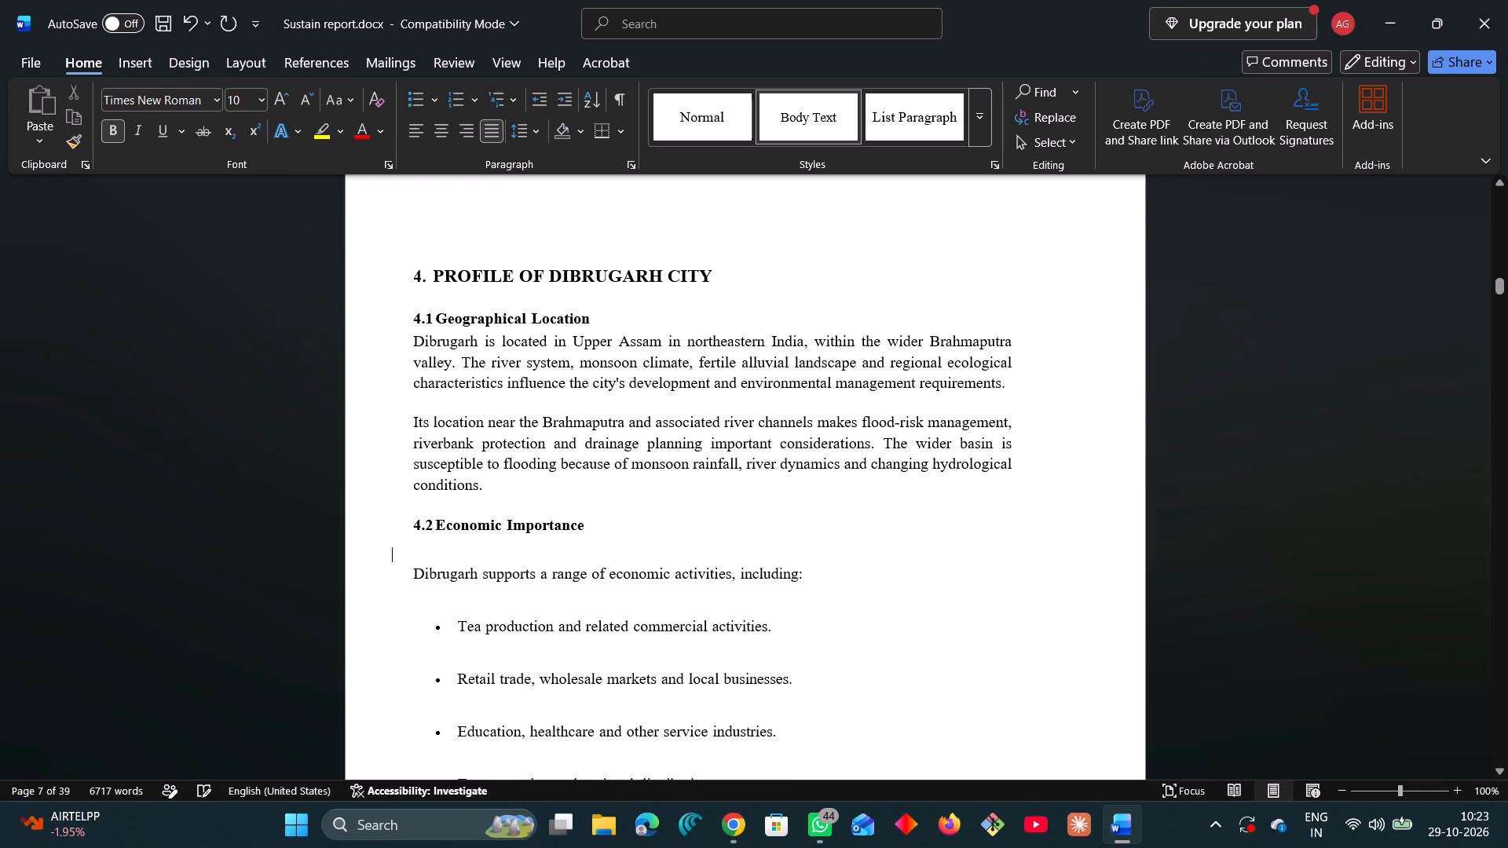
Replace the gap between the economic activities introduction and the Tea production bullet with one blank line at font size 10.
click(459, 605)
click(259, 105)
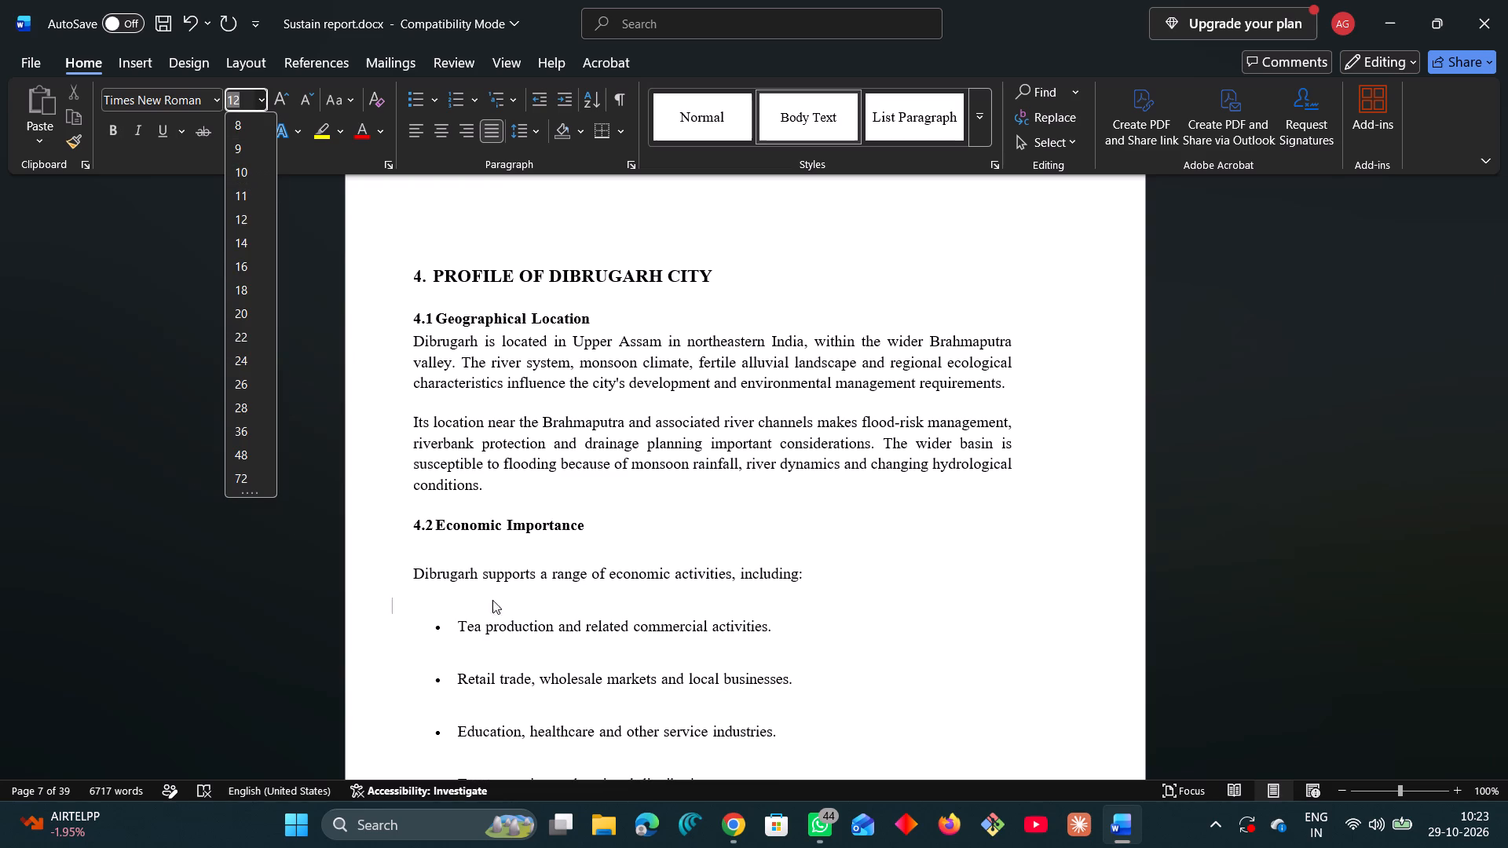
key(BackSpace)
click(463, 590)
key(BackSpace)
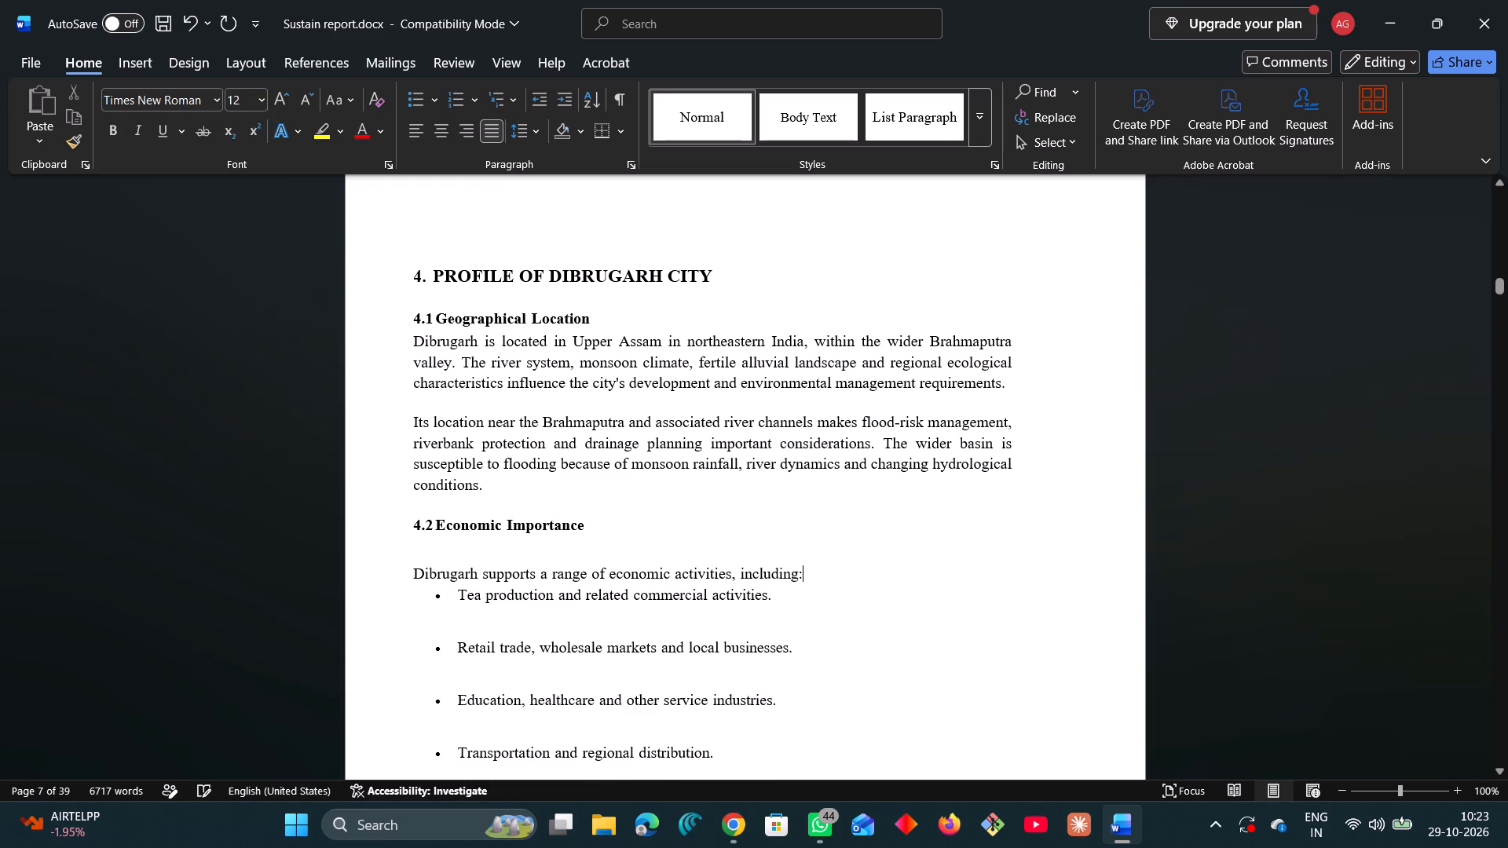
key(Return)
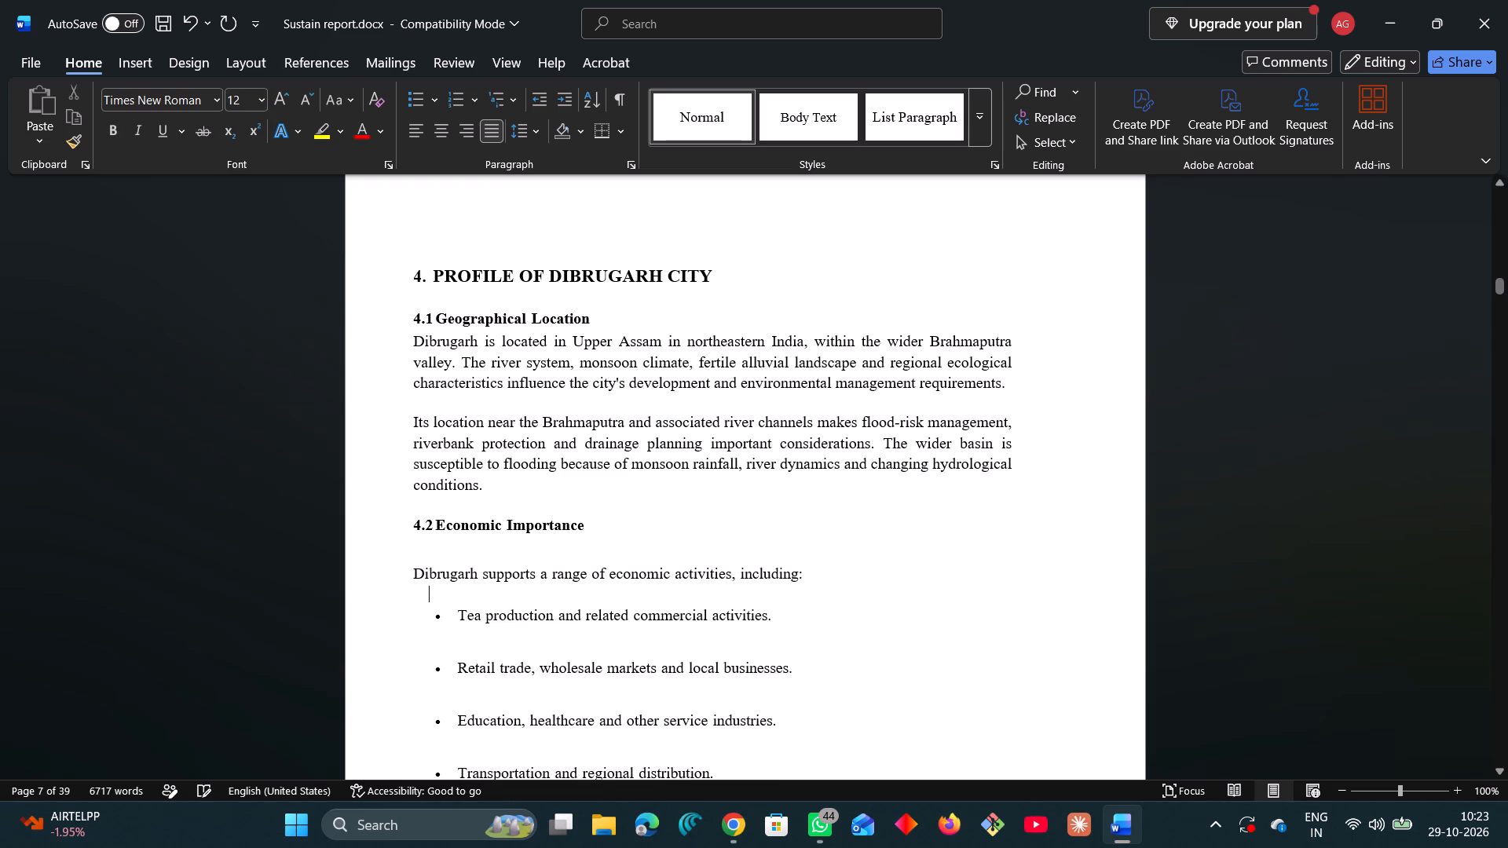
click(260, 104)
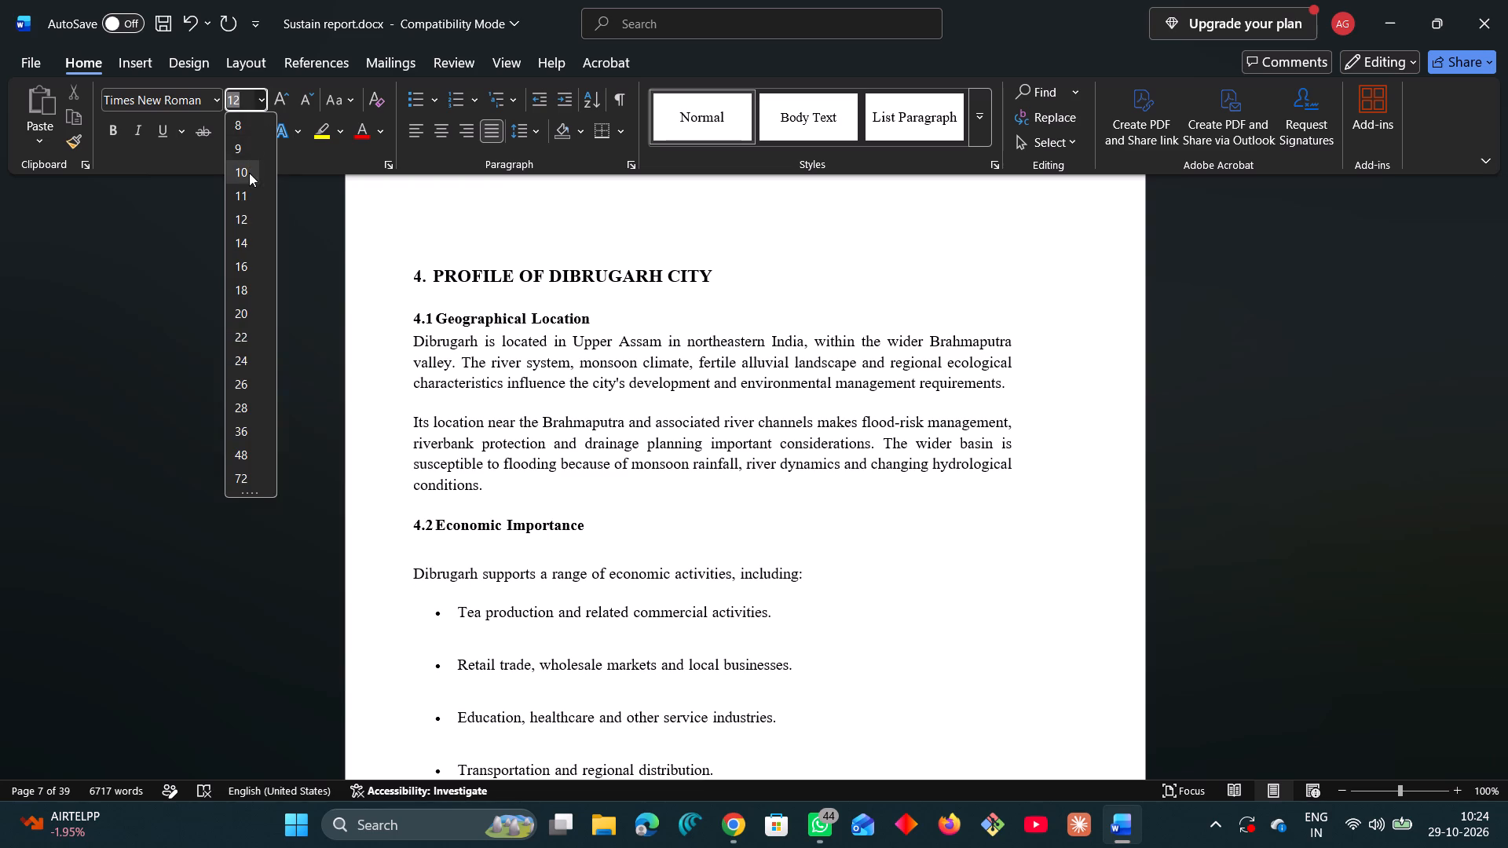
click(249, 173)
Replace the gap between the Tea production and Retail trade bullets with one unbulleted blank line at font size 10.
click(472, 656)
click(468, 644)
key(BackSpace)
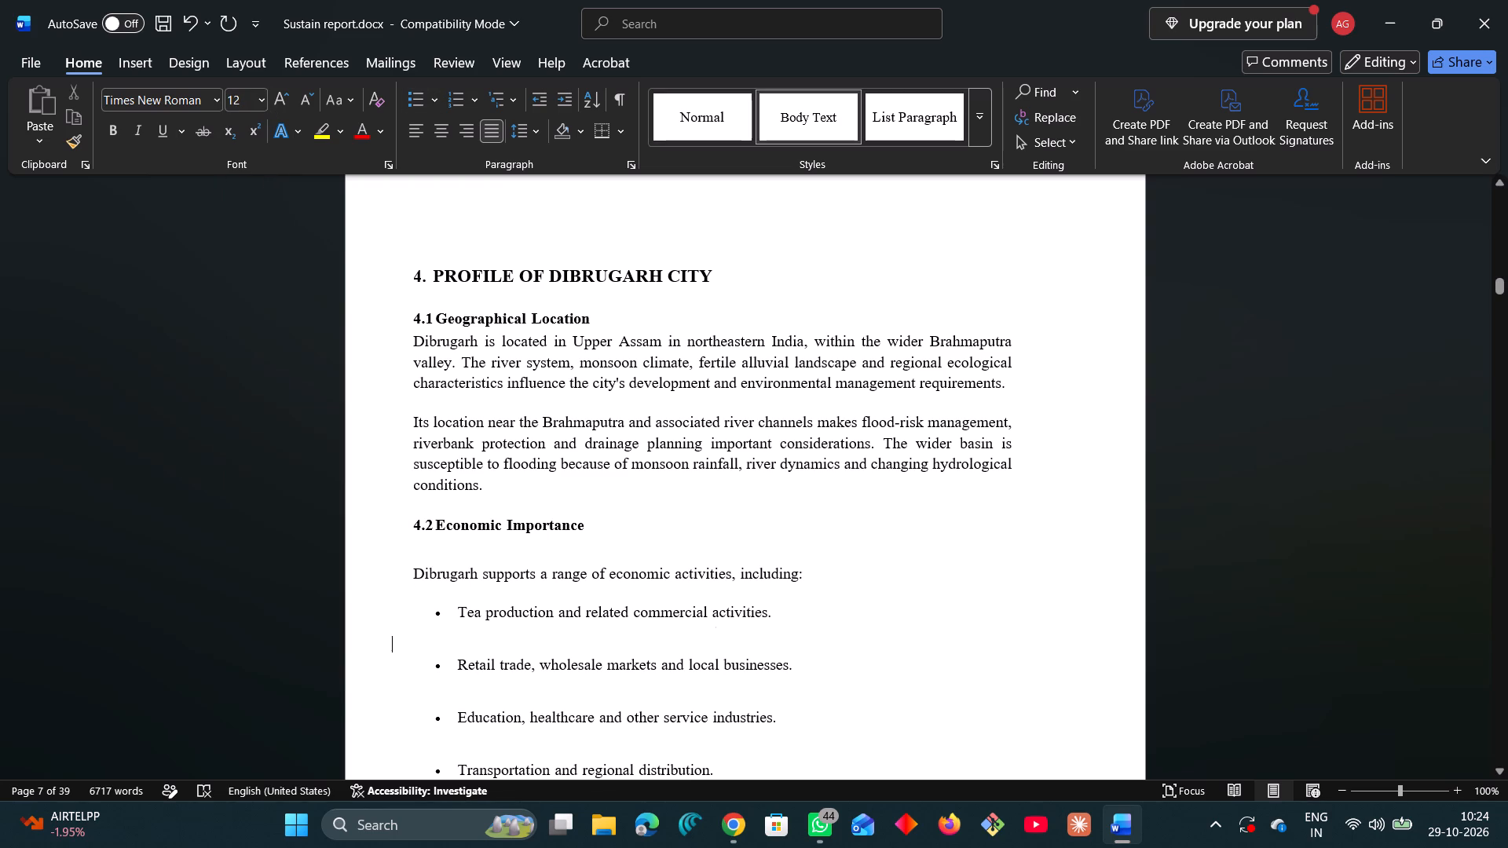
click(262, 108)
click(247, 168)
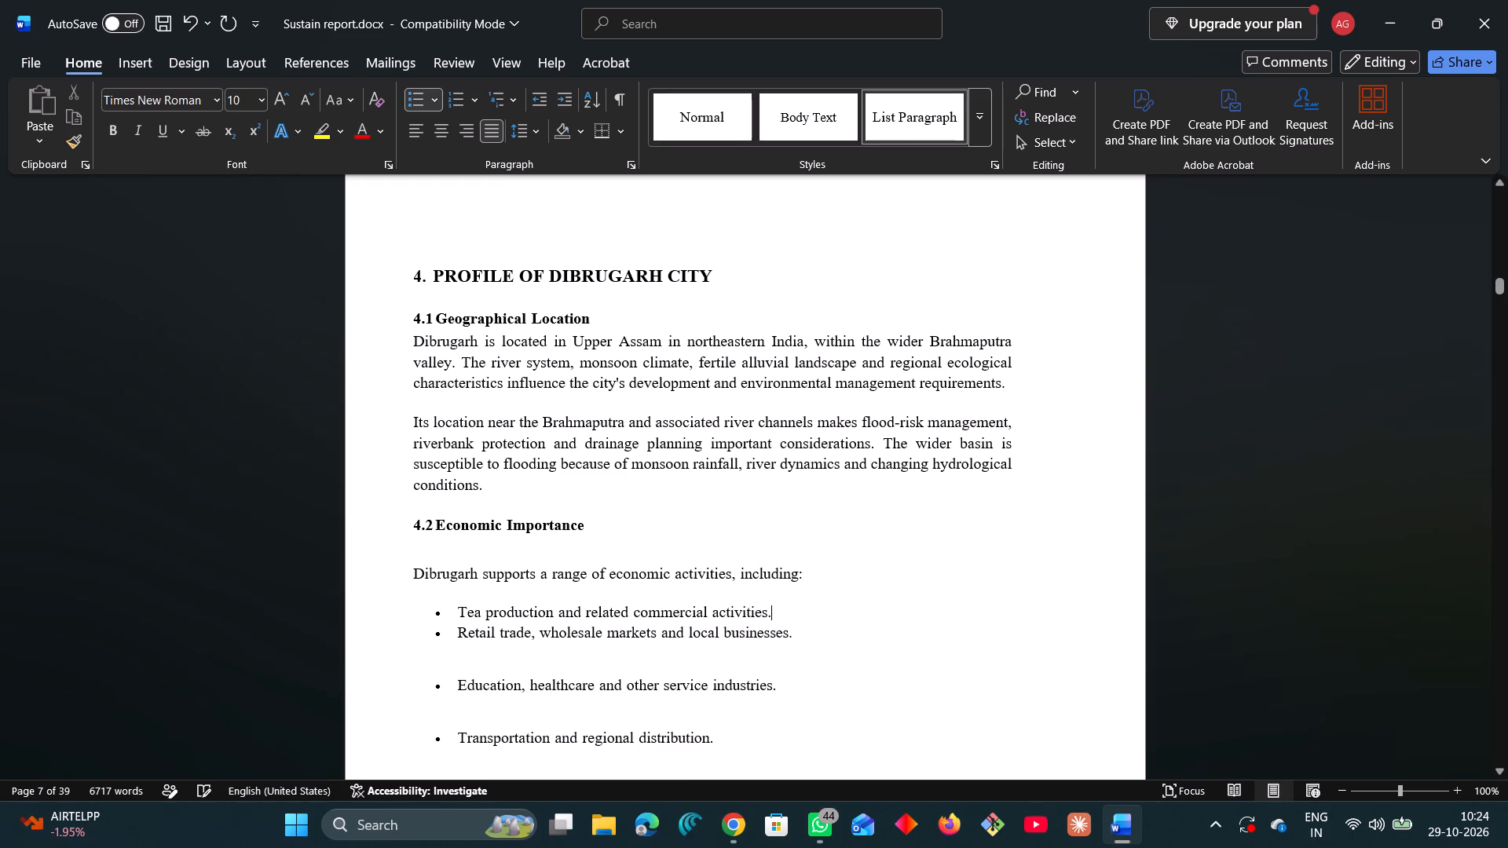
key(Return)
key(BackSpace)
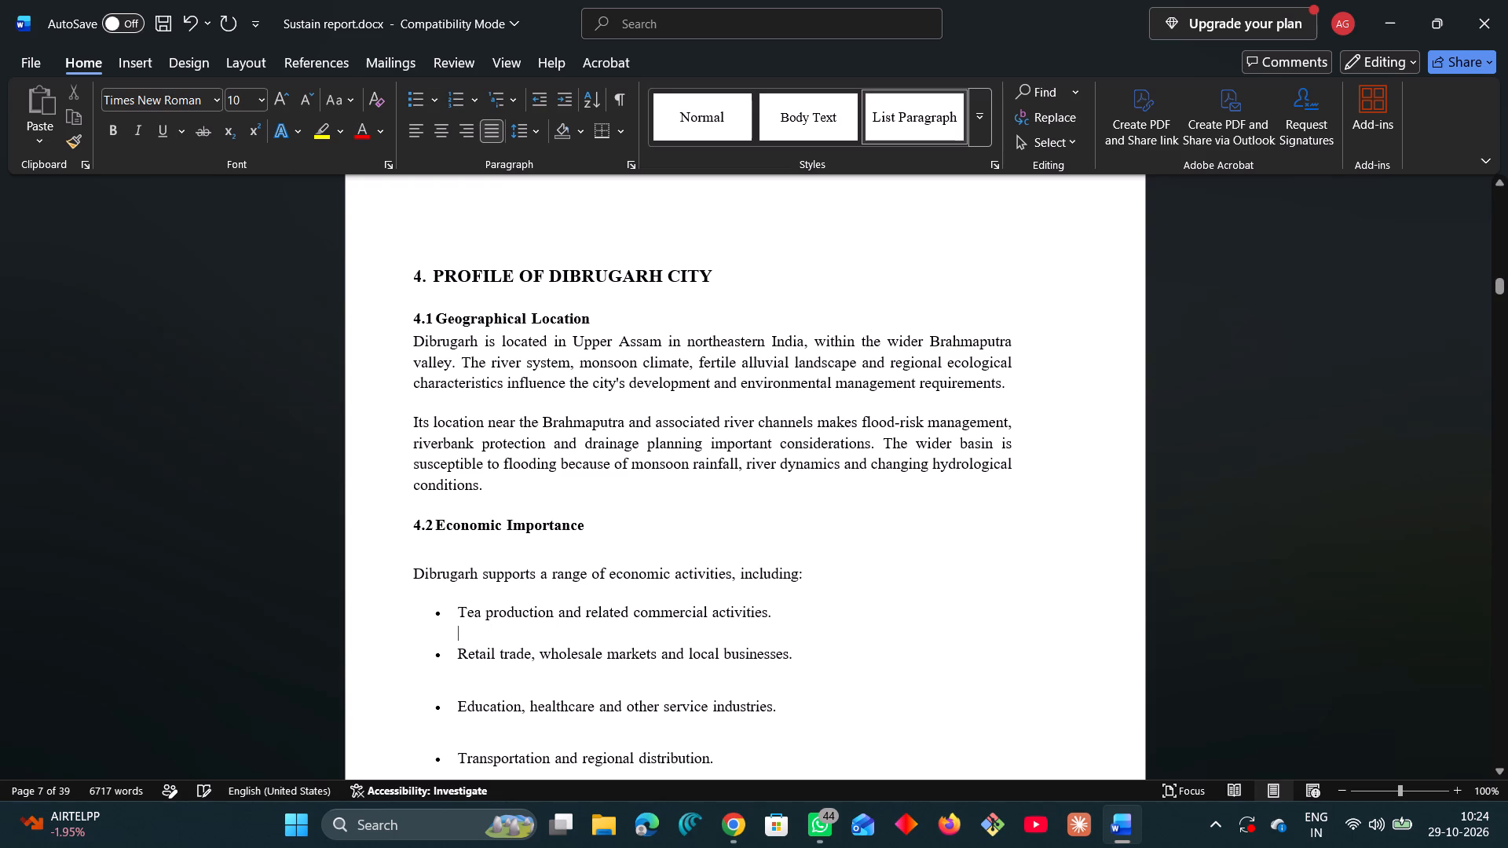
Set the blank lines between the remaining economic activity bullets, from Retail trade through Construction, to font size 10.
click(518, 685)
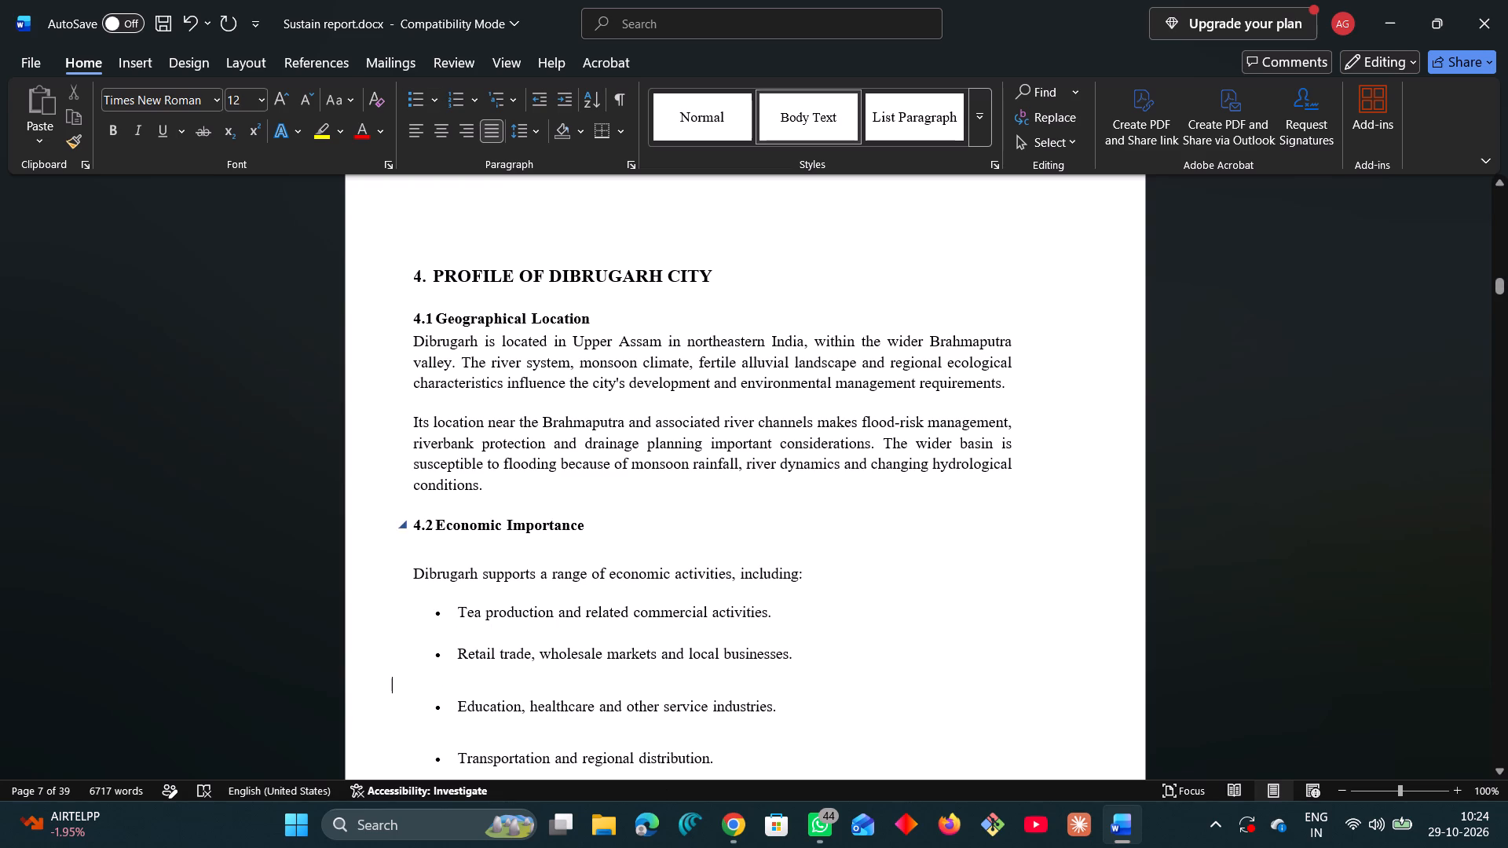
click(266, 110)
click(247, 177)
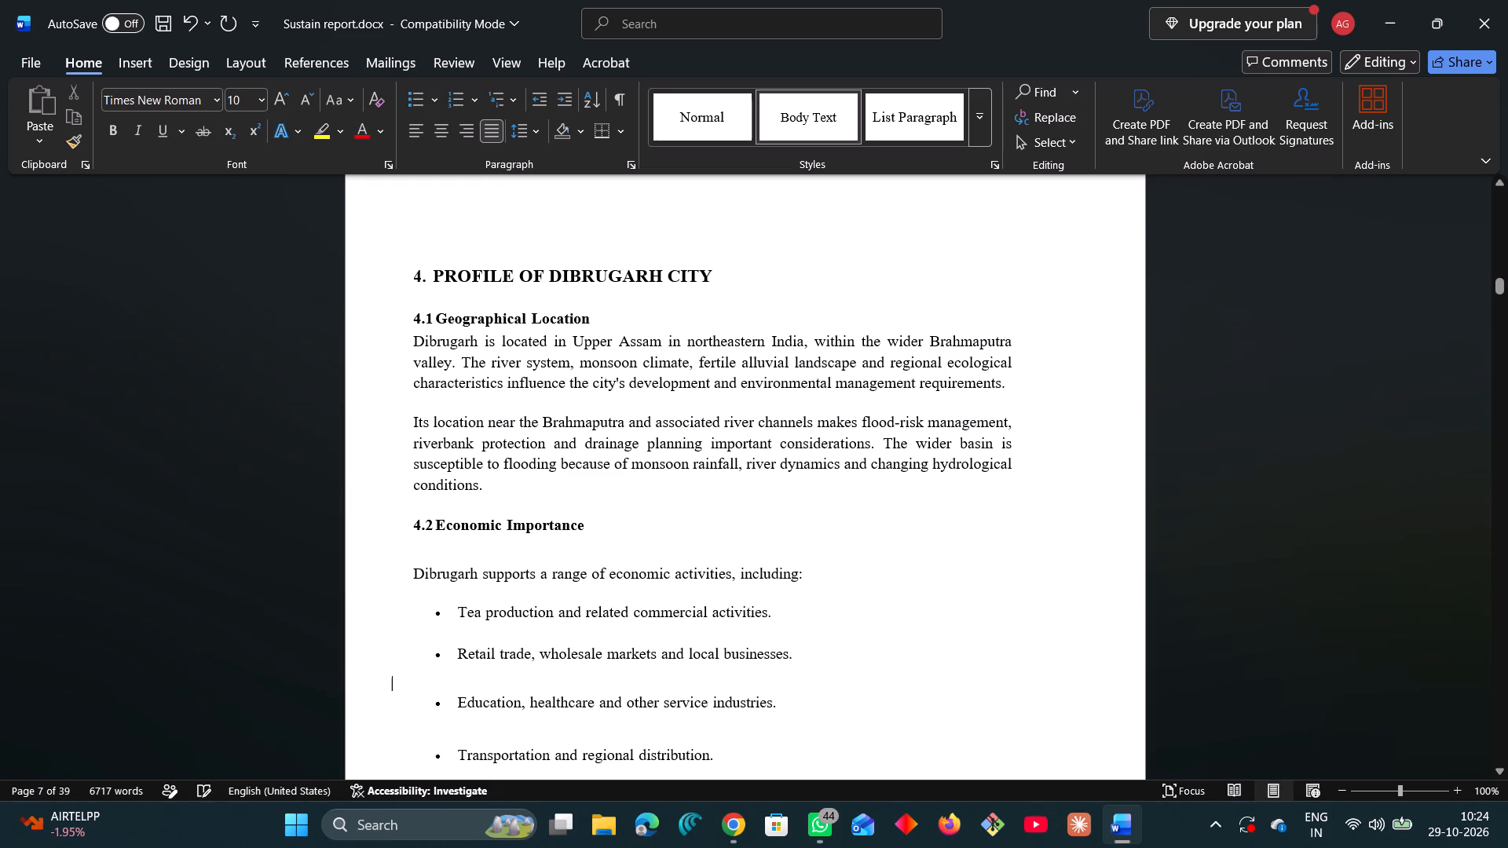
click(471, 732)
click(258, 95)
click(246, 174)
scroll(488, 513, down, 2)
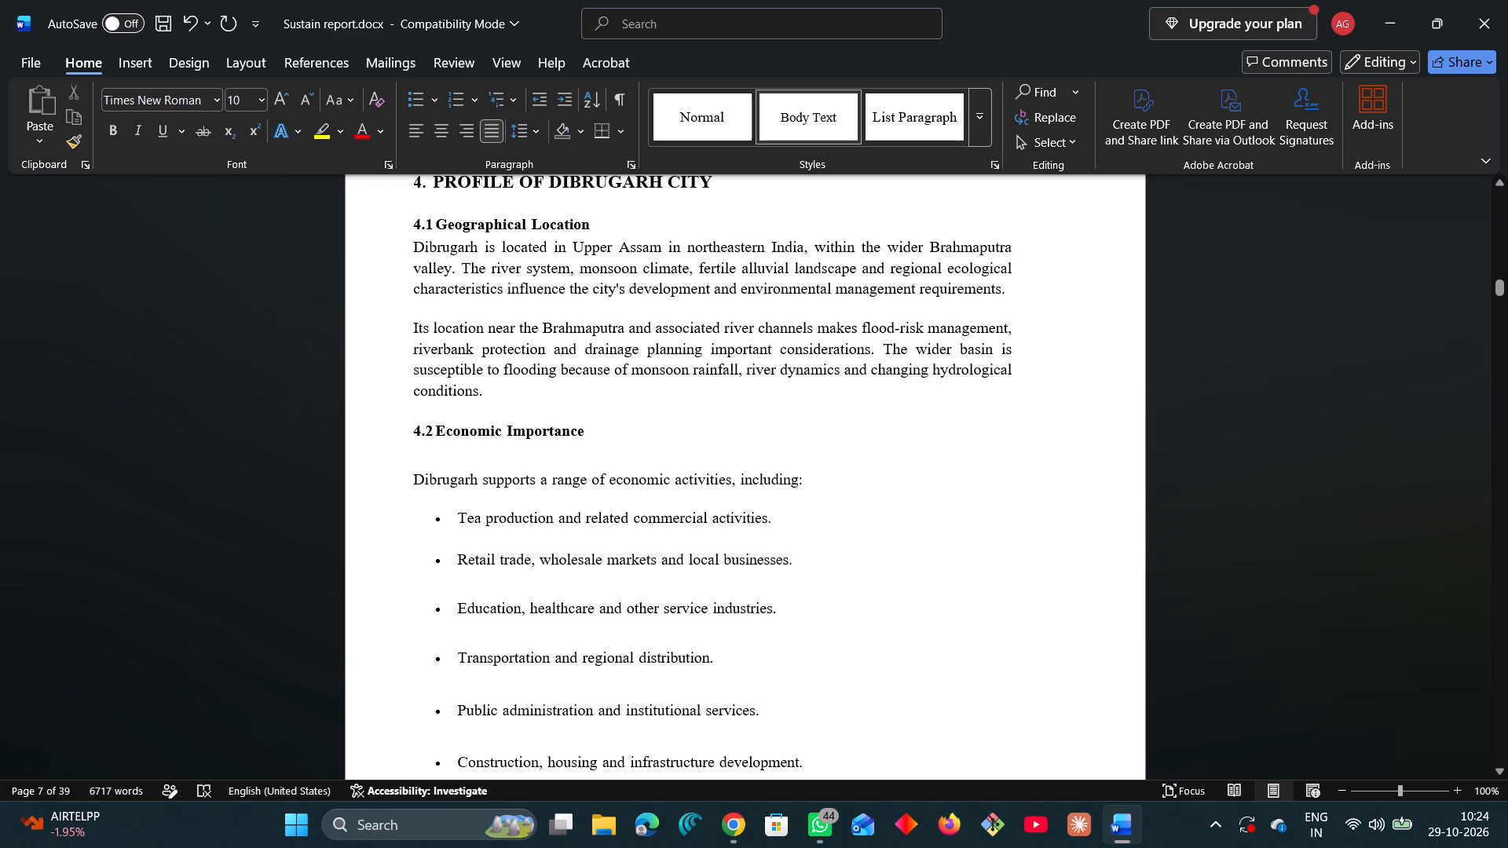
click(488, 689)
click(257, 104)
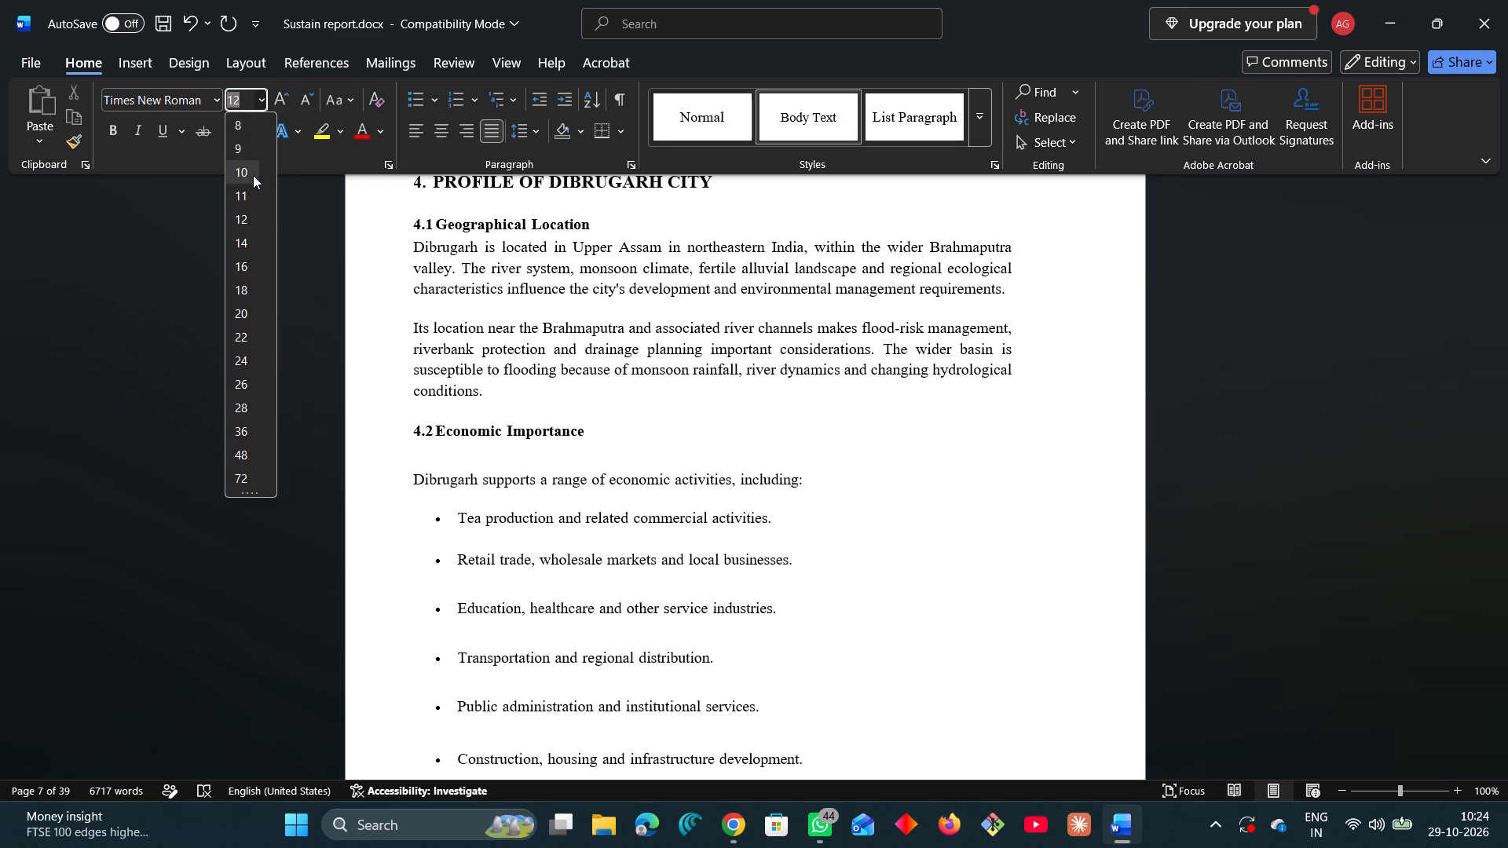
click(254, 175)
scroll(404, 415, down, 3)
click(498, 593)
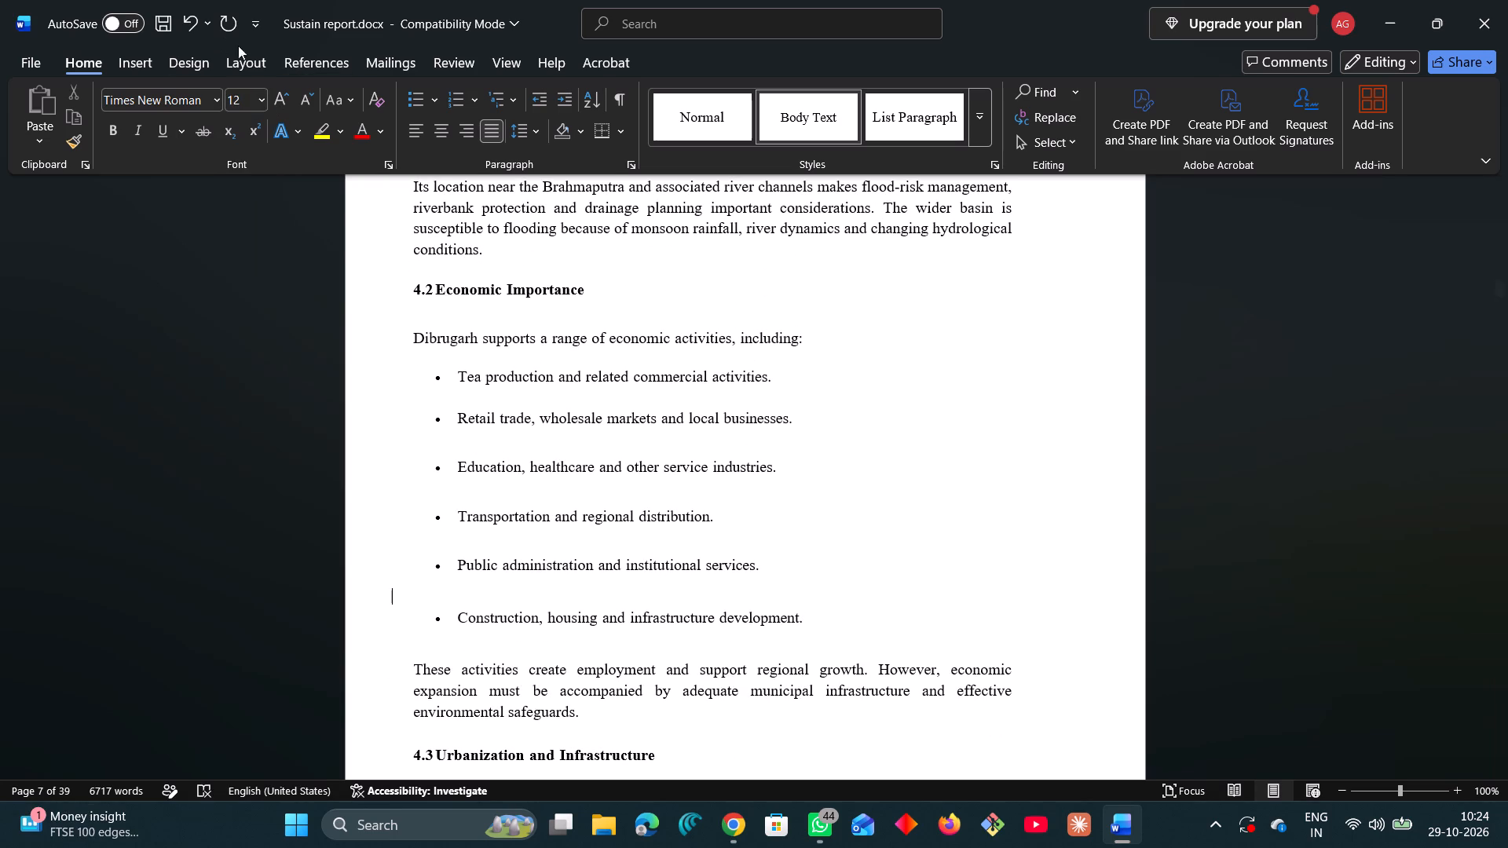
click(261, 93)
click(246, 170)
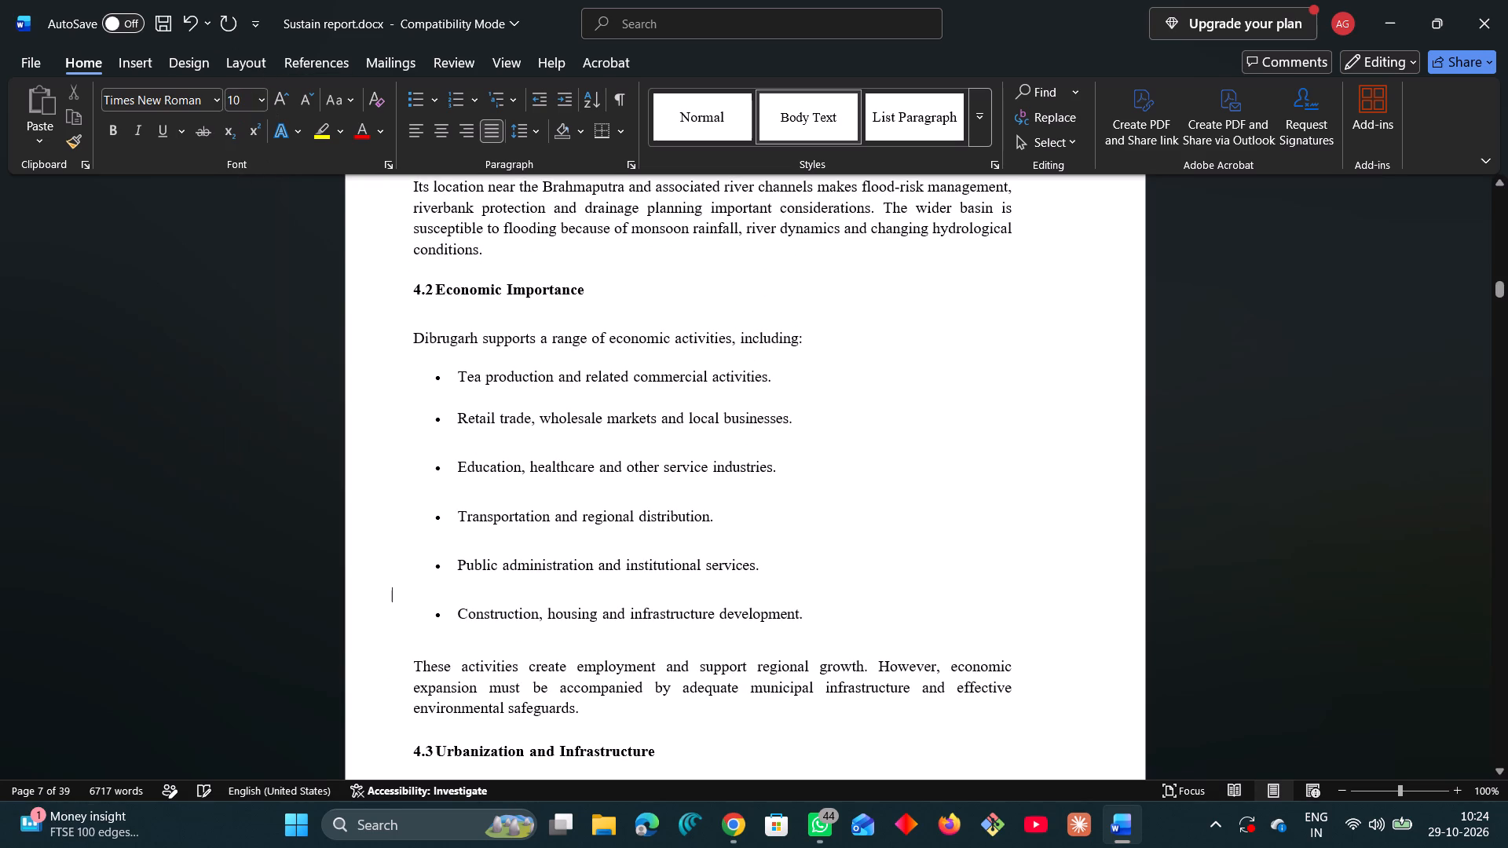
Set the blank lines before and after the paragraph beginning "These activities create employment" to font size 10.
scroll(422, 393, down, 2)
click(467, 554)
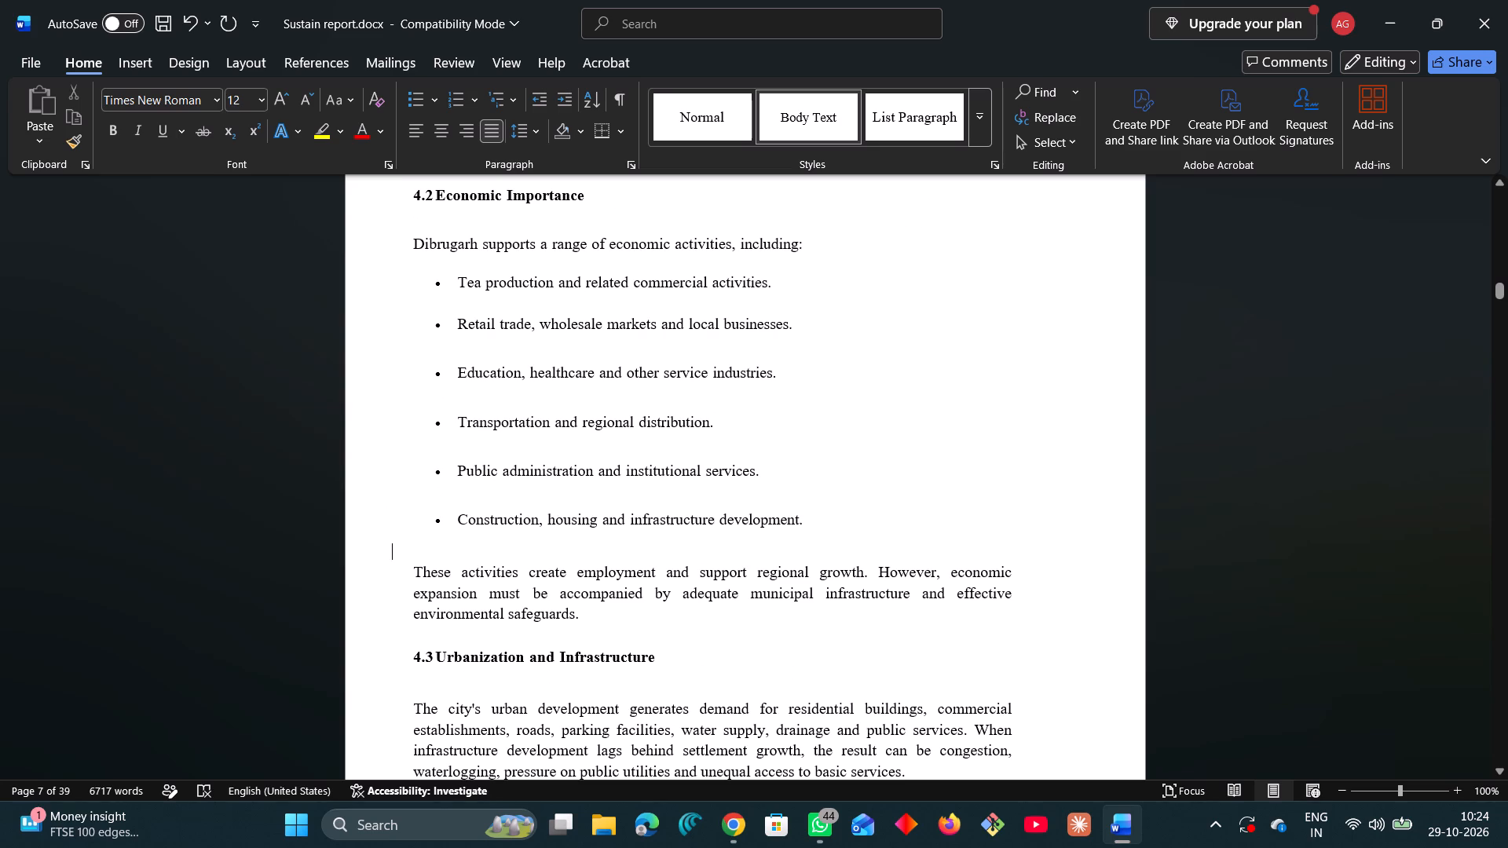
click(258, 100)
click(255, 174)
scroll(390, 318, down, 3)
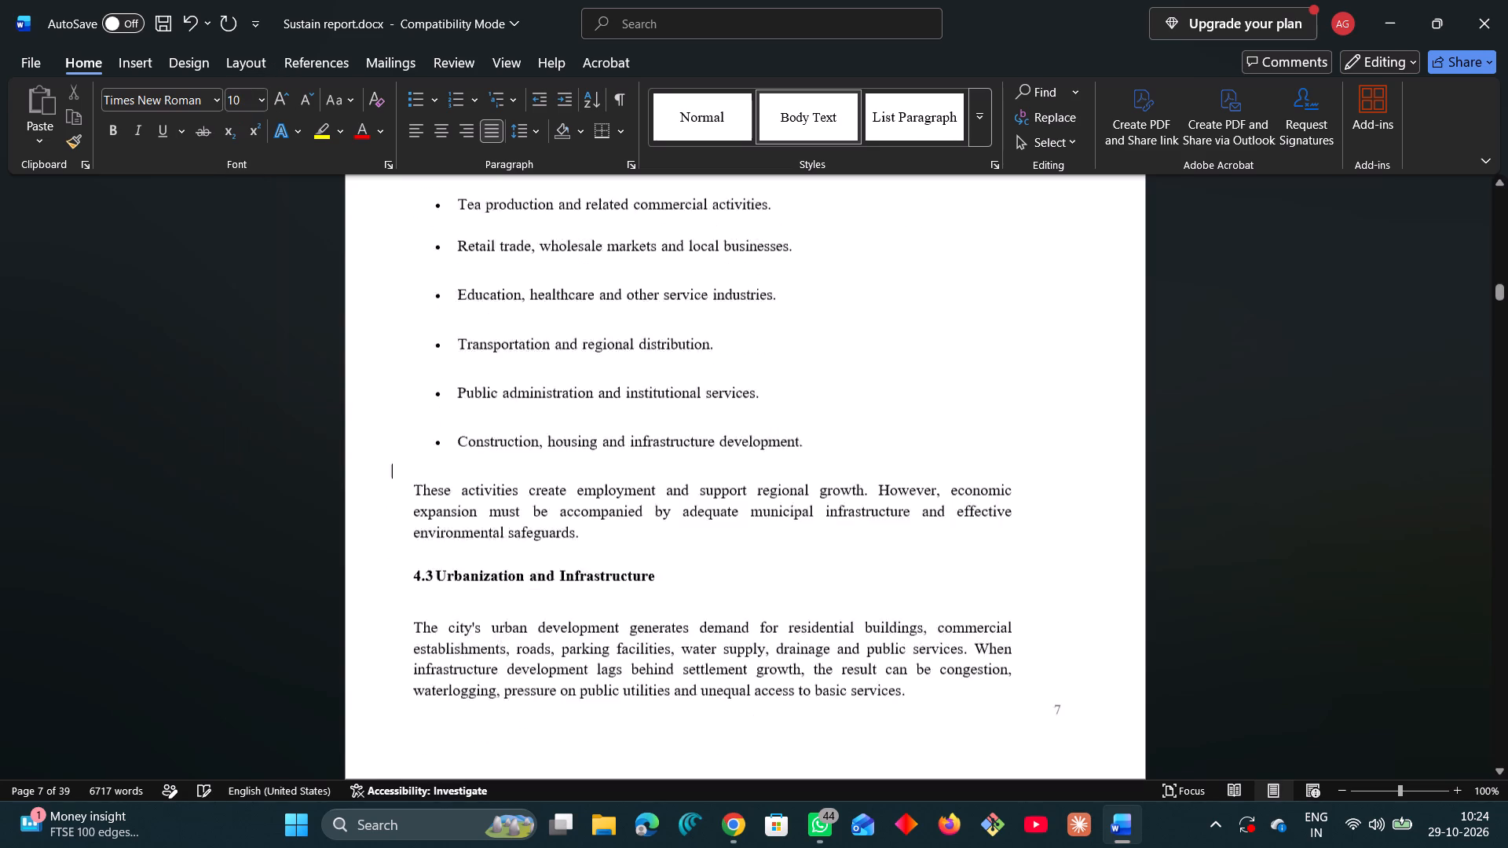
click(490, 494)
click(247, 93)
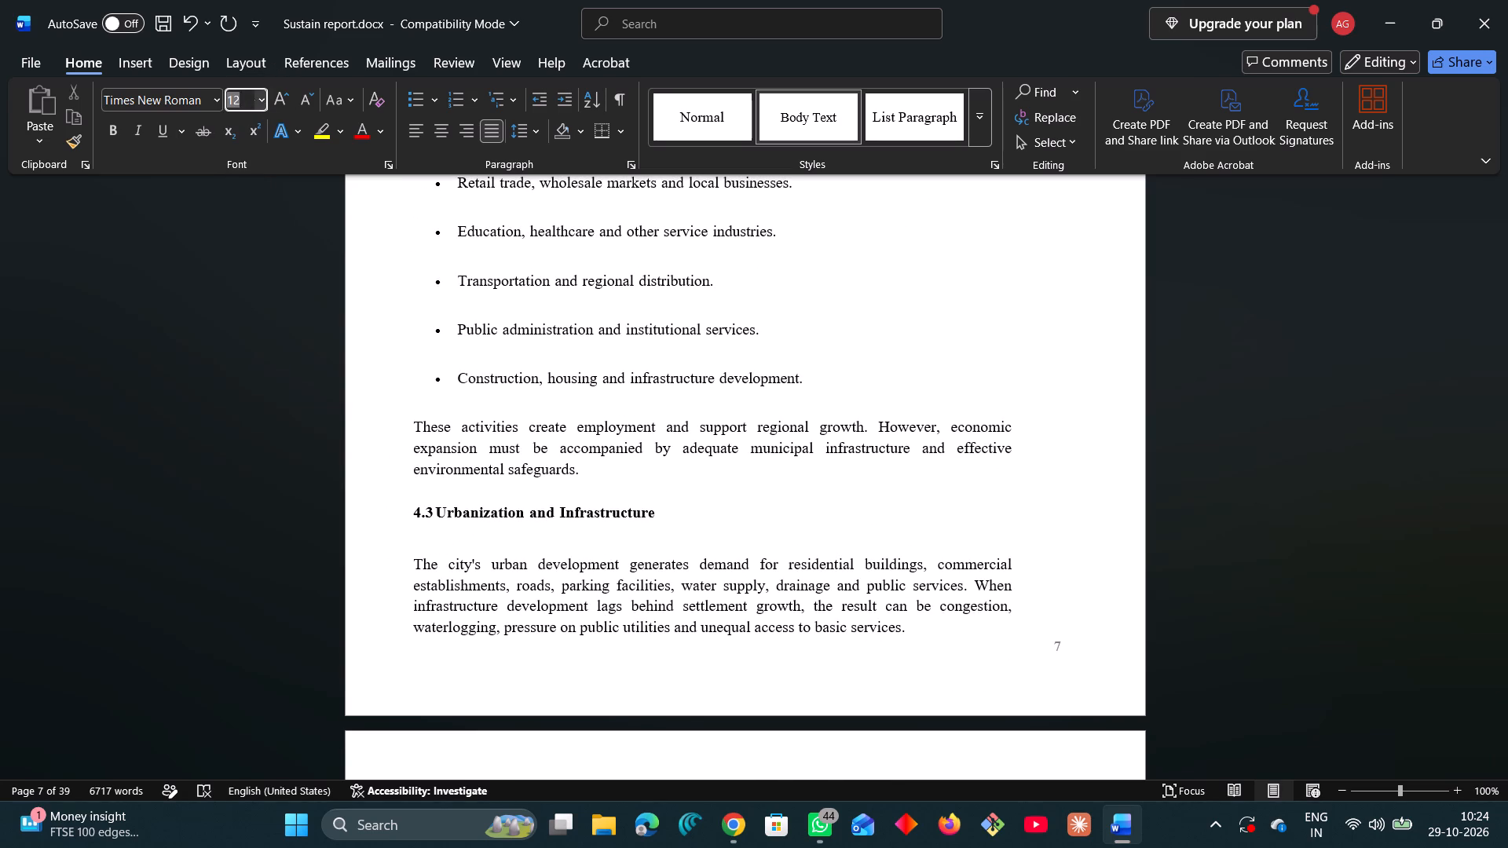
click(255, 101)
click(247, 169)
Remove the blank line between the 4.3 Urbanization and Infrastructure heading and its first paragraph.
click(497, 543)
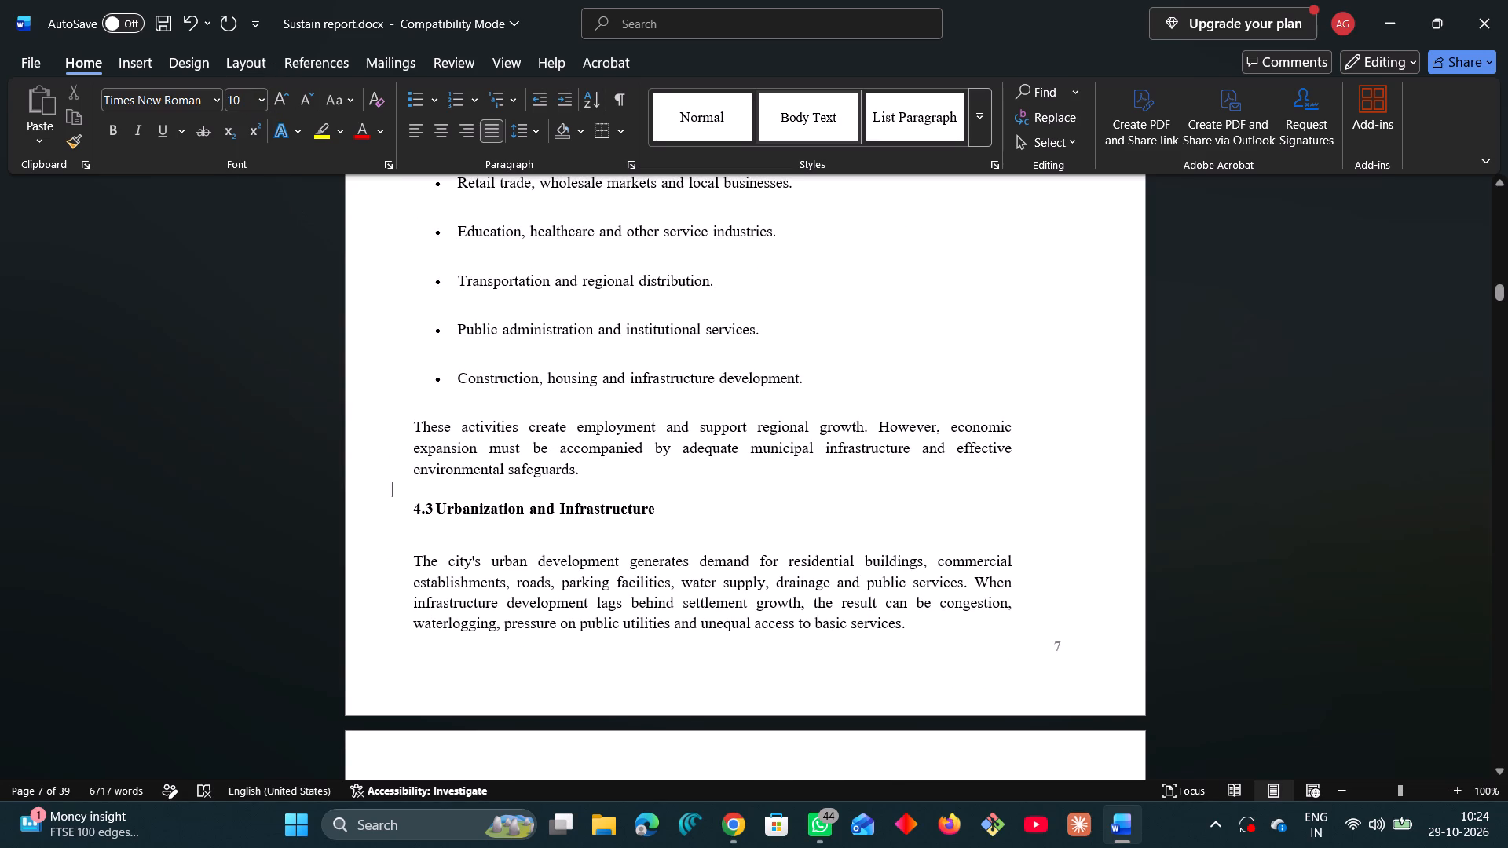
click(263, 102)
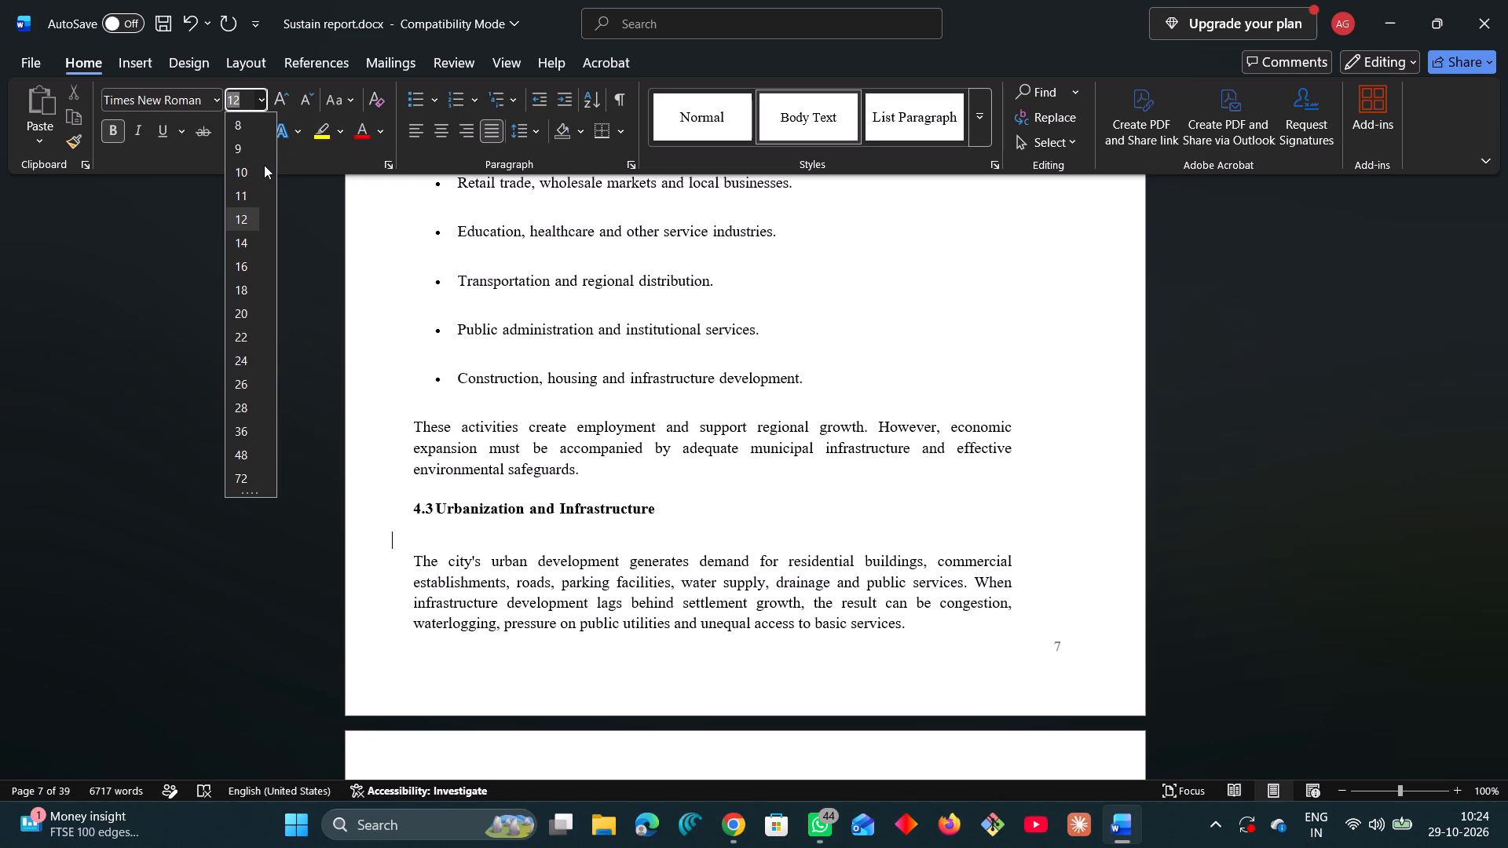
click(251, 174)
key(BackSpace)
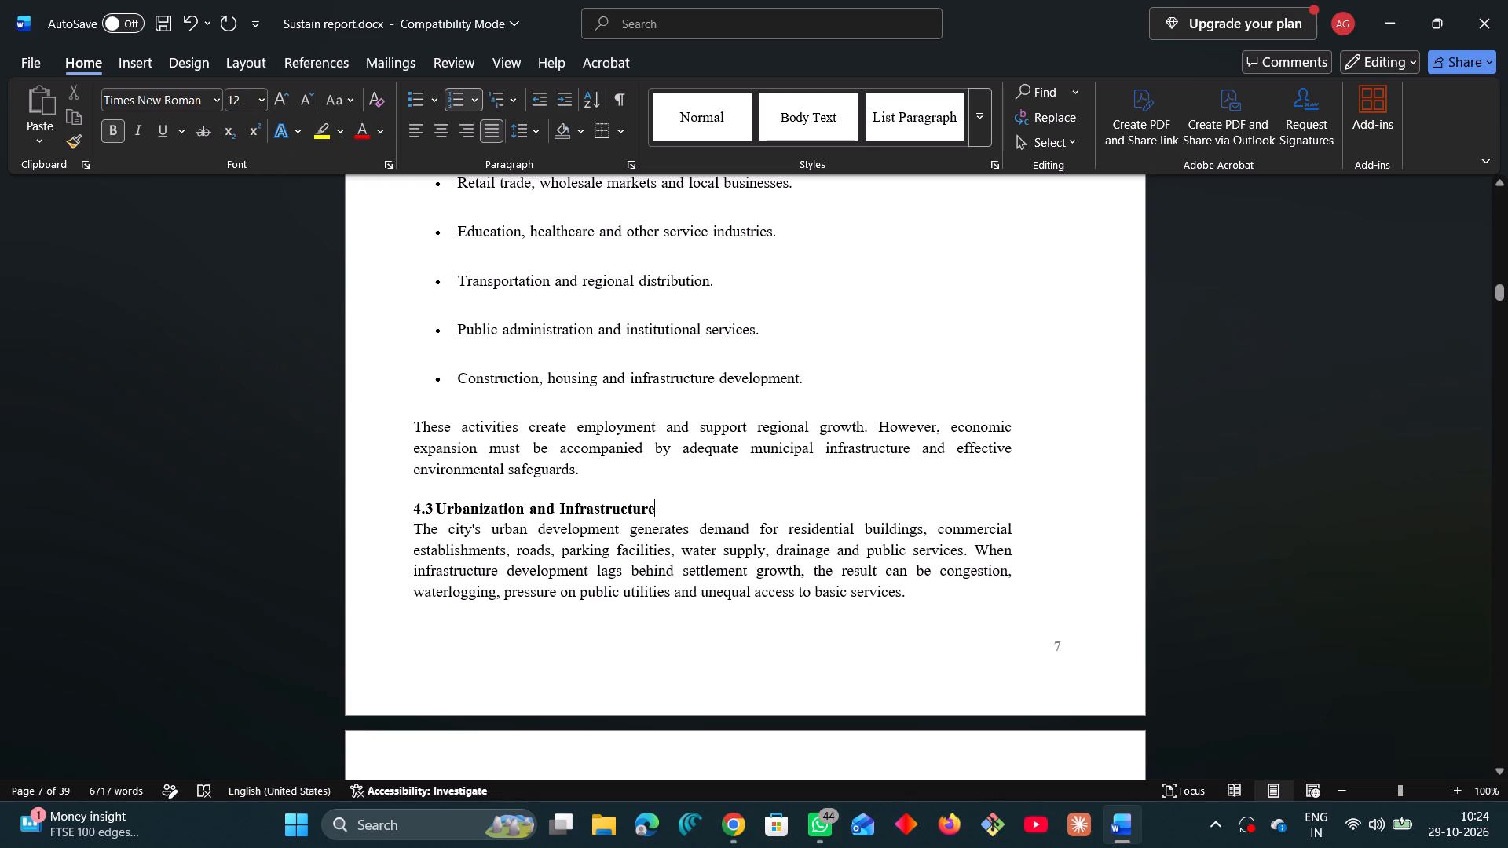
Remove the blank line between the 4.2 Economic Importance heading and the sentence introducing the economic activities.
scroll(504, 487, down, 9)
scroll(523, 459, up, 10)
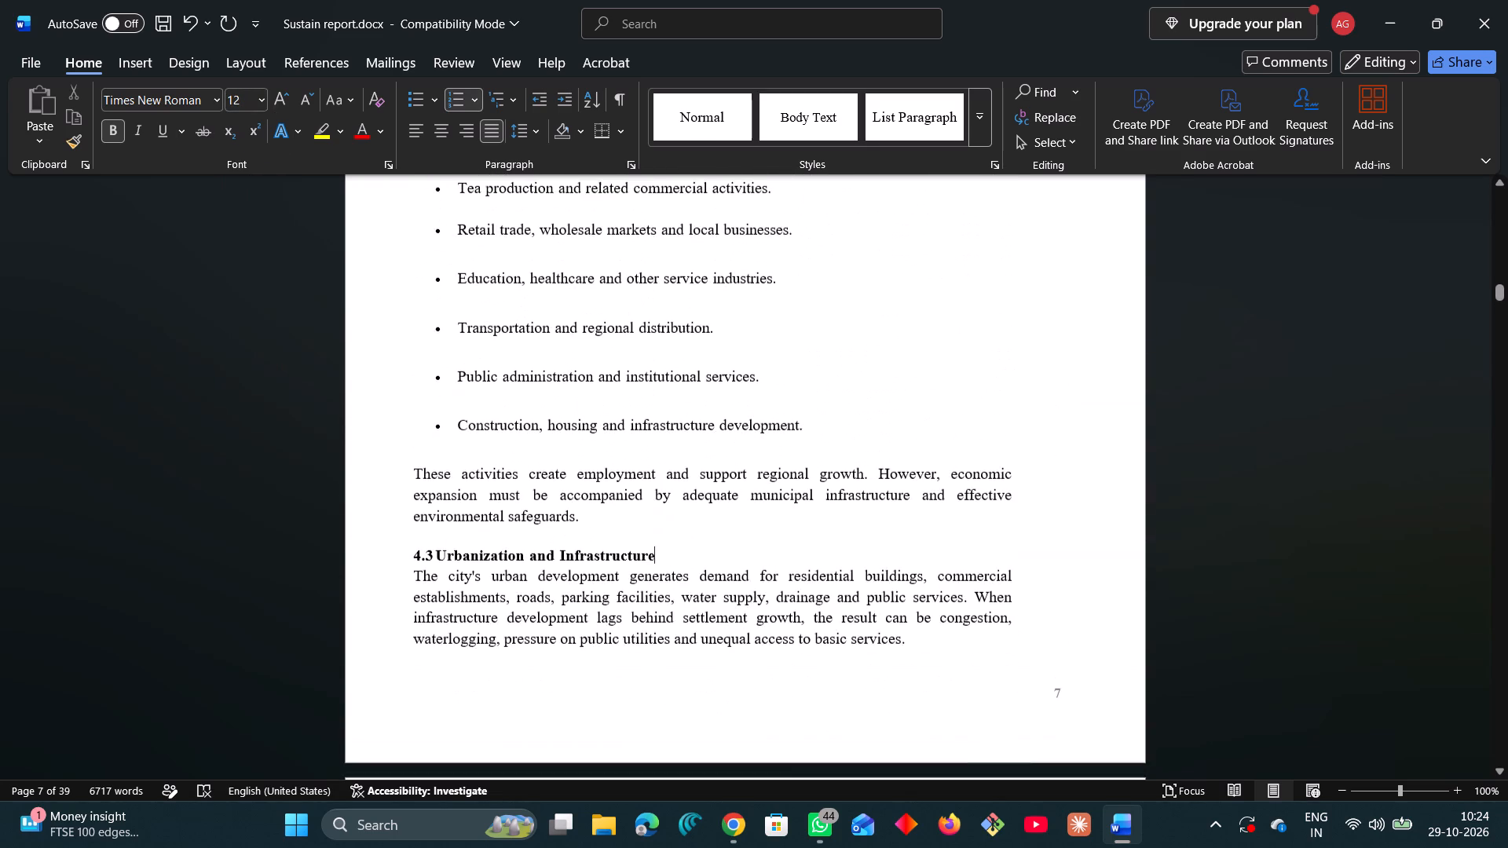
scroll(524, 459, up, 9)
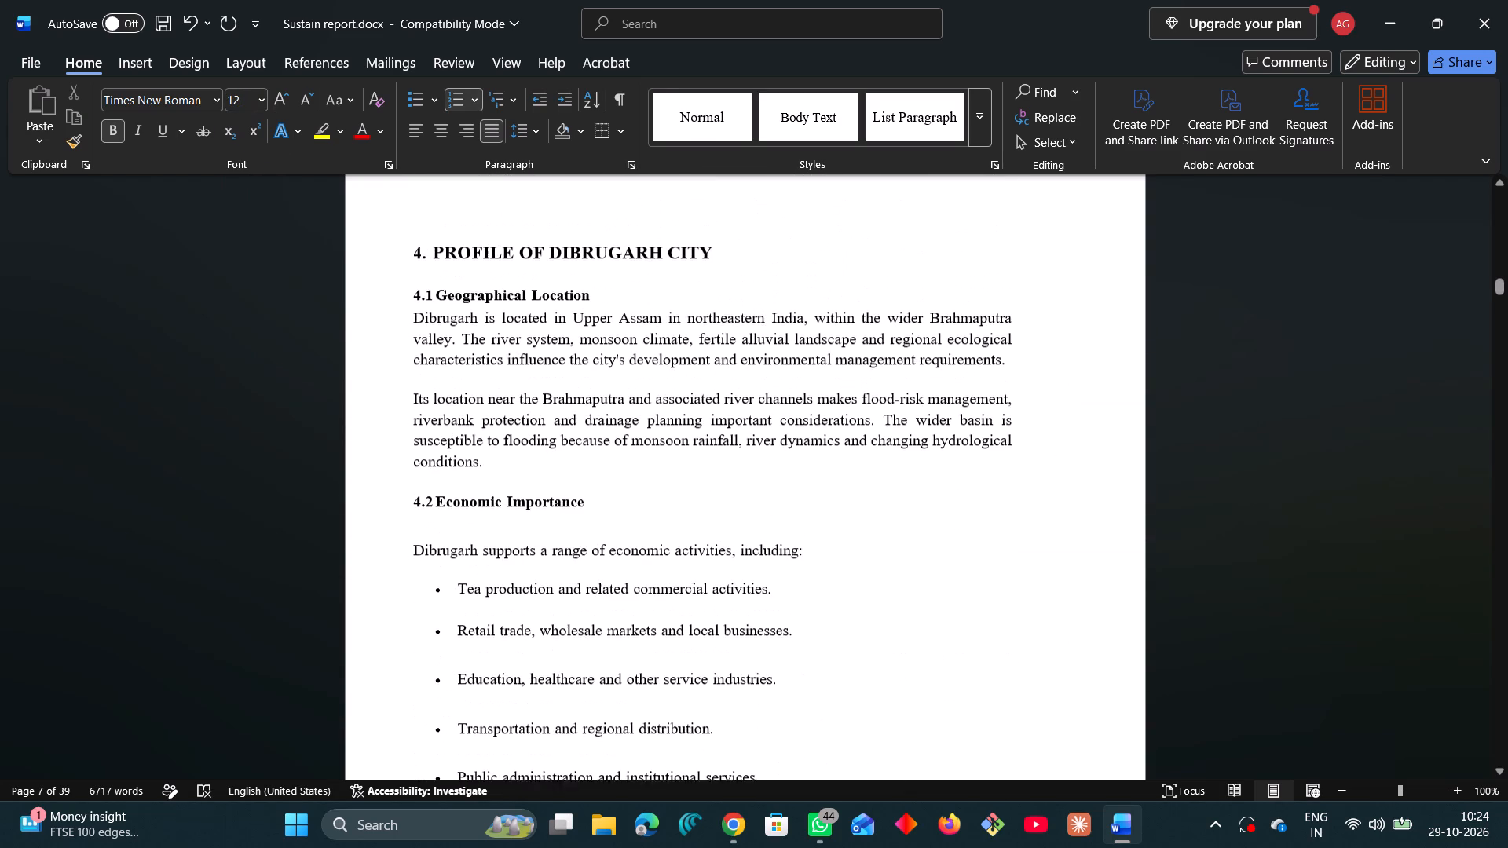
scroll(523, 461, down, 6)
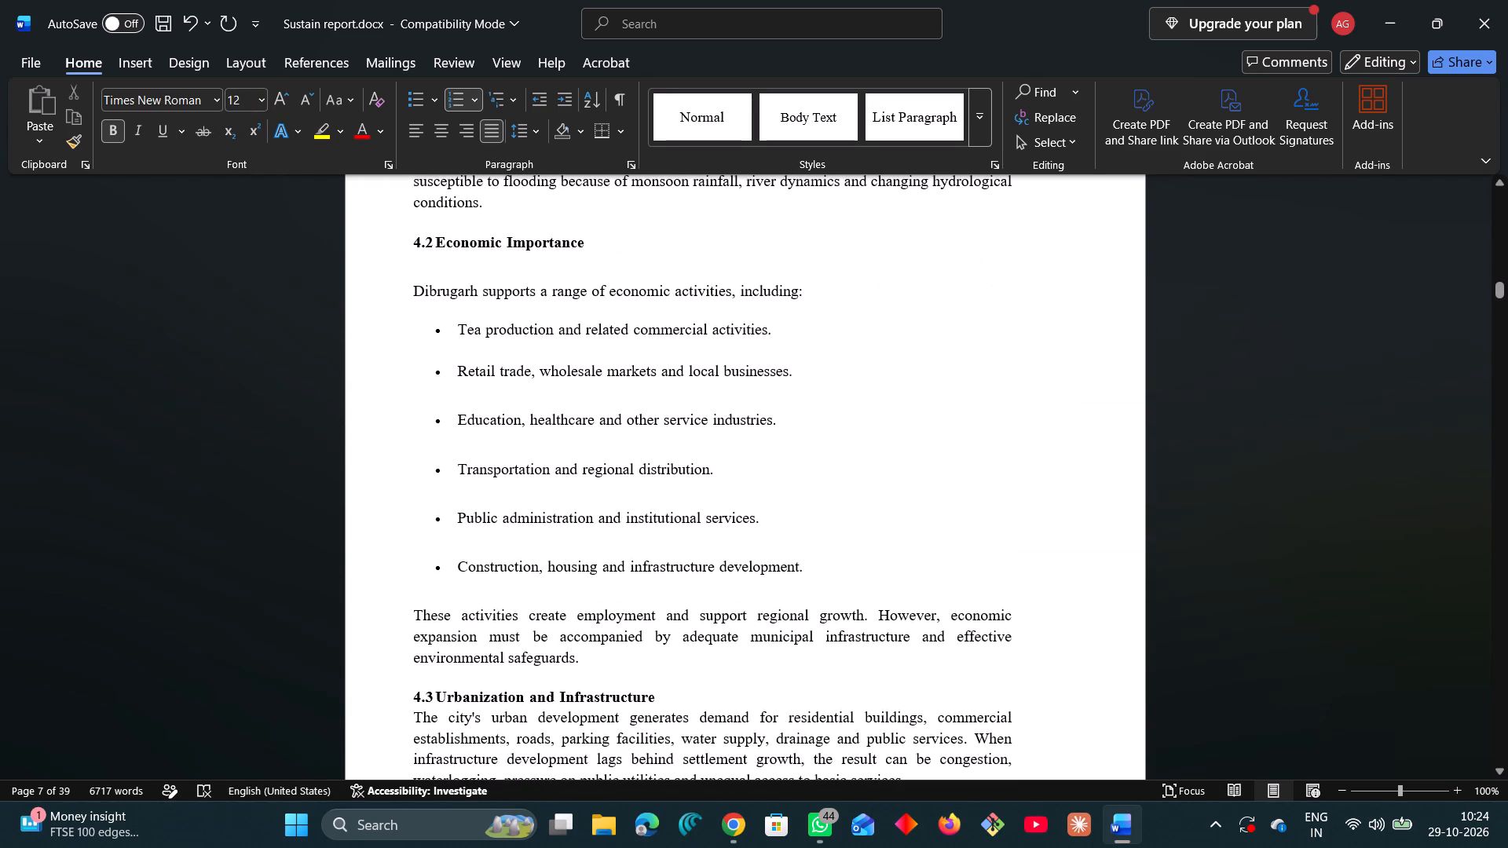
click(478, 267)
key(BackSpace)
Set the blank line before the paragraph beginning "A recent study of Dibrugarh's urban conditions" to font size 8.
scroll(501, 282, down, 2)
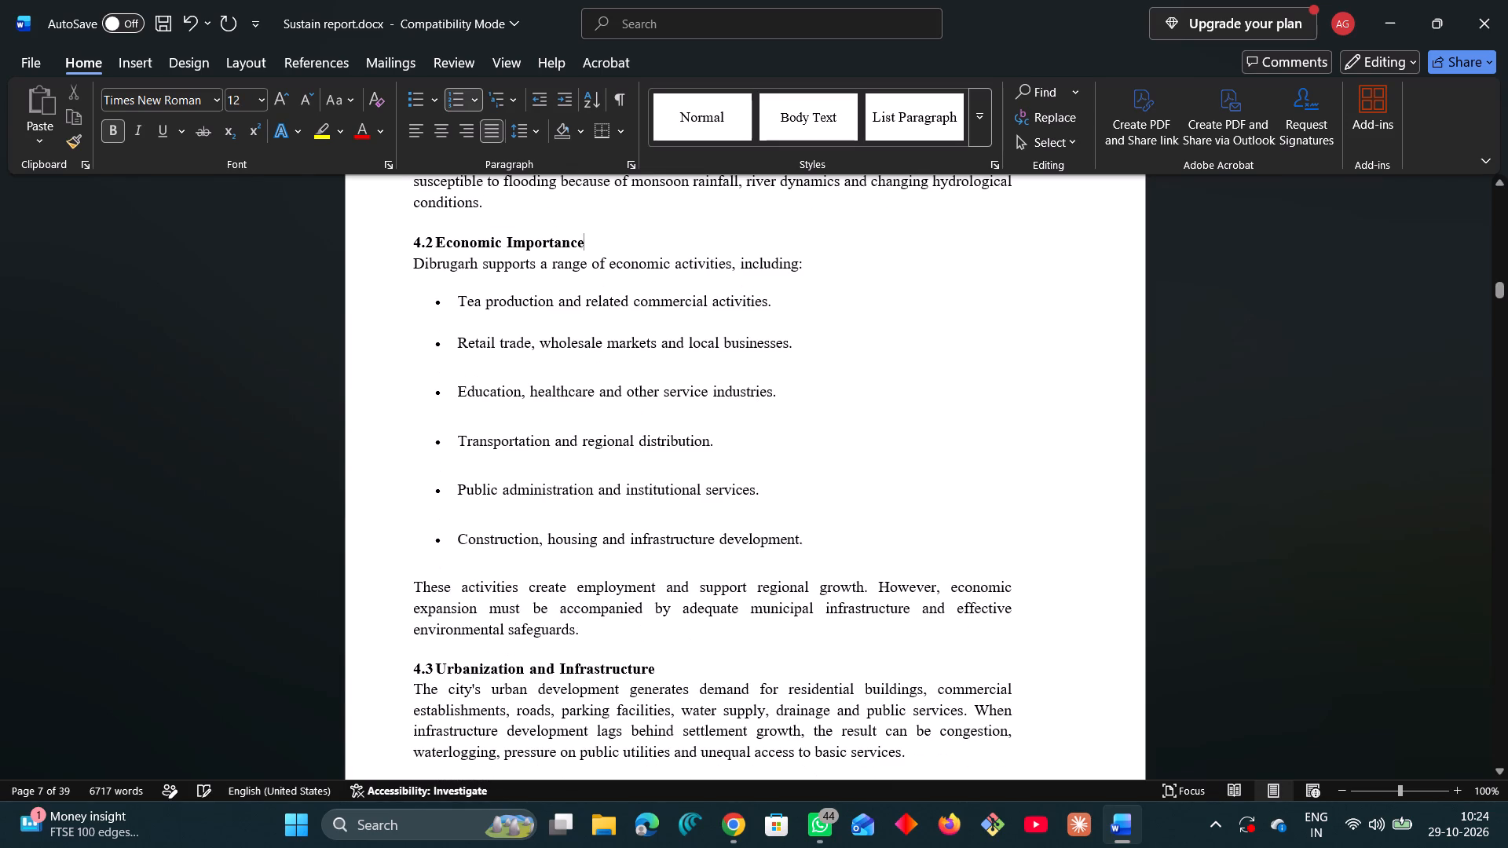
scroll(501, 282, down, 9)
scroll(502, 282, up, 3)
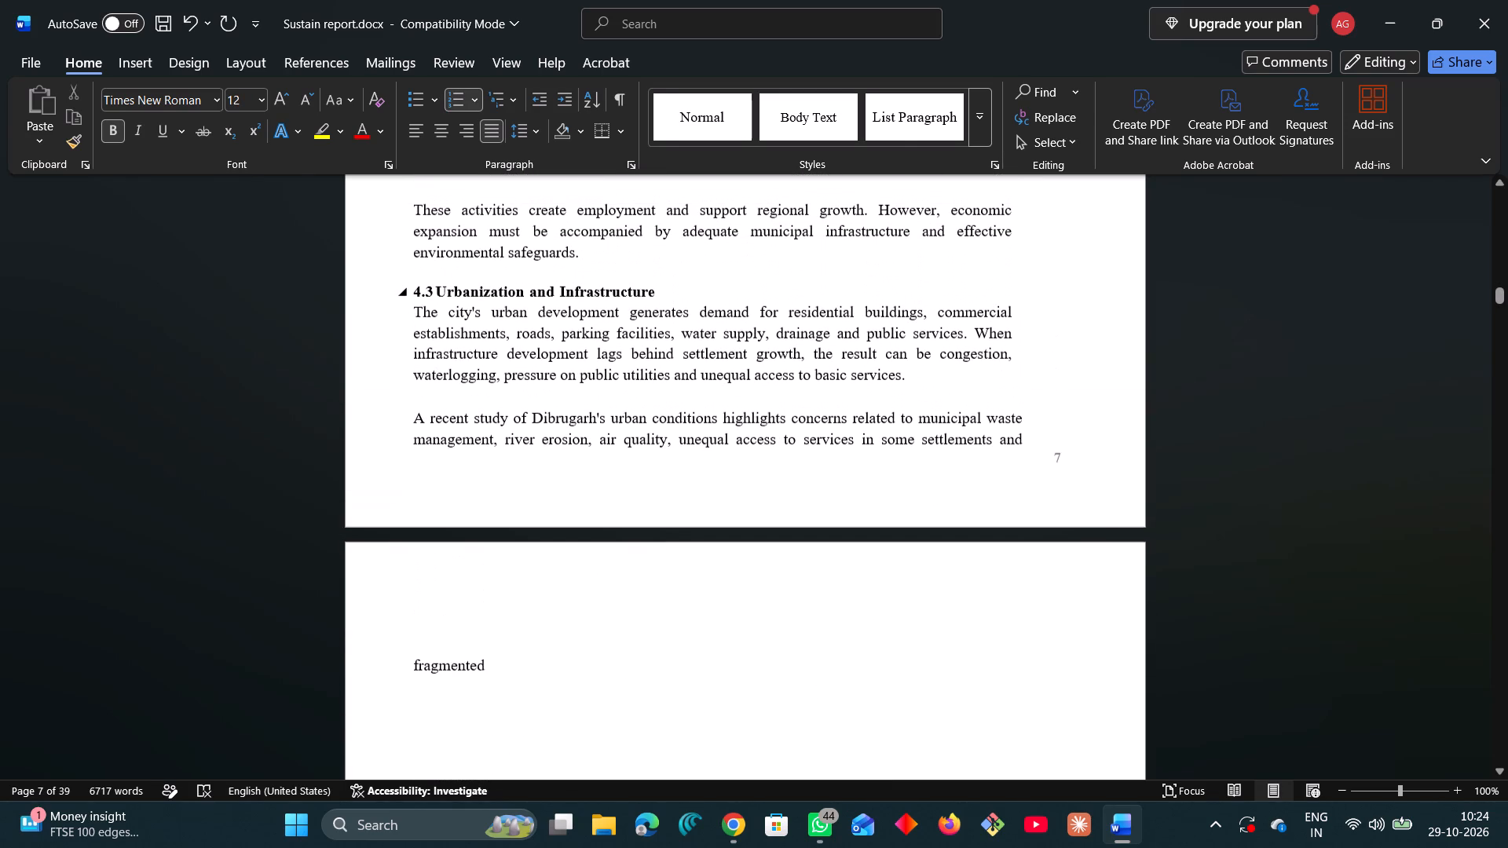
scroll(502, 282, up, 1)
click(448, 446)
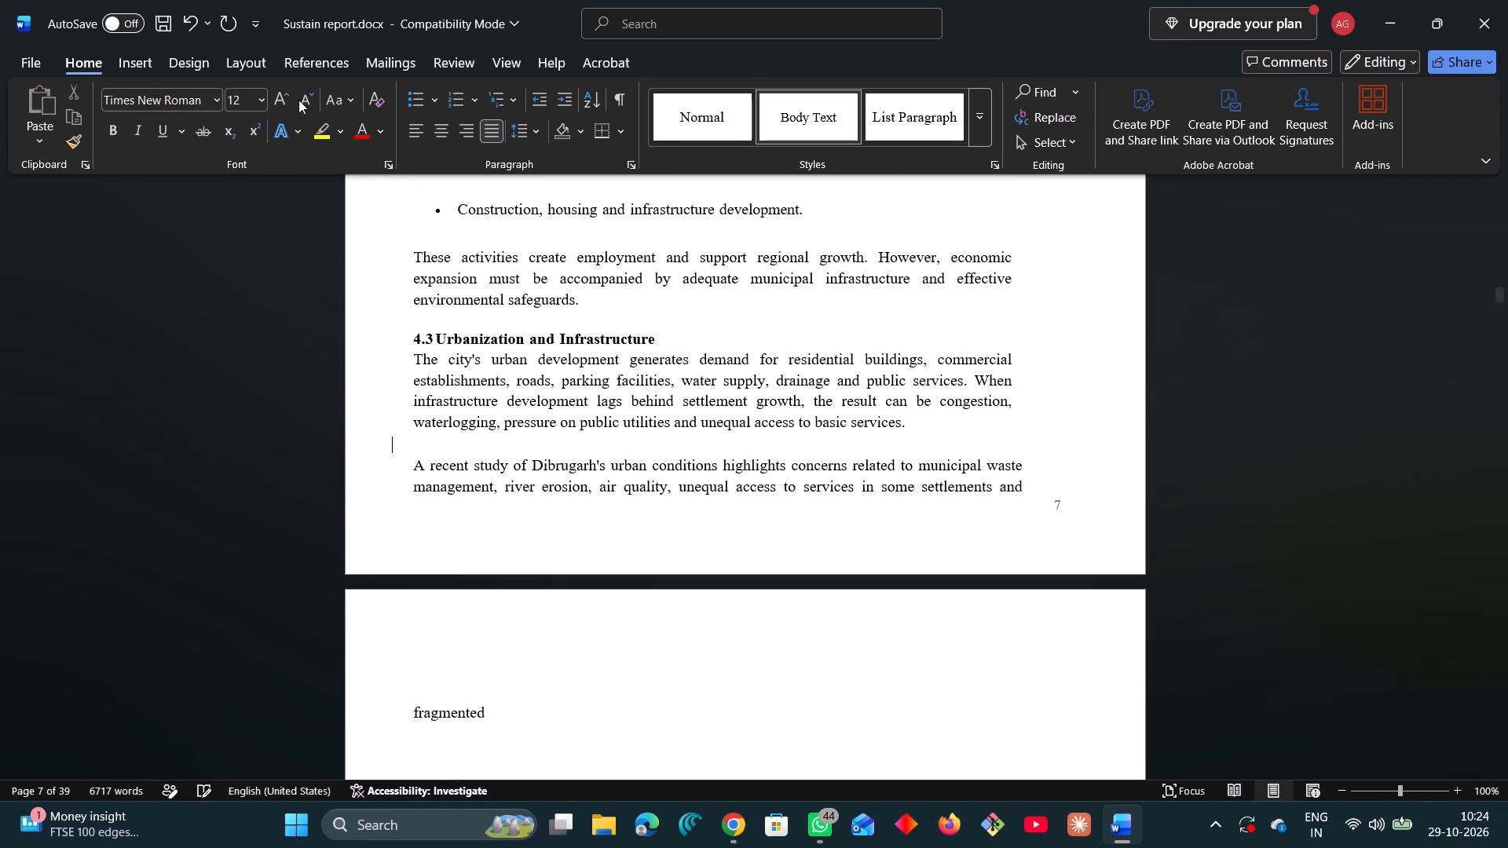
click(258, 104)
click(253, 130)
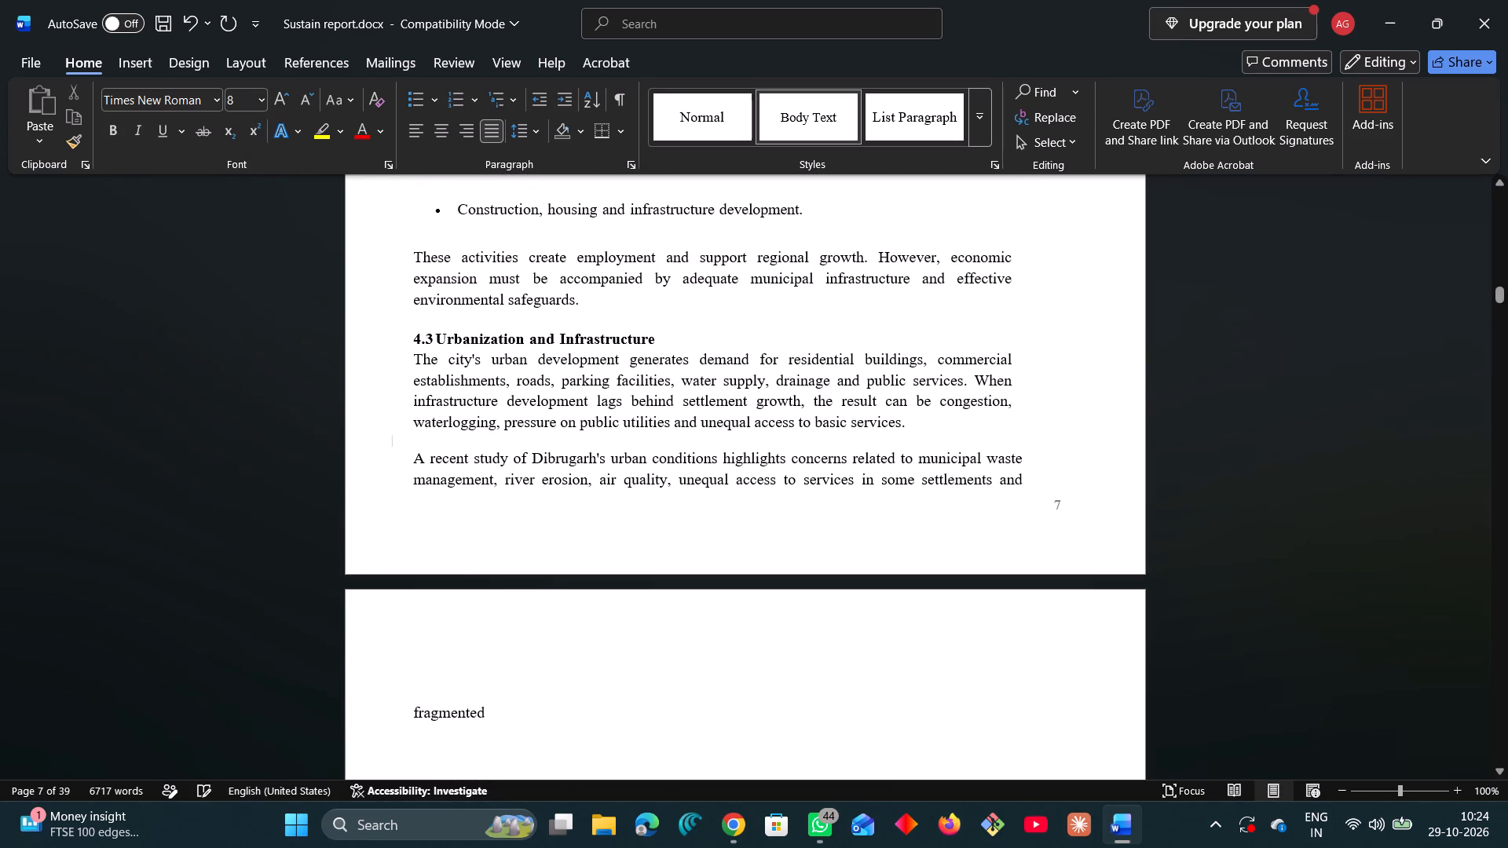
Delete the blank line between the Construction bullet and the paragraph beginning "These activities create employment".
scroll(501, 499, up, 5)
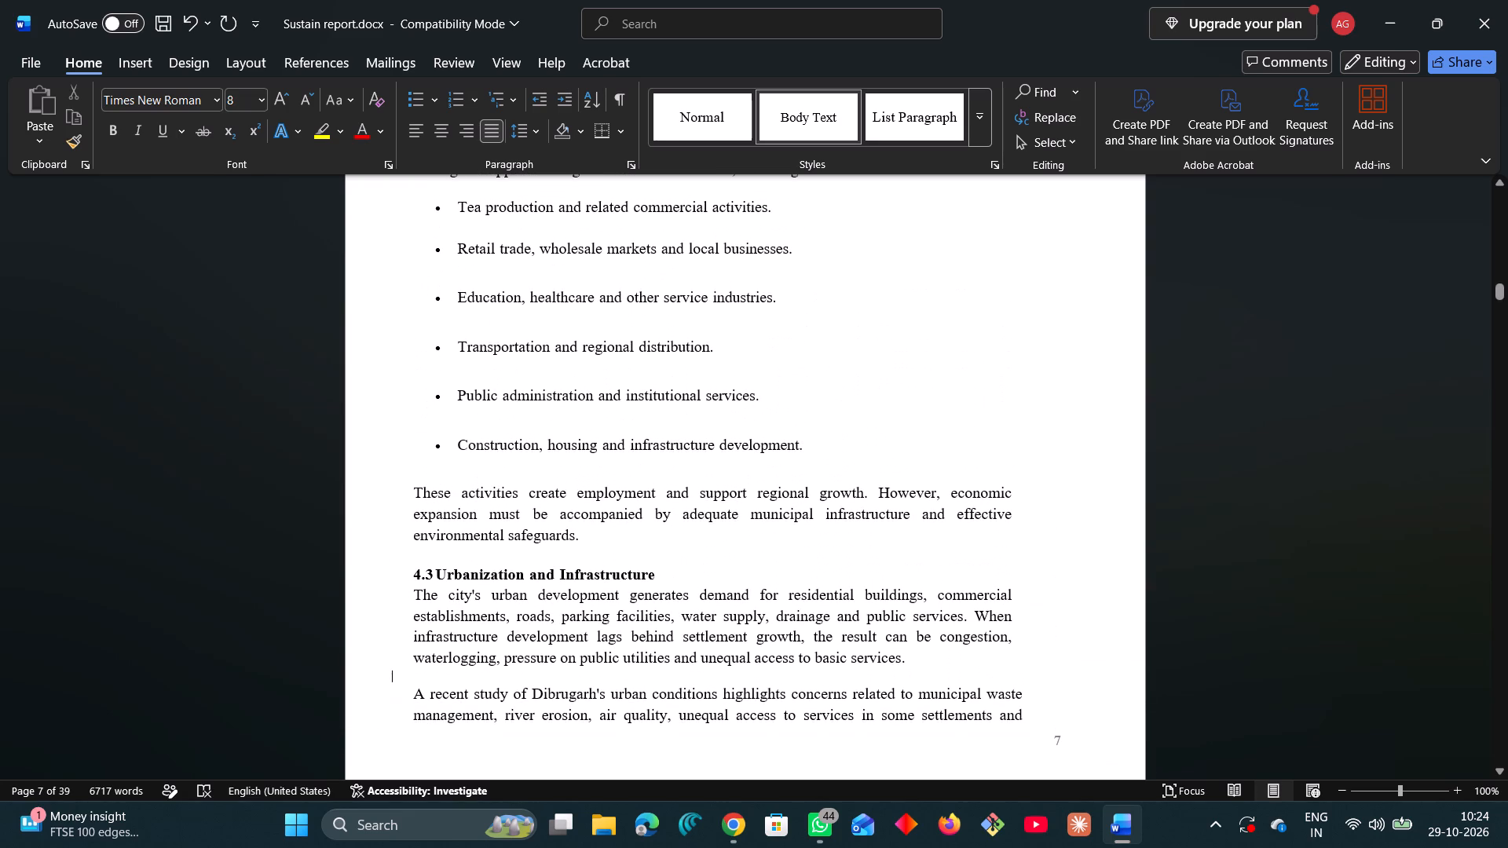
click(462, 466)
key(BackSpace)
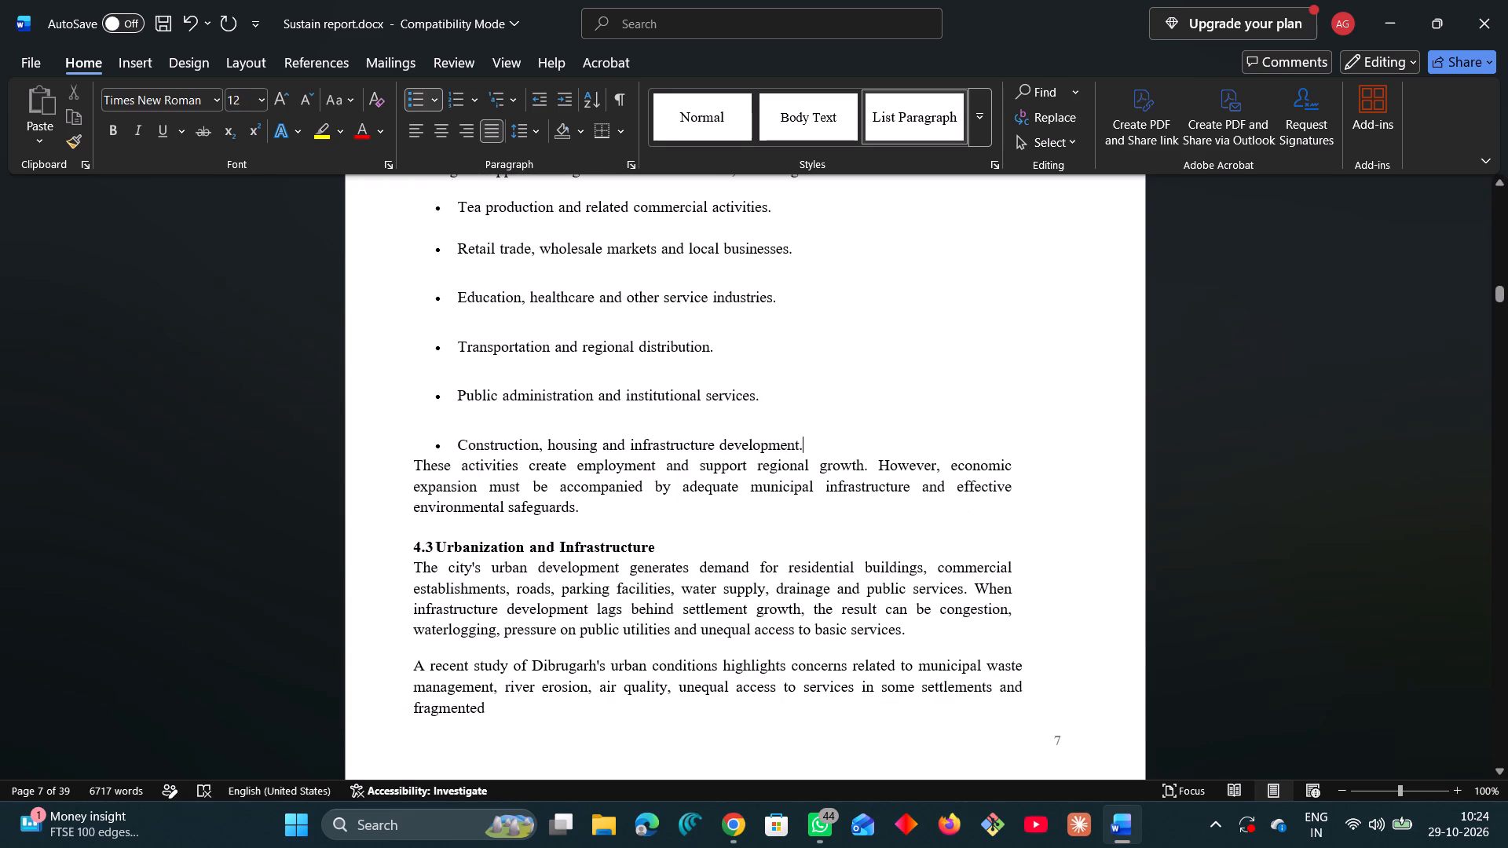
Set the blank line between the Public administration and Construction bullets to font size 8.
scroll(462, 466, down, 1)
scroll(701, 454, up, 1)
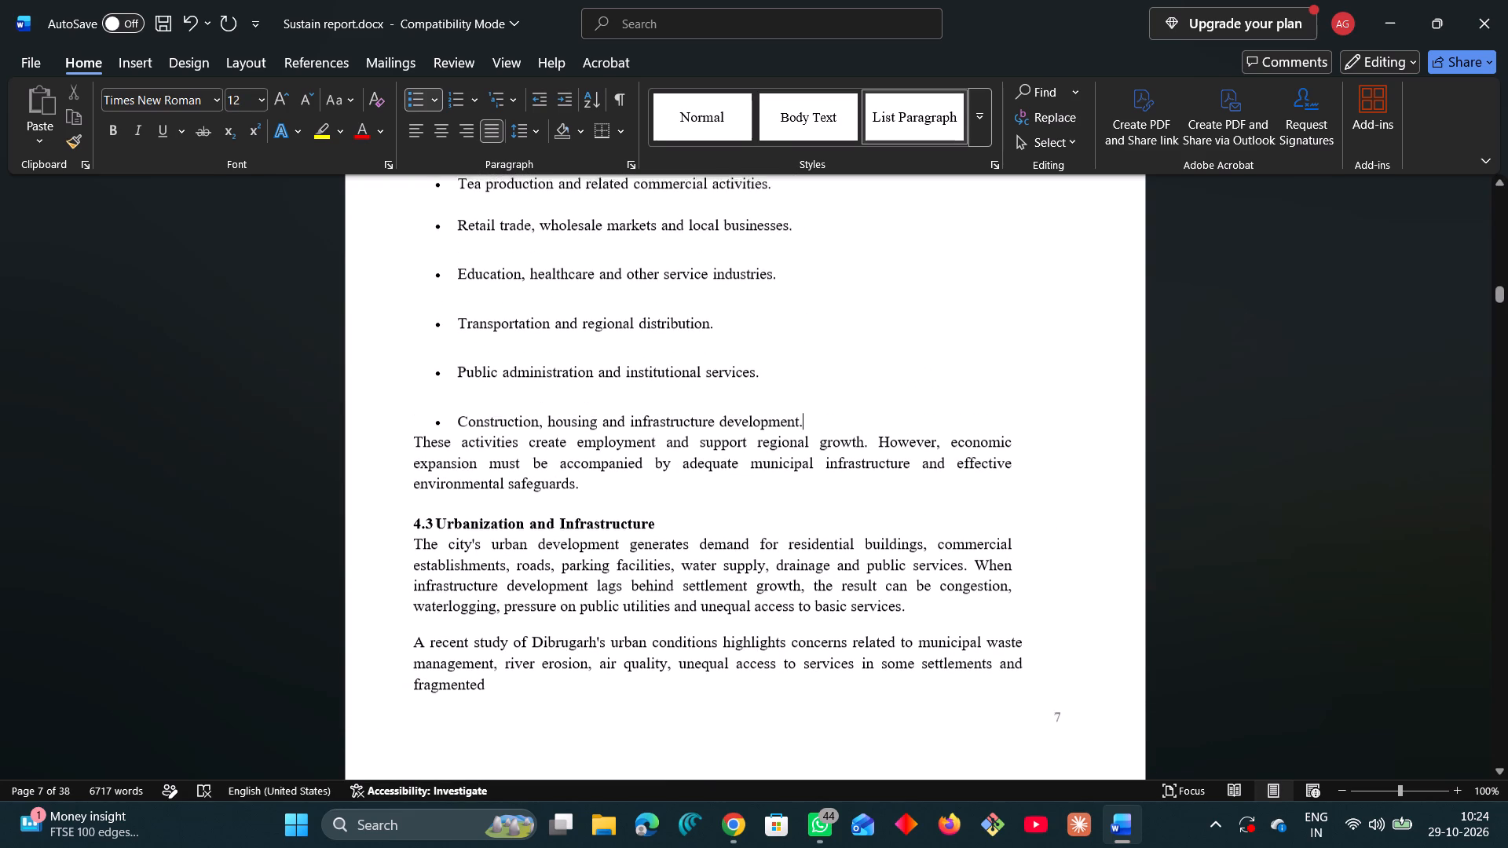
scroll(701, 454, up, 2)
click(520, 506)
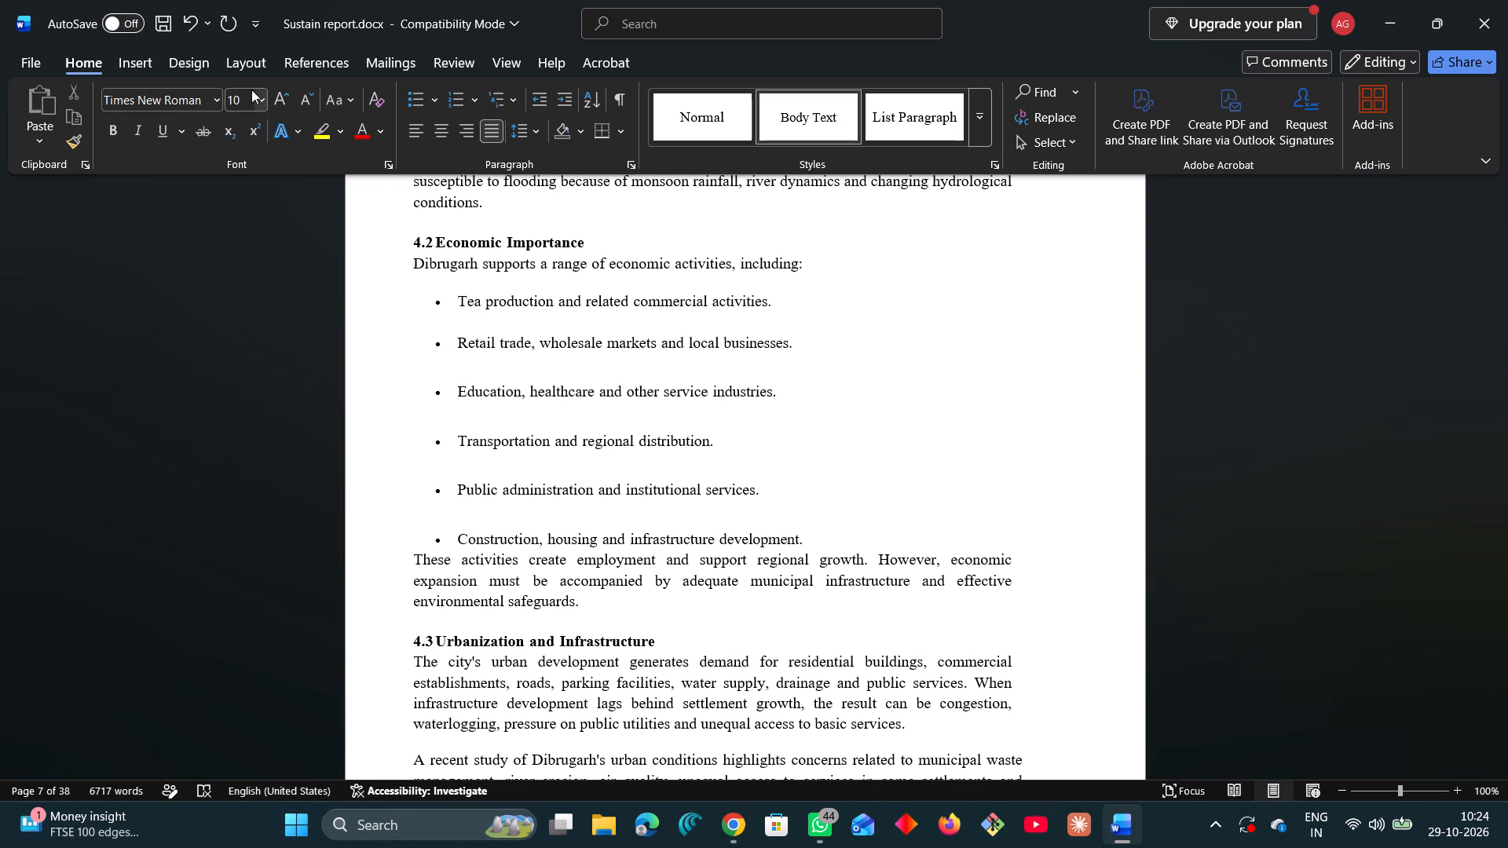
click(258, 96)
click(248, 129)
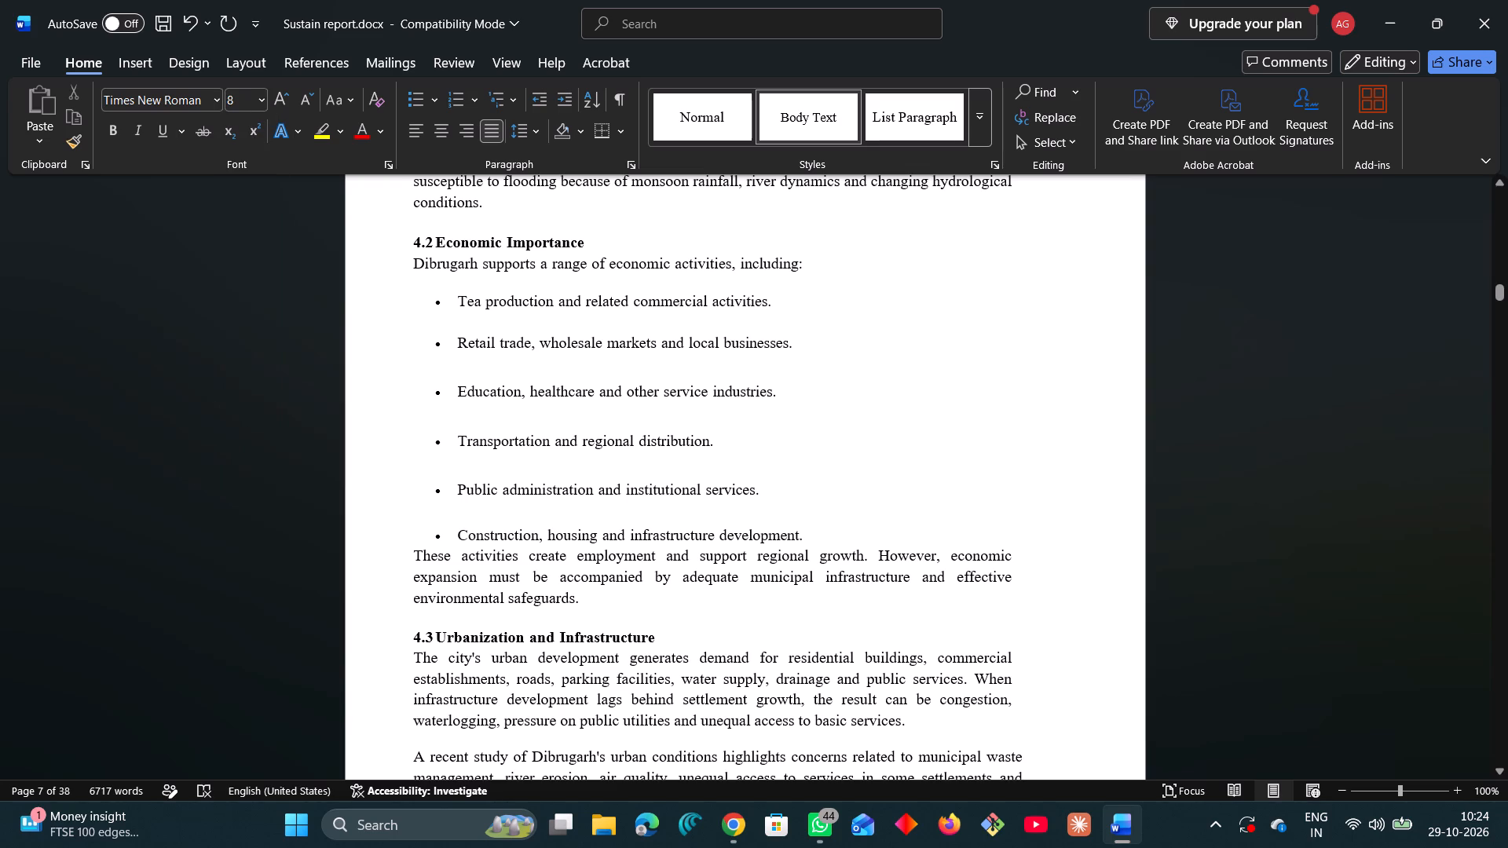
Insert an unbulleted blank line after the Construction bullet and set it to font size 8.
click(818, 535)
key(Return)
scroll(816, 536, down, 4)
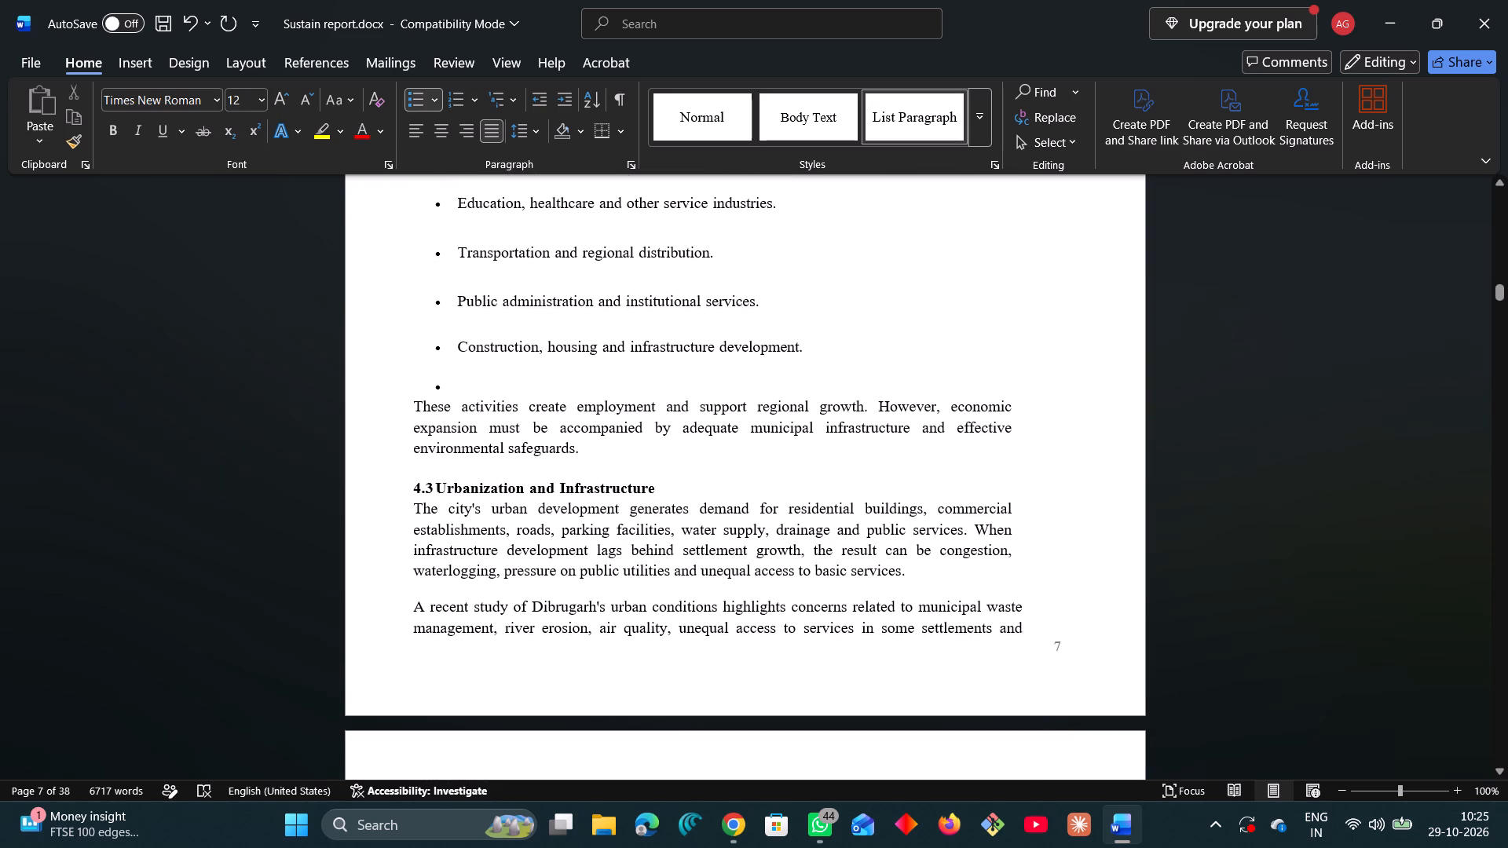
key(Return)
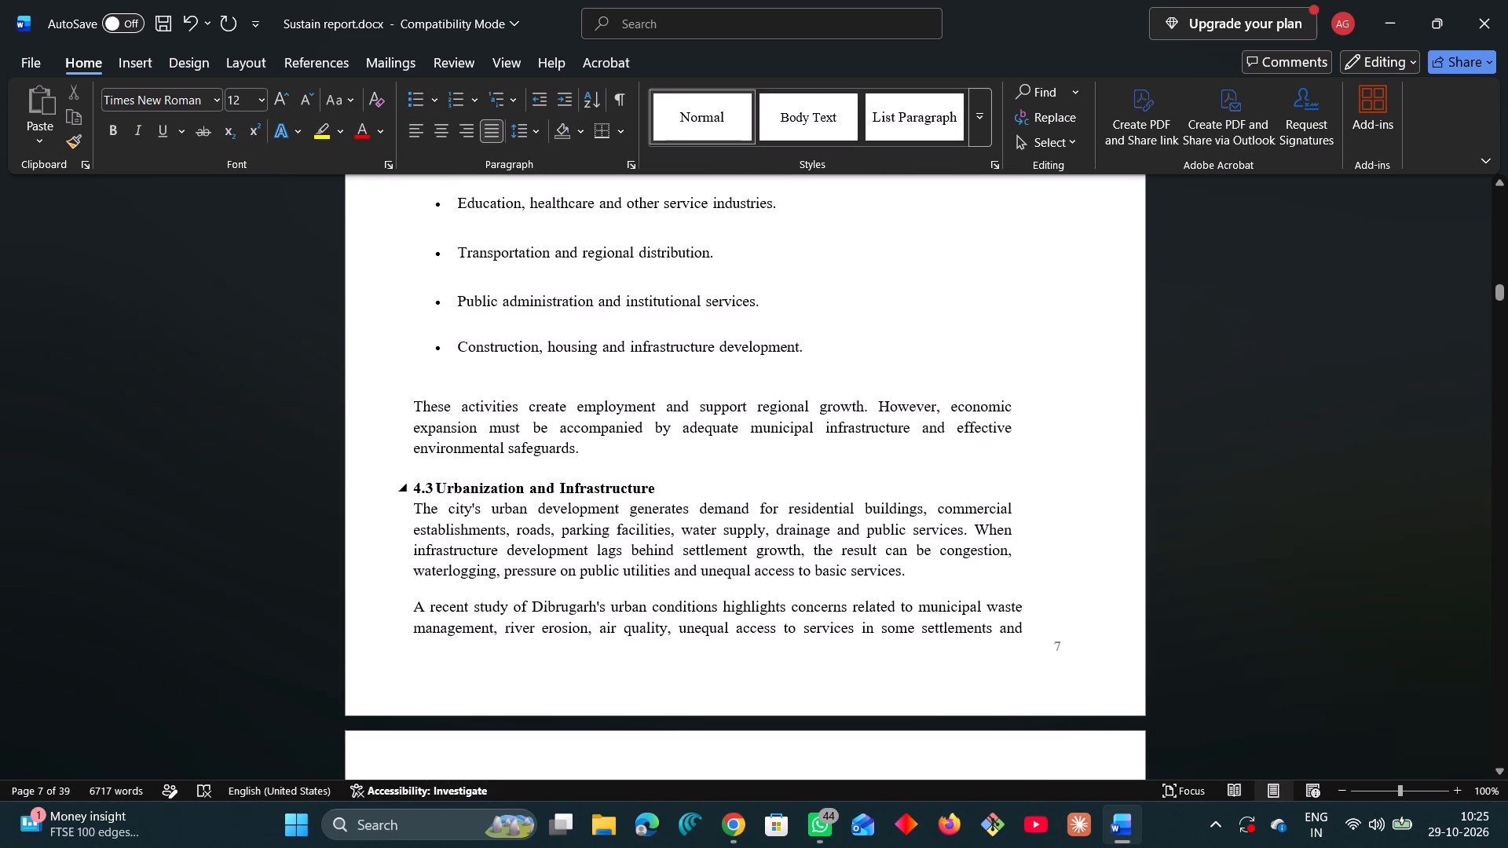
click(258, 101)
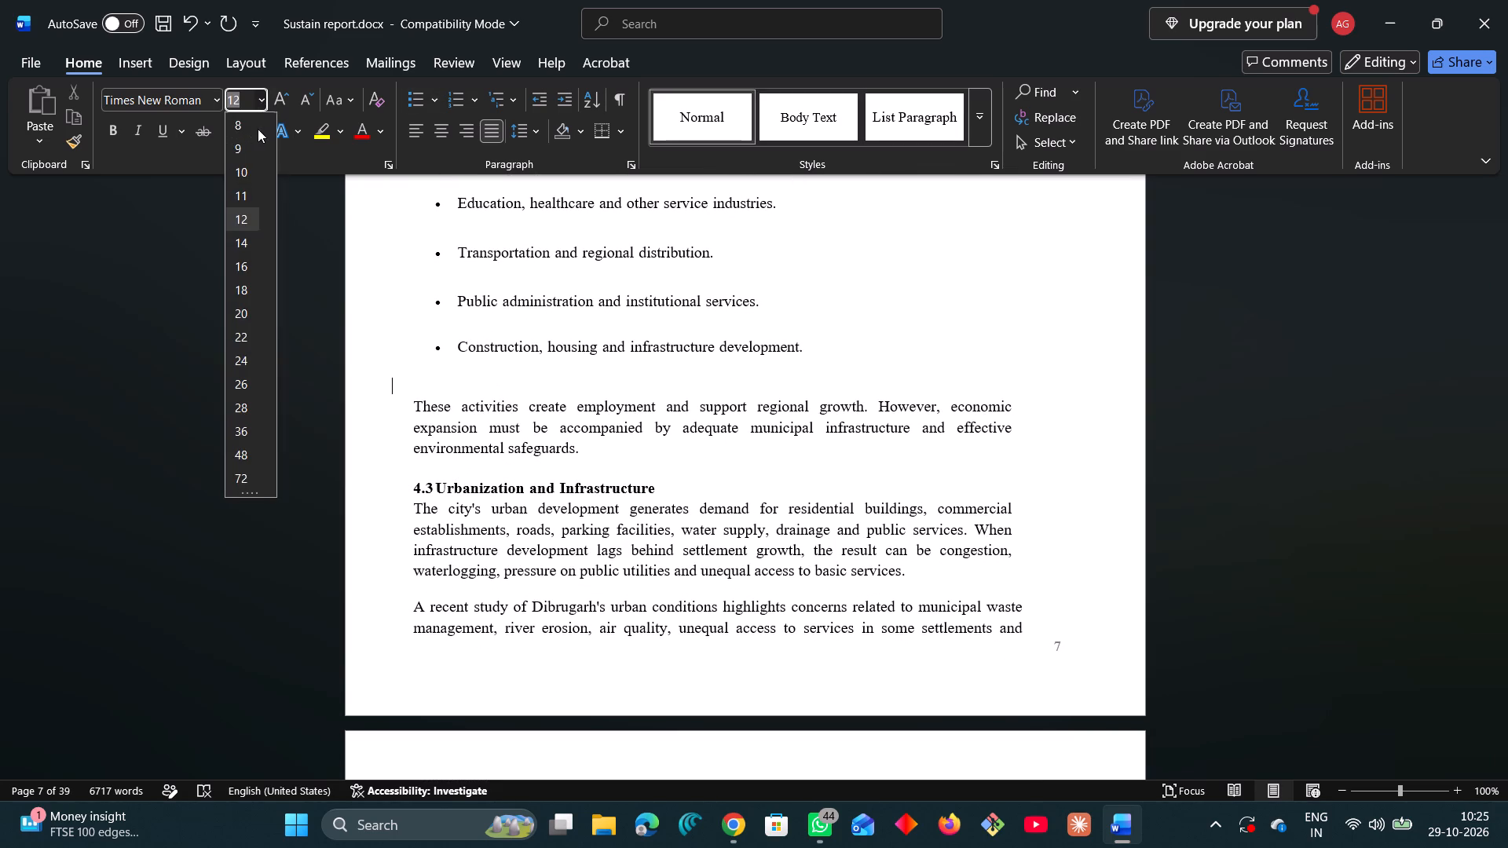
click(256, 124)
Shrink the blank line after the Construction bullet to font size 4 and further to 2.
scroll(482, 394, down, 2)
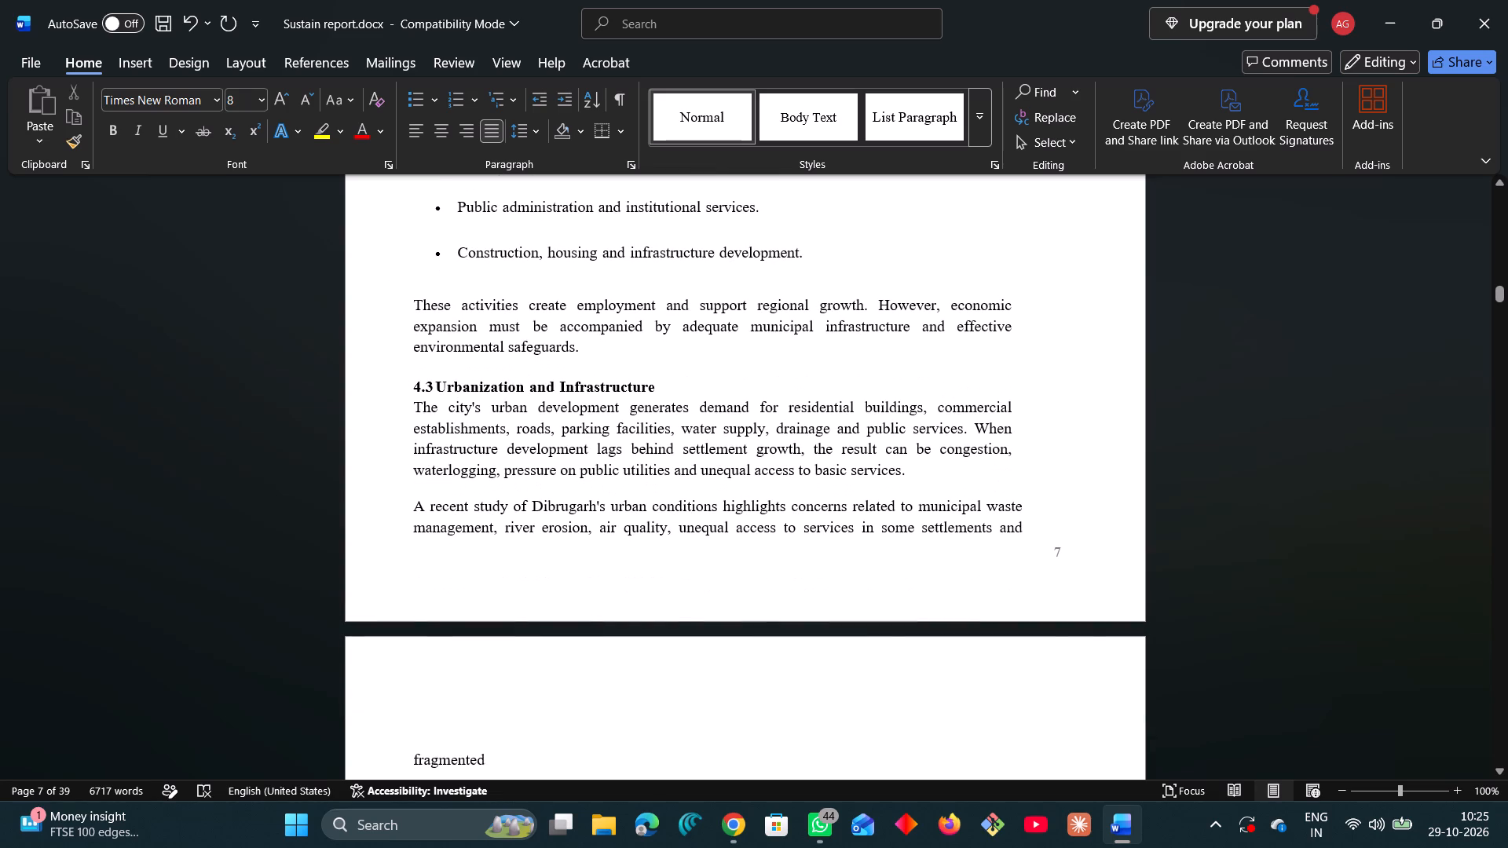
click(419, 287)
click(247, 102)
key(BackSpace)
key(4)
key(Return)
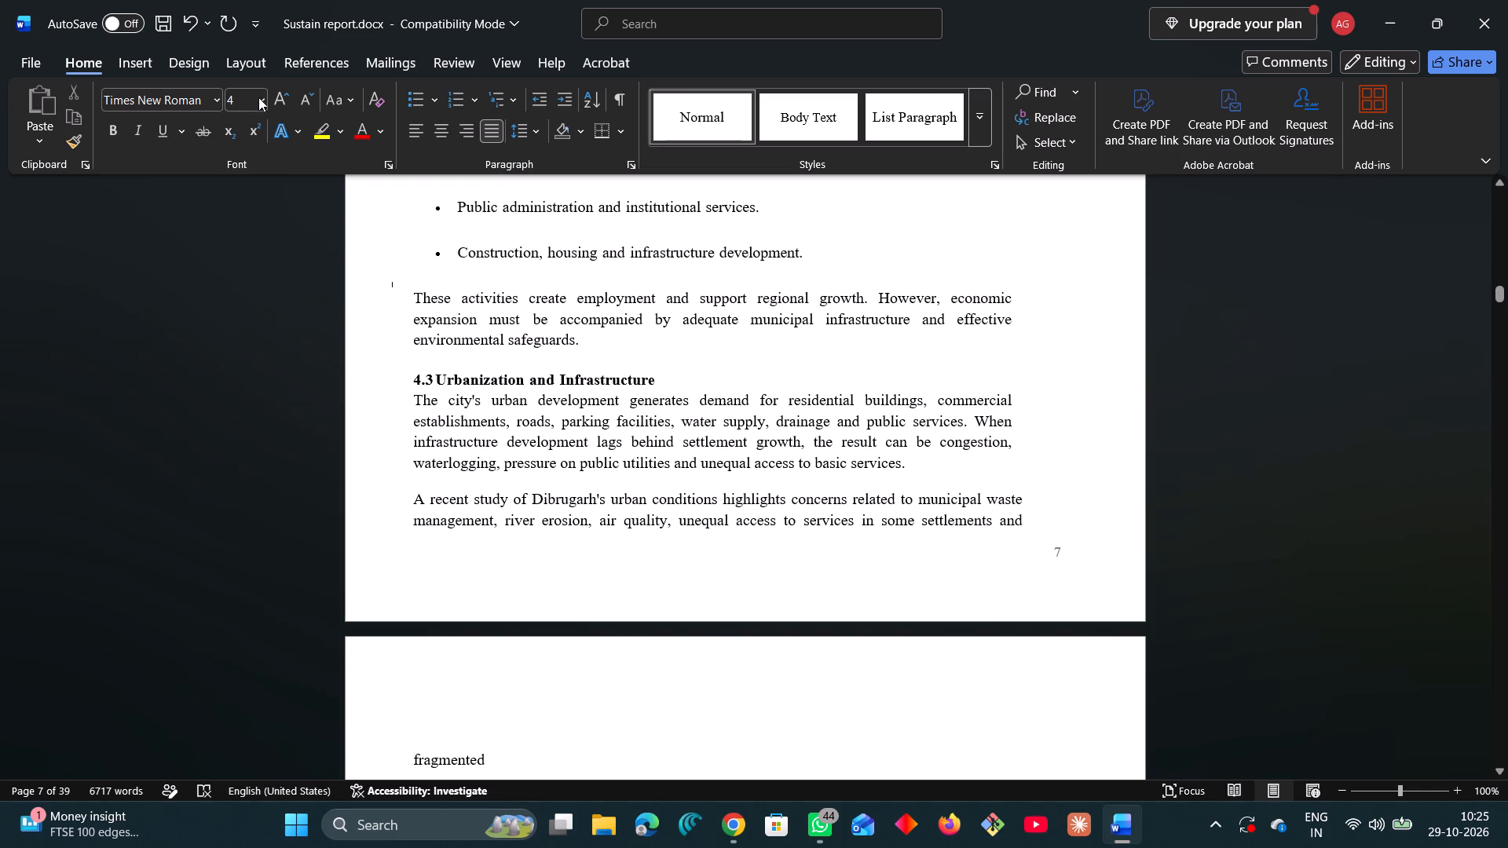
click(242, 93)
key(BackSpace)
key(2)
key(Return)
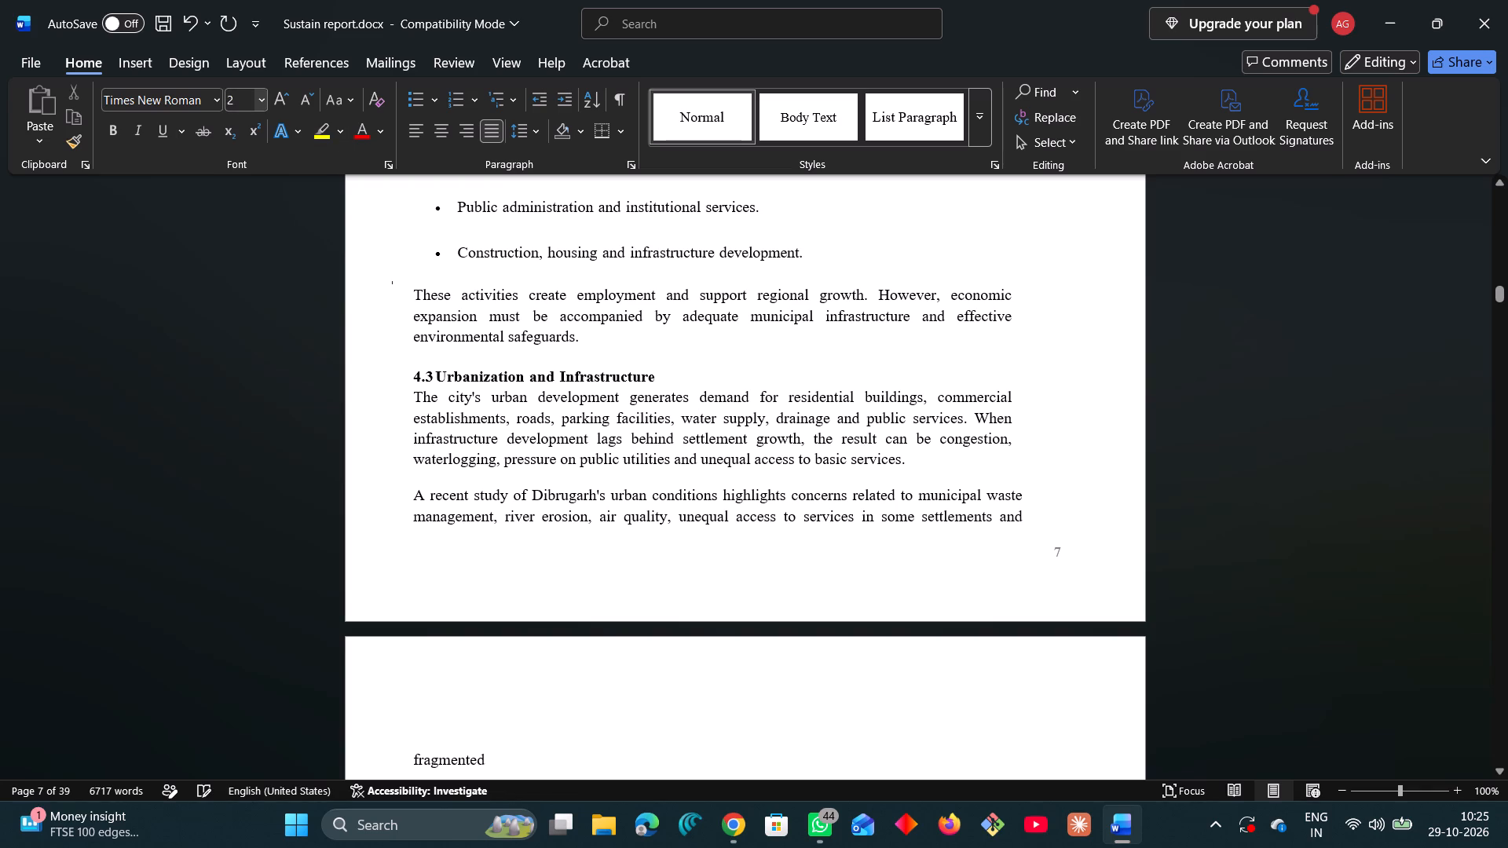
Set the blank line before the paragraph beginning "A recent study of Dibrugarh's urban conditions" to font size 4.
click(473, 475)
click(262, 103)
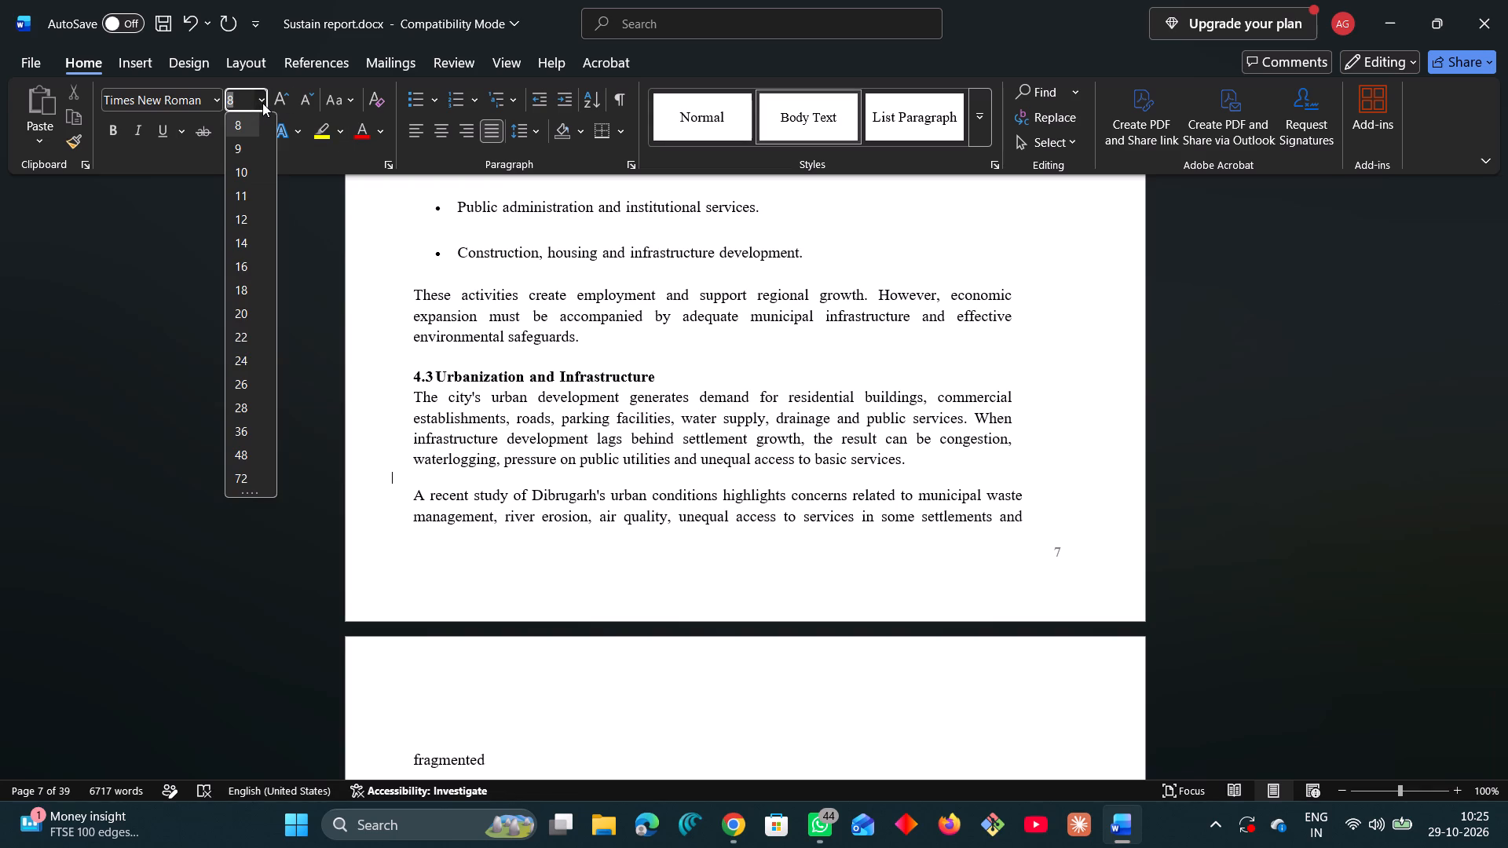
key(BackSpace)
key(4)
key(Return)
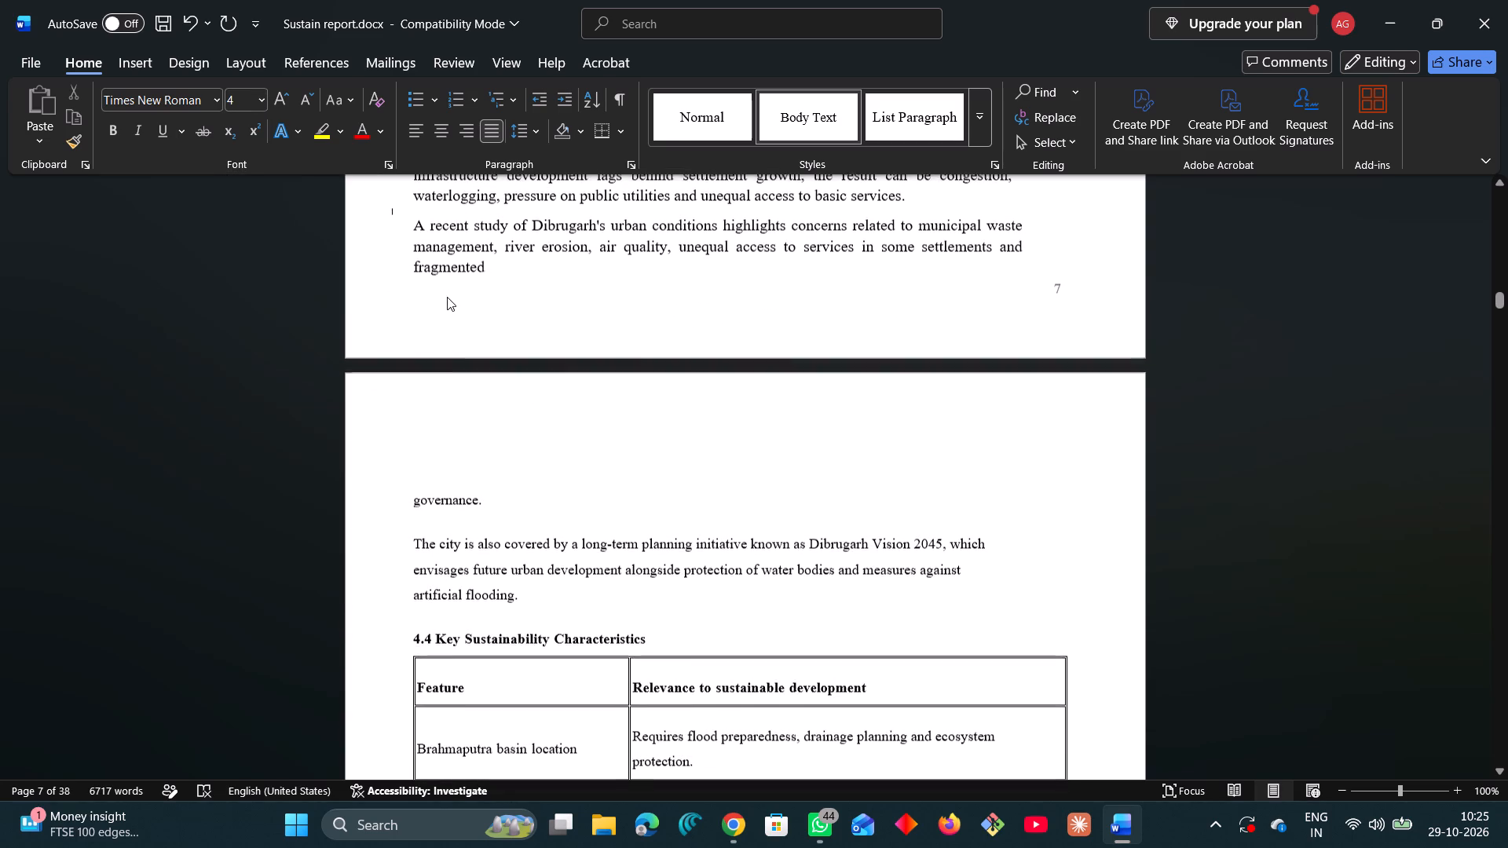
Set the blank line between the Education and Transportation bullets to font size 8.
scroll(447, 297, up, 1)
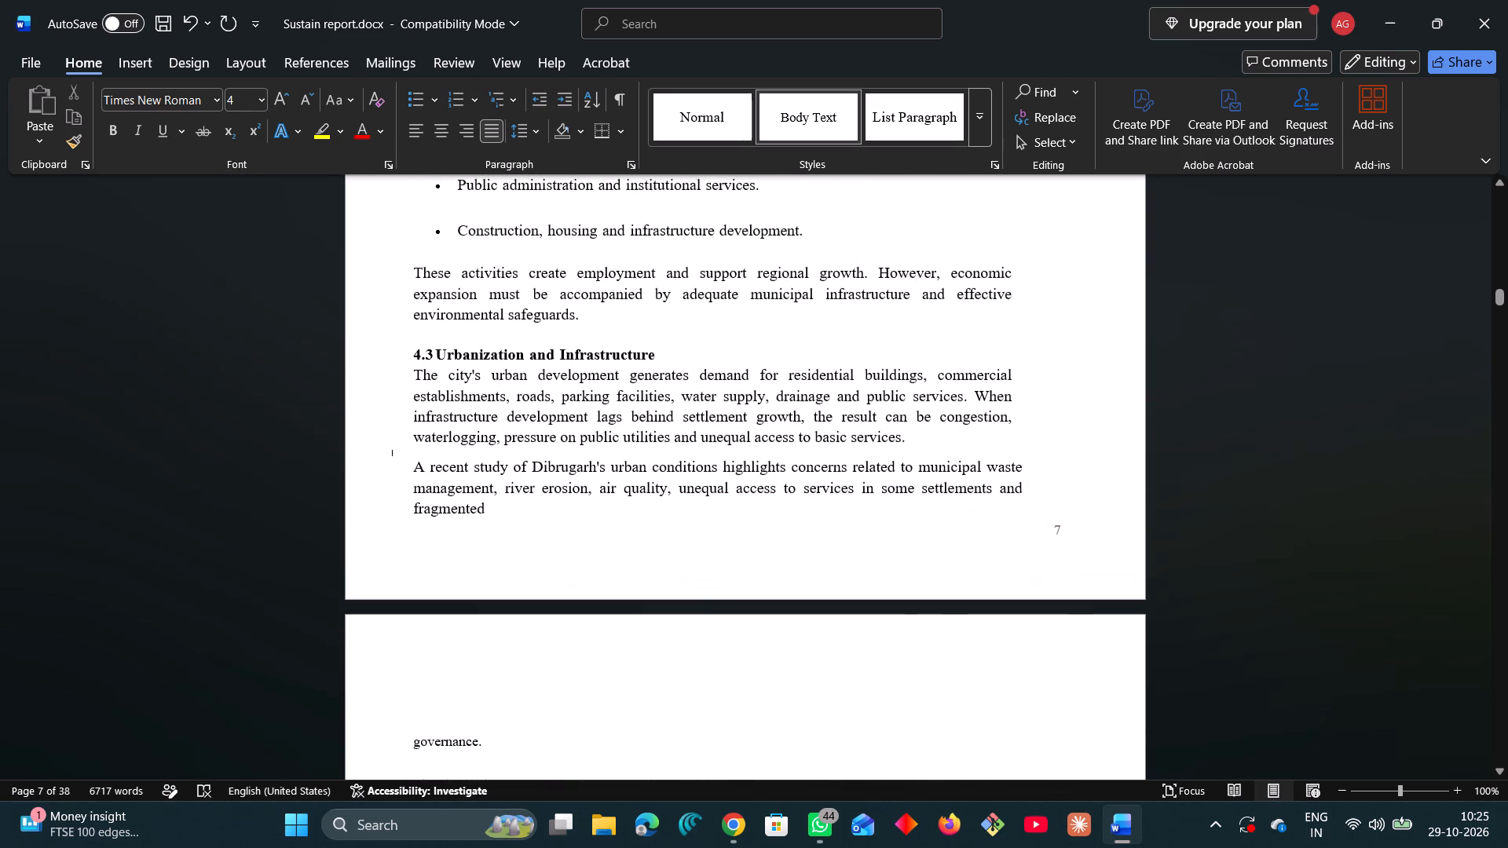
scroll(503, 489, up, 2)
scroll(503, 489, down, 1)
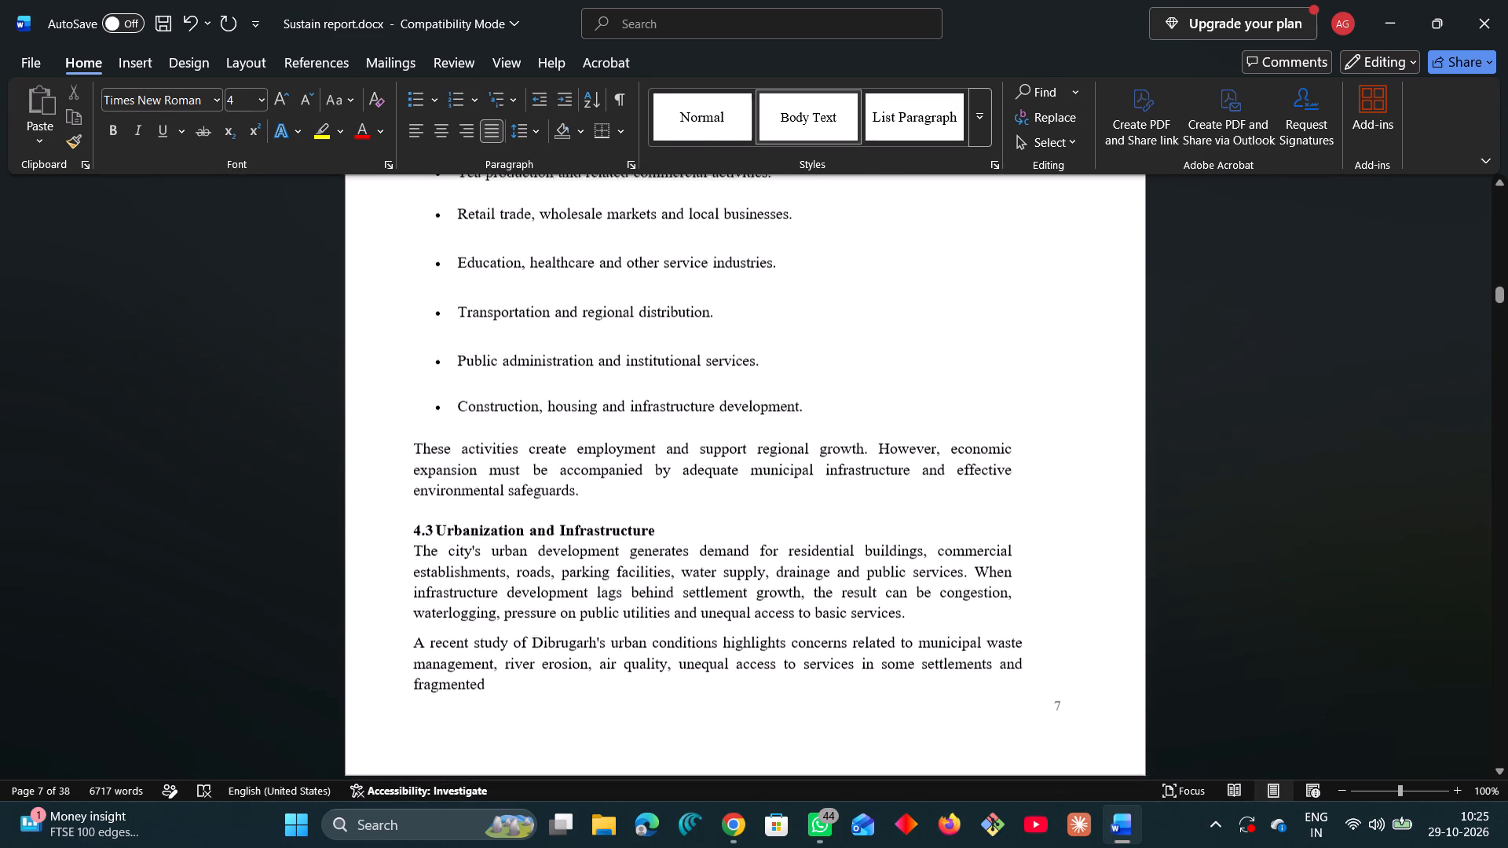
scroll(503, 489, down, 2)
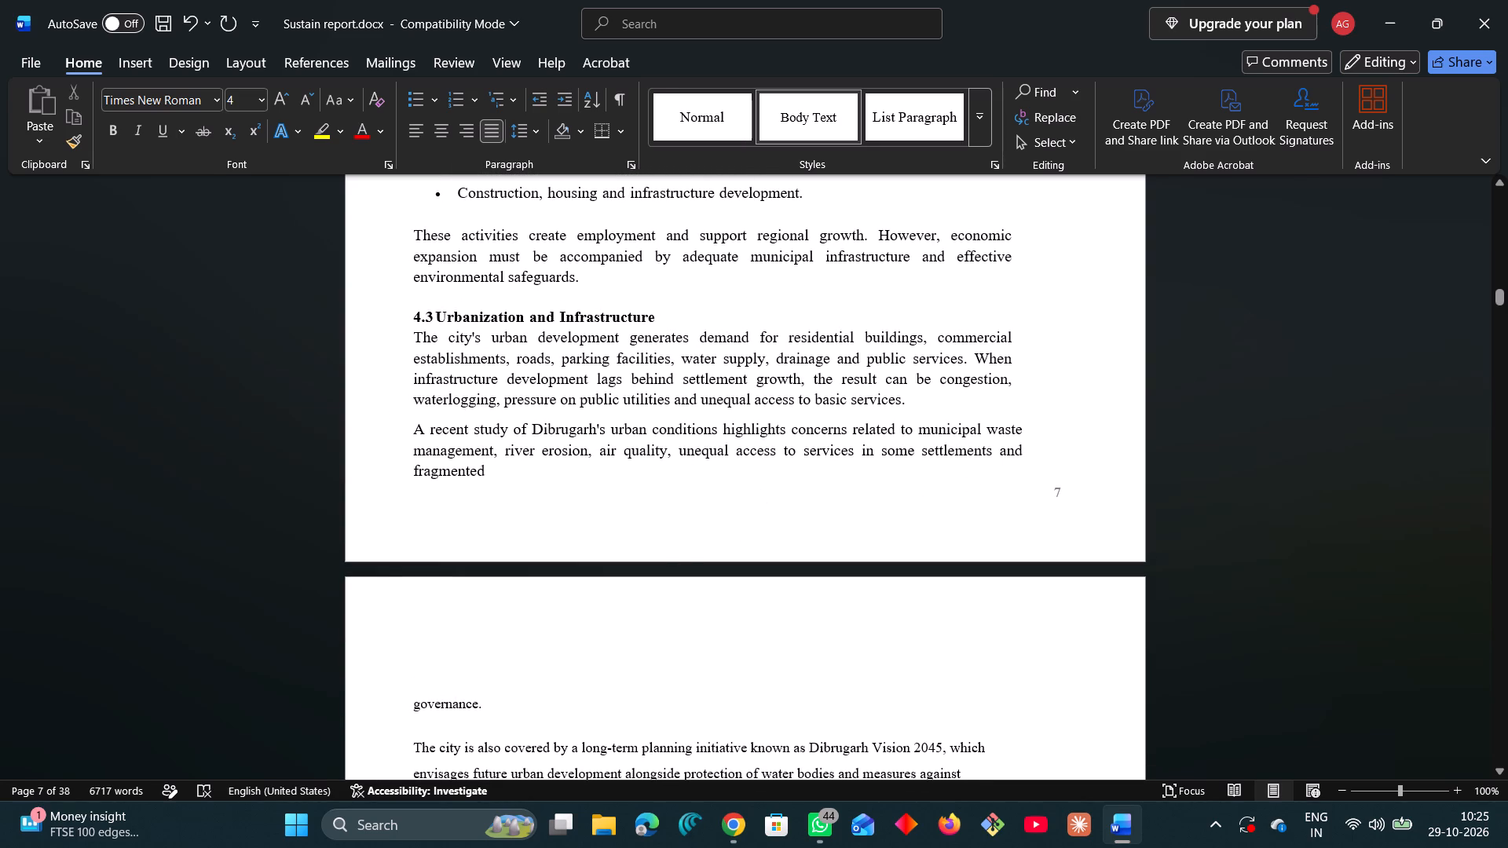
scroll(717, 449, down, 3)
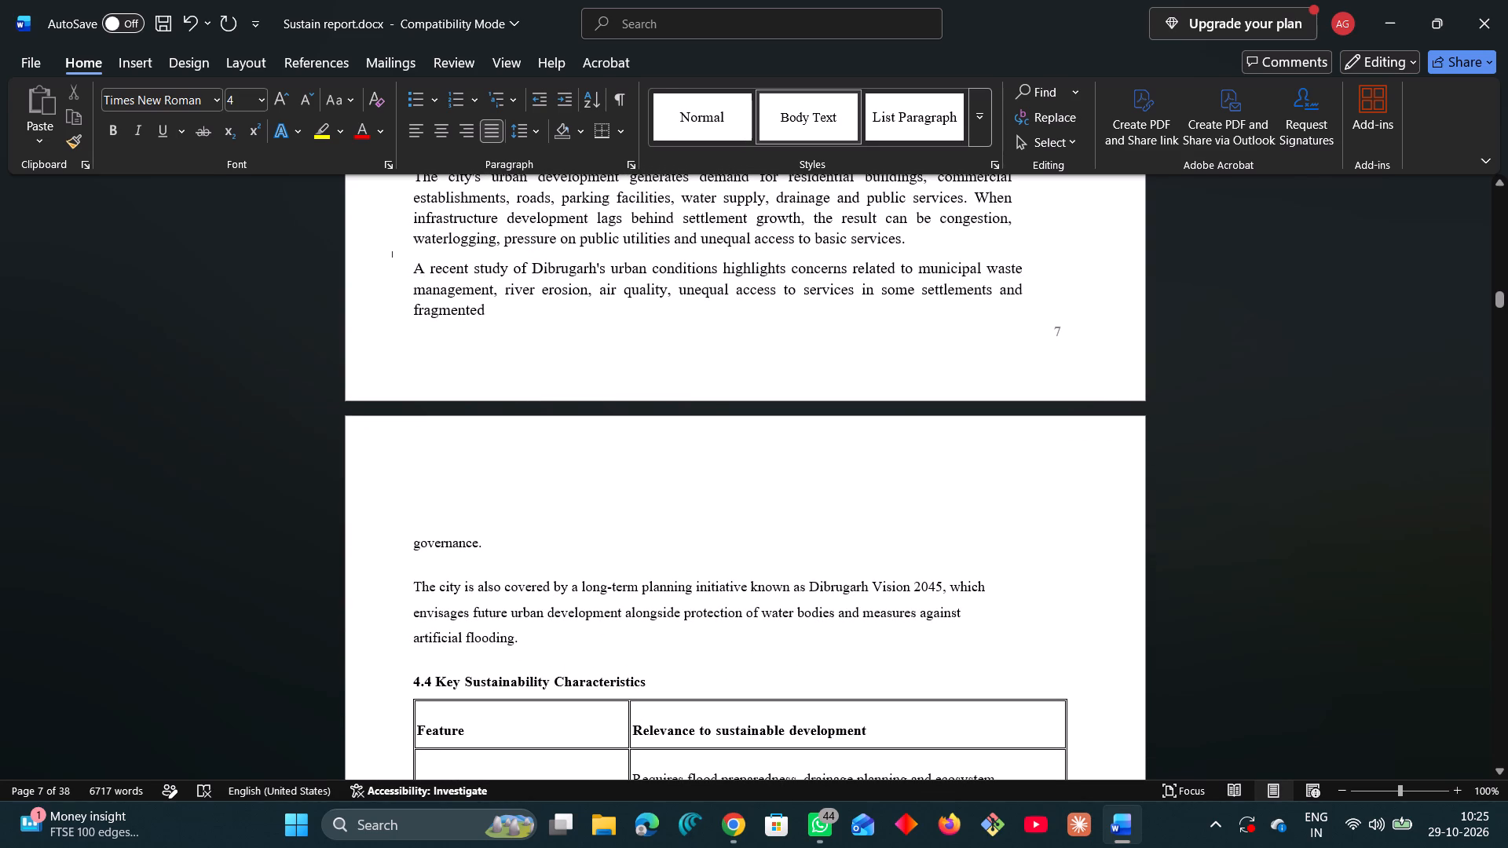
scroll(517, 455, up, 3)
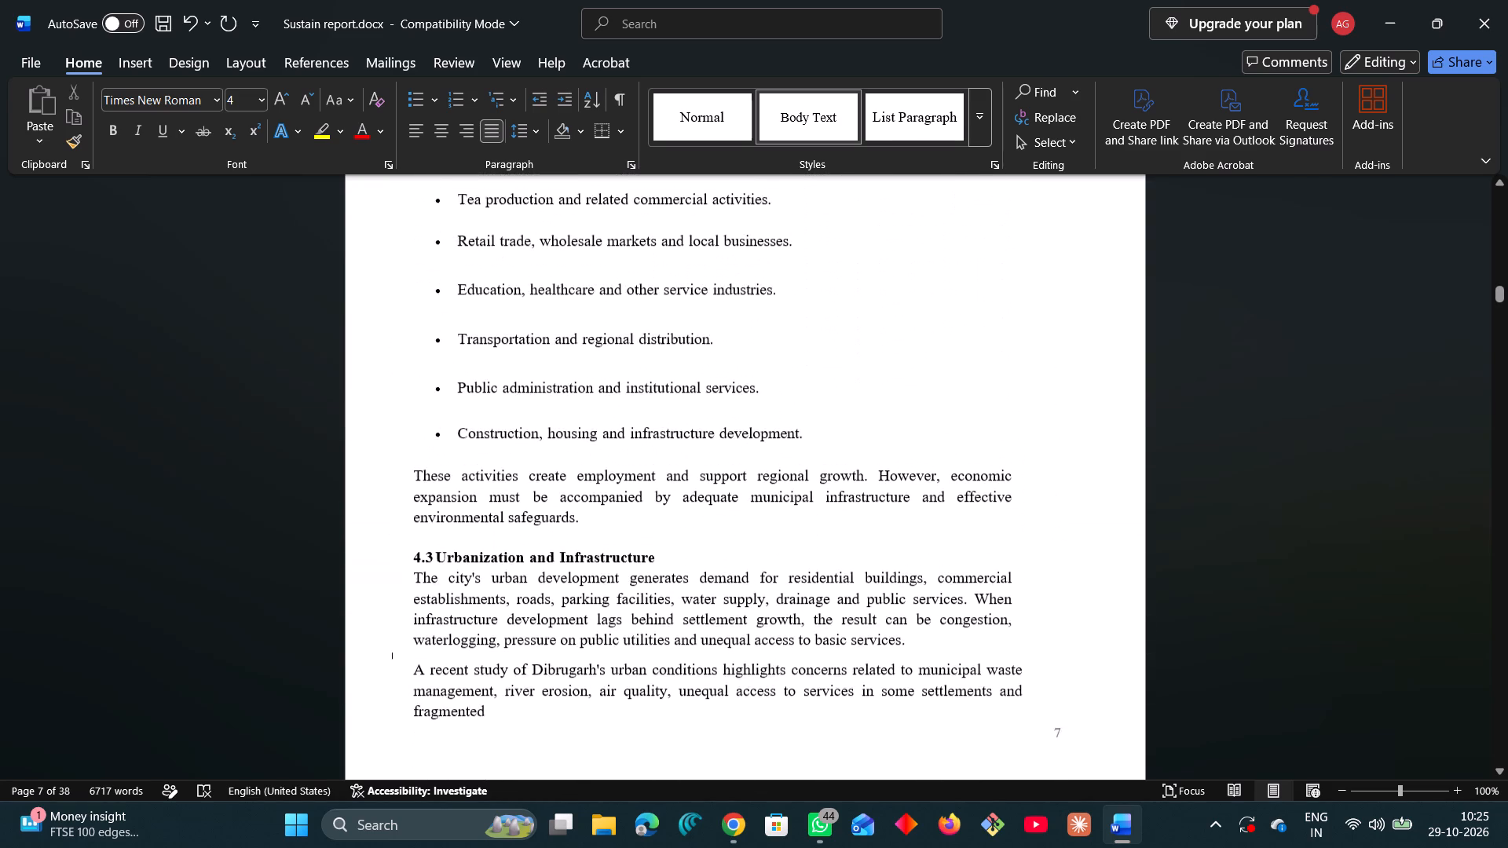
scroll(517, 455, up, 3)
click(481, 447)
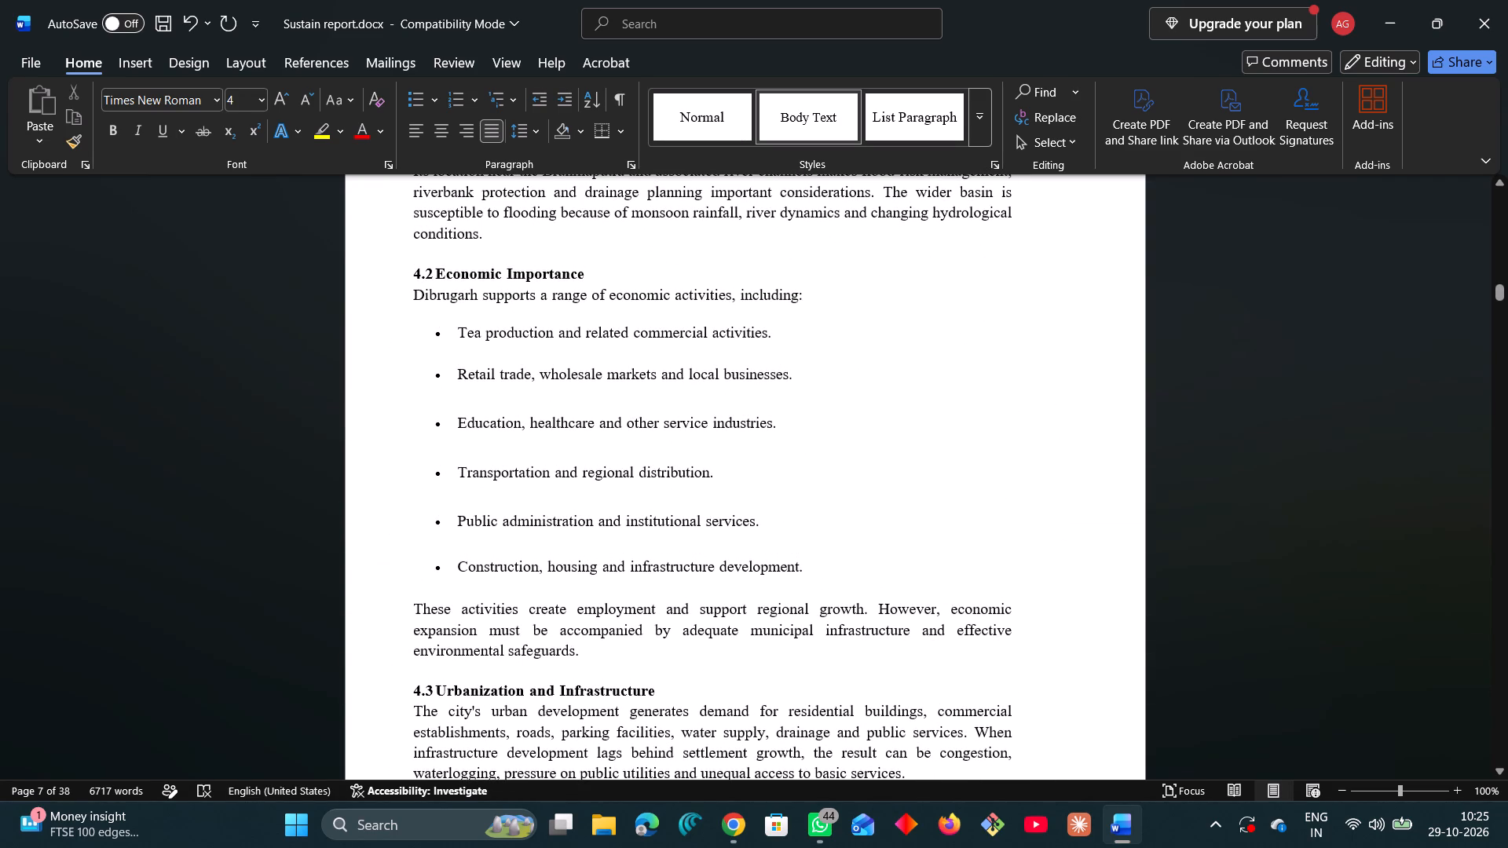
click(264, 102)
click(254, 127)
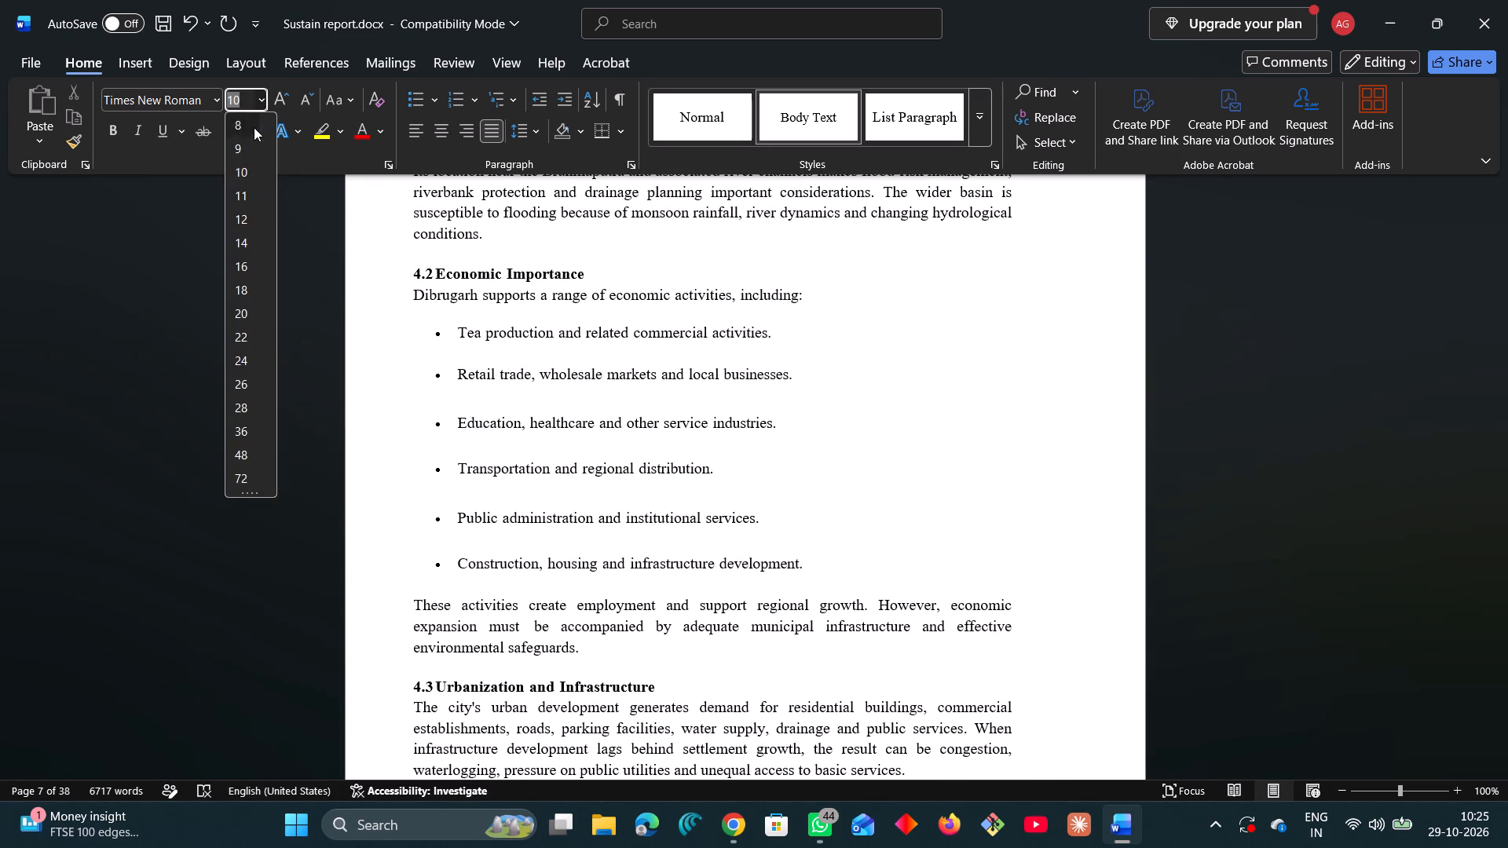
Set the blank line between the Transportation and Public administration bullets to font size 8.
scroll(555, 470, down, 3)
scroll(555, 470, up, 1)
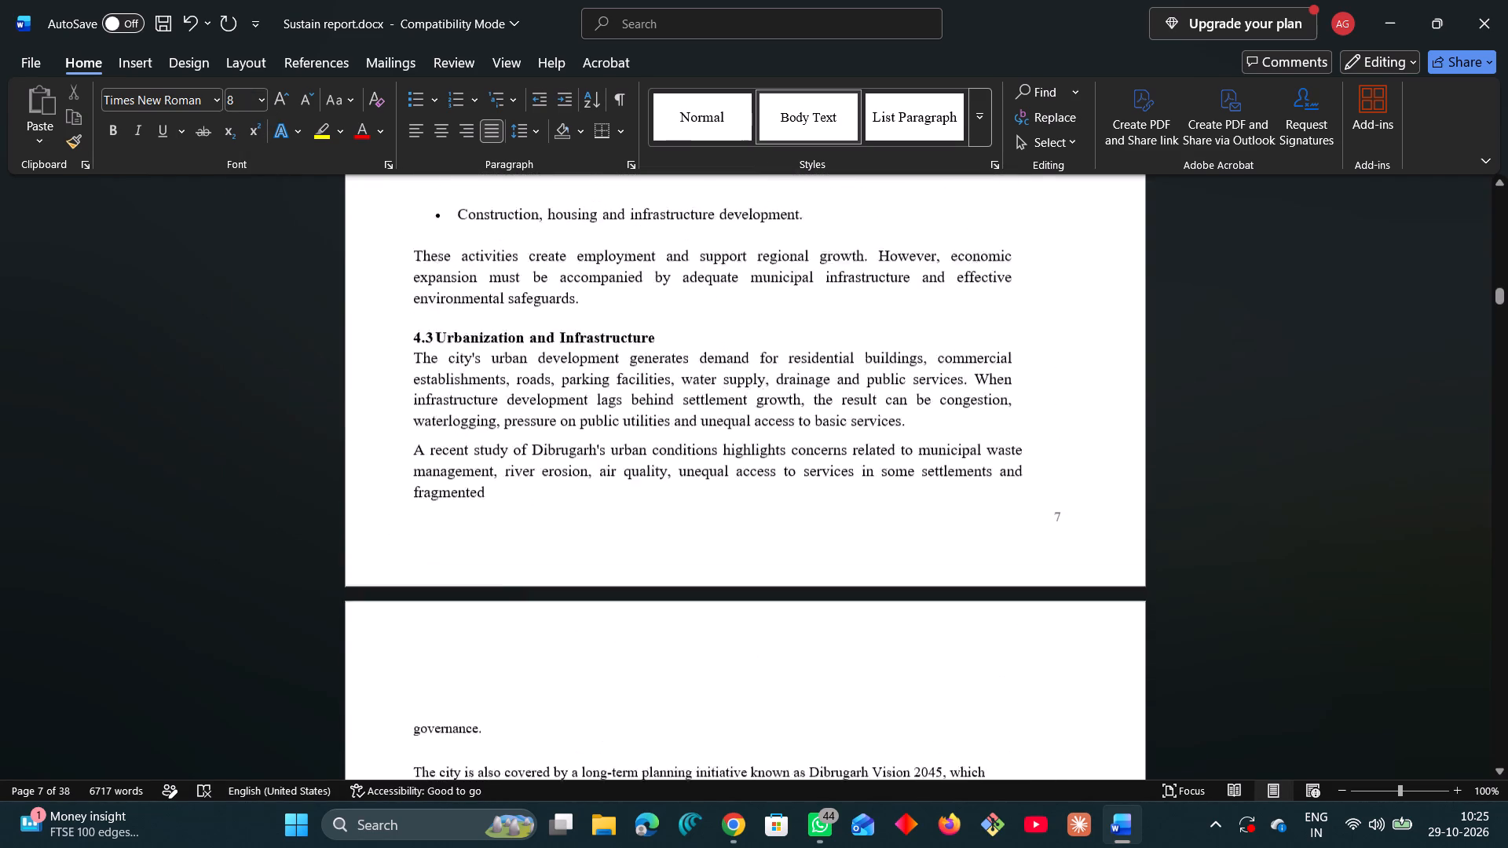
scroll(555, 470, up, 1)
click(447, 403)
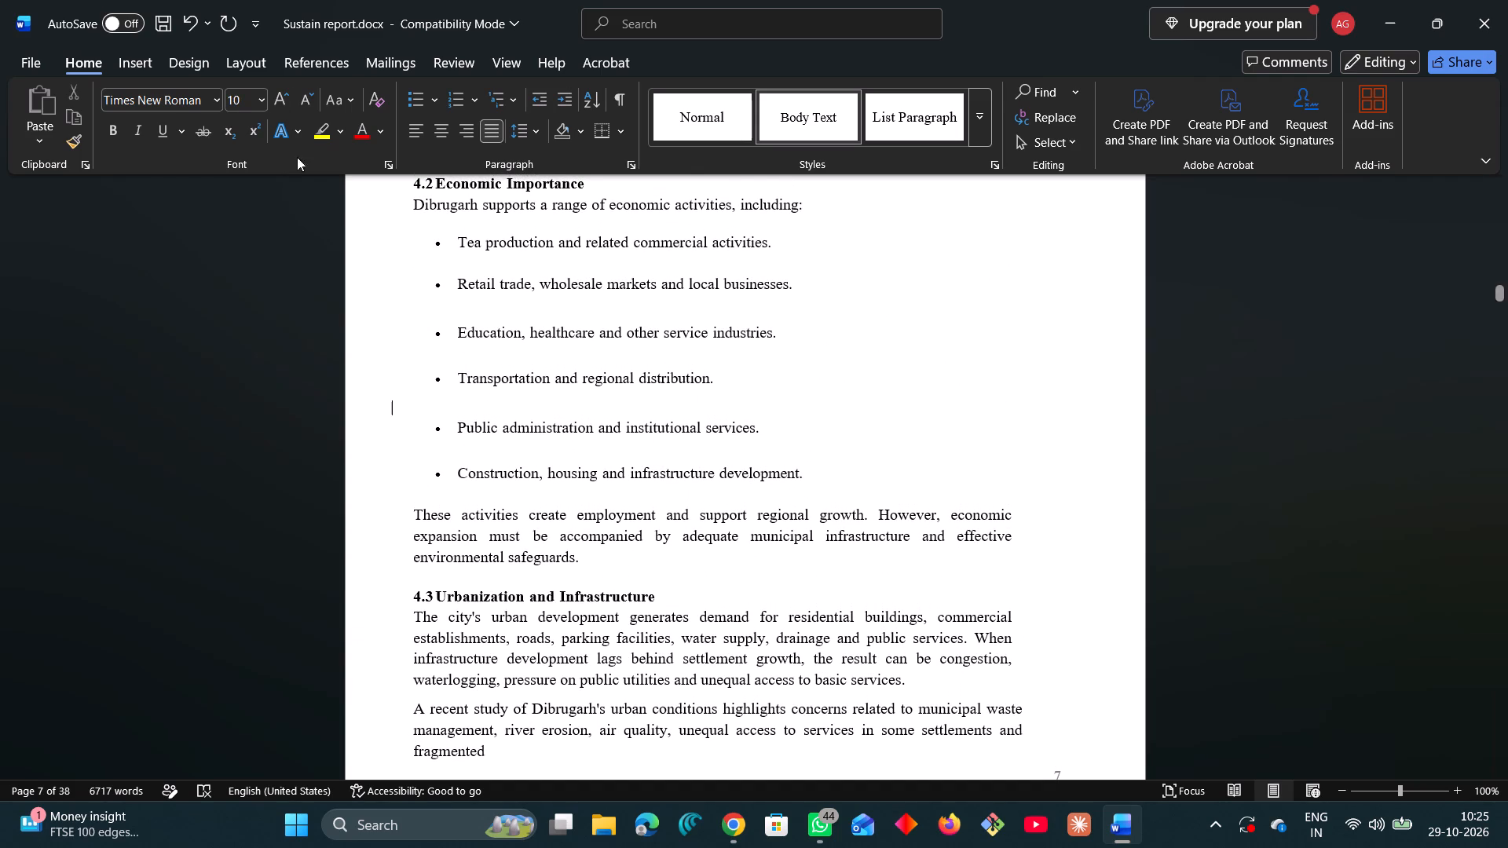
click(253, 94)
click(257, 98)
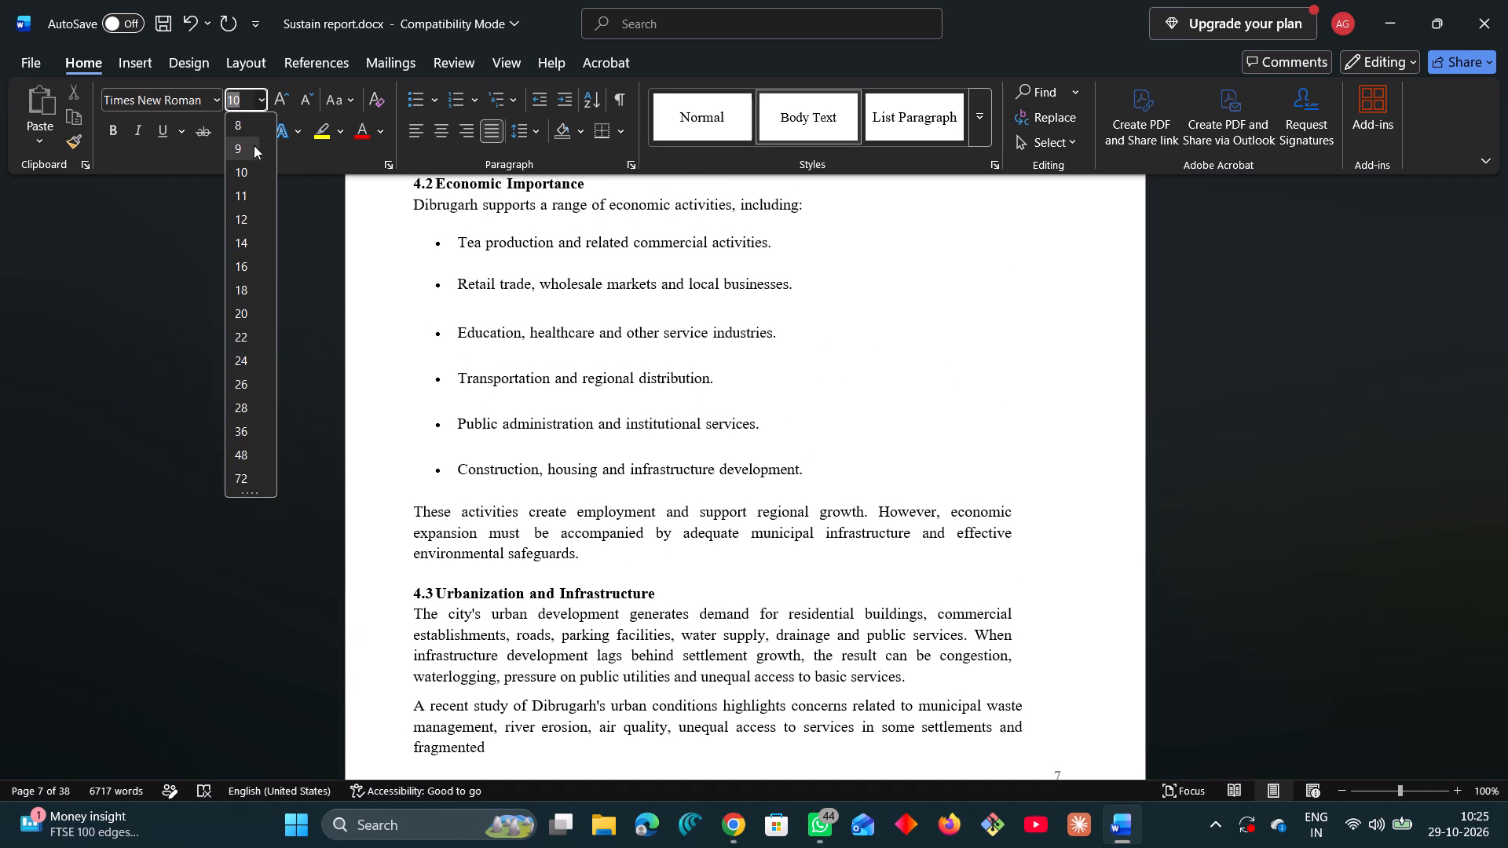
click(253, 130)
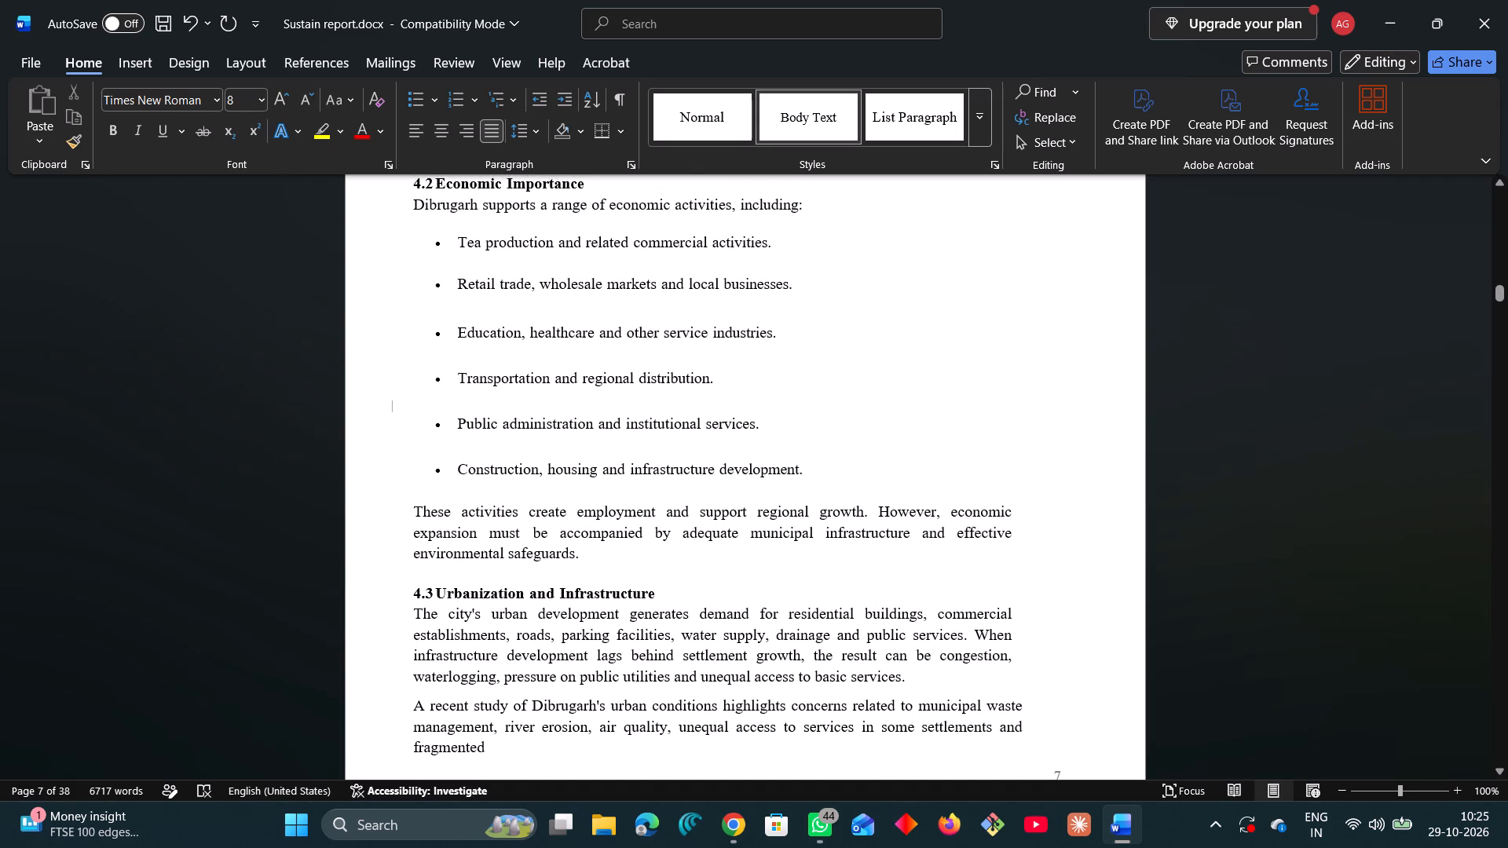
Set the blank lines between the Retail and Education bullets and between the Tea production and Retail bullets to font size 8.
click(470, 348)
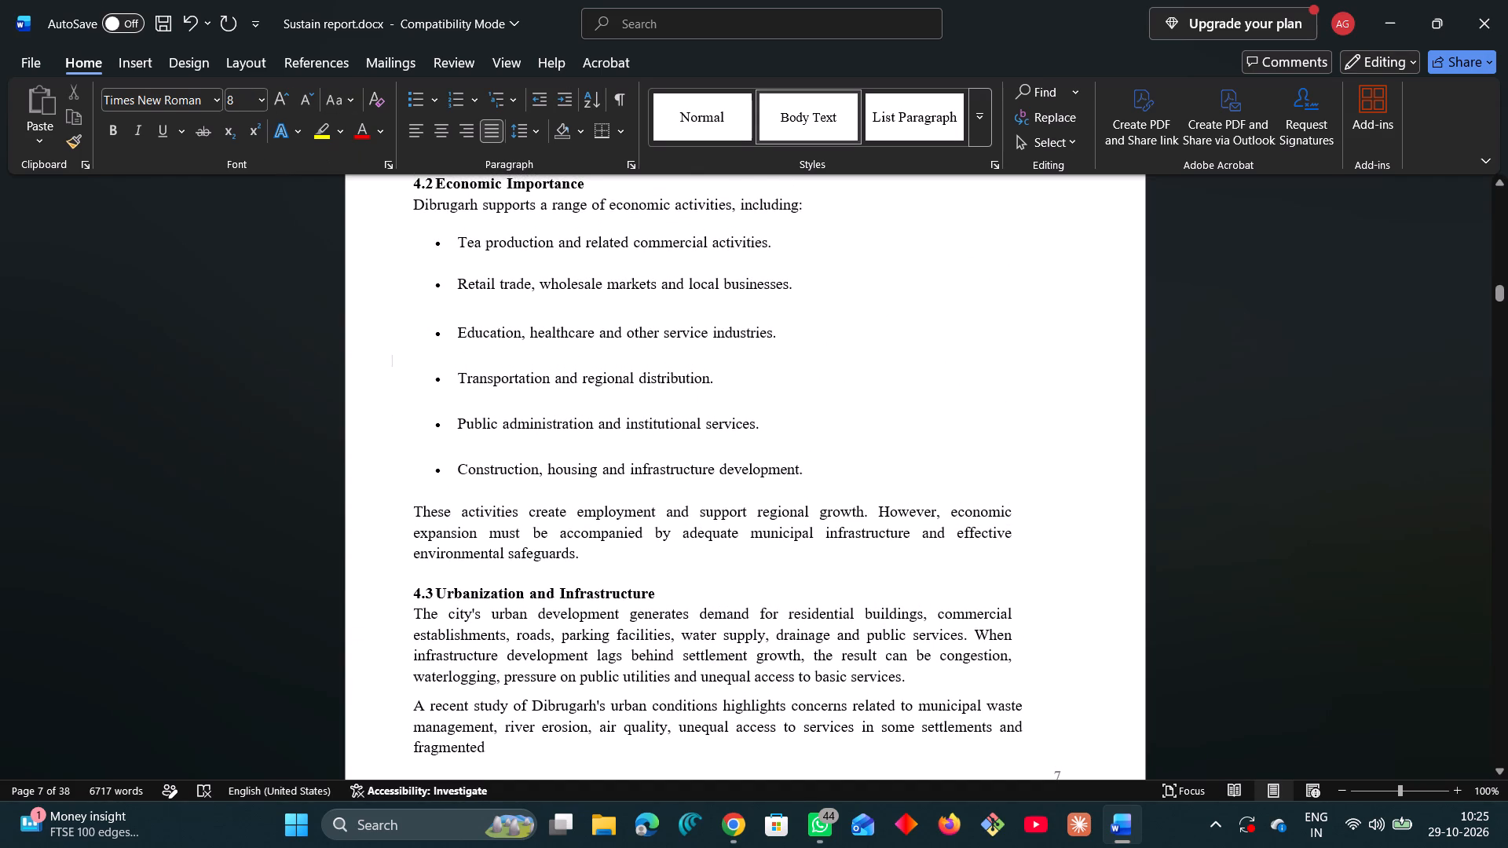
click(480, 315)
click(263, 101)
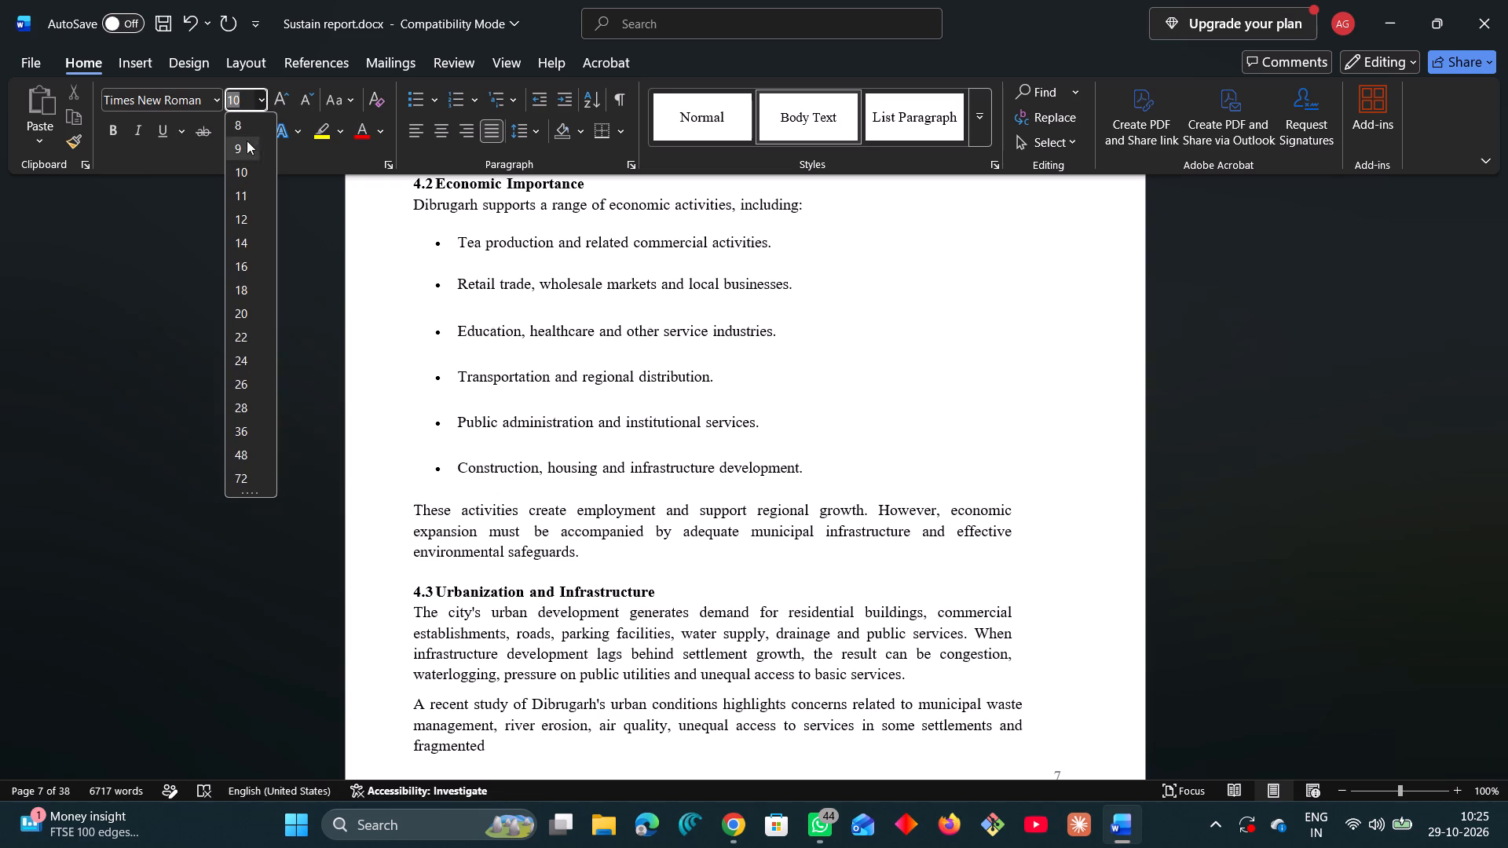
click(247, 122)
click(450, 264)
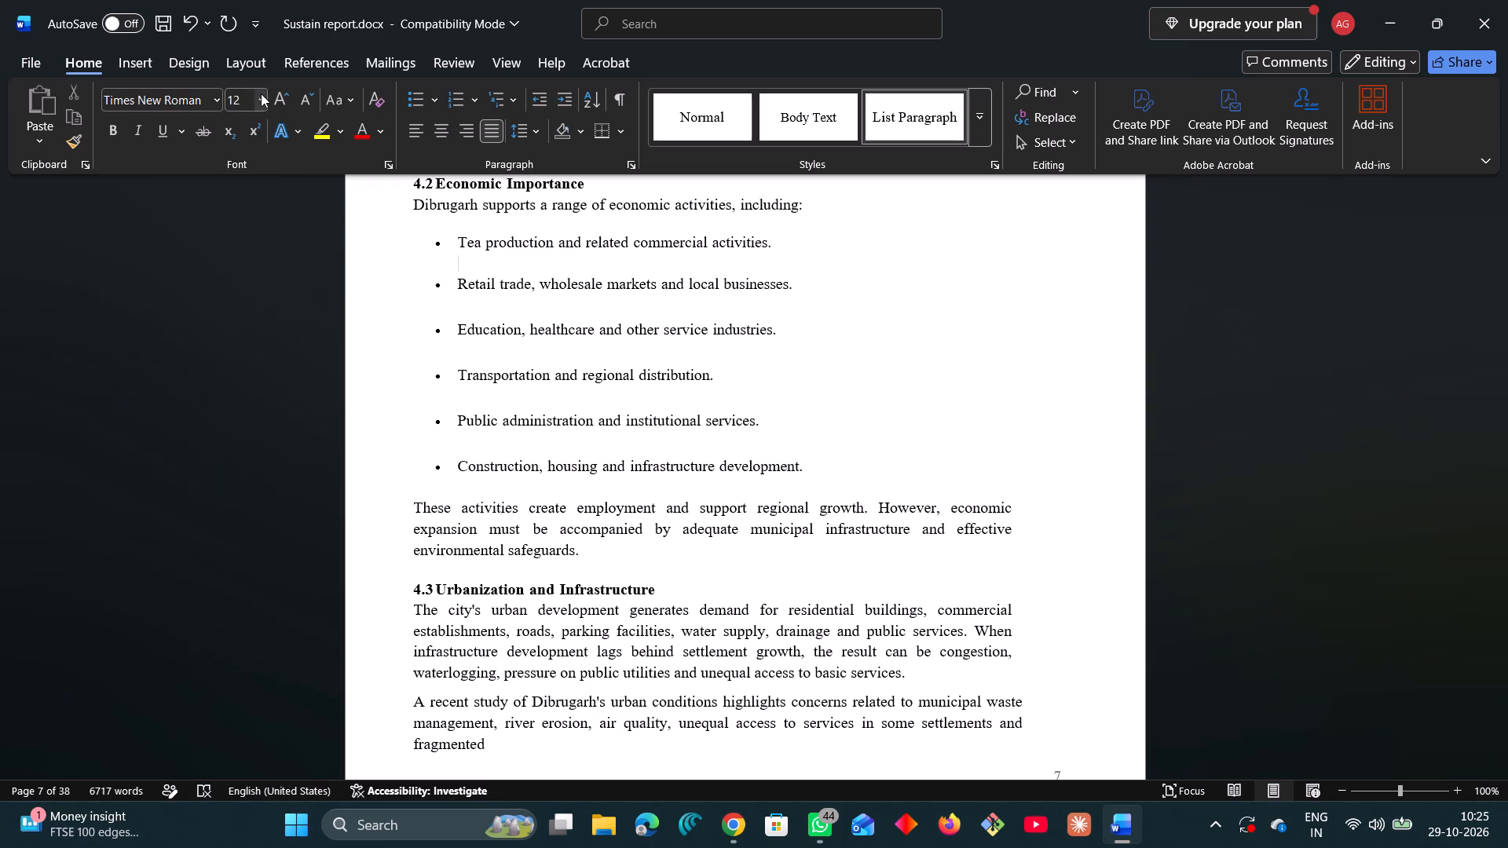
click(260, 93)
click(258, 126)
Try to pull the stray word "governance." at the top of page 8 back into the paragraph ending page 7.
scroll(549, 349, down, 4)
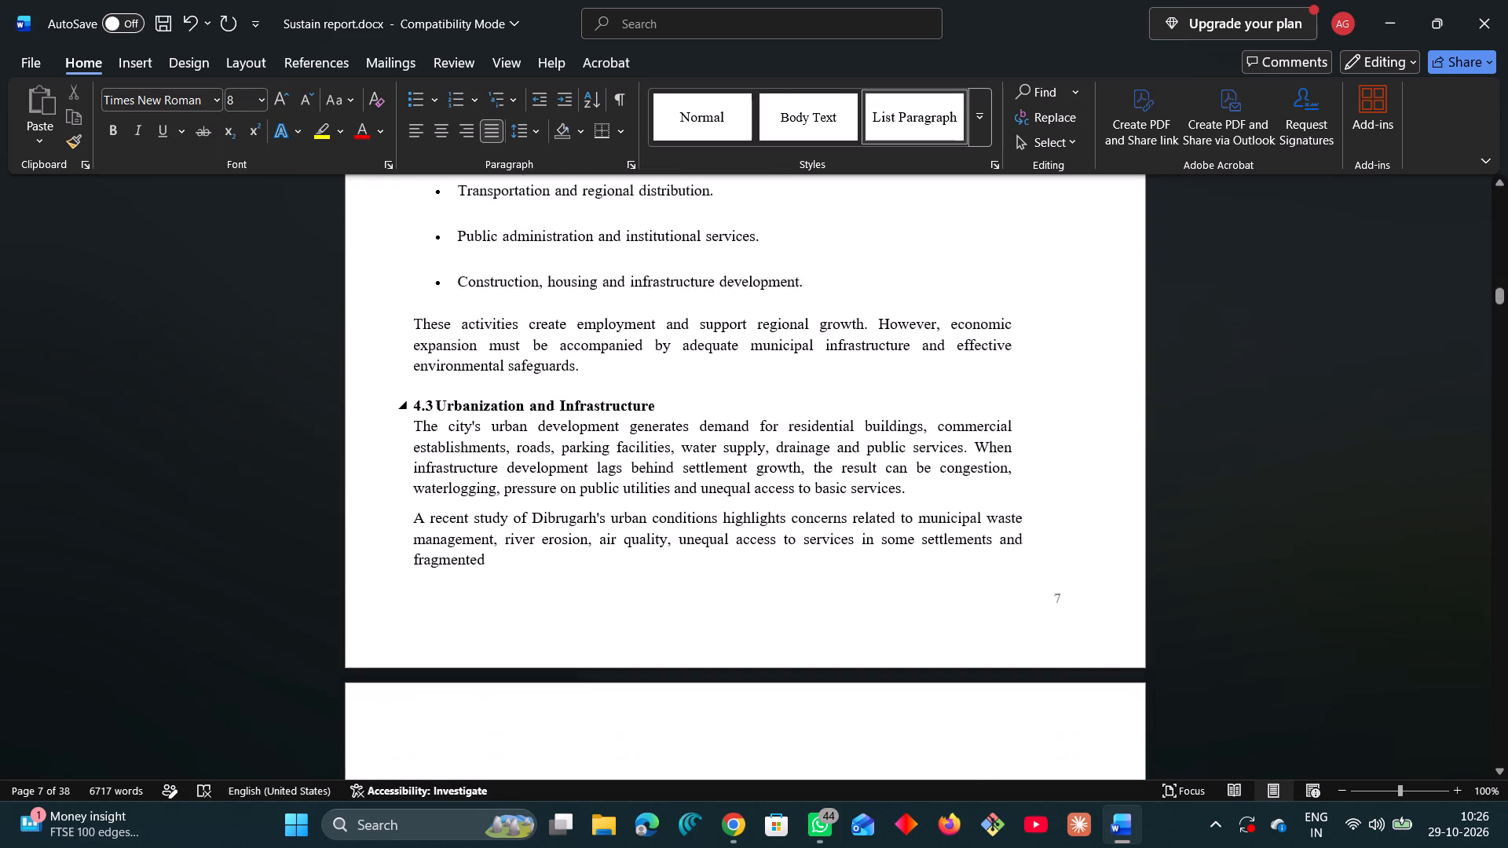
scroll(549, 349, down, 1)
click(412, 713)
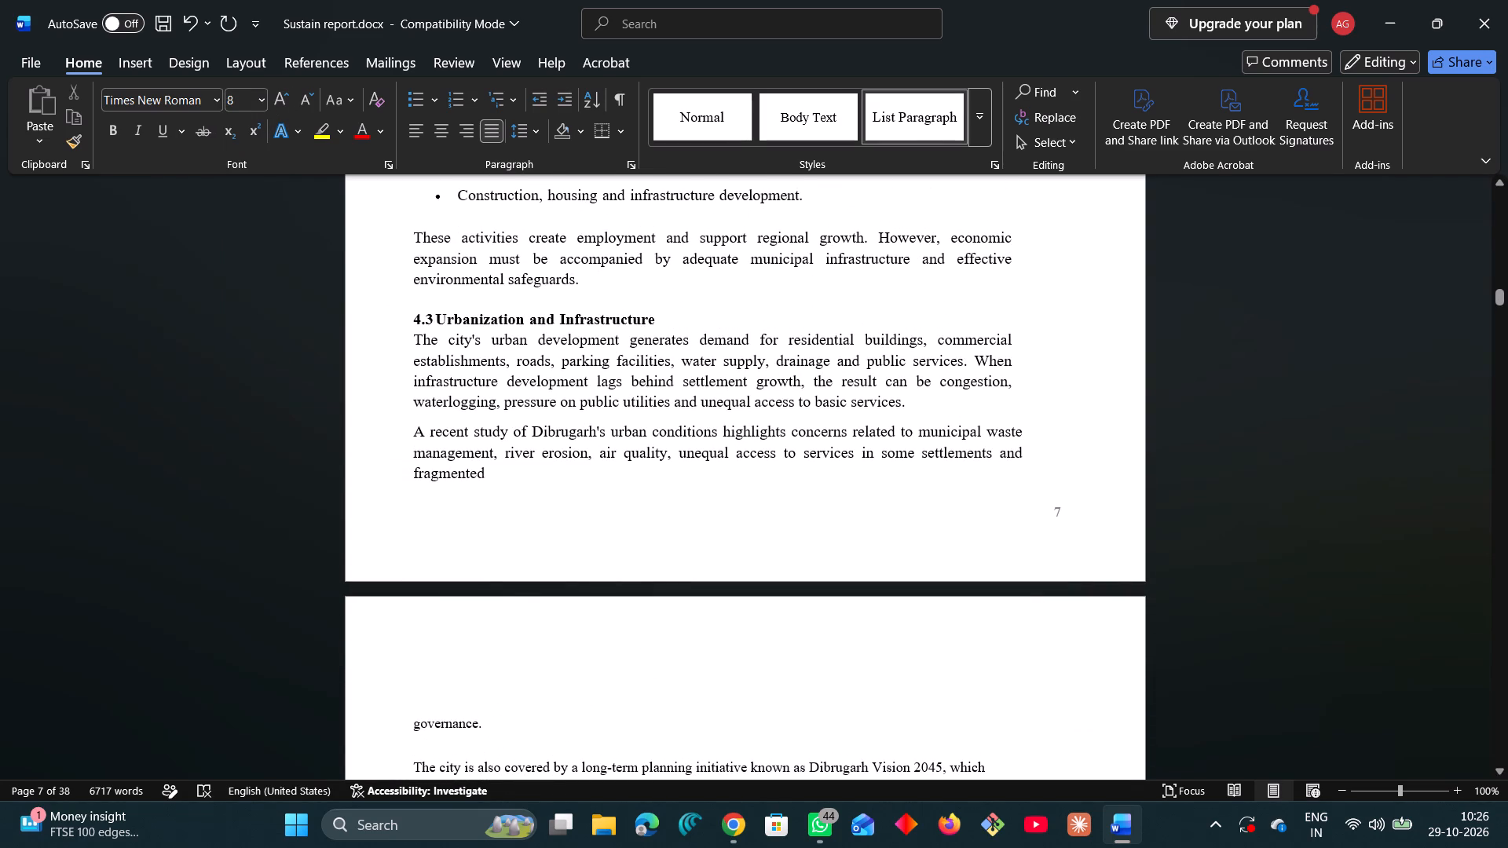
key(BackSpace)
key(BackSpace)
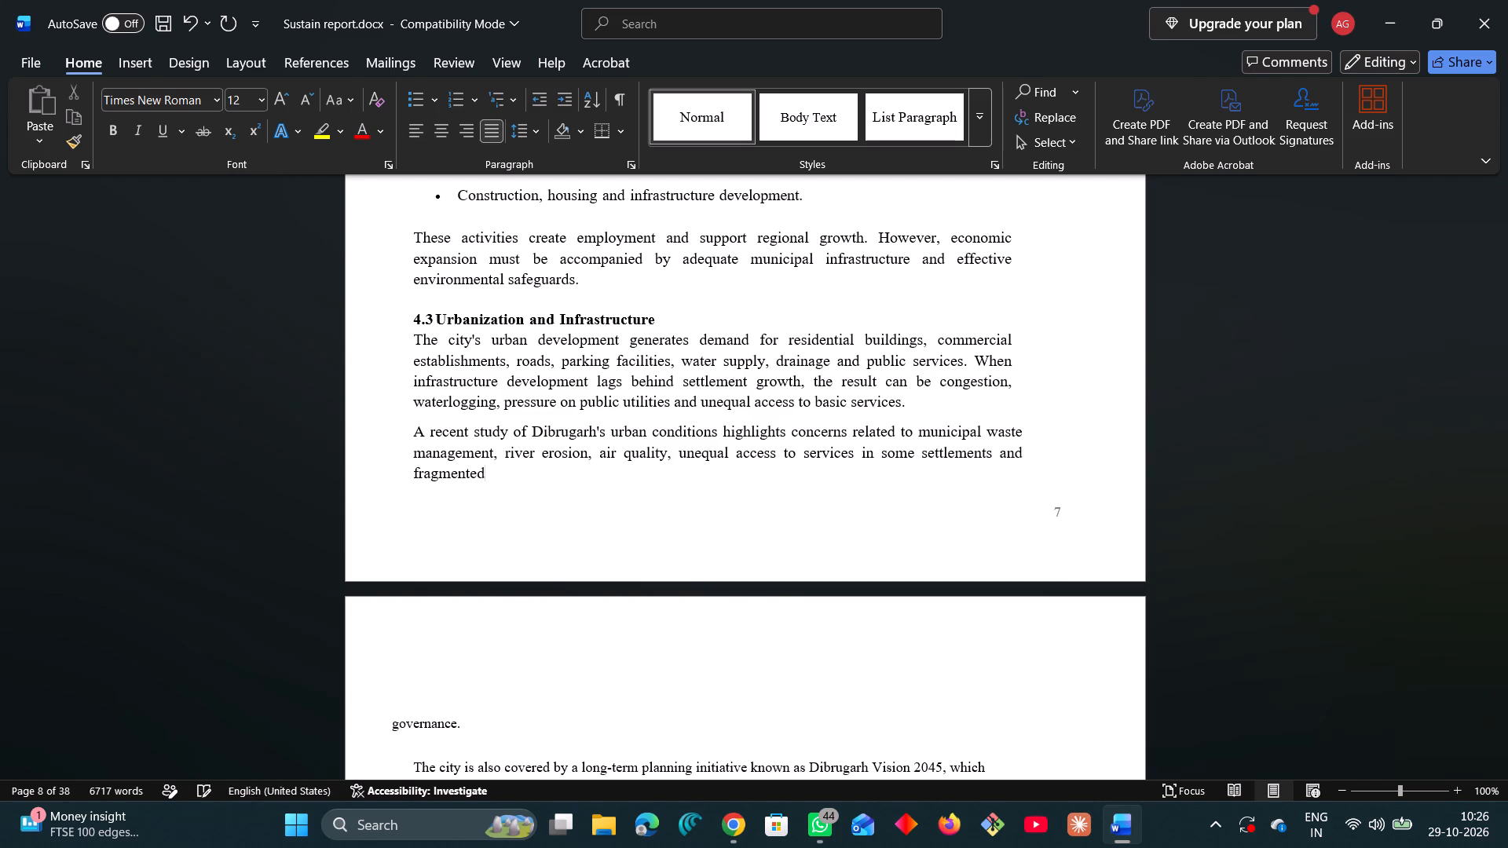
Set the blank line between the two paragraphs of section 4.1 Geographical Location to font size 8.
scroll(412, 713, up, 6)
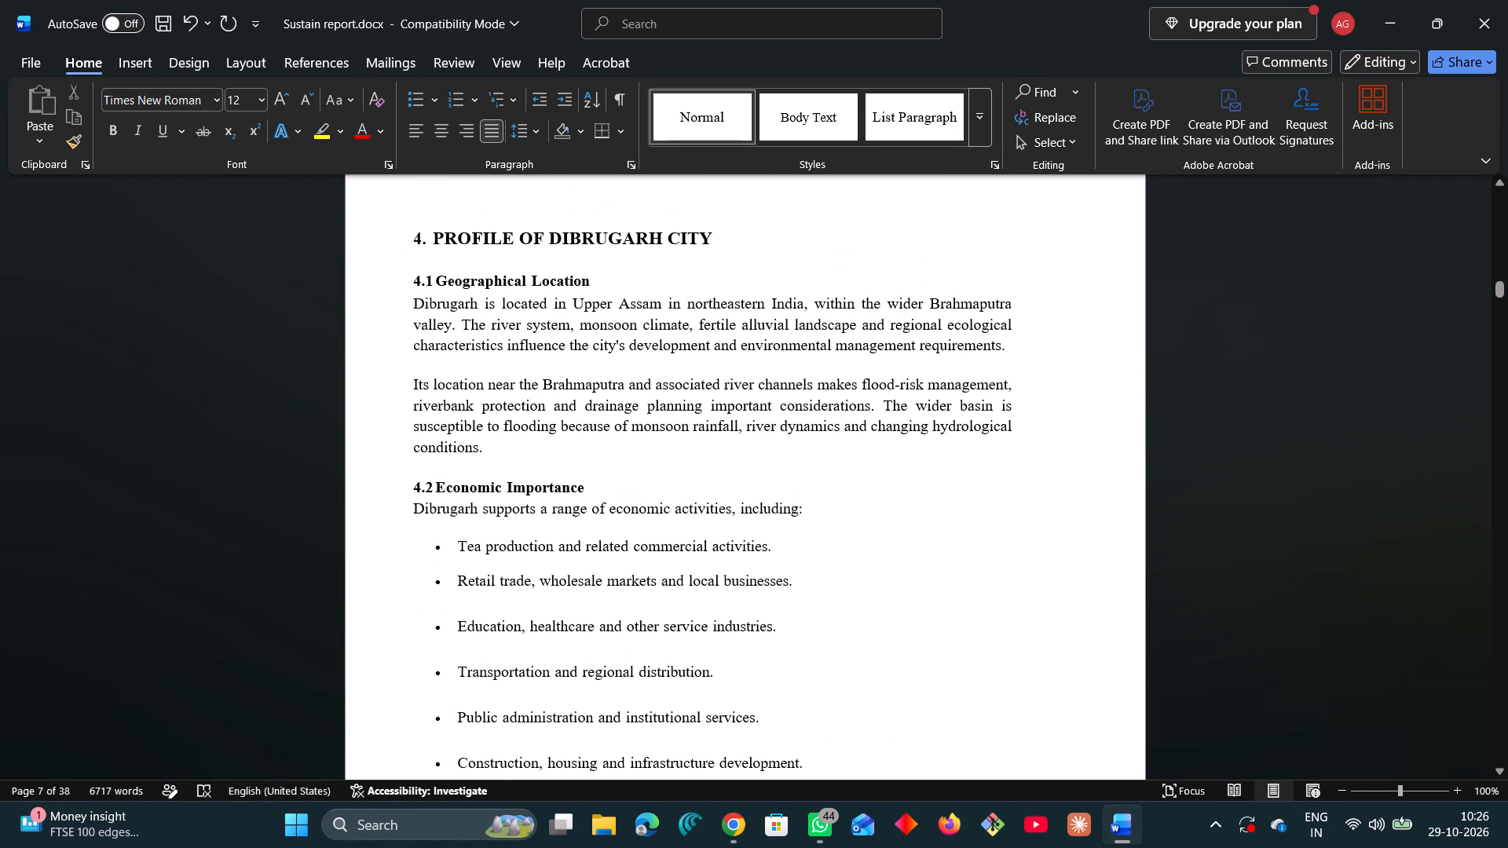
click(424, 365)
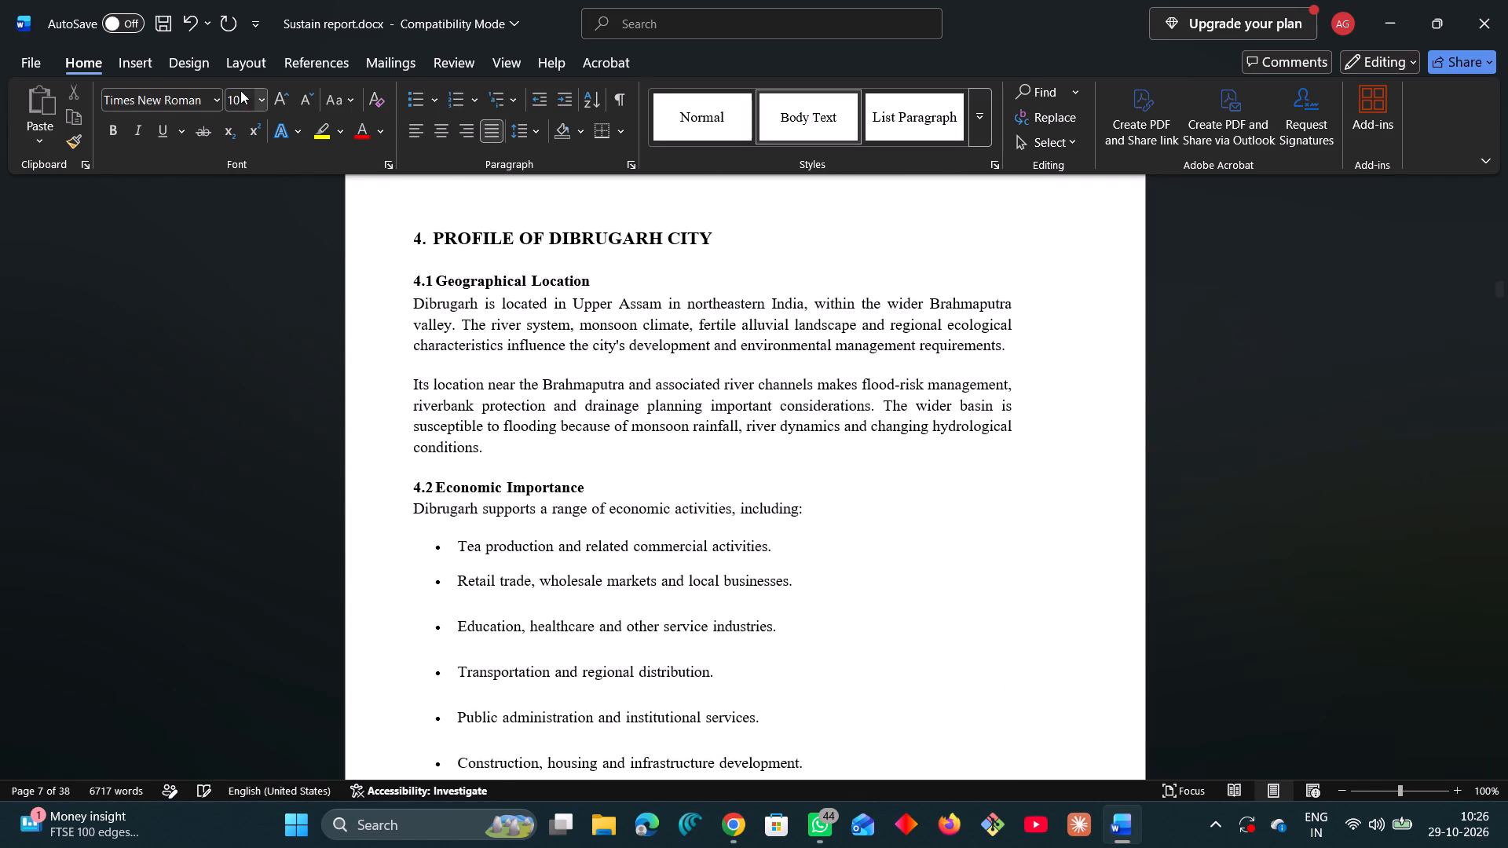
click(262, 101)
click(237, 125)
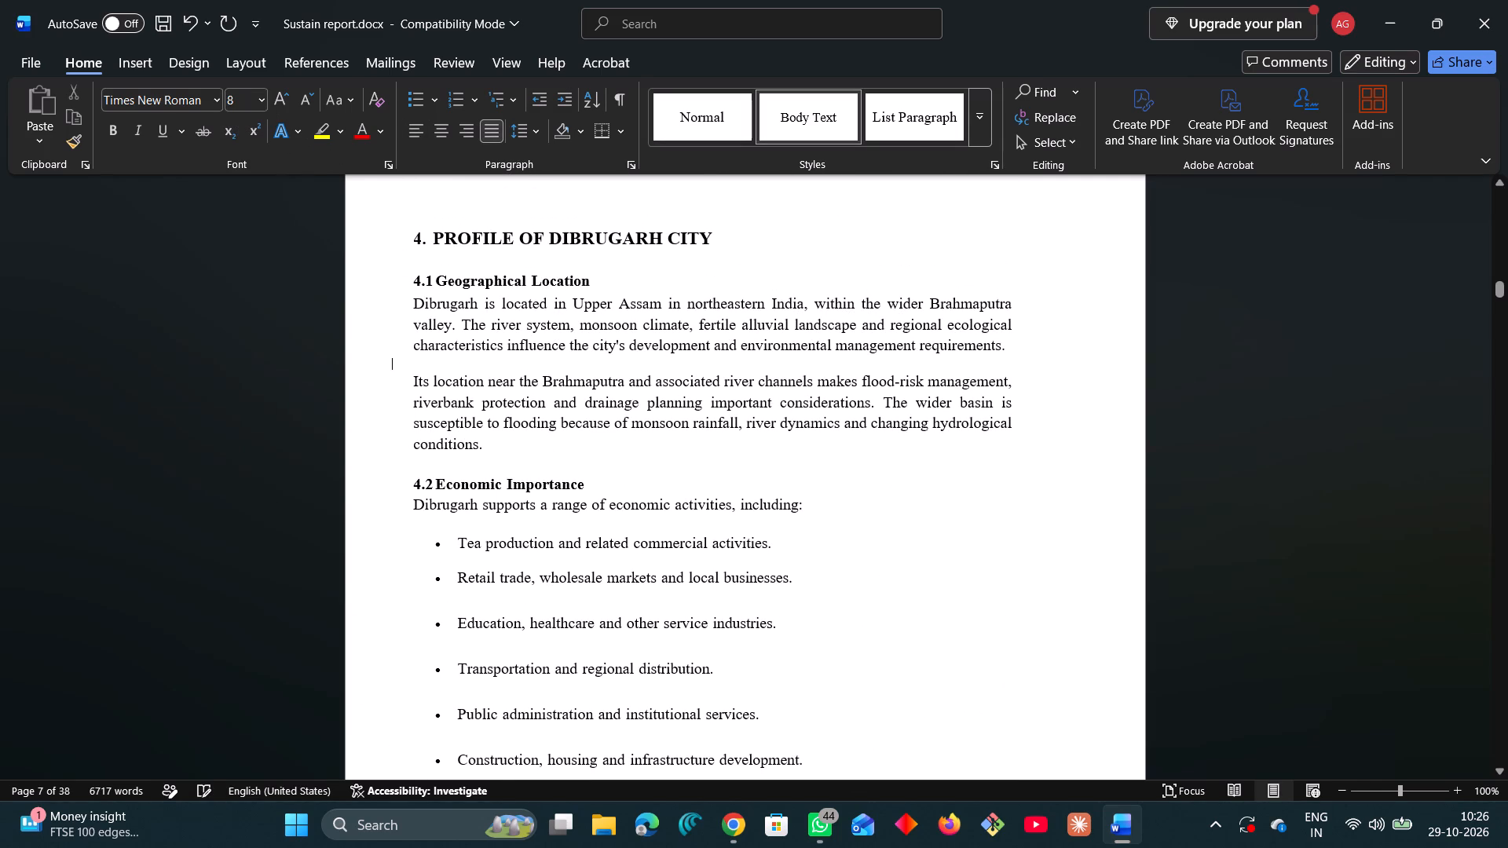
Check the spacing around the chapter 4 heading and the 4.1 Geographical Location heading on page 7.
scroll(653, 639, down, 4)
scroll(653, 639, up, 1)
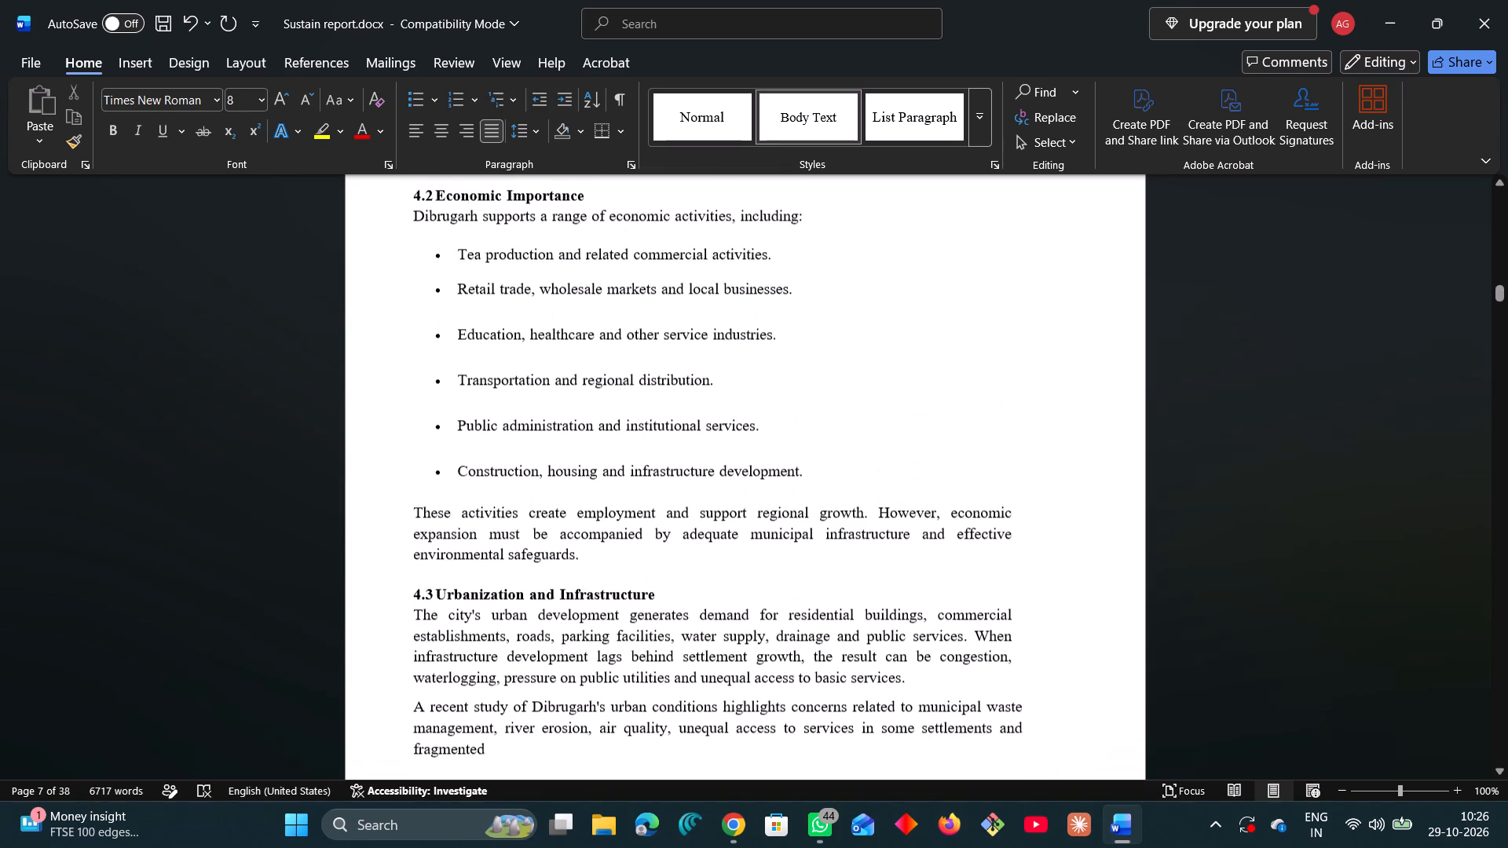
scroll(653, 639, up, 3)
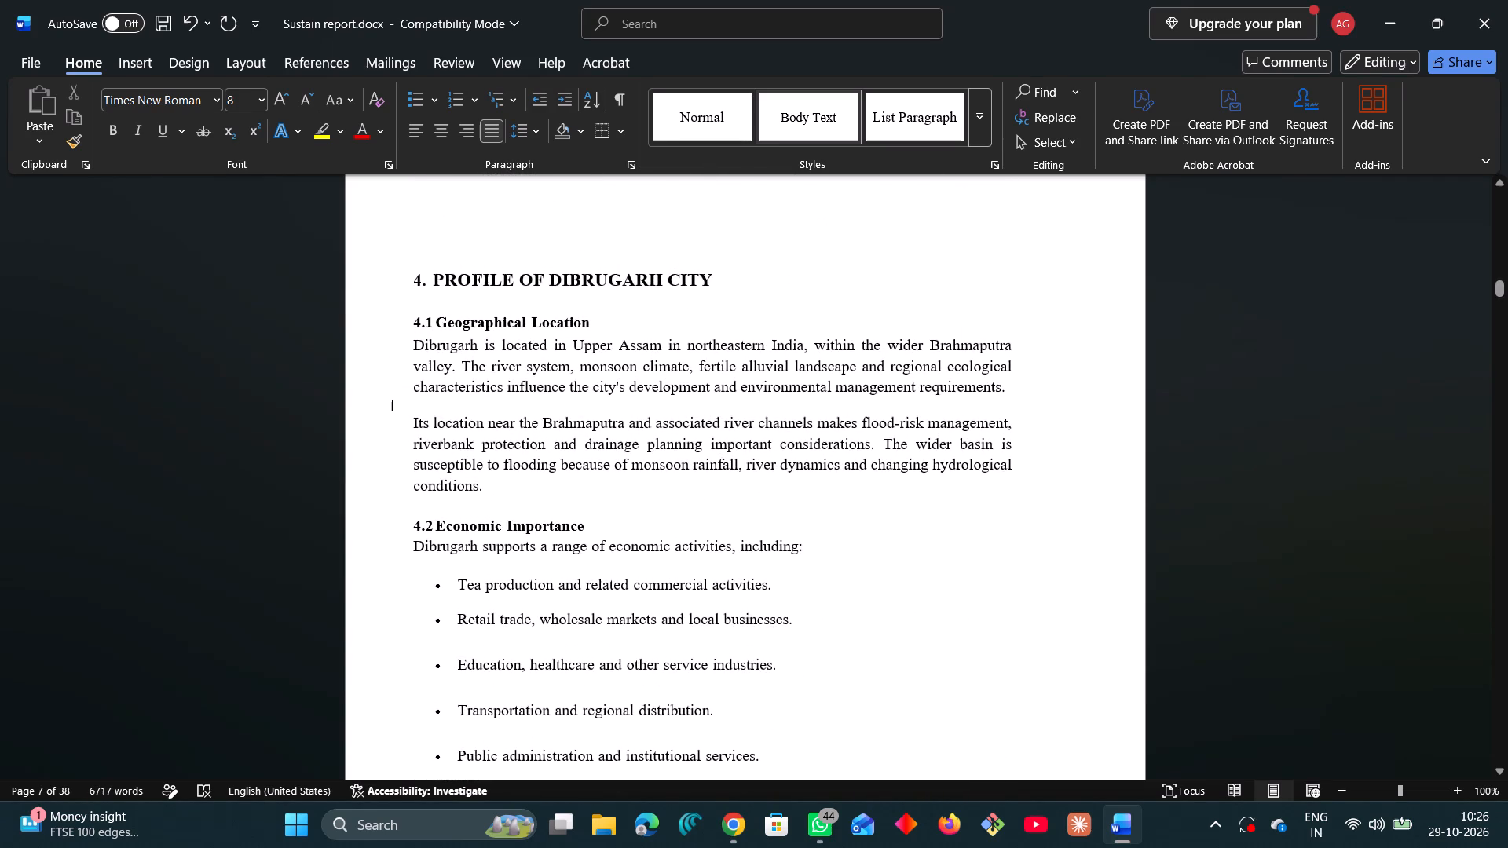
scroll(584, 429, up, 1)
click(448, 380)
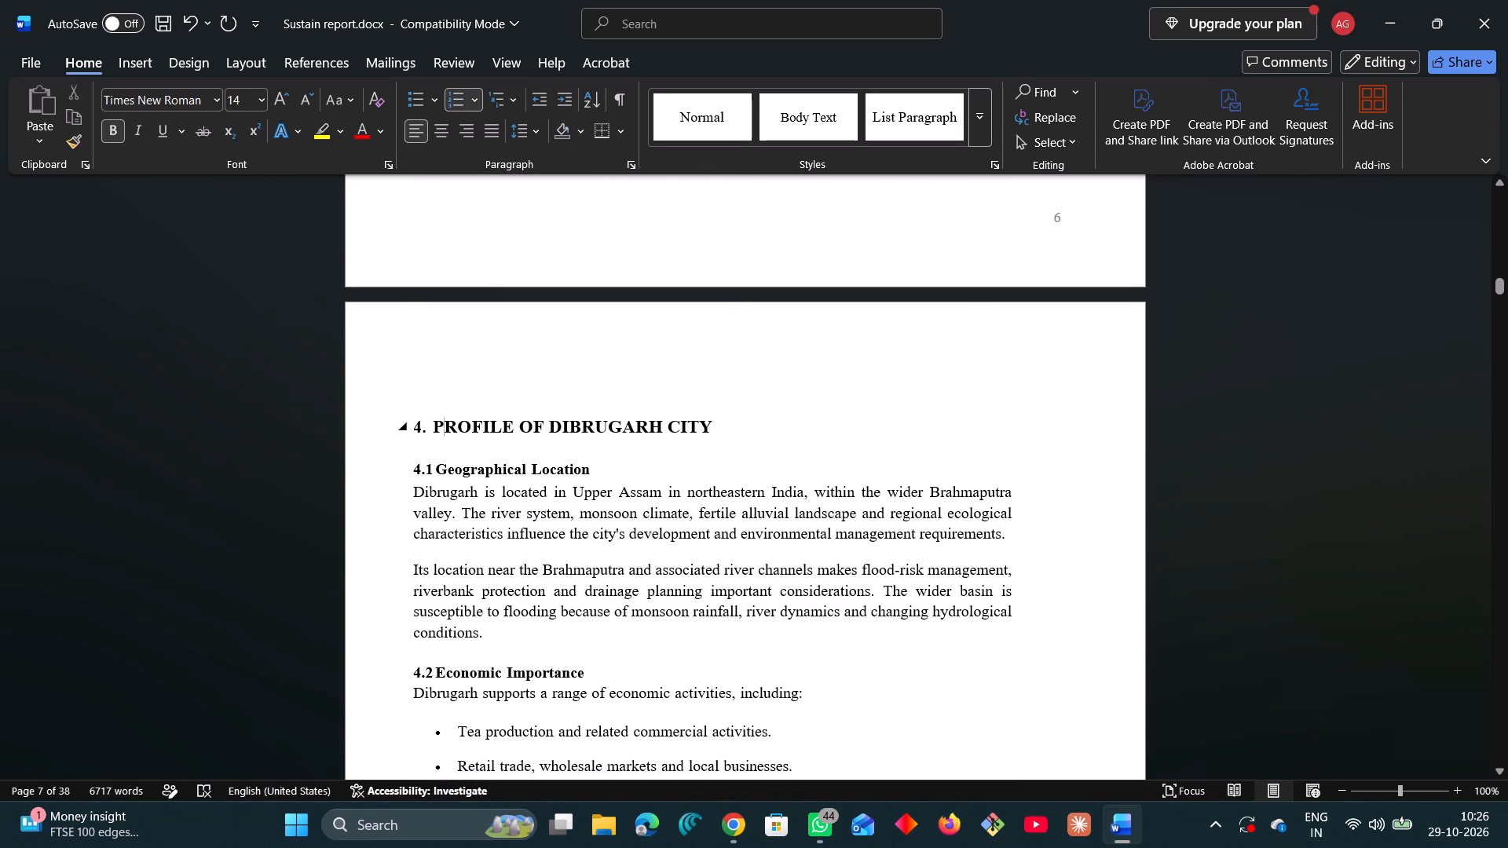
click(430, 427)
click(440, 360)
click(451, 454)
Set "governance." and the Dibrugarh Vision 2045 paragraph at the top of page 8 to justified 12 pt text.
scroll(343, 309, down, 1)
scroll(500, 511, down, 3)
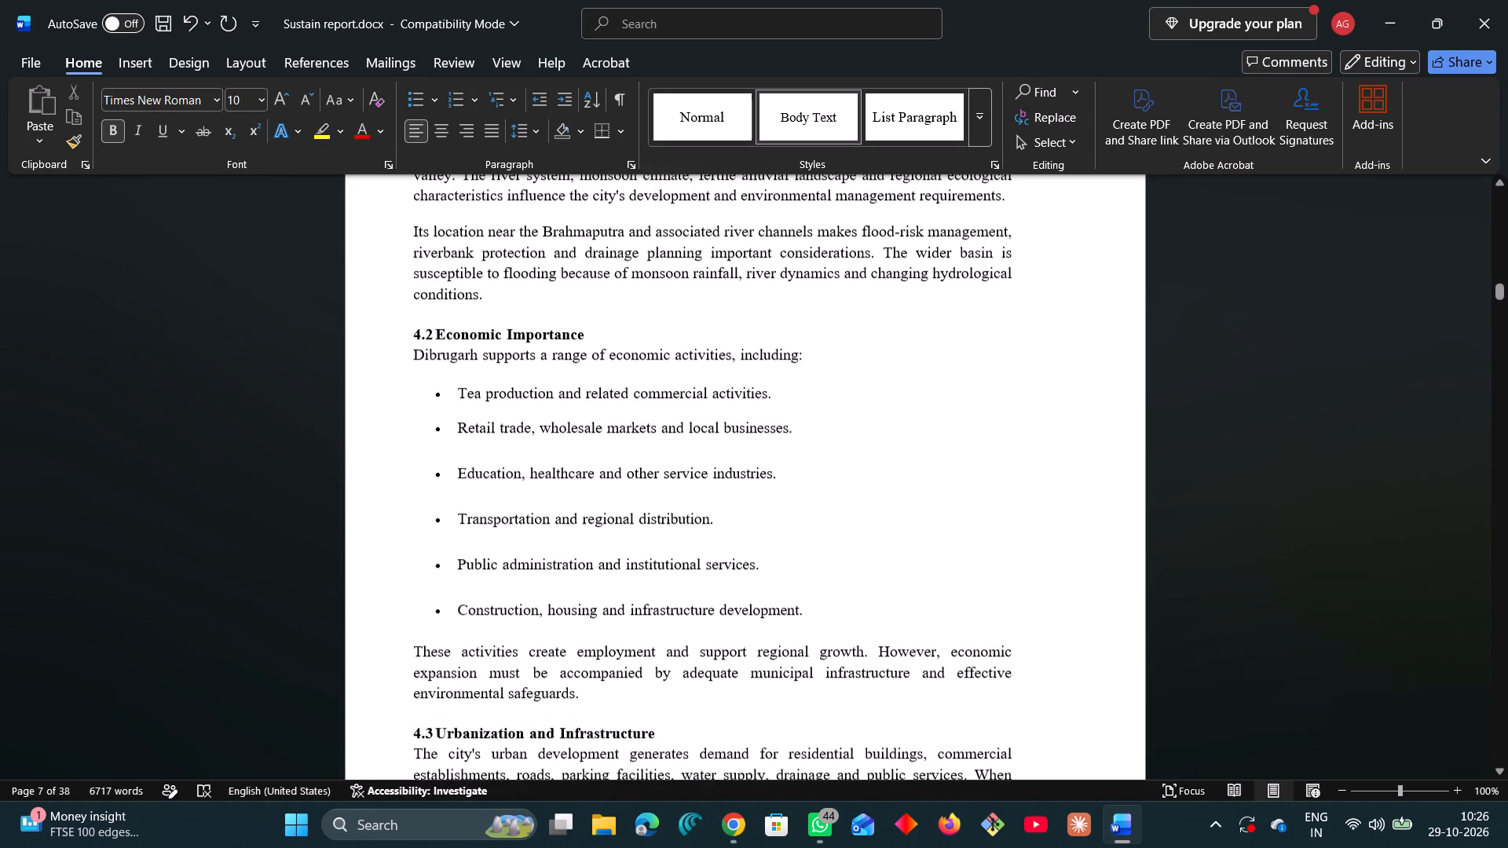
scroll(500, 511, down, 7)
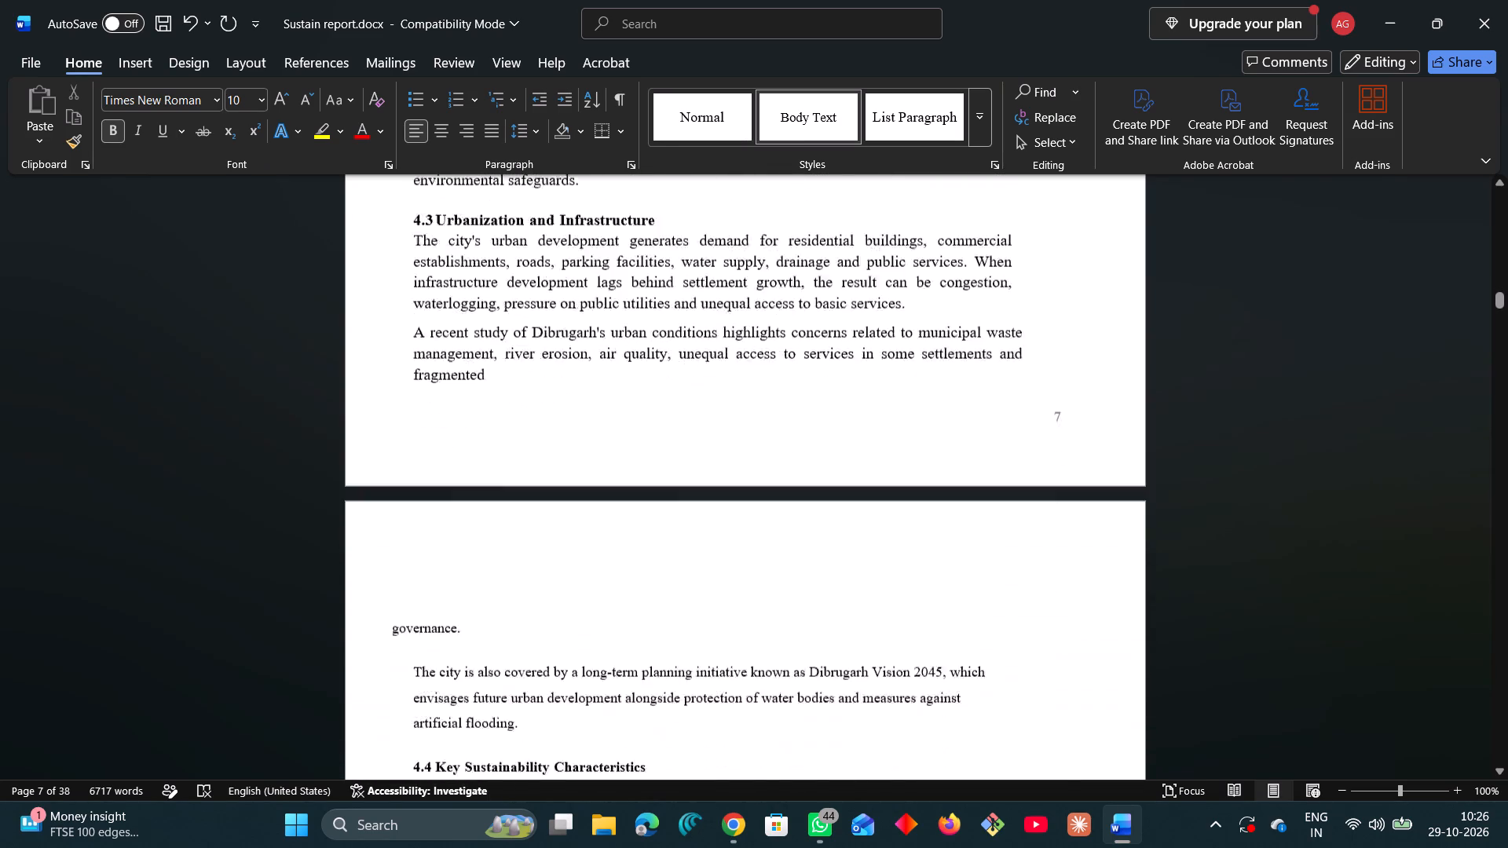
scroll(500, 511, down, 3)
drag(525, 386, 407, 312)
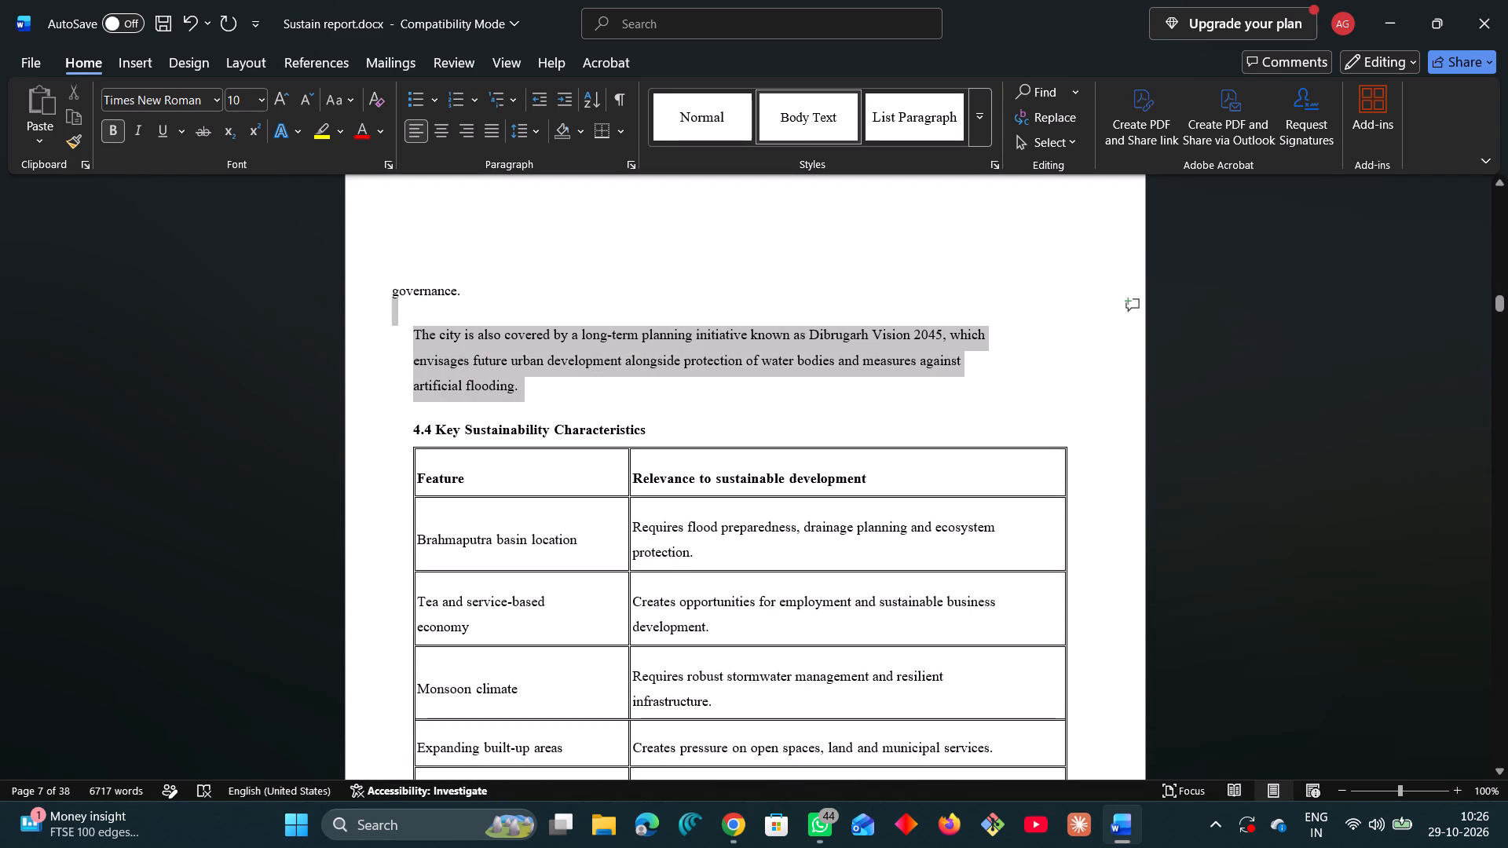
drag(407, 312, 388, 285)
click(257, 99)
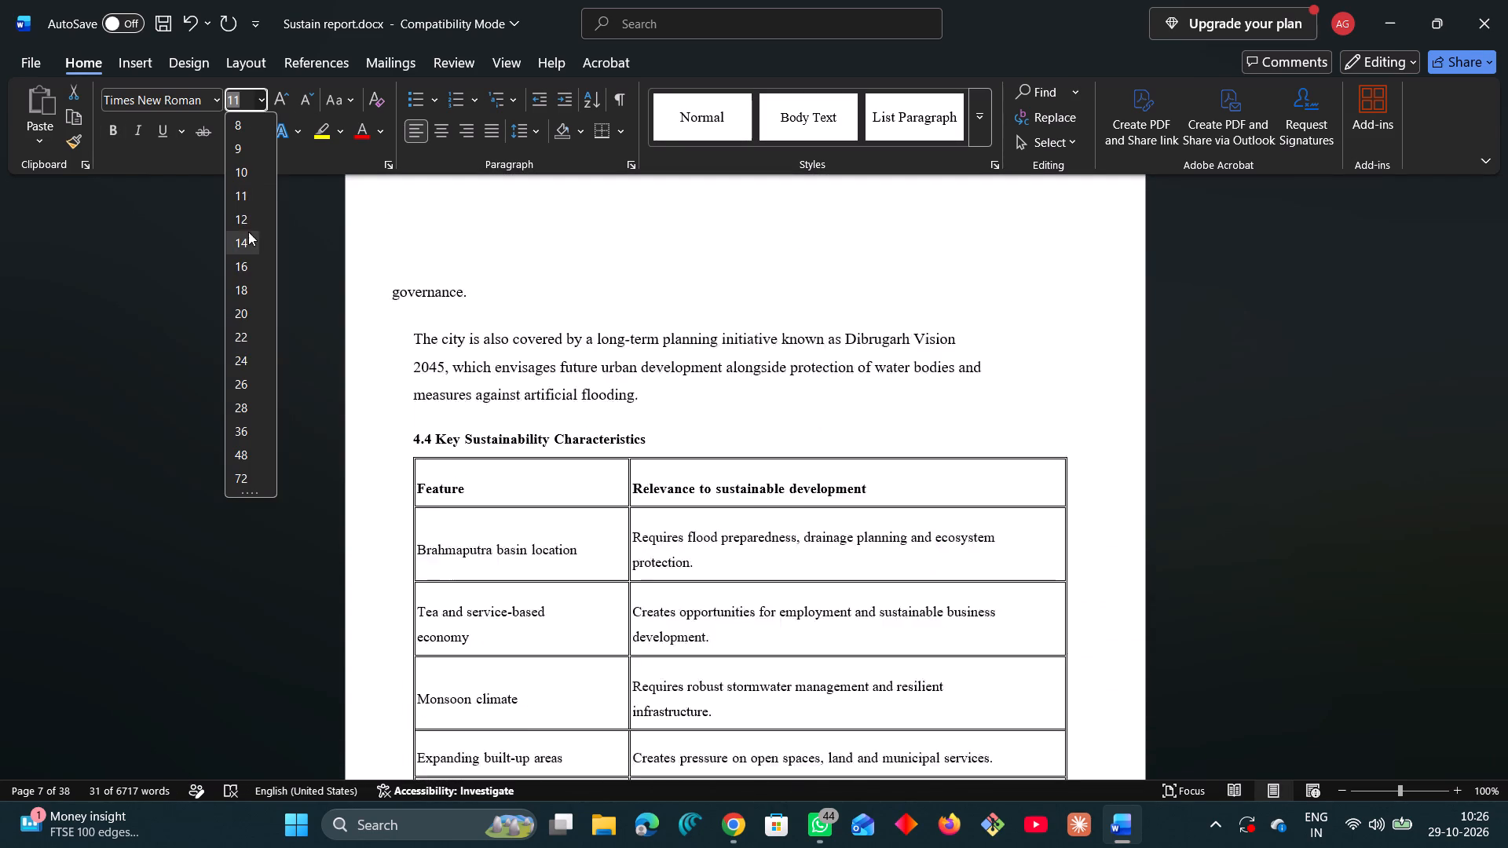
click(248, 219)
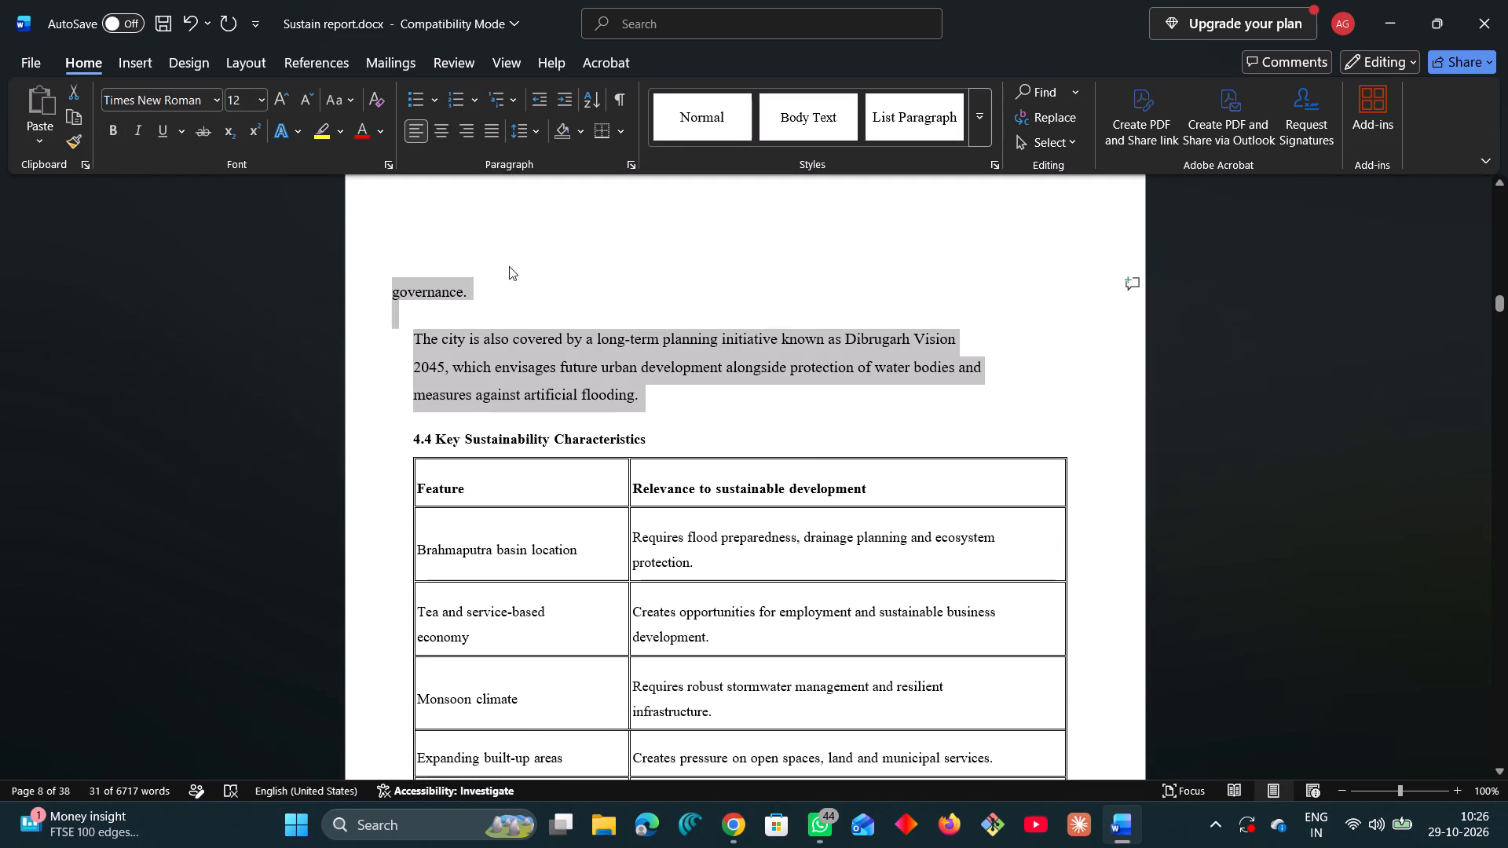
click(495, 135)
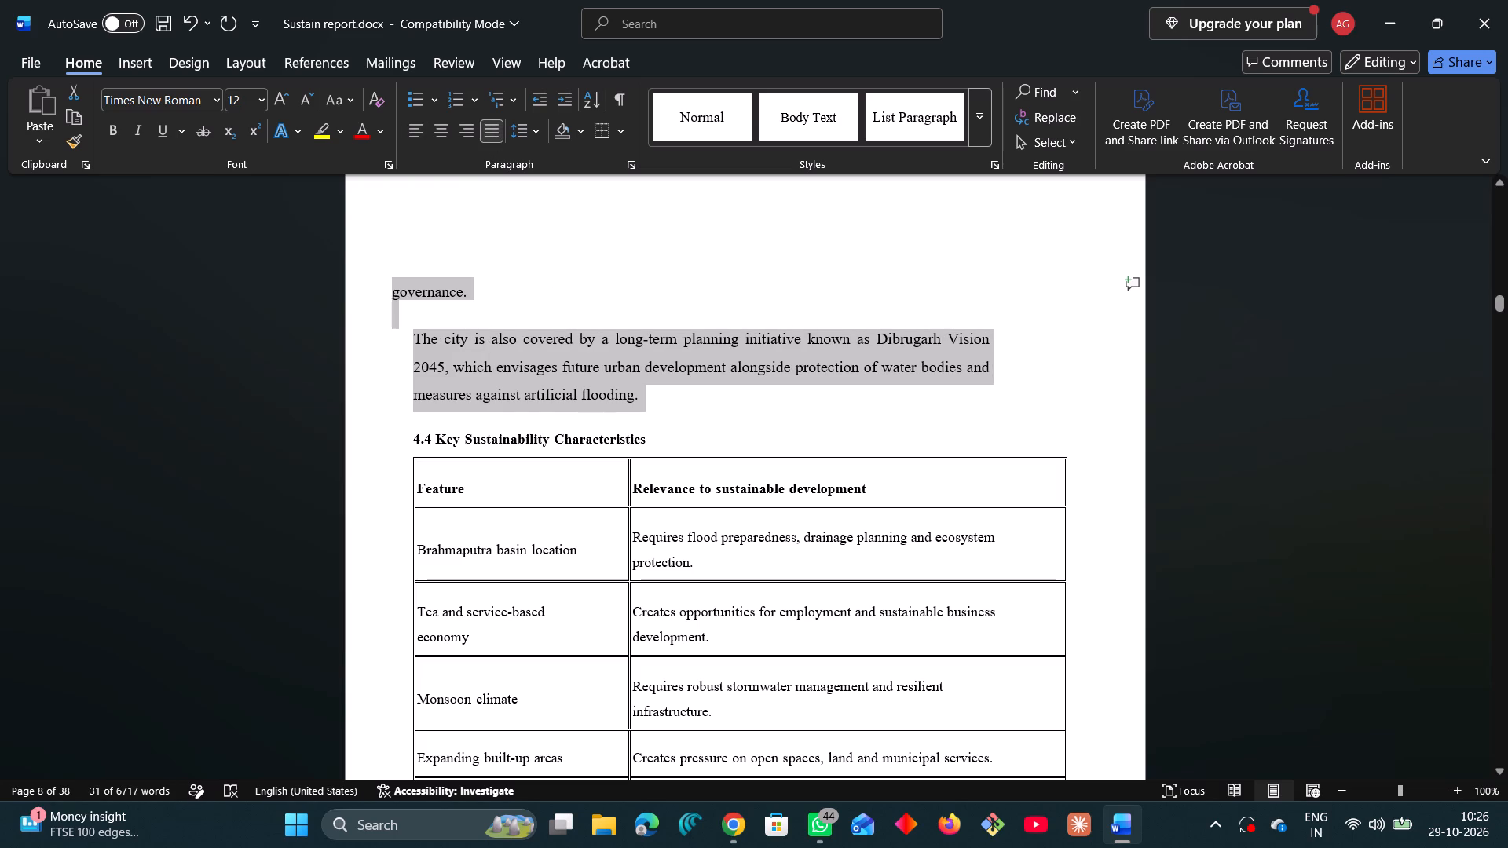
click(672, 413)
Left-align the page 7 paragraph ending in "fragmented" and complete its last sentence with "governance.".
scroll(672, 413, up, 4)
scroll(672, 413, down, 1)
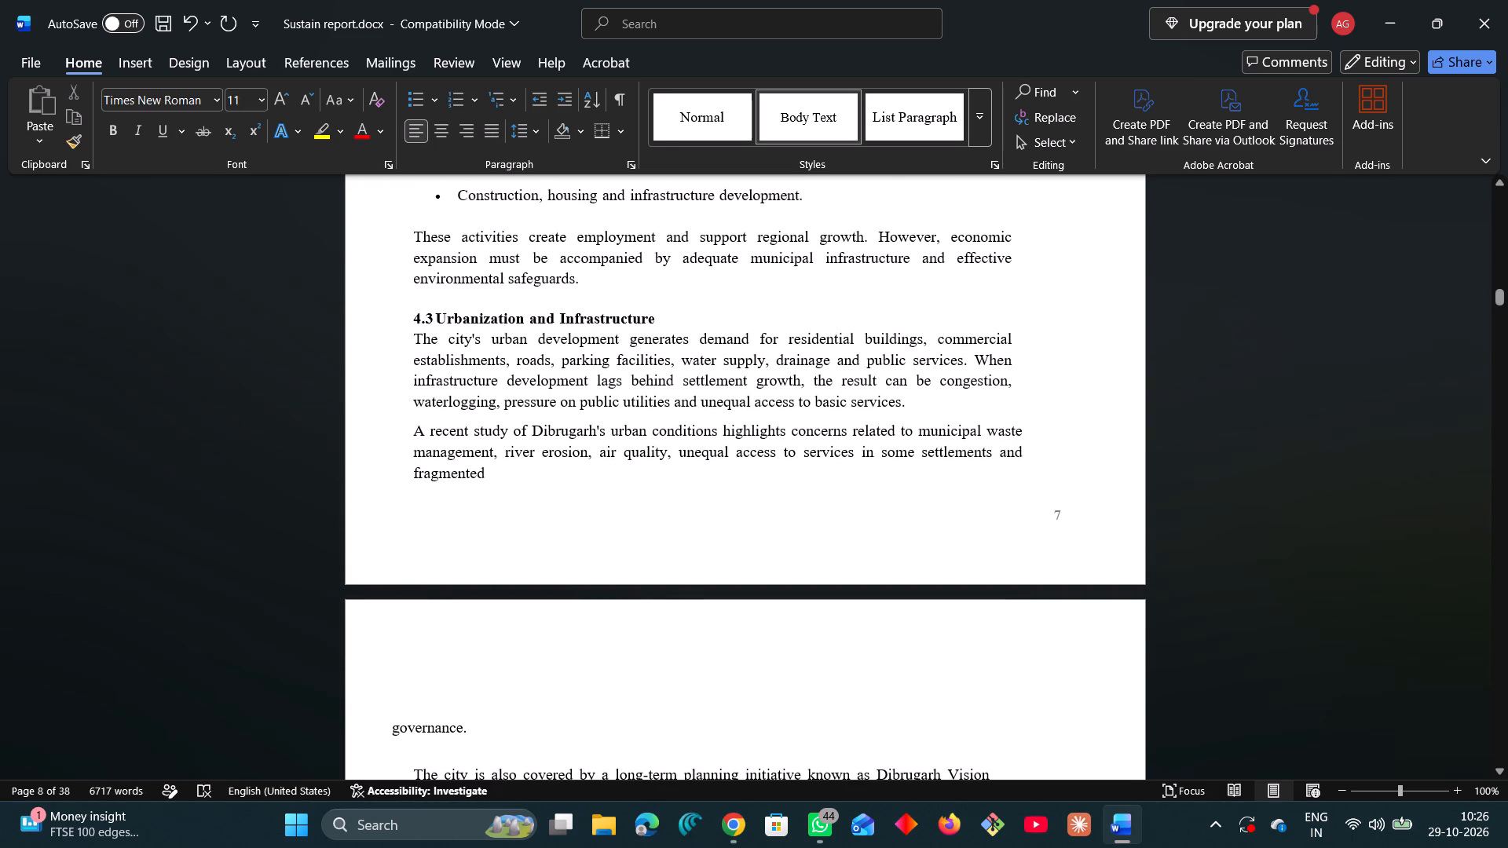
scroll(672, 413, down, 1)
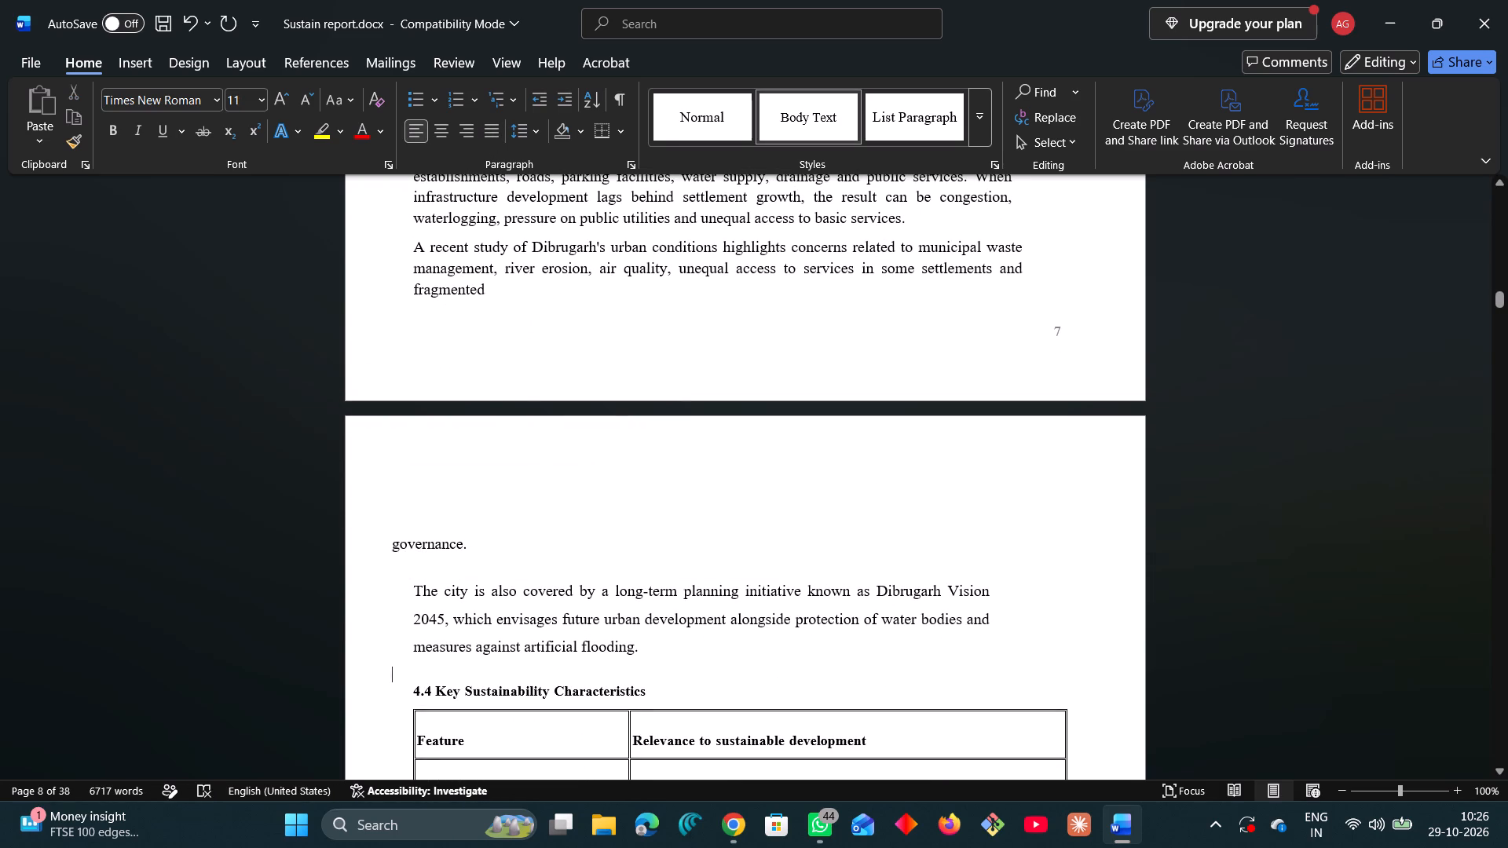
click(491, 294)
key(space)
text(g)
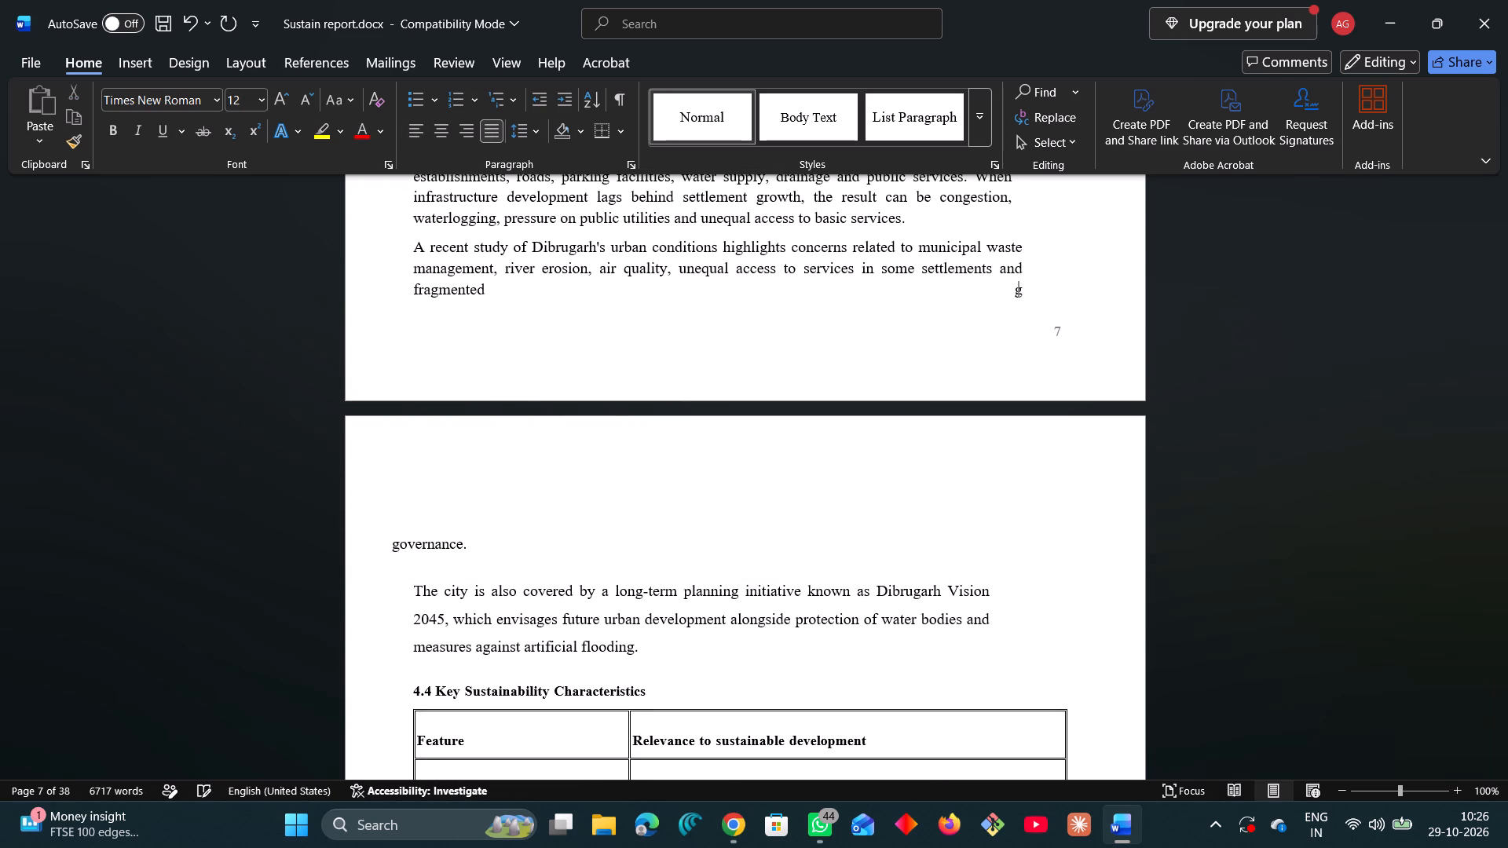
key(BackSpace)
click(413, 139)
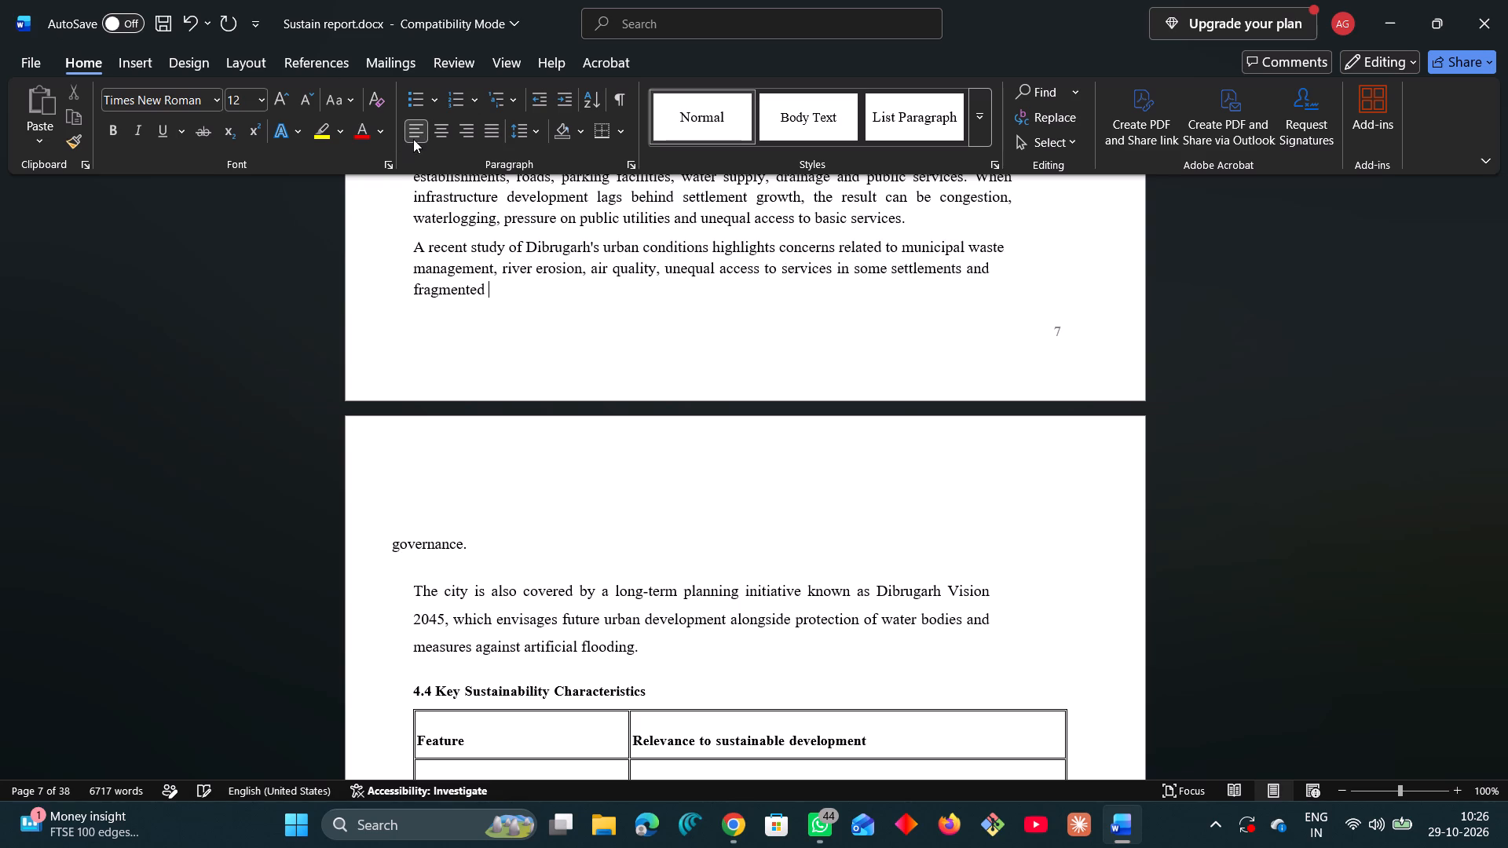
text(gover)
text(nance)
key(period)
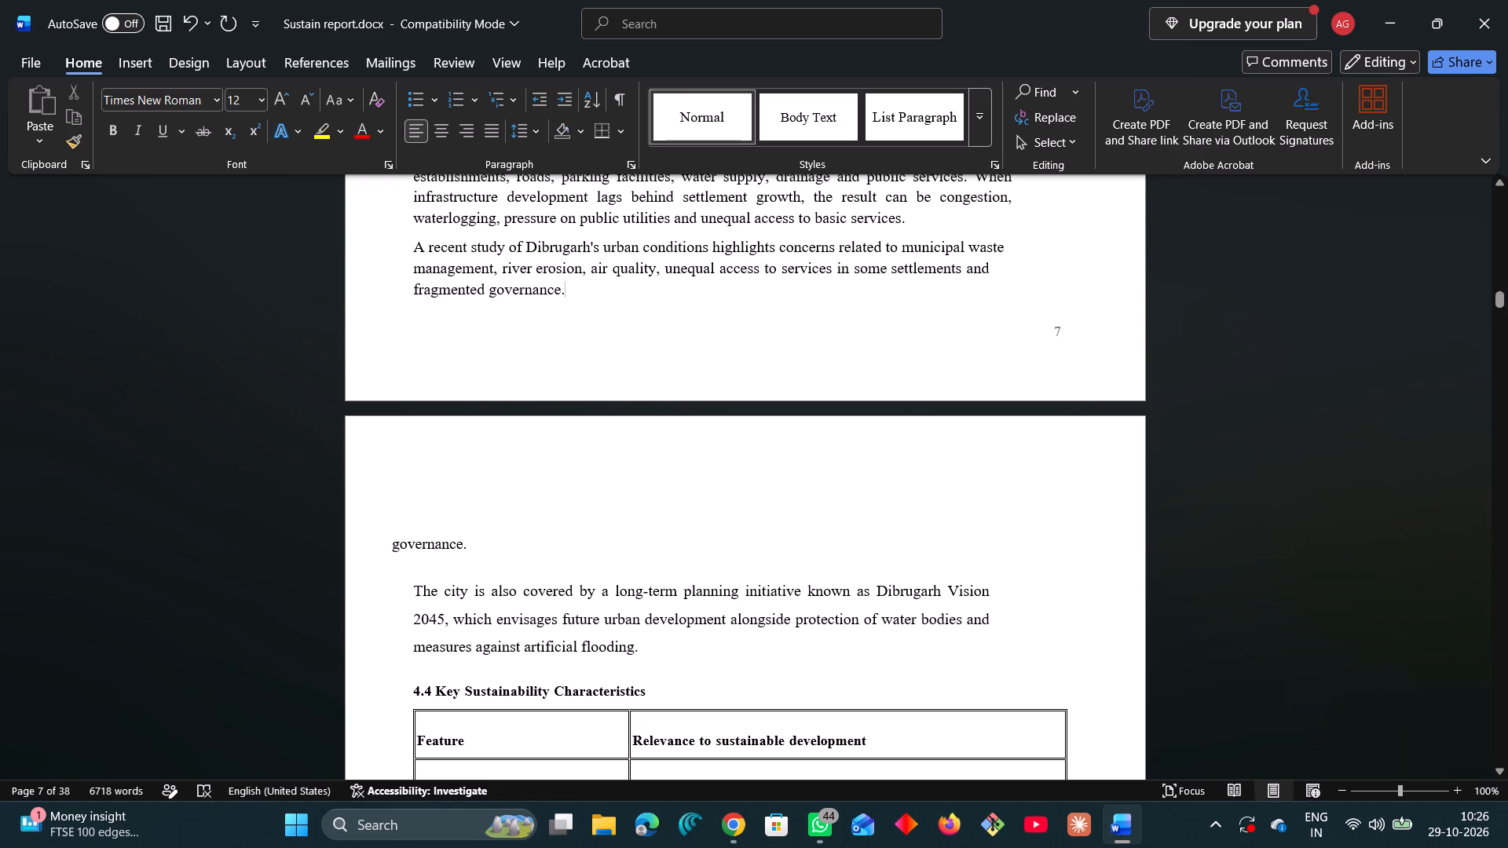
Delete the duplicate word "governance." at the top of page 8.
drag(480, 544, 380, 543)
key(BackSpace)
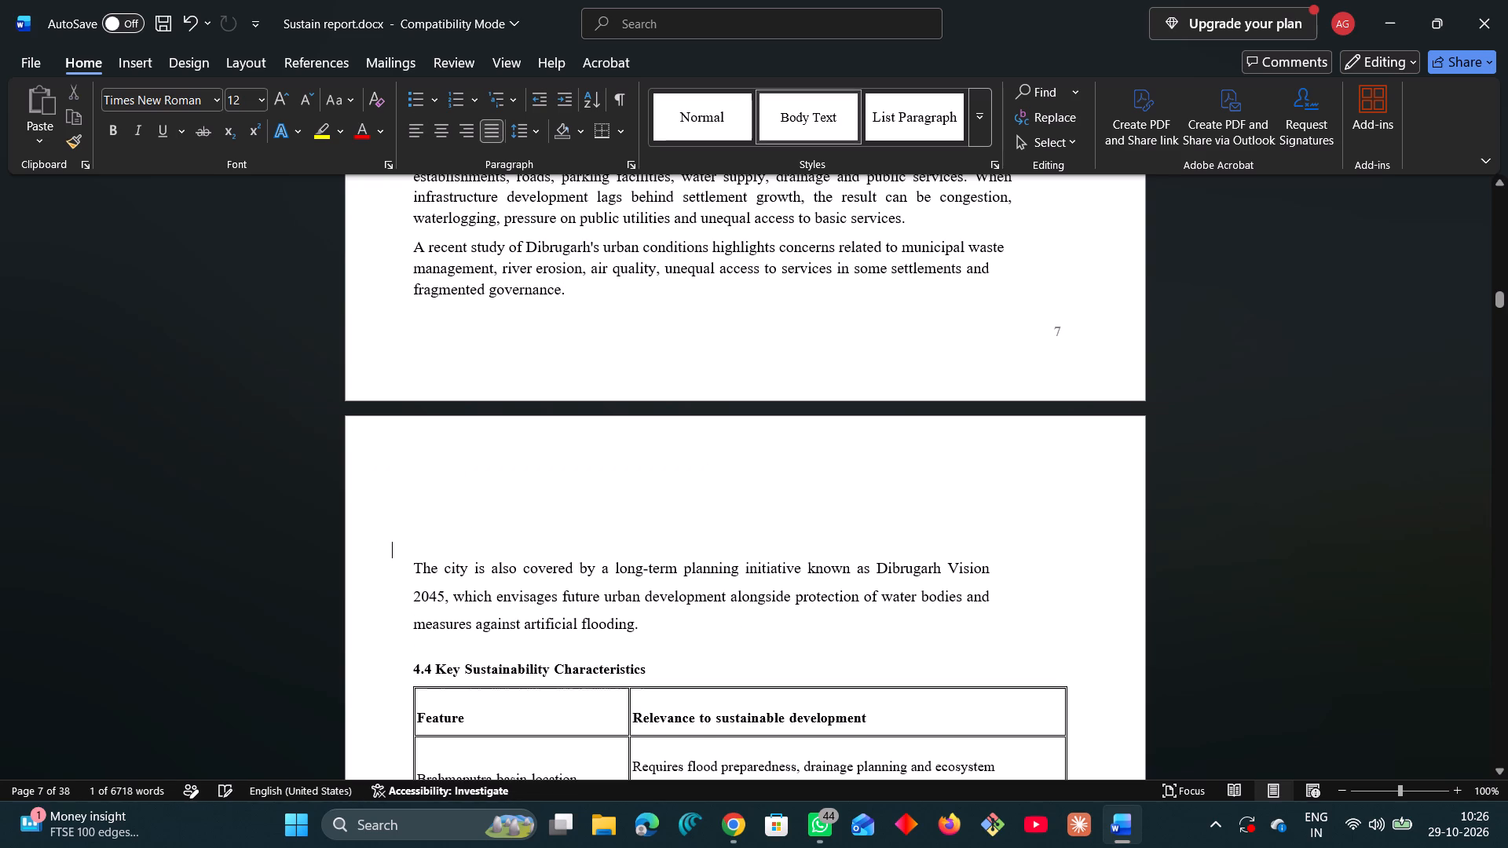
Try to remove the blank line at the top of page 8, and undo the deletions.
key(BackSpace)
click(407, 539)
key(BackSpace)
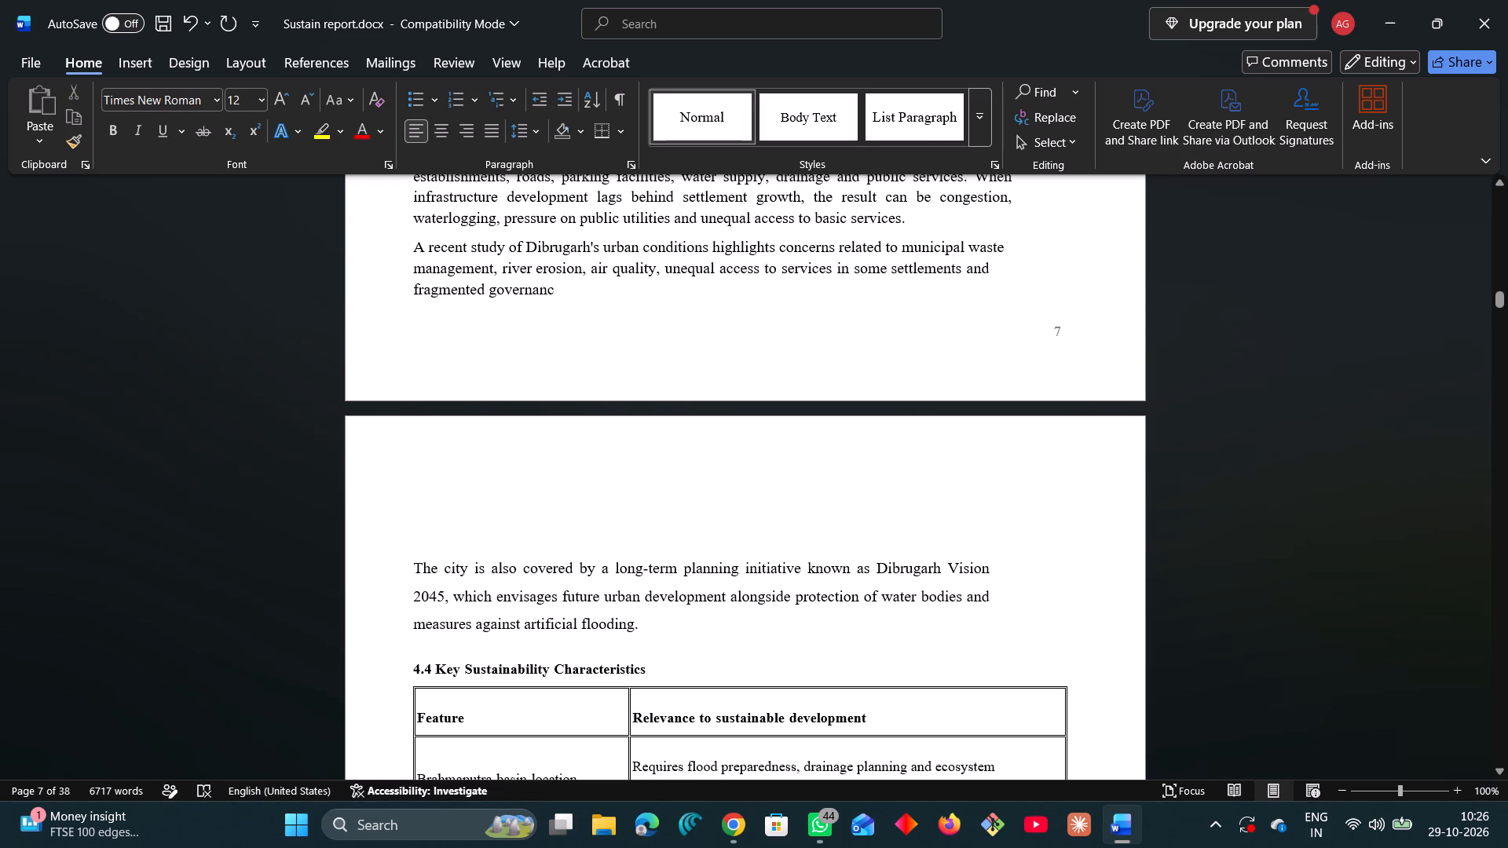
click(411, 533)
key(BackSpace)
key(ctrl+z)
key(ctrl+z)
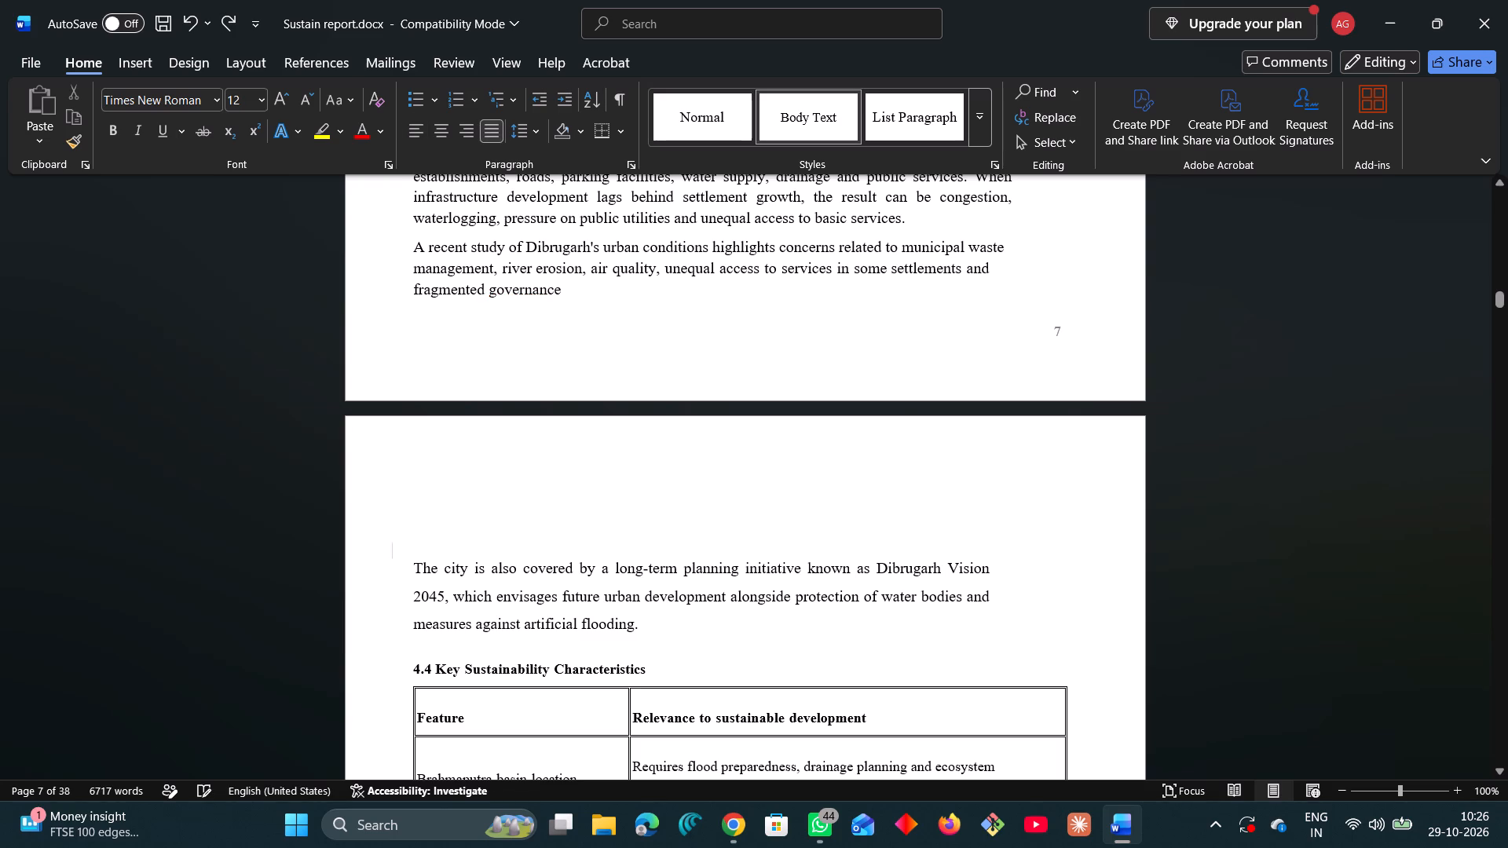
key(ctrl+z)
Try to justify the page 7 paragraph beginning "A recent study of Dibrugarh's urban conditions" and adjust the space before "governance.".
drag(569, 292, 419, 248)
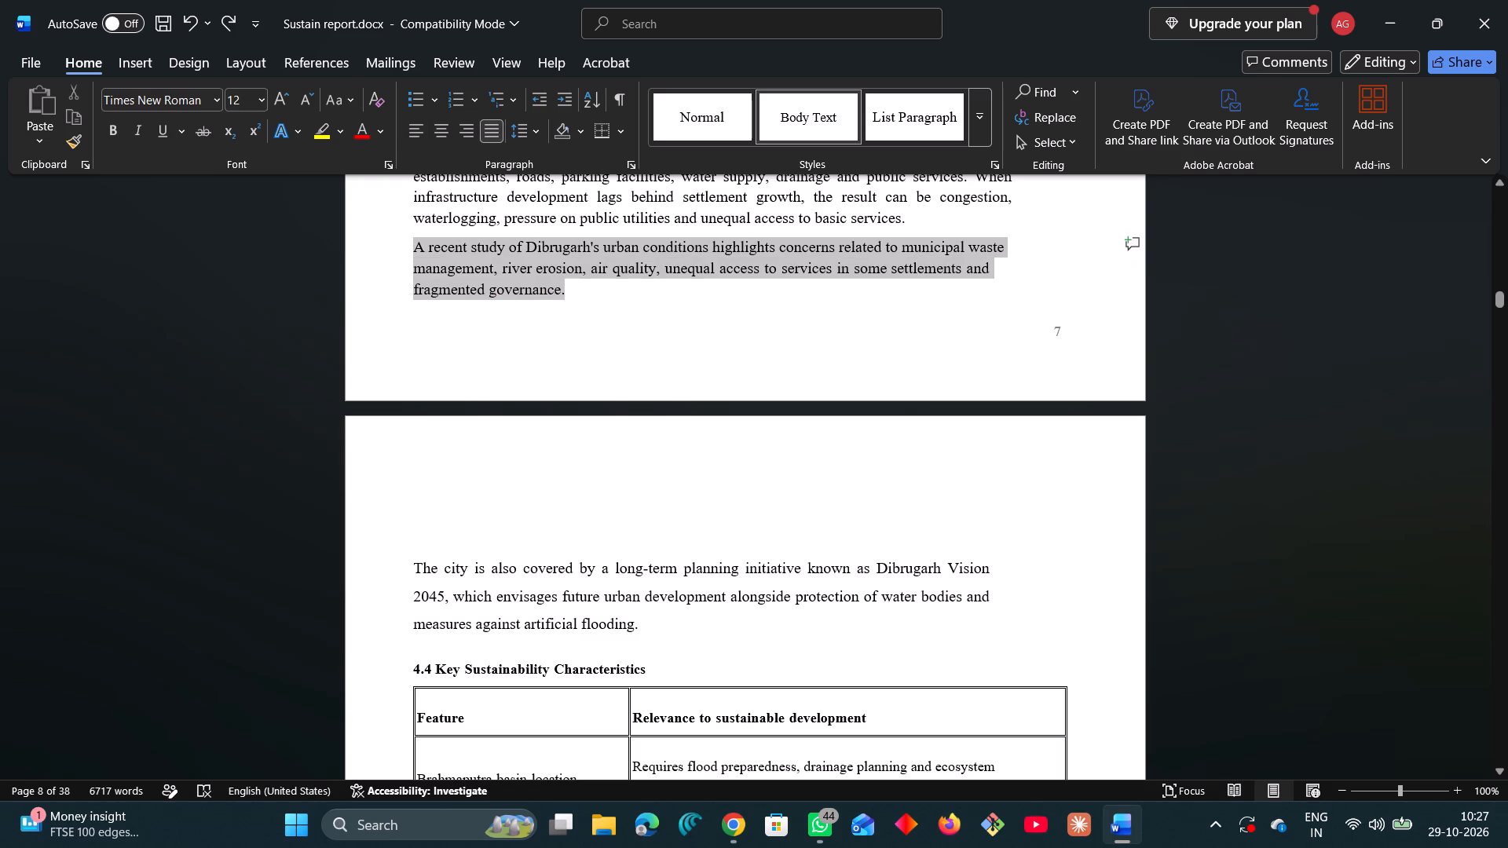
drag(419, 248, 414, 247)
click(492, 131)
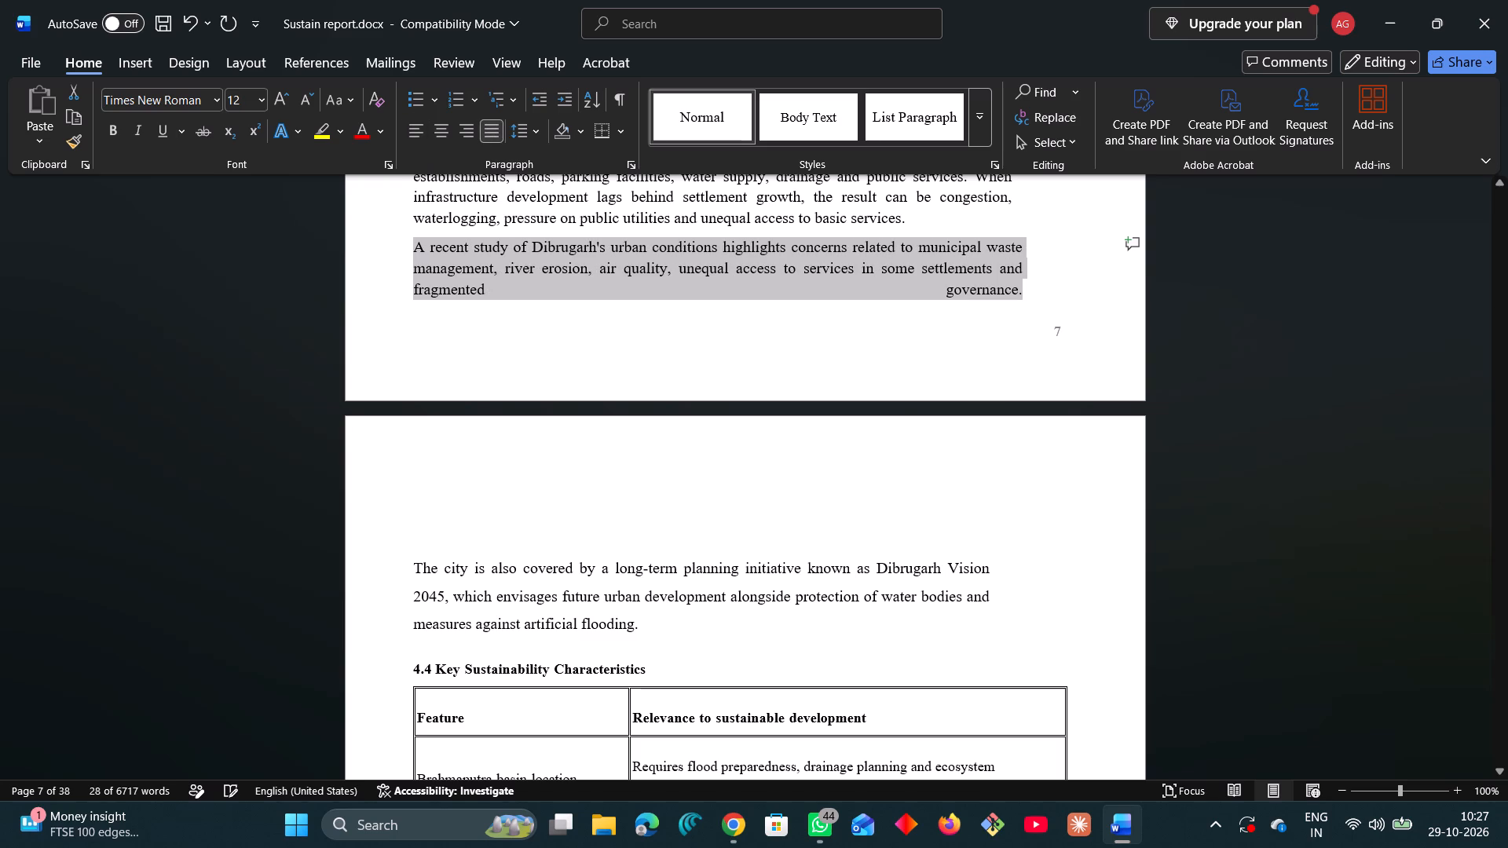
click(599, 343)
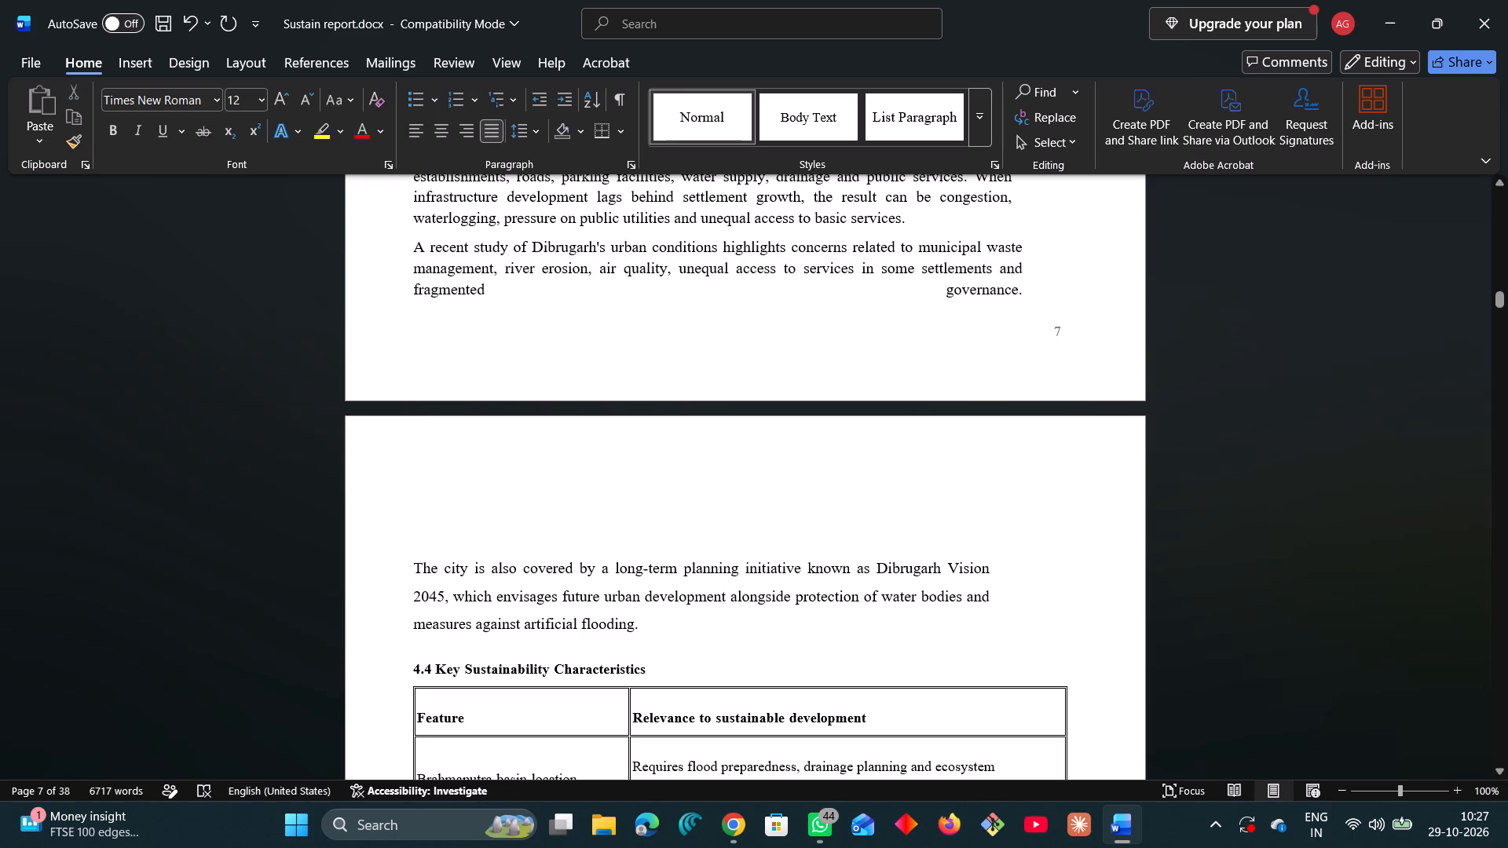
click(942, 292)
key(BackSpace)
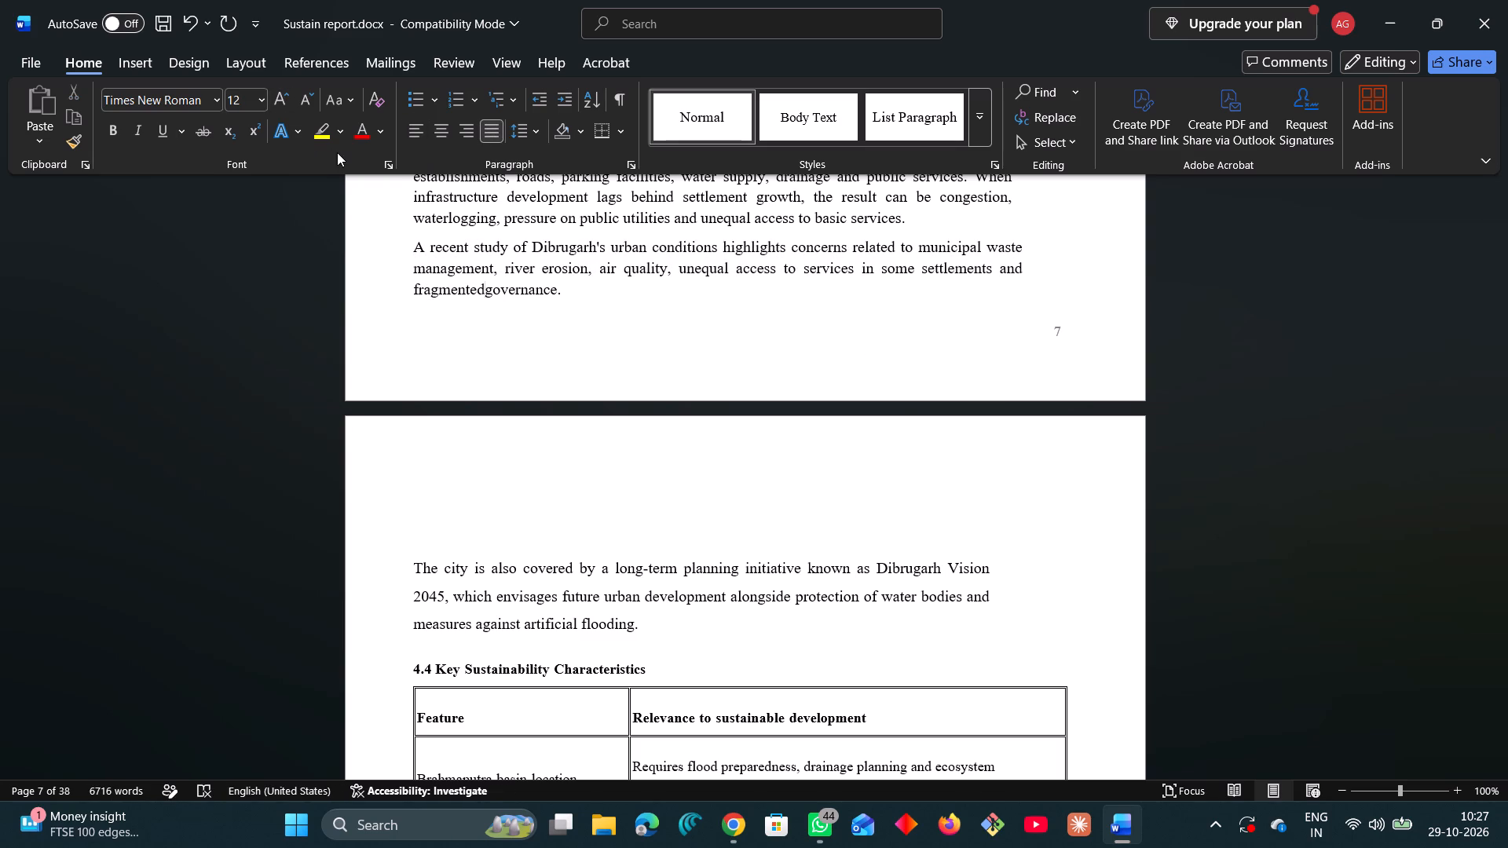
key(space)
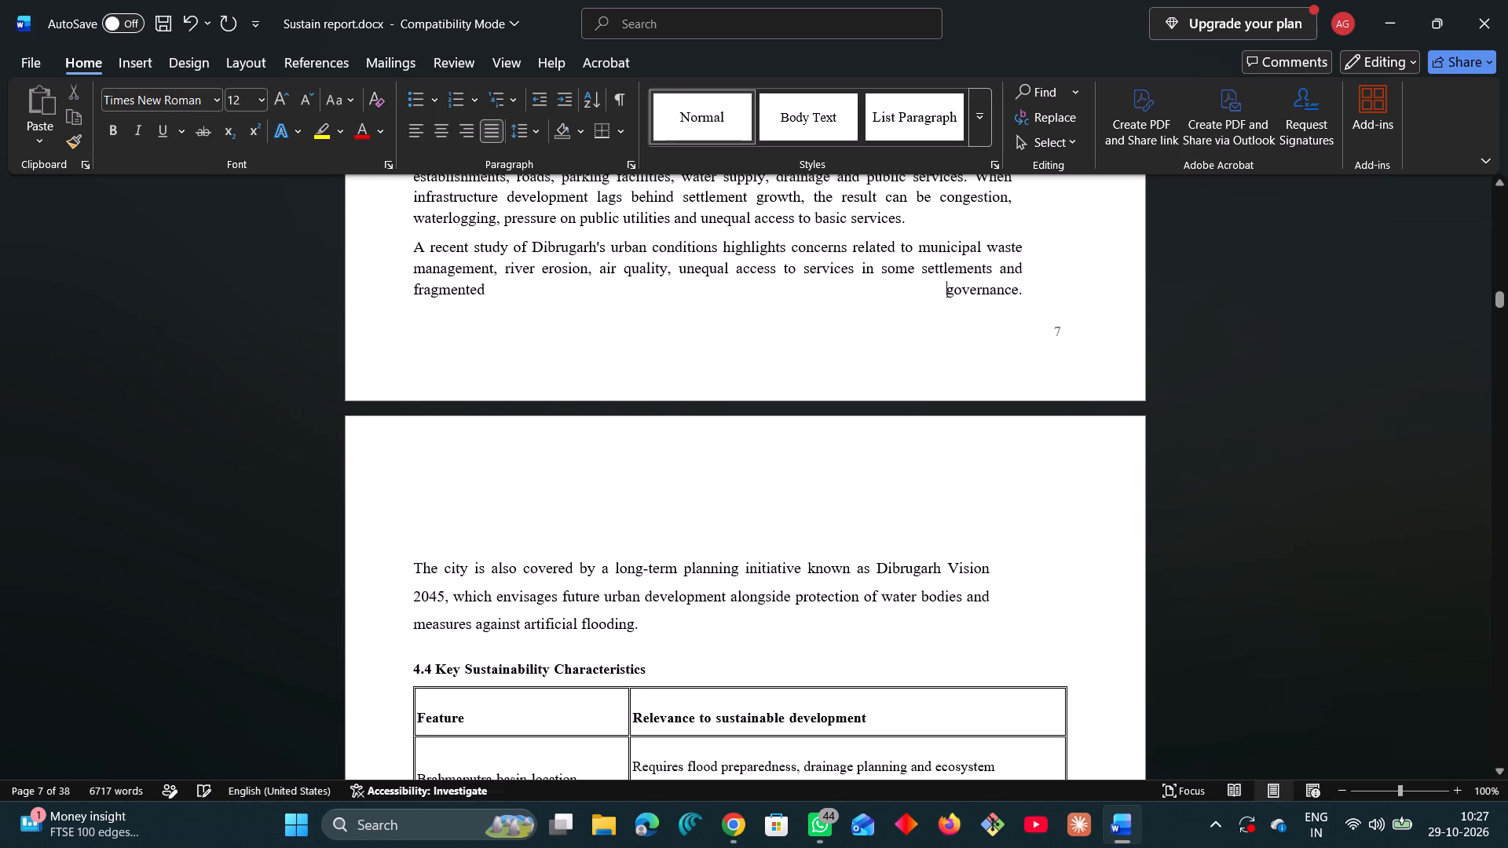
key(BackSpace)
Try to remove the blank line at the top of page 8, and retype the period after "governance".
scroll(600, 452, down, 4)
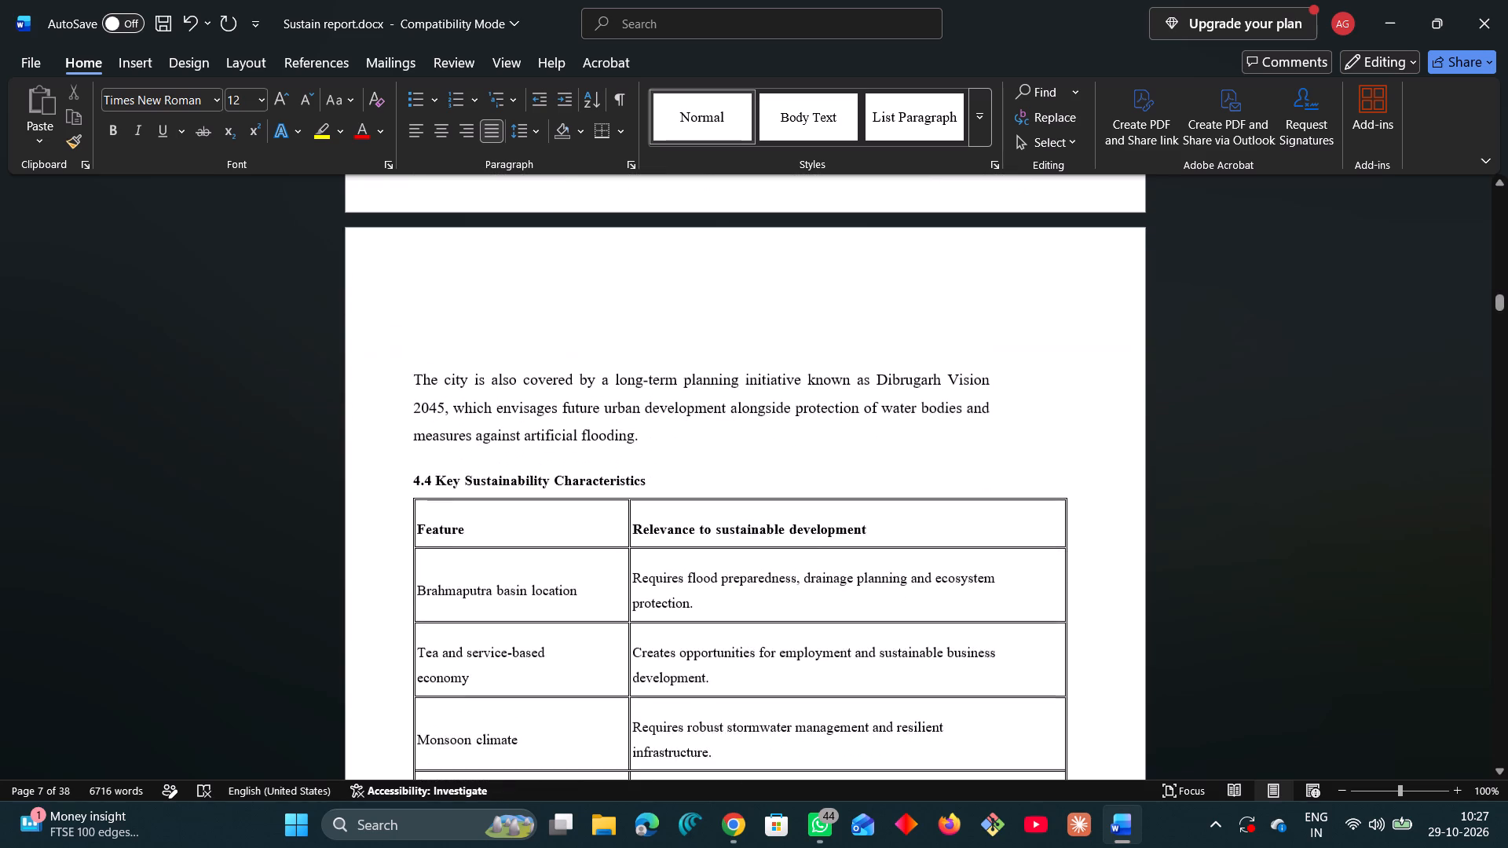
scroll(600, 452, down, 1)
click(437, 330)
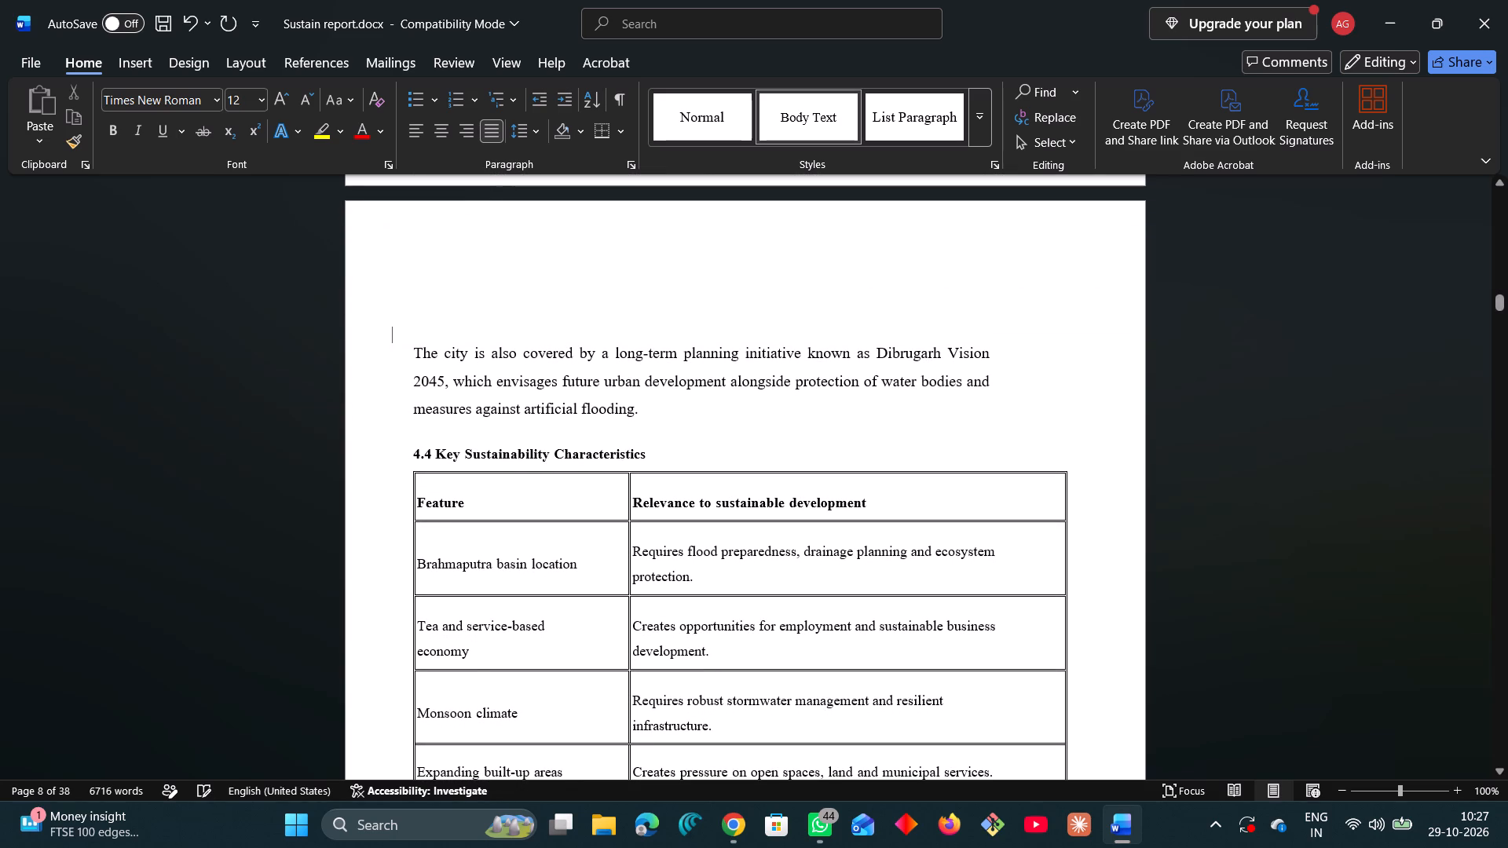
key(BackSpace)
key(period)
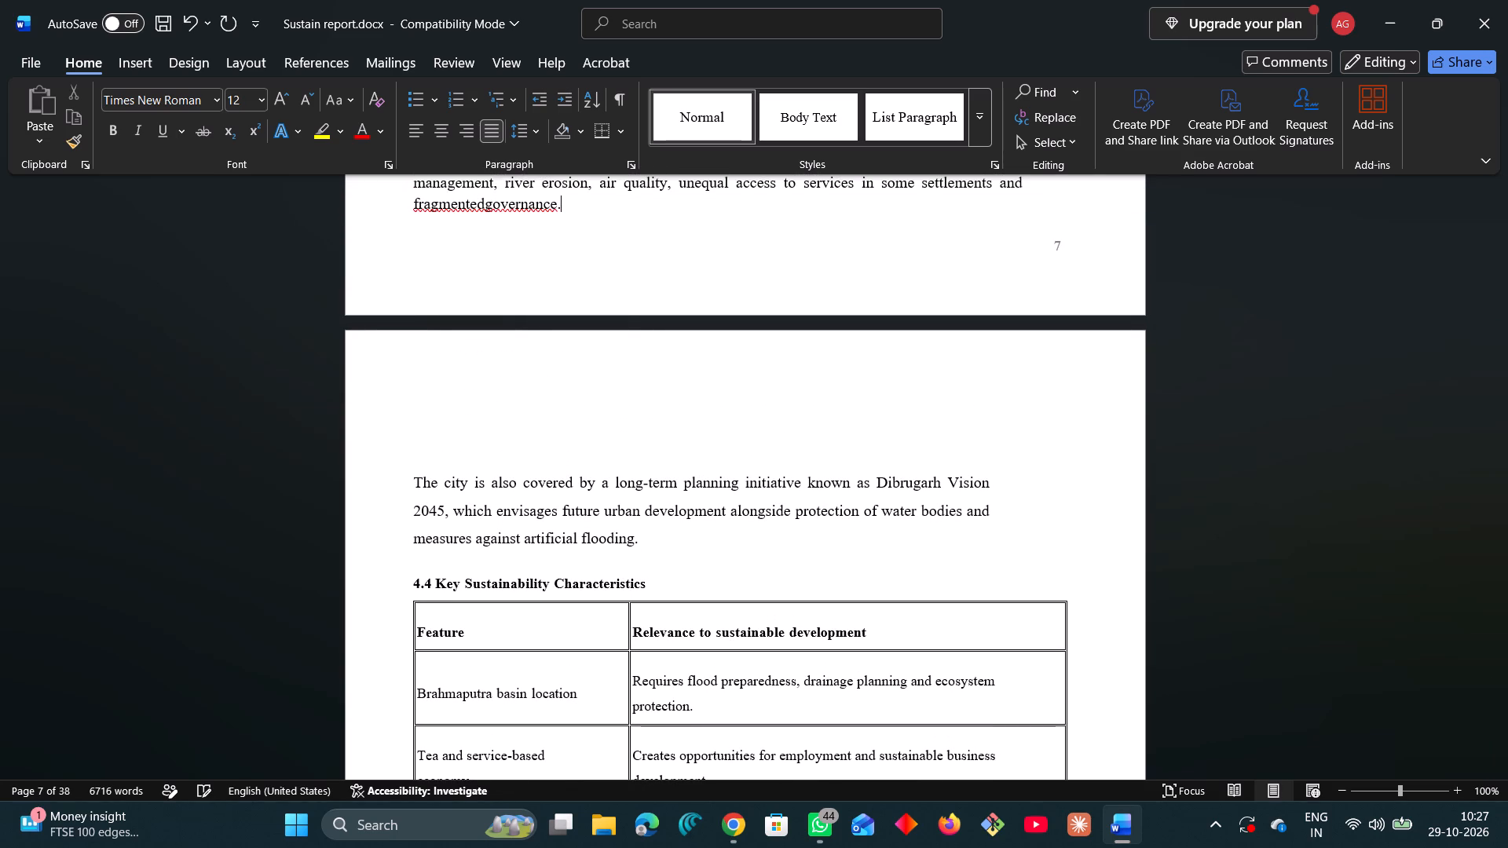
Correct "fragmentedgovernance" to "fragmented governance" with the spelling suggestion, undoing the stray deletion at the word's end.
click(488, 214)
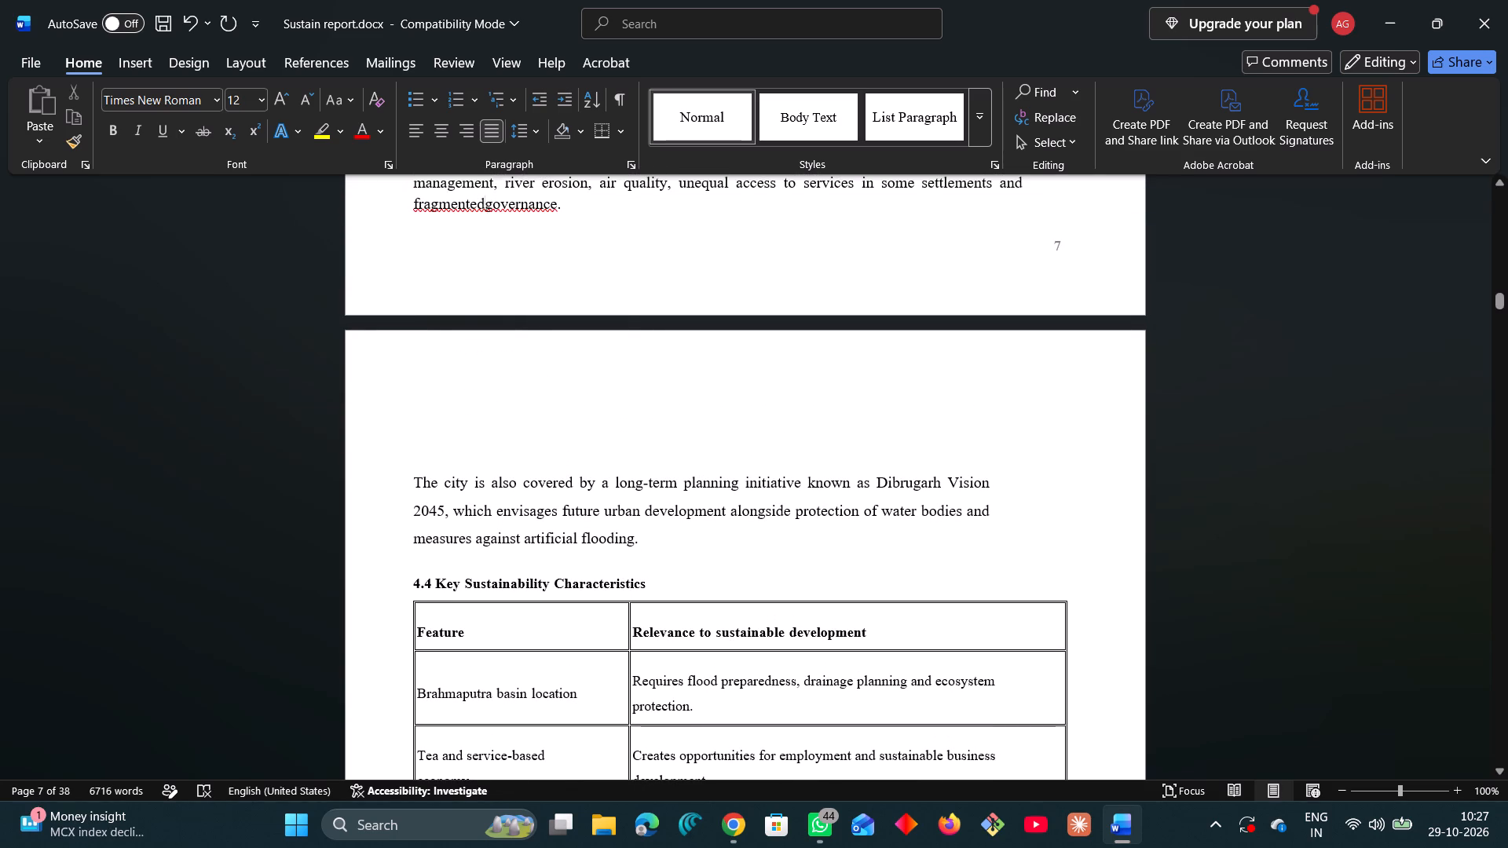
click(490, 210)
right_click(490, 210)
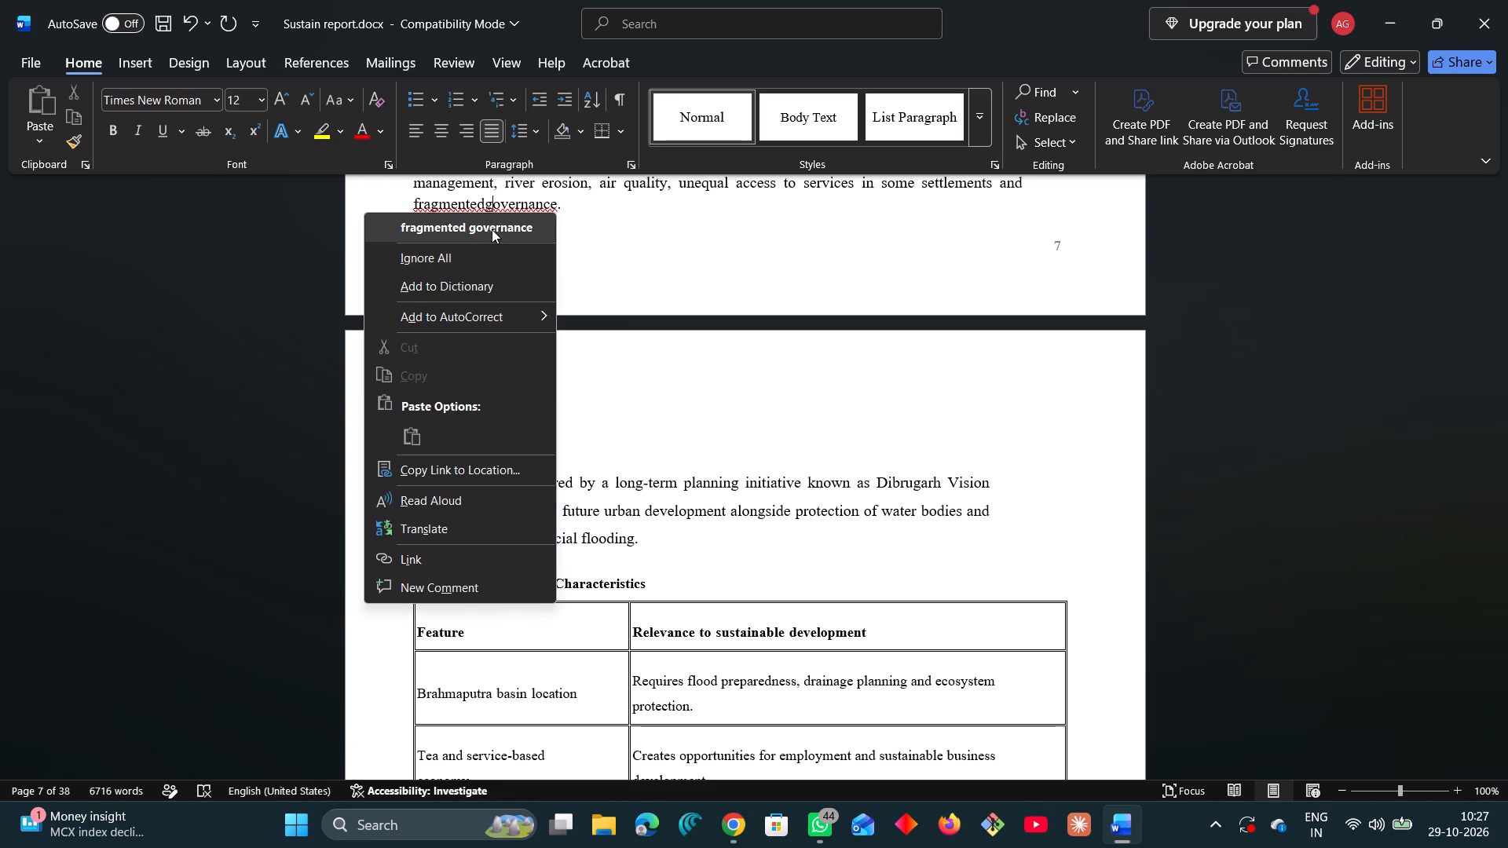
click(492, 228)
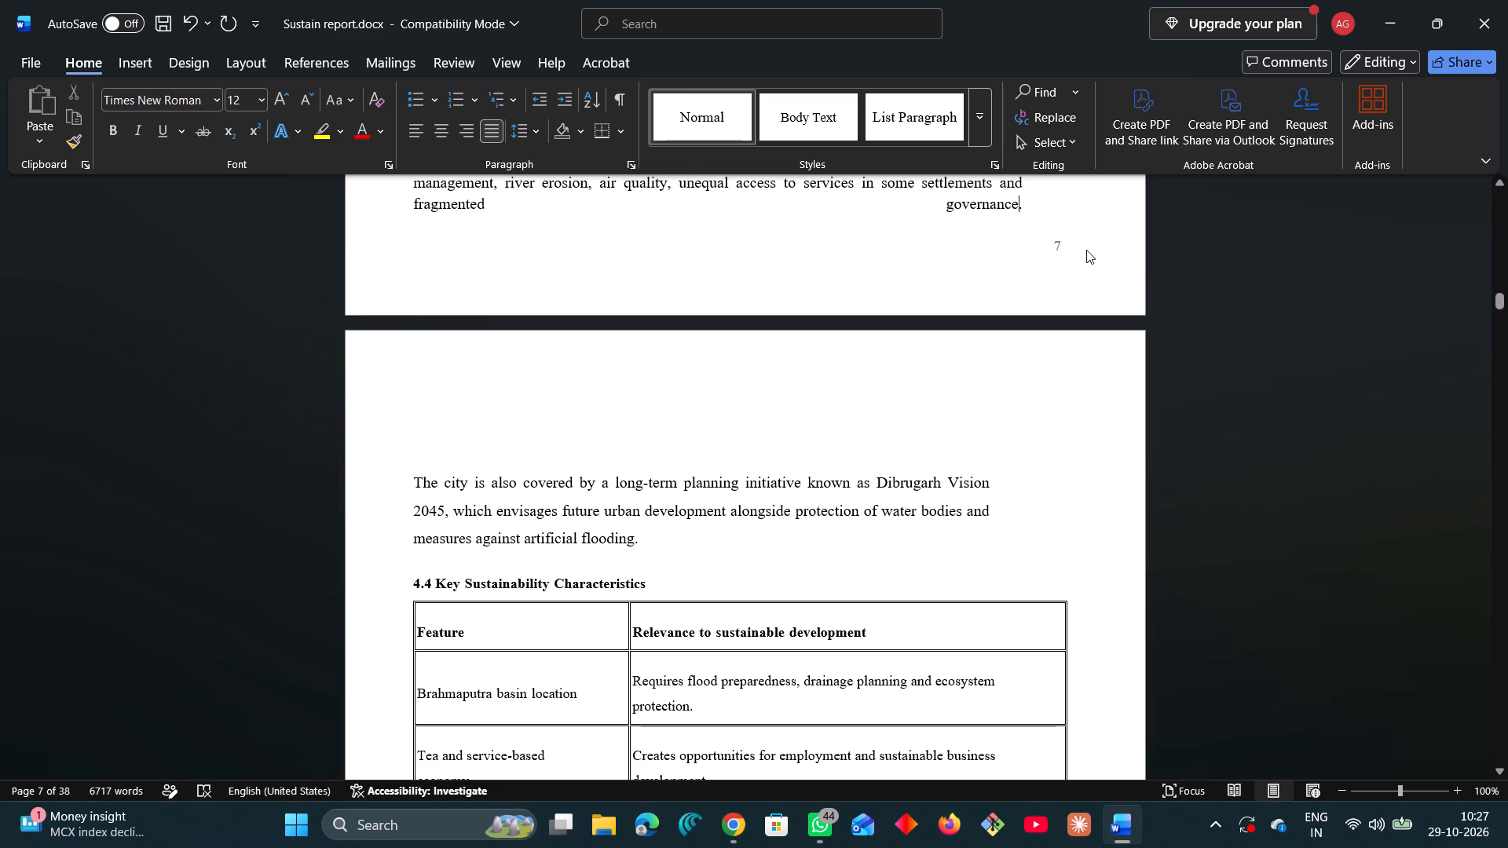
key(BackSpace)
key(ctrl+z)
Left-align the last paragraph on page 7 and re-enter the single space between "fragmented" and "governance.".
click(942, 202)
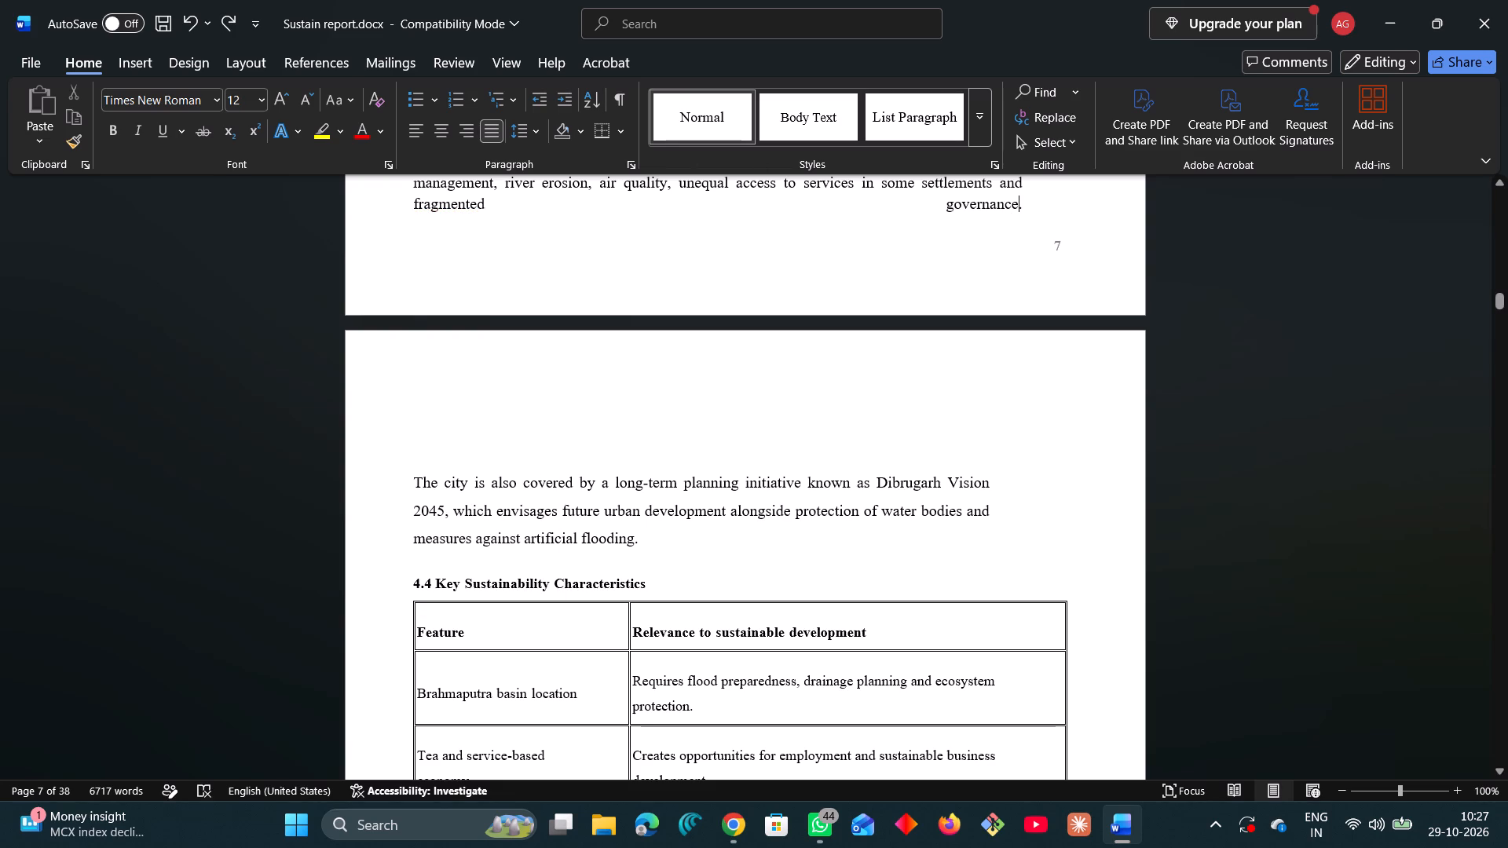
key(BackSpace)
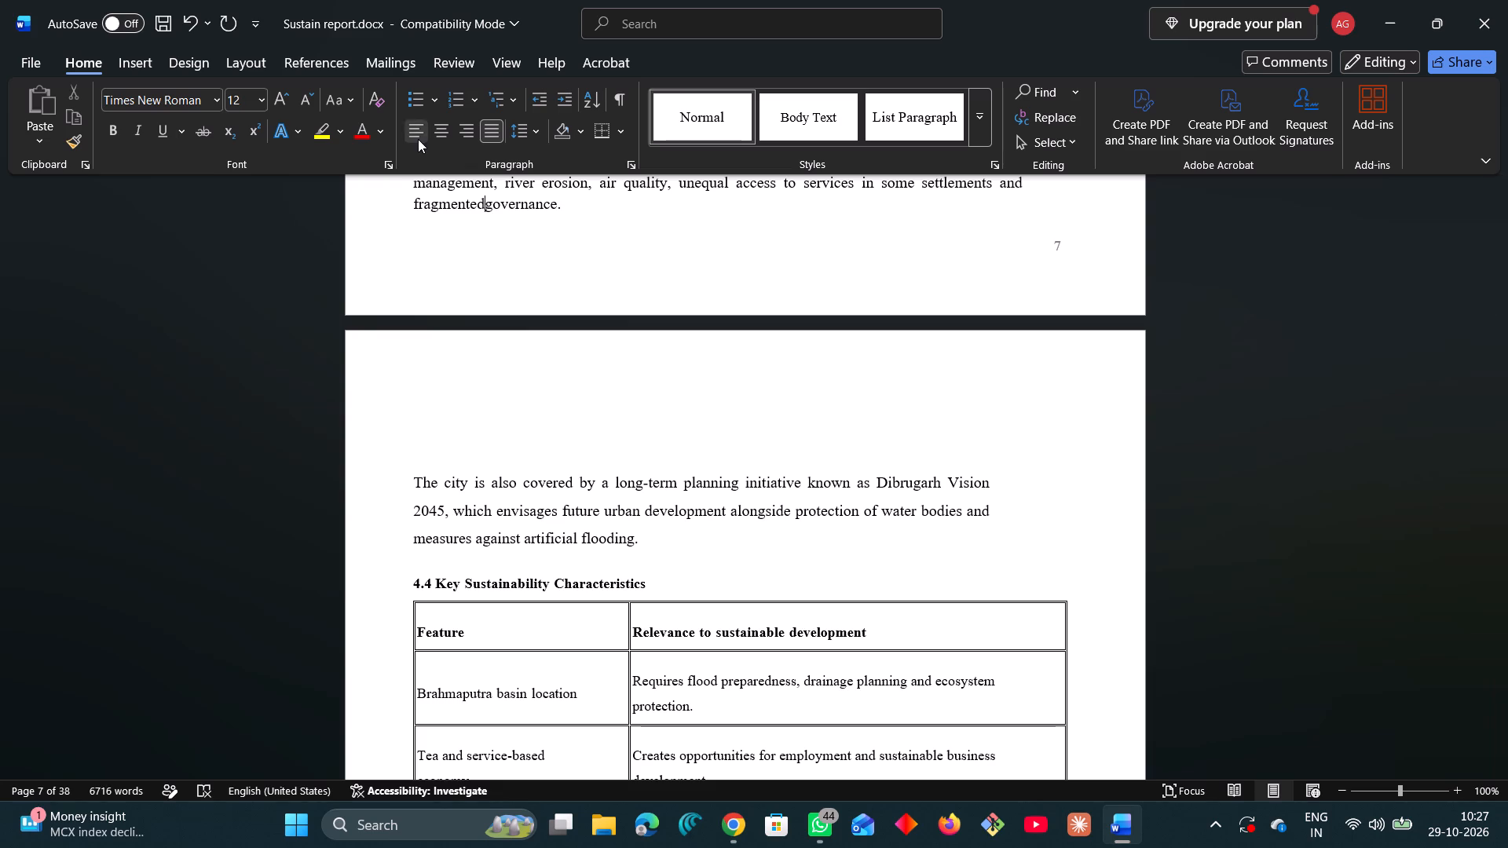
click(418, 139)
key(space)
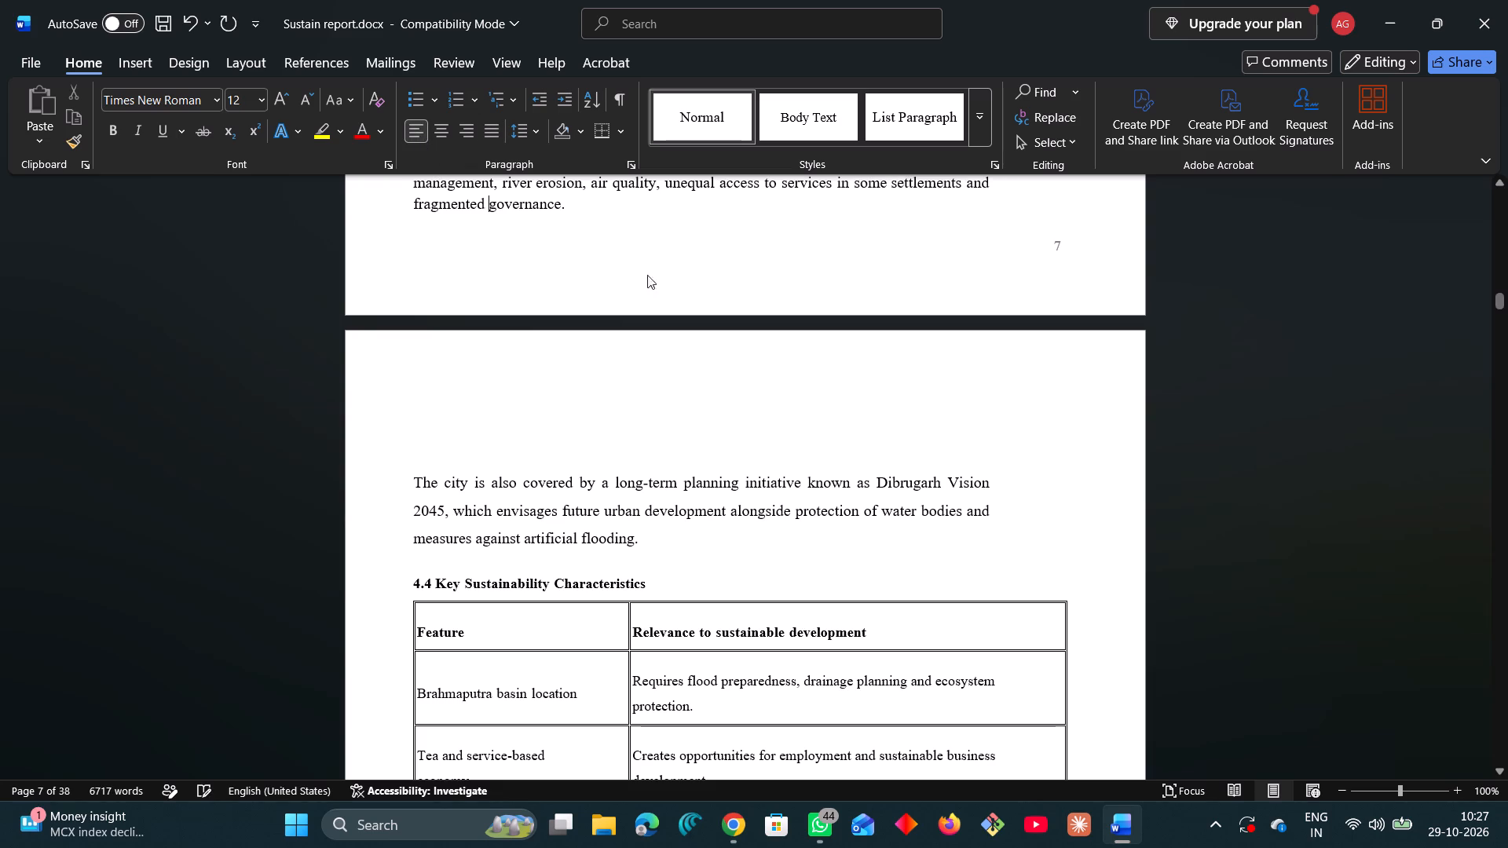
Set all text in the 4.4 Key Sustainability Characteristics table to 12 pt and centre it.
scroll(715, 267, up, 4)
scroll(865, 361, down, 3)
scroll(866, 360, up, 1)
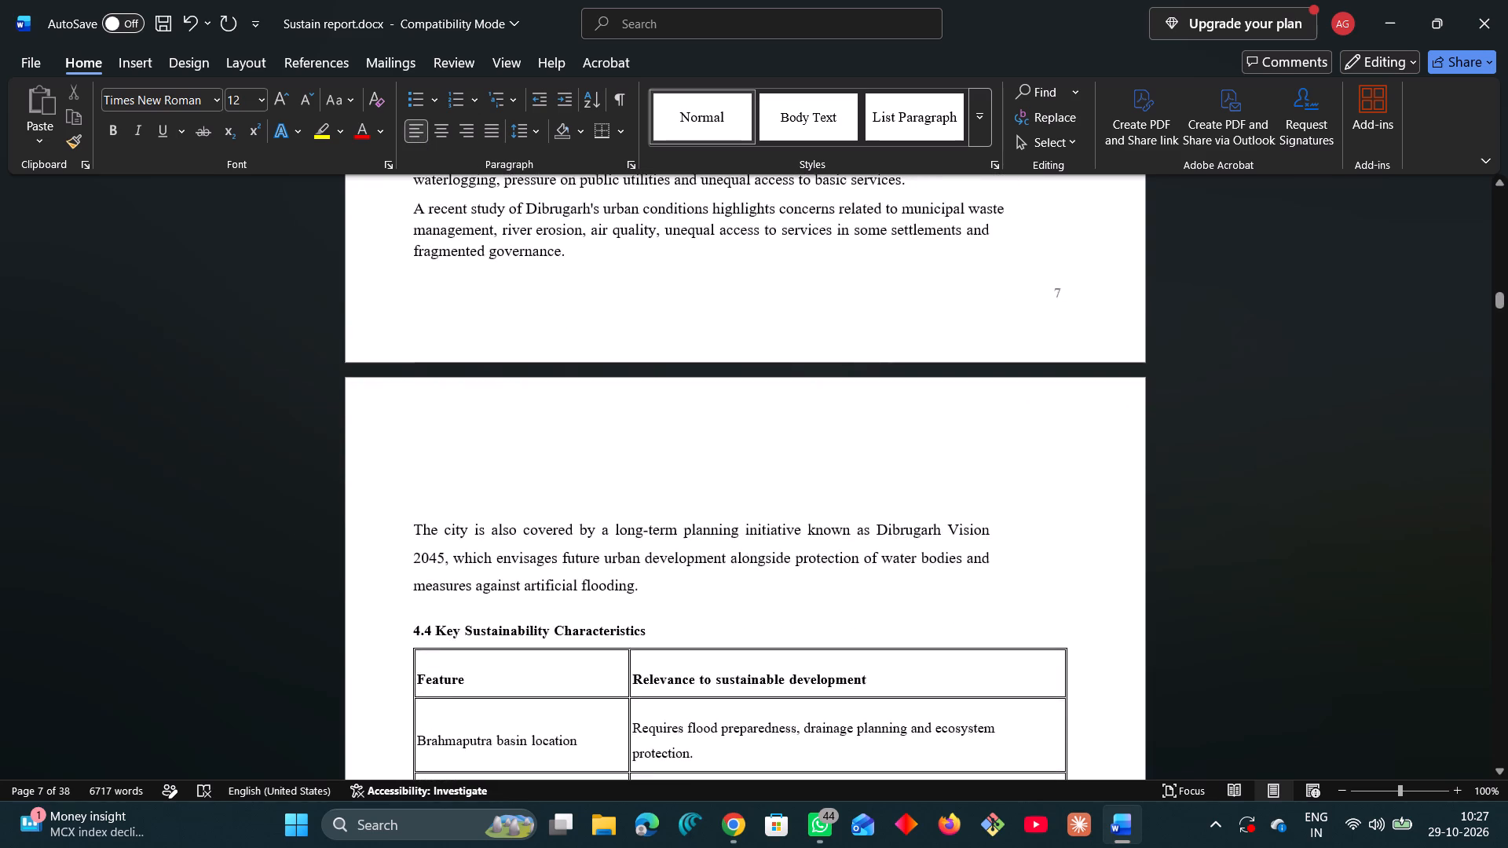
scroll(866, 360, up, 6)
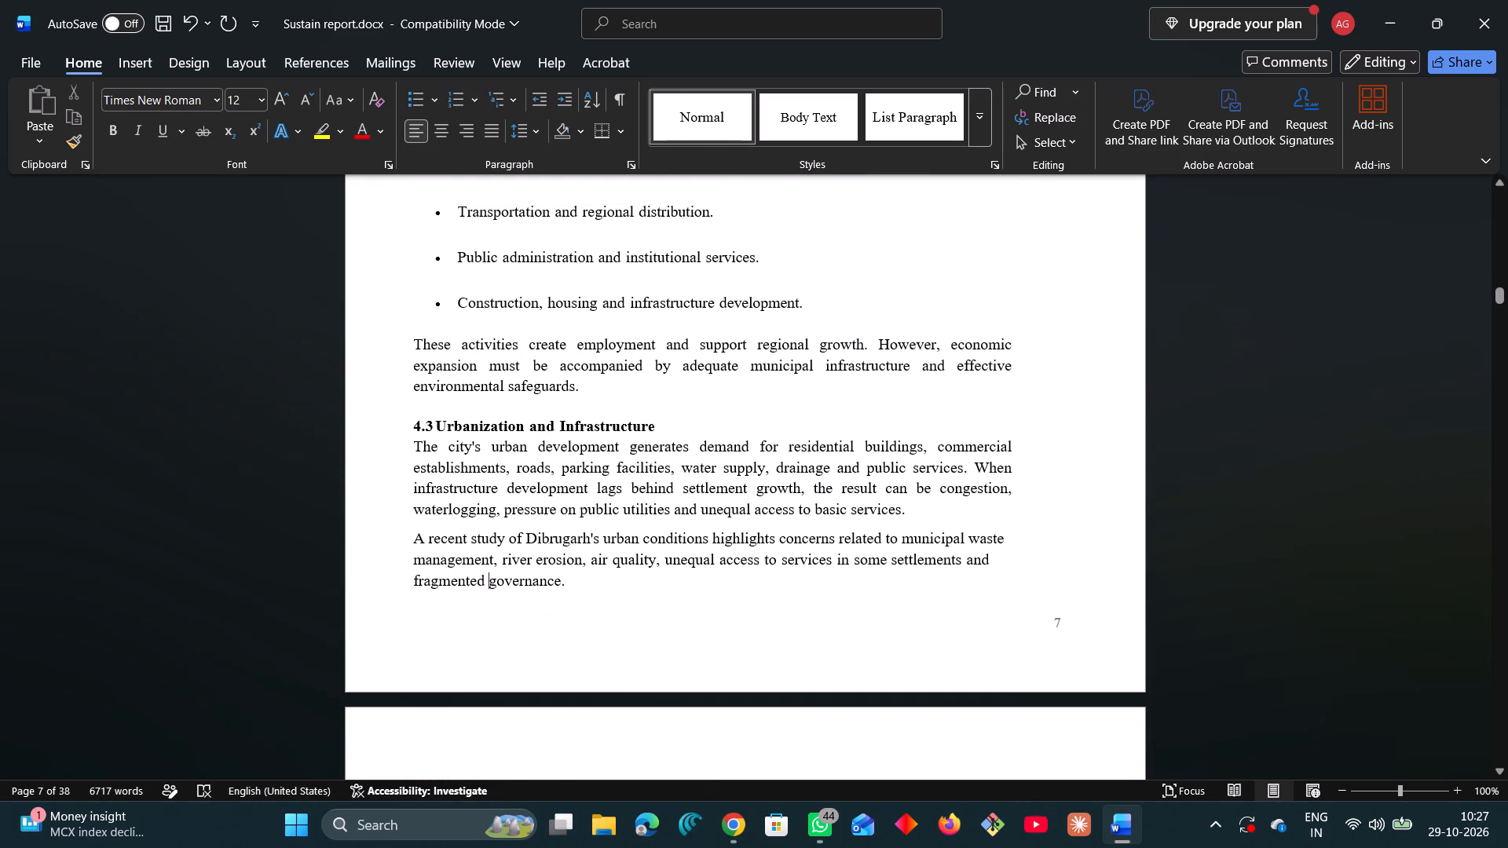
scroll(870, 350, down, 16)
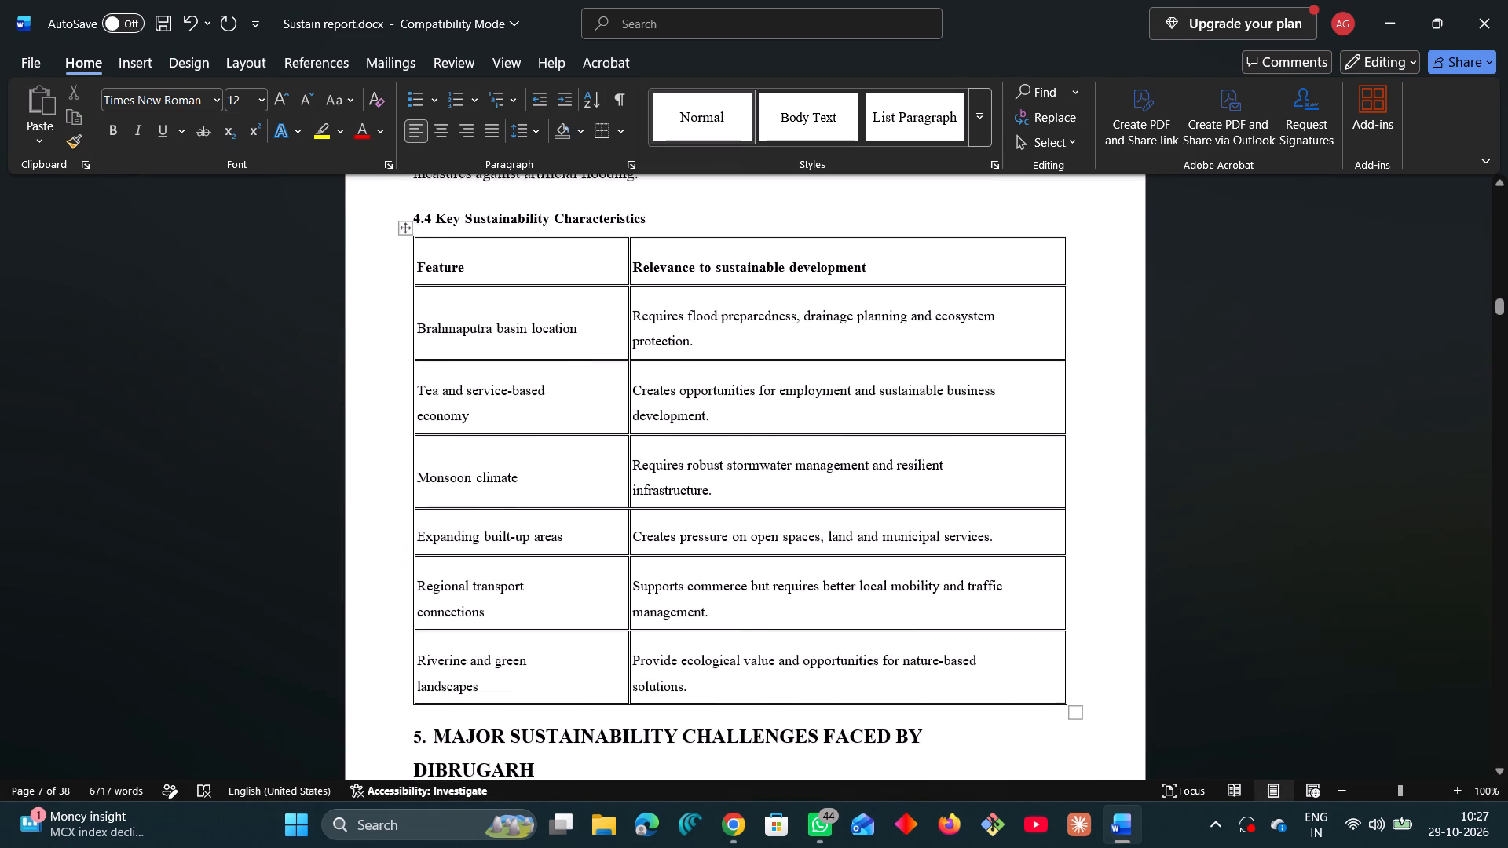
drag(416, 252, 861, 499)
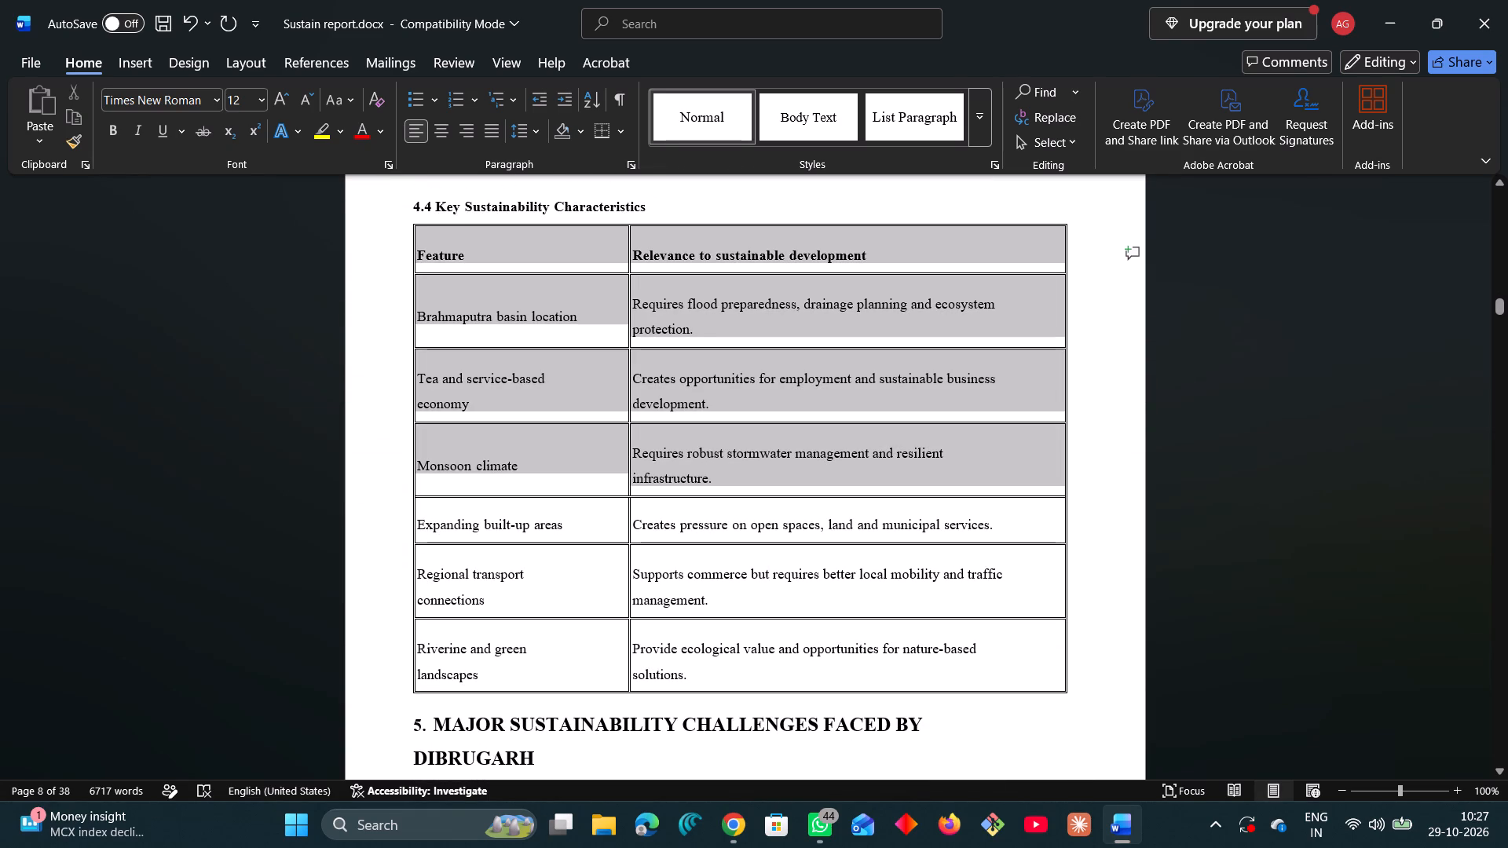
drag(861, 499, 968, 662)
click(269, 104)
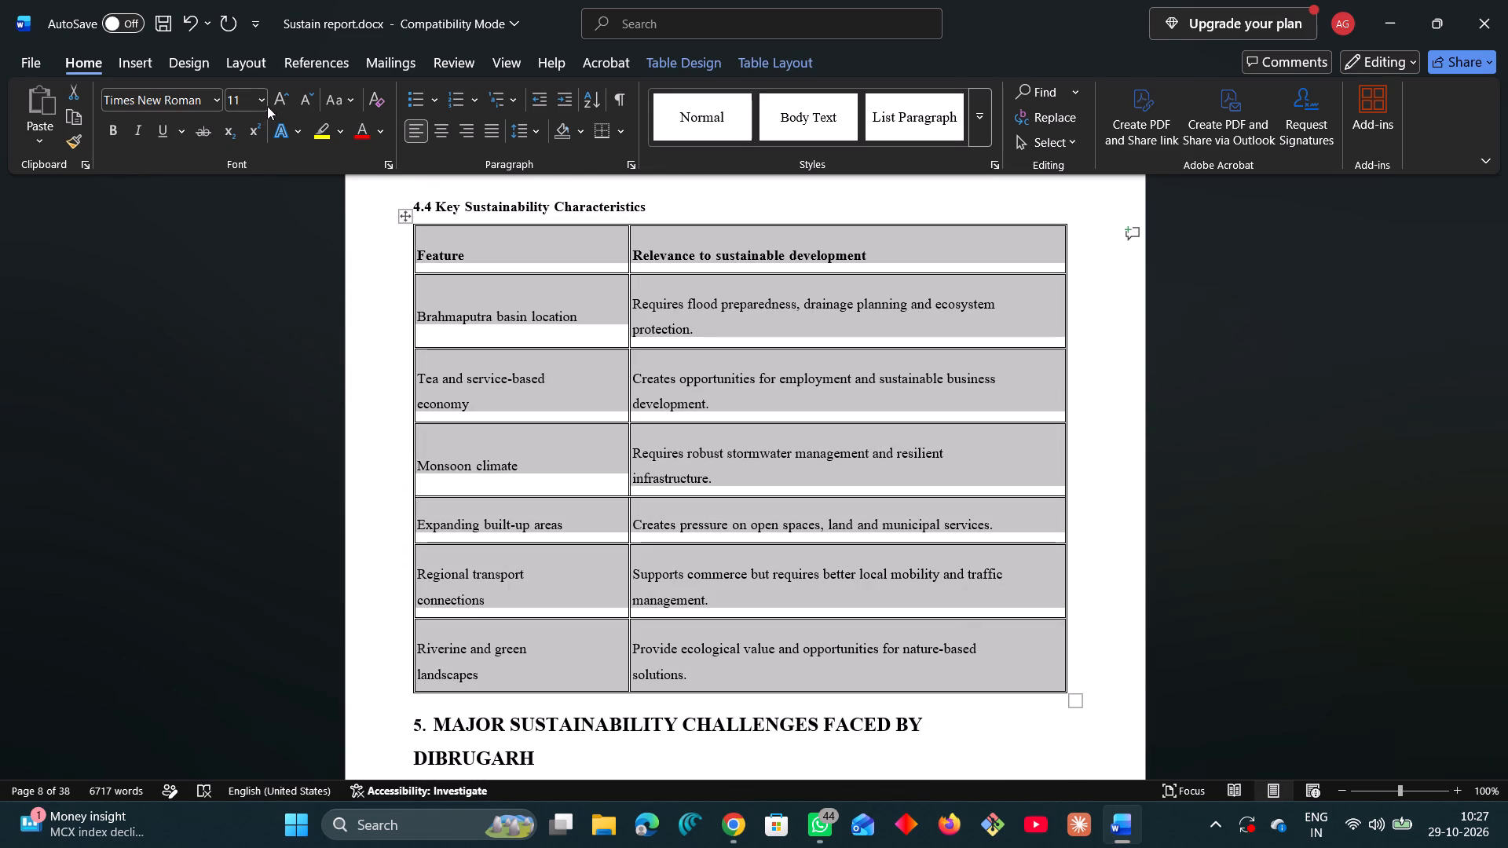
click(263, 101)
click(252, 217)
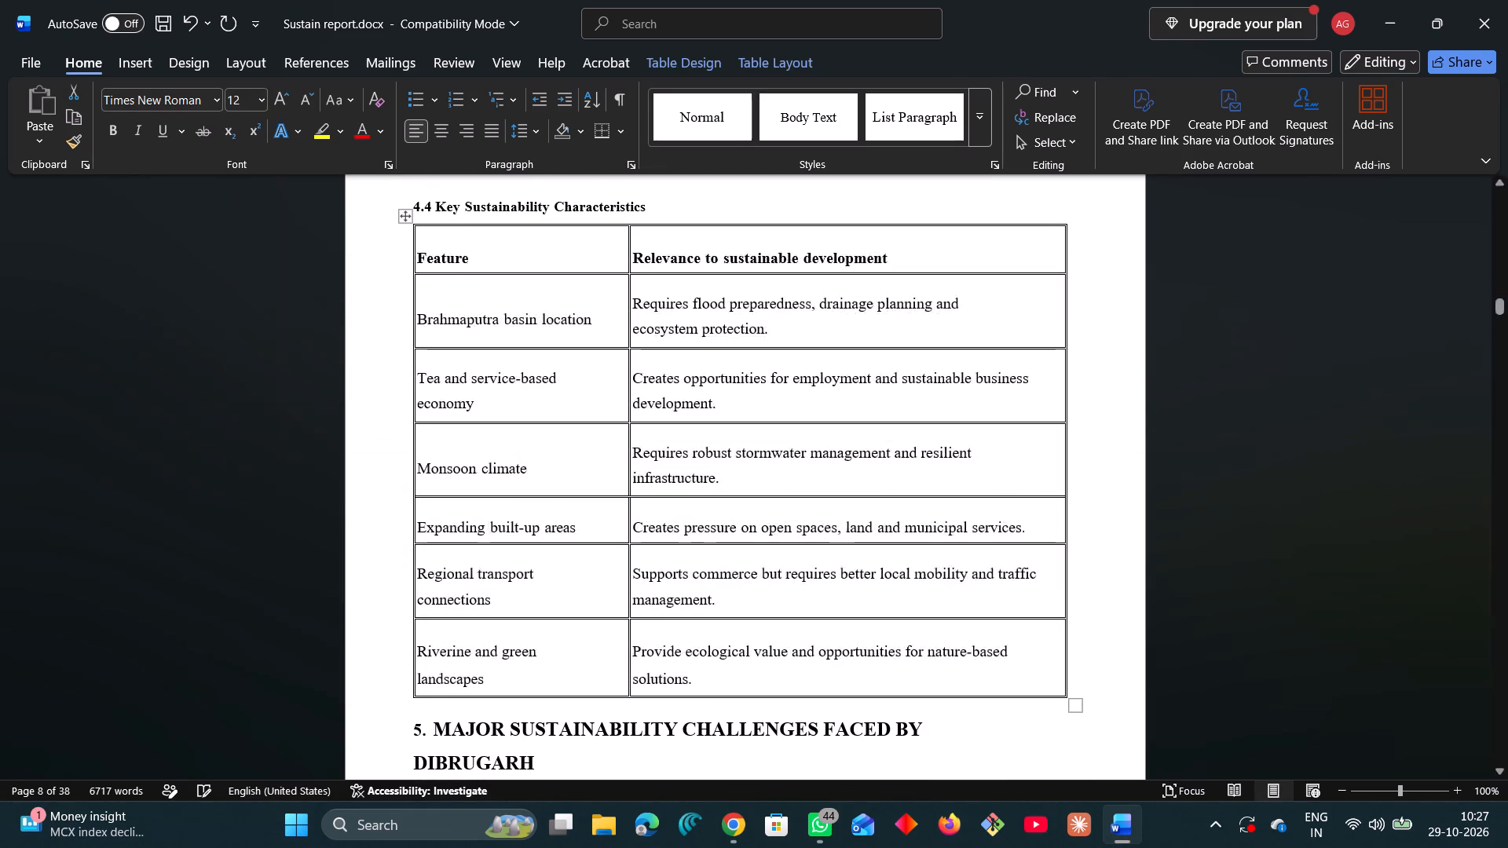
click(447, 130)
click(1239, 357)
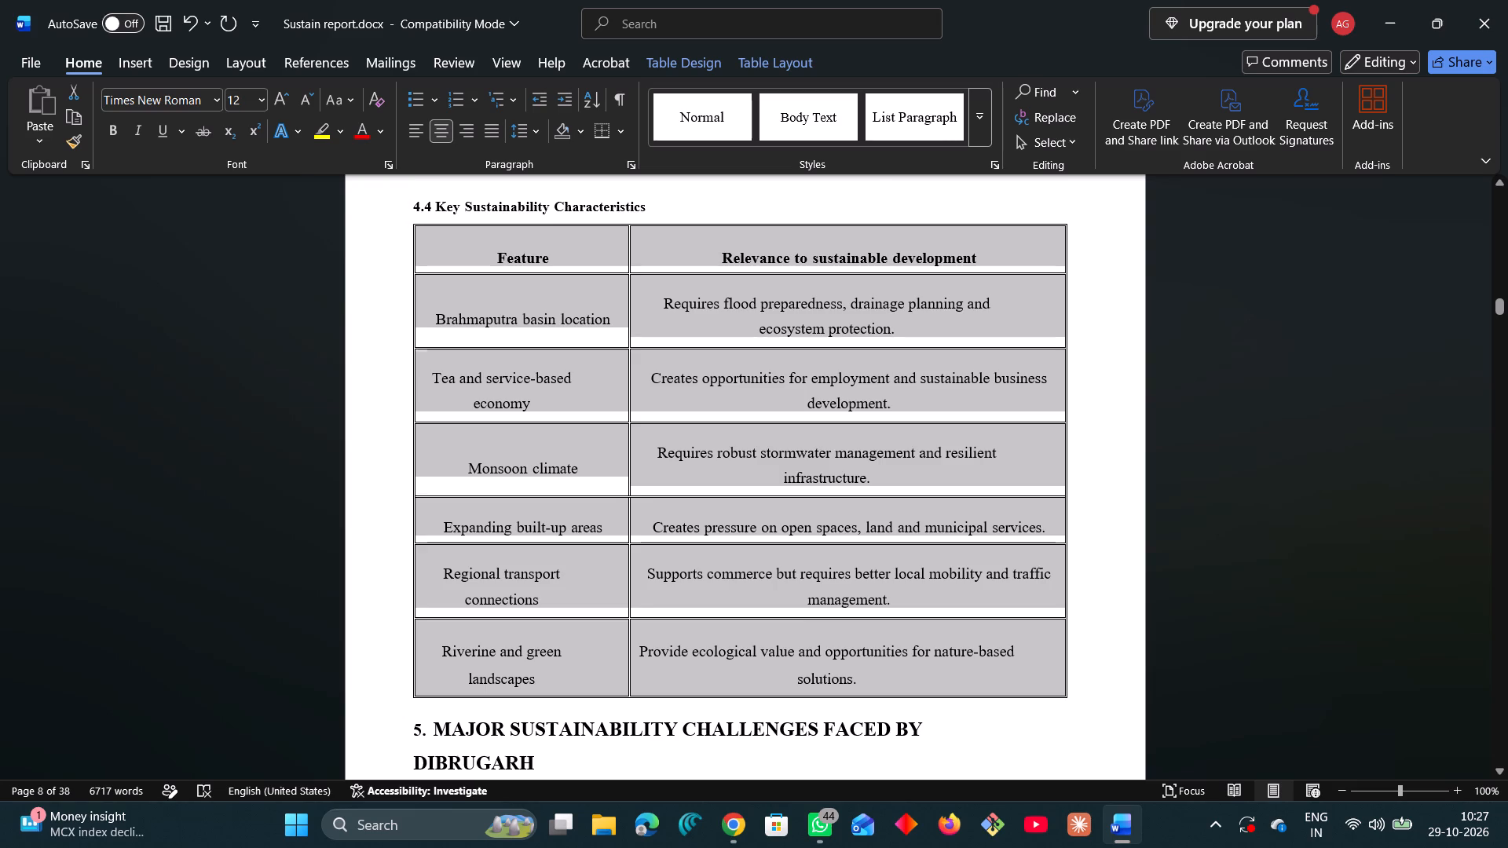
Insert a page break between the section 4.4 table and the heading "5. MAJOR SUSTAINABILITY CHALLENGES FACED BY DIBRUGARH".
scroll(906, 400, down, 5)
scroll(738, 383, down, 1)
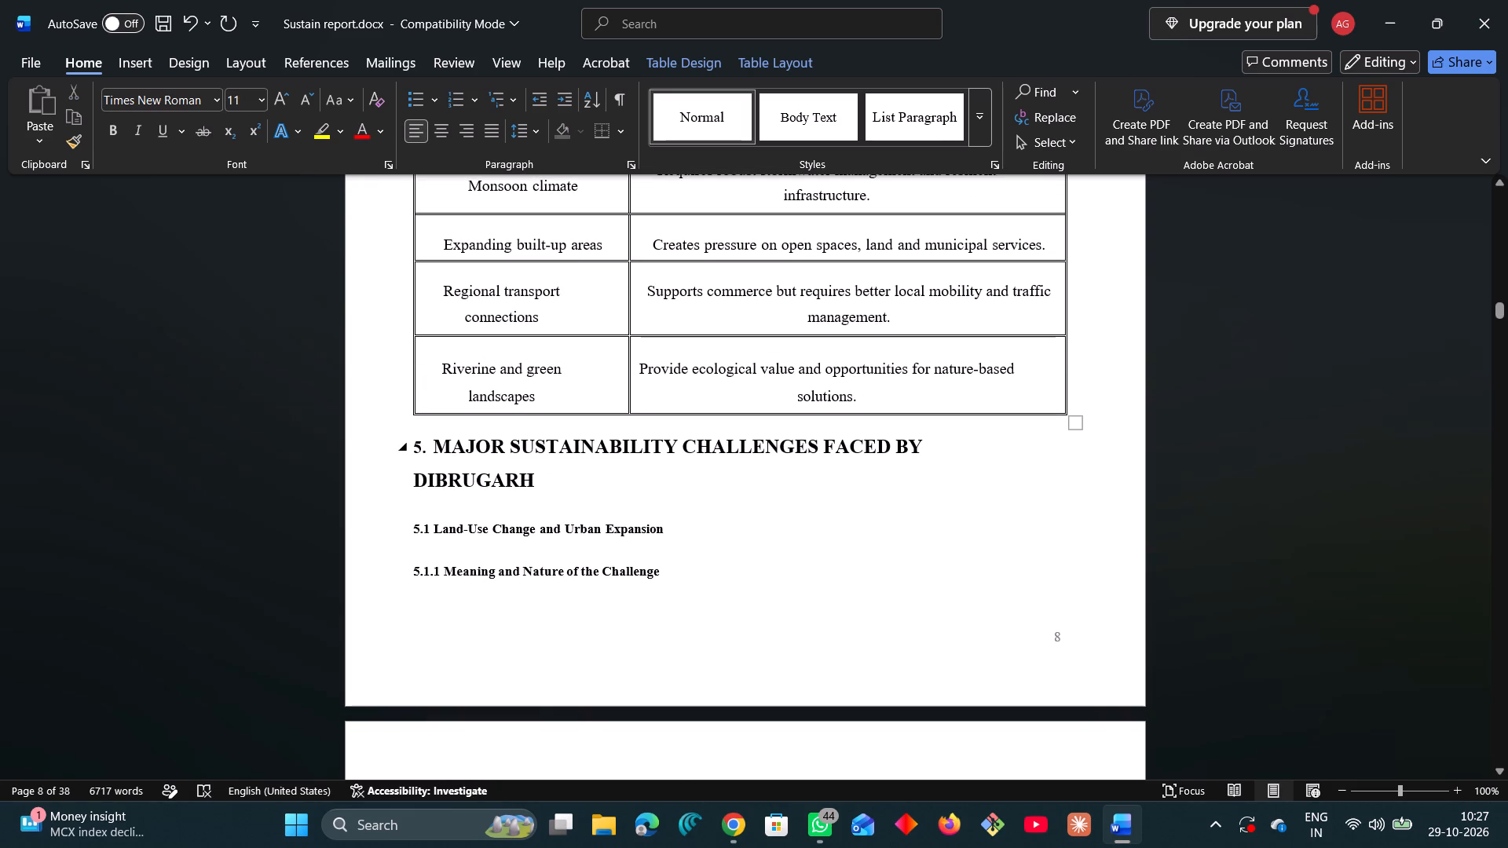
scroll(445, 523, down, 6)
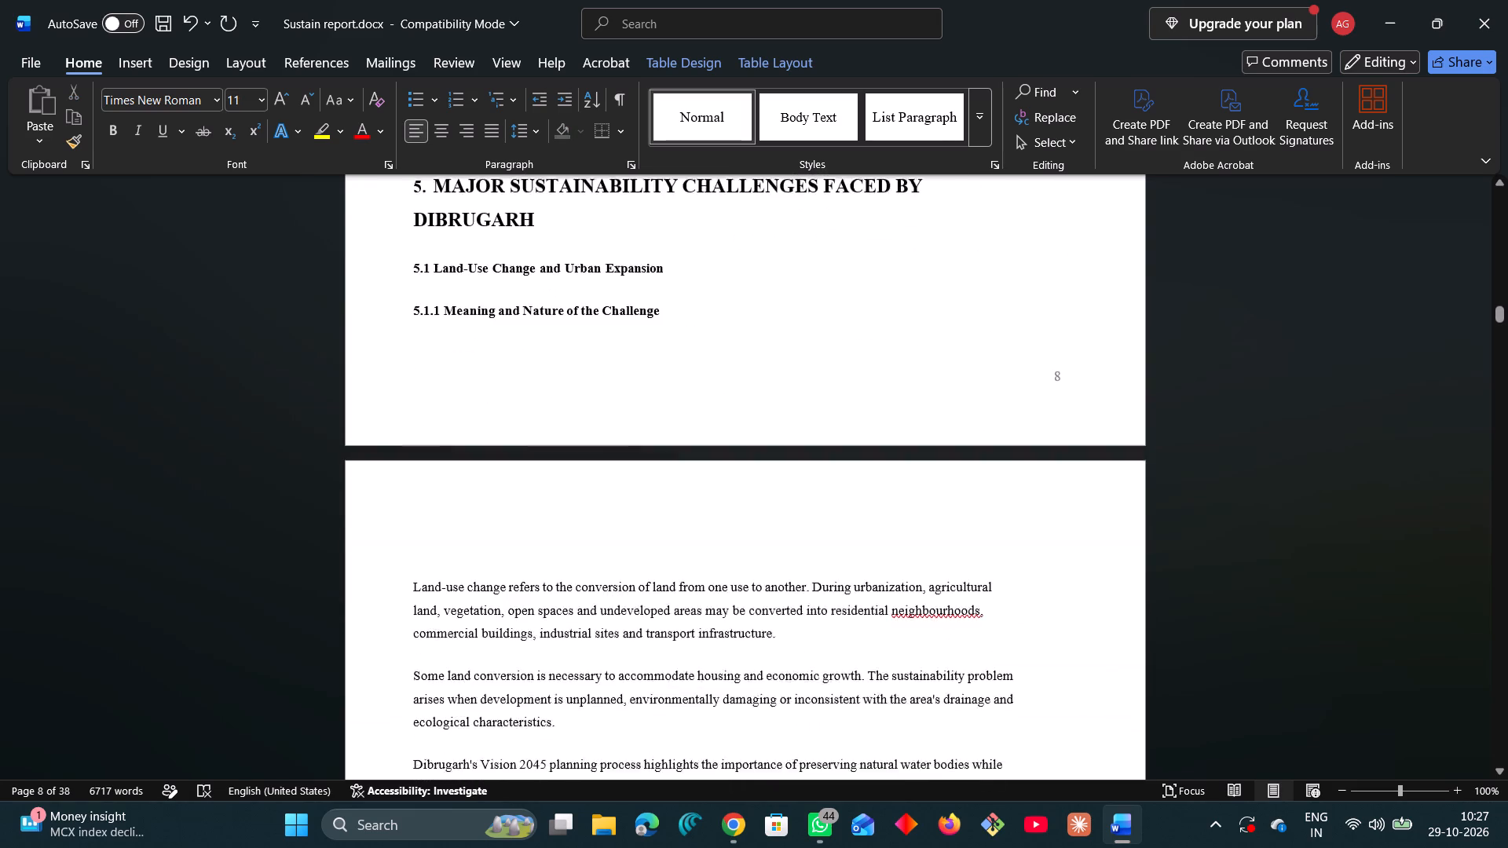
scroll(445, 523, up, 4)
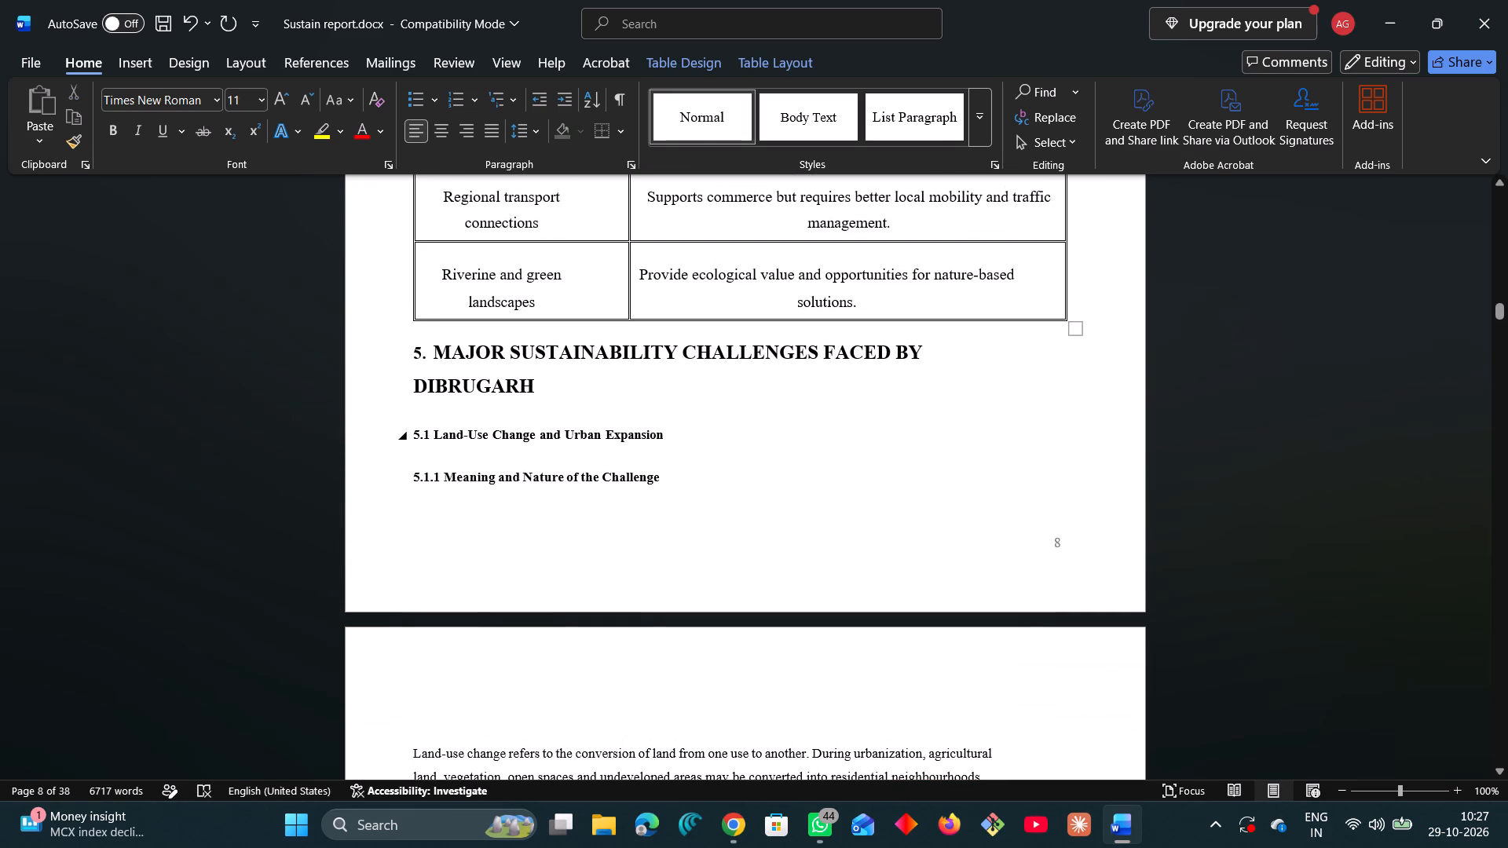
click(418, 338)
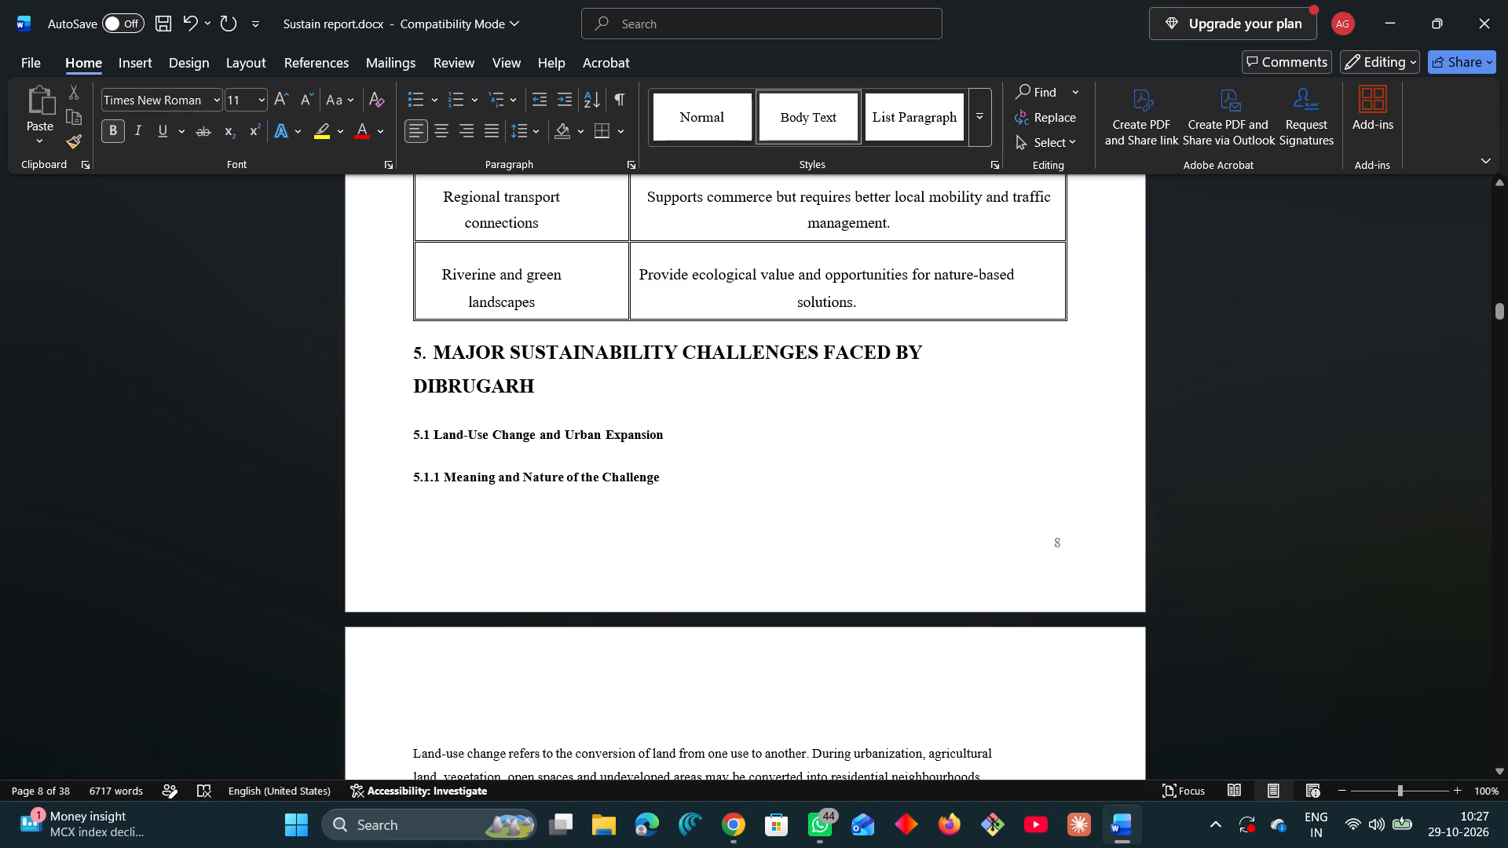
key(ctrl+Return)
Remove the break before the "Land-use change refers to" paragraph so it directly follows heading 5.1.1.
scroll(418, 338, up, 3)
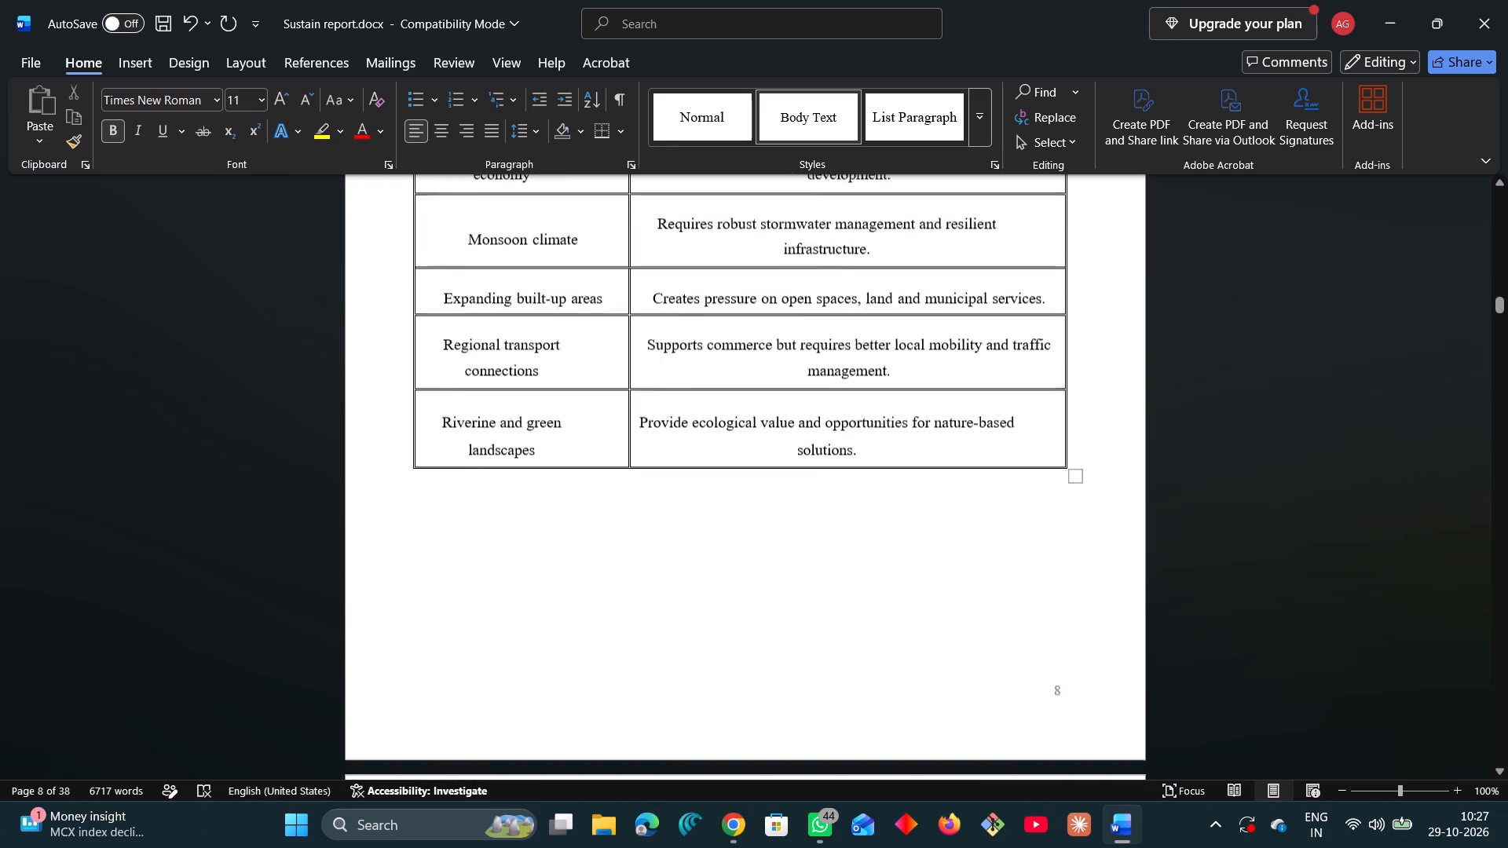
scroll(418, 338, down, 7)
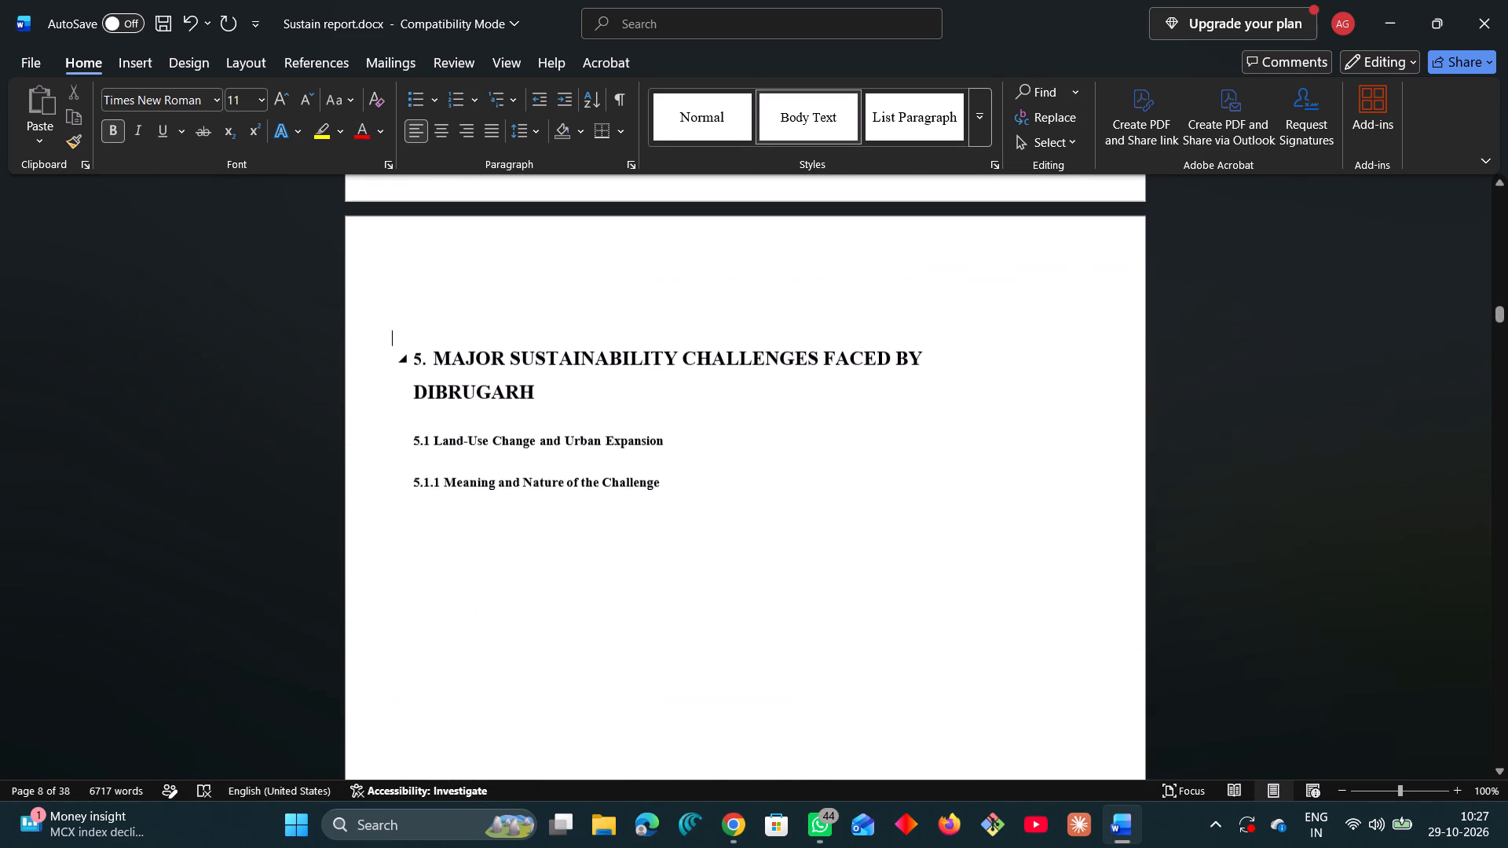
scroll(418, 338, down, 16)
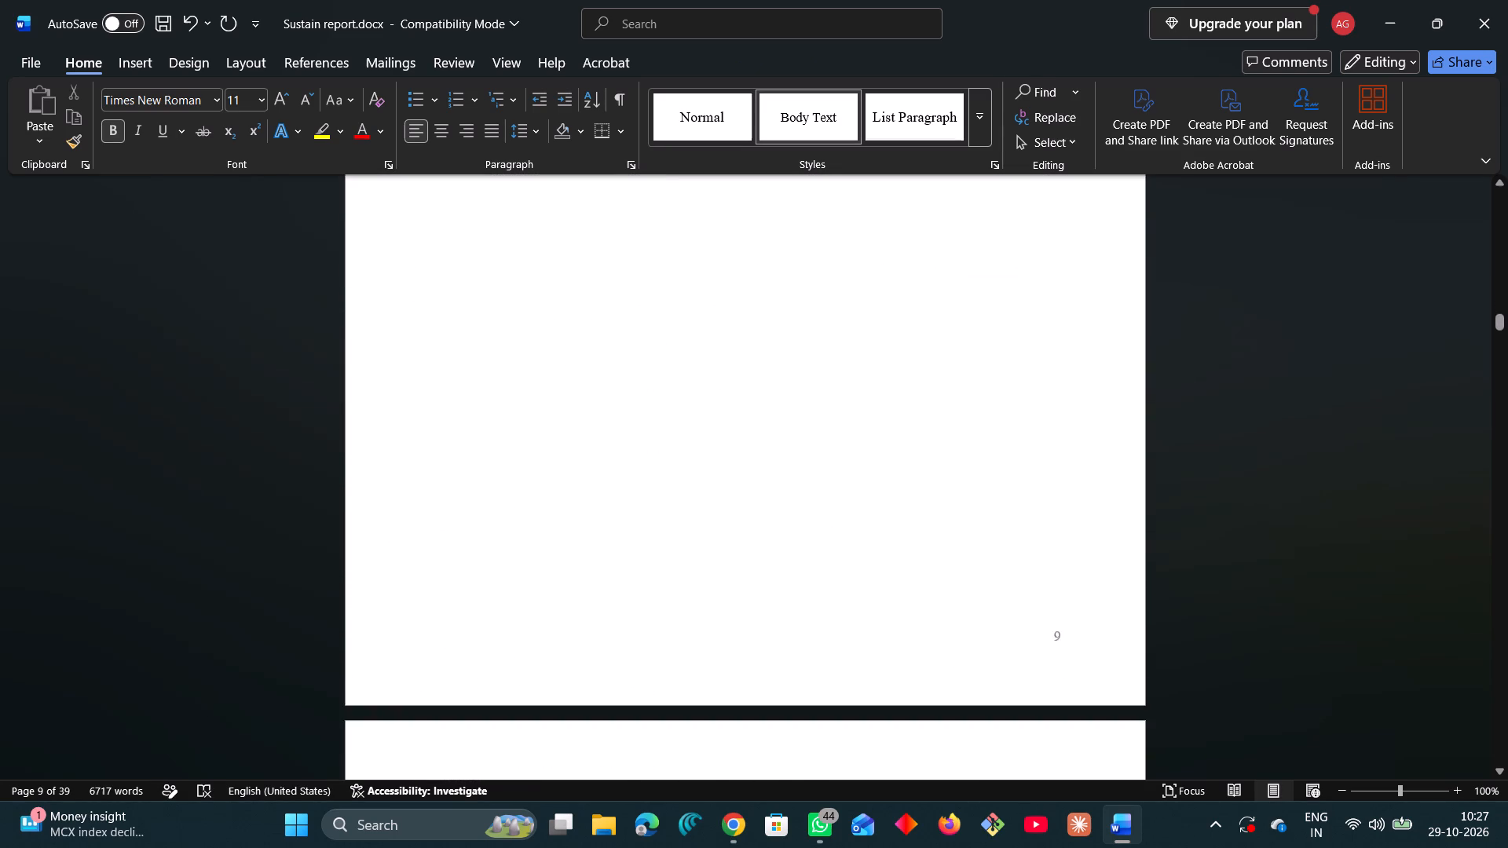
scroll(507, 450, down, 5)
click(410, 467)
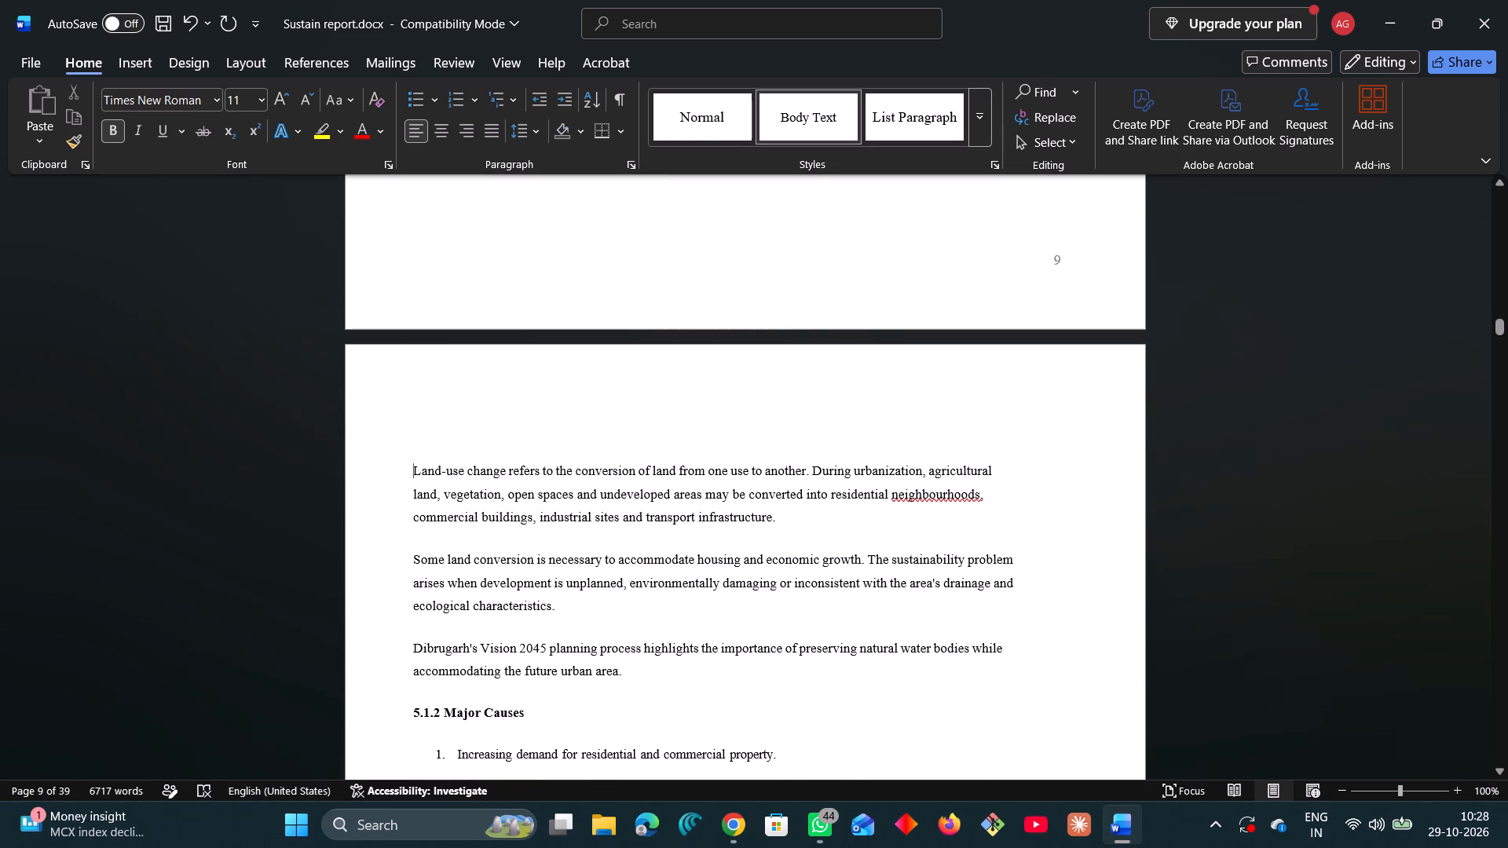
key(ctrl+BackSpace)
Set the text from heading 5.1 through item c of 5.1.3 Environmental Impacts to 12 pt.
scroll(410, 467, up, 3)
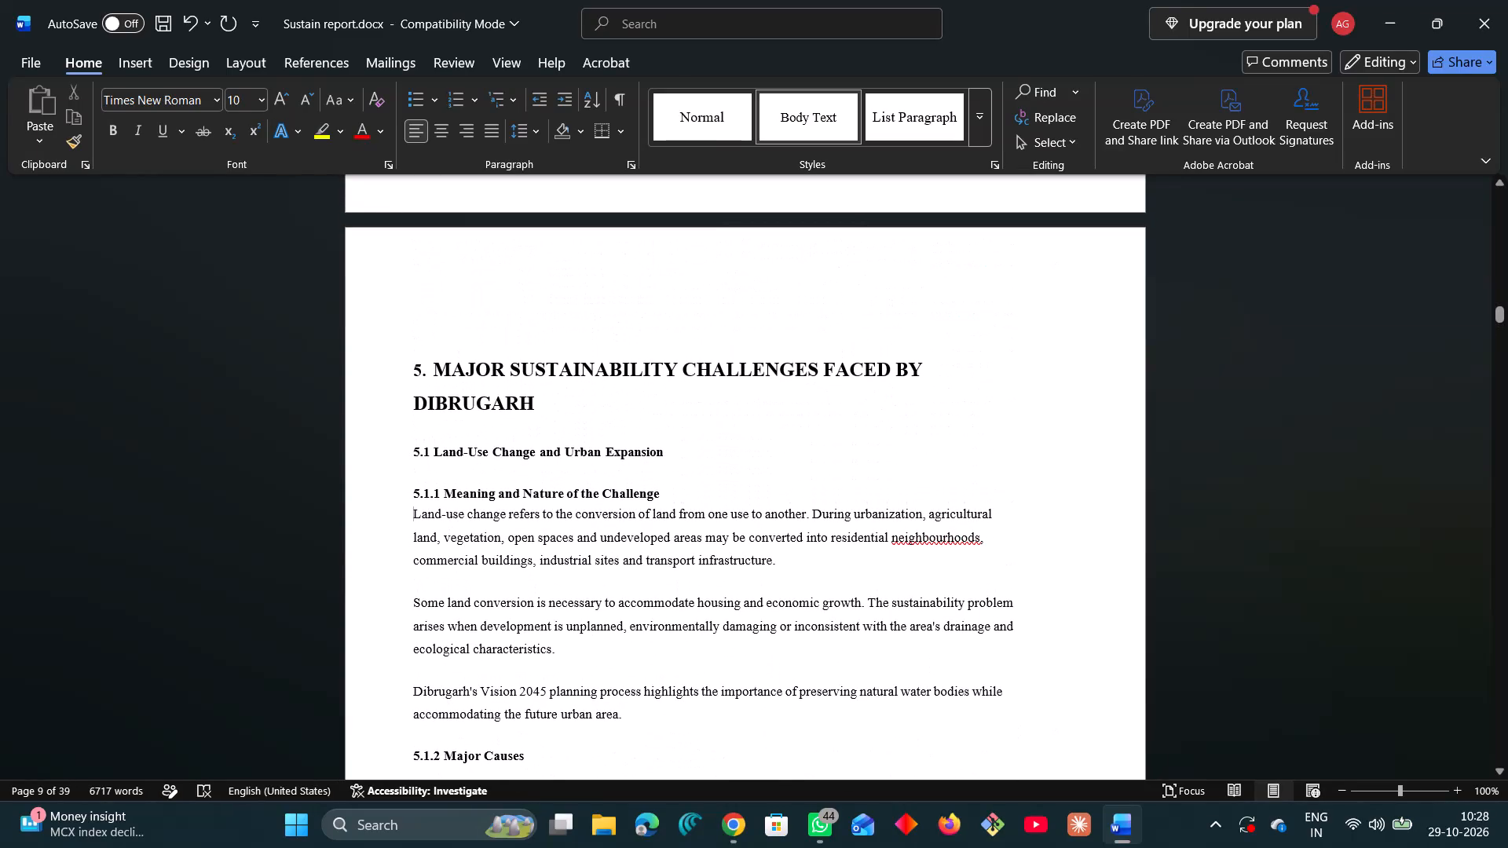
drag(409, 444, 479, 492)
scroll(479, 490, down, 9)
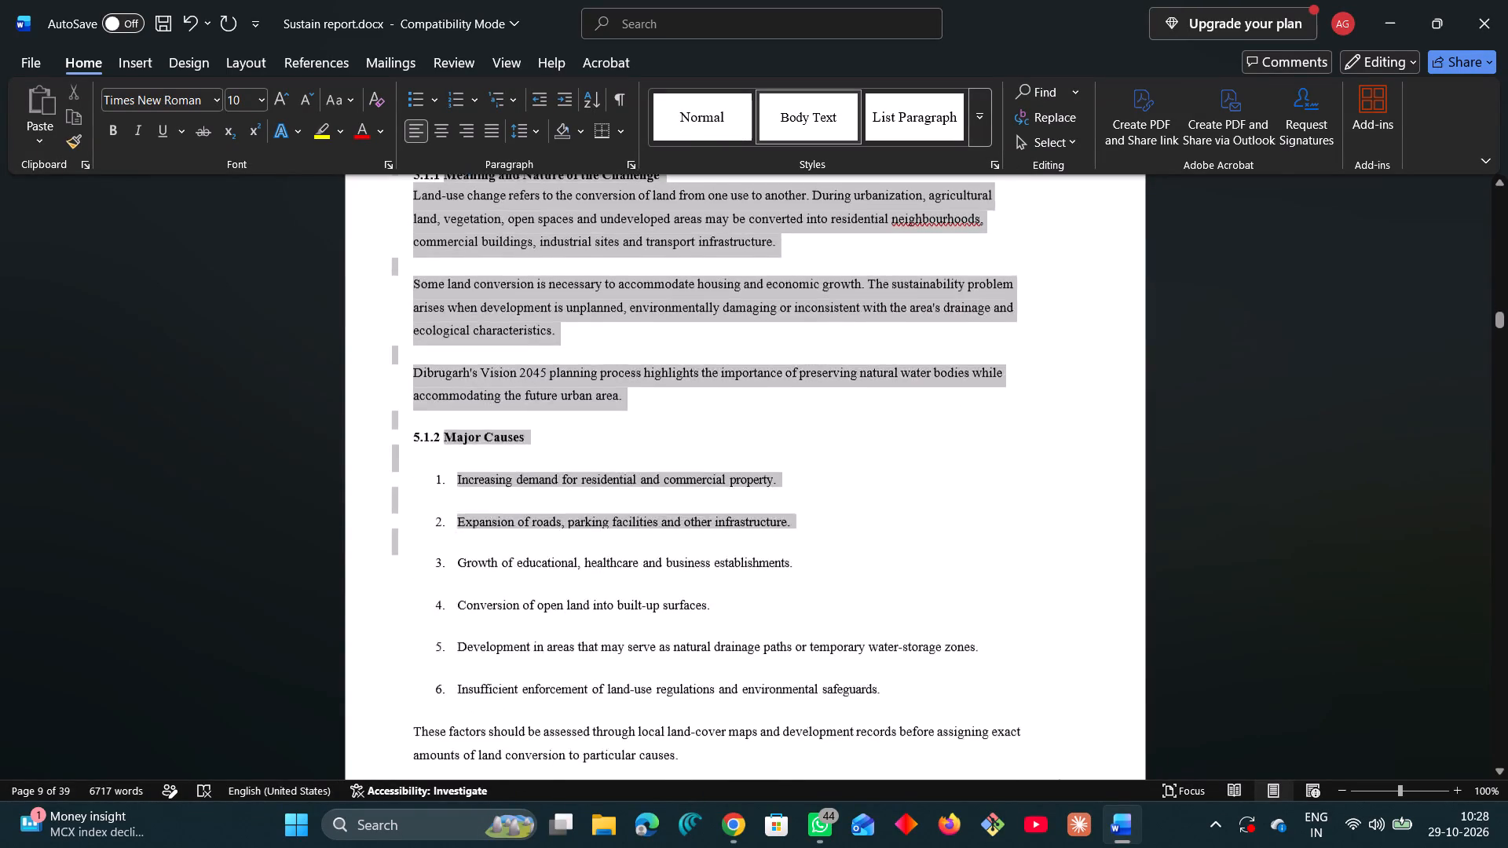
scroll(479, 492, down, 7)
drag(479, 492, 967, 433)
scroll(485, 492, down, 7)
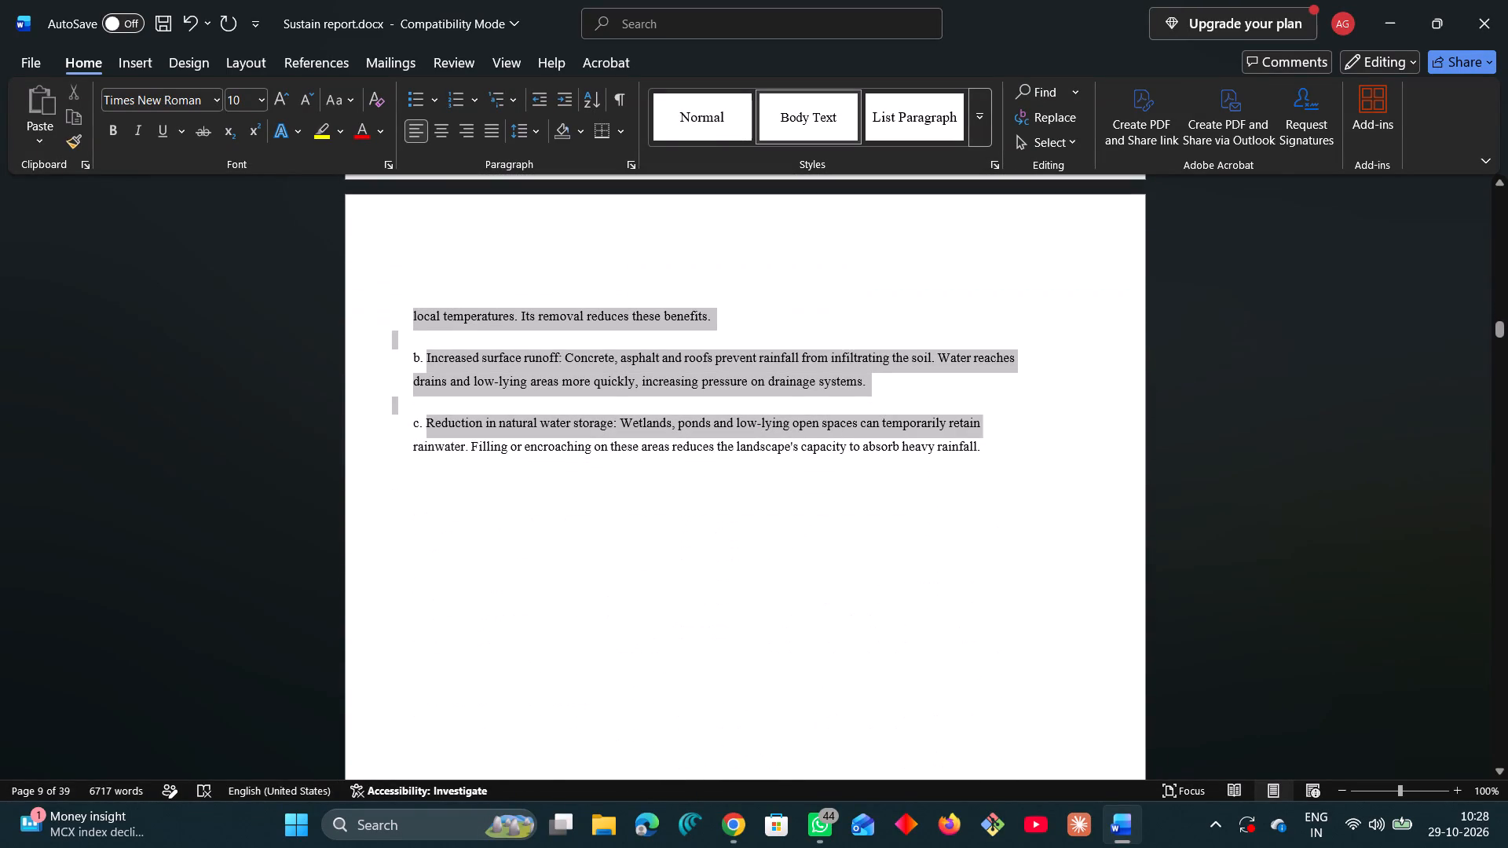
drag(967, 433, 986, 453)
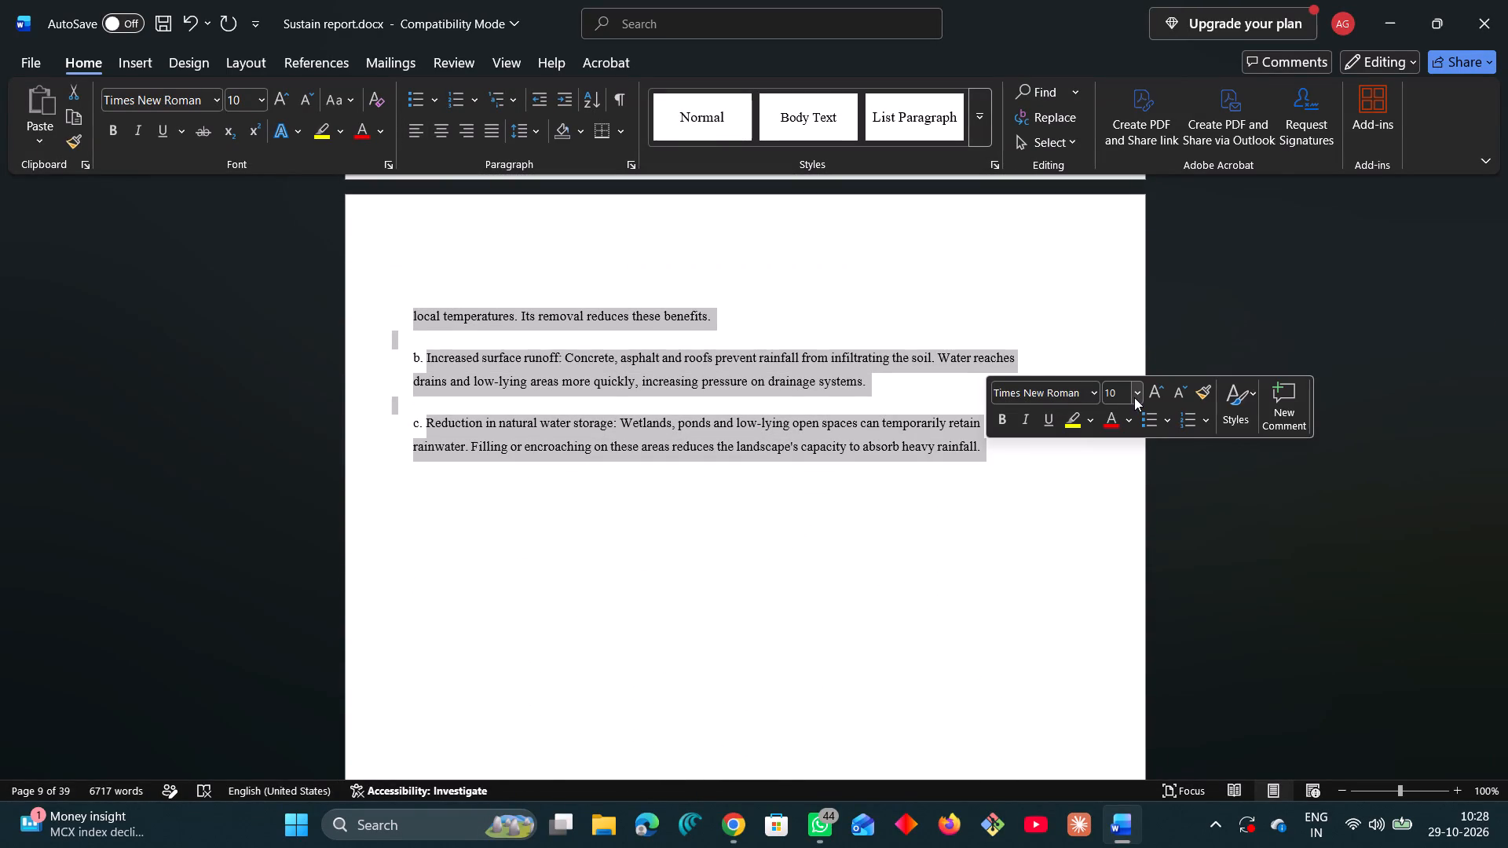
click(1134, 397)
click(1130, 517)
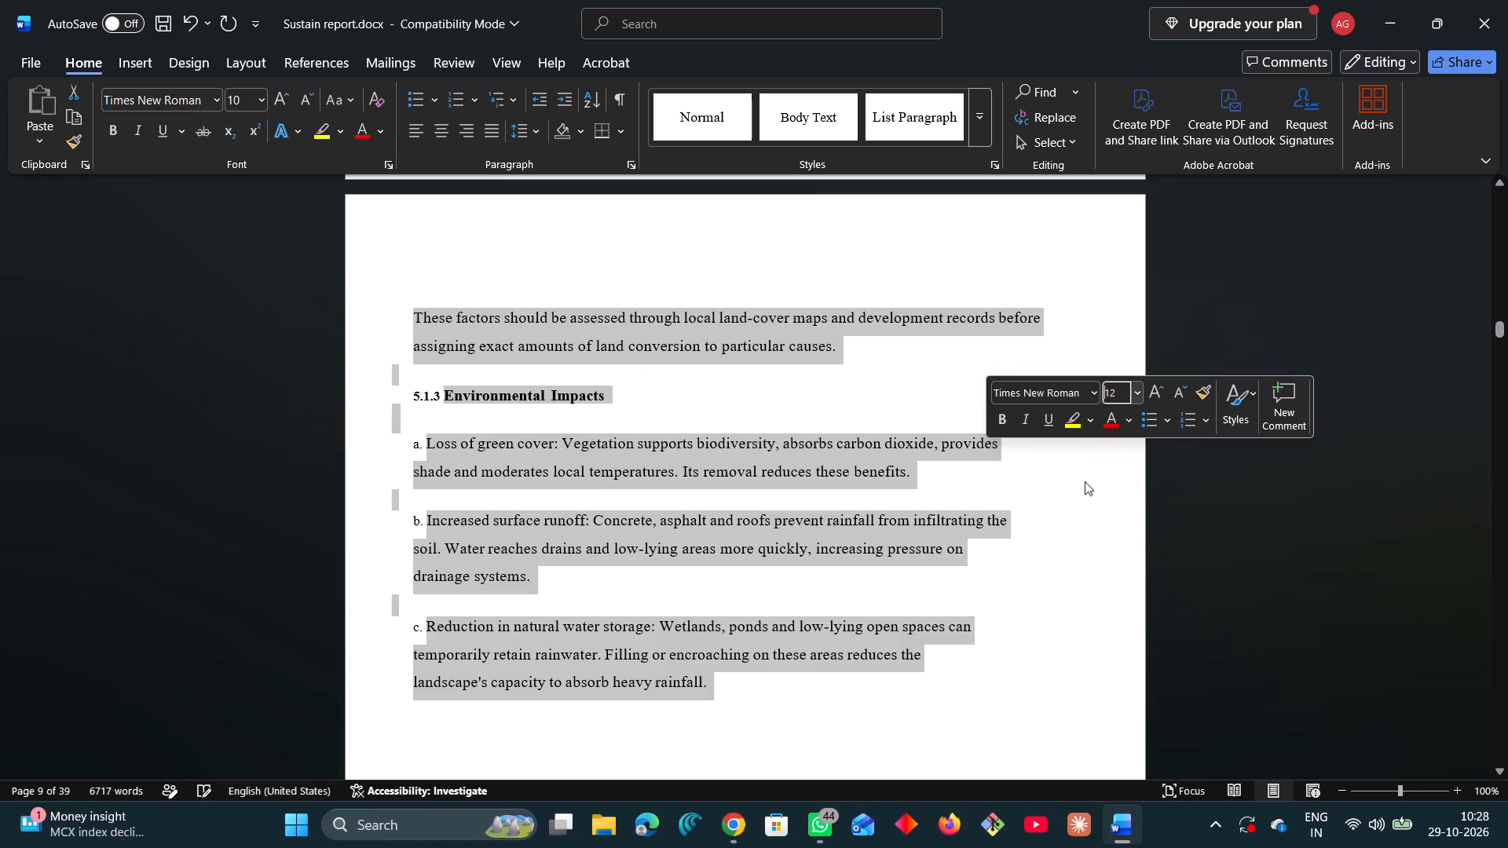
Justify the selected text from heading 5.1 through item c of 5.1.3 Environmental Impacts and reduce its line spacing.
click(501, 133)
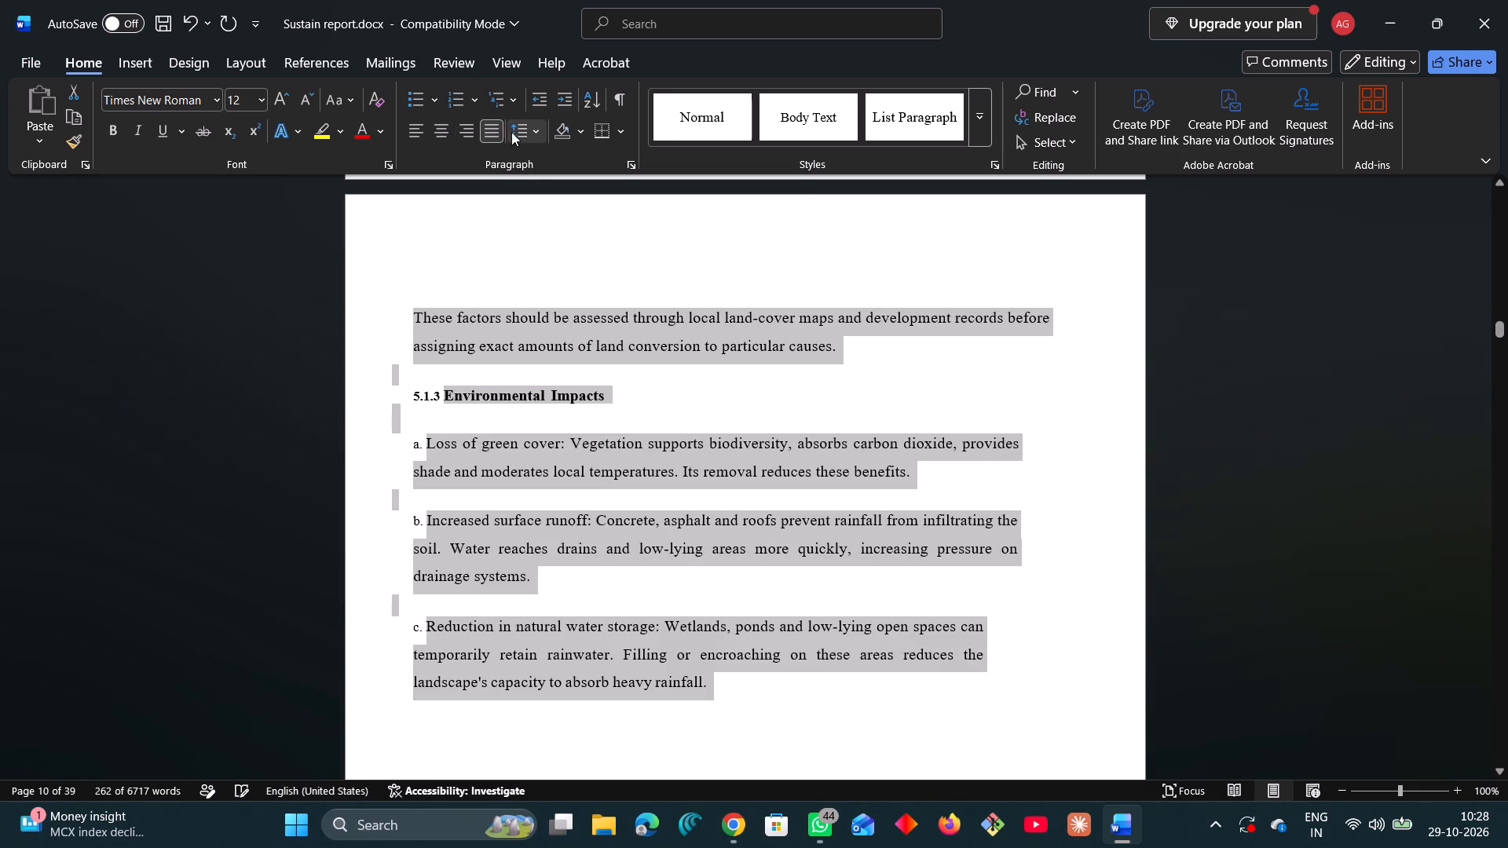
click(522, 132)
click(547, 174)
click(776, 275)
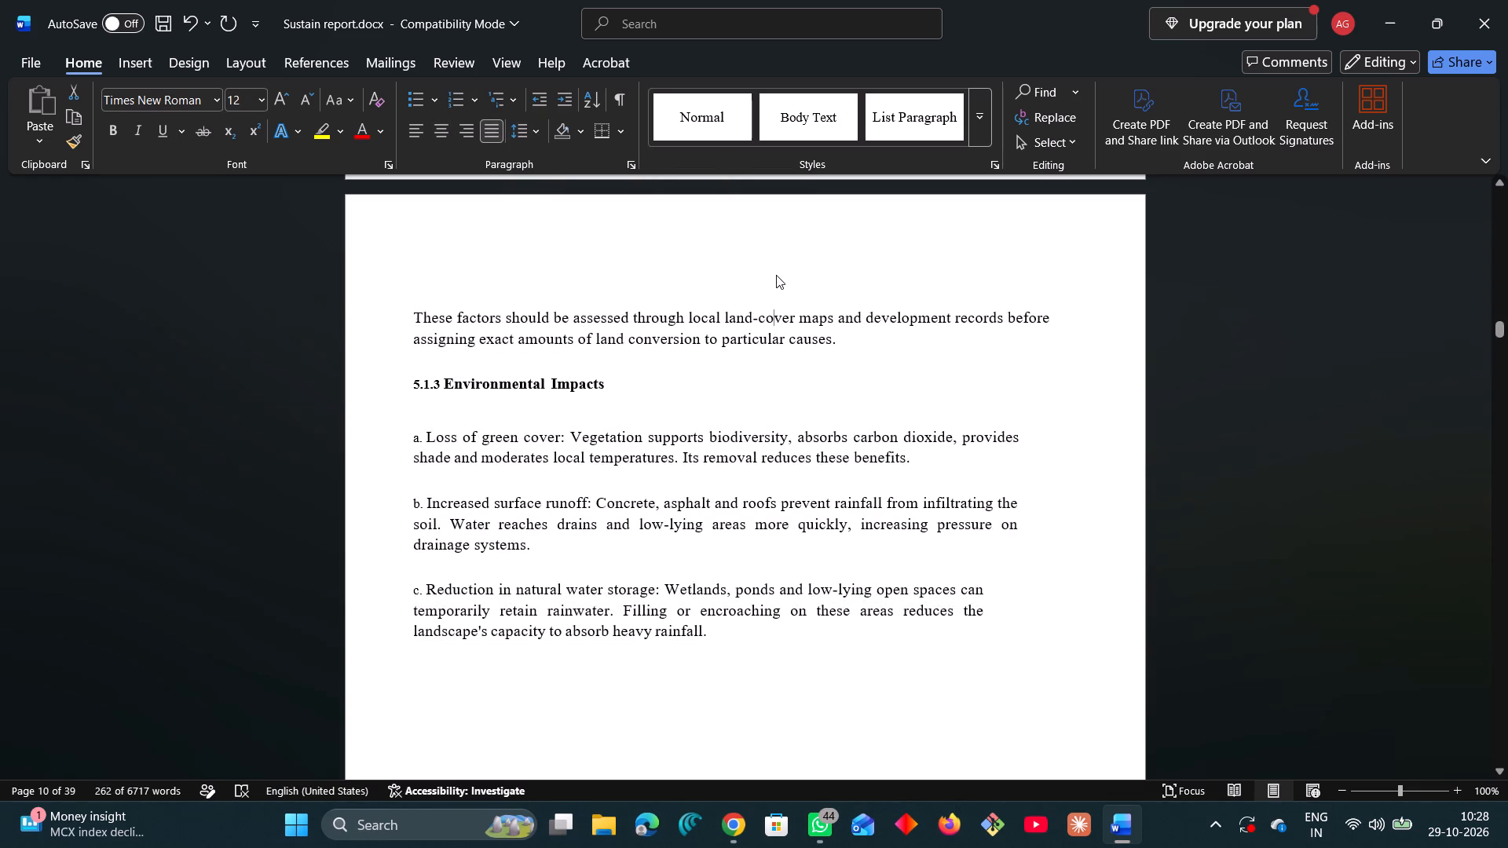
Remove the break before item d, "Soil degradation", so it directly follows item c of 5.1.3 Environmental Impacts.
scroll(776, 259, up, 20)
scroll(776, 259, up, 1)
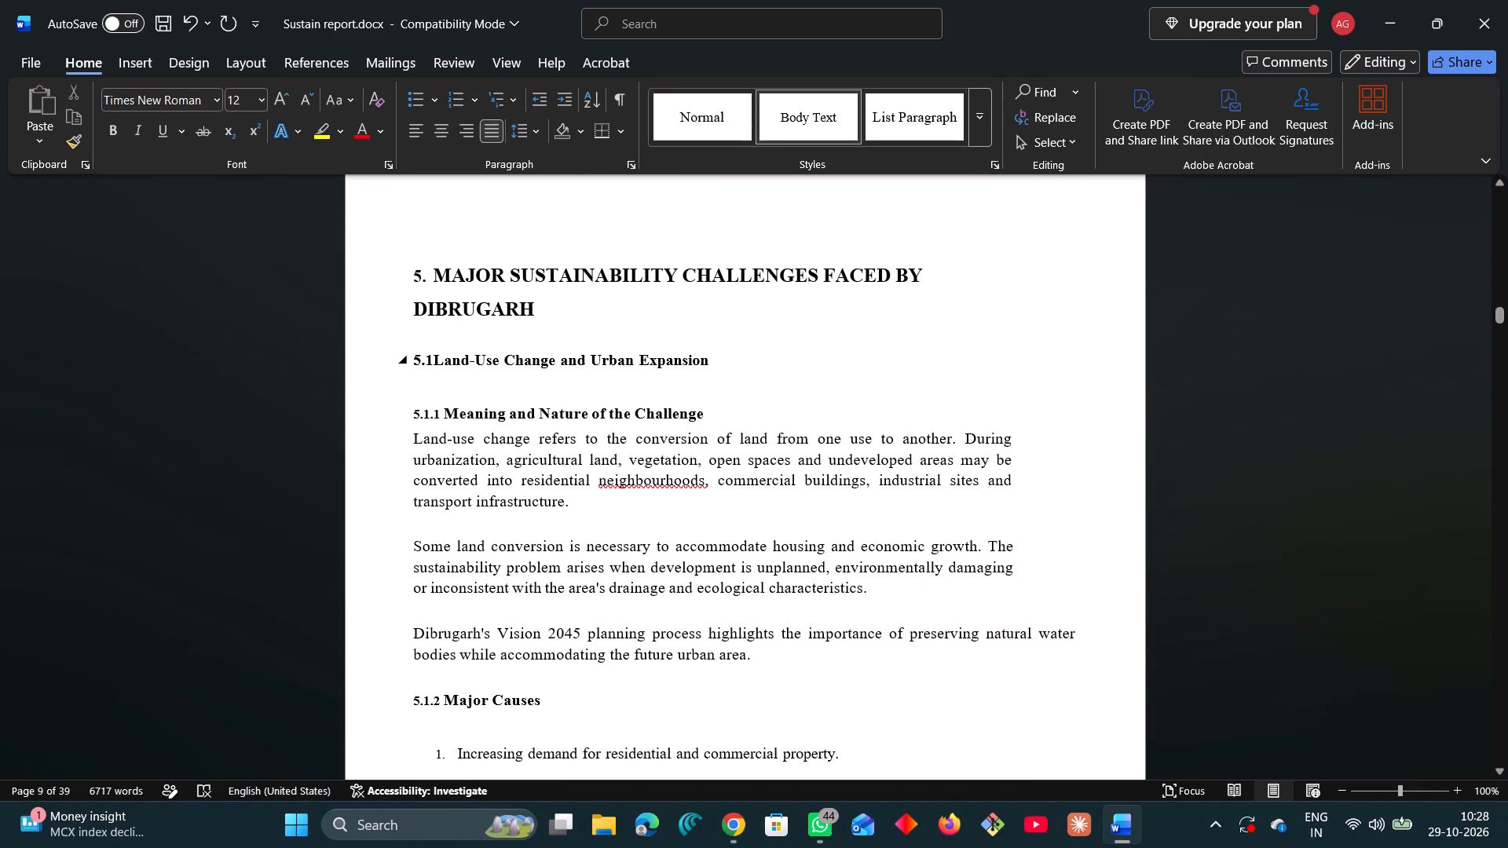
scroll(647, 523, down, 2)
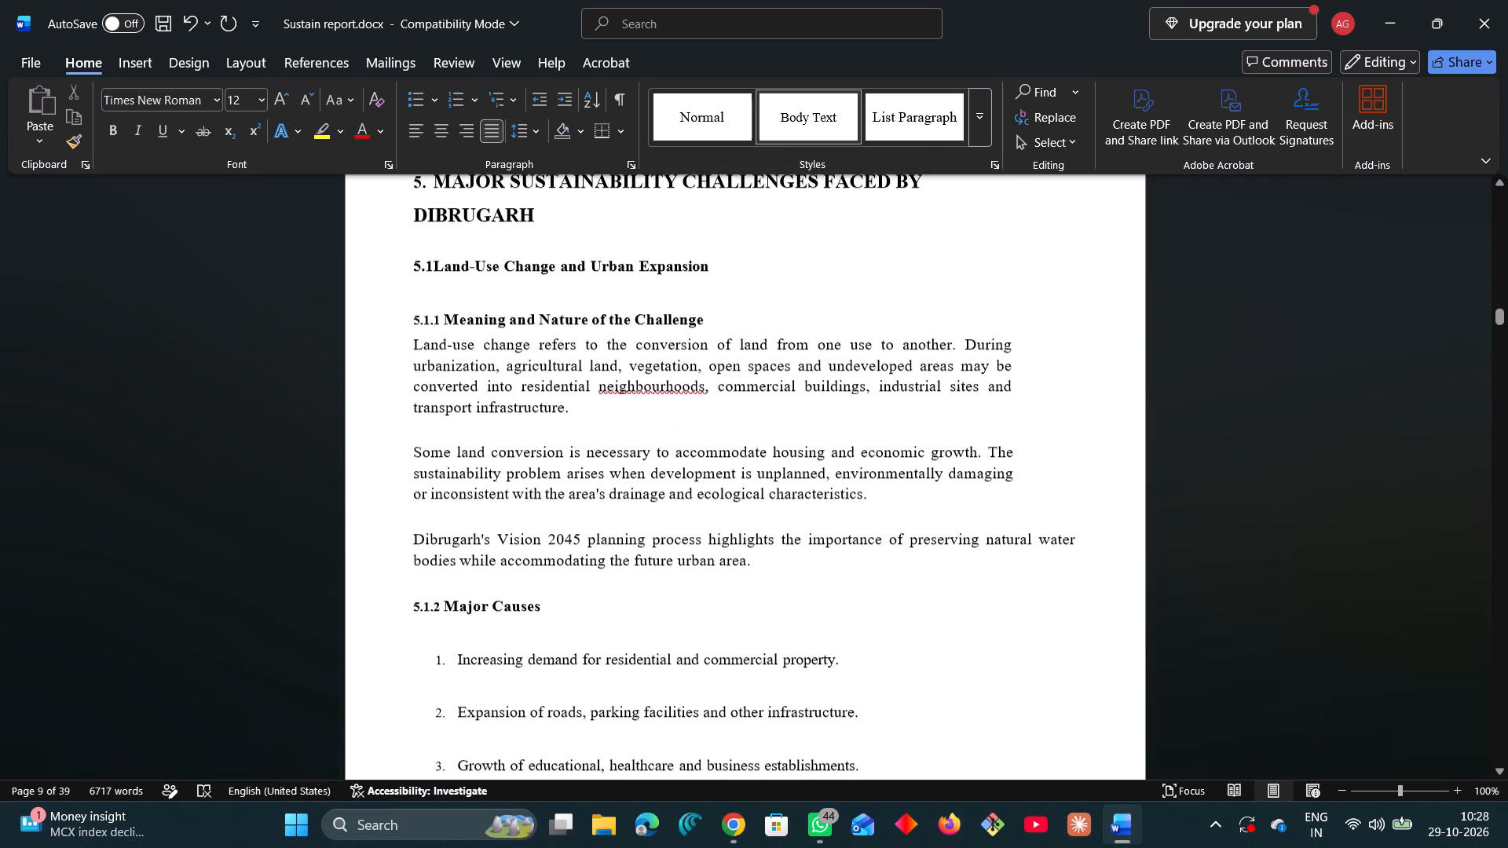
scroll(637, 509, down, 6)
scroll(526, 407, down, 6)
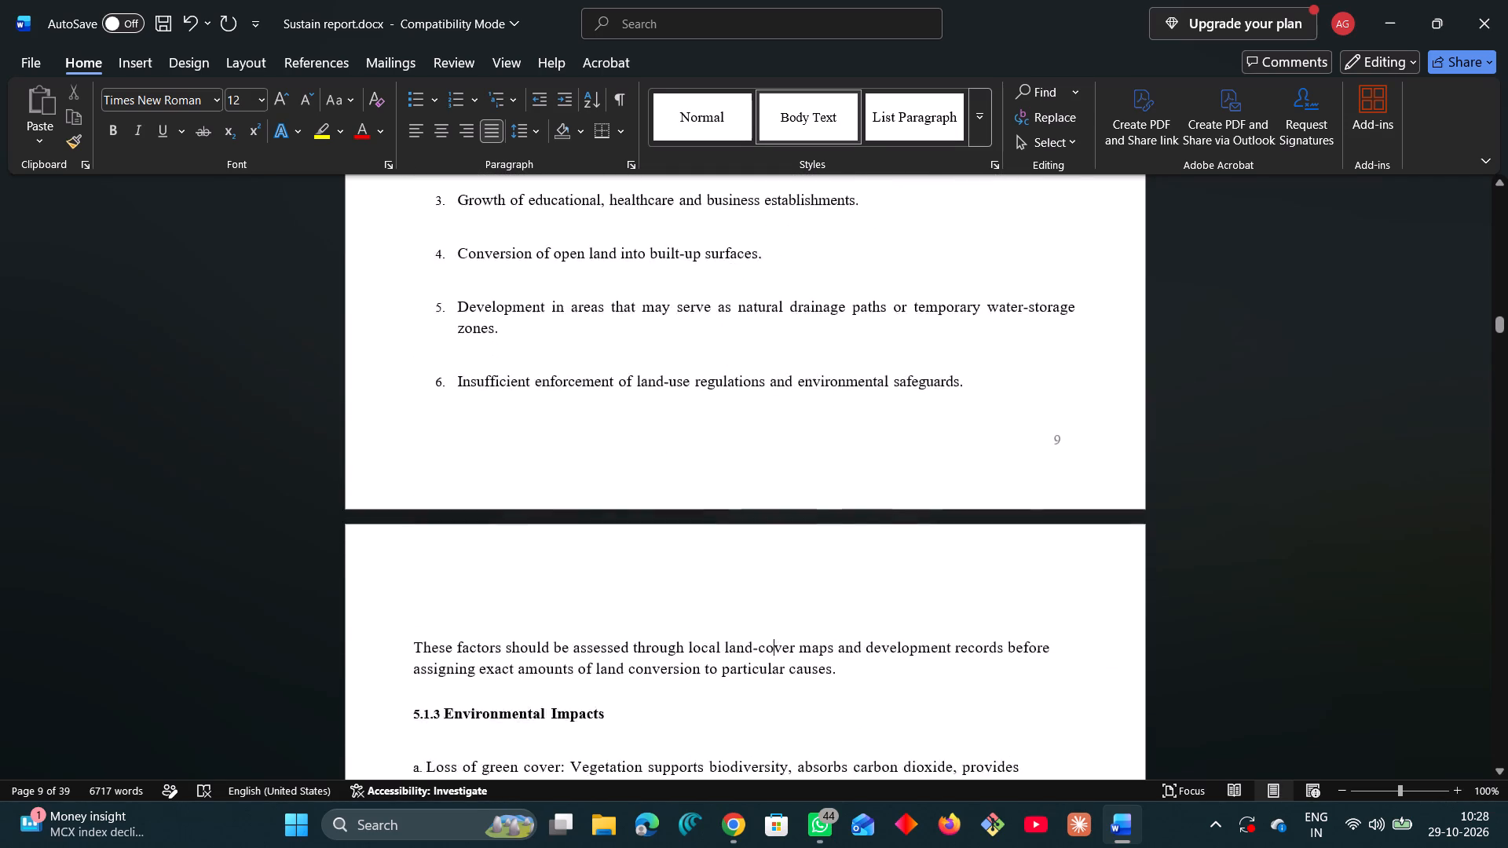
scroll(524, 407, down, 20)
scroll(524, 407, down, 7)
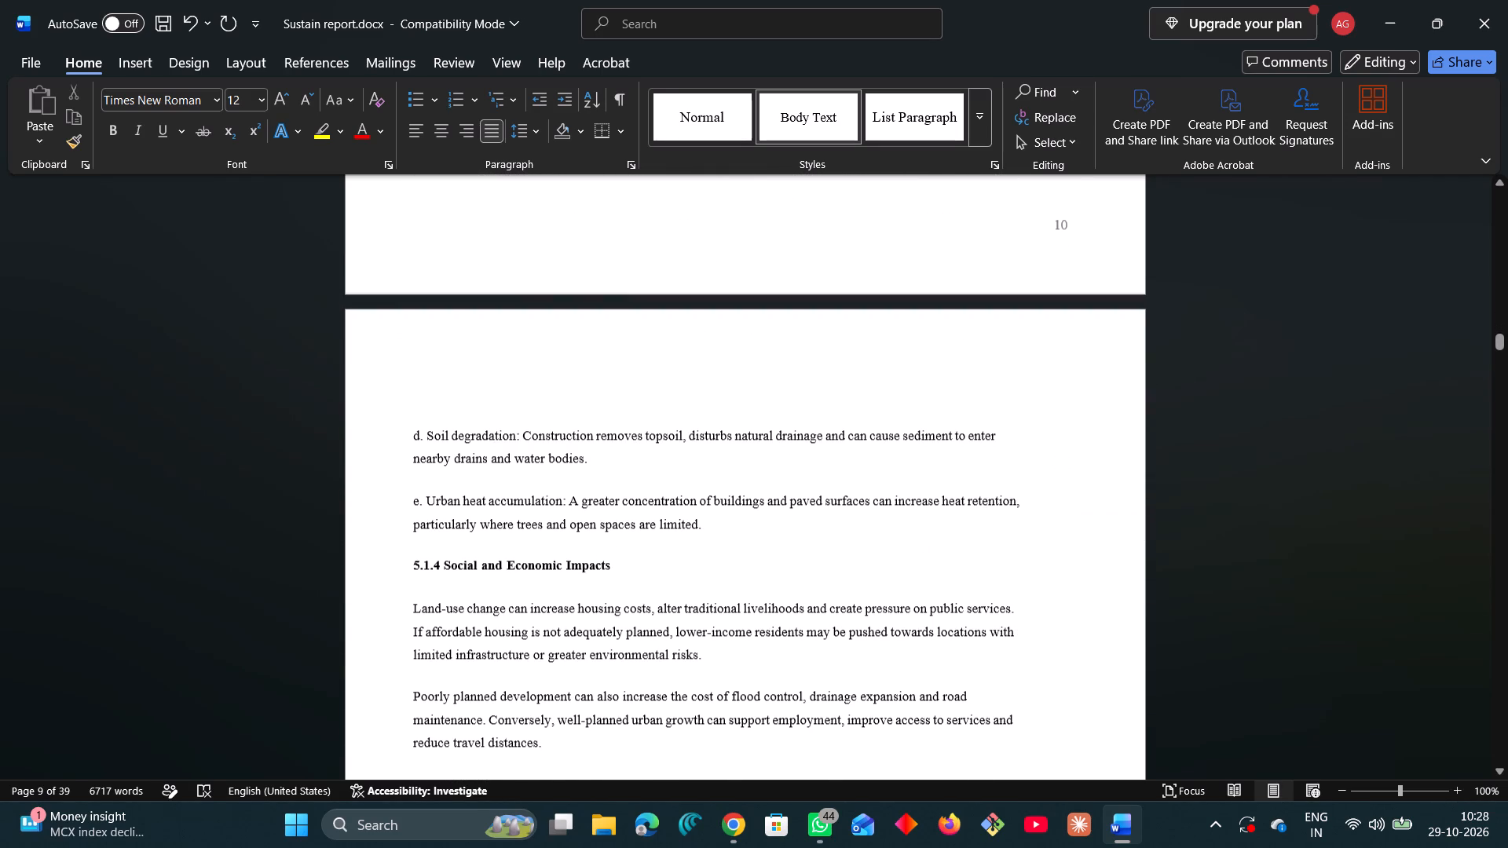
click(415, 428)
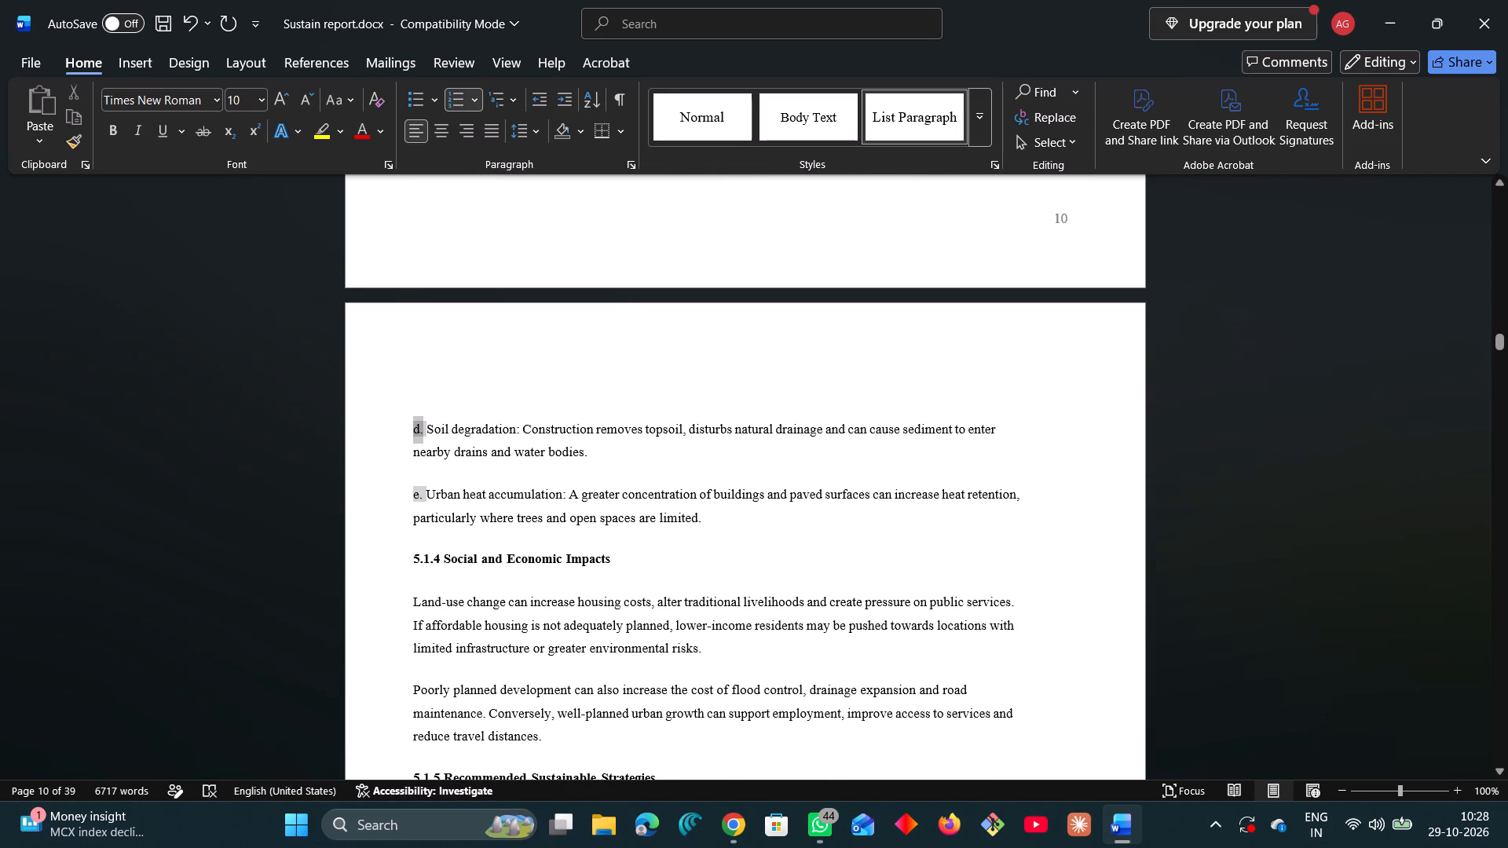
click(409, 427)
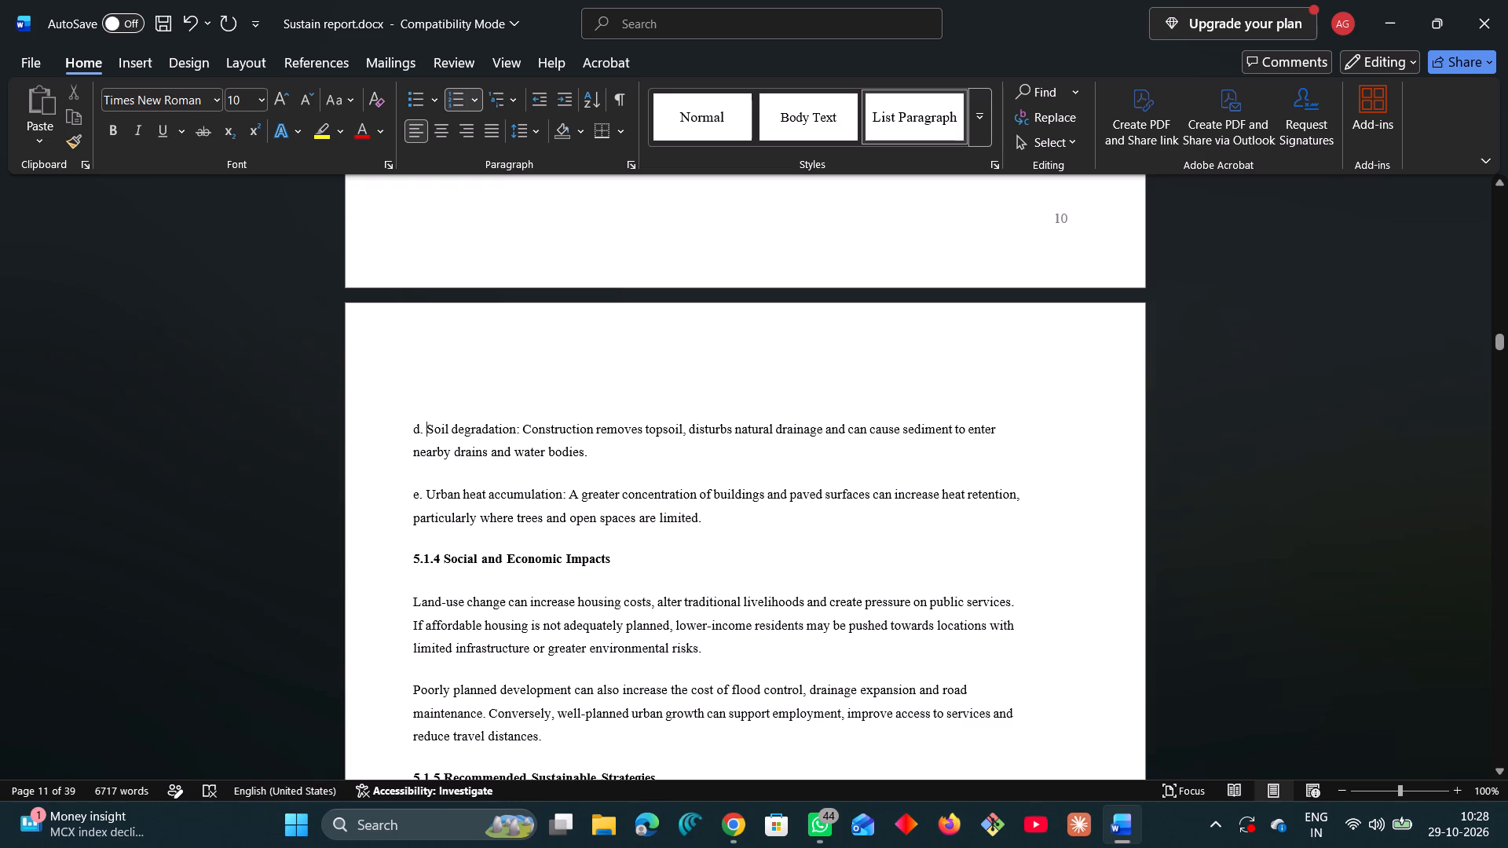
click(428, 393)
click(409, 424)
key(ctrl+BackSpace)
scroll(478, 478, up, 1)
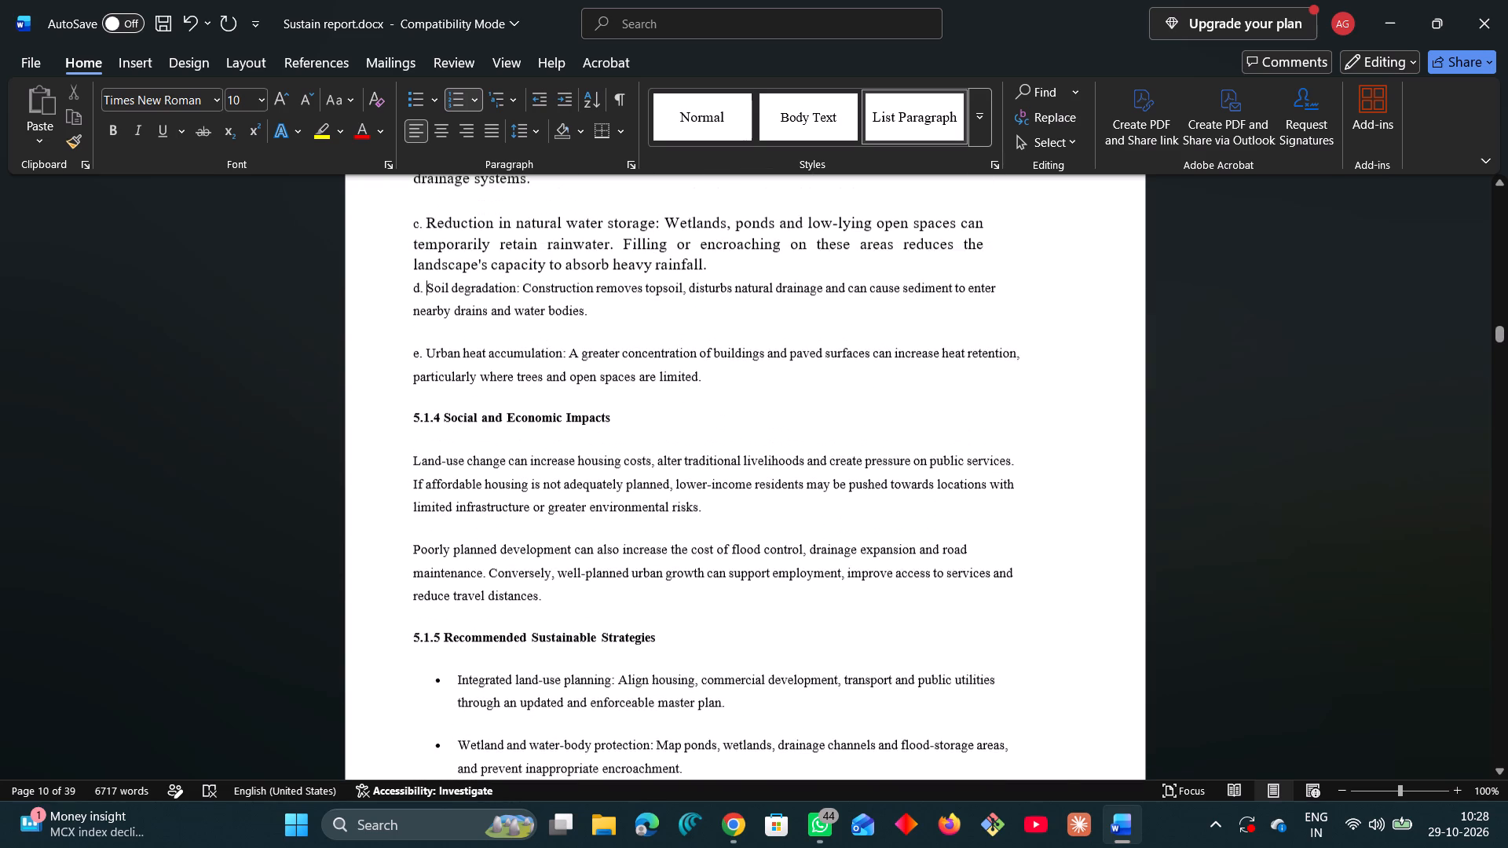
scroll(478, 478, up, 1)
Remove the break before heading "5.1.6 Expected Outcomes" so it directly follows the Affordable housing bullet.
scroll(478, 478, down, 6)
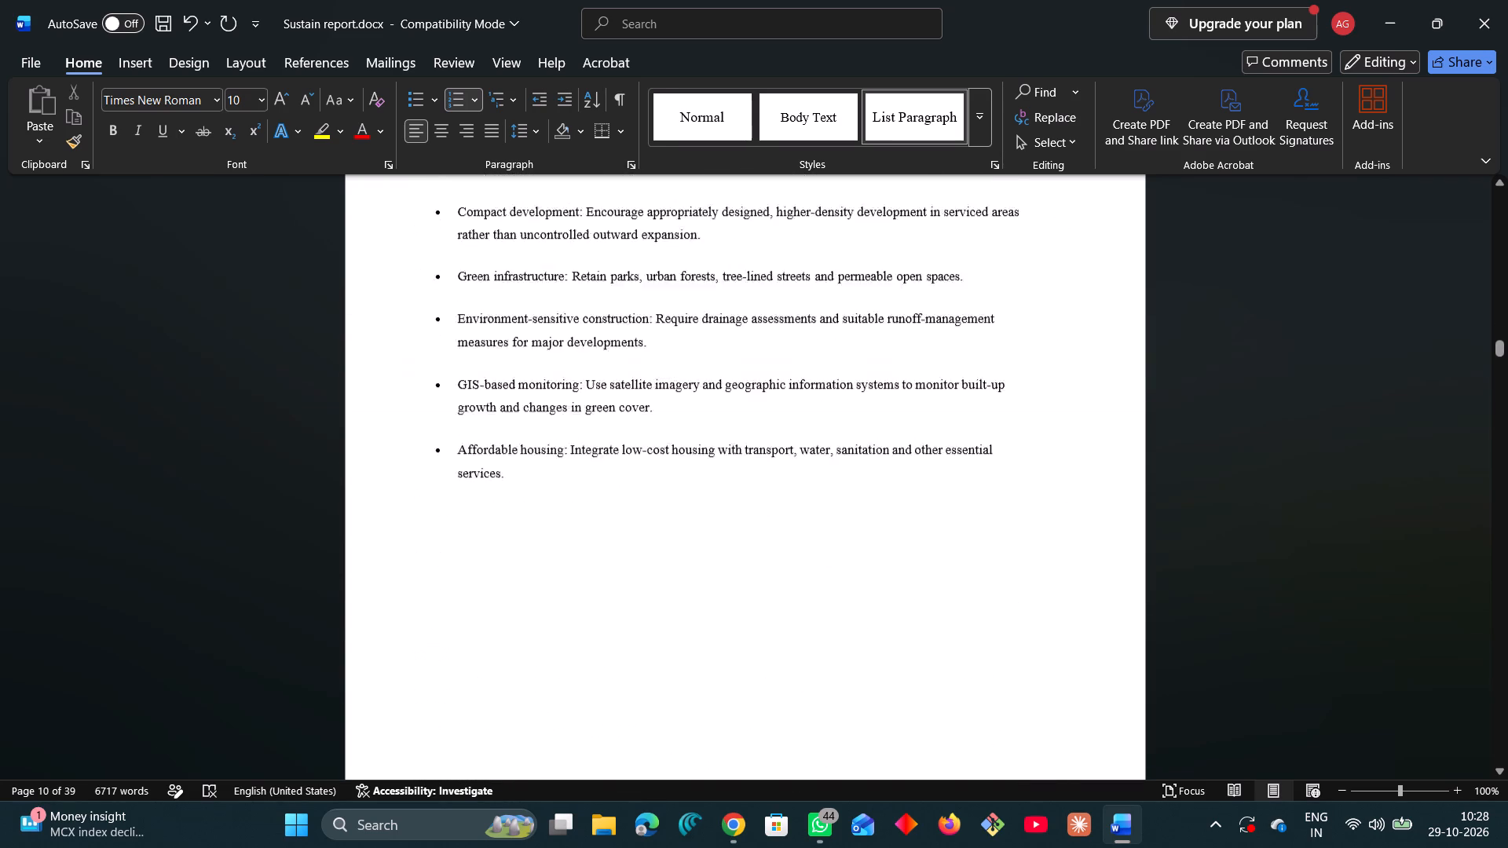
scroll(478, 478, down, 5)
click(406, 366)
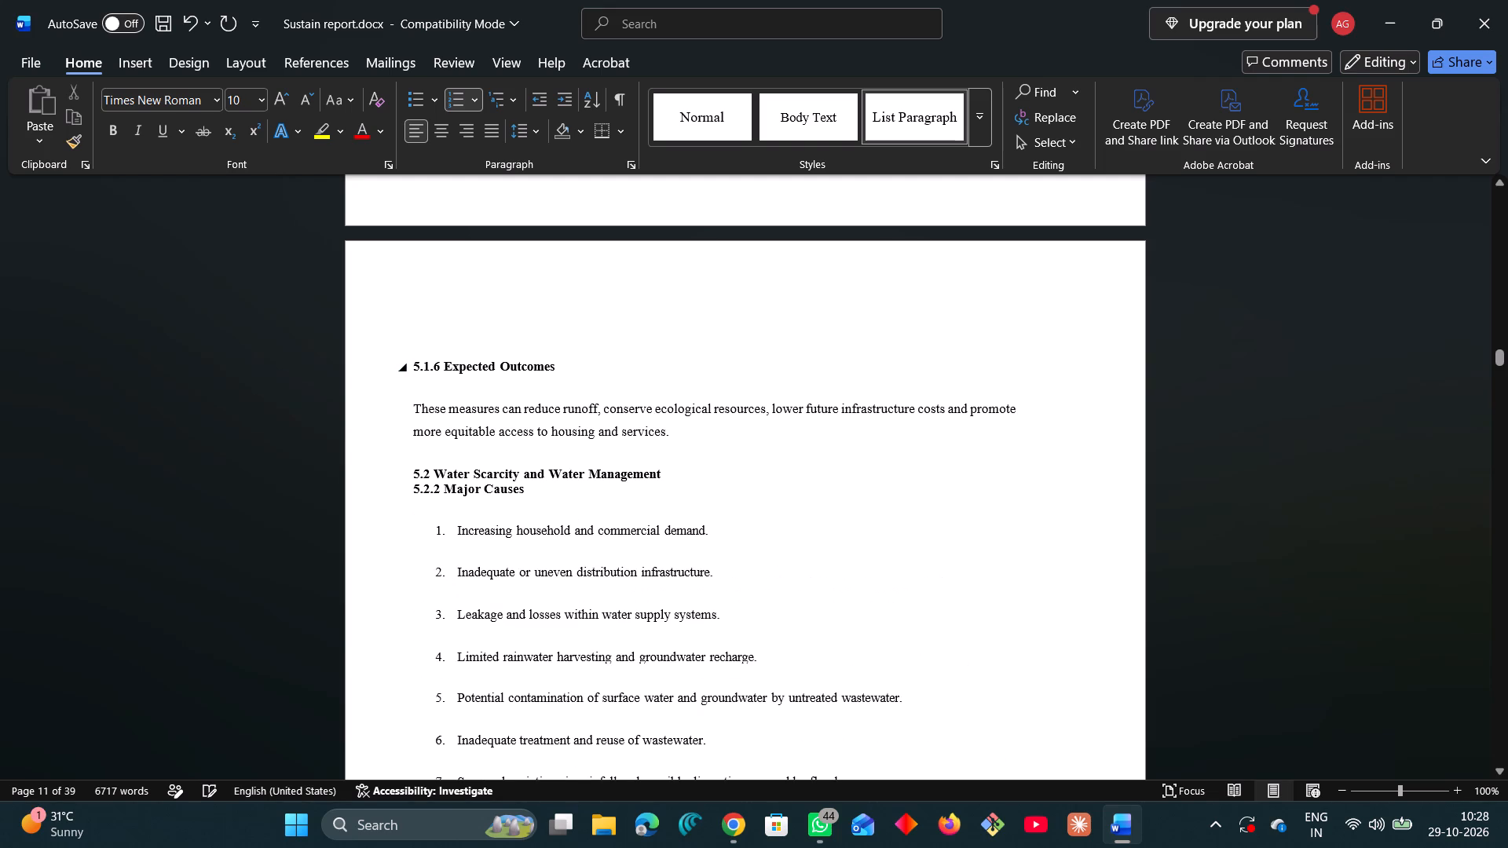
click(407, 364)
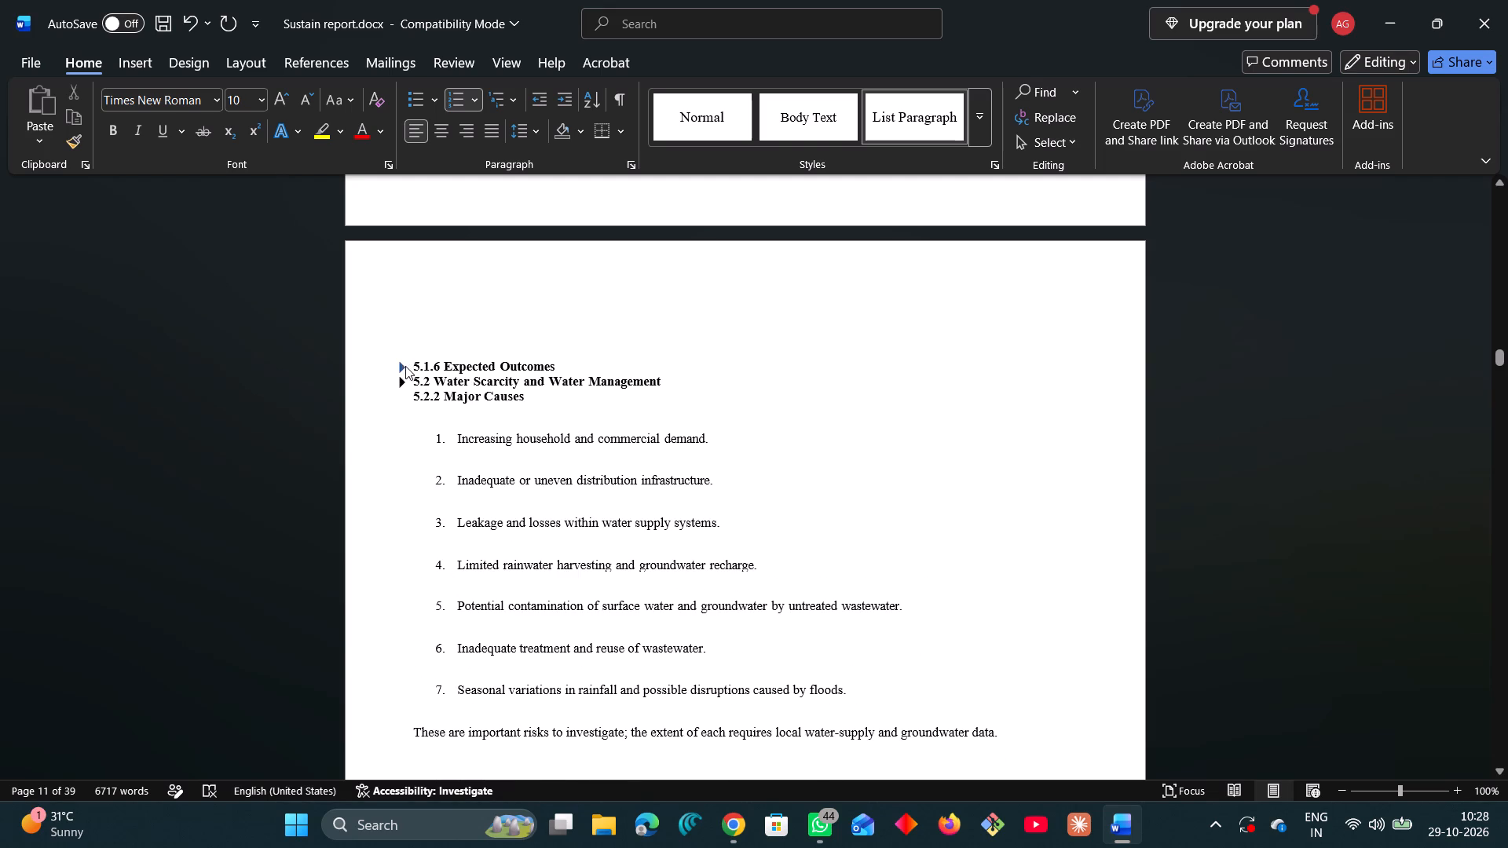
click(404, 368)
click(400, 470)
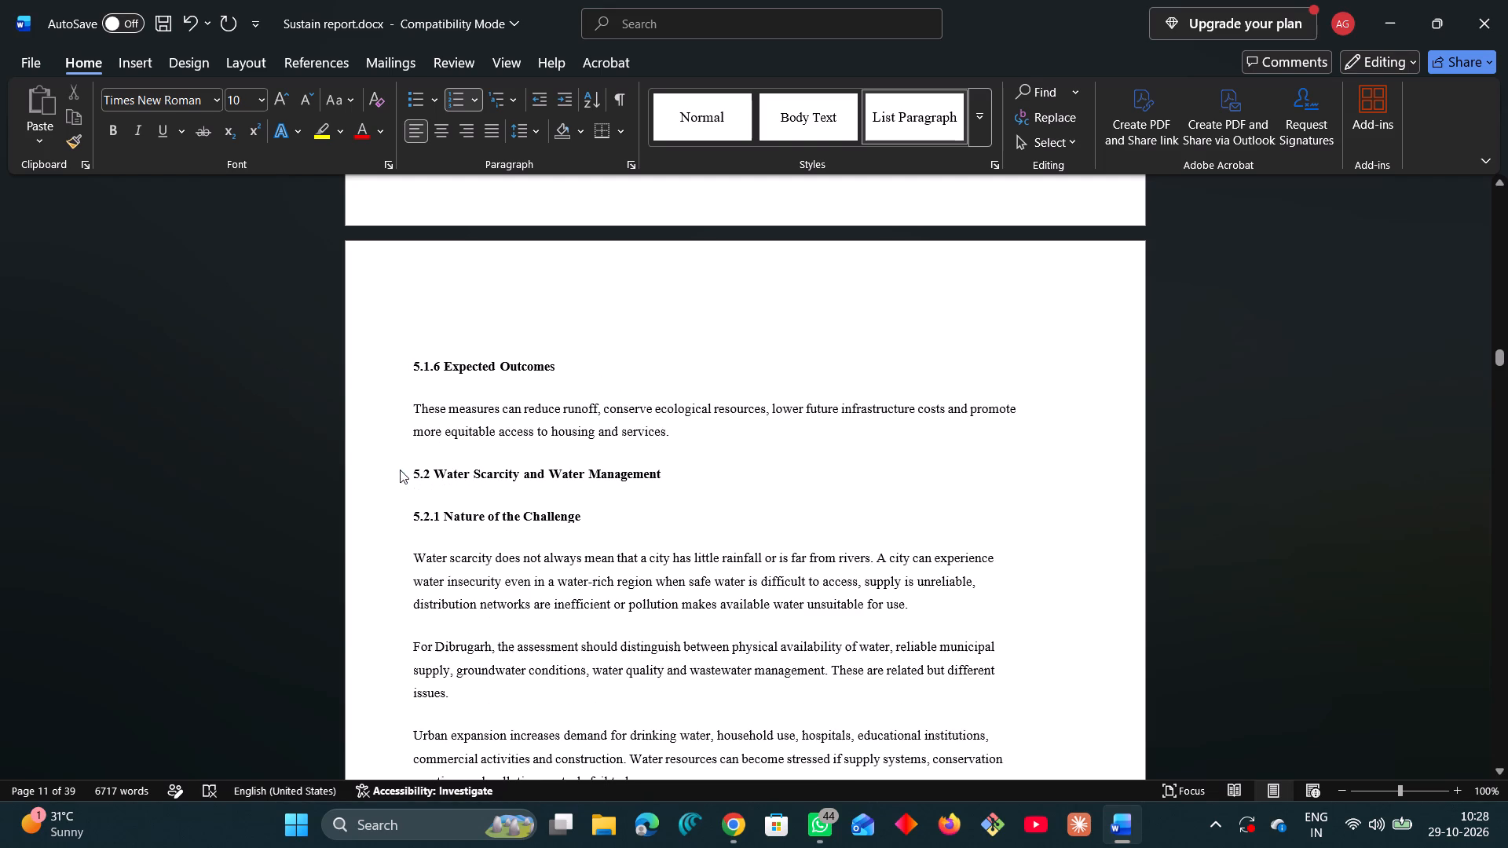
click(413, 390)
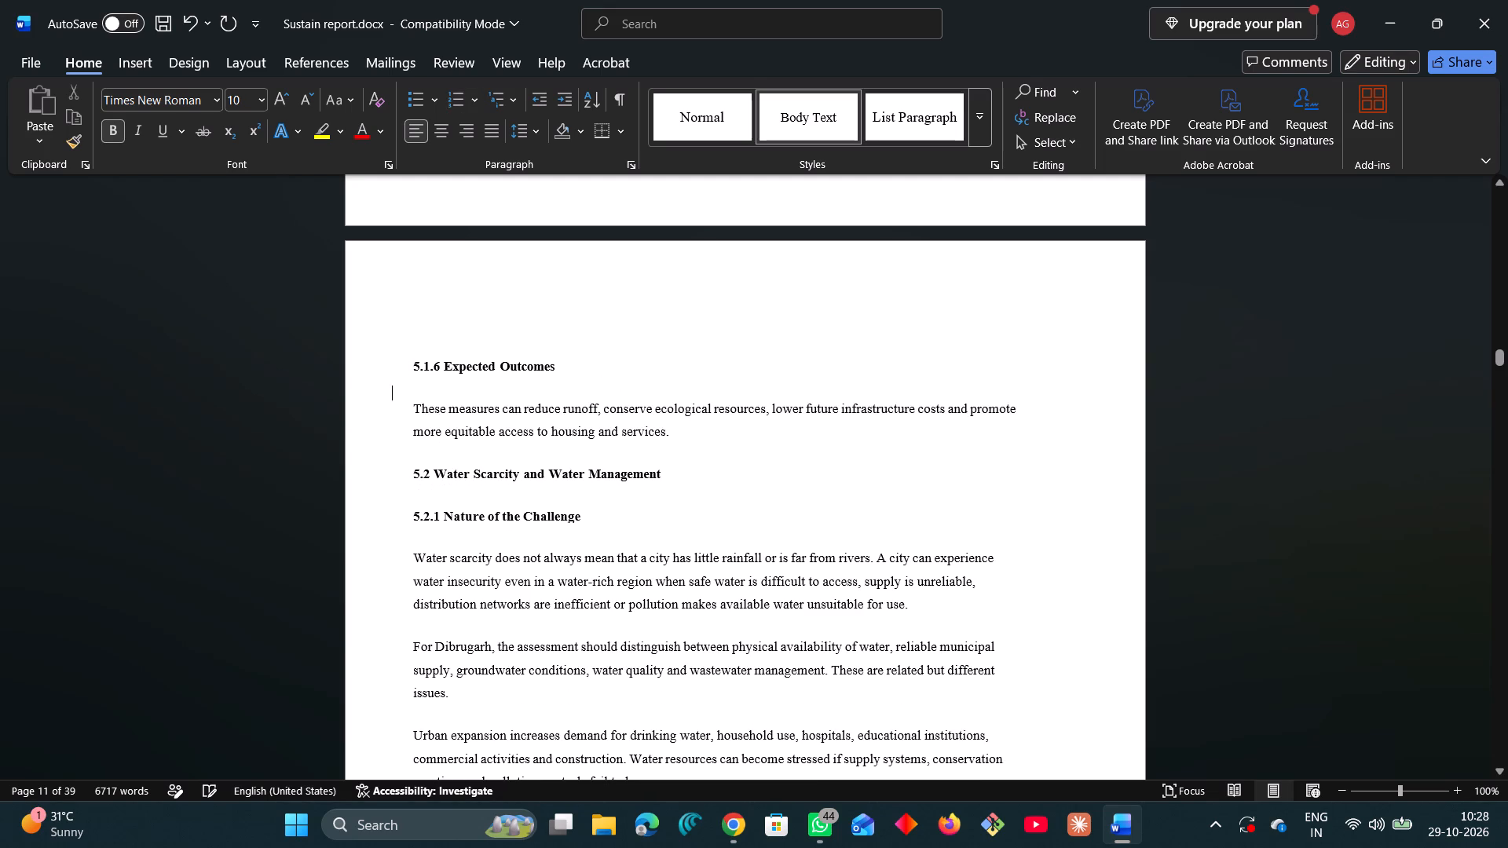
click(438, 301)
click(428, 330)
click(449, 347)
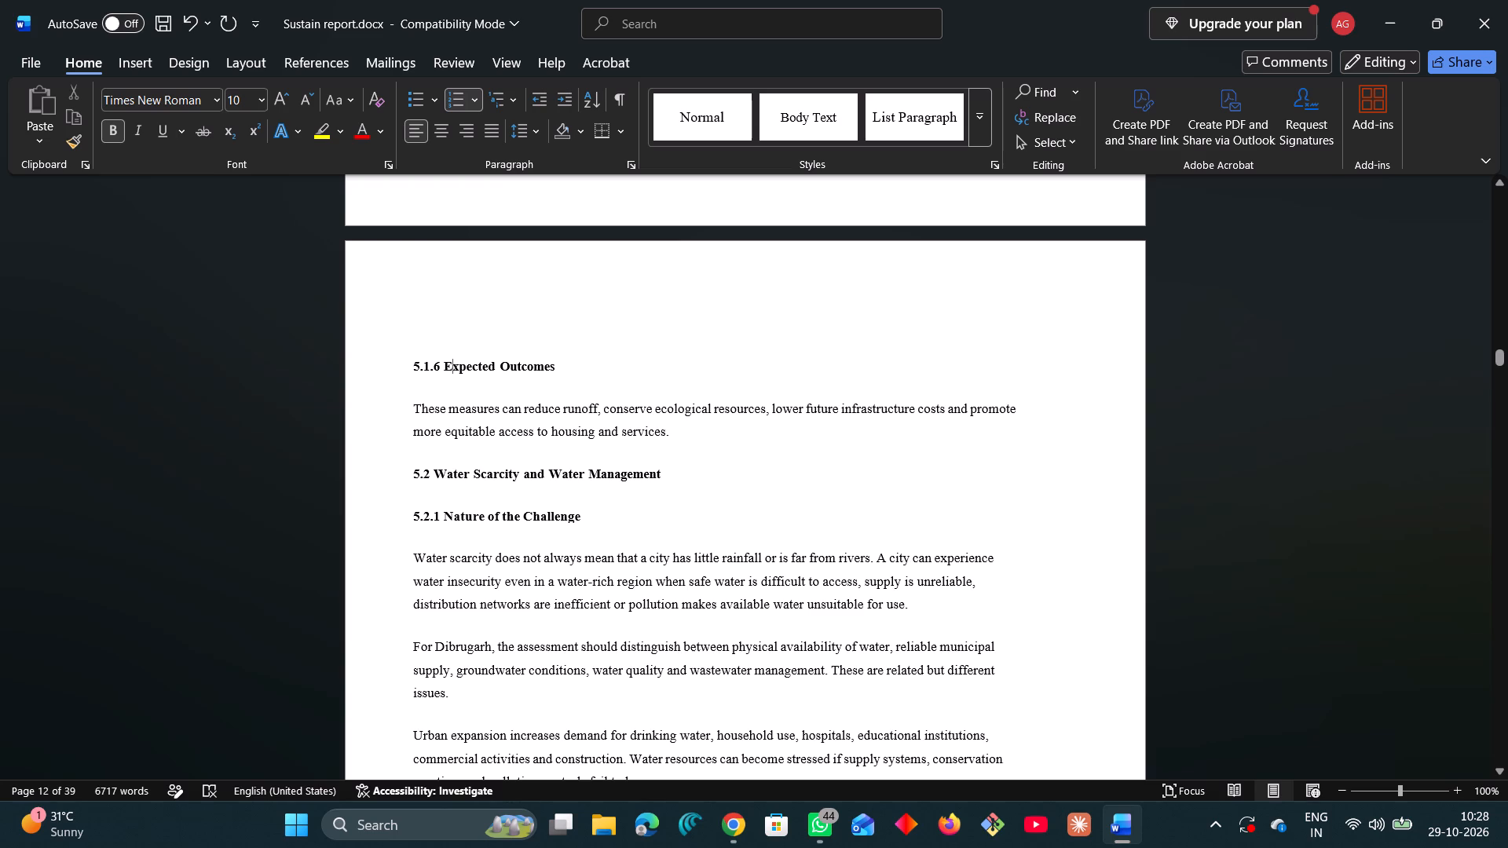
key(Left)
key(ctrl+BackSpace)
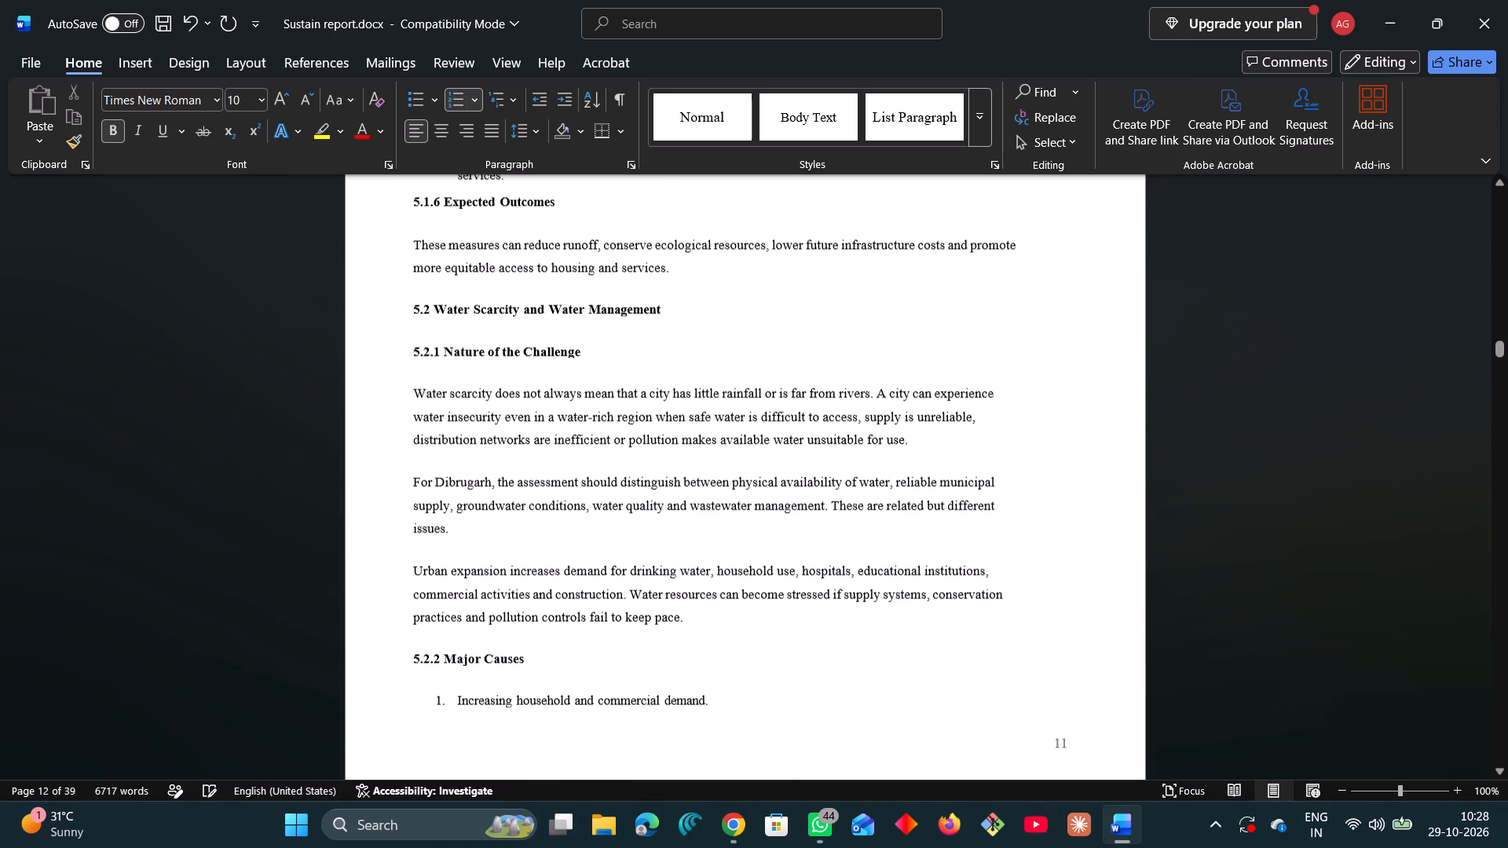
scroll(449, 347, up, 1)
Remove the breaks before heading "5.2.3 Environmental Impacts" and before the "Conduct periodic audits" paragraph in 5.2.6.
scroll(449, 347, down, 4)
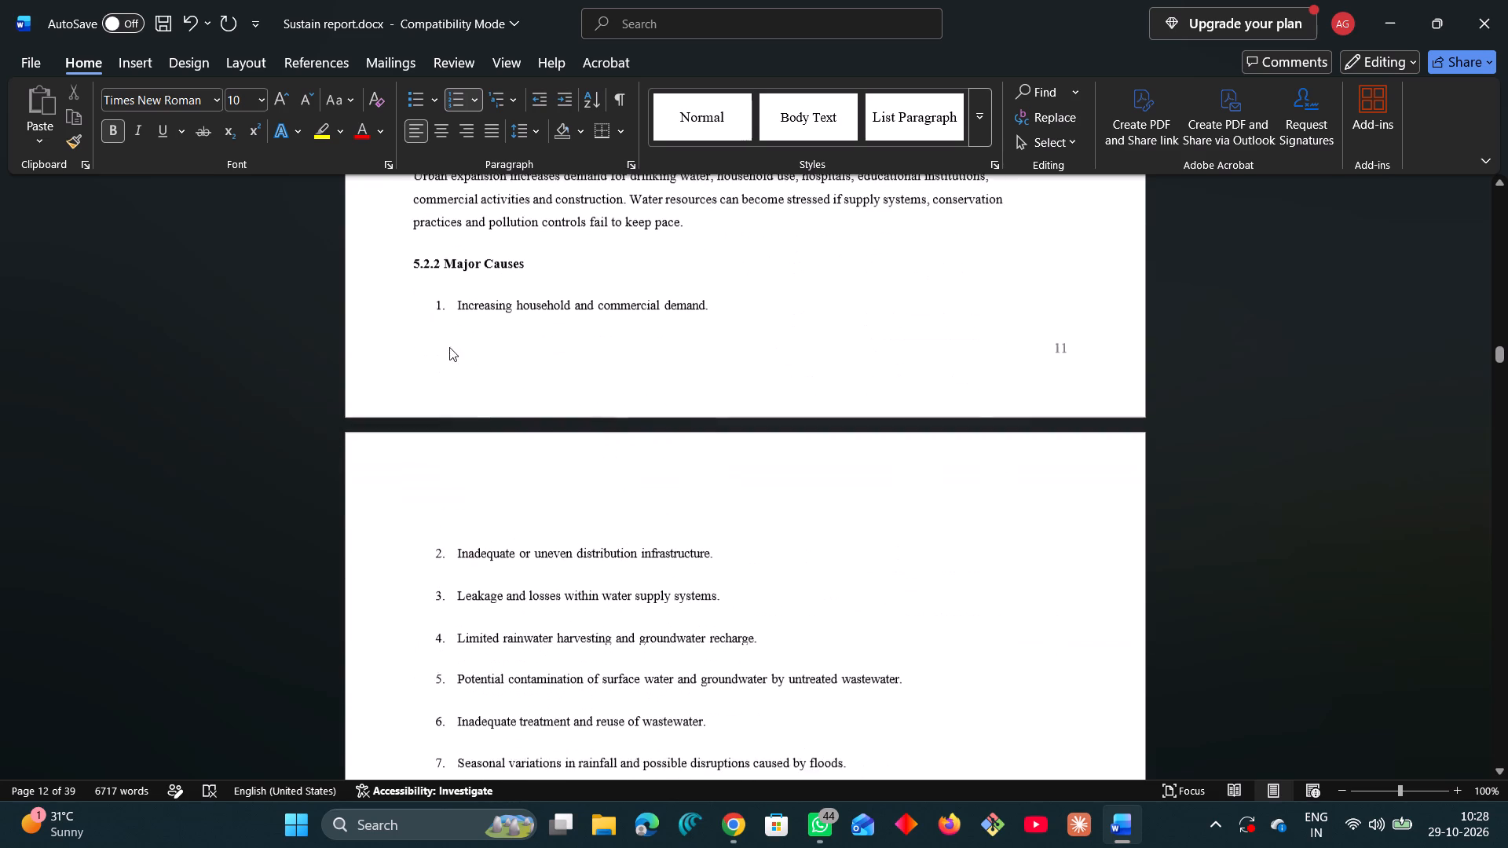
scroll(449, 347, down, 10)
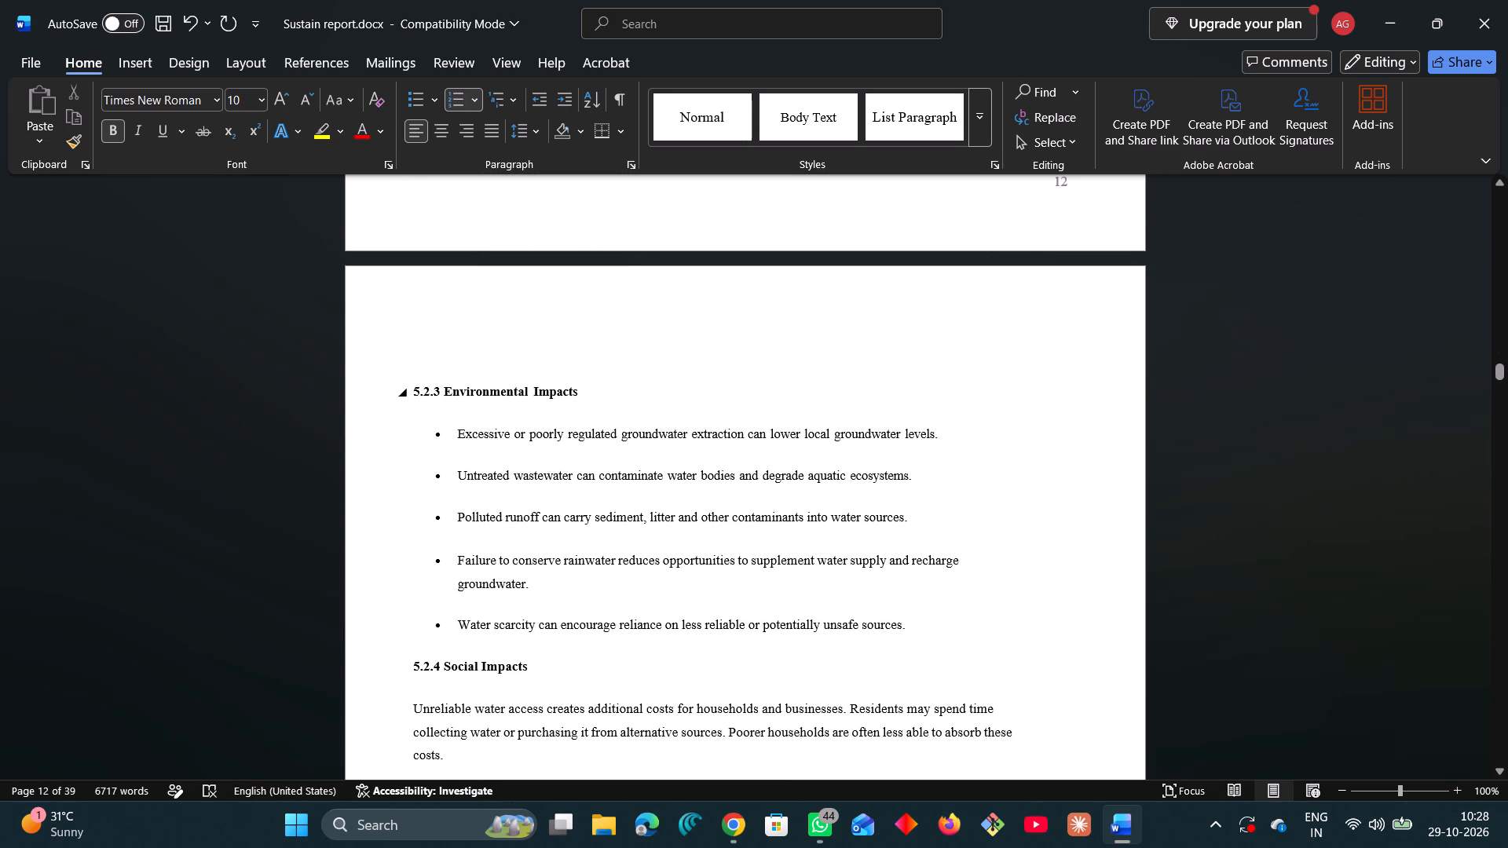
click(444, 391)
key(ctrl+BackSpace)
scroll(444, 391, down, 5)
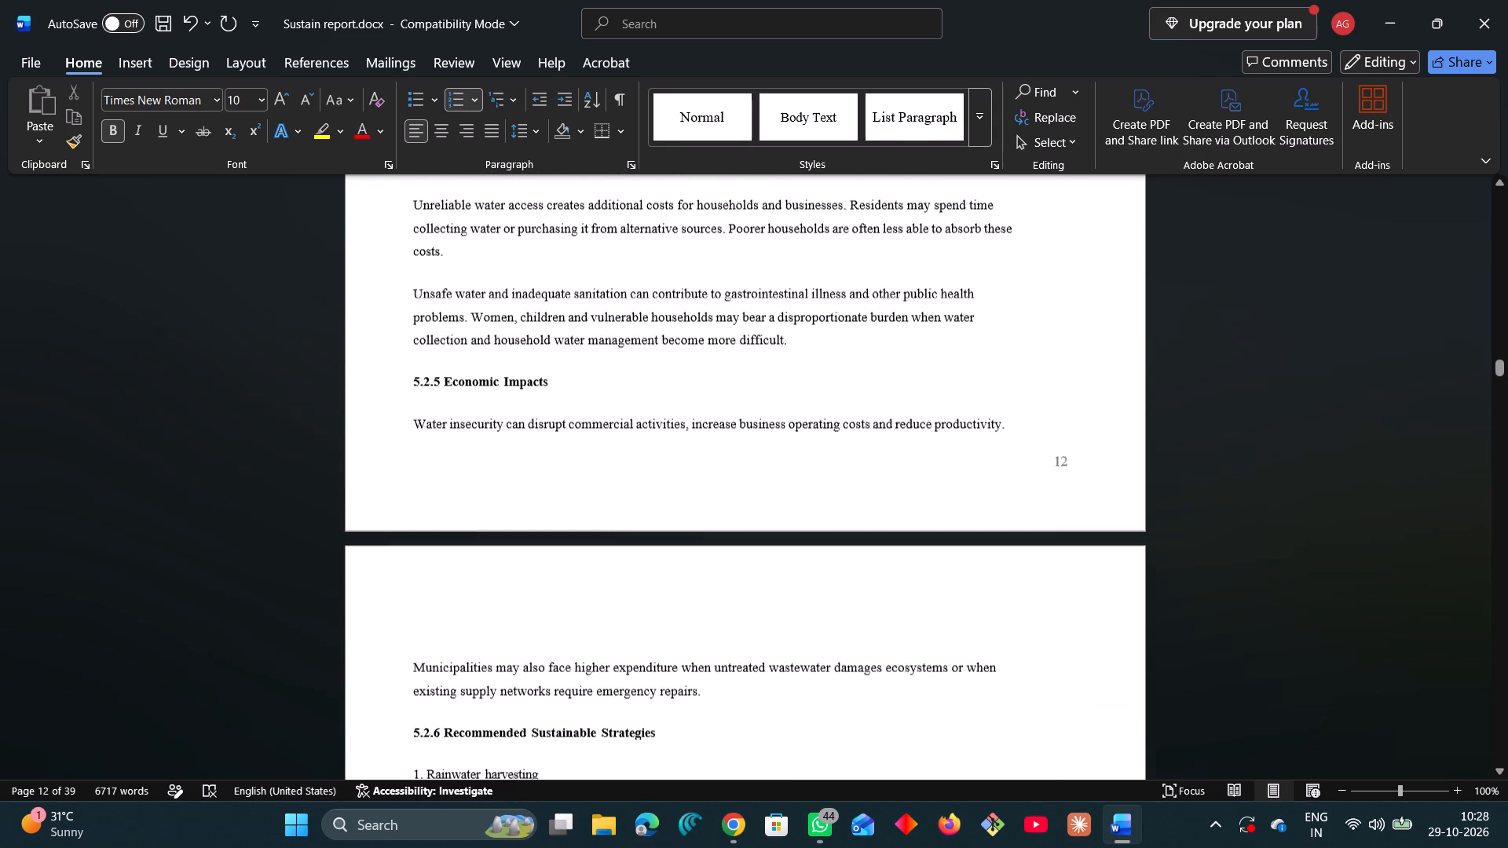
scroll(444, 391, down, 13)
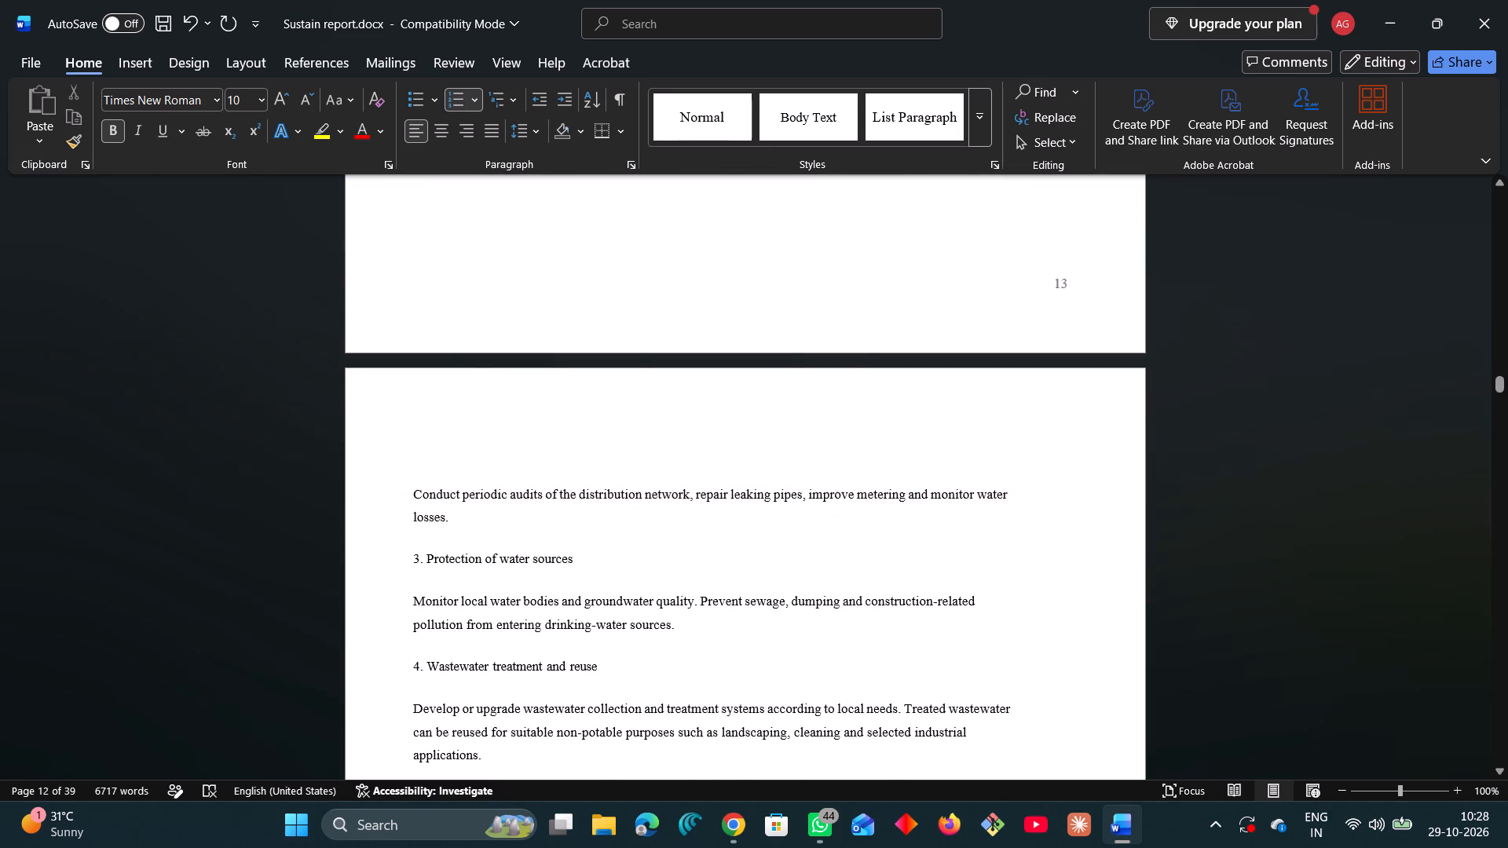
click(411, 492)
key(ctrl+BackSpace)
Remove the breaks before the flooded-street photo above heading 5.3.1 and before item f, "River-related hazards", in 5.3.2.
scroll(411, 492, down, 2)
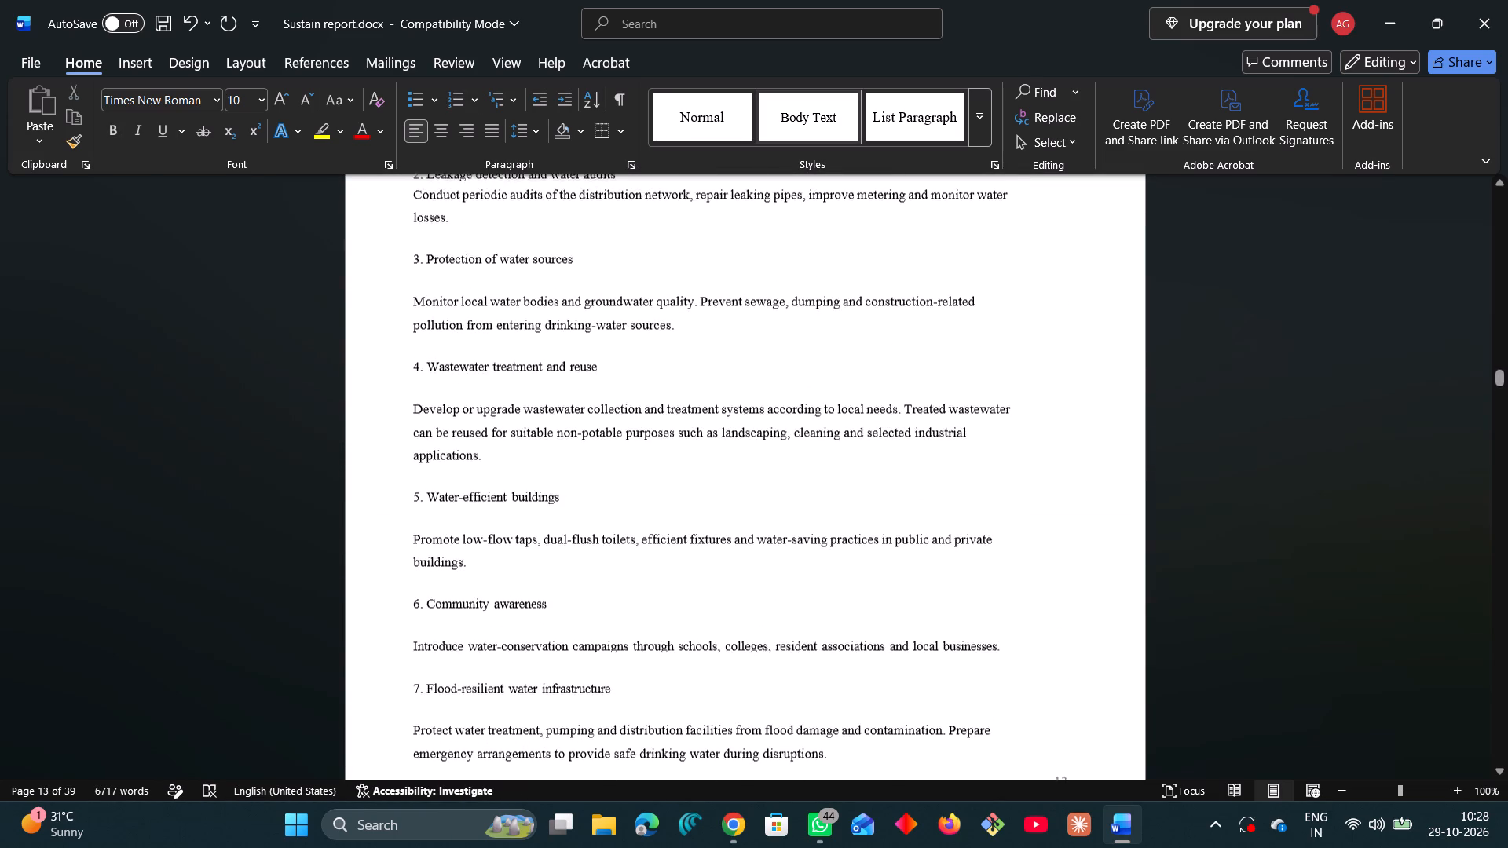
scroll(411, 492, down, 5)
scroll(401, 649, down, 9)
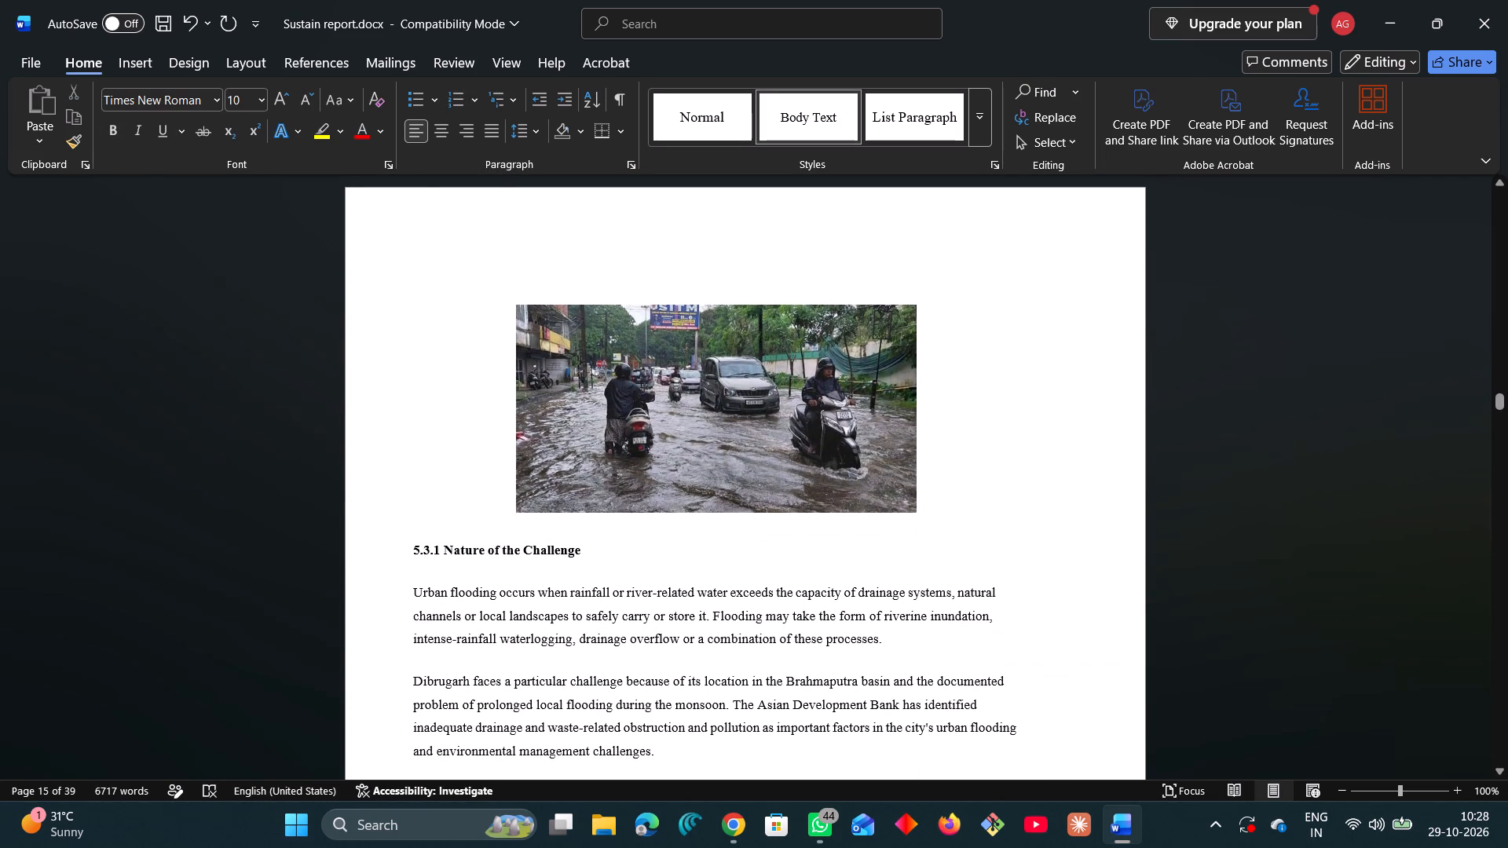
click(492, 266)
key(ctrl+BackSpace)
scroll(492, 266, down, 5)
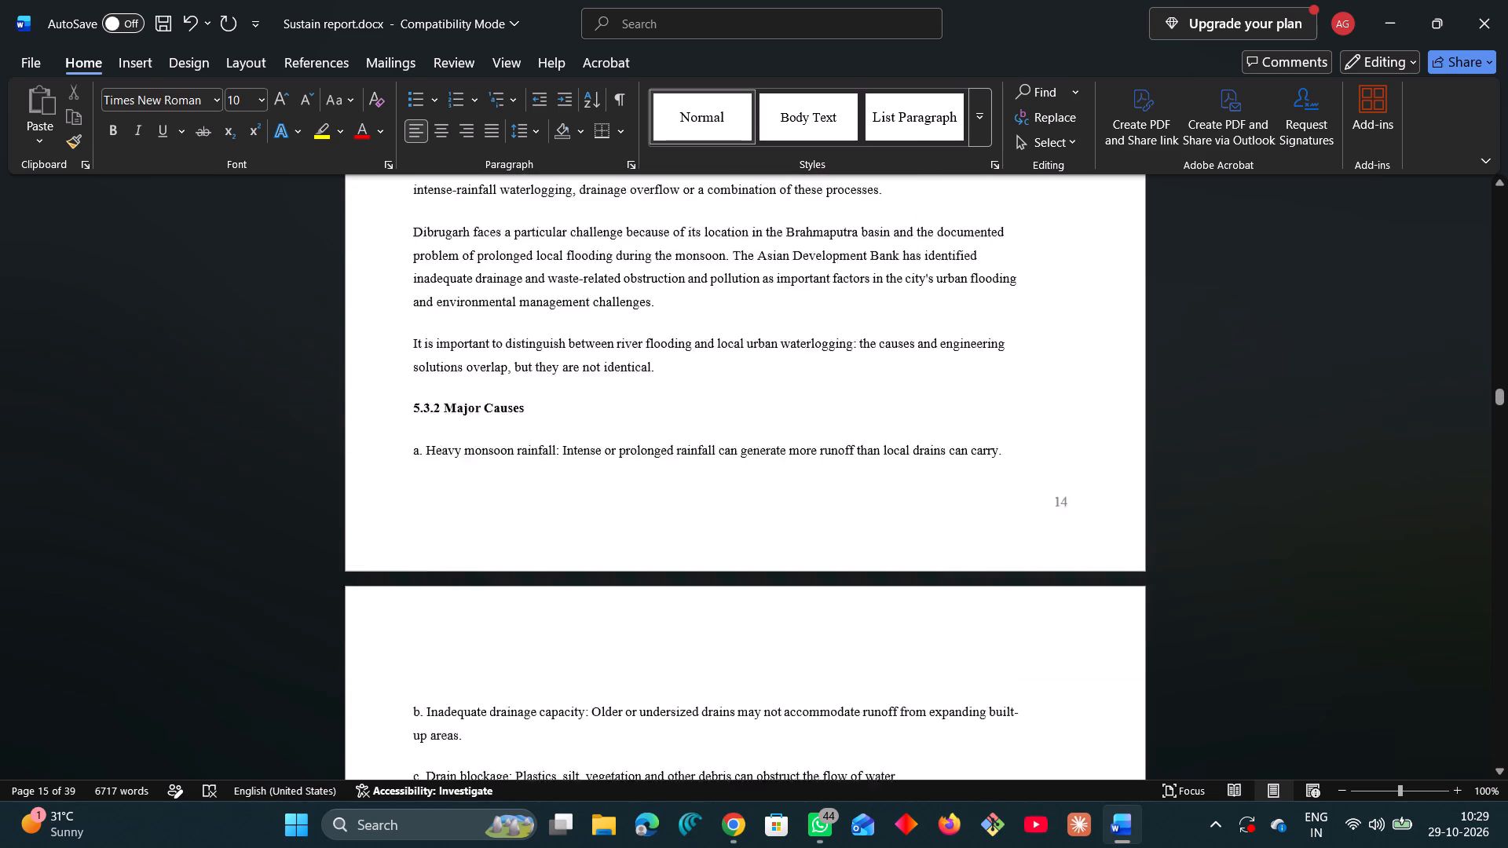
scroll(492, 266, down, 14)
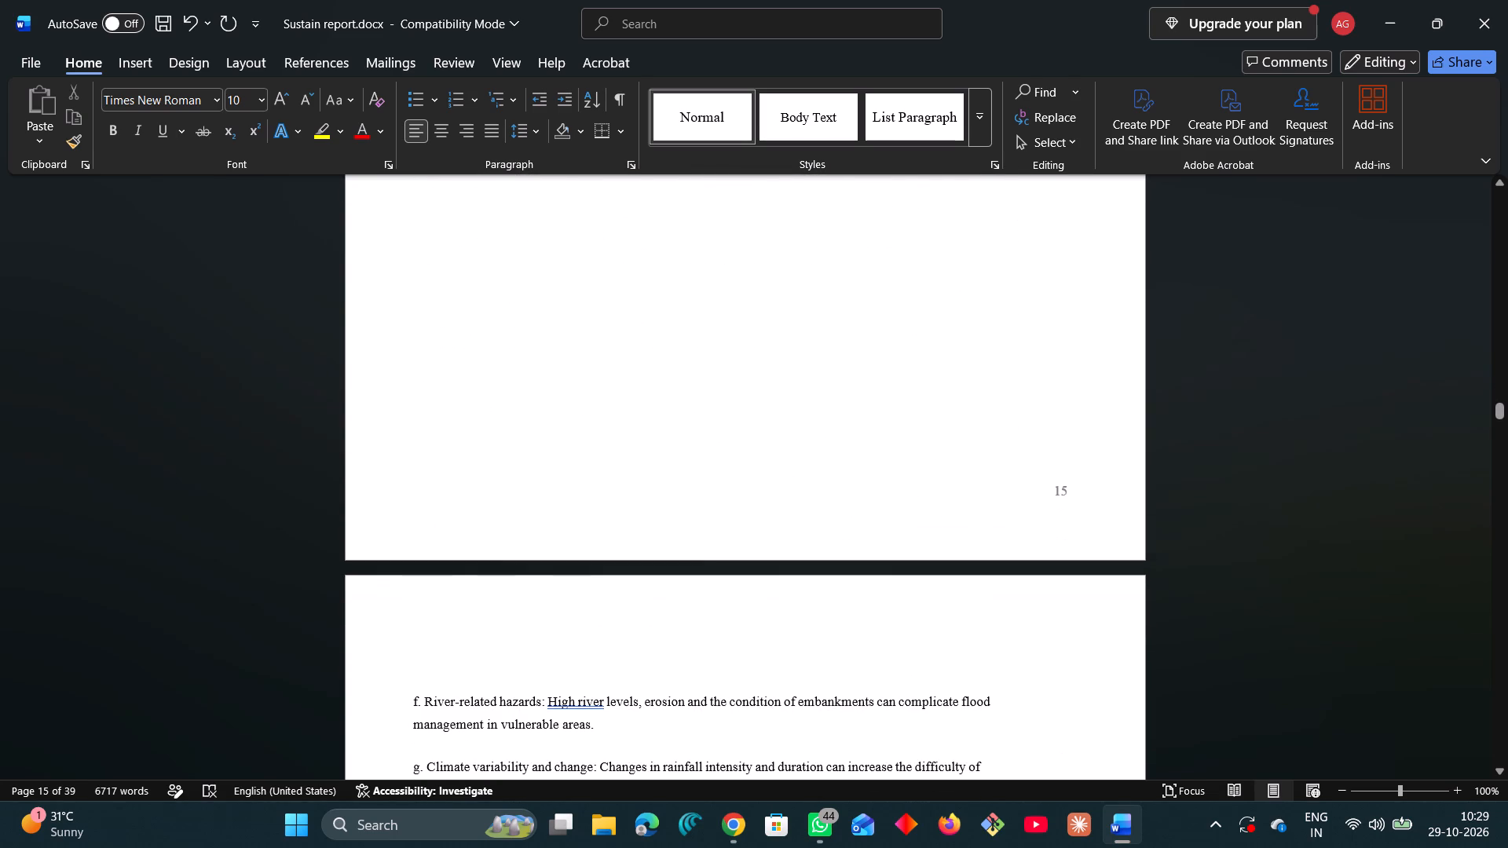
click(393, 674)
key(ctrl+BackSpace)
Remove the breaks before the "Prepare a citywide drainage master plan" and "Coordinate urban drainage planning" paragraphs.
scroll(393, 674, down, 4)
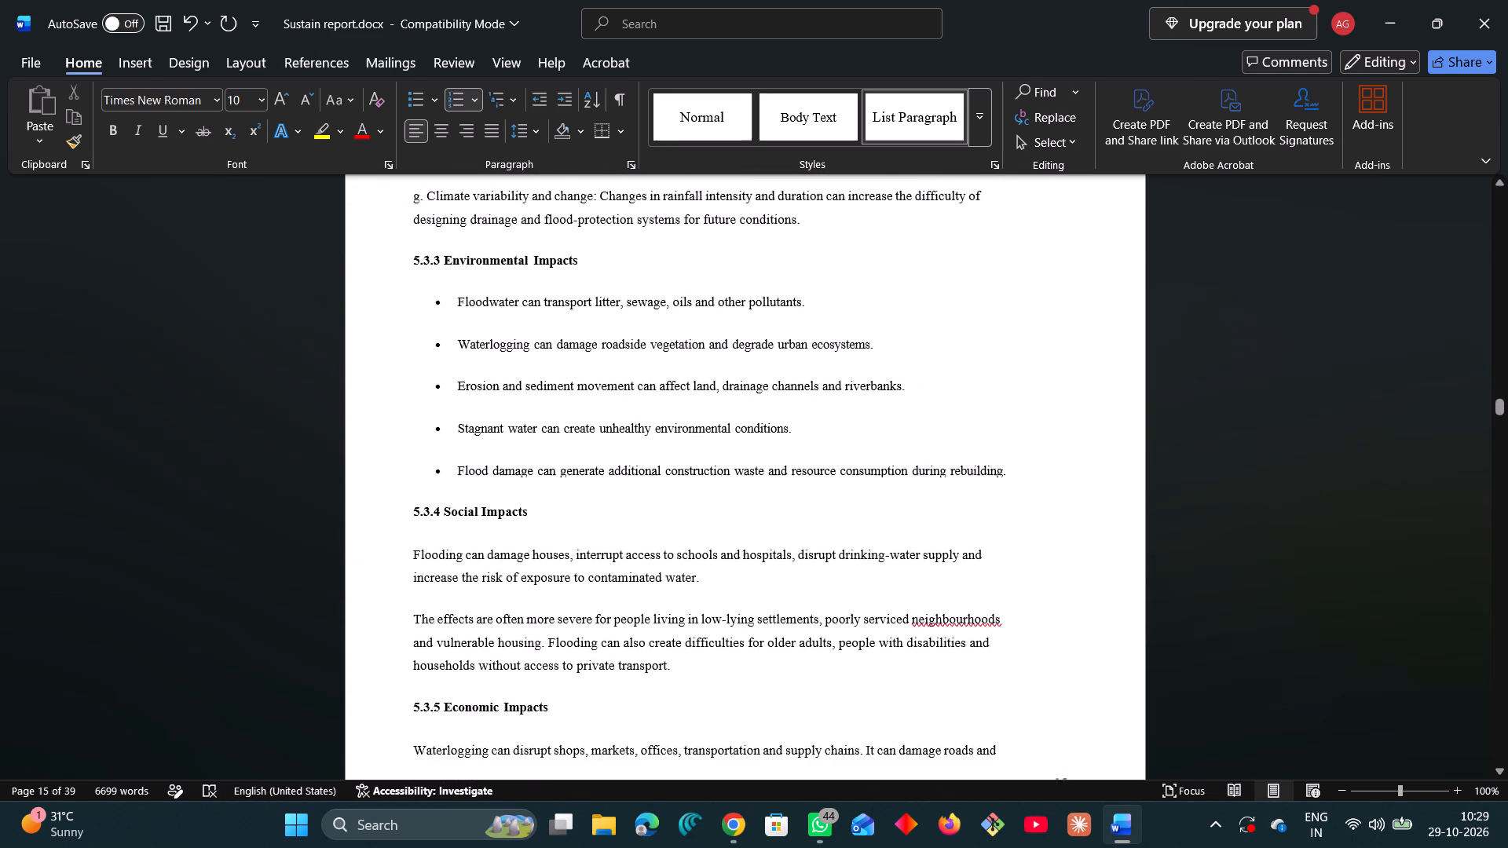
scroll(393, 674, down, 16)
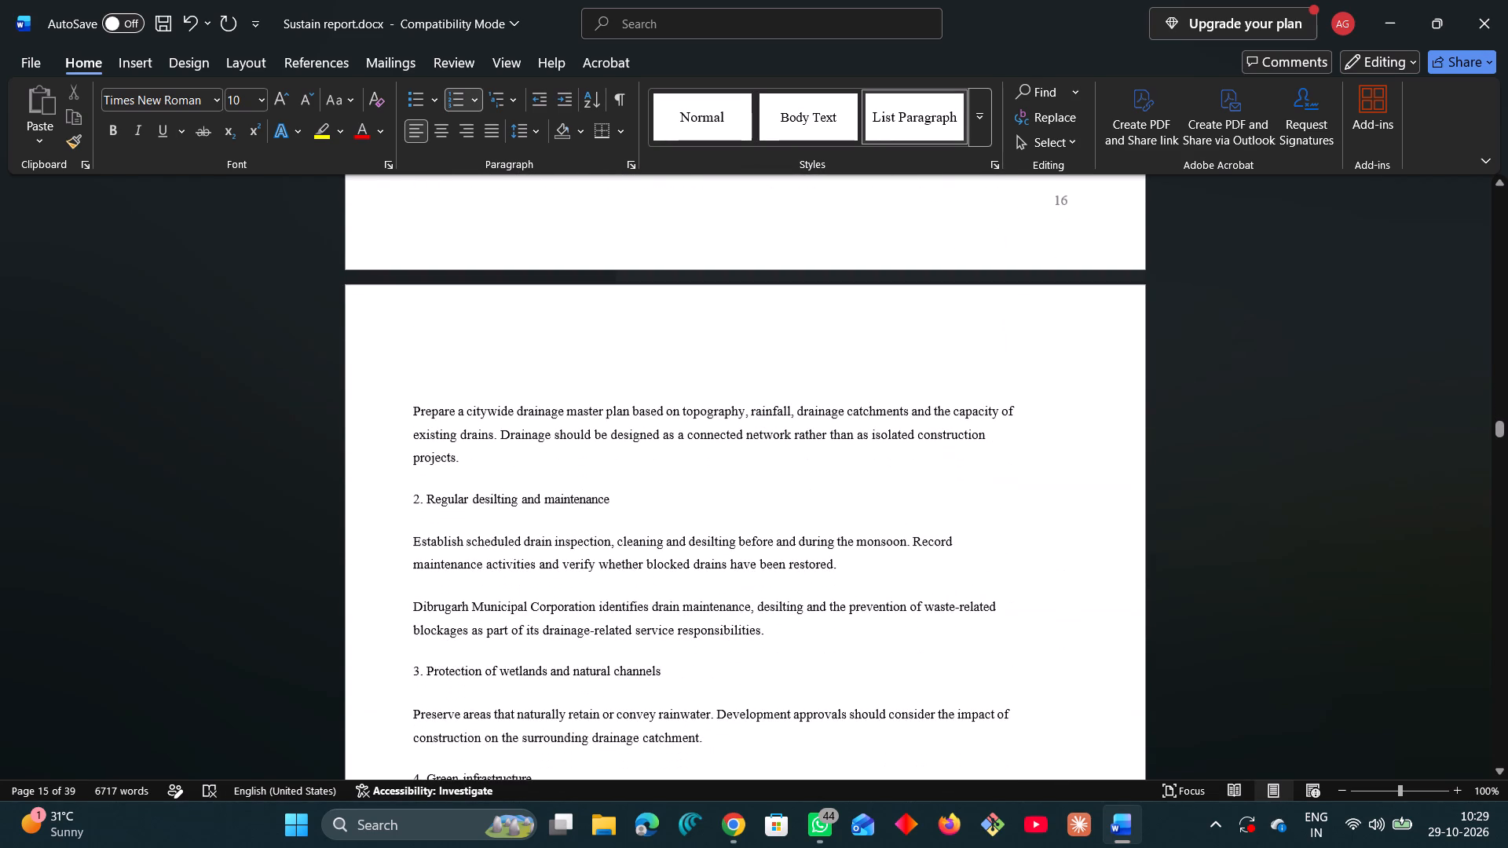
click(405, 415)
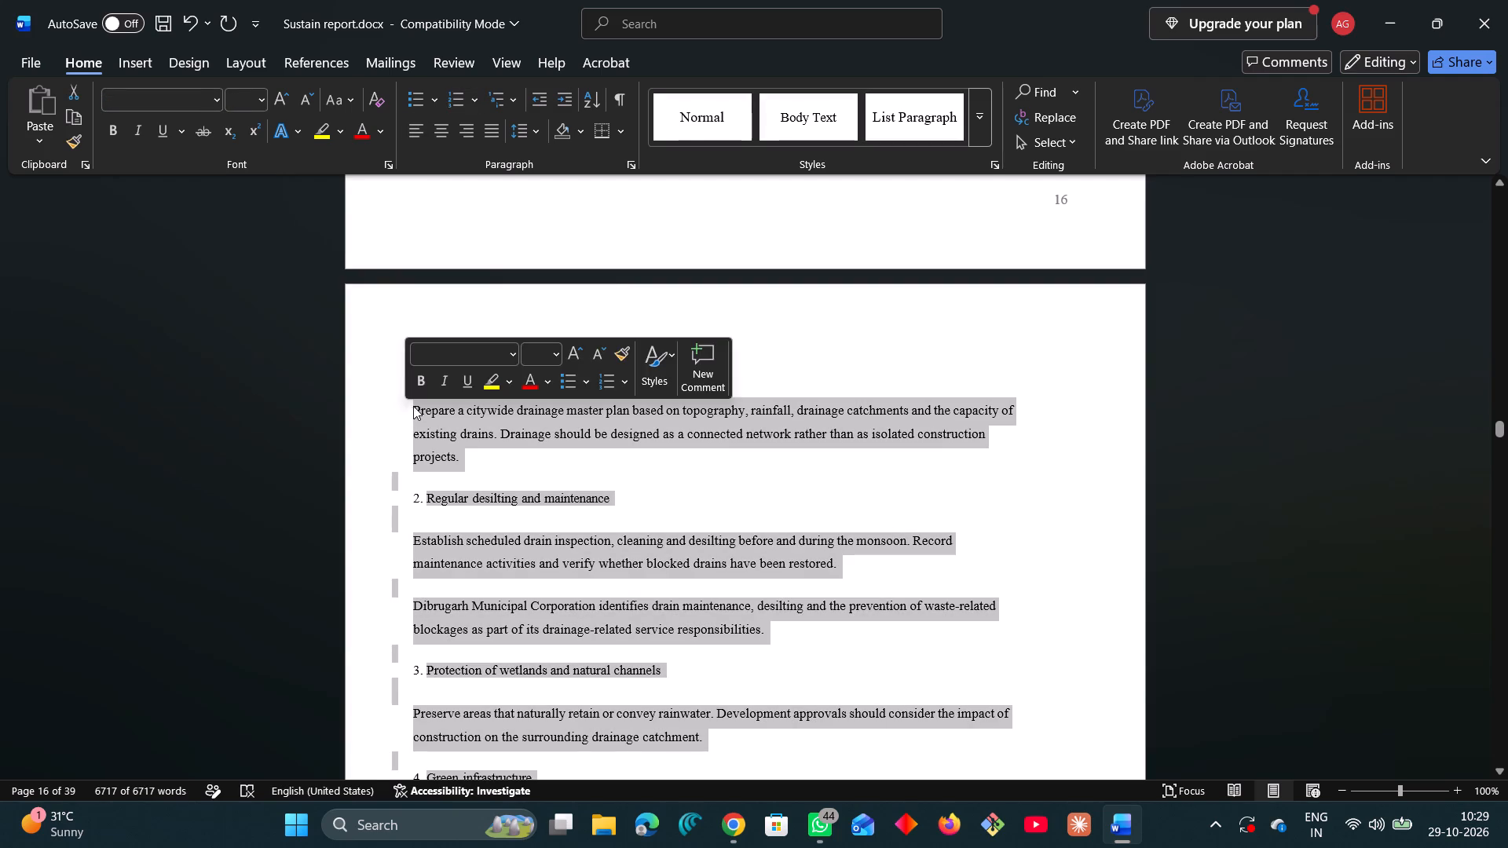
click(415, 405)
key(ctrl+BackSpace)
scroll(407, 397, down, 2)
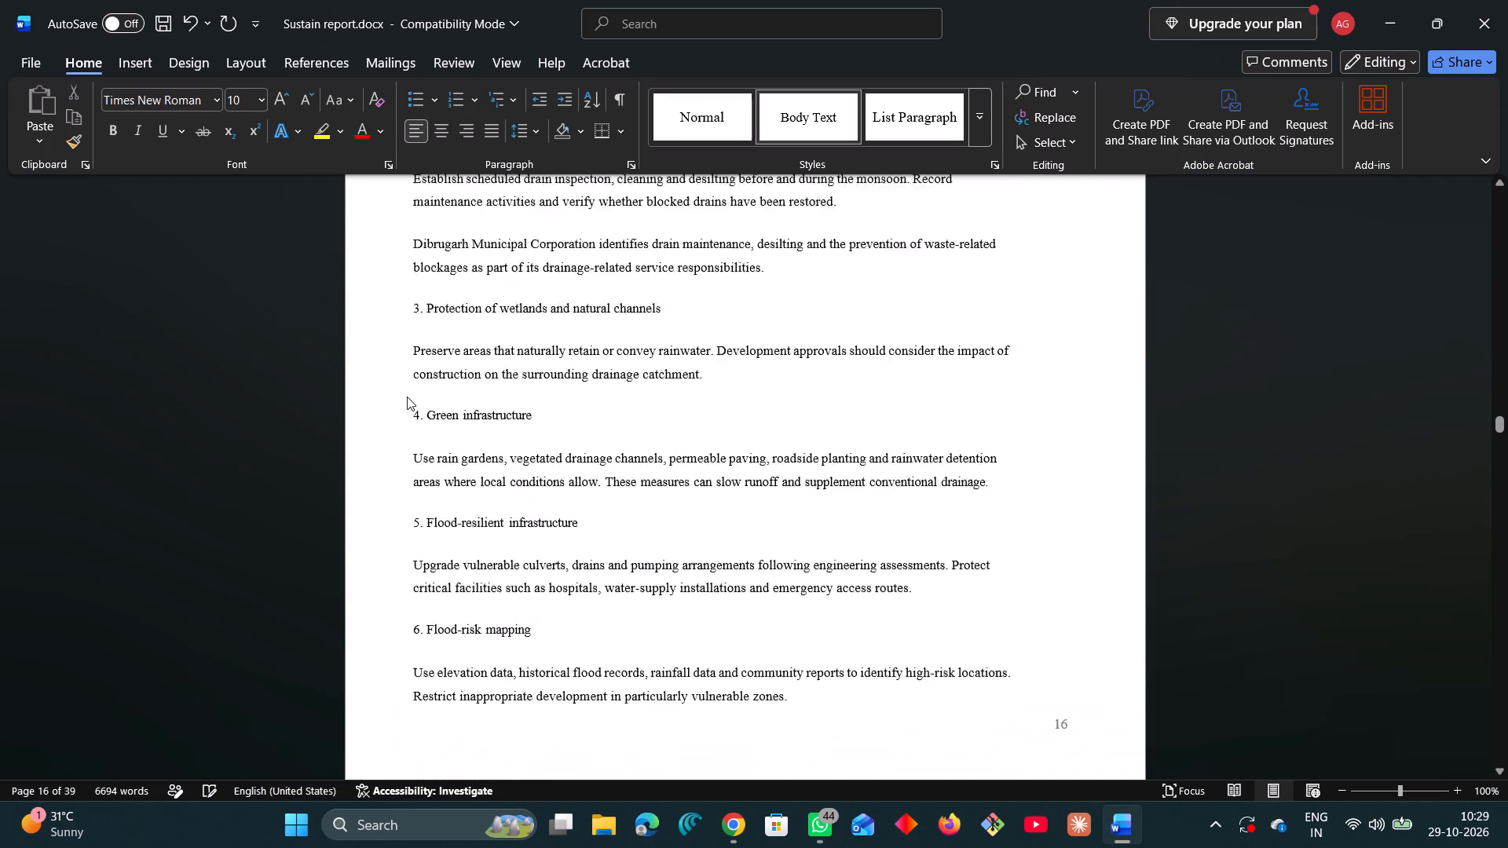
scroll(407, 397, down, 14)
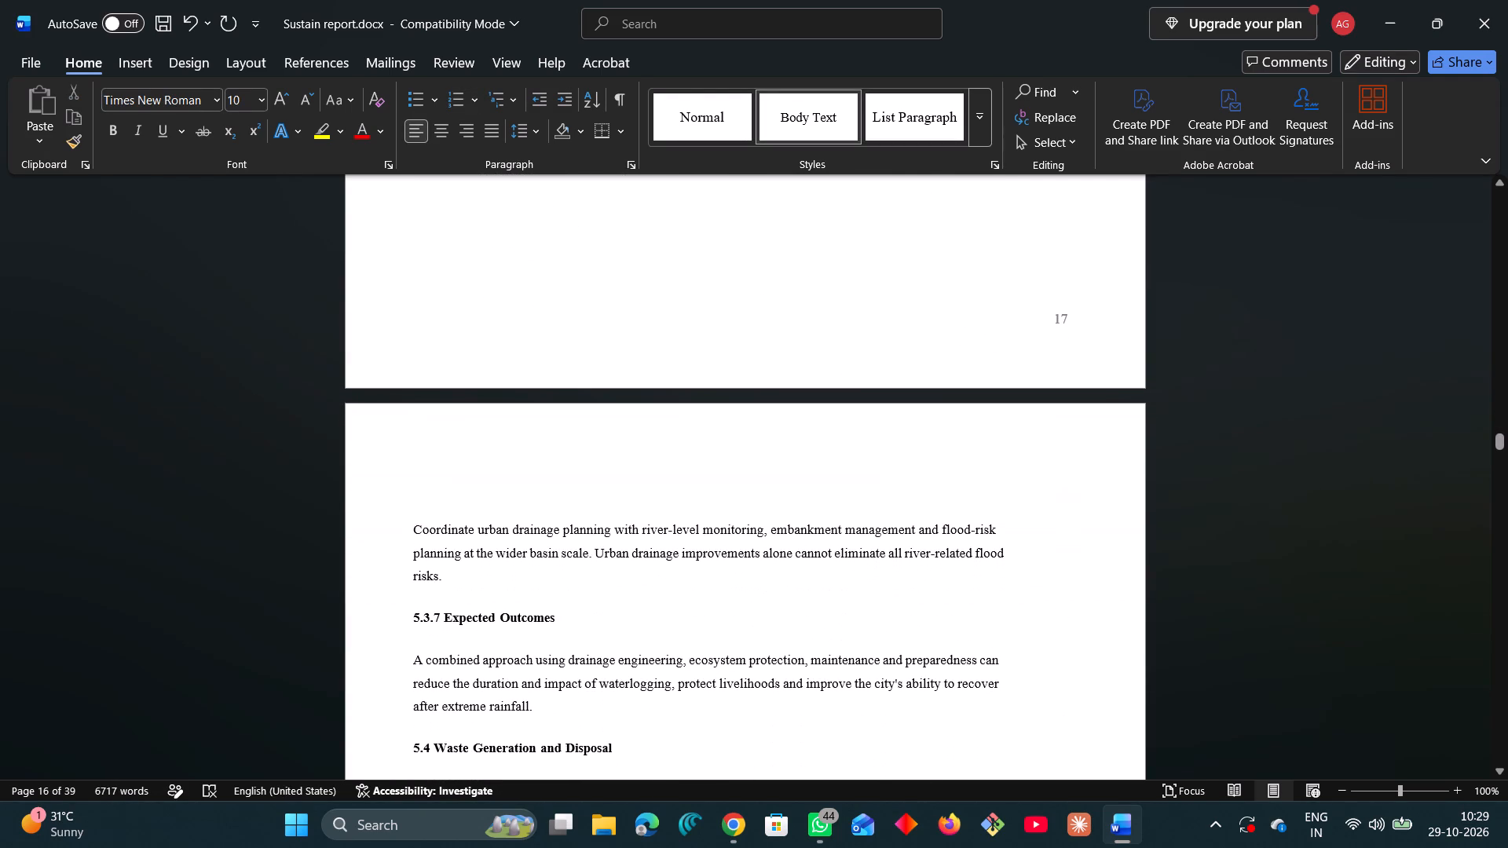
click(415, 531)
key(ctrl+BackSpace)
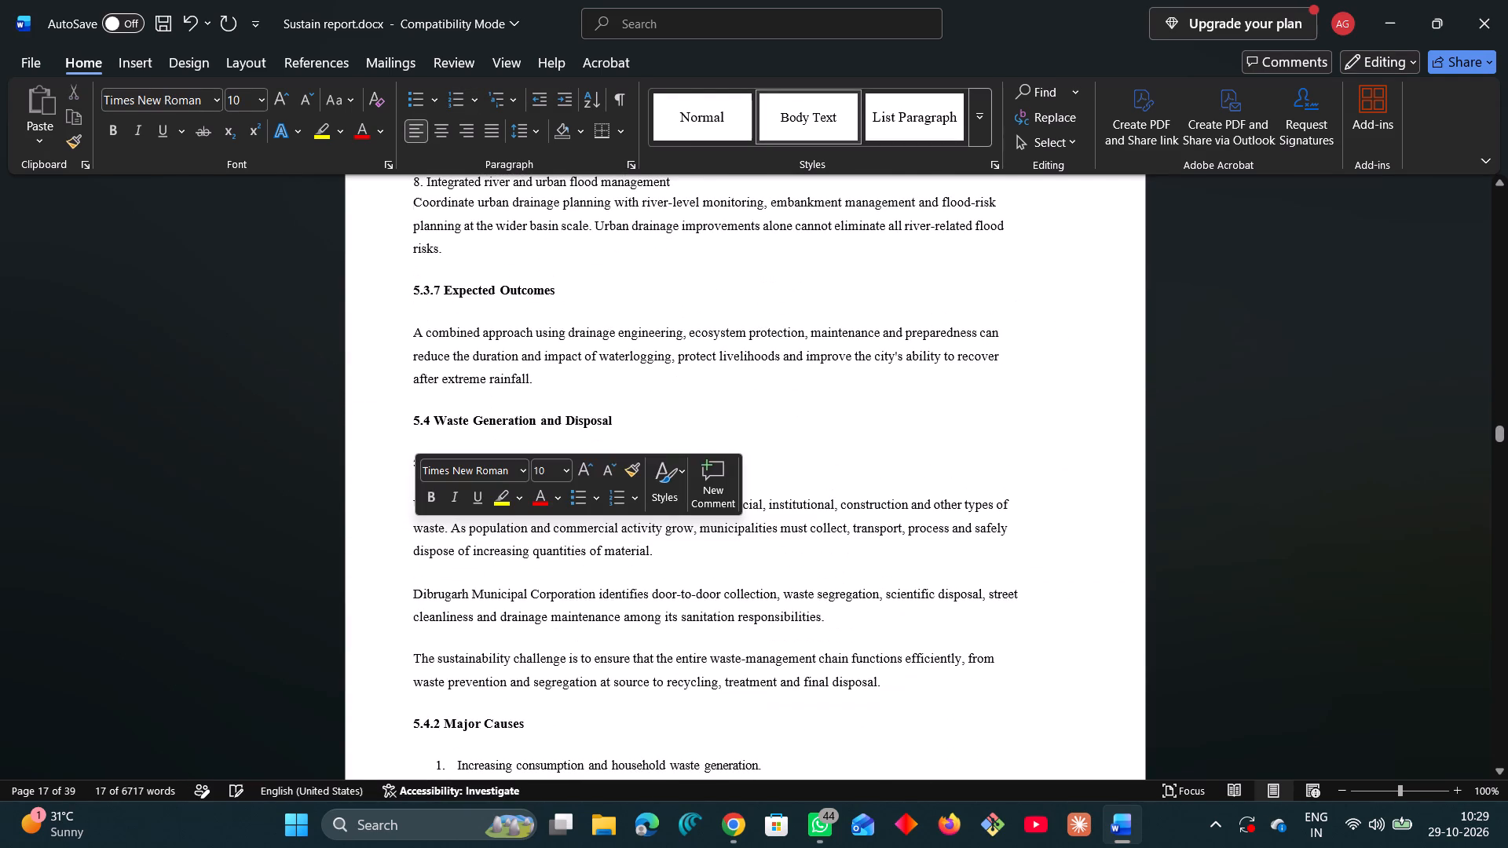
Delete the empty line above "7. Early warning and emergency preparedness" and the full stop ending the Flood-risk mapping paragraph.
click(778, 401)
scroll(757, 438, up, 1)
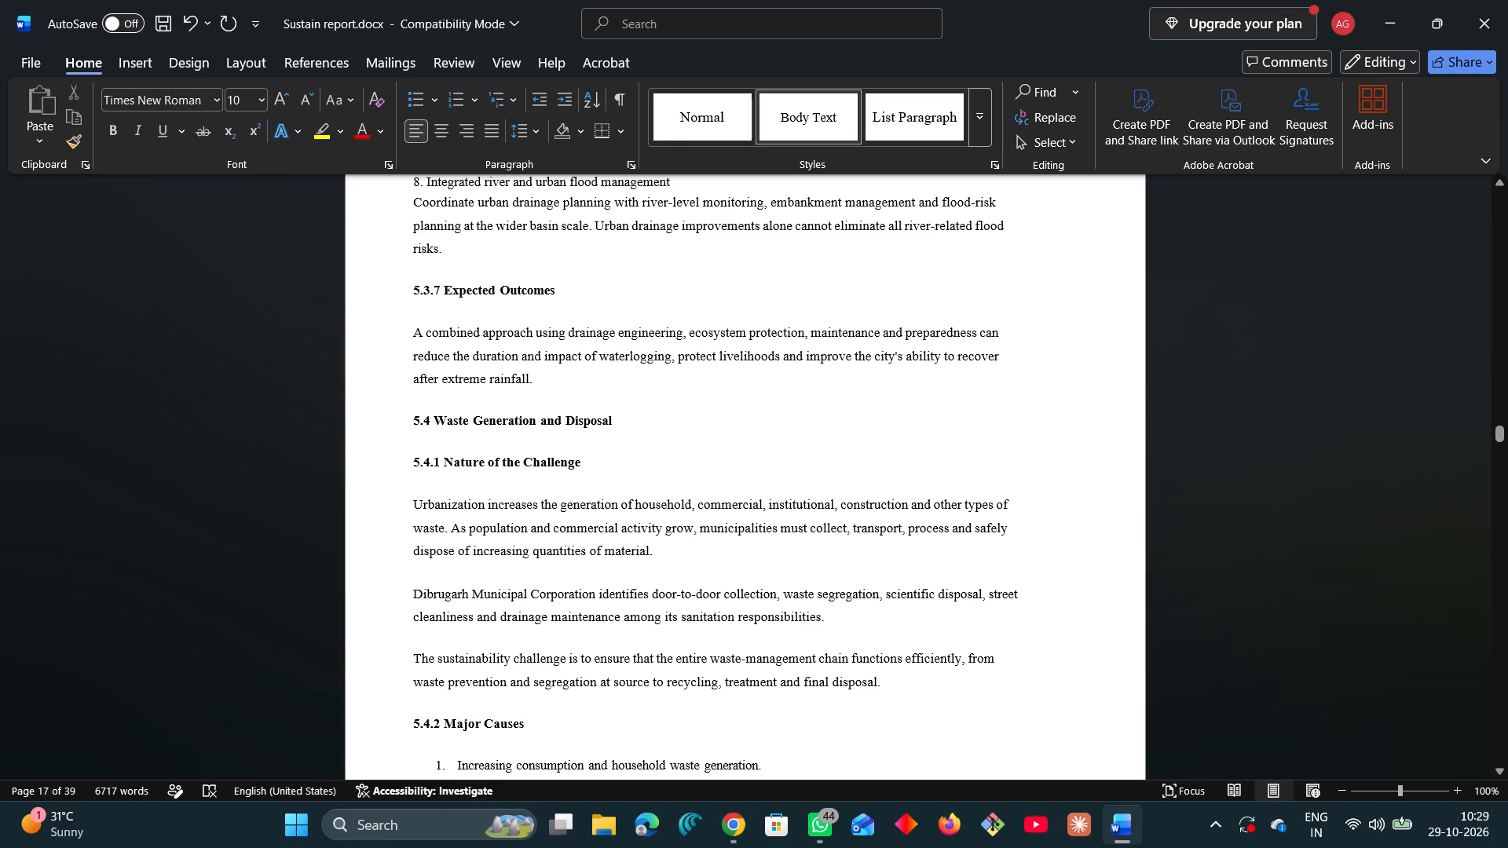
scroll(757, 438, up, 3)
scroll(757, 438, down, 3)
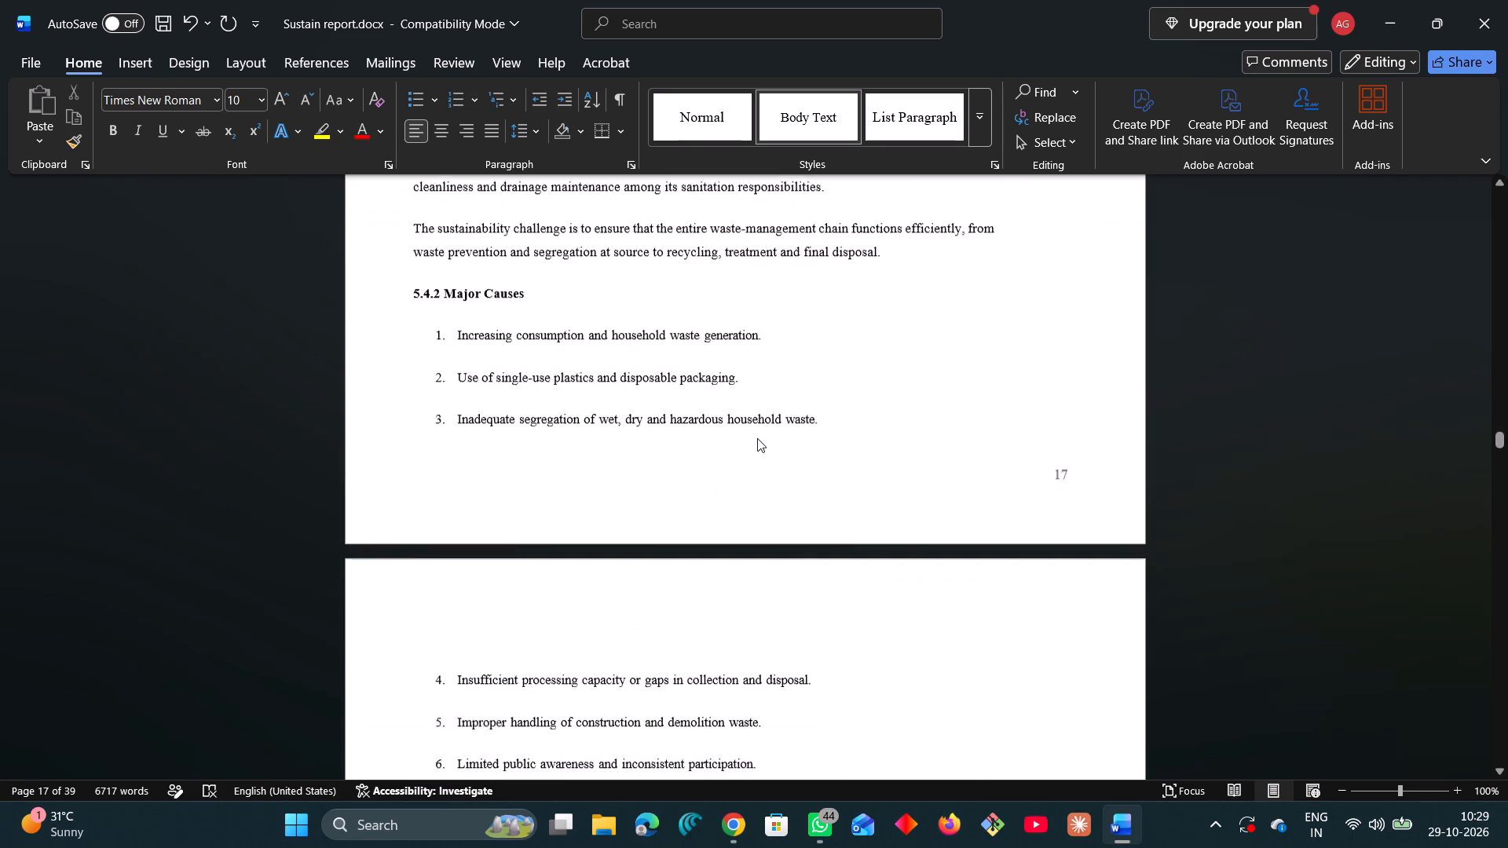
scroll(757, 438, up, 5)
click(449, 557)
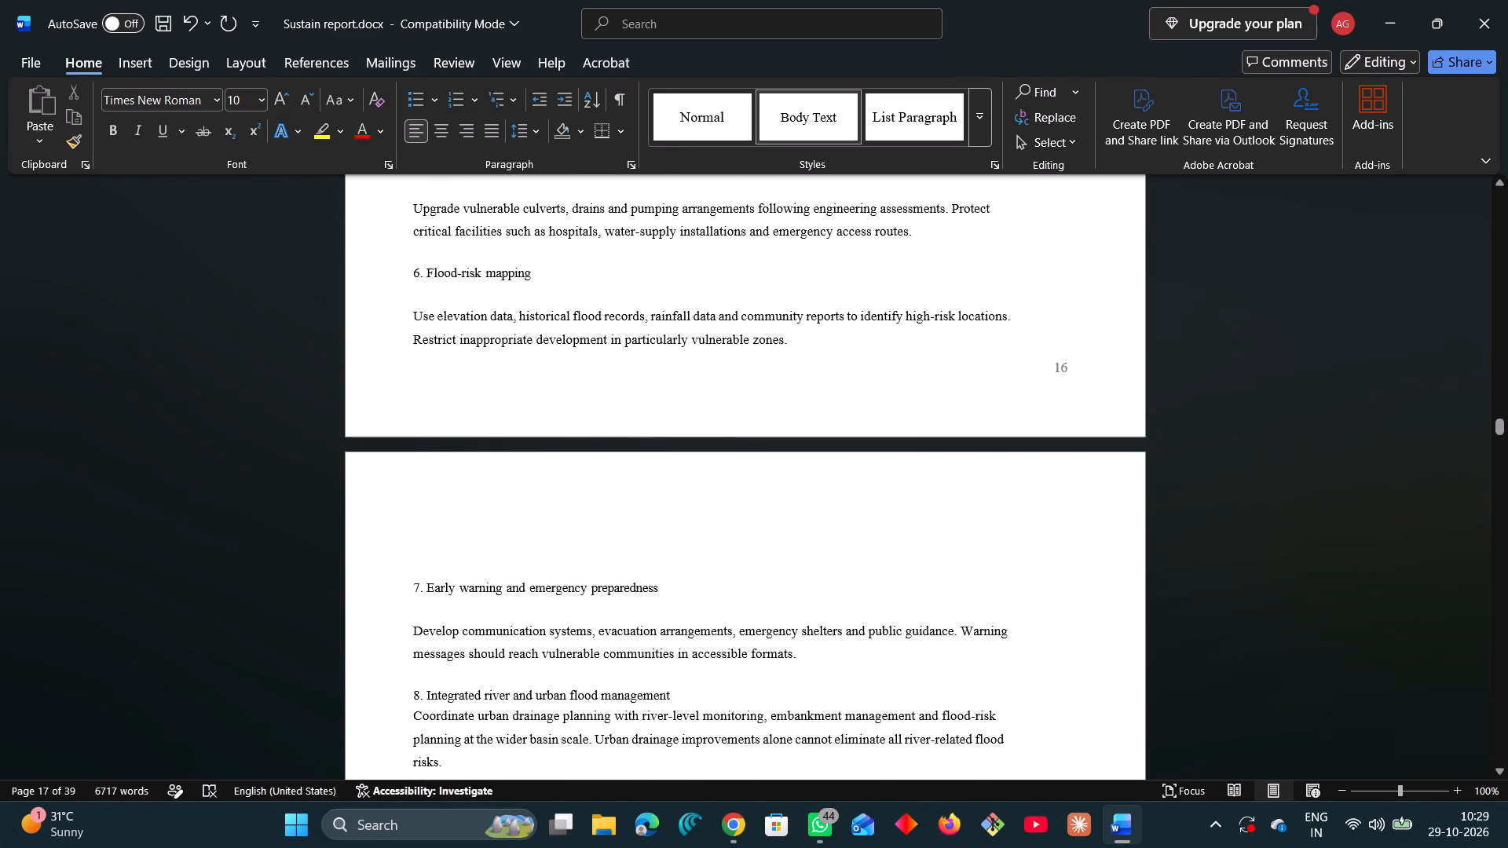
key(BackSpace)
key(BackSpace)
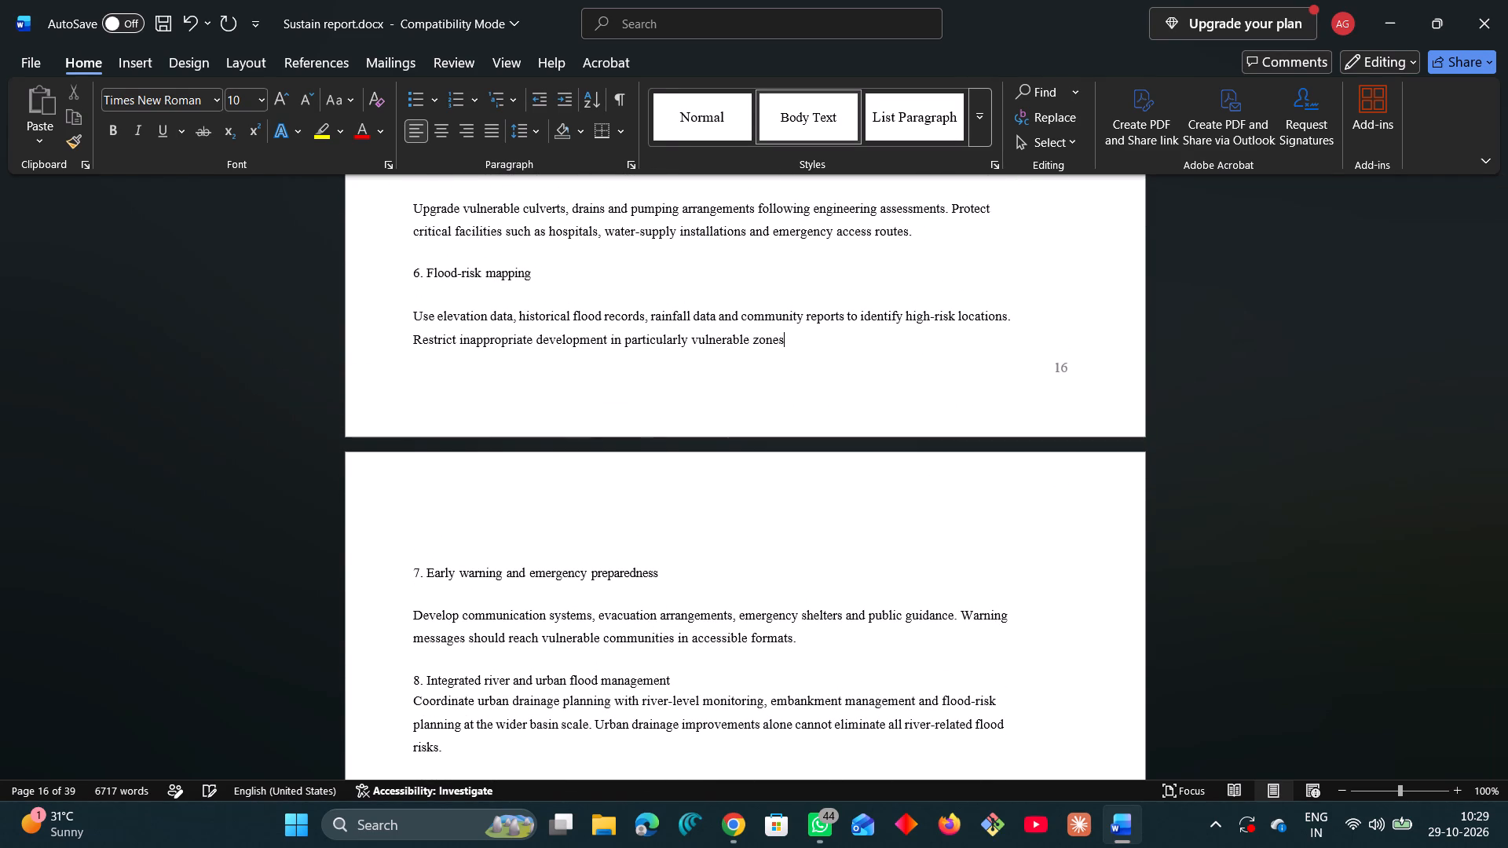
Remove the break before item 8, "Challenges in ensuring the safe working conditions", in the 5.4.2 Major Causes list.
click(412, 539)
scroll(420, 539, down, 5)
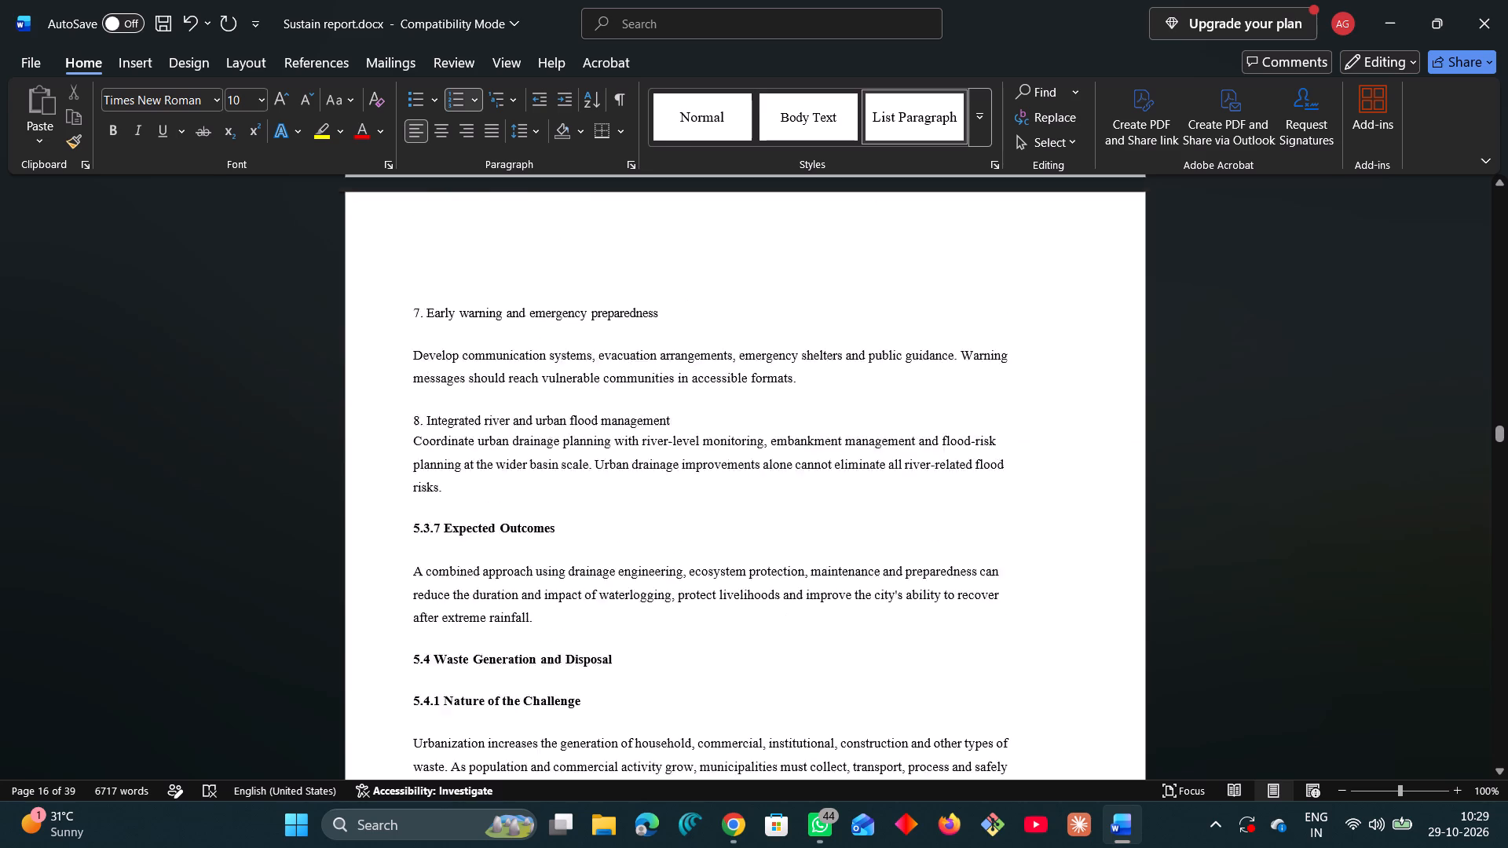
scroll(420, 539, down, 13)
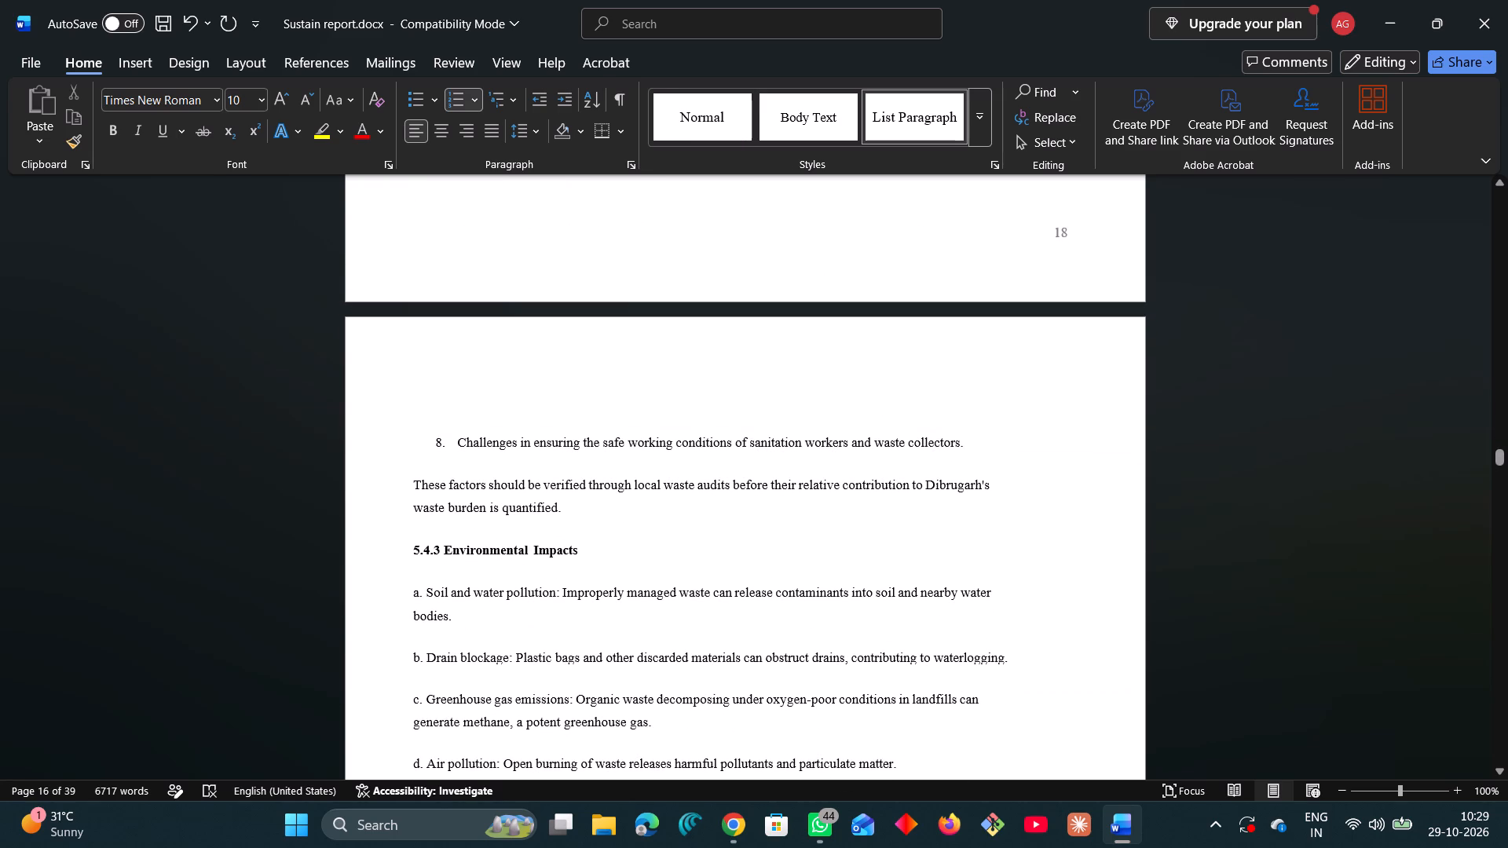
click(430, 444)
key(ctrl+BackSpace)
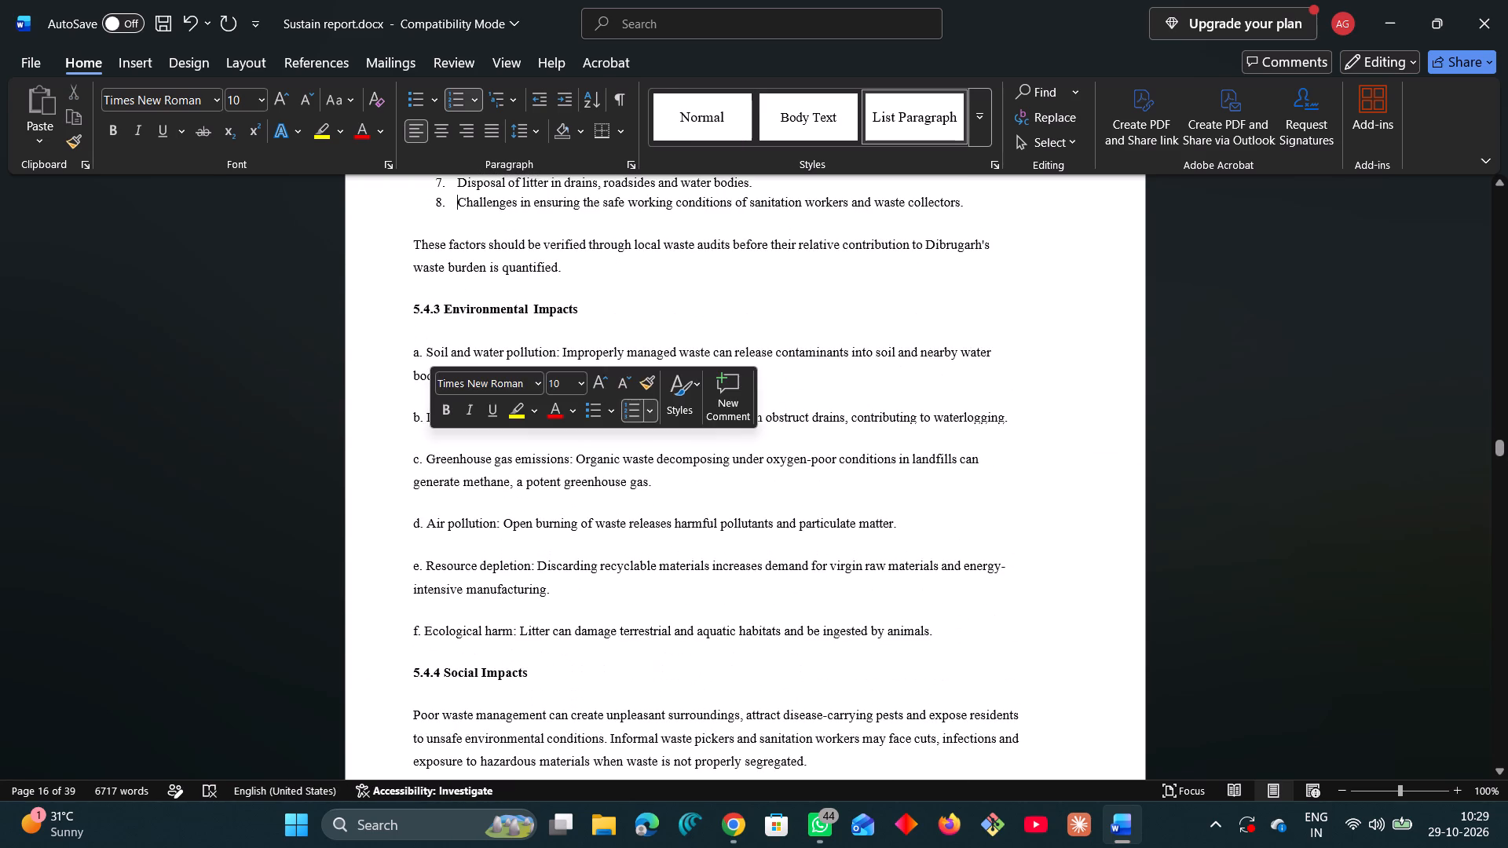
click(380, 523)
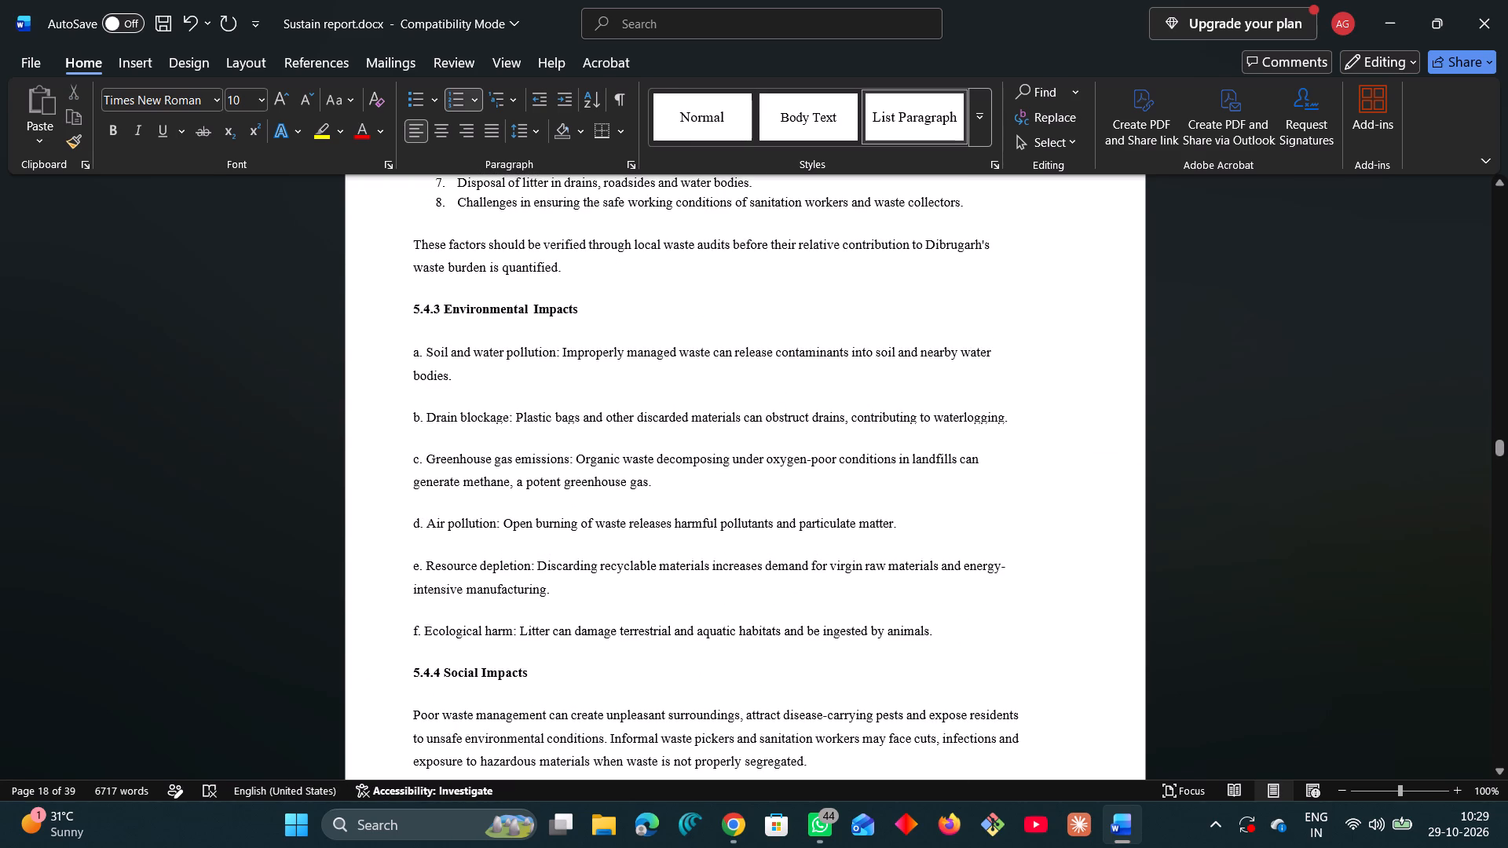
Try to remove the break before heading "5.4.6 Recommended Sustainable Strategies".
scroll(380, 523, down, 10)
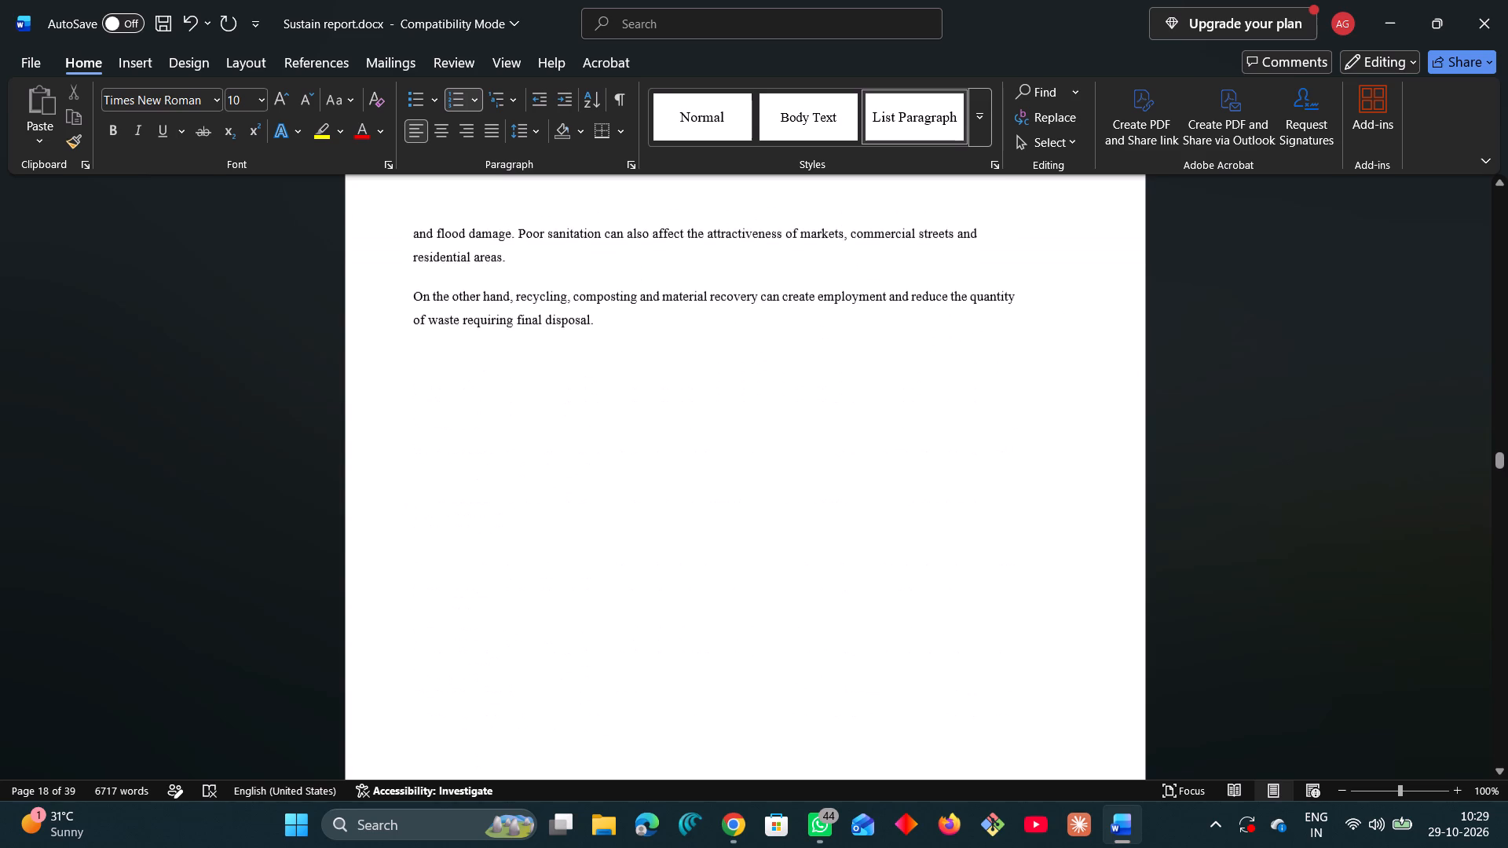
scroll(380, 523, down, 9)
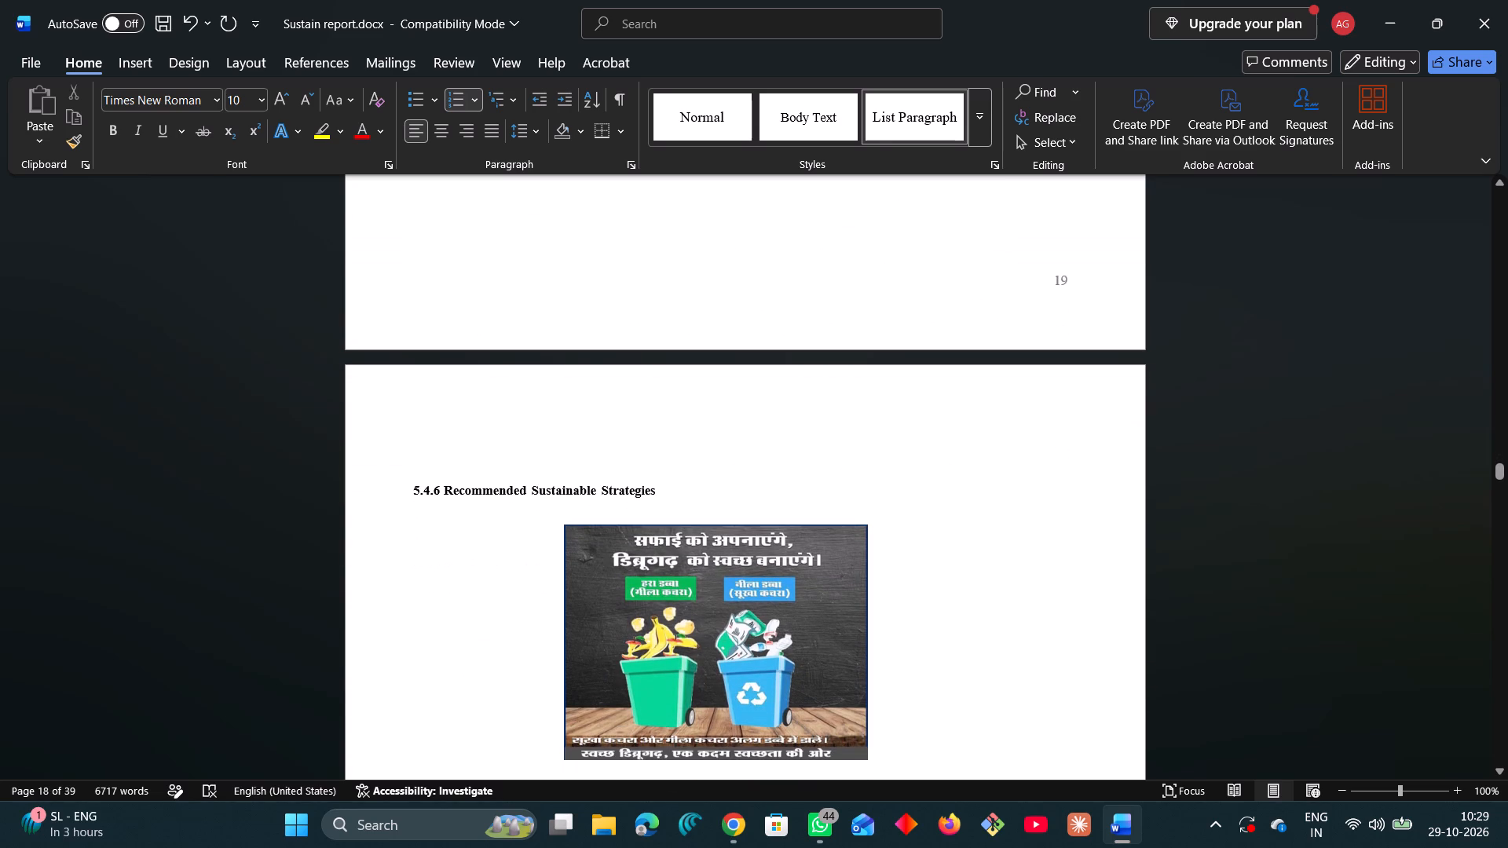
click(395, 496)
key(ctrl+BackSpace)
scroll(395, 496, down, 5)
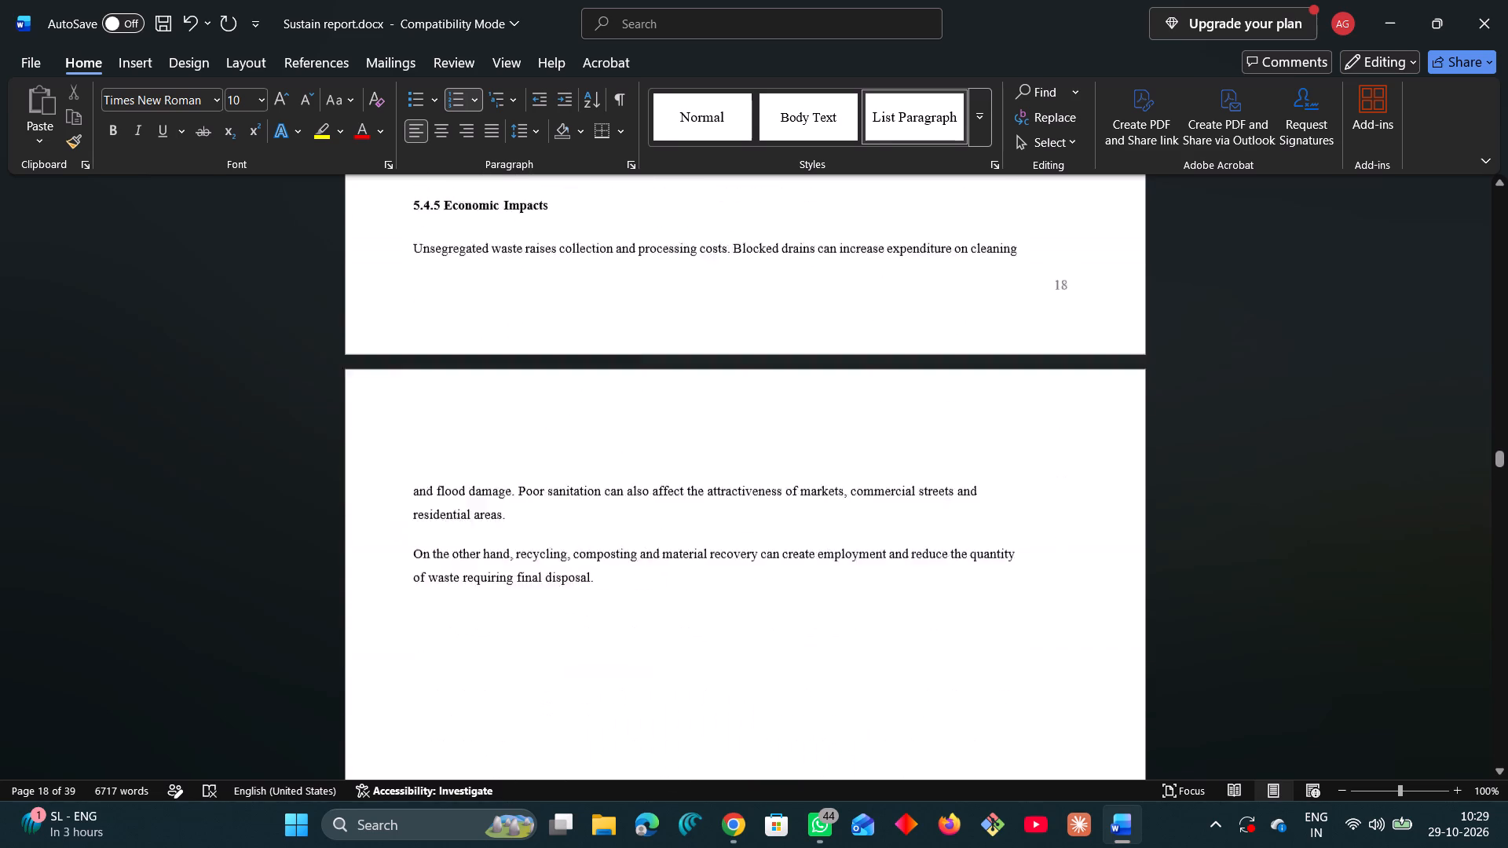
scroll(395, 496, down, 12)
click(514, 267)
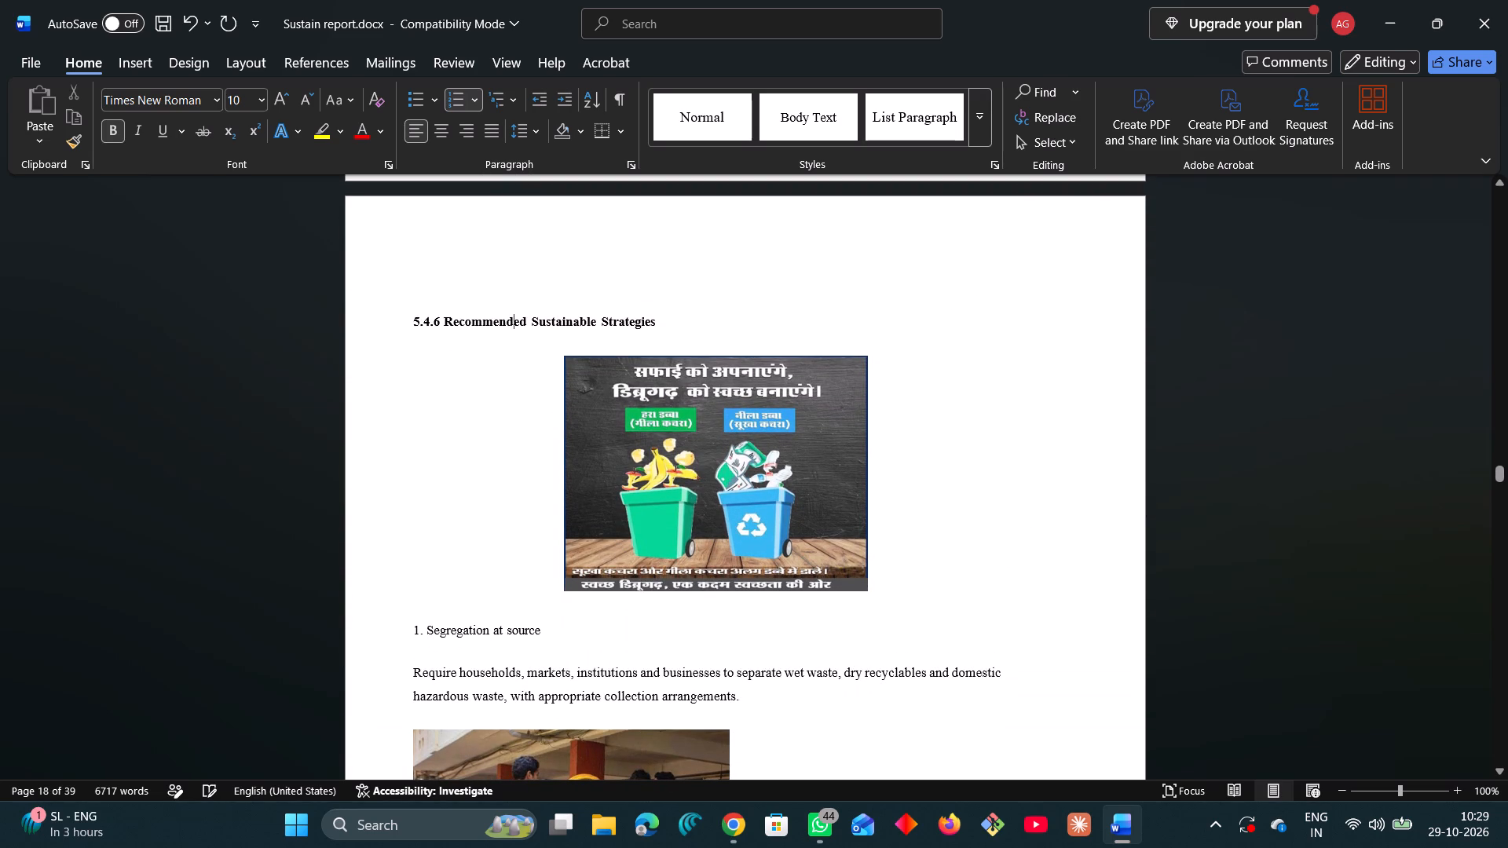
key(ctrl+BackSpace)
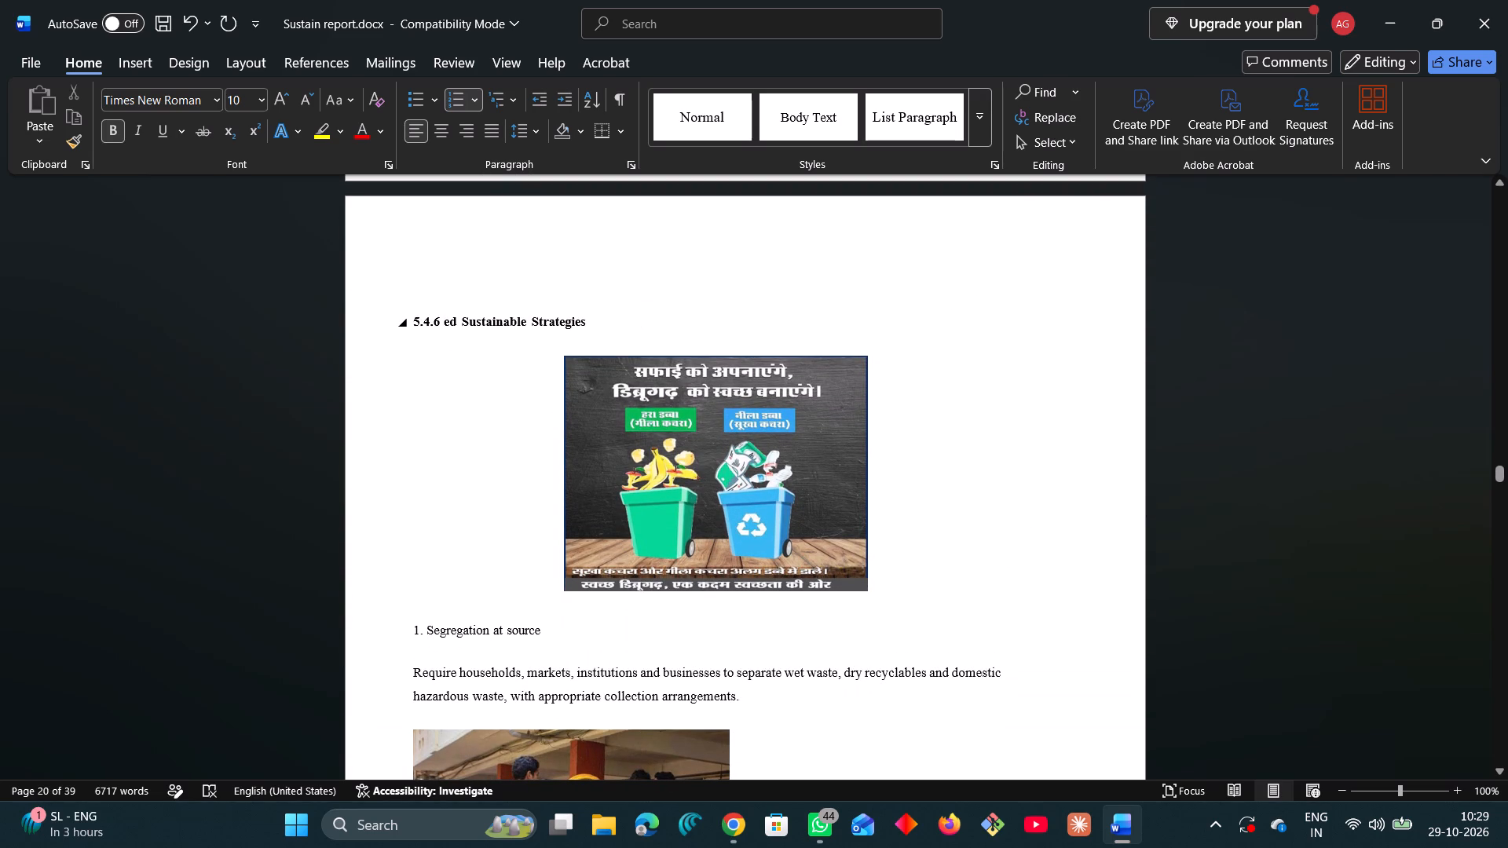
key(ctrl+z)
Remove the breaks before heading 5.4.6 and before the recycling-plant photo above "3. Recycling and material recovery".
click(441, 322)
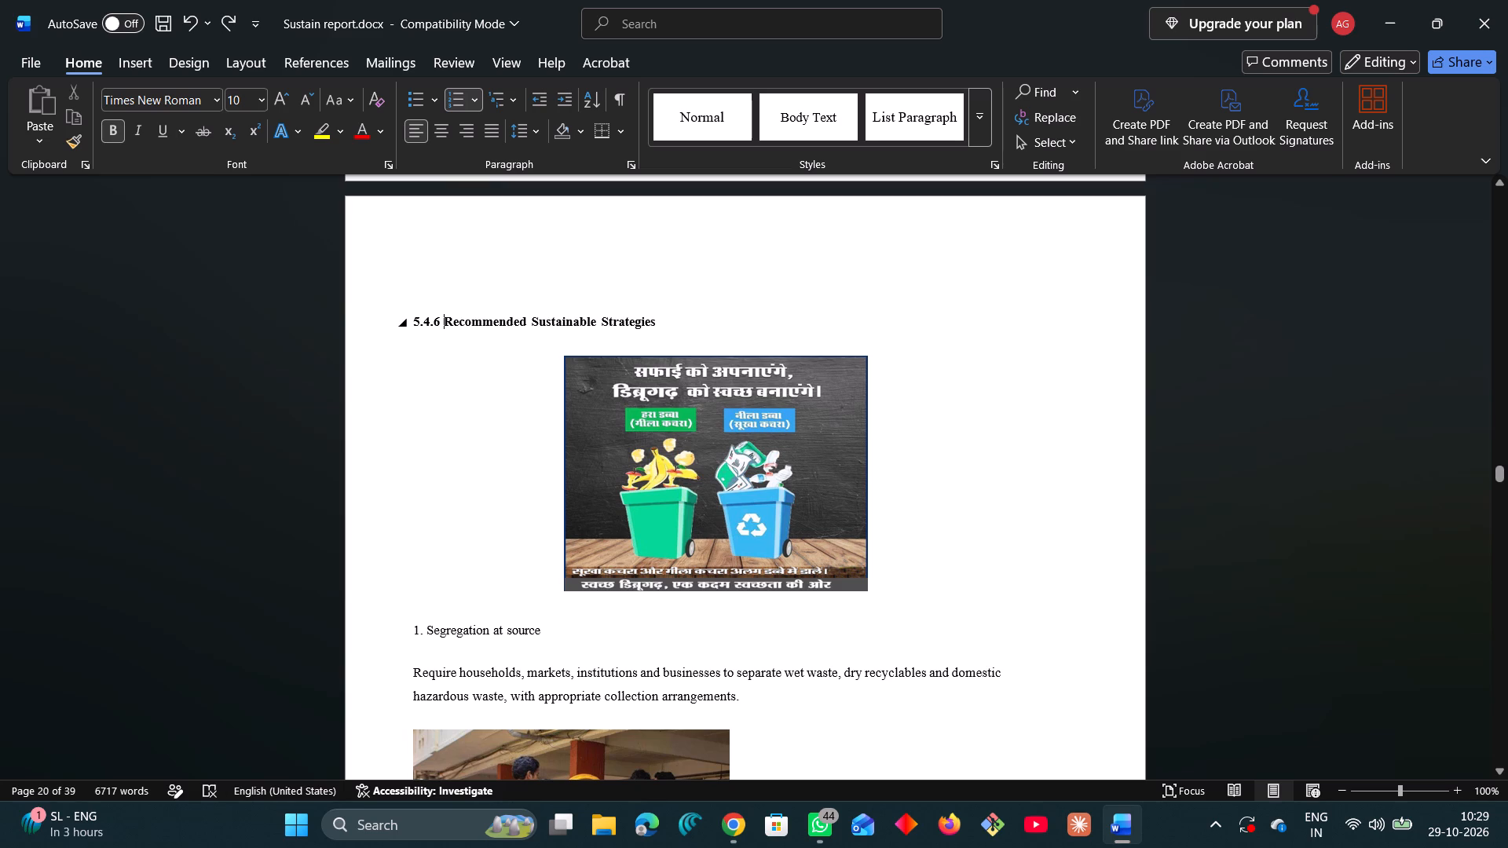
key(ctrl+BackSpace)
scroll(441, 322, down, 9)
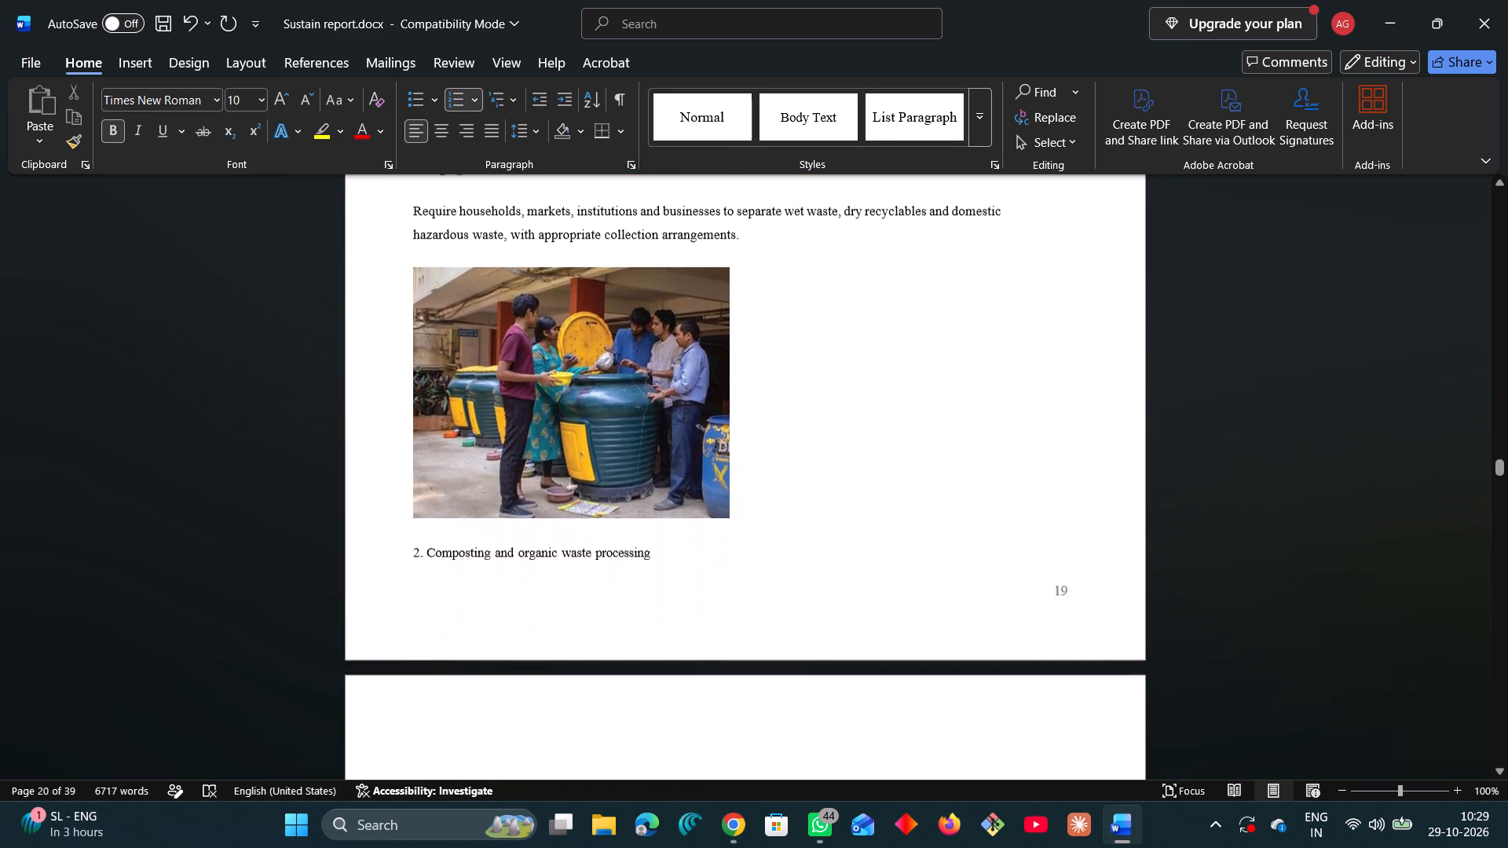
scroll(441, 322, down, 13)
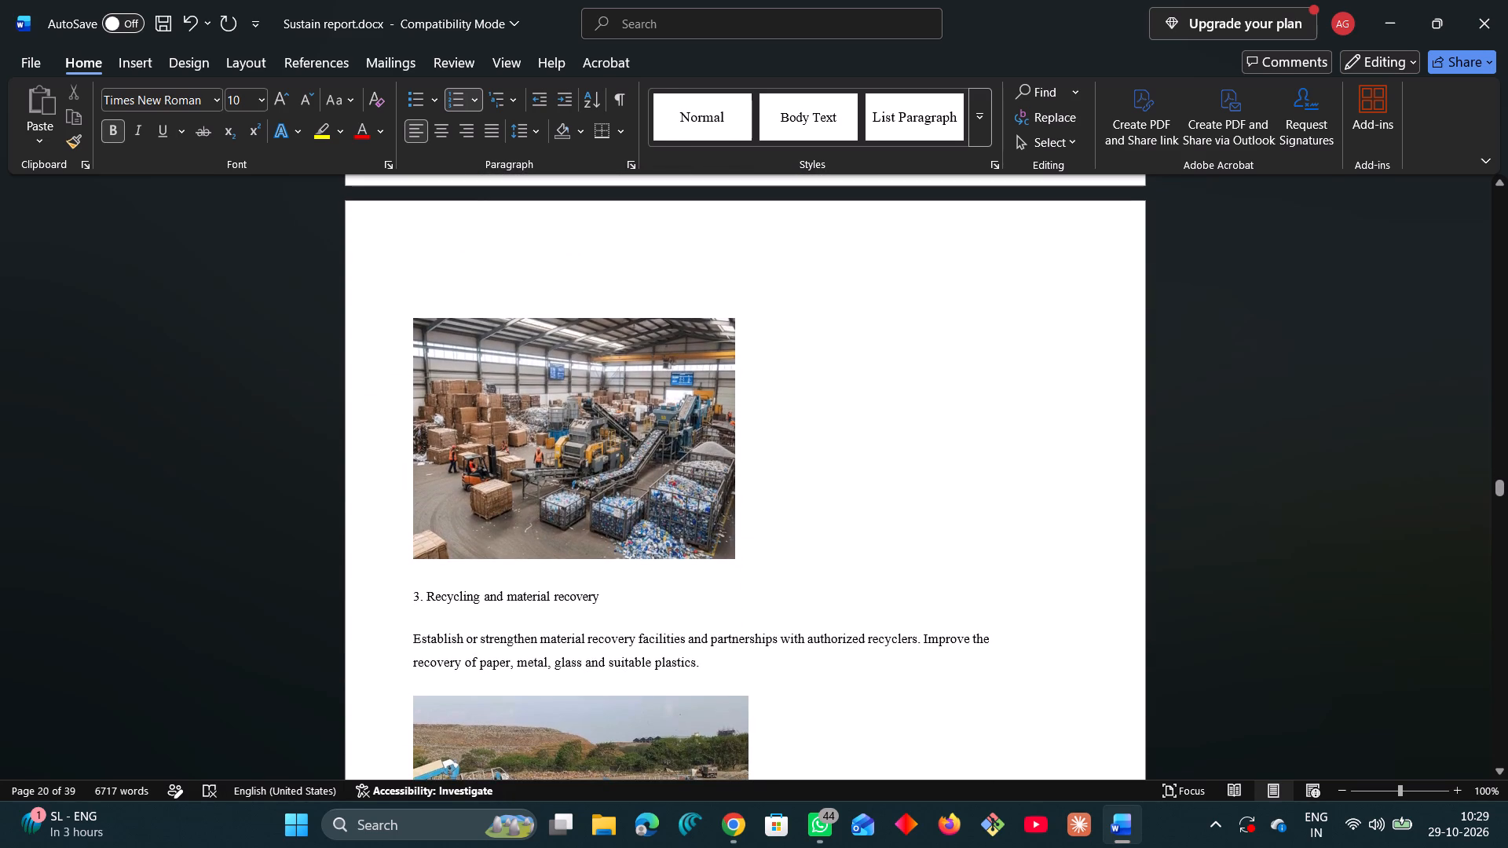
click(411, 316)
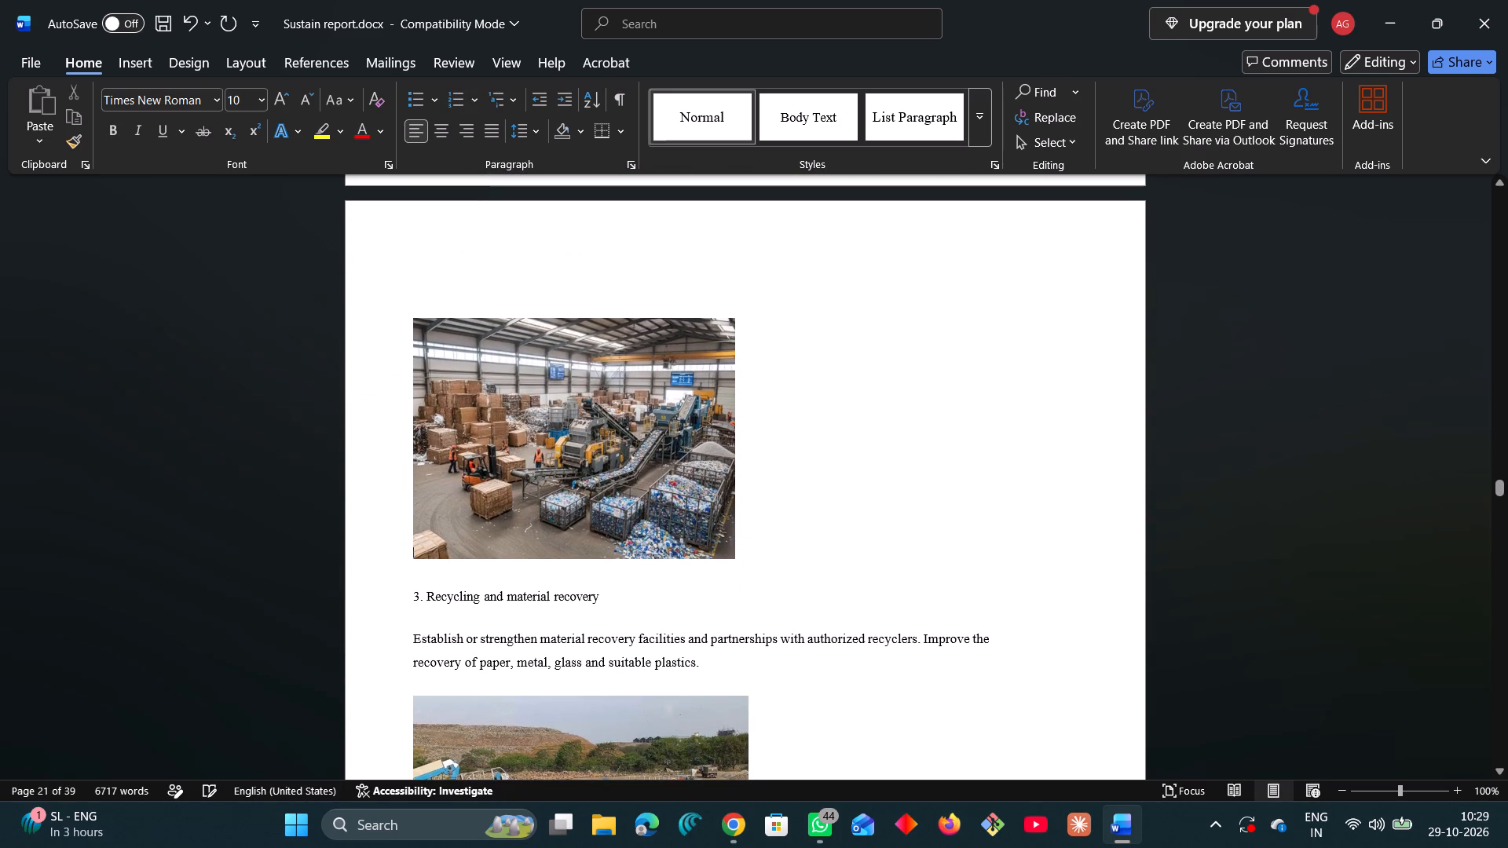
key(ctrl+BackSpace)
Remove the break before the "Providing sanitation workers with protective equipment" bullet above heading 5.4.7.
scroll(411, 316, down, 13)
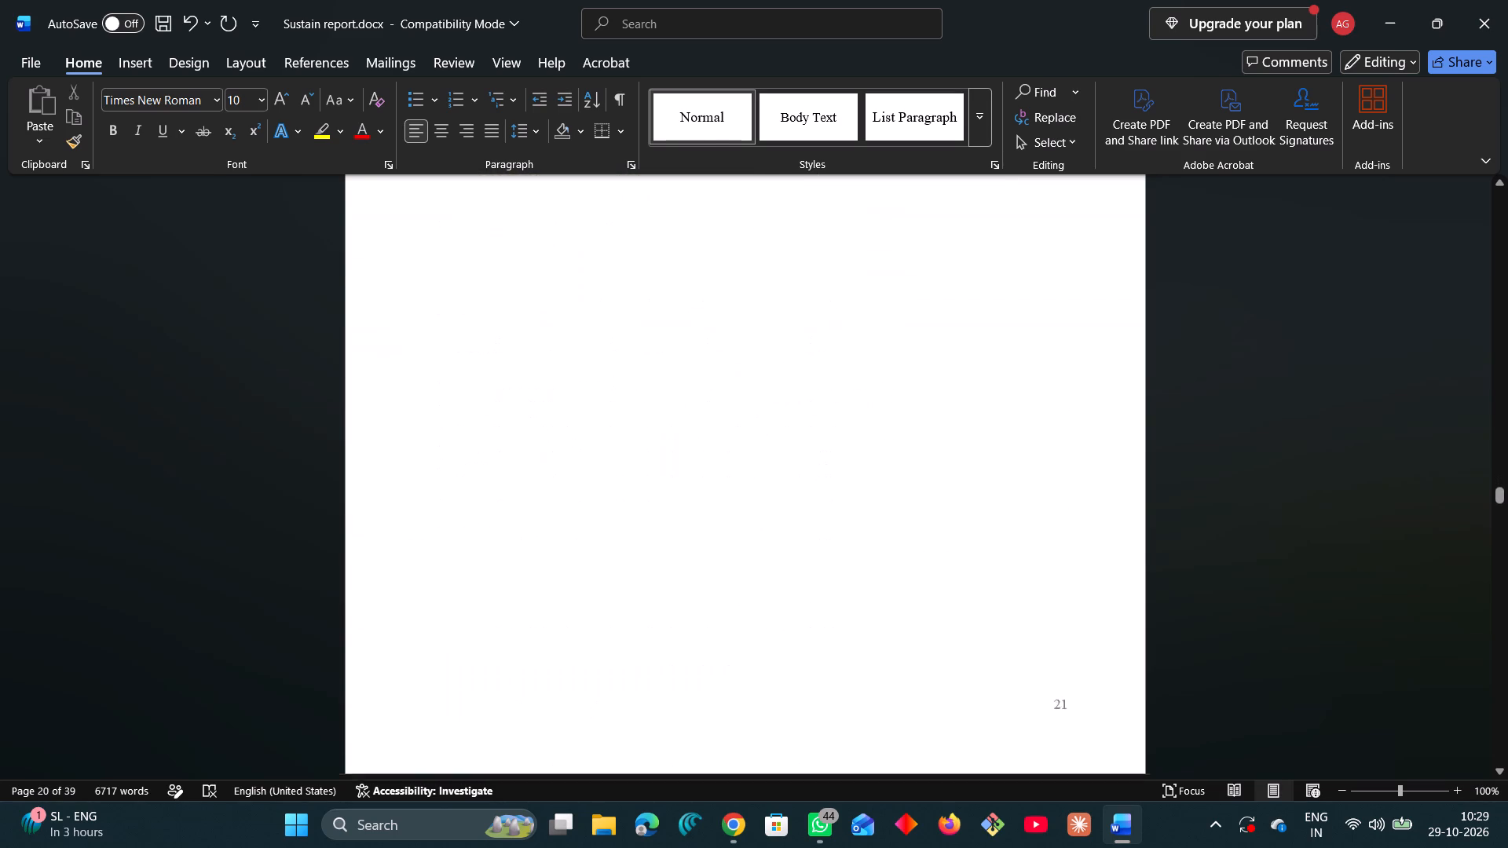
scroll(411, 316, down, 4)
click(434, 404)
key(ctrl+BackSpace)
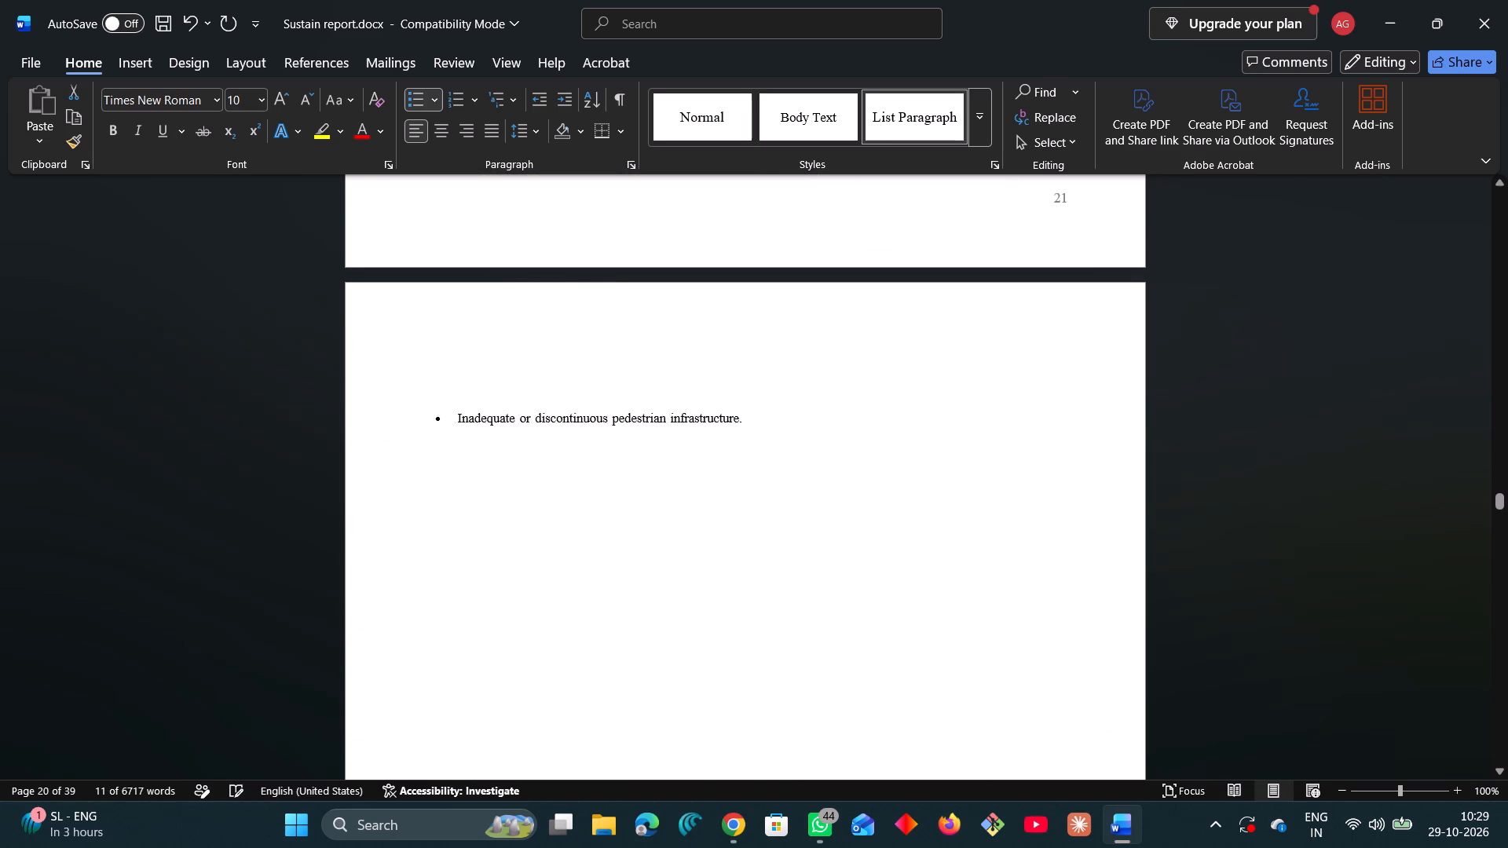
Delete the empty line below heading "5.1.3 Environmental Impacts".
scroll(688, 440, up, 8)
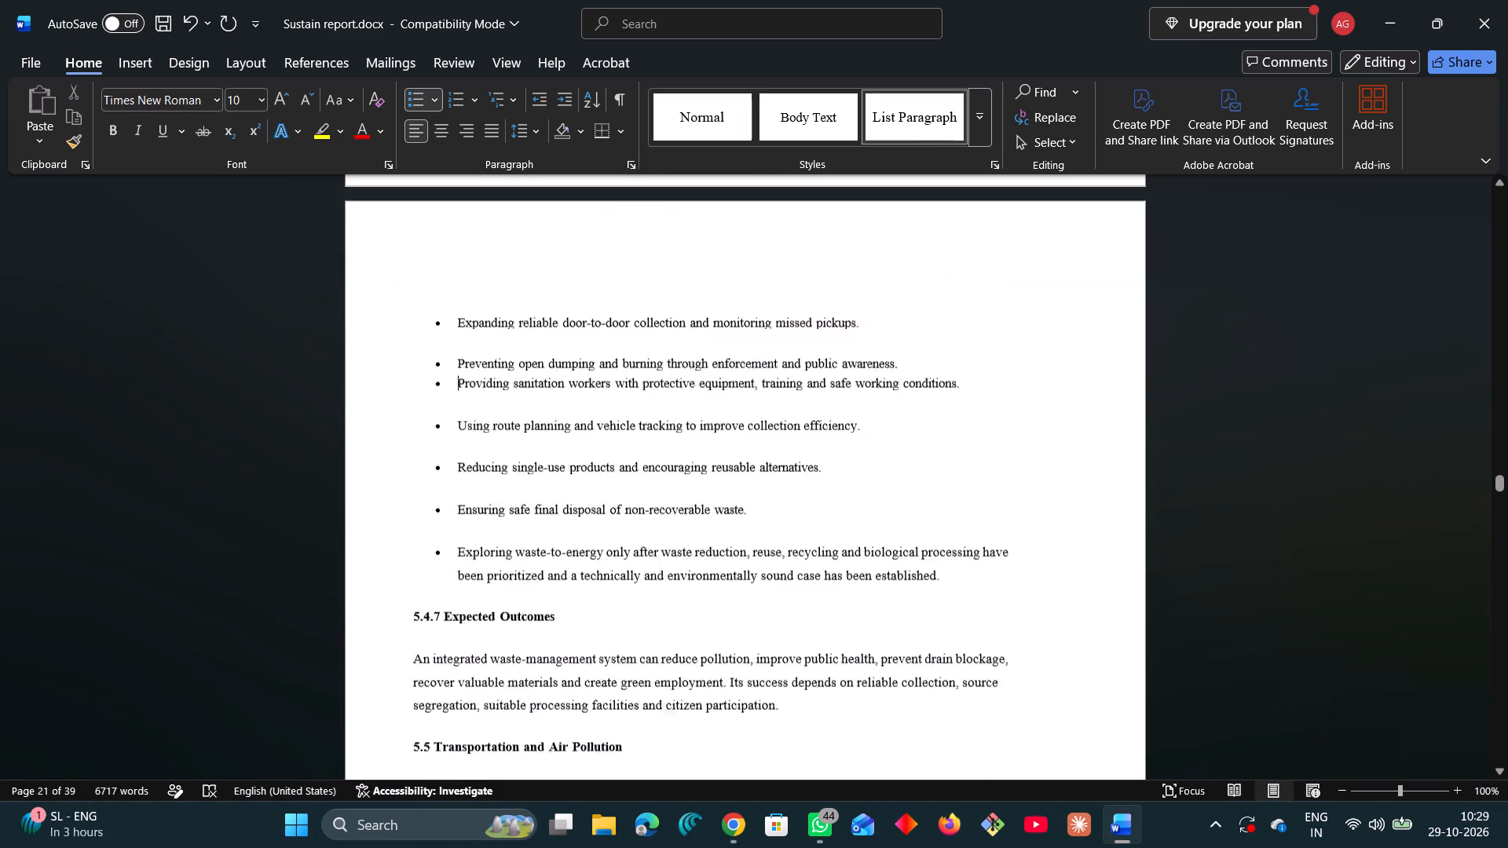
scroll(697, 397, up, 17)
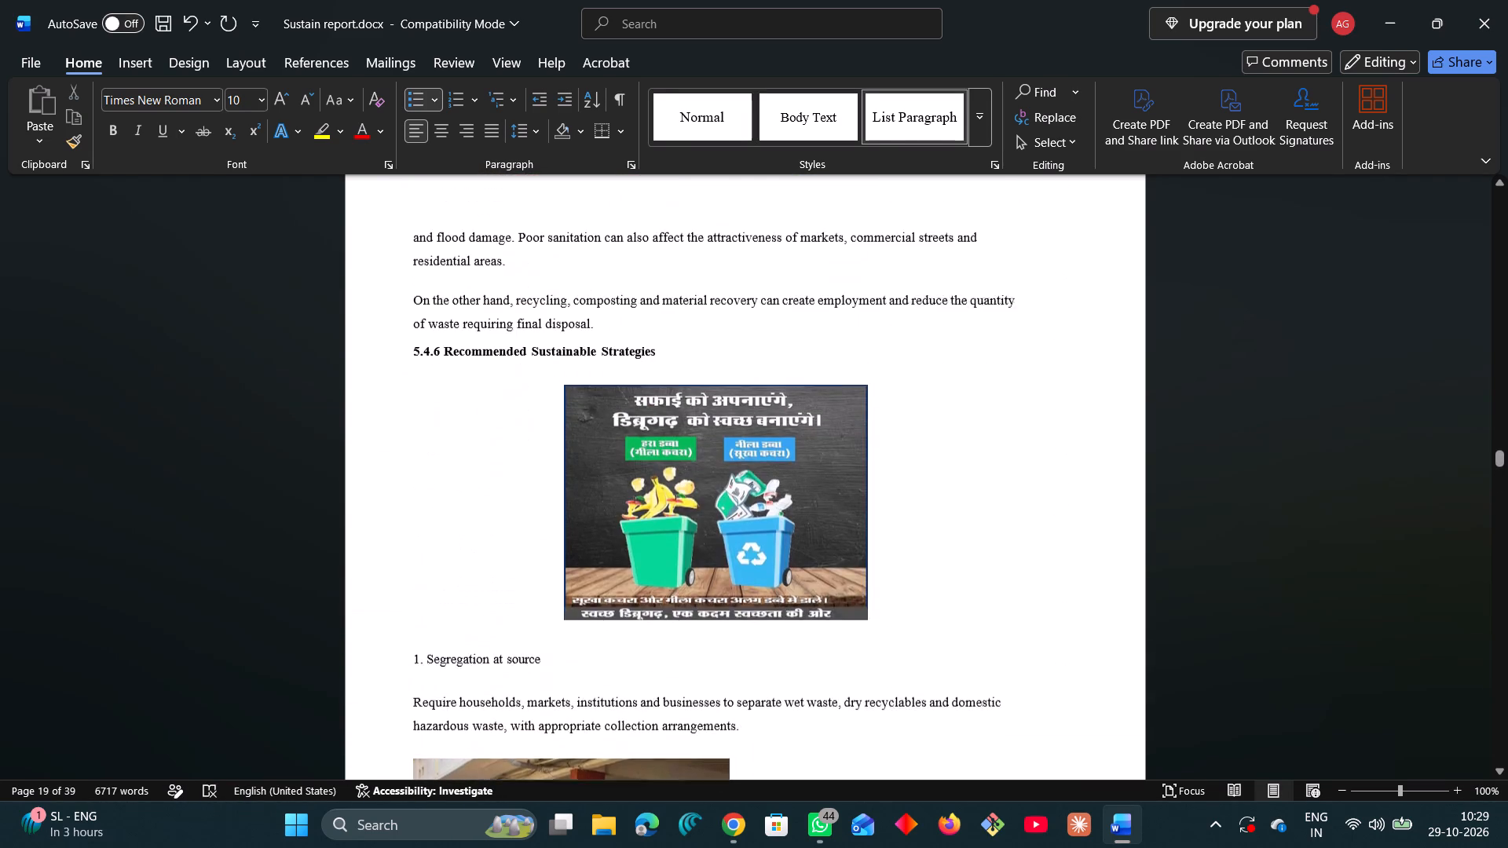
scroll(718, 392, up, 20)
scroll(718, 392, up, 20)
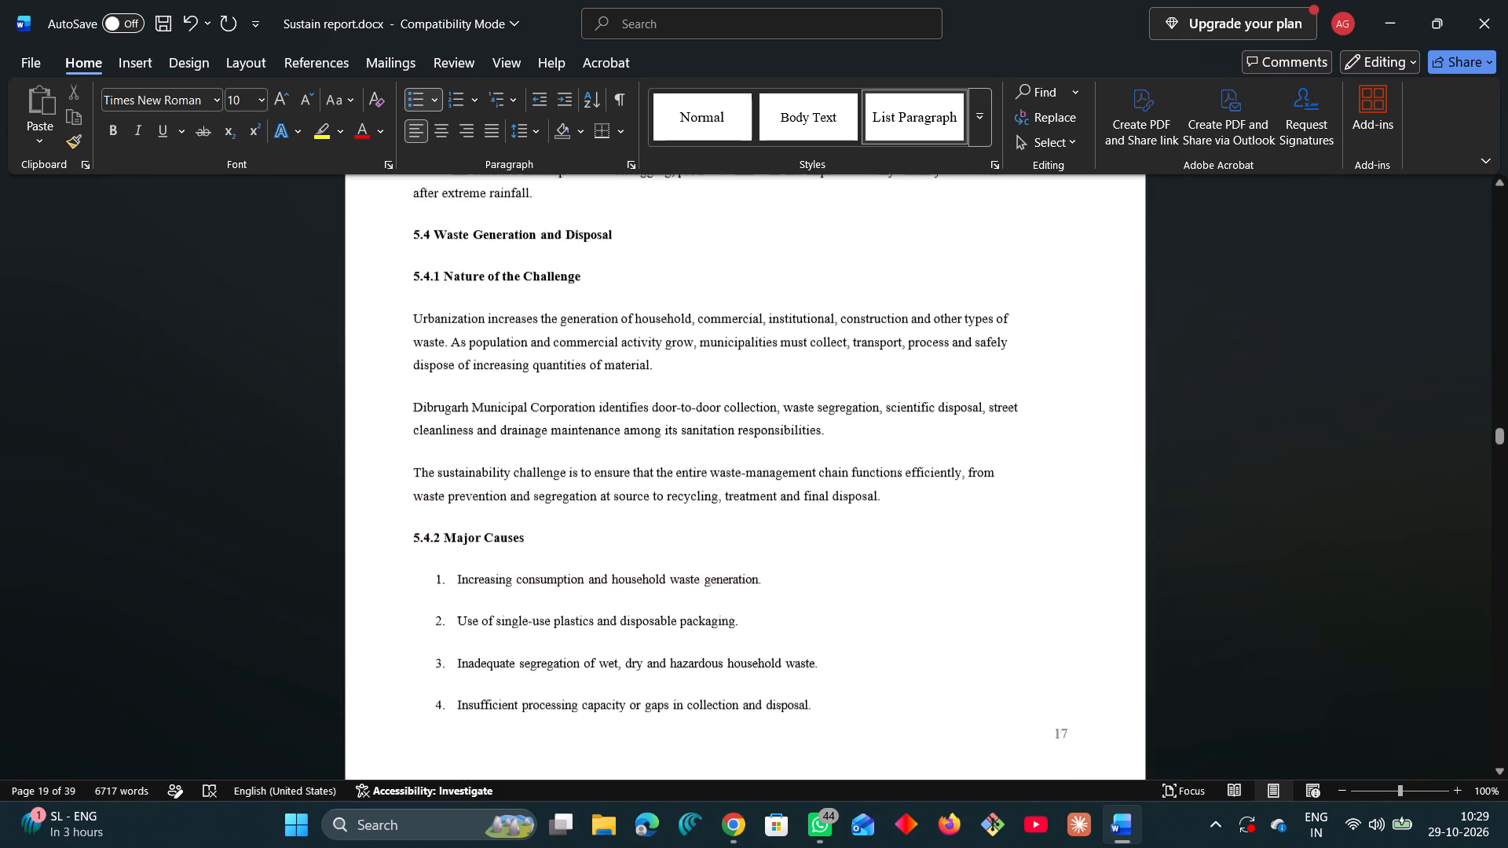
scroll(707, 335, up, 10)
drag(1499, 433, 1507, 298)
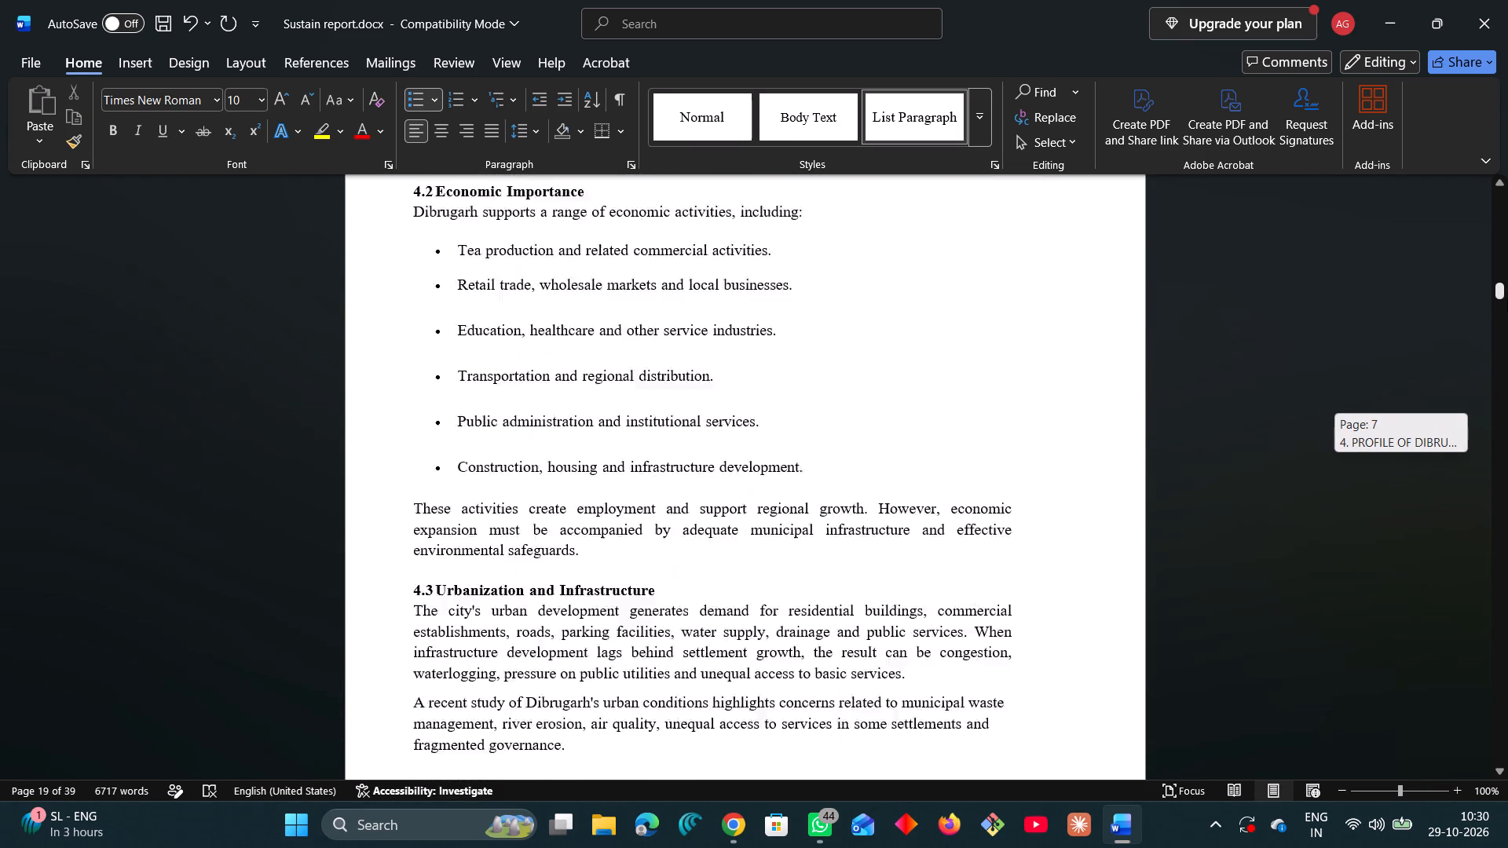
drag(1507, 298, 1507, 336)
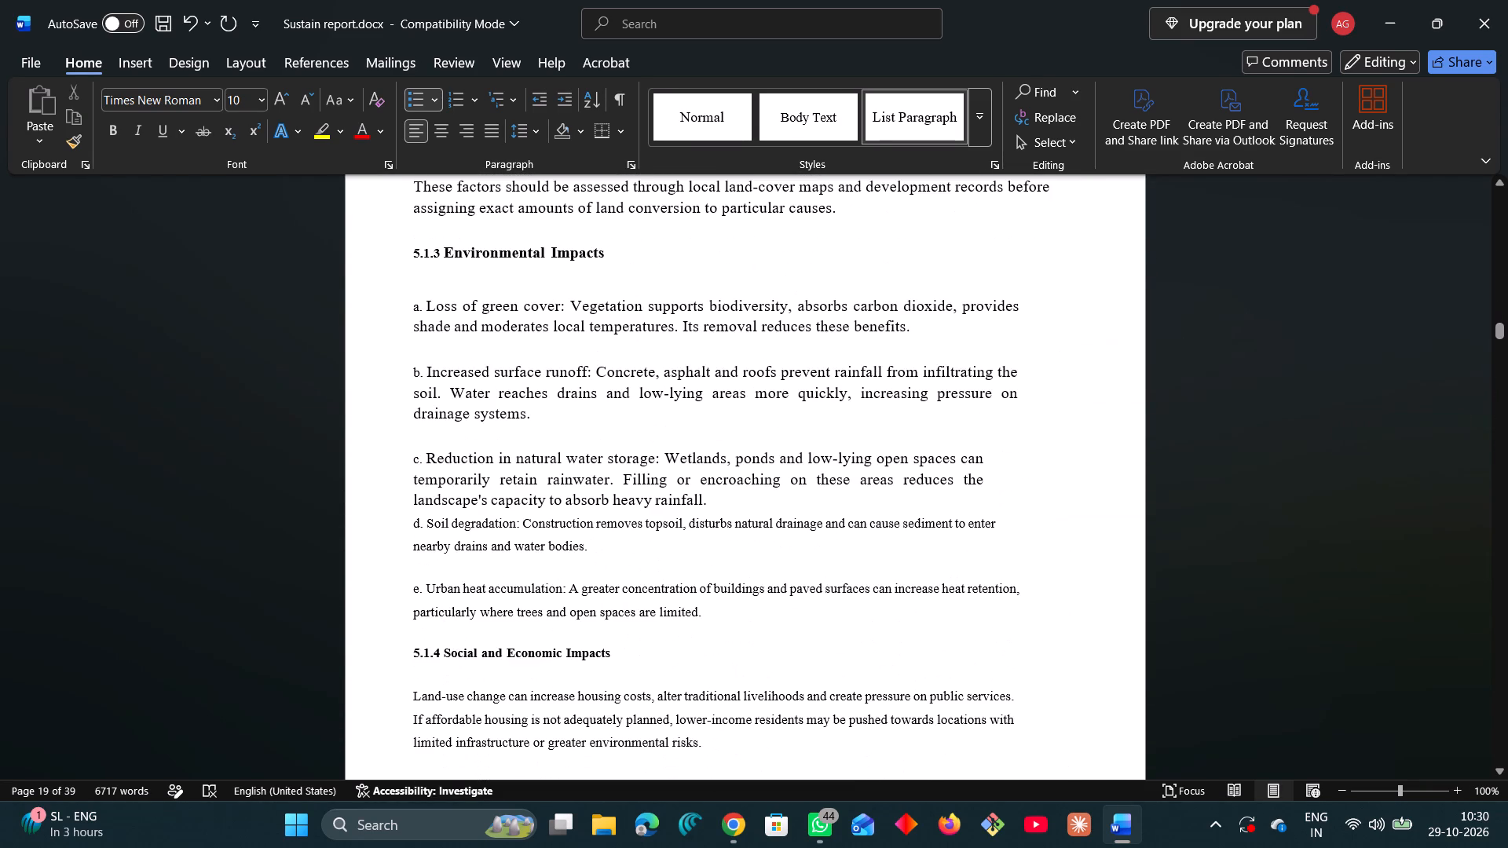
click(423, 282)
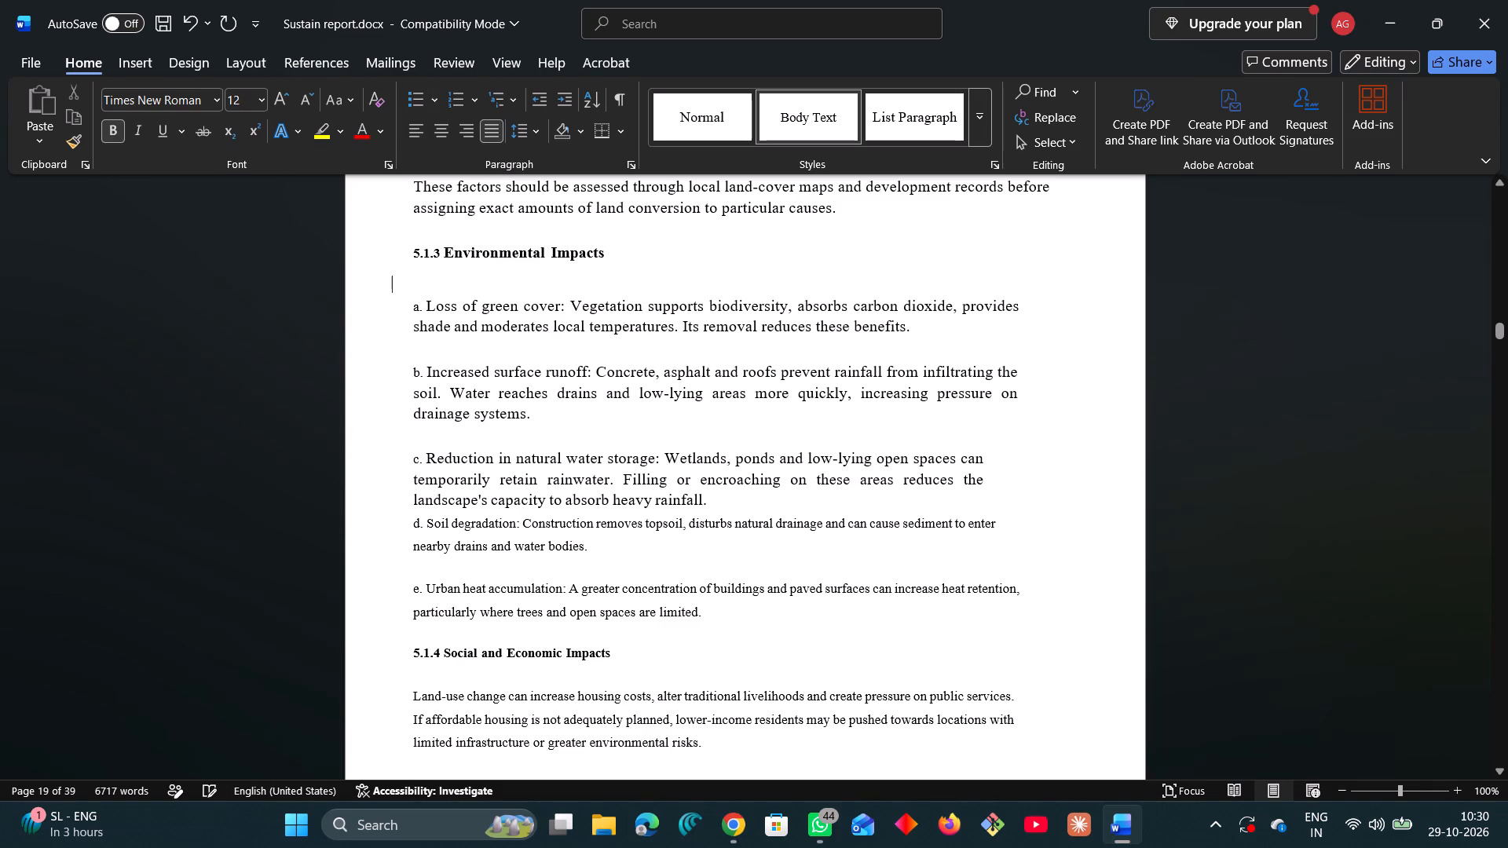
click(265, 92)
click(254, 127)
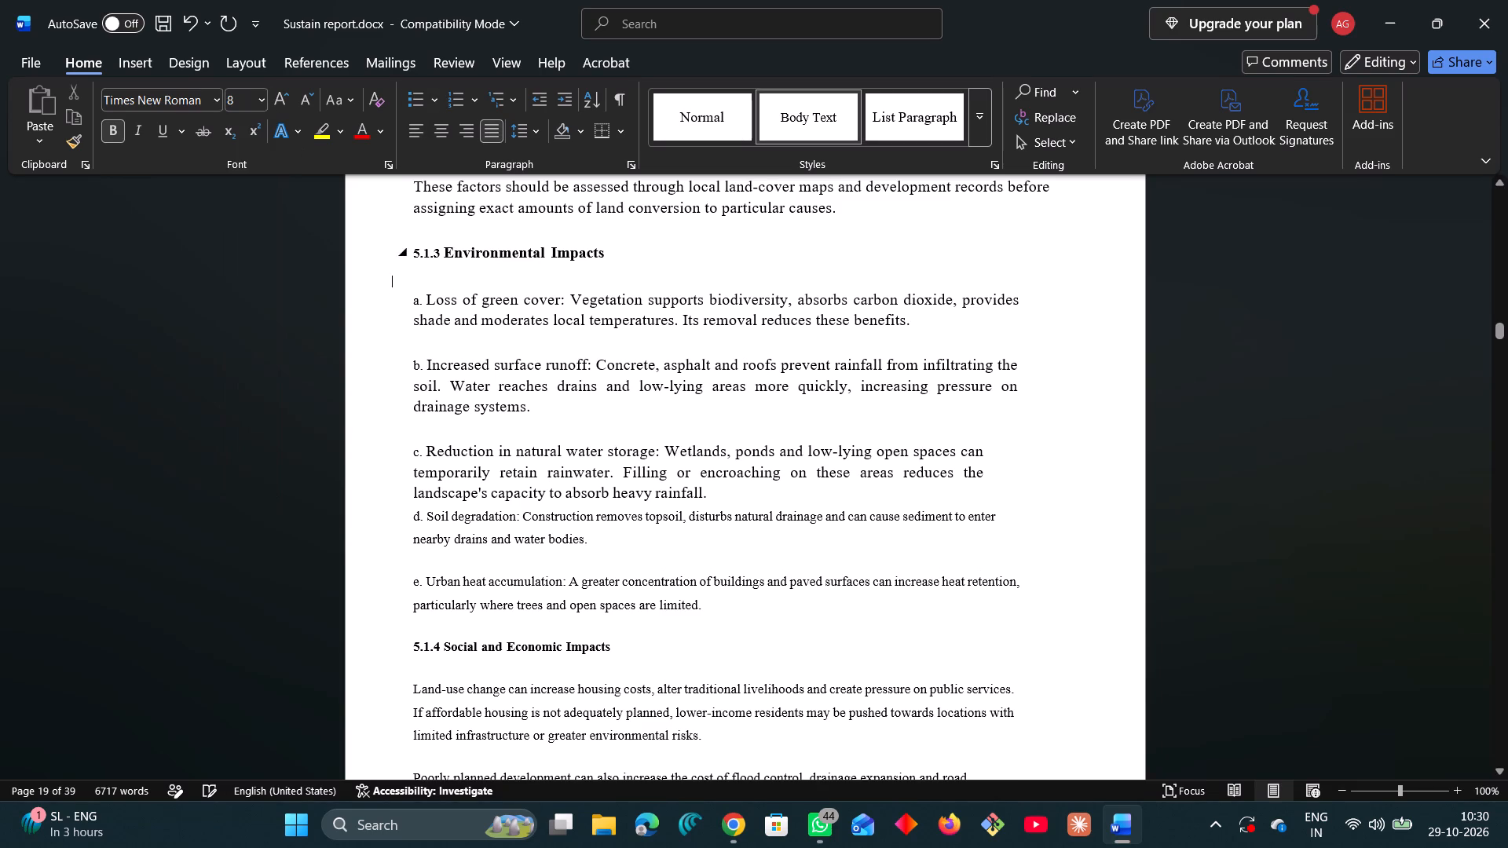
key(BackSpace)
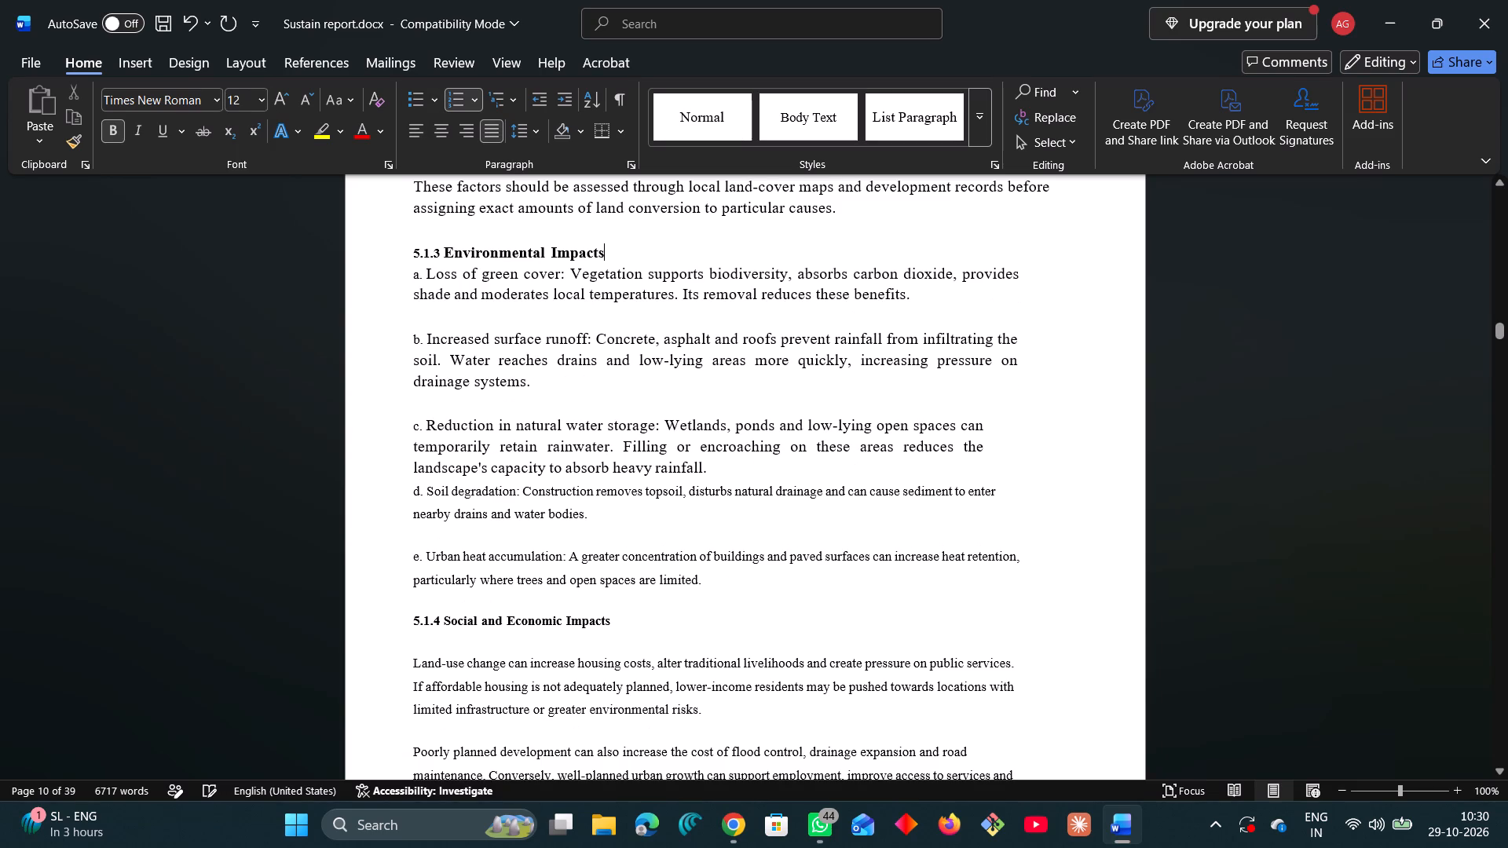
Set the list letters a to e under 5.1.3 Environmental Impacts to 12 pt.
click(421, 276)
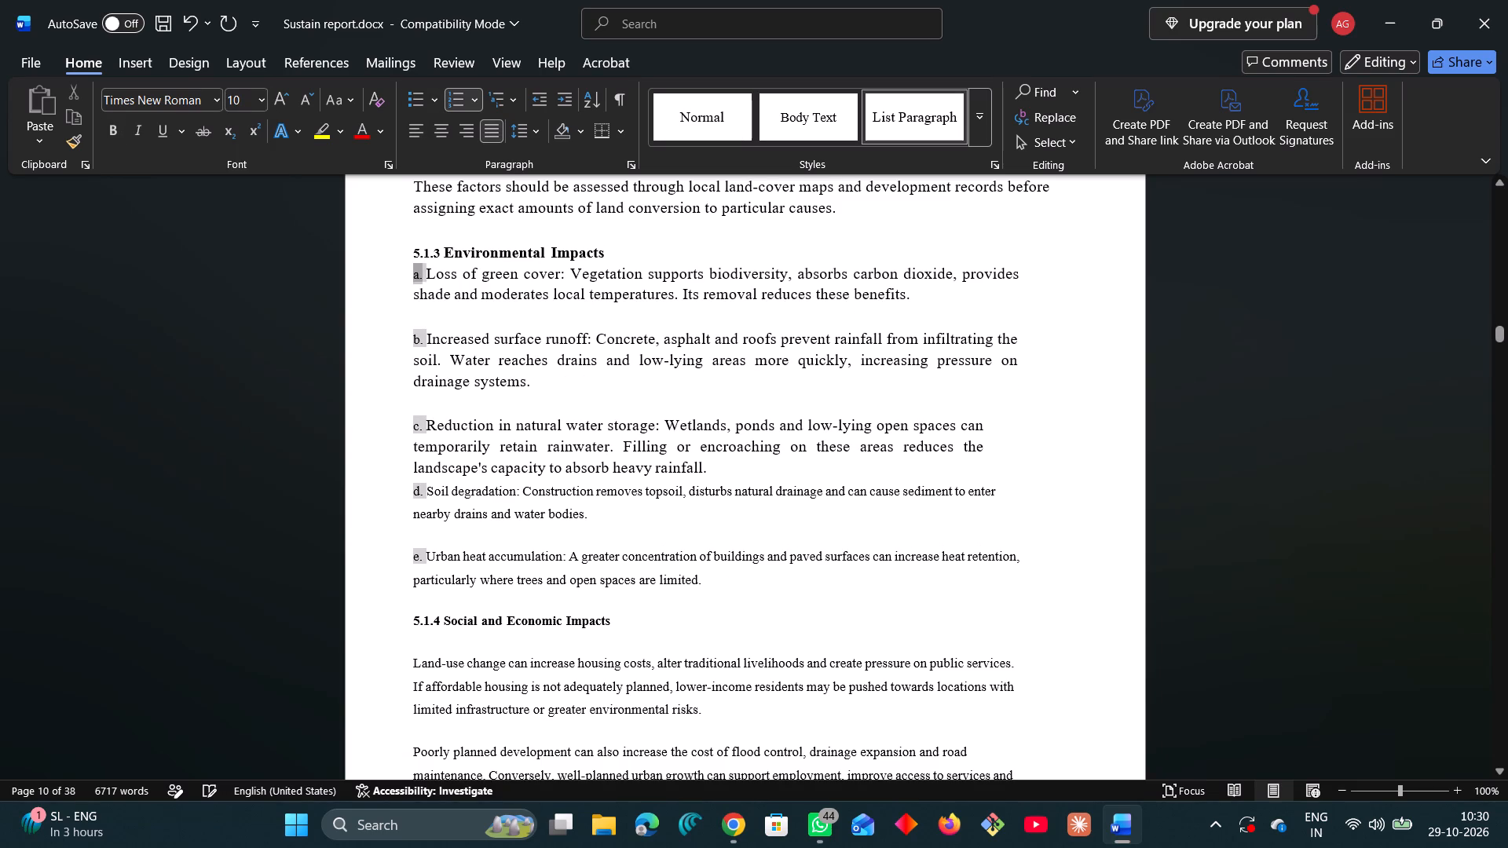
click(261, 101)
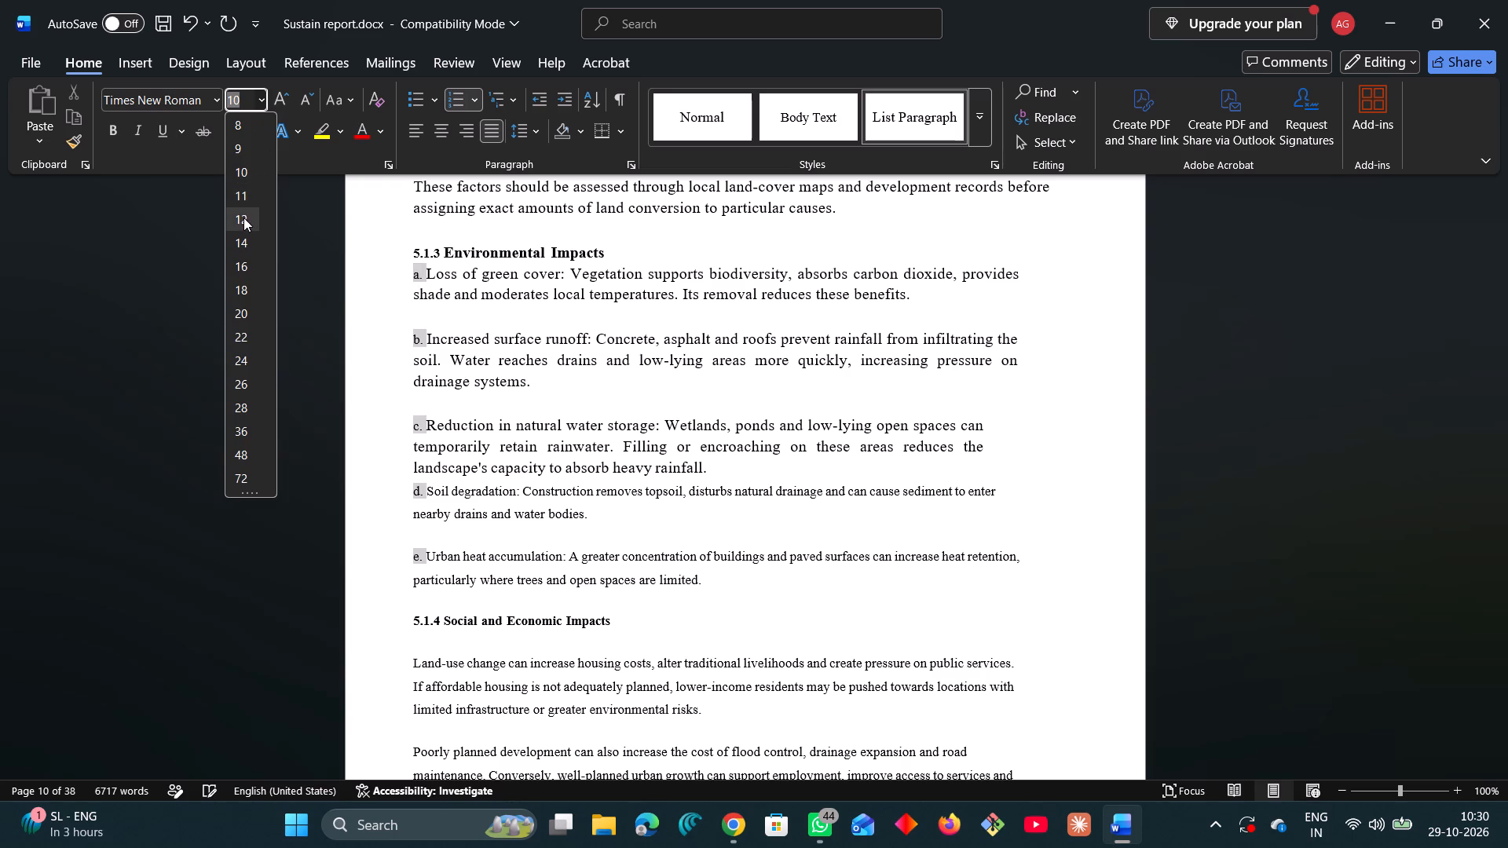
click(243, 217)
click(393, 302)
Set all text from "Loss of green cover" in 5.1.3 through the end of the 5.6.7 Expected Outcomes paragraph to 12 pt.
drag(422, 269, 430, 272)
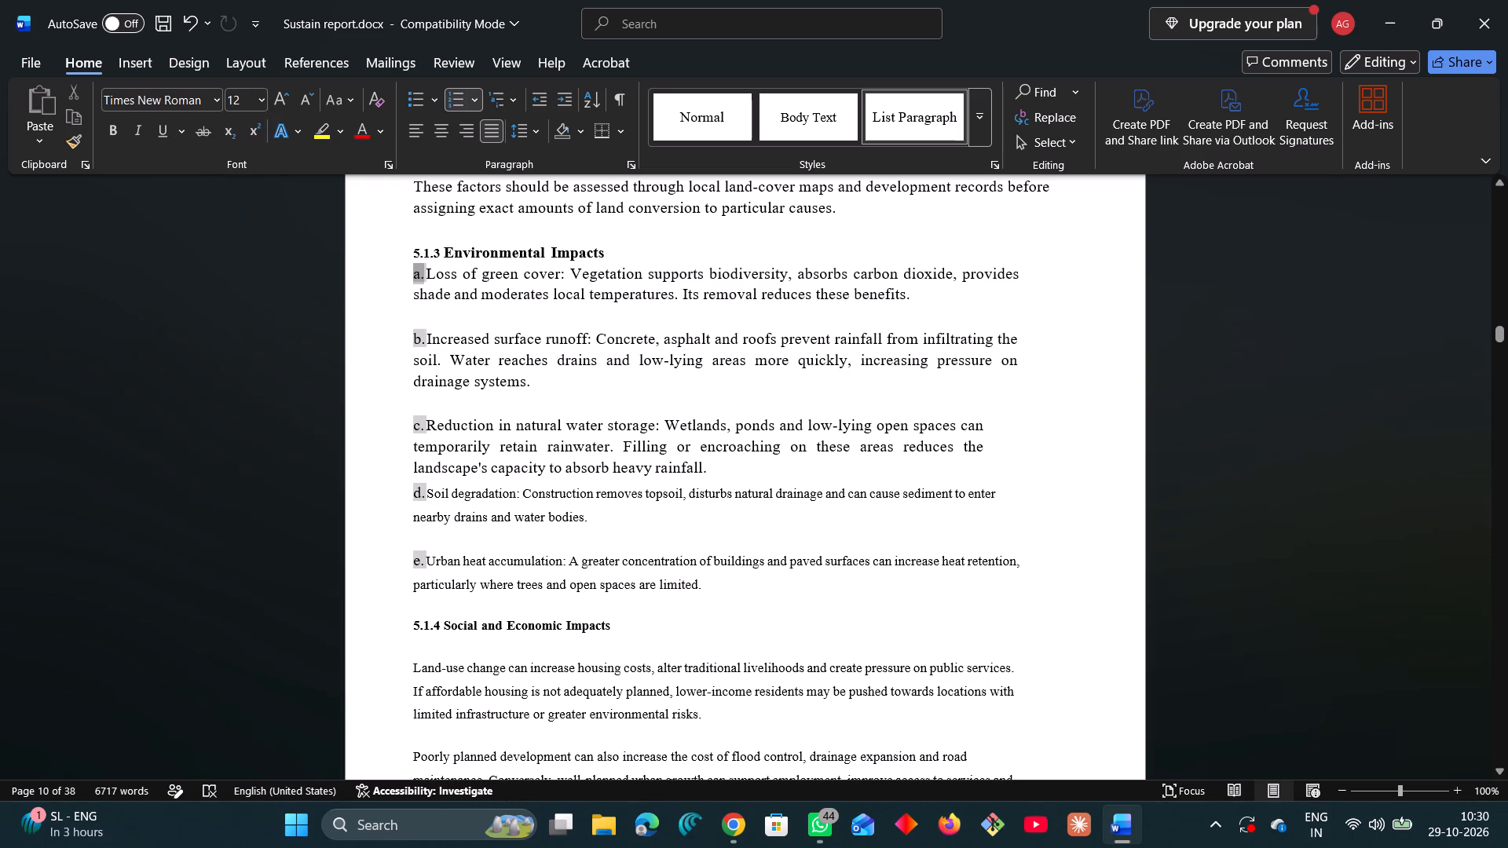
drag(430, 272, 419, 294)
drag(430, 277, 667, 380)
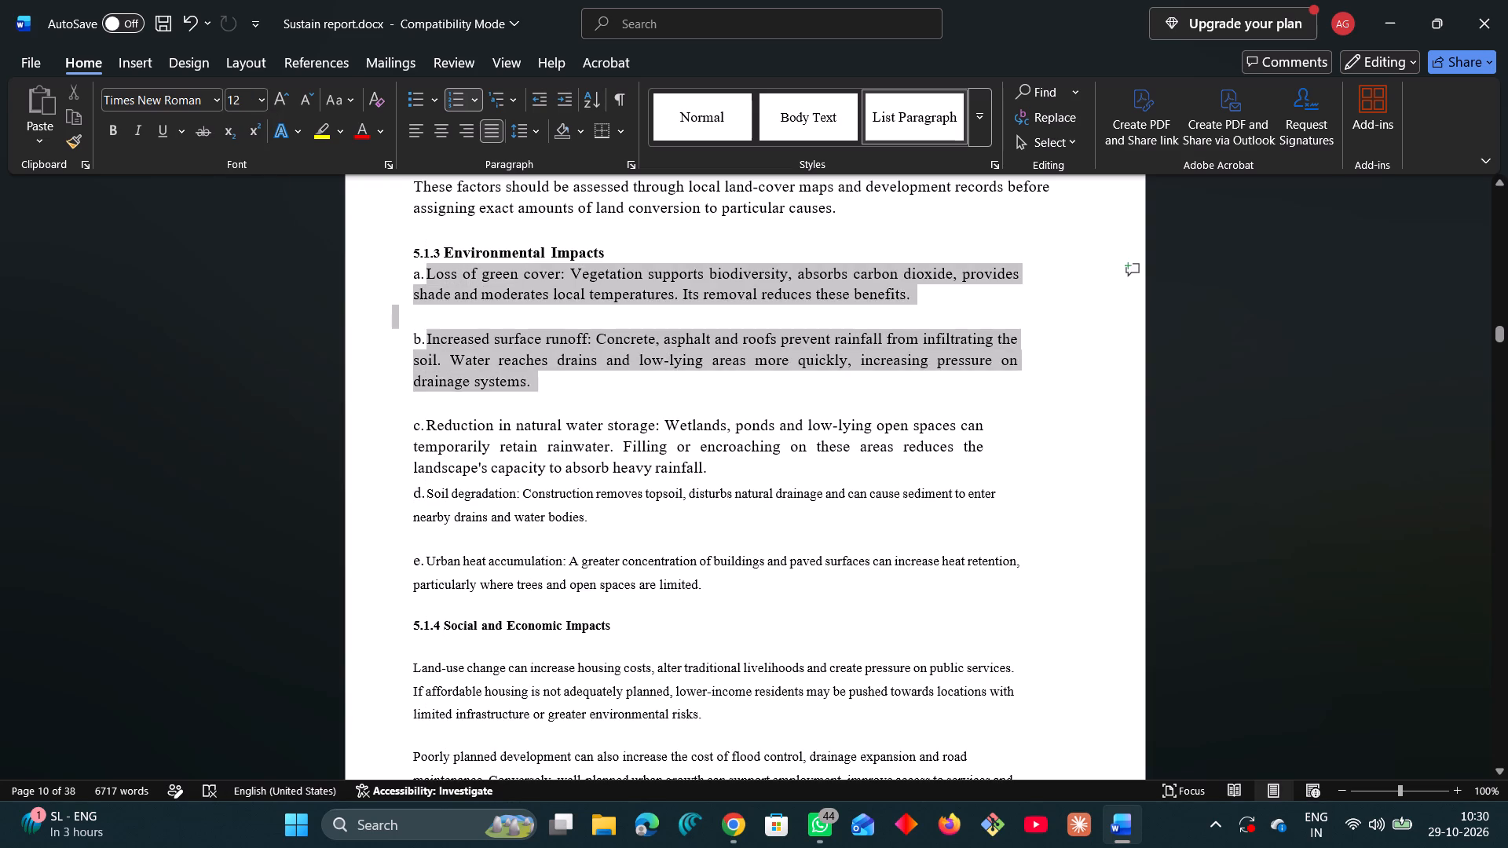
drag(667, 380, 692, 403)
scroll(673, 386, down, 10)
scroll(686, 400, down, 18)
scroll(692, 403, down, 8)
scroll(692, 403, down, 18)
scroll(692, 403, down, 6)
scroll(692, 403, down, 20)
scroll(692, 403, down, 20)
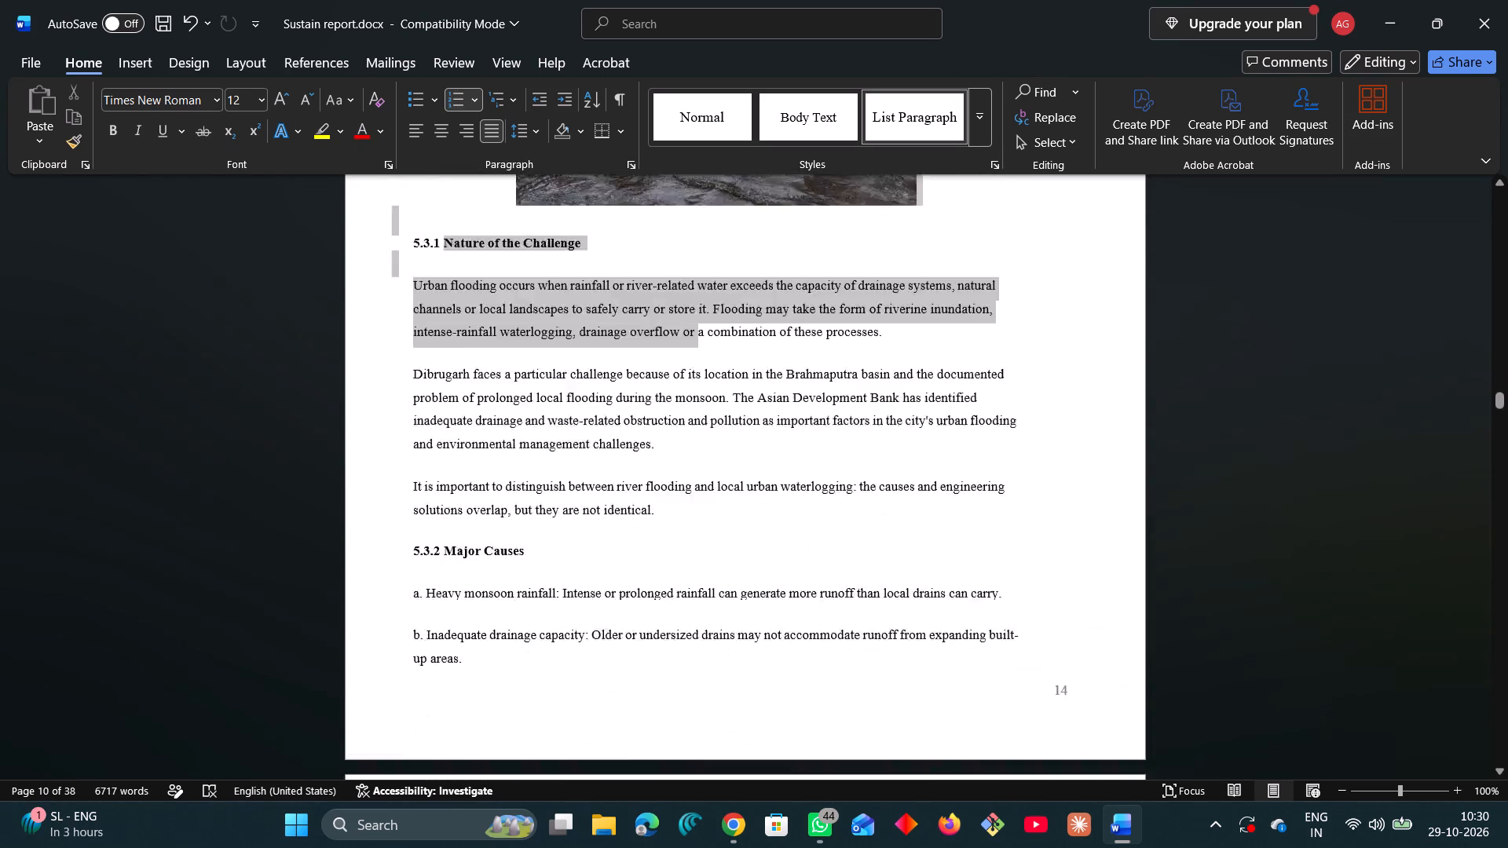
scroll(692, 403, down, 8)
drag(692, 403, 691, 408)
scroll(692, 403, down, 7)
scroll(691, 408, down, 20)
scroll(691, 408, down, 20)
scroll(691, 408, down, 14)
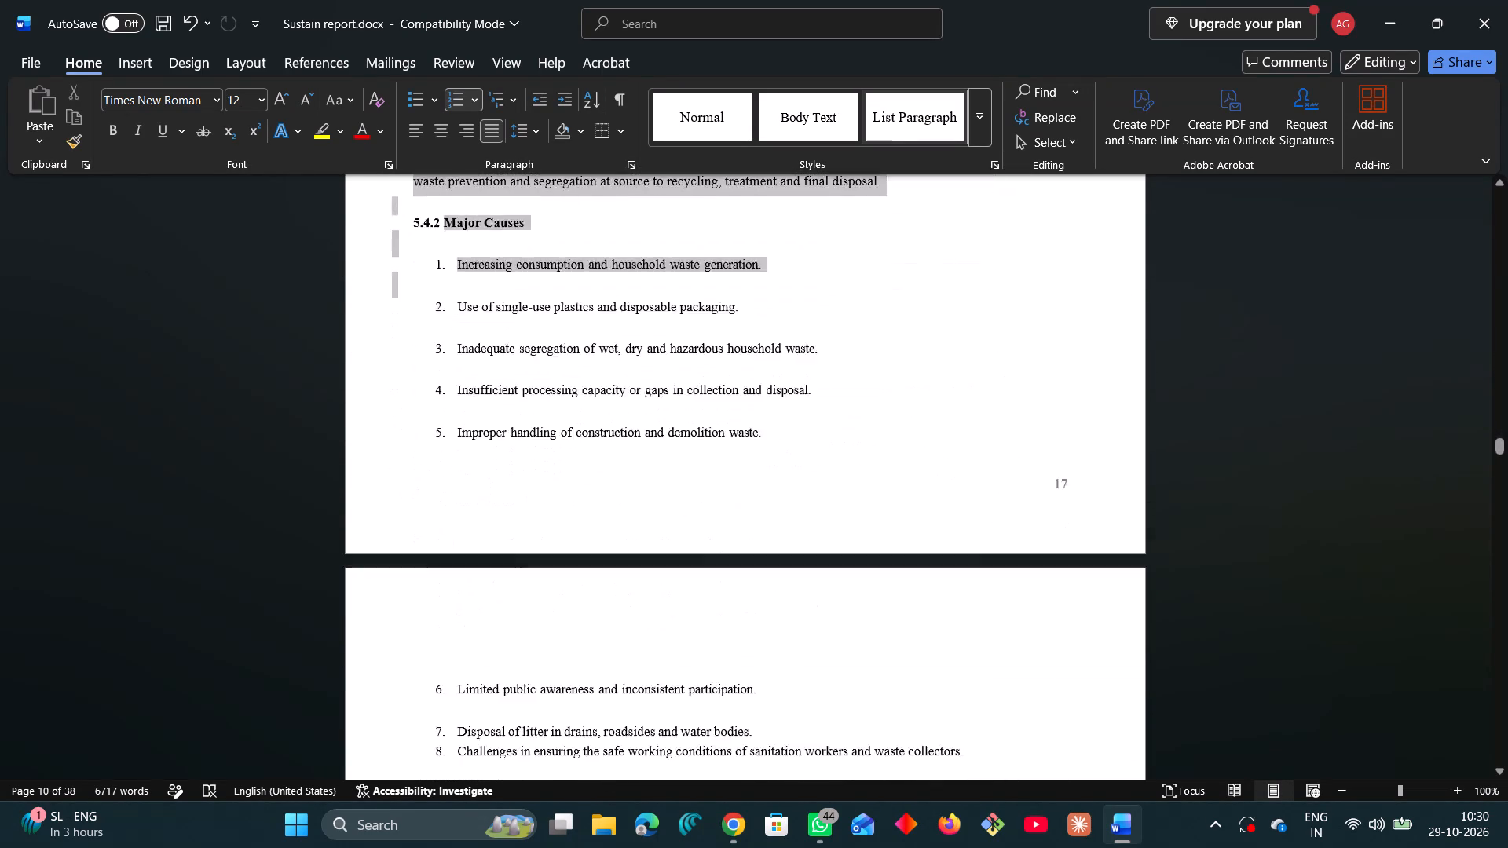
scroll(691, 408, down, 20)
scroll(691, 408, down, 5)
drag(691, 408, 690, 406)
scroll(690, 406, down, 7)
scroll(690, 406, down, 20)
scroll(690, 406, down, 5)
right_click(690, 406)
scroll(690, 406, down, 12)
scroll(690, 406, down, 14)
scroll(690, 406, down, 19)
scroll(690, 406, down, 7)
scroll(690, 406, down, 20)
scroll(690, 406, down, 19)
scroll(690, 406, down, 18)
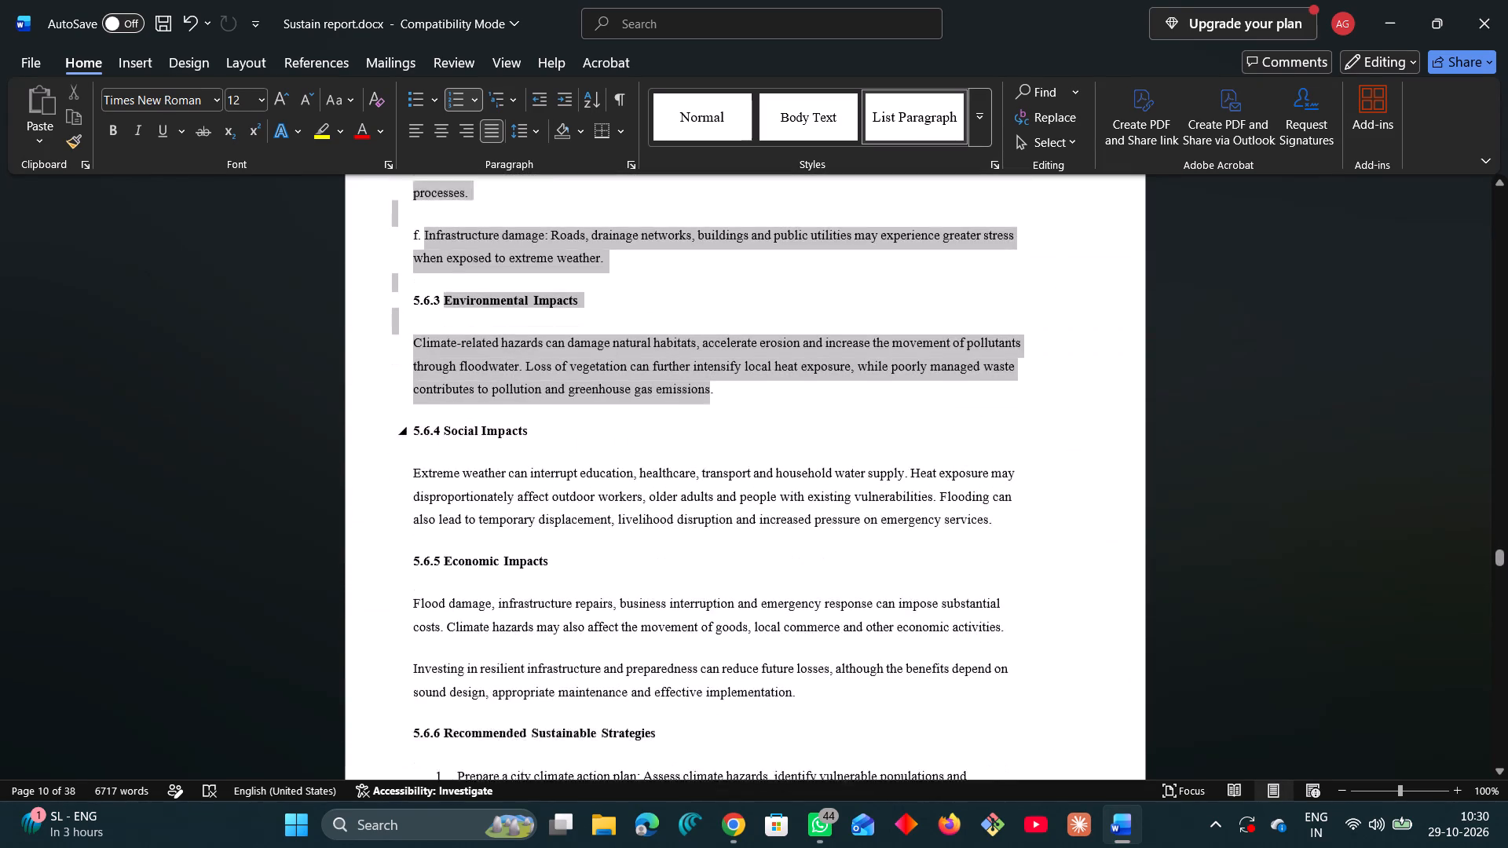
drag(690, 406, 690, 406)
scroll(690, 406, down, 20)
scroll(690, 406, down, 6)
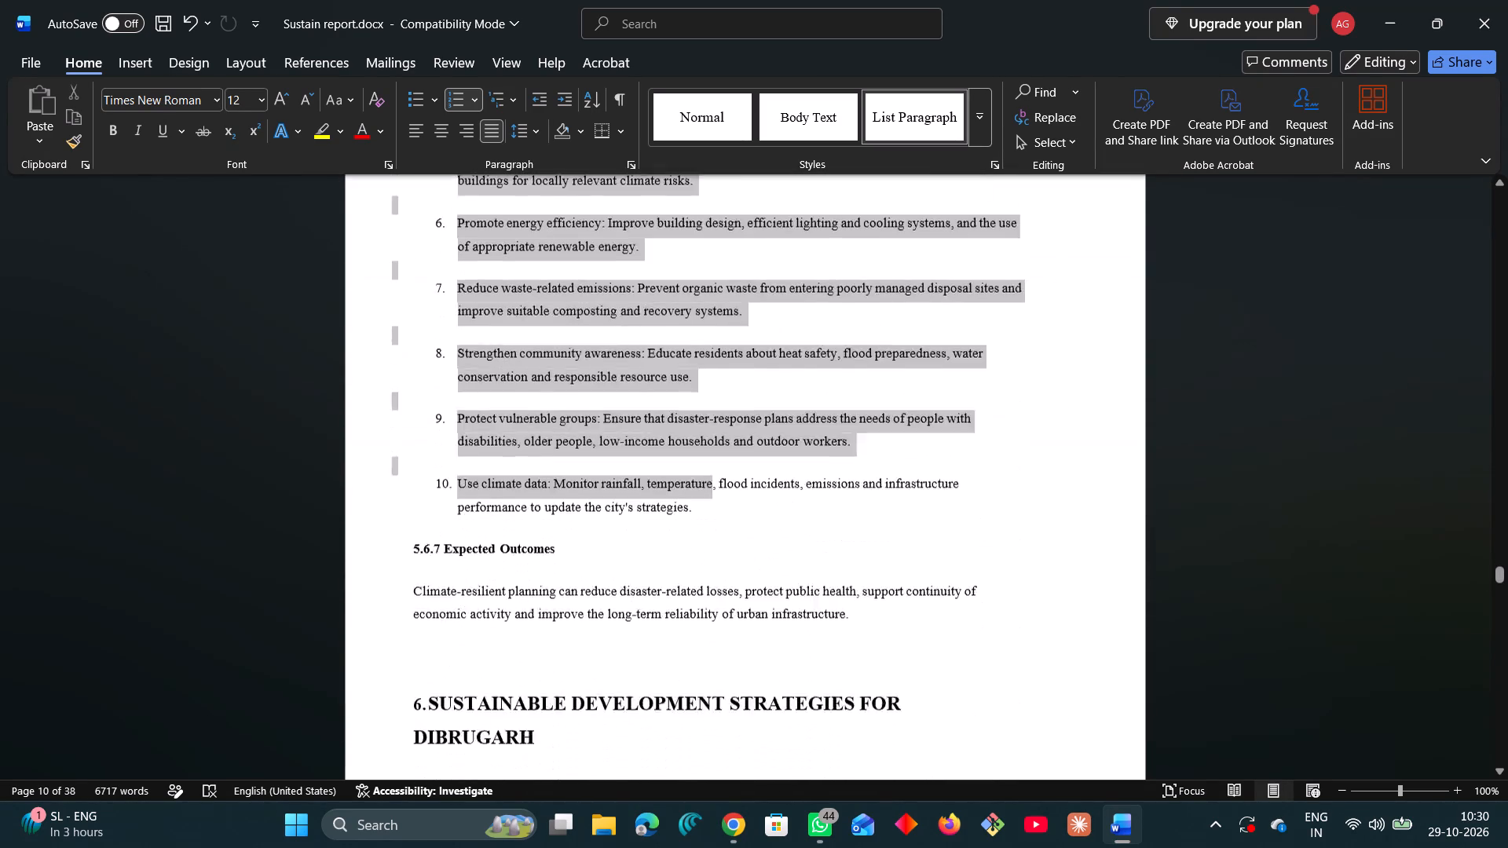
drag(690, 406, 856, 446)
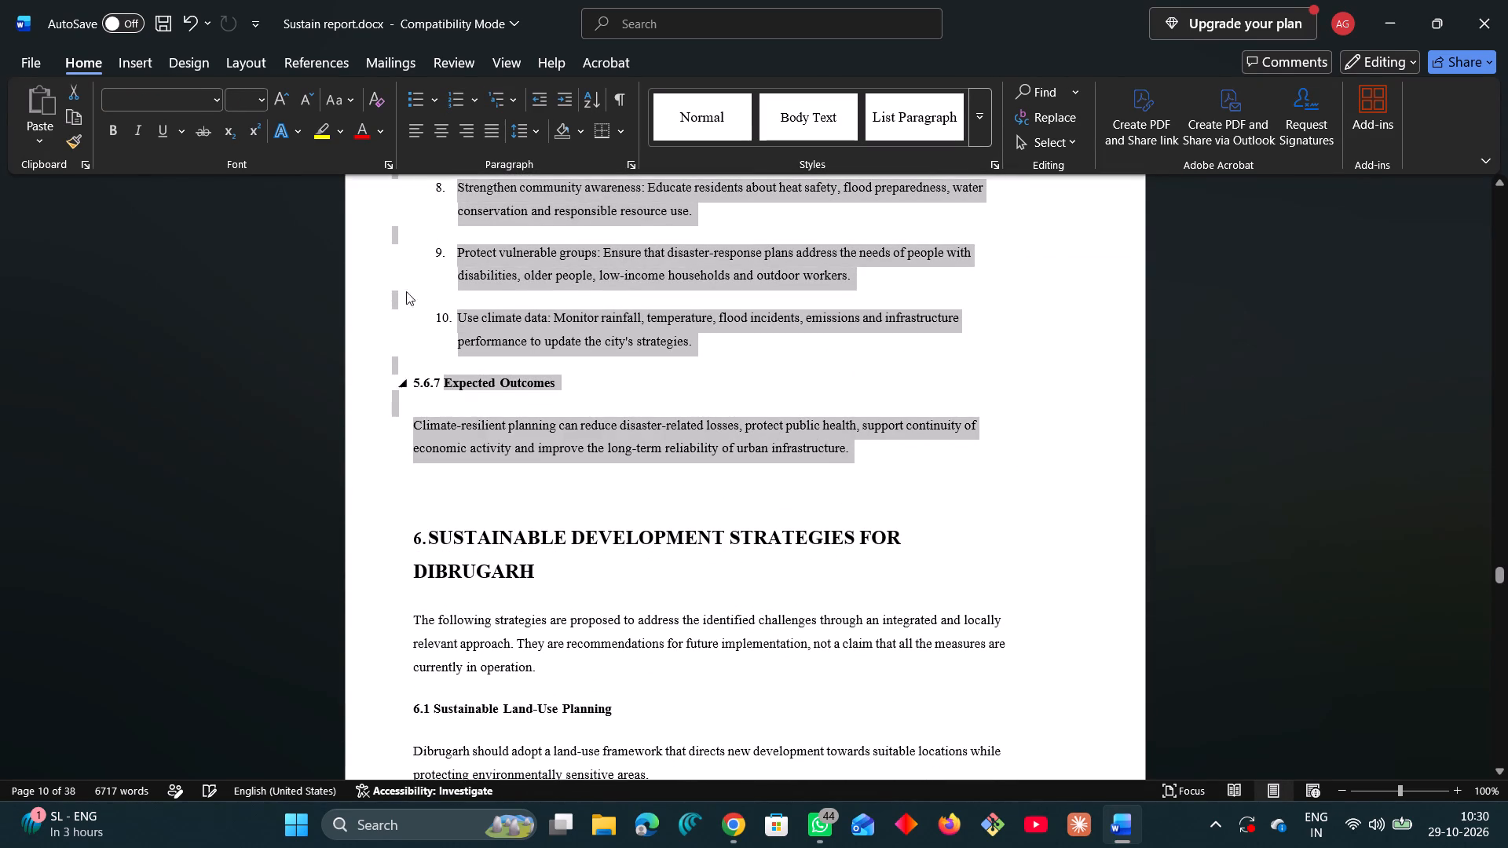
click(264, 108)
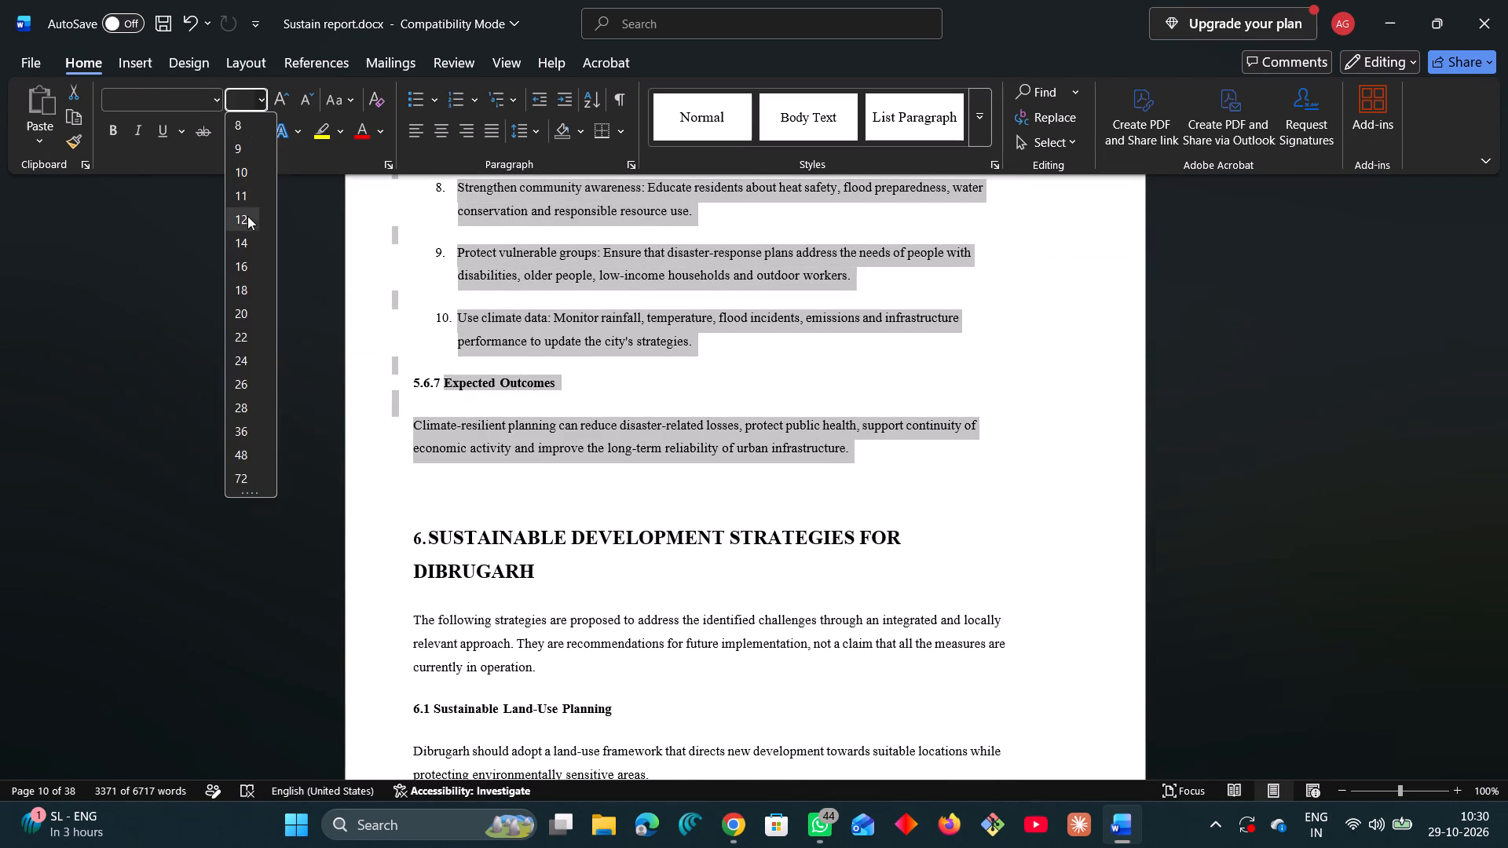
click(247, 218)
Set the selected text from 5.1.3 through the 5.6.7 Expected Outcomes paragraph to Times New Roman and justify it.
click(219, 100)
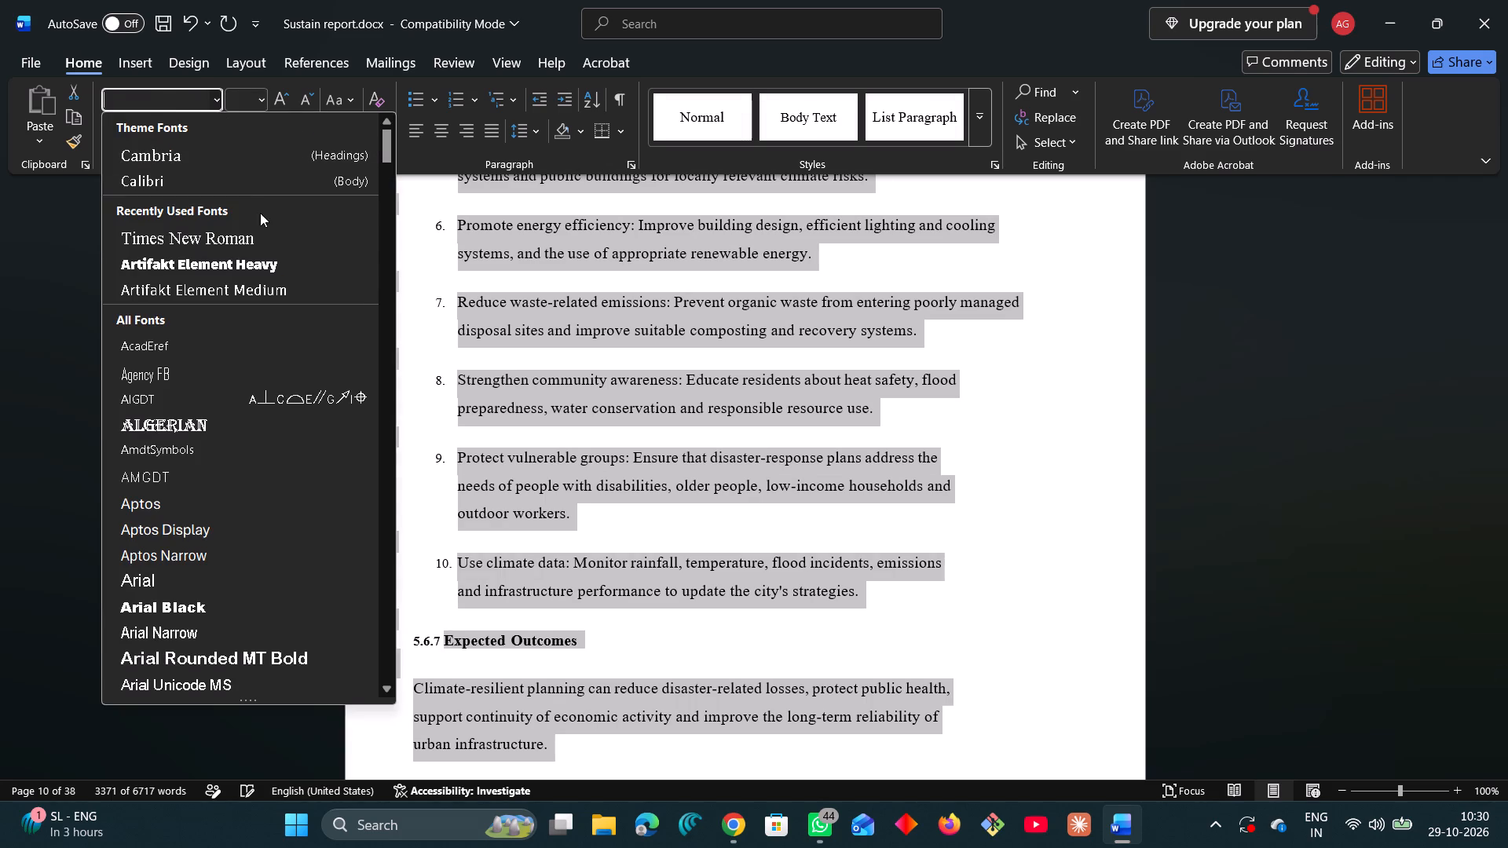
click(260, 234)
click(492, 138)
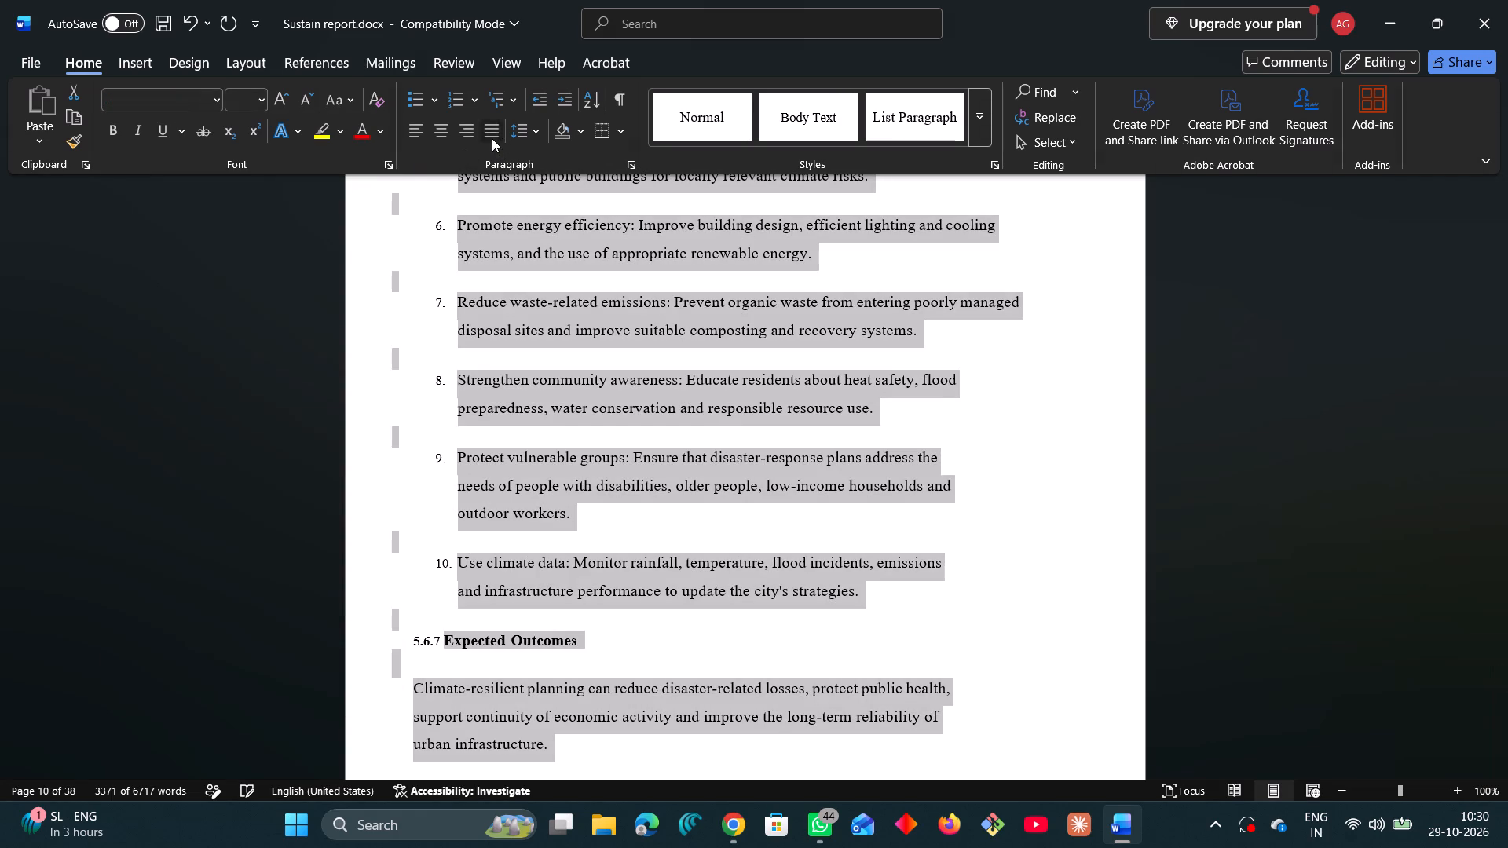
click(1276, 430)
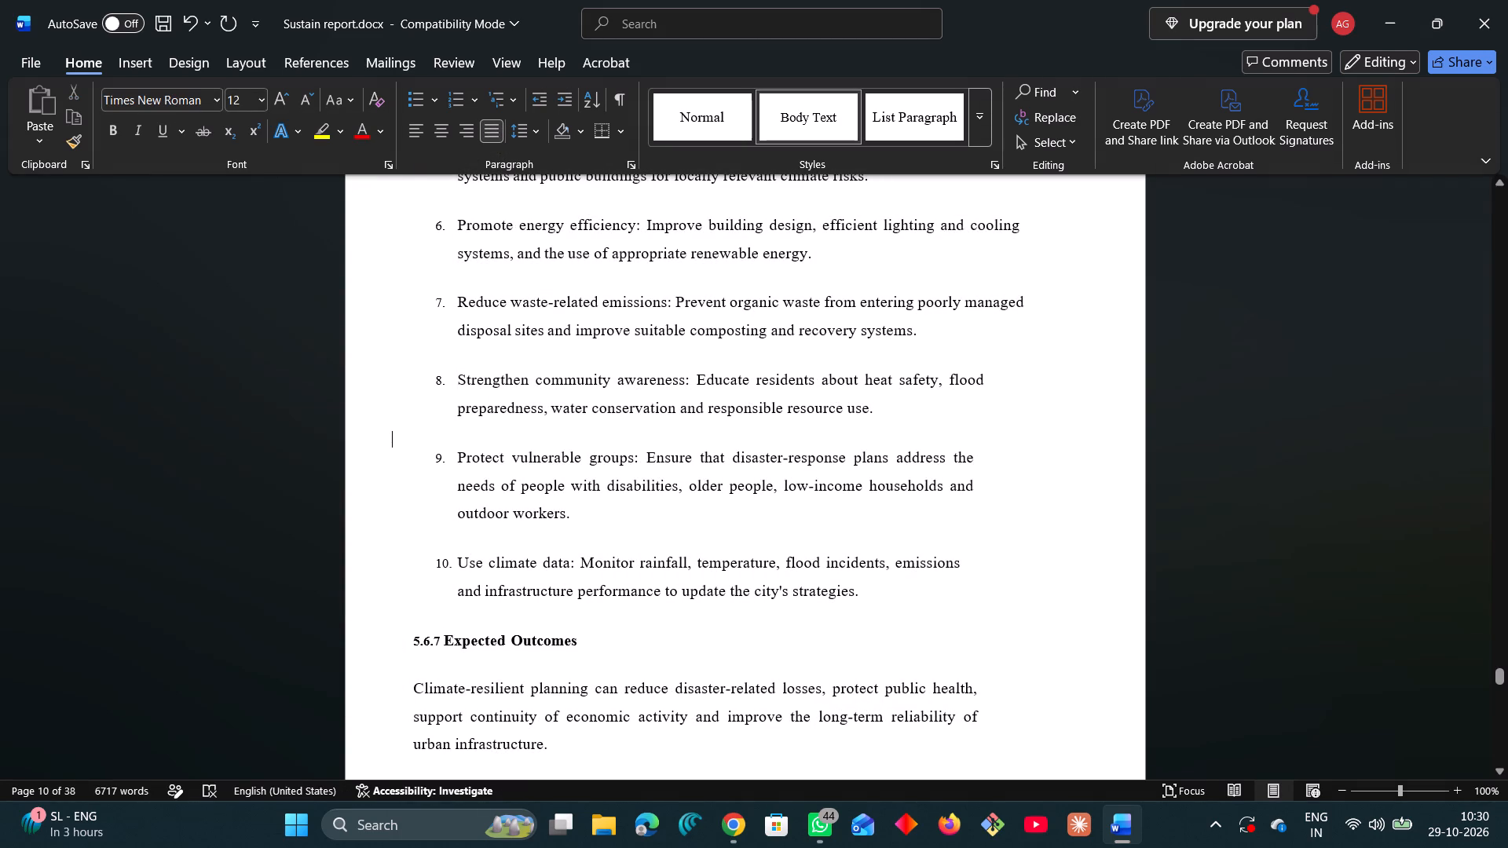
Remove the break before item 5, "Increase infrastructure resilience", in the 5.6.6 strategies list.
scroll(1050, 417, up, 14)
scroll(832, 441, up, 5)
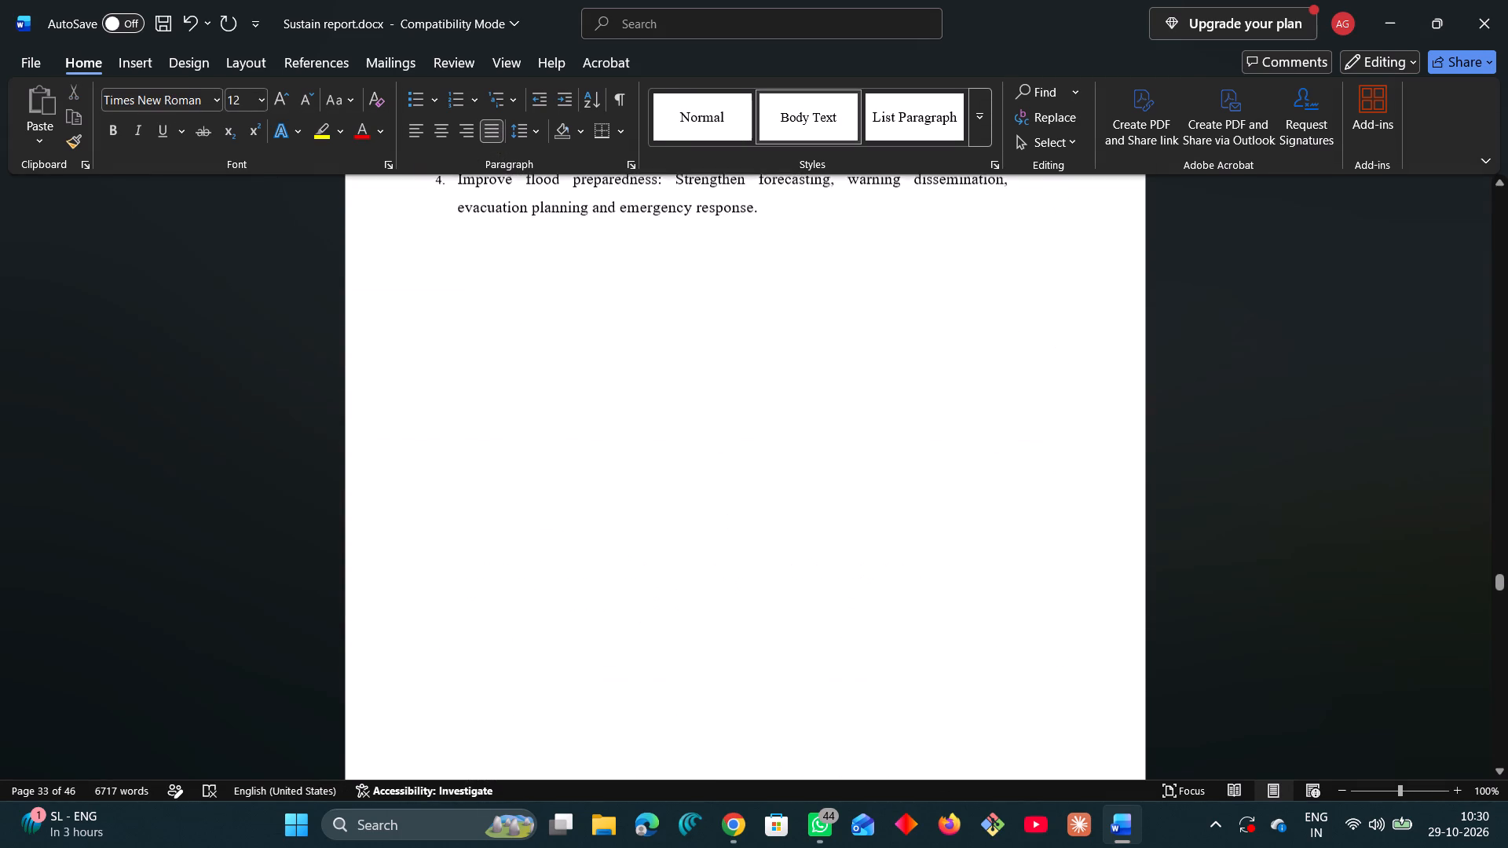
scroll(765, 442, down, 12)
click(459, 477)
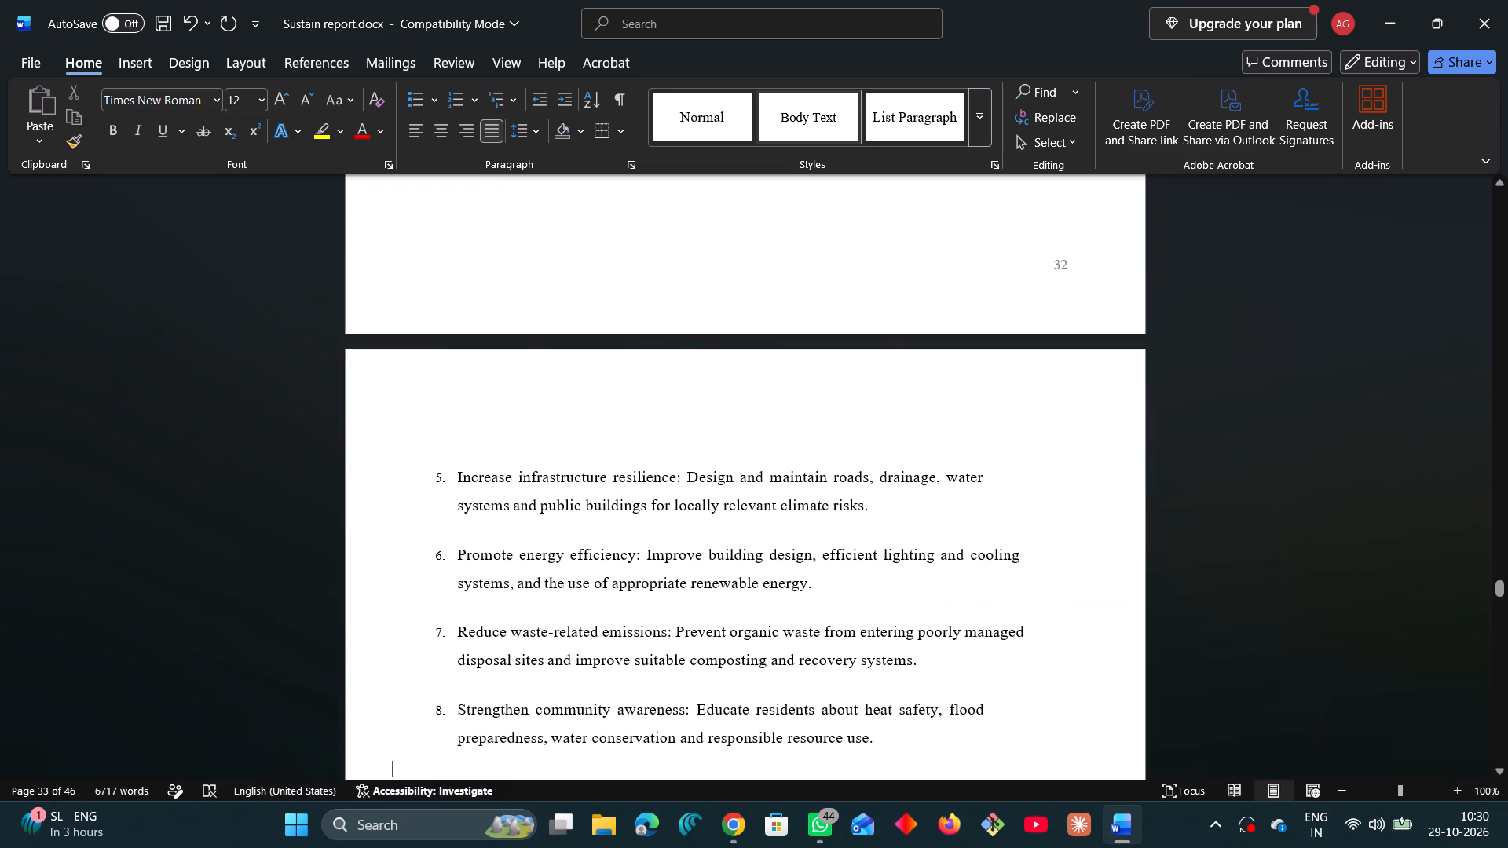
key(ctrl+BackSpace)
Remove the break before "processes." and join it to the end of item e, "Ecosystem stress", after "ecological".
scroll(459, 477, down, 1)
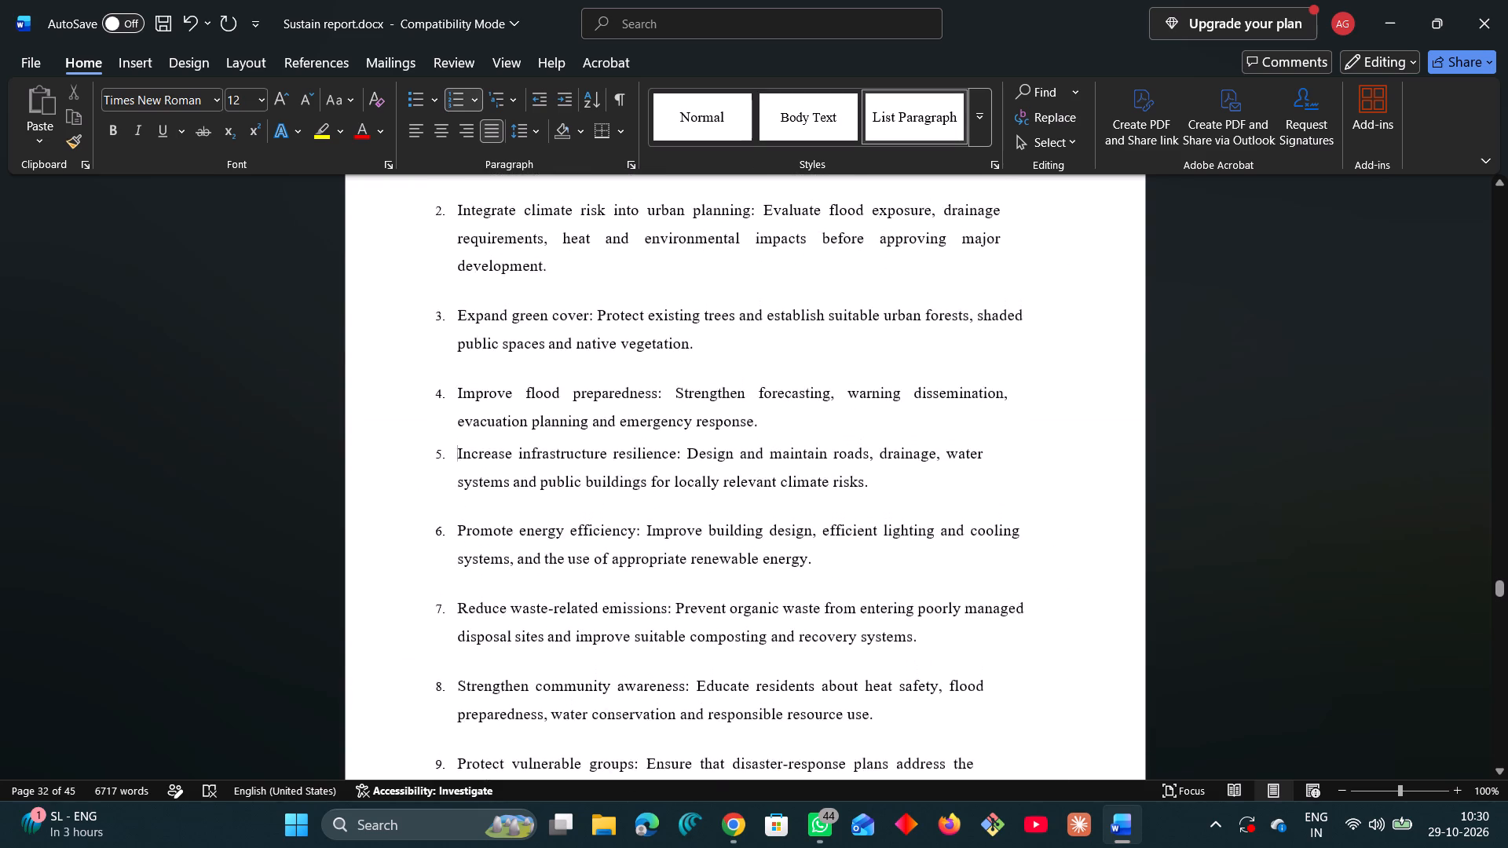
scroll(459, 477, down, 1)
scroll(459, 477, up, 10)
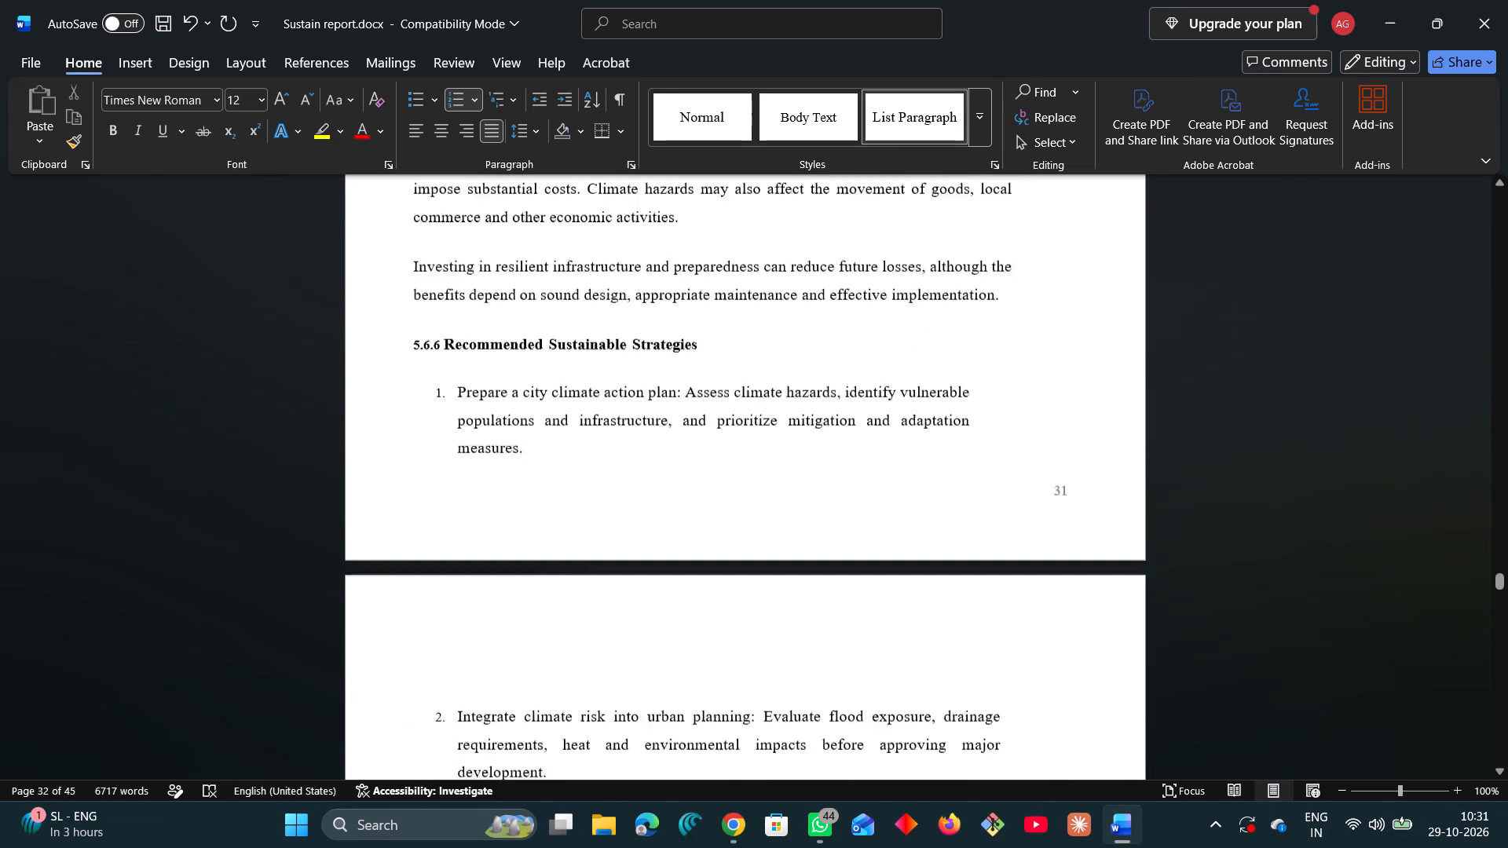
scroll(459, 477, up, 10)
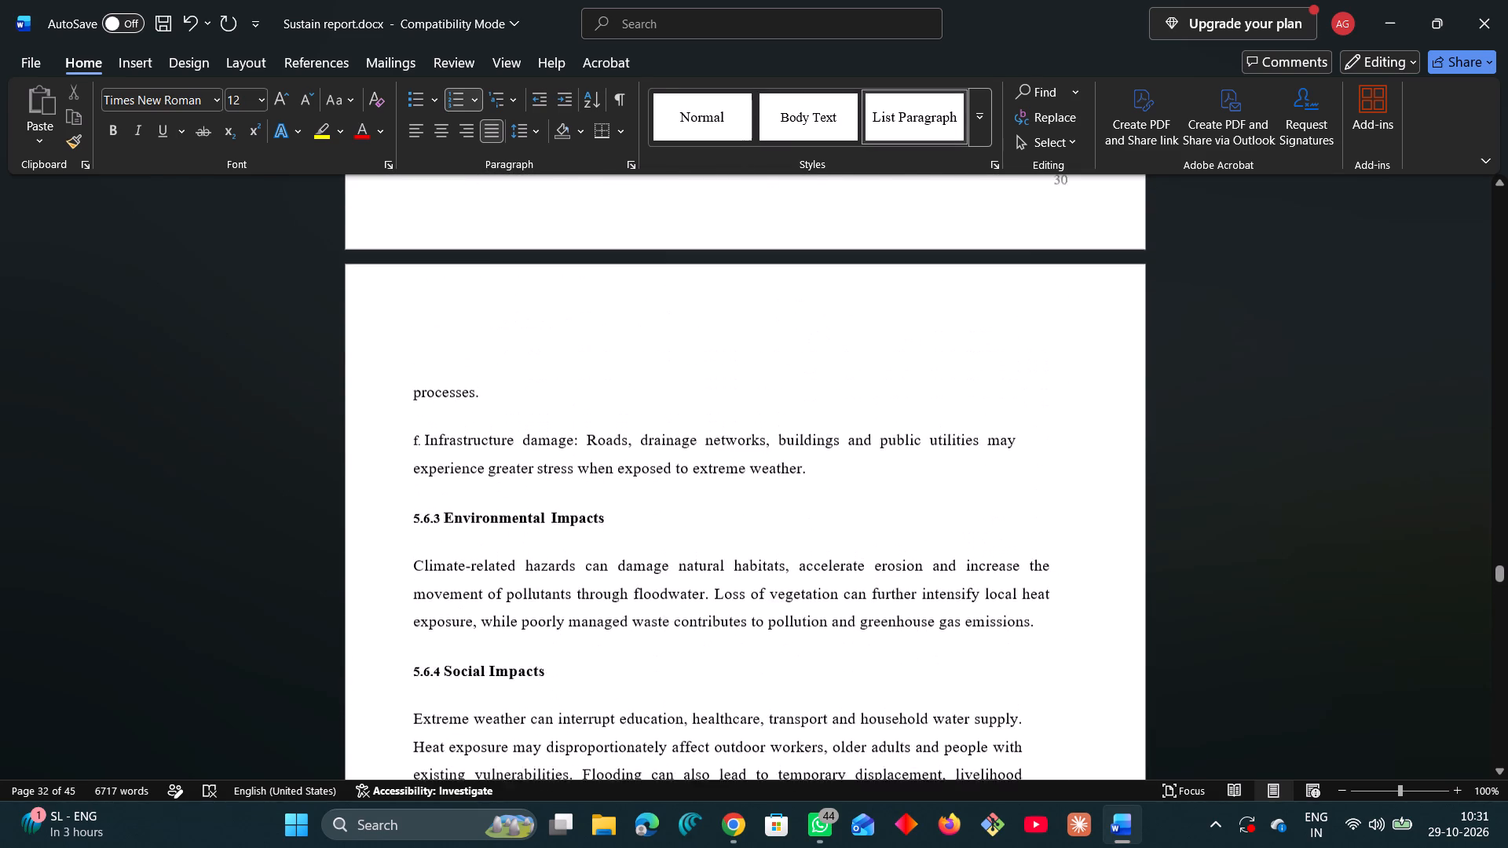
scroll(459, 477, up, 5)
scroll(459, 477, down, 4)
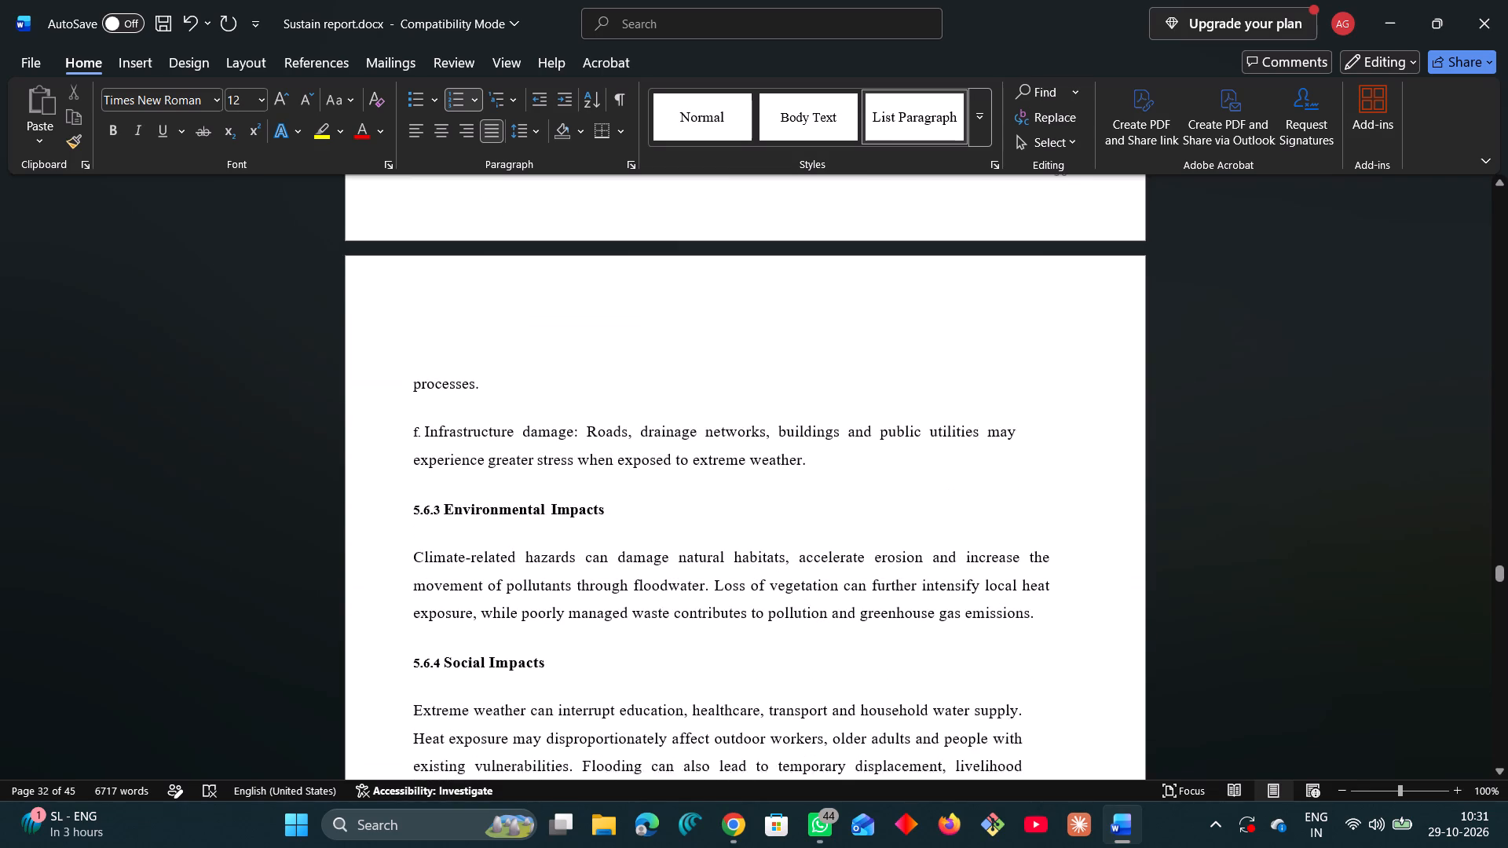
click(411, 379)
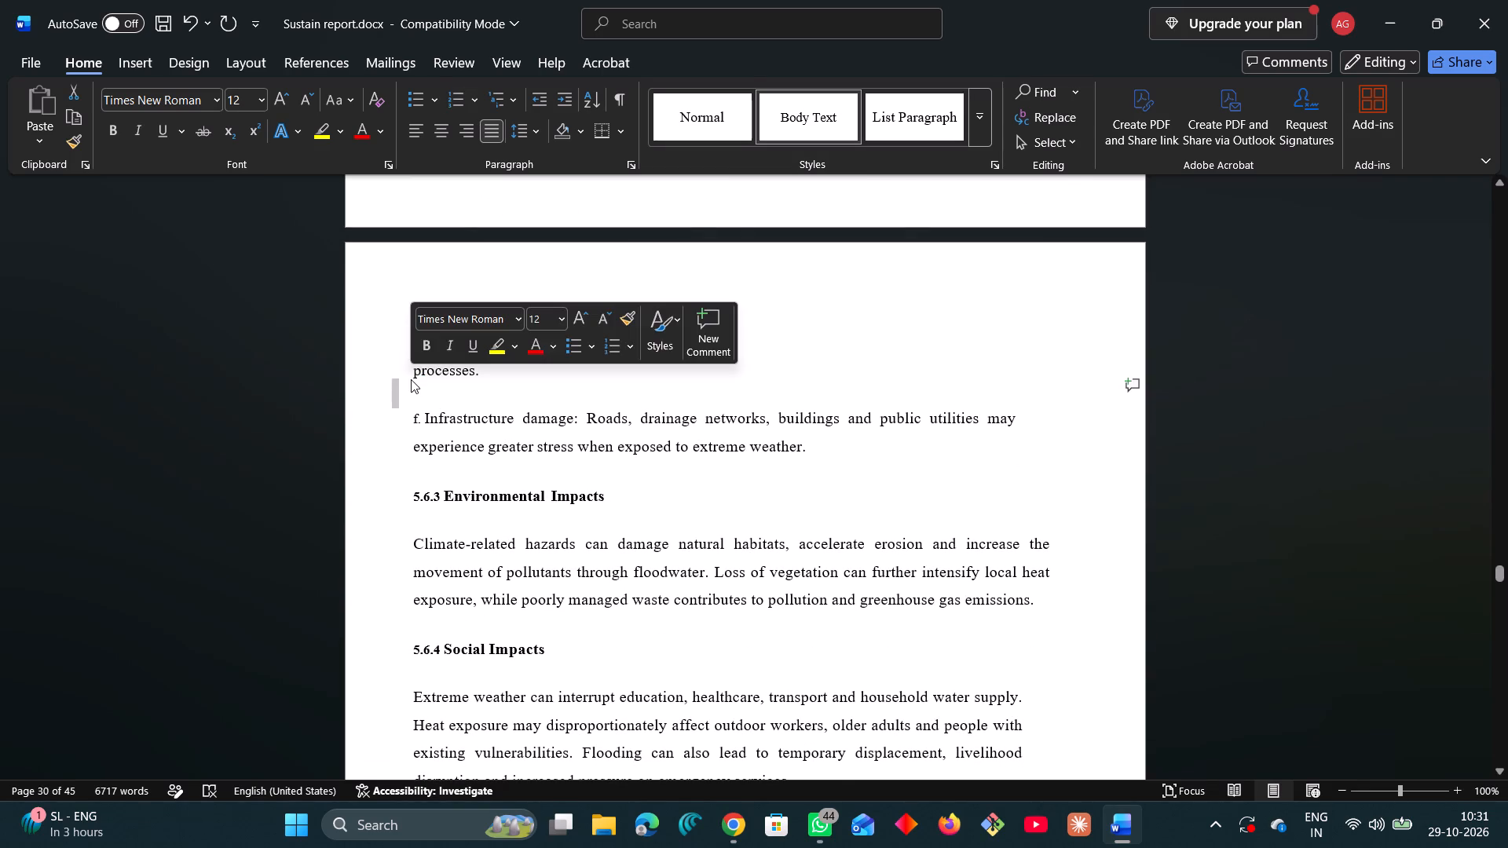
click(411, 374)
key(ctrl+BackSpace)
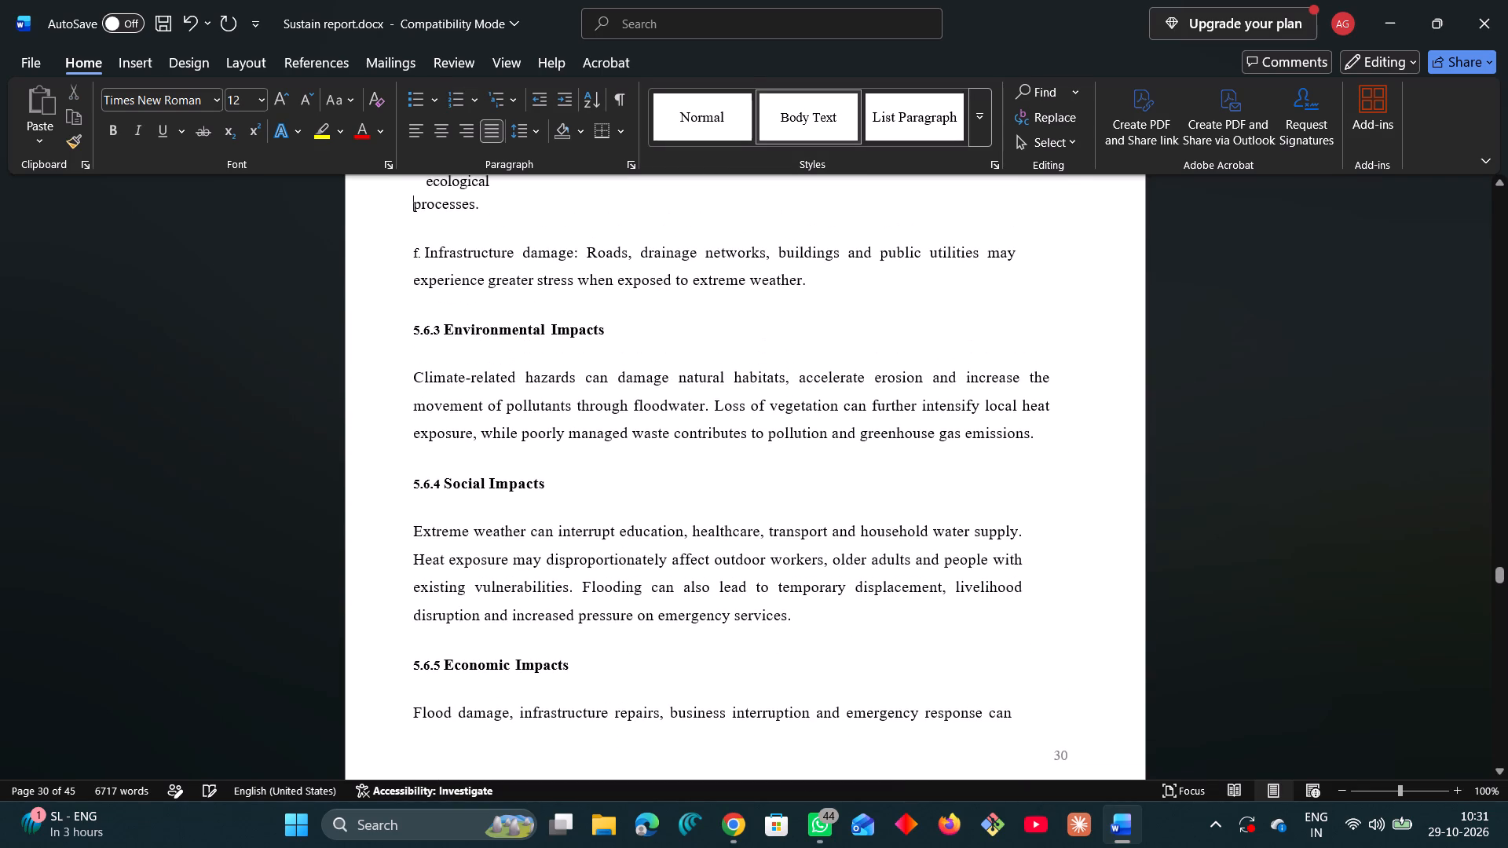
scroll(418, 374, up, 1)
key(BackSpace)
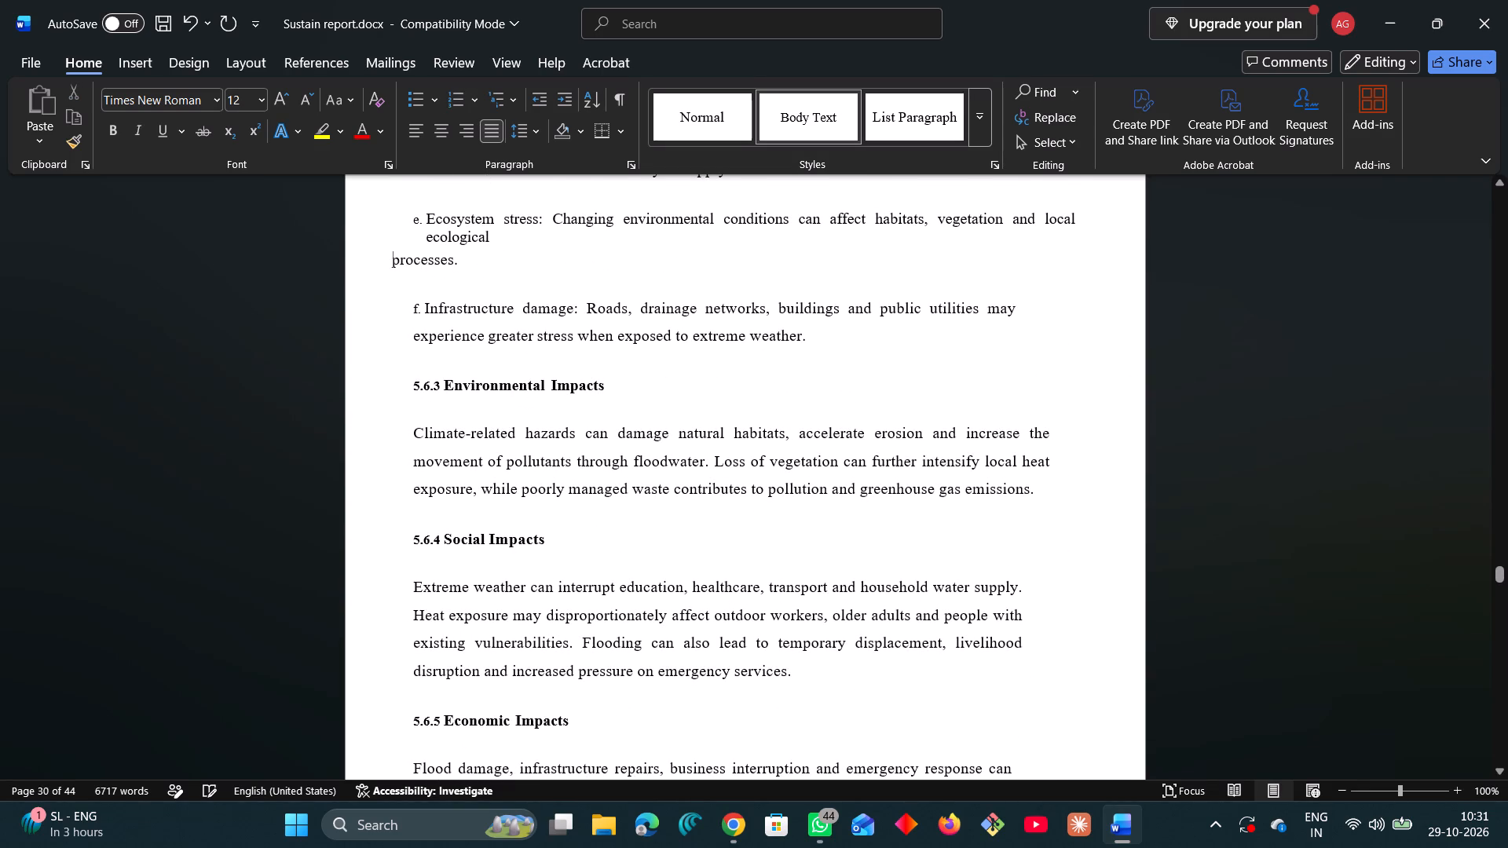
key(BackSpace)
key(space)
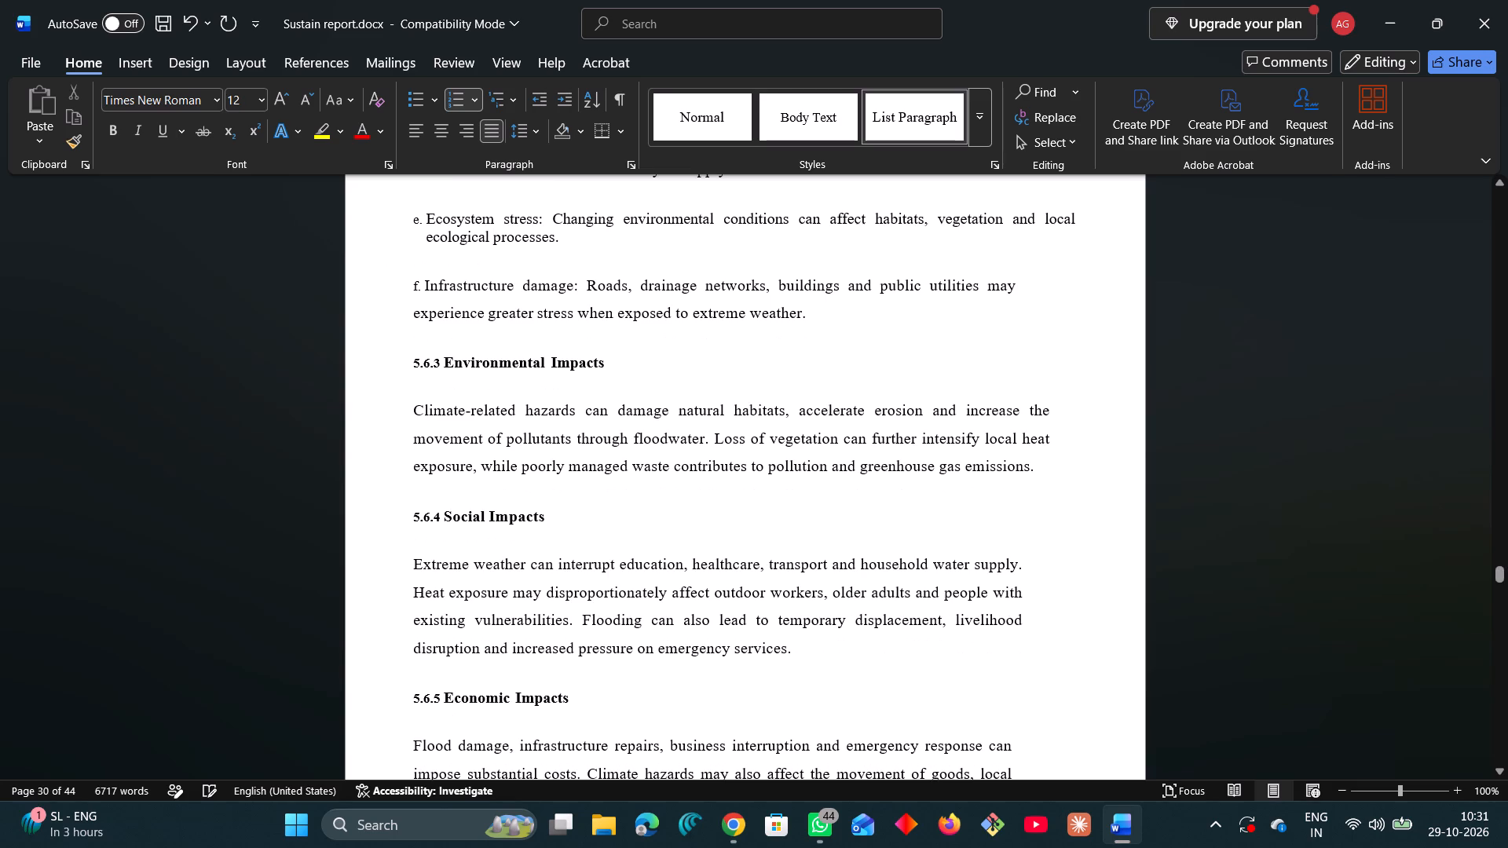
Delete the empty line below heading "5.6.5 Economic Impacts".
scroll(575, 418, down, 8)
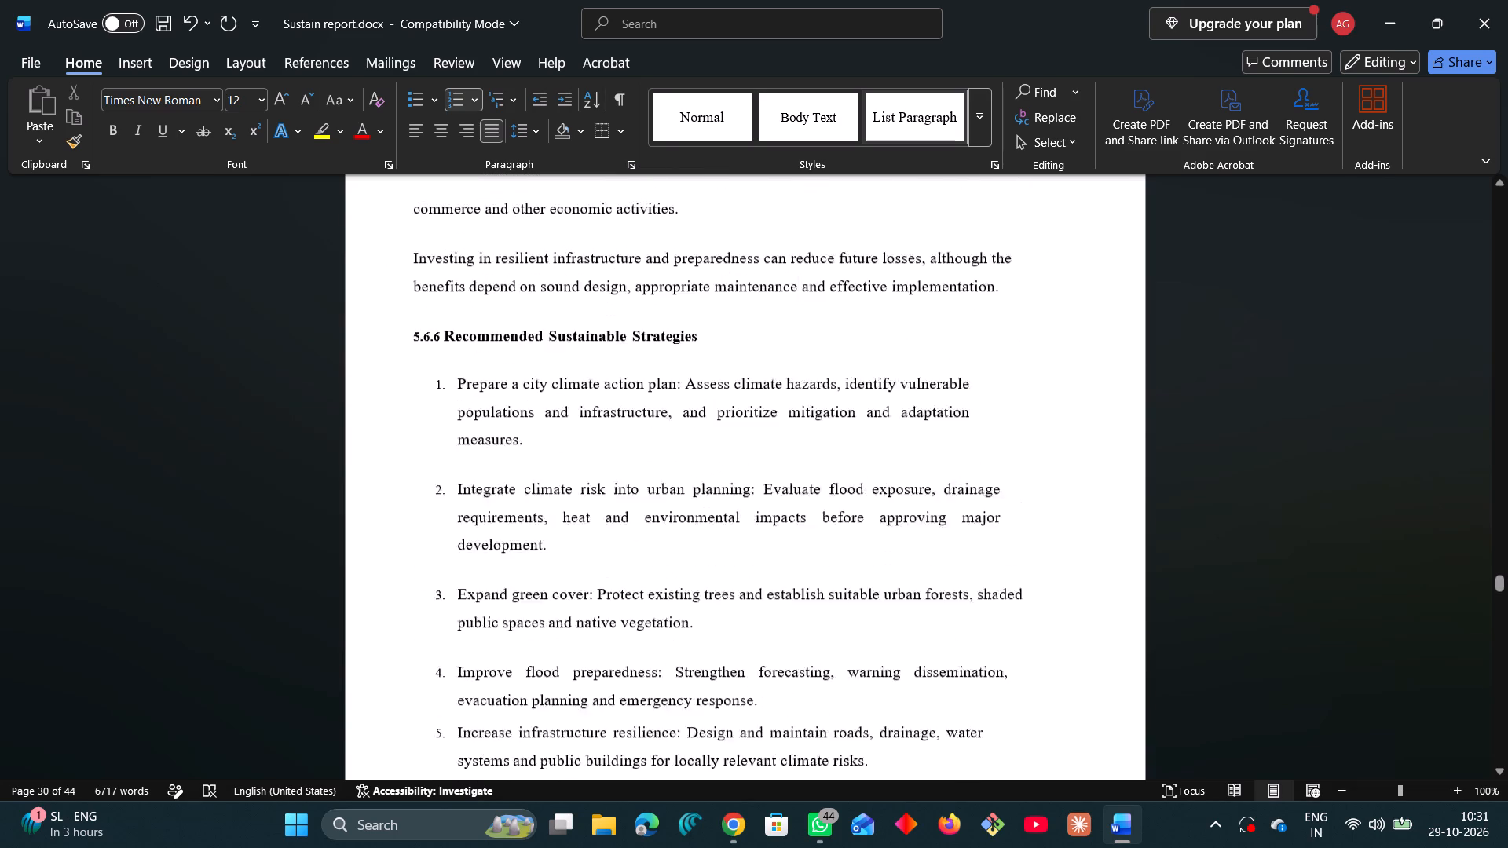
scroll(575, 418, up, 1)
click(427, 488)
right_click(423, 488)
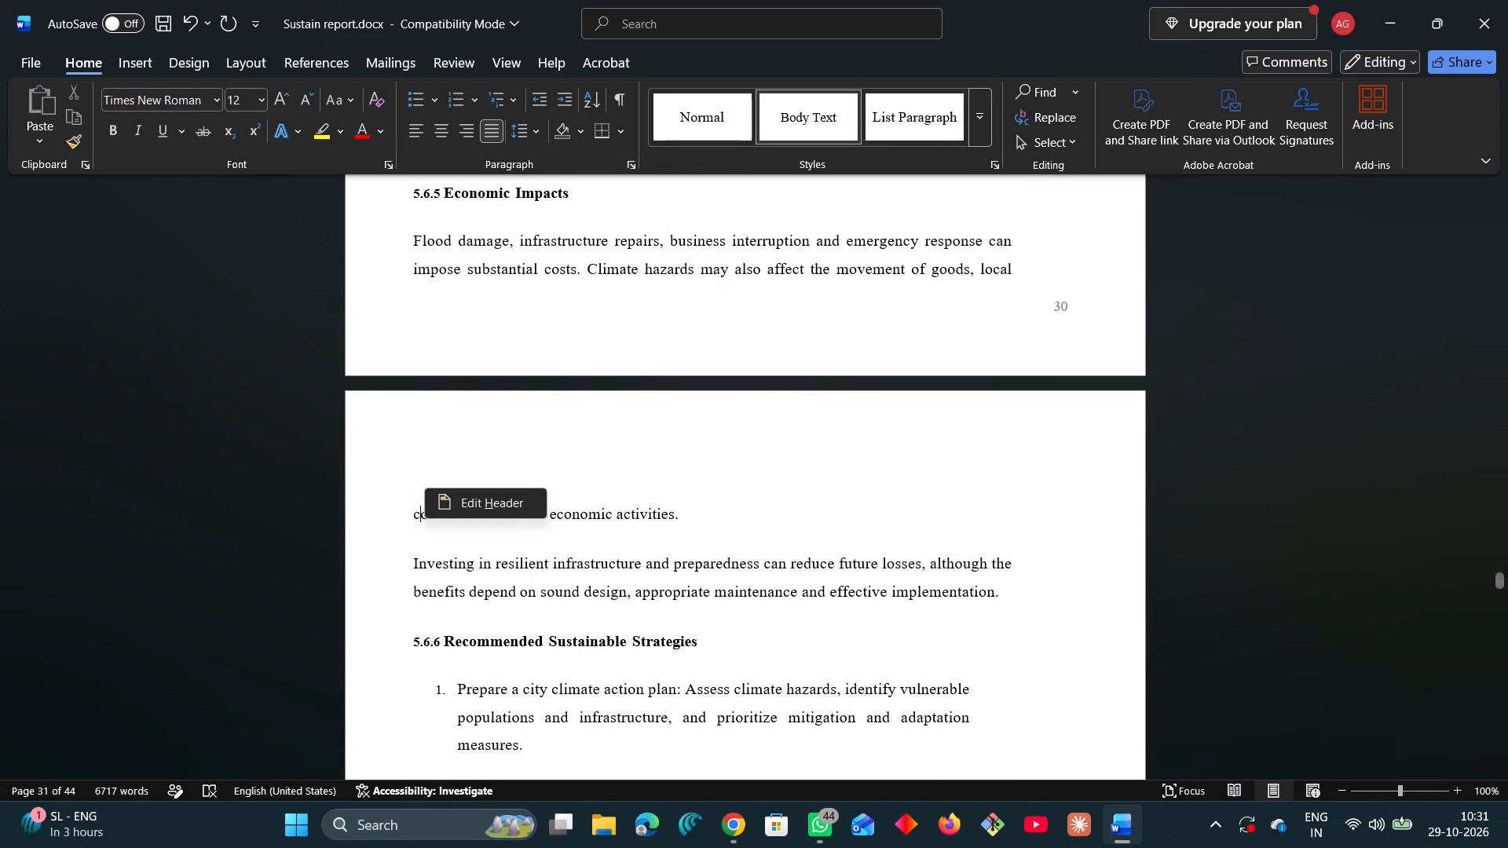
scroll(631, 373, up, 2)
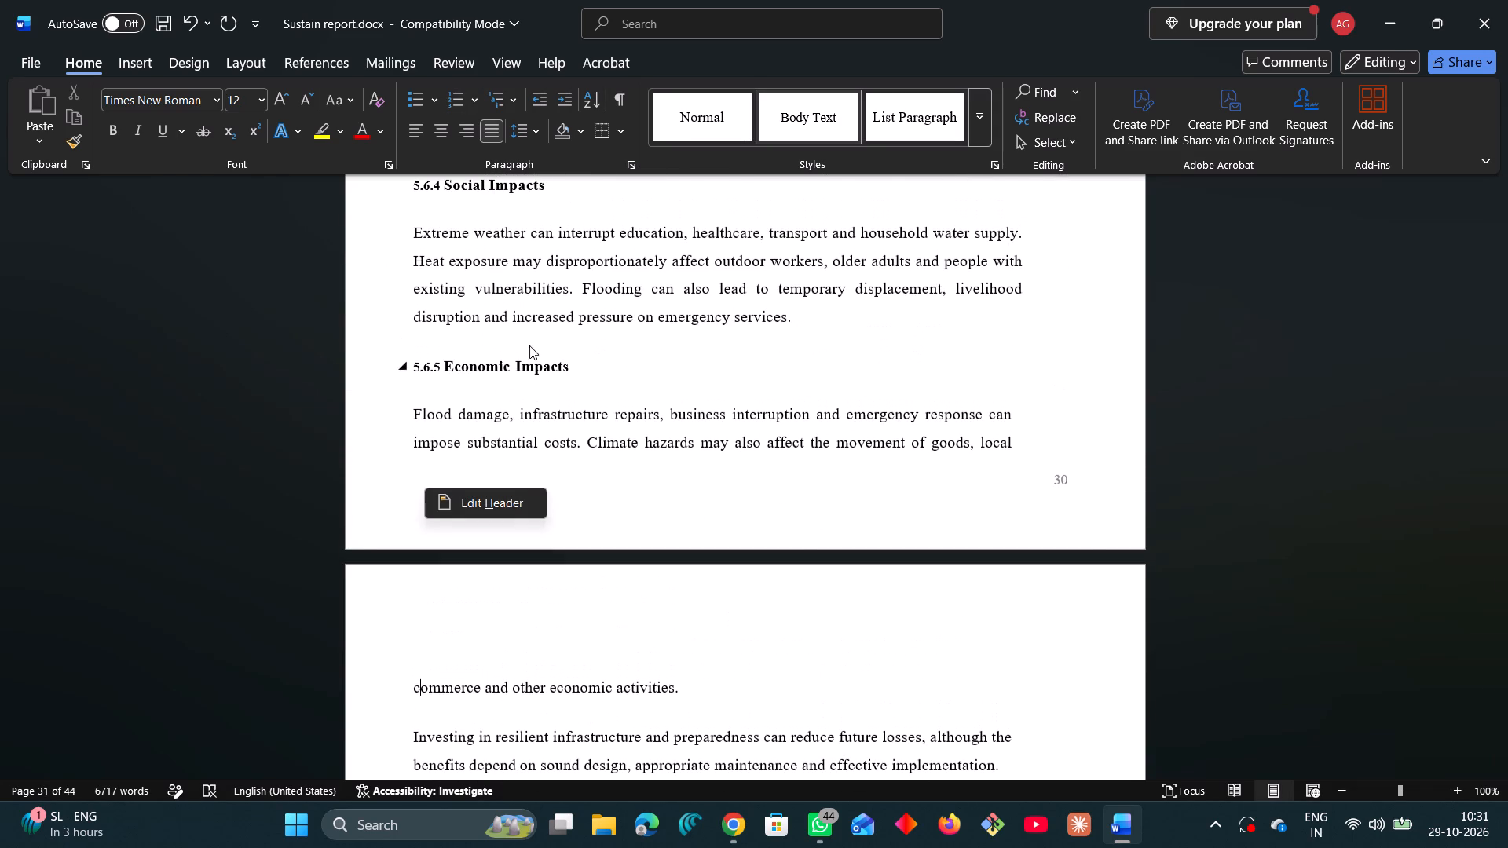
click(444, 397)
click(448, 393)
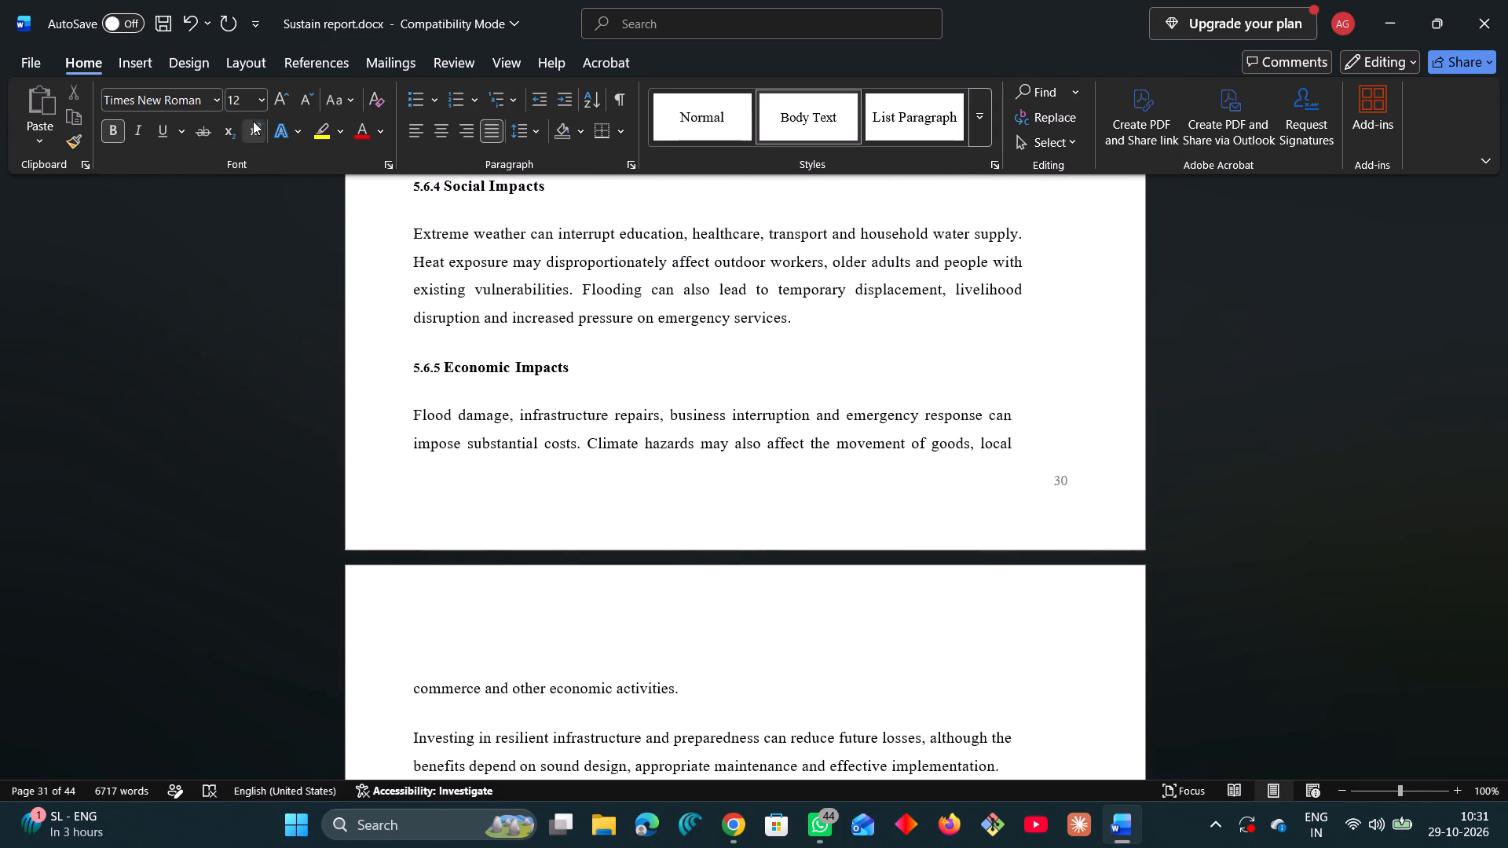
click(266, 97)
click(252, 130)
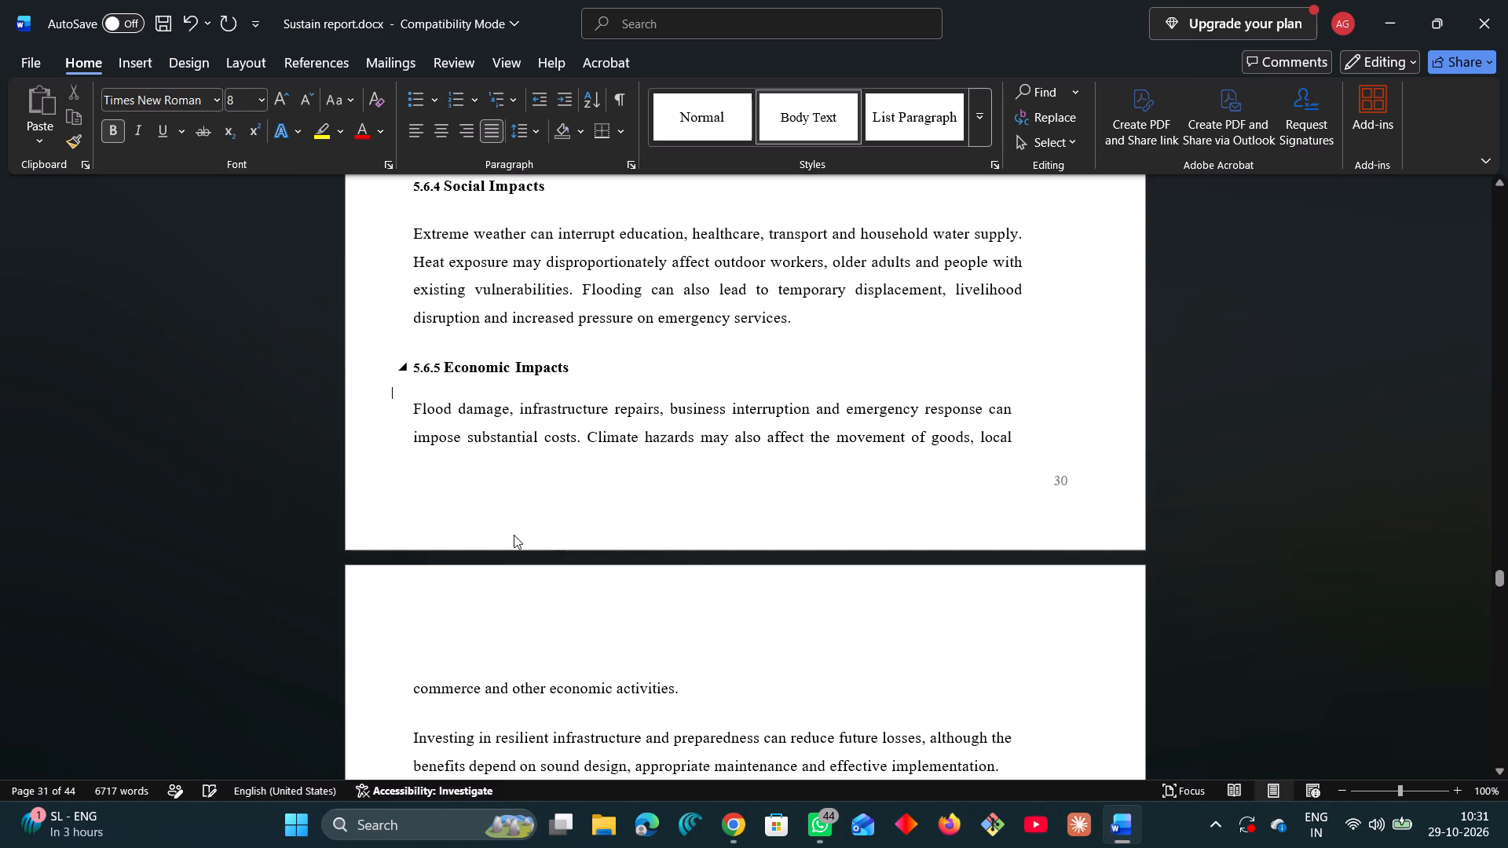
key(BackSpace)
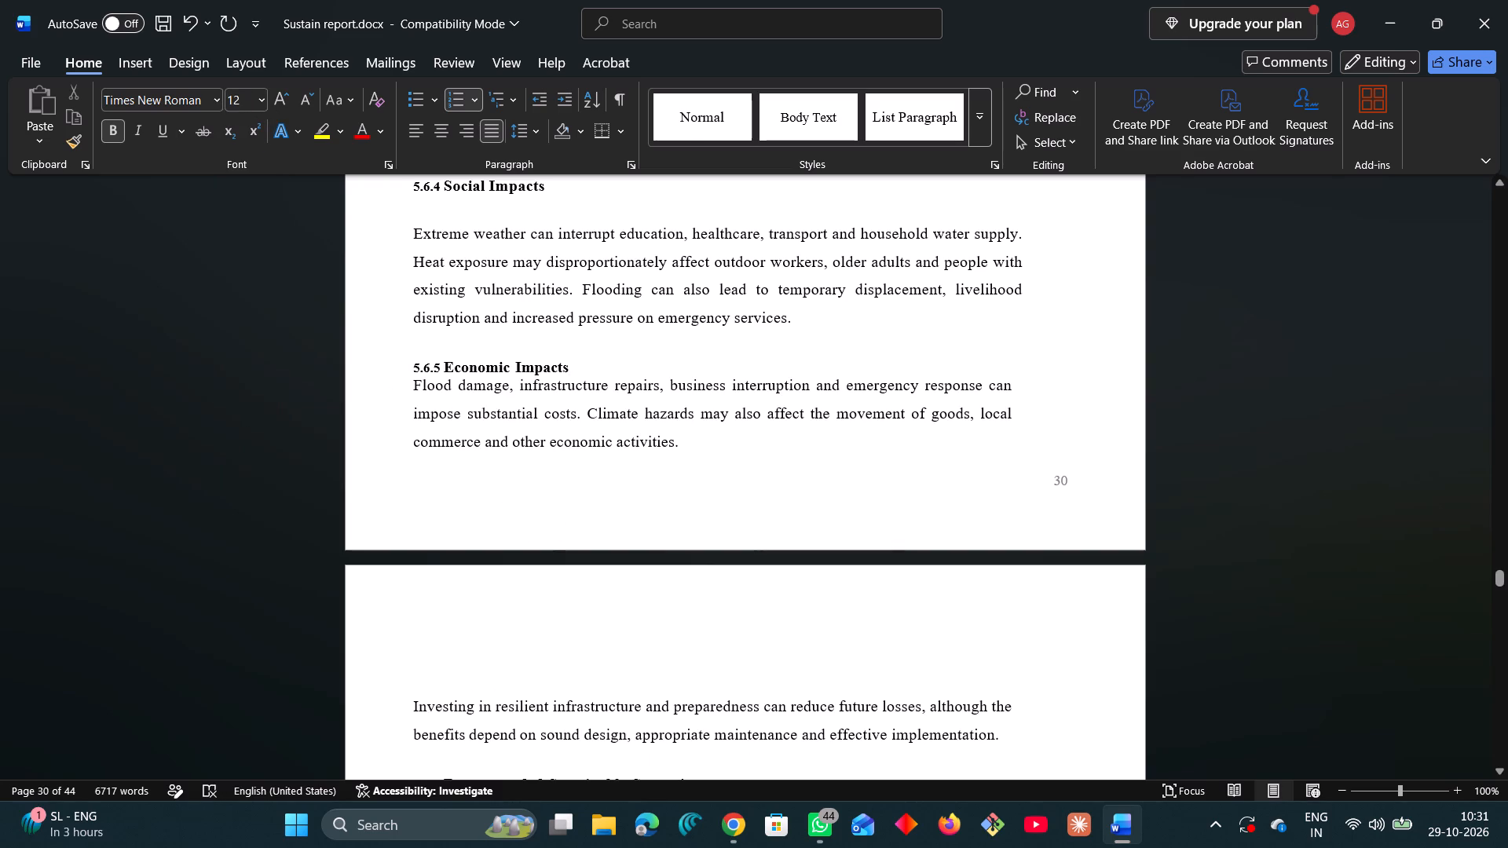
Delete the empty line above the paragraph starting "Investing in resilient infrastructure" in section 5.6.5.
scroll(573, 570, down, 1)
click(452, 558)
key(BackSpace)
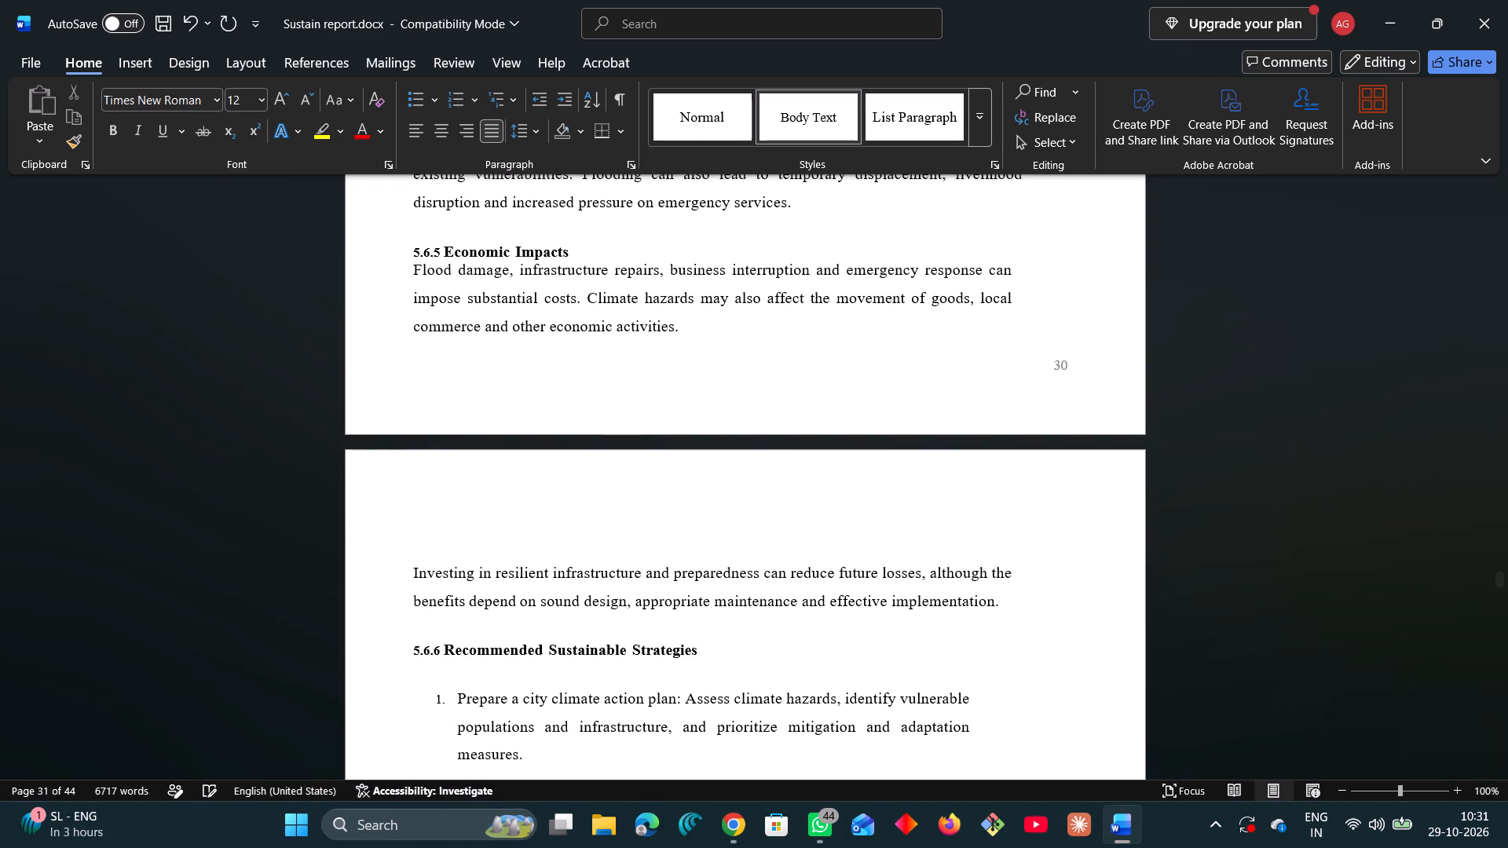
Delete the empty line below heading "5.6.6 Recommended Sustainable Strategies".
scroll(452, 558, down, 15)
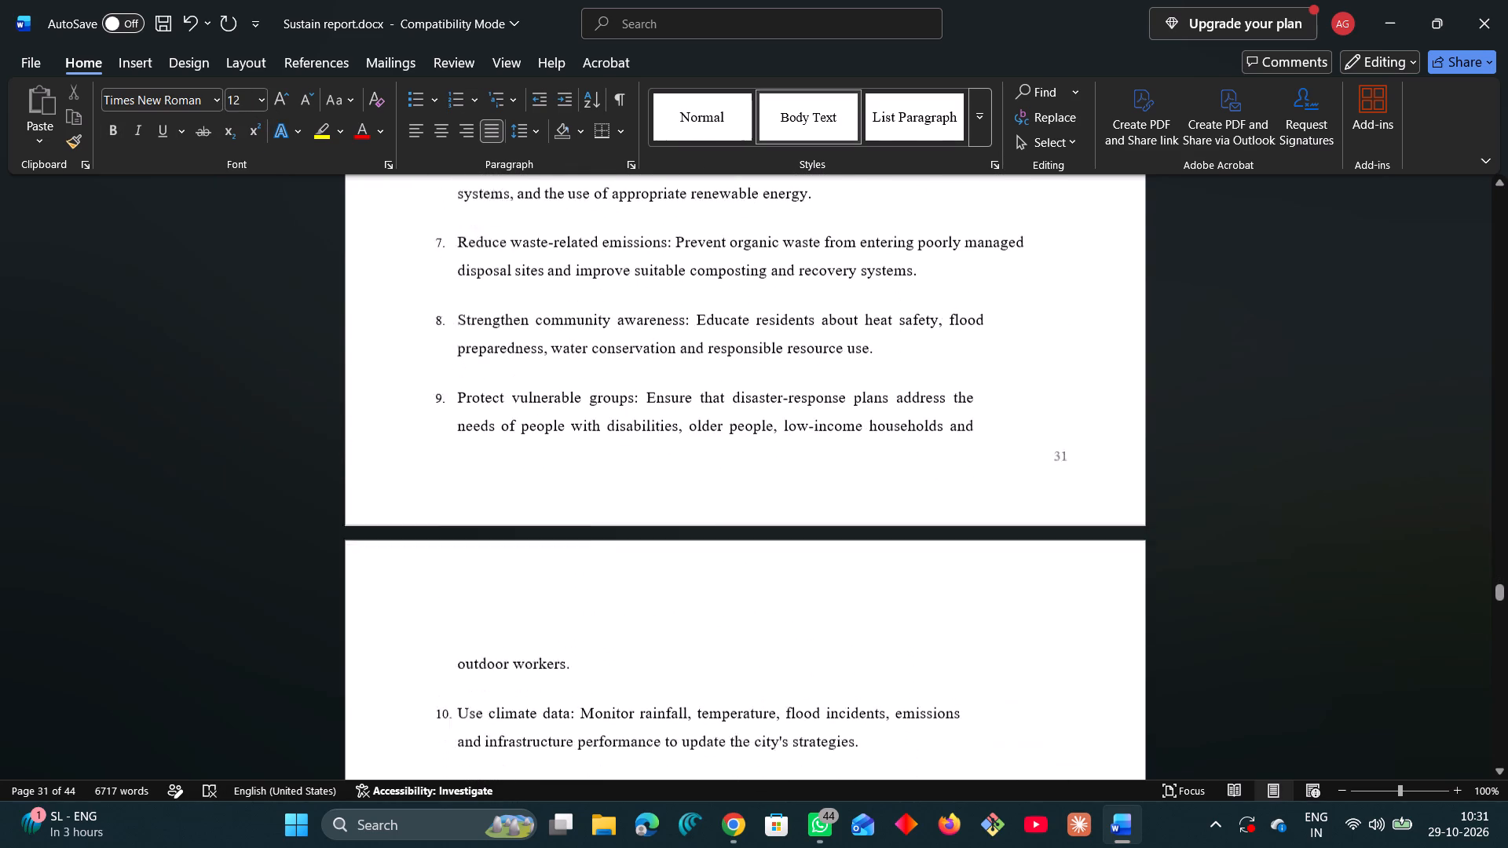
scroll(452, 558, down, 2)
scroll(425, 486, up, 3)
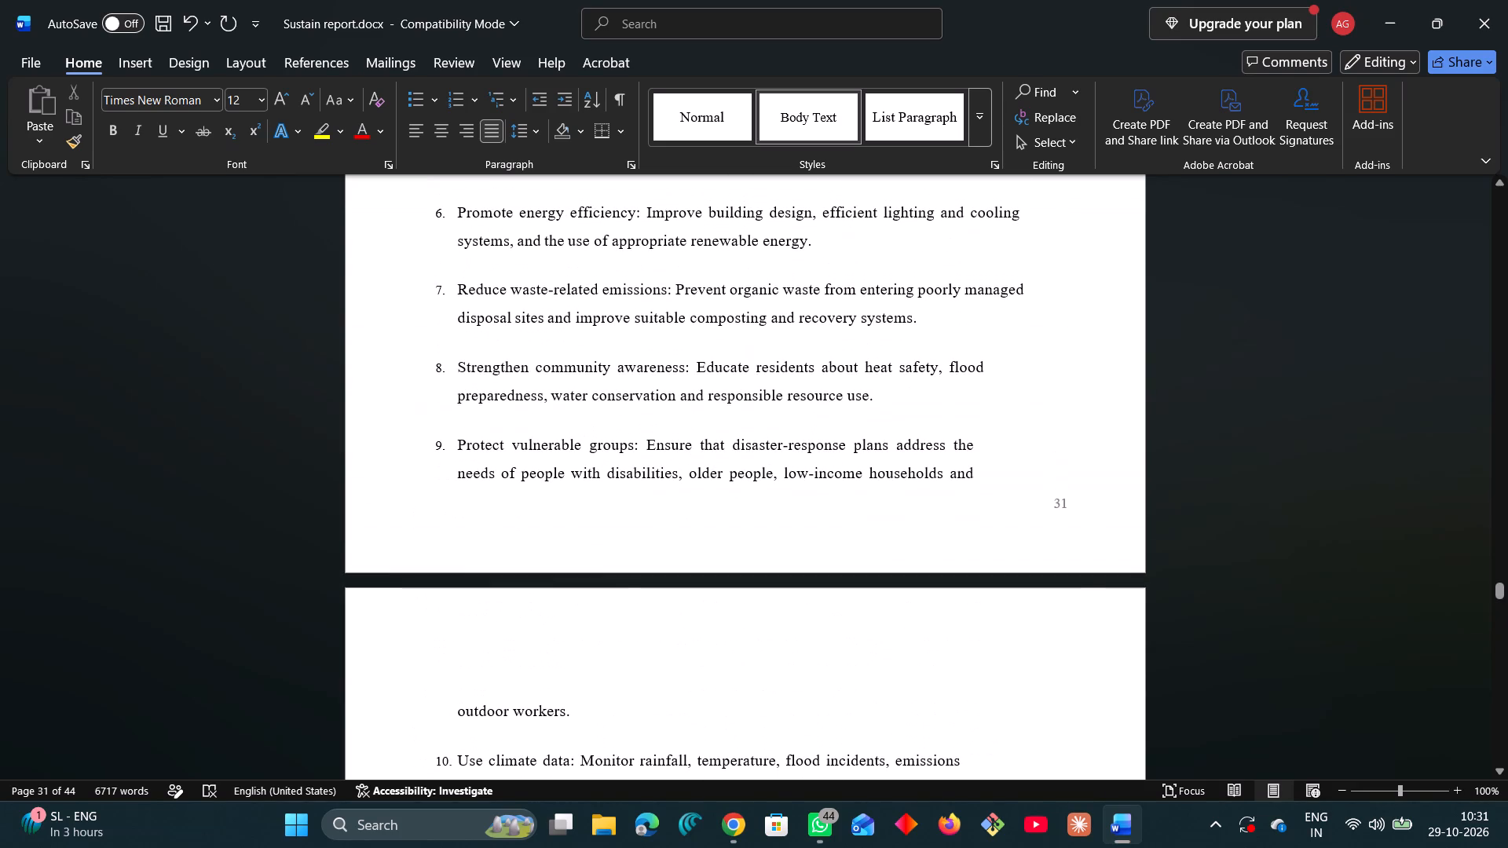
scroll(425, 486, up, 3)
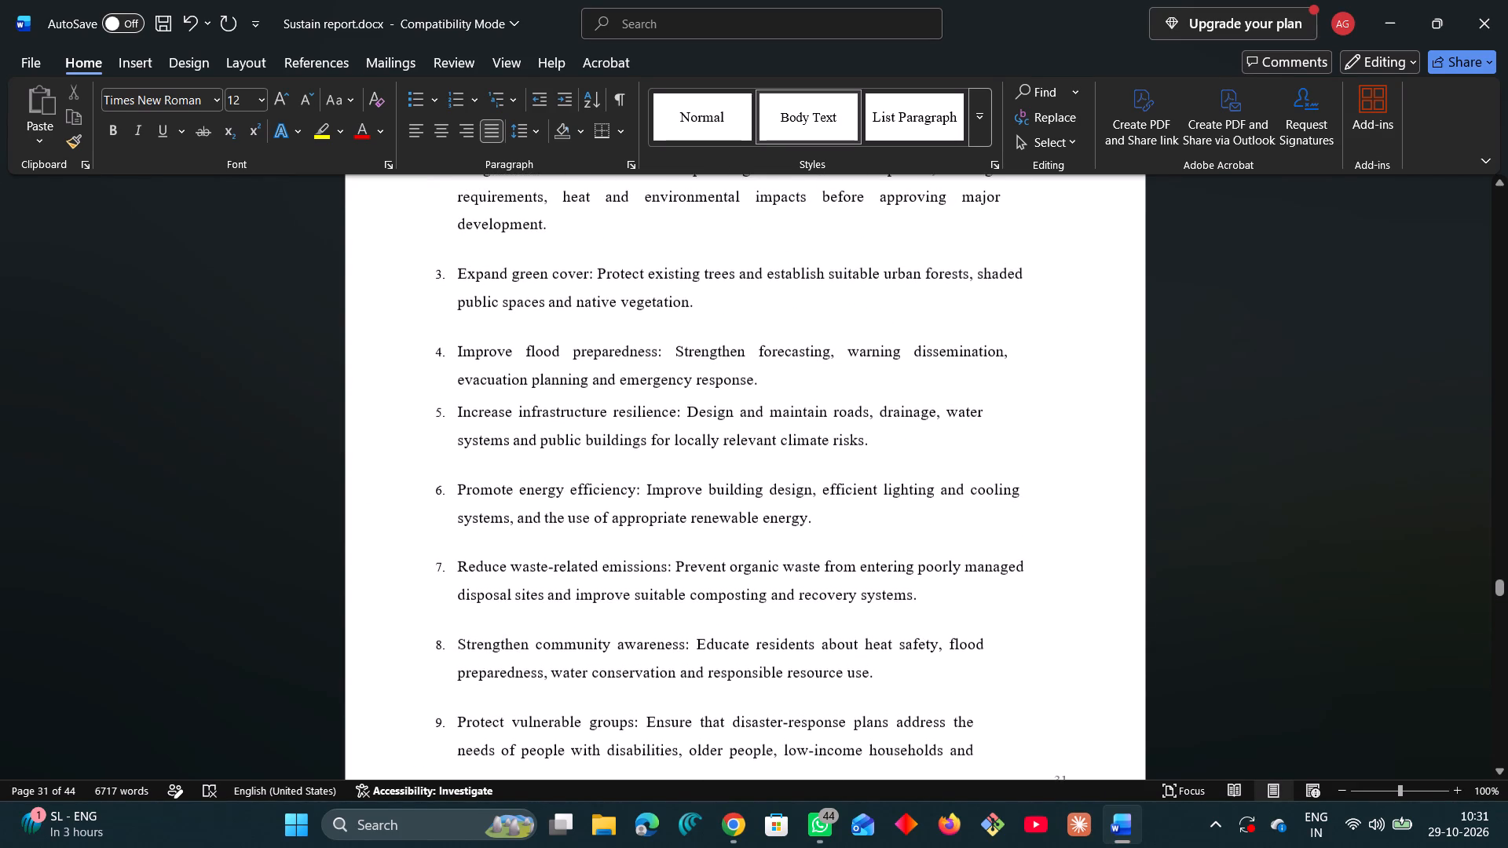
scroll(425, 486, up, 3)
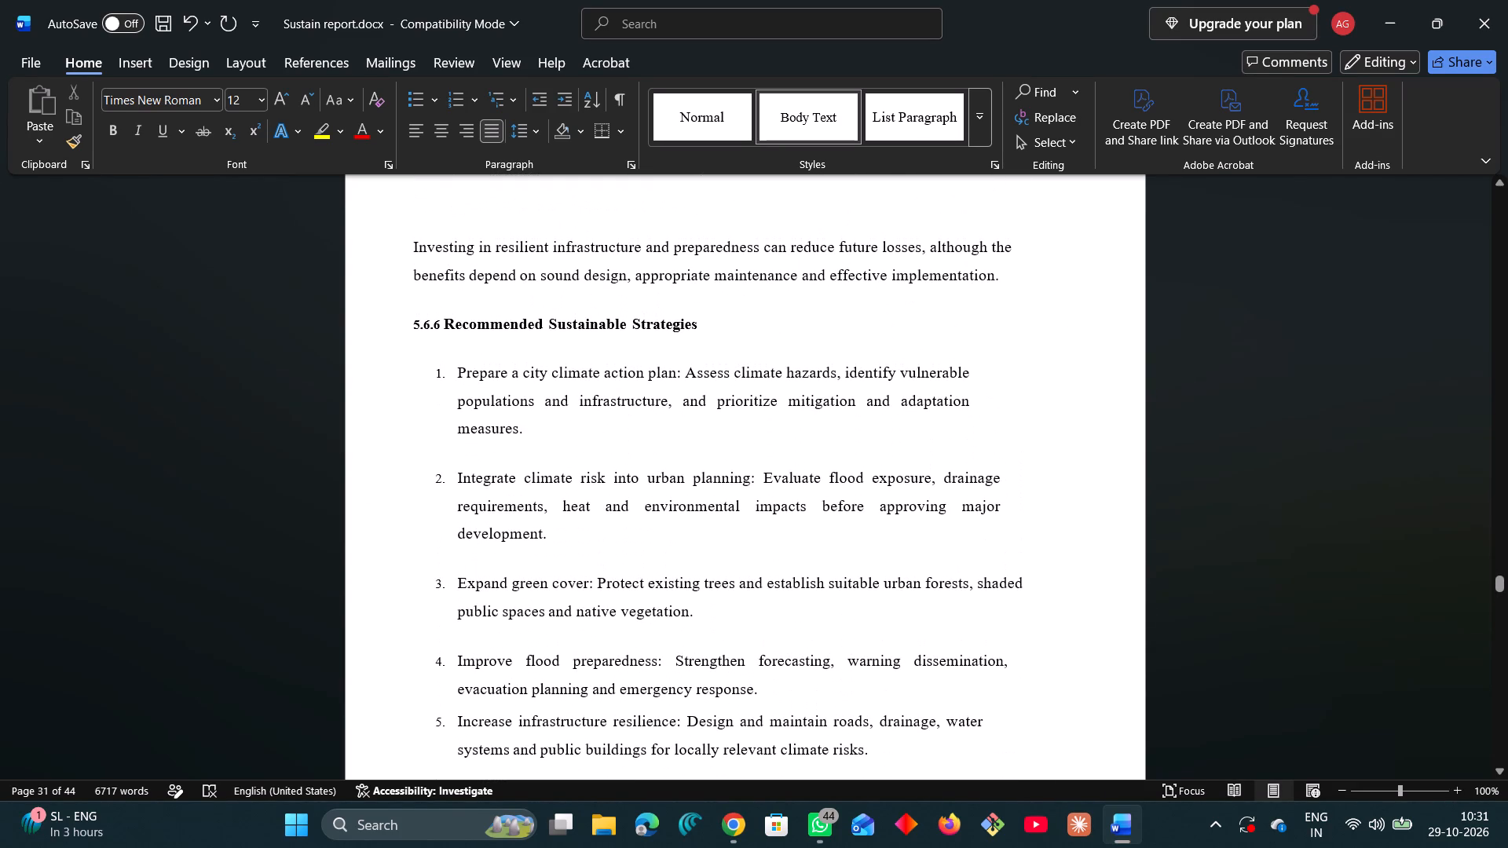
scroll(426, 486, up, 1)
click(477, 363)
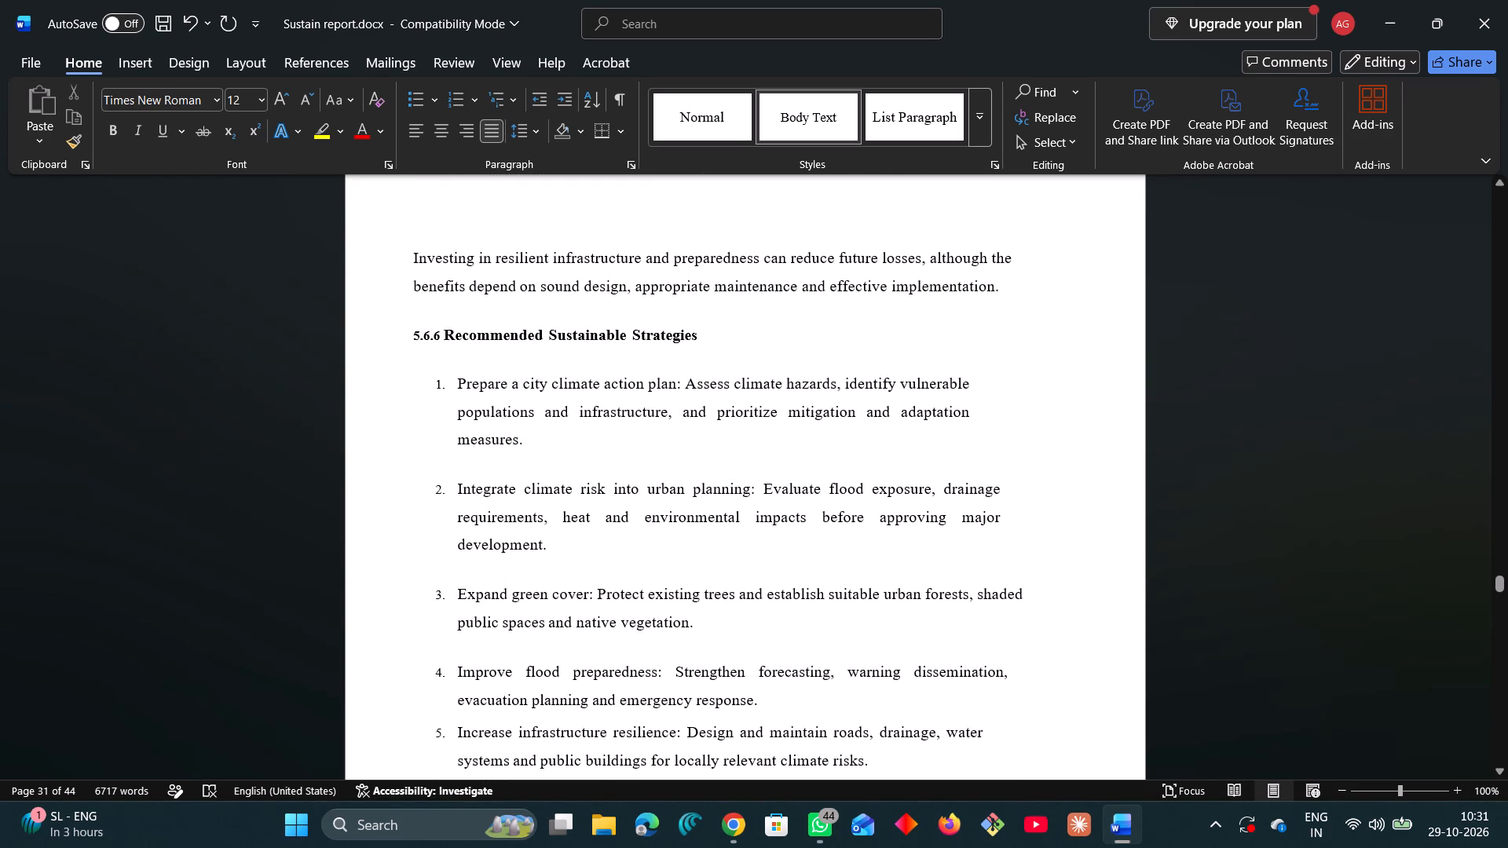
key(BackSpace)
Delete the empty line above item 10, "Use climate data", in the 5.6.6 strategies list.
scroll(477, 363, down, 9)
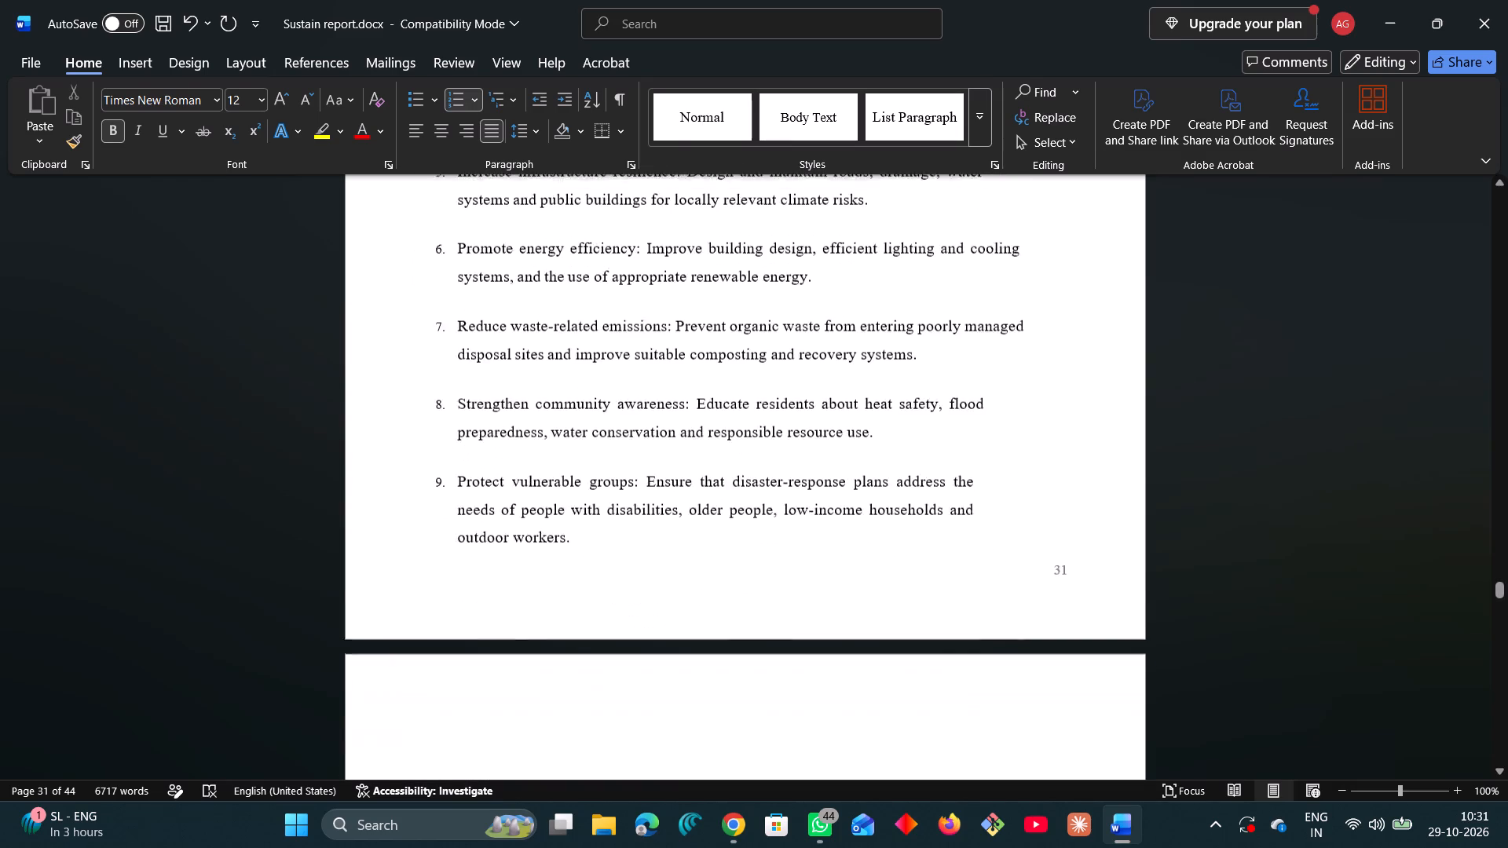
scroll(477, 363, down, 3)
click(487, 490)
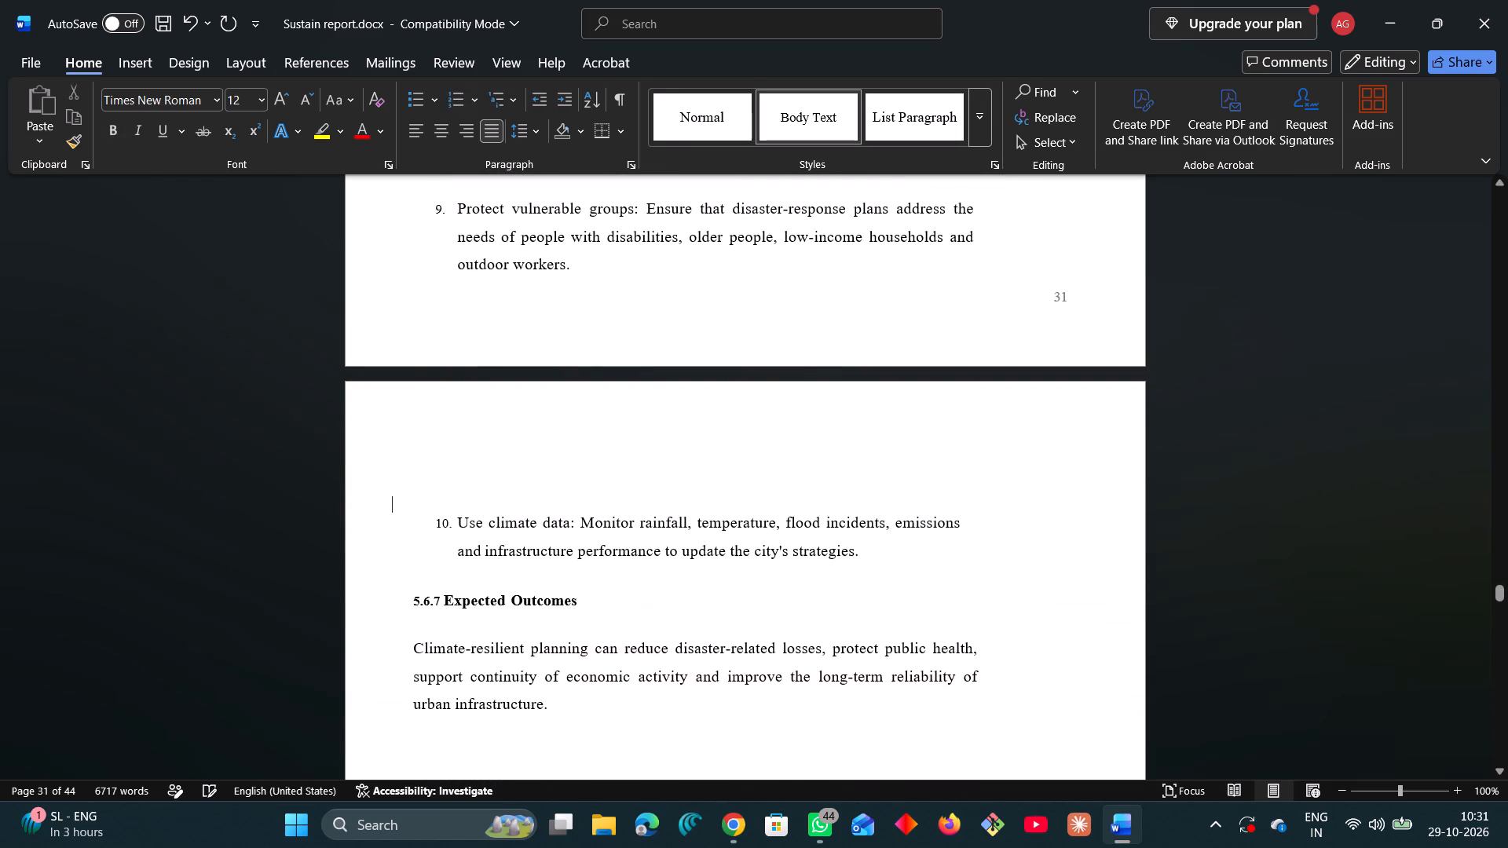
key(BackSpace)
Delete the extra empty lines above main heading "6. SUSTAINABLE DEVELOPMENT STRATEGIES FOR DIBRUGARH".
scroll(489, 488, down, 3)
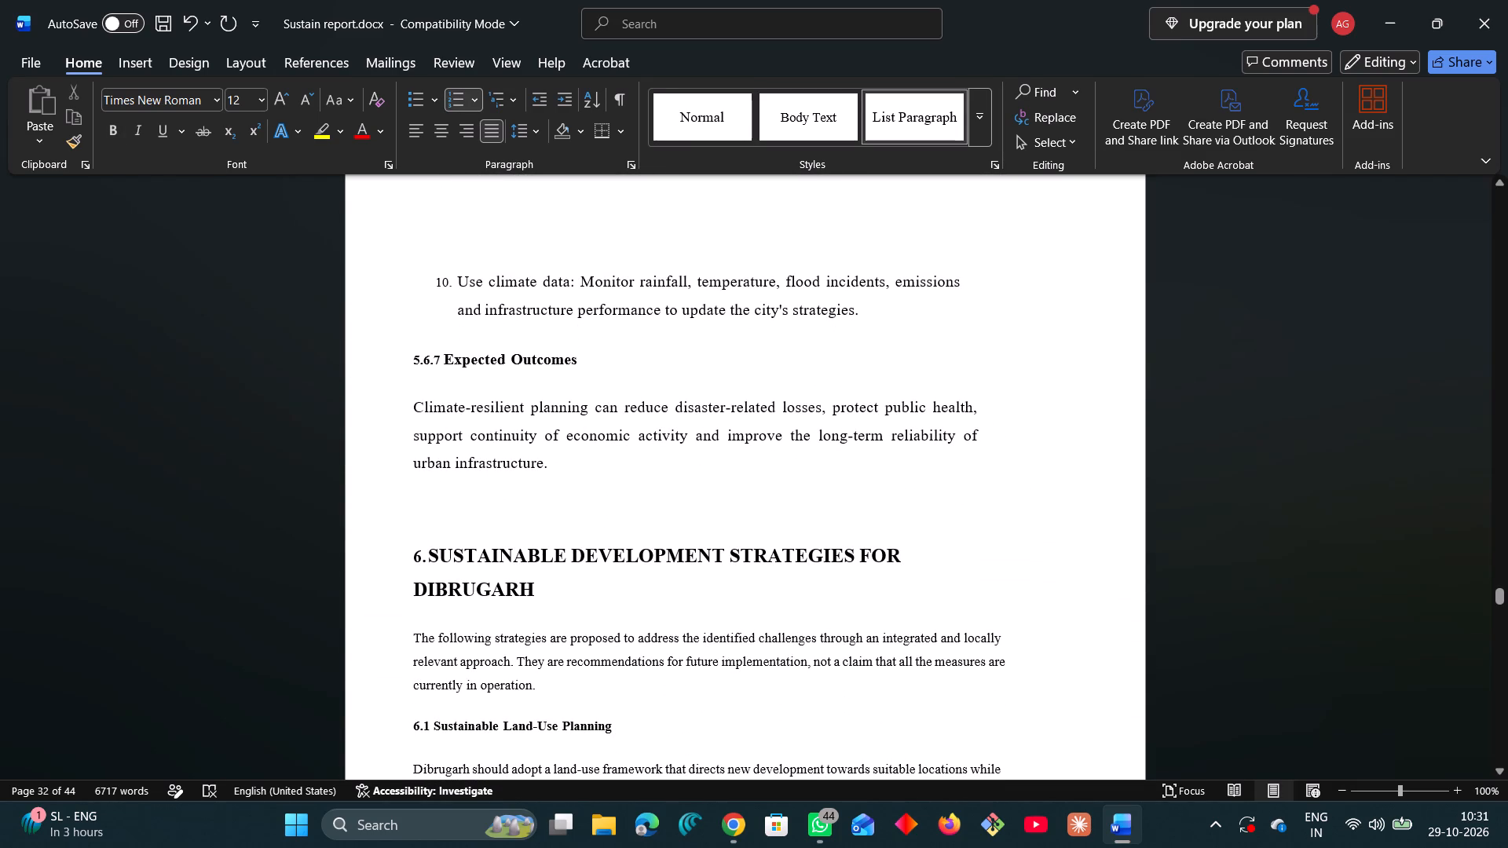
click(455, 527)
key(BackSpace)
key(BackSpace)
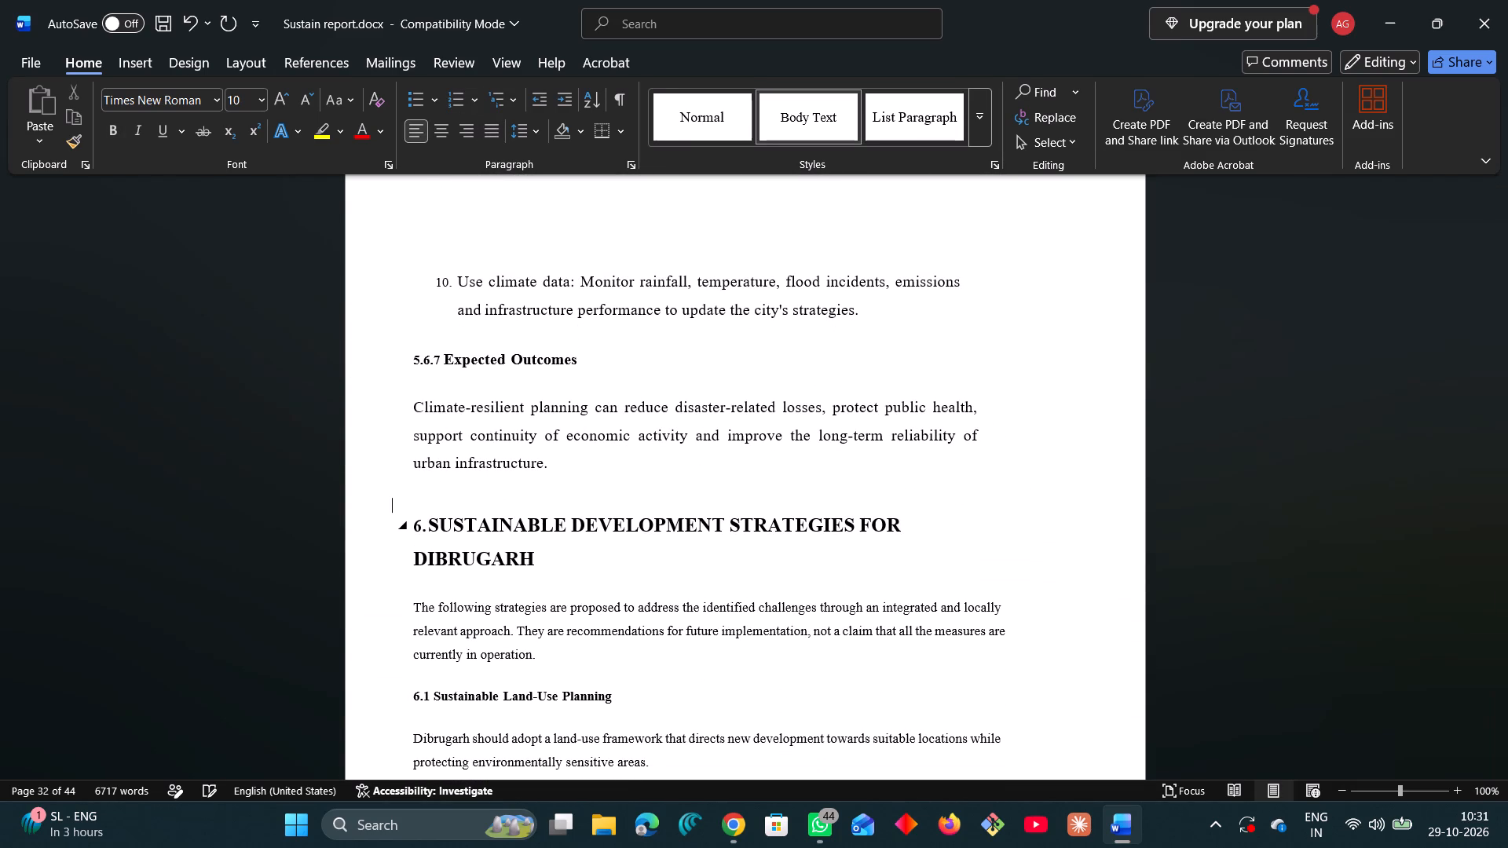
Remove the break before "Key actions:" in section 6.1 Sustainable Land-Use Planning.
scroll(455, 527, down, 3)
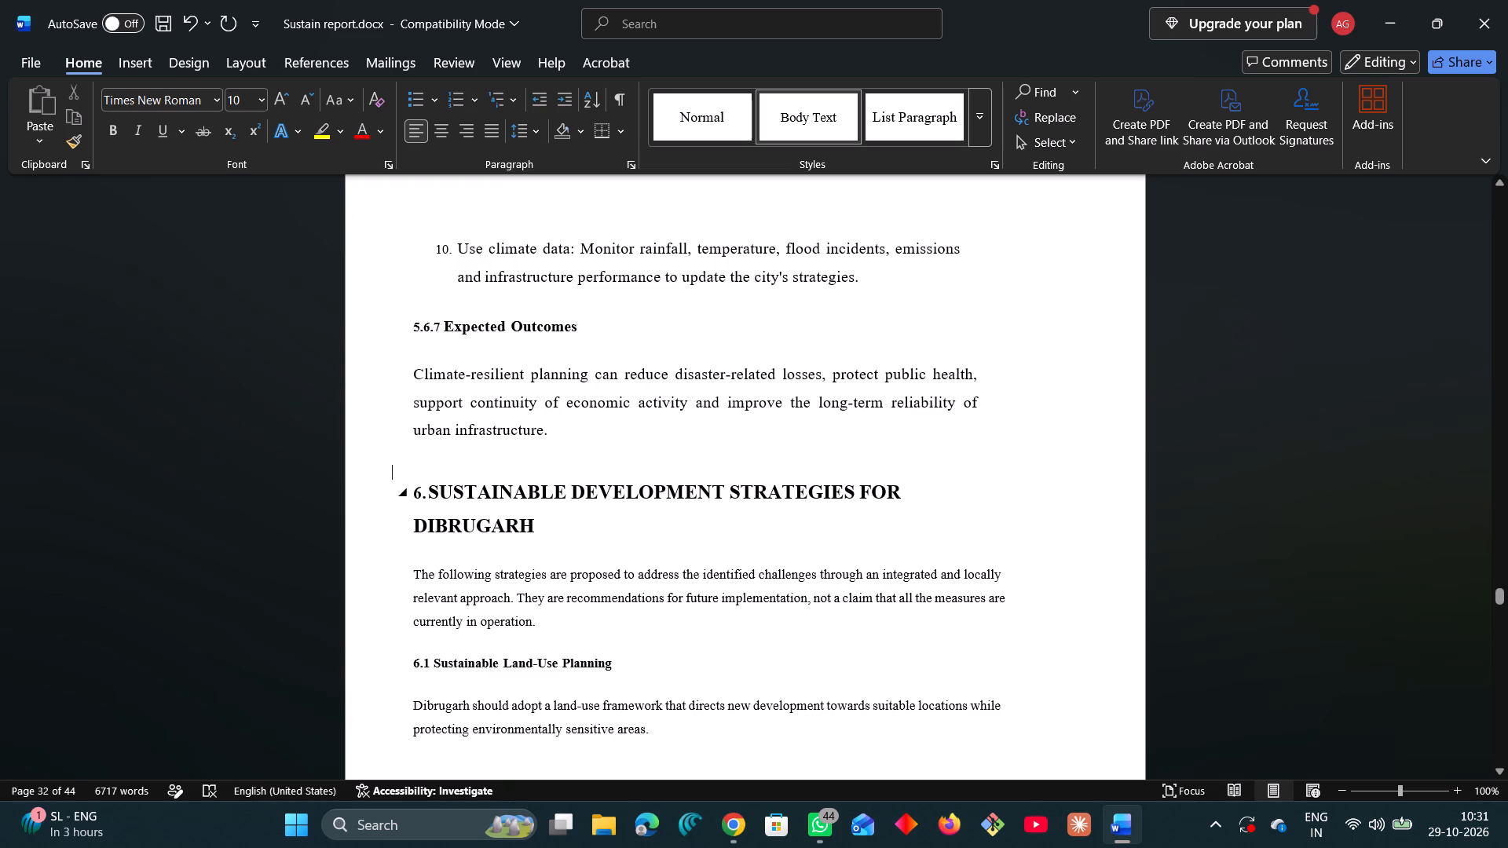
scroll(455, 527, down, 10)
scroll(455, 527, up, 1)
scroll(455, 527, down, 1)
scroll(455, 527, up, 1)
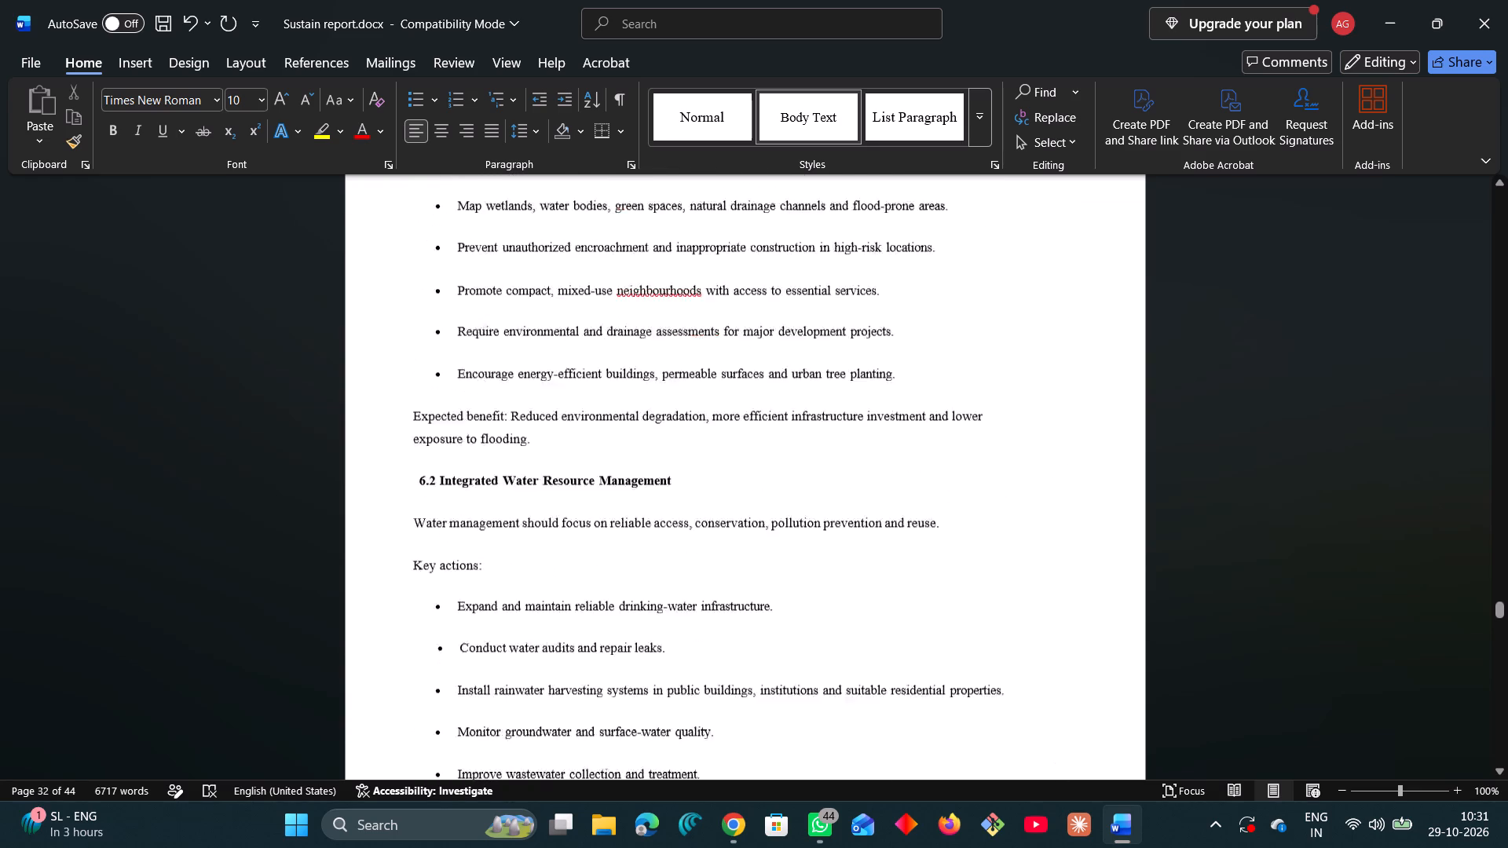
scroll(455, 527, up, 1)
click(408, 225)
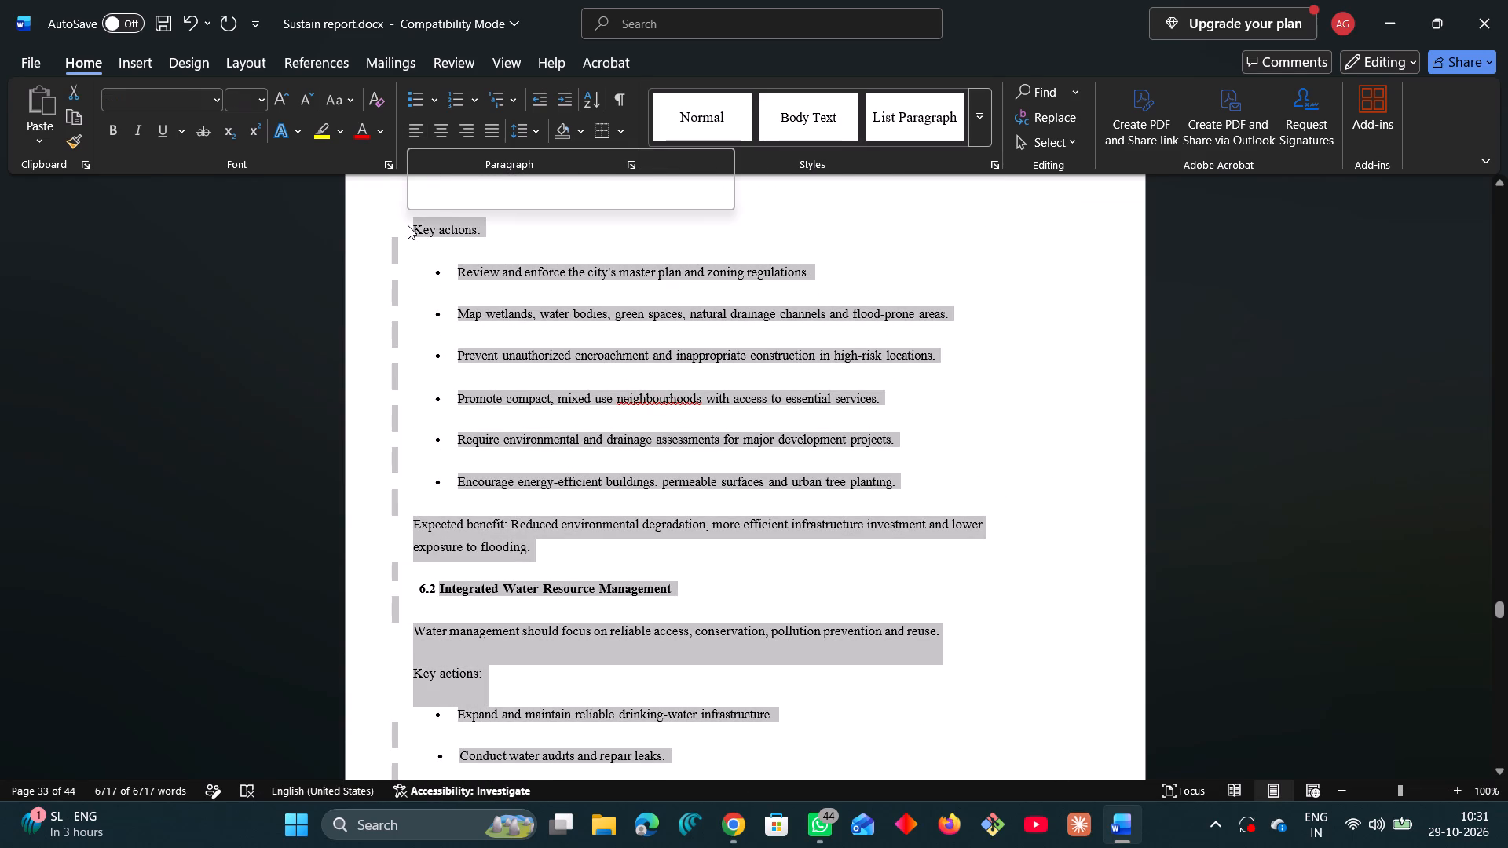
click(418, 223)
key(ctrl+BackSpace)
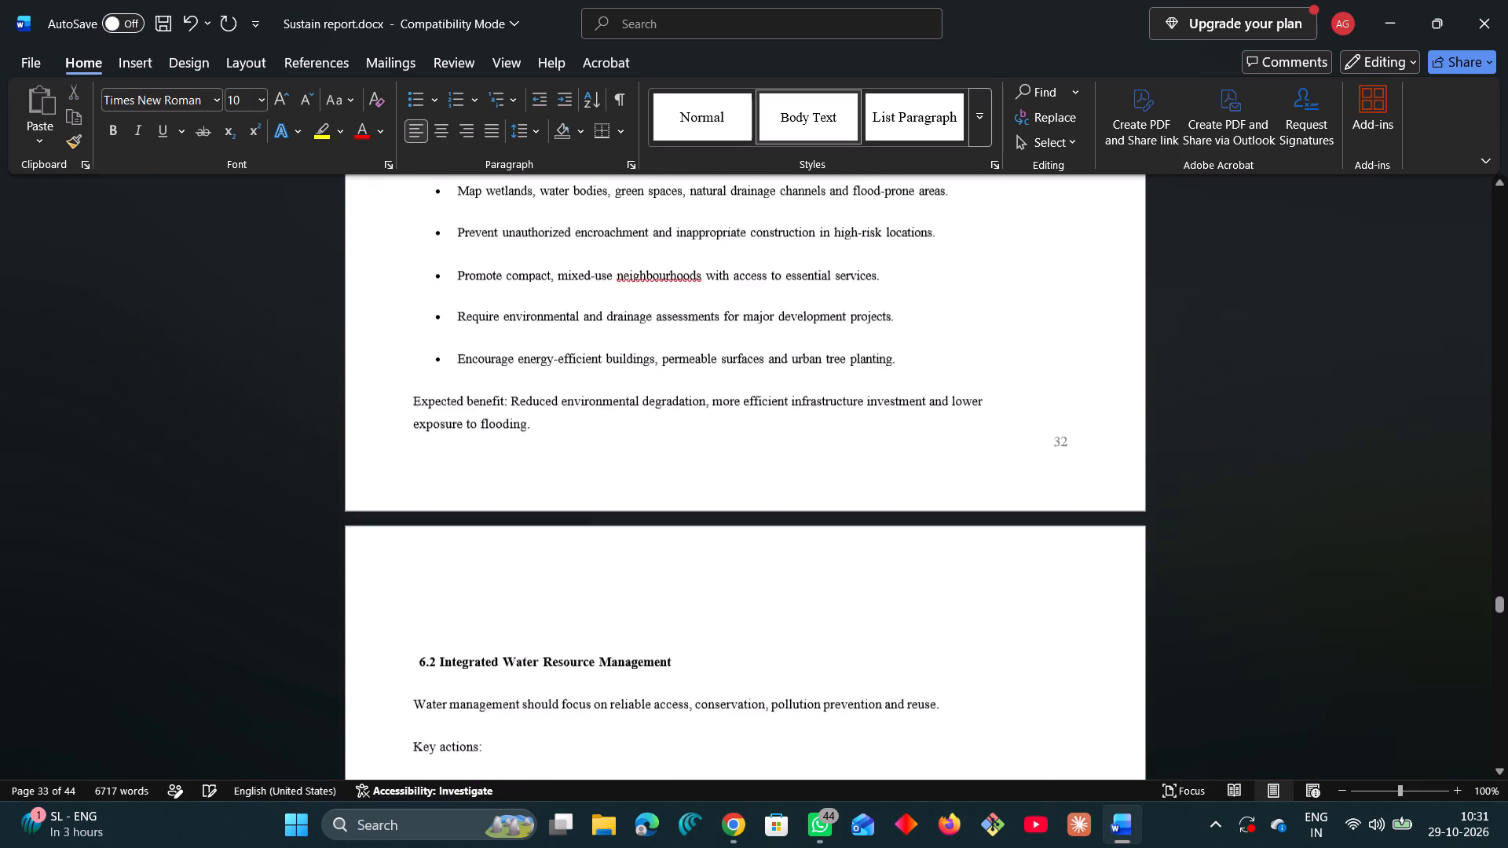
Remove the break before heading "6.3 Nature-Based Urban Flood Management".
scroll(401, 220, down, 13)
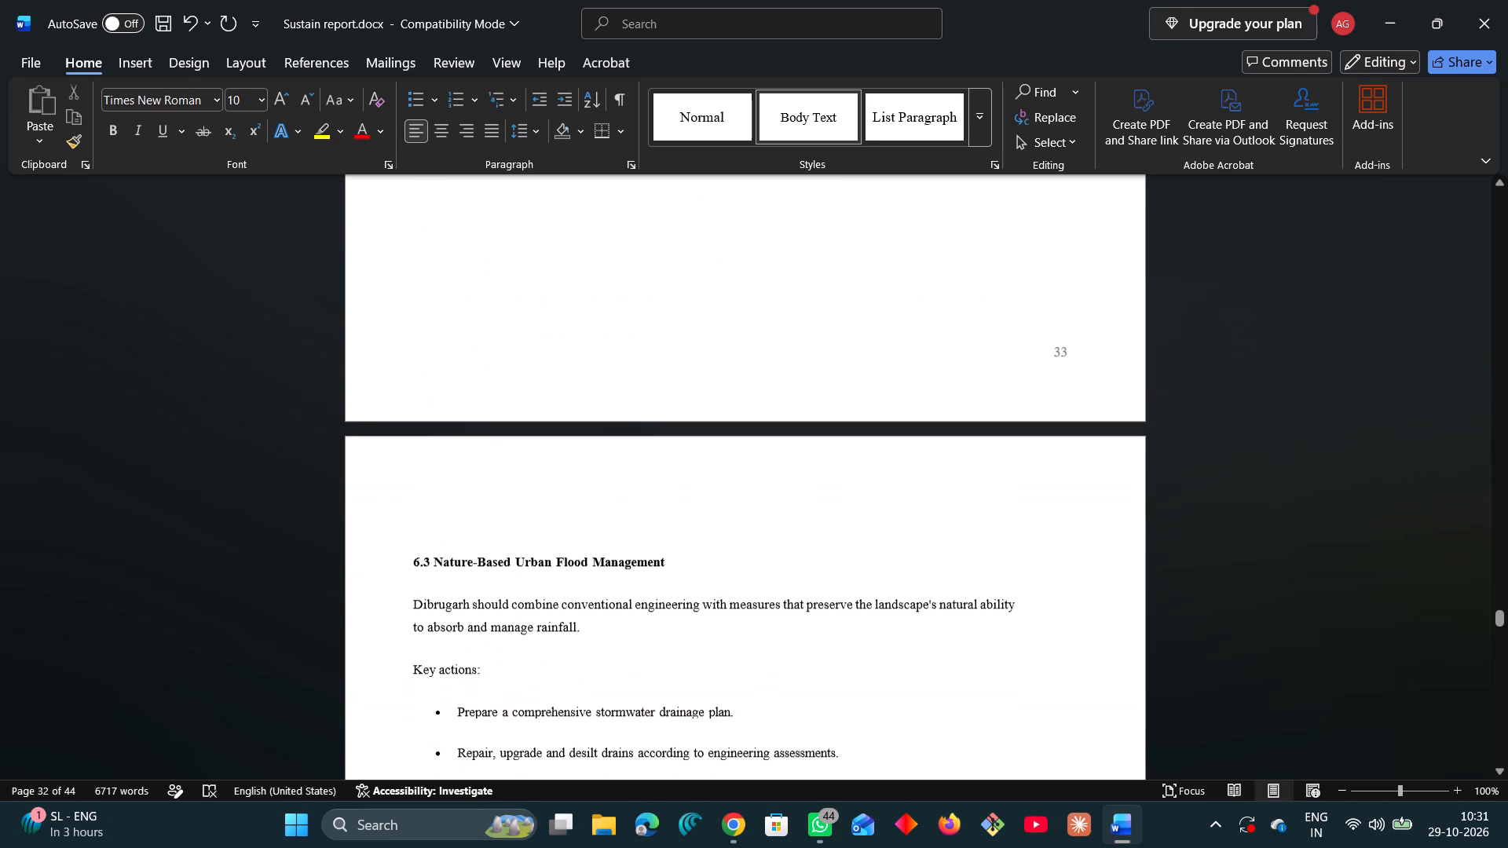
click(409, 549)
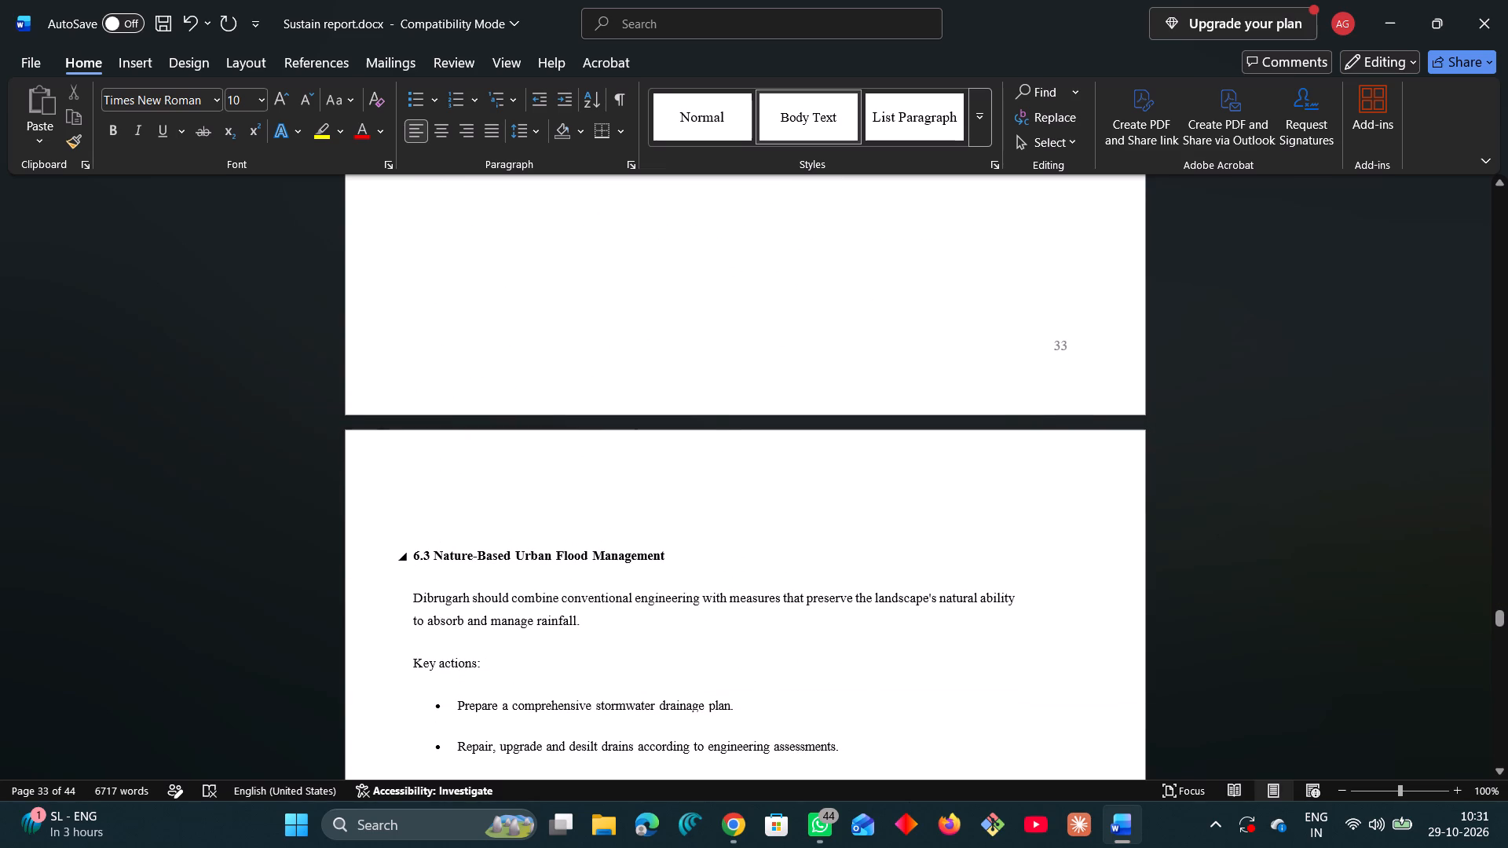
click(434, 559)
key(ctrl+BackSpace)
Remove the break before the bullet "Prevent littering, open burning and dumping into drains." in section 6.4.
scroll(434, 559, down, 8)
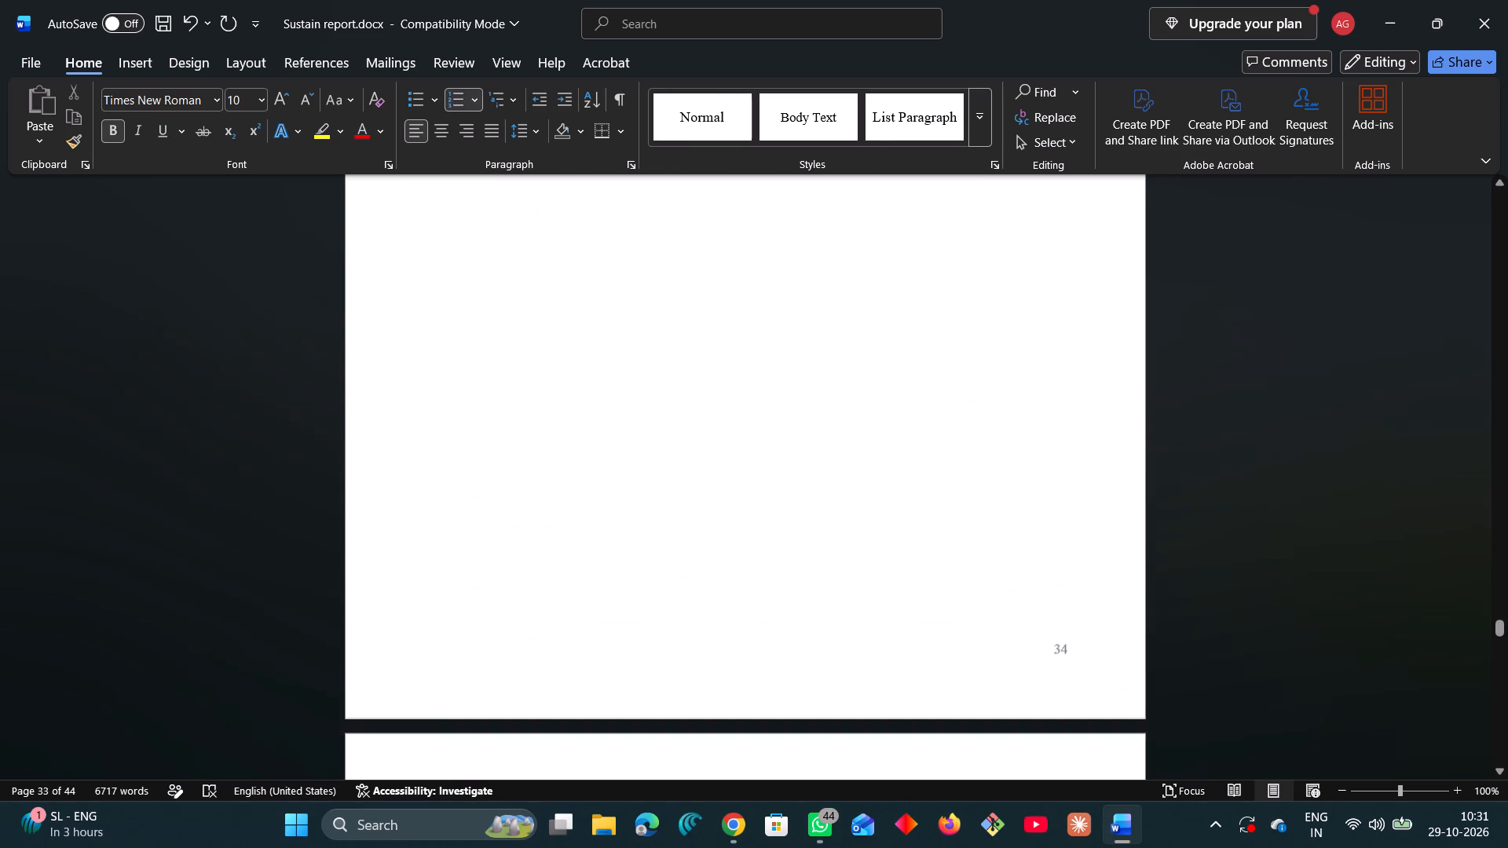
scroll(434, 559, down, 5)
click(456, 633)
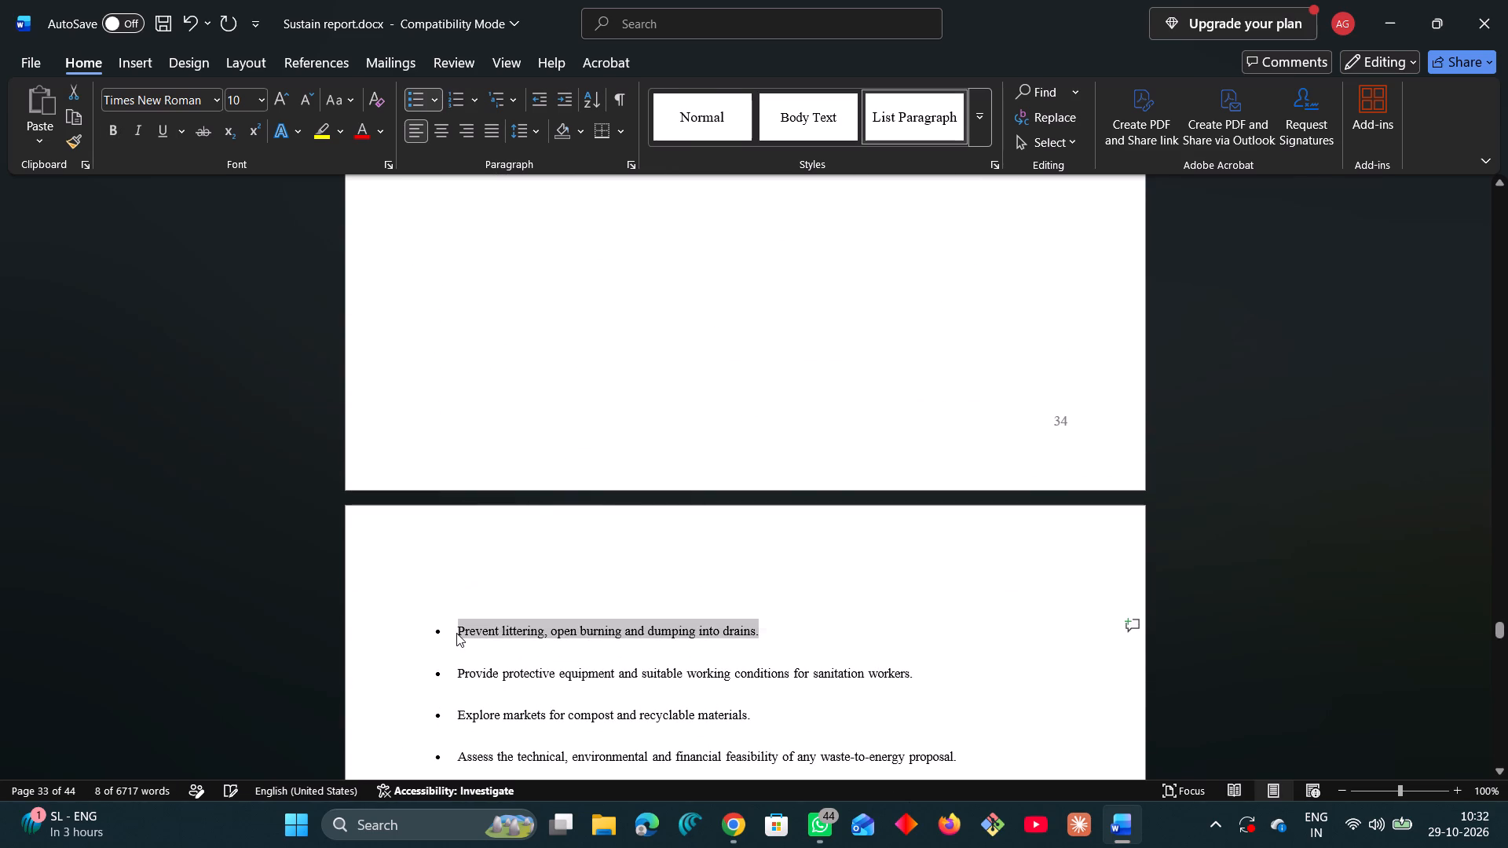
click(456, 632)
key(ctrl+BackSpace)
Delete the extra blank pages after the last reference, item 12, at the end of the report.
scroll(456, 629, down, 2)
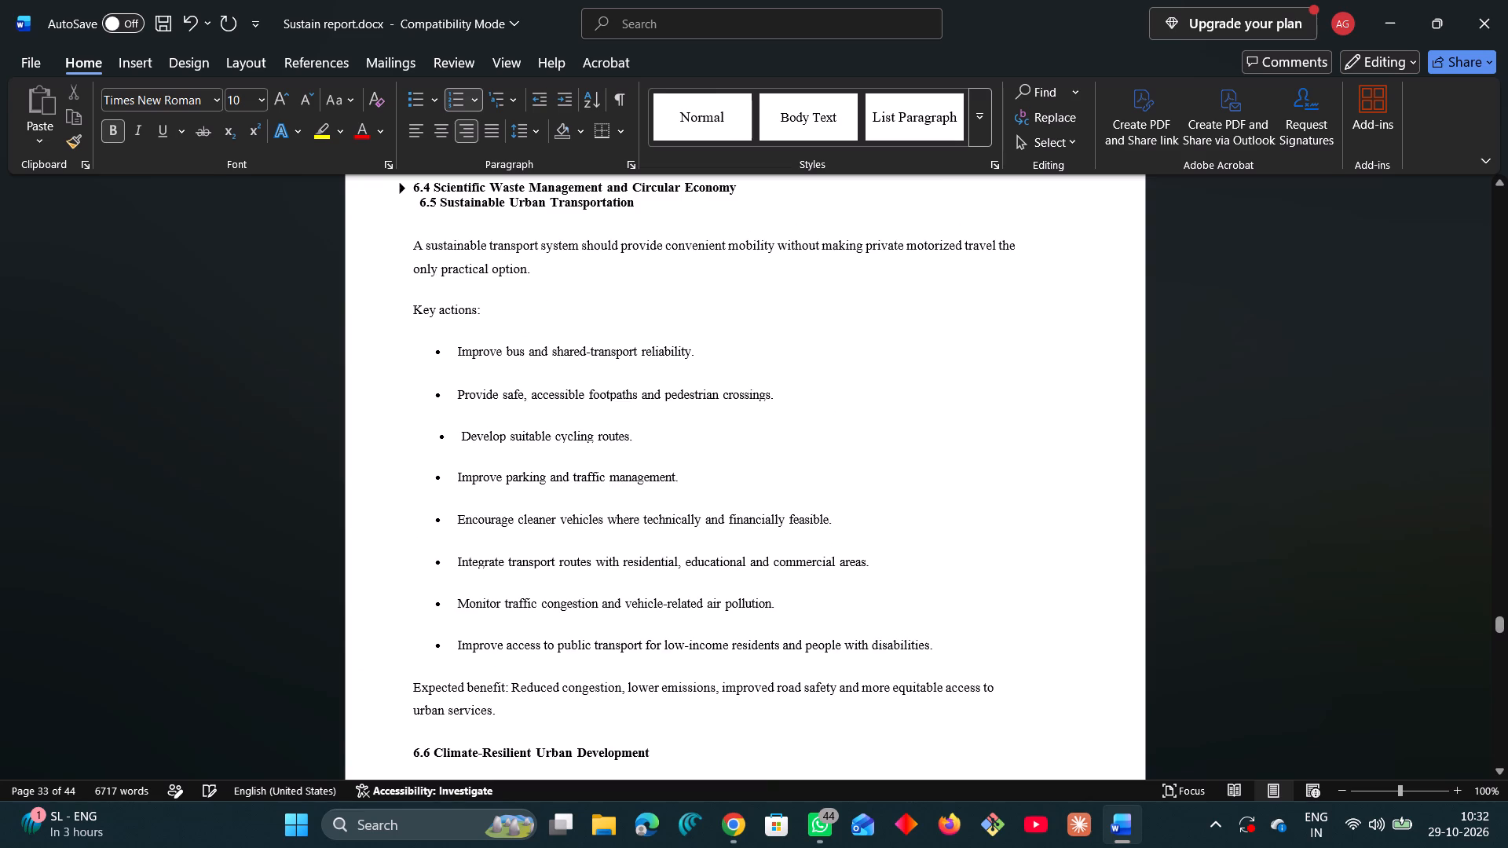
scroll(456, 629, down, 19)
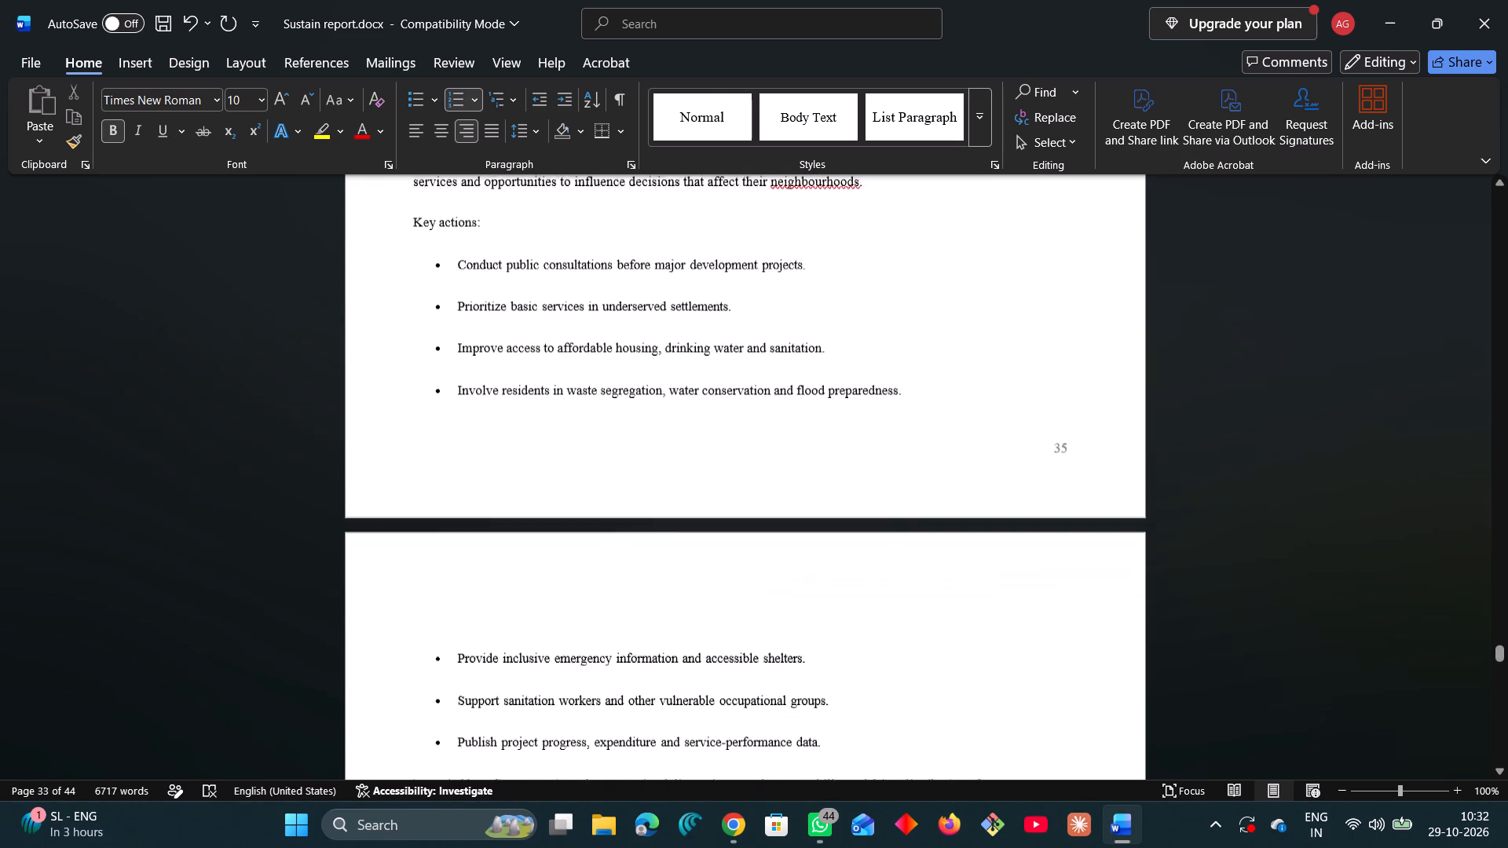
scroll(456, 629, down, 18)
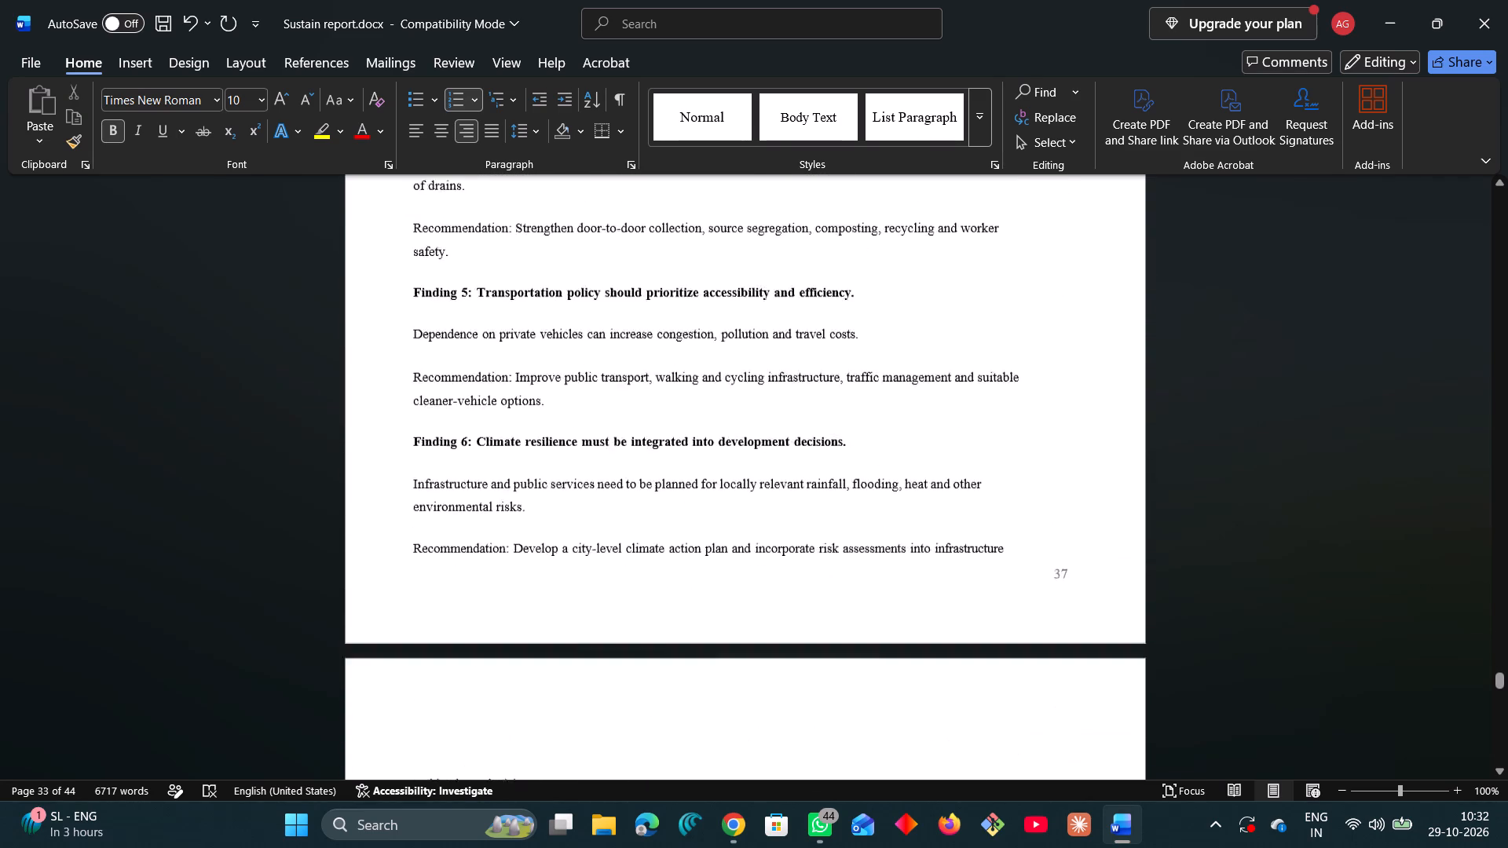
scroll(456, 629, down, 18)
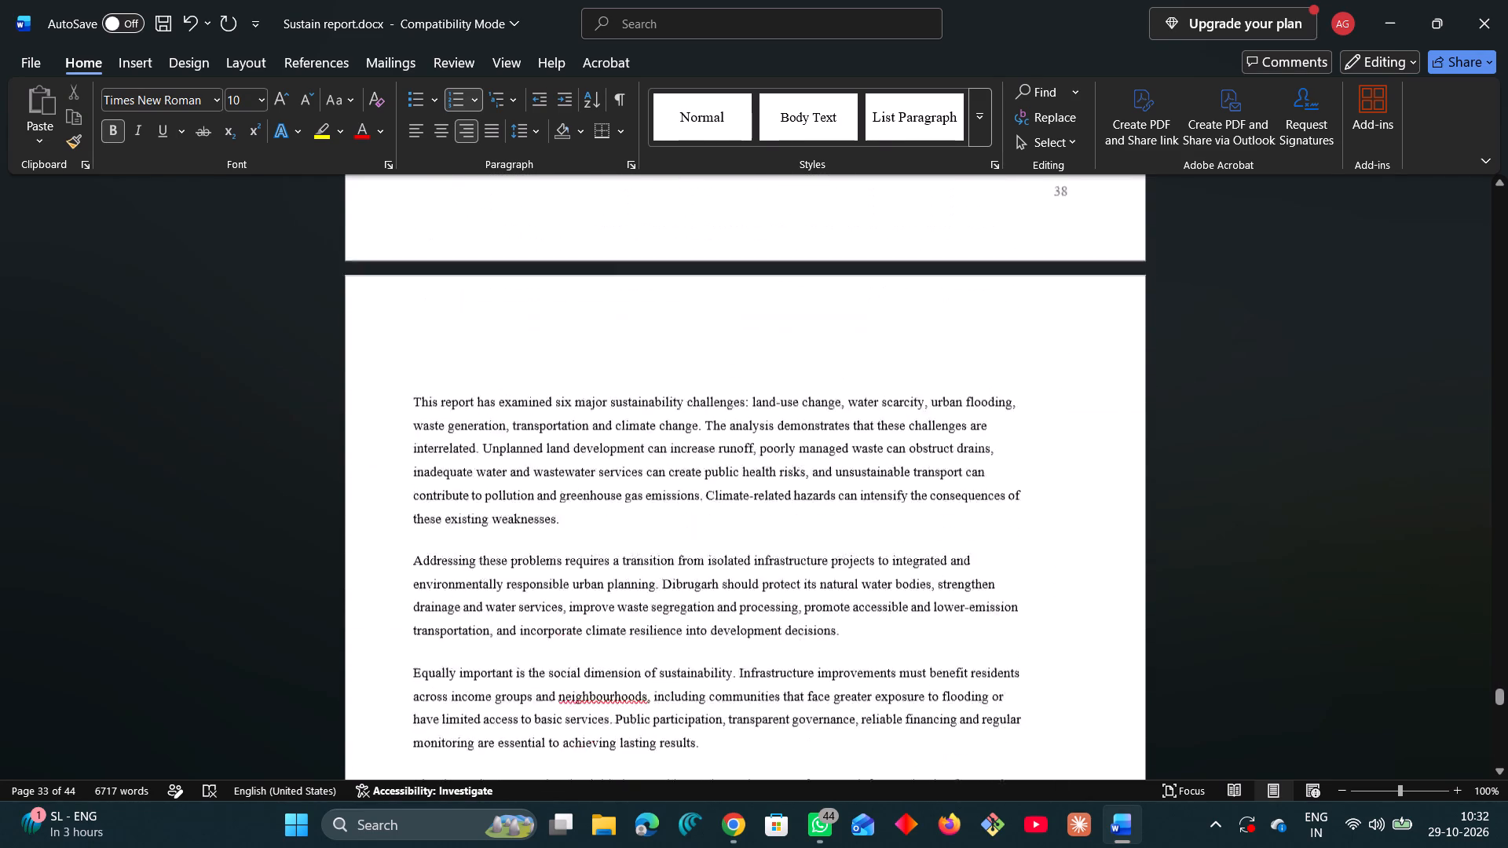
scroll(456, 629, down, 16)
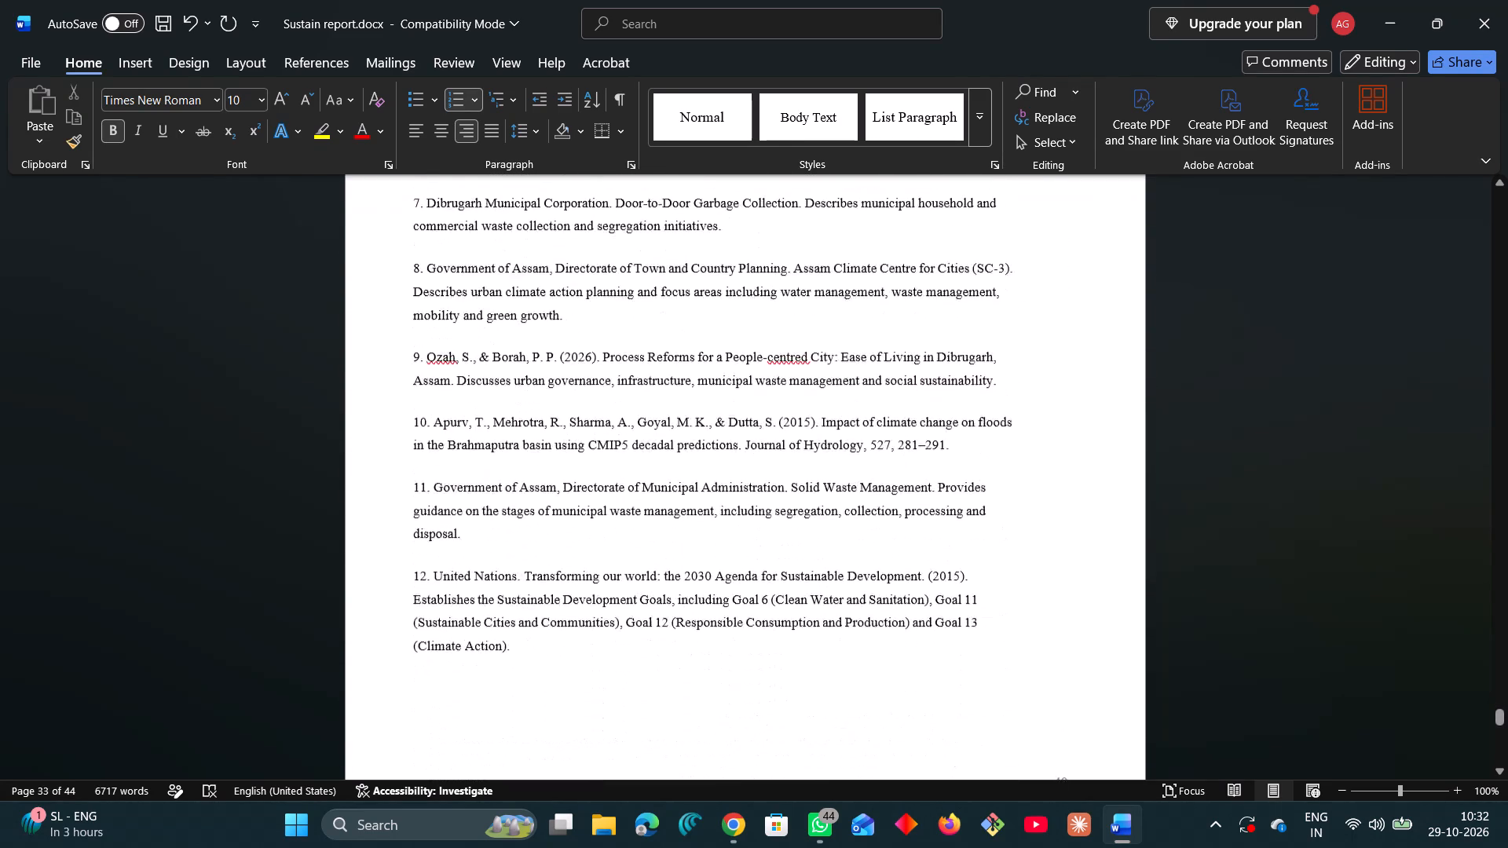
scroll(456, 629, down, 10)
scroll(456, 629, up, 2)
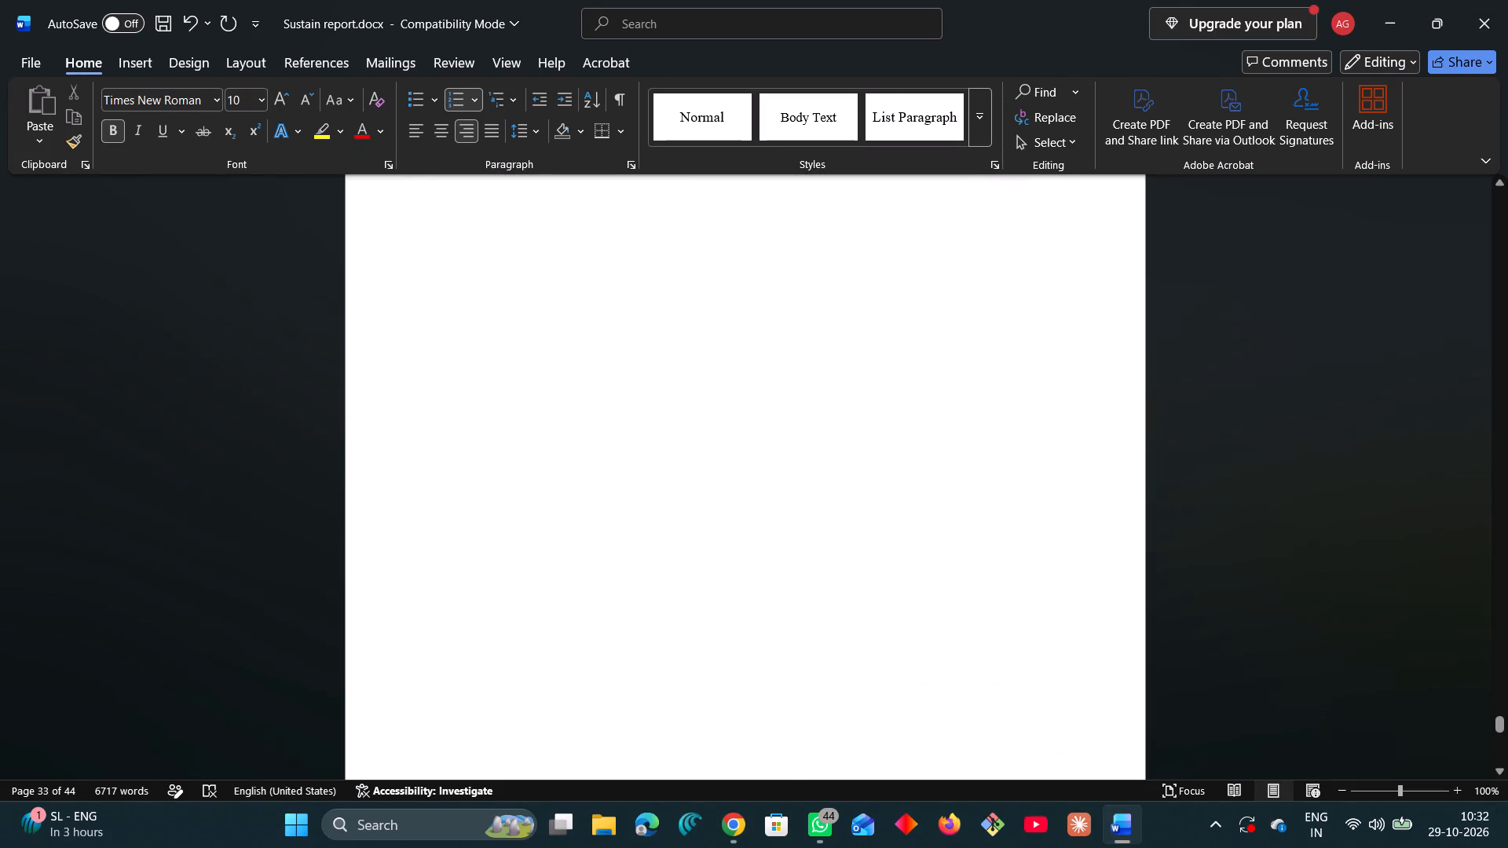
click(574, 548)
key(Delete)
scroll(573, 550, down, 1)
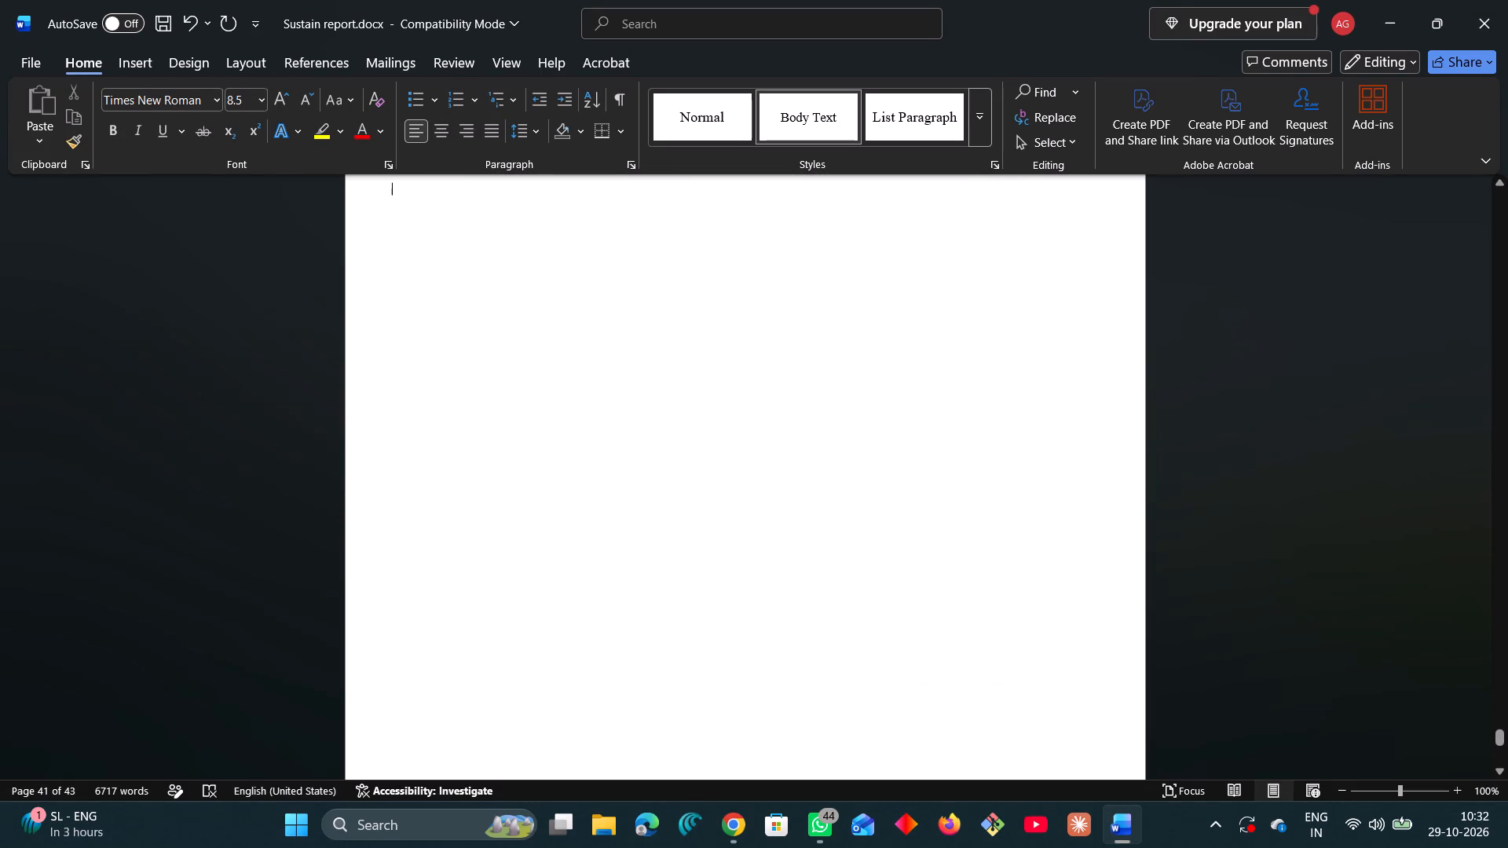
scroll(573, 550, down, 1)
click(573, 550)
key(Delete)
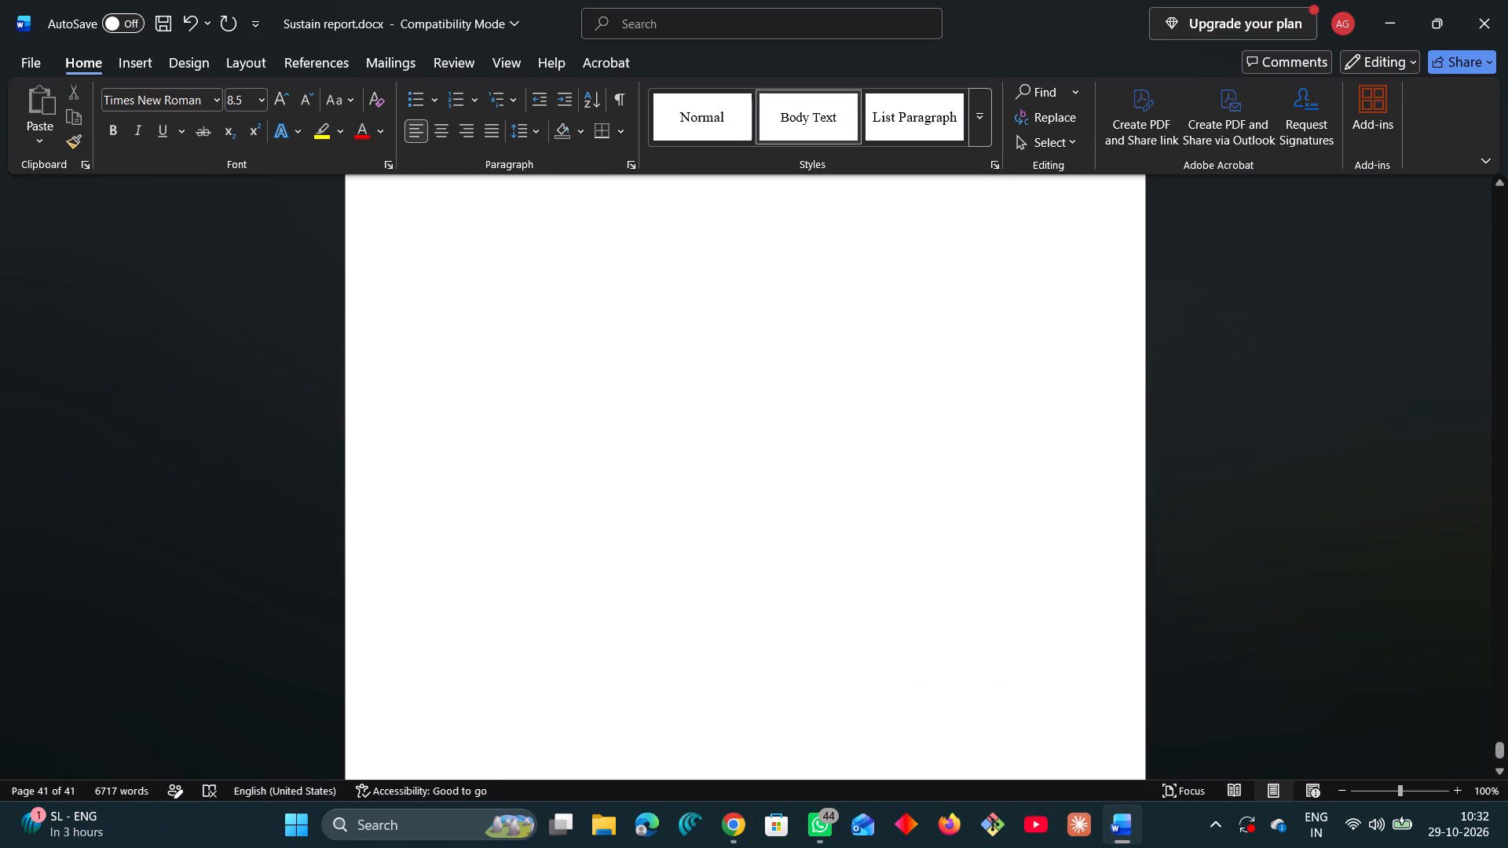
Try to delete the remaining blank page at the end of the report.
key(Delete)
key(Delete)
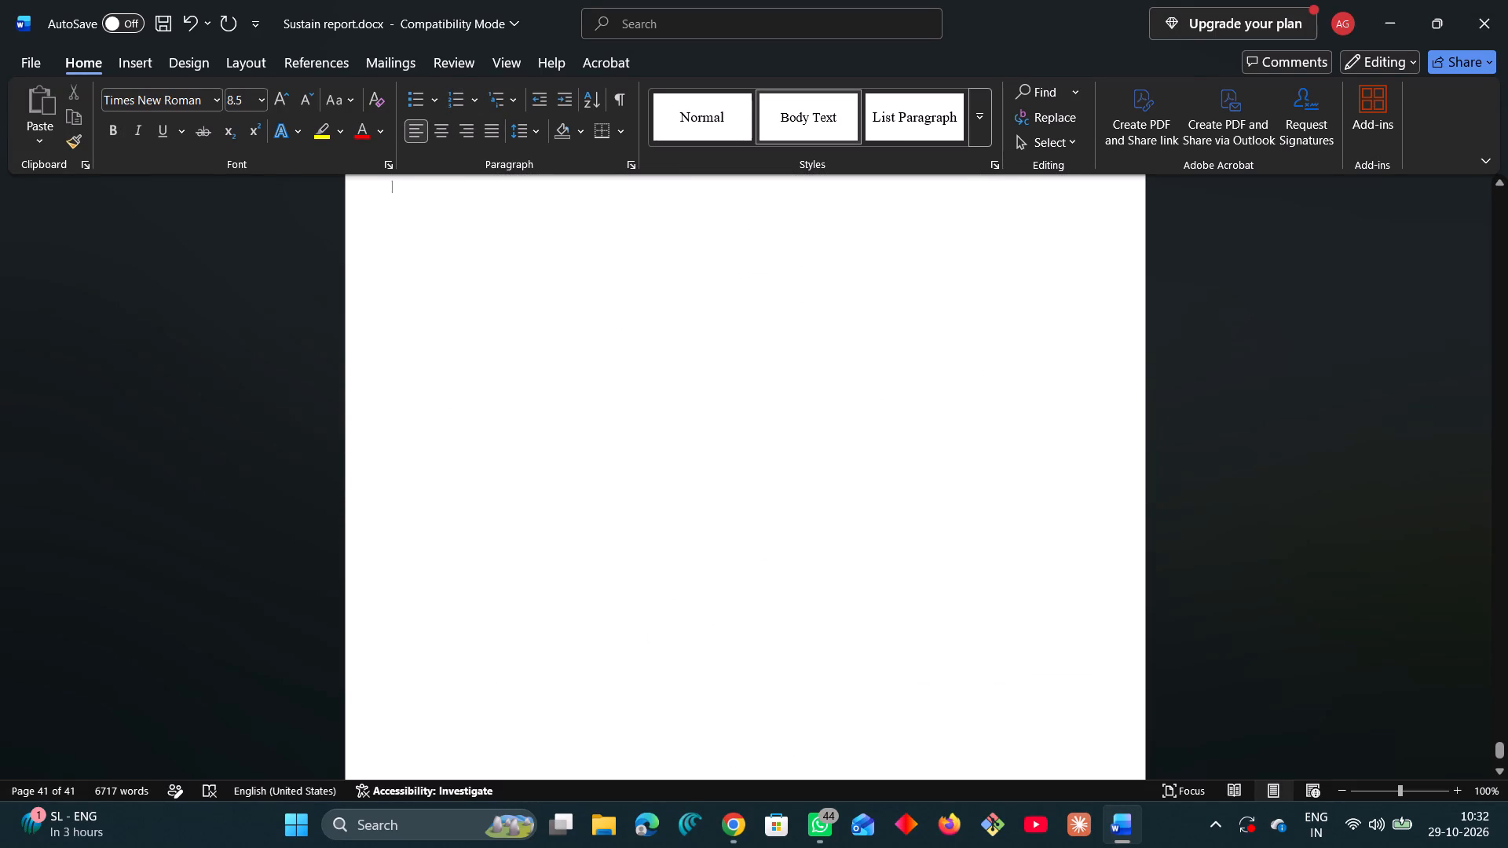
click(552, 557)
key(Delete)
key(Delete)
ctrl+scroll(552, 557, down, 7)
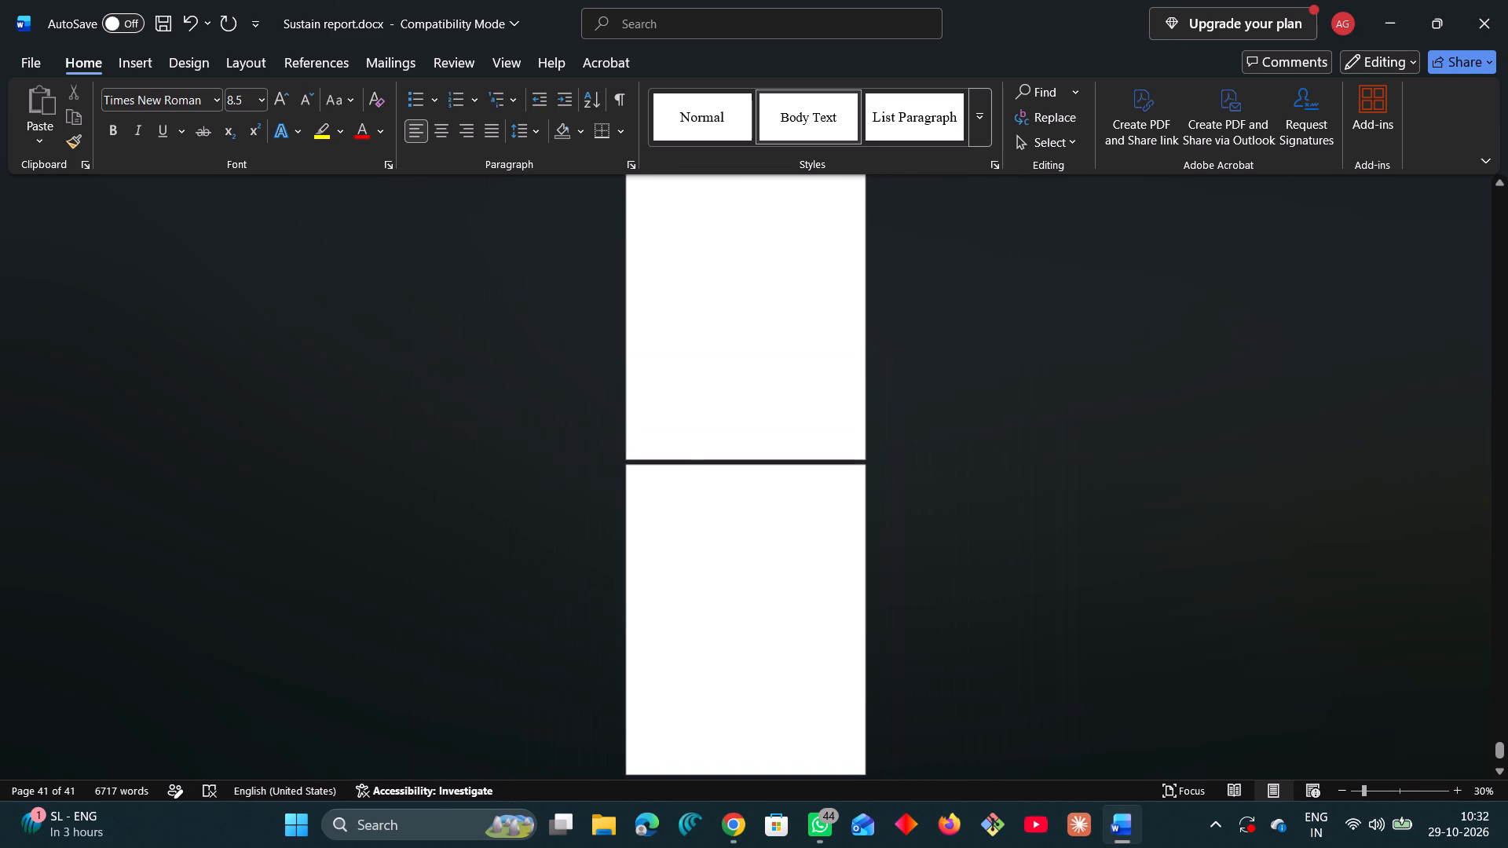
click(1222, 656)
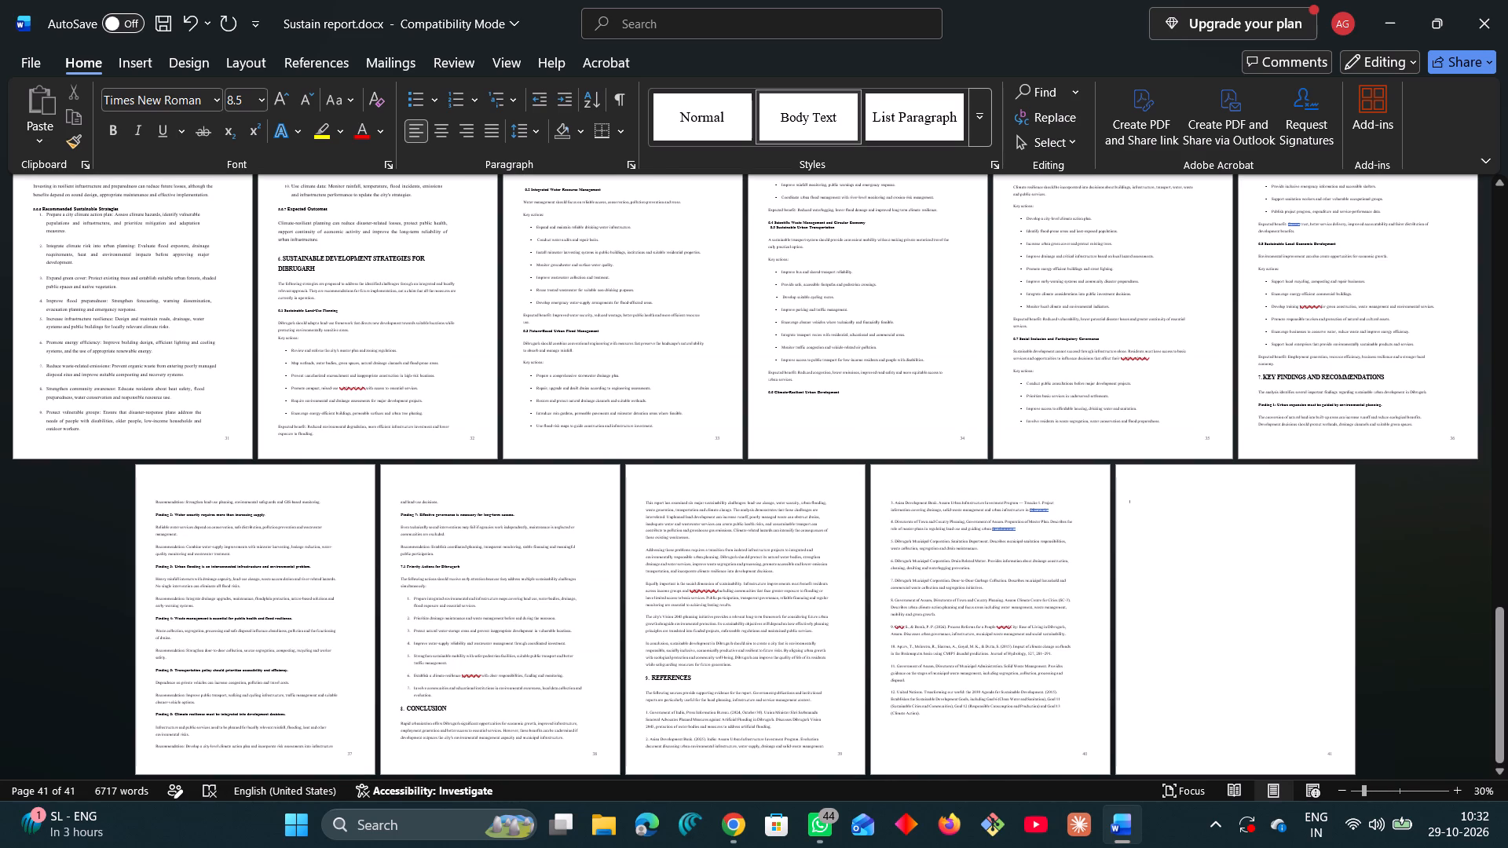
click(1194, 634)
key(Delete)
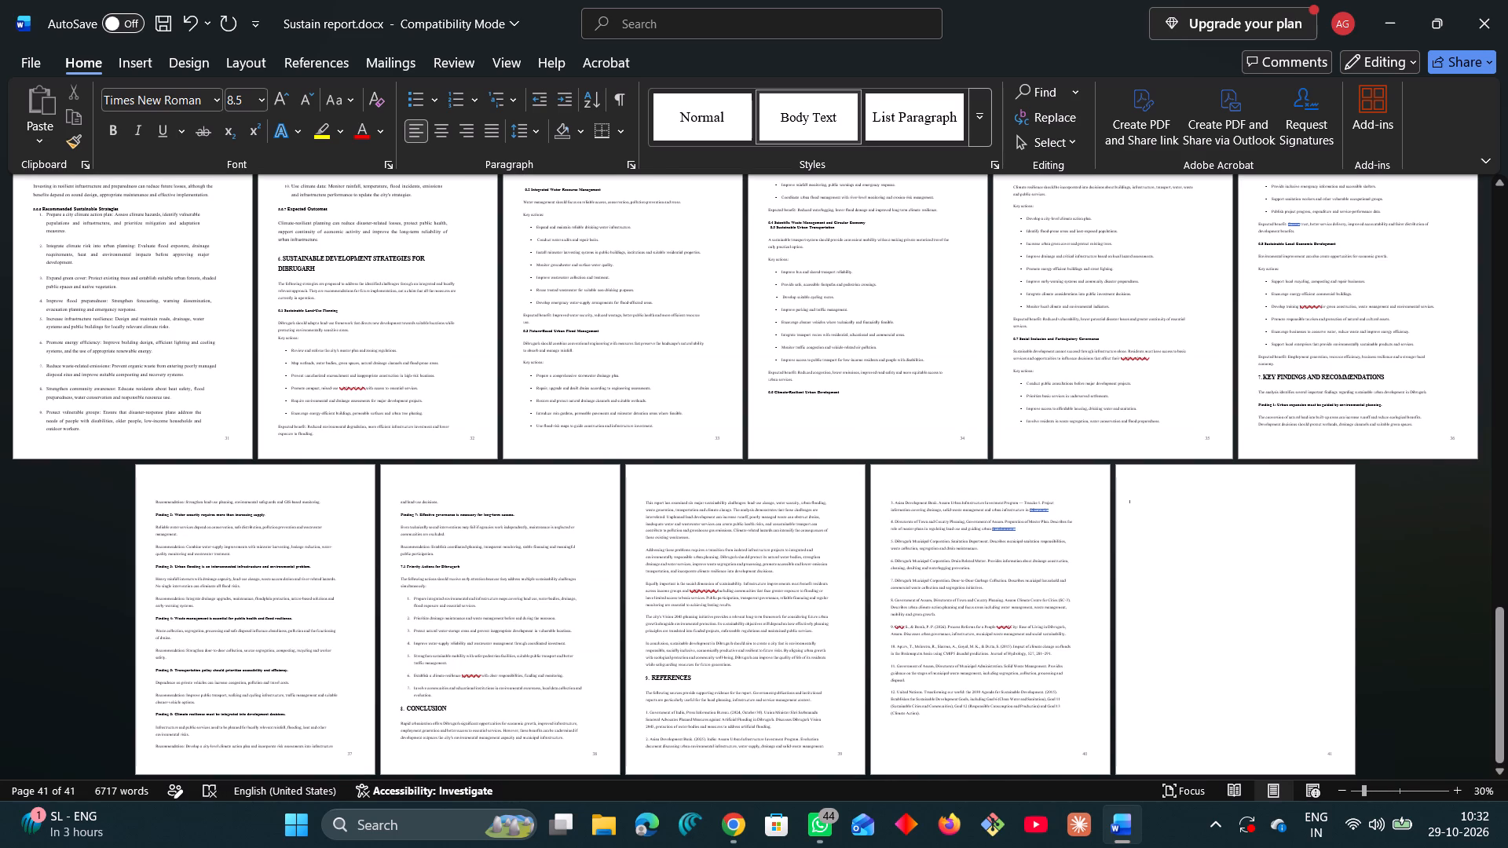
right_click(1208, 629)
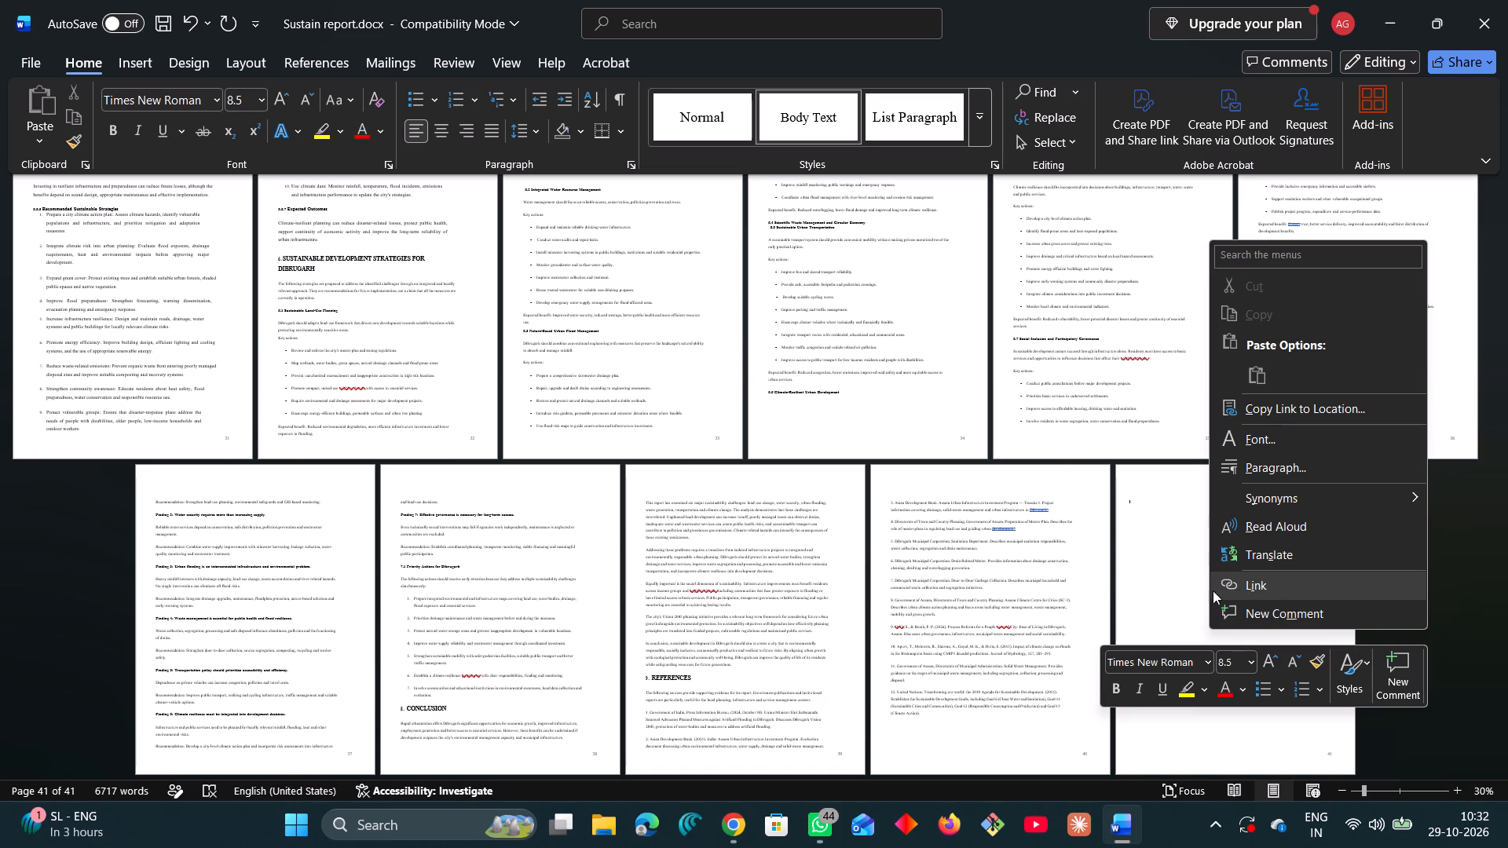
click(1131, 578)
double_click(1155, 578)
Review the report's page layout and formatting from the title page through section 5.5.3 Environmental Impacts.
scroll(1168, 574, up, 4)
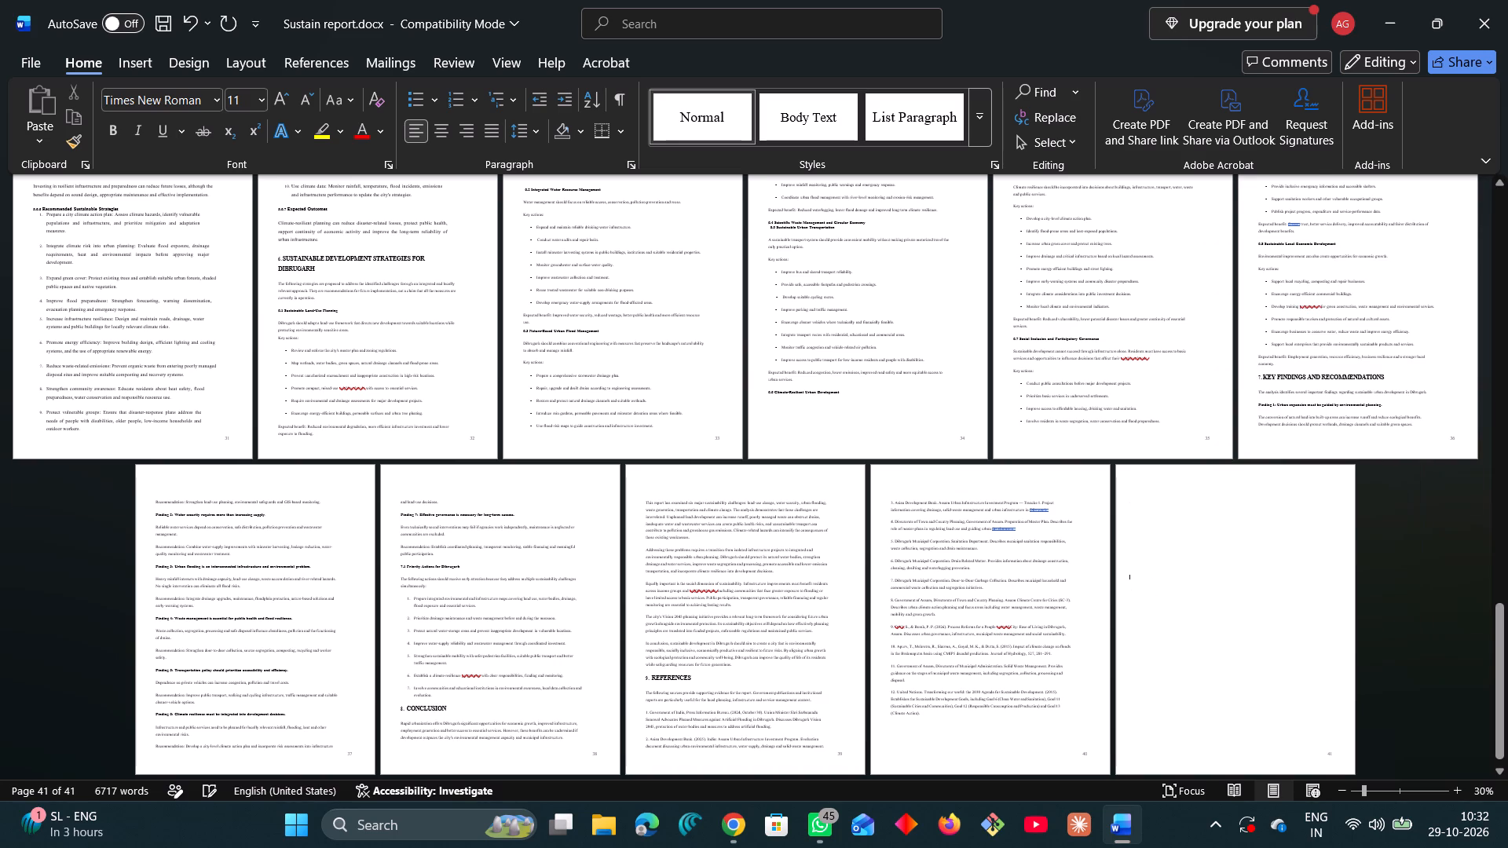
scroll(1168, 574, up, 3)
drag(1497, 672, 1451, 377)
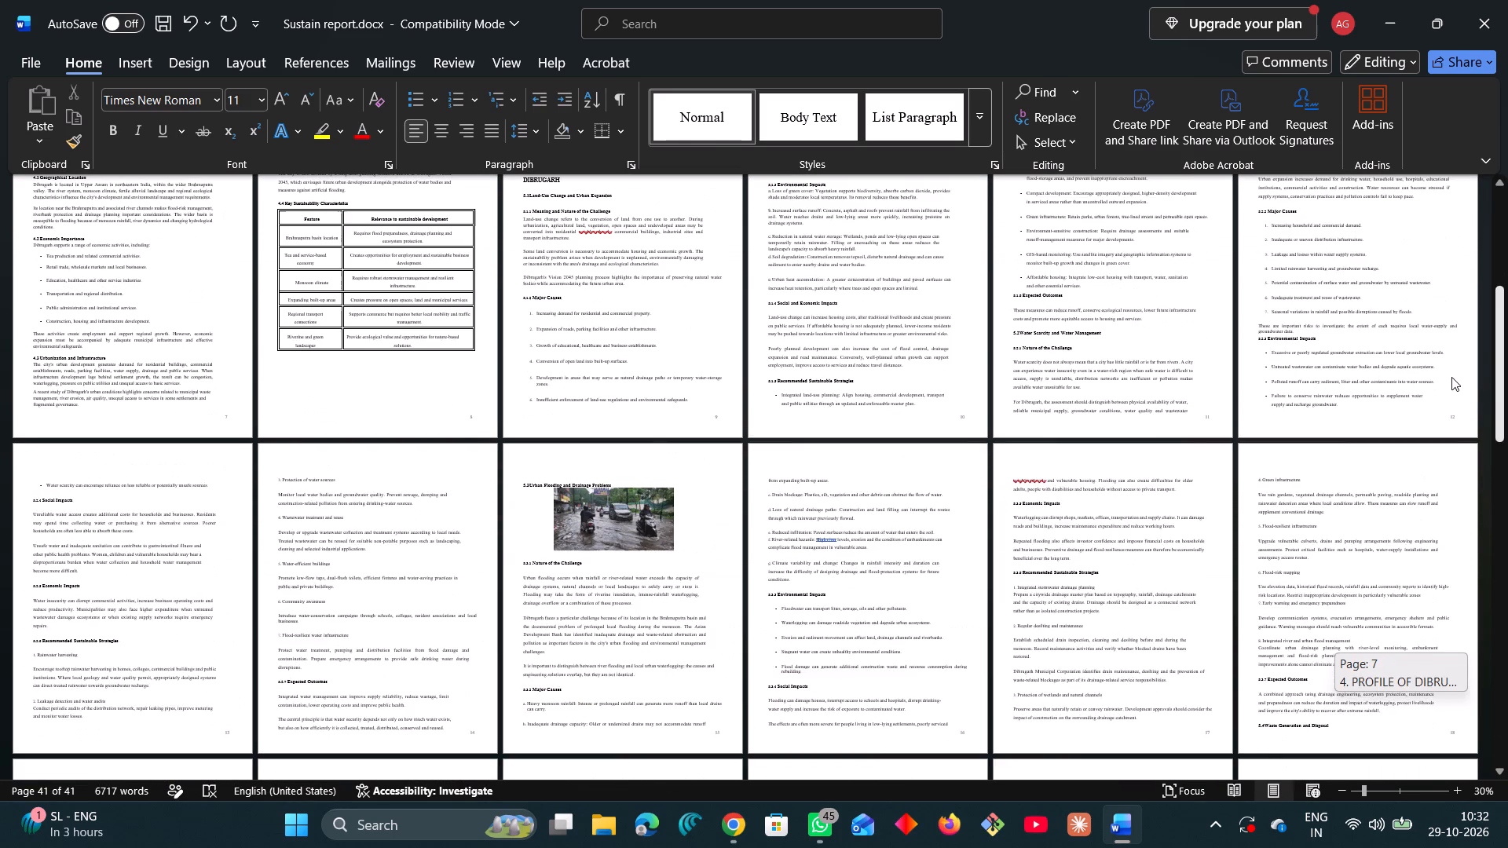
drag(1451, 377, 1505, 188)
ctrl+scroll(1506, 265, up, 6)
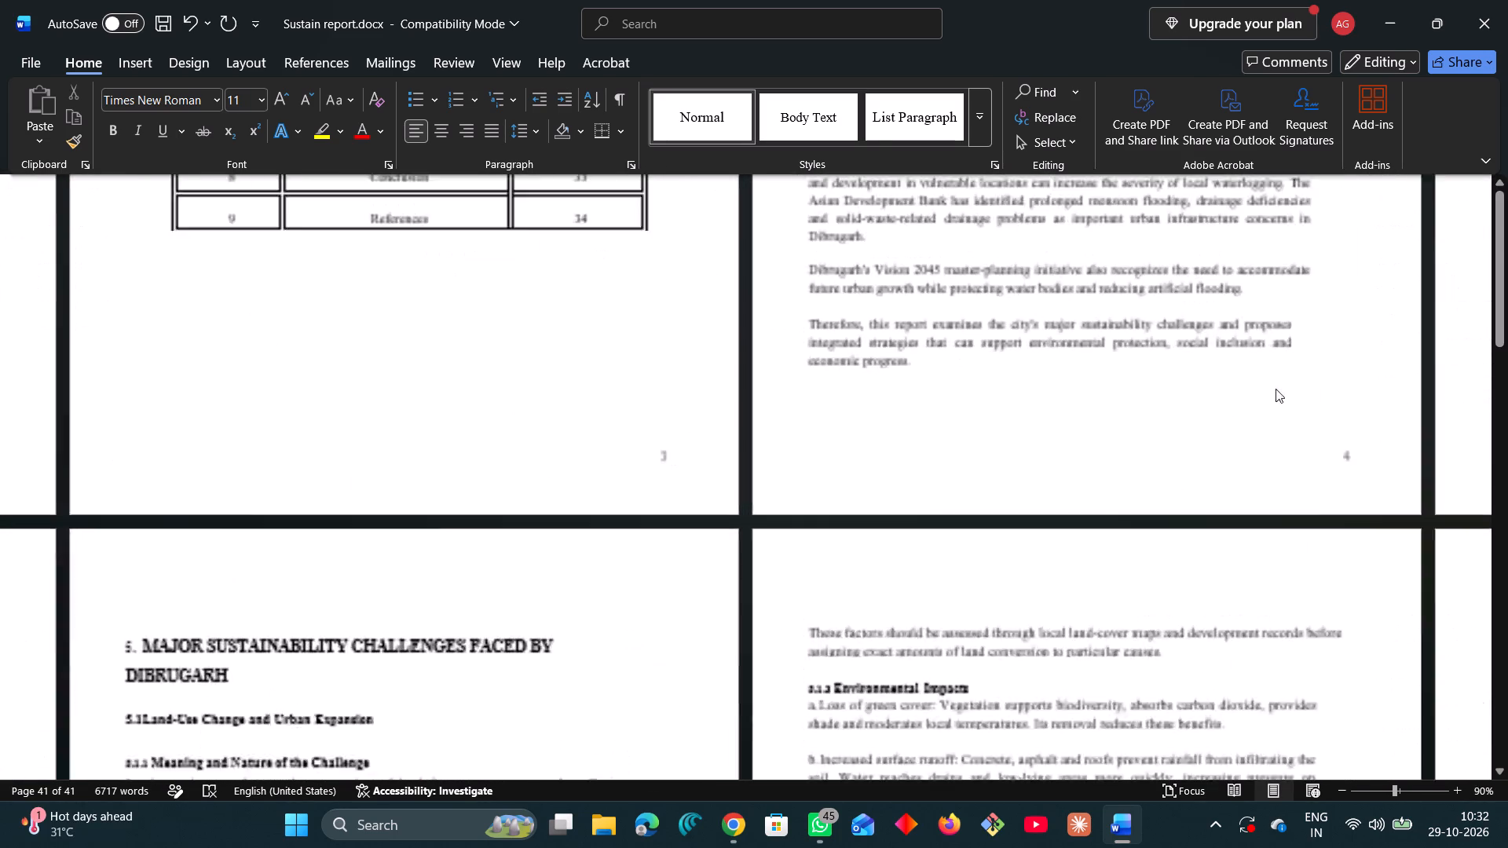
ctrl+scroll(1077, 426, up, 5)
scroll(983, 449, down, 2)
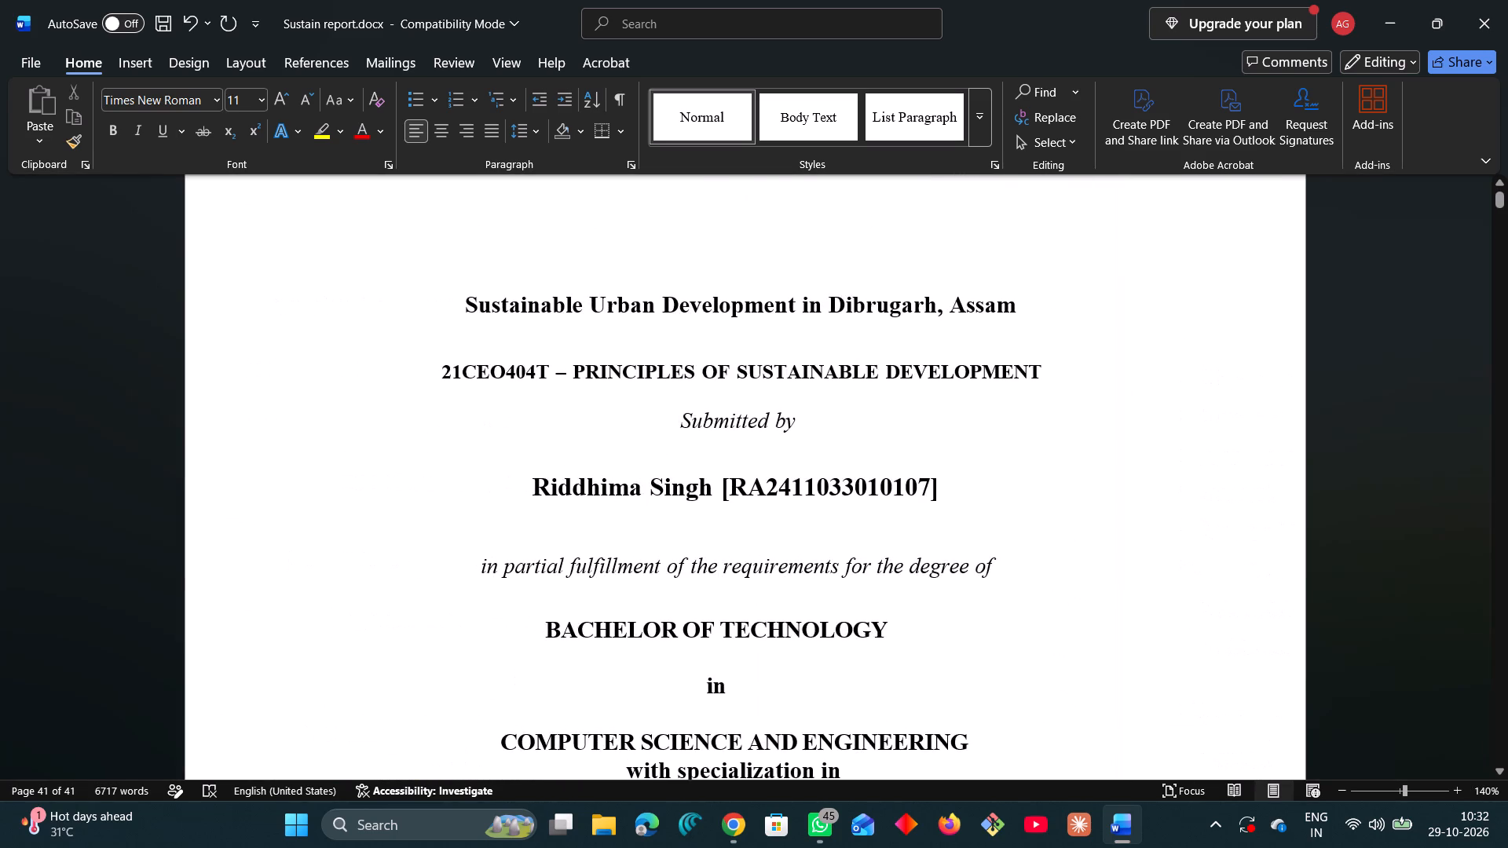
scroll(983, 449, down, 20)
scroll(983, 449, down, 15)
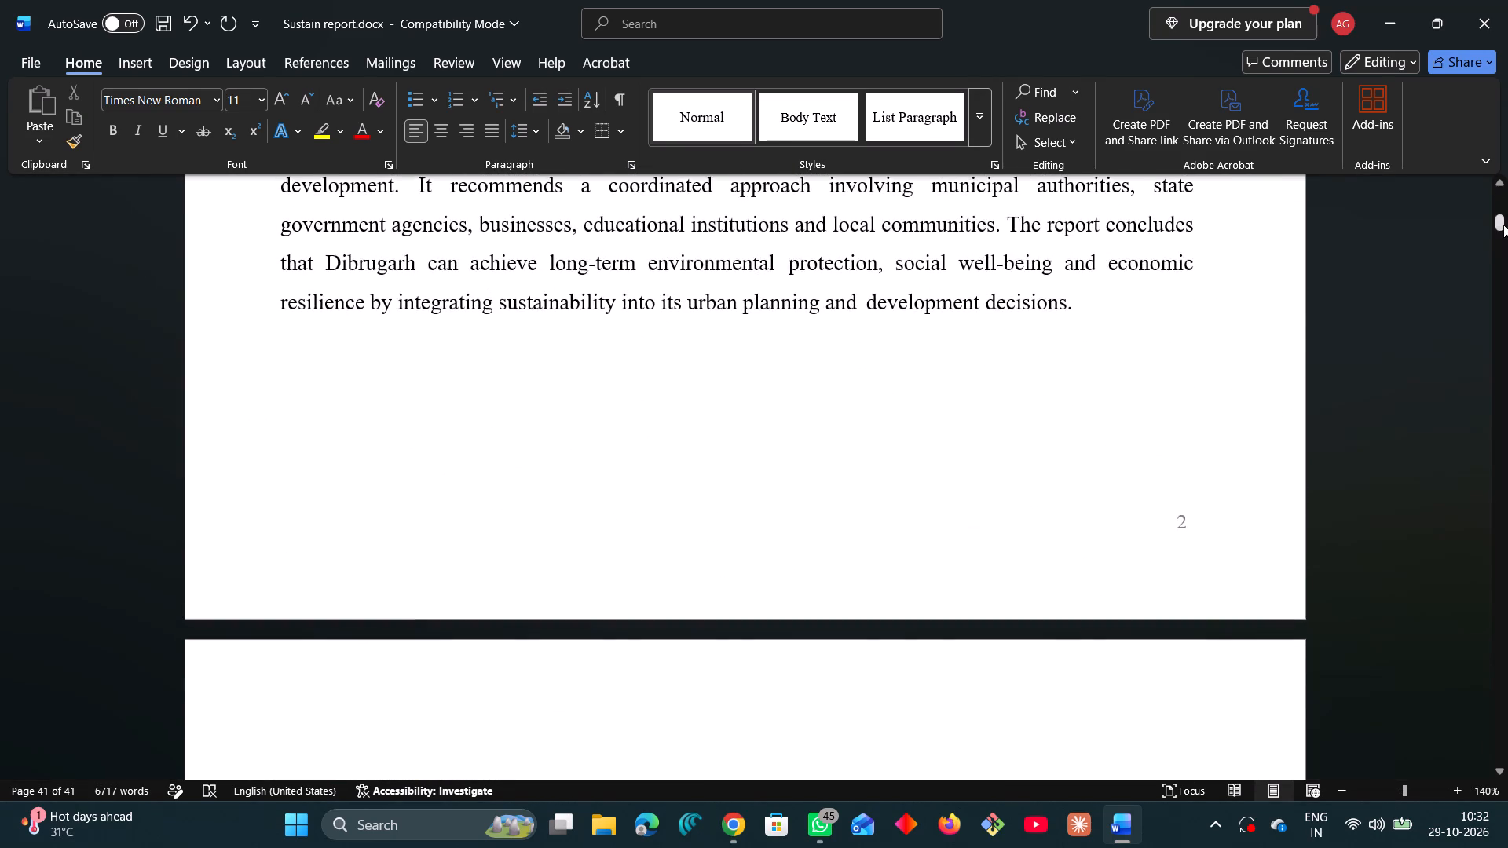
drag(1503, 225, 1500, 422)
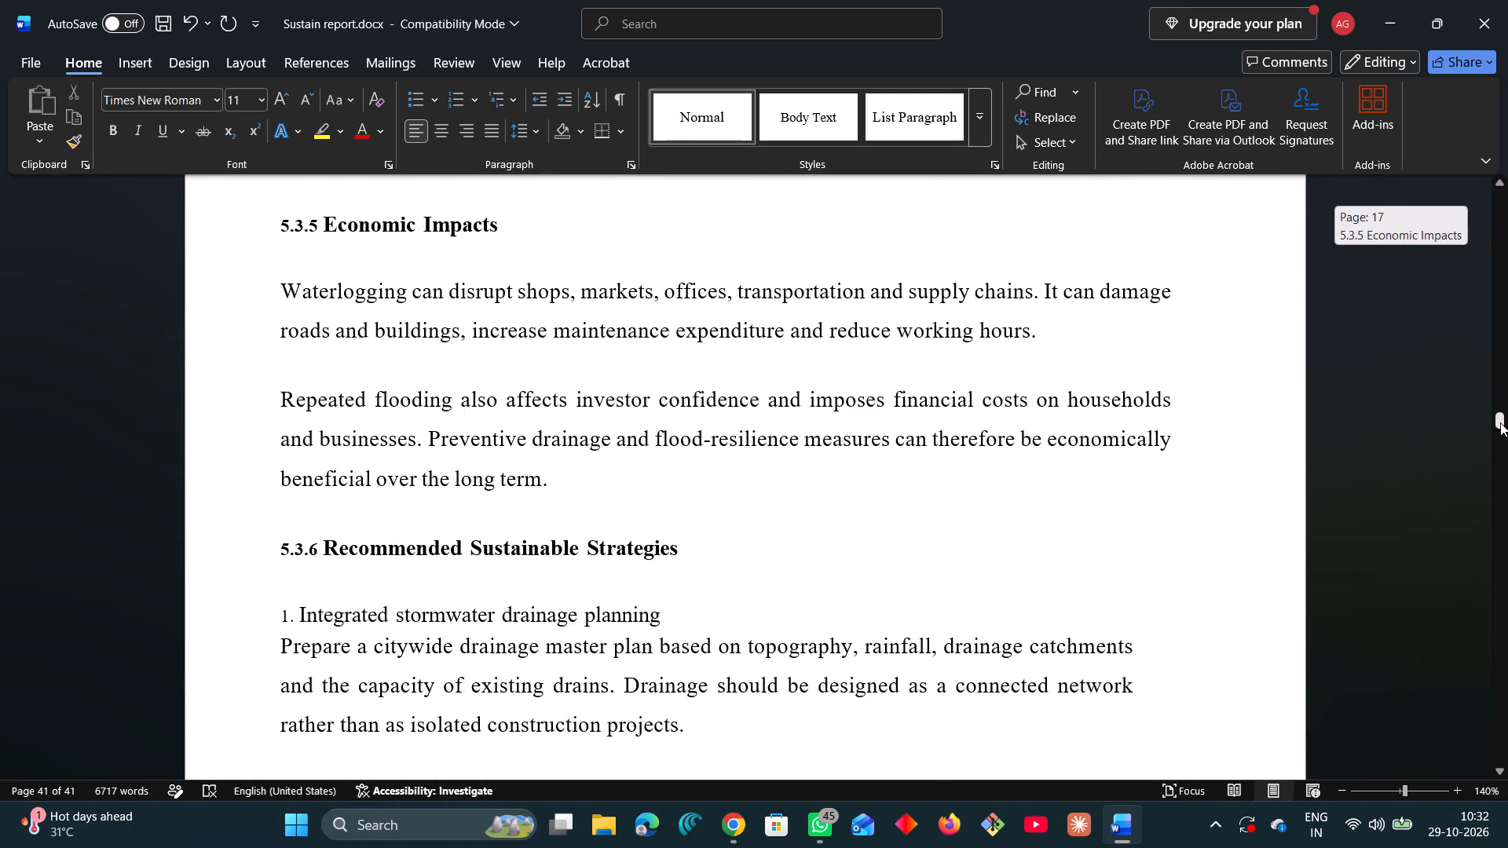
drag(1500, 422, 1506, 477)
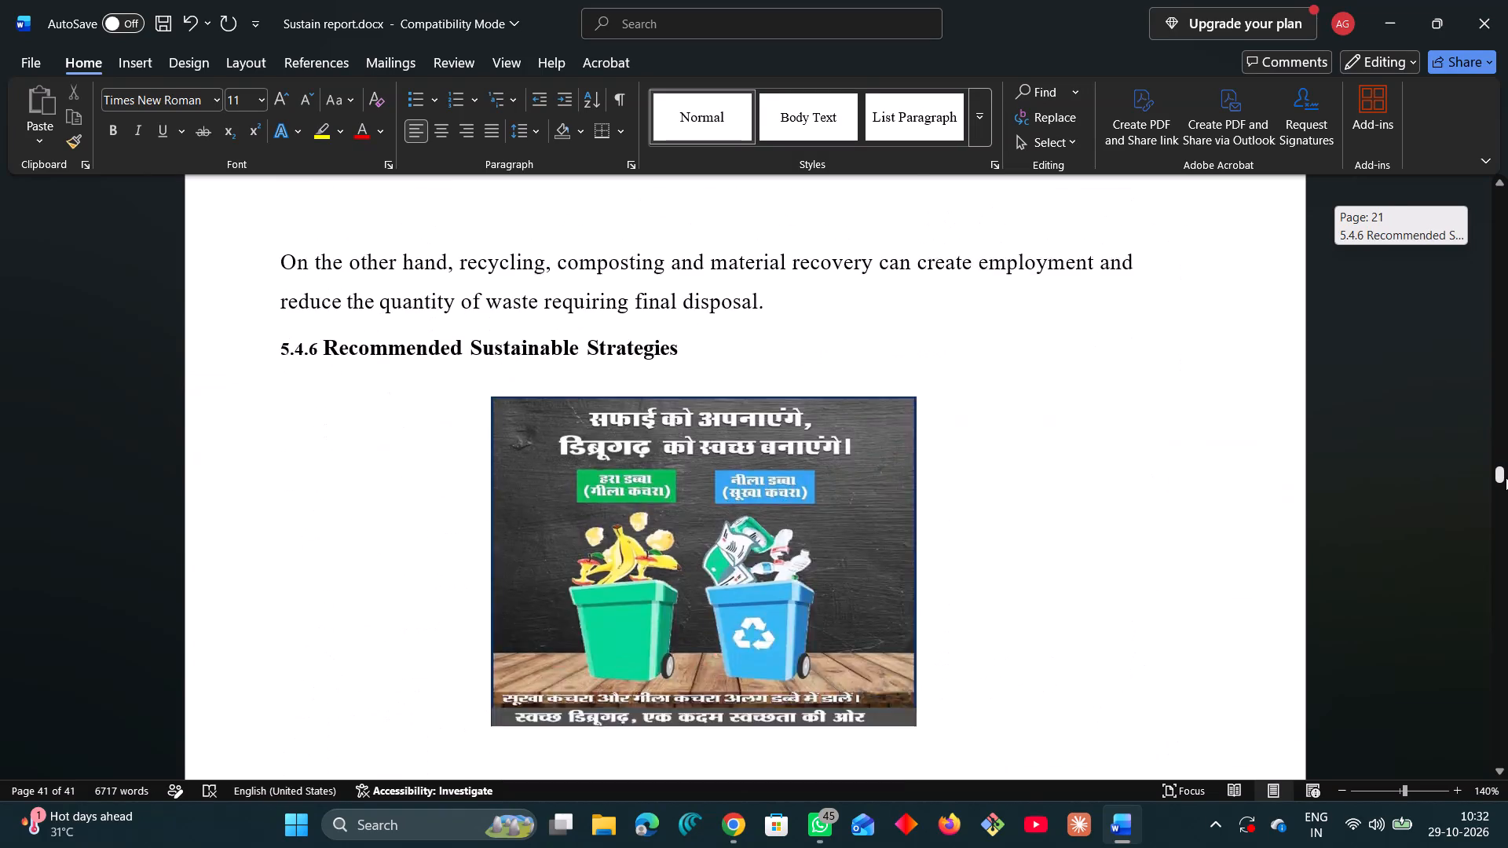
drag(1506, 477, 1502, 534)
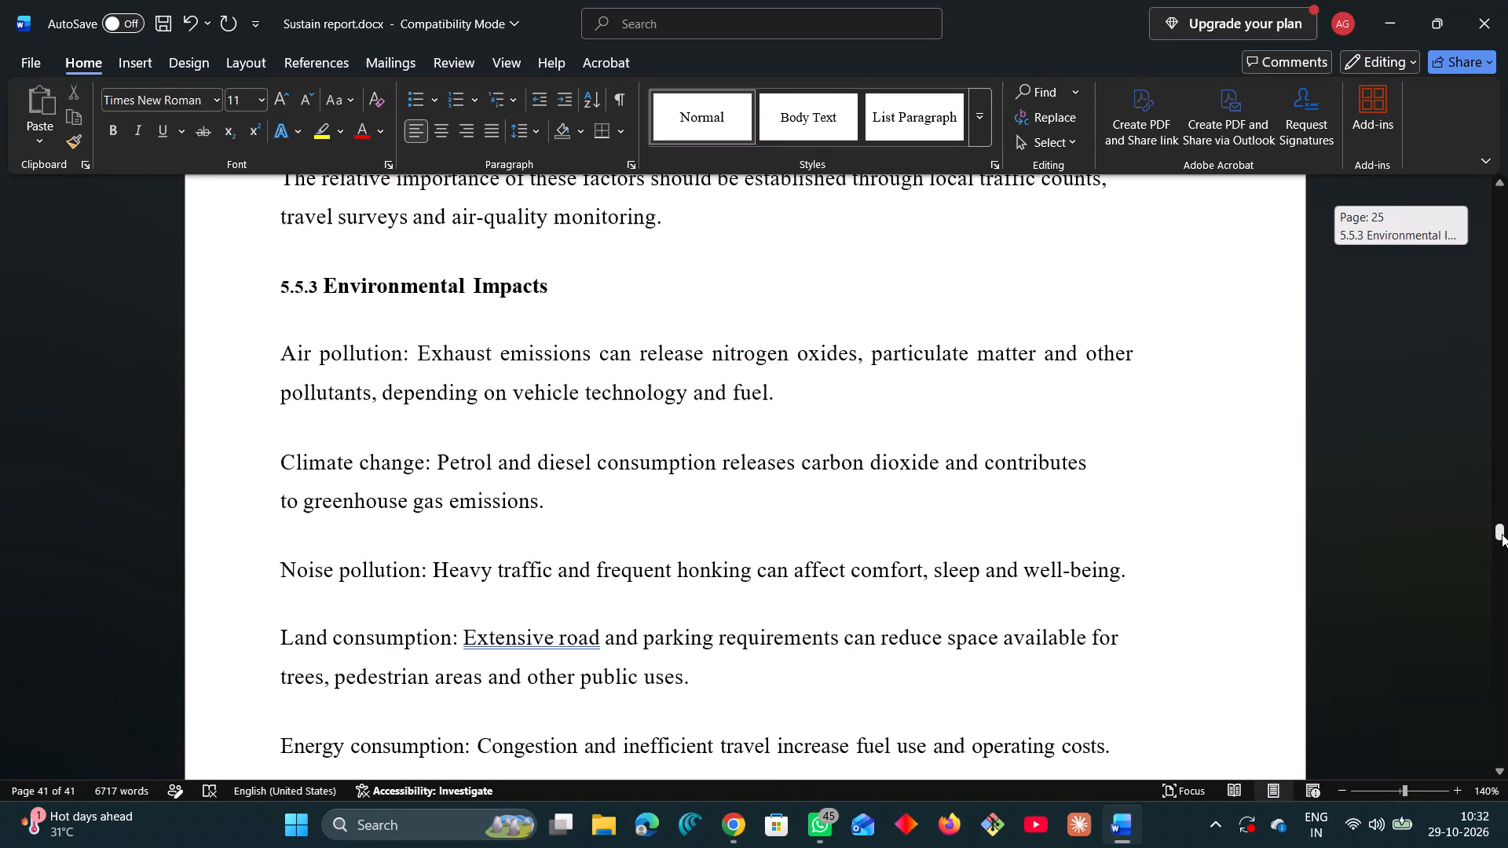
Move the photo of people around the compost drums to the page's horizontal centre, below "1. Segregation at source" in section 5.4.6.
drag(1502, 534, 1497, 473)
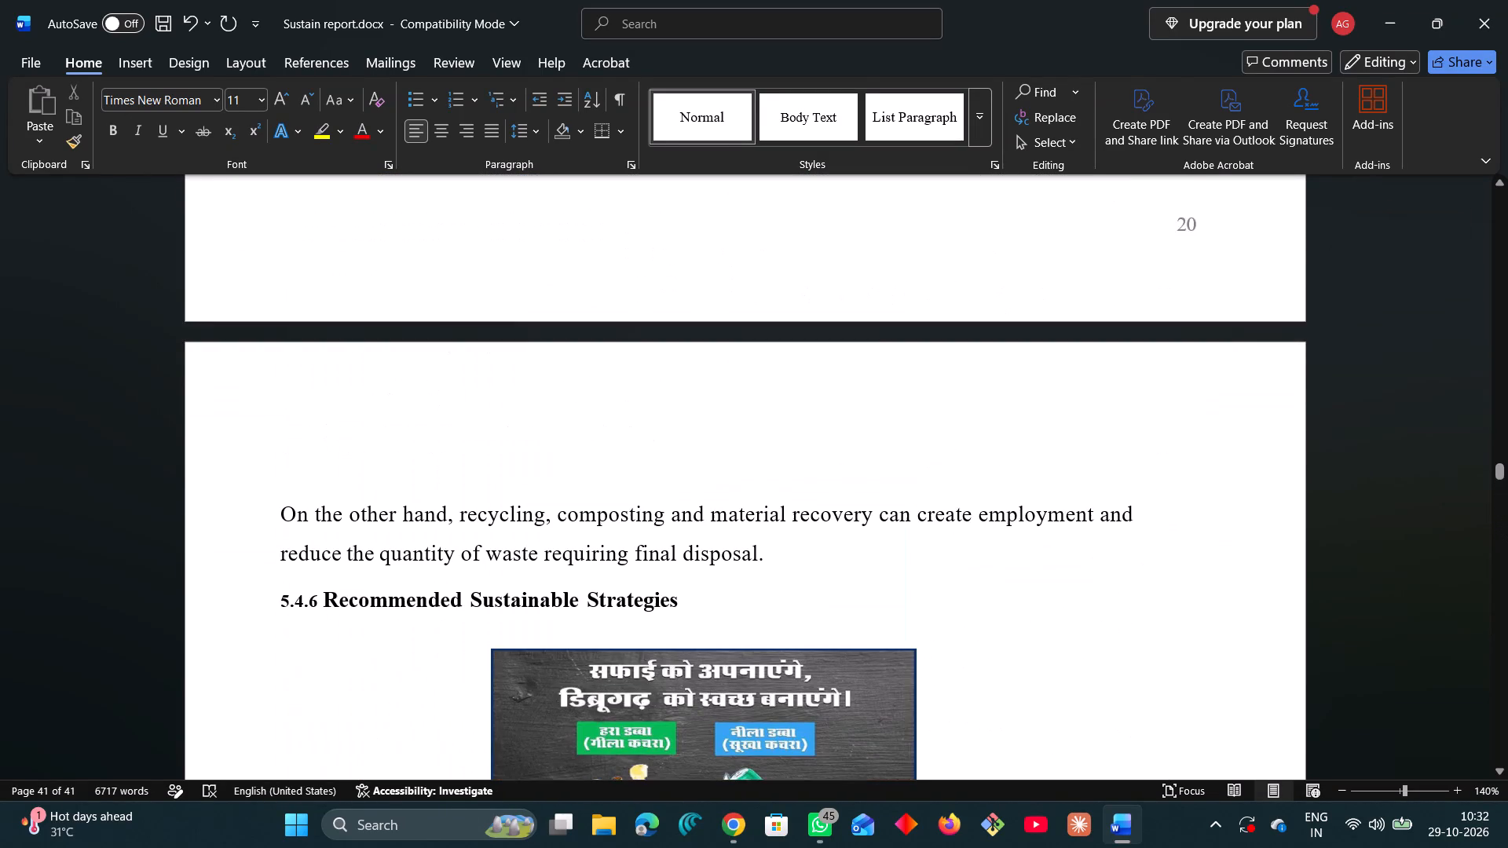
scroll(1301, 475, down, 3)
ctrl+scroll(1291, 472, down, 4)
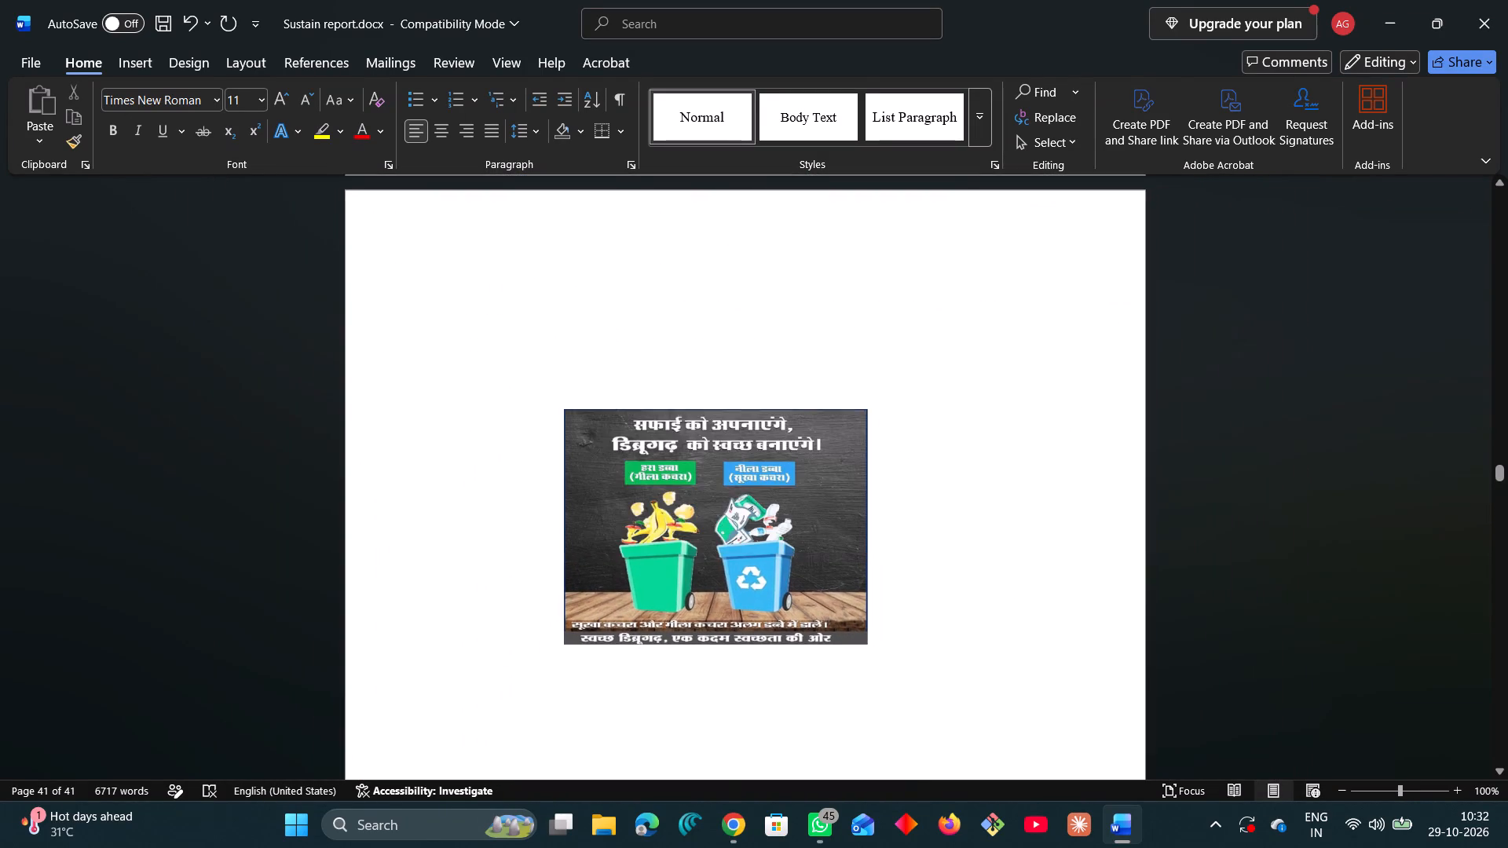
scroll(1239, 466, down, 14)
click(569, 282)
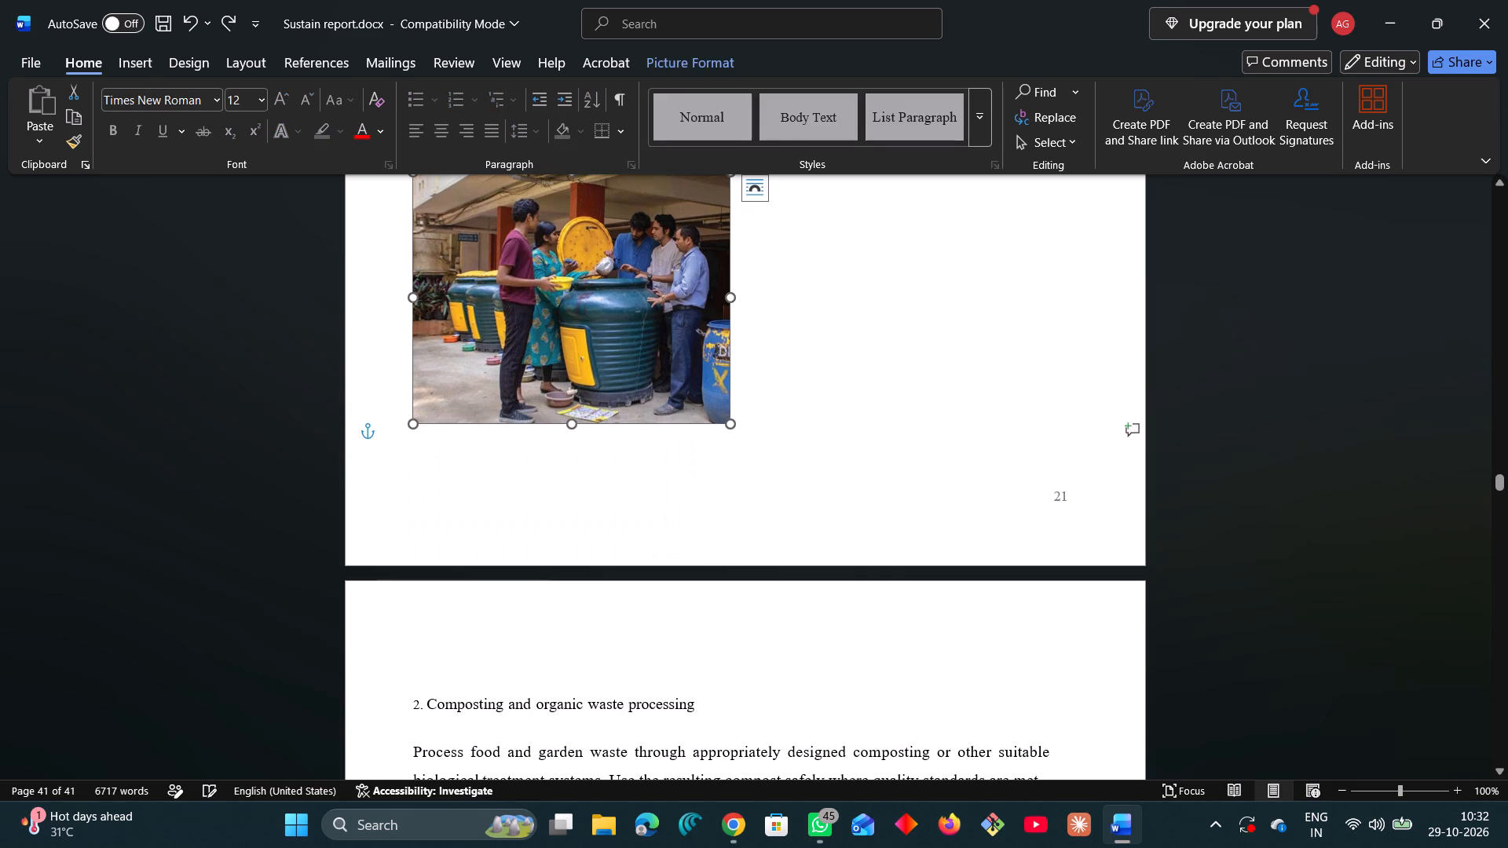
click(436, 131)
click(536, 337)
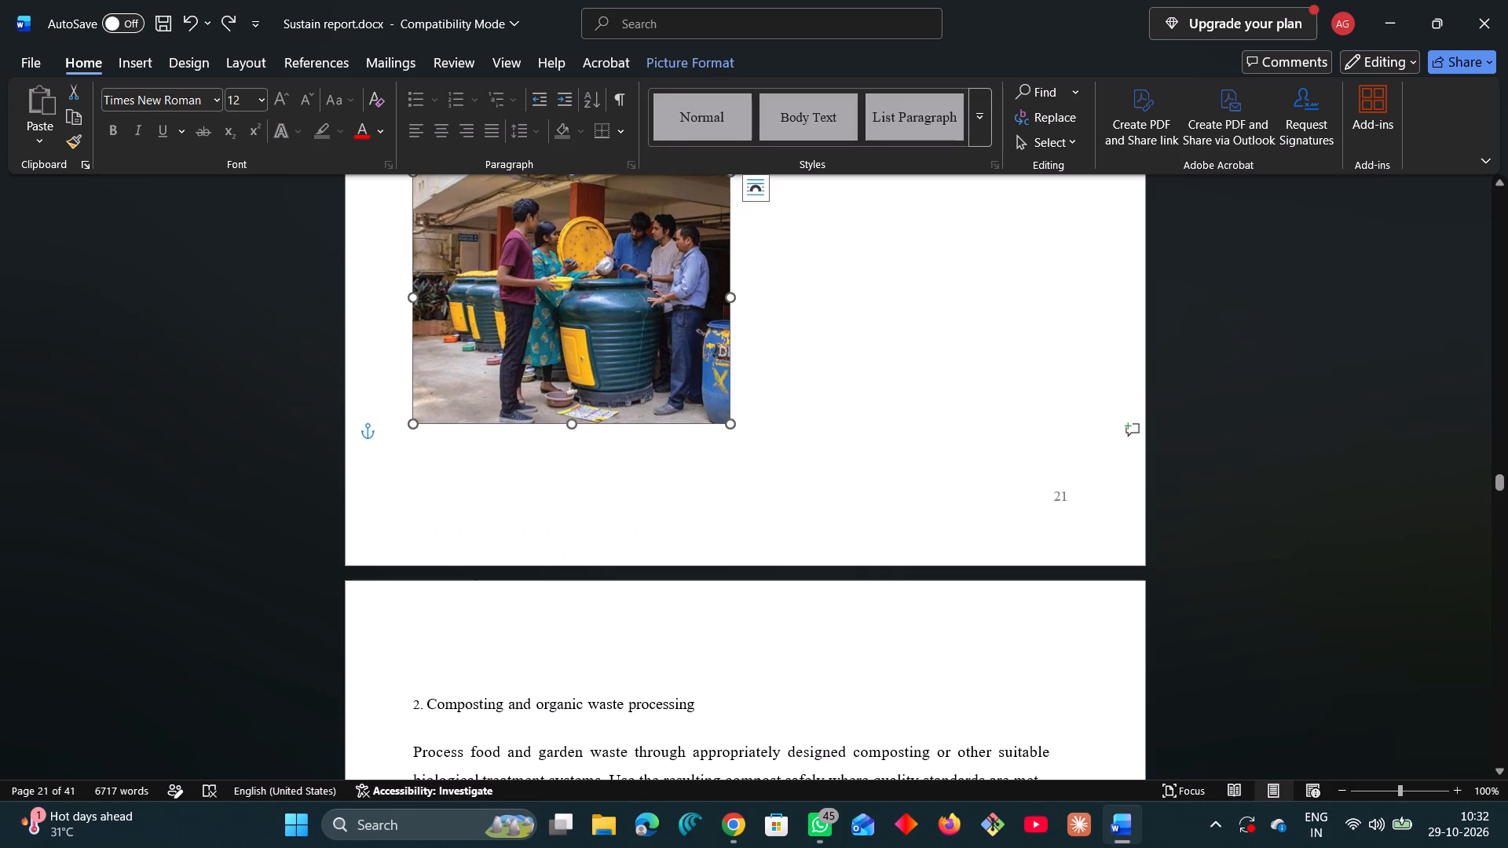
drag(548, 328, 701, 348)
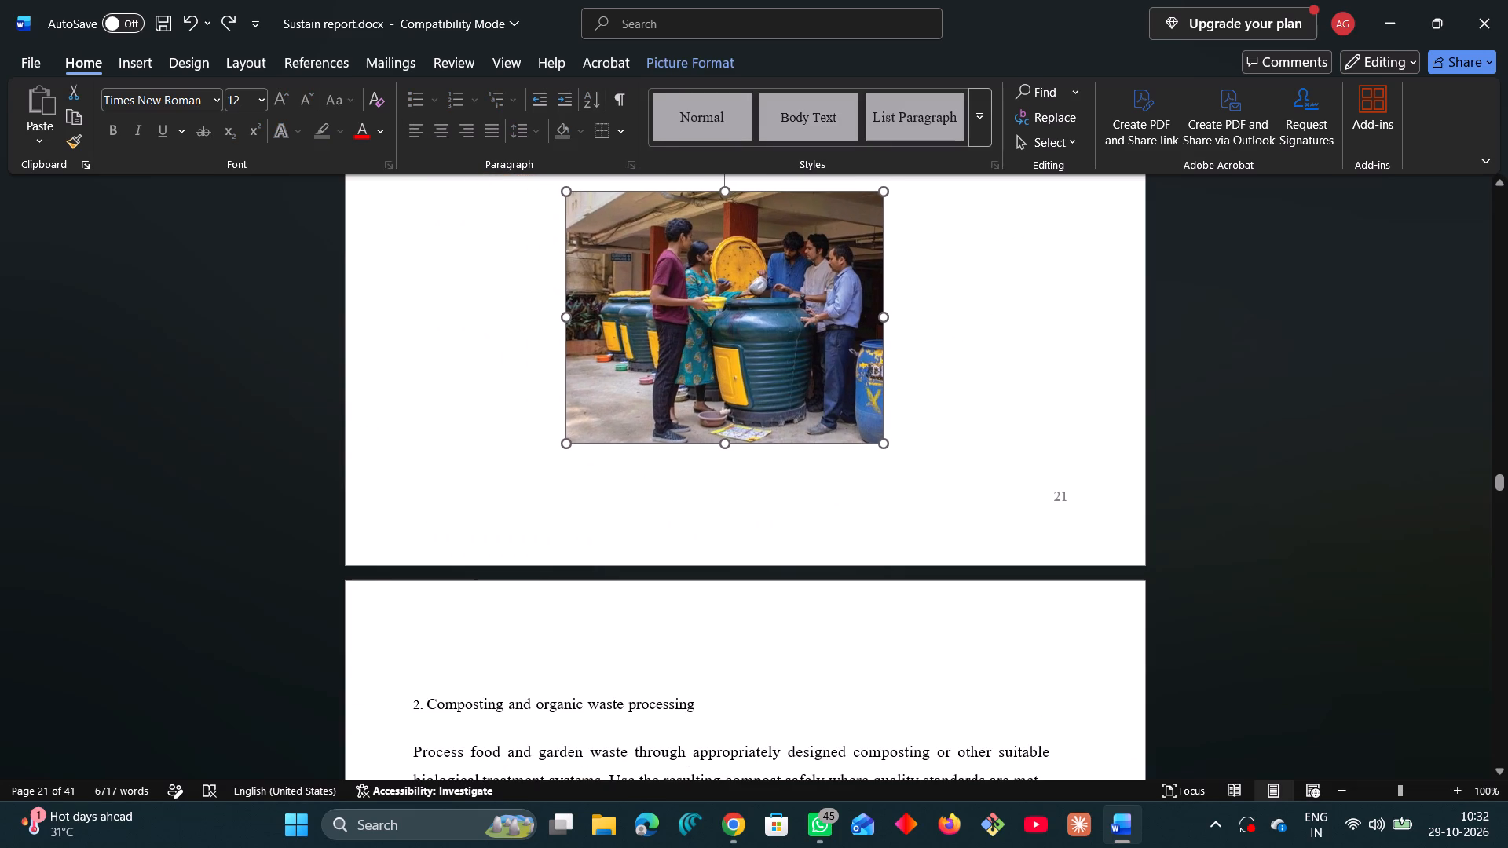
drag(701, 348, 698, 347)
scroll(769, 320, up, 8)
scroll(769, 324, down, 3)
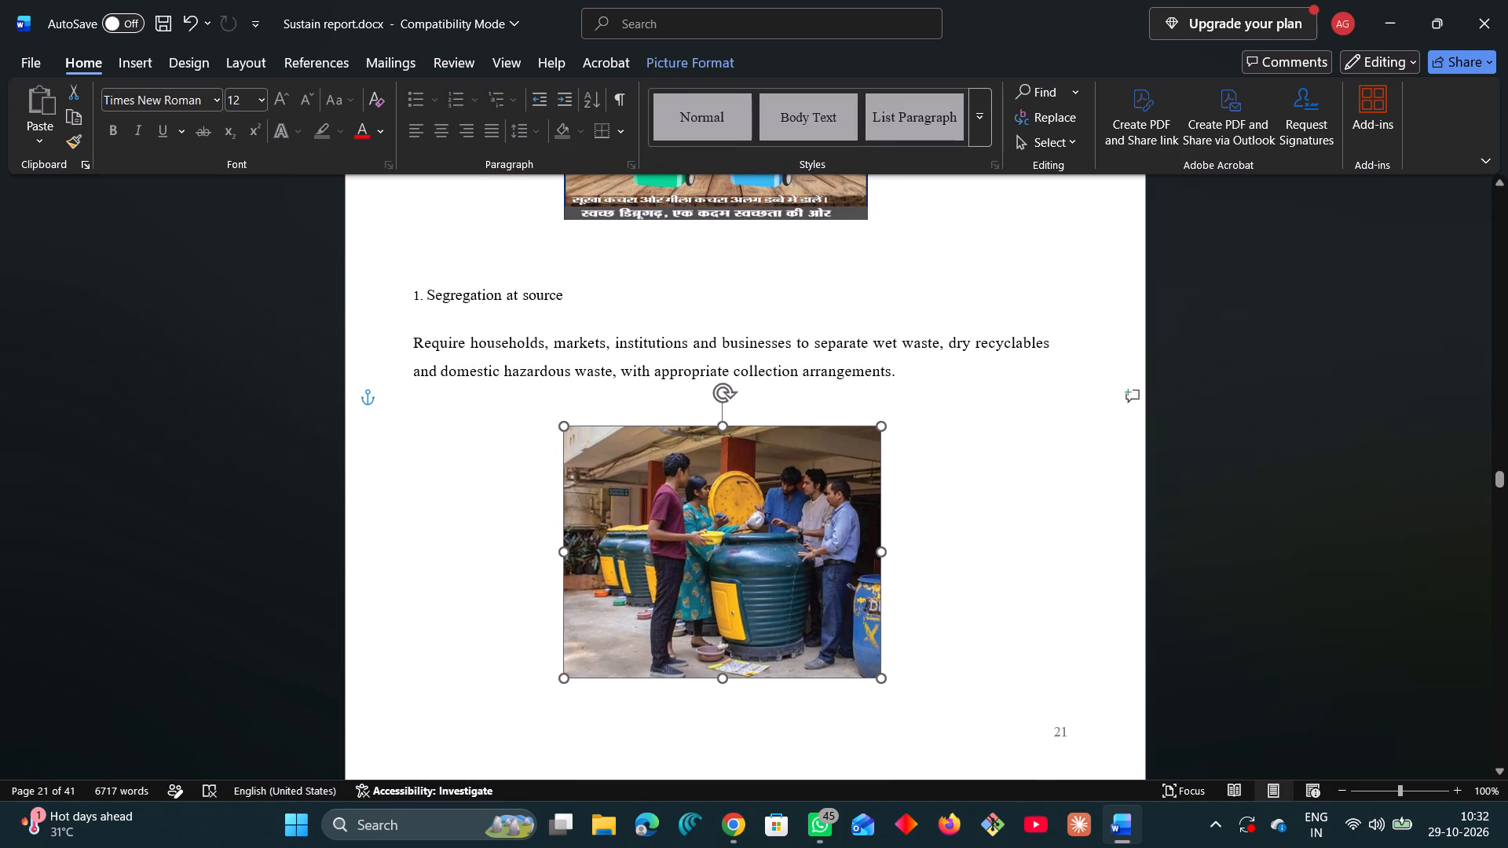
drag(789, 531, 780, 528)
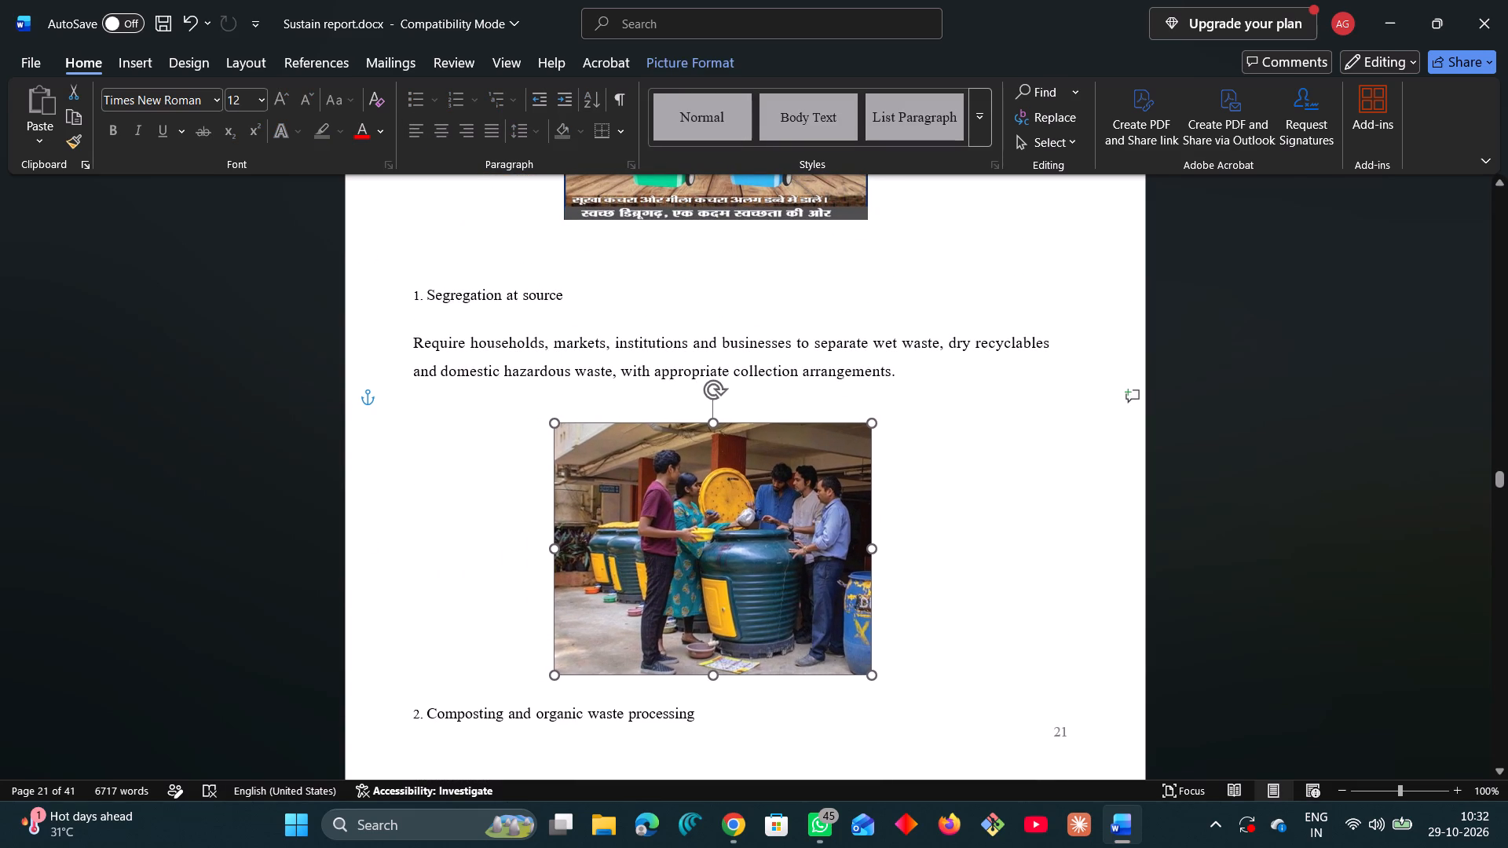
drag(780, 528, 782, 533)
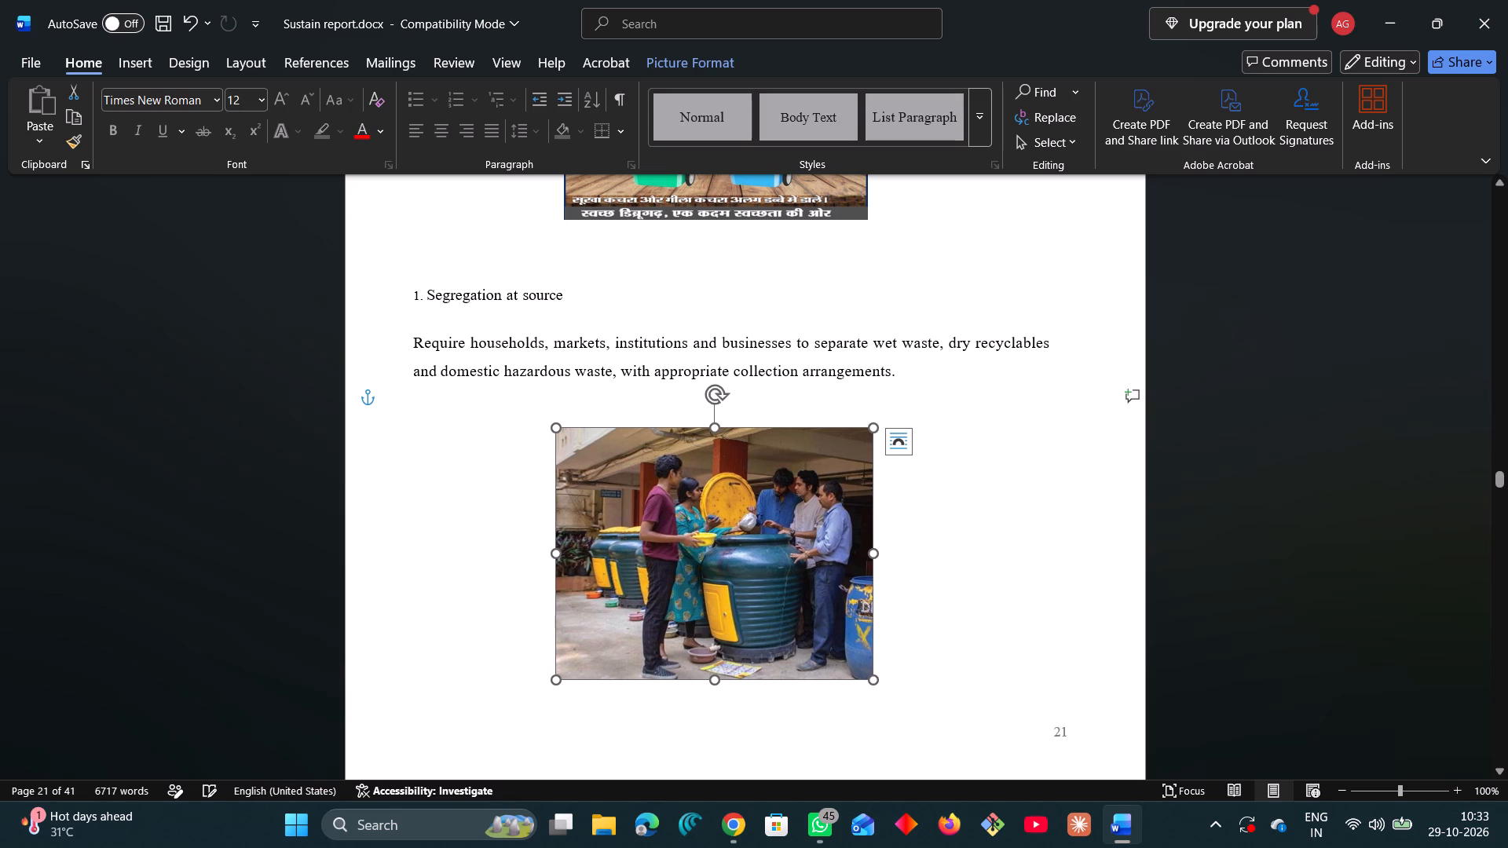
Delete the empty line between "1. Segregation at source" and its paragraph in section 5.4.6.
click(516, 315)
key(BackSpace)
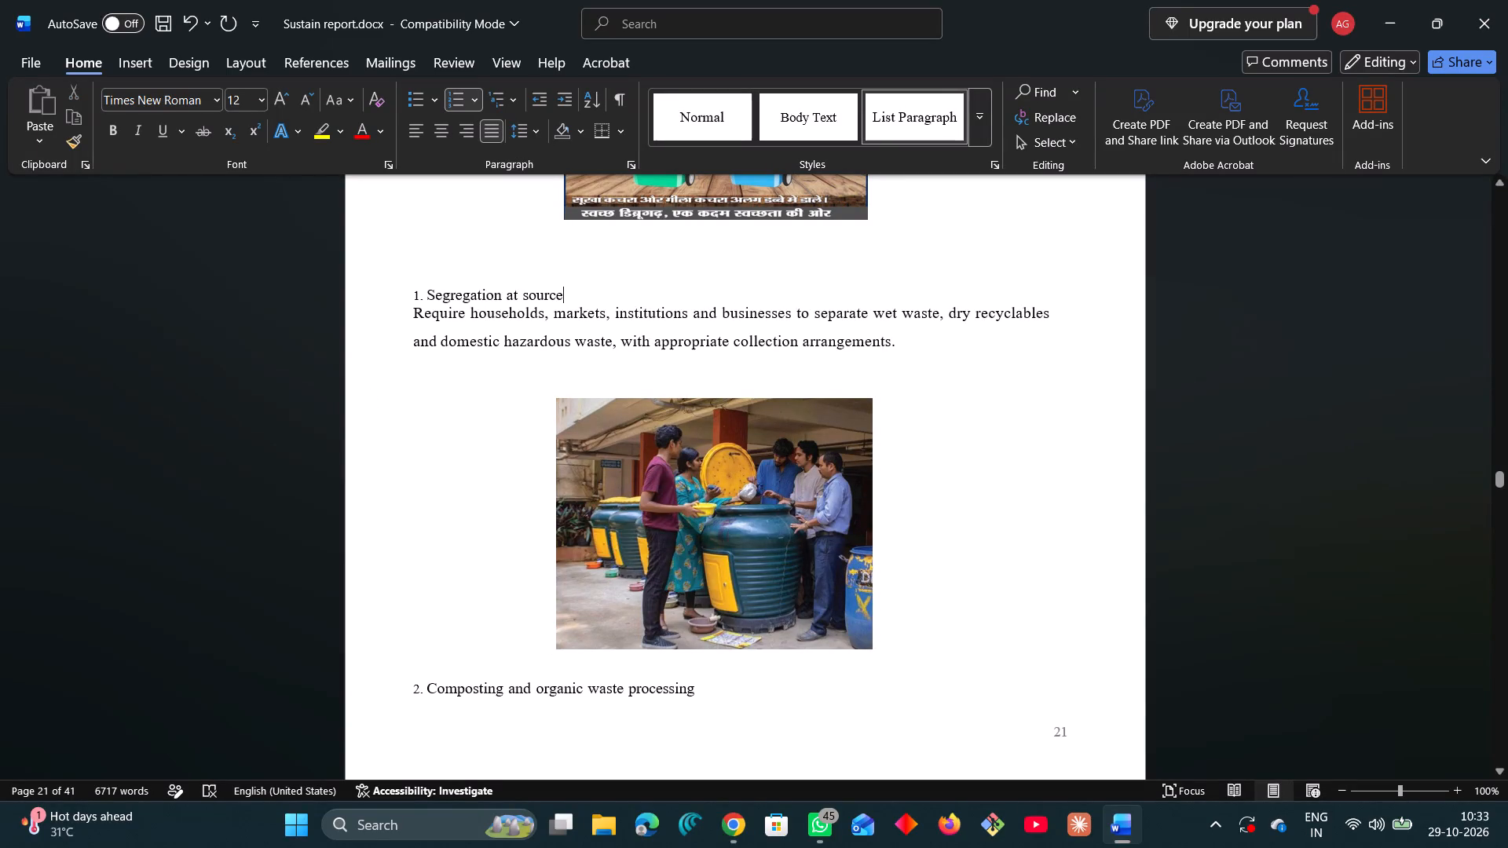
Insert an empty line between "1. Segregation at source" and its paragraph in section 5.4.6.
key(Return)
key(Return)
Insert a page break before "2. Composting and organic waste processing" so the item starts on a new page.
scroll(613, 372, down, 7)
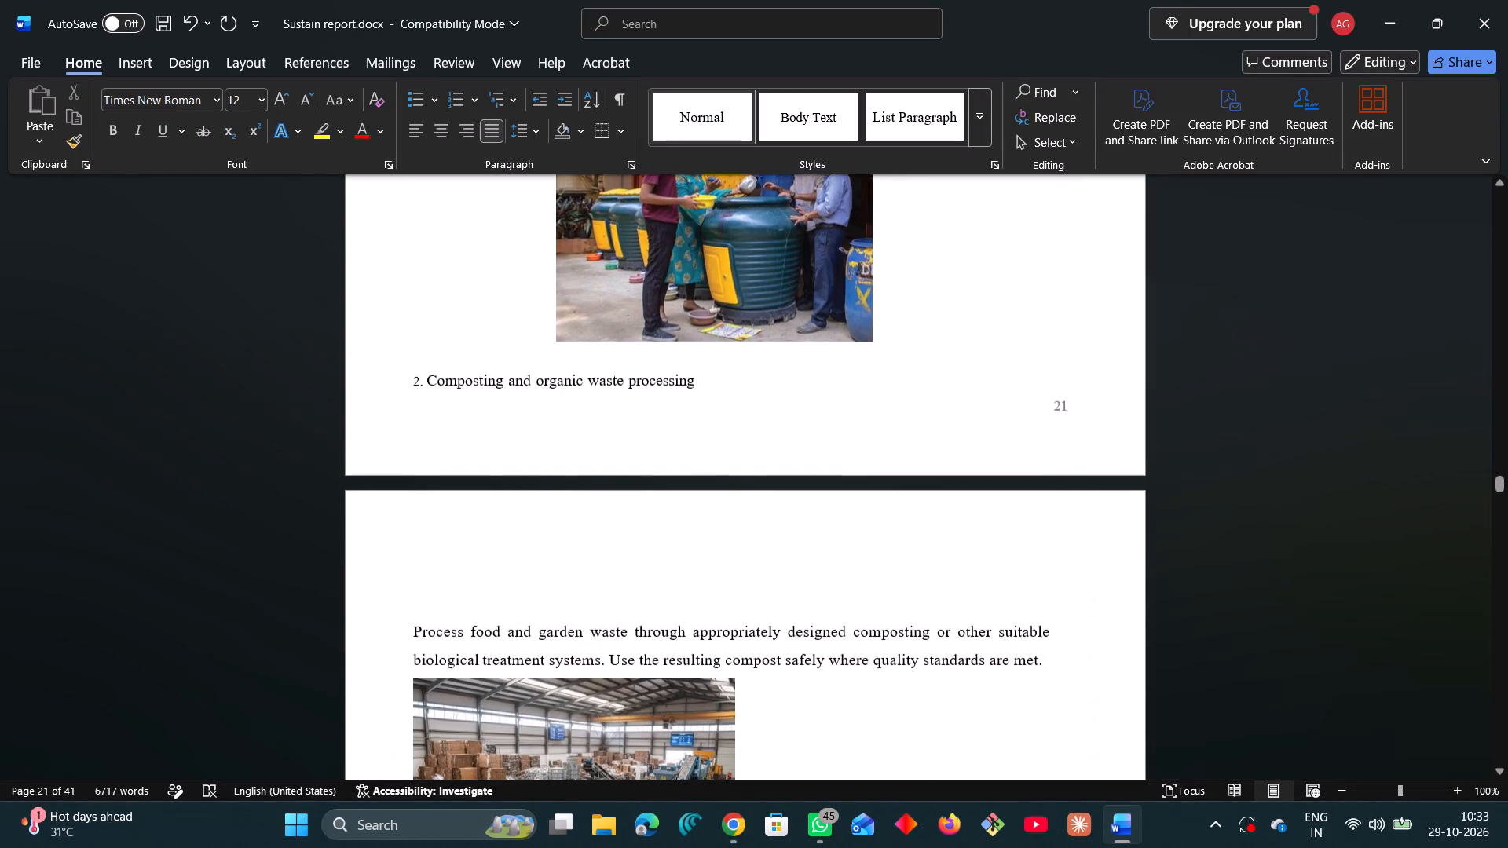
click(897, 334)
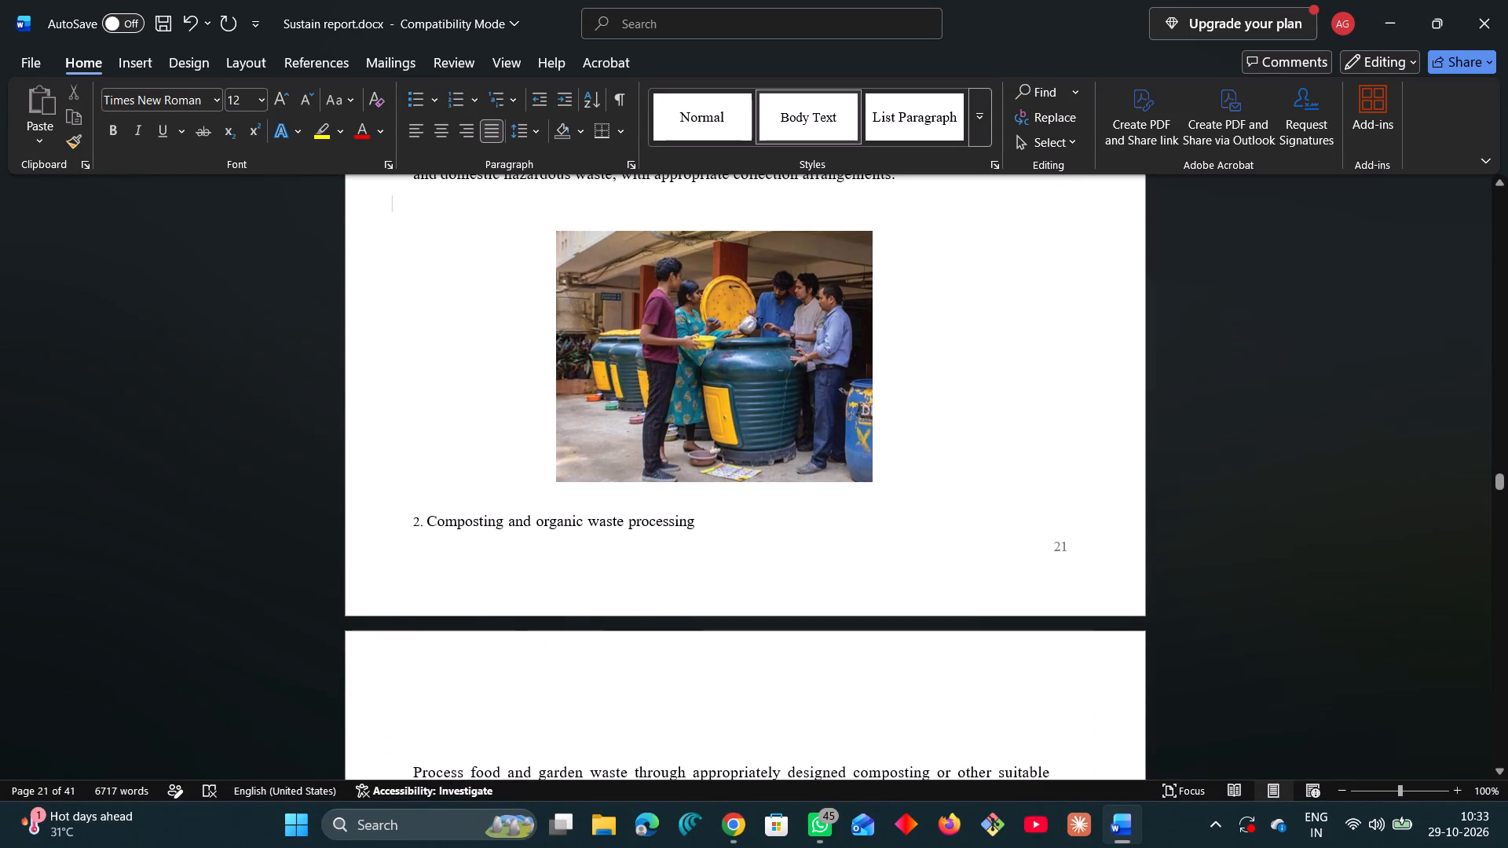
click(425, 517)
key(ctrl+Return)
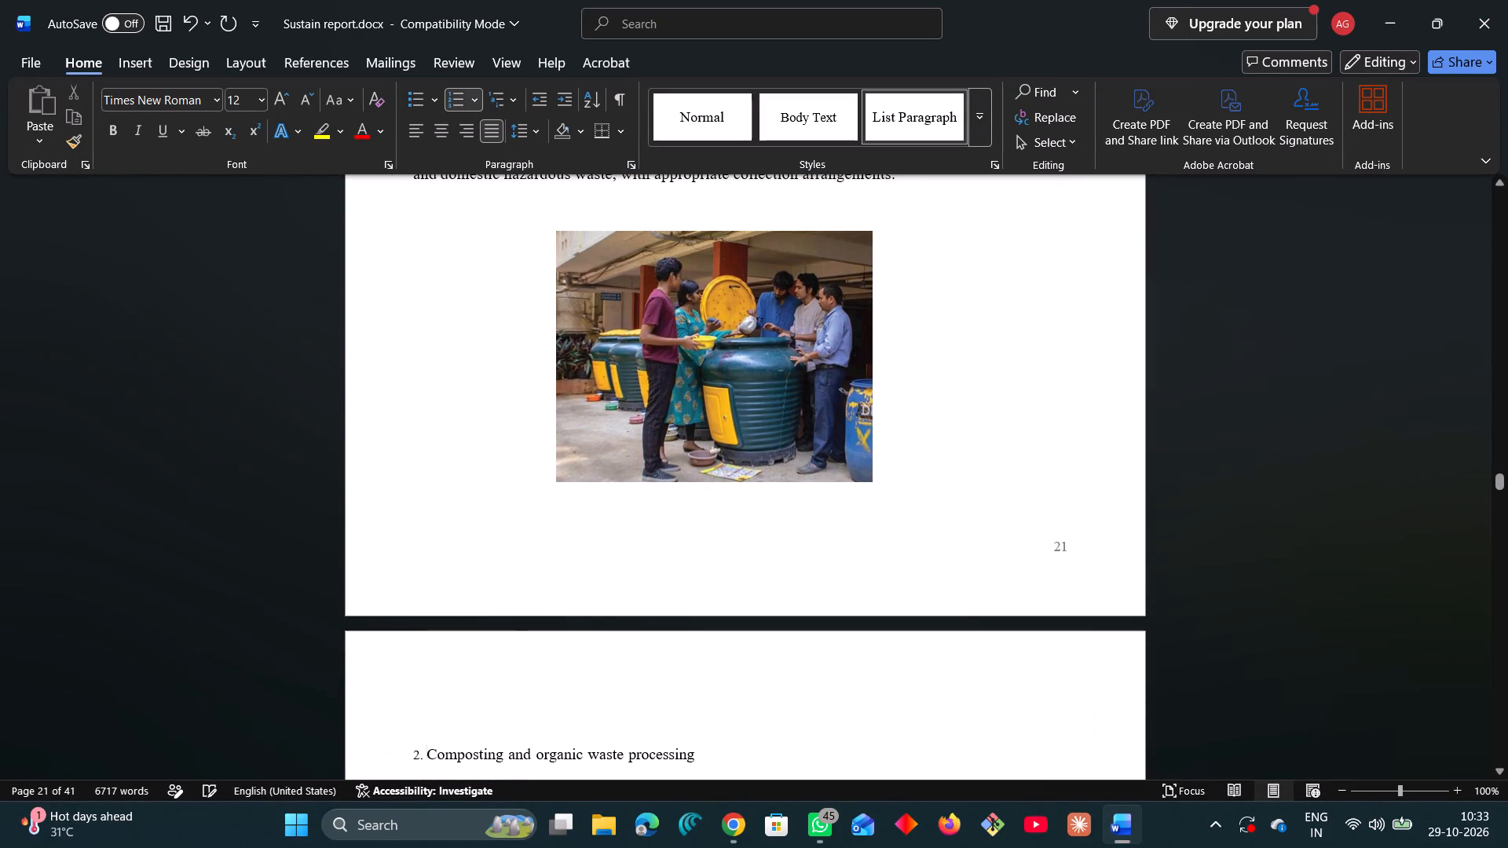
Centre the recycling plant picture under "2. Composting and organic waste processing".
scroll(425, 517, down, 5)
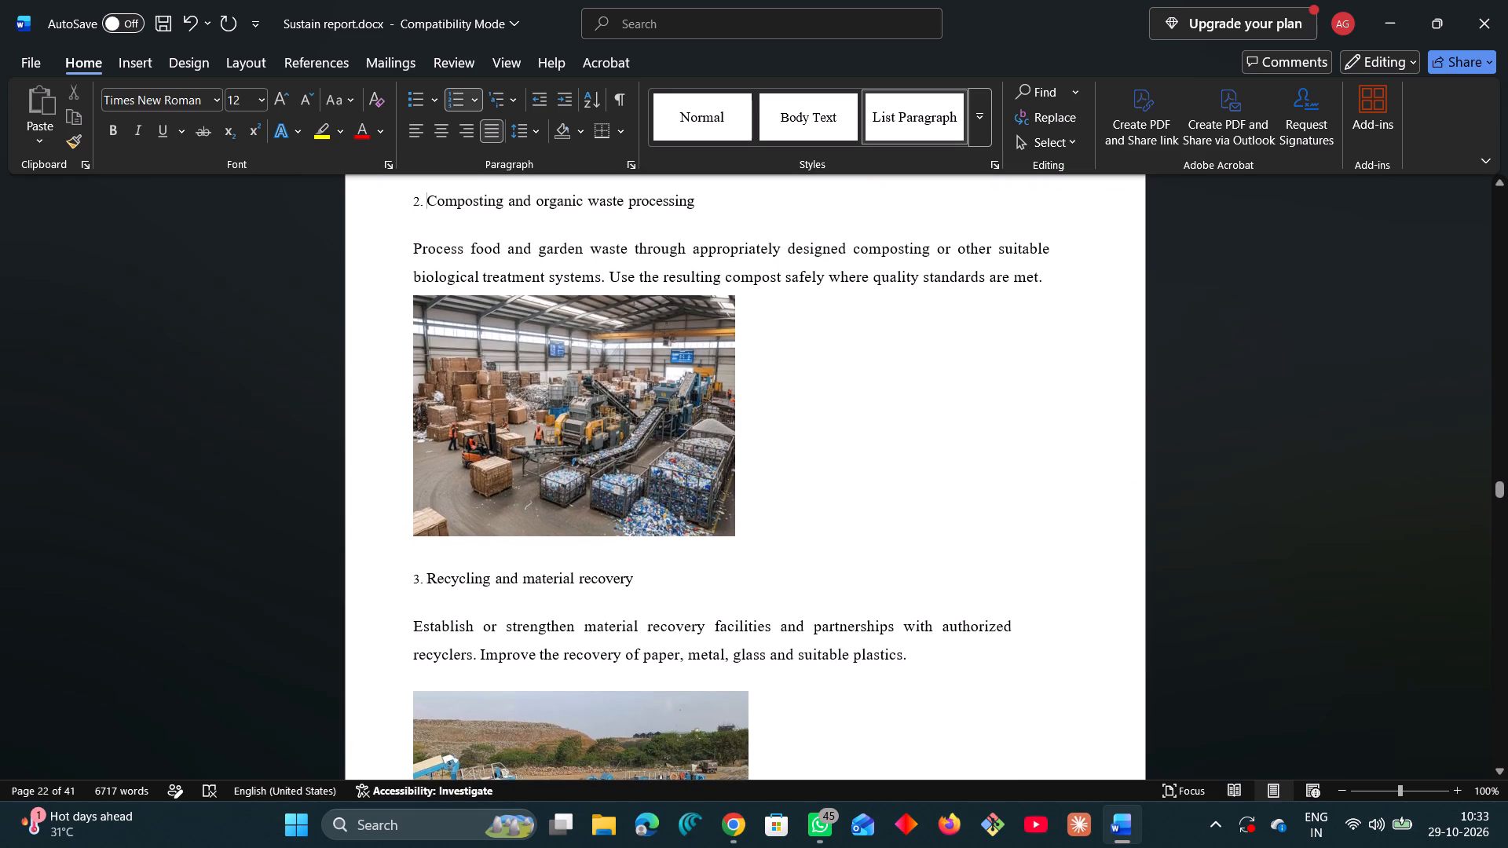
click(495, 429)
drag(497, 429, 648, 452)
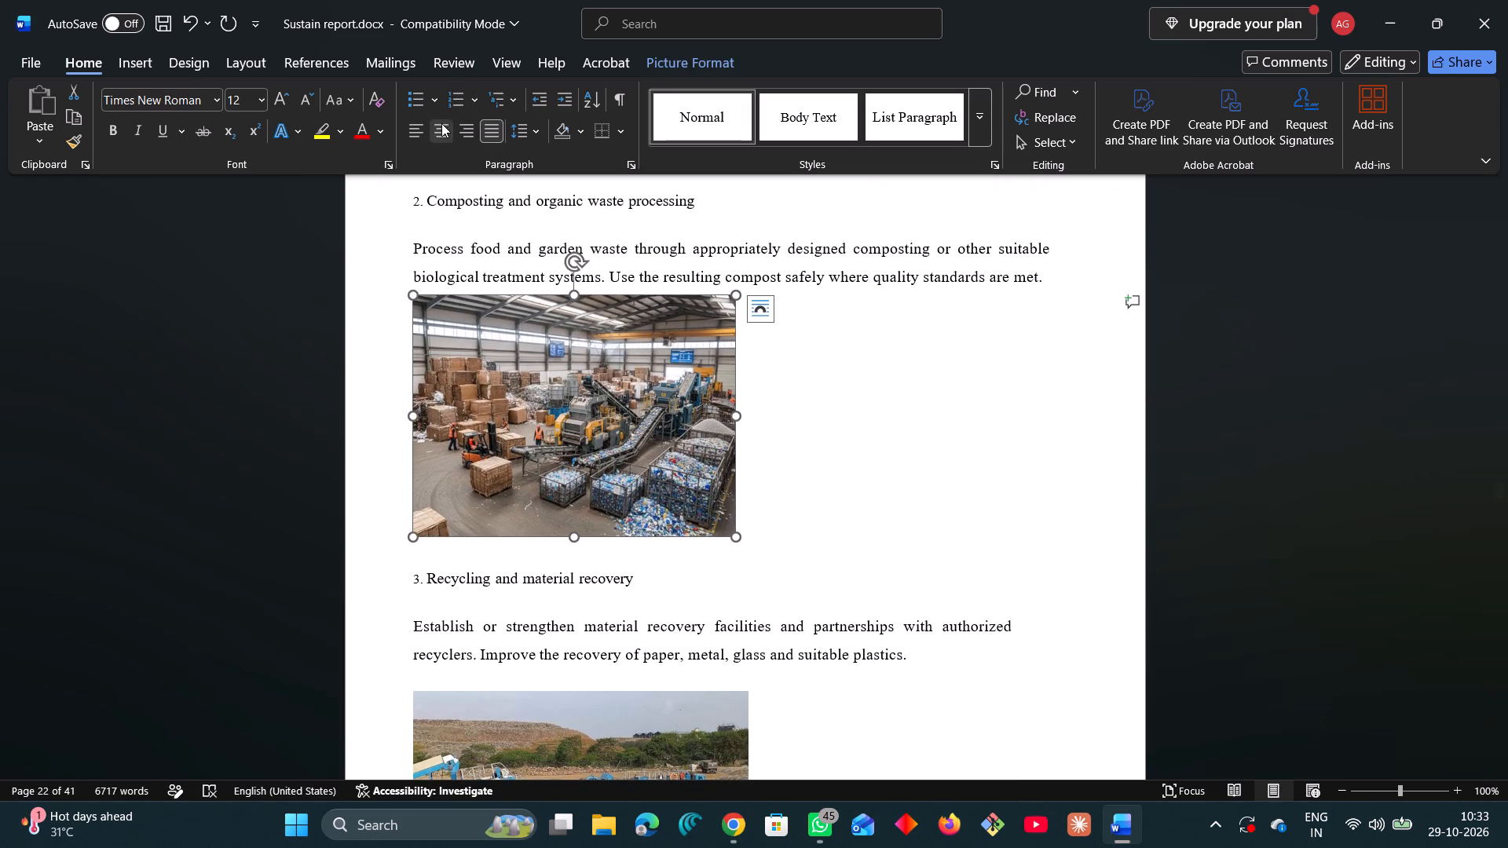
click(441, 123)
Move the photo of the blue processing machinery to the page's horizontal centre, below the "3. Recycling and material recovery" paragraph.
click(638, 740)
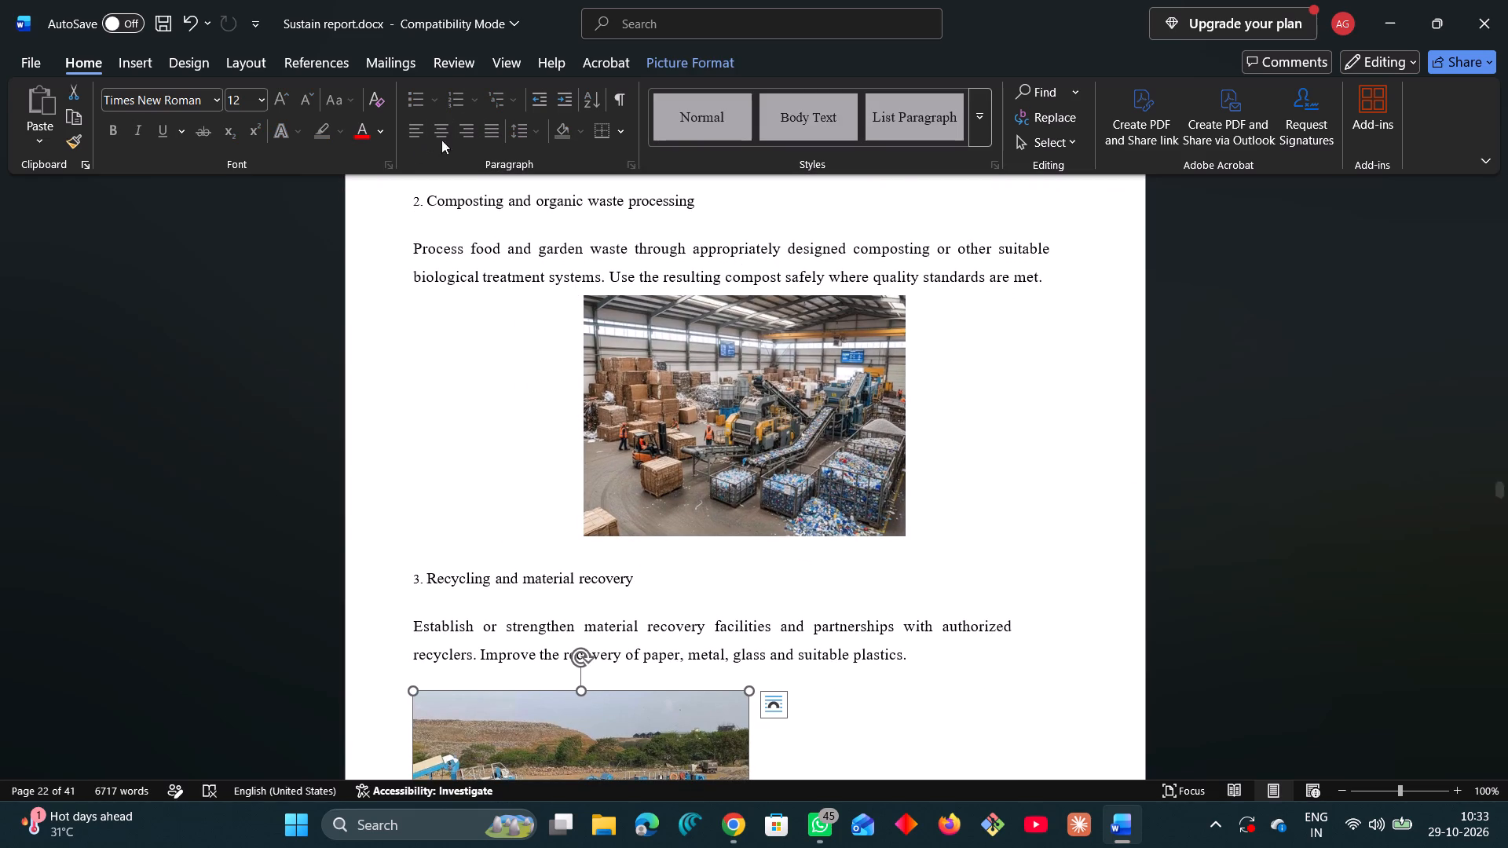
scroll(650, 526, down, 3)
click(971, 663)
click(624, 601)
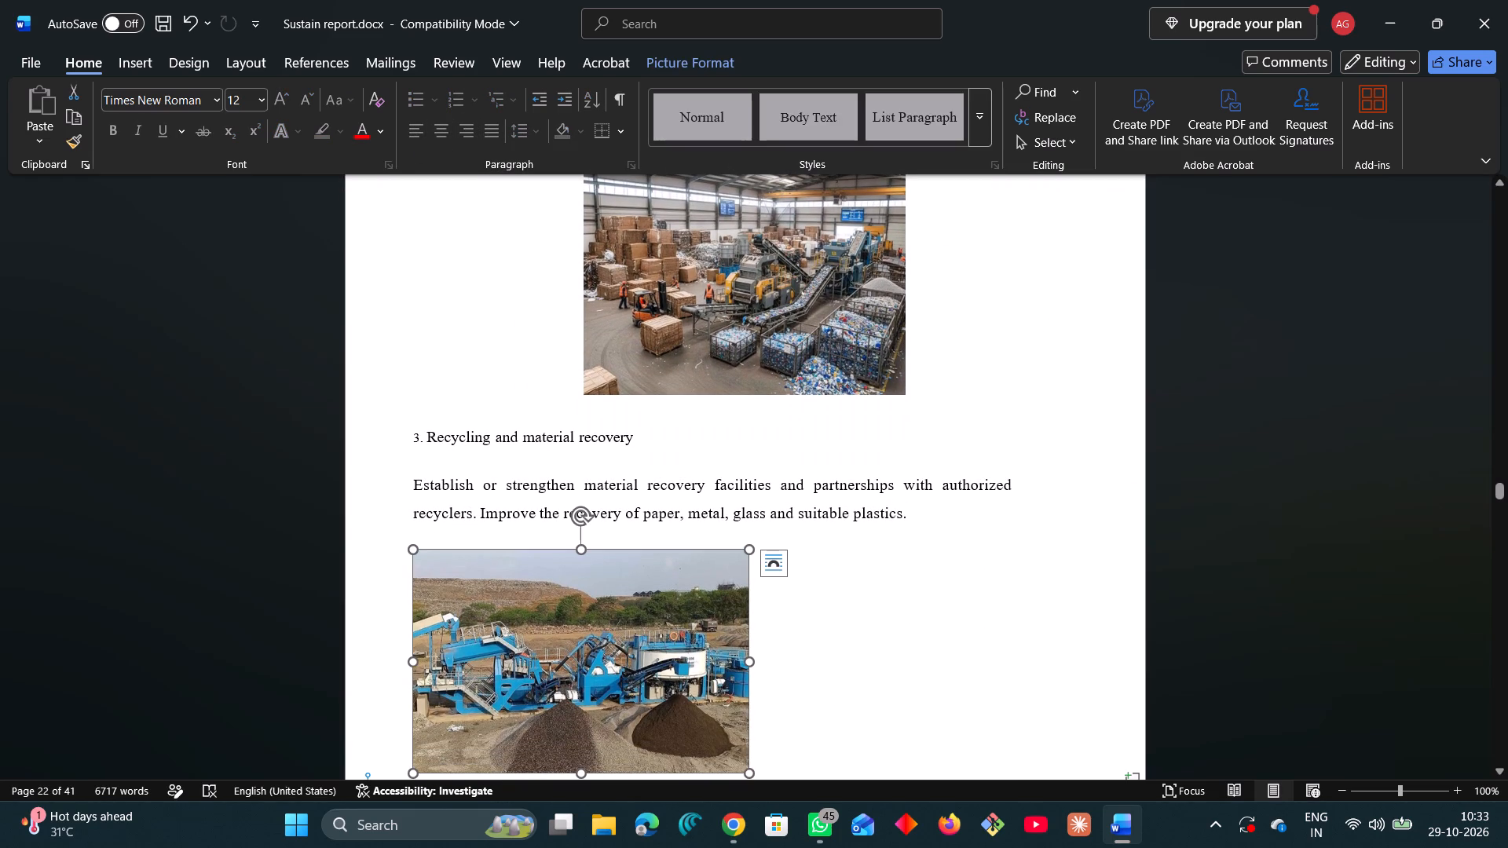
triple_click(602, 641)
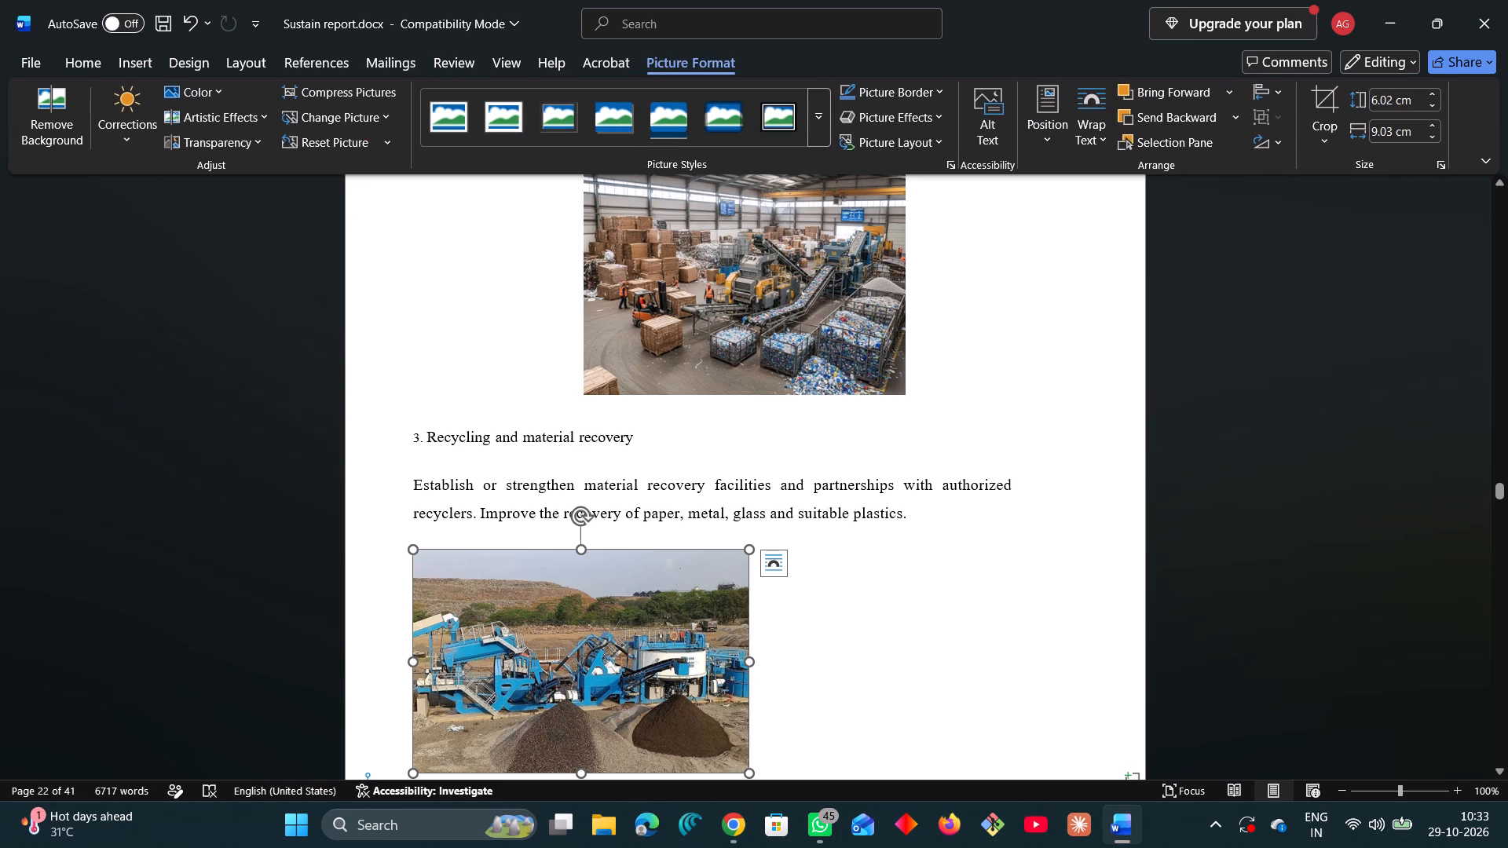
click(604, 638)
click(86, 62)
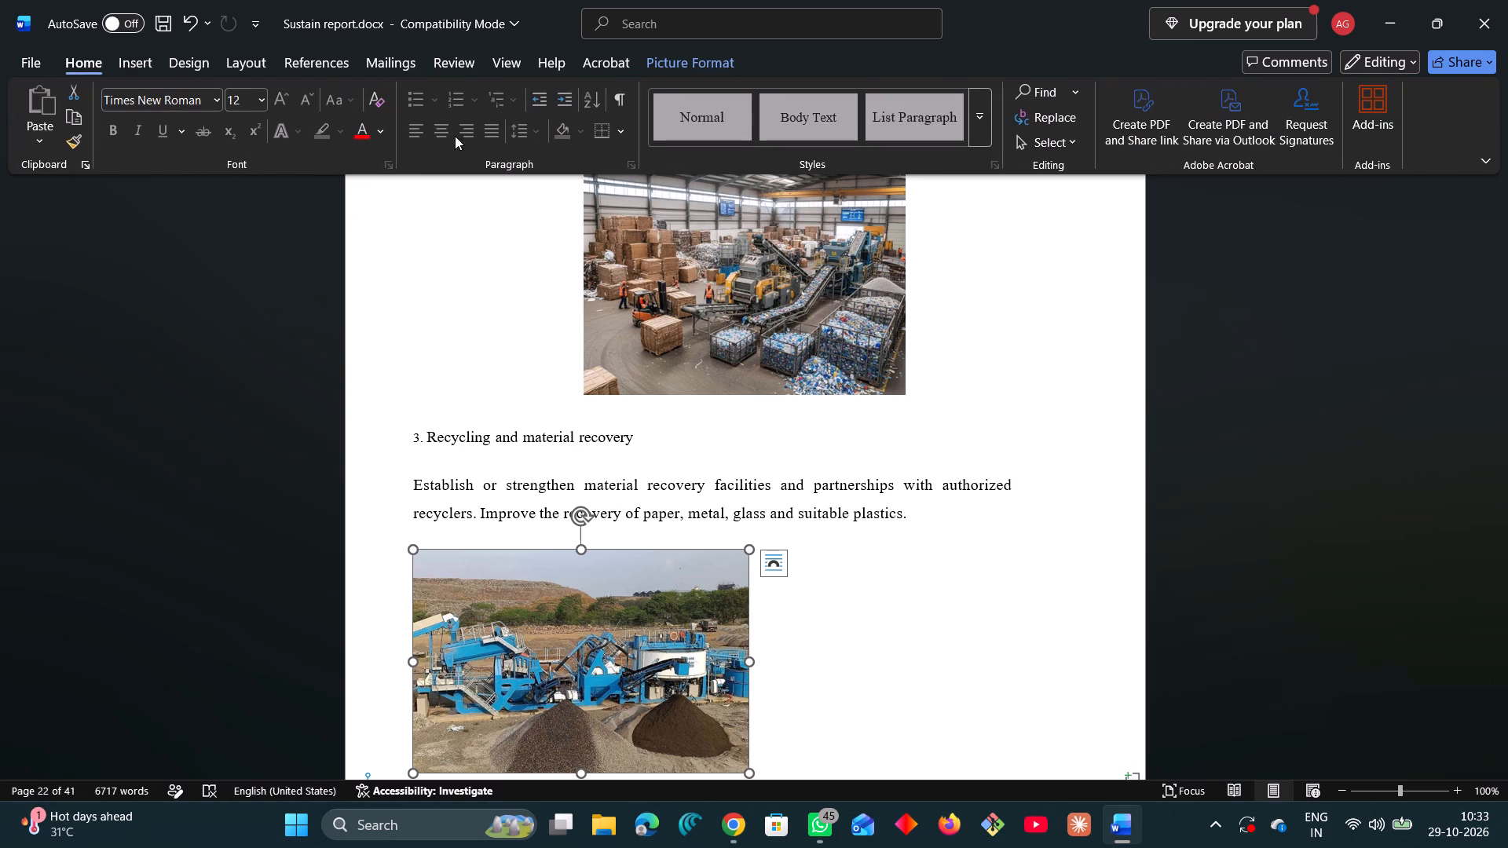
scroll(655, 633, down, 1)
drag(633, 649, 774, 652)
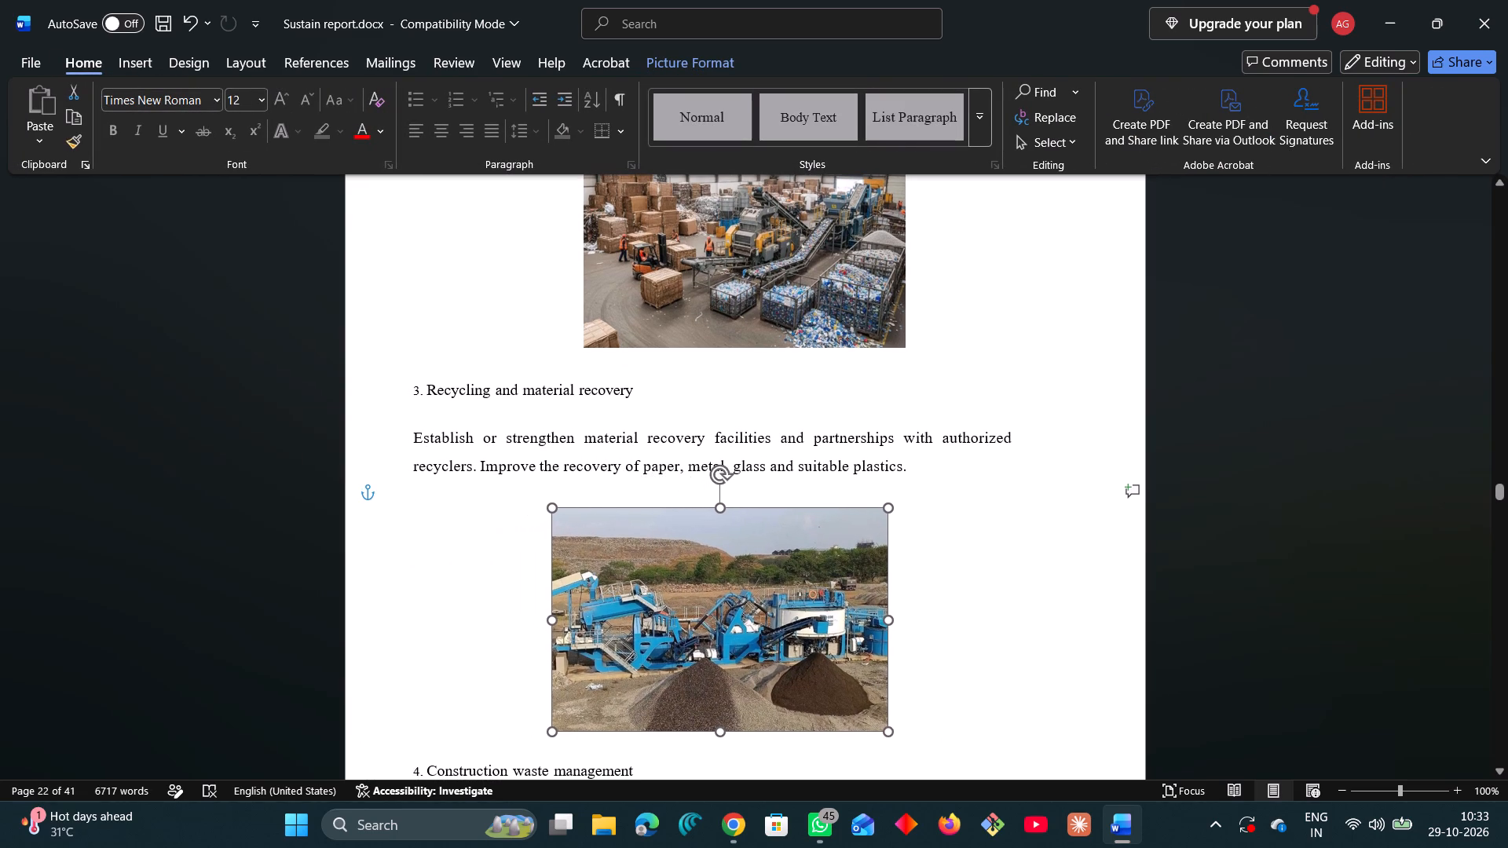
drag(774, 652, 818, 650)
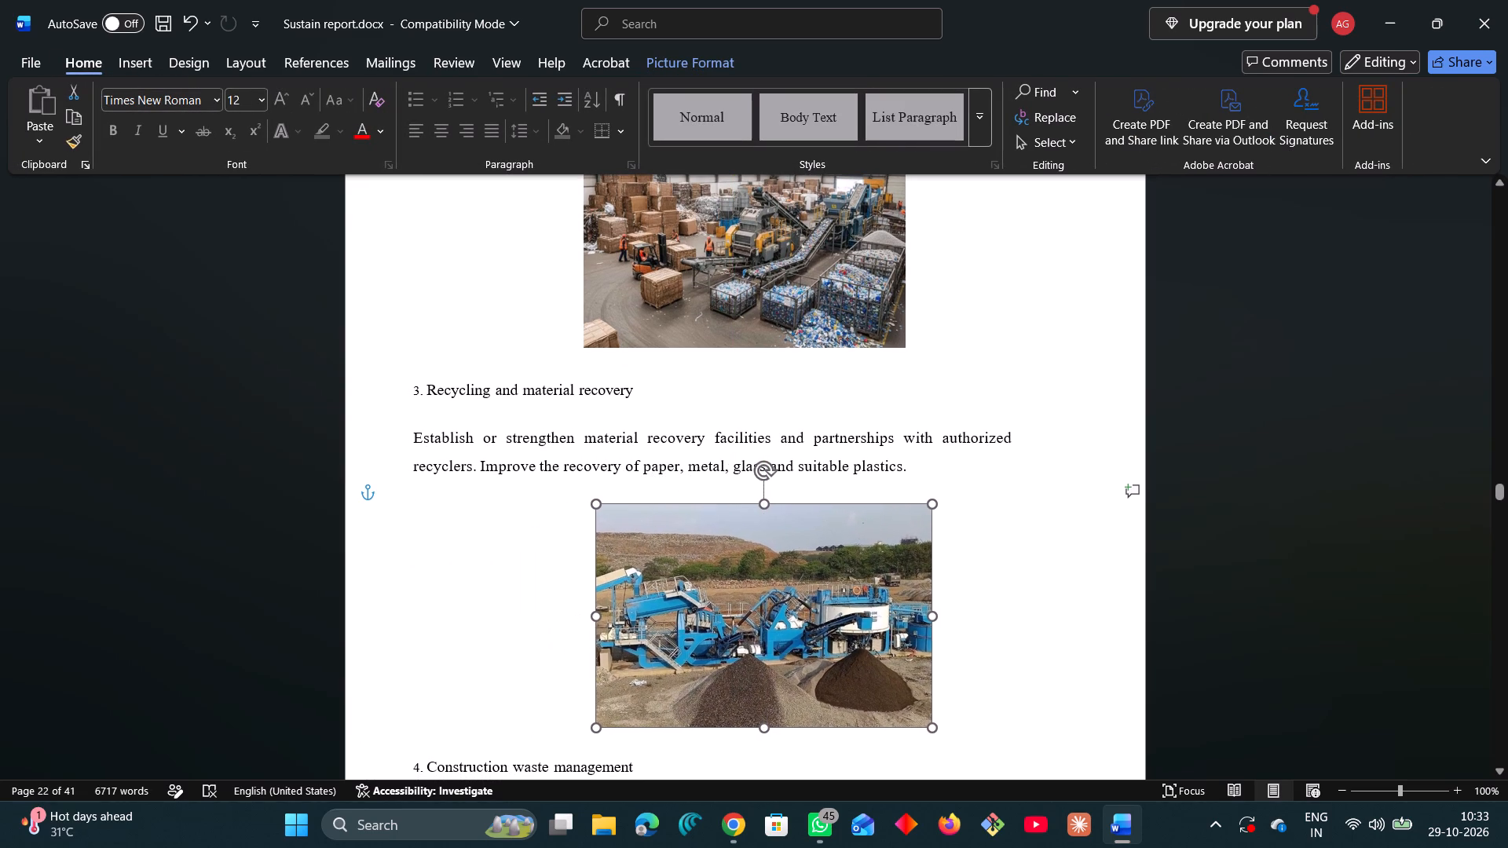
drag(818, 650, 795, 655)
Delete the empty line above the "Dibrugarh's local transport network" paragraph in section 5.5.1.
scroll(794, 655, down, 5)
scroll(681, 586, down, 3)
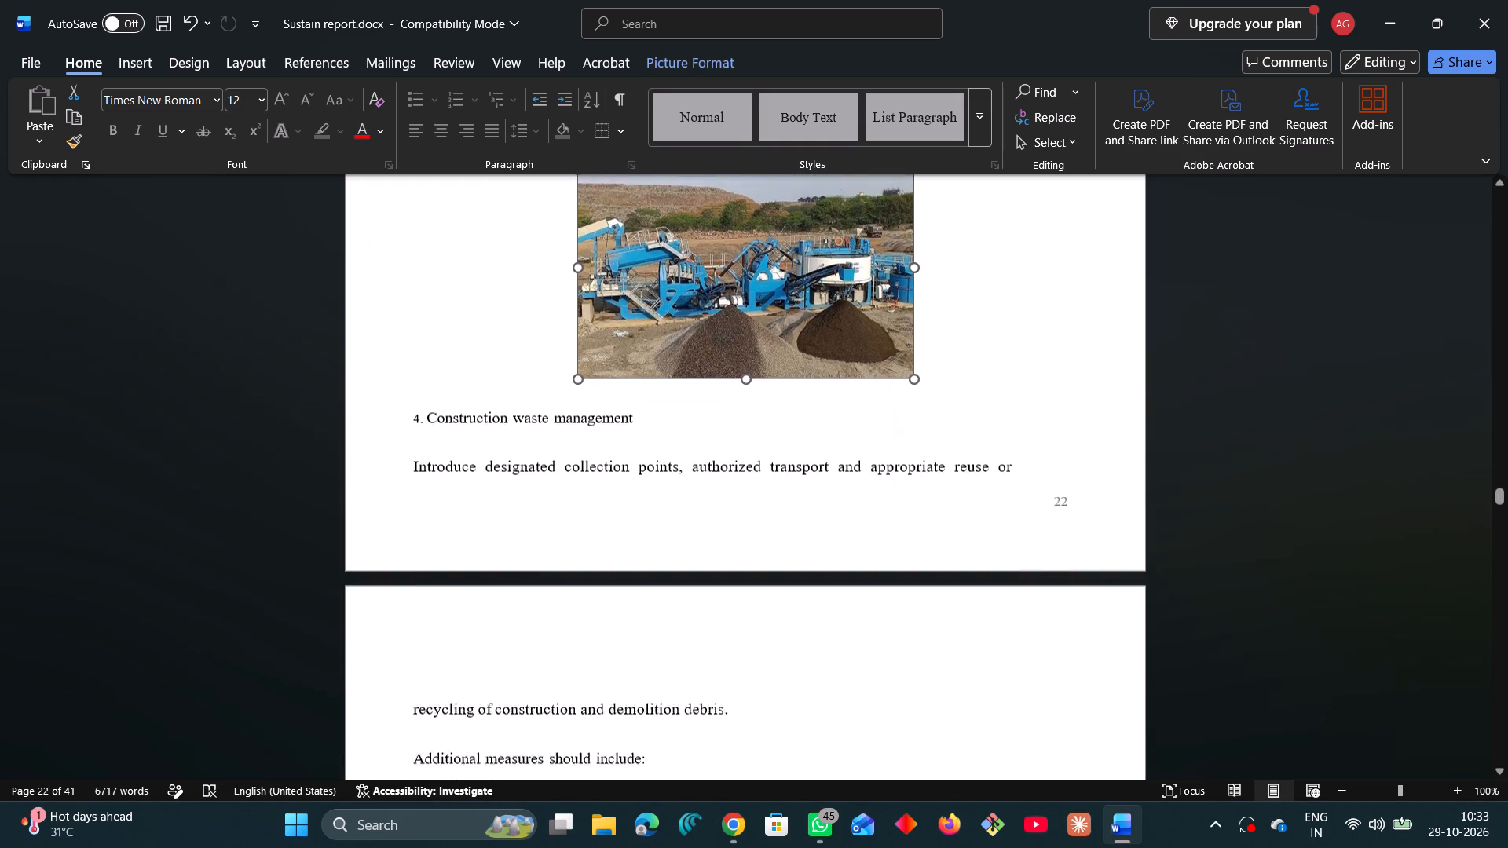
scroll(622, 544, down, 16)
scroll(622, 544, down, 5)
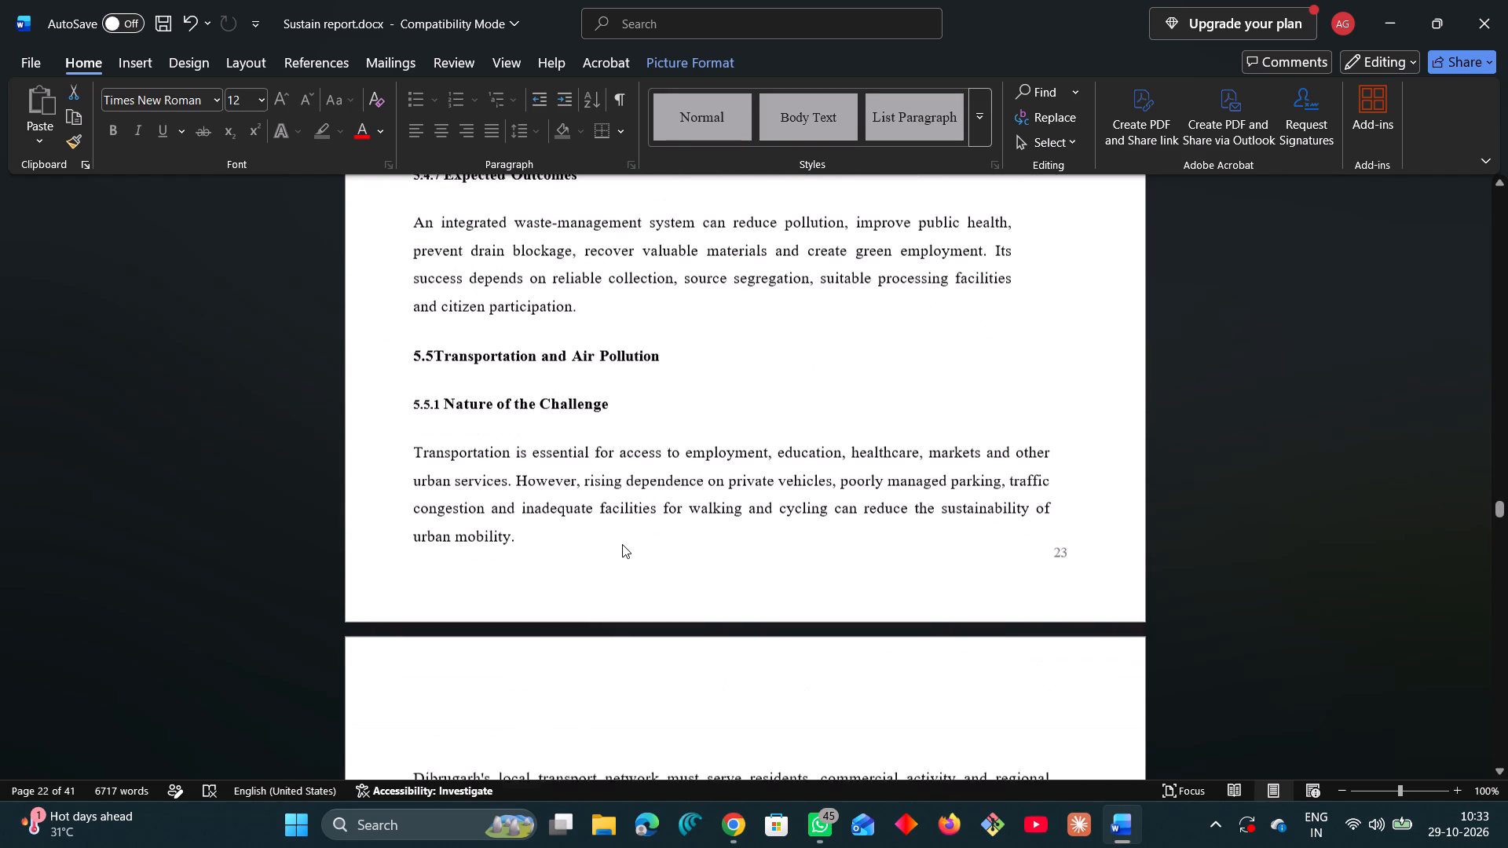
scroll(622, 544, down, 14)
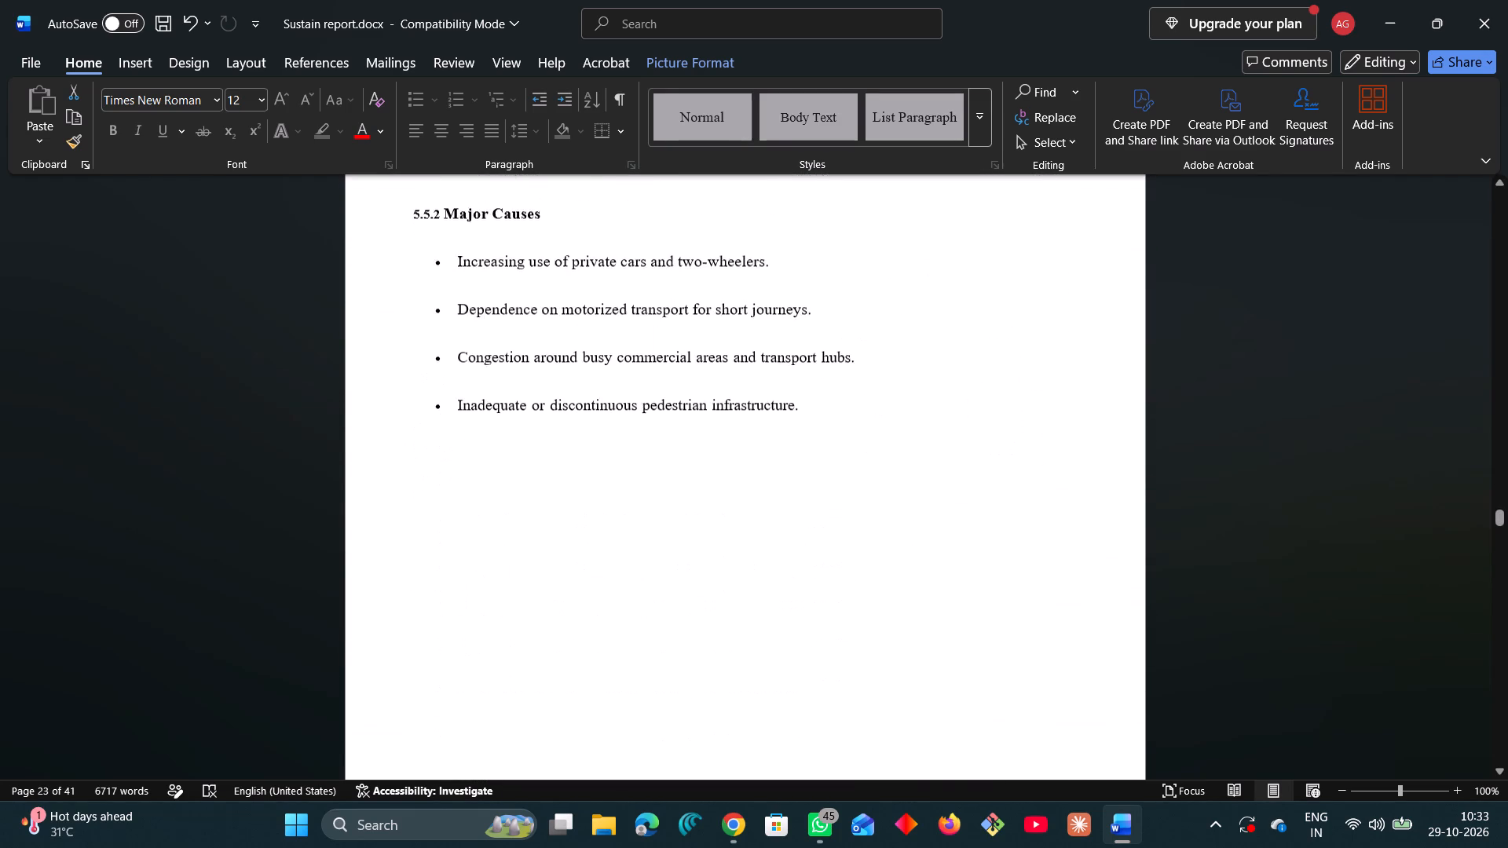
scroll(622, 544, up, 8)
click(467, 459)
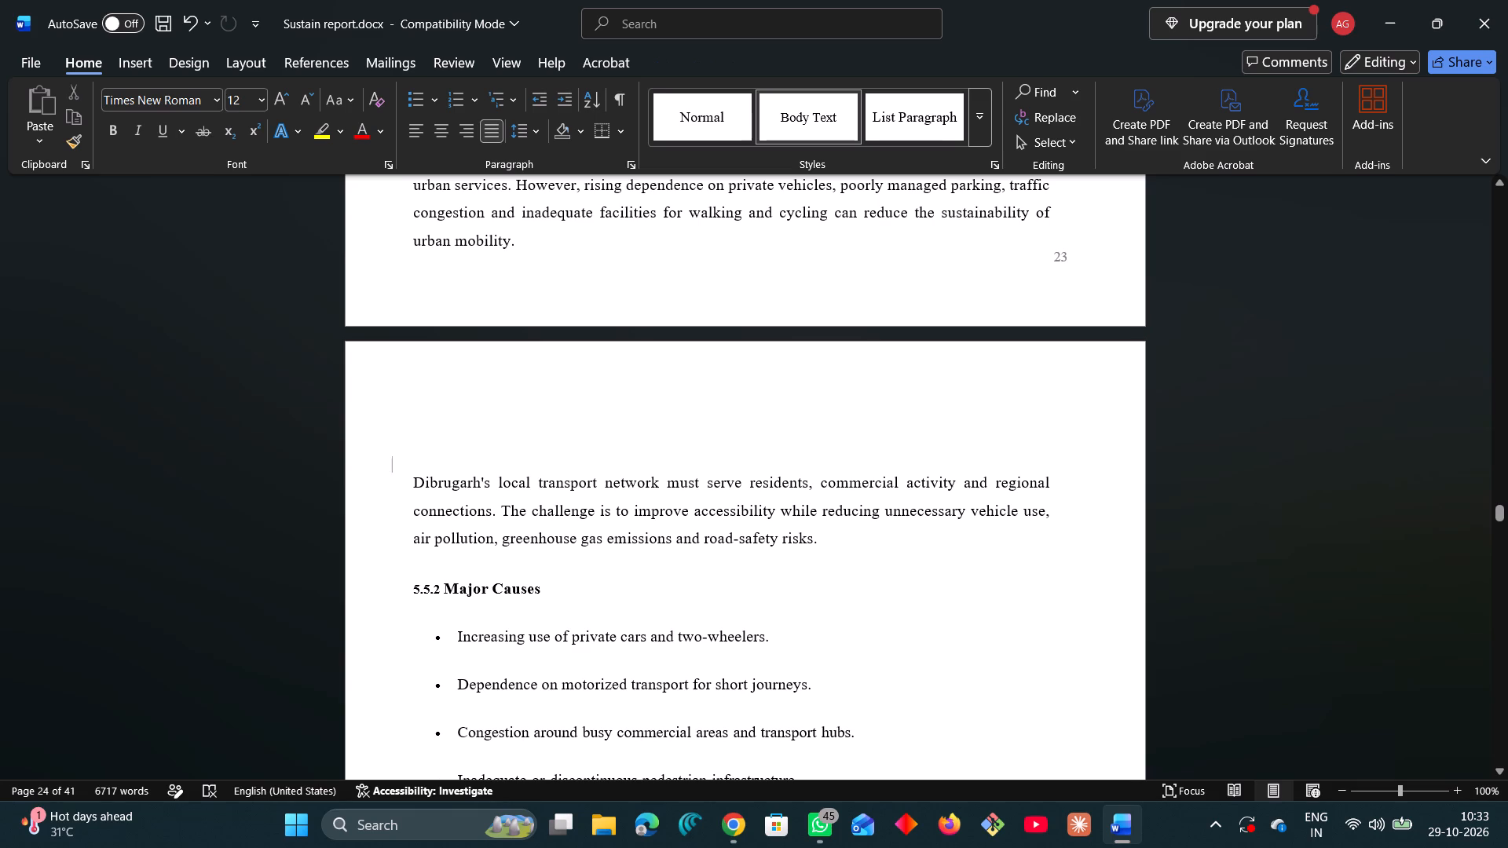
key(BackSpace)
Remove the page break before the "Limited safe cycling infrastructure." bullet in section 5.5.2 Major Causes.
scroll(486, 473, down, 10)
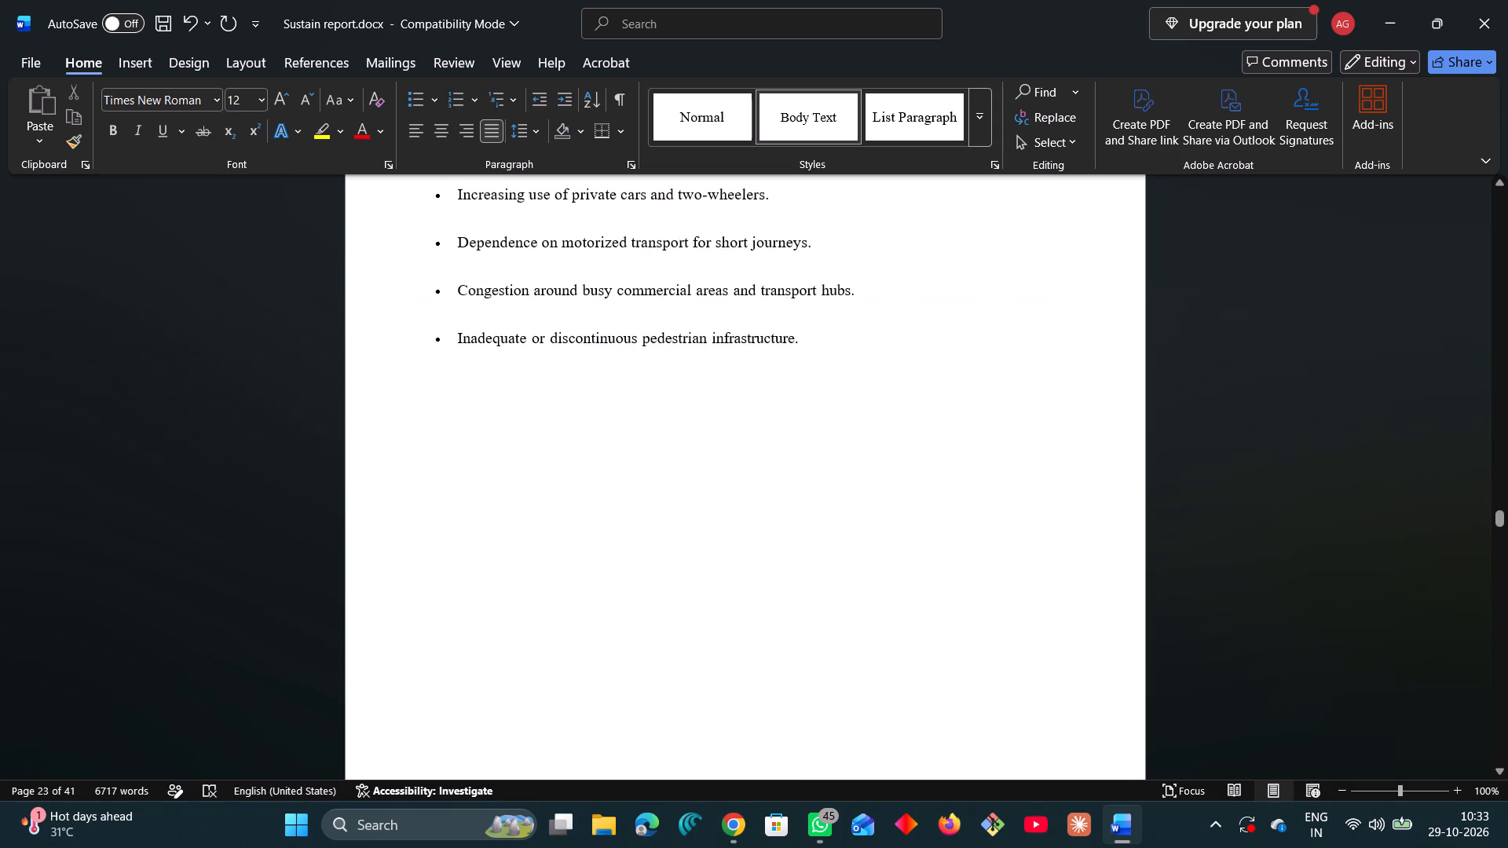
scroll(489, 486, down, 12)
click(452, 488)
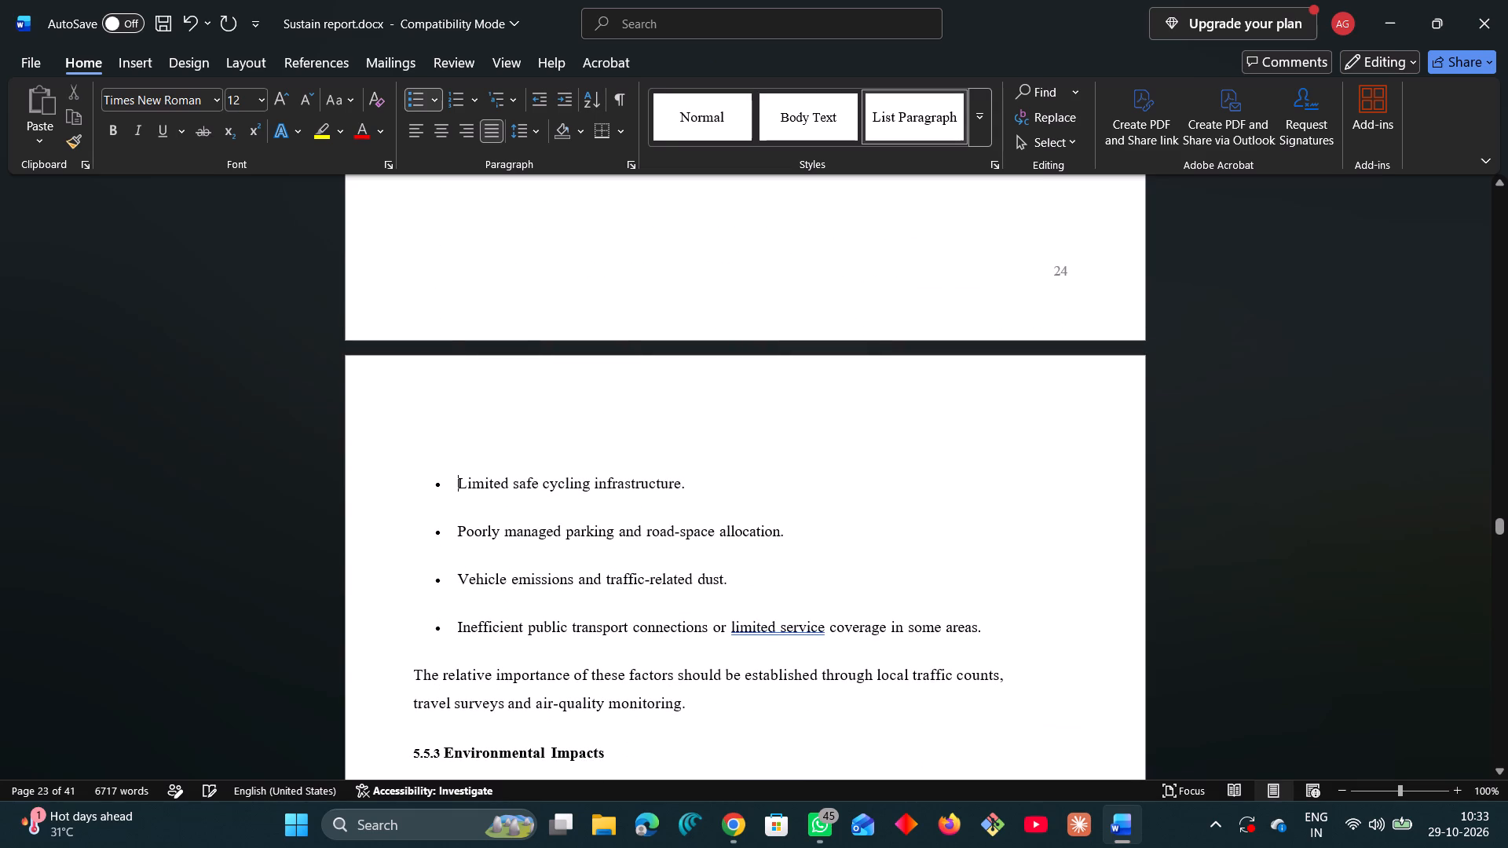
key(ctrl+BackSpace)
Remove the page break after the first paragraph of section 5.5.5 Economic Impacts.
scroll(452, 488, down, 4)
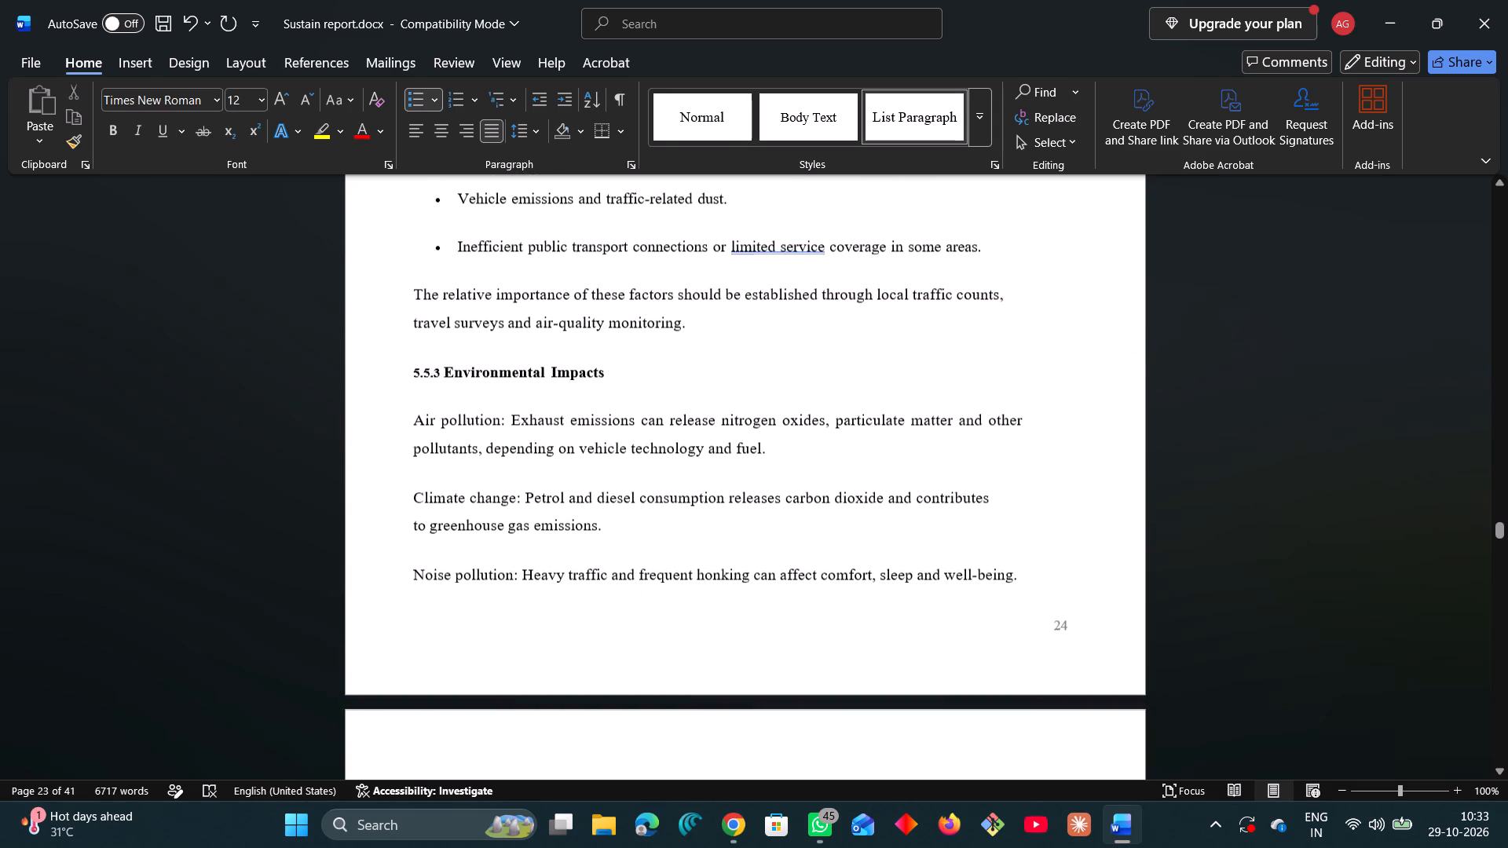
scroll(452, 488, down, 3)
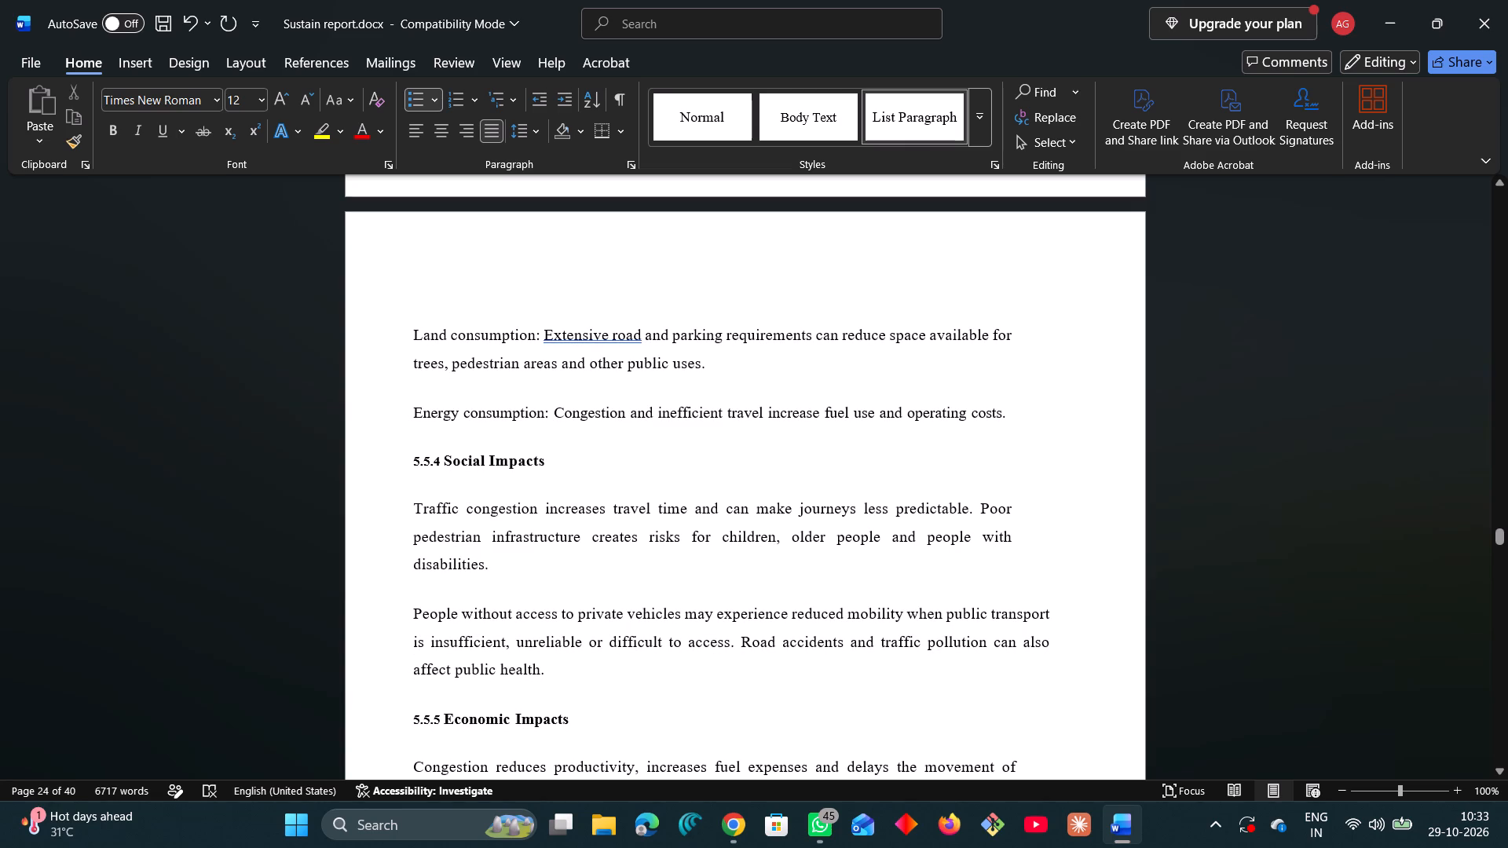
click(412, 309)
scroll(412, 309, down, 7)
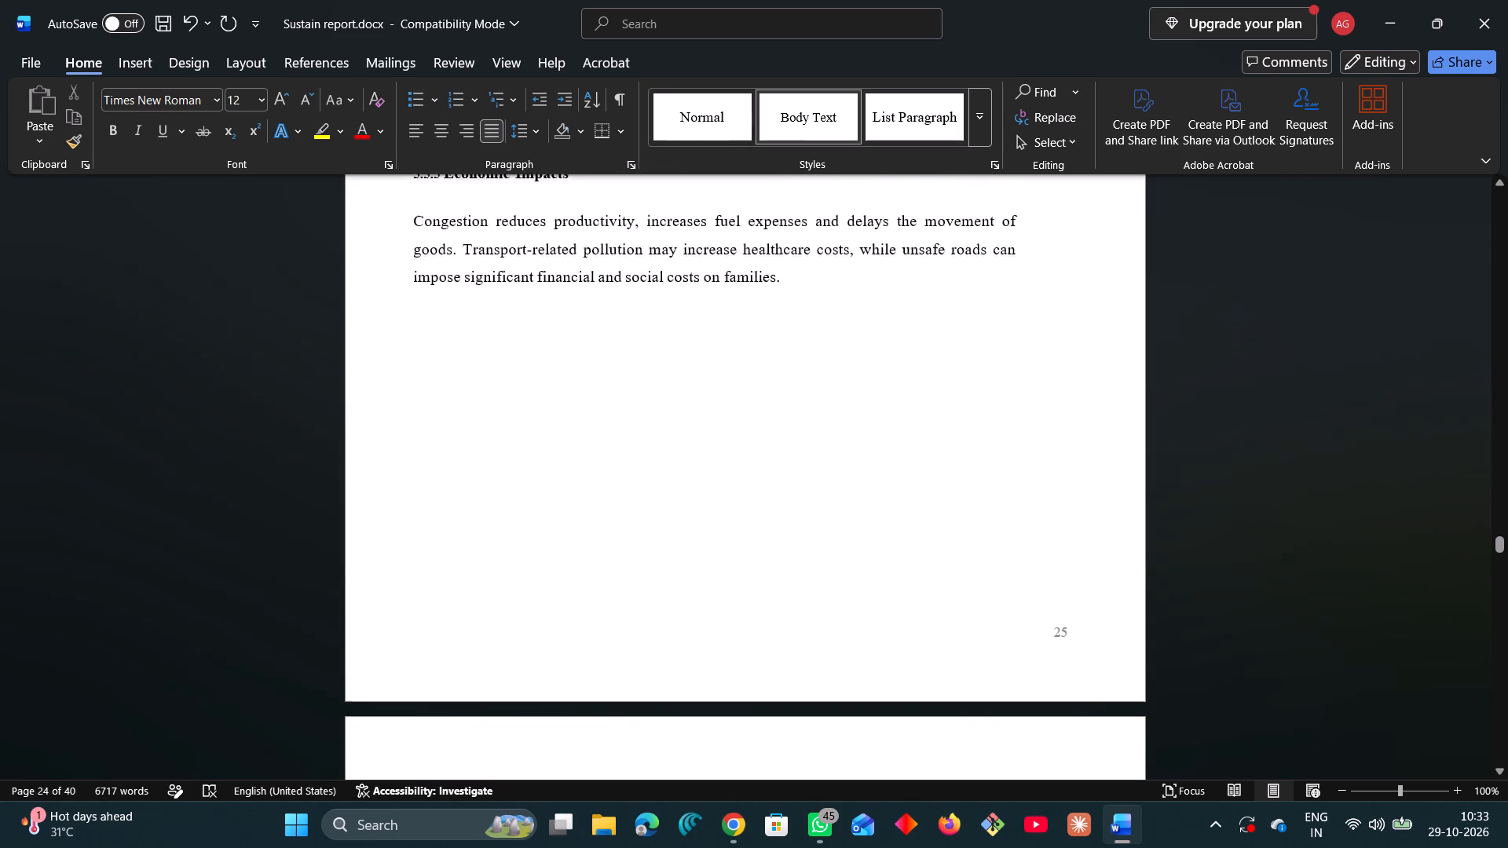
scroll(412, 309, down, 3)
click(411, 469)
key(ctrl+BackSpace)
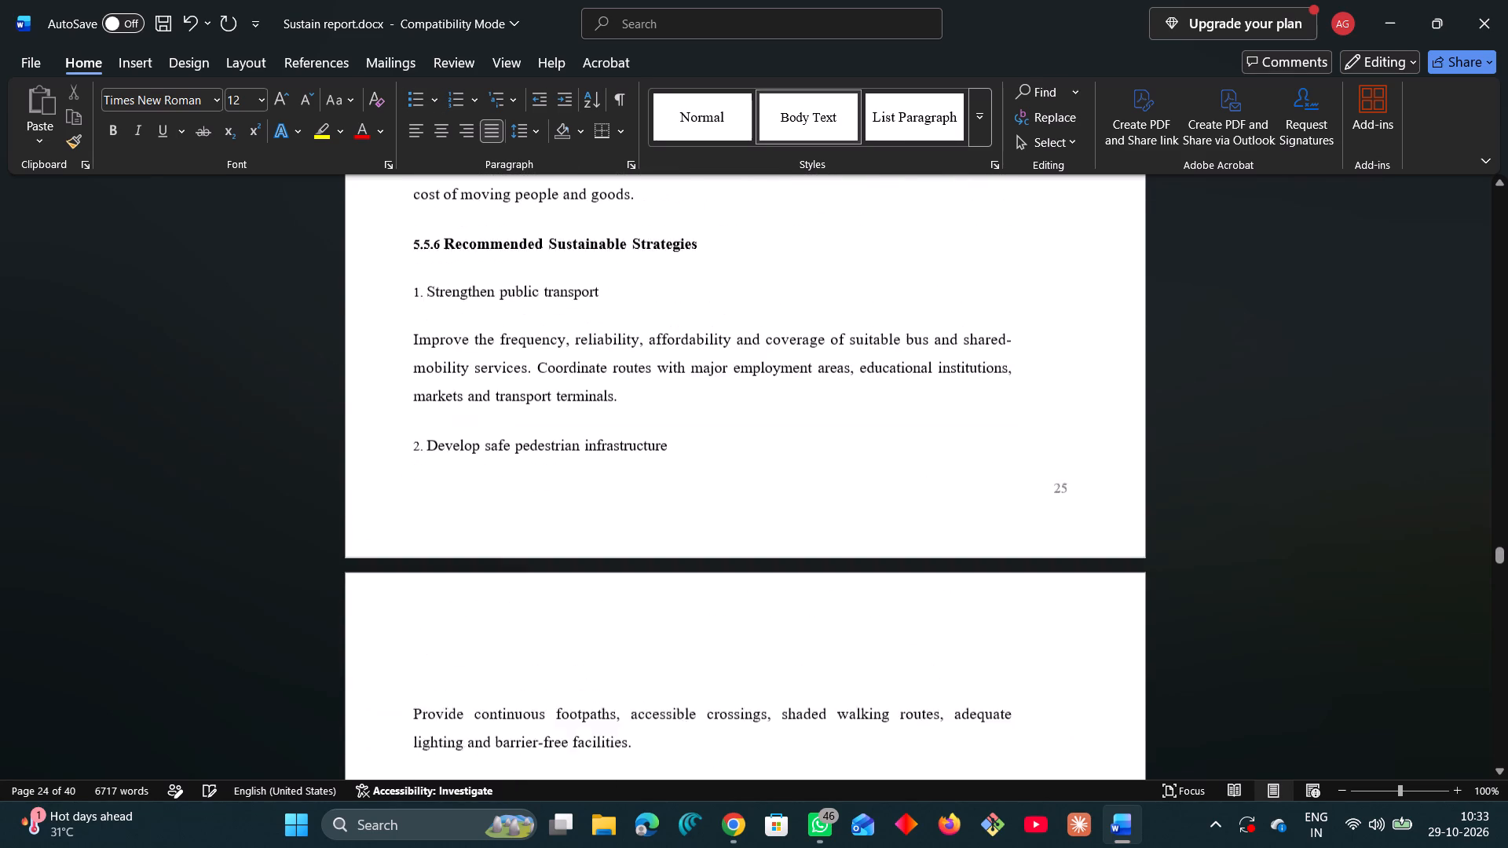
Insert a page break before "2. Develop safe pedestrian infrastructure" in section 5.5.6.
scroll(411, 469, down, 1)
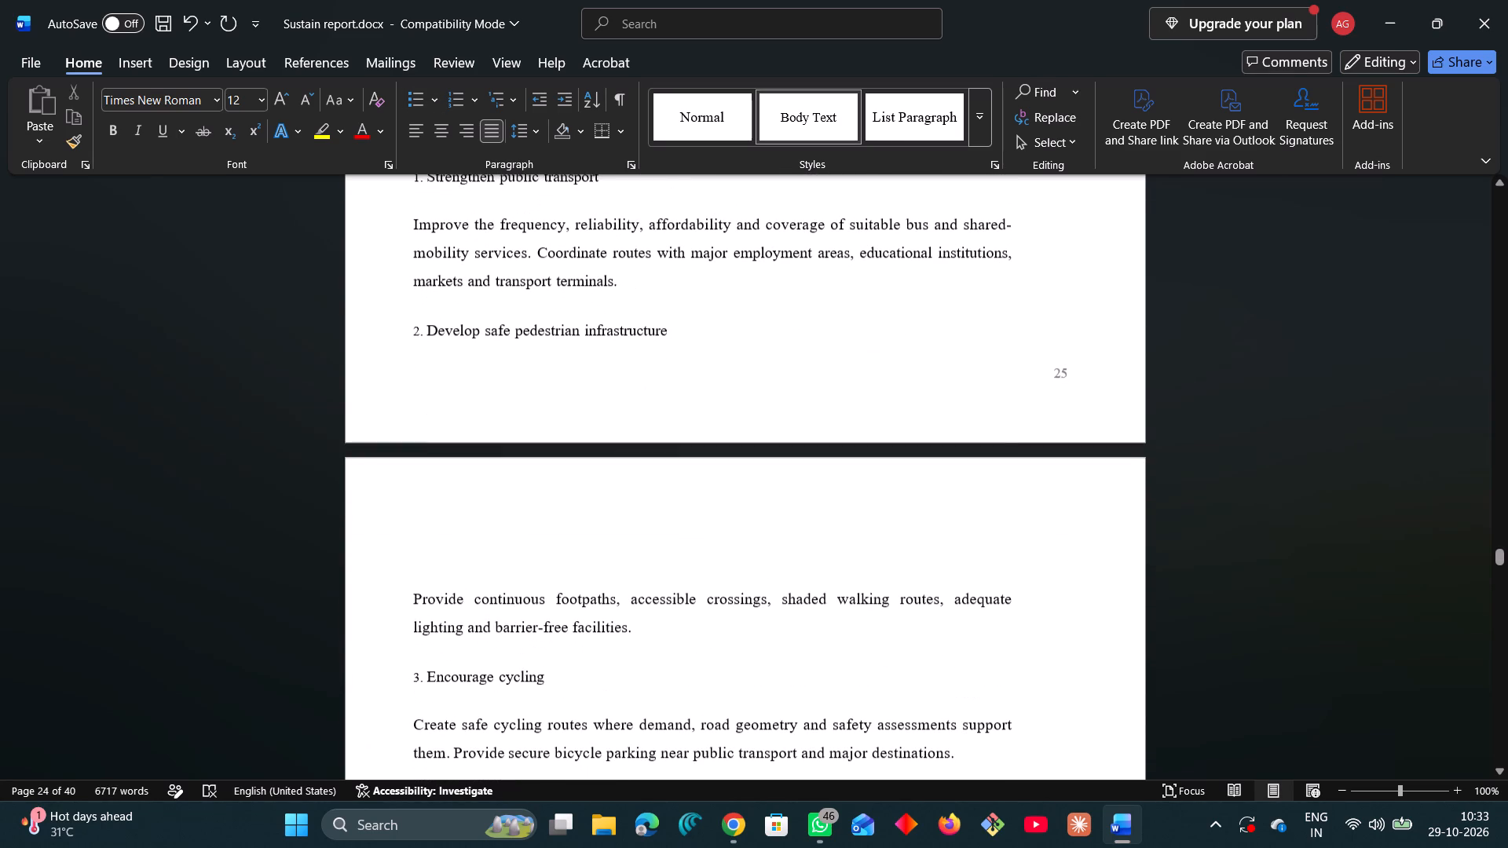
click(450, 303)
key(ctrl+Return)
Review the page layout and spacing from section 5.5.6 through section 5.6.3 Environmental Impacts.
scroll(450, 303, down, 3)
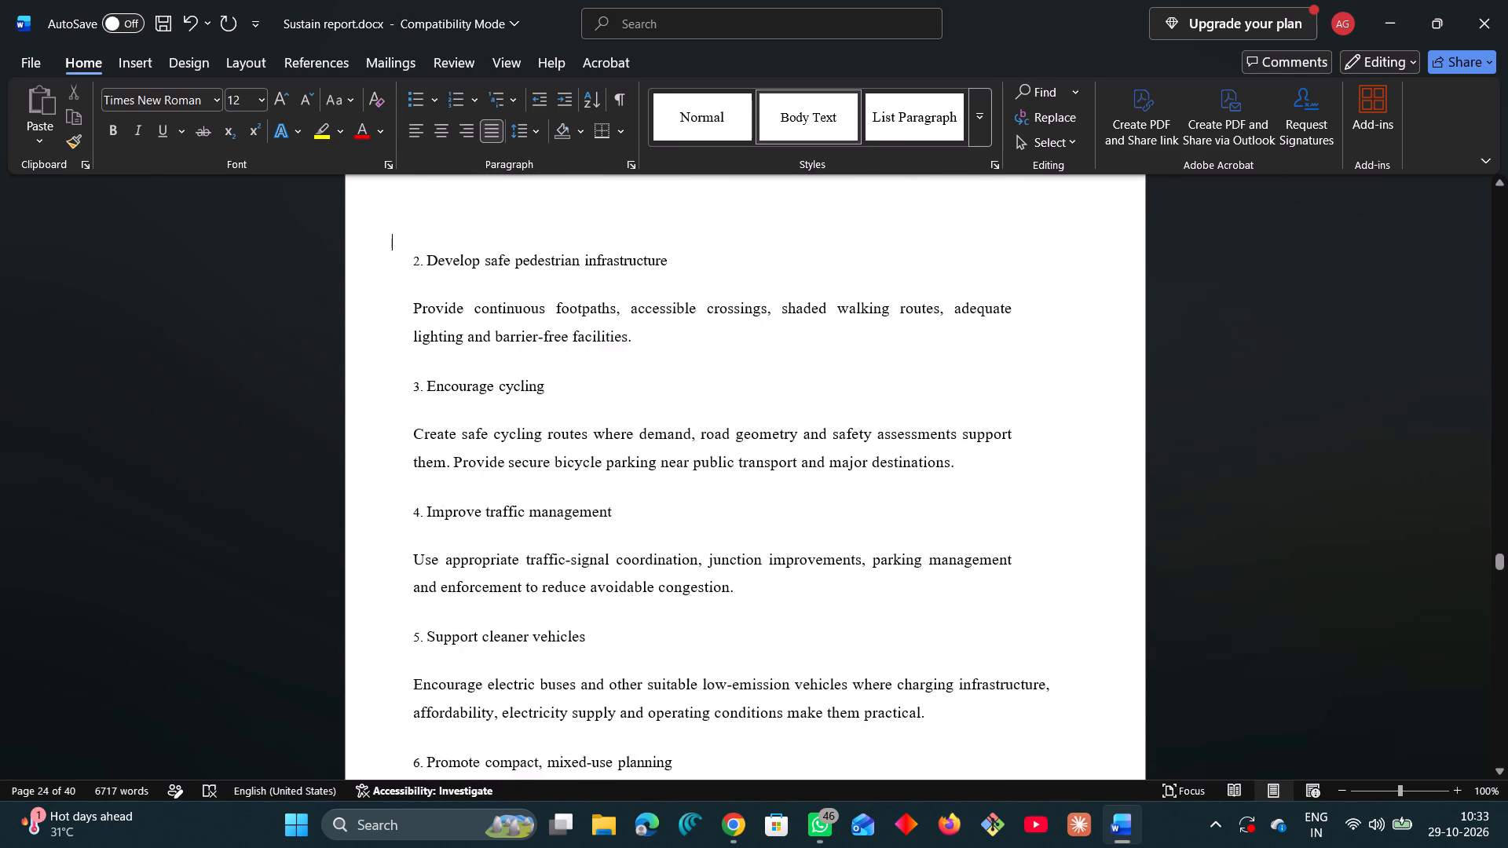
scroll(450, 303, down, 10)
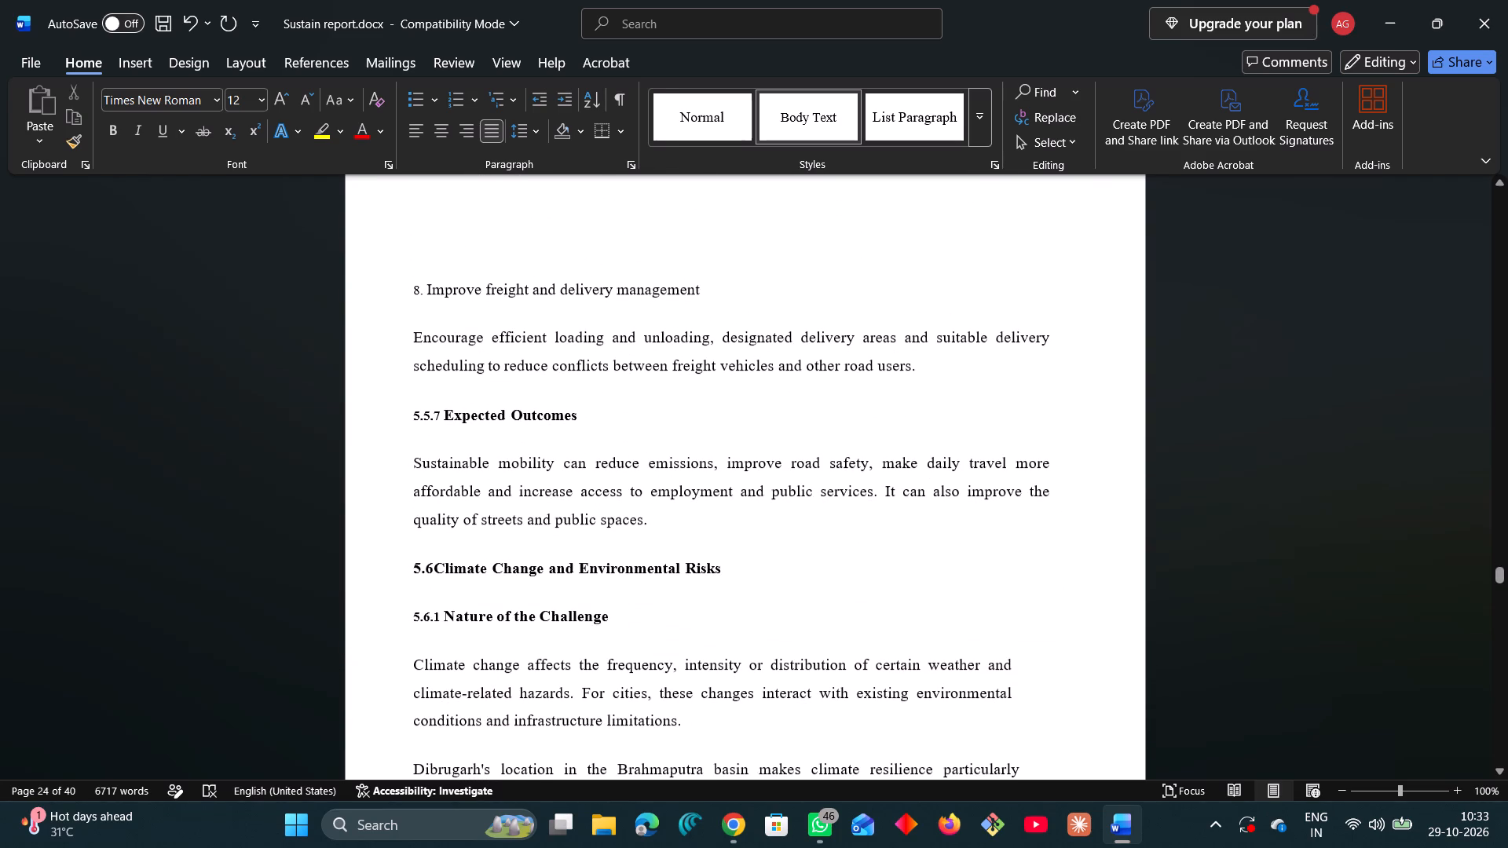
click(429, 269)
scroll(429, 269, down, 5)
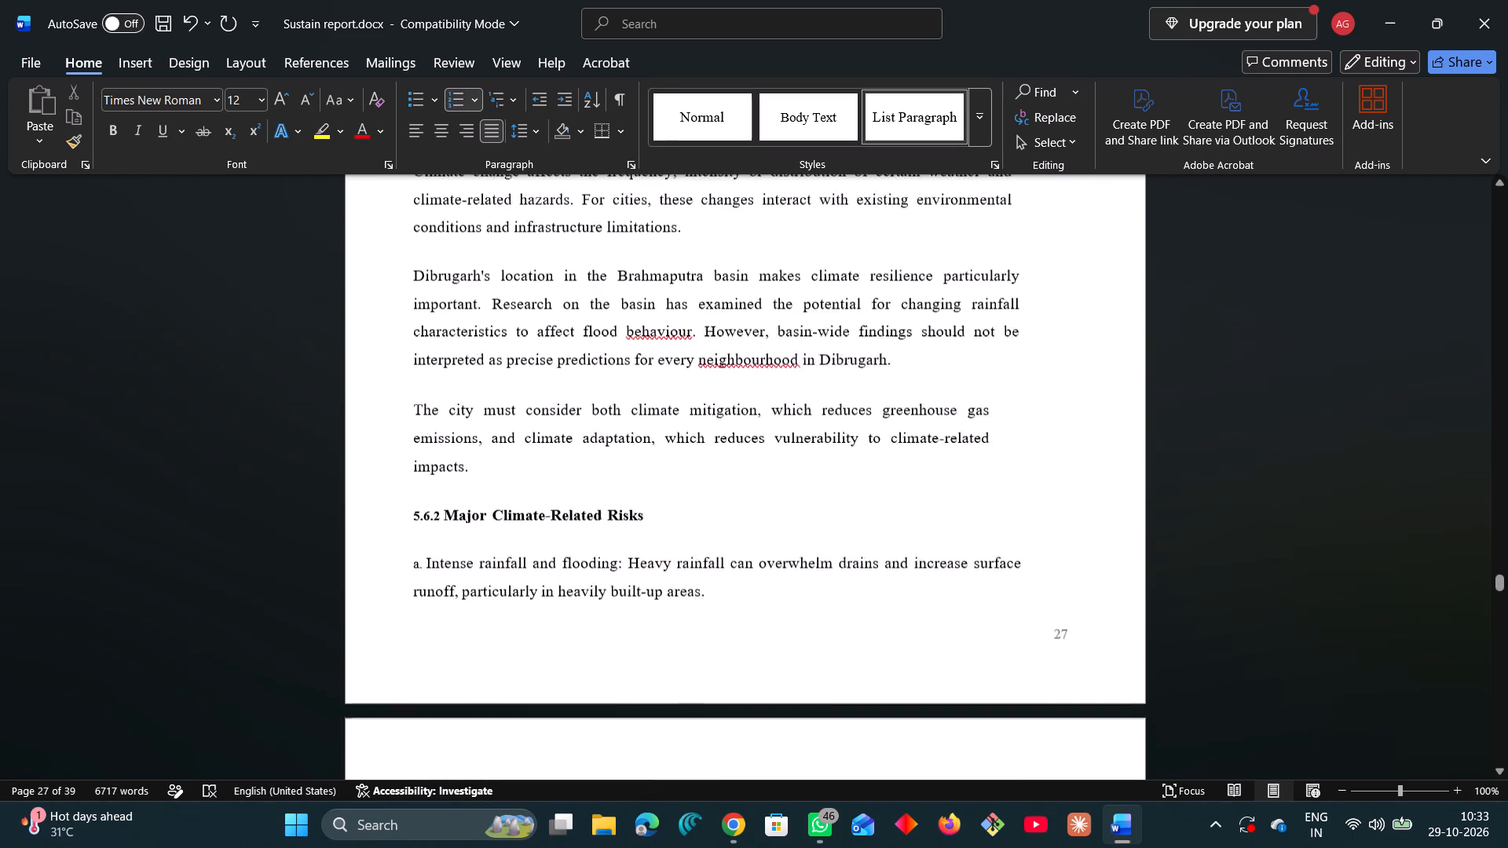
scroll(429, 269, up, 2)
scroll(429, 269, down, 1)
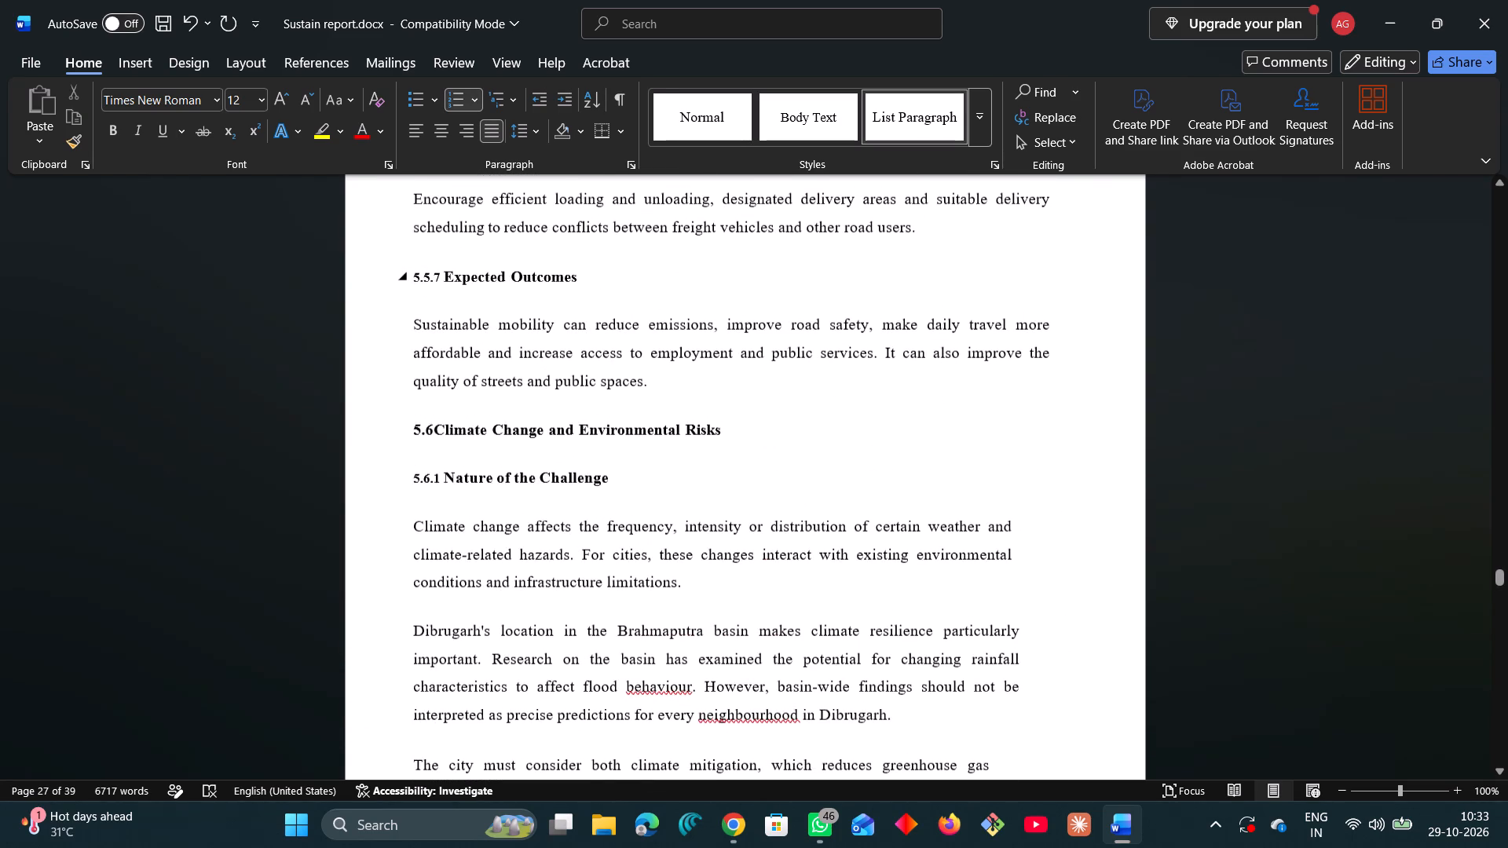
scroll(429, 269, down, 9)
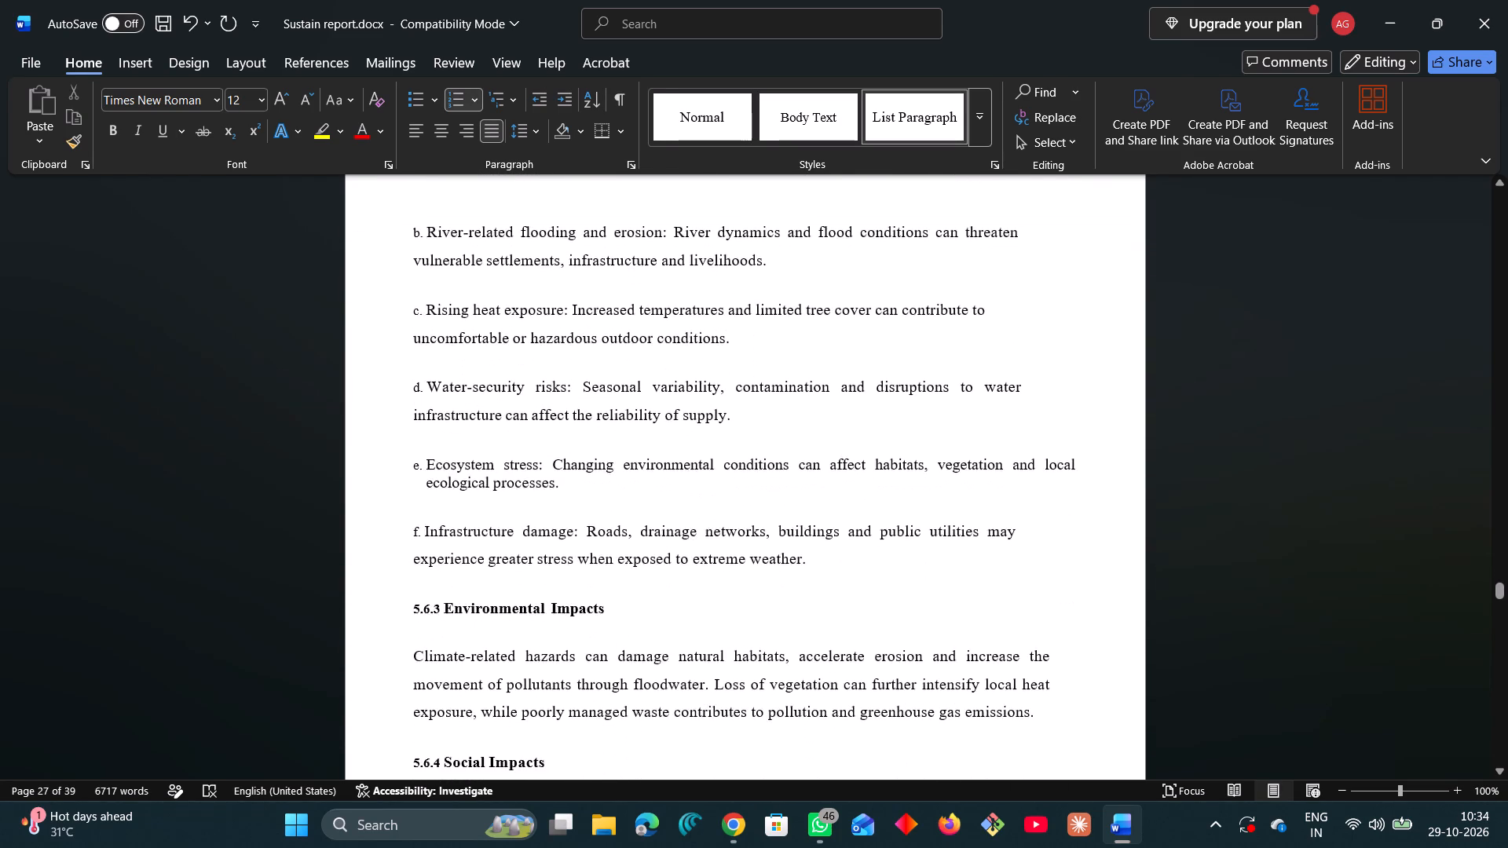
Insert empty lines between the "5.6.5 Economic Impacts" heading and its paragraph.
scroll(429, 269, down, 5)
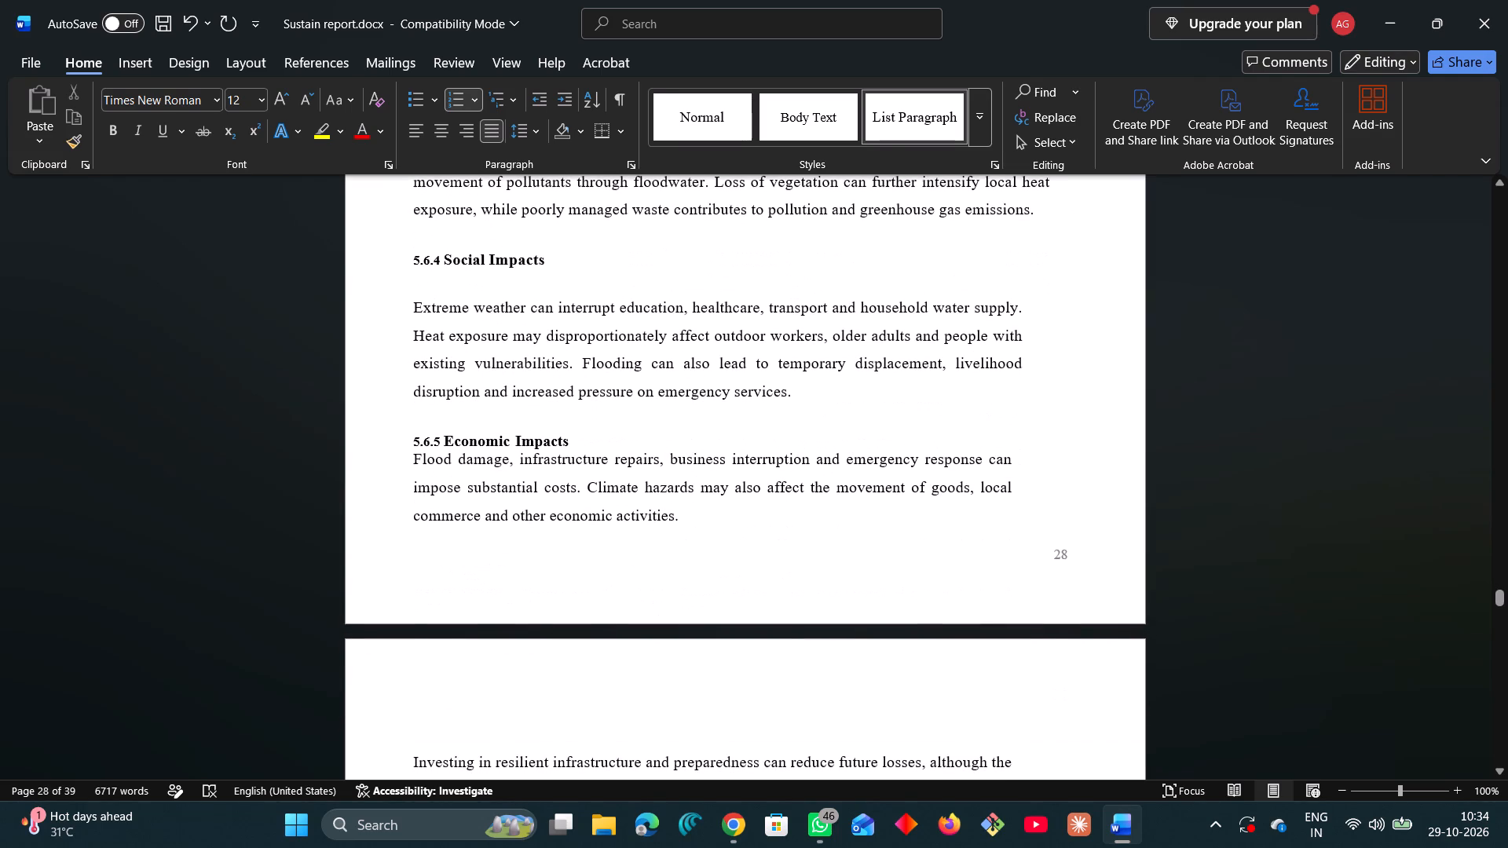
scroll(429, 269, down, 2)
click(571, 378)
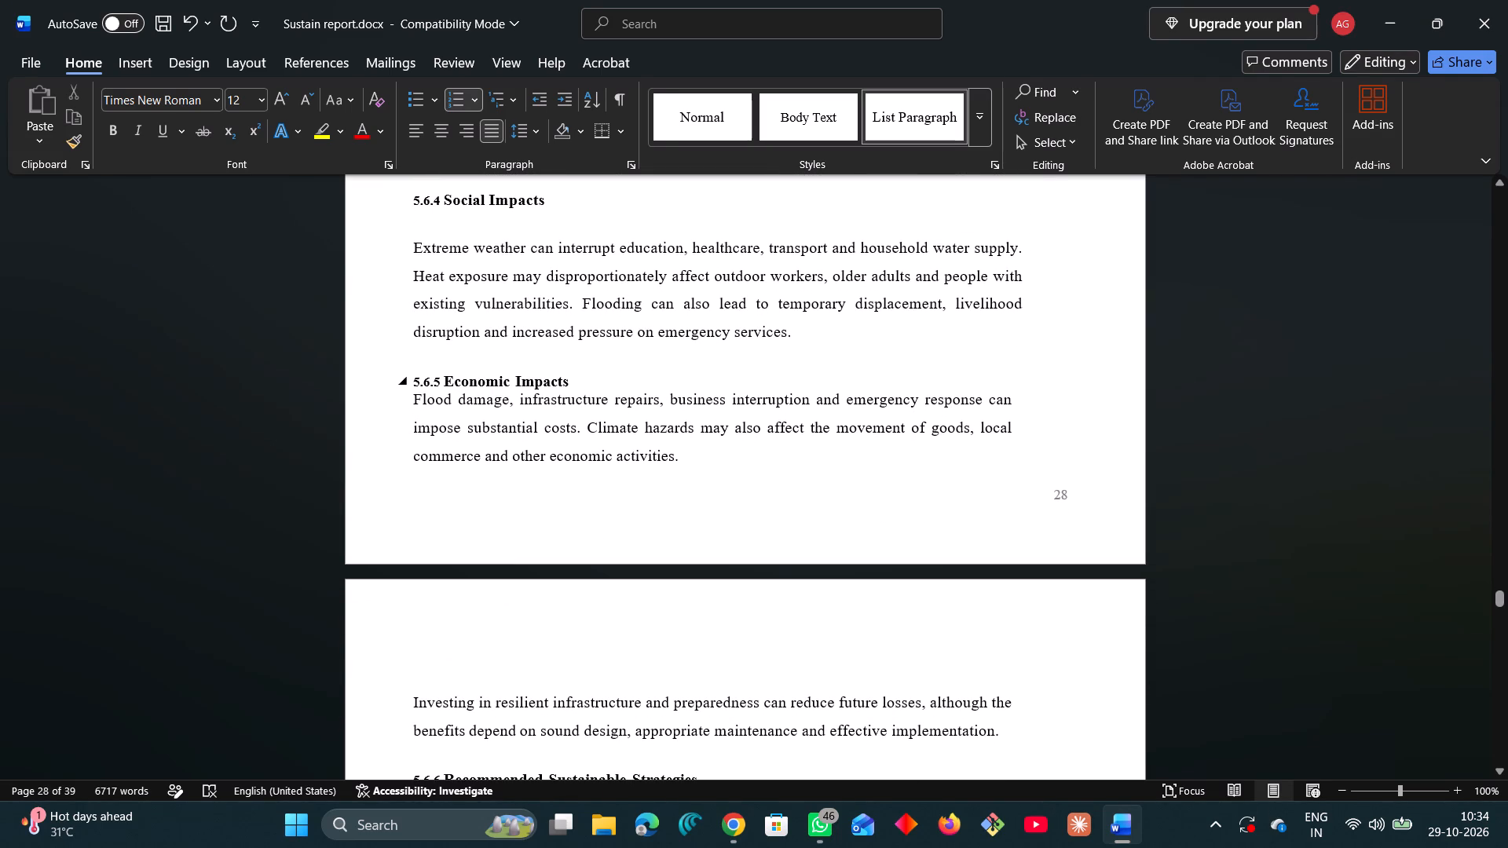
key(Return)
key(Return)
key(Return)
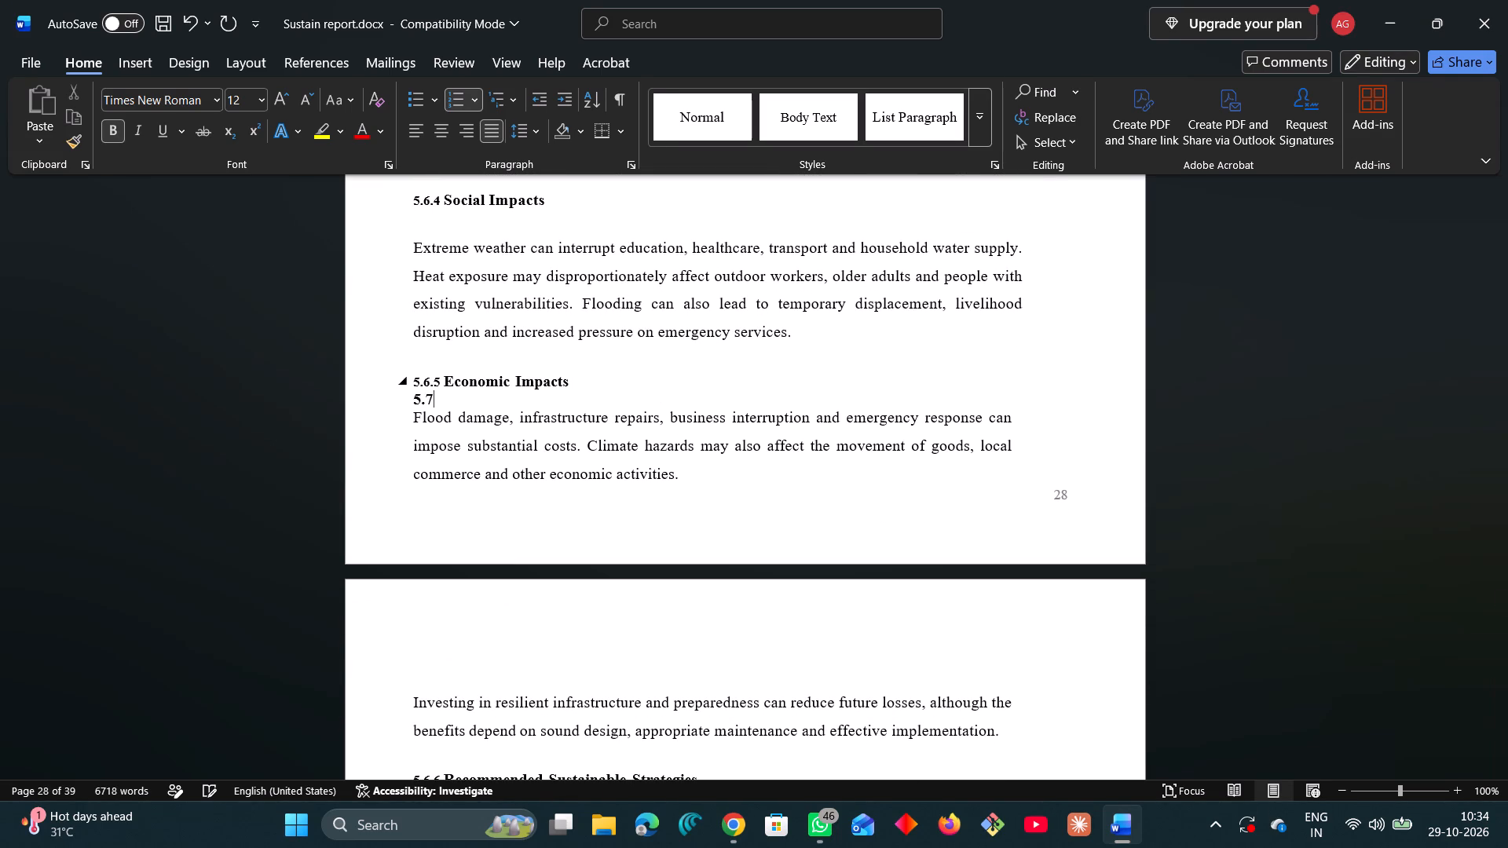
key(Return)
Format section 6 from its introductory paragraph through the end of 6.8 as justified 12 pt Times New Roman.
scroll(571, 378, down, 5)
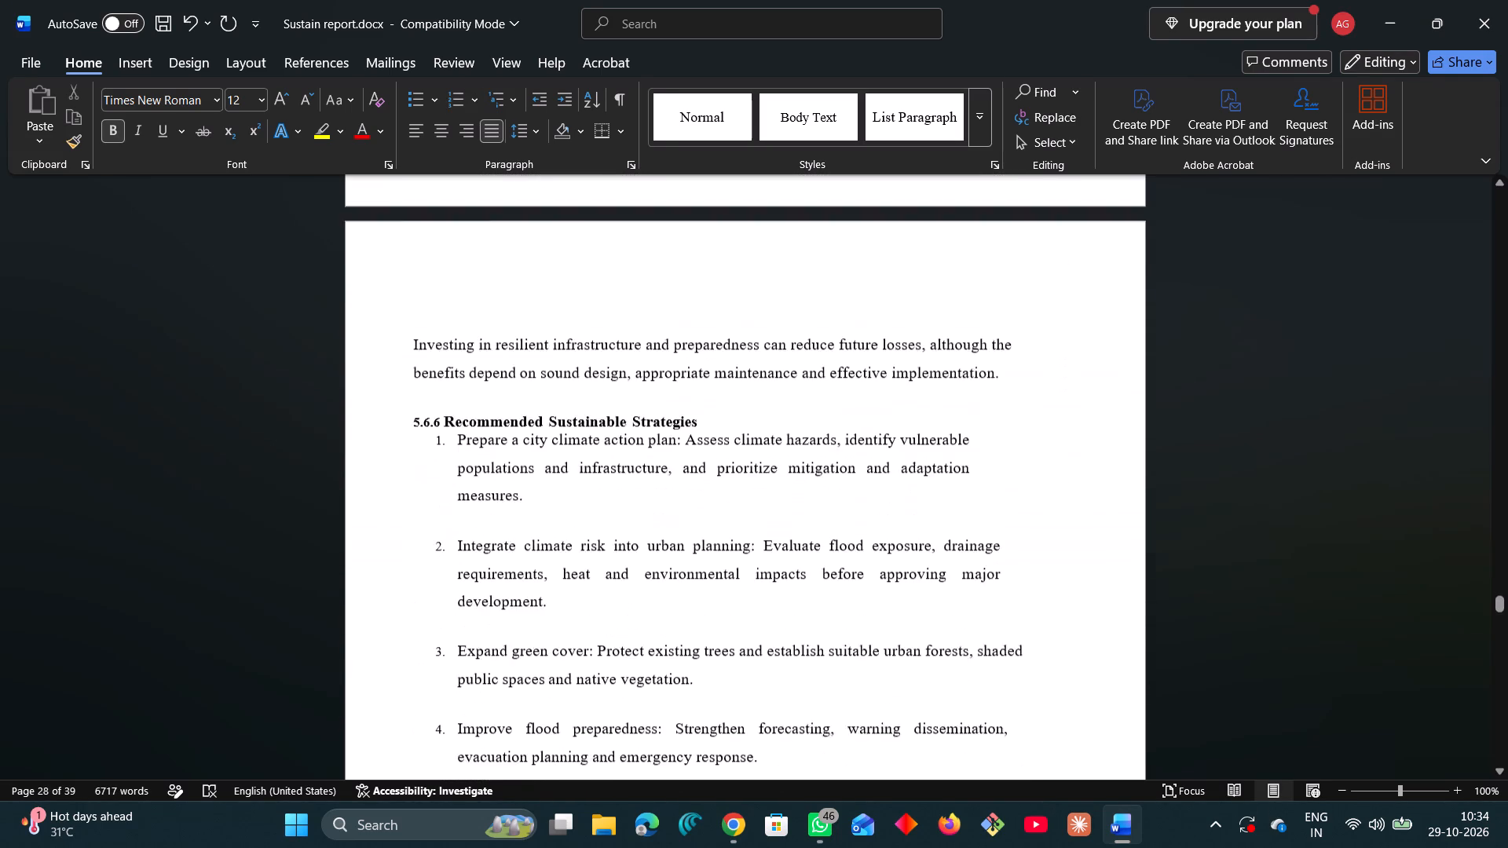
scroll(571, 378, down, 10)
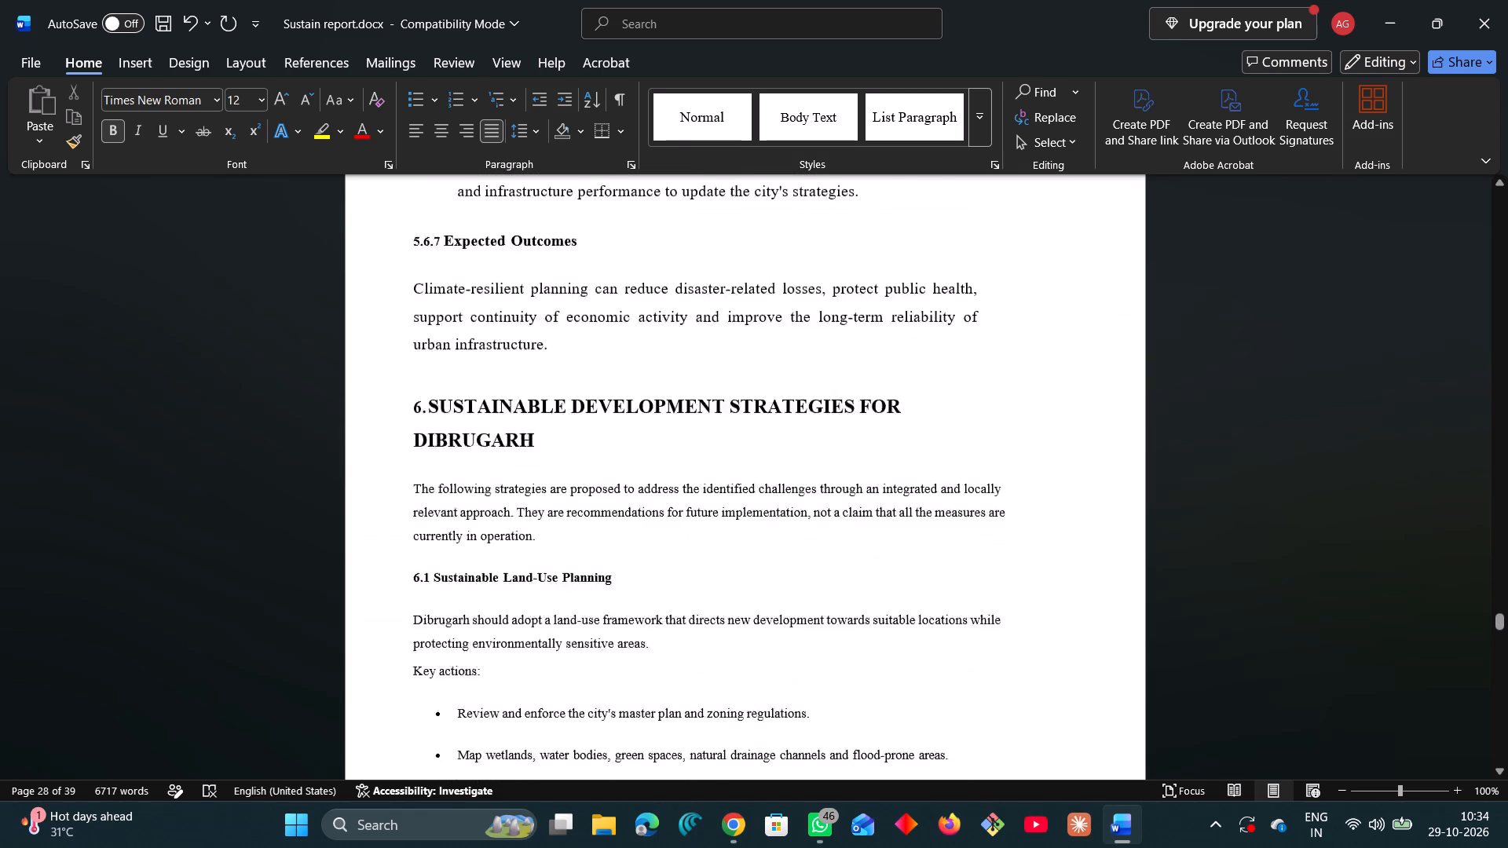
scroll(571, 378, down, 2)
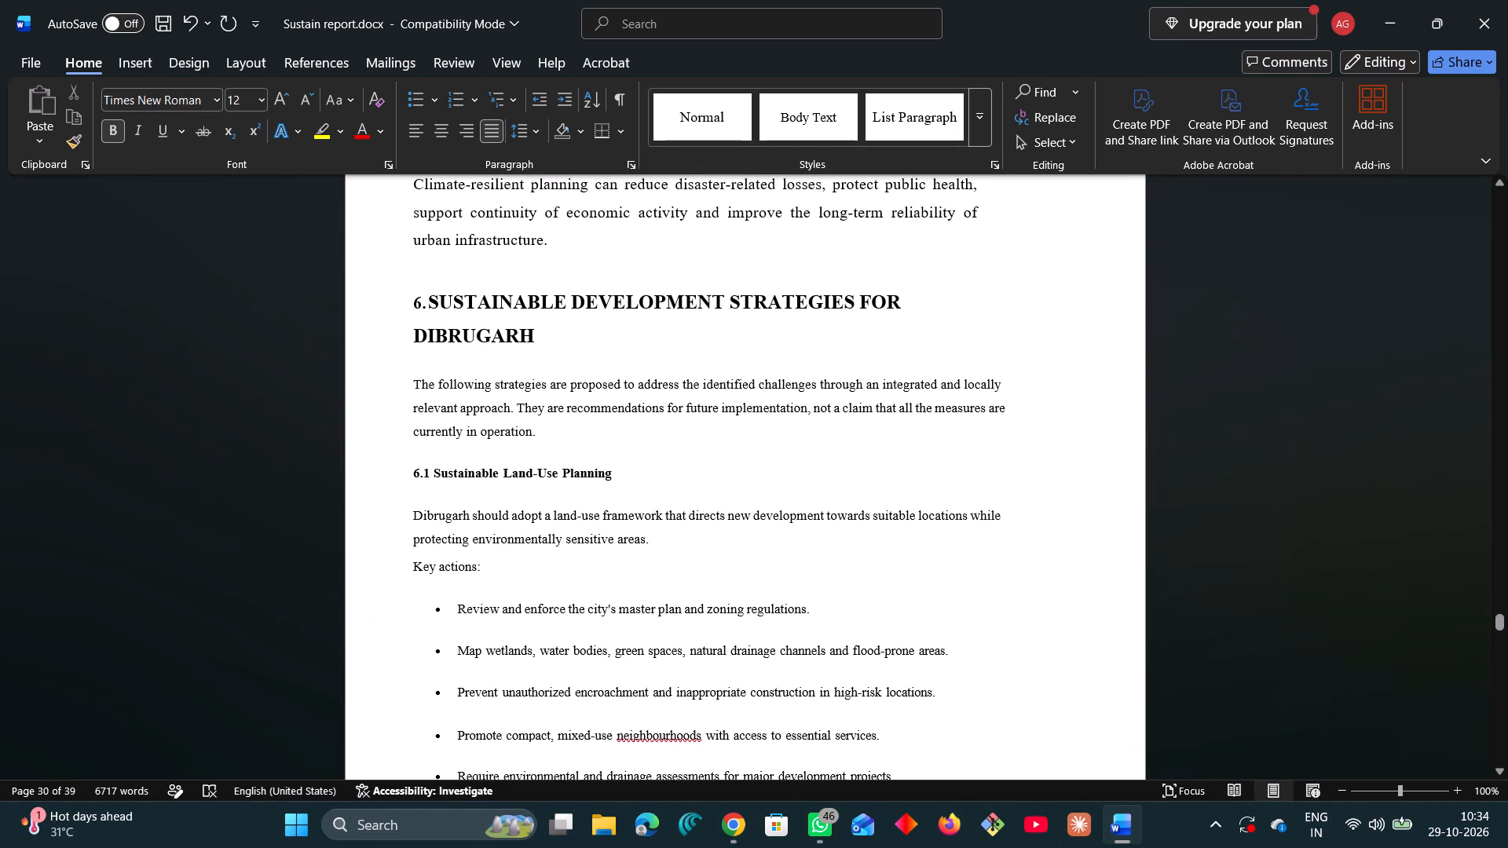
scroll(450, 382, down, 1)
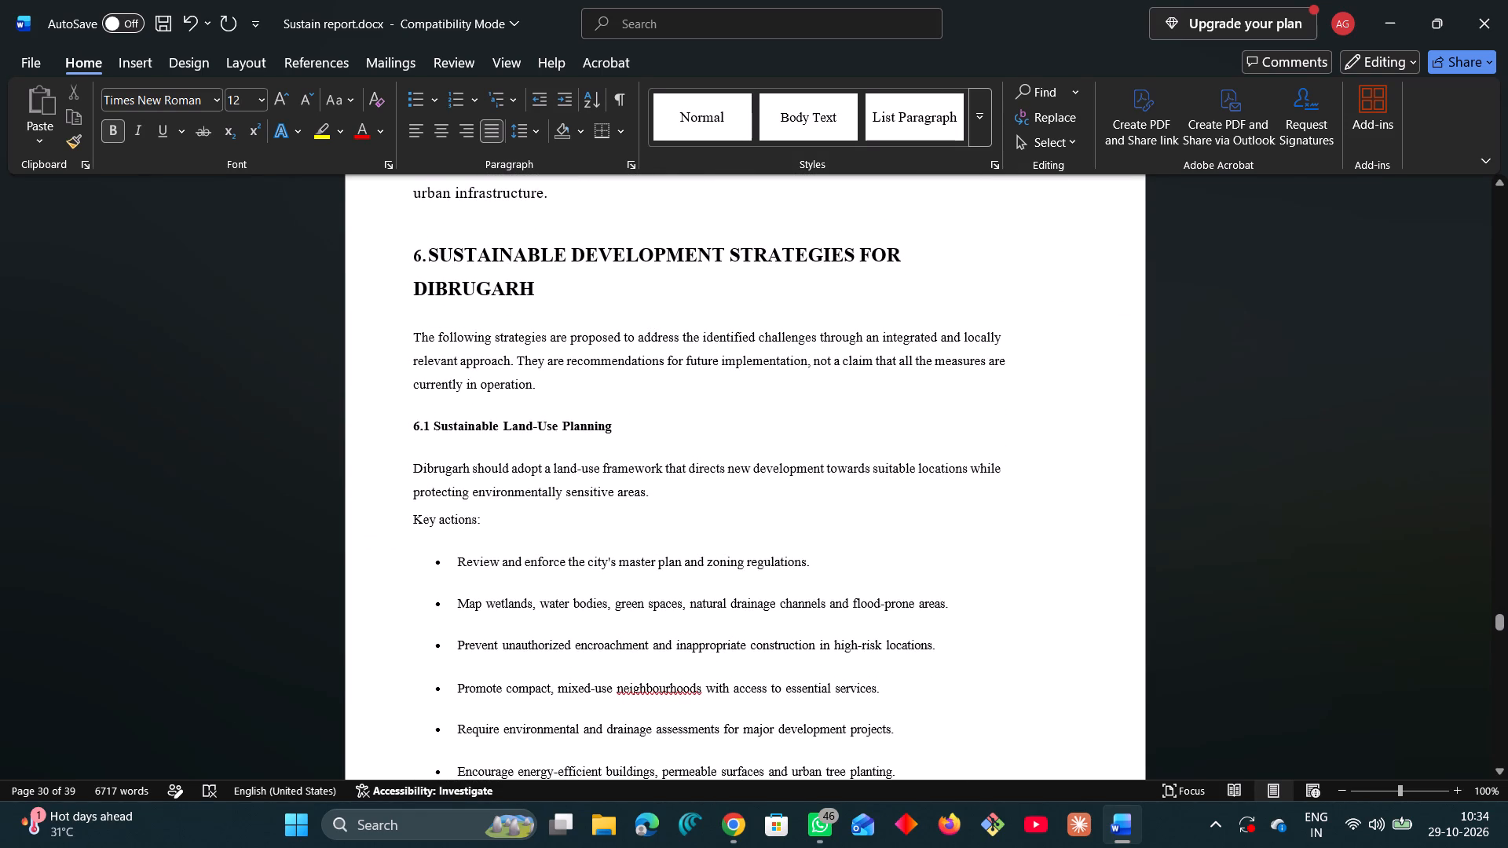
drag(412, 329, 527, 393)
scroll(485, 381, down, 17)
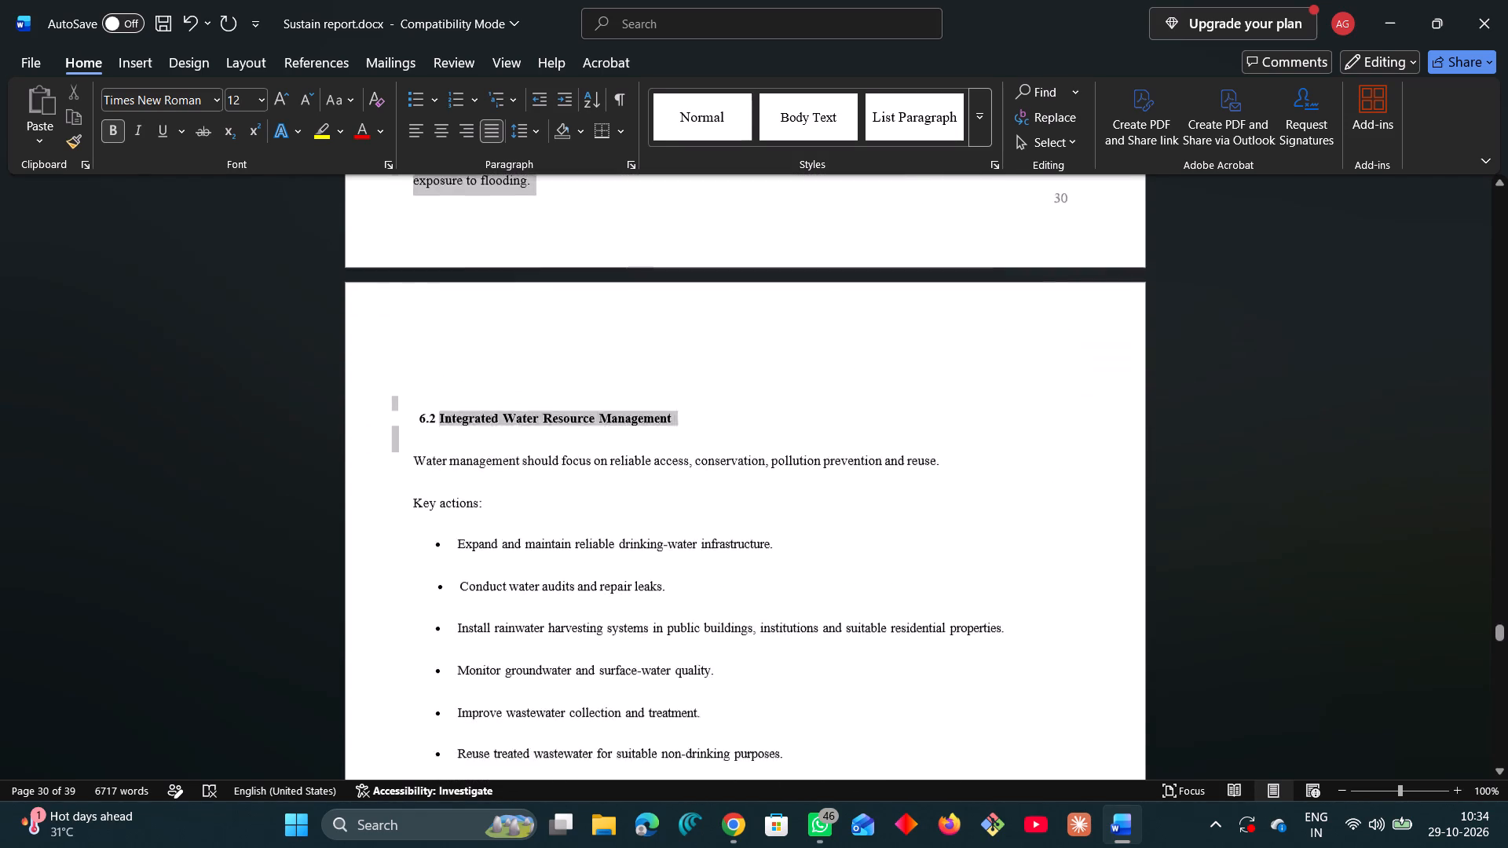
scroll(527, 393, down, 3)
drag(527, 393, 546, 391)
scroll(531, 393, down, 20)
scroll(531, 393, down, 16)
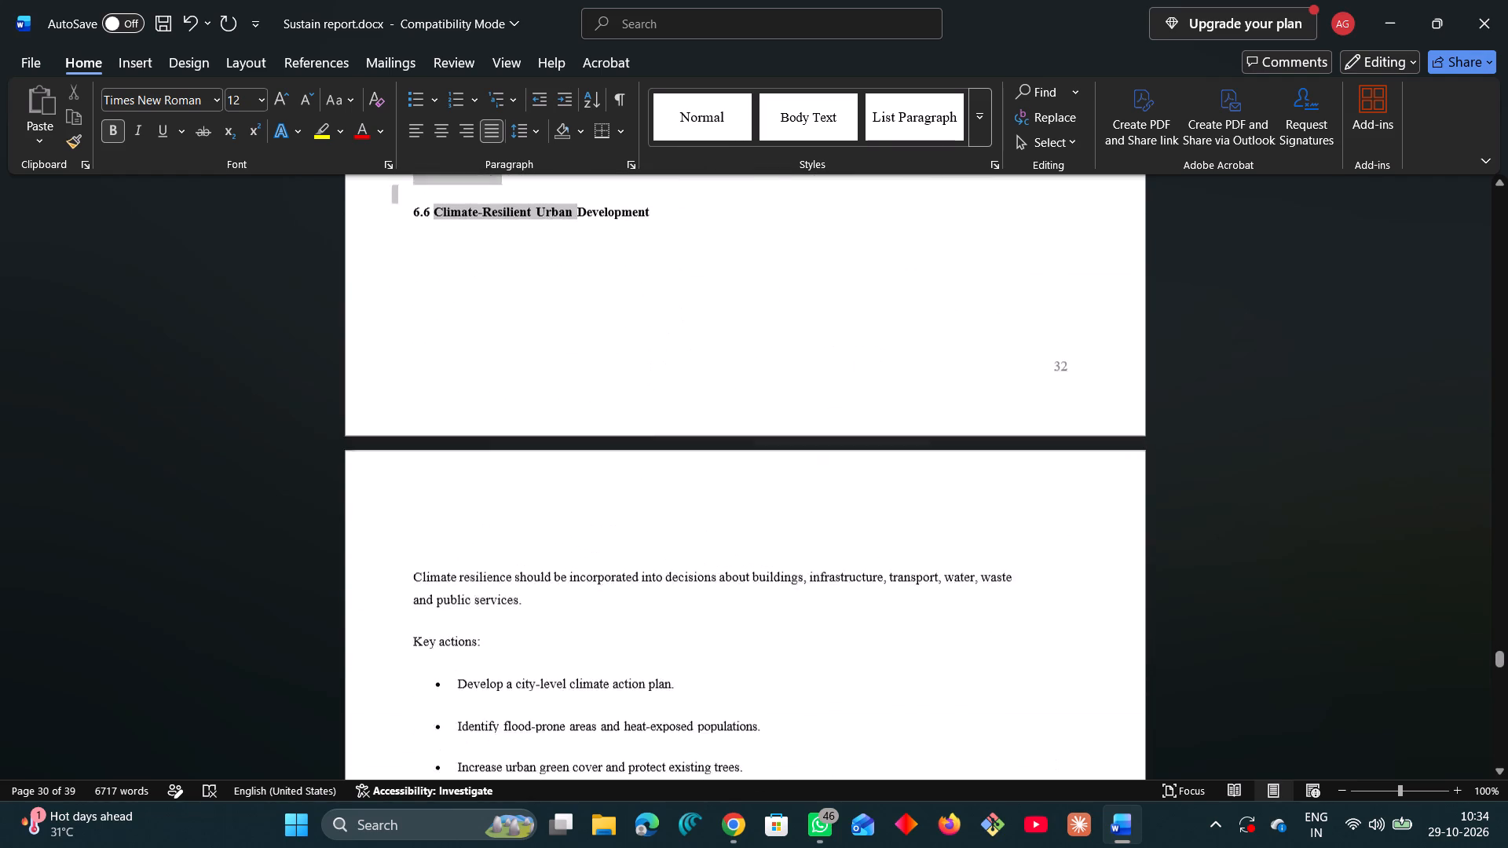
drag(546, 391, 558, 389)
scroll(555, 389, down, 20)
scroll(555, 389, down, 17)
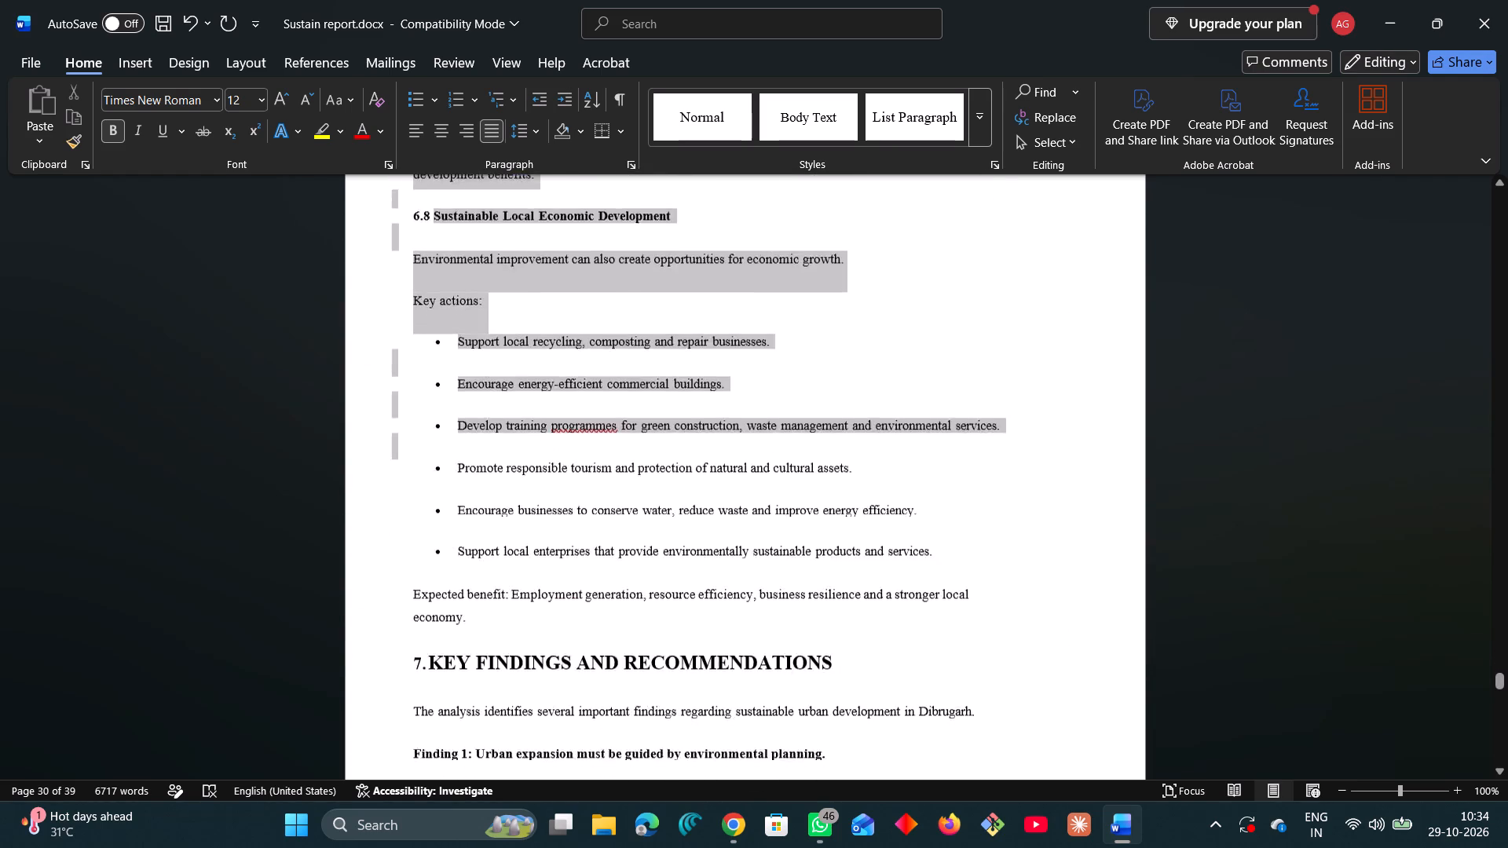
scroll(558, 389, down, 3)
drag(558, 389, 493, 298)
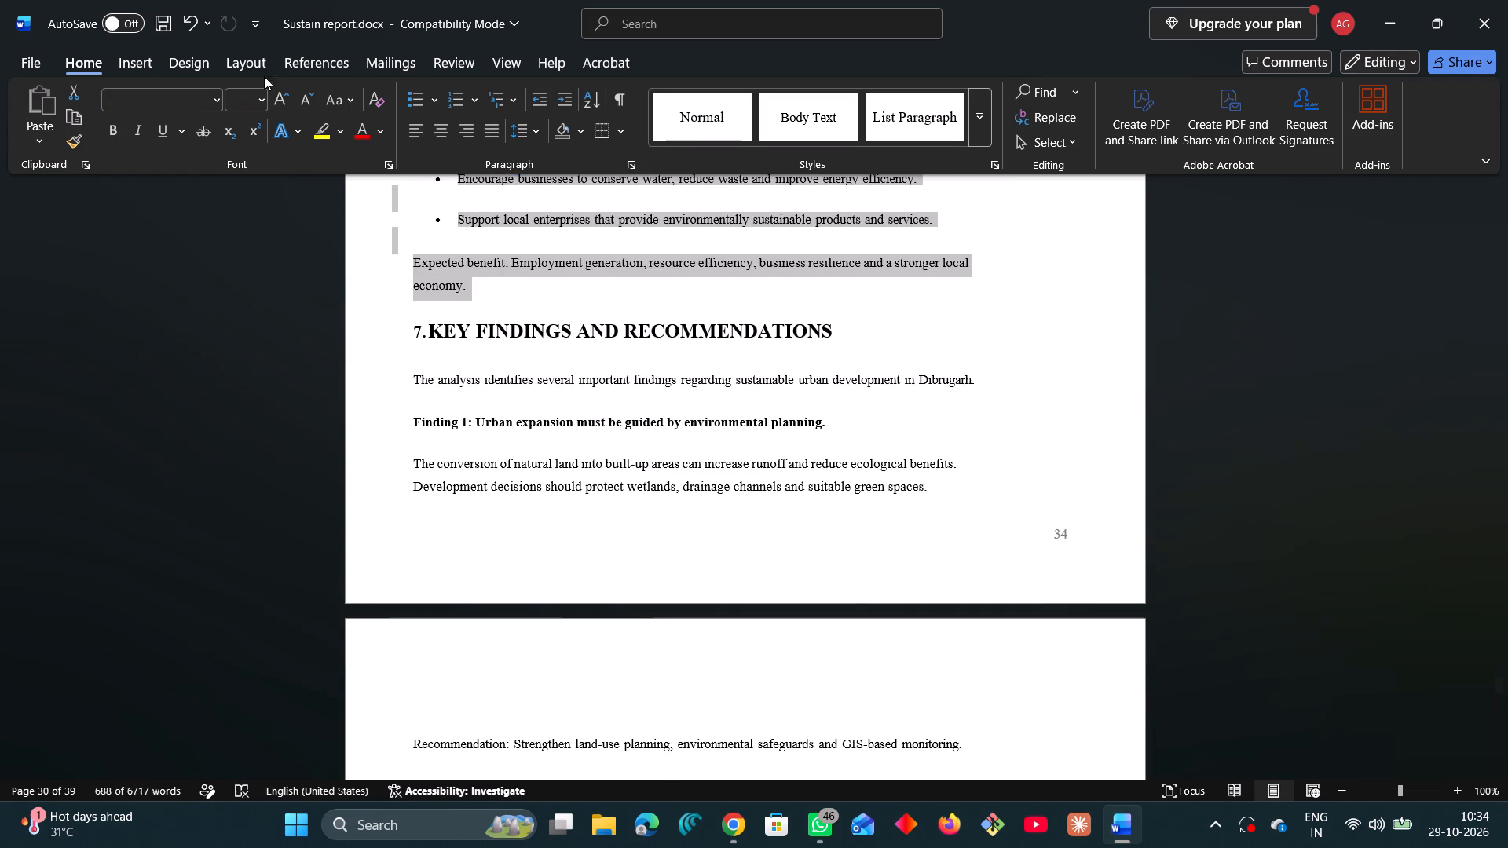
click(212, 97)
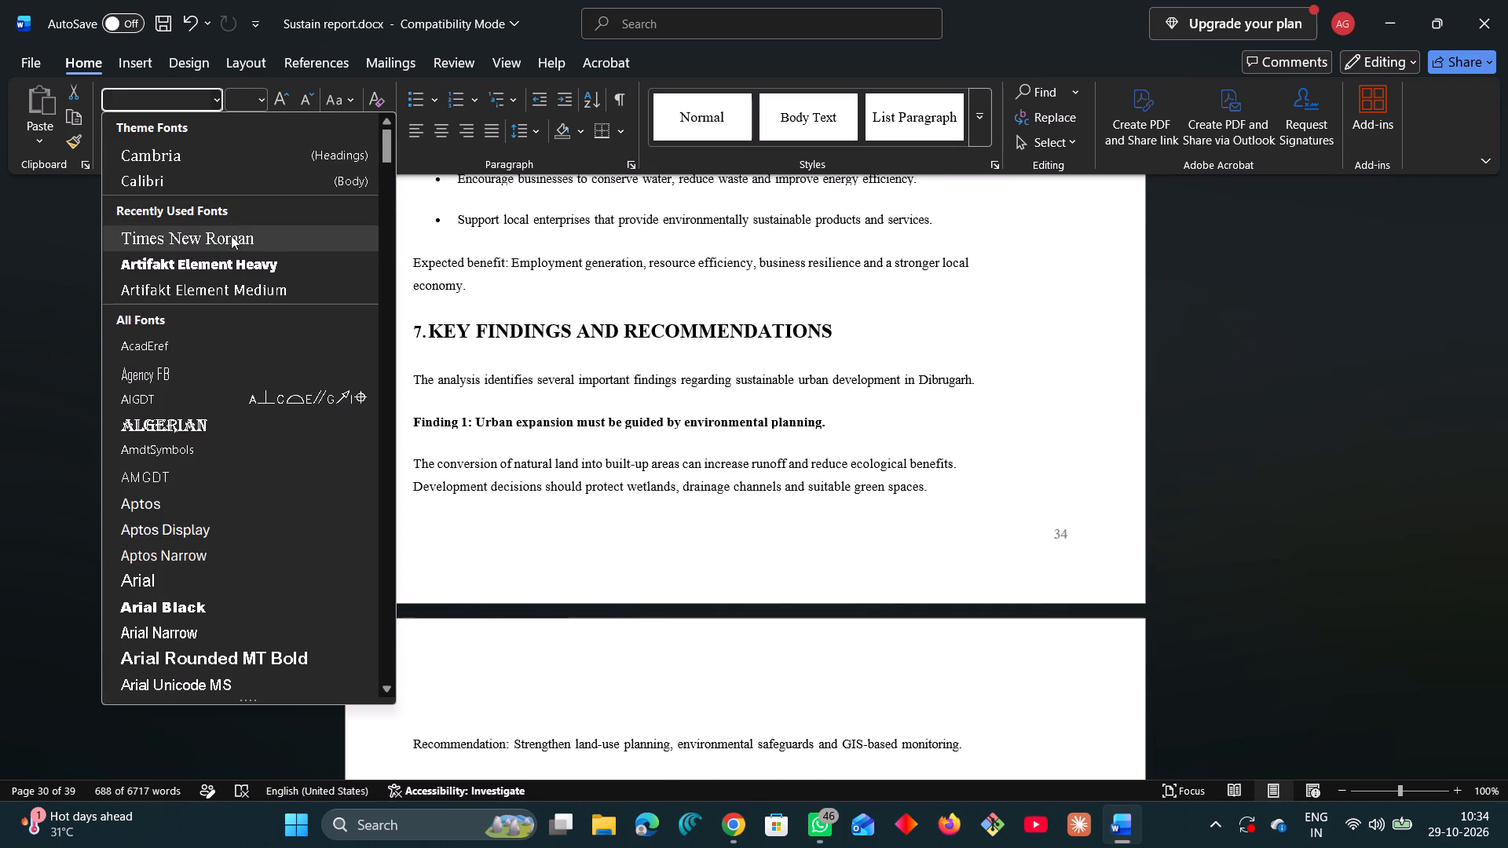
click(231, 236)
click(267, 96)
click(263, 108)
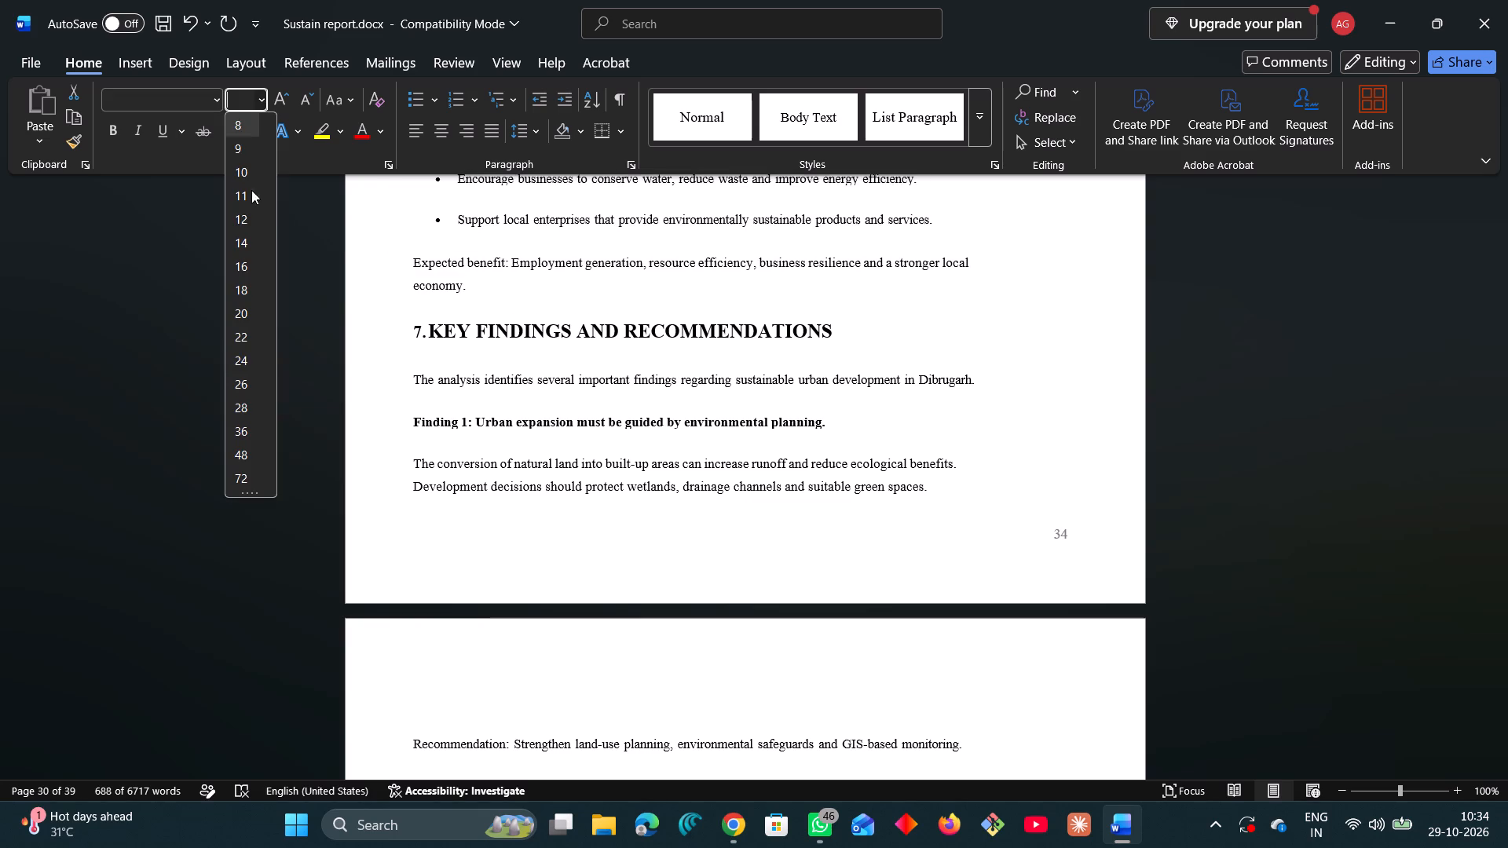
click(247, 225)
click(500, 136)
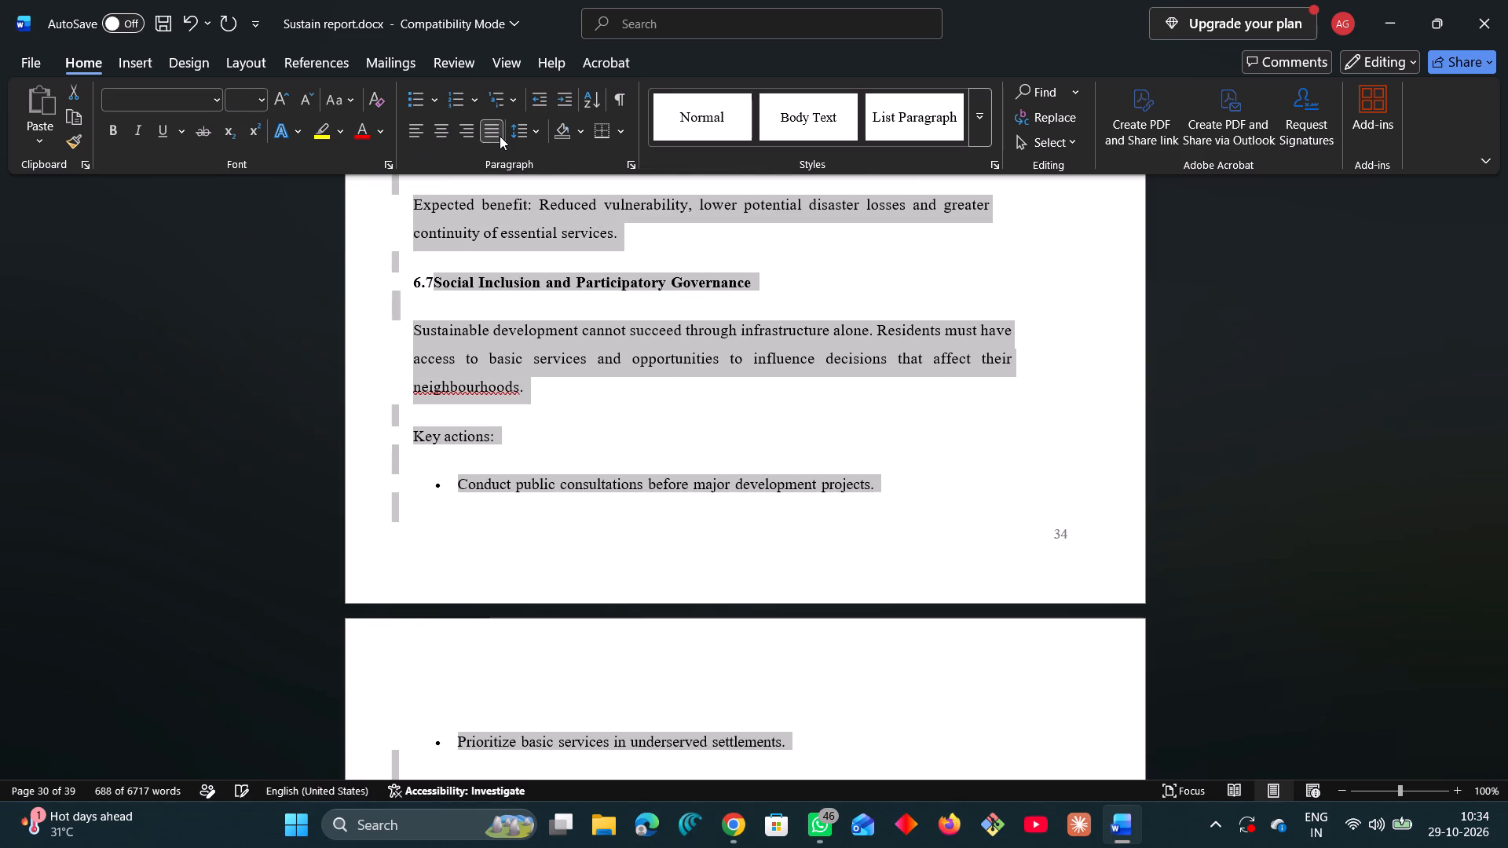
click(1029, 426)
Remove the break between the "6.6 Climate-Resilient Urban Development" heading and its first paragraph.
scroll(985, 413, up, 5)
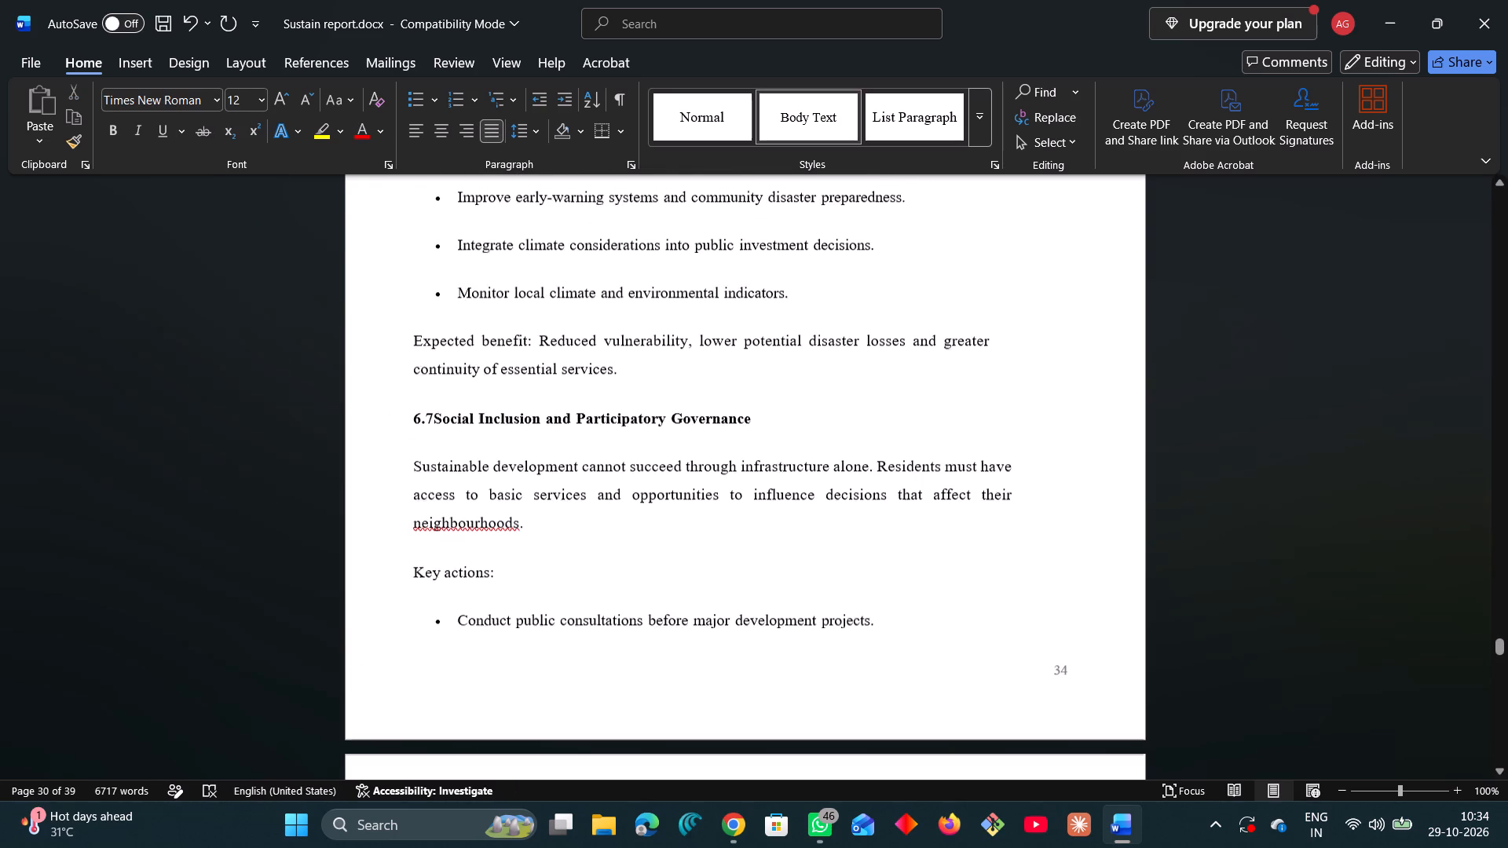
scroll(984, 411, up, 20)
scroll(984, 411, up, 7)
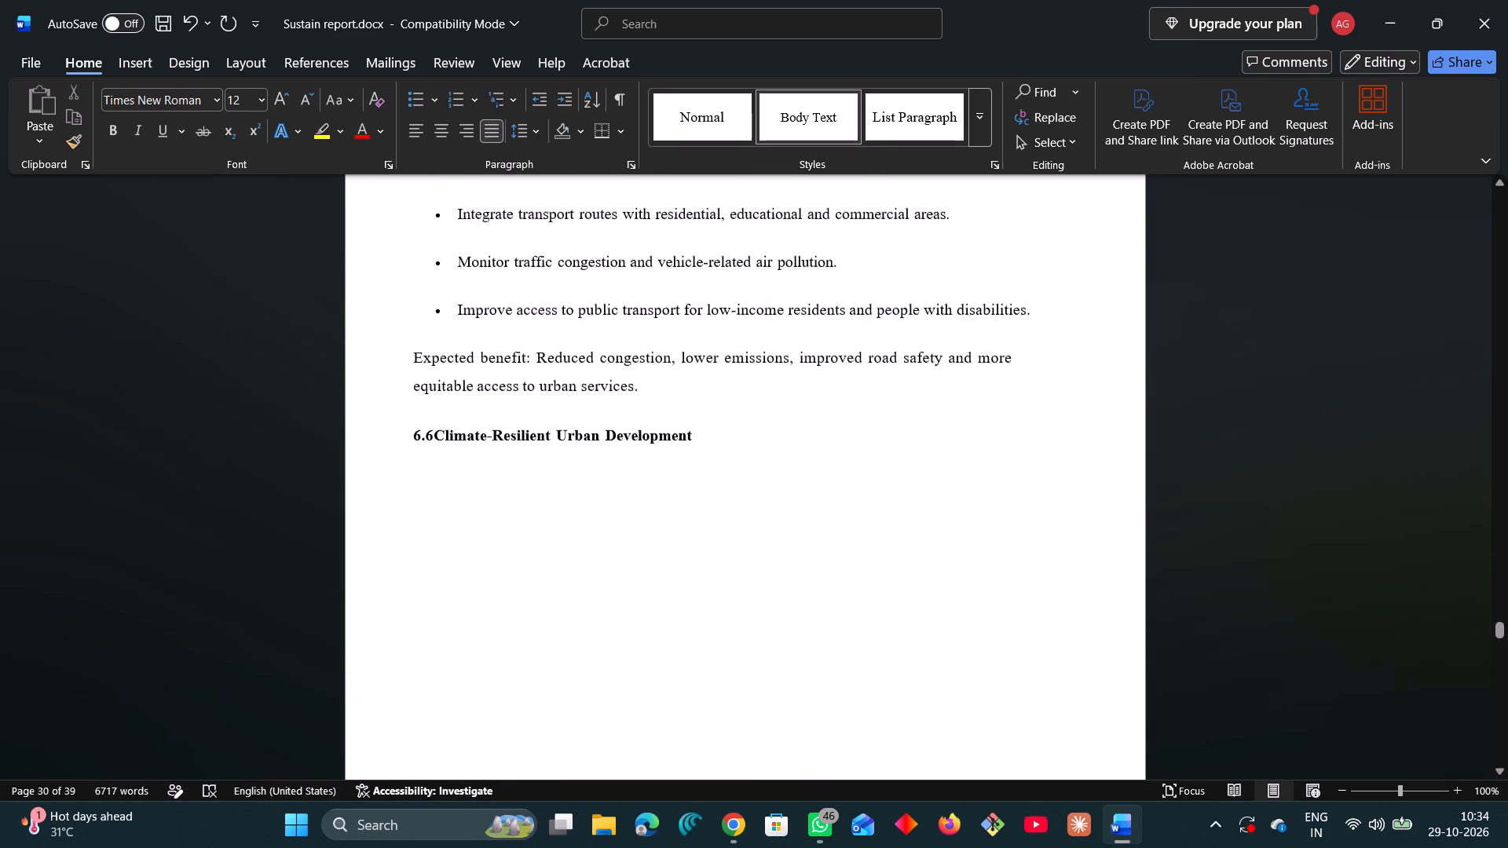
scroll(846, 450, down, 13)
click(413, 589)
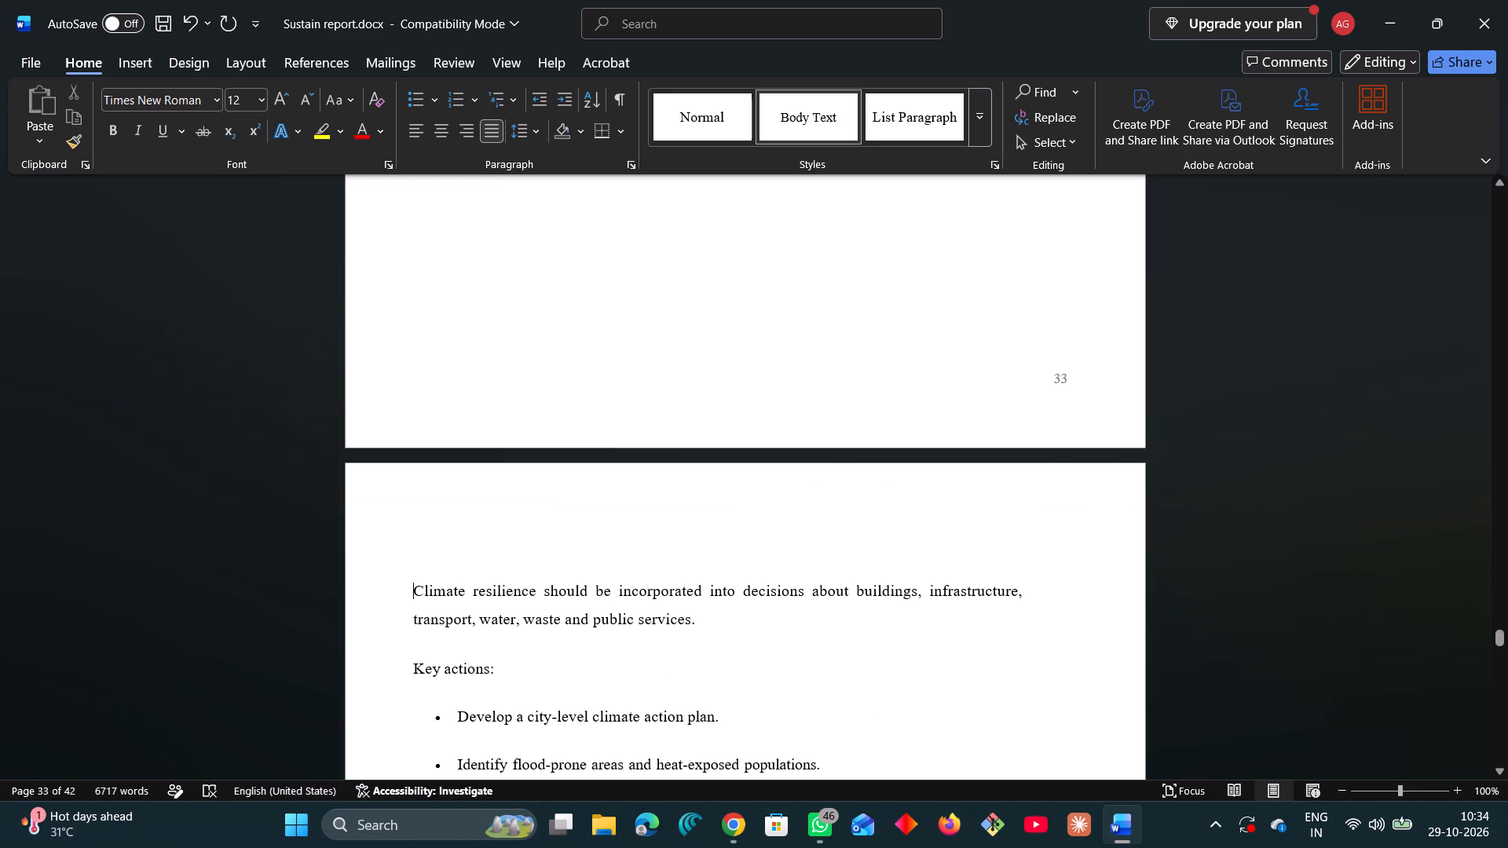
key(ctrl+BackSpace)
Realign the "Develop suitable cycling routes." bullet in section 6.5 with the other key-action bullets.
scroll(415, 588, up, 2)
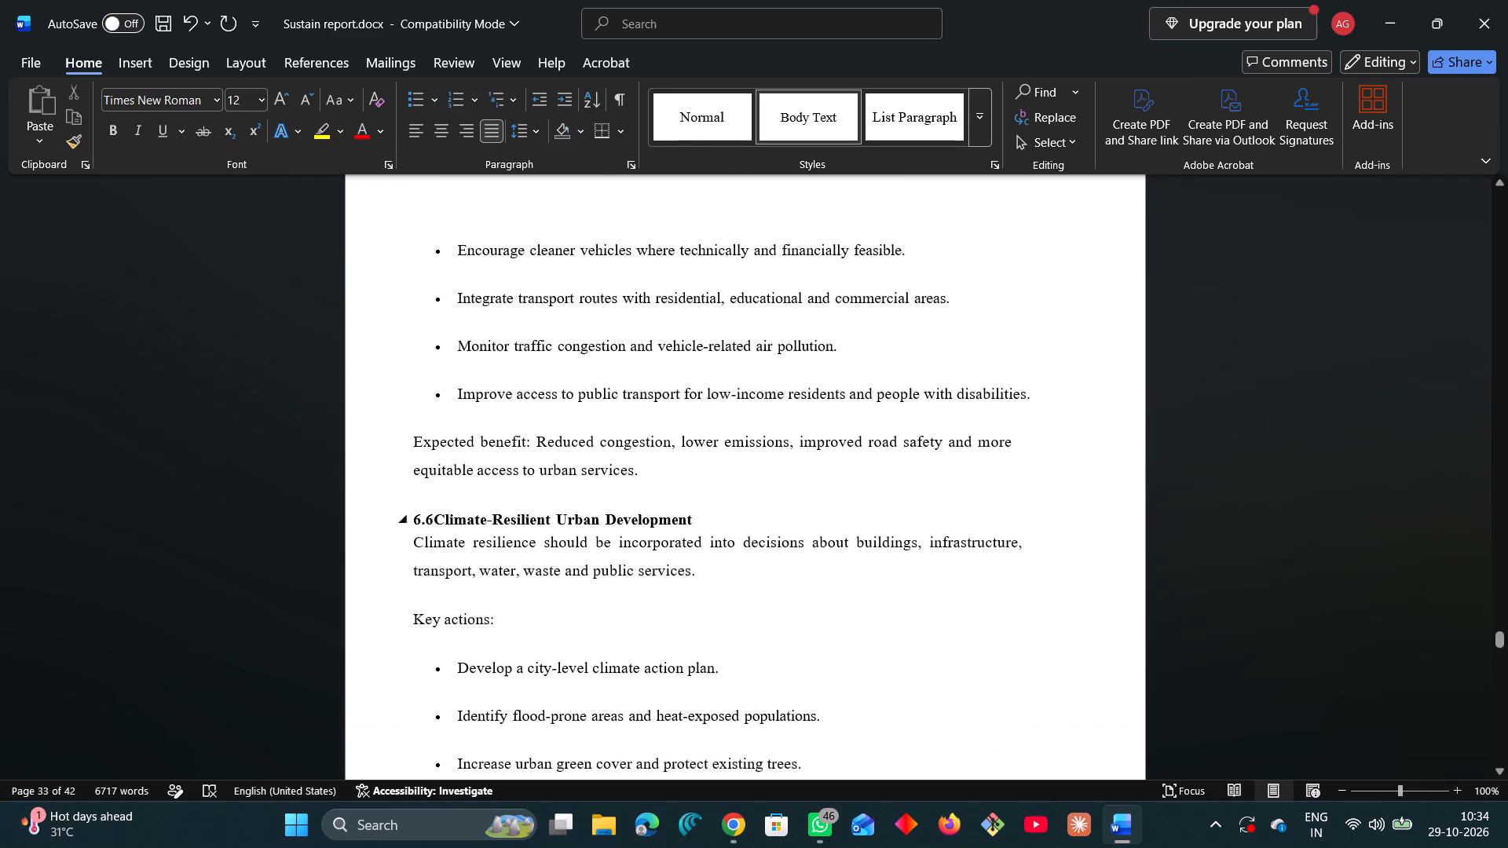
scroll(415, 588, up, 7)
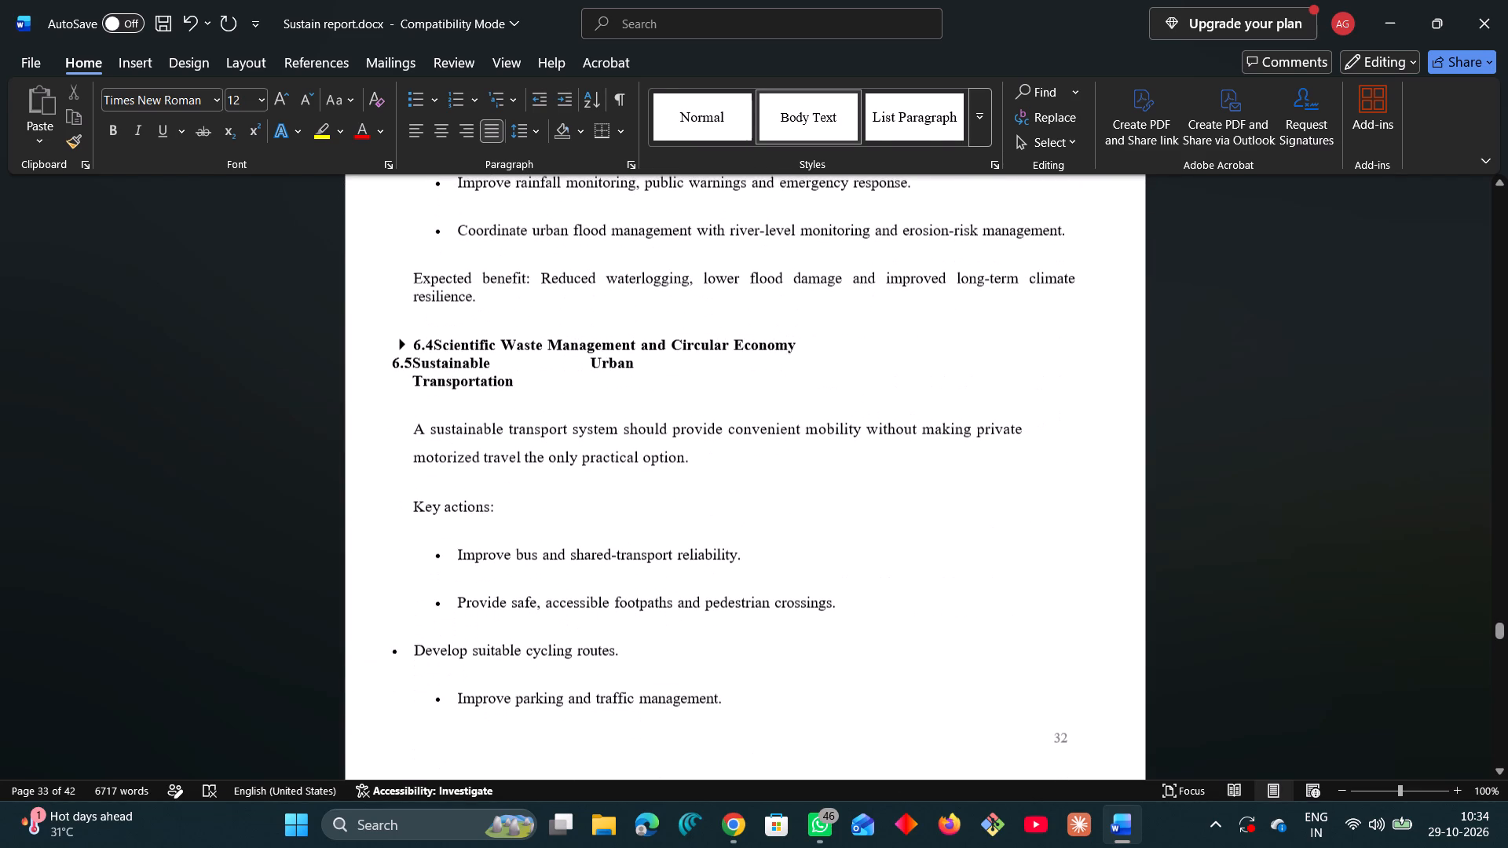
click(390, 652)
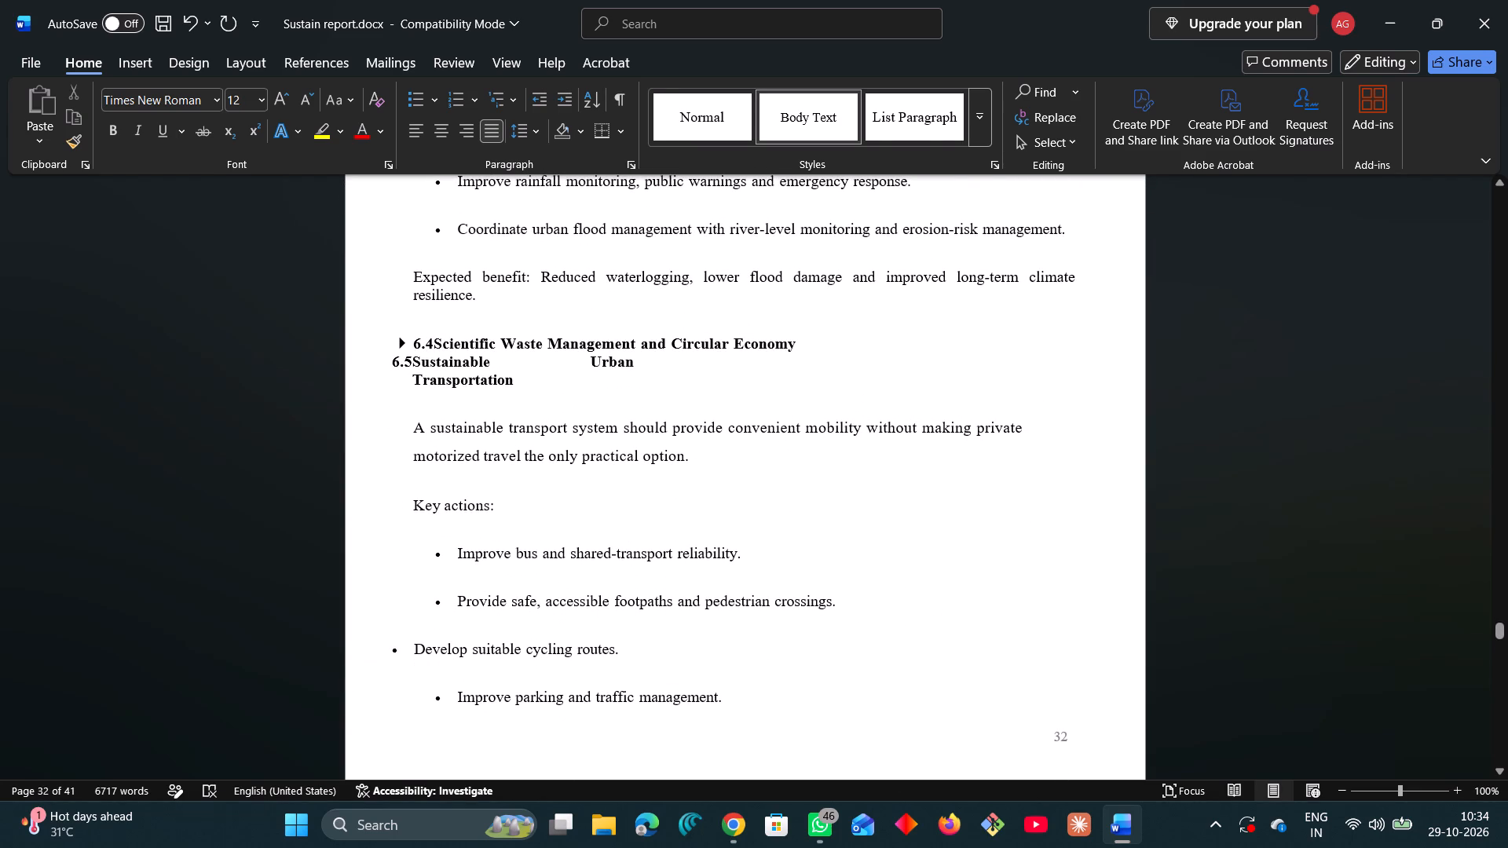
key(space)
key(space)
key(BackSpace)
key(BackSpace)
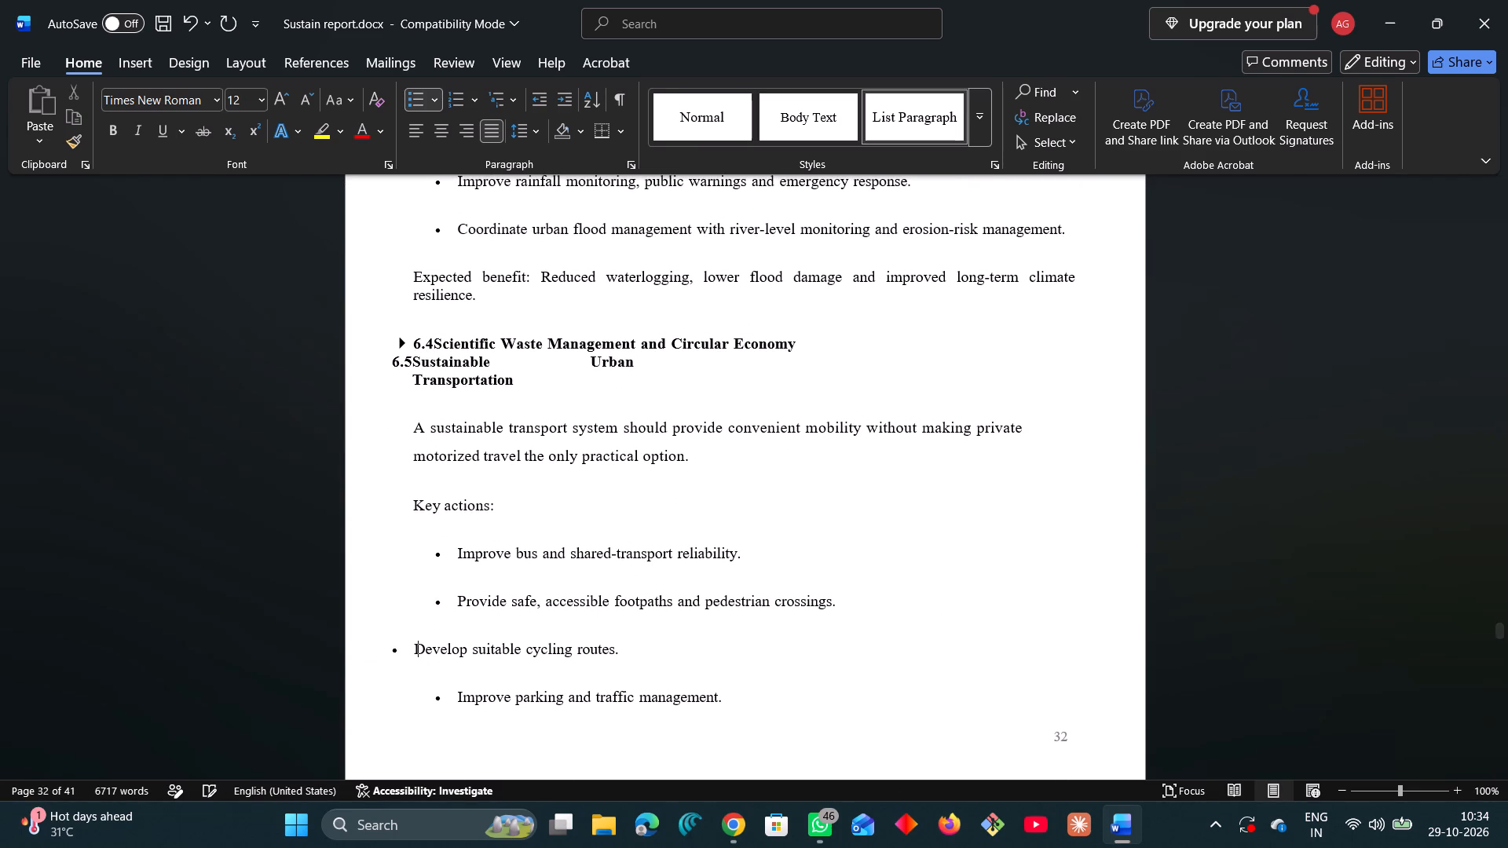
key(BackSpace)
key(BackSpace)
key(BackSpace)
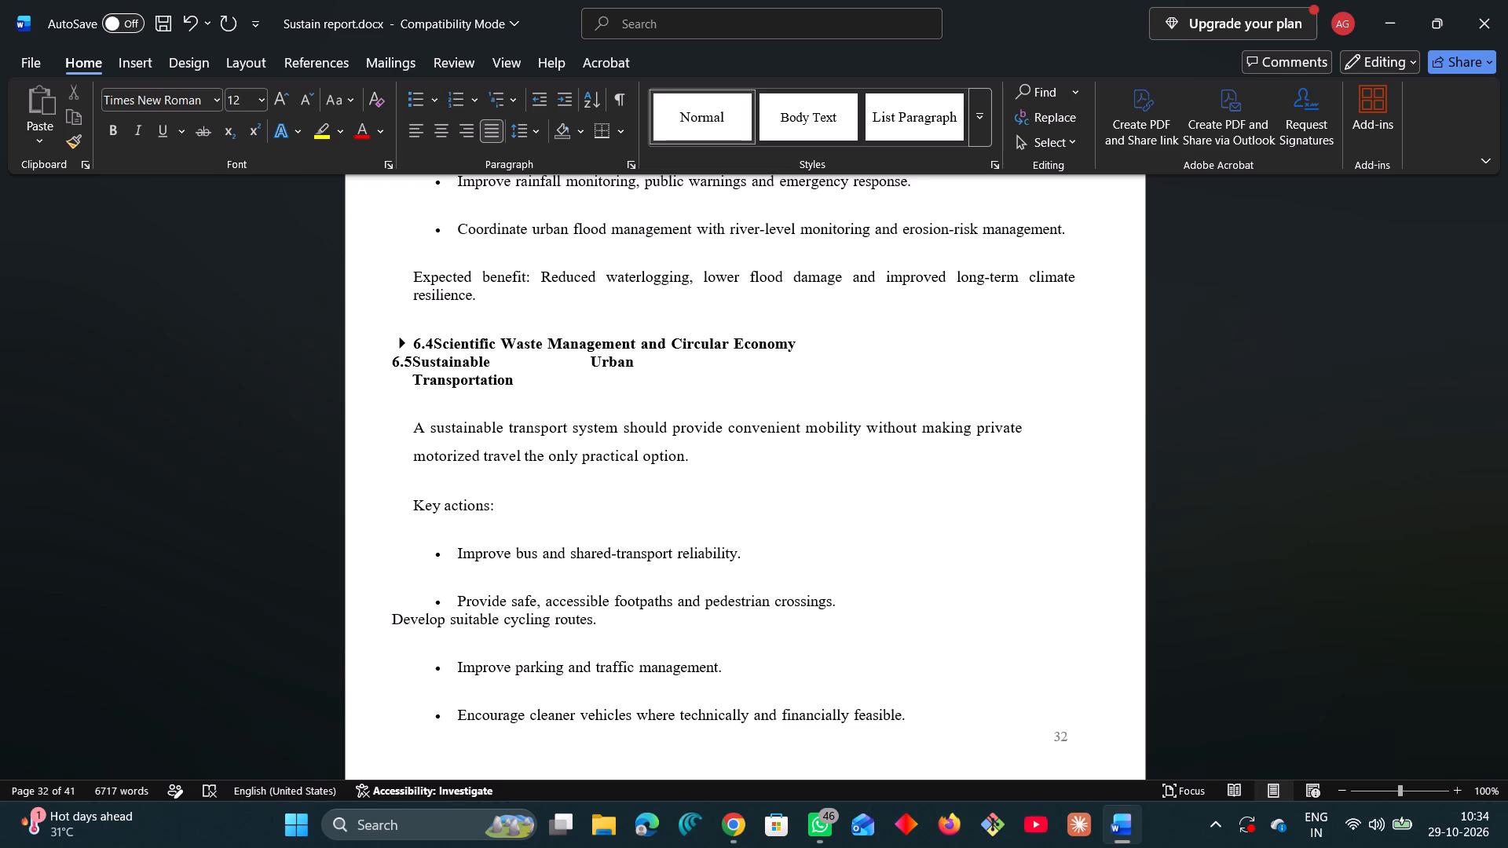
key(BackSpace)
key(Return)
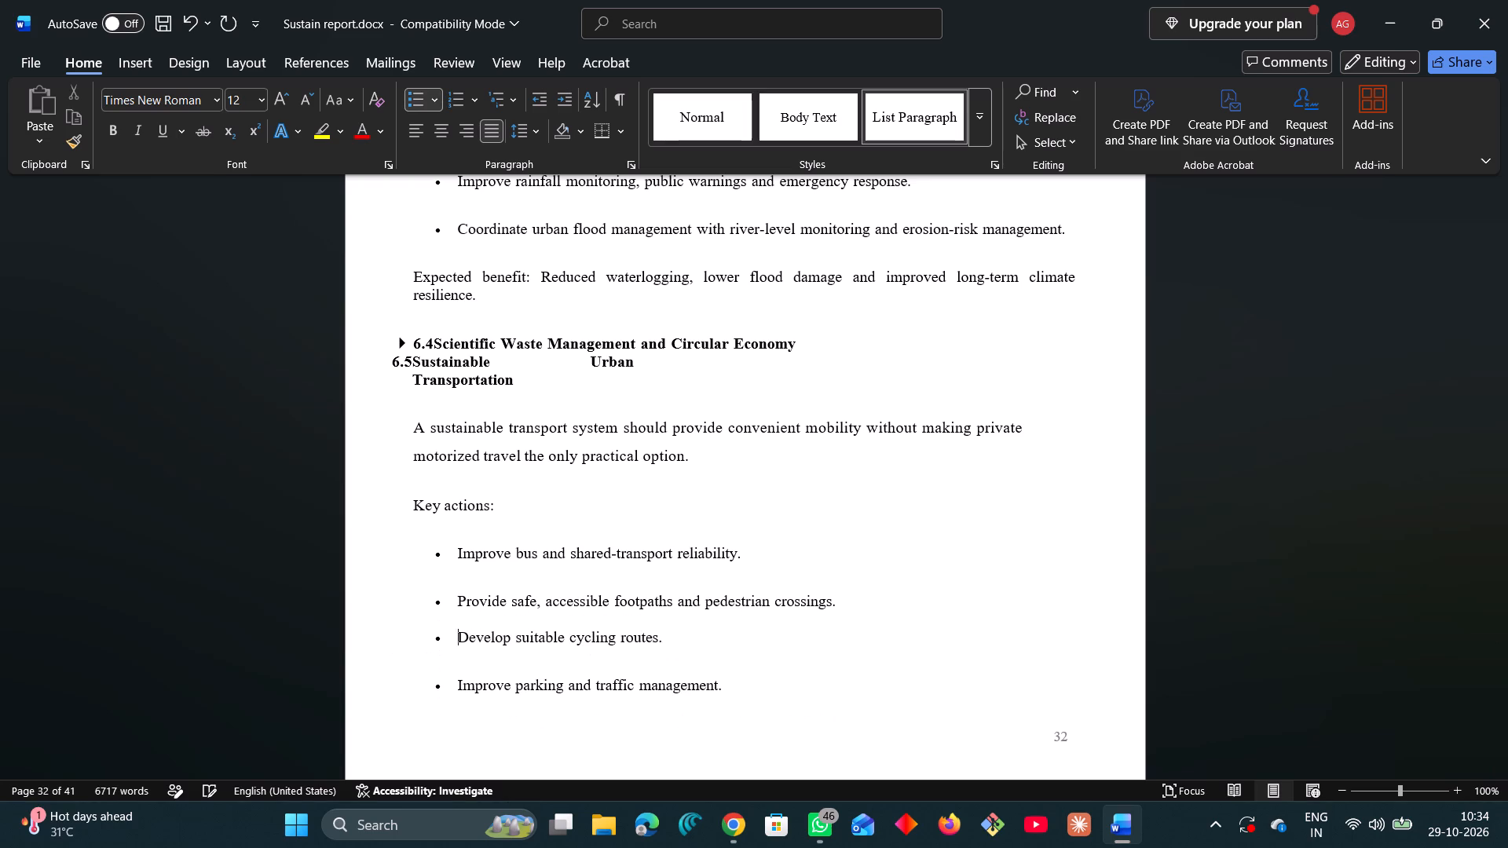
Delete the empty lines between the key-action bullets in section 6.5 Sustainable Urban Transportation.
scroll(412, 644, down, 1)
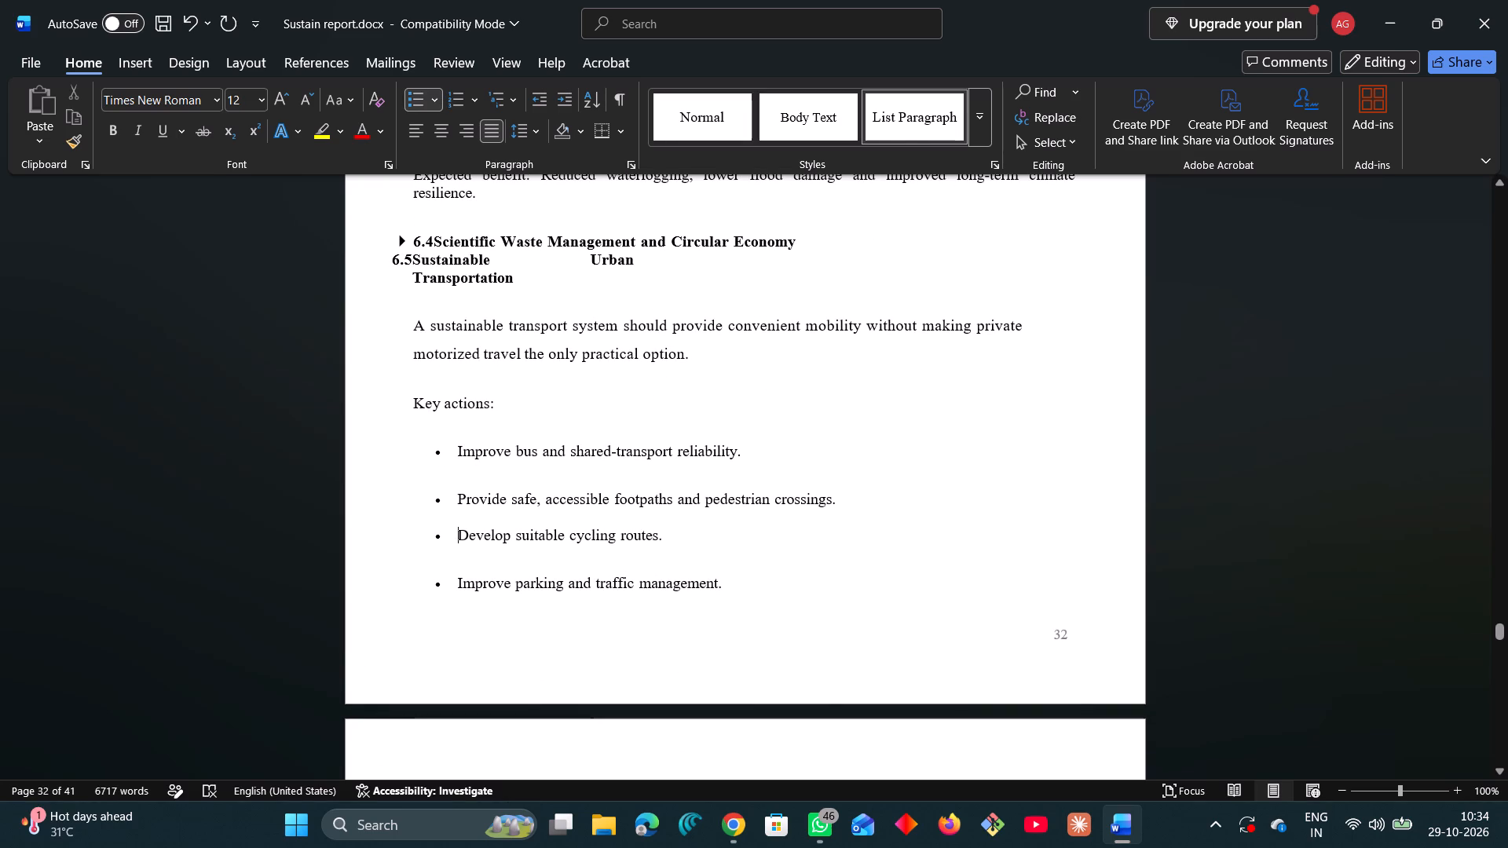
click(457, 566)
key(BackSpace)
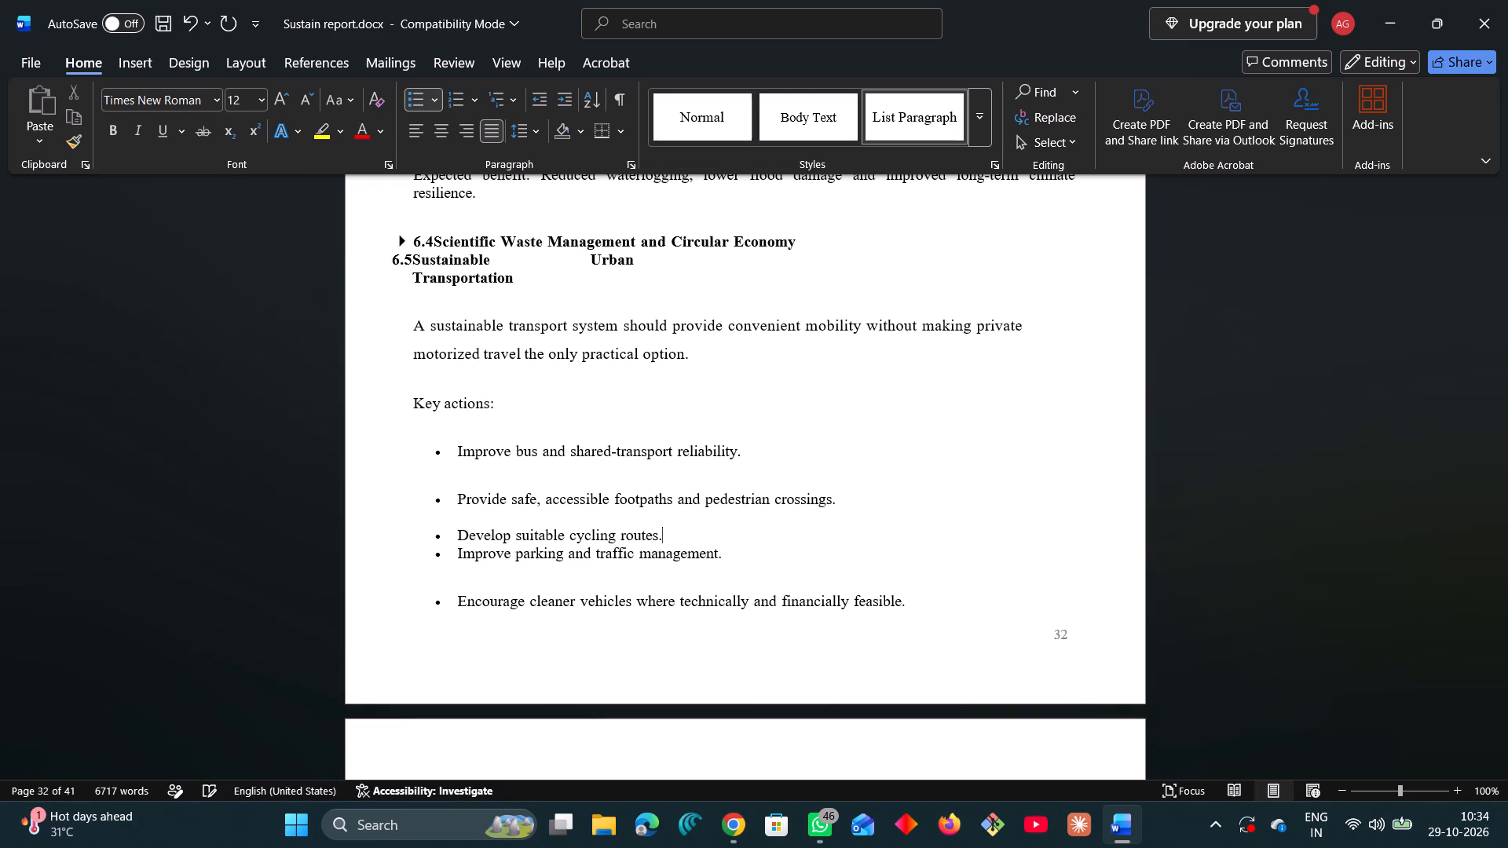
click(448, 579)
key(BackSpace)
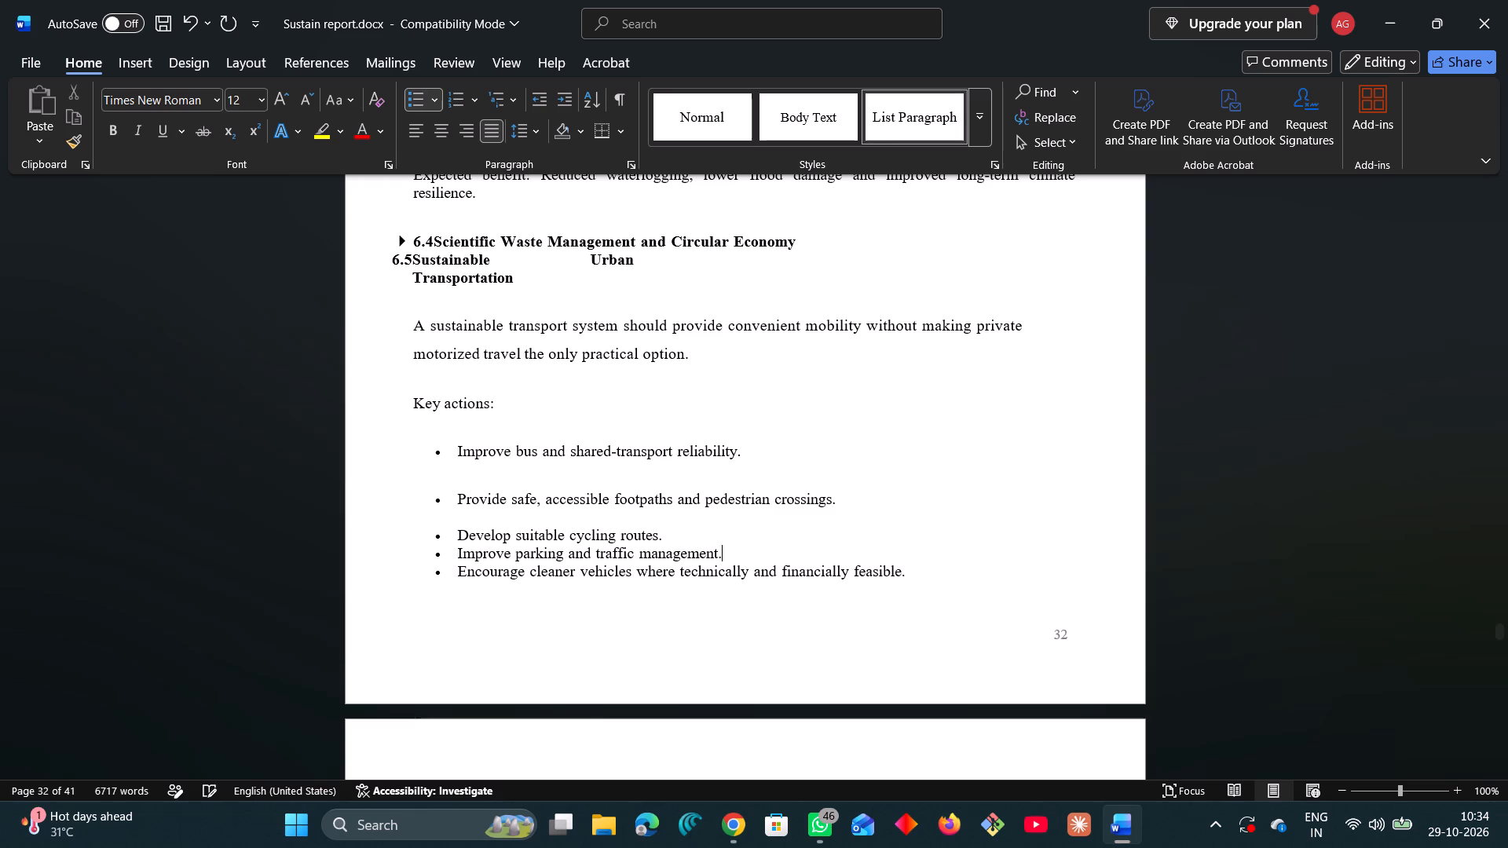
click(469, 514)
key(BackSpace)
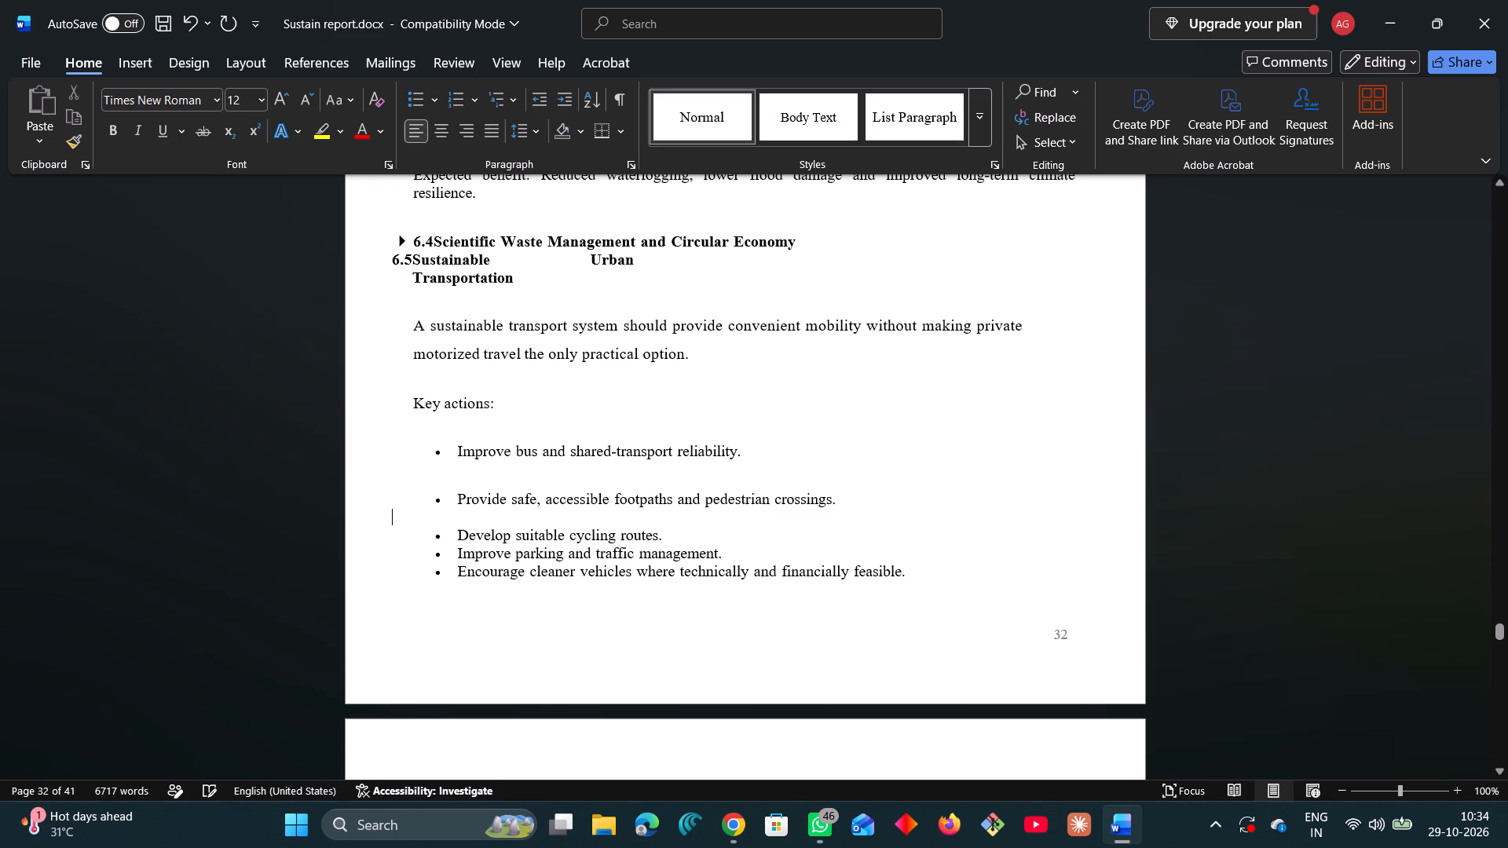
key(BackSpace)
click(460, 475)
key(BackSpace)
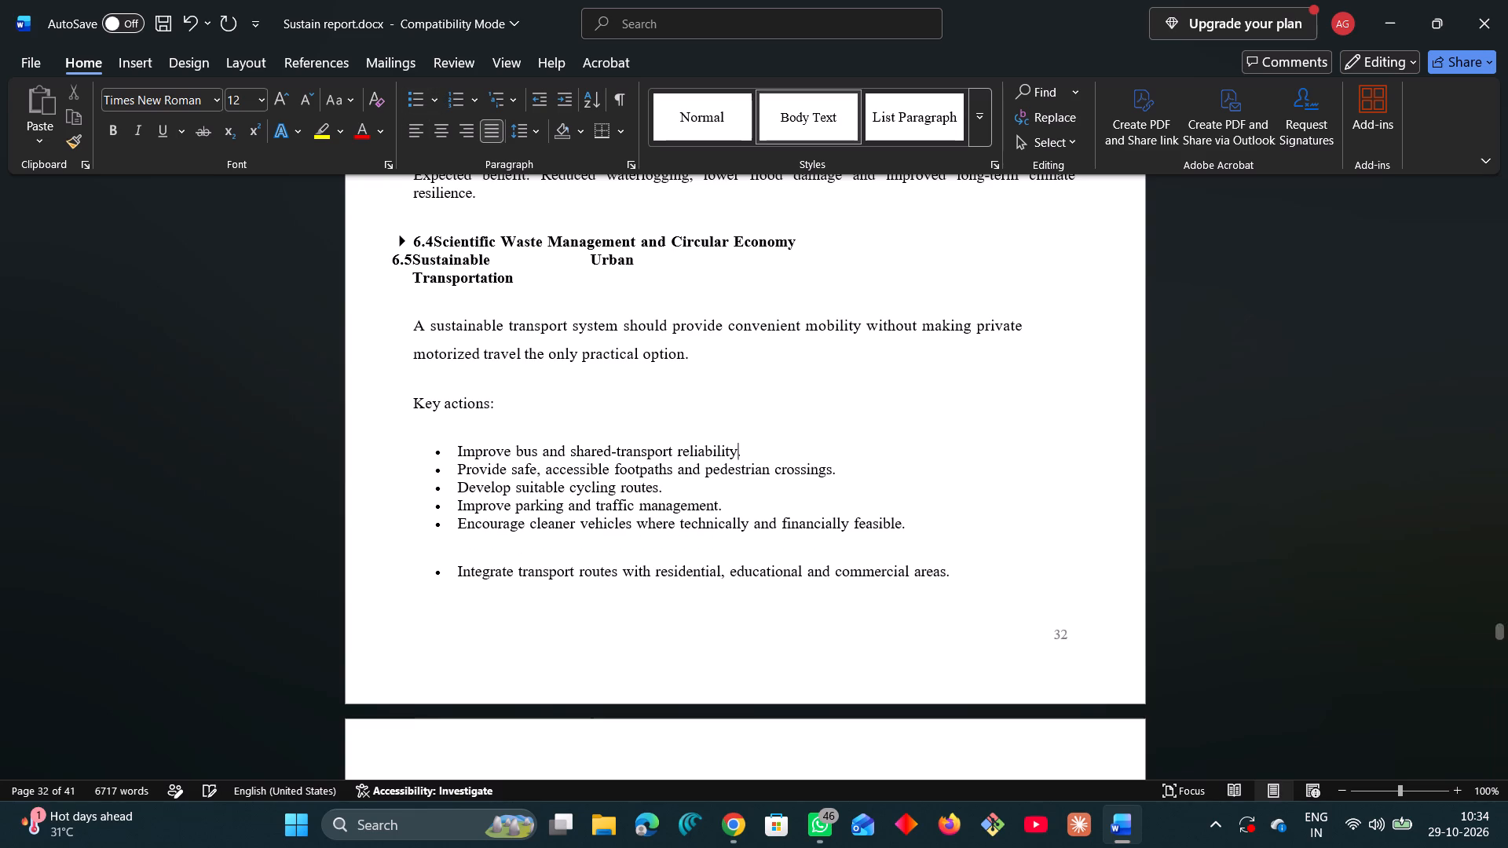
click(467, 552)
key(BackSpace)
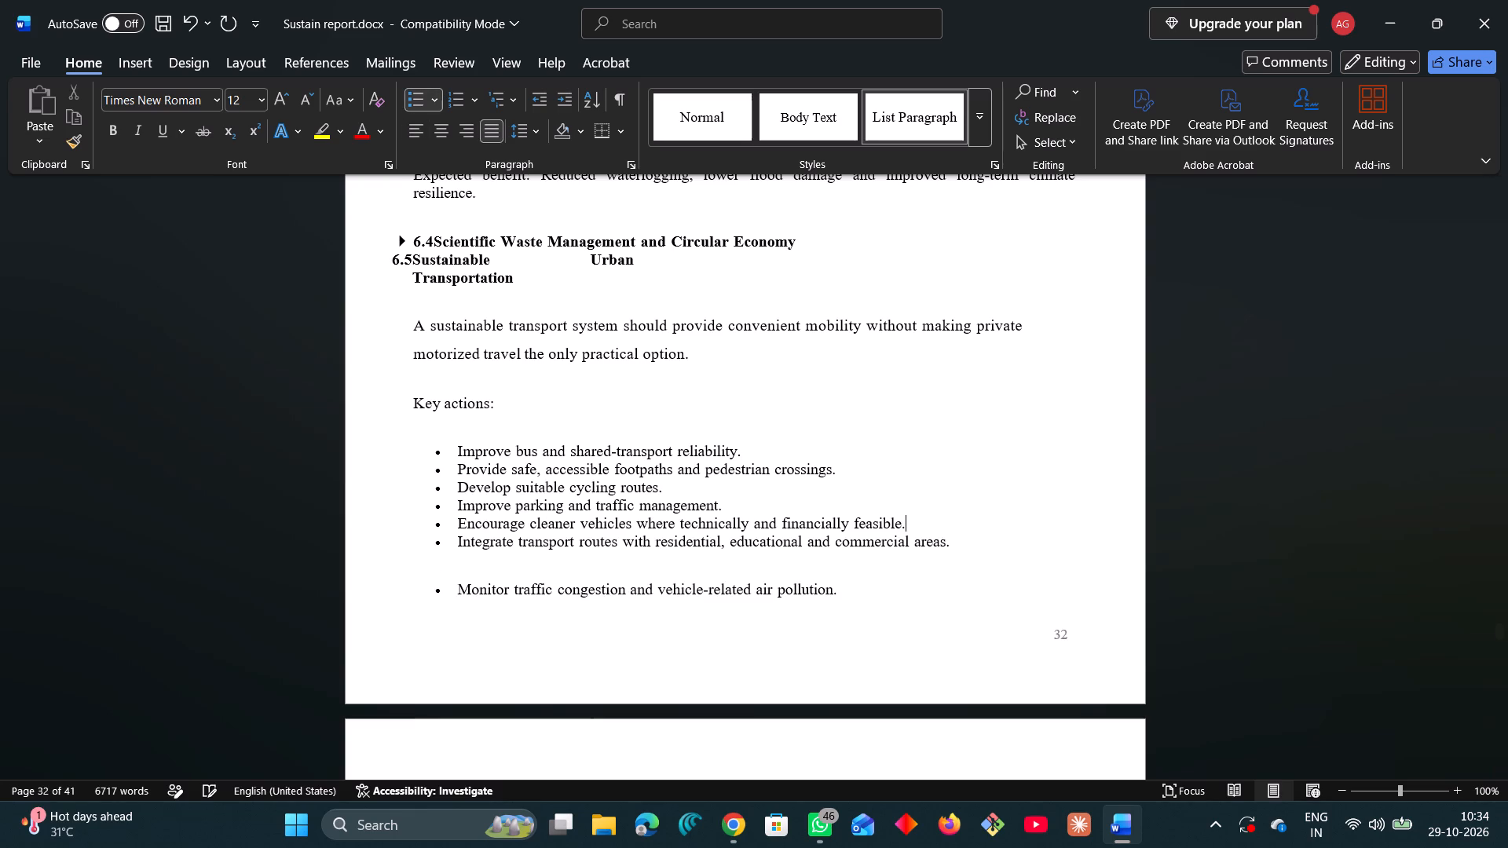
click(478, 572)
key(BackSpace)
click(467, 591)
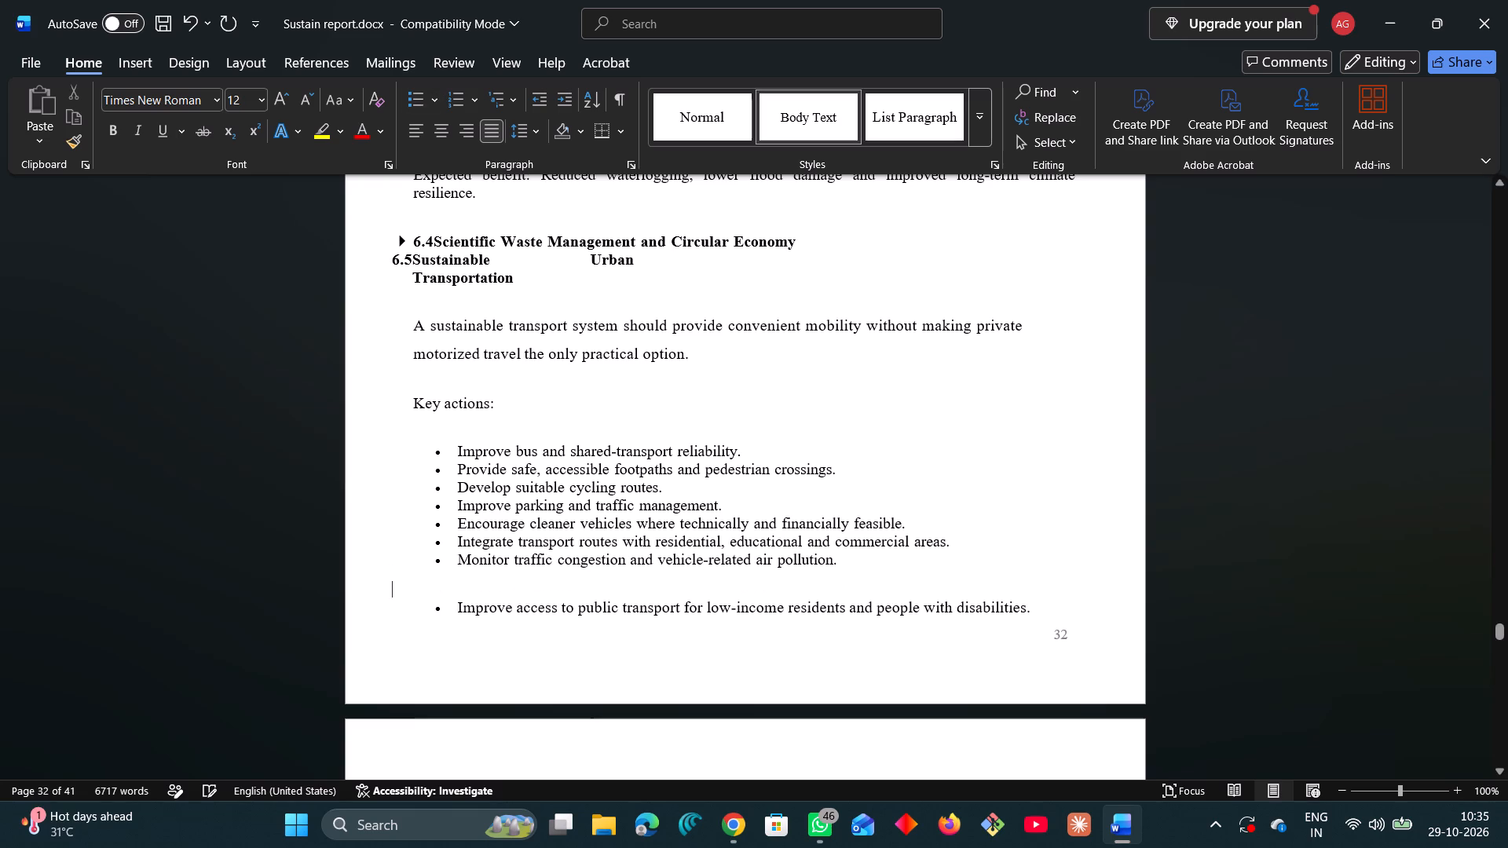
key(BackSpace)
Set the empty line between "Key actions:" and the first bullet in section 6.5 to 8 pt.
scroll(467, 591, down, 3)
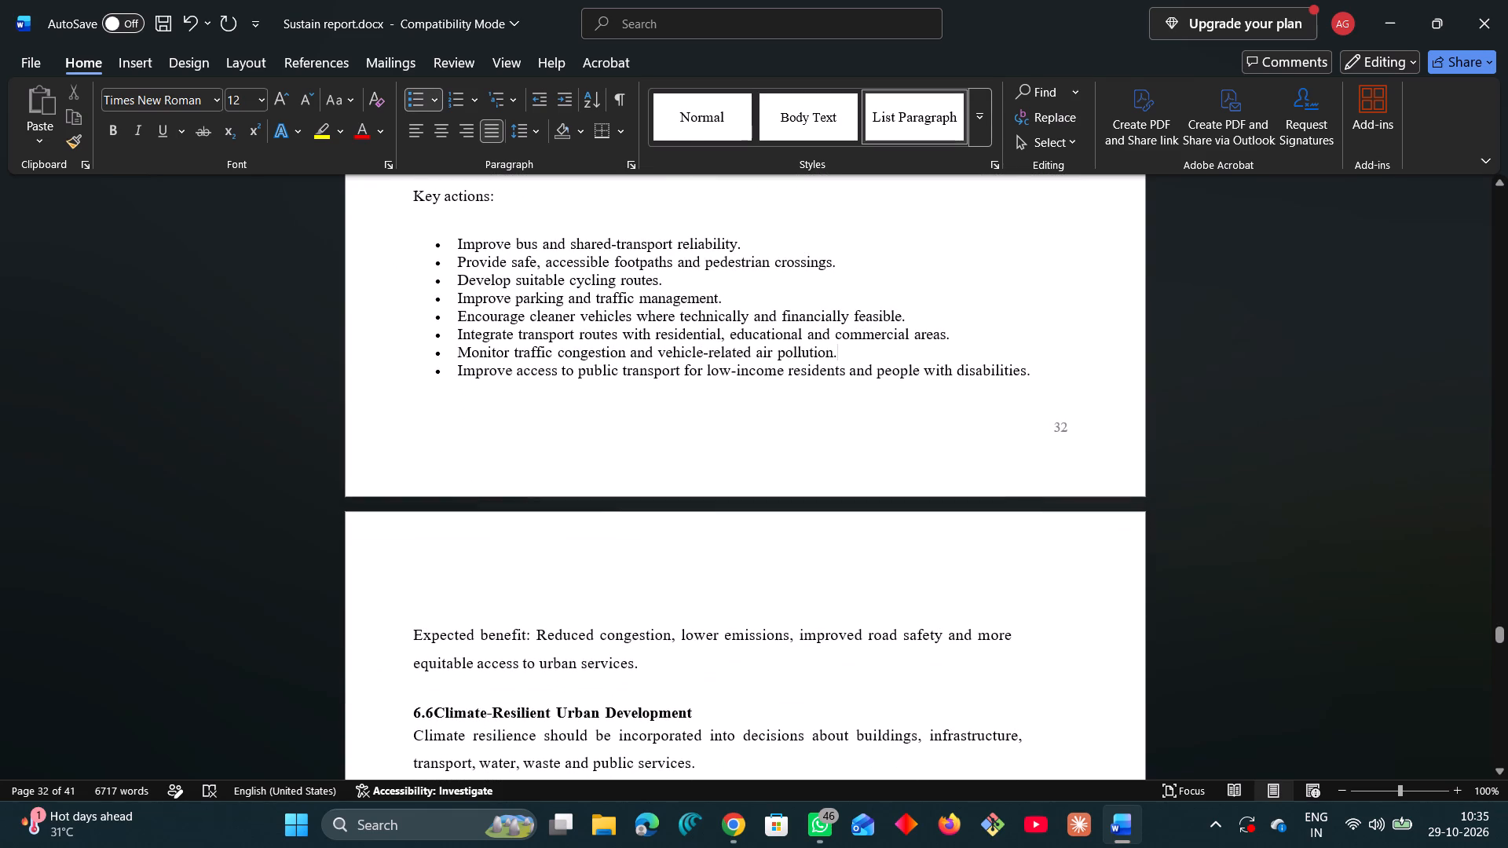
scroll(454, 596, up, 3)
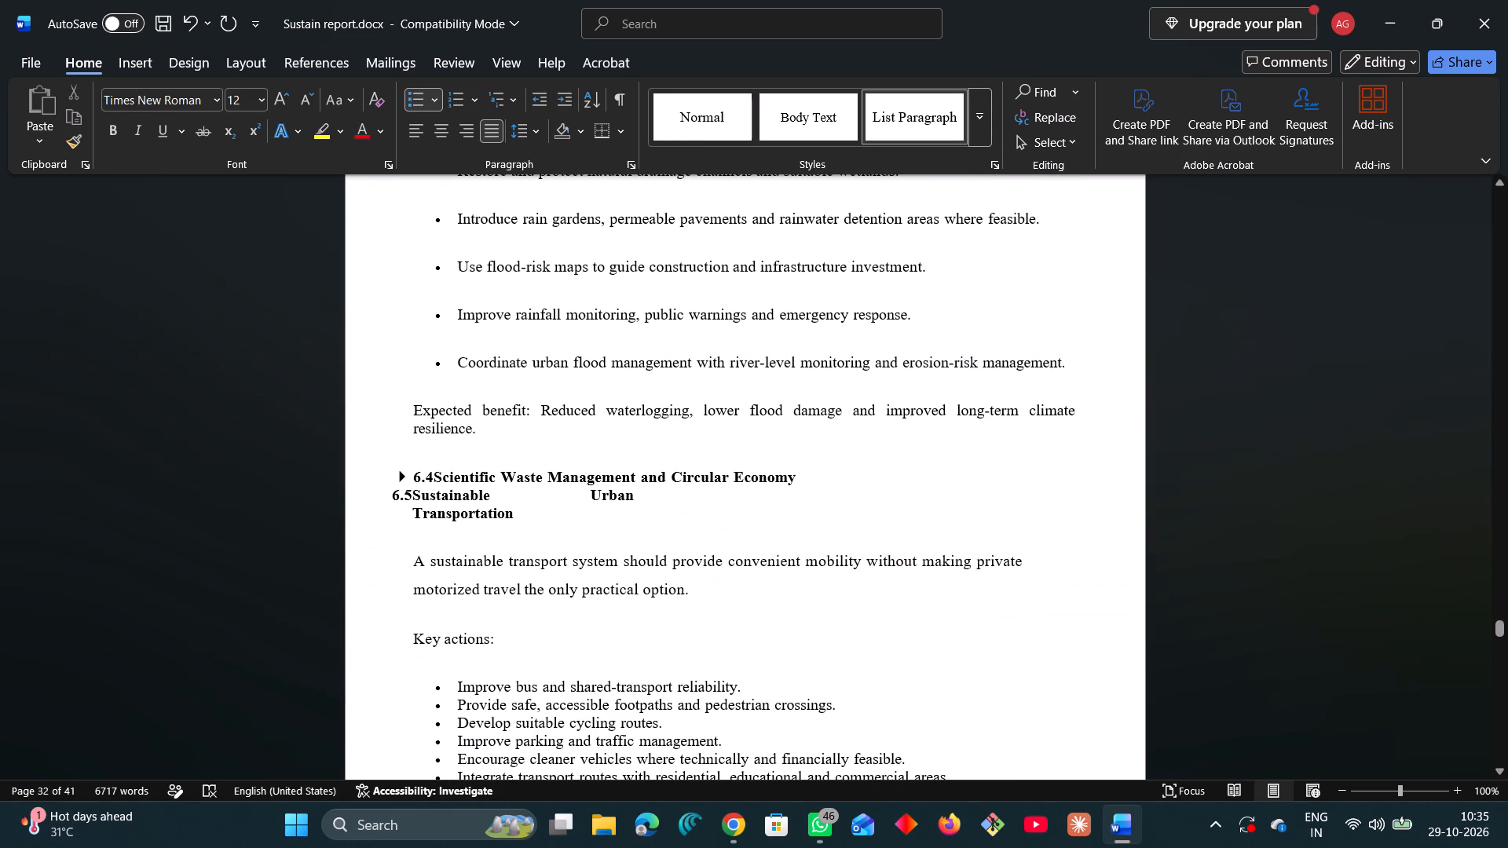
click(452, 671)
click(258, 98)
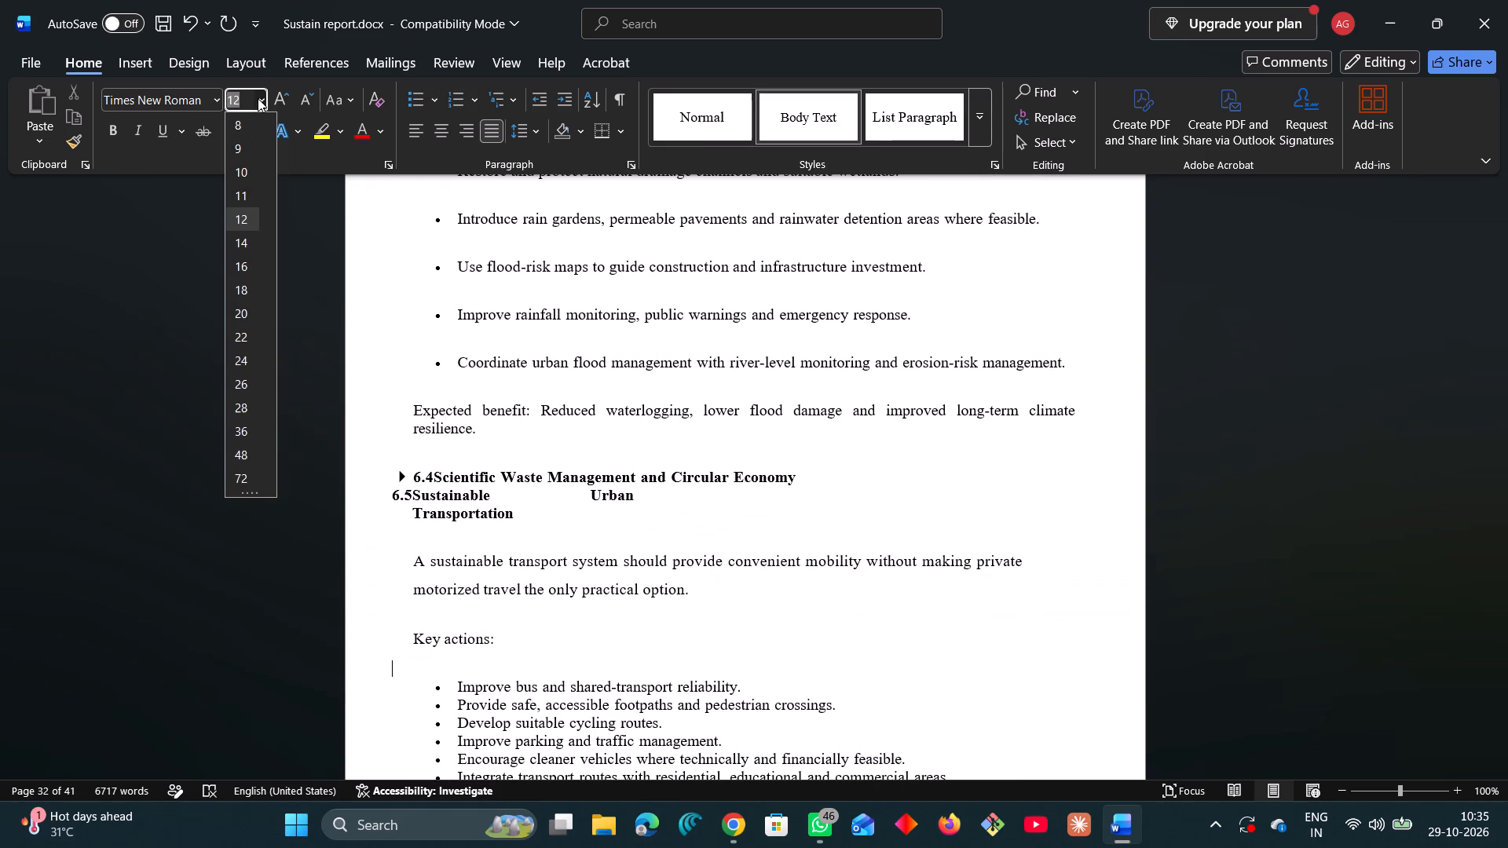
click(262, 122)
click(243, 122)
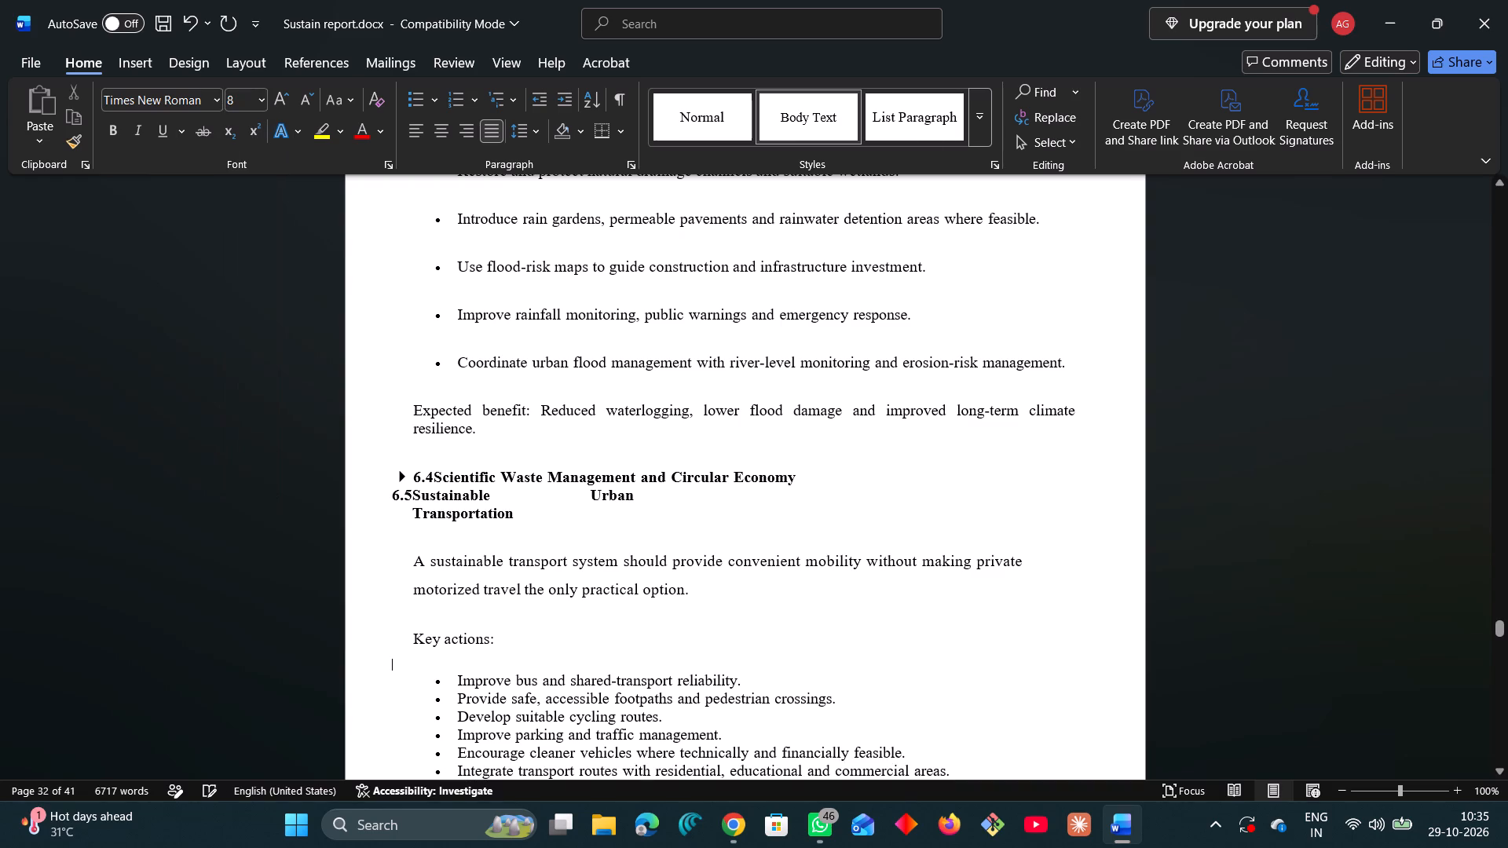
Left-align the "6.5 Sustainable Urban Transportation" heading.
scroll(551, 594, up, 2)
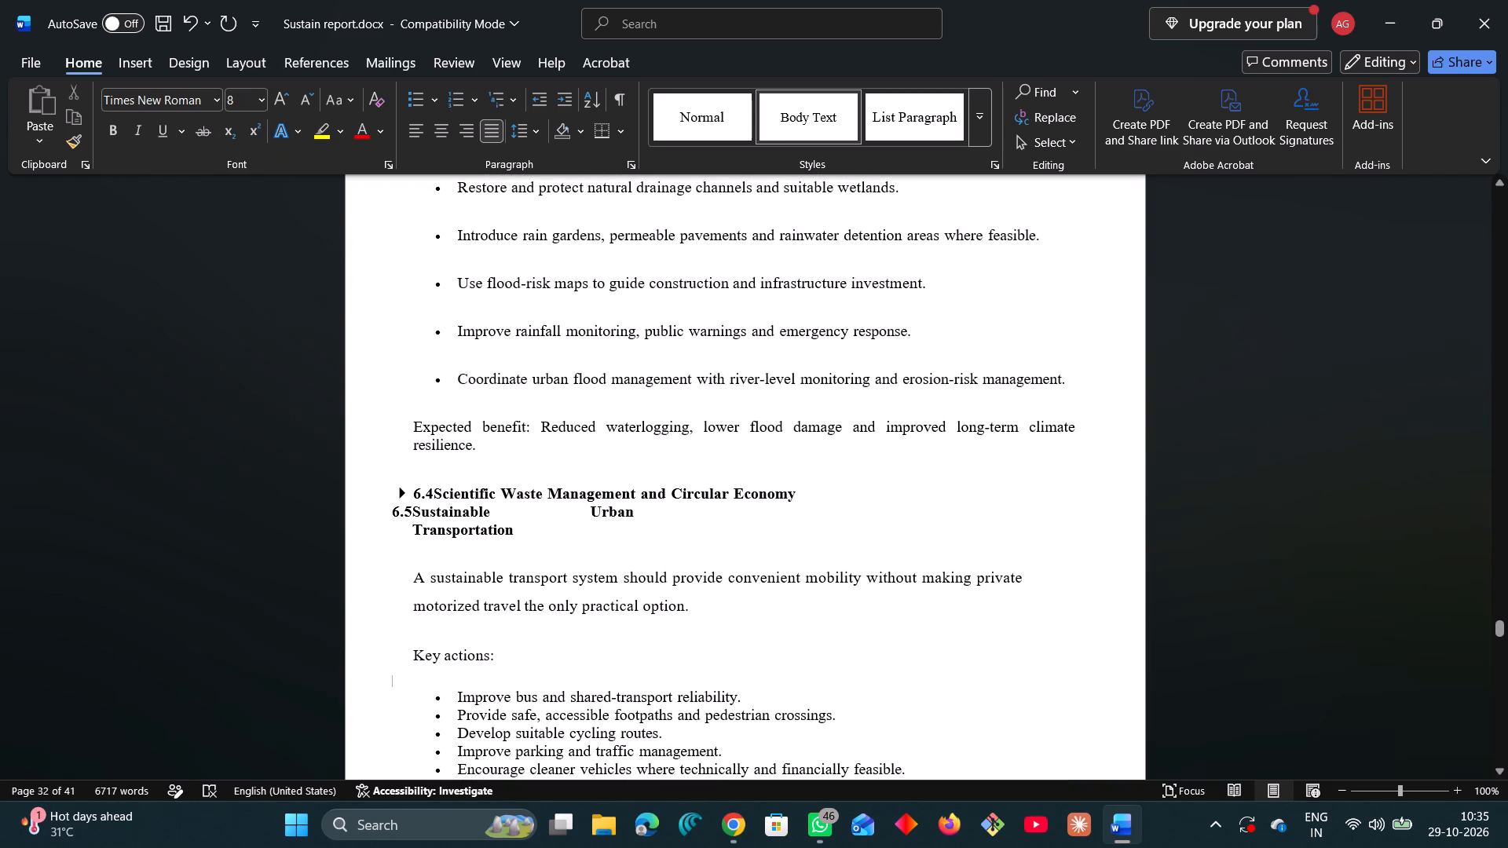
drag(526, 540, 436, 516)
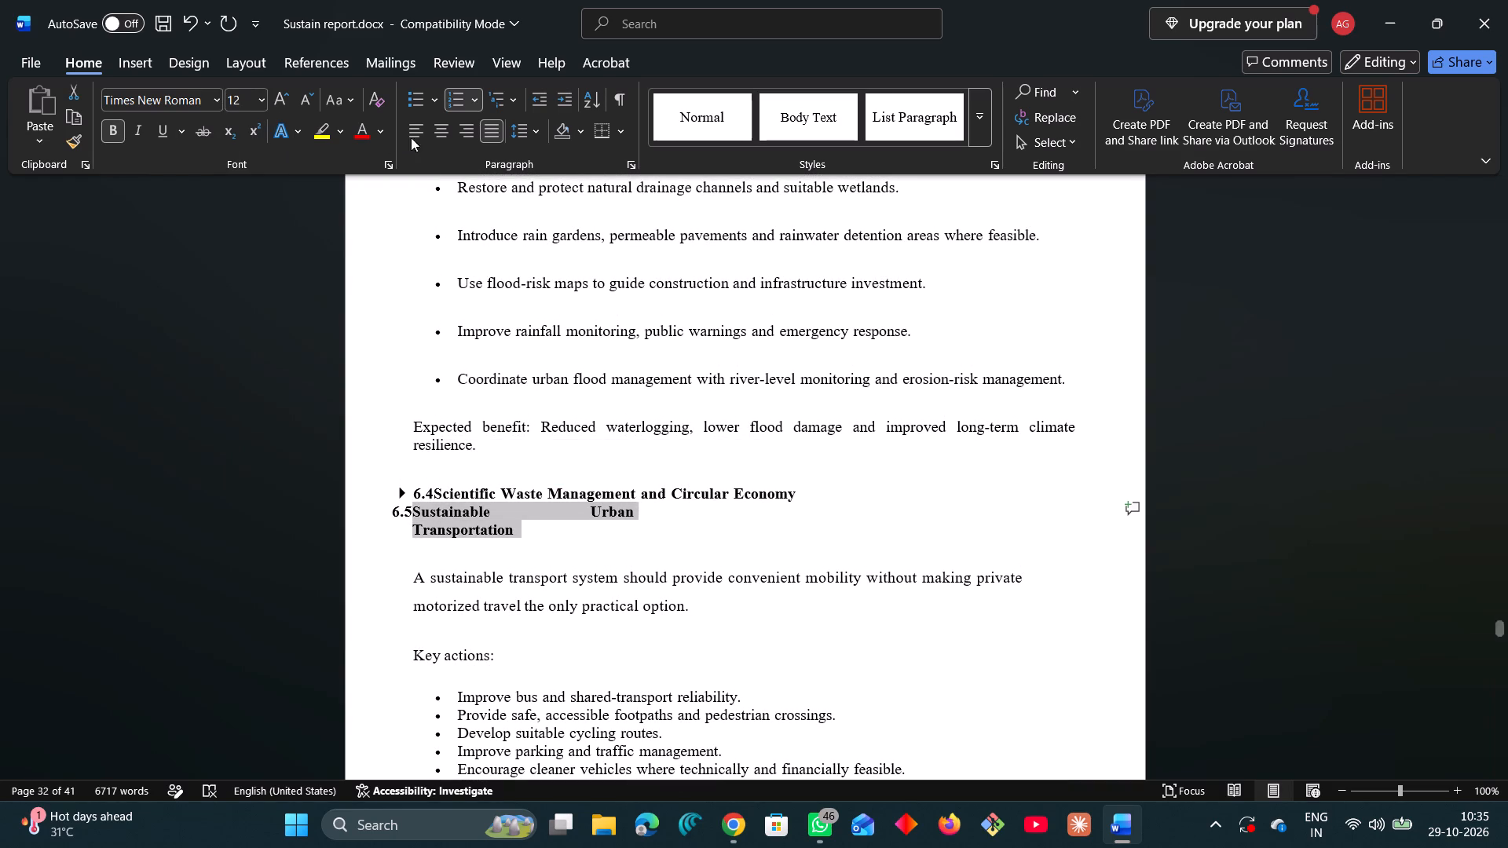
click(431, 132)
click(412, 134)
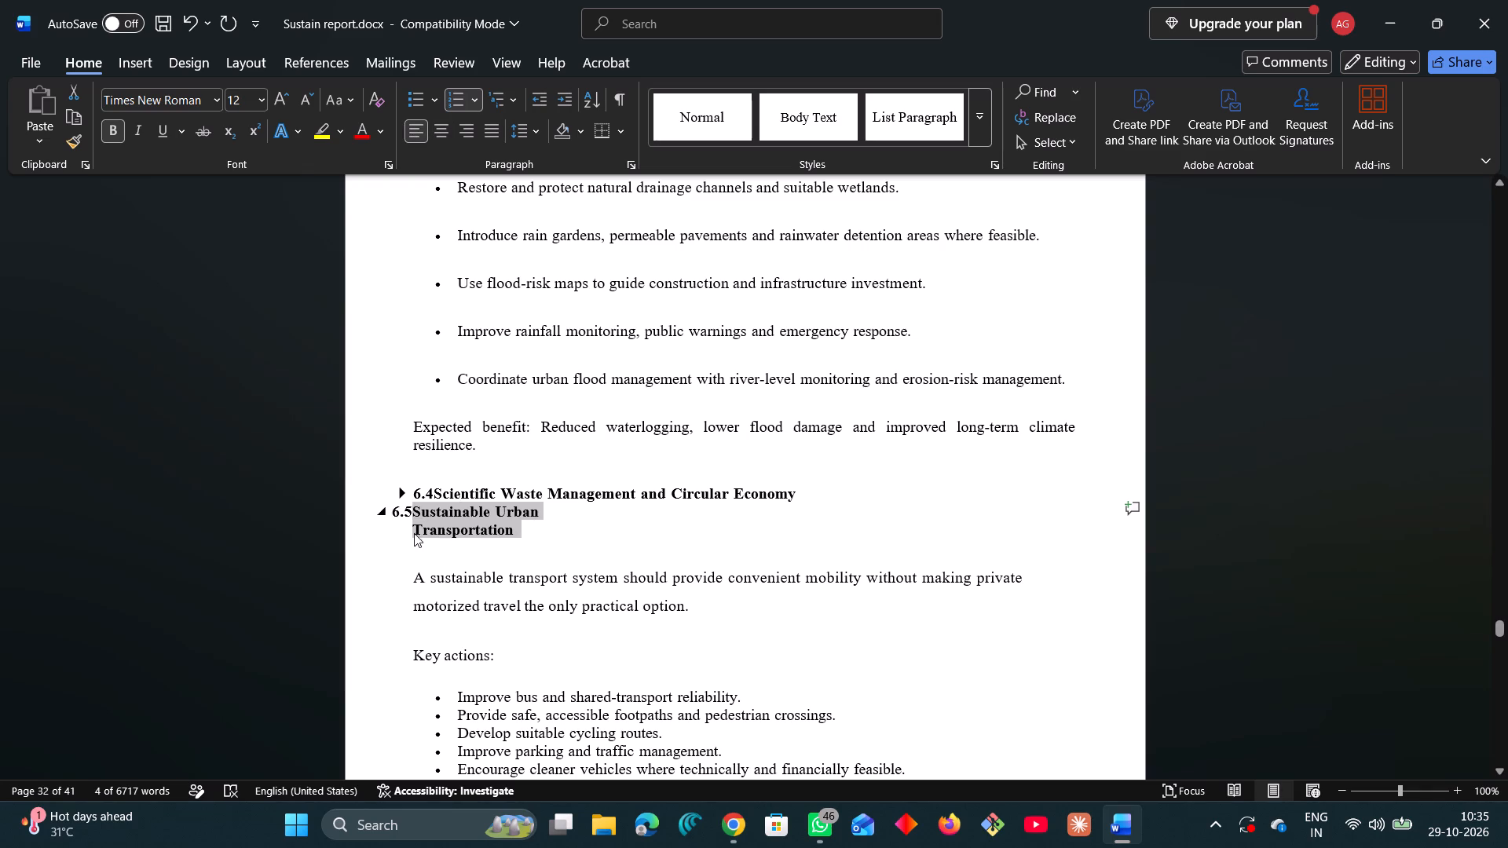
Pull the 6.5 heading onto one line by removing the characters between "Urba" and "Transportation".
click(415, 529)
click(415, 529)
key(BackSpace)
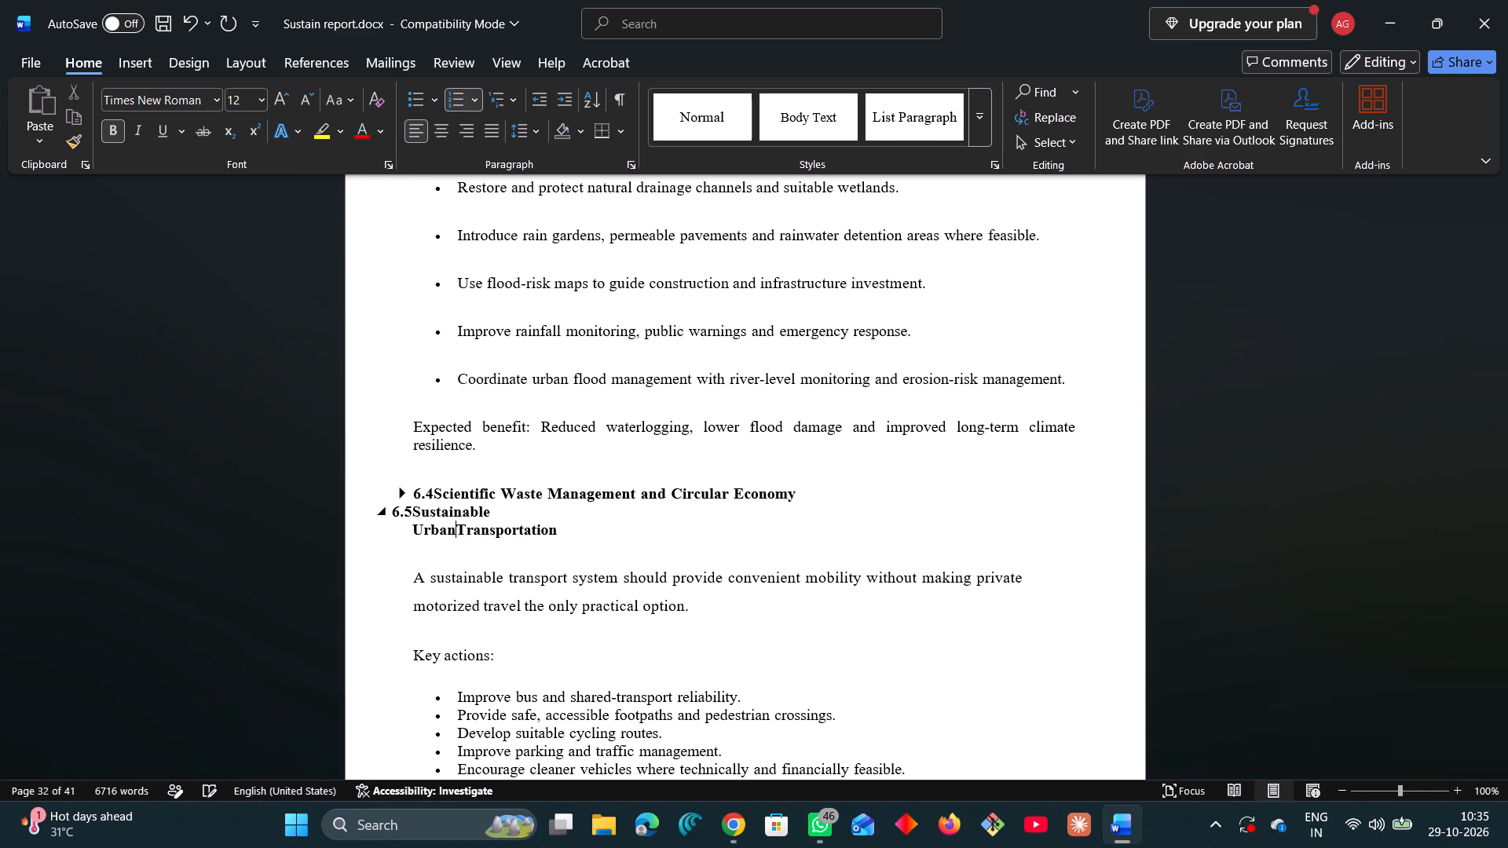
key(space)
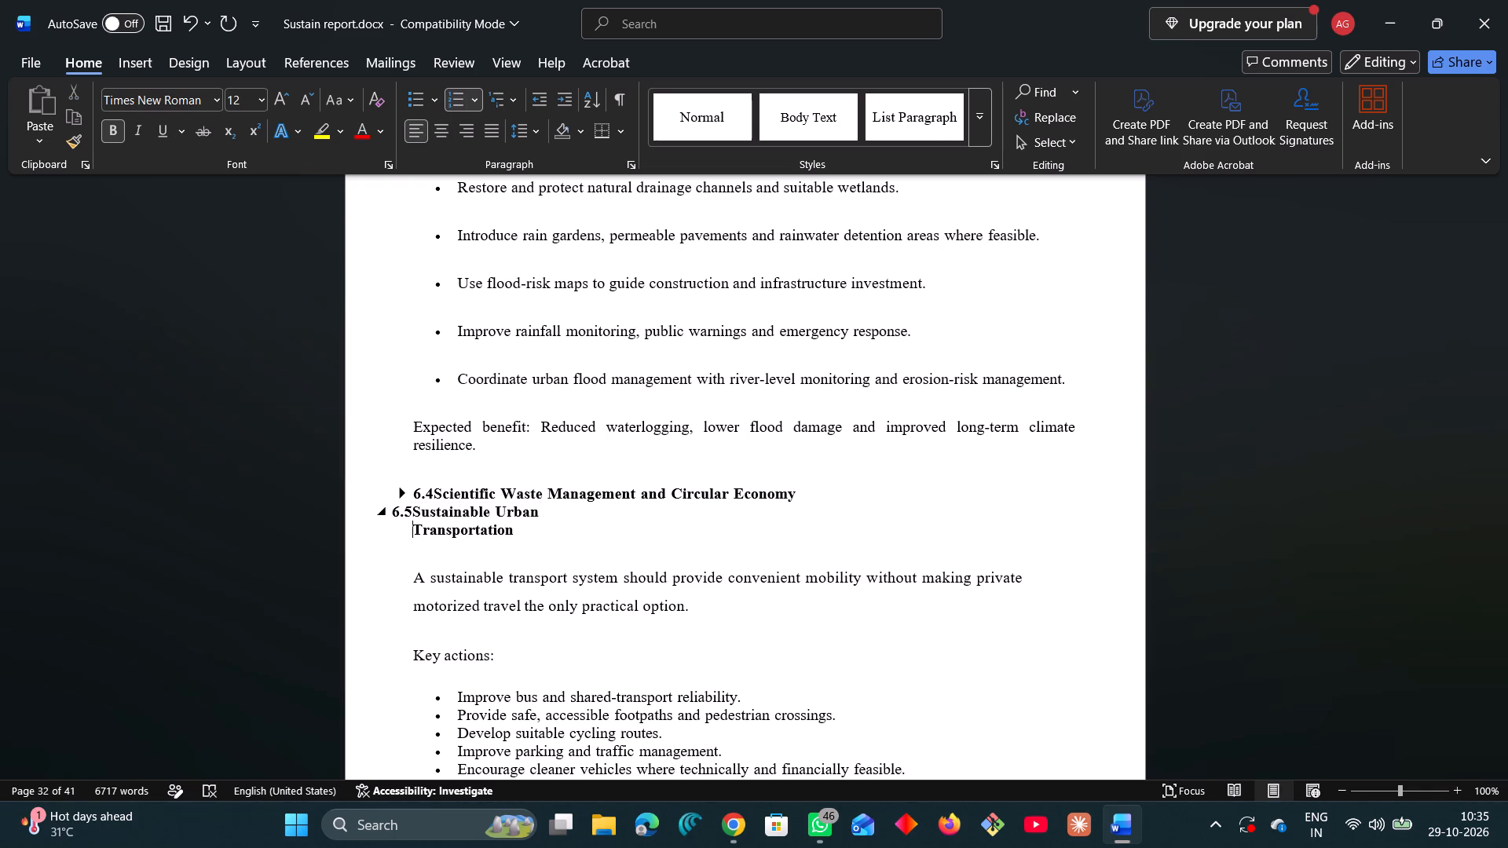
key(BackSpace)
key(BackSpace)
key(n)
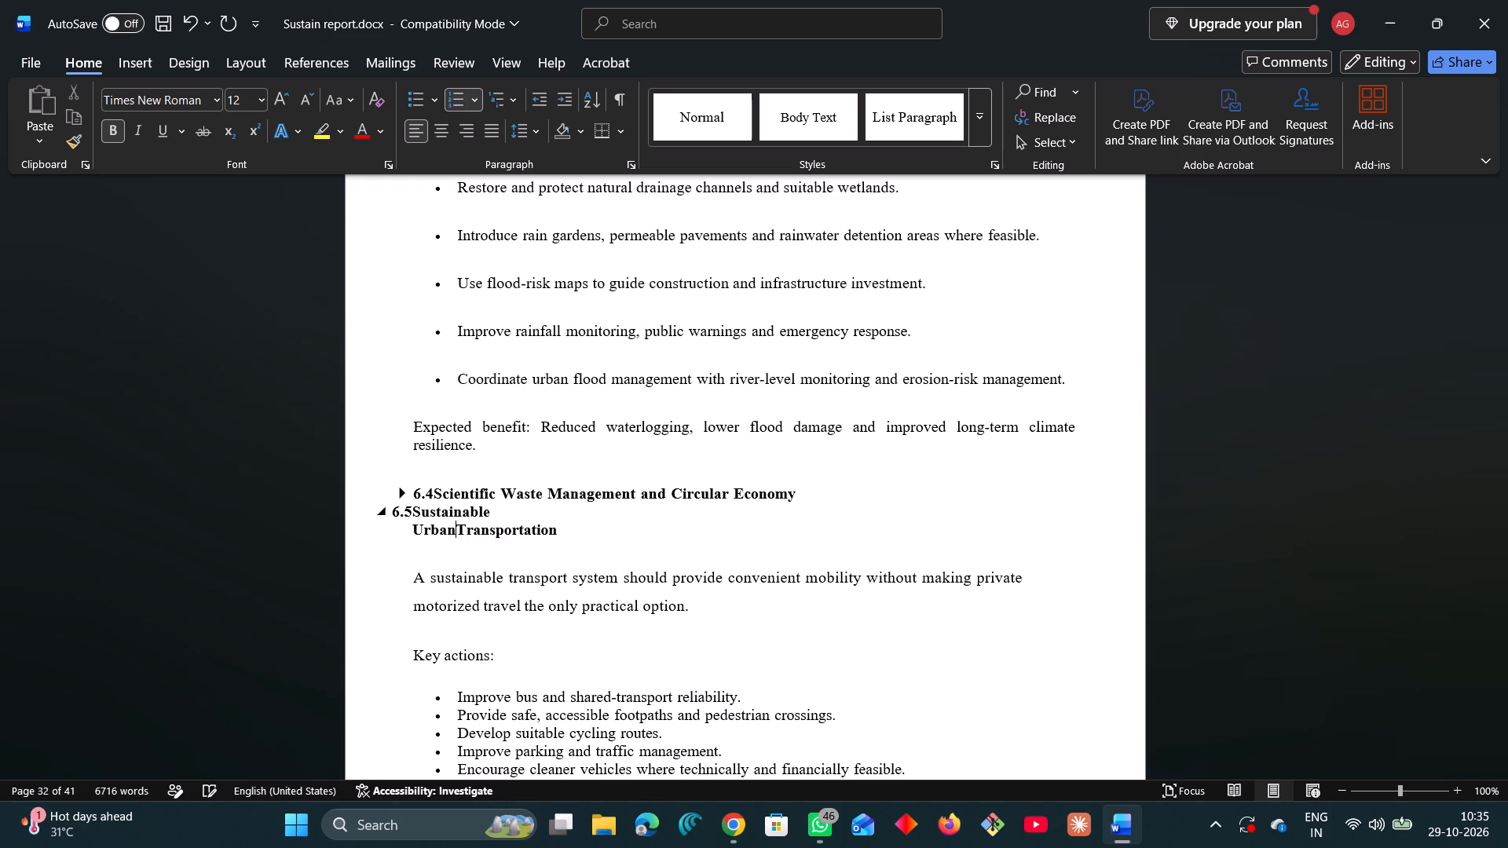
key(BackSpace)
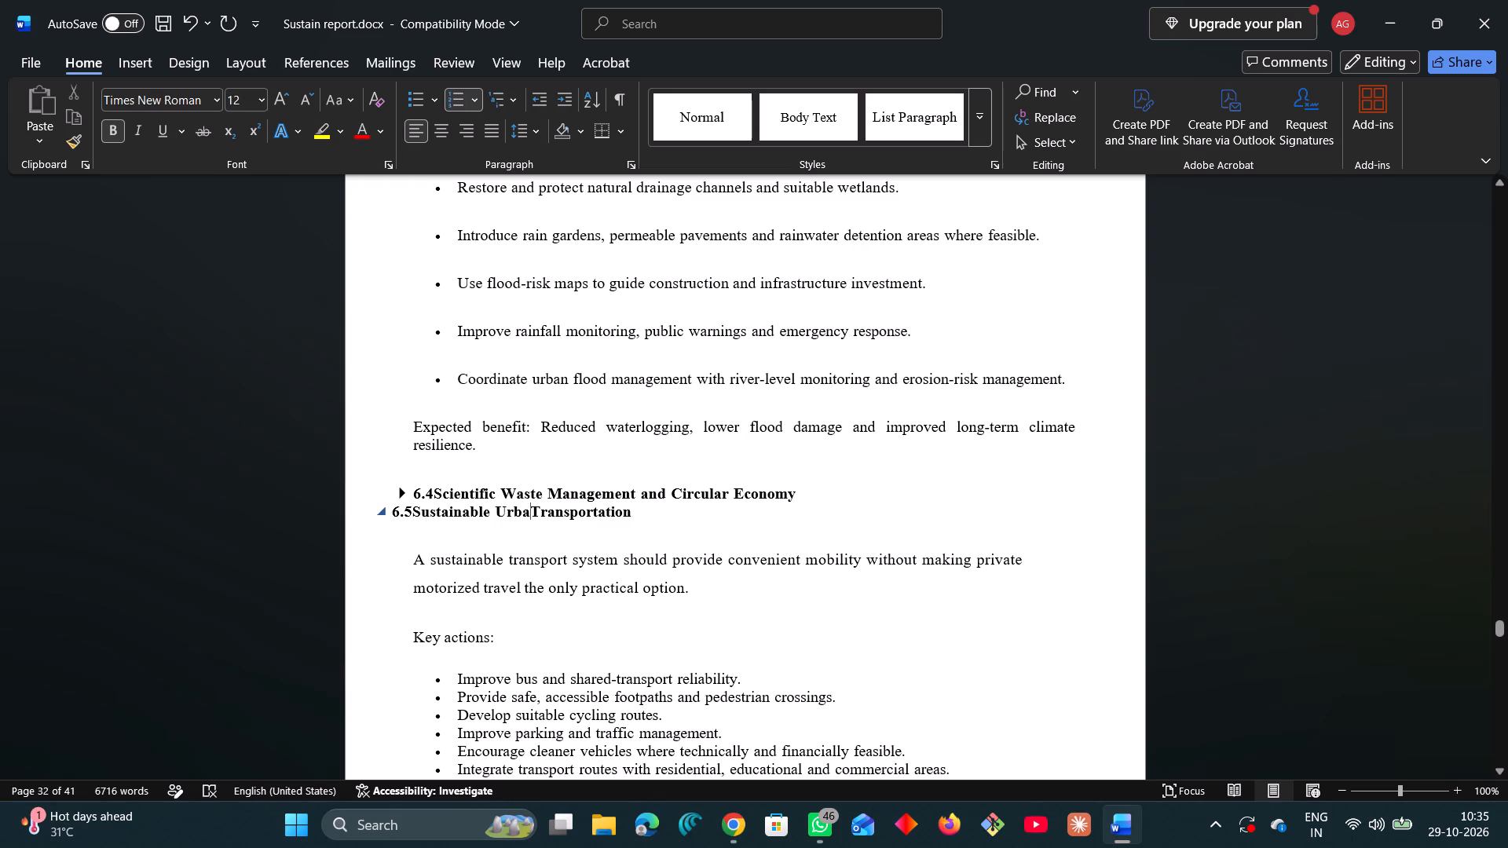
Remove the number and the opening letters "Sus" from the 6.5 transportation heading.
click(395, 513)
drag(395, 513, 437, 517)
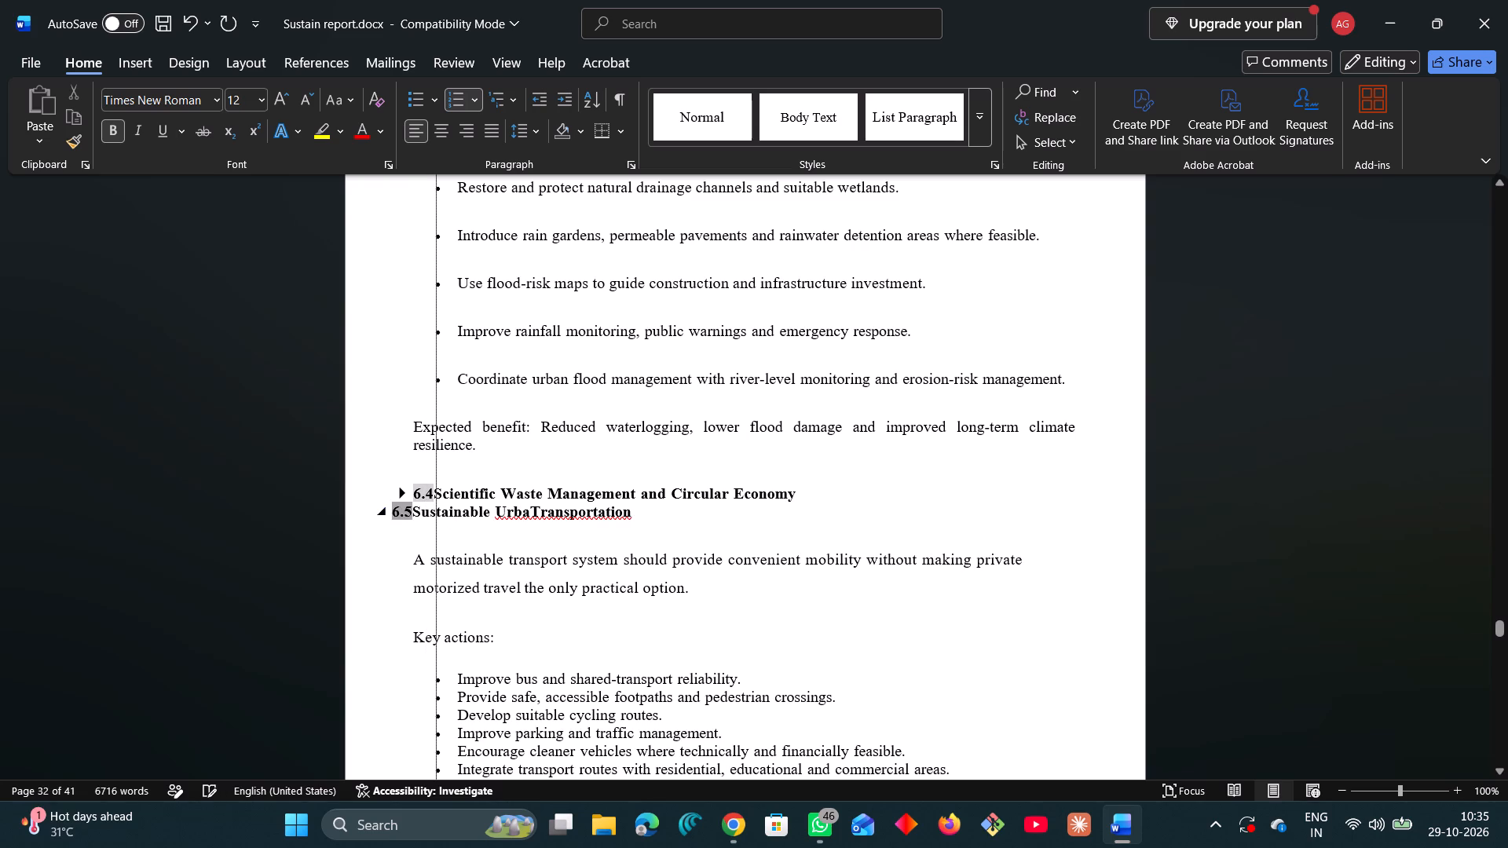
drag(437, 517, 436, 517)
drag(392, 510, 435, 510)
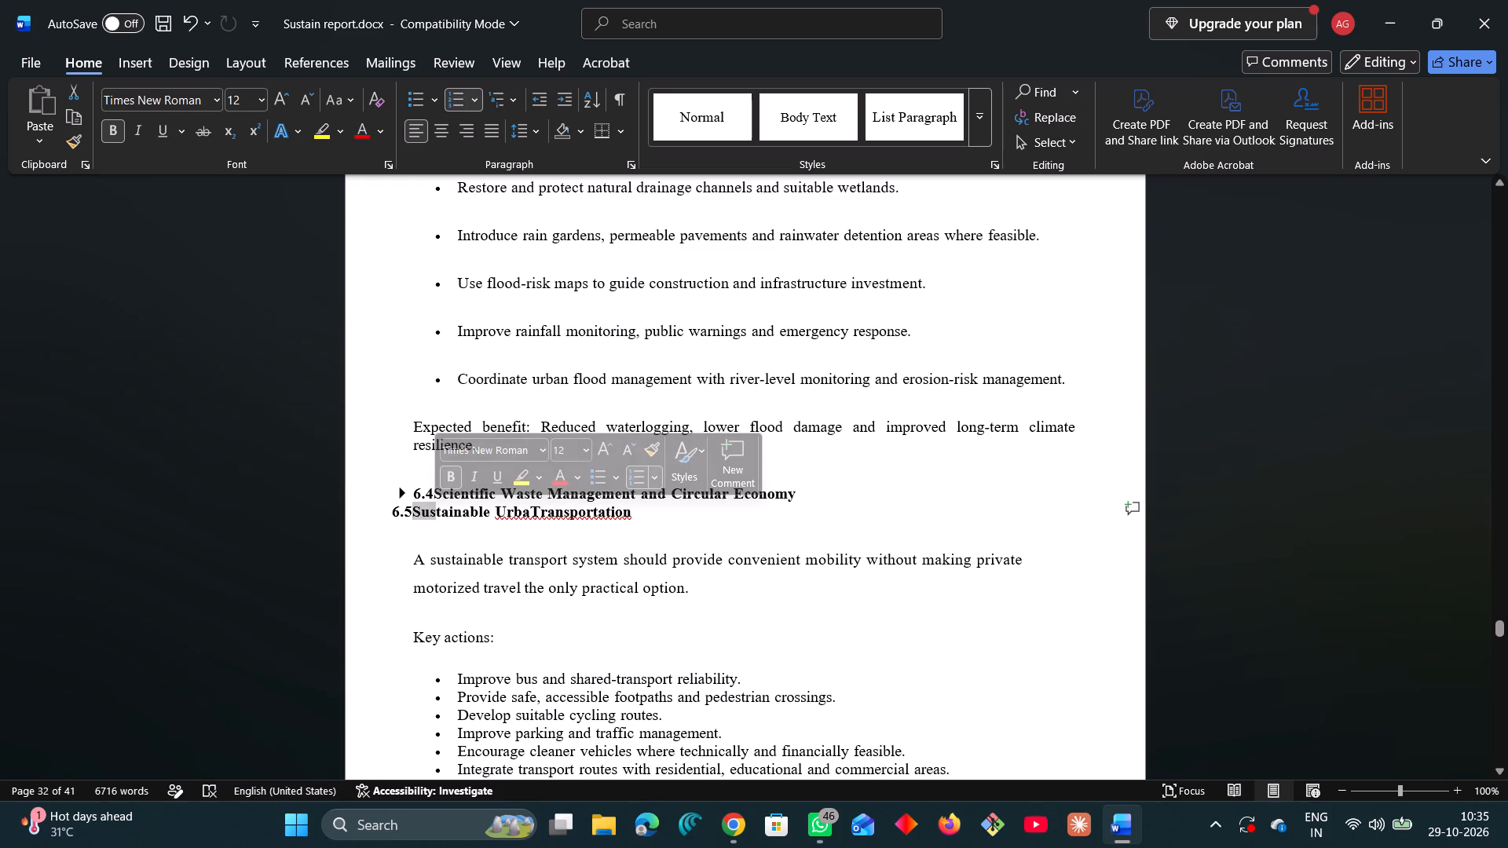
key(BackSpace)
key(BackSpace)
key(BackSpace)
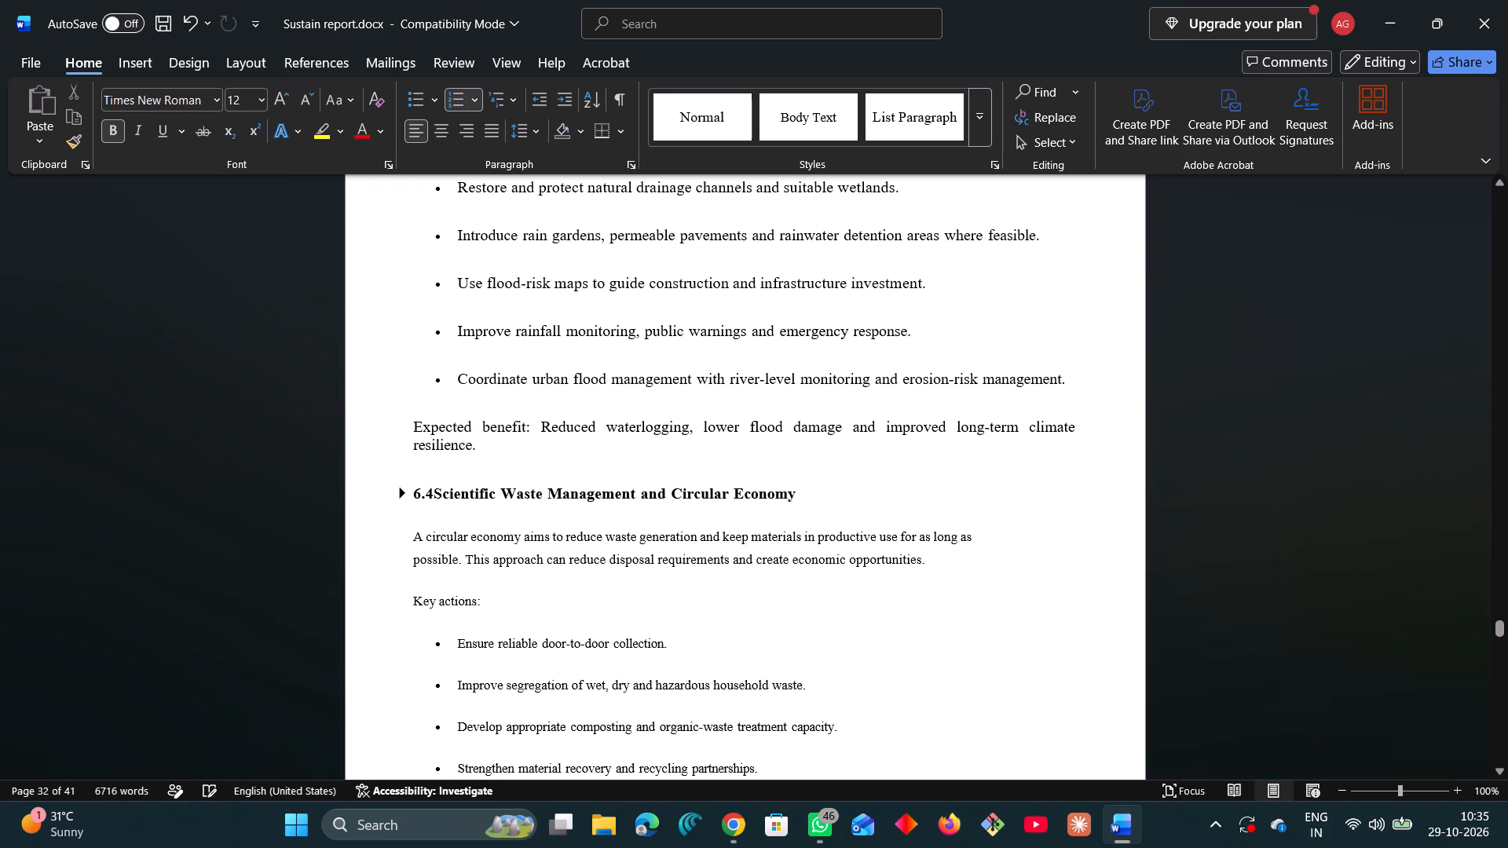
Add a numbered 6.5 heading "Sustainable Urban Transport" directly below the "Scientific Waste Management and Circular Economy" heading.
click(797, 496)
key(Return)
key(space)
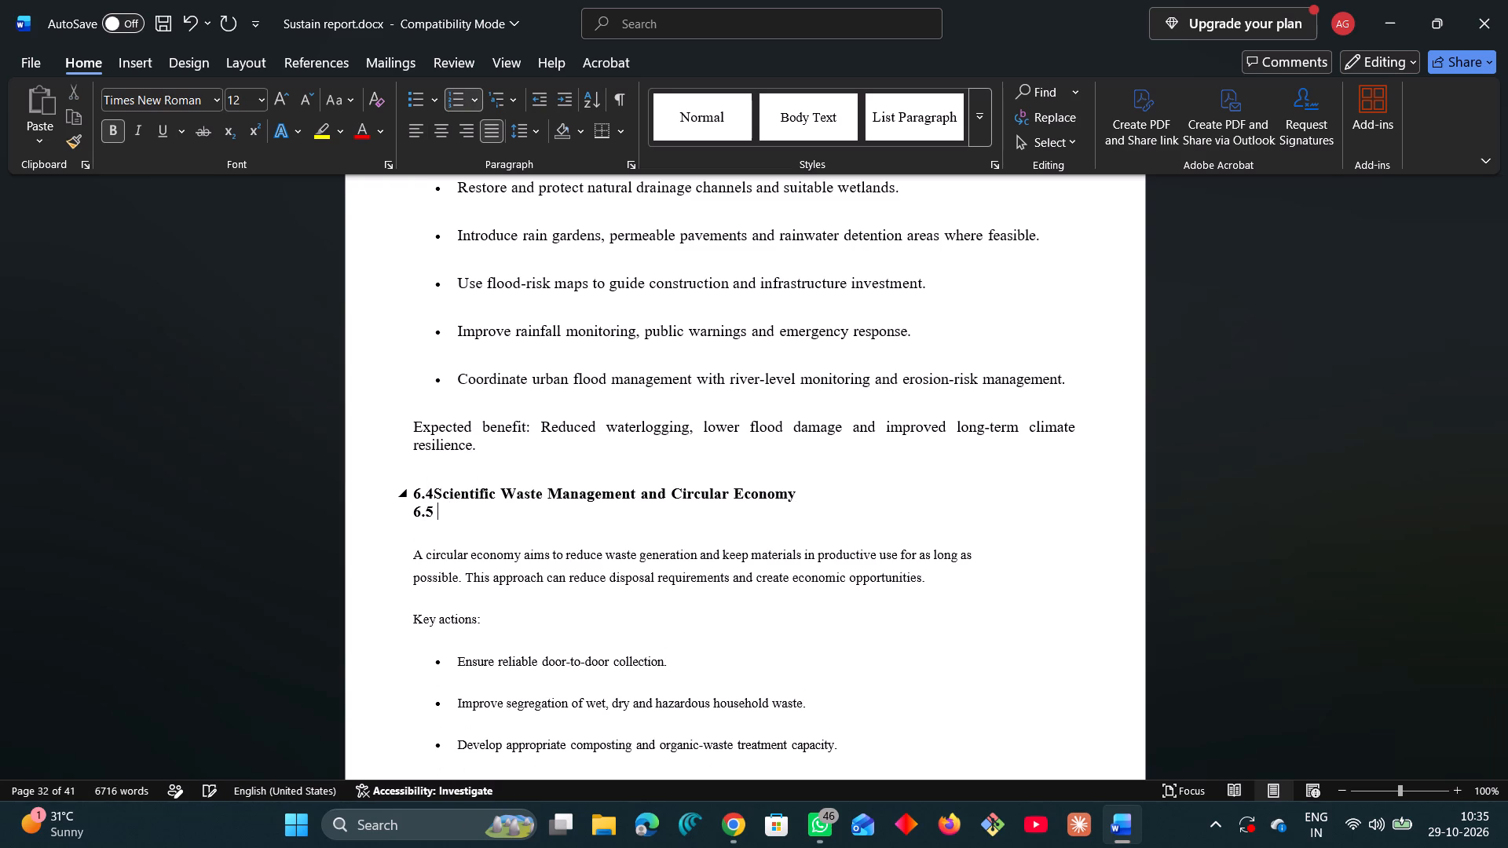
text(Sustainable)
key(space)
text(Uran)
key(BackSpace)
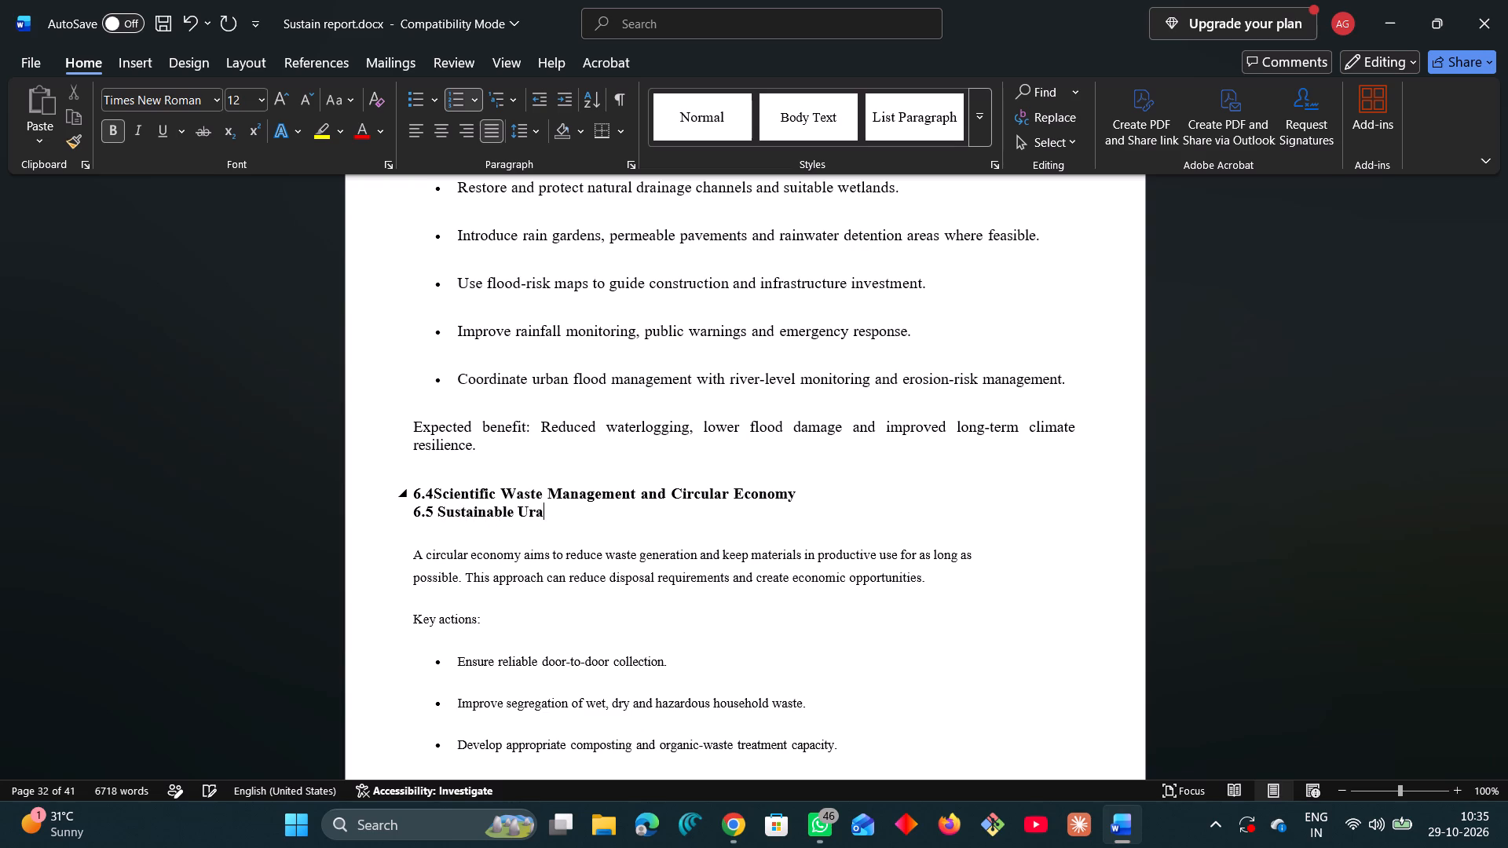
key(BackSpace)
text(ban Transport)
Insert an unnumbered empty line between the 6.4 heading and the "6.5 Sustainable Urban Transport" heading.
scroll(745, 569, down, 2)
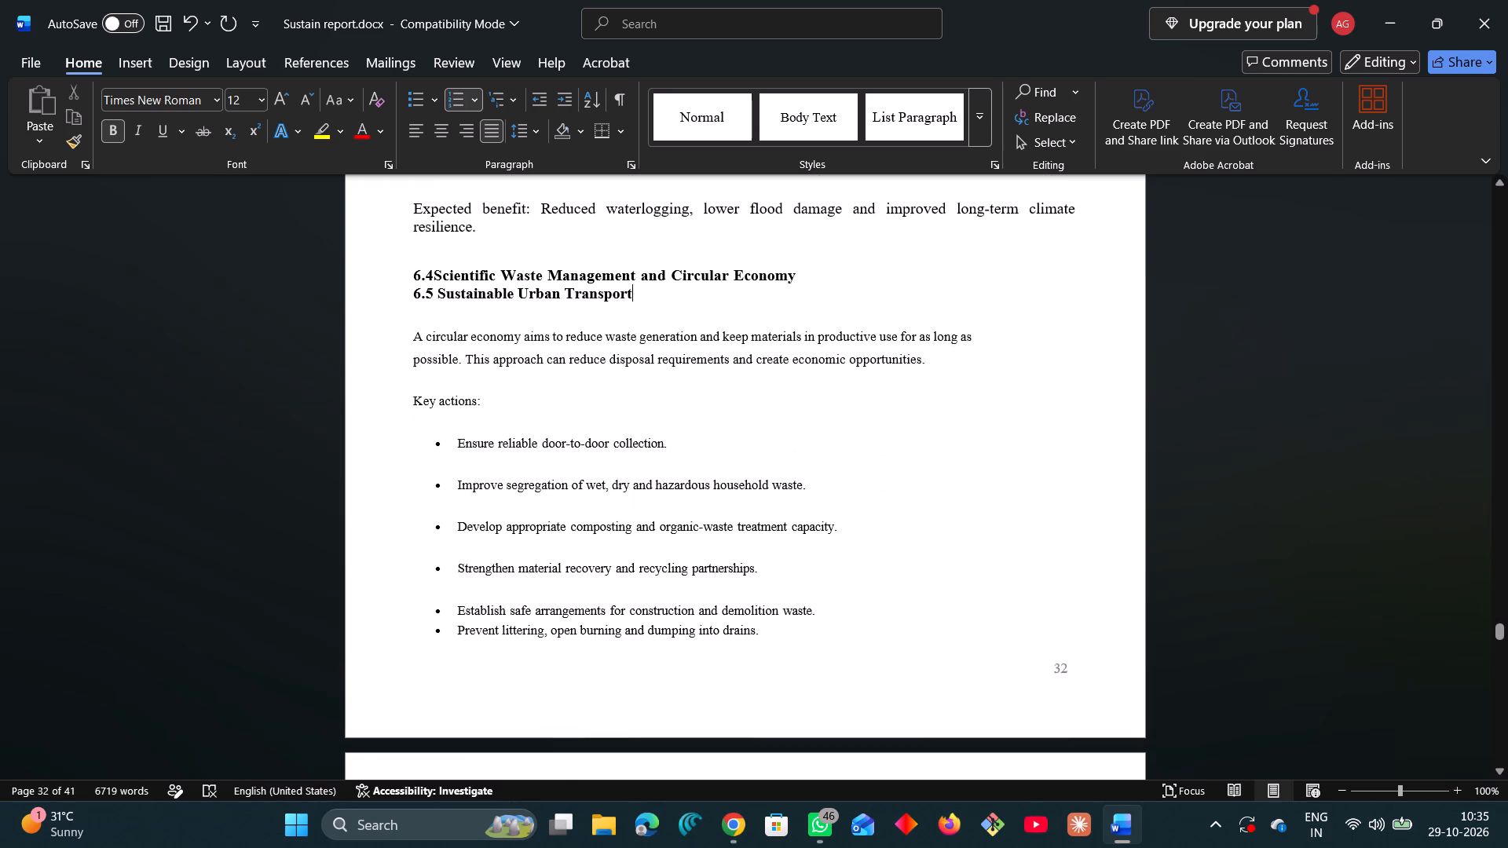
scroll(745, 569, down, 1)
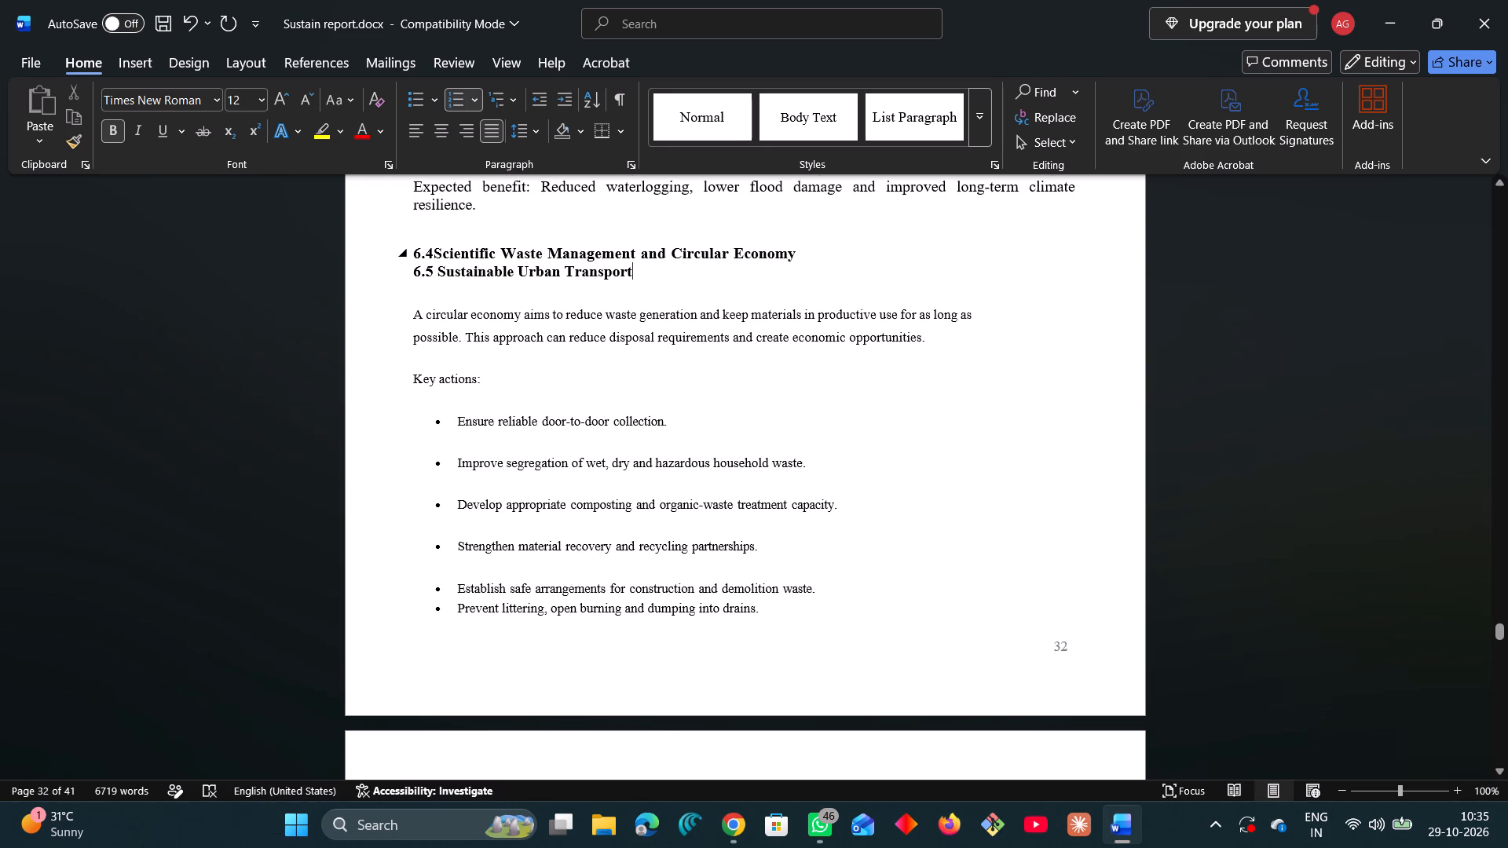
click(803, 250)
key(Return)
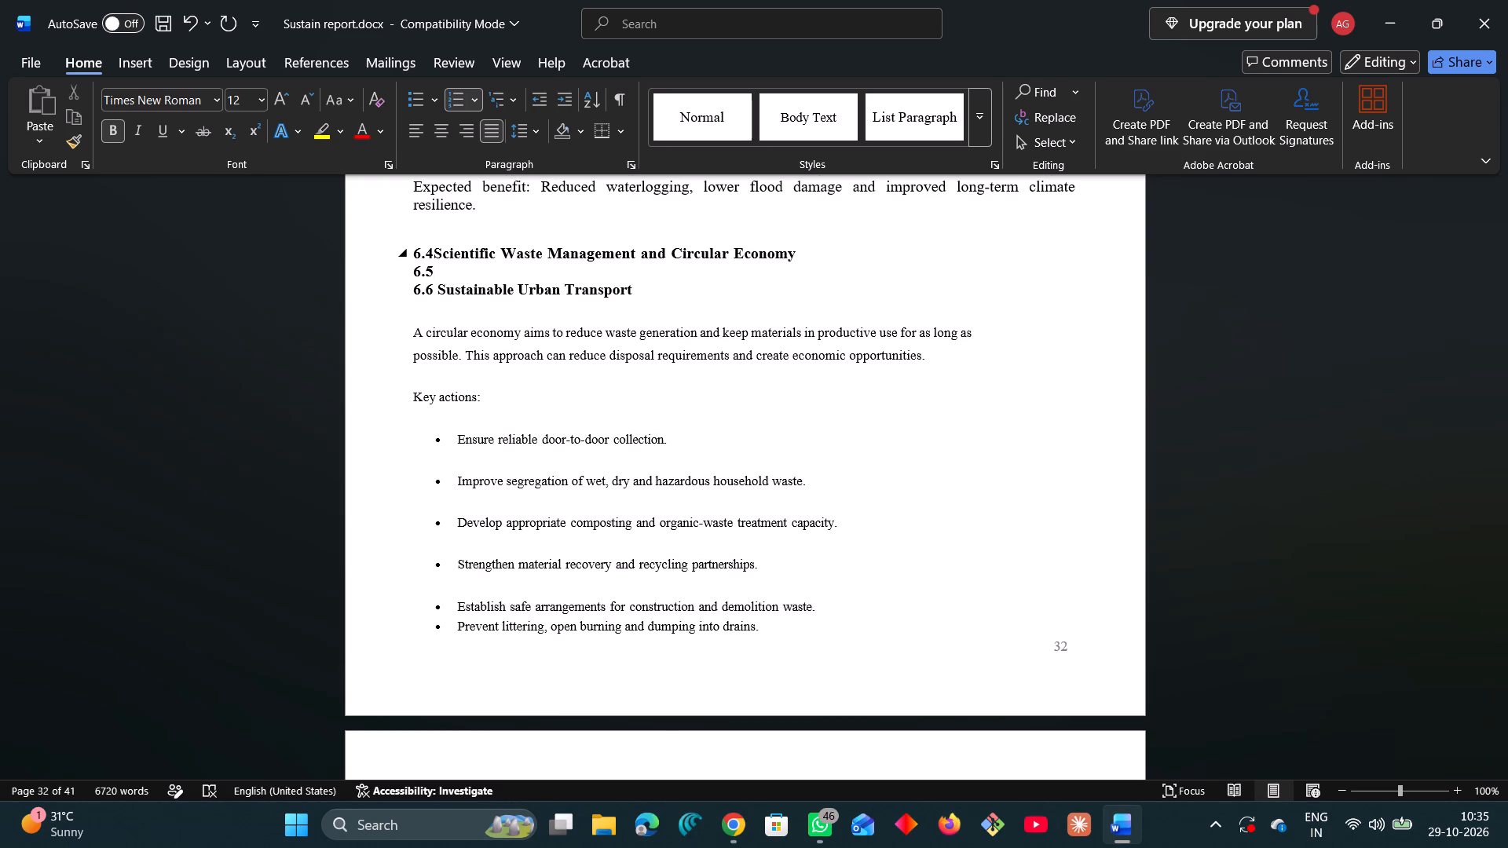
key(Return)
key(Return)
Delete the empty lines between the waste-management key-action bullets, from "Ensure reliable door-to-door collection." to the waste-to-energy bullet.
scroll(803, 250, down, 3)
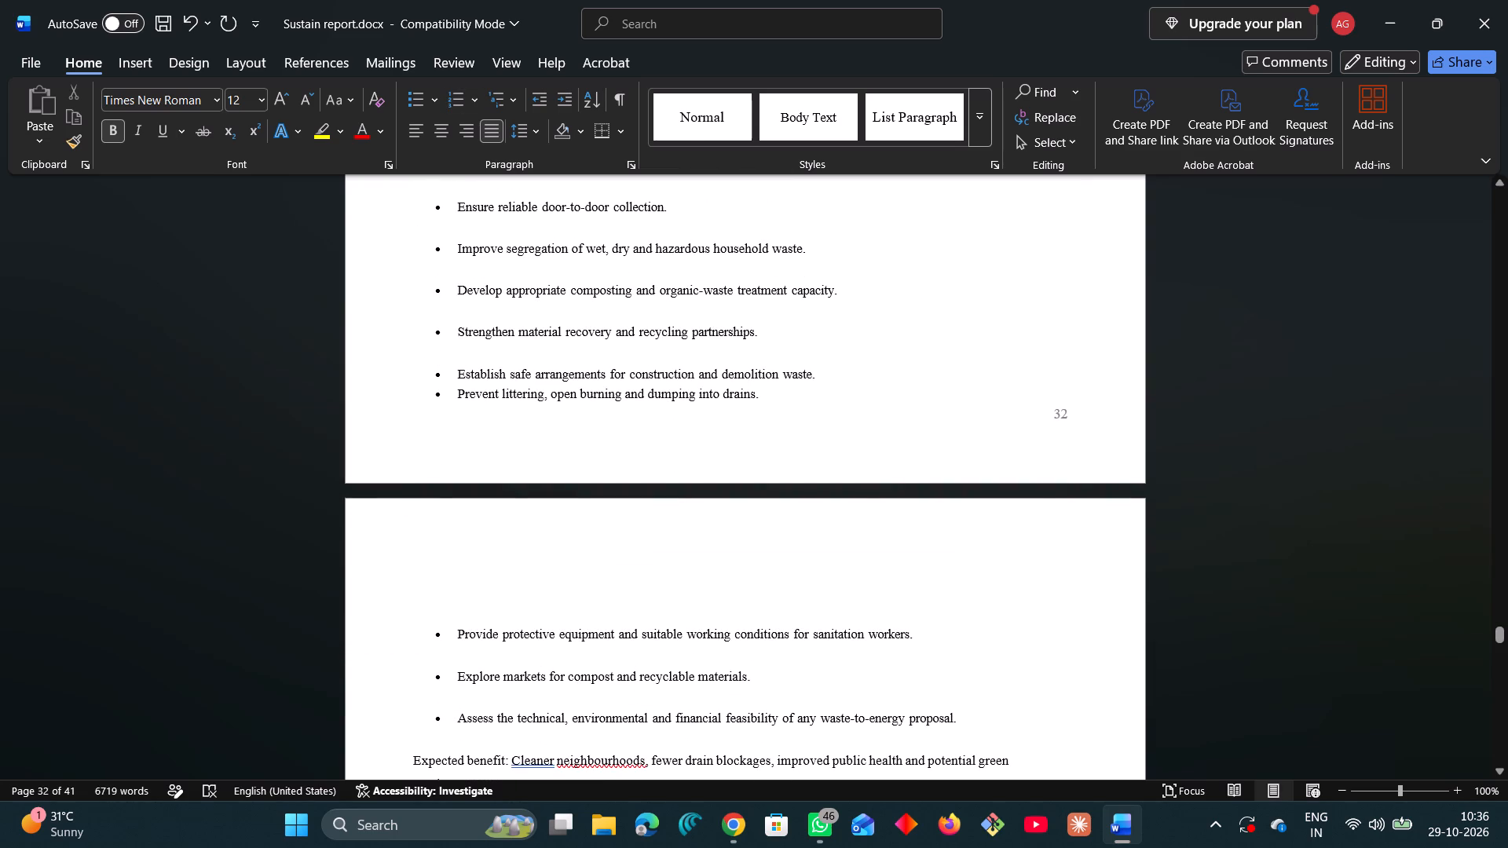
click(472, 353)
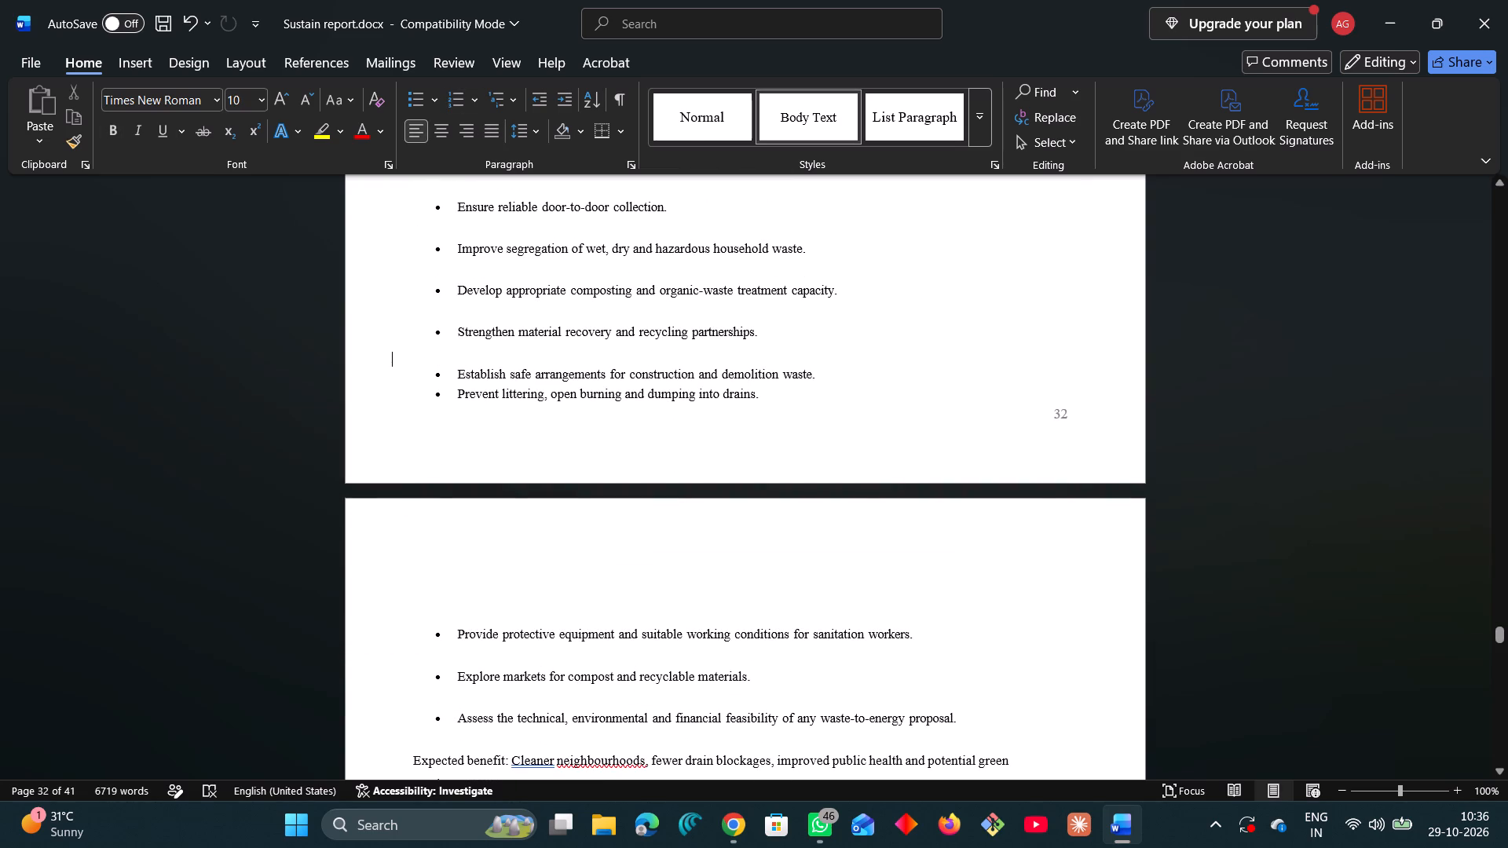
key(BackSpace)
click(471, 316)
key(BackSpace)
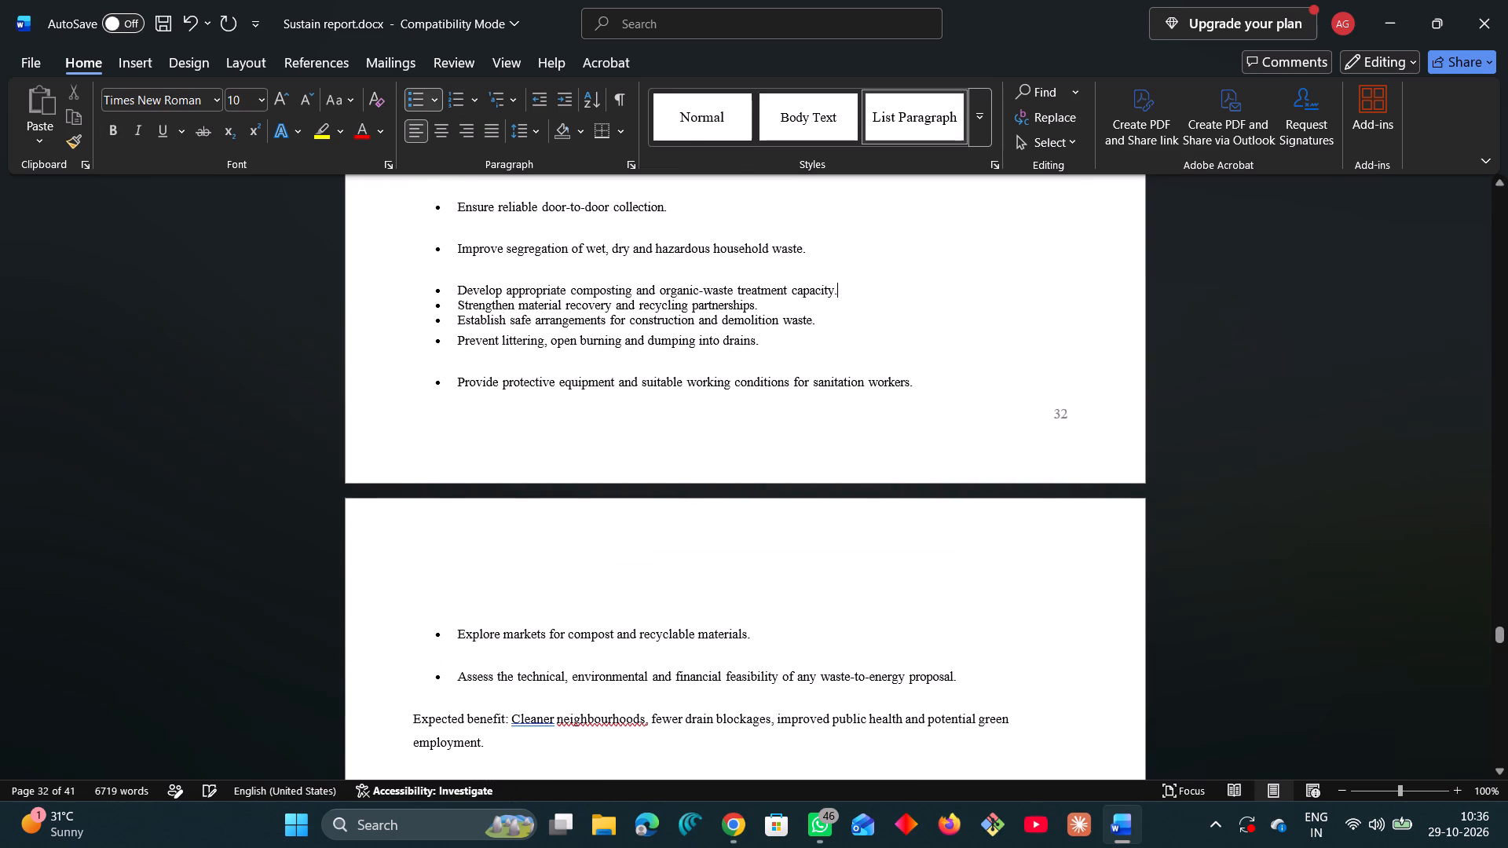
click(471, 272)
key(BackSpace)
click(462, 232)
key(BackSpace)
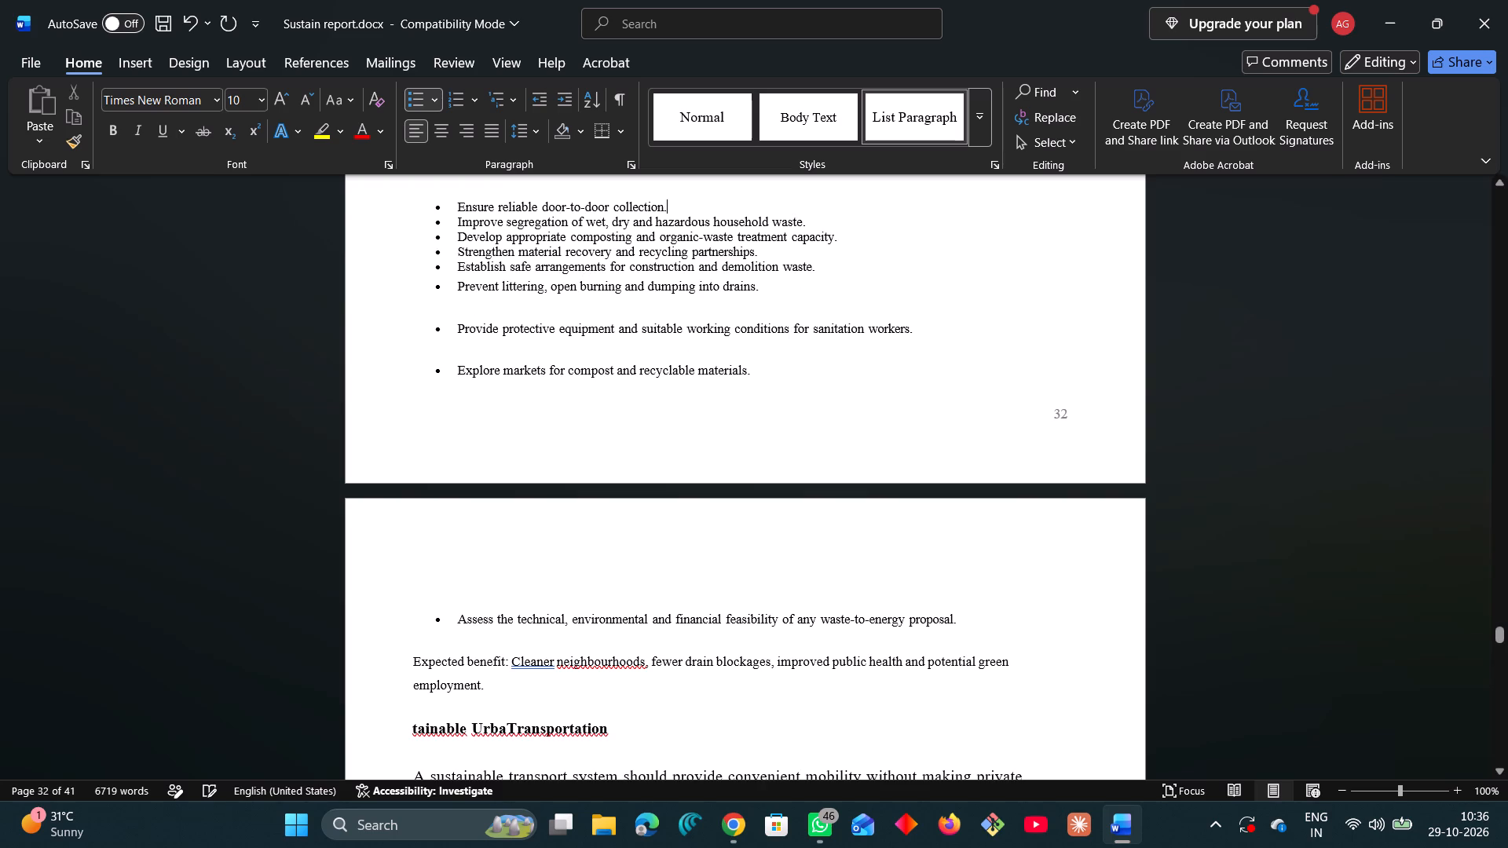
click(463, 348)
key(BackSpace)
click(468, 309)
key(BackSpace)
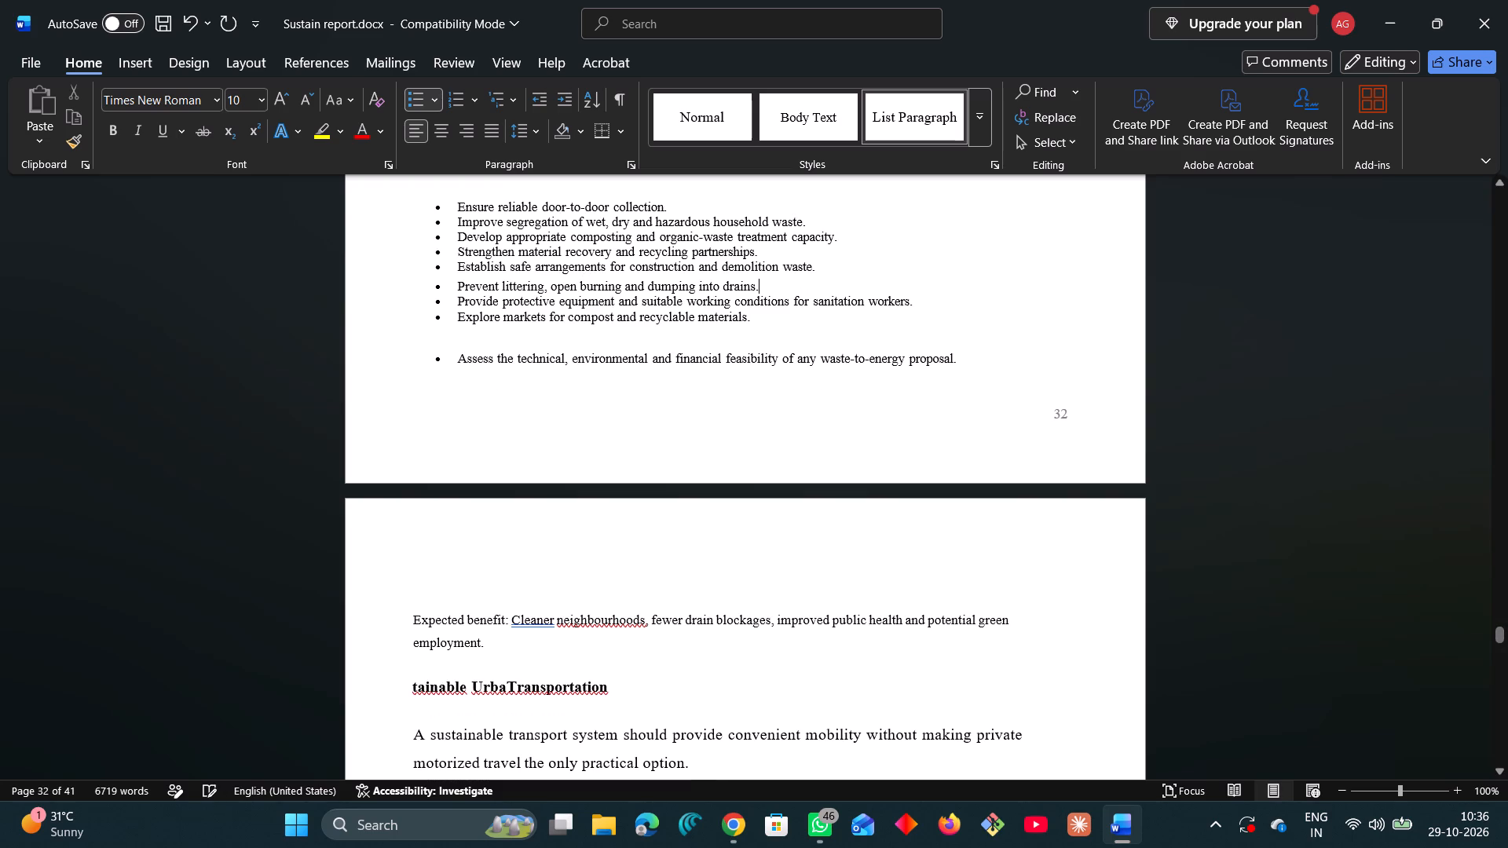
click(476, 342)
key(BackSpace)
Set all the waste-management key-action bullets to 12 pt.
scroll(492, 392, up, 2)
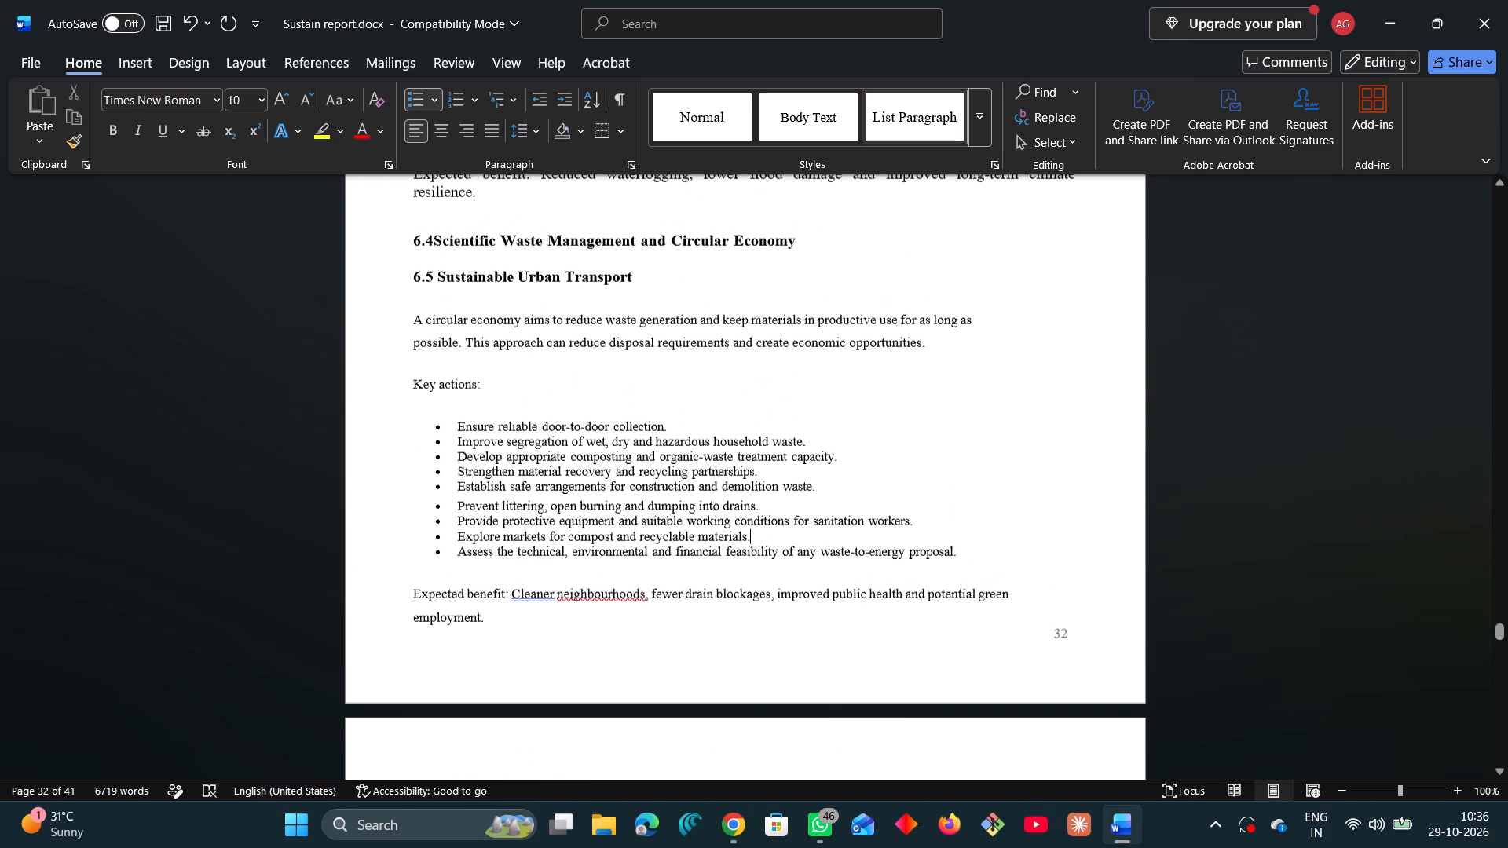
scroll(492, 392, up, 1)
scroll(664, 517, down, 1)
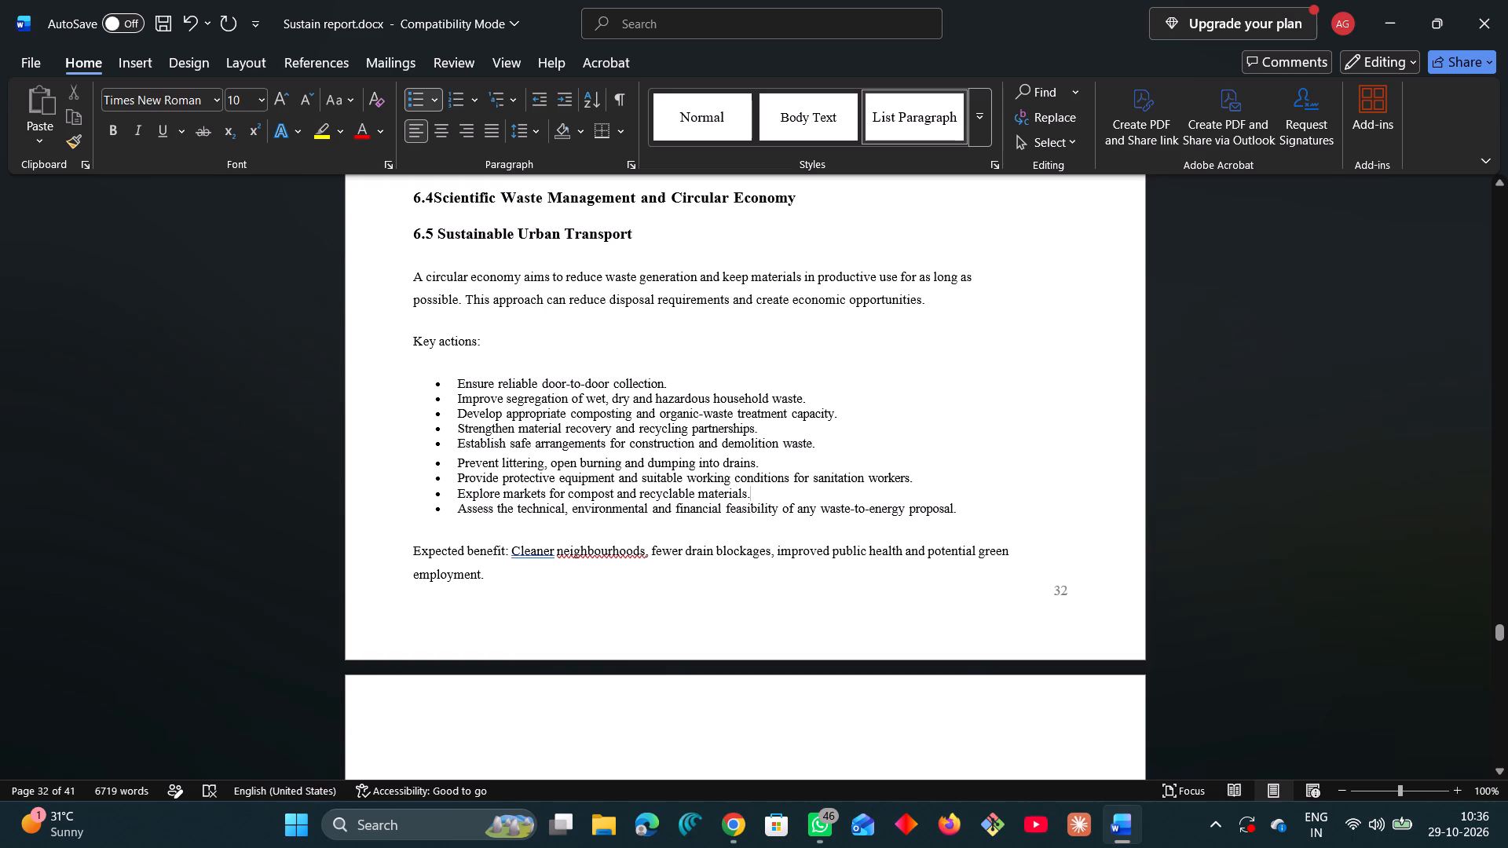
drag(459, 382, 959, 510)
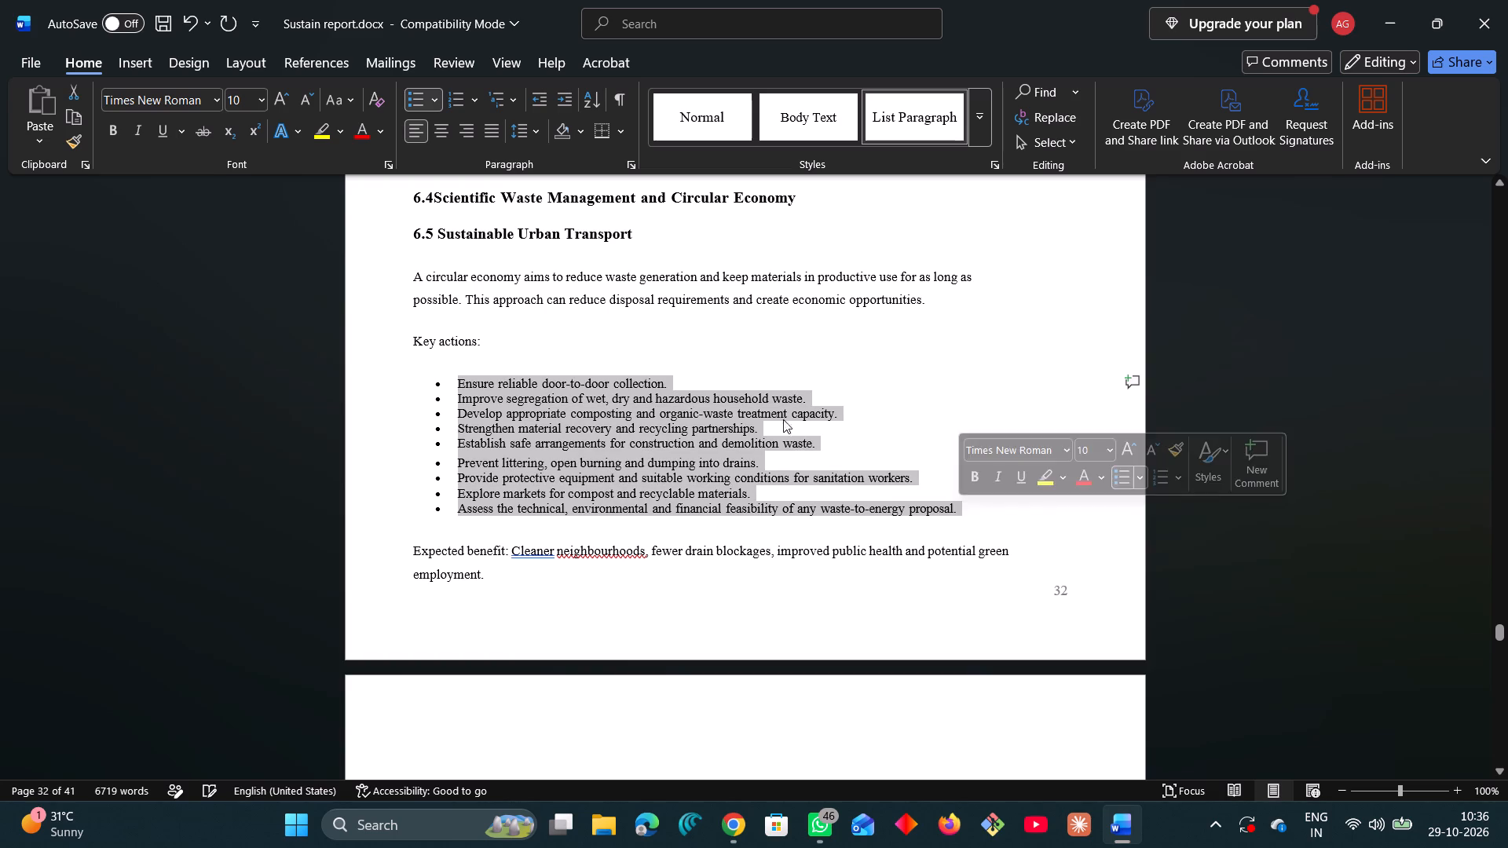
click(262, 99)
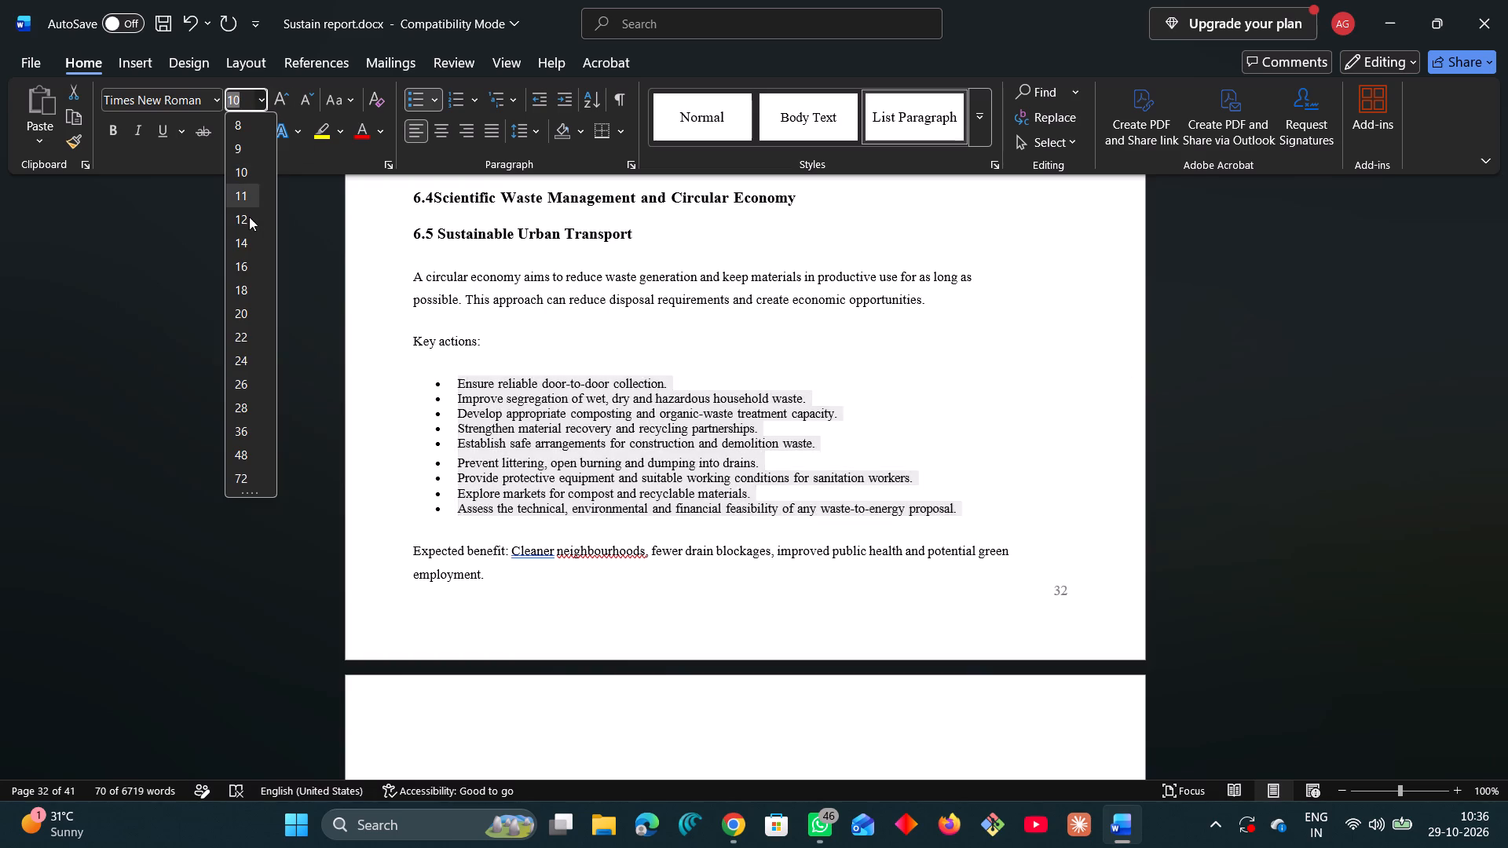
click(249, 217)
click(540, 587)
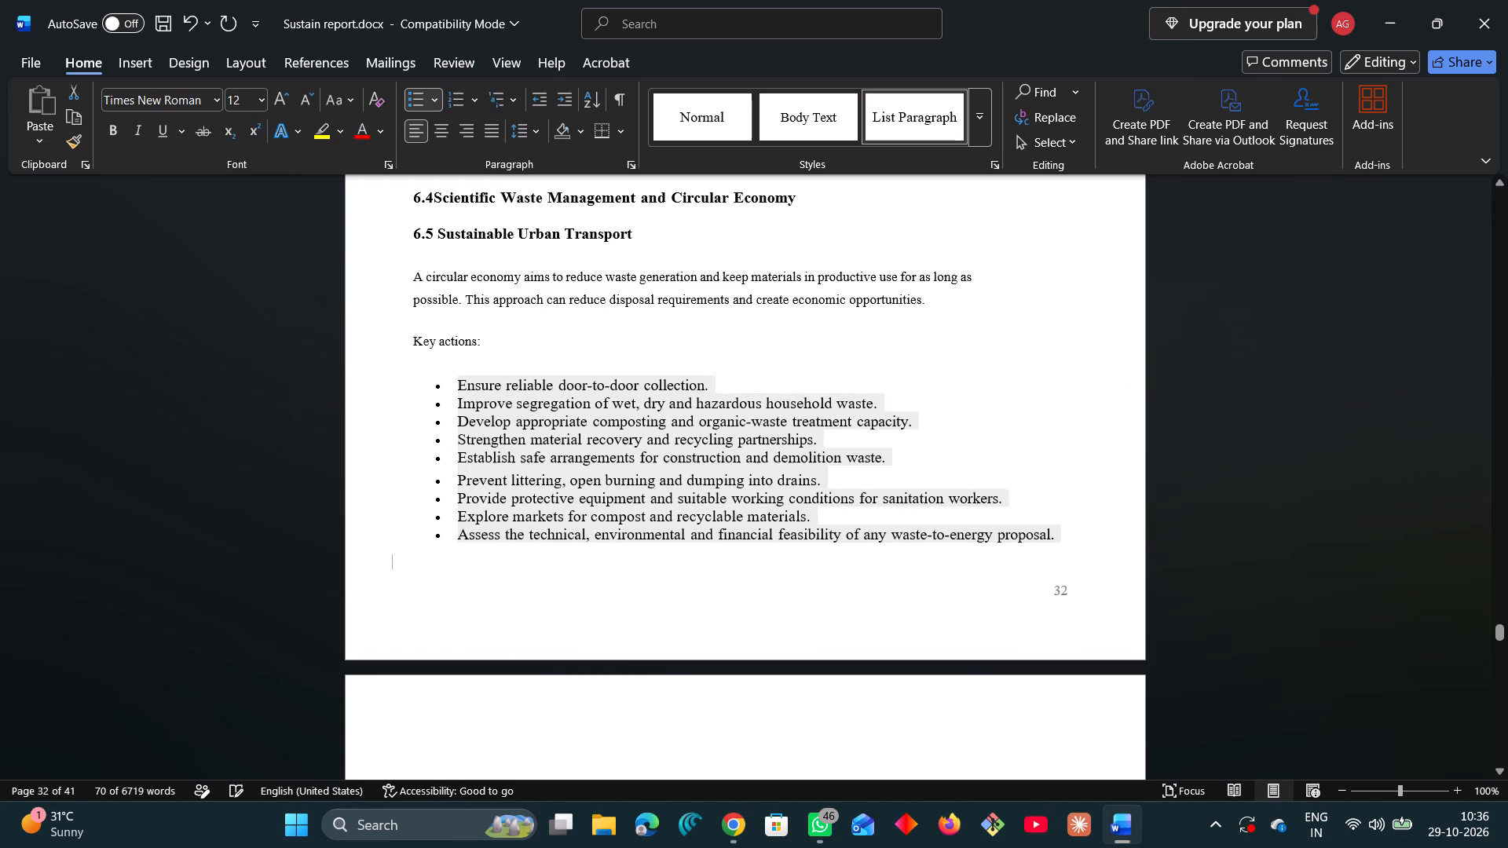
Set the circular economy introduction paragraph and its "Key actions:" line to 12 pt.
drag(492, 346, 412, 277)
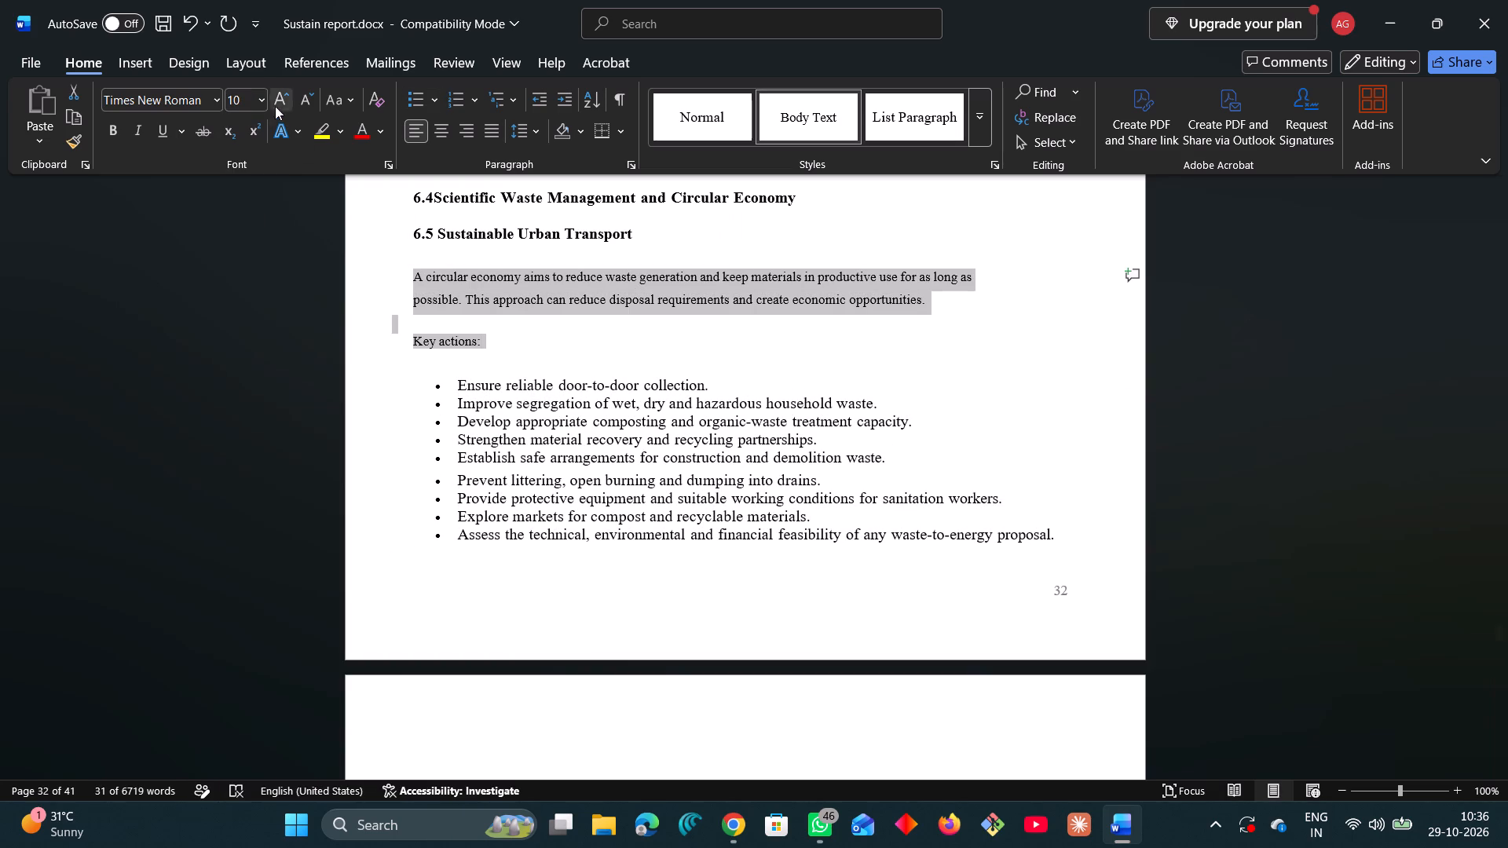
click(258, 101)
click(248, 221)
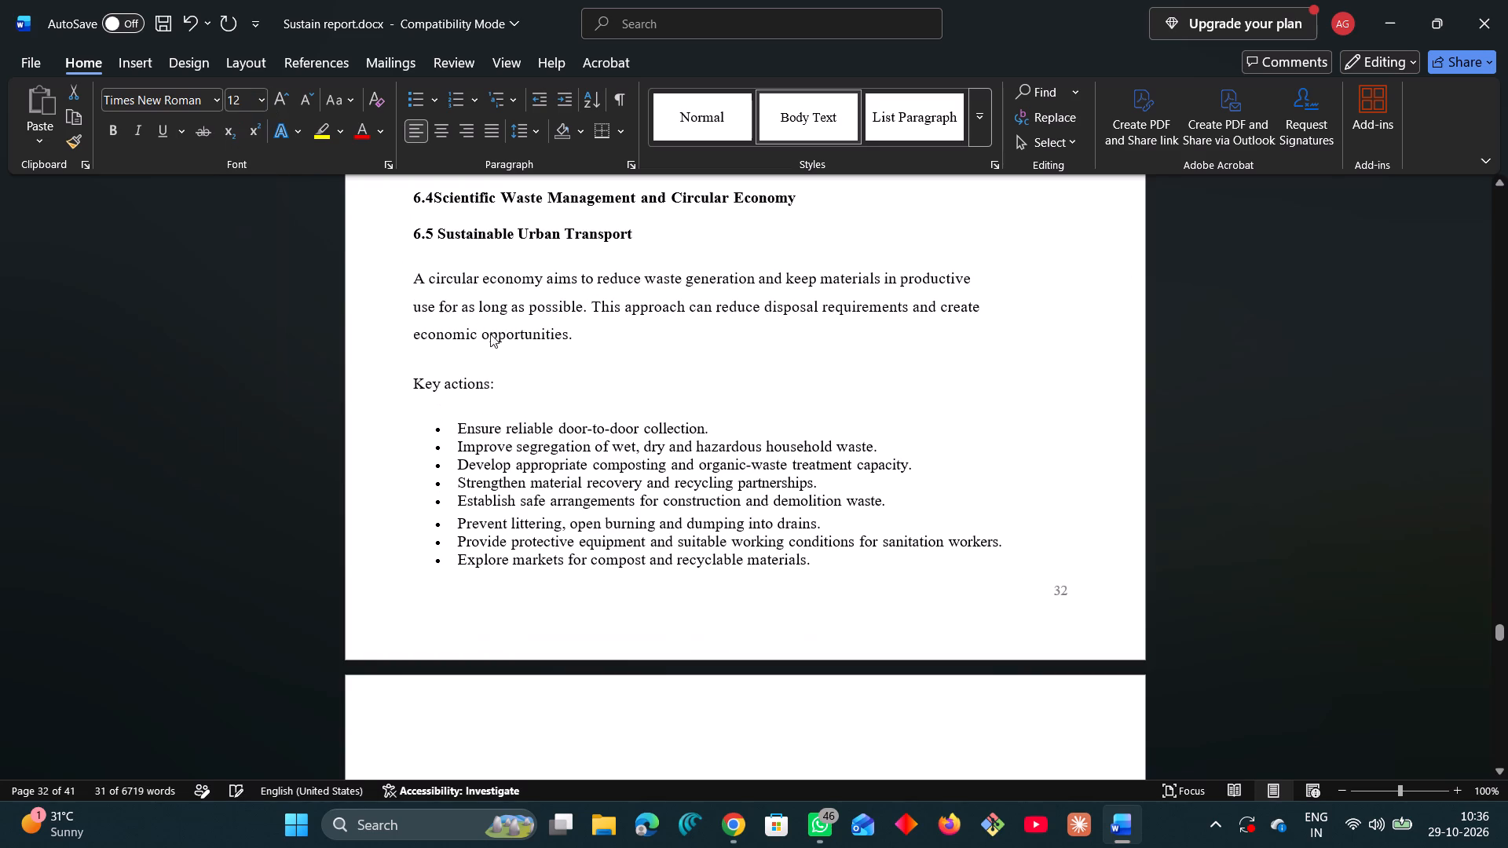
click(651, 355)
Set the "Expected benefit: Cleaner neighbourhoods" paragraph to 12 pt.
scroll(612, 365, up, 3)
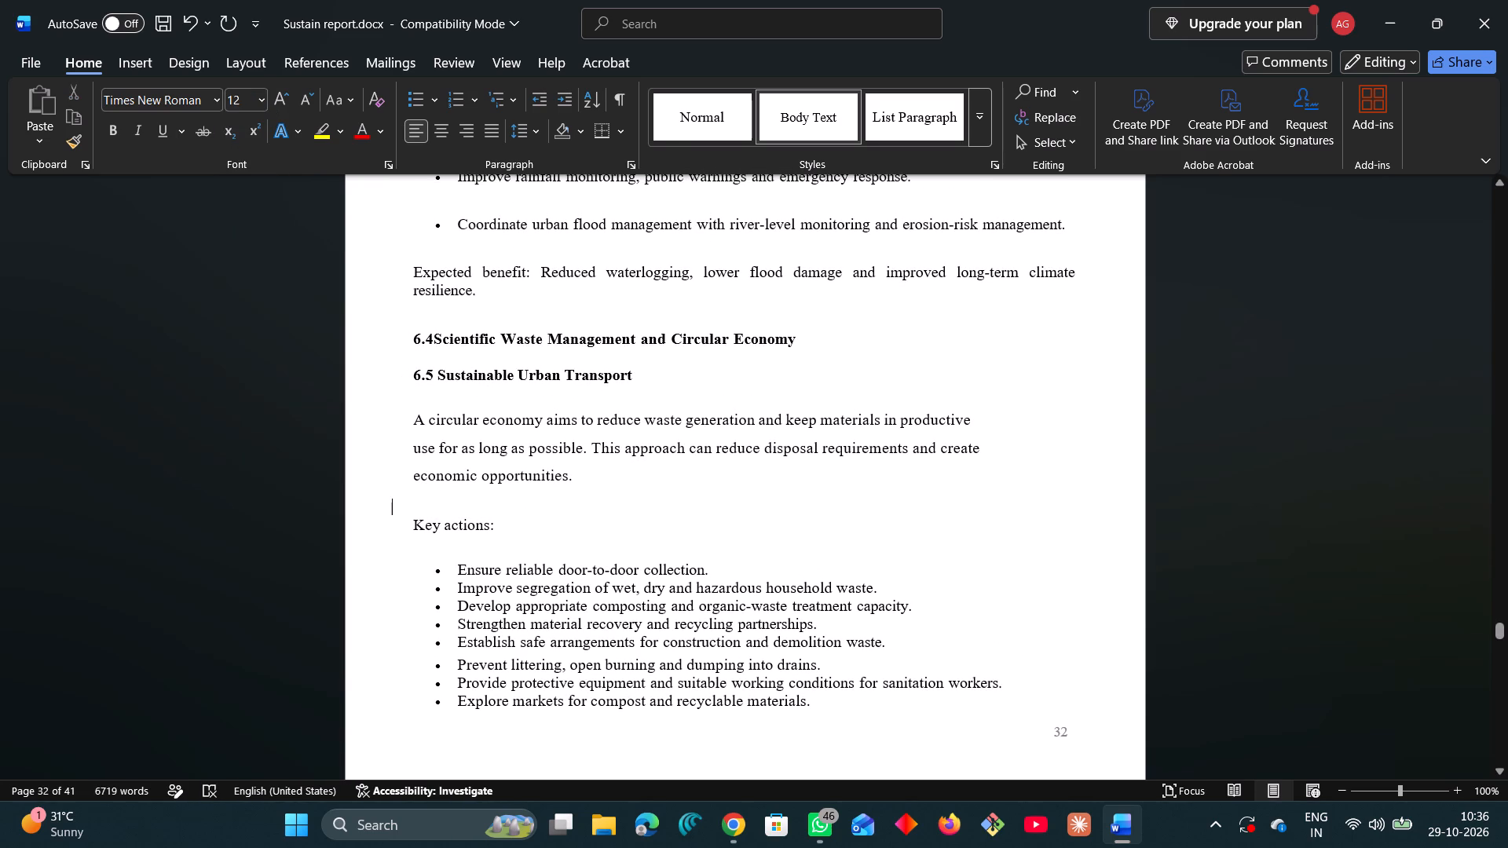
scroll(599, 472, up, 5)
scroll(634, 472, down, 7)
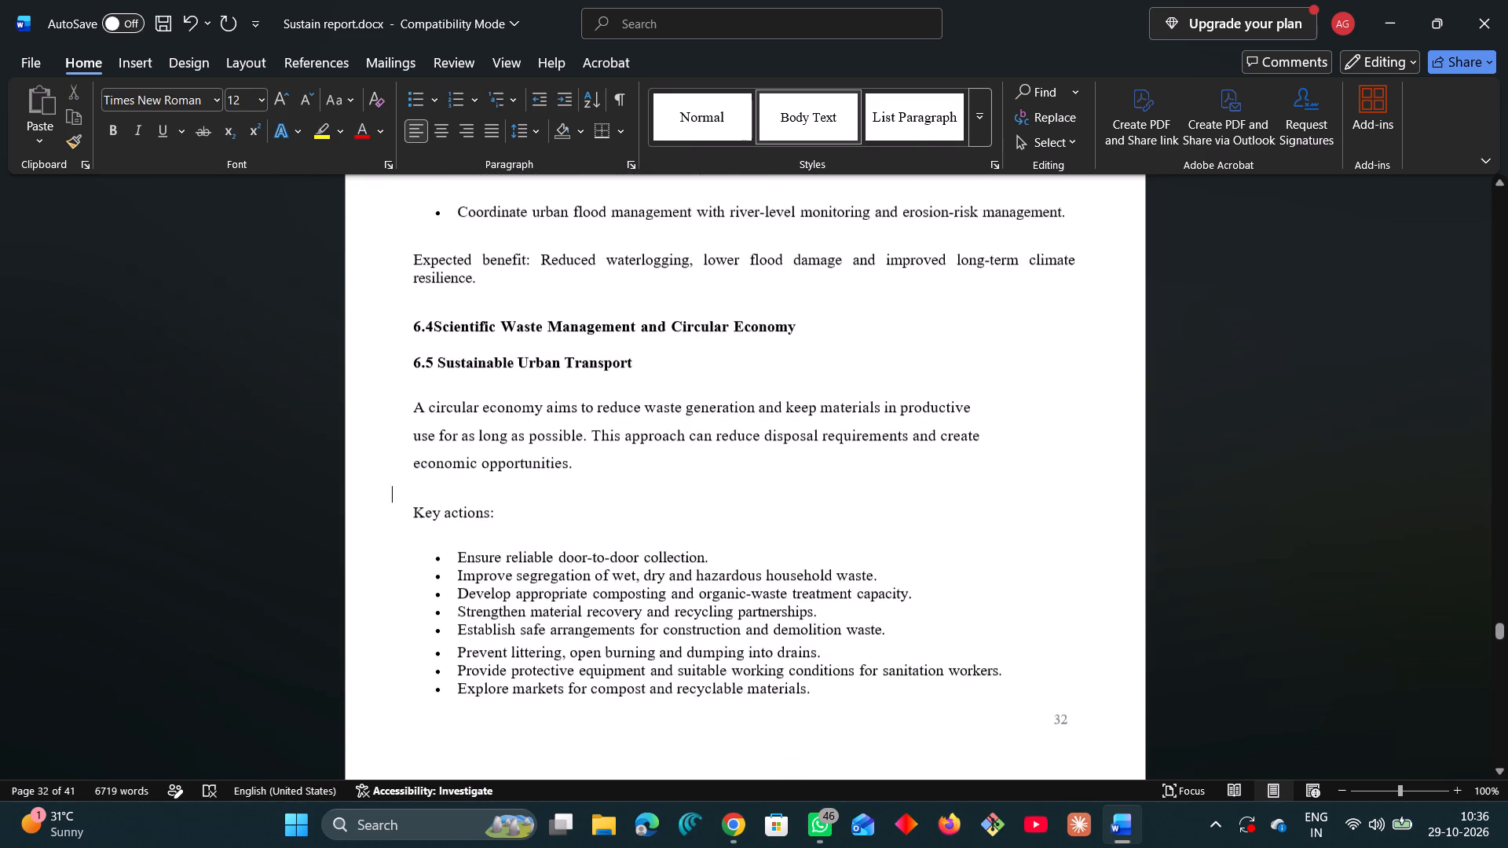
scroll(634, 472, down, 10)
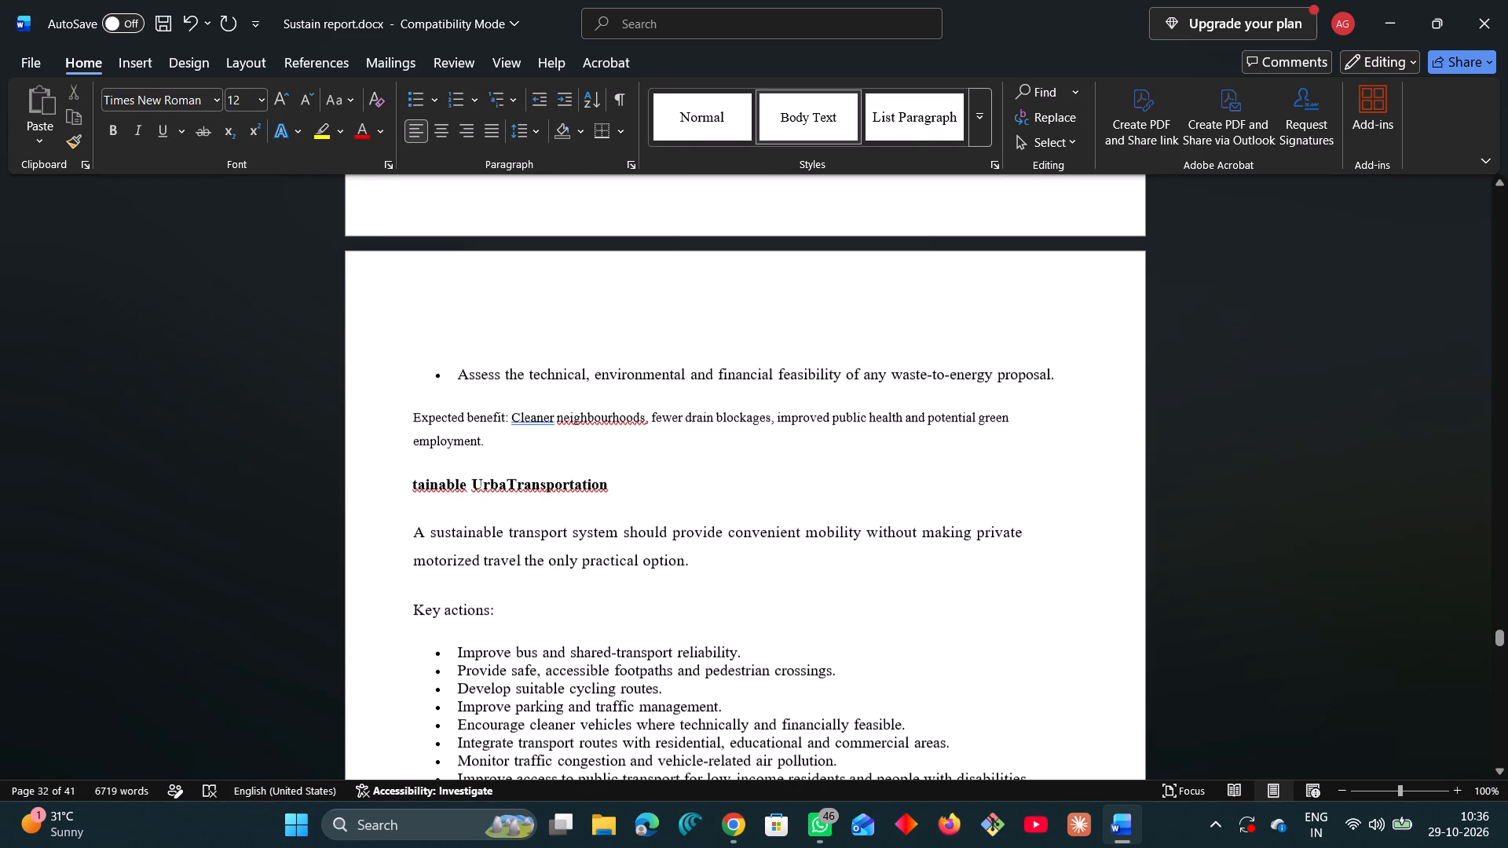
drag(535, 451, 426, 422)
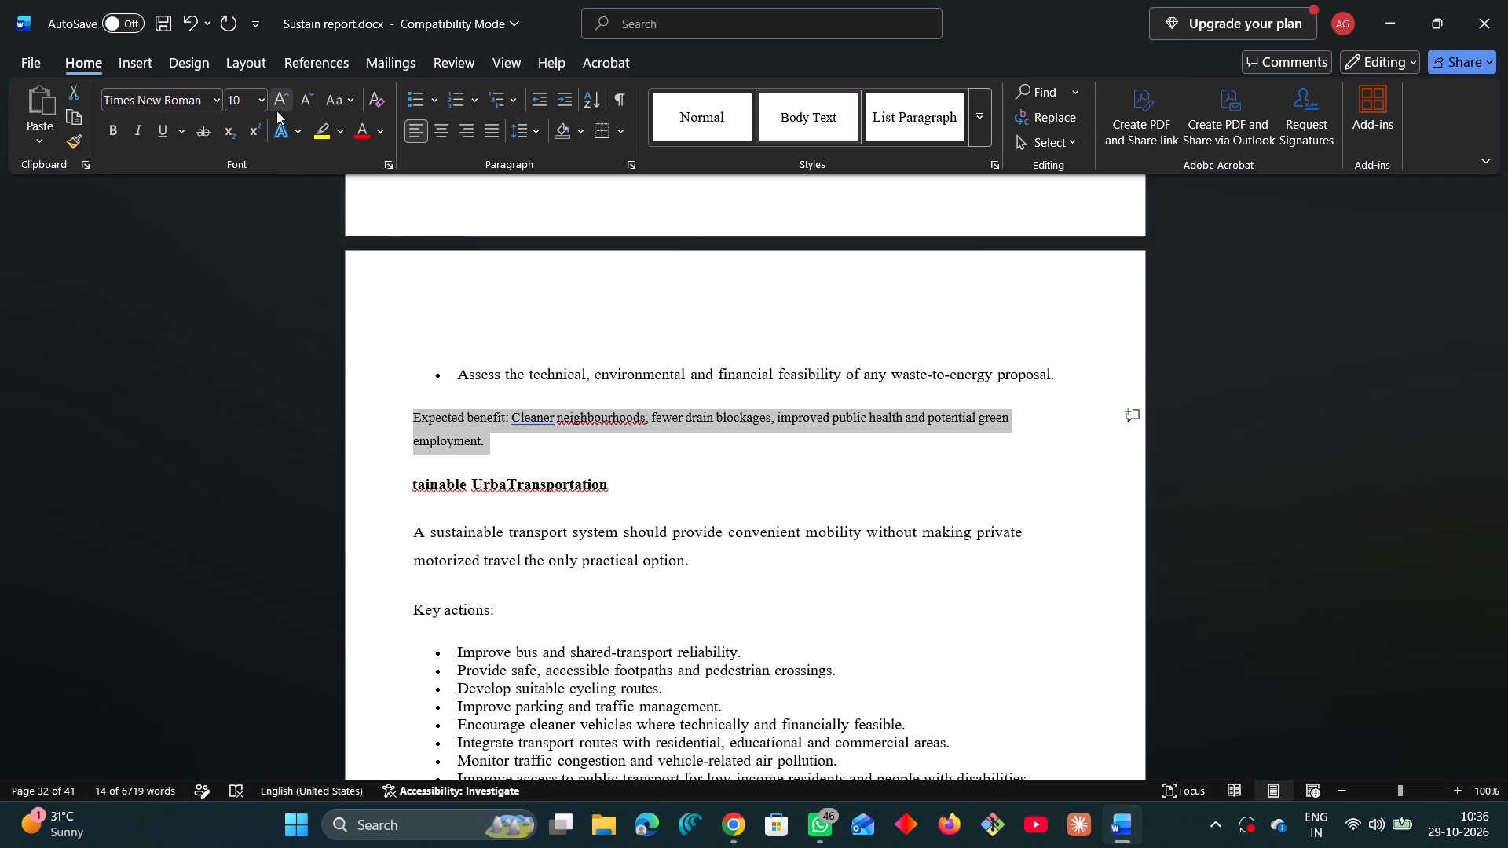
click(265, 105)
click(243, 211)
scroll(578, 390, down, 2)
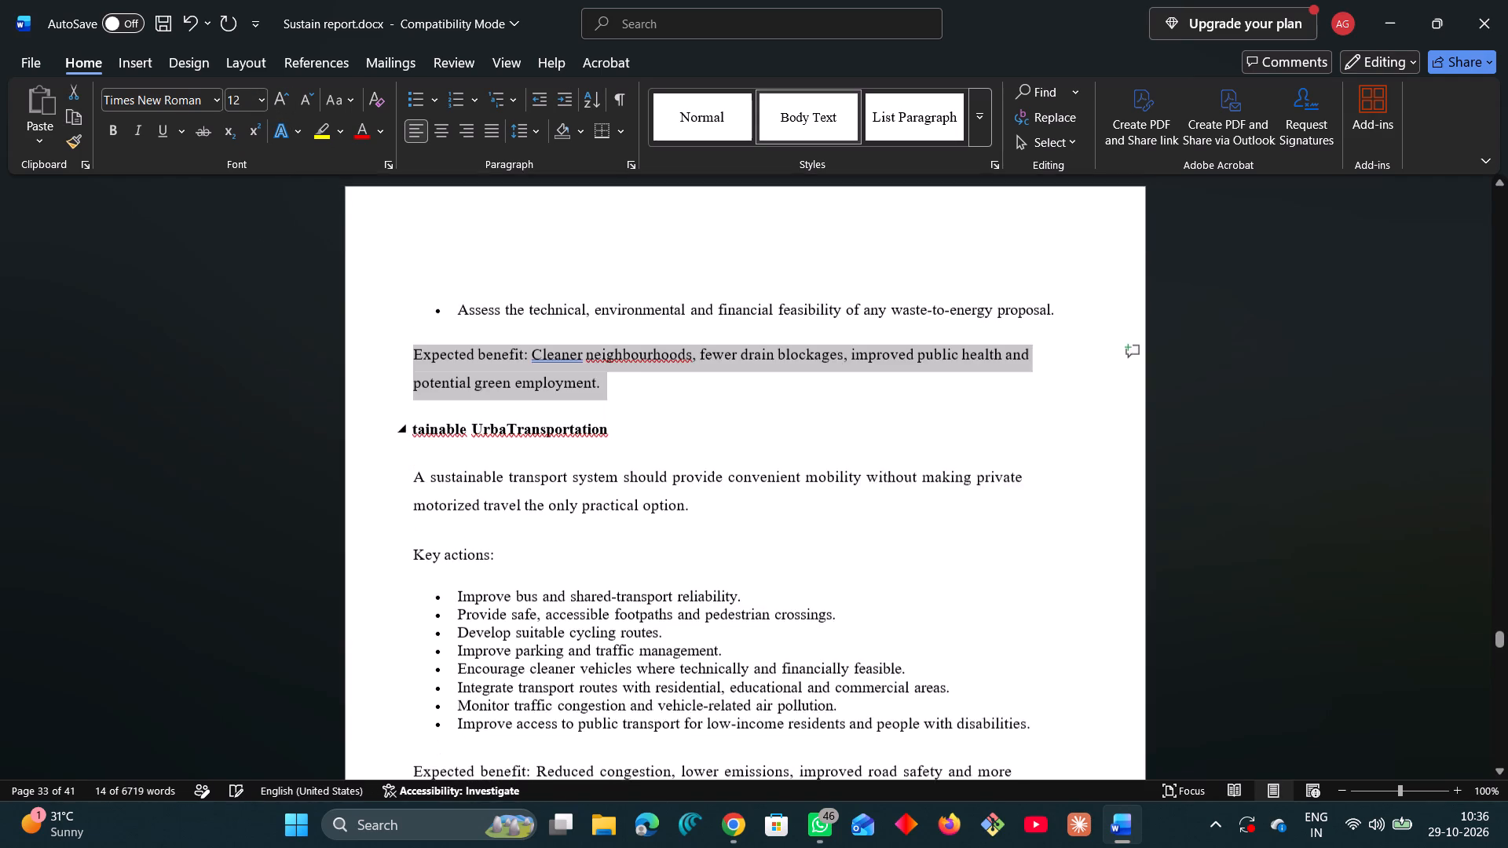
click(759, 374)
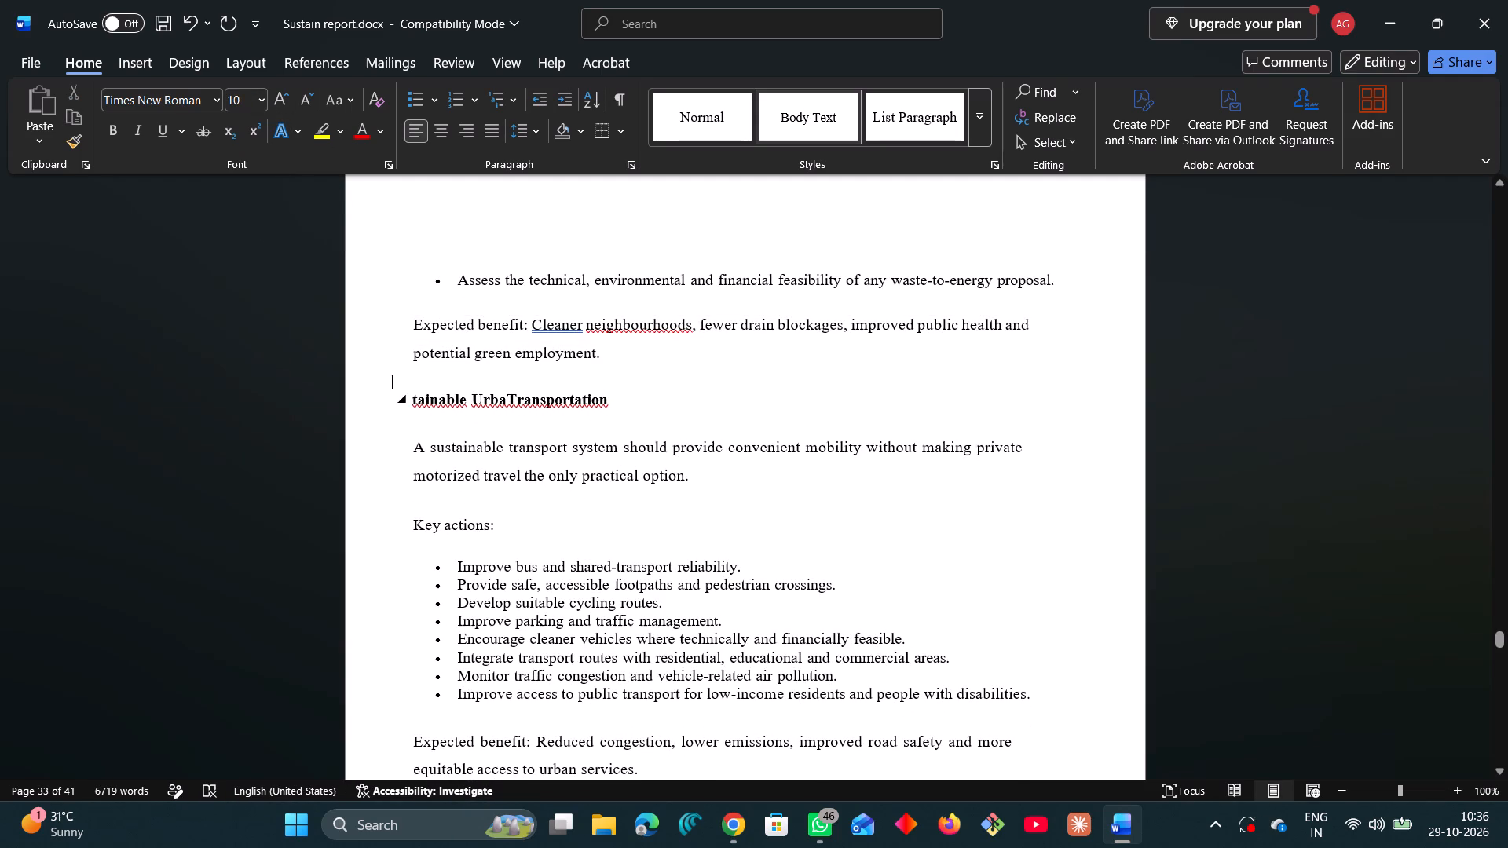
Correct "UrbaTransportation" in the transportation heading to "Urban Transportation".
click(450, 400)
right_click(463, 402)
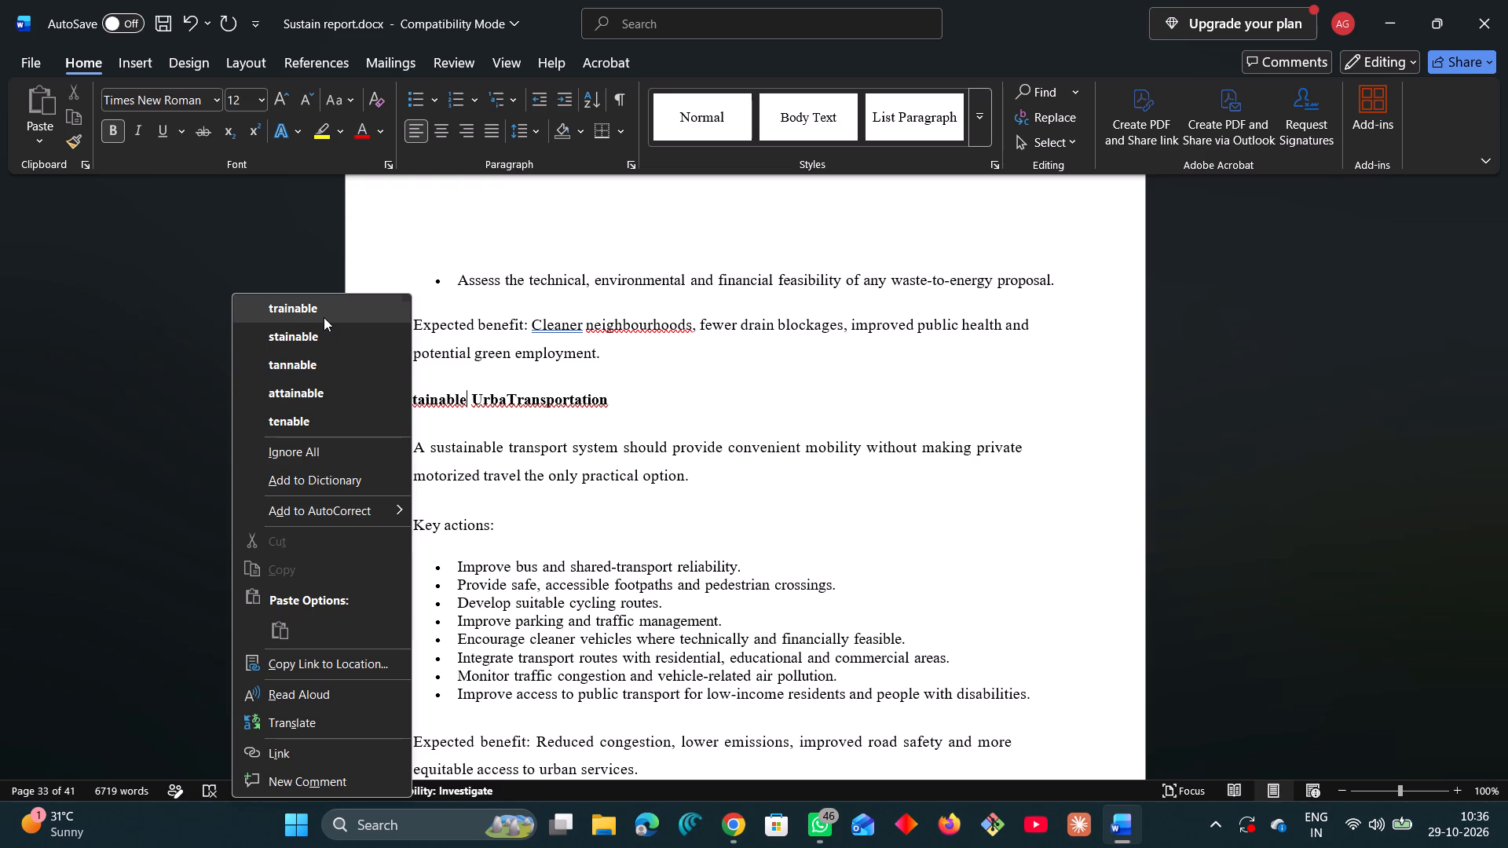
click(674, 378)
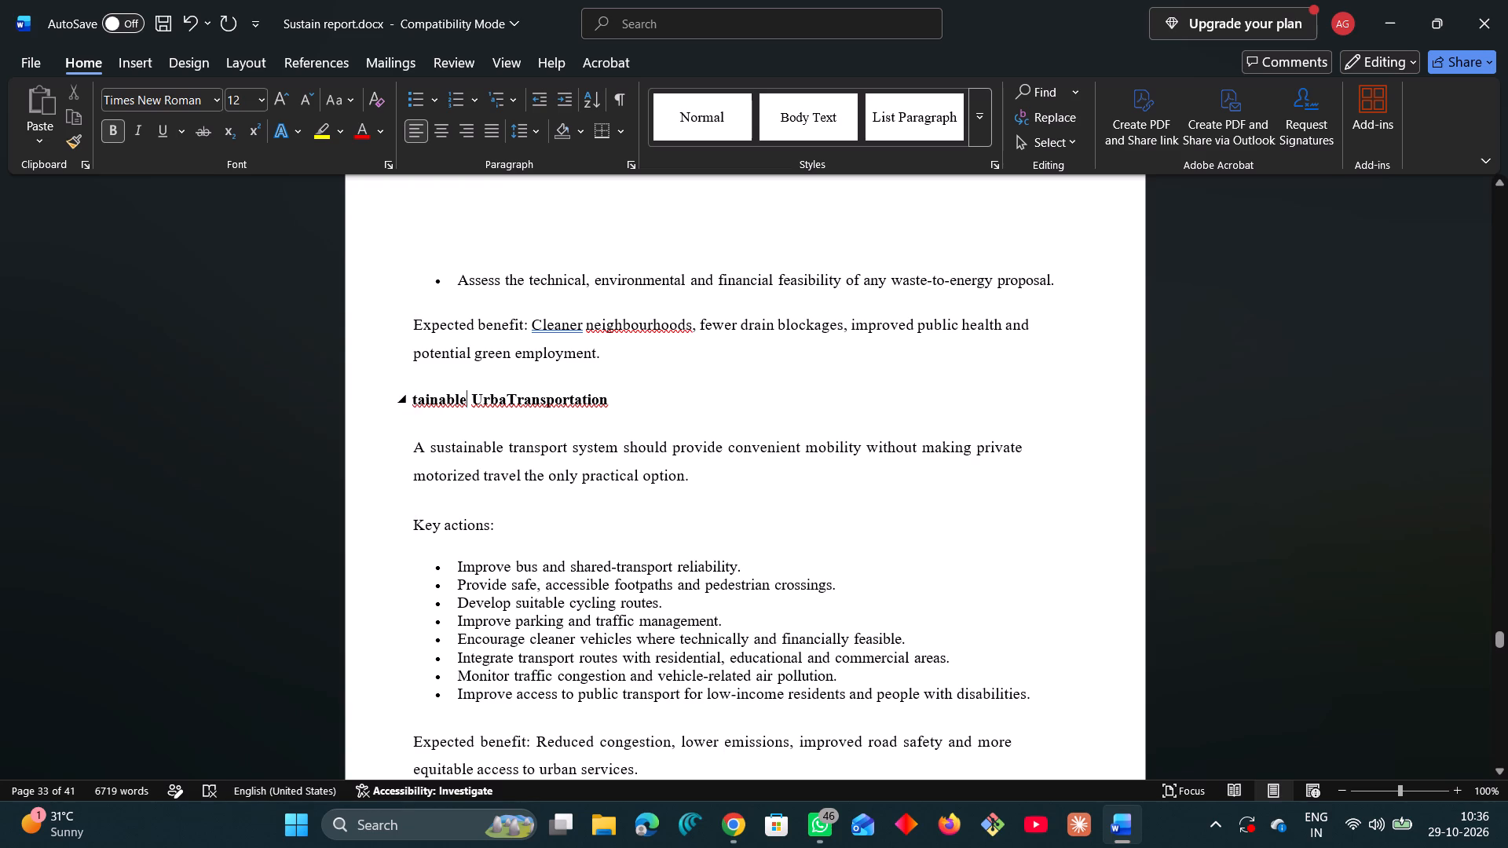
click(506, 398)
key(n)
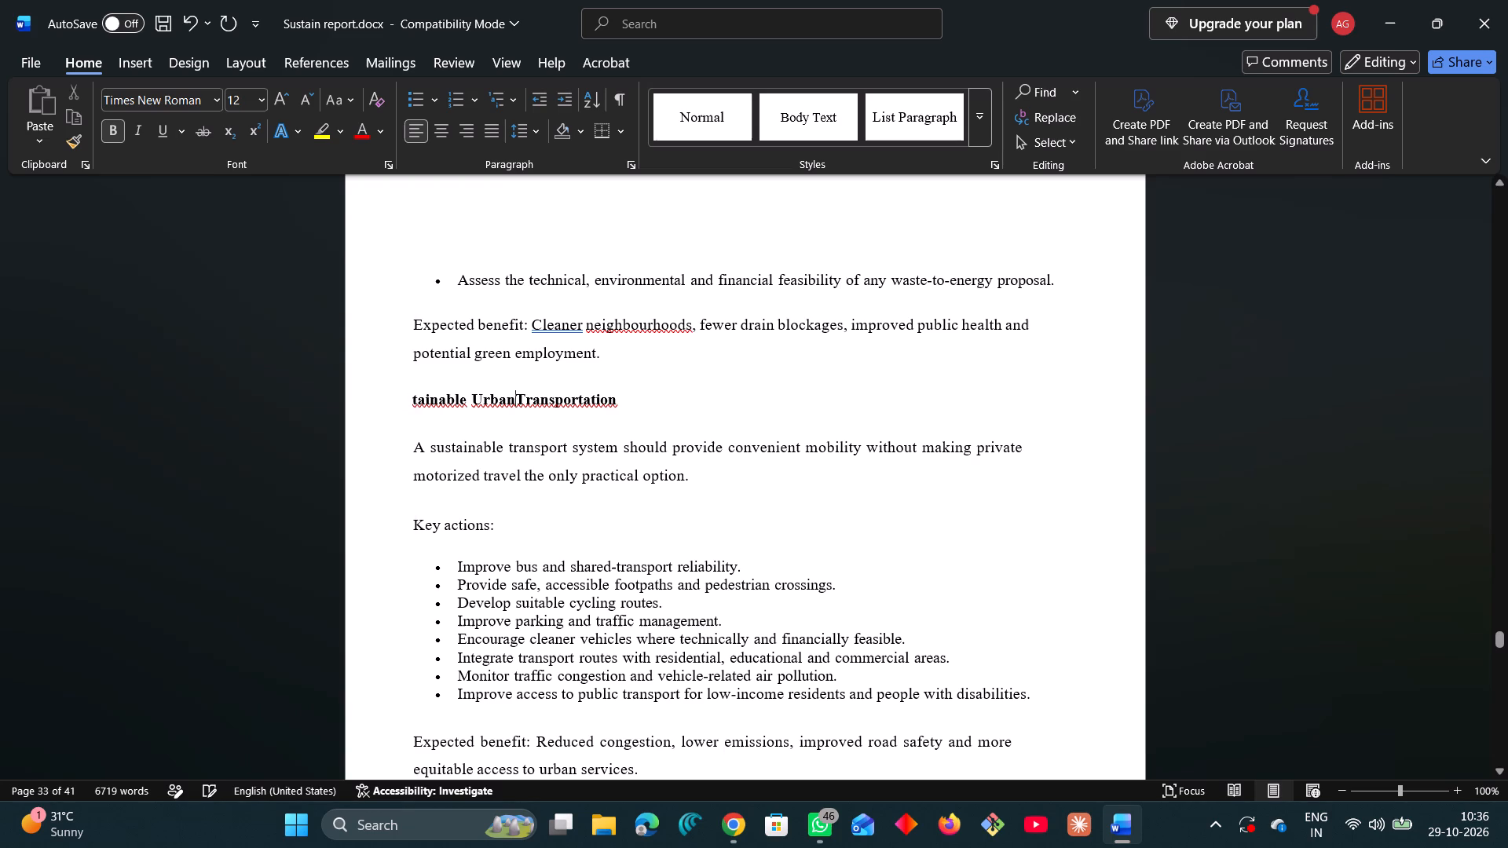
key(space)
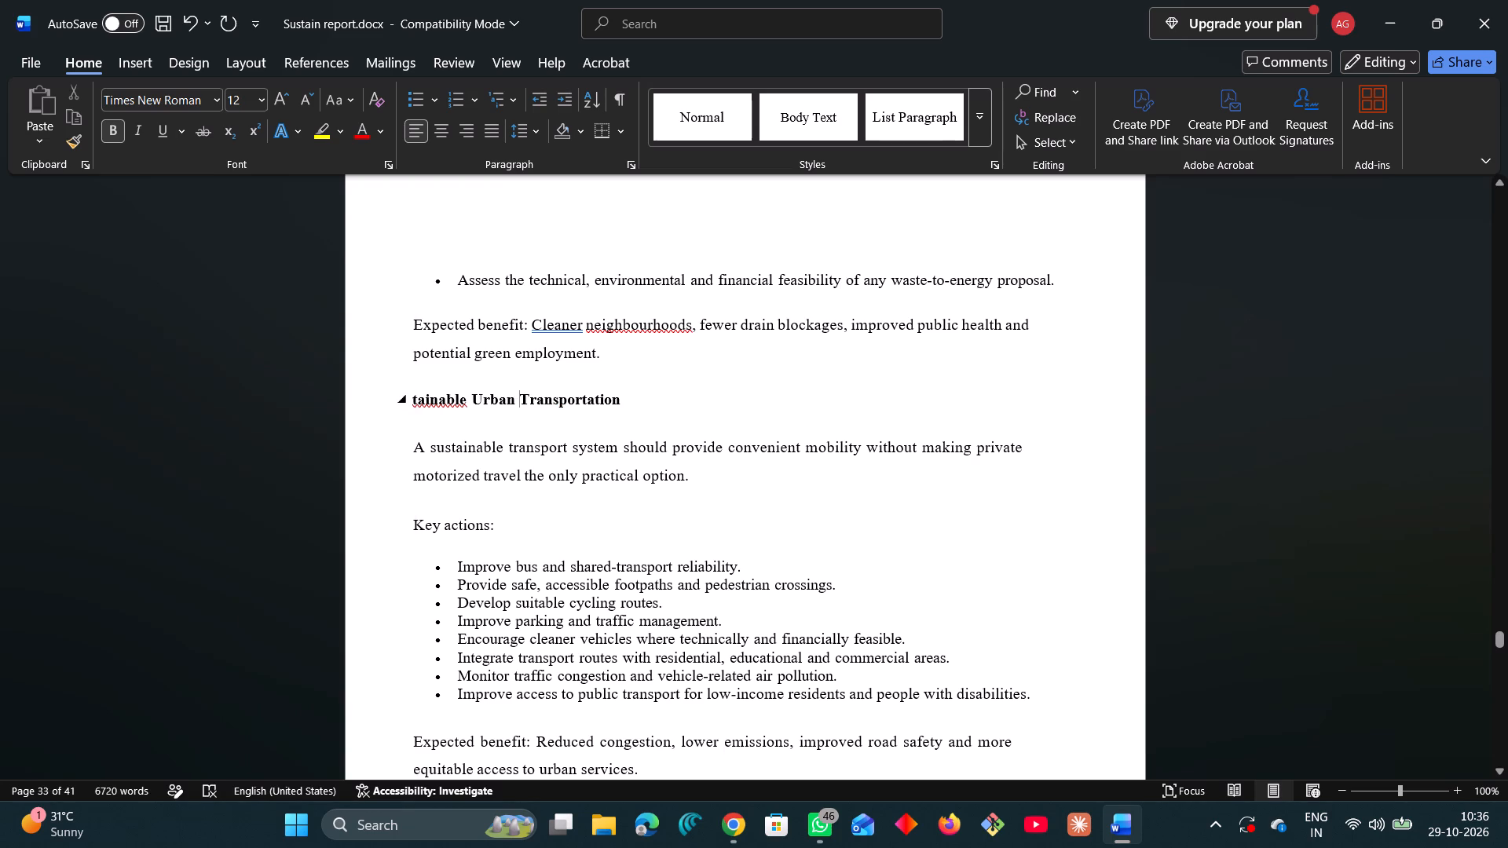
Apply the suggested corrections "cleaner" and "neighborhoods" in the expected-benefit paragraph above the transportation heading.
click(573, 332)
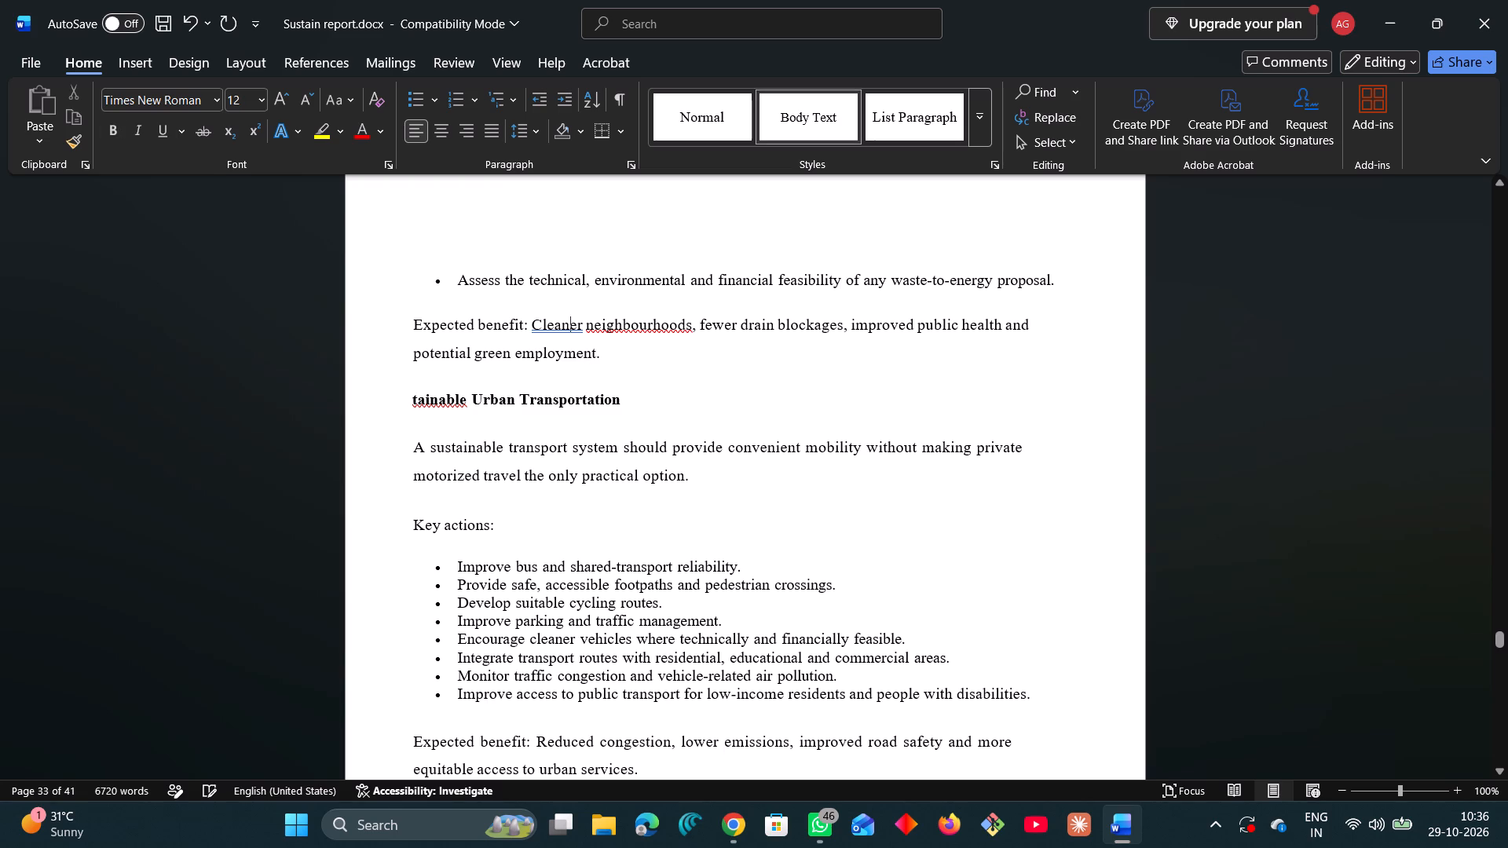
right_click(573, 330)
click(544, 336)
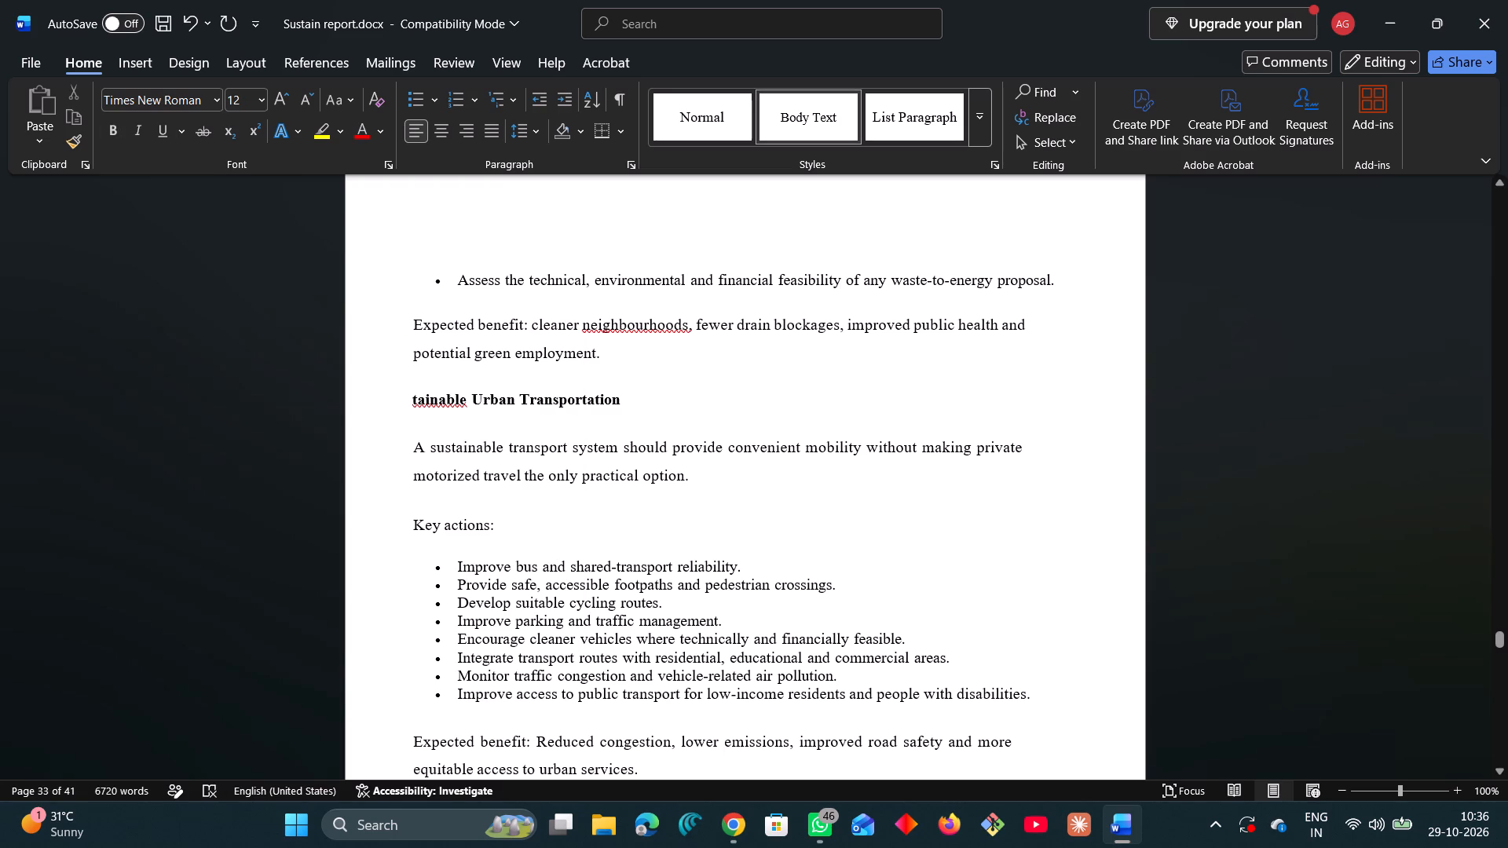
click(660, 314)
right_click(651, 327)
click(639, 335)
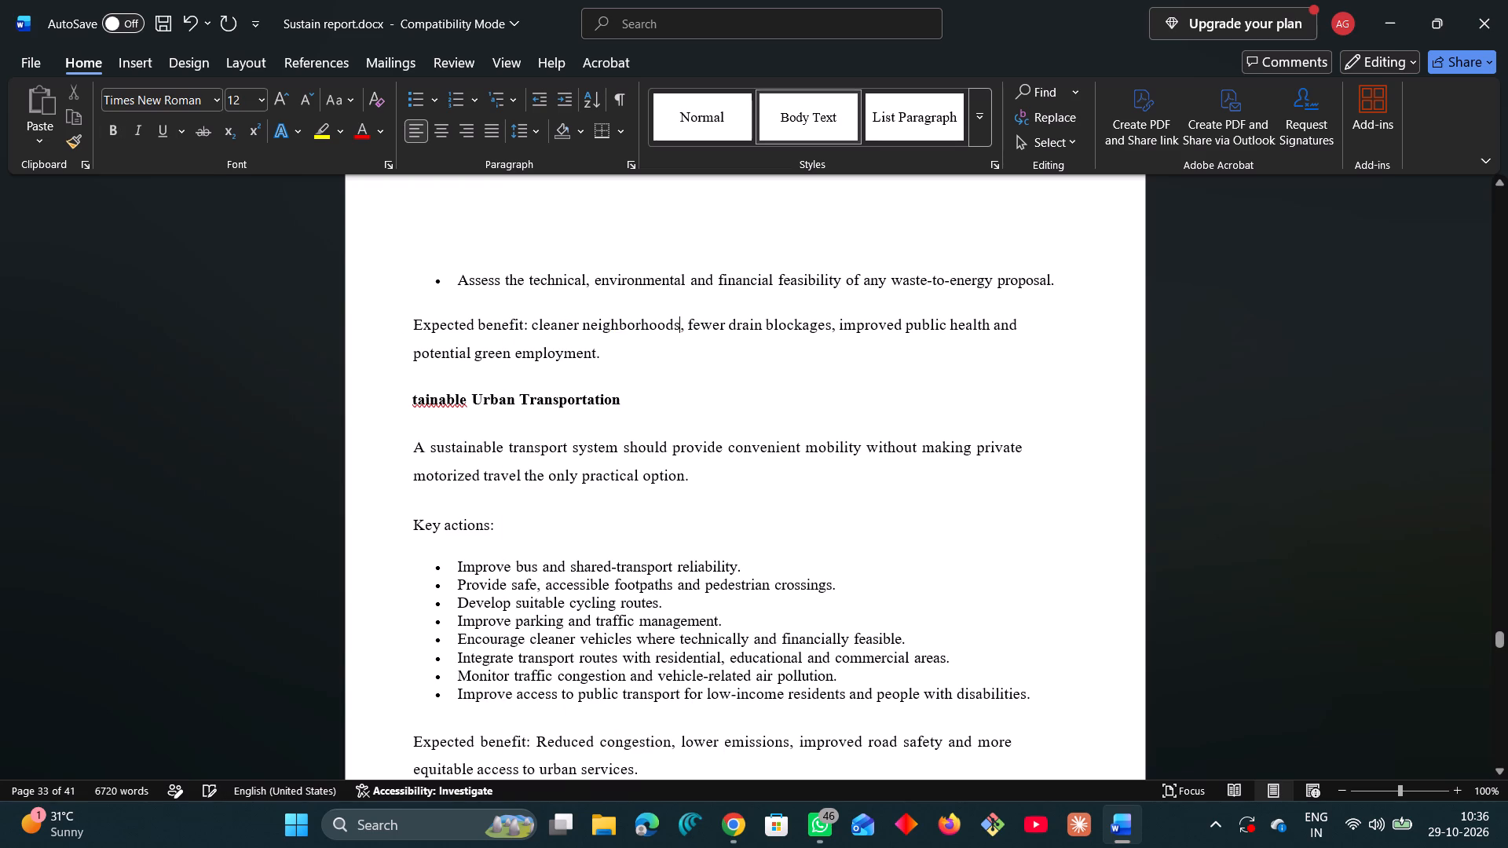
Correct "tainable" in the transportation heading to "Trainable" and delete the empty line beneath the heading.
right_click(446, 393)
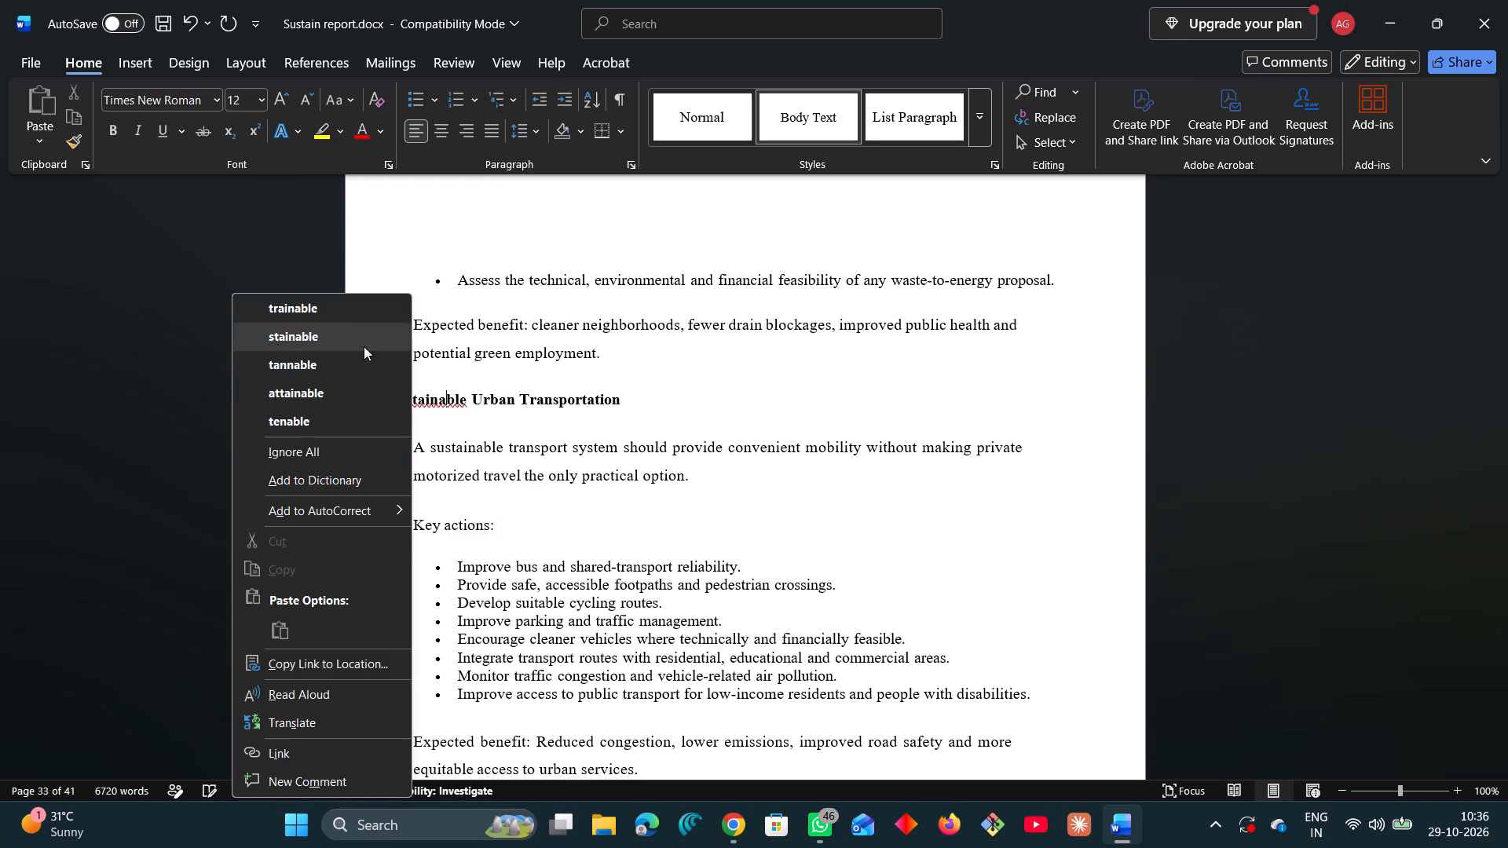
click(346, 316)
click(508, 426)
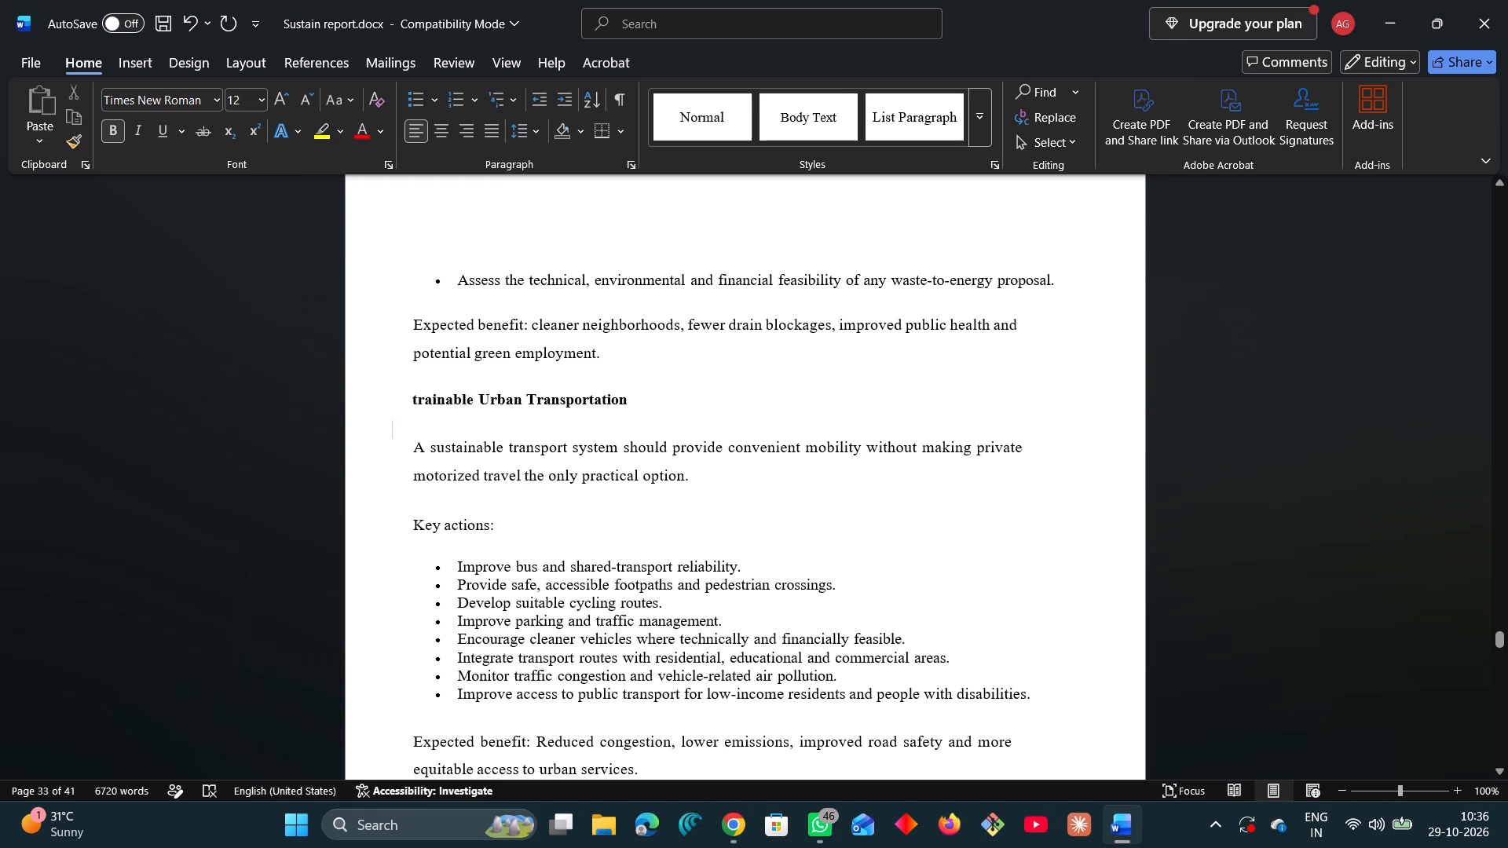
key(BackSpace)
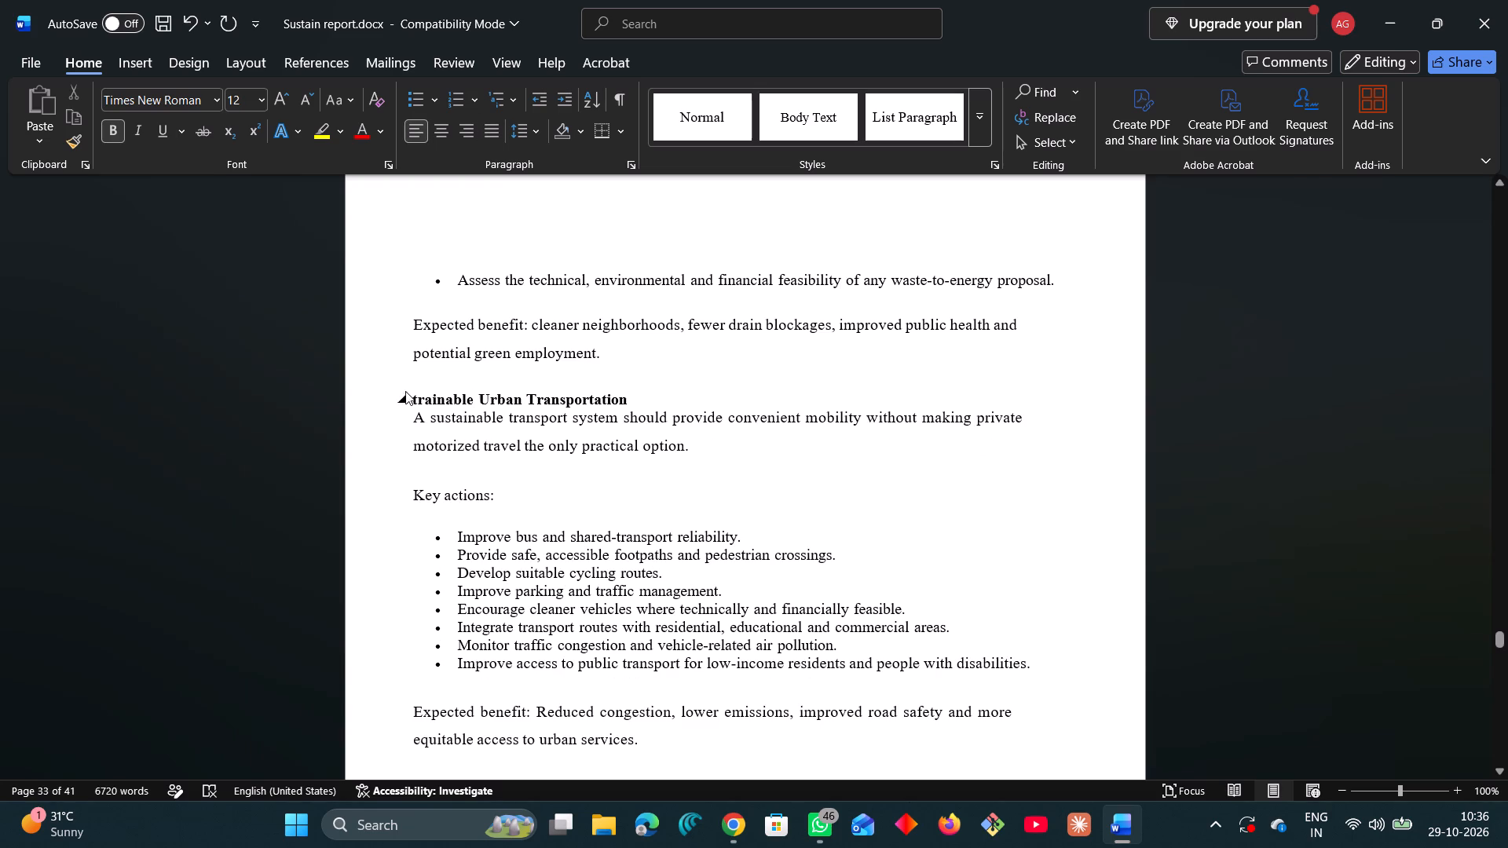
click(416, 395)
key(BackSpace)
key(shift+t)
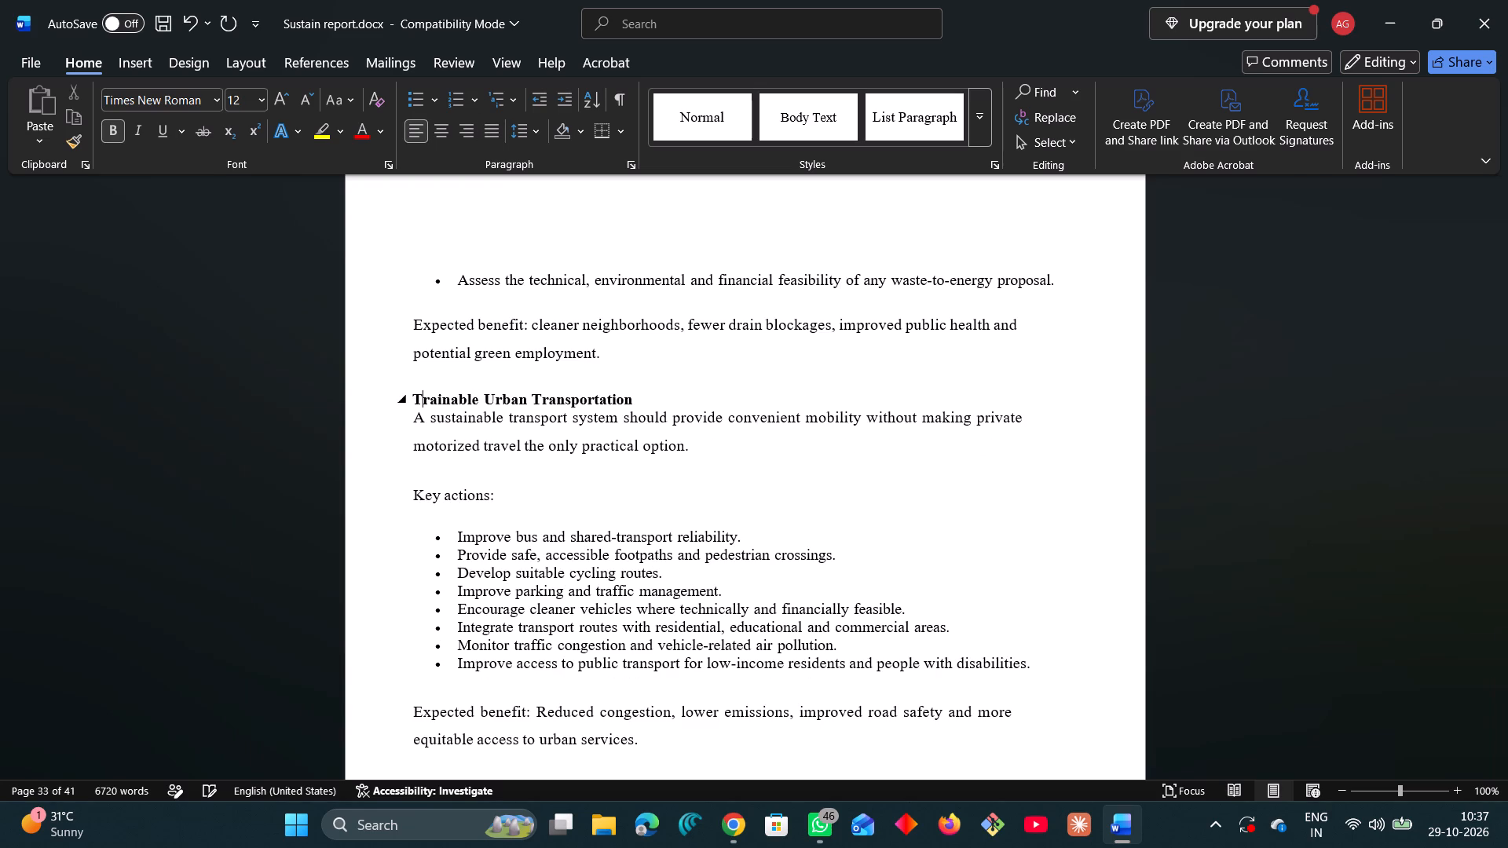
Delete the empty lines between the section 6.6 climate-resilience key-action bullets, from the climate action plan bullet to the environmental indicators bullet.
scroll(432, 388, down, 4)
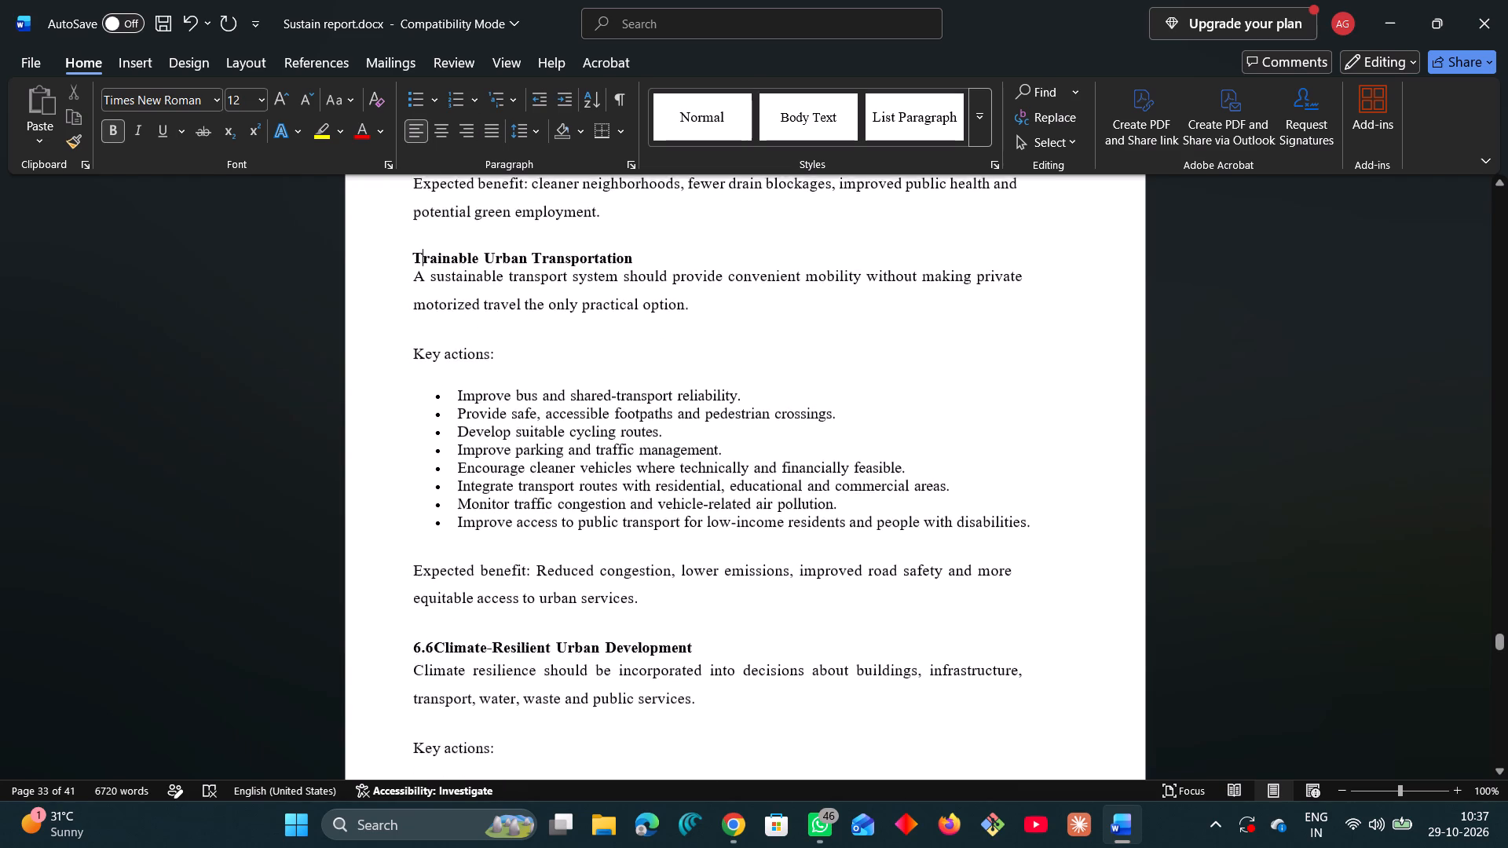
scroll(509, 353, down, 6)
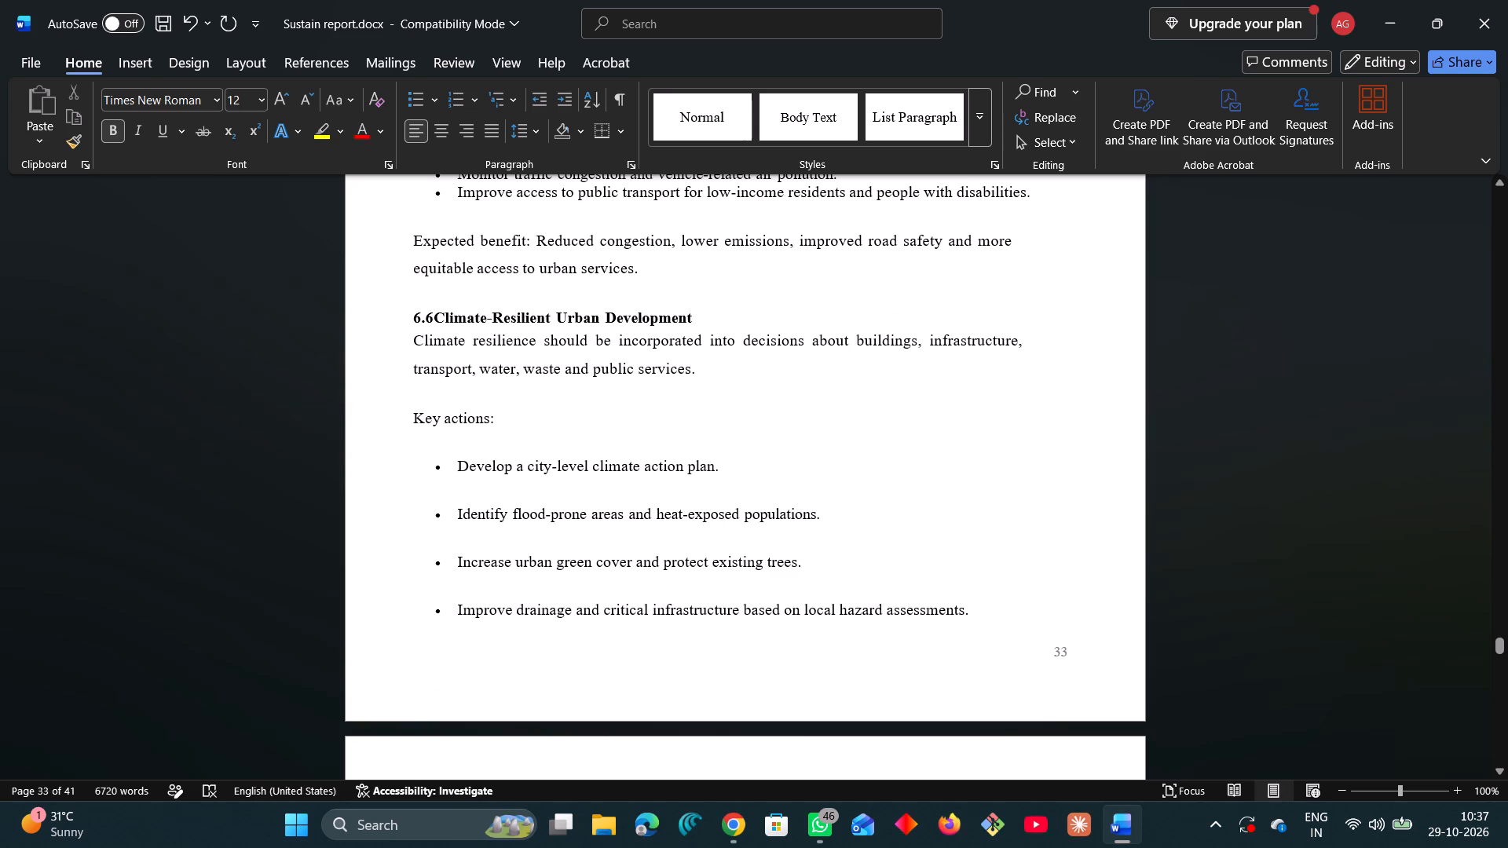
click(517, 490)
key(BackSpace)
click(502, 506)
key(BackSpace)
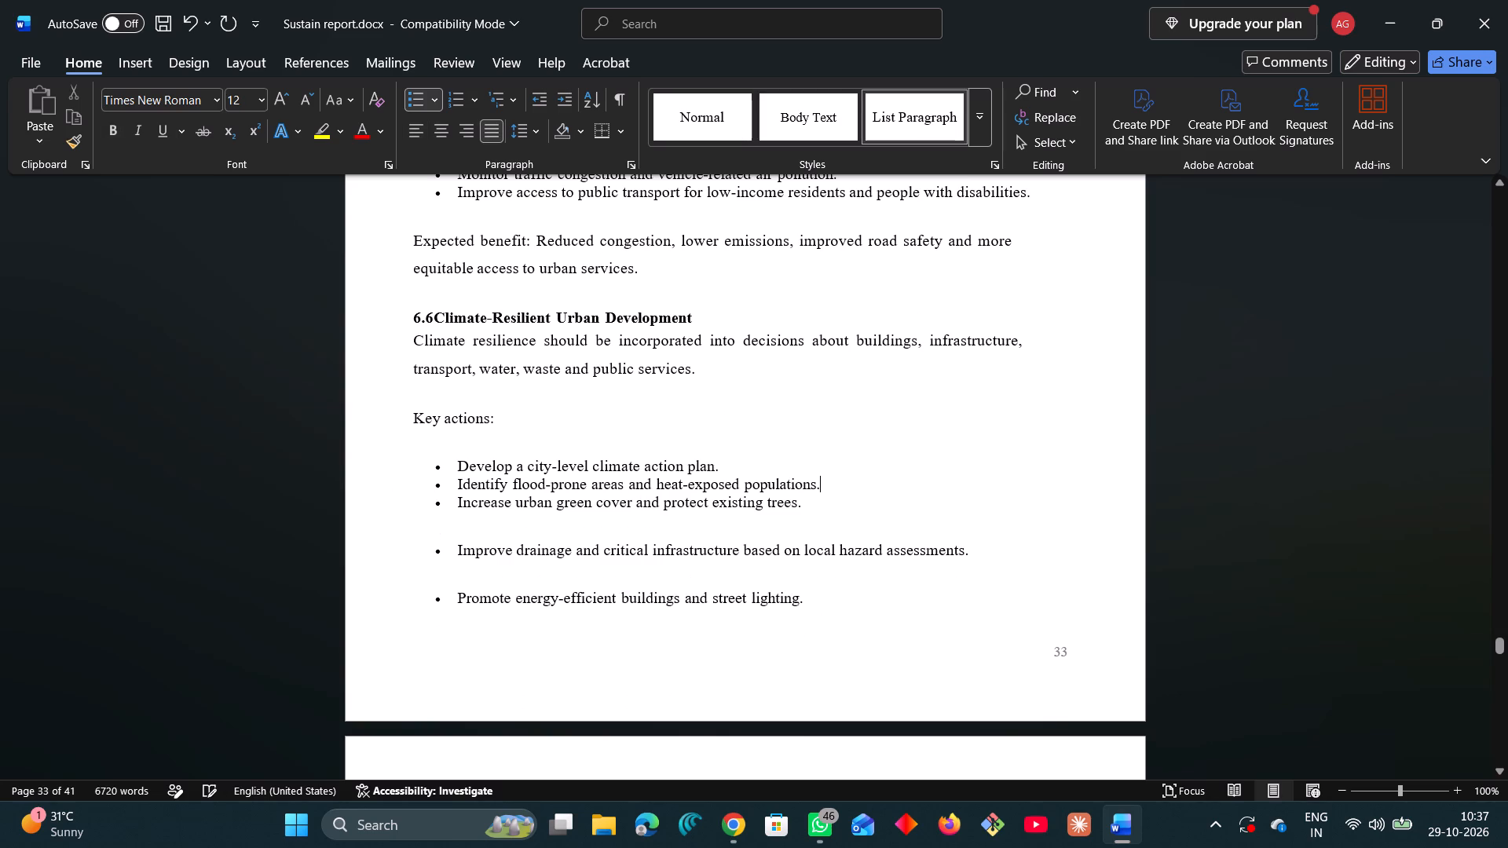
click(492, 534)
key(BackSpace)
click(489, 550)
key(BackSpace)
click(484, 570)
key(BackSpace)
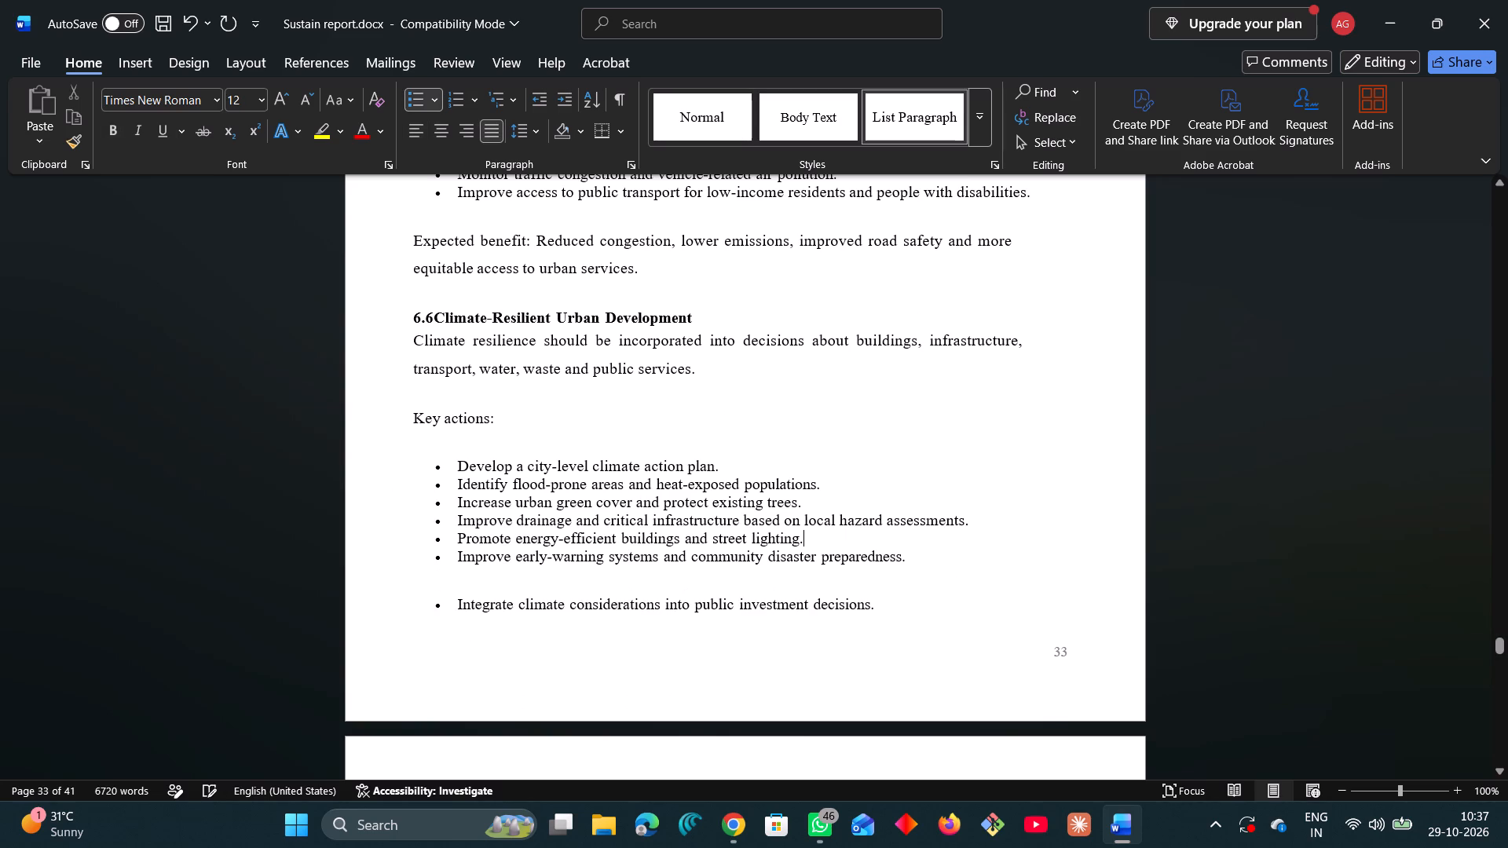
click(480, 581)
key(BackSpace)
click(484, 594)
key(BackSpace)
Delete the empty lines between the section 6.7 key-action bullets from "Conduct public consultations" to "Involve residents in waste segregation".
scroll(485, 595, down, 6)
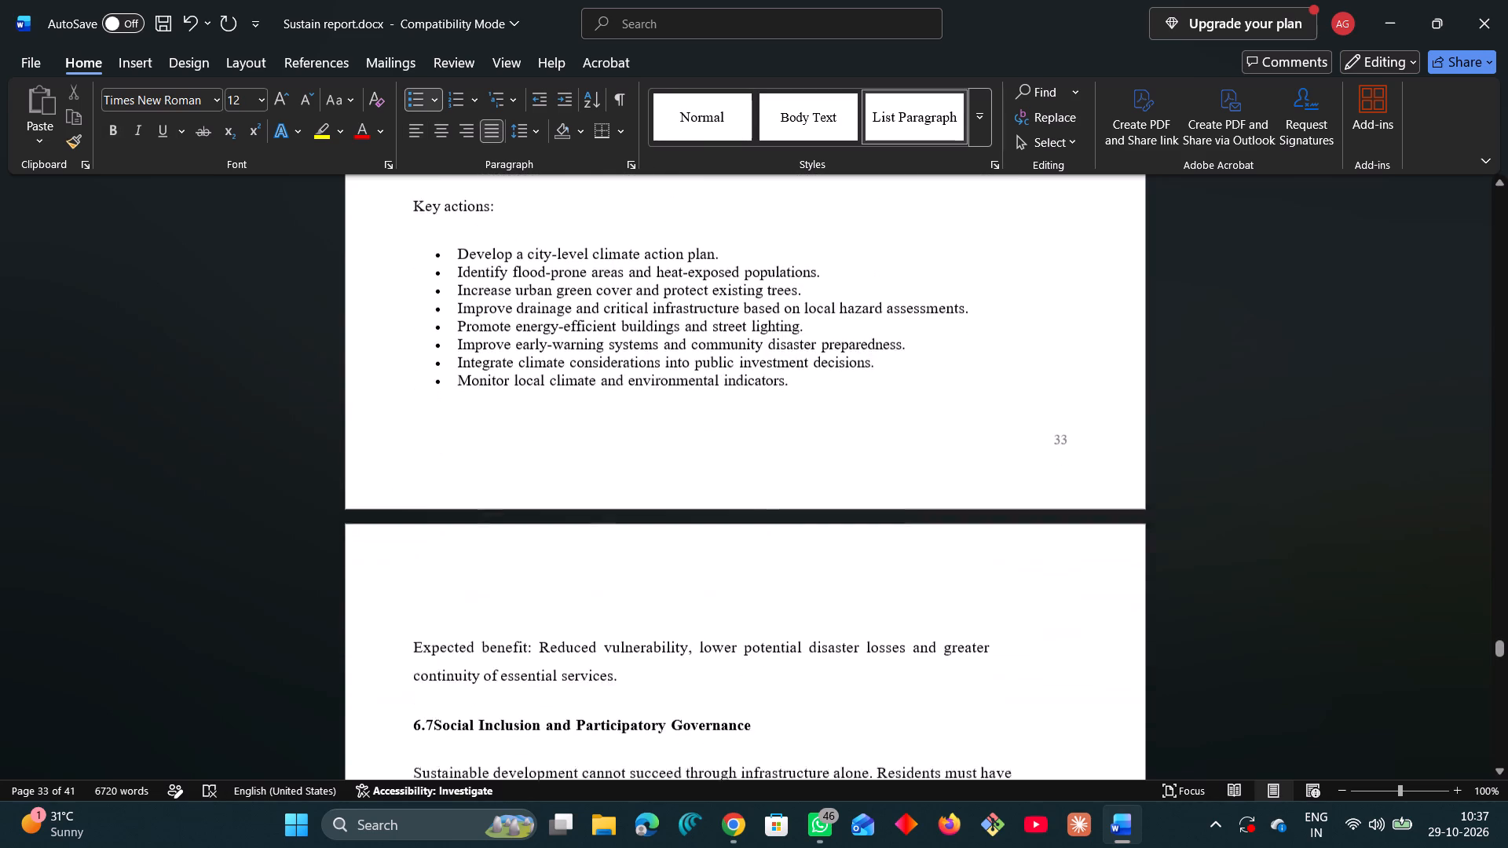
scroll(485, 595, down, 1)
click(452, 489)
scroll(452, 489, down, 7)
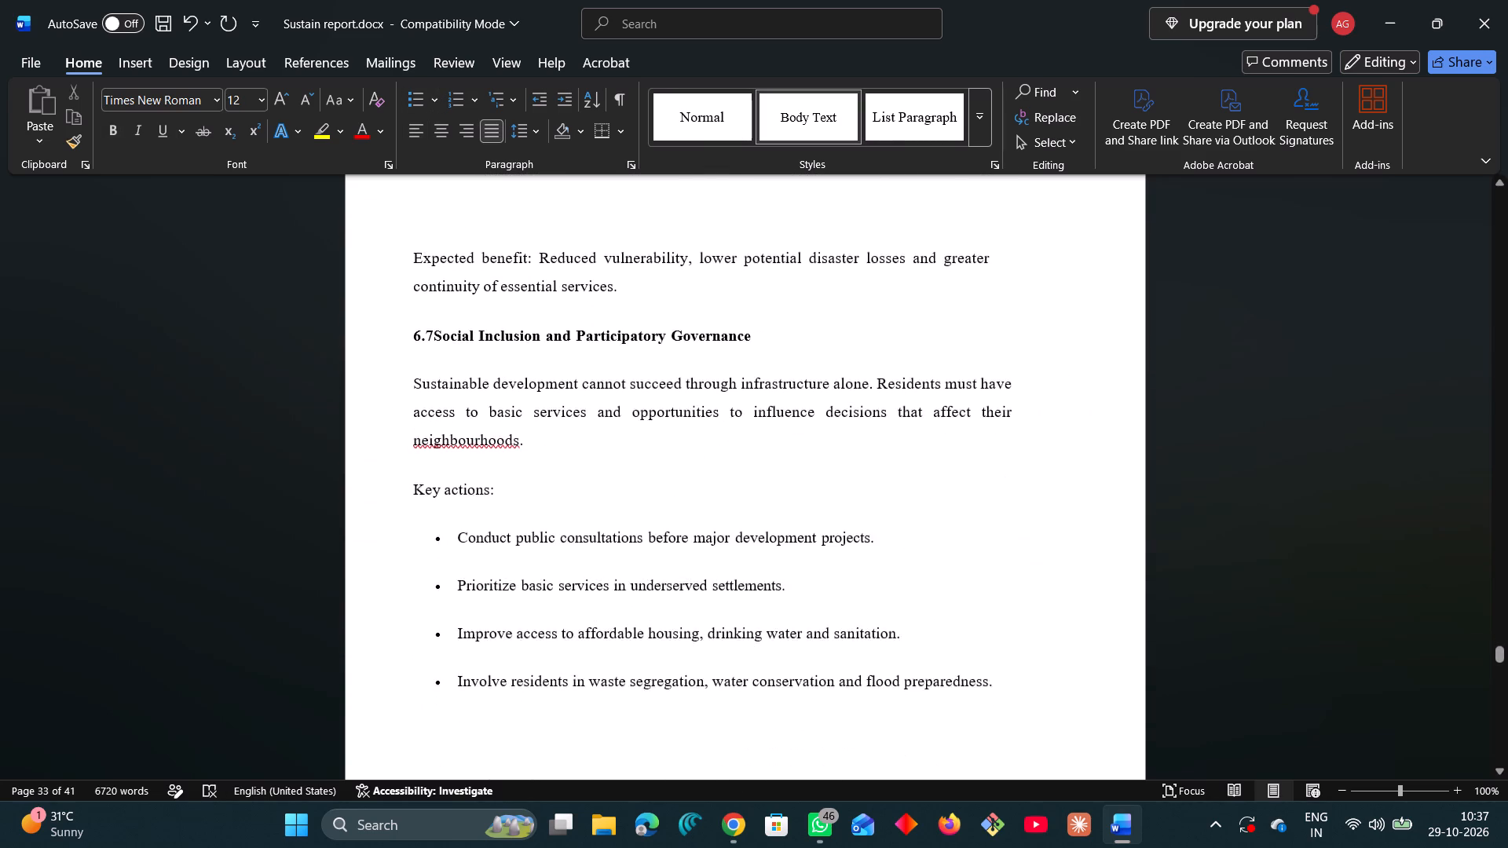
click(467, 509)
key(BackSpace)
click(478, 524)
key(BackSpace)
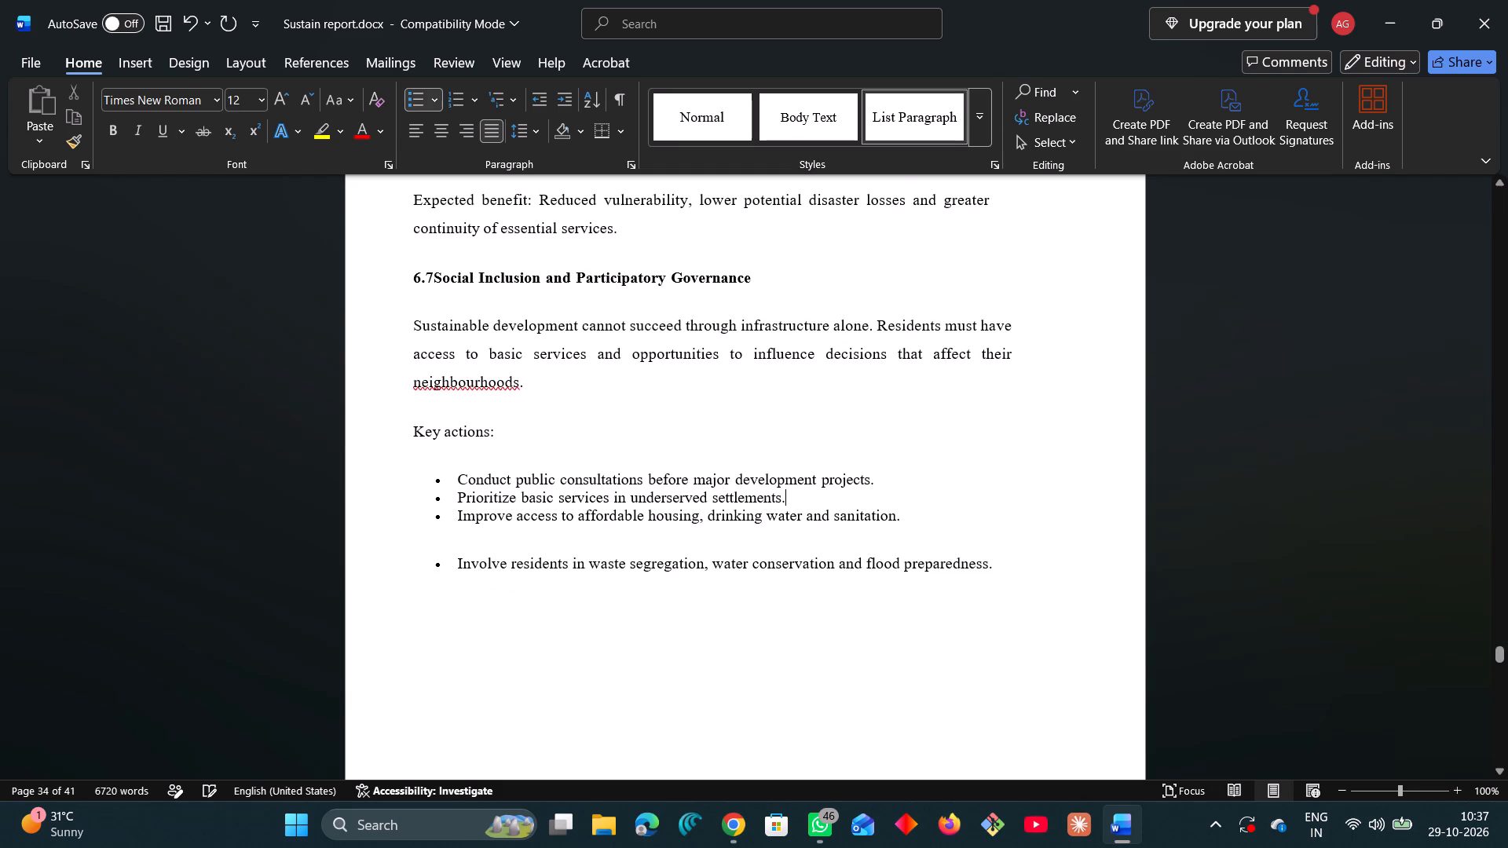
click(474, 532)
key(BackSpace)
Close the gaps between the remaining section 6.7 bullets, pulling "Provide inclusive emergency information" up from the following page, through "Publish project progress".
scroll(474, 532, down, 16)
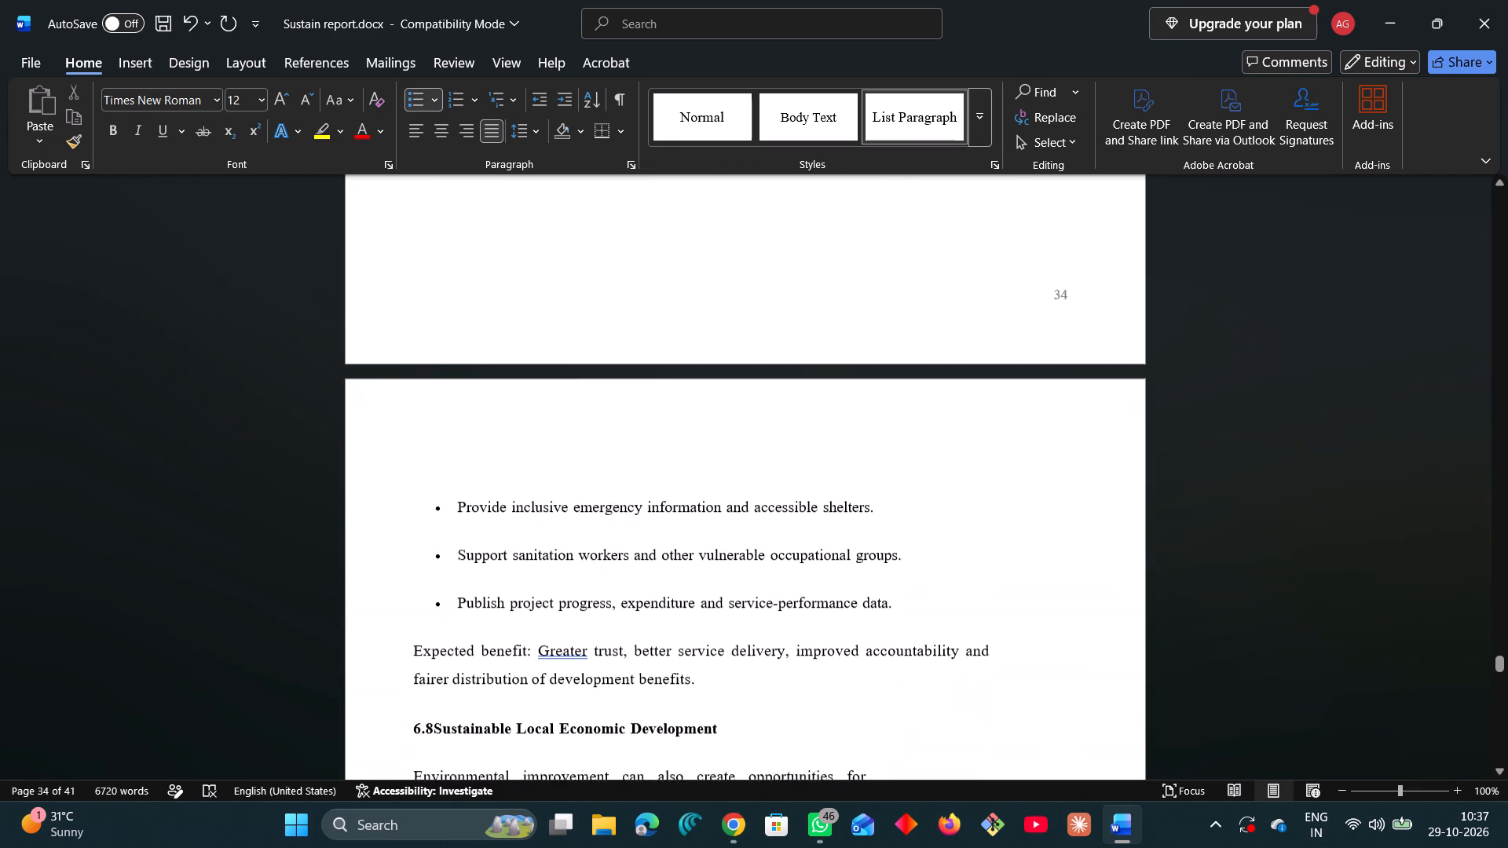
click(471, 475)
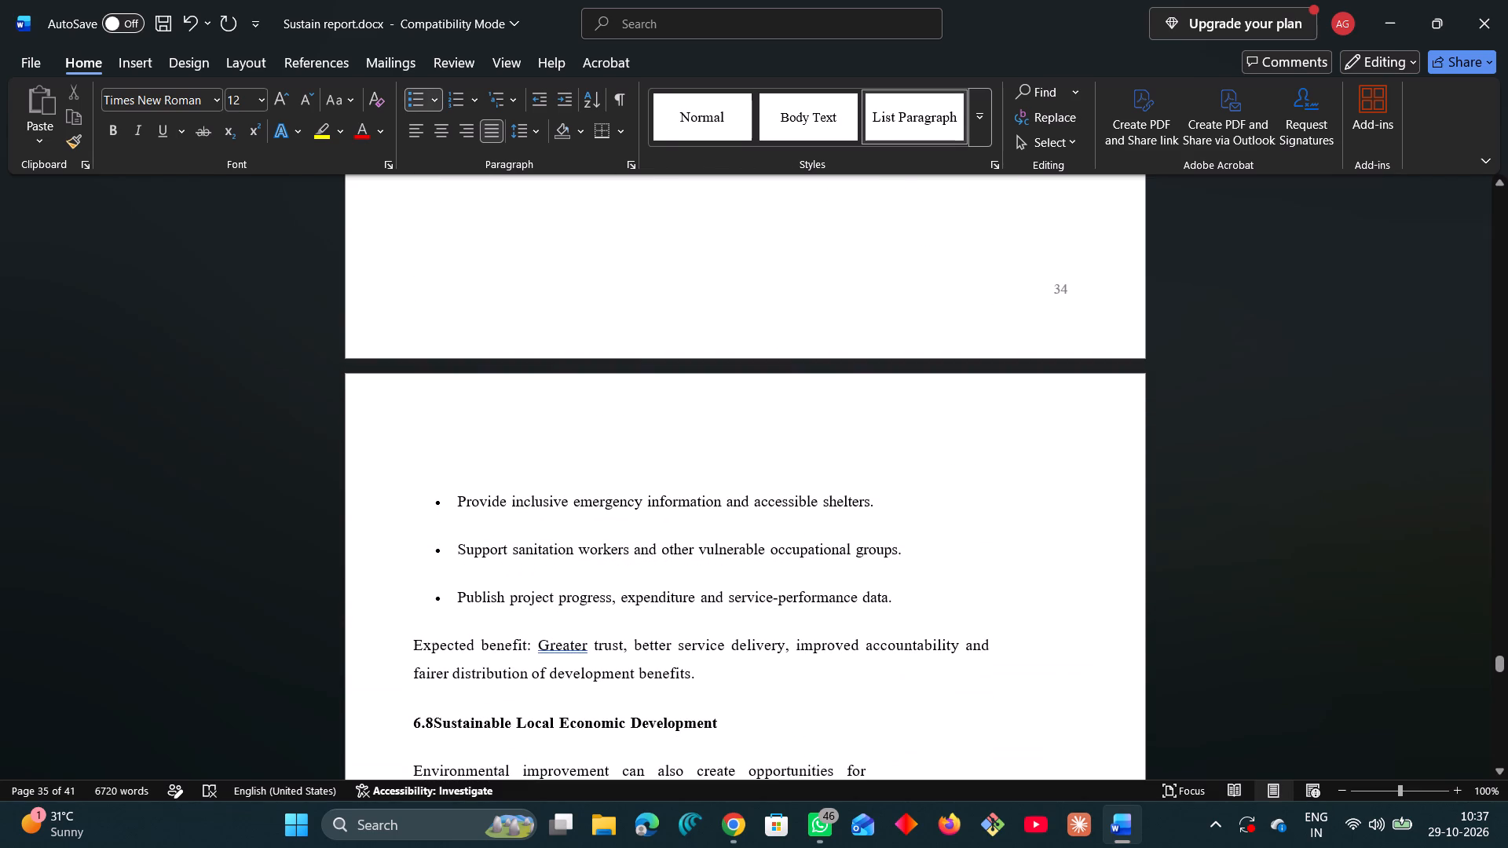
click(459, 501)
key(ctrl+BackSpace)
scroll(457, 501, up, 1)
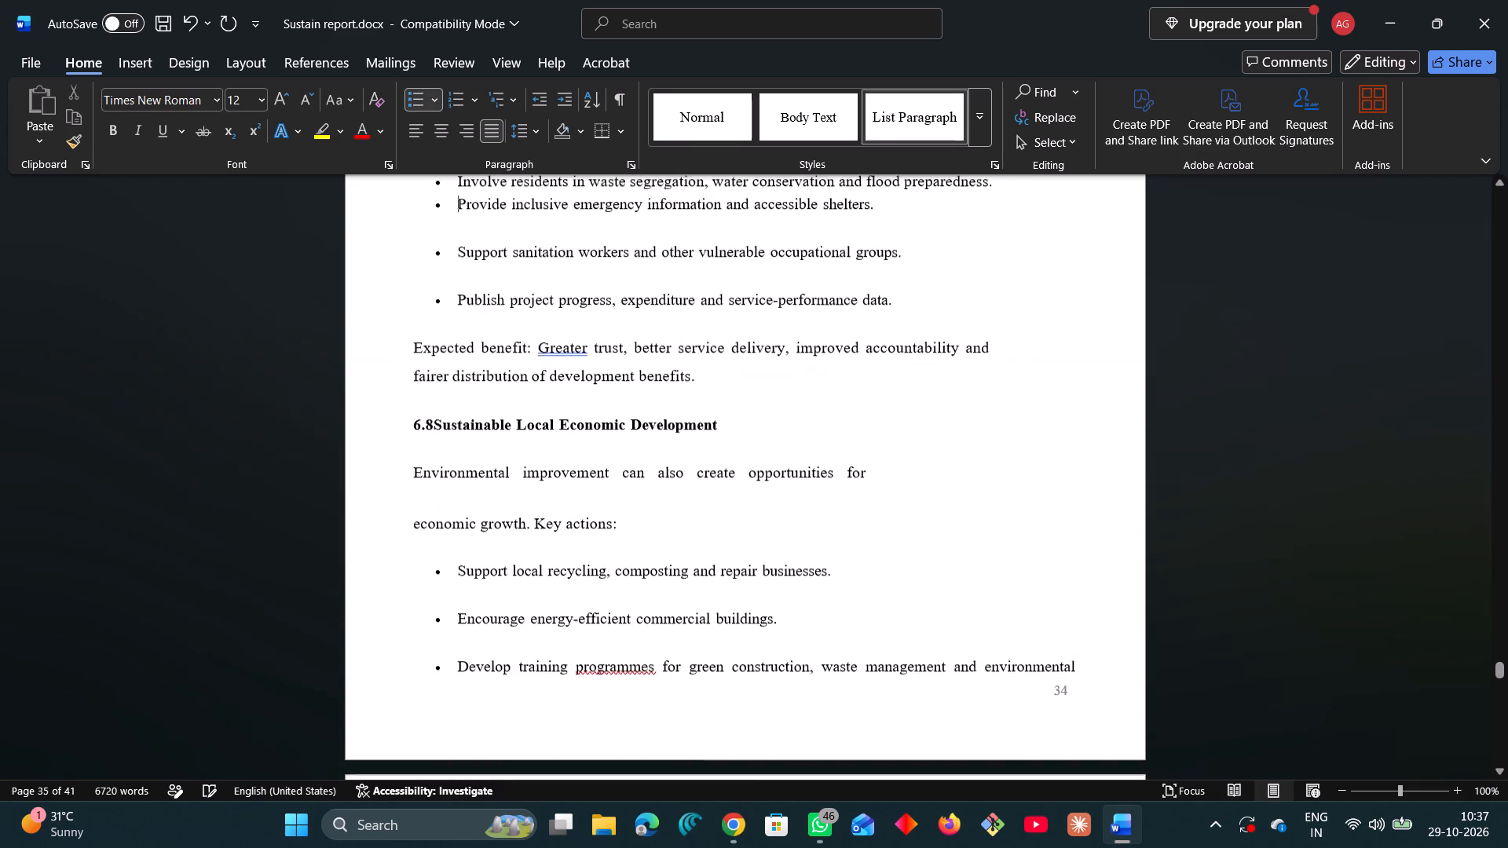
scroll(457, 501, up, 1)
click(496, 364)
key(BackSpace)
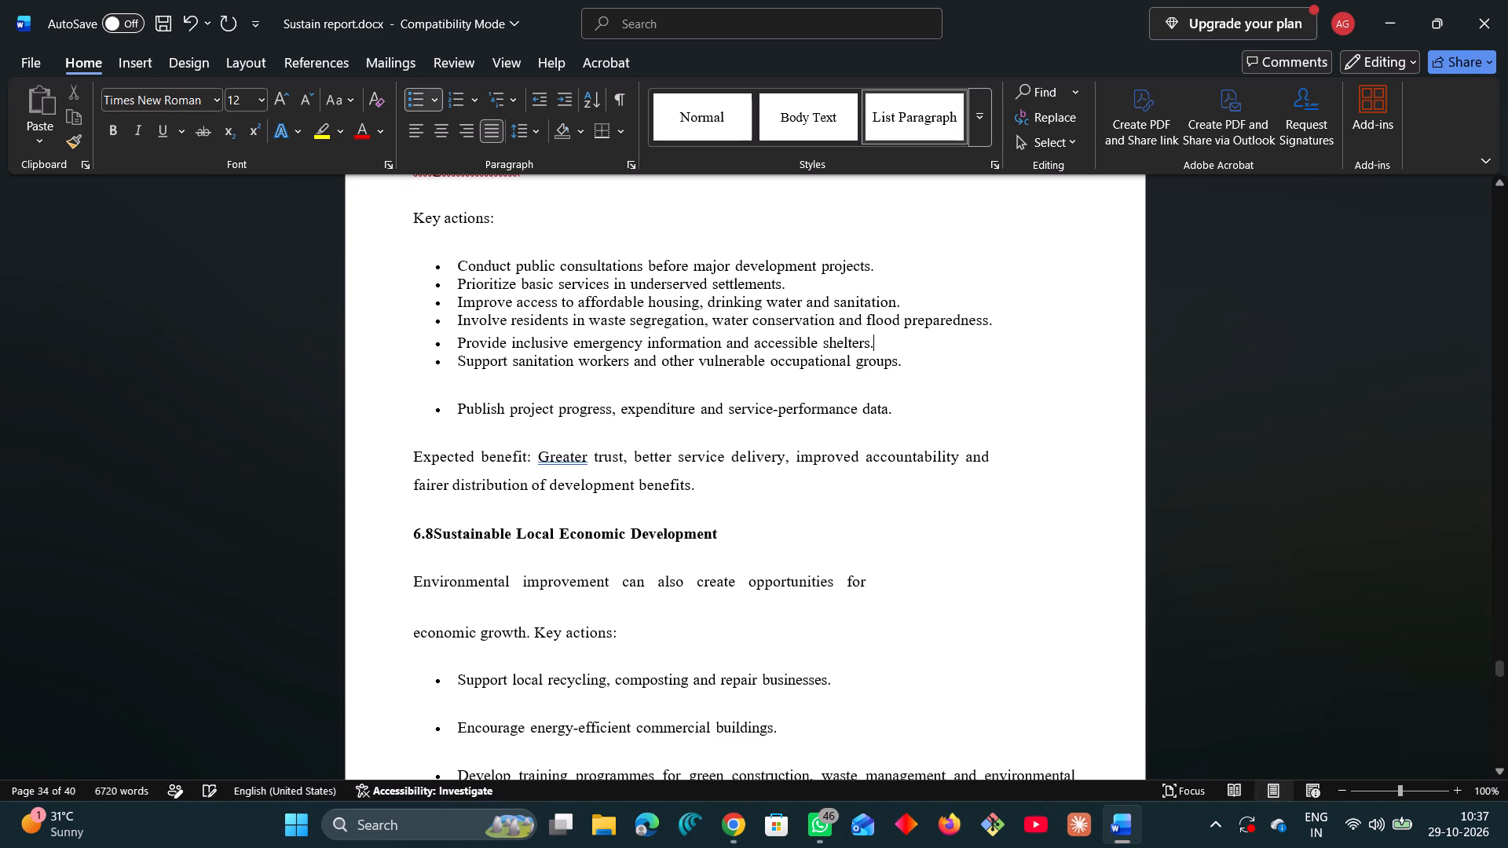
click(487, 381)
key(BackSpace)
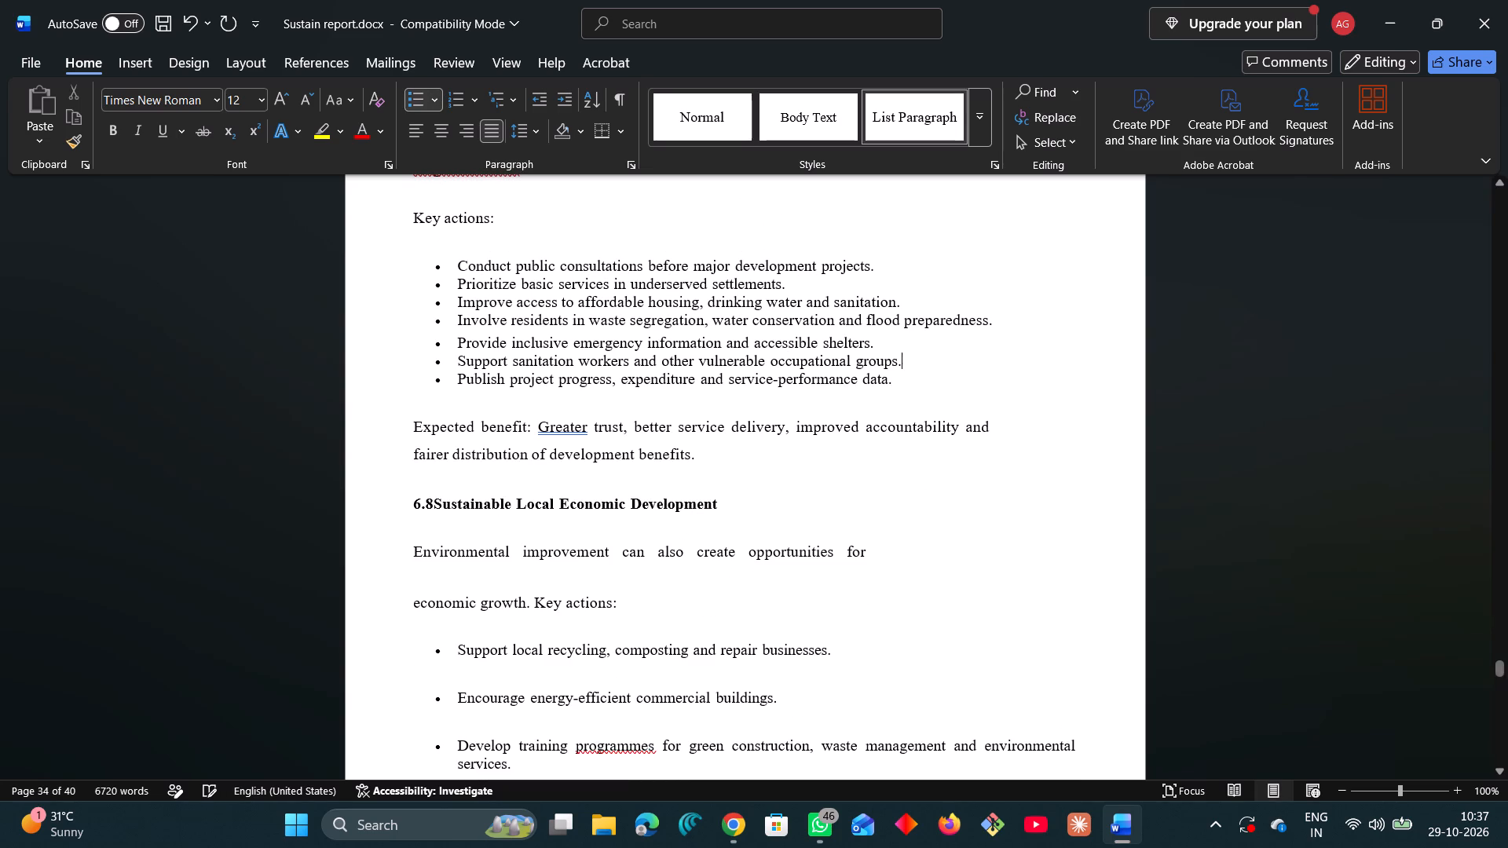
Delete the empty lines between the section 6.8 key-action bullets, from "Support local recycling" to "Support local enterprises".
scroll(492, 607, down, 1)
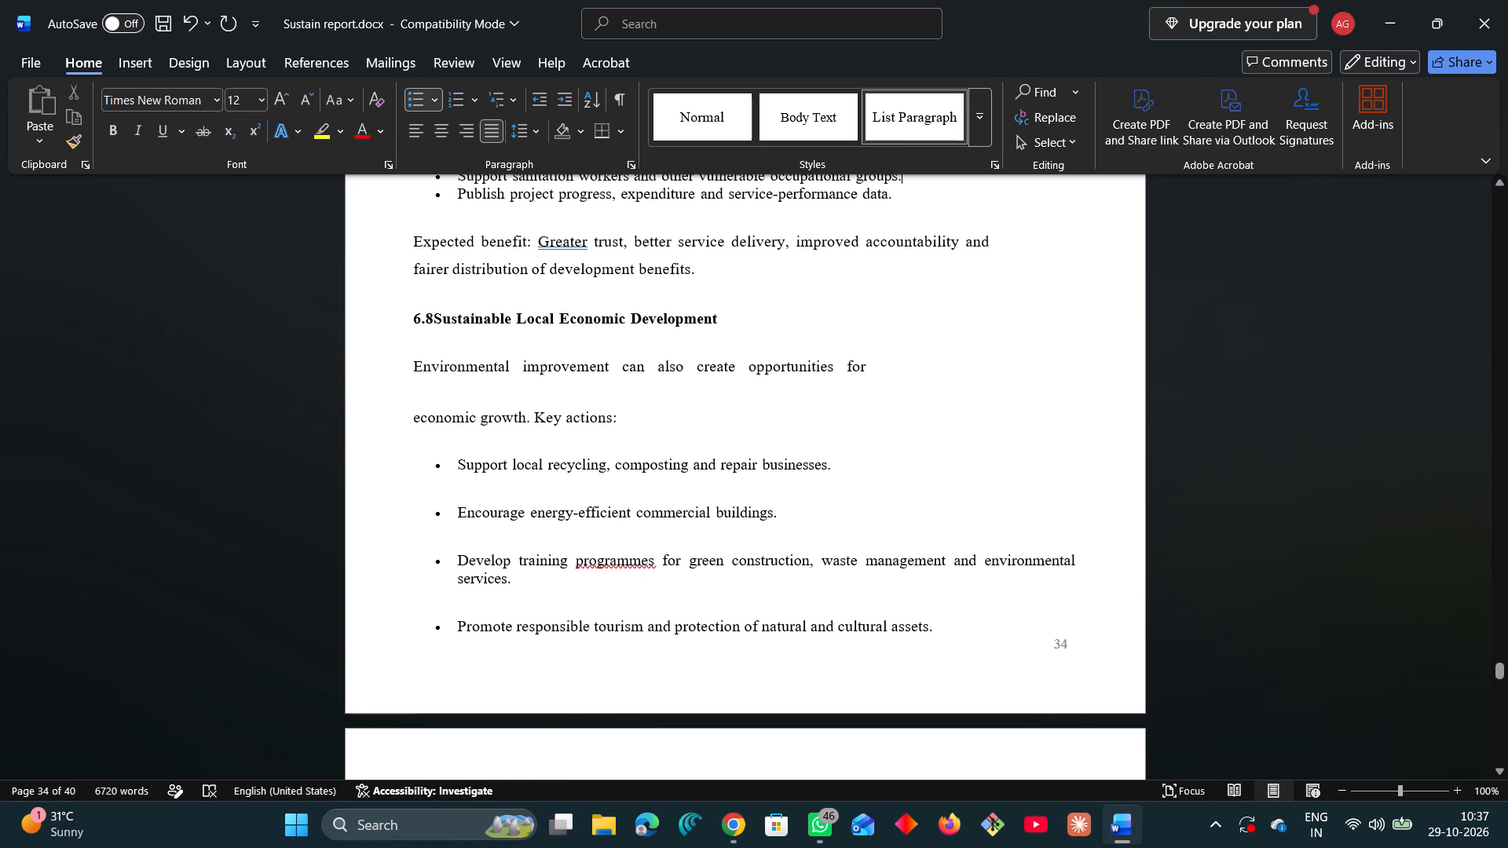
click(495, 495)
key(BackSpace)
click(500, 516)
key(BackSpace)
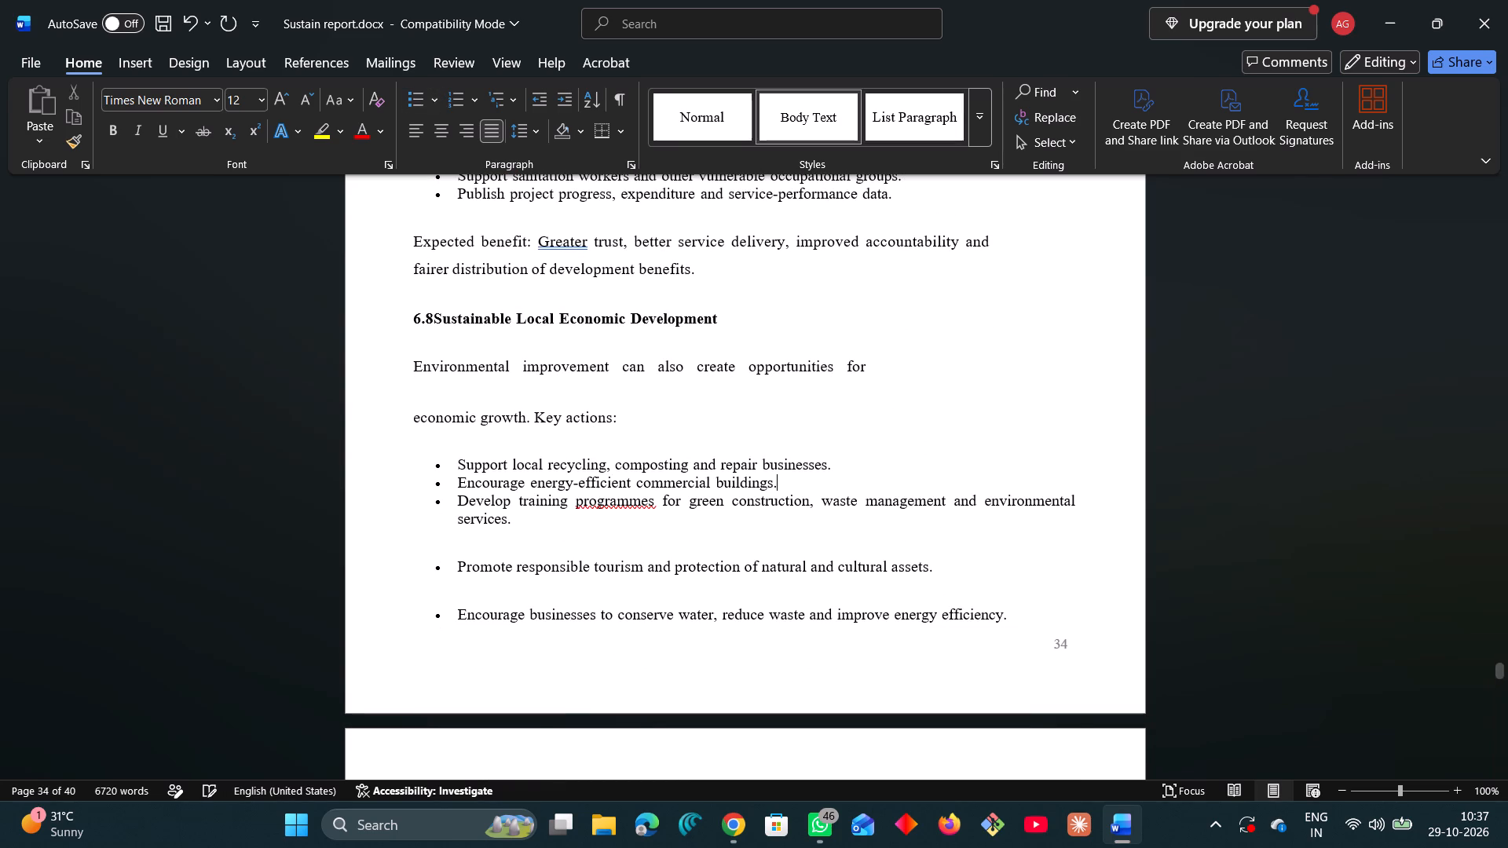
click(484, 543)
key(BackSpace)
key(BackSpace)
click(481, 555)
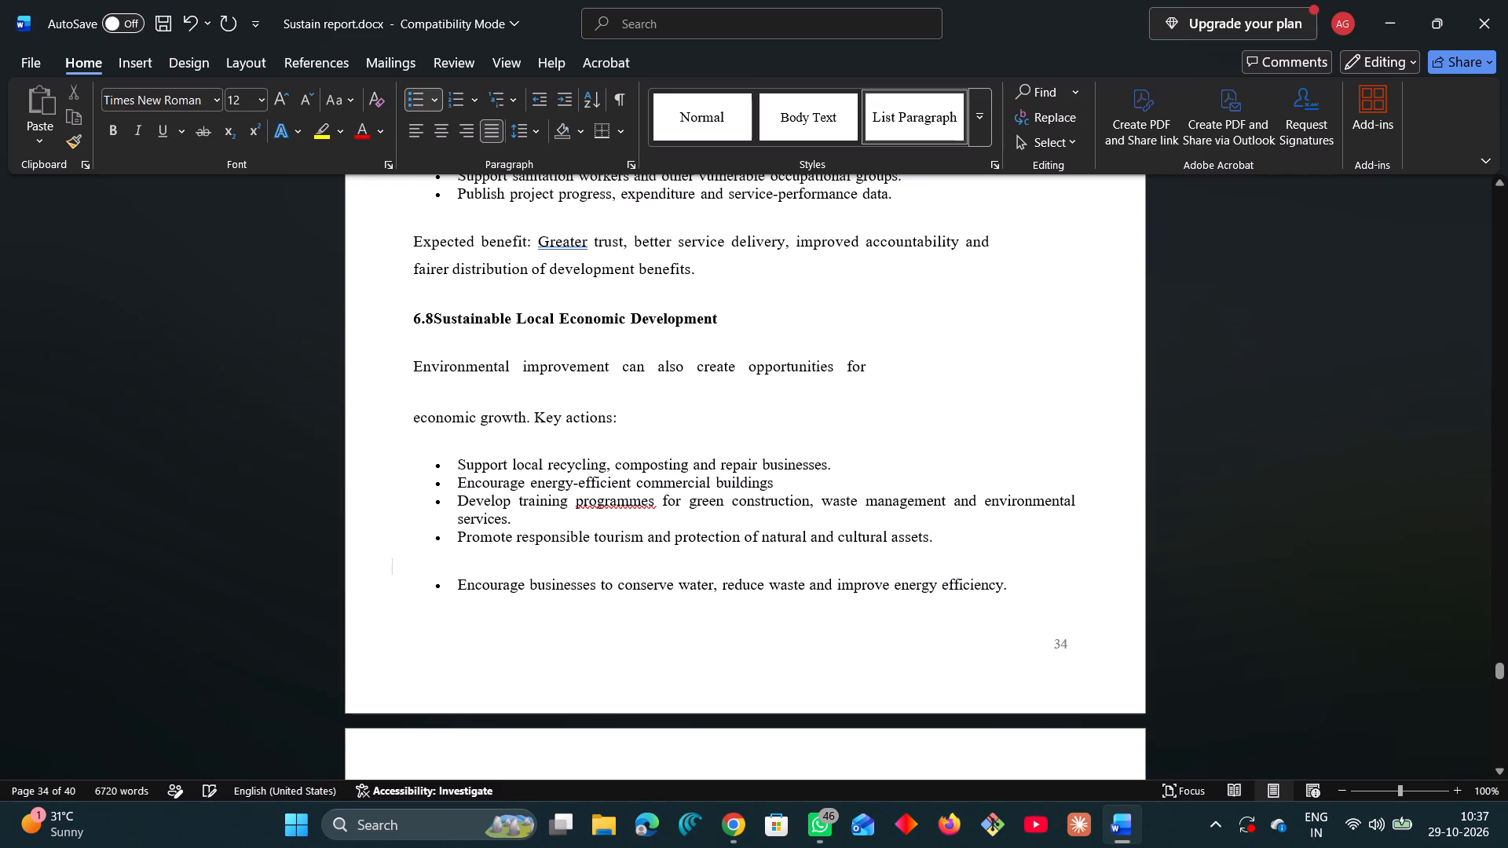
key(BackSpace)
click(457, 579)
key(BackSpace)
key(BackSpace)
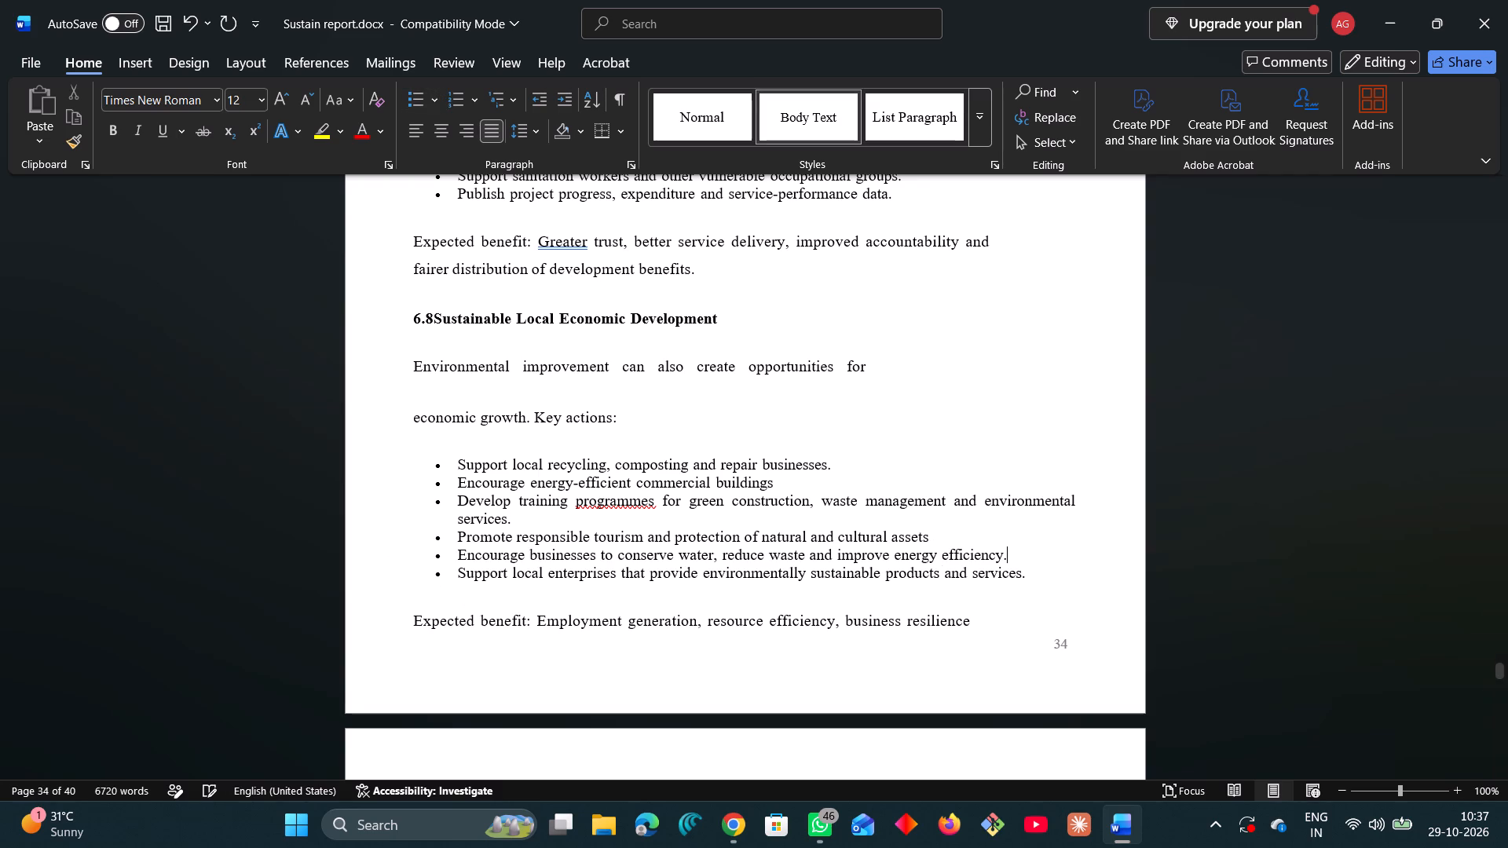
Left-align the section 6.8 introduction and retype "for" with a space before "economic growth".
scroll(494, 590, down, 1)
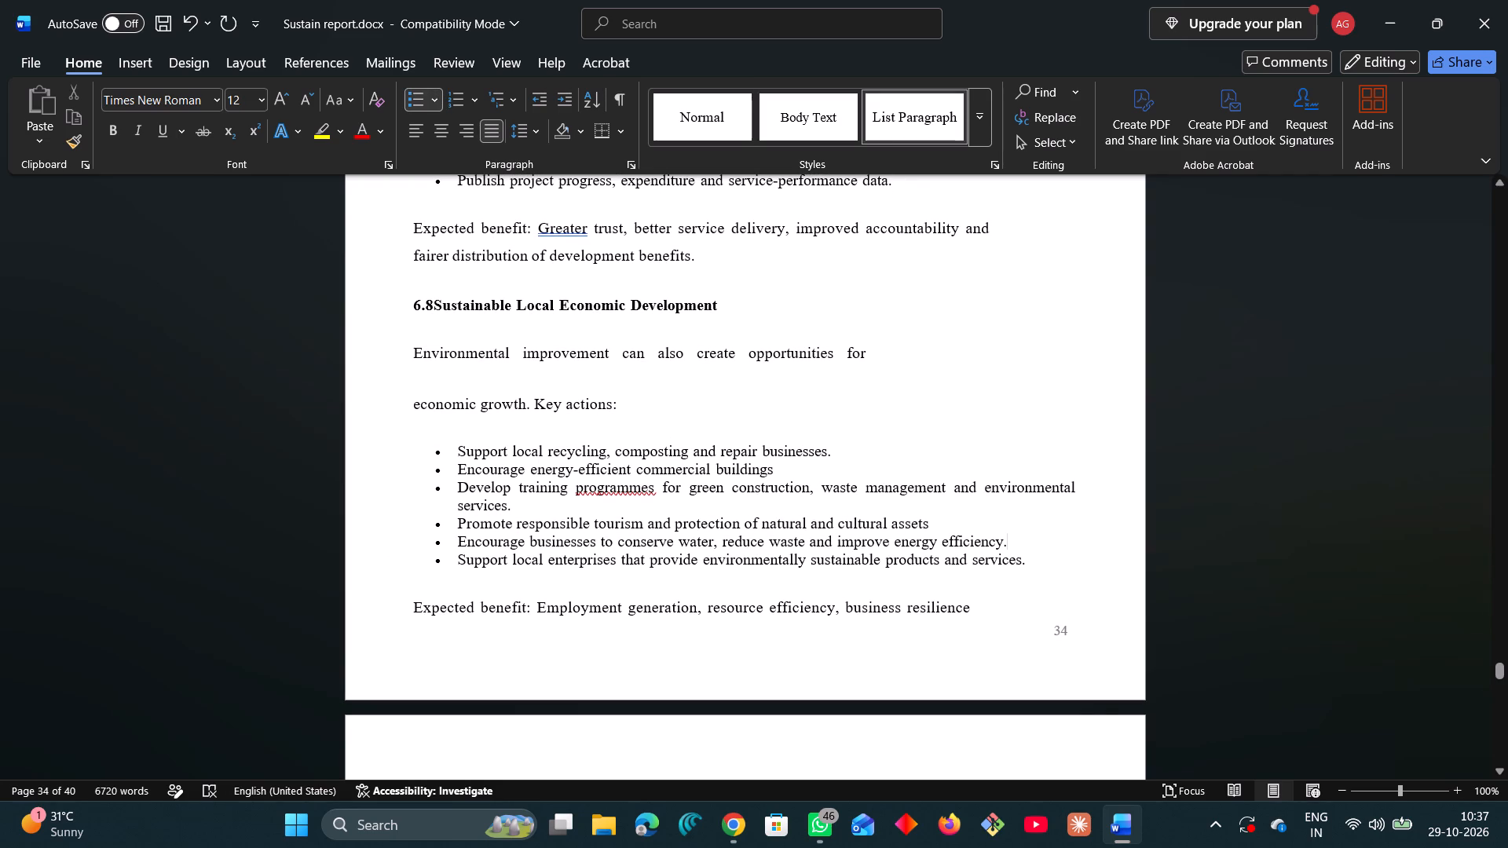
click(412, 407)
key(BackSpace)
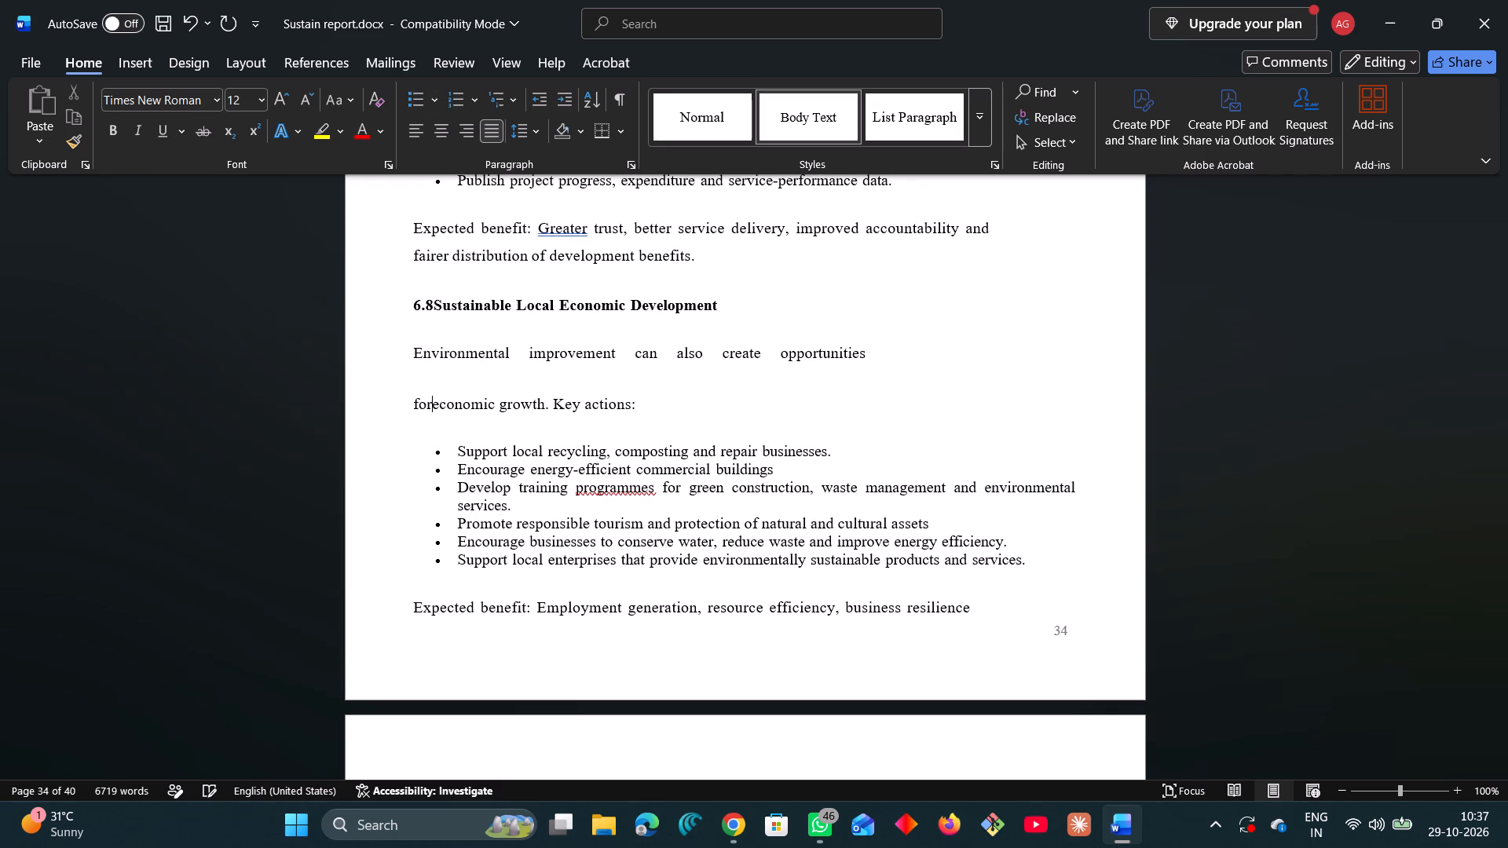
key(BackSpace)
key(BackSpace)
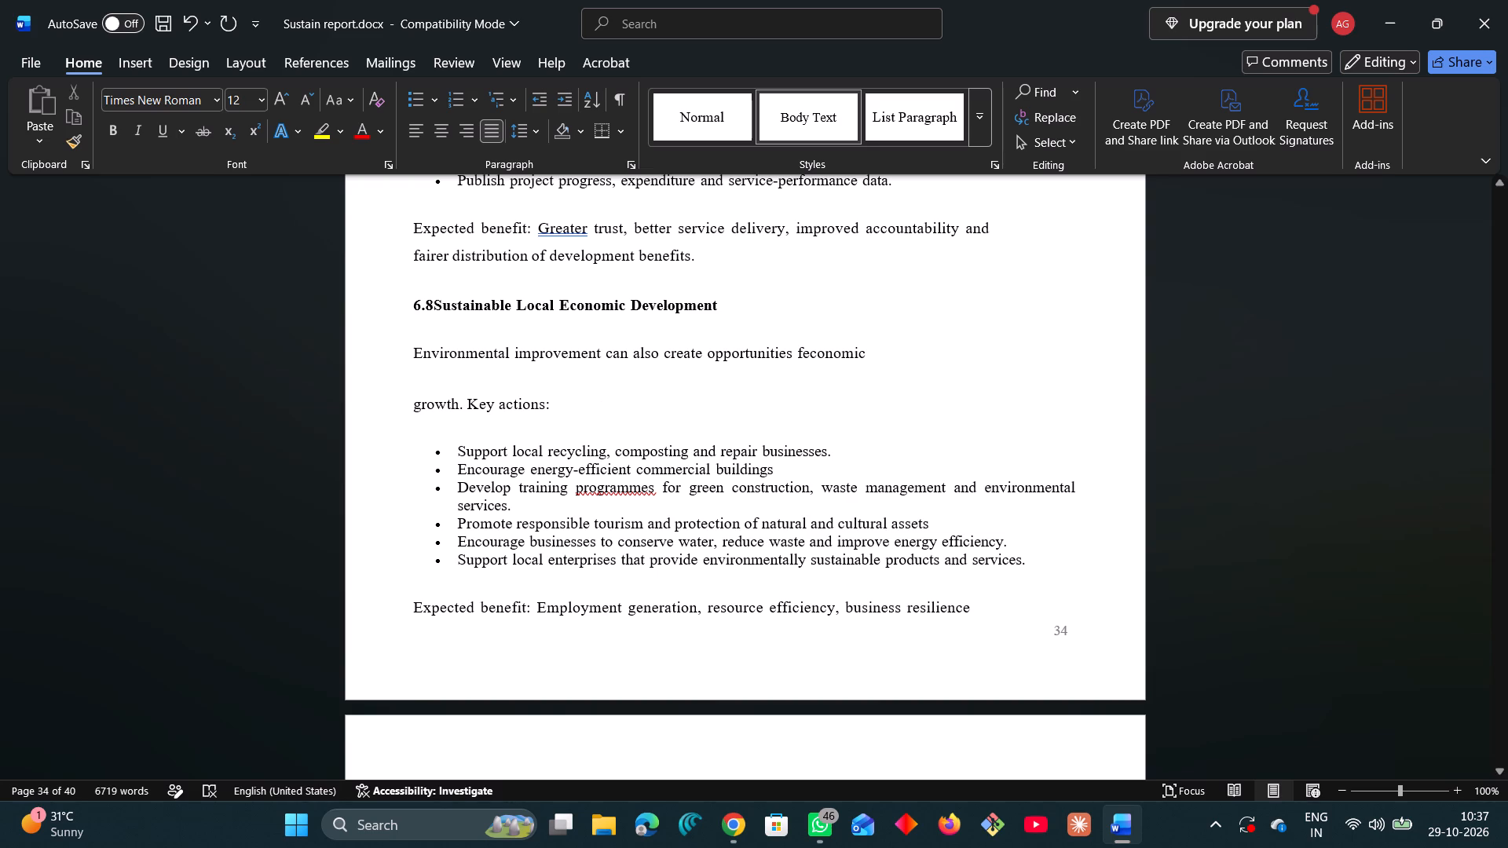
text(or)
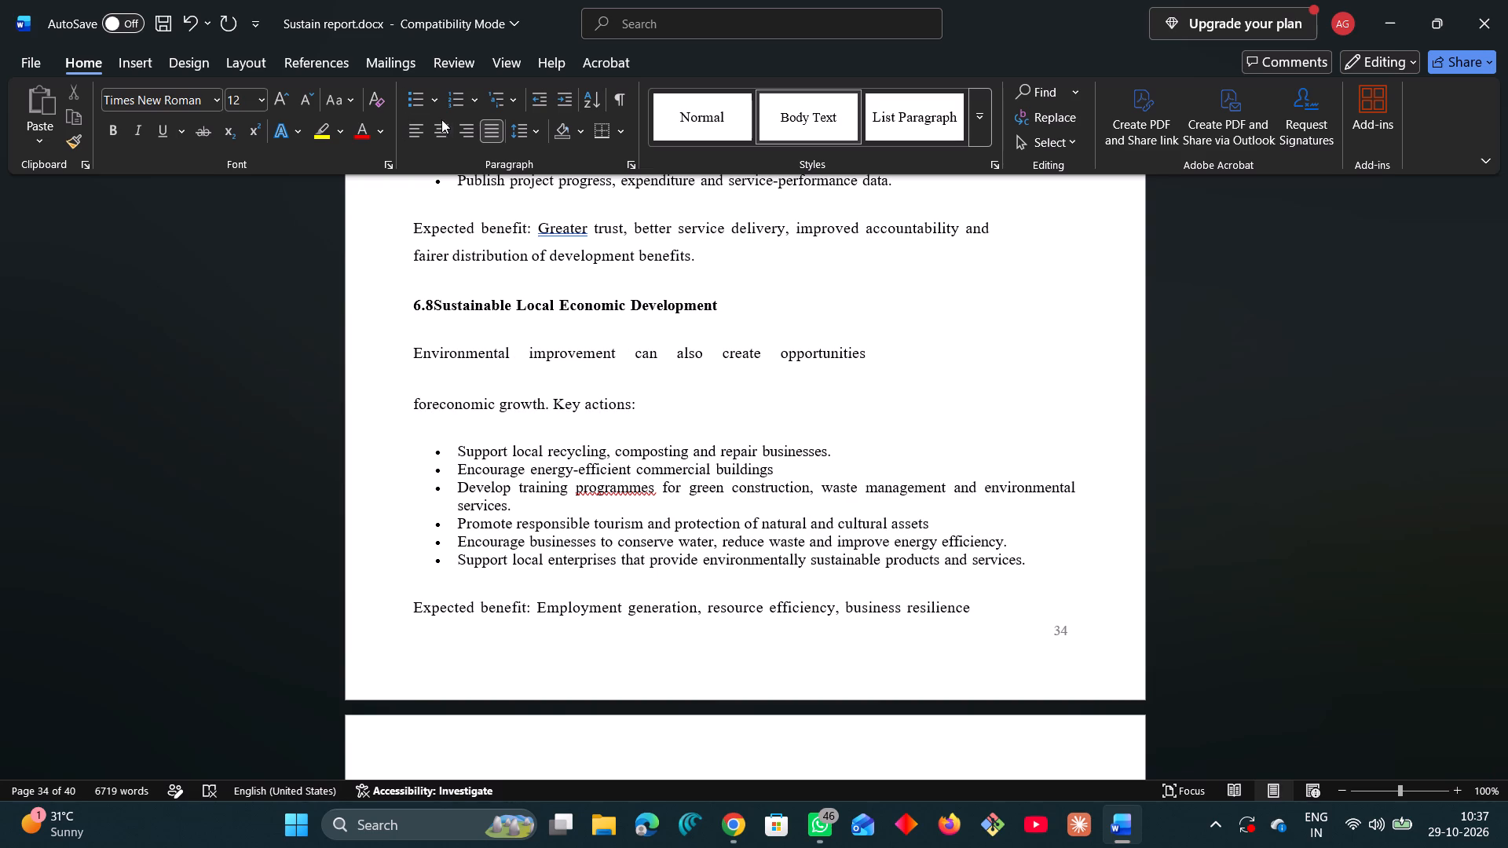
click(413, 130)
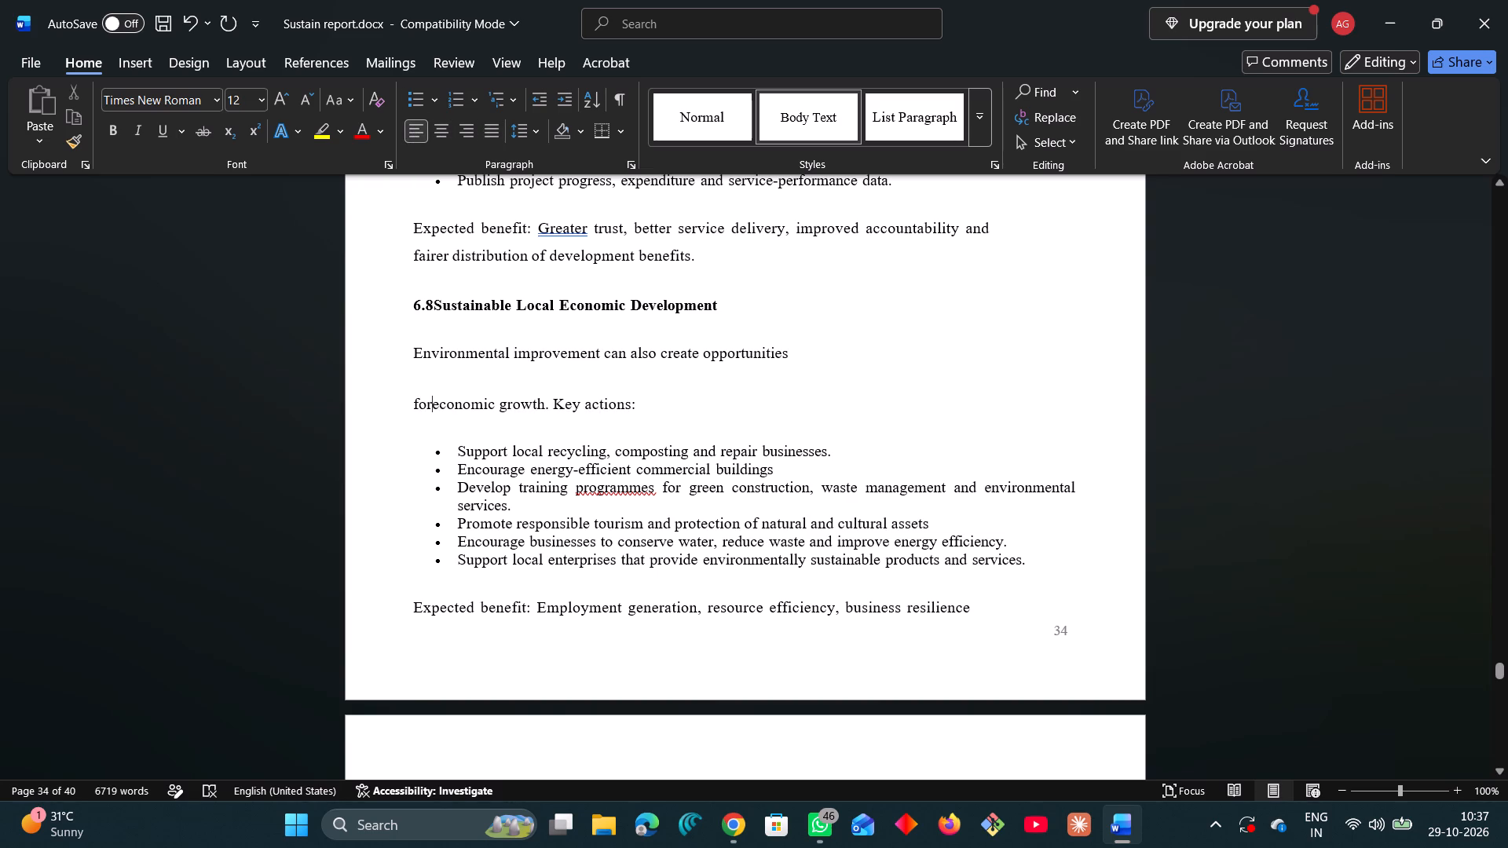
key(space)
key(BackSpace)
key(BackSpace)
key(BackSpace)
key(BackSpace)
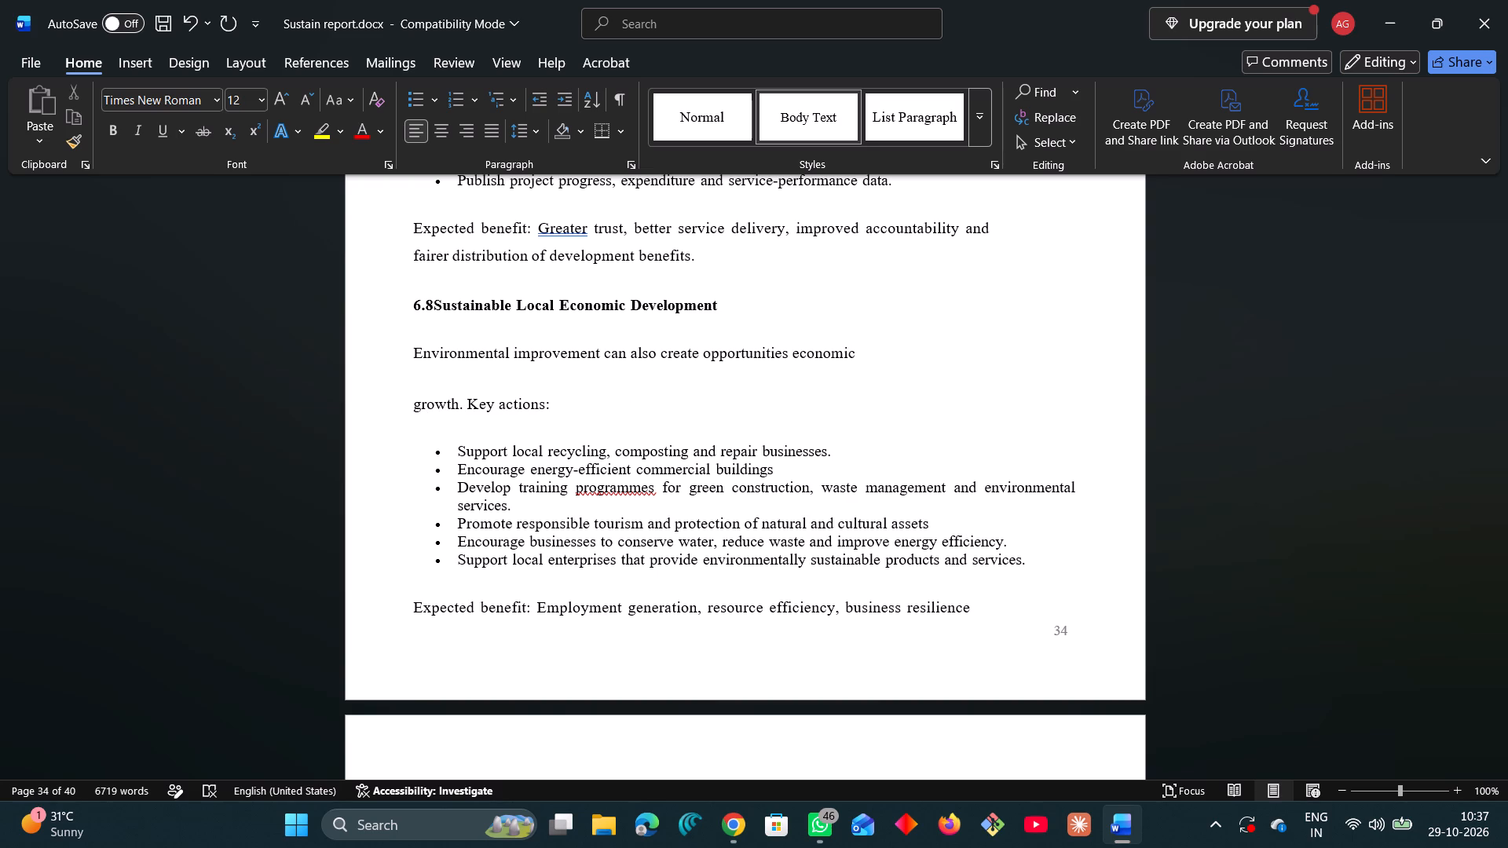
text(for)
key(space)
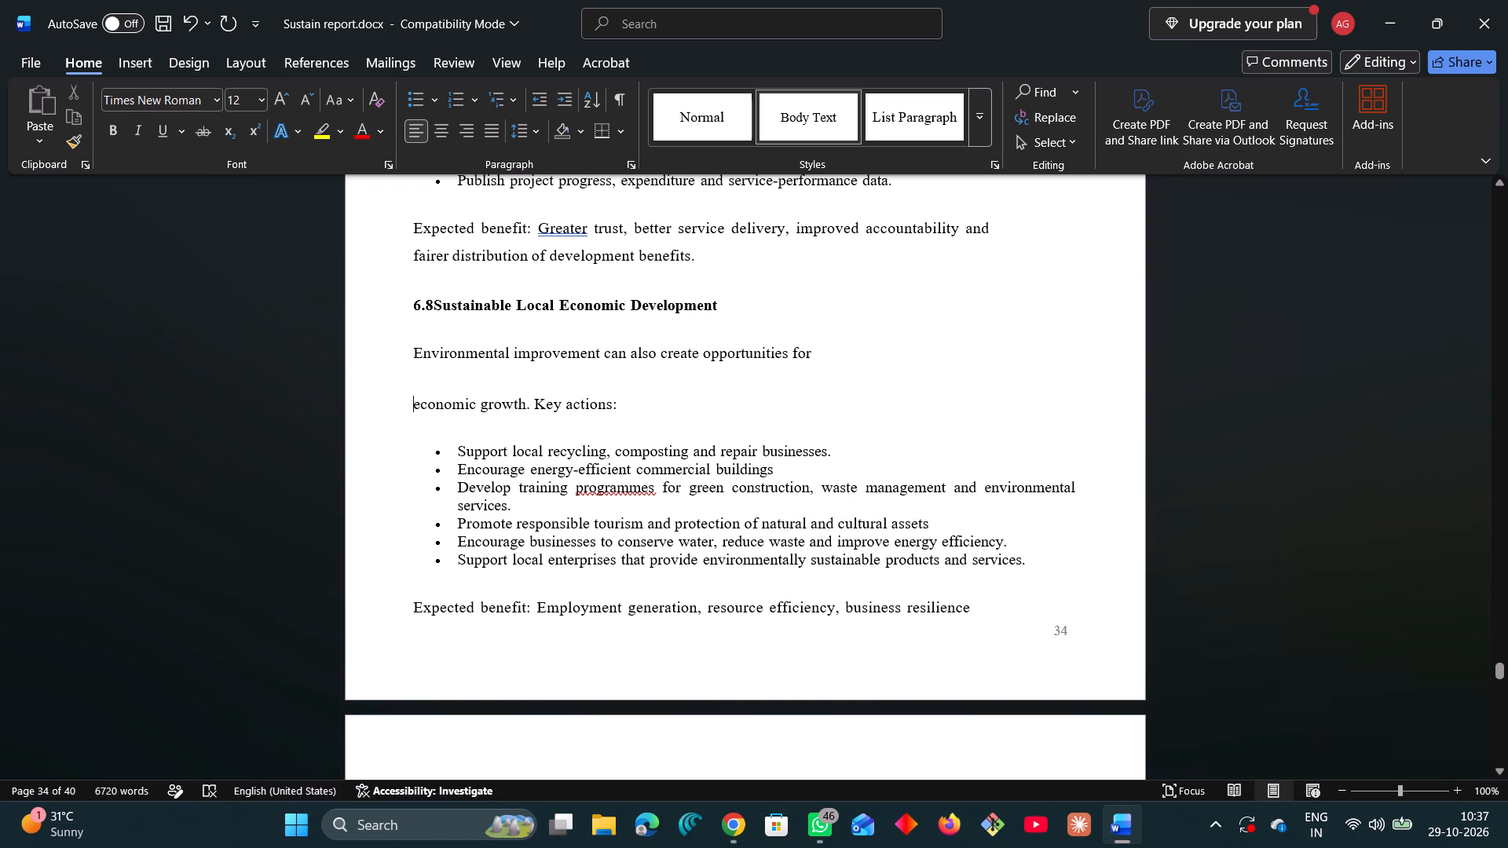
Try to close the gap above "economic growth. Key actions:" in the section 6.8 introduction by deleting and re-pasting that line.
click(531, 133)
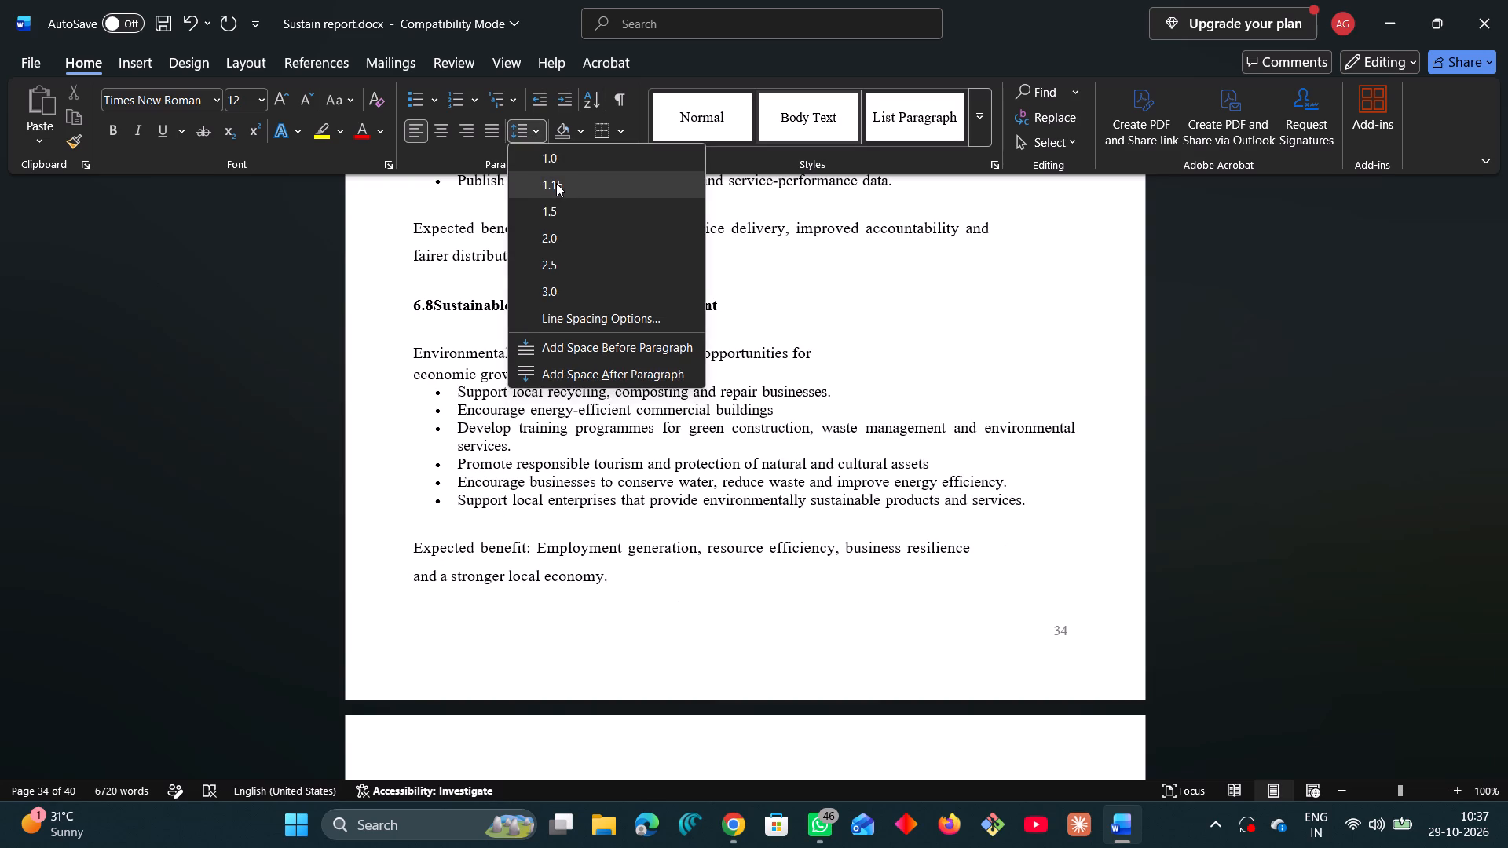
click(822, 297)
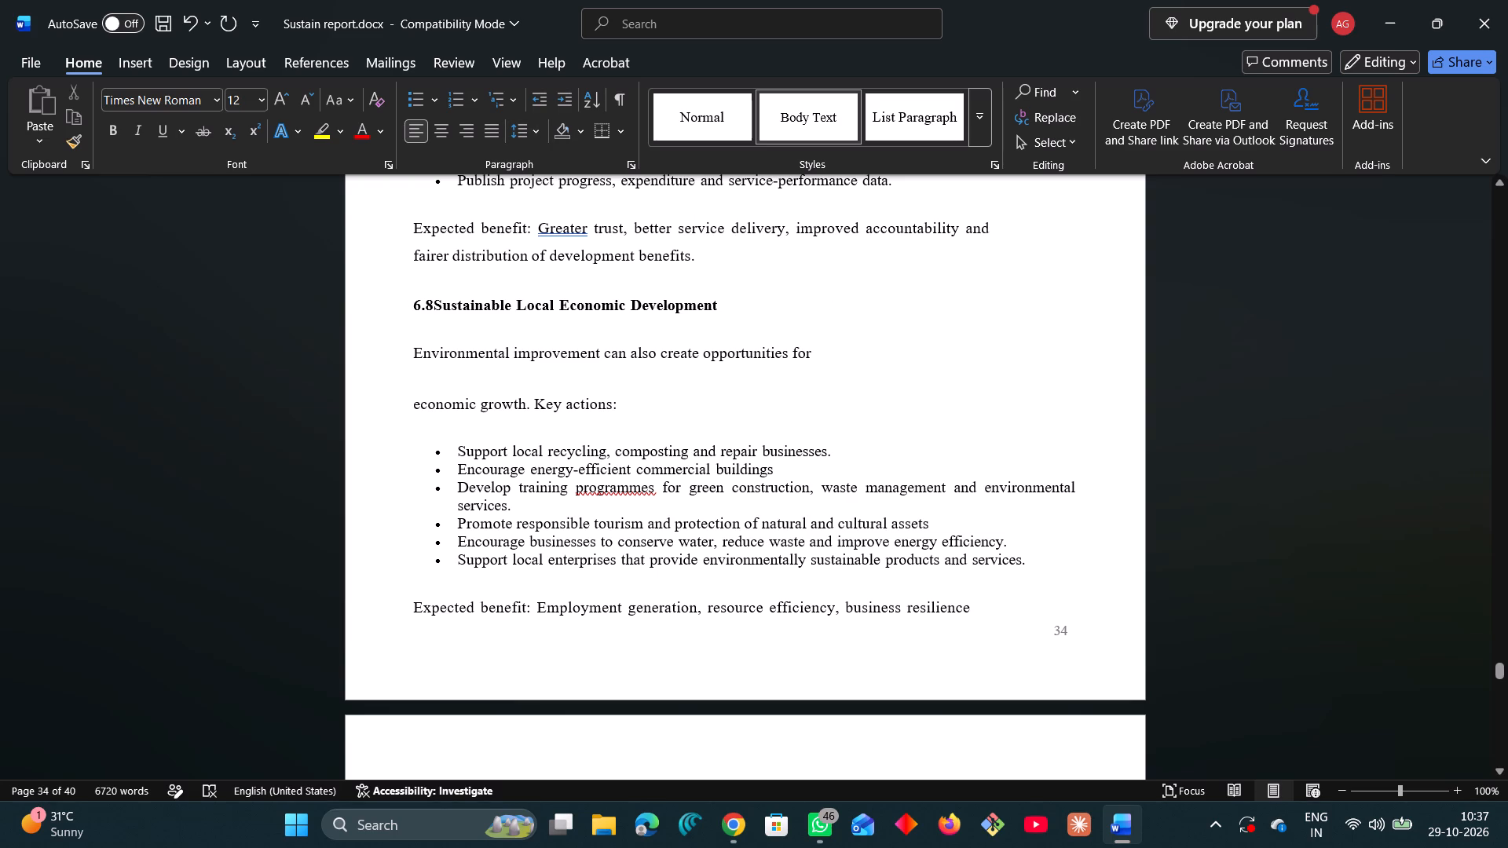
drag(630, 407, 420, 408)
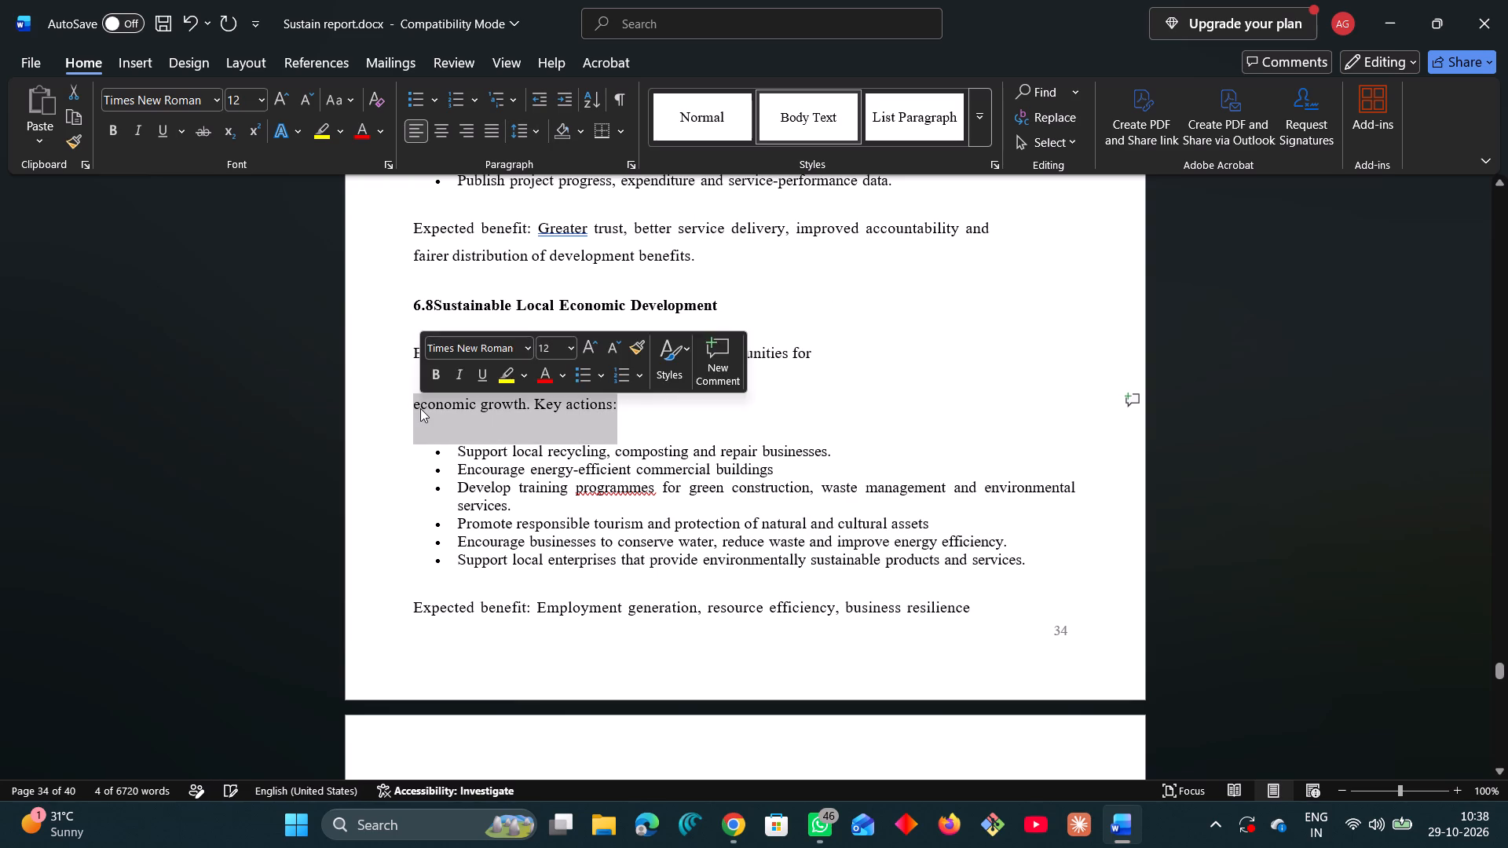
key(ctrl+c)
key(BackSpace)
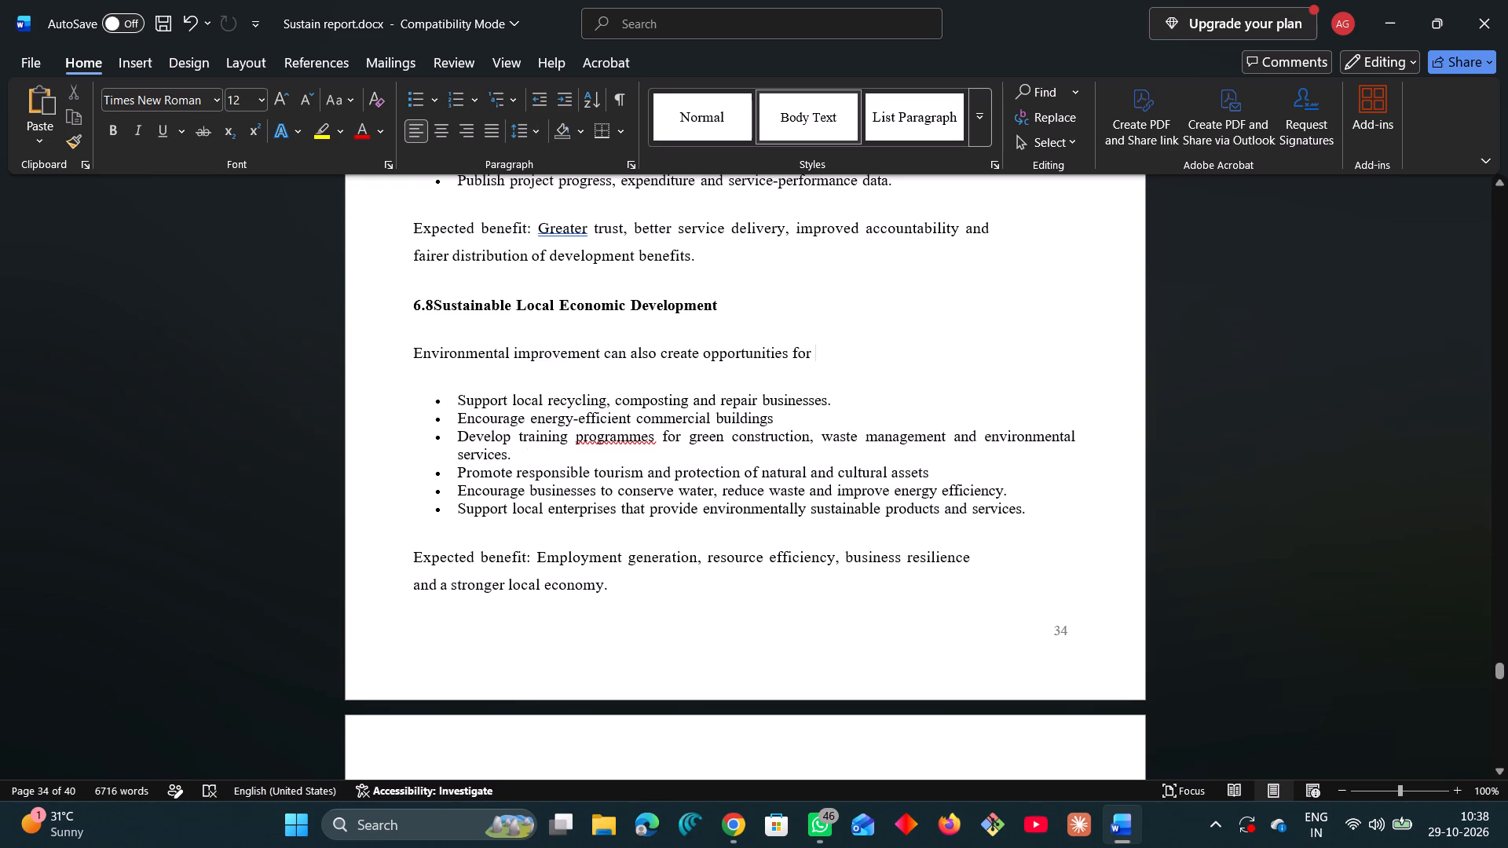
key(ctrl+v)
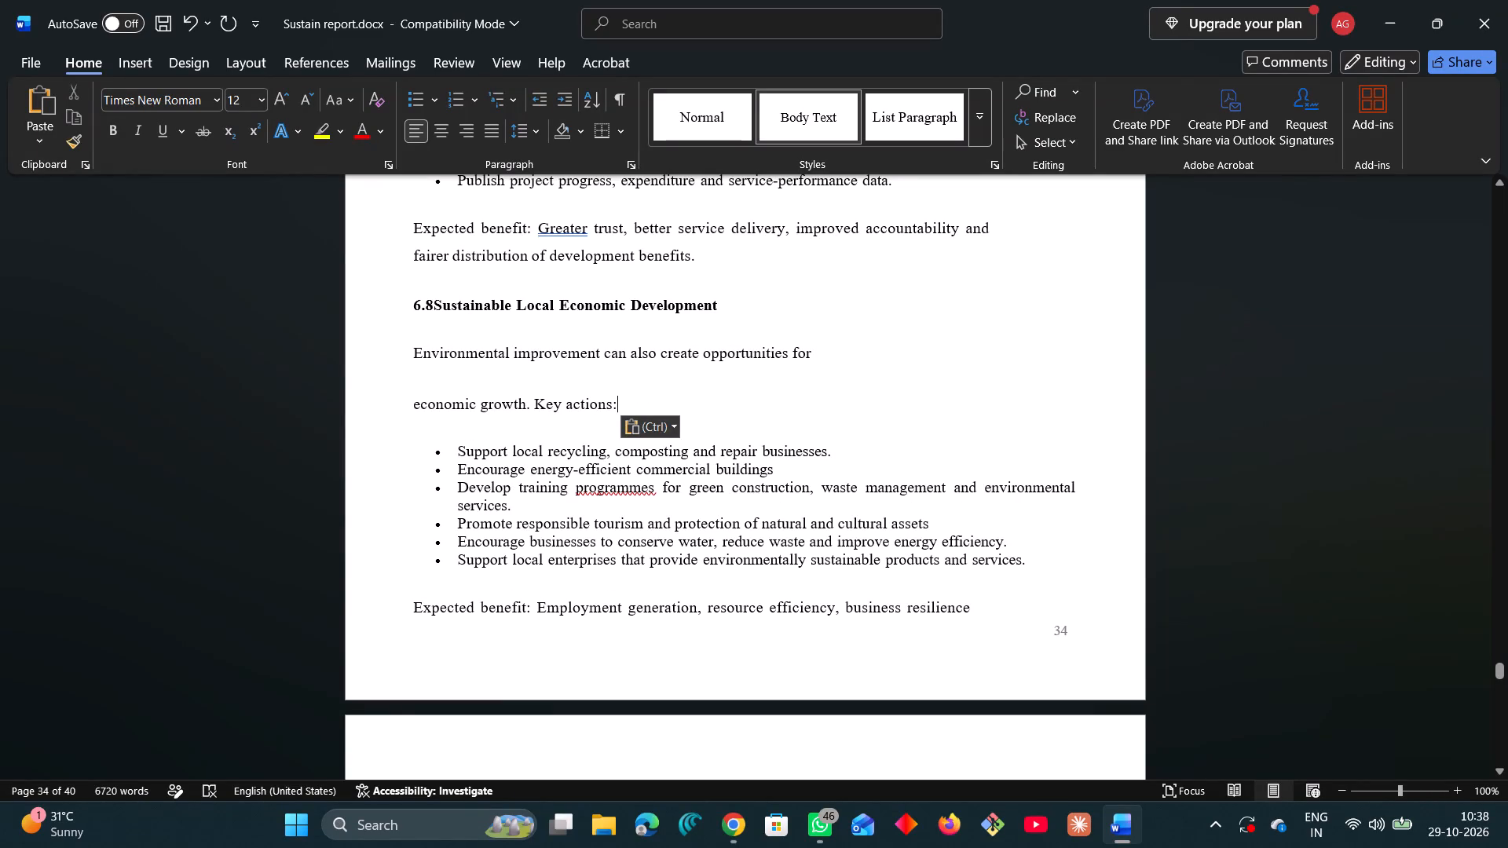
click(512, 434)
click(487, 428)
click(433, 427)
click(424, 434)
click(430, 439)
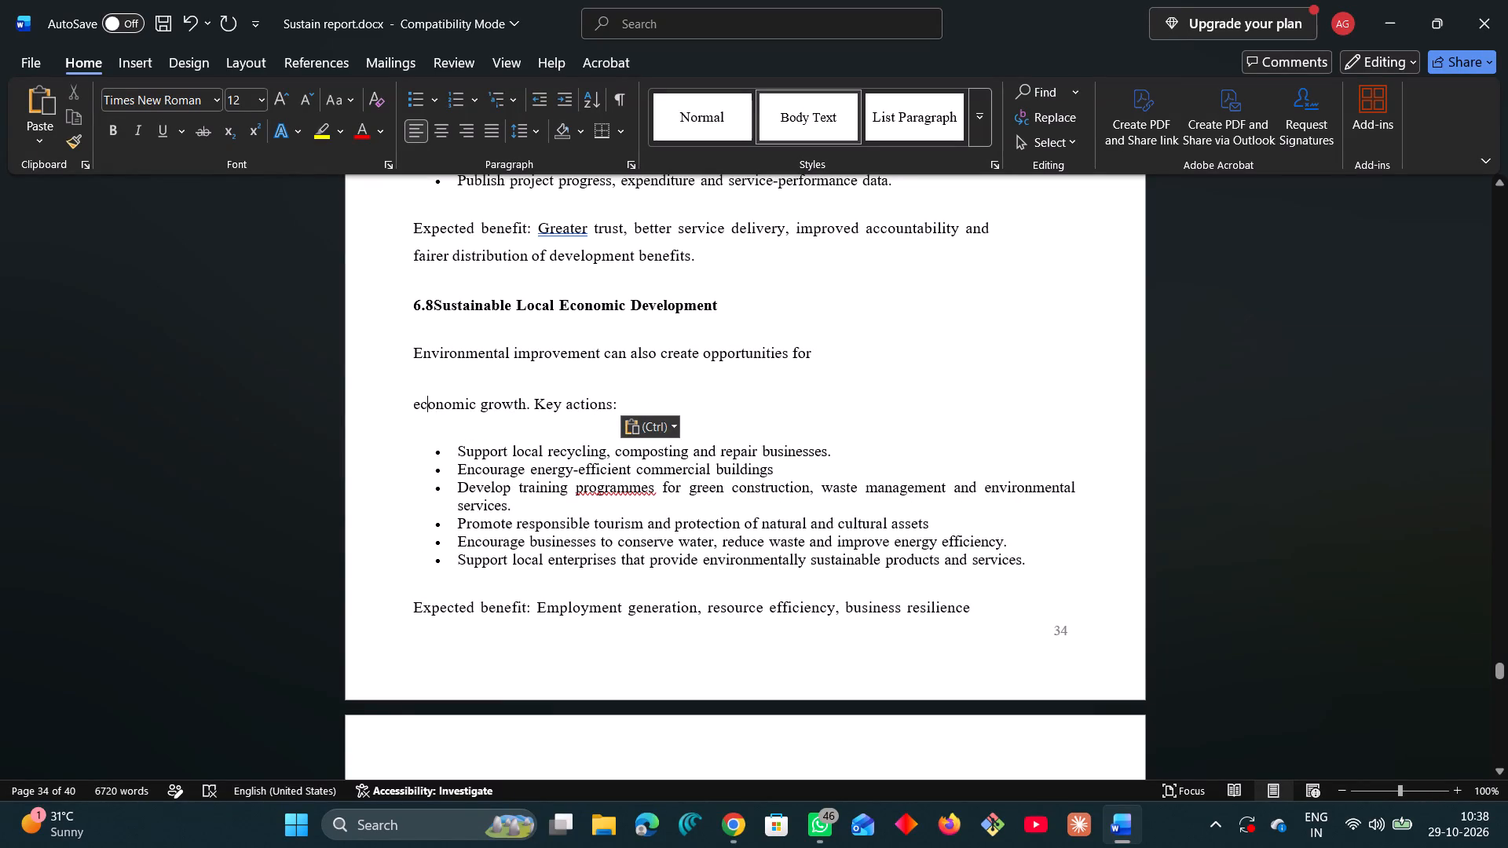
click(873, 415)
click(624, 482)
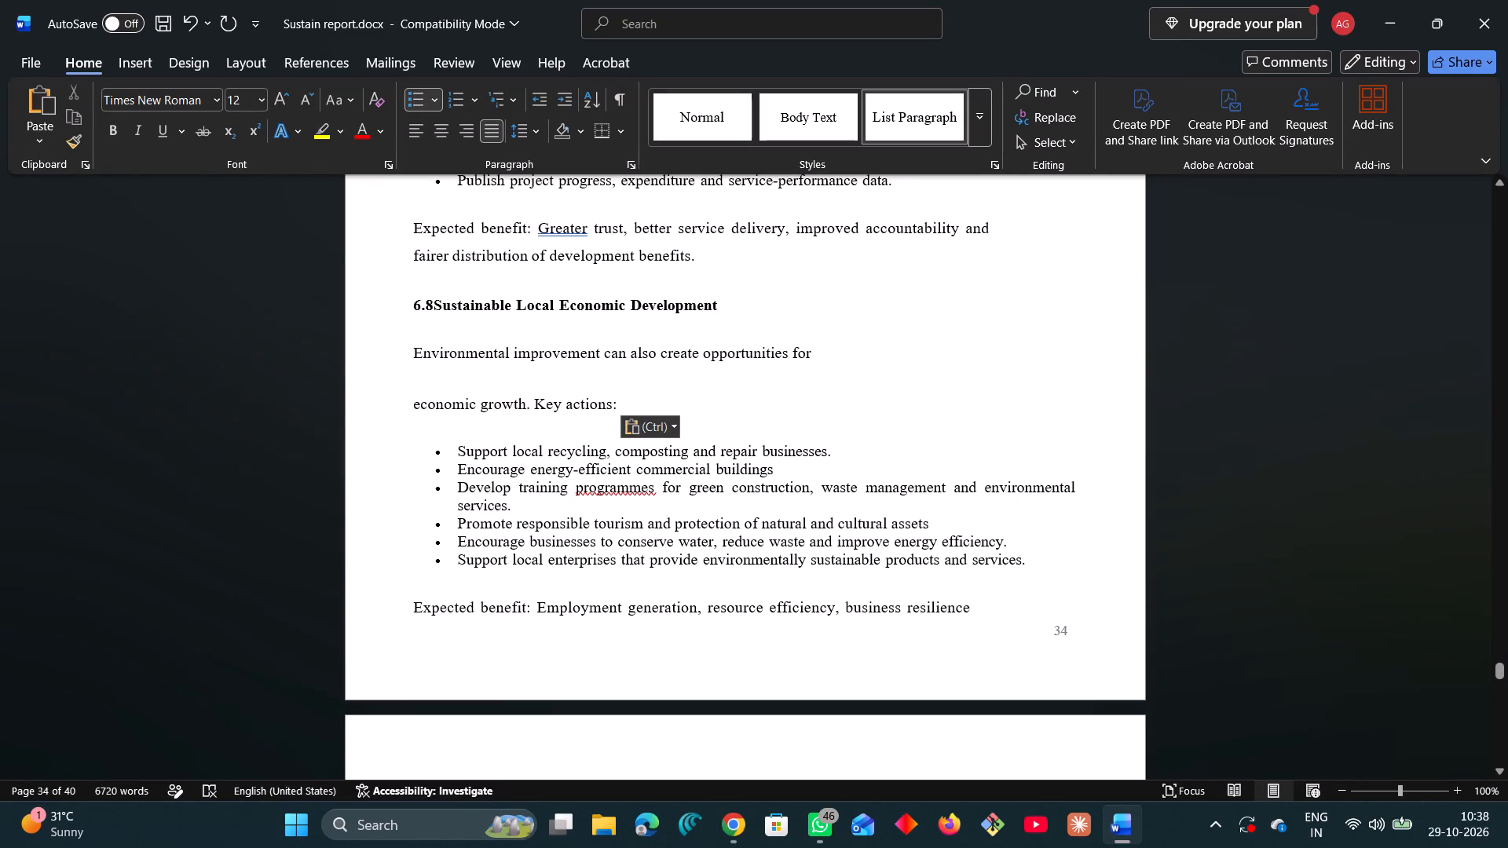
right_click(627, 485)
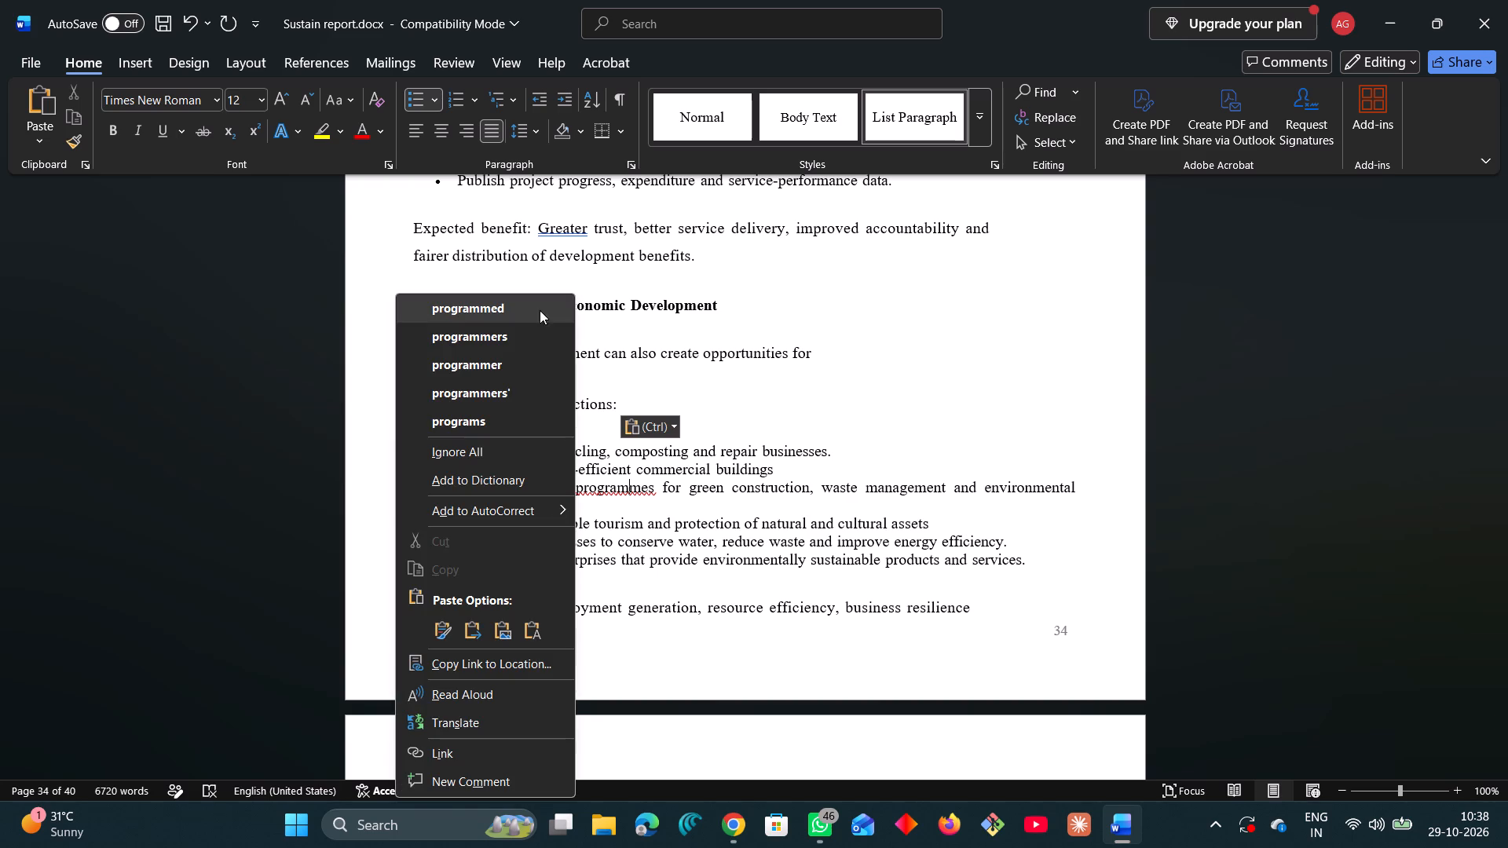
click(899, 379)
Justify the section 7 introduction, the Finding 1 heading and the paragraph below it, and set them to 12 pt.
scroll(883, 411, down, 6)
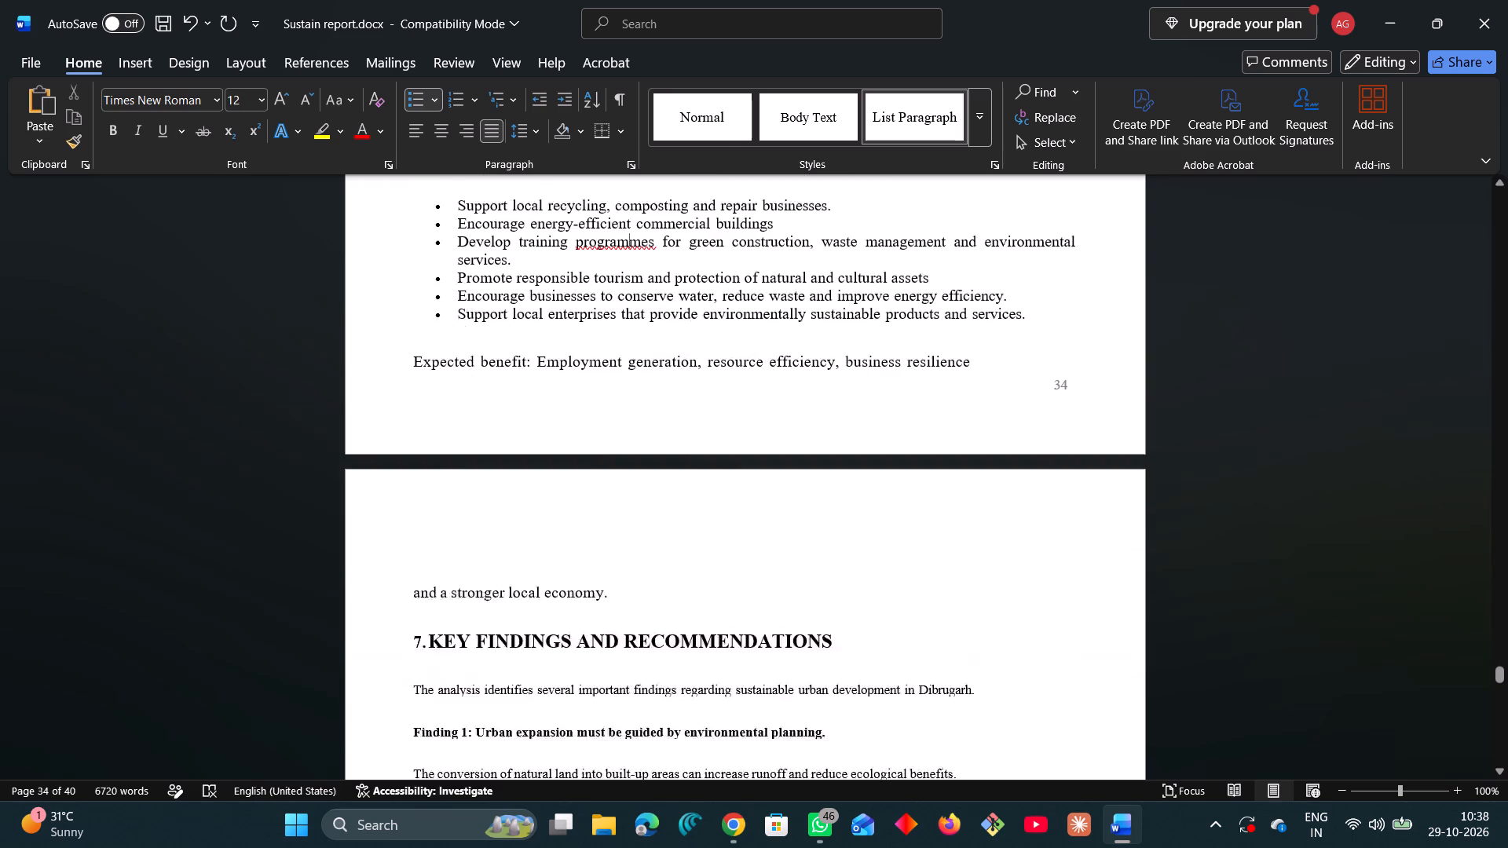
scroll(807, 451, down, 3)
scroll(623, 448, down, 3)
drag(411, 366, 412, 366)
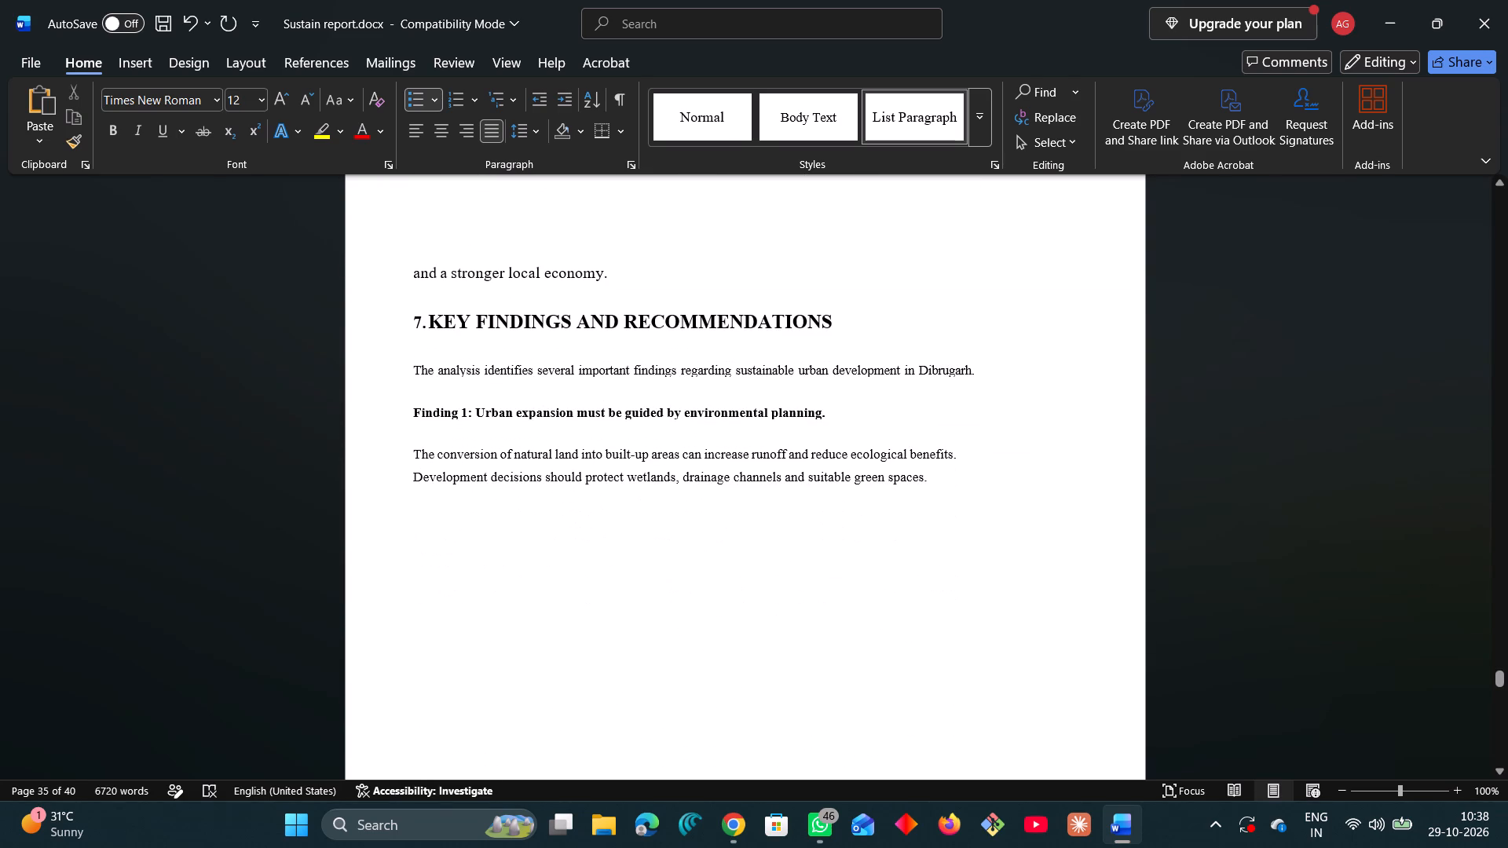
drag(412, 366, 981, 492)
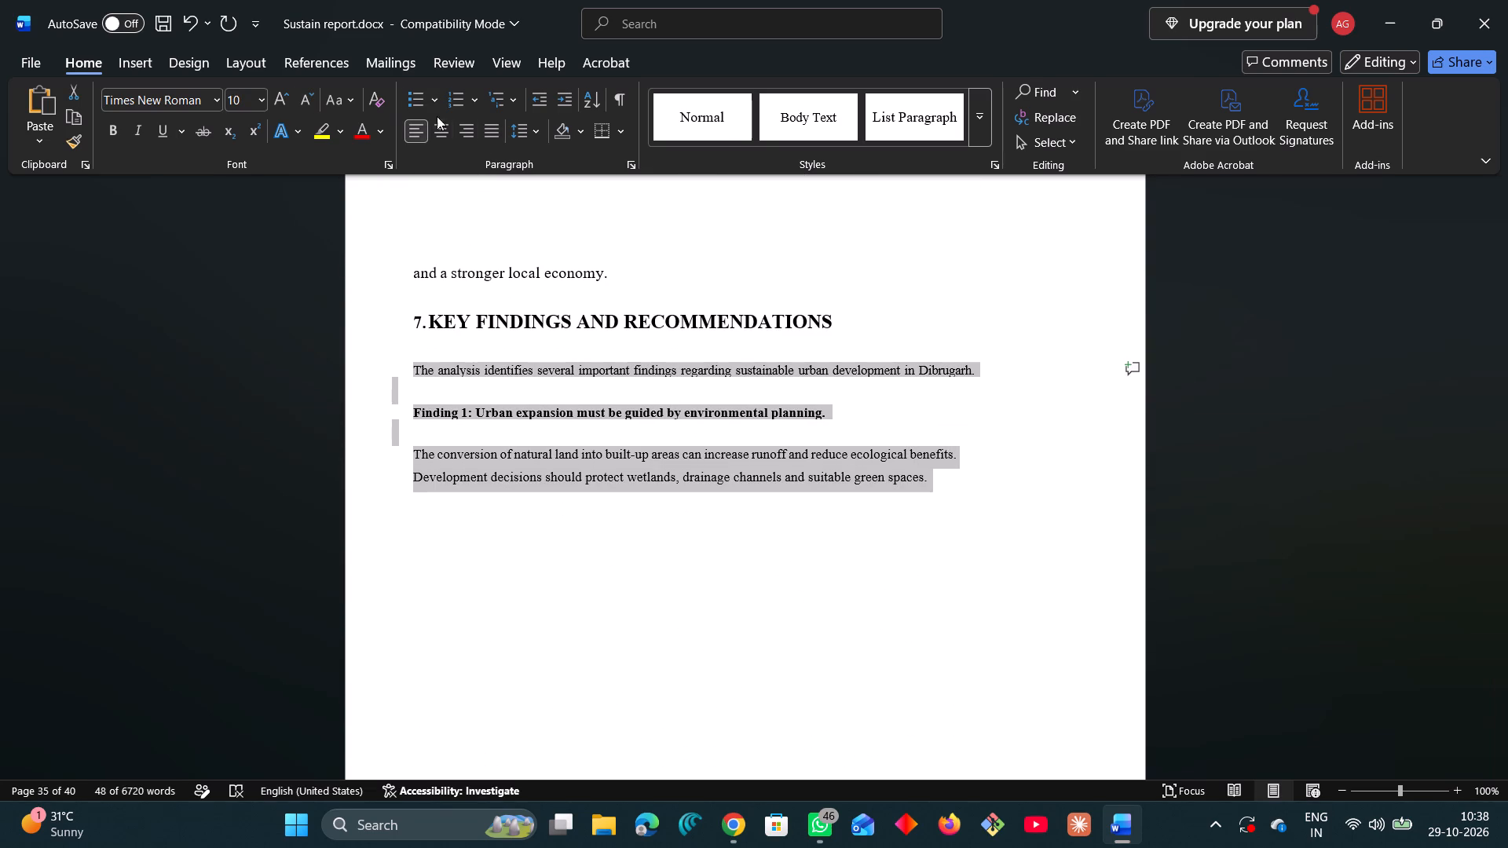
click(497, 139)
click(257, 97)
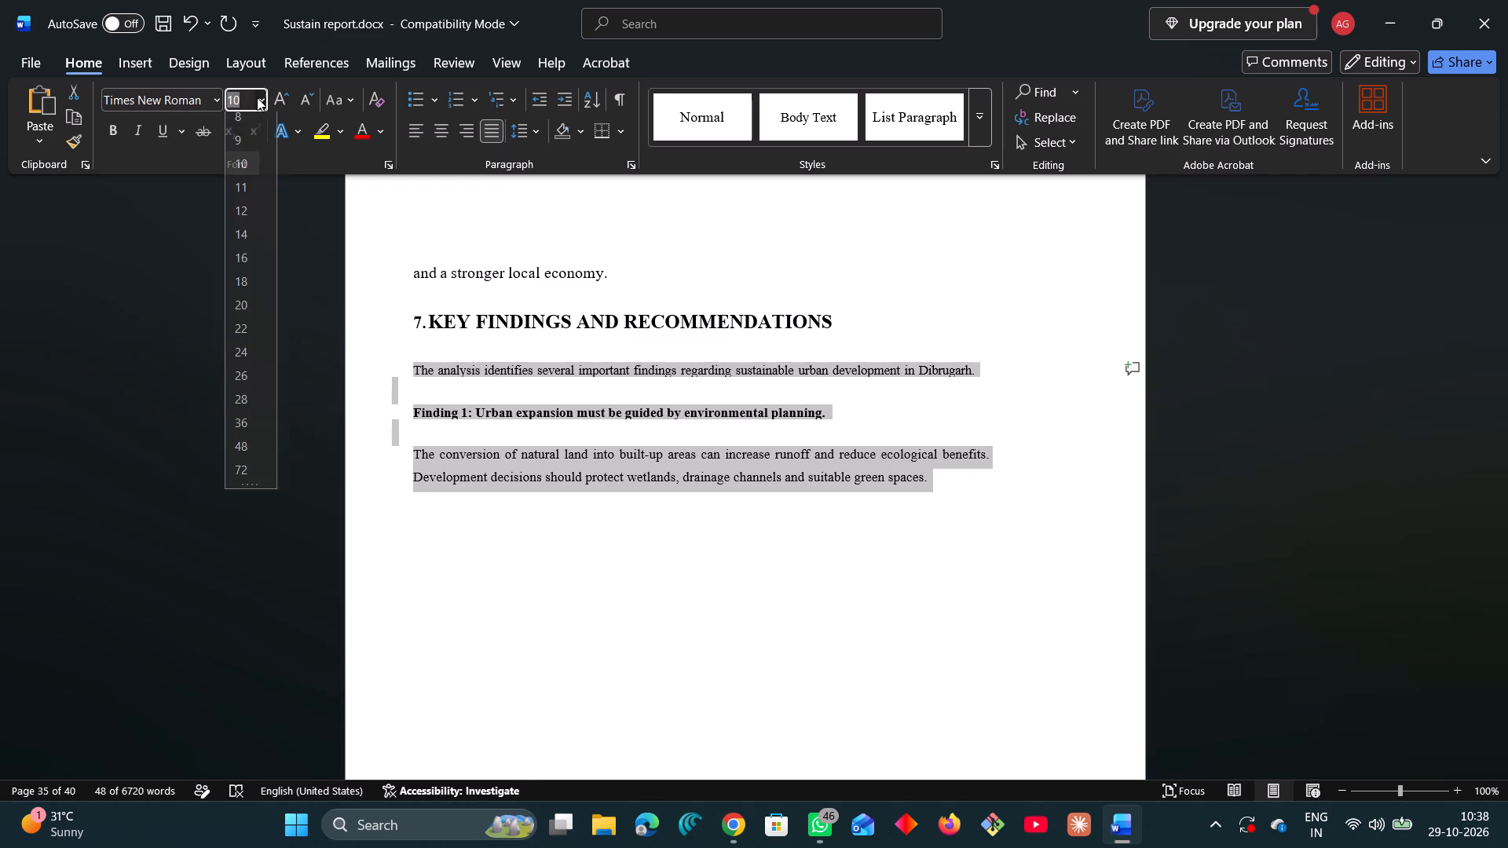
click(242, 223)
click(629, 411)
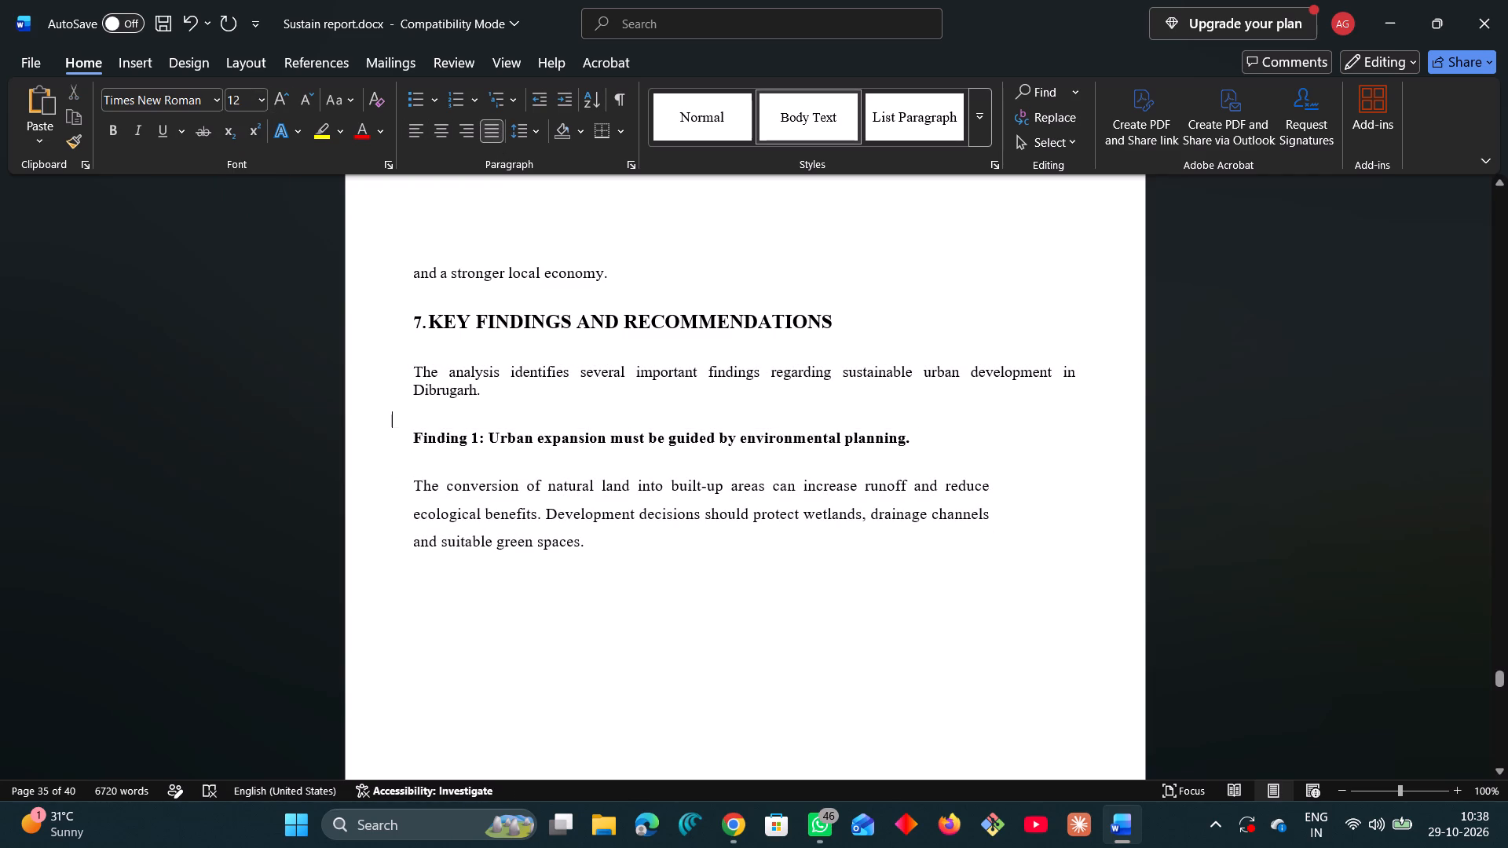
Pull the section 7 findings up across the page breaks, starting with Finding 1's "Recommendation: Strengthen land-use planning" paragraph.
scroll(617, 330, down, 18)
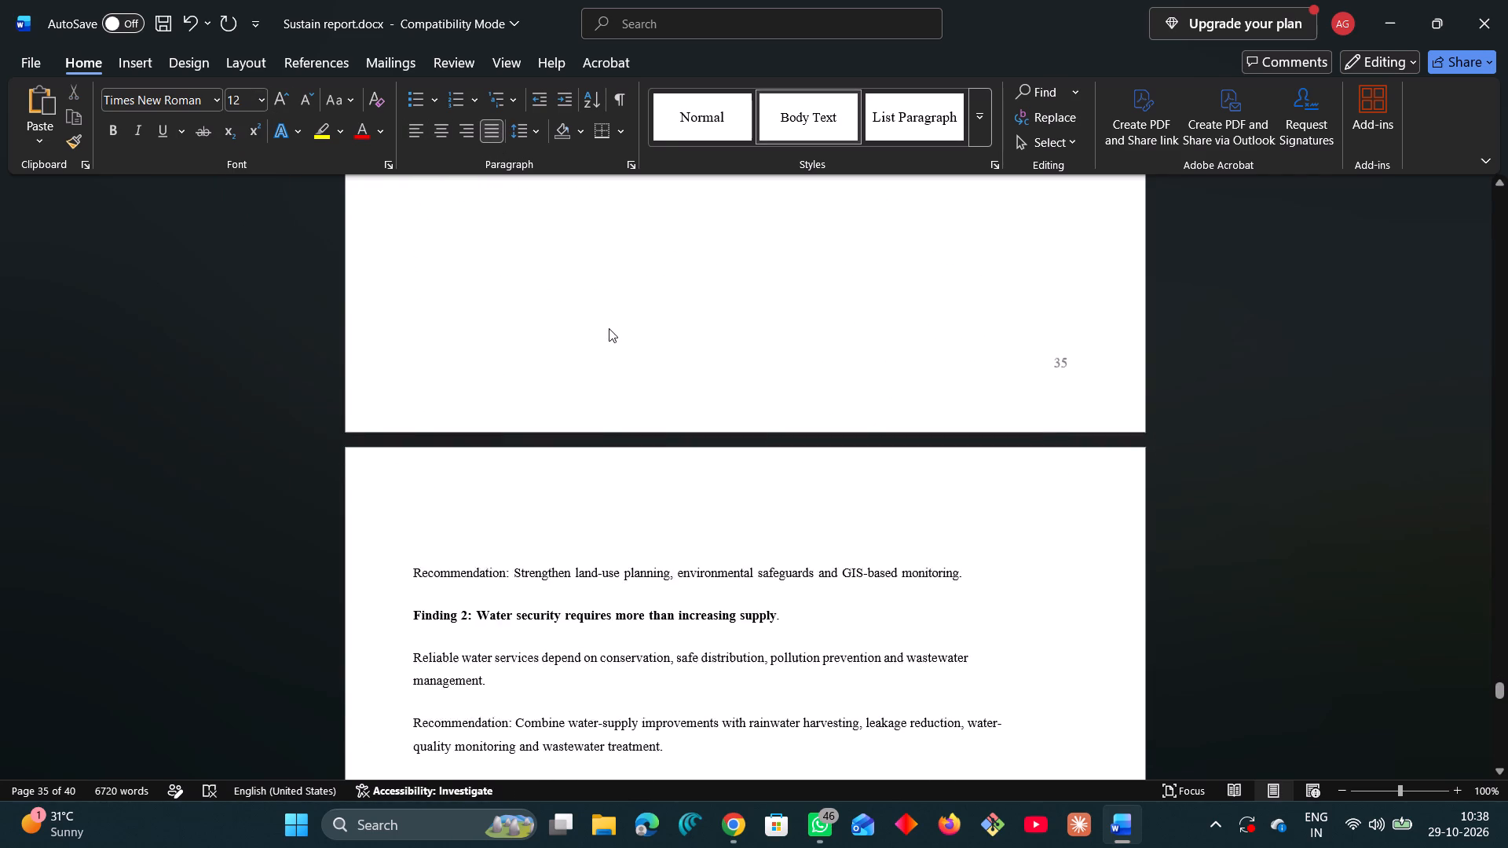
click(410, 481)
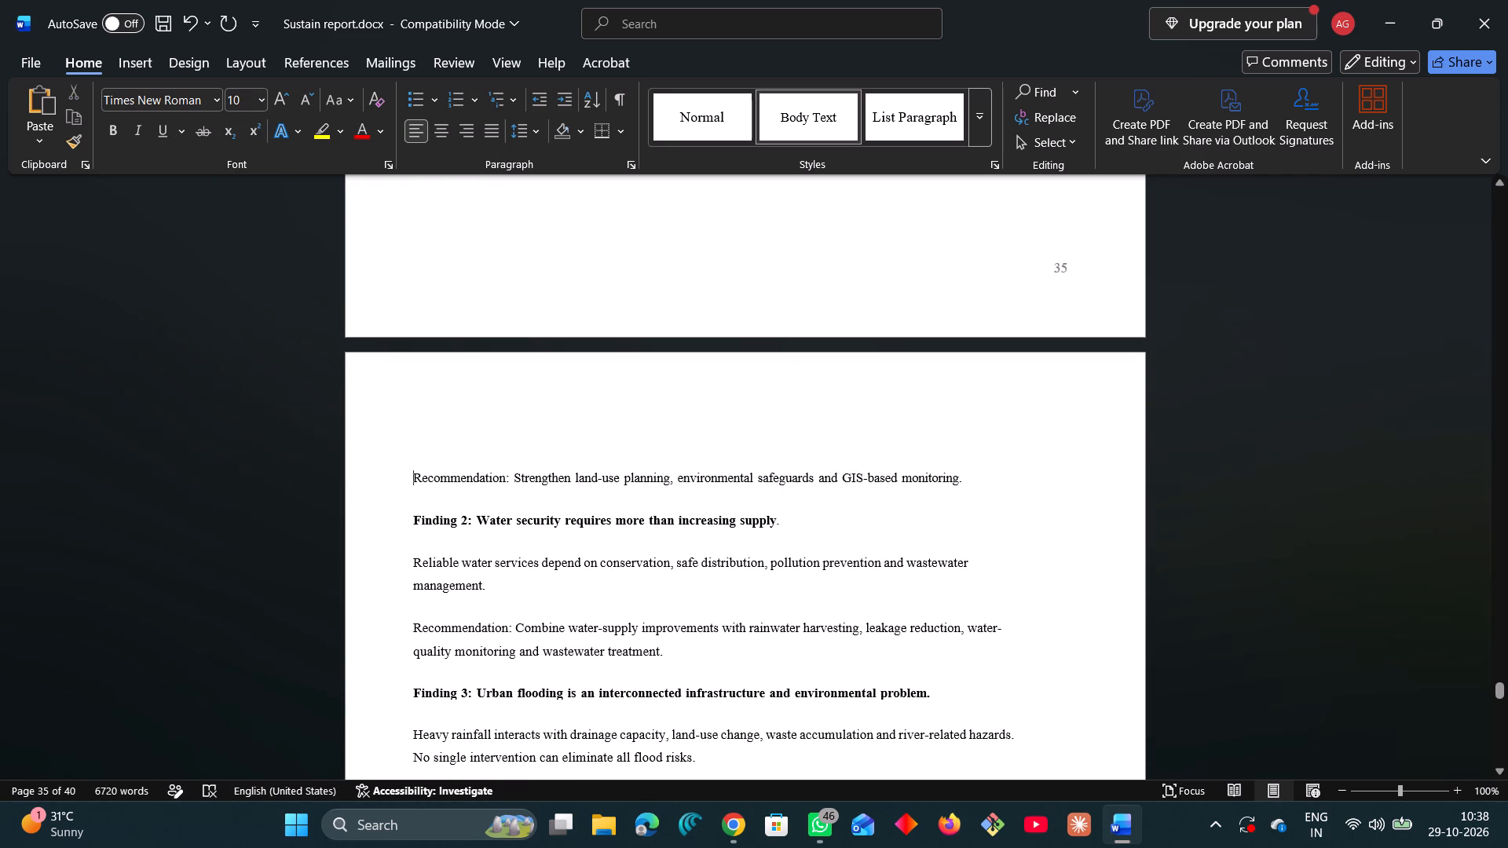
key(ctrl+BackSpace)
scroll(414, 476, down, 12)
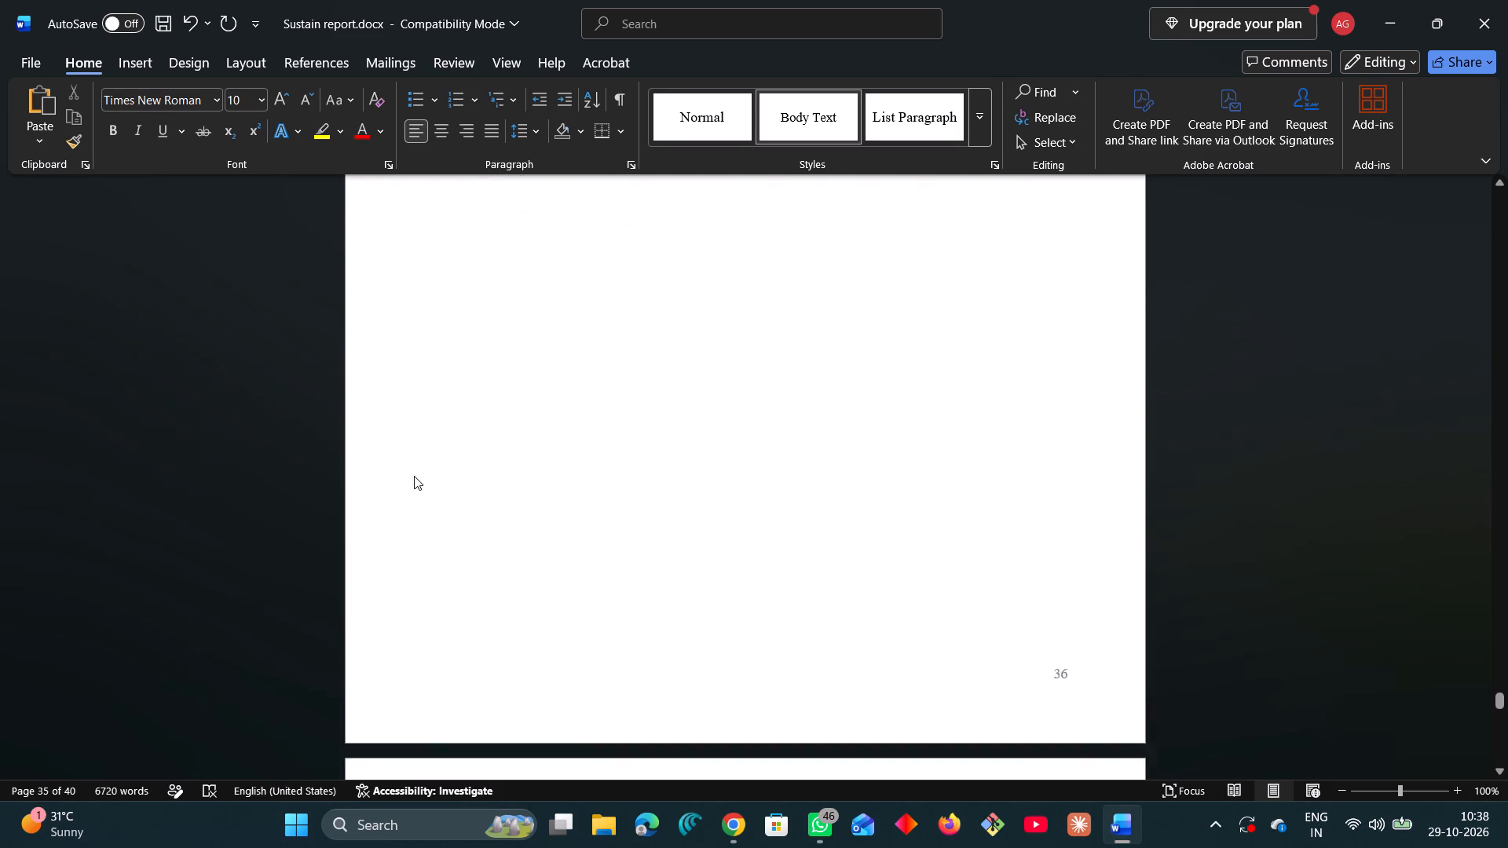
scroll(414, 476, down, 6)
click(412, 386)
key(ctrl+BackSpace)
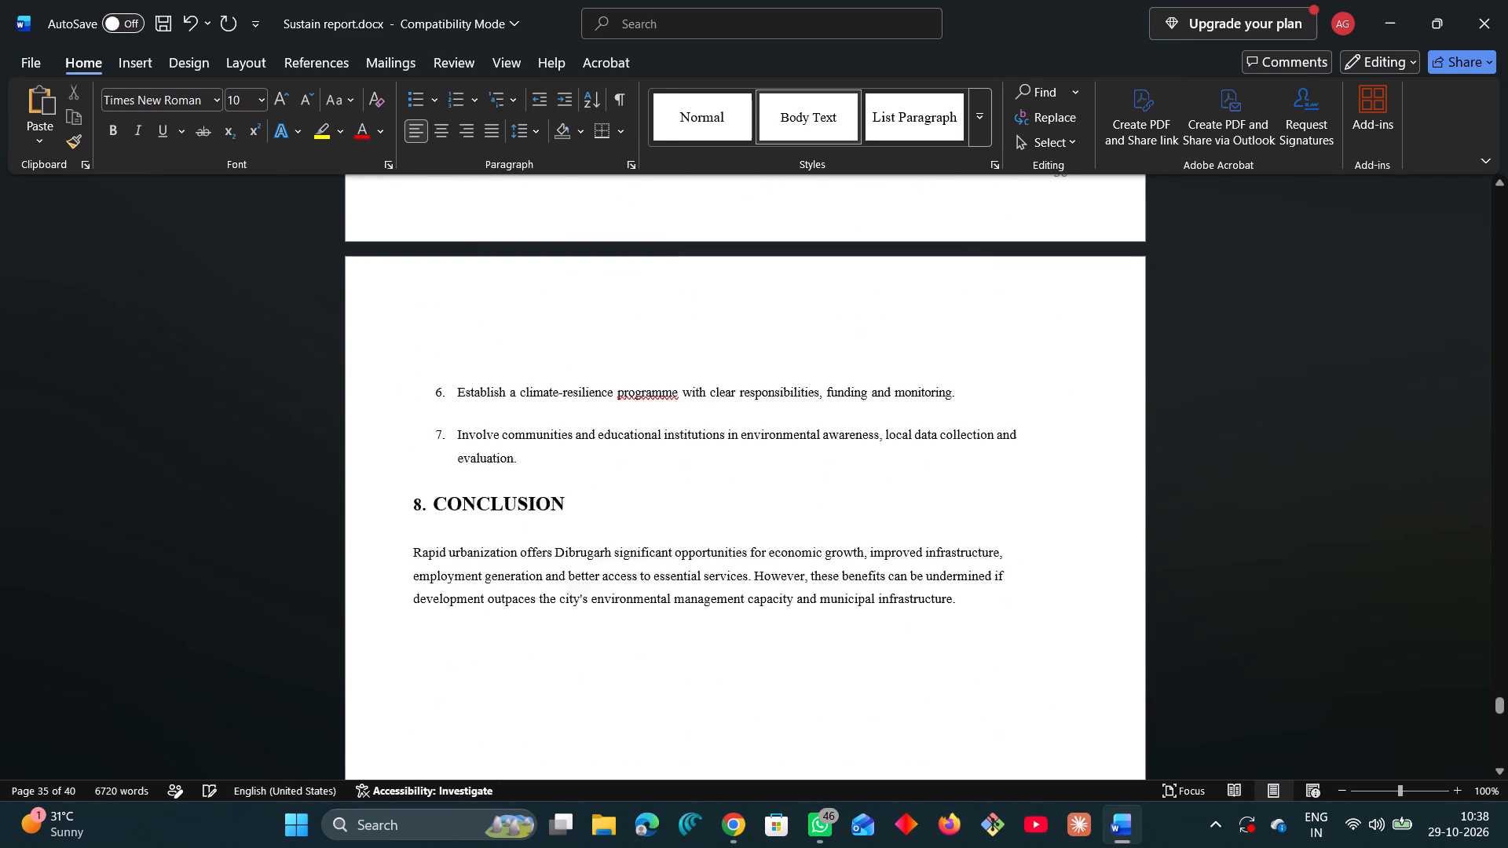
Remove the page breaks before the conclusion paragraph "This report has examined six major sustainability challenges" and before reference 3.
scroll(412, 386, down, 11)
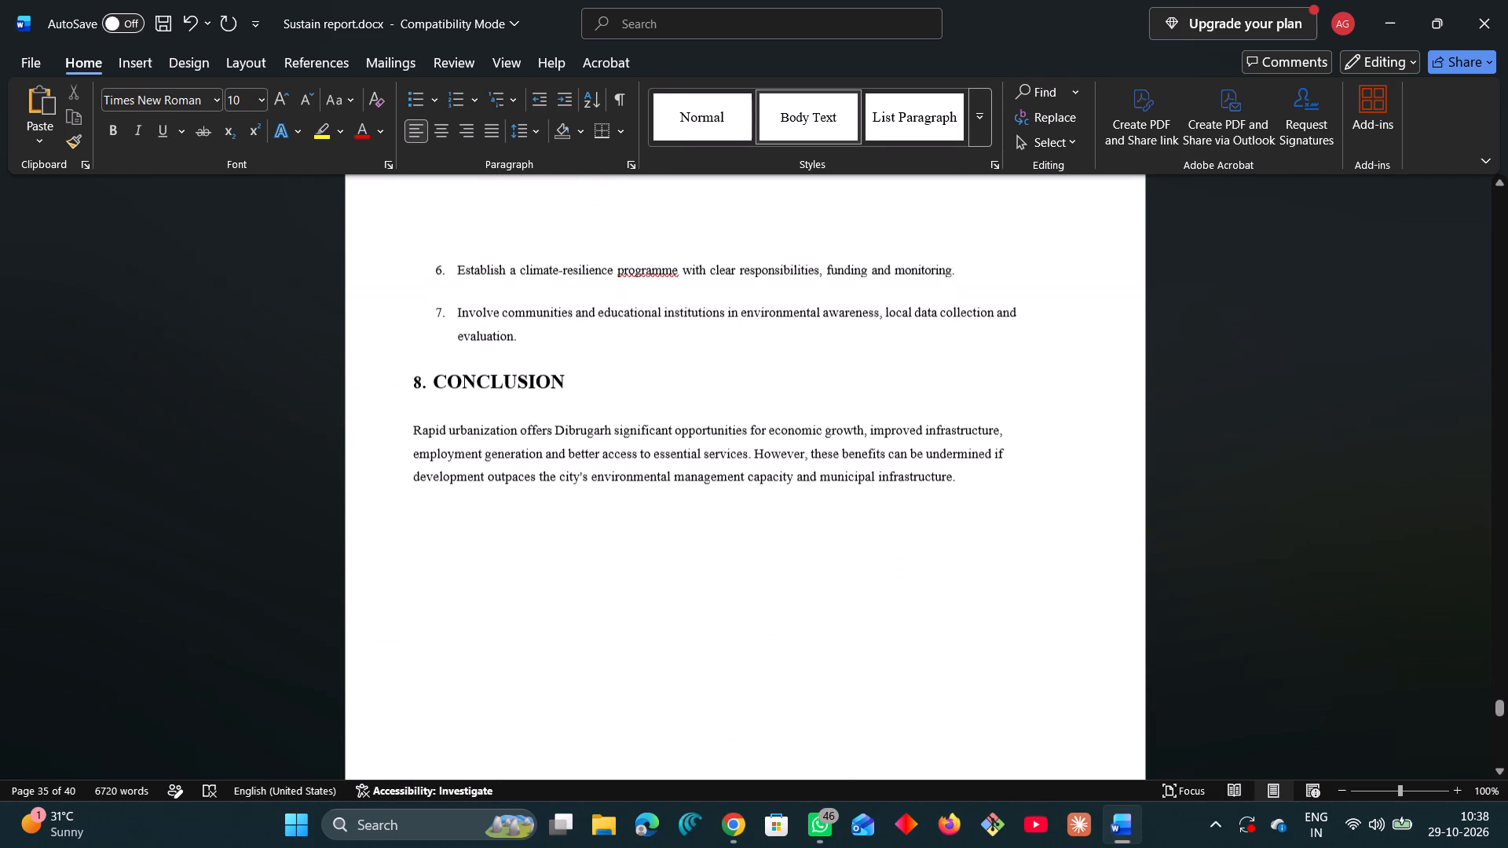
scroll(412, 386, down, 8)
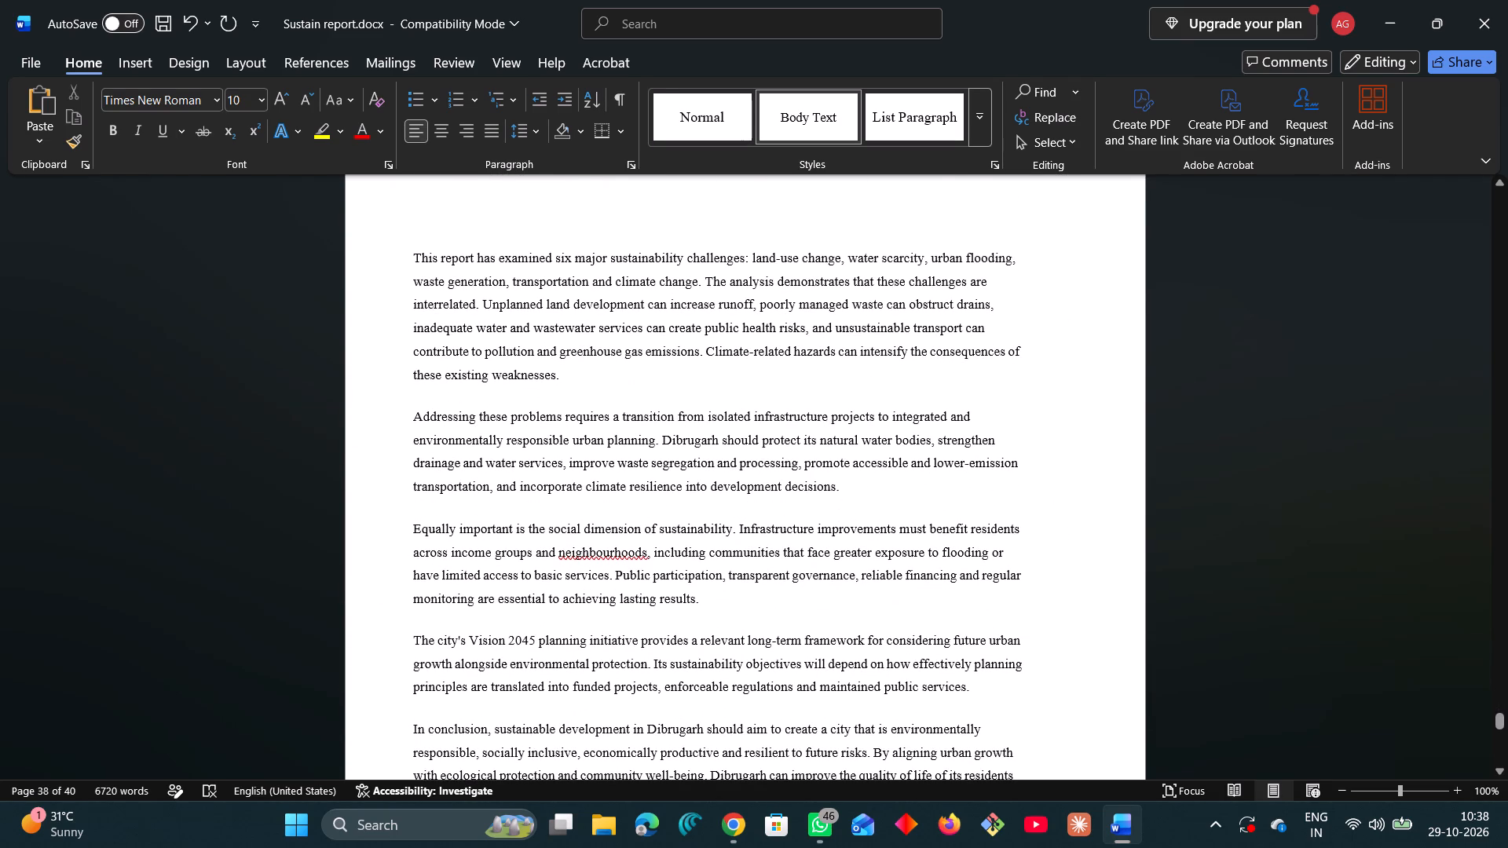
click(412, 262)
key(ctrl+BackSpace)
scroll(412, 262, down, 7)
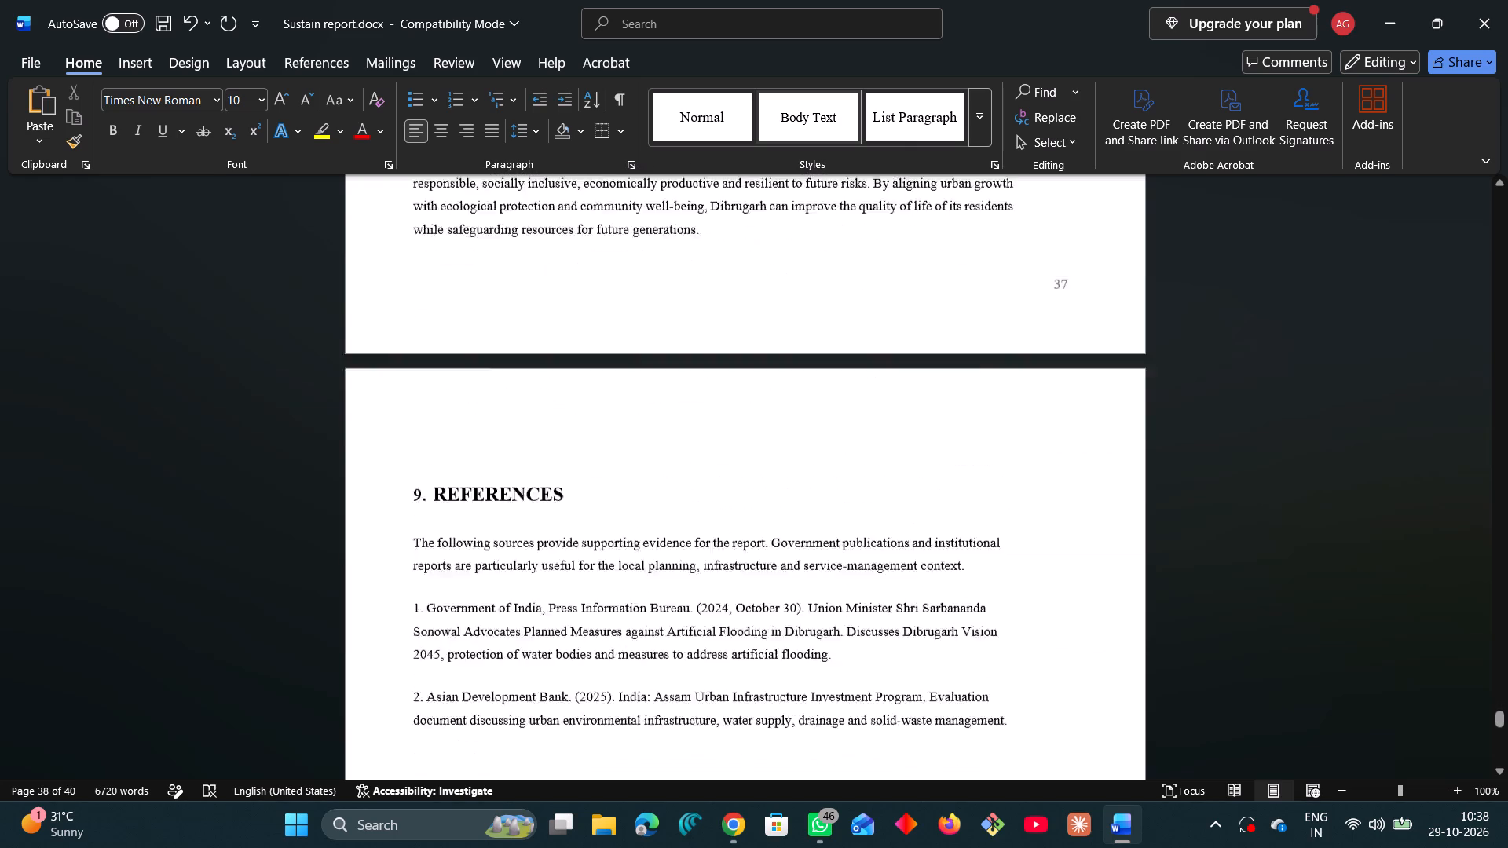
scroll(412, 262, down, 12)
scroll(412, 262, up, 1)
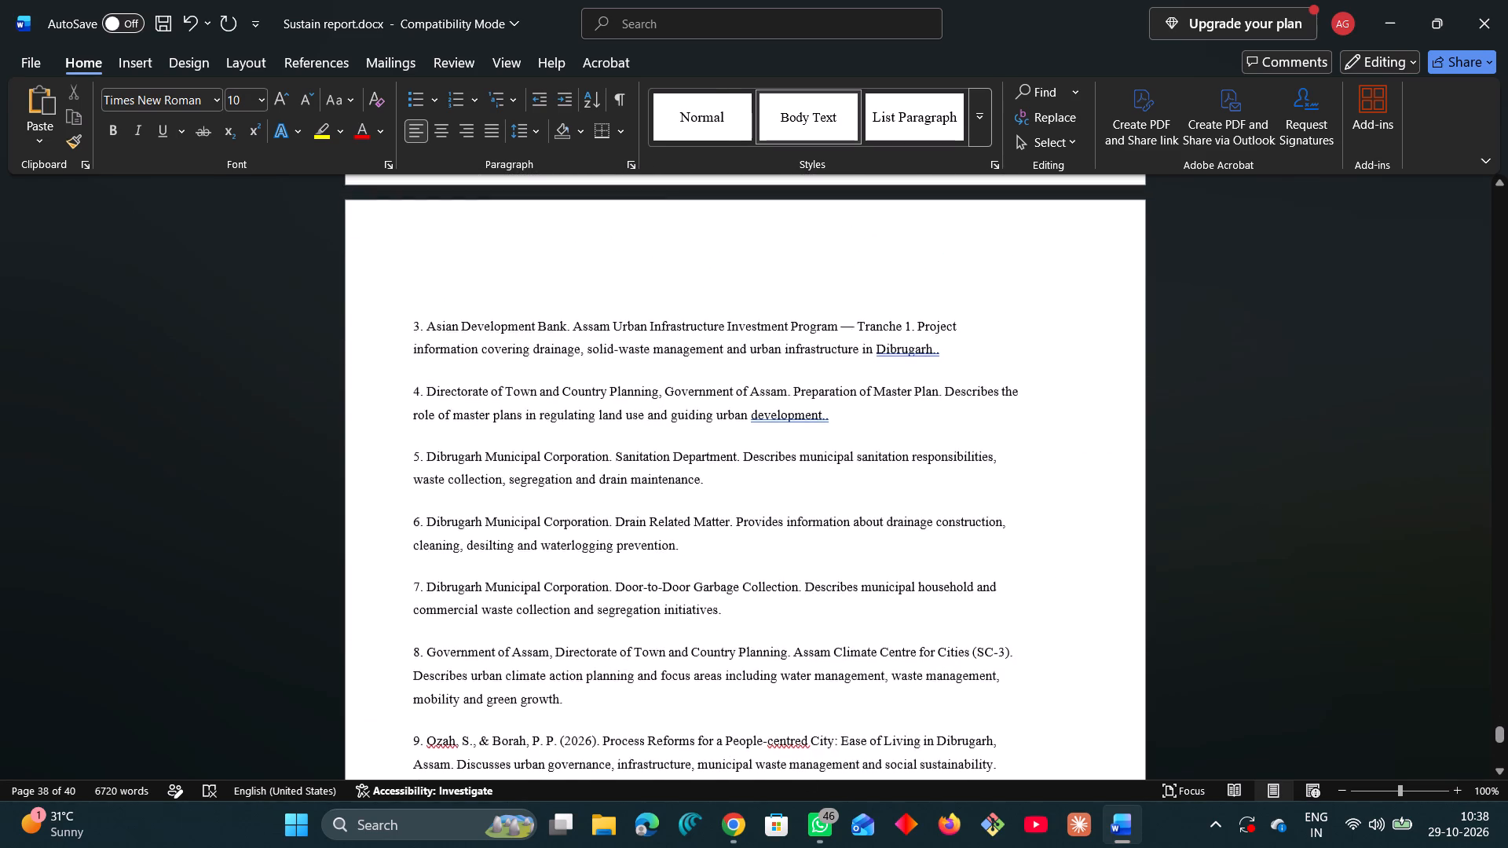
ctrl+click(414, 328)
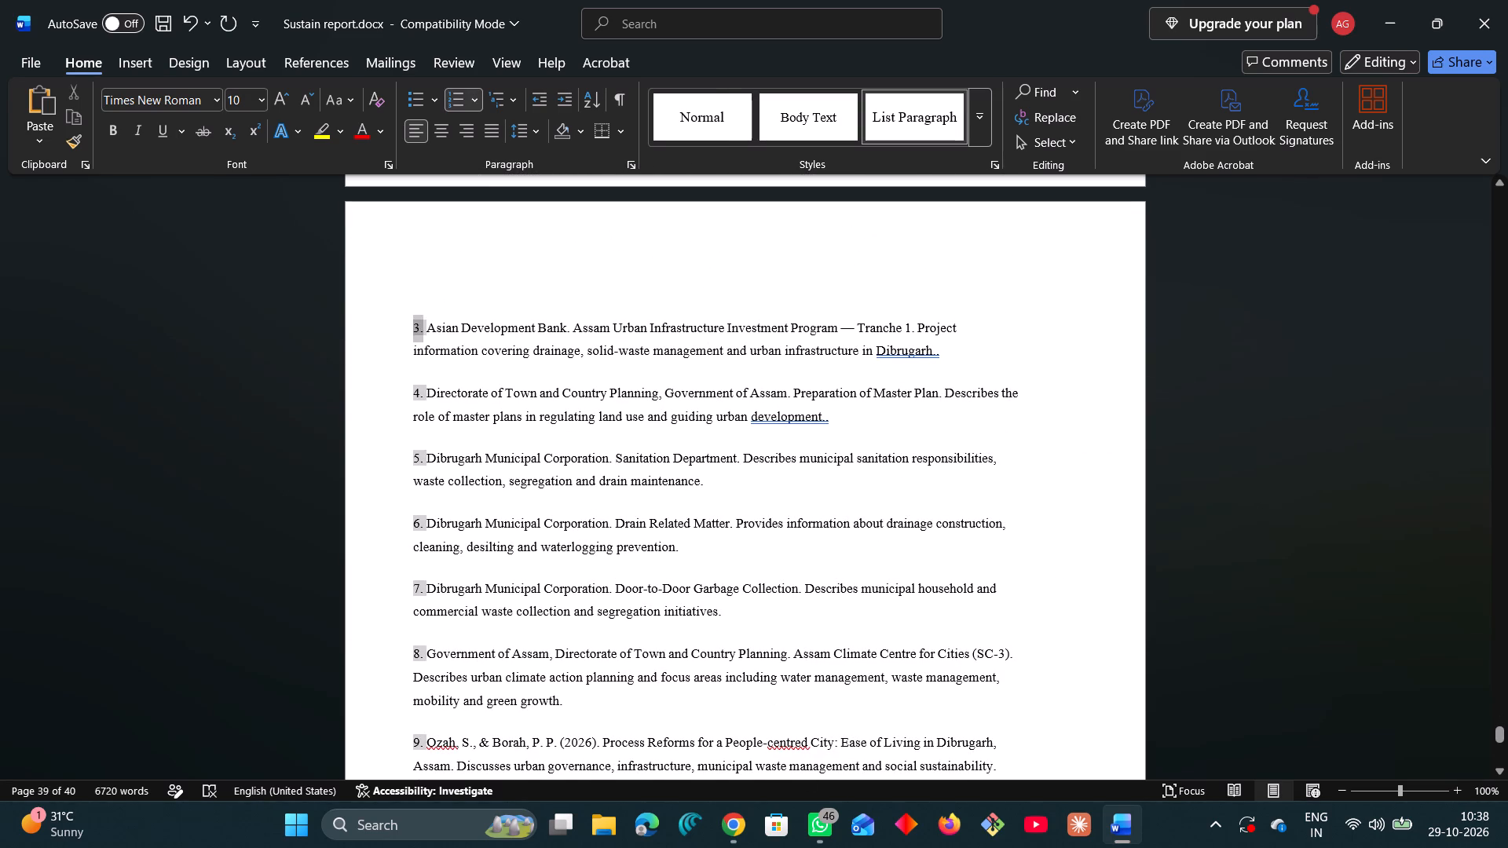
click(426, 327)
key(ctrl+BackSpace)
Review the page flow and spacing of the references, the conclusion and the section 7 findings.
scroll(426, 327, down, 6)
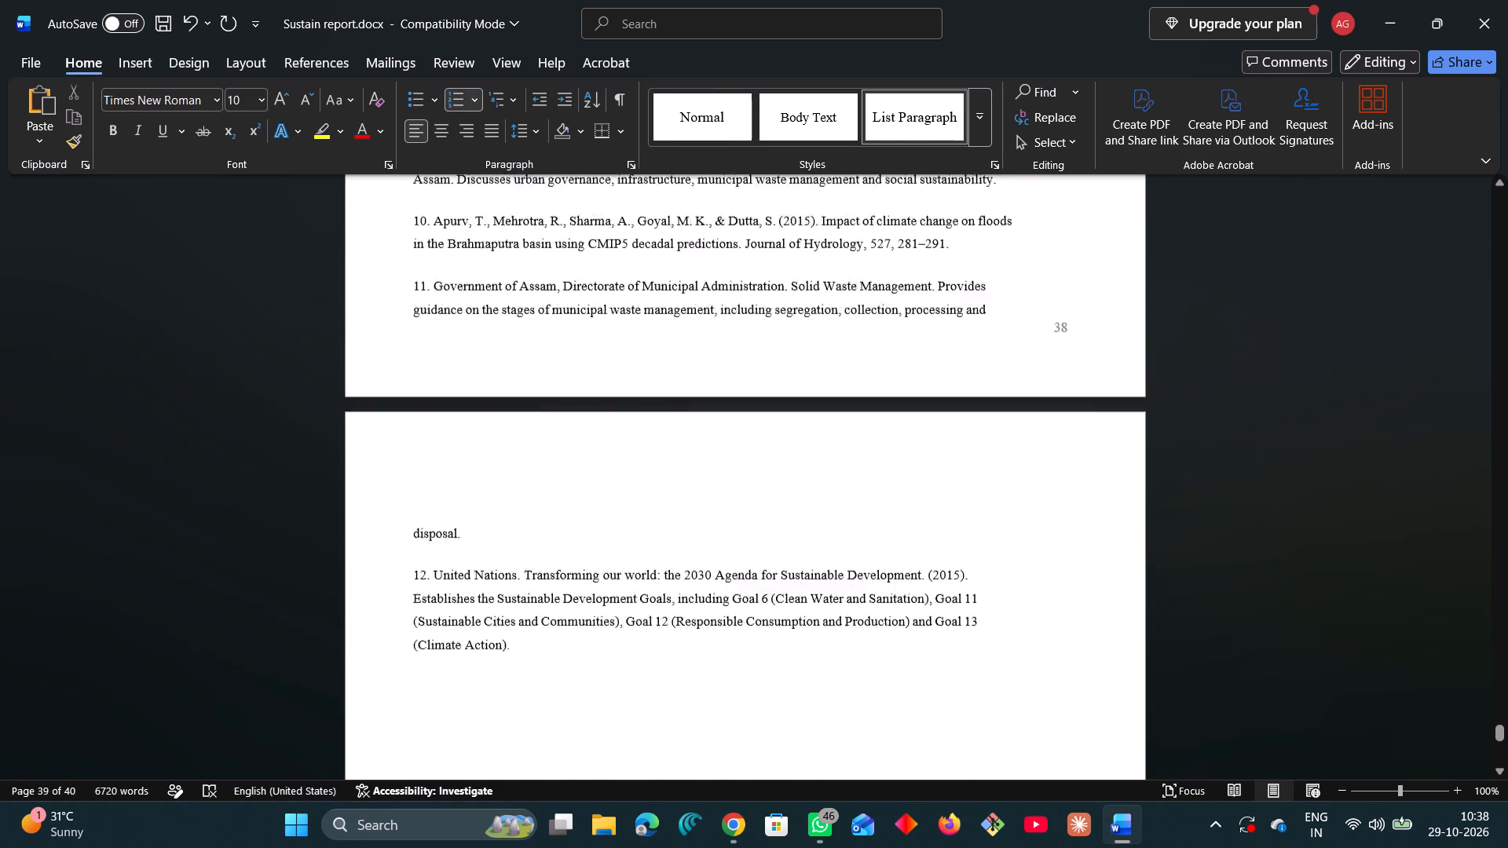
scroll(426, 327, down, 11)
scroll(426, 327, up, 4)
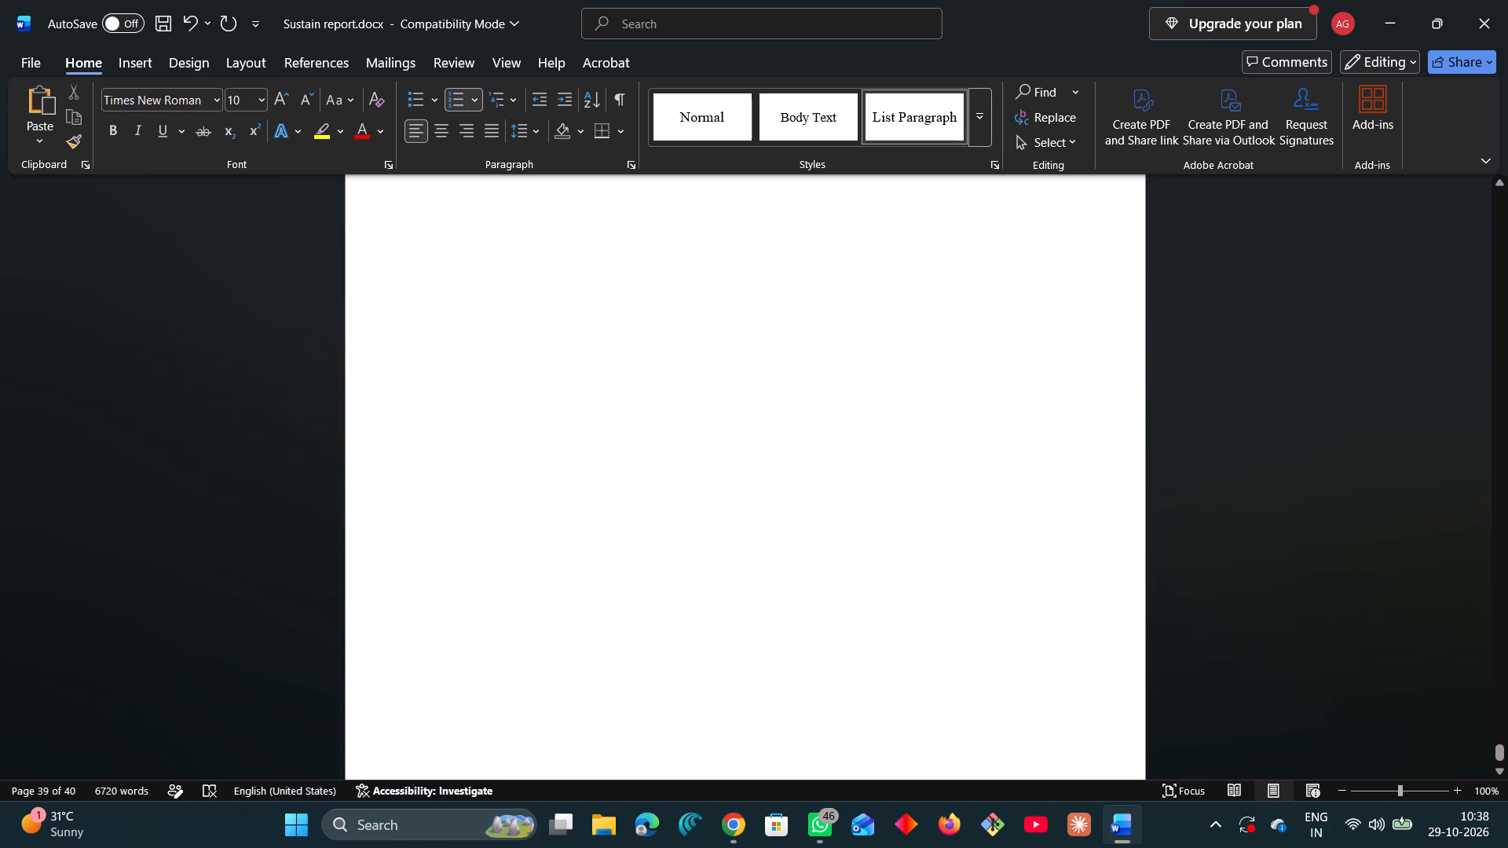
scroll(426, 327, up, 12)
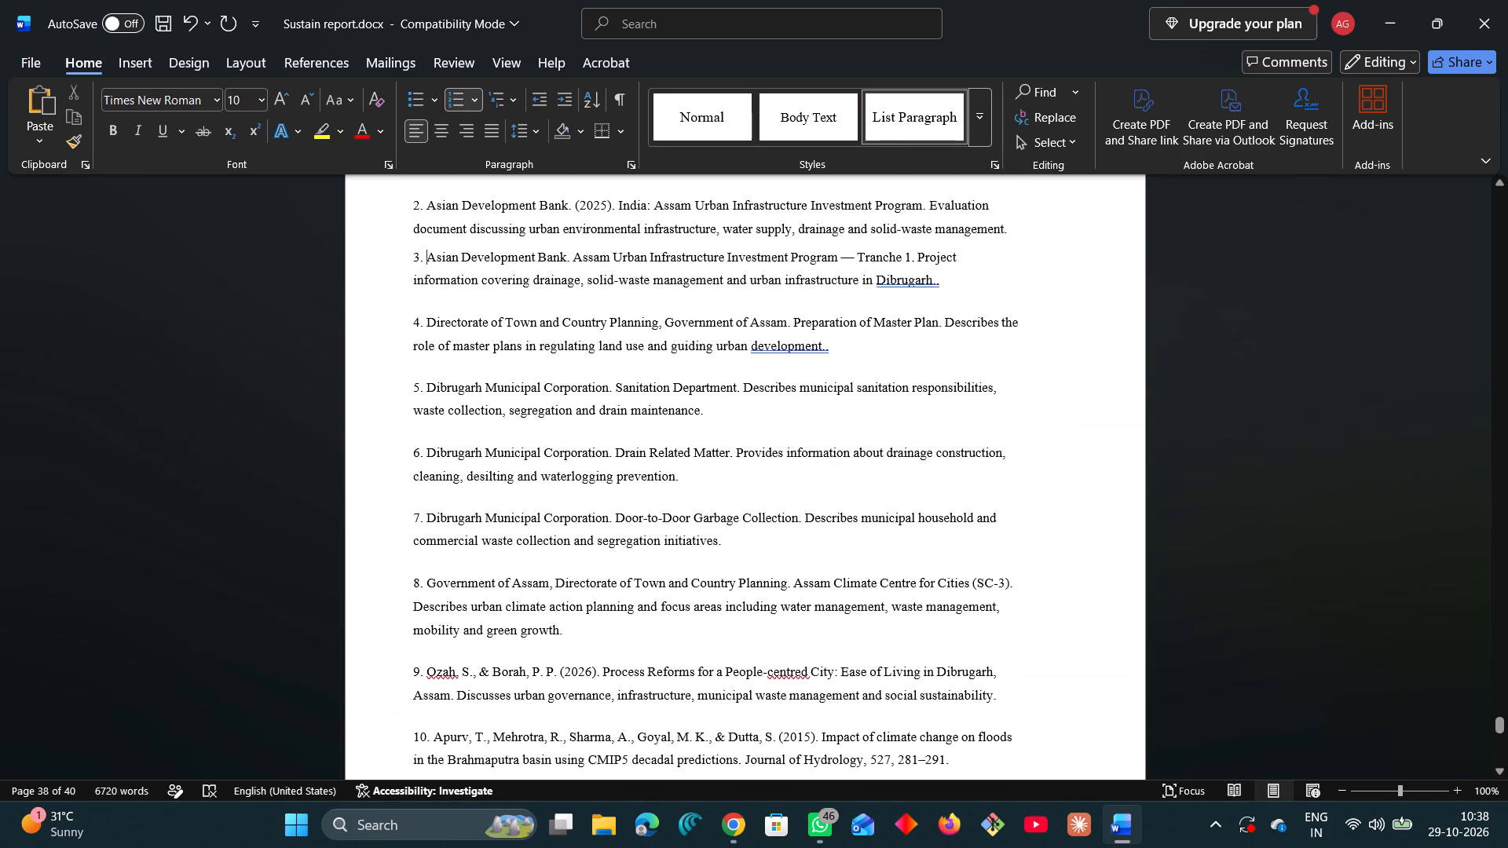
scroll(447, 327, down, 4)
scroll(460, 337, up, 20)
scroll(460, 337, up, 5)
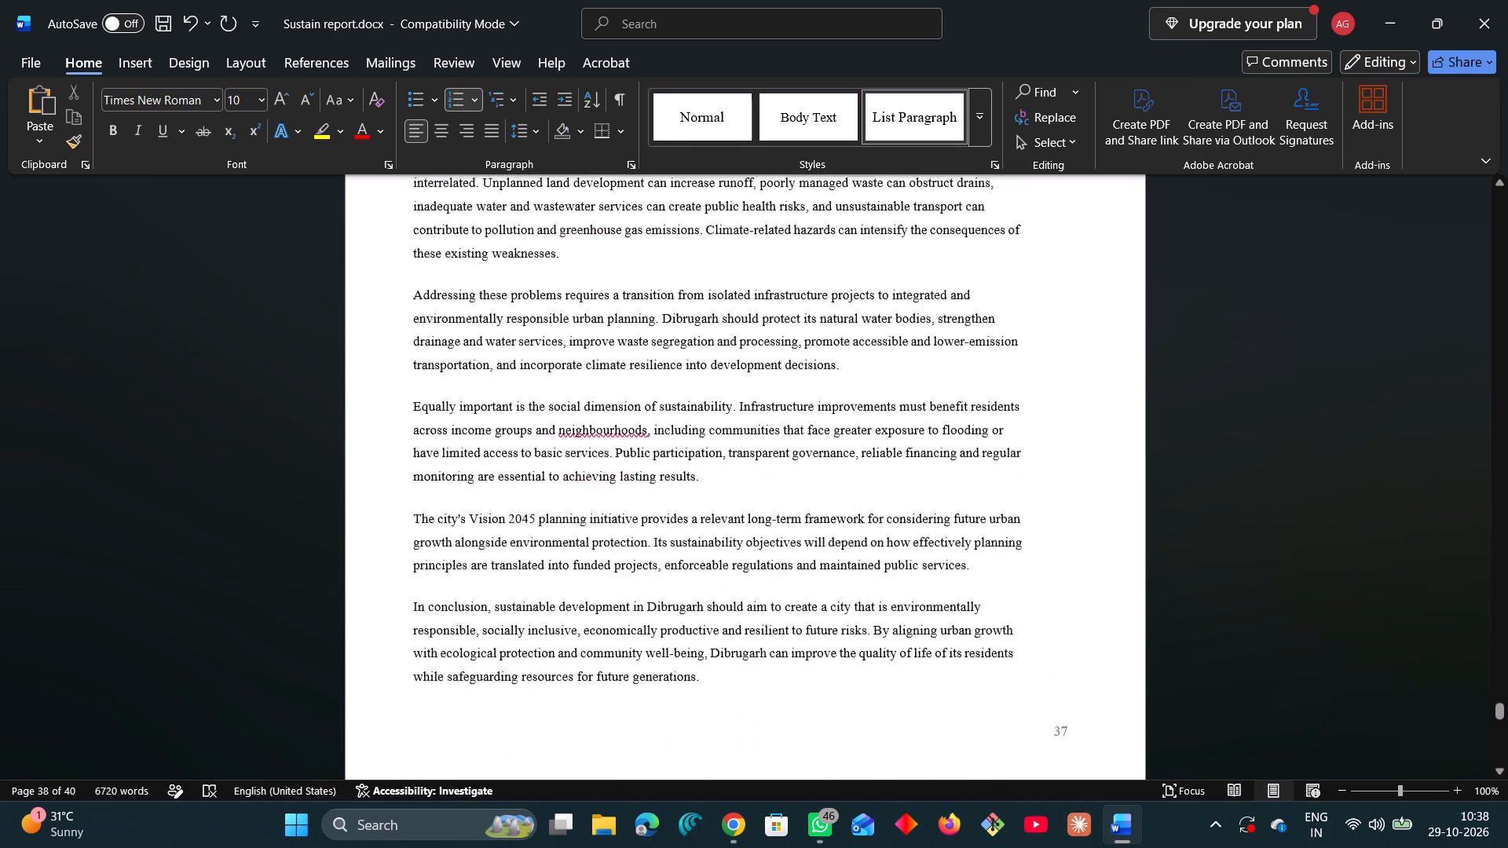
scroll(511, 315, up, 12)
scroll(511, 314, up, 19)
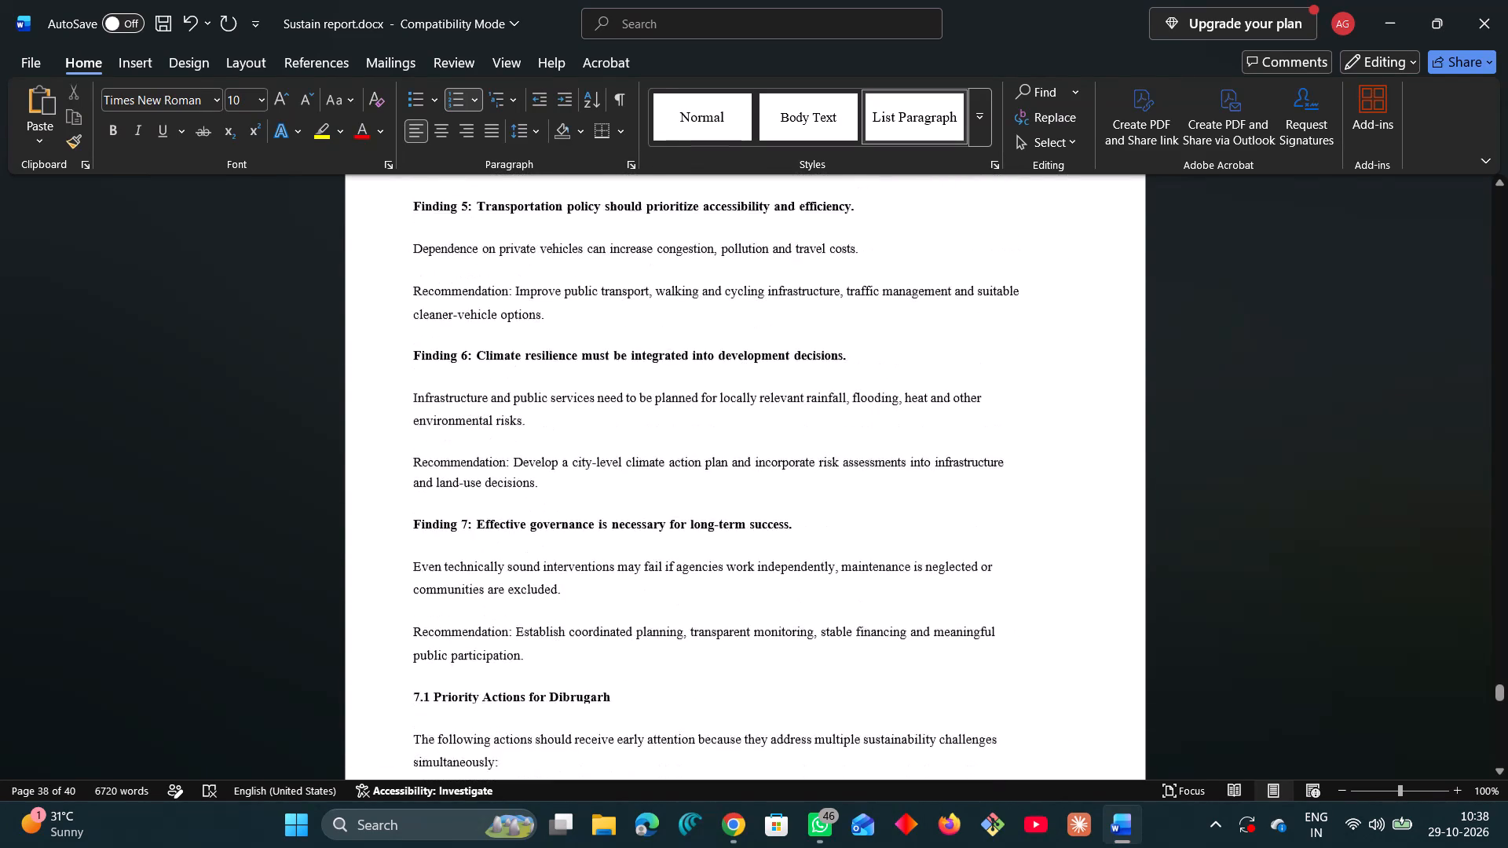
scroll(511, 313, up, 20)
scroll(511, 313, up, 6)
Set the text from Finding 1's recommendation through priority action 7 in section 7.1 to 12 pt and justify it.
scroll(514, 311, down, 6)
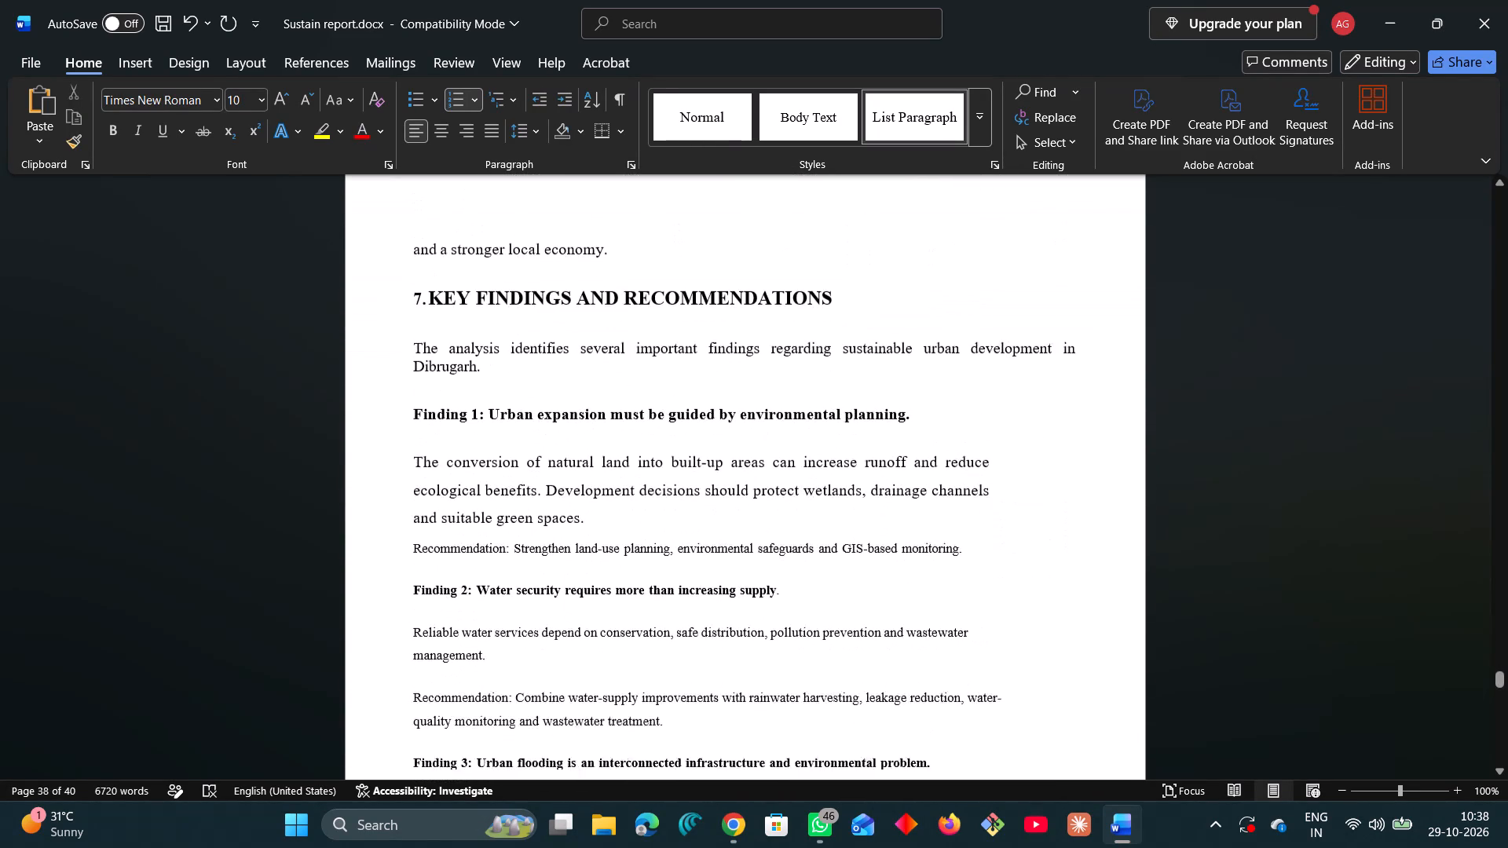
scroll(507, 320, down, 7)
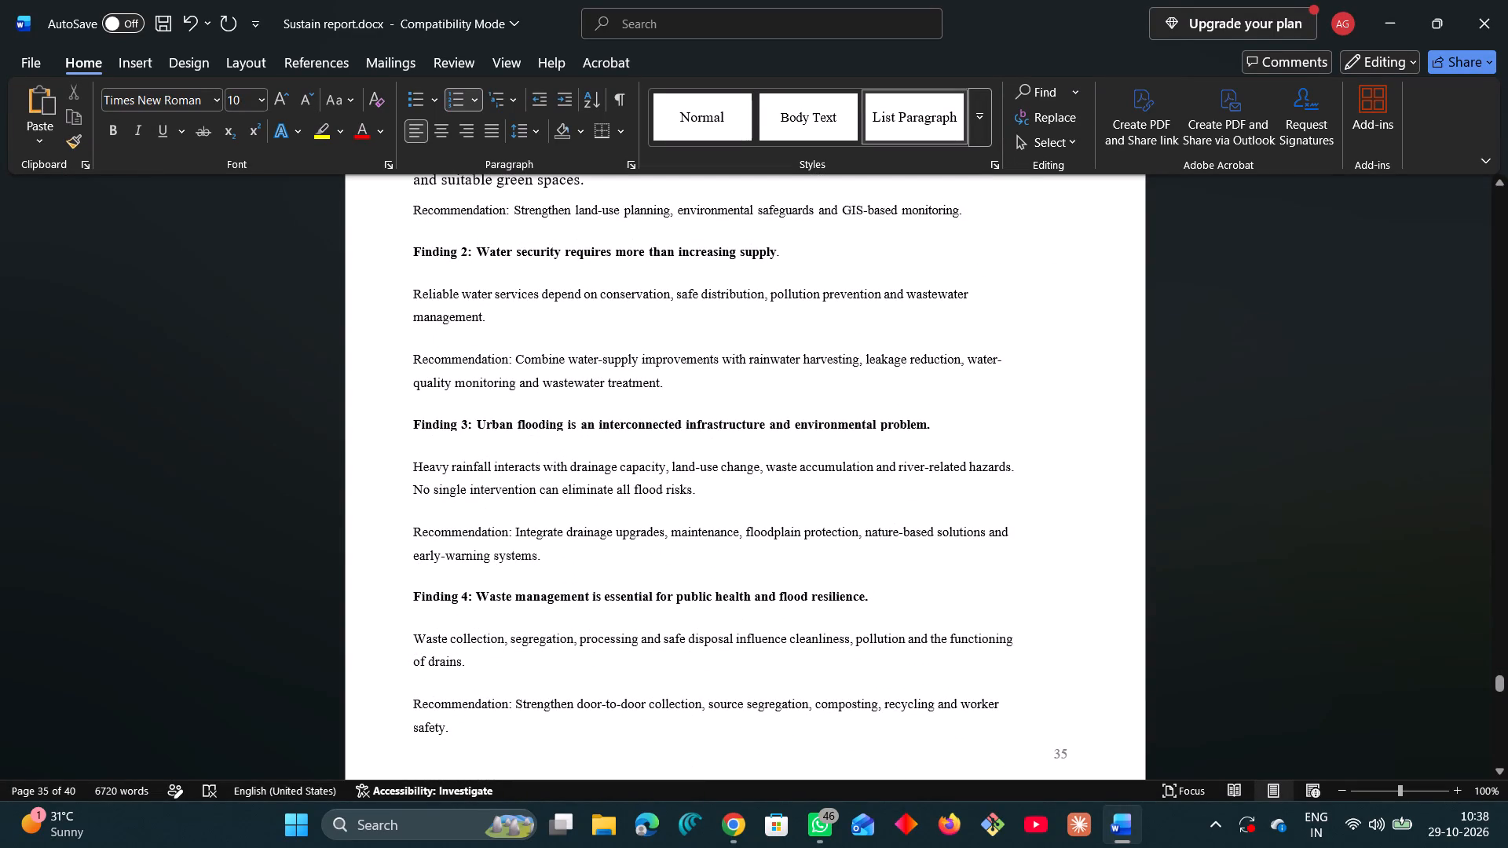
drag(409, 203, 536, 265)
scroll(518, 262, down, 9)
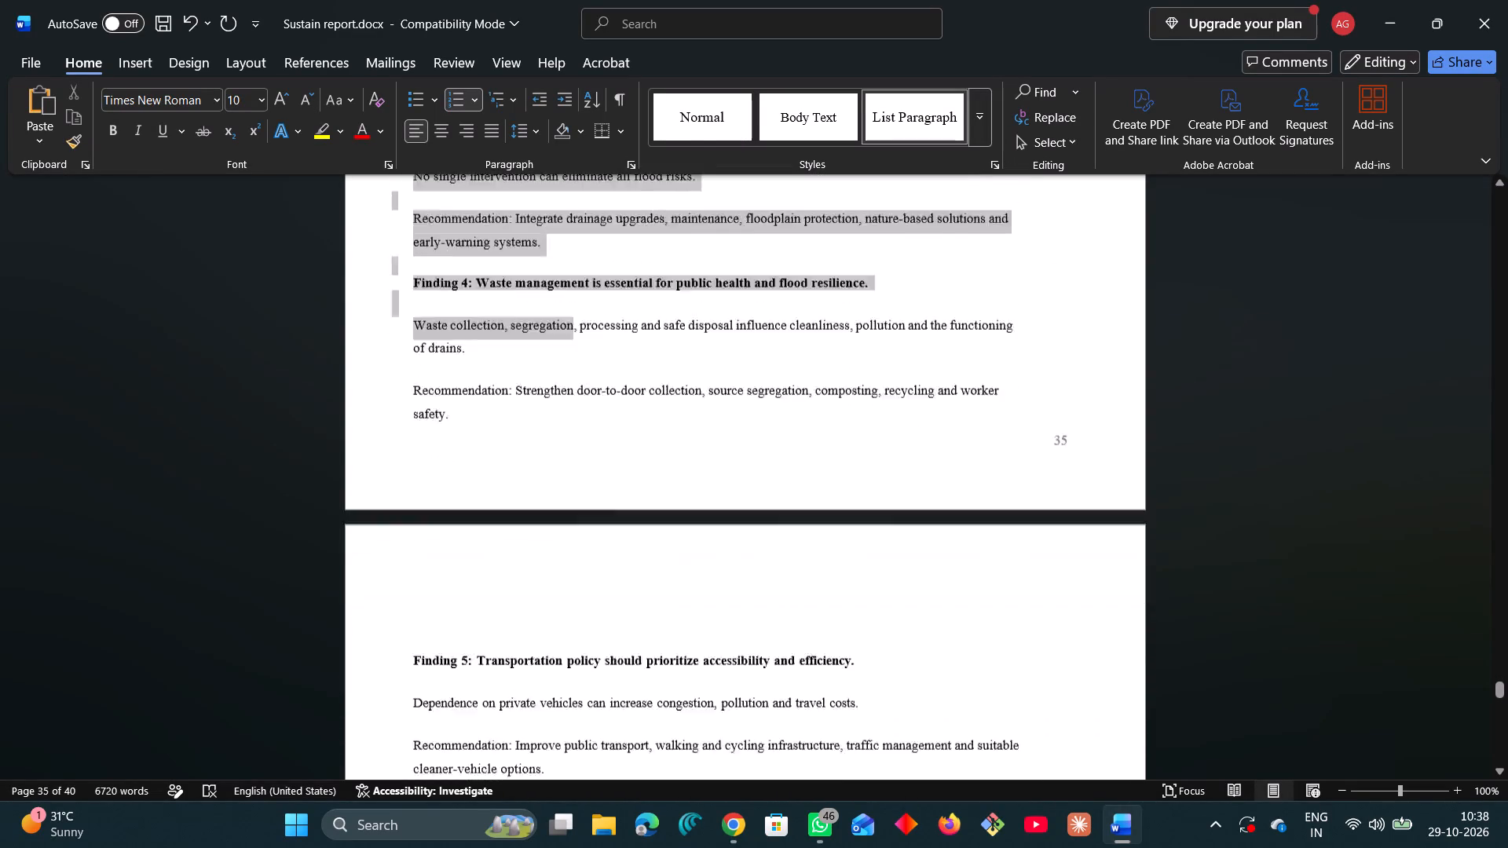
scroll(536, 265, down, 20)
scroll(536, 265, down, 15)
drag(536, 265, 537, 265)
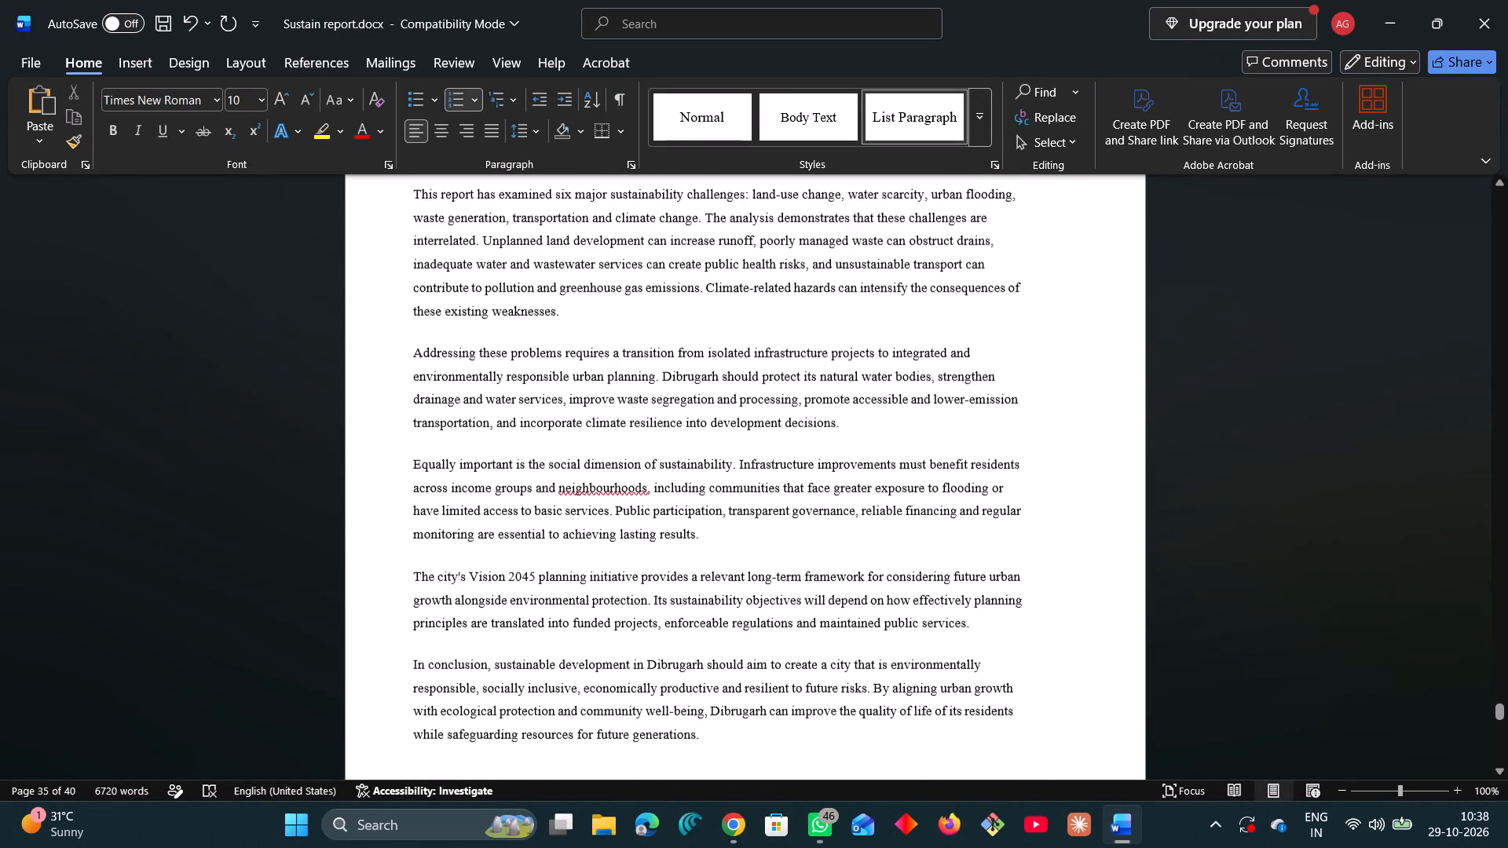
drag(537, 265, 546, 265)
scroll(537, 265, down, 6)
scroll(537, 265, up, 11)
click(265, 100)
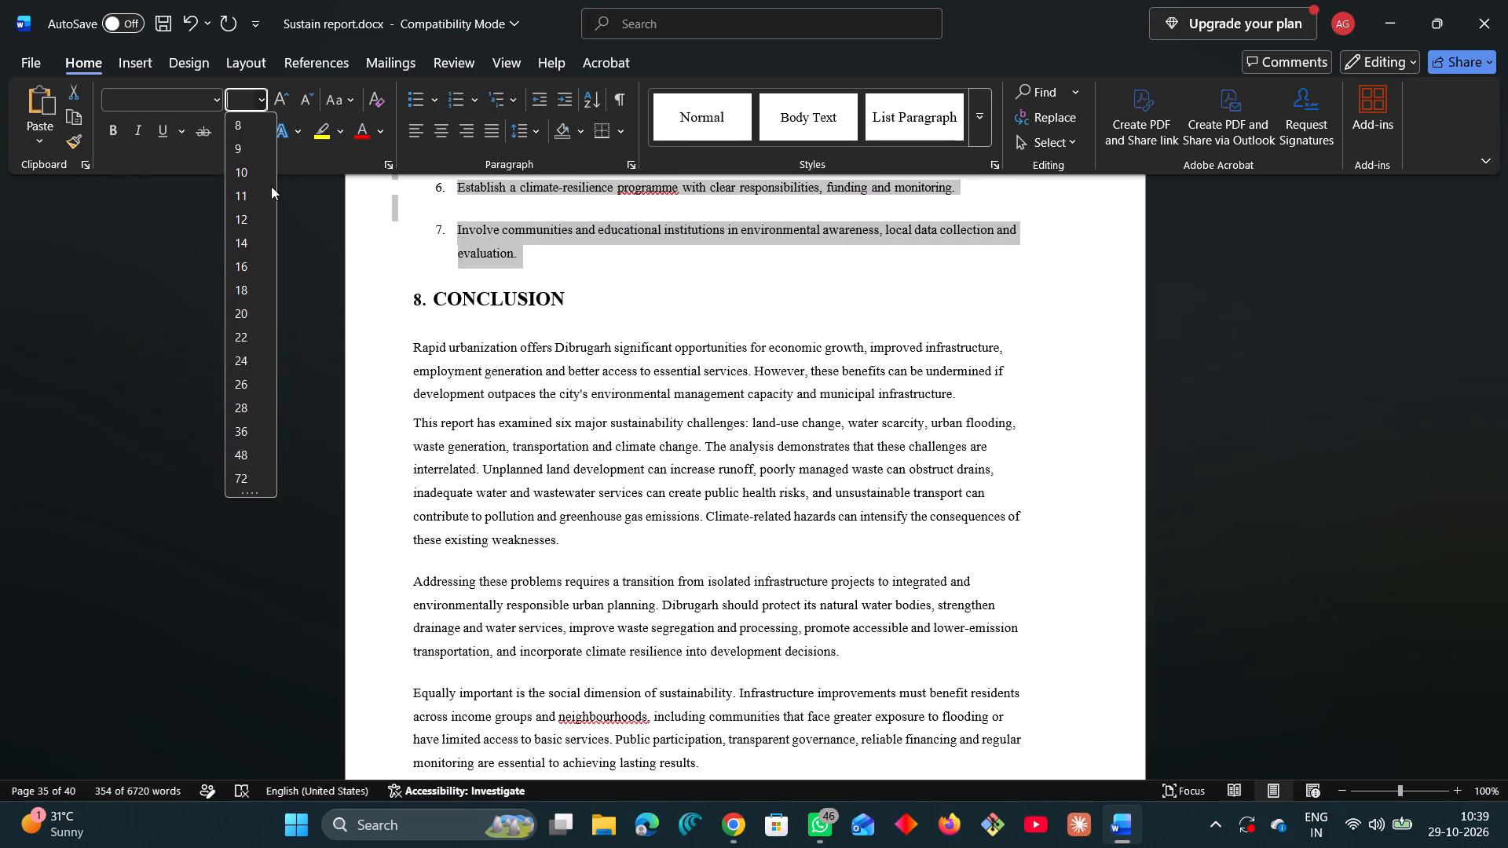
click(254, 217)
click(492, 139)
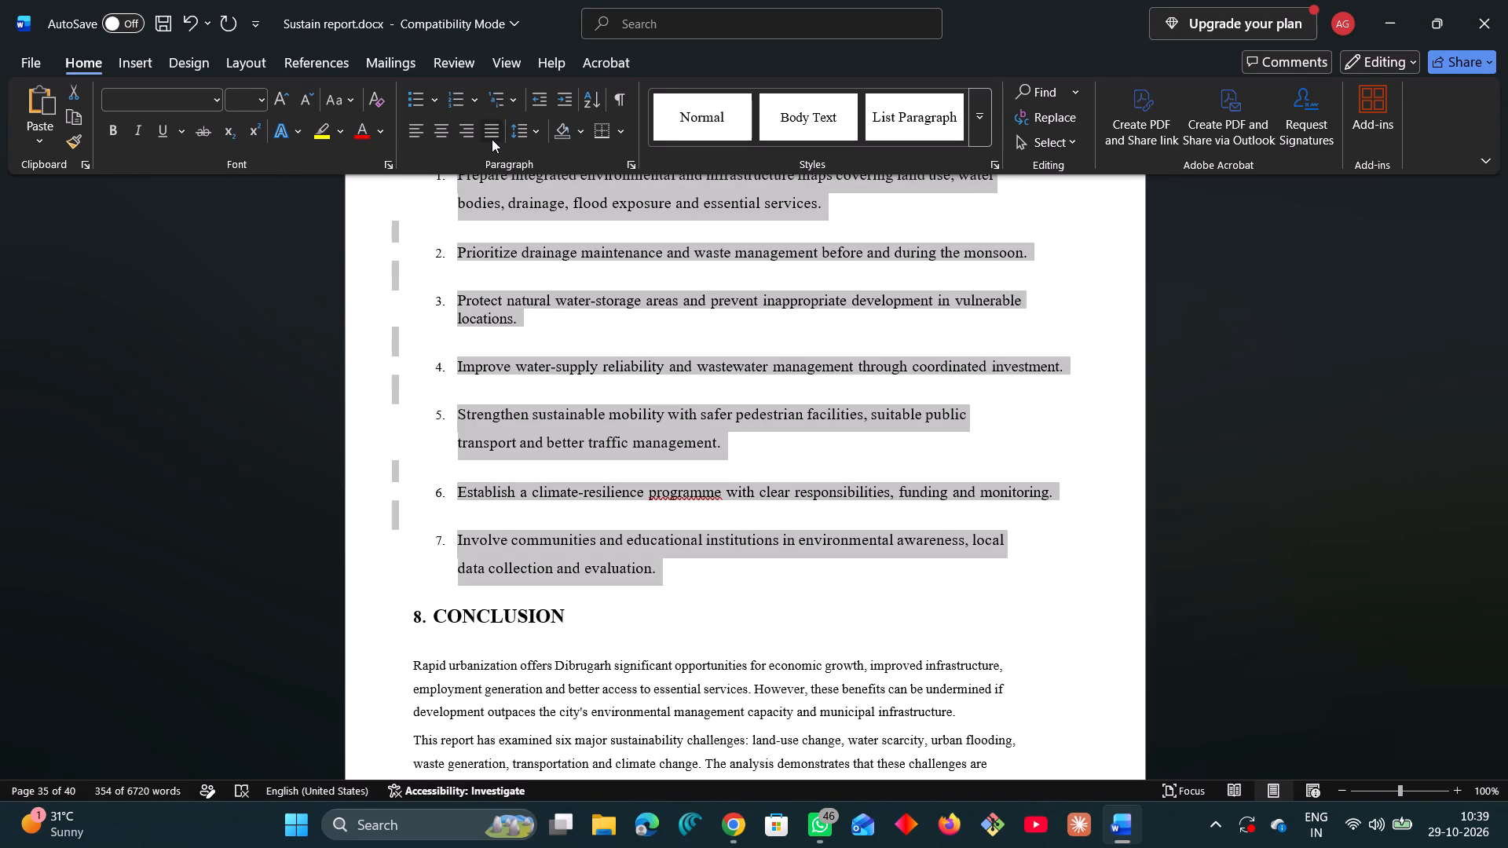
click(1230, 378)
scroll(987, 408, down, 6)
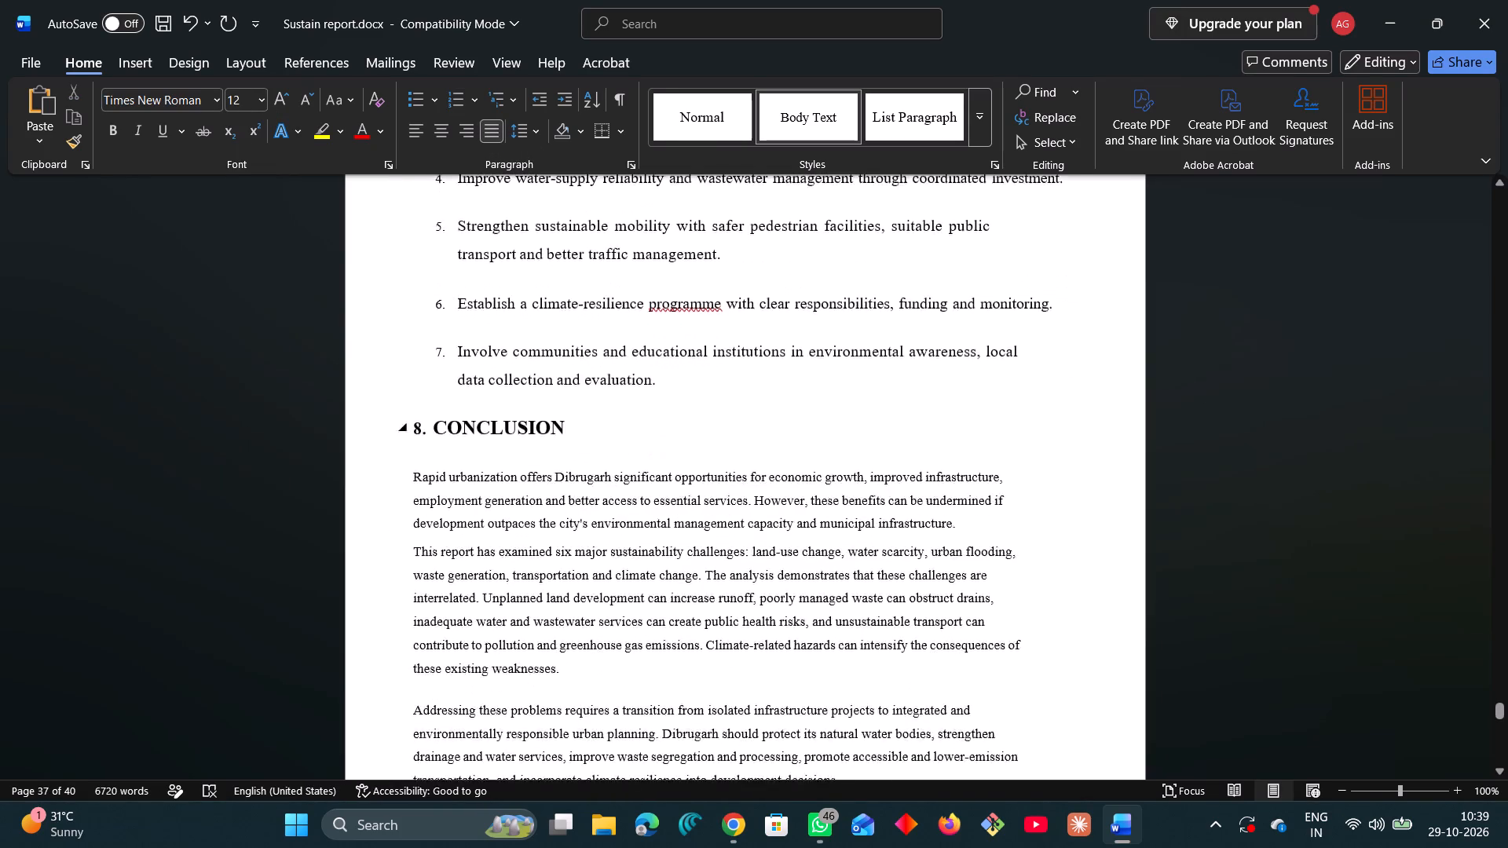
Set the first two paragraphs of section 8 Conclusion to 12 pt and justify them.
scroll(935, 388, down, 1)
drag(412, 331, 606, 524)
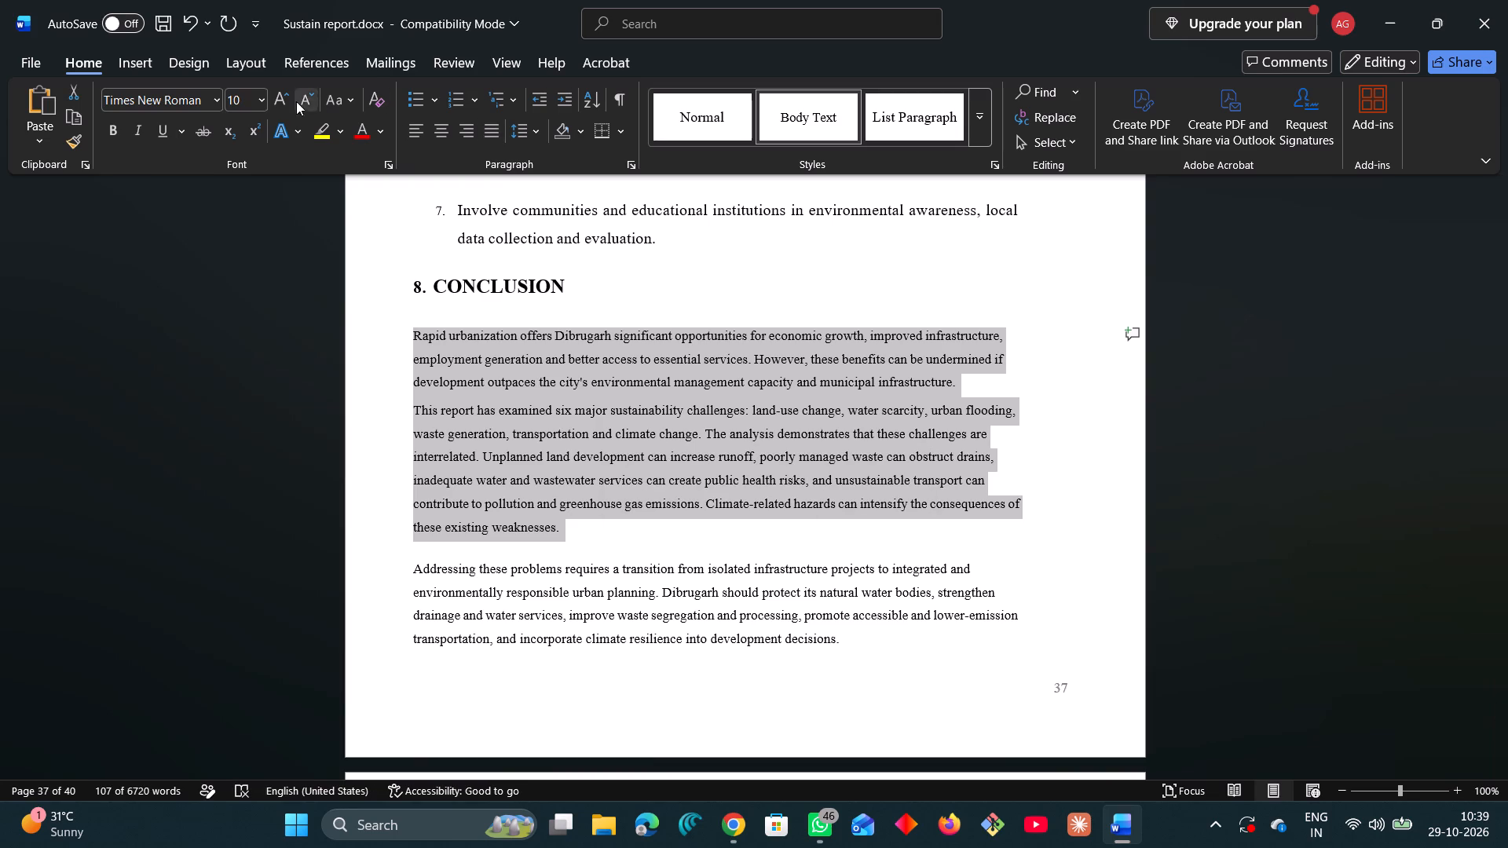
click(265, 97)
click(248, 218)
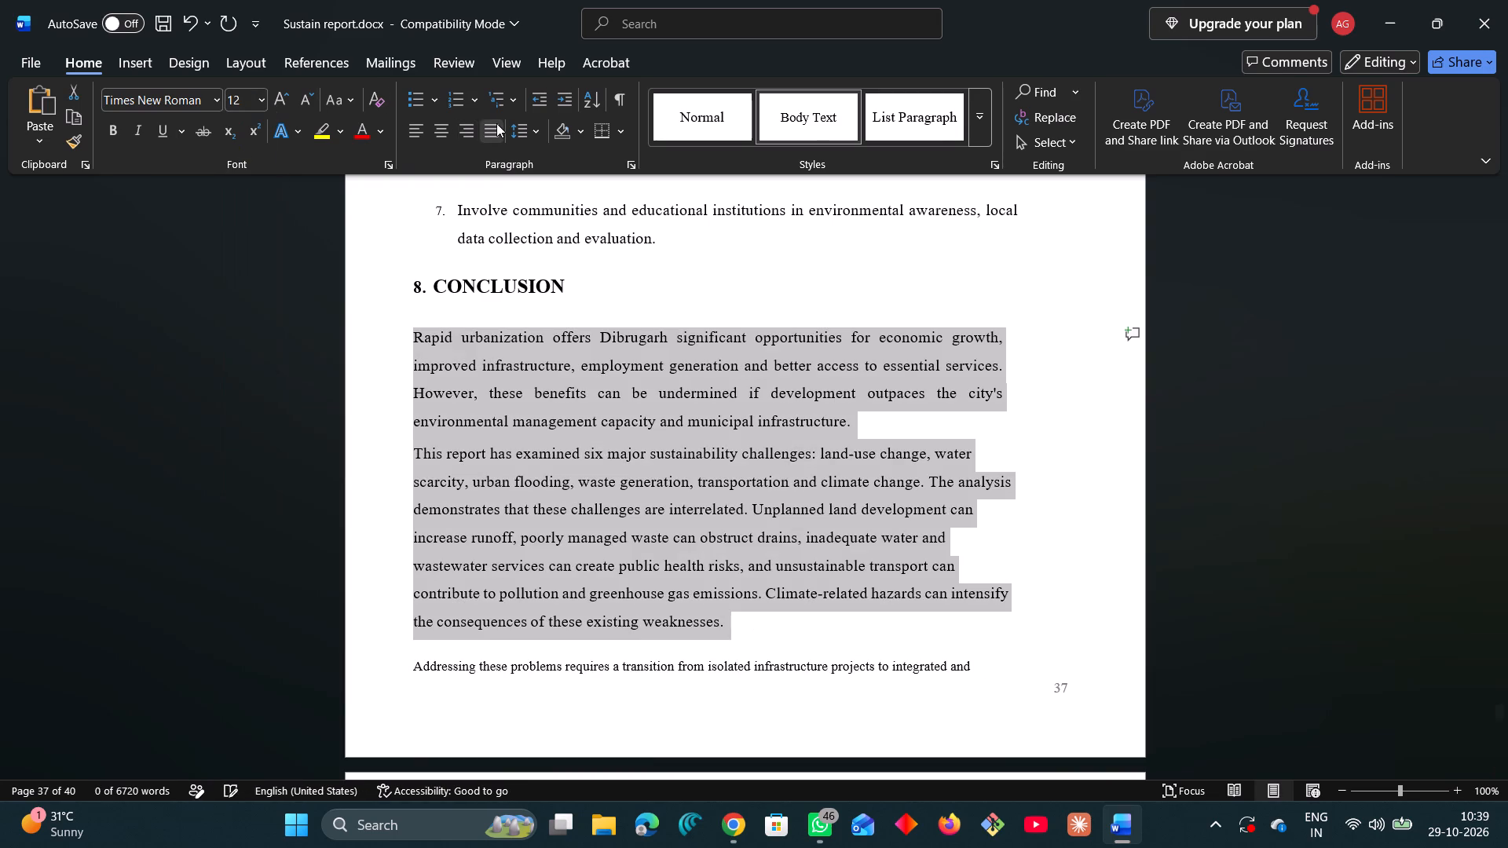
click(496, 123)
click(858, 322)
Set the remaining conclusion paragraphs, from "Addressing these problems" through "In conclusion, sustainable development", to 12 pt and justify them.
scroll(858, 318, down, 5)
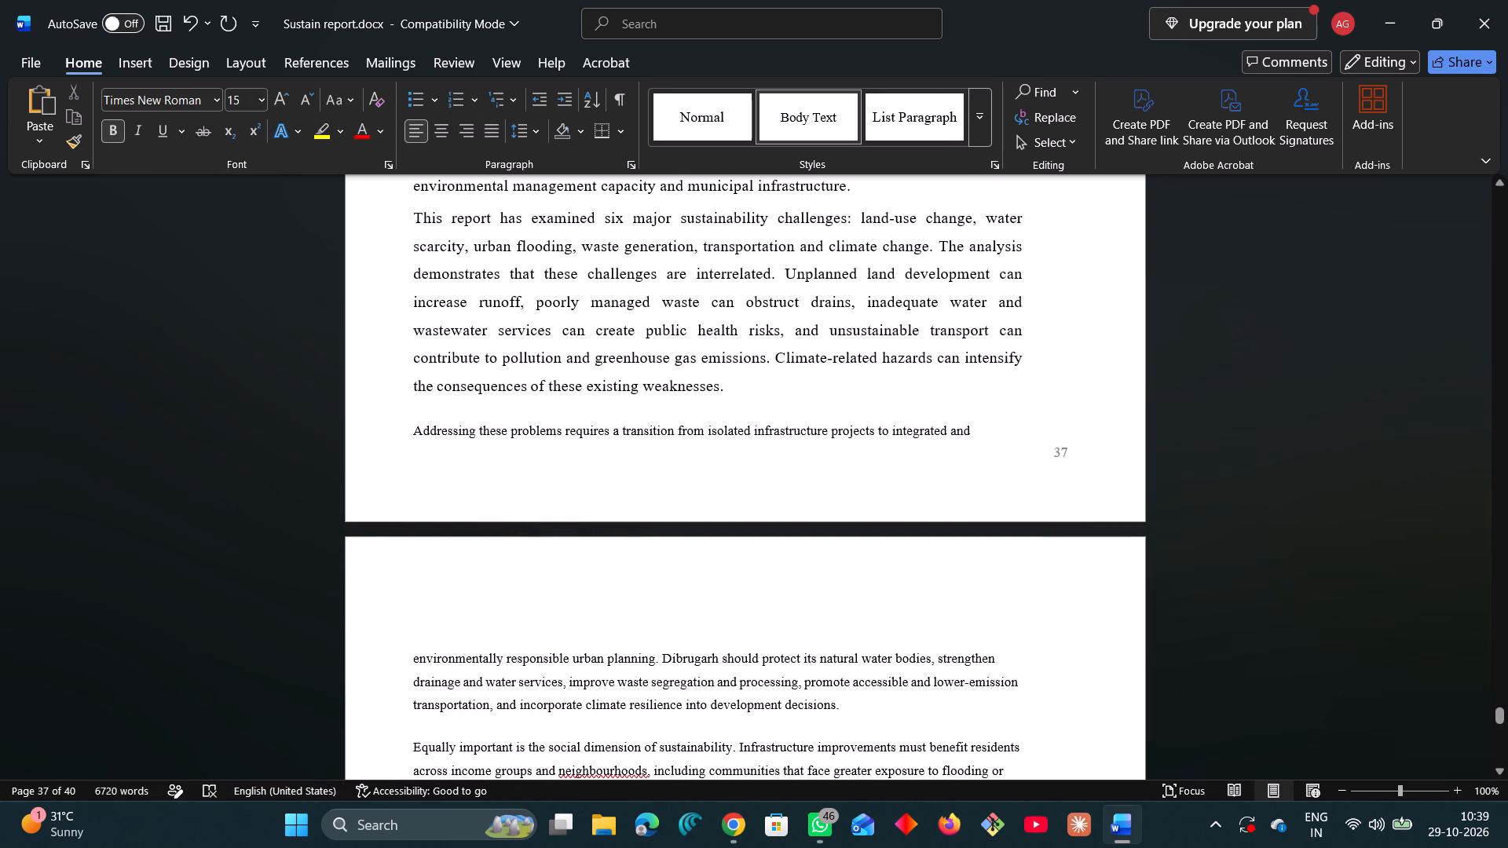
drag(413, 426, 624, 465)
scroll(617, 466, down, 7)
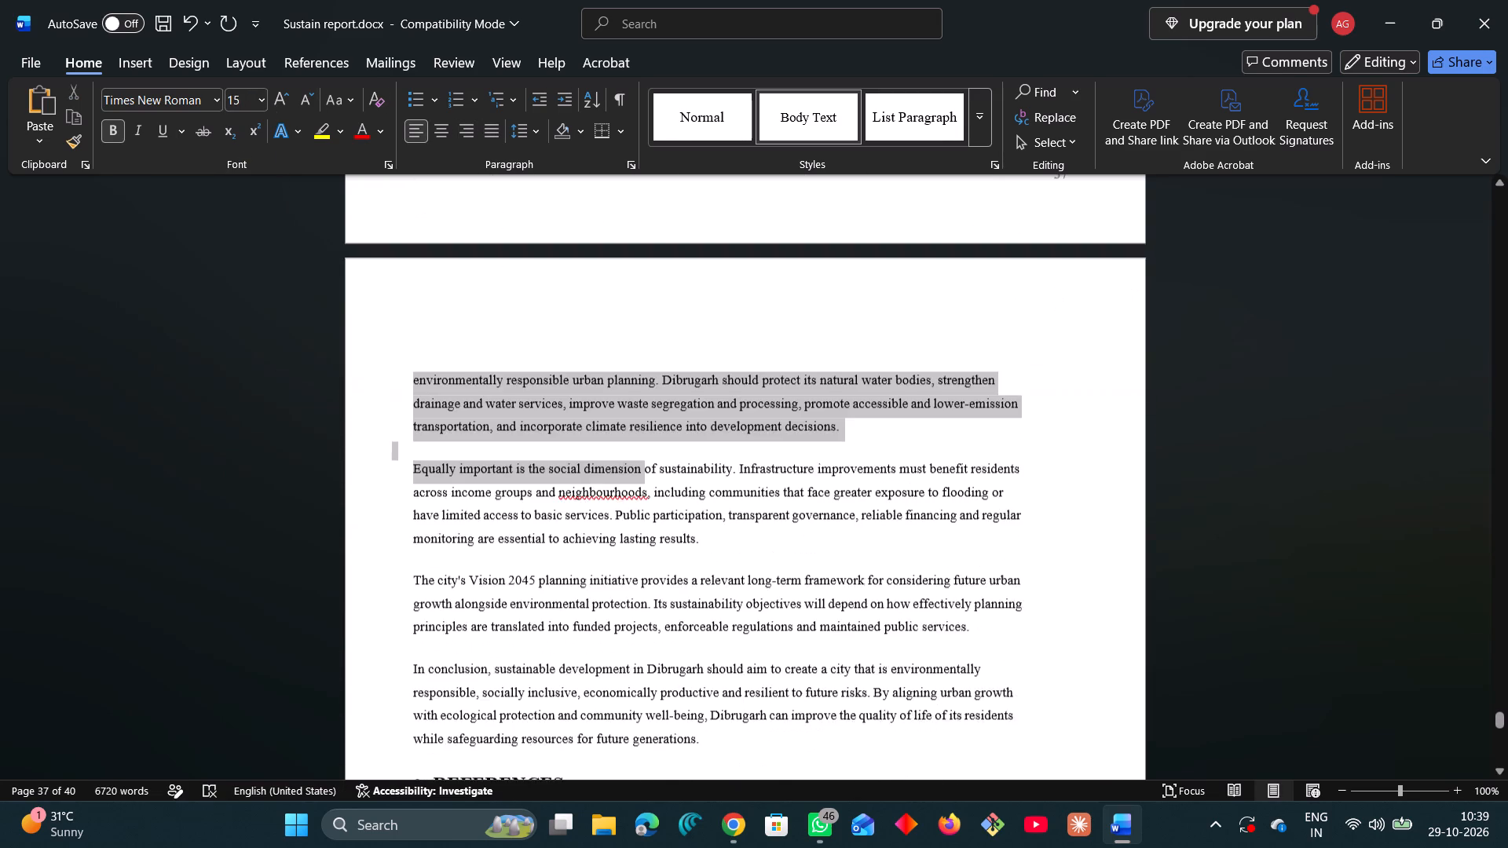
drag(624, 465, 734, 395)
scroll(833, 408, down, 3)
scroll(747, 419, down, 4)
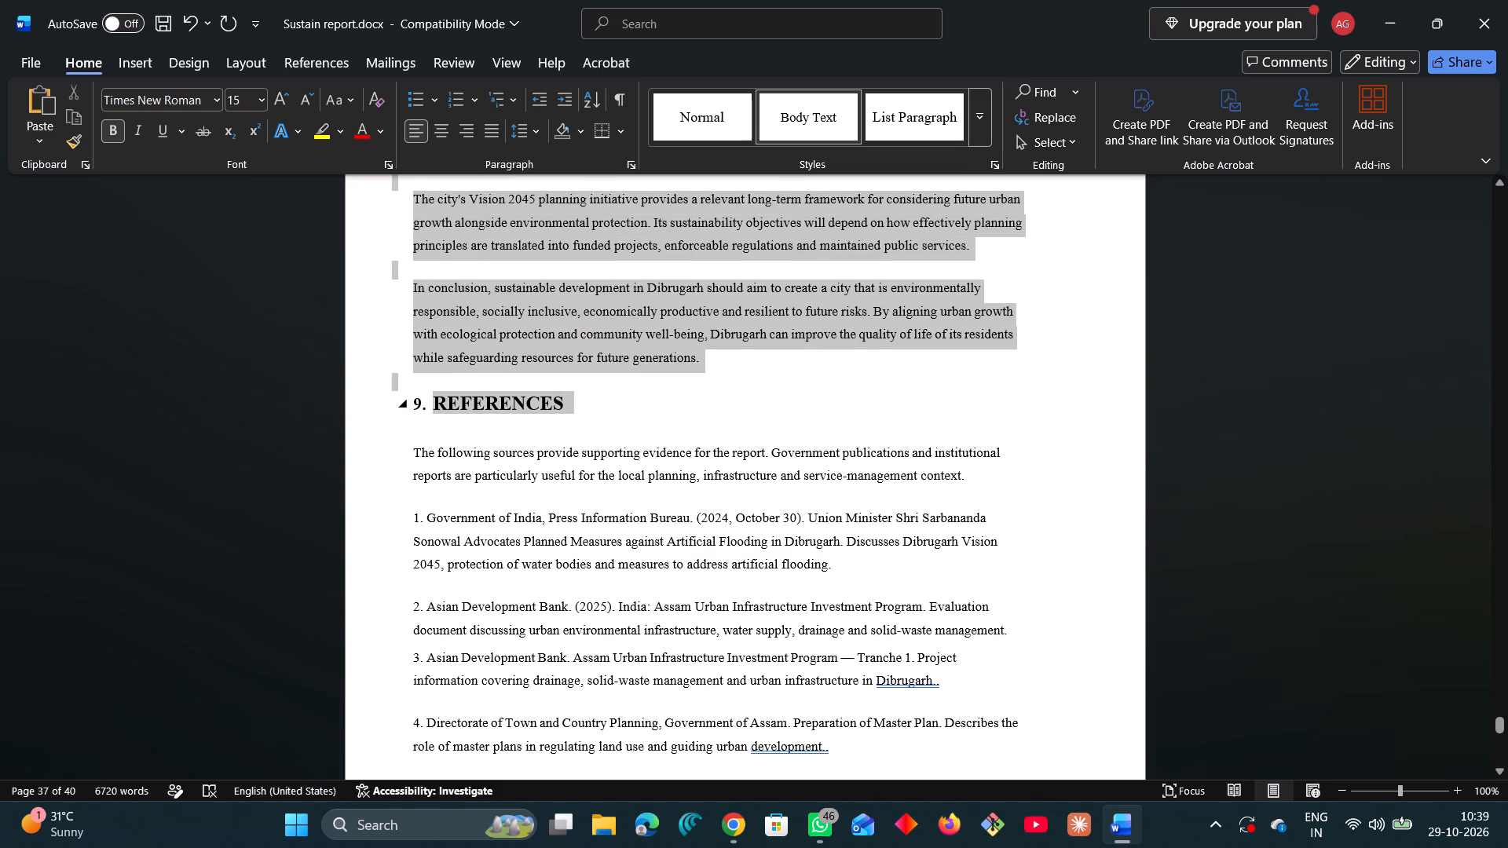
drag(734, 395, 714, 364)
click(267, 107)
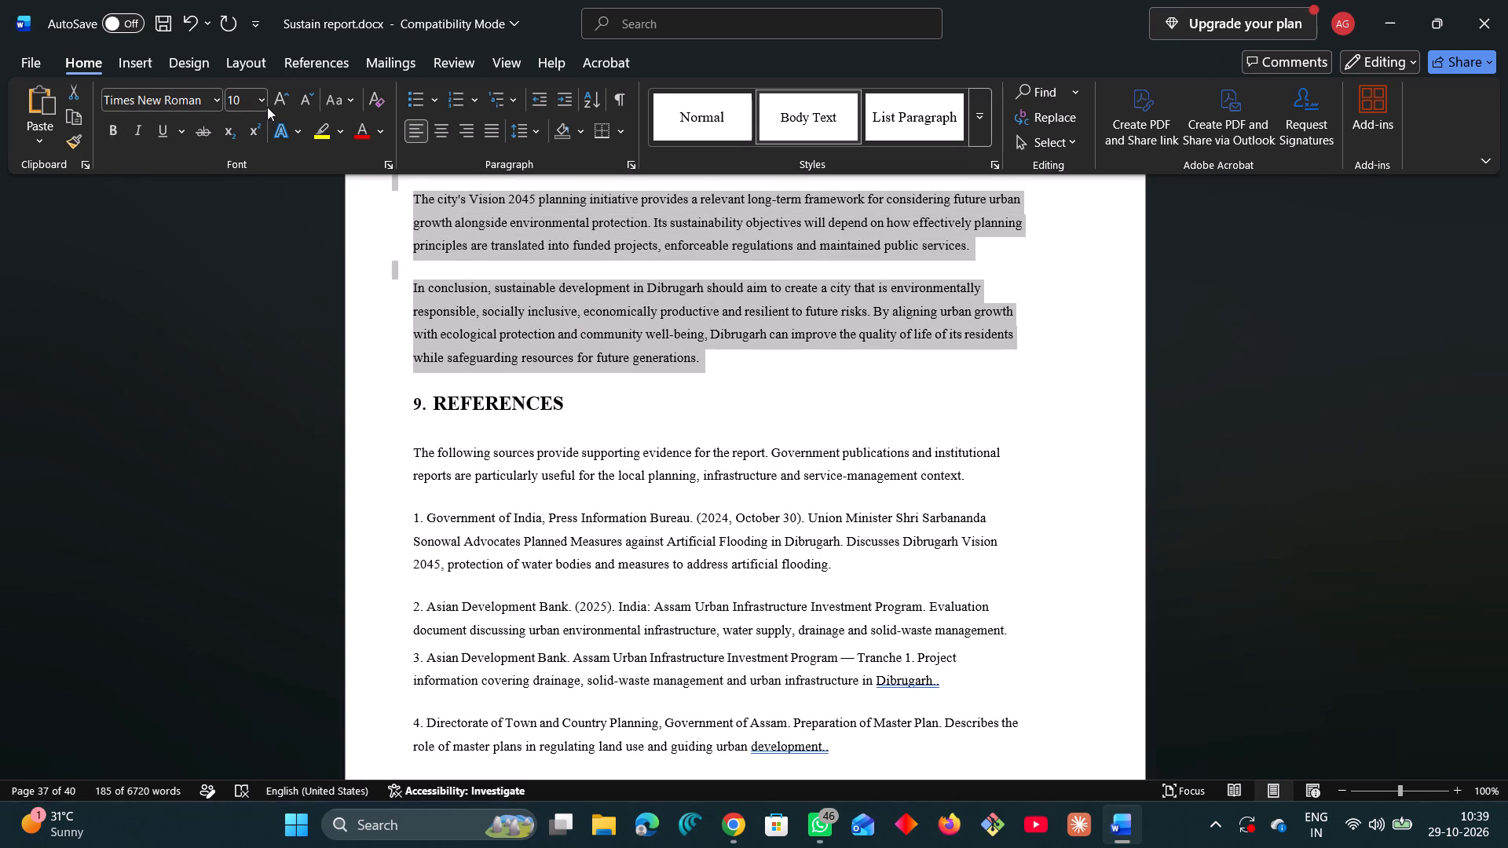
click(266, 101)
click(254, 214)
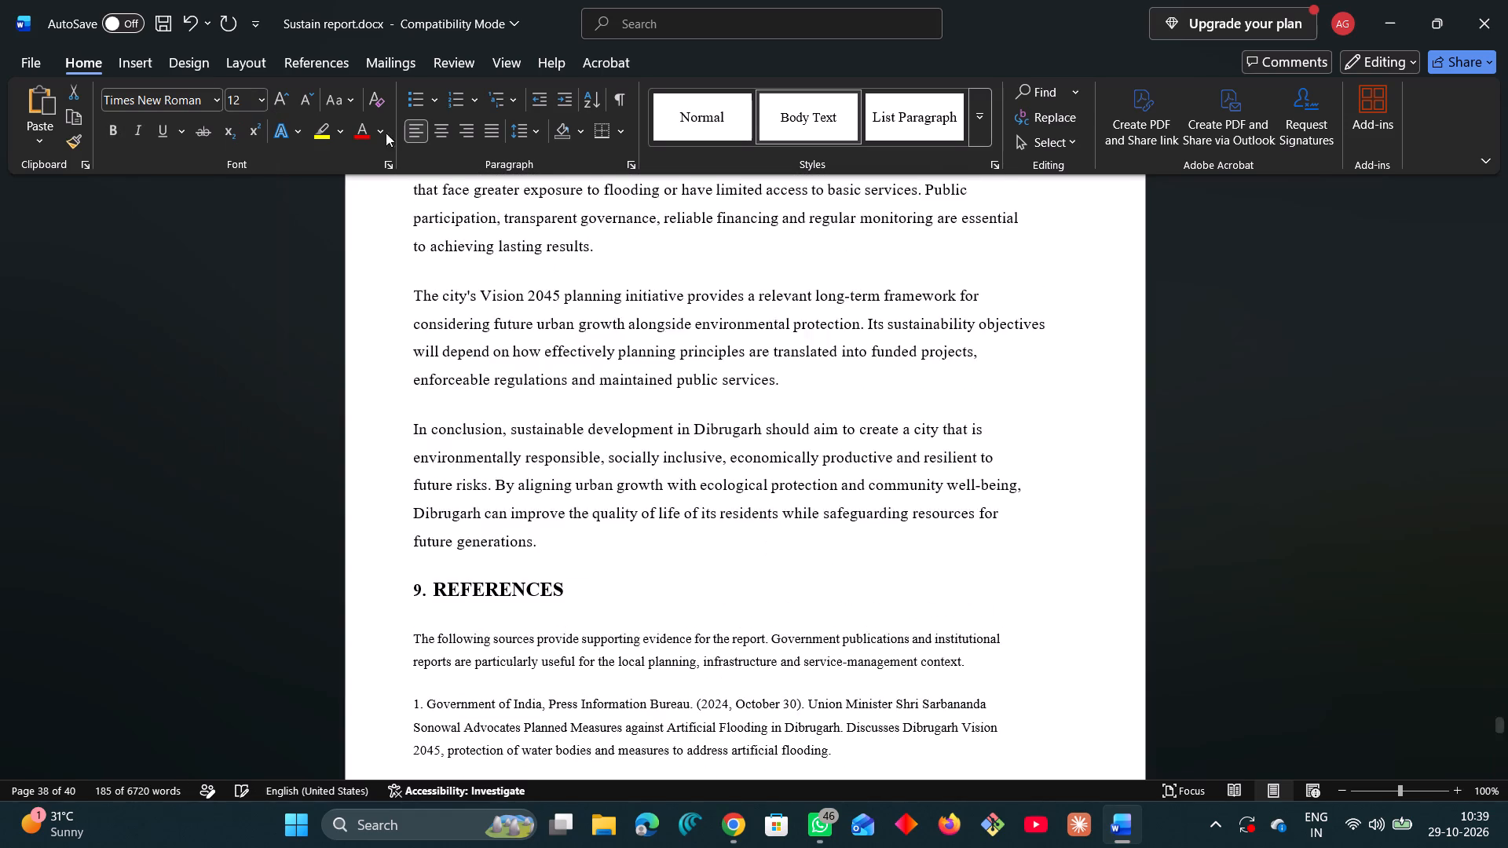
click(500, 131)
click(1115, 270)
Set the section 9 References text, from the introductory paragraph through reference 12, to 12 pt and justify it.
scroll(1102, 274, down, 4)
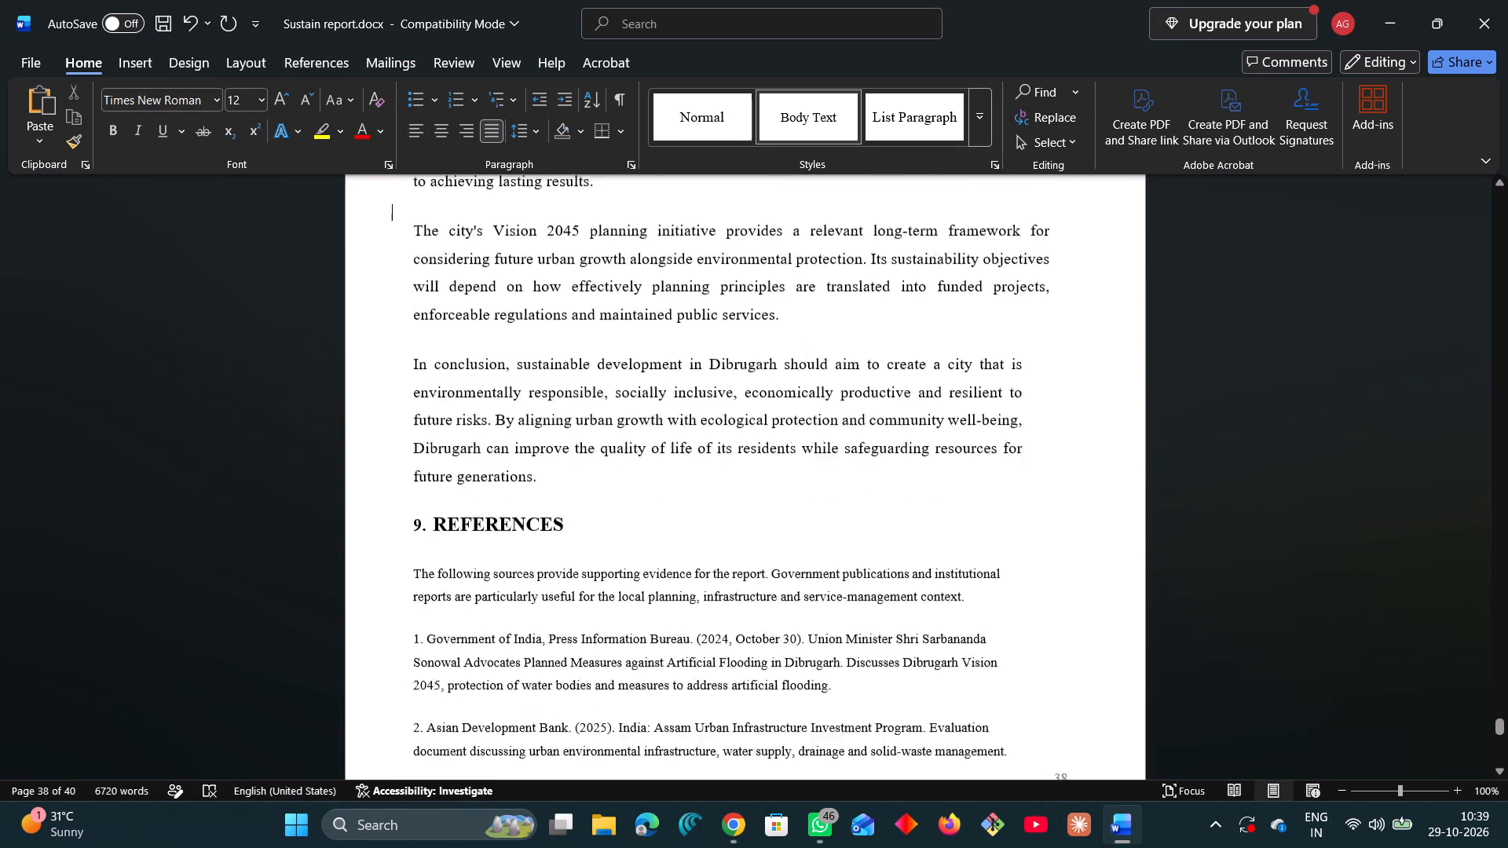
scroll(1084, 285, down, 1)
scroll(882, 324, down, 1)
drag(411, 353, 657, 373)
scroll(652, 371, down, 5)
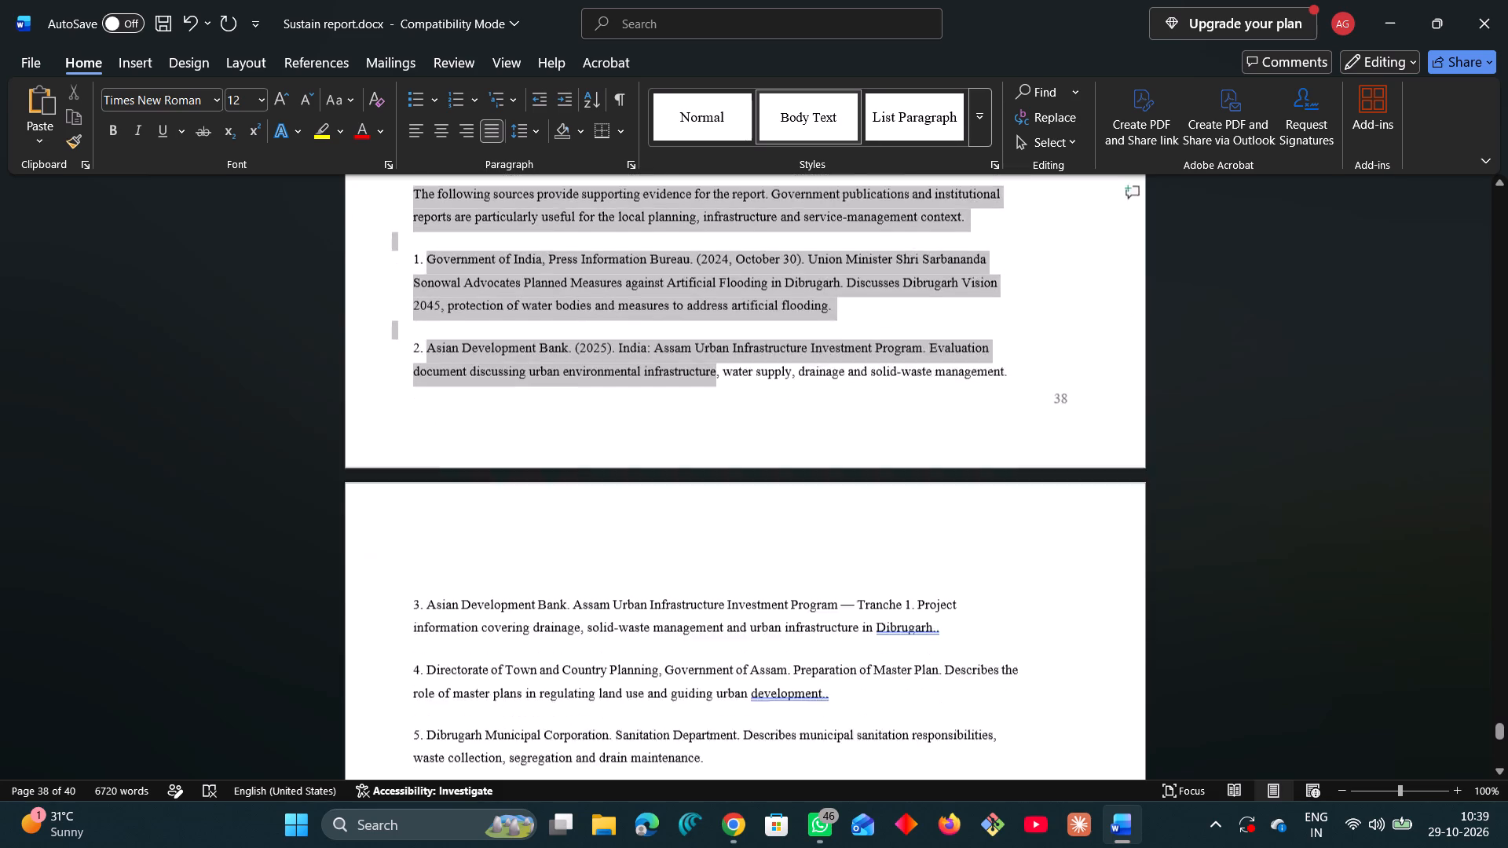
drag(657, 373, 624, 426)
scroll(661, 373, down, 17)
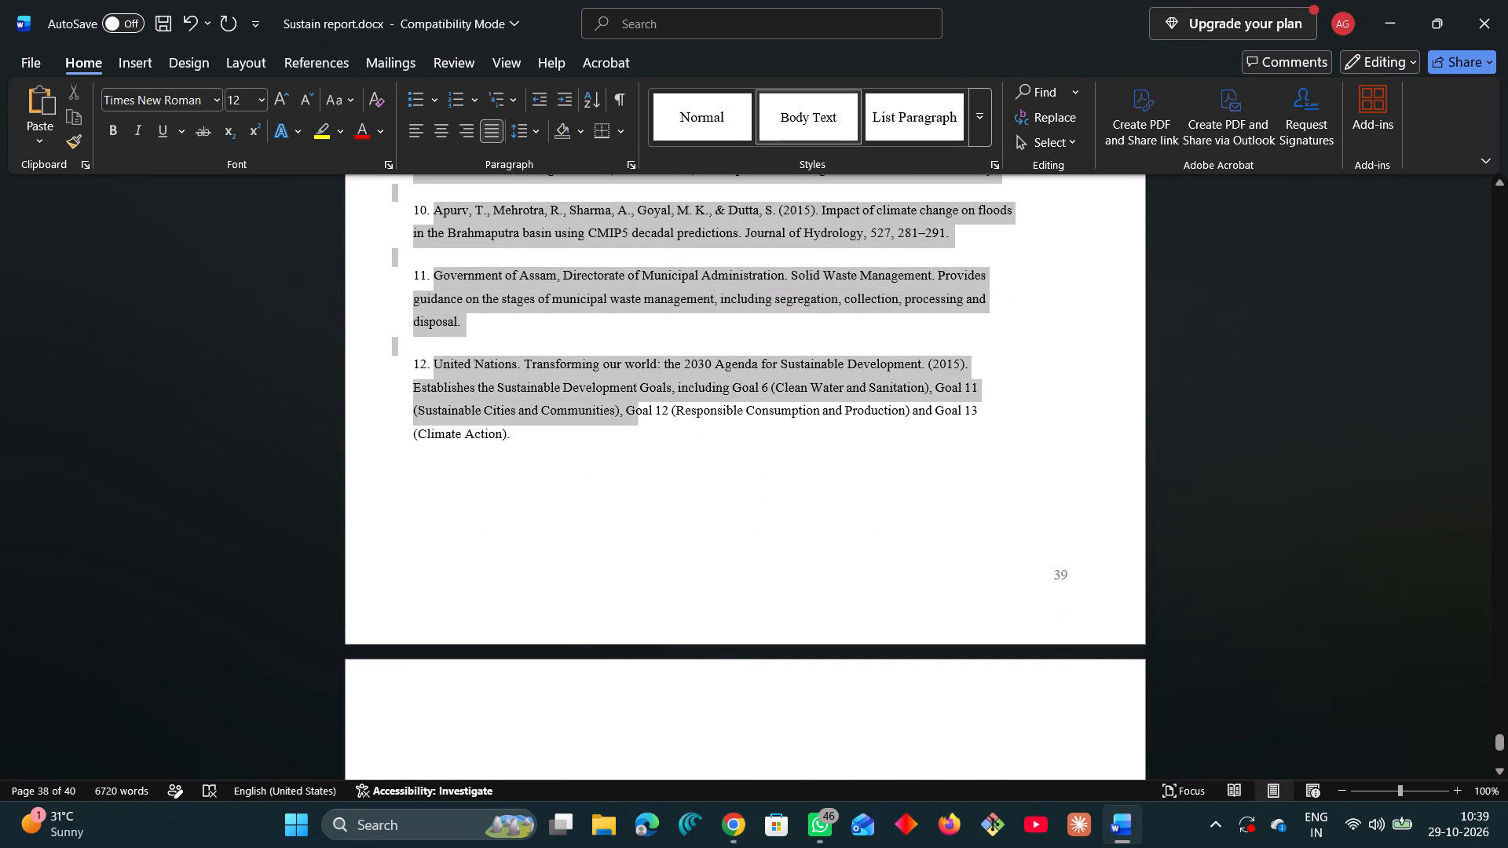
drag(624, 426, 623, 426)
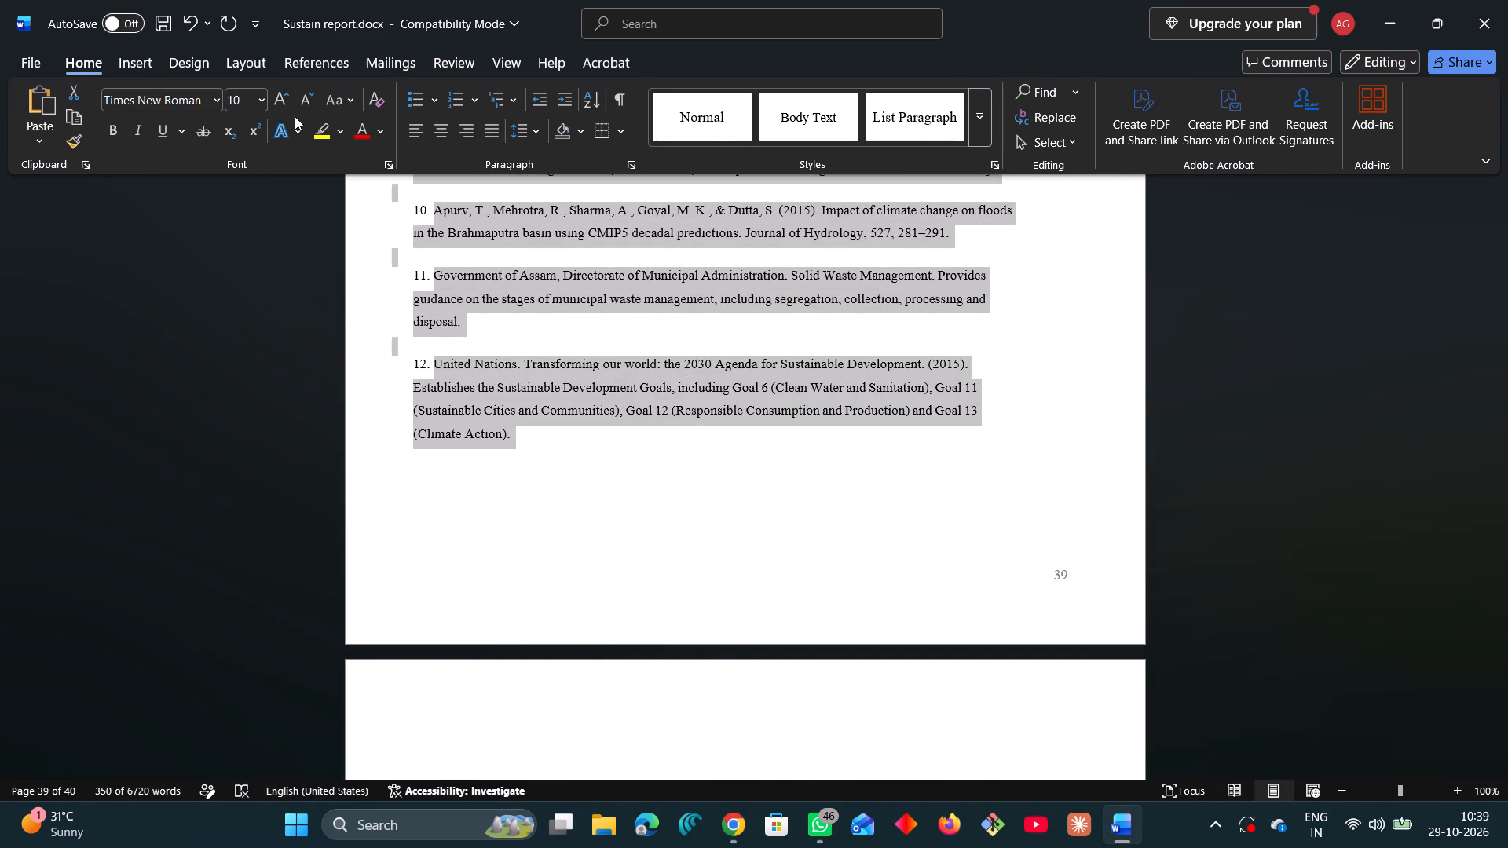
click(263, 107)
click(252, 213)
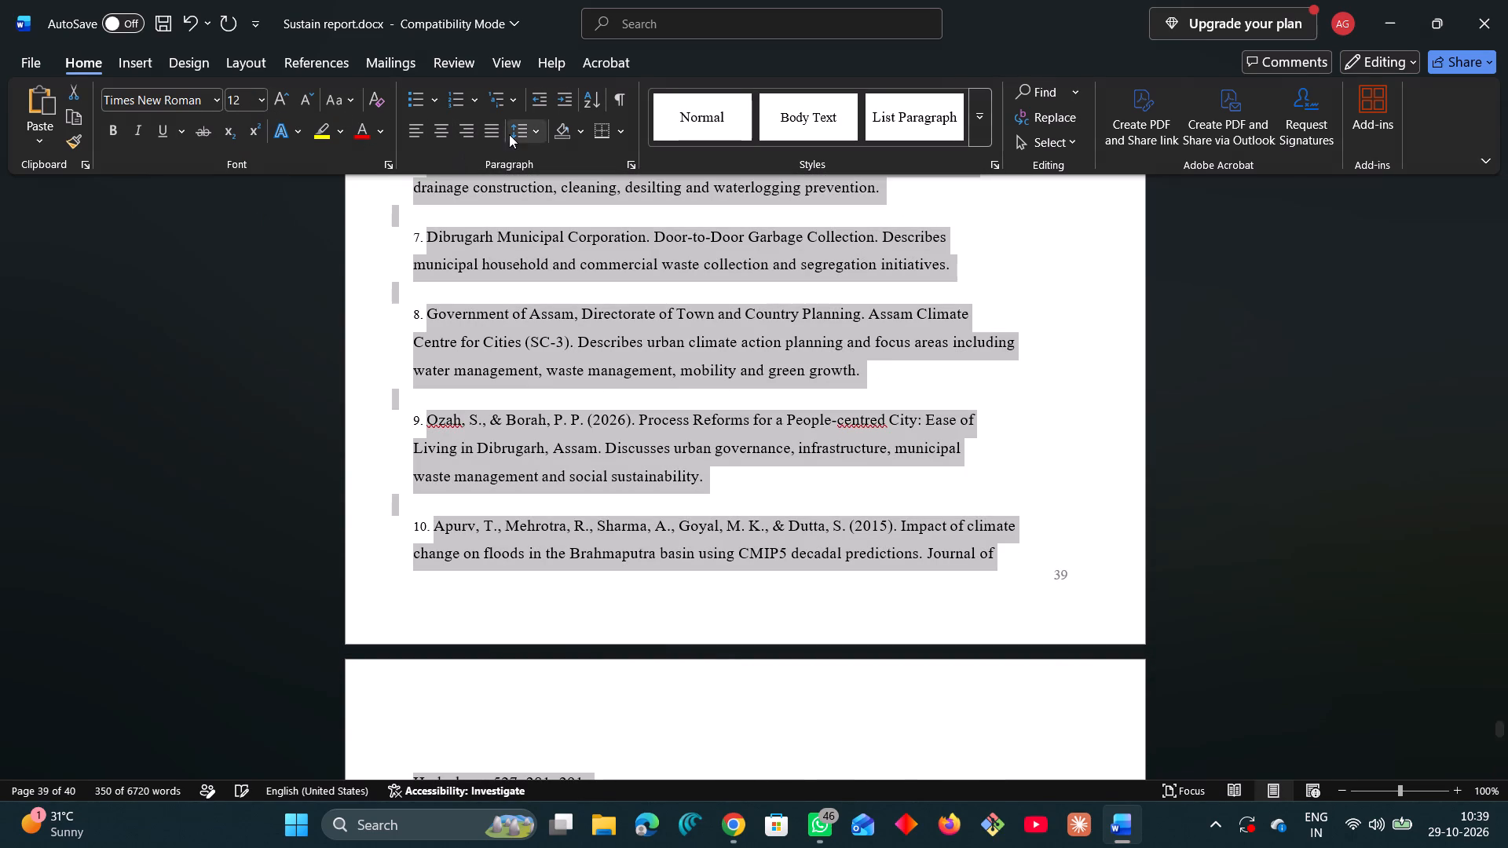
click(489, 137)
Set the line spacing of the selected References text to 1.15.
click(534, 133)
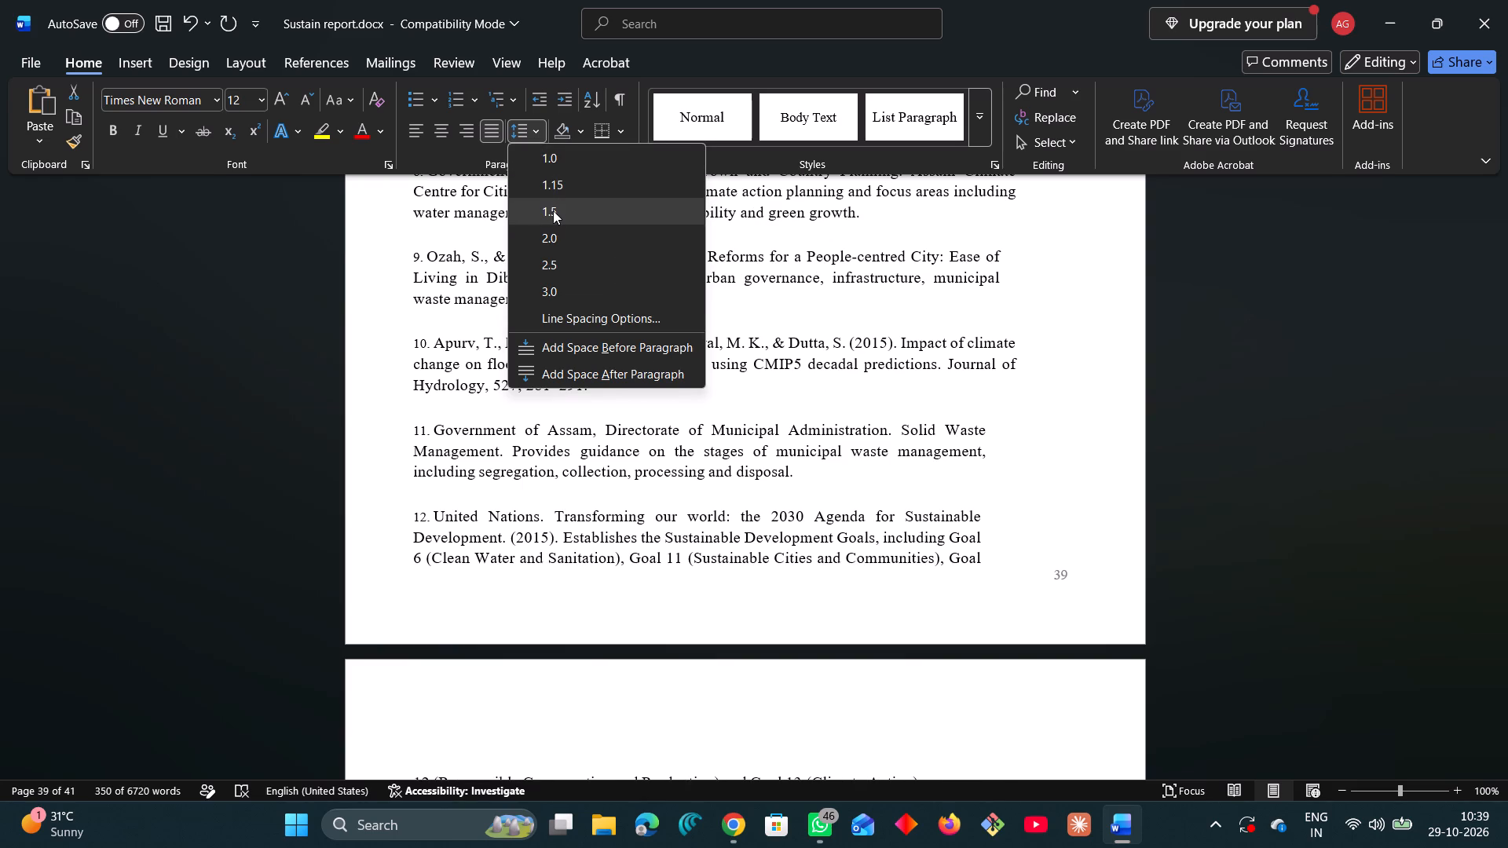
click(561, 188)
click(1259, 316)
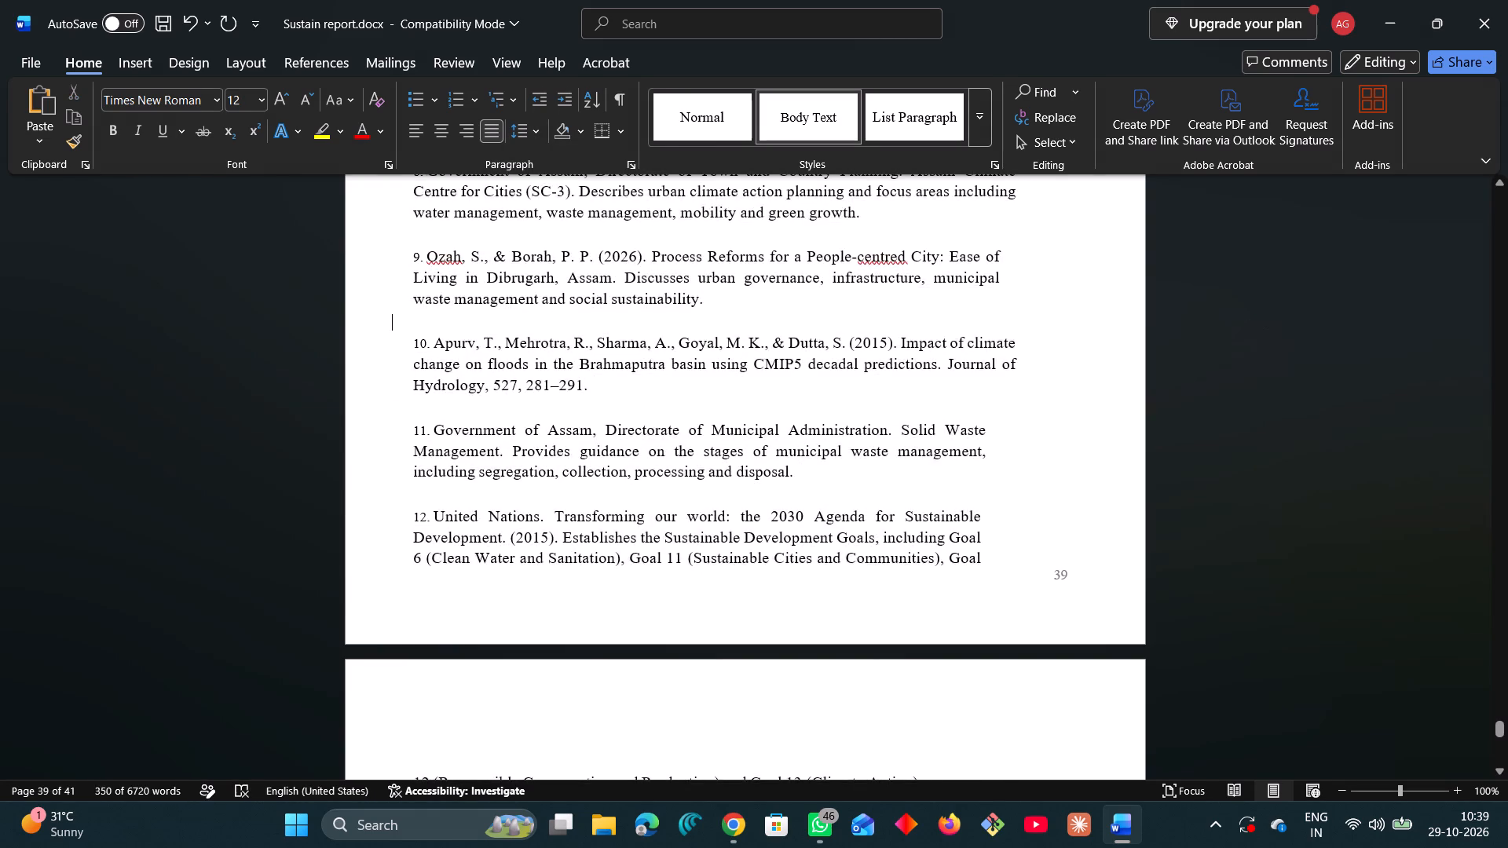
Set the list numbers of the references to 12 pt to match their text.
scroll(870, 446, down, 9)
scroll(853, 438, up, 9)
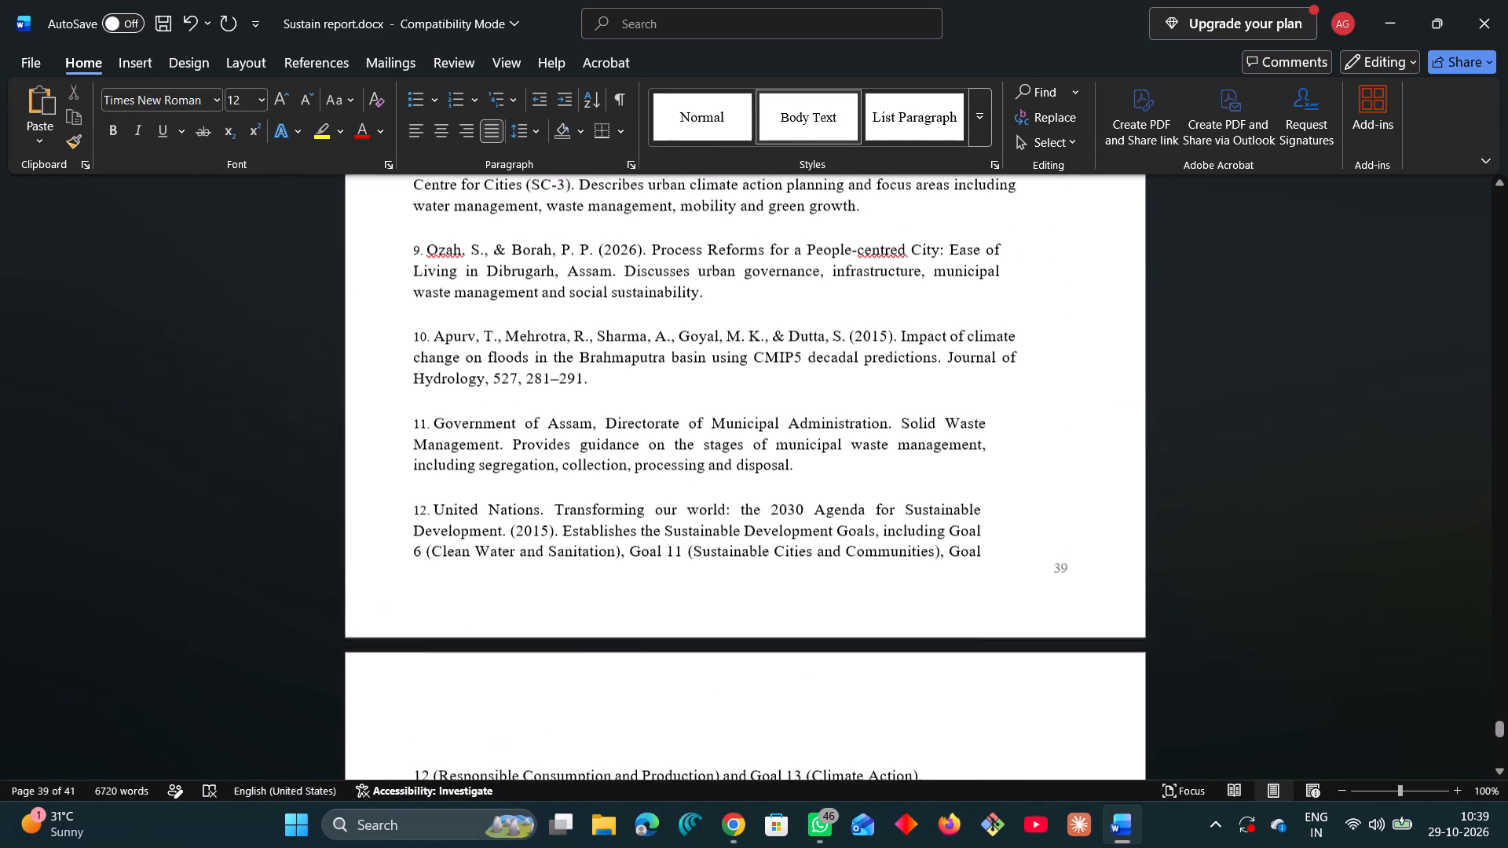
scroll(827, 407, up, 1)
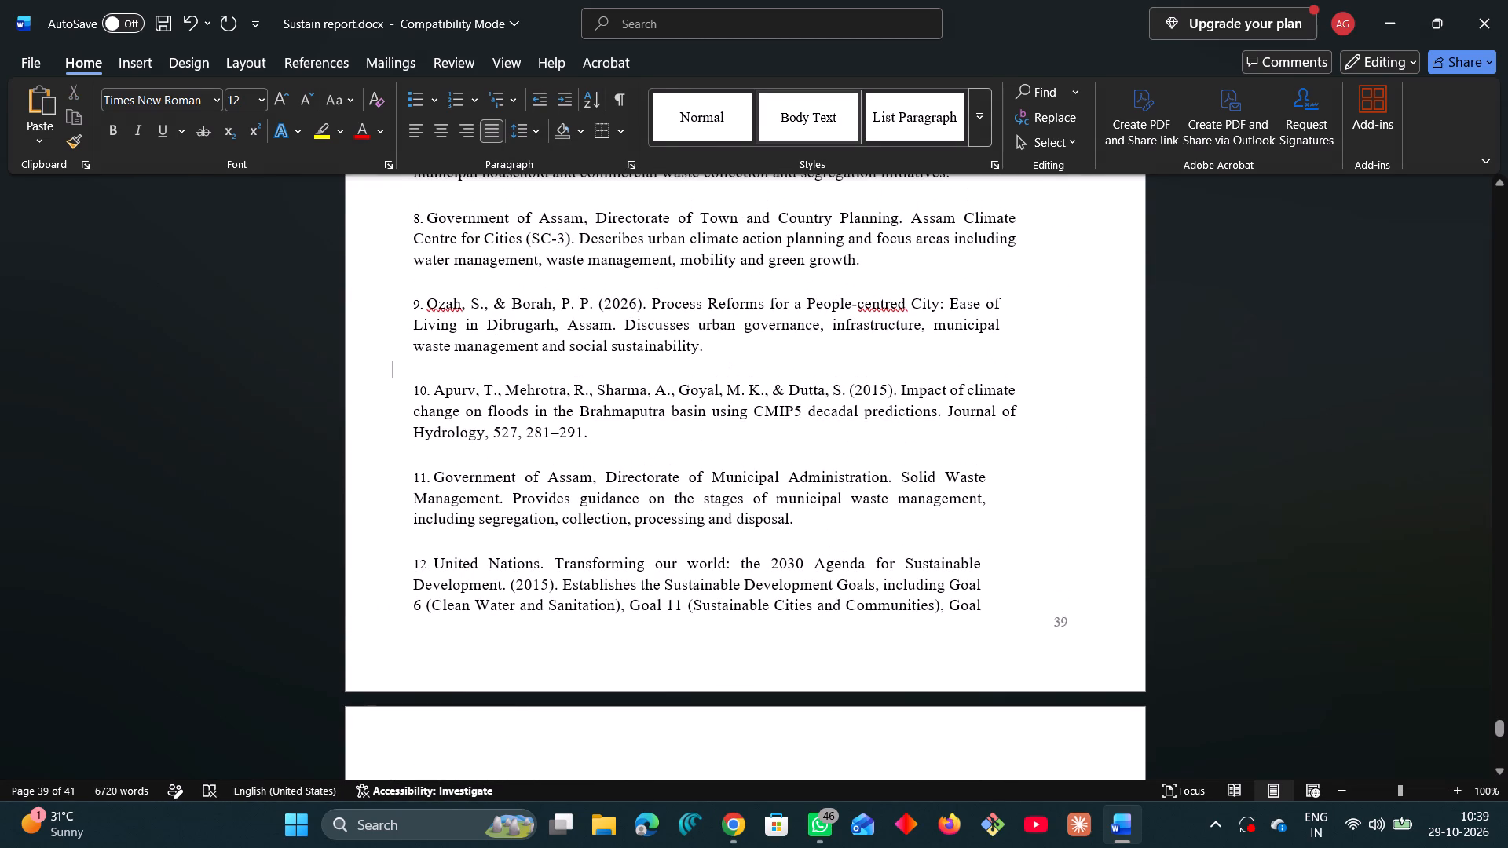
drag(430, 566, 405, 565)
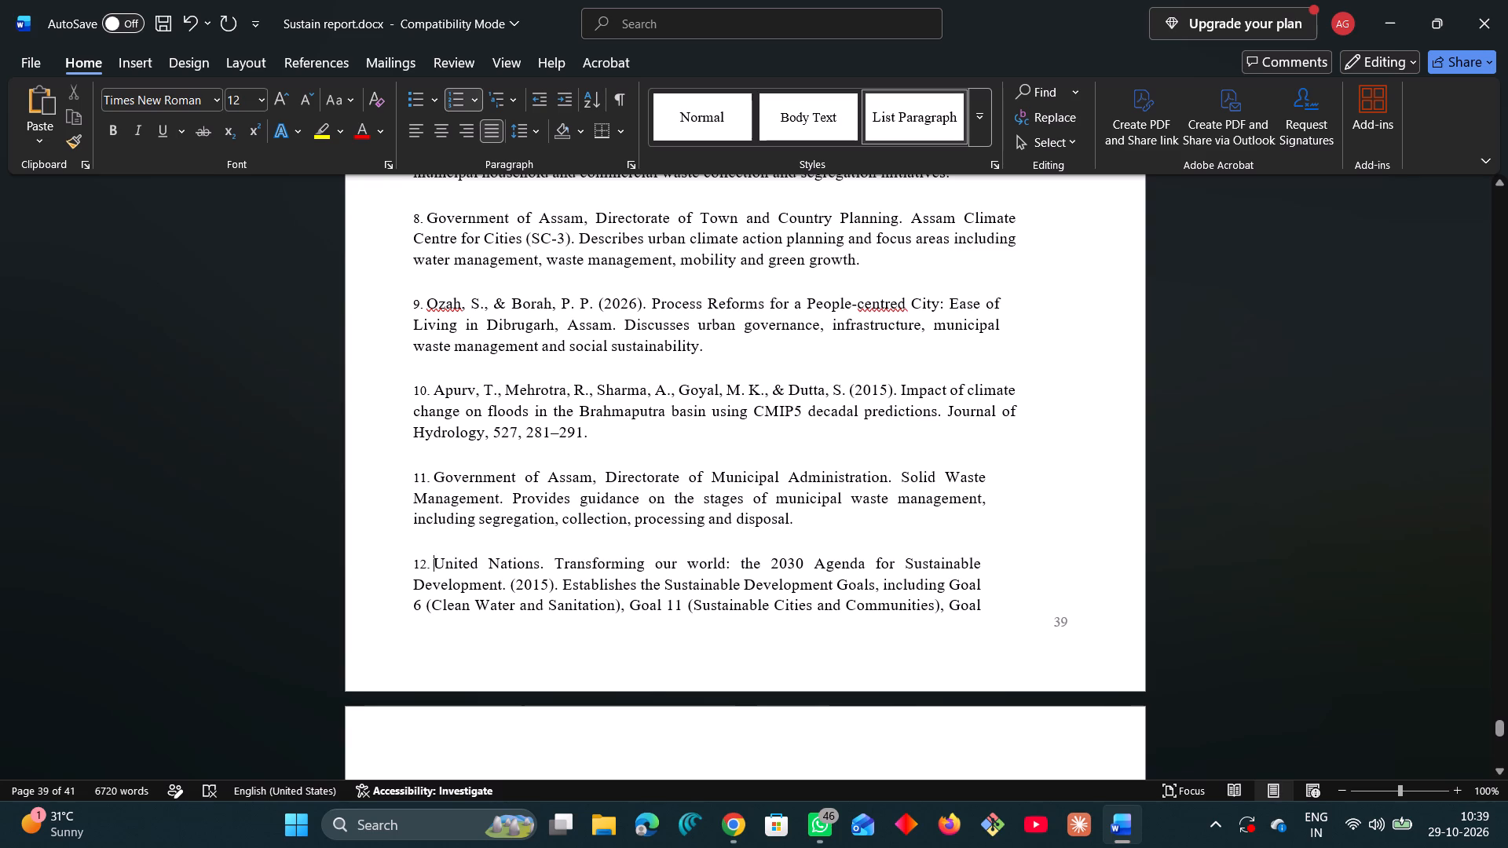
click(419, 565)
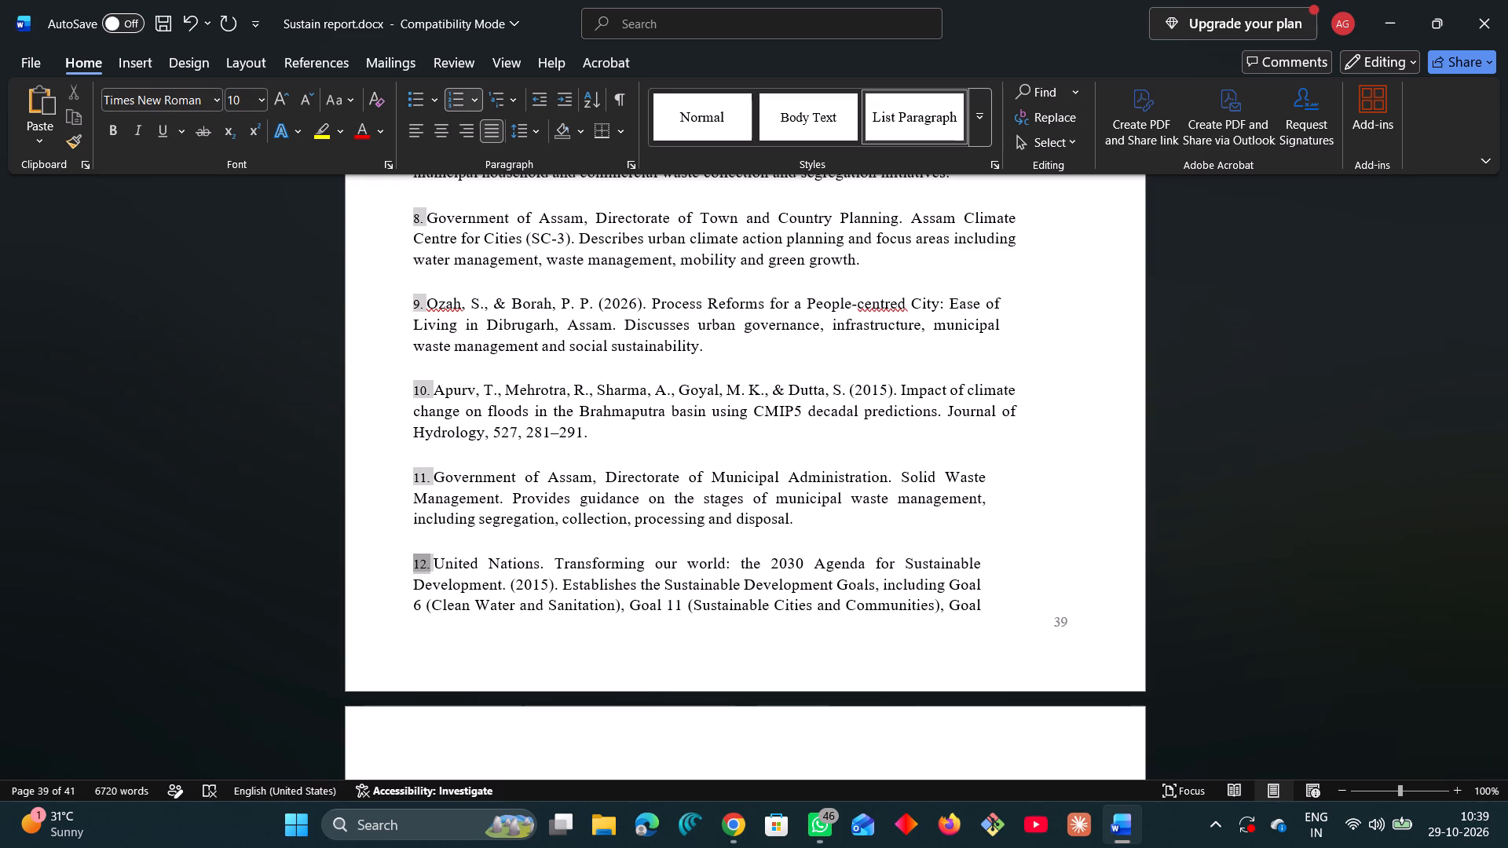
click(261, 104)
click(247, 225)
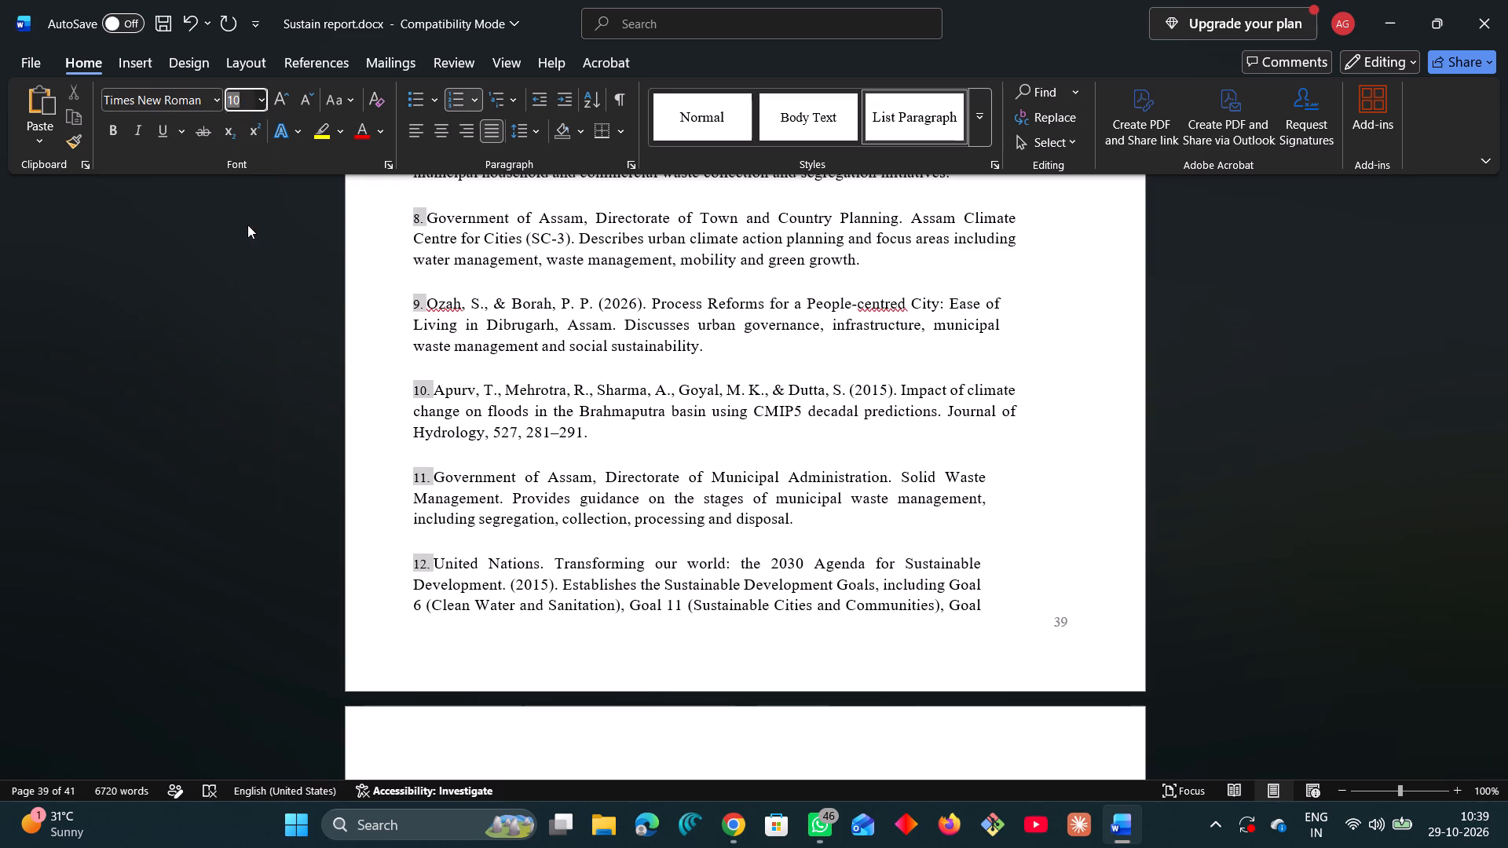
click(368, 295)
click(378, 315)
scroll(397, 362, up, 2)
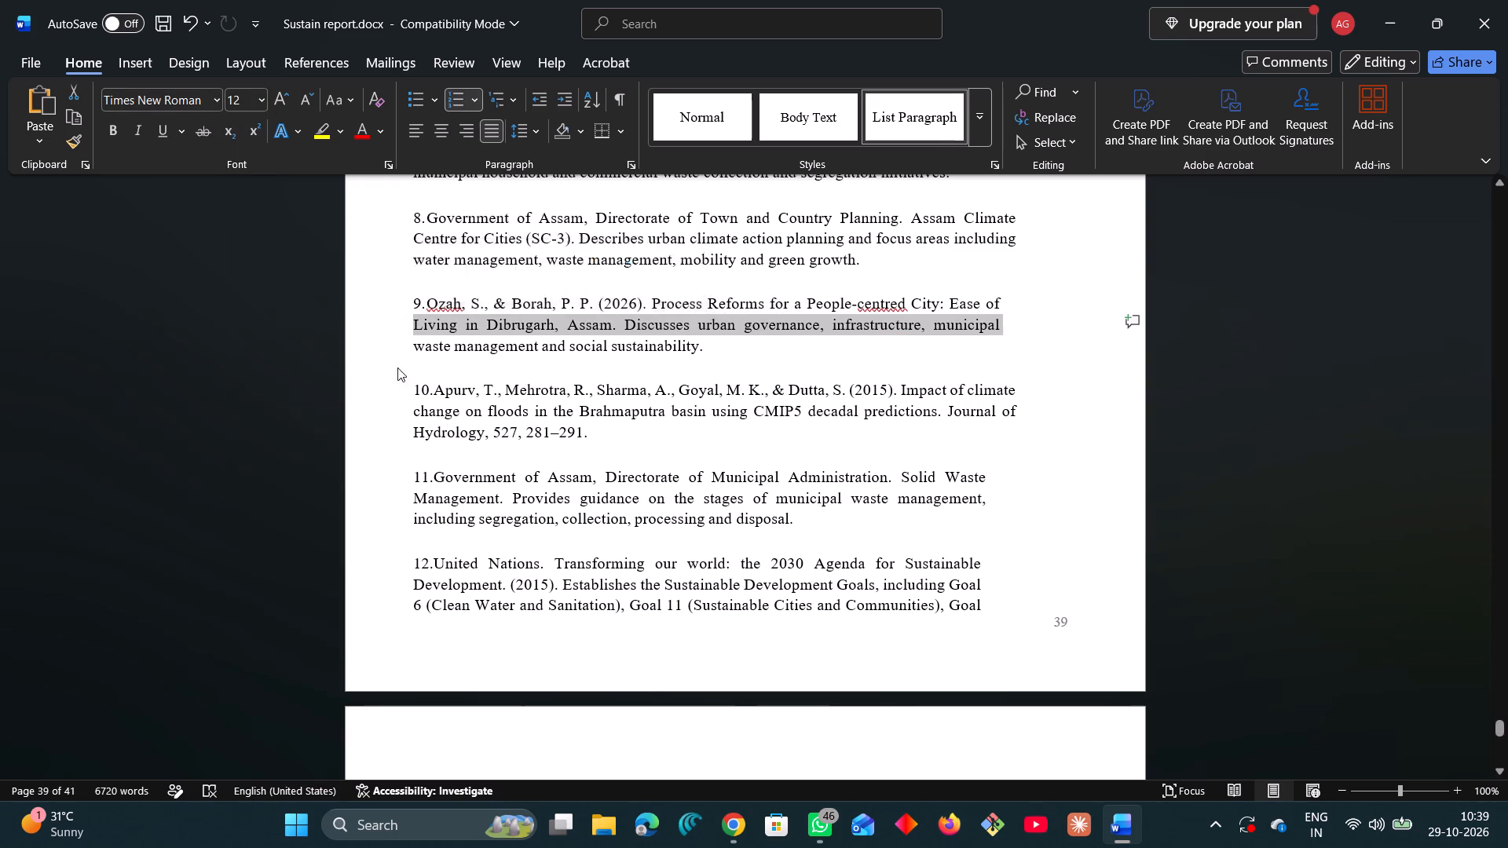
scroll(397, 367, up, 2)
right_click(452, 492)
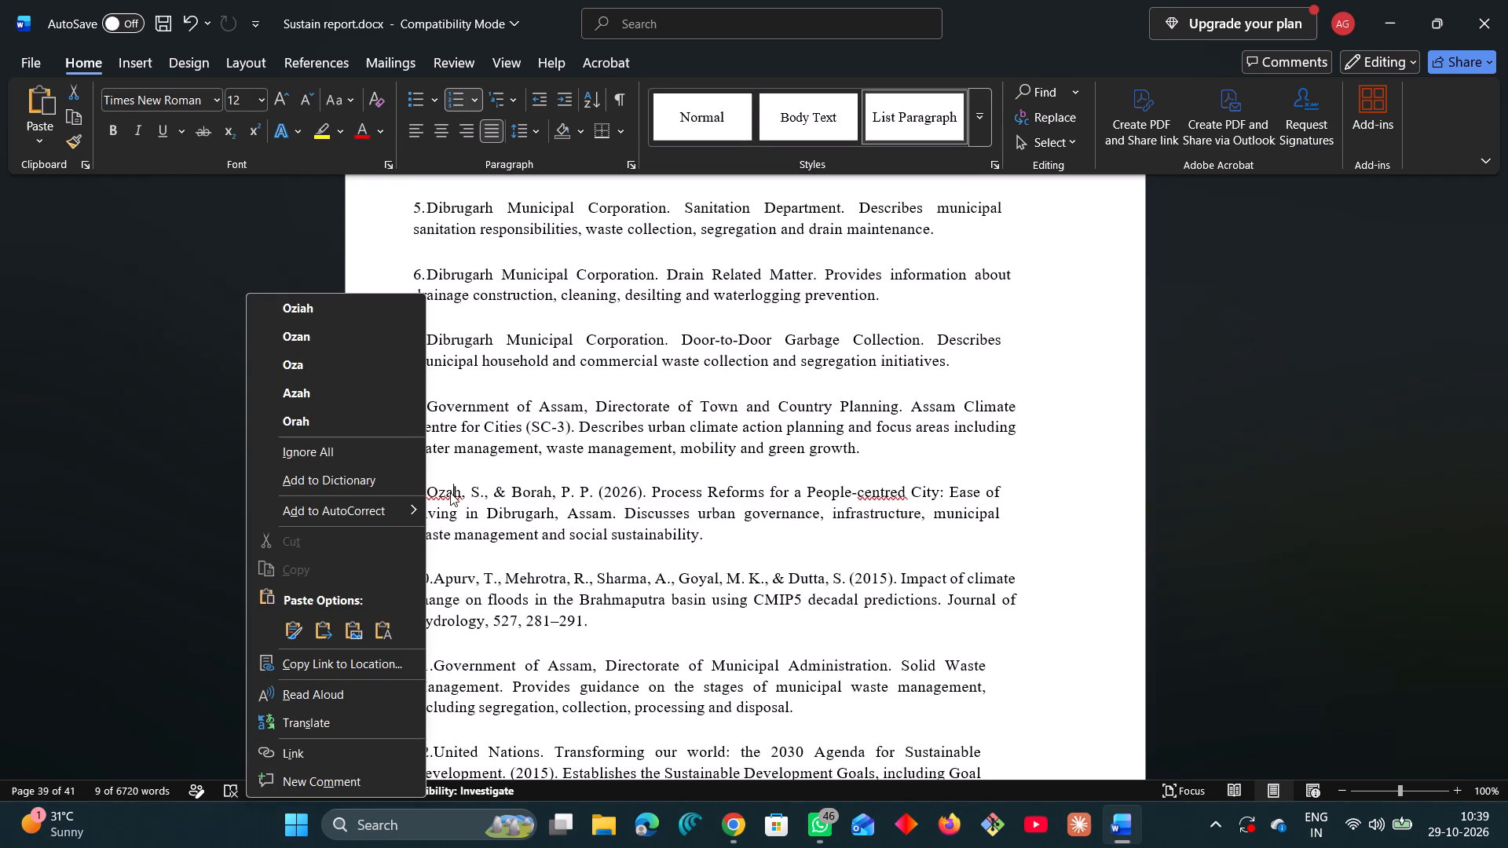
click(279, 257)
Correct the doubled full stops after "Dibrugarh" in reference 3 and "development" in reference 4 to single ones.
scroll(474, 426, up, 5)
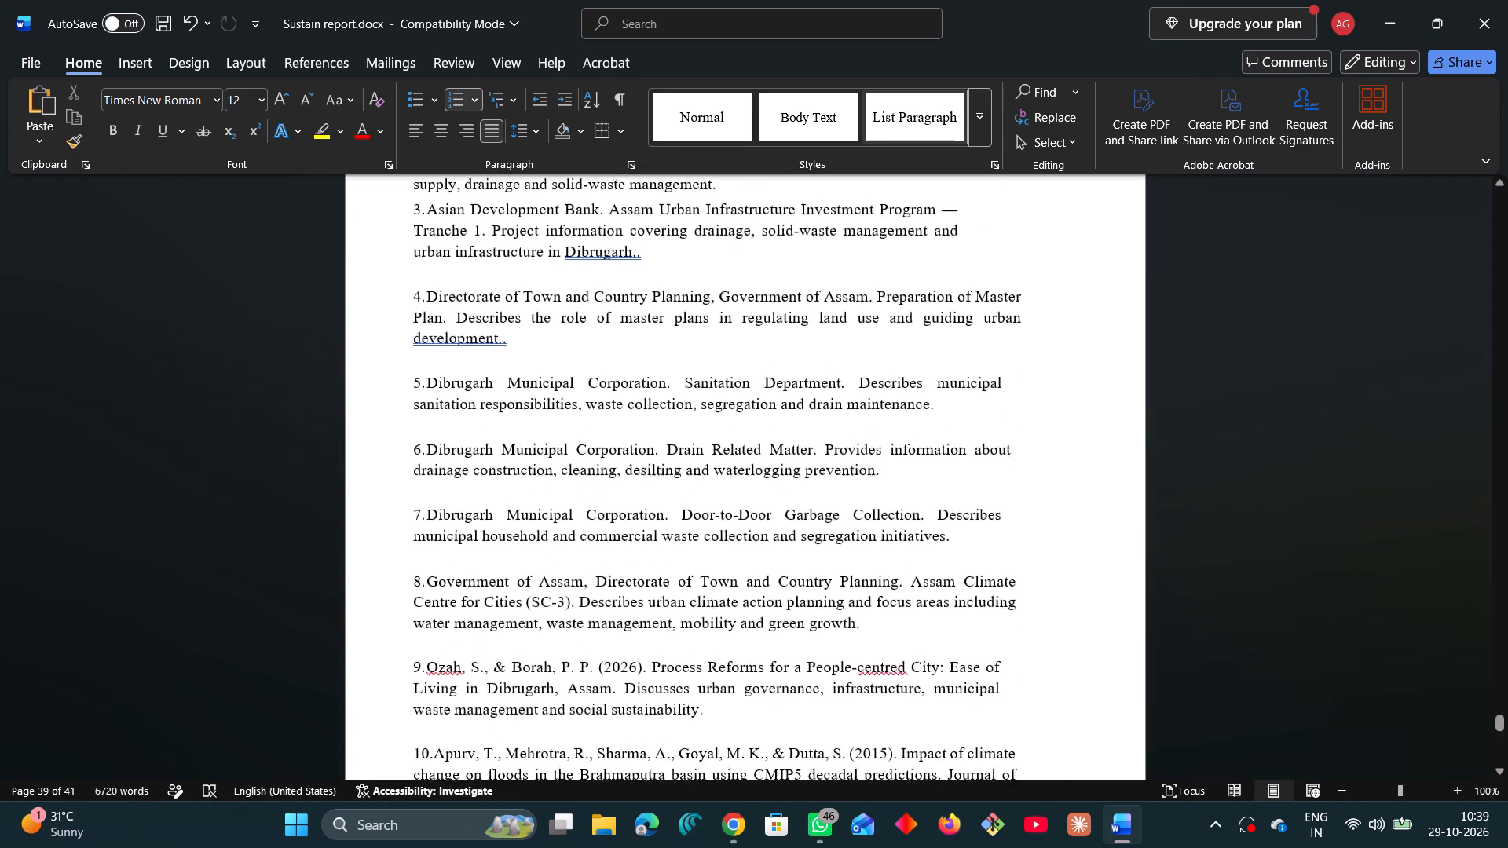
scroll(481, 425, up, 4)
right_click(588, 502)
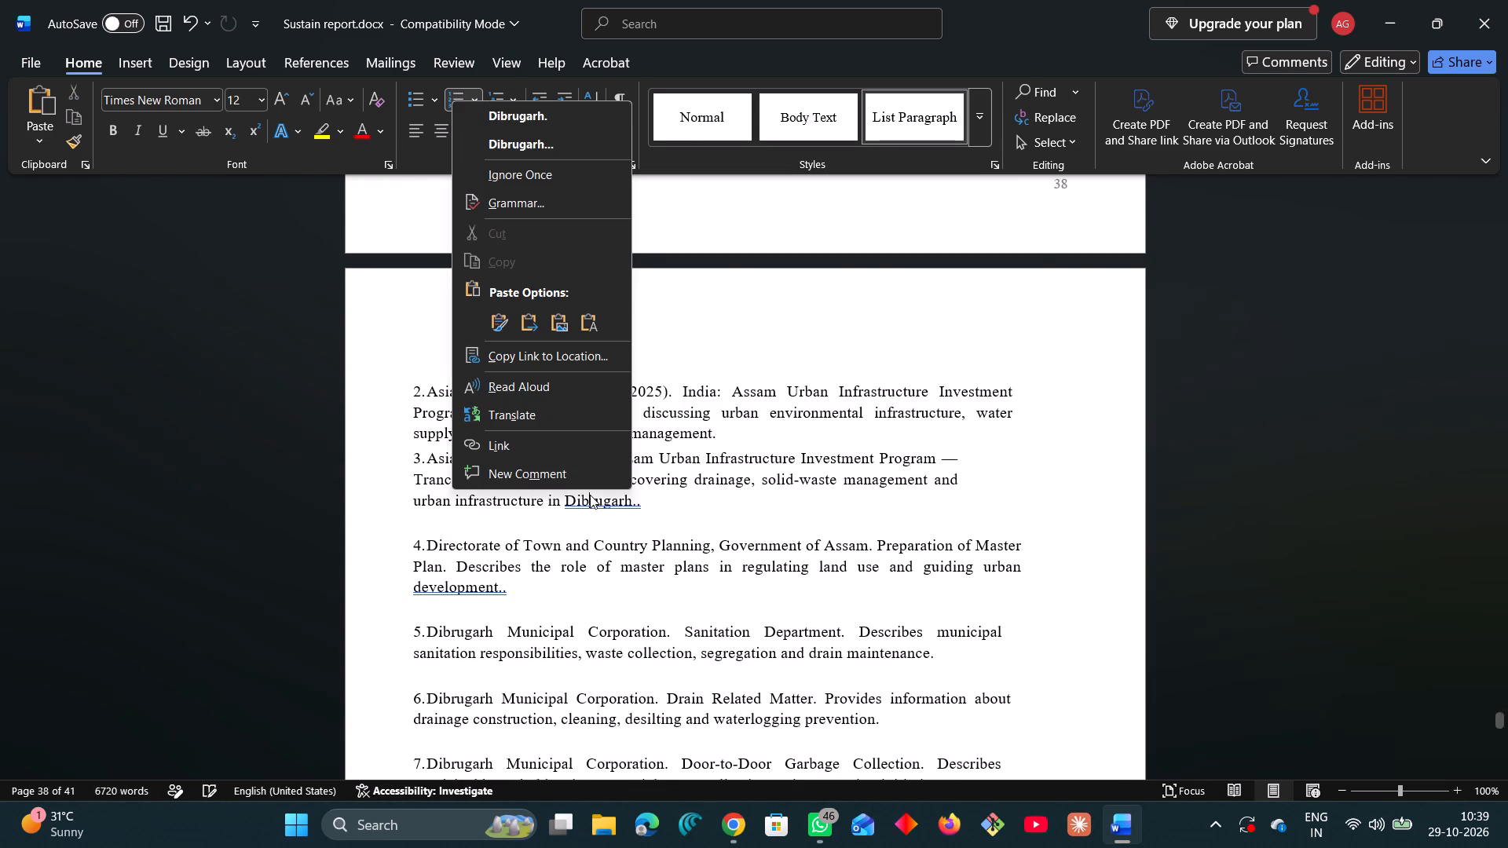
click(507, 107)
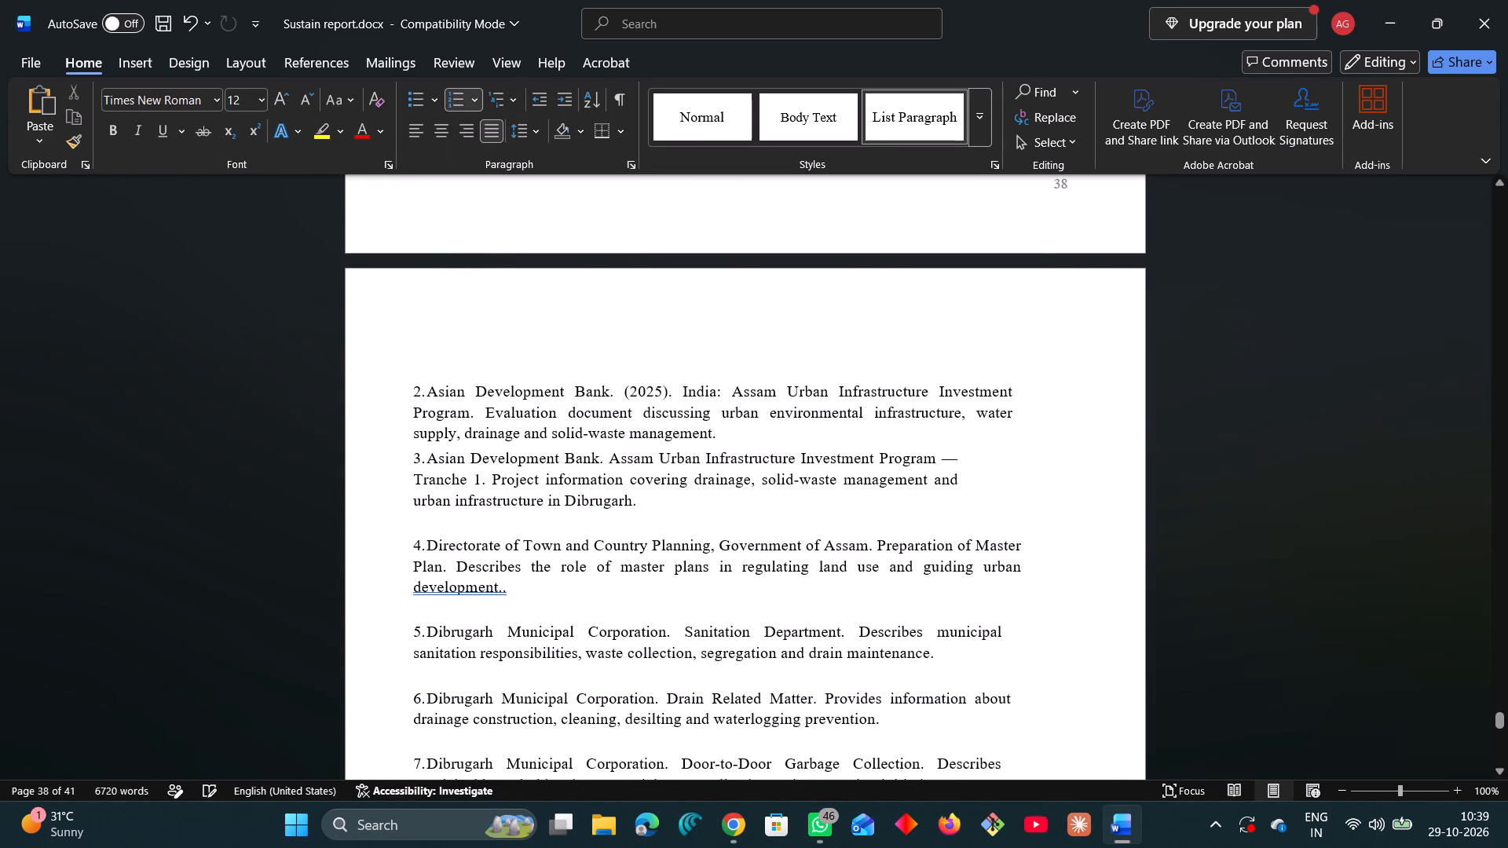
right_click(478, 588)
click(416, 198)
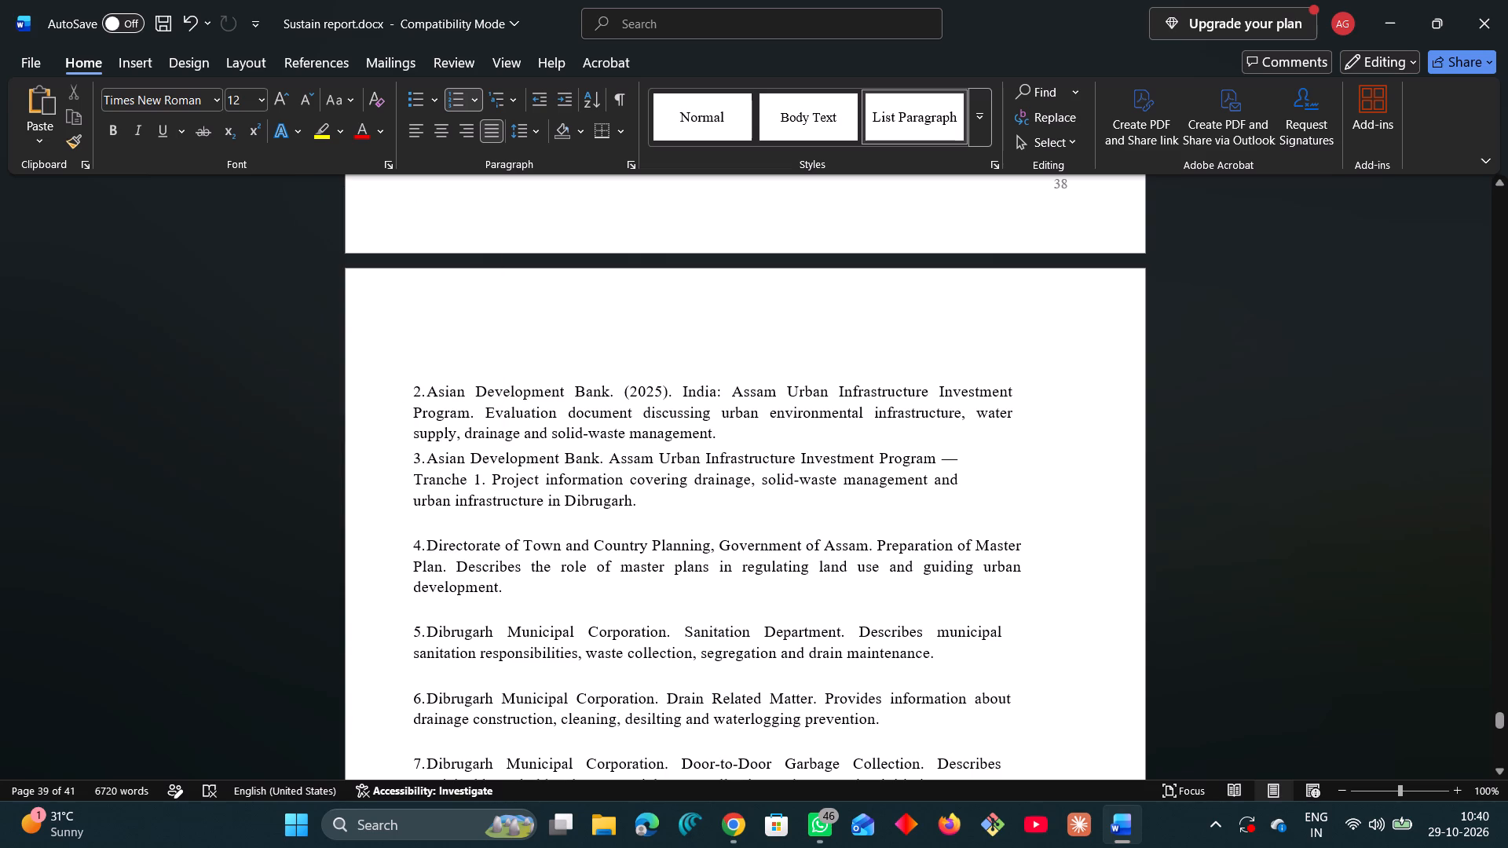
Insert a page break after recommendation 7 so "8. CONCLUSION" starts on a new page, removing the extra empty list item.
scroll(442, 444, up, 14)
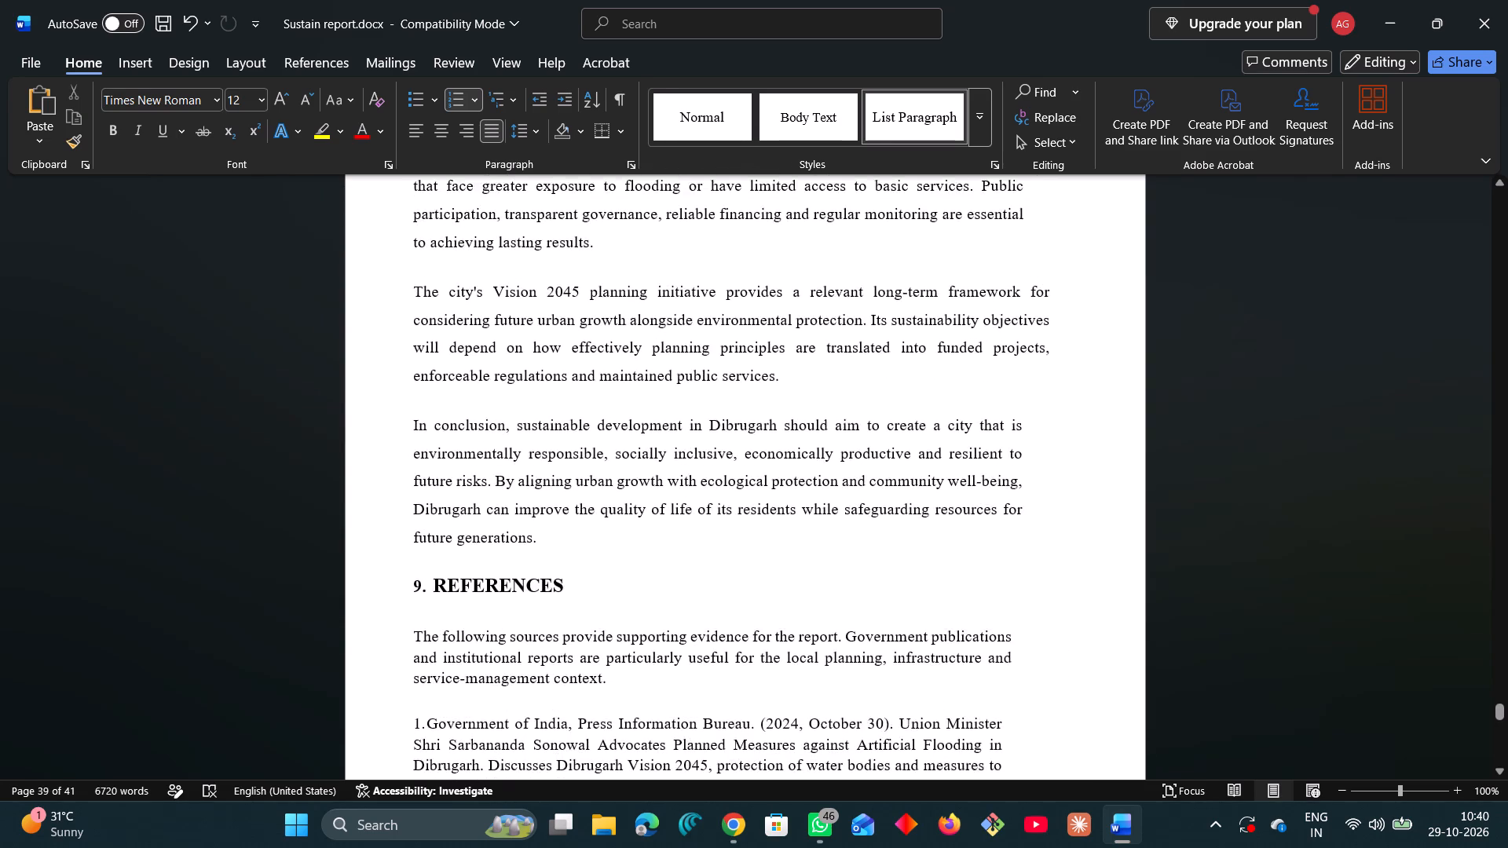
scroll(525, 441, up, 5)
scroll(527, 440, up, 19)
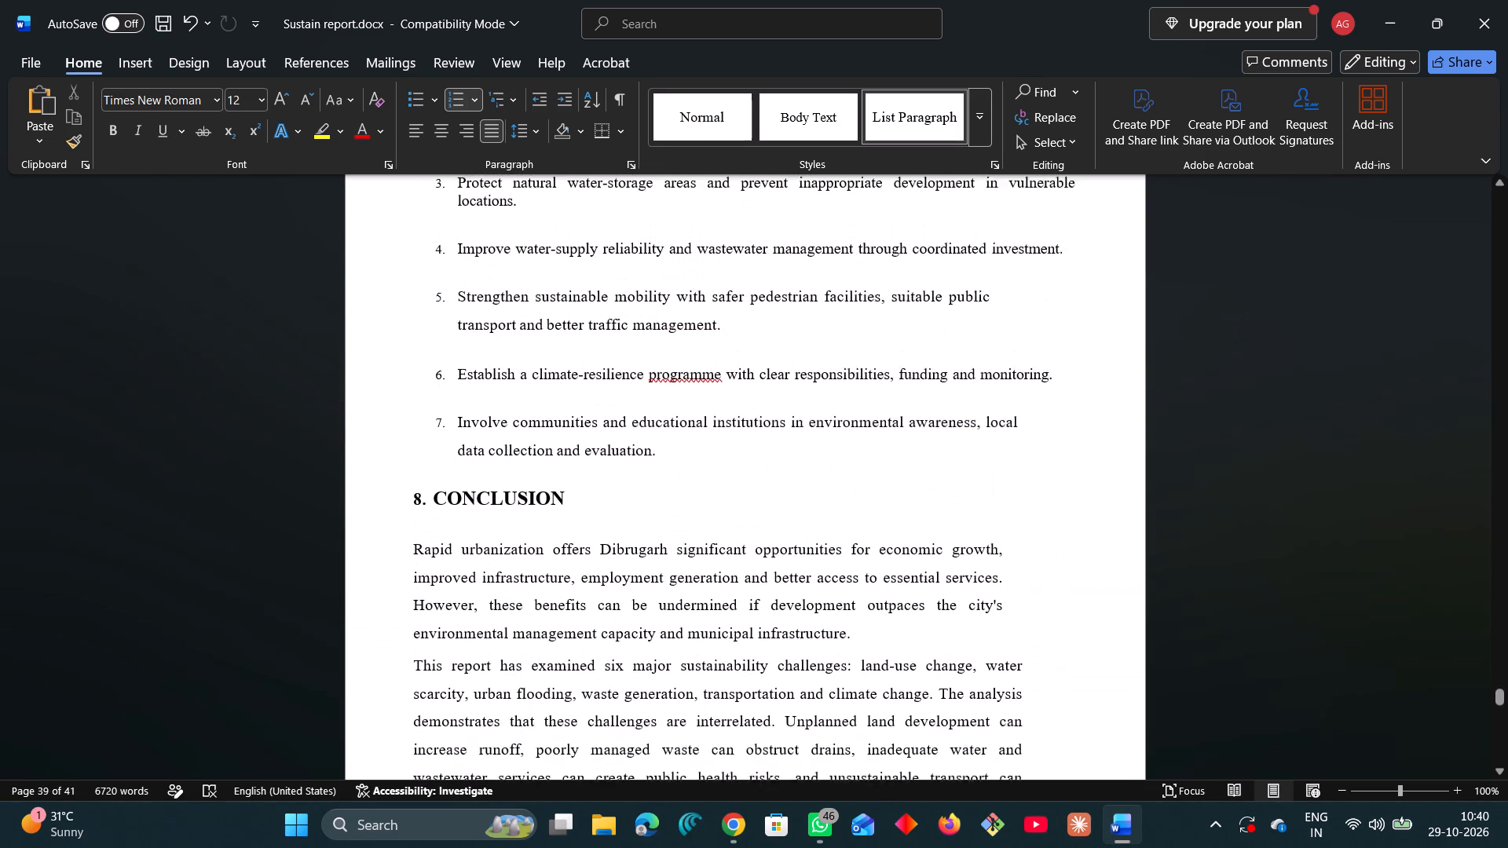
click(663, 479)
key(ctrl+Return)
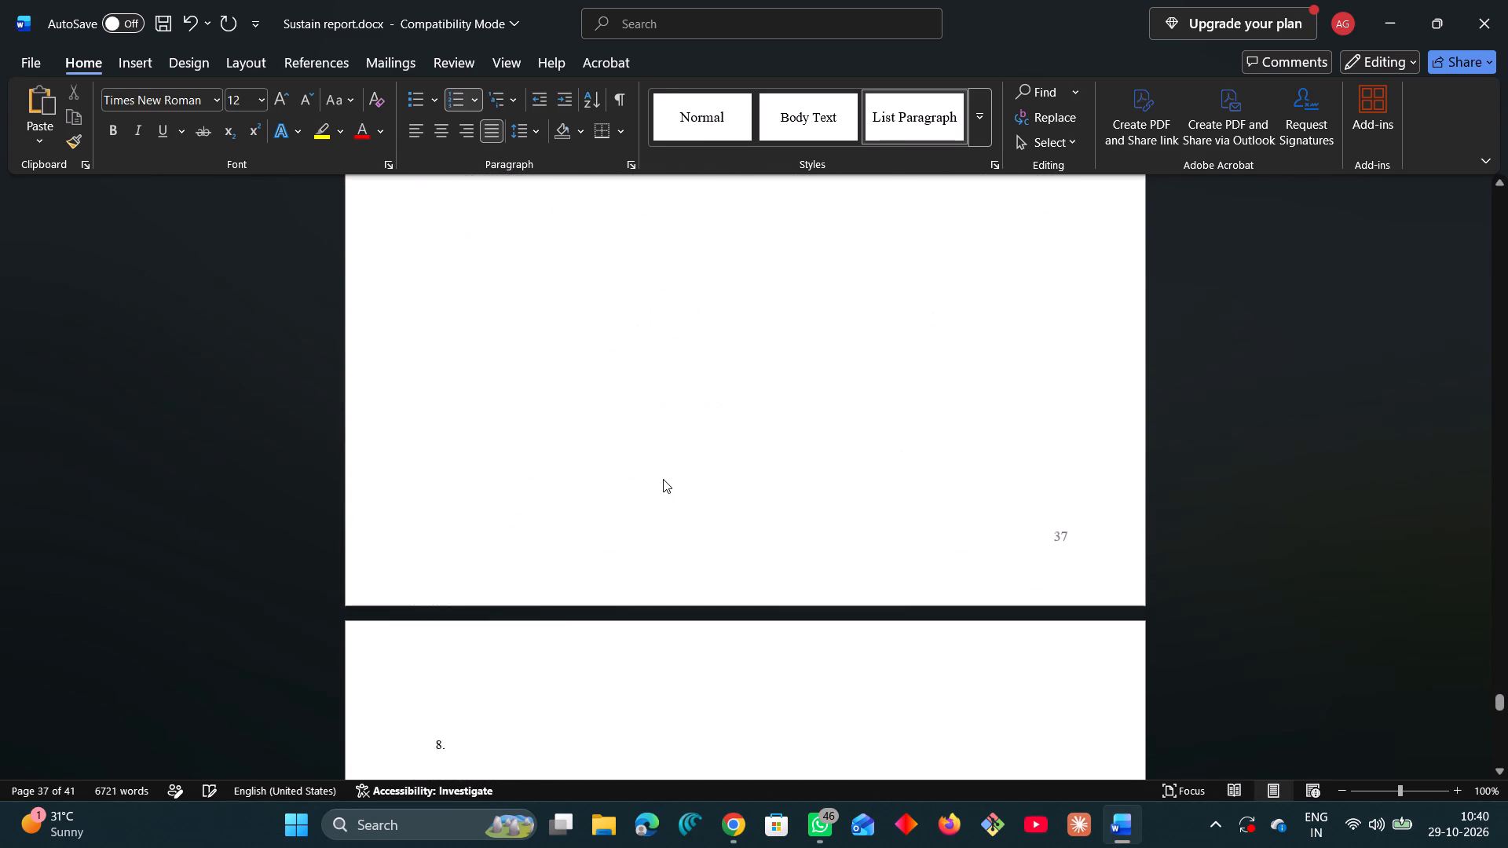
key(BackSpace)
scroll(663, 479, up, 5)
scroll(663, 479, down, 1)
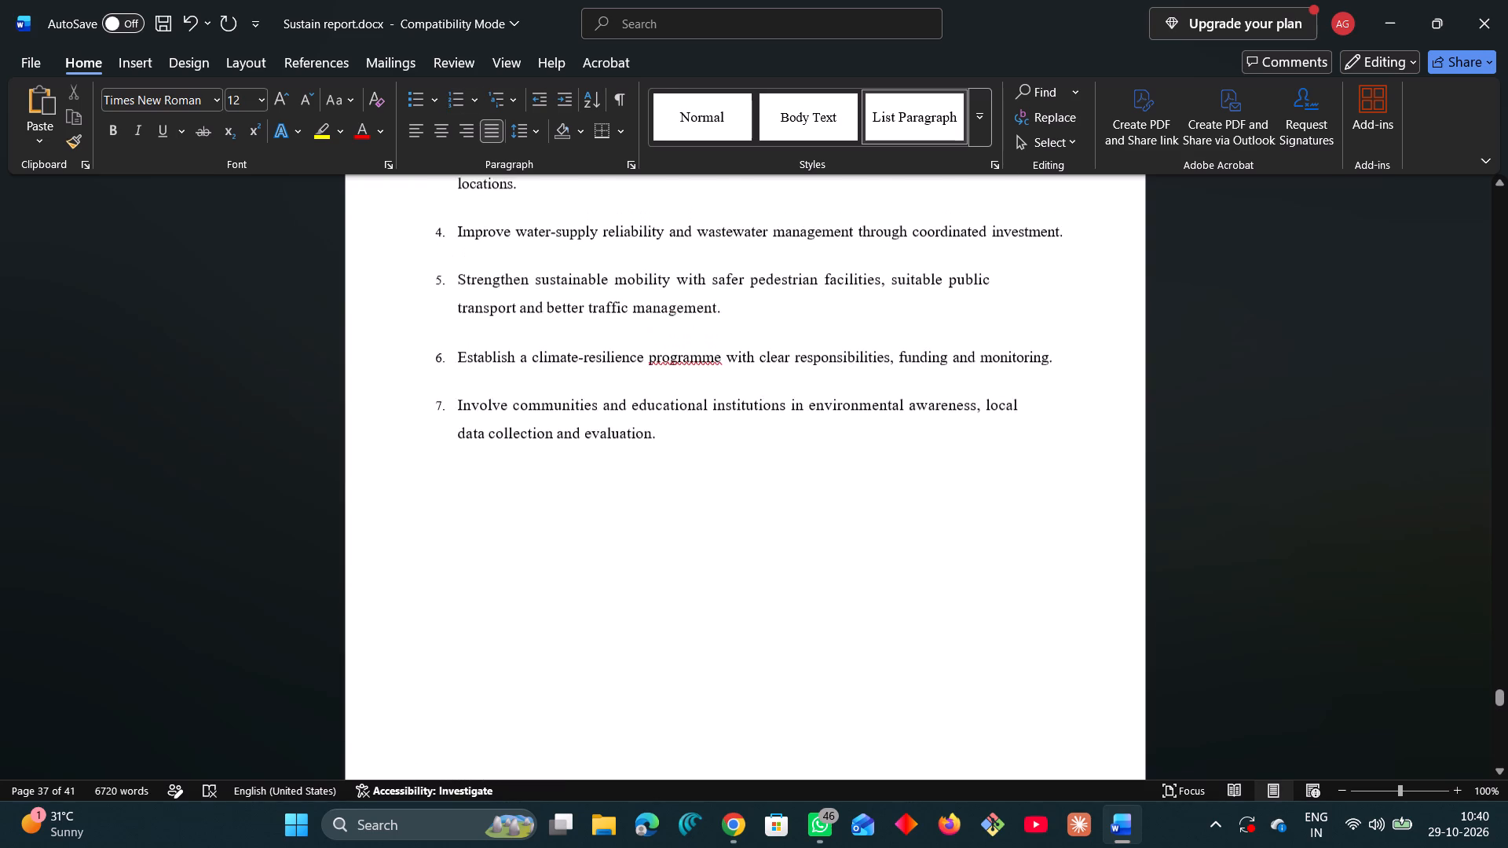
scroll(663, 479, down, 4)
key(BackSpace)
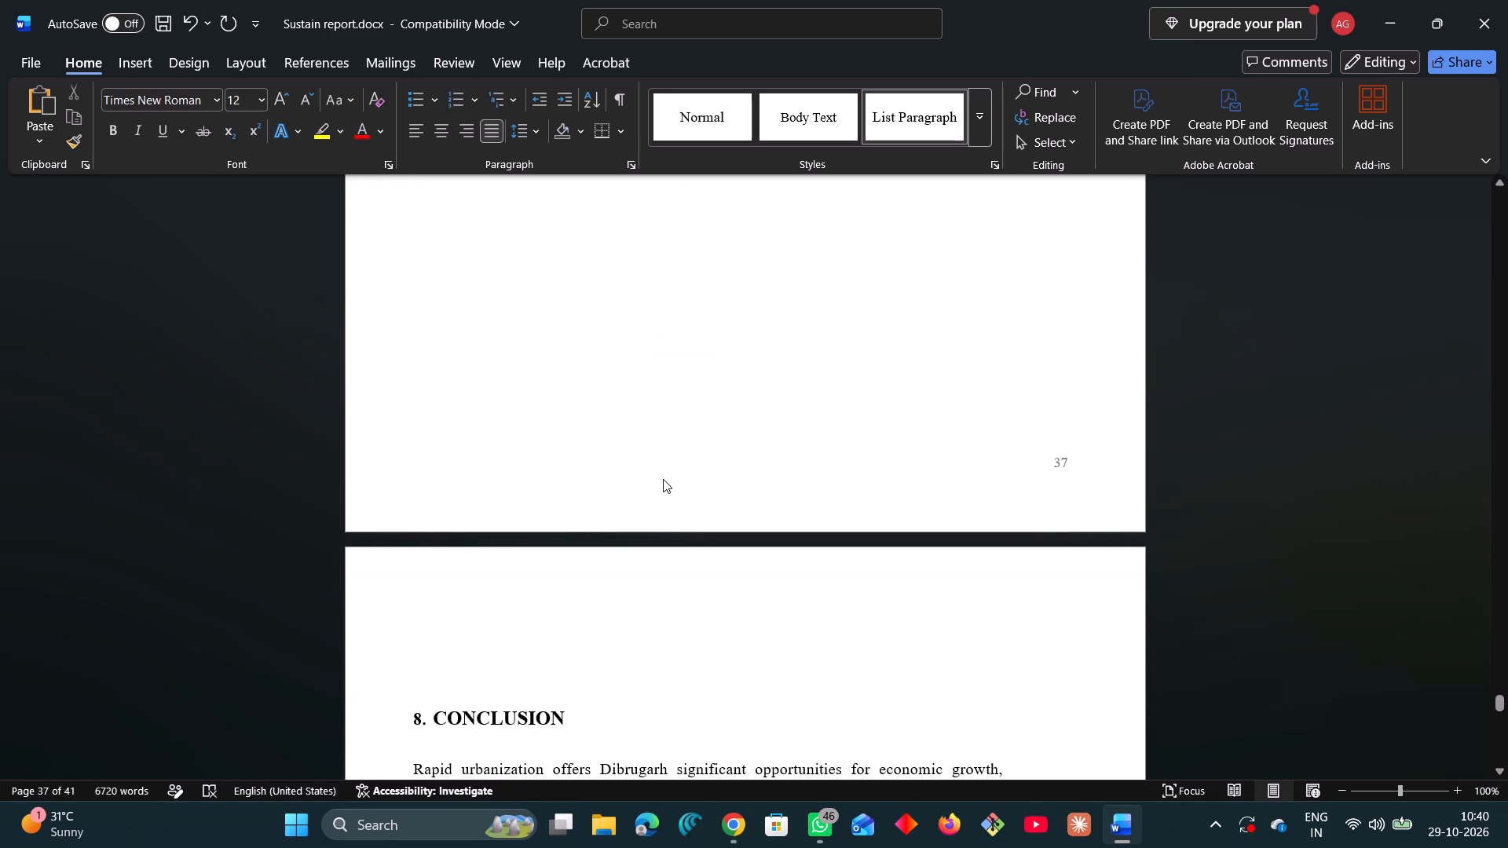
key(BackSpace)
Insert a page break after the final conclusion paragraph so "9. REFERENCES" starts on a new page, removing the leftover empty lines.
scroll(663, 479, down, 3)
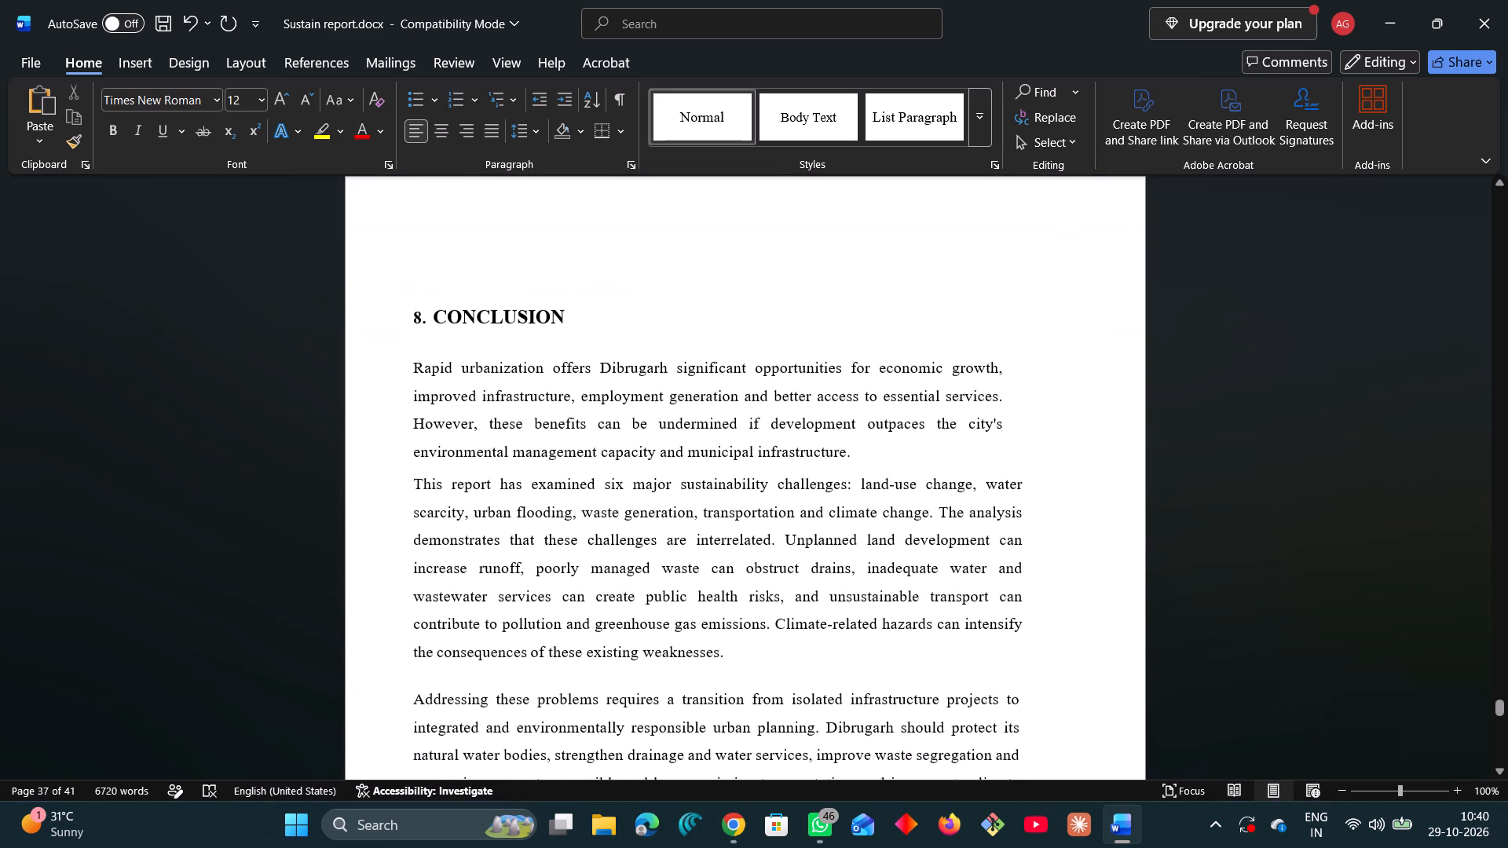
scroll(663, 479, down, 1)
scroll(630, 341, down, 10)
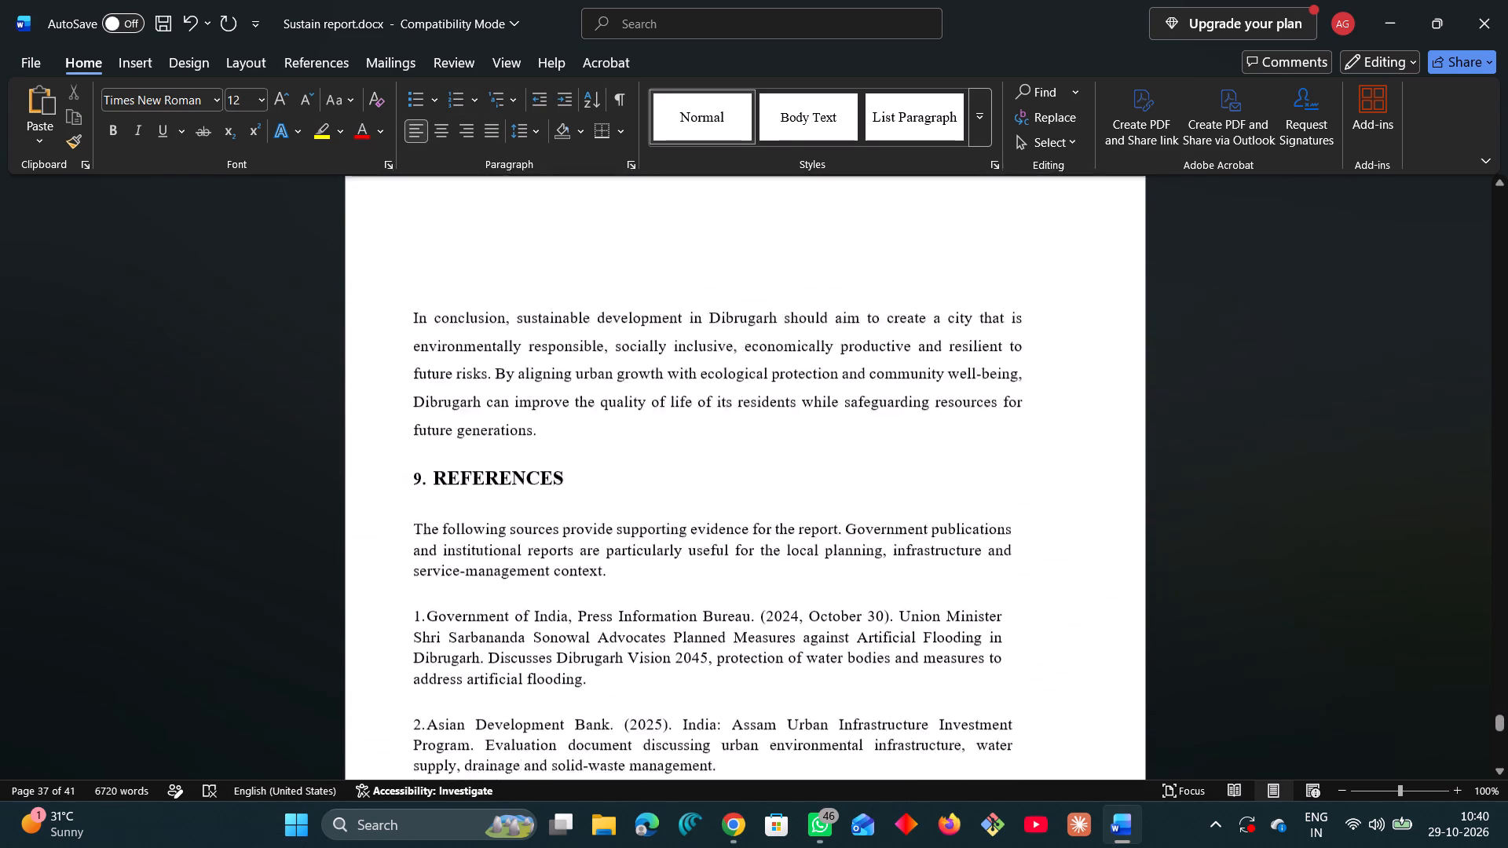
scroll(630, 341, down, 2)
click(558, 270)
key(ctrl+Return)
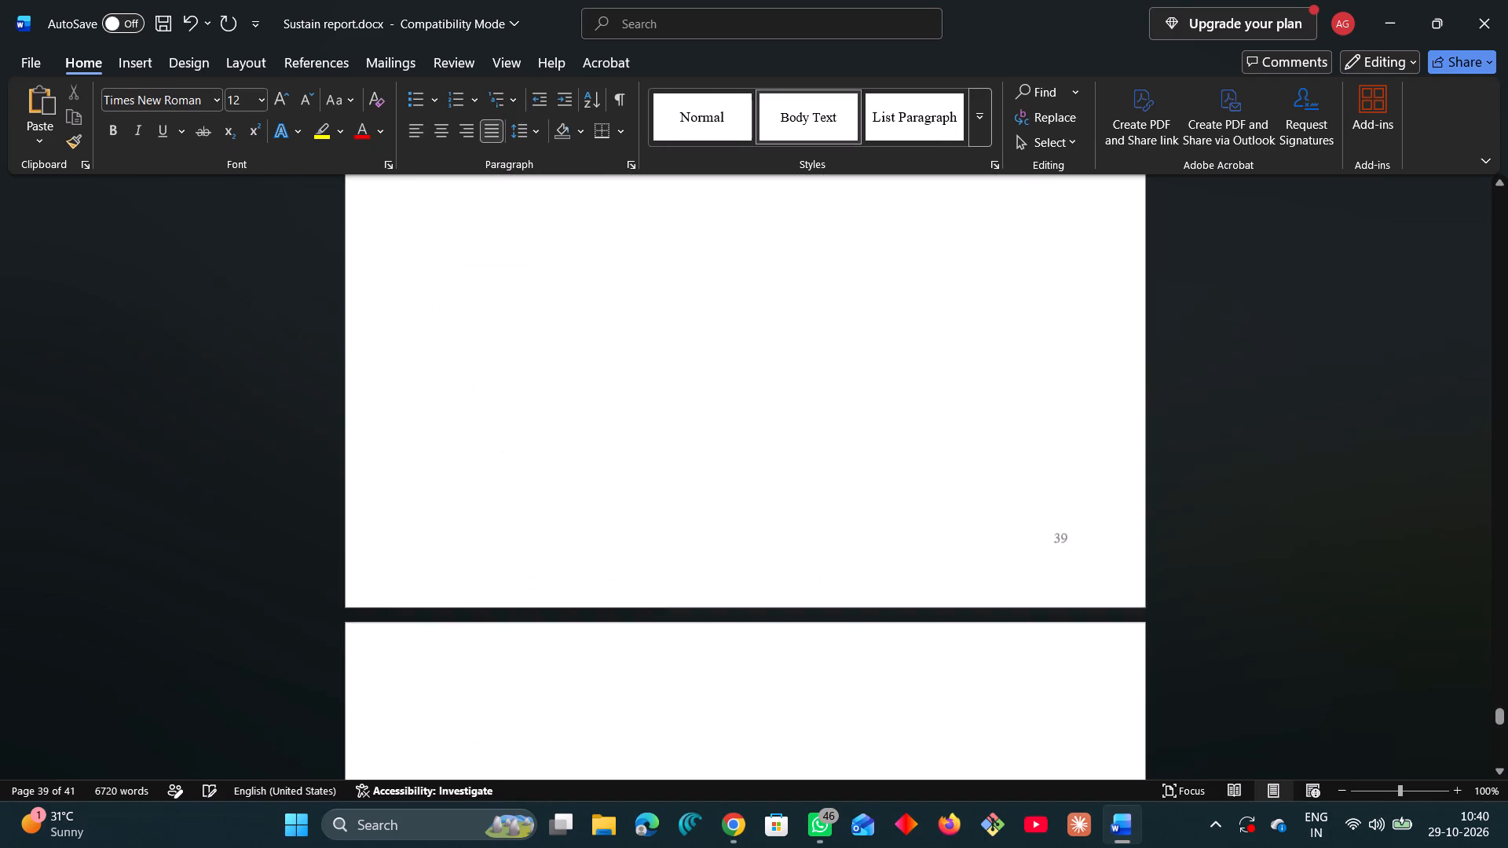
scroll(558, 270, up, 2)
scroll(558, 270, down, 2)
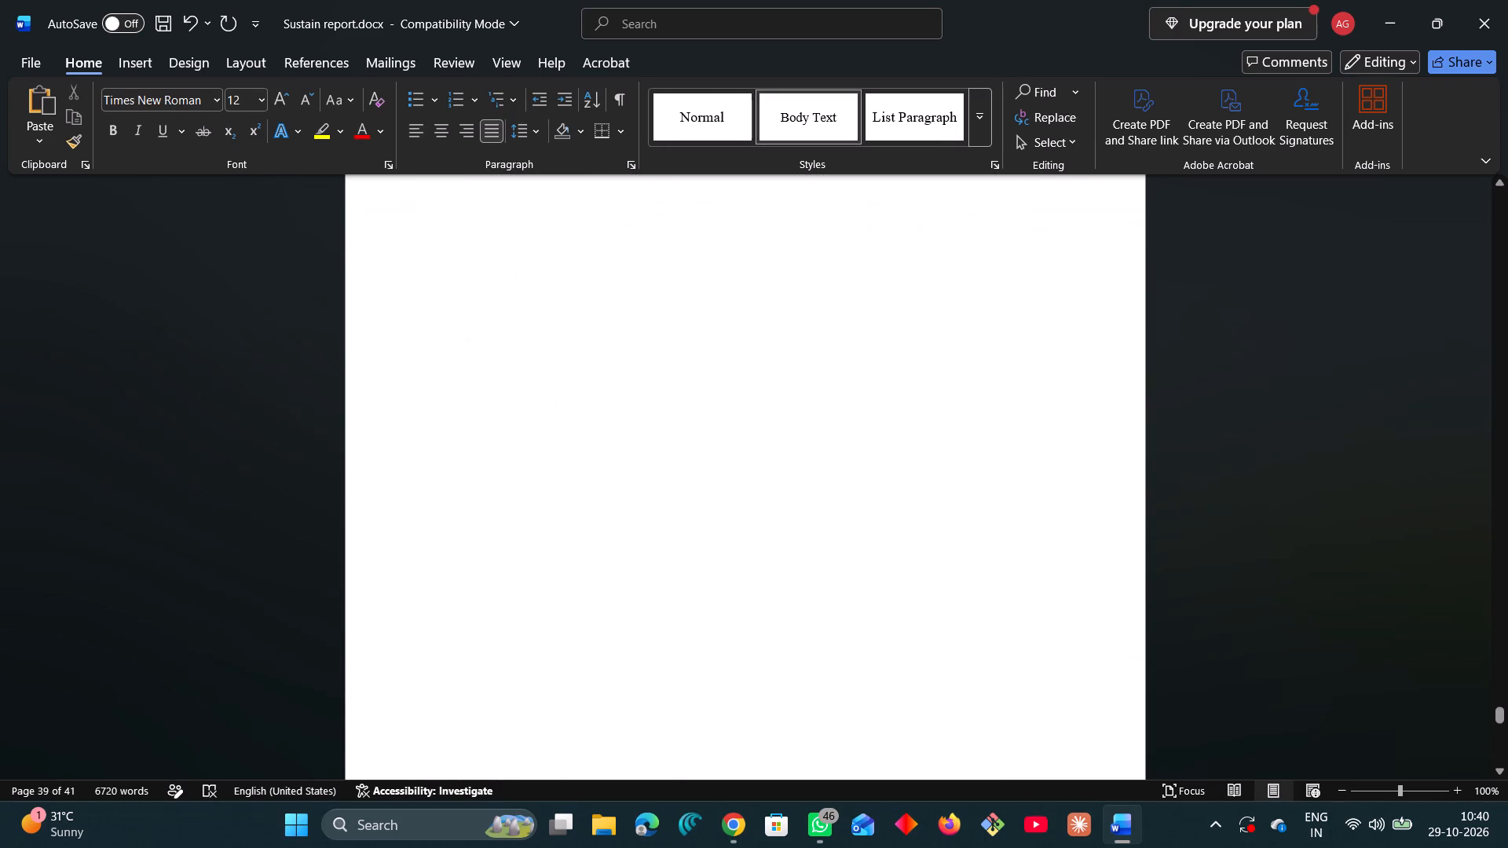
scroll(558, 270, down, 2)
key(BackSpace)
key(BackSpace)
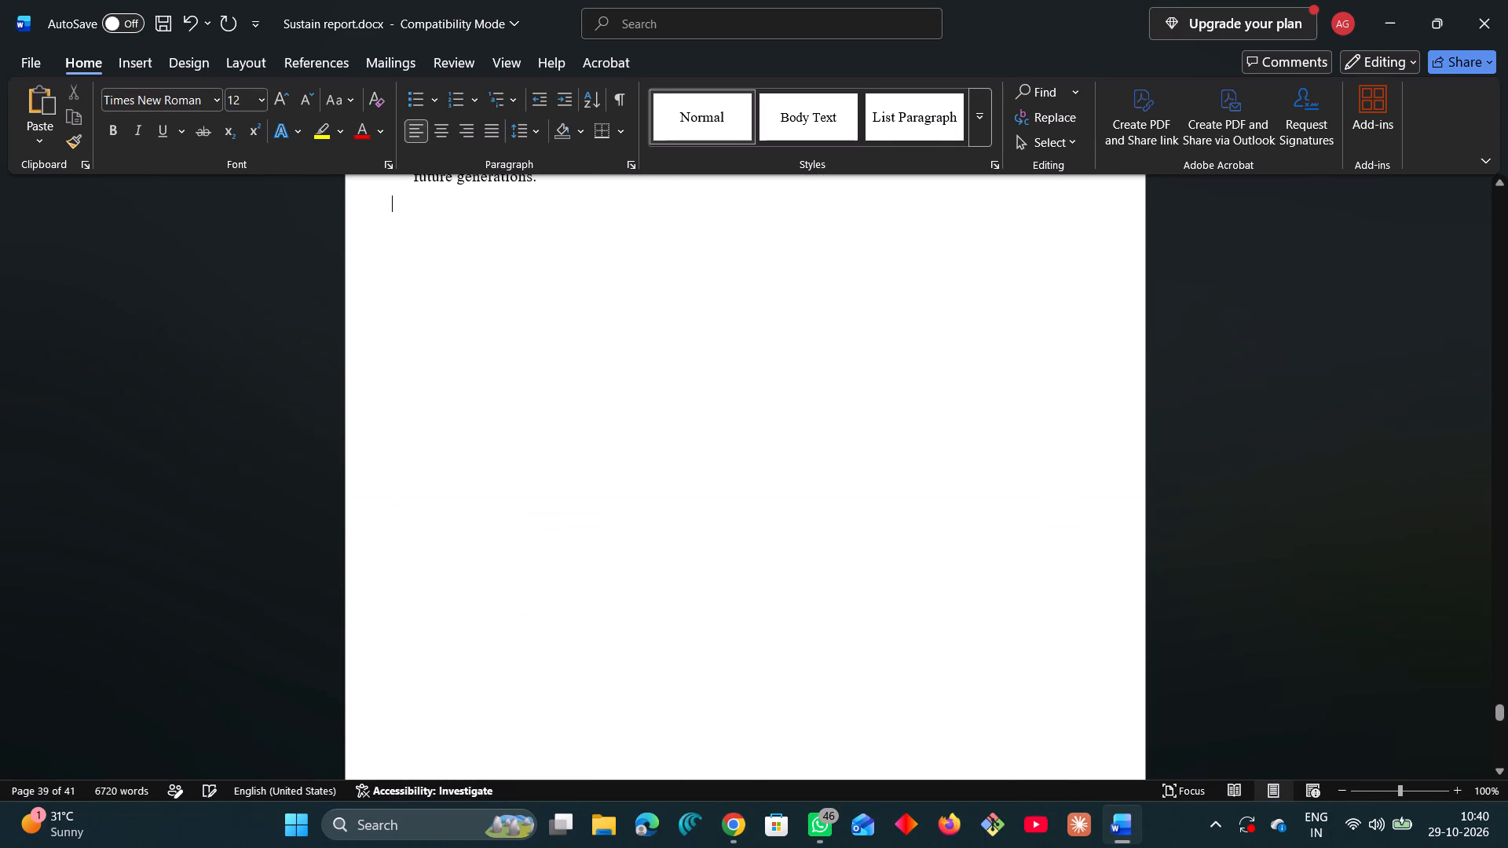
Insert a page break before reference 9 so the whole entry sits on the following page.
scroll(558, 270, down, 20)
scroll(558, 270, down, 1)
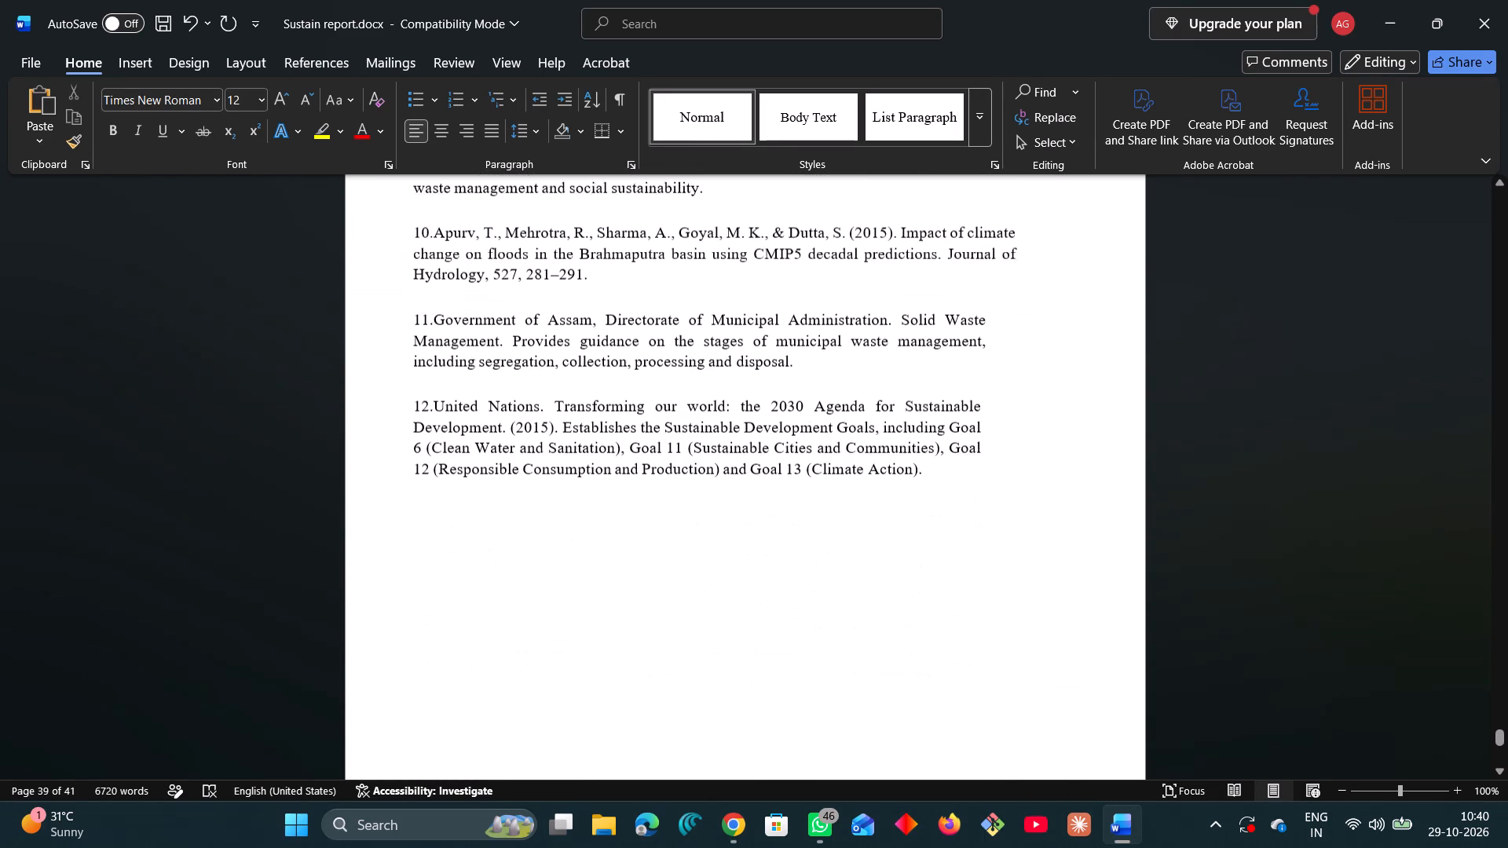
scroll(558, 270, up, 5)
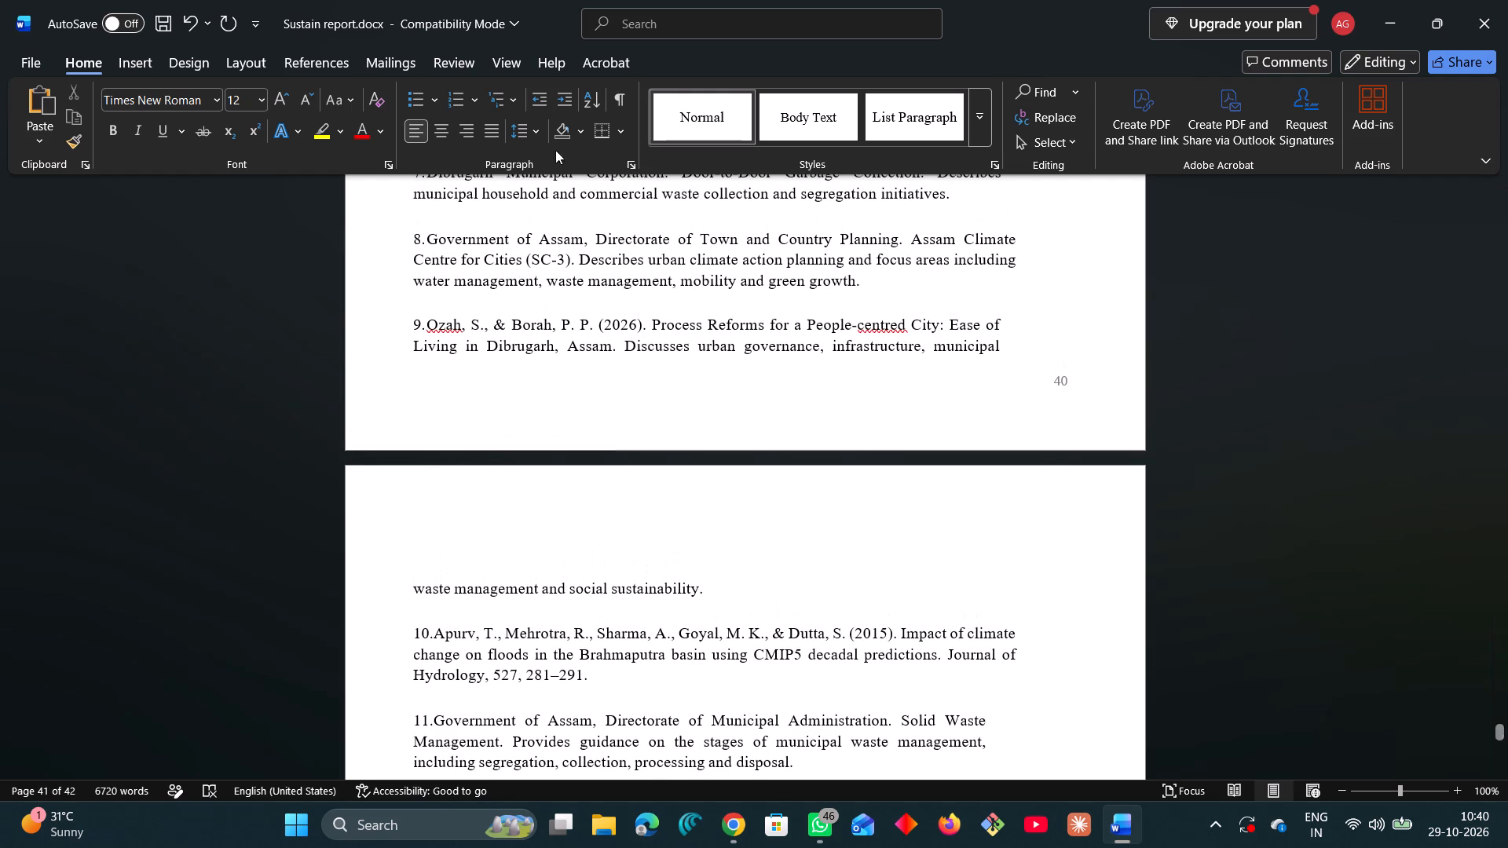
click(413, 320)
key(ctrl+Return)
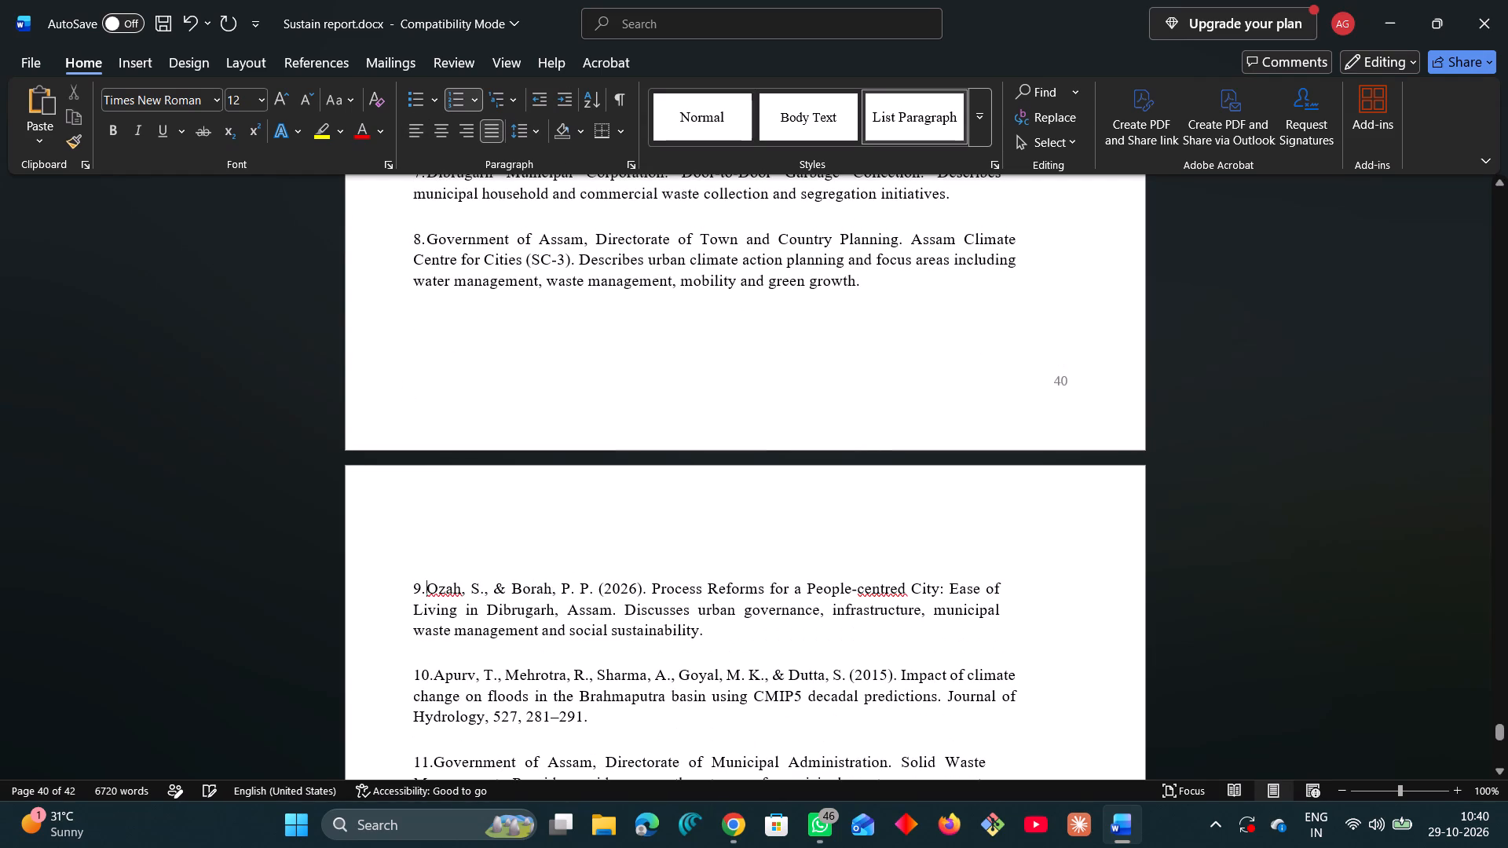
Delete empty paragraphs on the blank last page after the references.
scroll(413, 320, down, 20)
scroll(413, 320, down, 2)
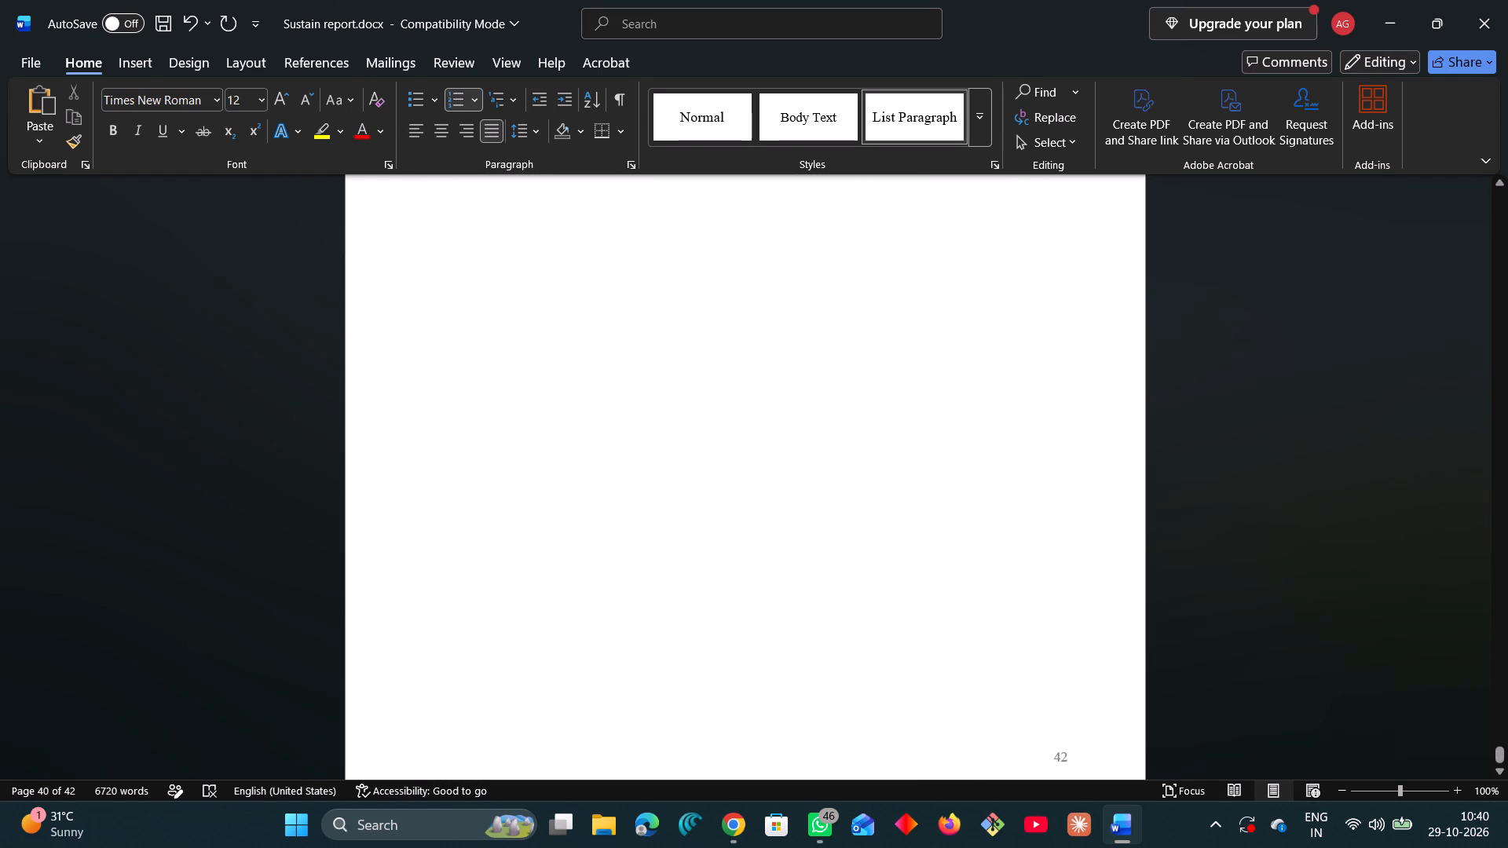
scroll(413, 320, down, 6)
click(437, 354)
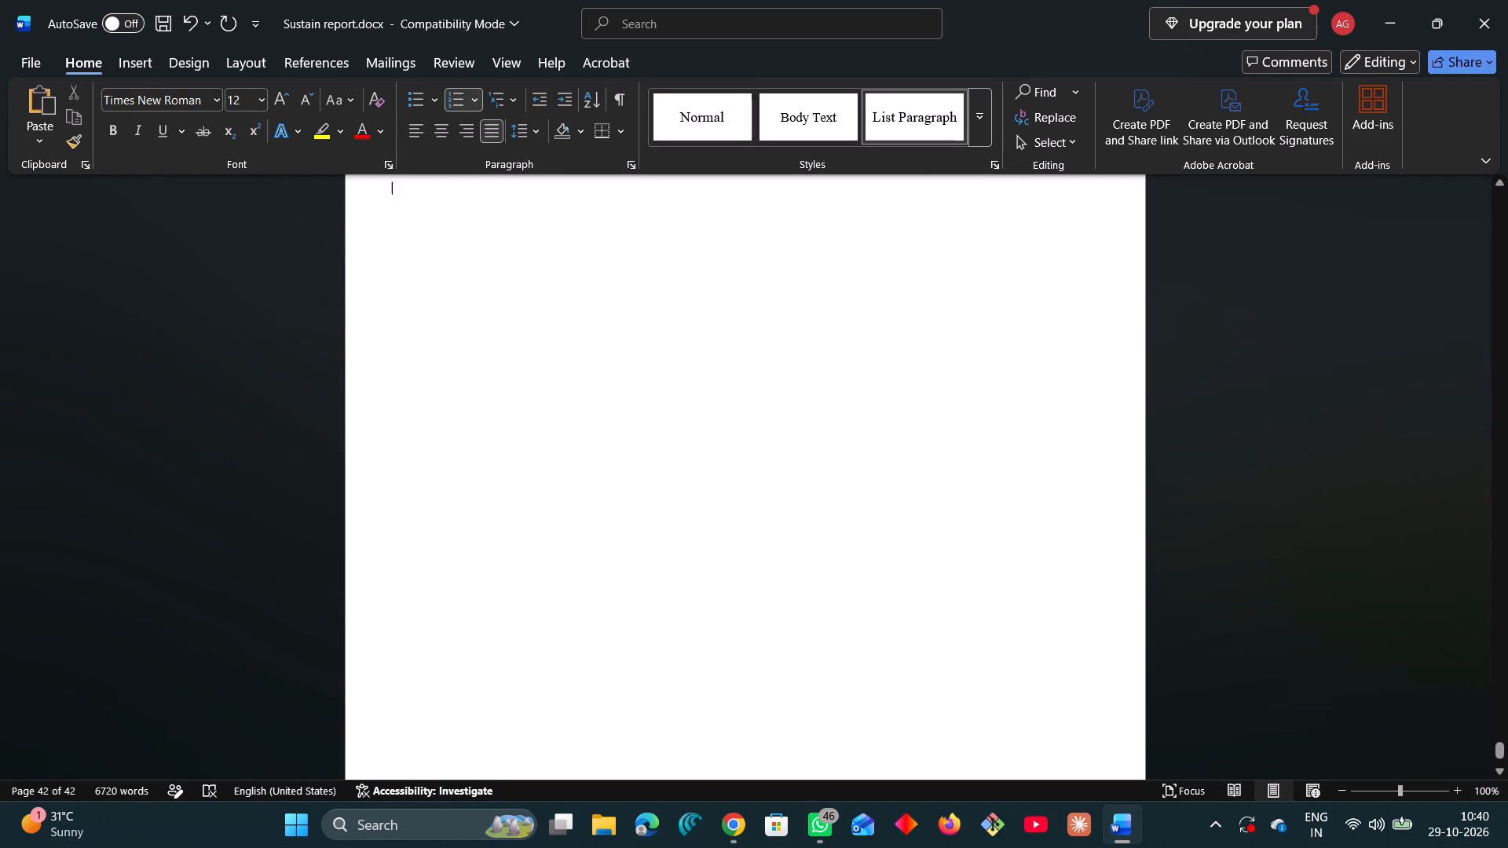
key(Delete)
key(Delete)
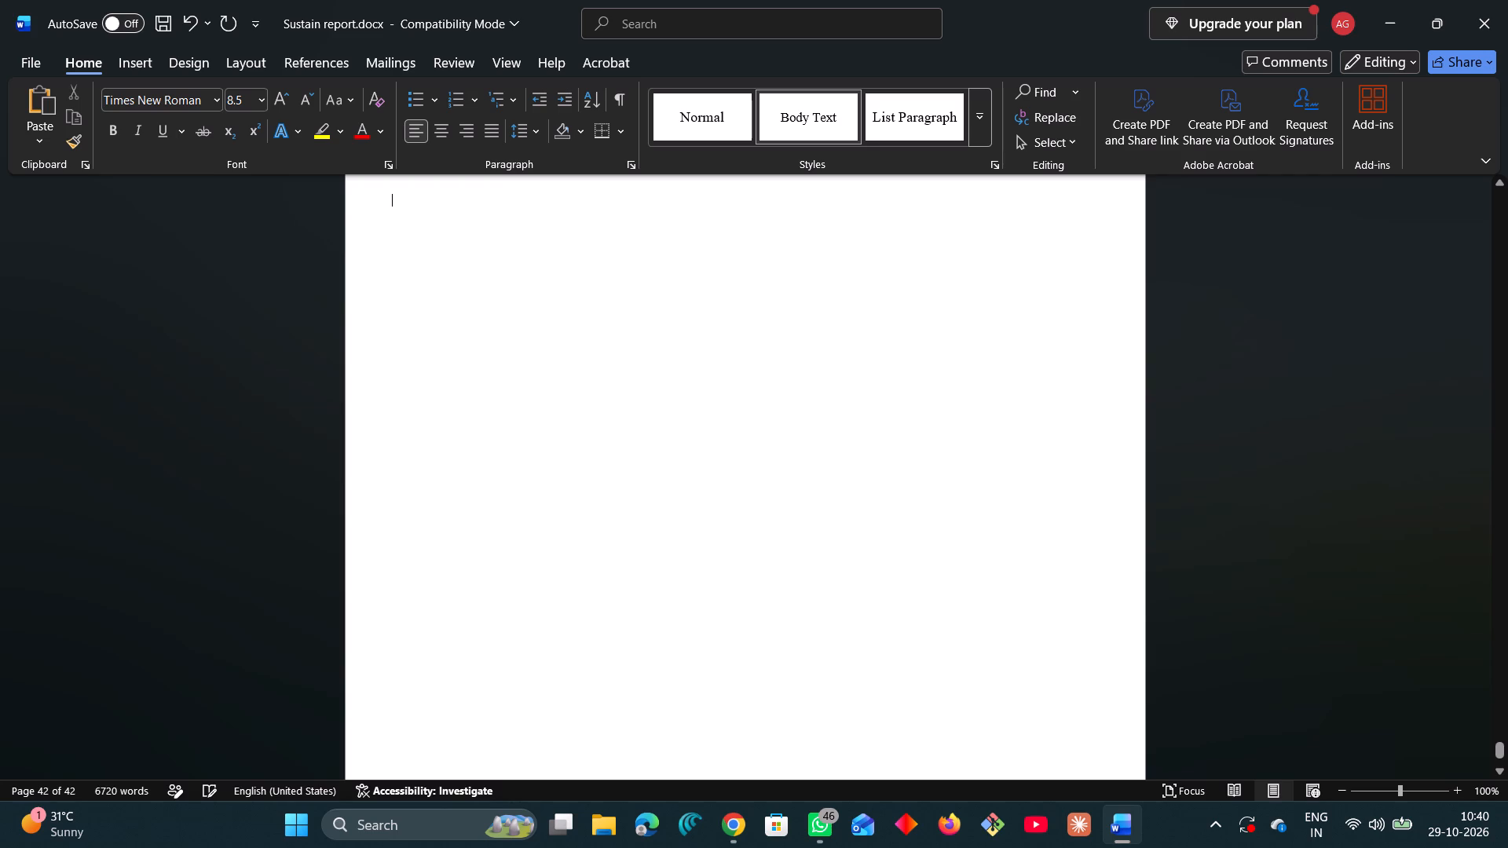
Set the line spacing of all section 8 Conclusion paragraphs to 1.15.
scroll(546, 499, up, 6)
scroll(594, 500, up, 18)
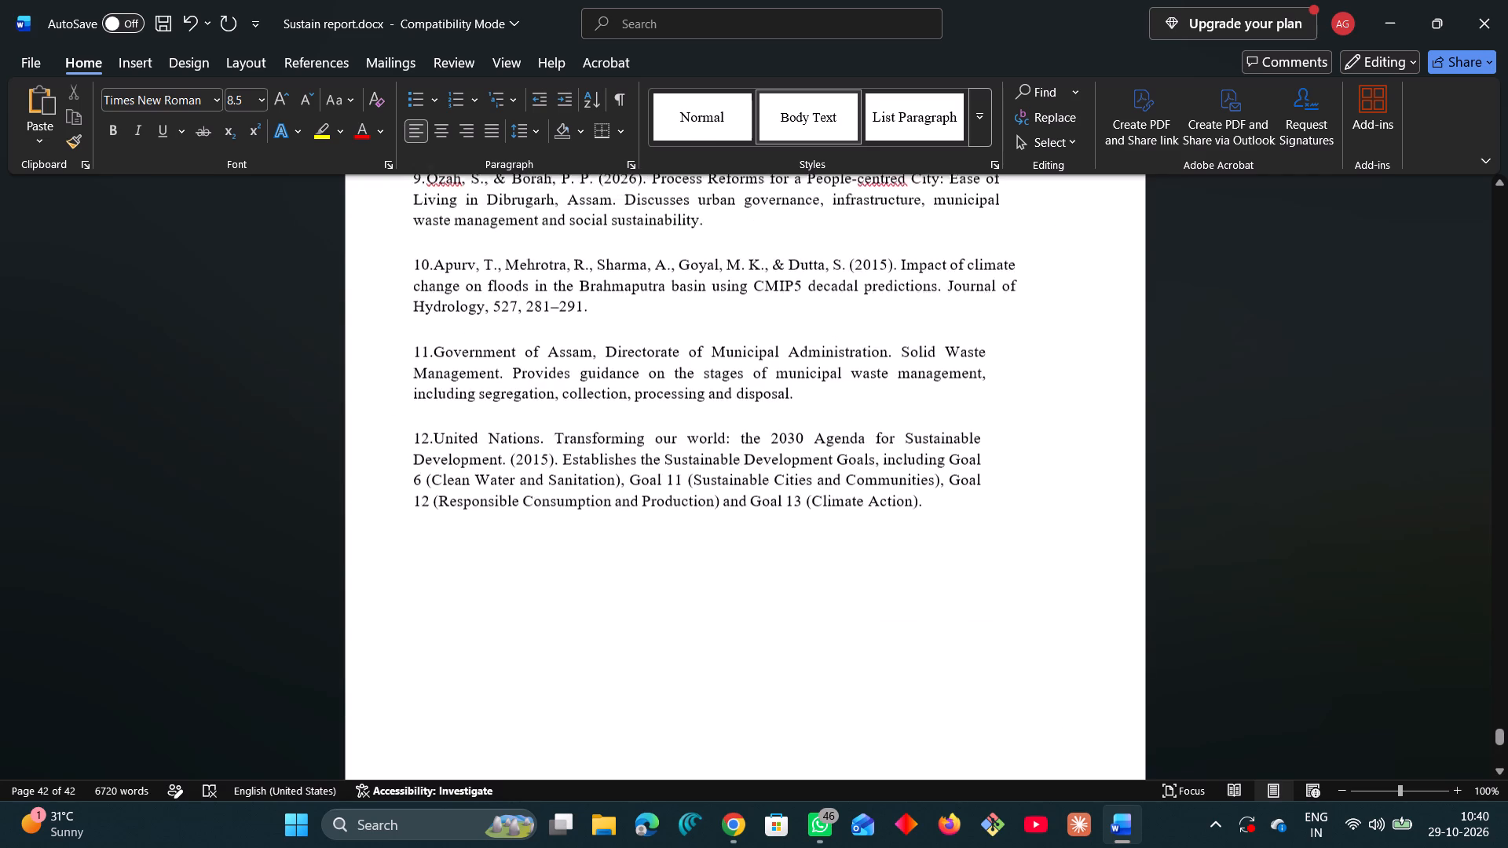
scroll(650, 492, up, 13)
scroll(654, 492, up, 9)
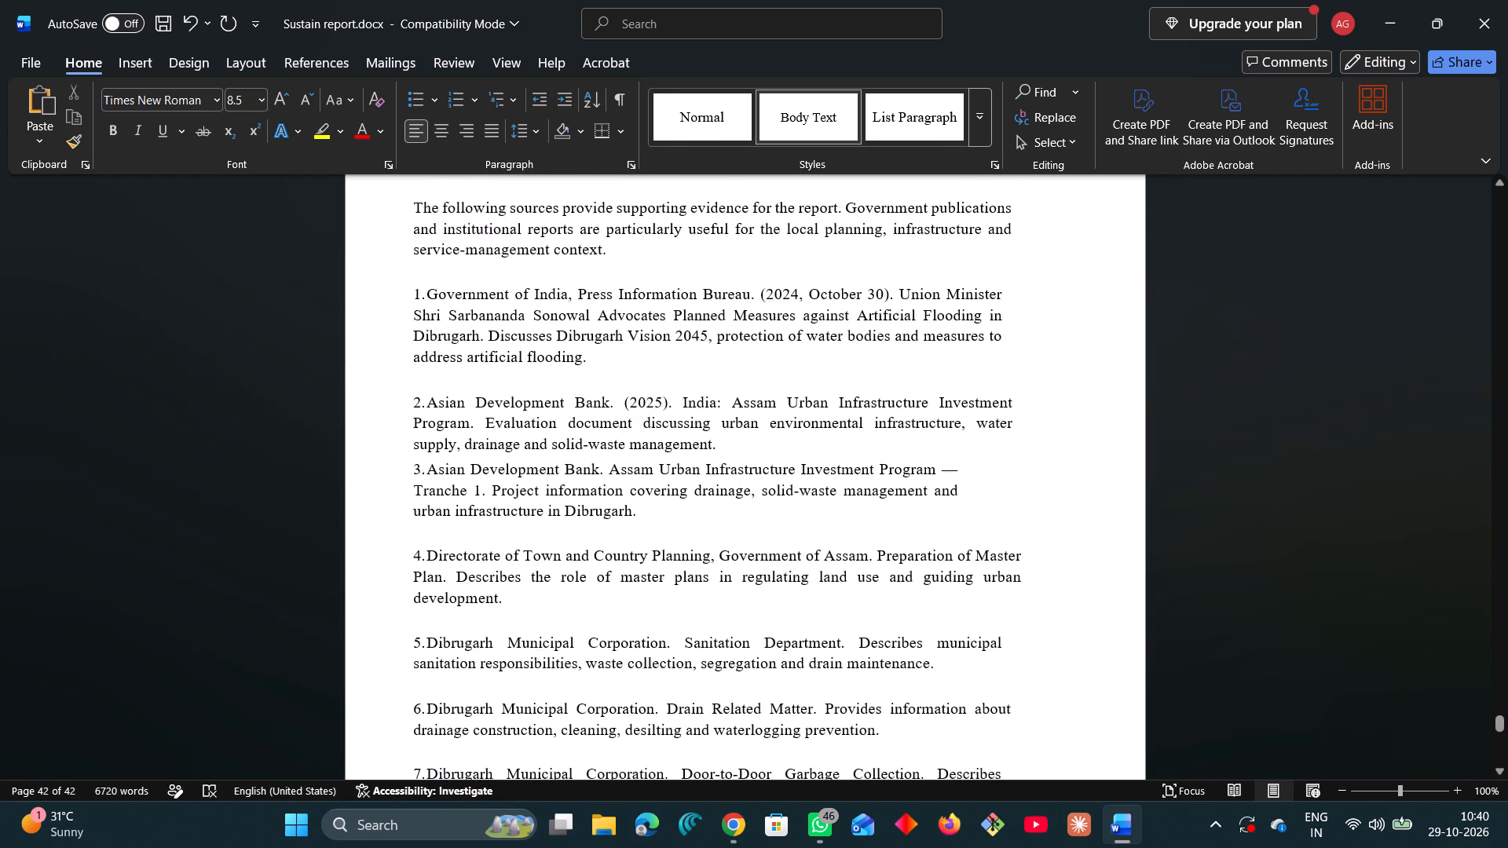
scroll(657, 492, up, 14)
scroll(658, 489, up, 13)
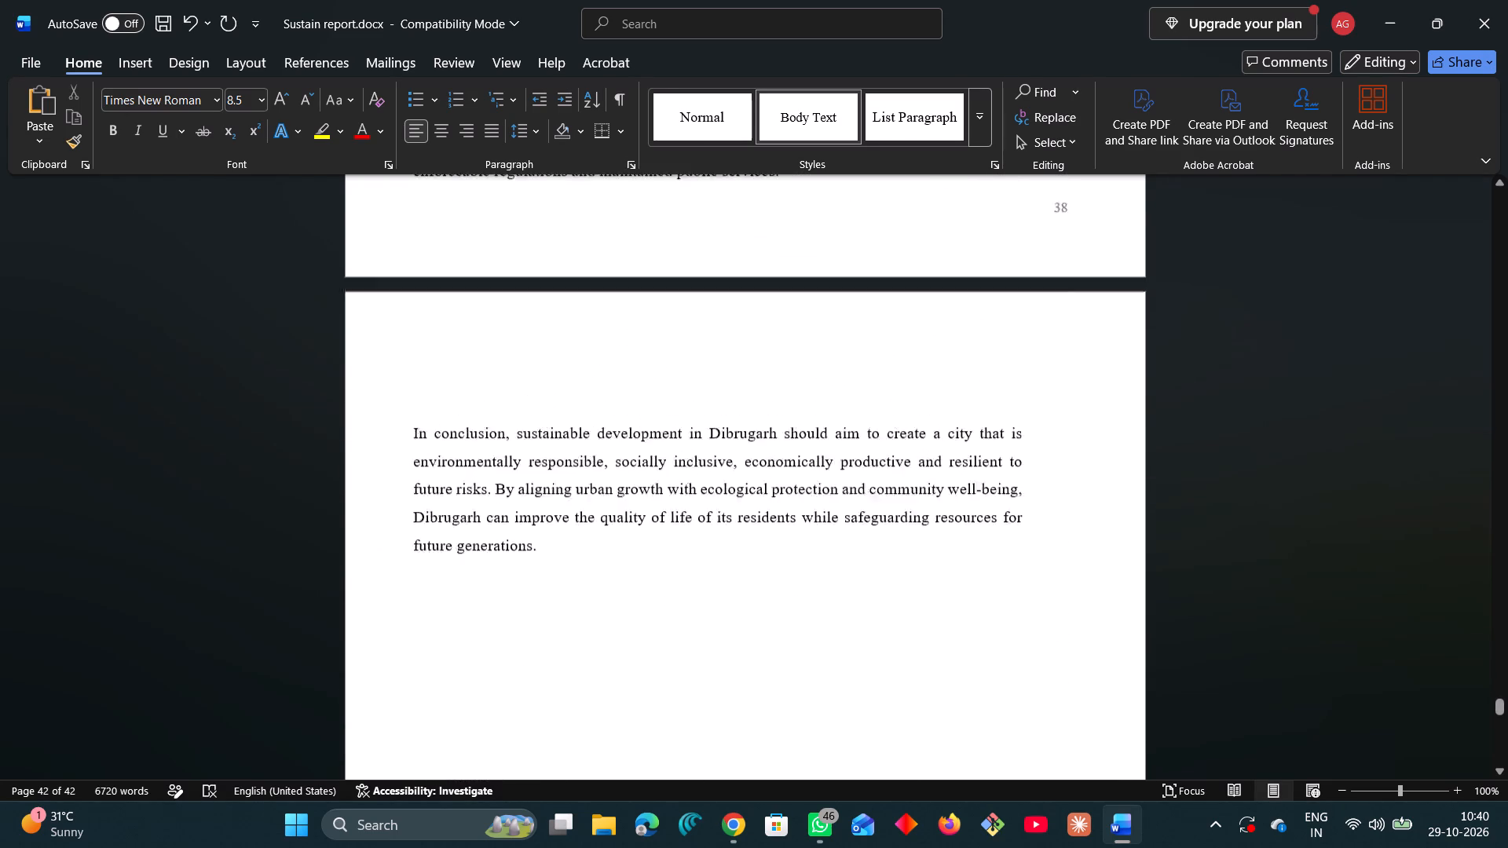
scroll(658, 489, up, 18)
scroll(661, 487, up, 3)
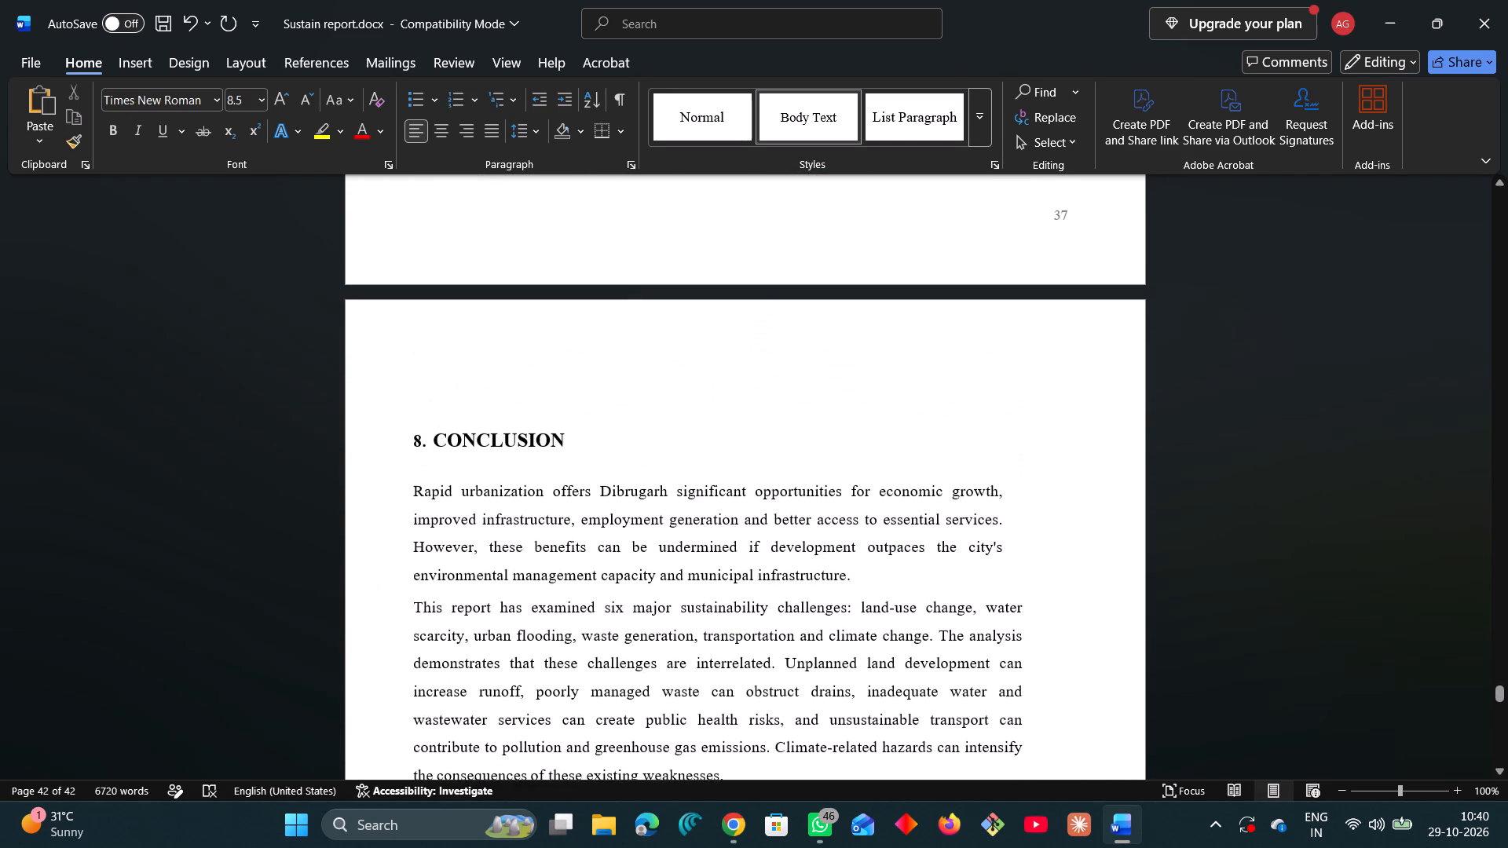
scroll(638, 493, down, 6)
drag(407, 208, 413, 207)
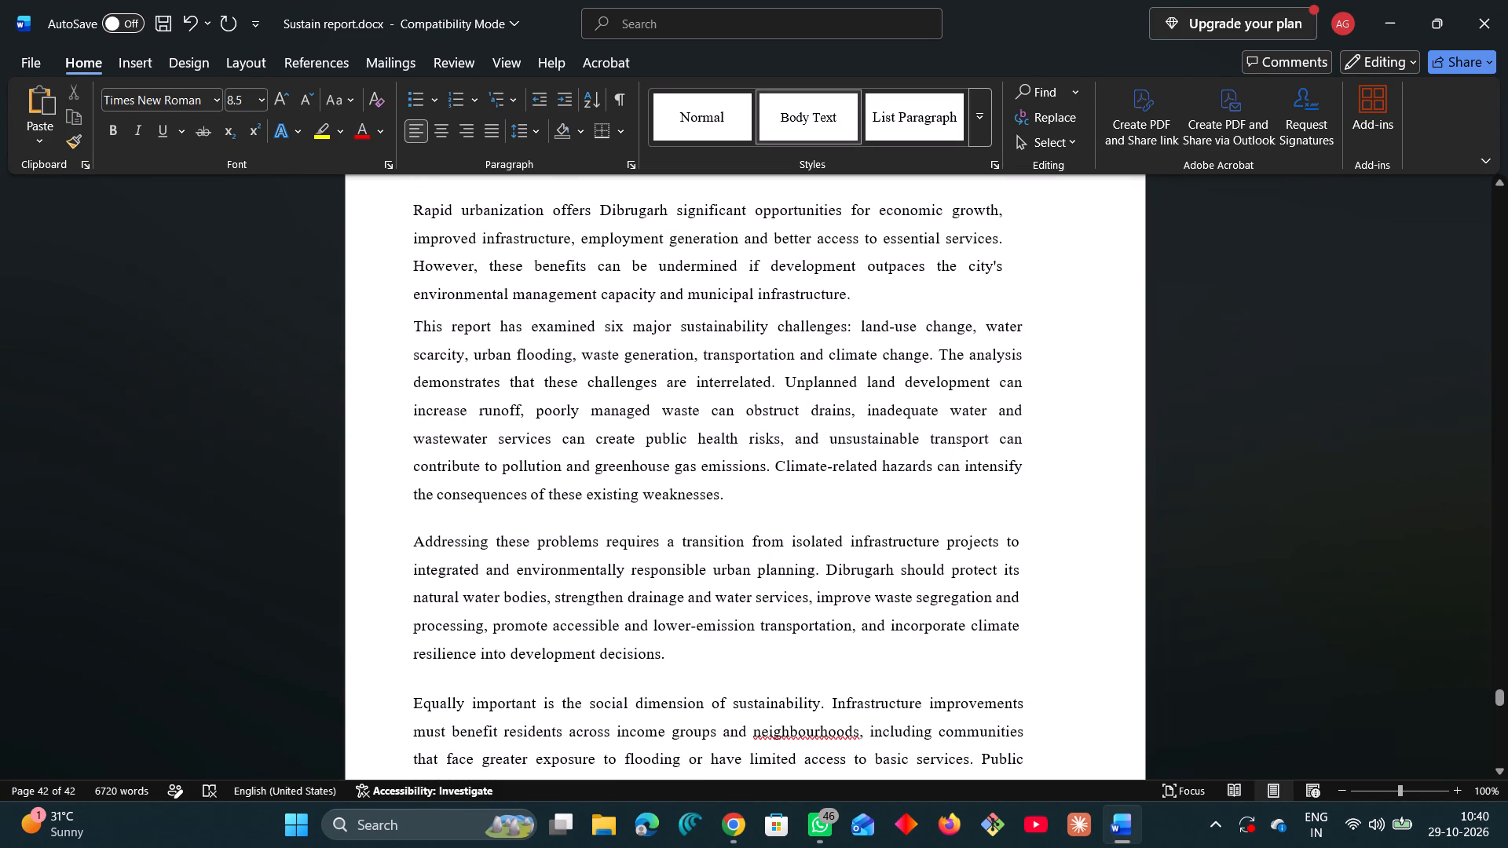
drag(413, 207, 539, 494)
scroll(510, 279, down, 17)
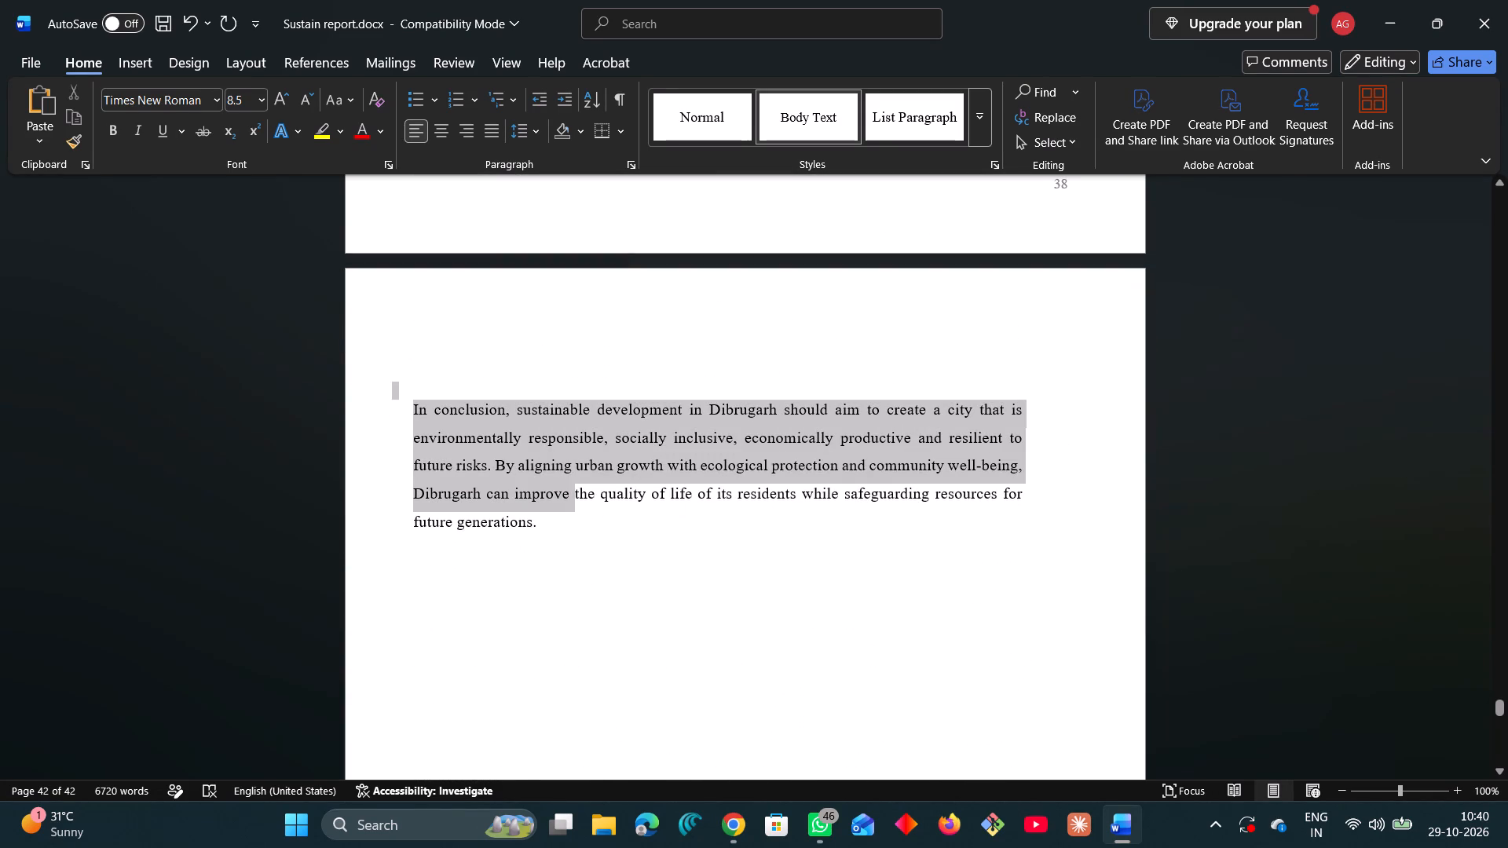
drag(539, 494, 542, 521)
click(529, 132)
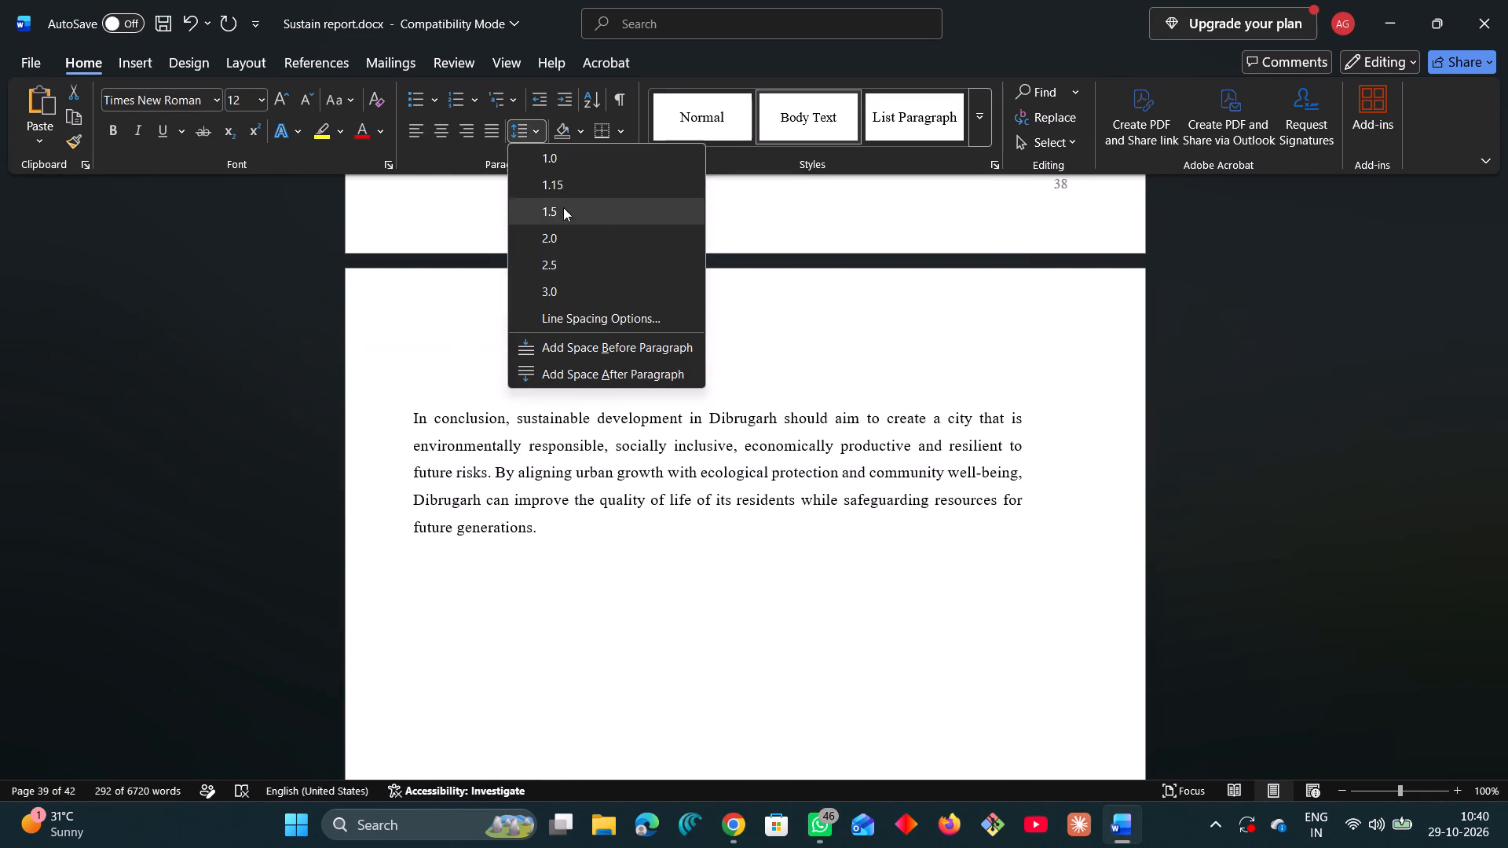
click(570, 187)
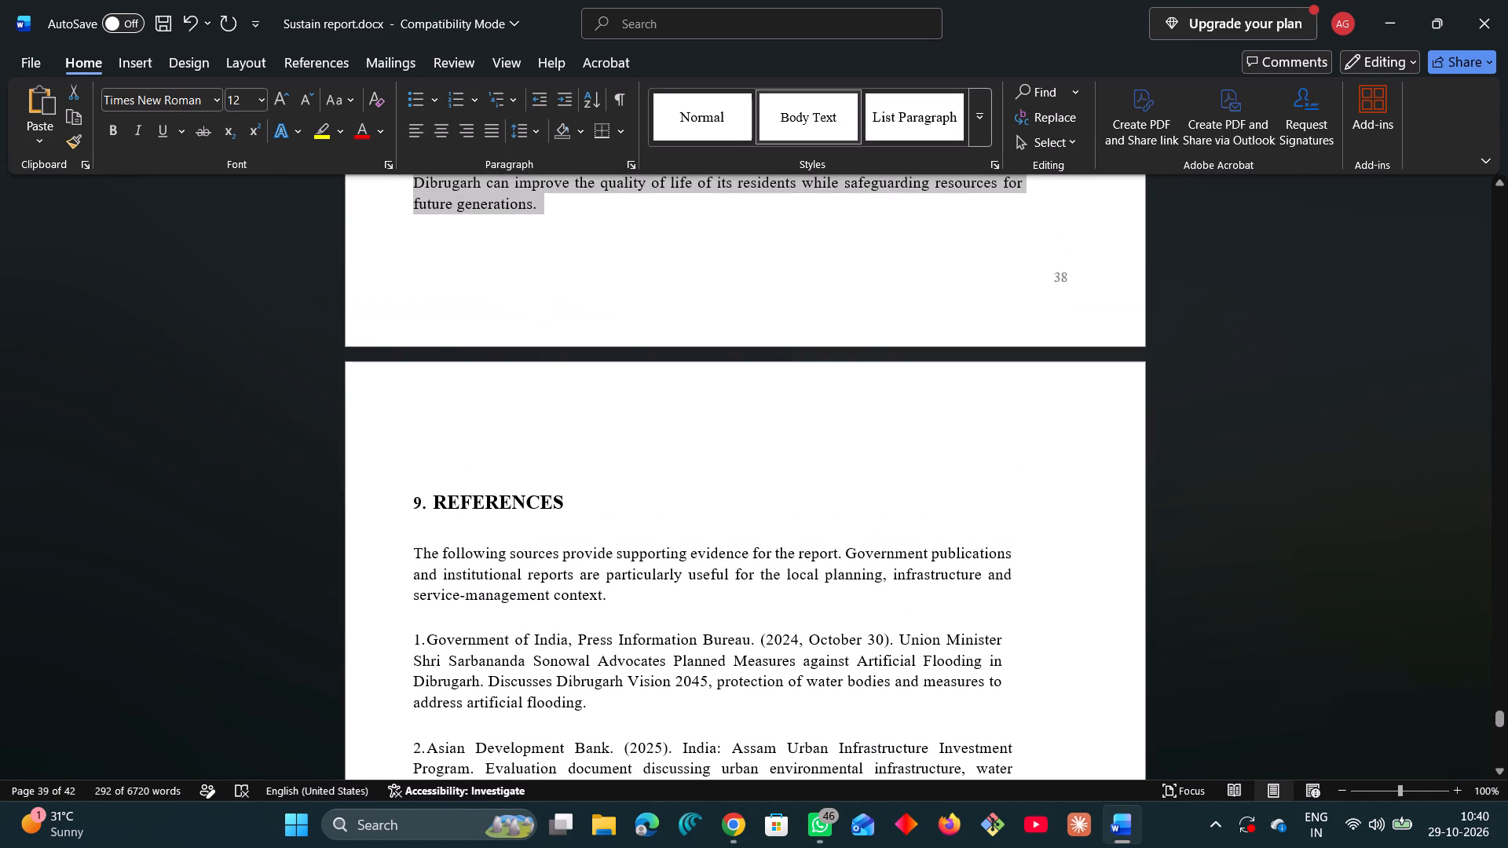
Delete the empty line above the "9. REFERENCES" heading and the one above the "8. CONCLUSION" heading.
click(474, 446)
key(BackSpace)
scroll(478, 447, up, 5)
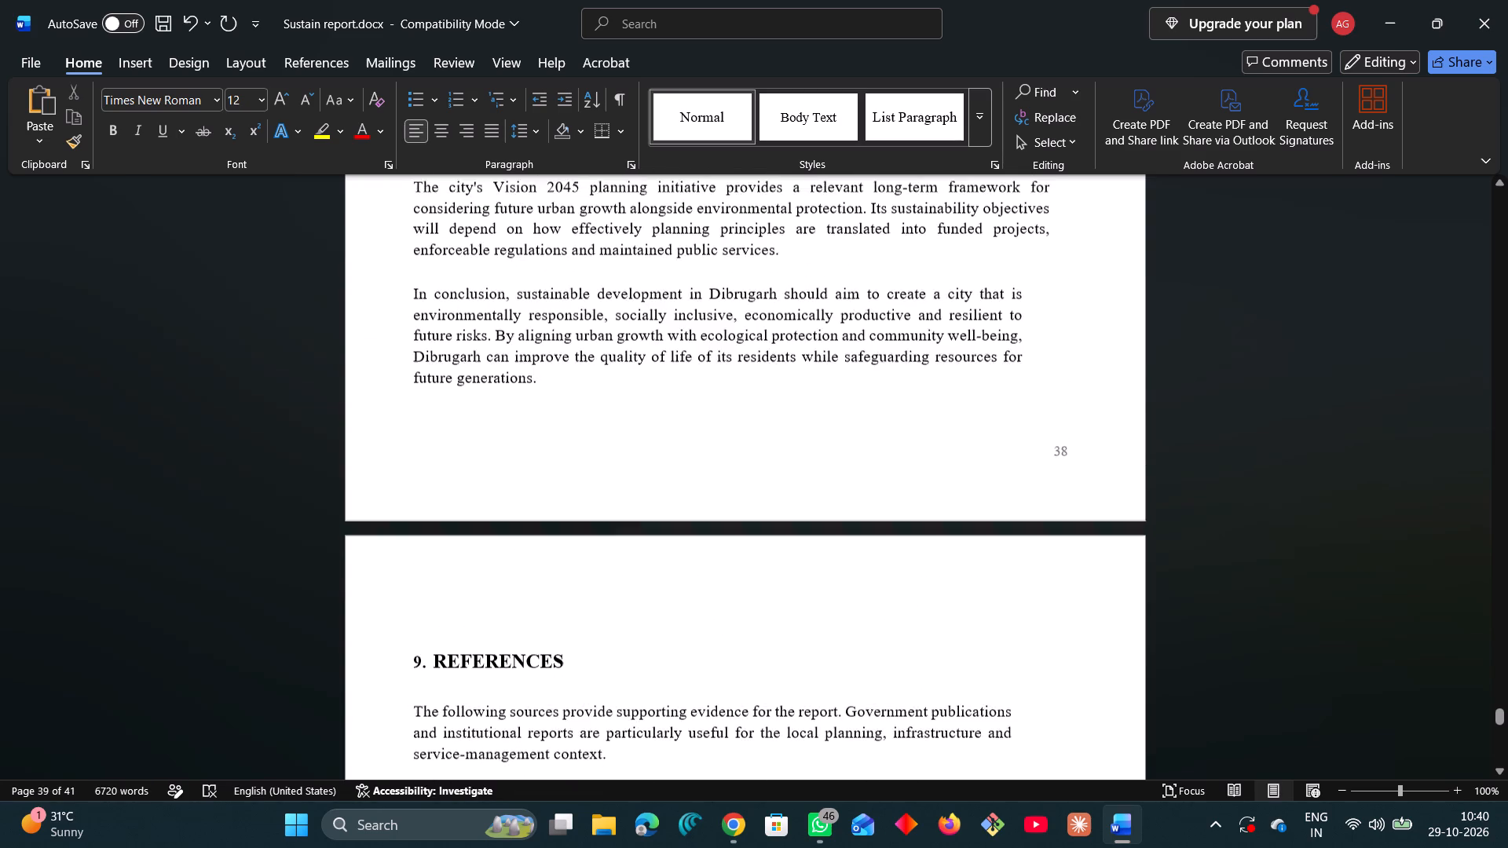
scroll(478, 433, up, 17)
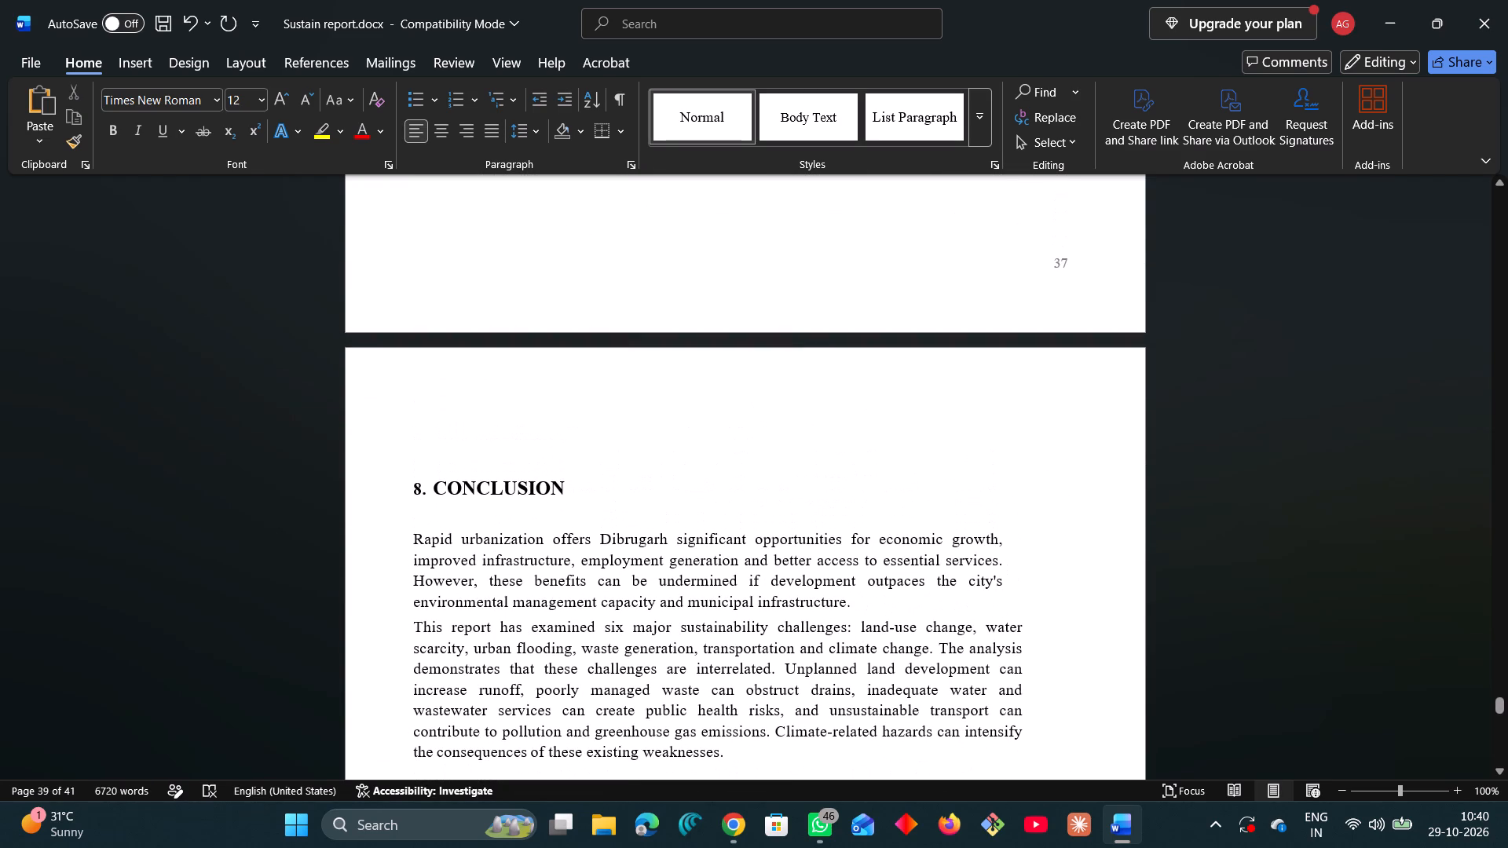
click(434, 435)
key(BackSpace)
scroll(445, 442, up, 2)
scroll(450, 435, down, 13)
click(418, 285)
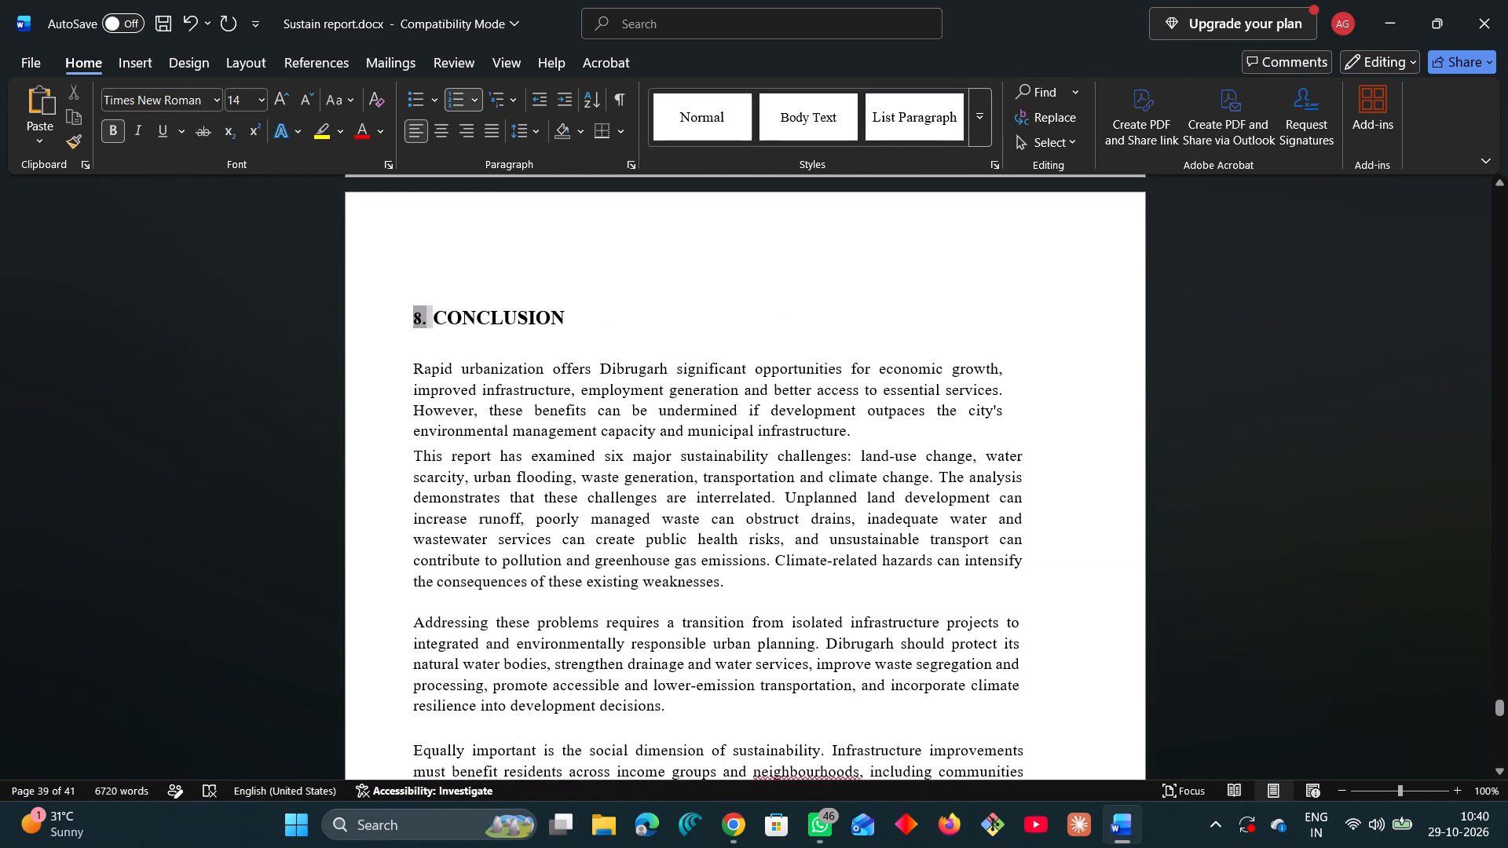
Insert a space between the list number and the text in references 11 and 12.
scroll(477, 282, down, 18)
scroll(478, 283, down, 12)
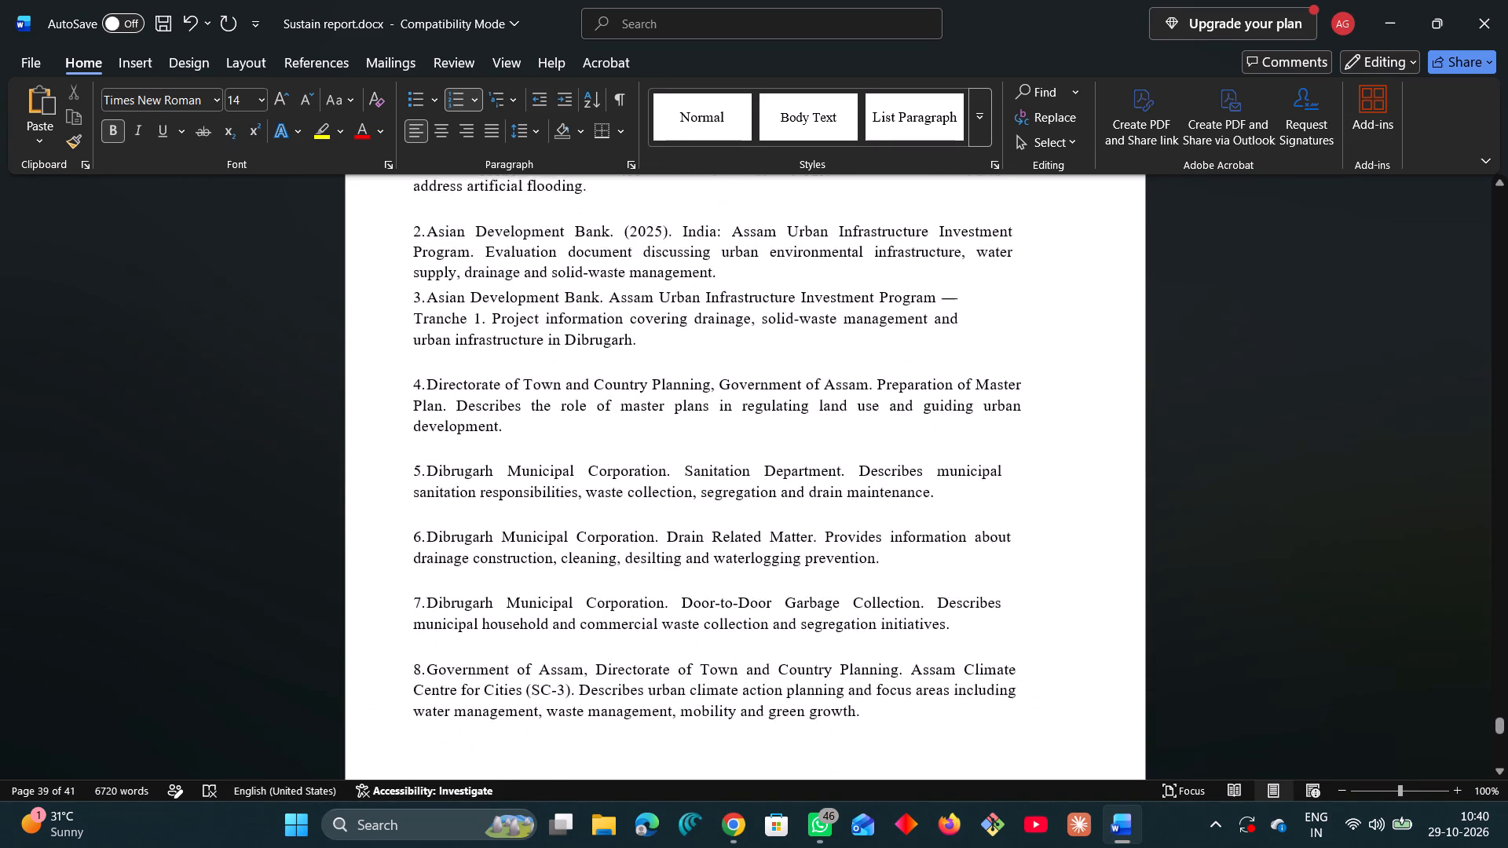
scroll(478, 283, down, 15)
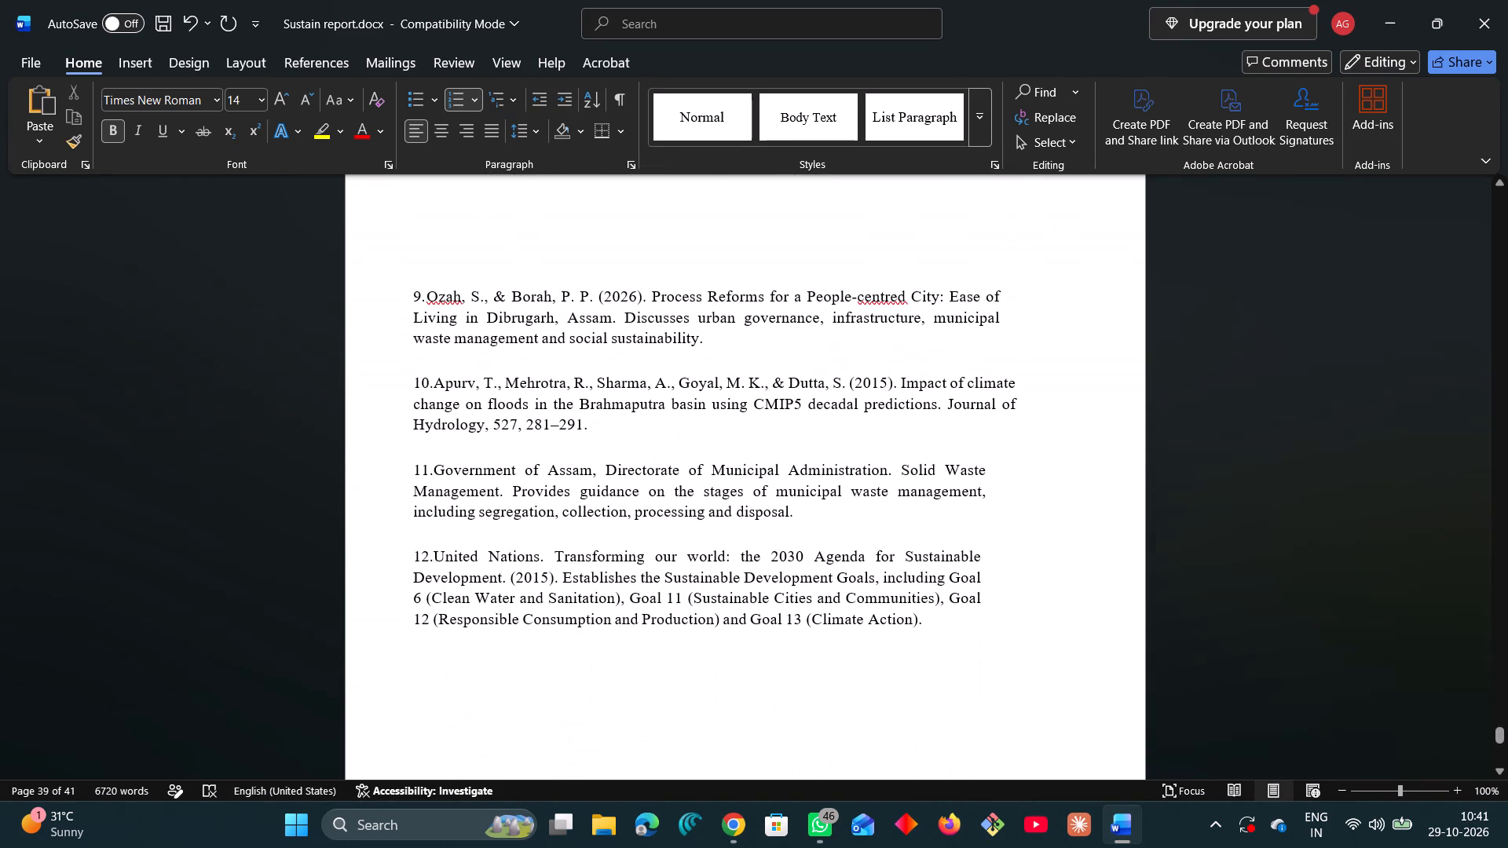
click(434, 473)
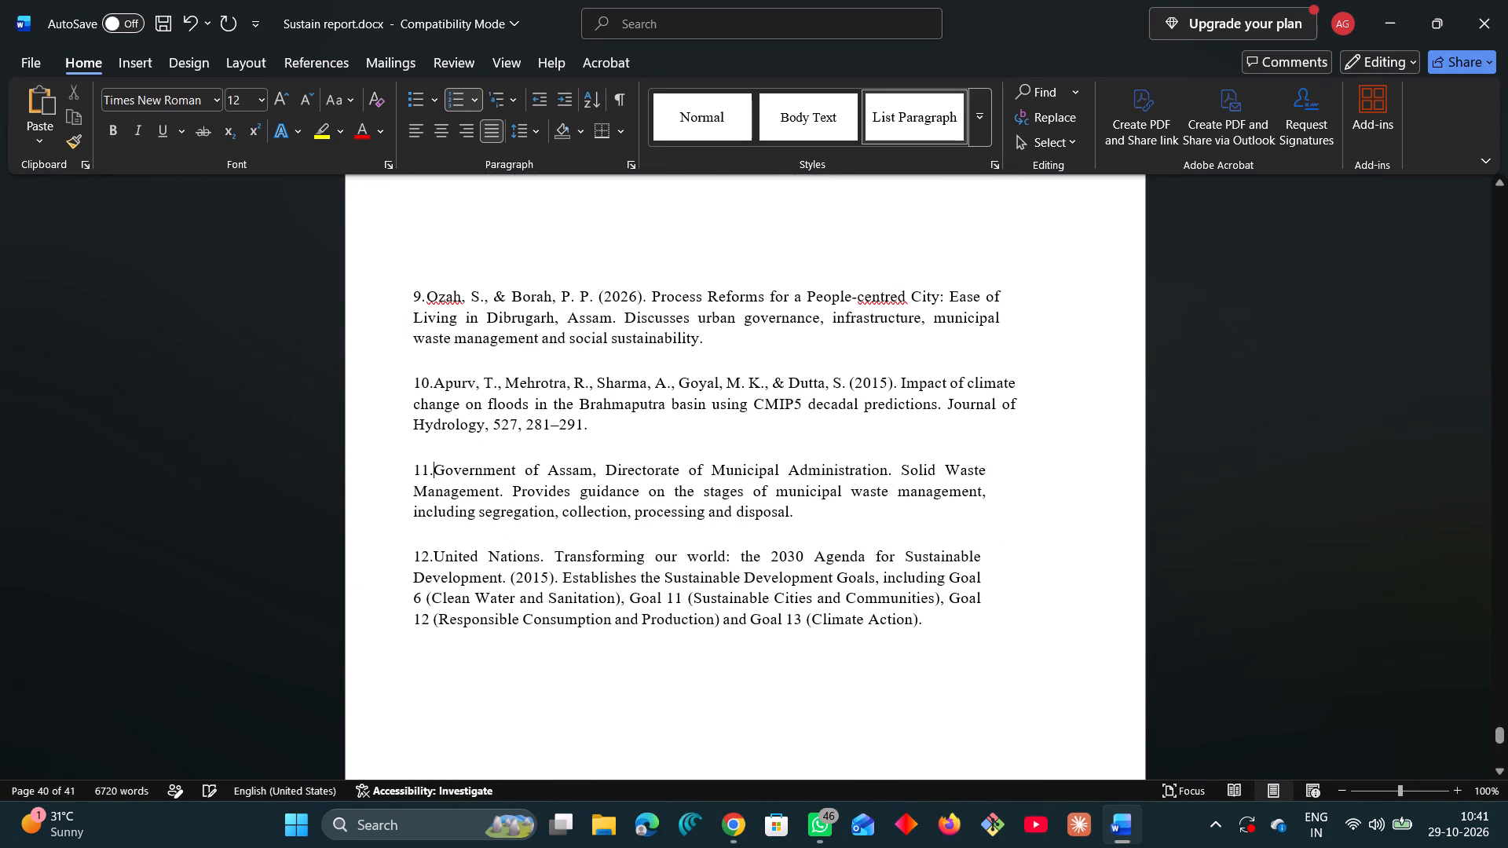
key(space)
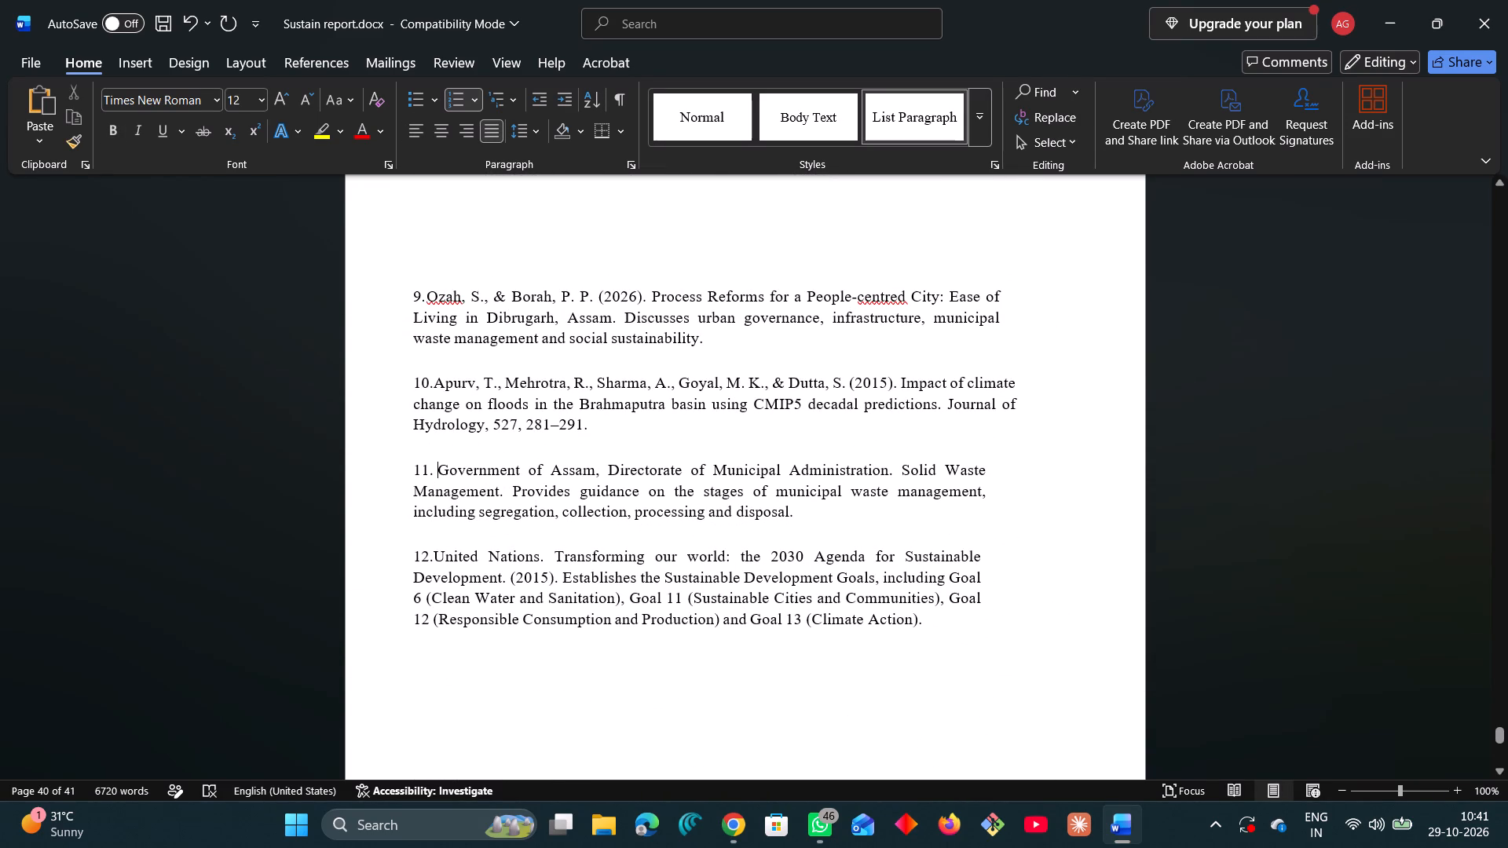
click(434, 560)
key(space)
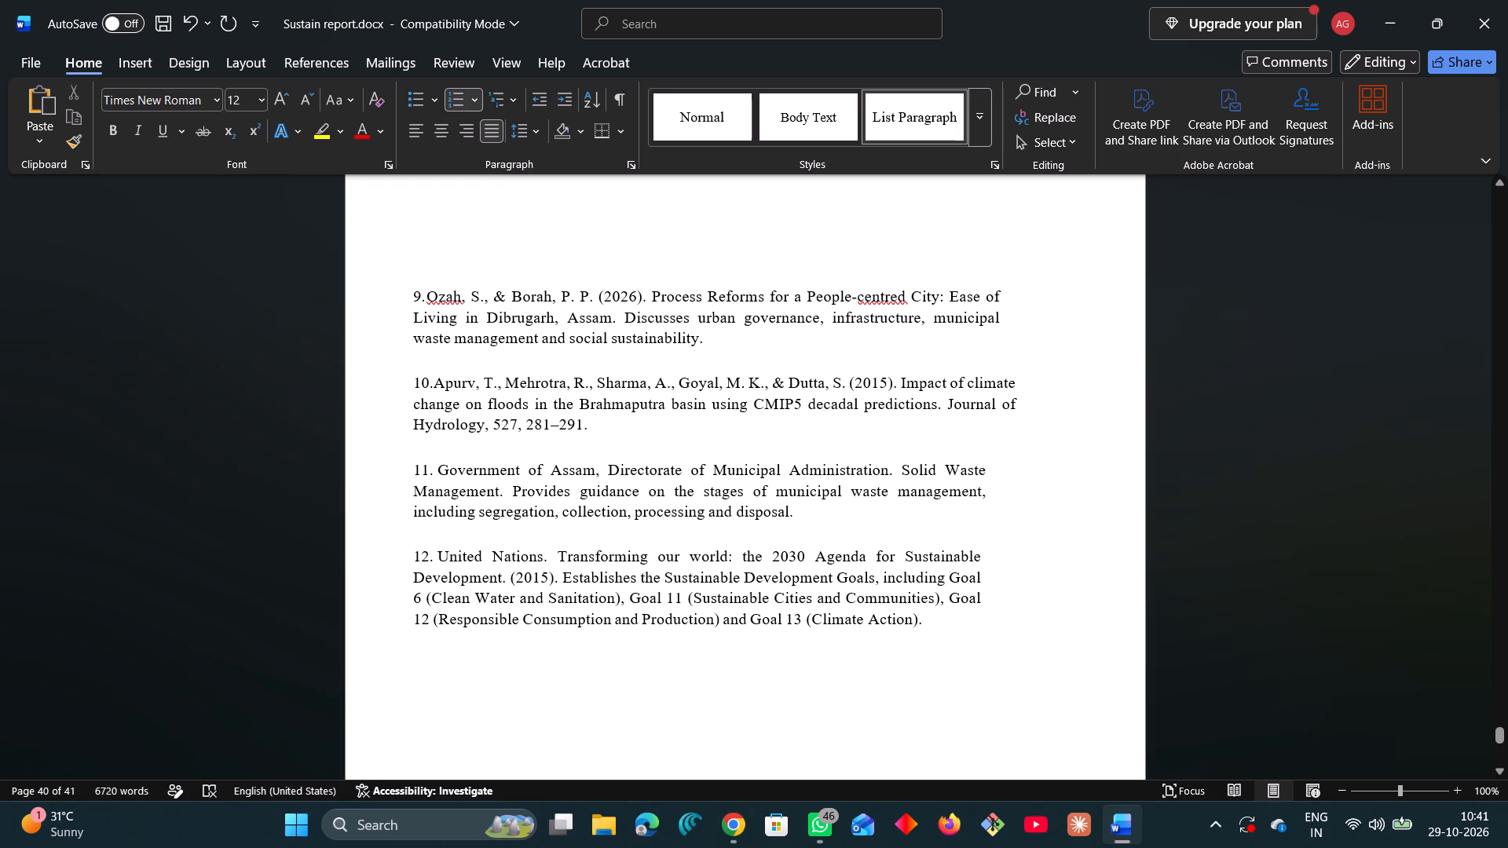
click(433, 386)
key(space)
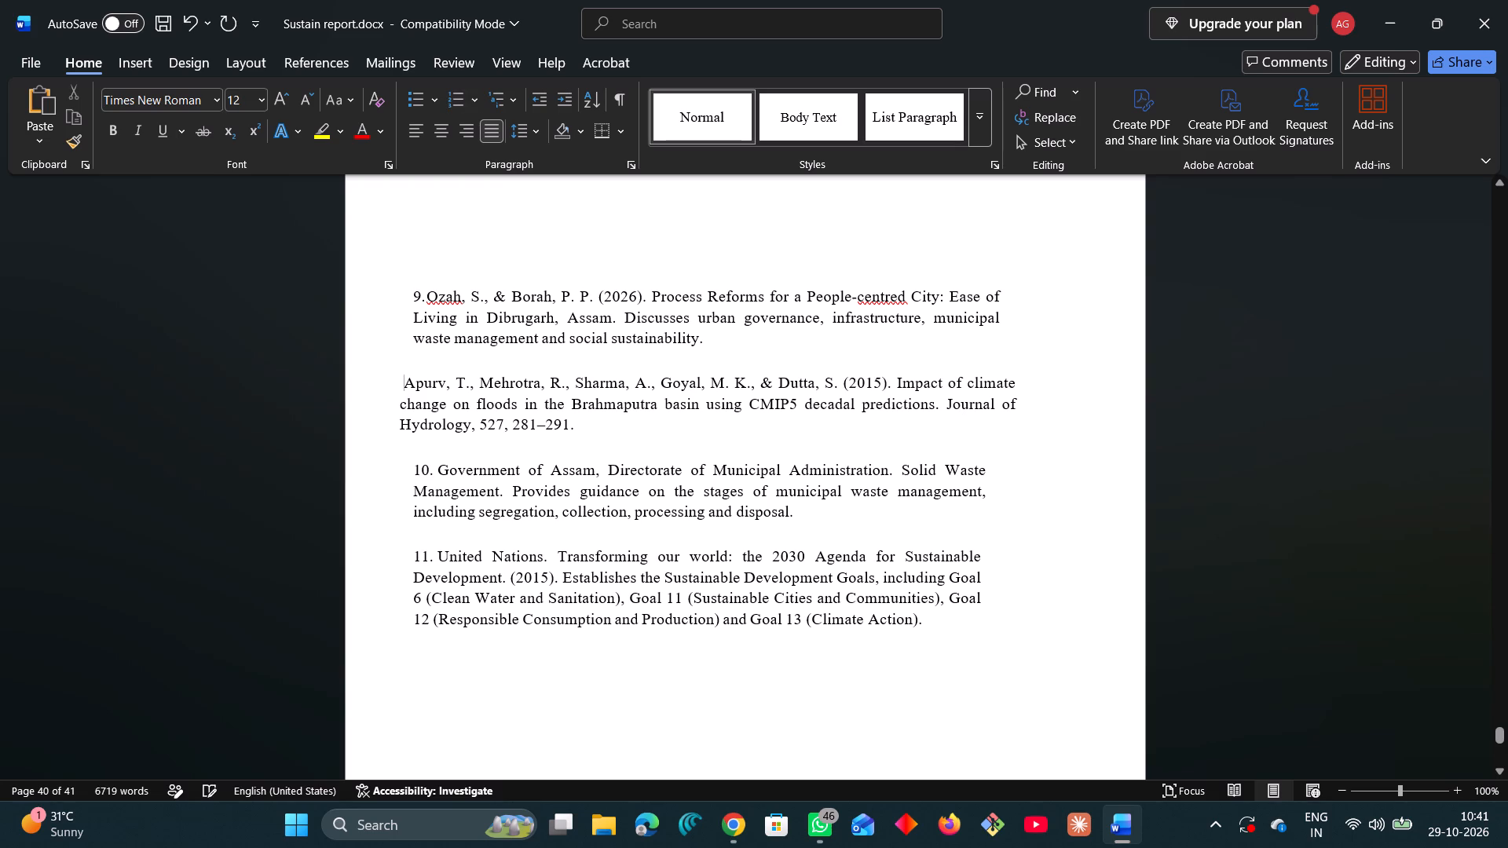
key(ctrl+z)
Insert a space between the list number and the text in reference 10.
click(440, 382)
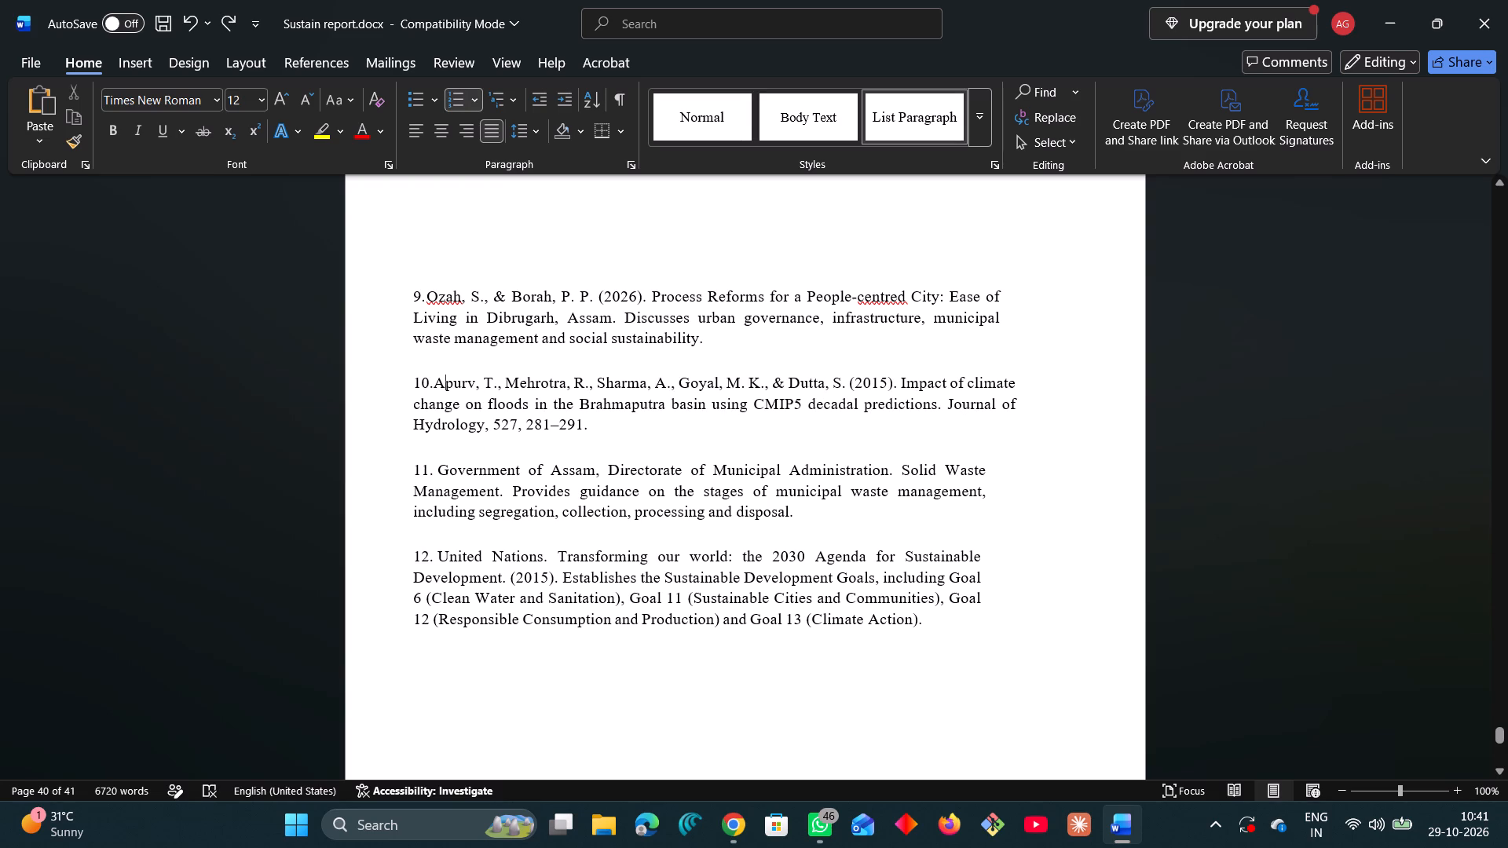
click(433, 382)
click(435, 384)
key(space)
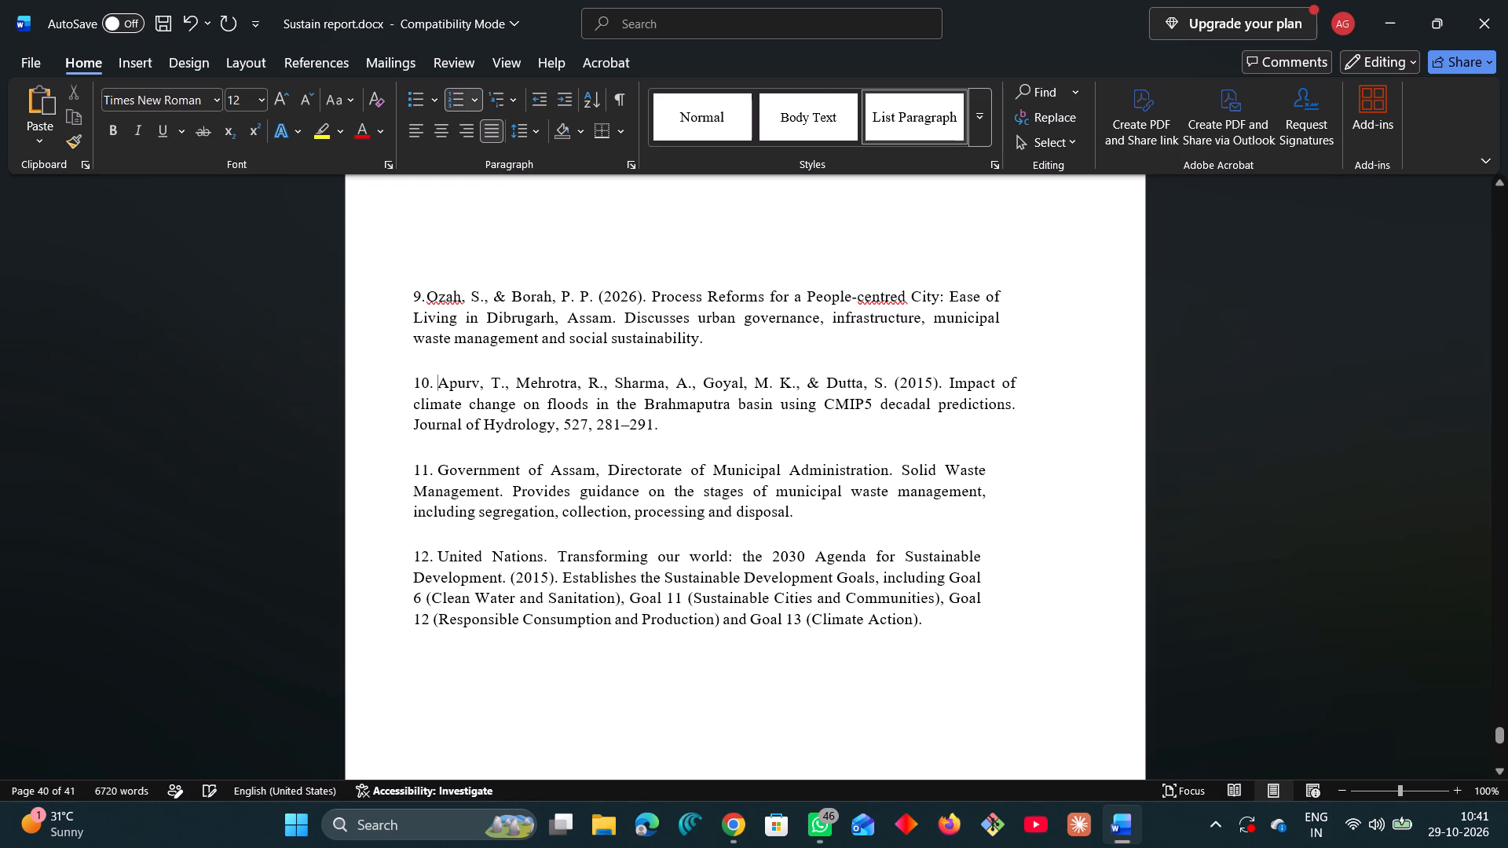
Insert a space between the list number and the text in references 9, 8, 7, 6 and 5.
click(428, 298)
key(space)
scroll(470, 331, up, 1)
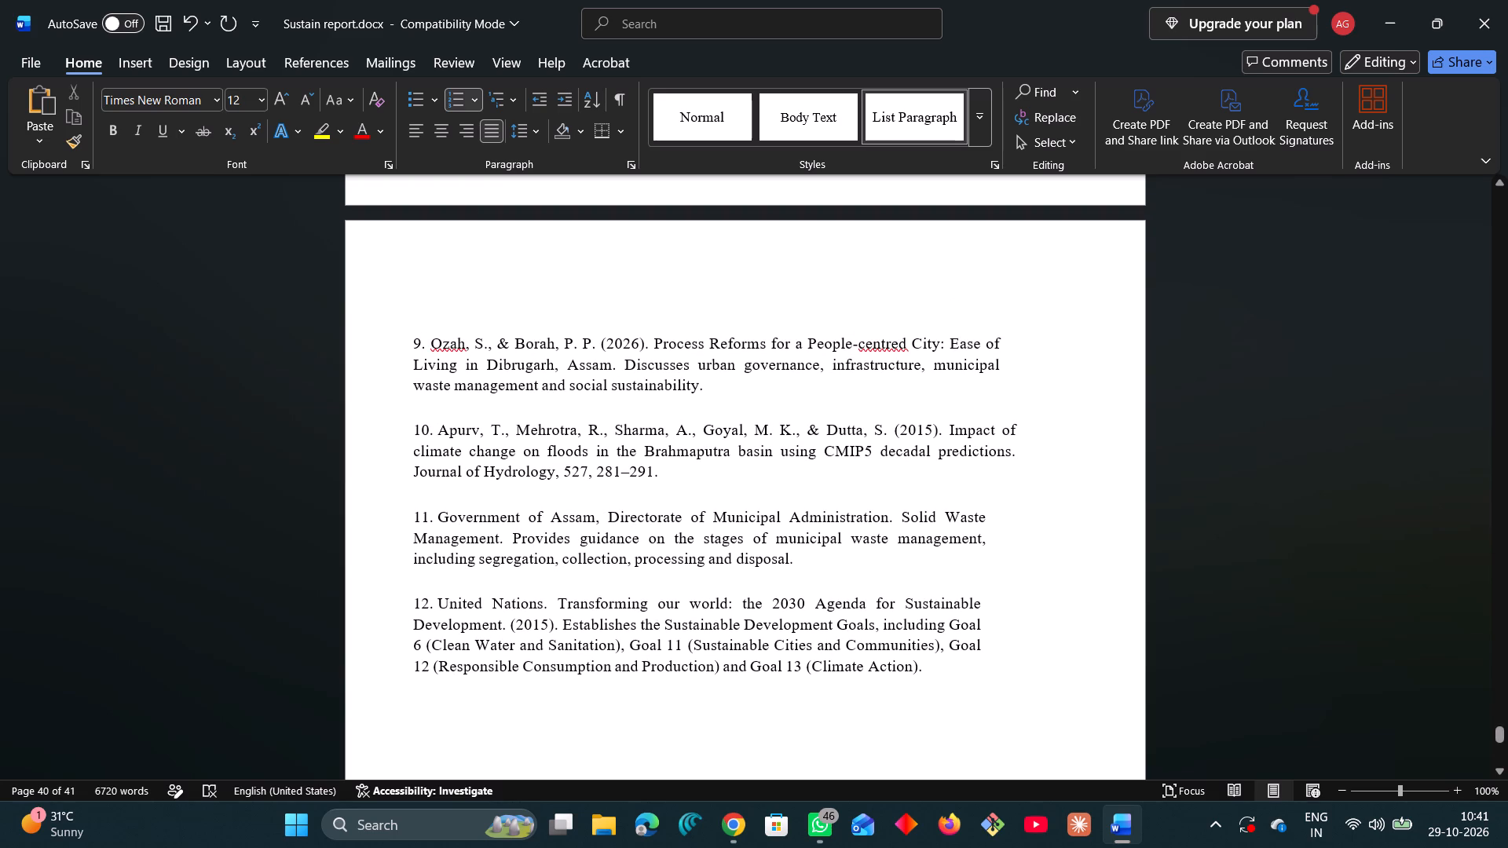
scroll(478, 553, up, 11)
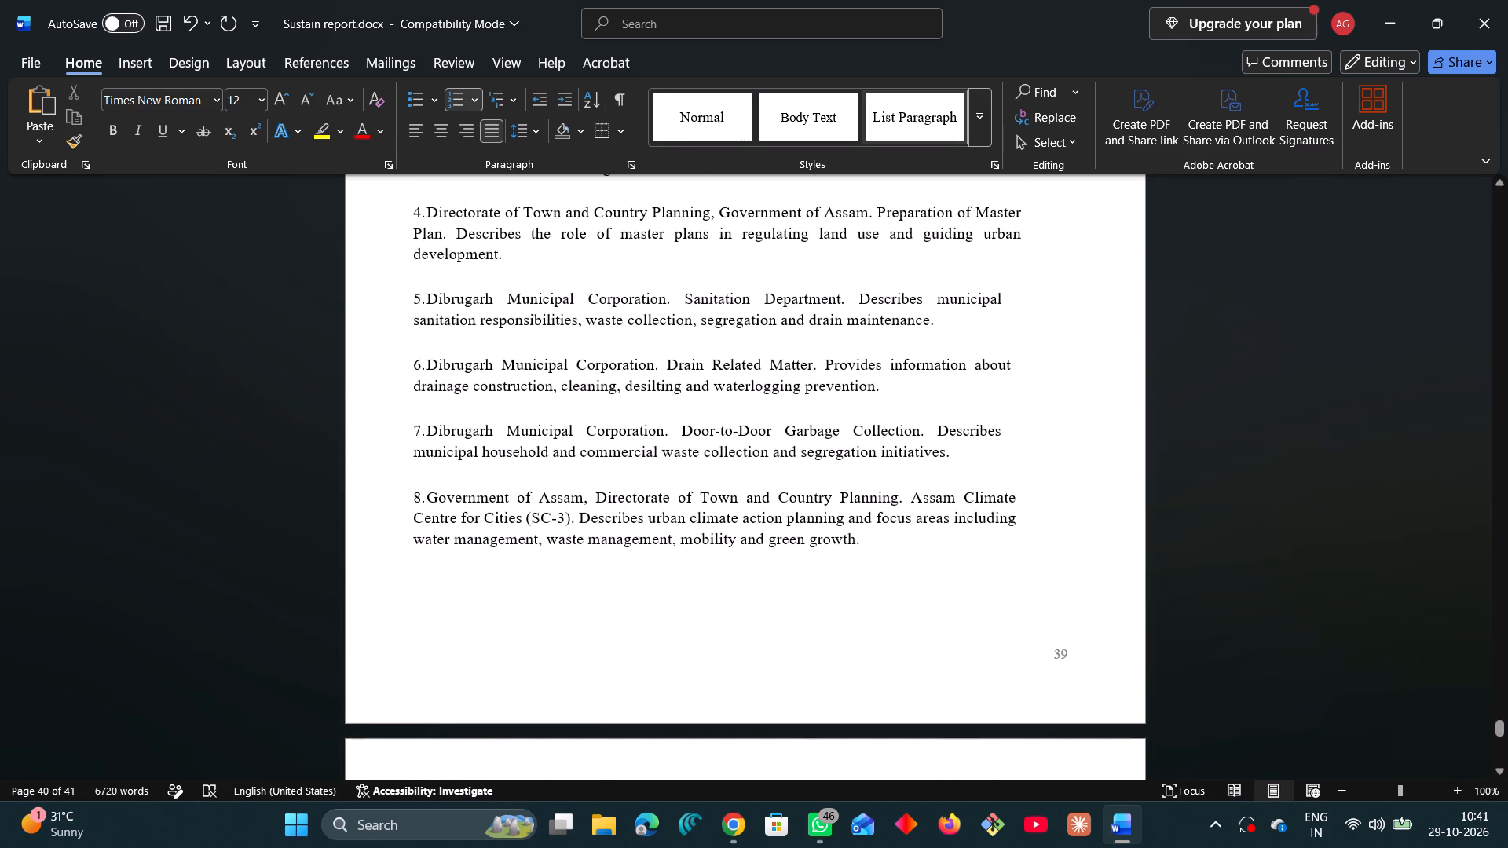
click(426, 499)
key(space)
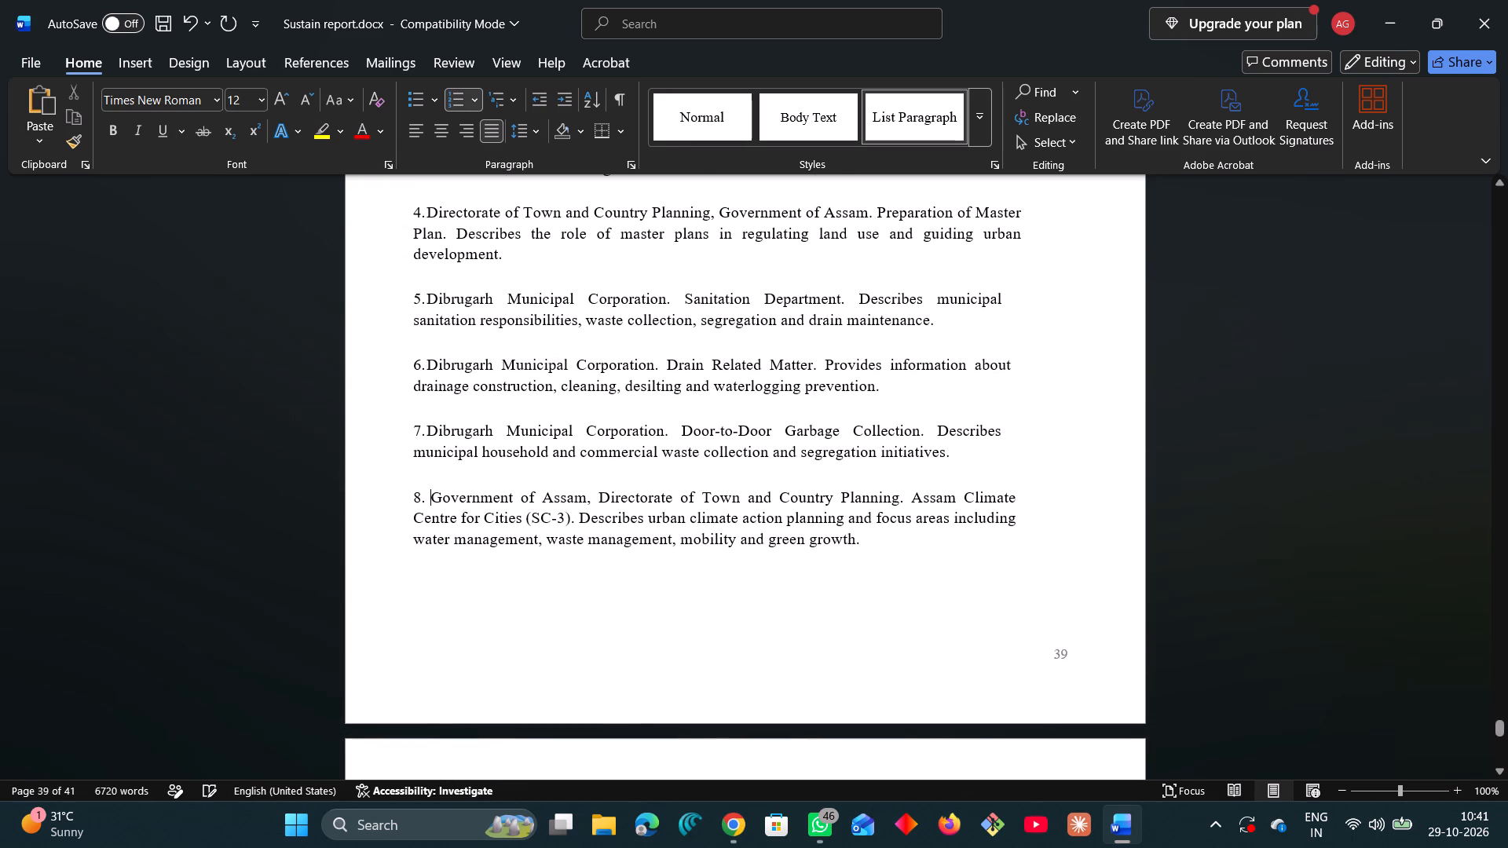
click(428, 433)
key(space)
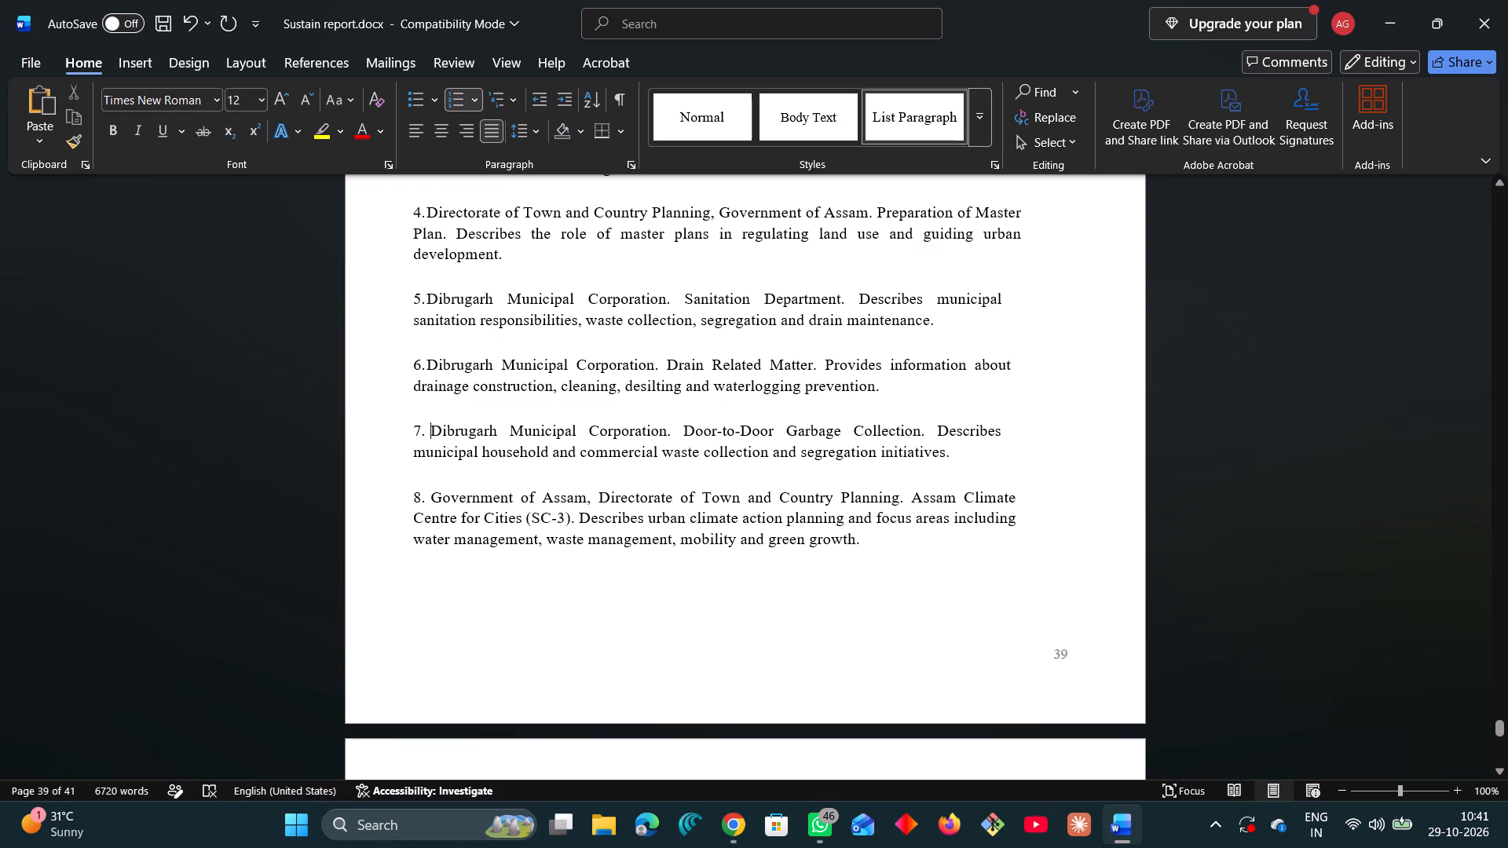
click(426, 365)
key(space)
click(427, 298)
key(space)
Insert a space between the list number and the text in references 4, 3, 2 and 1.
scroll(427, 298, up, 2)
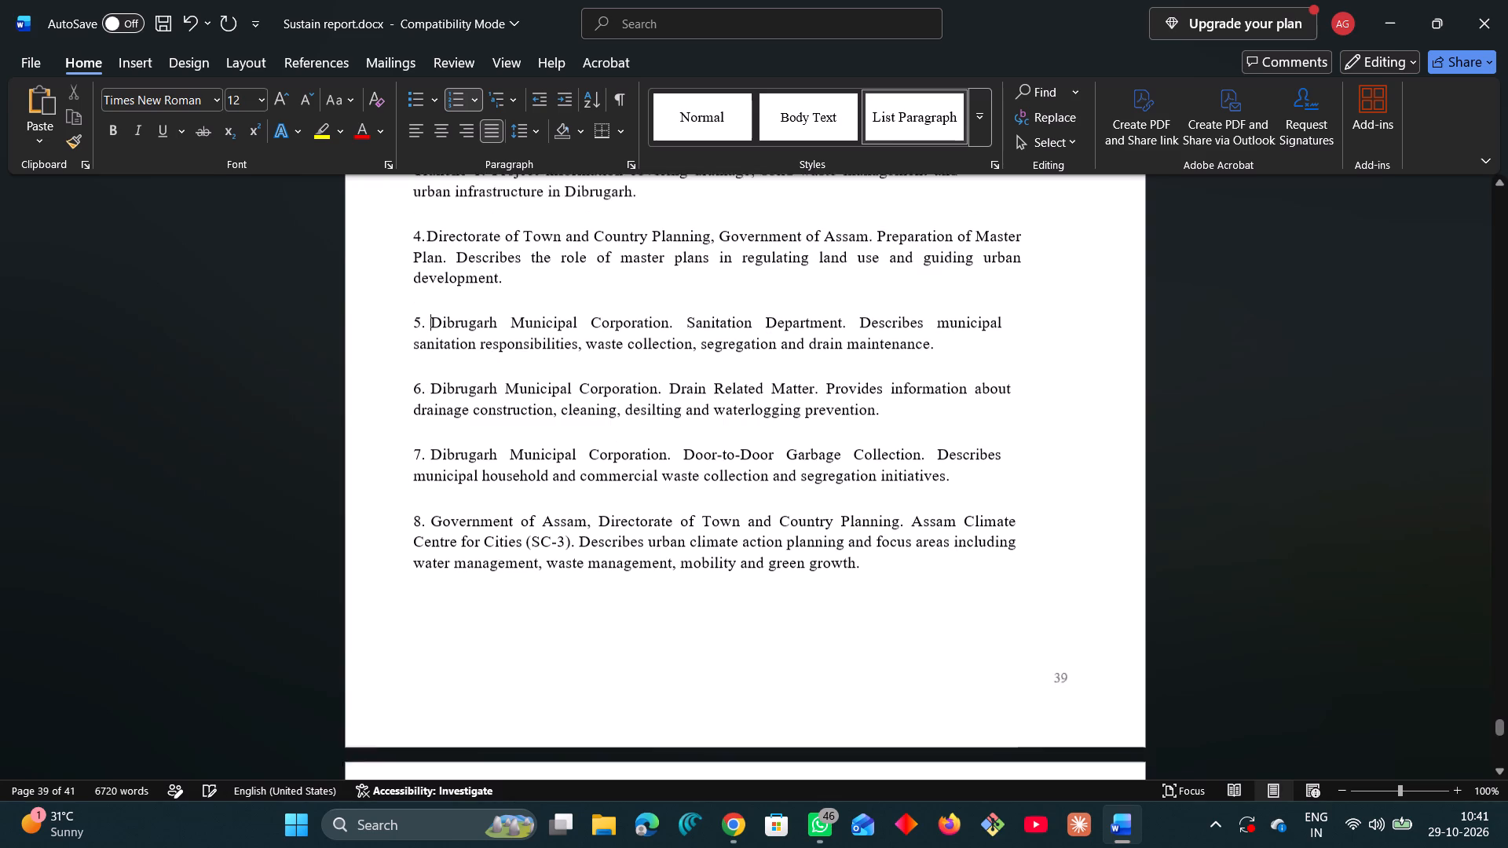
scroll(428, 298, up, 1)
click(426, 351)
key(space)
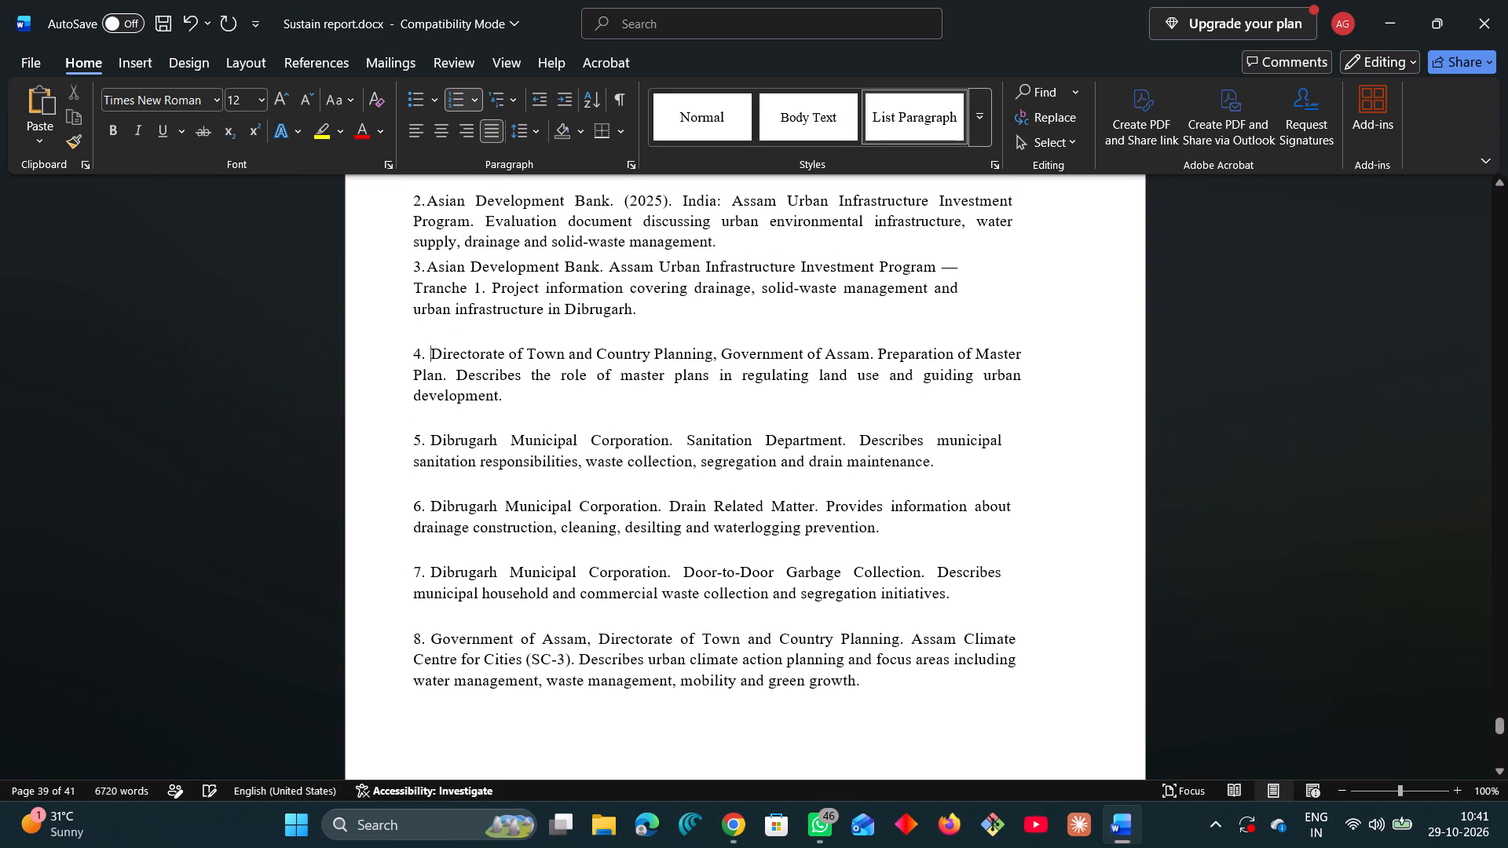
click(426, 267)
key(space)
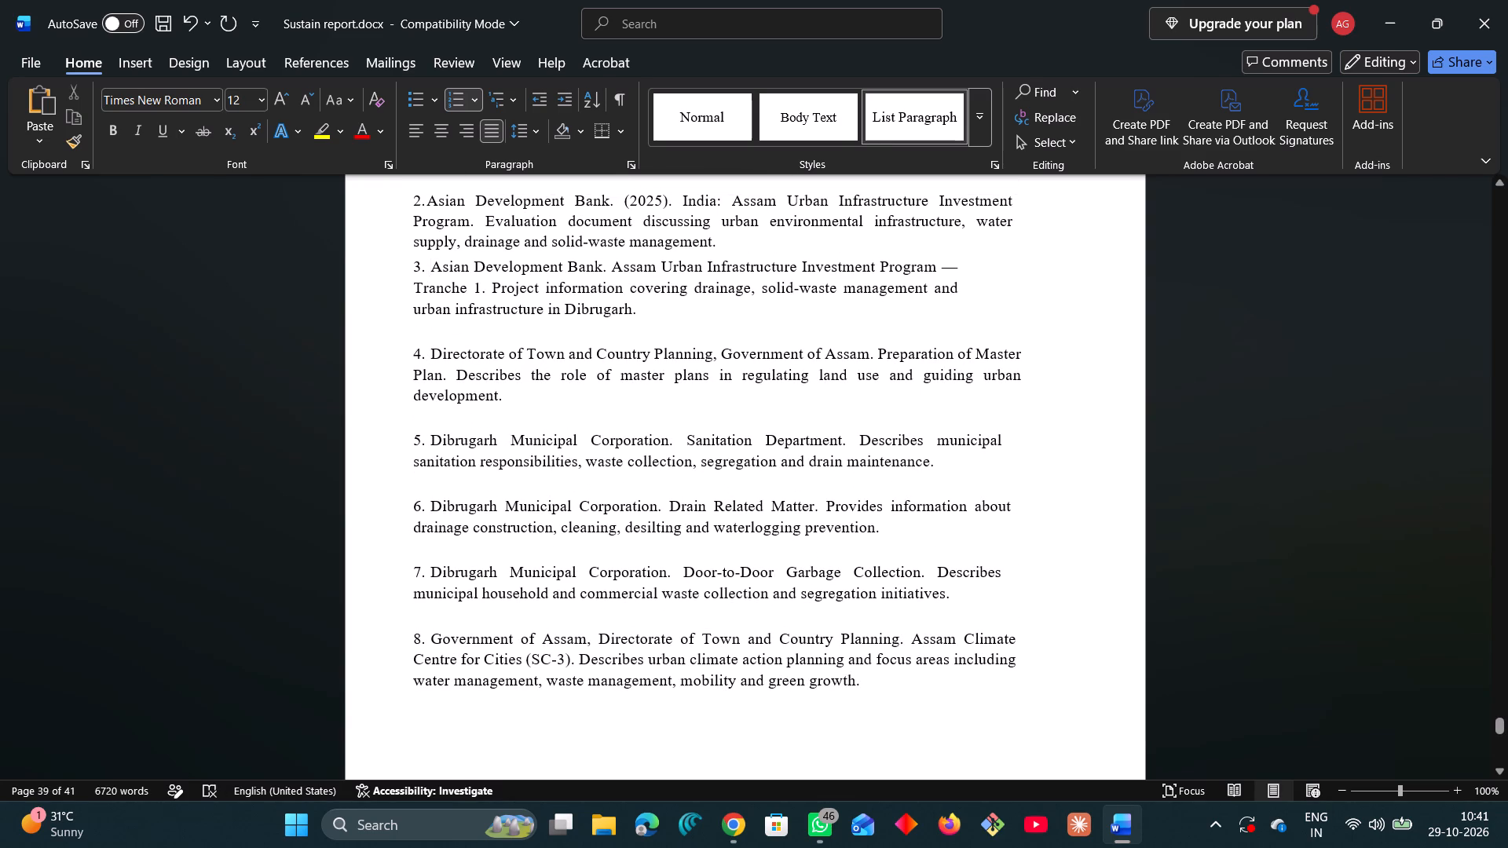
click(425, 205)
key(space)
key(ctrl+z)
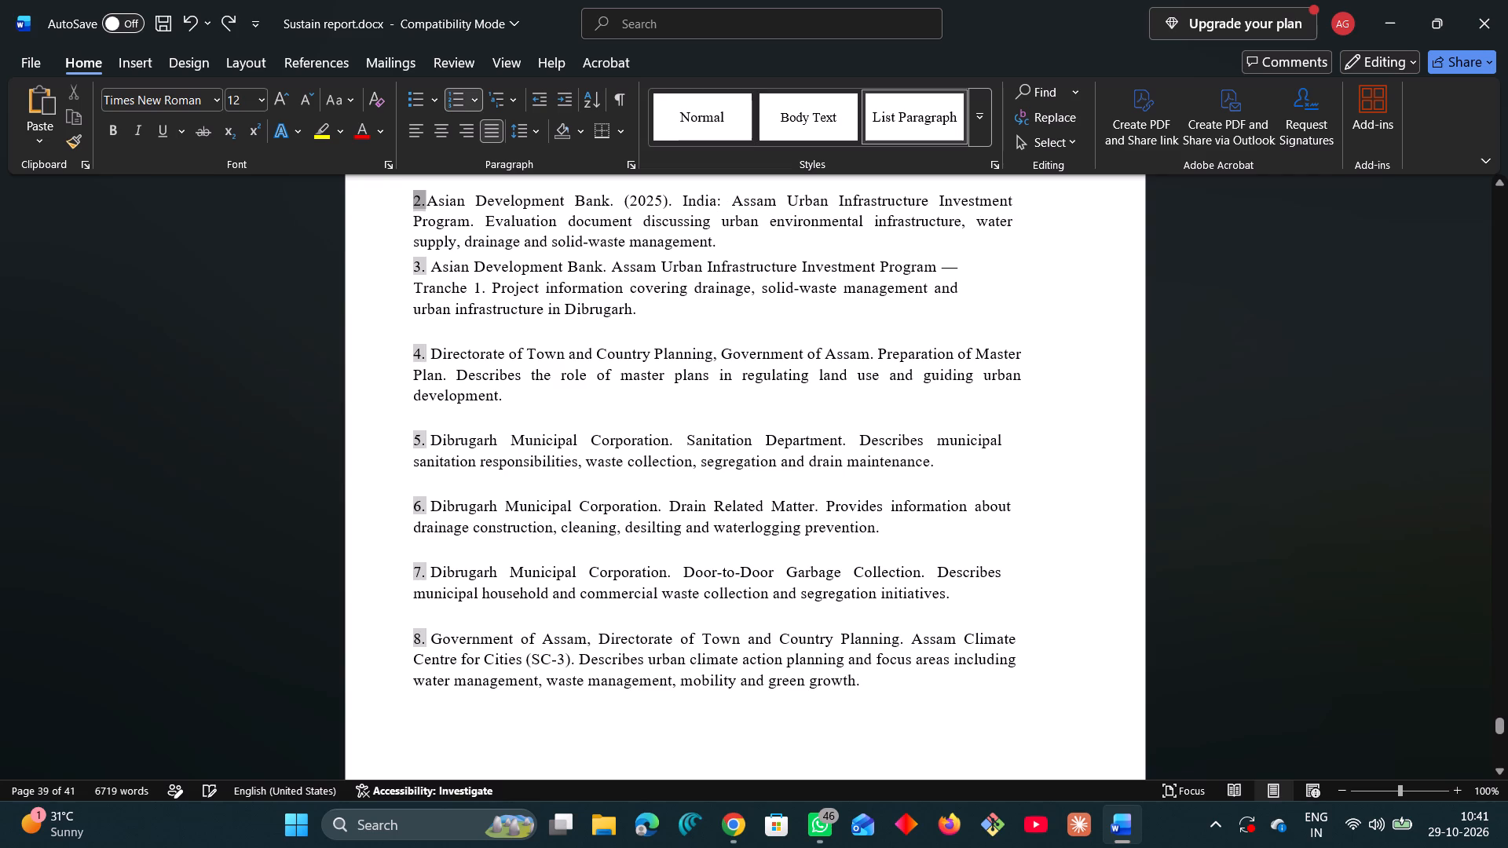
click(427, 202)
key(space)
scroll(430, 219, up, 4)
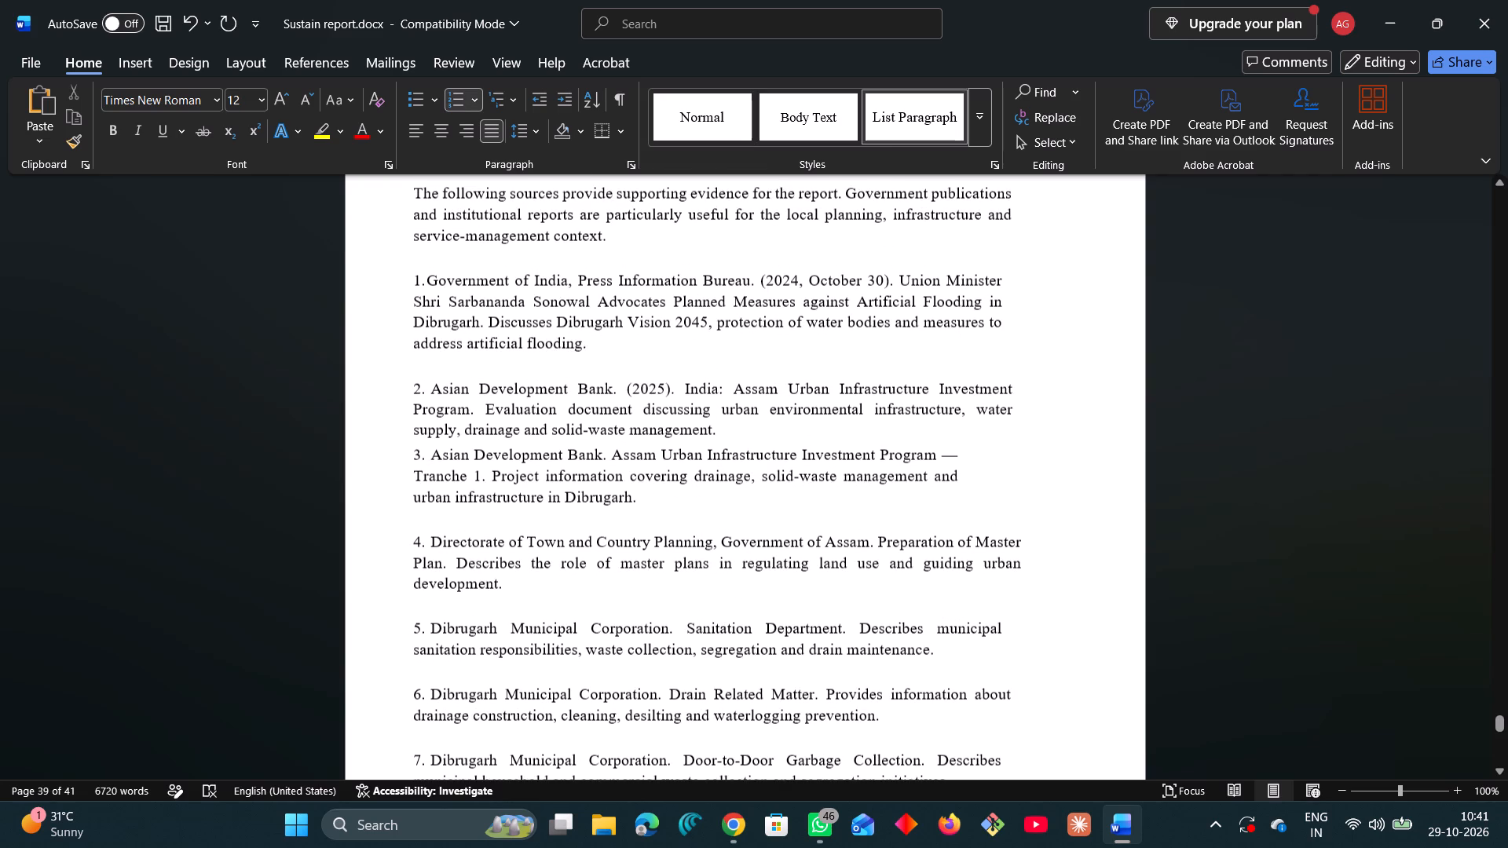
click(426, 285)
key(space)
Set the line spacing of all section 7 Key Findings and Recommendations text, including the 7.1 priority actions, to 1.15.
scroll(426, 285, up, 3)
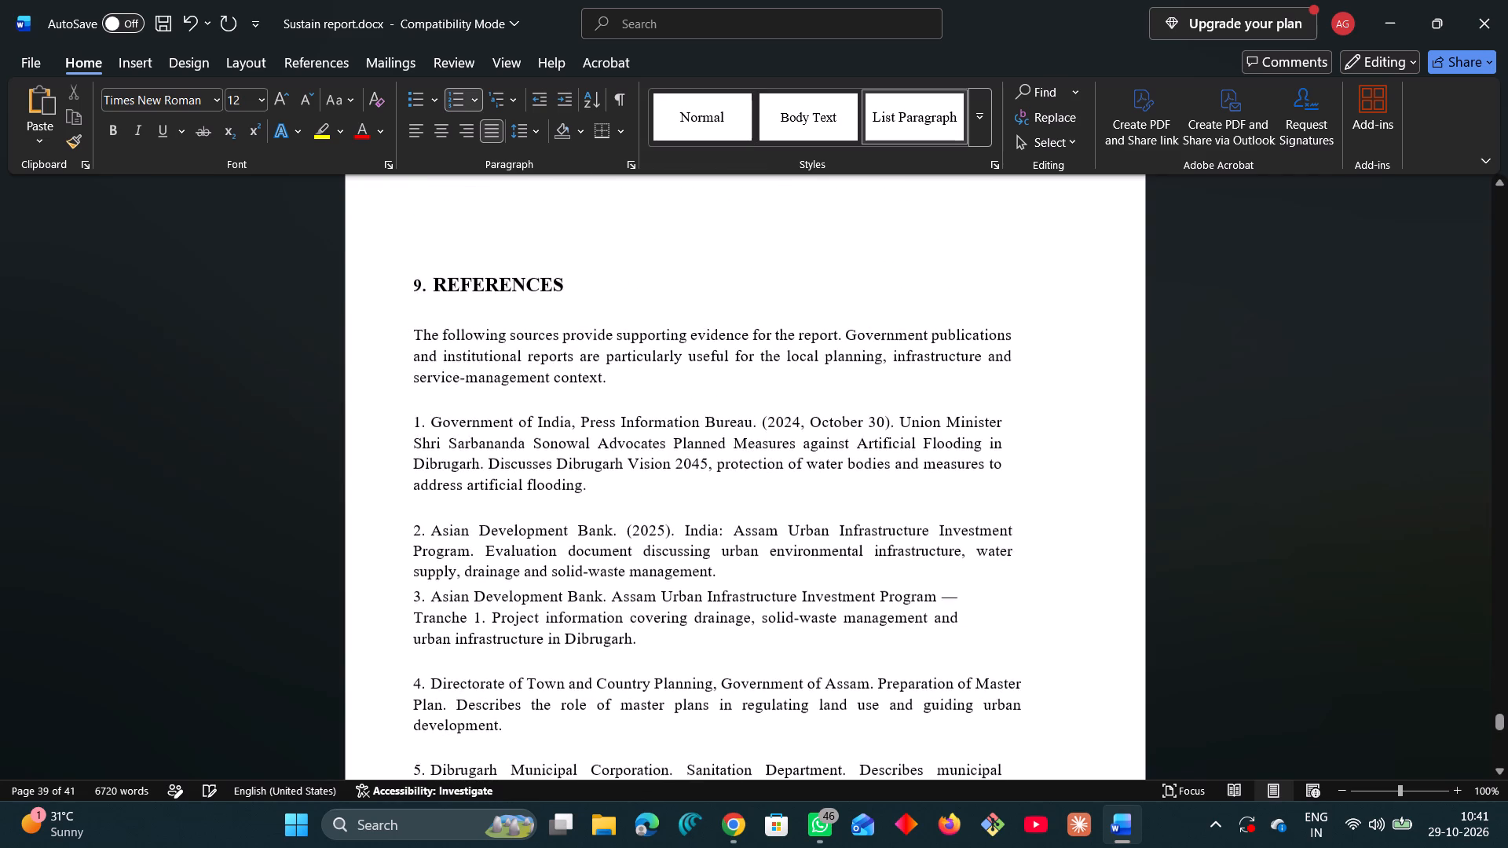
scroll(441, 308, up, 9)
scroll(533, 448, up, 12)
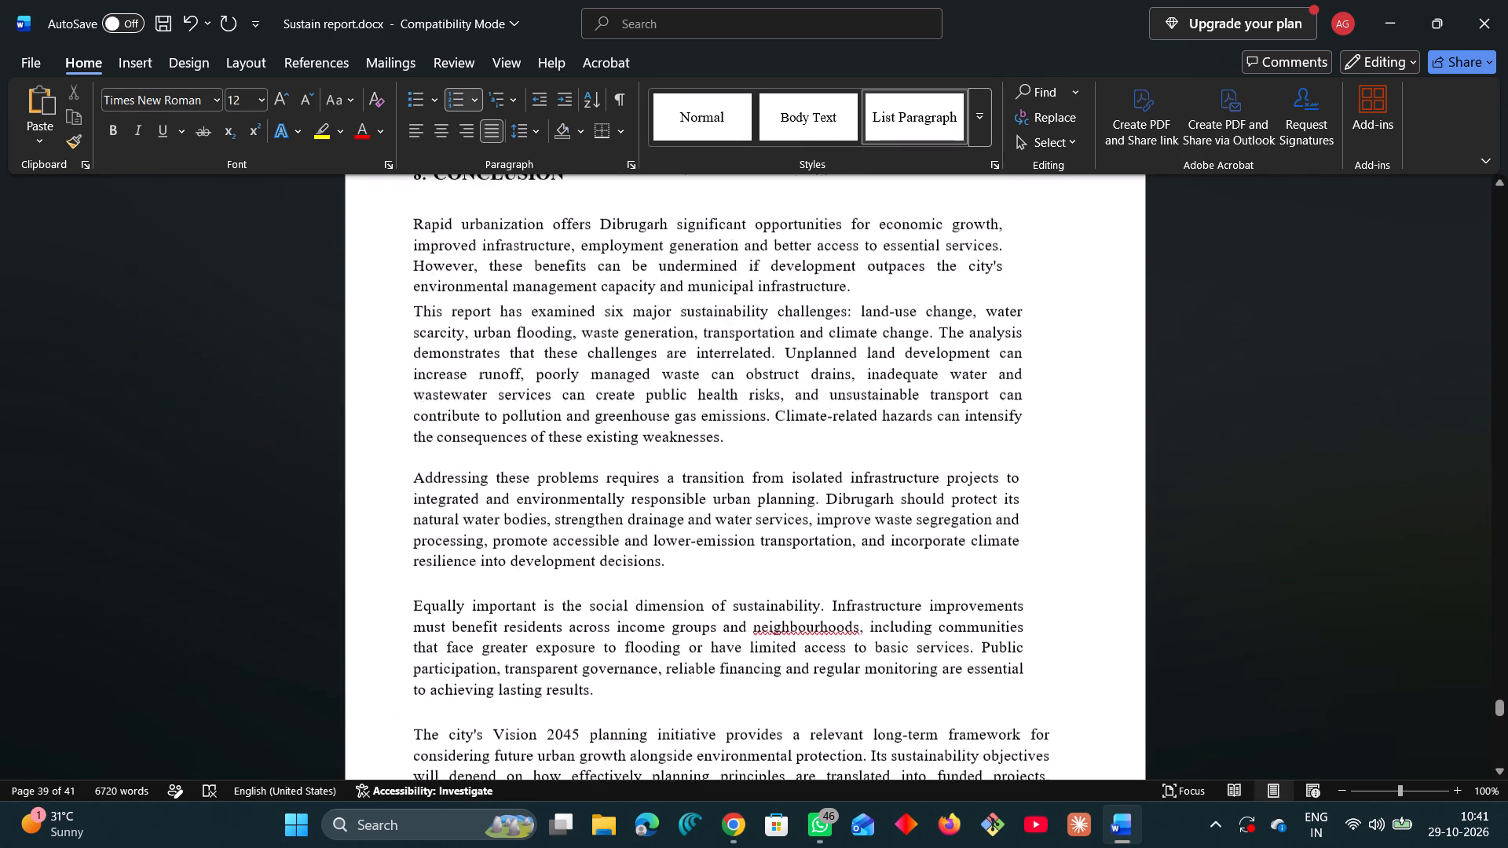
scroll(533, 448, up, 20)
scroll(533, 448, up, 1)
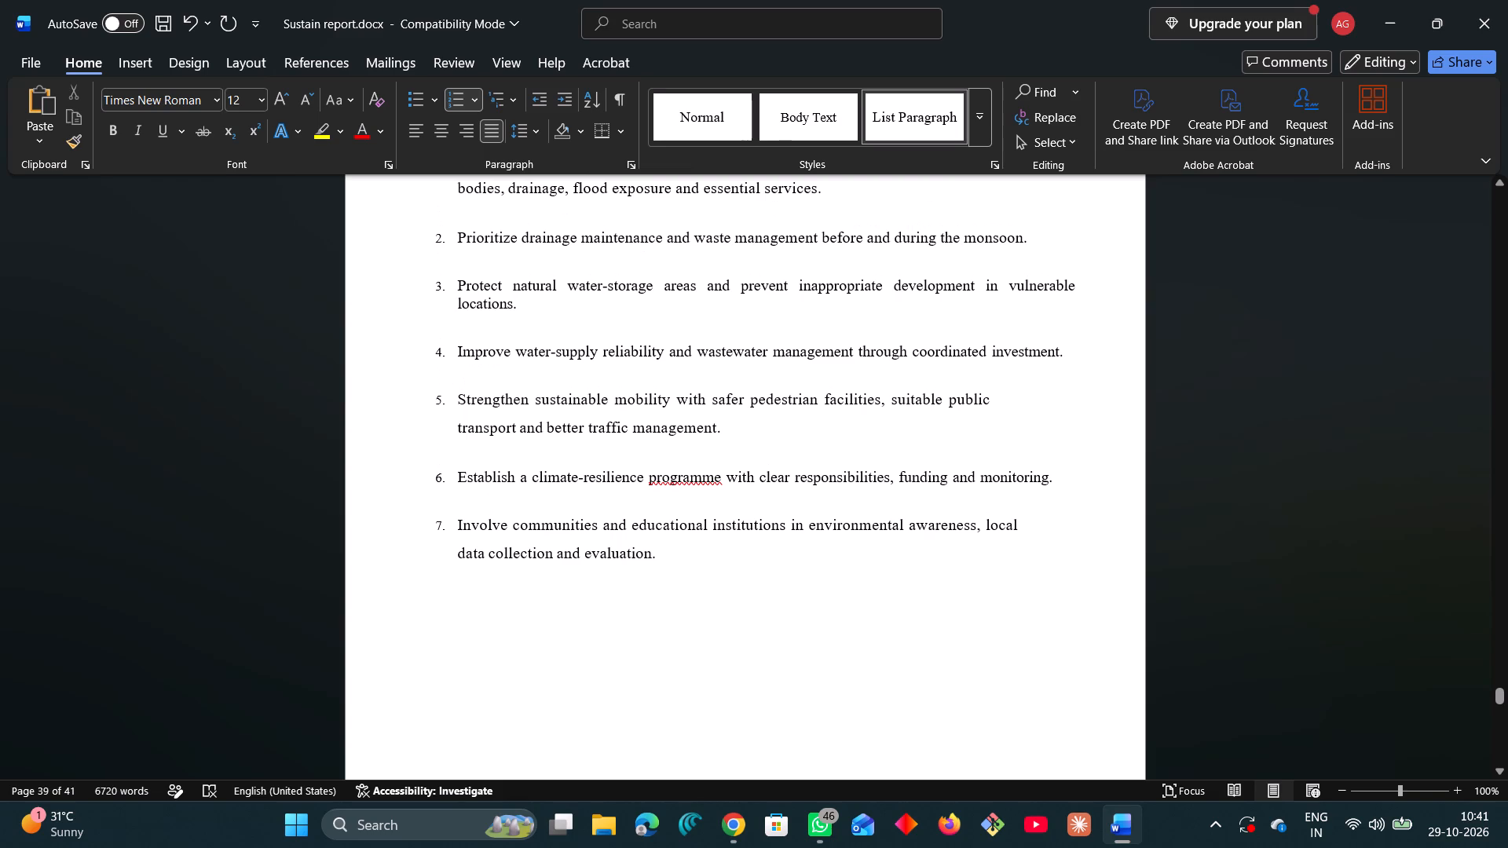
drag(655, 562, 474, 459)
scroll(602, 524, up, 14)
scroll(480, 463, up, 4)
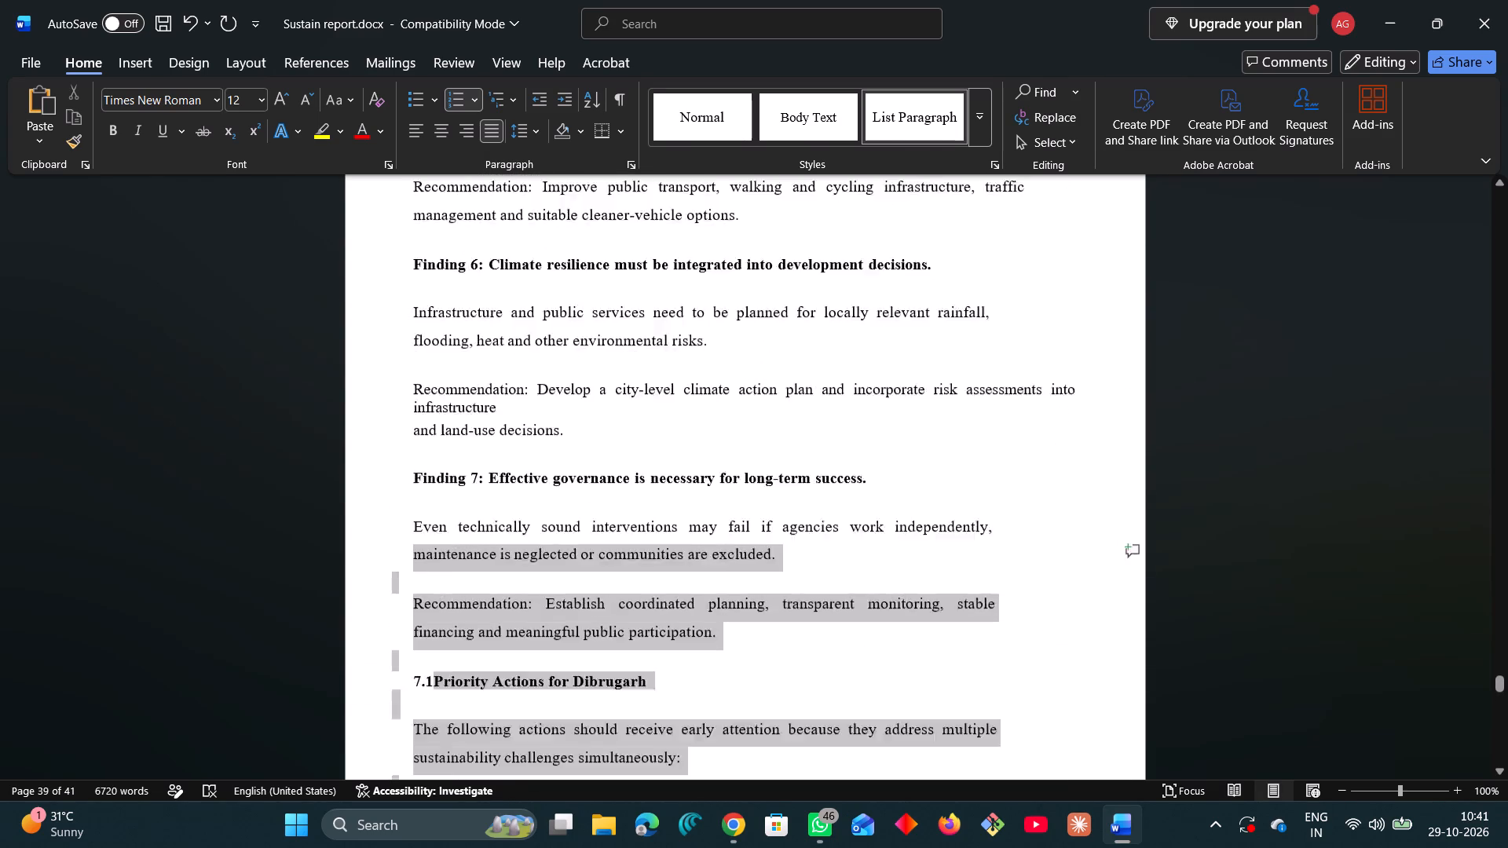
scroll(474, 459, up, 13)
drag(474, 459, 467, 456)
scroll(467, 456, up, 20)
scroll(467, 456, up, 2)
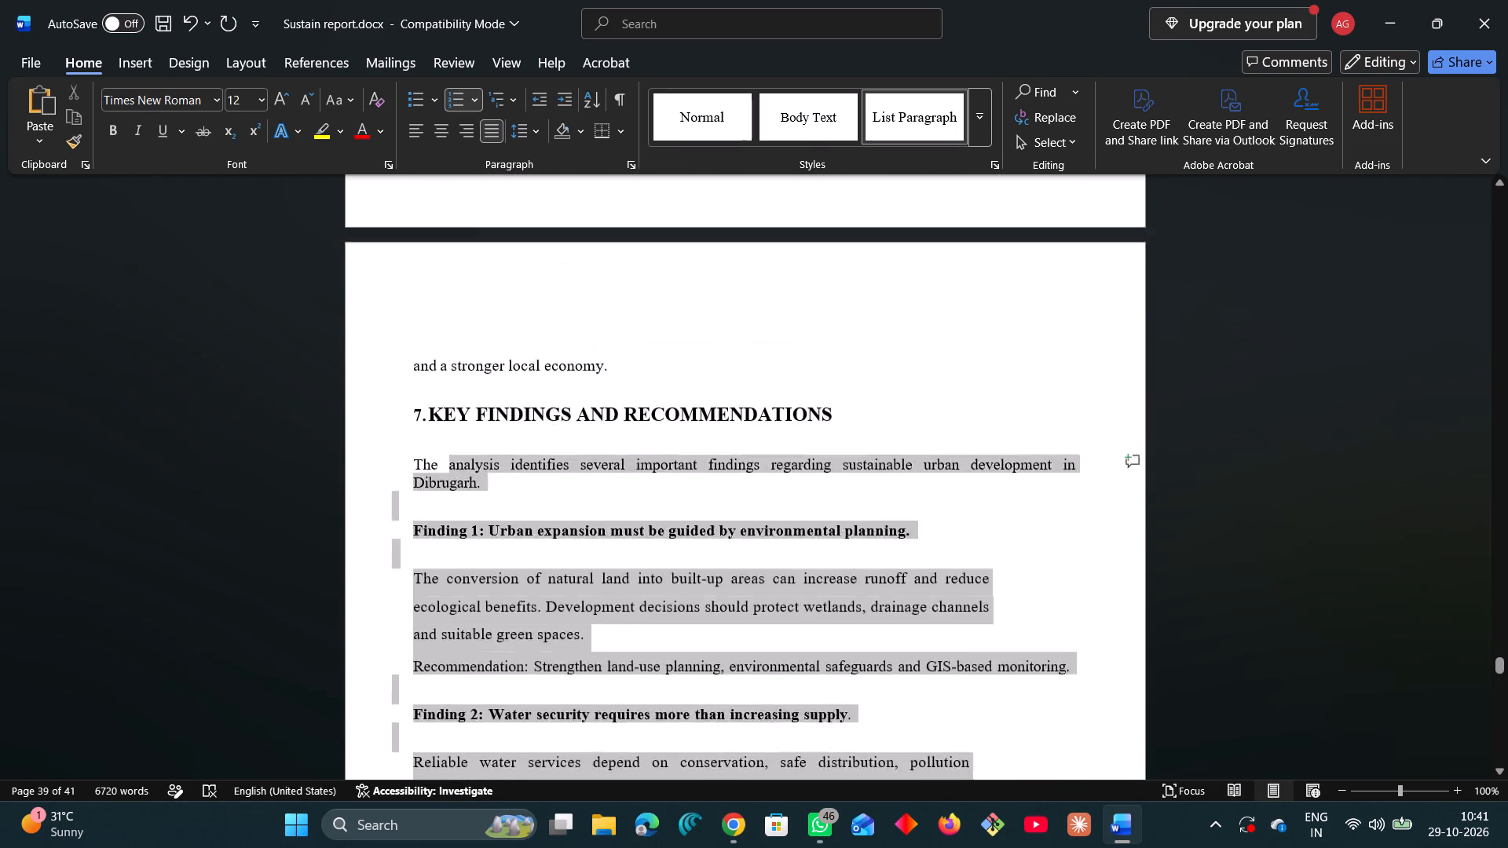
scroll(467, 456, up, 2)
drag(467, 456, 435, 470)
scroll(464, 463, down, 5)
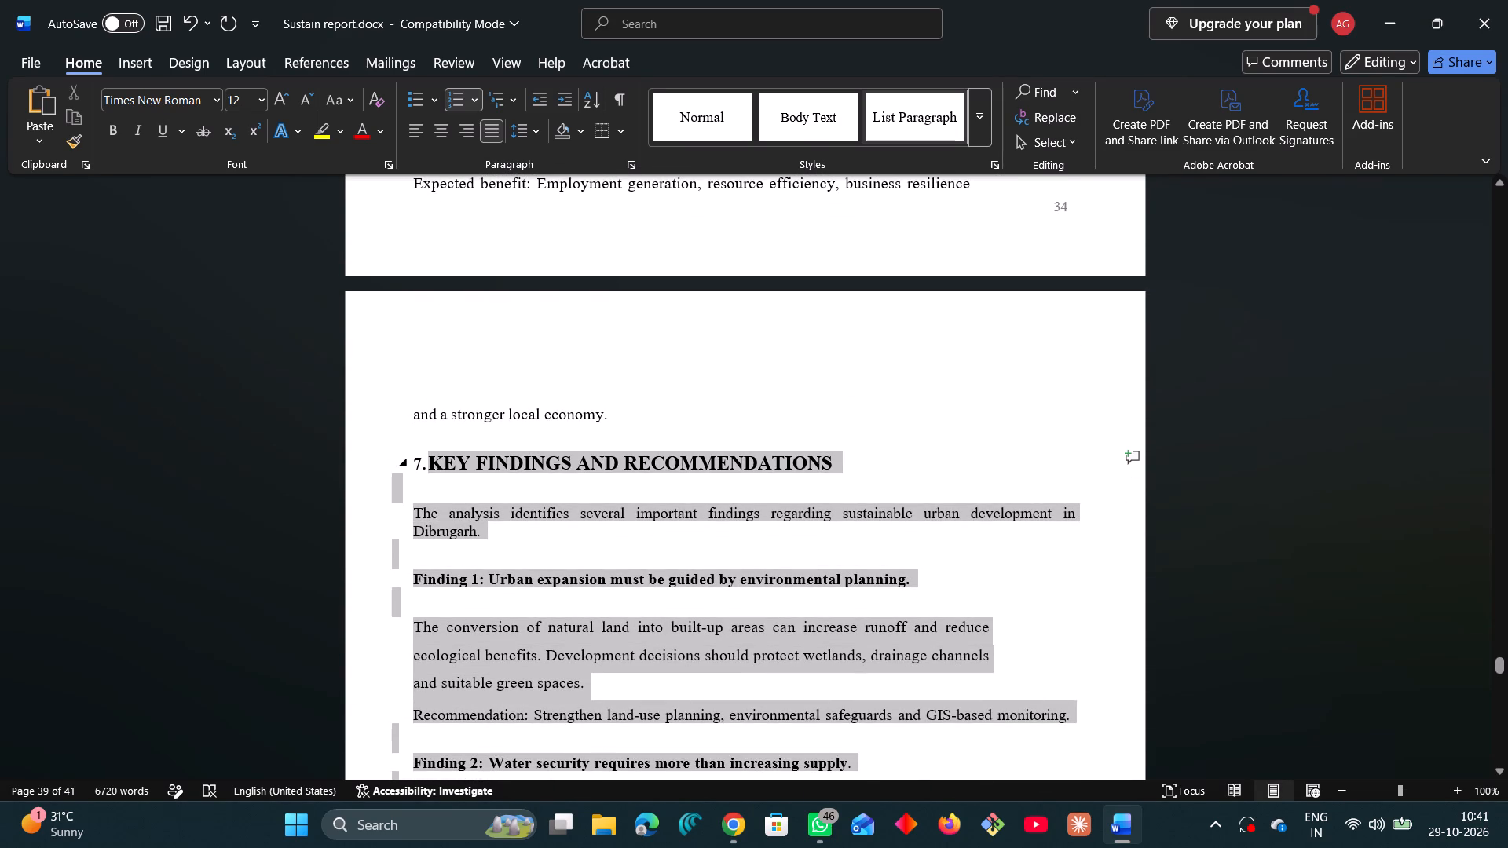
drag(435, 470, 433, 467)
click(534, 123)
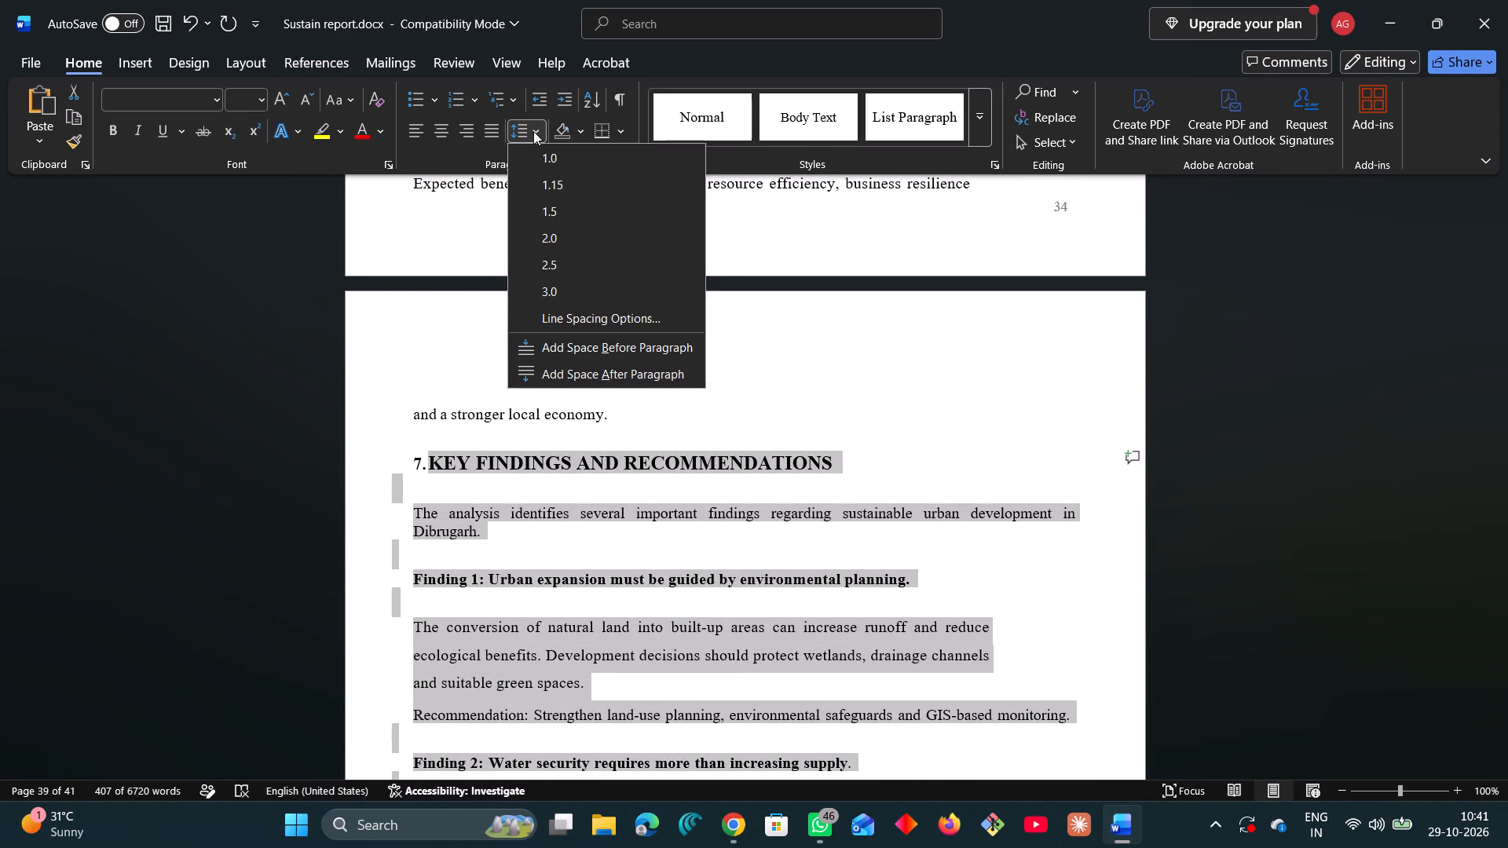
click(557, 184)
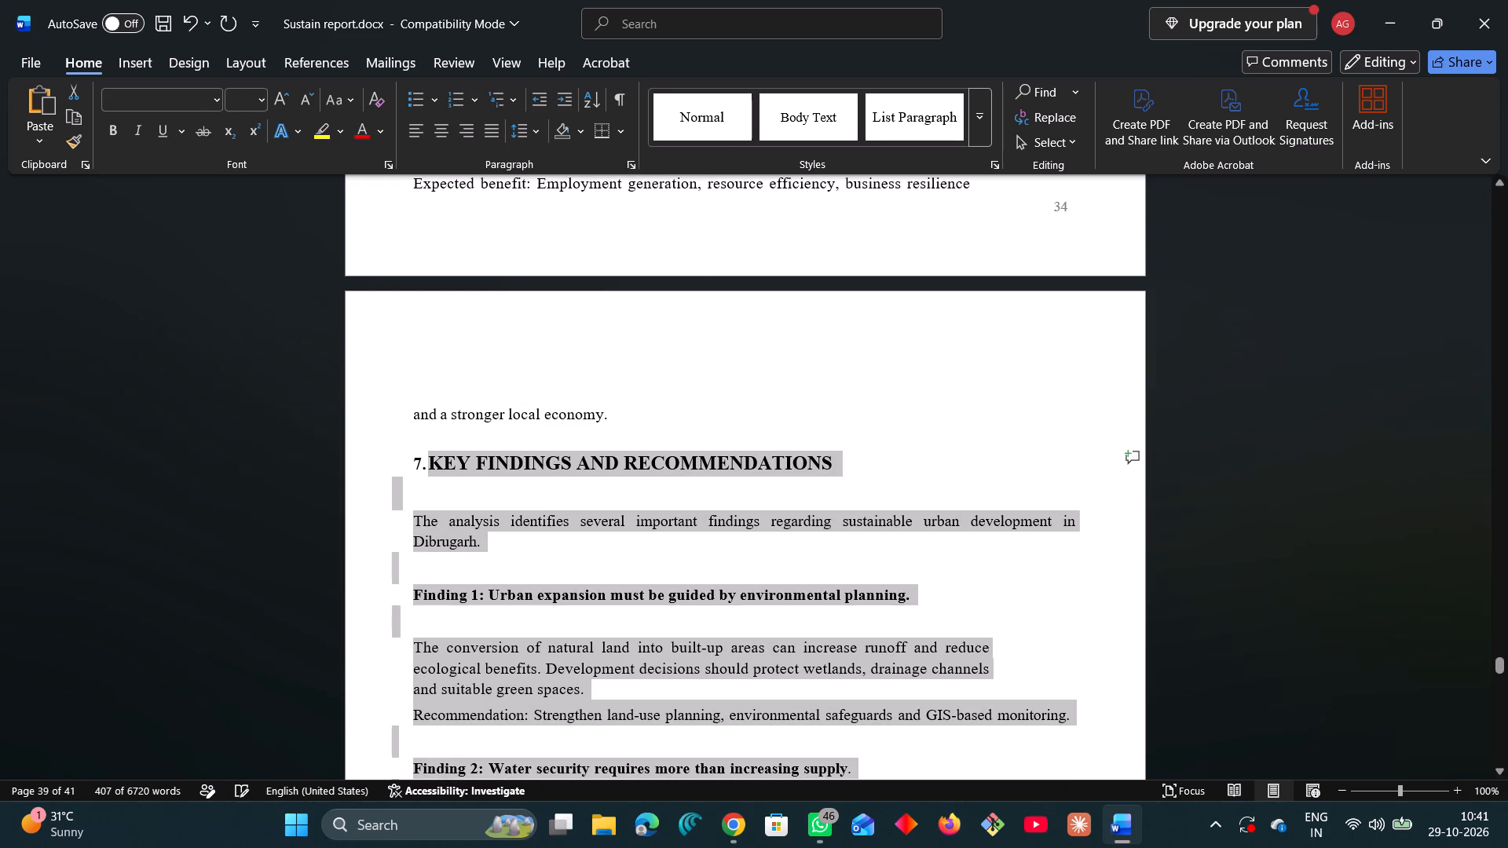
click(825, 332)
Set the line spacing of all section 6 Sustainable Development Strategies text, from its heading to "and a stronger local economy", to 1.15.
scroll(784, 417, down, 20)
scroll(784, 417, down, 14)
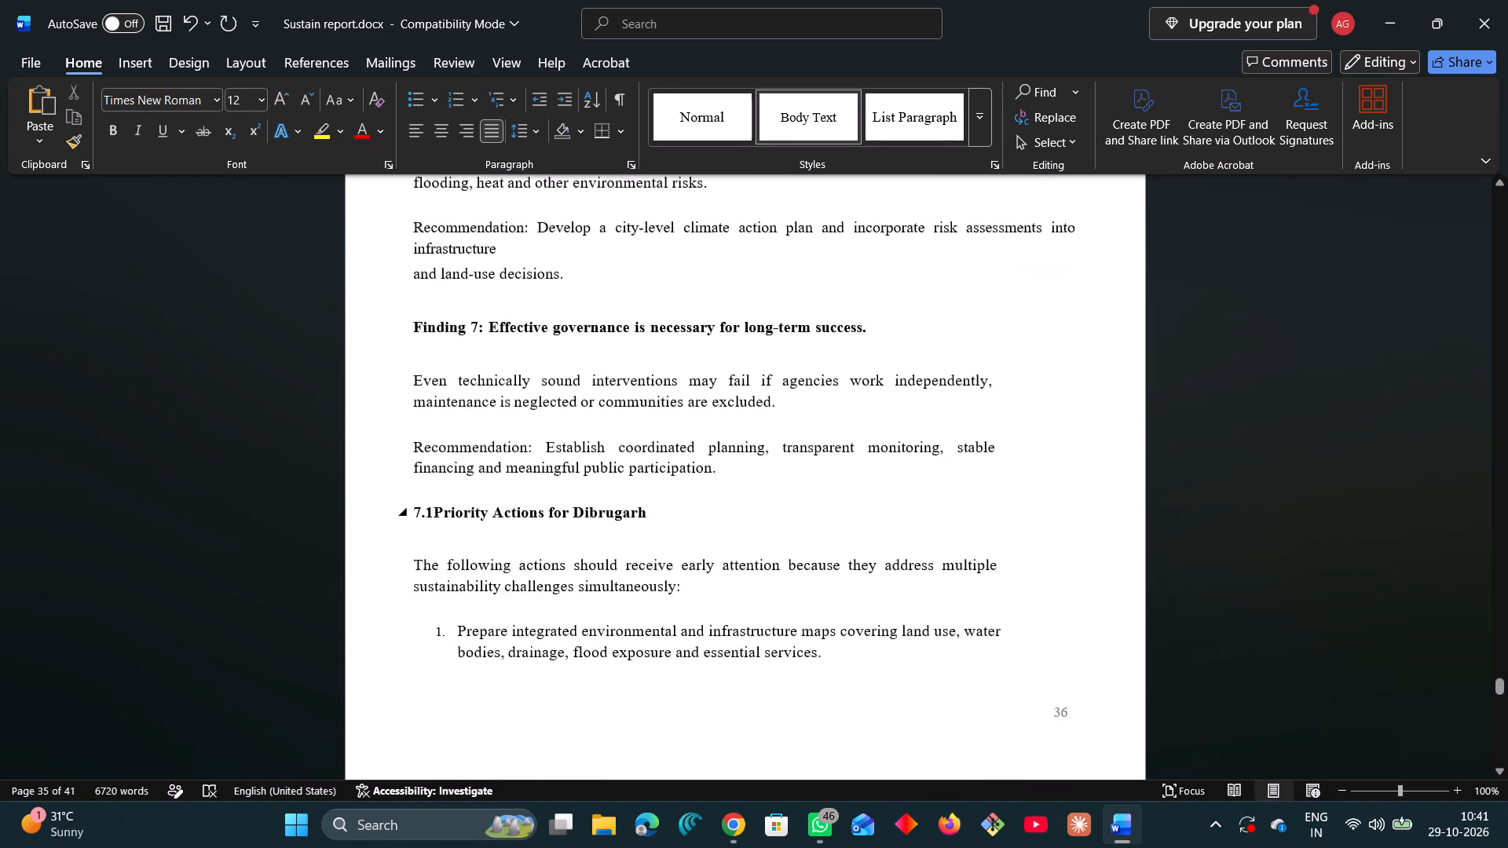
scroll(684, 453, down, 20)
scroll(684, 453, down, 14)
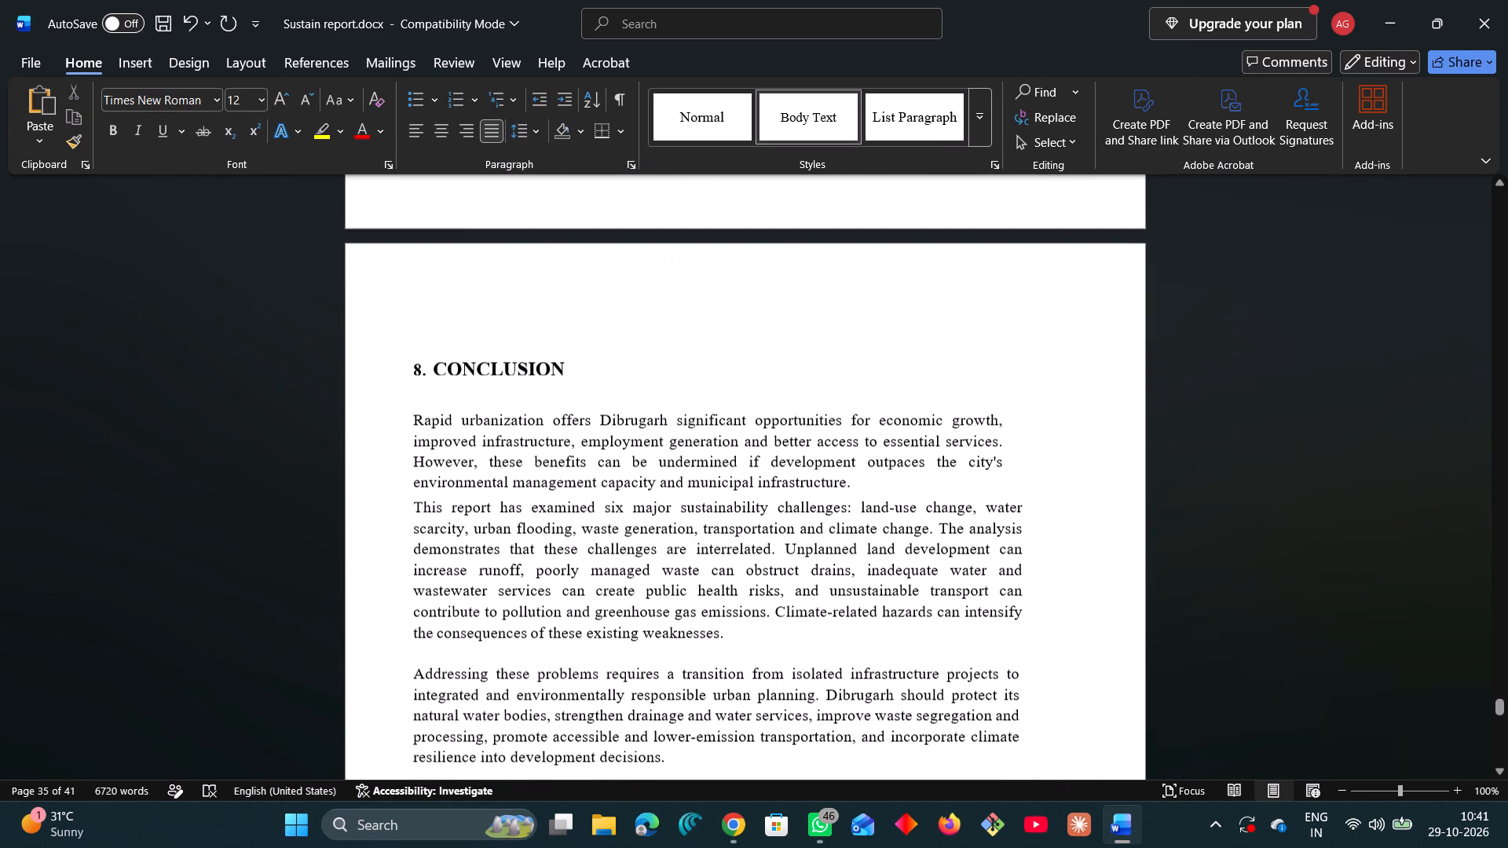
scroll(684, 453, up, 20)
scroll(684, 453, up, 20)
scroll(684, 453, up, 1)
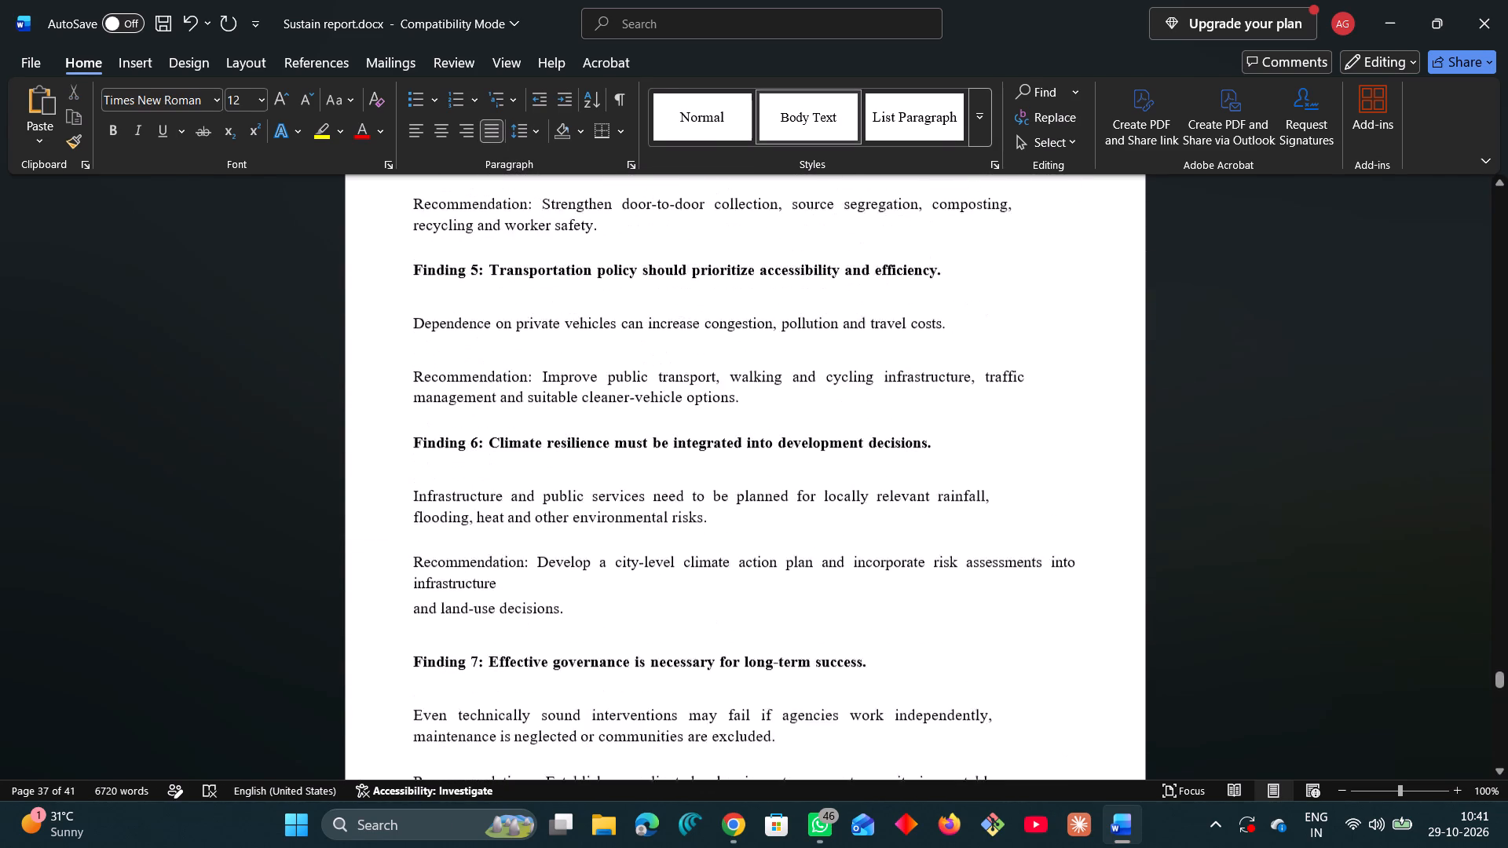
scroll(684, 453, up, 20)
scroll(684, 453, up, 14)
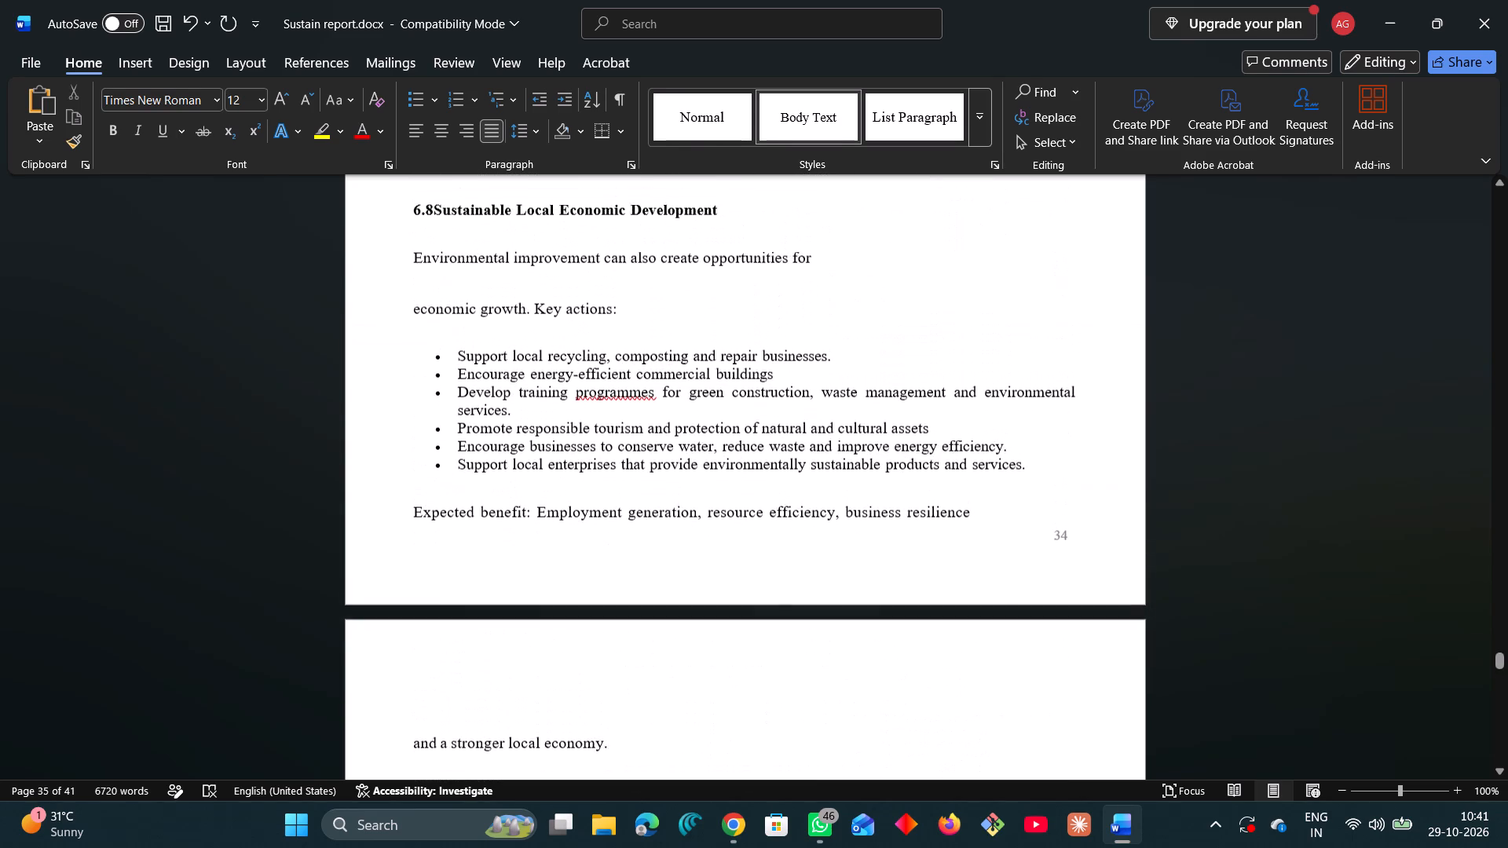
scroll(684, 453, up, 2)
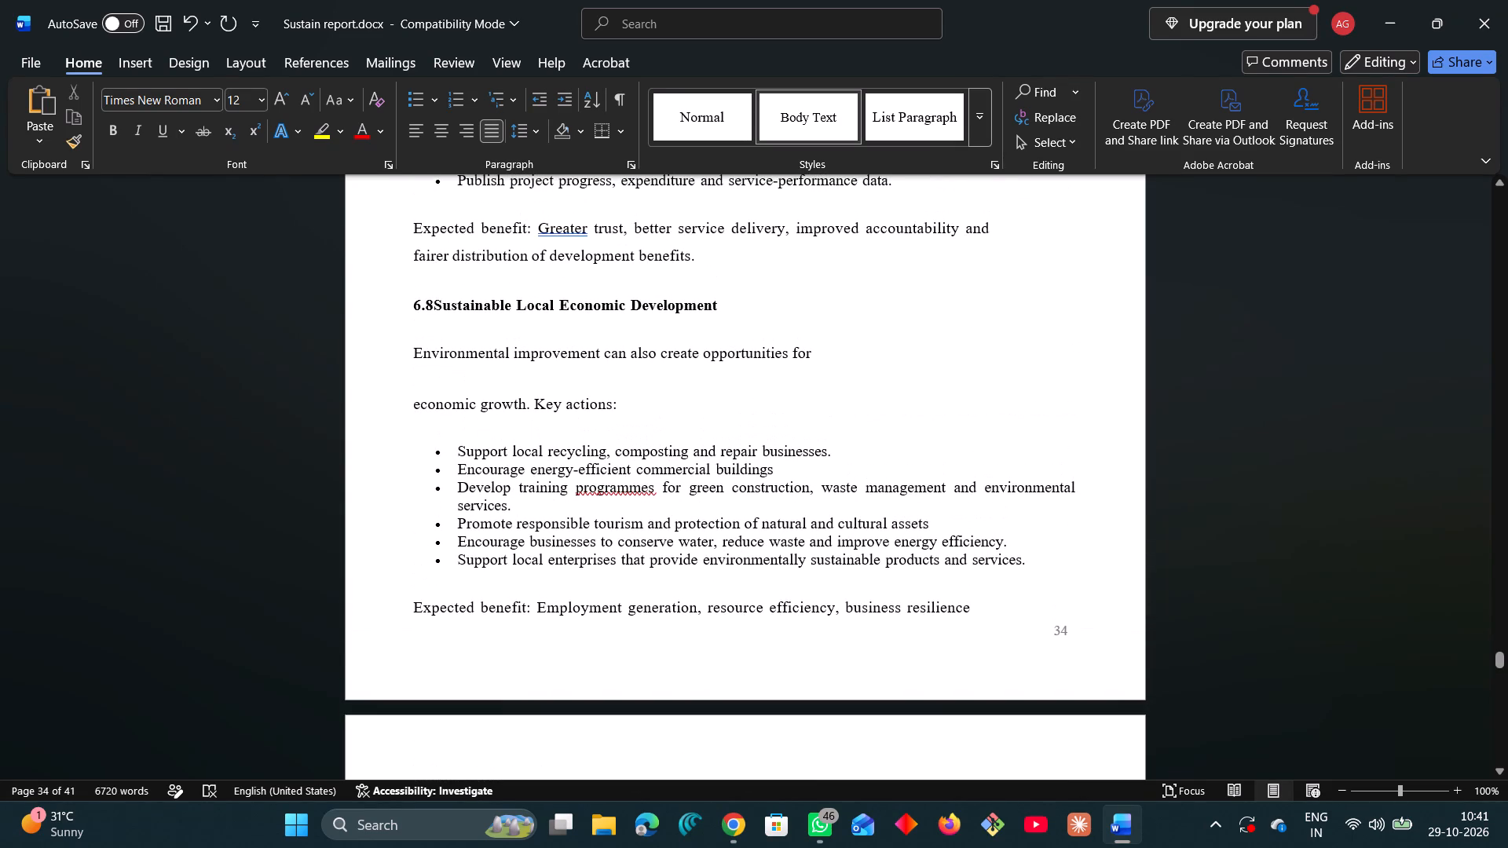
scroll(652, 524, up, 5)
scroll(652, 524, down, 14)
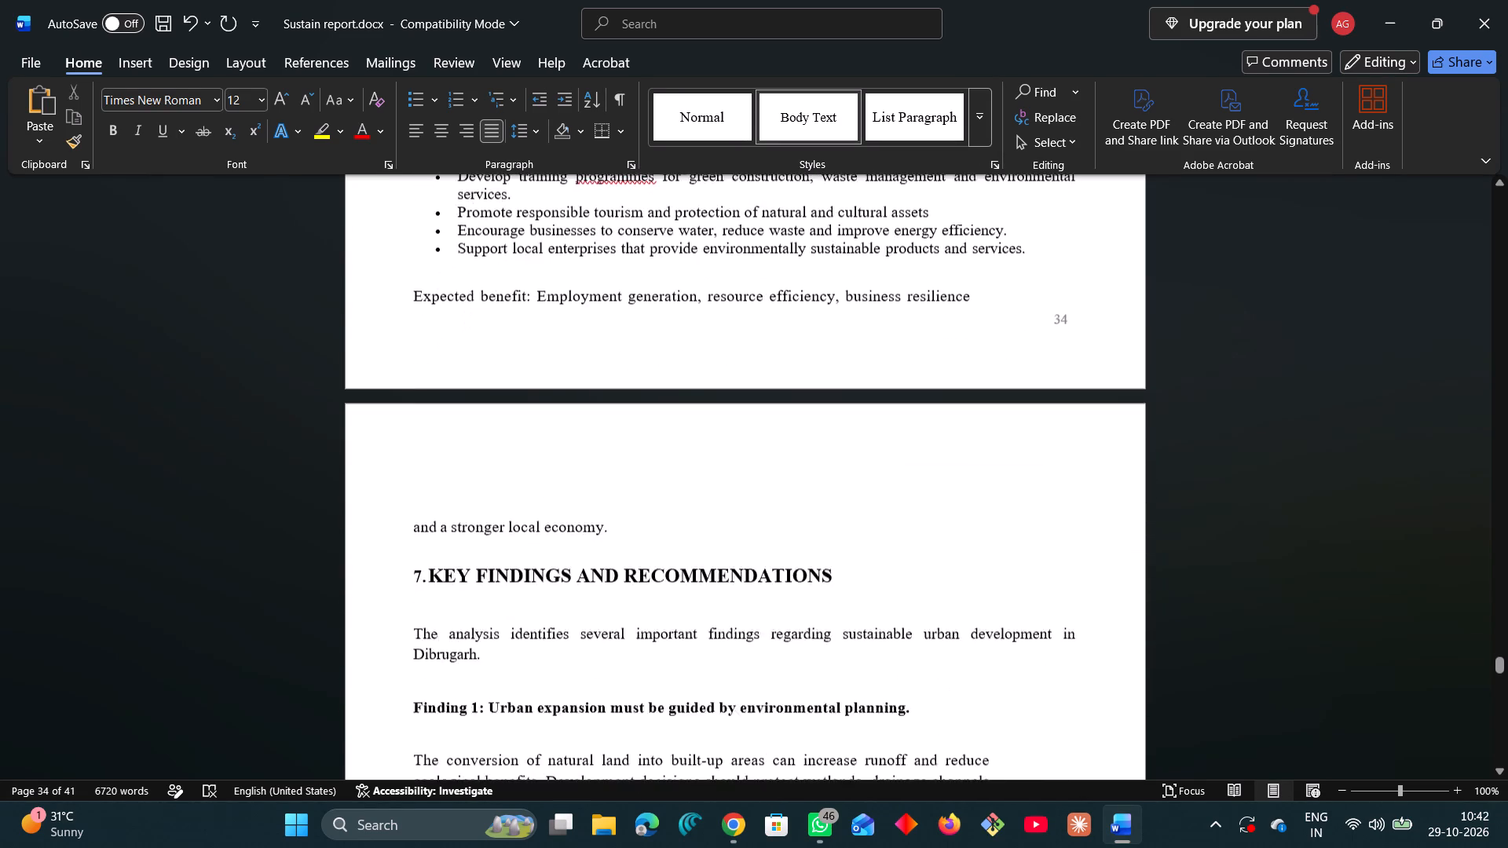
drag(634, 422, 495, 384)
scroll(507, 391, down, 1)
scroll(496, 384, up, 11)
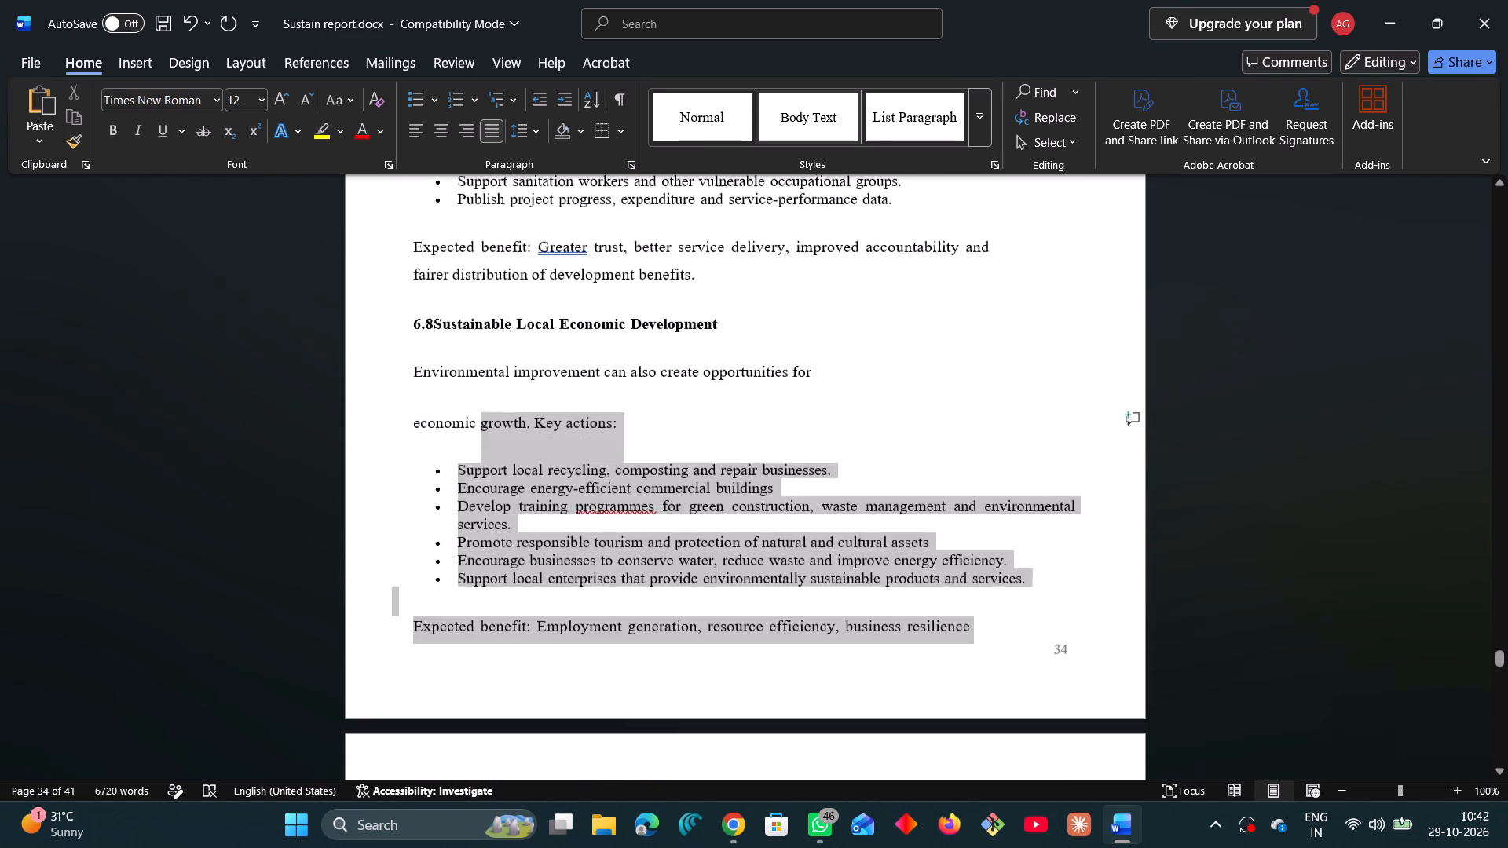
scroll(495, 384, up, 6)
drag(495, 384, 490, 384)
scroll(495, 384, up, 15)
scroll(490, 384, up, 6)
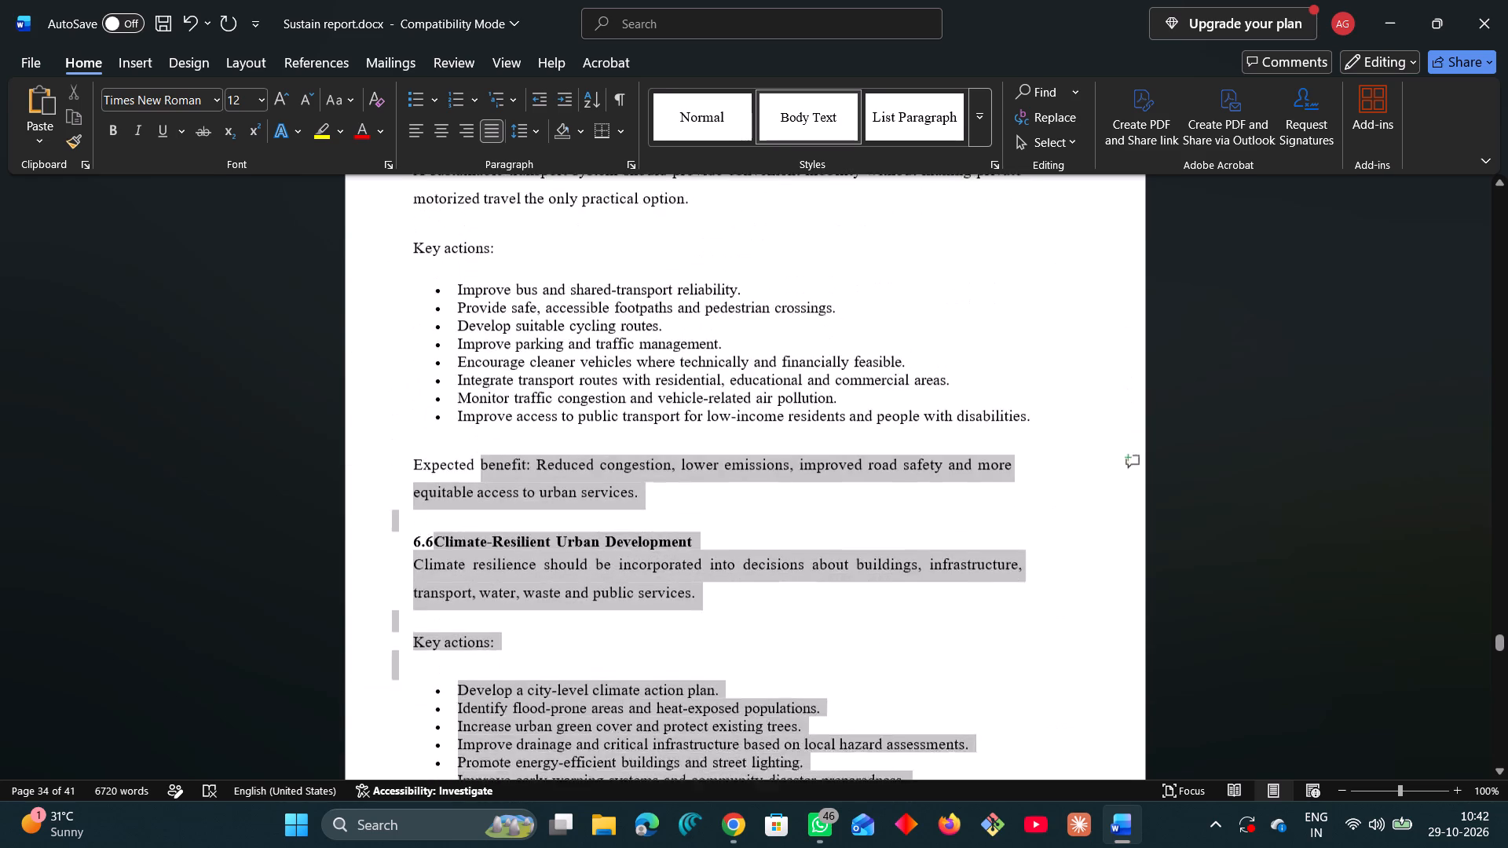
drag(490, 384, 478, 384)
scroll(486, 384, up, 15)
scroll(478, 384, up, 10)
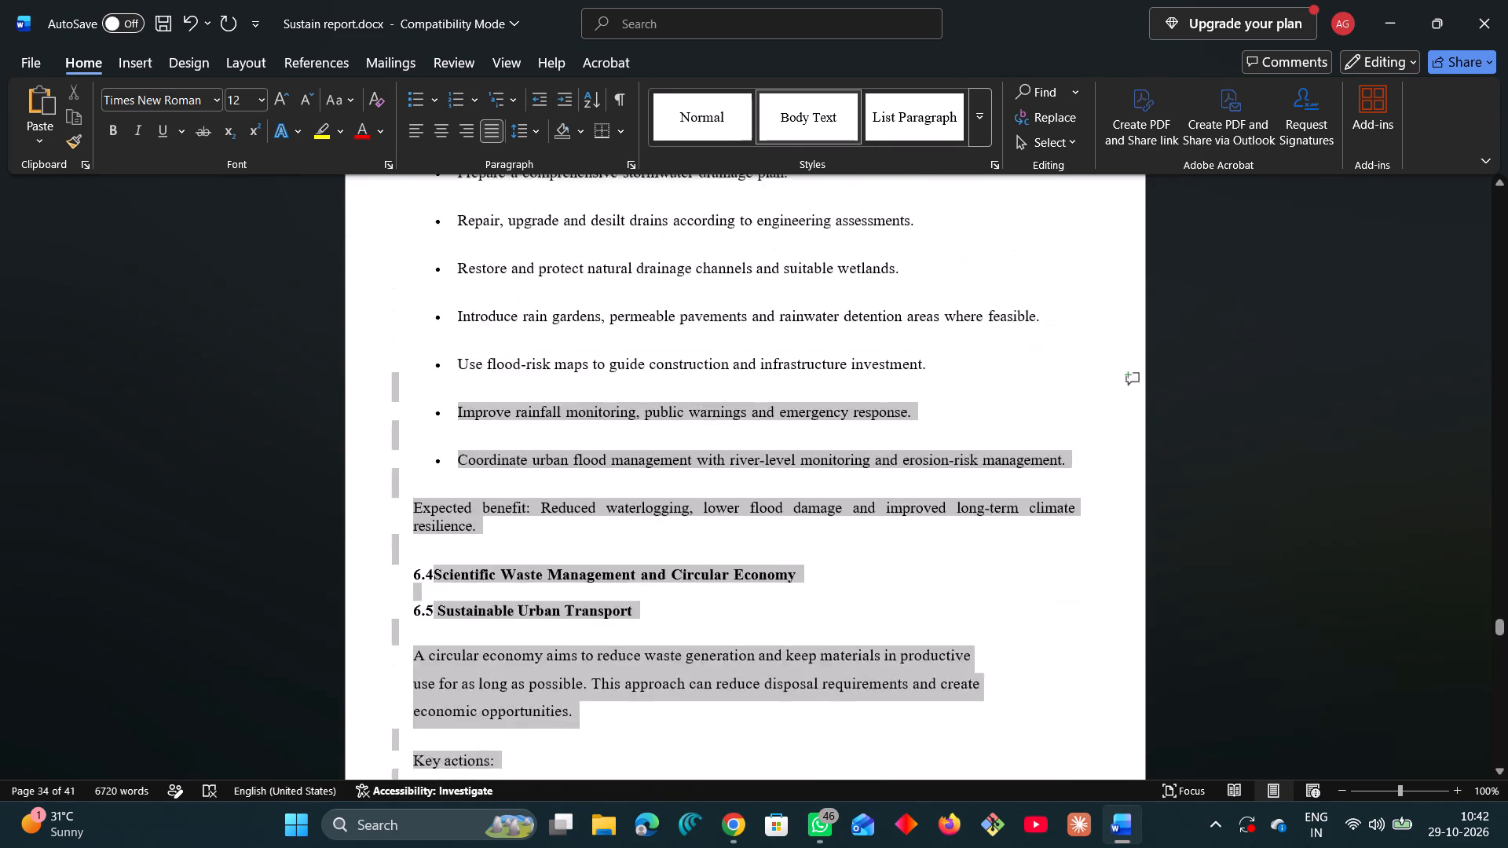
drag(478, 384, 479, 384)
scroll(478, 384, up, 17)
scroll(479, 384, up, 11)
scroll(479, 384, up, 10)
scroll(479, 384, up, 11)
scroll(479, 384, down, 3)
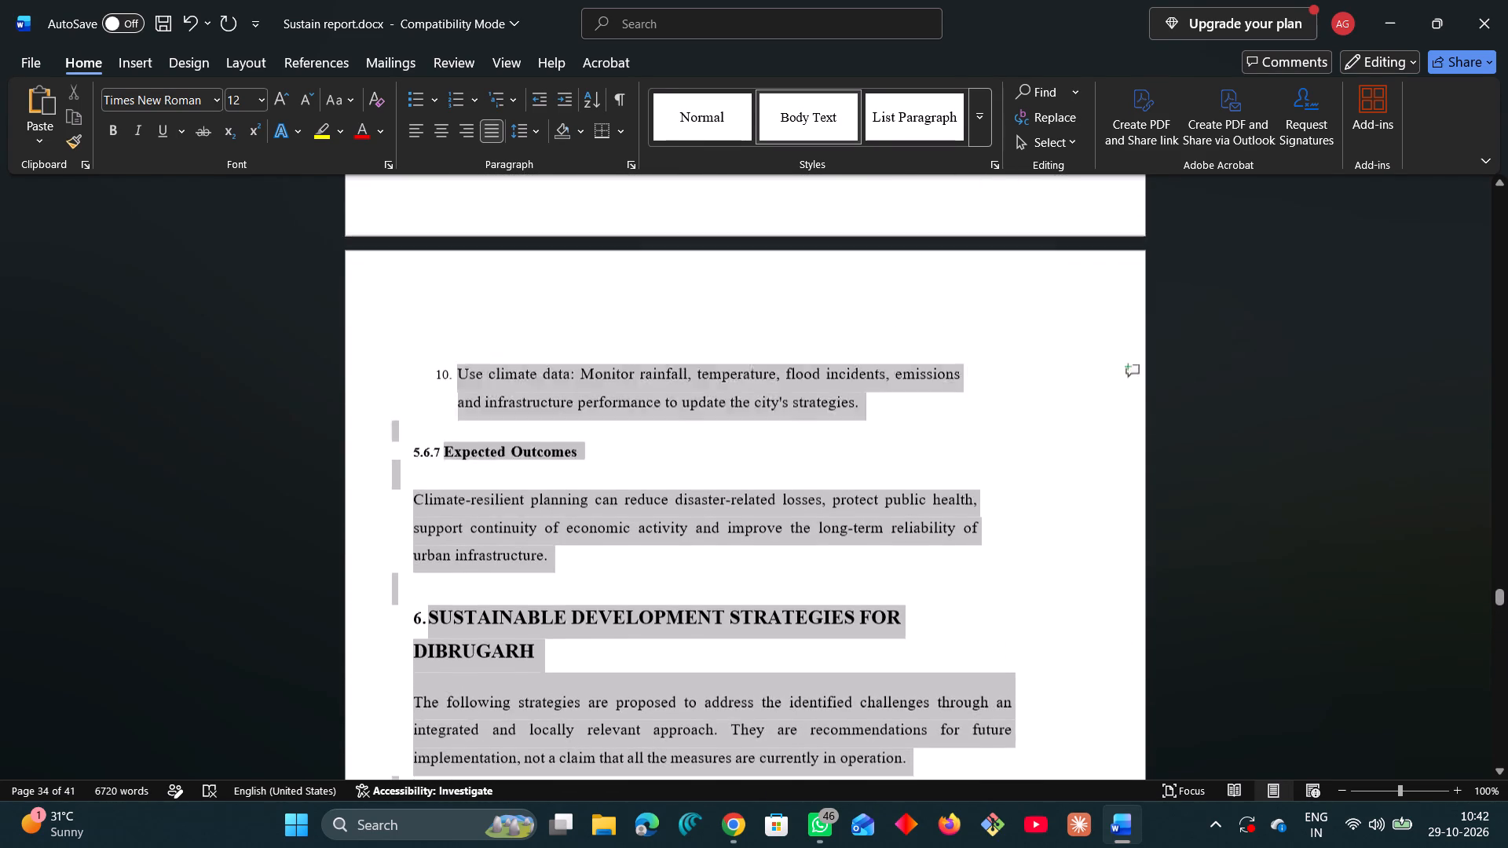
scroll(479, 384, down, 1)
drag(479, 384, 434, 431)
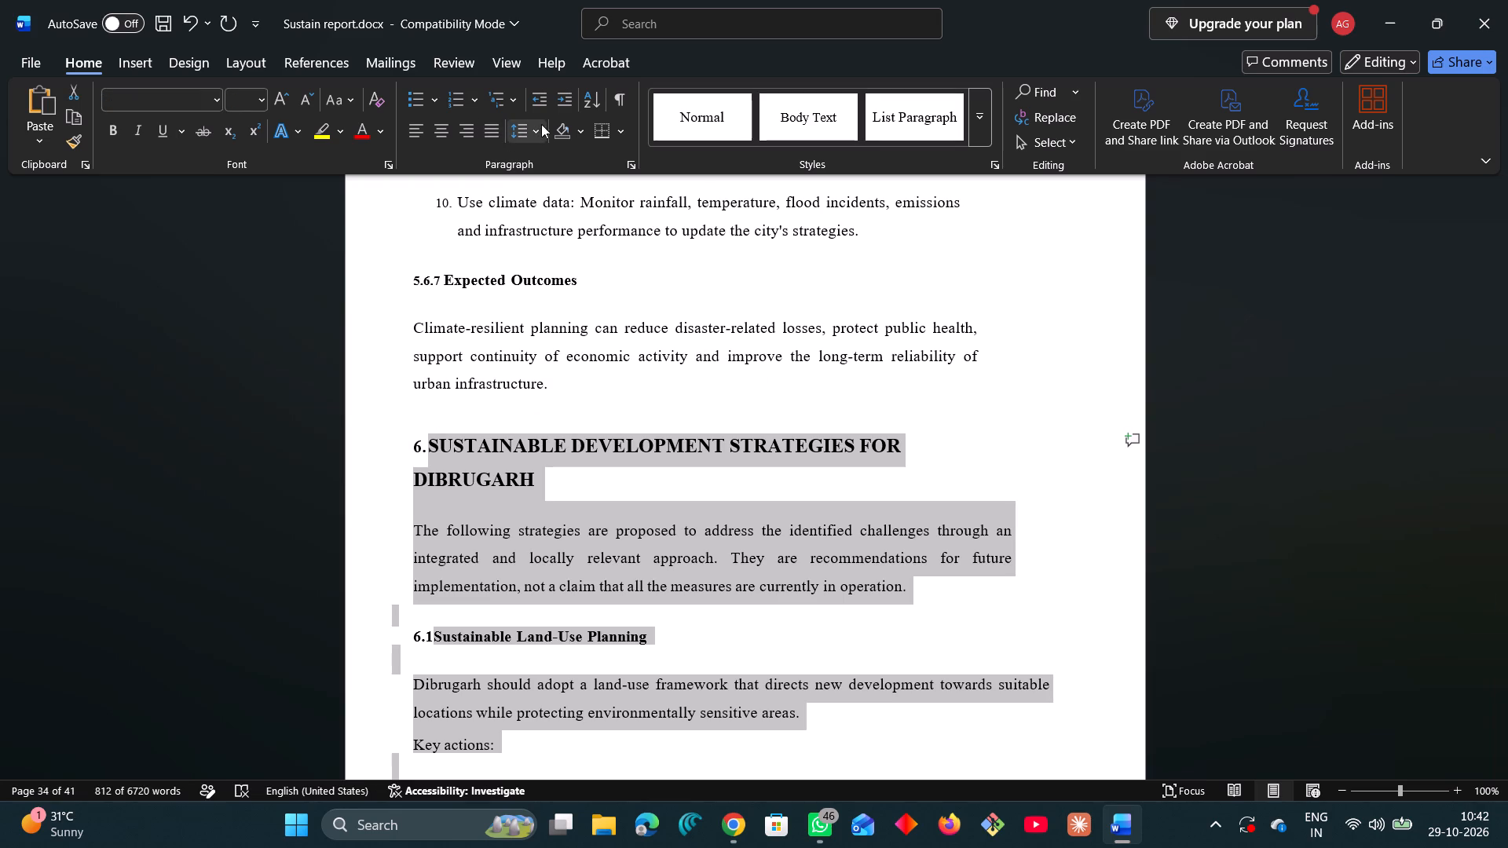
click(540, 129)
click(570, 188)
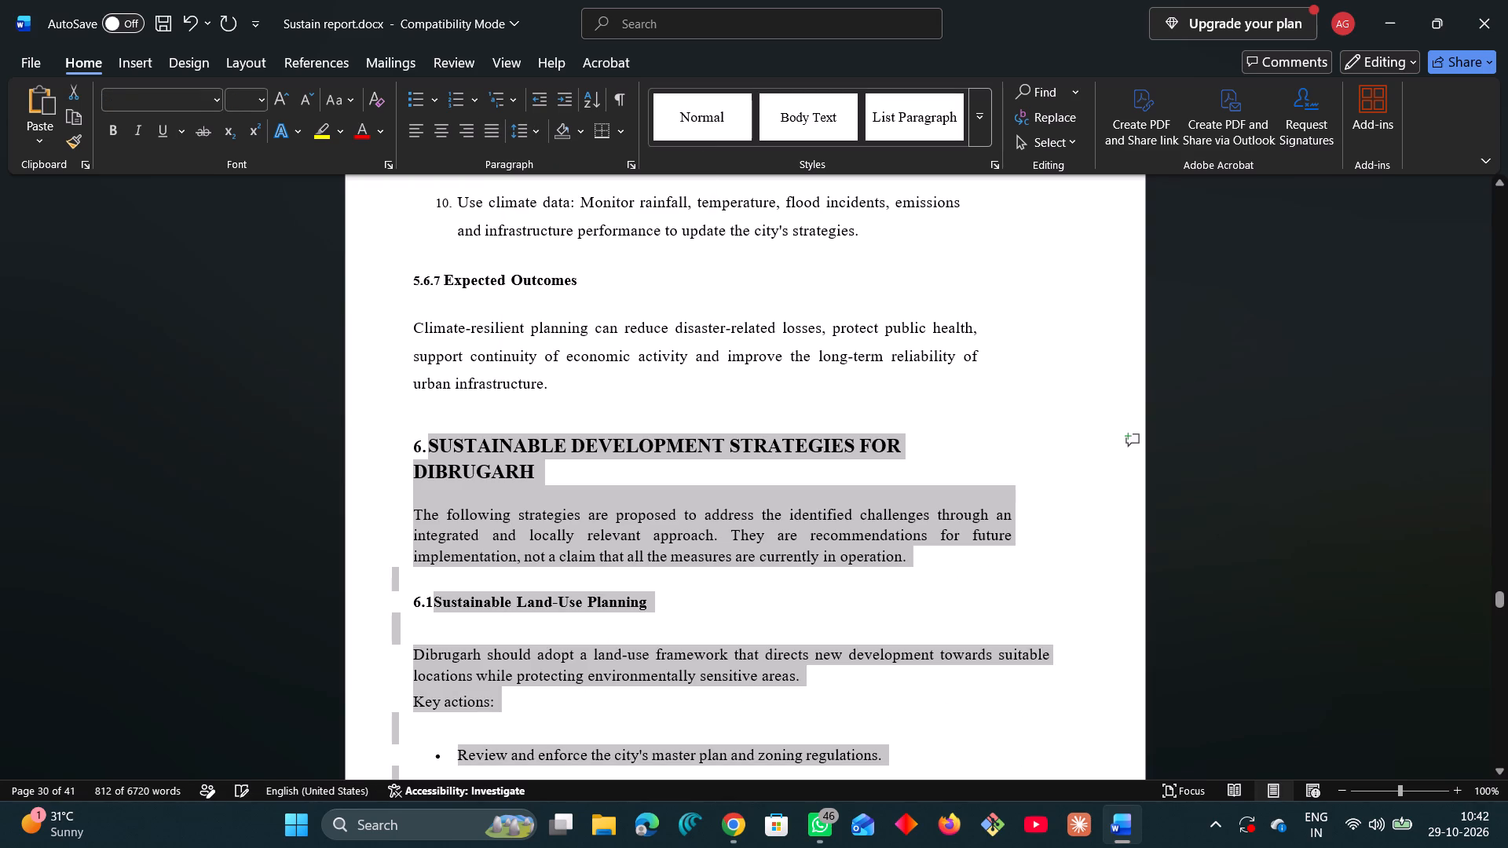
click(689, 391)
Delete the empty lines between the six key-action bullets in section 6.1 Sustainable Land-Use Planning.
scroll(679, 421, down, 10)
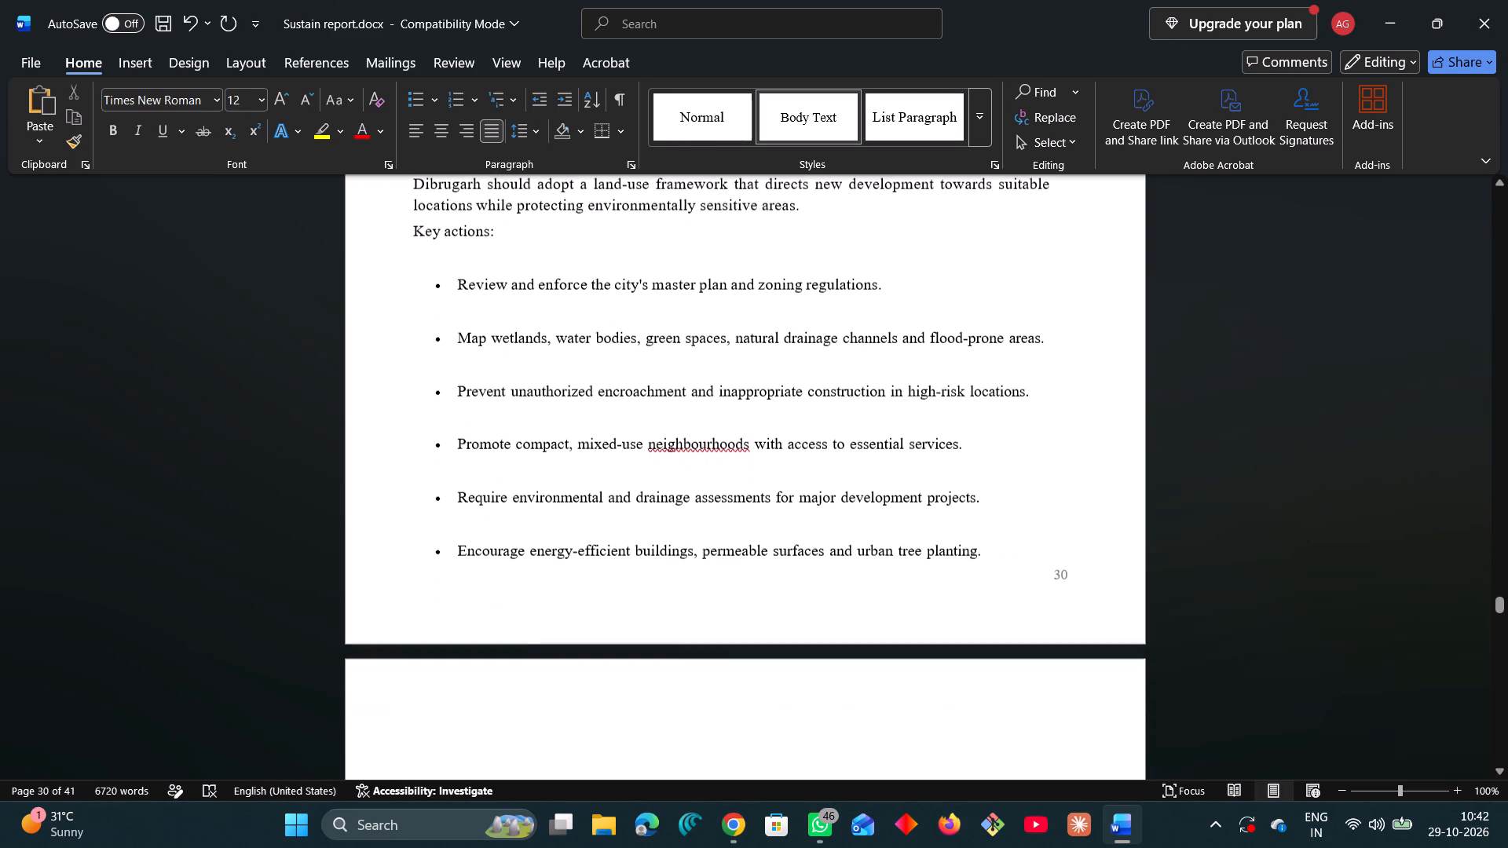
click(490, 309)
key(BackSpace)
click(503, 335)
key(BackSpace)
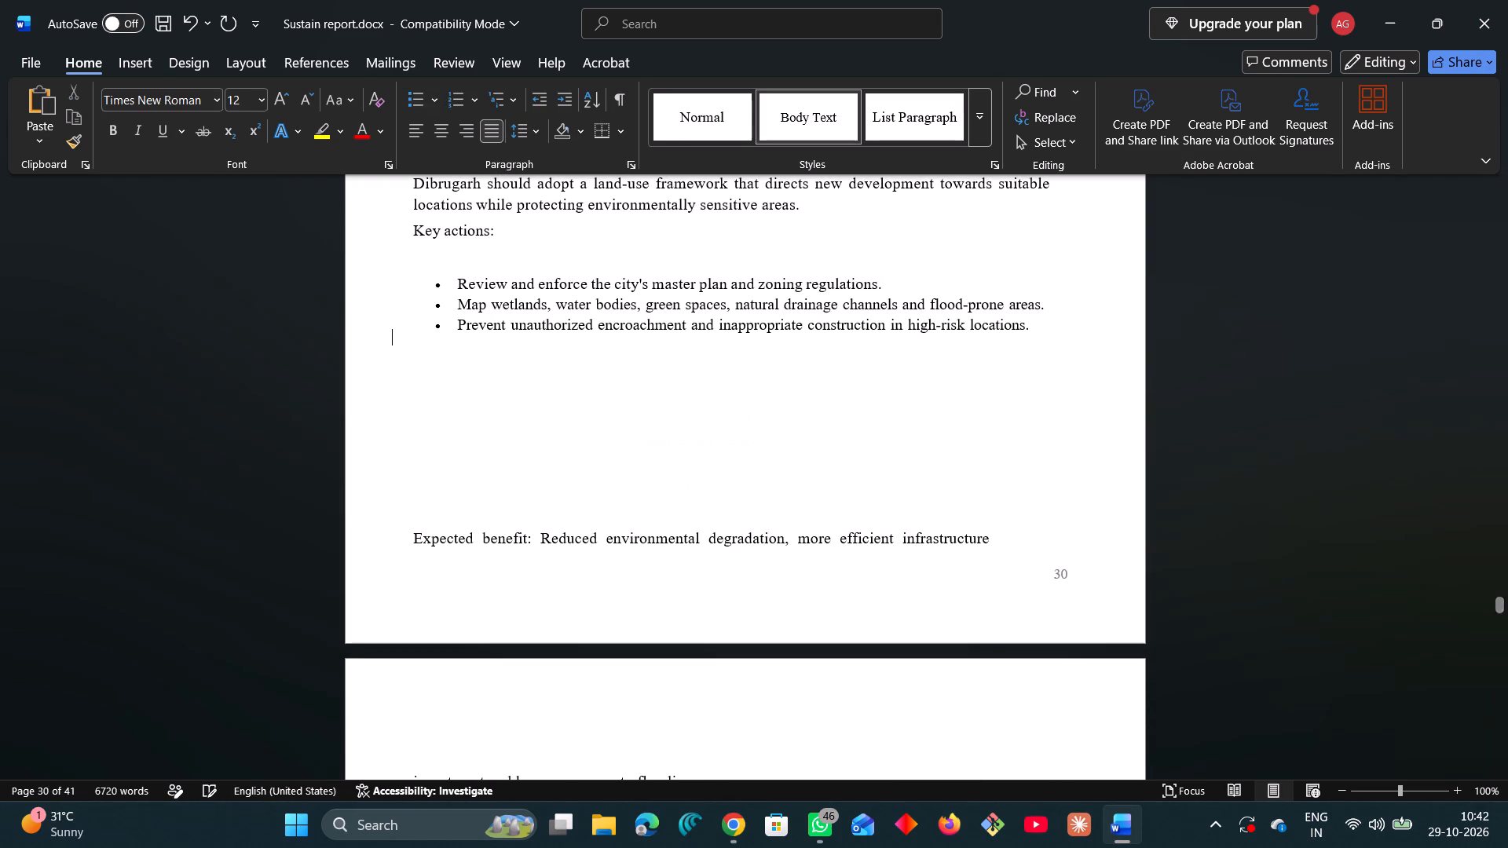
click(500, 348)
key(BackSpace)
click(492, 371)
key(BackSpace)
click(492, 386)
key(BackSpace)
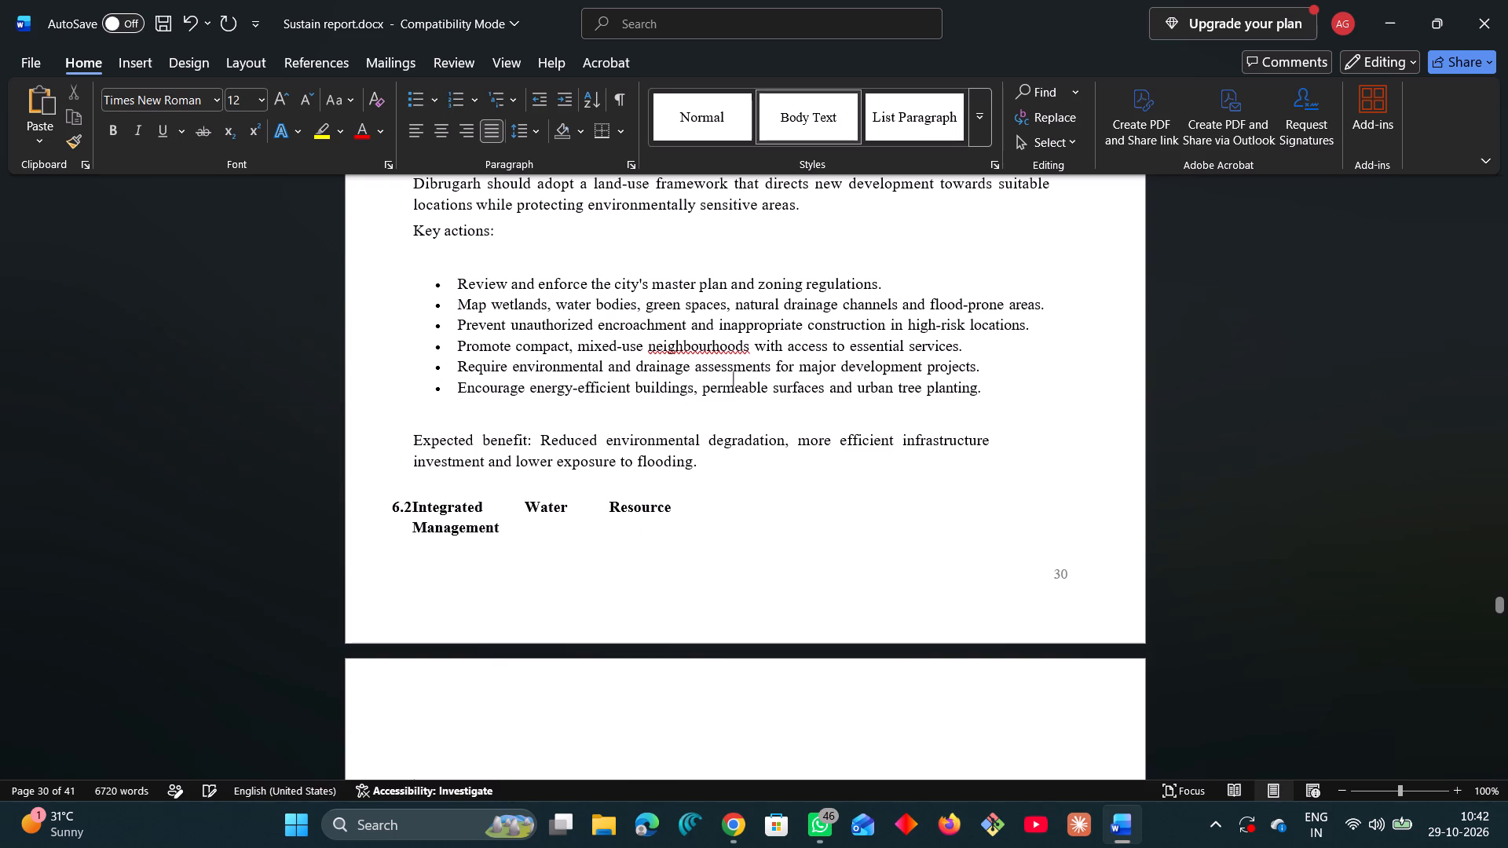
Insert a page break after section 6.1's Expected benefit paragraph and remove the surplus blank lines above the 6.2 heading.
click(507, 484)
click(703, 467)
key(ctrl+Return)
scroll(704, 467, down, 1)
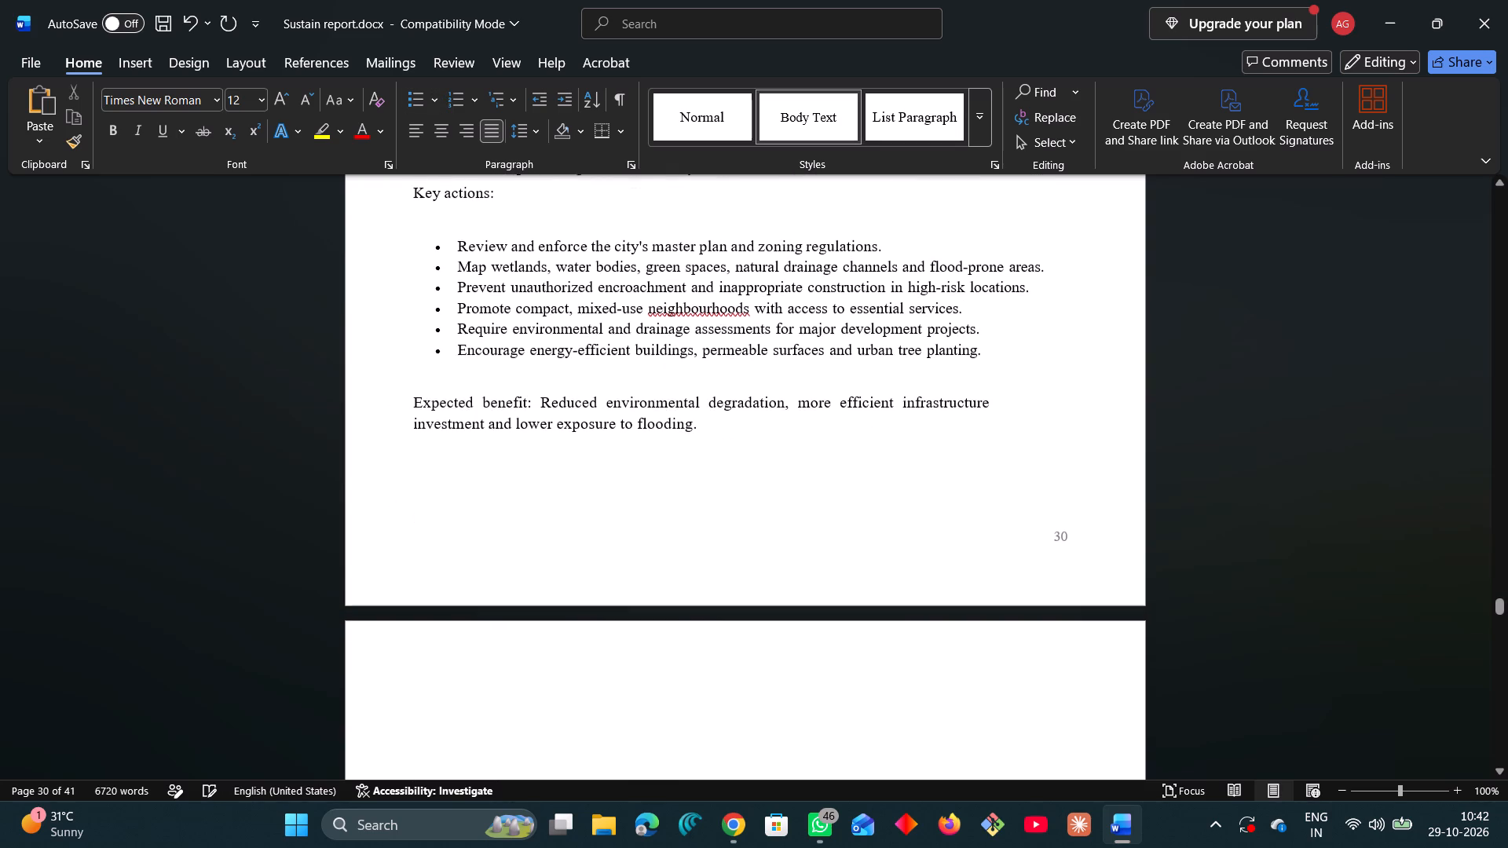
scroll(704, 467, down, 1)
key(BackSpace)
key(BackSpace)
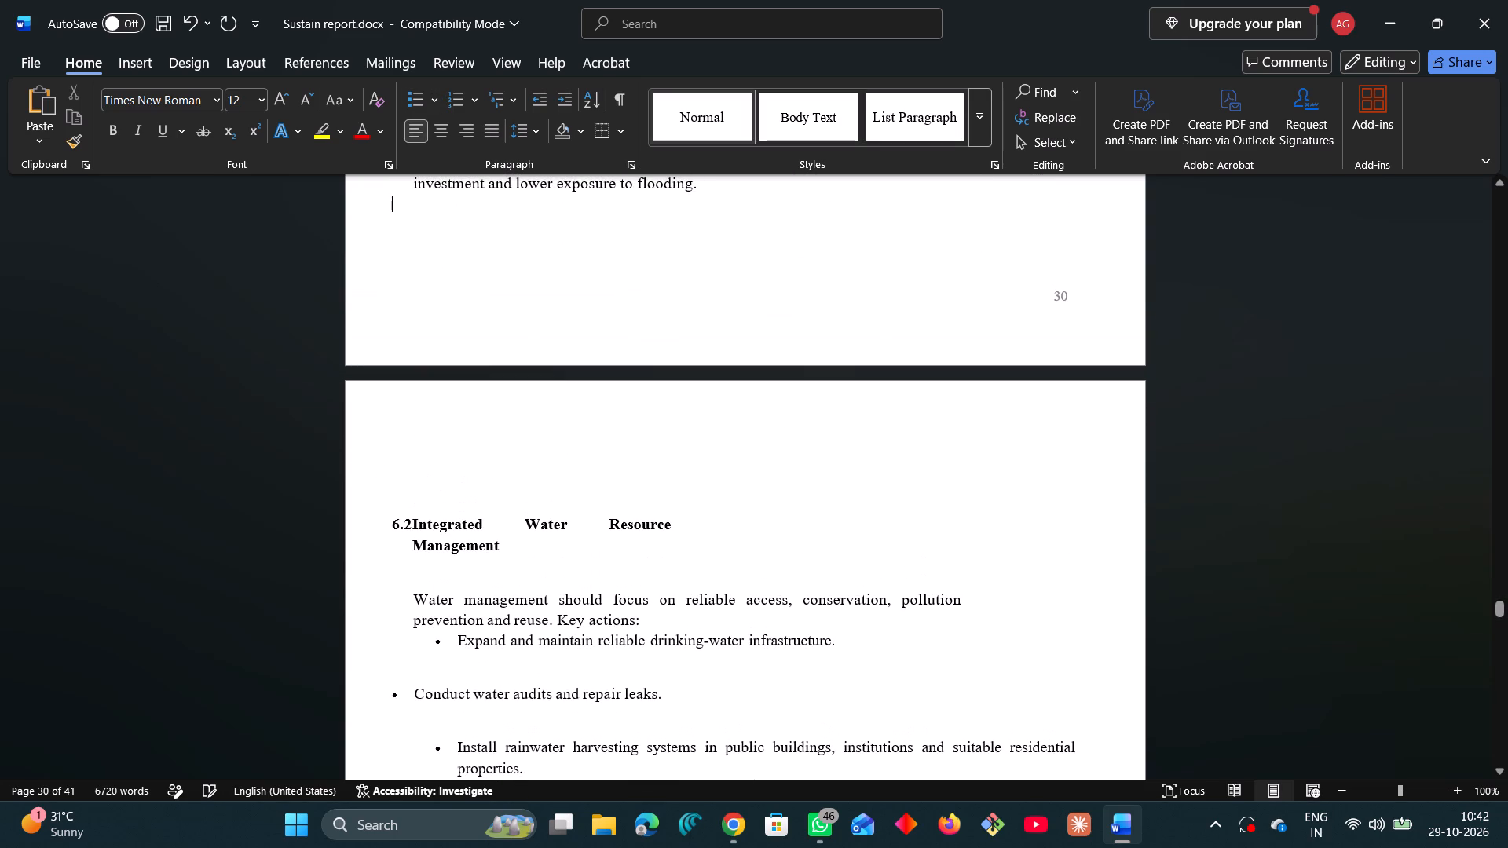
Left-align the section heading 6.2 Integrated Water Resource Management.
drag(515, 545, 444, 536)
drag(444, 536, 415, 525)
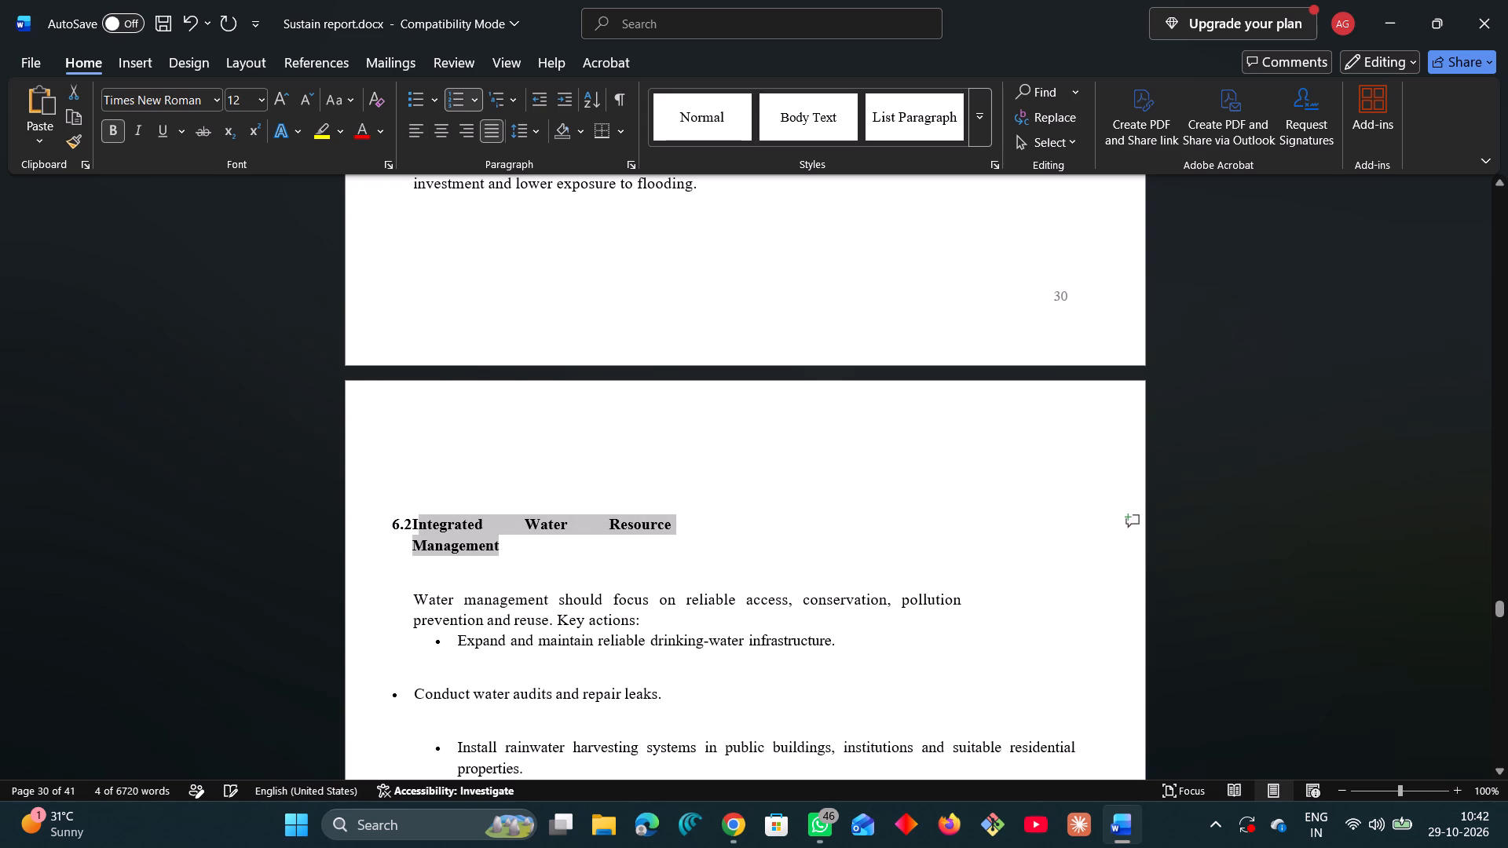
click(412, 133)
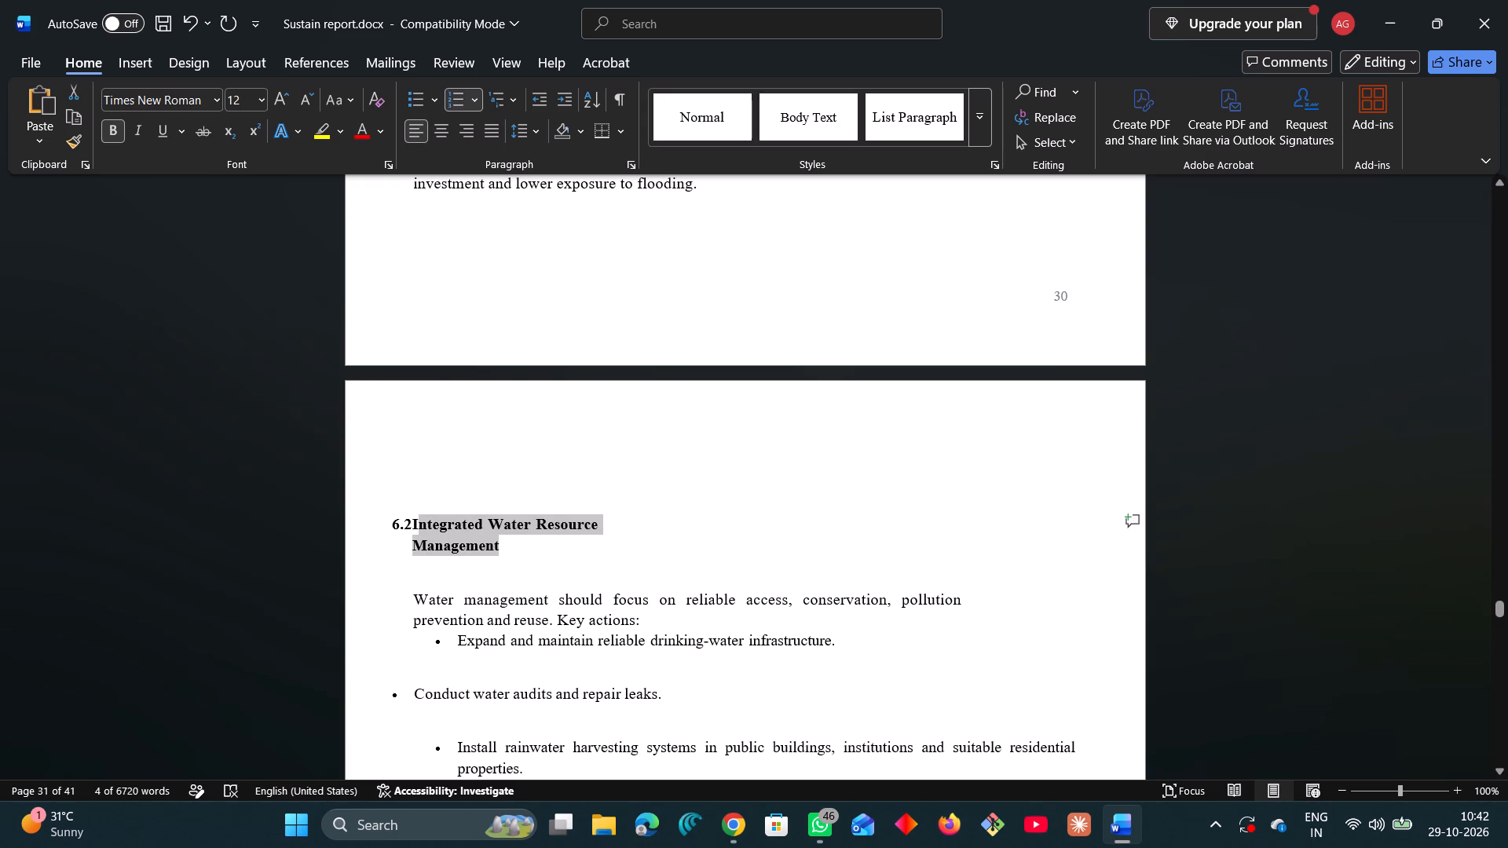
Retype the word "Management" in the 6.2 heading and remove the blank line between the heading and its paragraph.
click(395, 539)
key(BackSpace)
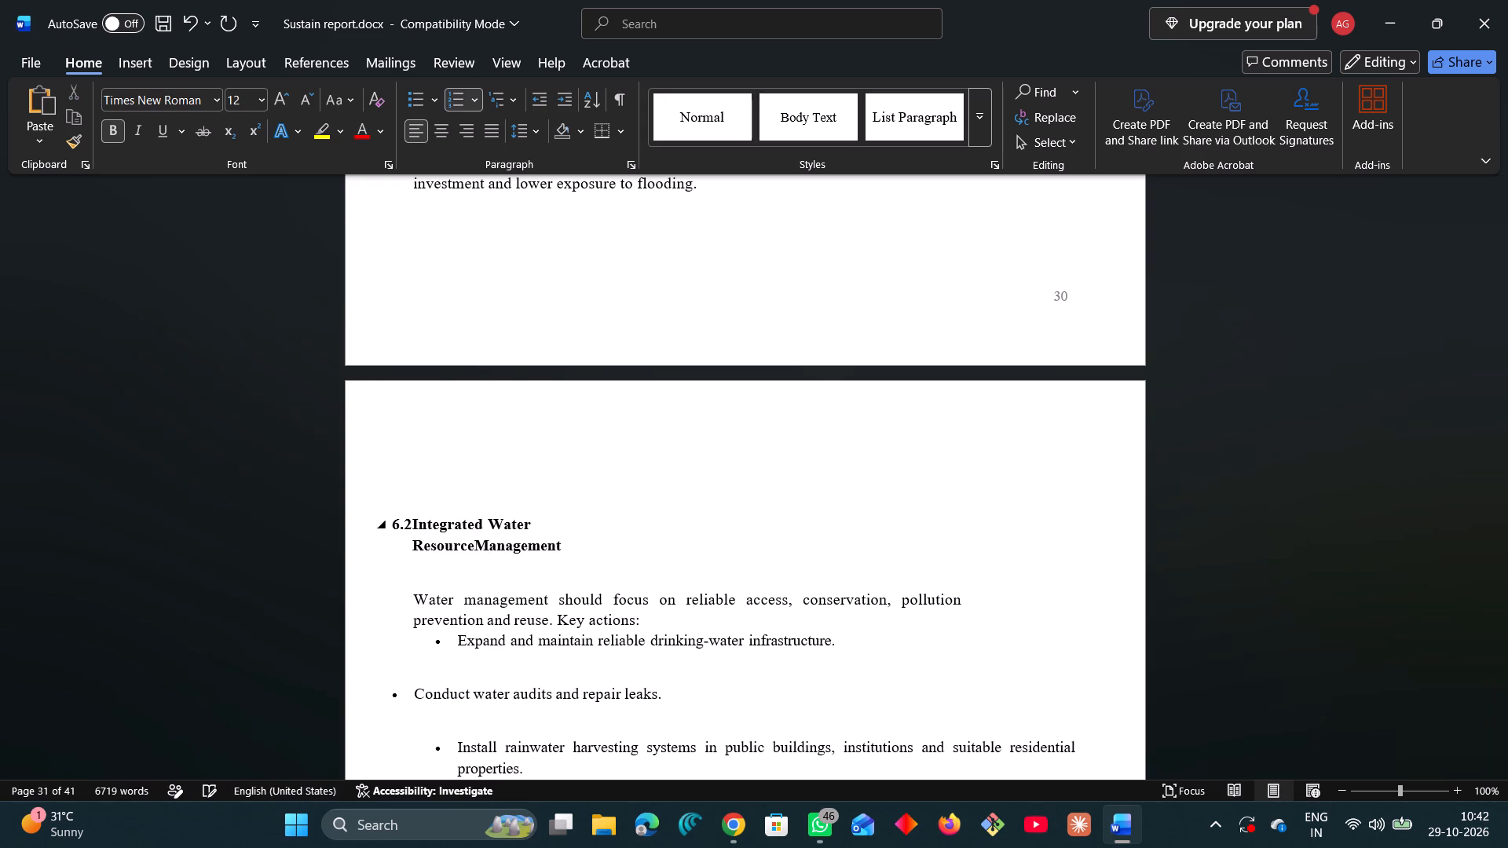
key(space)
key(space)
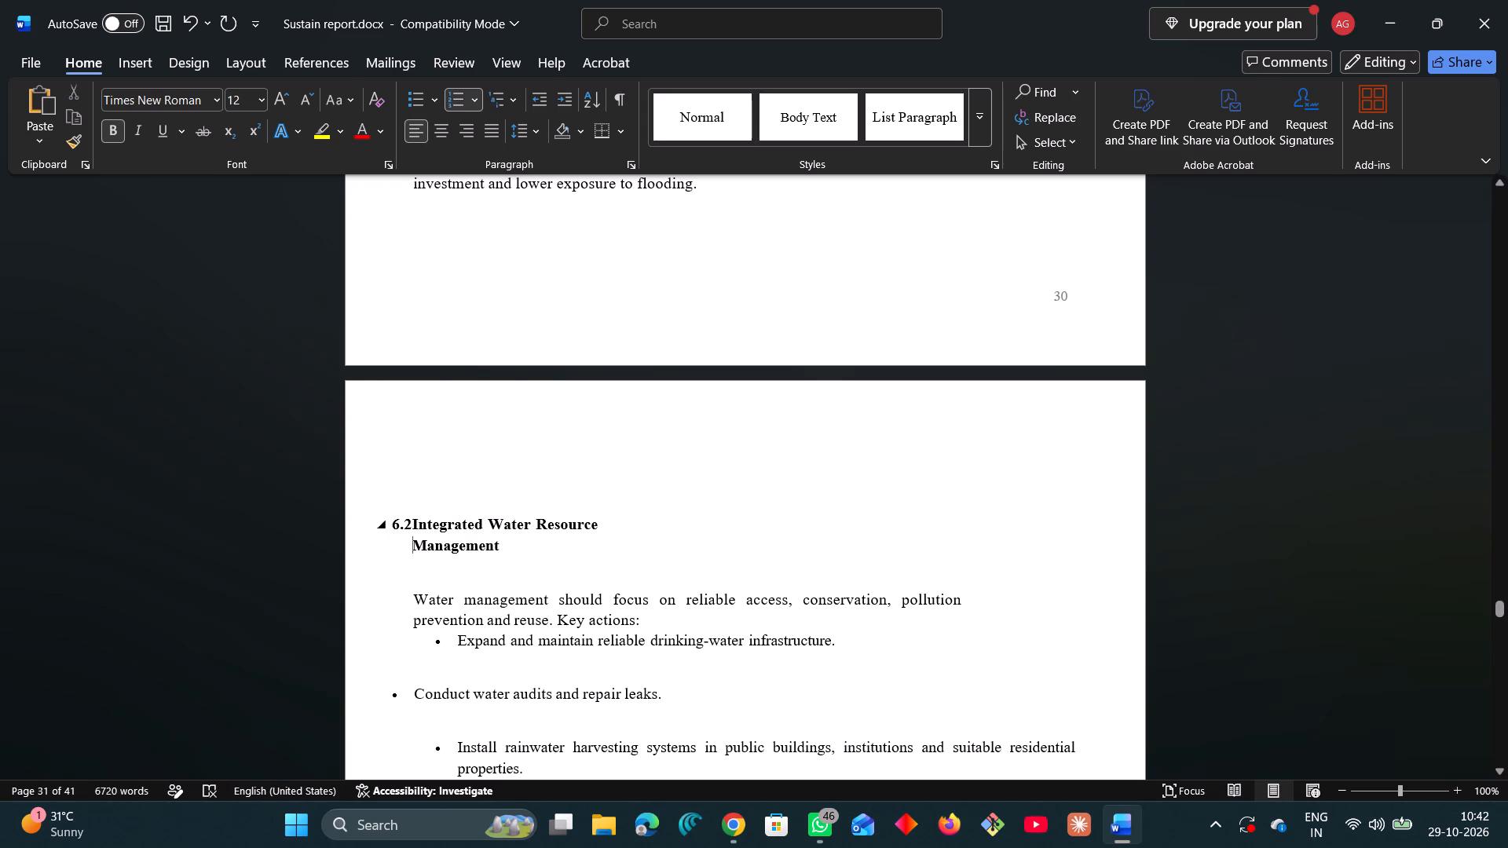
drag(503, 546, 409, 546)
key(BackSpace)
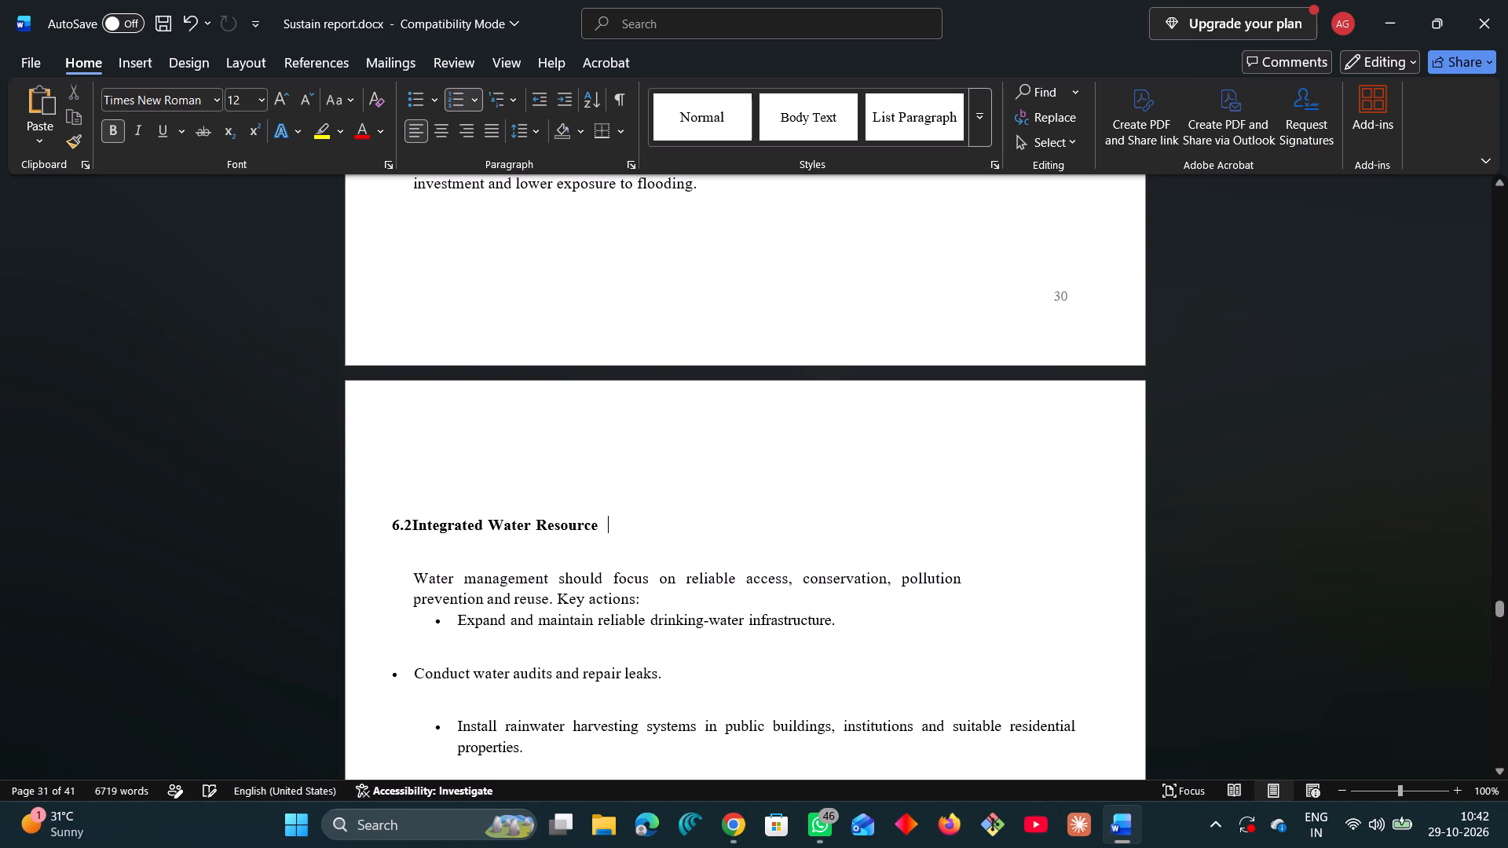
click(428, 561)
key(BackSpace)
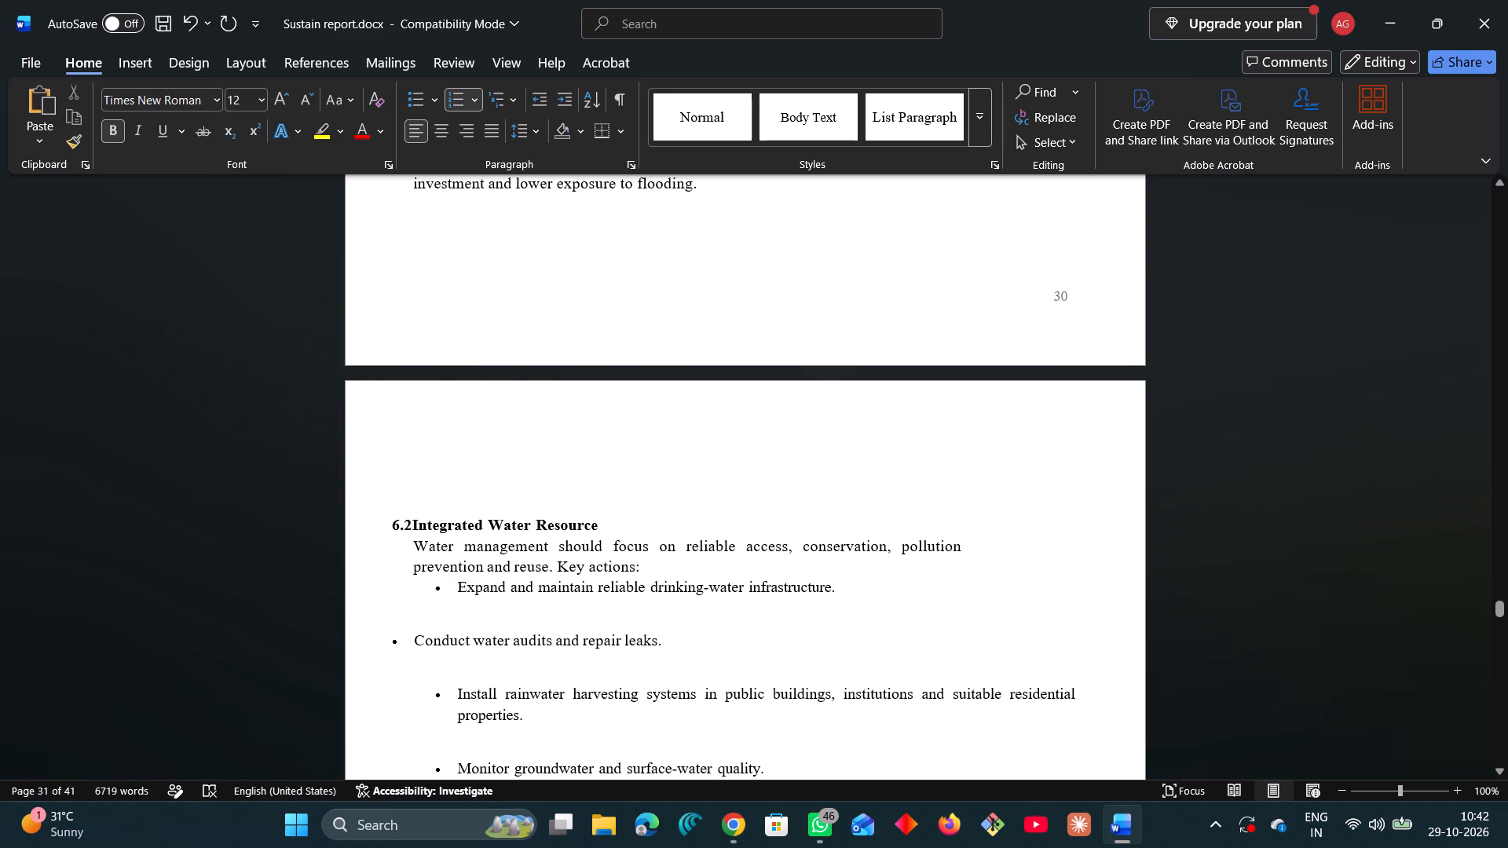
text(Management)
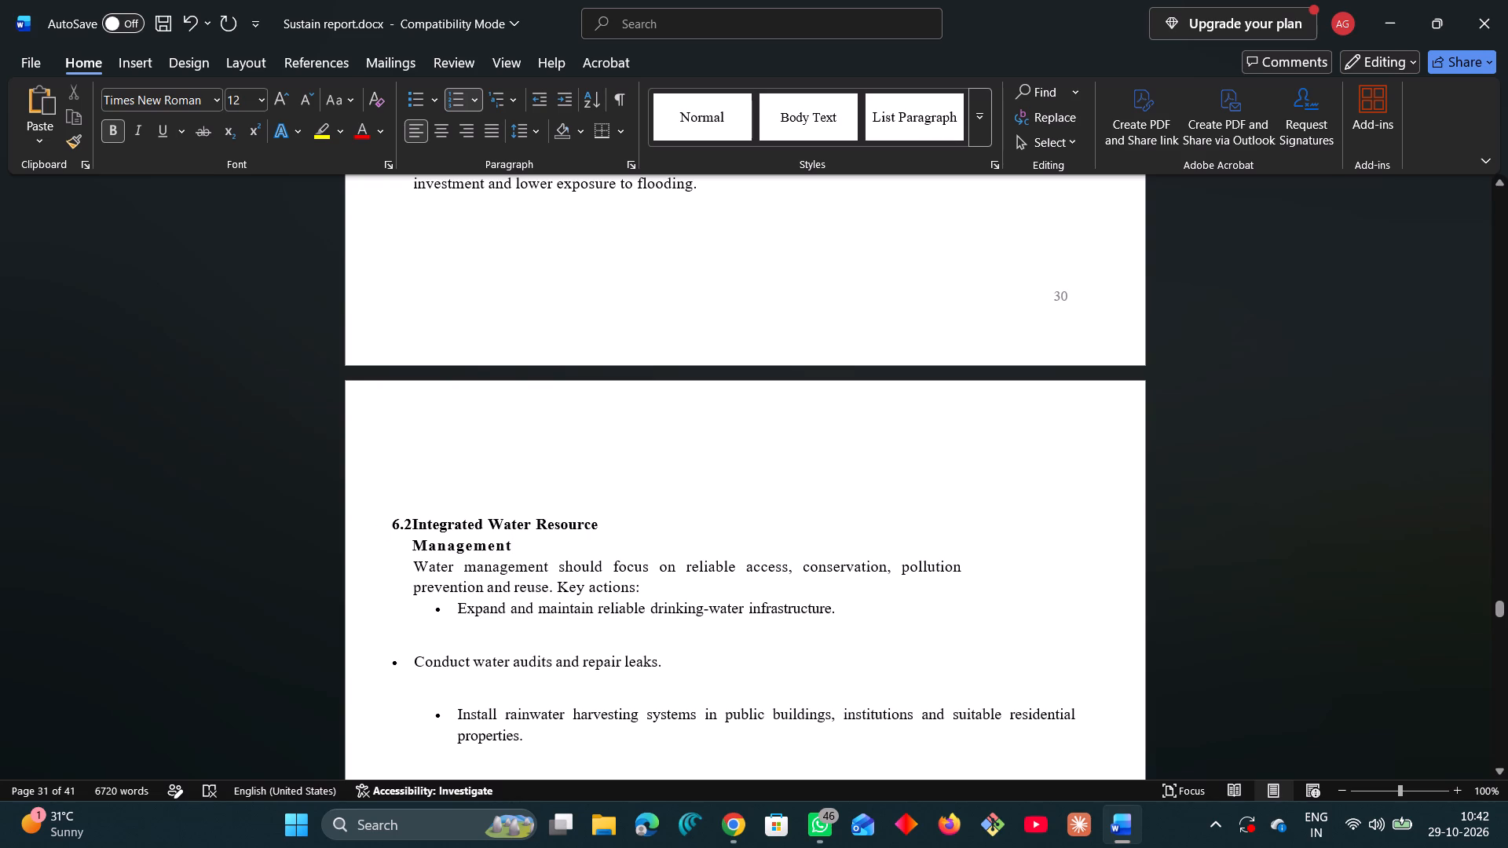
Insert a space between the number 6.2 and "Integrated" in the section heading.
click(414, 521)
key(space)
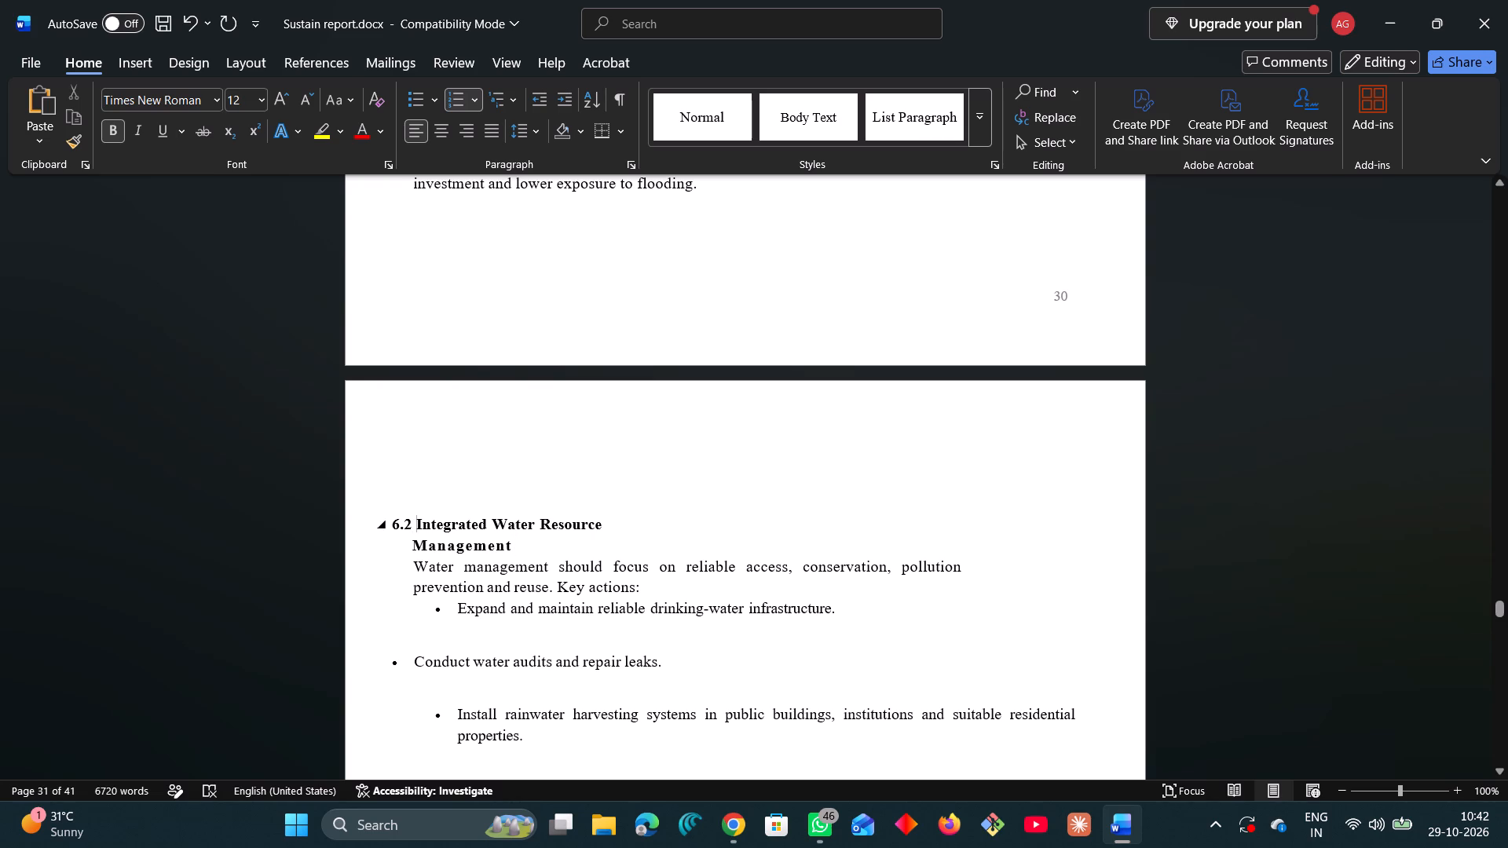
Replace the last word of the 6.2 heading, "Management", with "Manage".
click(415, 546)
key(BackSpace)
drag(514, 544, 408, 550)
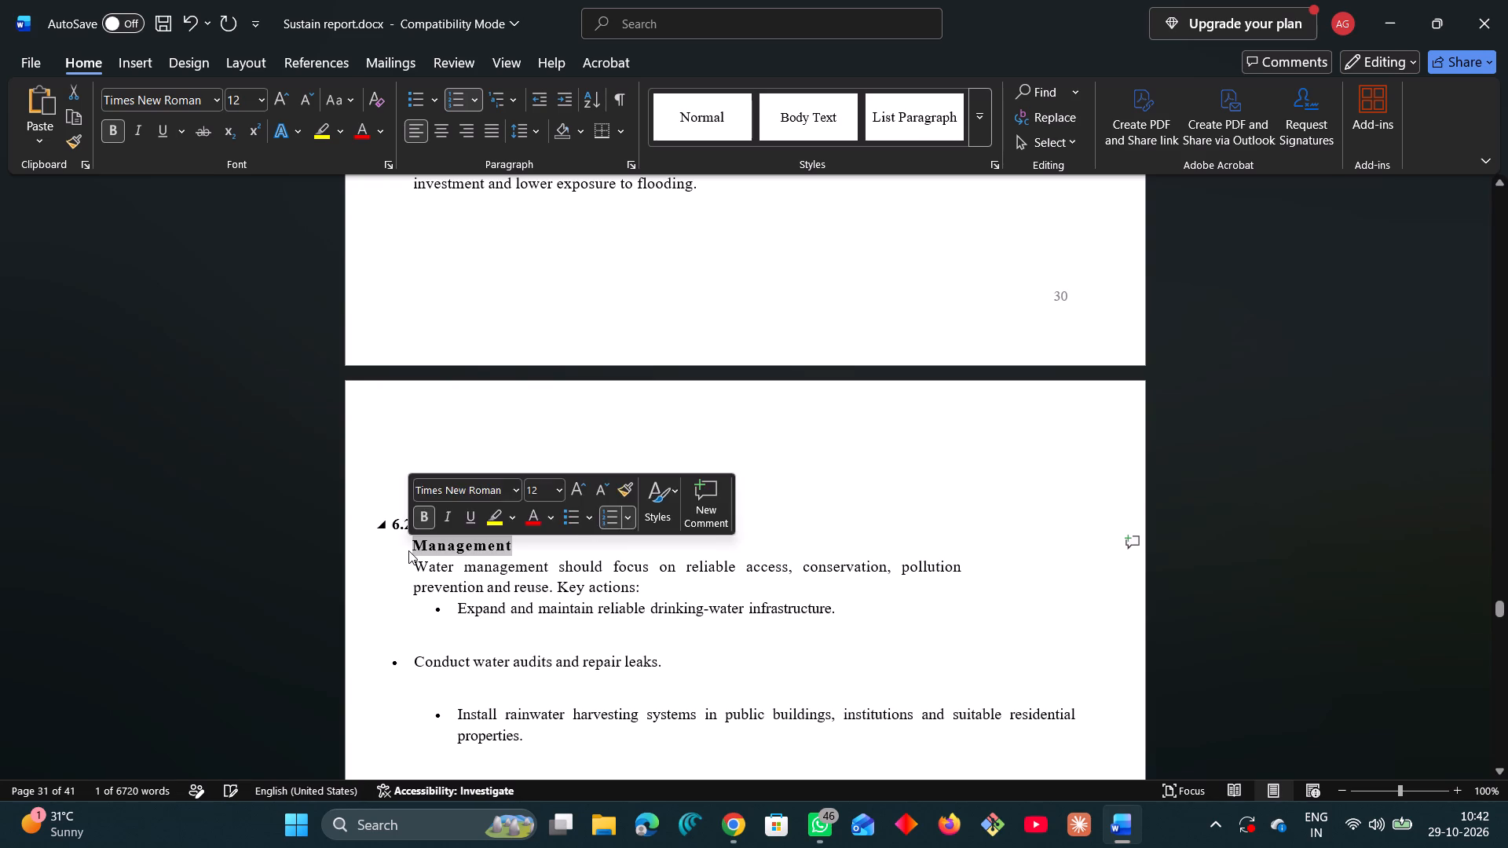
key(BackSpace)
text(Manag)
text(em)
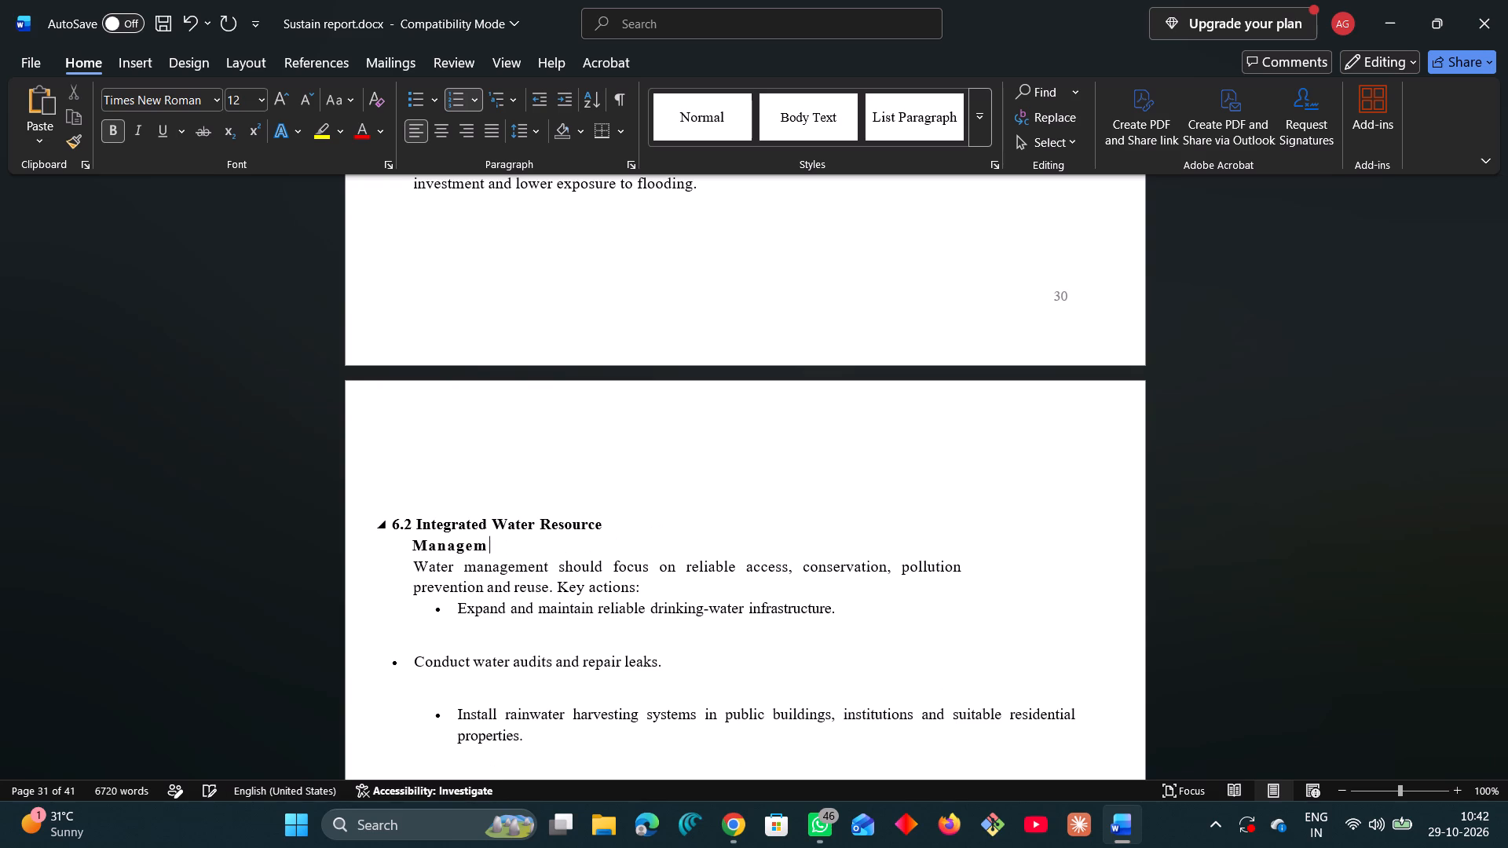
key(BackSpace)
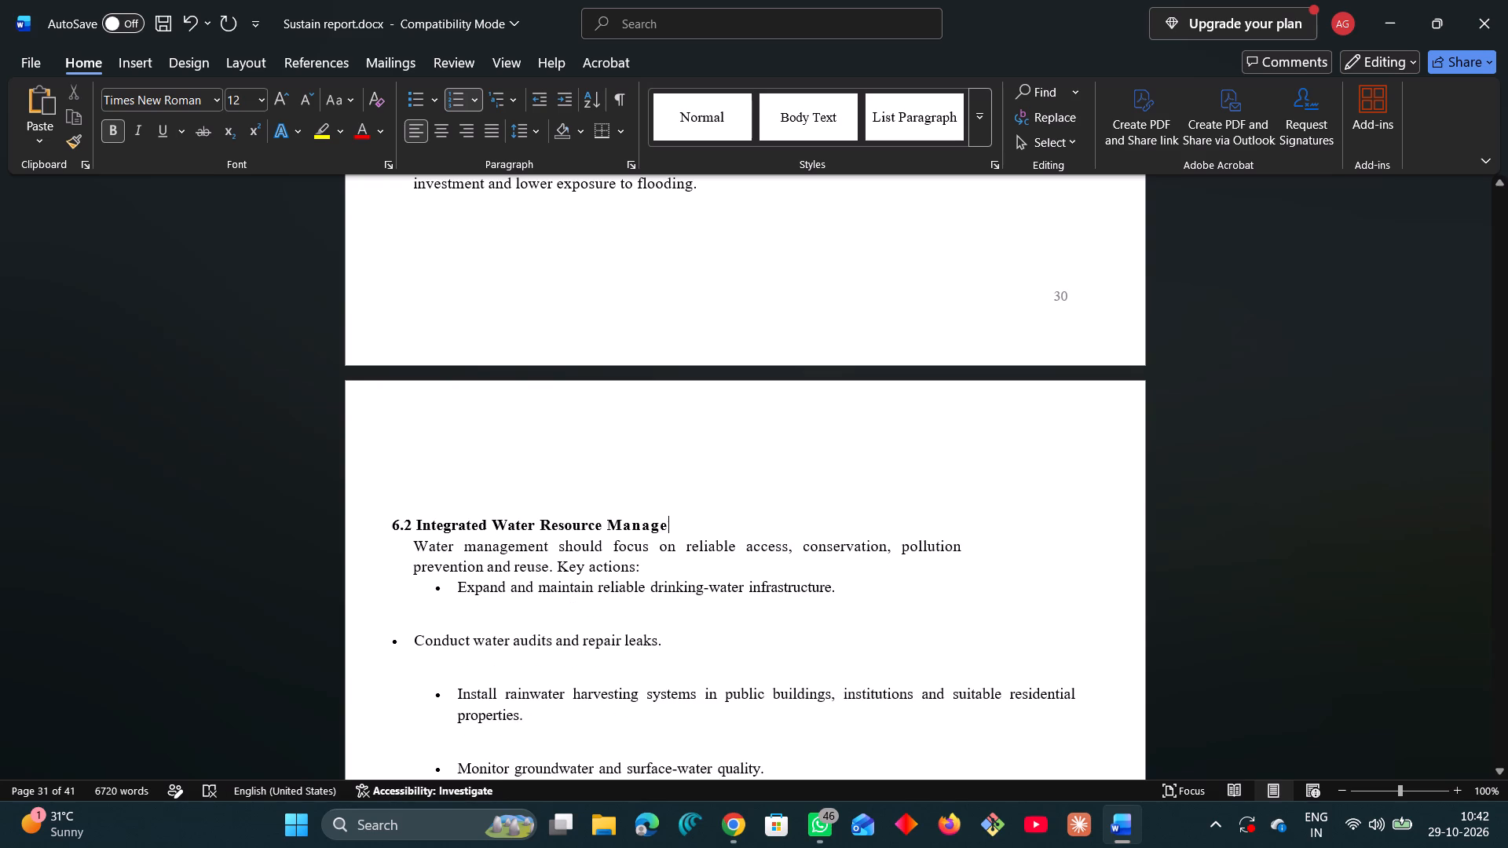
click(689, 554)
Remove the empty line after section 6.2's first bullet and indent the "Conduct water audits and repair leaks" bullet to match the others.
scroll(689, 554, down, 1)
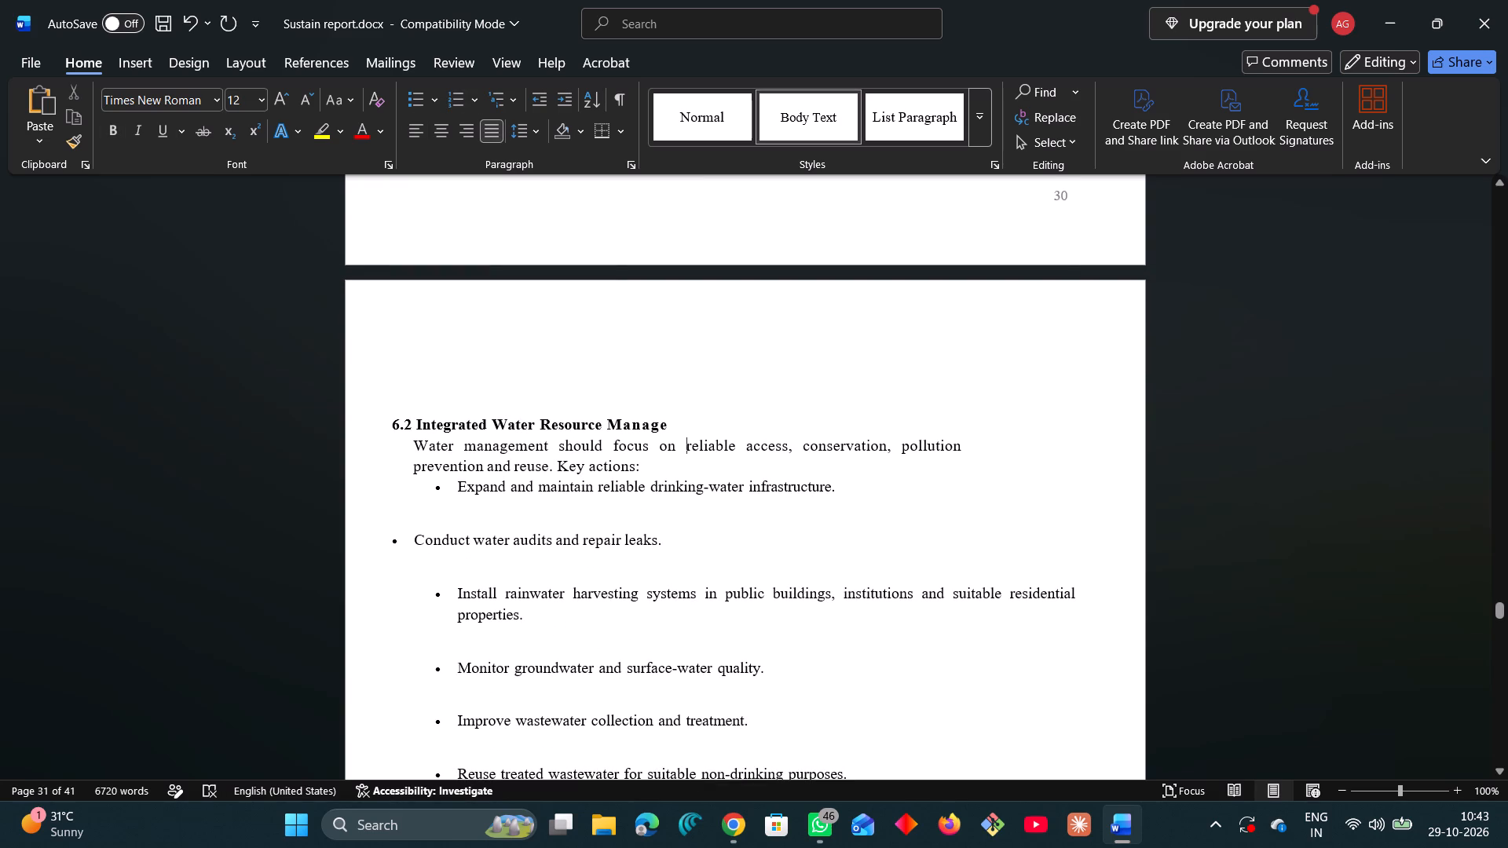
click(452, 525)
key(BackSpace)
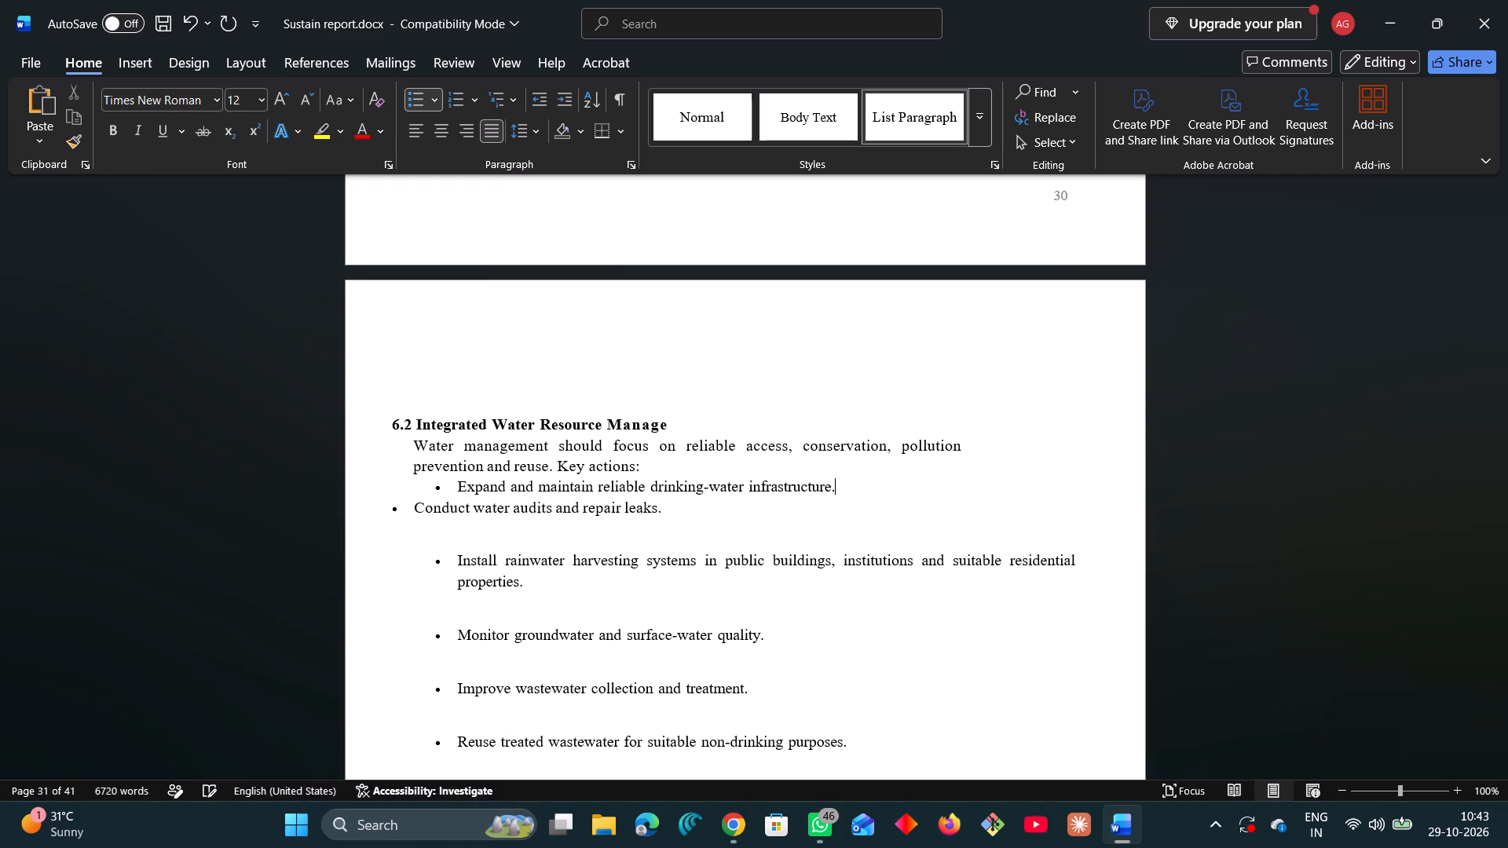
click(412, 507)
key(BackSpace)
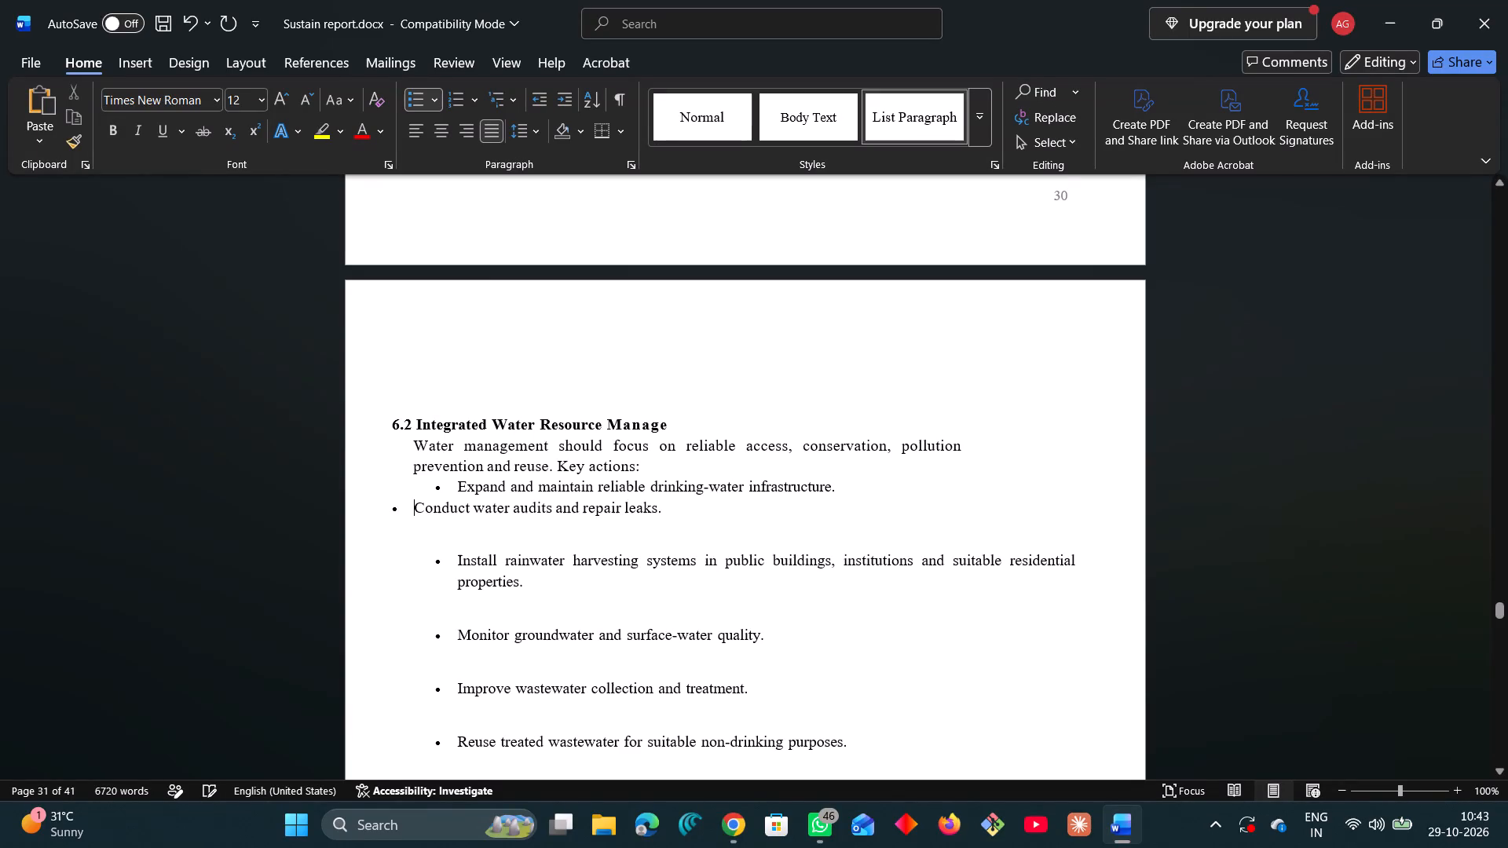
key(BackSpace)
key(BackSpace)
key(Return)
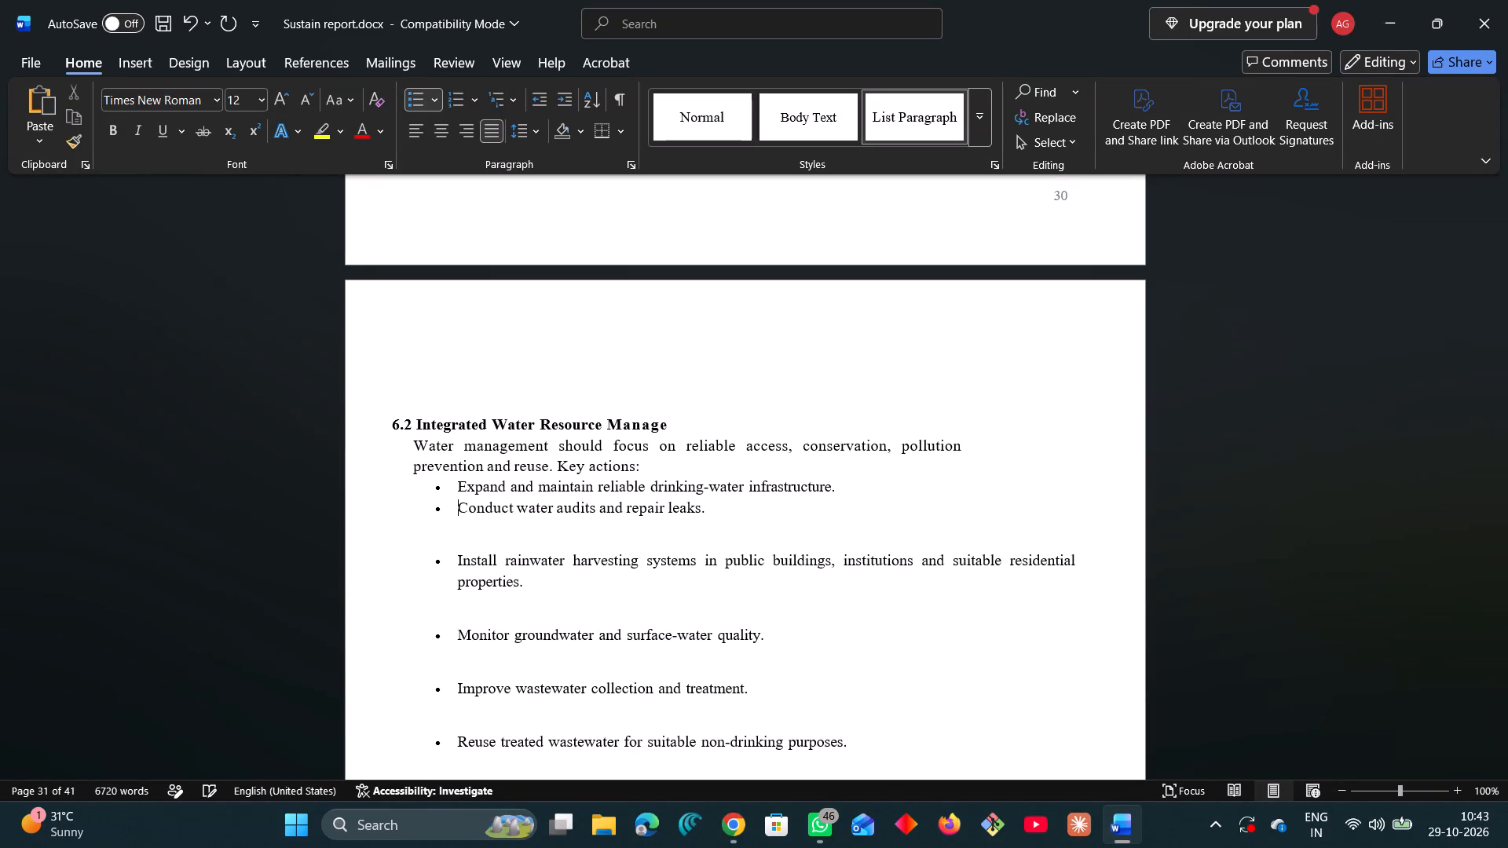
Delete the empty lines between the remaining section 6.2 bullets, from "Conduct water audits" to "Develop emergency water-supply arrangements".
click(475, 535)
key(BackSpace)
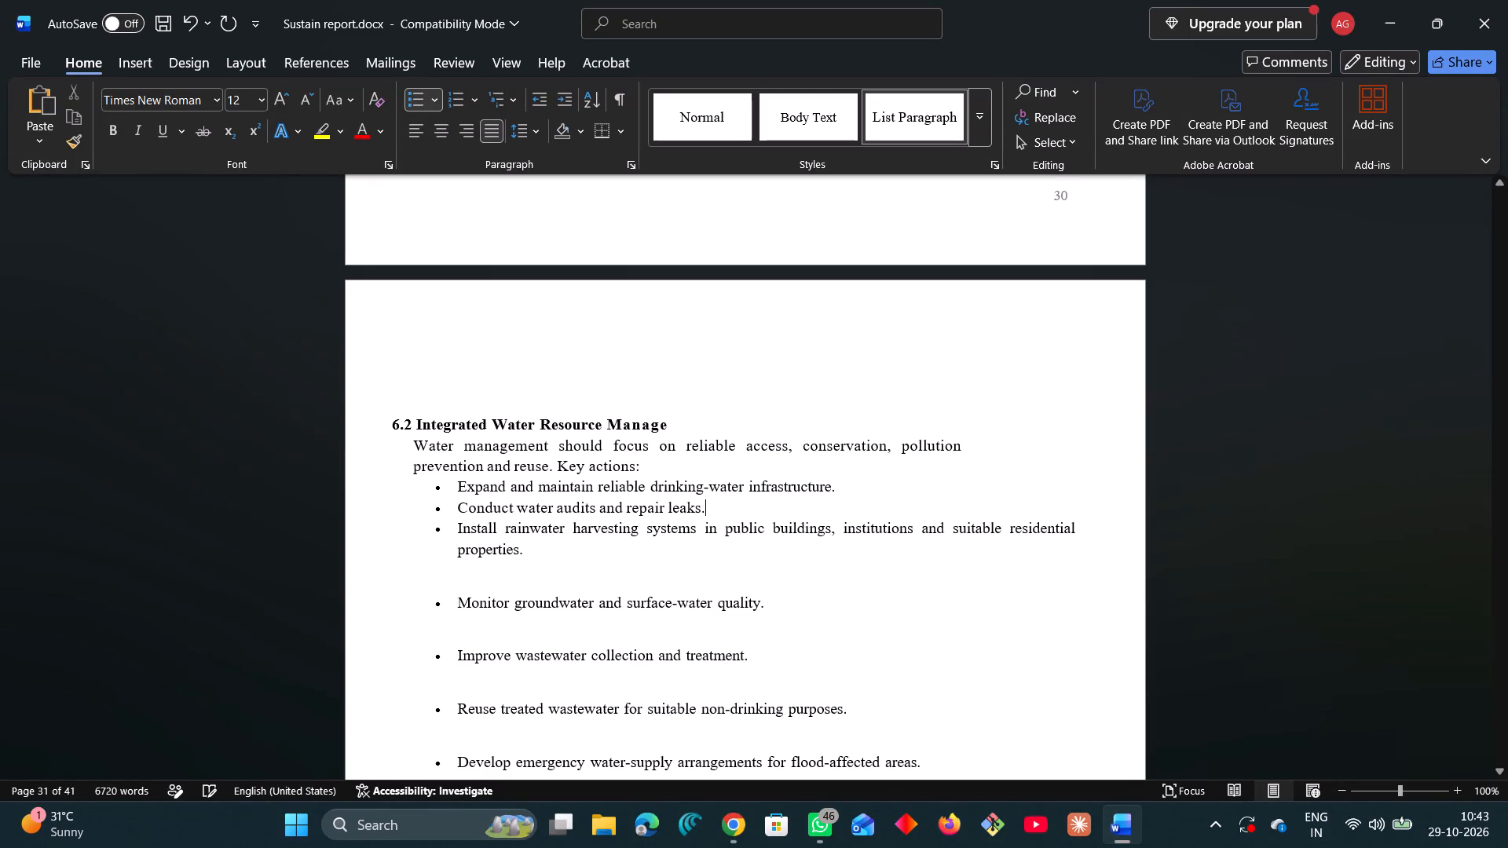
click(495, 581)
key(BackSpace)
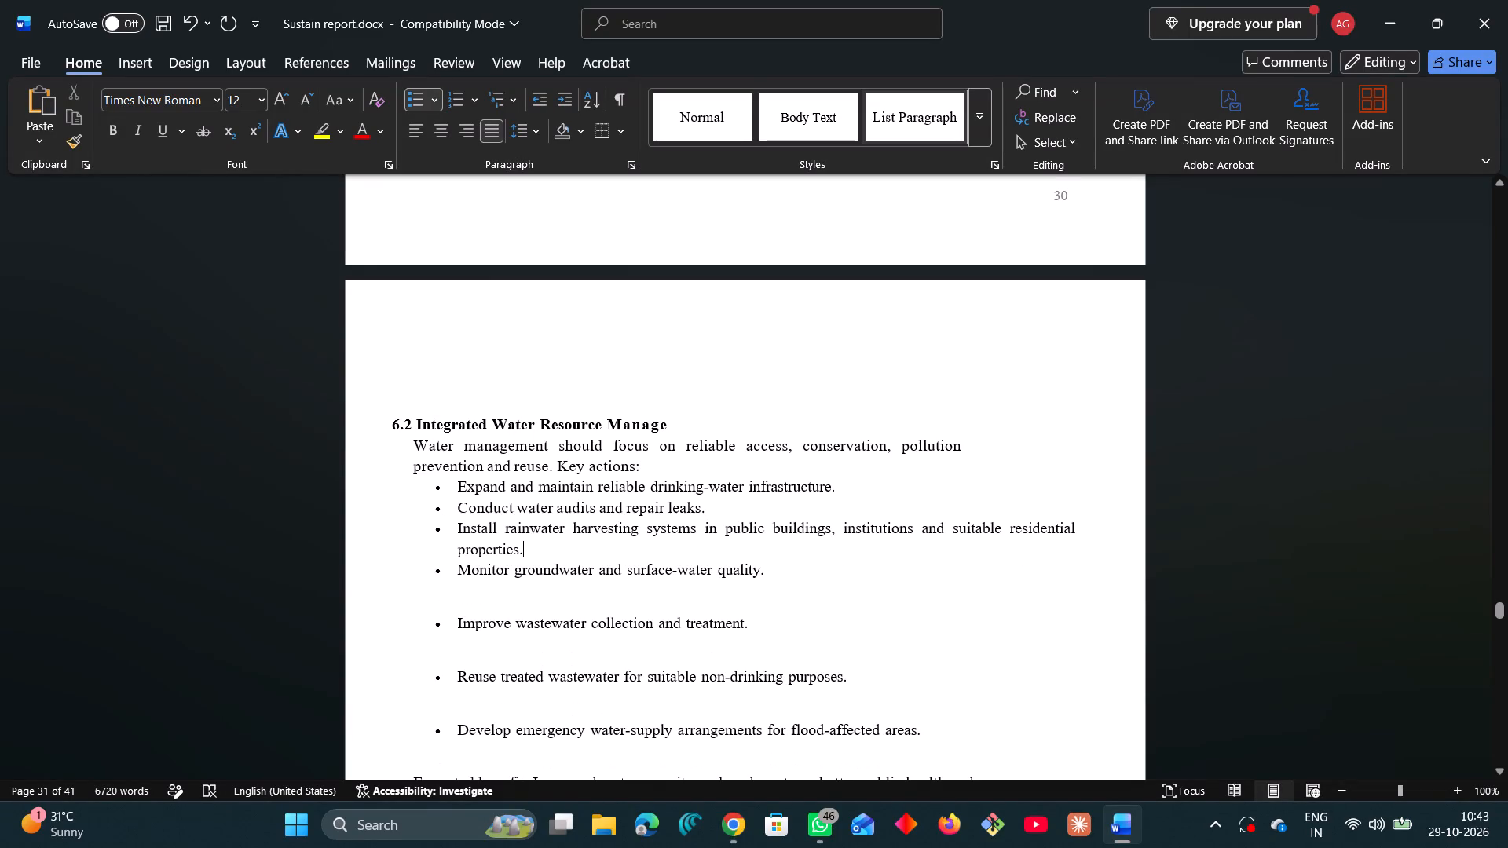
click(491, 605)
key(BackSpace)
click(491, 628)
key(BackSpace)
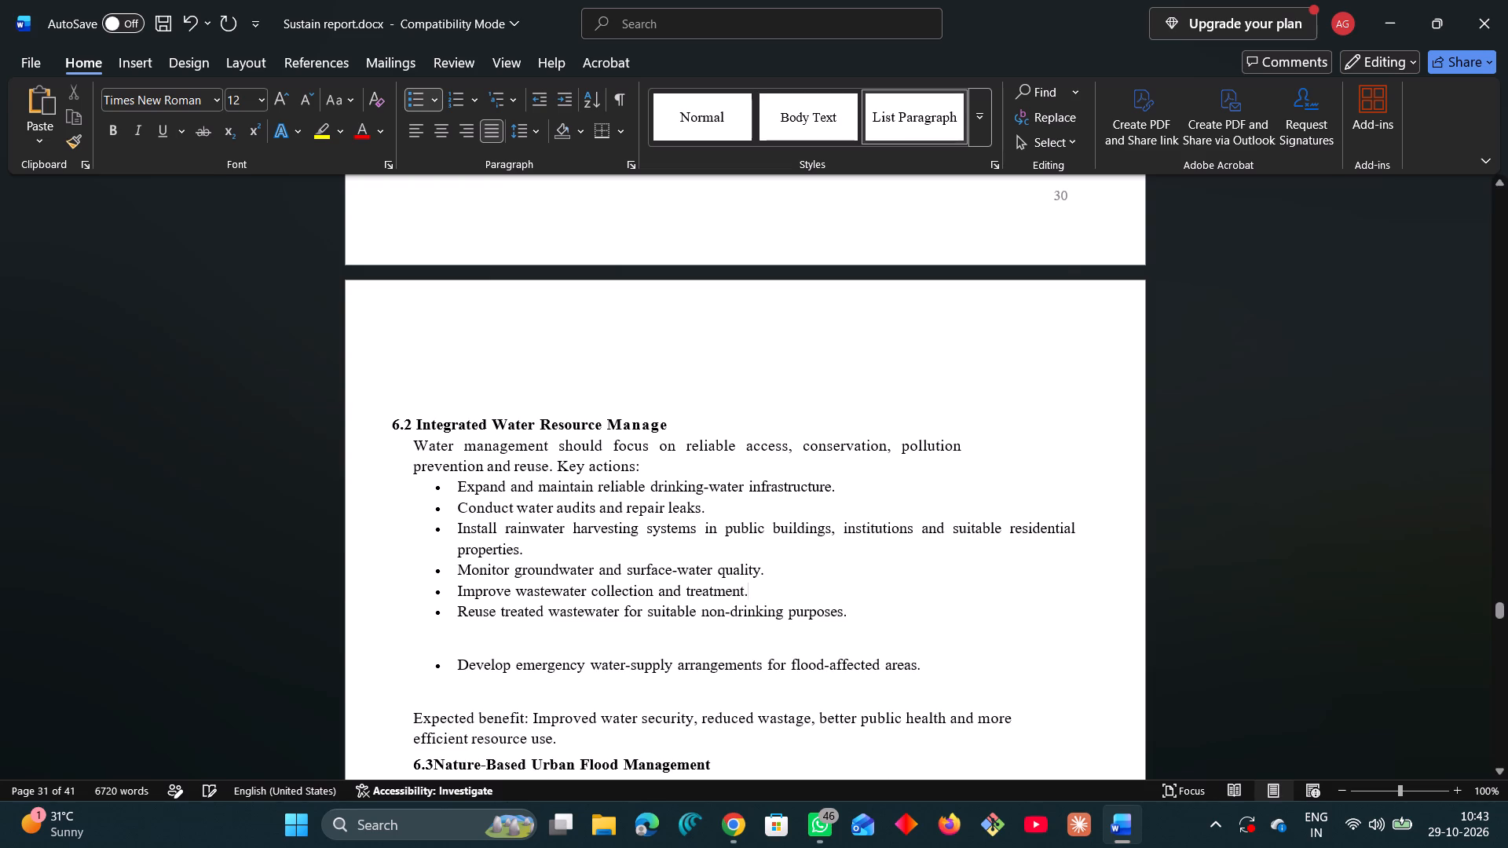
click(478, 639)
key(BackSpace)
key(BackSpace)
Add a blank line above the 6.3 Nature-Based Urban Flood Management heading and delete the blank line below it.
scroll(518, 655, down, 3)
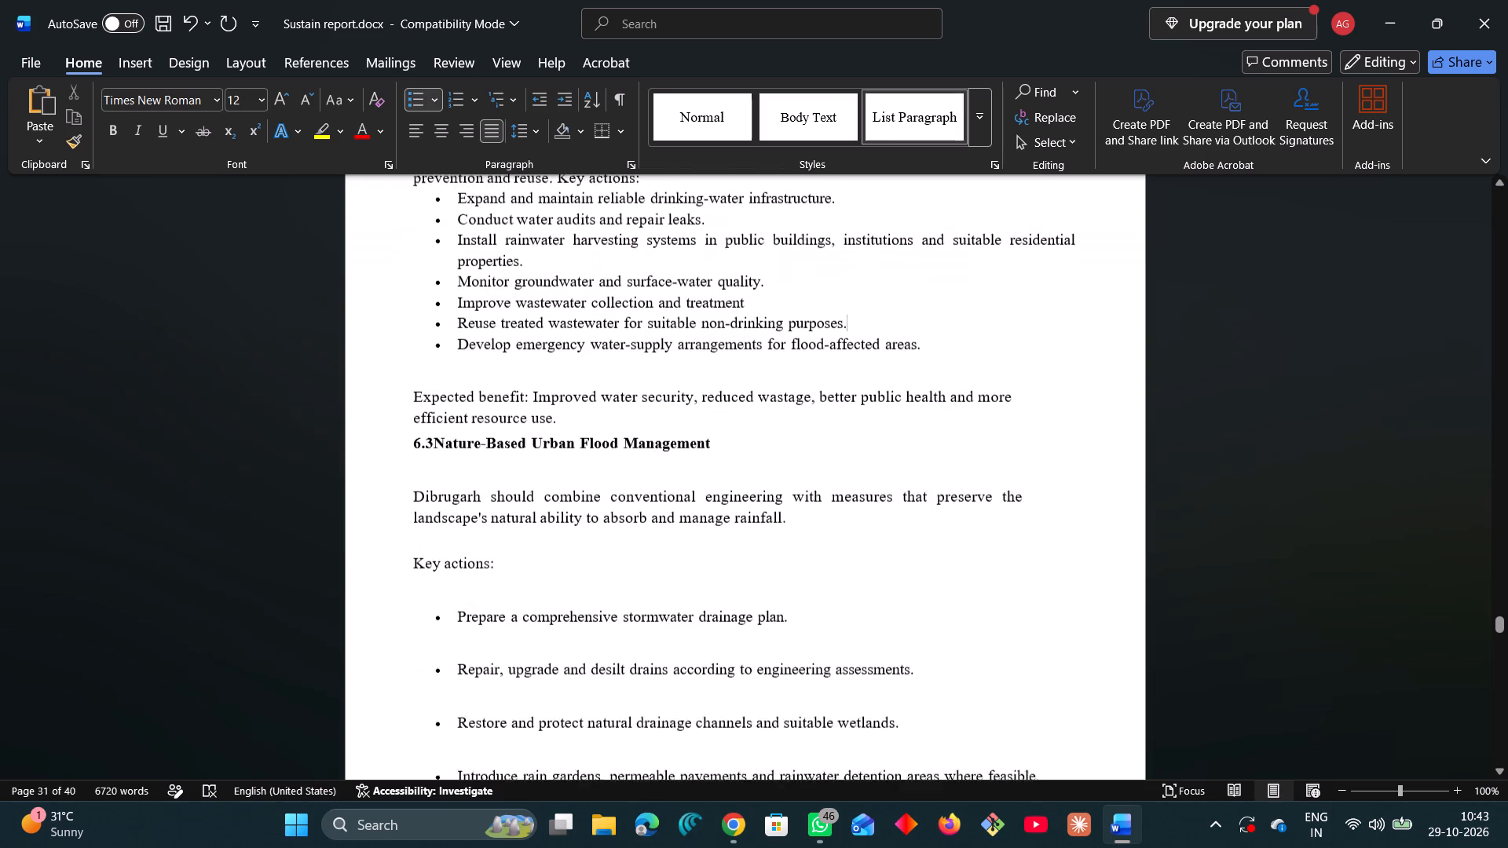
click(587, 409)
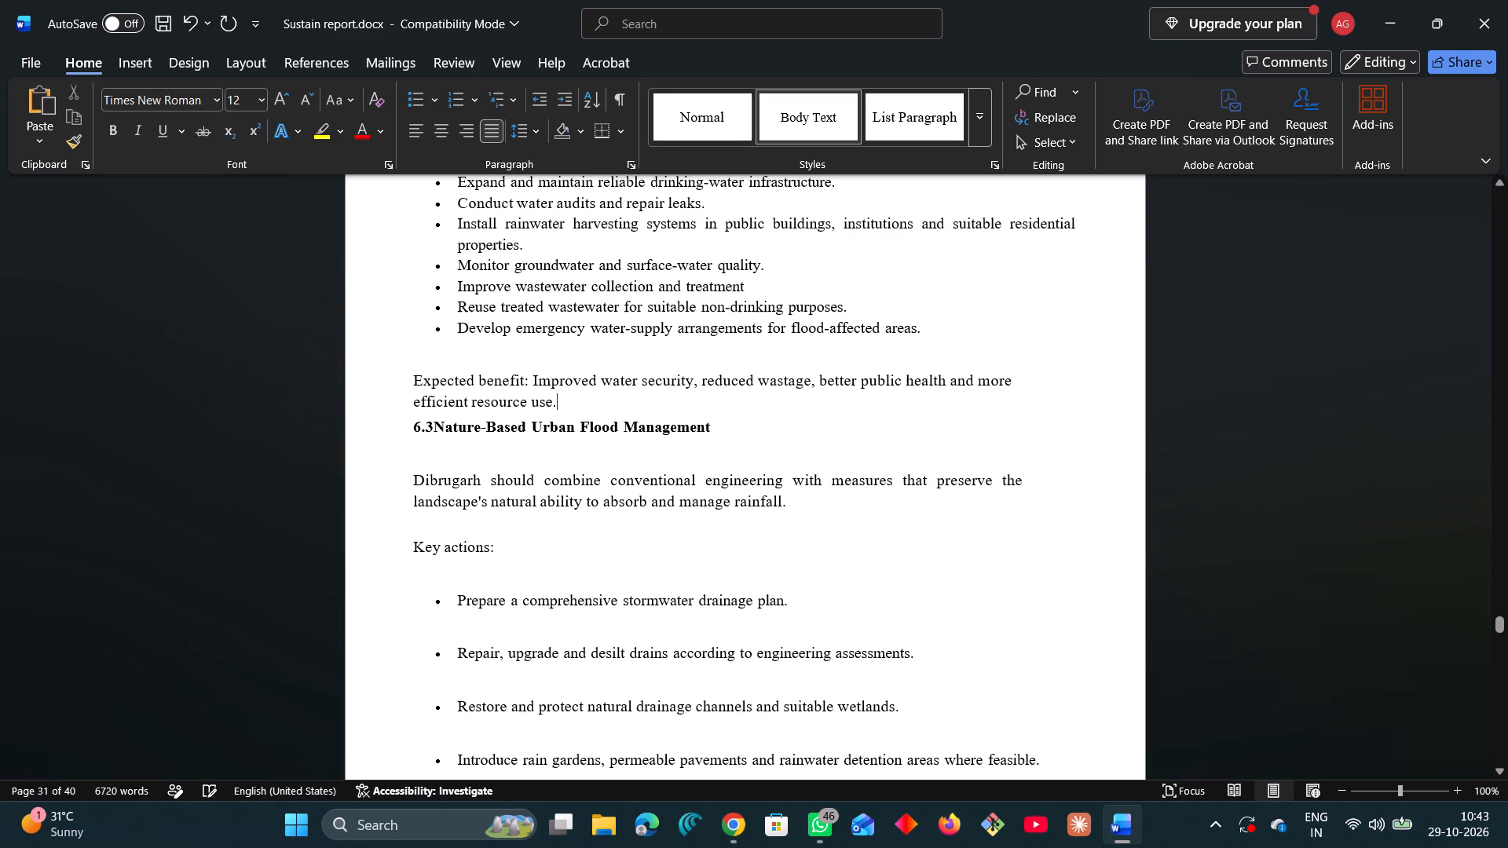
key(Return)
click(531, 478)
key(BackSpace)
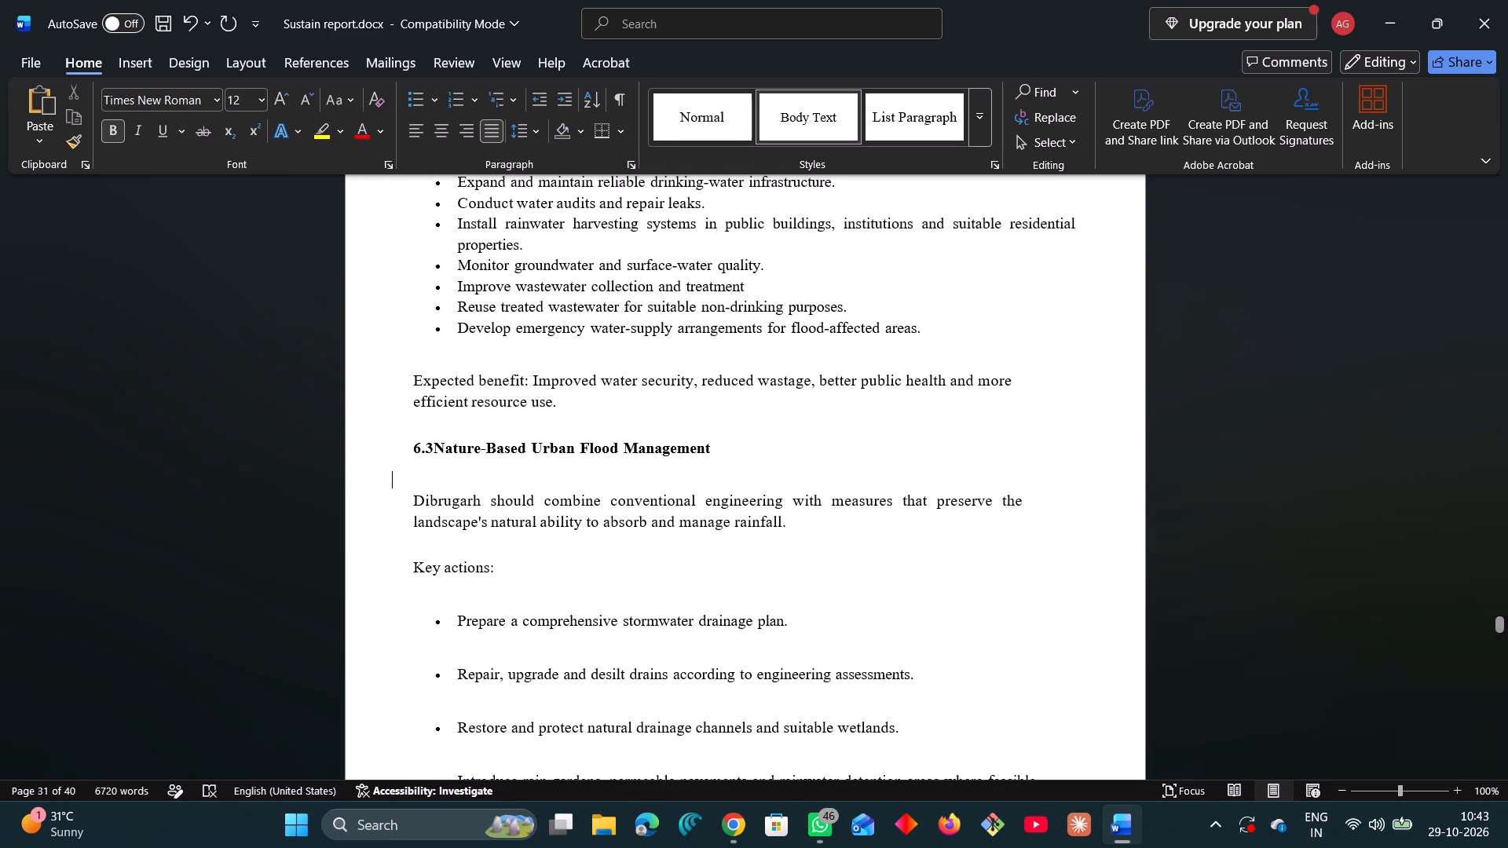
Delete the empty lines between the seven key-action bullets in section 6.3 Nature-Based Urban Flood Management.
scroll(518, 531, down, 1)
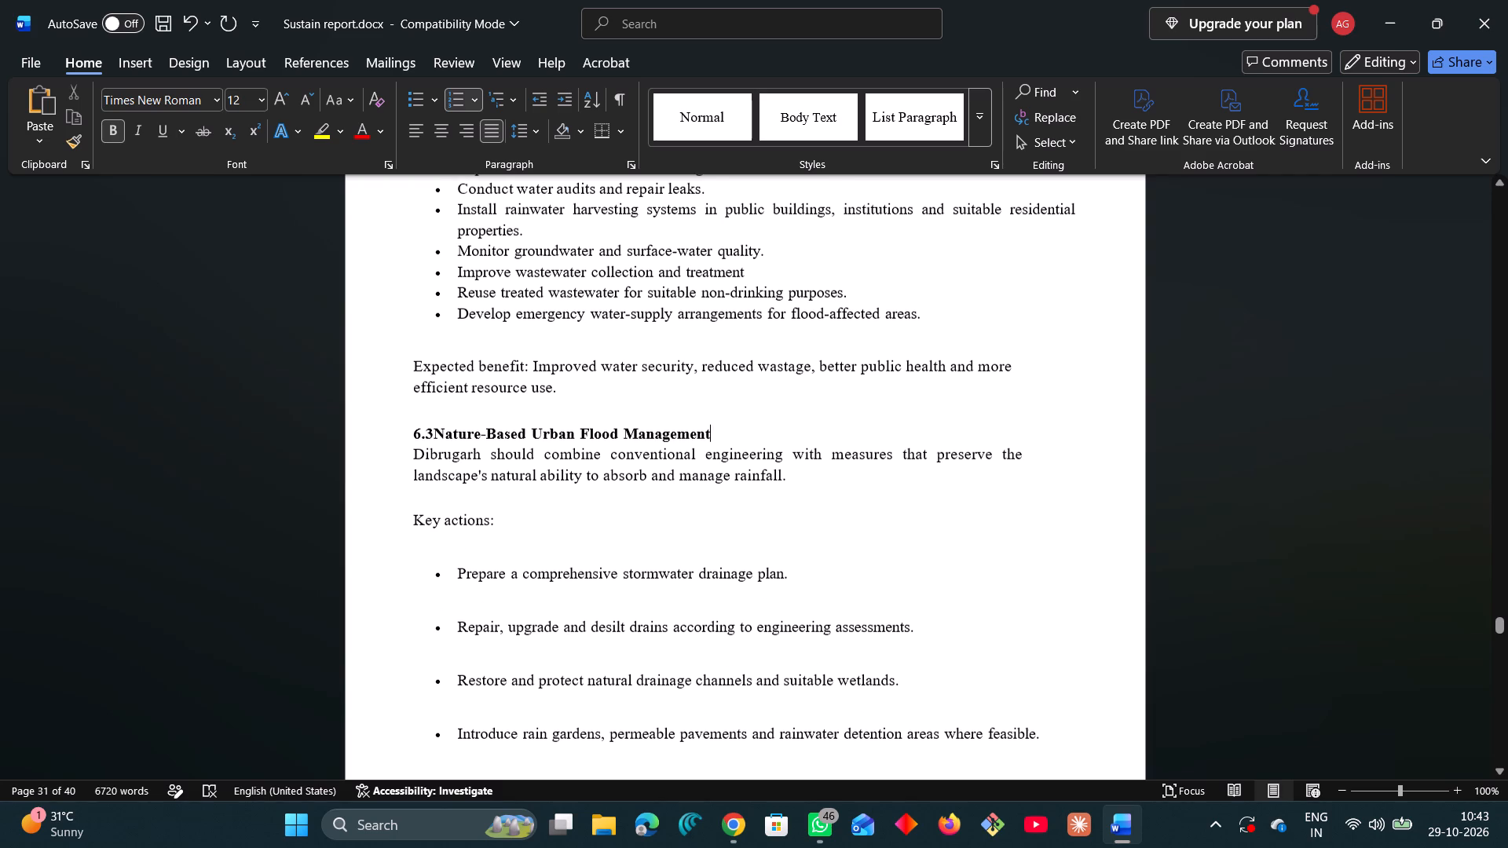
scroll(518, 531, down, 4)
scroll(518, 531, up, 2)
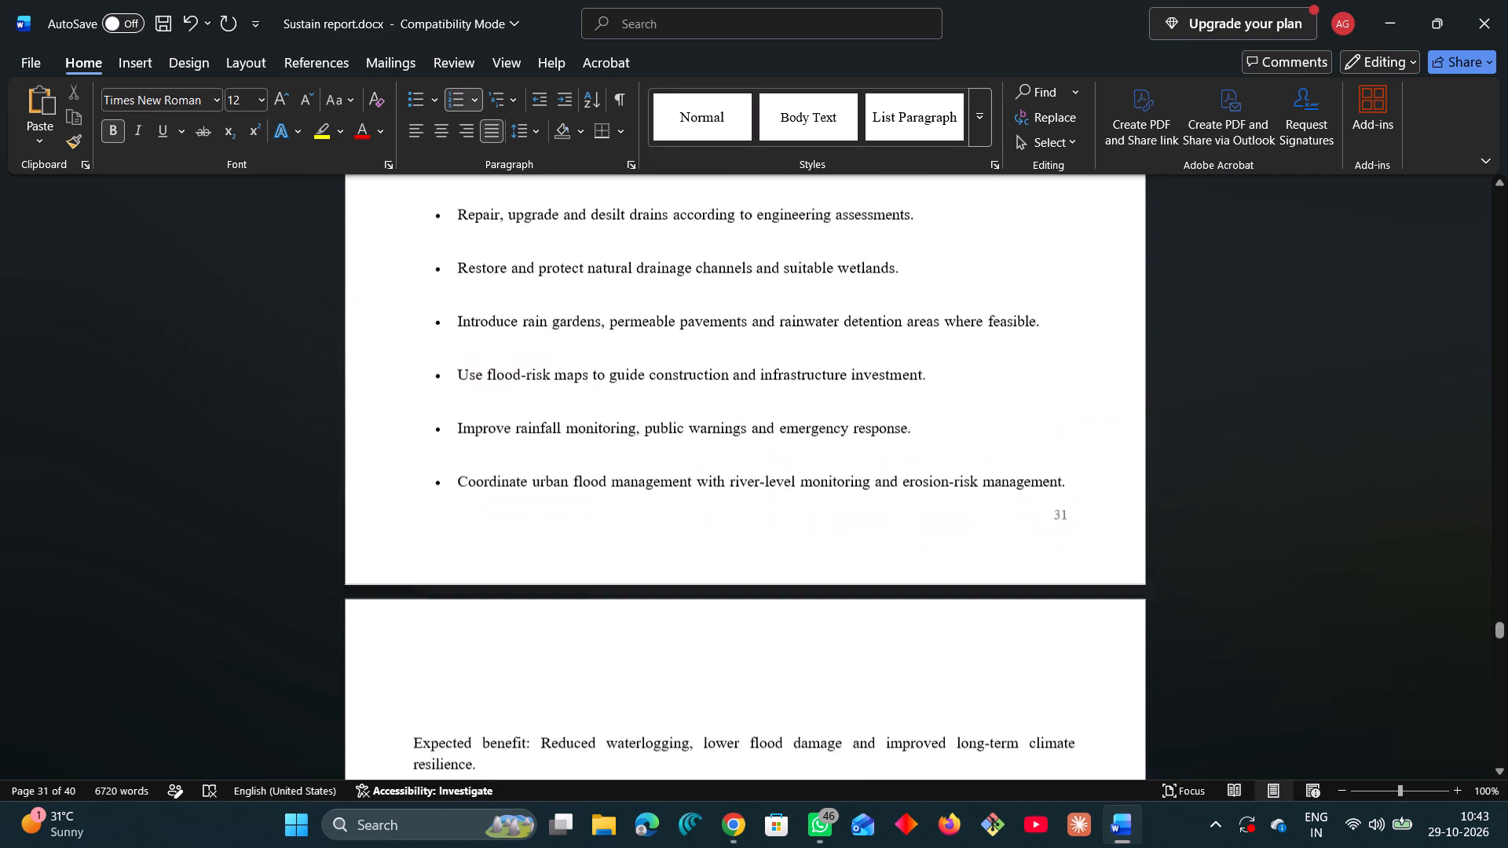
scroll(518, 531, up, 1)
click(494, 378)
key(BackSpace)
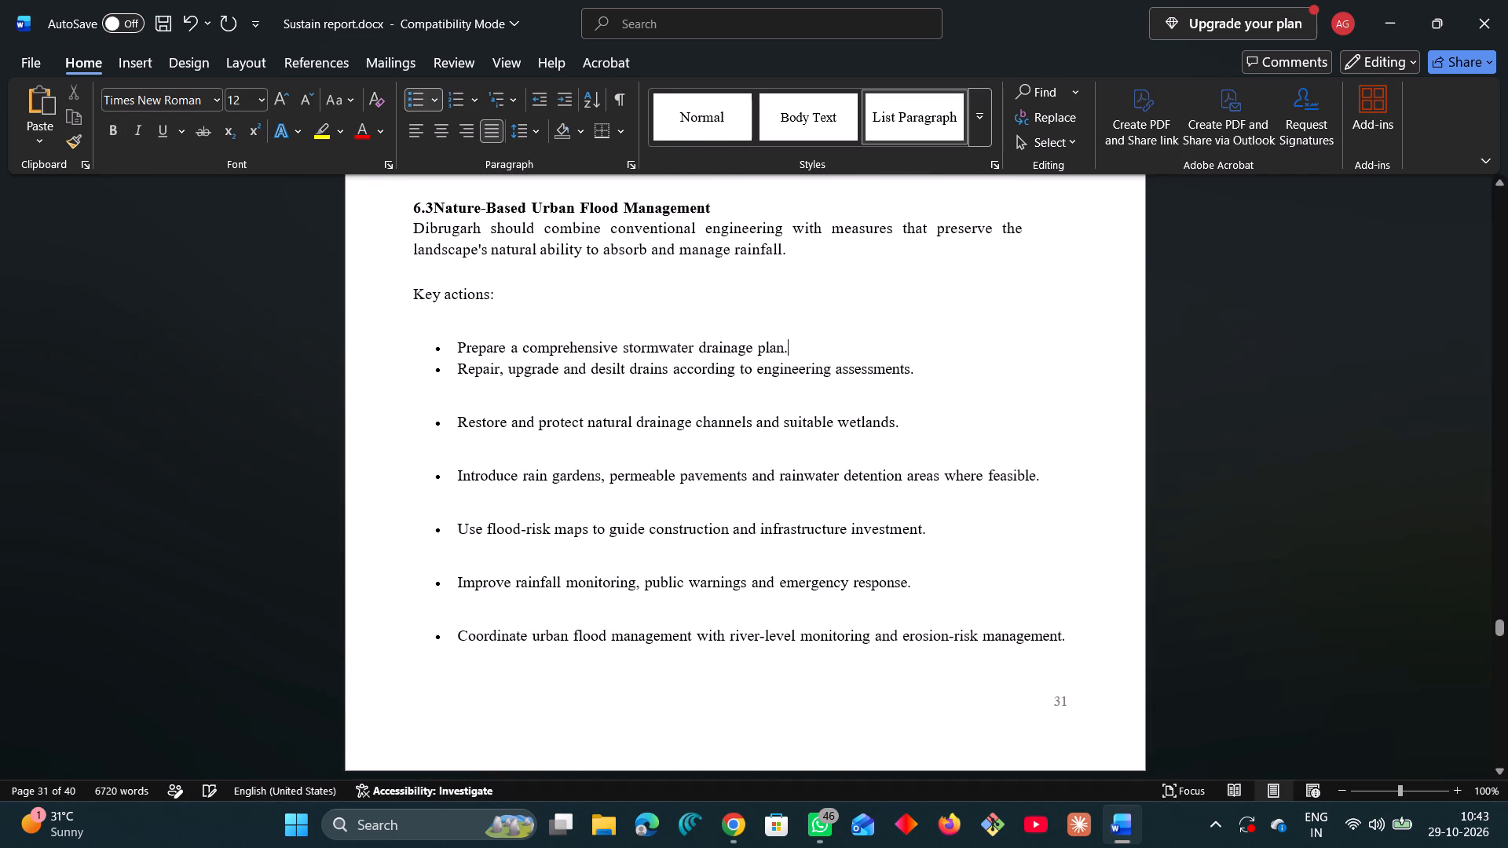
click(491, 399)
key(BackSpace)
click(494, 422)
key(BackSpace)
click(494, 439)
key(BackSpace)
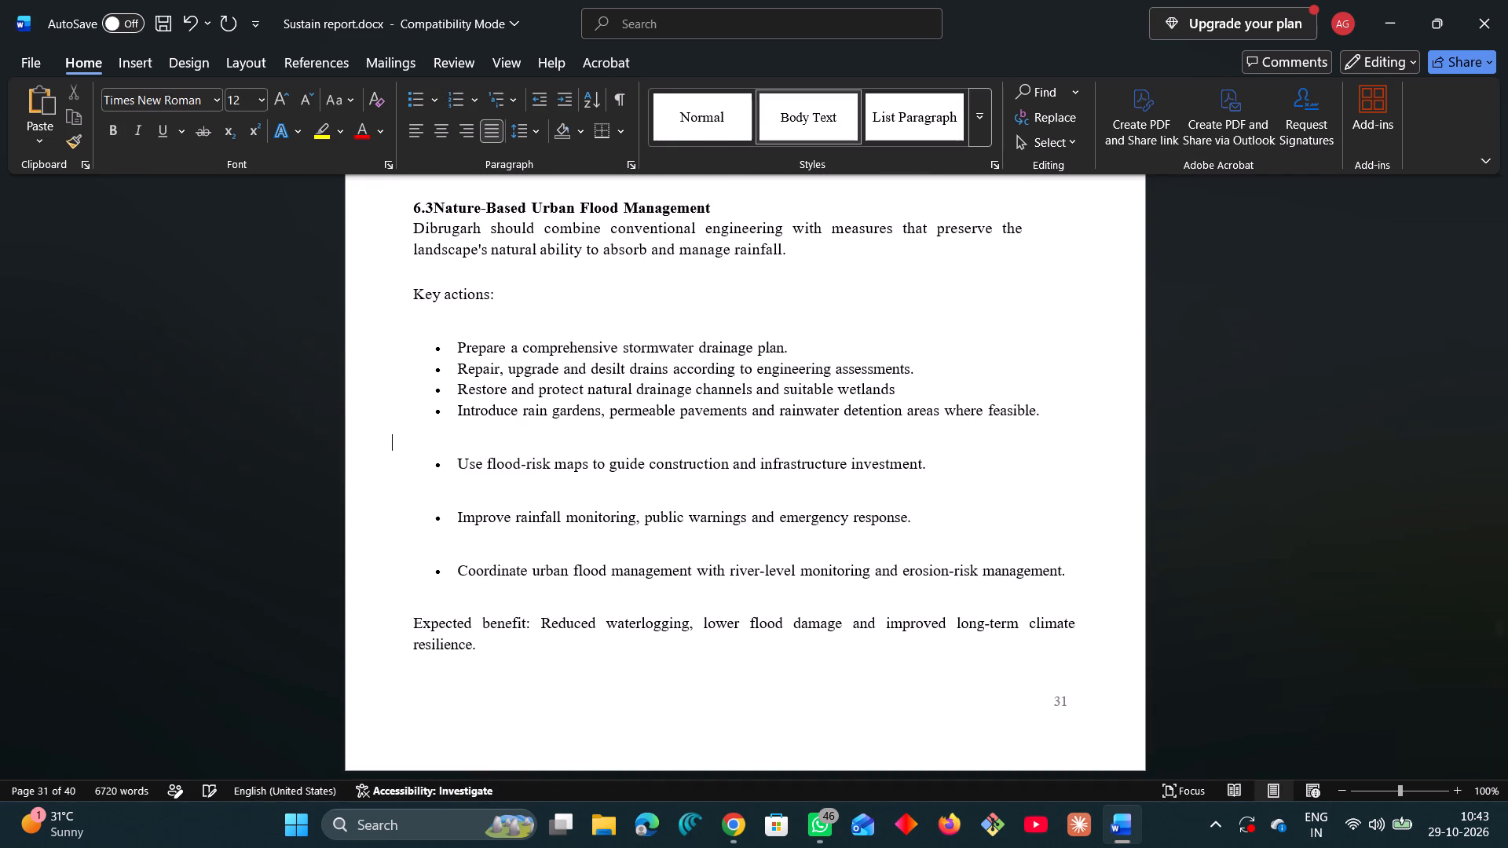
key(BackSpace)
click(492, 456)
key(BackSpace)
click(478, 488)
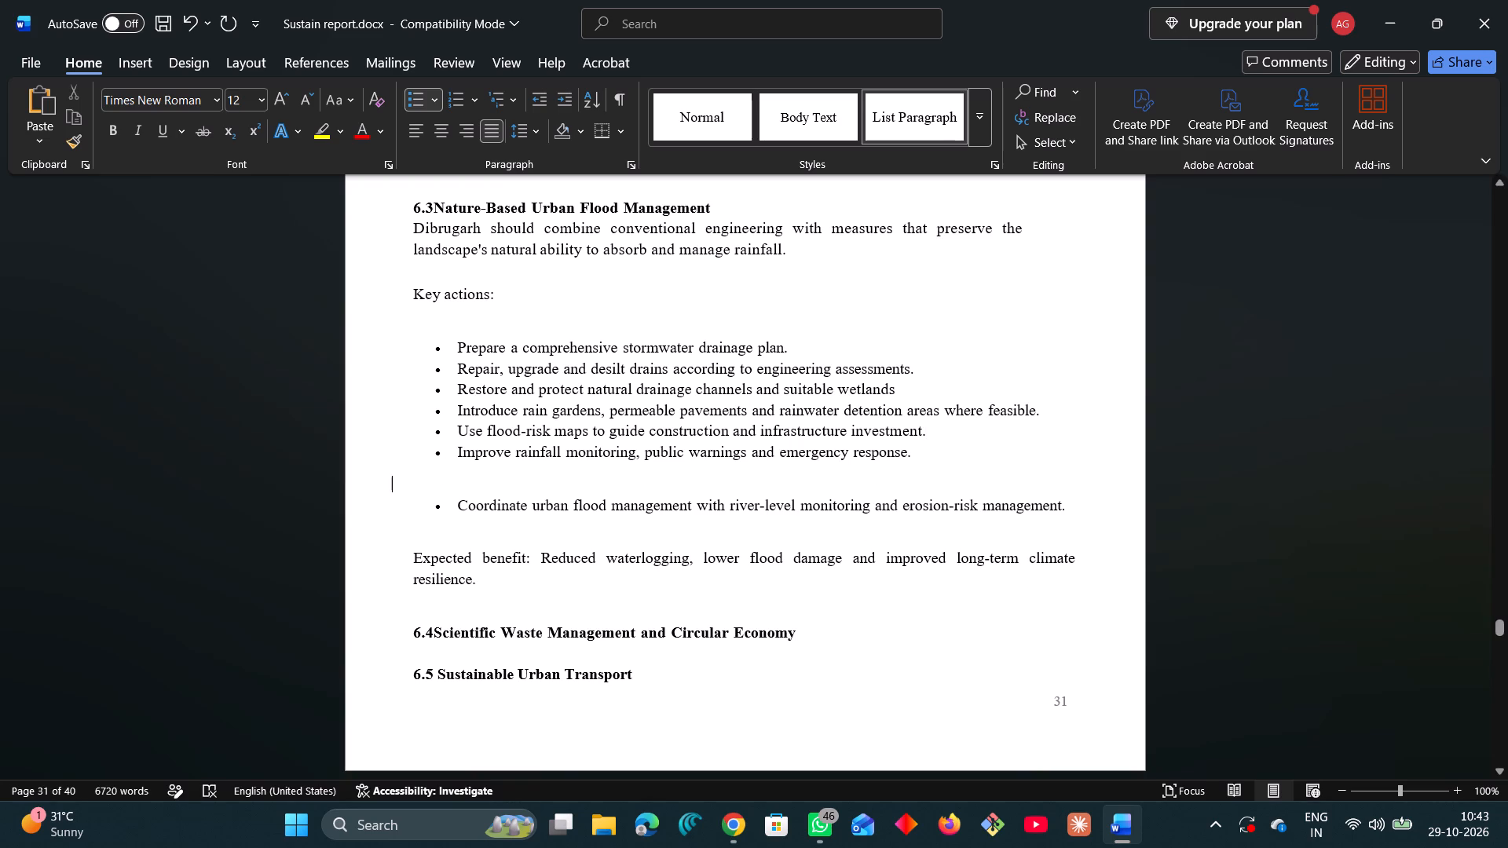
key(BackSpace)
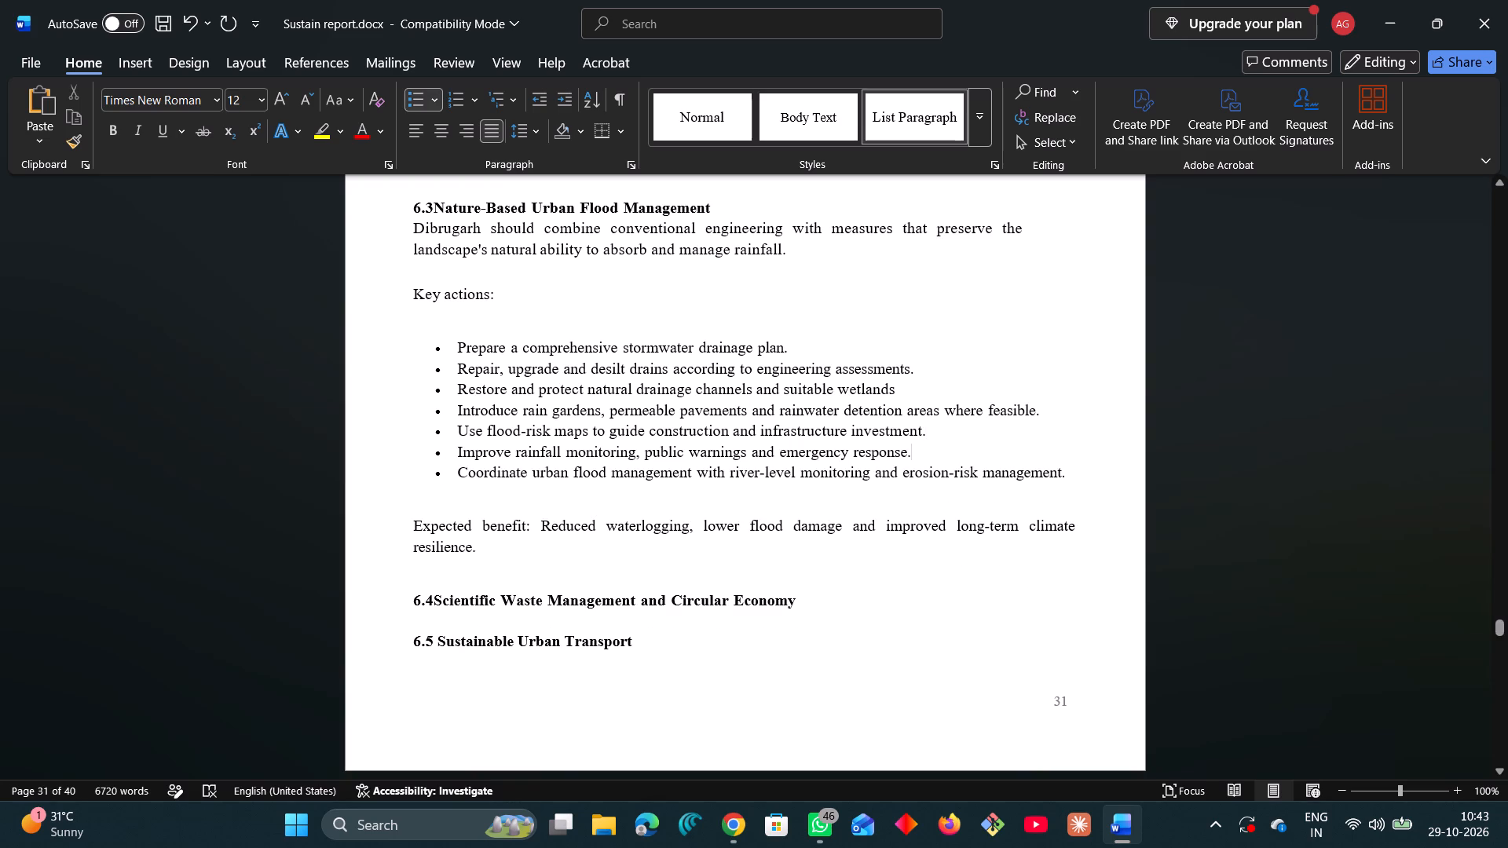
Insert a page break between section 6.3's Expected benefit paragraph and the 6.4 Scientific Waste Management and Circular Economy heading.
click(490, 565)
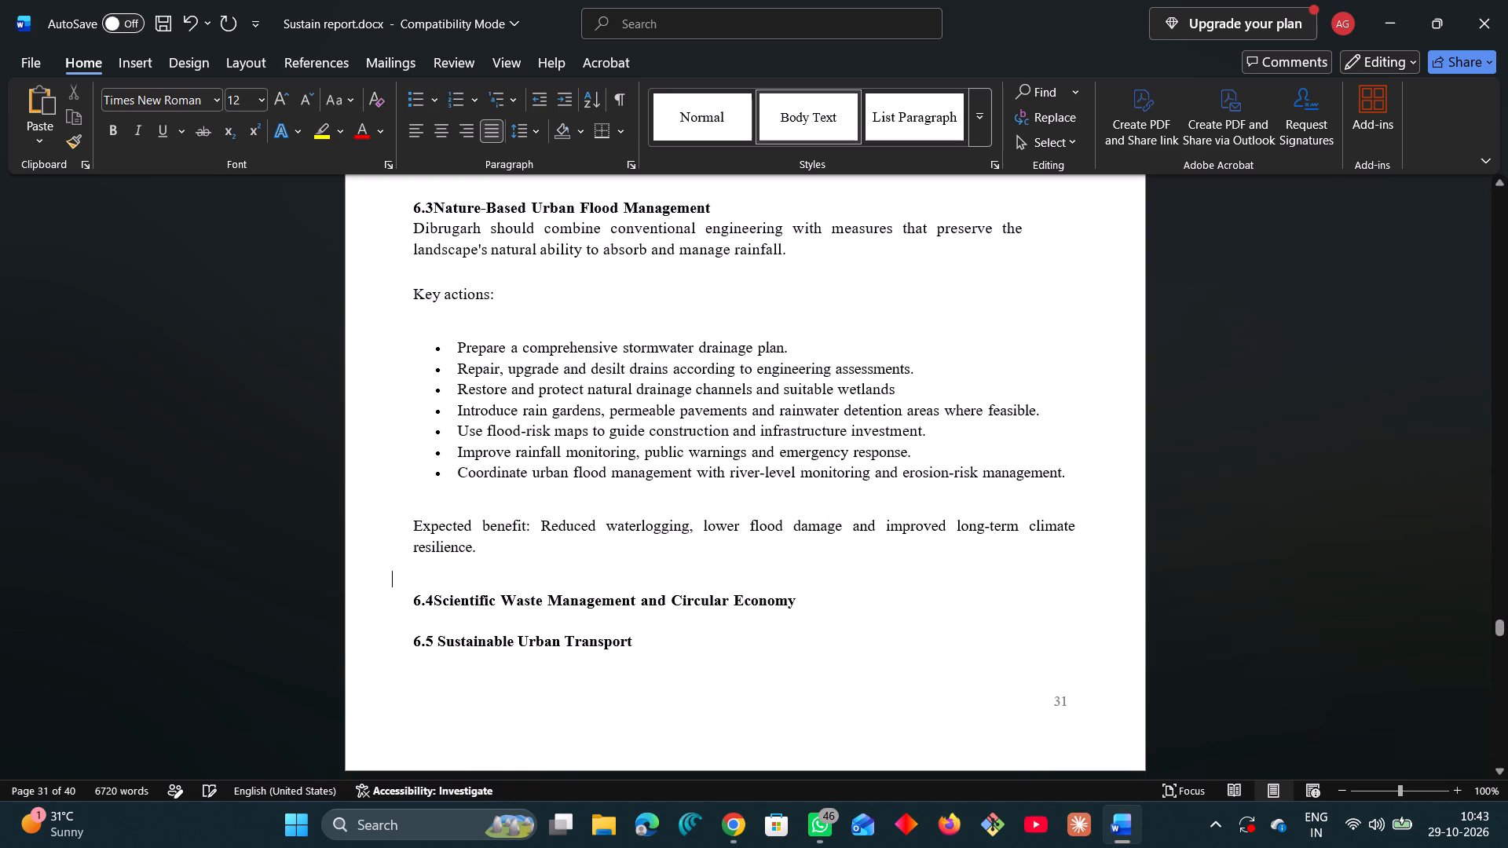
key(ctrl+Return)
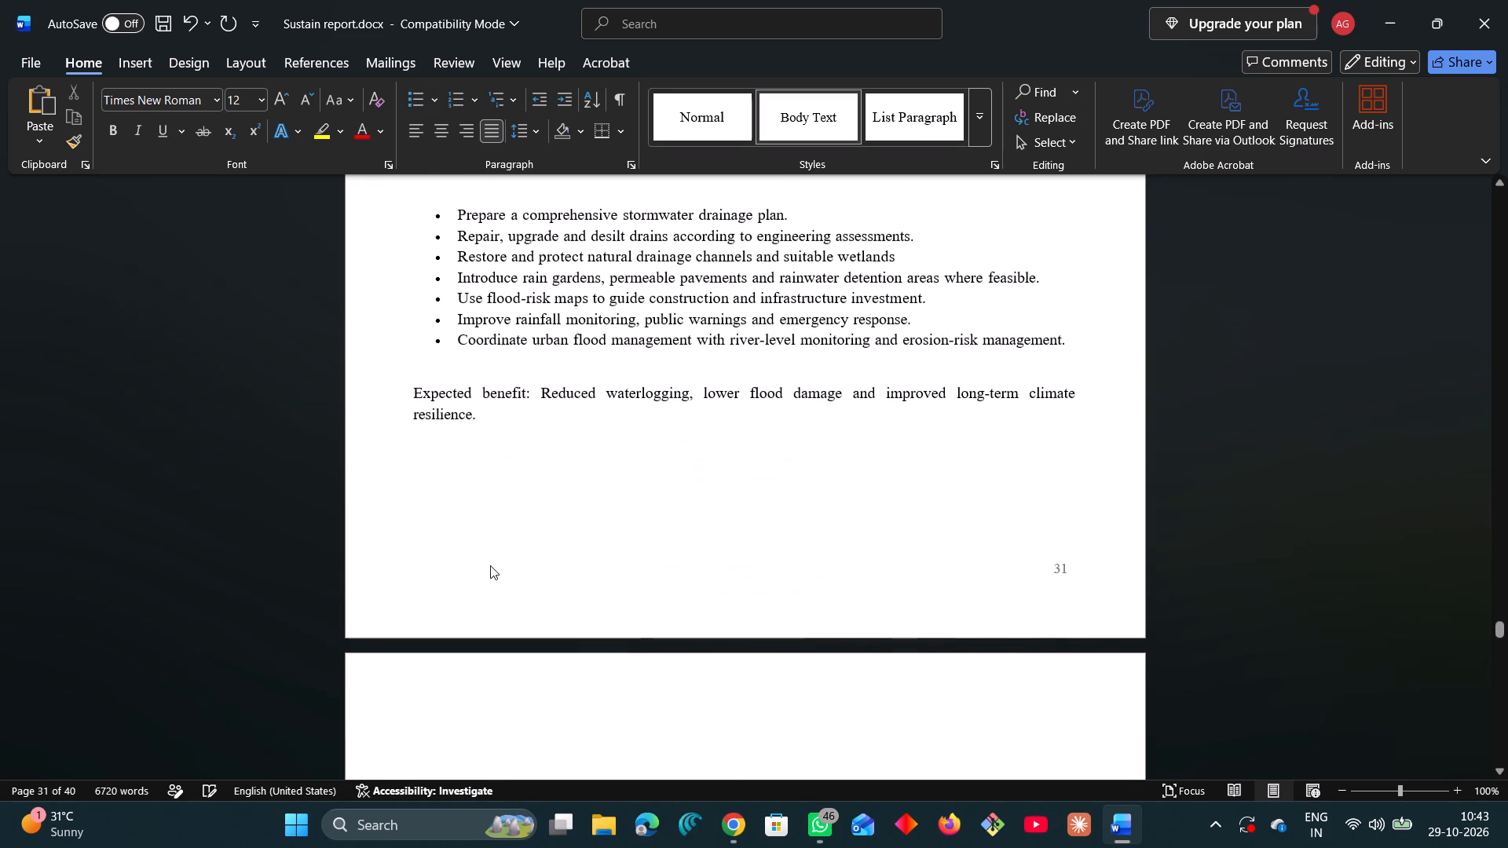
Correct the spelling of "neighbourhoods" to "neighborhoods" in the opening paragraph of section 6.7 Social Inclusion and Participatory Governance.
scroll(490, 565, down, 10)
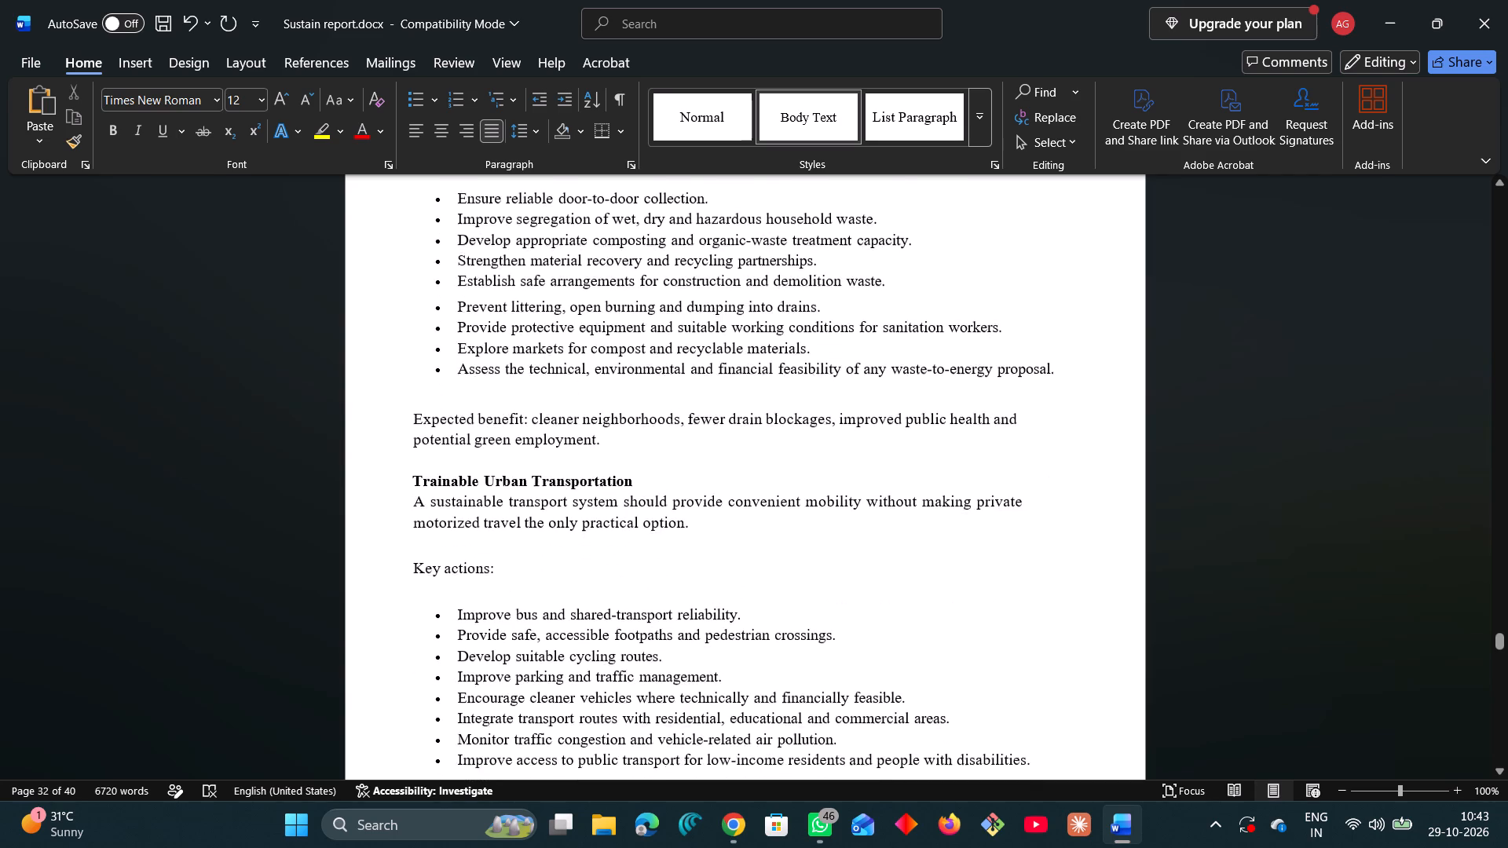
scroll(490, 565, down, 11)
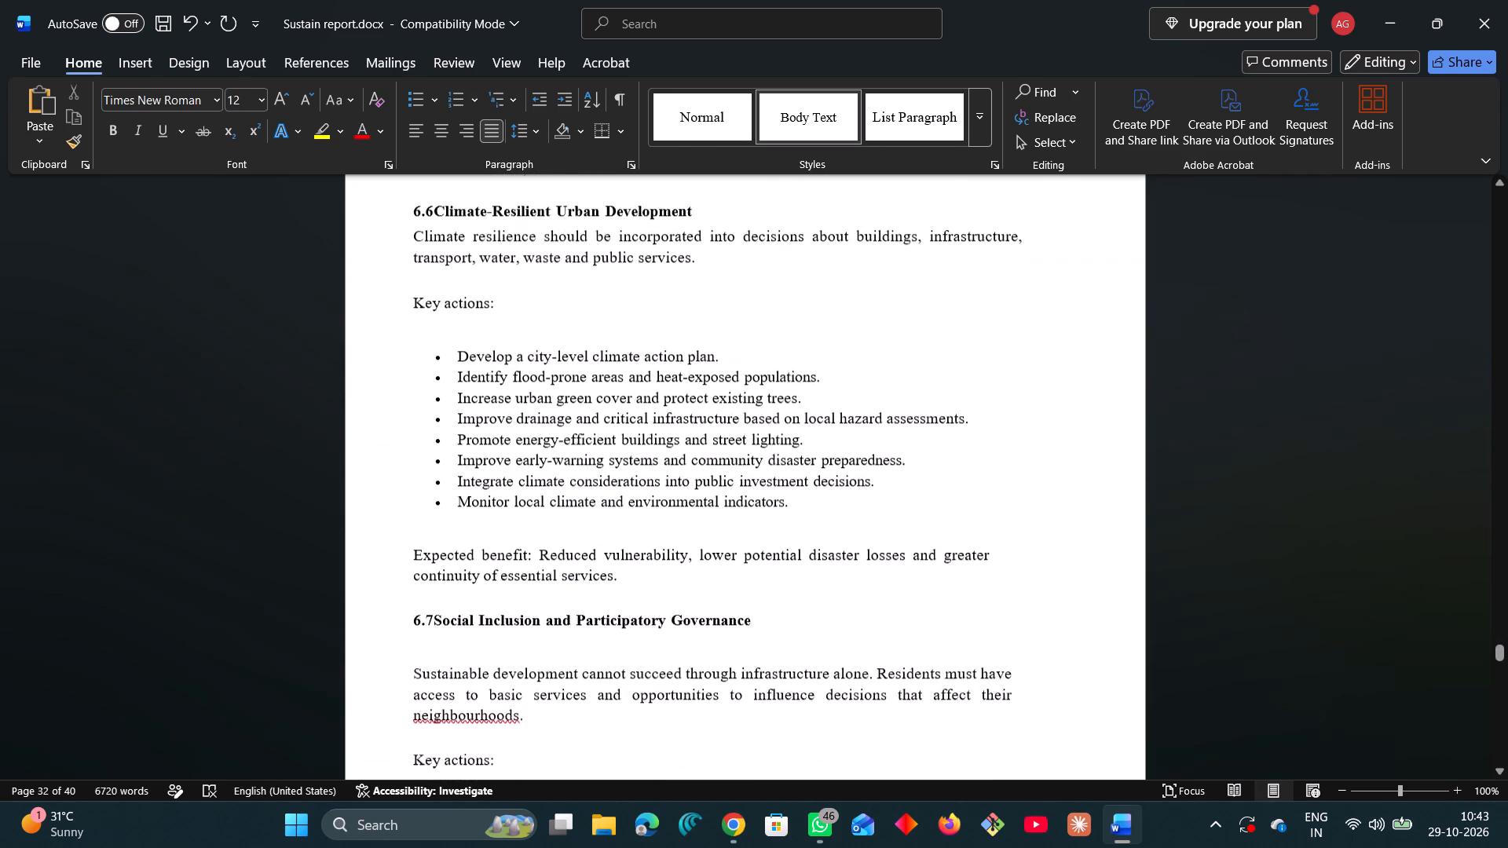
scroll(490, 565, down, 5)
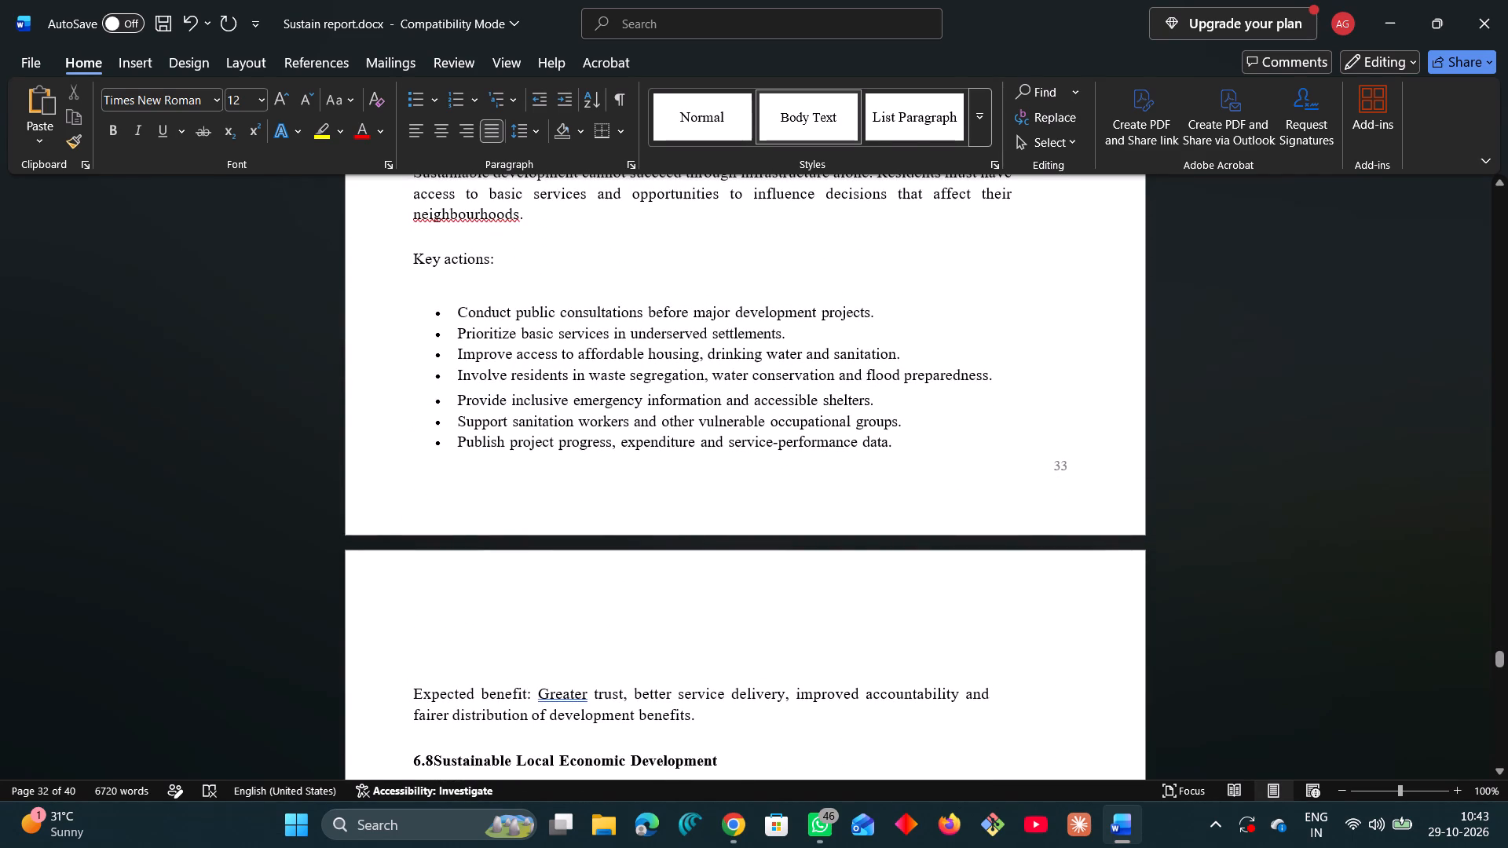
right_click(489, 211)
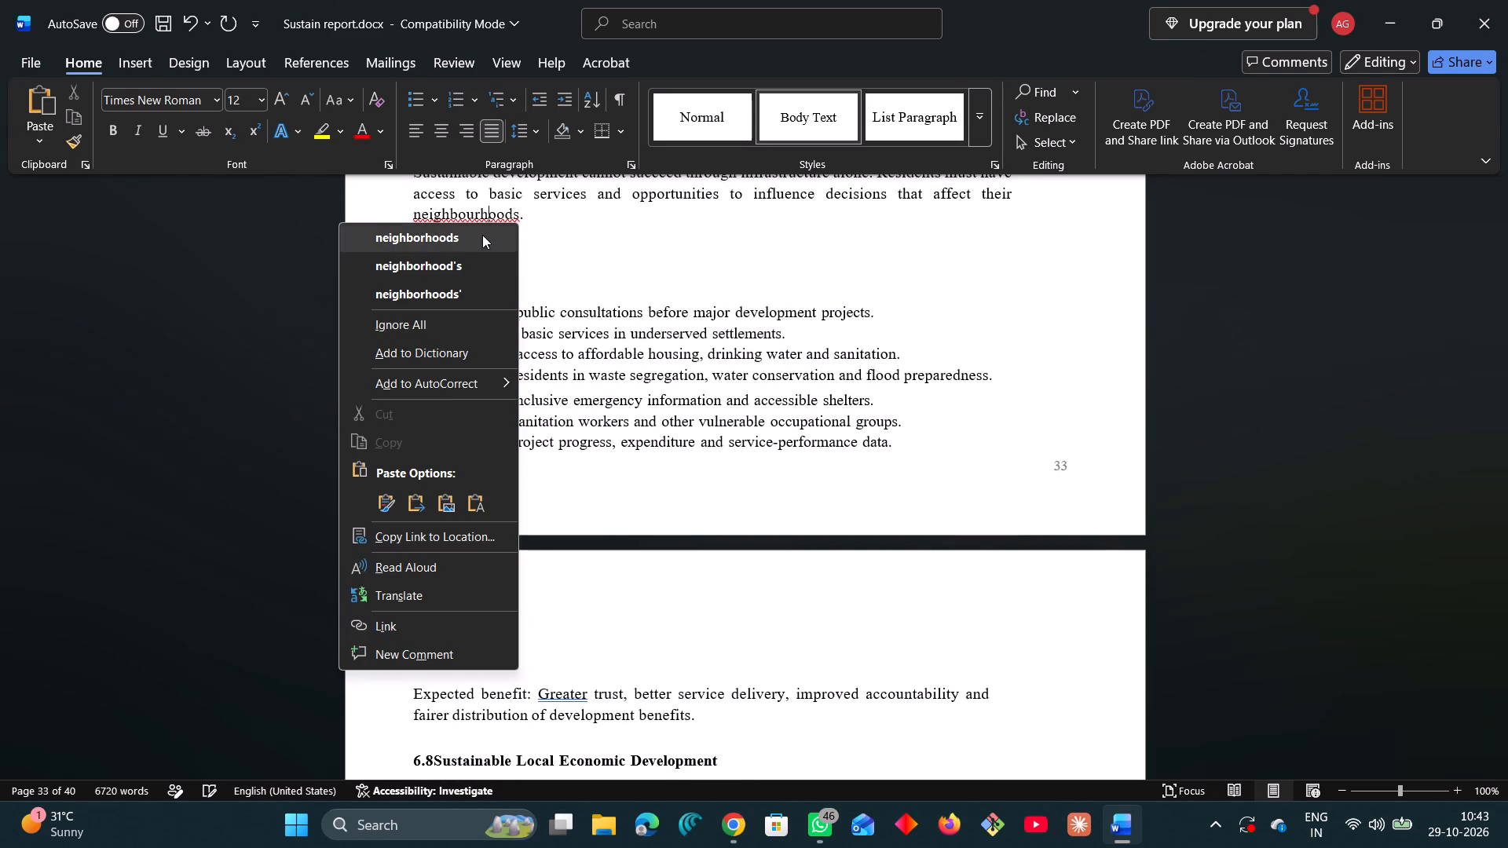
click(478, 235)
Change "Greater" to lowercase "greater" in section 6.7's Expected benefit paragraph, using the suggested grammar correction.
scroll(570, 267, down, 5)
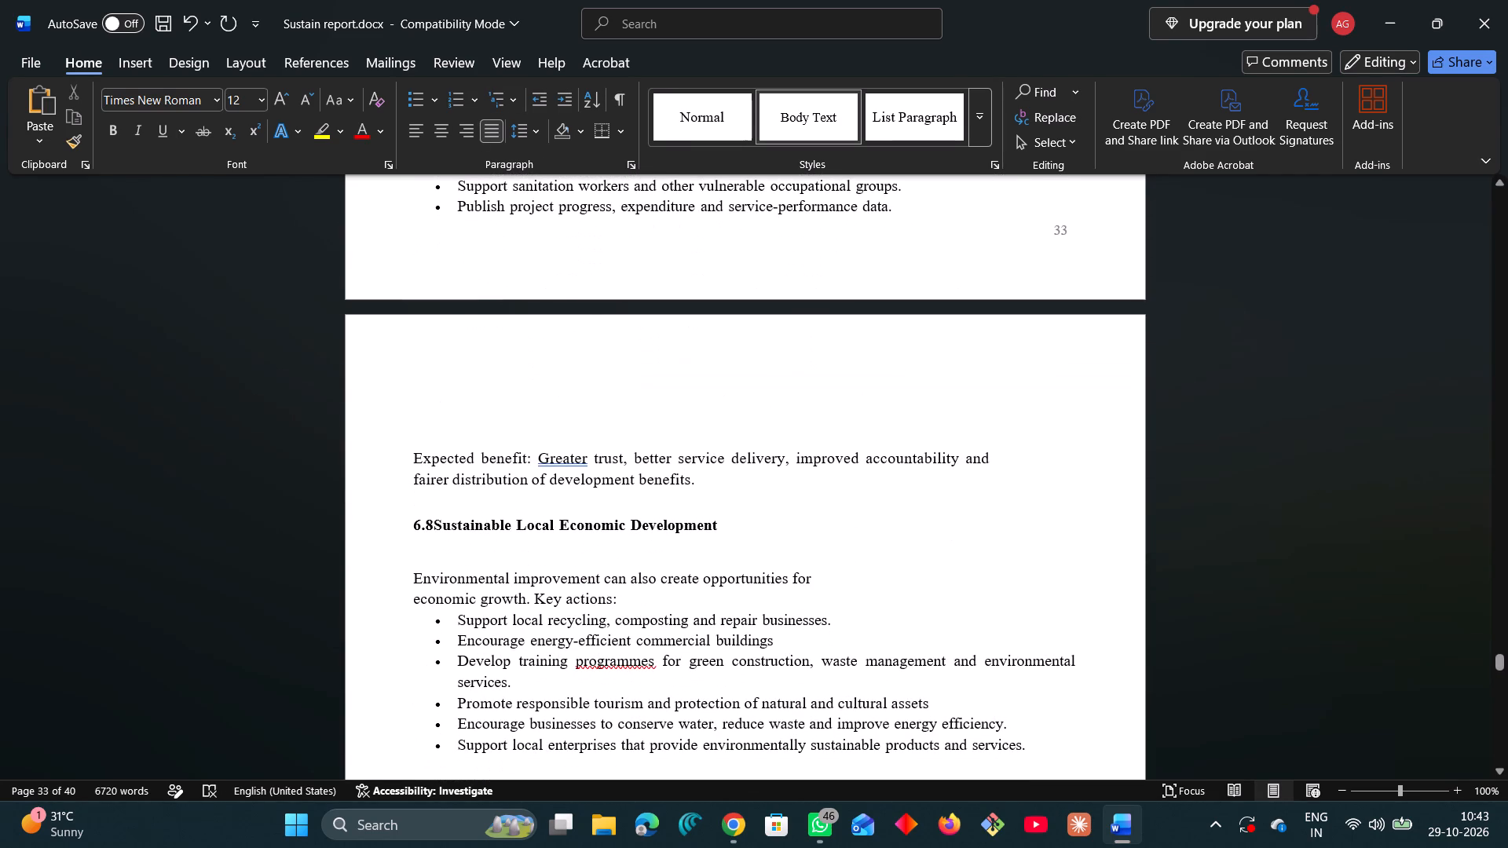
right_click(553, 465)
click(532, 99)
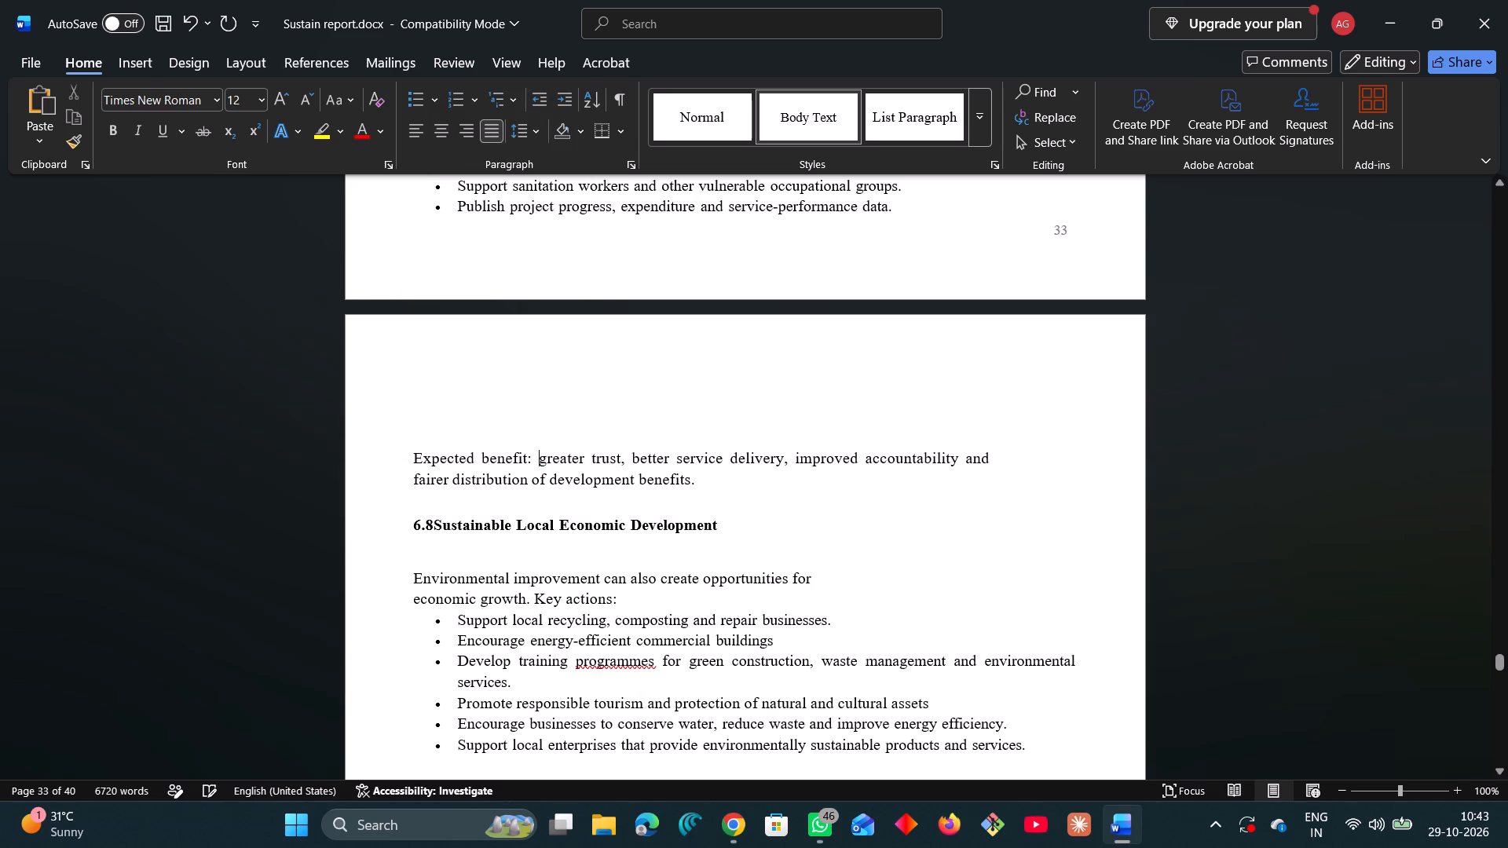
Replace the blank line below the Finding 1 heading in section 7 with a fresh empty line.
scroll(622, 517, down, 9)
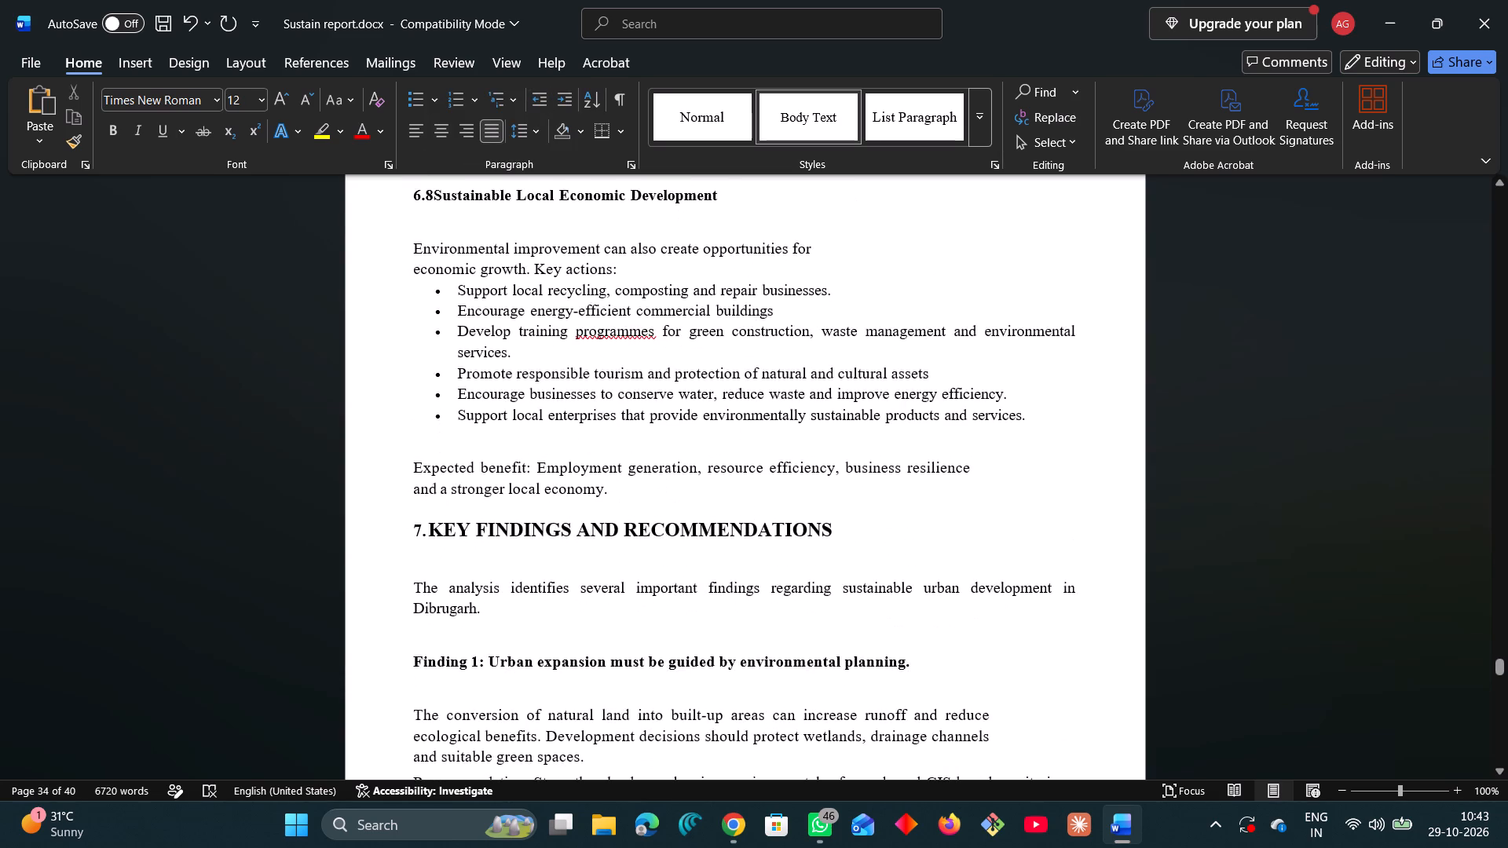
scroll(623, 510, down, 4)
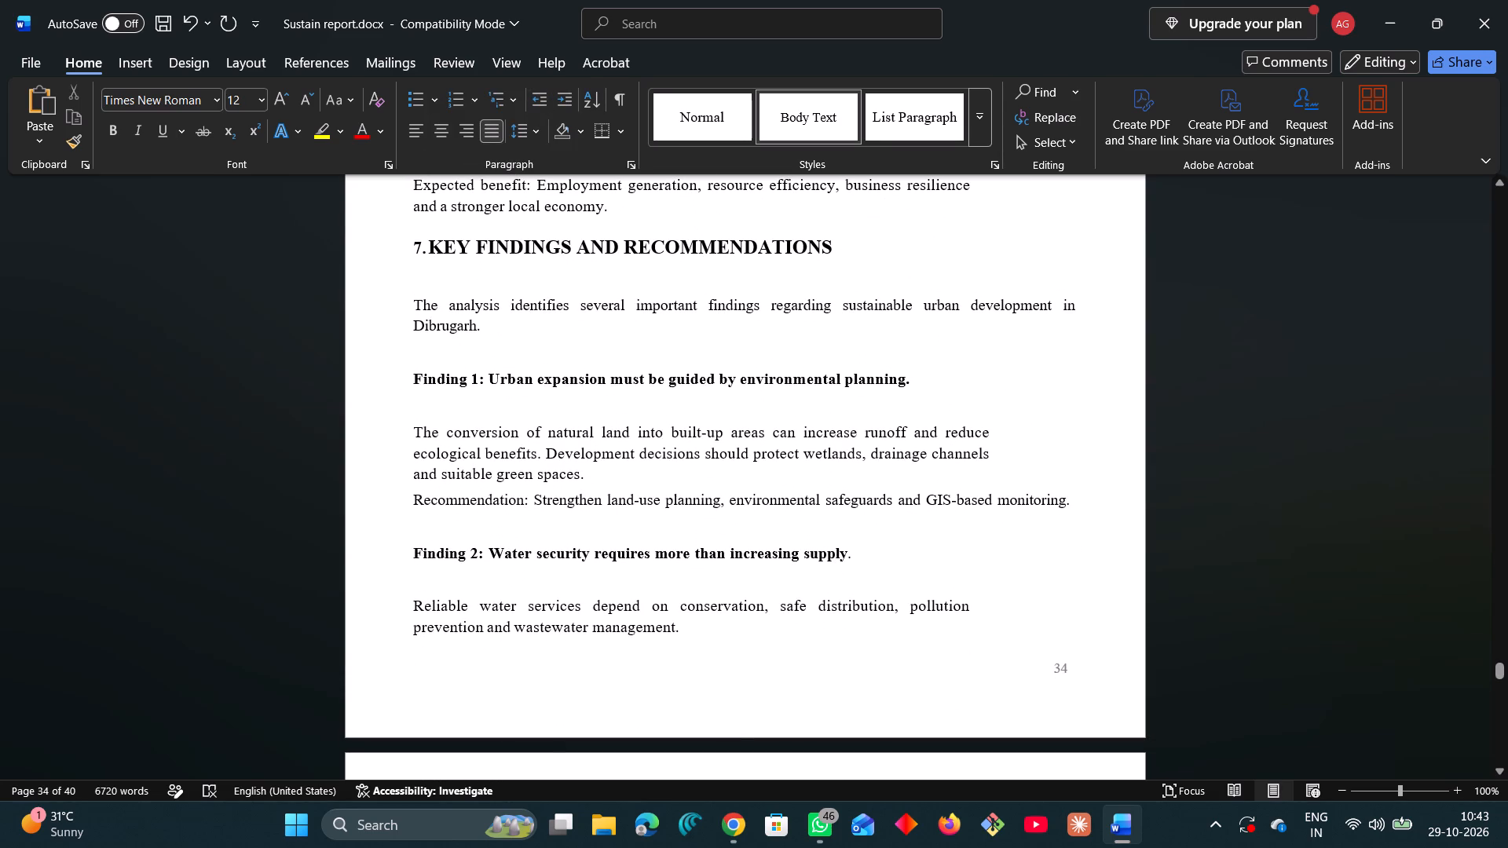
click(462, 412)
key(BackSpace)
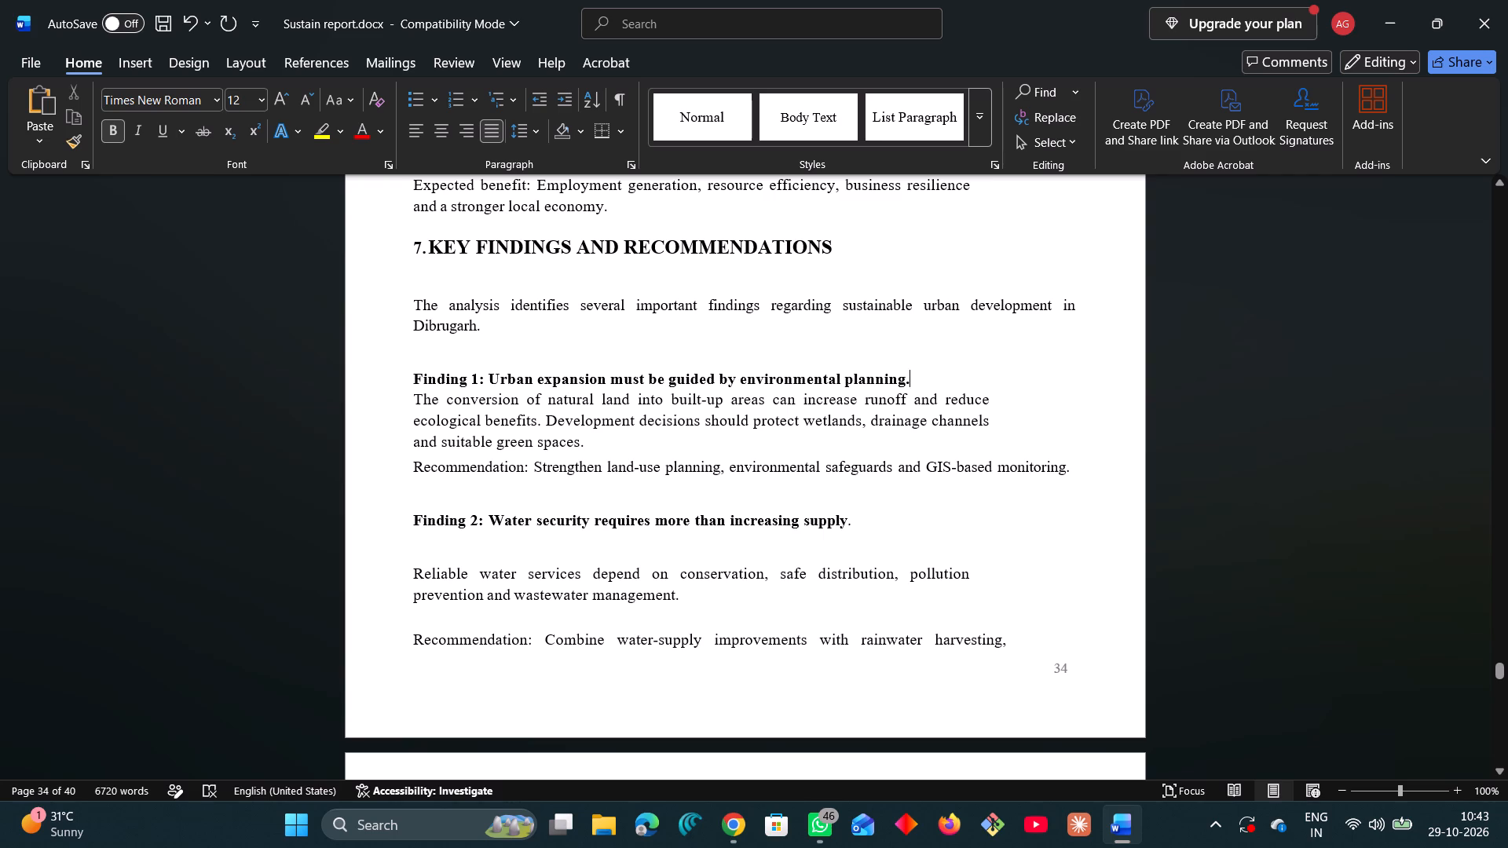
key(Return)
Examine the layout of the remaining findings, the 7.1 Priority Actions list, the conclusion and the start of the References section.
scroll(554, 440, down, 12)
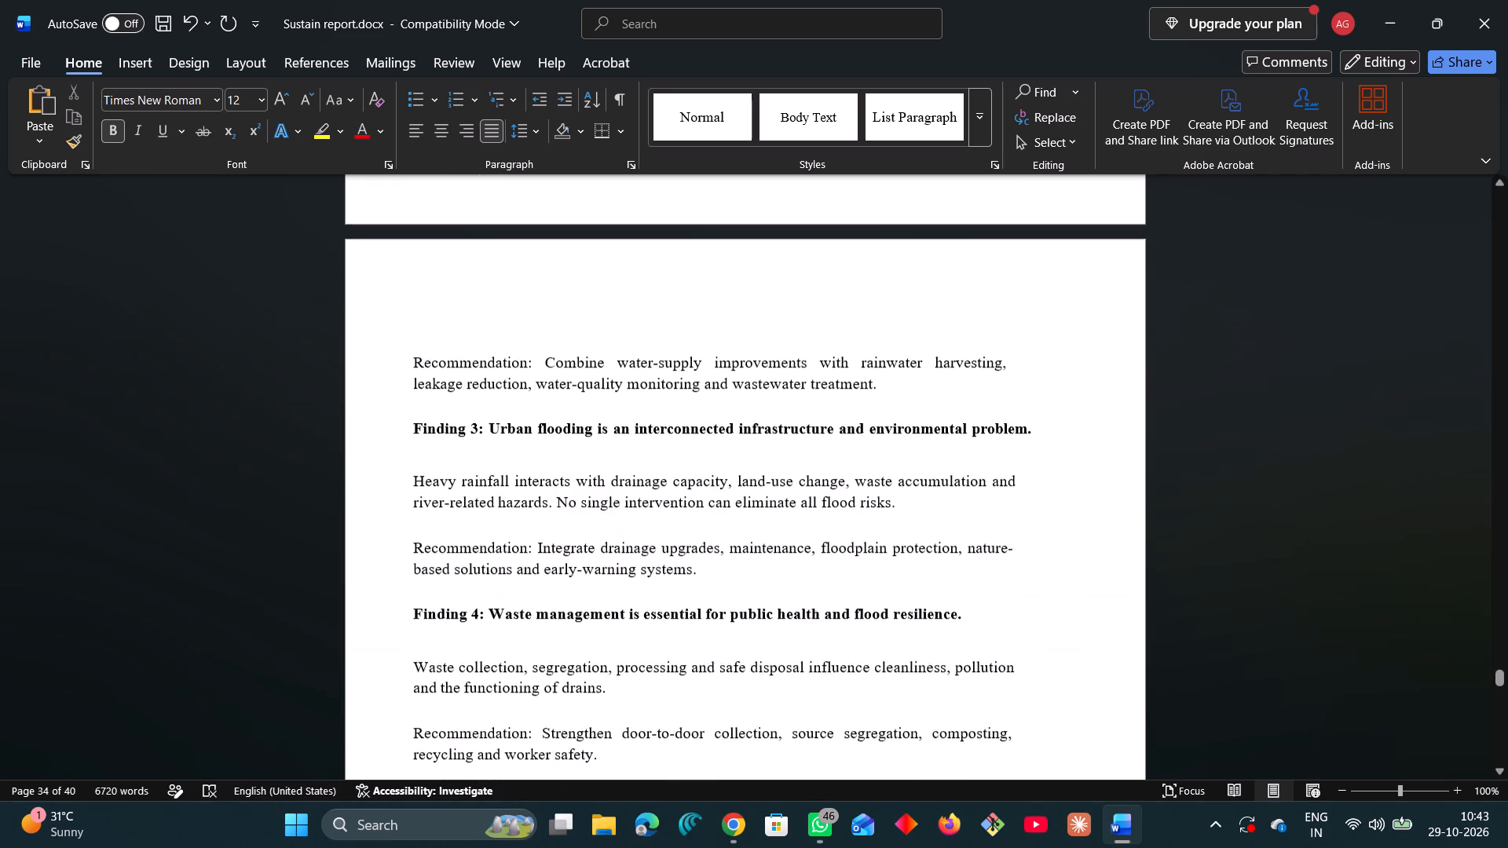
scroll(555, 439, down, 19)
scroll(555, 439, down, 5)
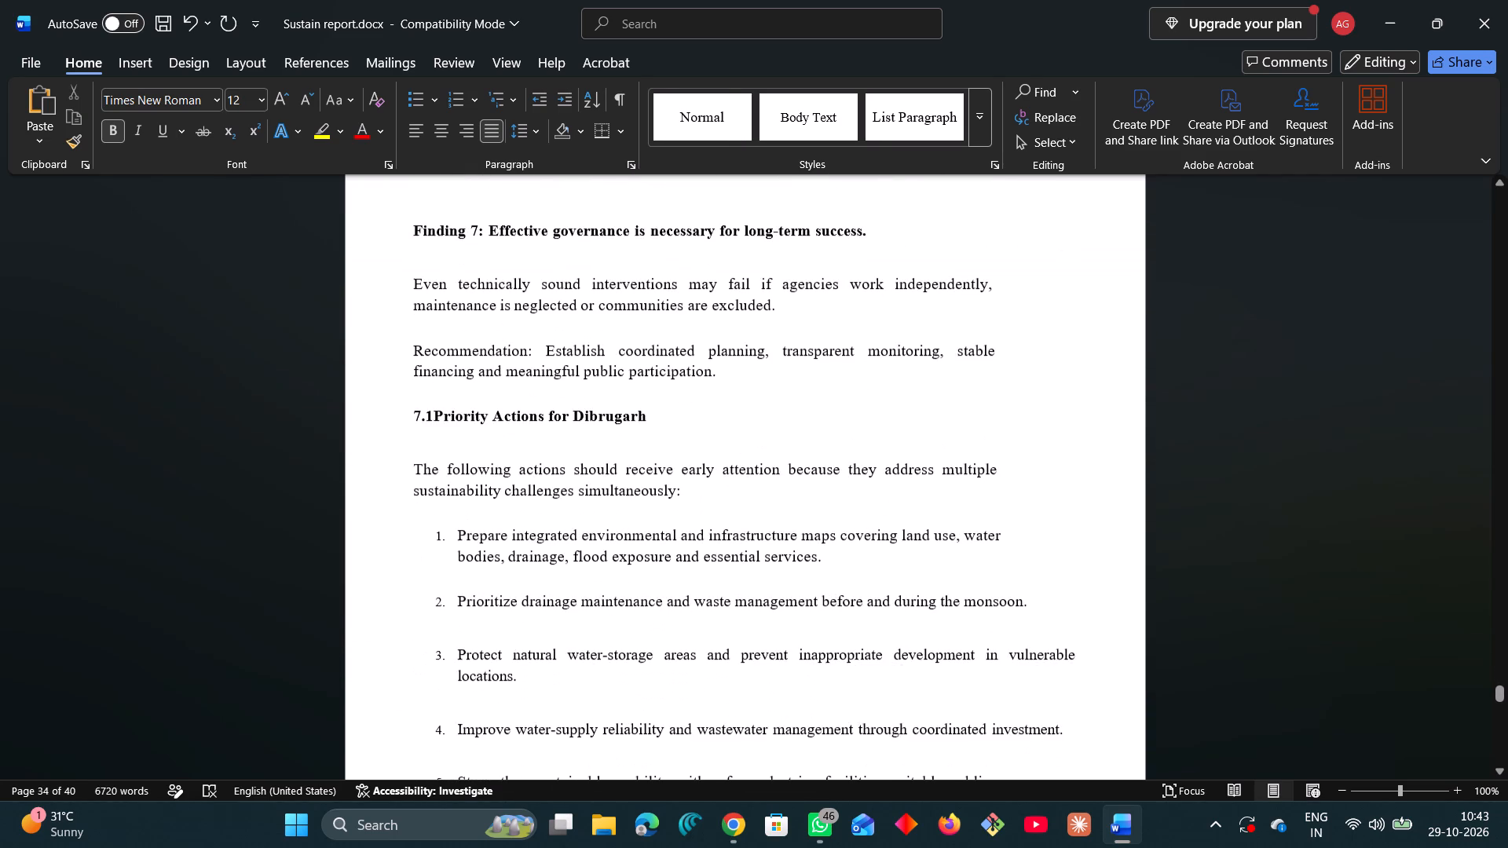
scroll(555, 439, up, 5)
click(447, 426)
scroll(447, 426, down, 13)
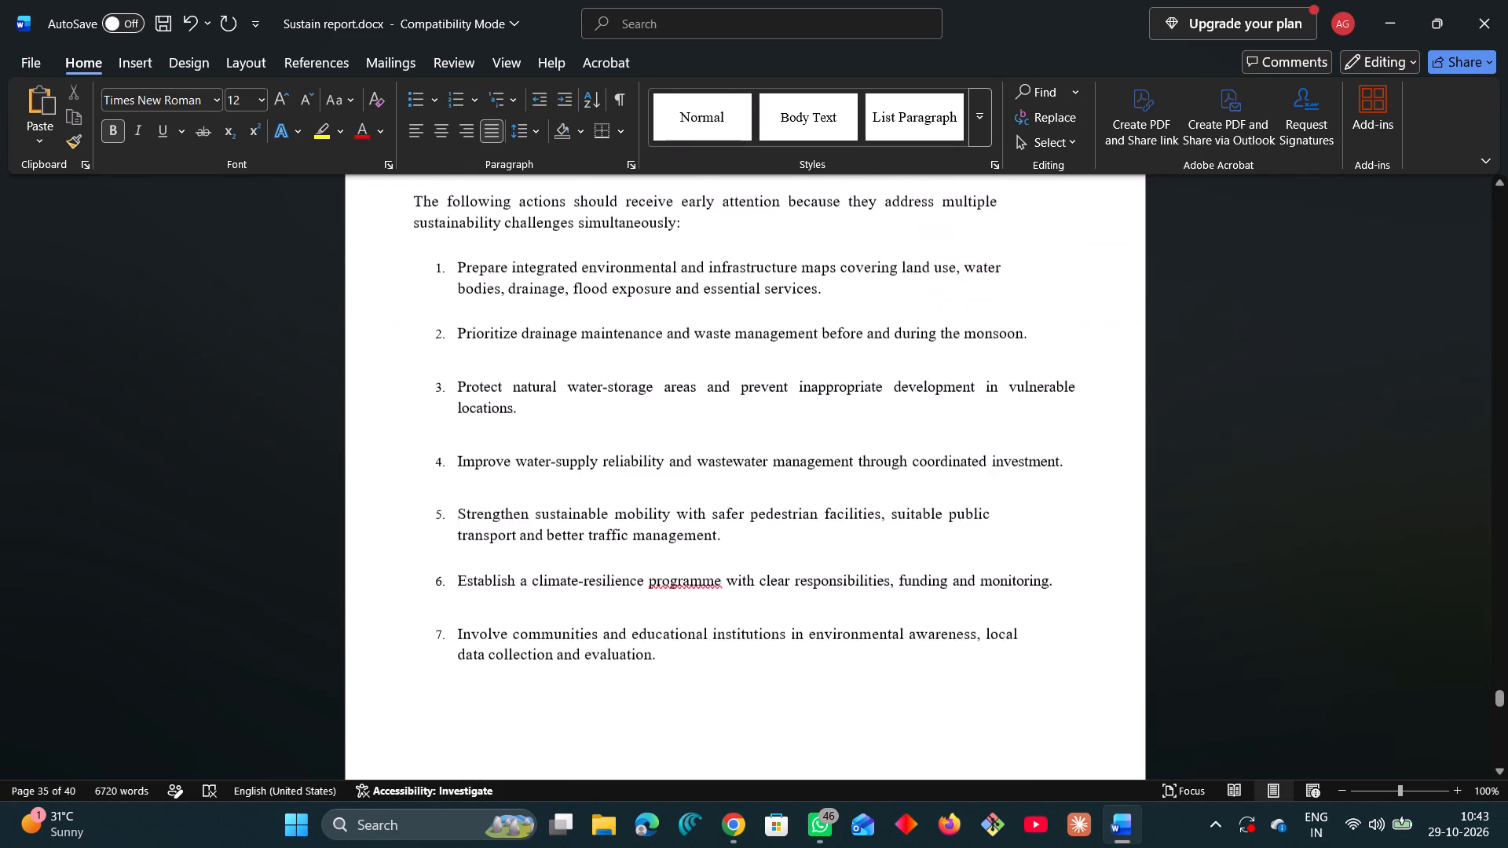
scroll(459, 422, up, 1)
scroll(459, 422, down, 11)
click(459, 407)
scroll(459, 406, down, 11)
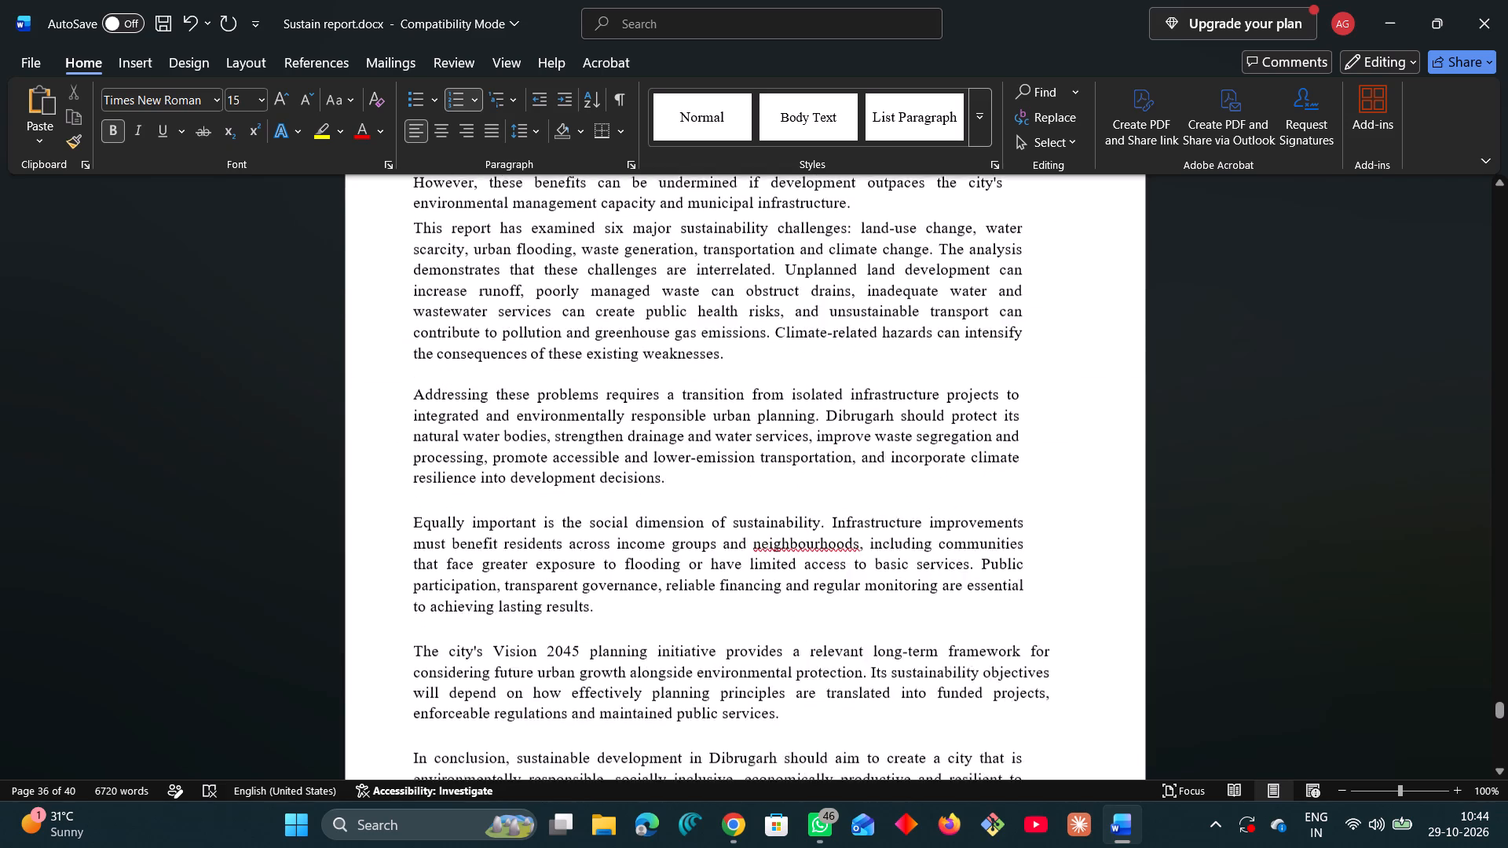
scroll(460, 406, down, 14)
click(483, 279)
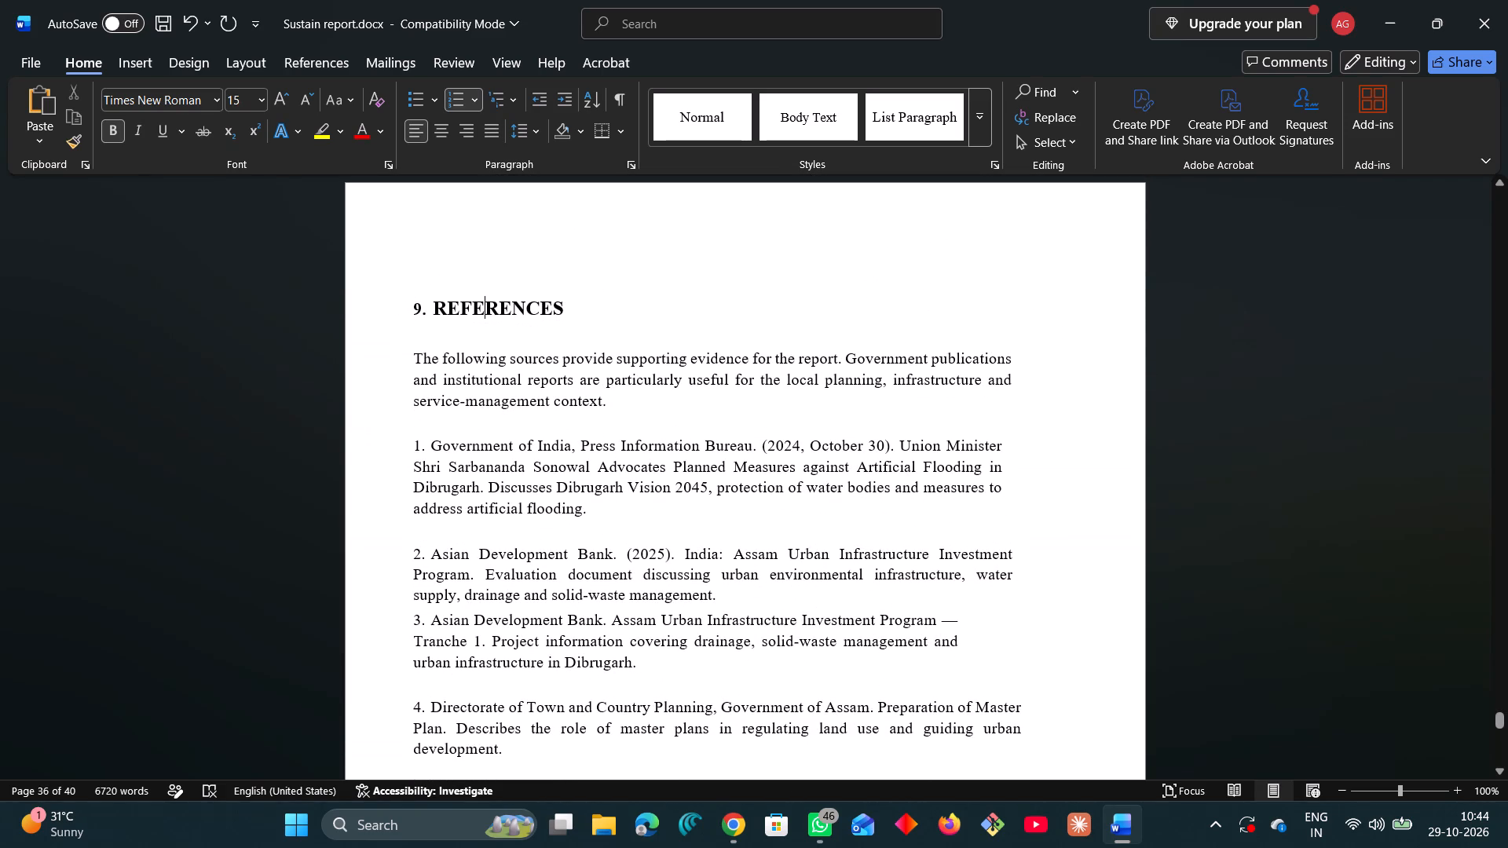
Return to section 6.1 Sustainable Land-Use Planning and correct "neighbourhoods" to "neighborhoods" in the "Promote compact, mixed-use" bullet.
scroll(482, 283, up, 20)
scroll(482, 283, up, 20)
scroll(482, 283, up, 1)
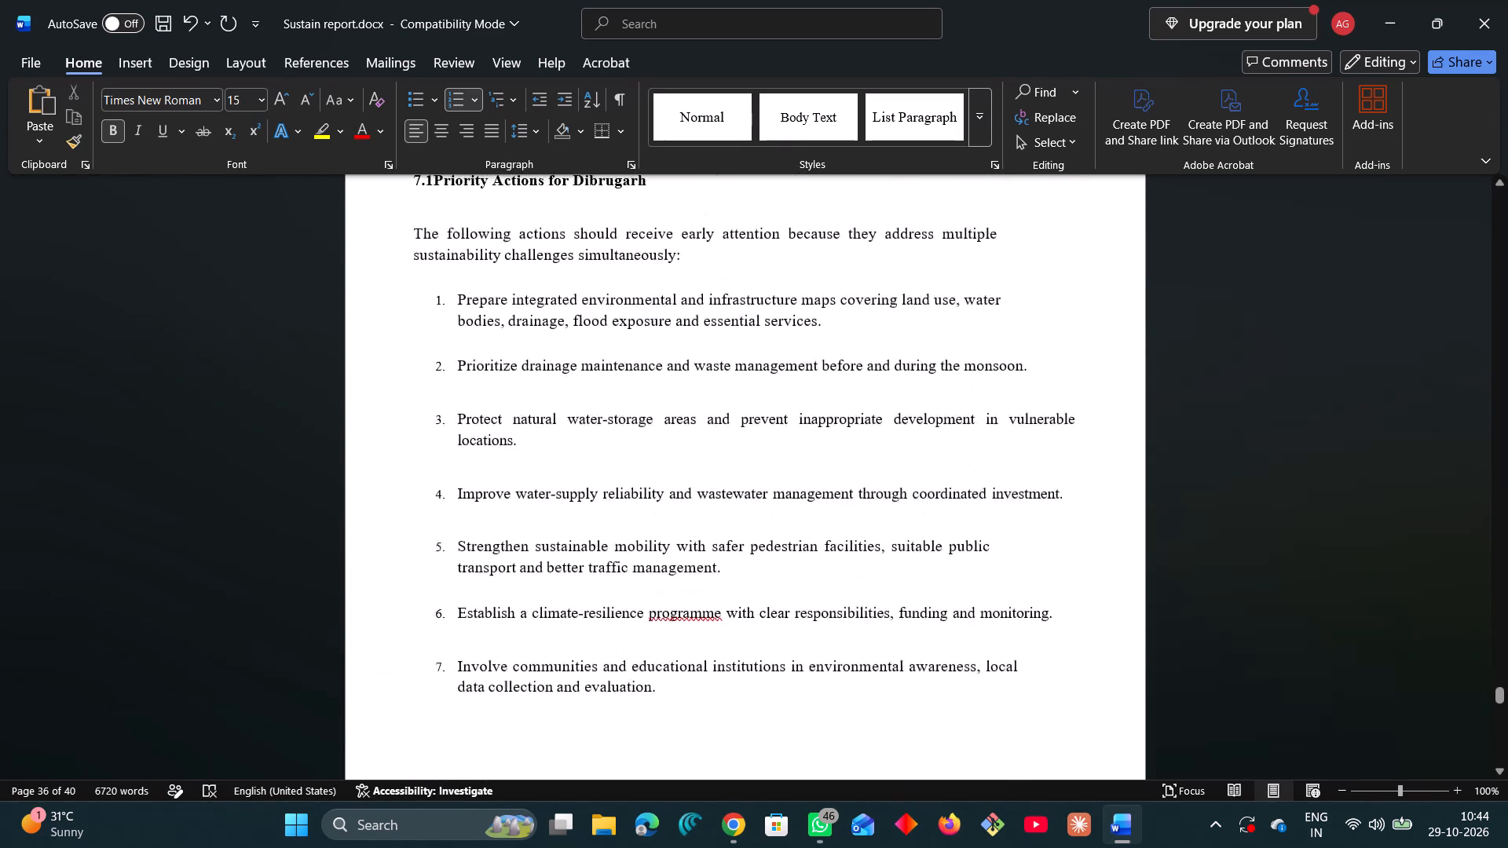
scroll(708, 381, up, 20)
scroll(708, 381, up, 20)
scroll(708, 381, up, 1)
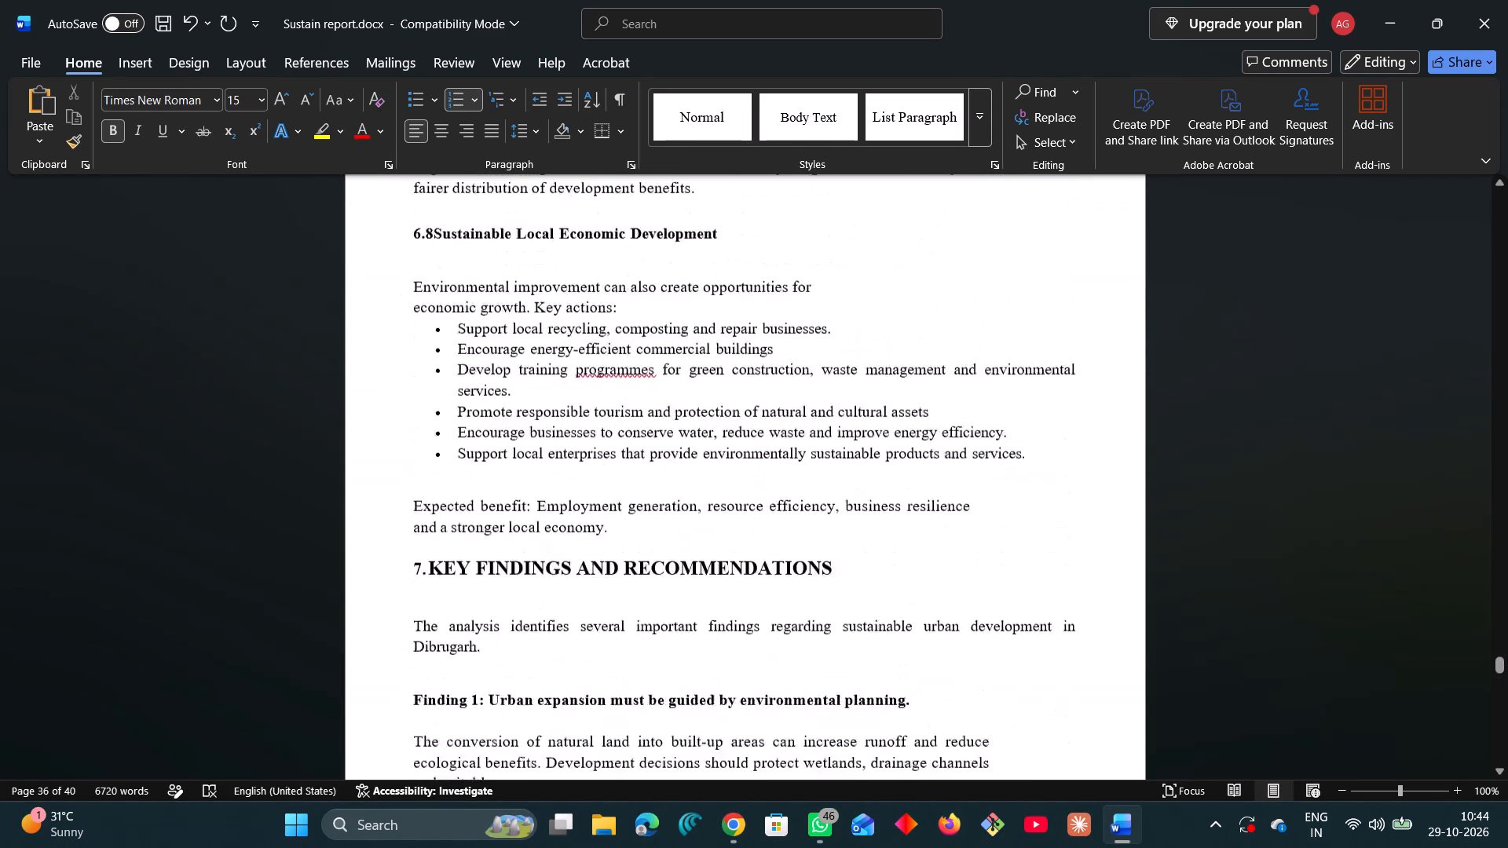
scroll(727, 375, up, 20)
scroll(727, 375, up, 11)
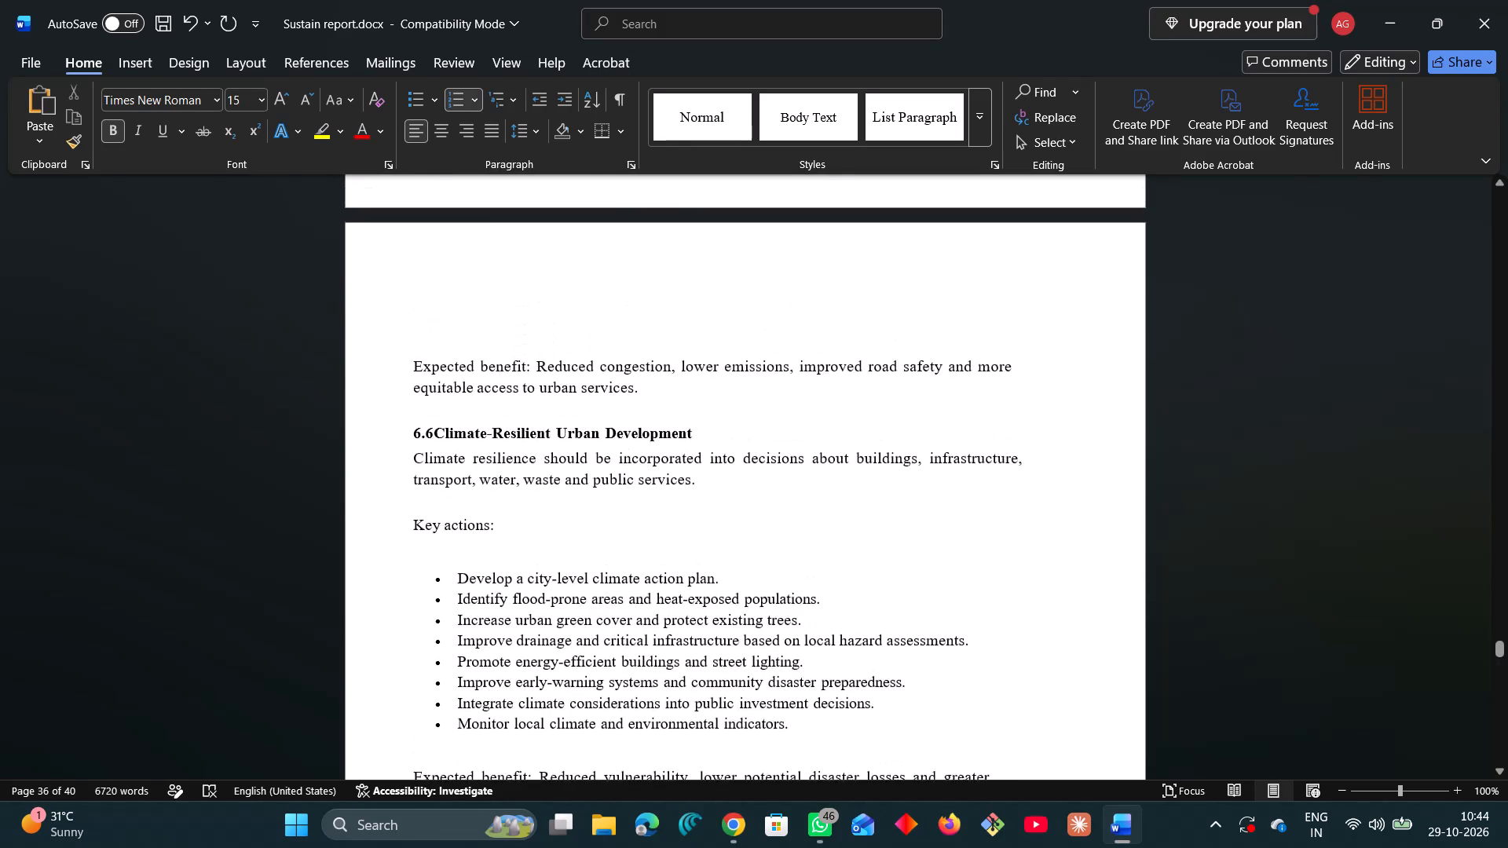
scroll(721, 374, up, 20)
scroll(721, 374, up, 11)
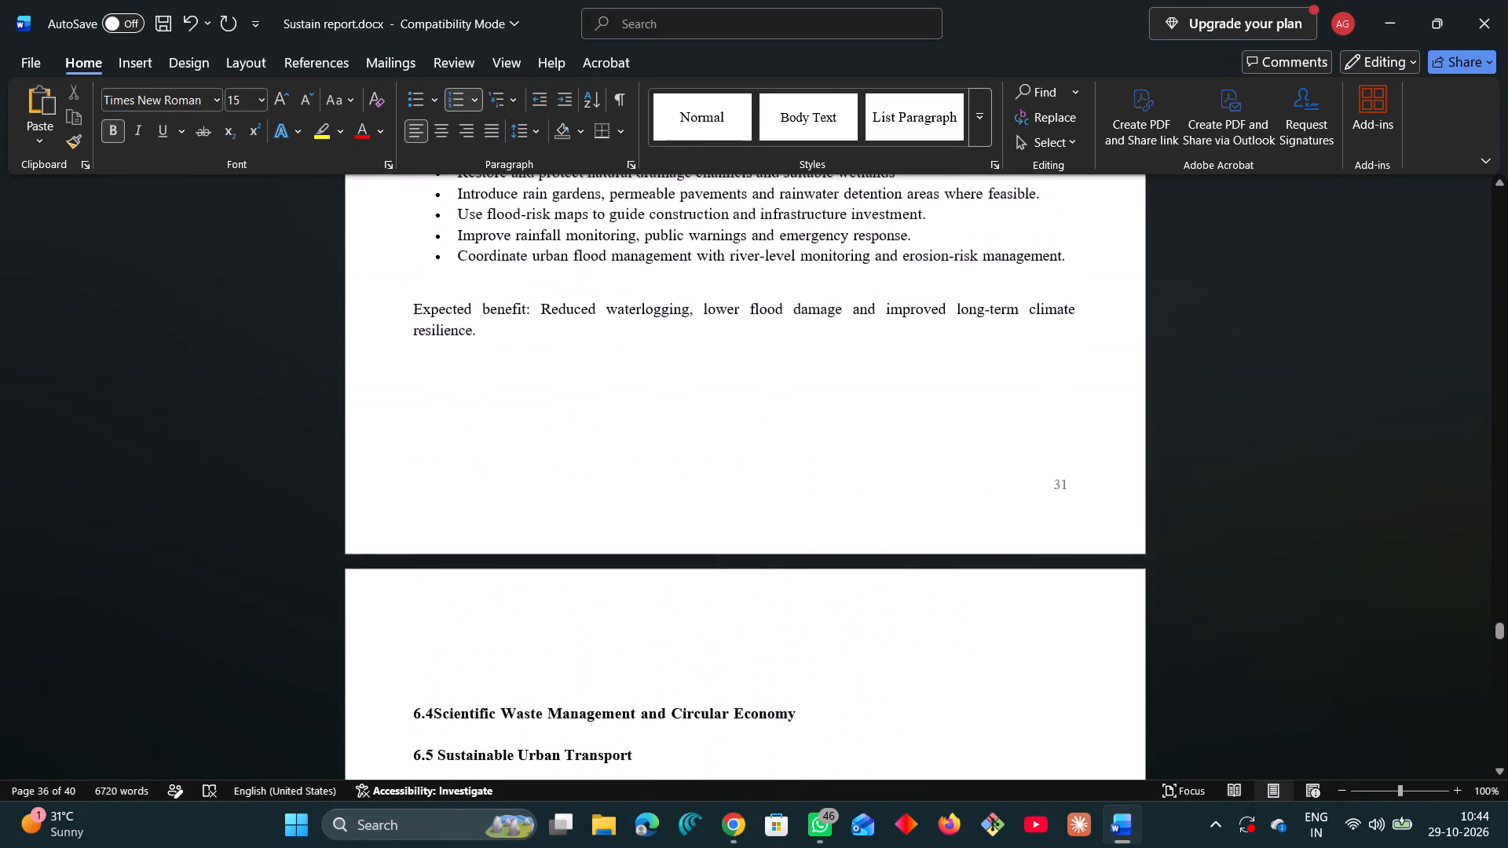
scroll(718, 375, up, 10)
scroll(718, 375, up, 18)
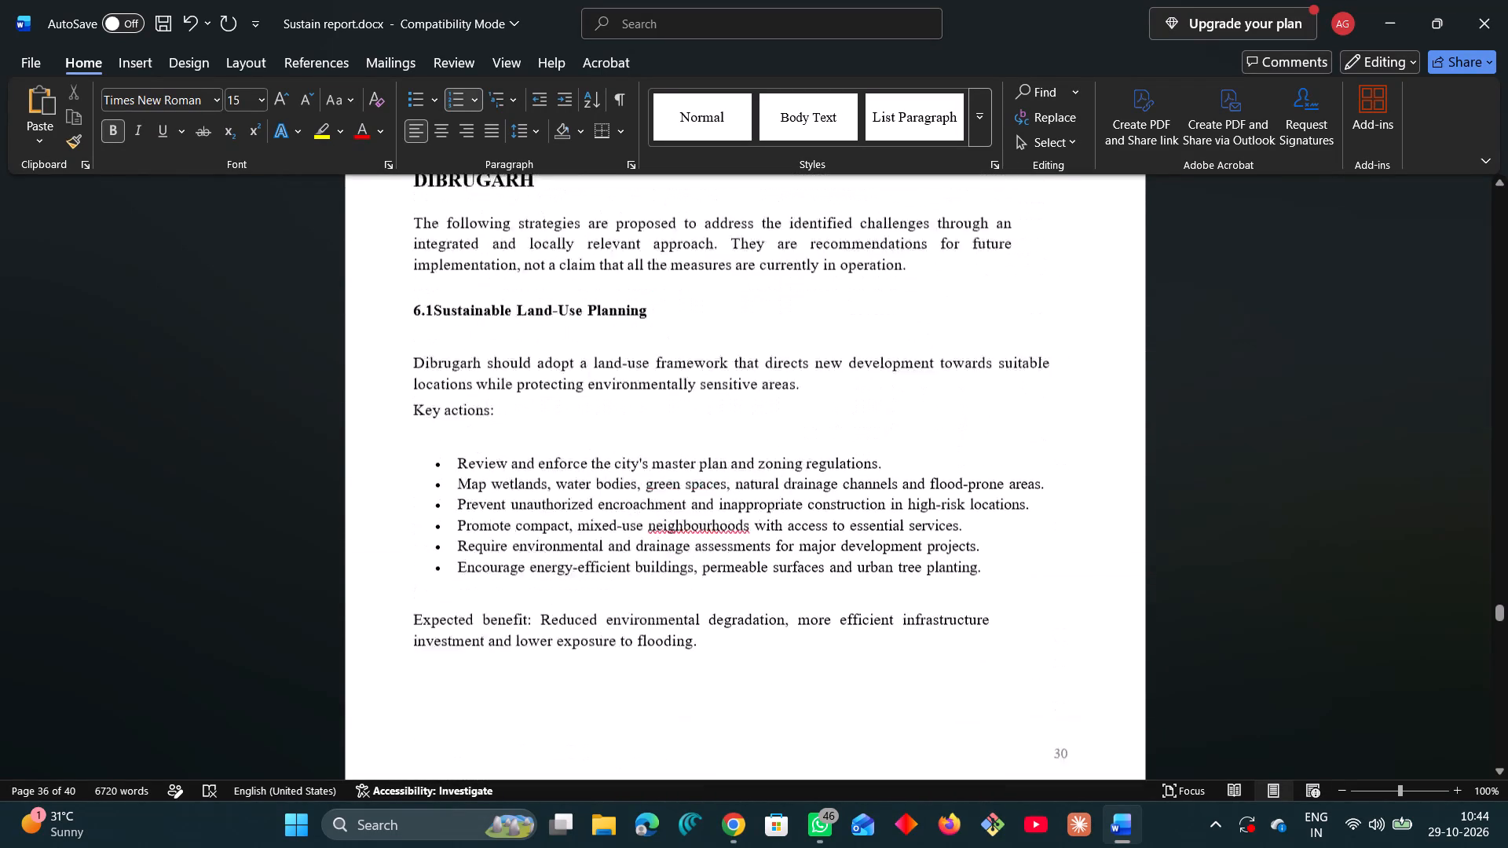
right_click(727, 621)
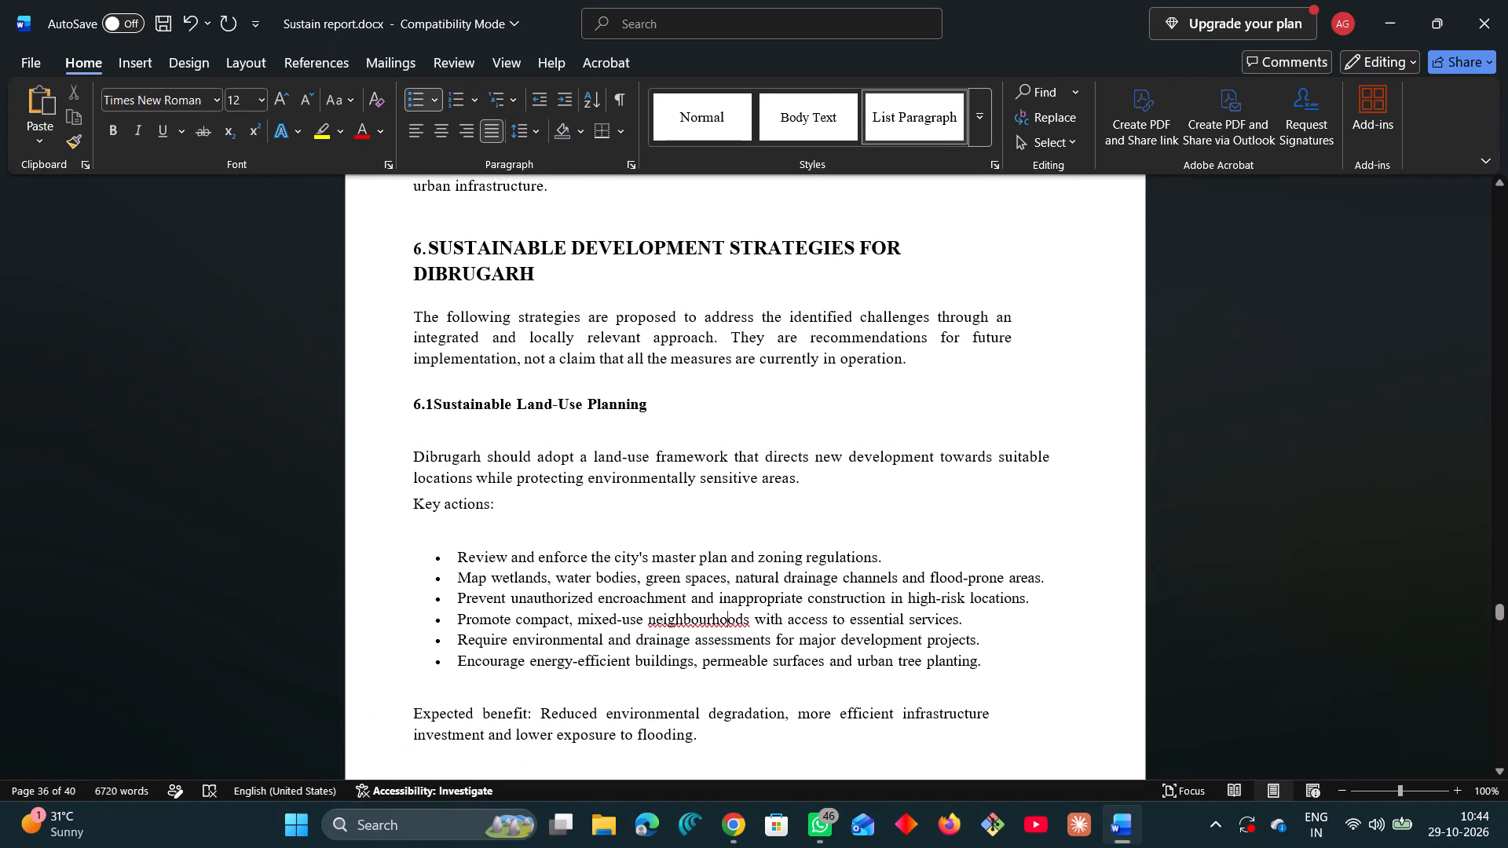
right_click(710, 623)
click(669, 177)
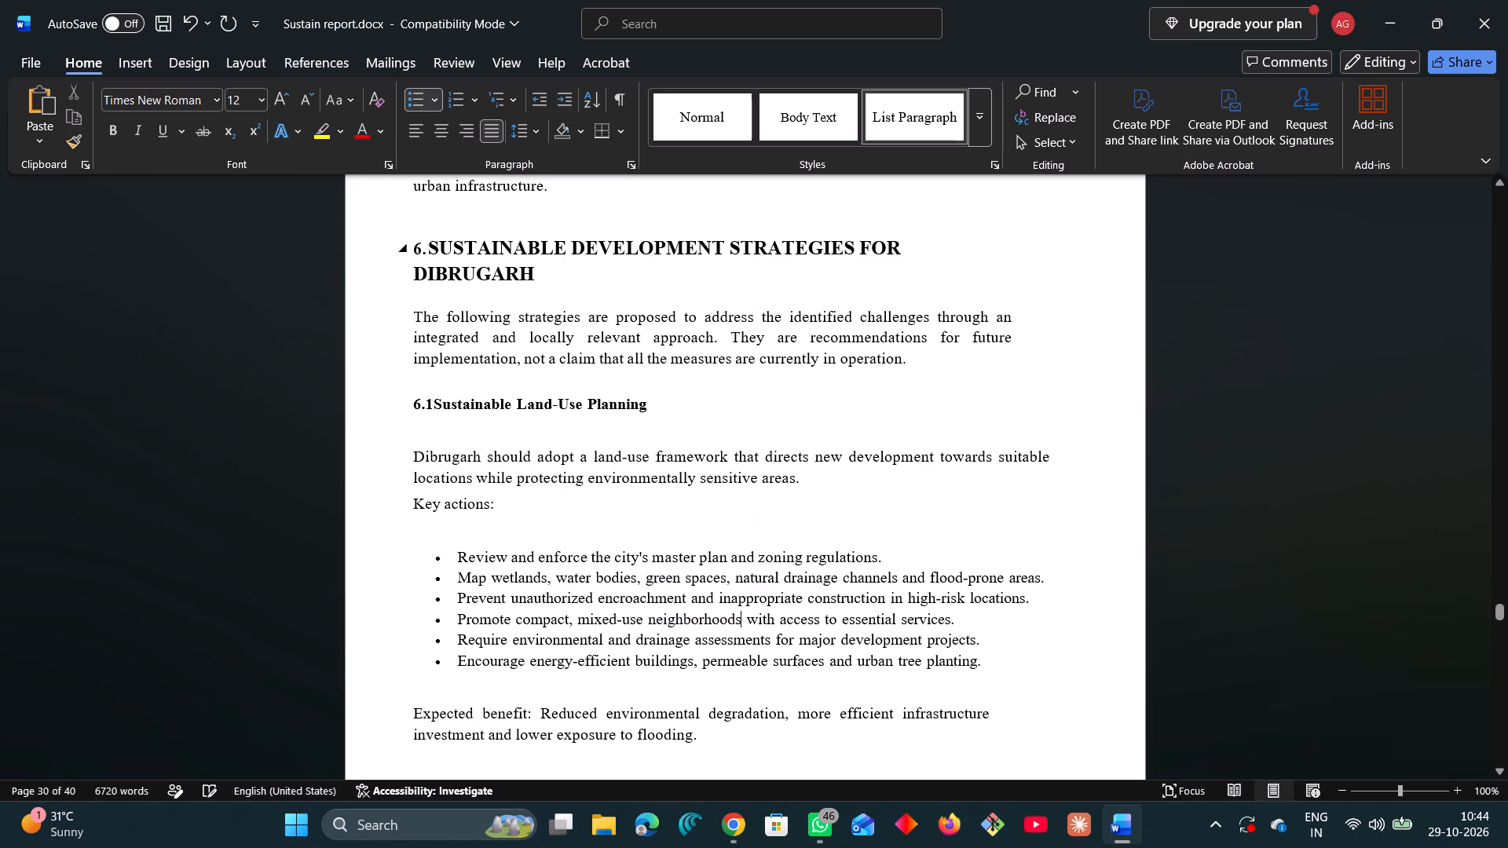
Set 1.15 line spacing for all text from the section 4 PROFILE OF DIBRUGARH CITY heading through the end of section 5.6.7.
scroll(696, 451, up, 6)
scroll(620, 488, down, 4)
scroll(620, 488, up, 2)
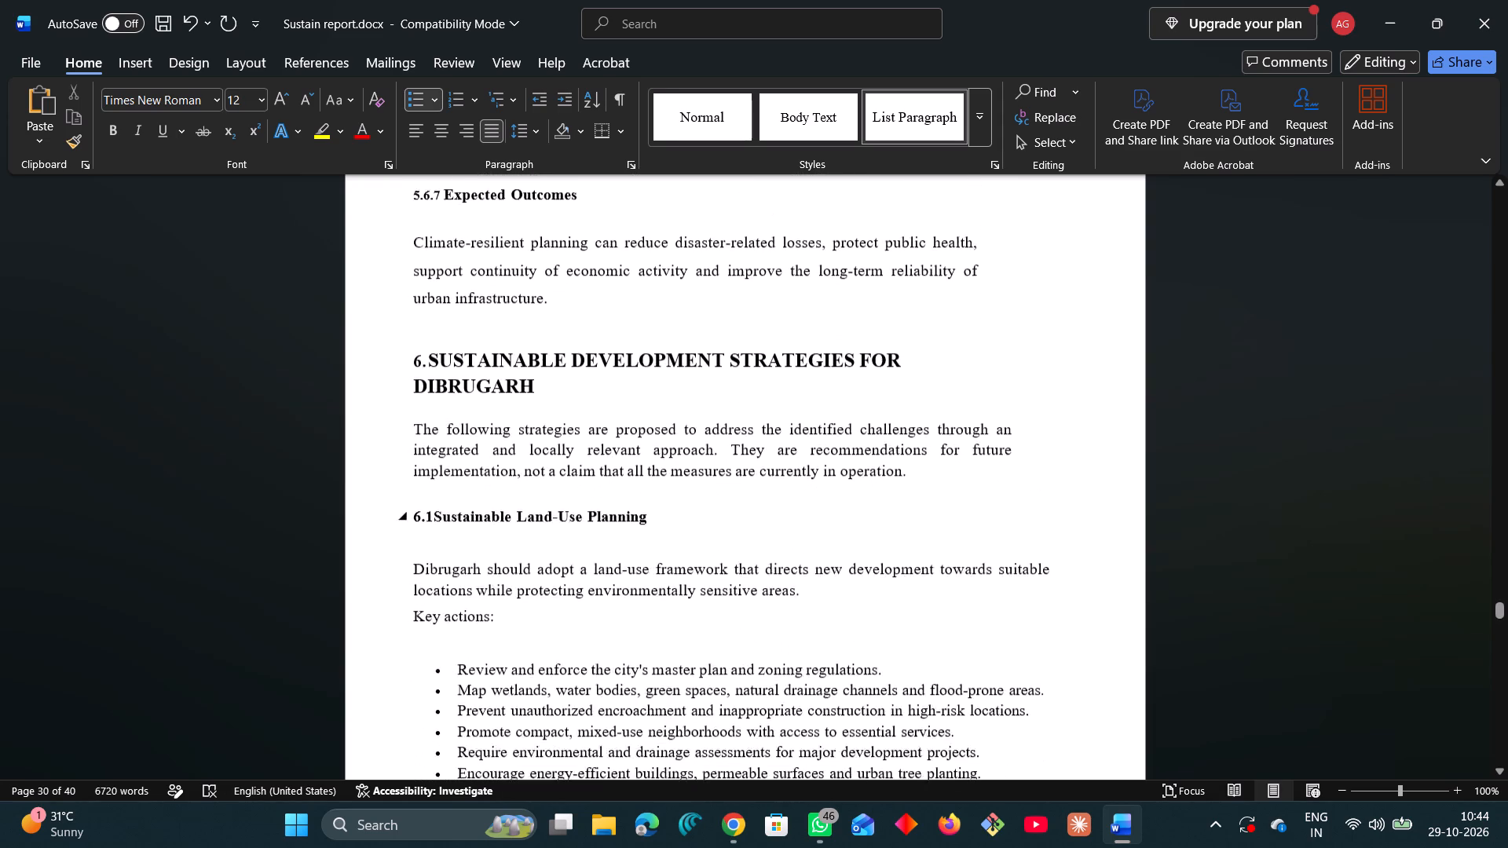
scroll(620, 488, up, 3)
drag(565, 523, 466, 429)
scroll(466, 430, up, 8)
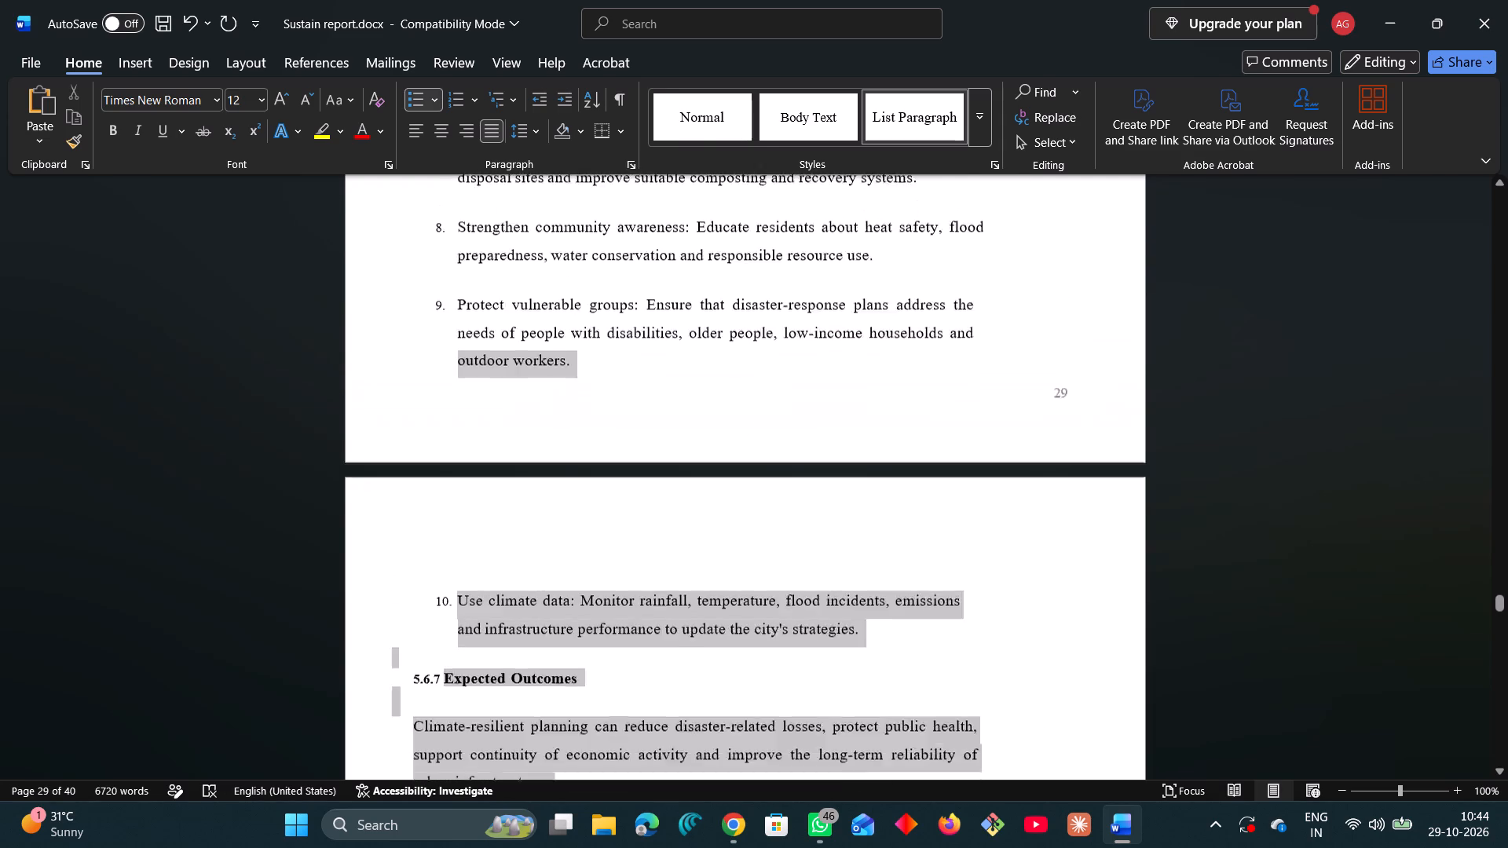
drag(466, 429, 464, 426)
scroll(466, 429, up, 20)
scroll(466, 429, up, 12)
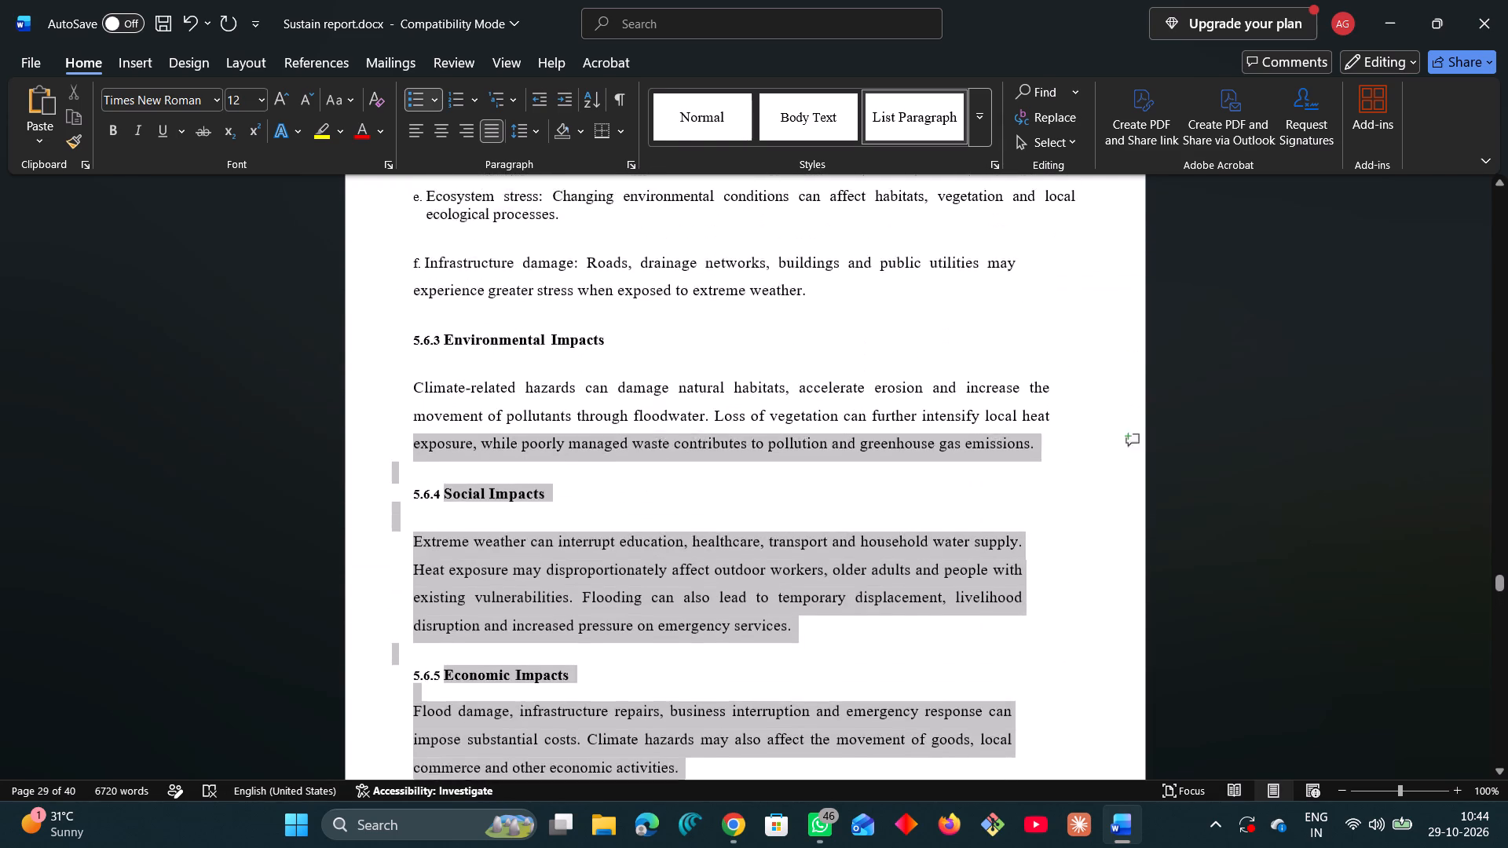
scroll(464, 426, up, 2)
drag(464, 426, 460, 427)
scroll(463, 426, up, 20)
scroll(463, 426, up, 7)
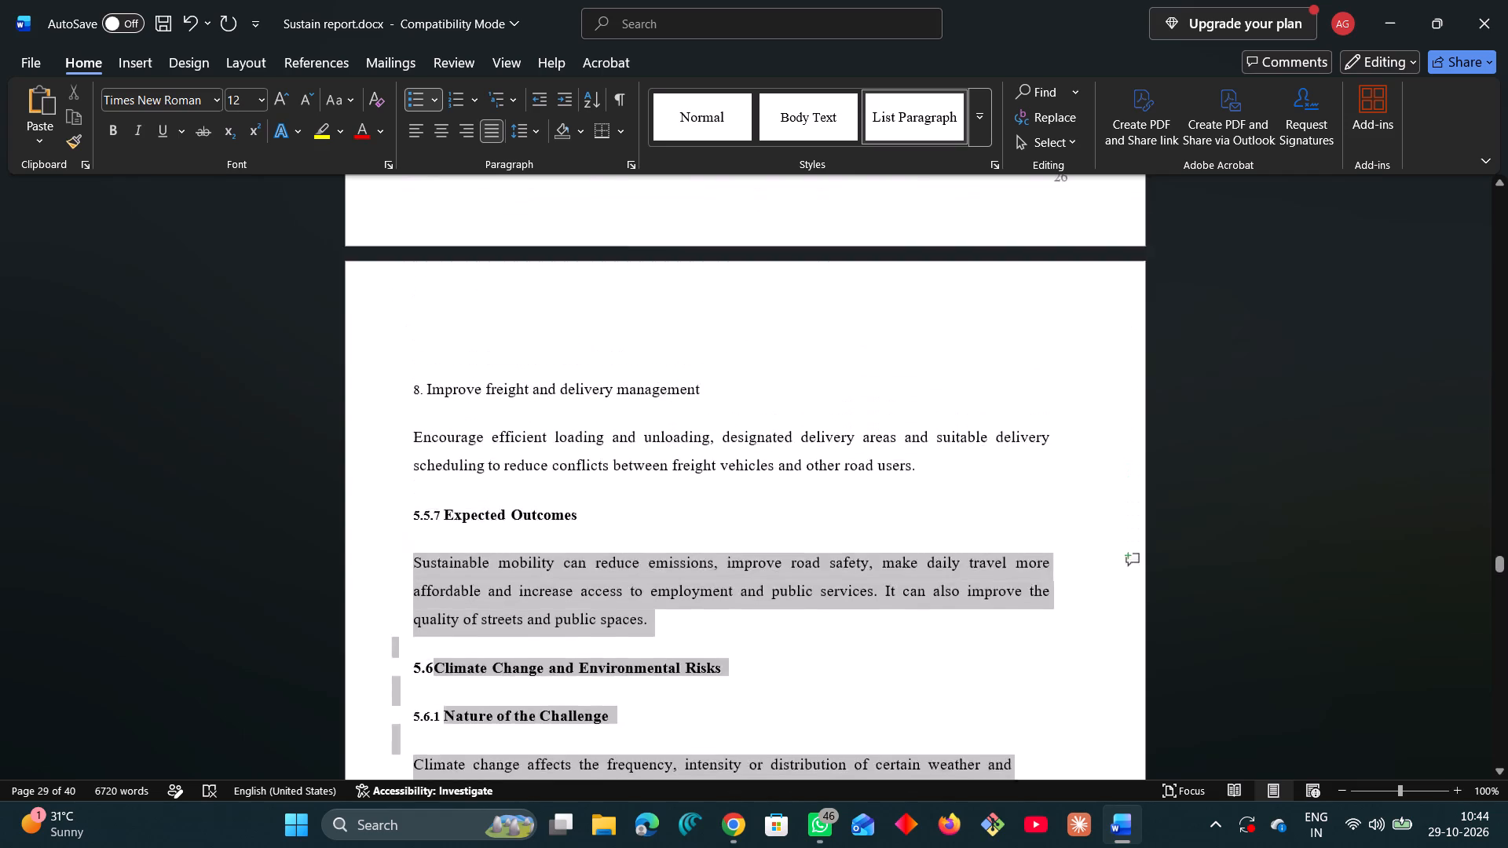
scroll(460, 427, up, 20)
scroll(460, 427, up, 12)
drag(460, 427, 459, 427)
scroll(459, 427, up, 20)
scroll(459, 427, up, 12)
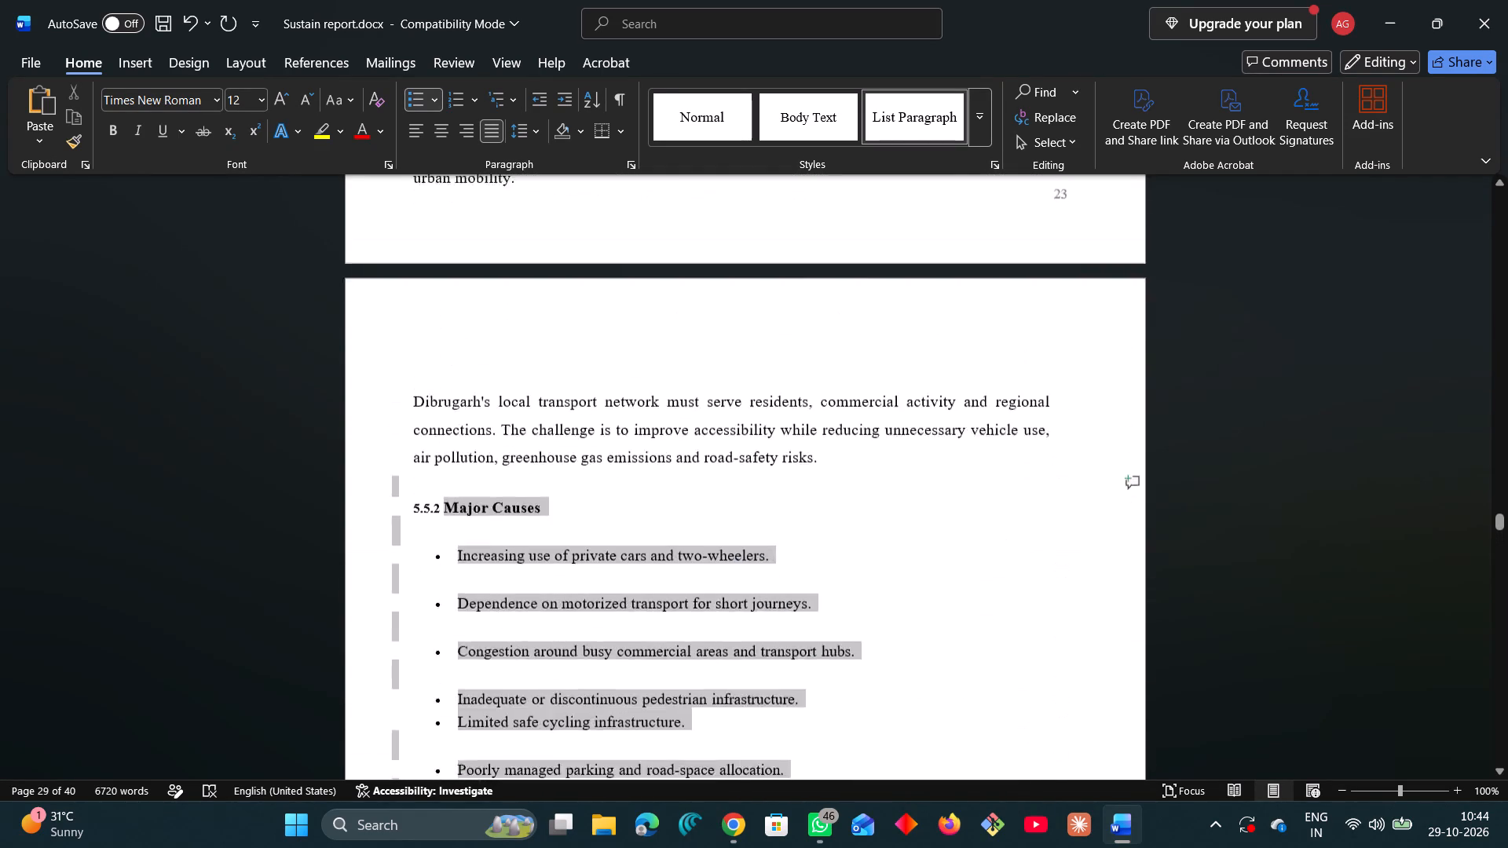
scroll(459, 427, up, 20)
scroll(459, 427, up, 12)
drag(459, 427, 461, 427)
scroll(461, 427, up, 20)
scroll(461, 427, up, 12)
scroll(461, 427, up, 20)
scroll(461, 427, up, 12)
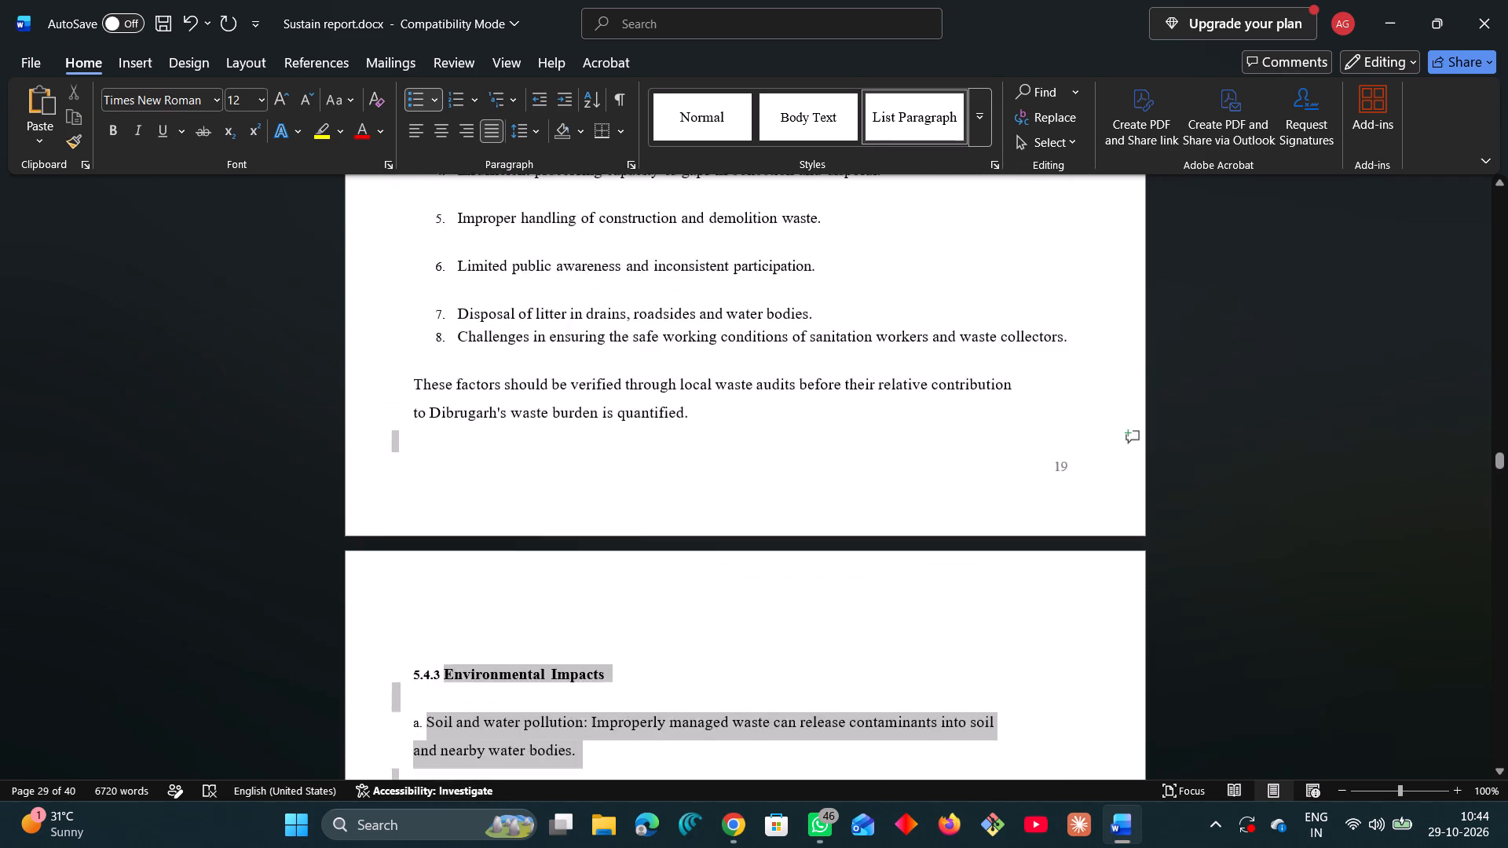
scroll(461, 427, up, 20)
scroll(461, 427, up, 12)
drag(461, 427, 460, 427)
scroll(460, 427, up, 20)
scroll(460, 427, up, 12)
scroll(460, 427, up, 20)
scroll(460, 427, up, 12)
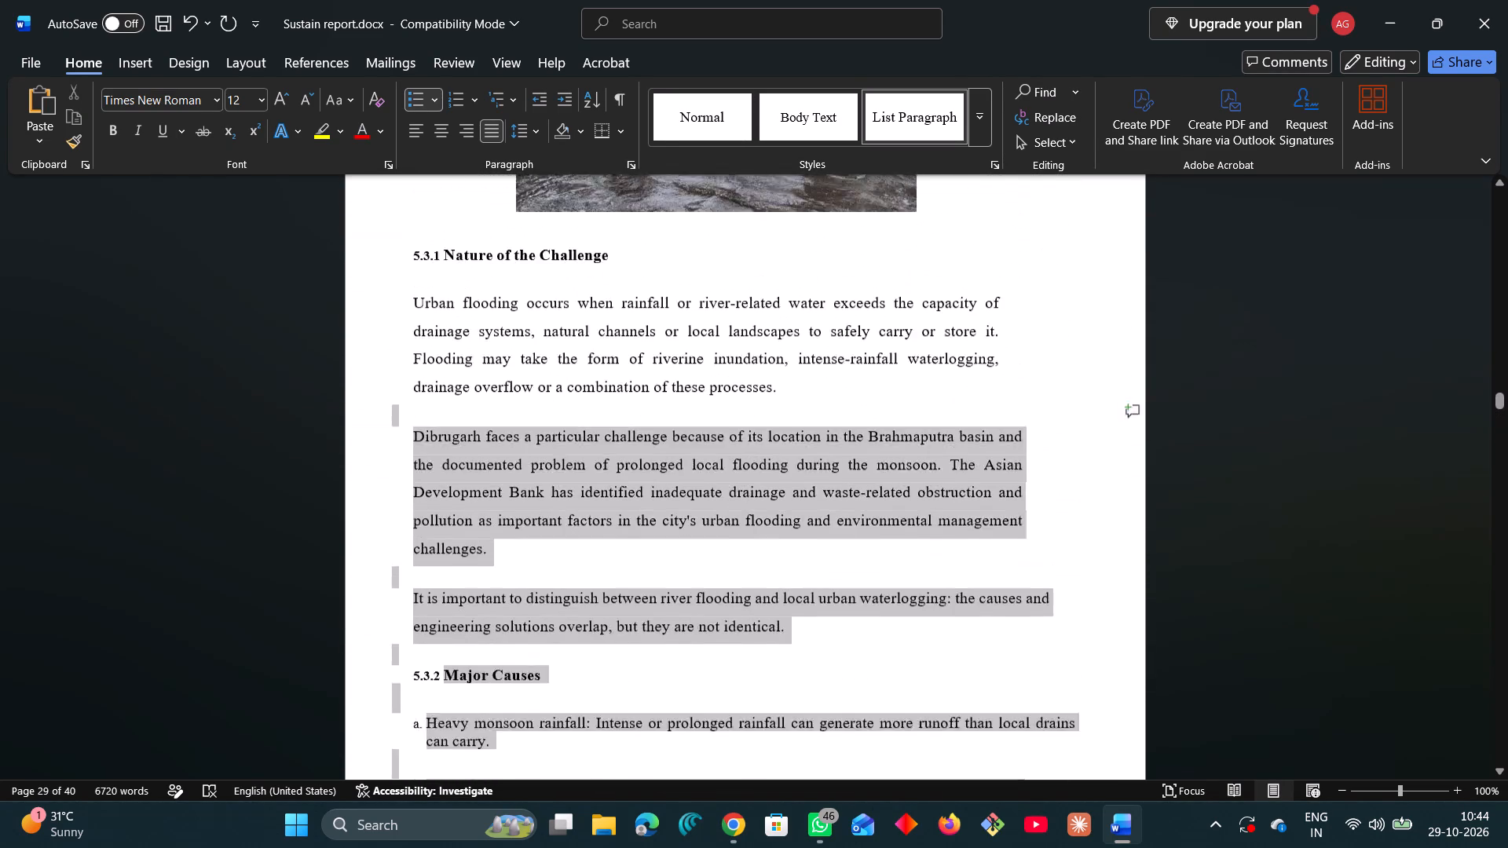
drag(460, 427, 459, 427)
scroll(460, 427, up, 20)
scroll(460, 427, up, 12)
right_click(460, 427)
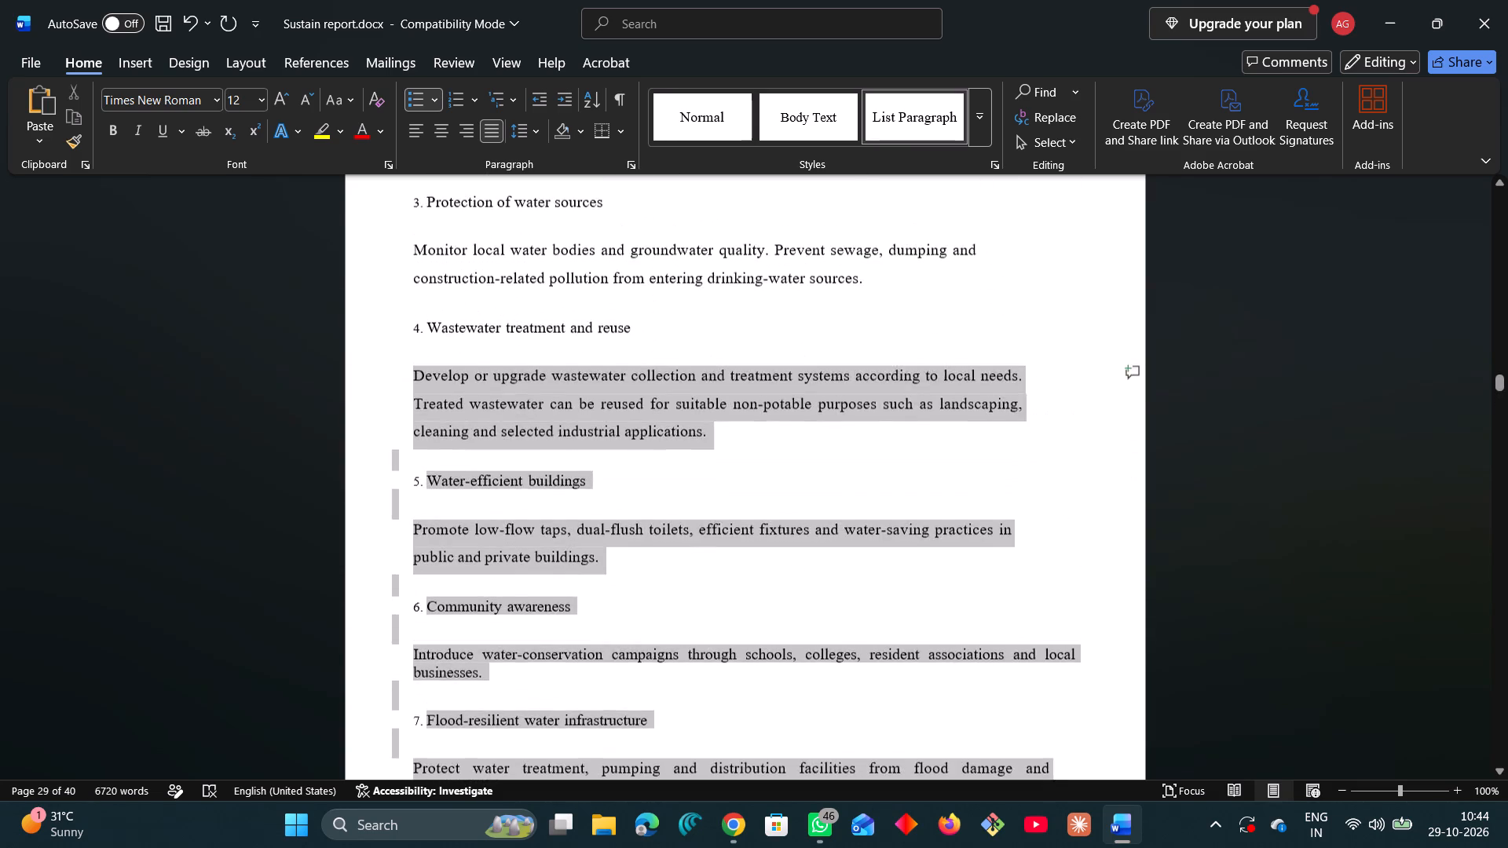
scroll(459, 427, up, 19)
drag(459, 427, 462, 425)
scroll(459, 427, up, 10)
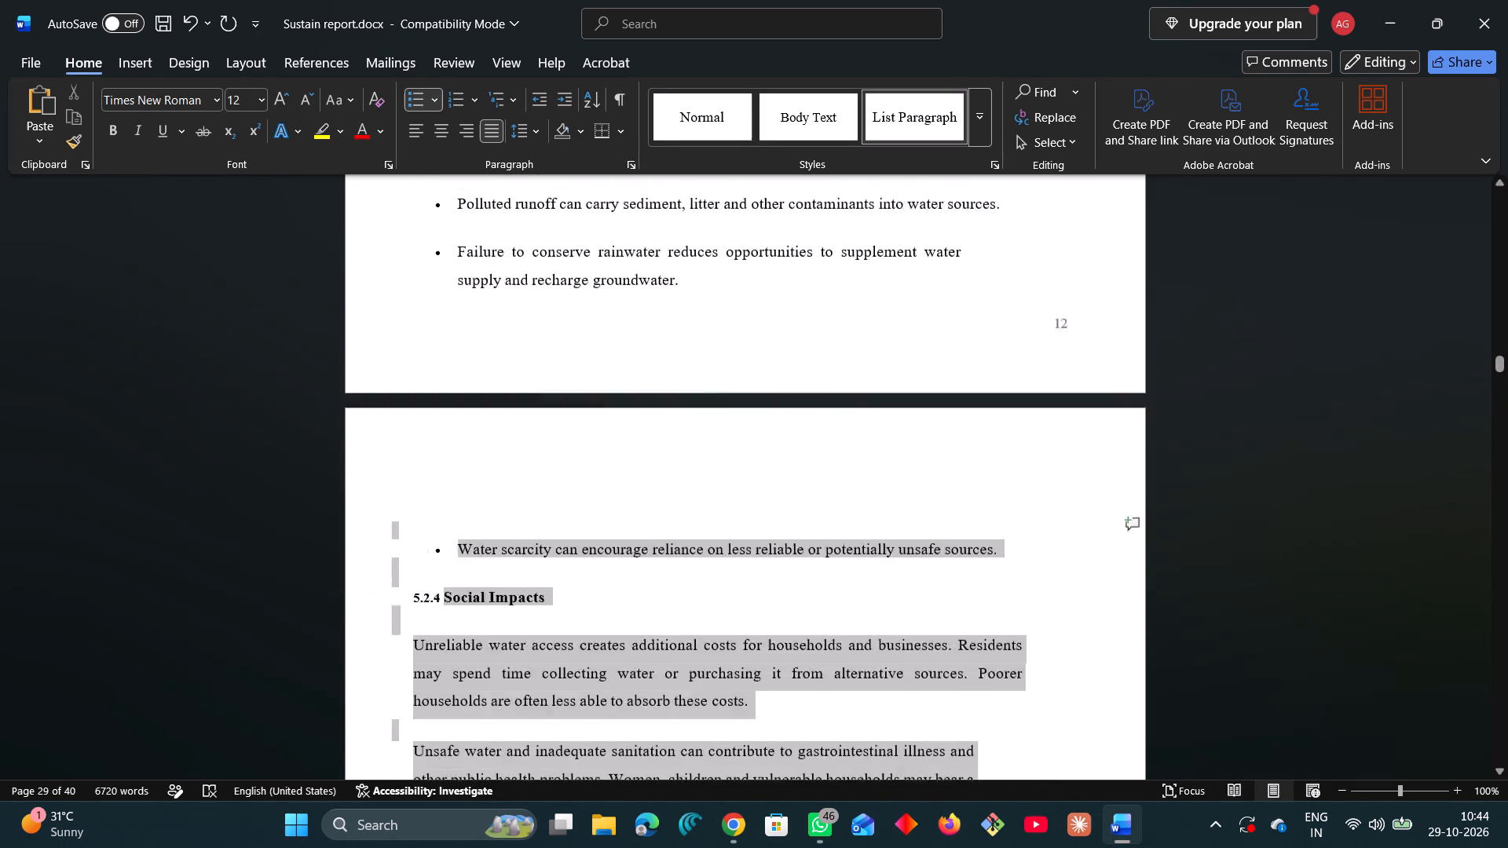
scroll(462, 425, up, 2)
drag(462, 425, 460, 419)
scroll(461, 423, up, 20)
scroll(461, 423, up, 11)
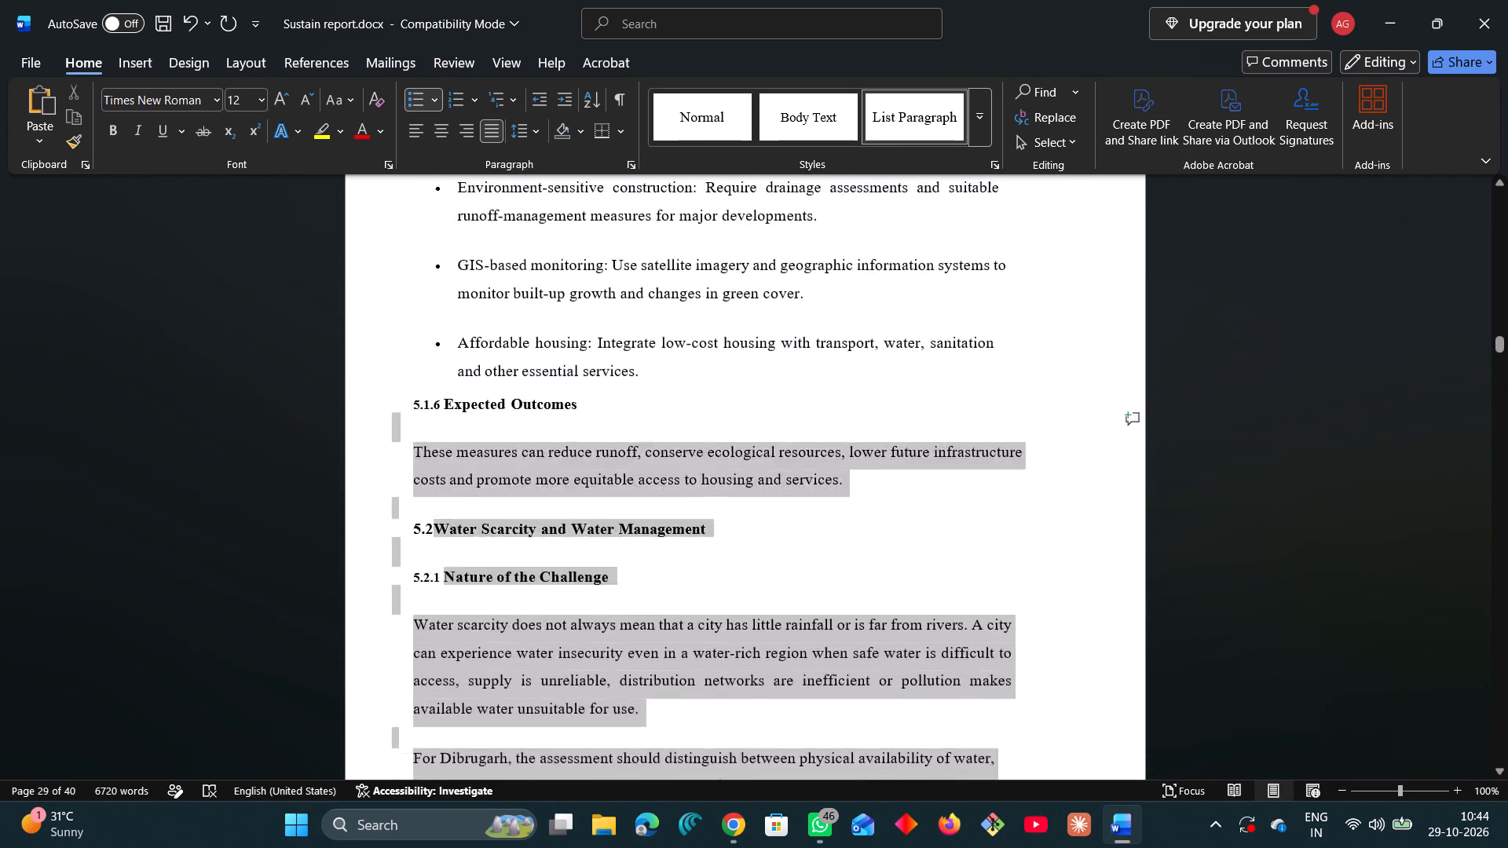
scroll(460, 419, up, 14)
drag(460, 419, 461, 415)
right_click(461, 418)
scroll(461, 418, up, 16)
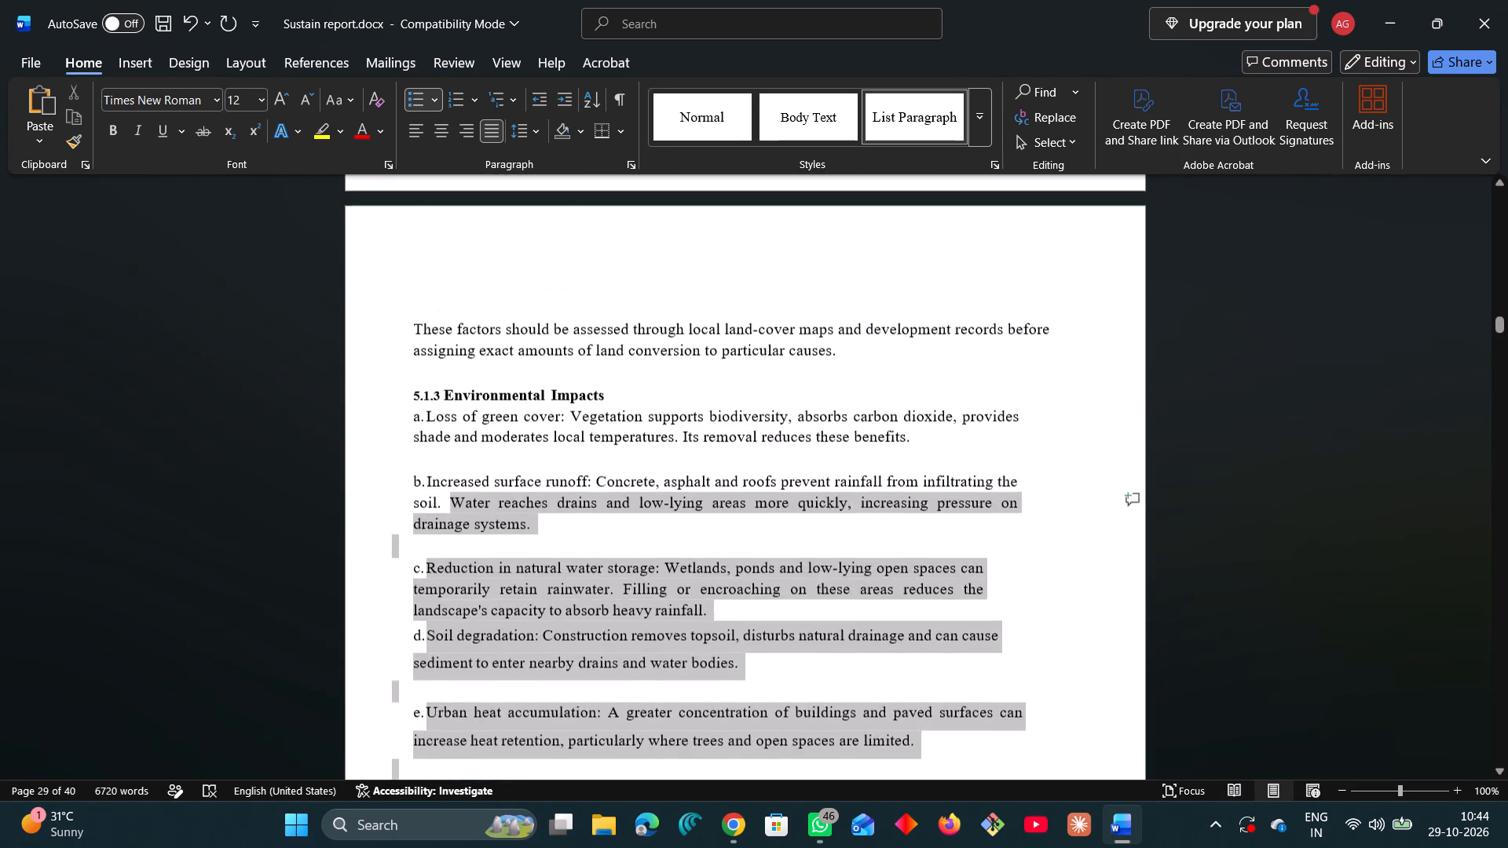
scroll(461, 415, up, 17)
drag(461, 415, 461, 415)
scroll(461, 415, up, 11)
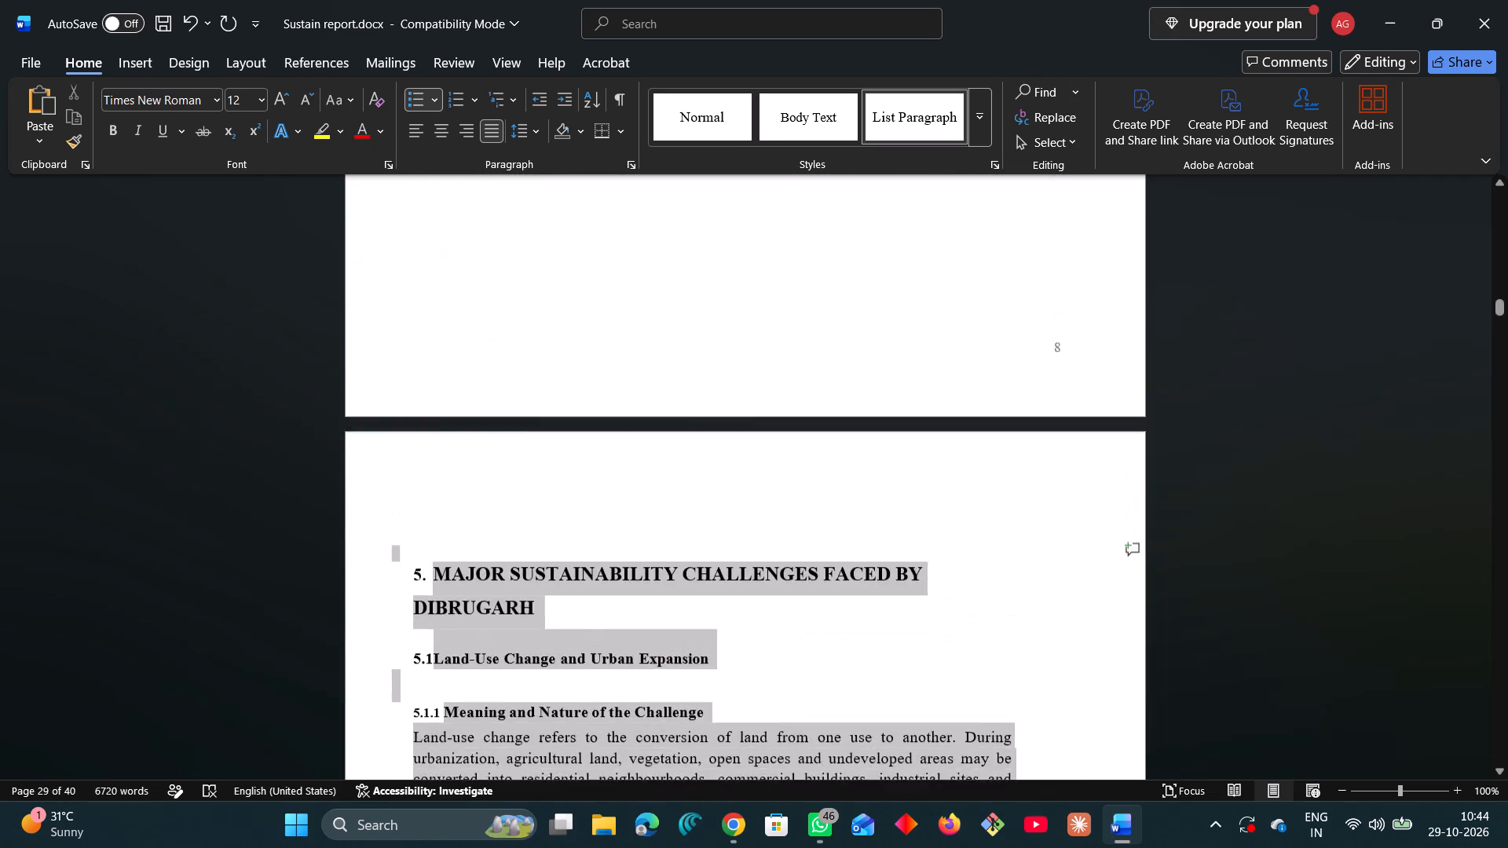
drag(461, 415, 464, 407)
scroll(461, 415, up, 20)
scroll(461, 415, up, 12)
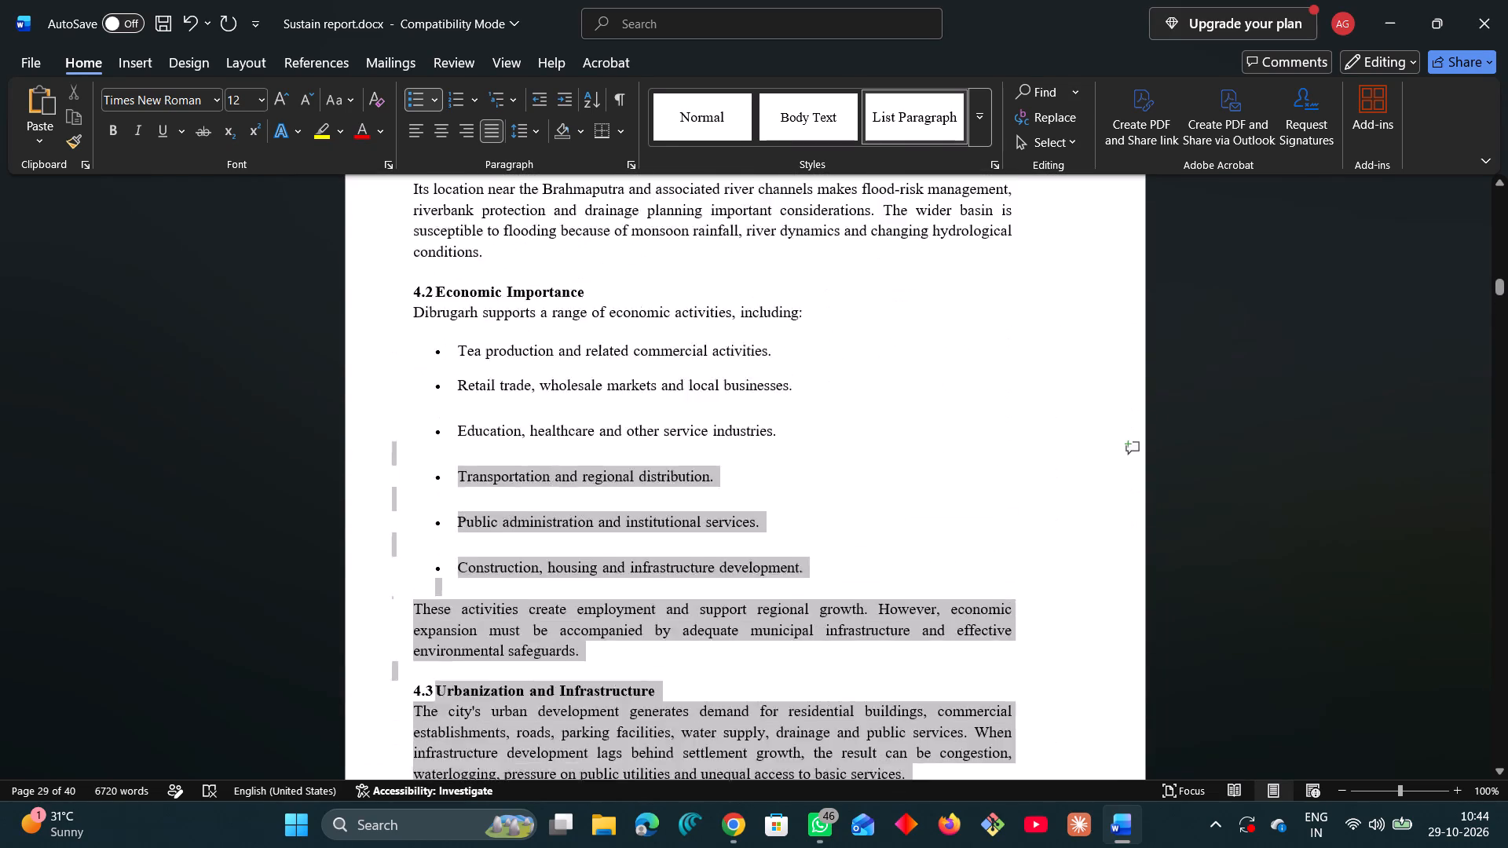
scroll(464, 407, up, 3)
drag(464, 407, 452, 403)
scroll(462, 407, down, 4)
scroll(463, 407, up, 6)
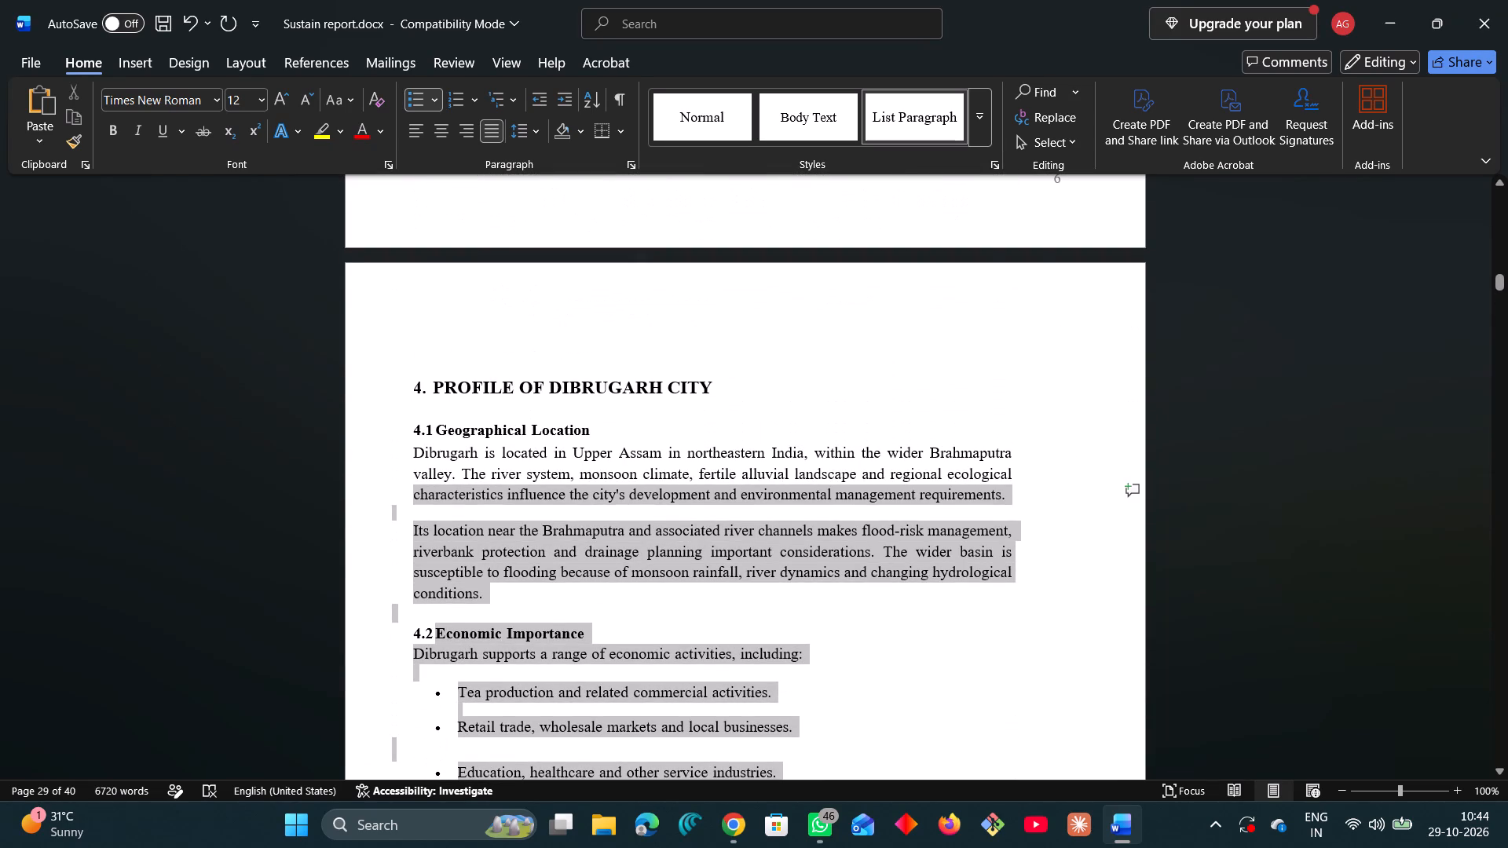
drag(452, 403, 439, 384)
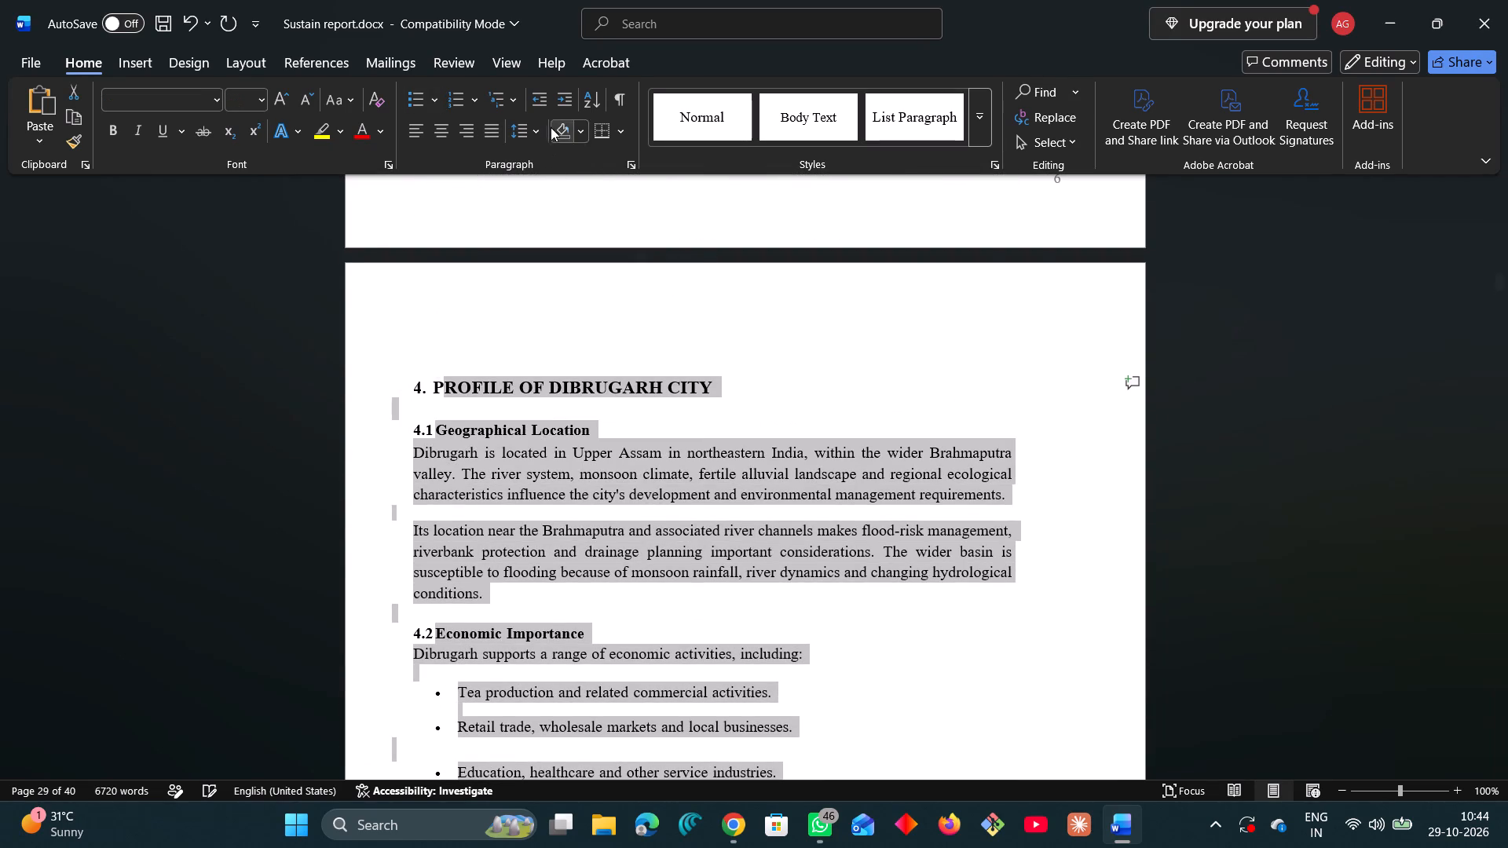
click(543, 127)
click(556, 181)
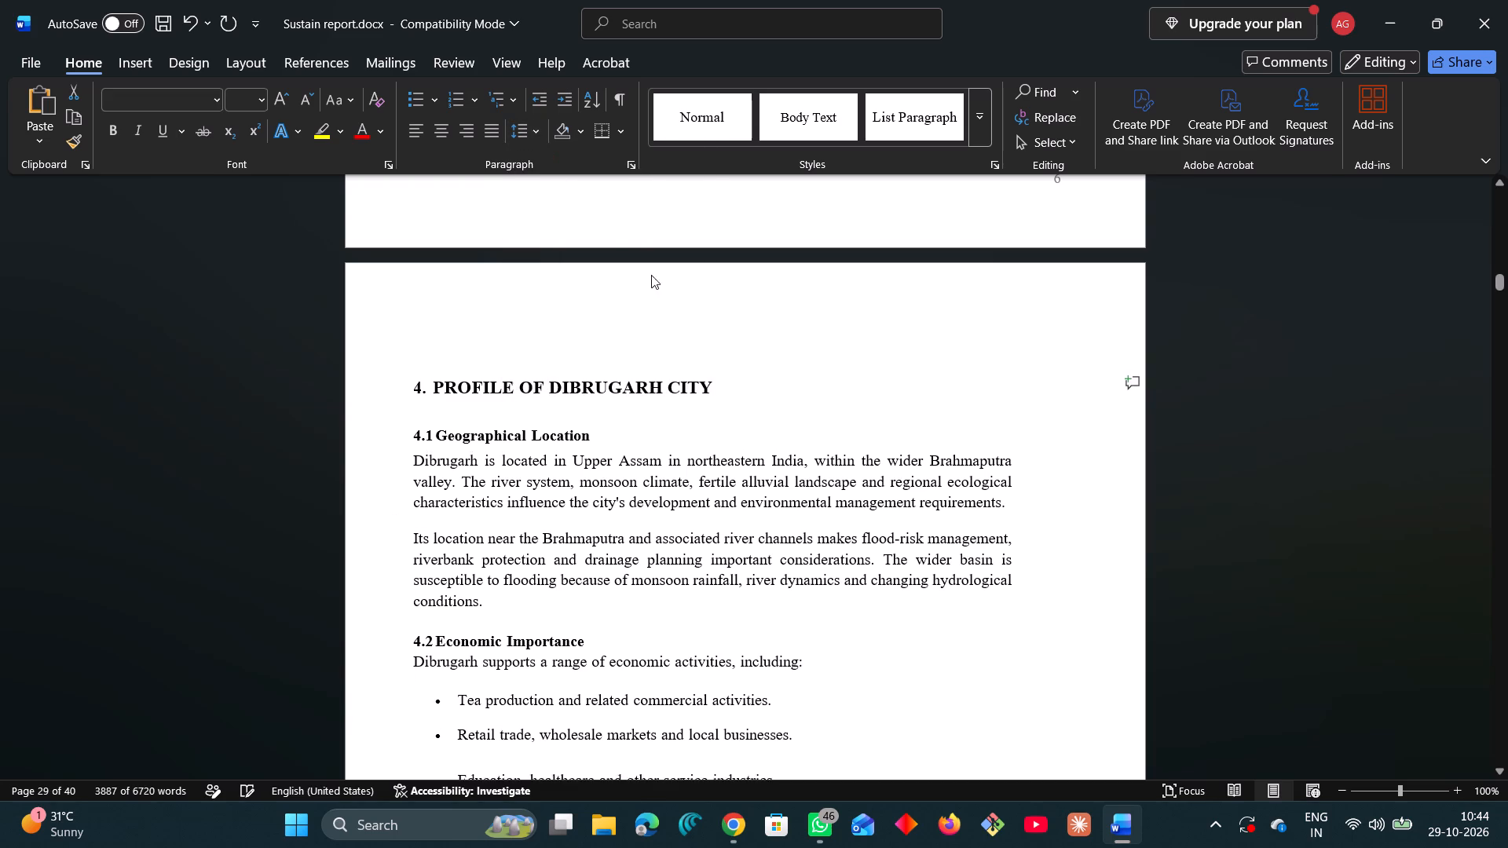
click(754, 345)
Delete the blank lines between the bullets of the economic activities list in section 4.2 Economic Importance.
scroll(750, 352, down, 11)
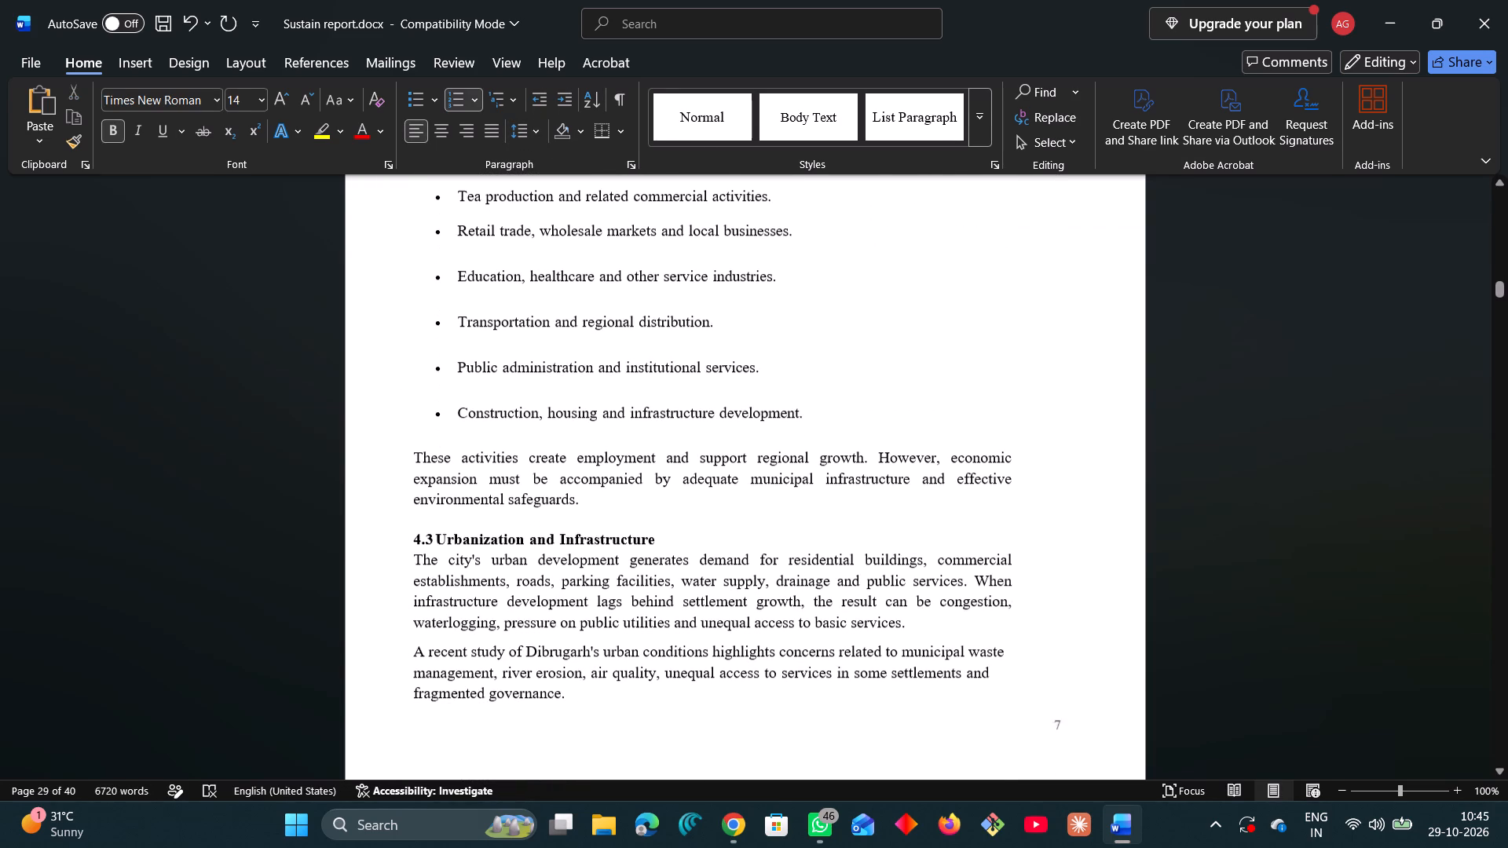
click(524, 371)
key(BackSpace)
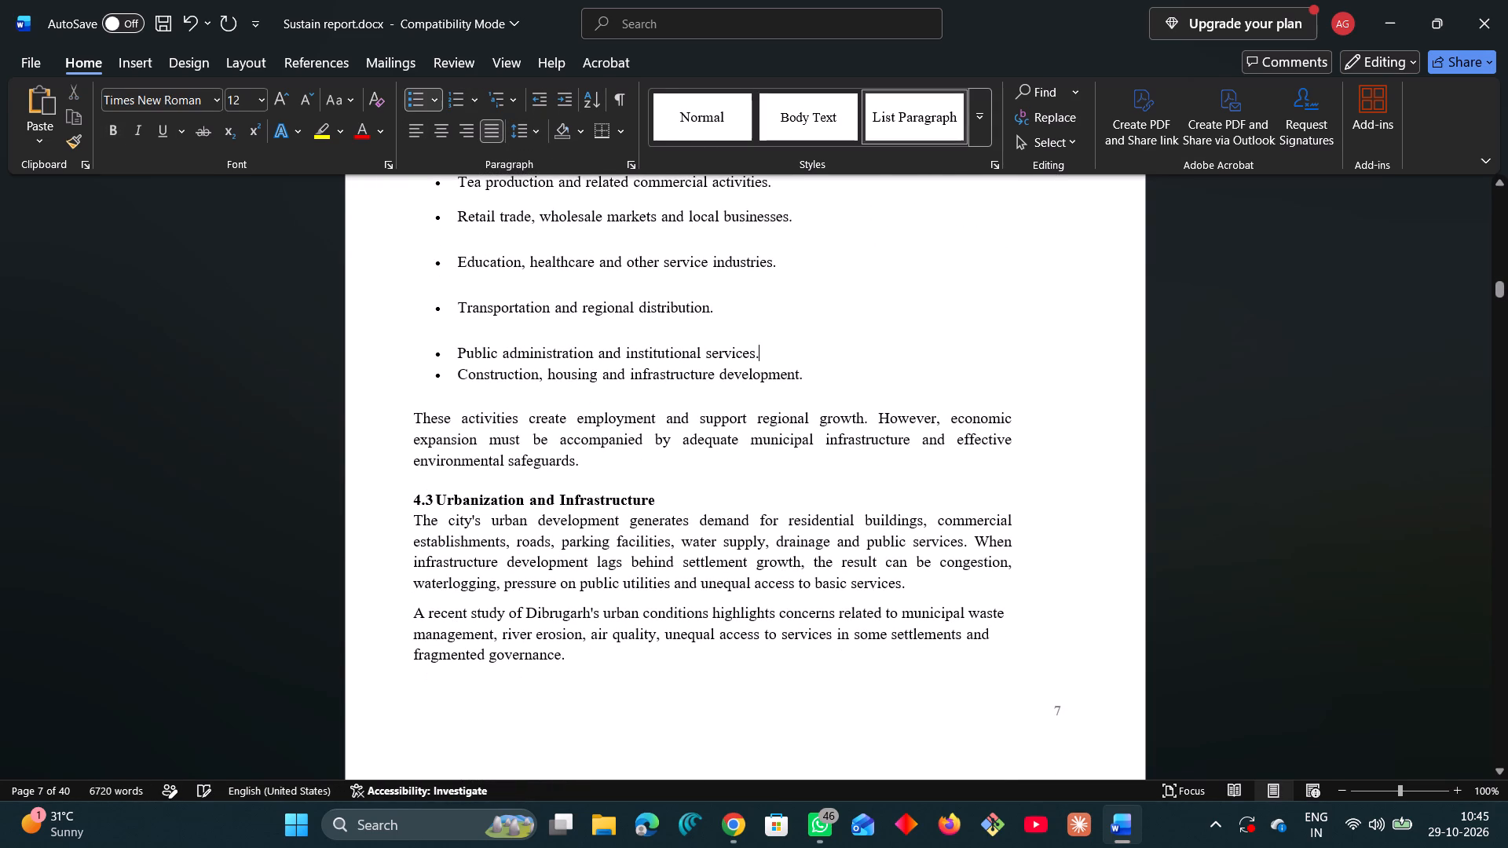
click(500, 327)
key(BackSpace)
click(495, 287)
key(BackSpace)
click(496, 239)
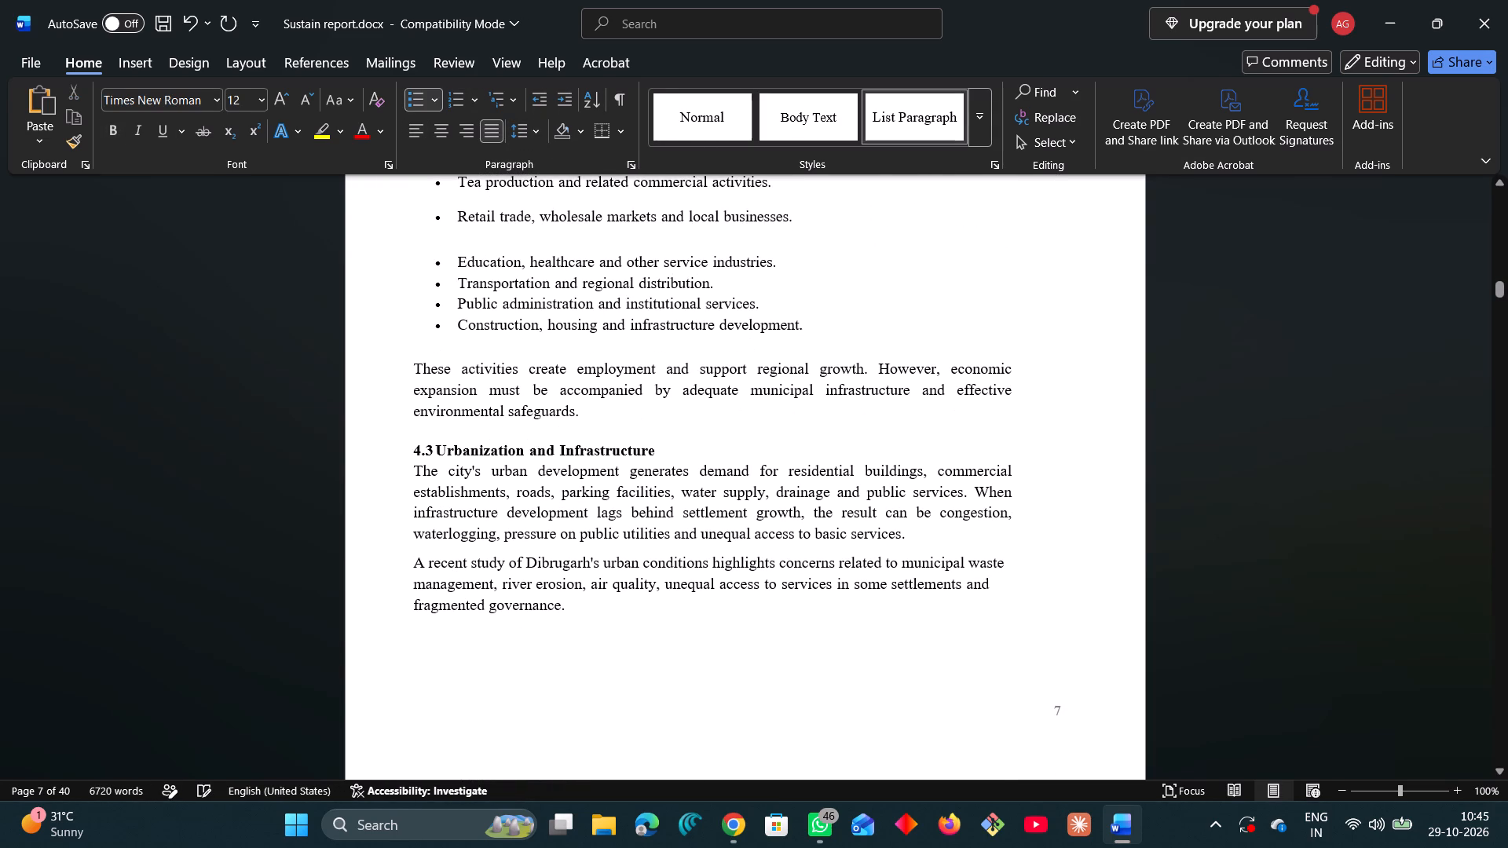
key(BackSpace)
click(499, 196)
key(BackSpace)
scroll(492, 216, up, 2)
key(BackSpace)
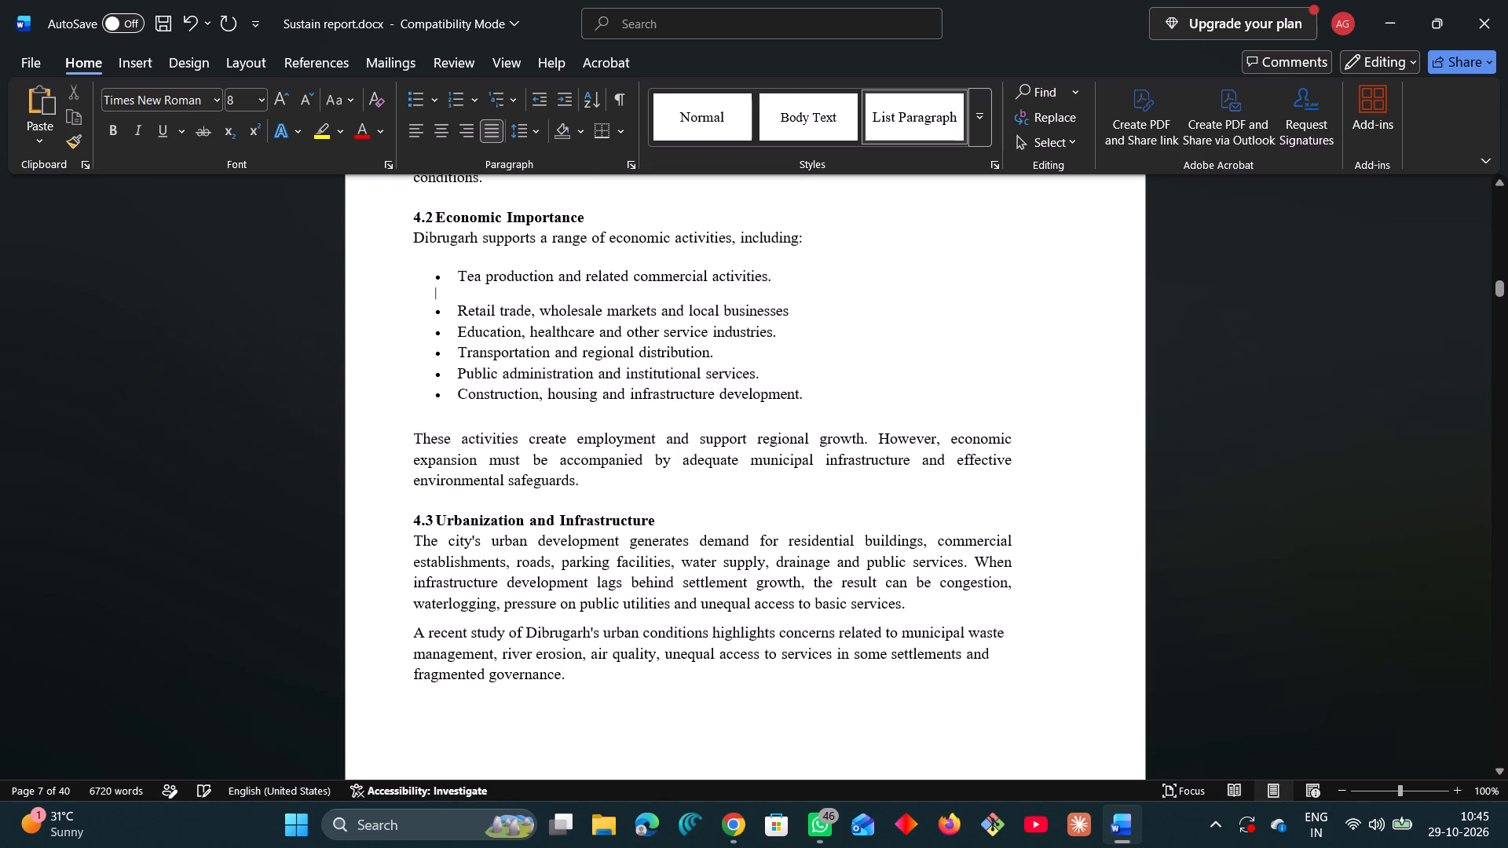
key(BackSpace)
key(BackSpace)
Remove the surplus blank line and left indent before section 4.3's "The city is also covered" paragraph, keeping "fragmented governance." above it.
scroll(544, 291, down, 3)
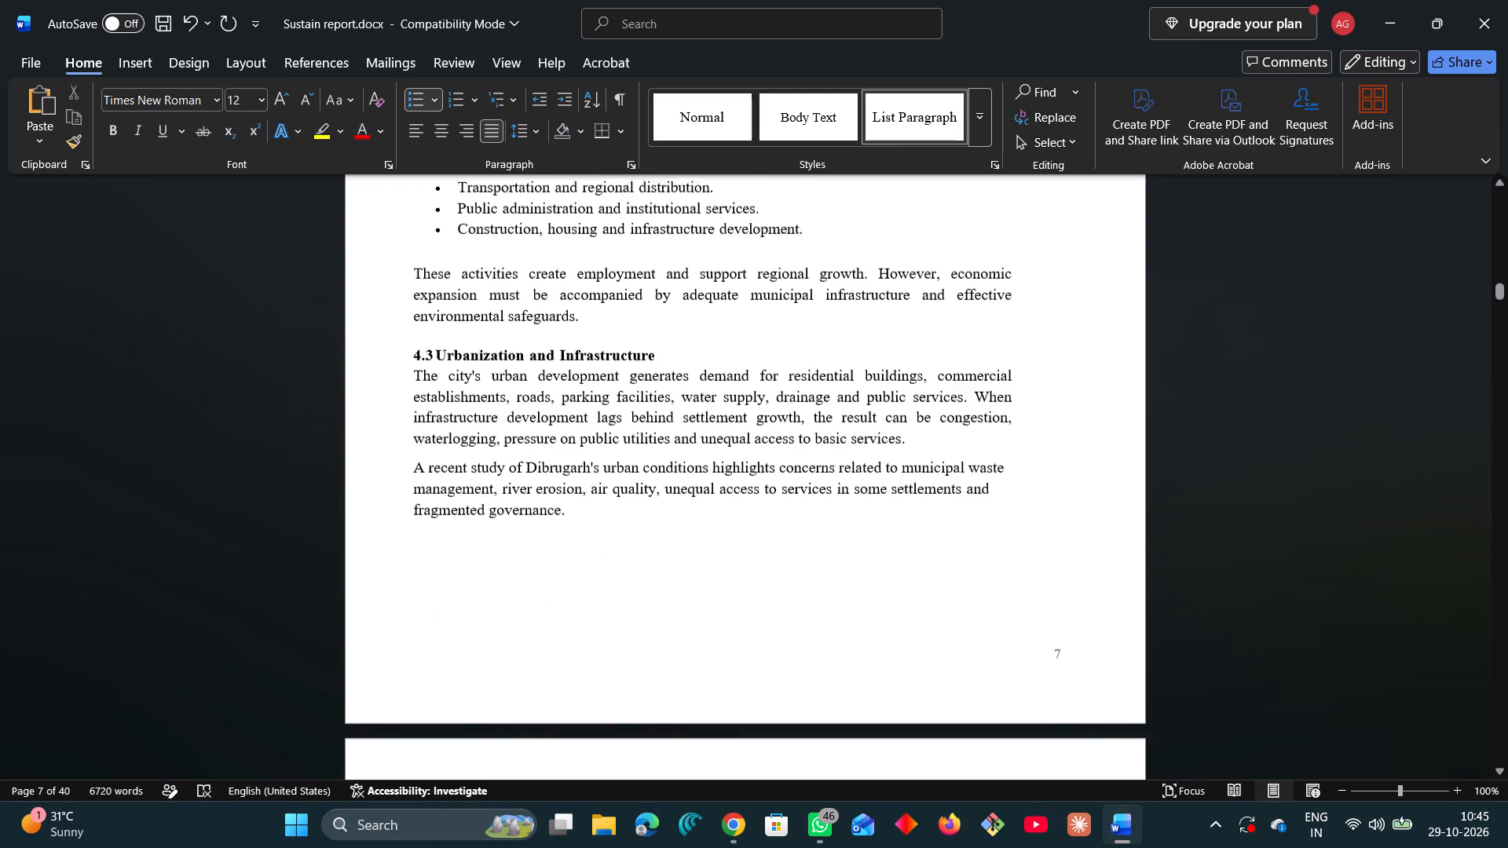
scroll(544, 291, down, 10)
click(456, 394)
key(BackSpace)
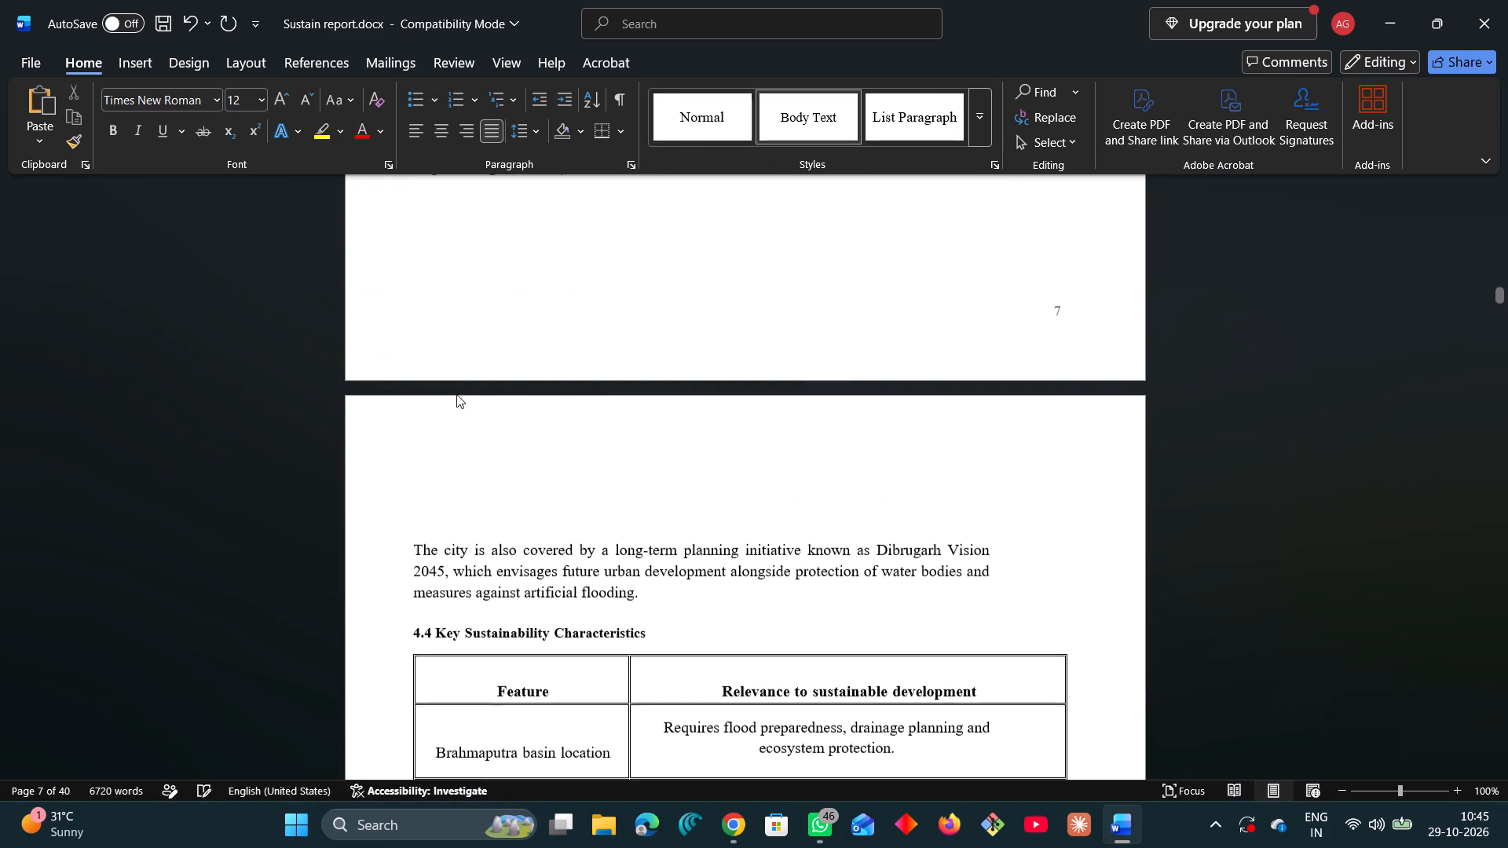
scroll(459, 398, down, 4)
click(423, 367)
key(BackSpace)
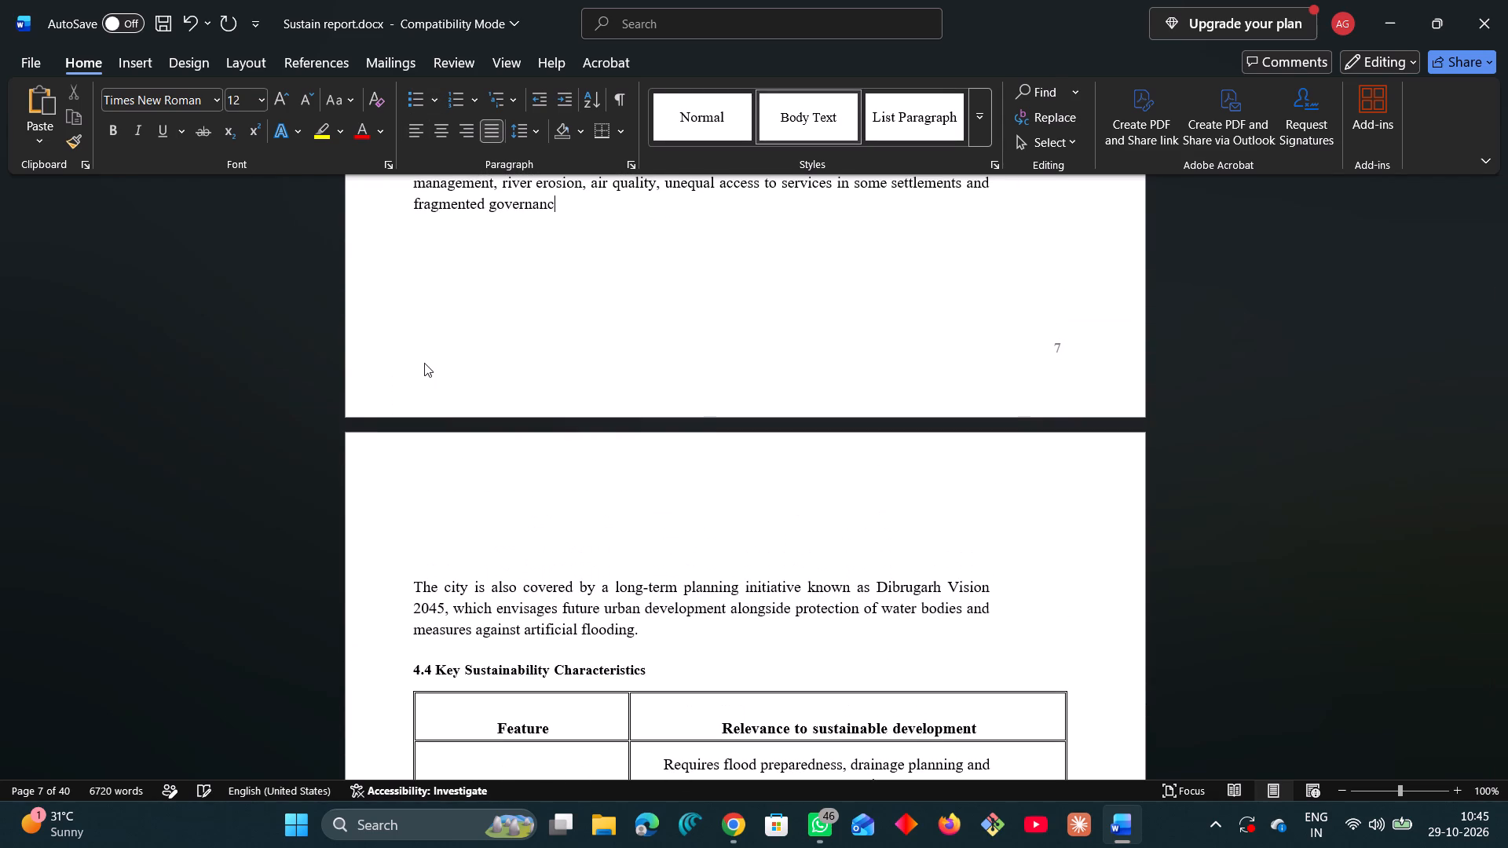
key(e)
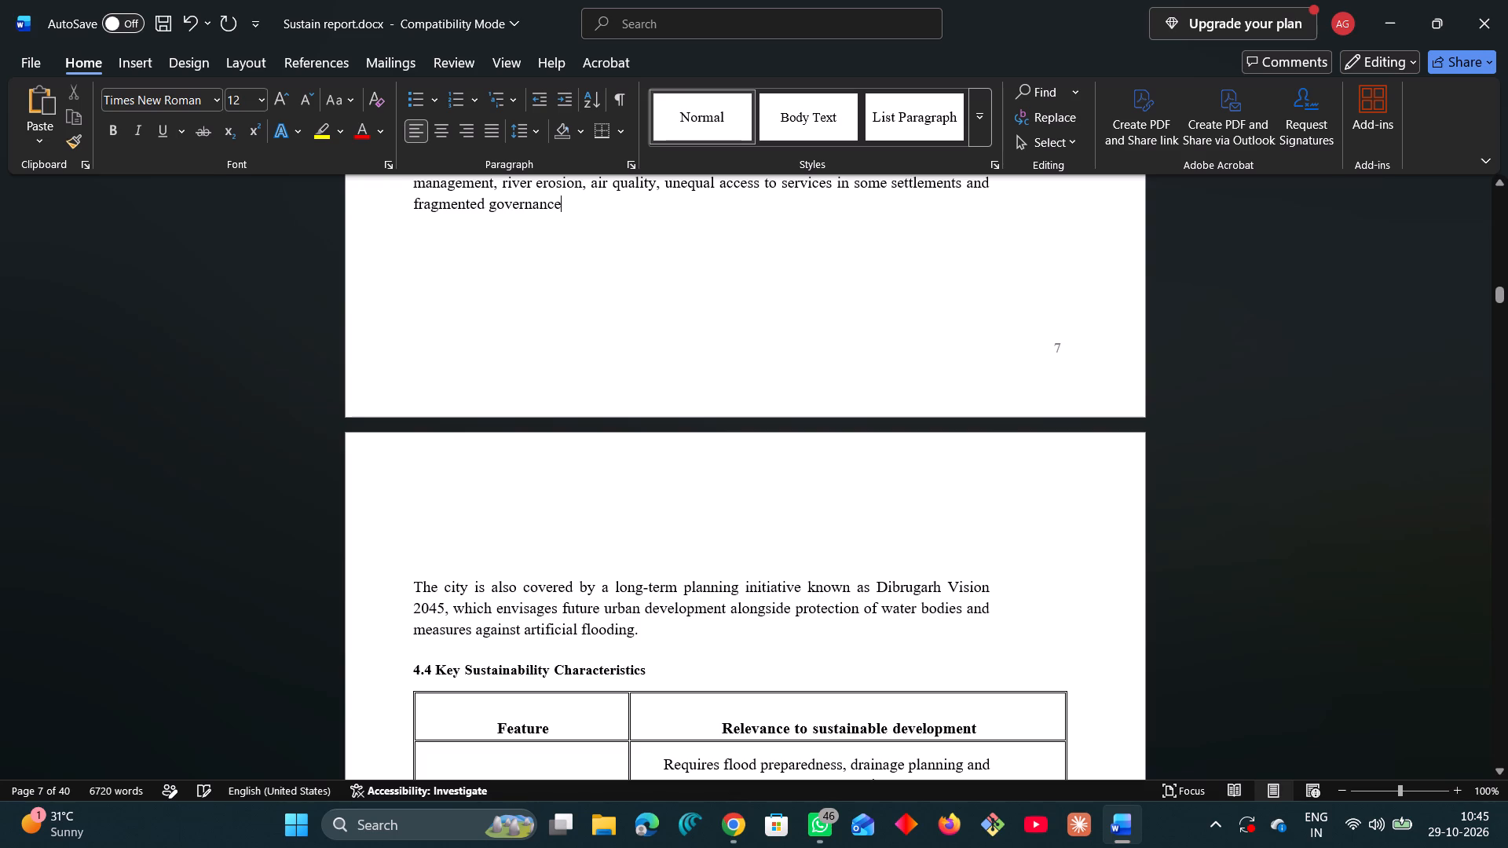
key(period)
click(420, 523)
click(418, 579)
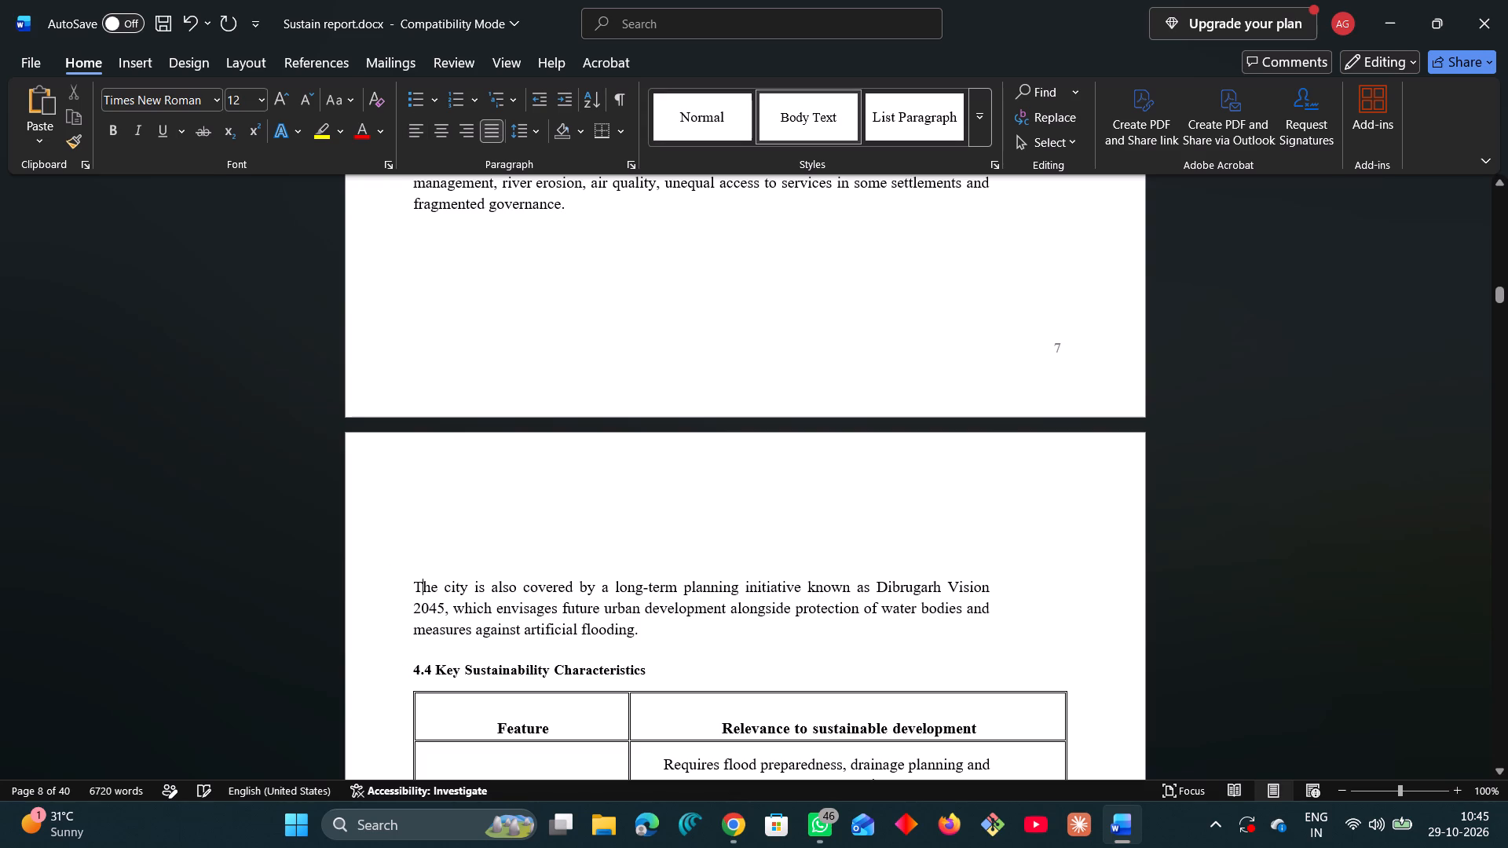
click(414, 585)
key(BackSpace)
key(BackSpace)
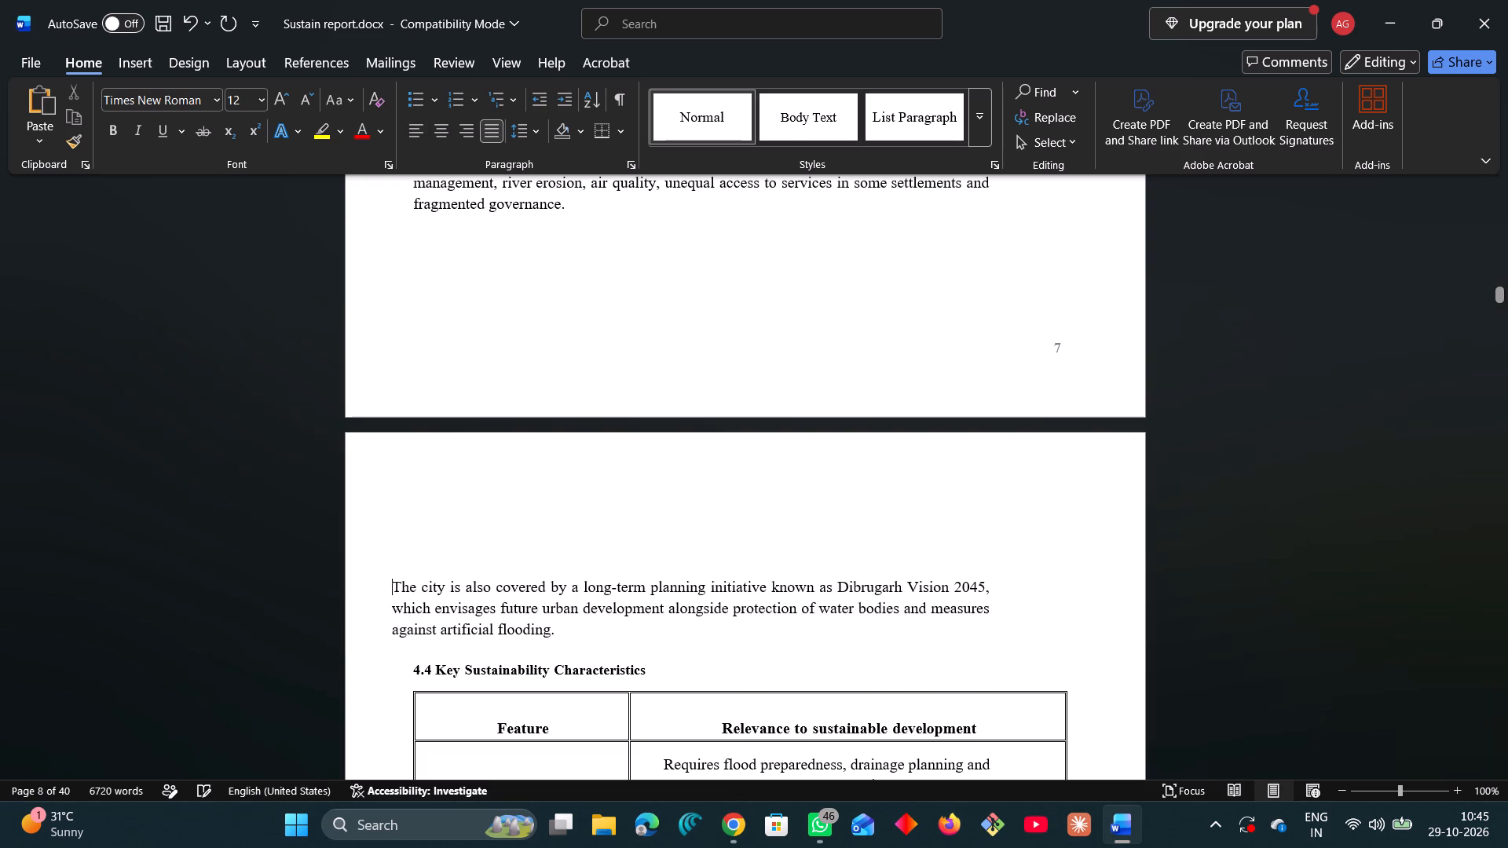
key(BackSpace)
key(period)
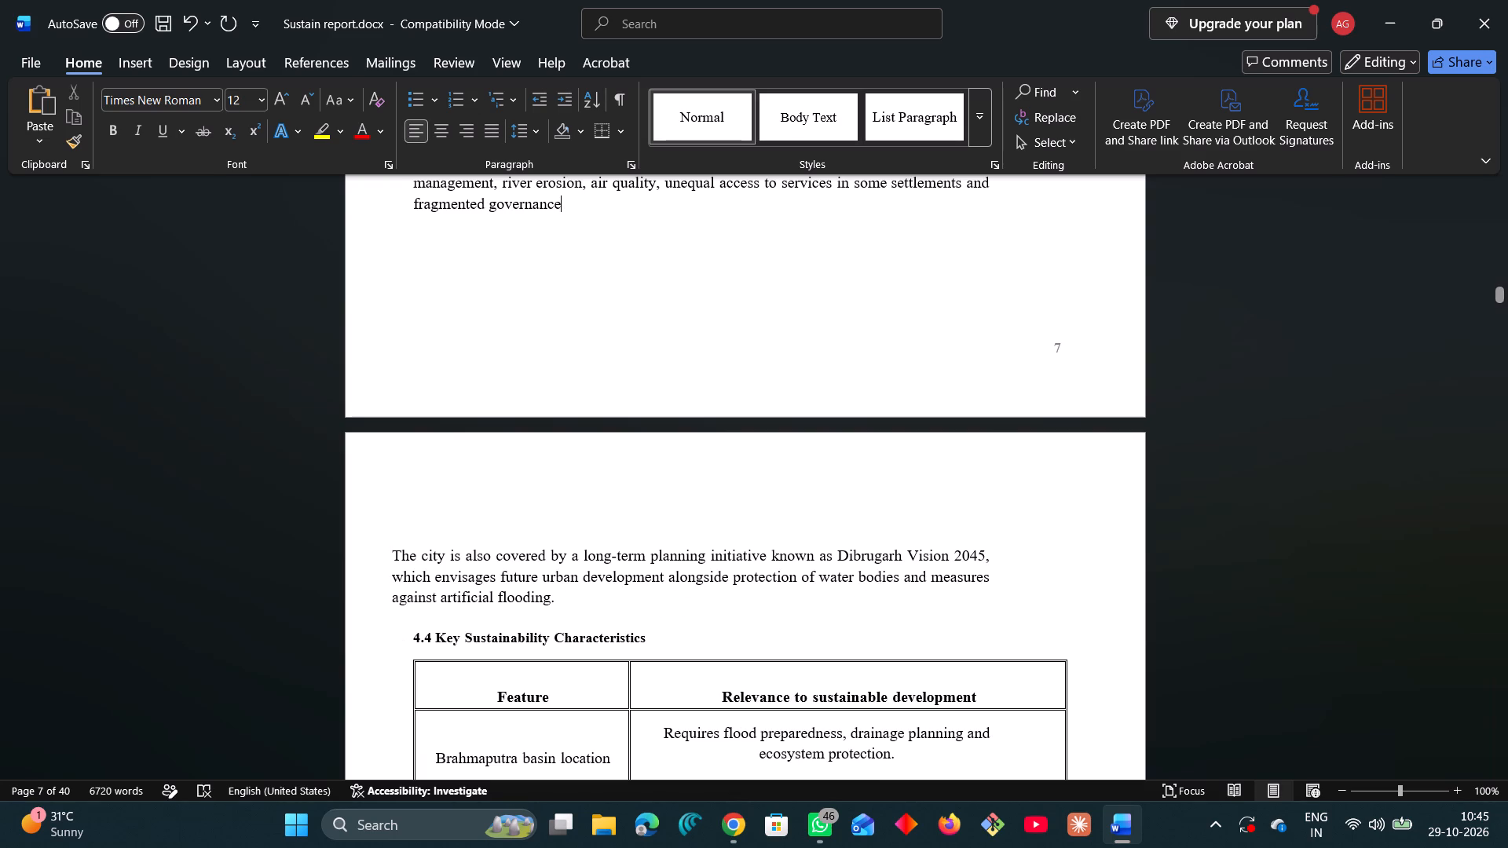
Delete the blank line above the section 5 MAJOR SUSTAINABILITY CHALLENGES FACED BY DIBRUGARH heading.
scroll(478, 518, down, 6)
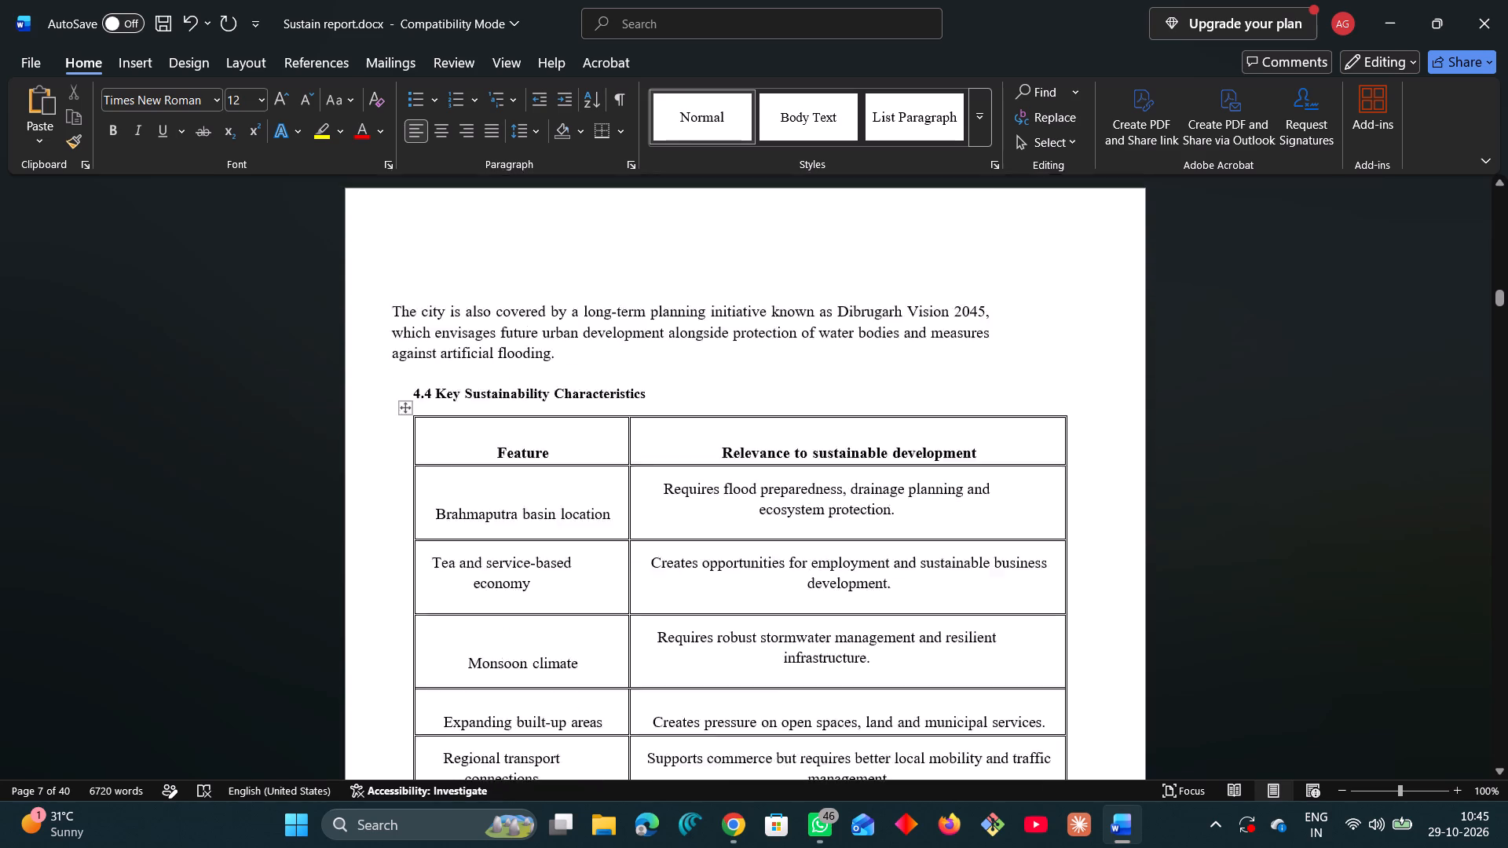
scroll(489, 459, down, 19)
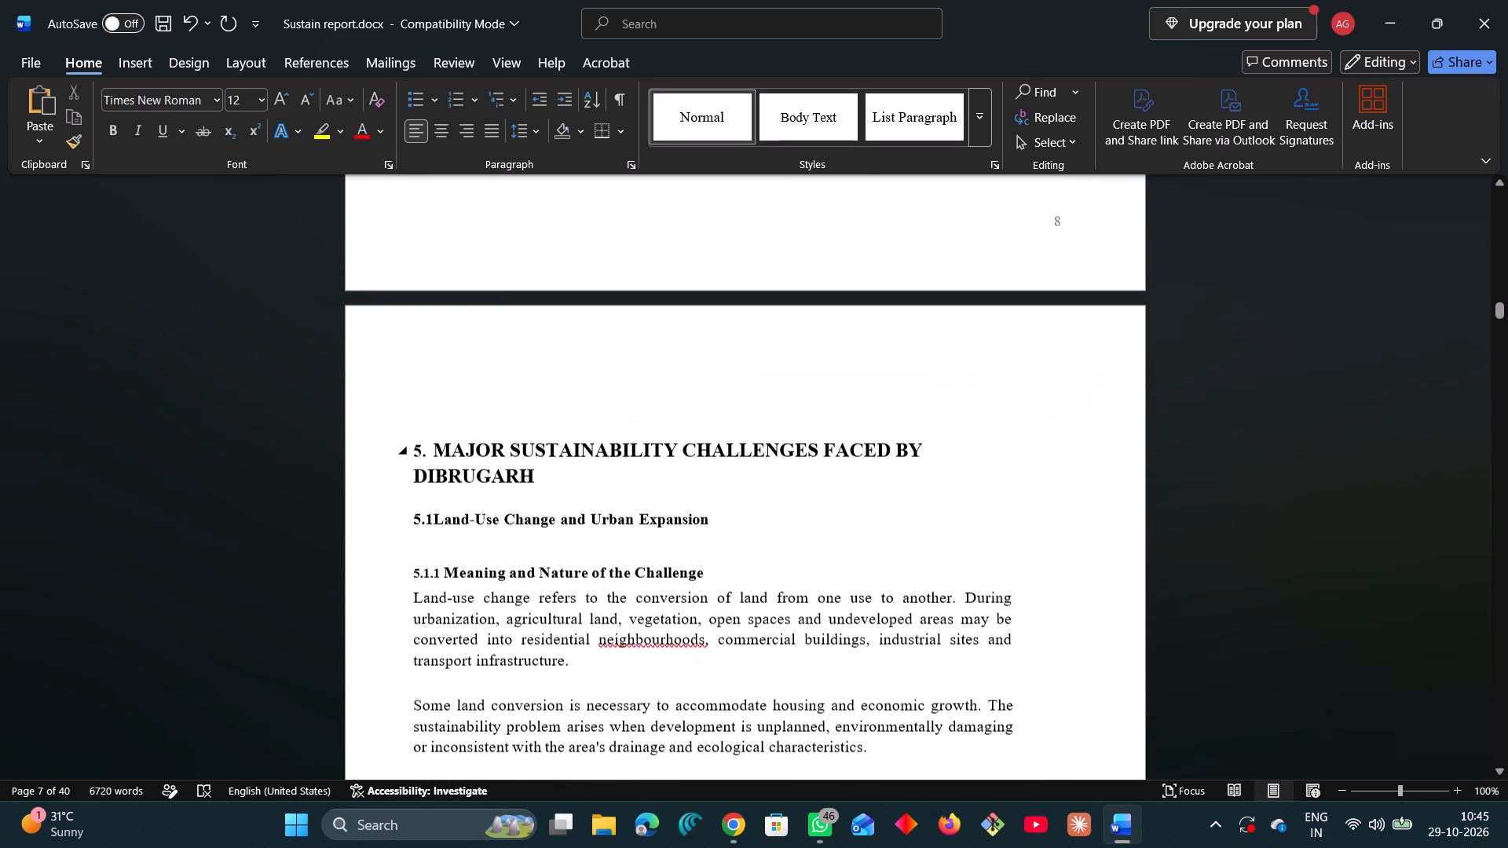
click(423, 412)
key(BackSpace)
Correct "neighbourhoods" to "neighborhoods" in the first paragraph of section 5.1.1, using the suggested spelling.
scroll(483, 455, down, 6)
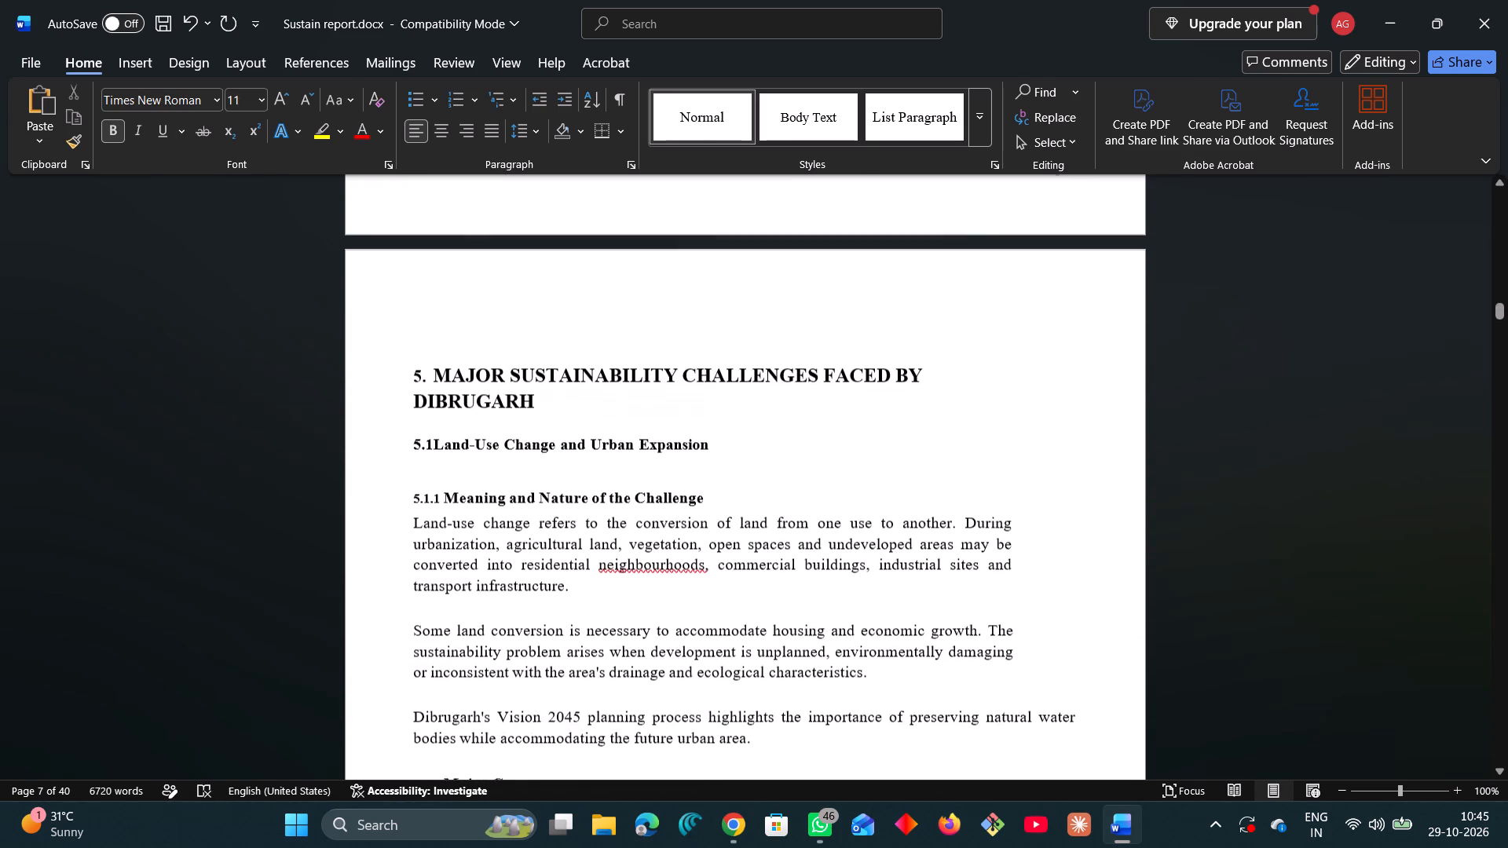
scroll(486, 455, down, 3)
right_click(648, 408)
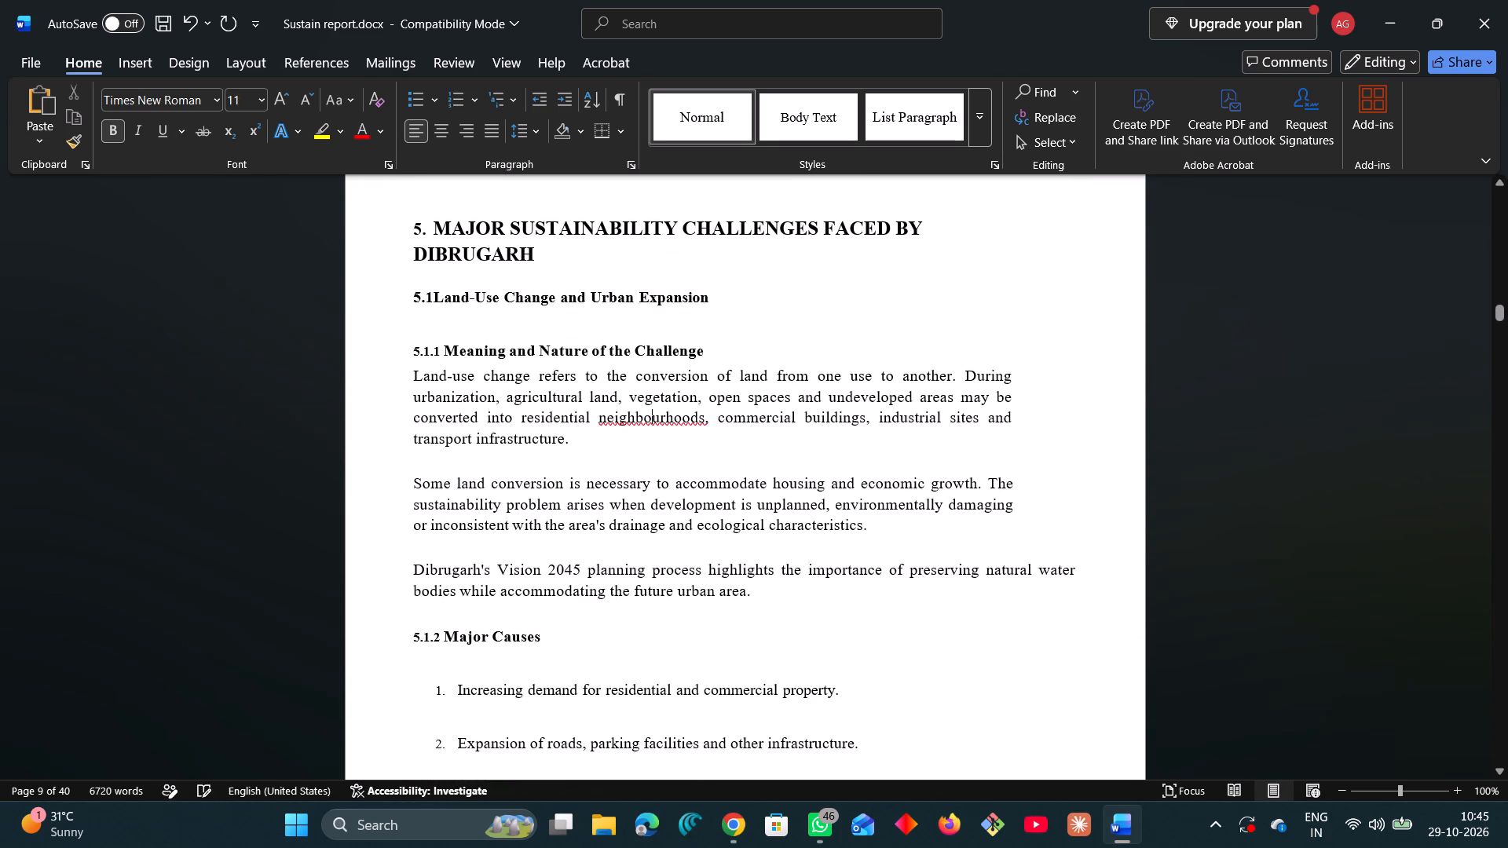
right_click(647, 415)
click(614, 16)
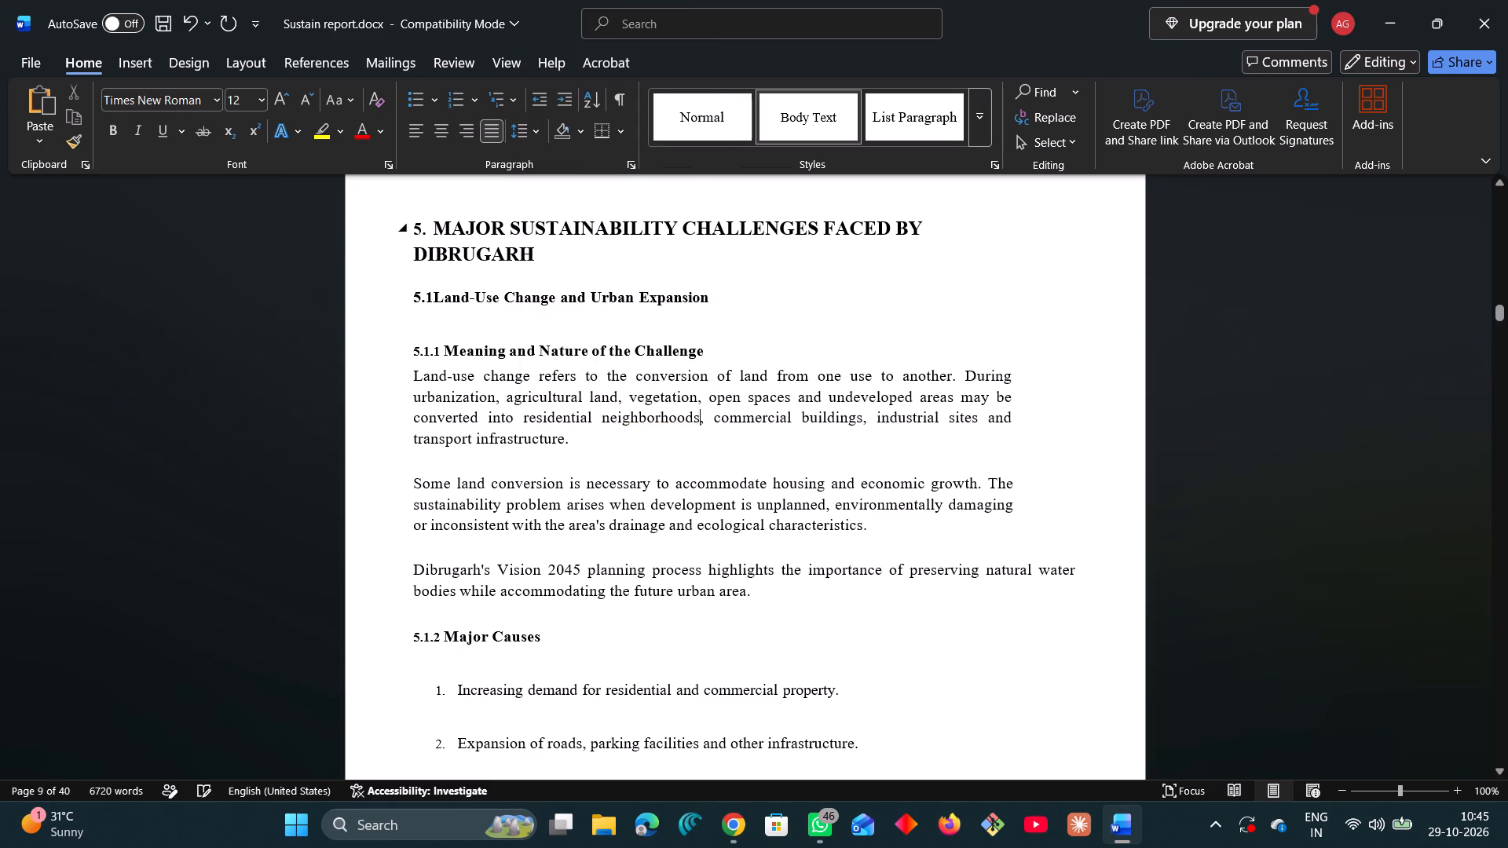
Delete the blank lines between the six numbered items of the section 5.1.2 Major Causes list.
scroll(716, 368, down, 10)
scroll(577, 346, down, 1)
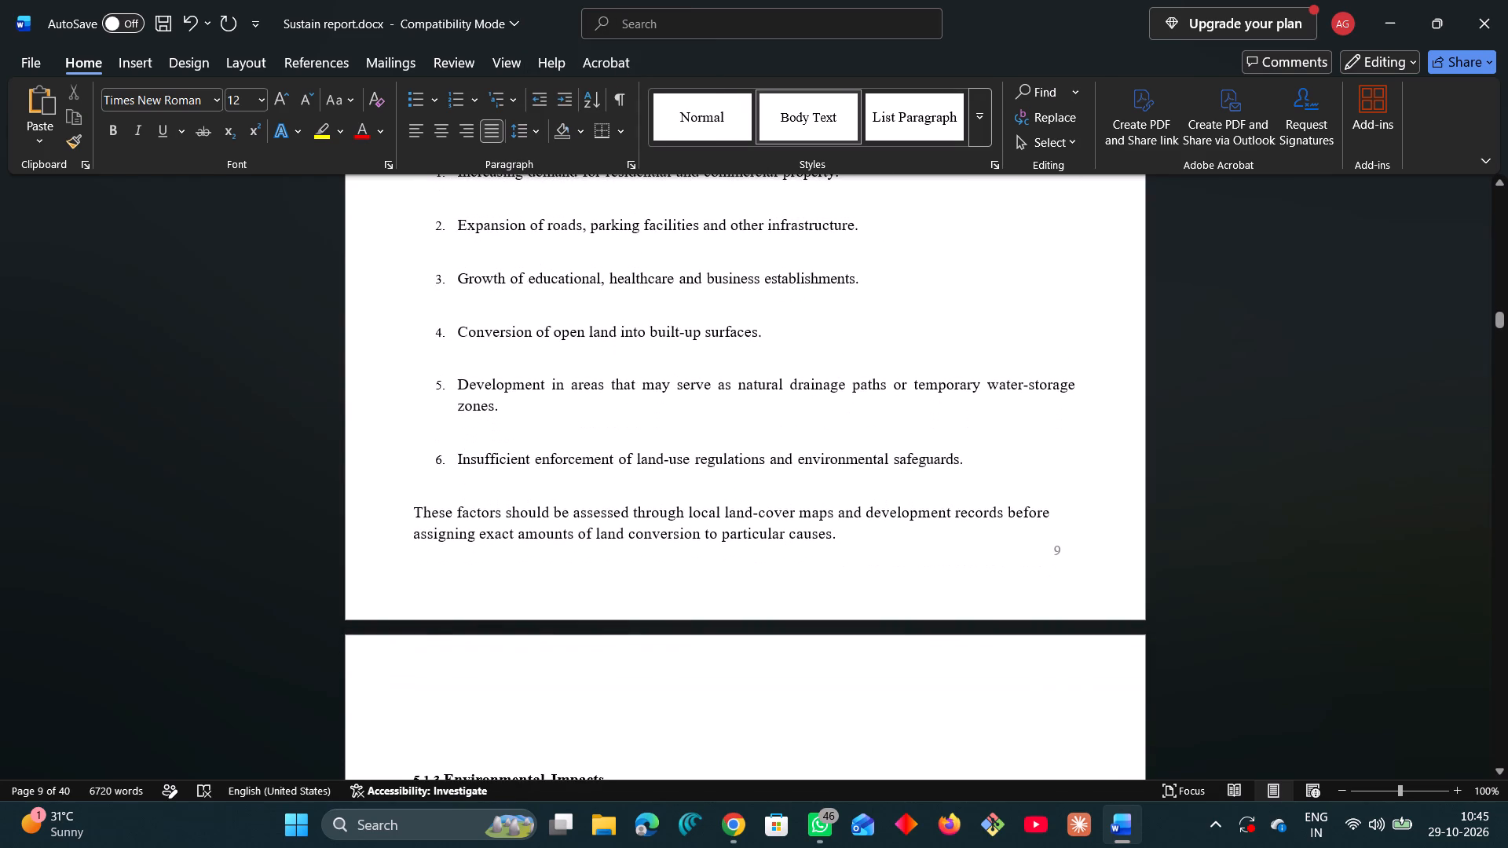
scroll(577, 346, up, 5)
click(470, 430)
key(BackSpace)
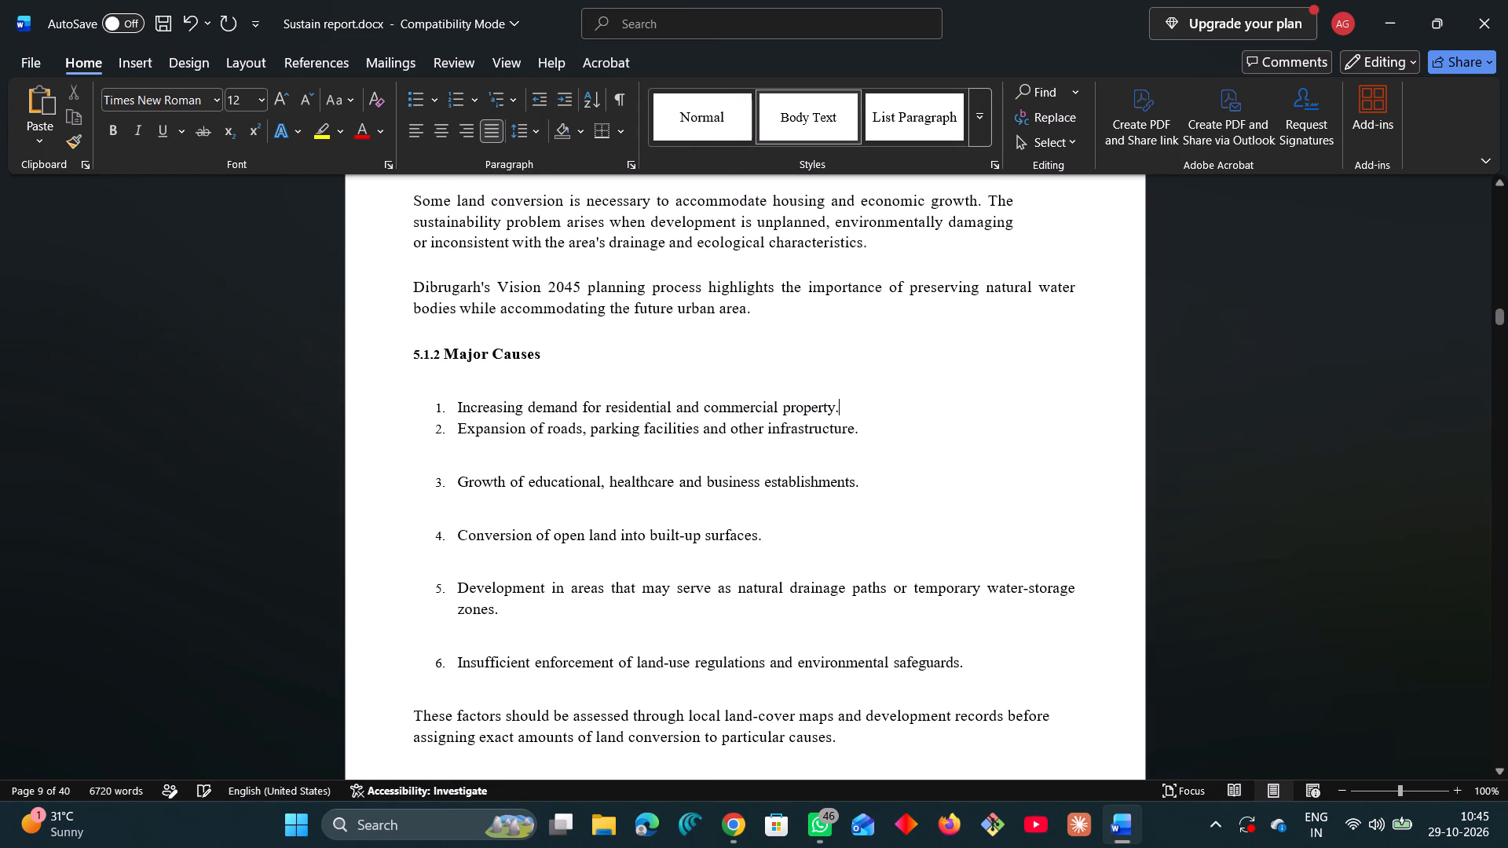
click(492, 459)
key(BackSpace)
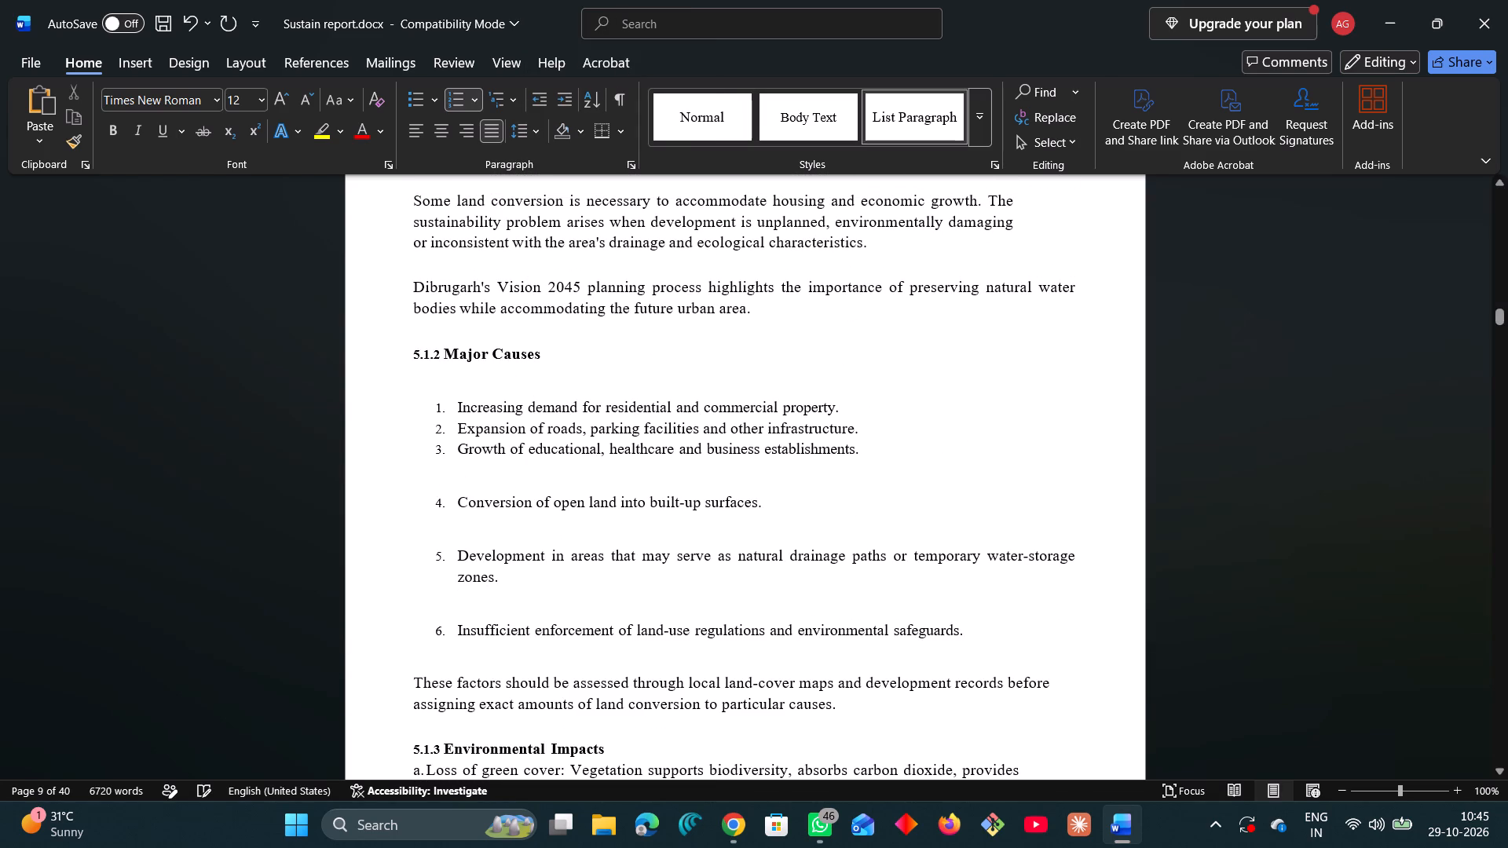
click(512, 487)
key(BackSpace)
click(510, 504)
key(BackSpace)
click(516, 541)
key(BackSpace)
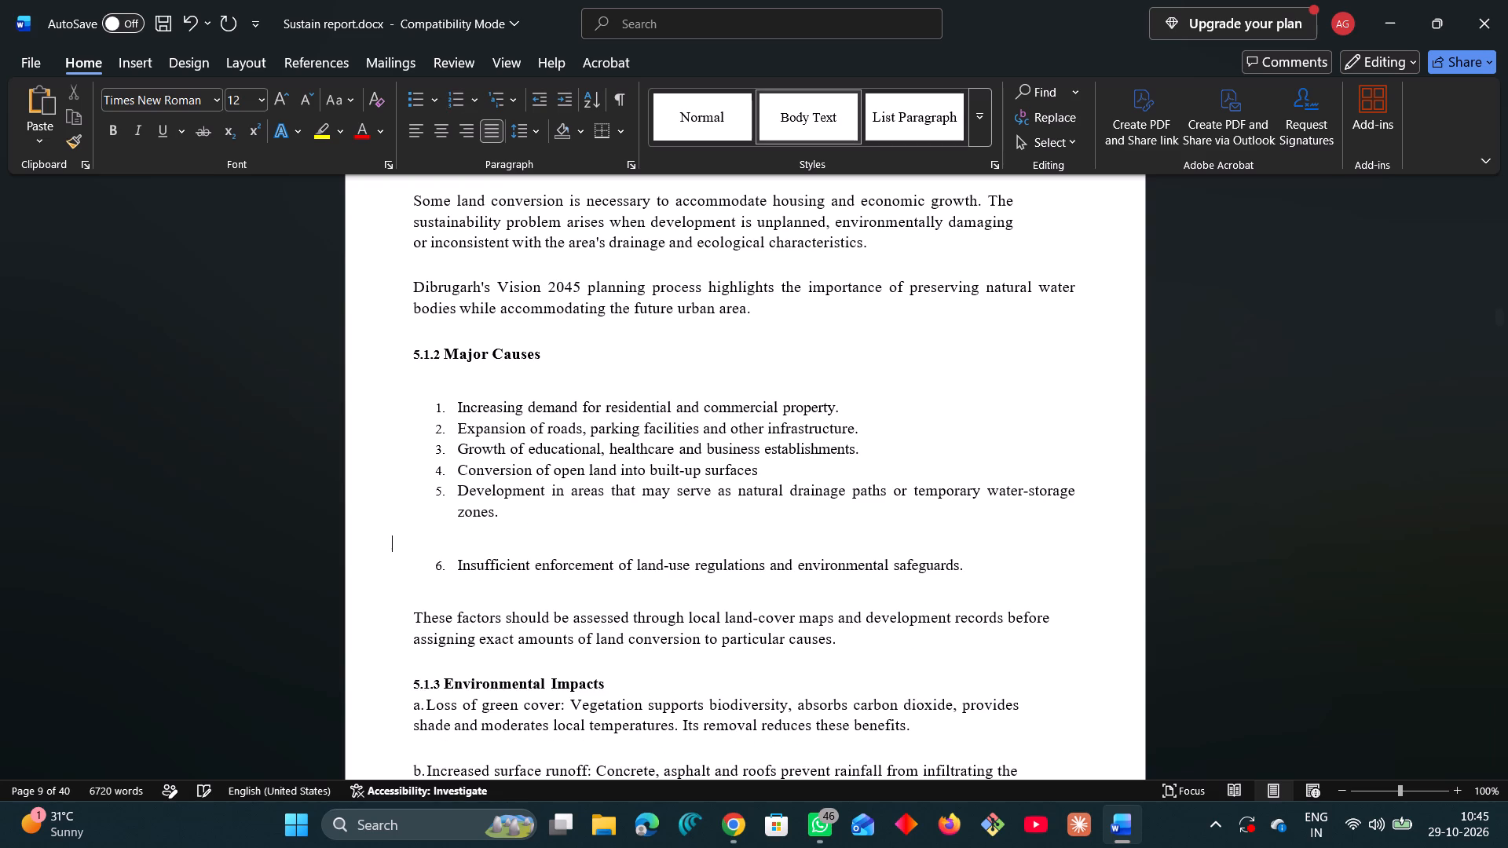
key(BackSpace)
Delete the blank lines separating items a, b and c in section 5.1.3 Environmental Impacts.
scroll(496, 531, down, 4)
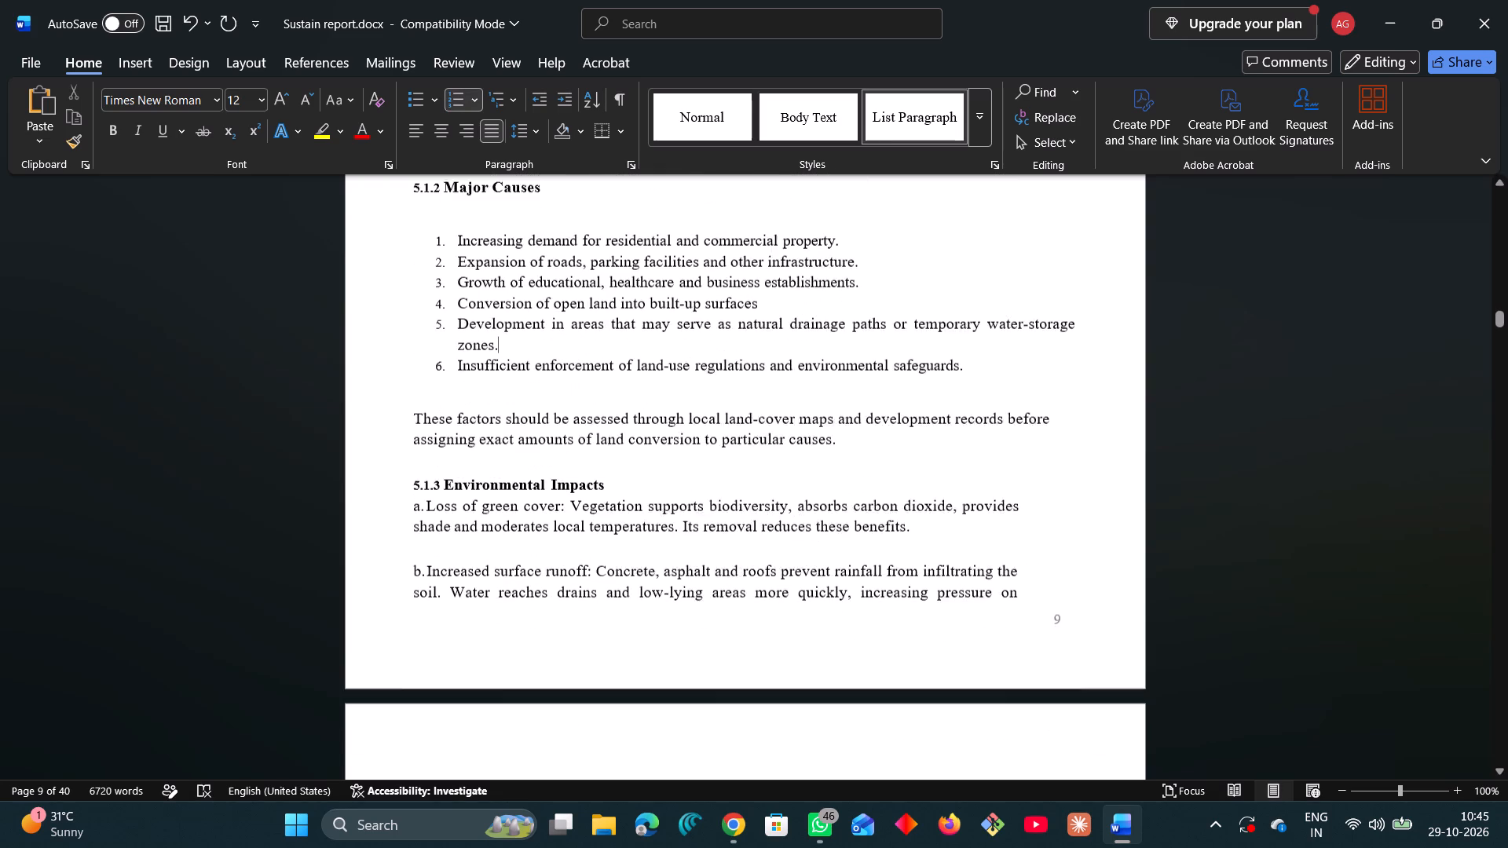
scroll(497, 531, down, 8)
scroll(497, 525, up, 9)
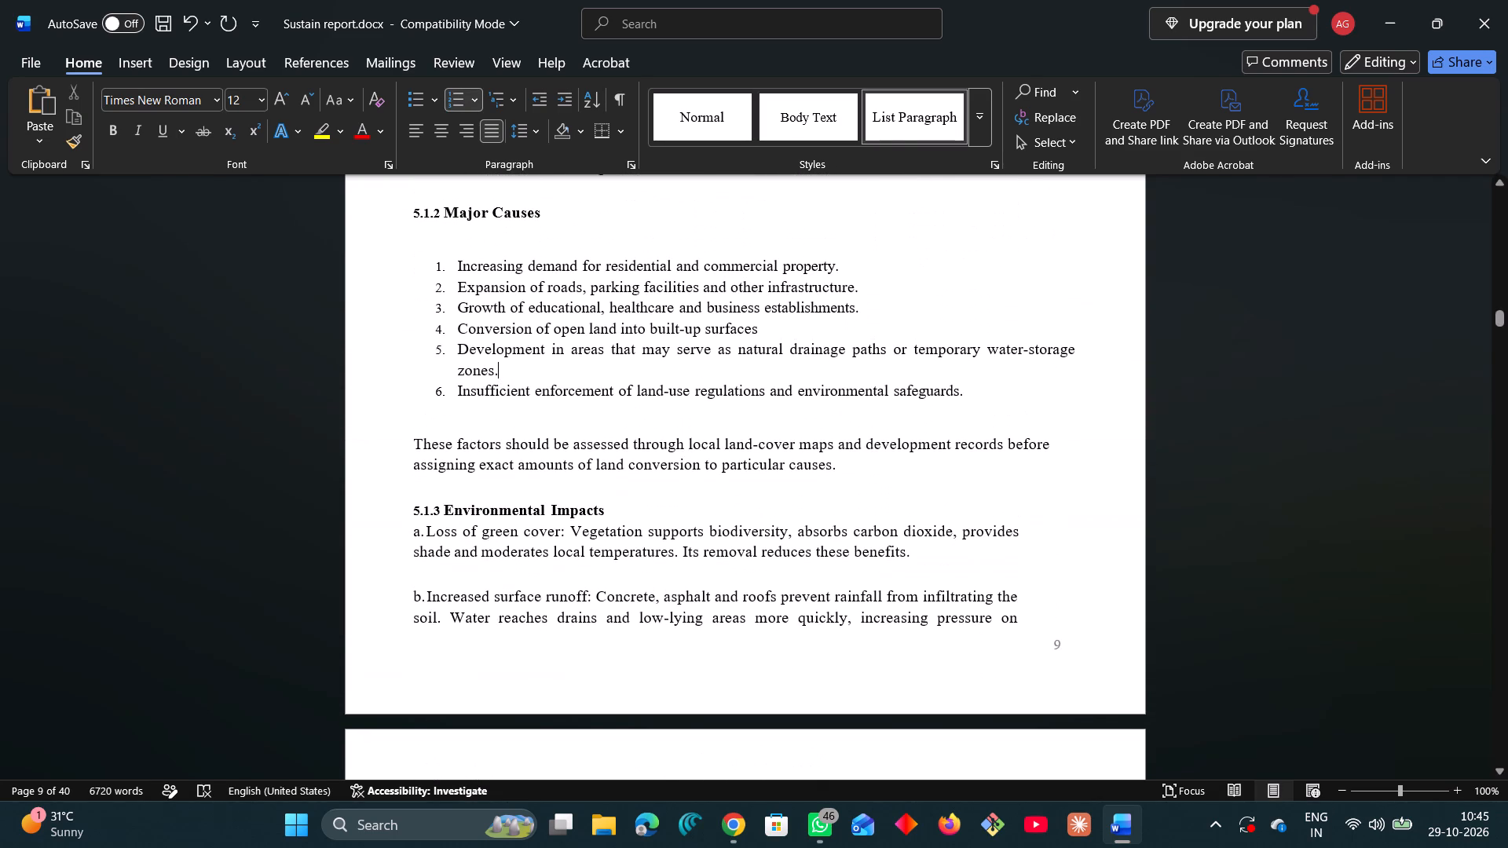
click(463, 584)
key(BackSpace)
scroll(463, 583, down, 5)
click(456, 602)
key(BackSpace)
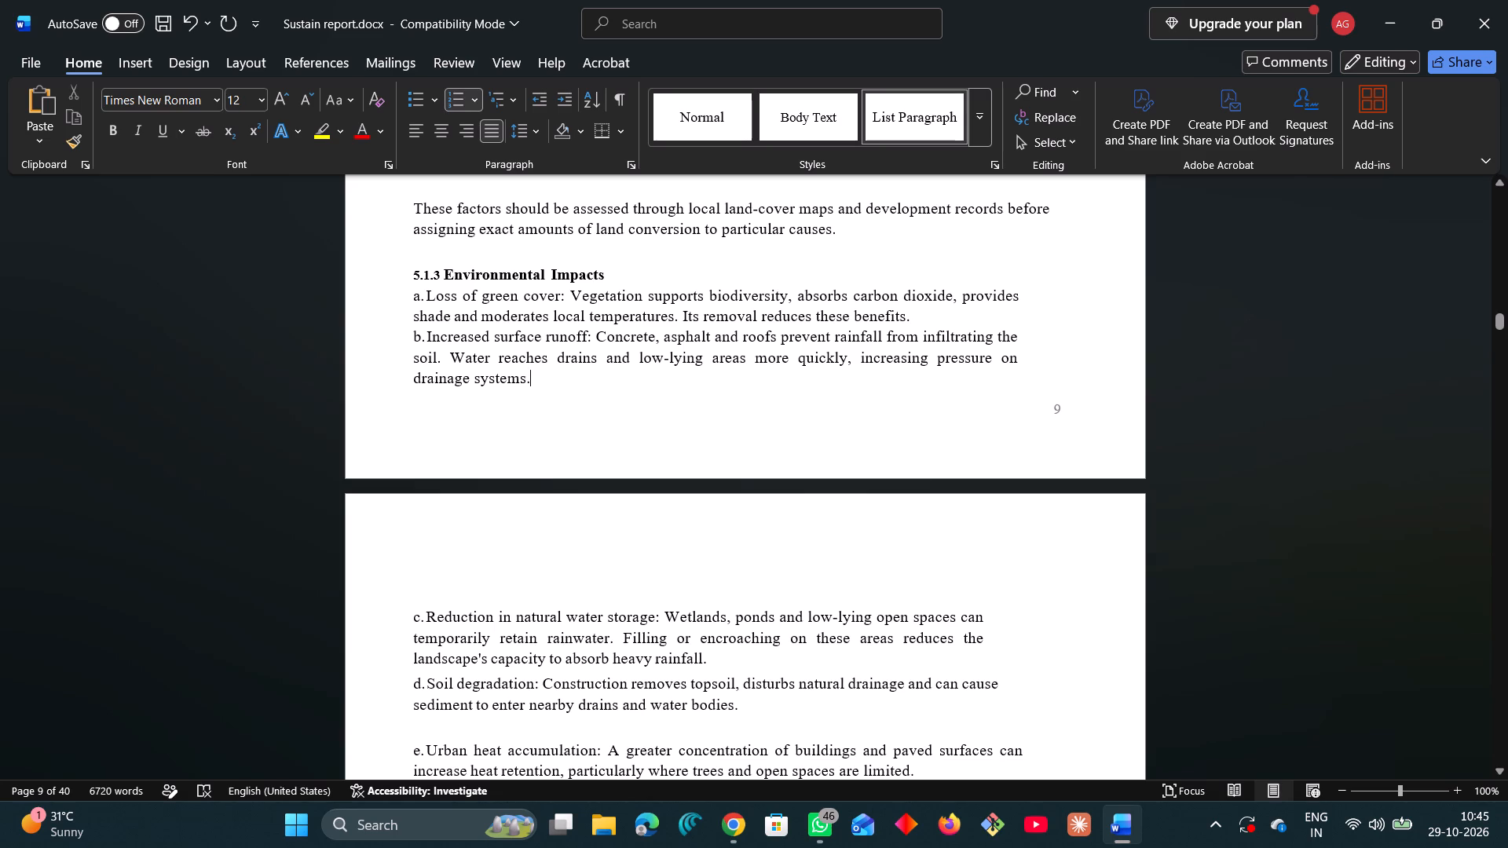
Put a blank line after item a in section 5.1.3 and insert a page break before item b, Increased surface runoff.
click(920, 319)
key(Return)
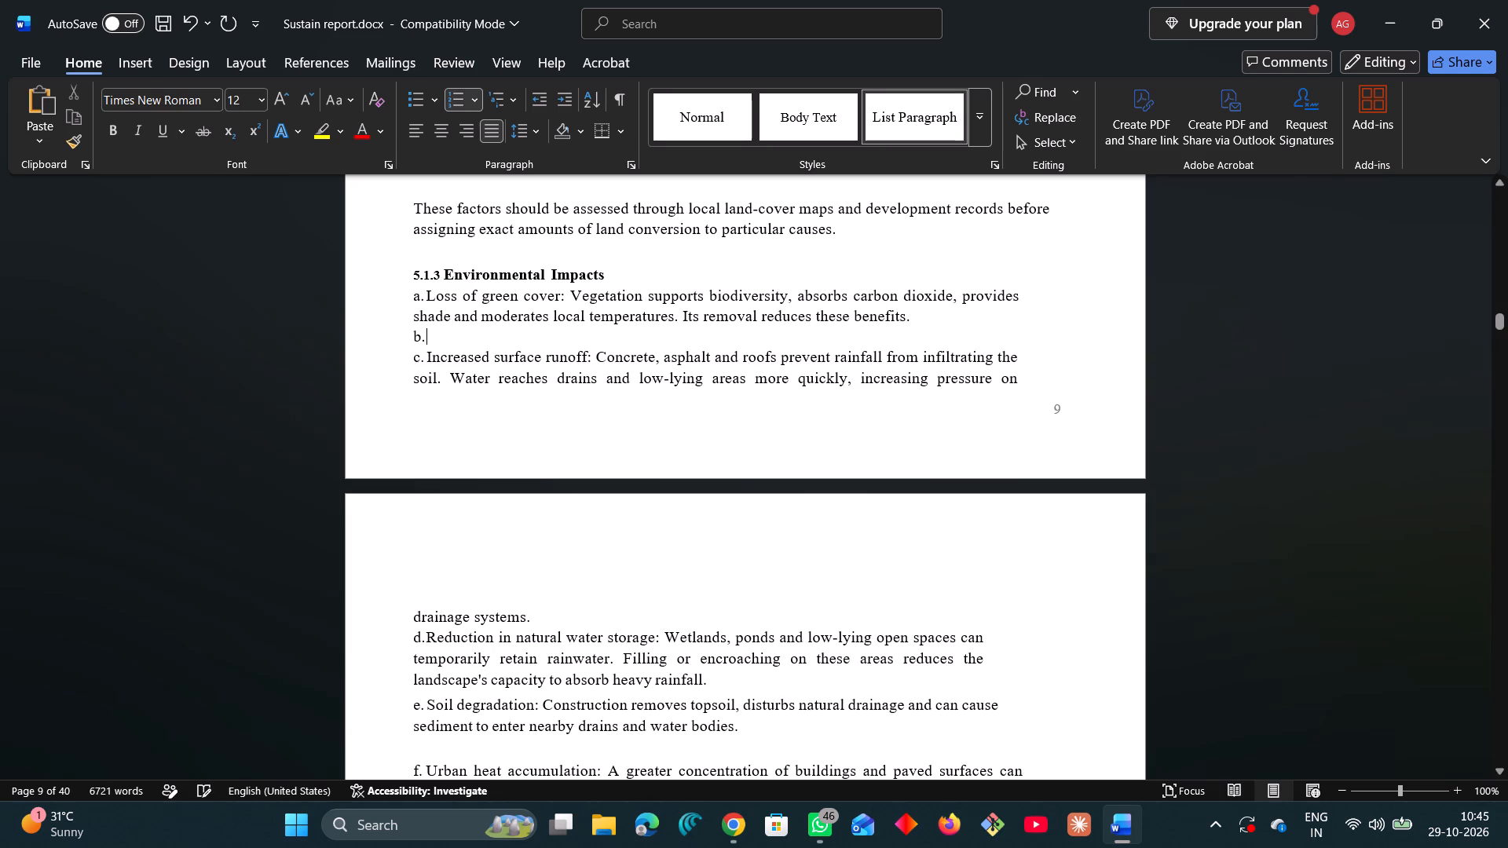
key(Return)
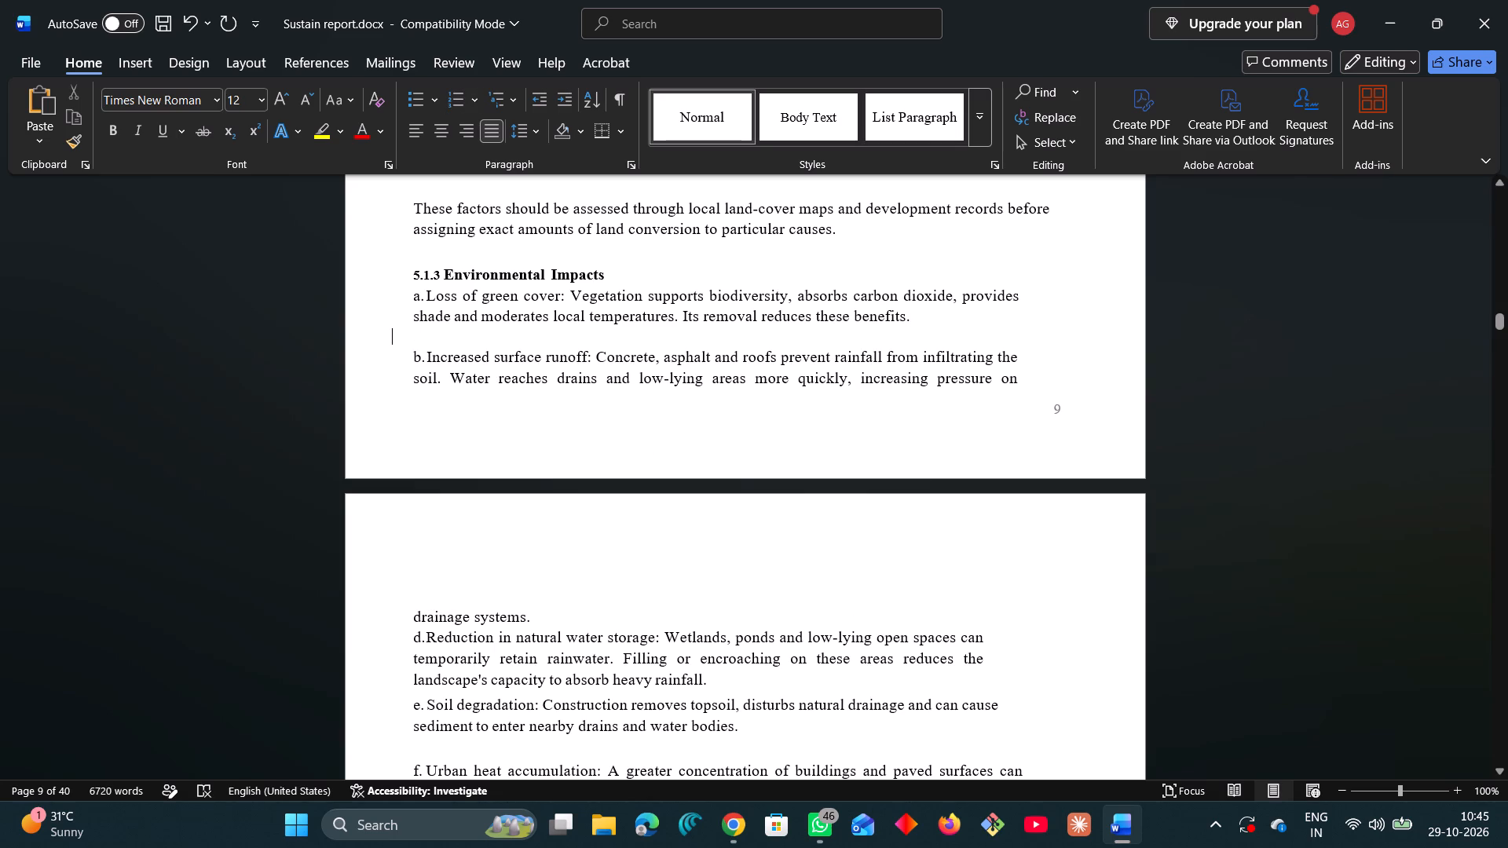
key(ctrl+Return)
scroll(734, 537, down, 1)
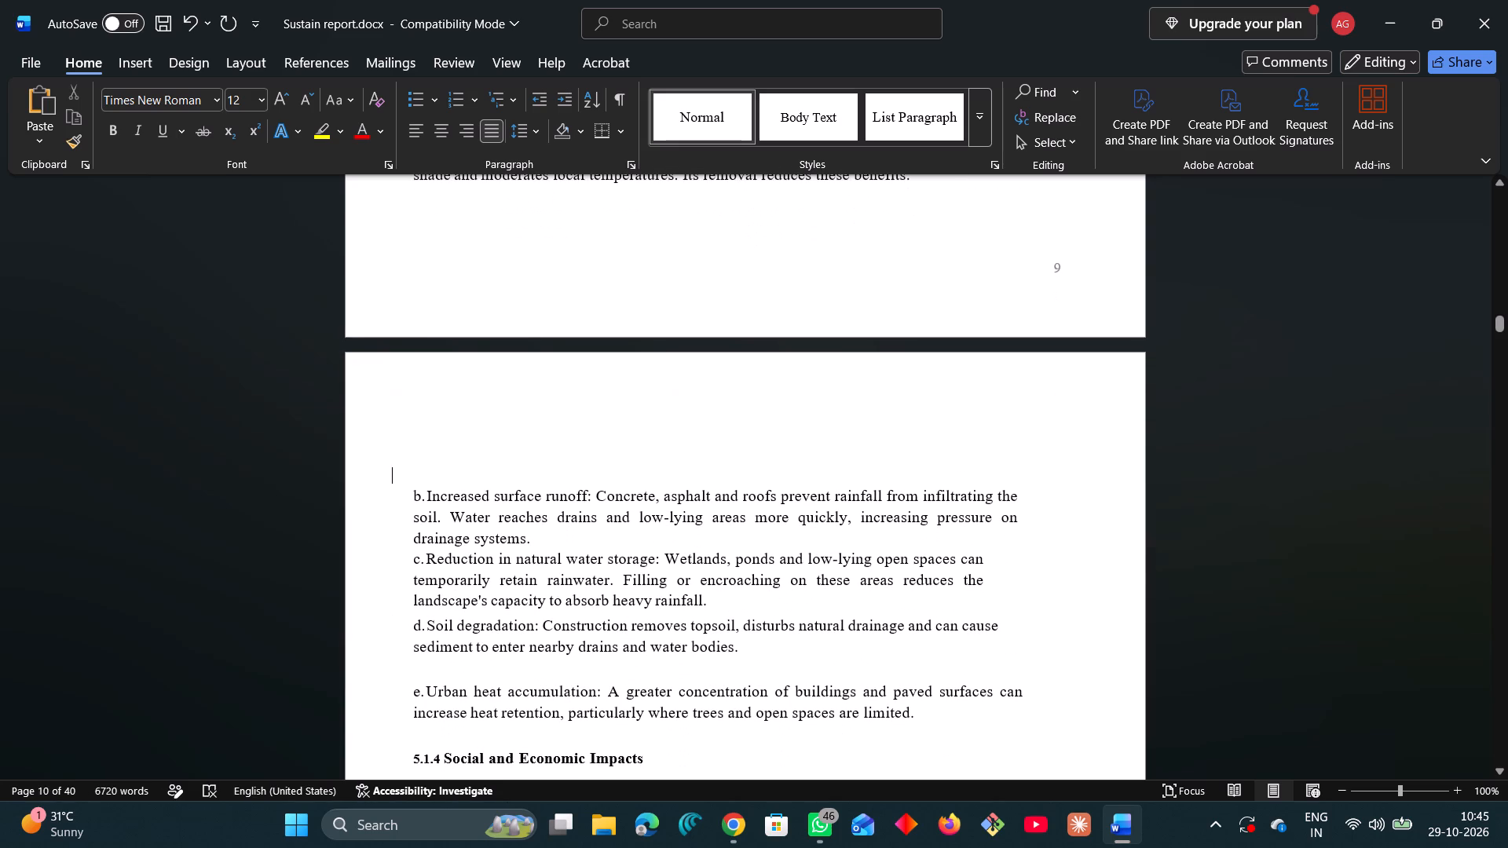
Add a blank line after item b and another after item c in section 5.1.3, keeping the lettering continuous.
click(591, 542)
key(Return)
key(Return)
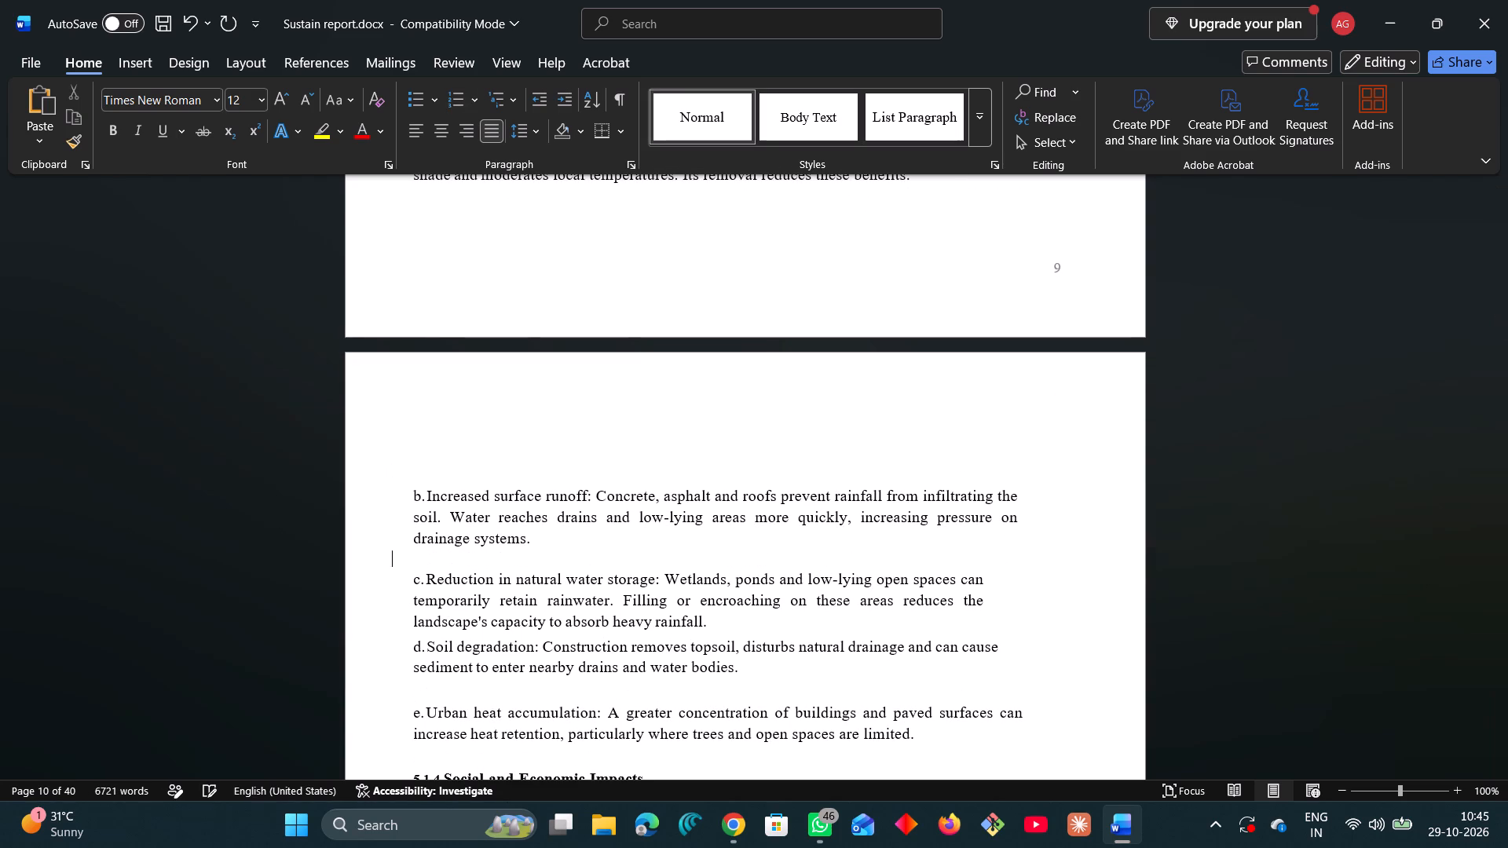
scroll(591, 542, down, 1)
click(741, 578)
key(Return)
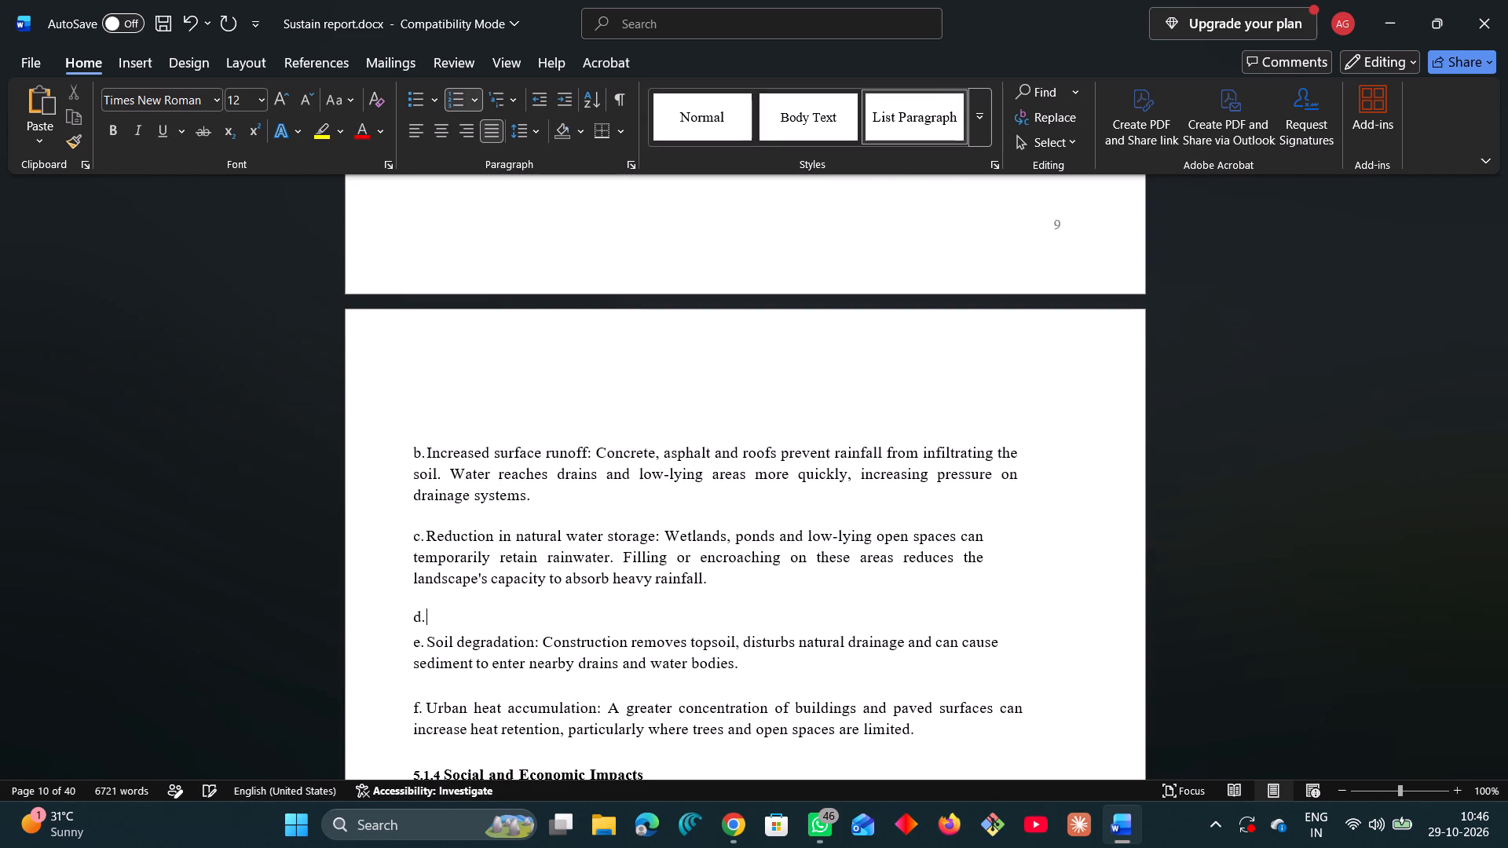
key(Return)
Delete the blank lines below the 5.1.4 Social and Economic Impacts and 5.1.5 Recommended Sustainable Strategies headings.
scroll(741, 578, down, 3)
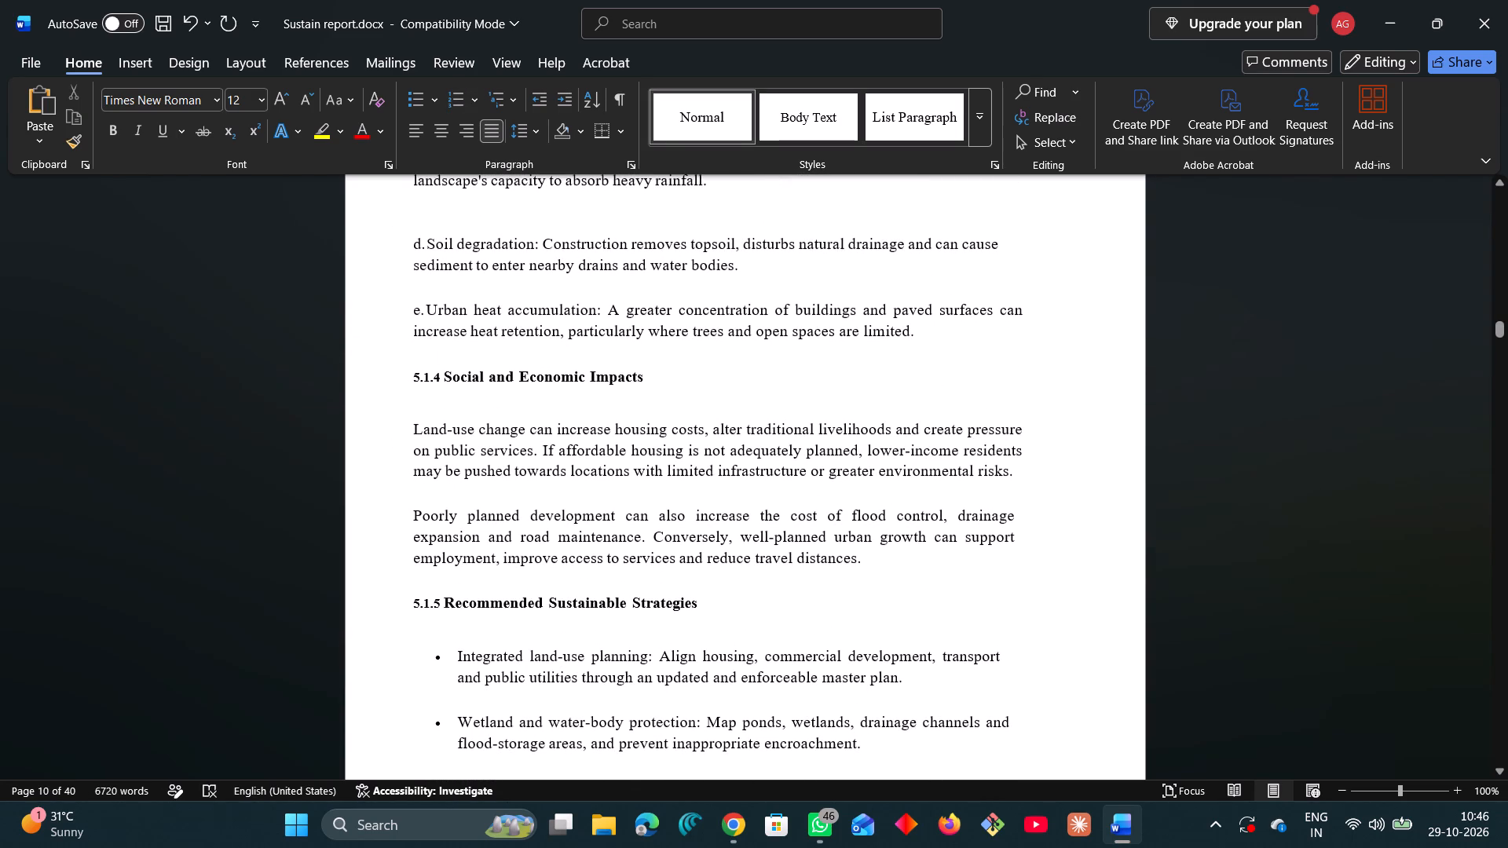
click(556, 404)
key(BackSpace)
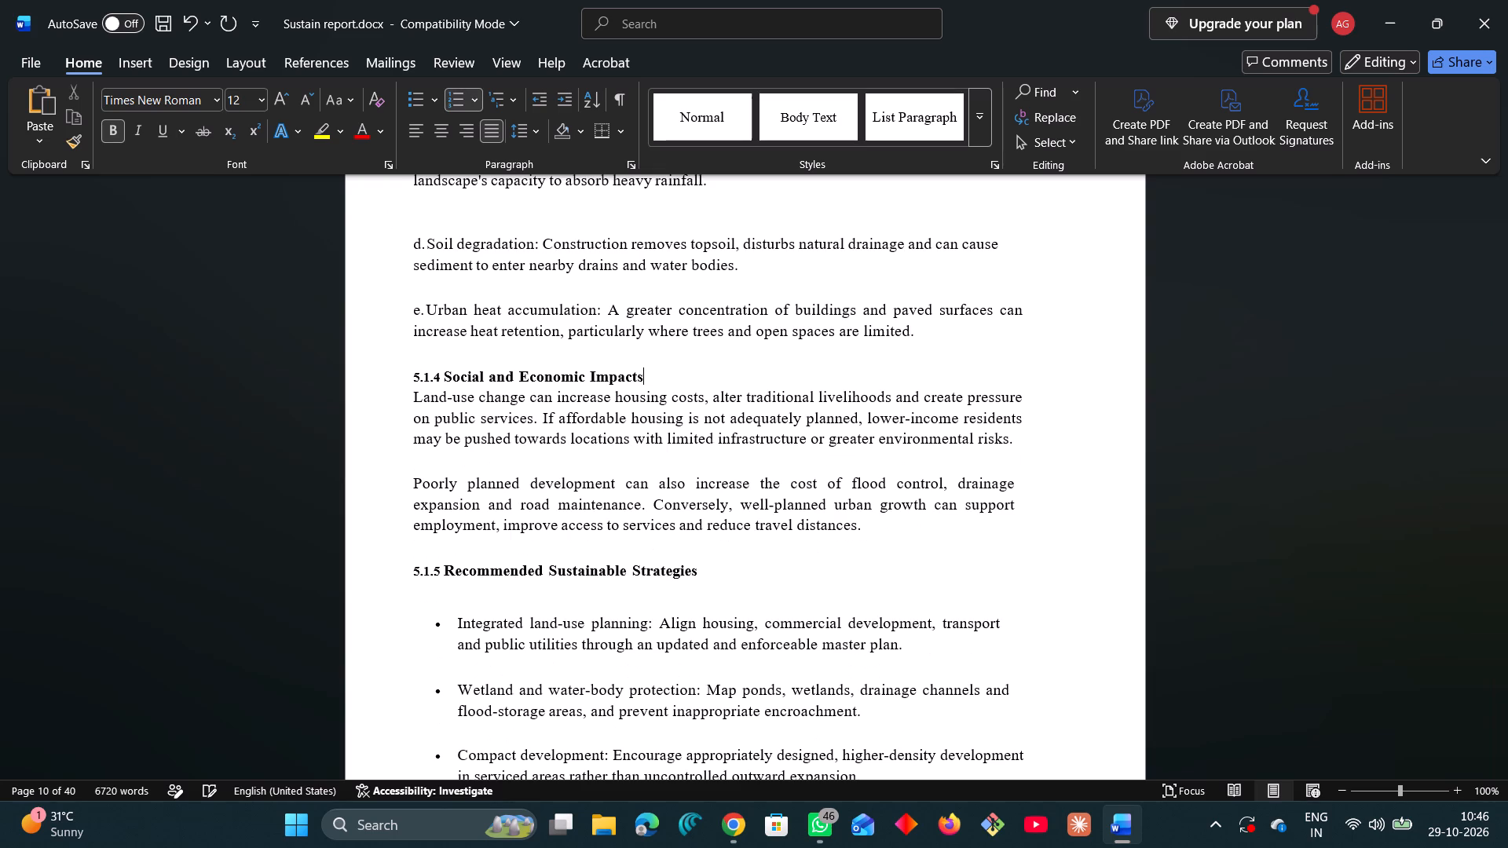
scroll(647, 445, down, 2)
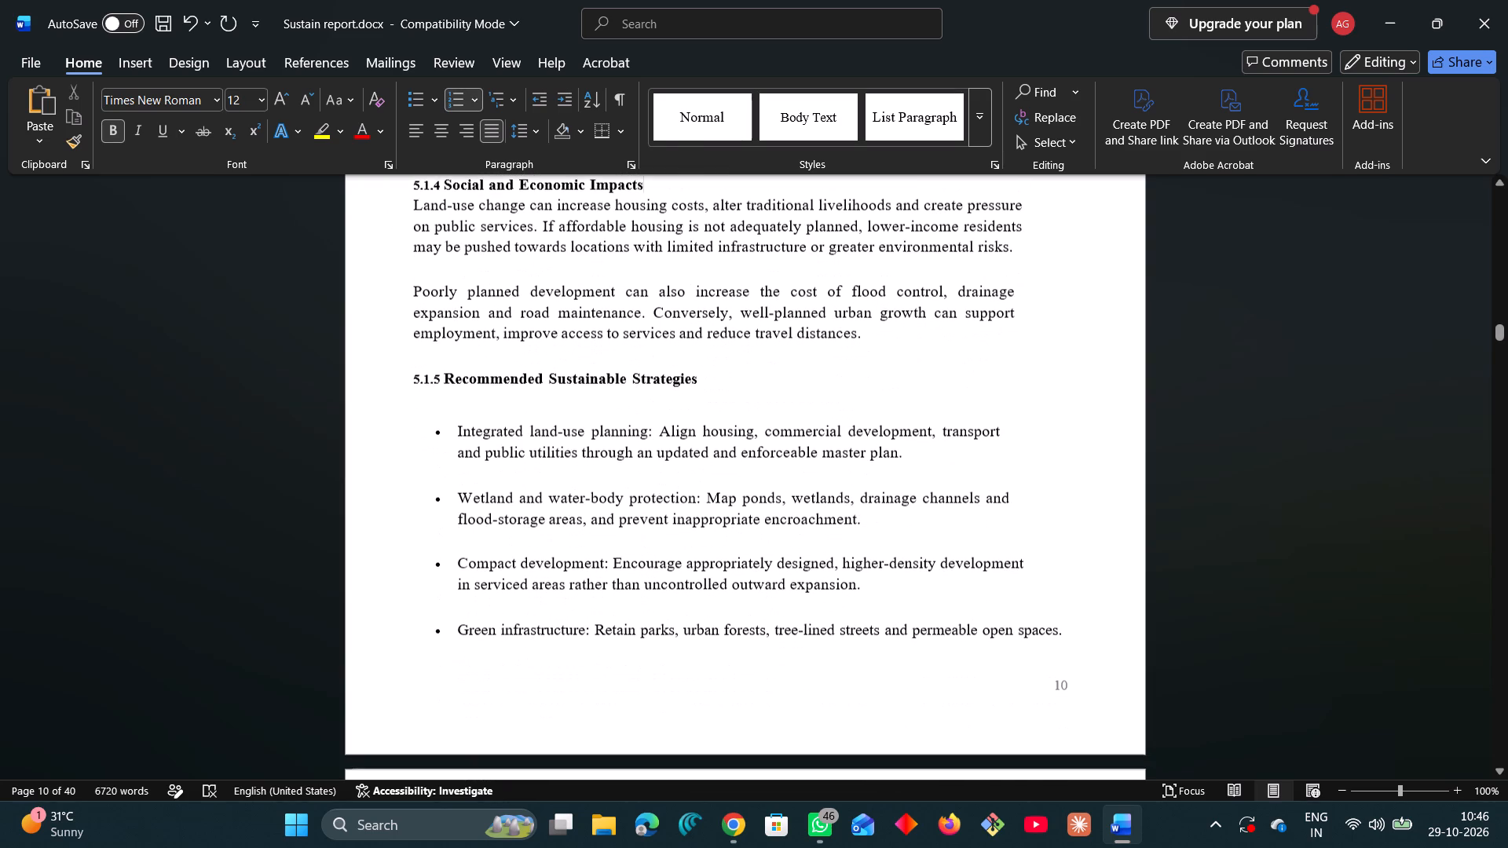
click(520, 407)
key(BackSpace)
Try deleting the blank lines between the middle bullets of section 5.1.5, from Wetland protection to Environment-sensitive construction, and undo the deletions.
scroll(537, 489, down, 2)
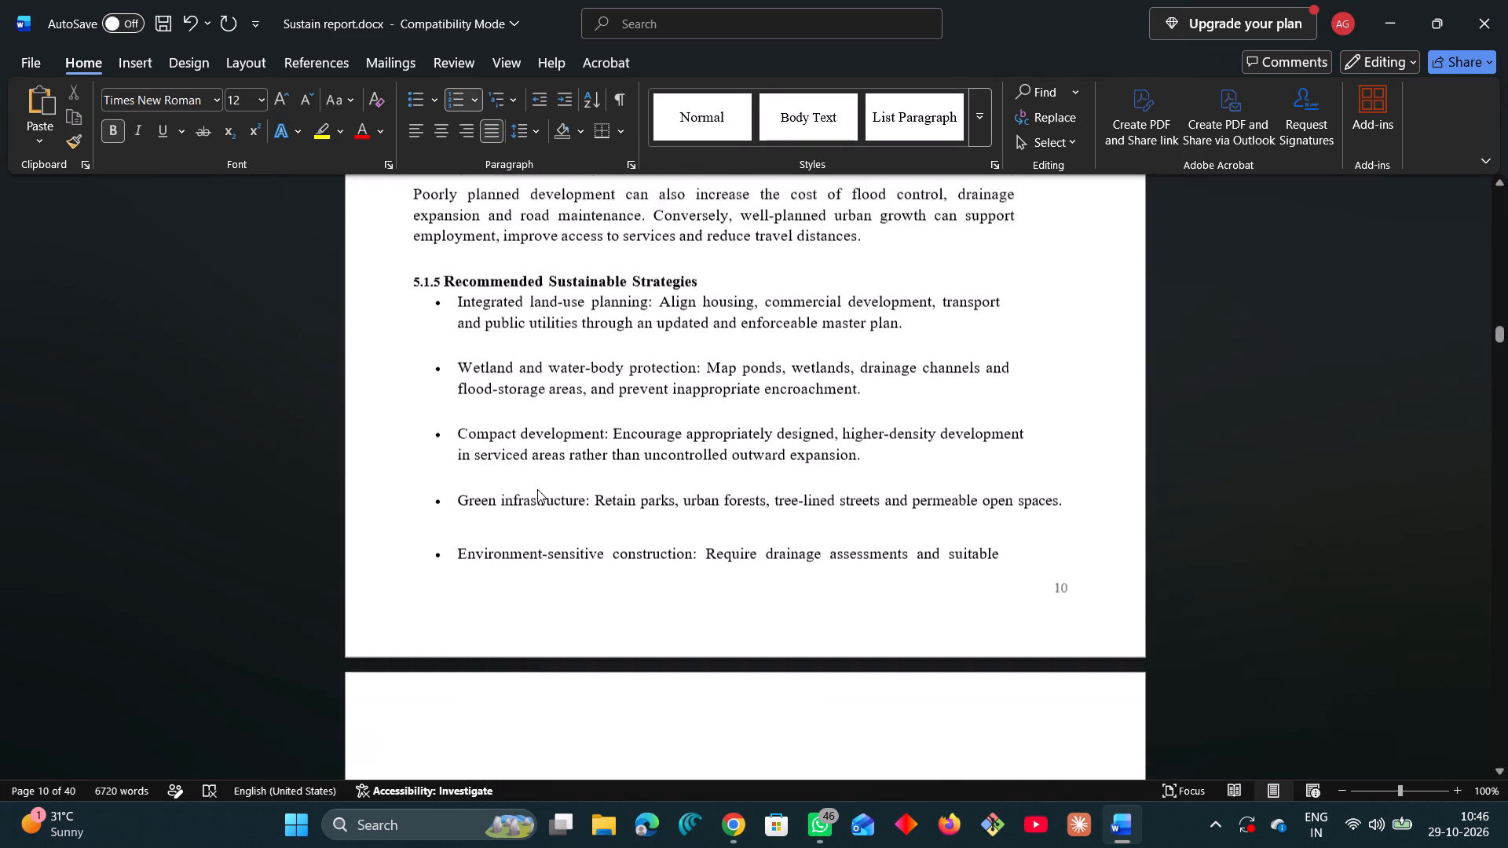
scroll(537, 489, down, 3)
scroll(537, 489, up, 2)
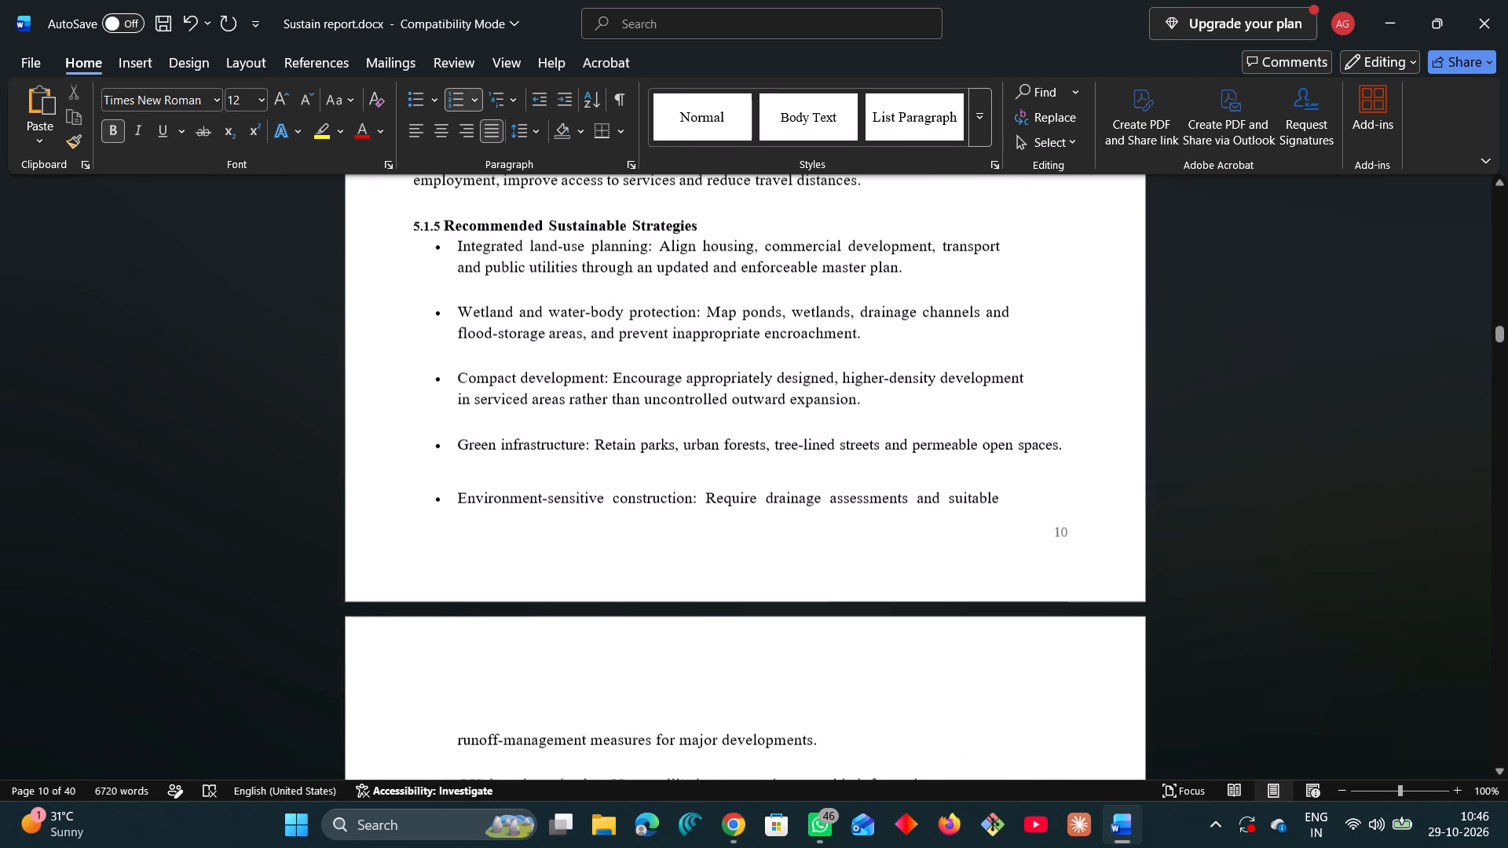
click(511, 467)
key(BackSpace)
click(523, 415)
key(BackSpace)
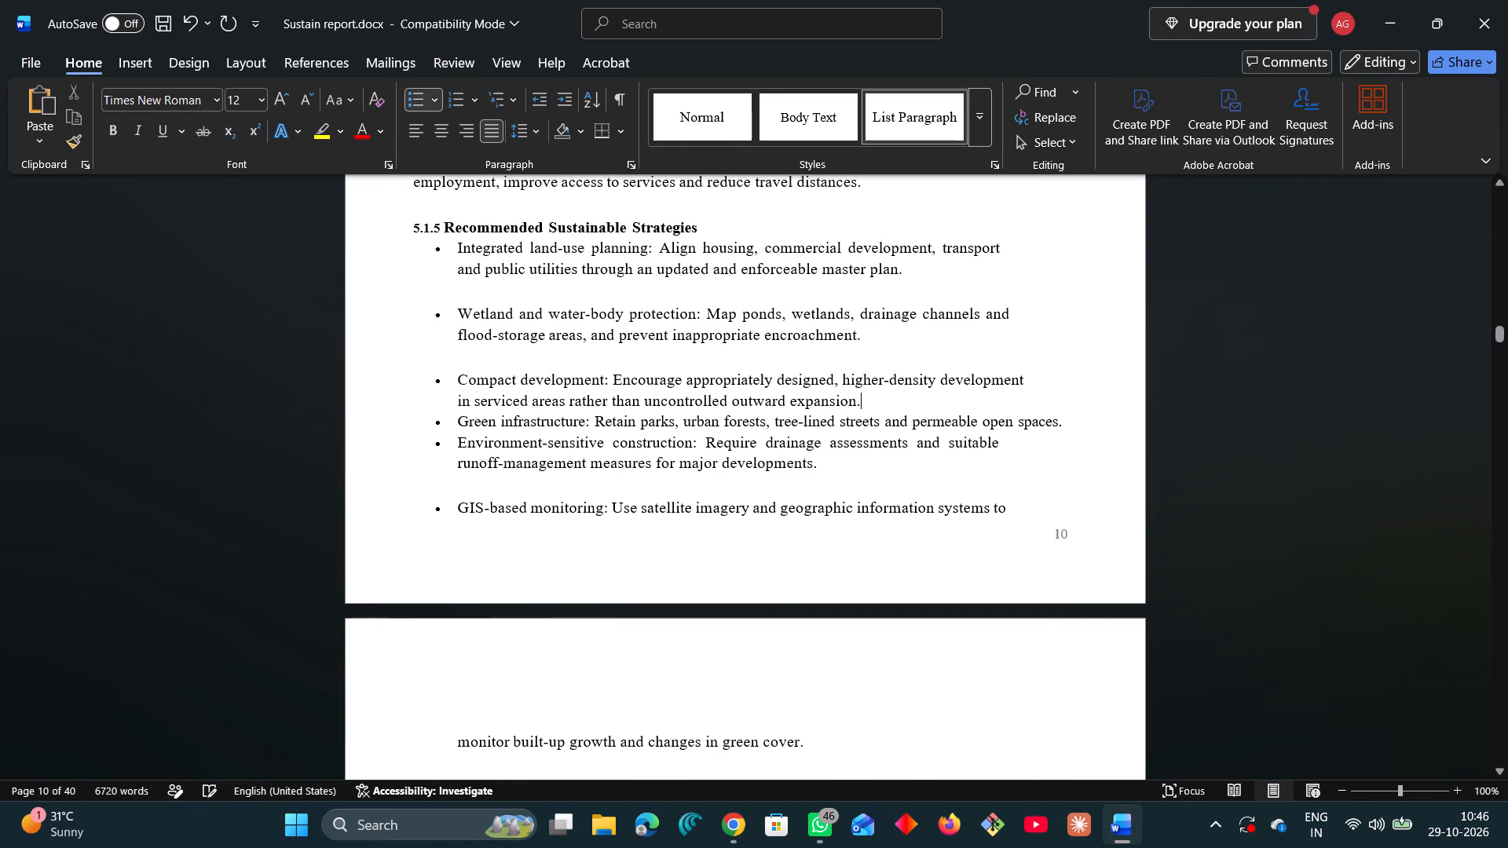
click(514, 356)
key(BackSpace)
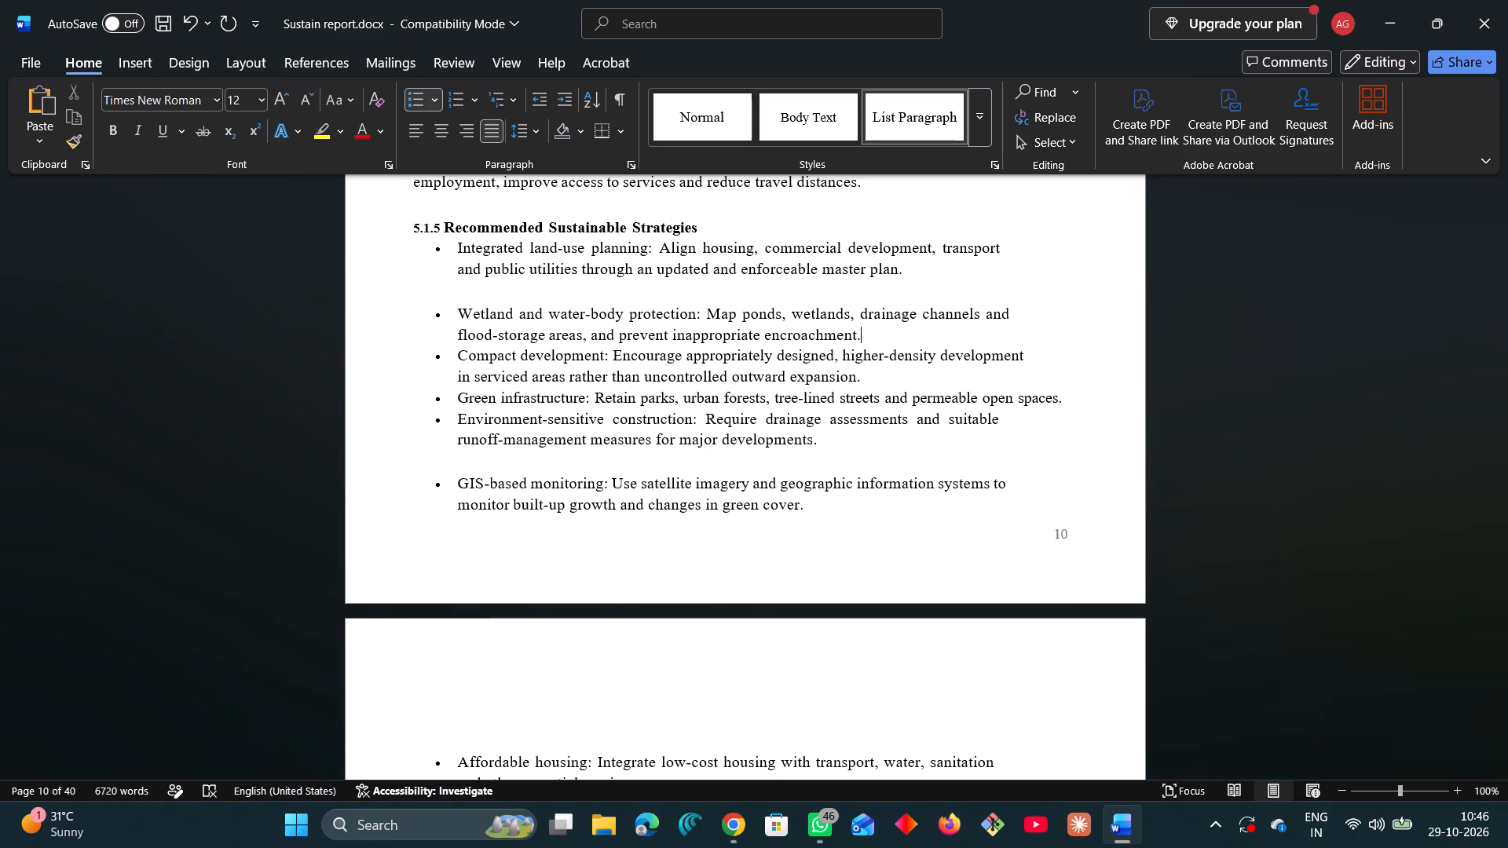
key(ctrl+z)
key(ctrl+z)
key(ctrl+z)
Insert a page break before section 5.1.5's "Environment-sensitive construction" bullet and remove the blank line above it on the new page.
scroll(514, 356, down, 3)
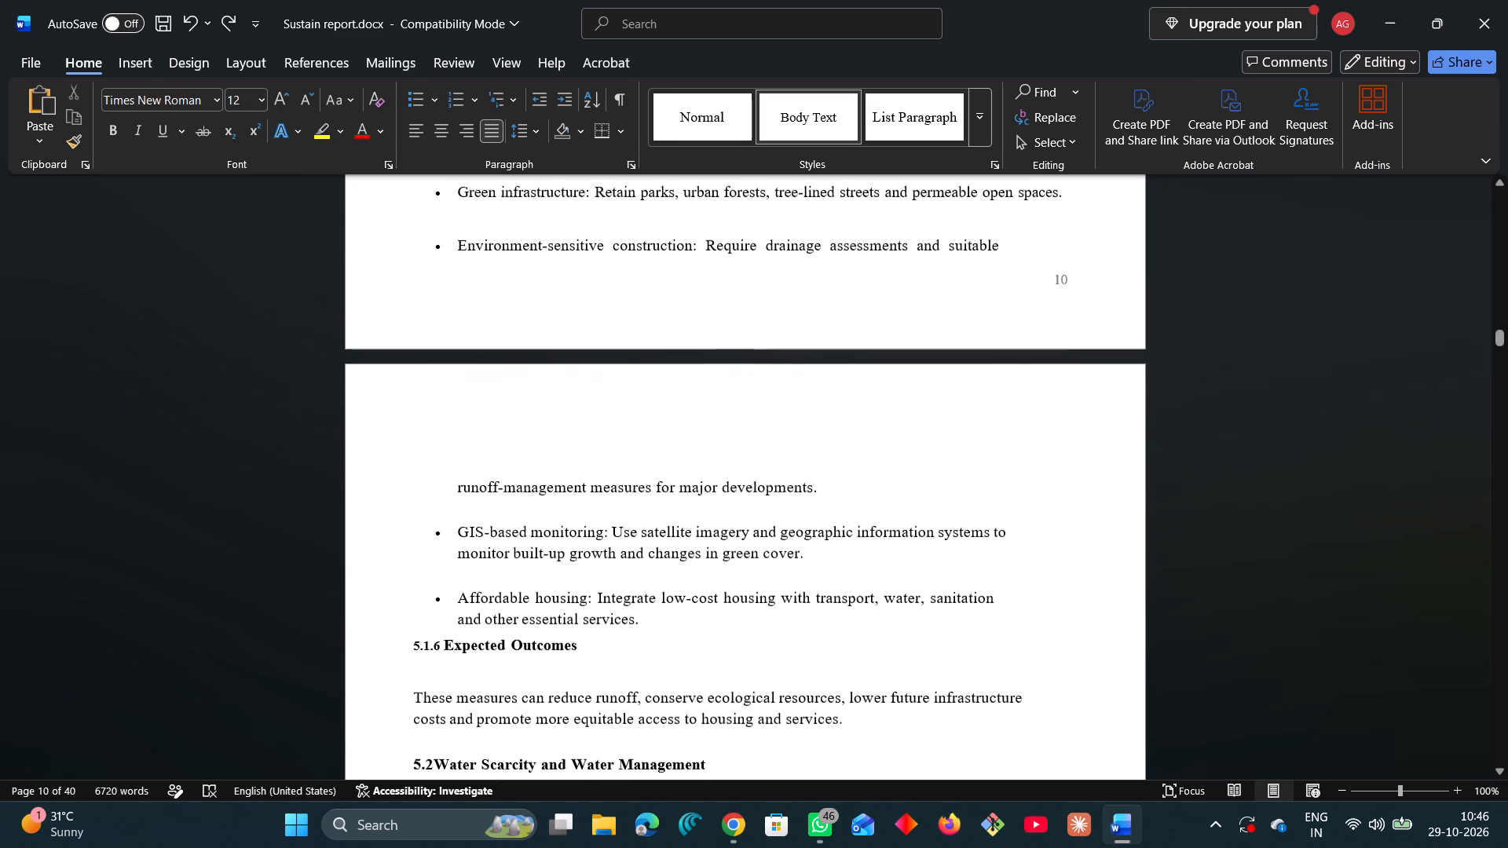
scroll(514, 356, up, 1)
click(483, 360)
key(ctrl+Return)
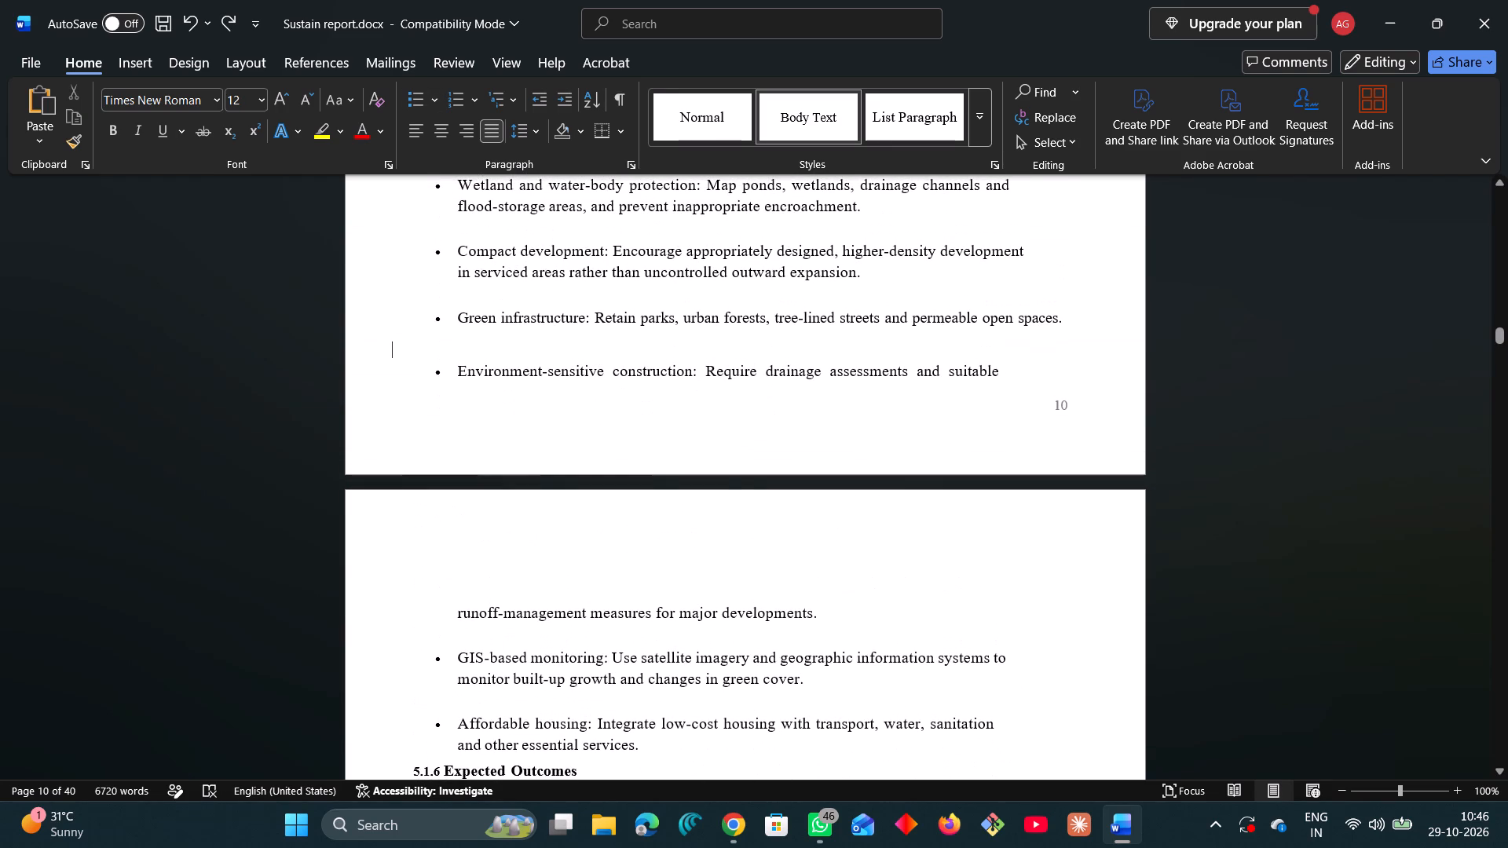
scroll(483, 360, down, 4)
scroll(483, 360, up, 2)
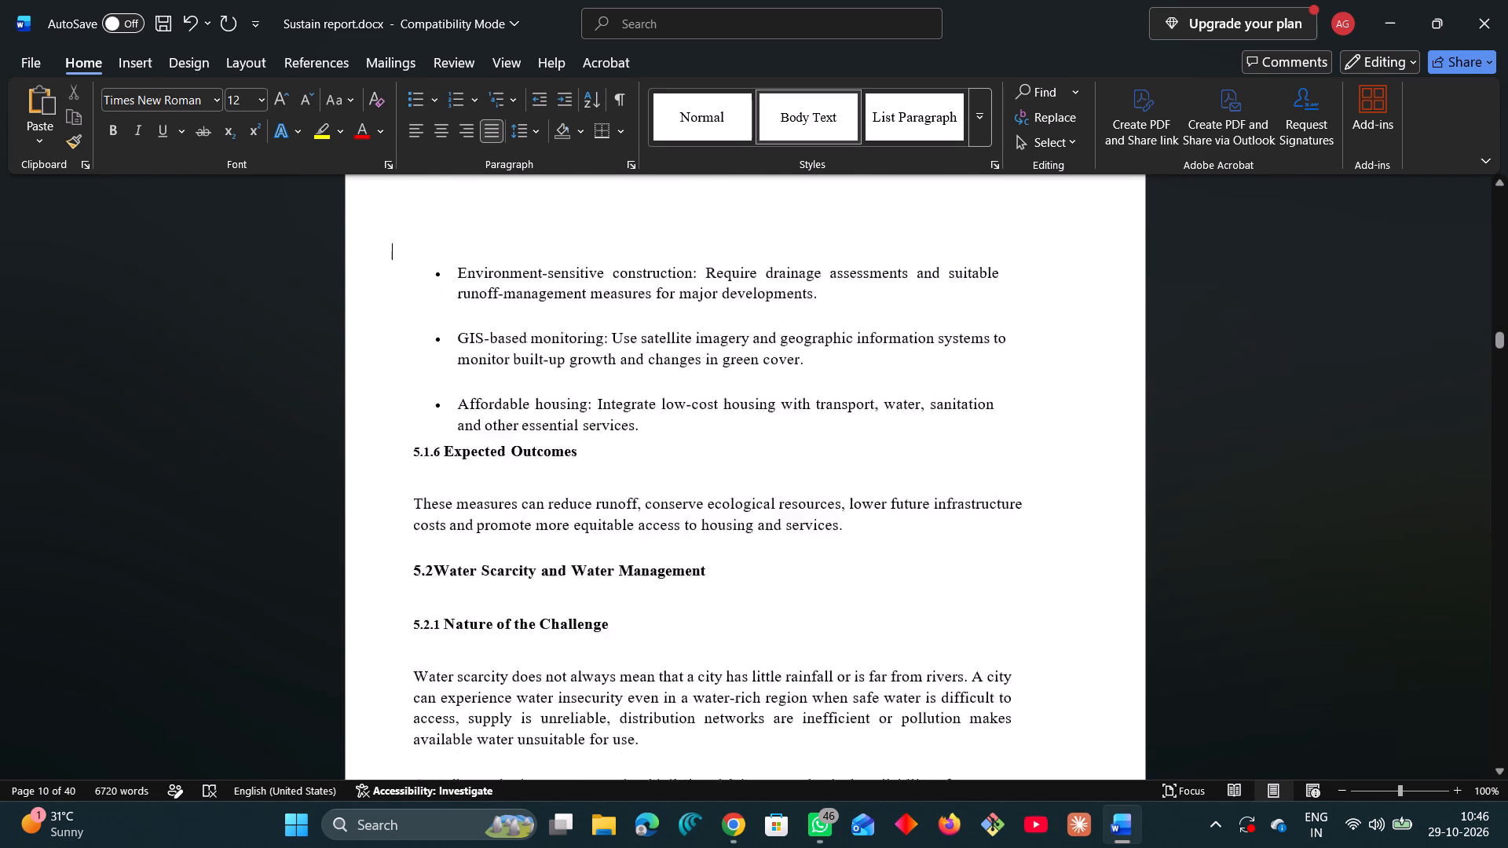
scroll(483, 360, up, 2)
key(BackSpace)
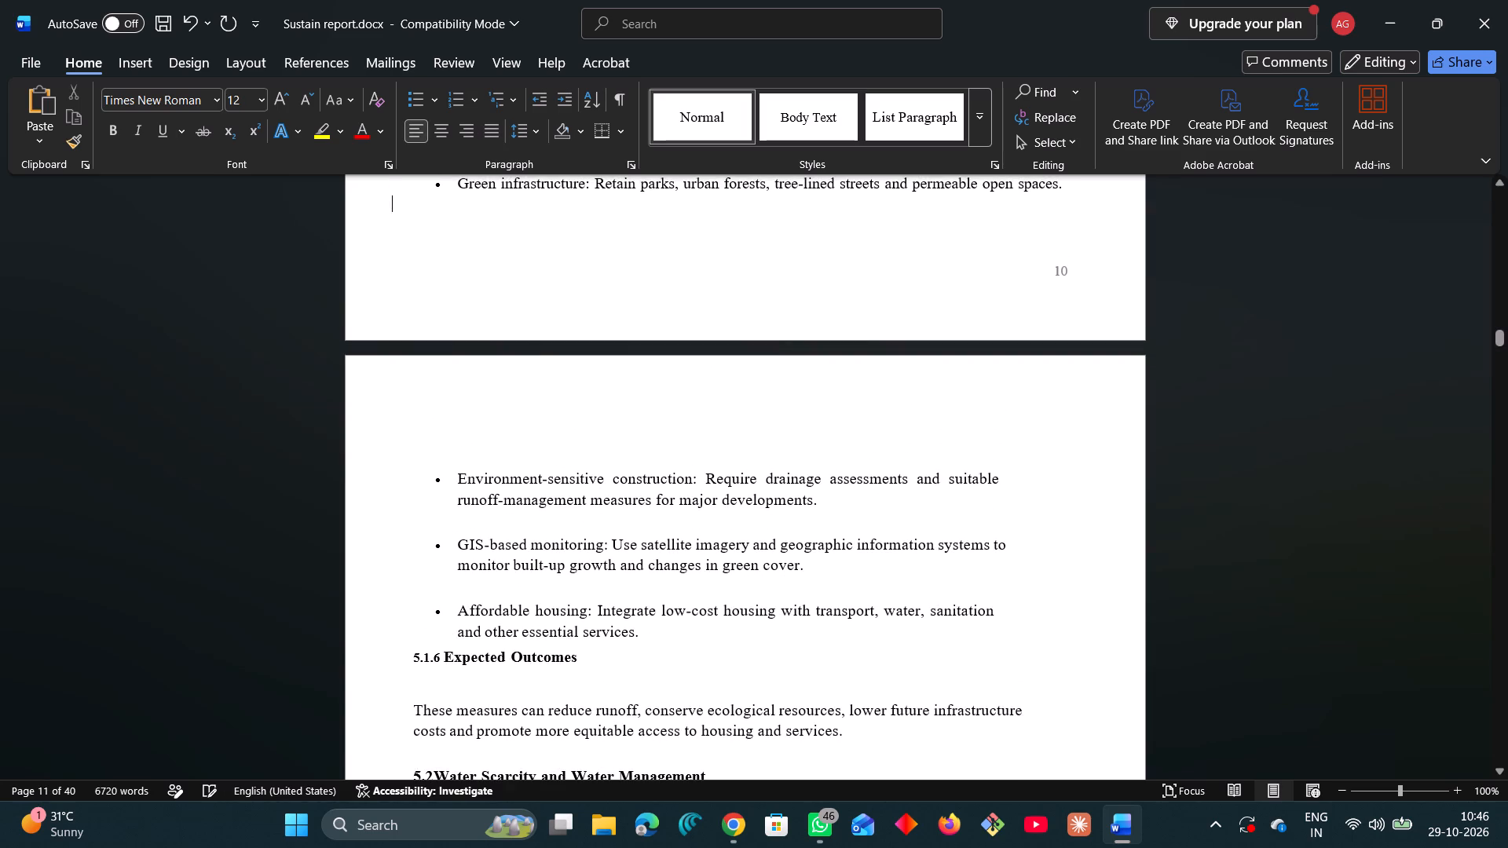
Delete the blank lines below the 5.1.6 Expected Outcomes, 5.2.1 Nature of the Challenge and 5.2.2 Major Causes headings.
scroll(452, 320, down, 5)
click(493, 340)
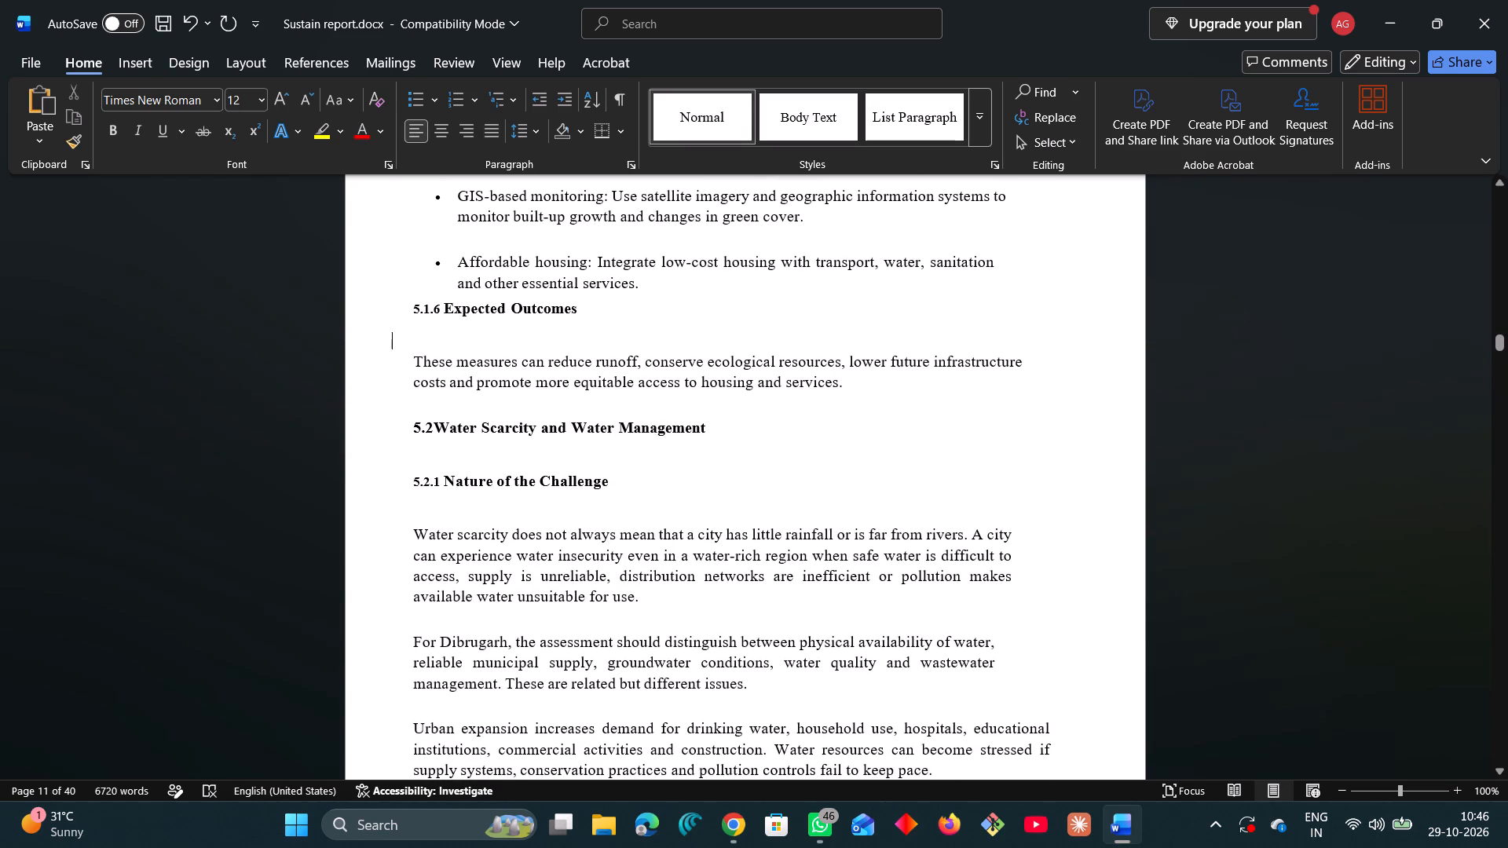
key(BackSpace)
click(426, 482)
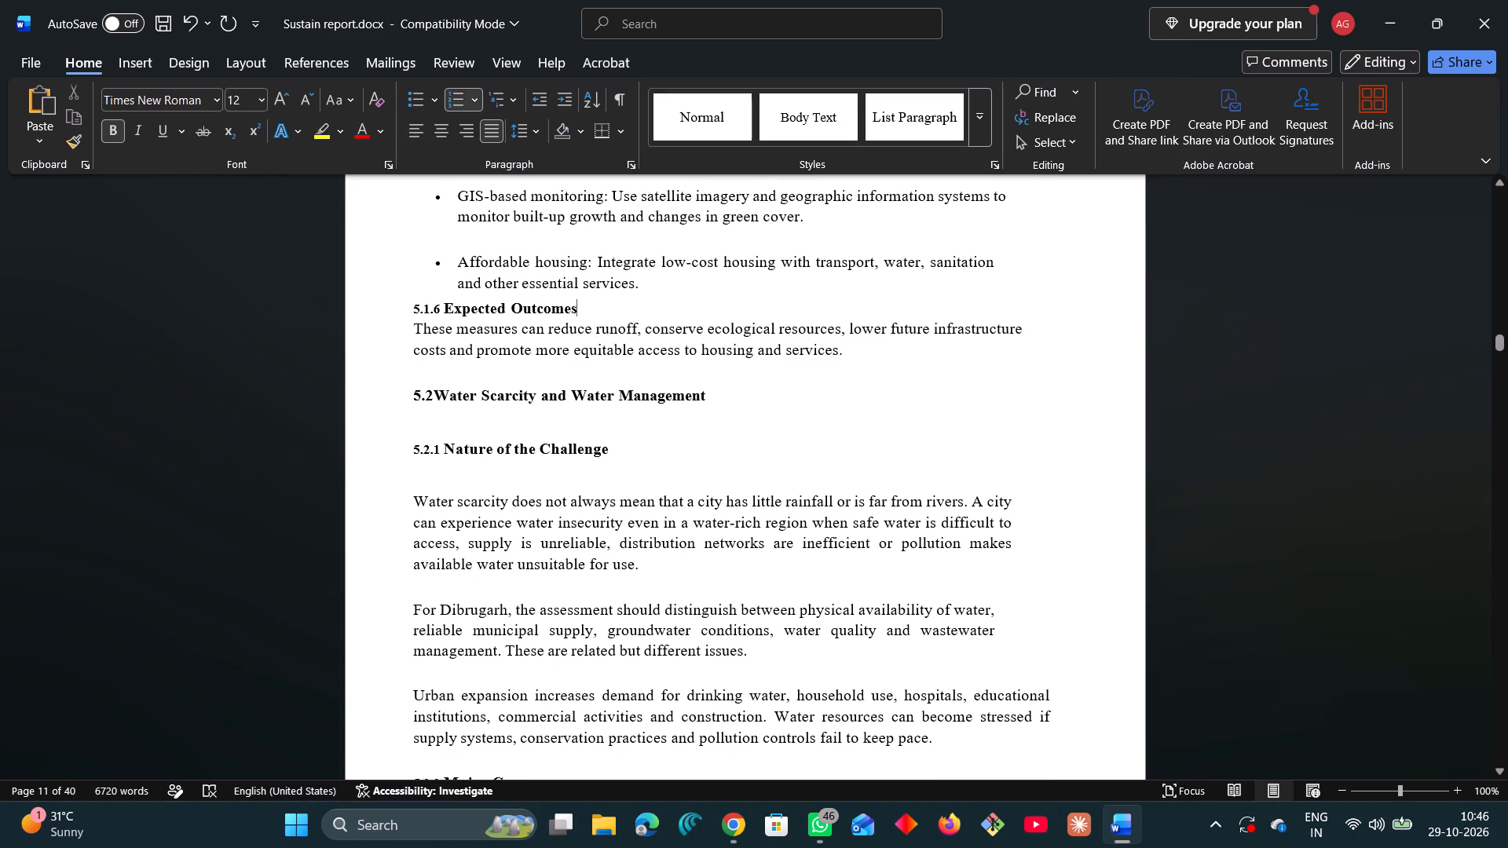
key(BackSpace)
scroll(460, 491, down, 3)
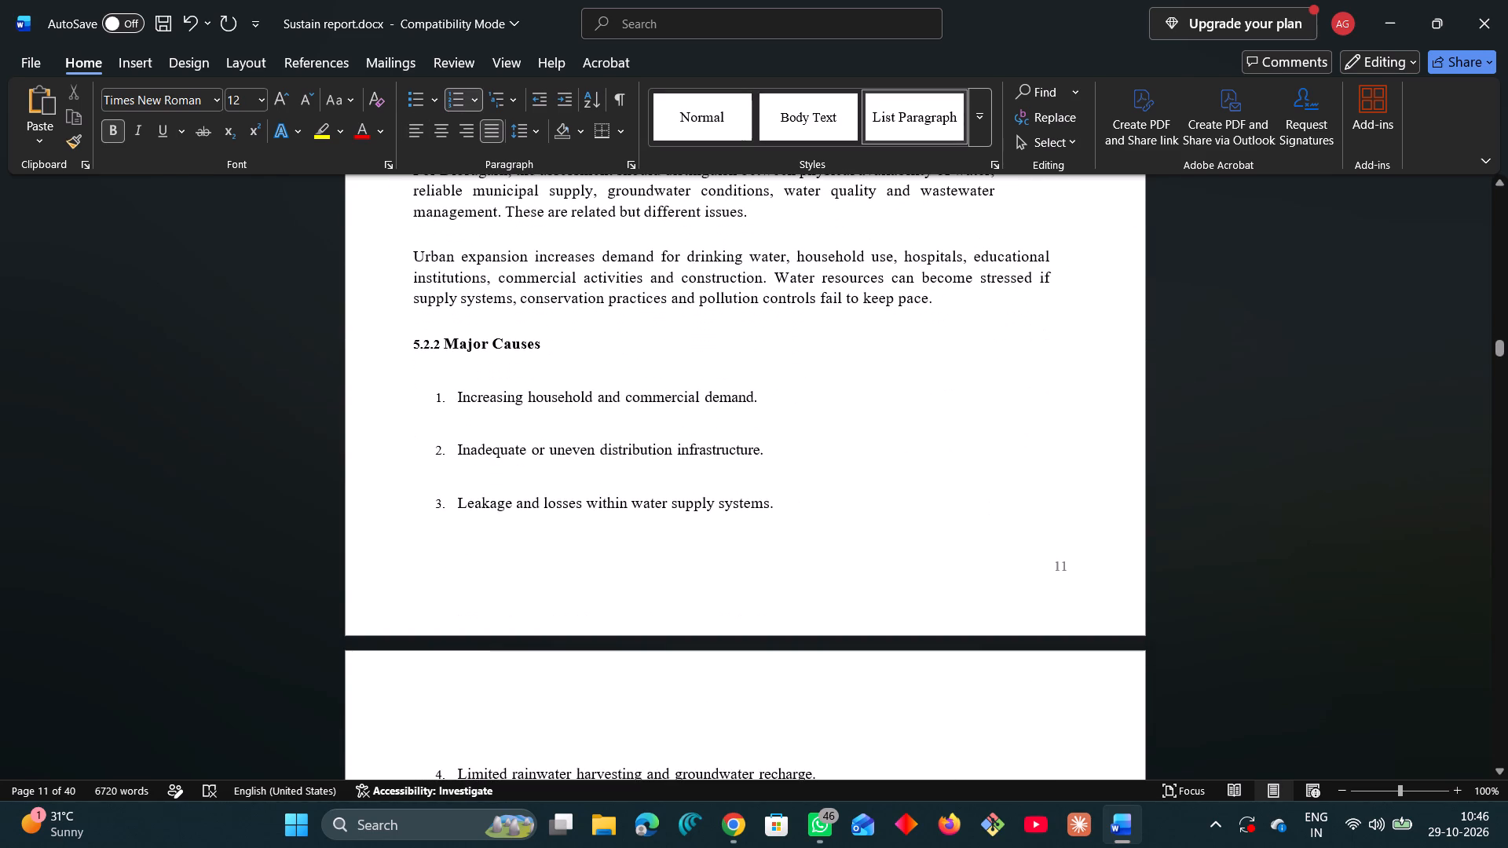
click(459, 373)
key(BackSpace)
Delete the blank lines below the 5.2.3 Environmental Impacts and 5.2.4 Social Impacts headings.
scroll(463, 327, down, 3)
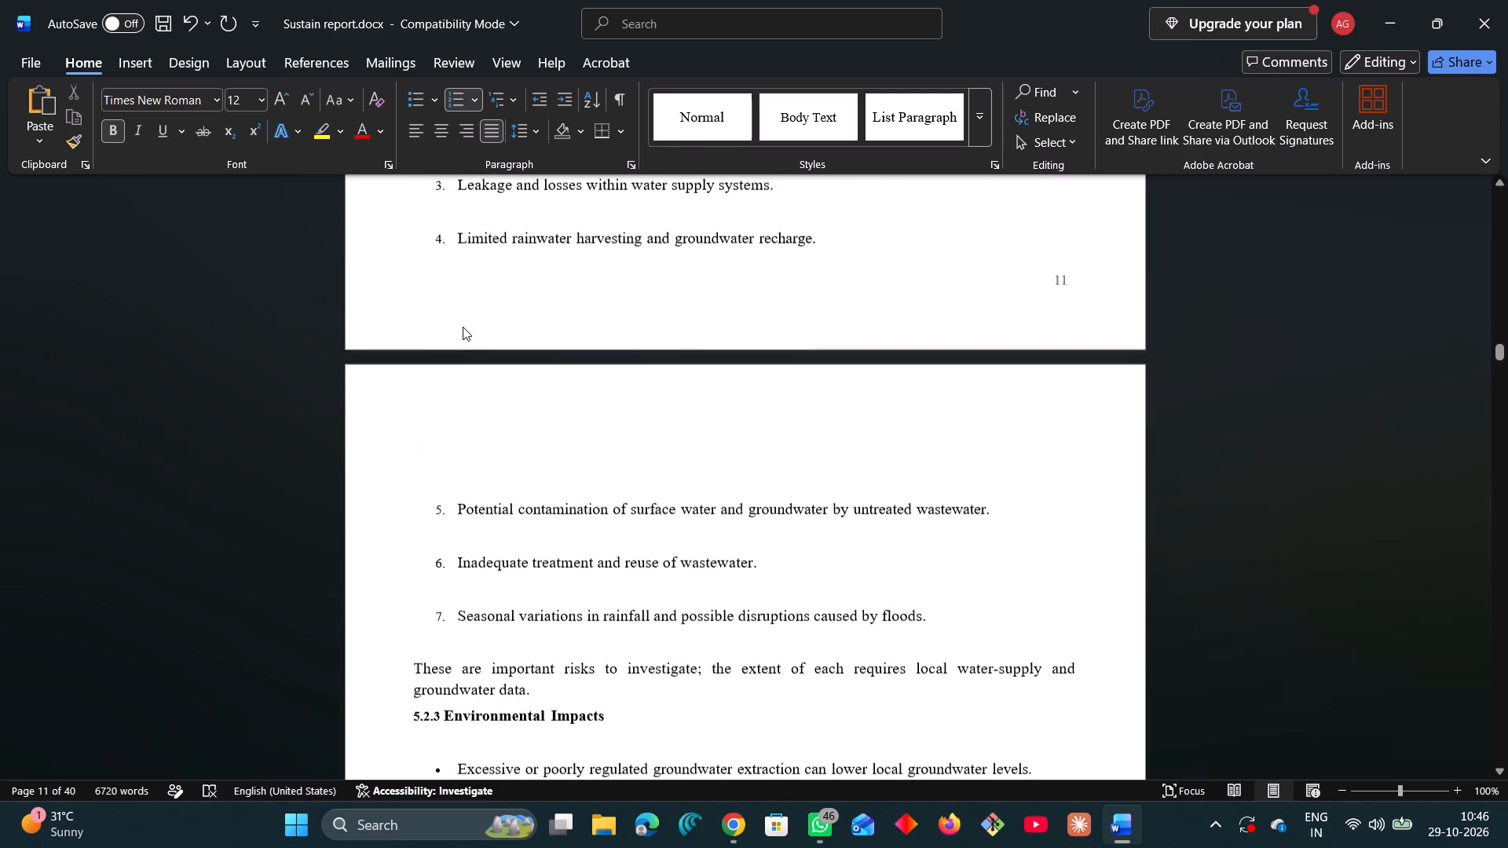
scroll(463, 327, down, 3)
click(456, 402)
key(BackSpace)
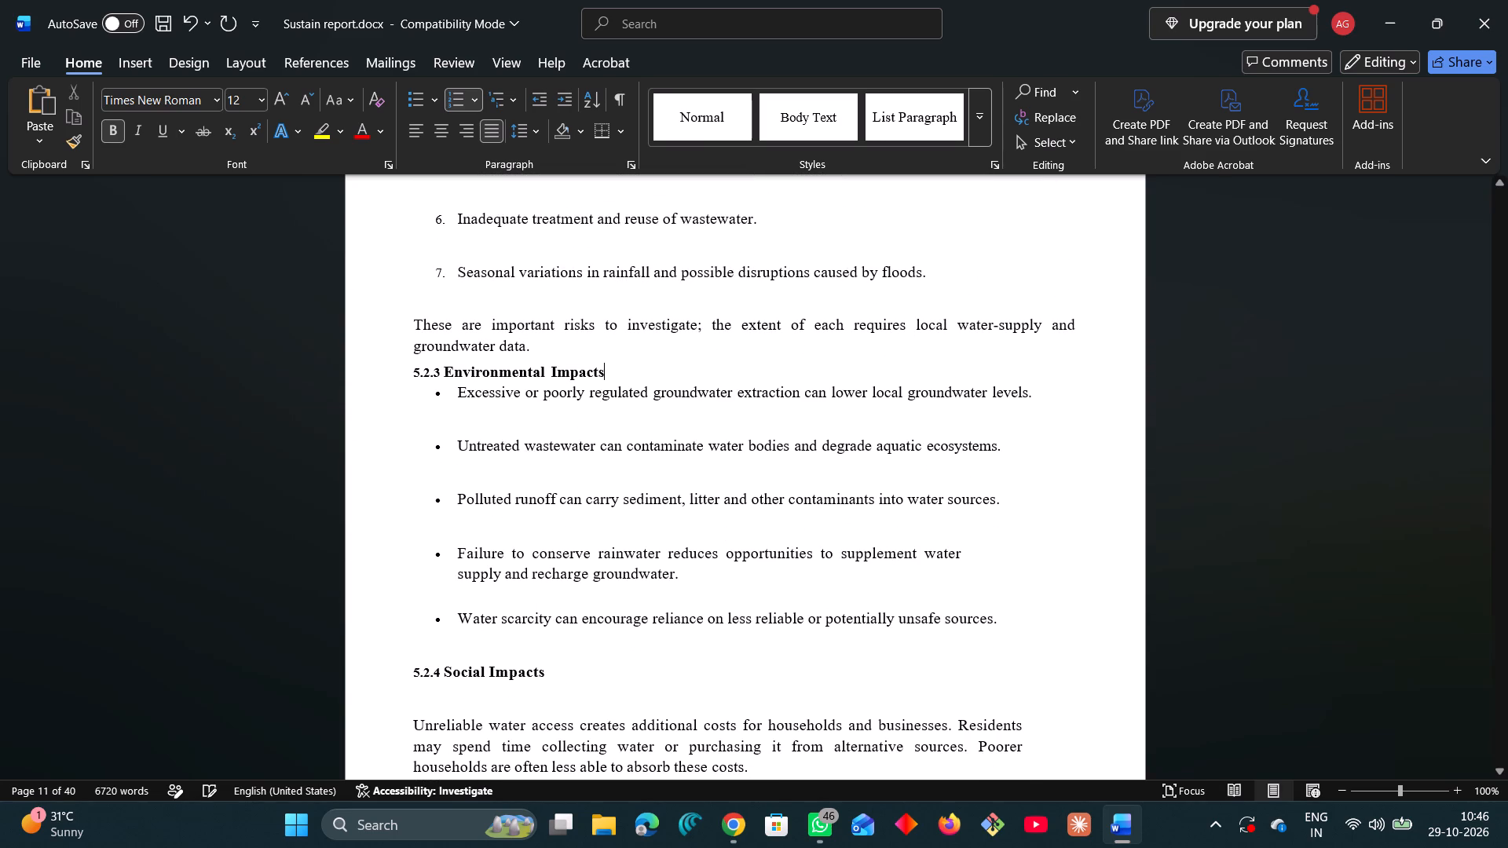
scroll(537, 356, down, 1)
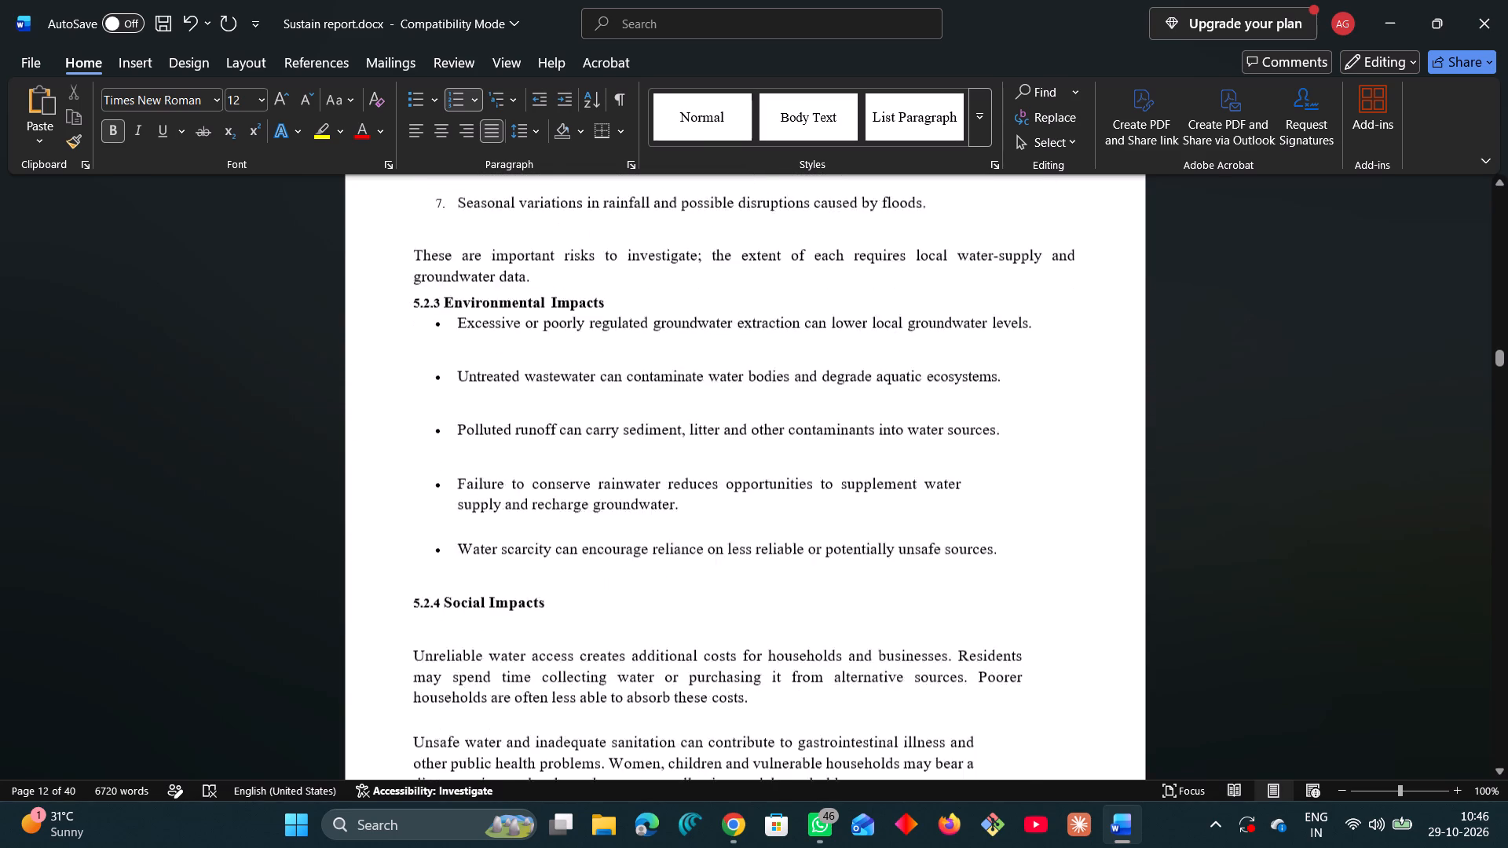
scroll(537, 356, down, 1)
click(419, 546)
key(BackSpace)
Delete the blank lines below the 5.2.5 Economic Impacts and 5.2.6 Recommended Sustainable Strategies headings.
scroll(463, 560, down, 1)
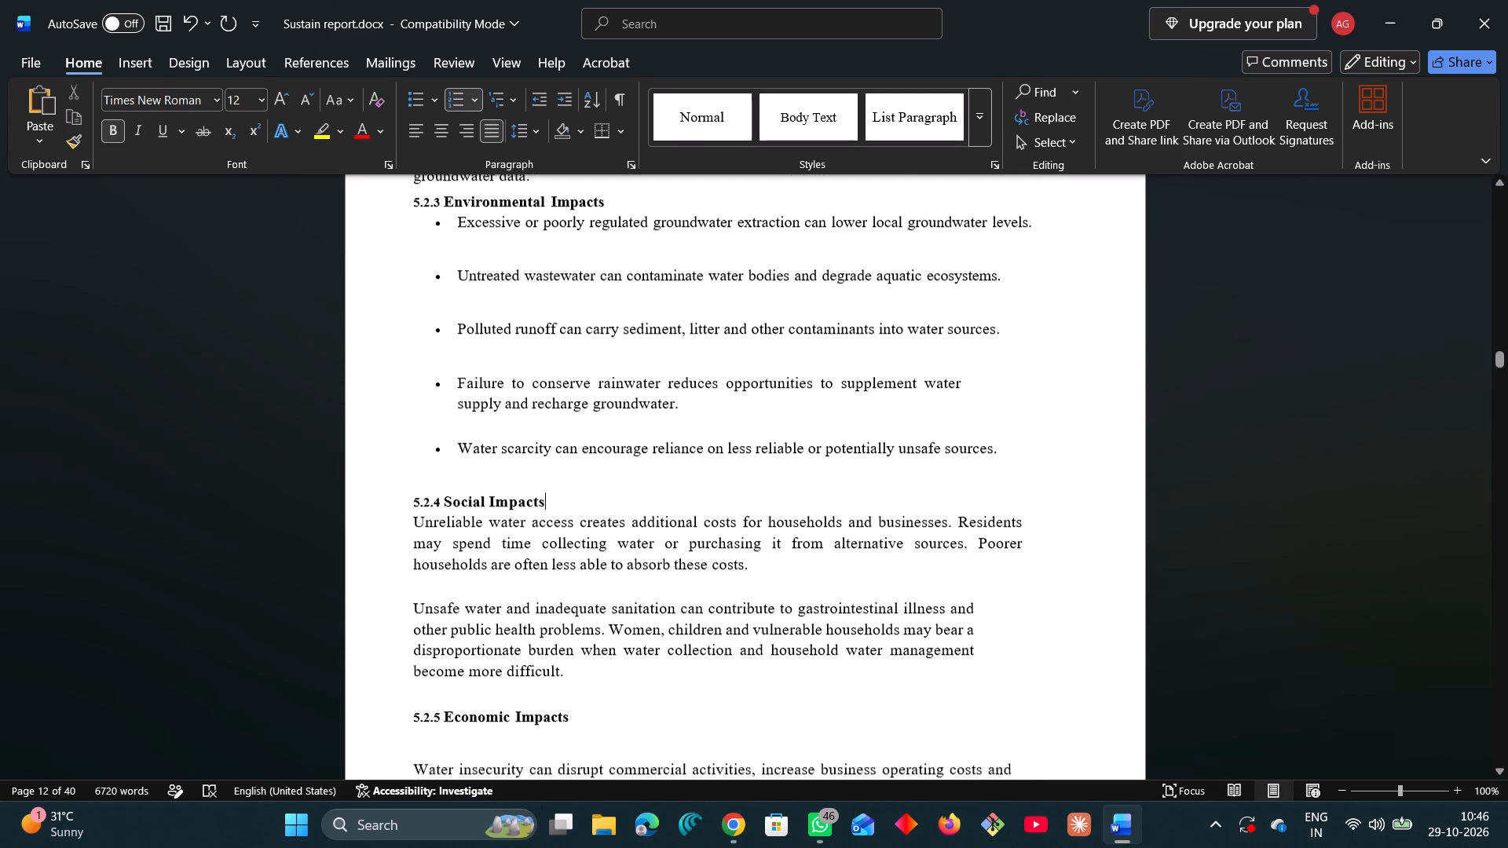
scroll(463, 560, down, 1)
click(457, 622)
key(BackSpace)
scroll(457, 622, down, 4)
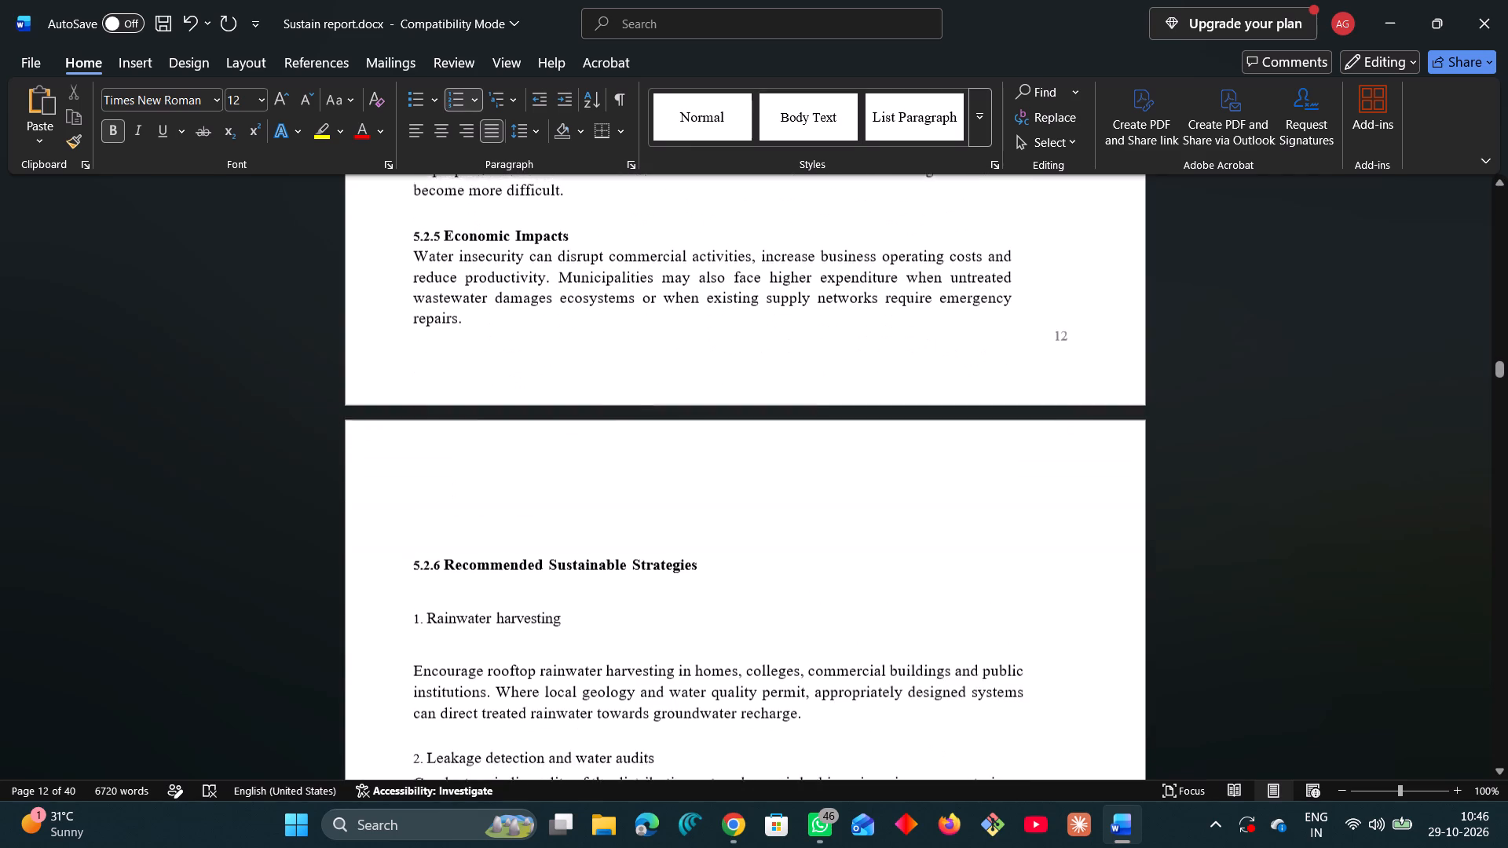
click(447, 583)
key(BackSpace)
key(BackSpace)
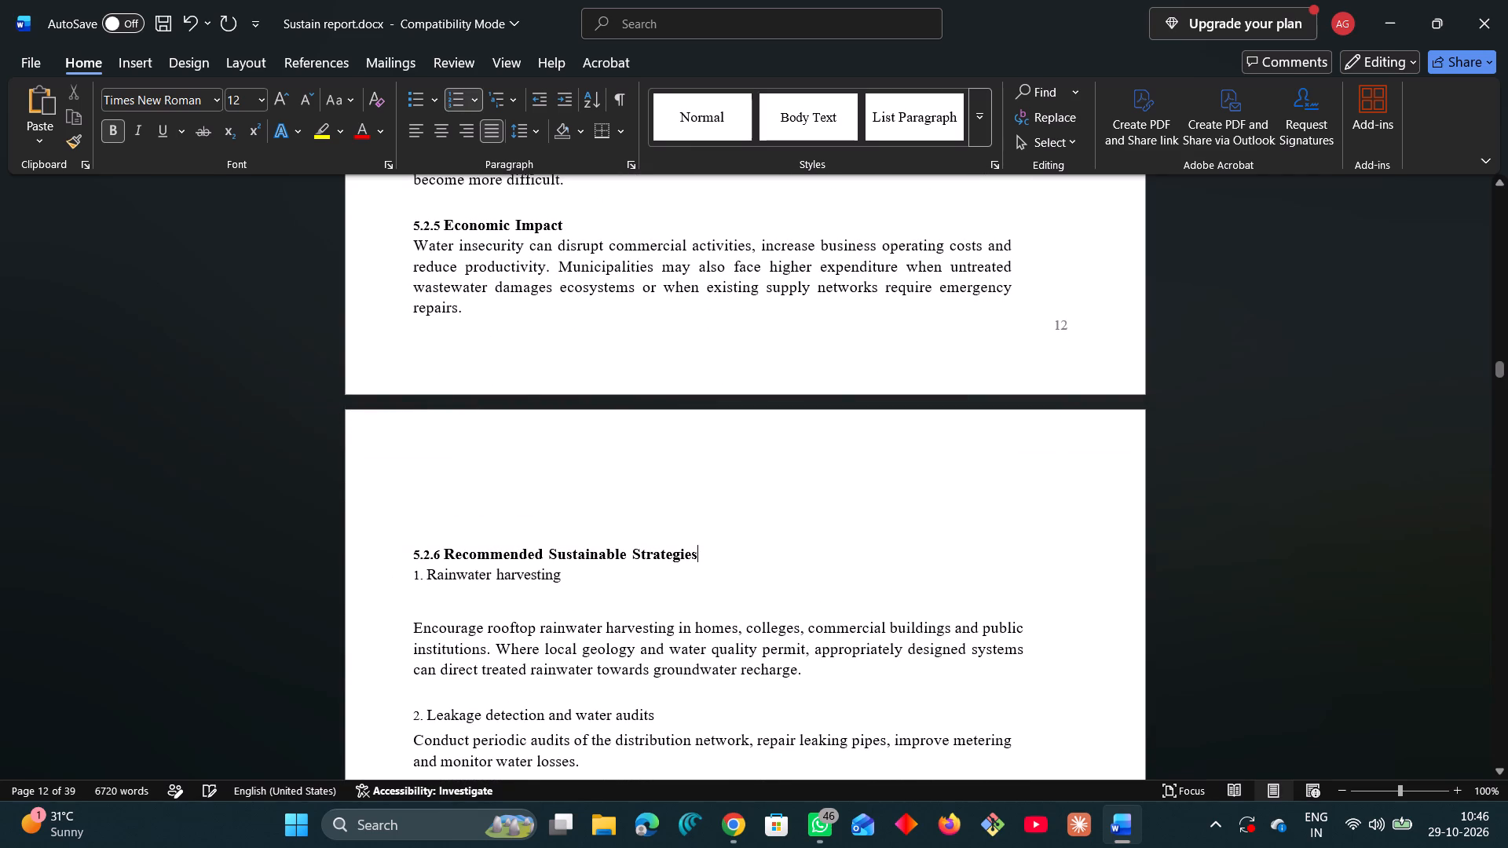
Insert a page break before item 7, Flood-resilient water infrastructure, in section 5.2.6.
scroll(464, 604, down, 7)
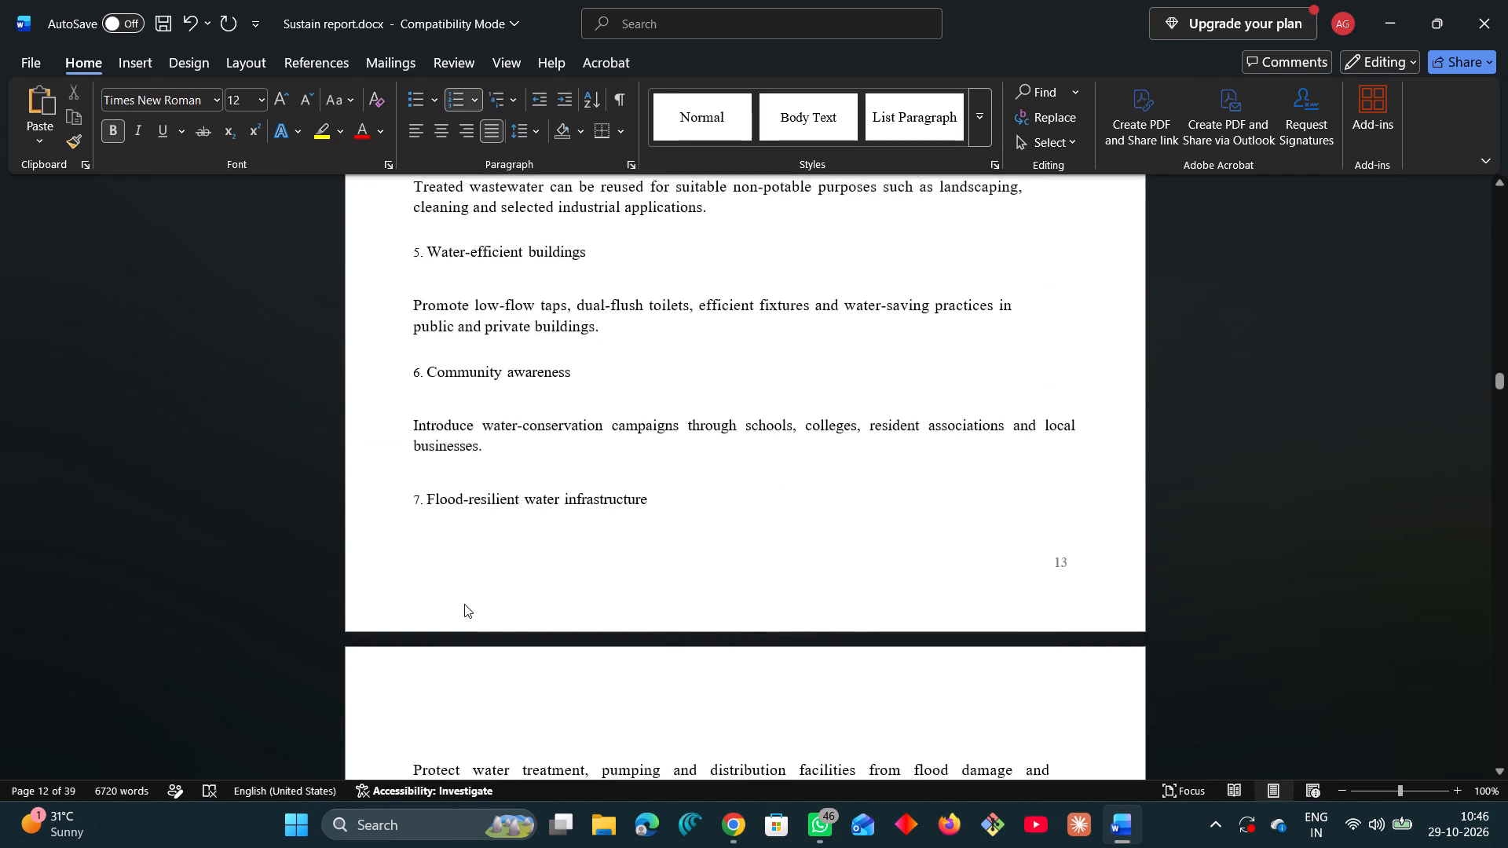
scroll(464, 604, down, 3)
click(509, 195)
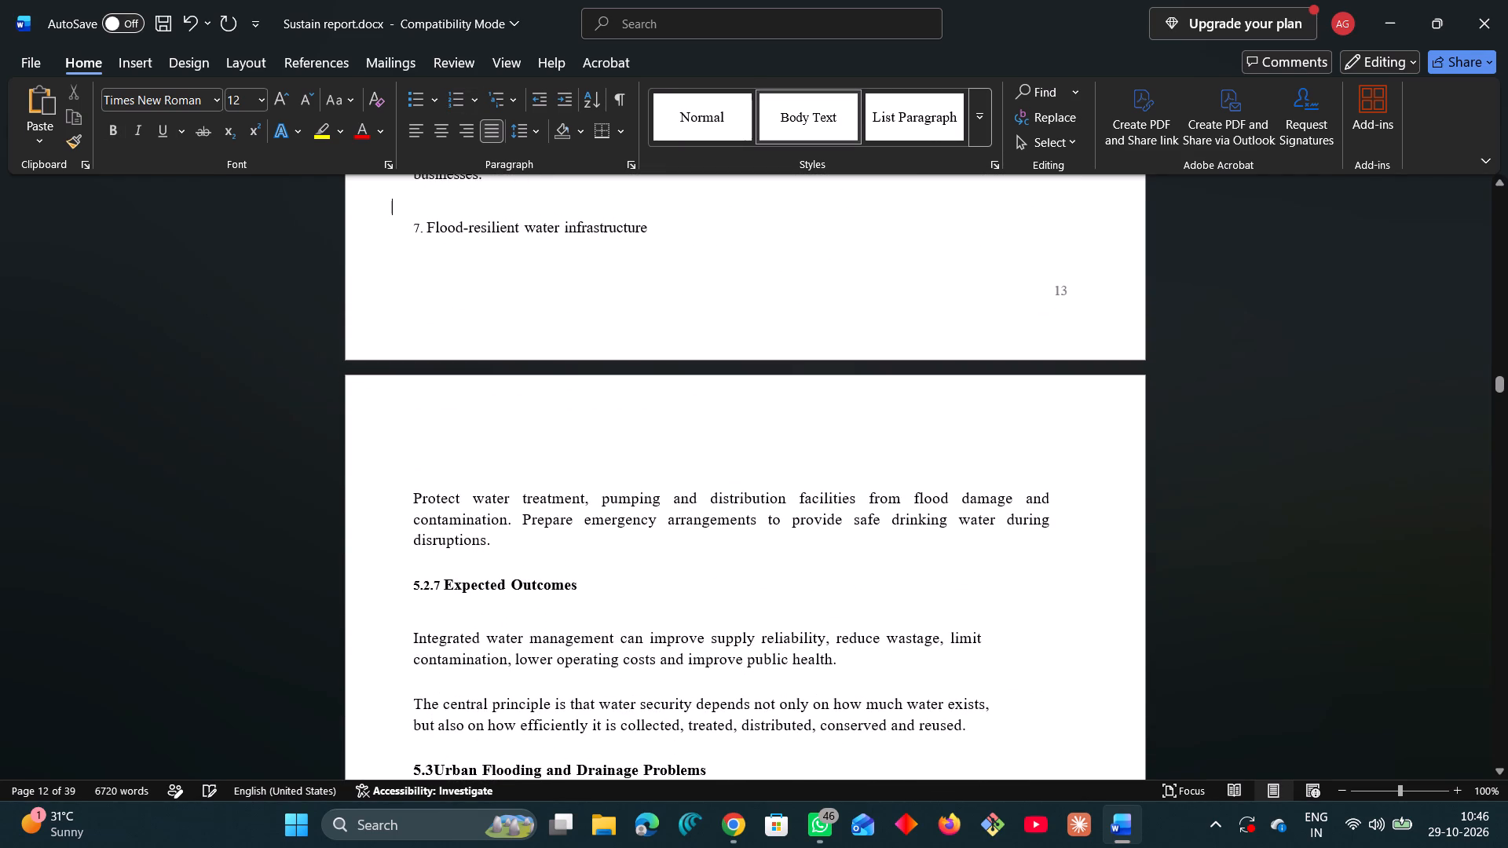
key(ctrl+Return)
scroll(509, 195, down, 1)
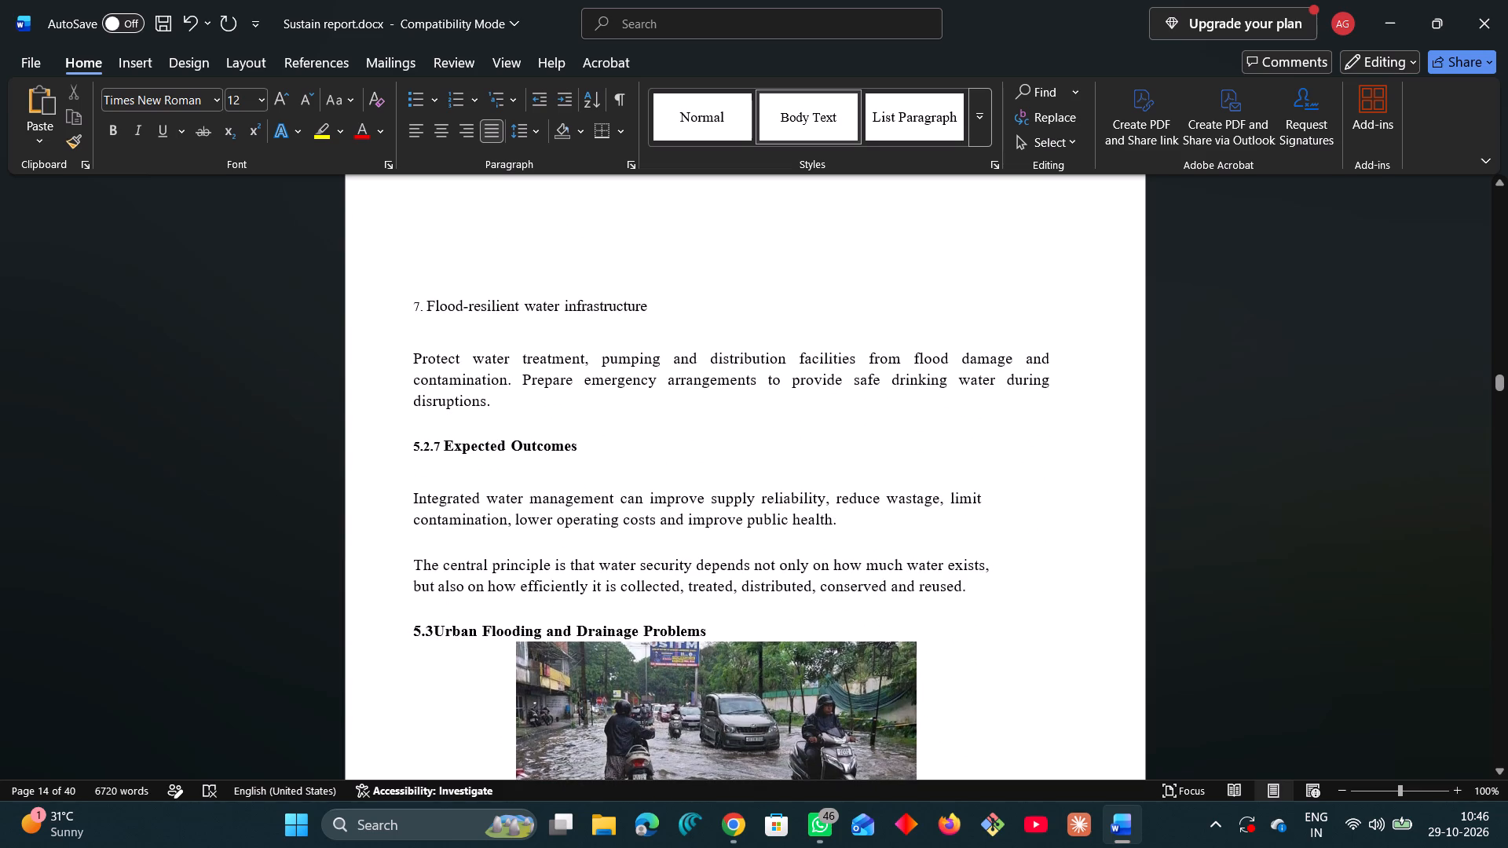
Delete the blank lines below the 5.2.7 Expected Outcomes and 5.3.2 Major Causes headings, and the one early in section 5.3.
click(474, 480)
key(BackSpace)
scroll(509, 607, down, 5)
click(440, 333)
key(BackSpace)
scroll(440, 333, down, 4)
click(430, 468)
key(BackSpace)
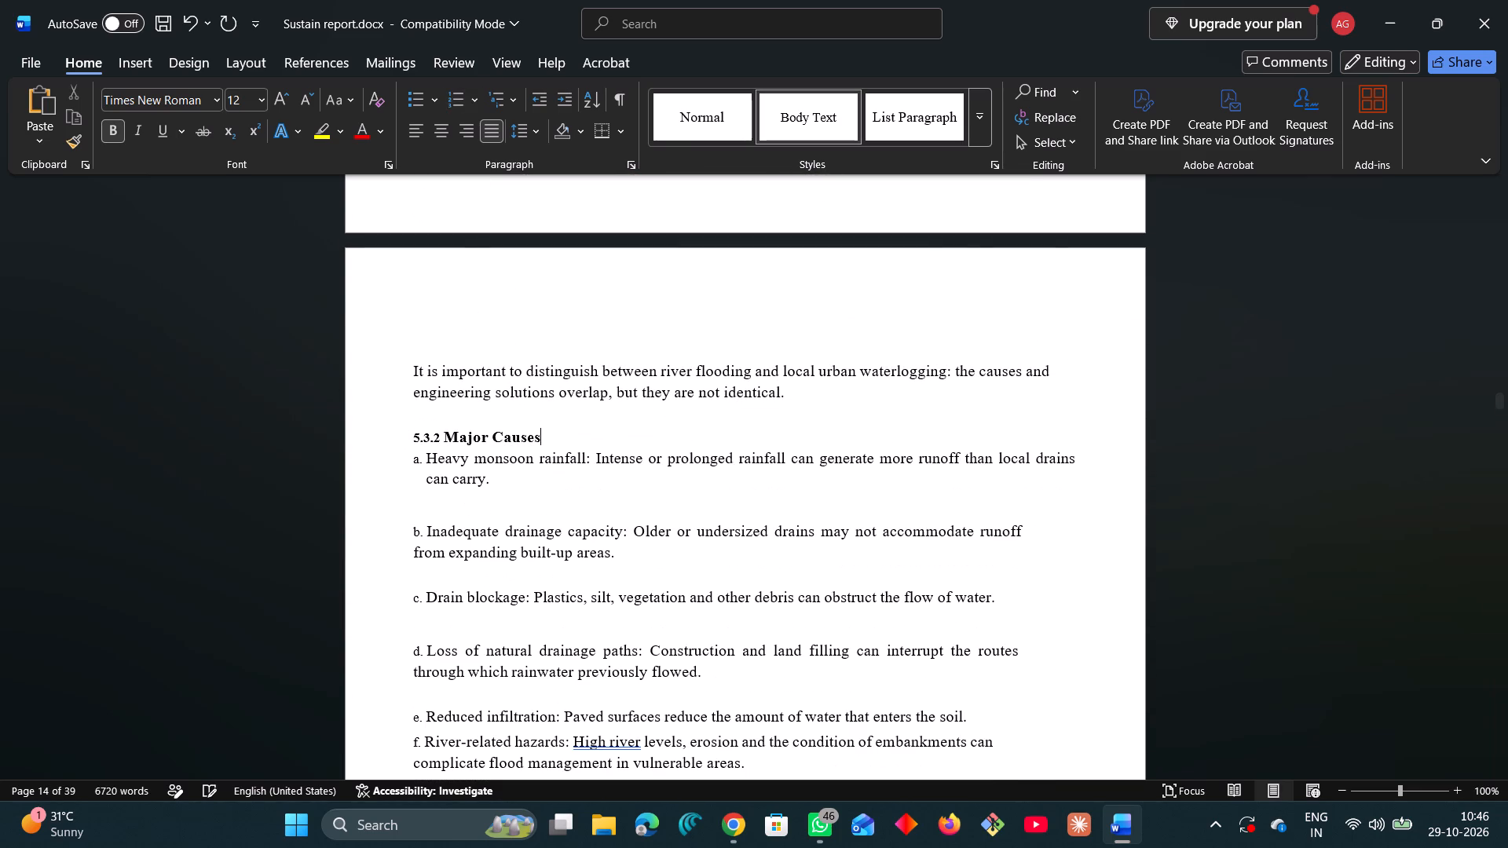
Set the a. to g. list letters under 5.3.2 Major Causes to 12 pt.
click(416, 459)
click(260, 100)
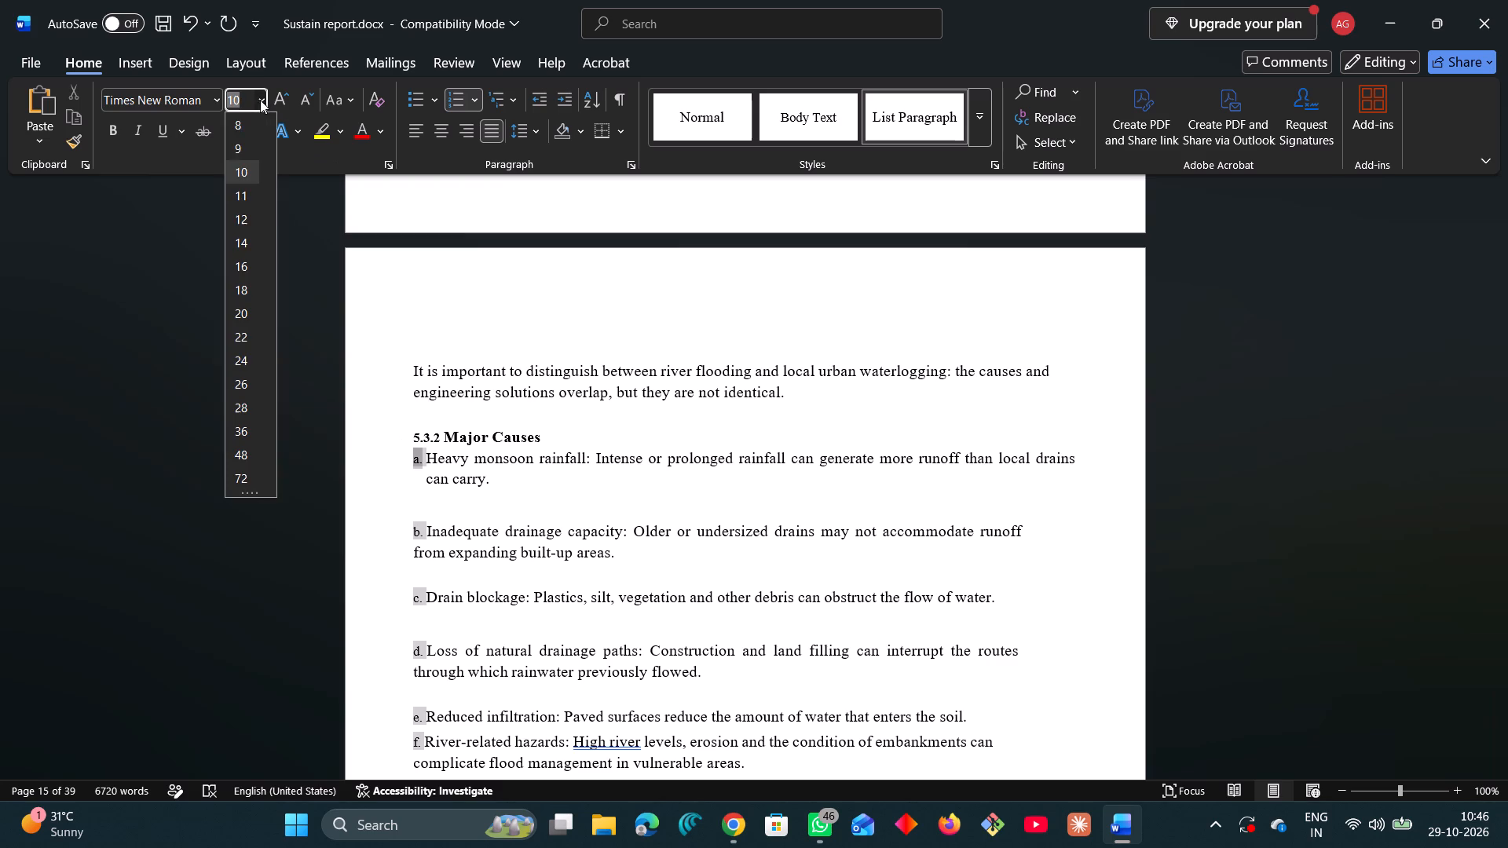
click(256, 221)
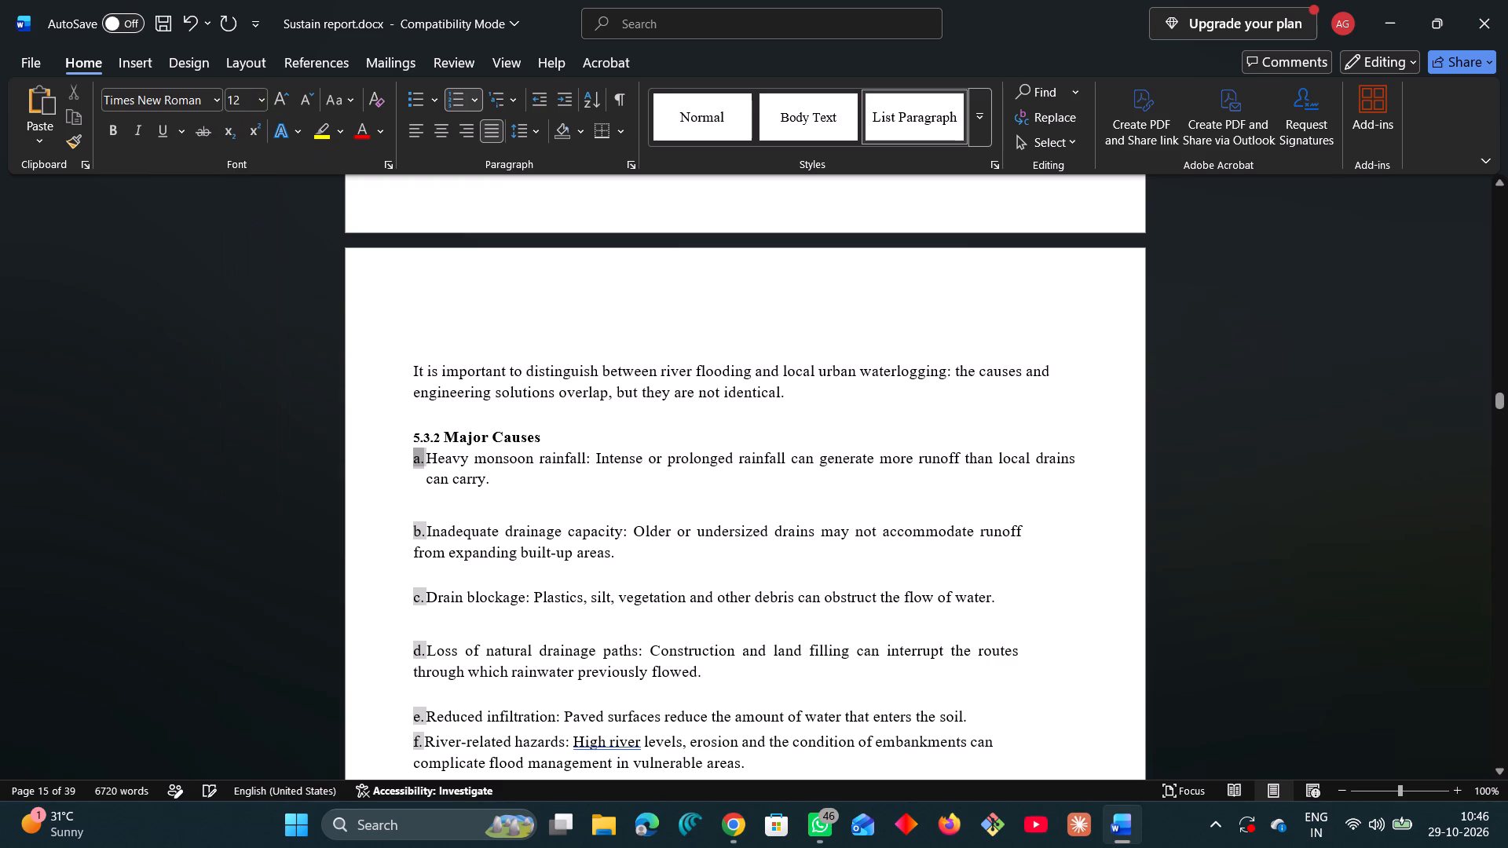
click(384, 389)
Delete the blank lines below the 5.3.3 Environmental Impacts and 5.3.4 Social Impacts headings.
scroll(410, 373, down, 5)
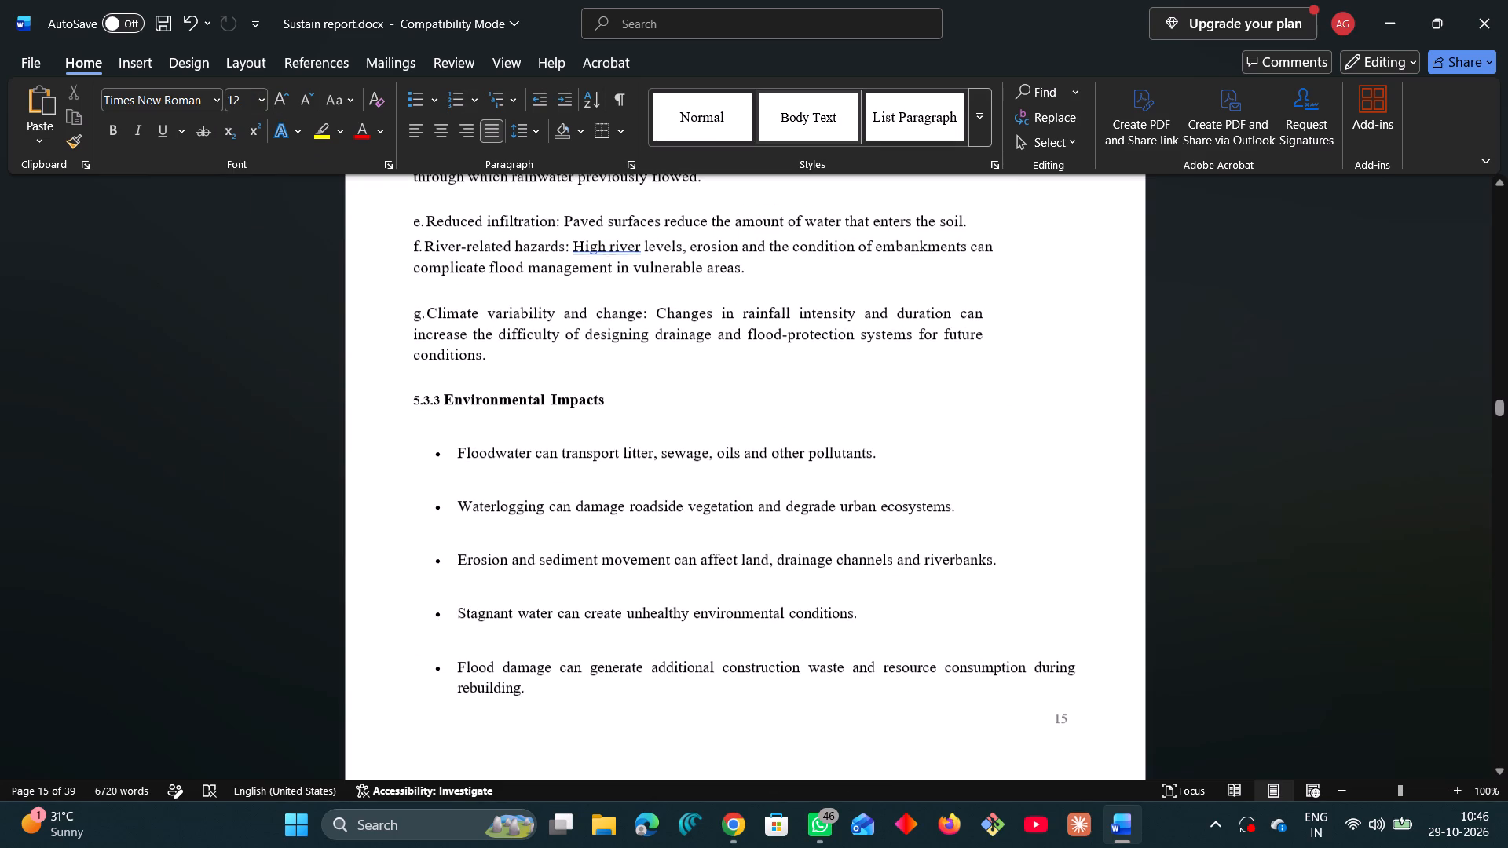
click(478, 426)
key(BackSpace)
scroll(478, 426, down, 4)
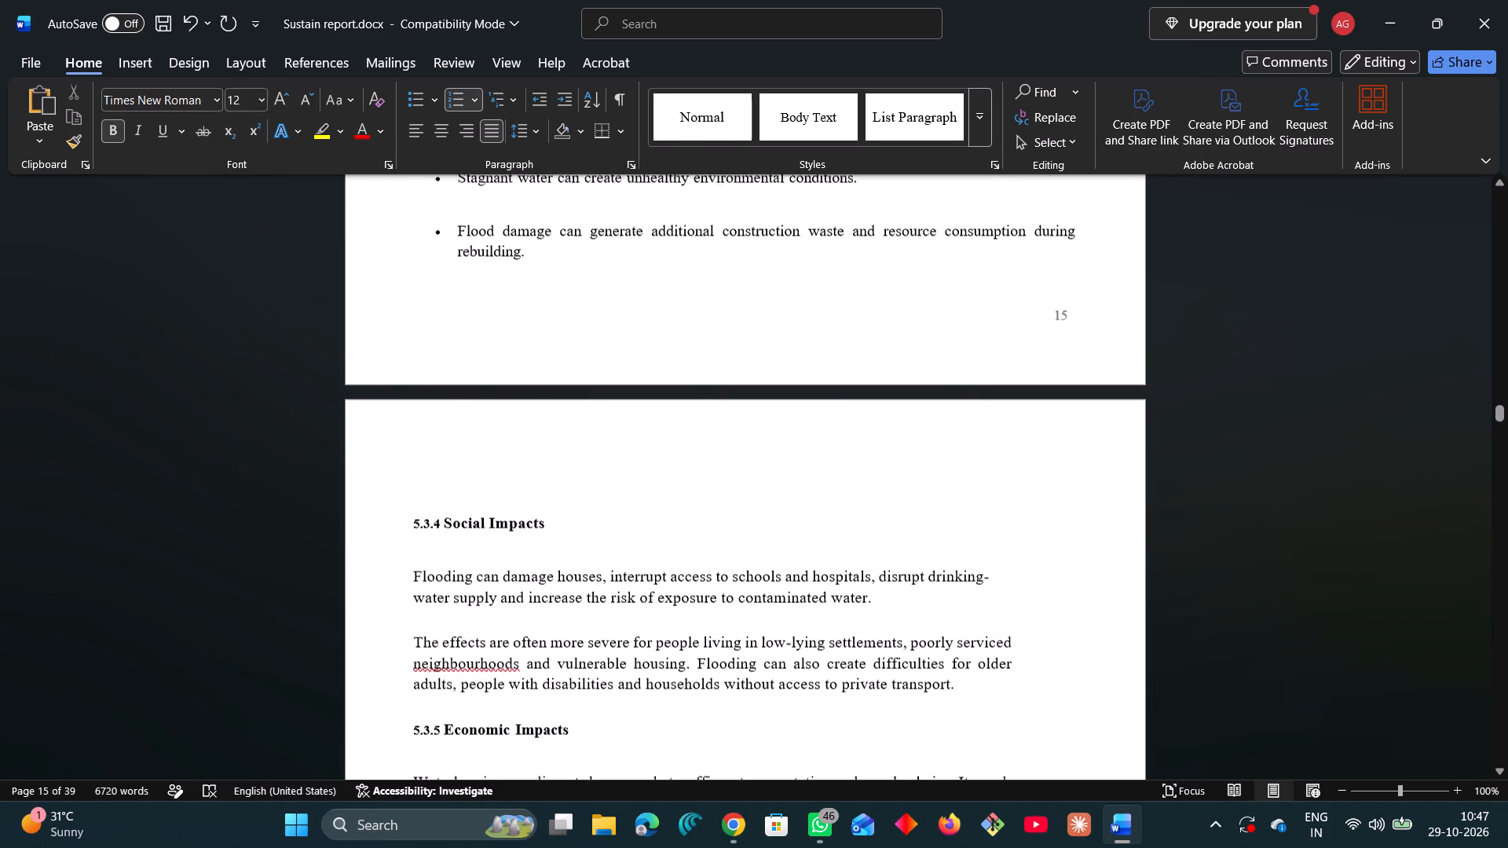
click(420, 534)
key(BackSpace)
scroll(420, 534, down, 1)
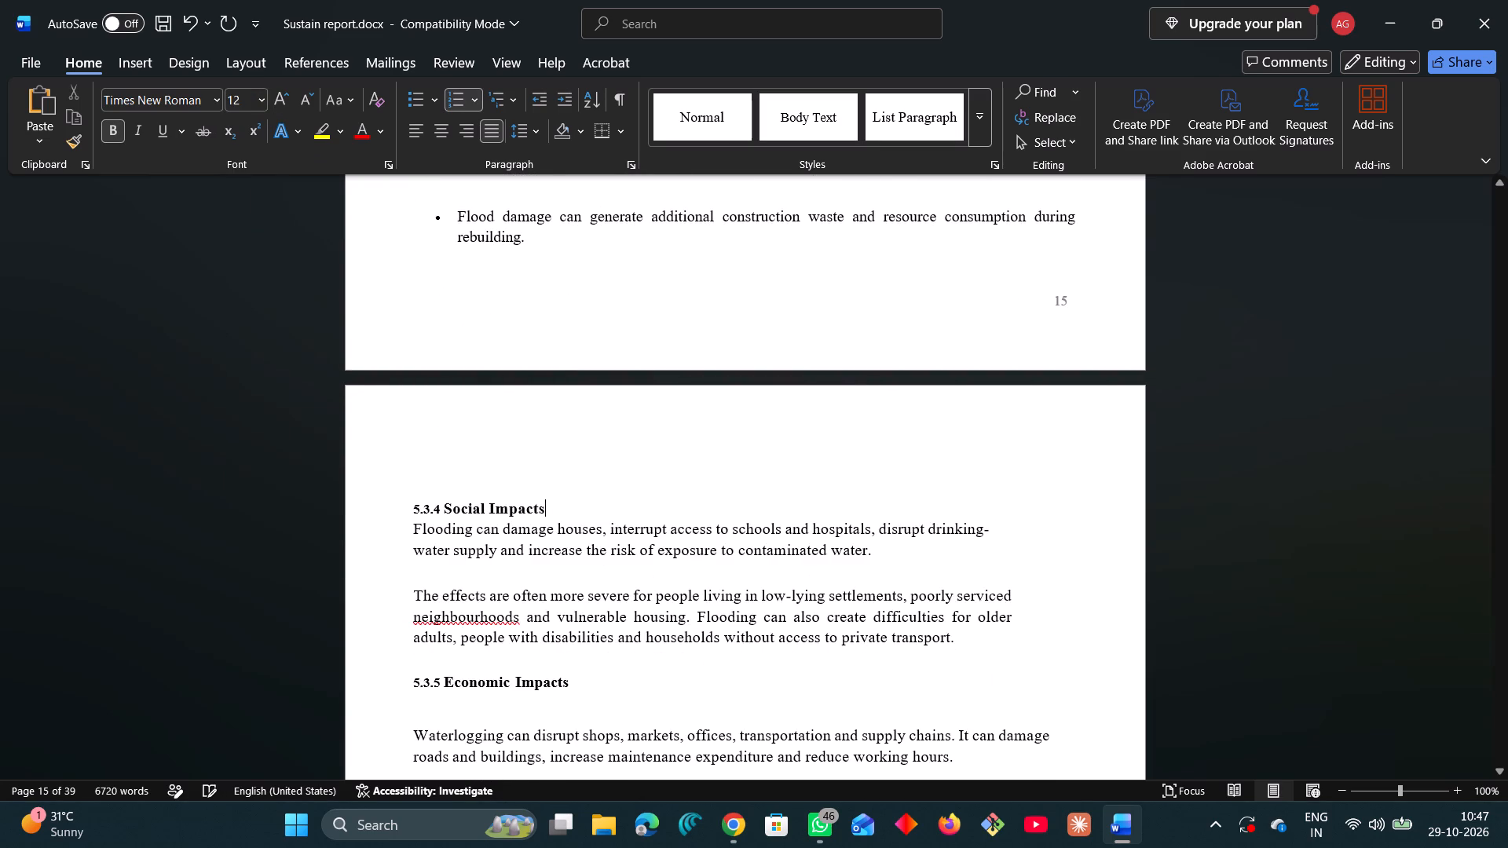
Delete the blank lines below the 5.3.5 Economic Impacts and 5.3.6 Recommended Sustainable Strategies headings.
scroll(420, 534, down, 1)
click(452, 560)
key(BackSpace)
scroll(452, 560, down, 2)
key(BackSpace)
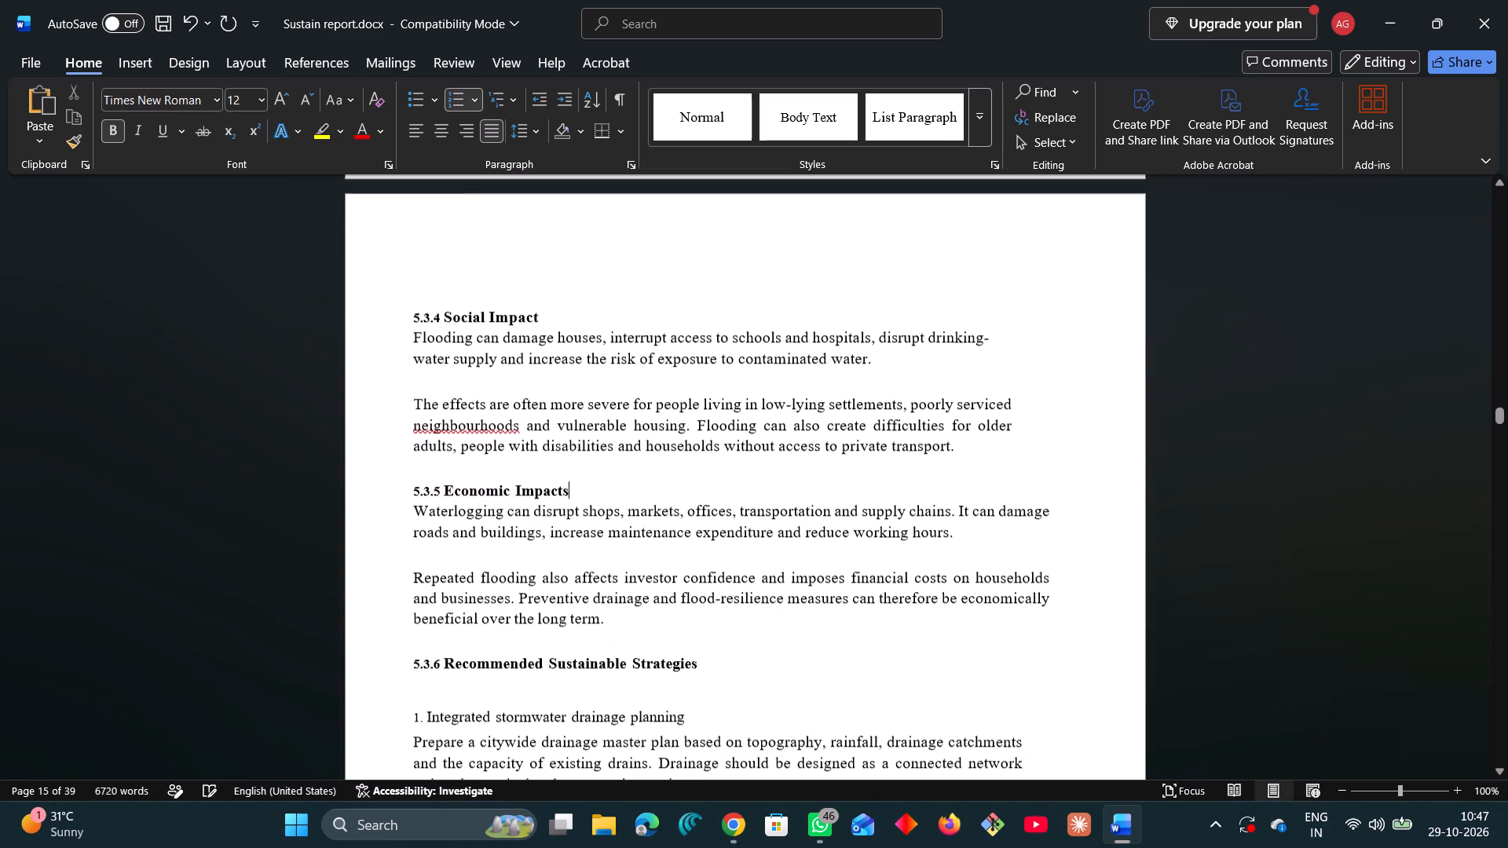
scroll(452, 560, down, 1)
click(473, 592)
key(BackSpace)
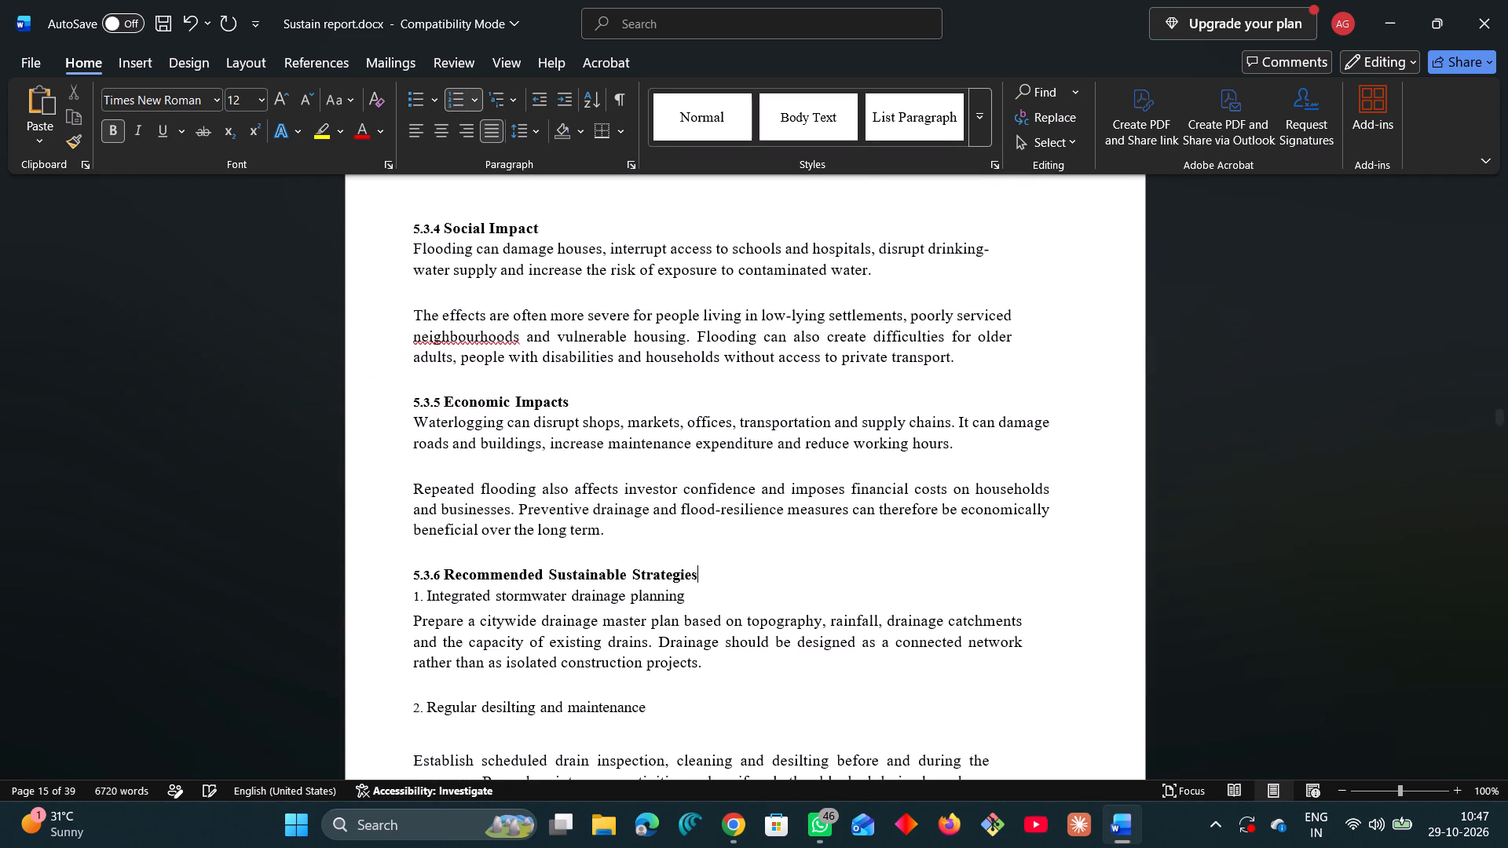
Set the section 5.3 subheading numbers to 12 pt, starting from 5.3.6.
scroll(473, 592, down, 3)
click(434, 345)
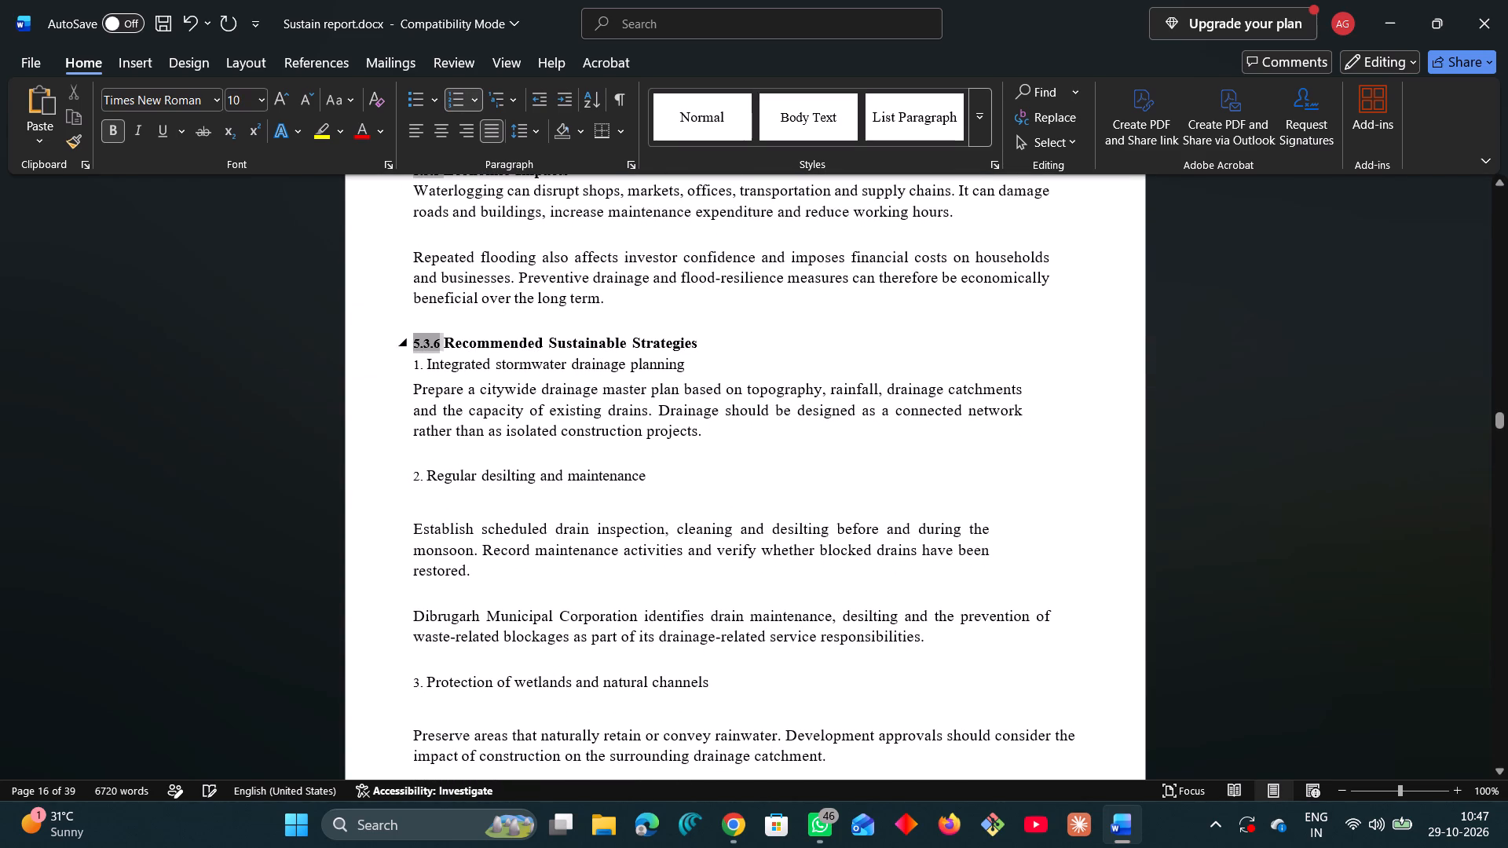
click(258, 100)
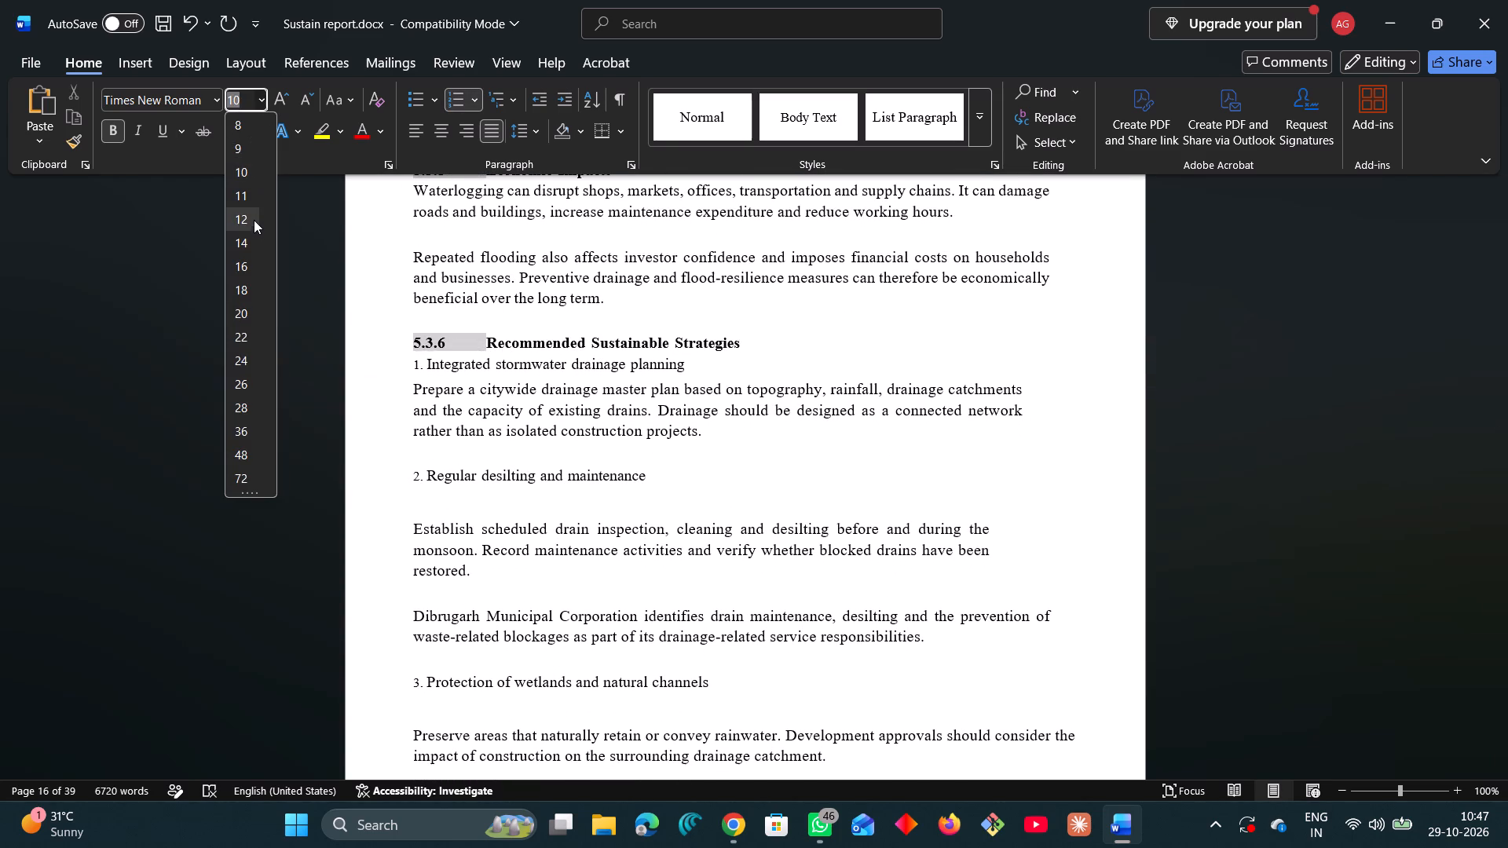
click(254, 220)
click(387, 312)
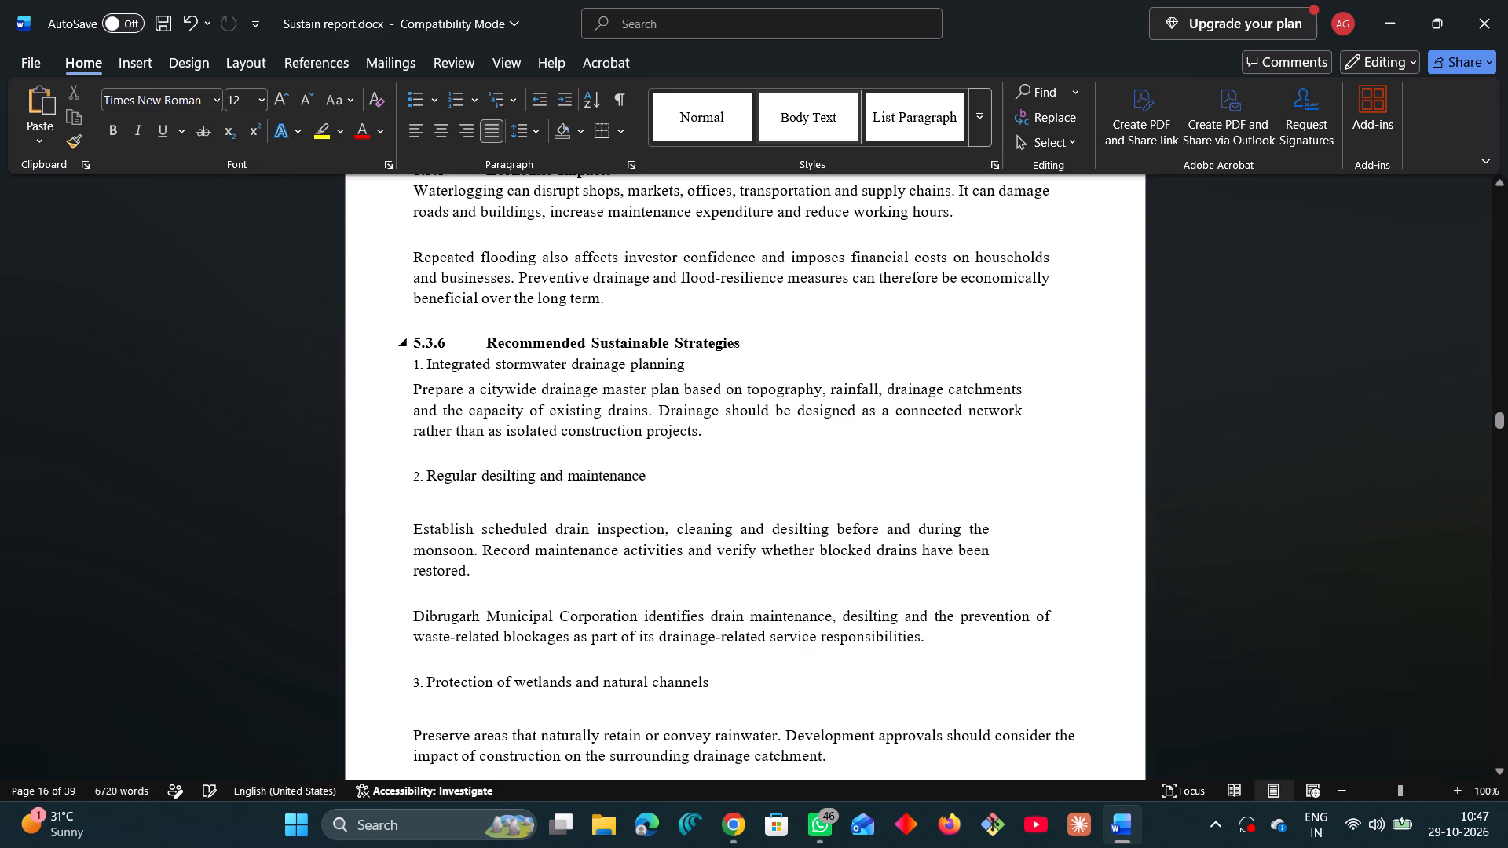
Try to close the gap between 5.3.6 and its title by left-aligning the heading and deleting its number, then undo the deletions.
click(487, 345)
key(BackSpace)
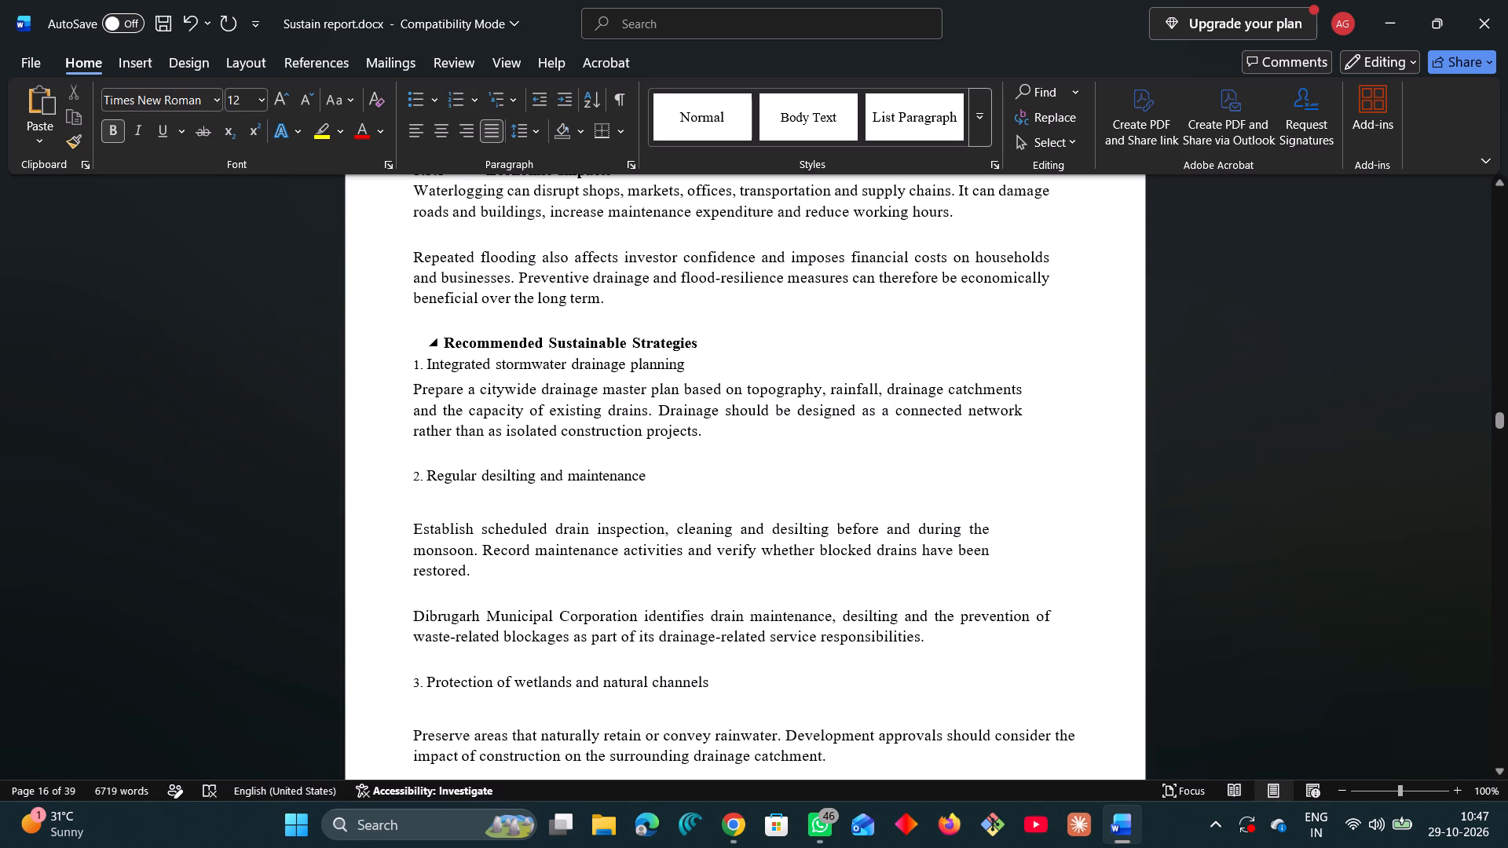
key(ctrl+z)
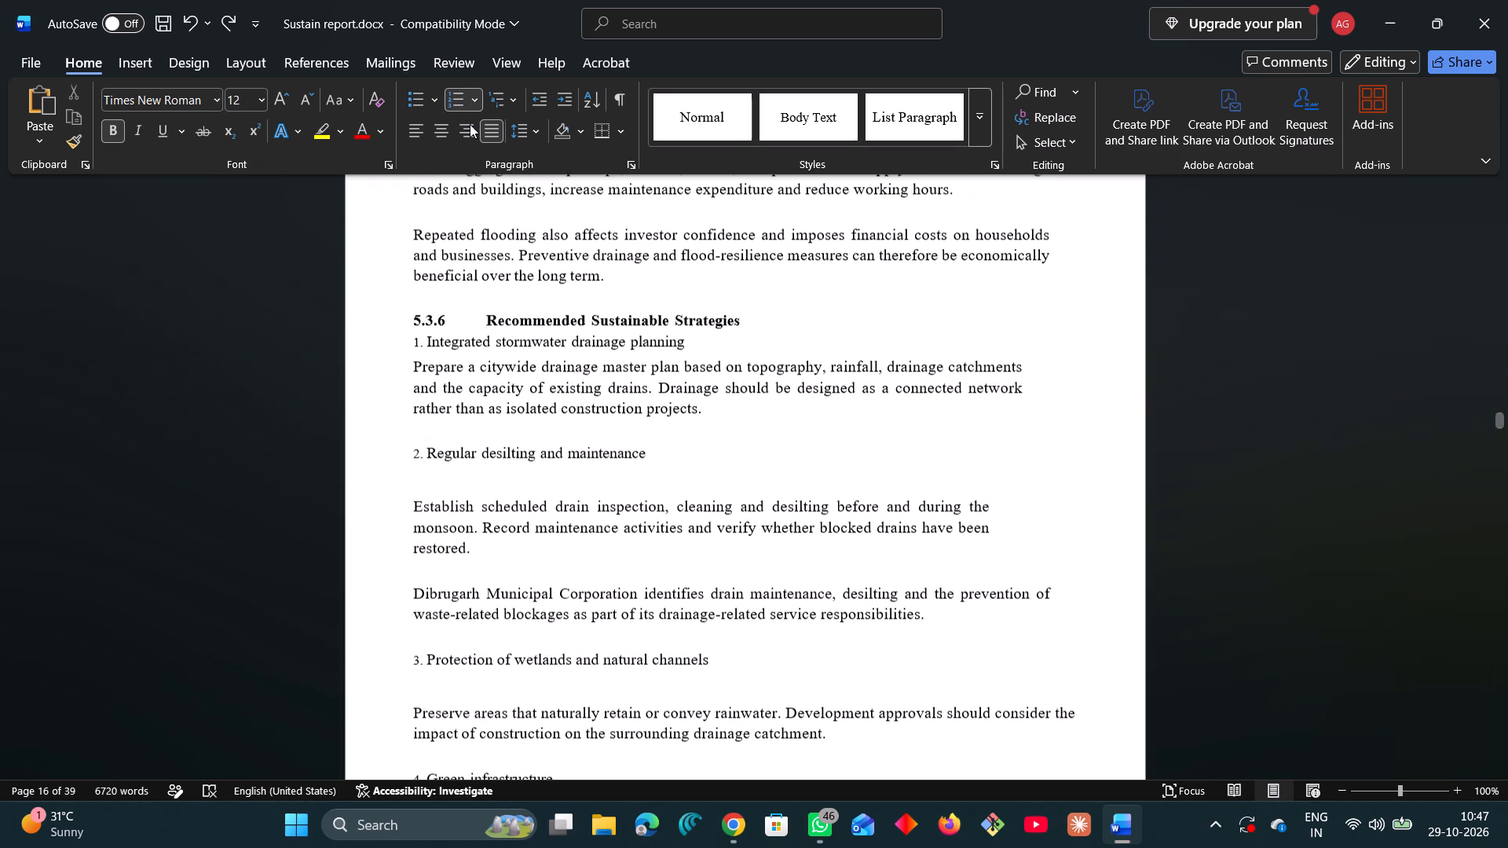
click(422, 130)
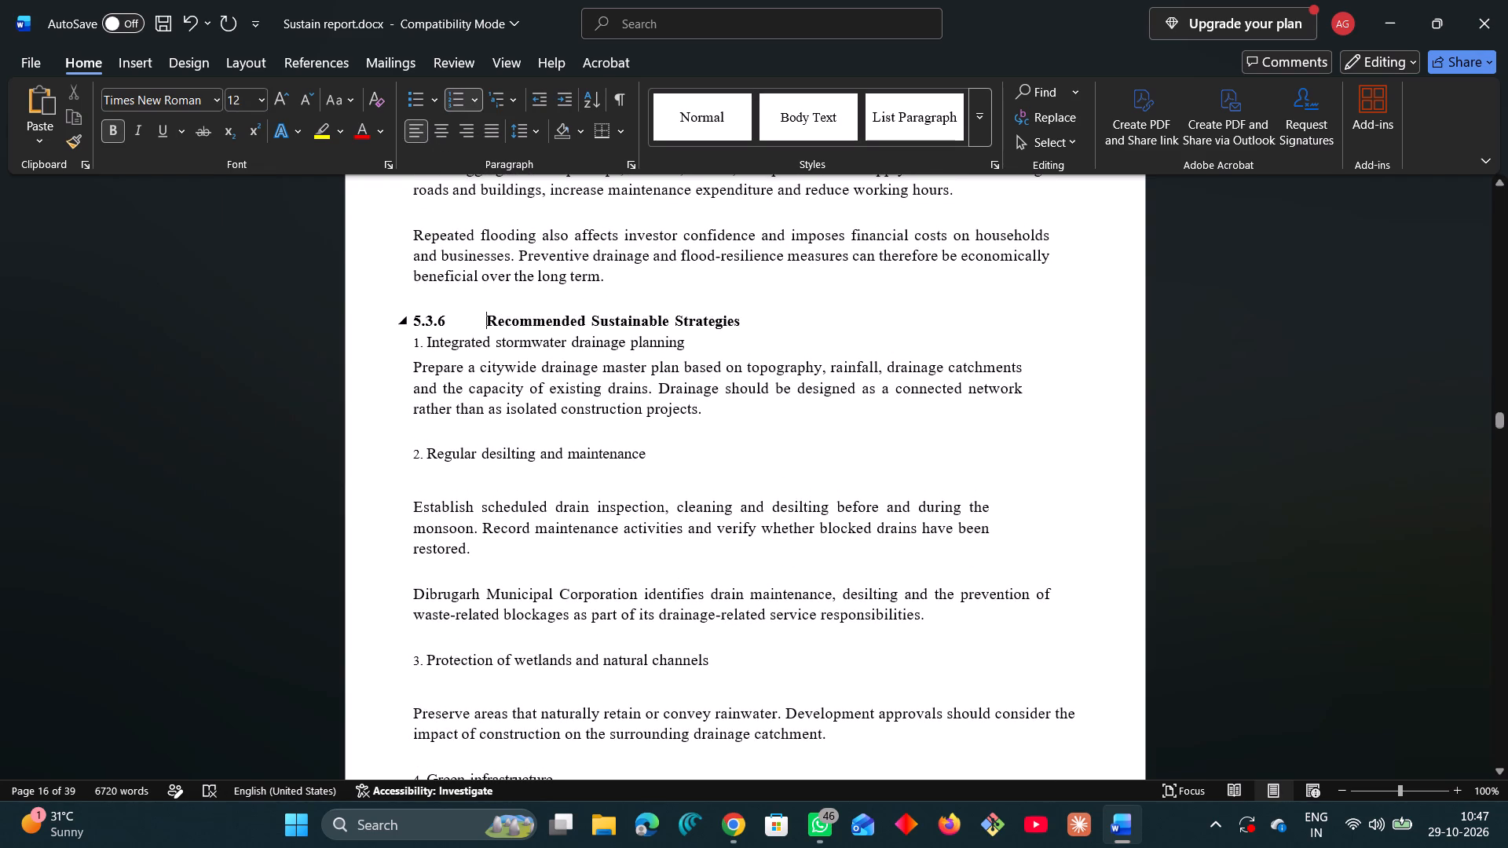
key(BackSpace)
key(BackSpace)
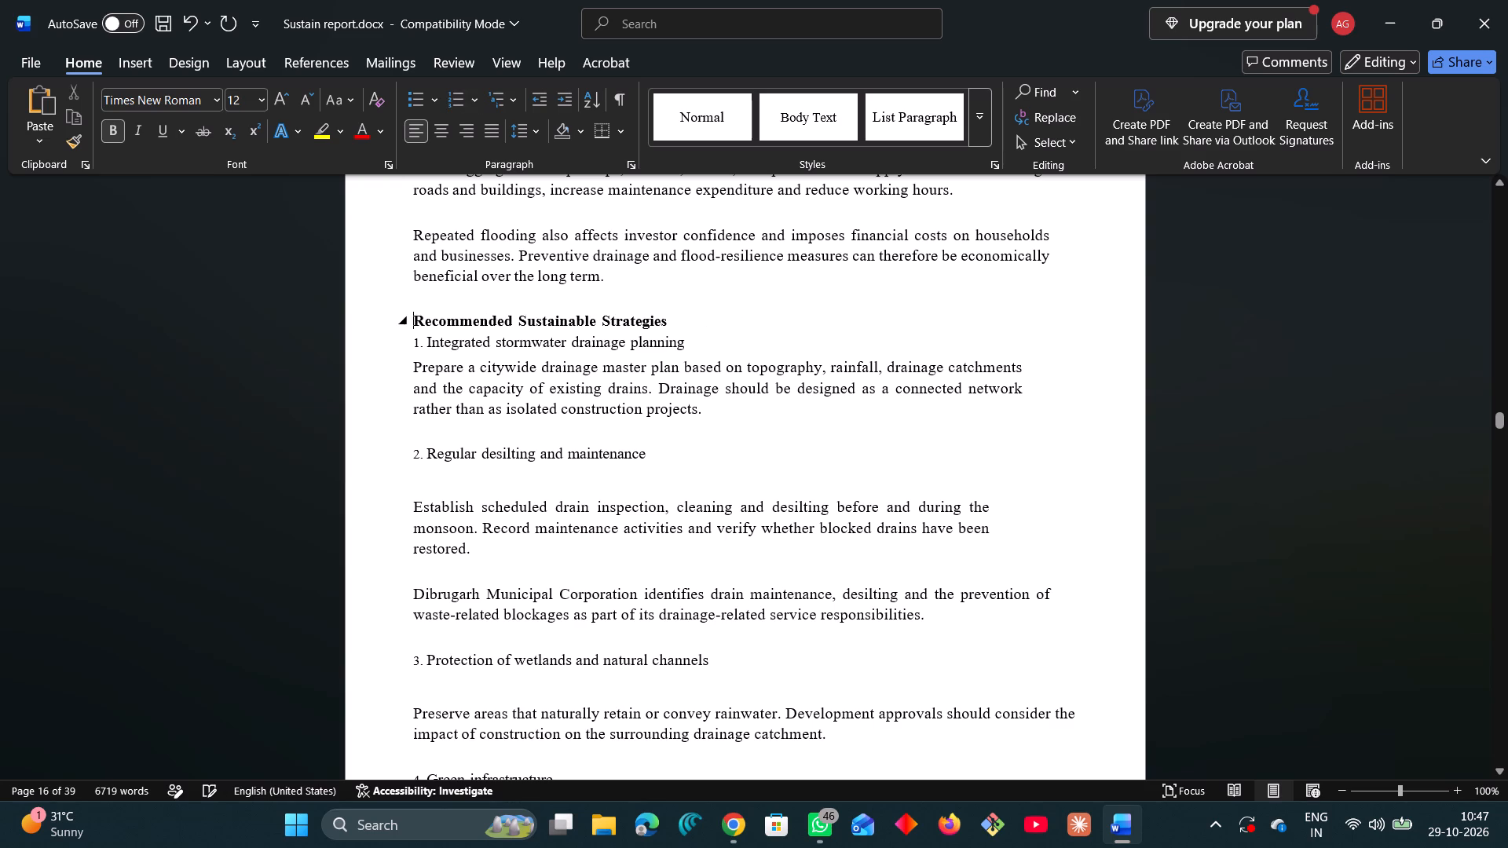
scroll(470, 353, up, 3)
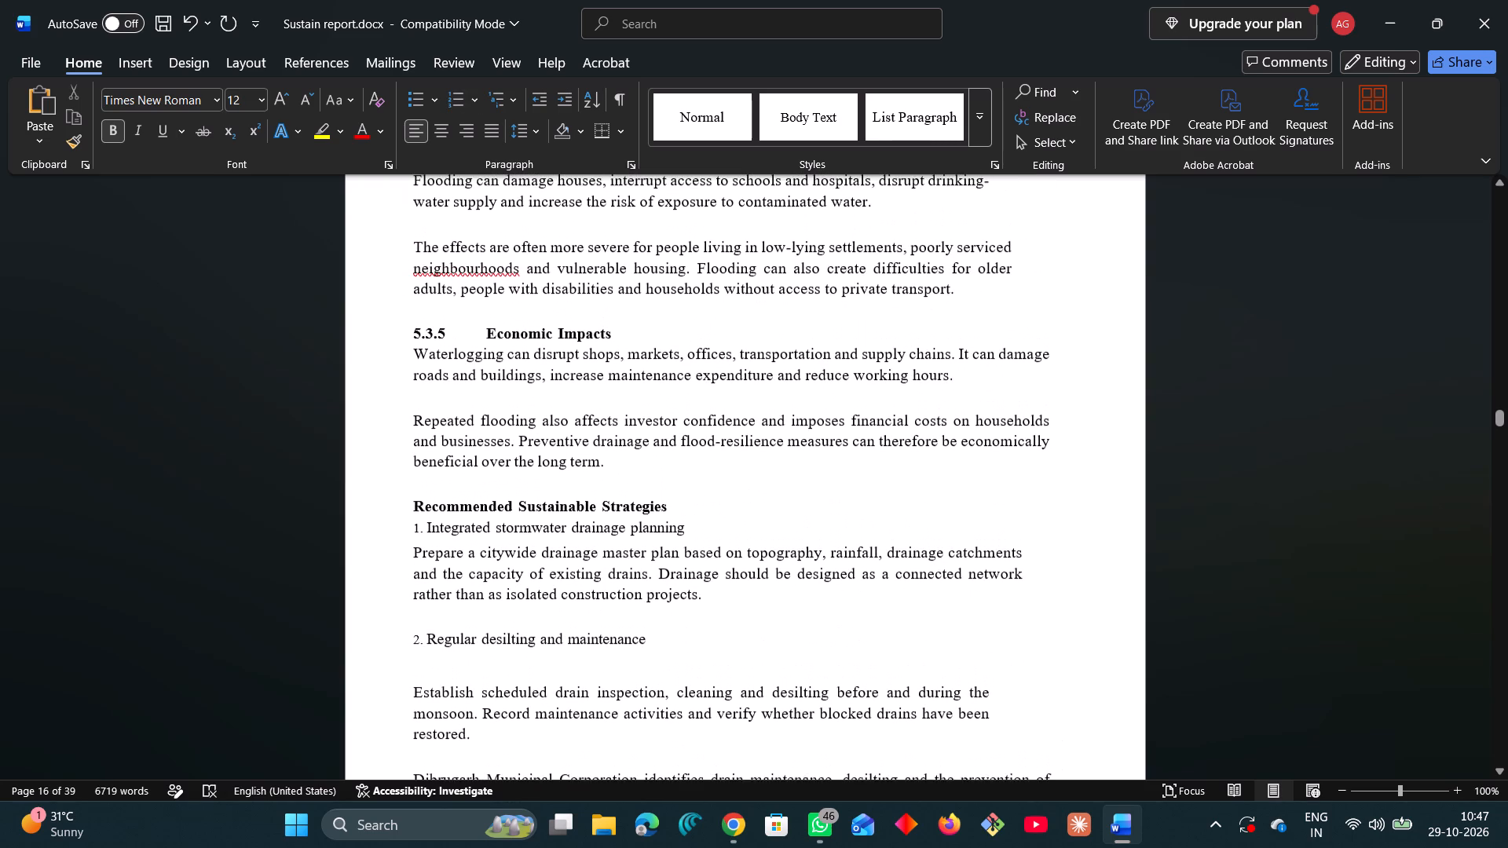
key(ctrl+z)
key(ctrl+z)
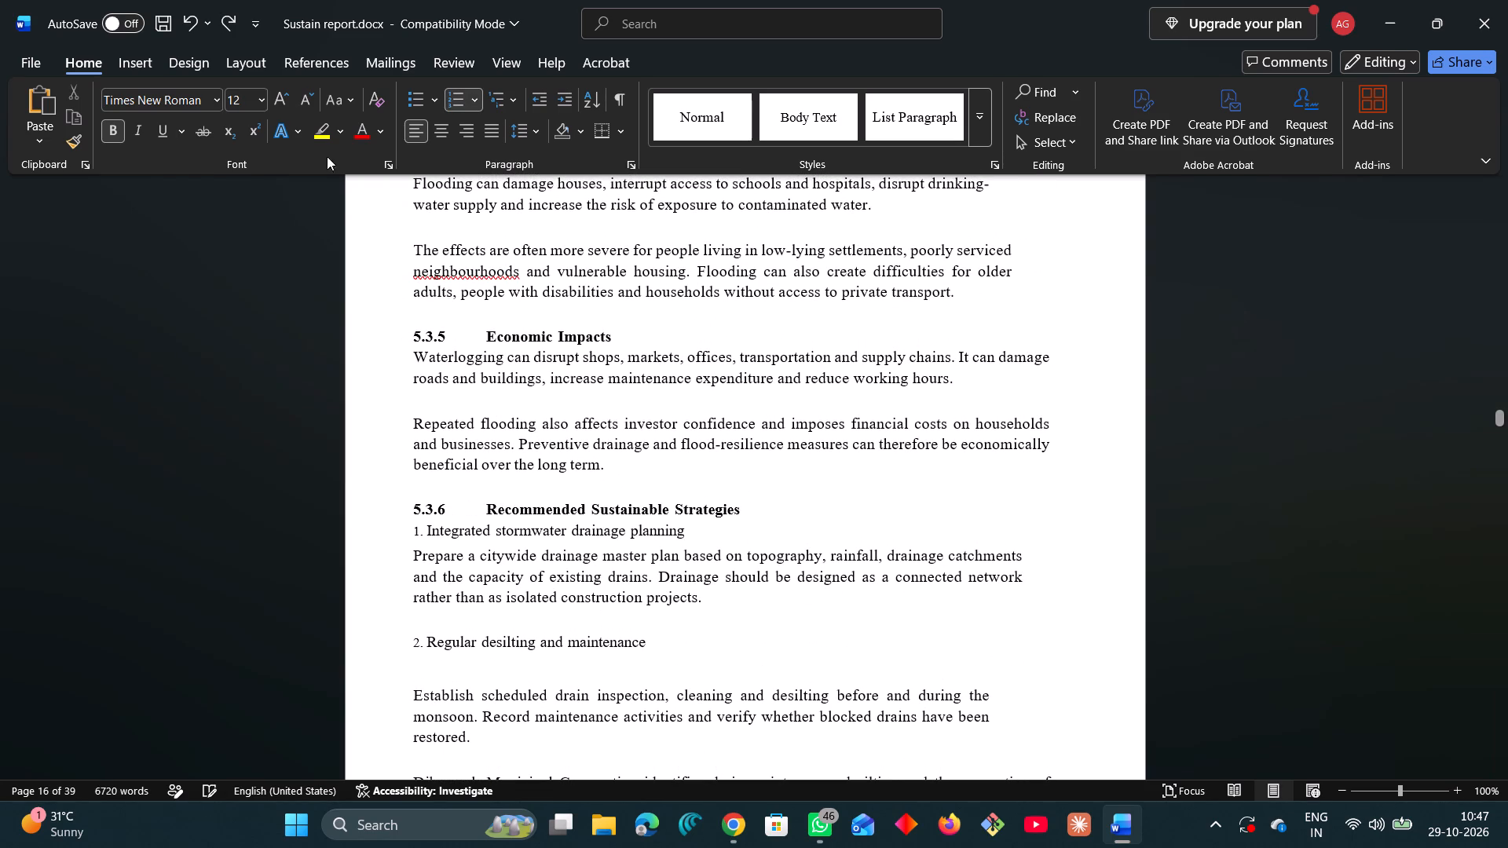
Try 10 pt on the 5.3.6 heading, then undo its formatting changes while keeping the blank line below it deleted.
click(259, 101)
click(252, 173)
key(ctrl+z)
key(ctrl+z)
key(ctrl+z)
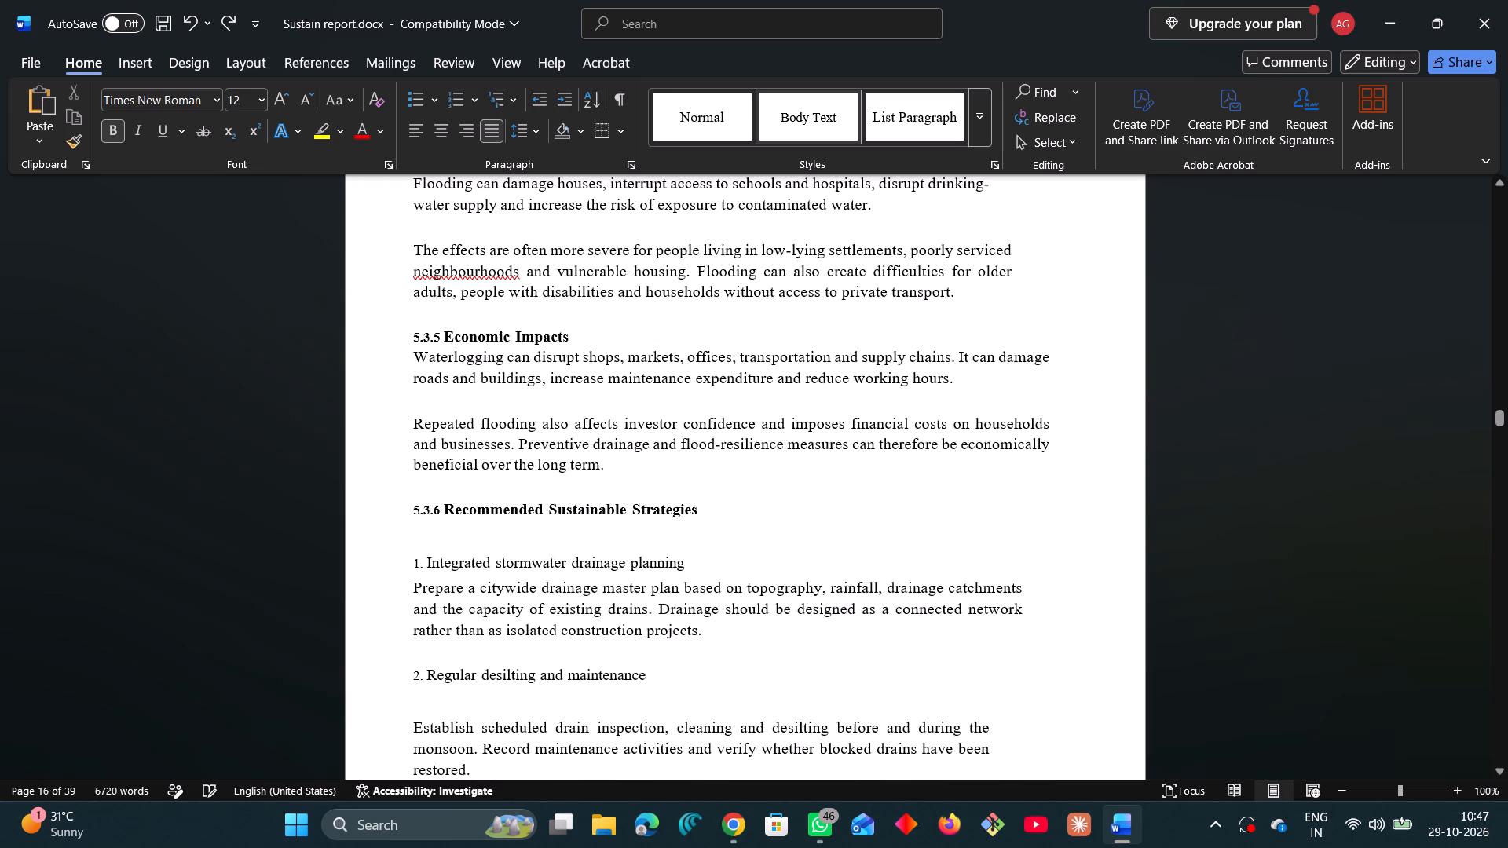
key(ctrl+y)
Insert a page break before item 4, Green infrastructure, in section 5.3.6.
scroll(551, 568, down, 1)
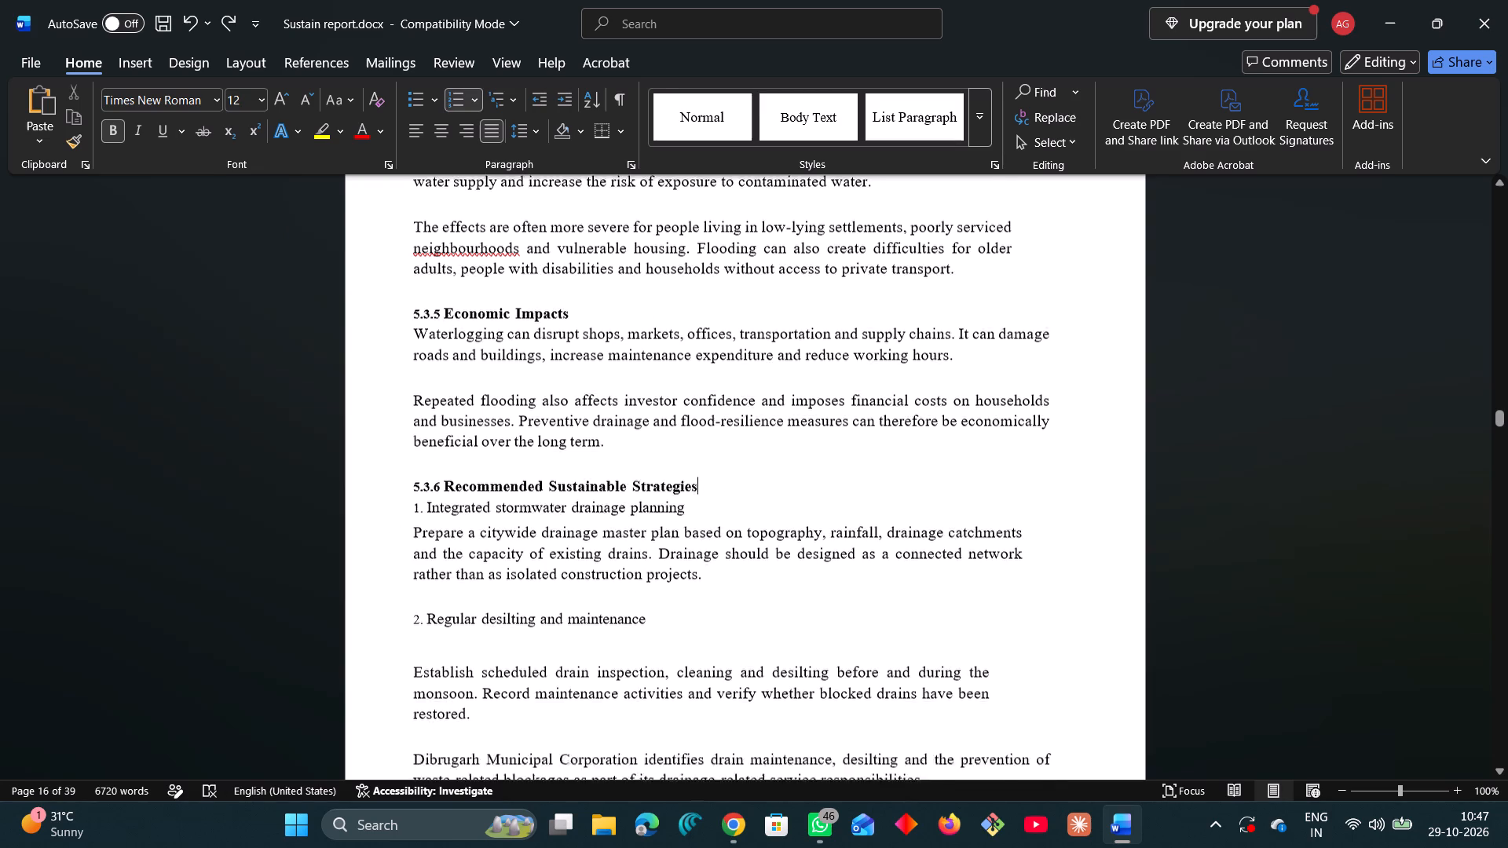
scroll(551, 568, down, 2)
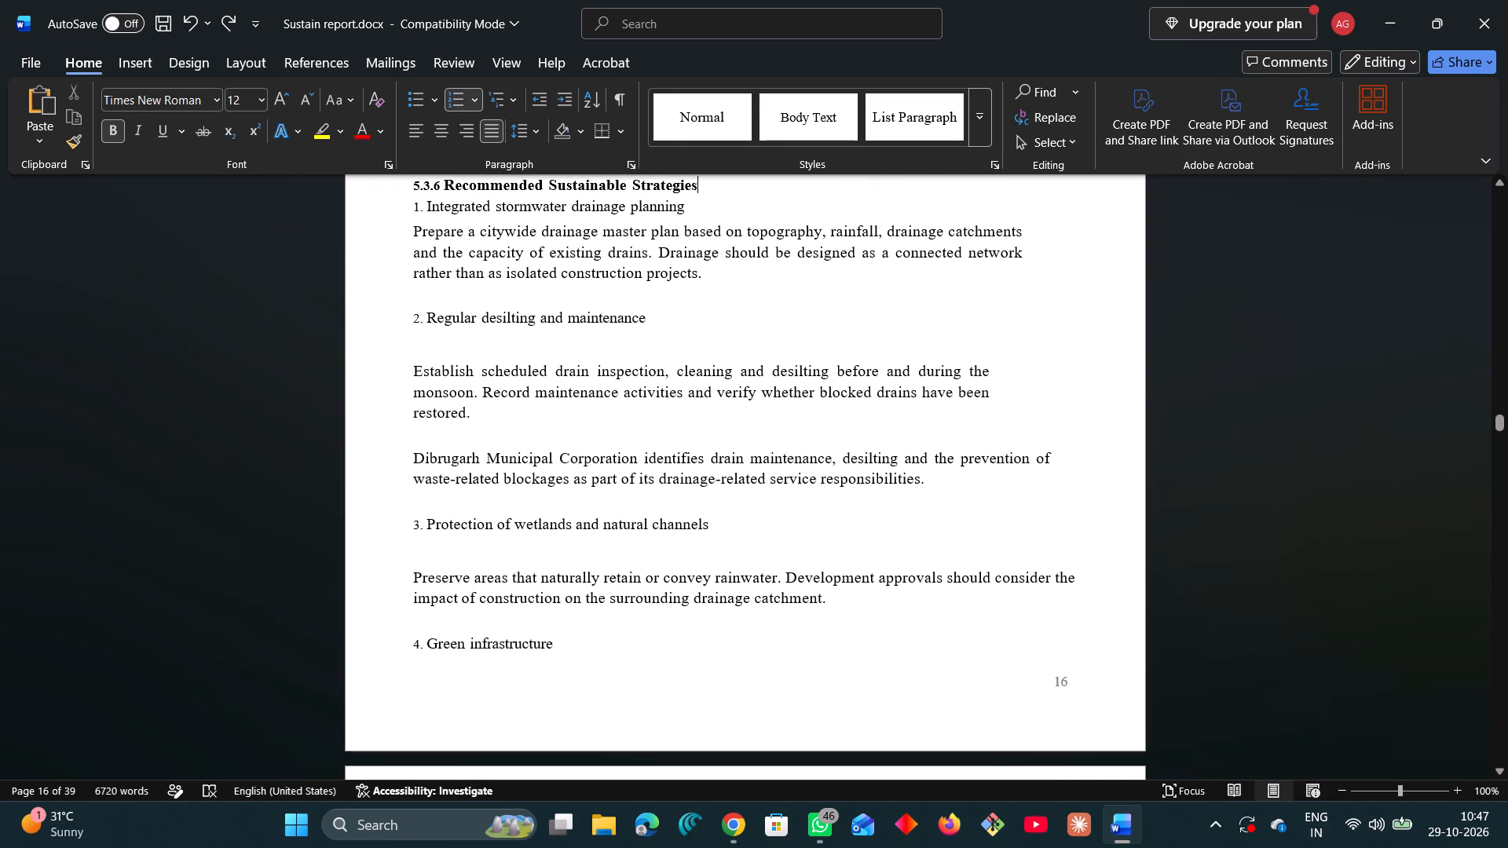
scroll(473, 490, down, 1)
click(448, 462)
key(ctrl+Return)
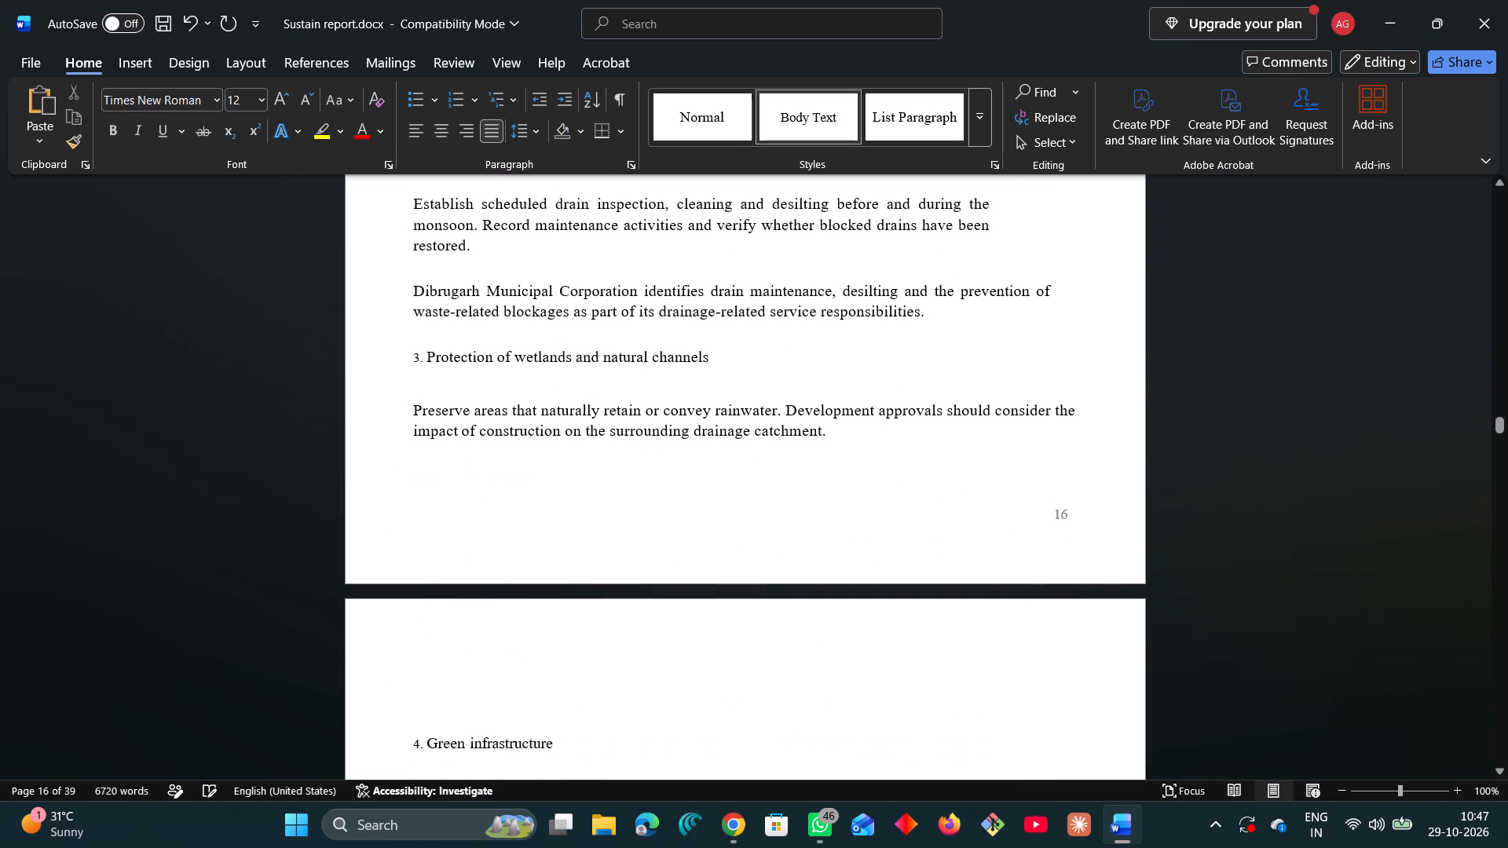
Delete the blank lines below items 4 Green infrastructure, 5 Flood-resilient infrastructure and 6 Flood-risk mapping in section 5.3.6.
scroll(448, 462, down, 4)
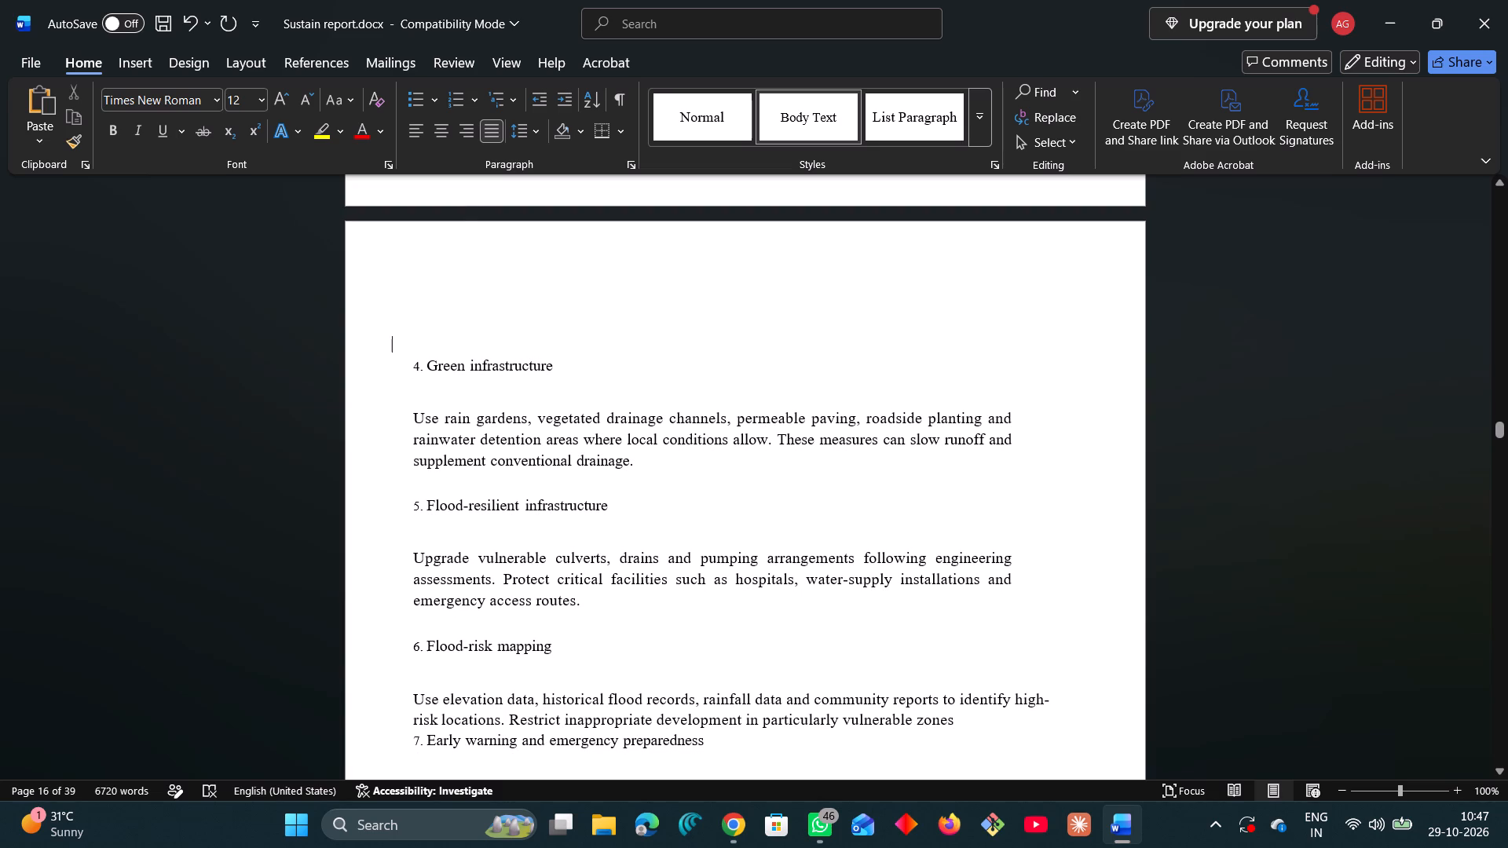
click(445, 398)
key(BackSpace)
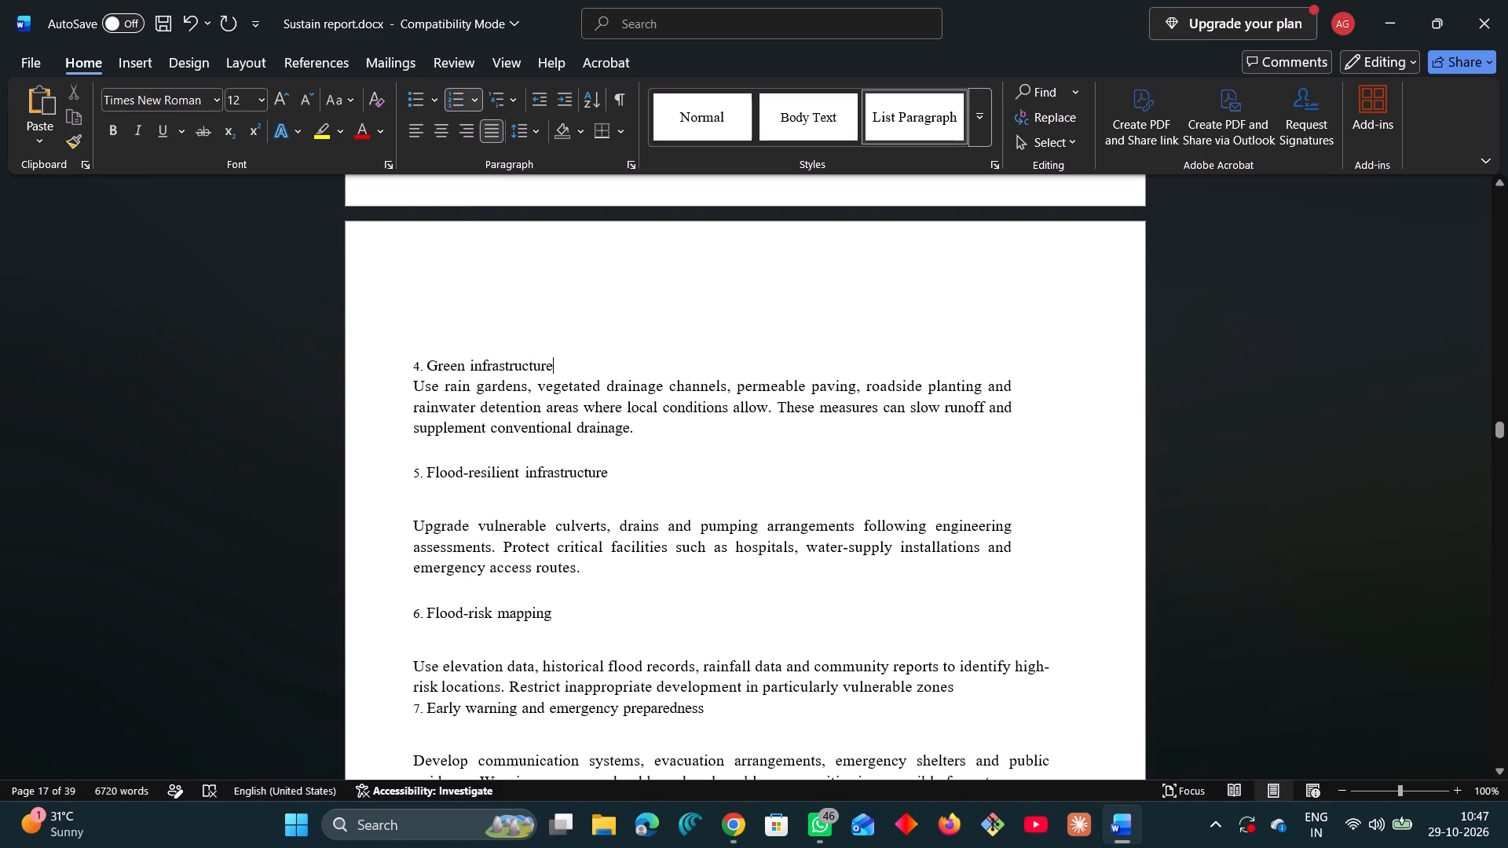
click(565, 504)
key(BackSpace)
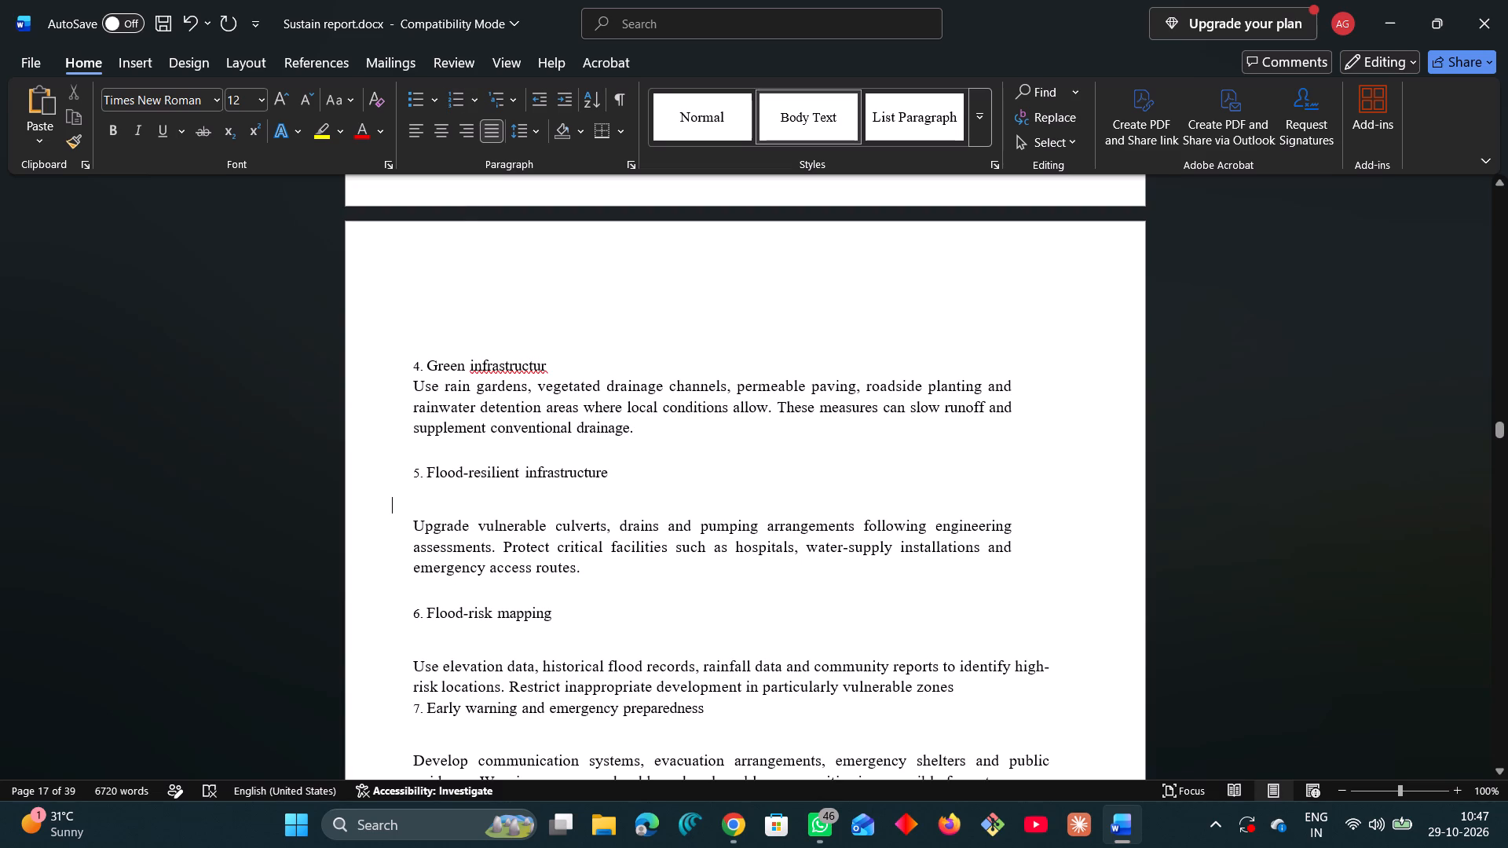
key(ctrl+z)
click(470, 506)
key(BackSpace)
click(465, 613)
key(BackSpace)
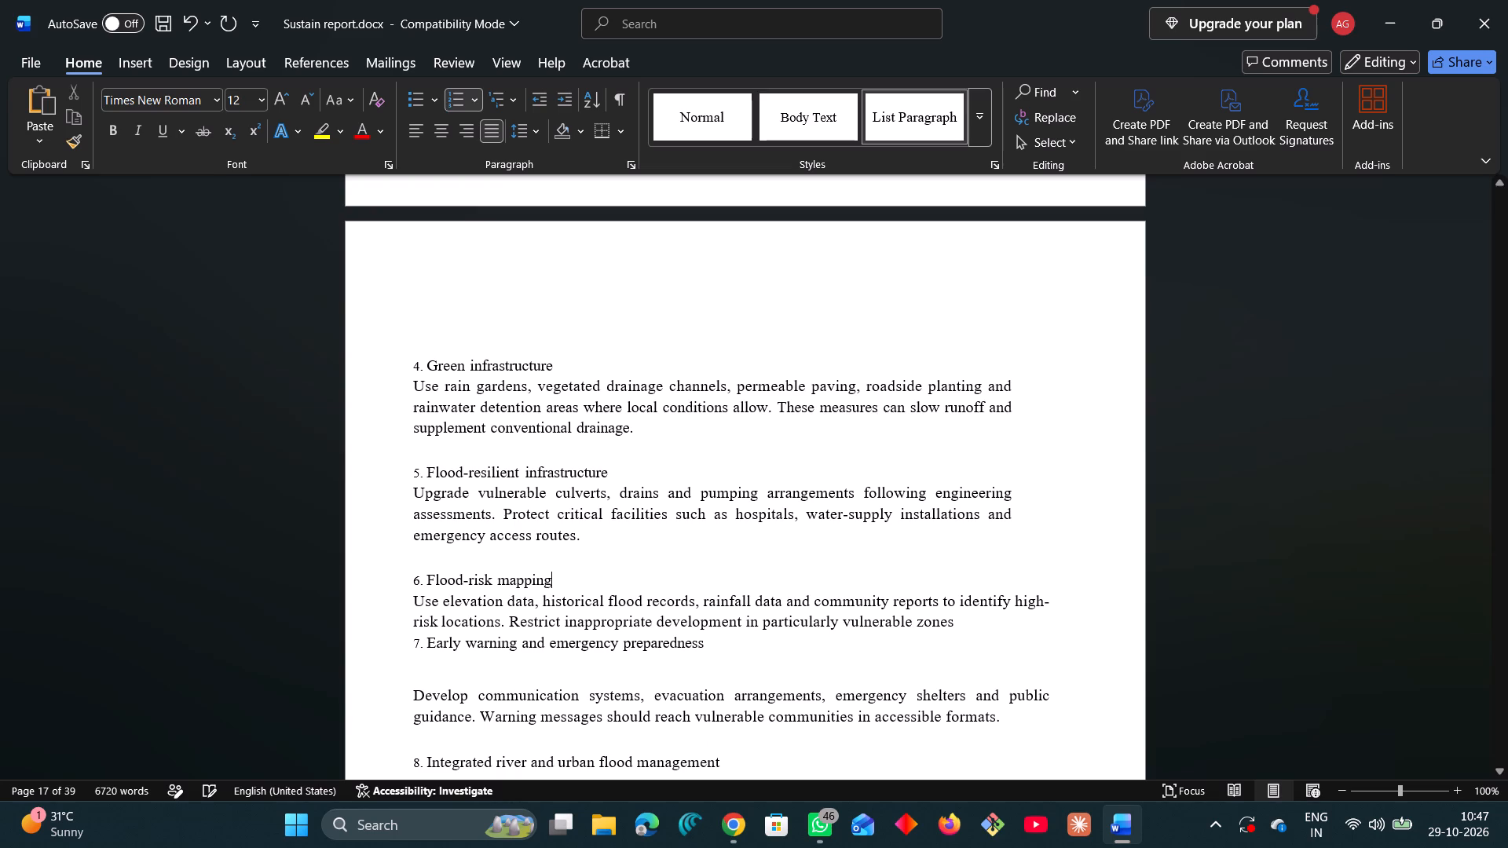
Delete the blank lines below items 3 Protection of wetlands and natural channels and 2 Regular desilting and maintenance.
scroll(476, 610, down, 2)
scroll(474, 596, up, 4)
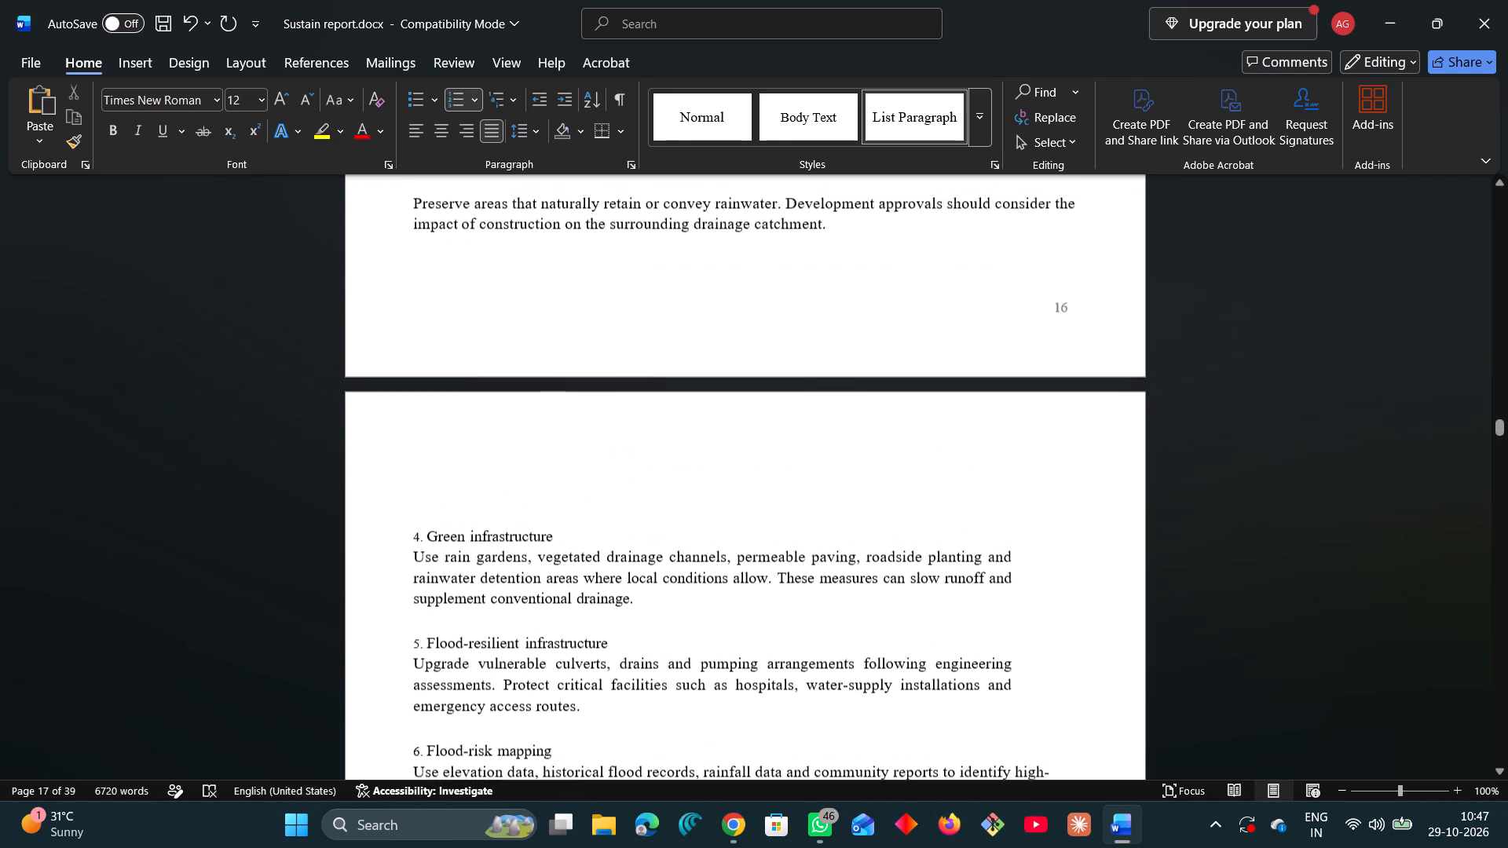
scroll(474, 596, up, 2)
click(459, 470)
key(BackSpace)
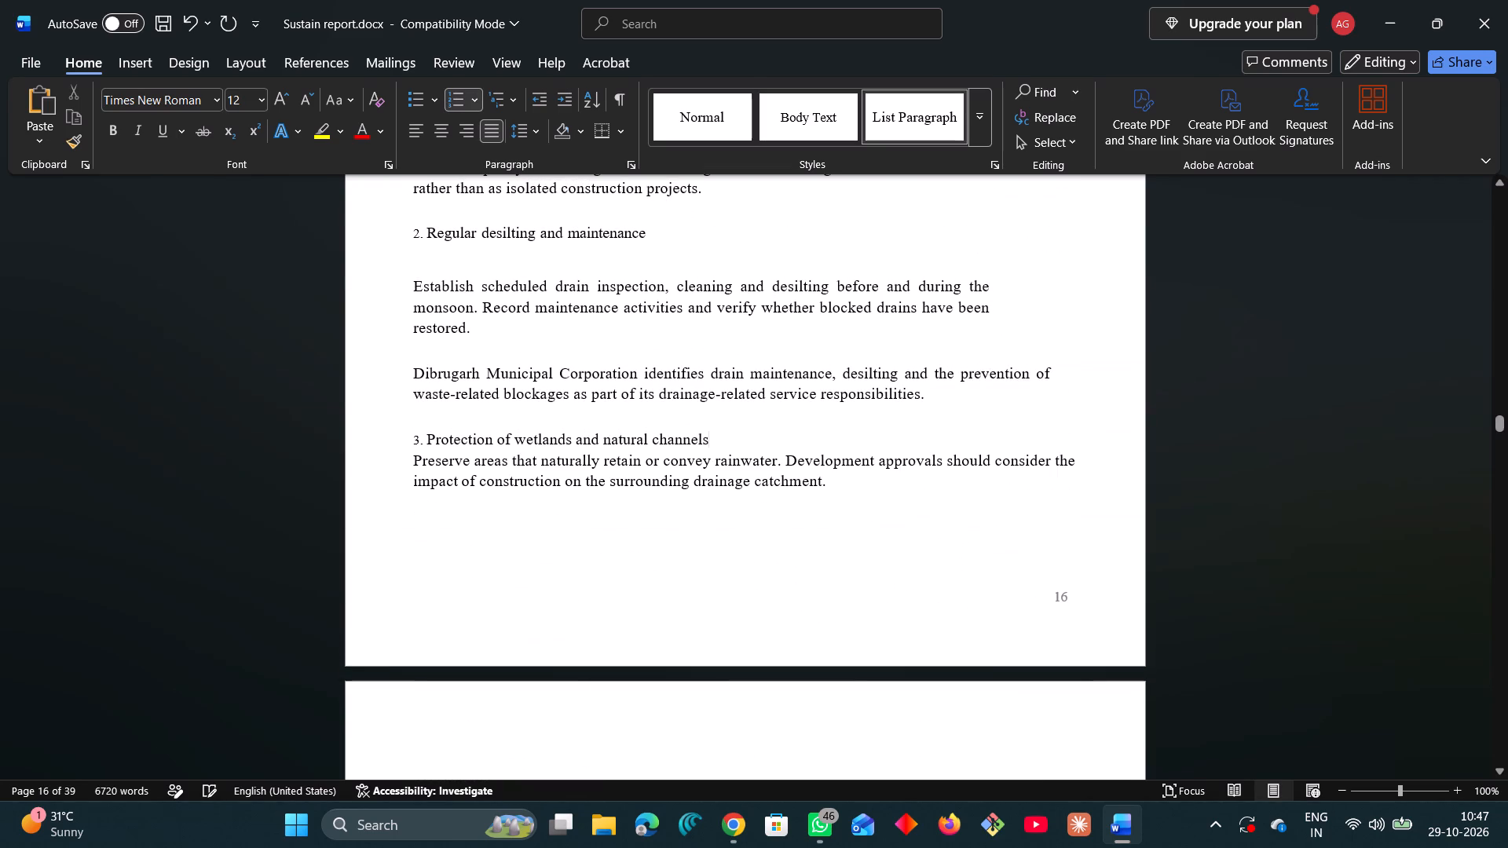
click(444, 261)
key(BackSpace)
Delete the extra blank line above item 4, Green infrastructure, at the top of its page.
scroll(452, 294, up, 2)
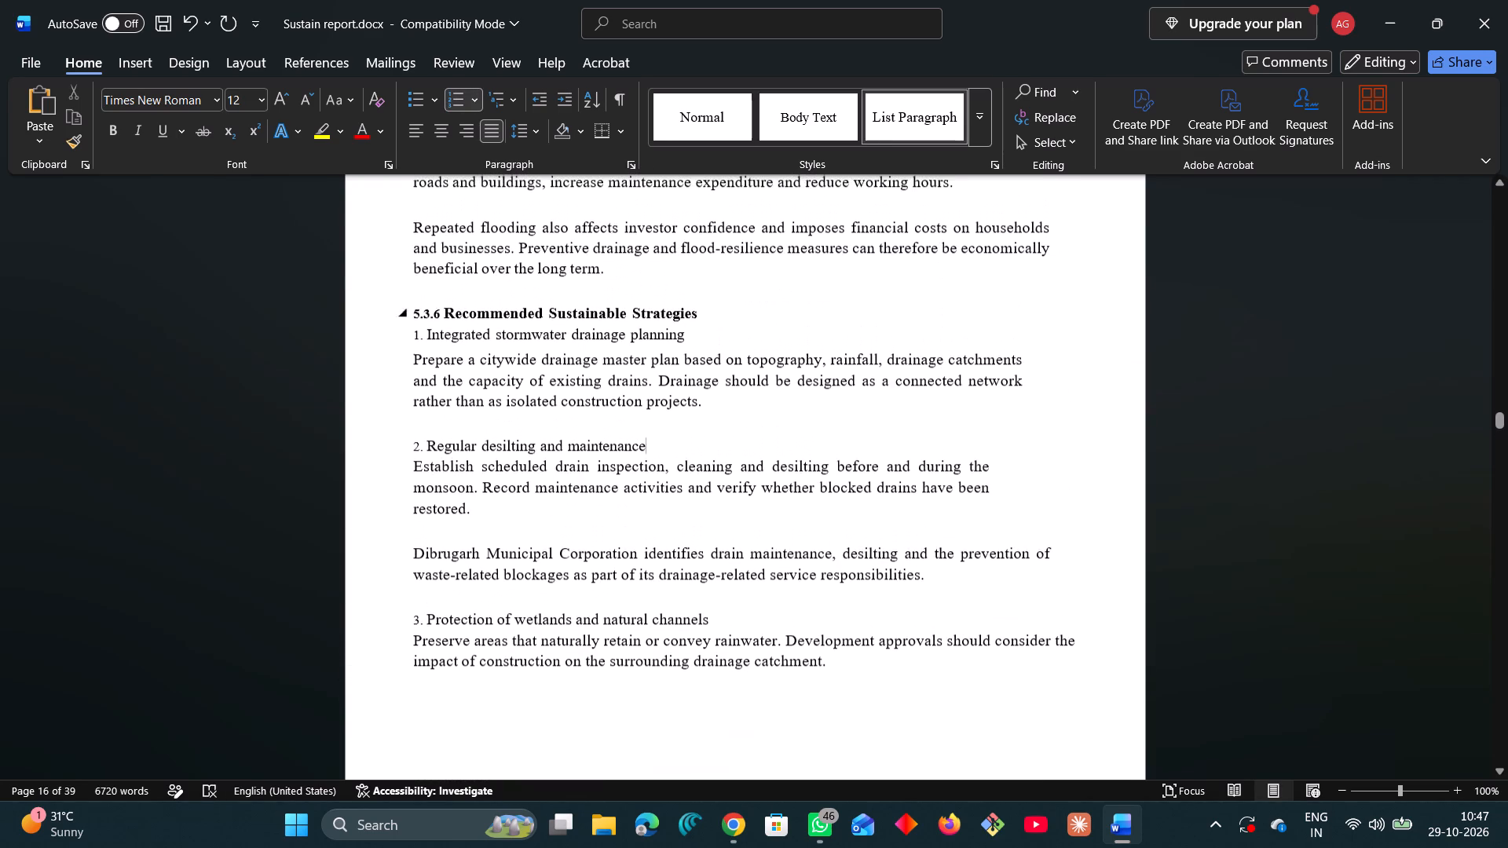
scroll(455, 400, down, 11)
scroll(455, 400, up, 2)
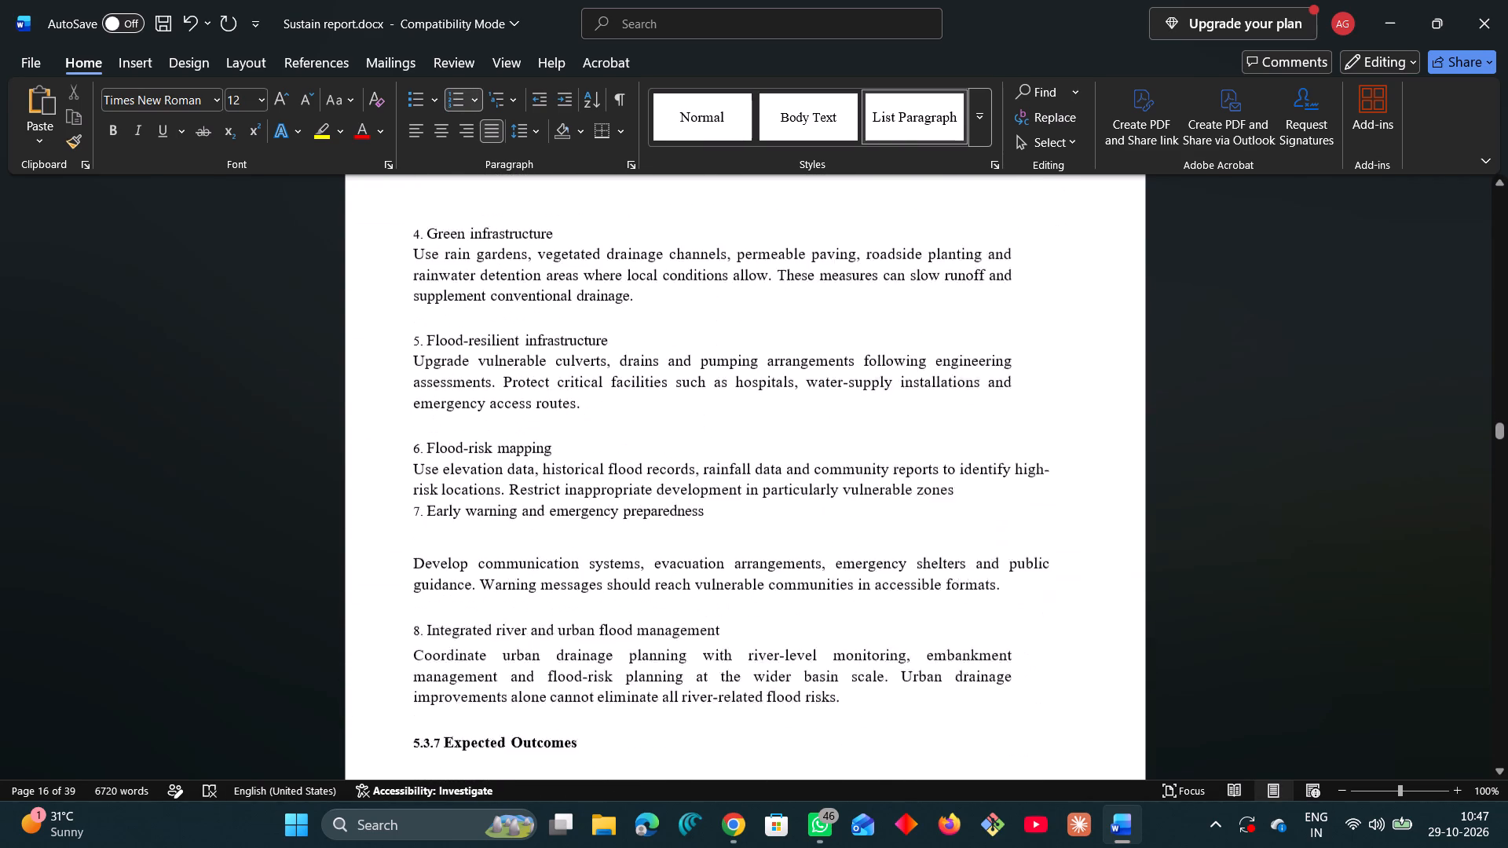
scroll(455, 400, up, 1)
click(419, 364)
key(BackSpace)
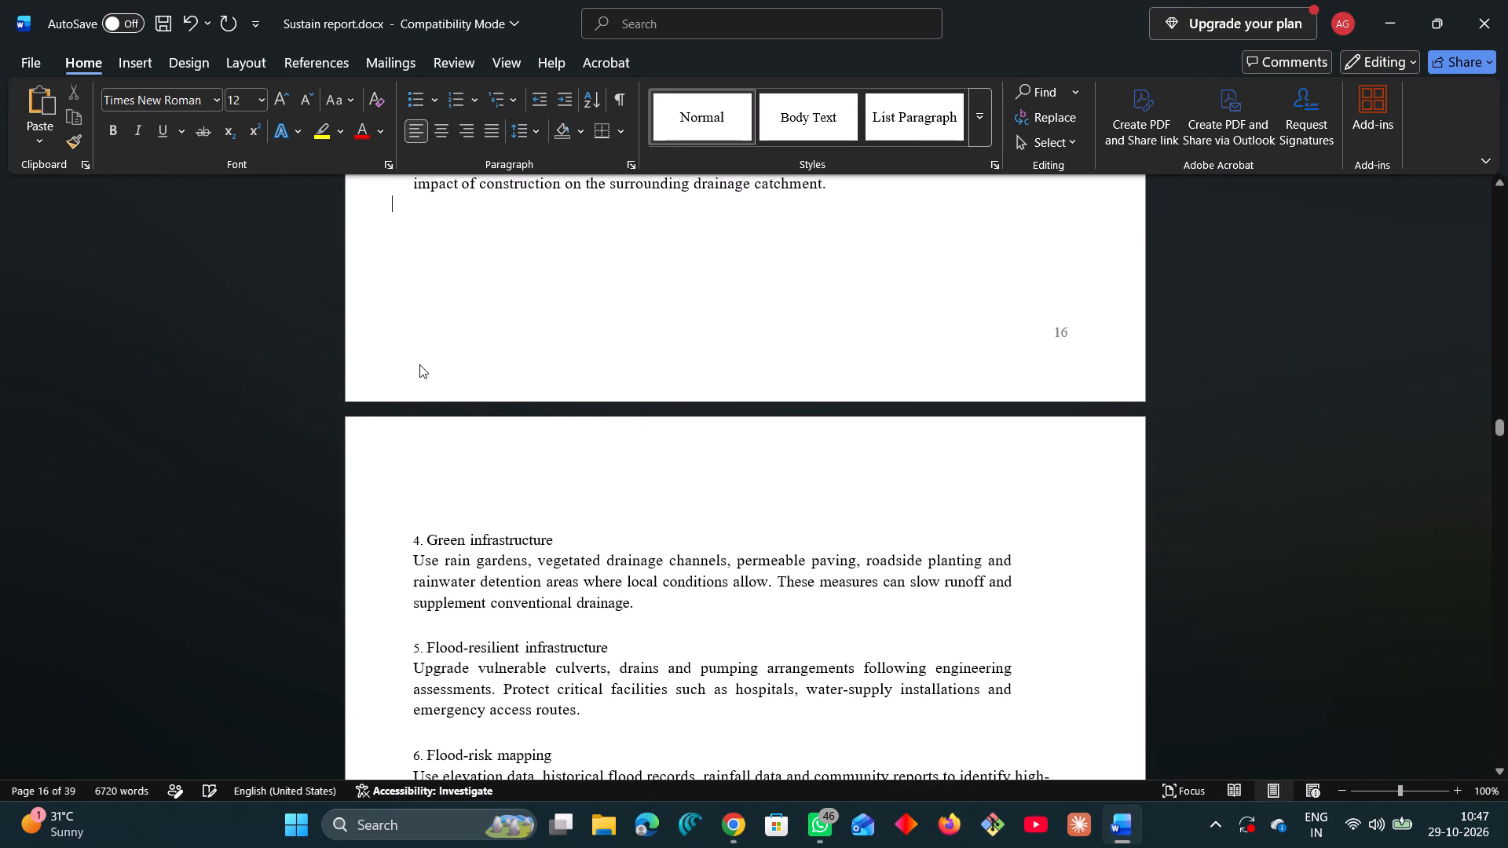
Delete the blank line below the 5.4.1 Nature of the Challenge heading.
scroll(419, 364, down, 6)
click(435, 422)
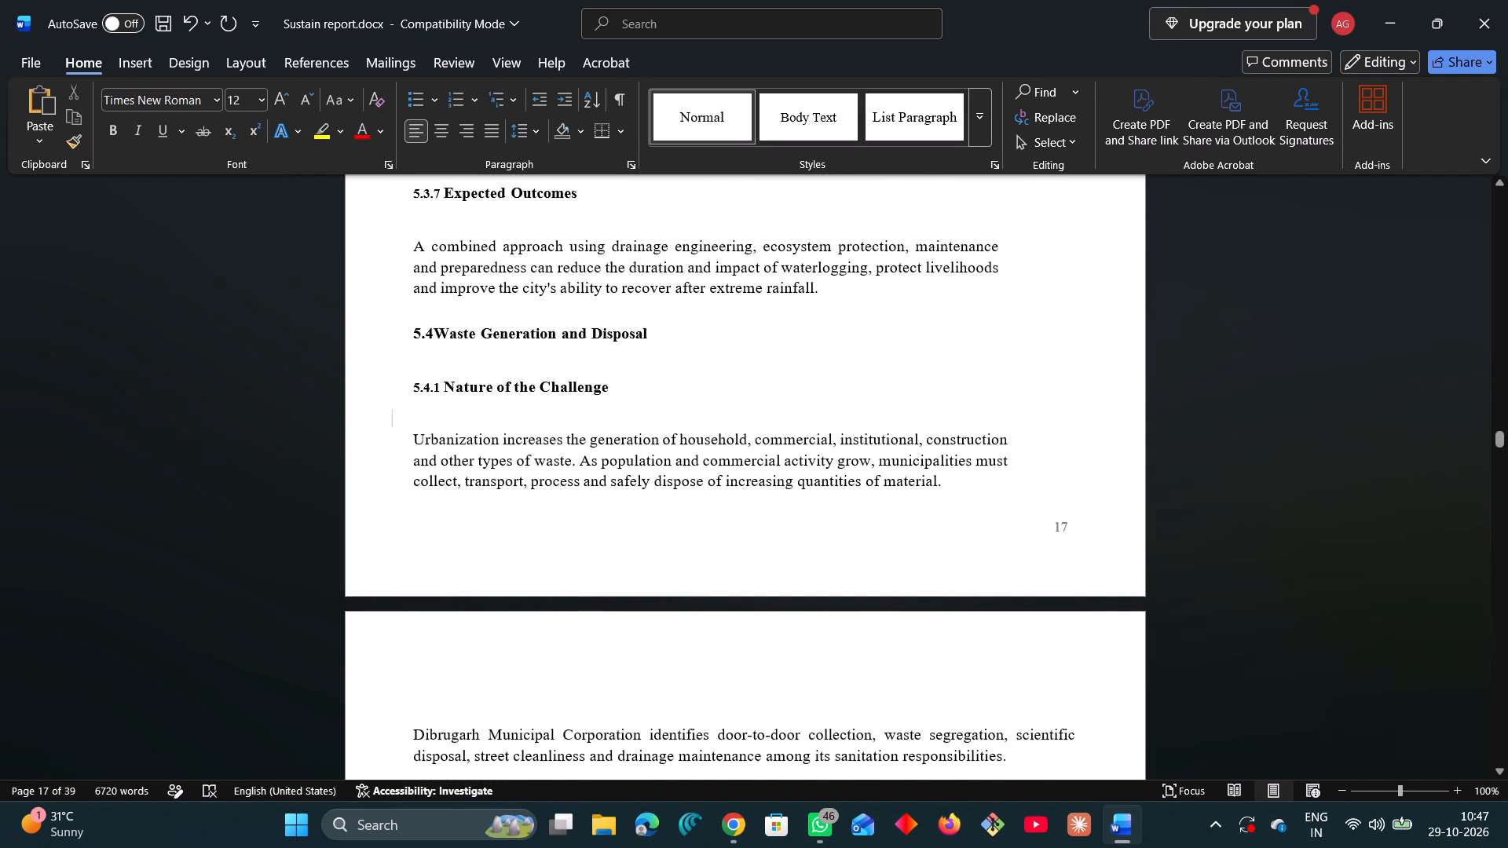
key(BackSpace)
Delete the blank lines above the Dibrugarh Municipal Corporation paragraph and above the sustainability challenge paragraph in section 5.4.1.
scroll(435, 422, down, 2)
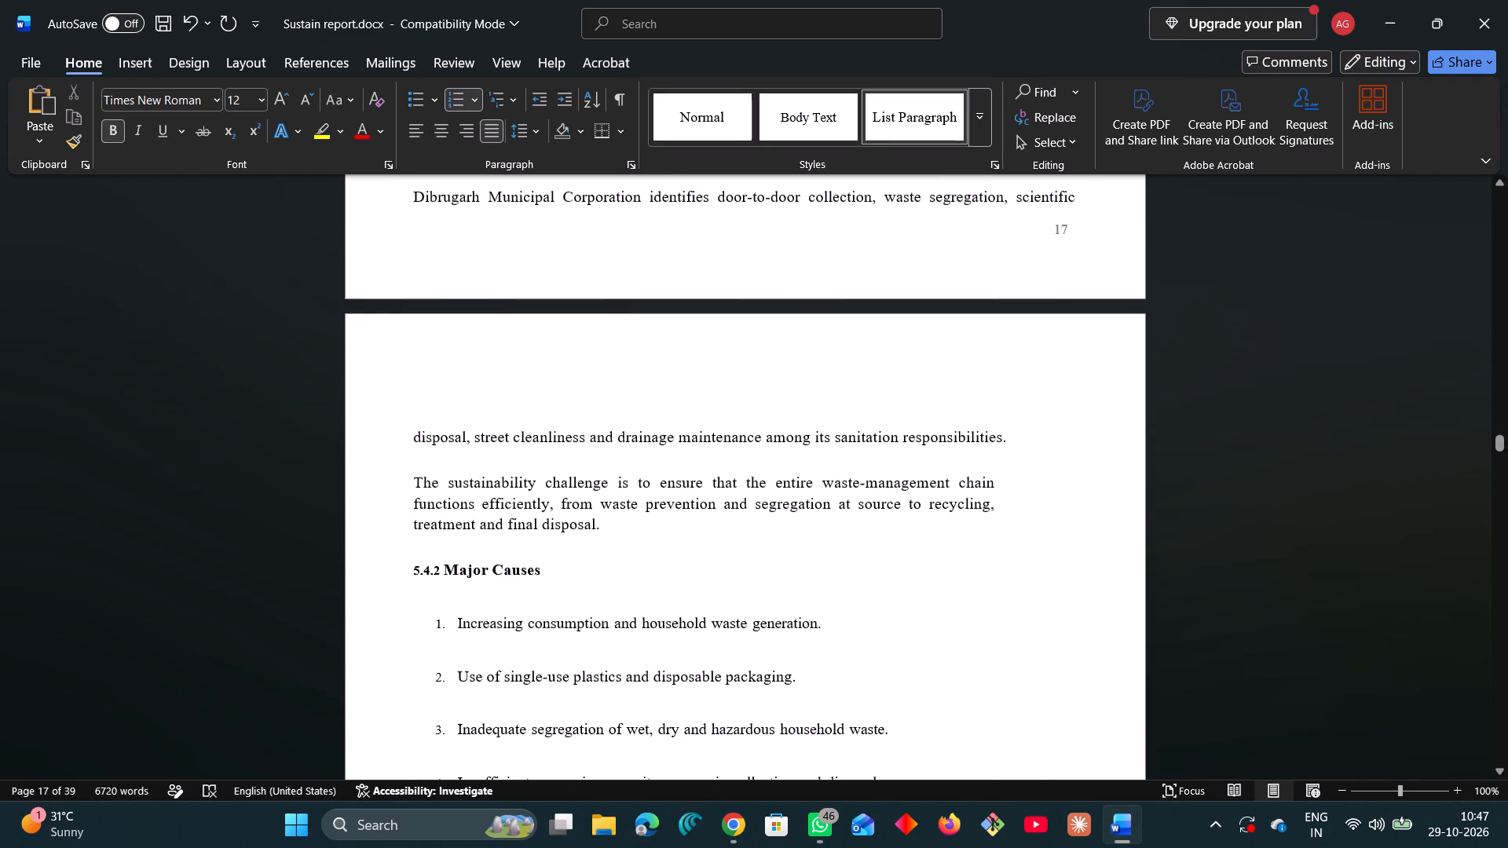
scroll(435, 422, up, 1)
click(437, 264)
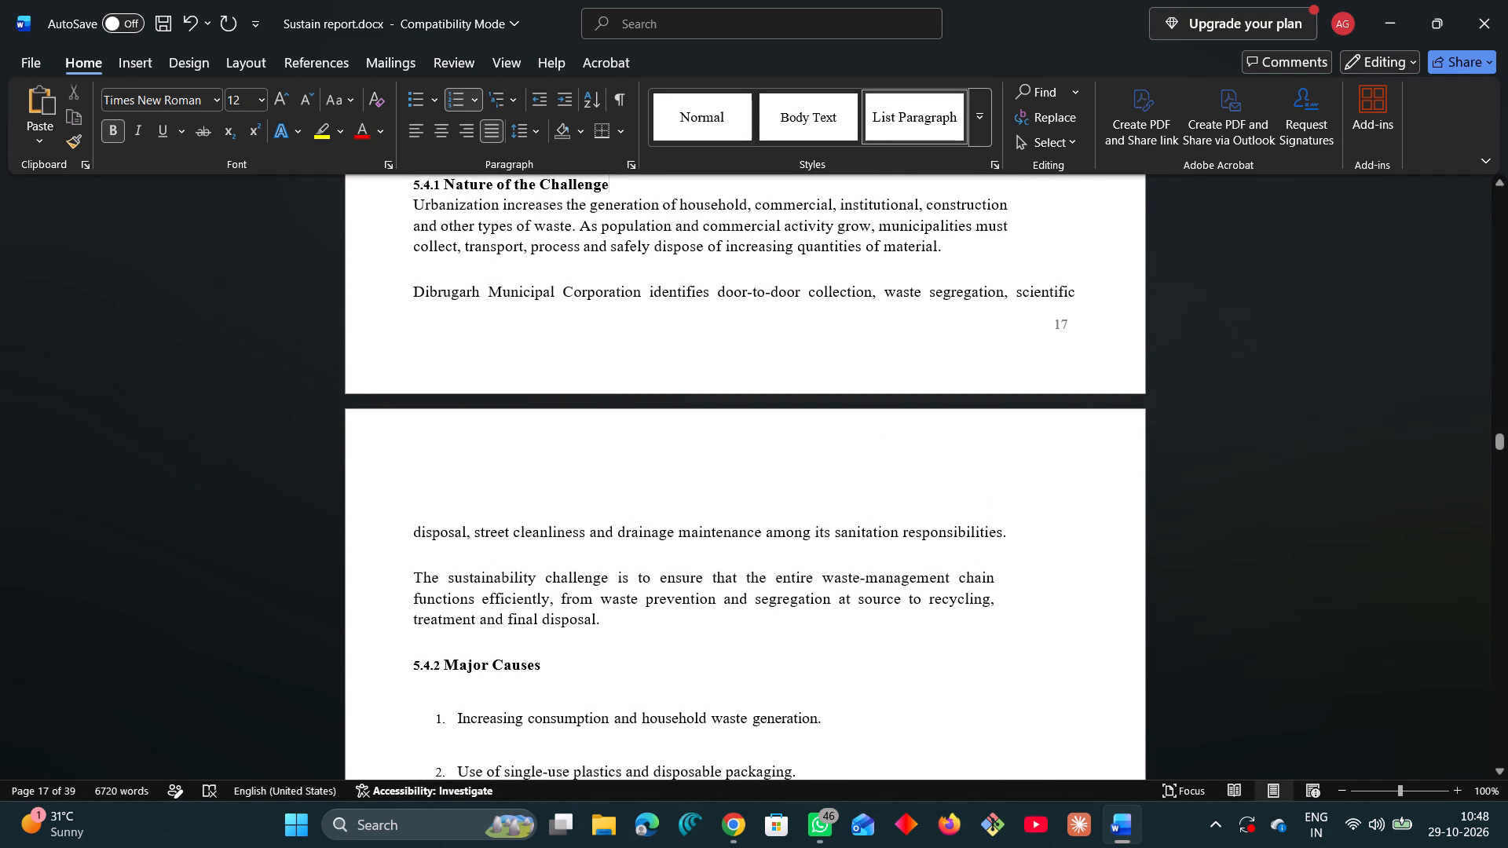
key(BackSpace)
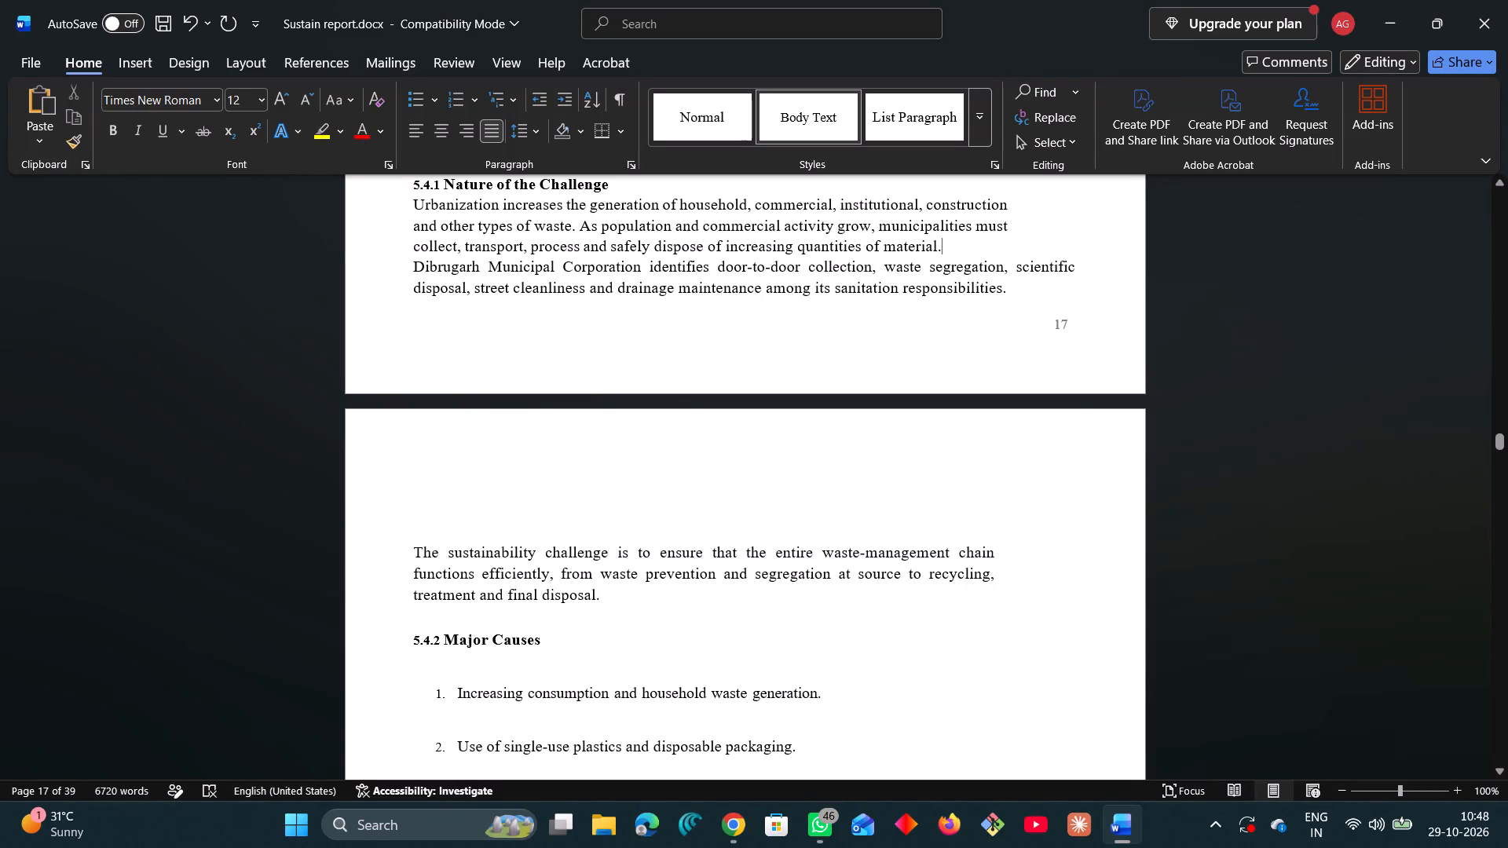
click(423, 516)
key(BackSpace)
Insert a page break before the paragraph beginning "The sustainability challenge" in section 5.4.1.
scroll(423, 516, down, 1)
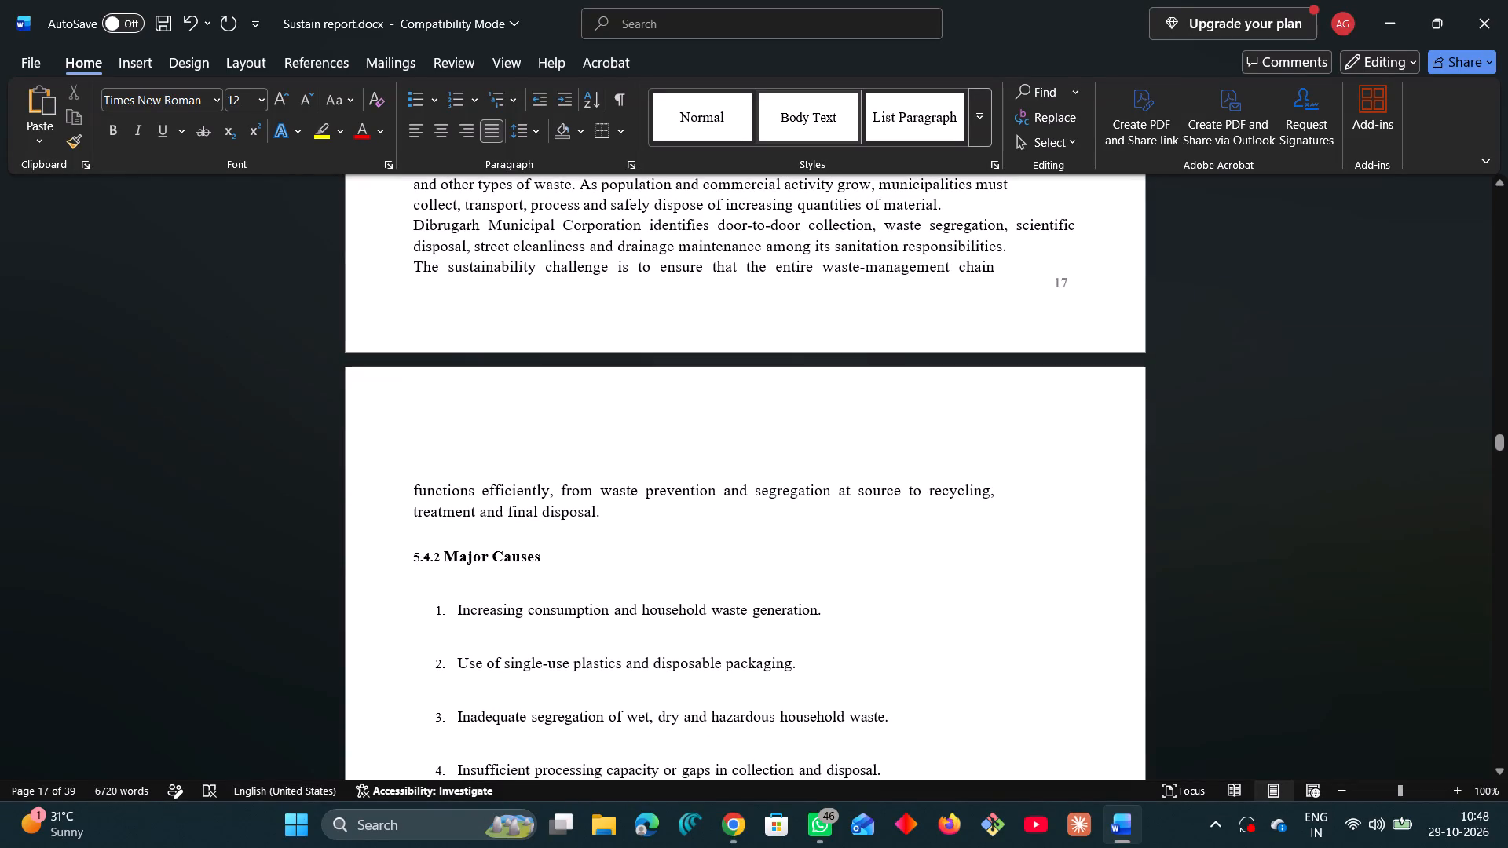
scroll(423, 516, down, 1)
key(ctrl+Return)
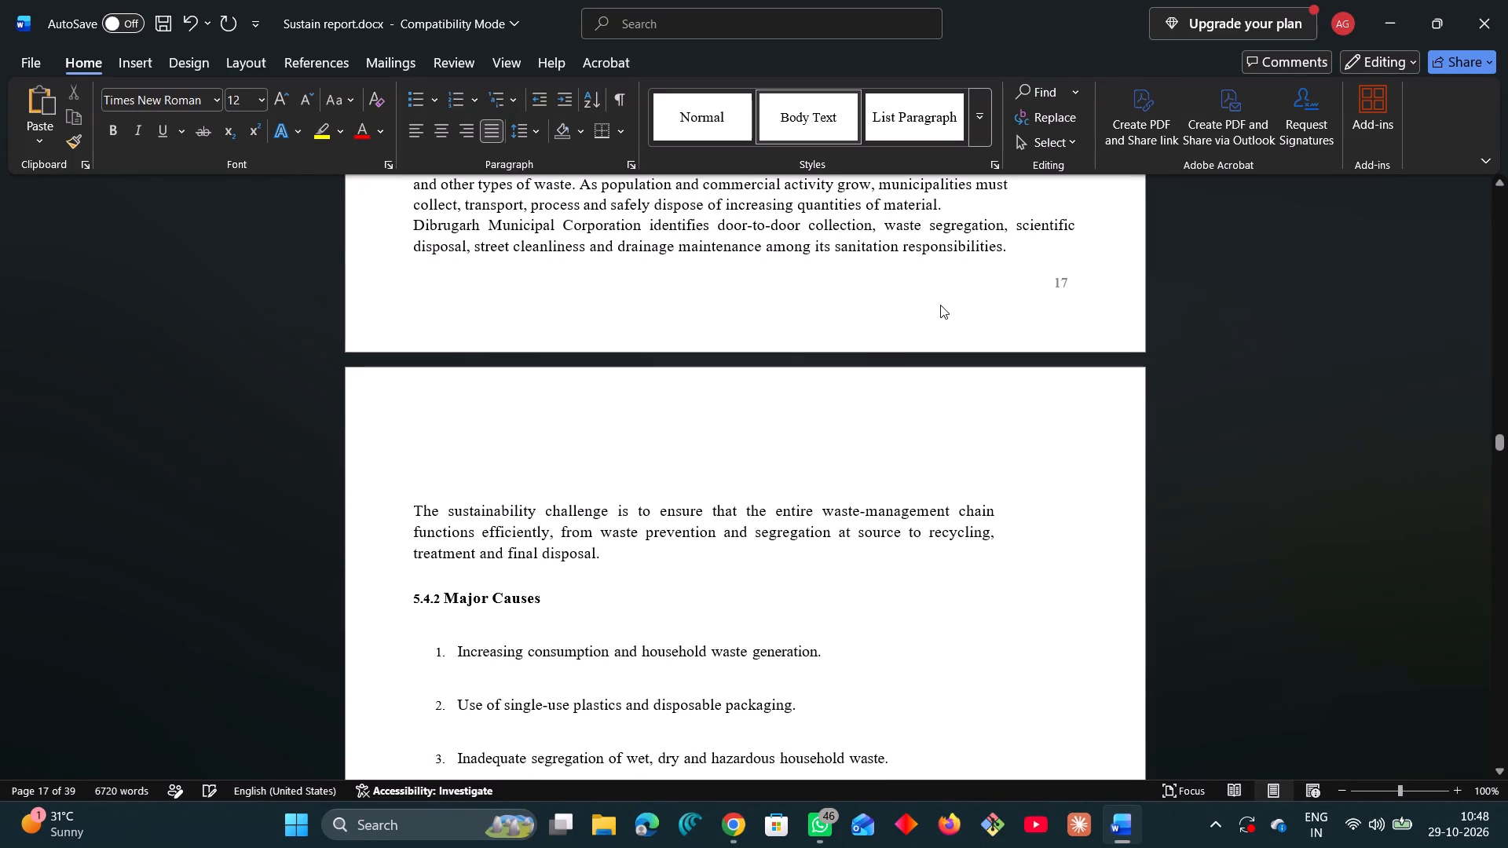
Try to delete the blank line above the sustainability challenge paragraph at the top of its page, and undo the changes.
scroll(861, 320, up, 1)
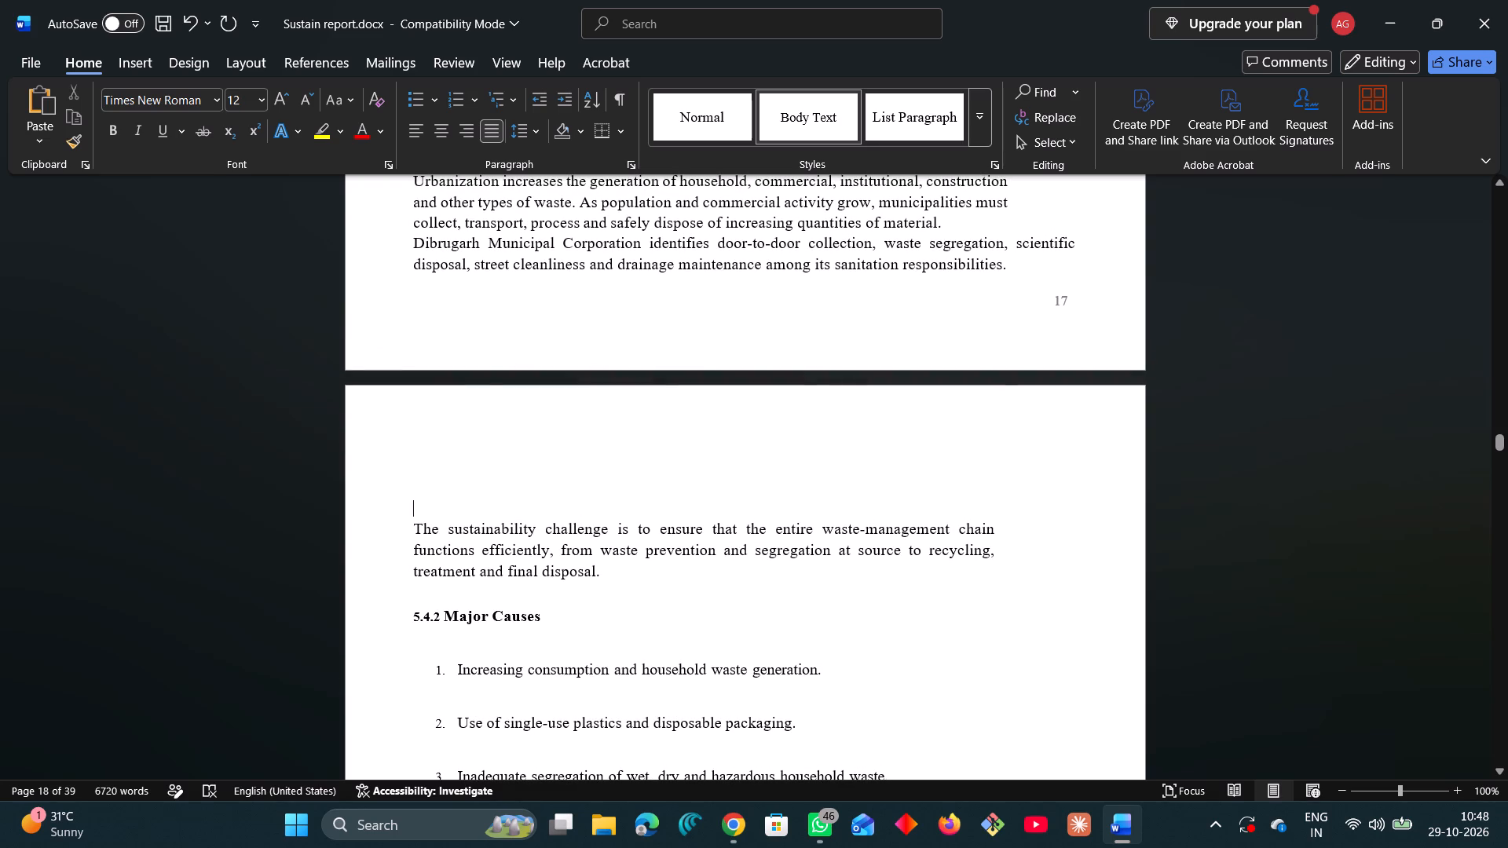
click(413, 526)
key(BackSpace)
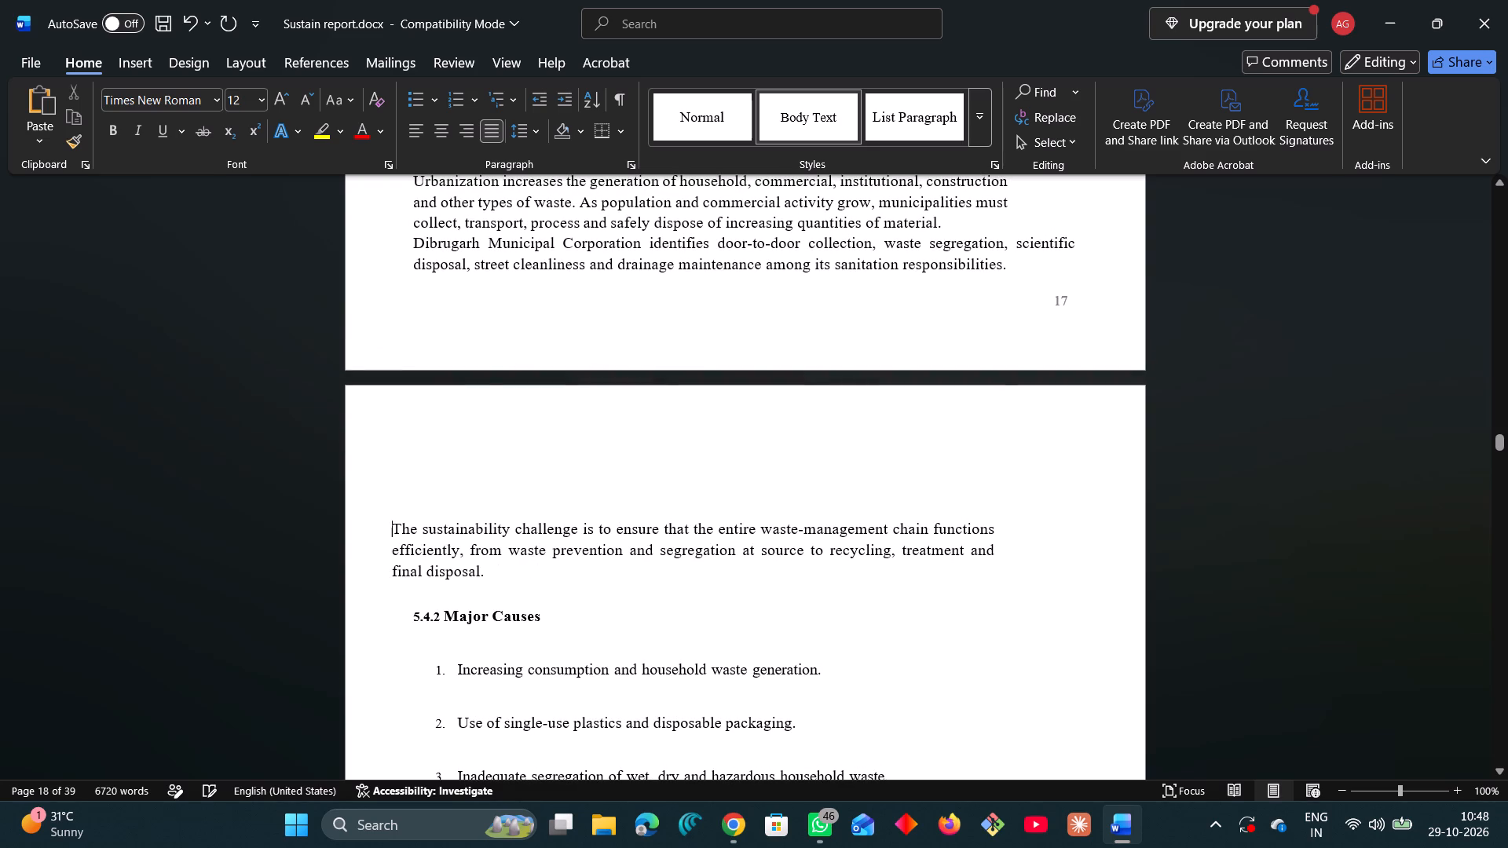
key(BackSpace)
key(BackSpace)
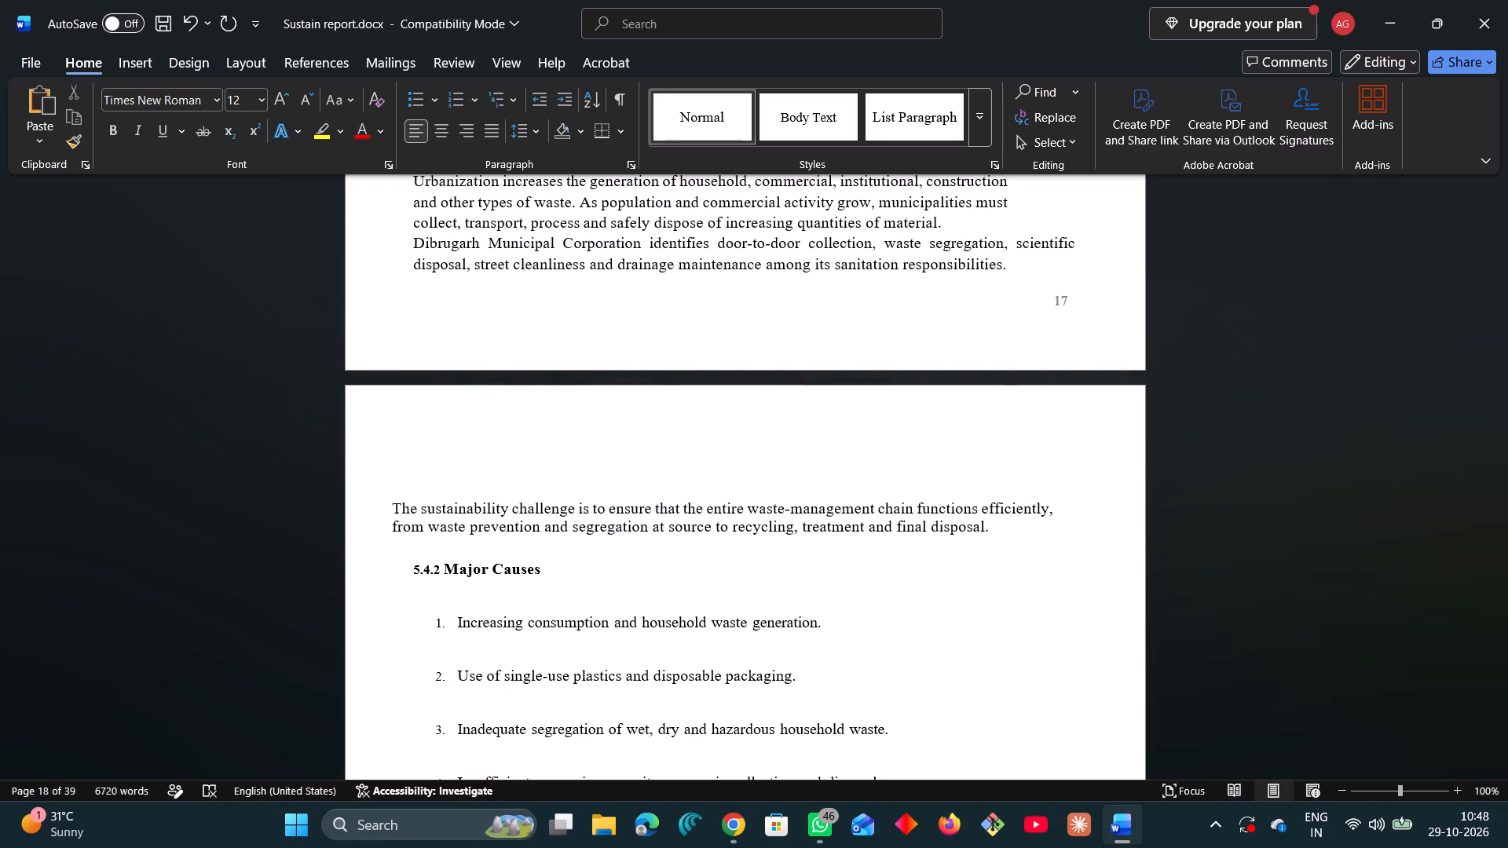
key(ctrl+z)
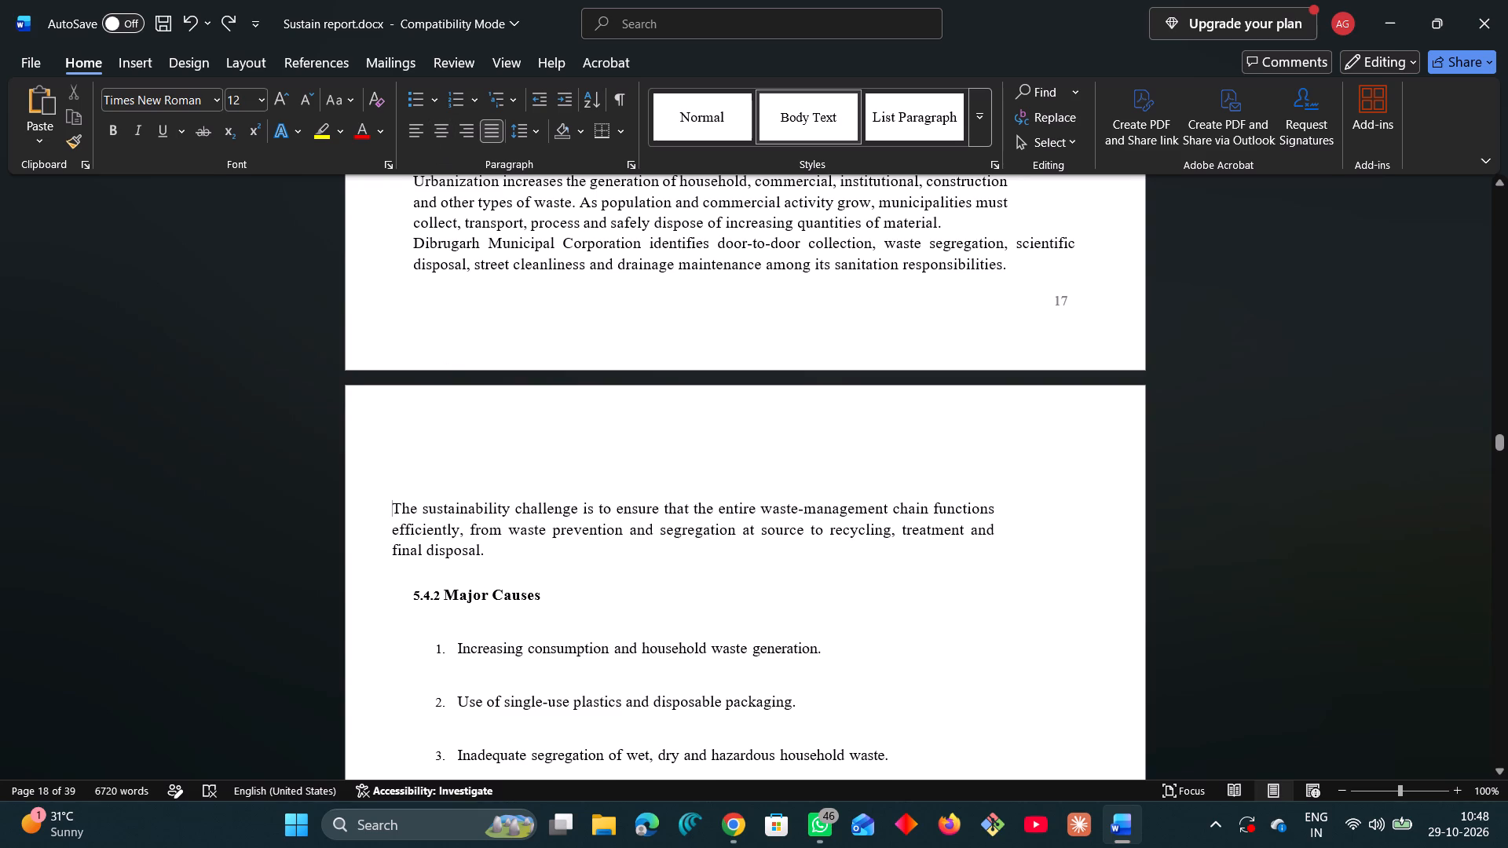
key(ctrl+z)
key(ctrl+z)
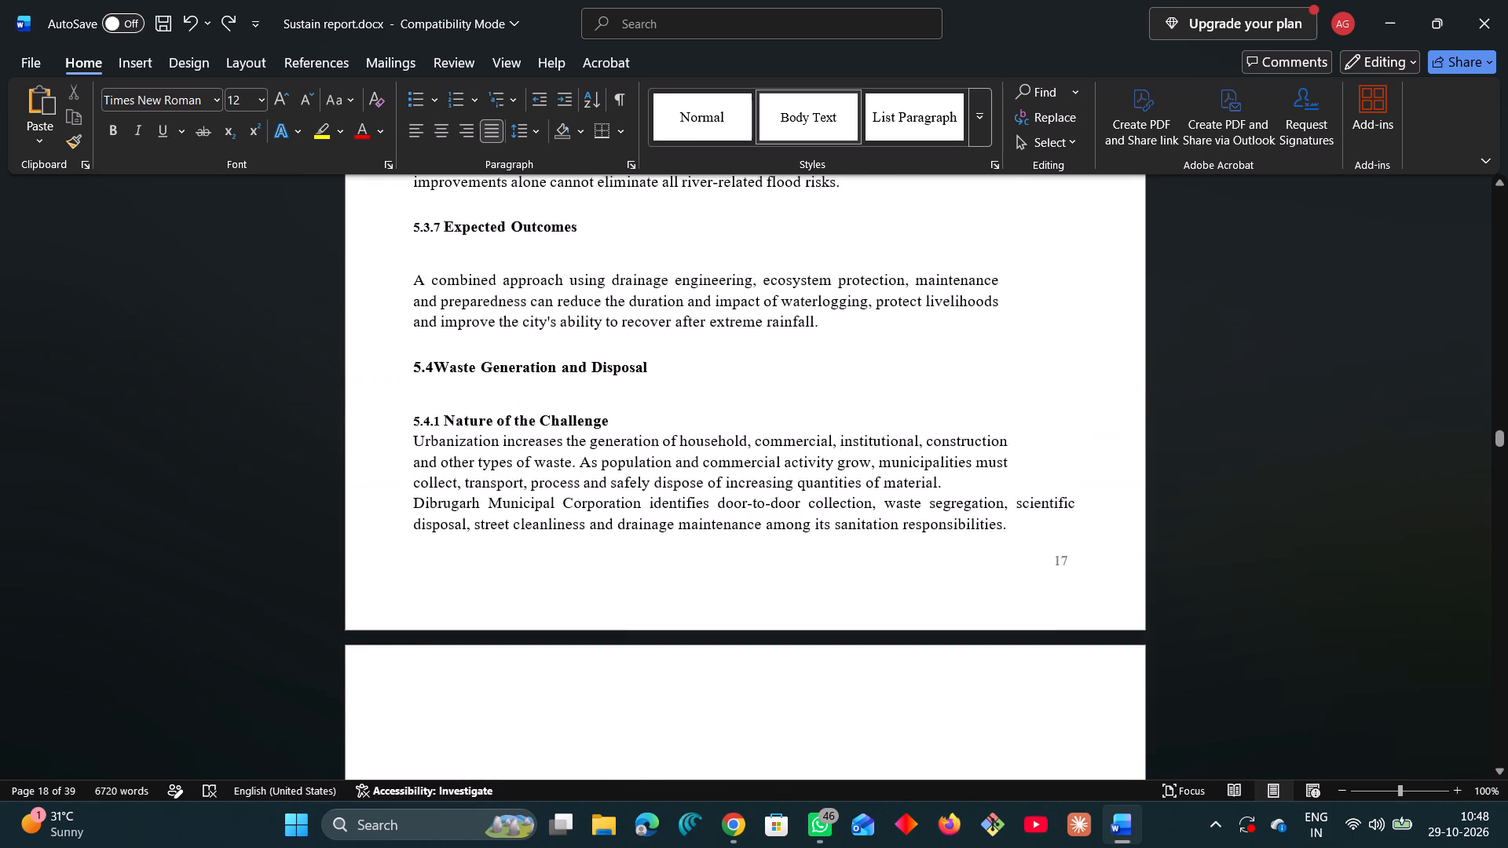
Delete the blank line above the sustainability challenge paragraph, keeping the page break before it.
click(434, 531)
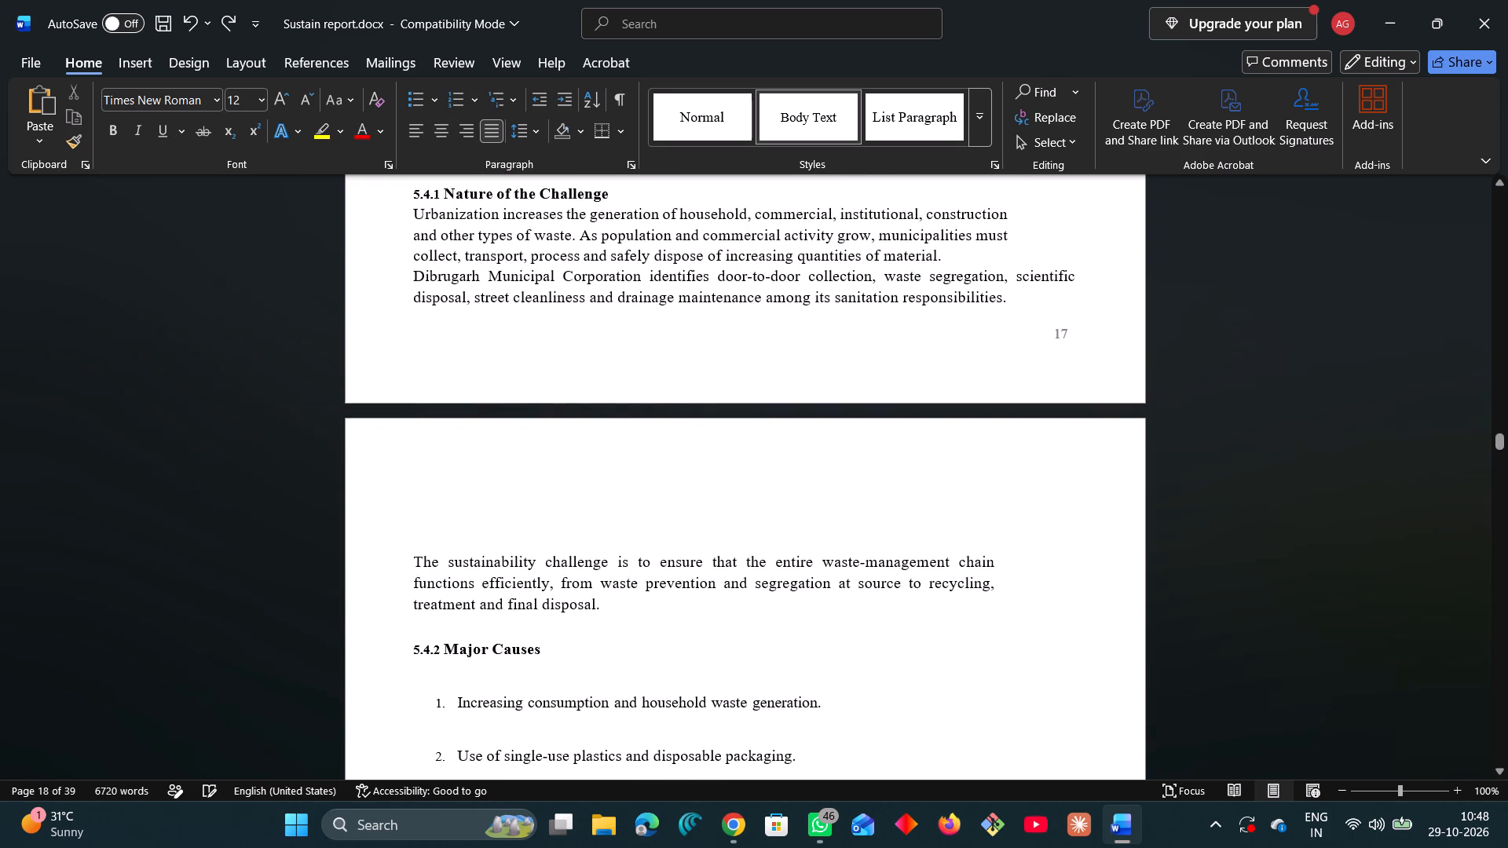
key(BackSpace)
key(BackSpace)
Delete the blank lines below the 5.4.2 Major Causes heading and below items 1, 2 and 3 of its list.
scroll(434, 530, down, 2)
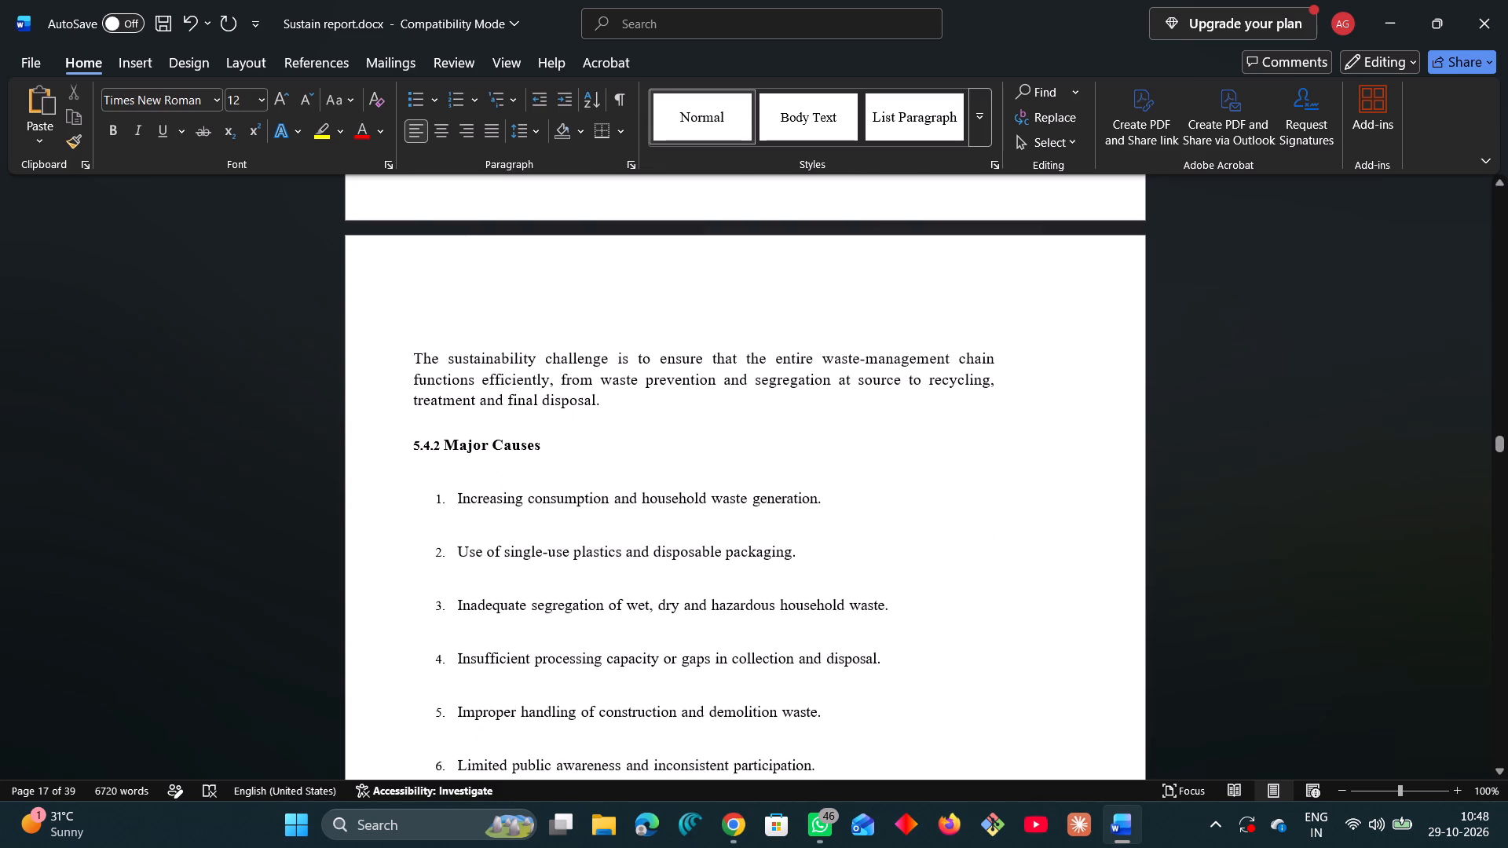
click(473, 470)
key(BackSpace)
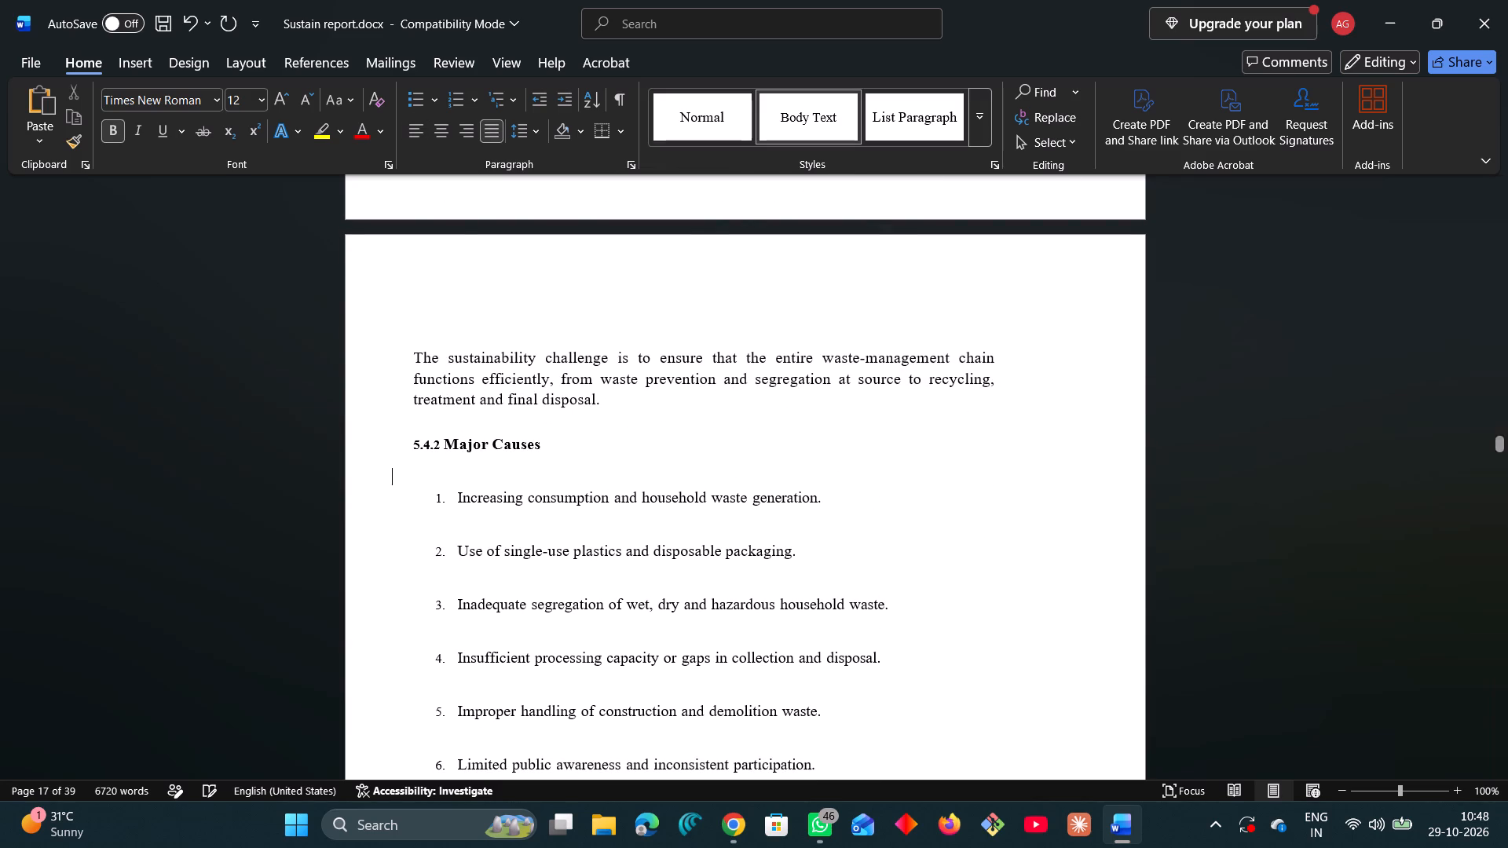
click(505, 492)
key(BackSpace)
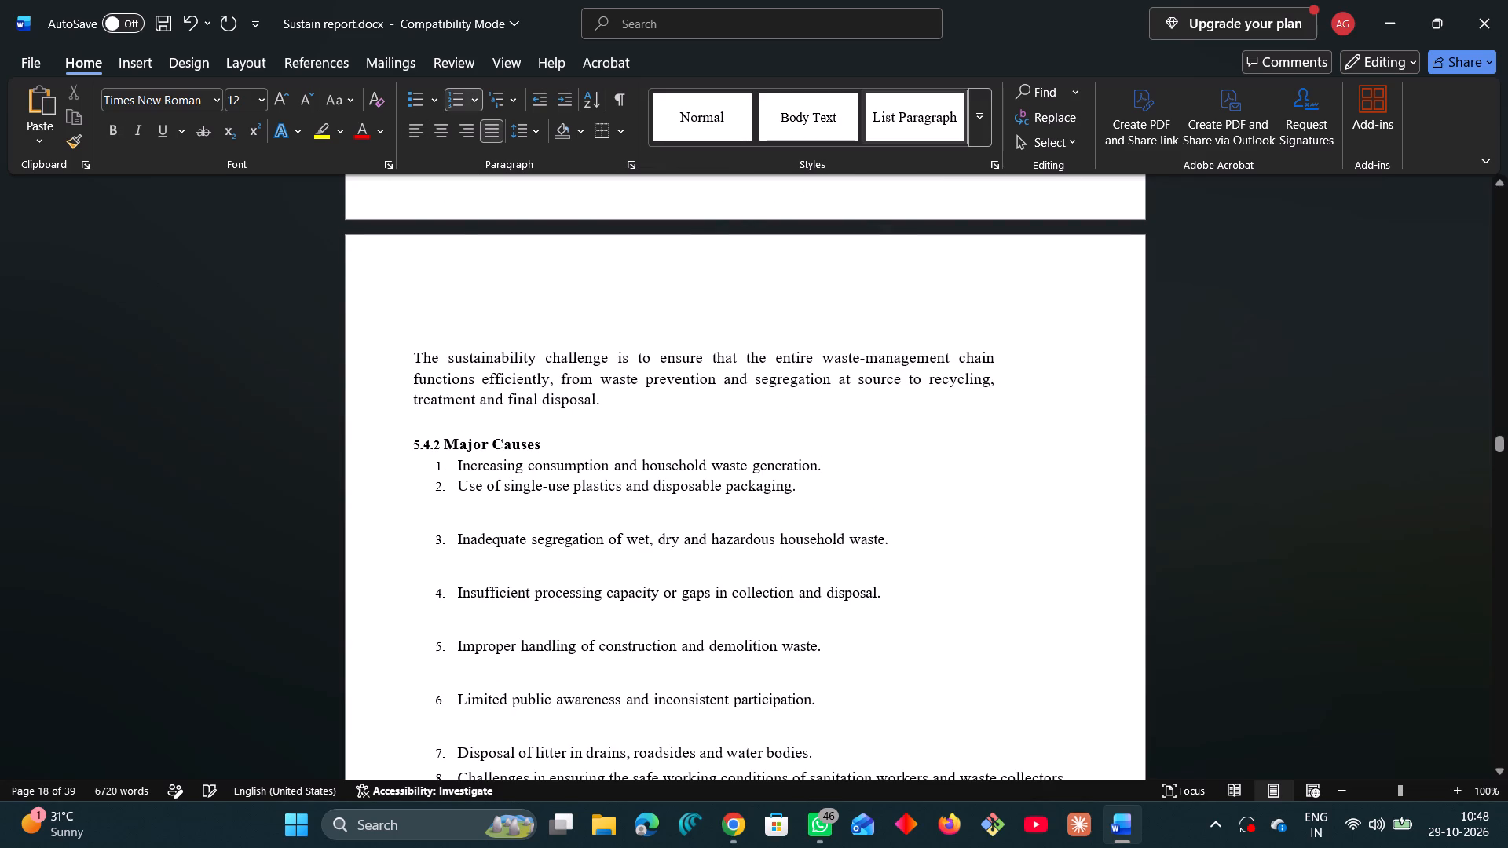
click(503, 514)
key(BackSpace)
key(BackSpace)
click(482, 540)
key(BackSpace)
key(BackSpace)
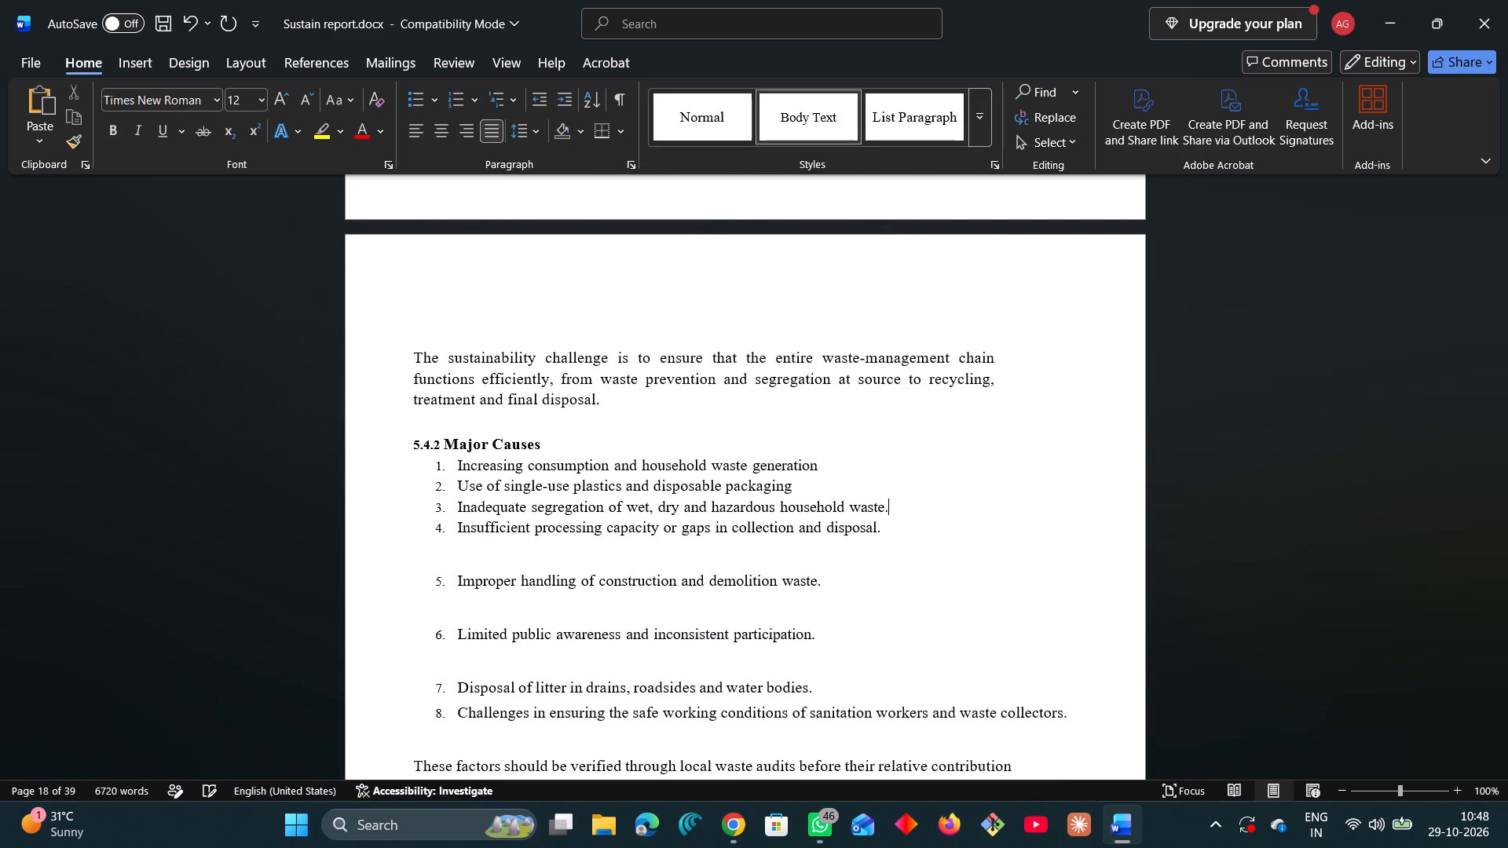
Delete the blank lines below items 4, 5 and 6 of the 5.4.2 Major Causes list.
click(489, 557)
key(BackSpace)
key(BackSpace)
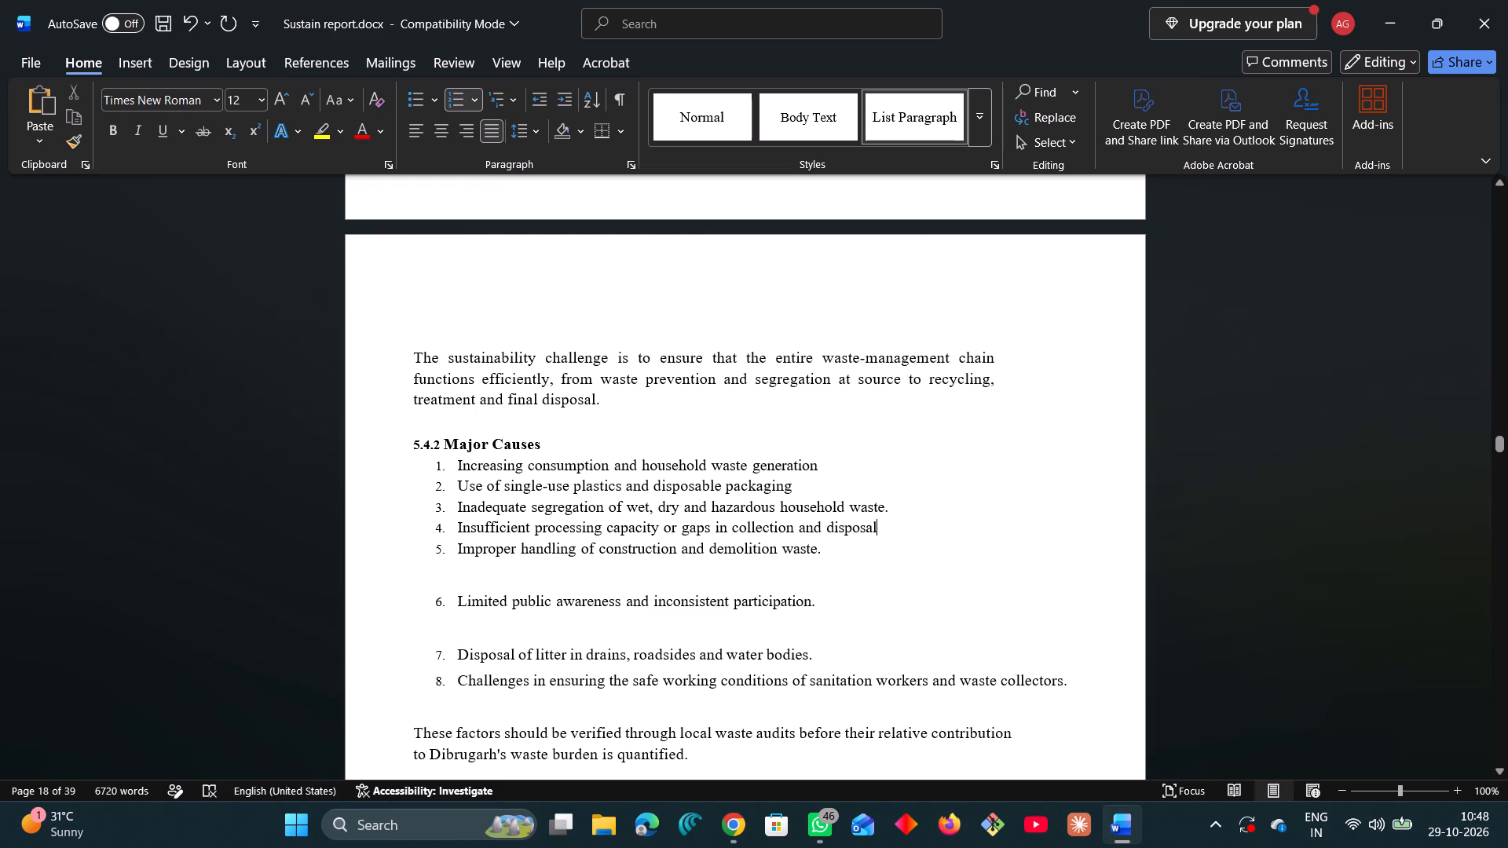
click(470, 572)
key(BackSpace)
click(499, 605)
key(BackSpace)
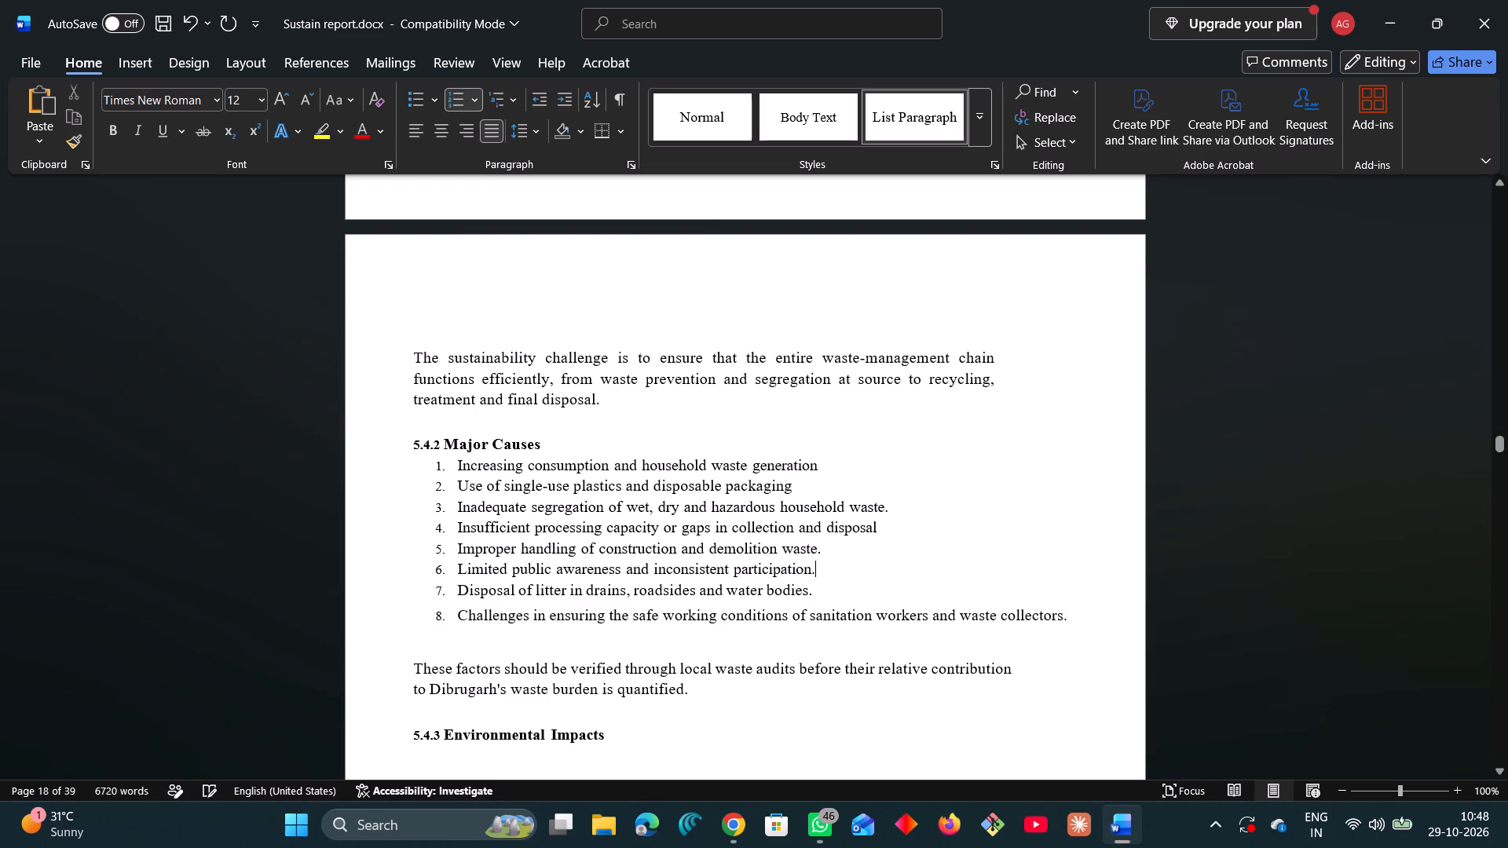
Add the missing full stop at the end of item 4, on insufficient processing capacity, in the Major Causes list.
click(884, 525)
key(period)
Delete the blank line below each of the headings 5.4.3 Environmental Impacts, 5.4.4 Social Impacts and 5.4.5 Economic Impacts.
scroll(884, 523, down, 3)
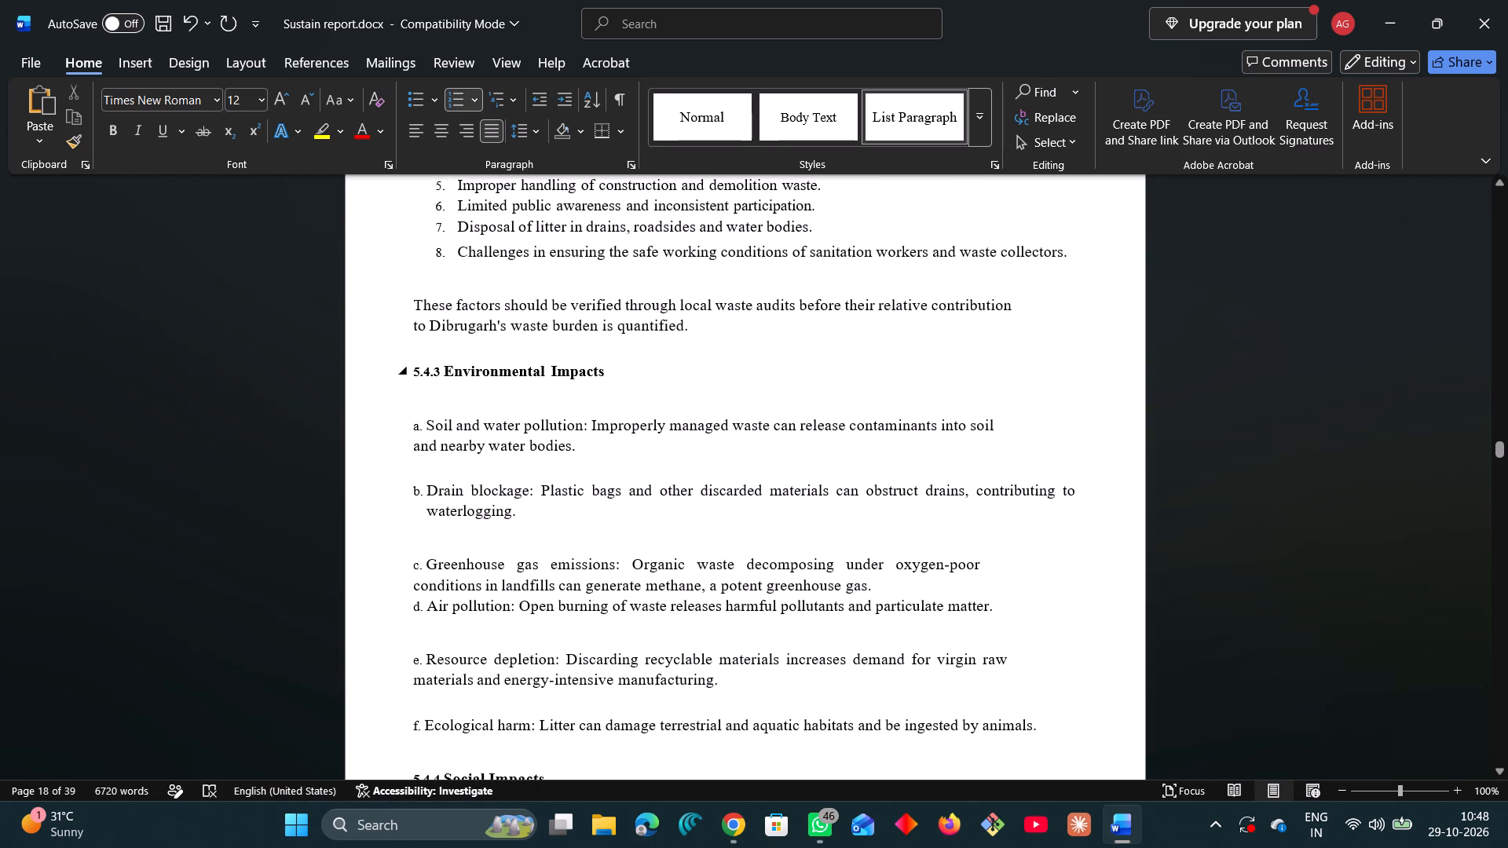
click(497, 400)
key(BackSpace)
scroll(497, 400, down, 1)
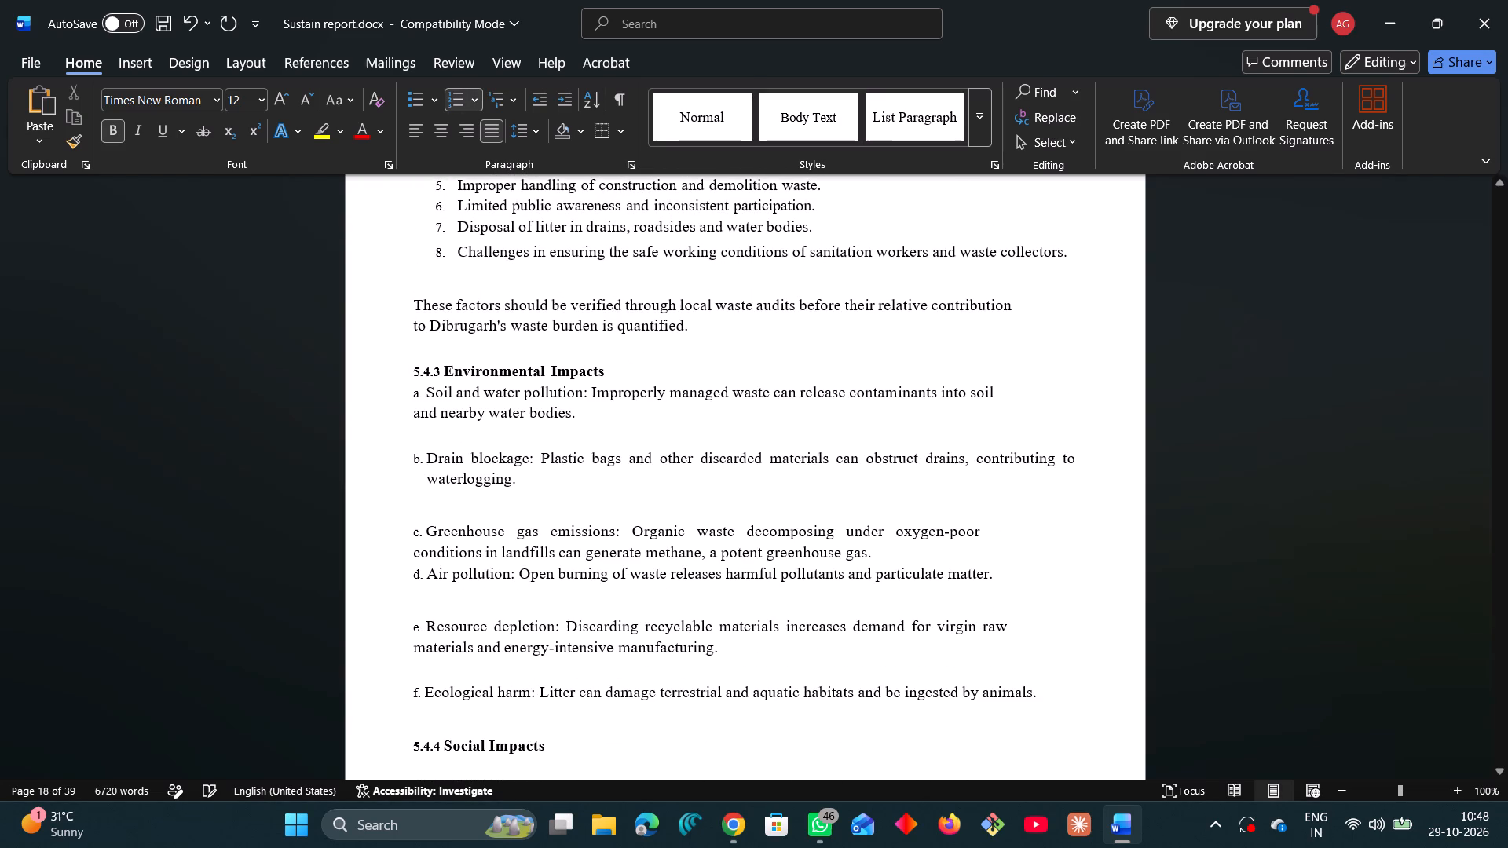
scroll(497, 400, down, 1)
click(441, 693)
key(BackSpace)
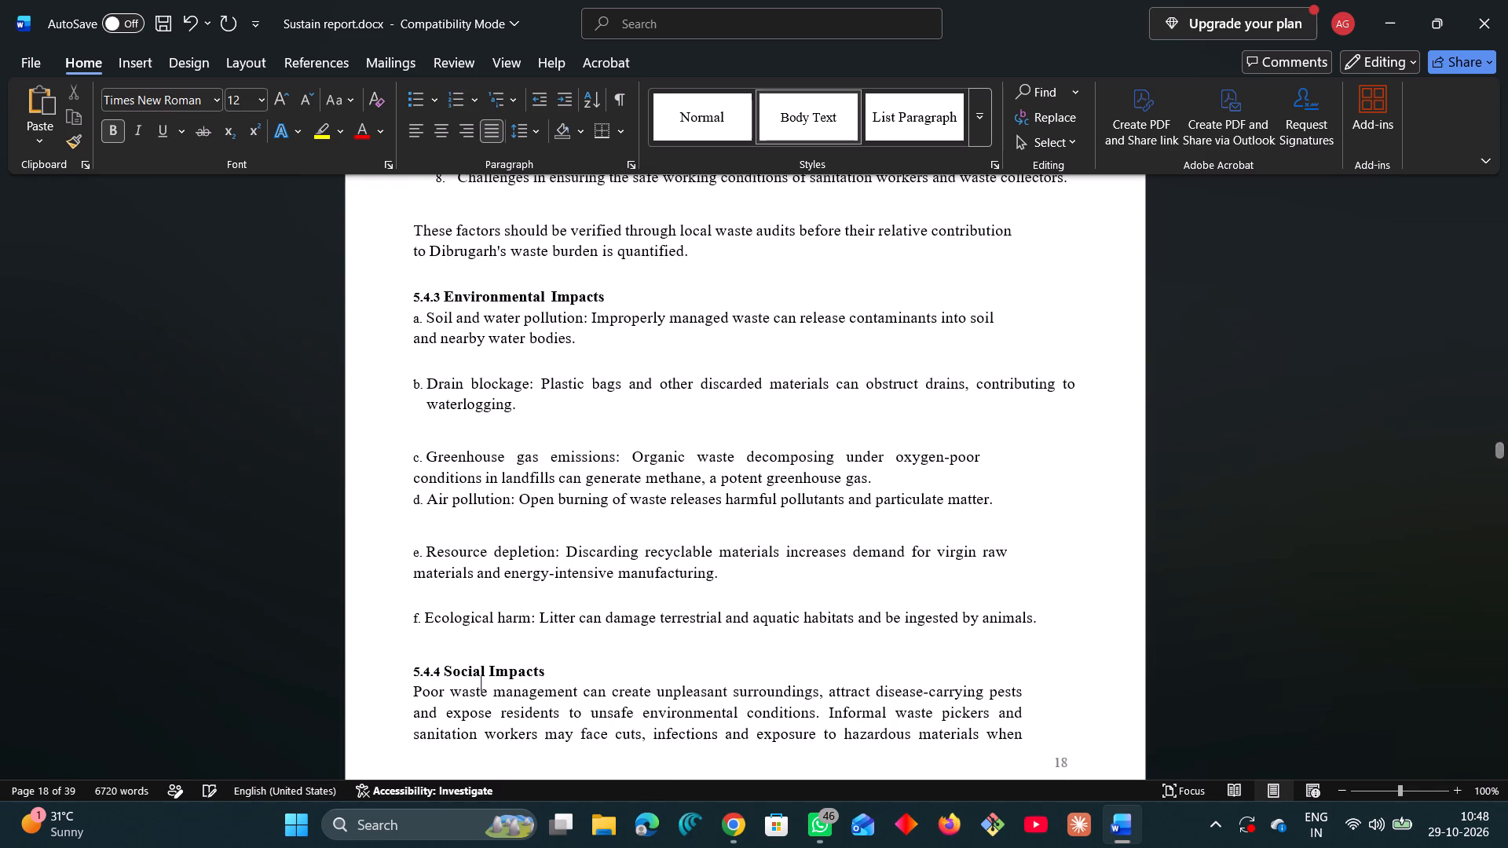
scroll(441, 693, down, 6)
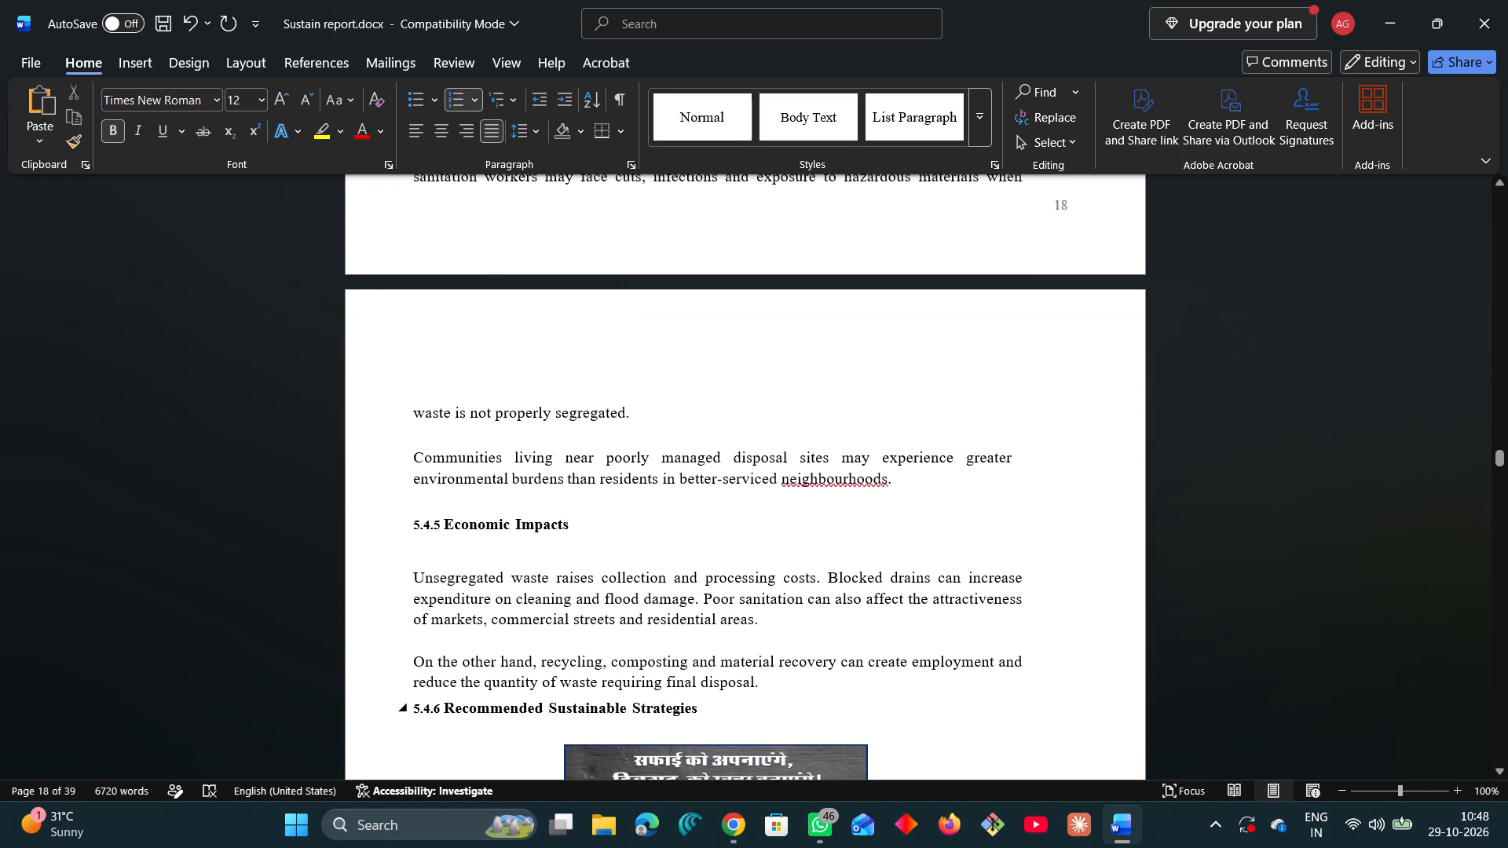
click(429, 557)
key(BackSpace)
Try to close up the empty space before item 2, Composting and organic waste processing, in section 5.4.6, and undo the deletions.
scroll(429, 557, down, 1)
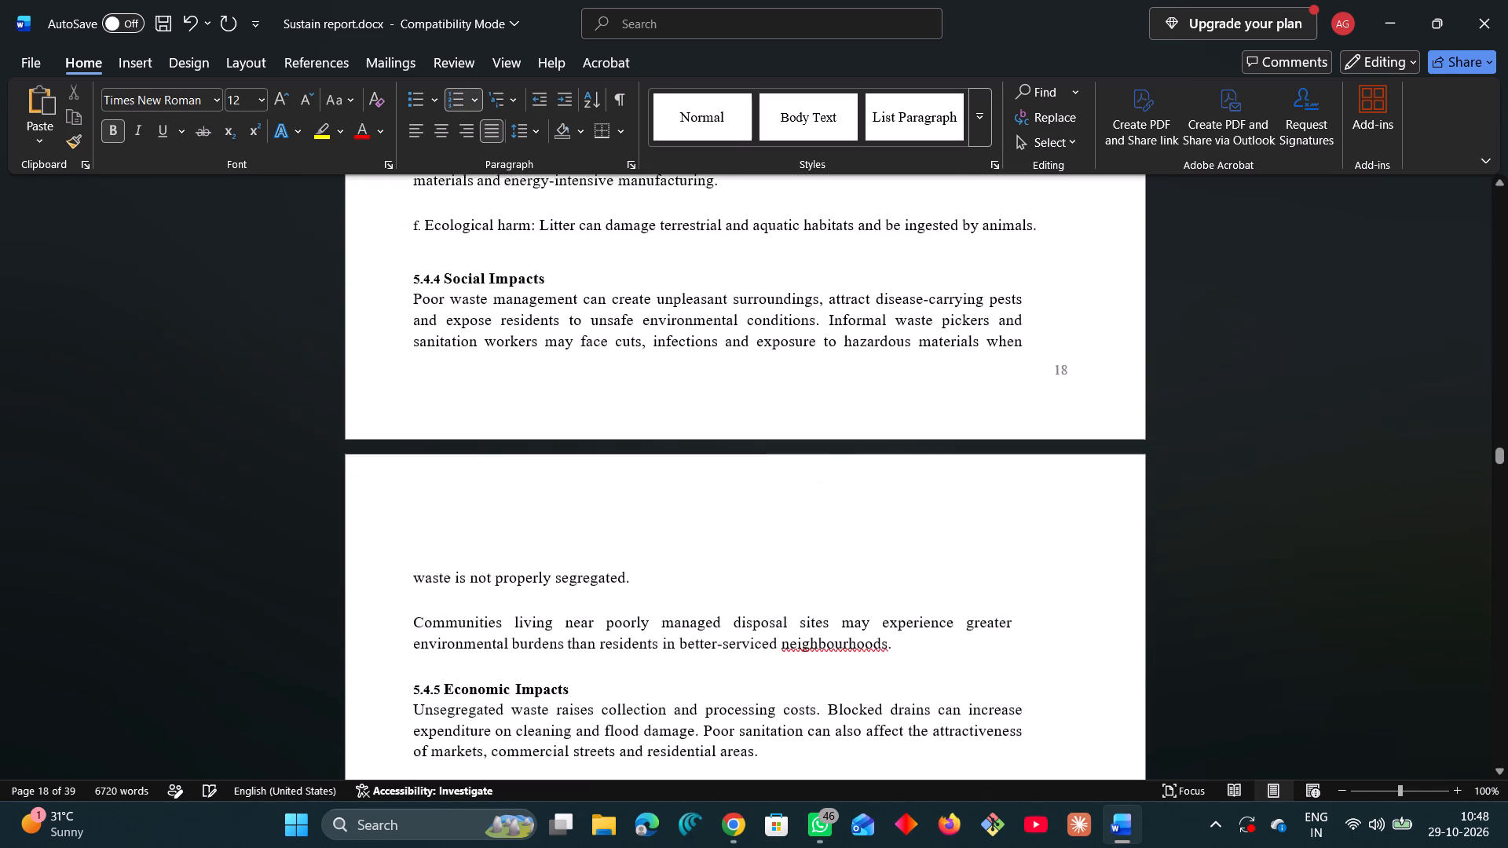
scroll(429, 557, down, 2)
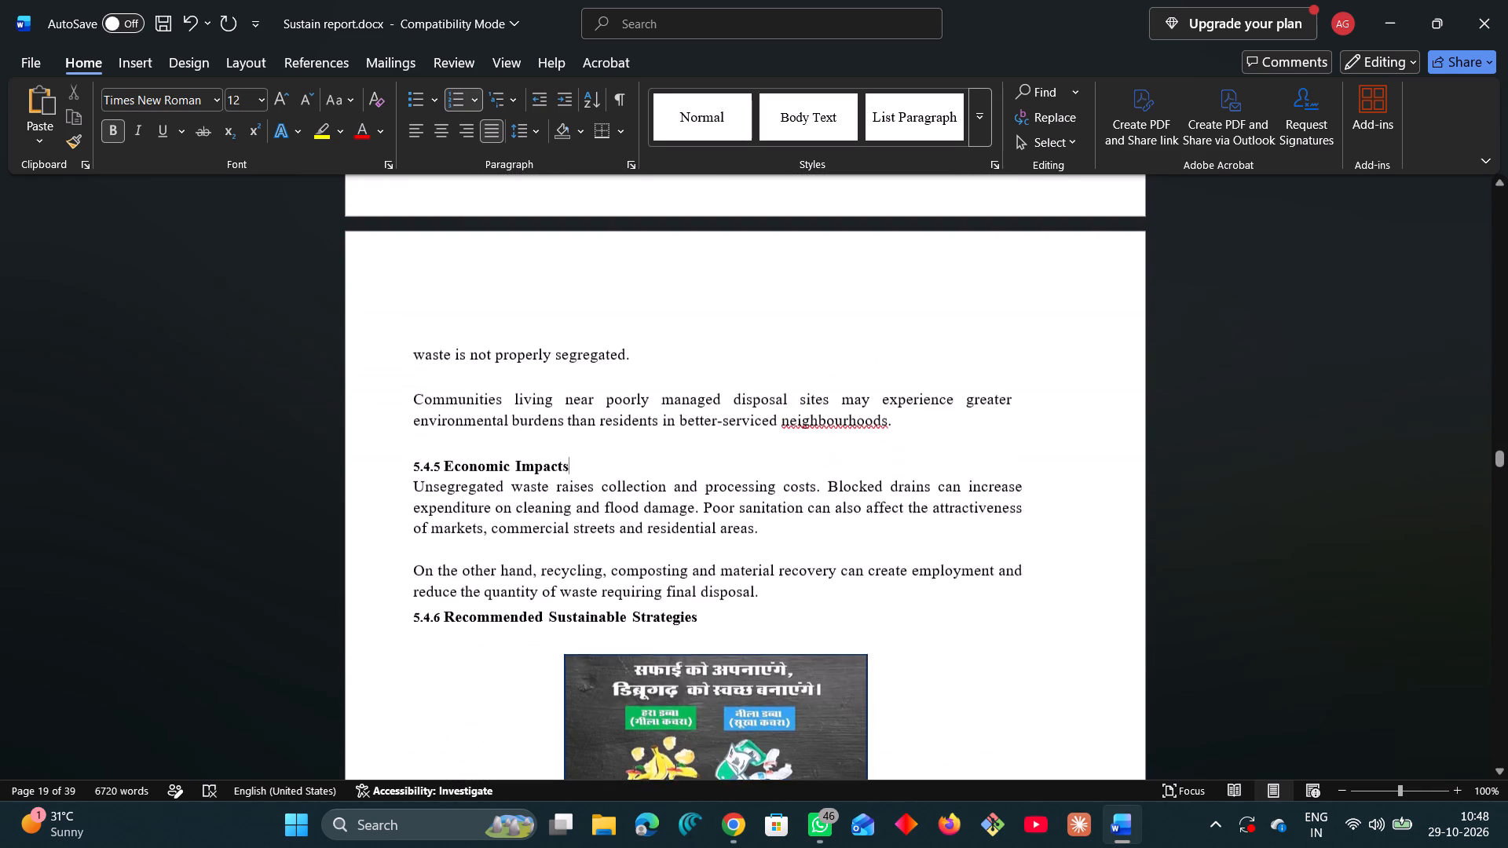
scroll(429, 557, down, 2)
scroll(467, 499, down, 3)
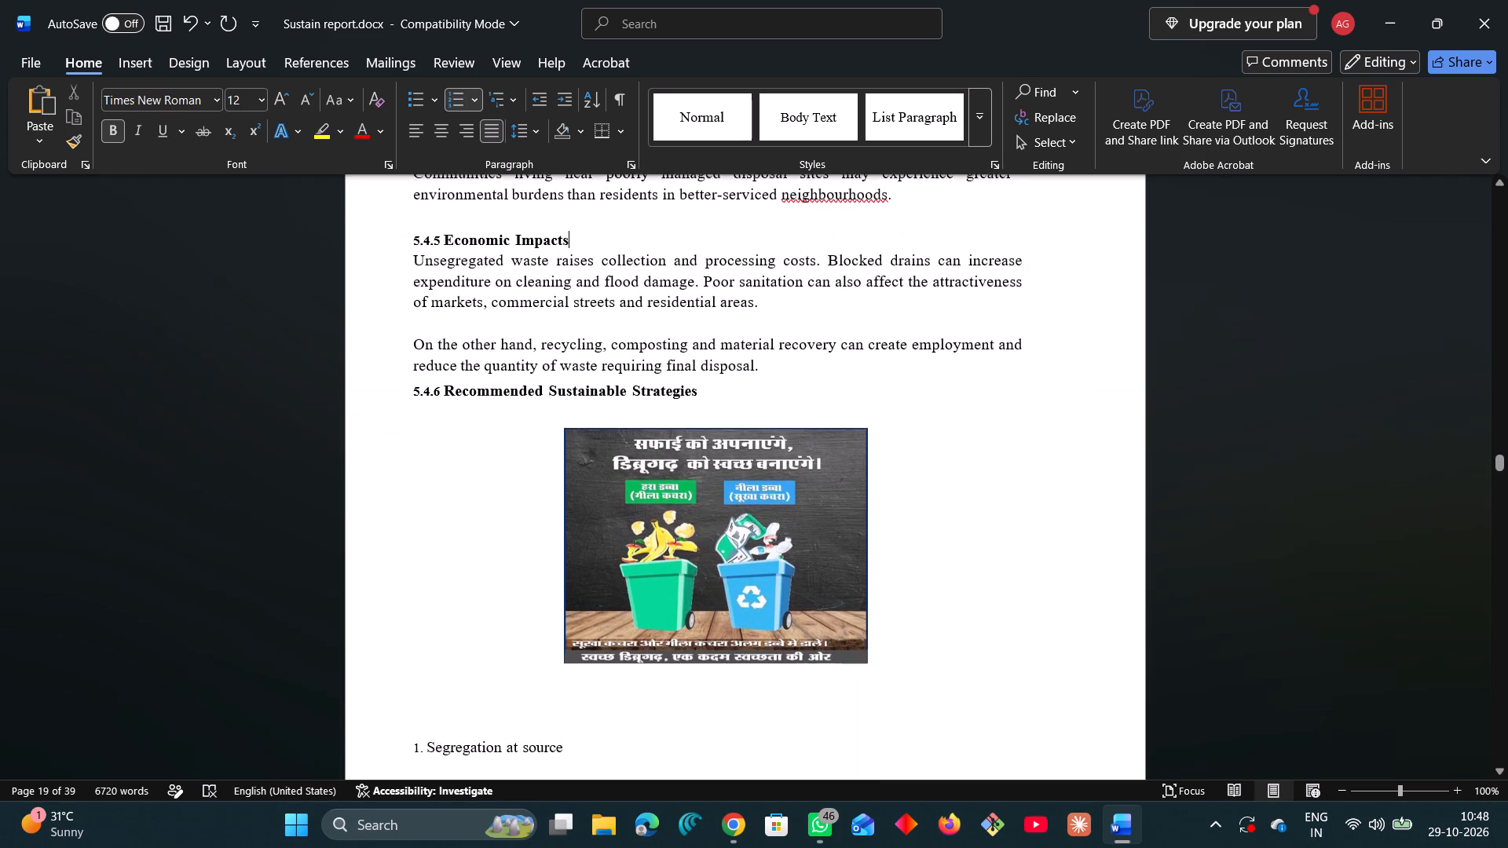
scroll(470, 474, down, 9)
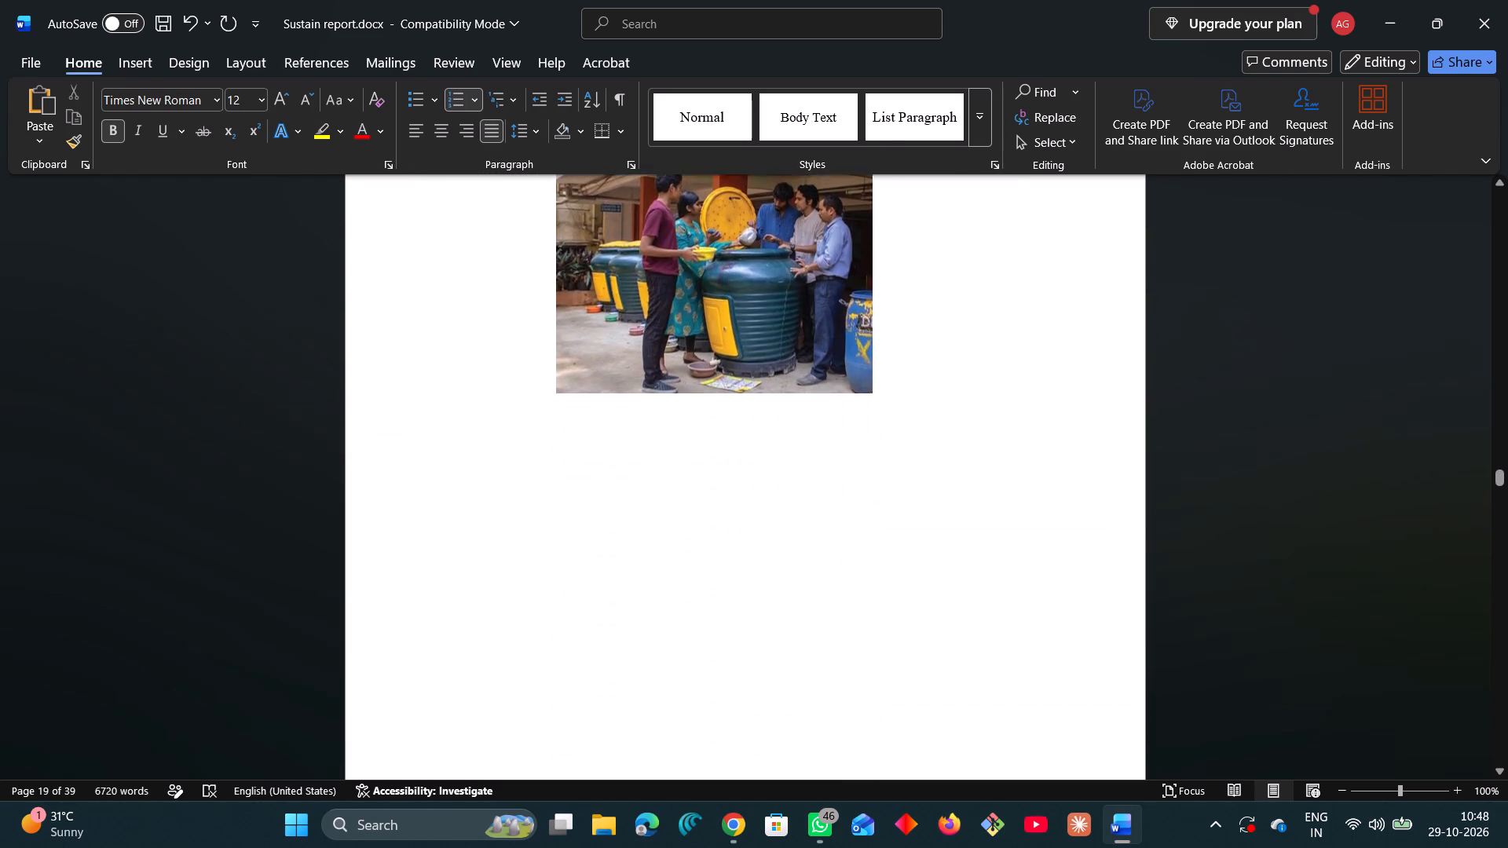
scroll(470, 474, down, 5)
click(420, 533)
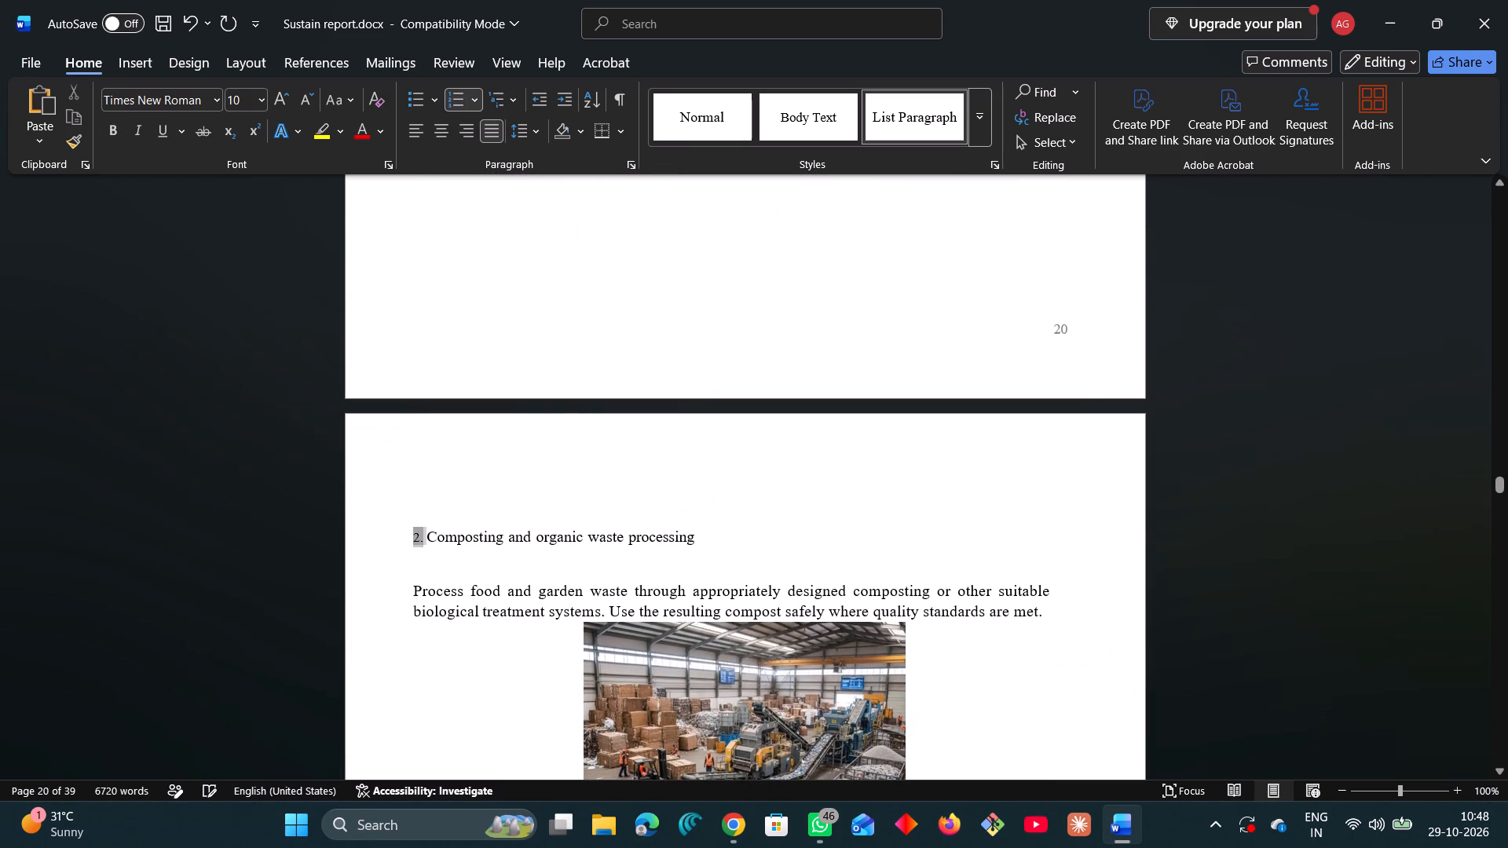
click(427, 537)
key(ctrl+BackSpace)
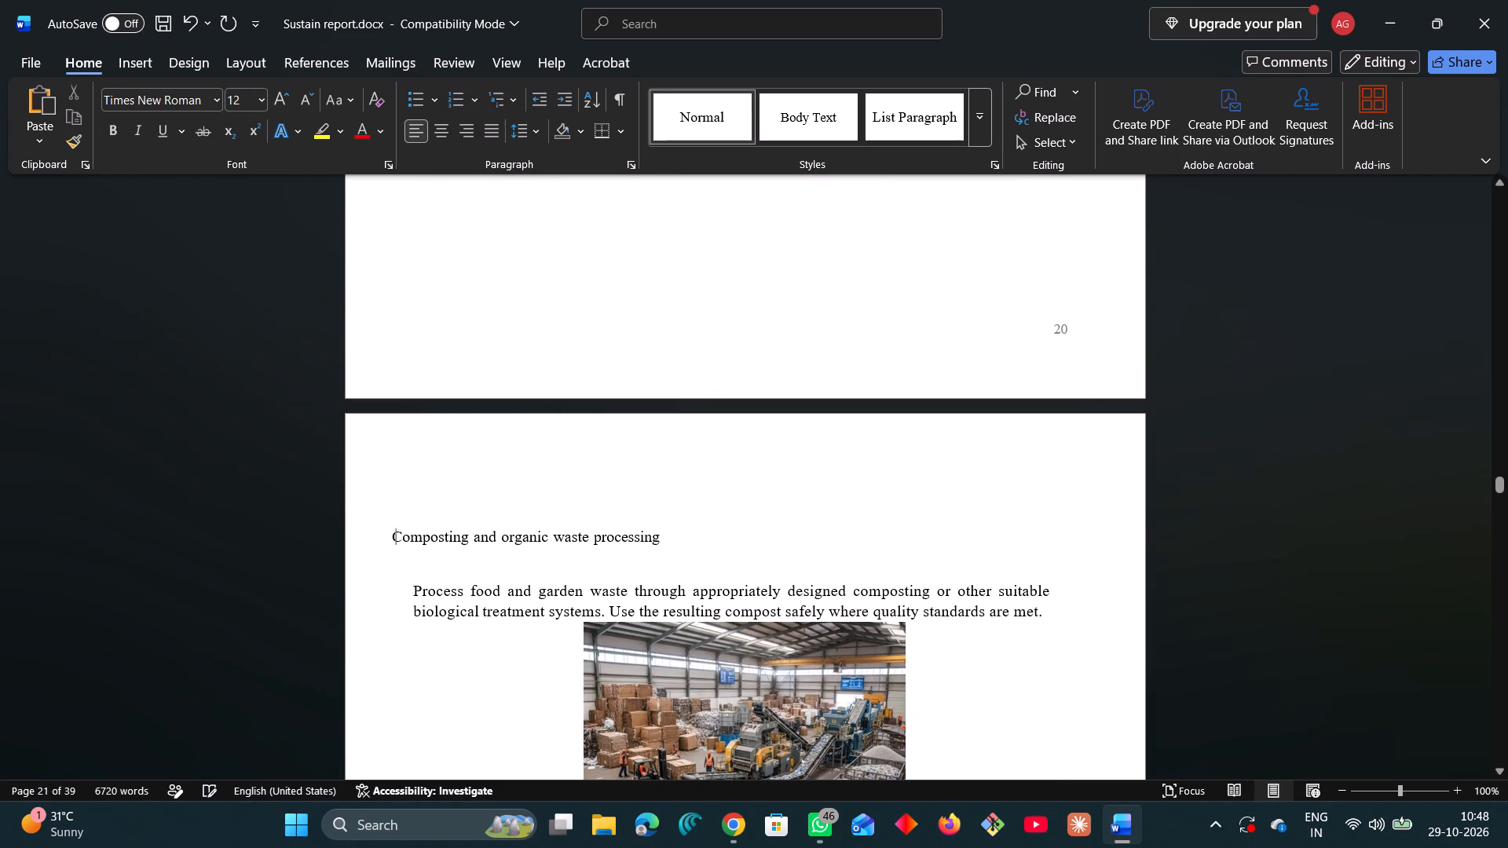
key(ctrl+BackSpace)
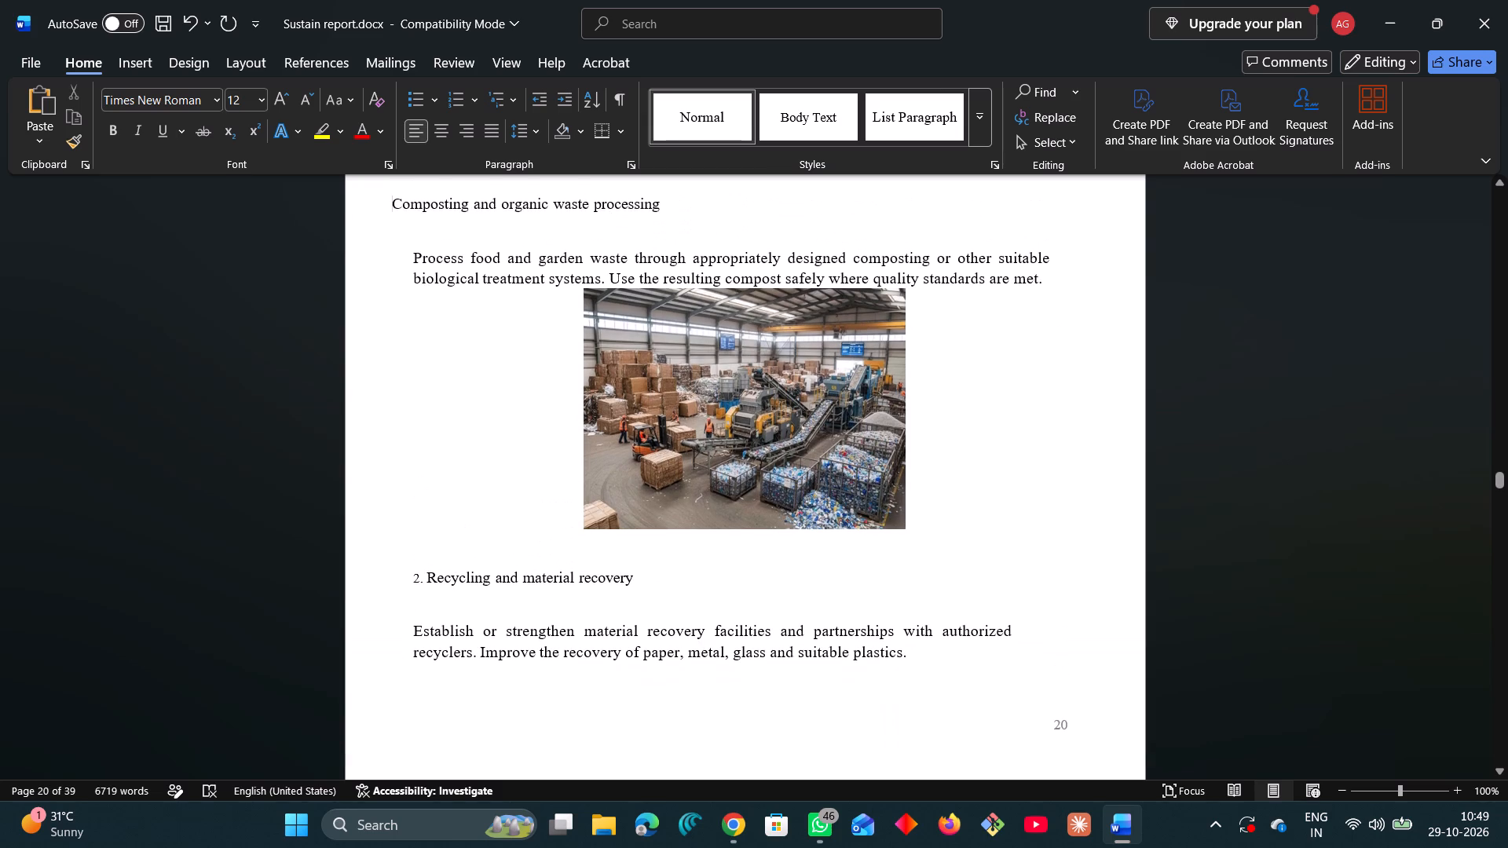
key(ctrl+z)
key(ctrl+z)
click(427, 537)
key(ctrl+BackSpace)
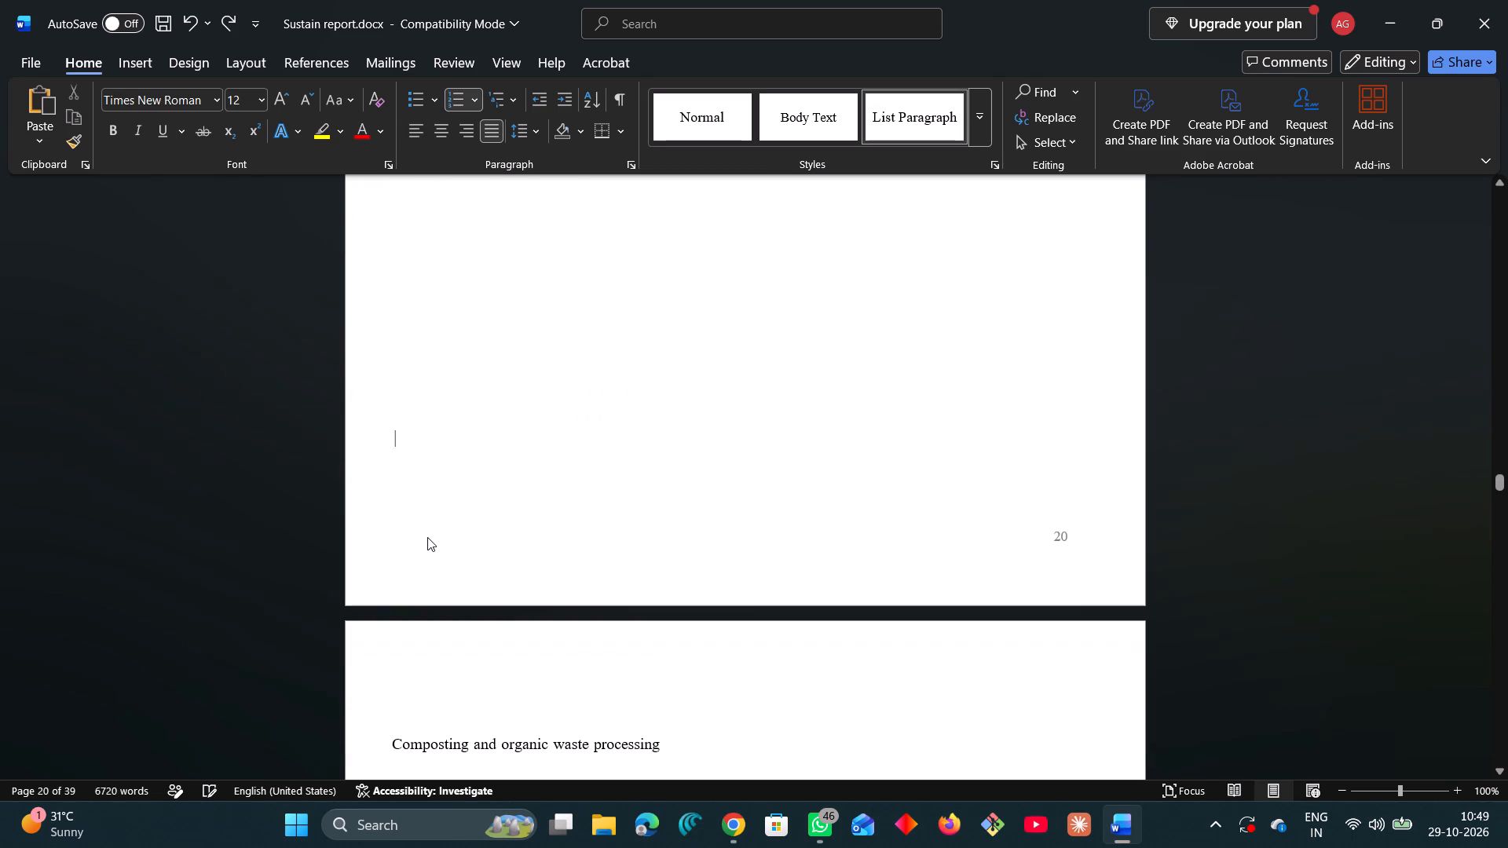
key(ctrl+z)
Delete the blank line below item 2, Composting and organic waste processing, in section 5.4.6.
click(431, 711)
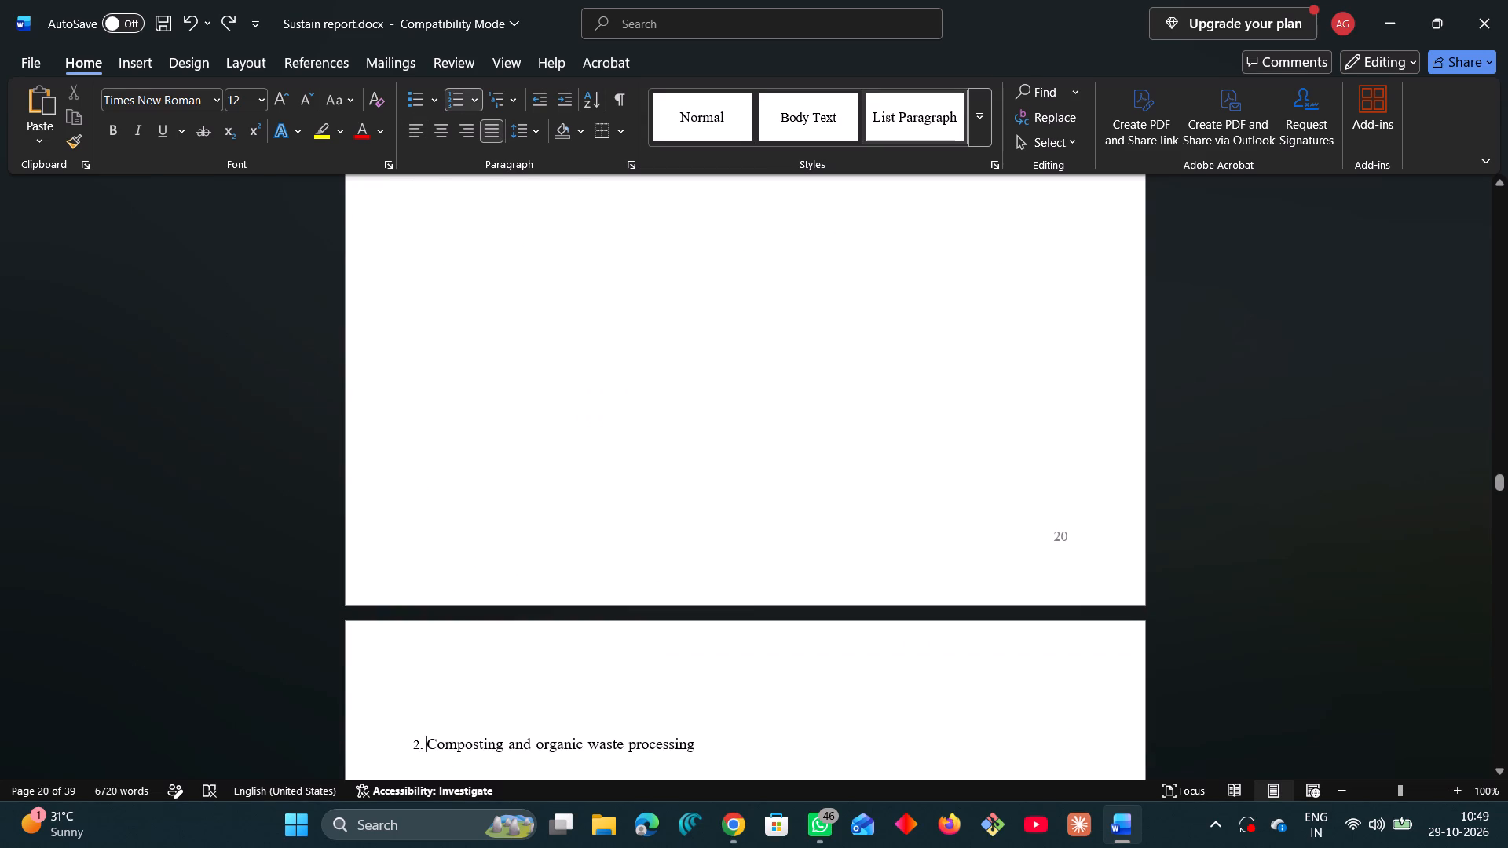
scroll(430, 719, up, 2)
scroll(430, 719, down, 3)
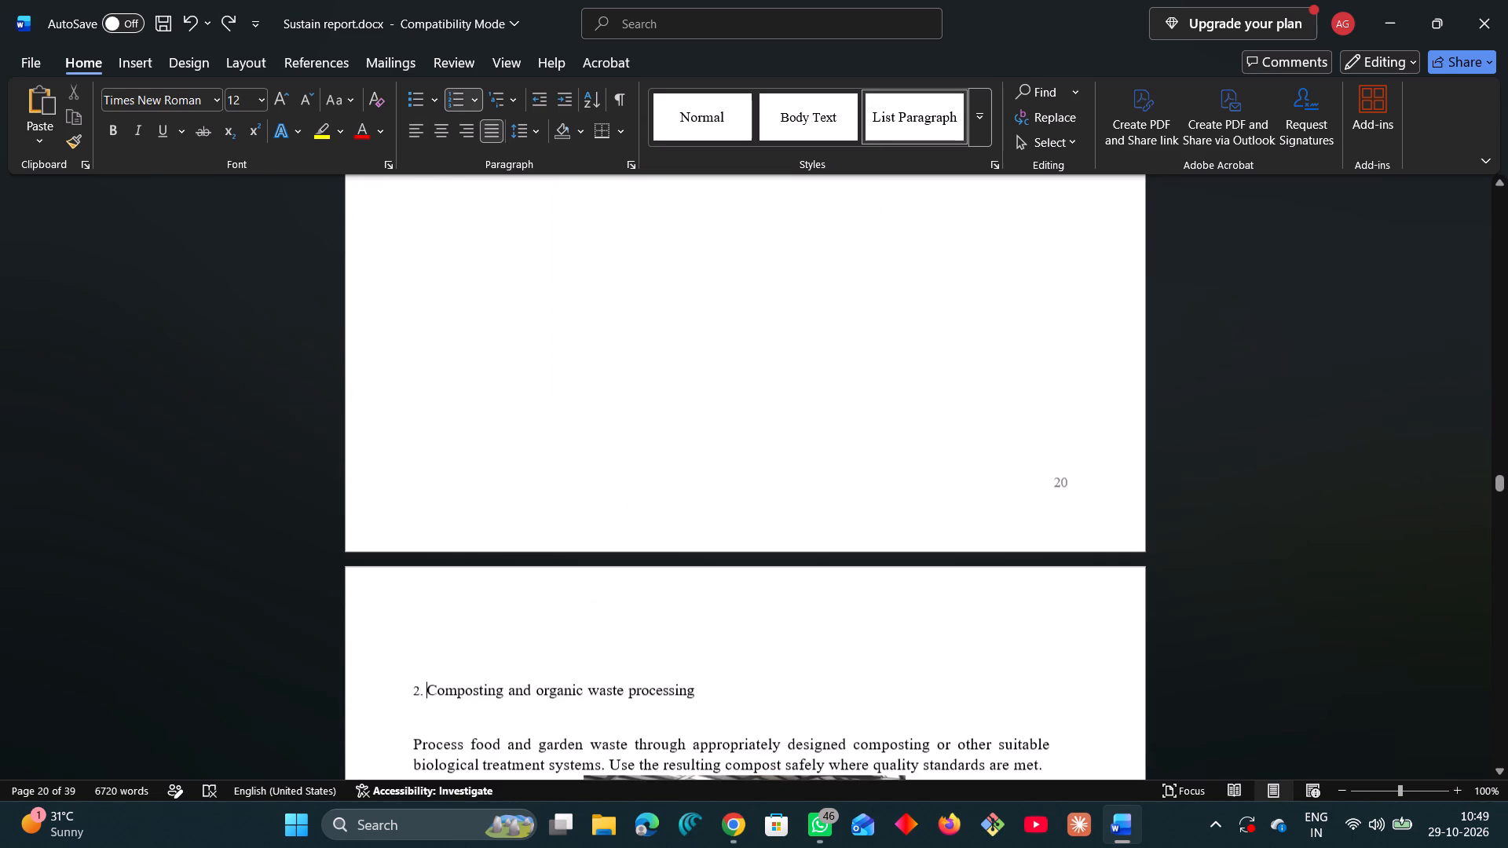
scroll(430, 719, down, 2)
click(427, 543)
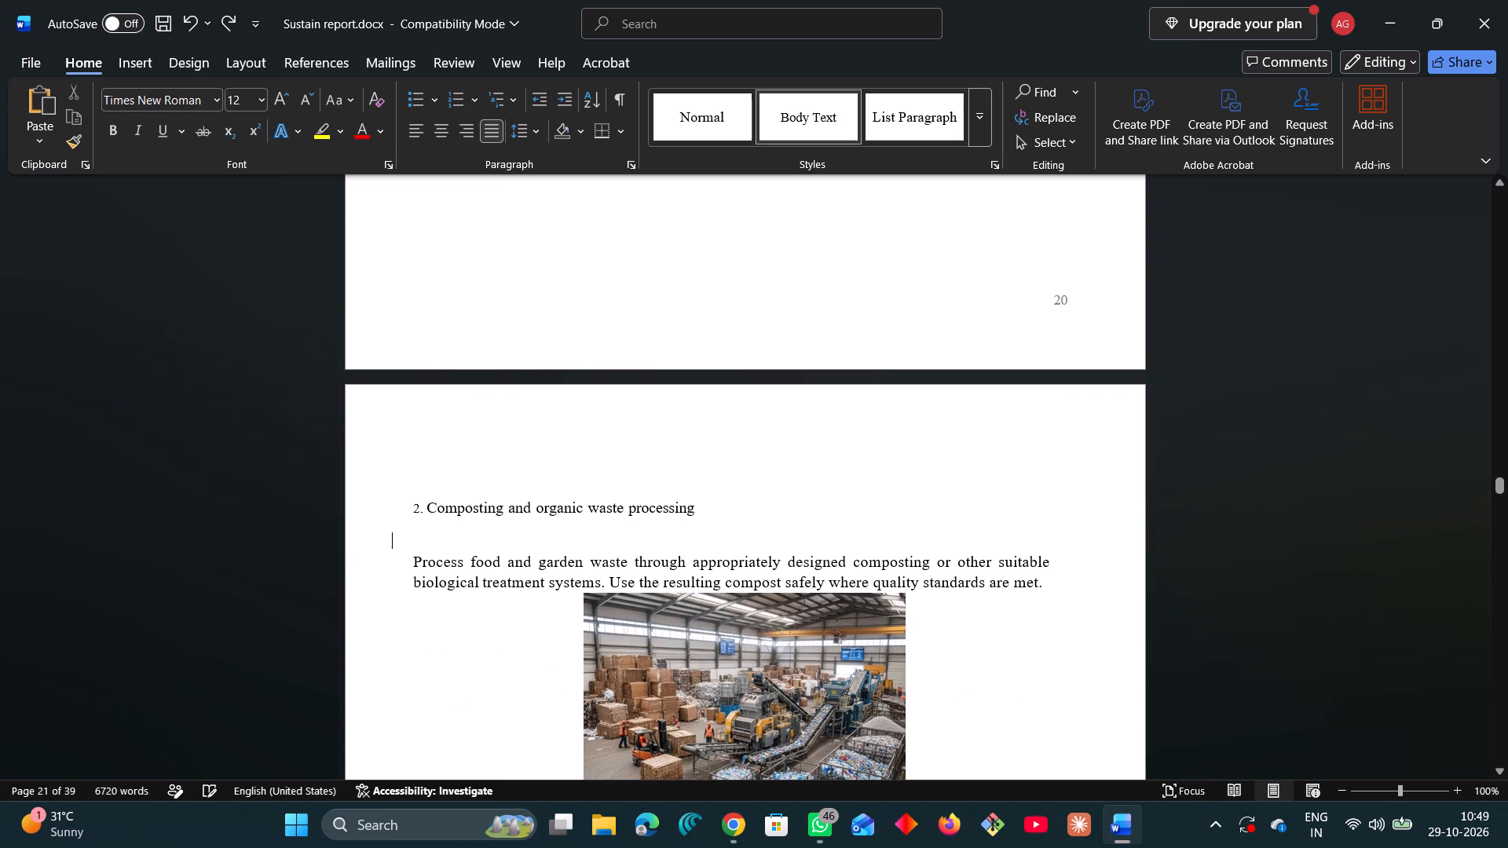
key(BackSpace)
Delete the blank line below item 1, Segregation at source, in section 5.4.6.
scroll(427, 543, up, 10)
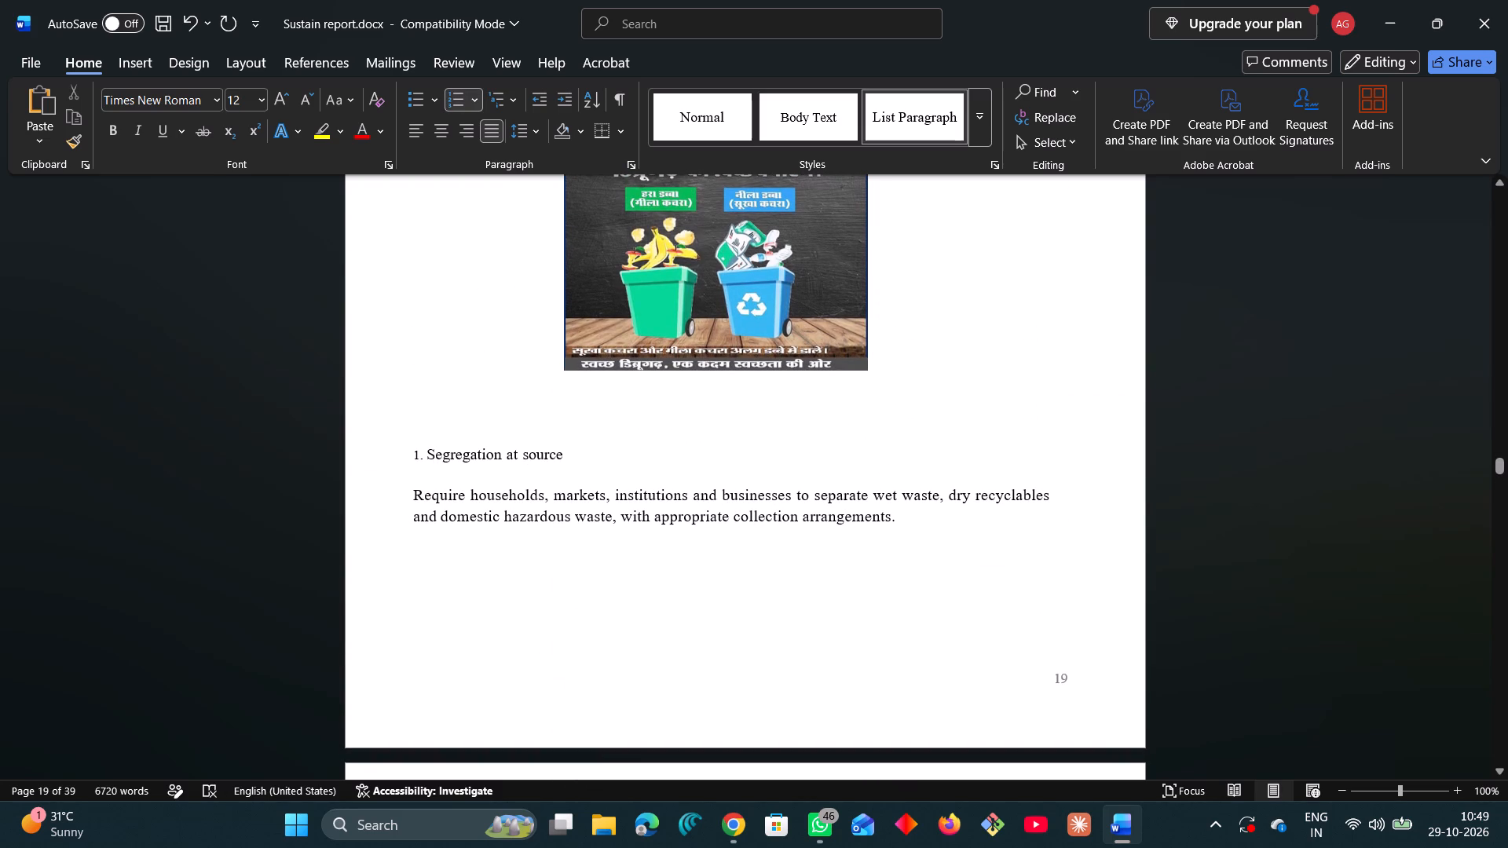
click(507, 481)
key(BackSpace)
scroll(507, 481, down, 5)
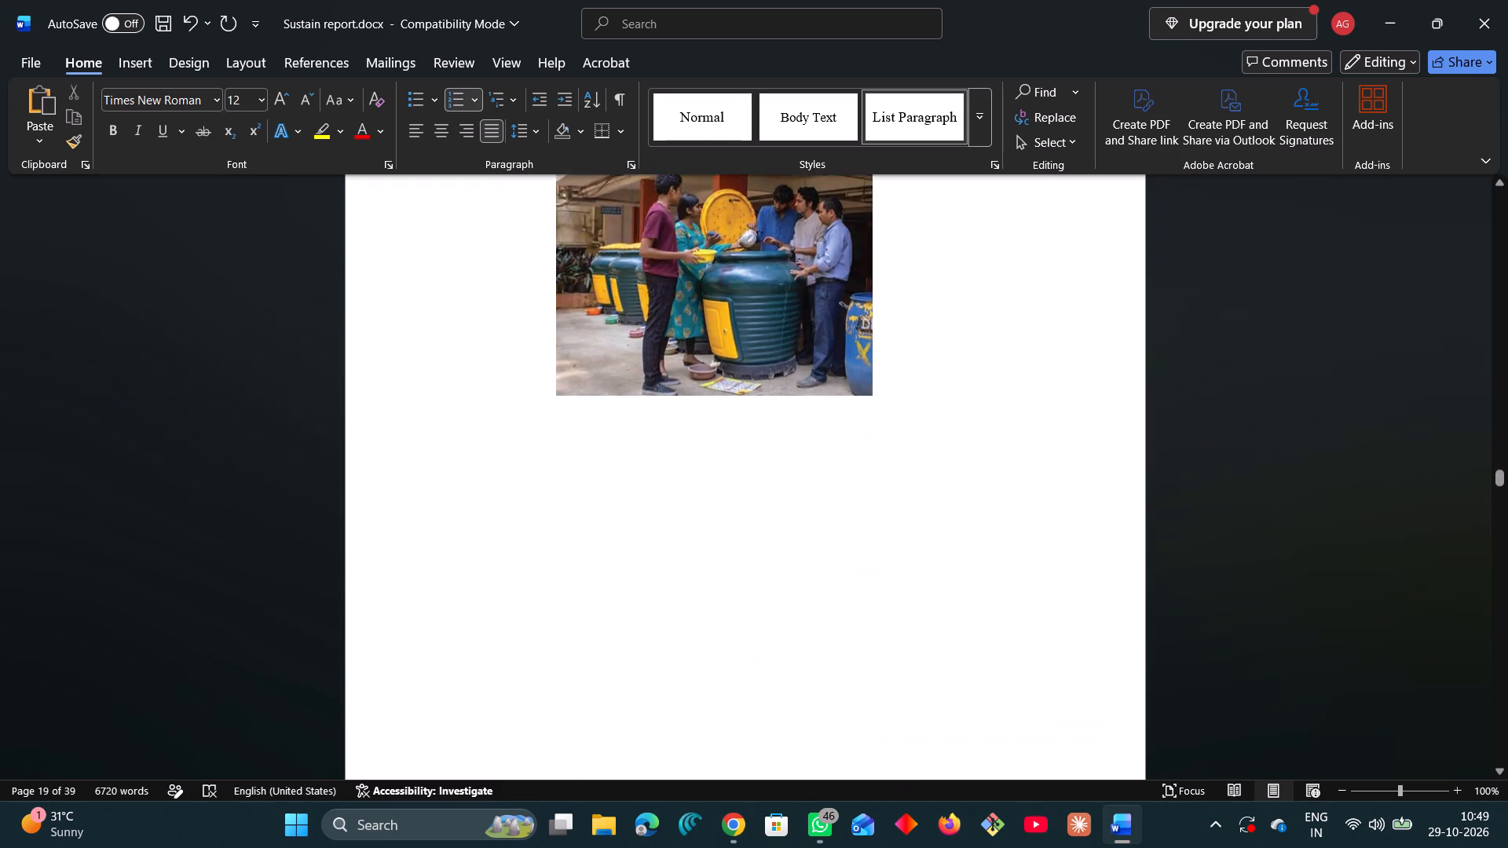
Remove the page gap before Composting and organic waste processing in section 5.4.6 and renumber the item as 2.
scroll(507, 481, down, 7)
click(437, 525)
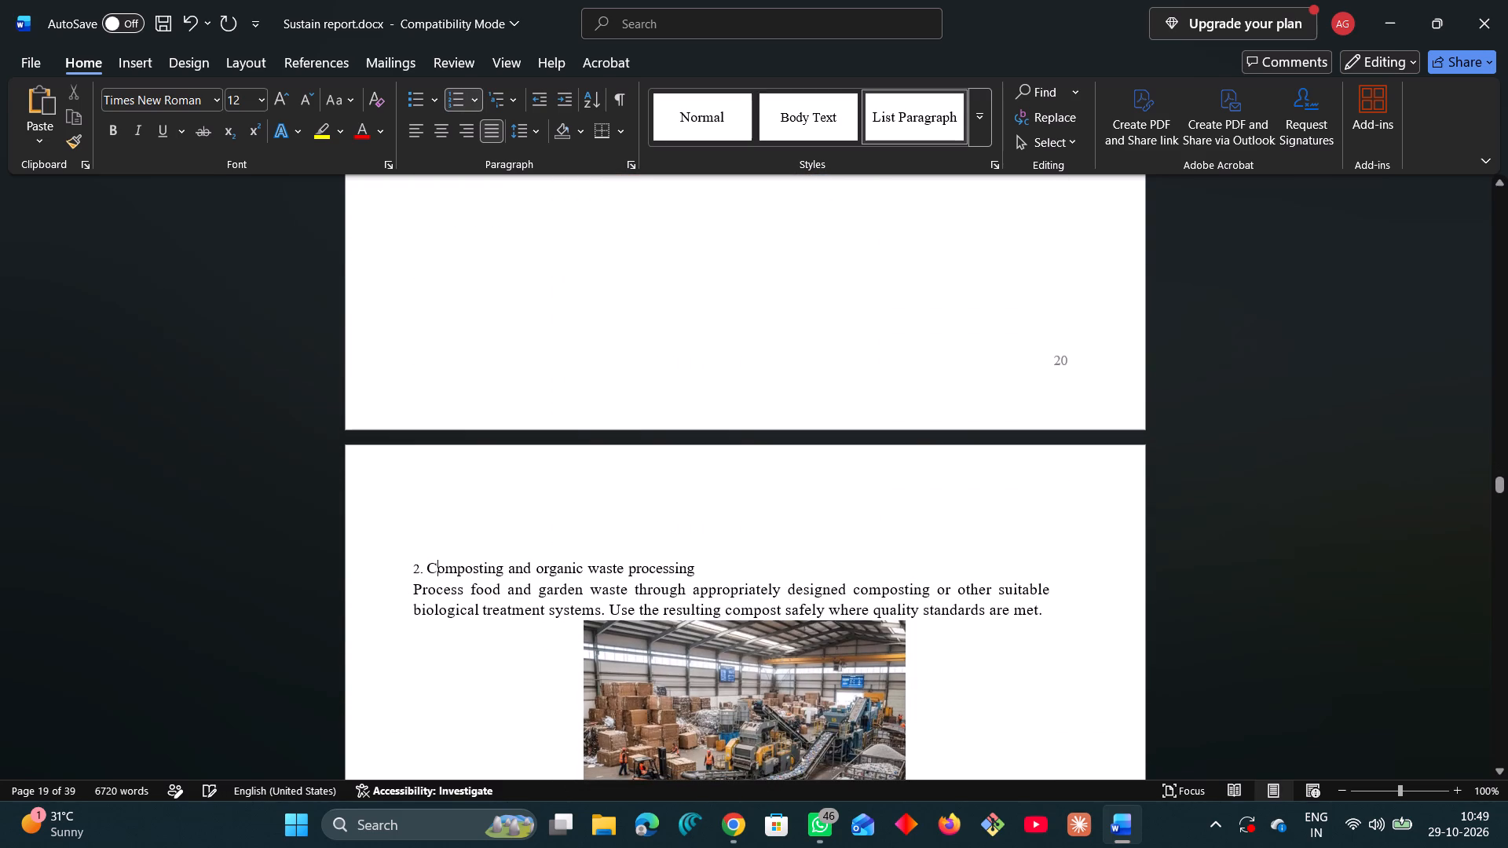
click(424, 562)
key(ctrl+BackSpace)
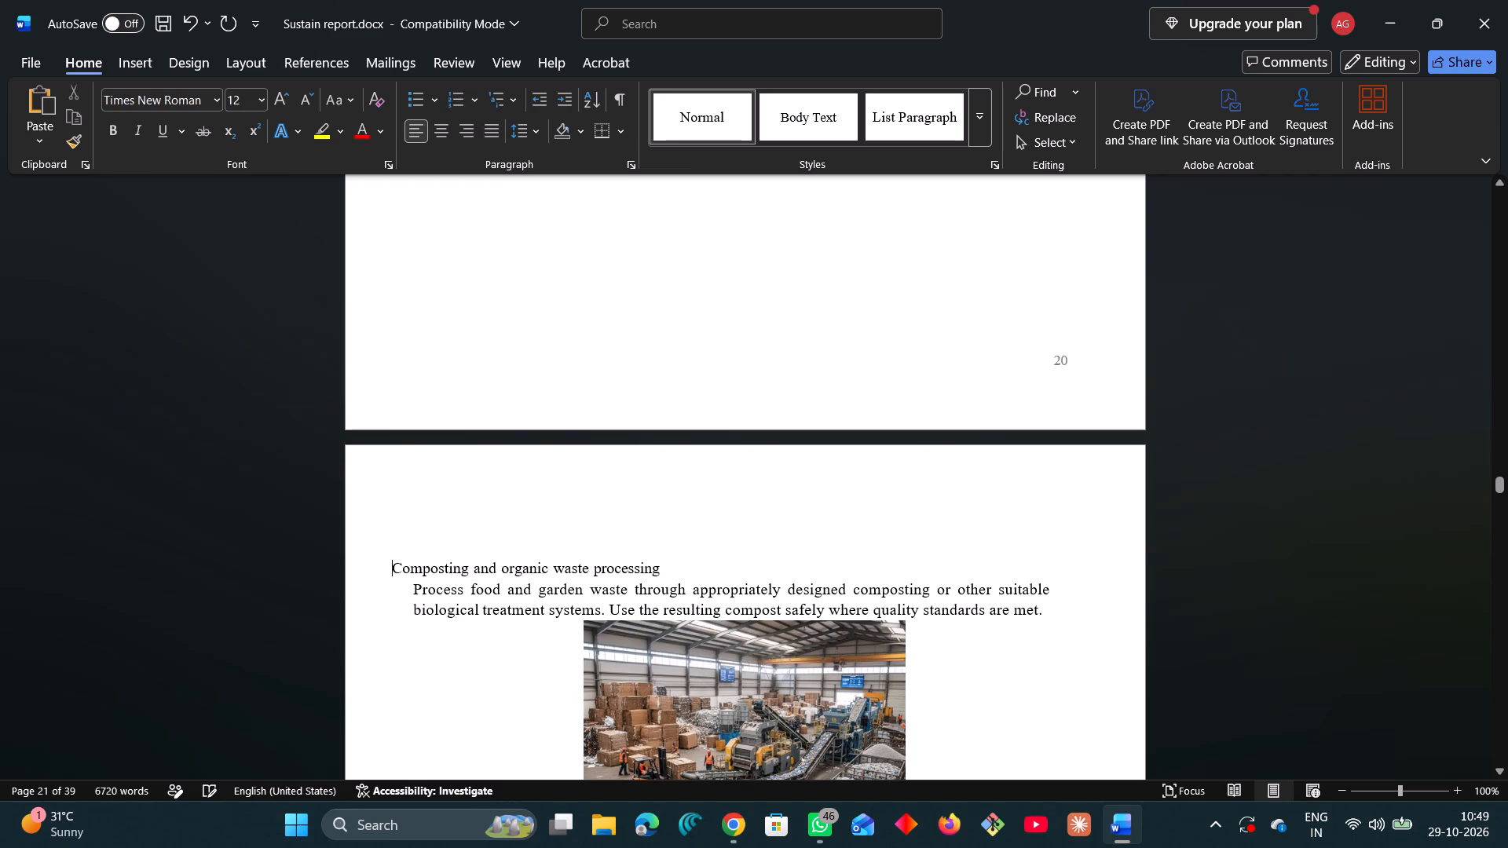
key(BackSpace)
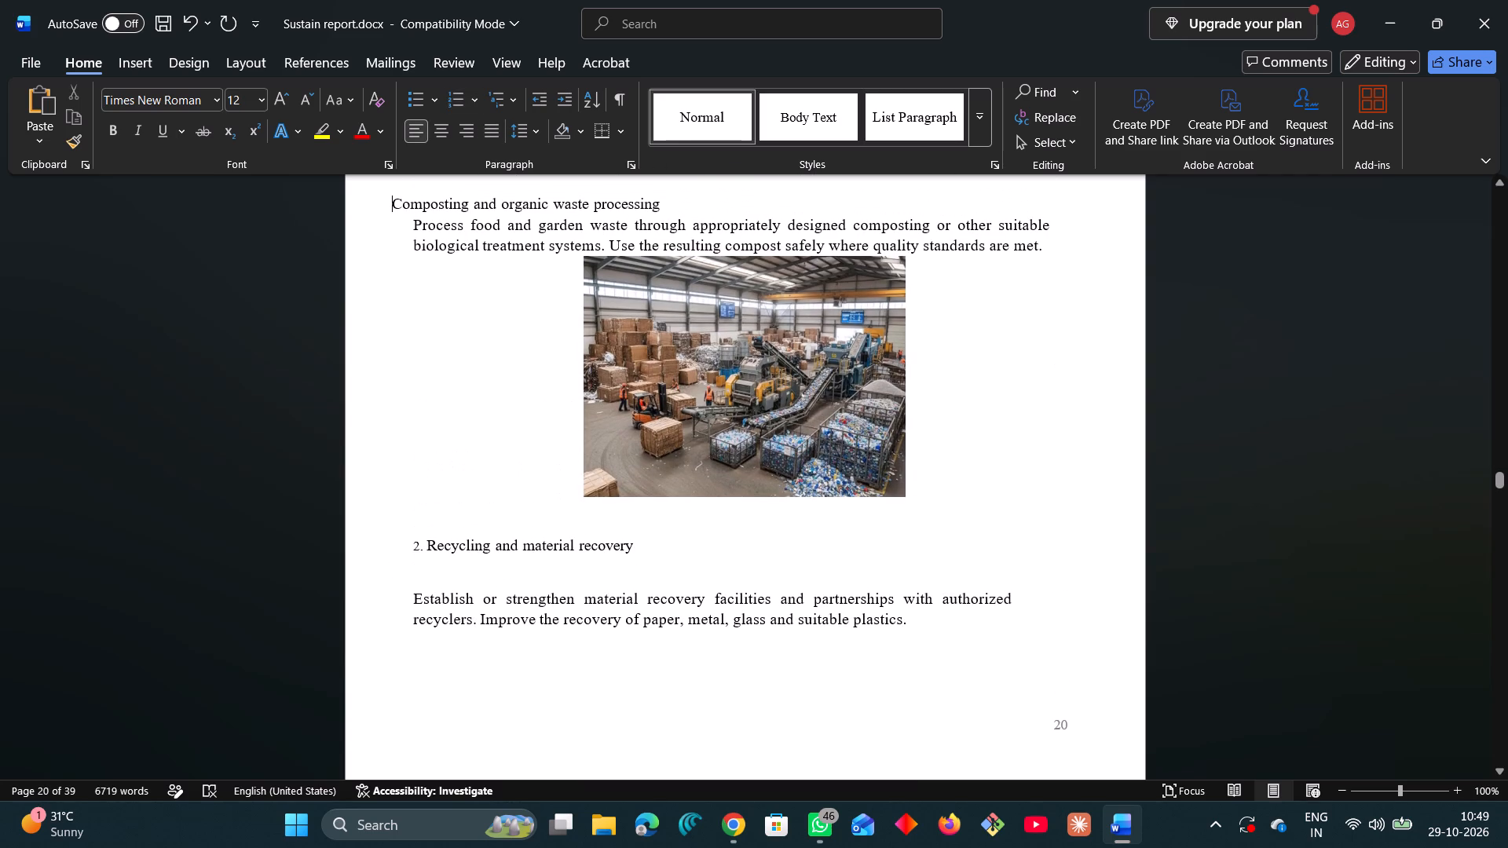
text(2.)
key(space)
Delete the blank line below each of the items Construction waste management and Recycling and material recovery in section 5.4.6.
scroll(430, 574, up, 3)
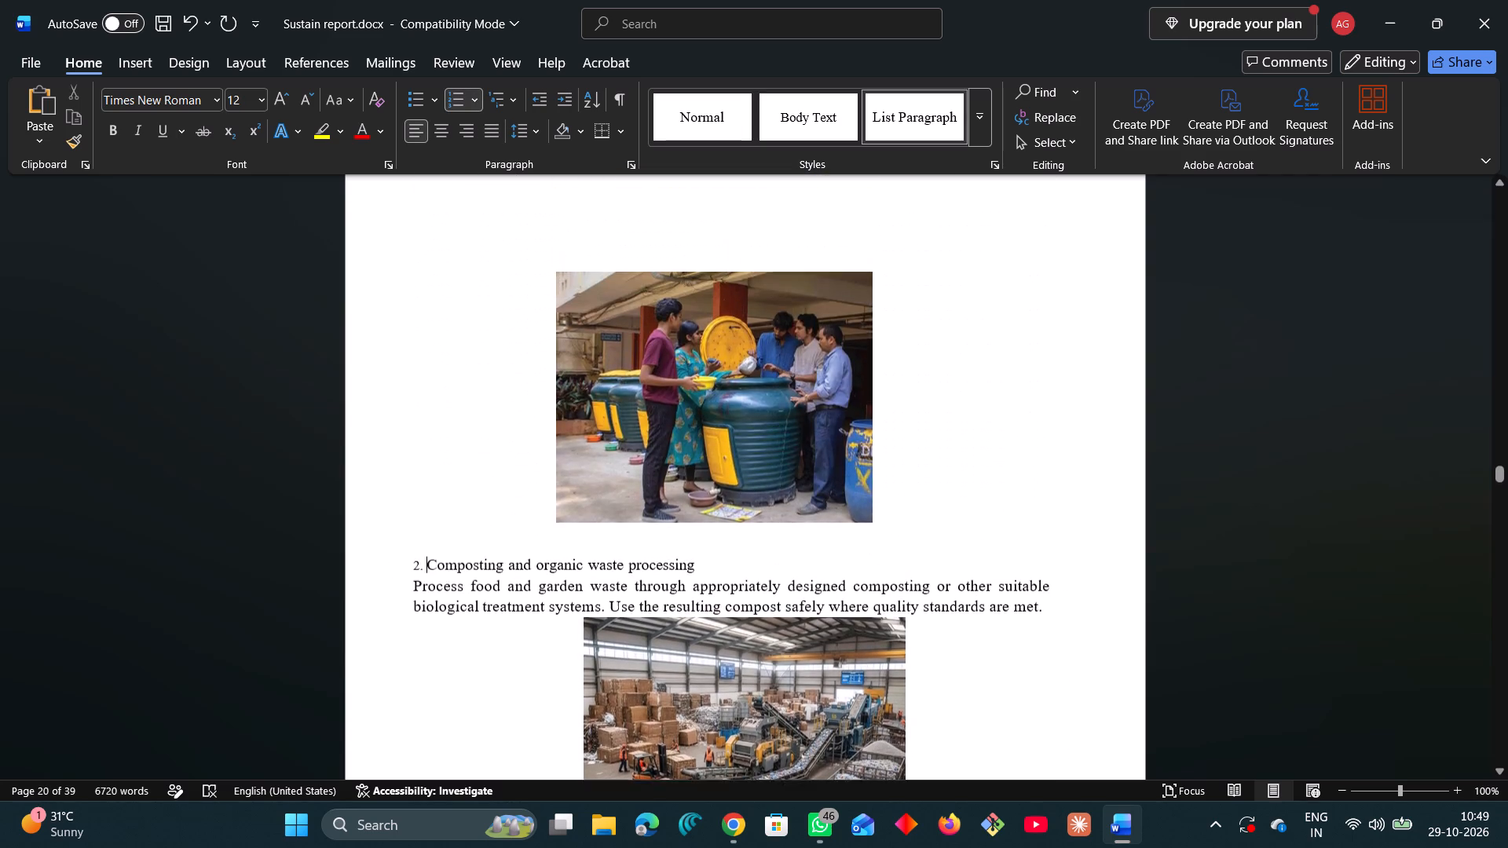
scroll(430, 574, up, 3)
scroll(430, 574, down, 9)
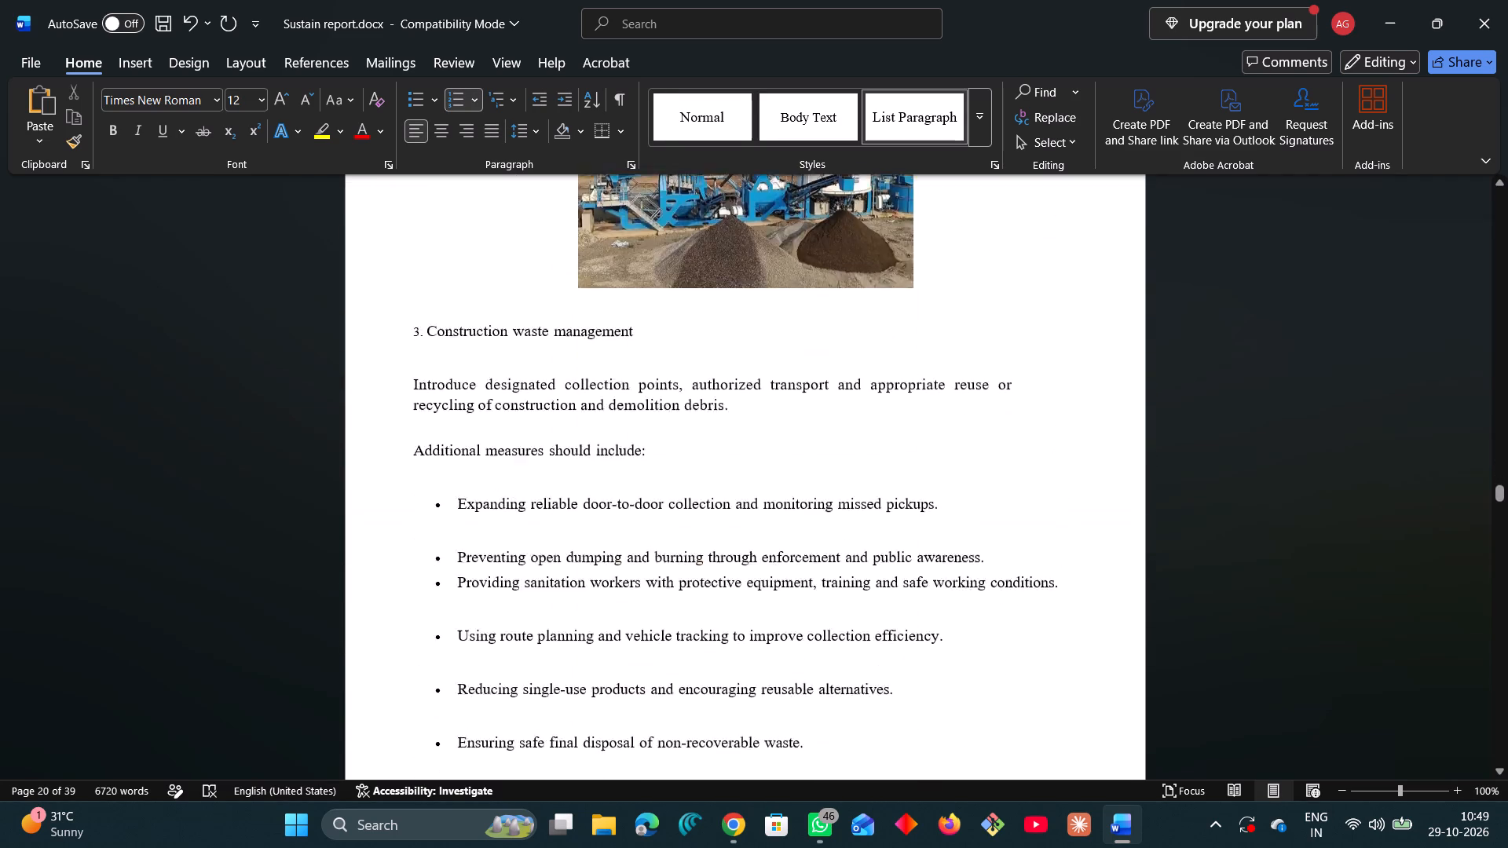
scroll(430, 574, up, 3)
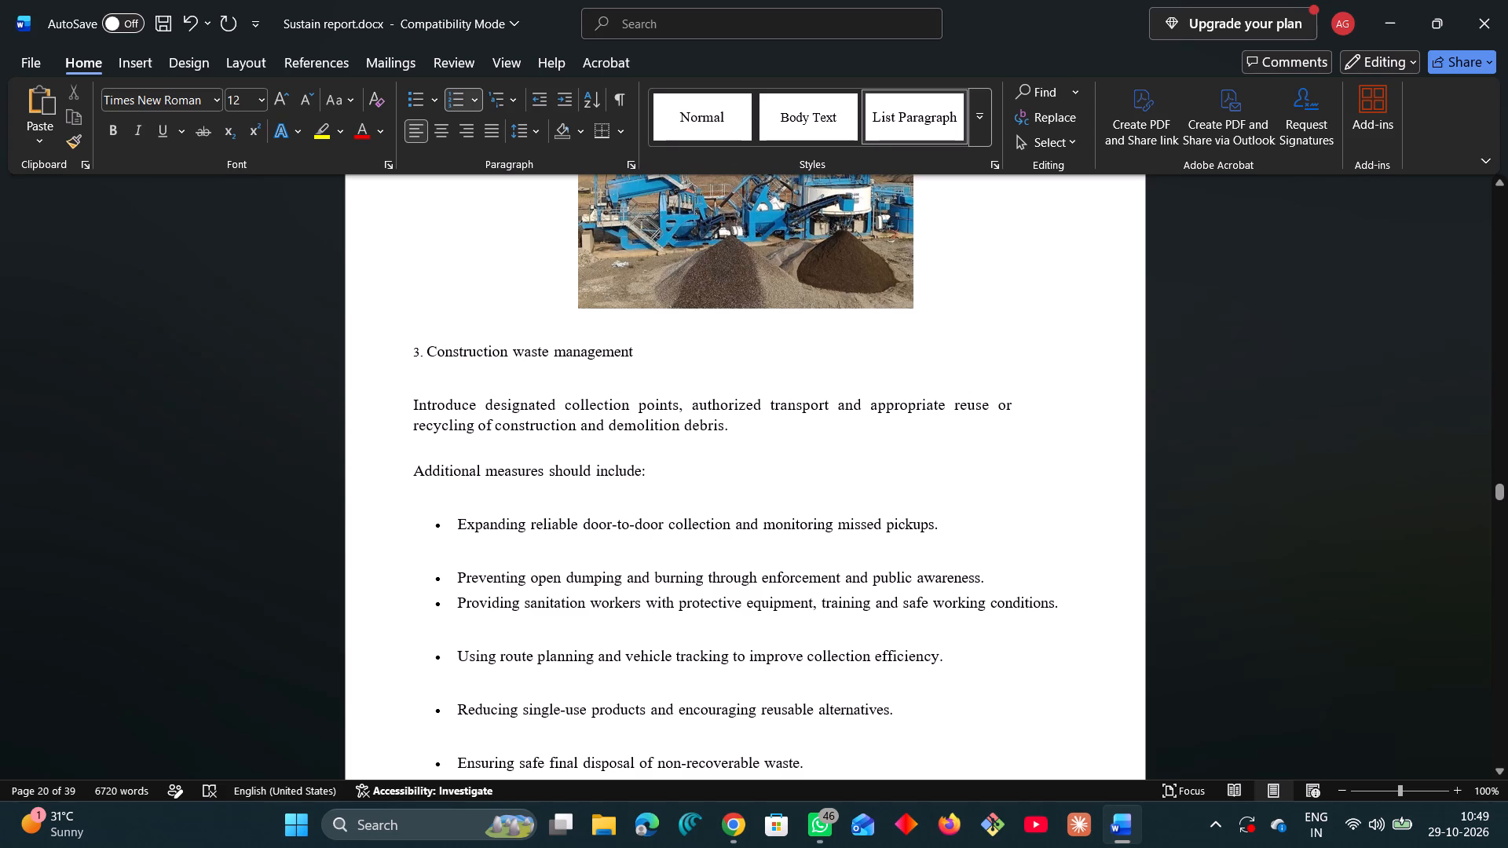
click(475, 389)
key(BackSpace)
scroll(475, 389, up, 3)
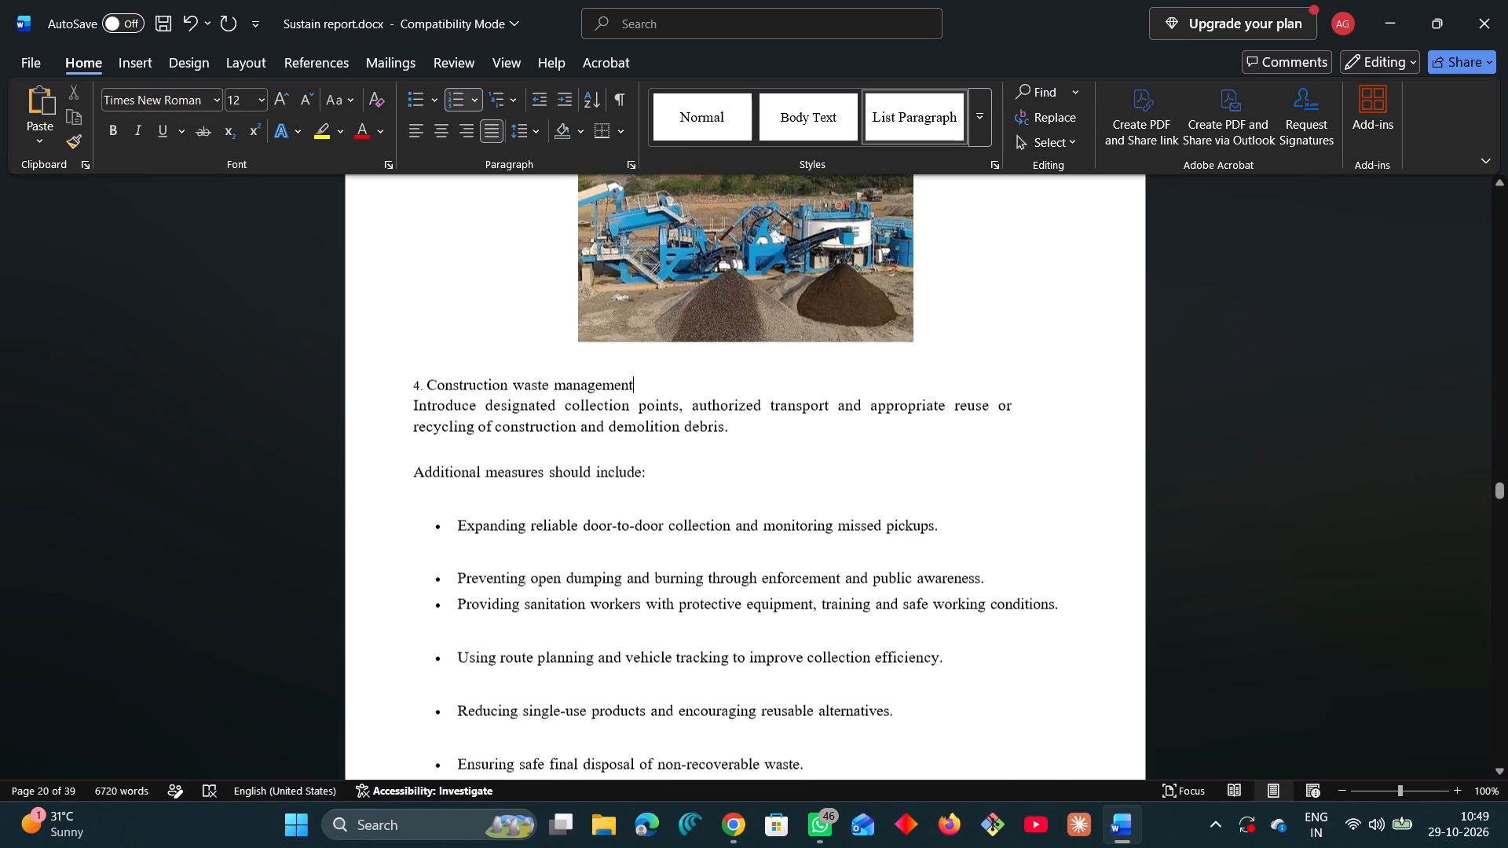
scroll(475, 389, up, 3)
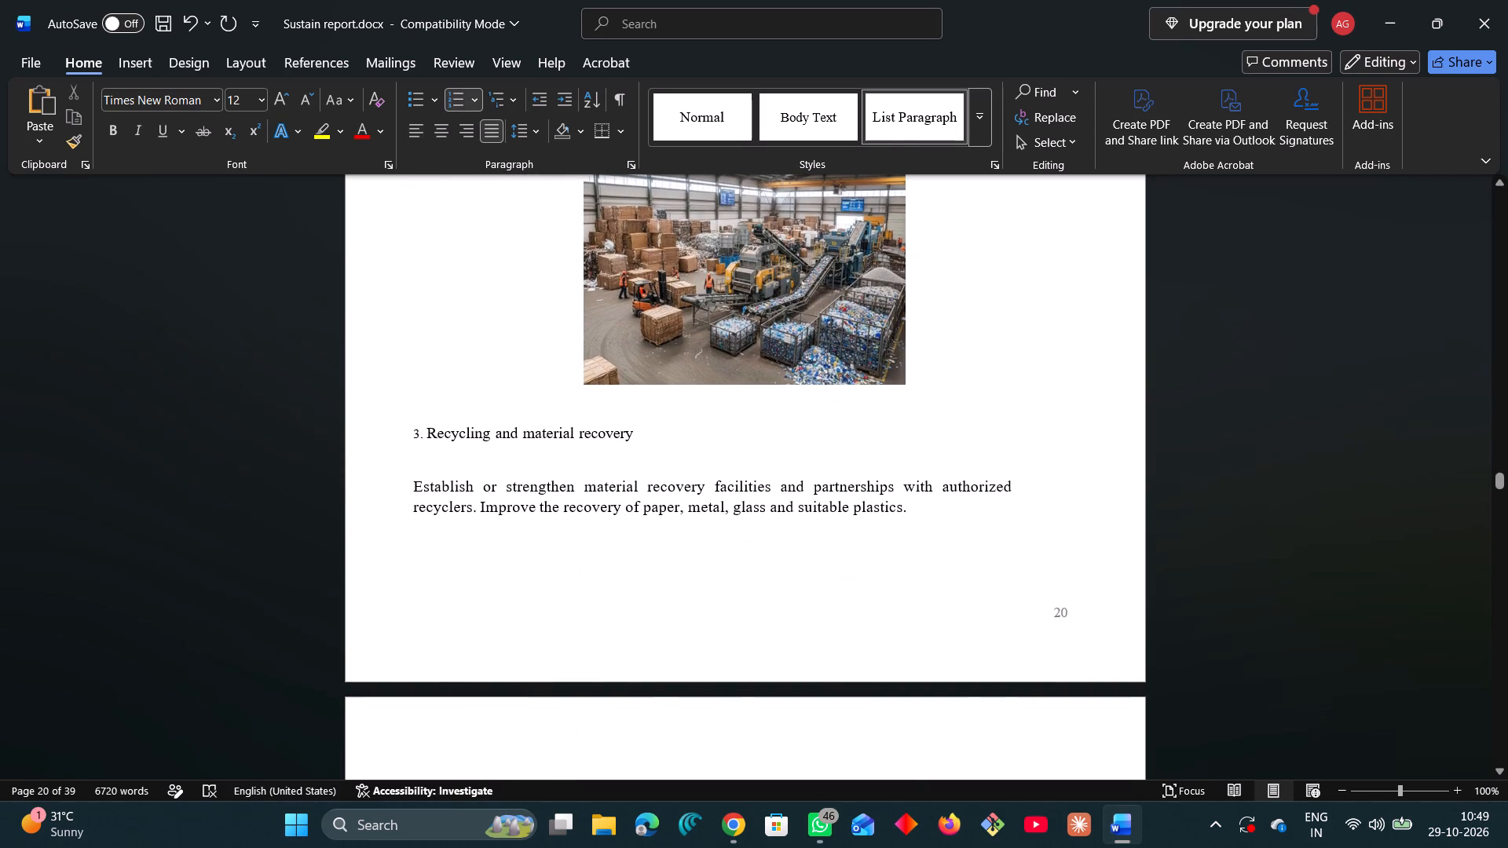
click(474, 452)
key(BackSpace)
Delete the blank lines between the bullets under Additional measures should include in section 5.4.6.
scroll(474, 452, down, 7)
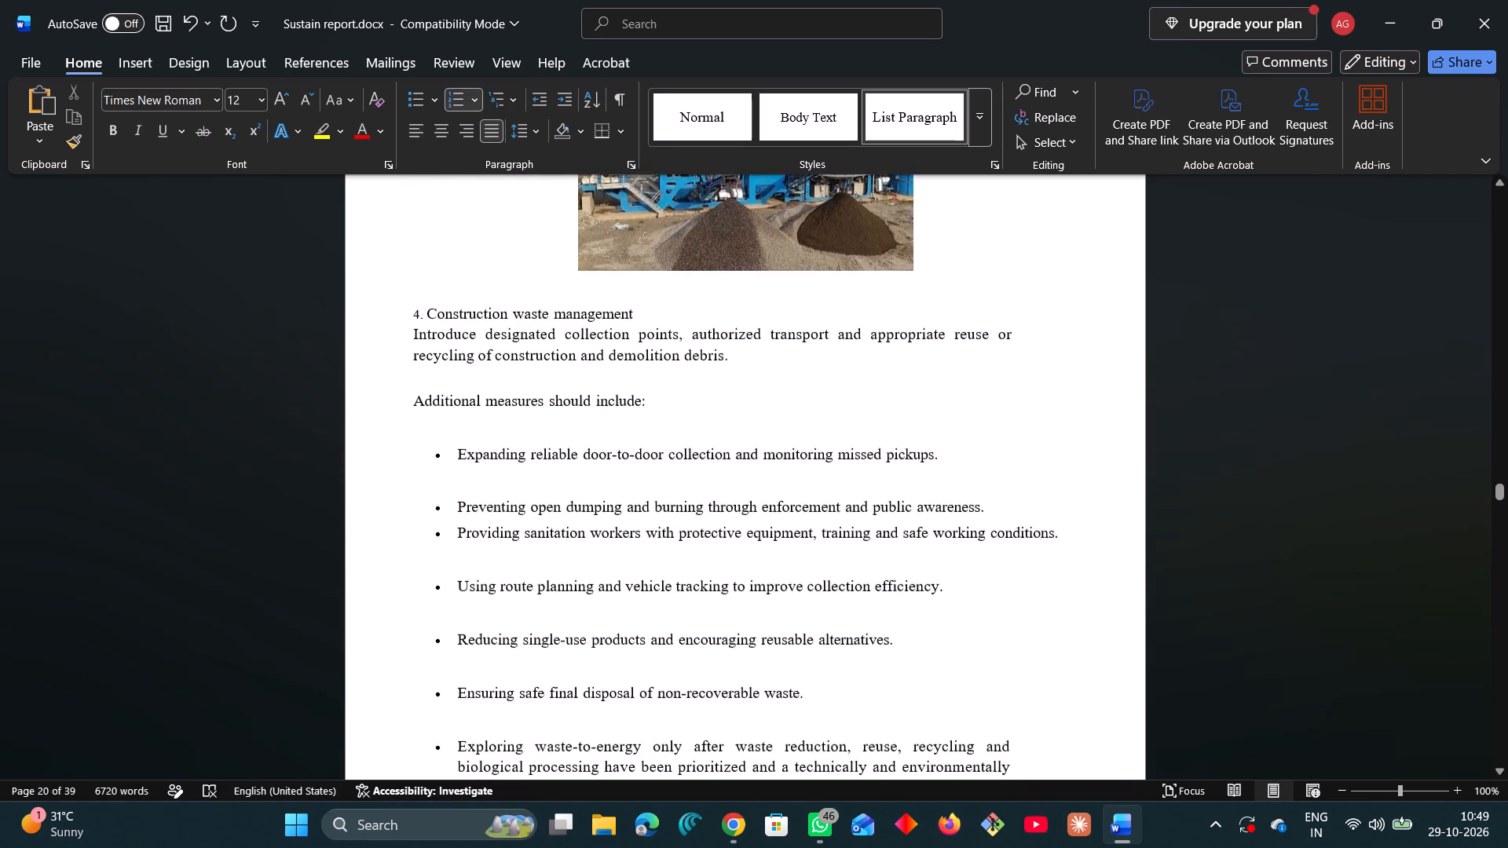
scroll(474, 452, down, 4)
click(483, 308)
key(BackSpace)
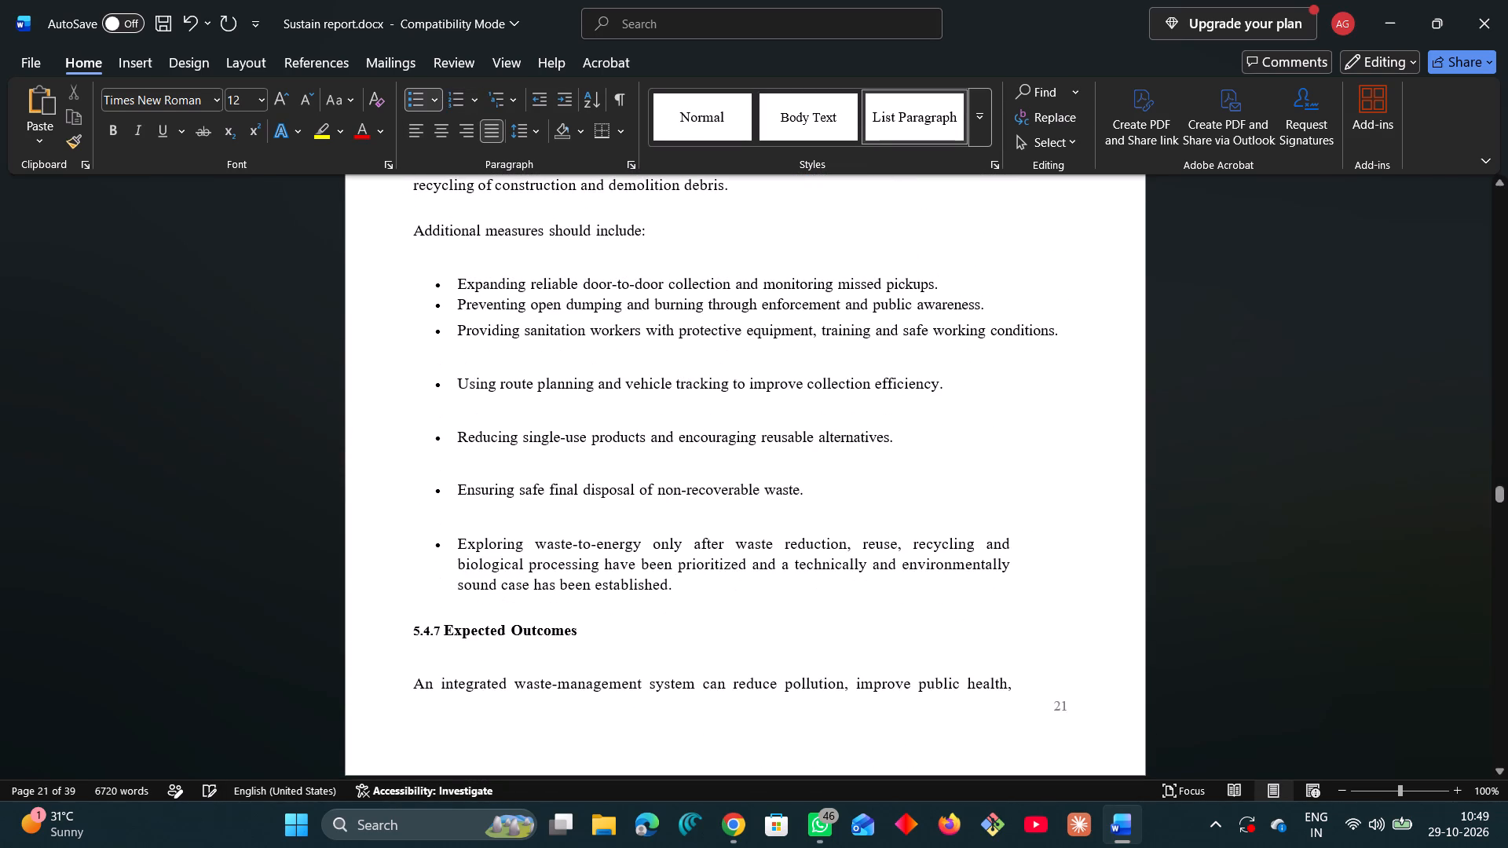
click(489, 362)
key(BackSpace)
click(498, 389)
key(BackSpace)
click(491, 409)
key(BackSpace)
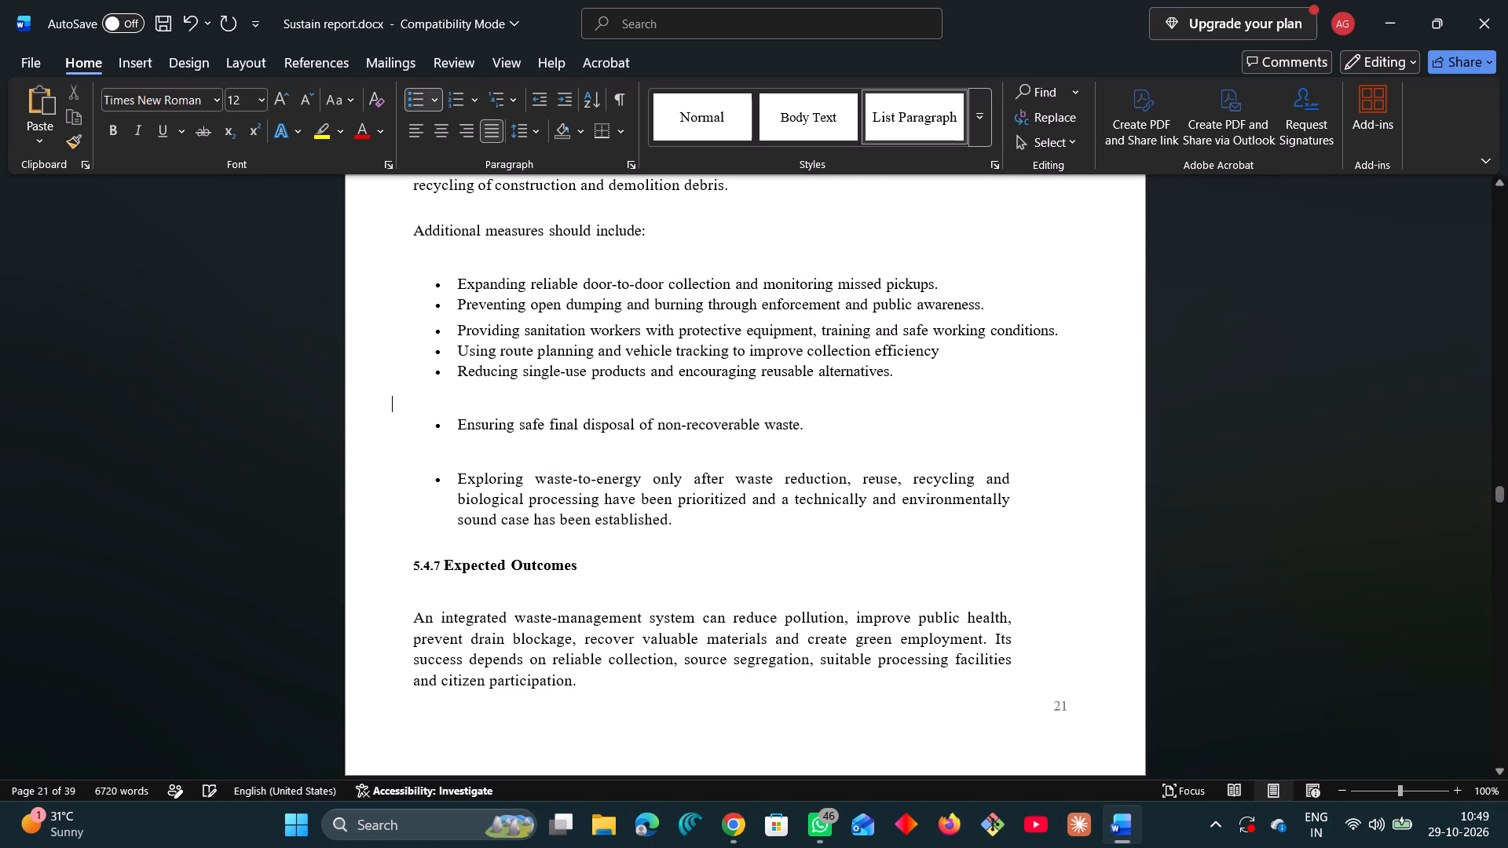
key(BackSpace)
click(490, 420)
key(BackSpace)
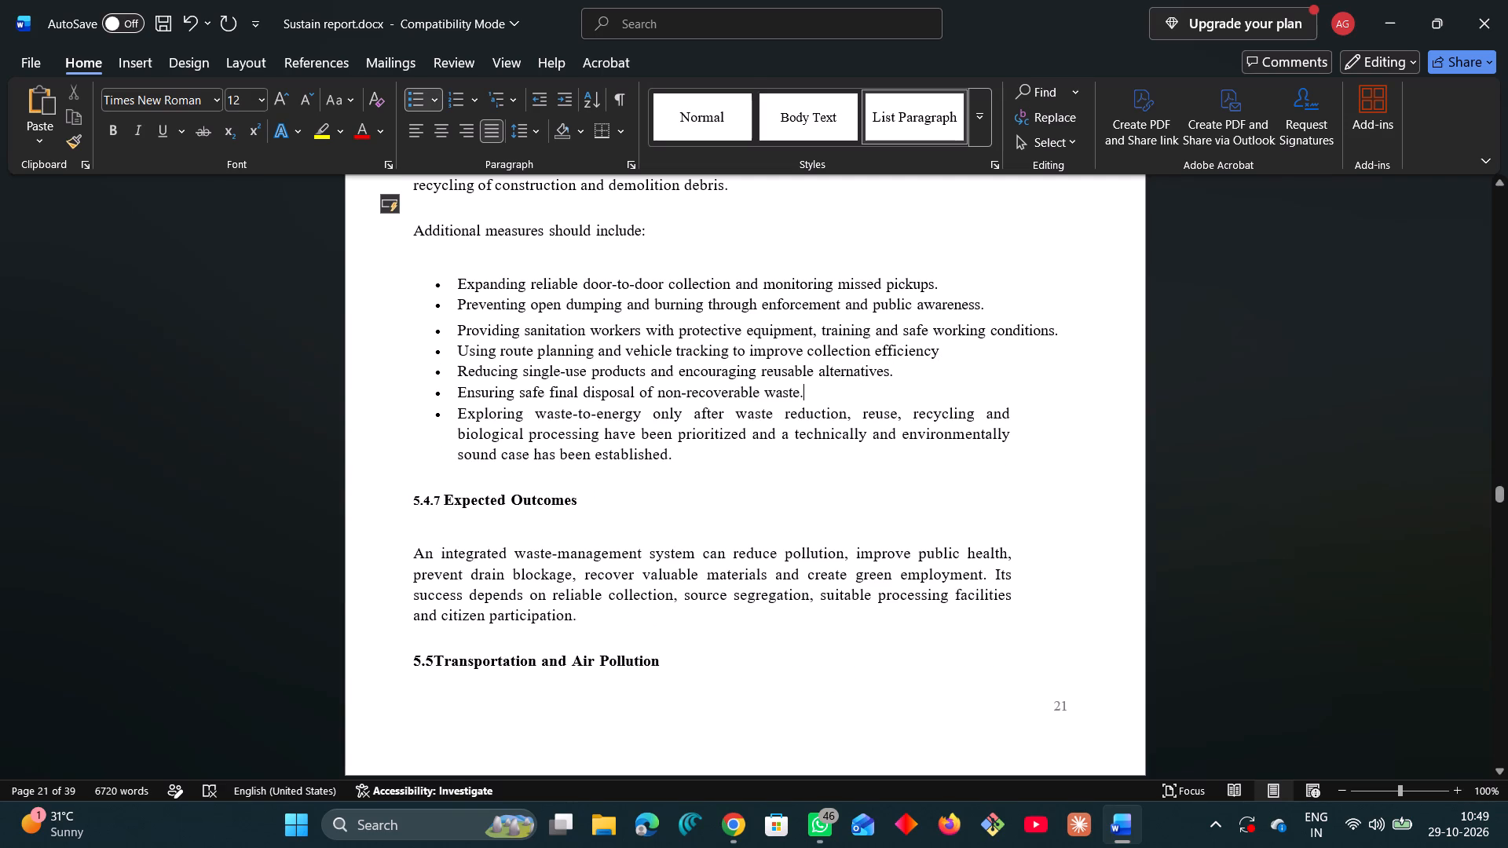
Delete the blank line below the heading 5.4.7 Expected Outcomes.
click(481, 530)
key(BackSpace)
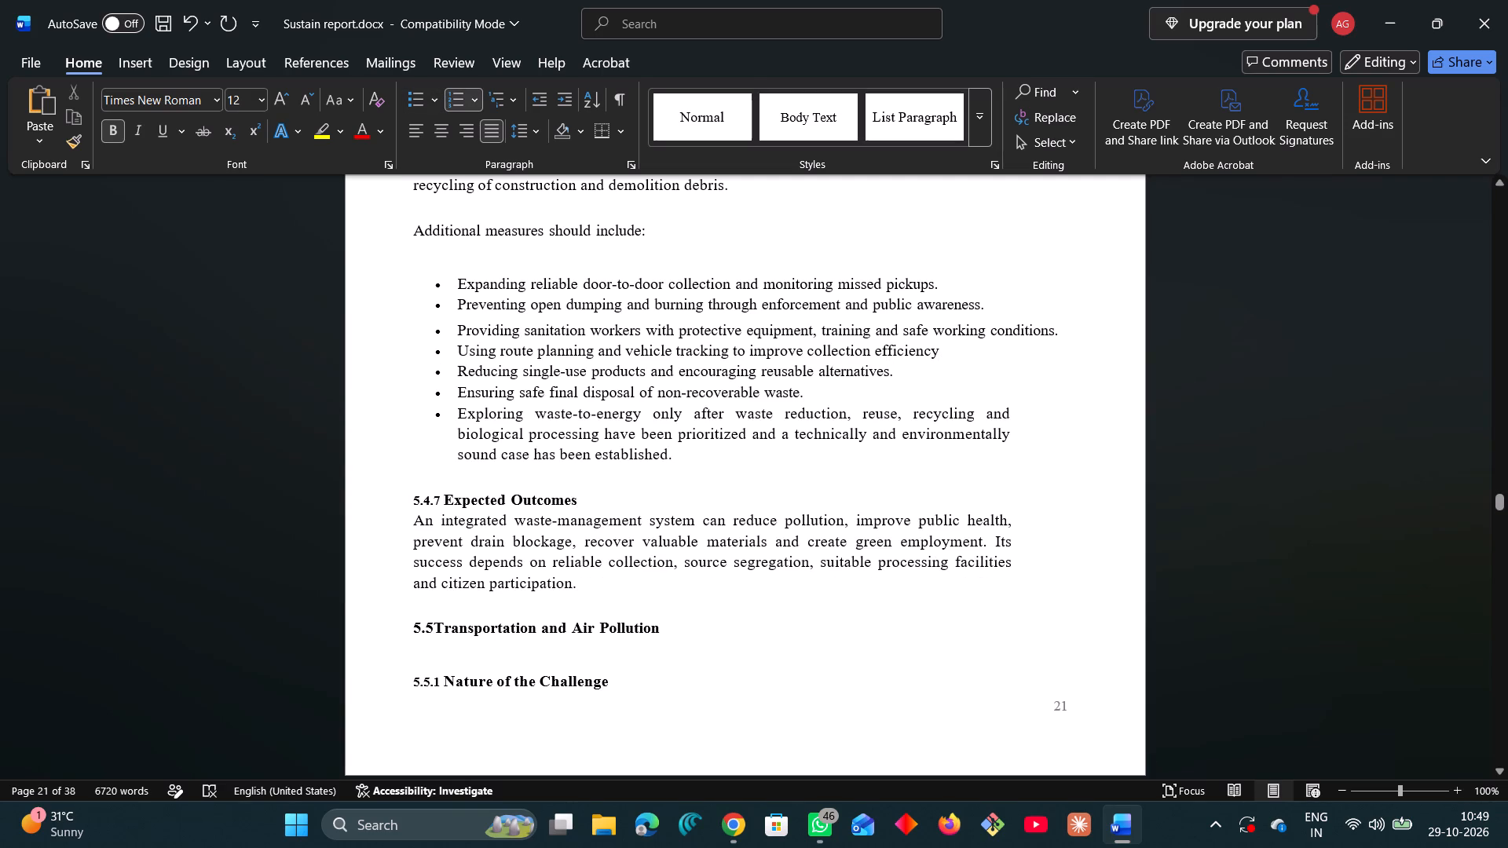
Insert a page break before the heading 5.5.1 Nature of the Challenge and delete the blank lines above and below it.
scroll(467, 663, down, 4)
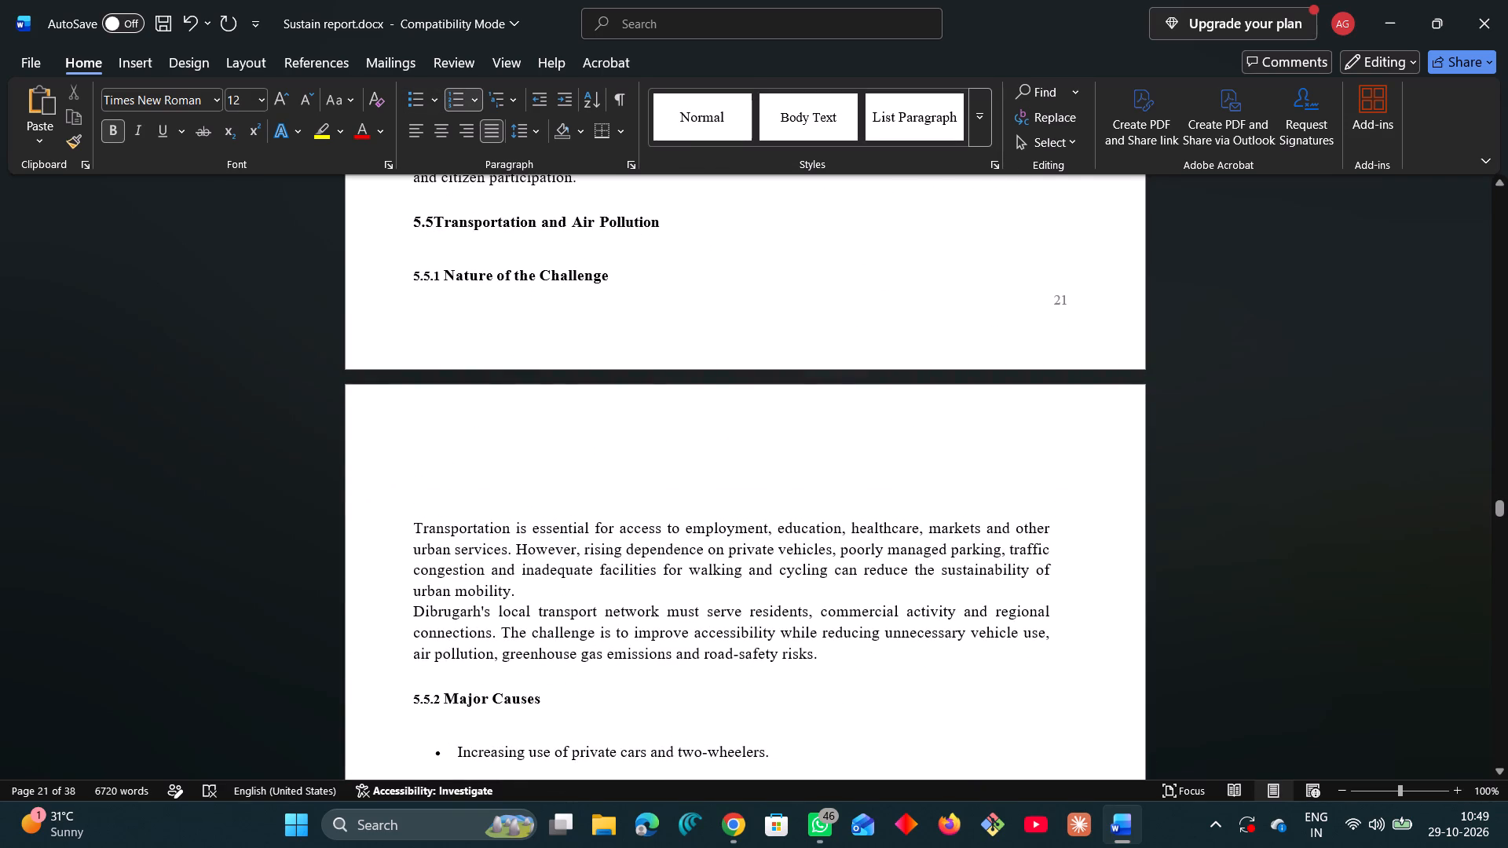
ctrl+click(463, 264)
right_click(462, 258)
click(438, 247)
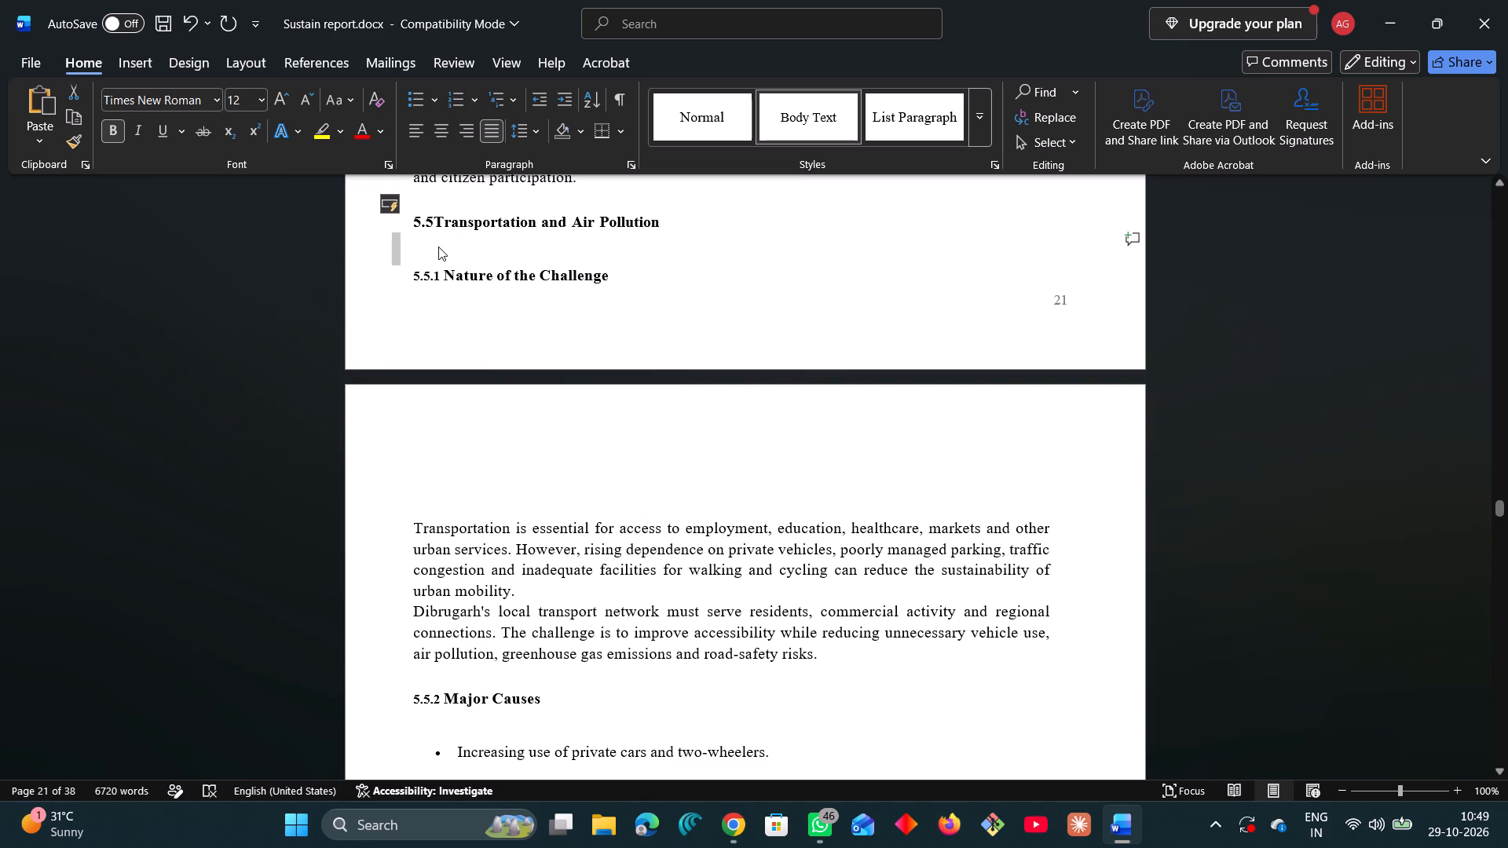
click(438, 247)
key(ctrl+Return)
scroll(423, 241, down, 2)
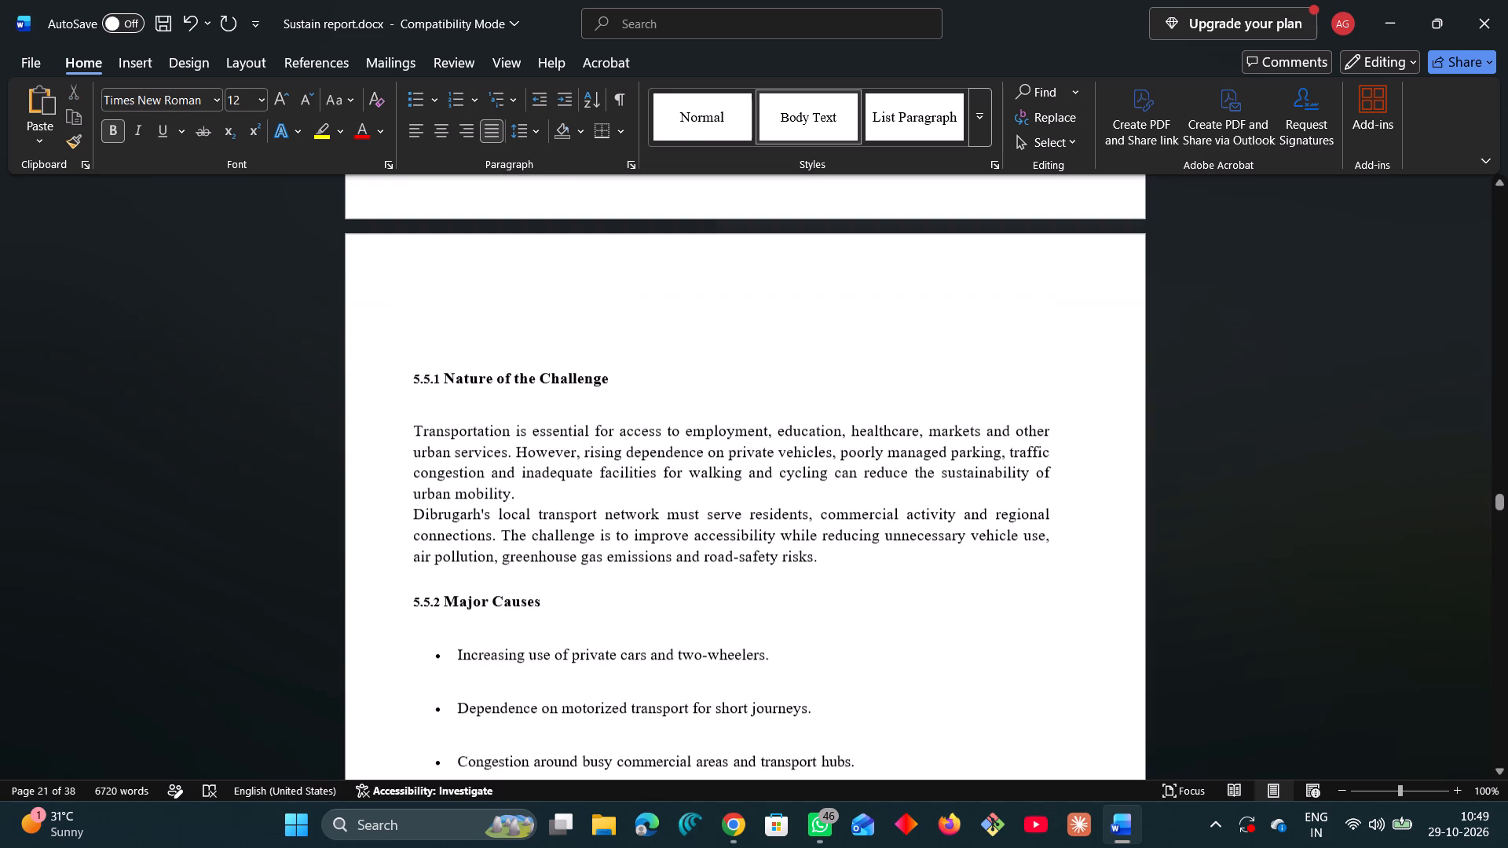
click(441, 393)
key(BackSpace)
click(444, 331)
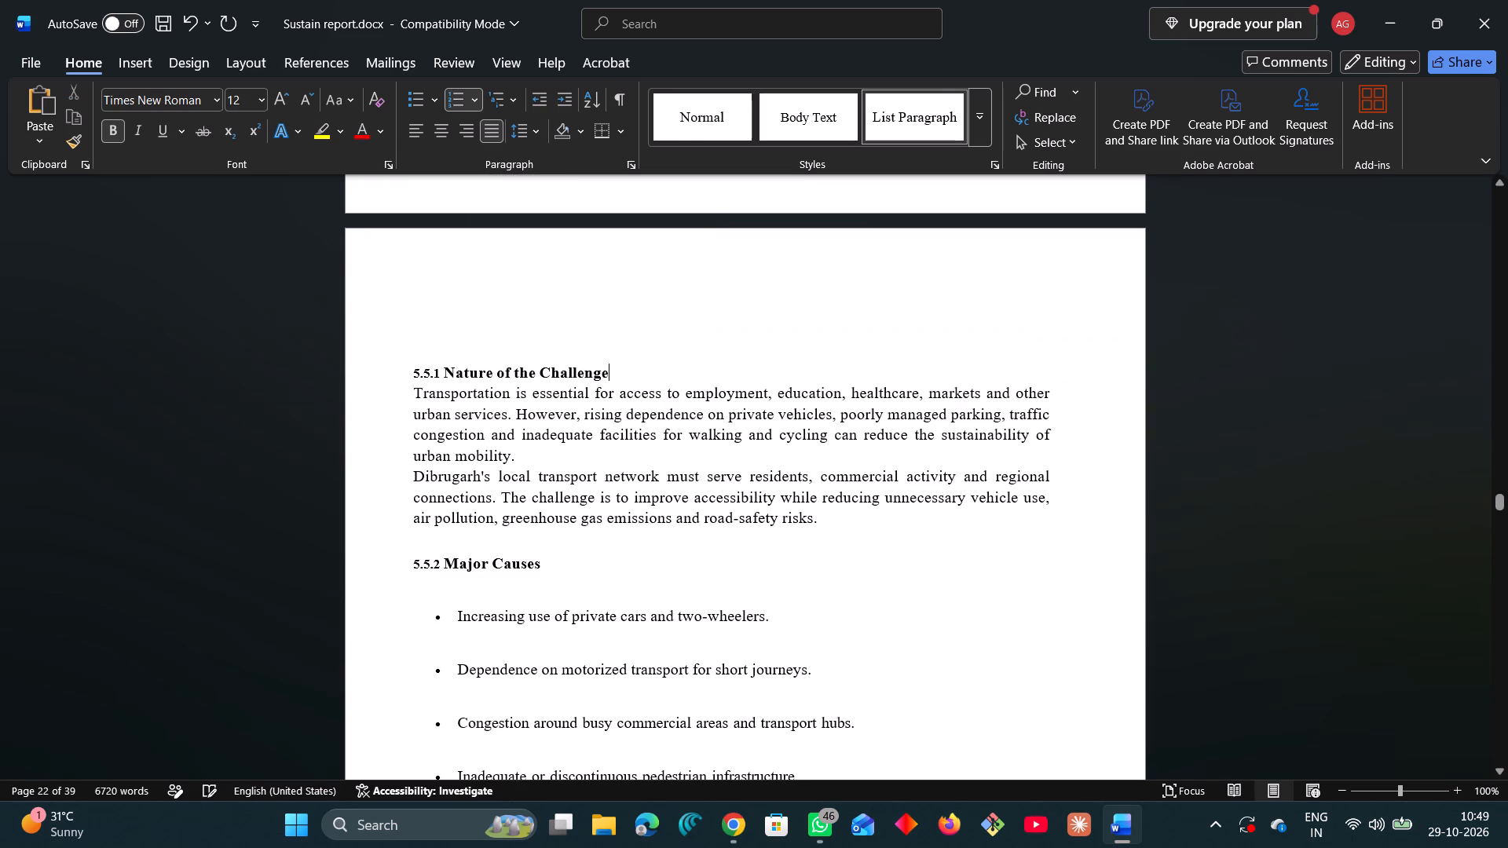
key(BackSpace)
Delete the blank line below the heading 5.5.2 Major Causes.
scroll(444, 331, down, 2)
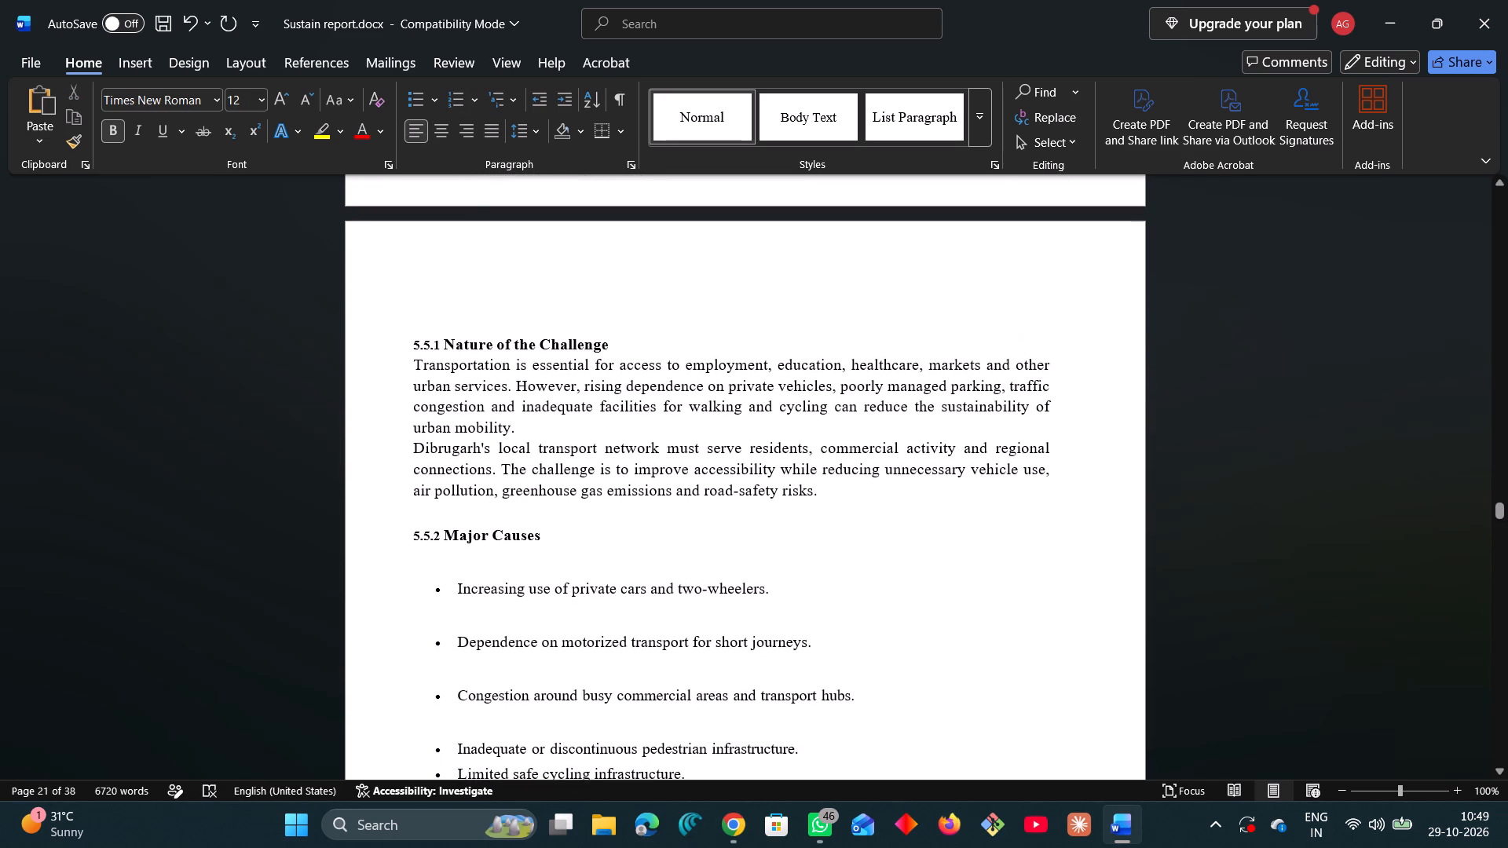
click(491, 560)
key(BackSpace)
Delete the blank lines between the bullets in section 5.5.2 Major Causes.
scroll(491, 560, down, 1)
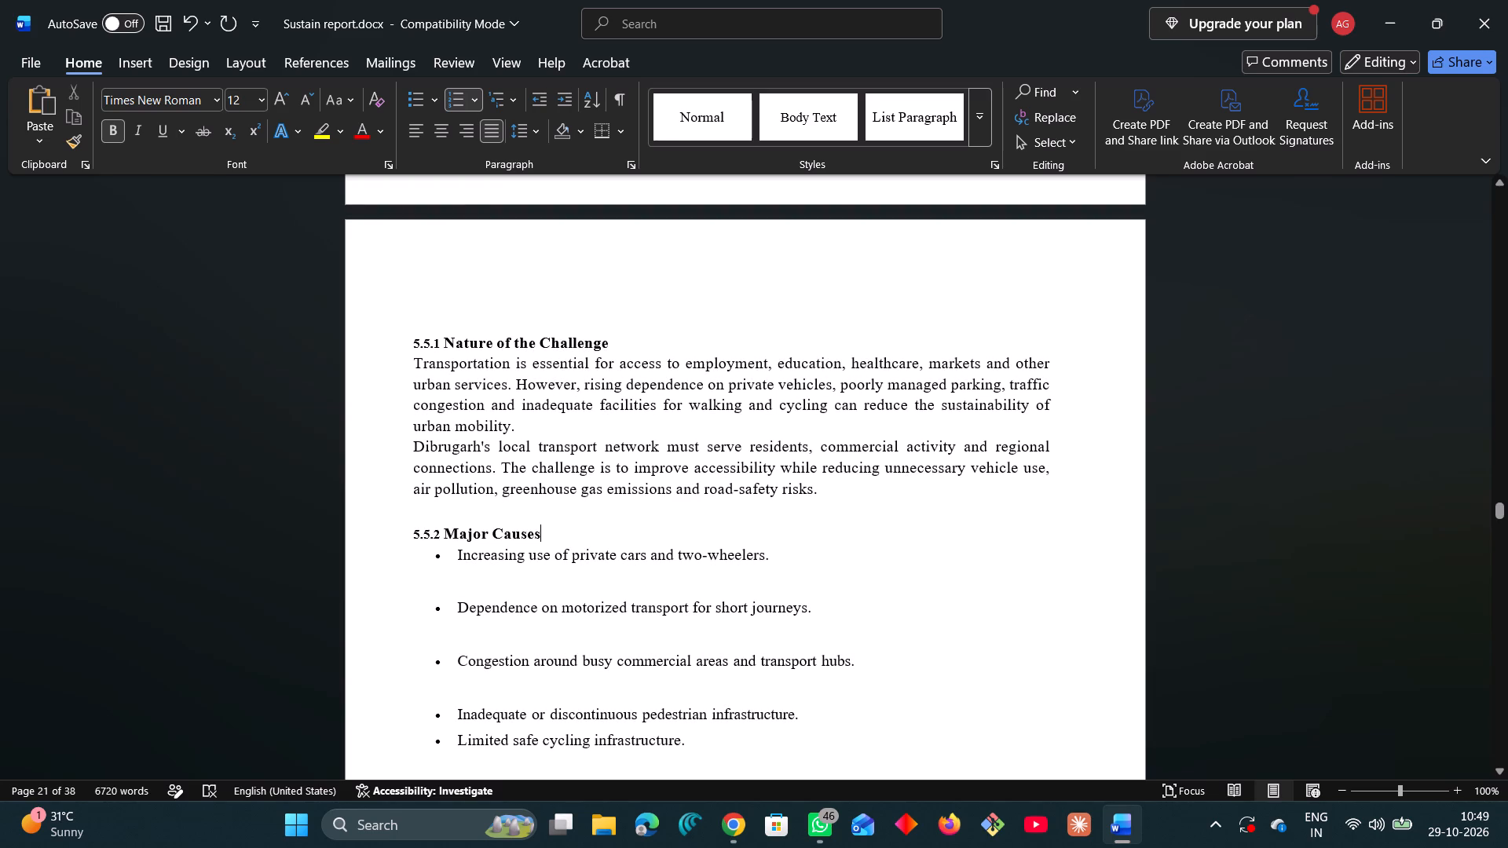
scroll(518, 454, down, 1)
click(500, 486)
key(BackSpace)
click(491, 504)
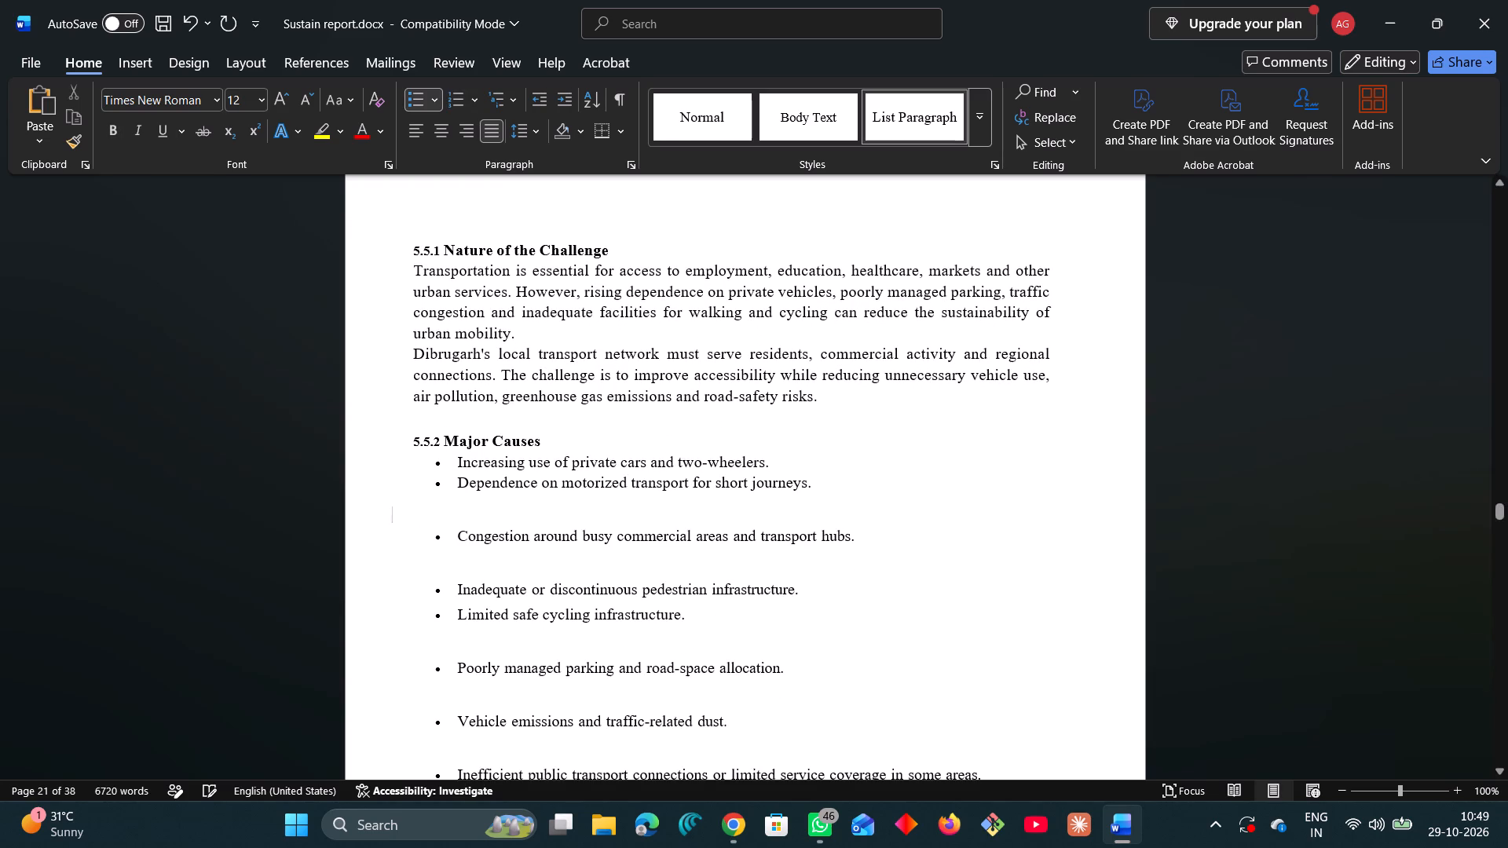
key(BackSpace)
click(492, 527)
key(BackSpace)
click(468, 576)
key(BackSpace)
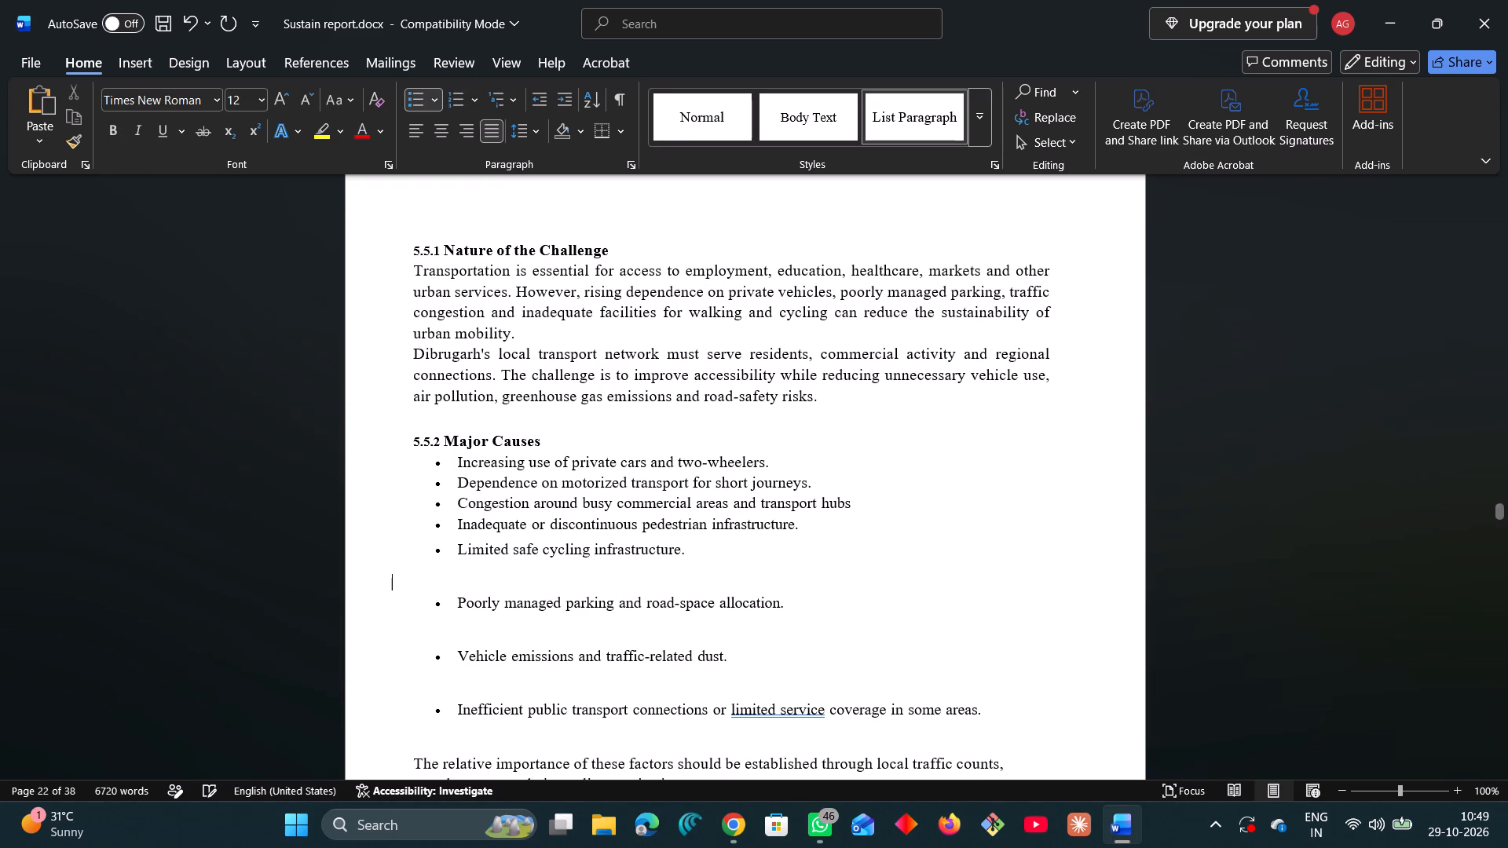
key(BackSpace)
click(485, 601)
key(BackSpace)
click(478, 616)
key(BackSpace)
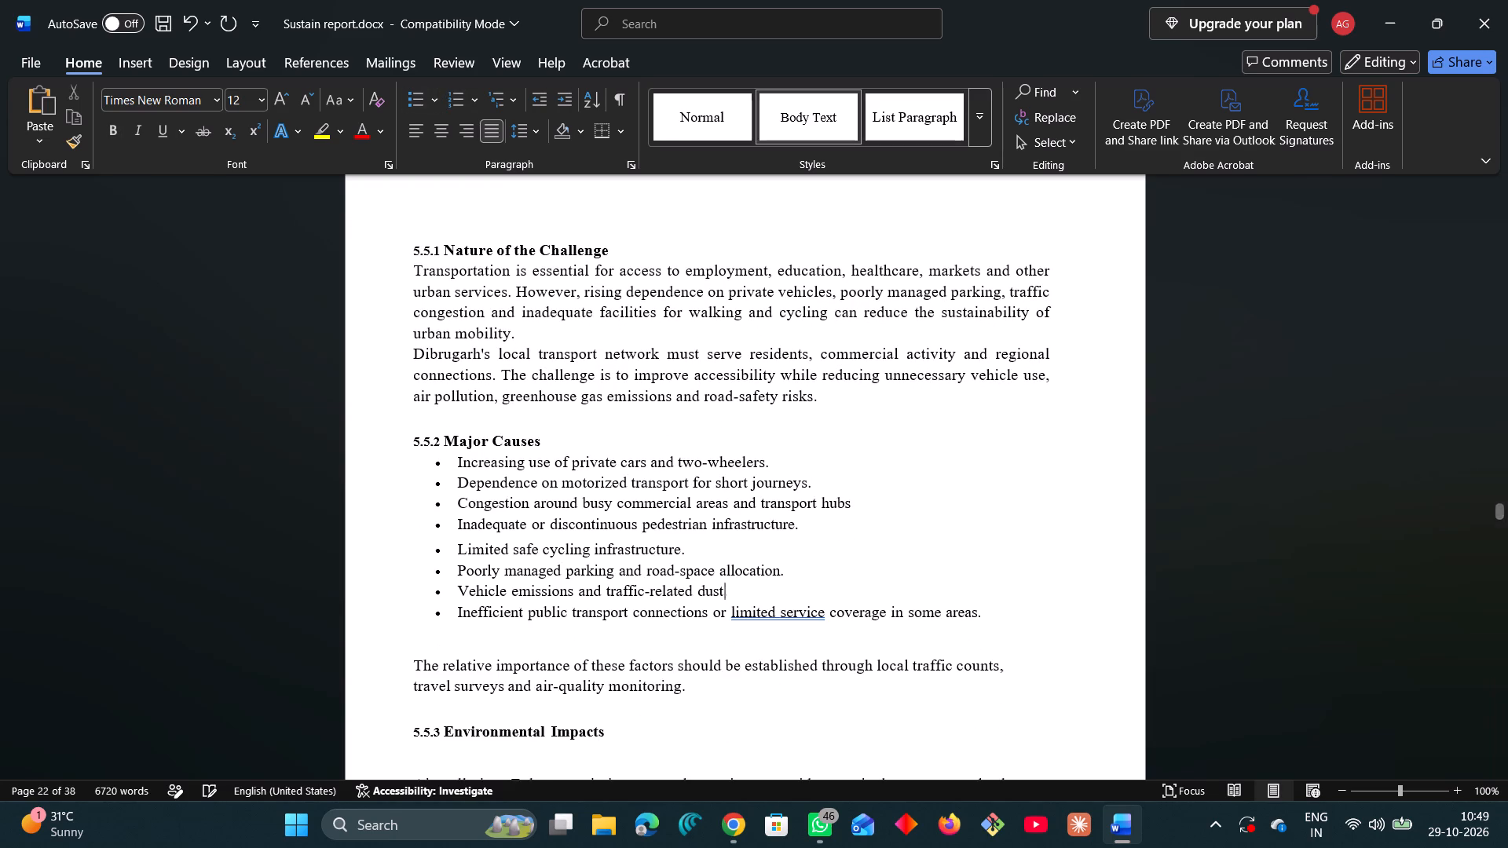
click(478, 616)
Delete the blank line below the heading 5.5.3 Environmental Impacts.
scroll(478, 616, down, 3)
click(474, 493)
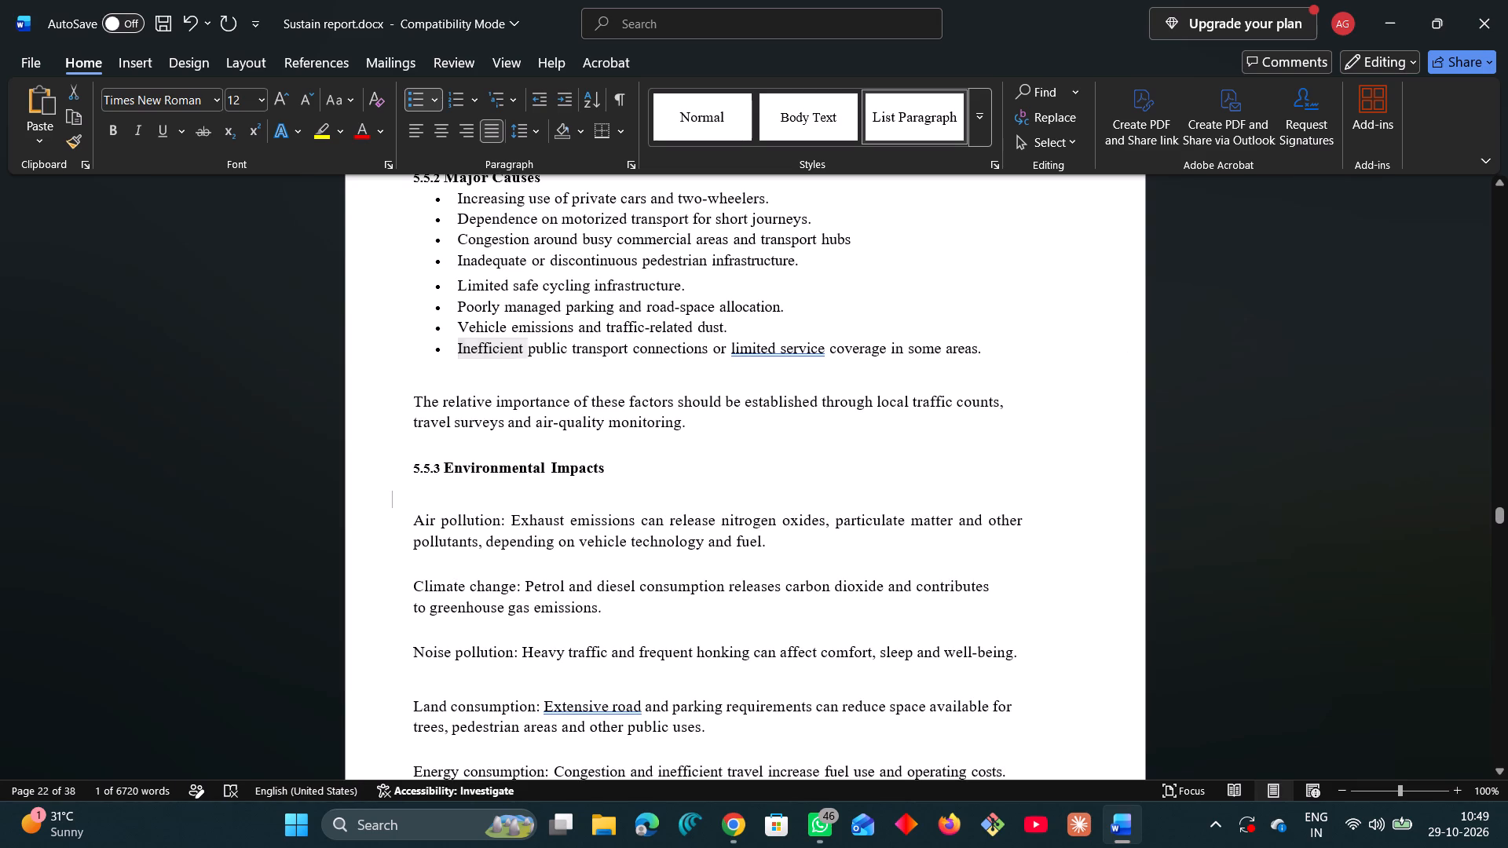
key(BackSpace)
Replace the flagged words in the Land consumption paragraph with the suggested correction "Extensive Road".
click(570, 675)
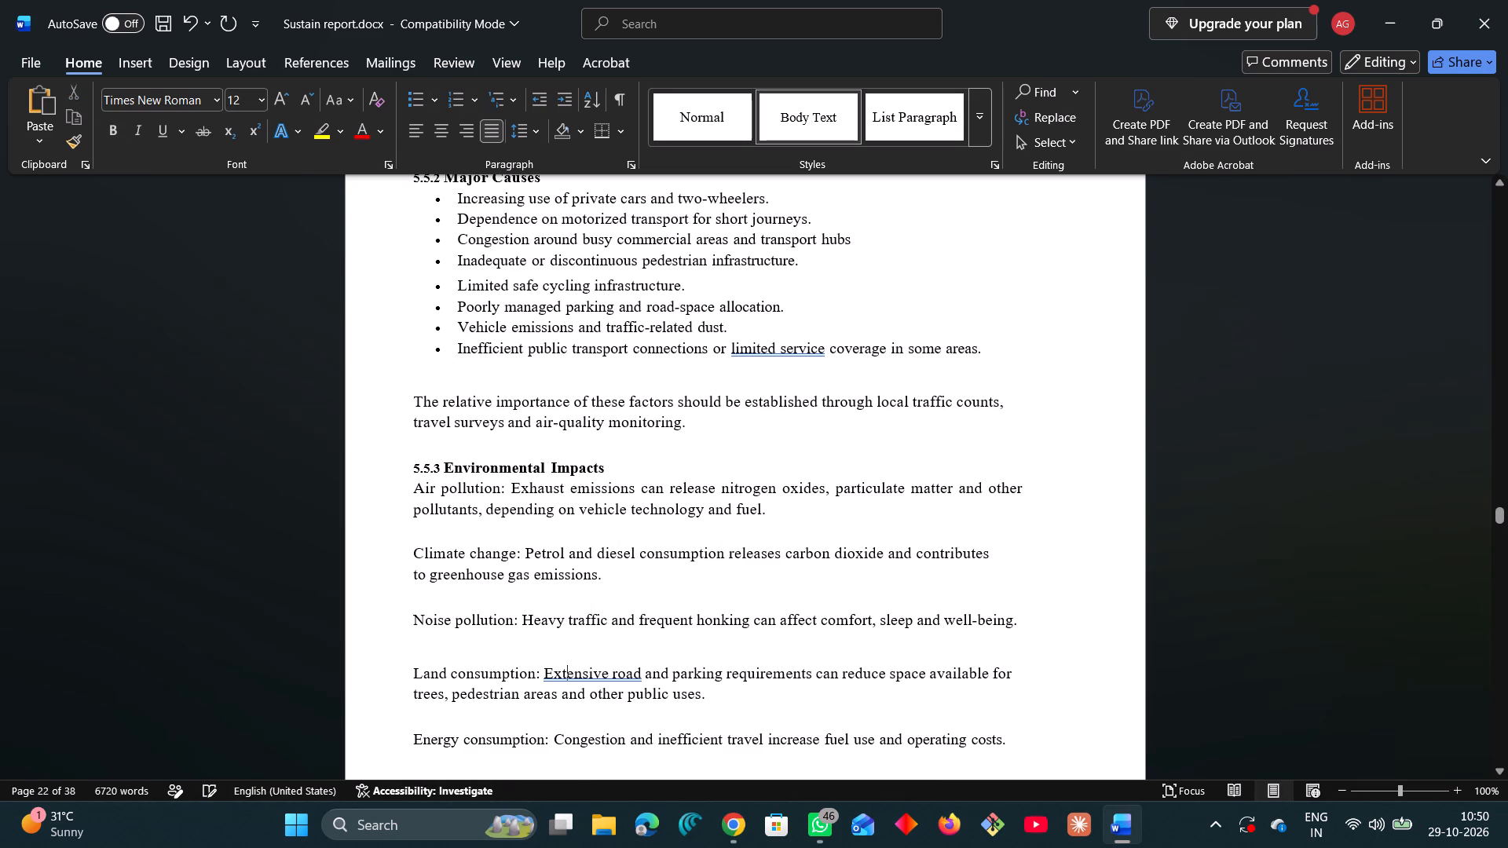
right_click(571, 675)
click(558, 318)
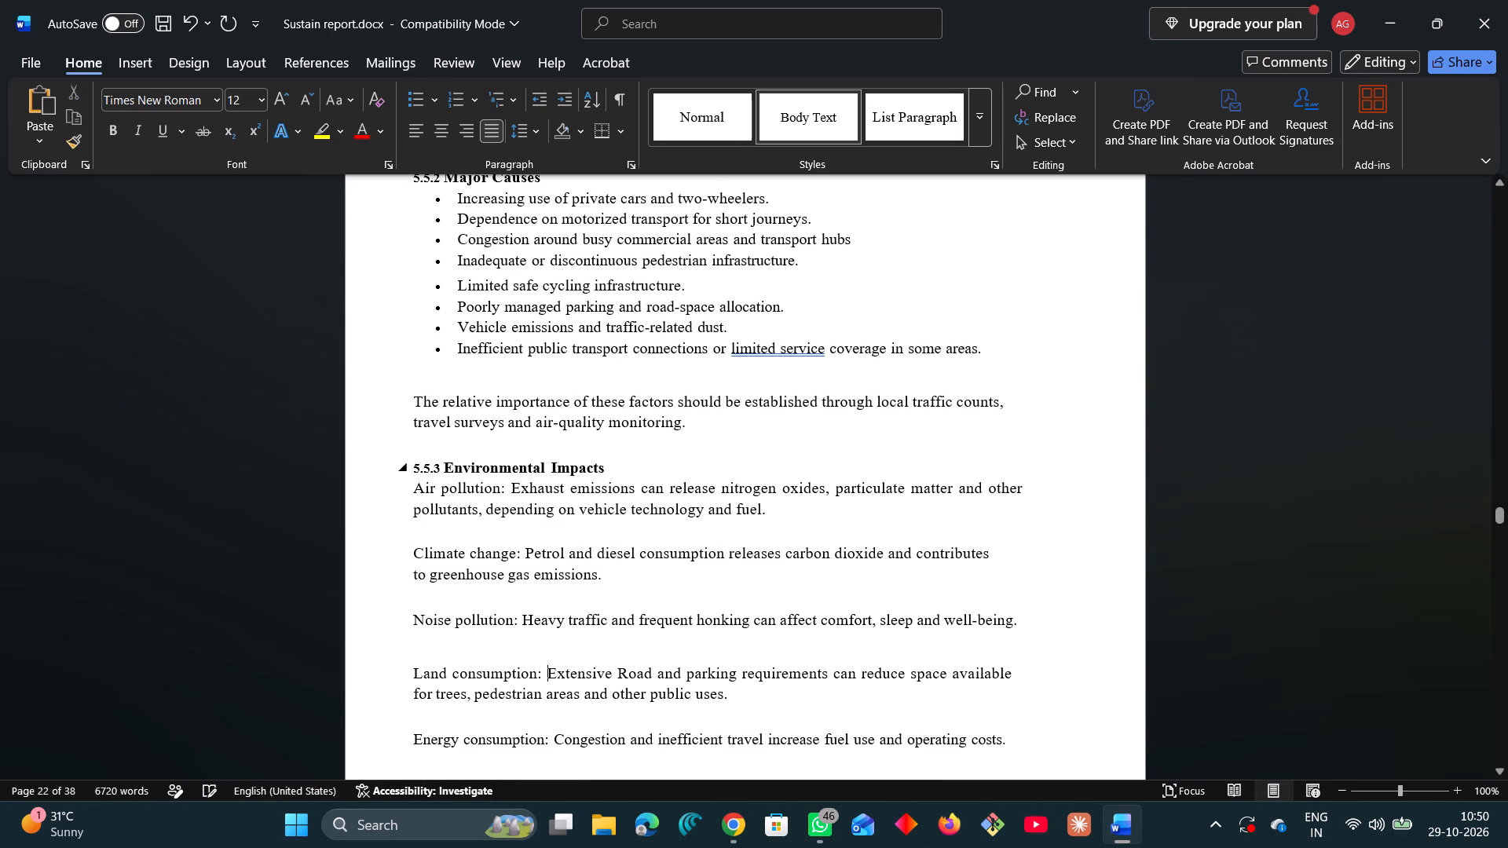
Insert a page break before the heading 5.5.4 Social Impacts and delete the blank lines above and below it.
scroll(558, 594, down, 6)
click(501, 484)
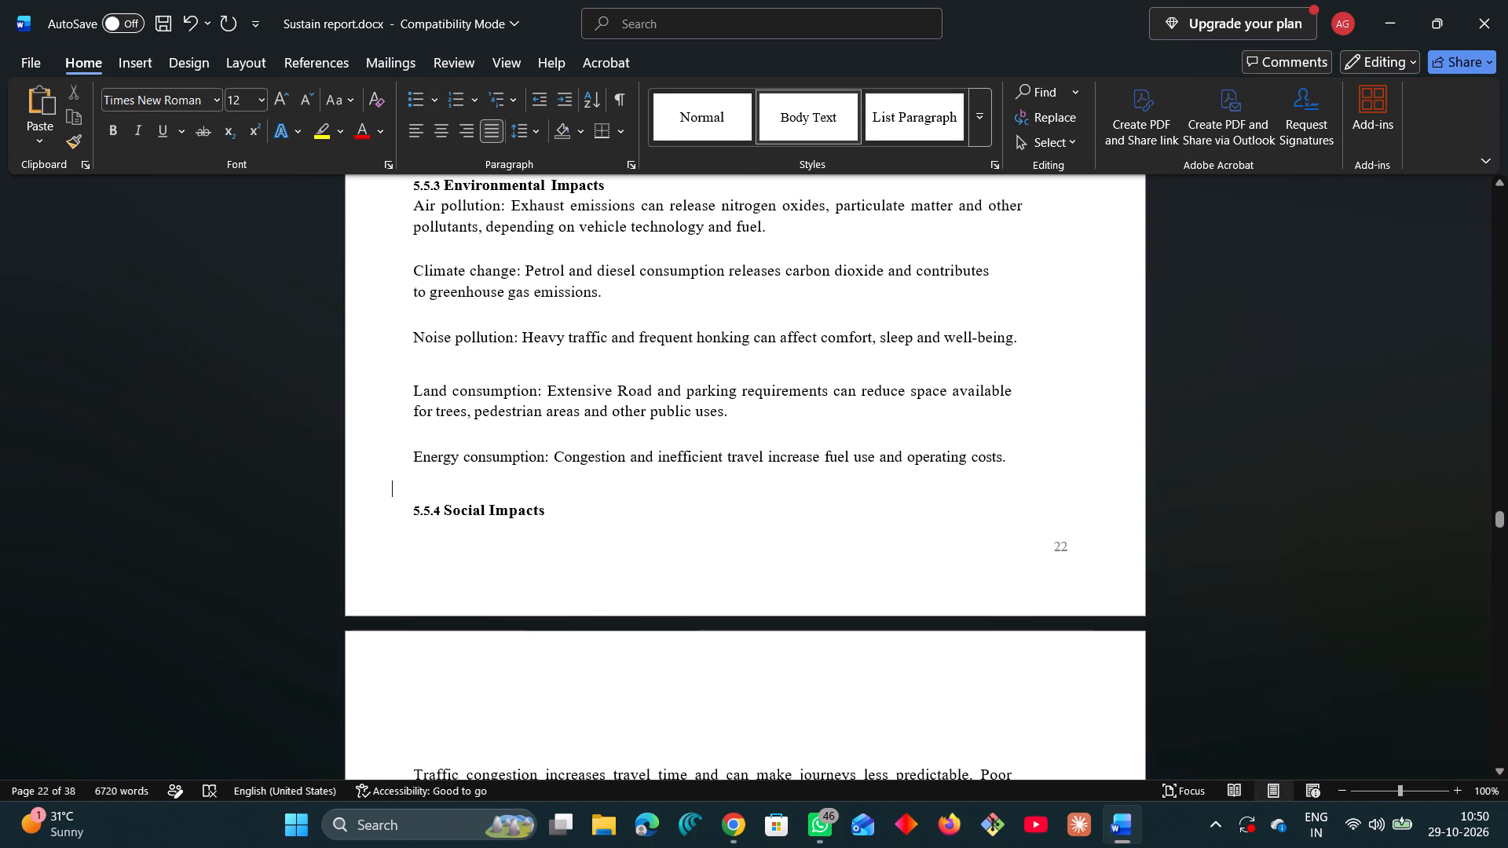
key(ctrl+Return)
scroll(501, 484, down, 2)
click(448, 509)
key(BackSpace)
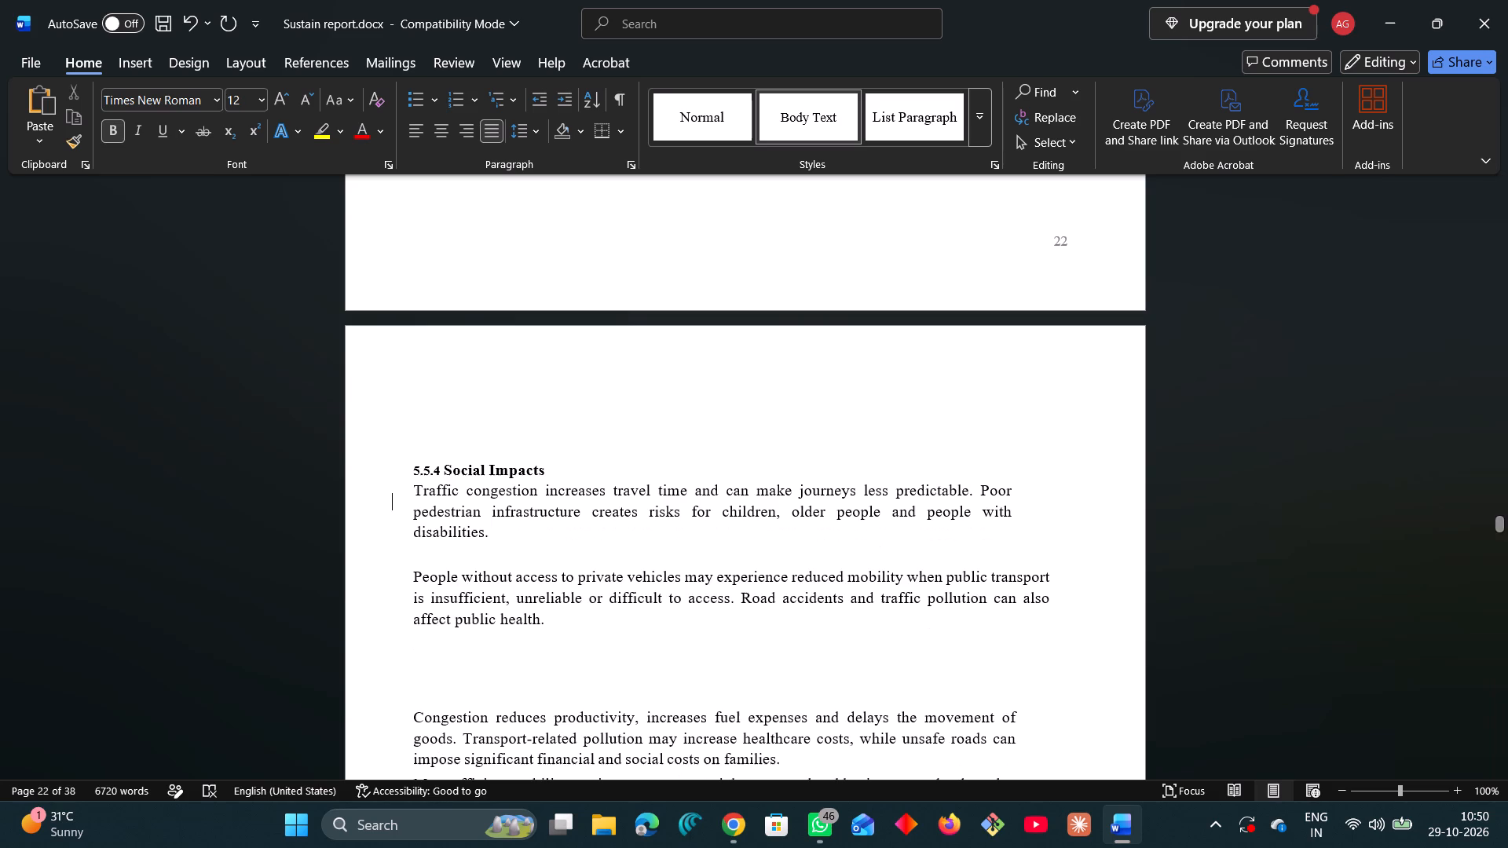
click(441, 439)
key(BackSpace)
Delete the blank line below the headings 5.5.5 Economic Impacts and 5.5.6 Recommended Sustainable Strategies and below item 1, Strengthen public transport.
scroll(441, 439, down, 1)
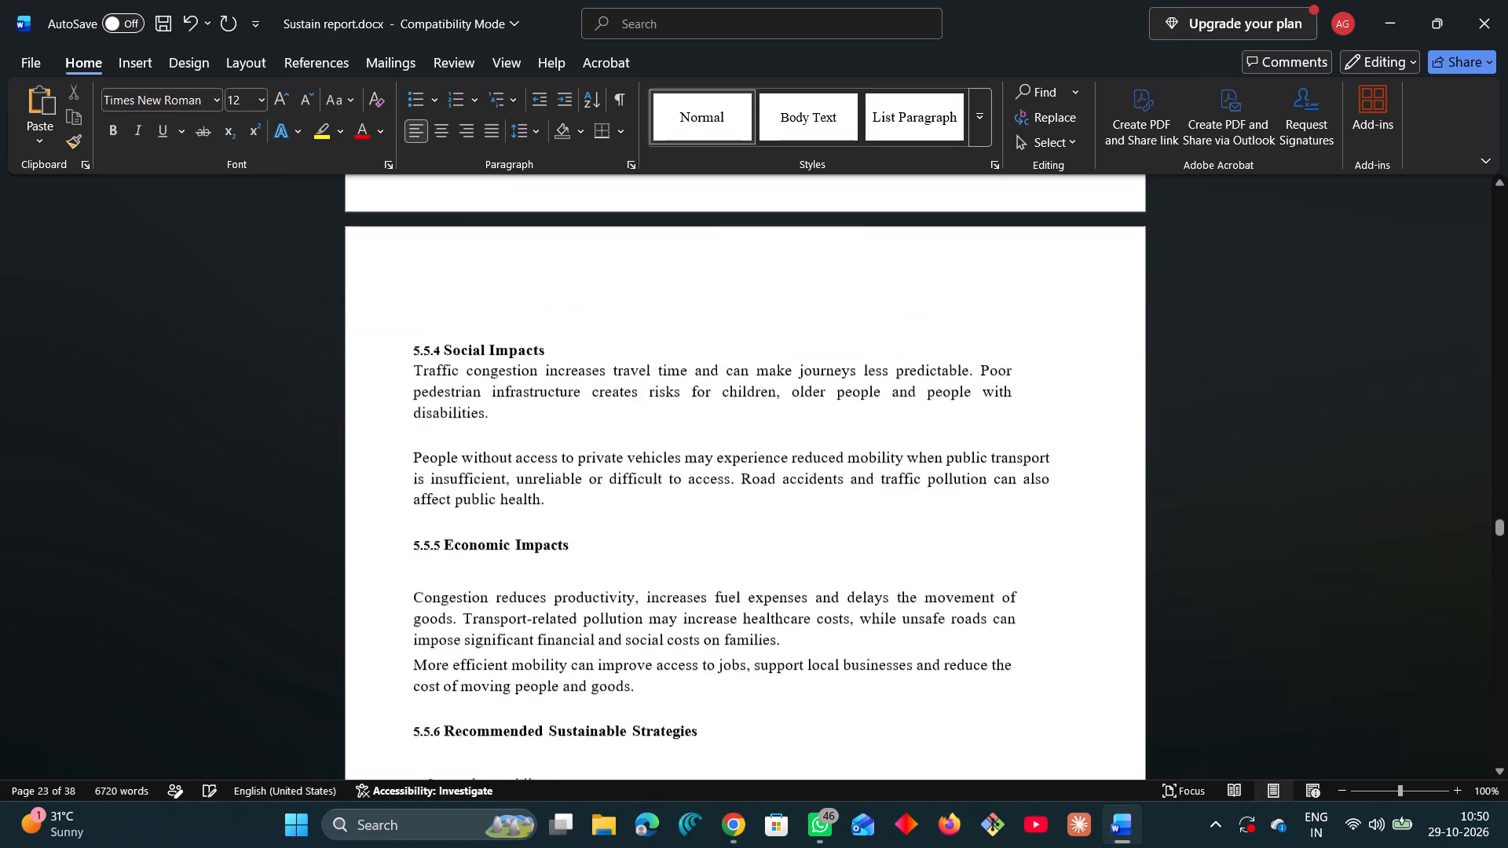
scroll(441, 439, down, 1)
click(455, 374)
key(BackSpace)
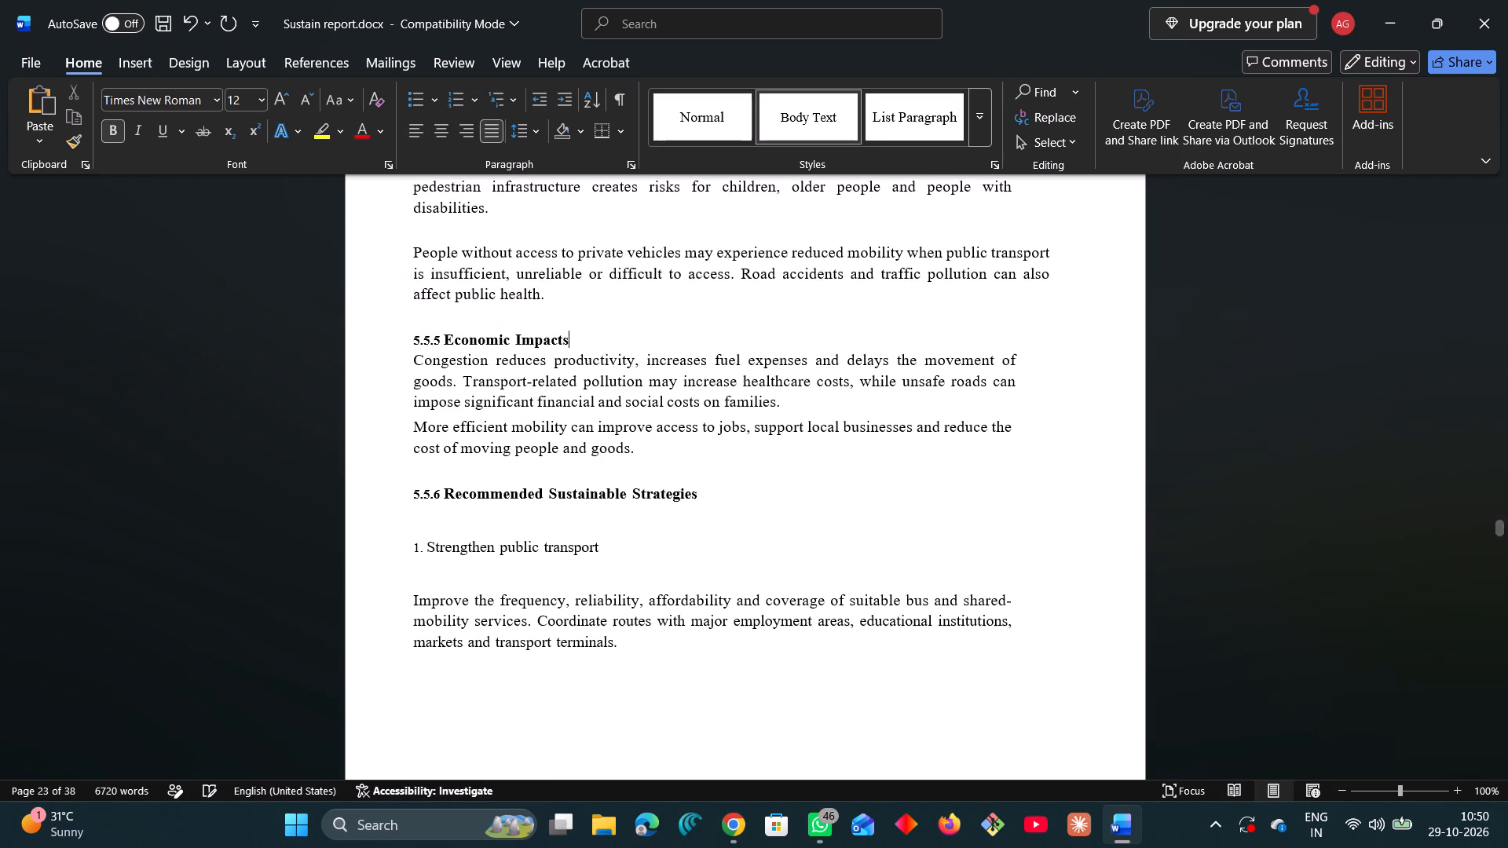
click(463, 531)
key(Insert)
key(BackSpace)
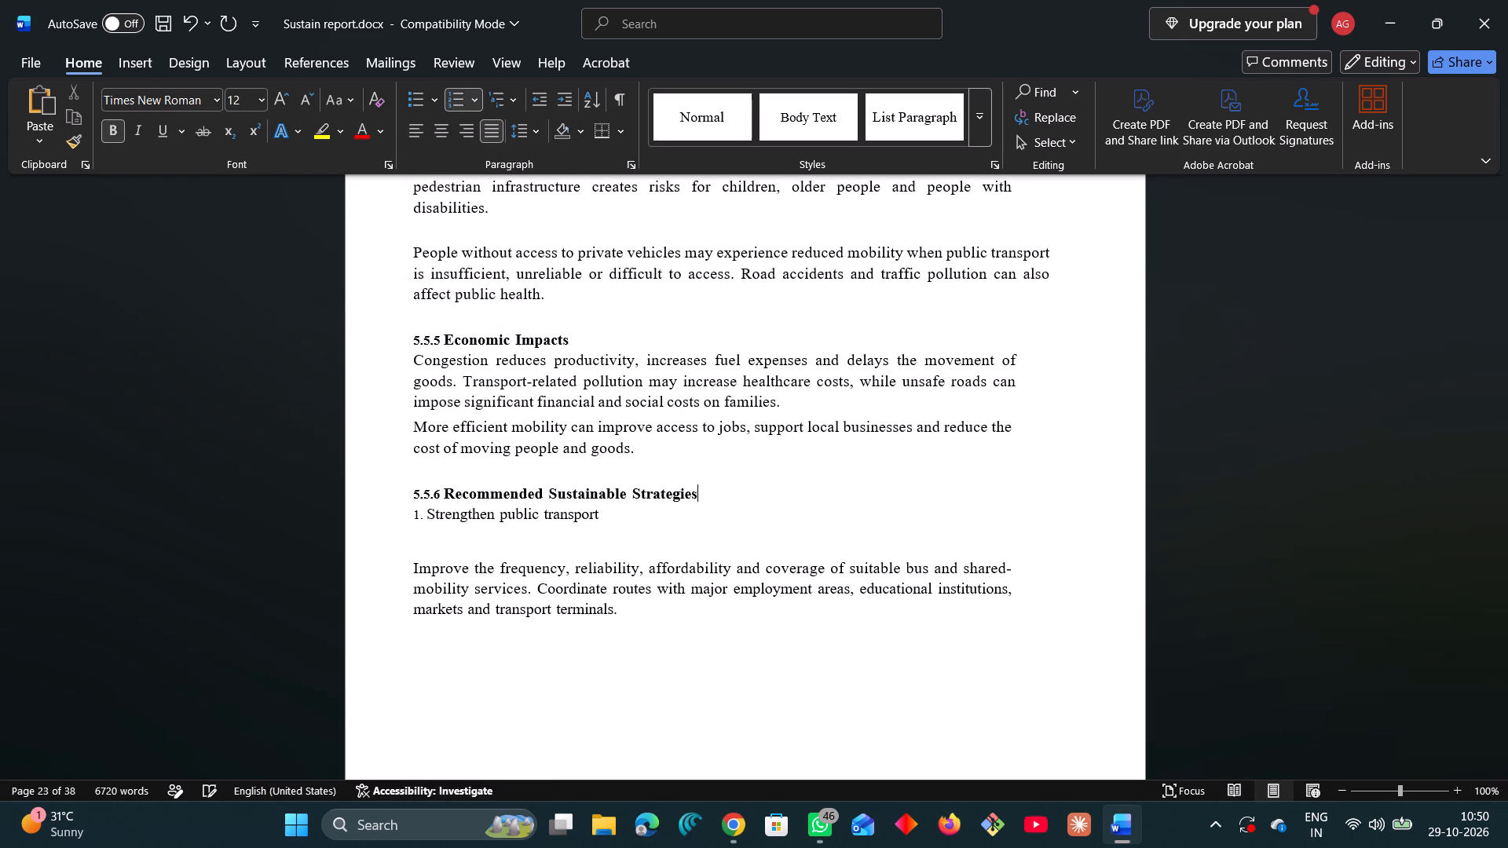
click(460, 554)
key(BackSpace)
Add an unnumbered blank line between the heading 5.5.6 Recommended Sustainable Strategies and item 1, Strengthen public transport.
scroll(460, 554, down, 1)
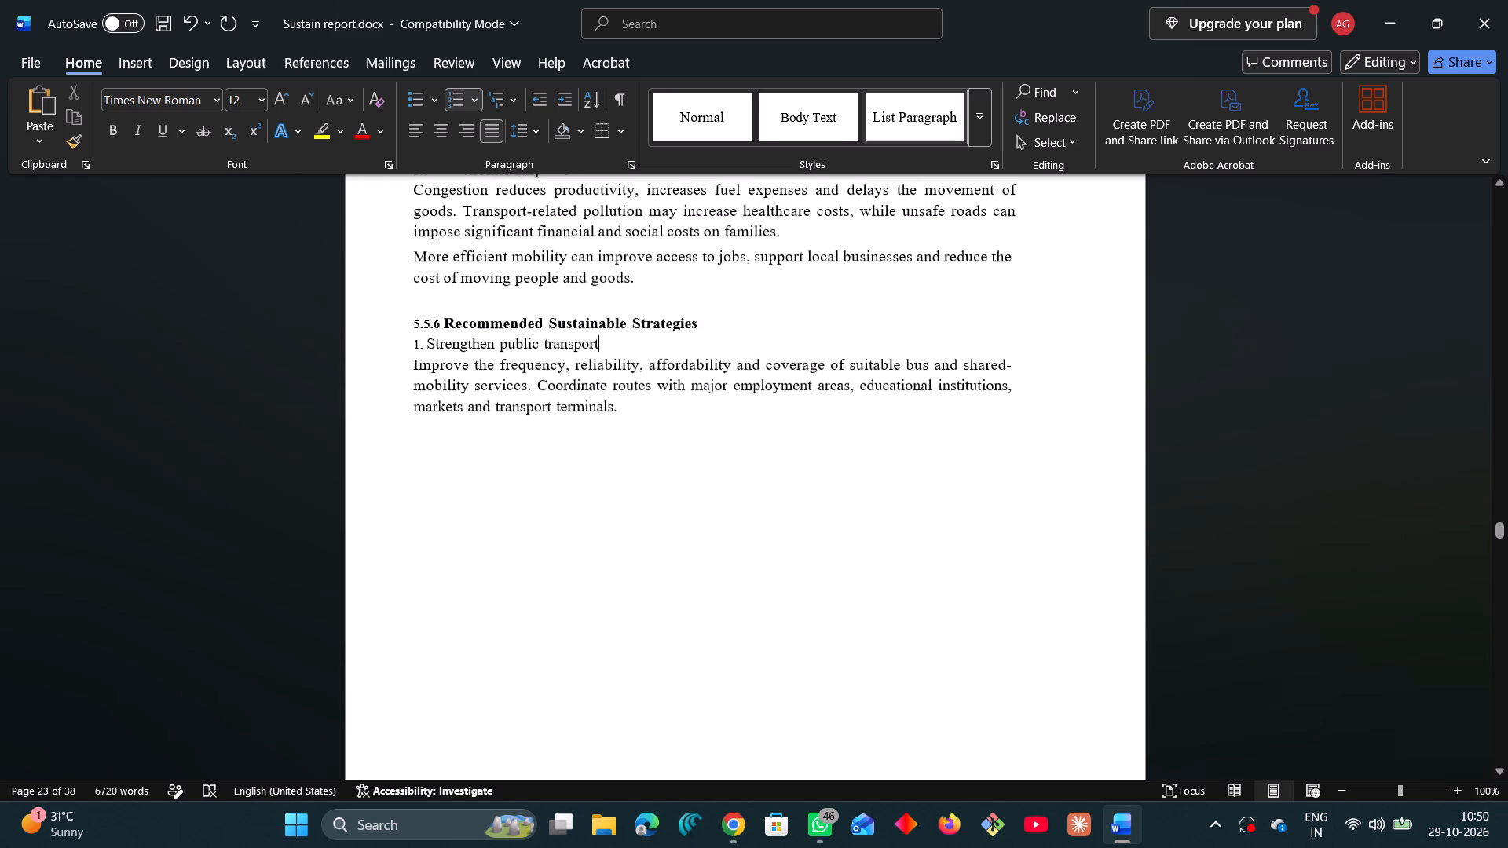
click(705, 317)
key(Return)
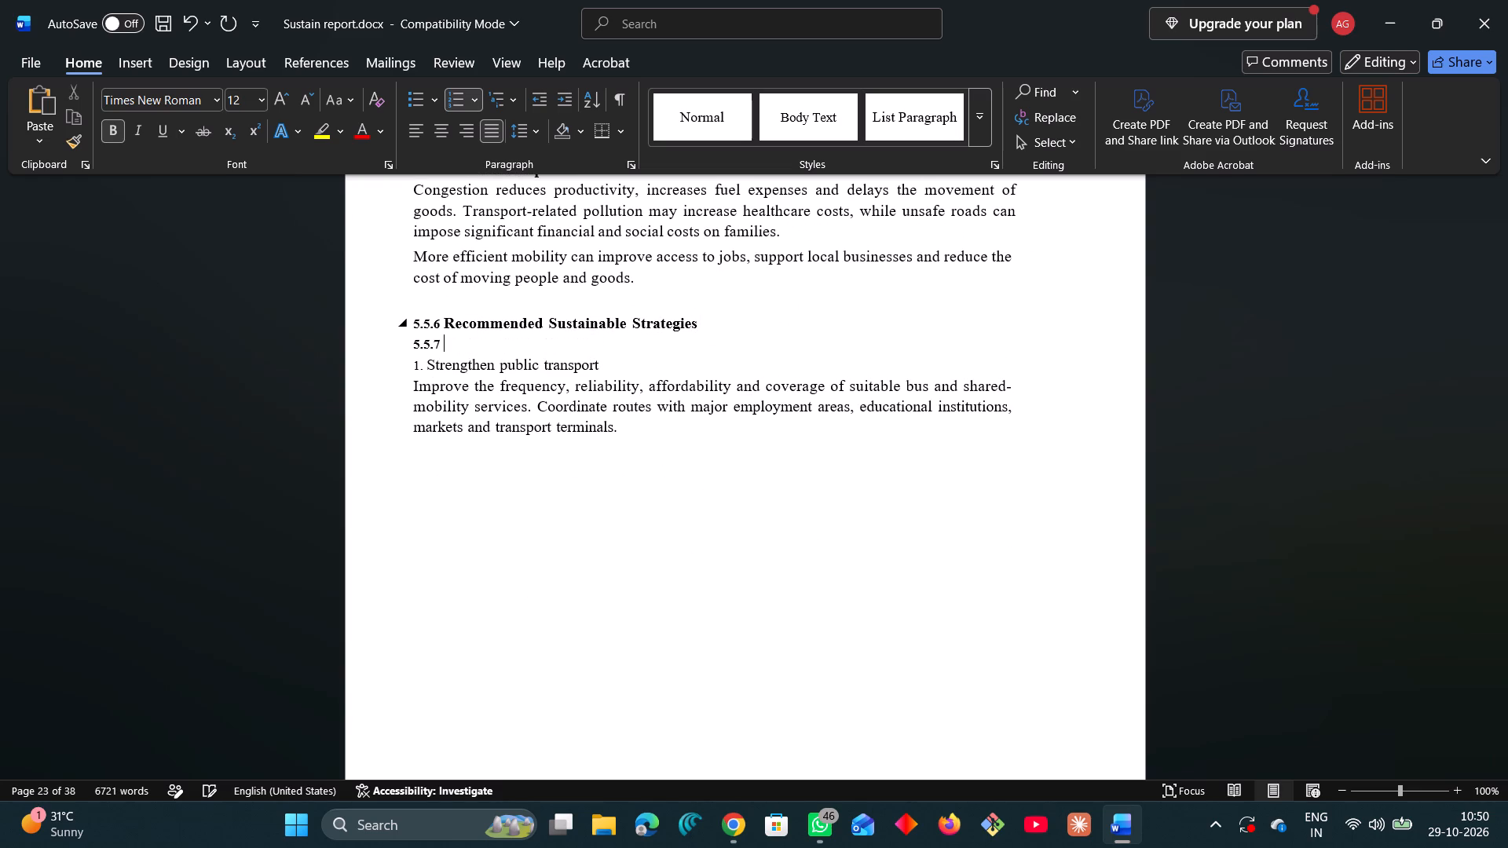
key(Return)
key(Return)
key(Return)
Remove the break above item 2, Develop safe pedestrian infrastructure, so it follows item 1's paragraph, and renumber it "2.".
scroll(705, 317, down, 2)
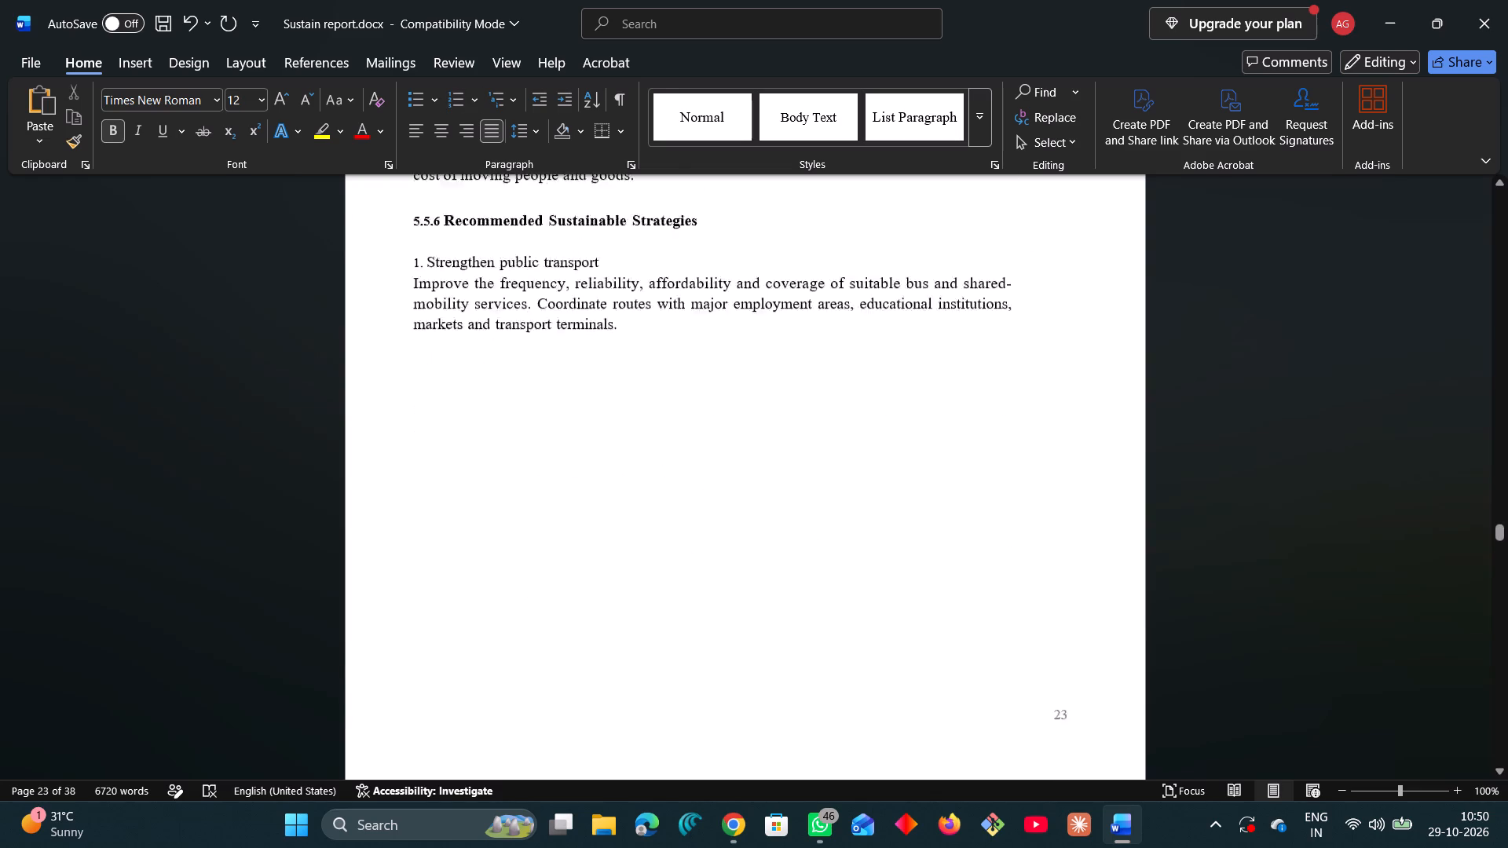
scroll(705, 317, down, 4)
click(426, 607)
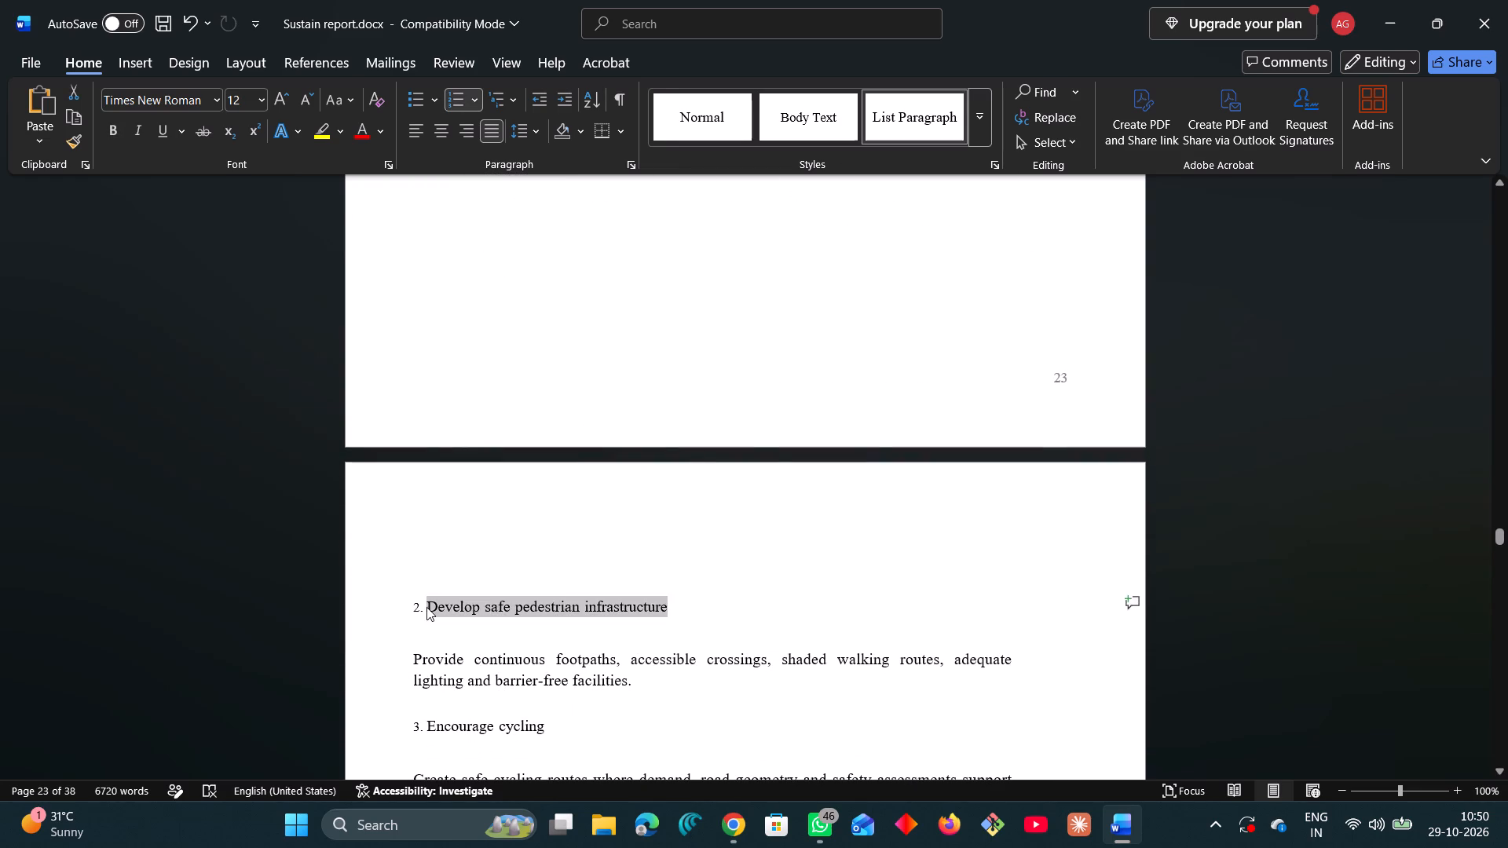
key(ctrl+BackSpace)
key(ctrl+BackSpace)
key(ctrl+BackSpace)
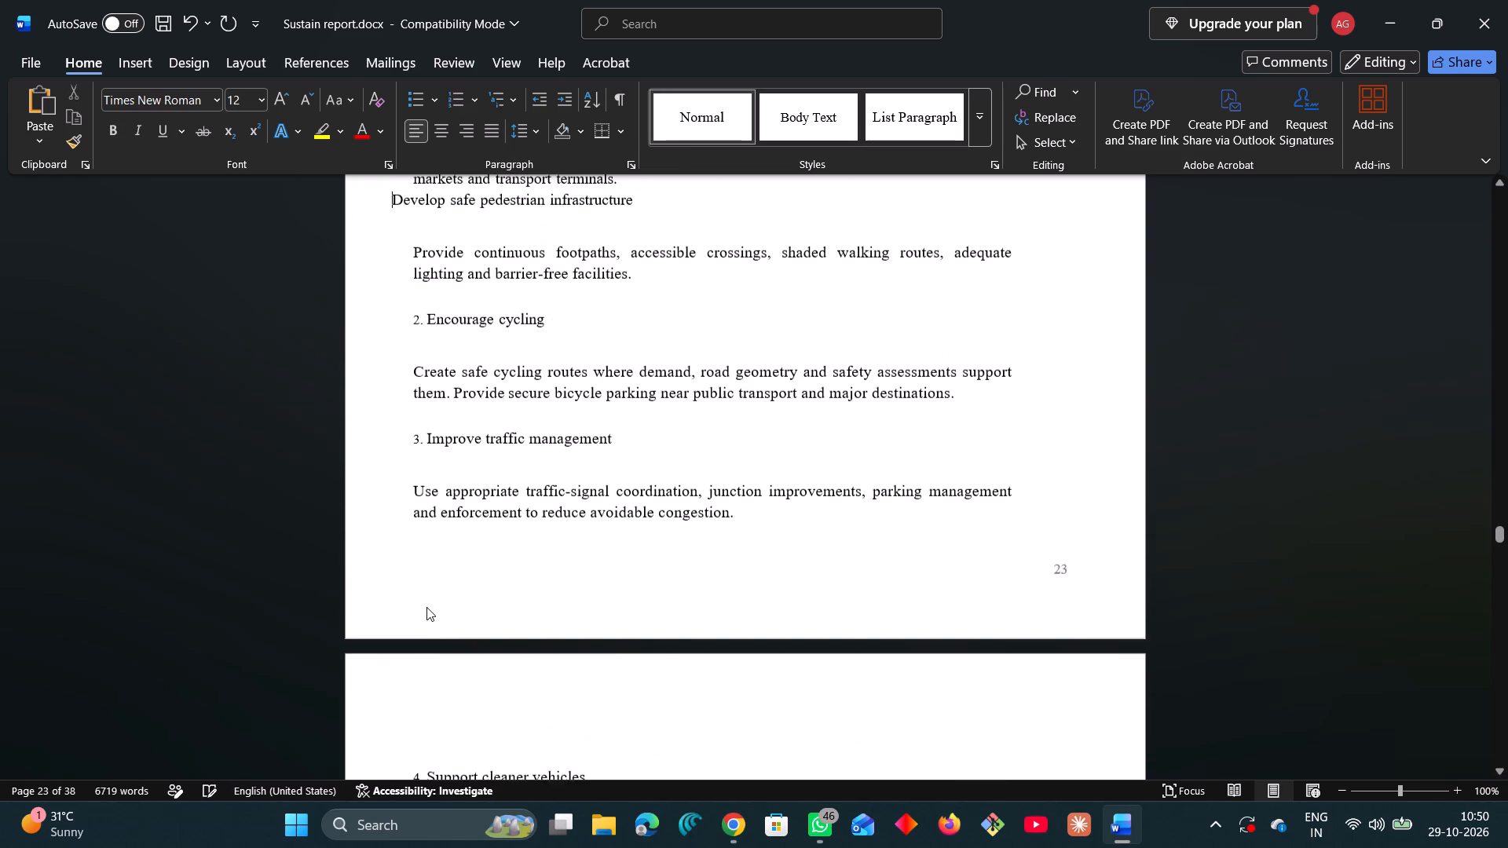
key(space)
key(BackSpace)
text(2.)
key(space)
Add a blank line between item 1's paragraph and item 2, Develop safe pedestrian infrastructure.
scroll(439, 265, up, 1)
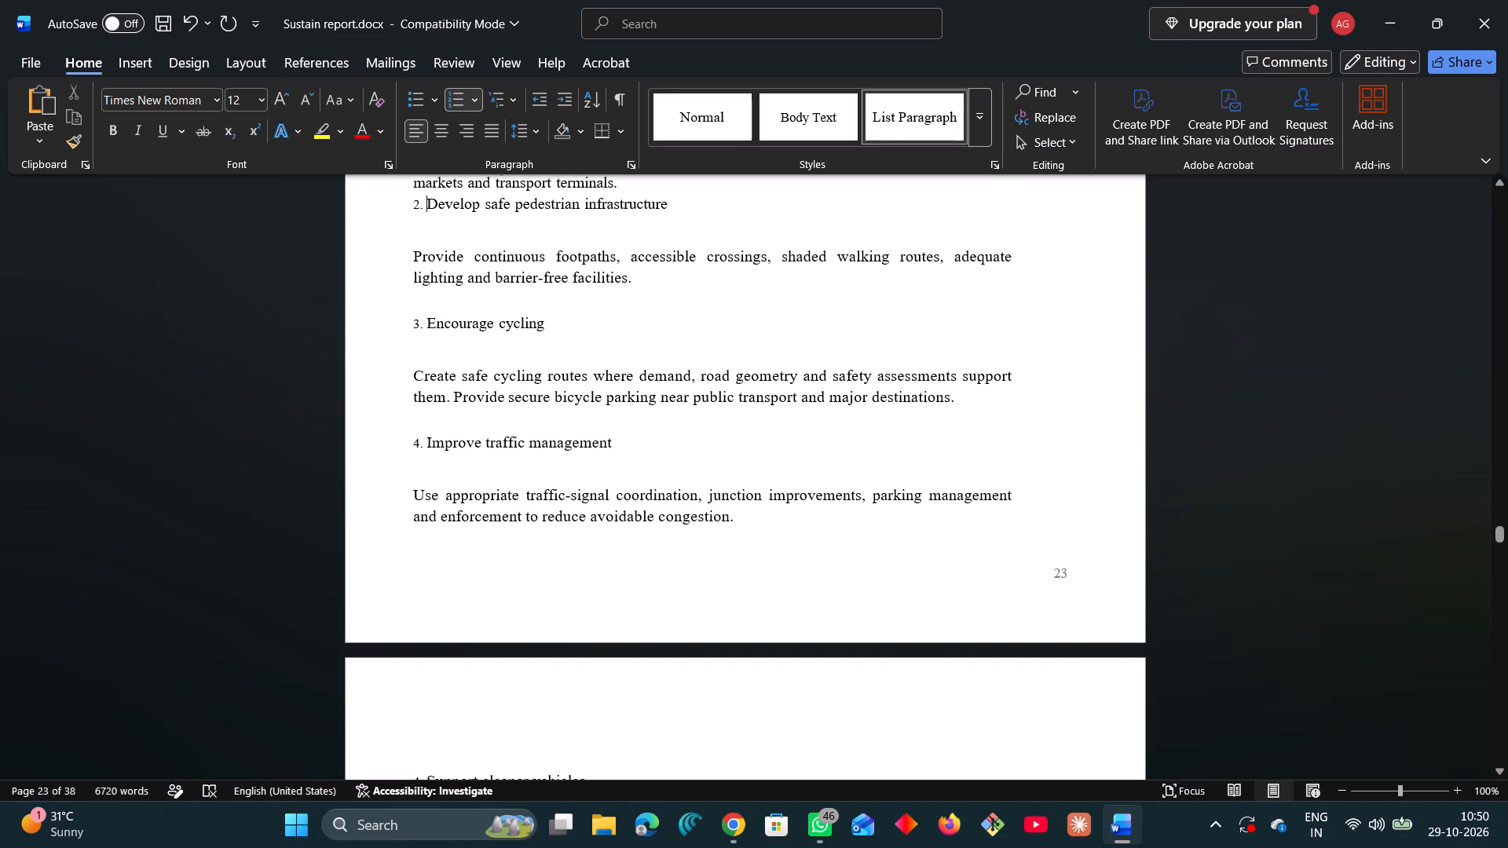
scroll(439, 265, up, 1)
click(626, 367)
key(Return)
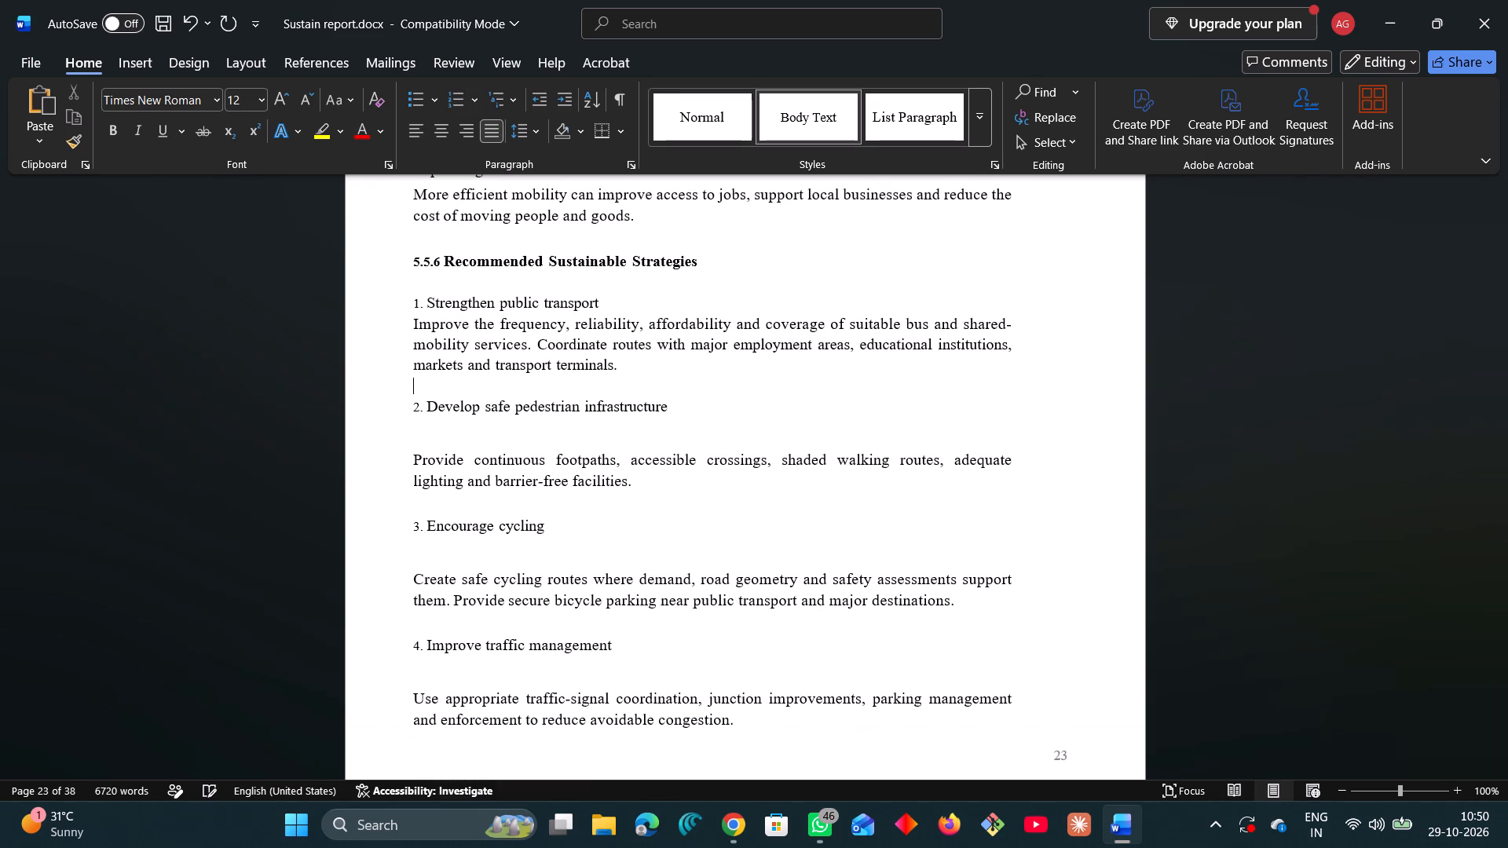
Delete the blank line below each item title from 2, Develop safe pedestrian infrastructure, to 7, Monitor transport emissions.
click(544, 435)
key(BackSpace)
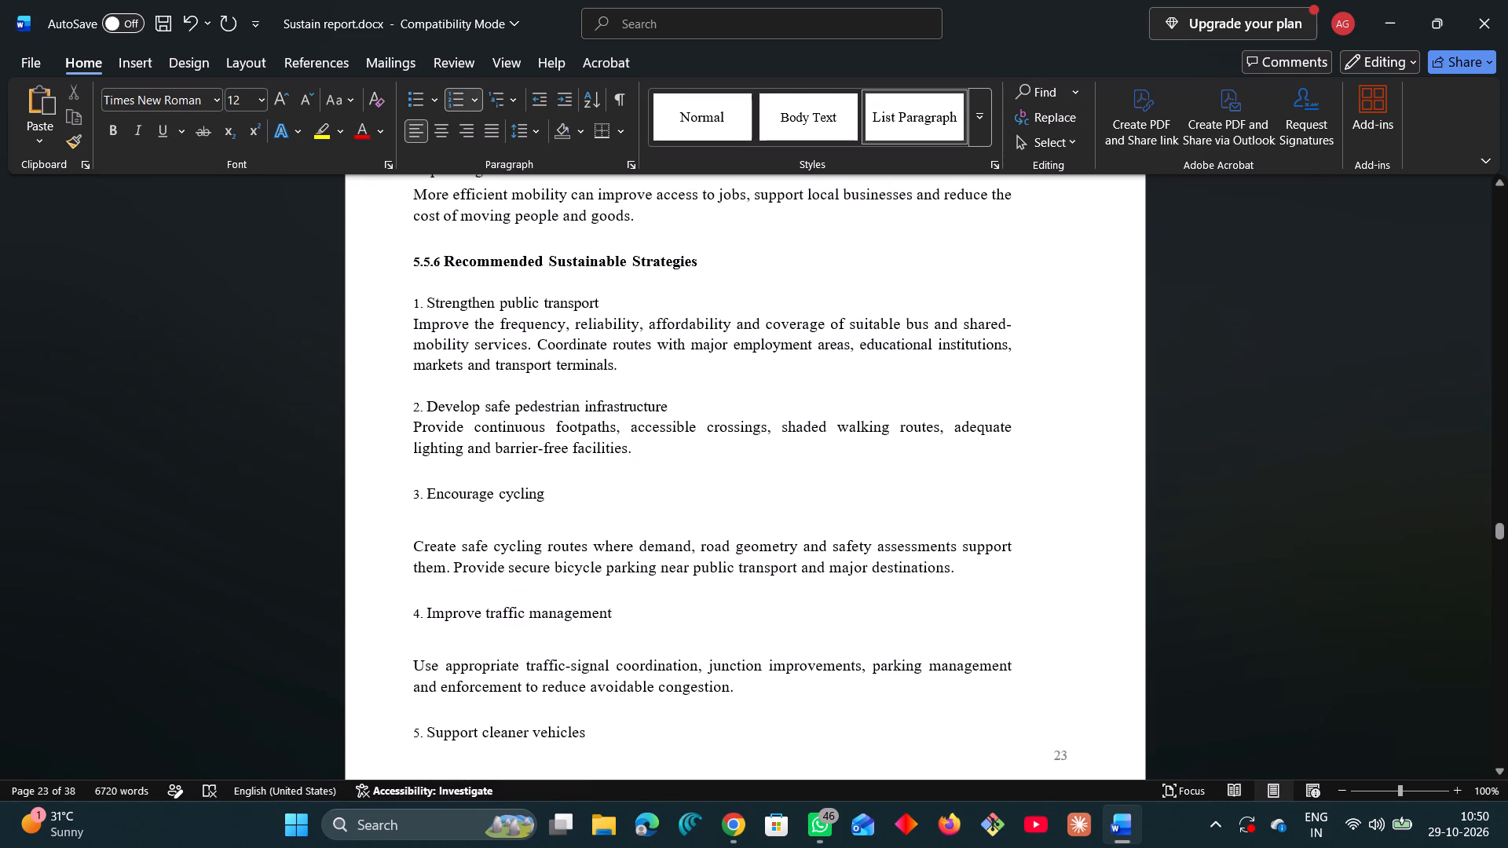
click(487, 529)
key(BackSpace)
click(485, 614)
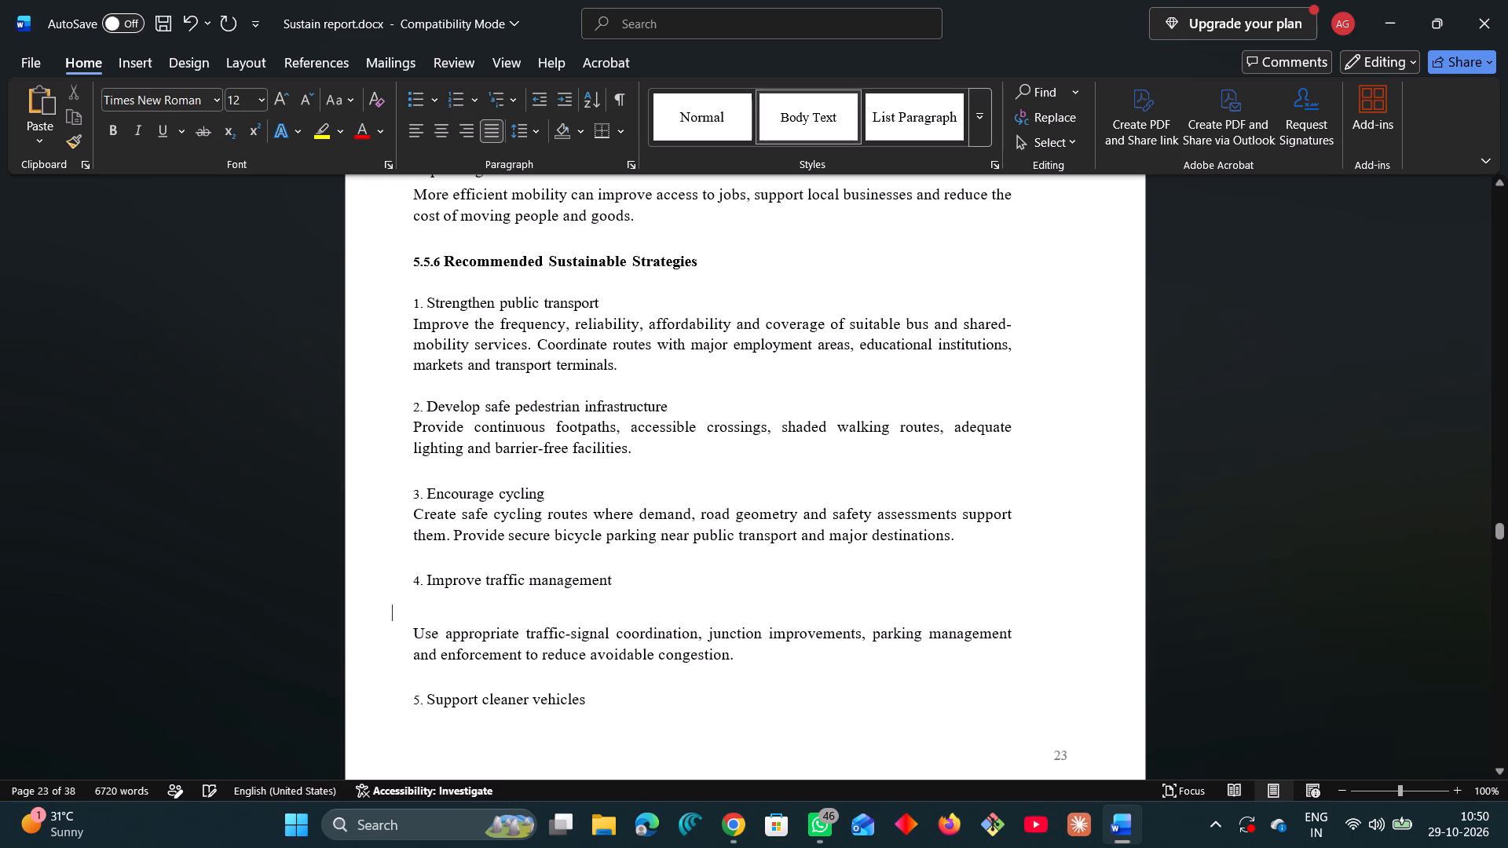
key(BackSpace)
click(480, 701)
key(BackSpace)
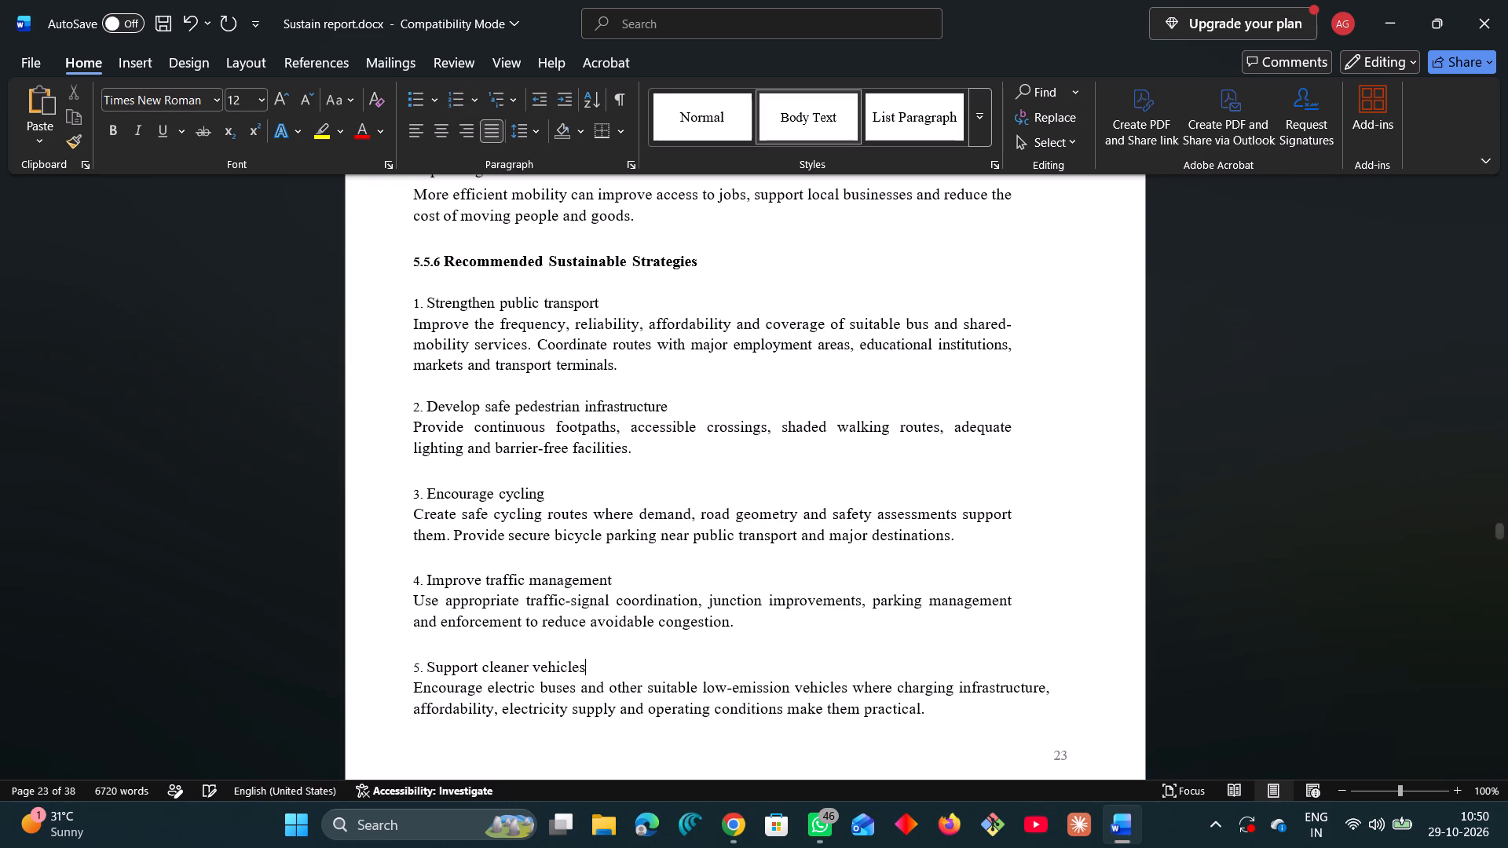
scroll(622, 522, down, 5)
click(550, 517)
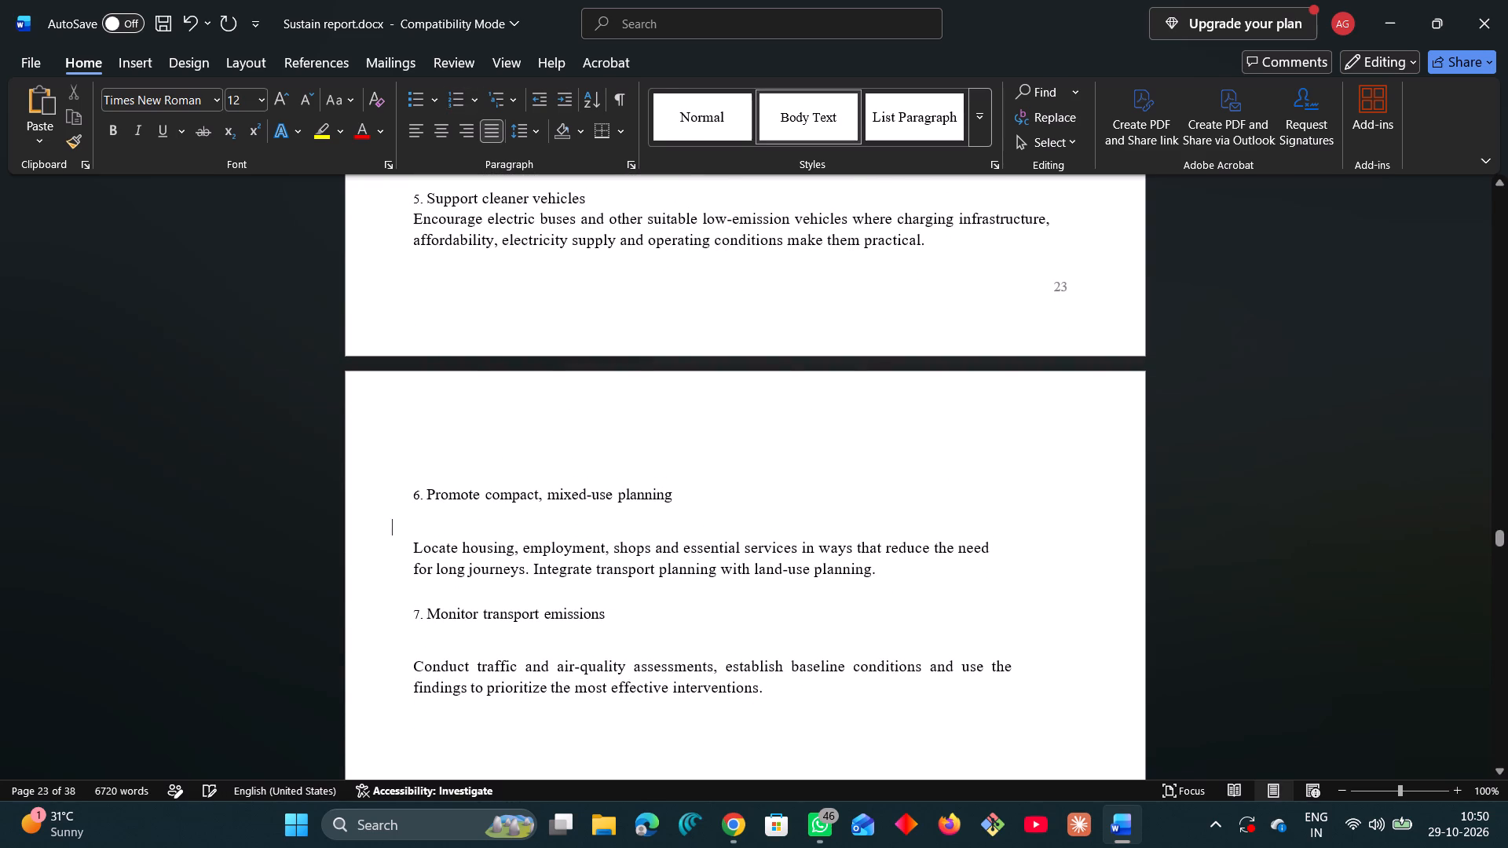
key(BackSpace)
click(478, 606)
key(BackSpace)
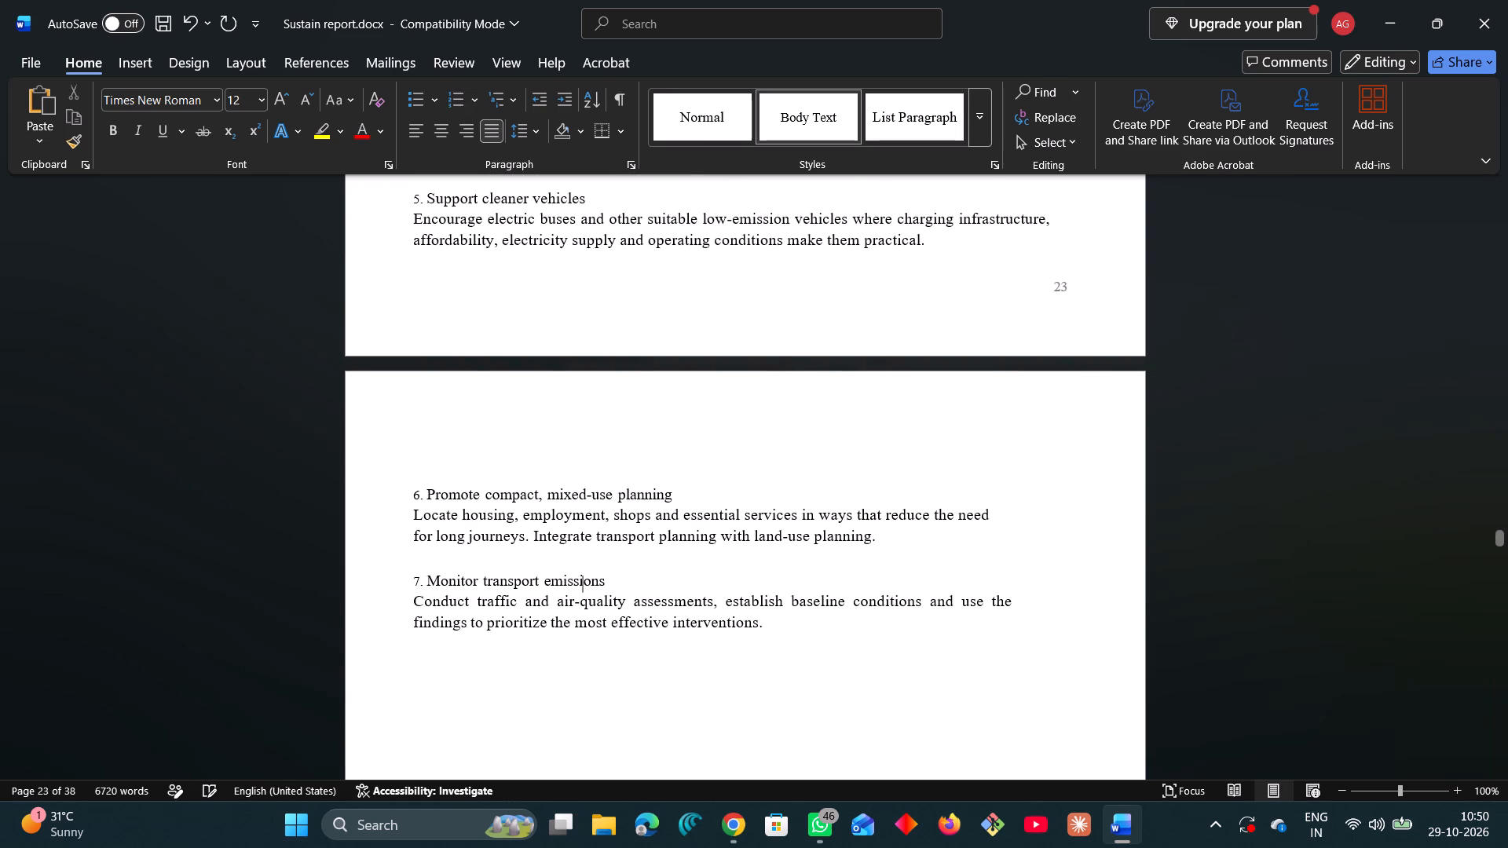
Delete the blank line below item 8, Improve freight and delivery management, and remove the break separating it from item 7.
scroll(478, 606, down, 9)
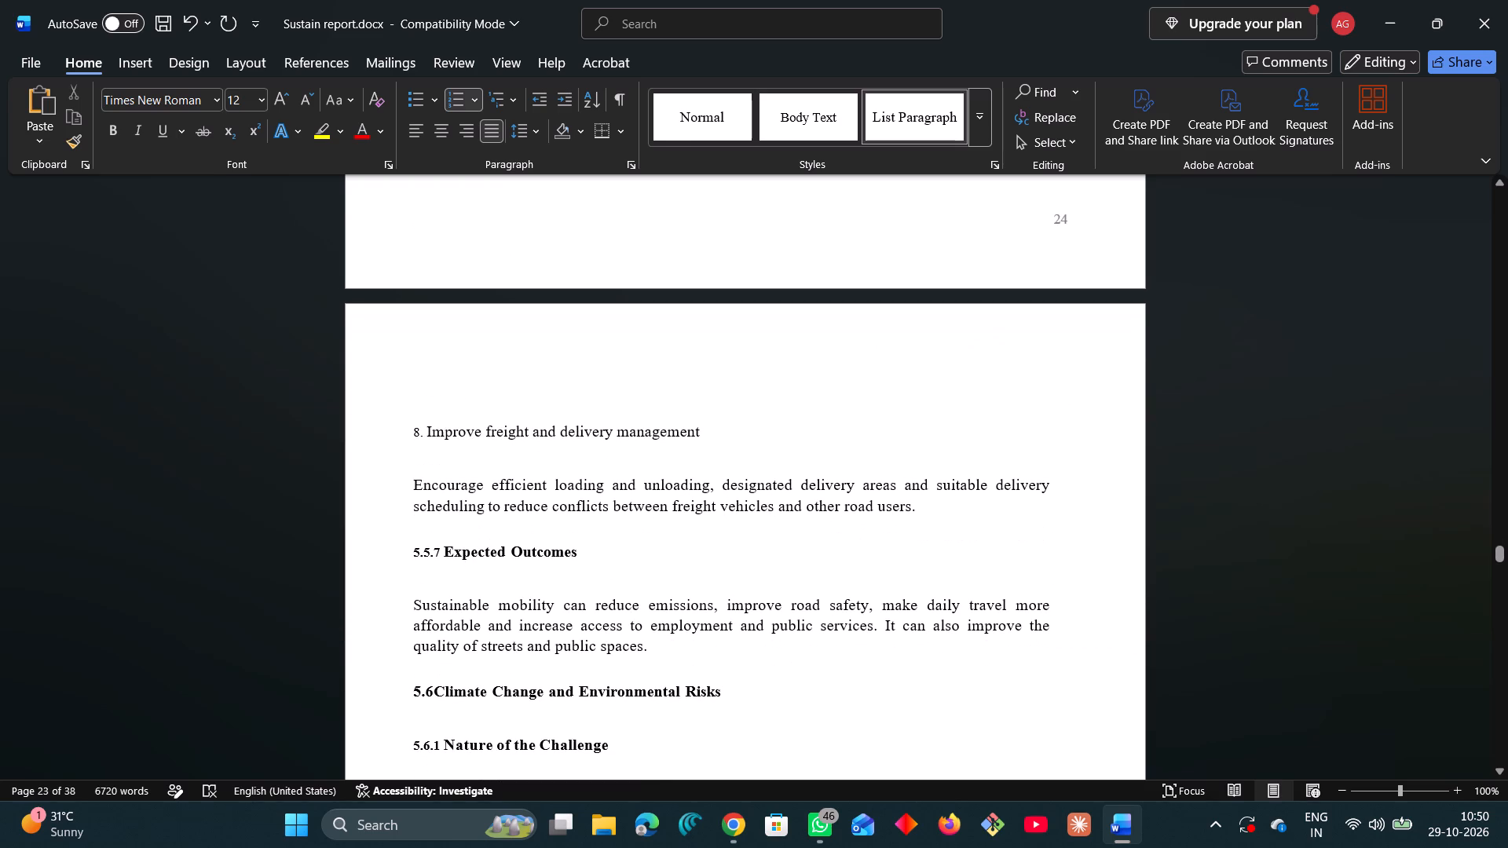
click(426, 466)
key(ctrl+BackSpace)
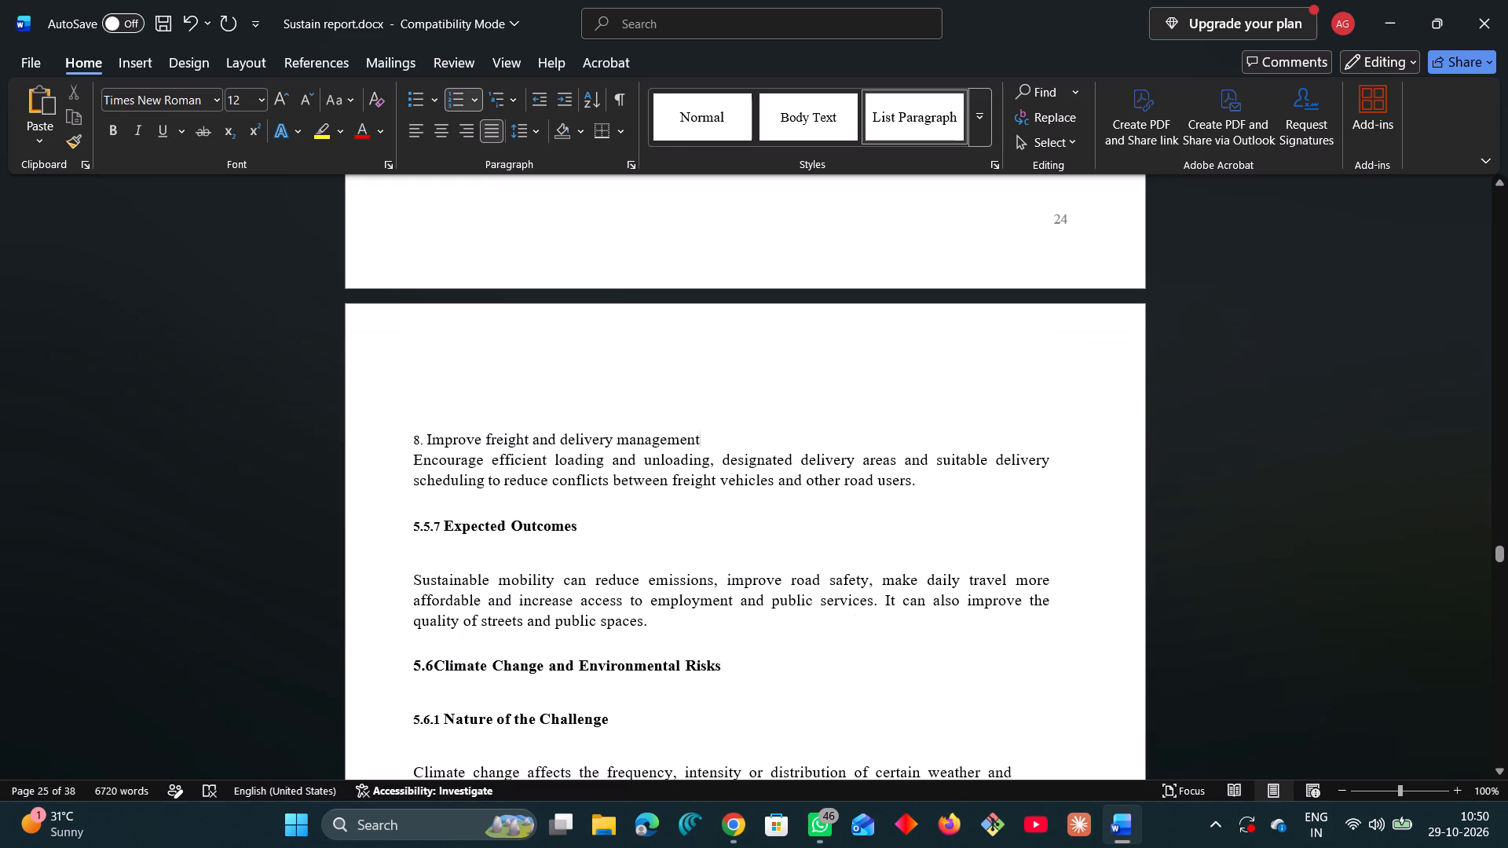
click(423, 438)
click(430, 437)
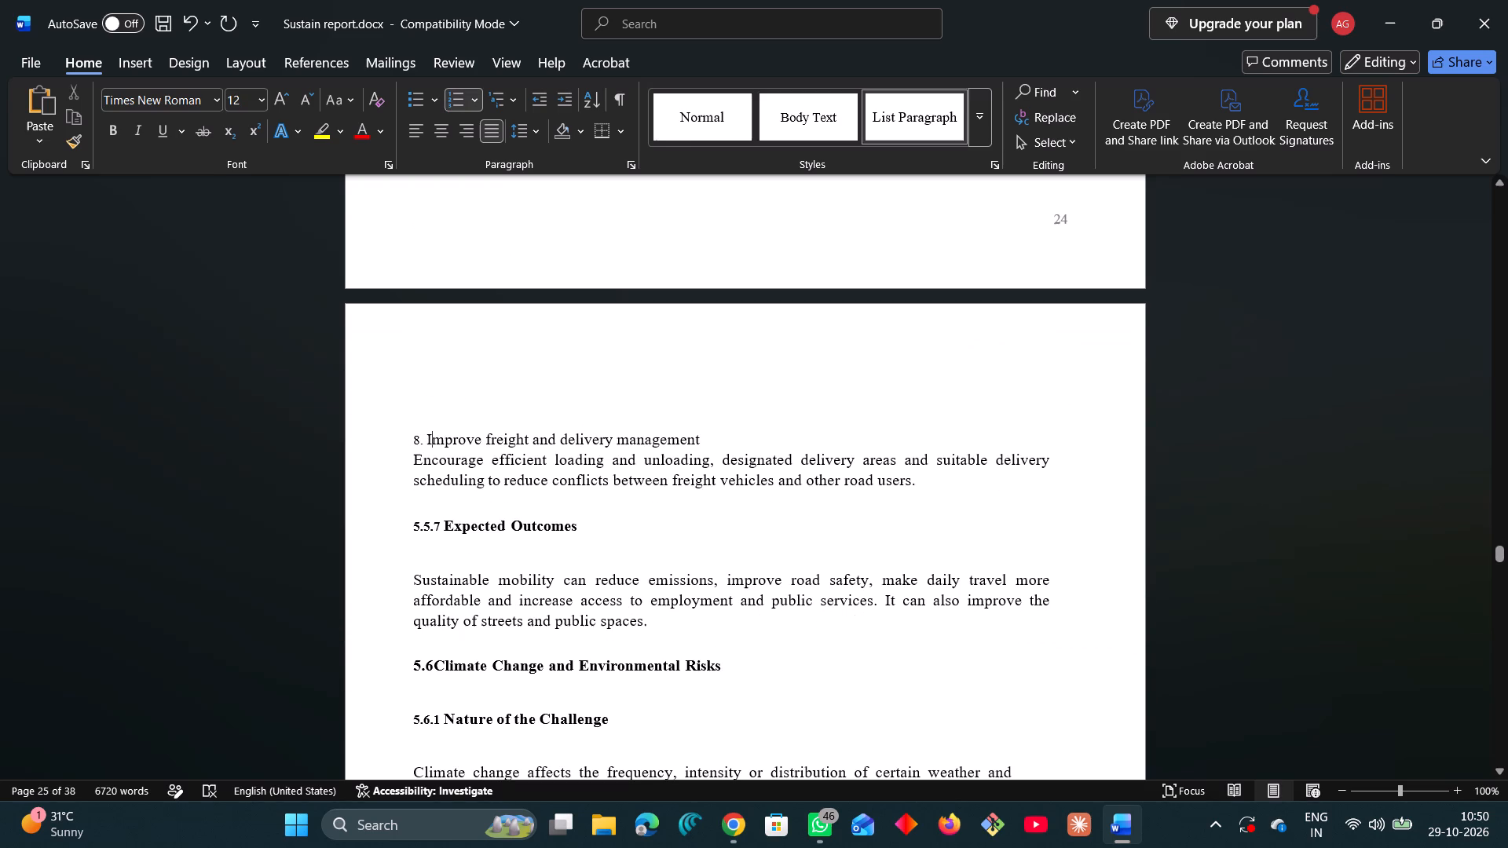
click(425, 438)
key(ctrl+BackSpace)
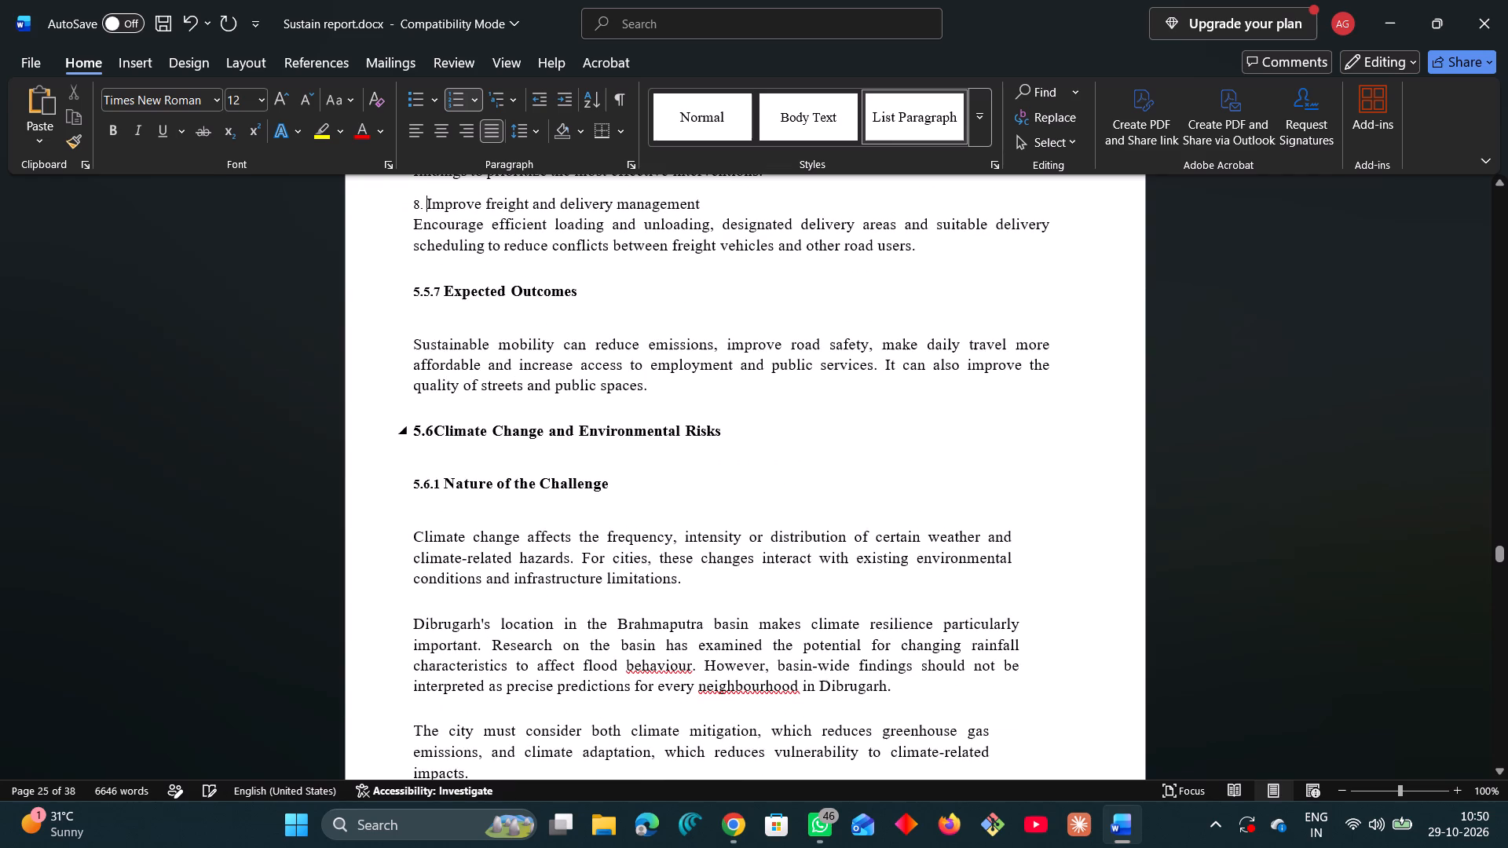
Delete the blank line below the headings 5.5.7 Expected Outcomes and 5.6.1 Nature of the Challenge.
scroll(427, 438, up, 1)
click(441, 486)
key(BackSpace)
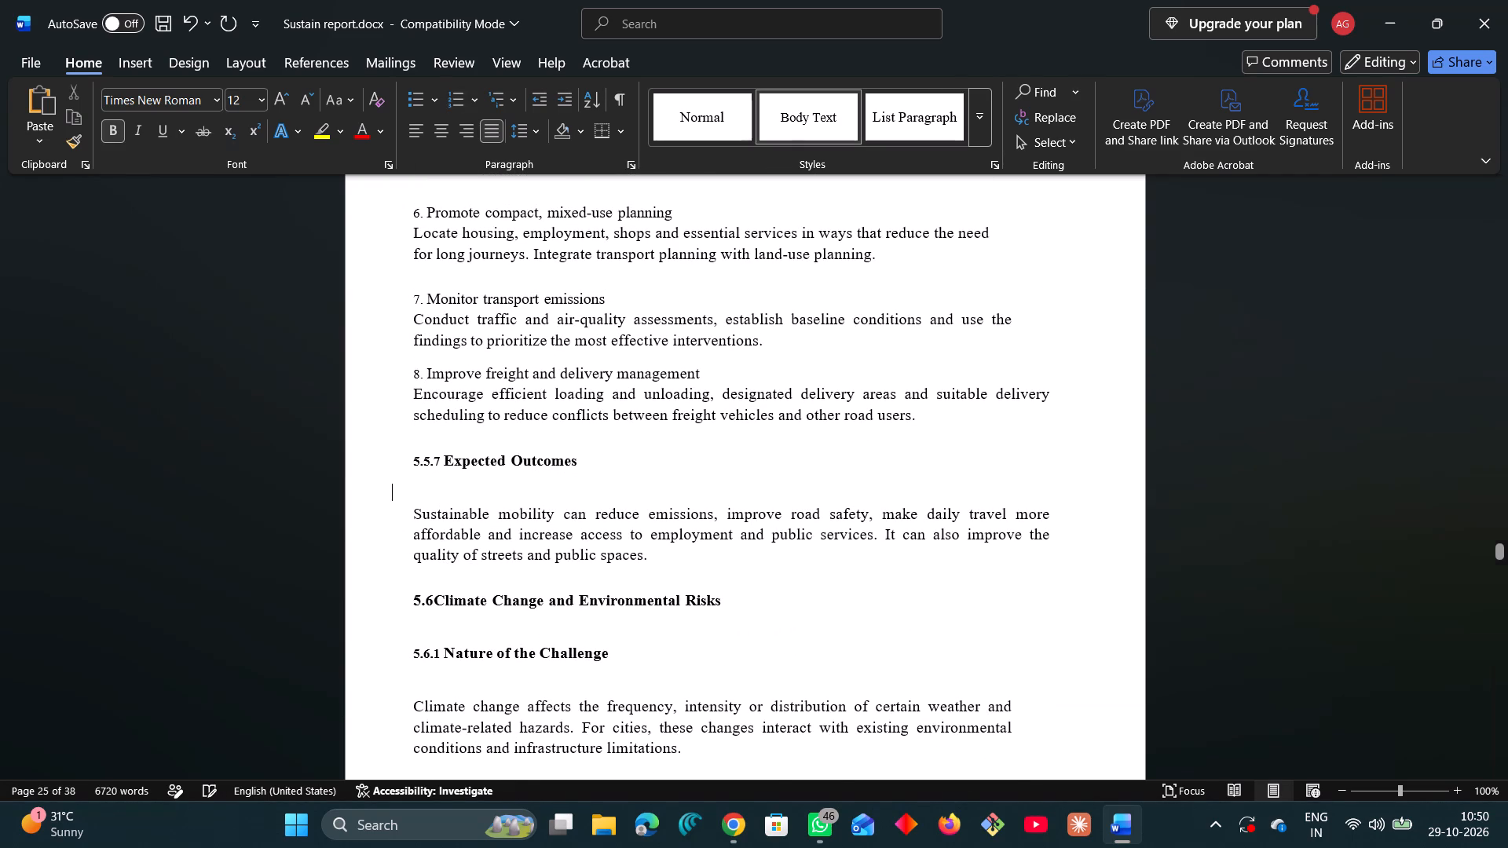
scroll(441, 486, down, 1)
click(424, 499)
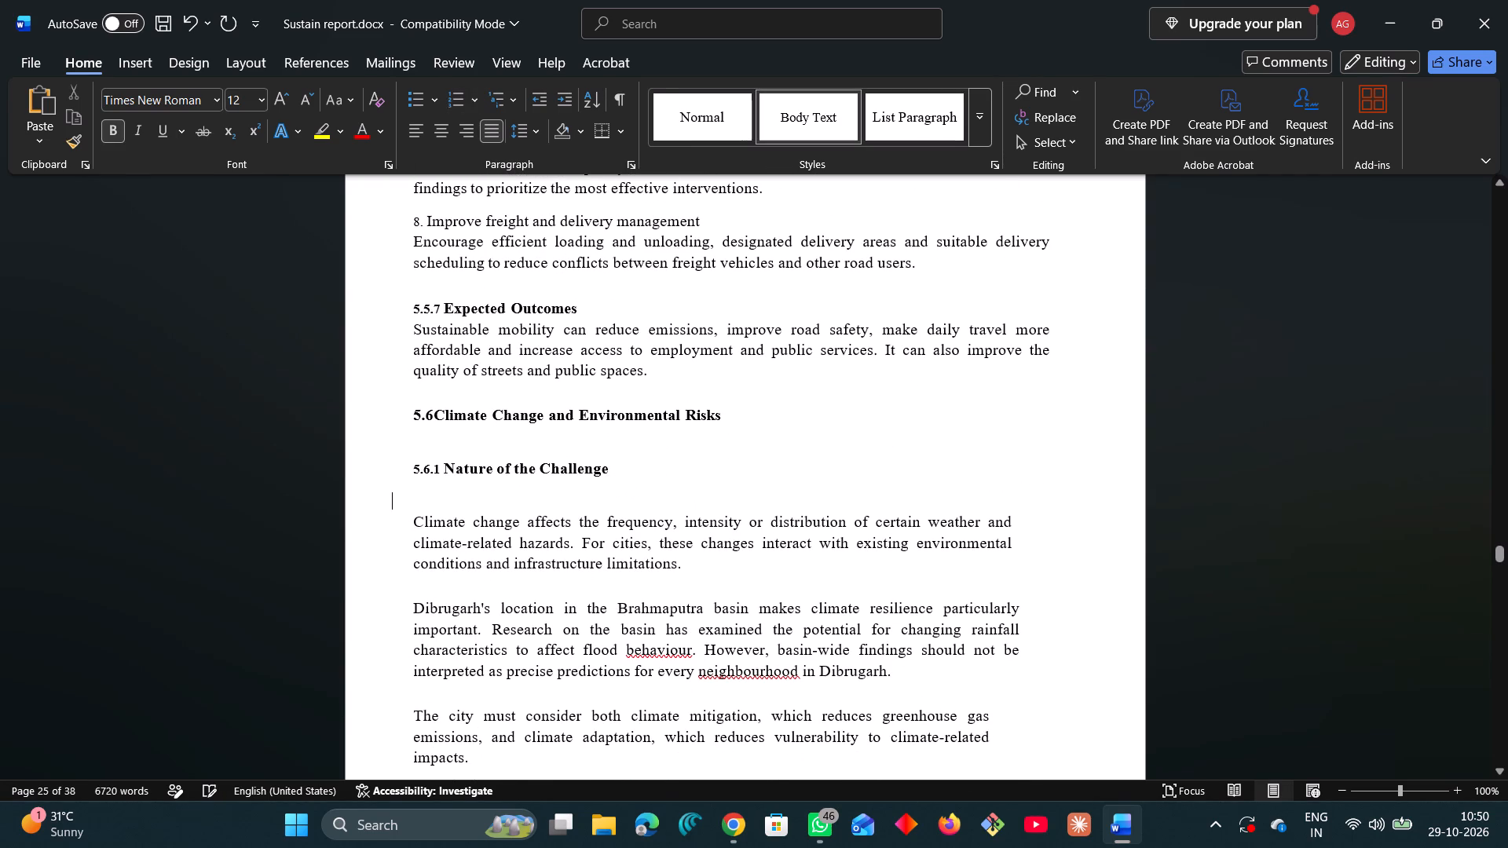
key(BackSpace)
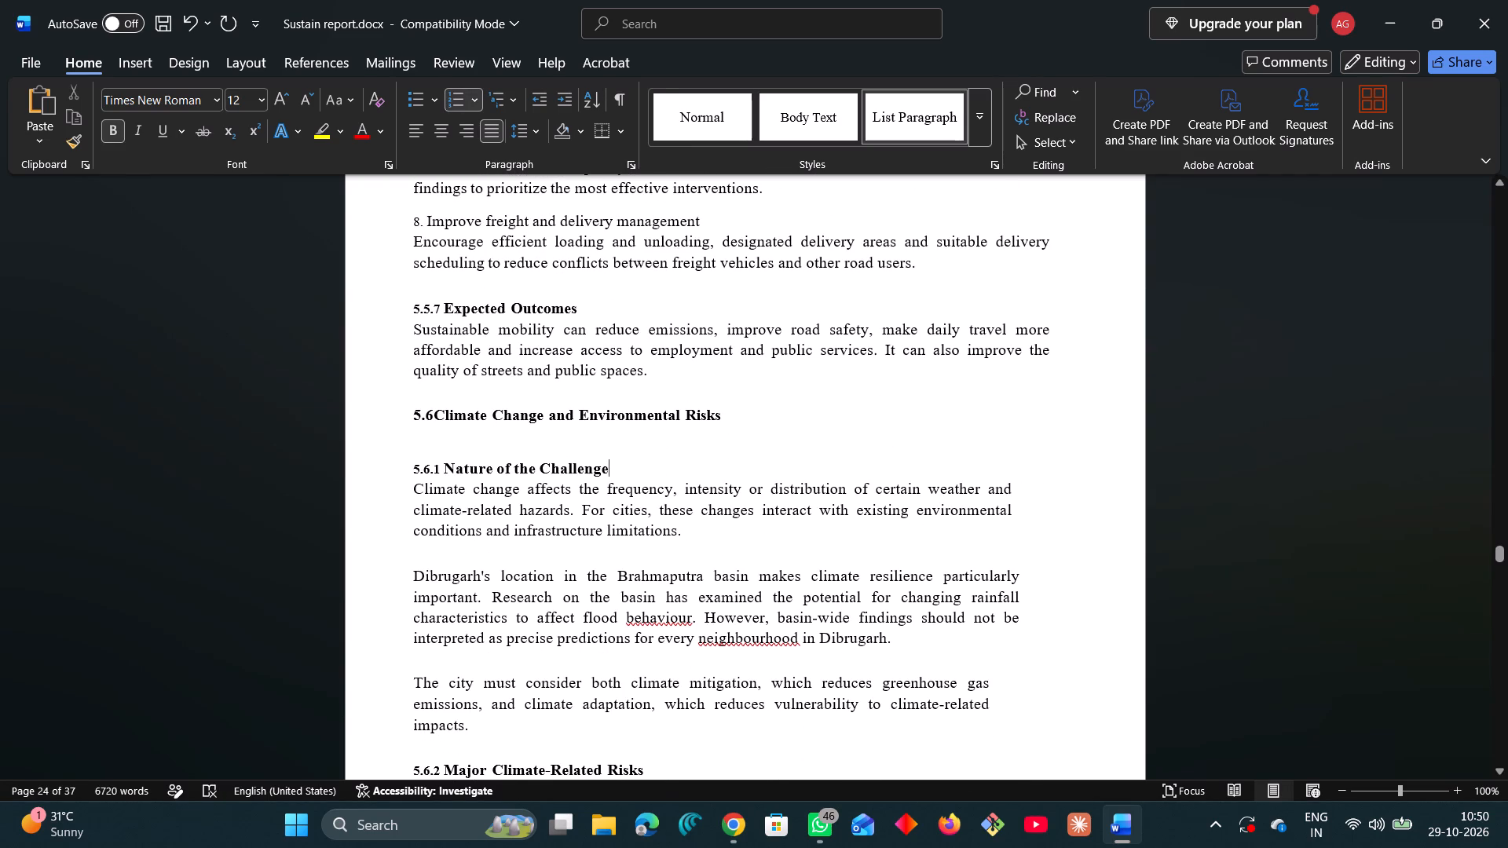
Correct the flagged words in the Brahmaputra basin paragraph of 5.6.1 to "behavior" and "neighborhood".
right_click(691, 621)
click(646, 199)
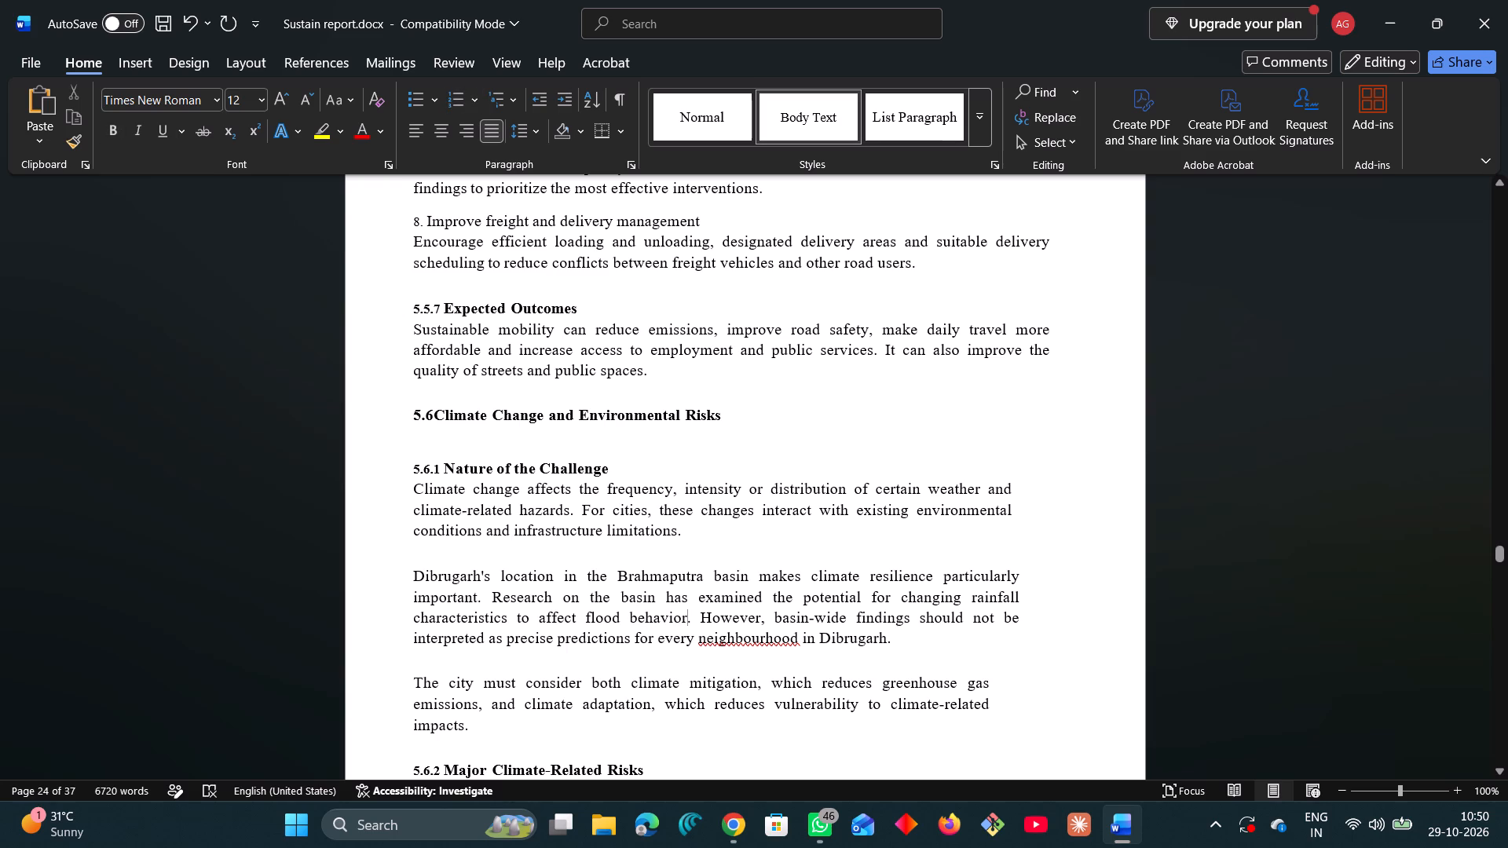
right_click(725, 637)
click(702, 210)
Delete the blank line below the heading 5.6.2 Major Climate-Related Risks and the one above item c, Rising heat exposure.
scroll(575, 557, down, 4)
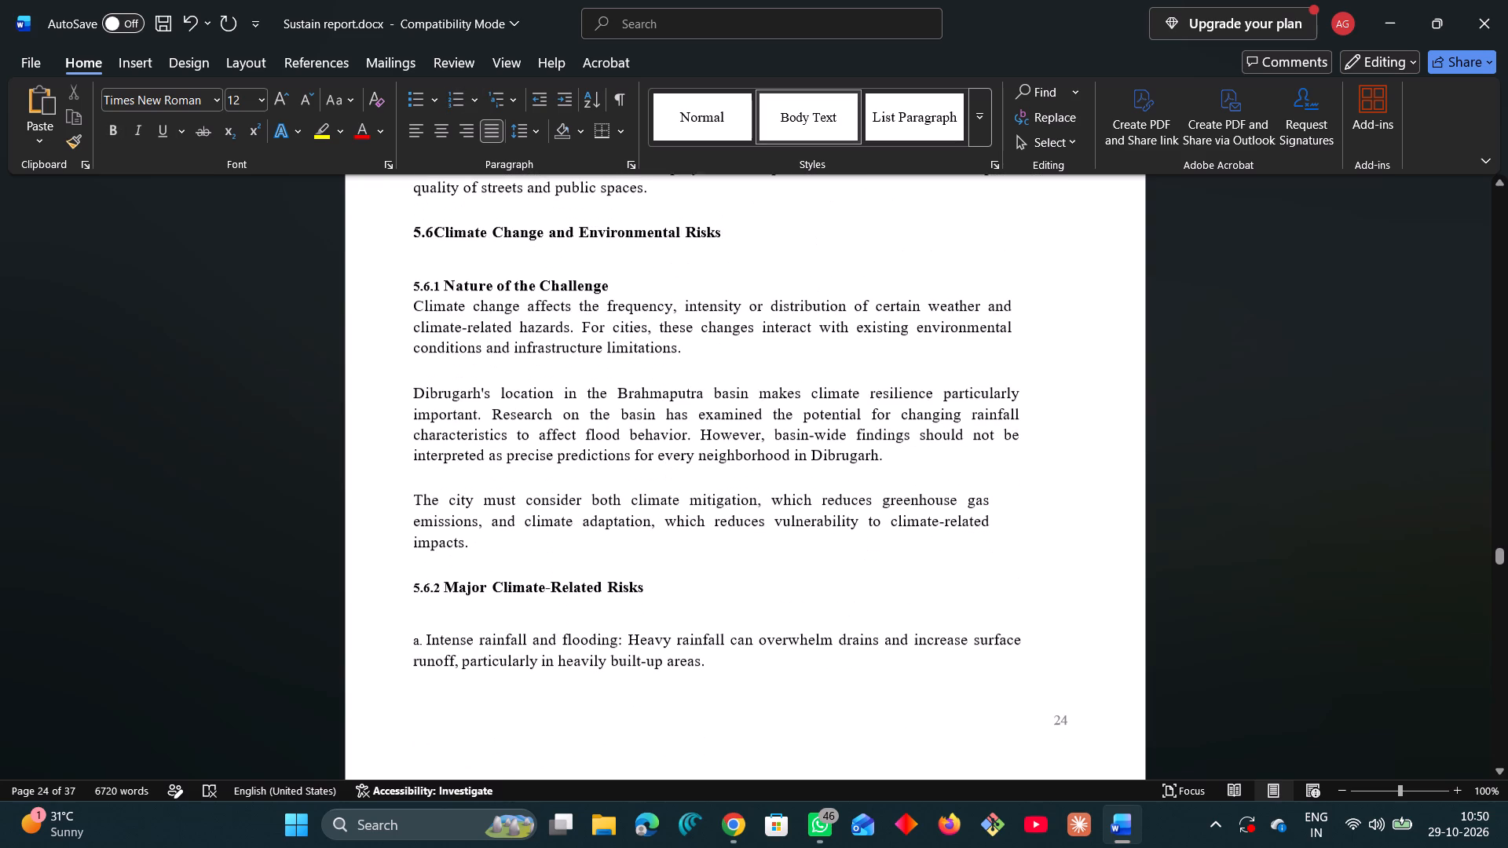
click(520, 613)
key(BackSpace)
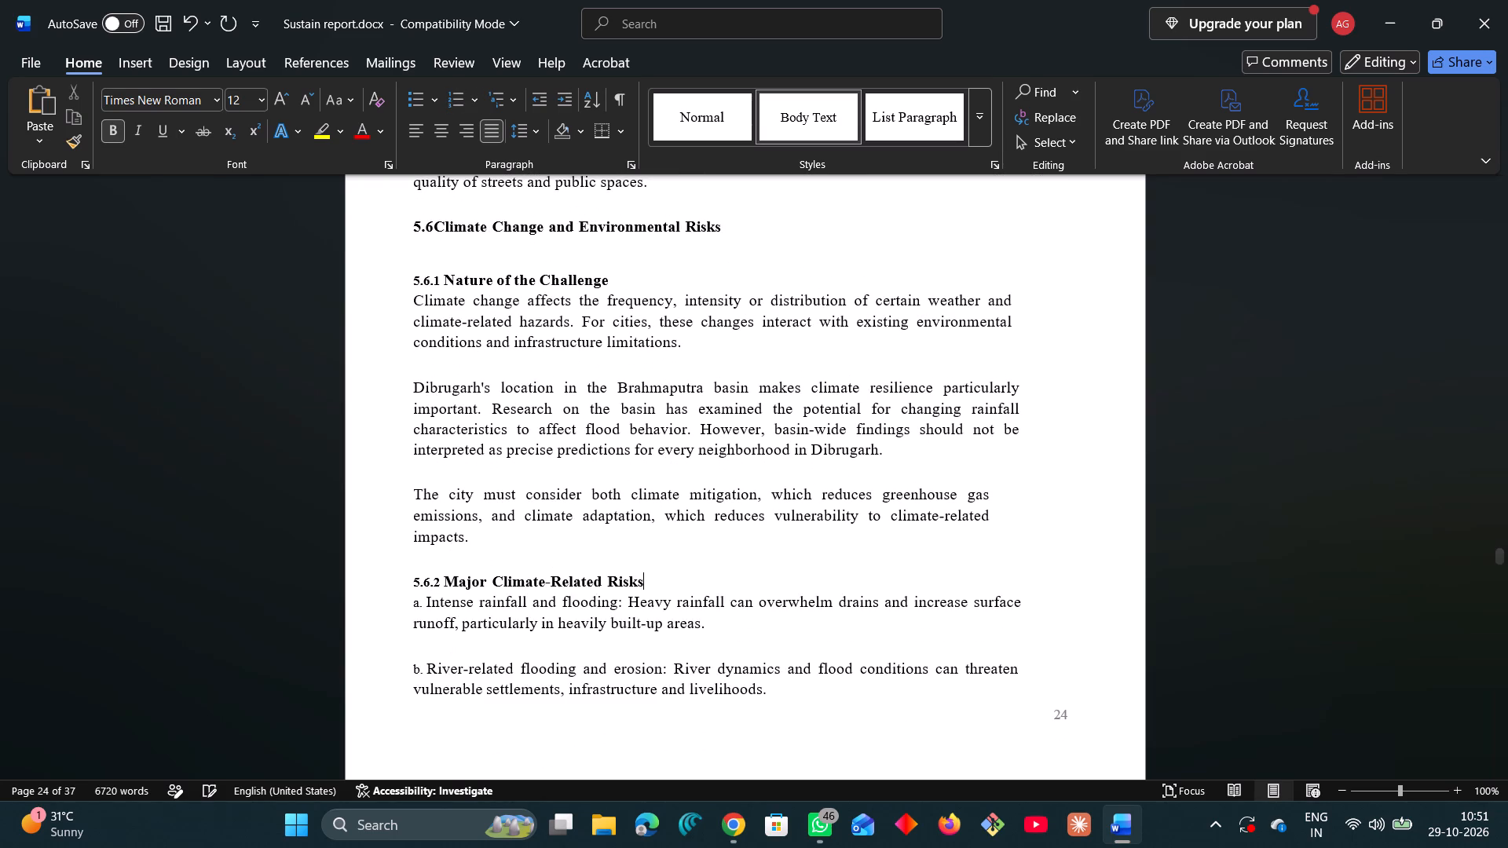
scroll(522, 610, down, 5)
scroll(475, 557, down, 10)
scroll(518, 282, up, 2)
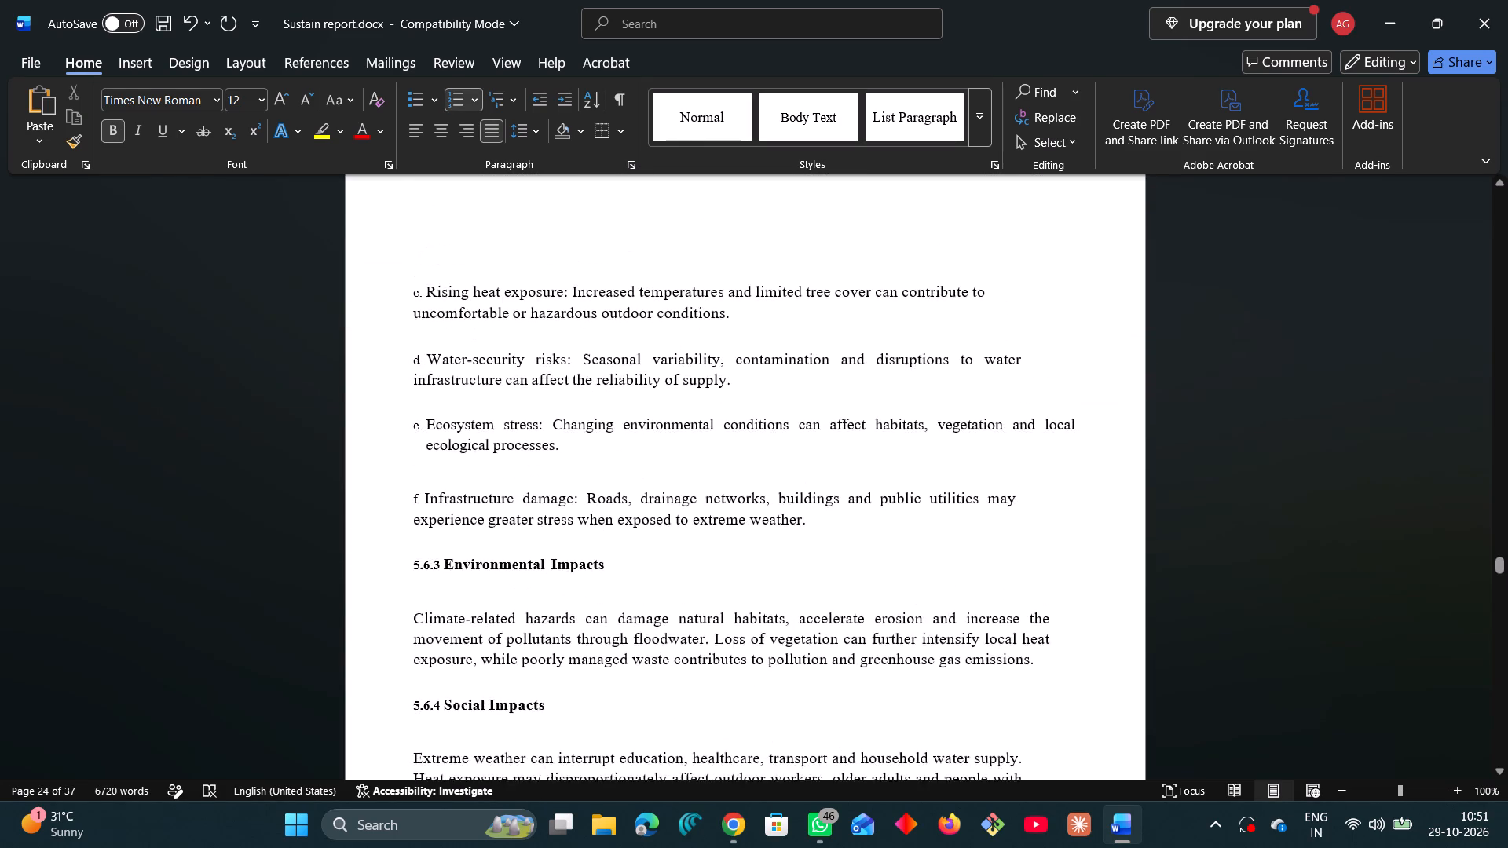
scroll(518, 282, up, 1)
click(459, 343)
key(BackSpace)
Delete the blank line below the headings 5.6.3 Environmental Impacts, 5.6.4 Social Impacts and 5.6.5 Economic Impacts.
scroll(477, 354, down, 4)
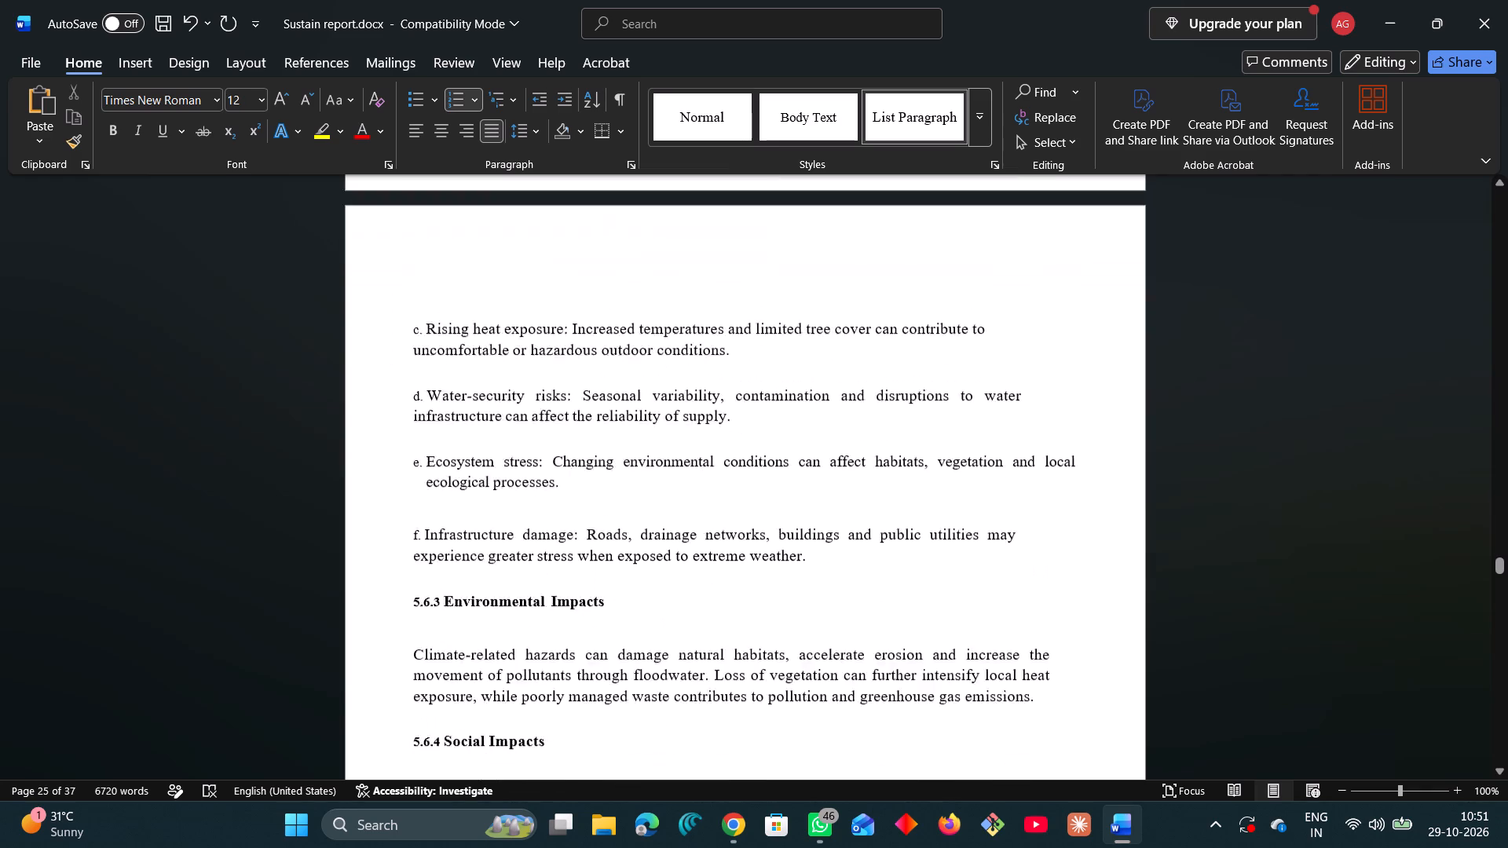
scroll(510, 393, down, 3)
click(503, 408)
key(BackSpace)
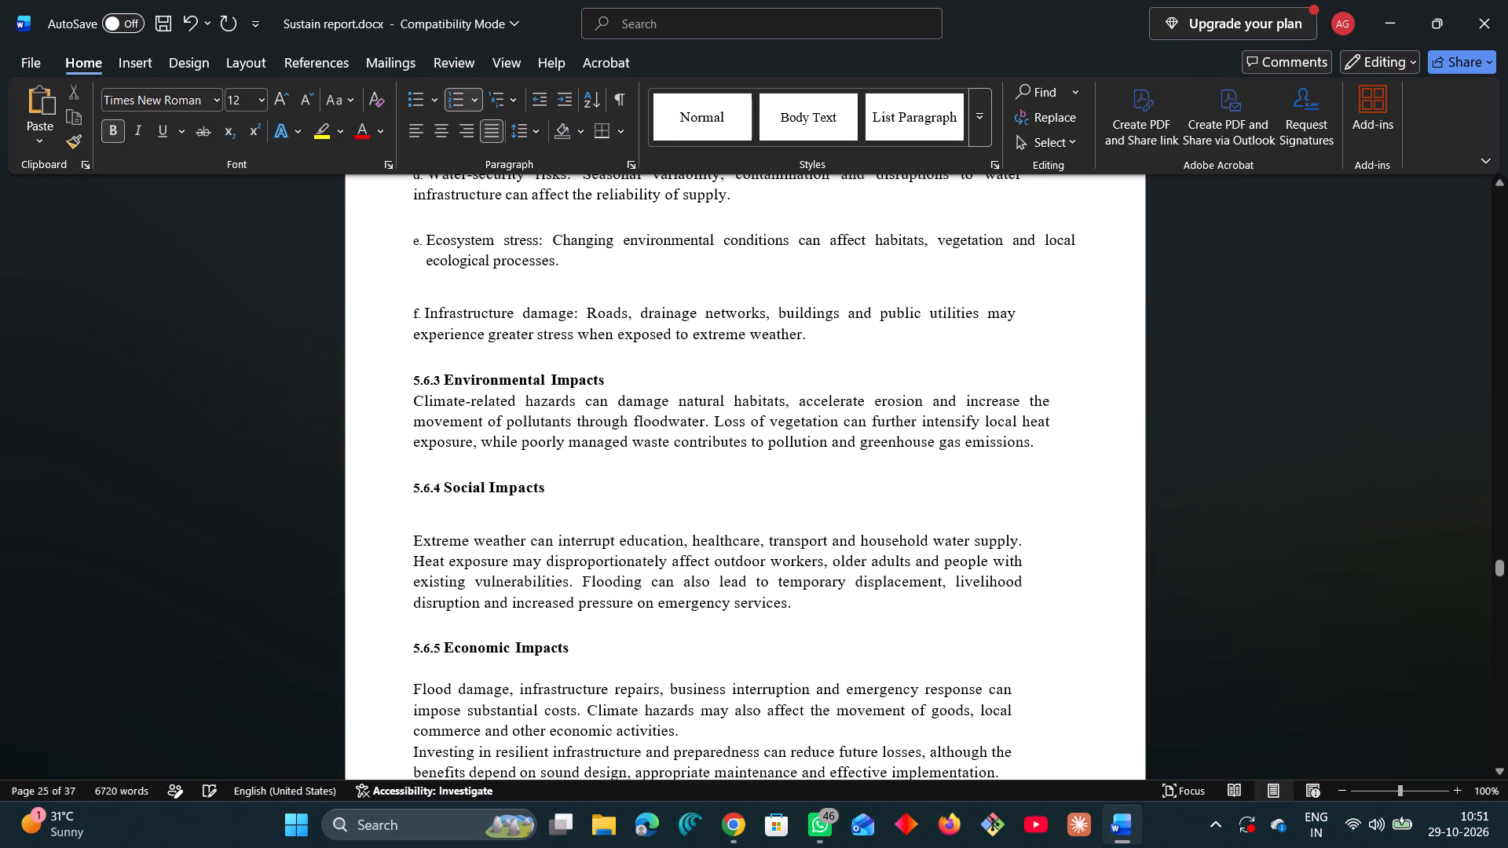
click(496, 517)
key(BackSpace)
click(487, 642)
key(BackSpace)
scroll(487, 642, down, 3)
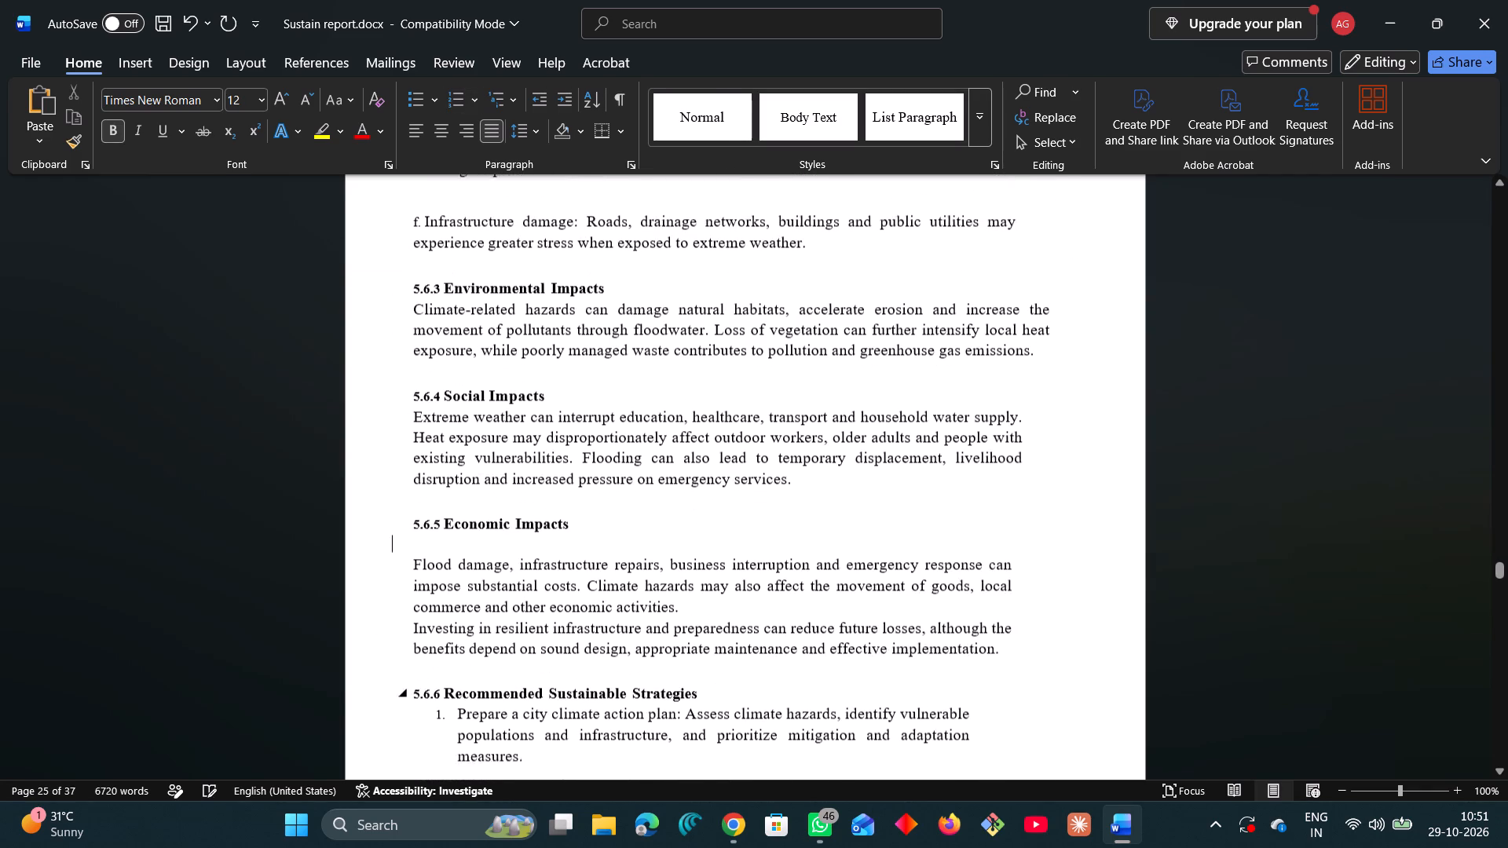
key(BackSpace)
Delete the blank line above item 3, Expand green cover, in 5.6.6 Recommended Sustainable Strategies.
scroll(481, 605, down, 2)
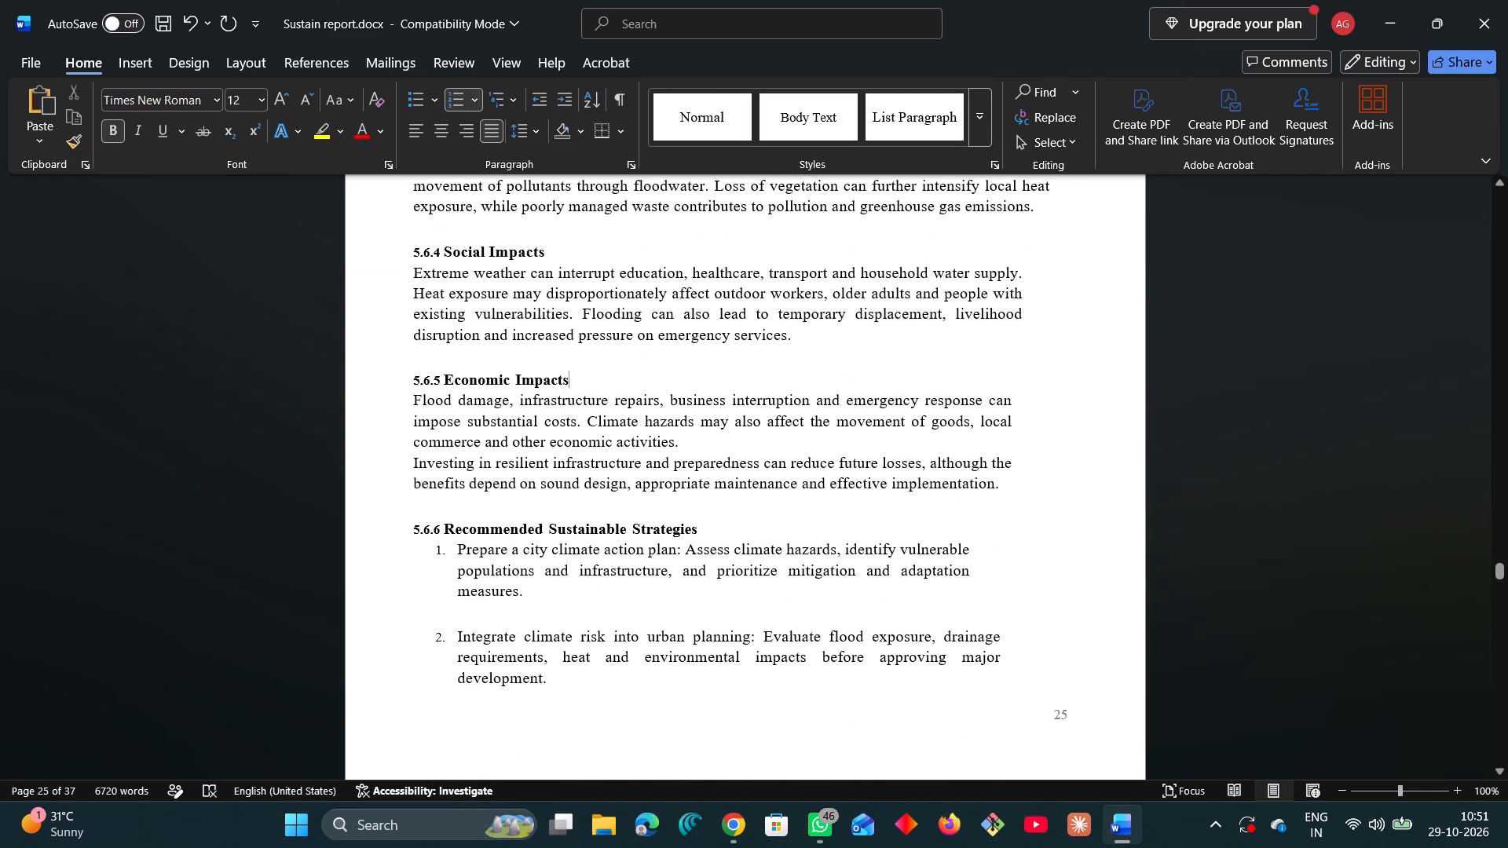
scroll(505, 623, down, 11)
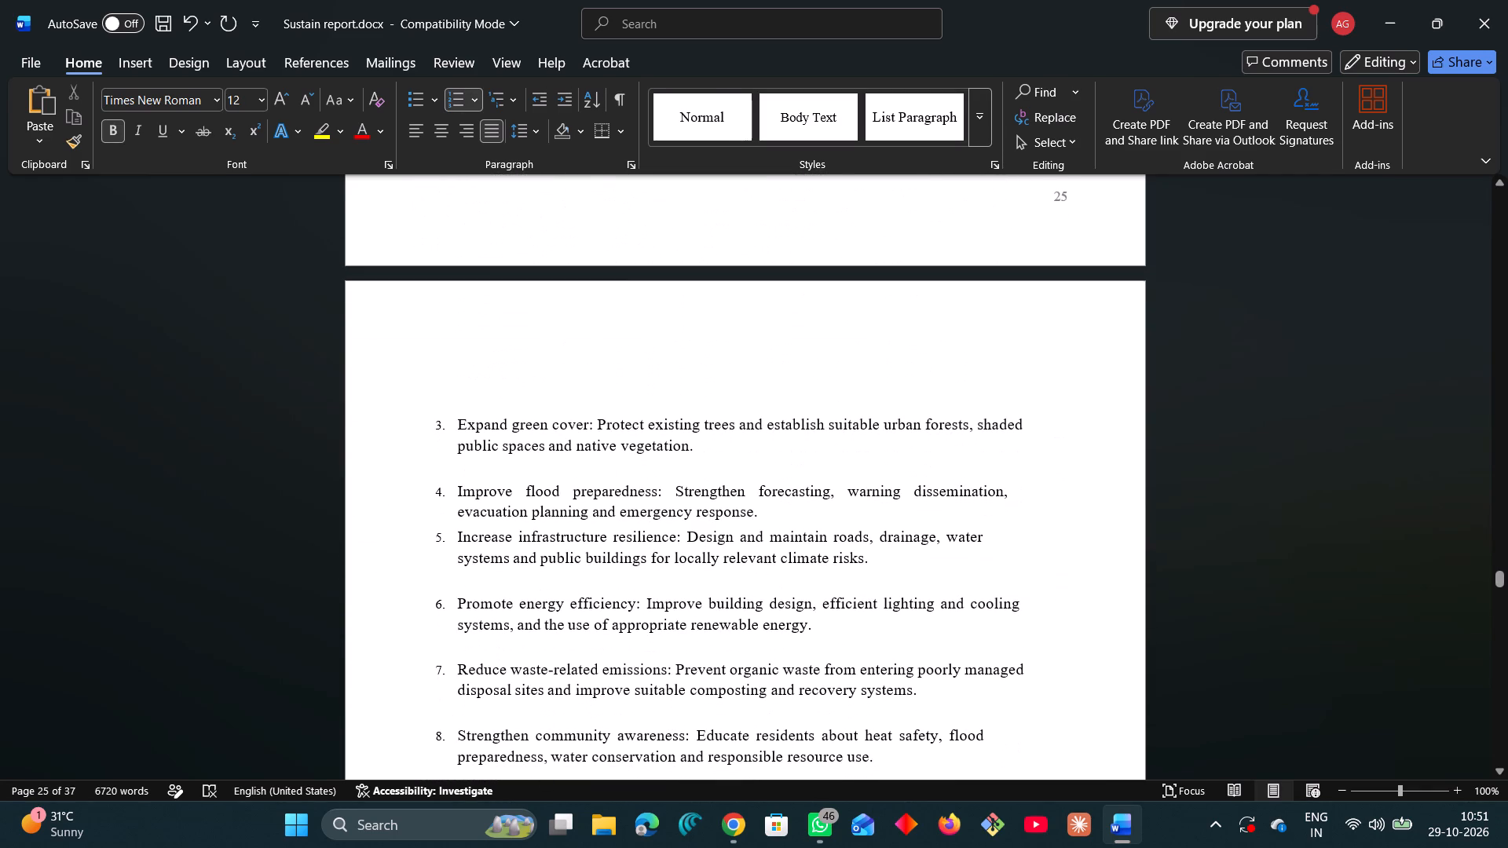
click(467, 382)
key(BackSpace)
scroll(463, 397, down, 1)
scroll(463, 397, up, 2)
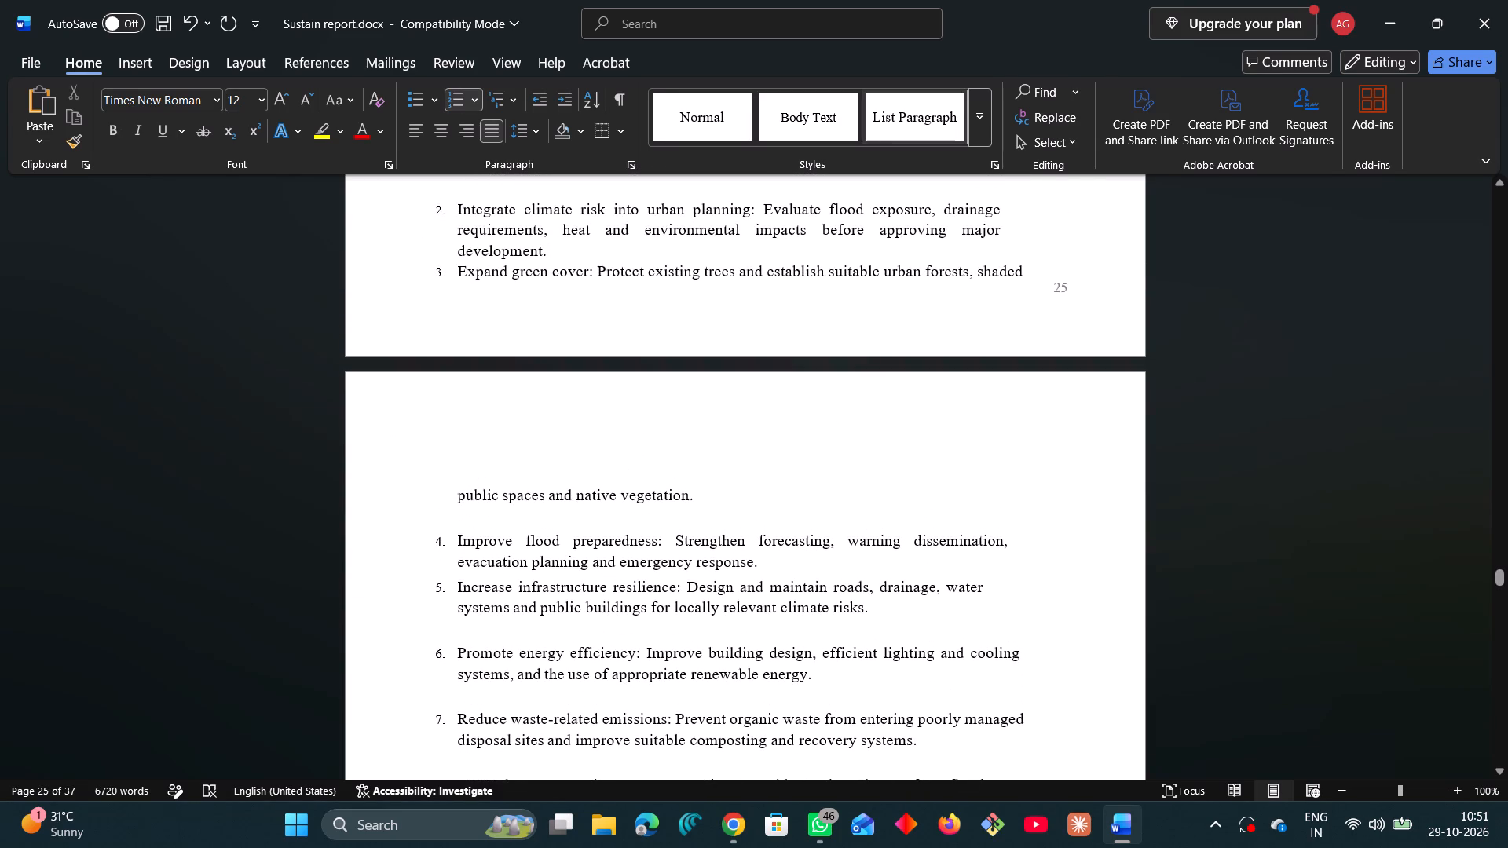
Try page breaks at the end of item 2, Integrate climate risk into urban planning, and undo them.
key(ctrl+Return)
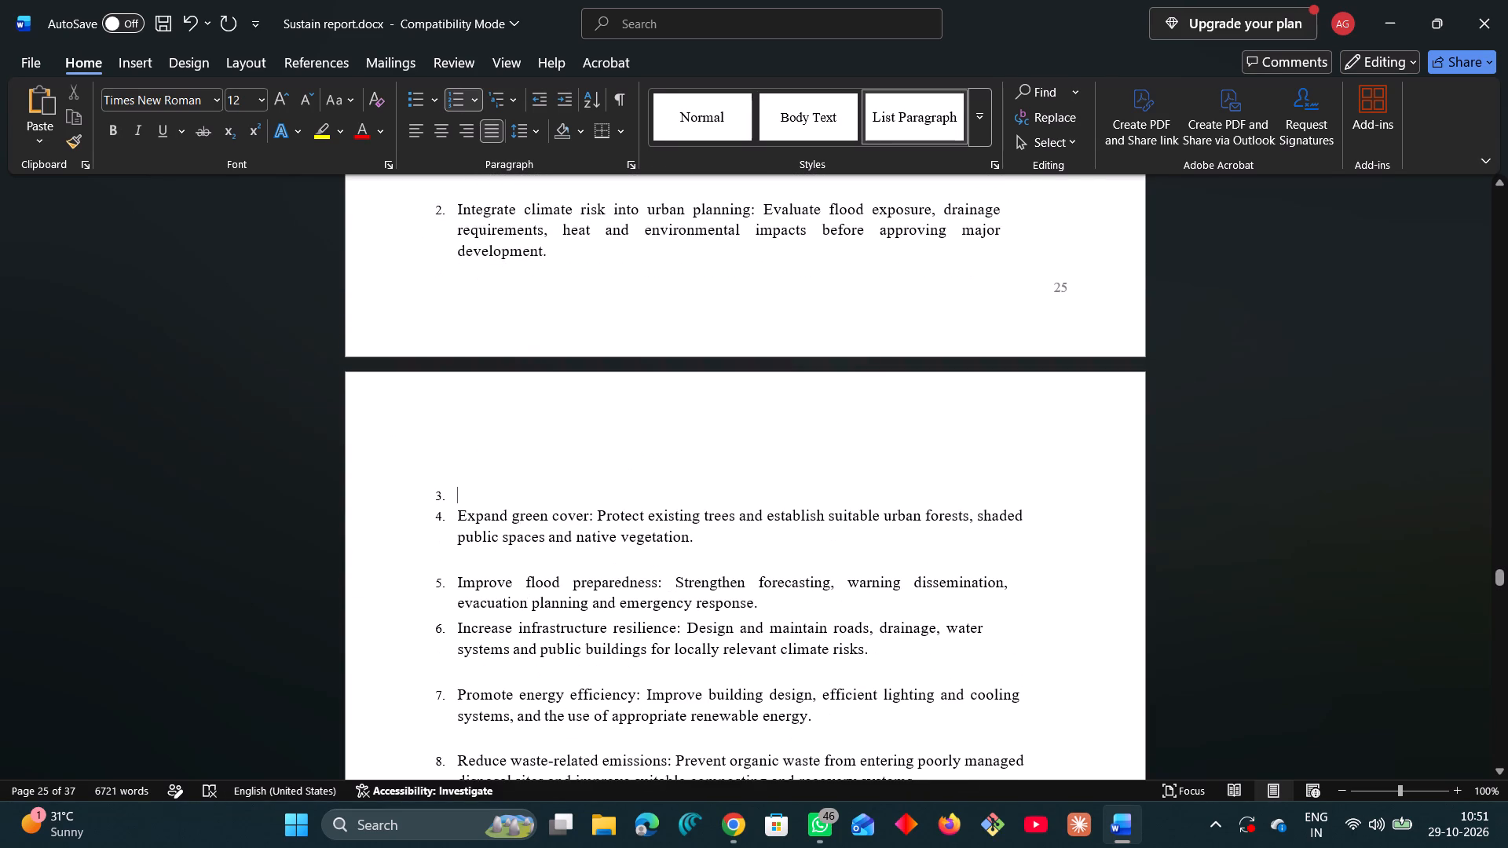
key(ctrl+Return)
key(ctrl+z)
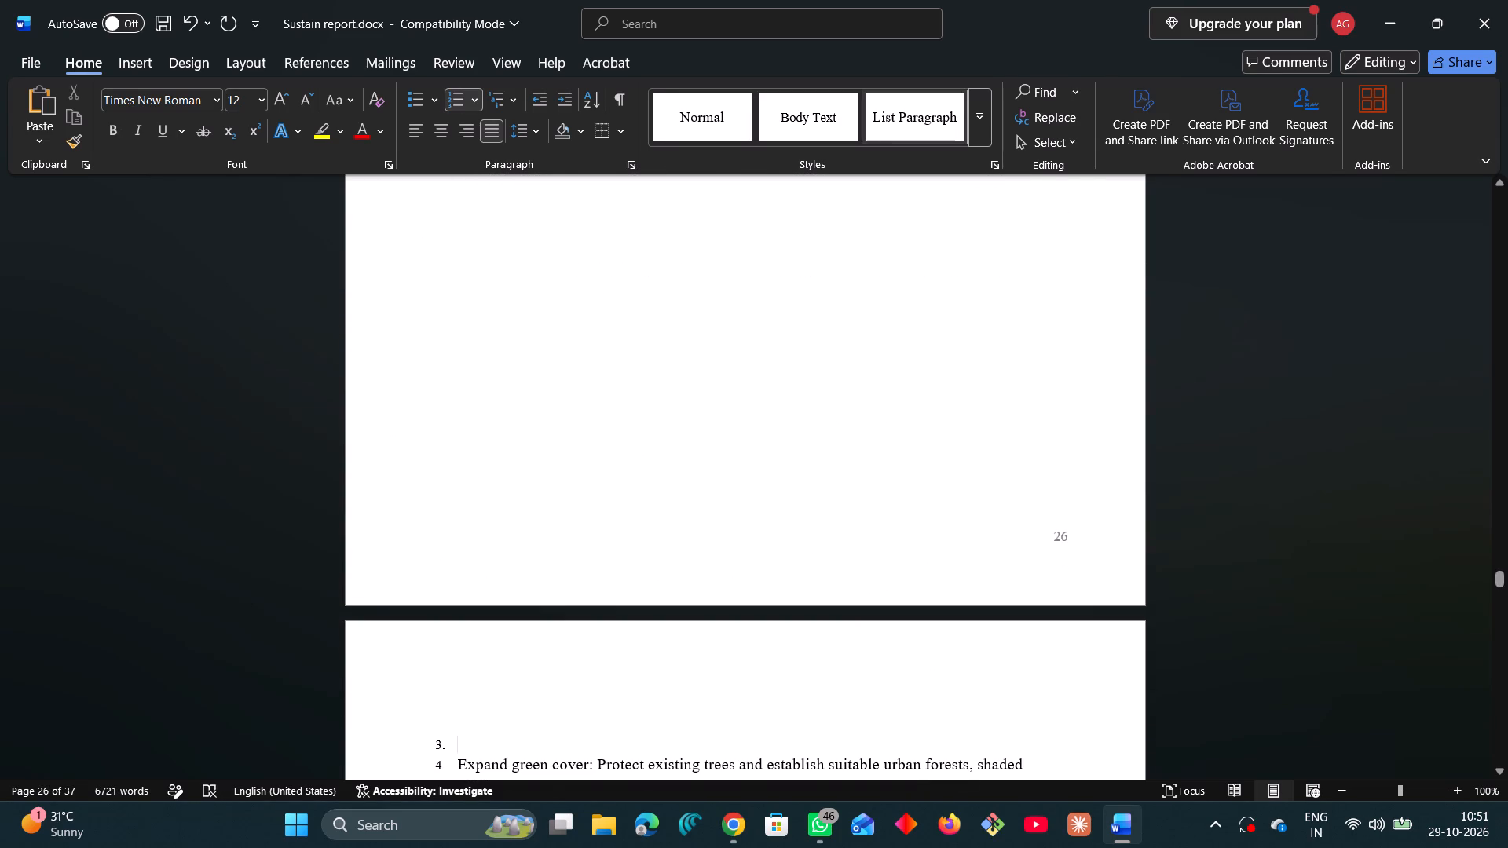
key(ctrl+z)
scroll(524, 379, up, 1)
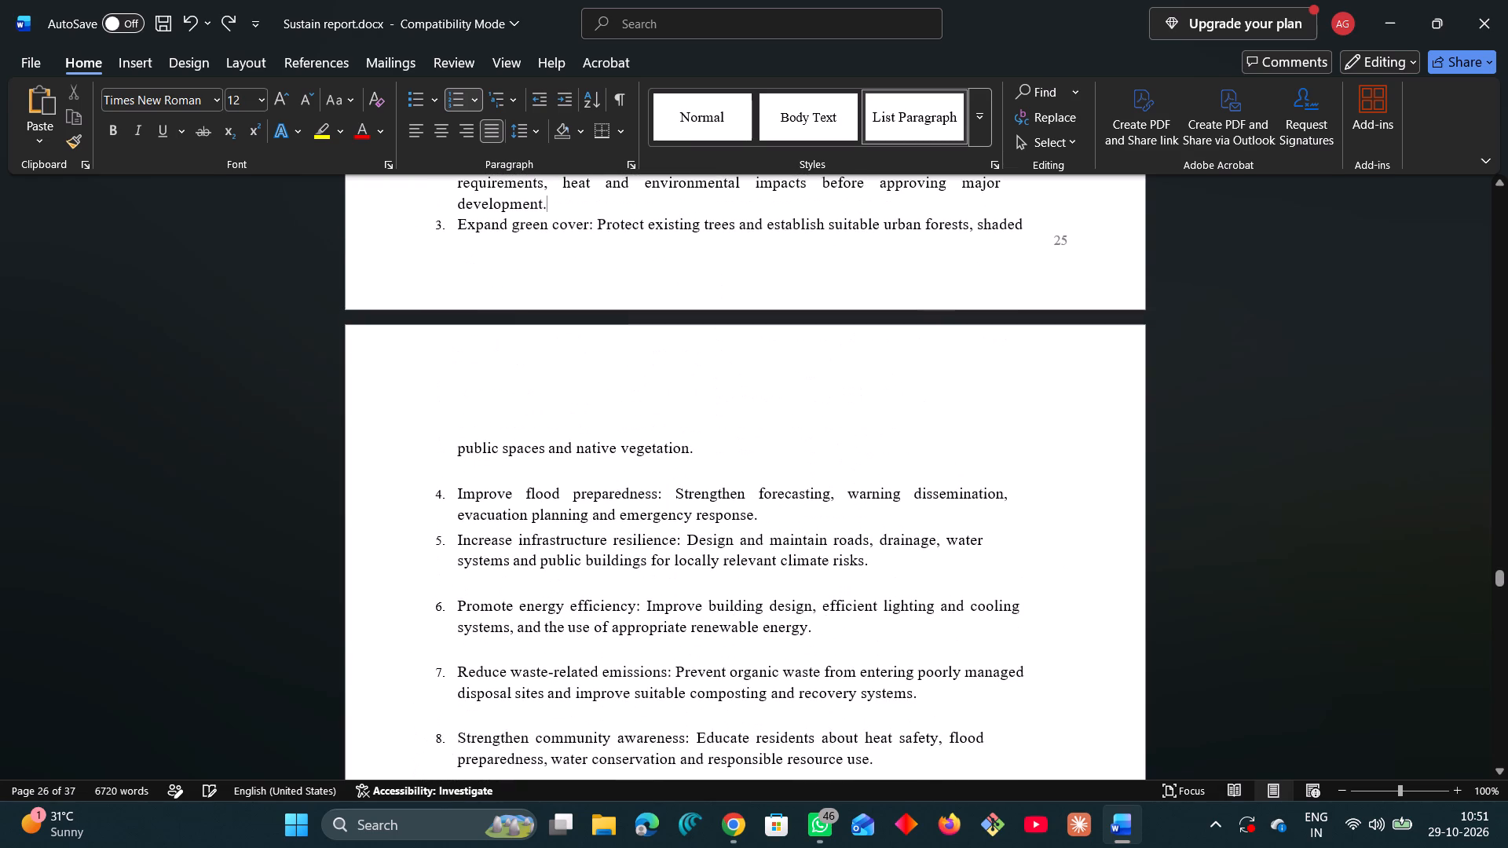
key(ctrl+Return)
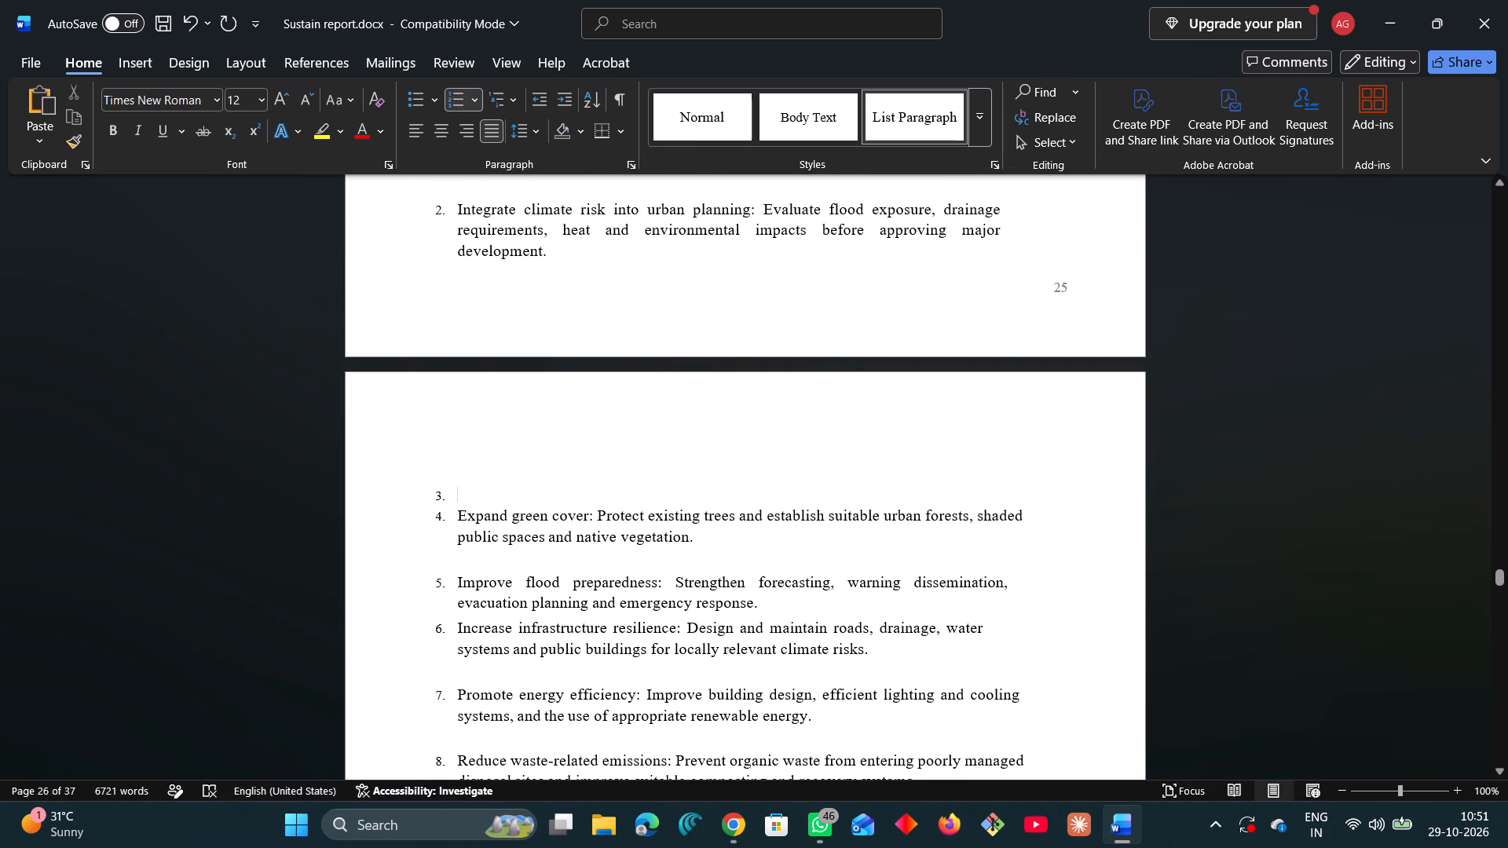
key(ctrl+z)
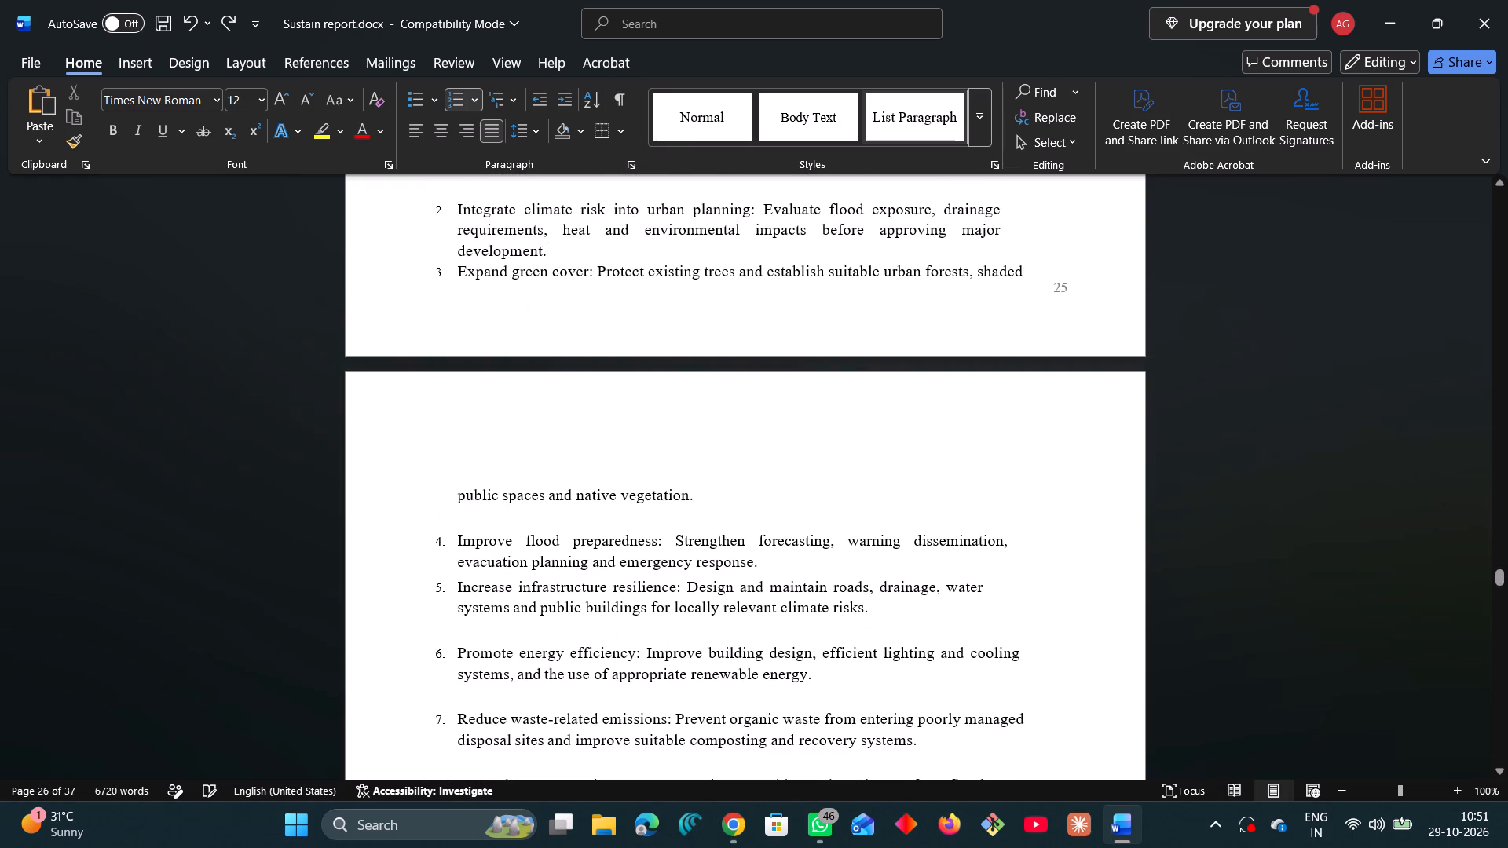
Insert a page break directly before the text of item 3, Expand green cover, in 5.6.6.
click(565, 250)
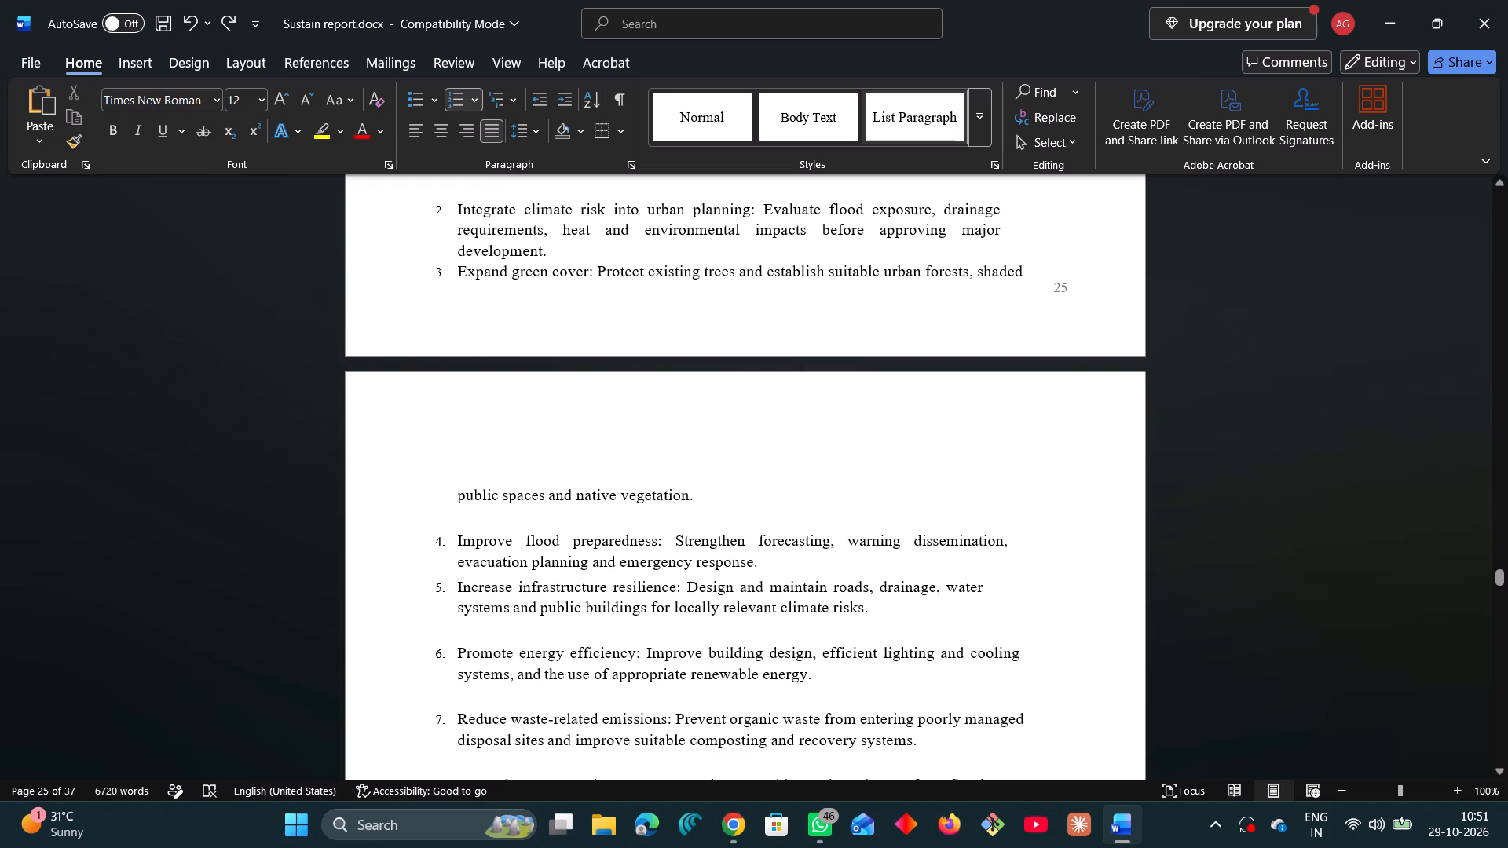
click(453, 269)
key(ctrl+Return)
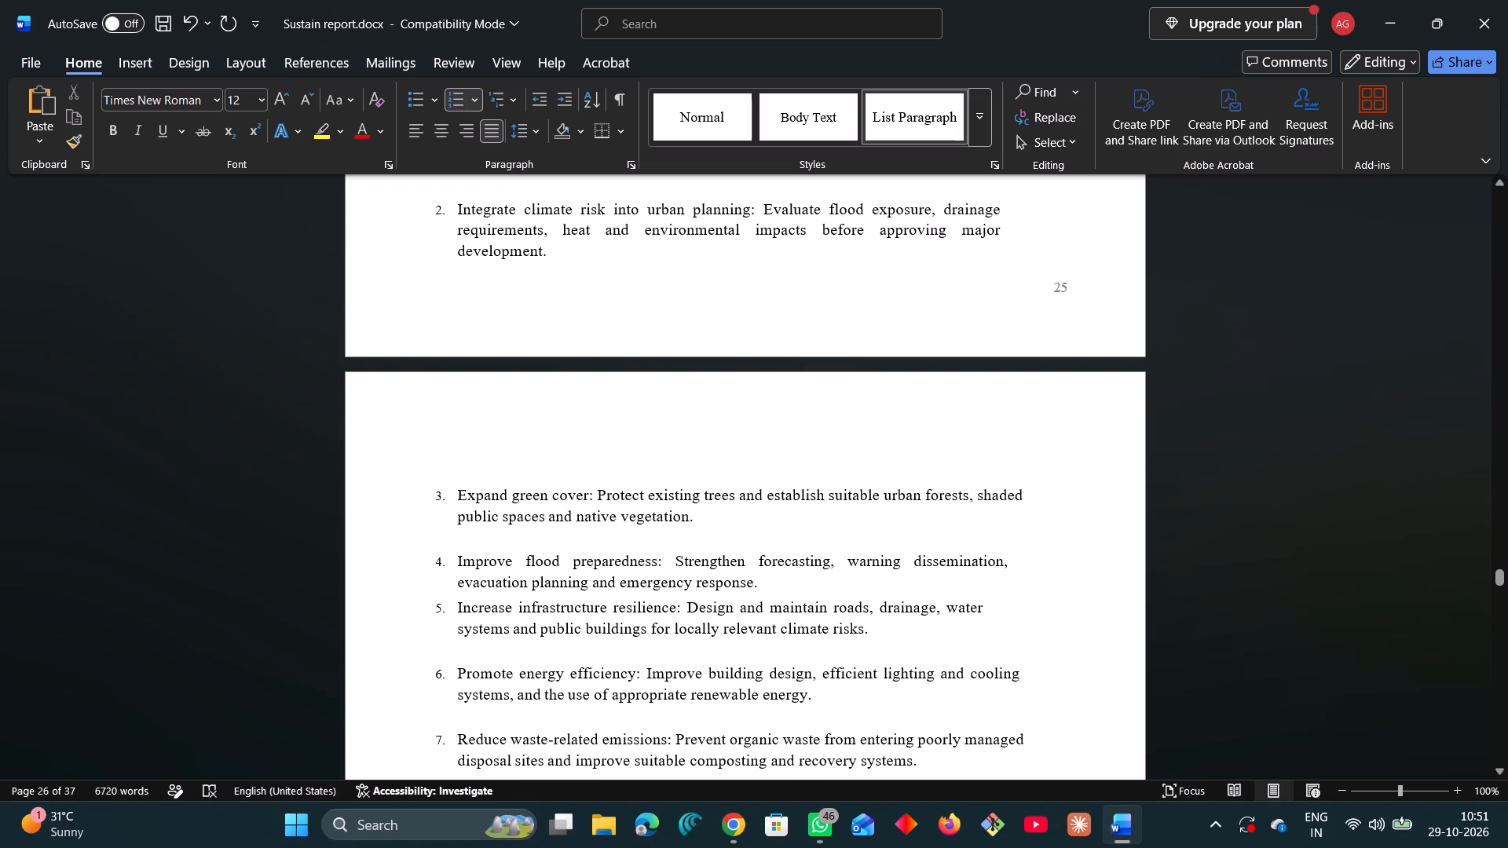
scroll(608, 373, down, 4)
scroll(608, 373, up, 2)
click(520, 368)
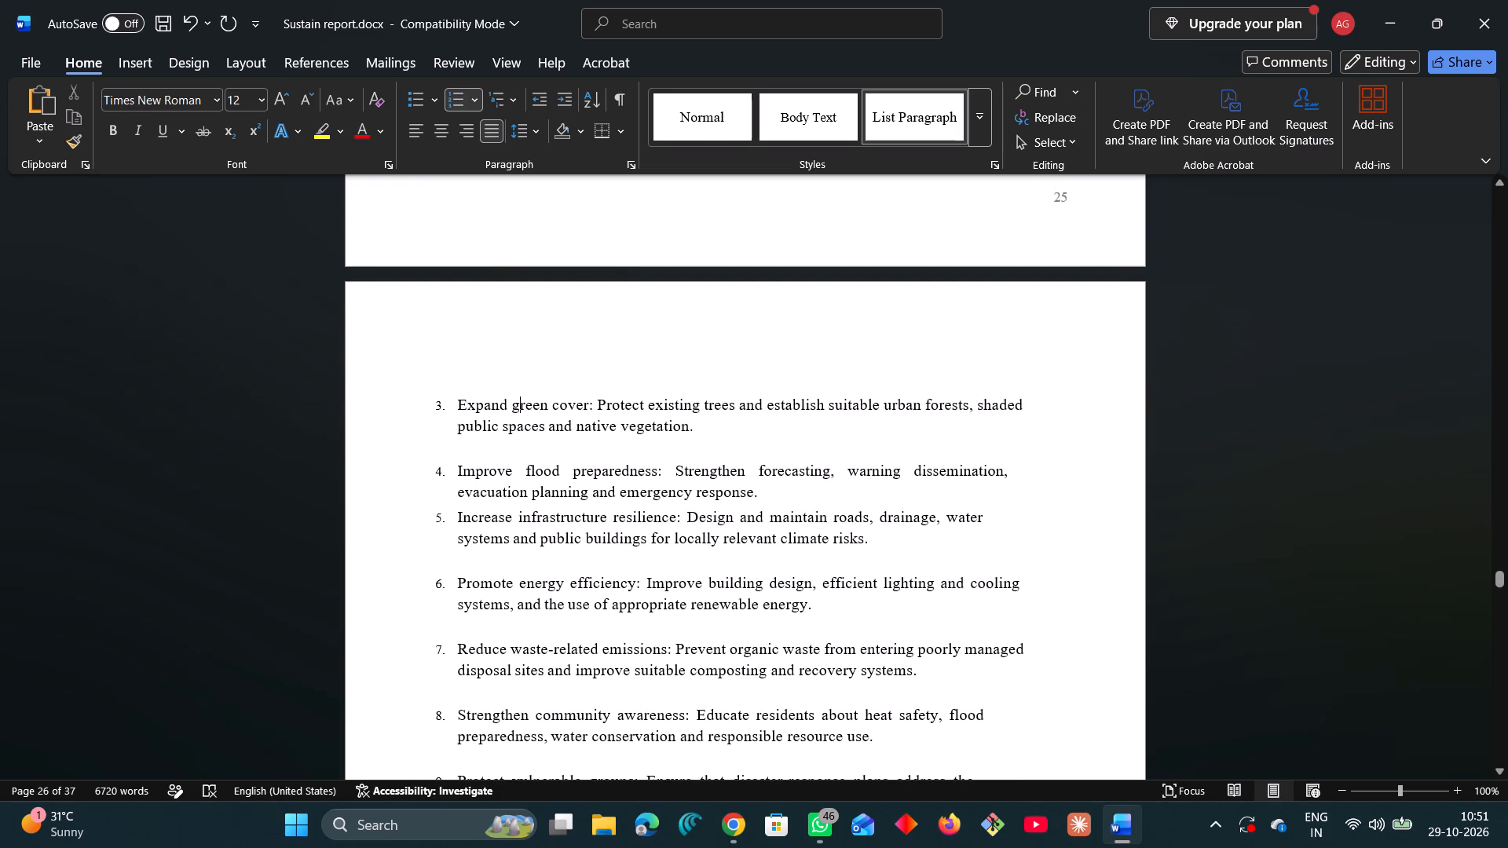
Delete the blank line below the heading 5.6.7 Expected Outcomes.
scroll(508, 352, down, 4)
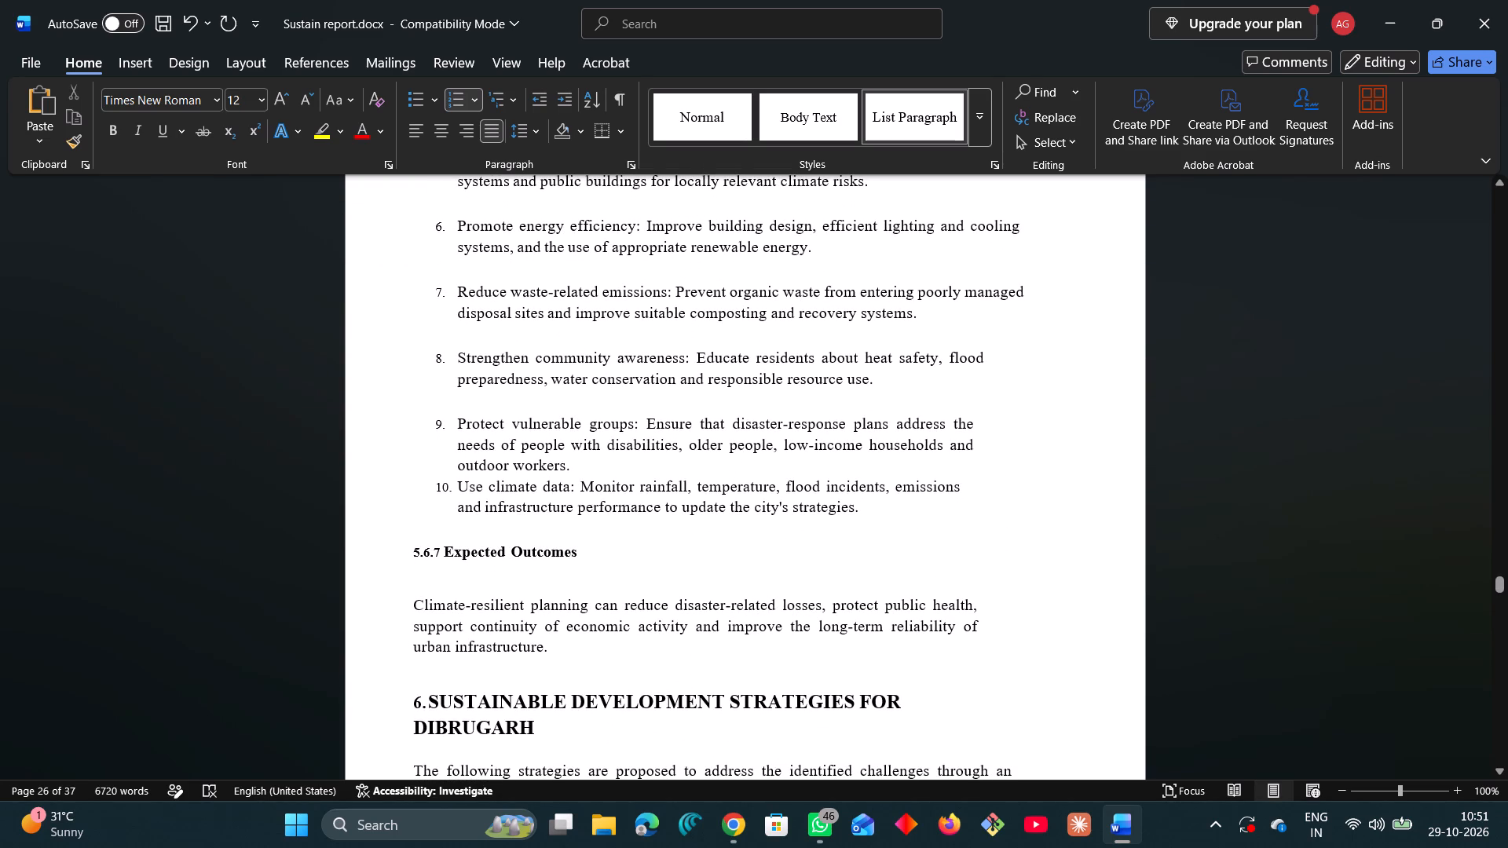
click(489, 576)
key(BackSpace)
Insert a page break on the blank line above the heading 6.1 Sustainable Land-Use Planning.
scroll(504, 588, down, 3)
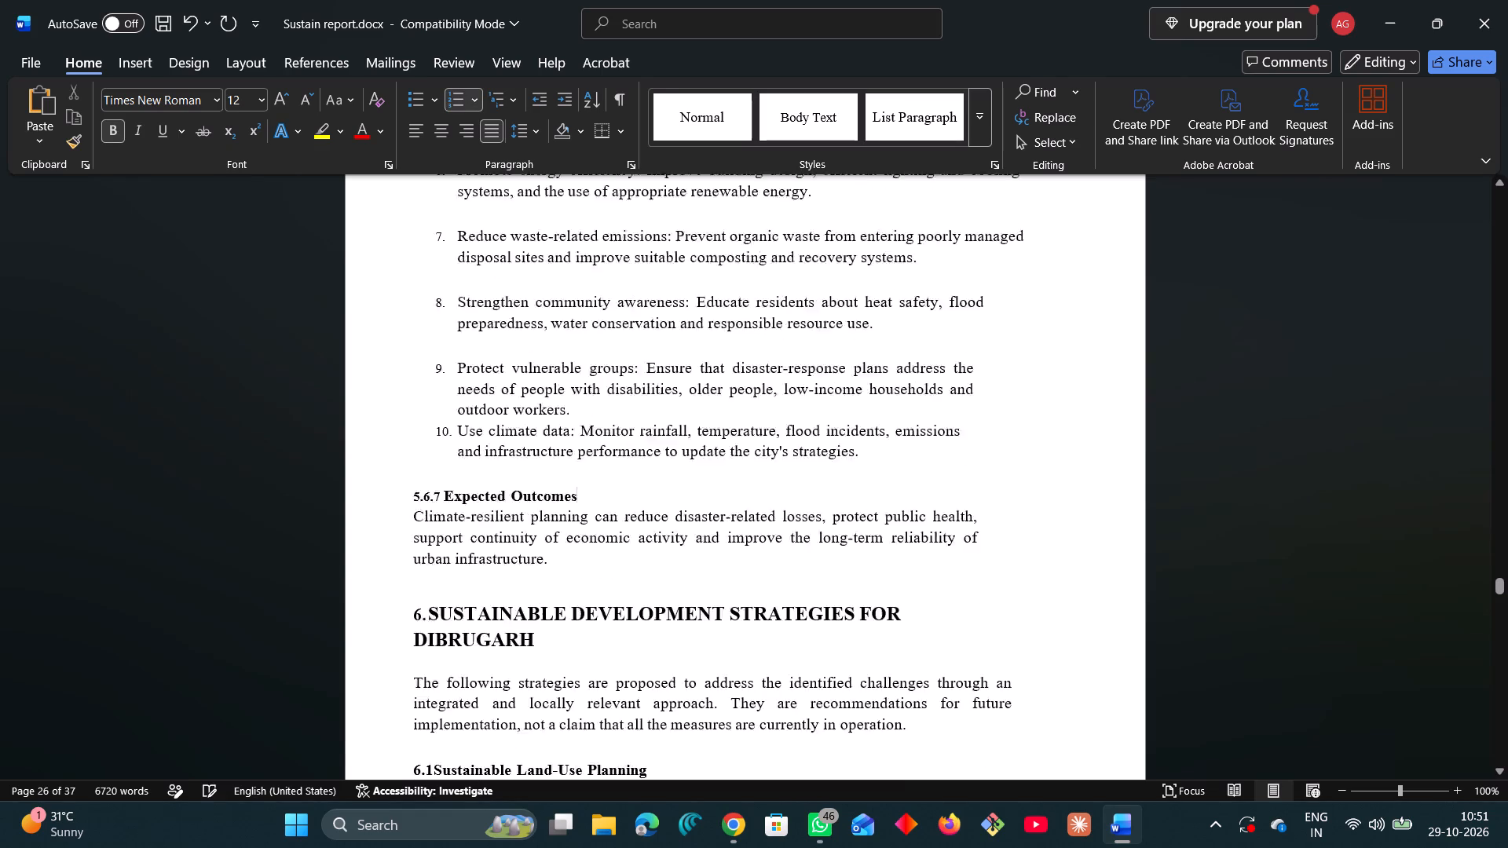
scroll(494, 591, down, 5)
click(591, 426)
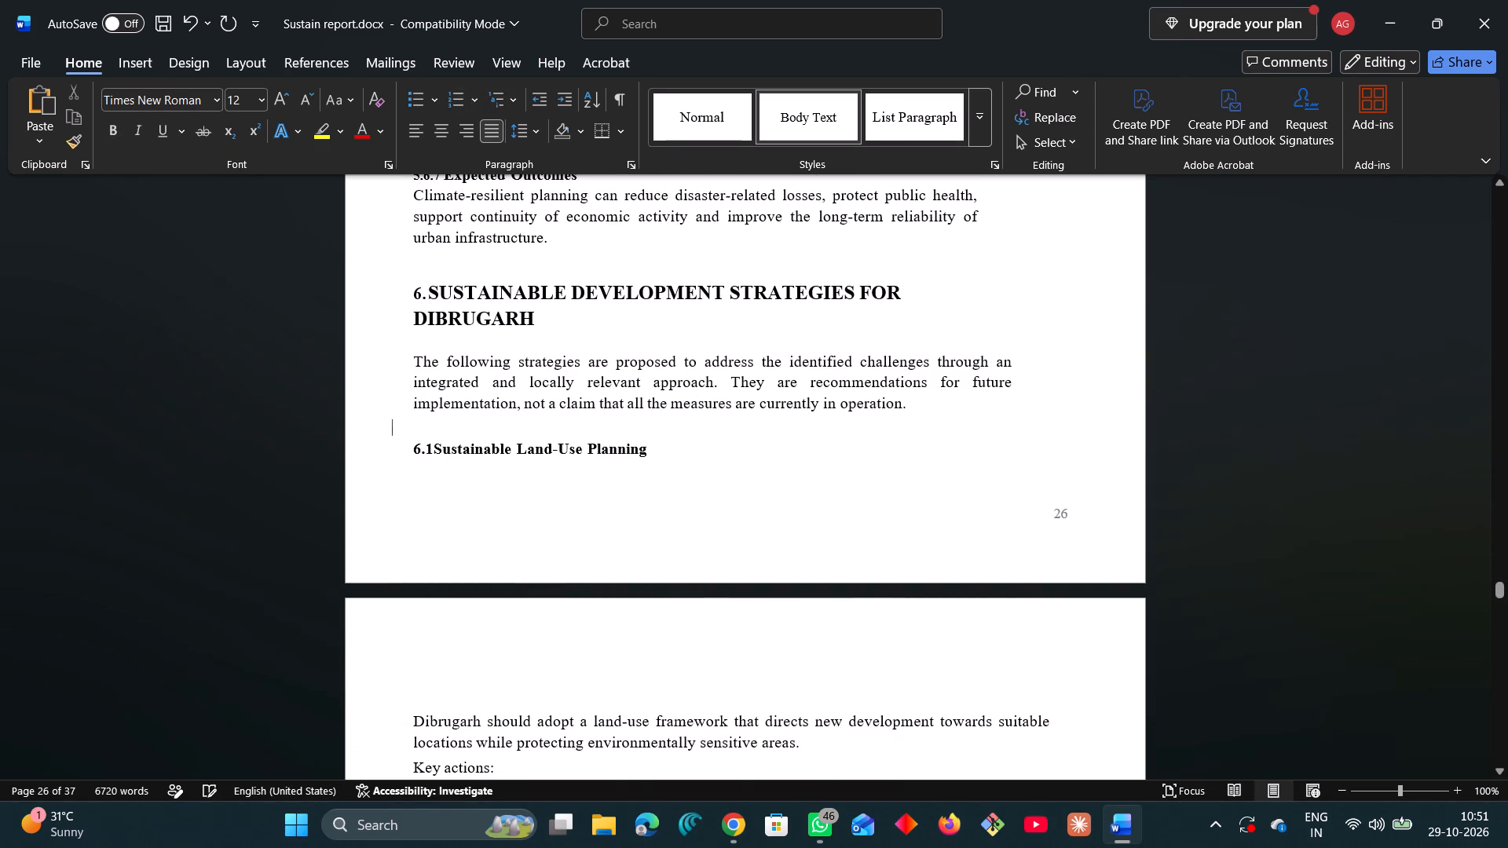
key(ctrl+Return)
Delete the blank line below the heading 6.1 Sustainable Land-Use Planning.
scroll(591, 426, down, 4)
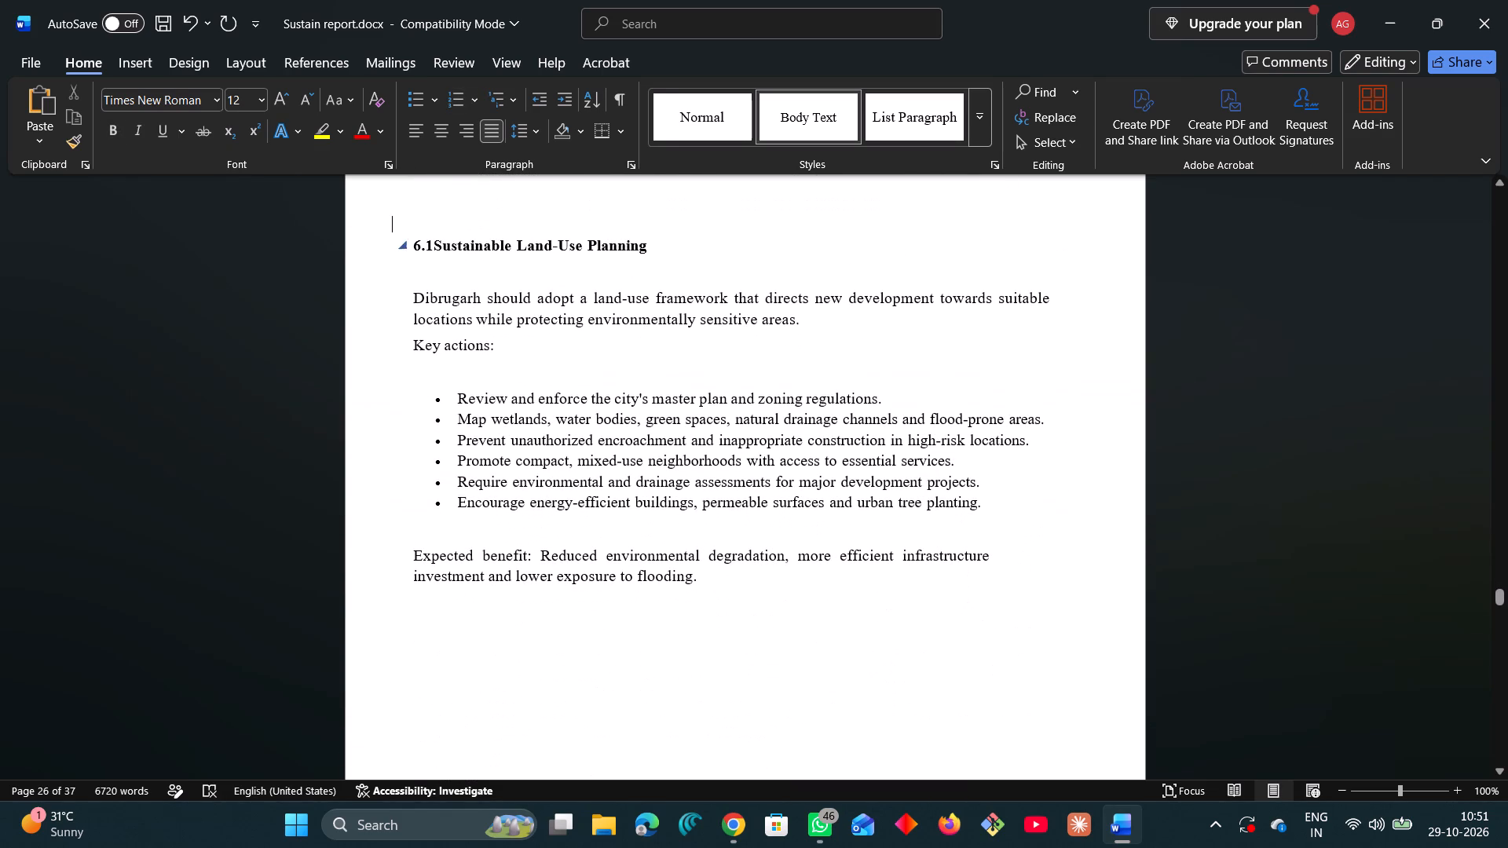
click(421, 273)
key(BackSpace)
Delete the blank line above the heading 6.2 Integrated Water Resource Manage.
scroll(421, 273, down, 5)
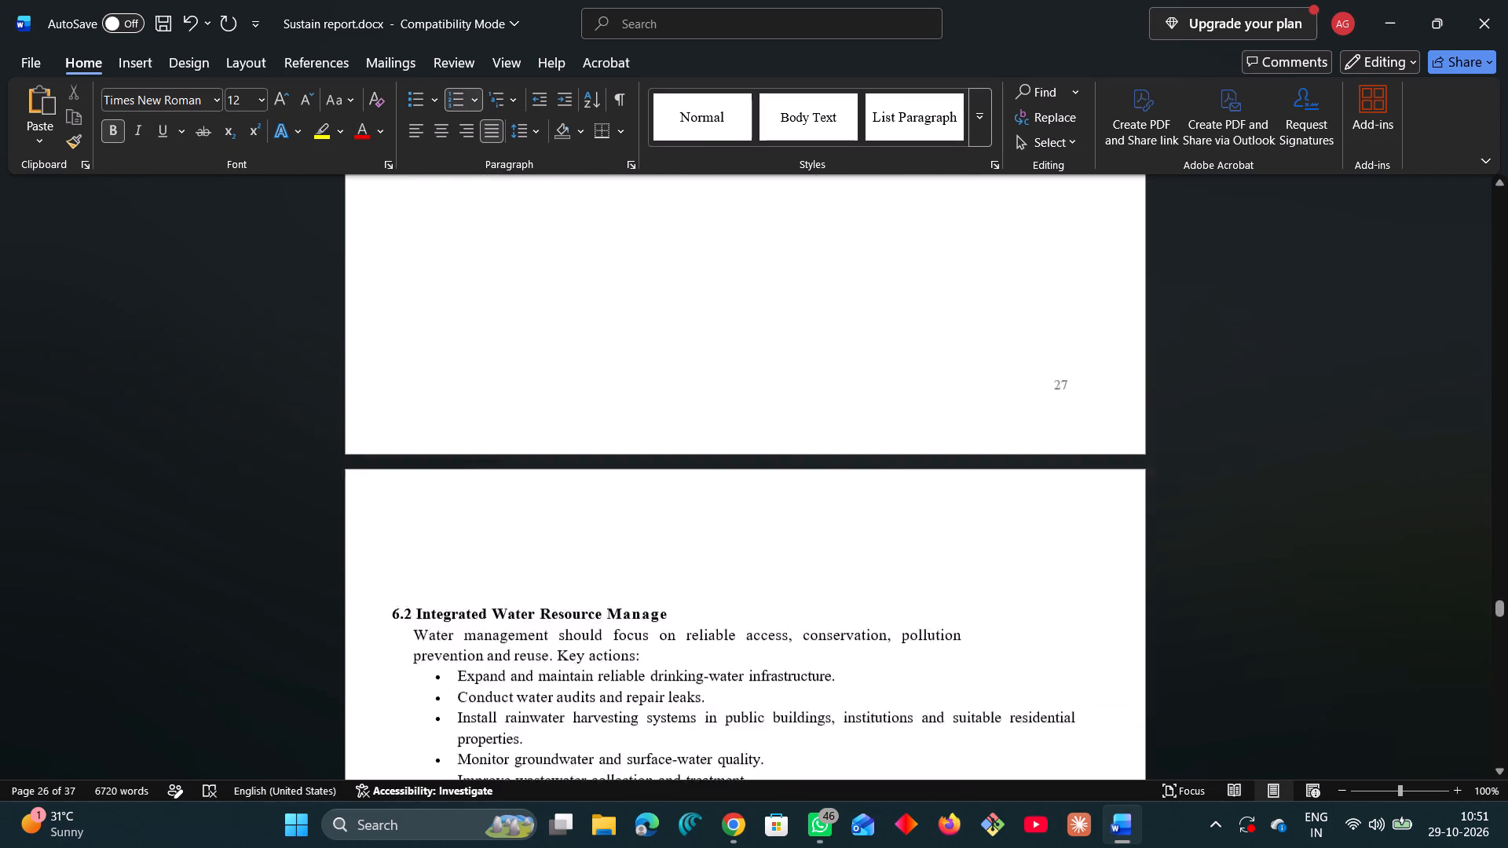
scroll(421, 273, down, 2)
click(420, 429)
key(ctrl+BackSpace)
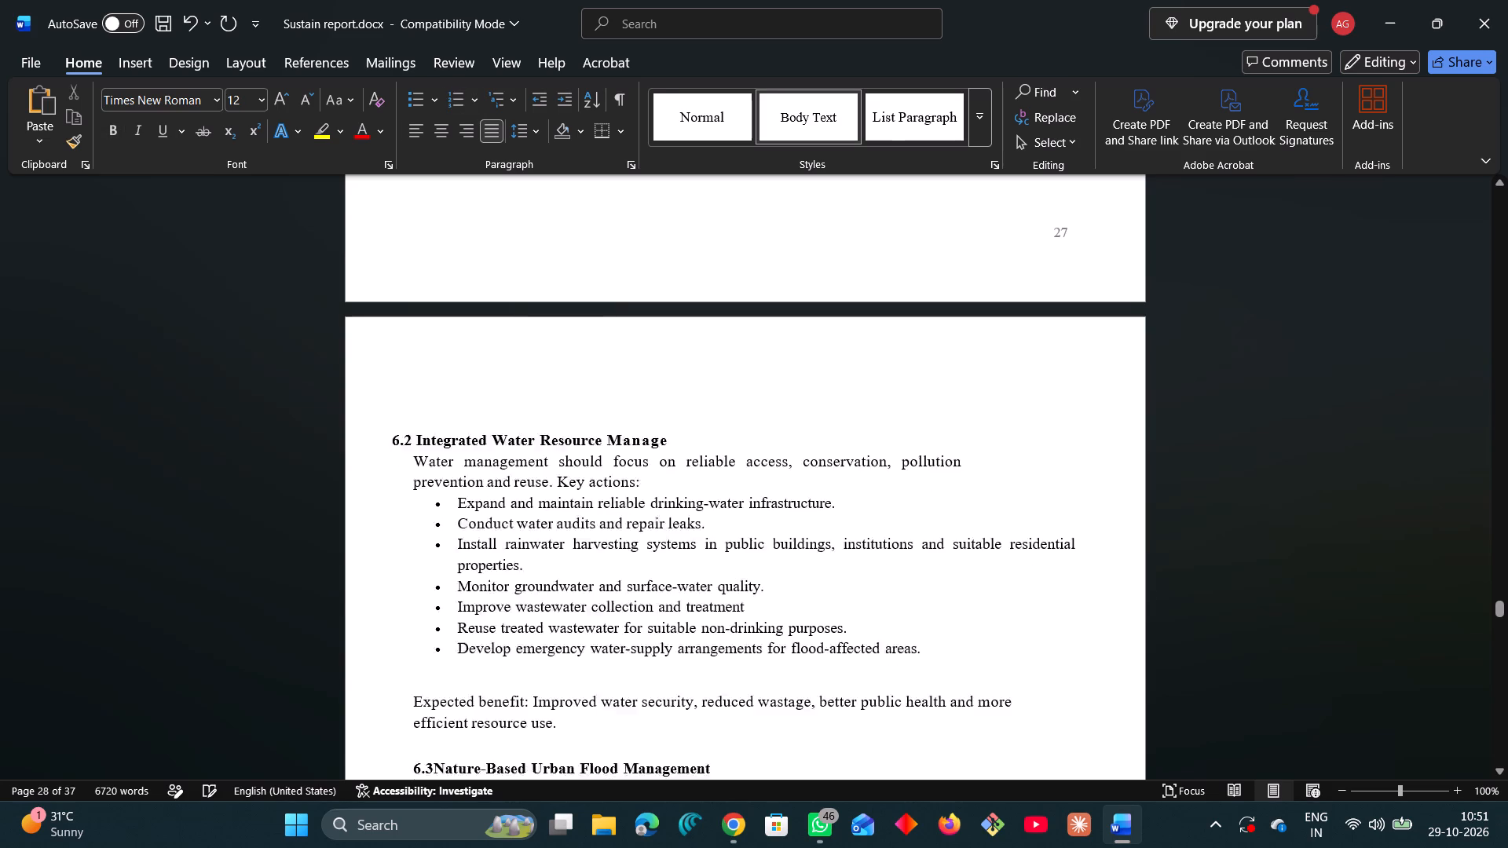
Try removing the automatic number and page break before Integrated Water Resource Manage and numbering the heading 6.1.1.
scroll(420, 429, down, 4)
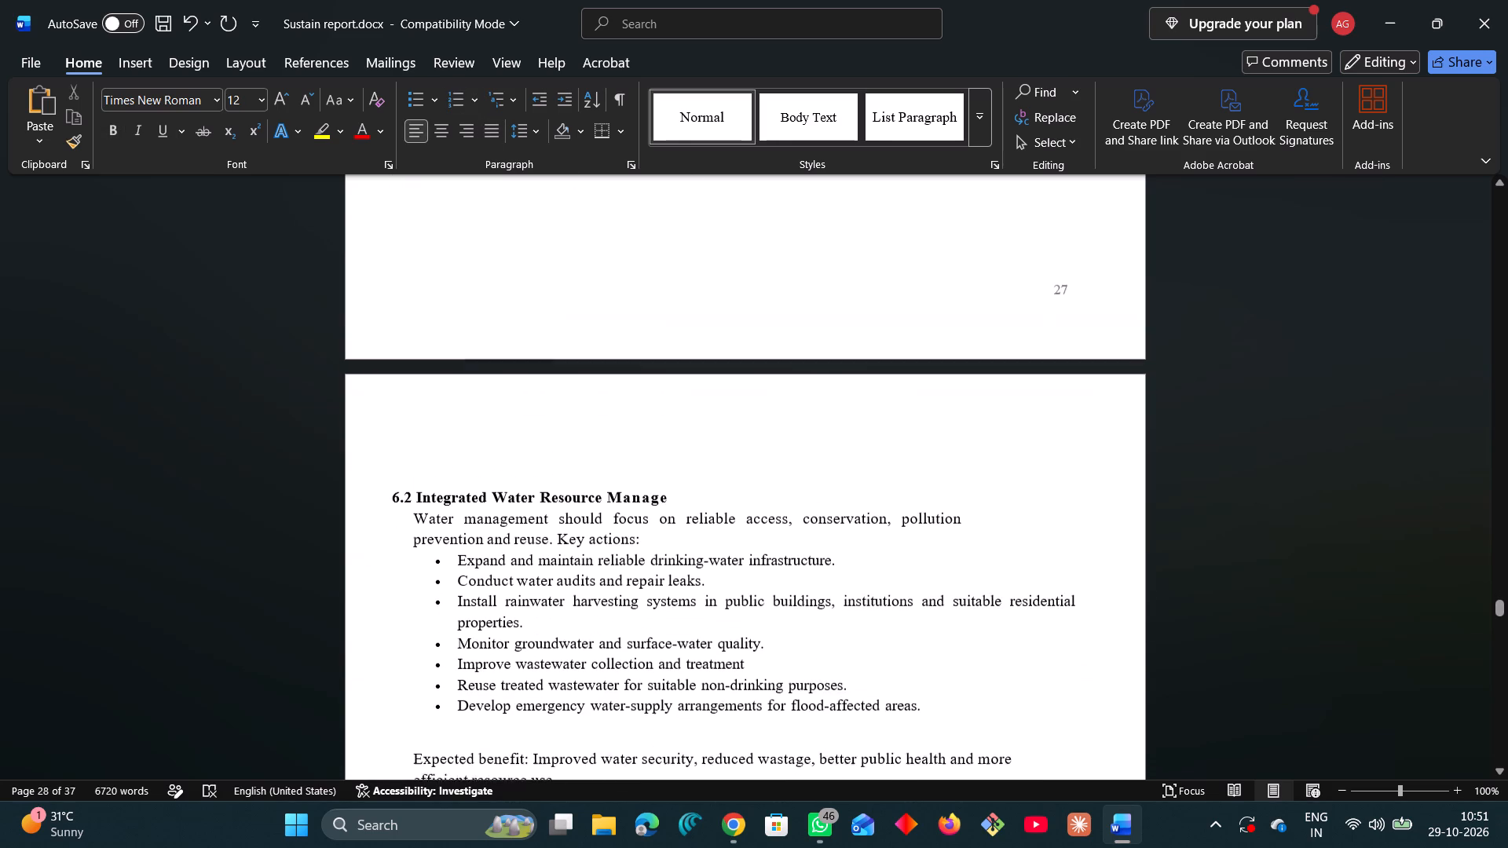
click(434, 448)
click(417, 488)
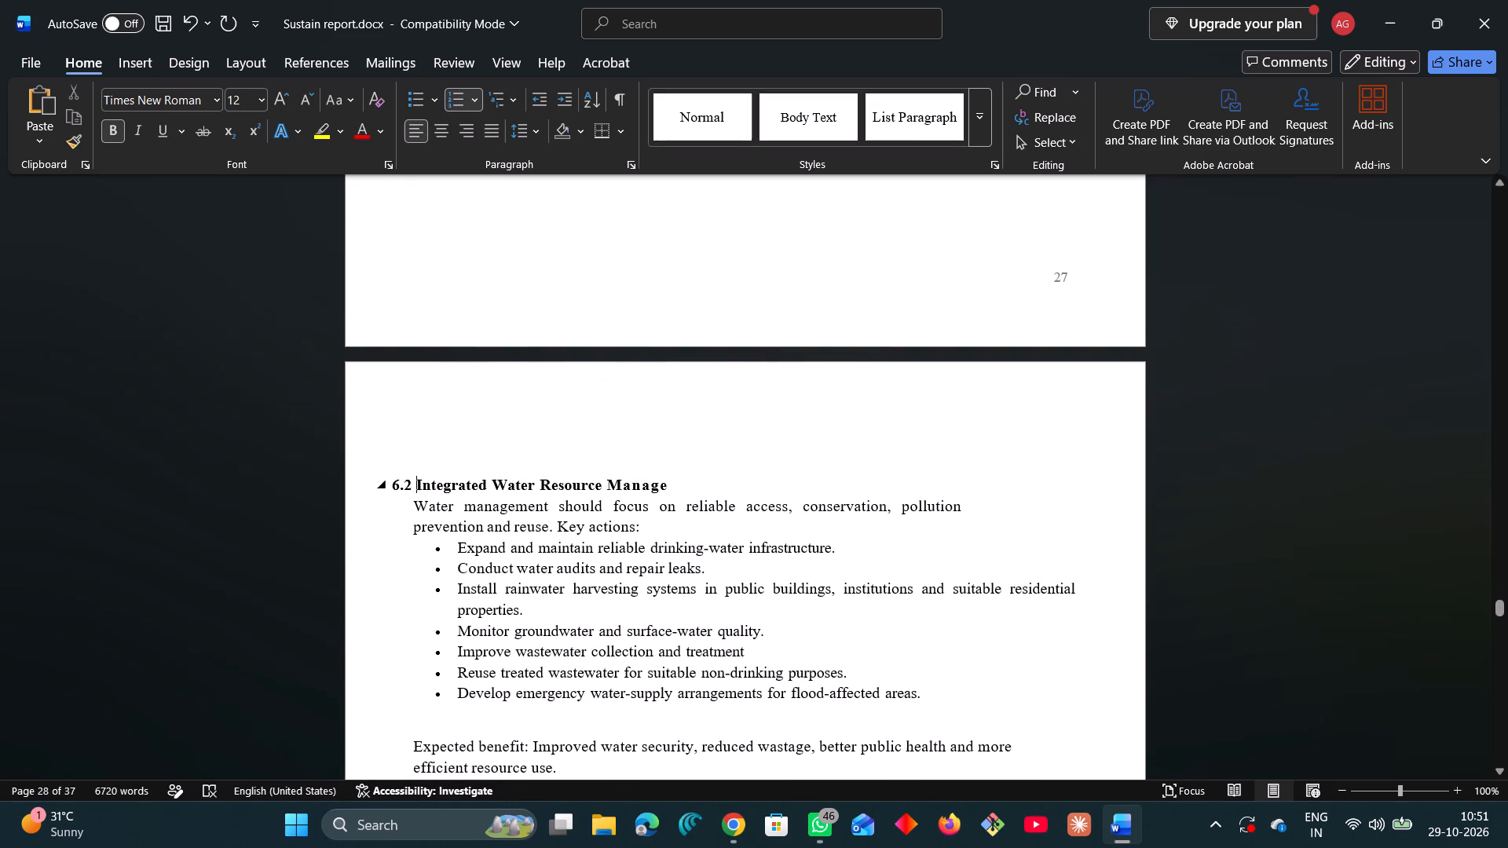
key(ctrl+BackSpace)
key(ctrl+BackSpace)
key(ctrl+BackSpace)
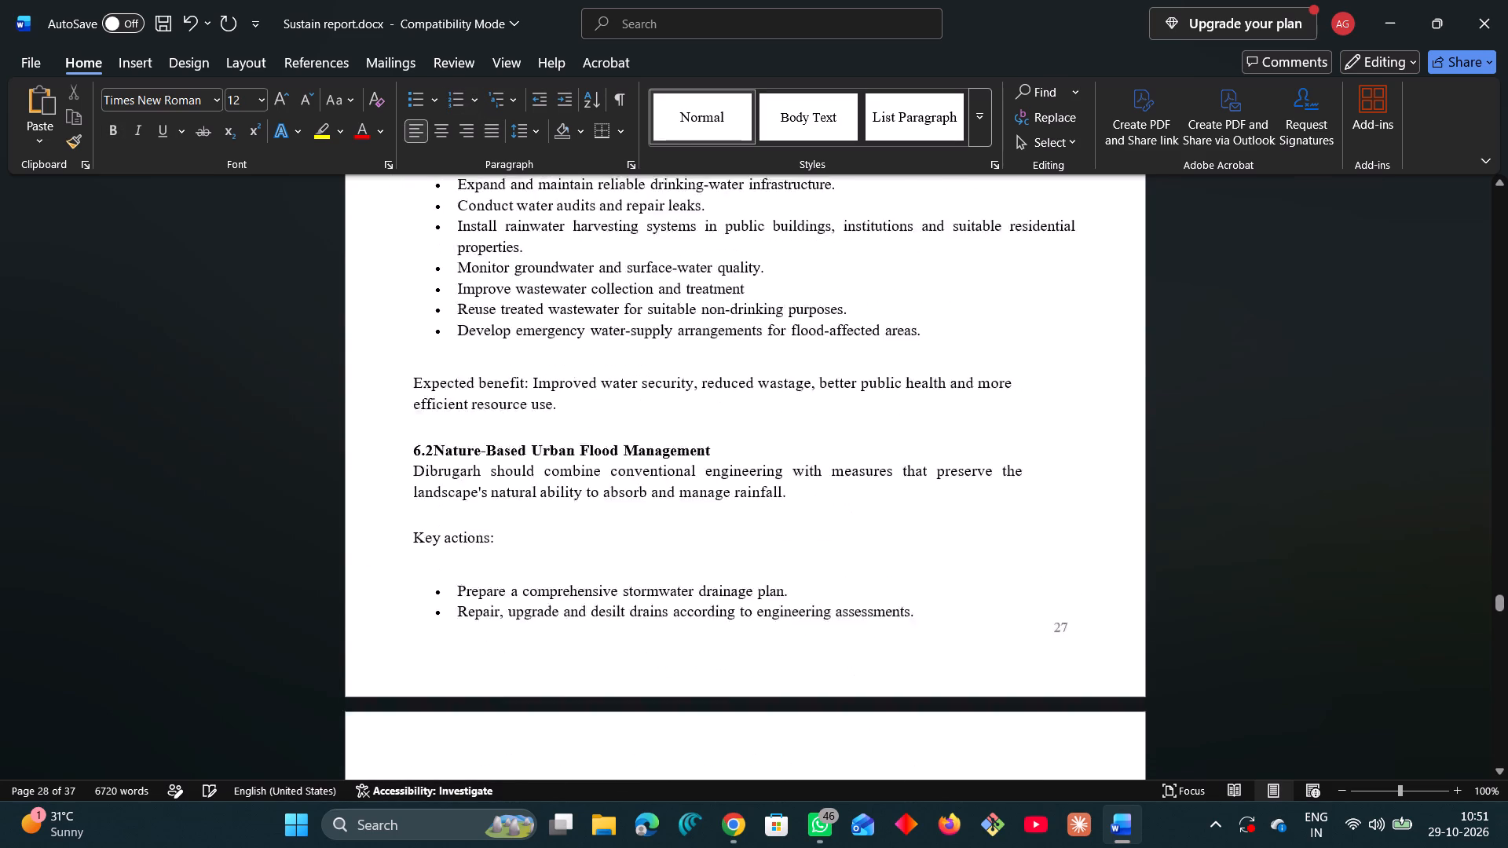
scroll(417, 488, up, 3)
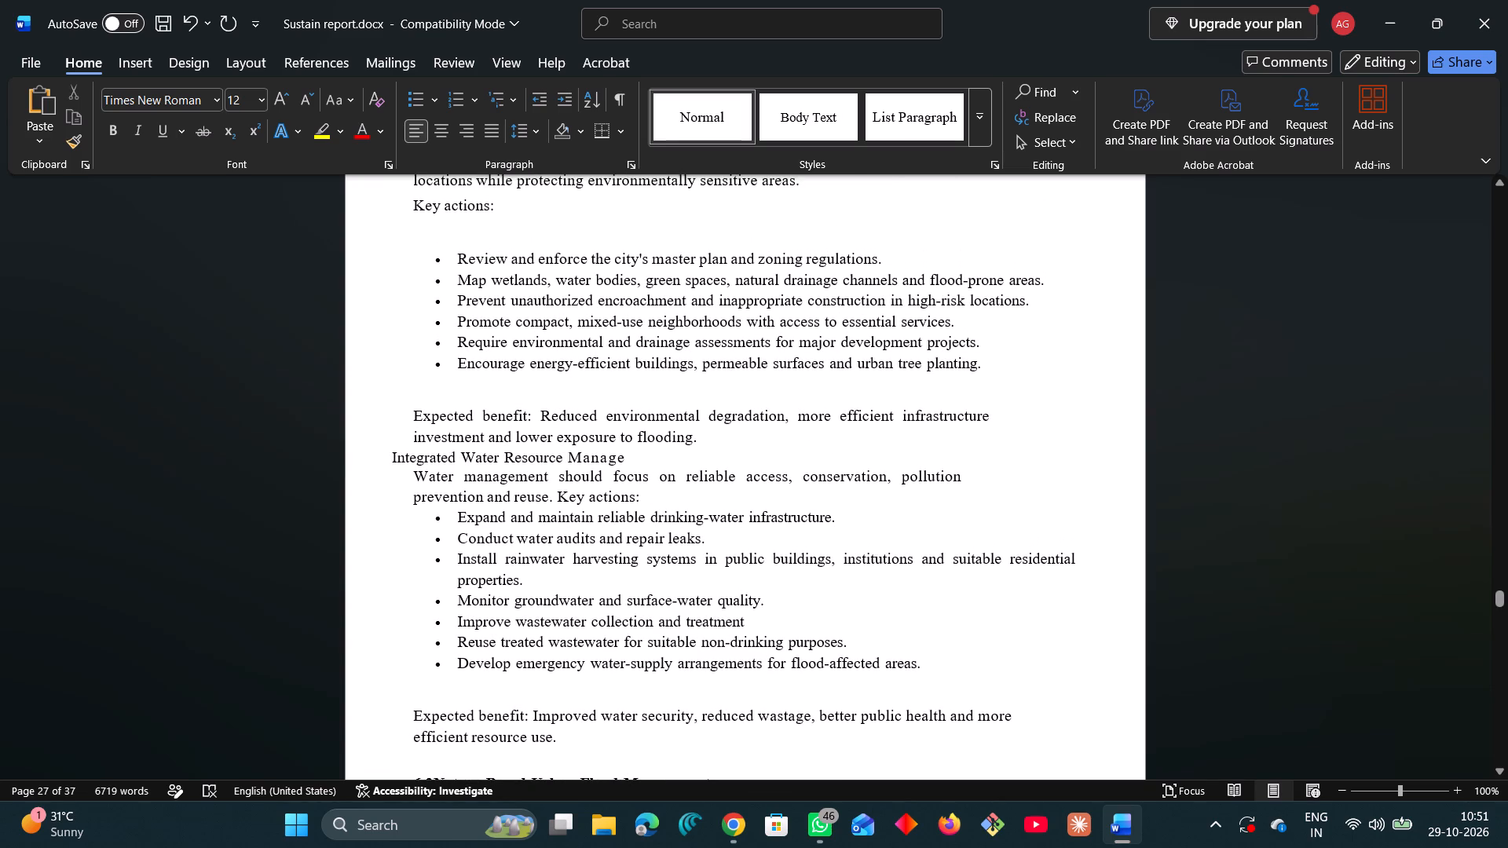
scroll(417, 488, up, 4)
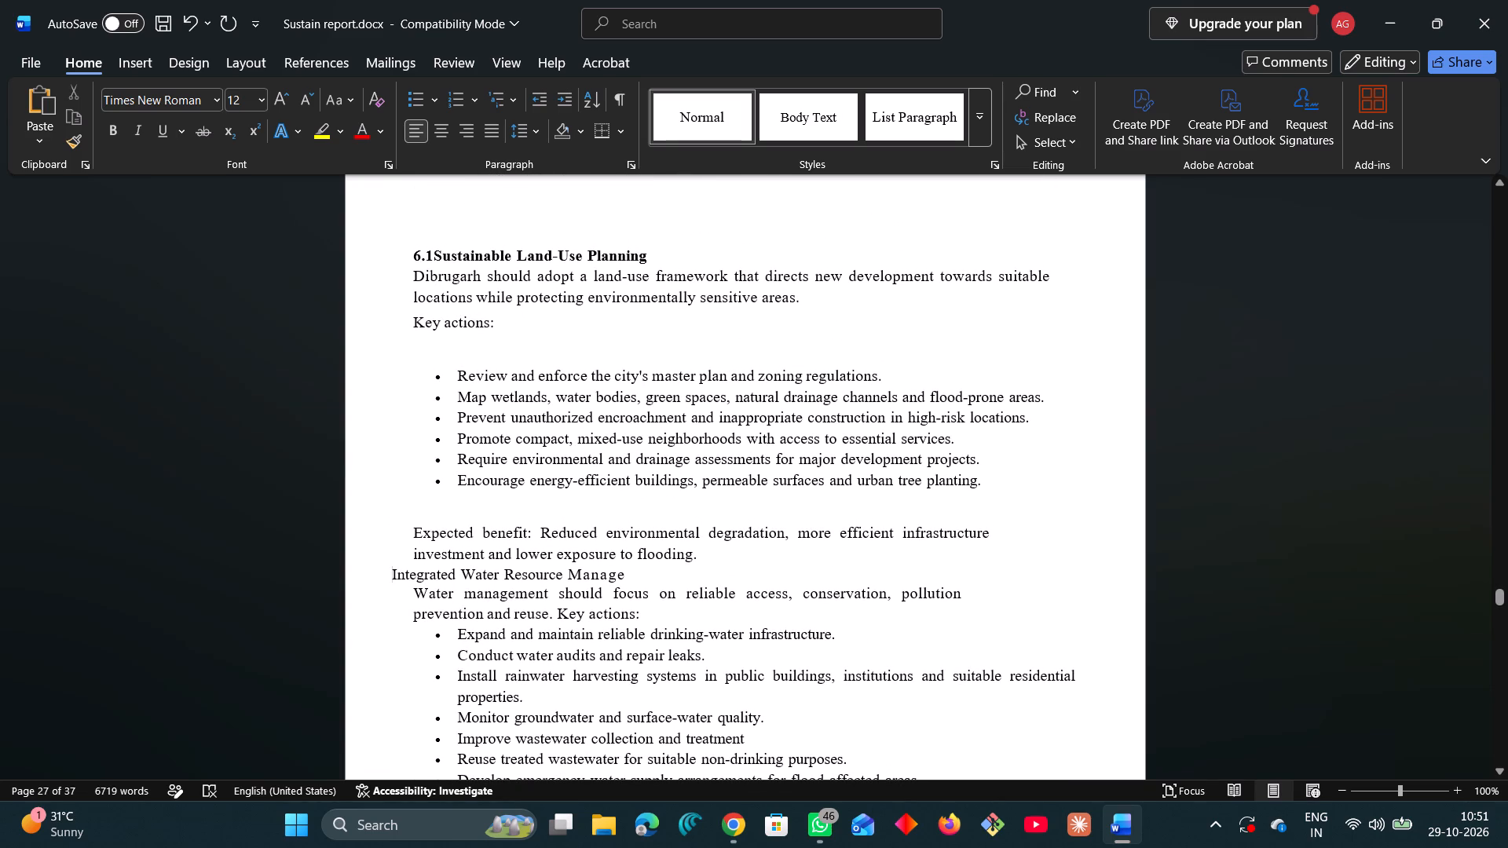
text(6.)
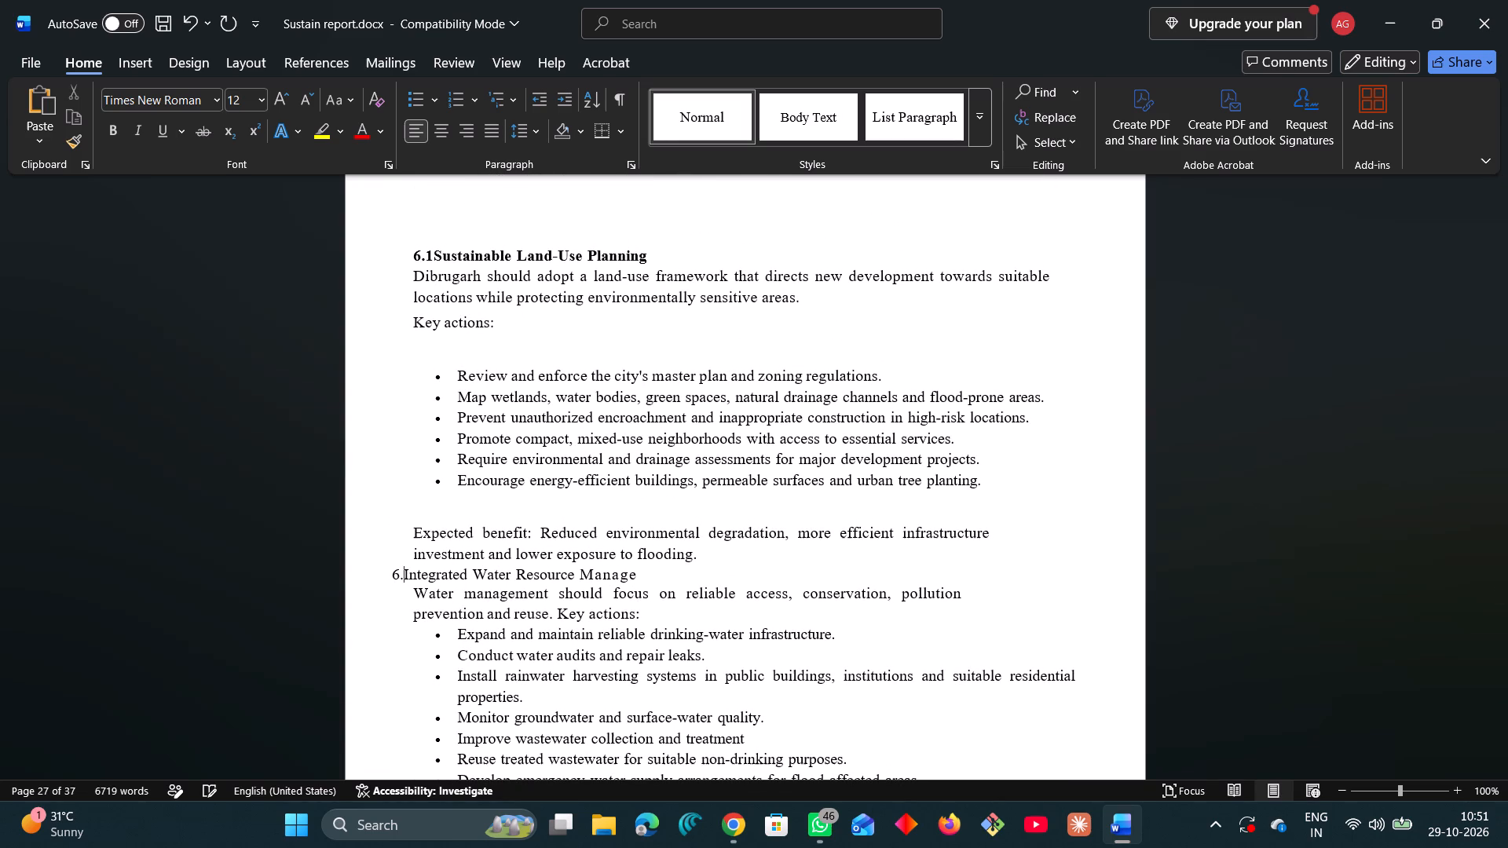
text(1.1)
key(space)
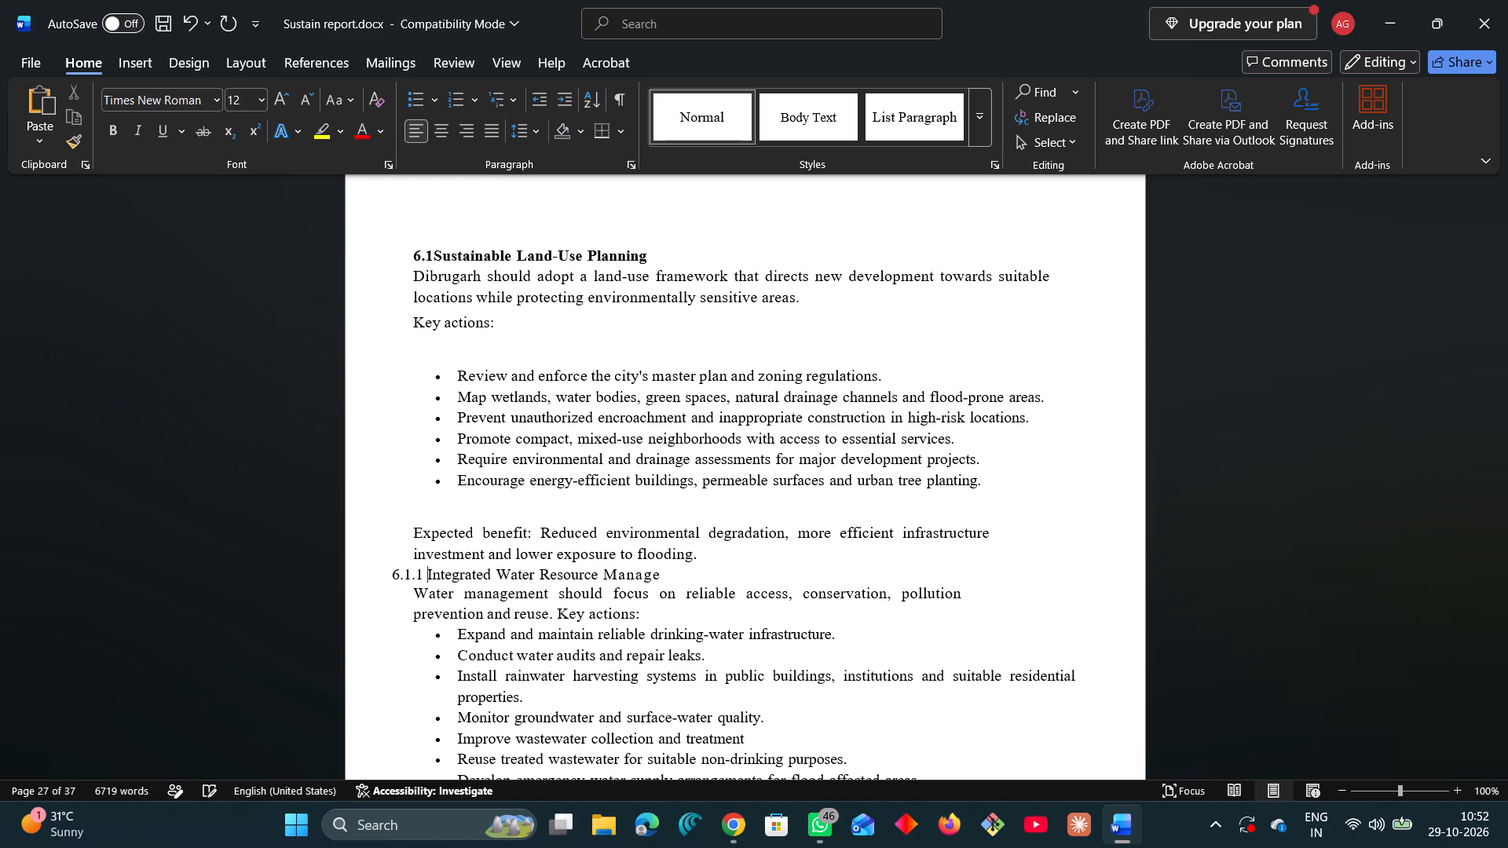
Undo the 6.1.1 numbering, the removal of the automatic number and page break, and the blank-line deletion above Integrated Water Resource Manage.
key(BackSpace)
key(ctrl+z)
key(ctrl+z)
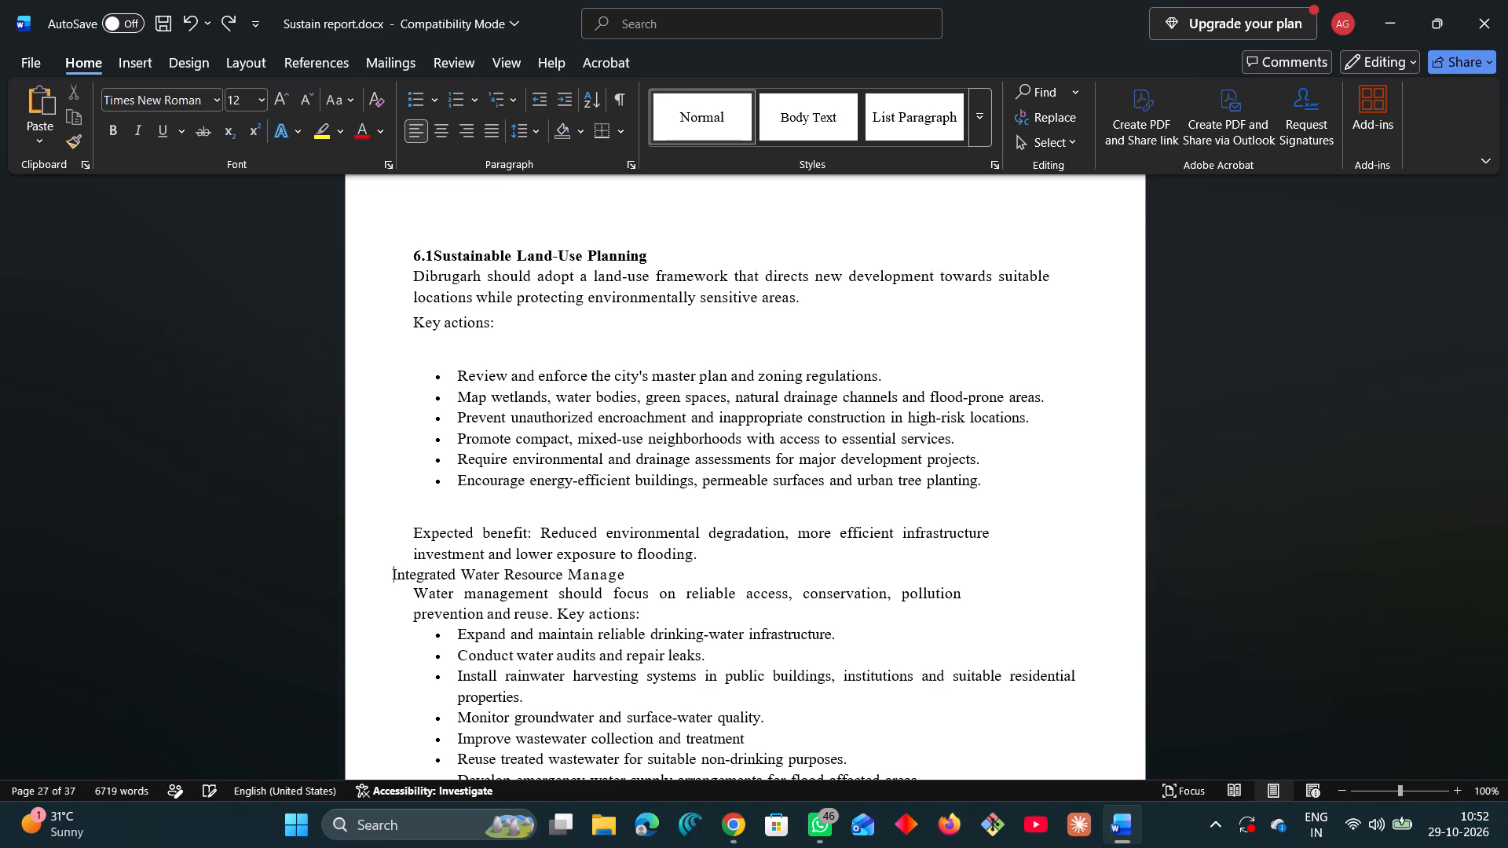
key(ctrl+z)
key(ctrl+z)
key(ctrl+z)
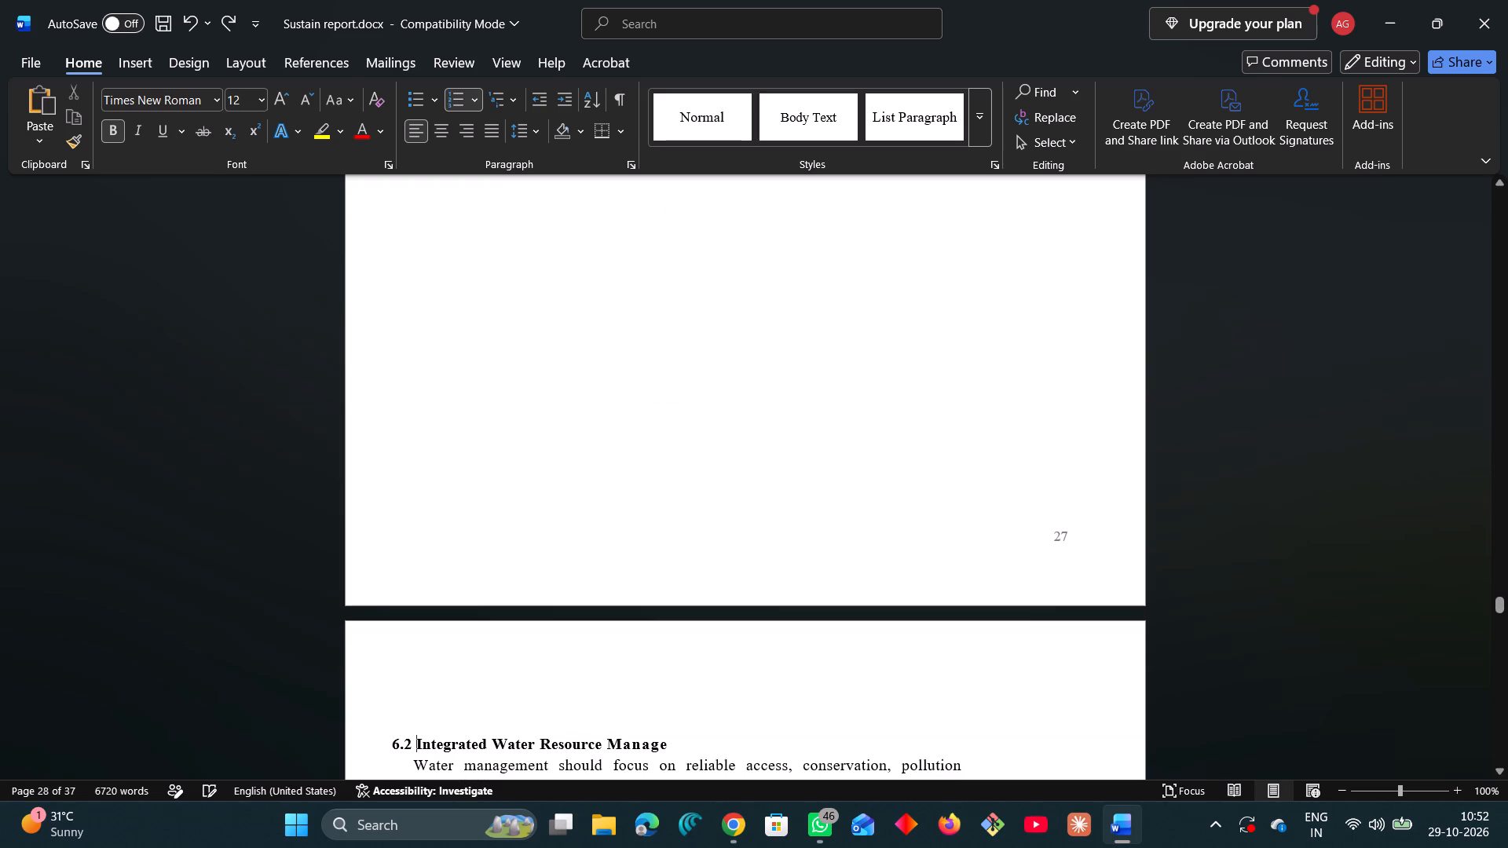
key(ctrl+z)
Delete the blank line above the heading 6.2 Integrated Water Resource Manage.
scroll(480, 660, down, 1)
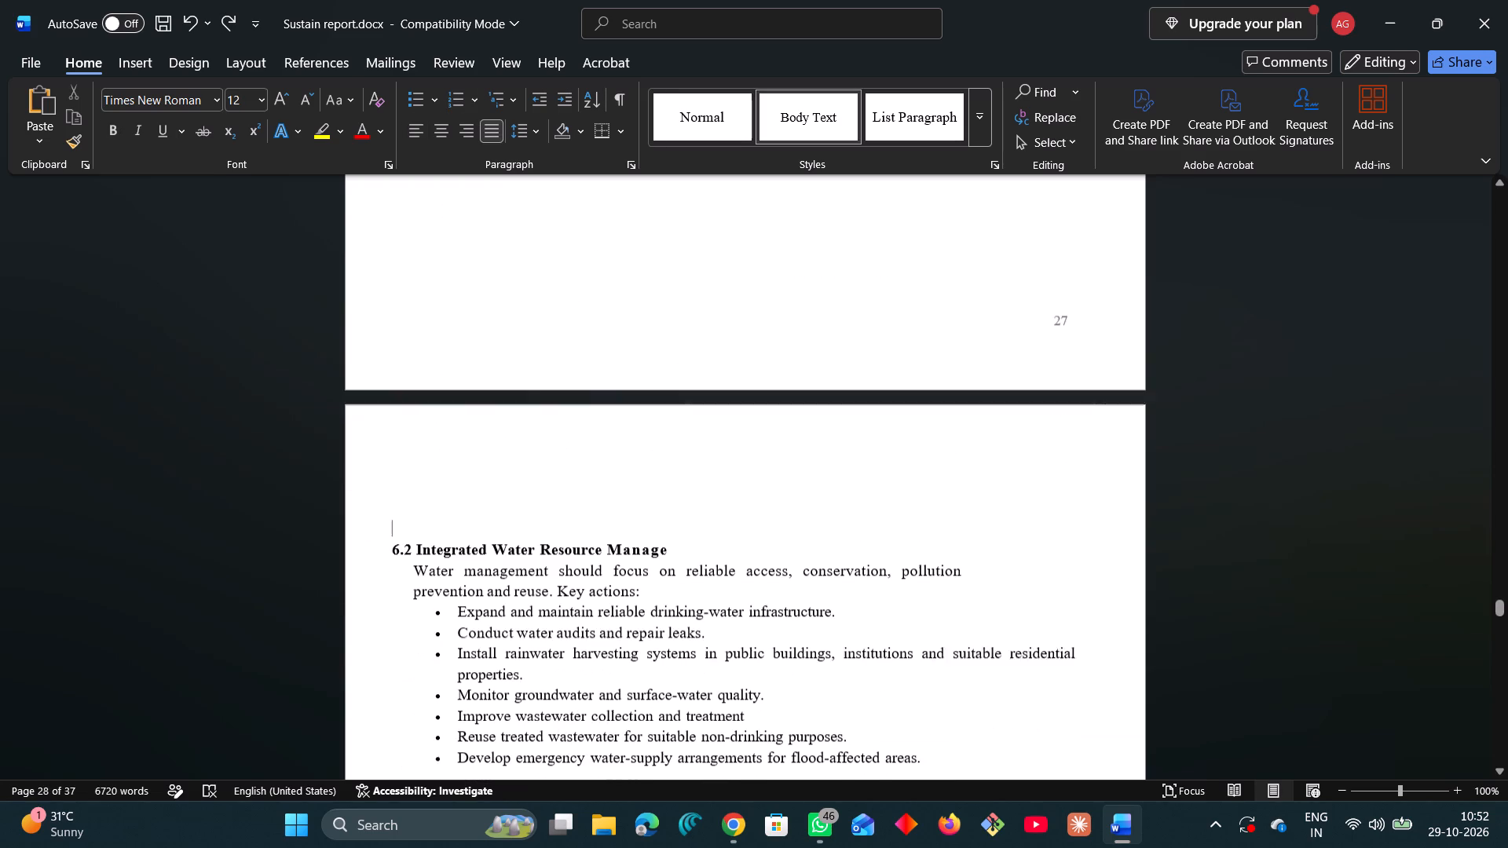
scroll(480, 660, down, 1)
key(BackSpace)
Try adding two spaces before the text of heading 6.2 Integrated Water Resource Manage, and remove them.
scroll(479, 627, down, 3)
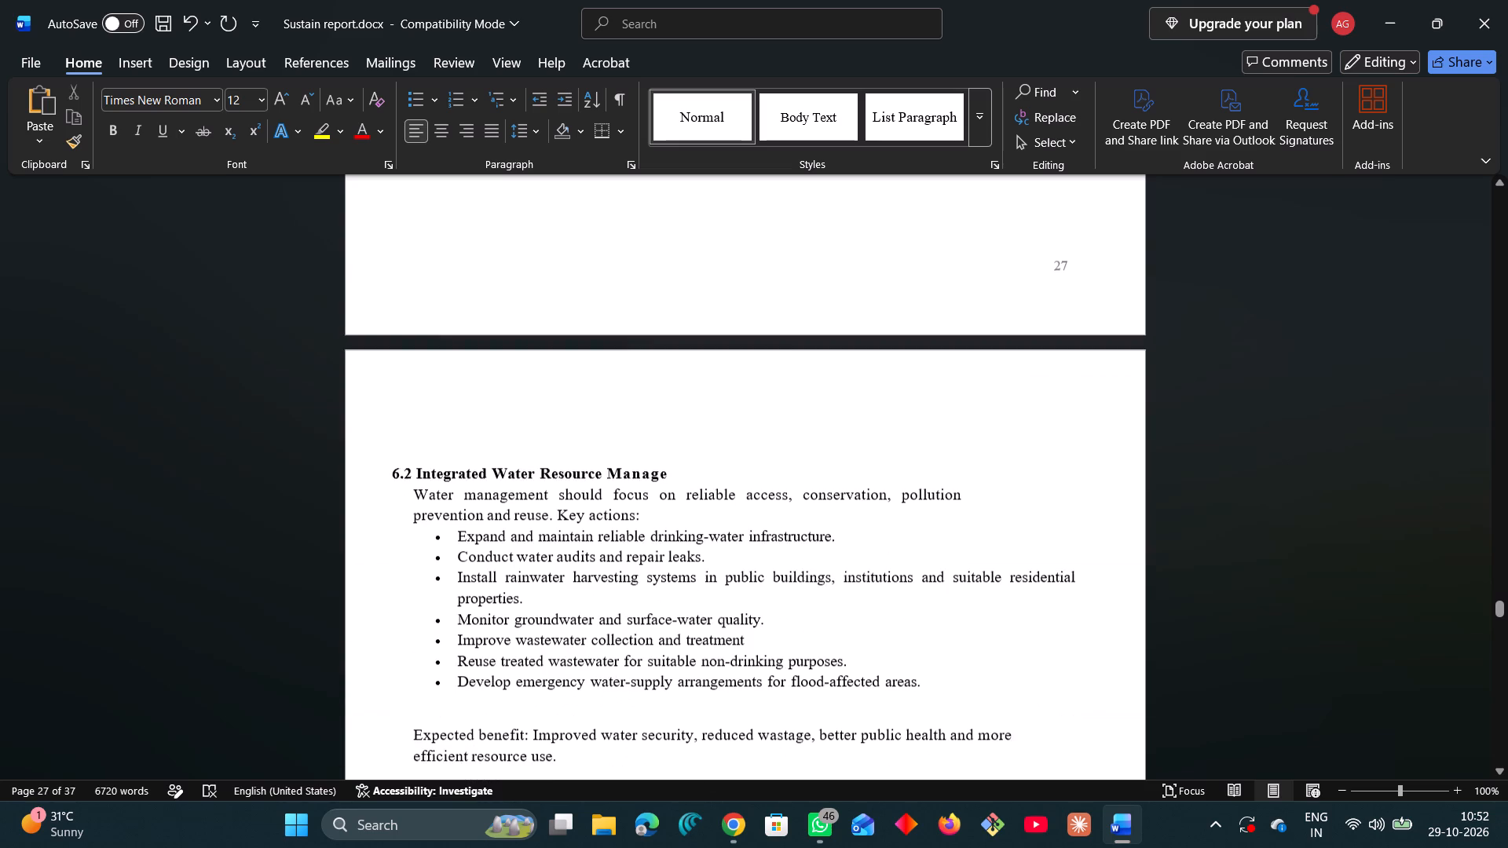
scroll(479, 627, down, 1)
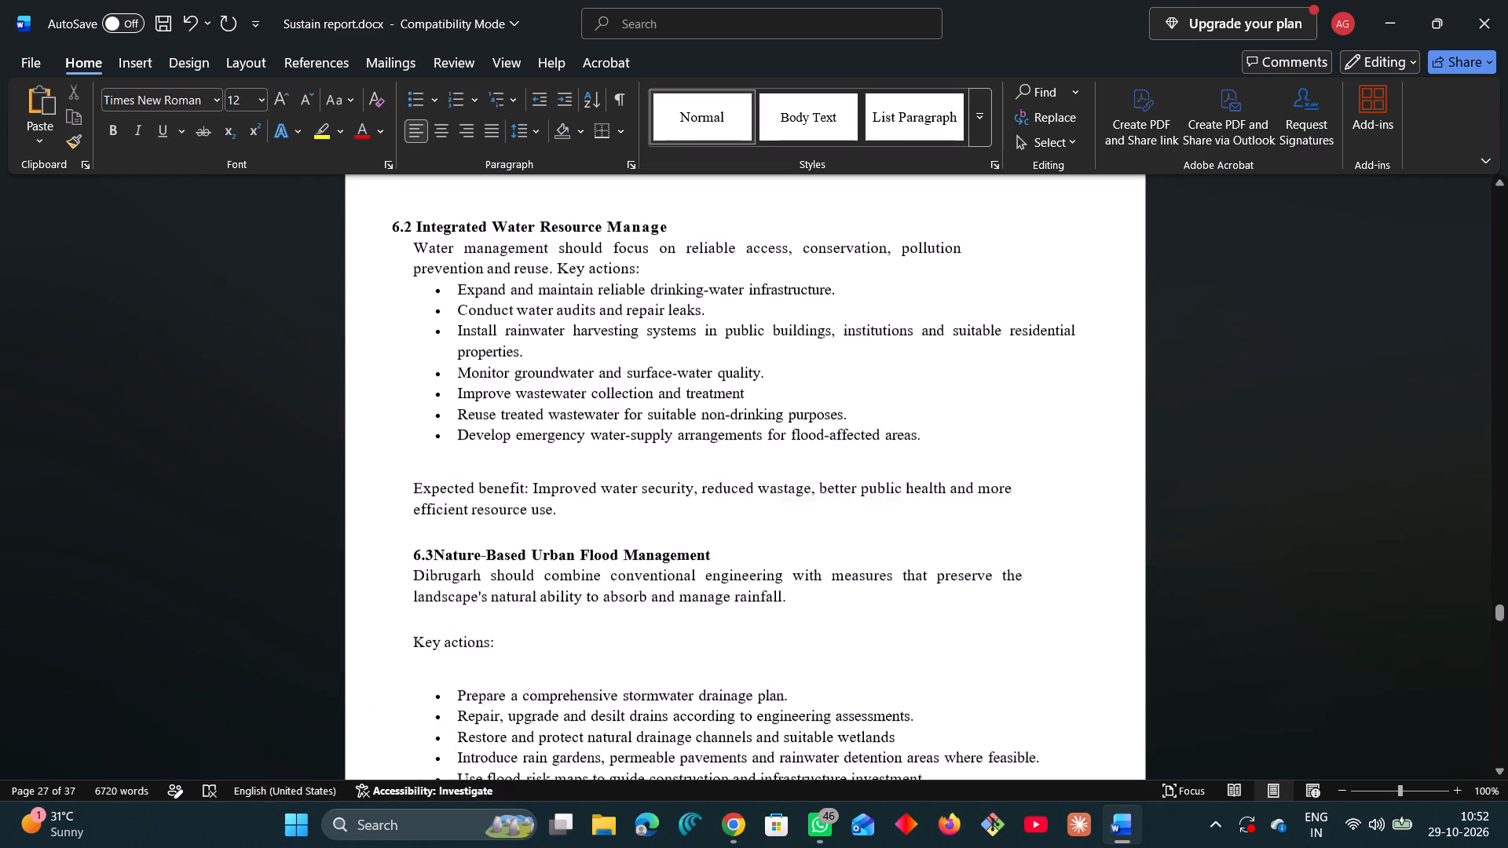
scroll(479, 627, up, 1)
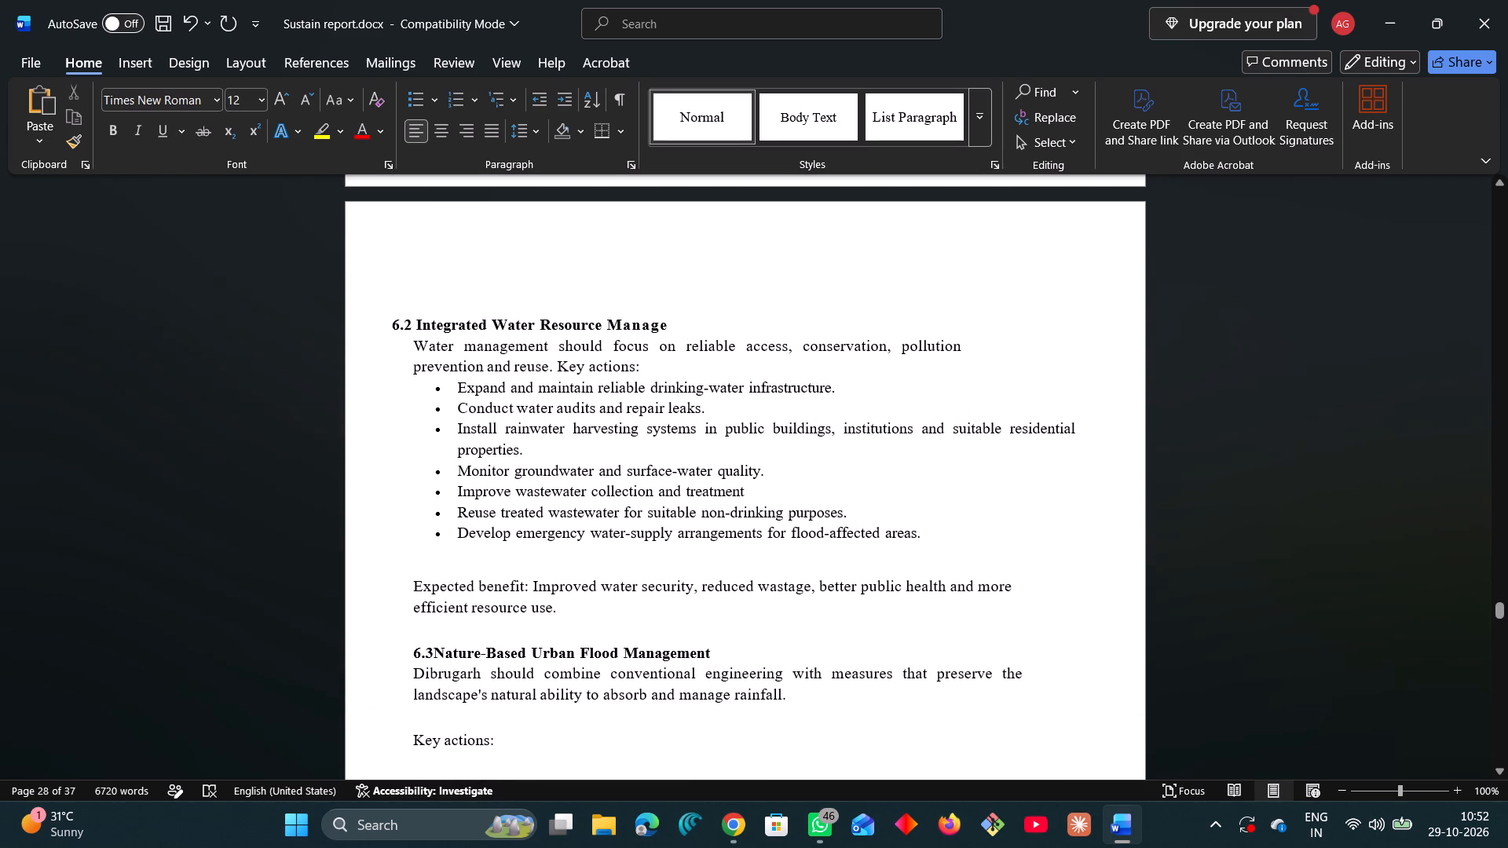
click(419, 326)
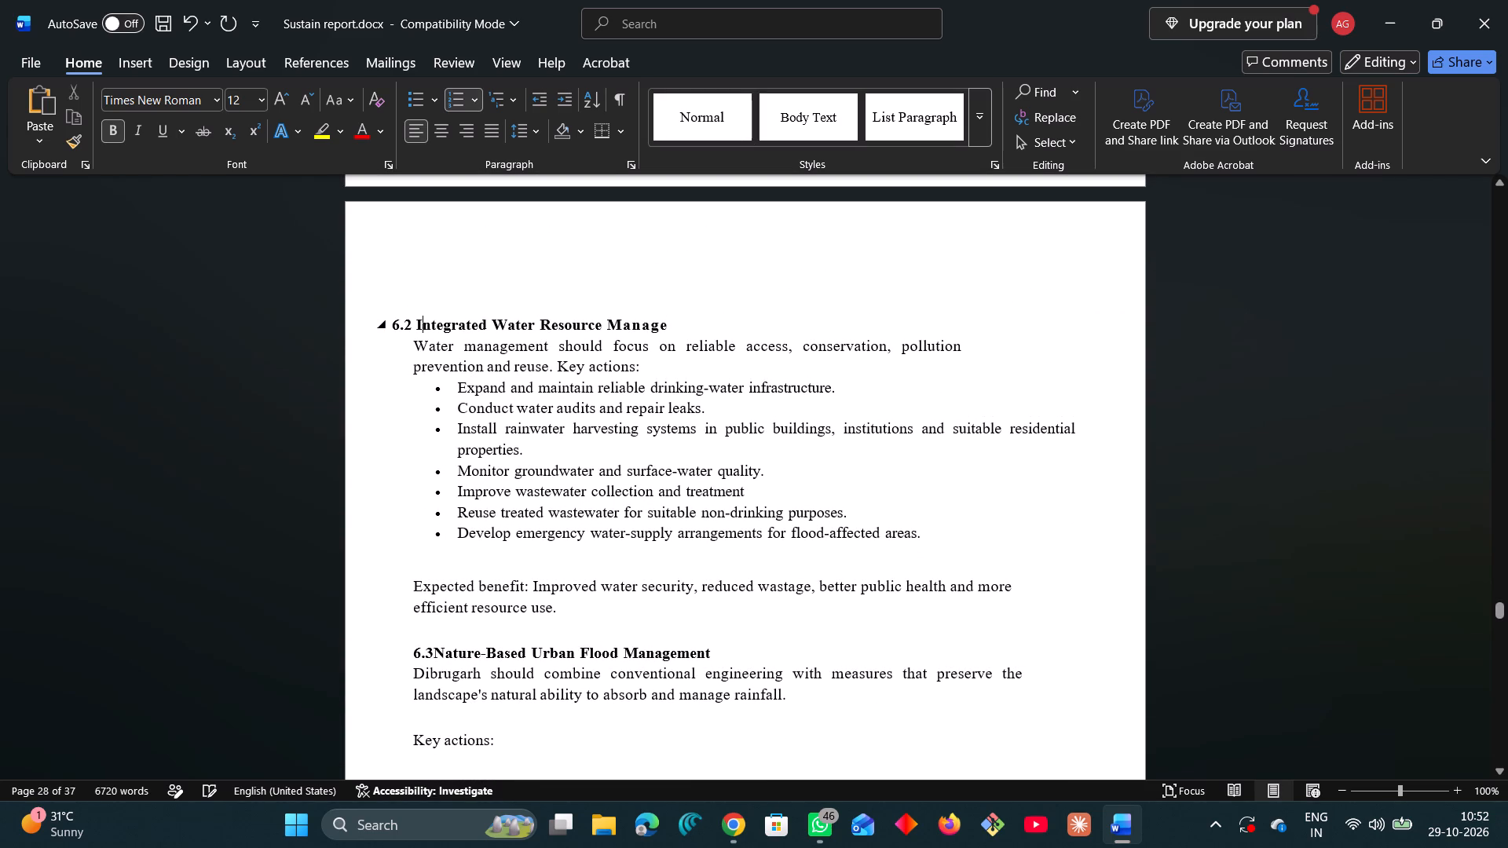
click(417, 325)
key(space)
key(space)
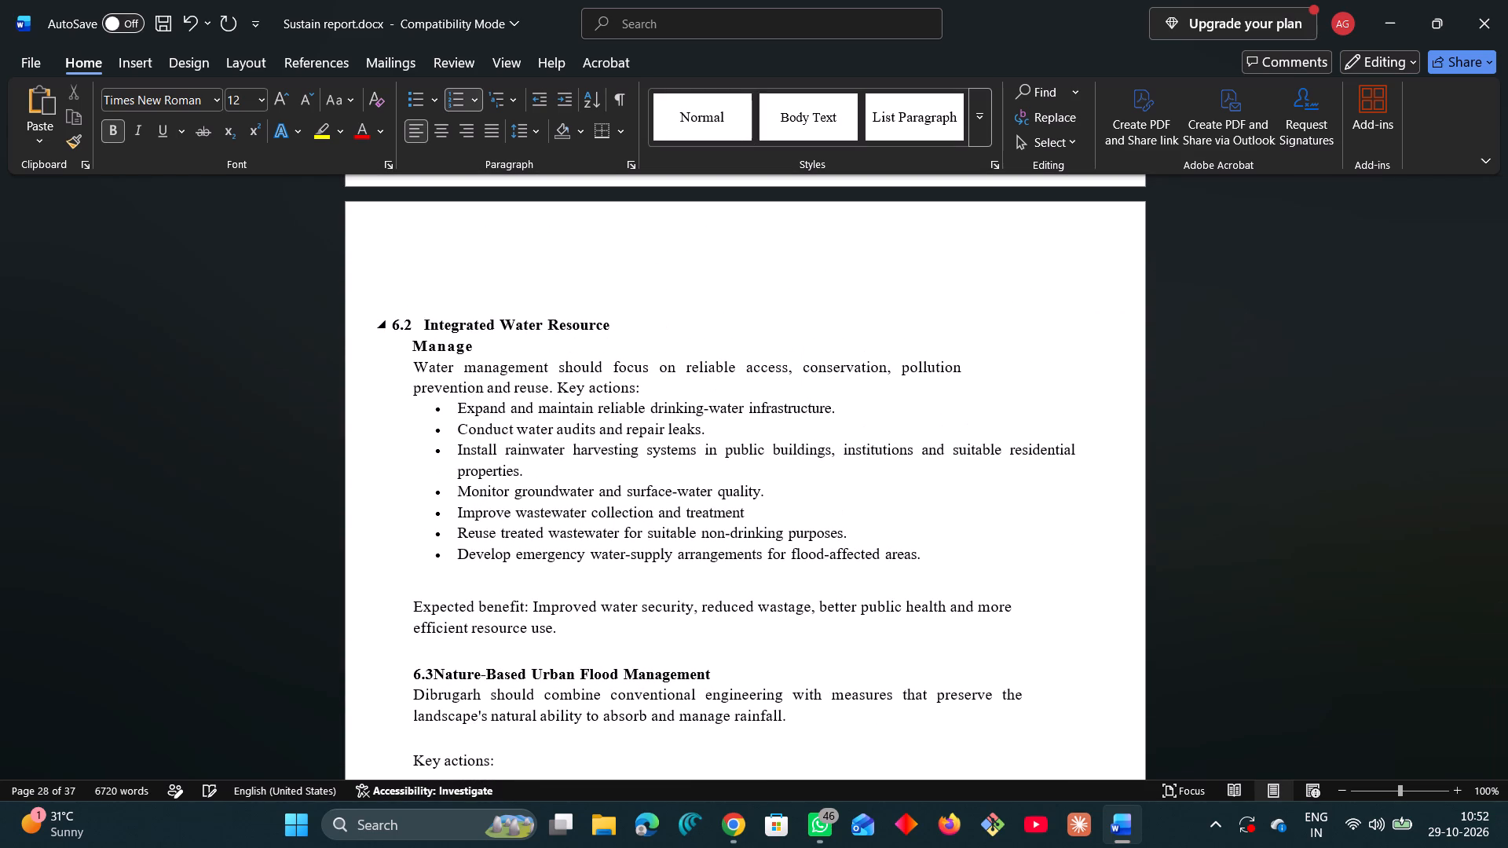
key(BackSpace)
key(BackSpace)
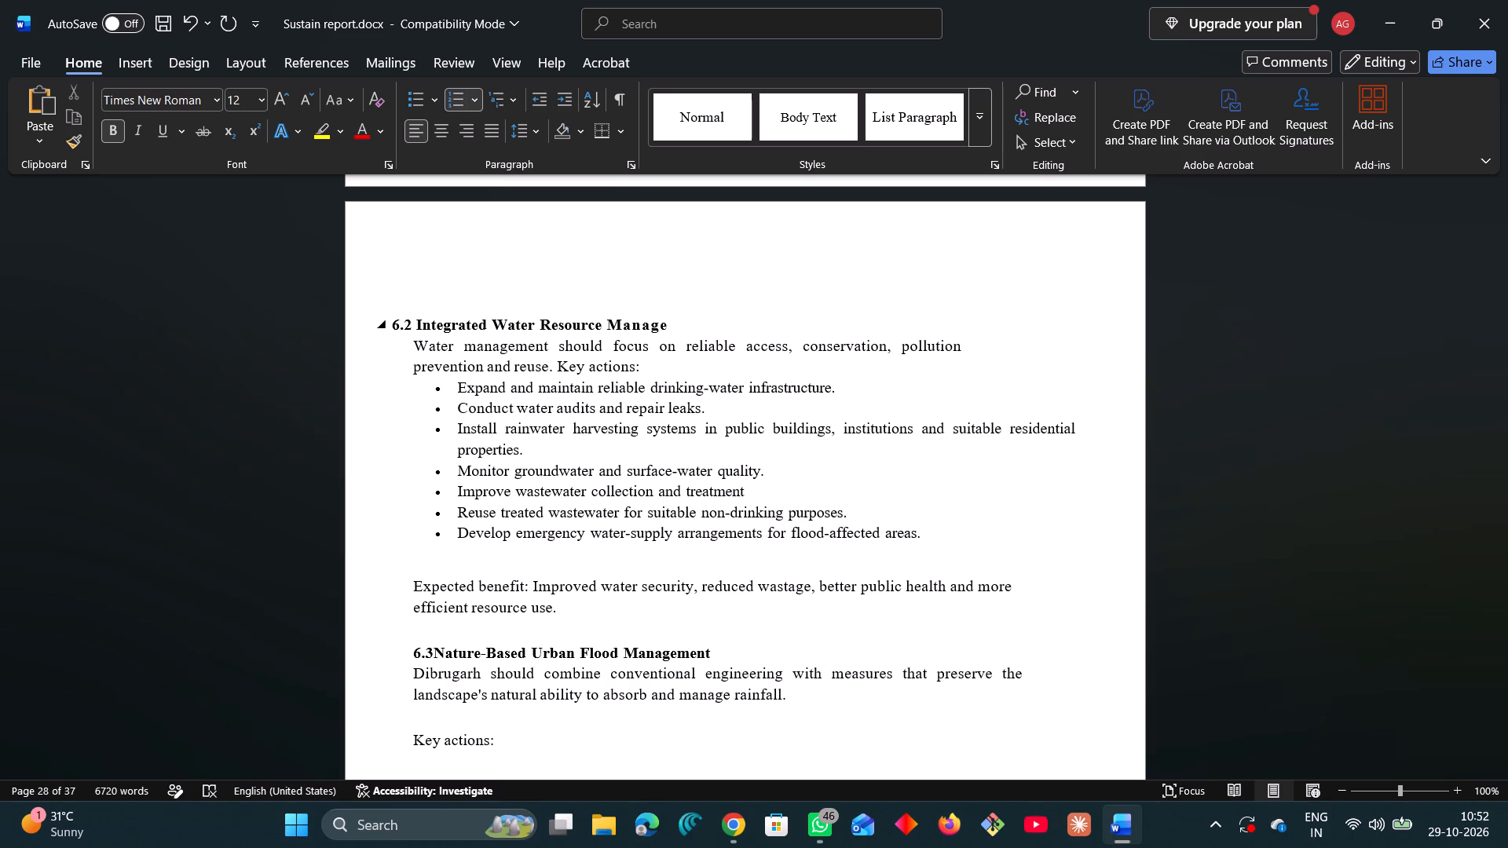
Remove the automatic number from the heading Integrated Water Resource Manage and the page break above it.
key(ctrl+BackSpace)
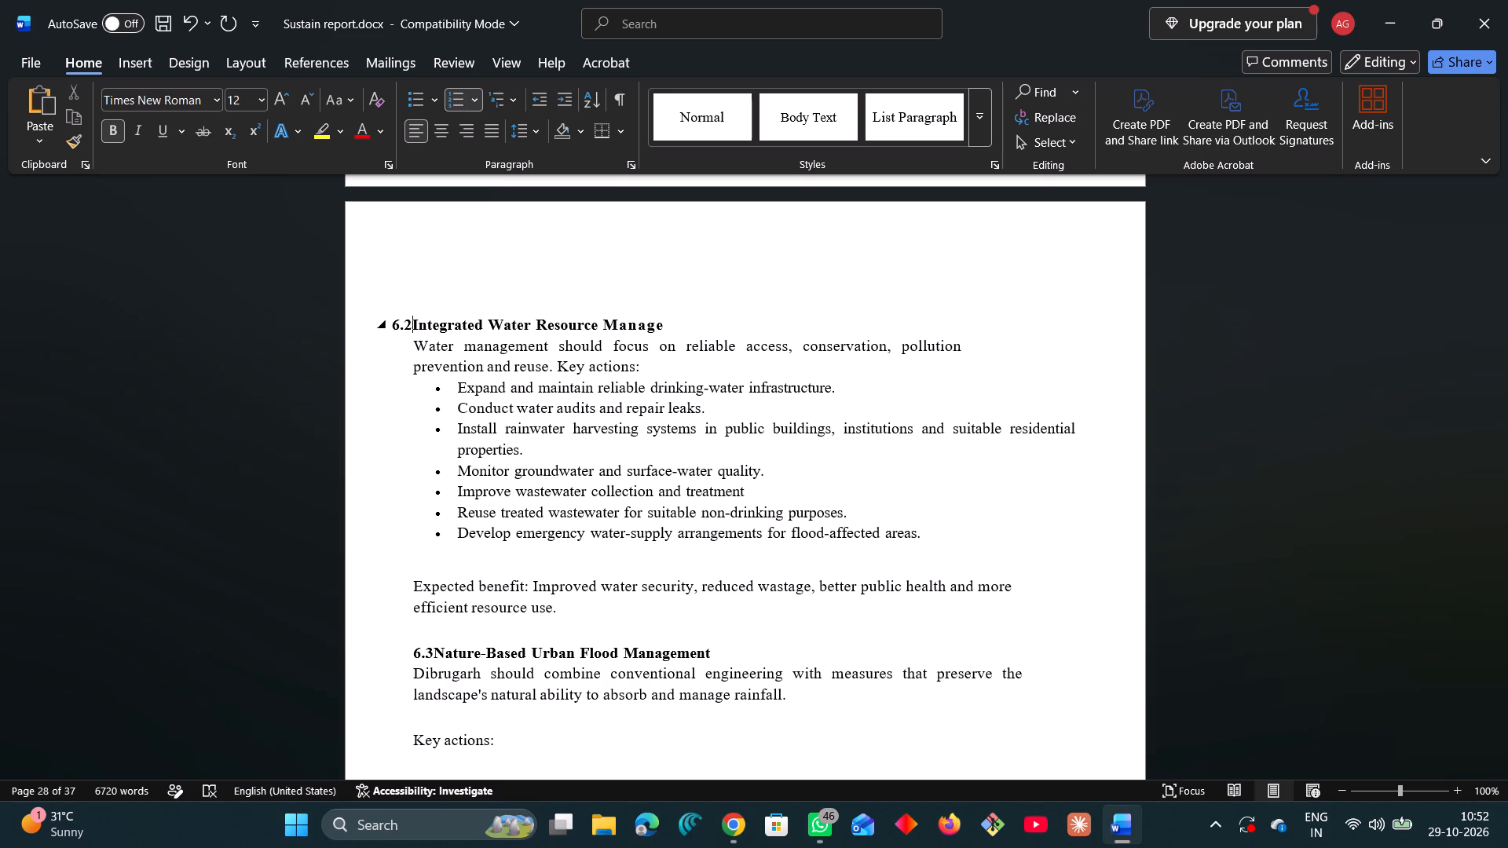
key(ctrl+space)
key(space)
key(ctrl+BackSpace)
key(ctrl+BackSpace)
key(ctrl+BackSpace)
Number the heading Integrated Water Resource Manage manually as 6.2 and make the number bold.
scroll(417, 325, up, 2)
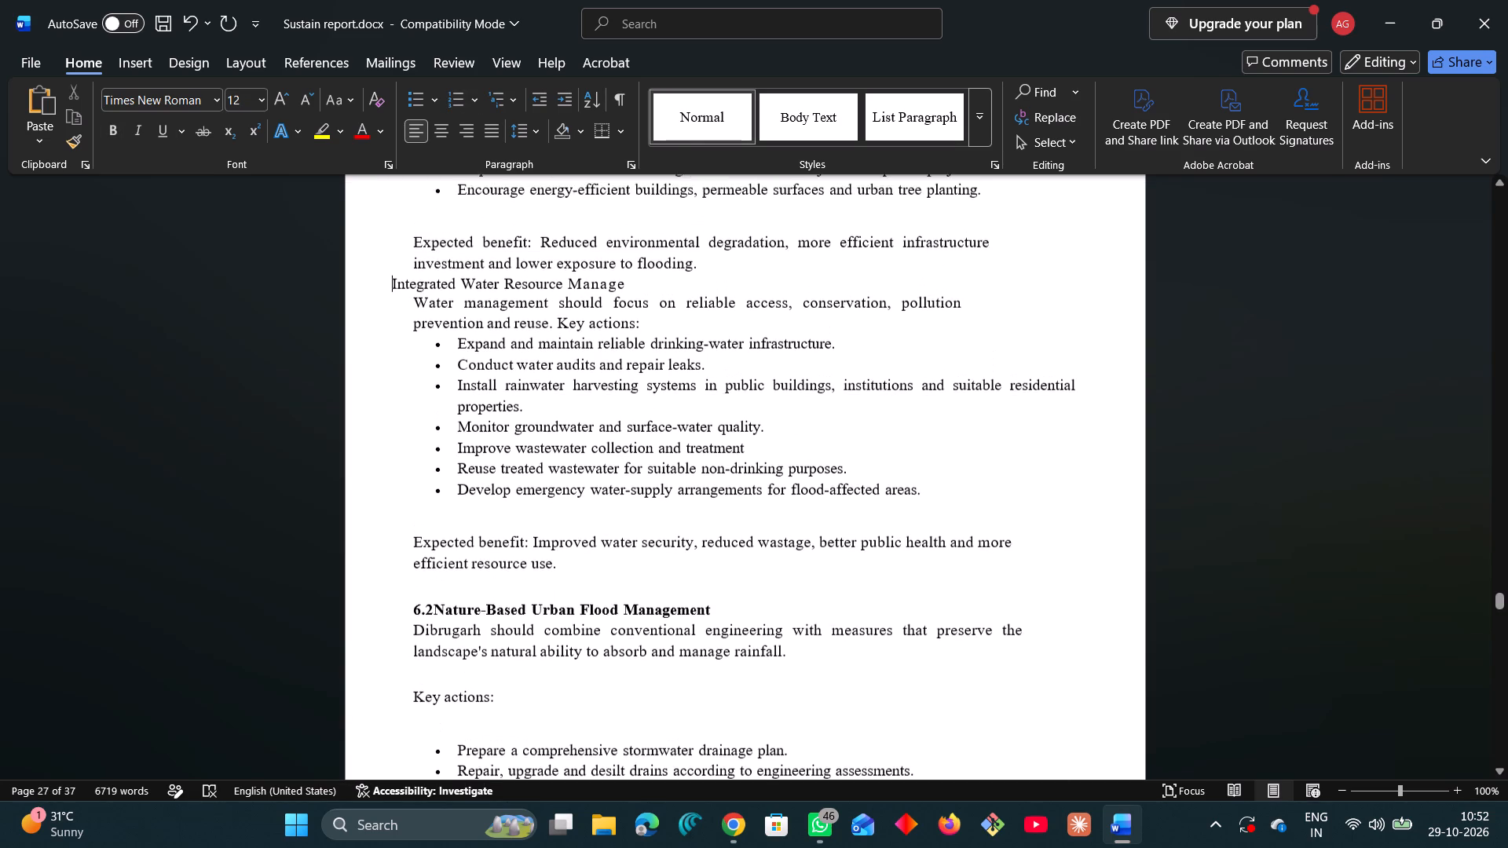
scroll(417, 325, up, 4)
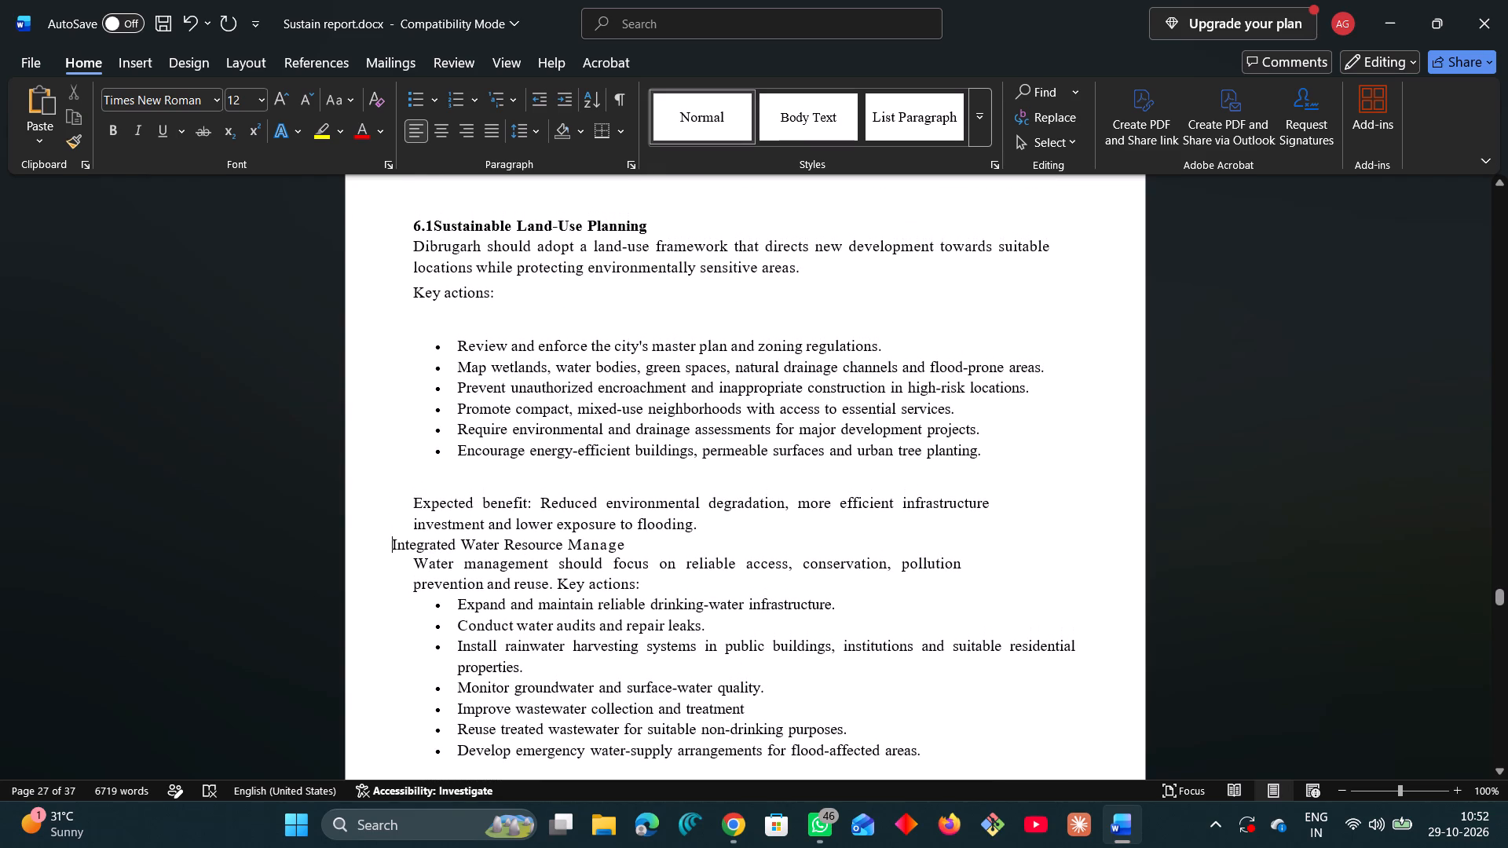
text(6.2)
key(space)
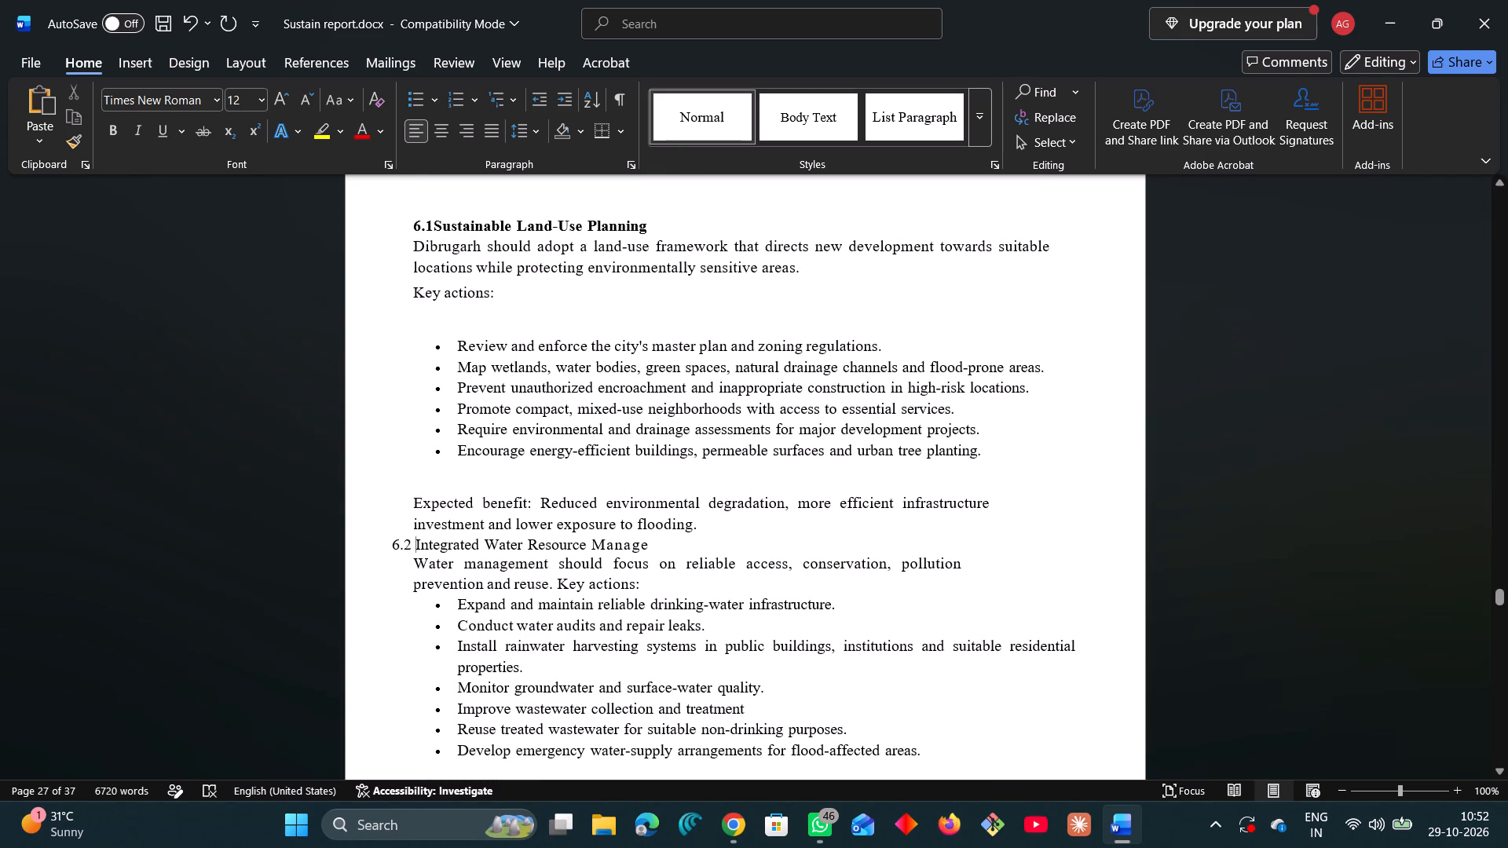
drag(412, 543, 380, 541)
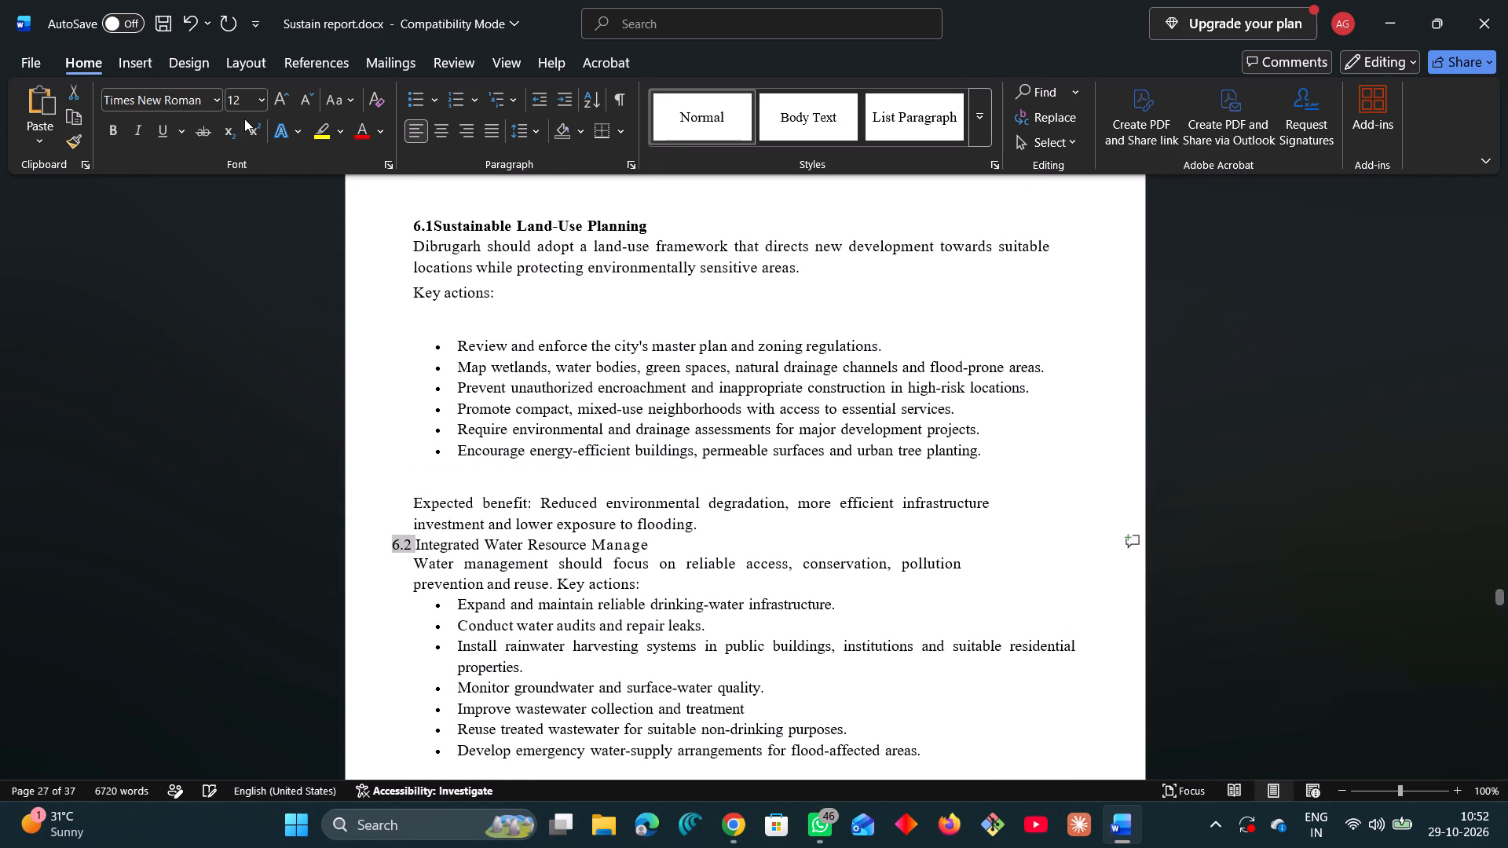
click(109, 133)
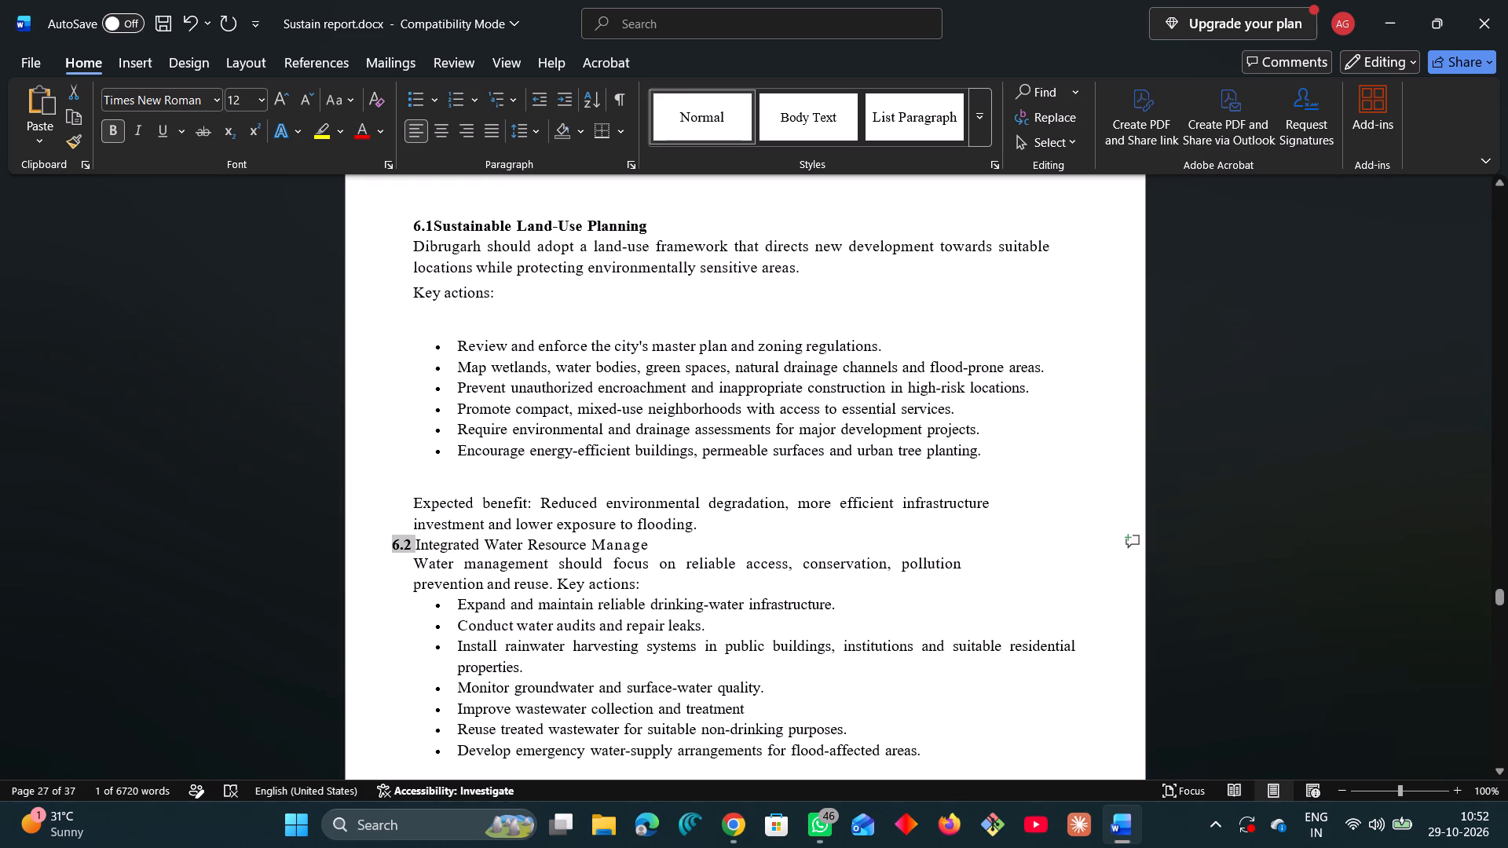
click(388, 550)
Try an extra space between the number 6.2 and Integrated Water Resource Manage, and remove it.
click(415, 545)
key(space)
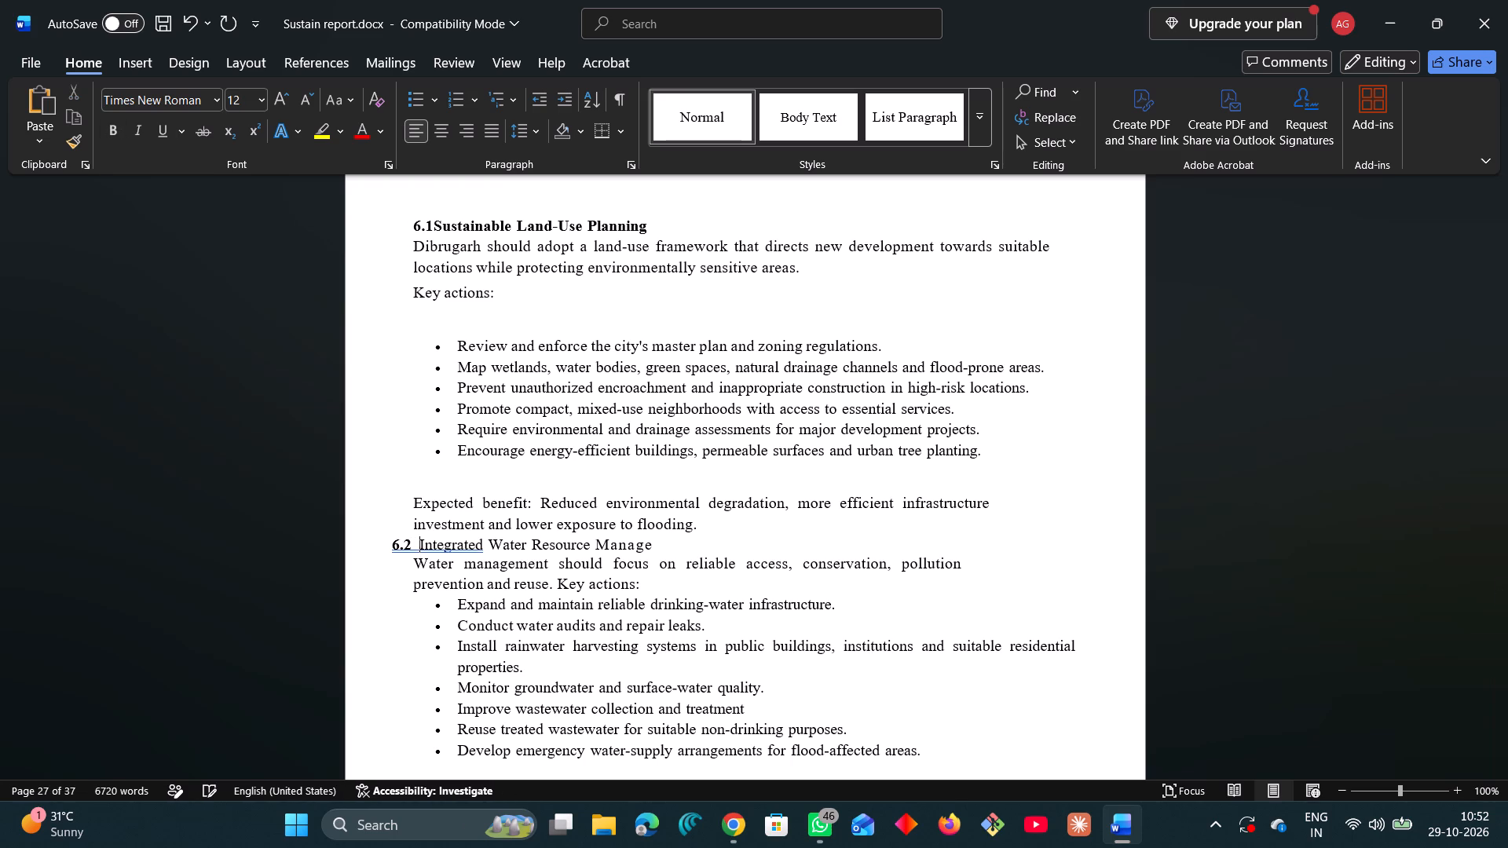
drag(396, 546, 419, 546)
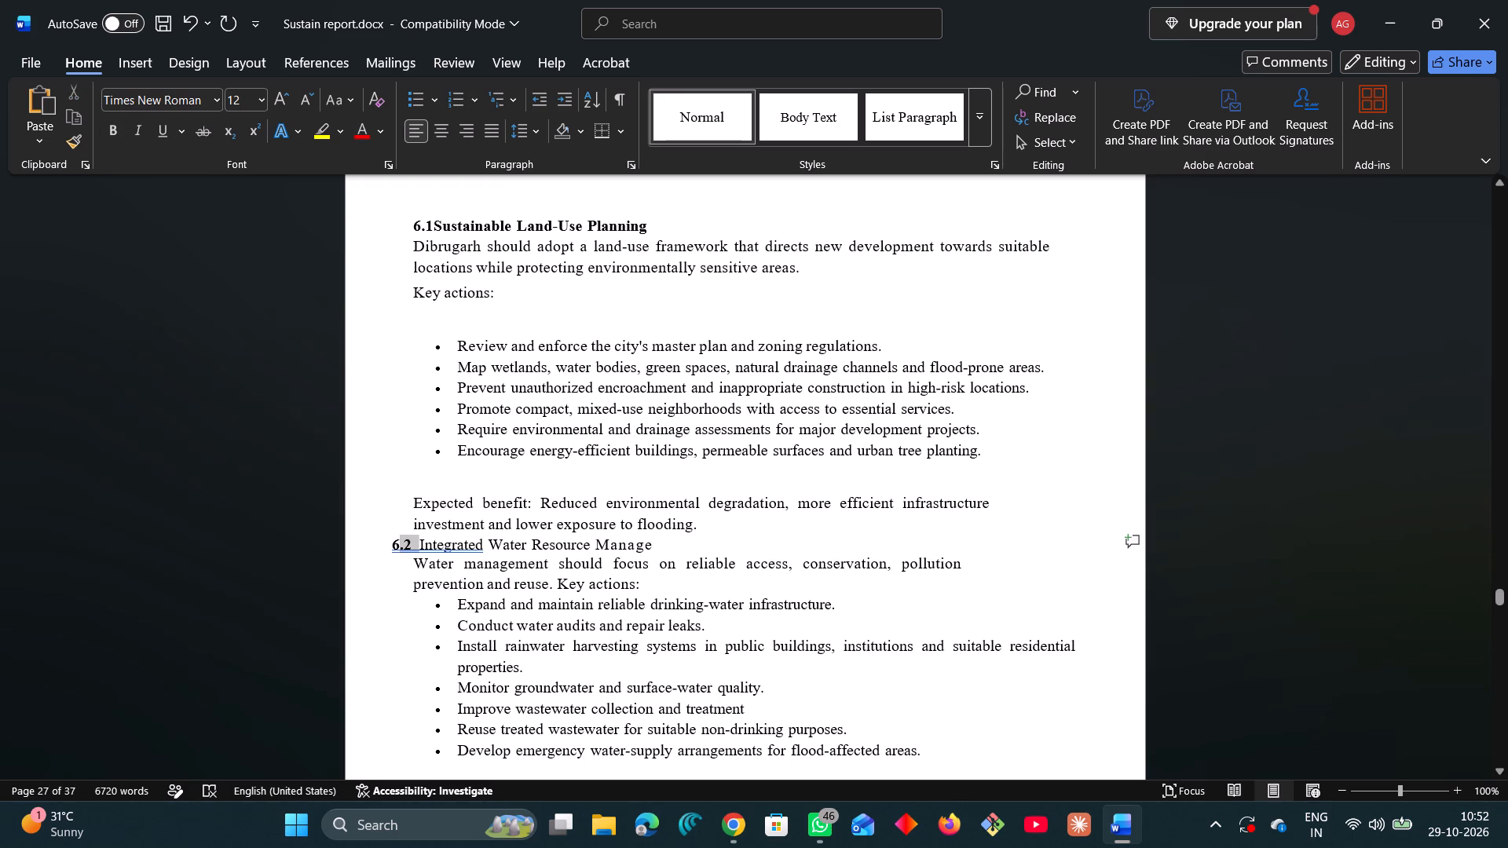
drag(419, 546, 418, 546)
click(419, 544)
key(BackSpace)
Insert a blank line between the Expected benefit paragraph of 6.1 and the heading 6.2 Integrated Water Resource Manage.
scroll(419, 544, down, 1)
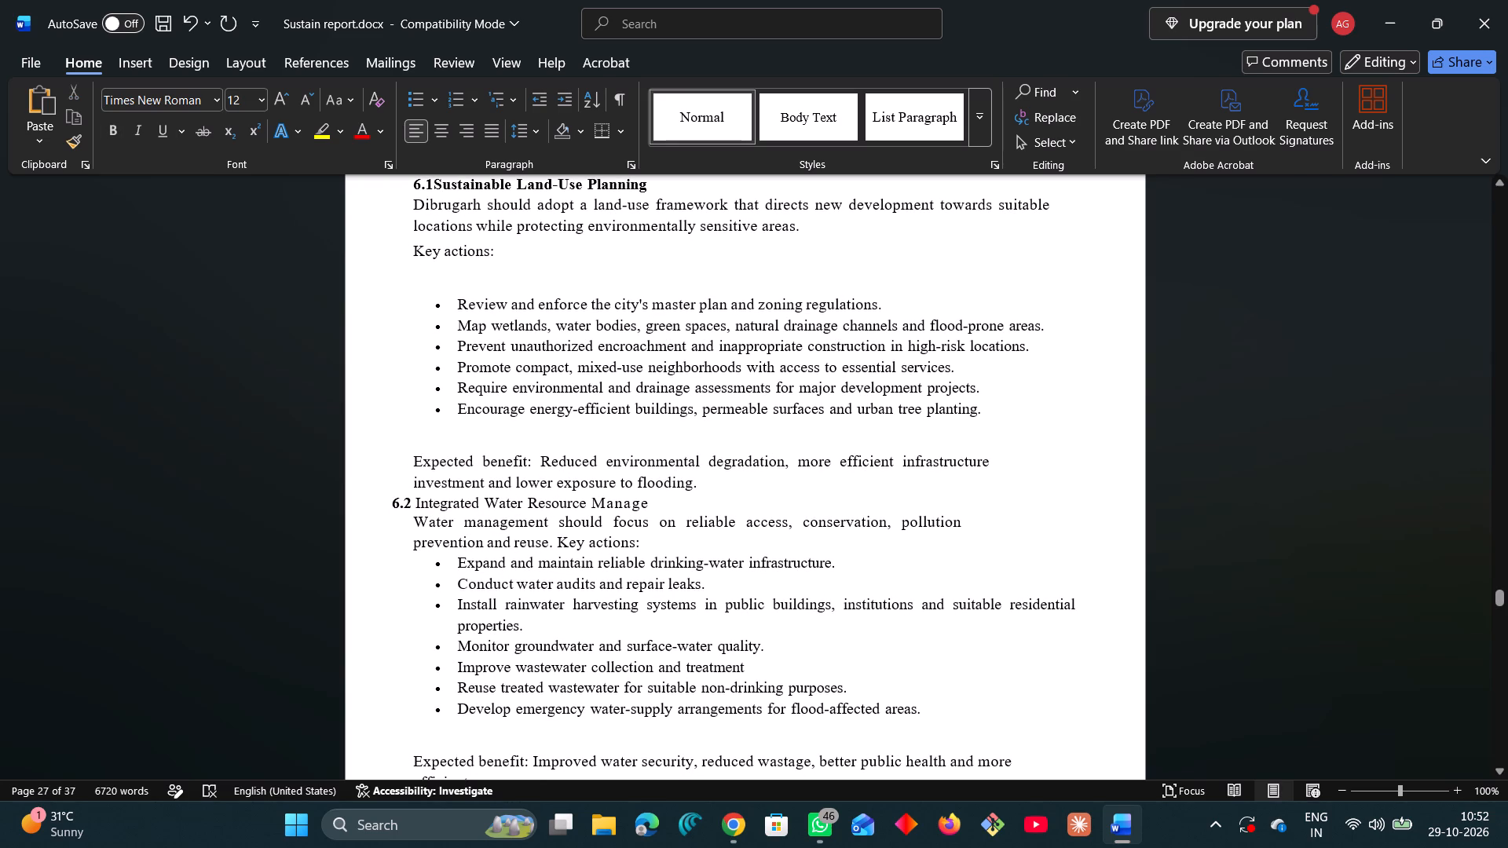
click(704, 488)
key(Return)
scroll(460, 499, down, 2)
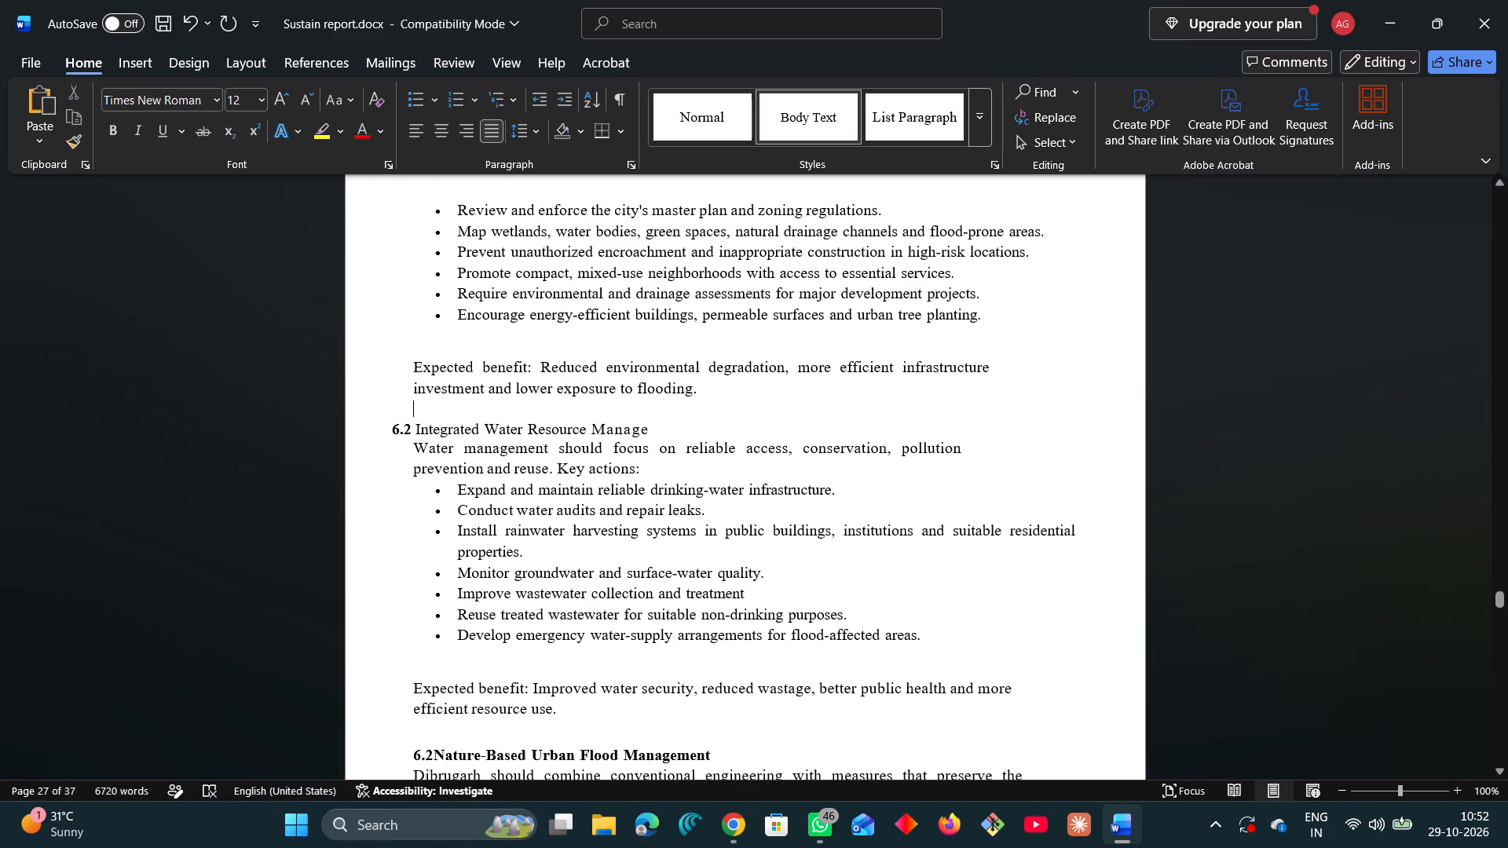
Make the heading text Integrated Water Resource Manage bold.
scroll(457, 496, down, 4)
scroll(453, 333, up, 7)
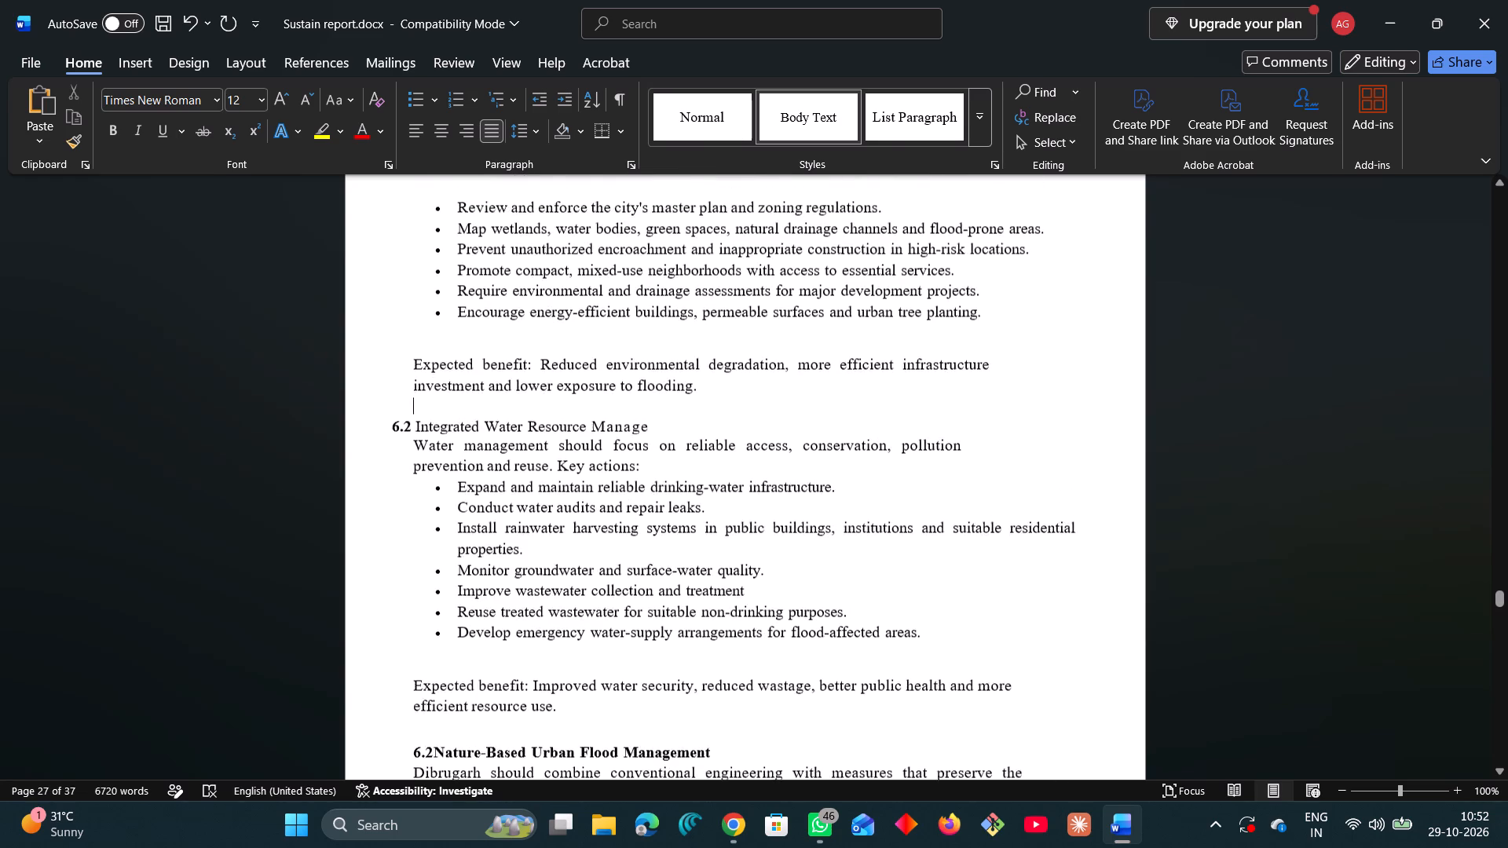
scroll(456, 337, up, 3)
scroll(457, 345, down, 5)
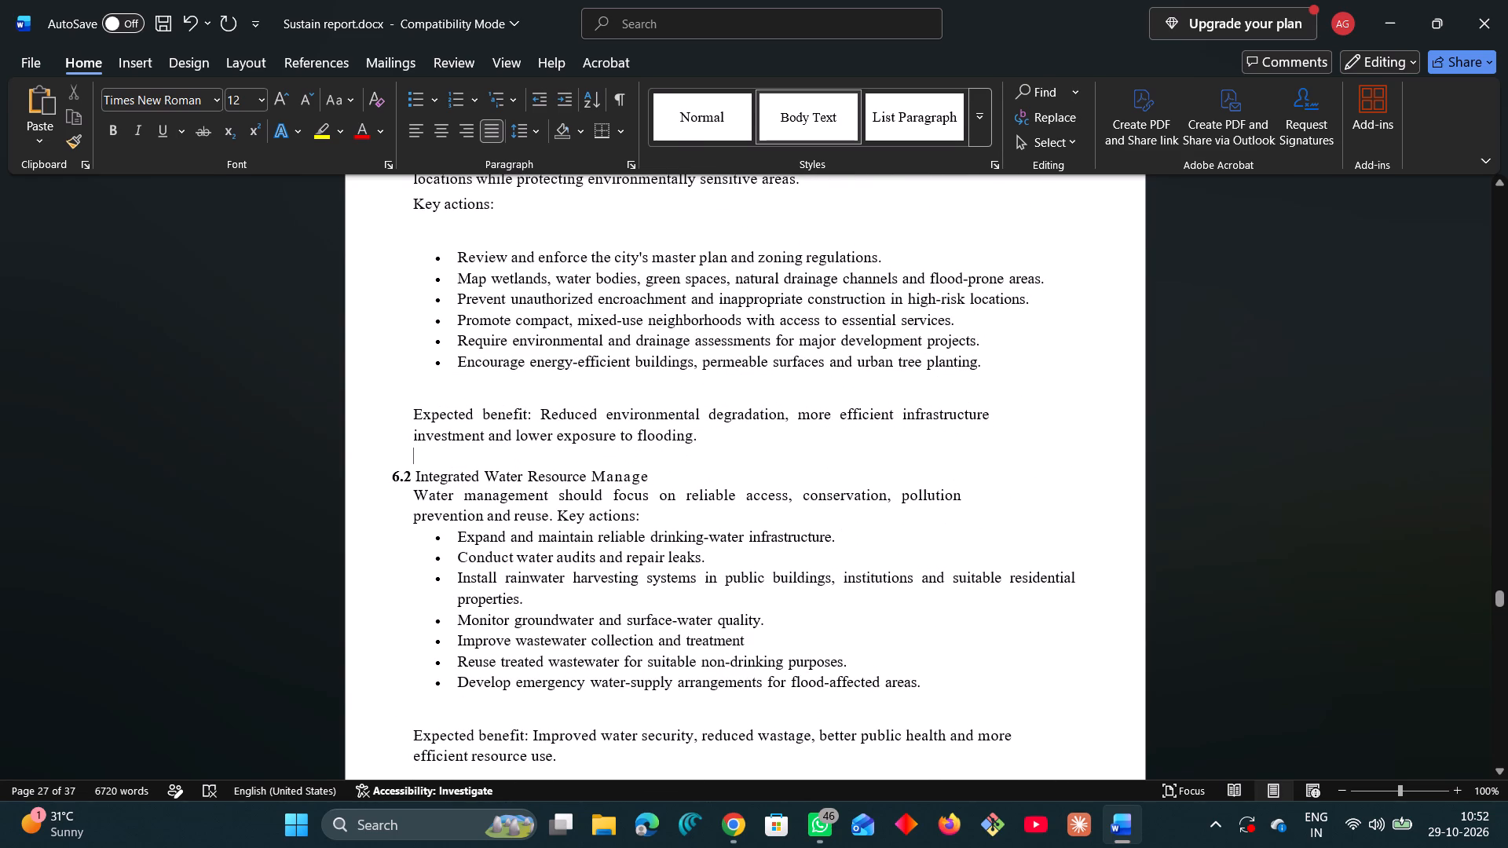
drag(419, 477, 653, 476)
click(115, 132)
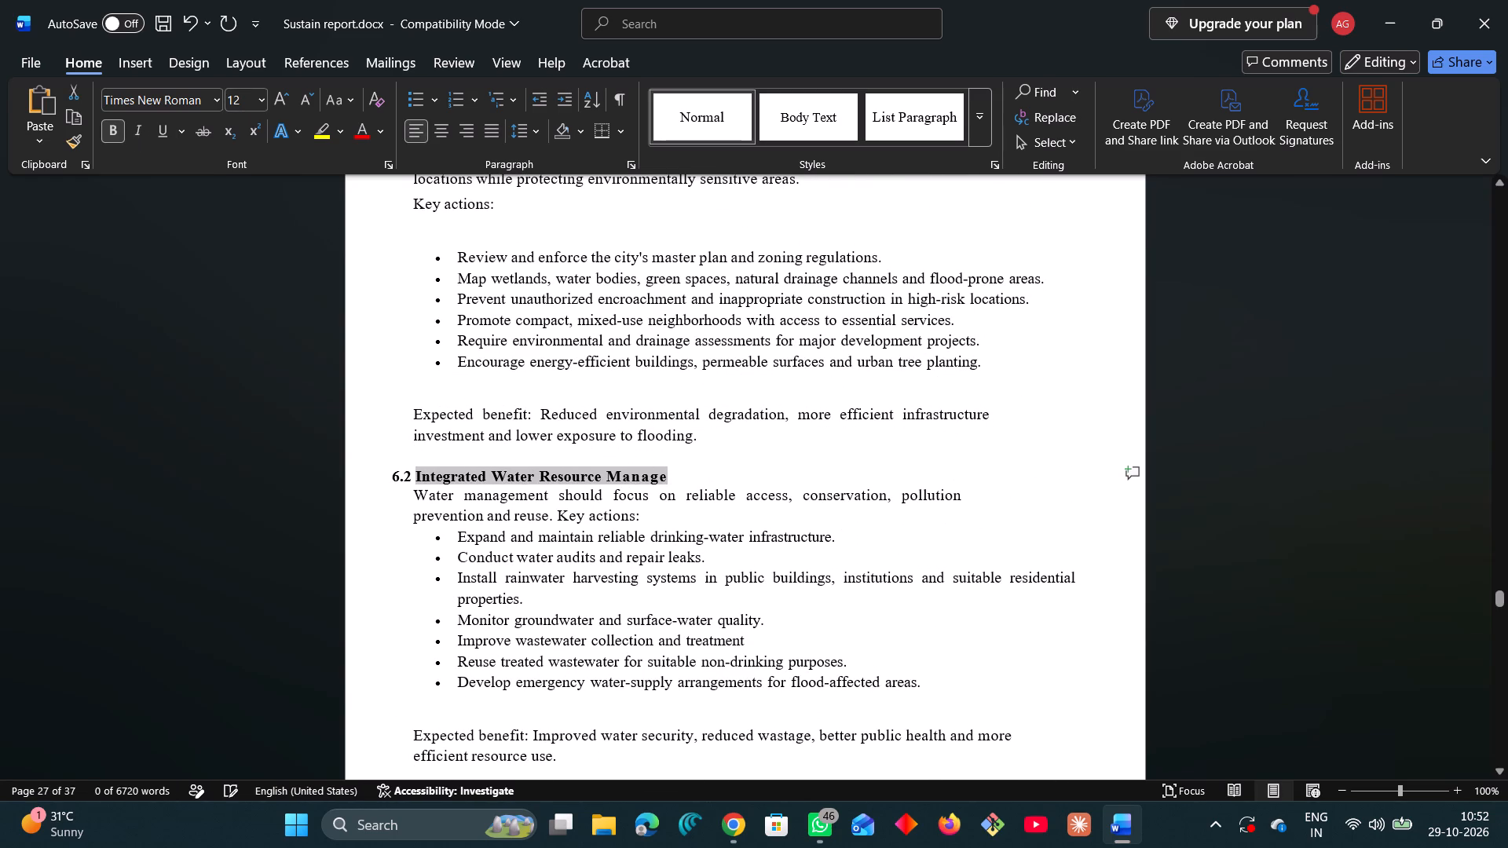
Delete the manually entered number 6.2 in front of the heading Integrated Water Resource Manage.
click(388, 484)
drag(412, 477, 364, 466)
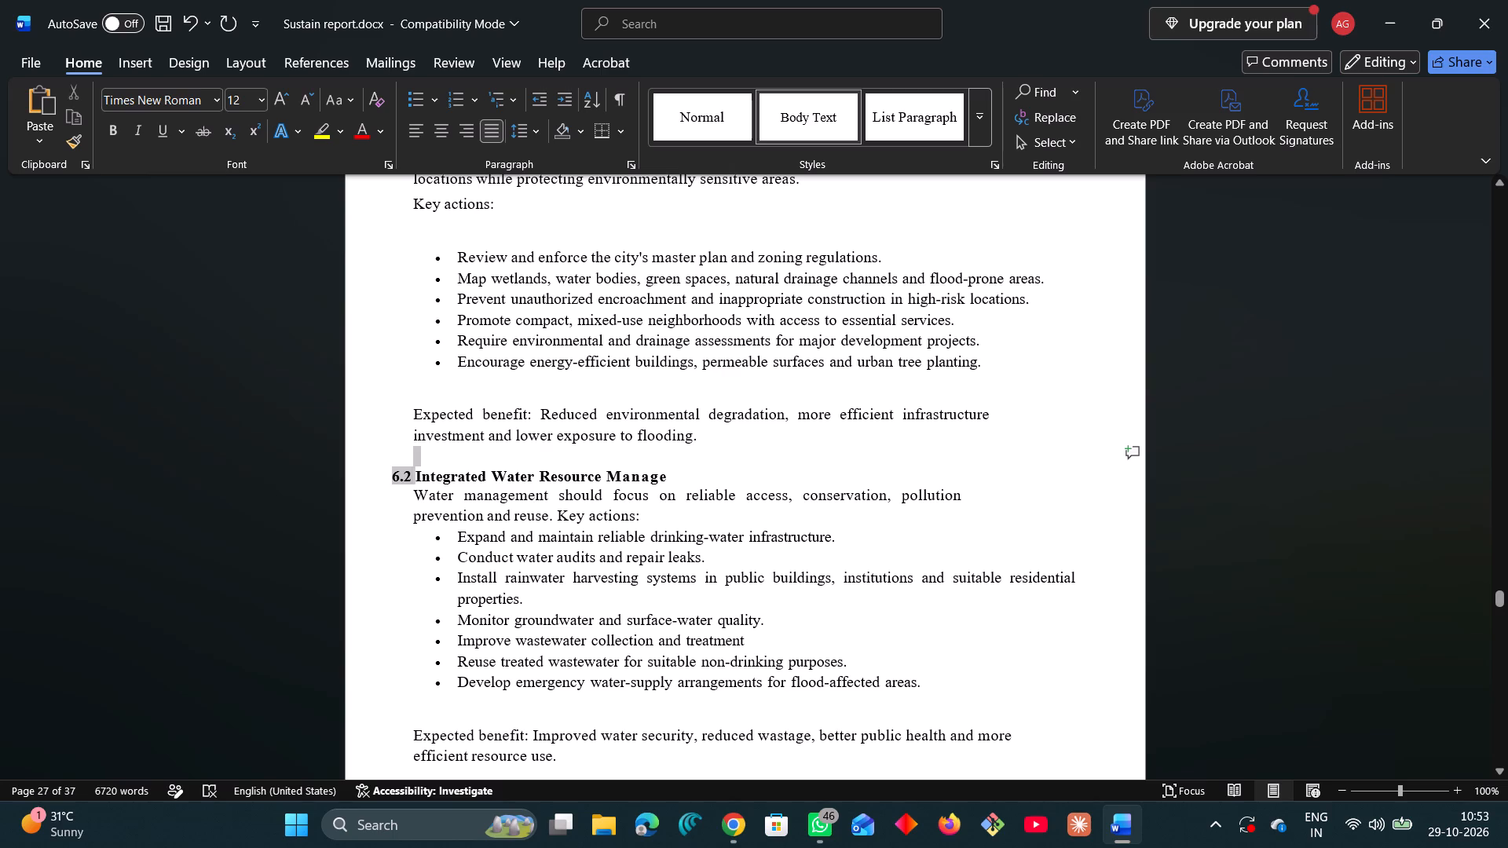
drag(364, 466, 380, 471)
key(BackSpace)
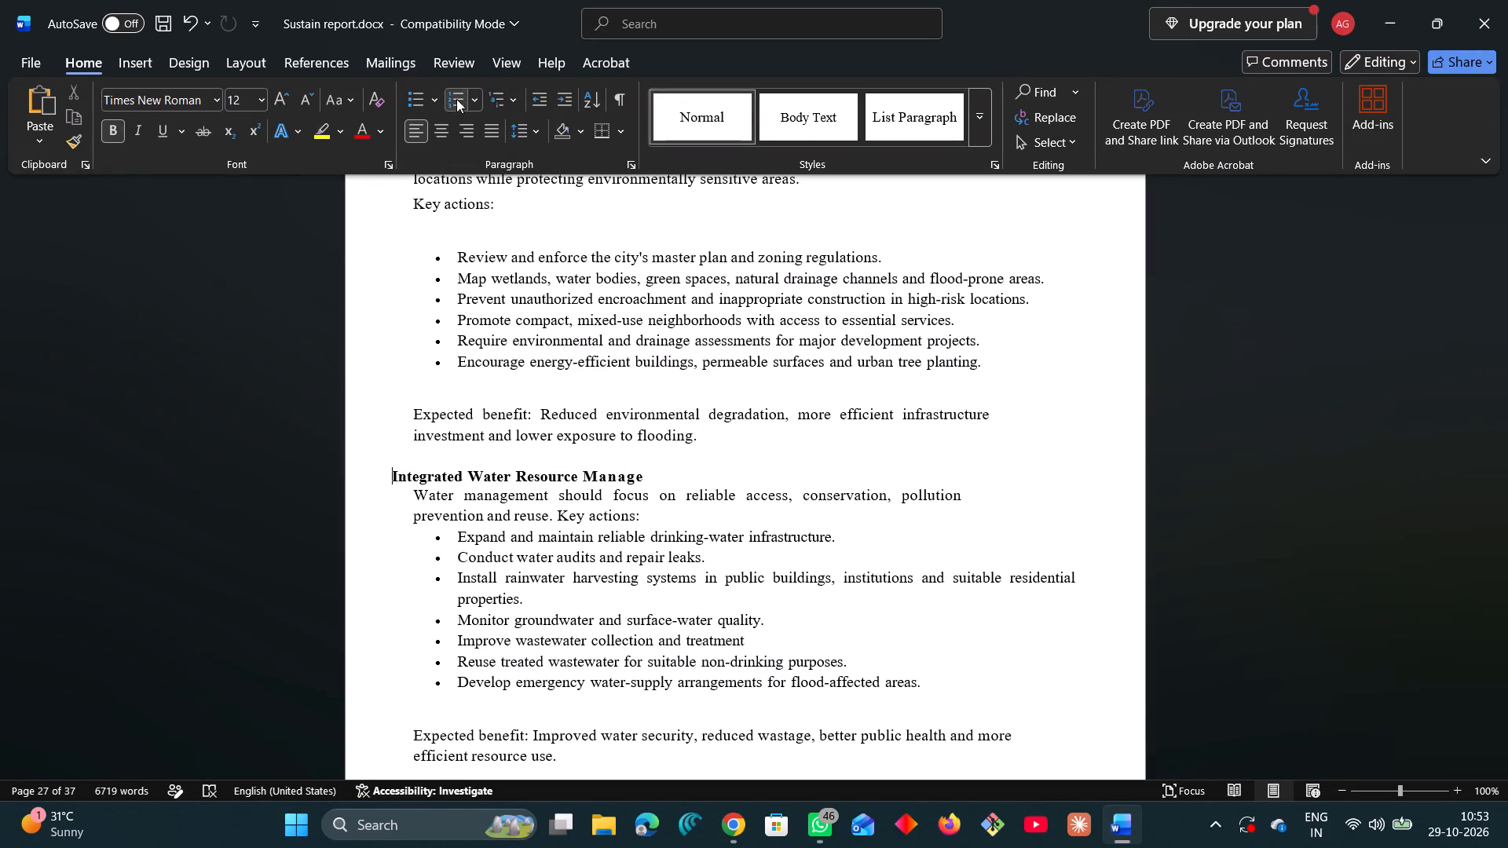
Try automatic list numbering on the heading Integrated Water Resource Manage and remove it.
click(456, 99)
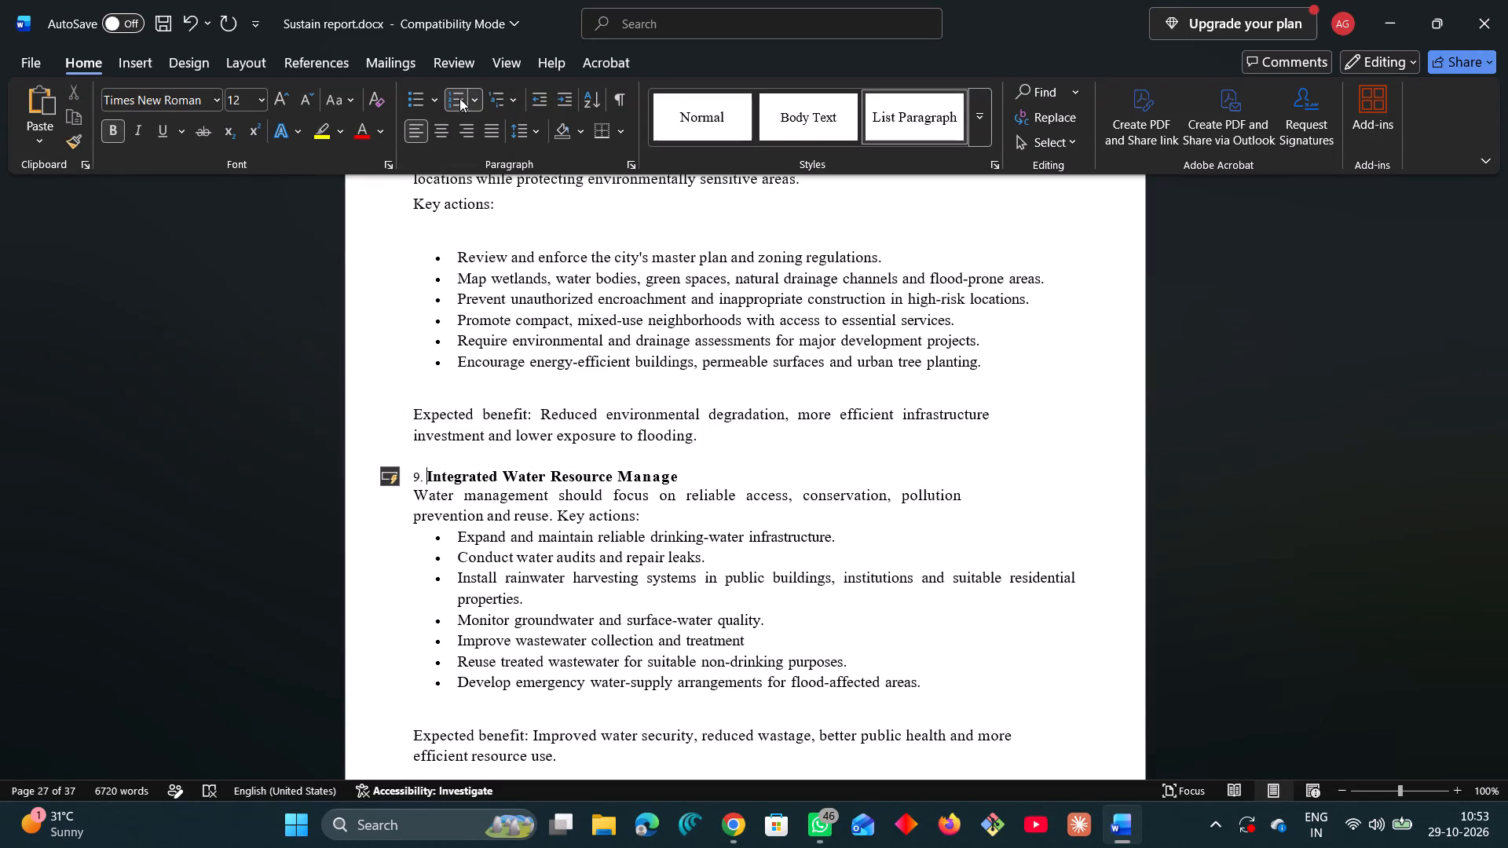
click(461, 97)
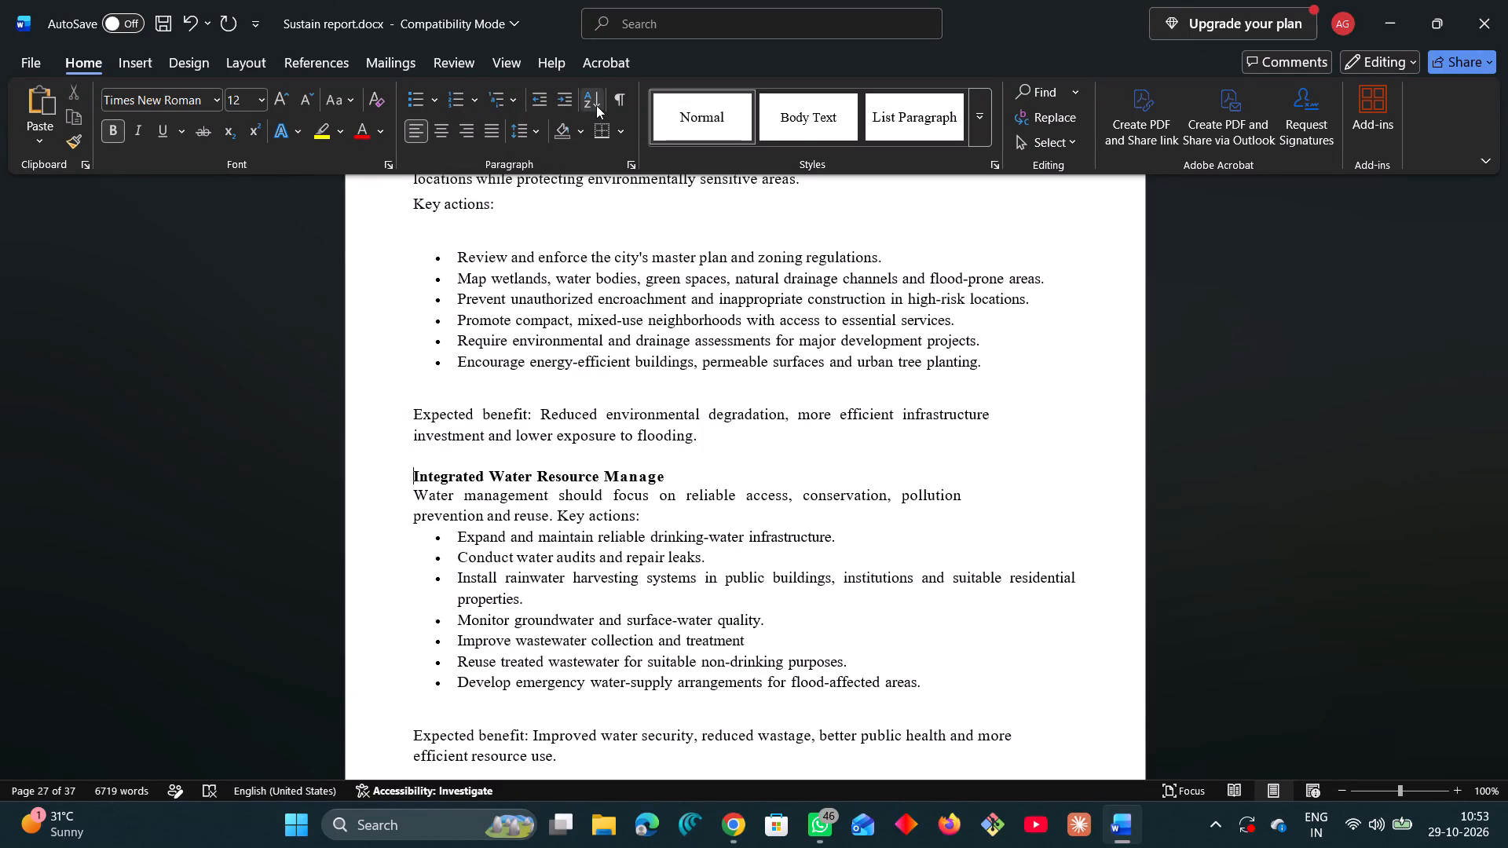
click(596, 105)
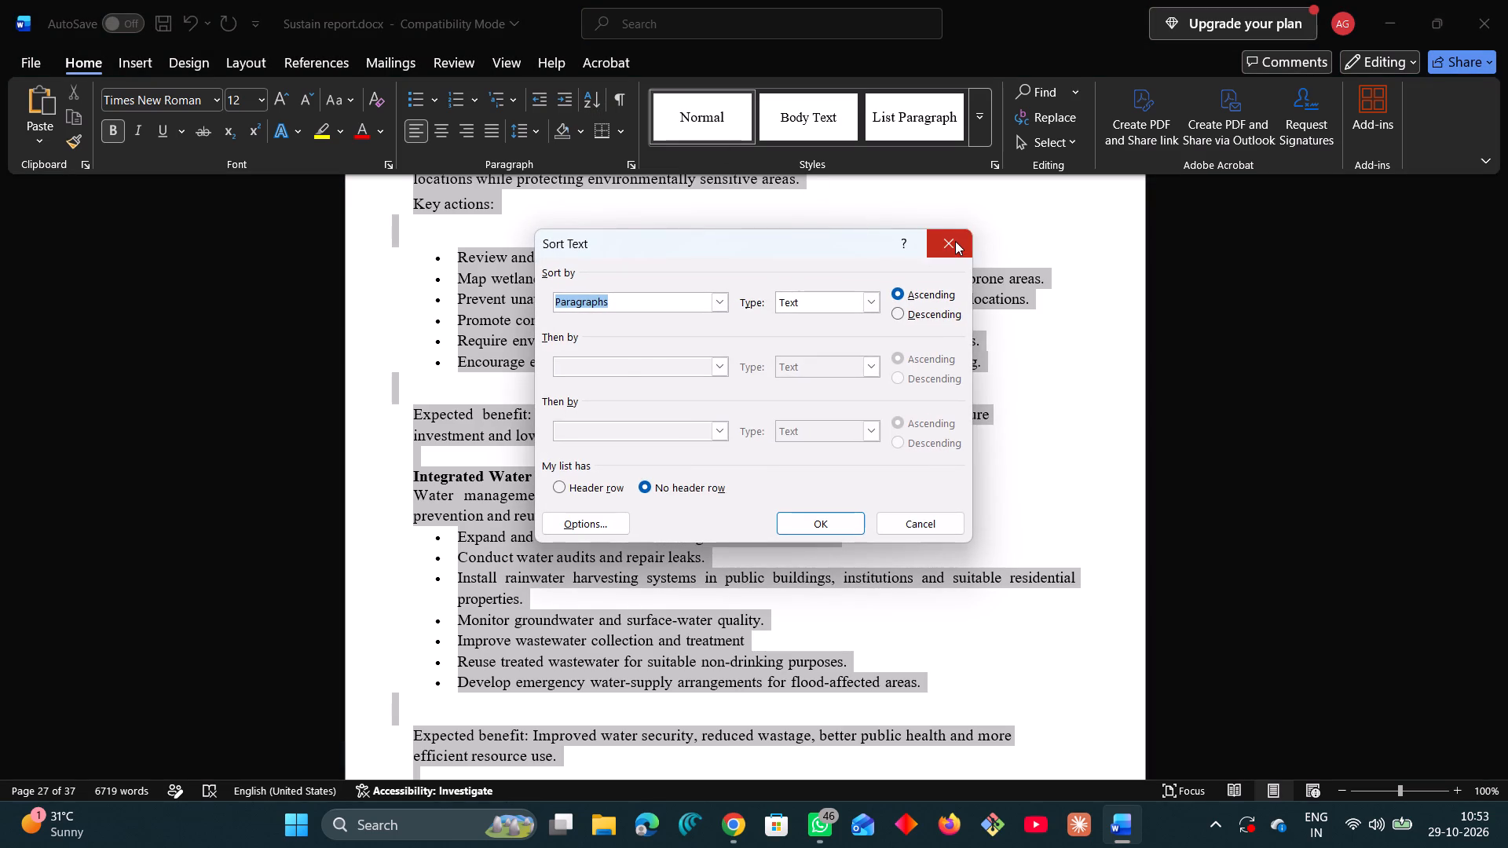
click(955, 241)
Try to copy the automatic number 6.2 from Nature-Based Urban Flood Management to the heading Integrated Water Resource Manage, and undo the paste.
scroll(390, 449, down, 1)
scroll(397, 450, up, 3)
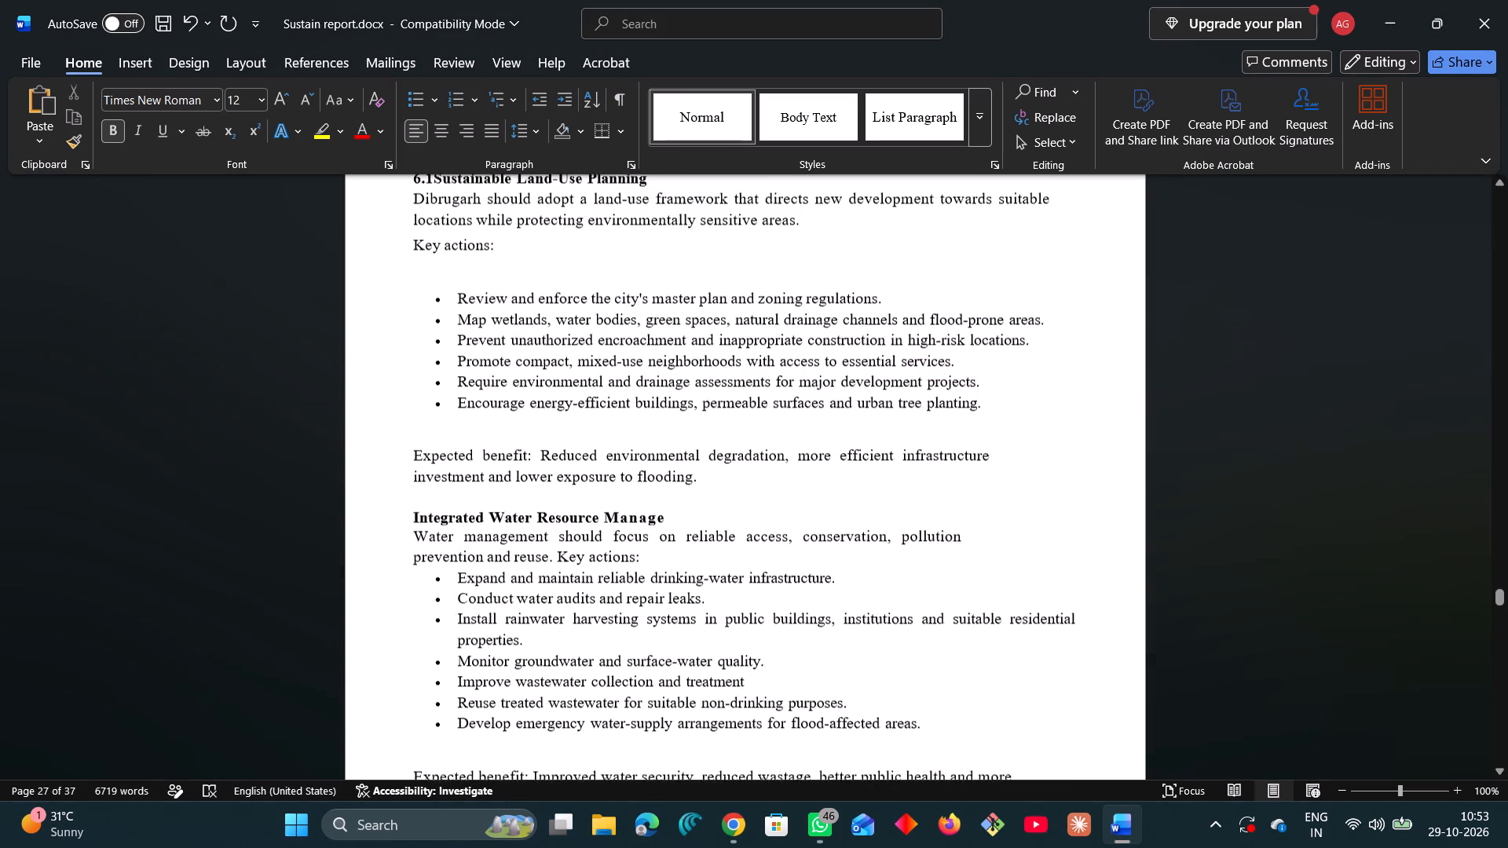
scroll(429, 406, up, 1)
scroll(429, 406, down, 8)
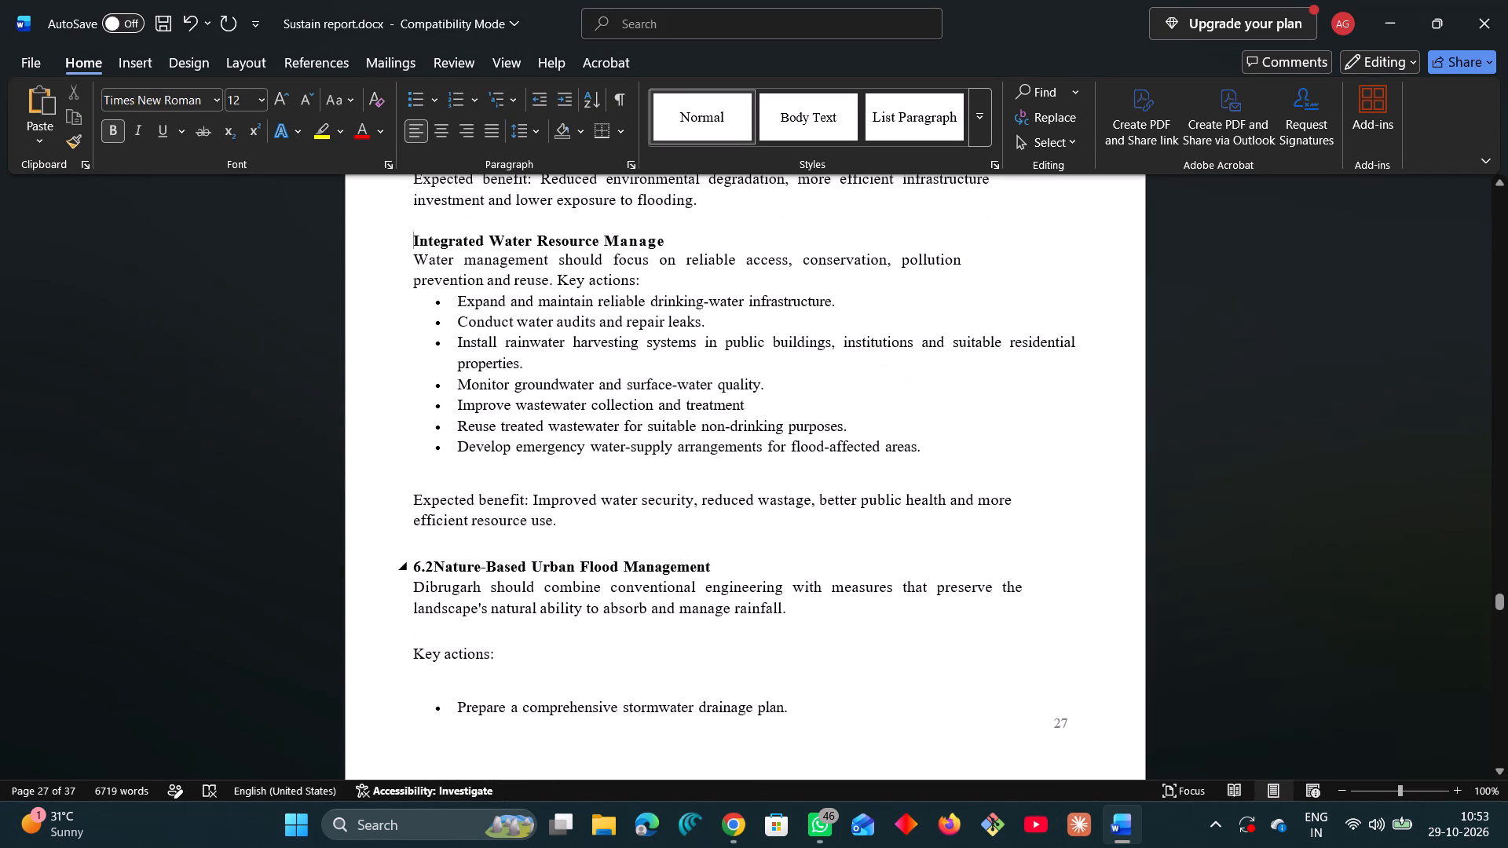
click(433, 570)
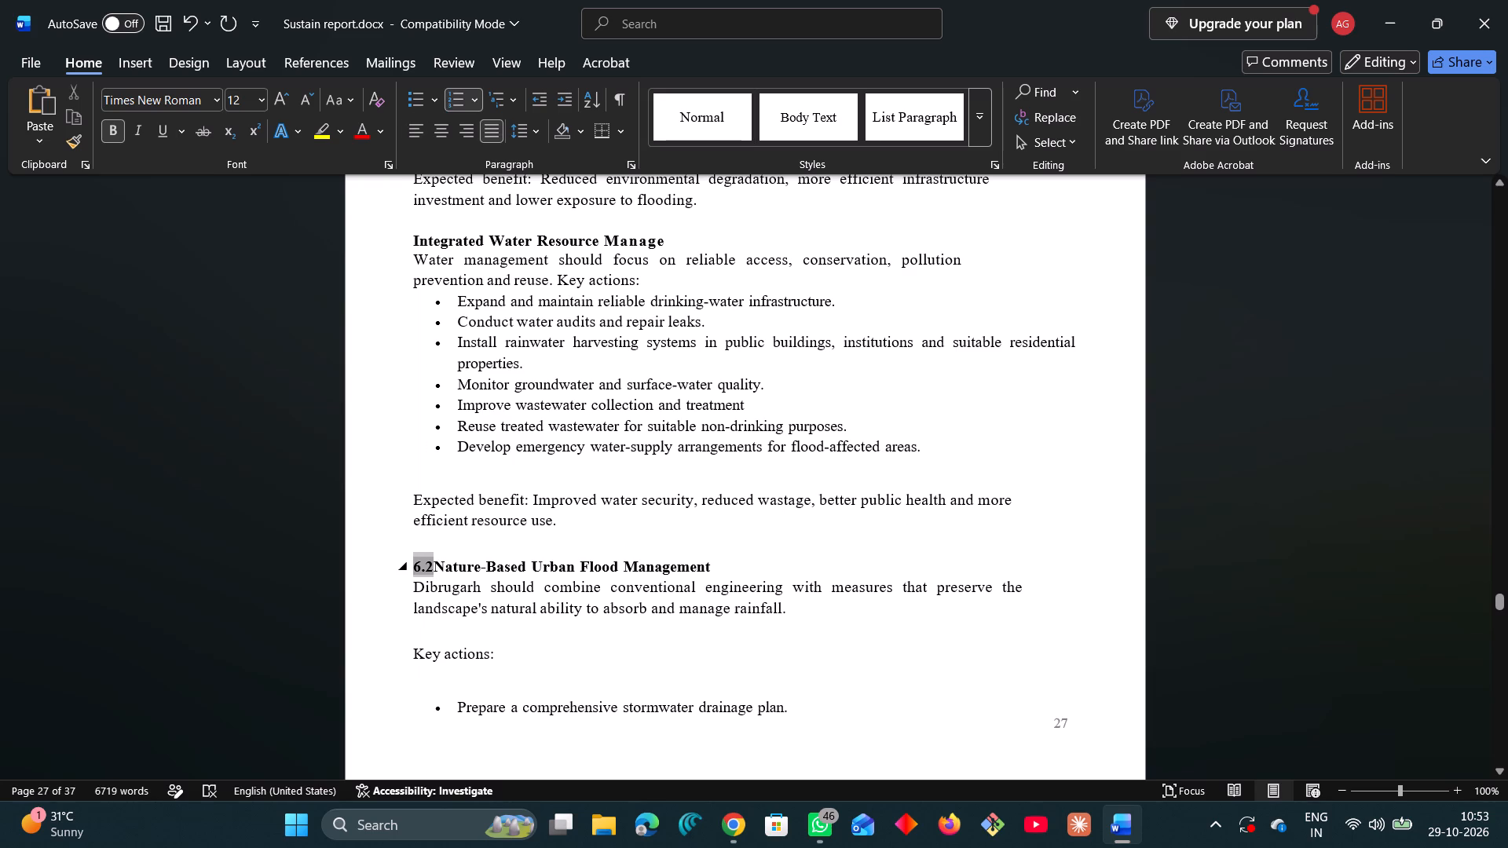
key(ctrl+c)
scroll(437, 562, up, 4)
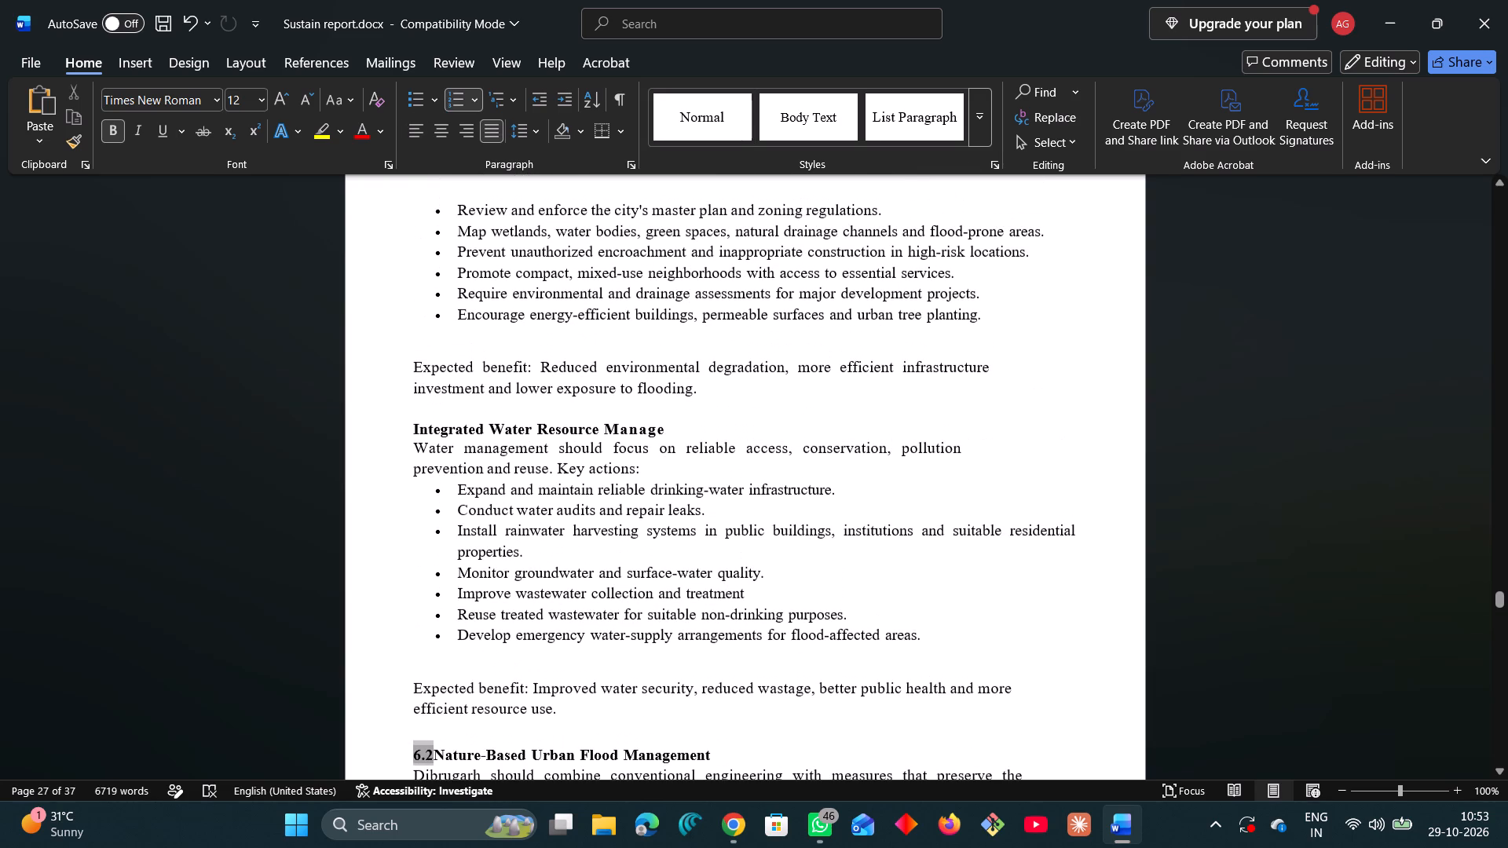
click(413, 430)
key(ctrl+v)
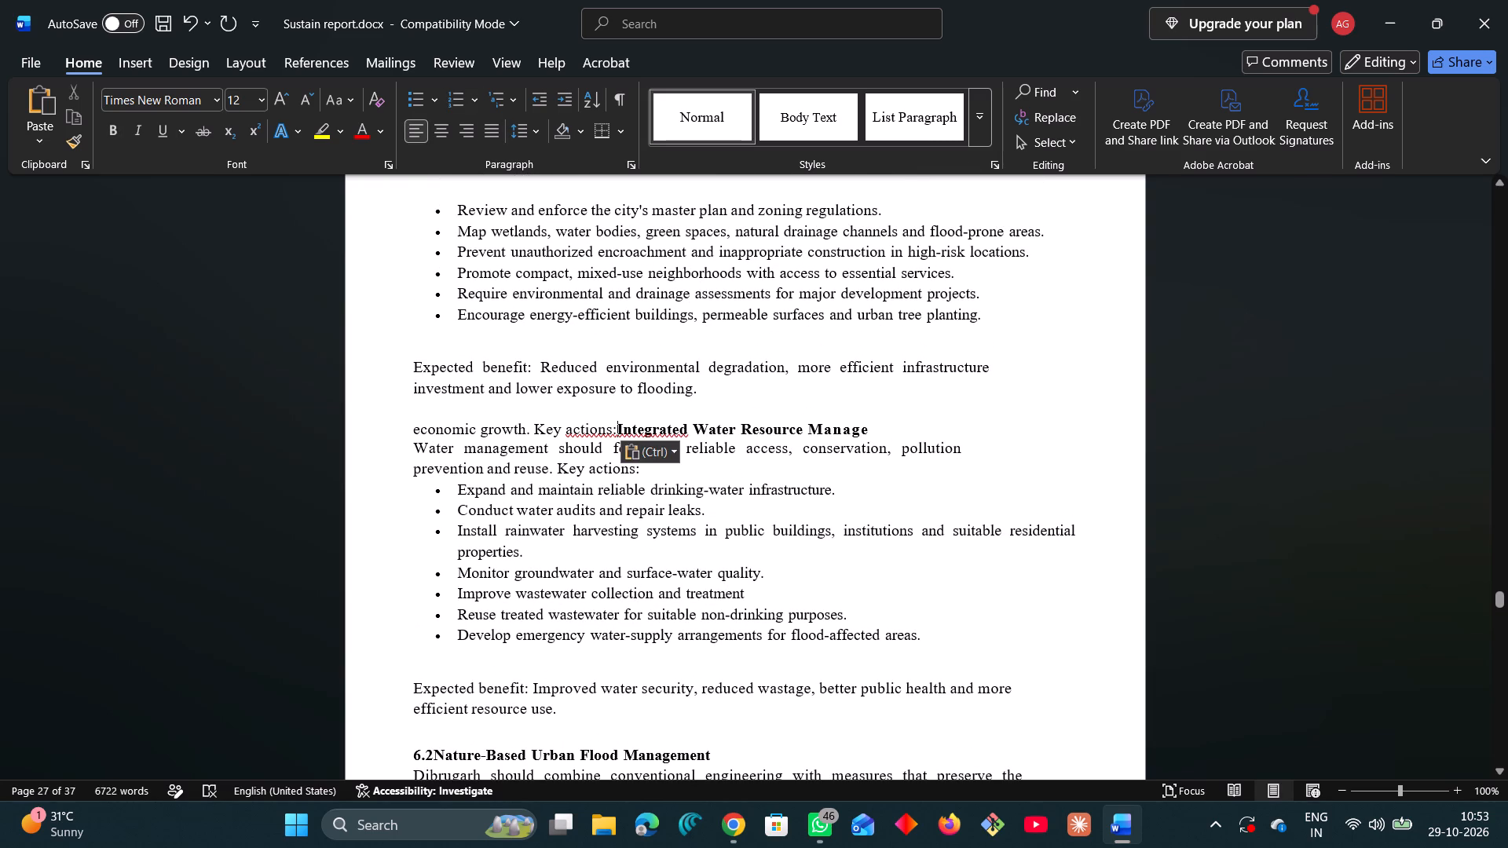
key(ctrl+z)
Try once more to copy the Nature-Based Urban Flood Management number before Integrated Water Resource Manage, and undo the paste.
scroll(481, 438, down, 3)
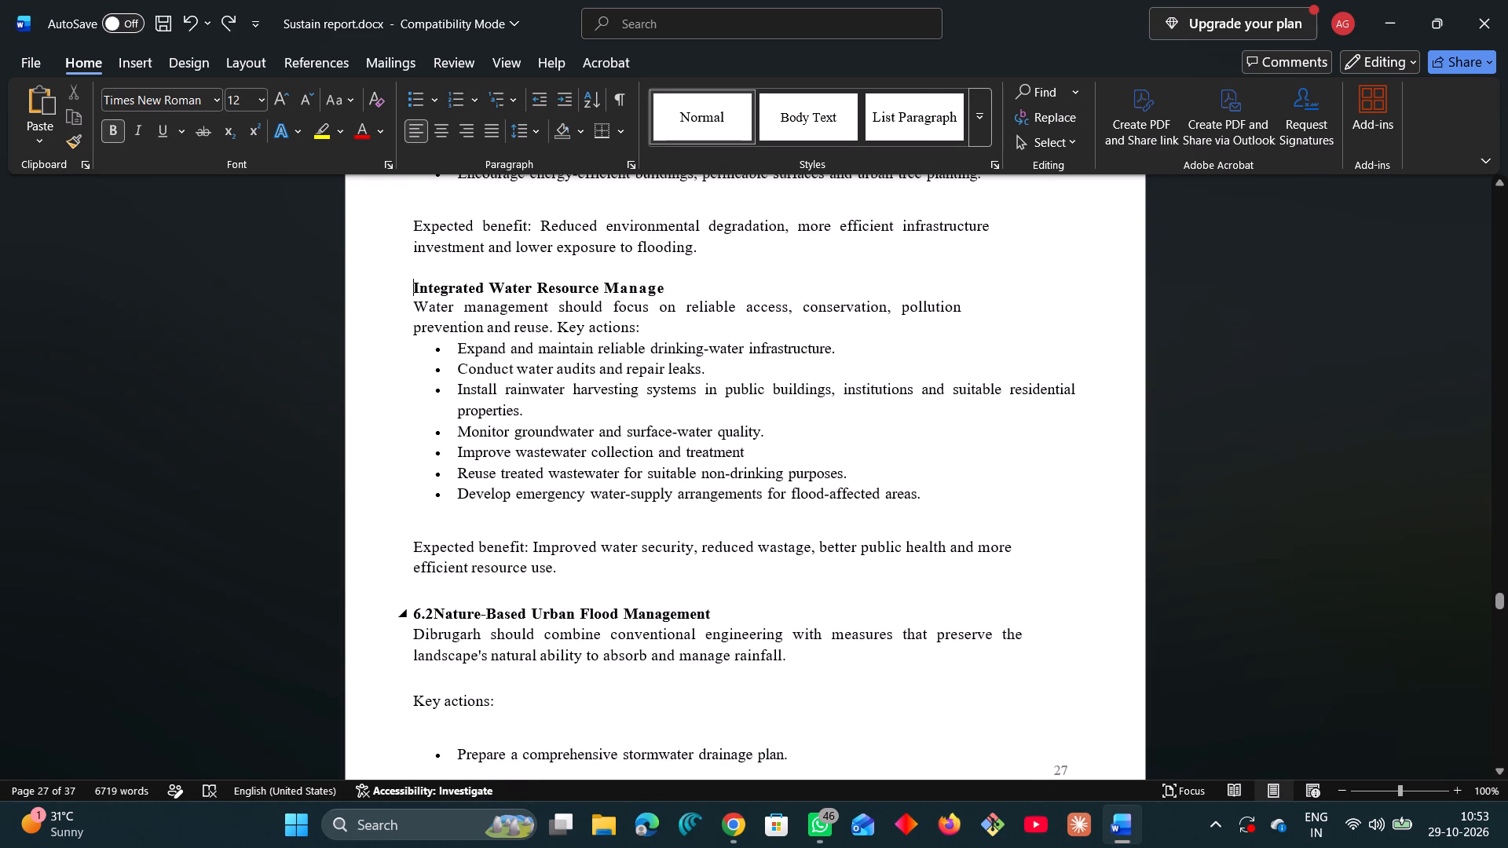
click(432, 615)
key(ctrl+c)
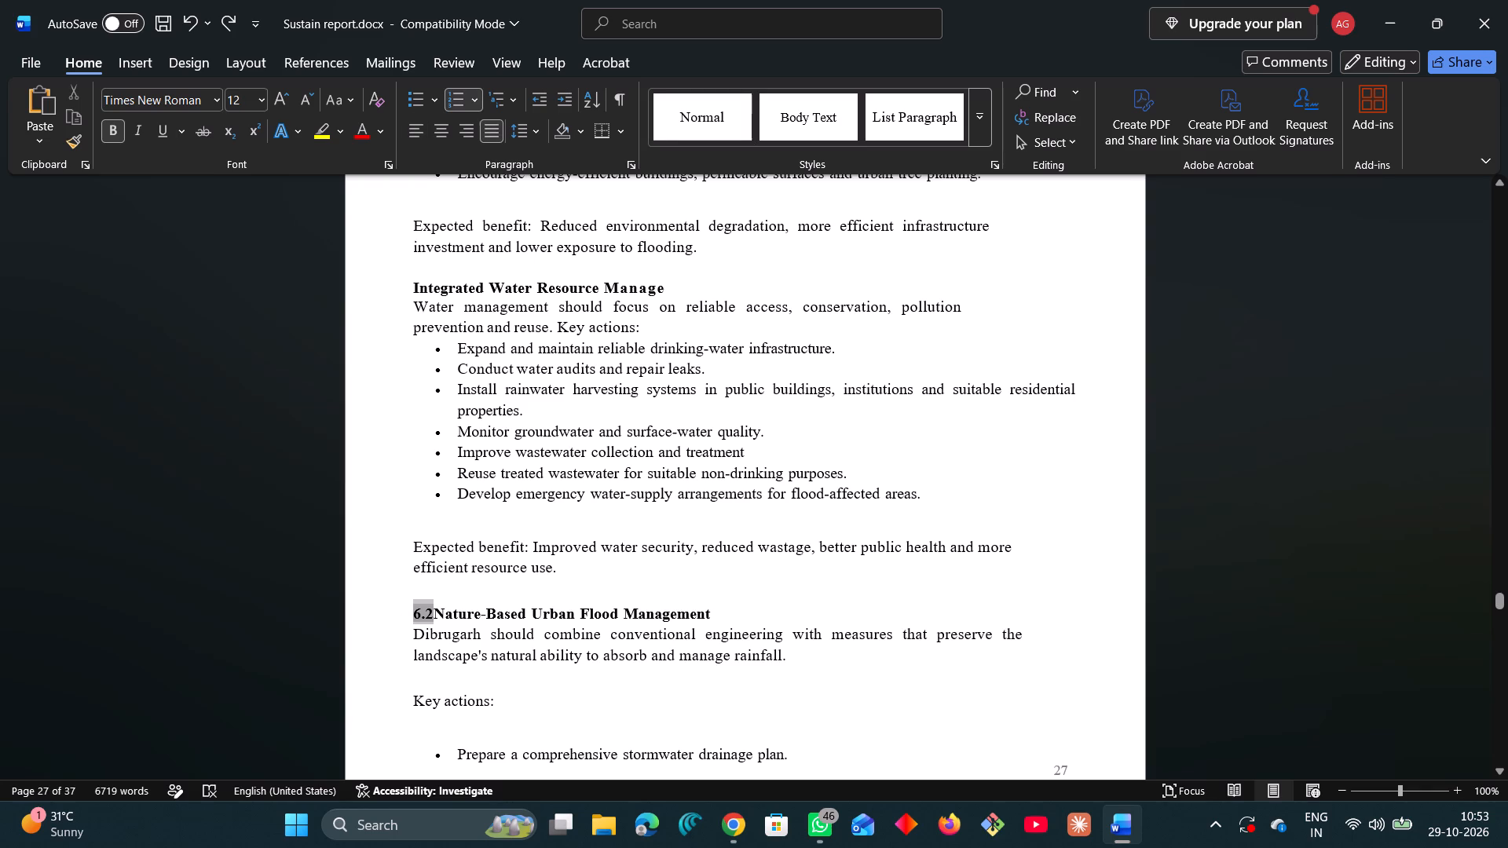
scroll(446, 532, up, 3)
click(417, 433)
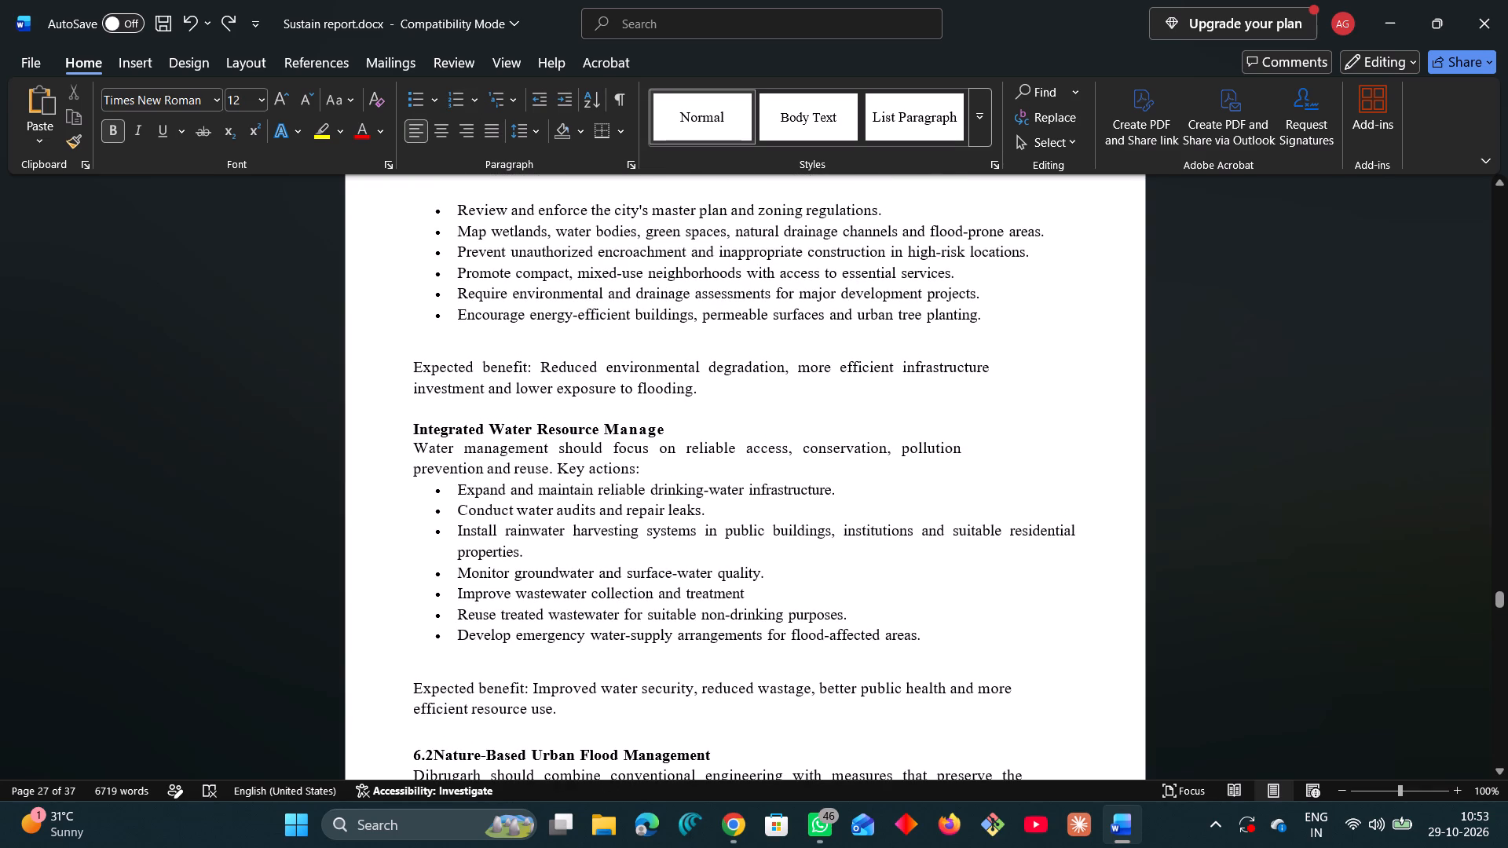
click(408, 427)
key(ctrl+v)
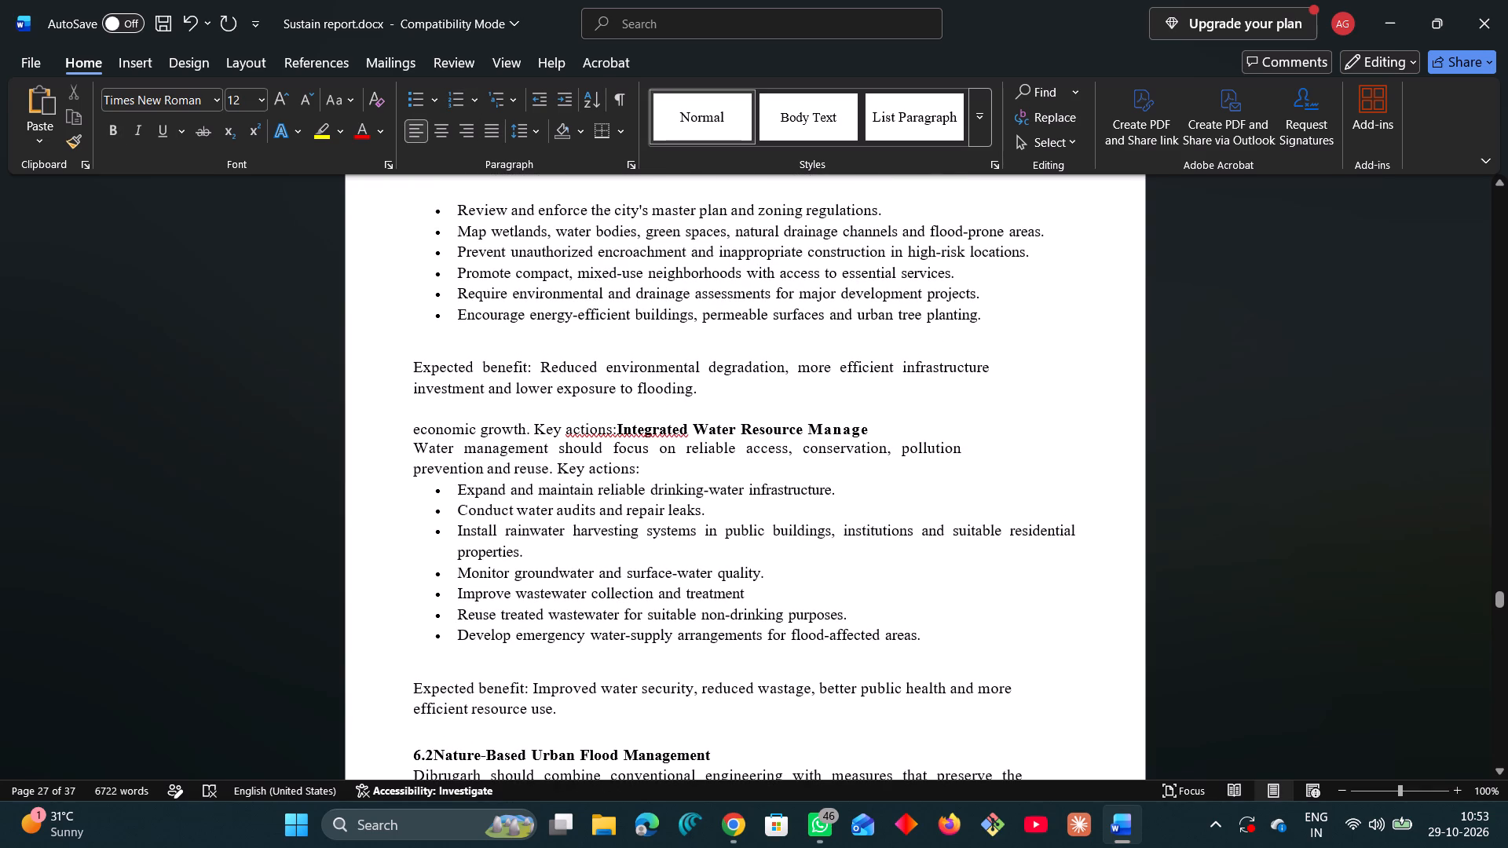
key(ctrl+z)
Remove the blank line between Key actions and the first bullet under Nature-Based Urban Flood Management.
scroll(450, 442, down, 5)
click(483, 644)
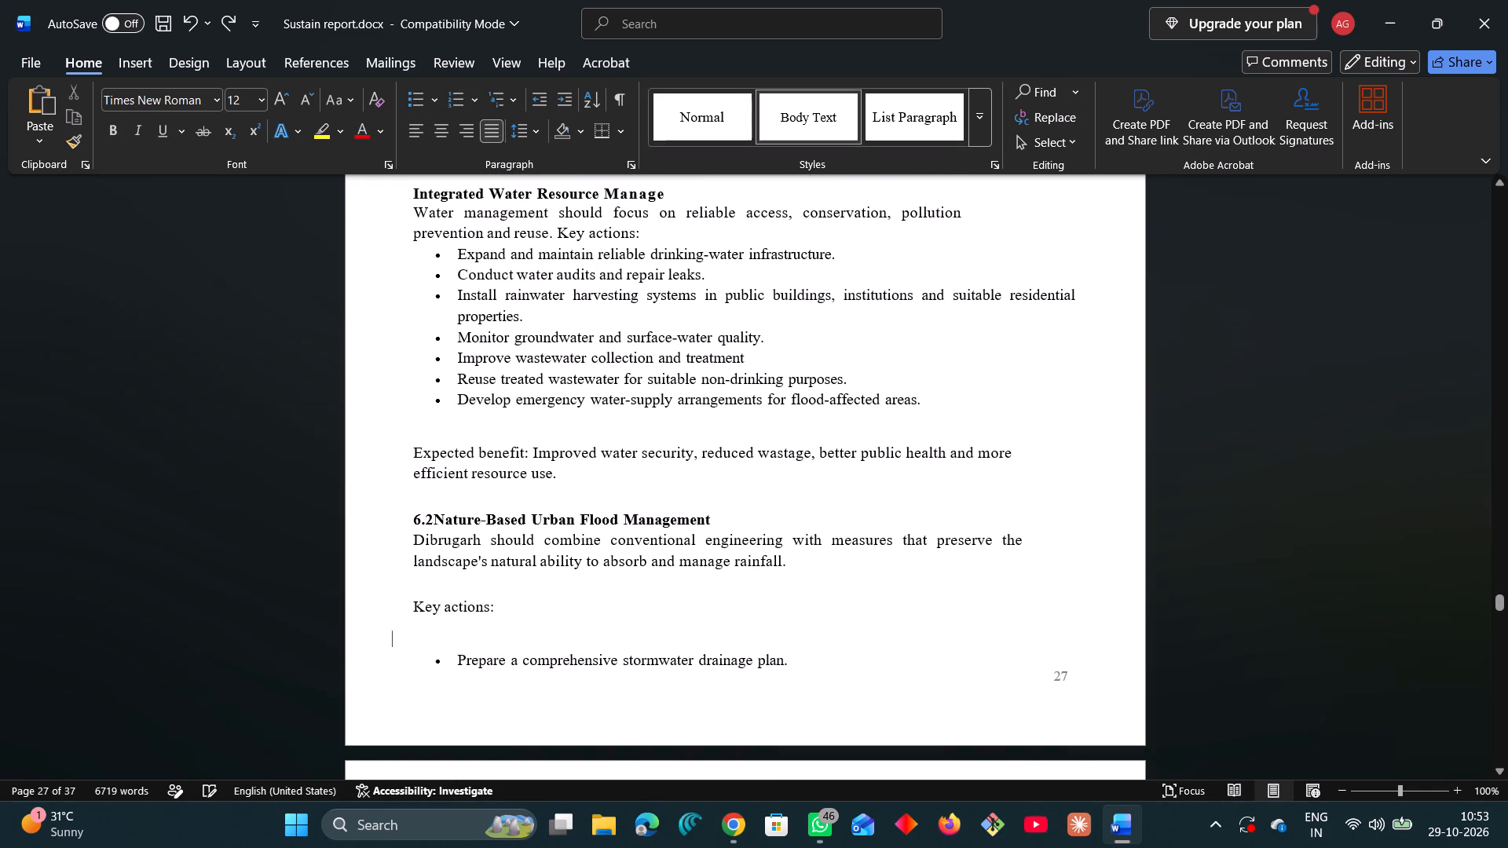
key(BackSpace)
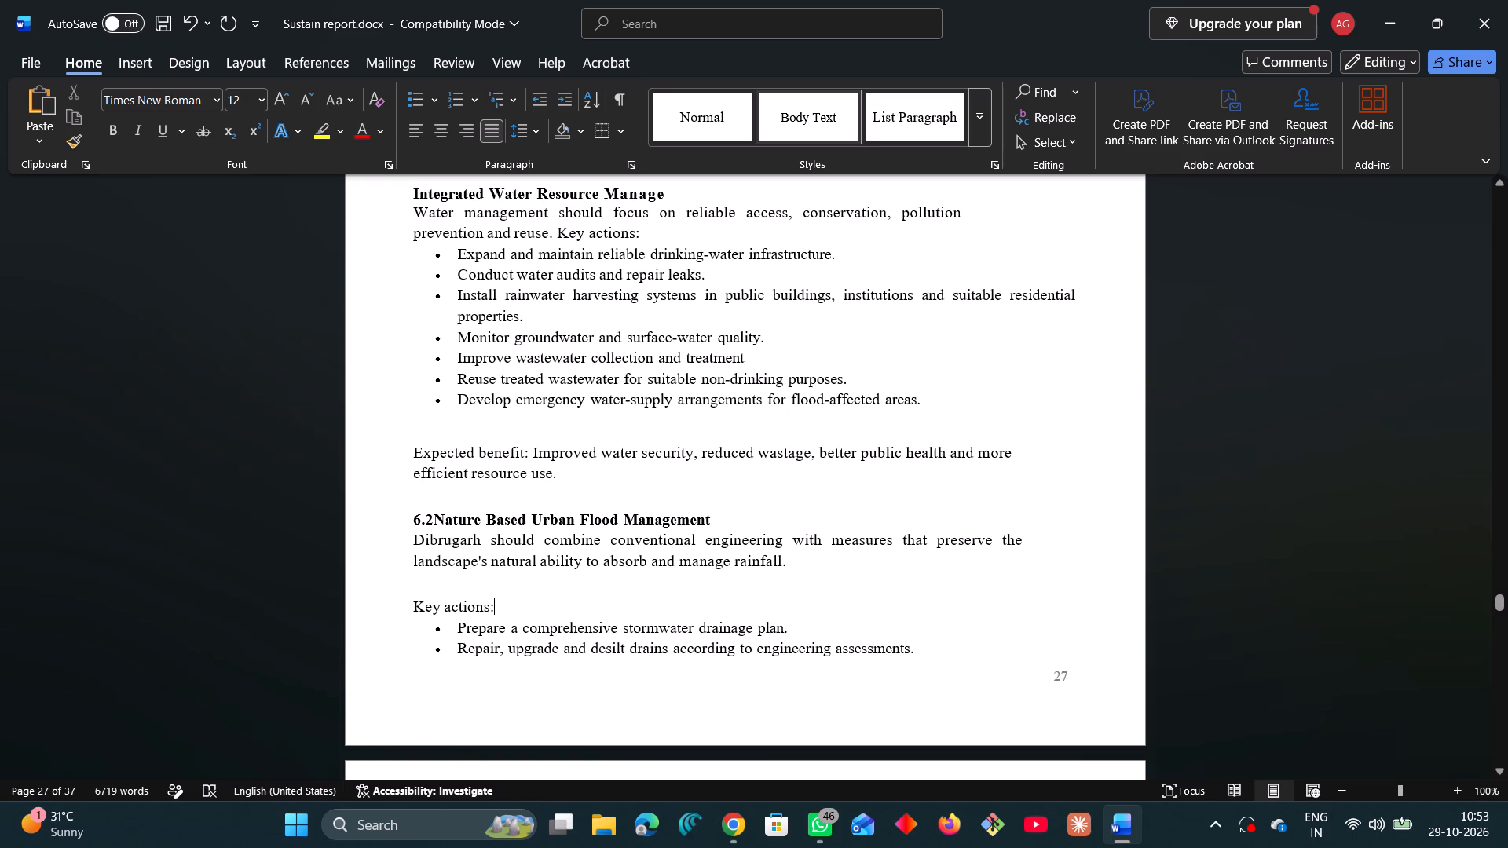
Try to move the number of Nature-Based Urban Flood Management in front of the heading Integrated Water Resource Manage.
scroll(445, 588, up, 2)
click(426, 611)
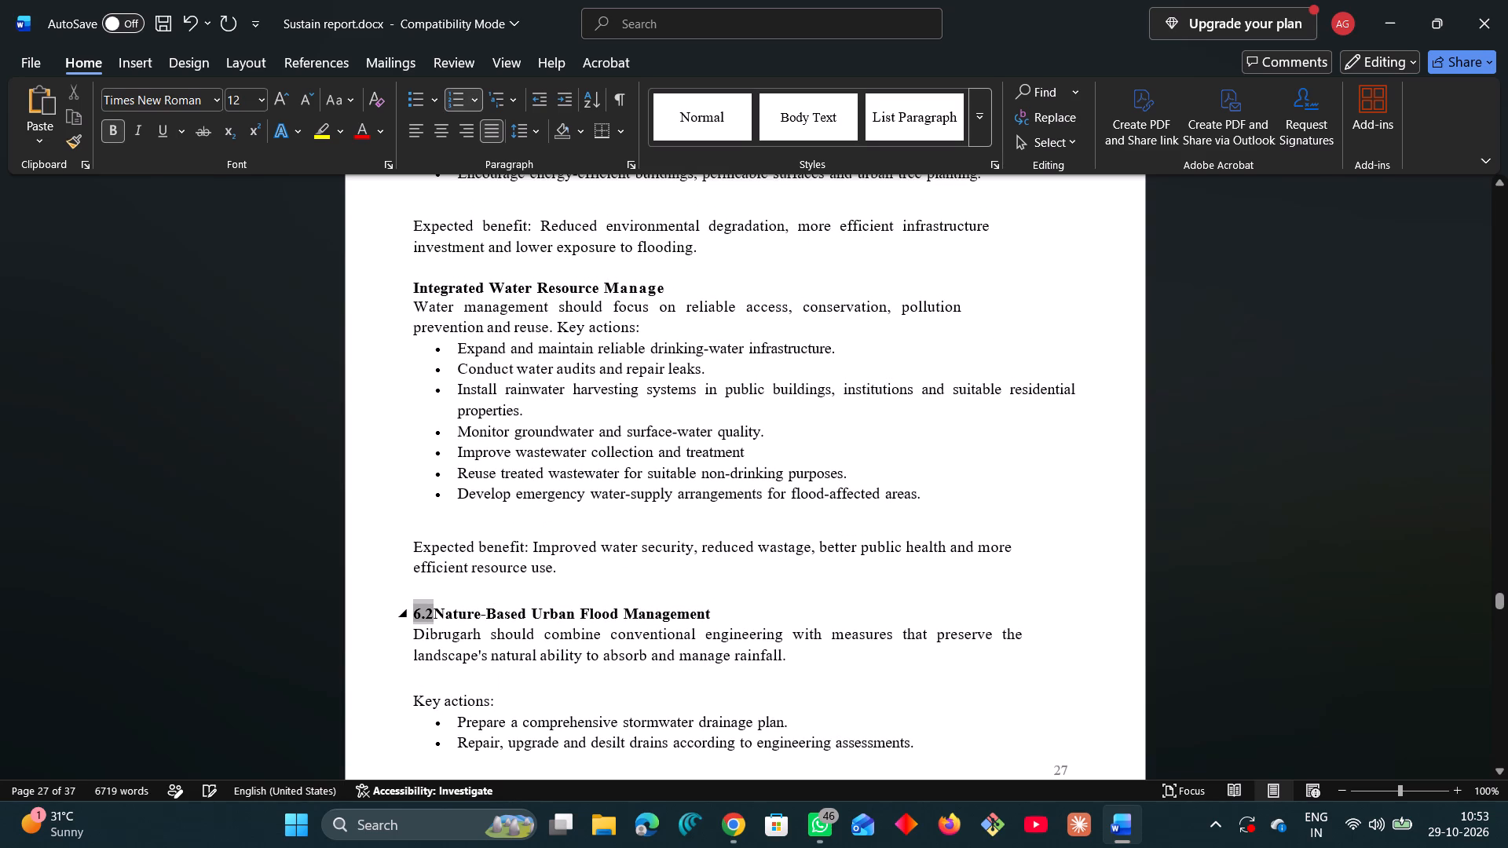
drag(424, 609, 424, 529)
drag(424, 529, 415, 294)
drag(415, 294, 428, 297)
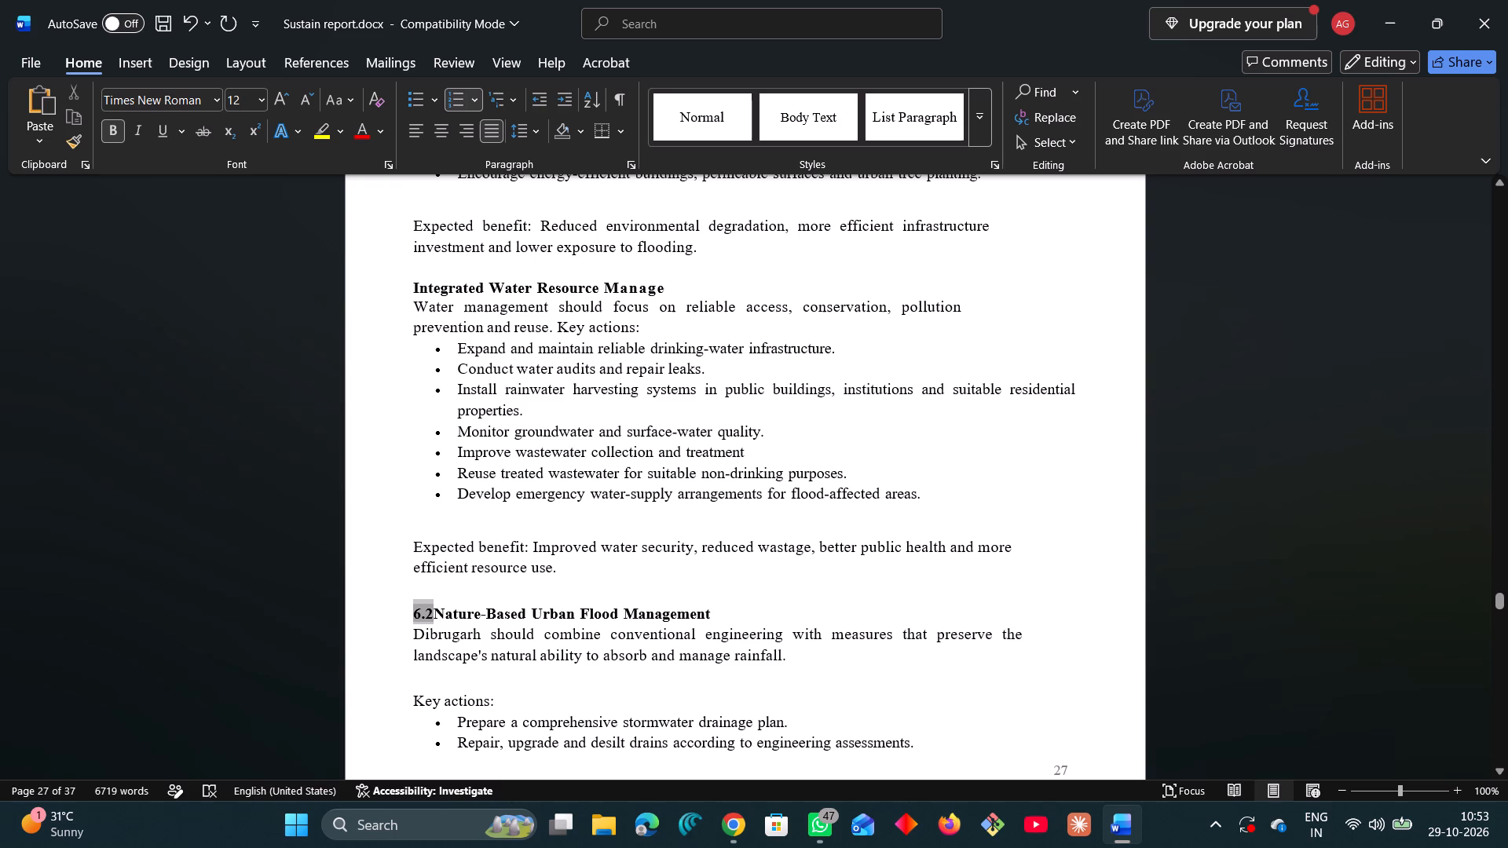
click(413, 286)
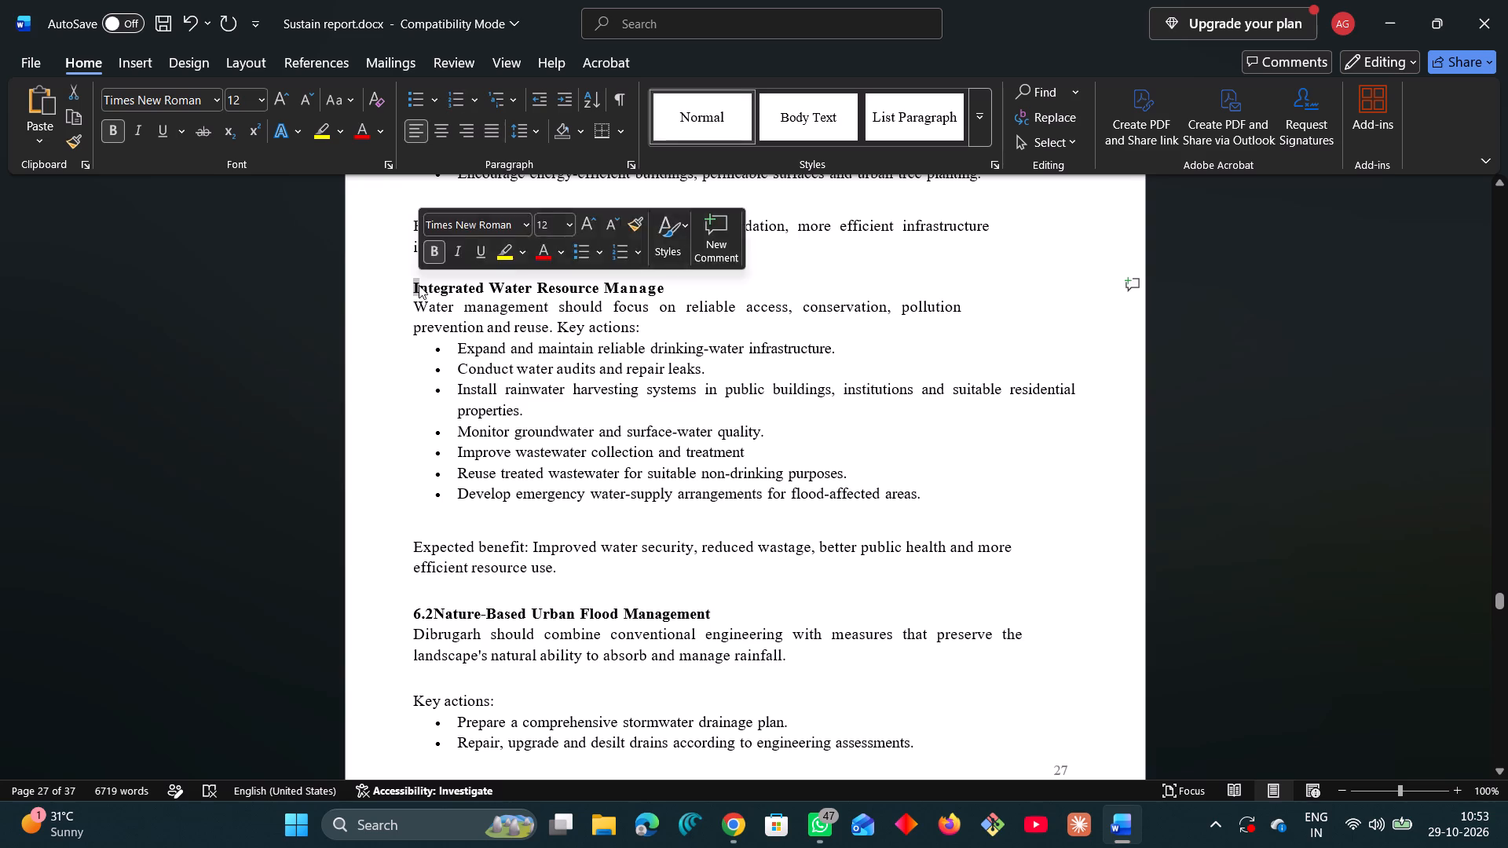
Join the heading Integrated Water Resource Manage to the Expected benefit paragraph above, and separate them again with one blank line.
scroll(441, 305, up, 10)
scroll(451, 362, down, 9)
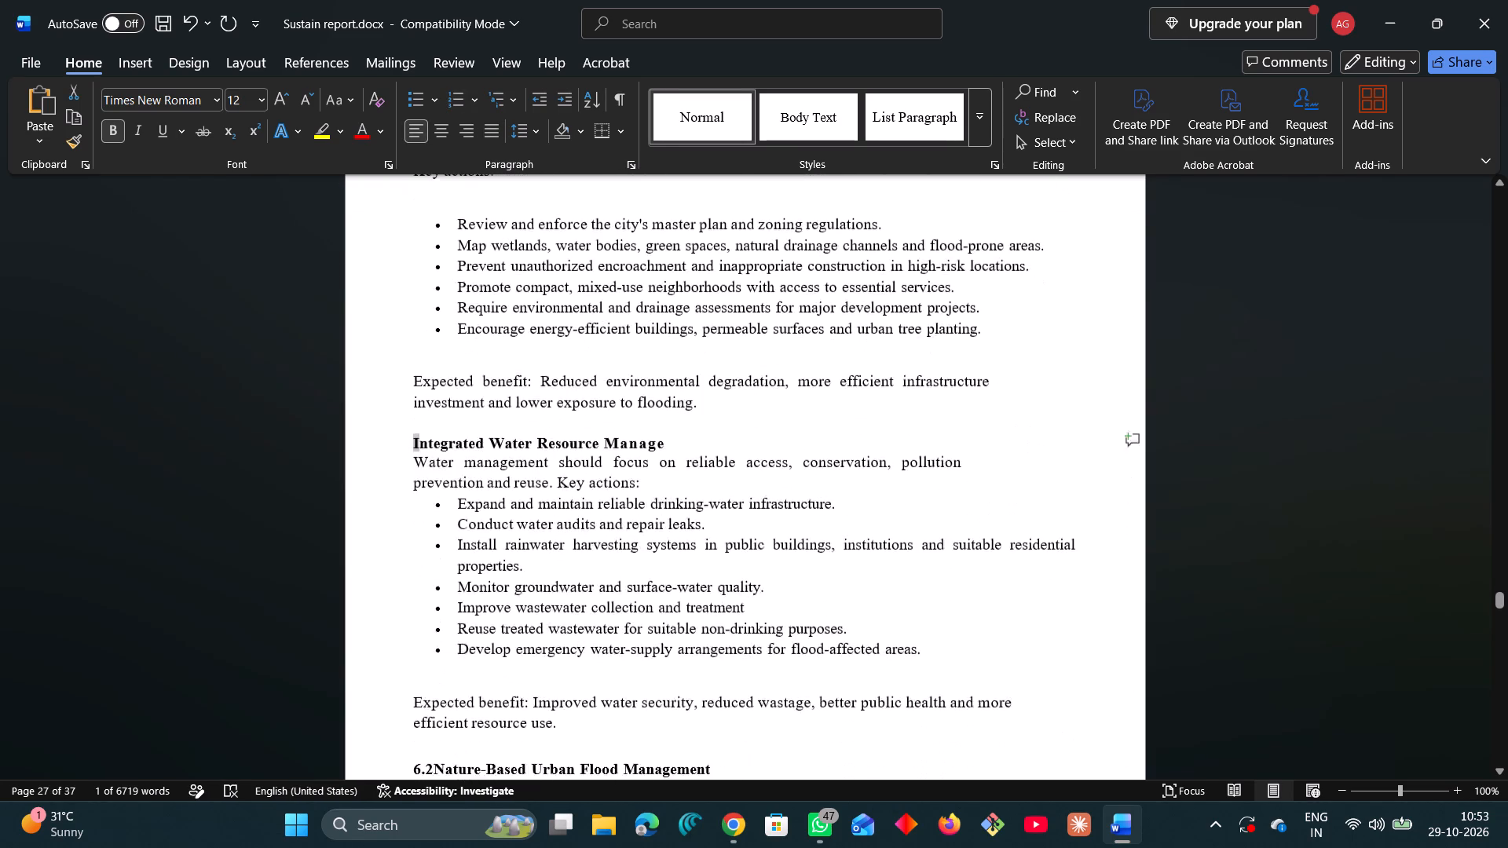
scroll(452, 364, down, 2)
click(412, 242)
scroll(419, 243, up, 2)
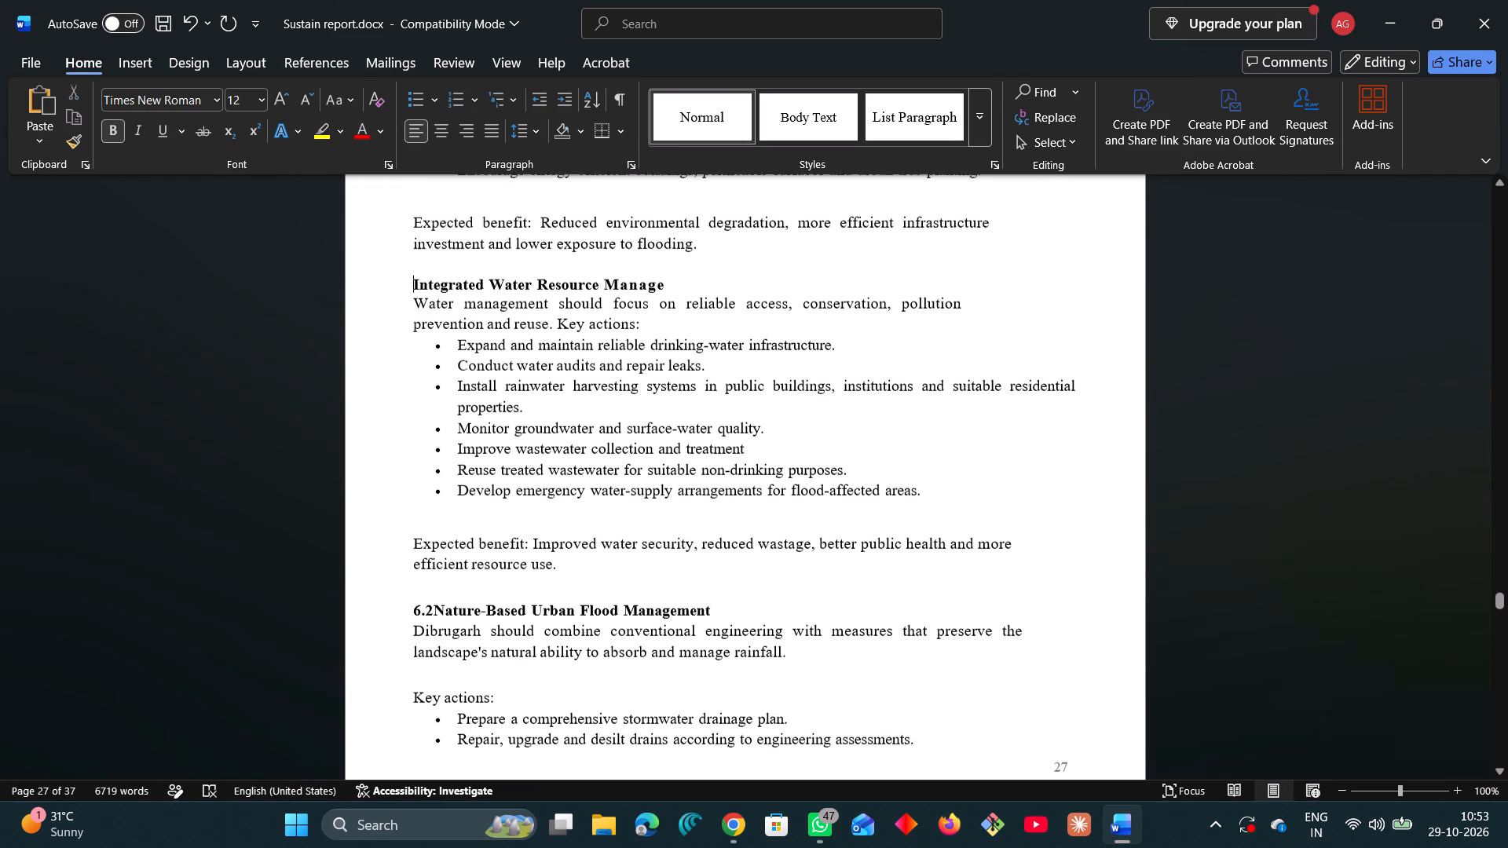
scroll(420, 244, up, 2)
key(BackSpace)
key(BackSpace)
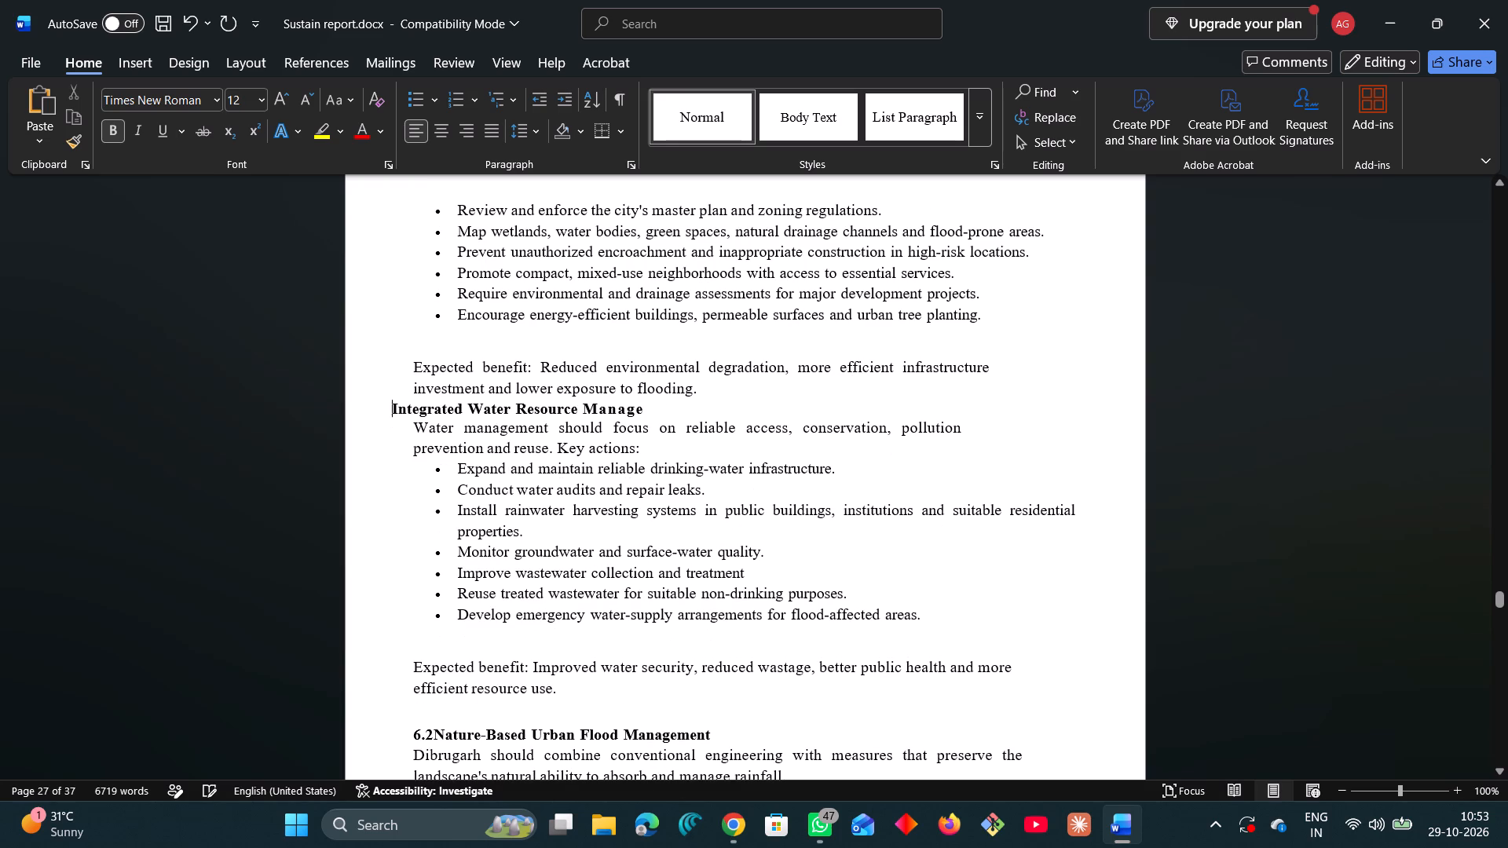
key(BackSpace)
key(Return)
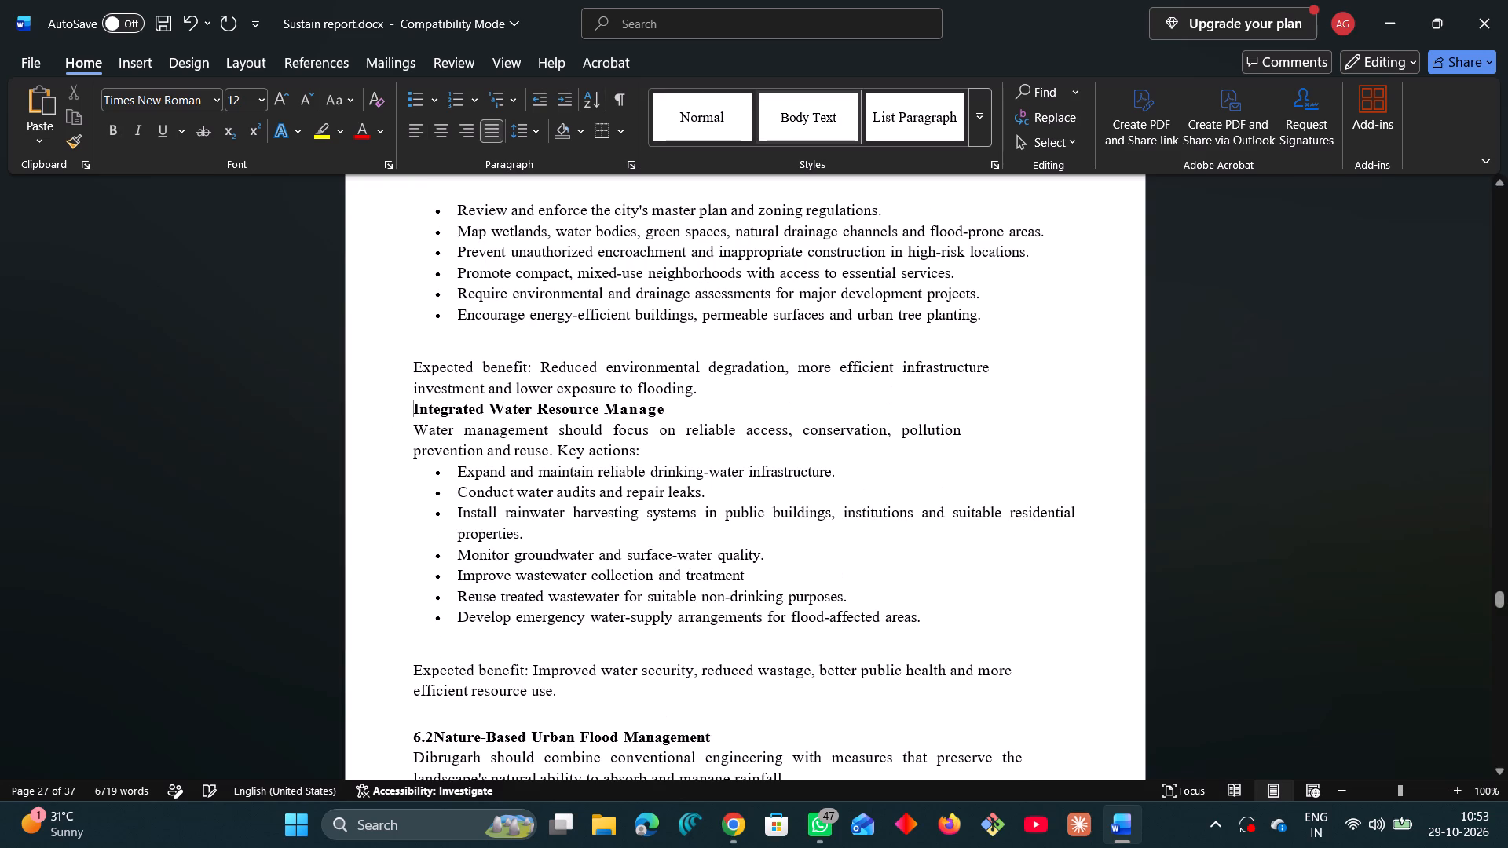
key(Return)
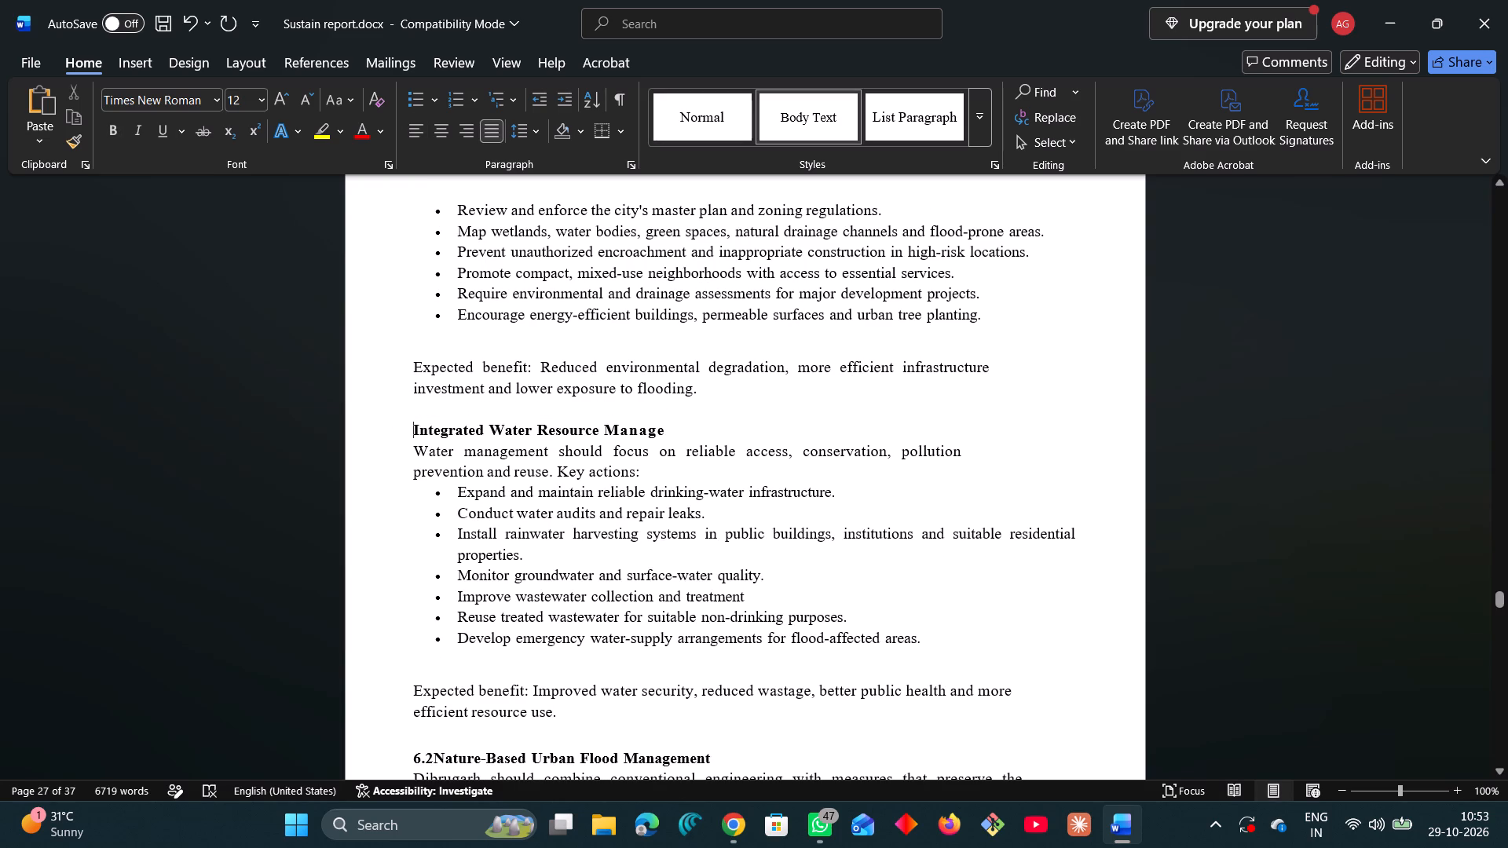
Number the heading Integrated Water Resource Manage manually as 6.2, followed by a space.
key(space)
key(space)
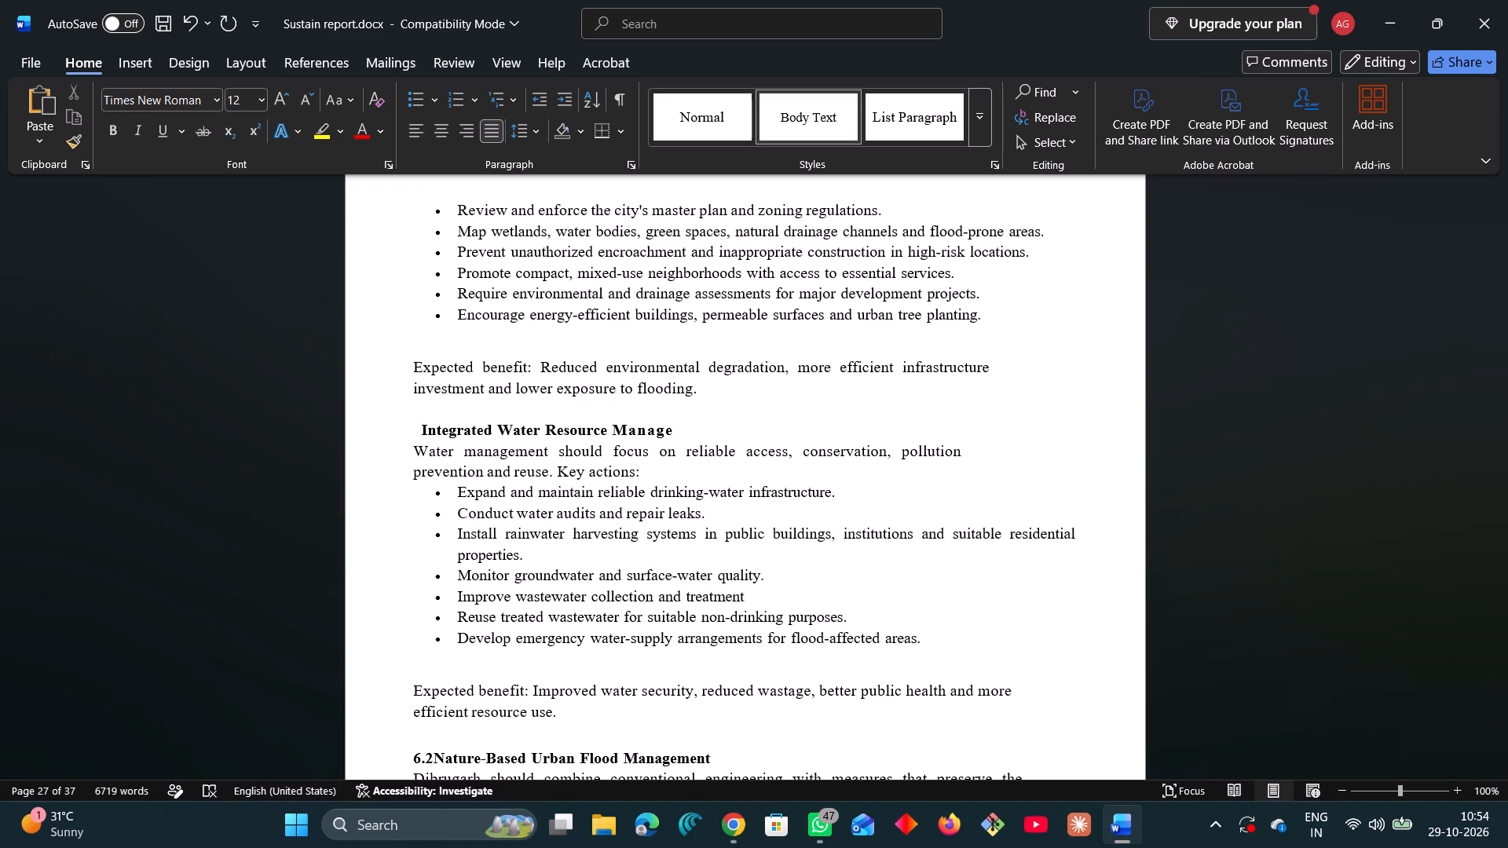
key(BackSpace)
key(BackSpace)
key(5)
key(BackSpace)
text(6,2)
key(BackSpace)
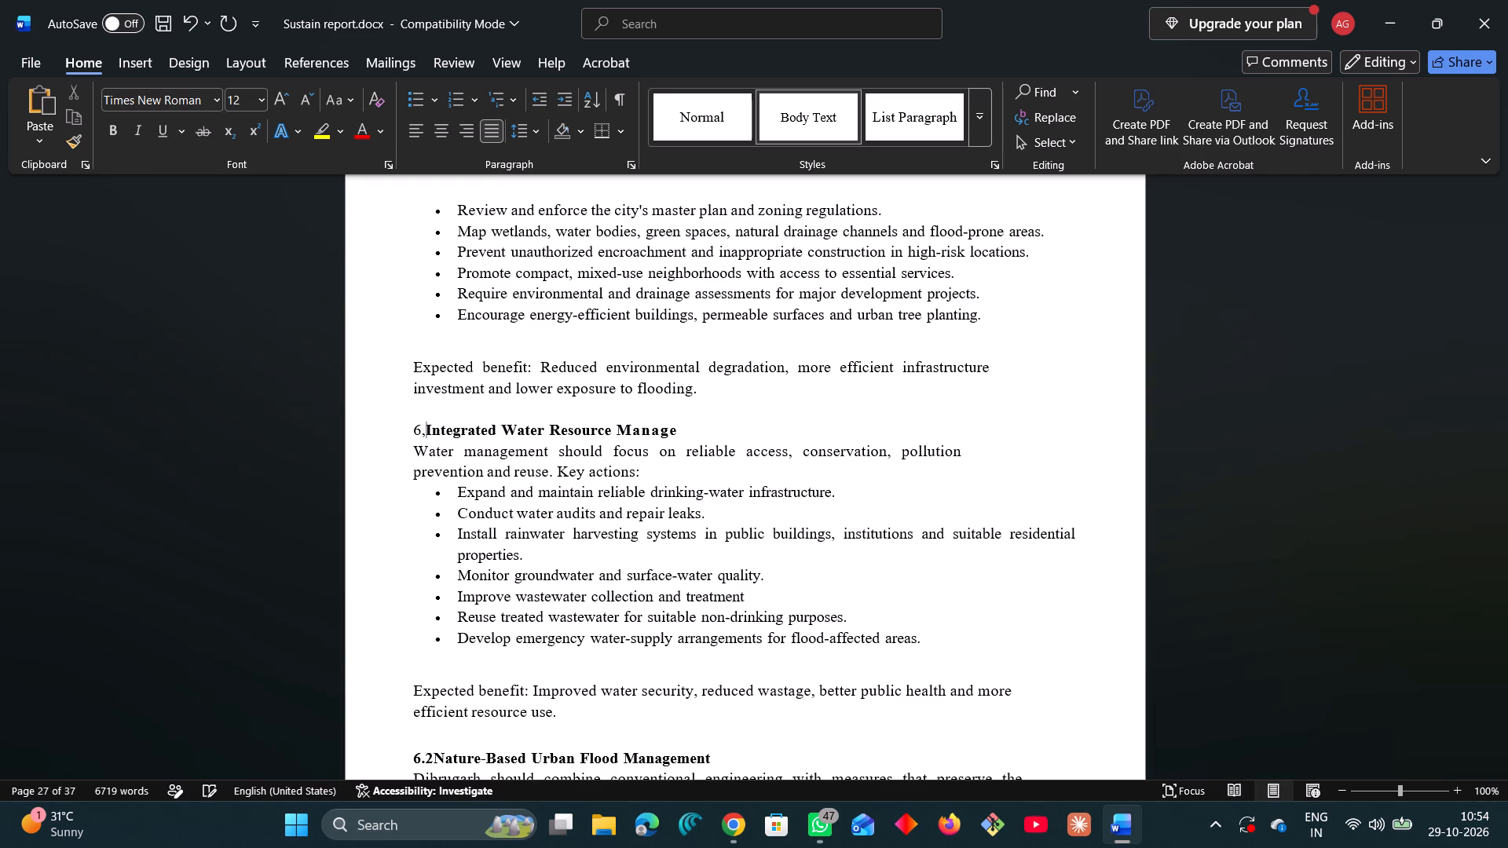
key(BackSpace)
text(.2)
key(space)
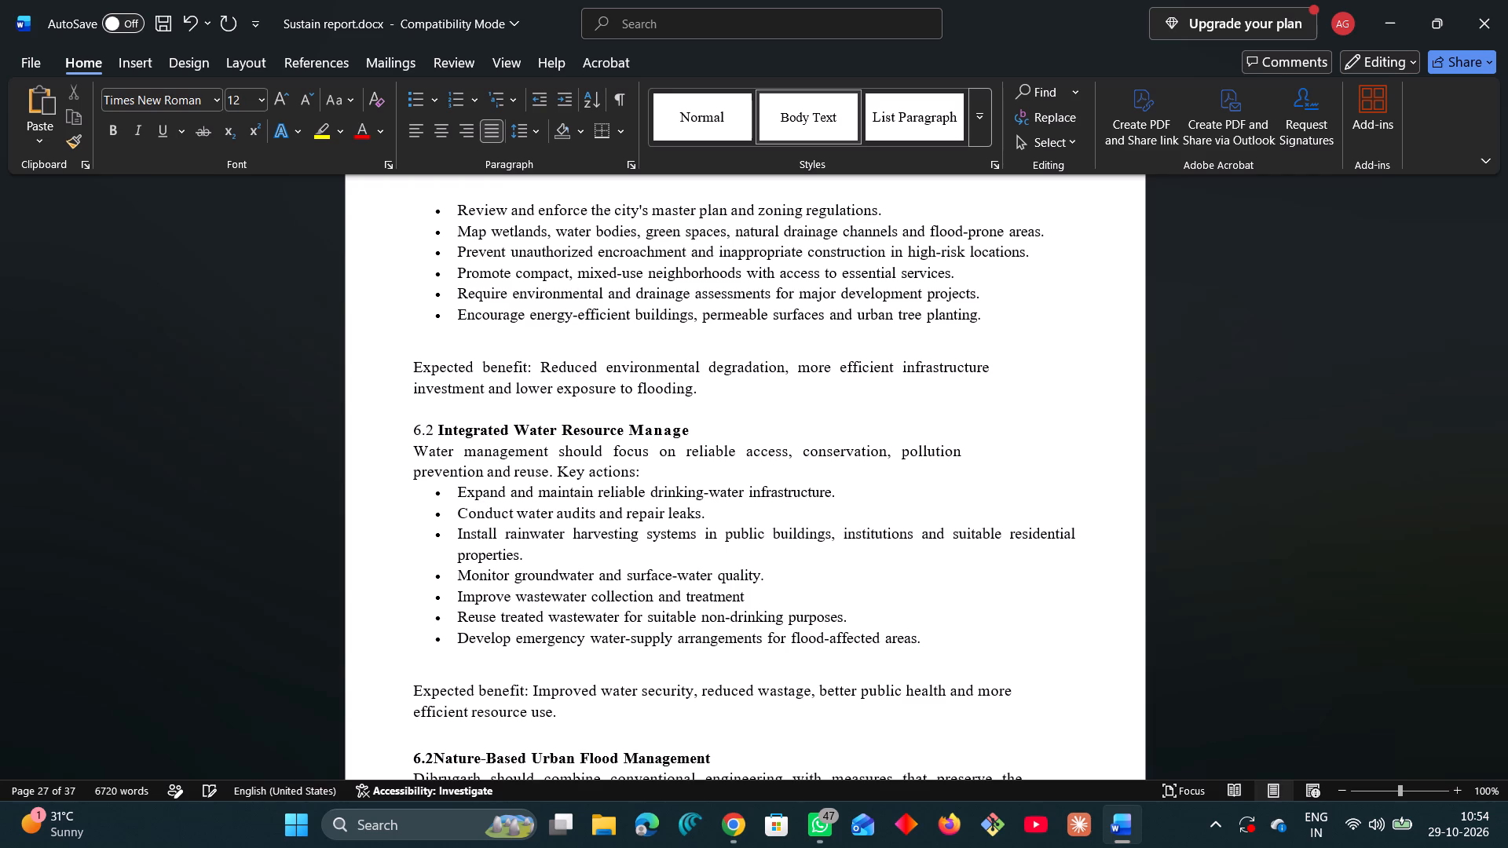
Make the number 6.2 of the heading Integrated Water Resource Manage bold.
drag(435, 433, 412, 429)
drag(412, 429, 411, 429)
click(112, 126)
click(775, 400)
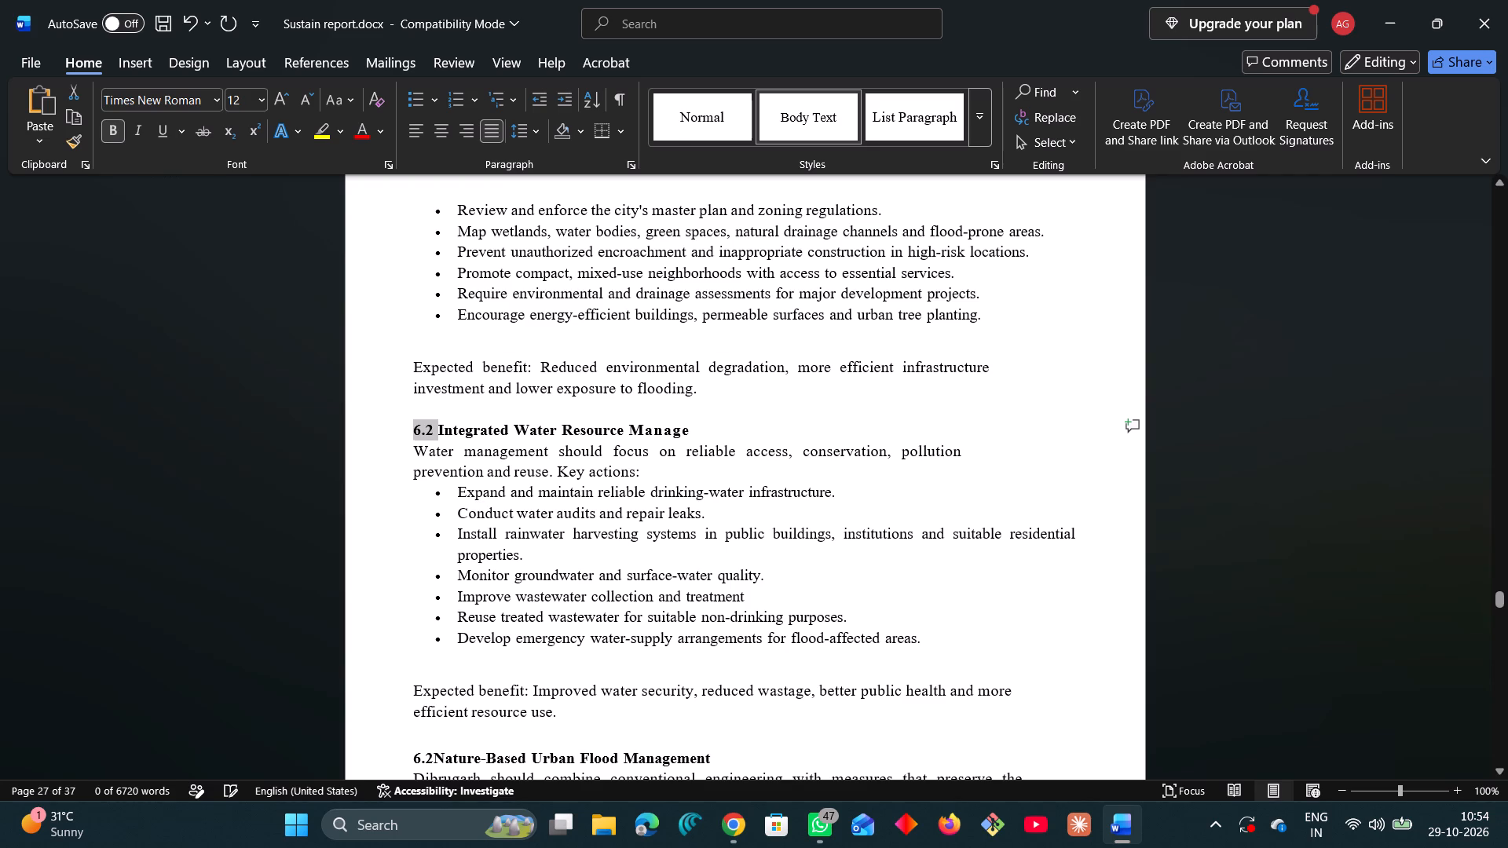
Delete the blank line above the heading Scientific Waste Management and Circular Economy at the top of its page.
scroll(727, 435, down, 2)
scroll(351, 433, down, 6)
scroll(412, 410, down, 2)
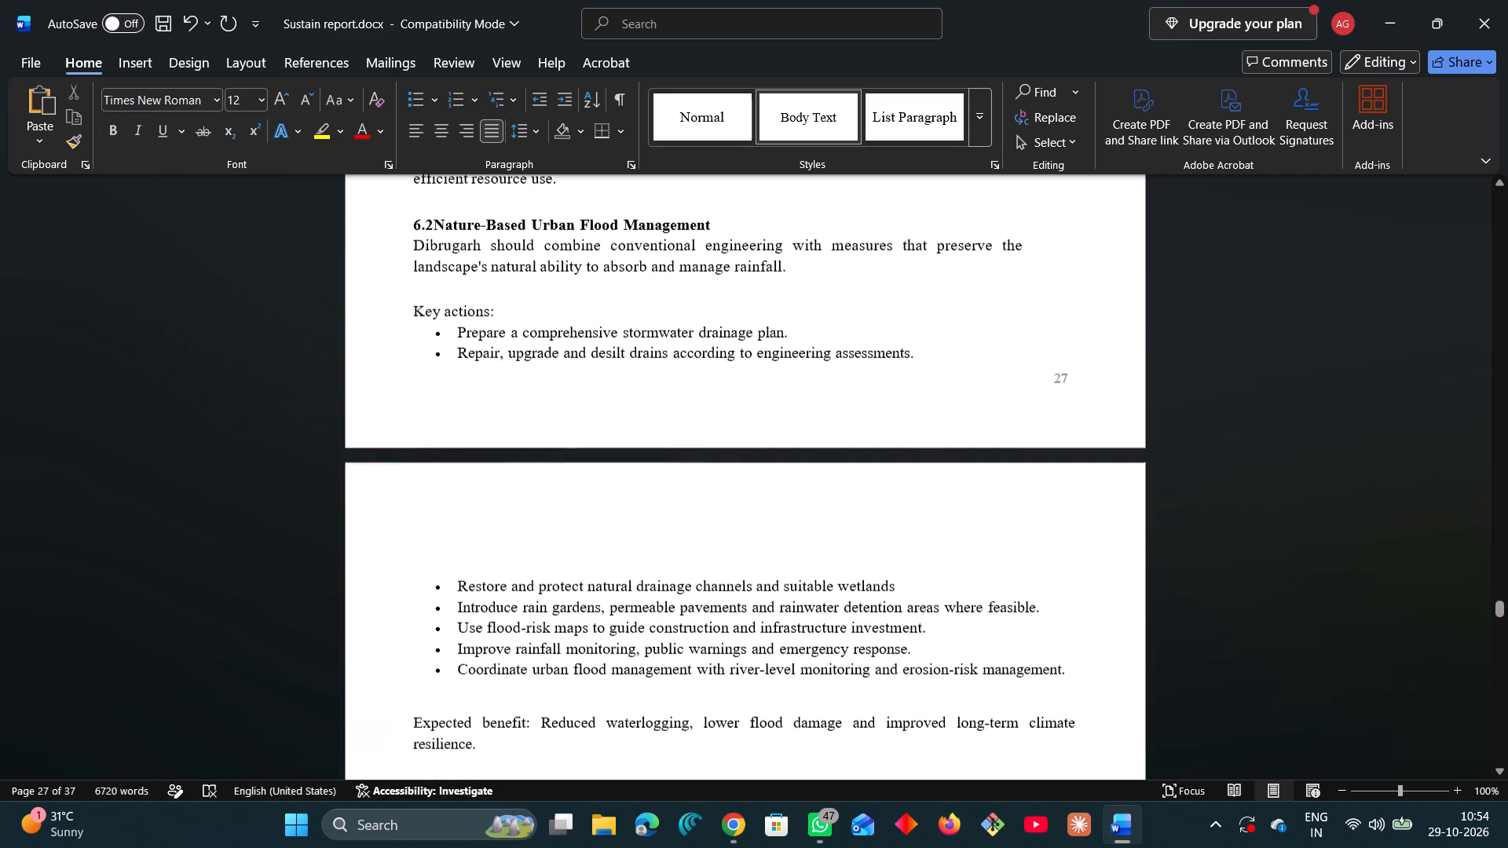
scroll(416, 410, down, 8)
scroll(452, 433, down, 13)
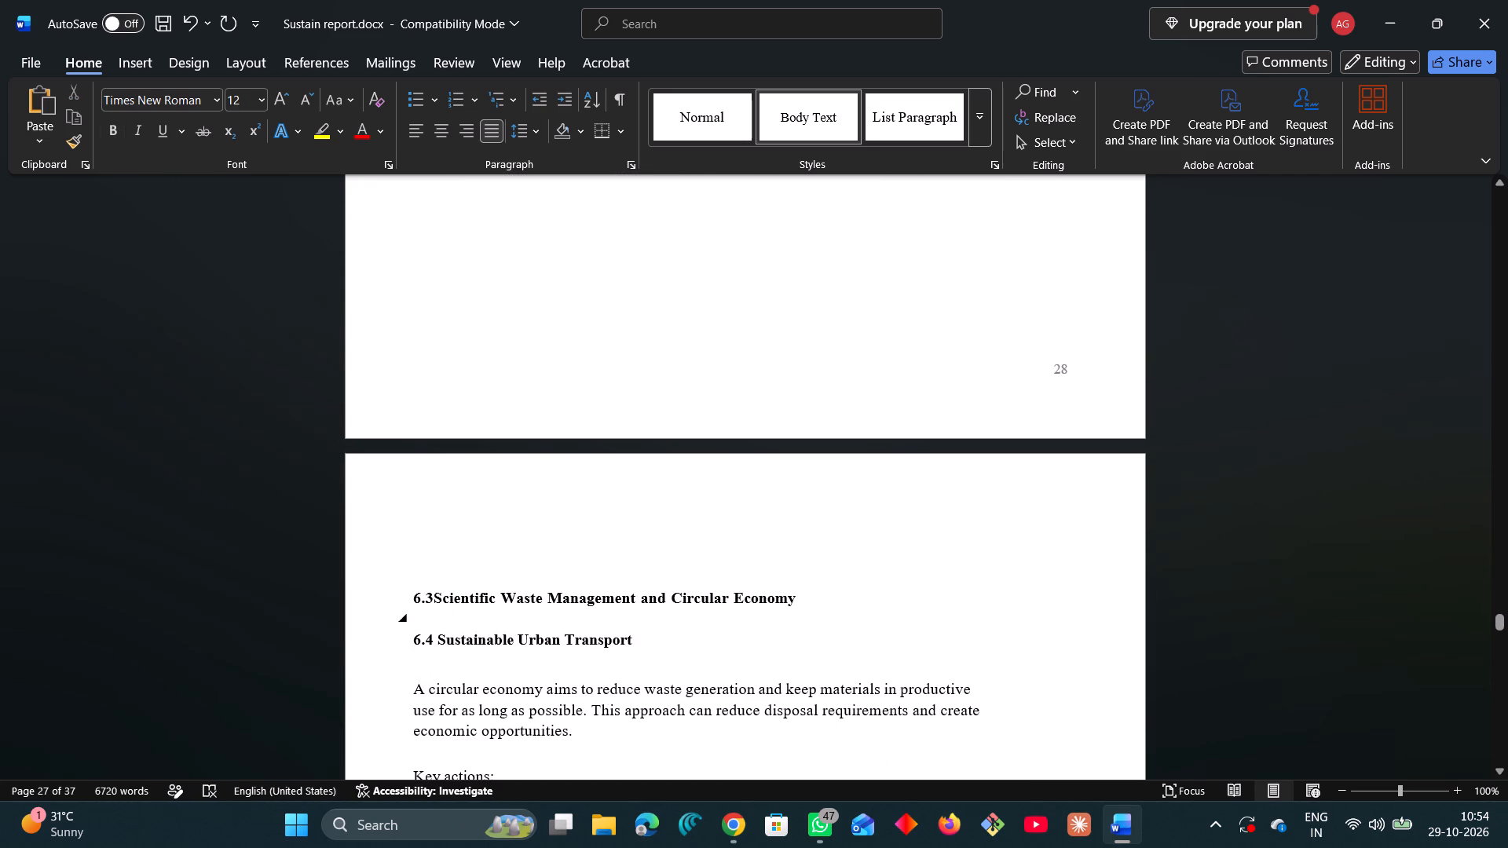
click(431, 583)
key(ctrl+BackSpace)
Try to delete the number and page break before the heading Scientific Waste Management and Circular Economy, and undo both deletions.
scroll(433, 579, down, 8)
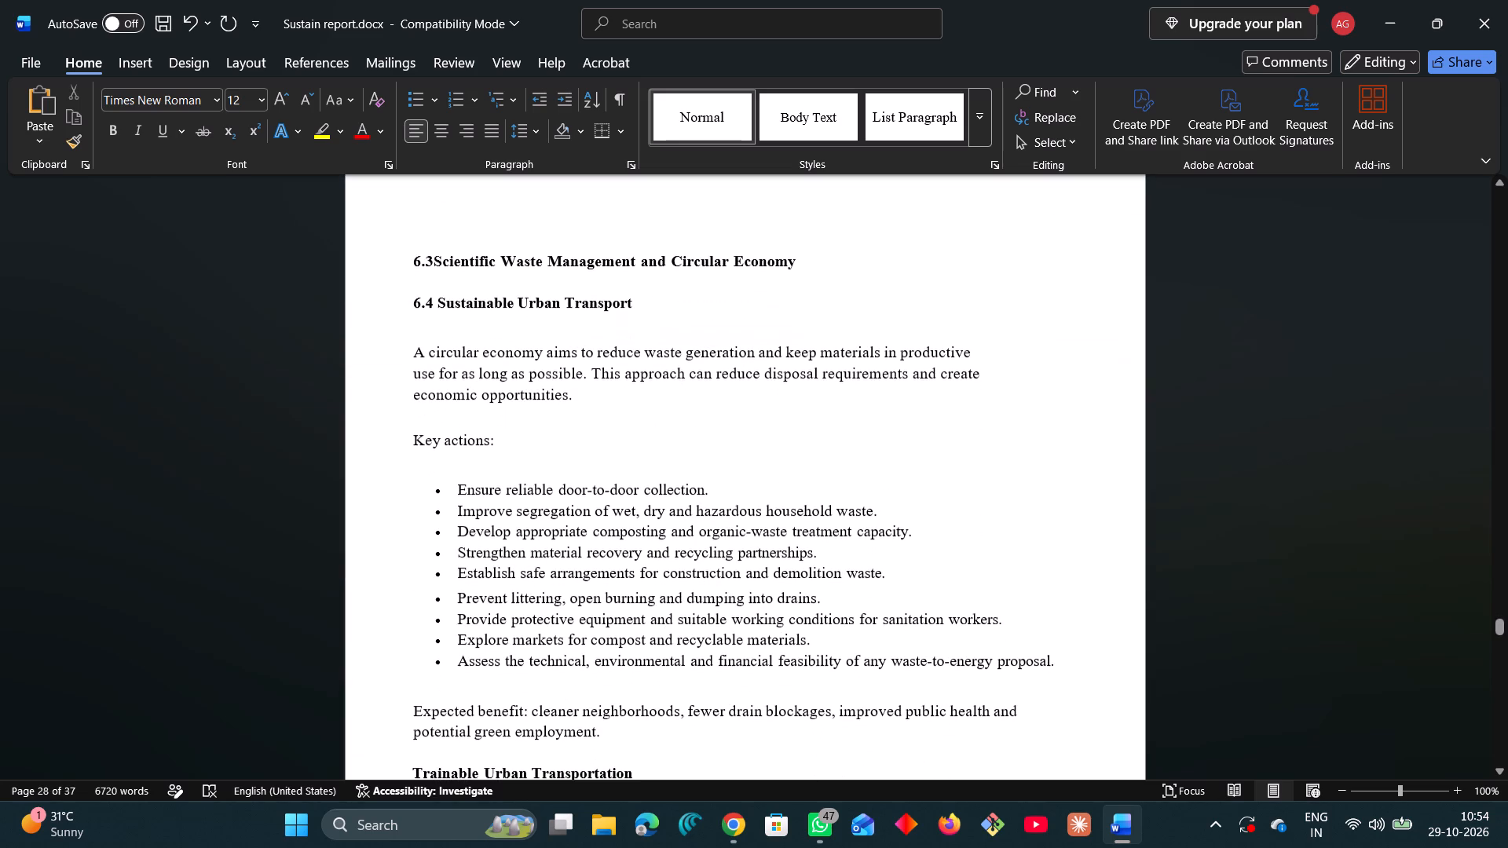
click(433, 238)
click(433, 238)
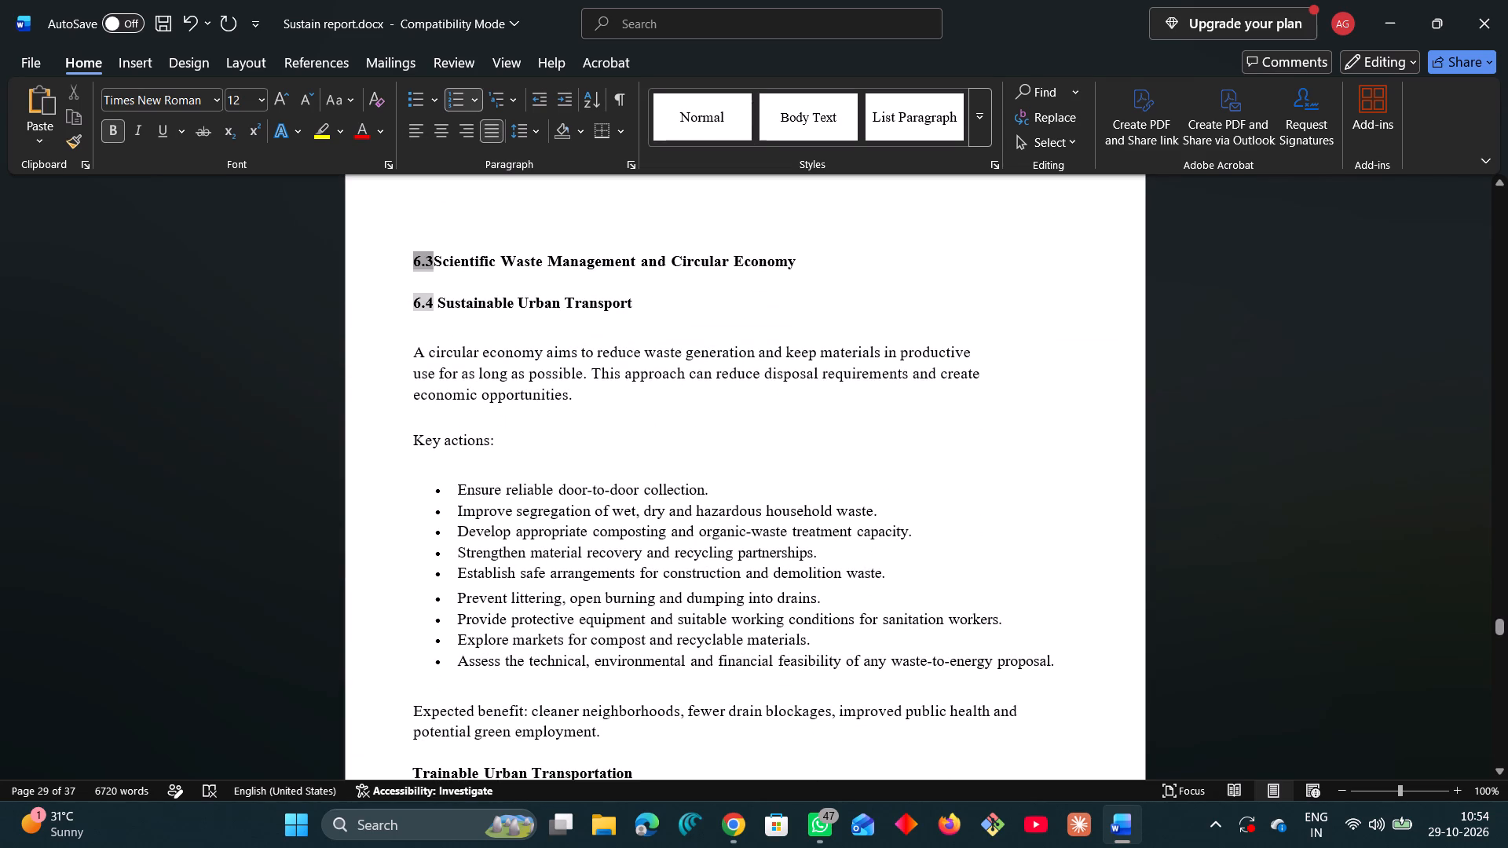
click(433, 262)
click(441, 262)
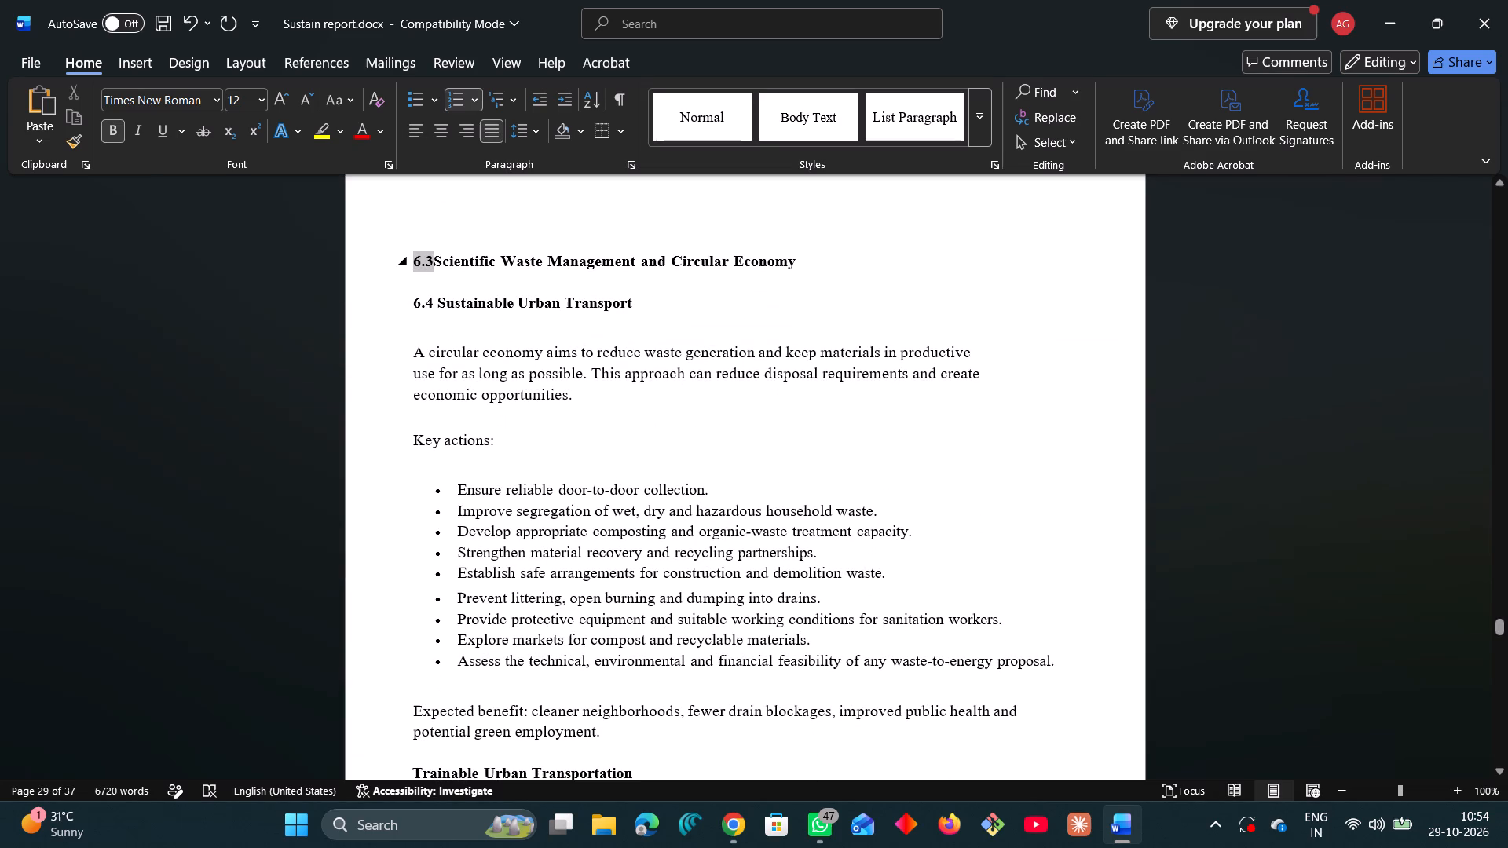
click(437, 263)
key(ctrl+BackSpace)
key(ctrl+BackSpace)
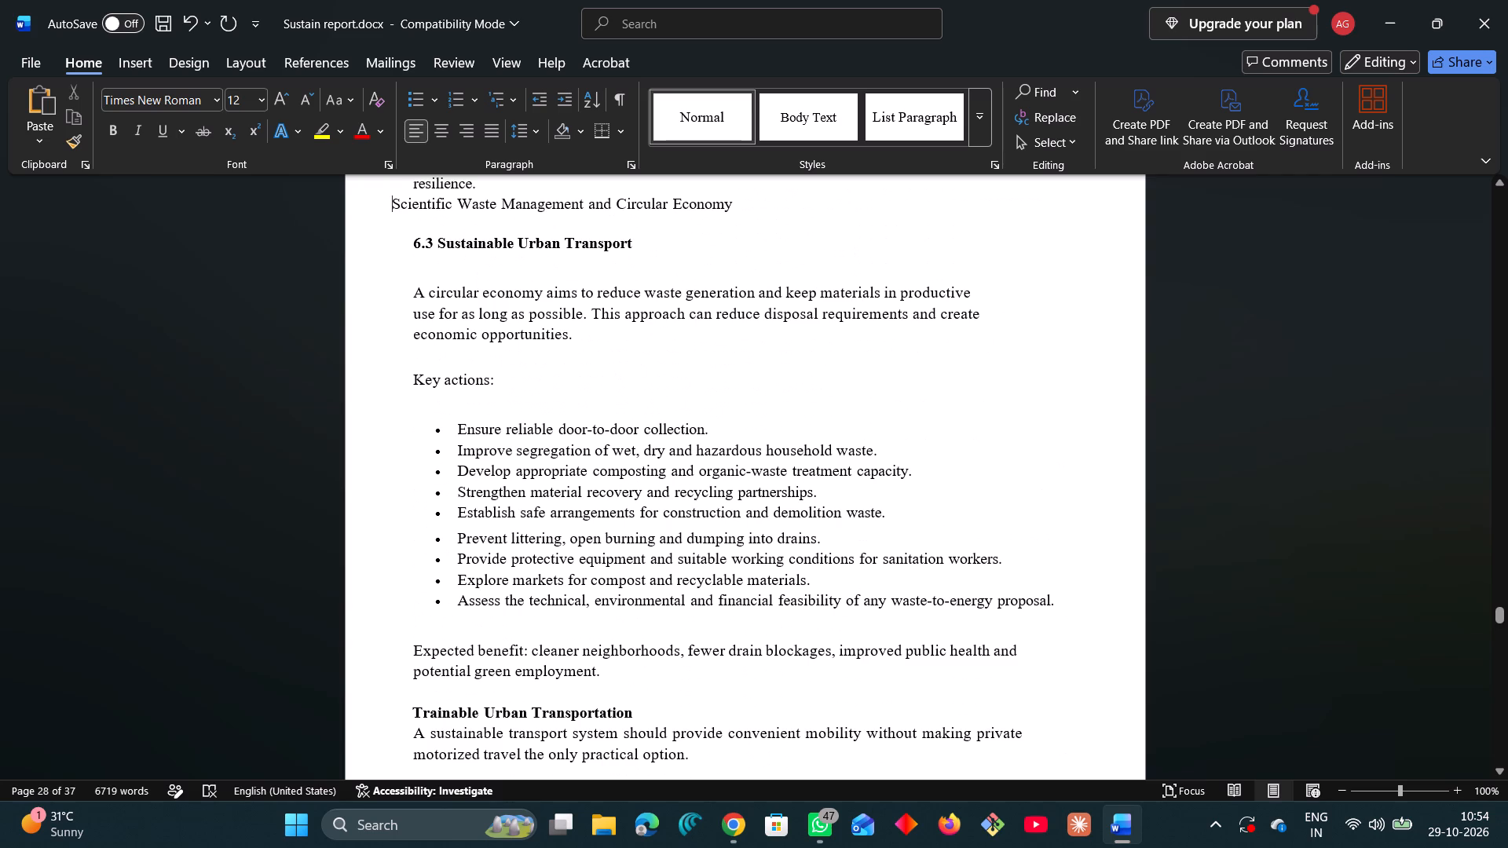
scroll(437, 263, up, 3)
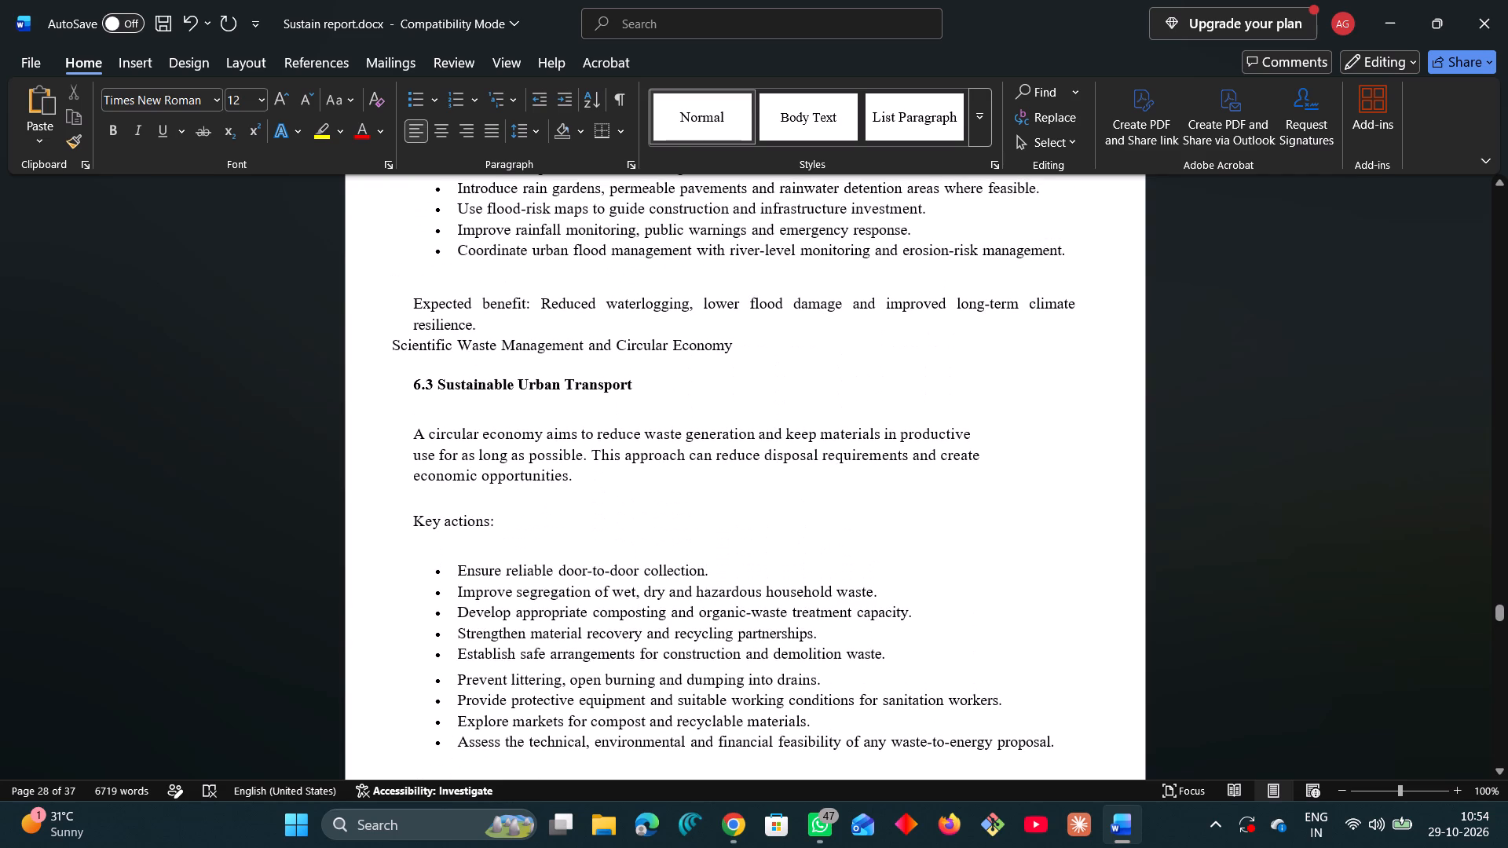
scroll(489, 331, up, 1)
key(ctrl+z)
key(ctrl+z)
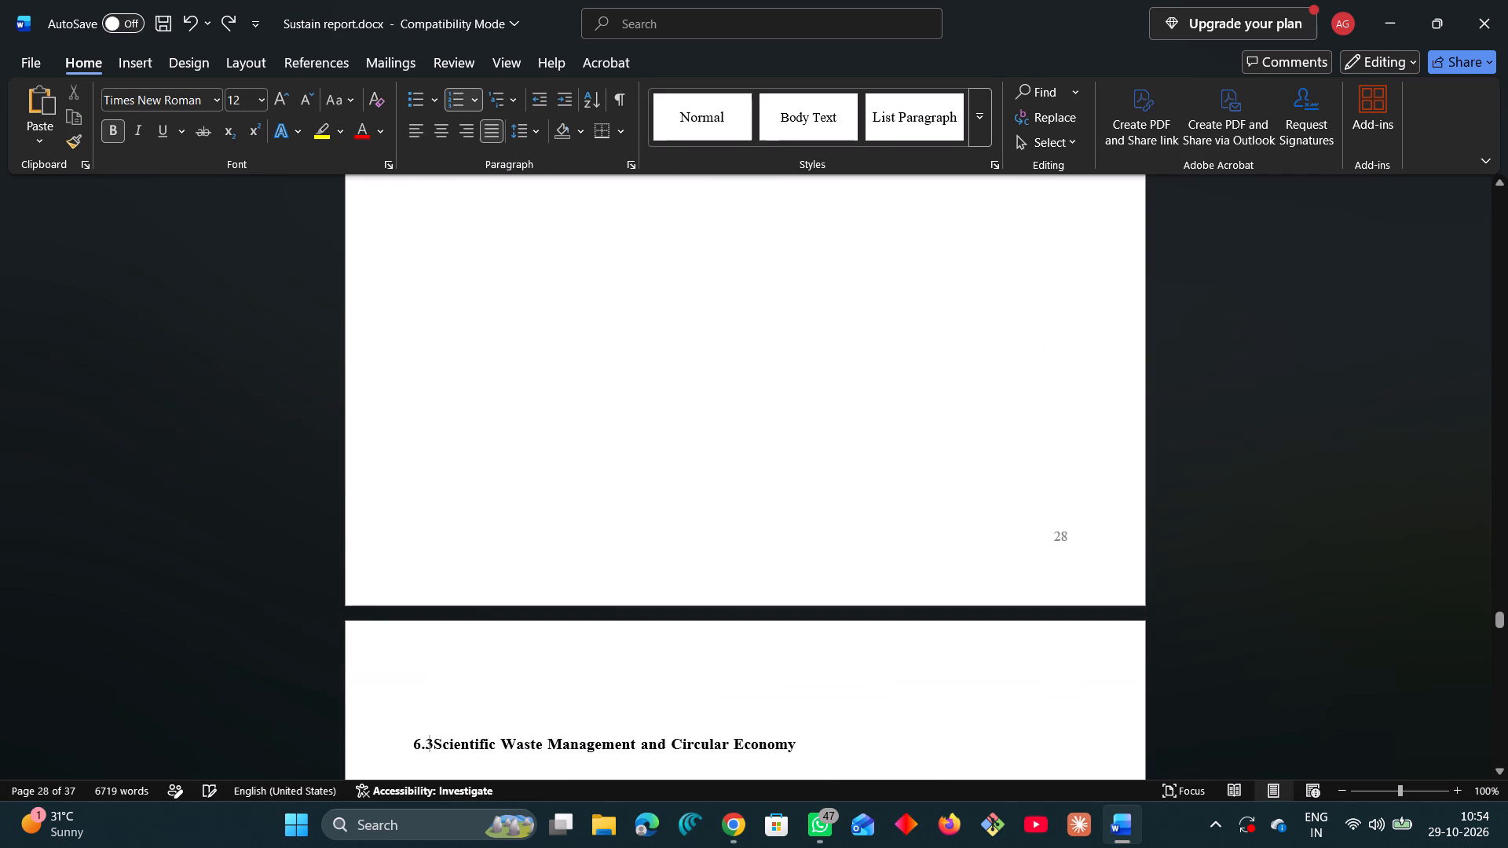
Delete the blank lines below the heading 6.4 Sustainable Urban Transport and below its Key actions line.
scroll(489, 331, down, 6)
click(466, 524)
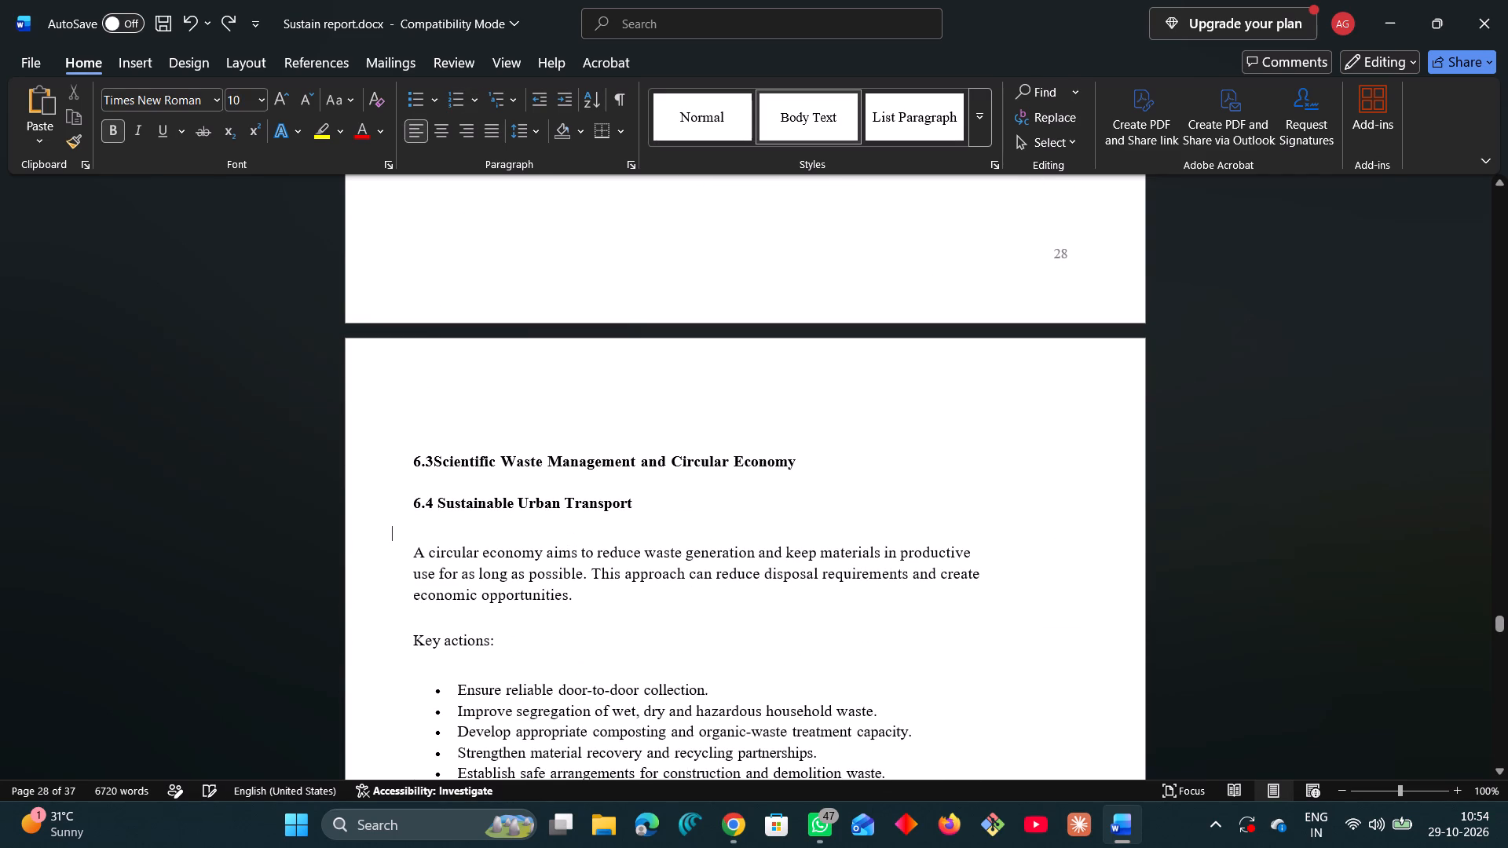
key(BackSpace)
scroll(471, 499, up, 1)
scroll(461, 508, down, 3)
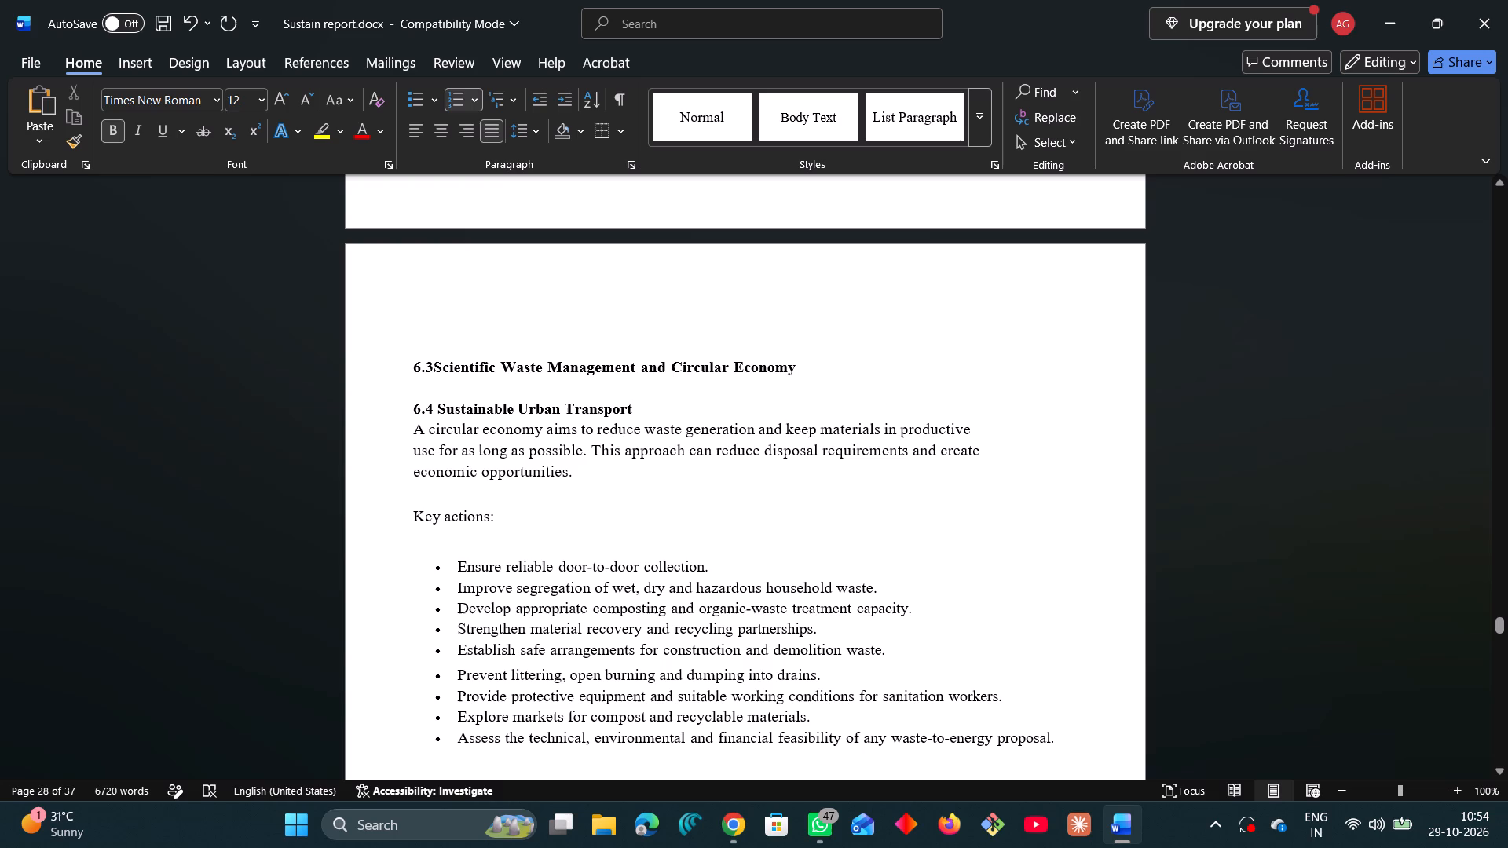
click(460, 546)
key(BackSpace)
Delete the blank line between Key actions and the bulleted list in the Trainable Urban Transportation section.
scroll(460, 546, down, 5)
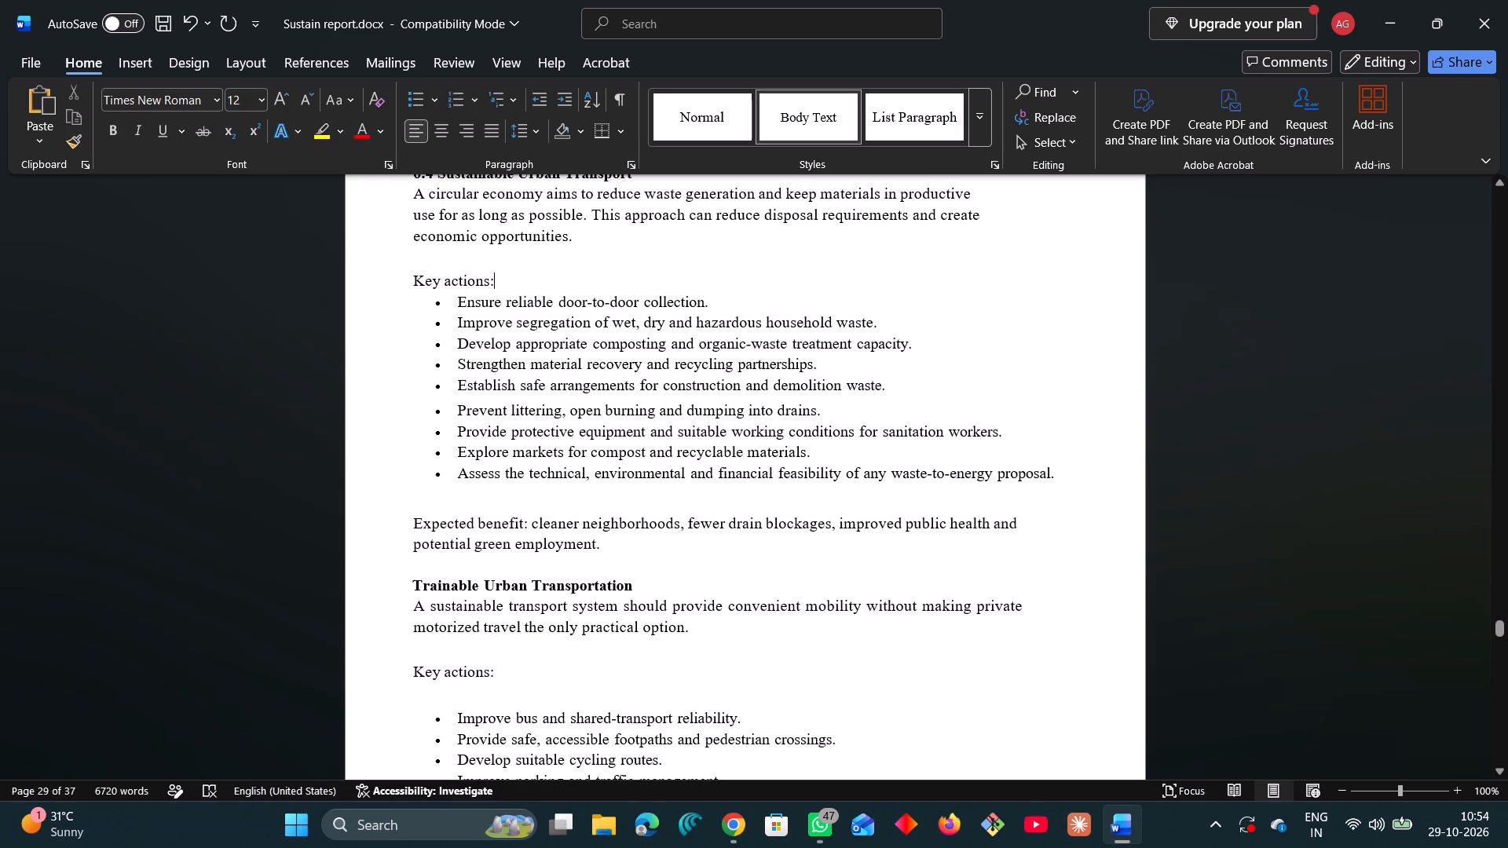
scroll(471, 533, down, 6)
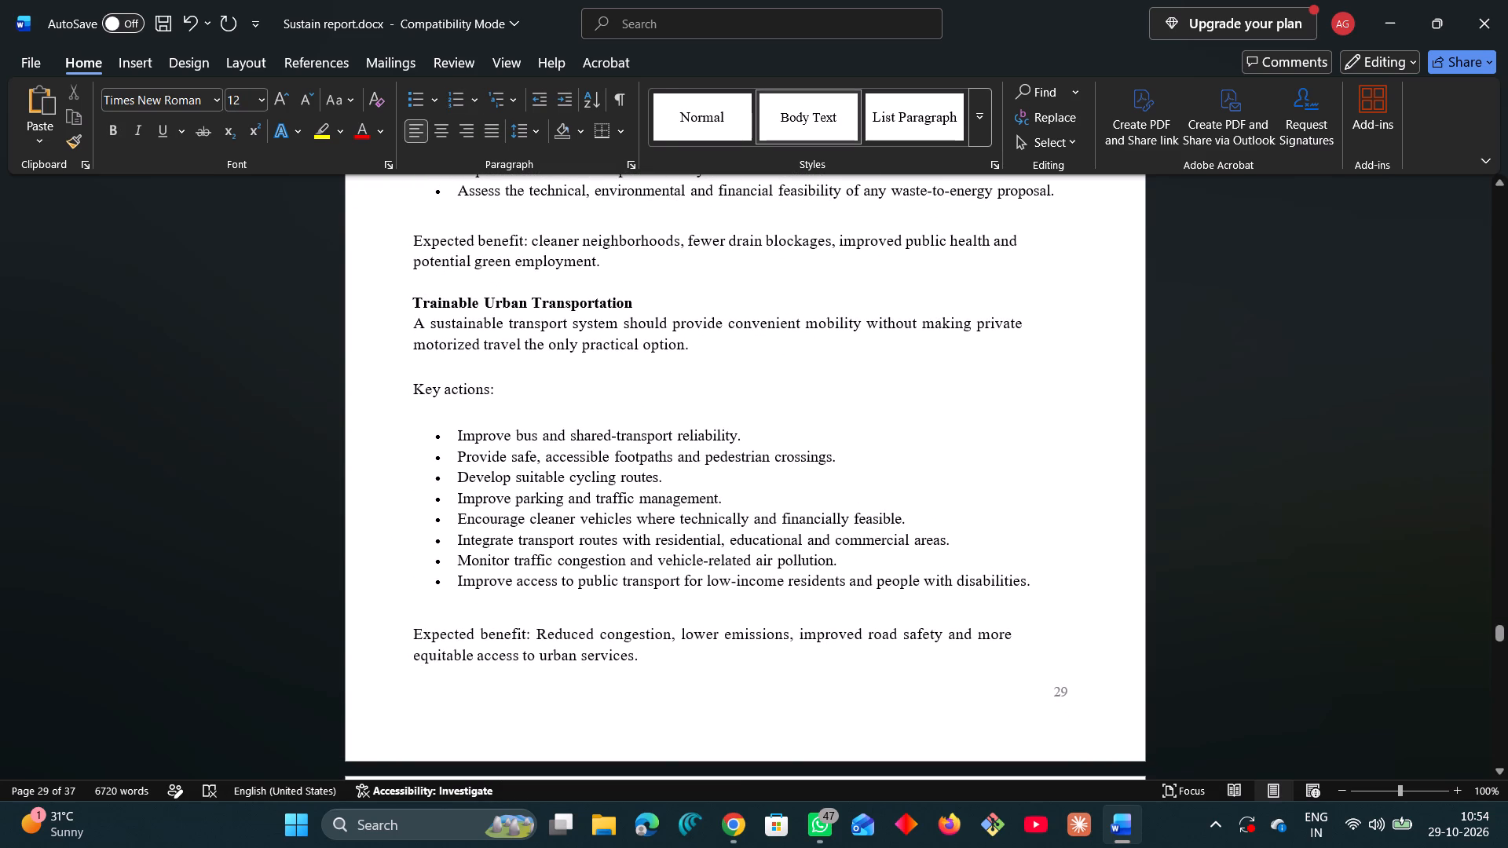
click(487, 419)
key(BackSpace)
Start a new page before the heading Climate-Resilient Urban Development and delete the blank line above it.
scroll(487, 419, down, 5)
click(501, 415)
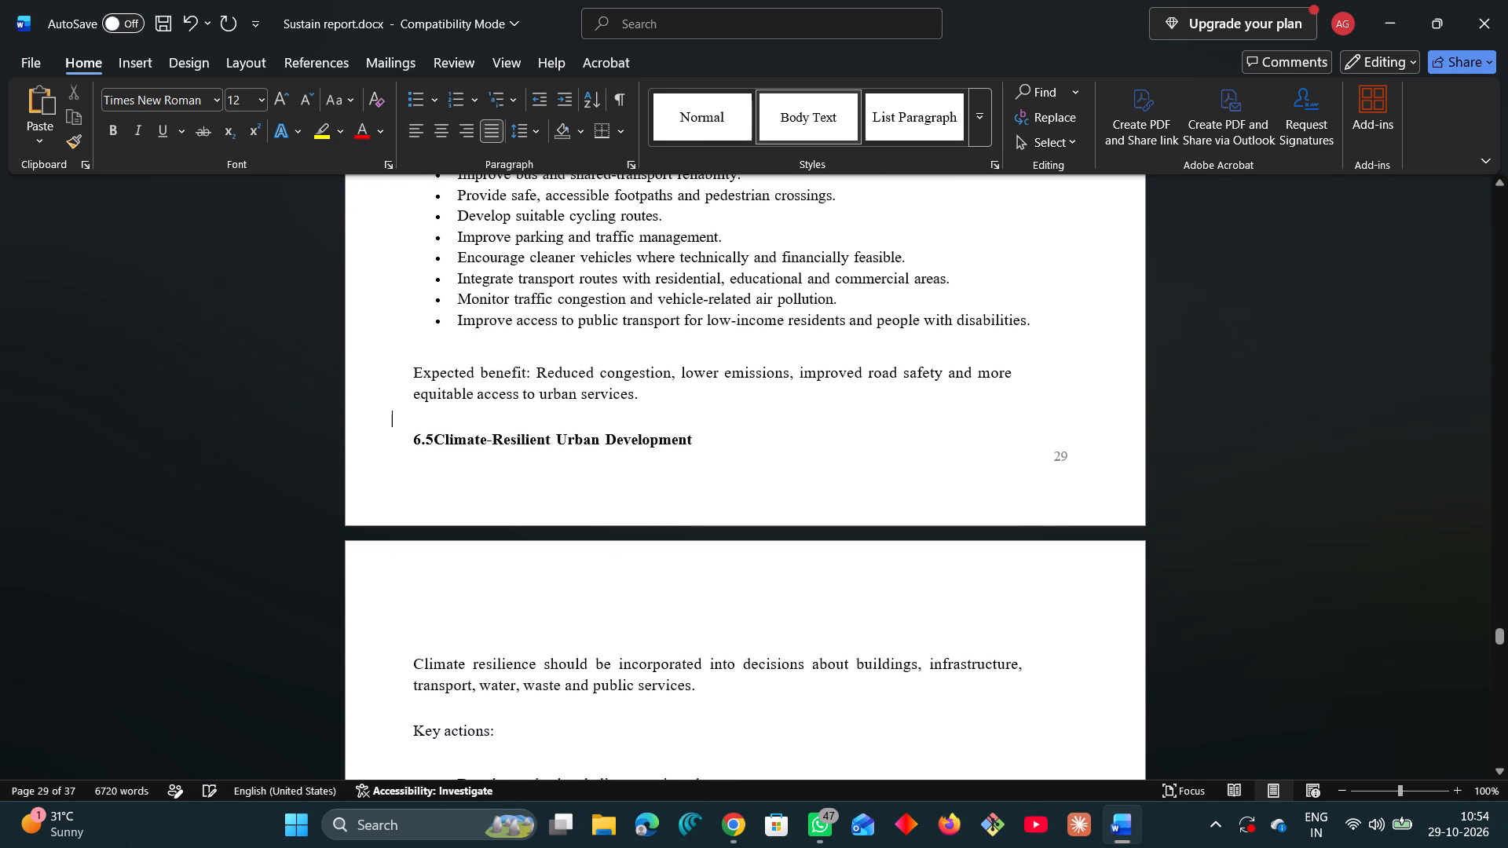
key(ctrl+Return)
scroll(504, 415, down, 4)
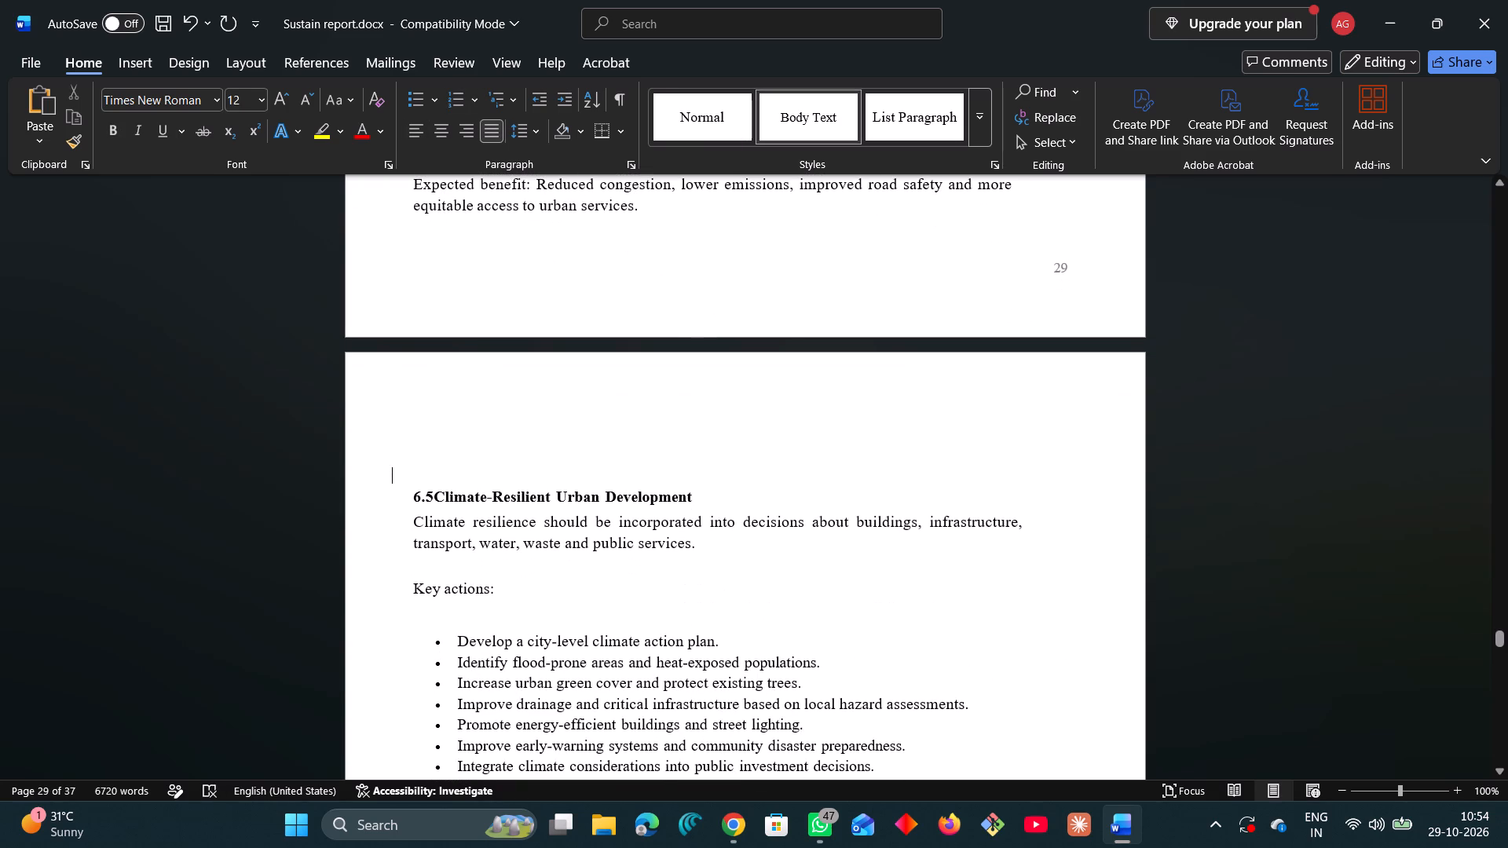
key(BackSpace)
Delete the blank line between Key actions and the bulleted list in the Climate-Resilient Urban Development section.
scroll(481, 466, down, 4)
click(489, 414)
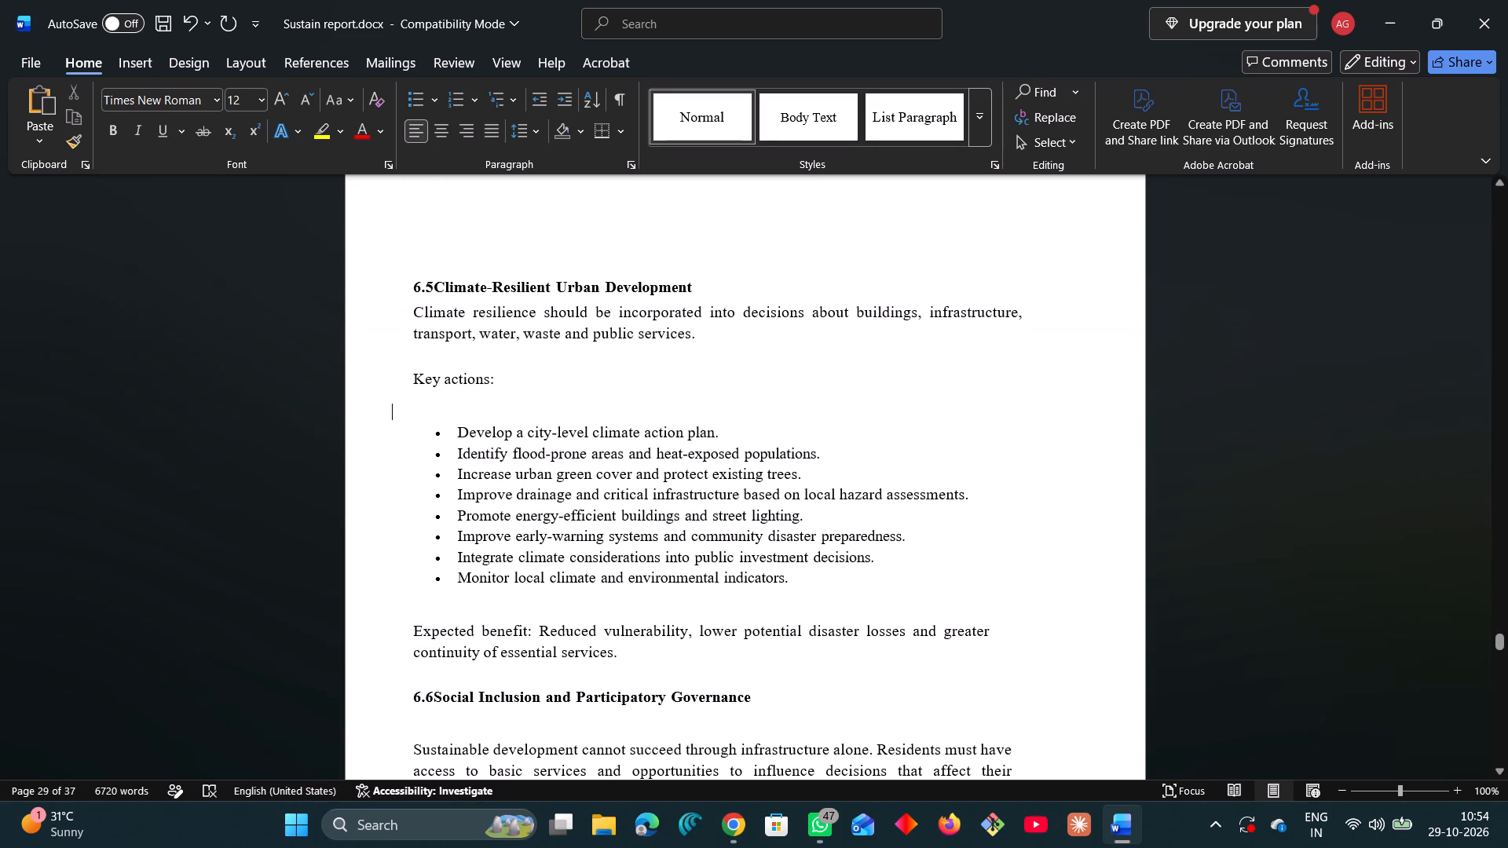
key(BackSpace)
Delete the blank lines below the heading Social Inclusion and Participatory Governance and below its Key actions line.
scroll(489, 414, down, 3)
click(496, 546)
key(BackSpace)
scroll(496, 546, down, 4)
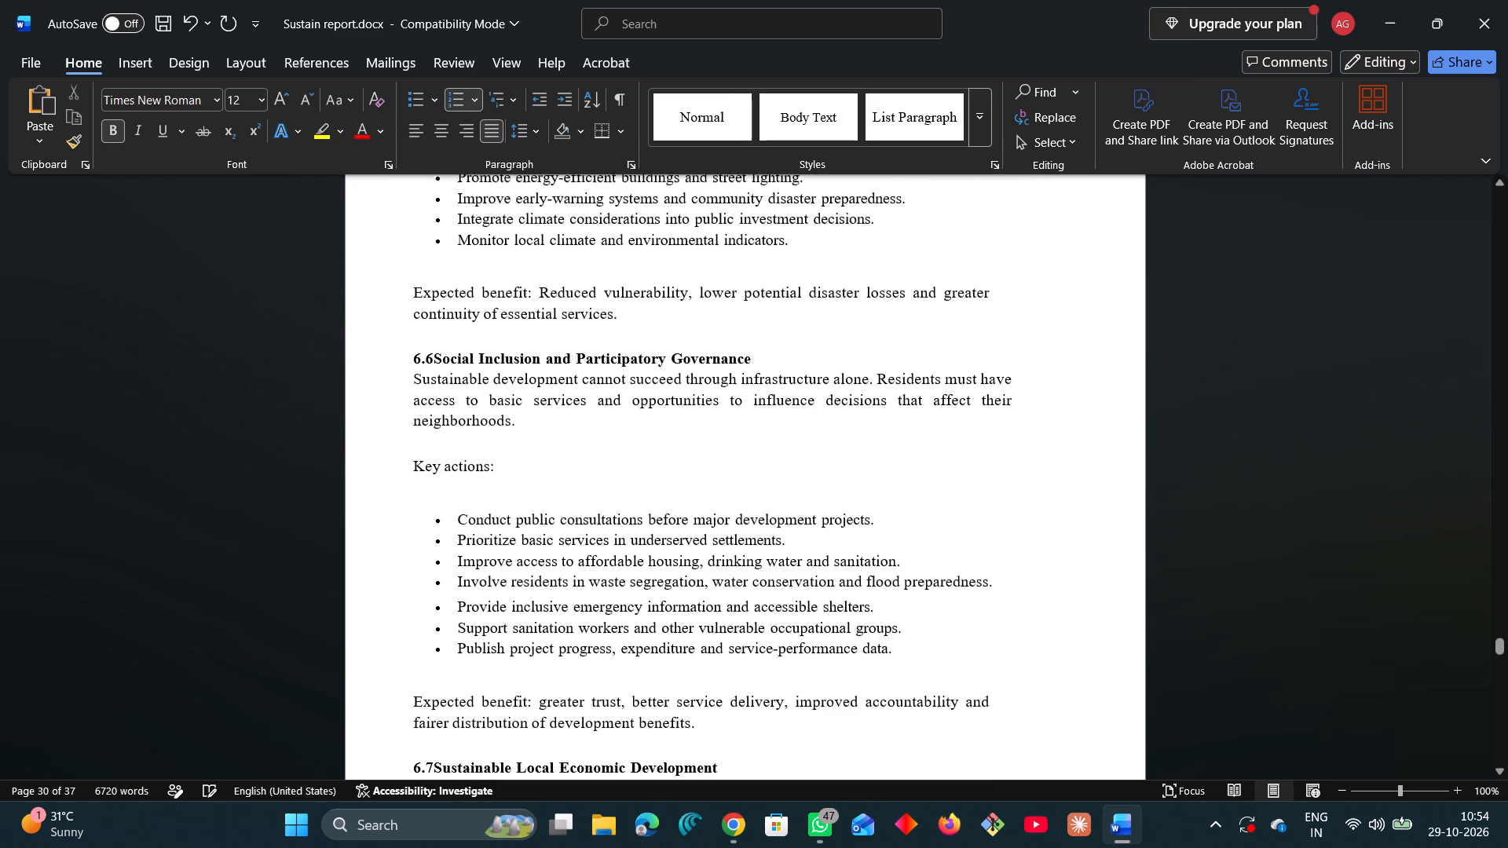
click(482, 475)
key(BackSpace)
Delete the blank line below the heading Sustainable Local Economic Development.
scroll(482, 475, down, 3)
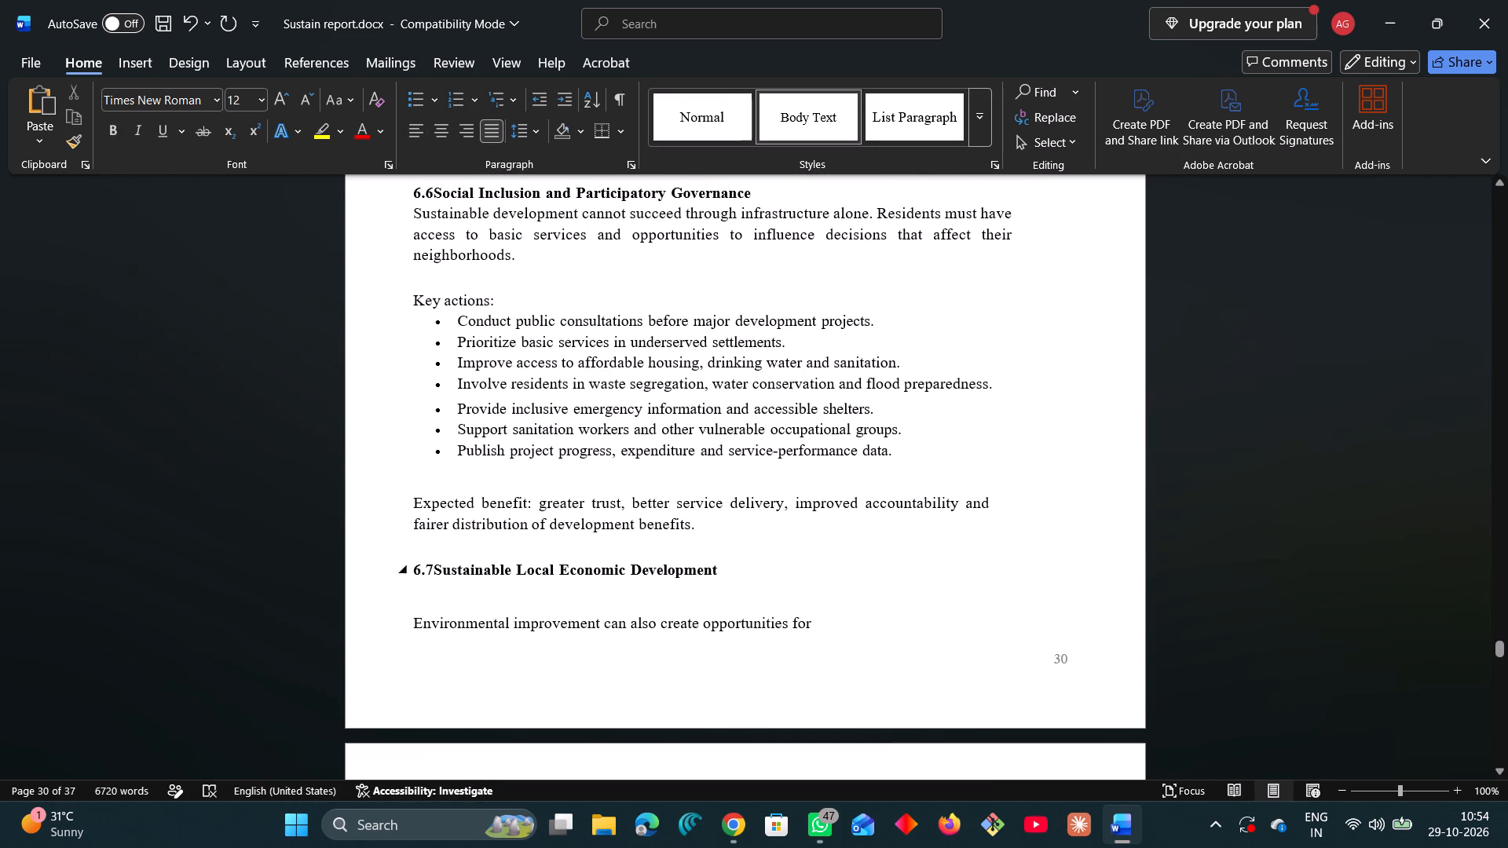
click(496, 598)
key(BackSpace)
scroll(496, 598, down, 7)
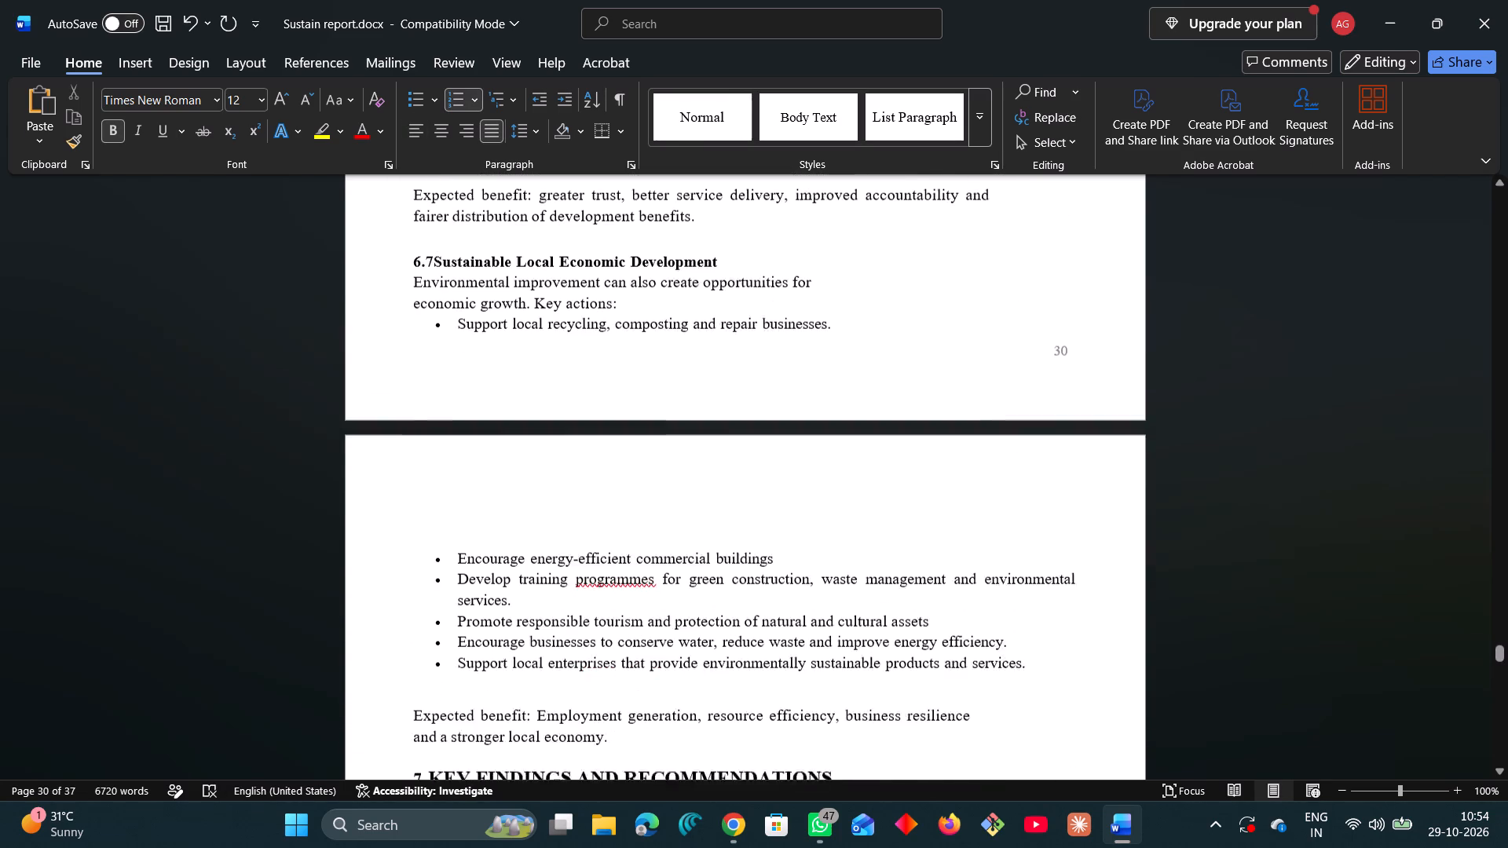
scroll(508, 579, down, 3)
click(471, 331)
click(475, 357)
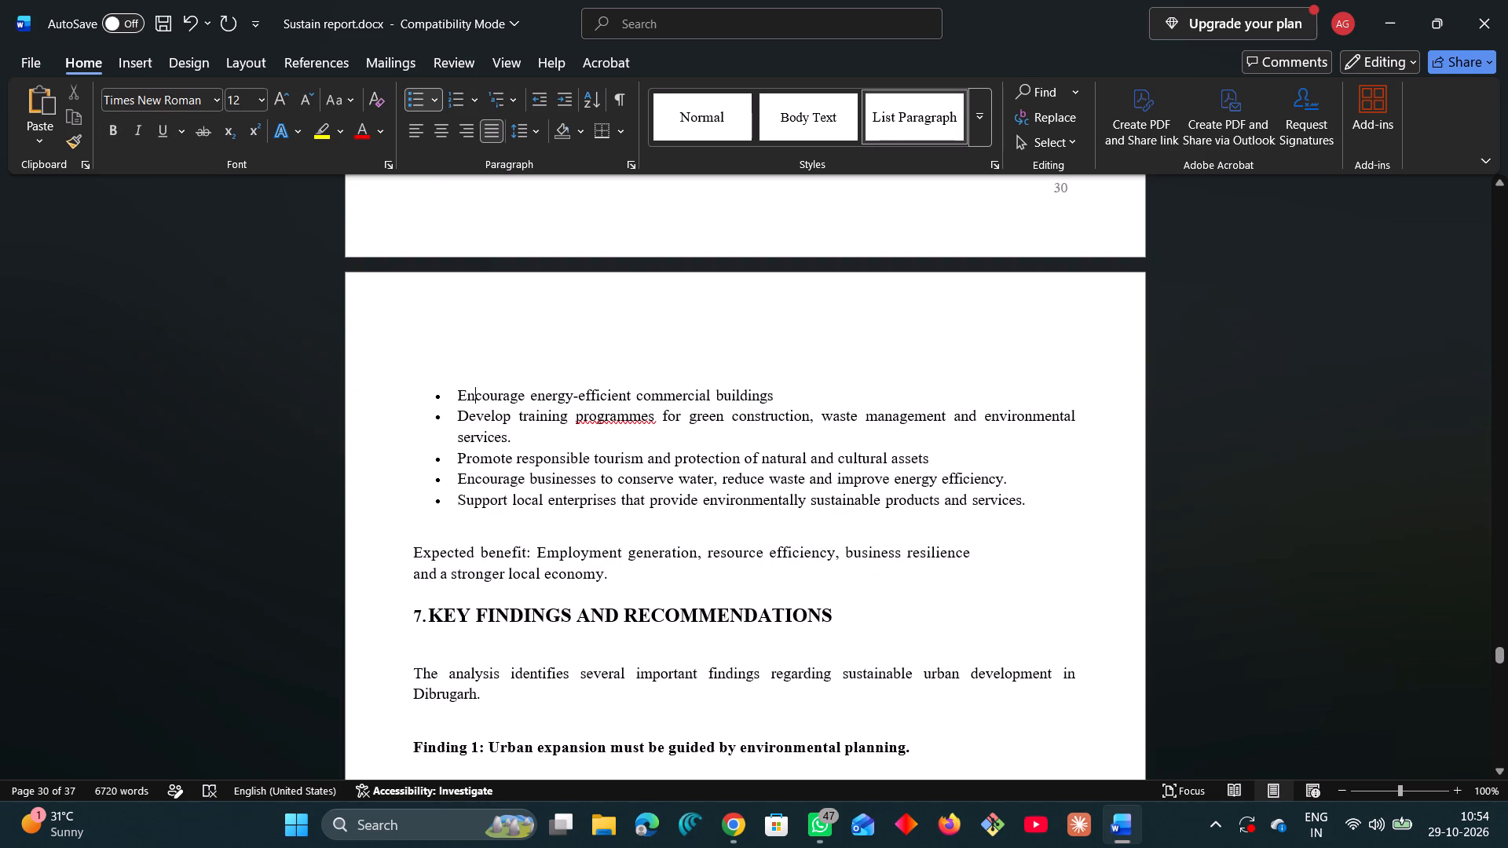
Delete the blank lines directly below the Finding 1, Finding 2 and Finding 3 headings in Key Findings and Recommendations.
scroll(561, 572, down, 5)
scroll(507, 537, down, 3)
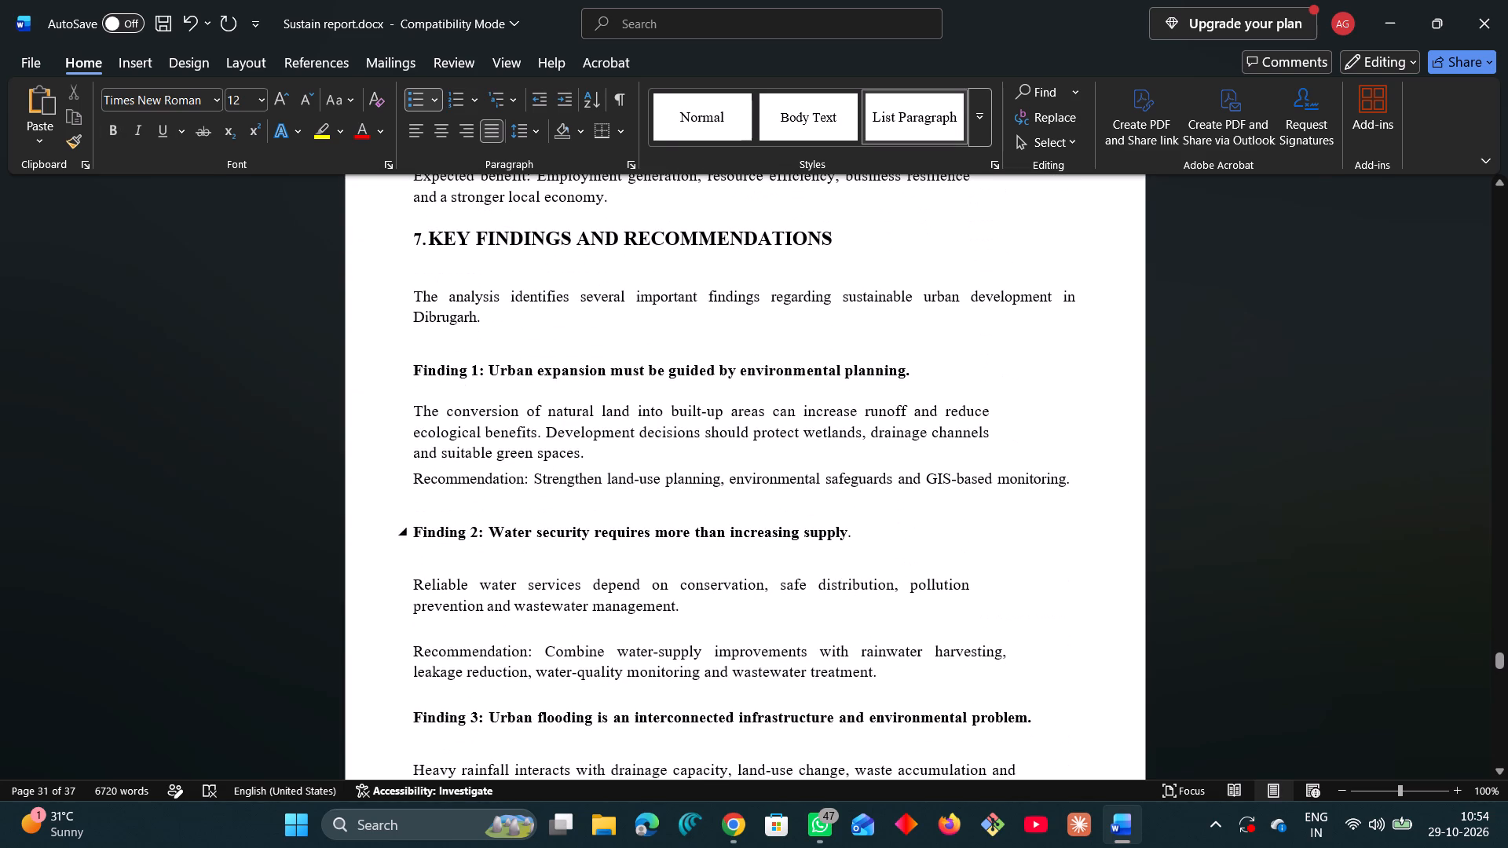
click(484, 389)
key(BackSpace)
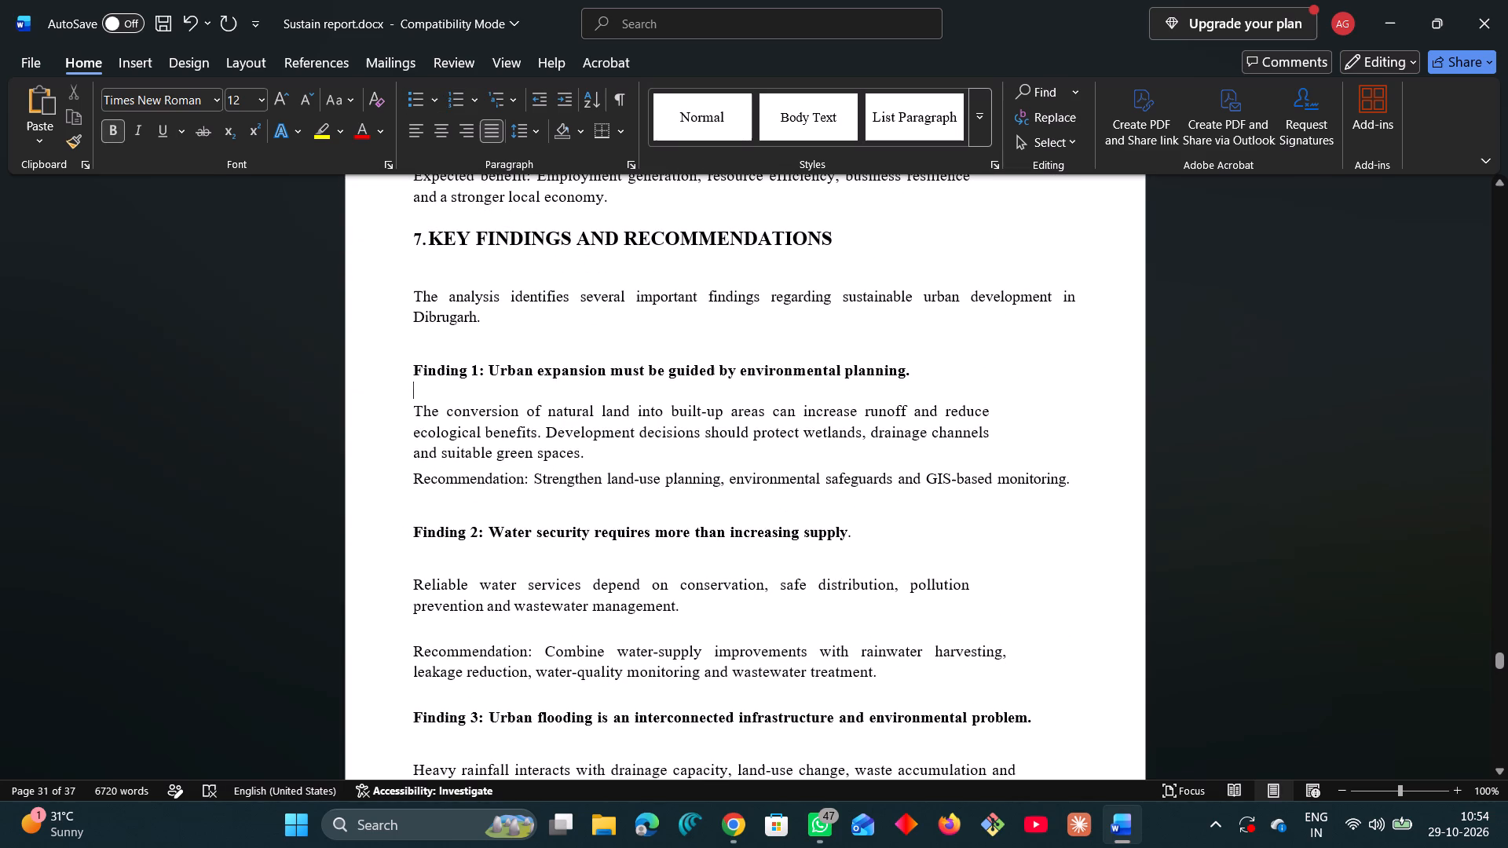
key(BackSpace)
key(BackSpace)
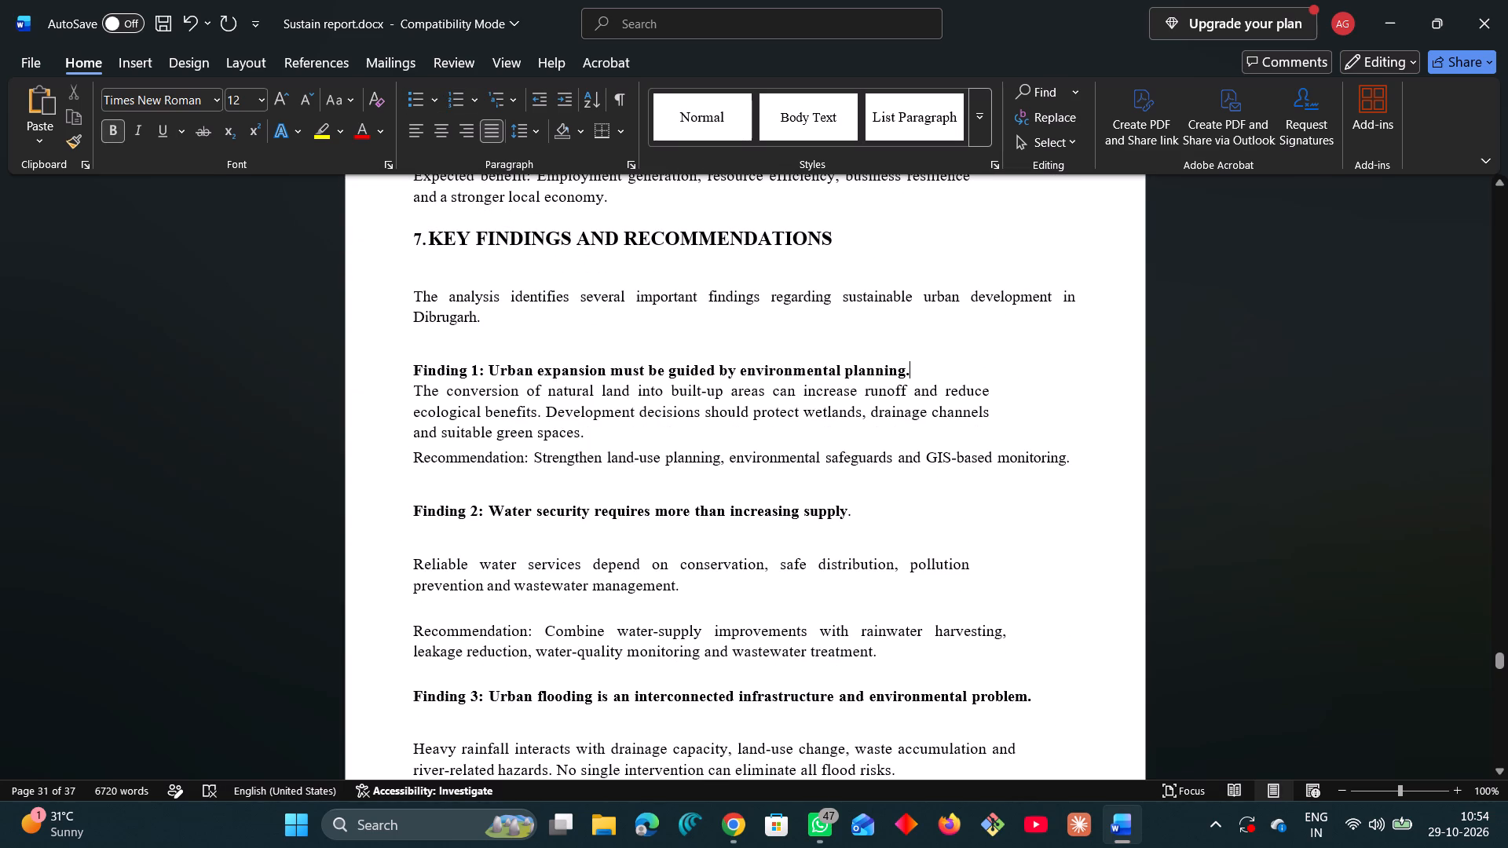
click(496, 532)
key(BackSpace)
scroll(496, 550, down, 1)
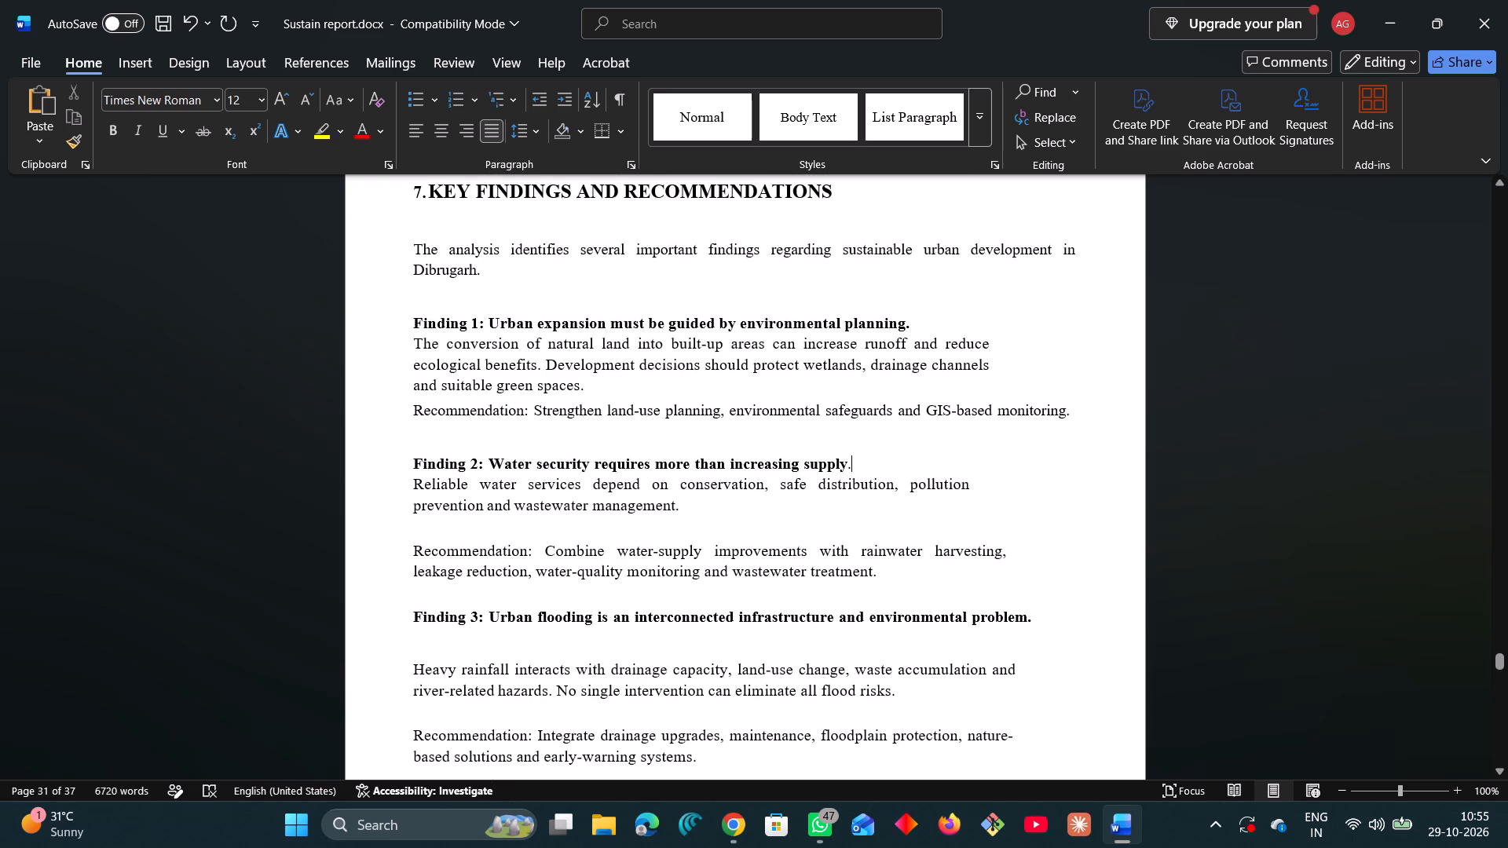
scroll(503, 605, down, 3)
click(474, 507)
key(BackSpace)
Insert a page break before the Finding 4 heading on waste management.
scroll(474, 507, down, 3)
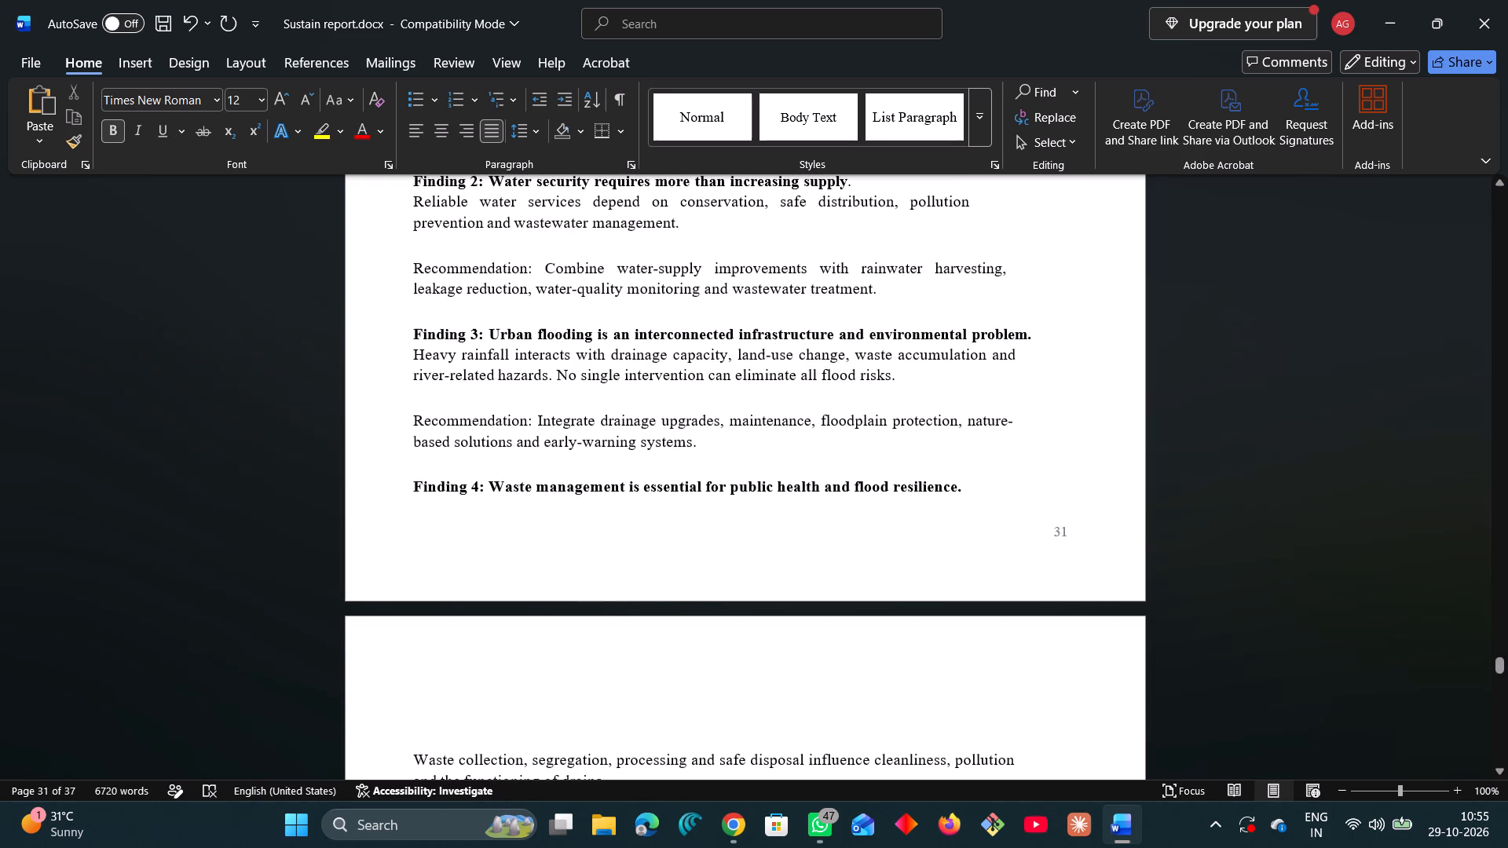
click(492, 464)
key(ctrl+Return)
Delete the blank lines below and above the Finding 4 heading on its new page.
scroll(493, 484, down, 4)
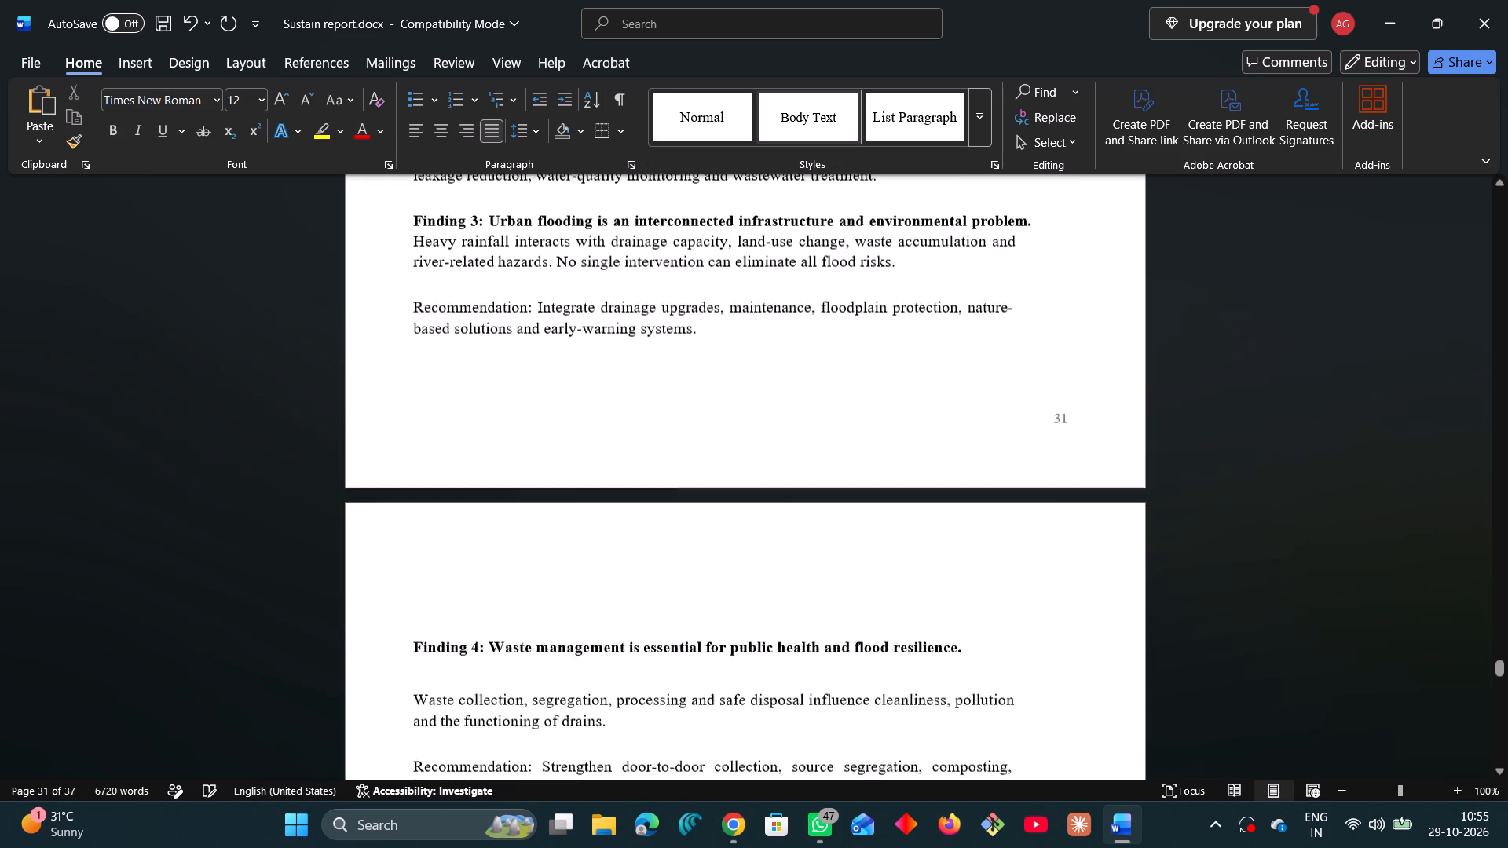
click(463, 594)
key(backslash)
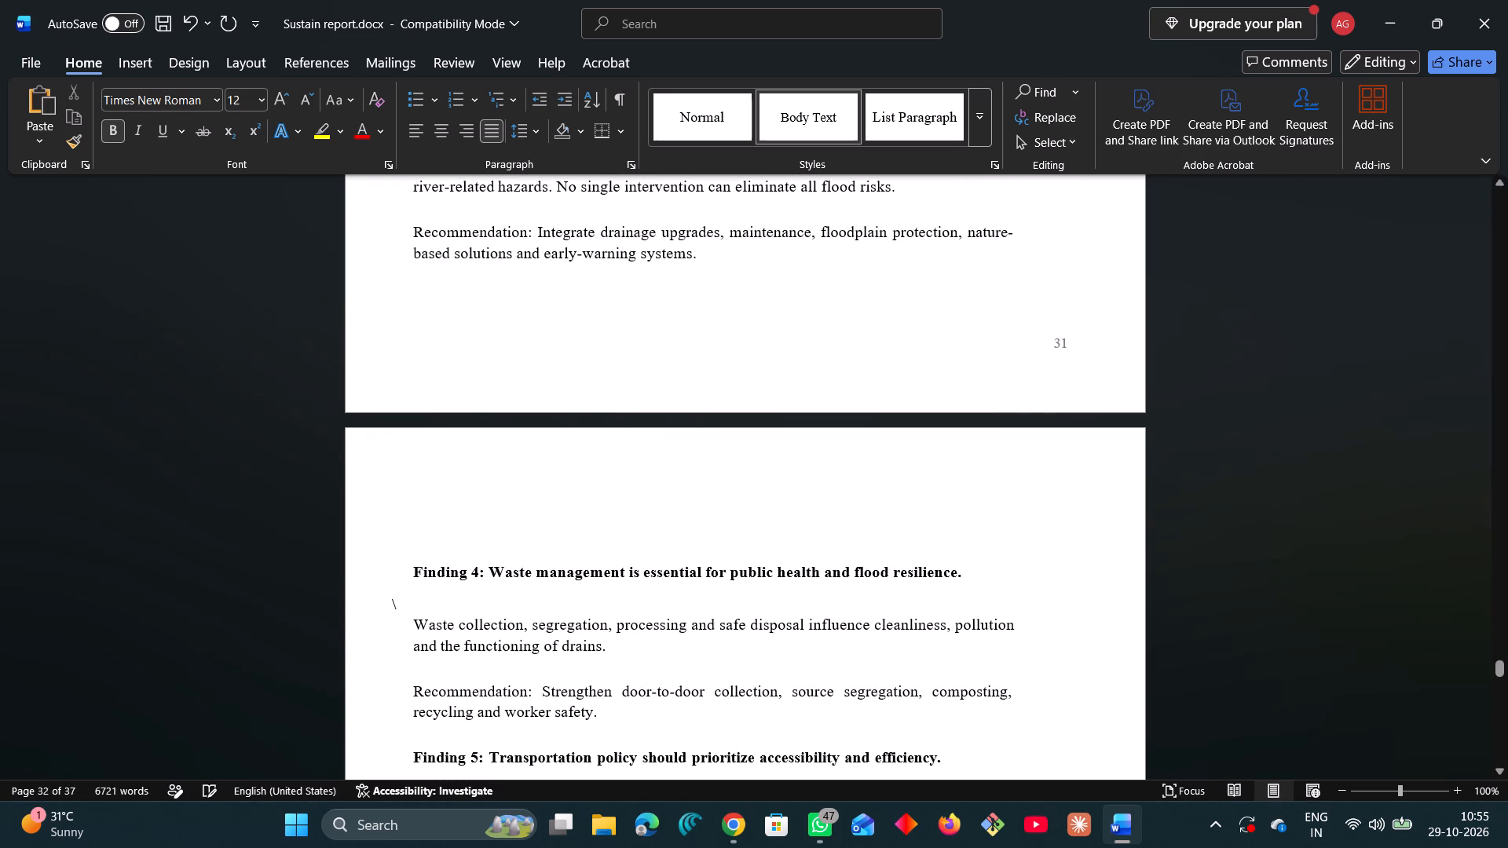
key(BackSpace)
key(BackSpace)
click(431, 532)
key(BackSpace)
Delete the blank lines directly below the Finding 5, Finding 6 and Finding 7 headings.
scroll(431, 533, down, 5)
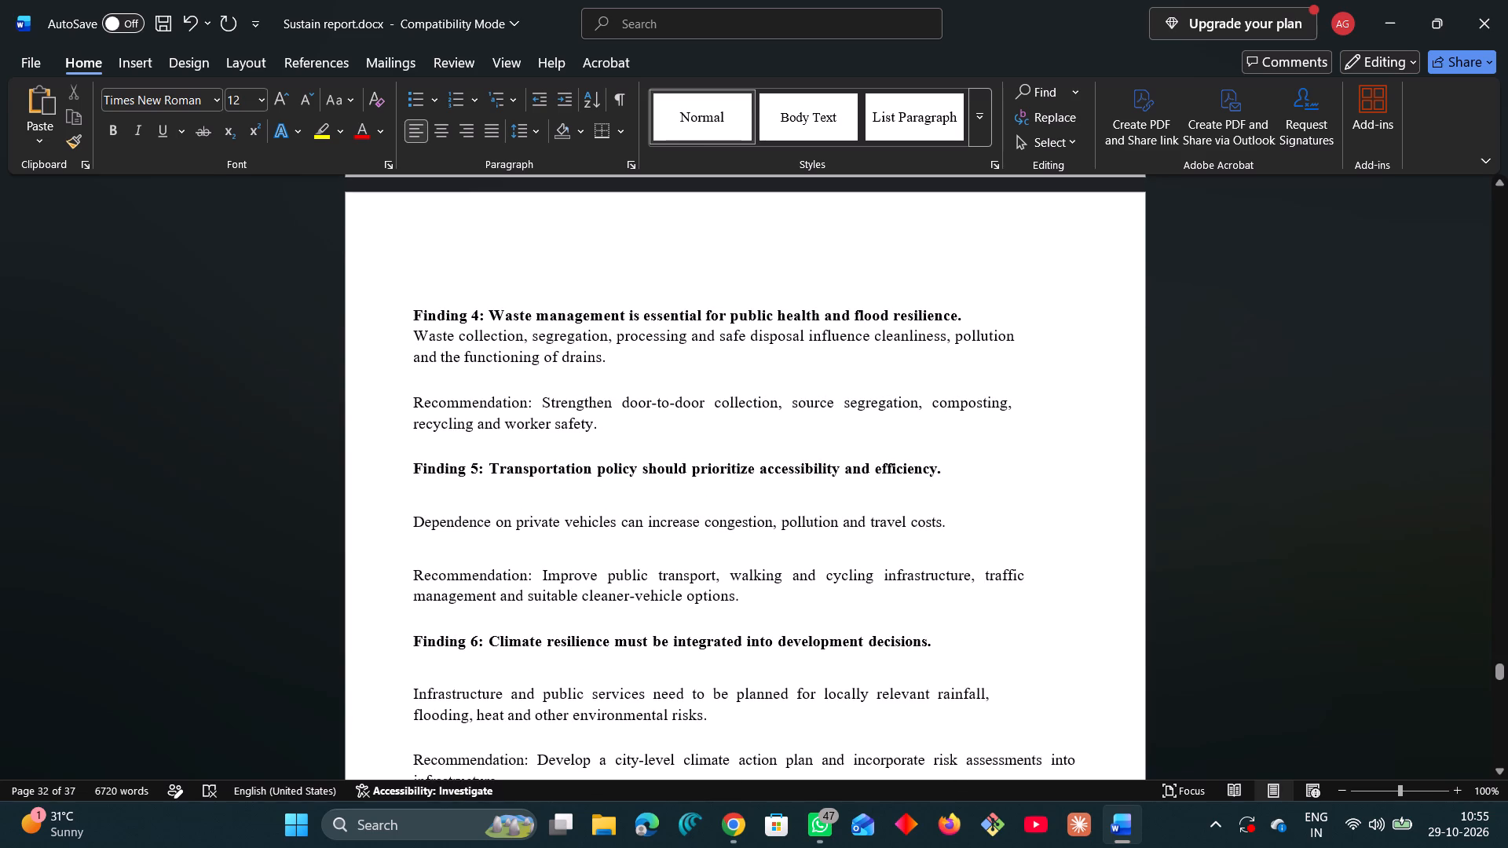
click(456, 491)
key(BackSpace)
scroll(457, 523, down, 3)
click(451, 503)
key(BackSpace)
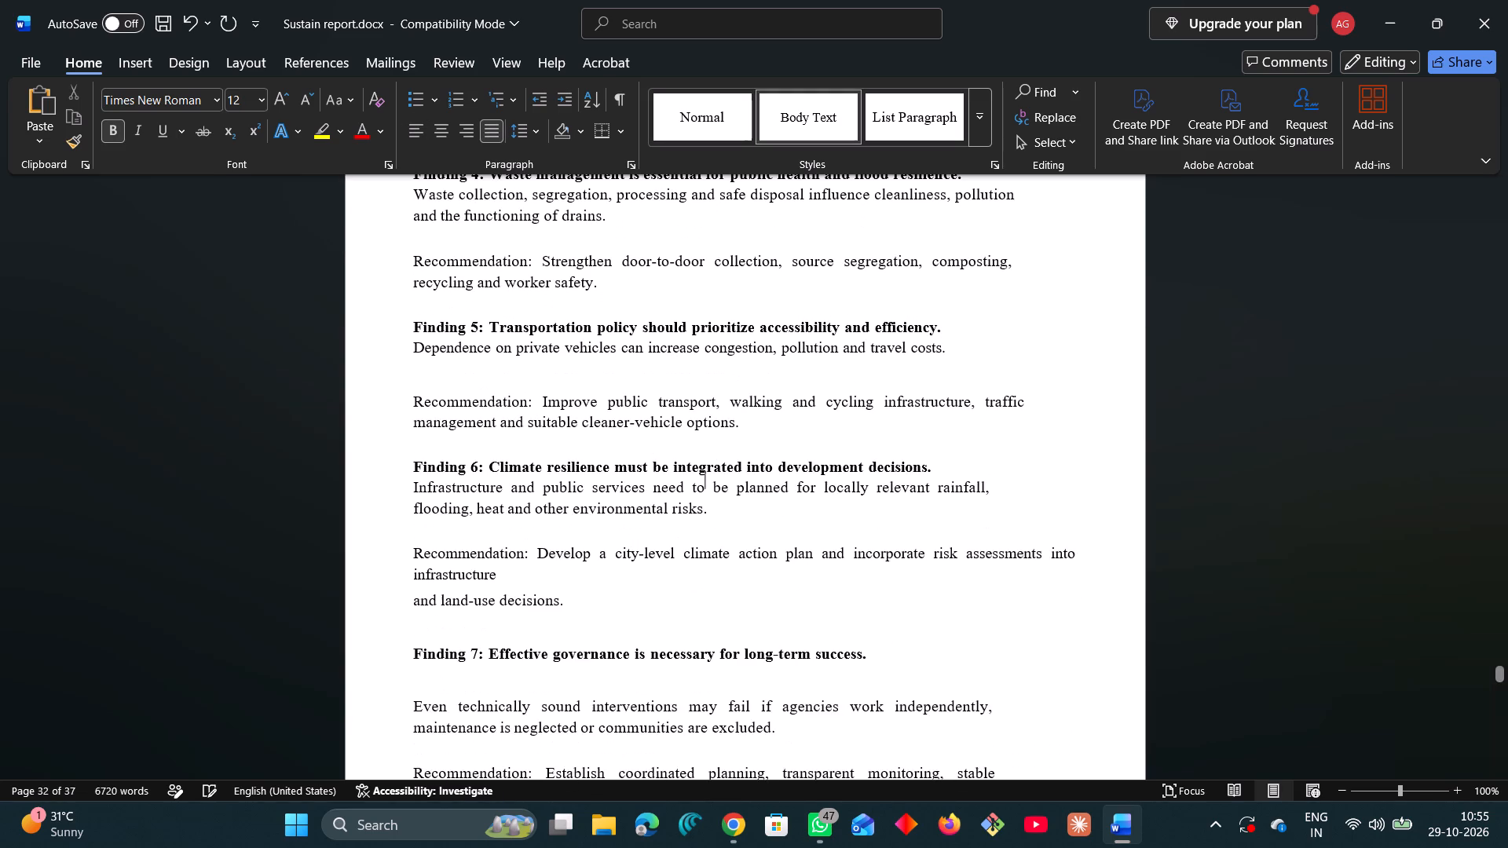
scroll(449, 503, down, 2)
click(447, 583)
key(BackSpace)
Delete the blank line below the heading 7.1 Priority Actions for Dibrugarh.
scroll(445, 580, down, 4)
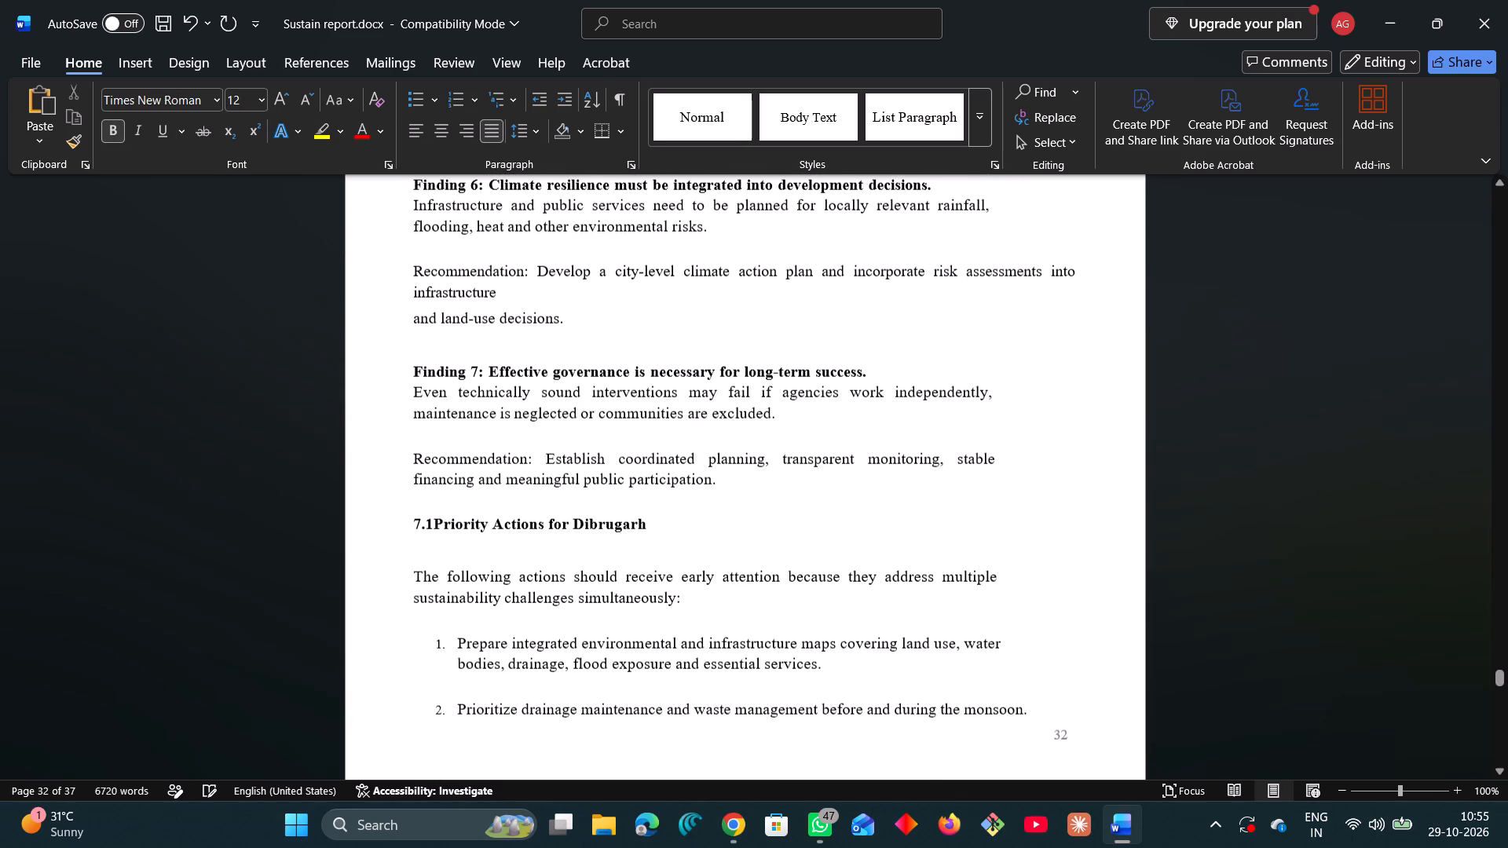
click(448, 550)
key(BackSpace)
Delete the blank line between the heading 8. CONCLUSION and its first paragraph.
scroll(444, 546, down, 8)
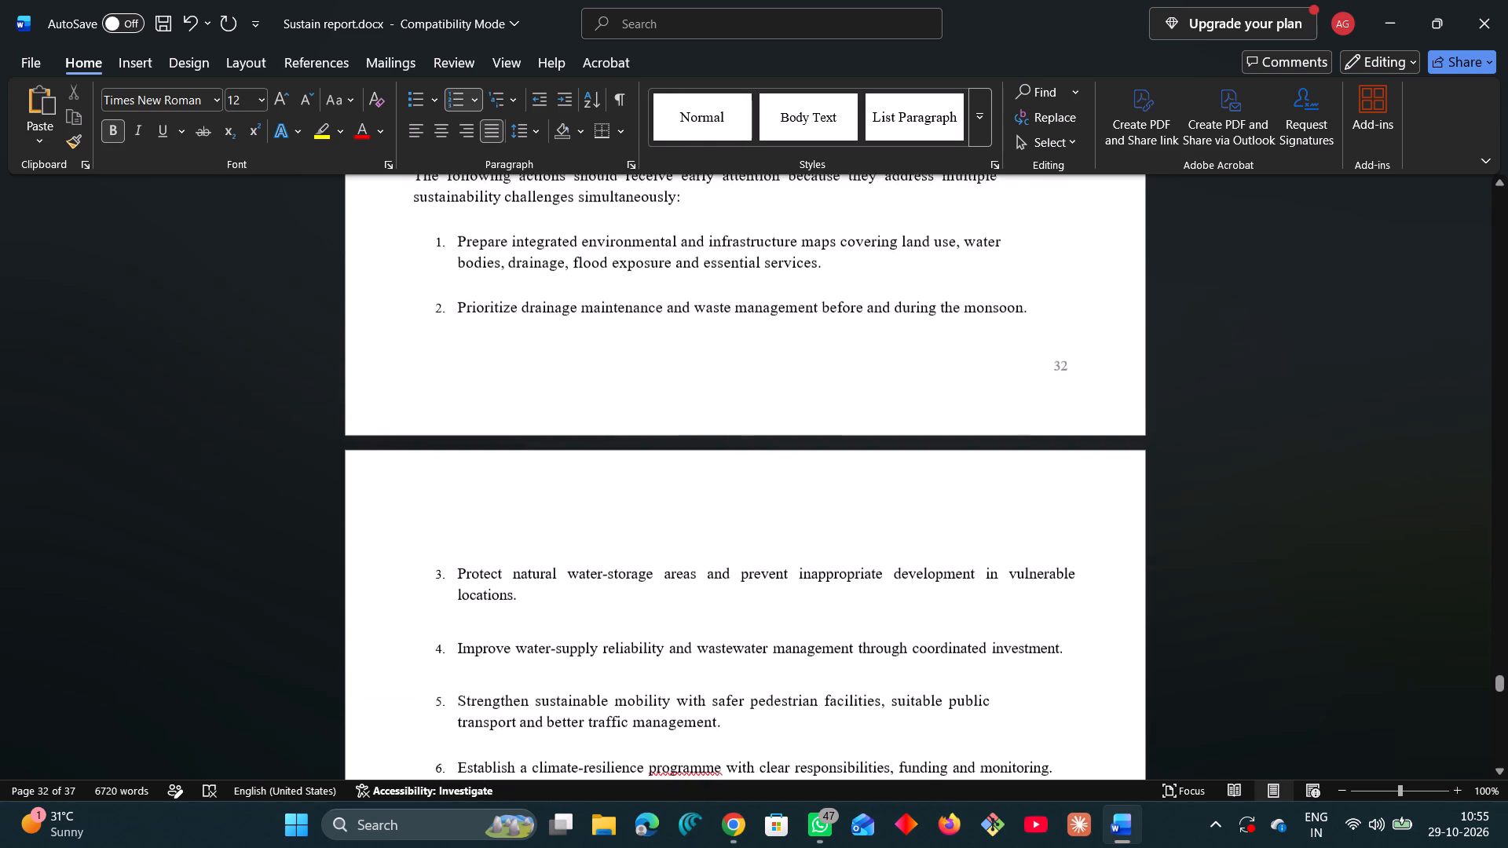
scroll(463, 551, down, 10)
scroll(466, 550, down, 13)
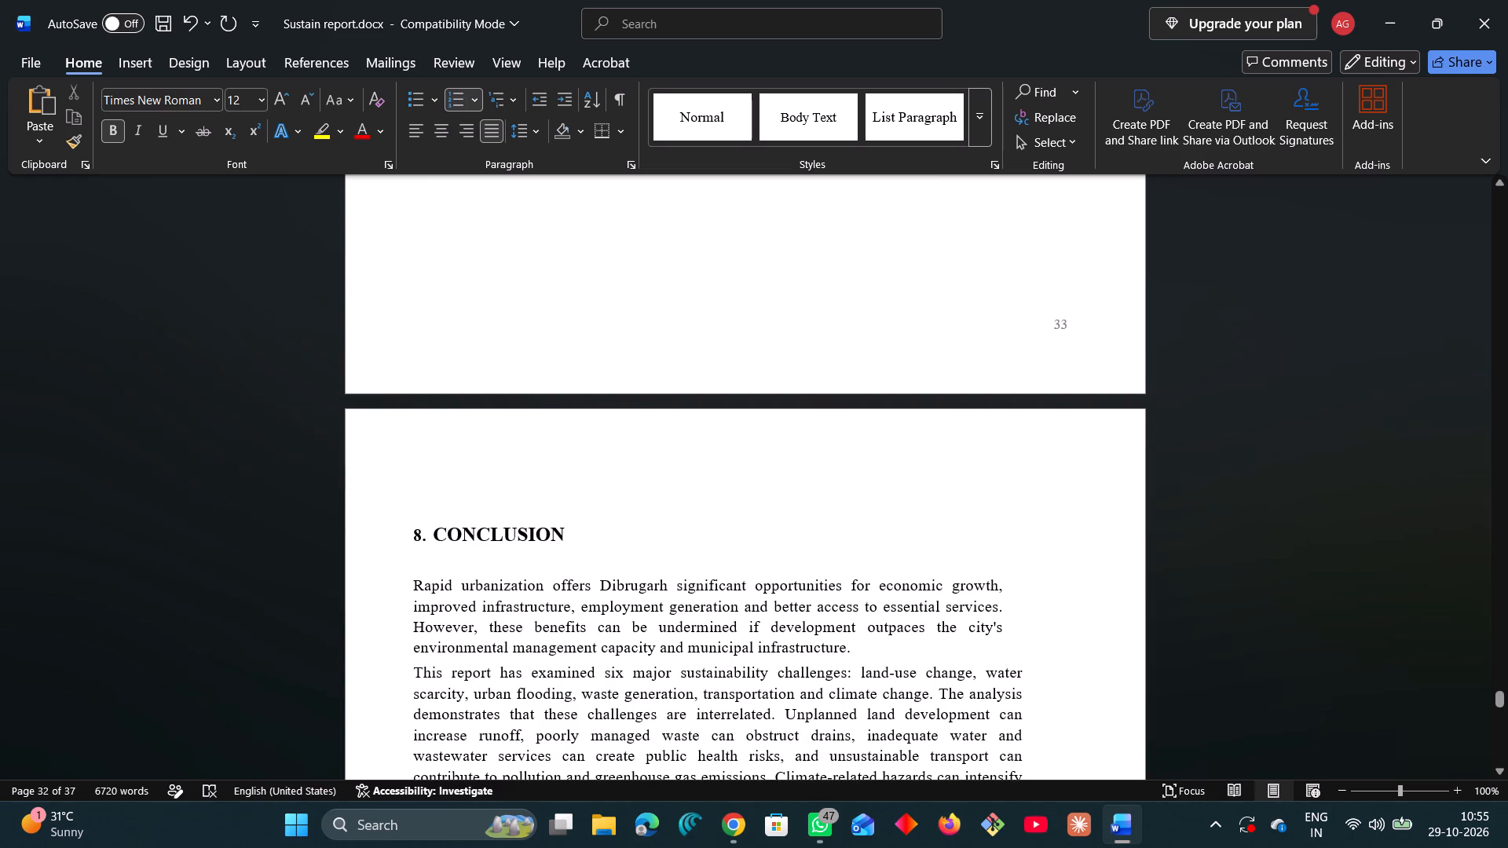
click(446, 557)
key(BackSpace)
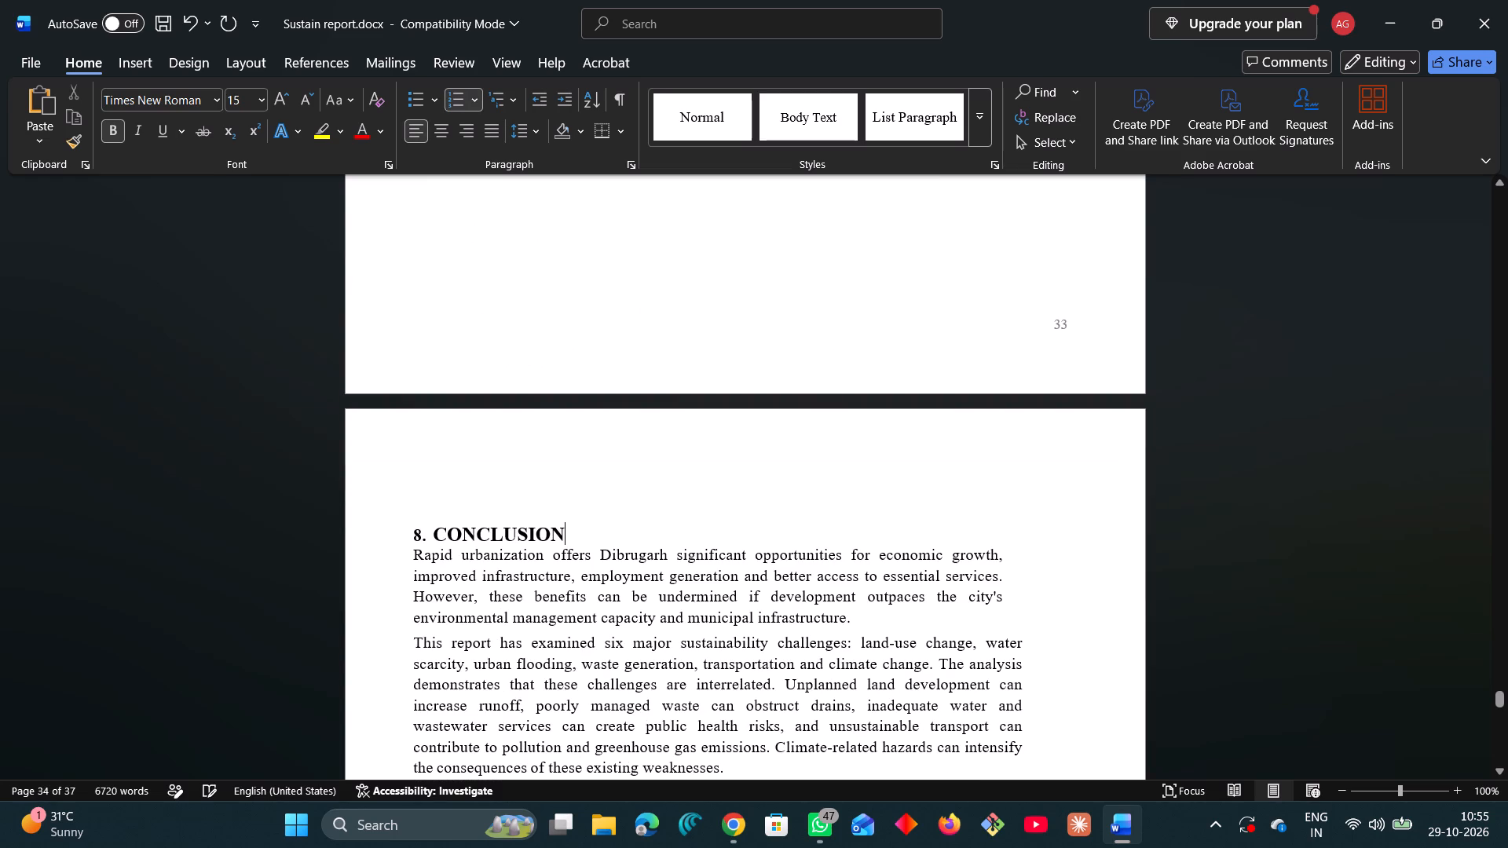
scroll(452, 559, down, 20)
scroll(452, 559, down, 6)
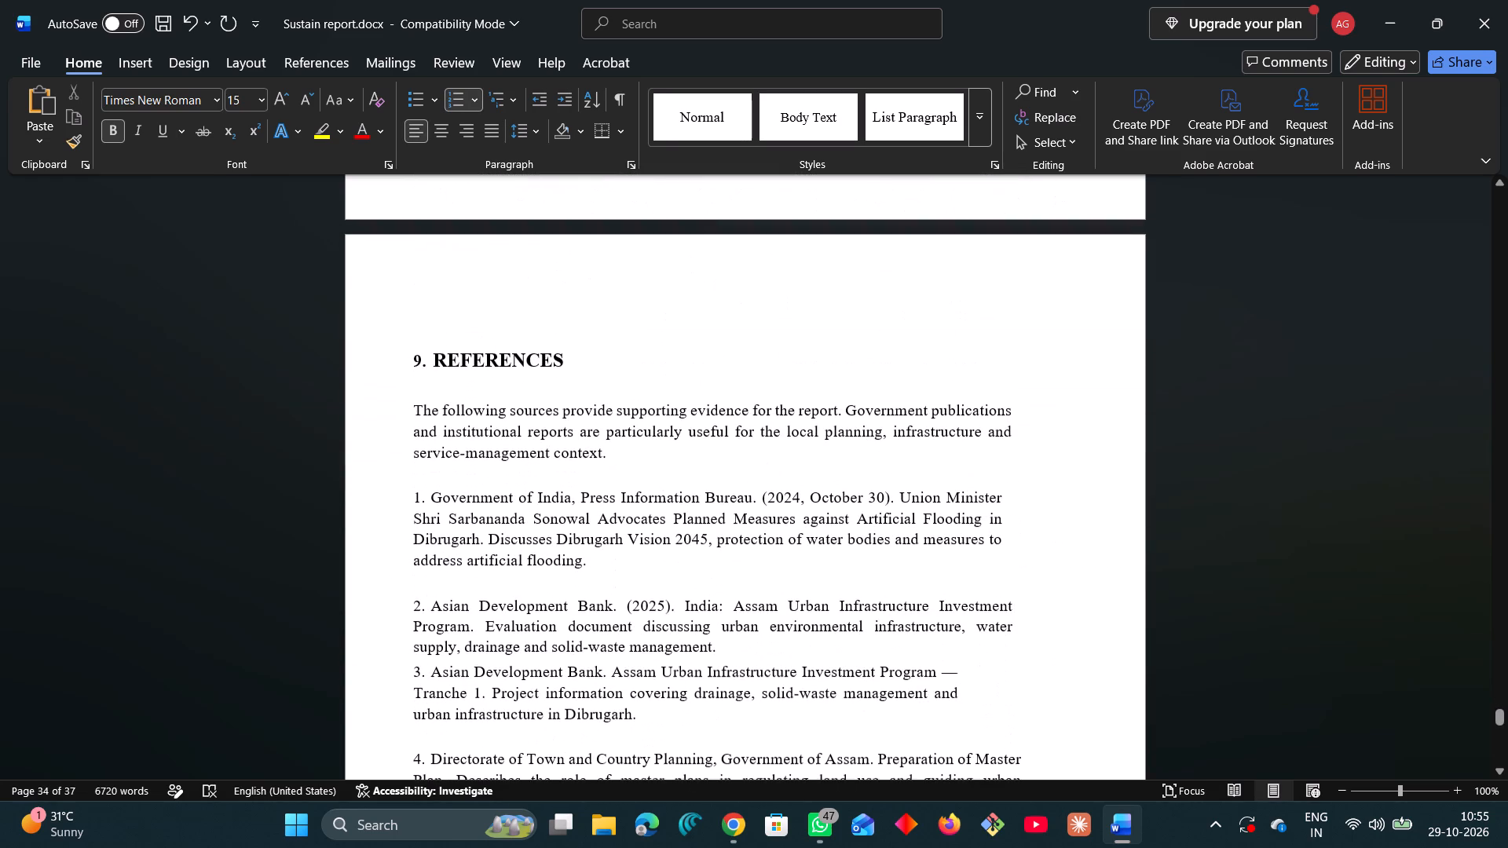
Delete the blank line between the heading 9. REFERENCES and its introductory paragraph.
click(461, 386)
key(BackSpace)
Correct the spelling of "People-centred" to "People-centered" in reference 9.
scroll(569, 404, up, 12)
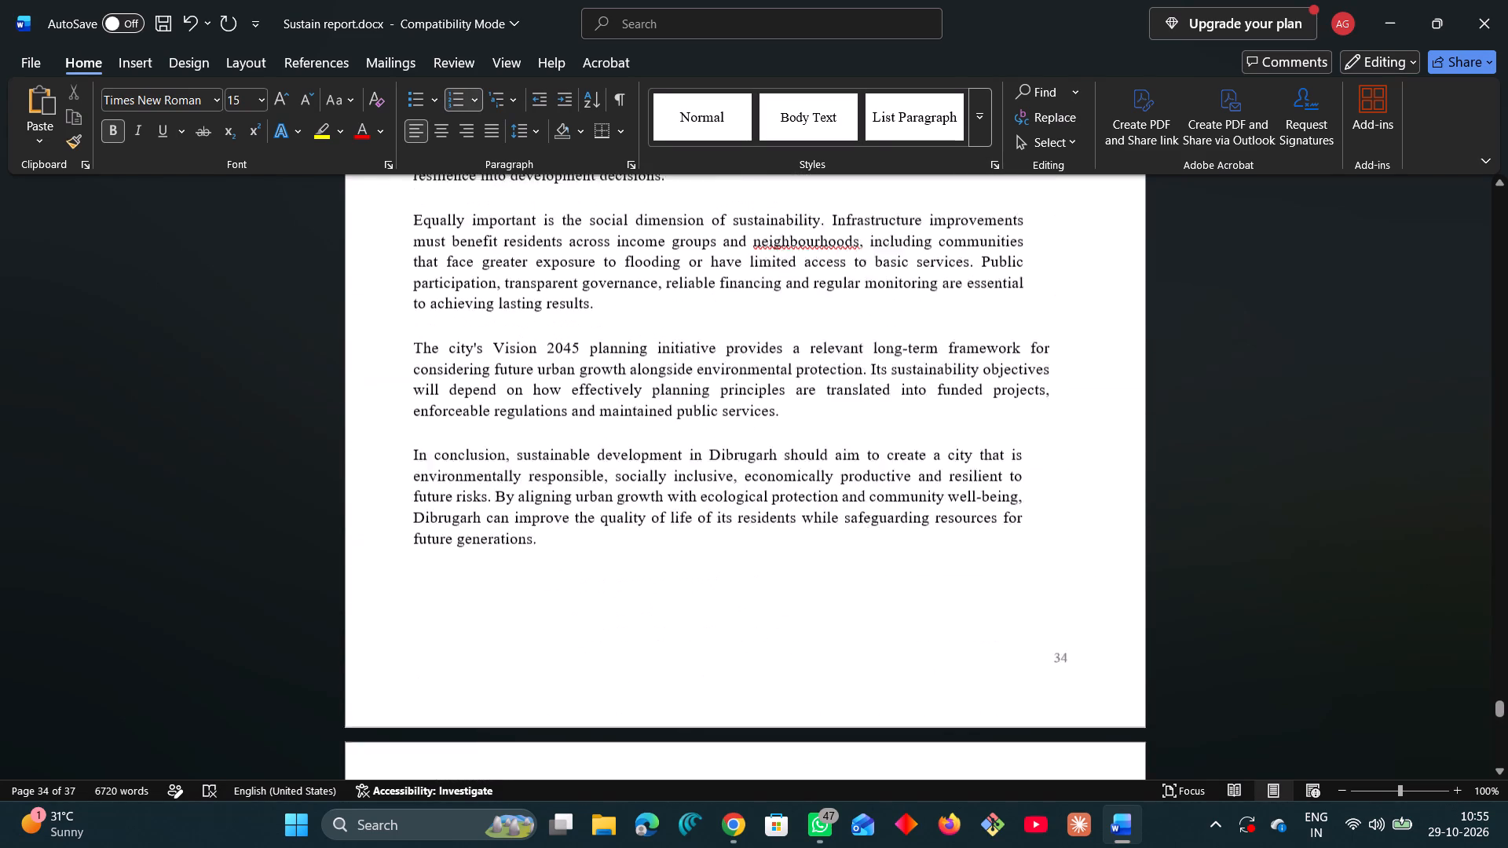
drag(1498, 704, 1505, 764)
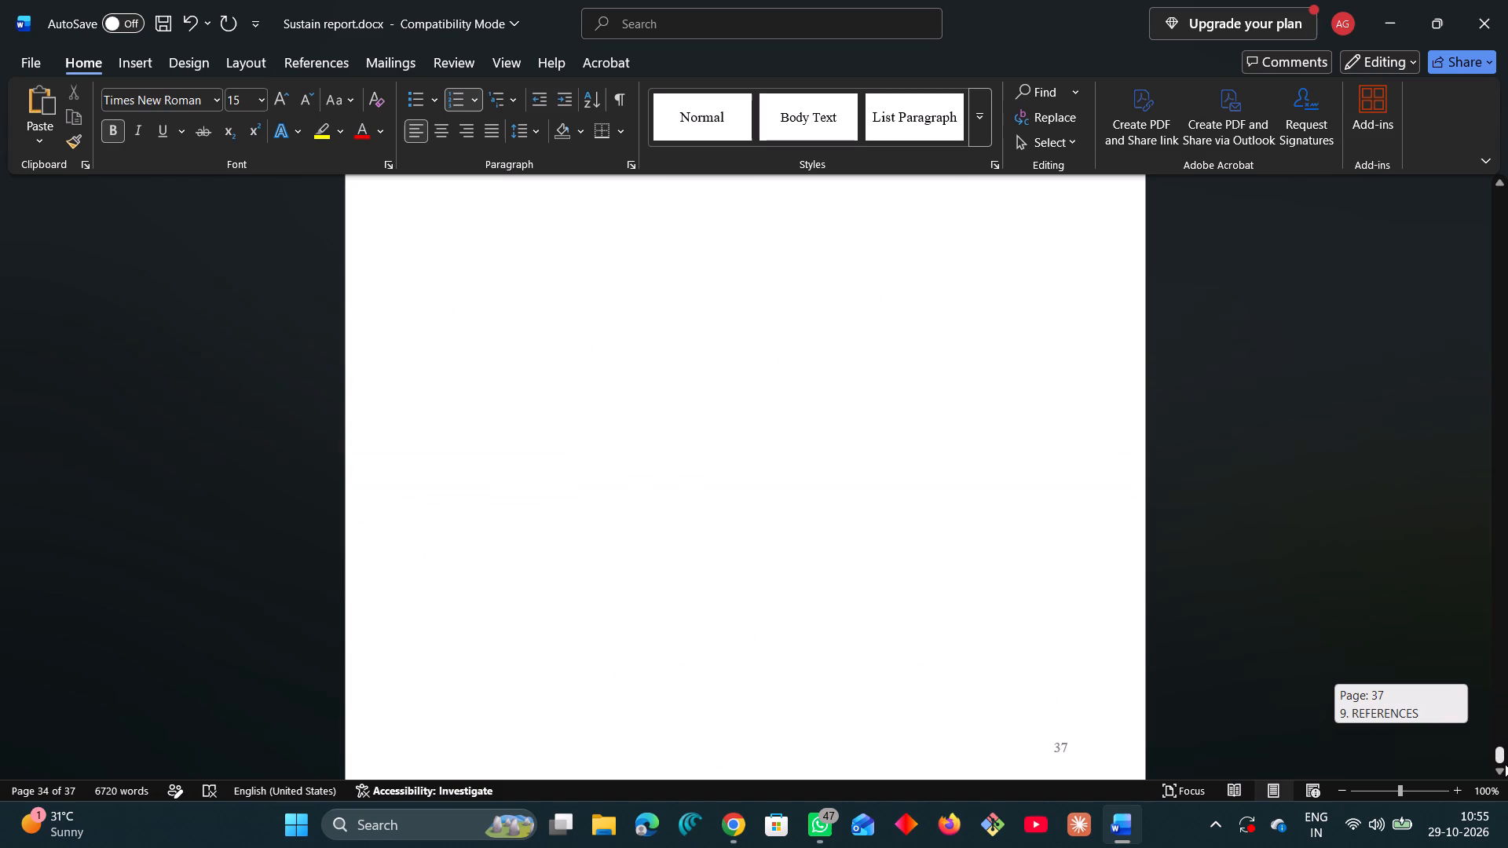
drag(1505, 764, 1506, 717)
scroll(960, 562, down, 11)
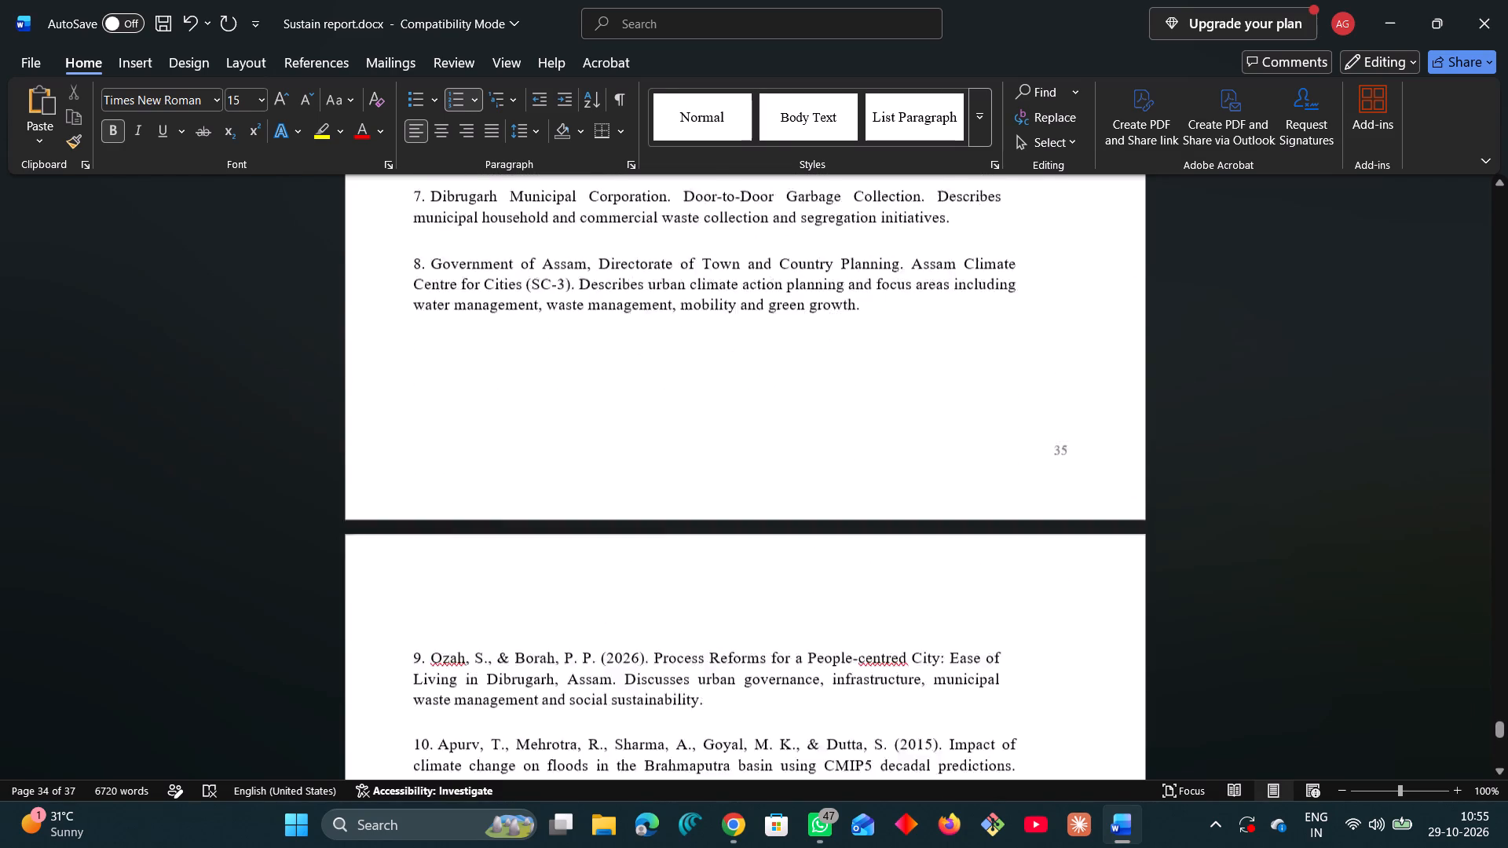
scroll(956, 550, down, 19)
scroll(946, 488, up, 13)
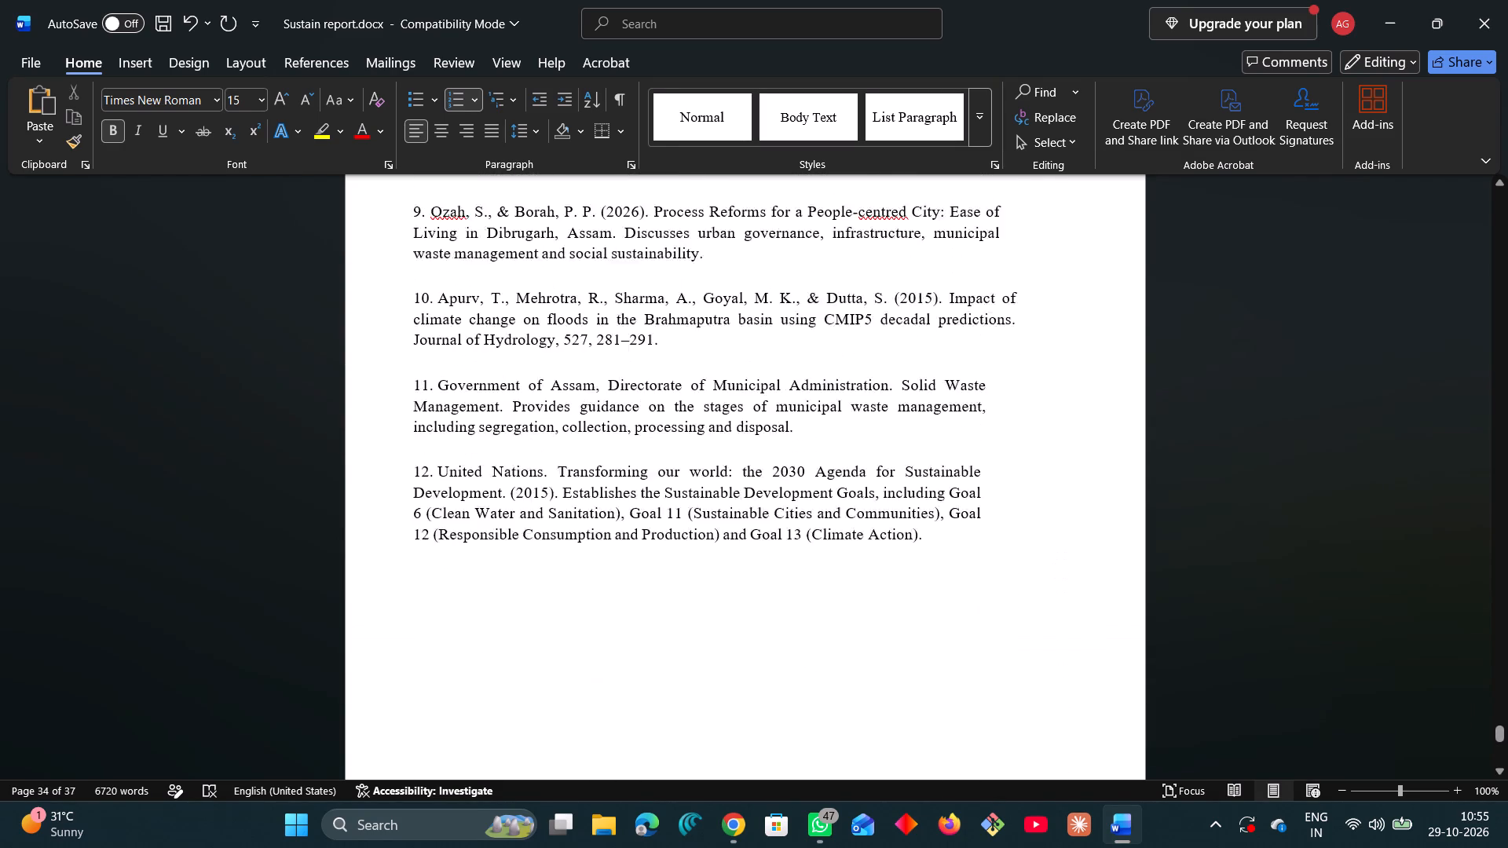
scroll(932, 442, up, 2)
right_click(896, 360)
click(783, 311)
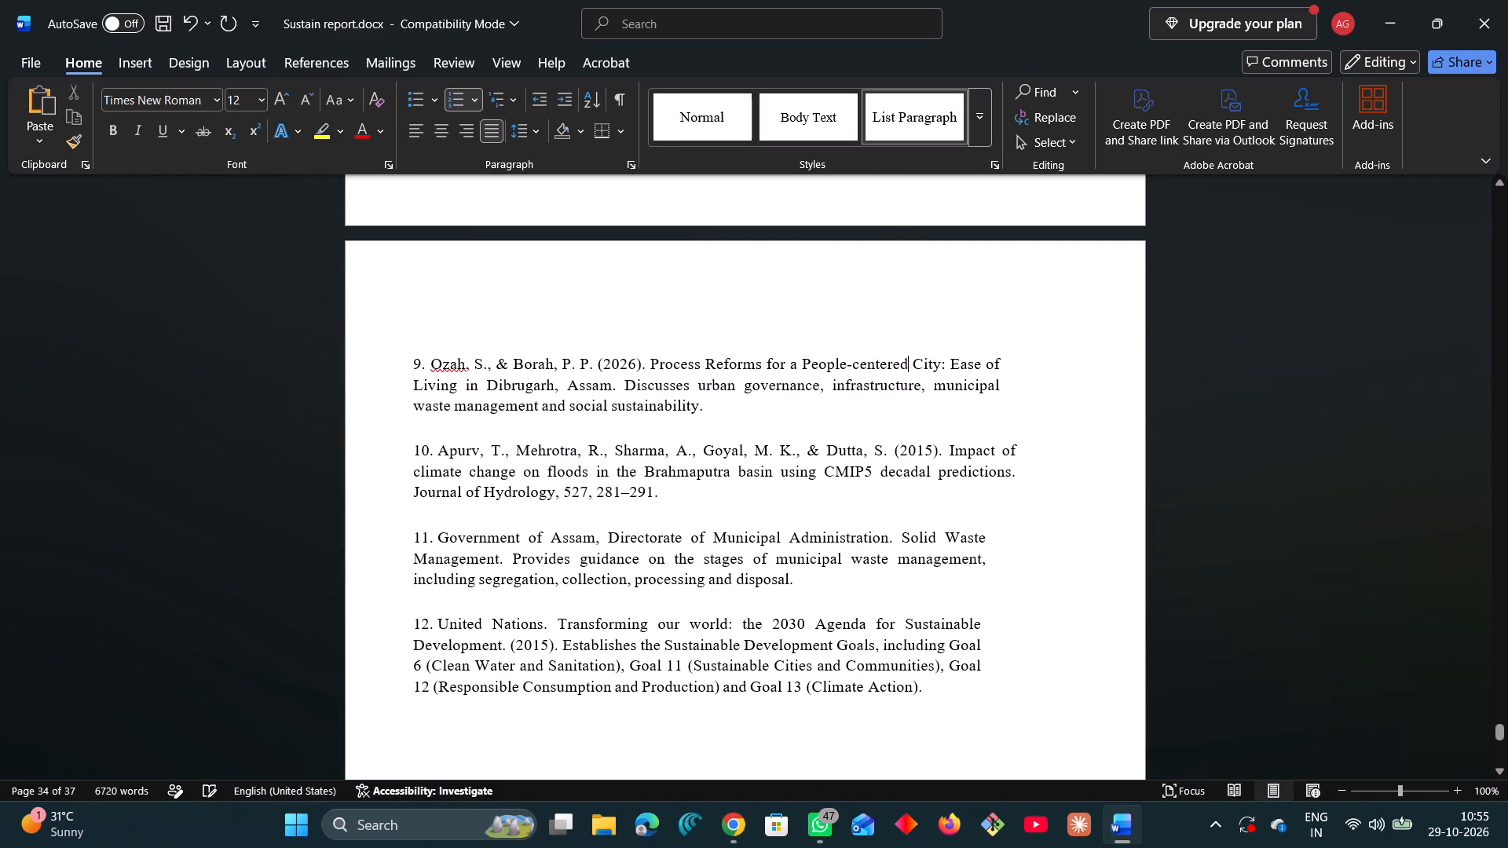
Check the last pages of the report, and review backwards to section 5.5 for remaining spelling and layout errors.
scroll(923, 364, down, 1)
scroll(508, 367, down, 19)
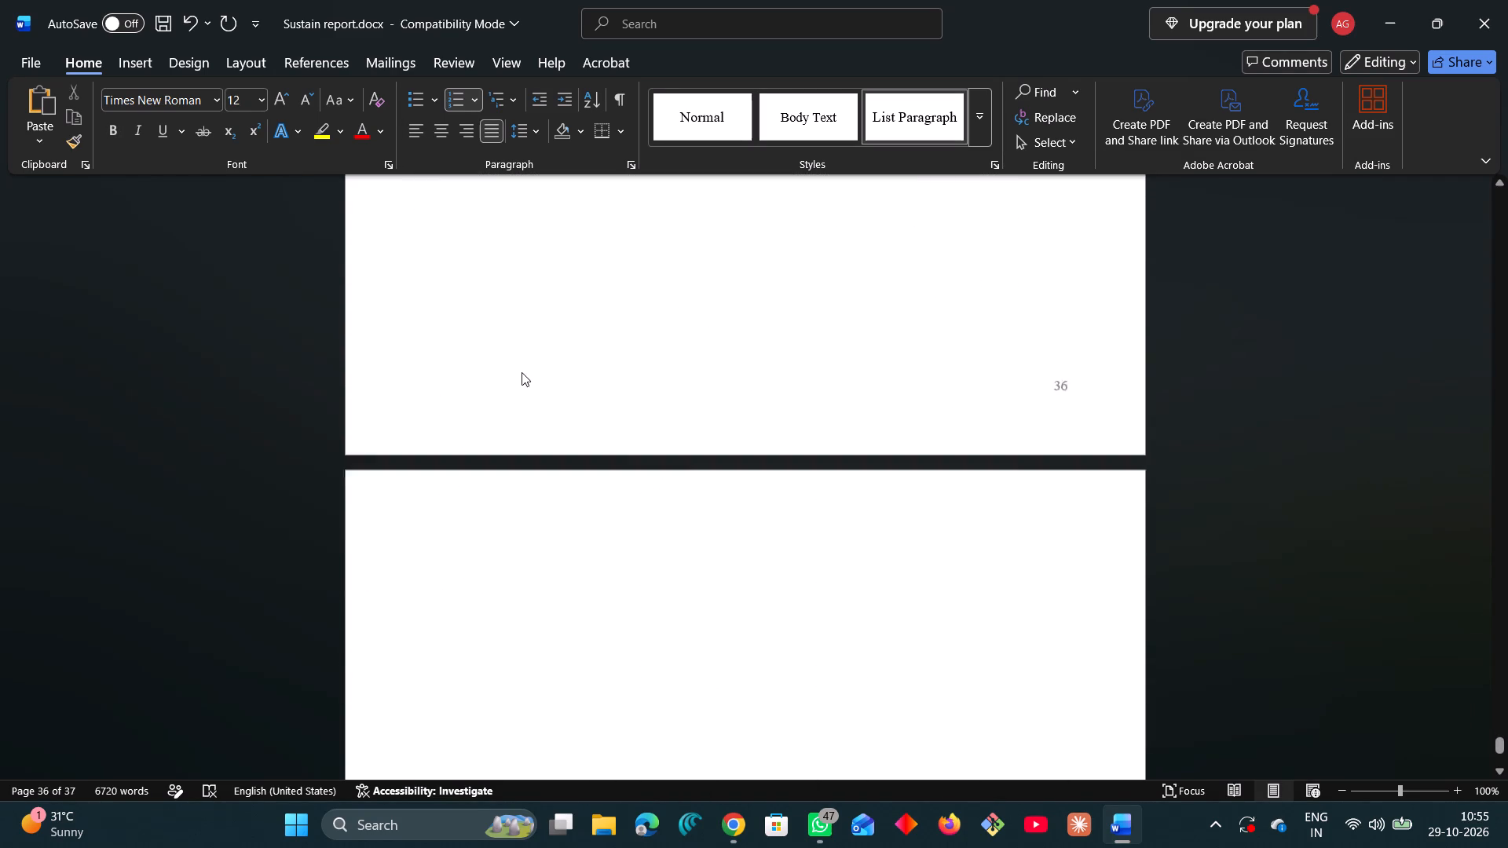
scroll(522, 372, down, 14)
scroll(525, 368, up, 7)
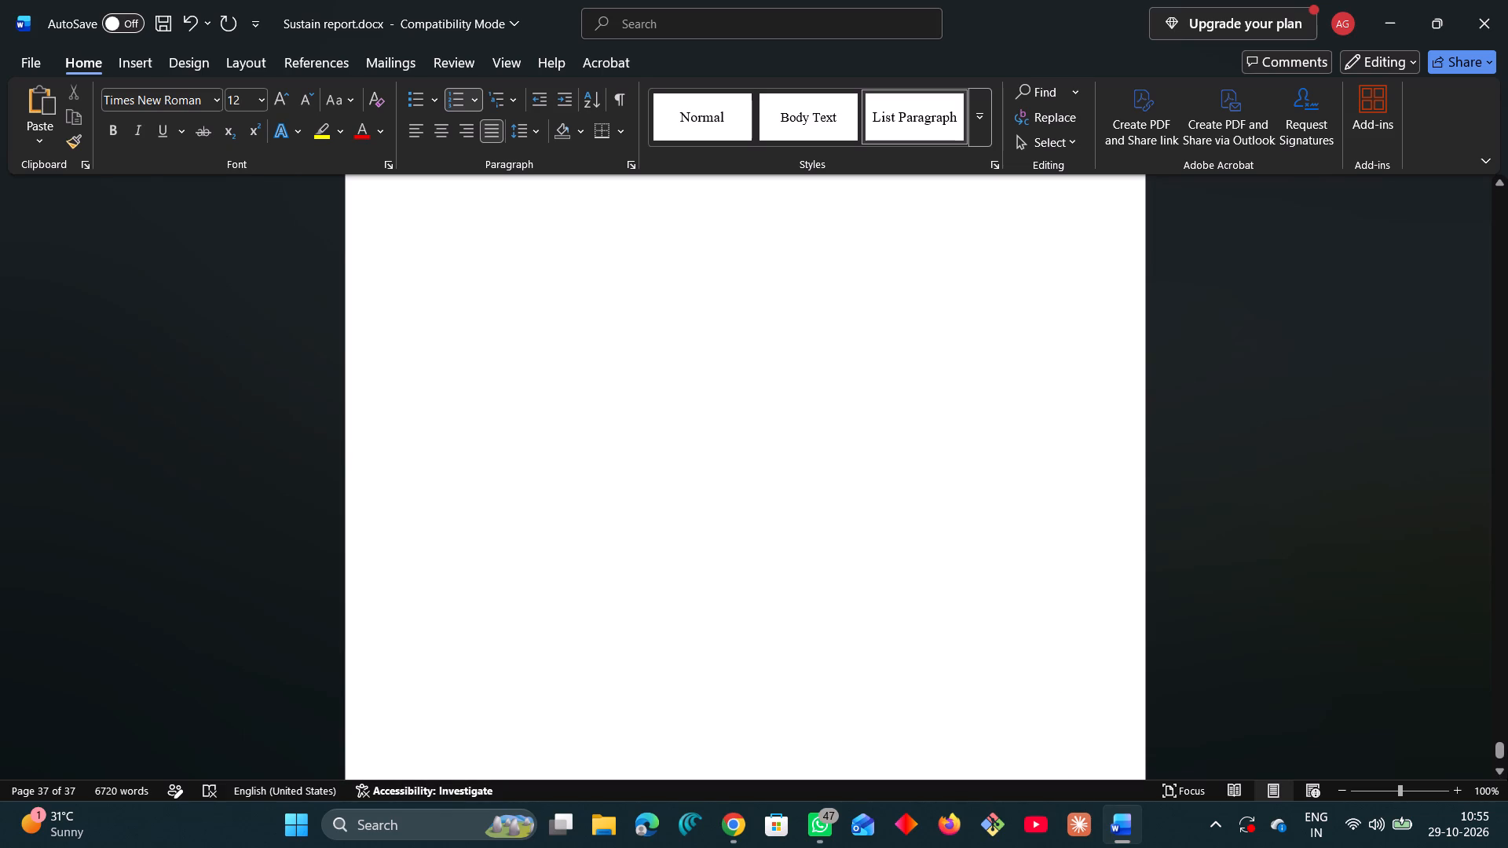
drag(1495, 750, 1499, 581)
scroll(906, 609, up, 4)
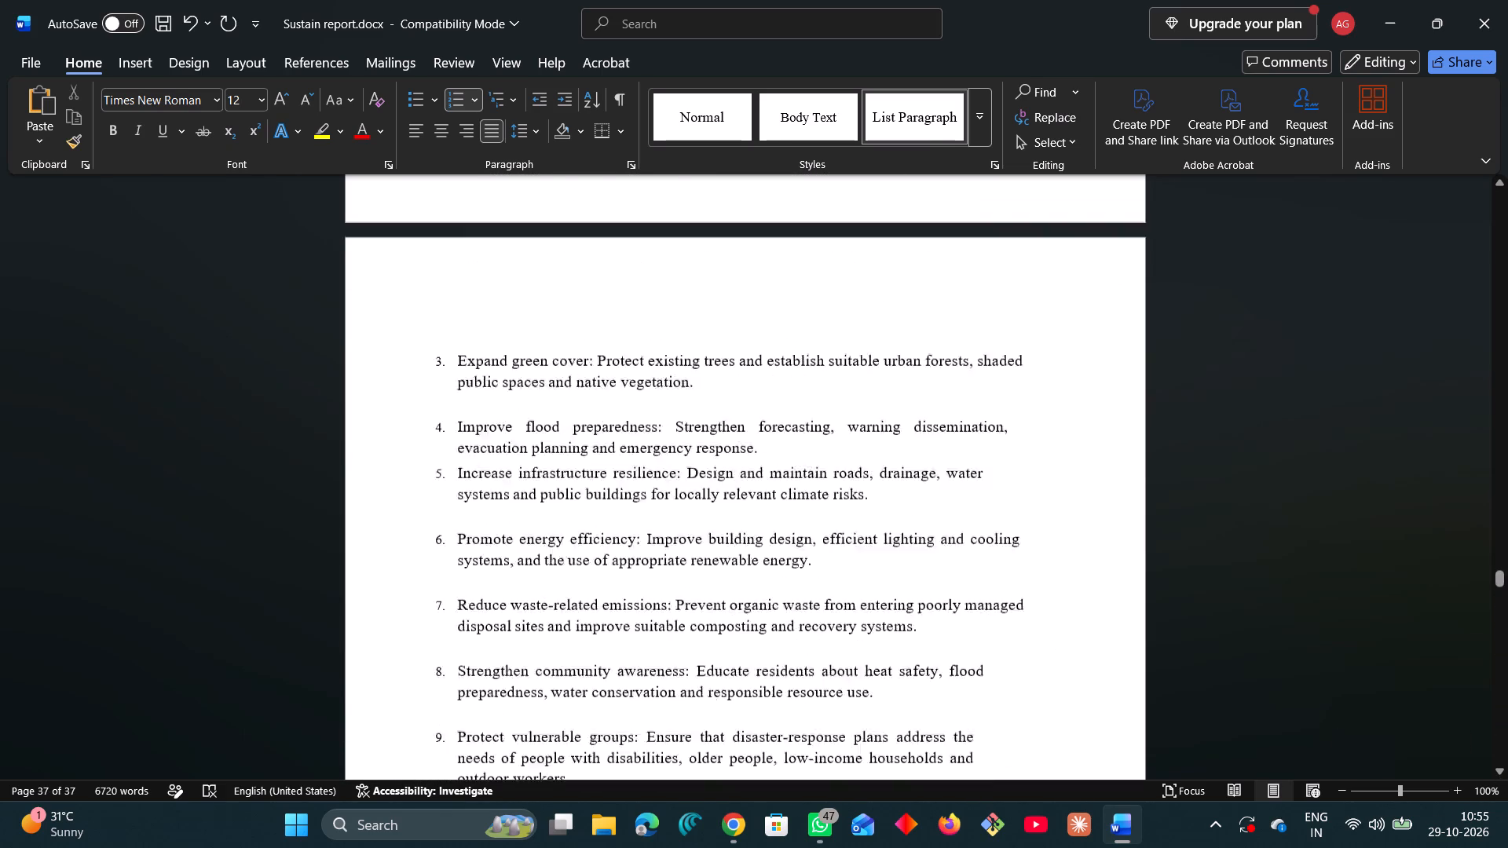
scroll(906, 609, up, 13)
scroll(904, 609, up, 13)
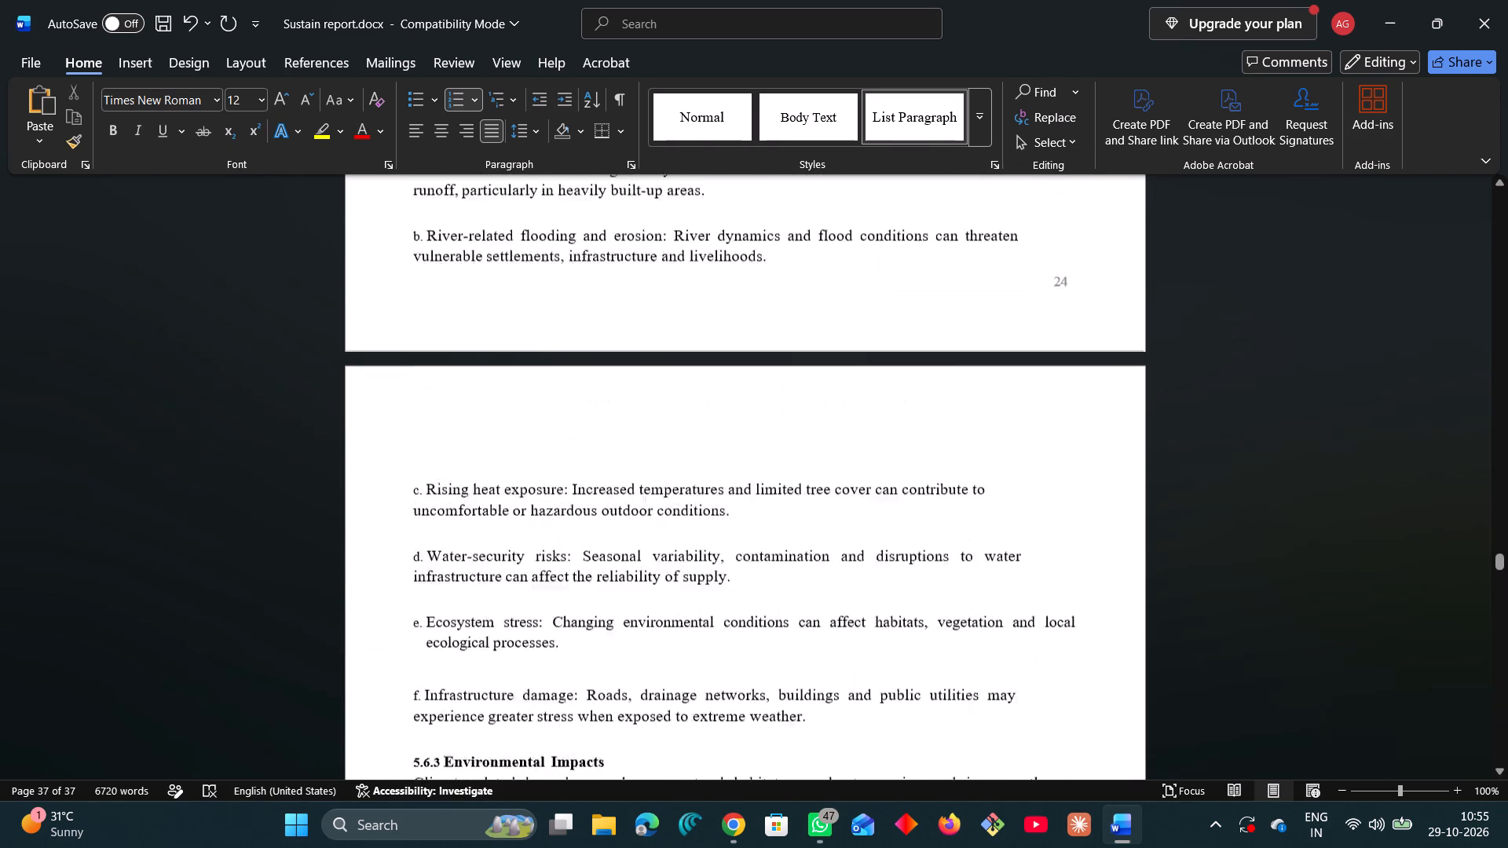
scroll(904, 609, up, 20)
scroll(904, 609, up, 2)
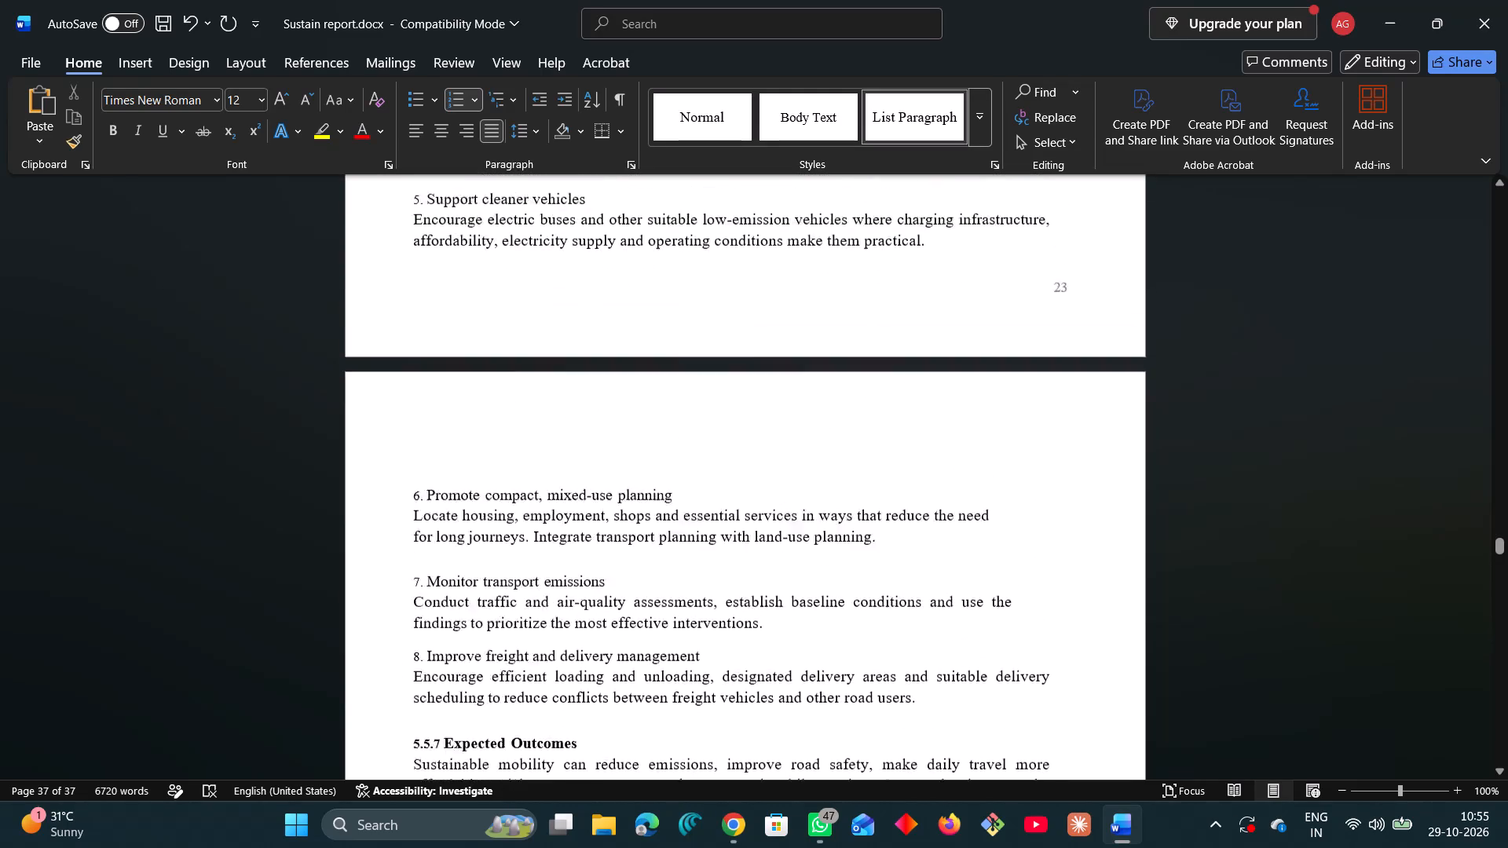
scroll(904, 609, up, 15)
scroll(904, 609, up, 12)
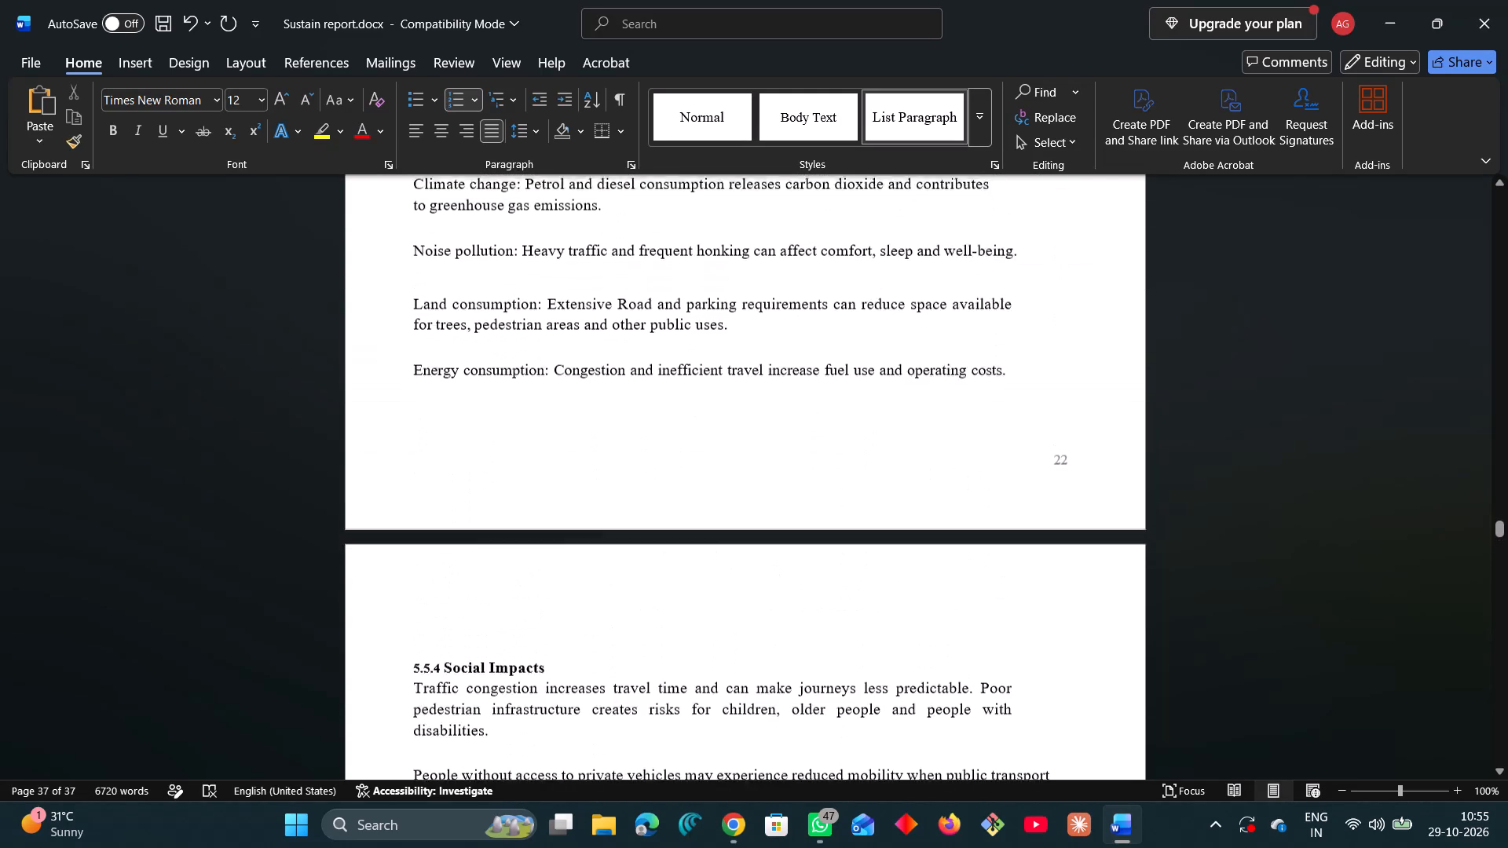
scroll(904, 609, up, 14)
scroll(877, 805, up, 1)
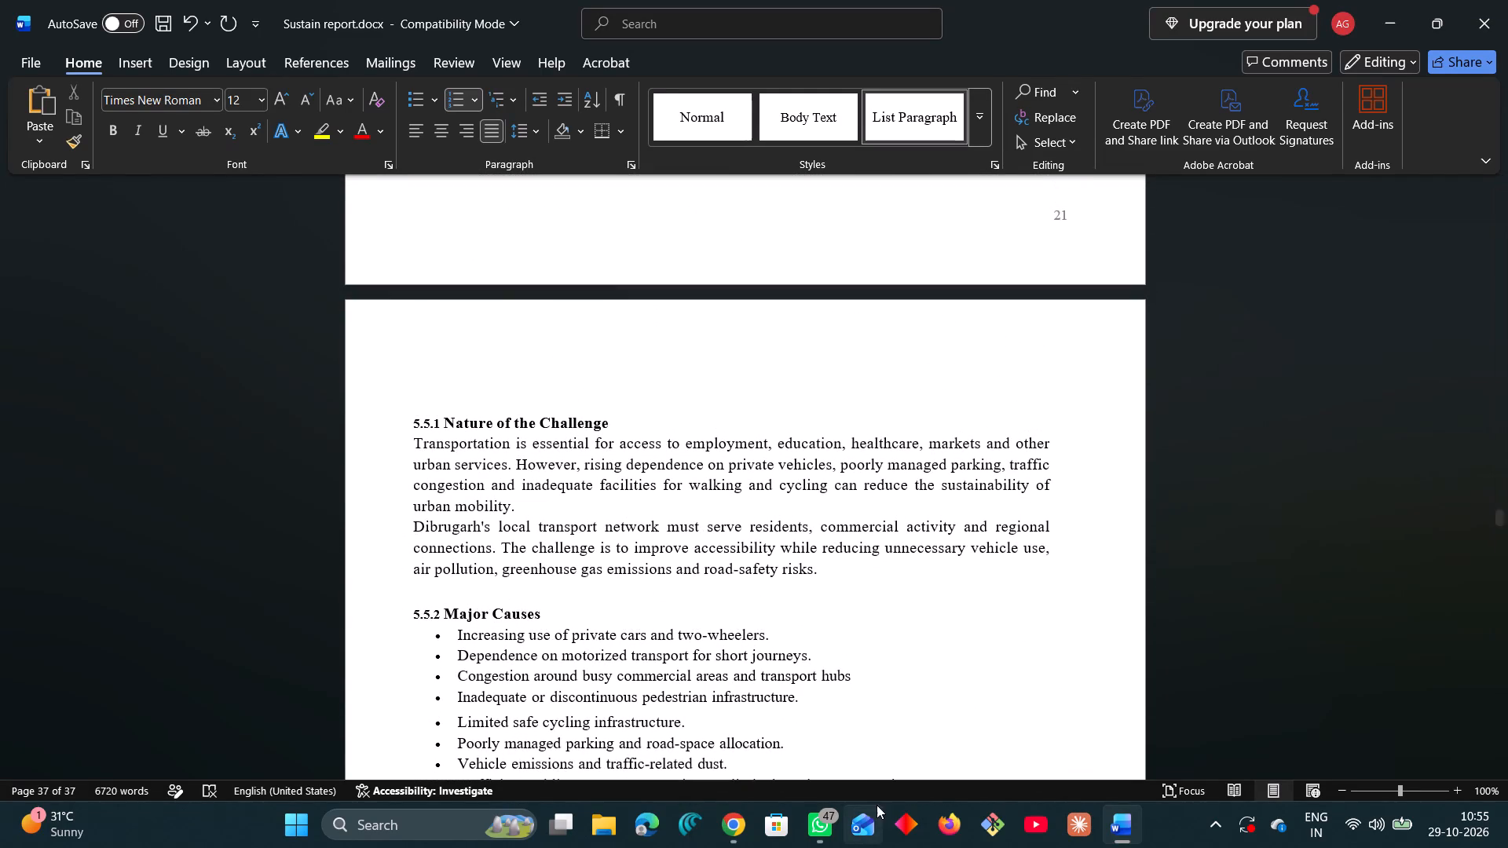
Change "limited service" to "limited-service" in the last bullet under 5.5.2 Major Causes.
scroll(877, 805, down, 4)
scroll(841, 672, down, 3)
right_click(796, 649)
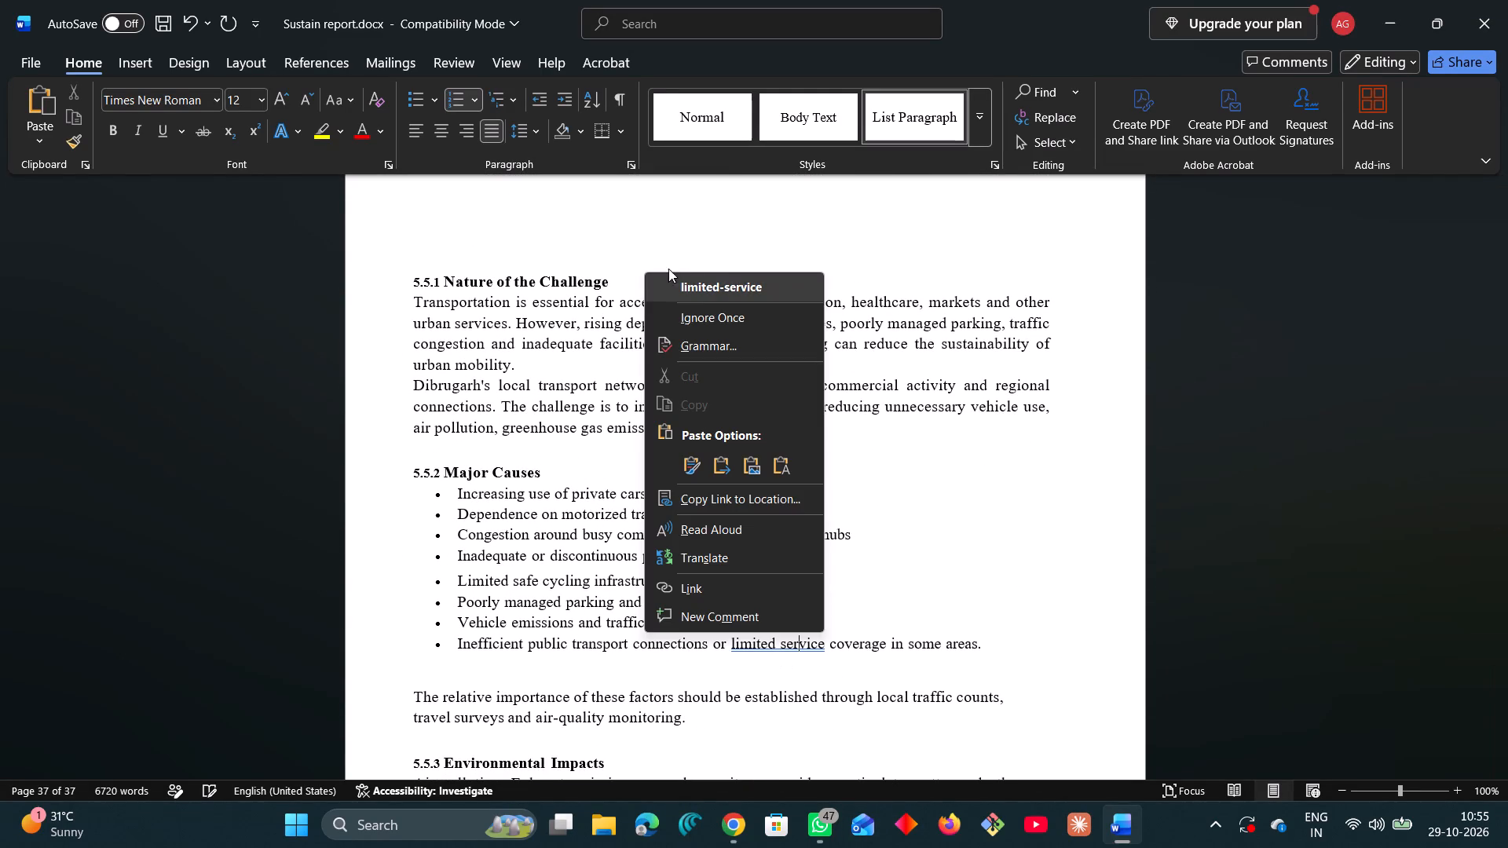
click(728, 291)
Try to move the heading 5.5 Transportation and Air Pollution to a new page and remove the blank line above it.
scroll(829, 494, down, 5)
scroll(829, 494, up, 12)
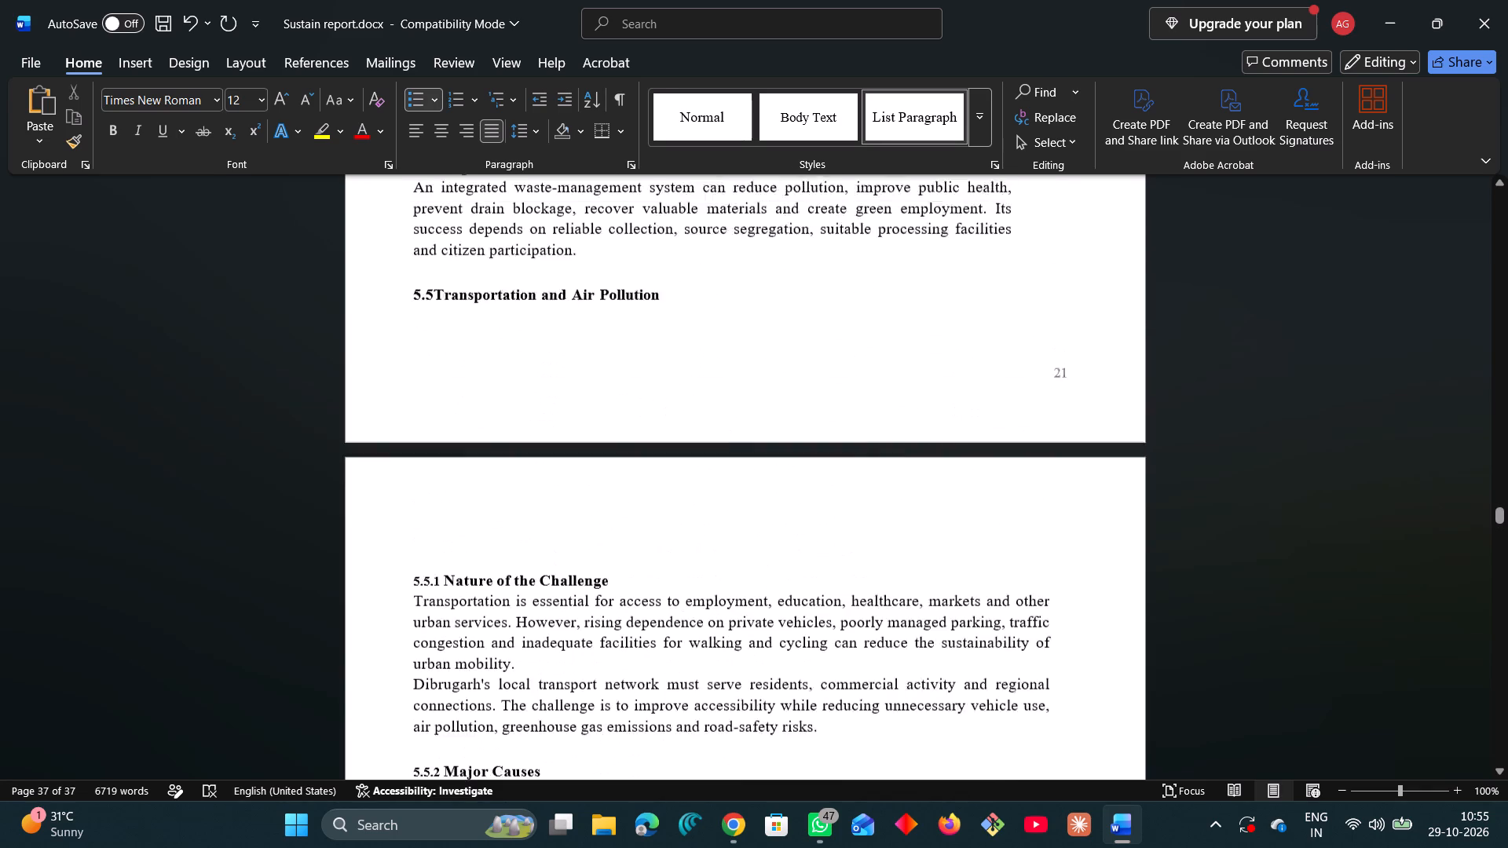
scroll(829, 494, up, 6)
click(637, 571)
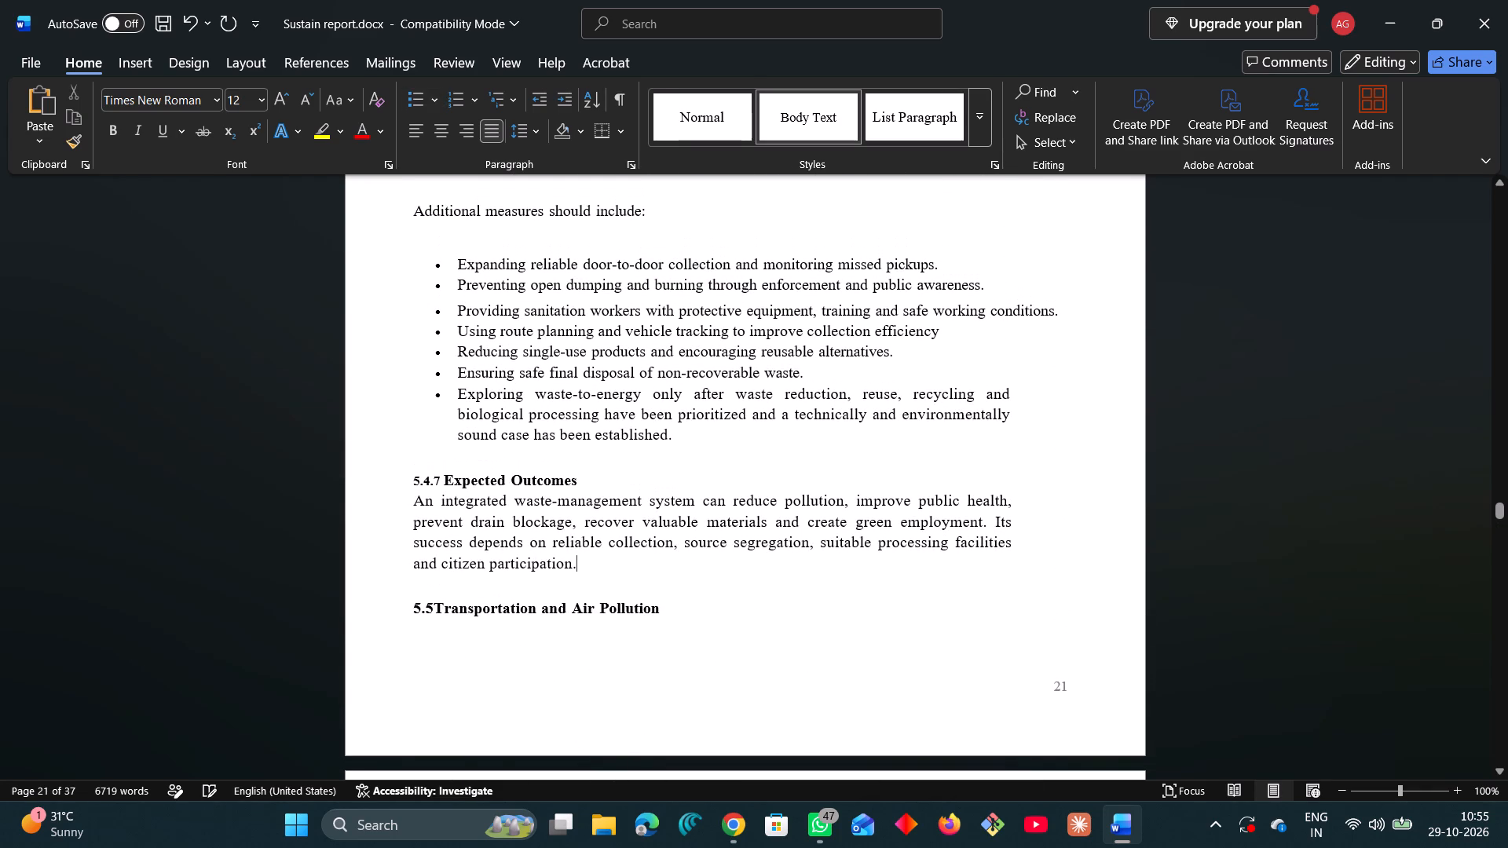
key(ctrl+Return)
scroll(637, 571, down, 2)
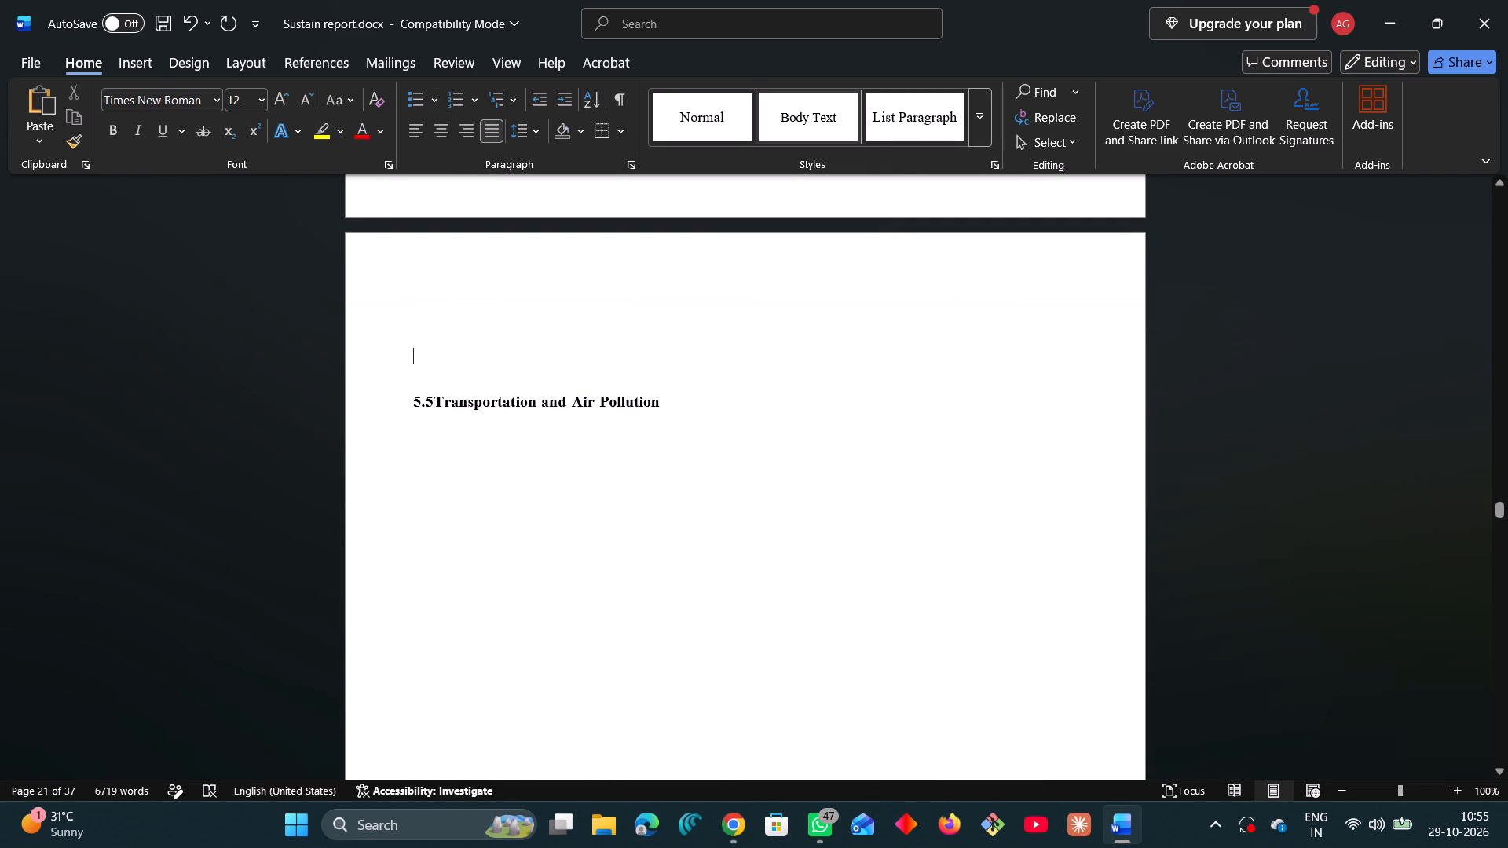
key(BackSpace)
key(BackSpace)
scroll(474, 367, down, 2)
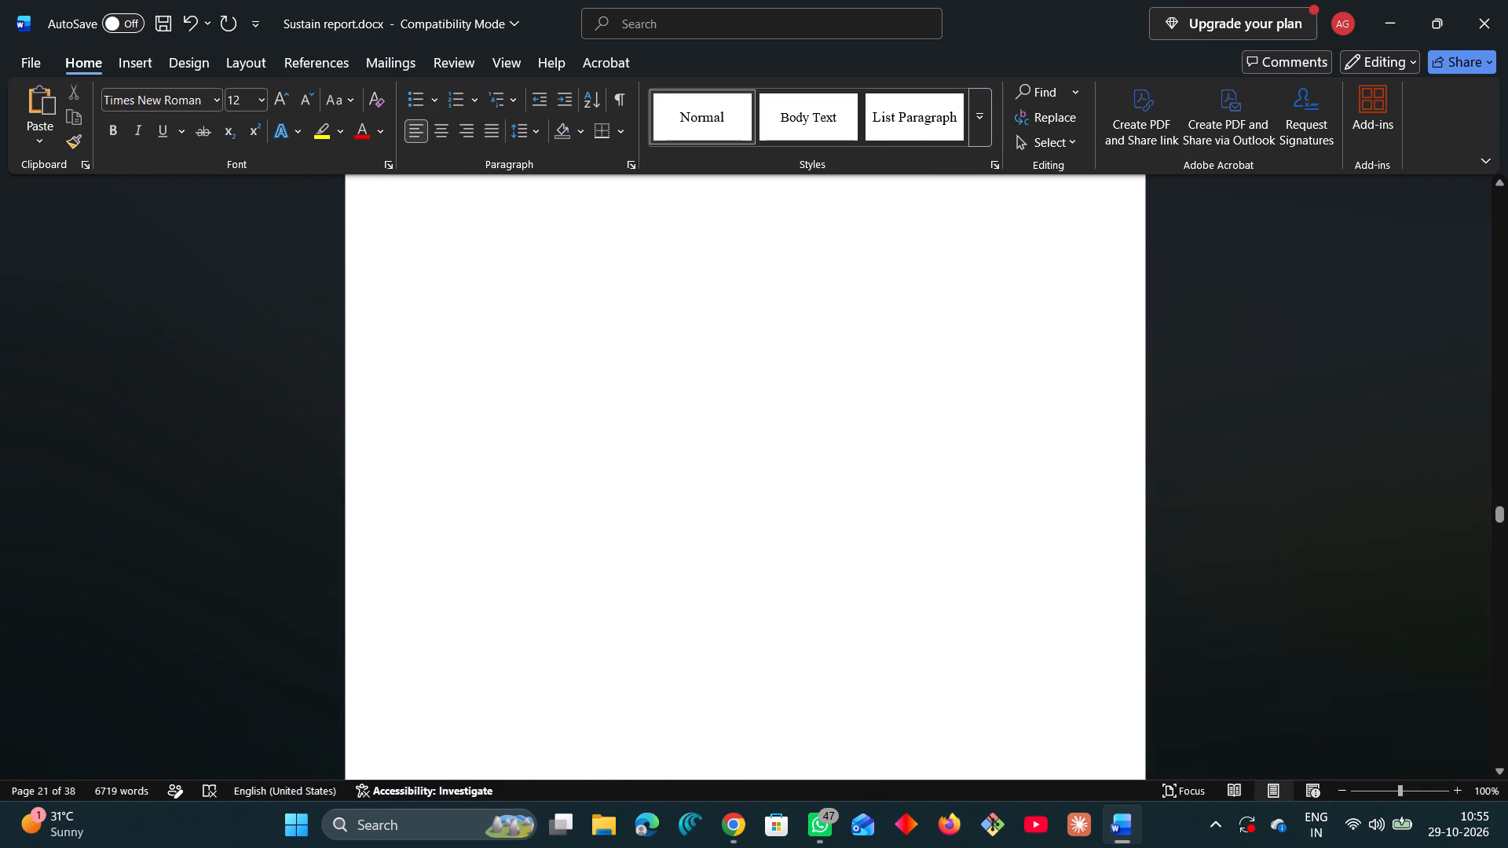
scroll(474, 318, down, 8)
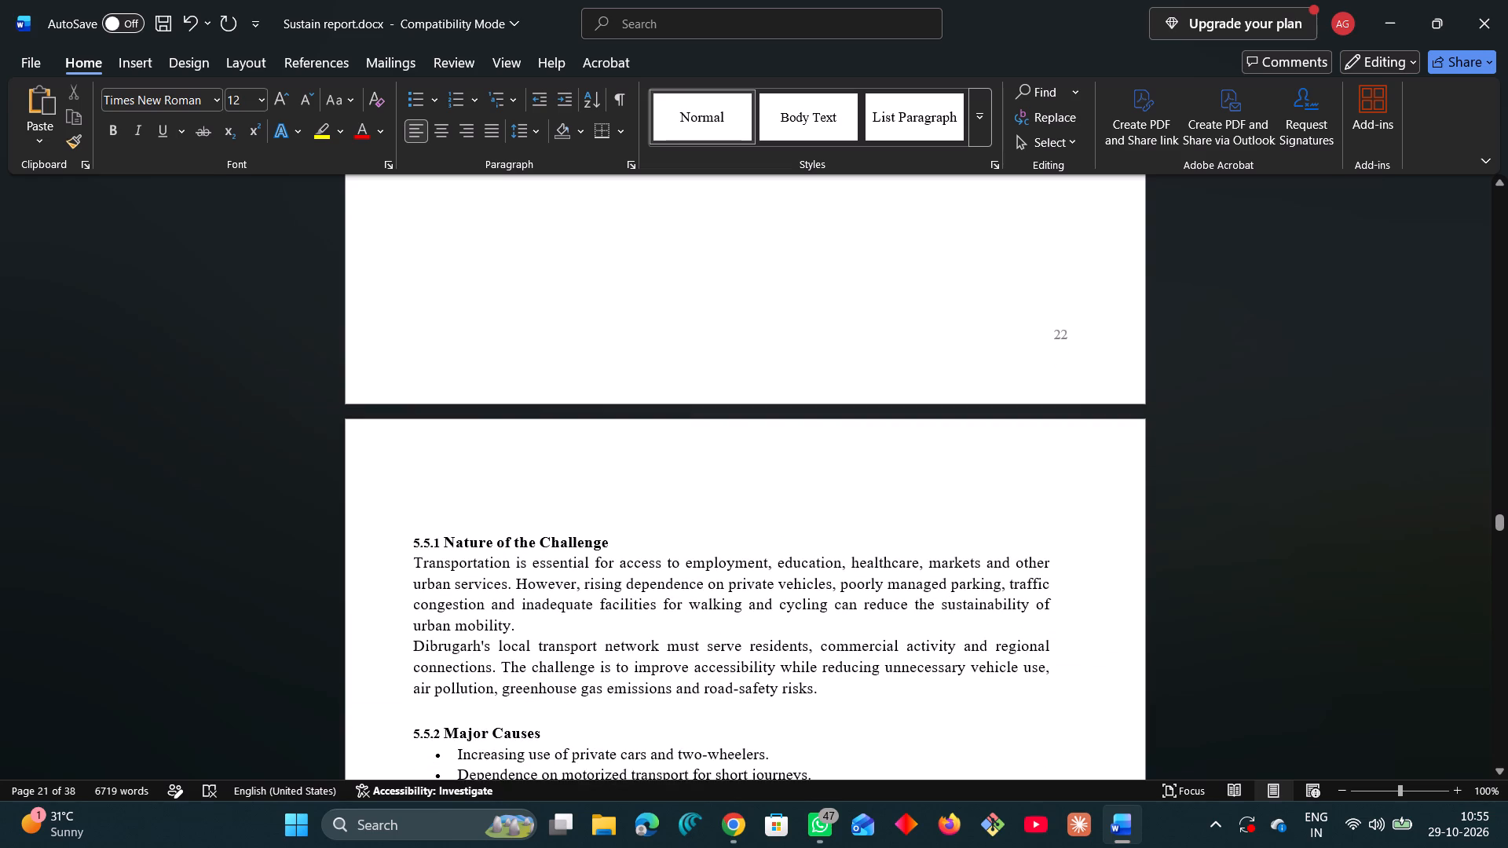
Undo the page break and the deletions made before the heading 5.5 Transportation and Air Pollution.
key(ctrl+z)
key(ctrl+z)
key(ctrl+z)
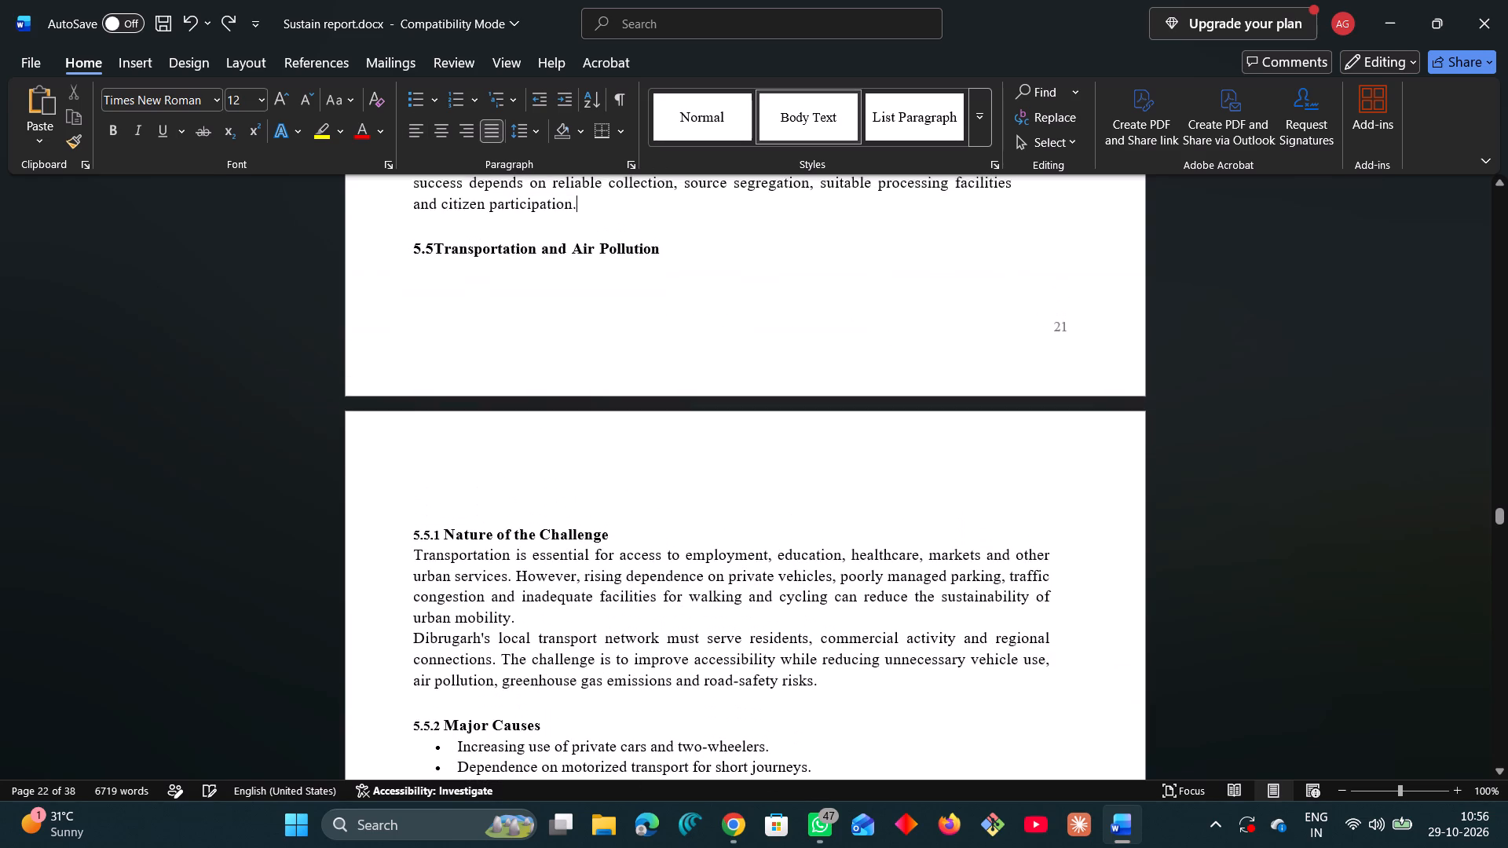
Review sections 5.3 to 5.6 for remaining spelling, grammar and spacing errors.
scroll(466, 518, up, 1)
scroll(466, 518, down, 1)
click(447, 558)
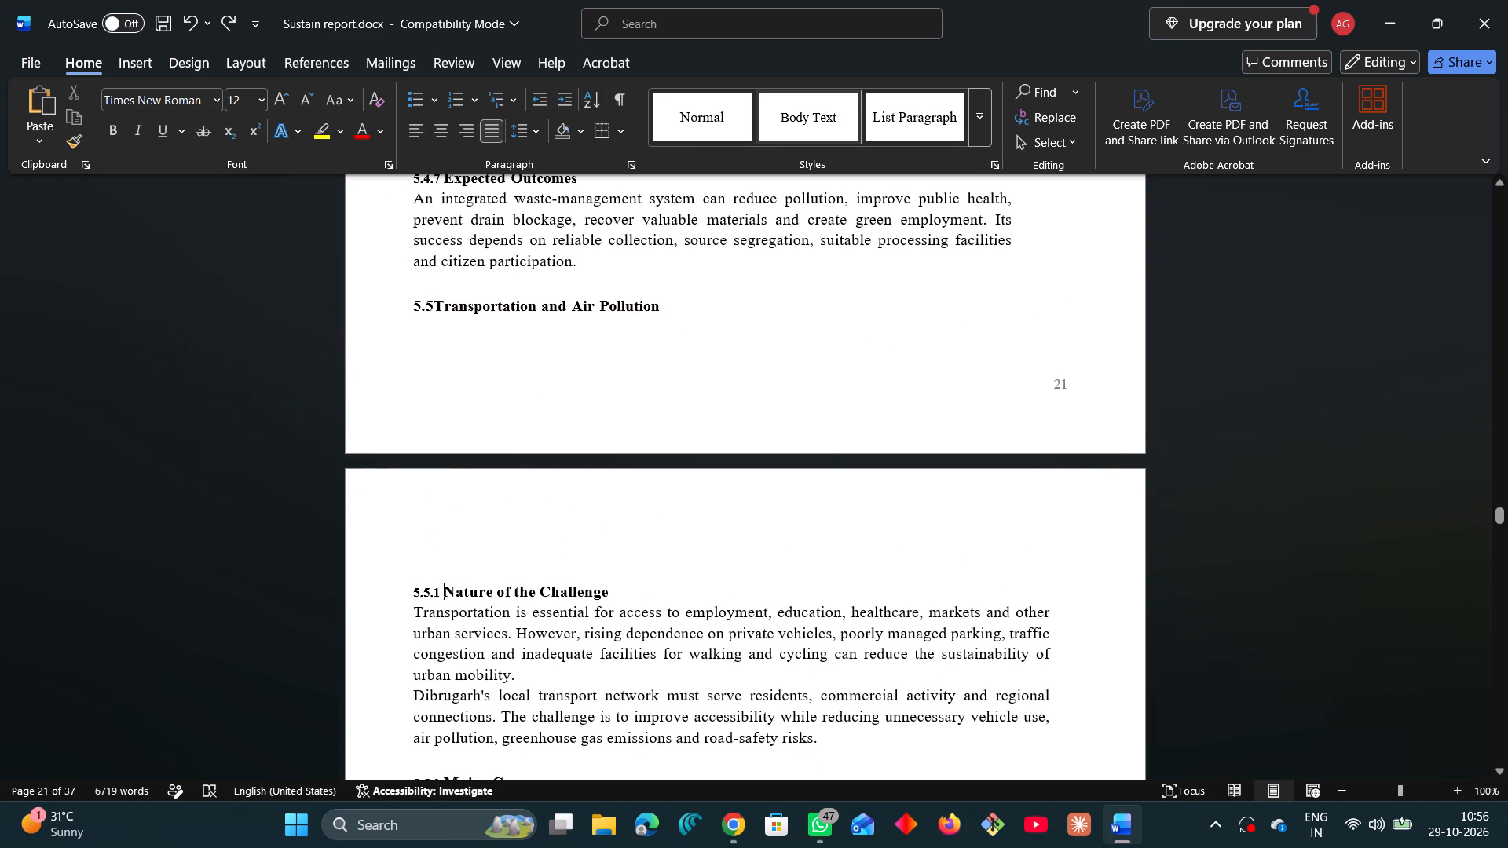
scroll(449, 550, down, 12)
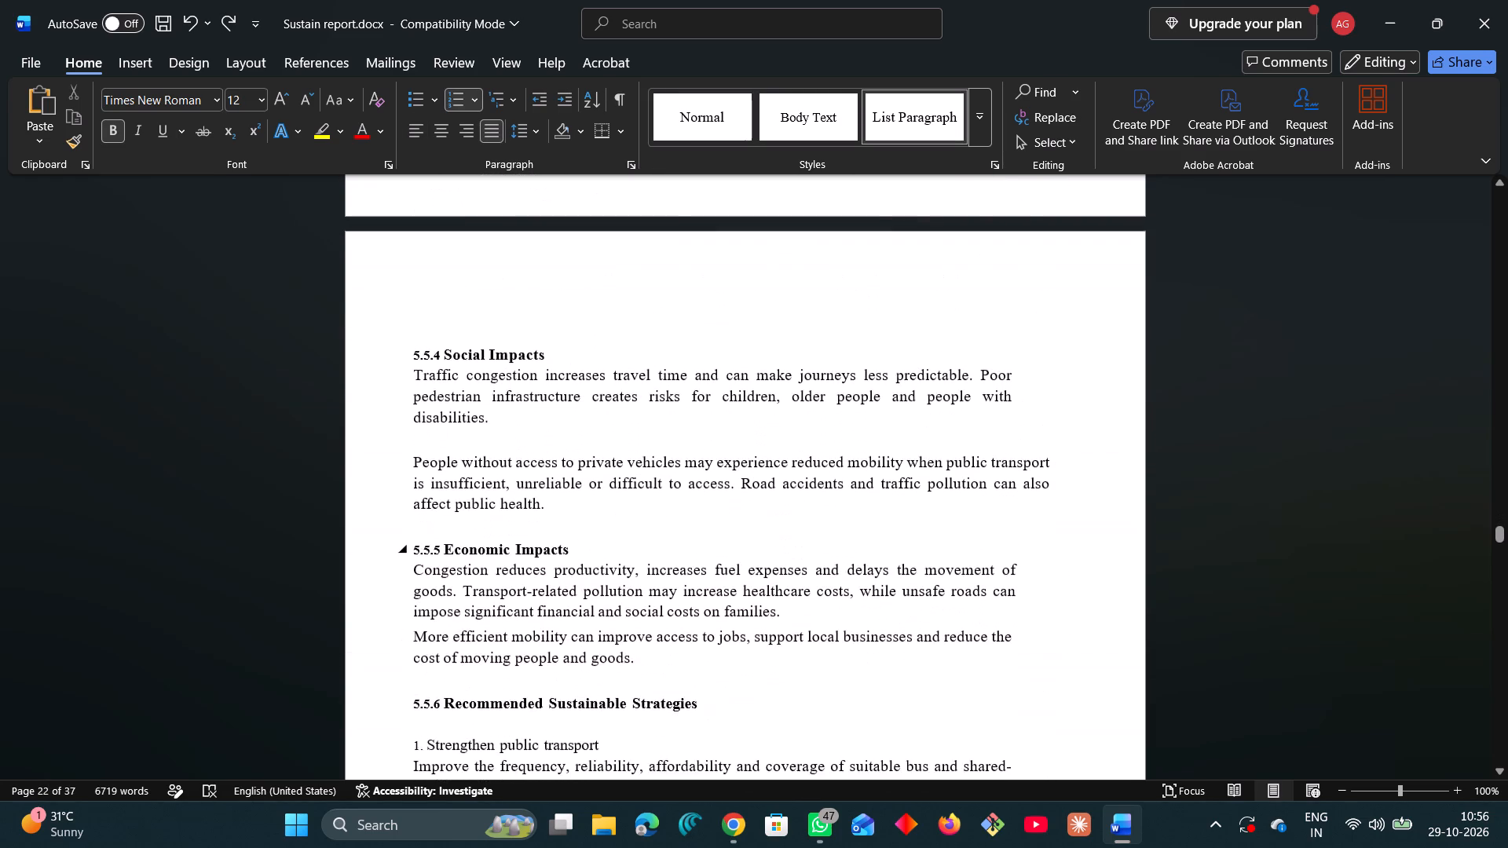
scroll(449, 550, down, 14)
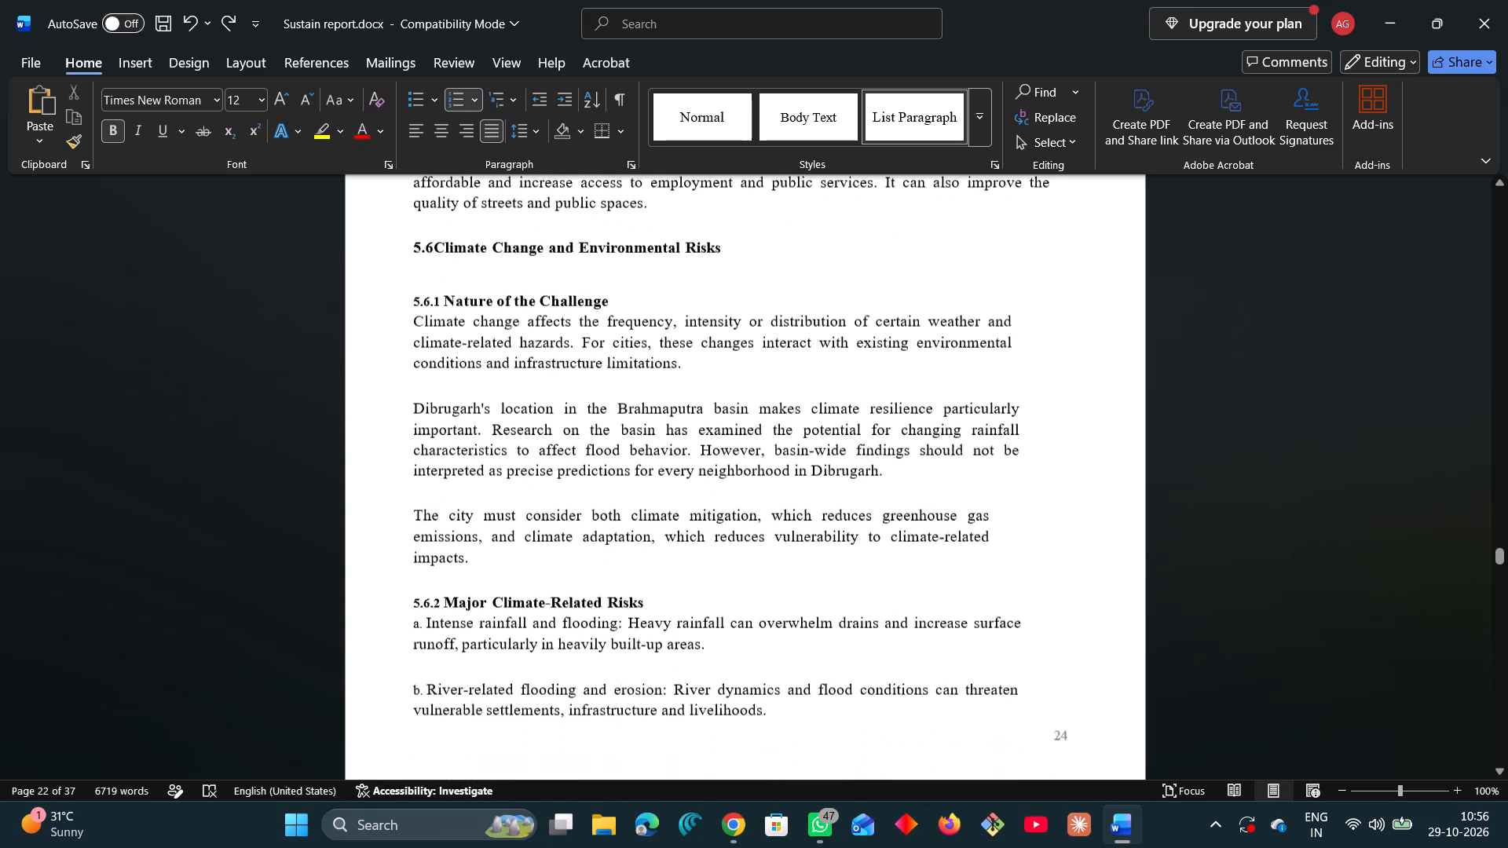
scroll(449, 550, down, 3)
scroll(449, 550, up, 16)
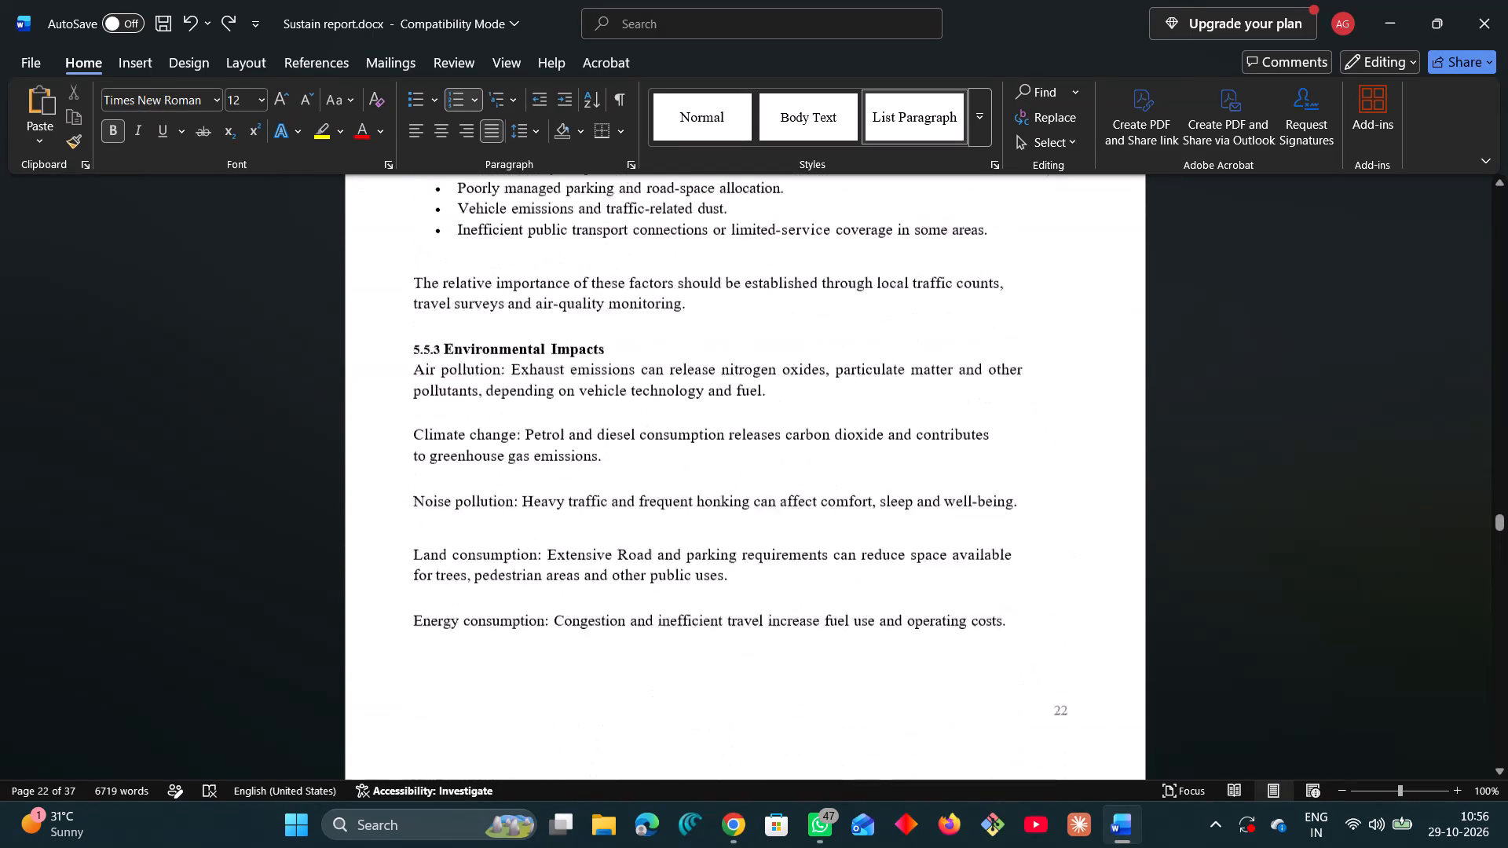
scroll(449, 550, up, 10)
scroll(449, 550, up, 11)
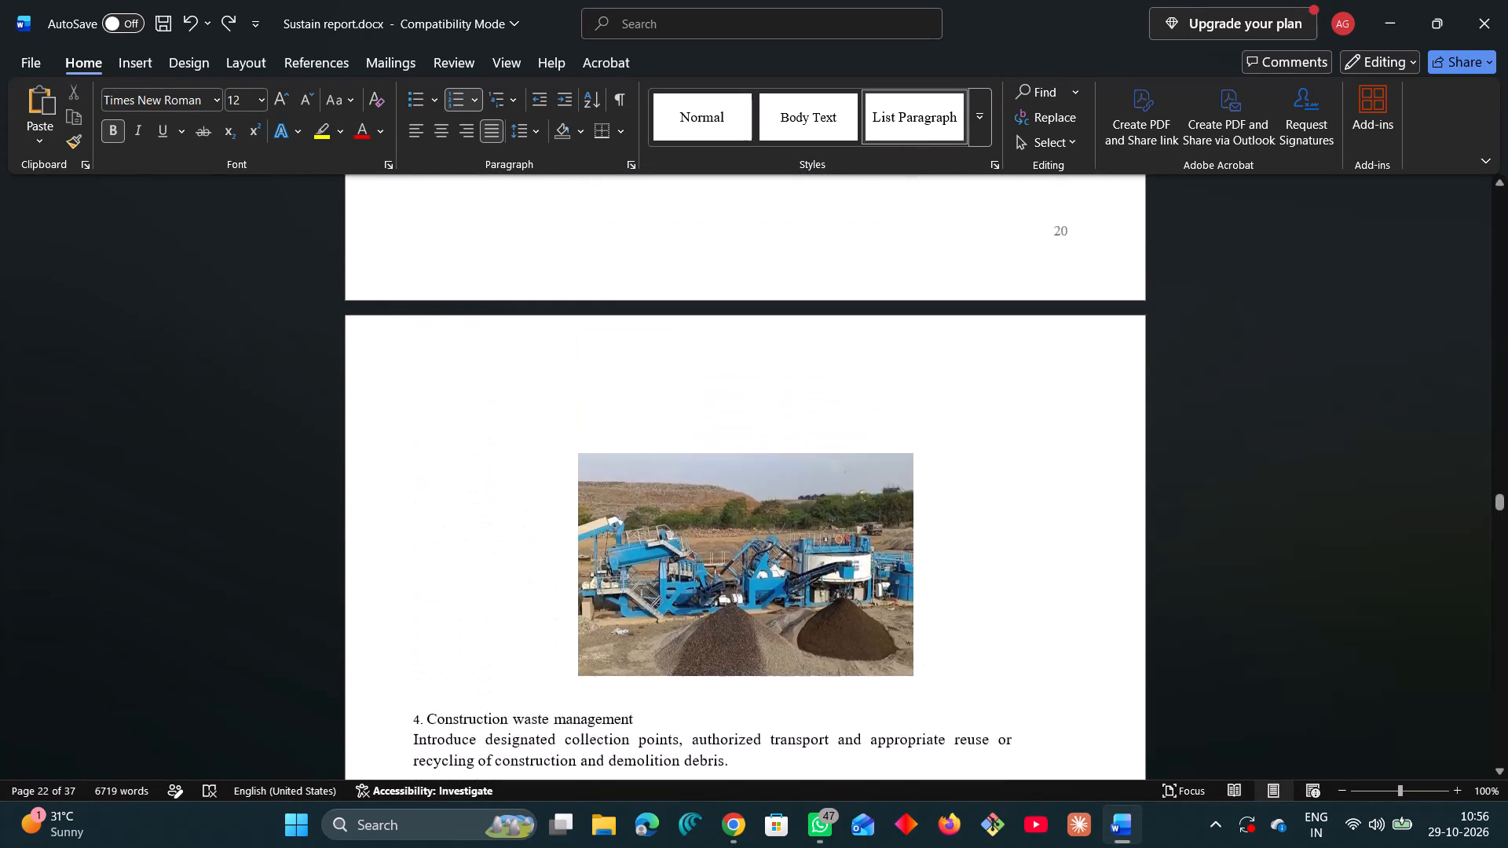
scroll(449, 550, up, 20)
scroll(449, 550, up, 1)
scroll(449, 550, down, 1)
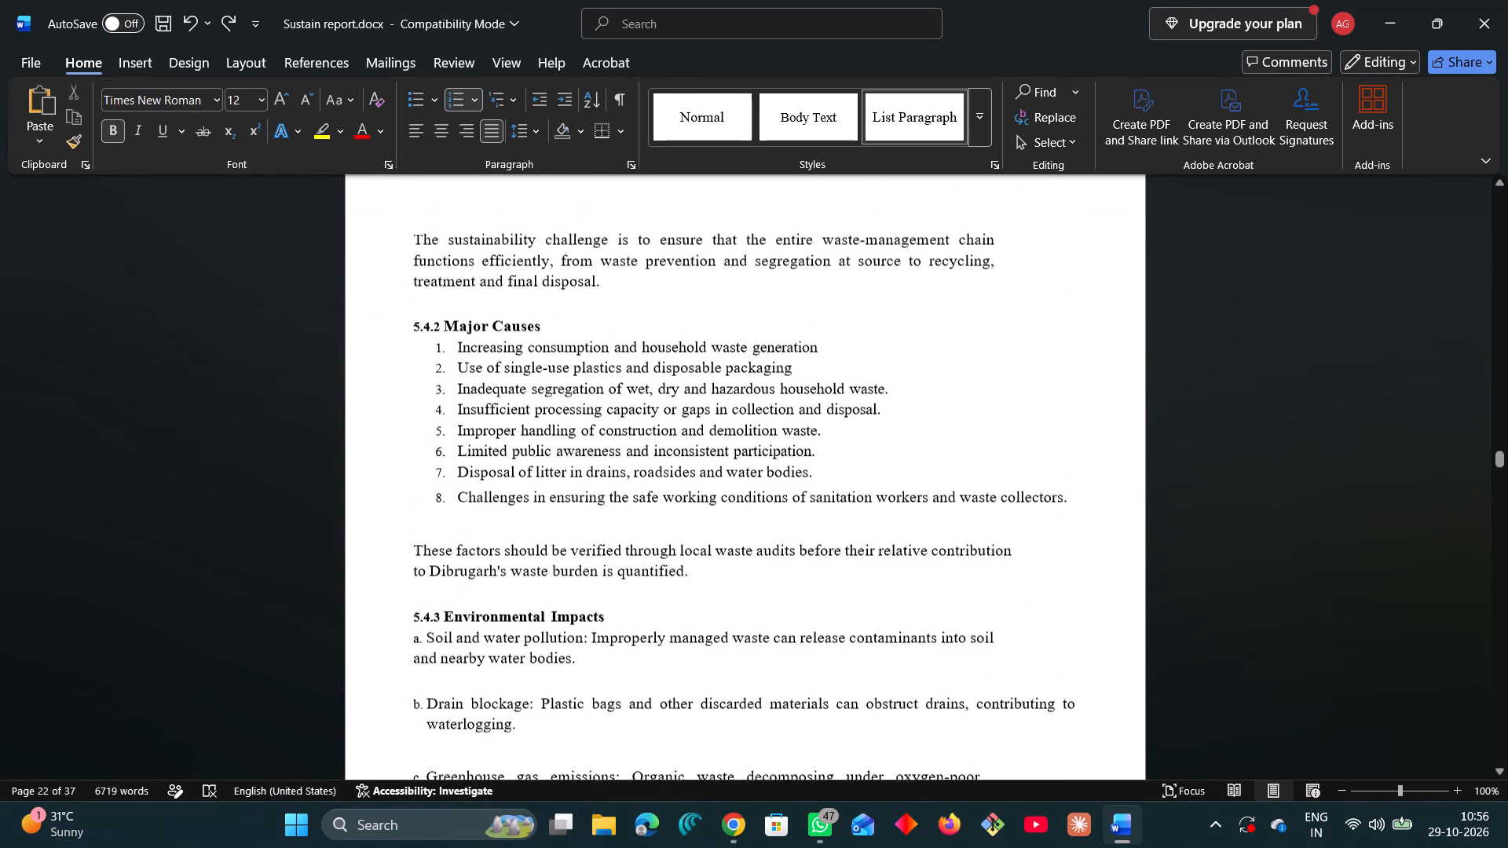
scroll(449, 550, down, 3)
scroll(483, 452, up, 5)
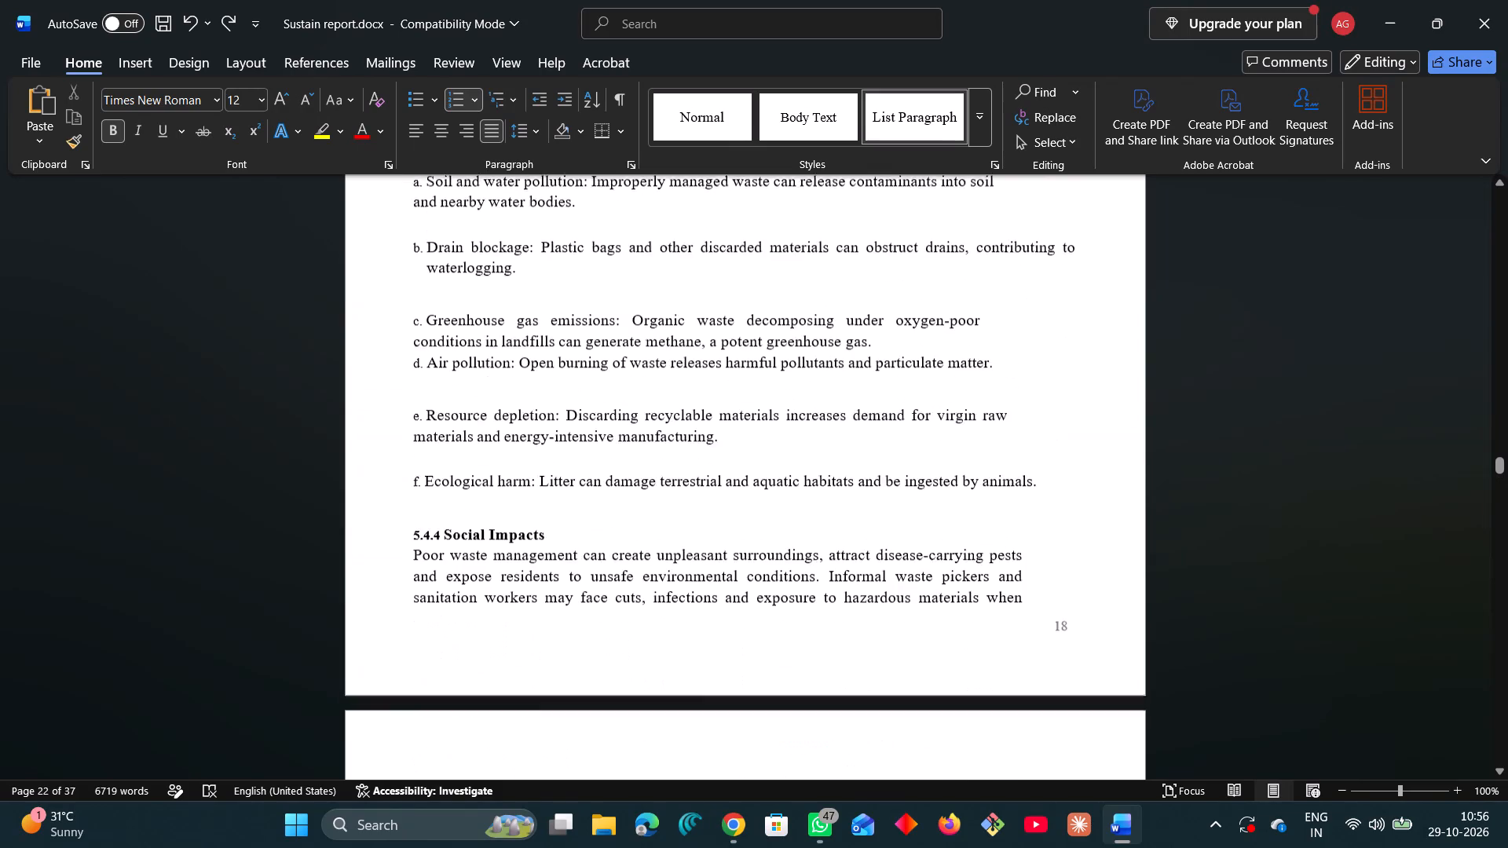
scroll(483, 452, up, 14)
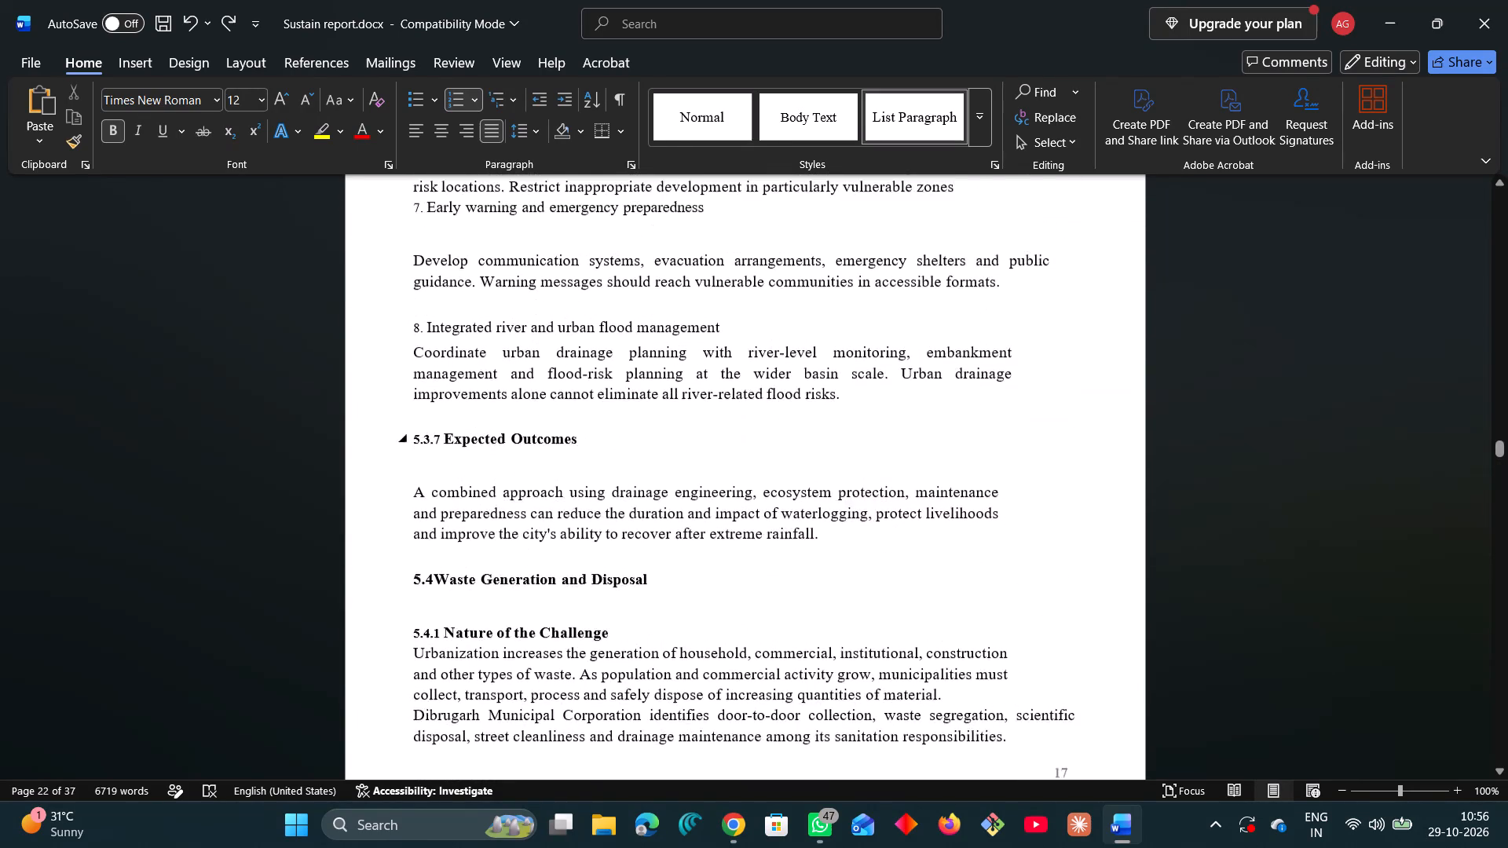
scroll(483, 452, up, 14)
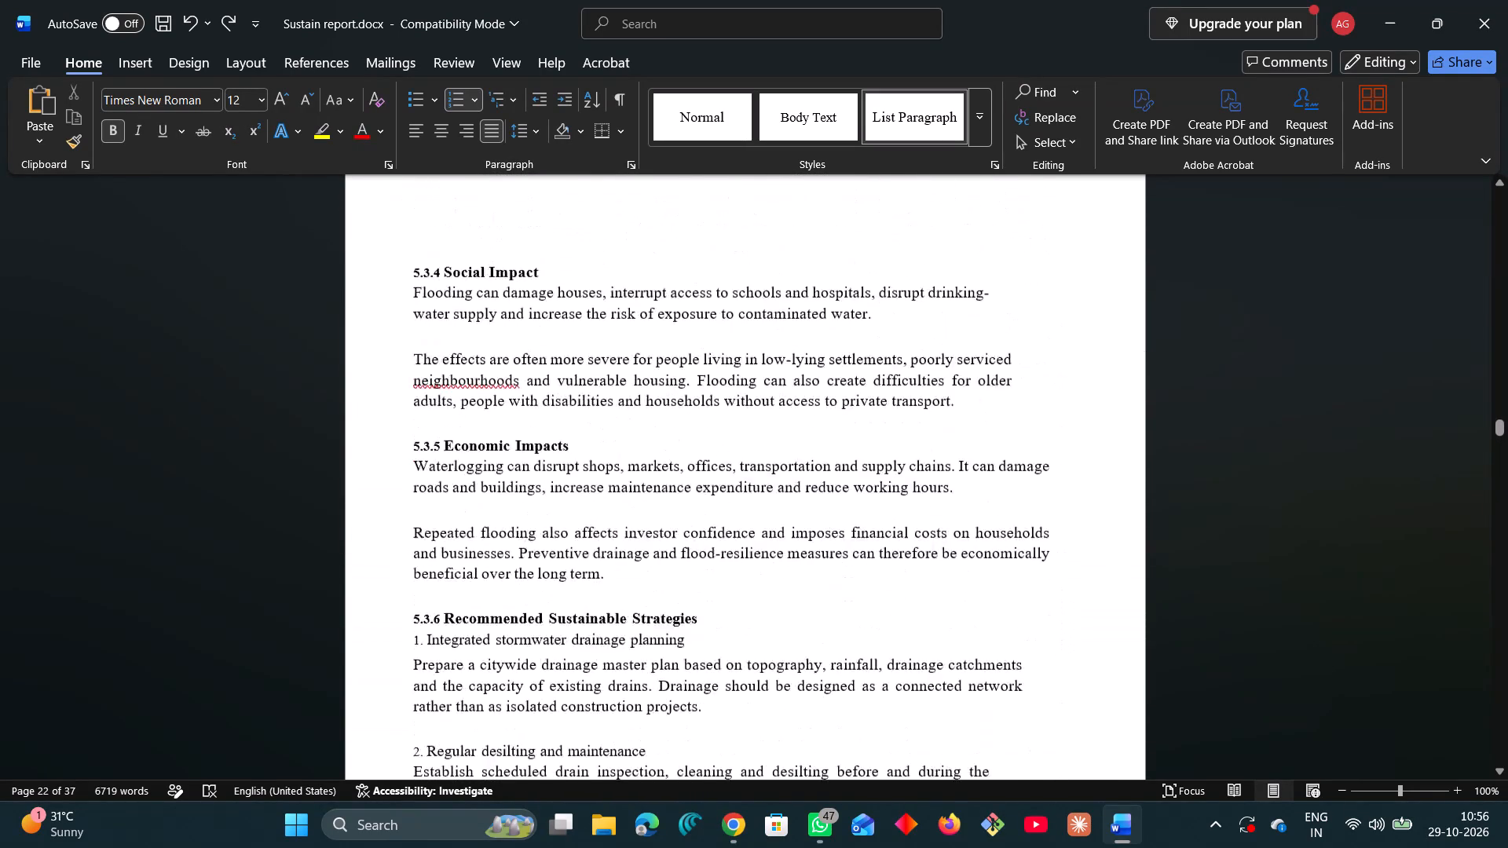
scroll(483, 452, up, 10)
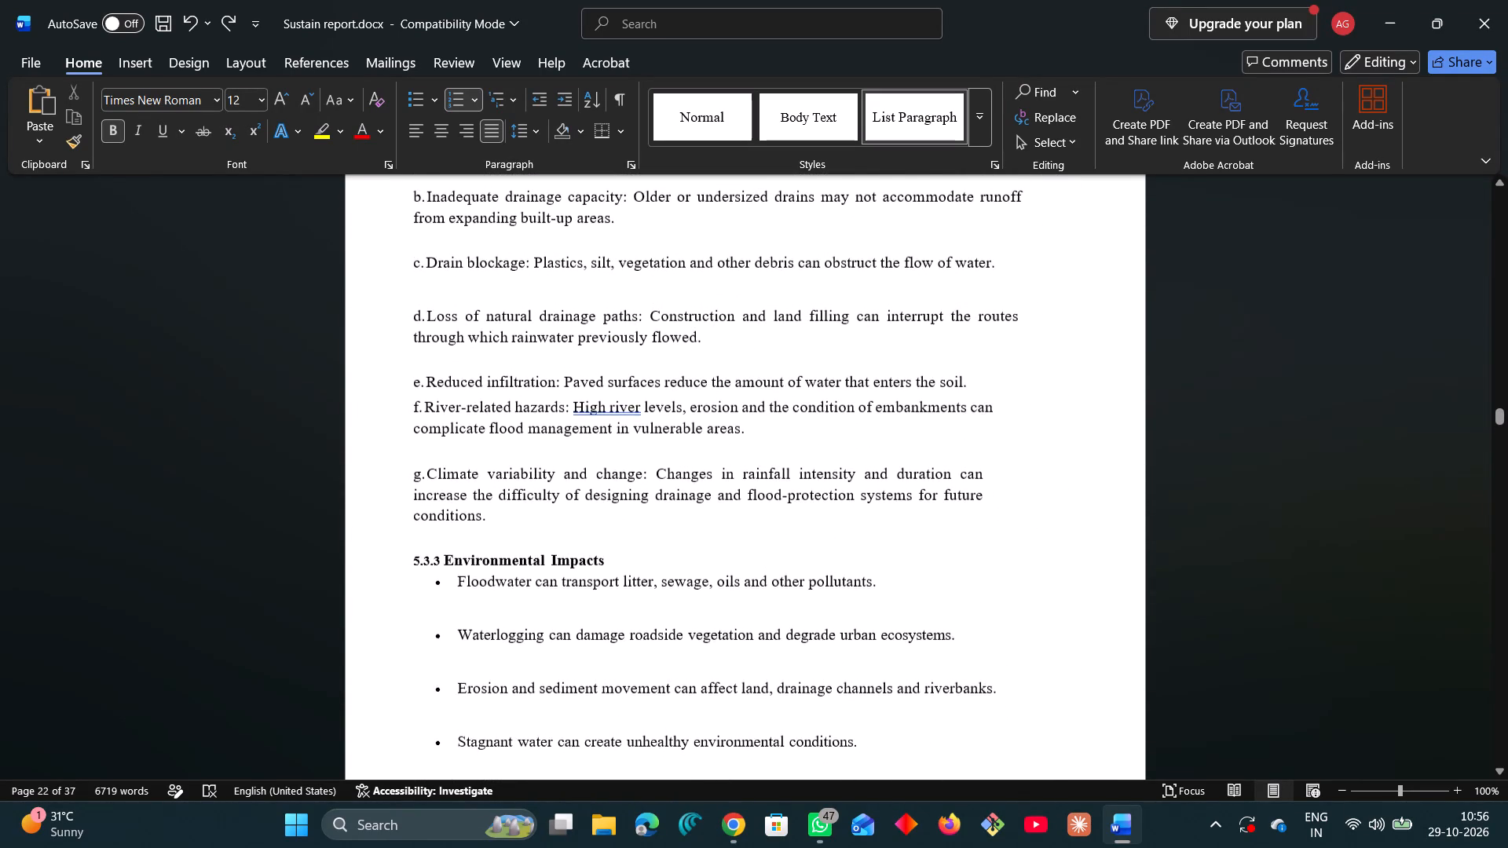
Change "High river" to "High River" in item f, River-related hazards, under 5.3.2 Major Causes.
click(609, 412)
right_click(609, 412)
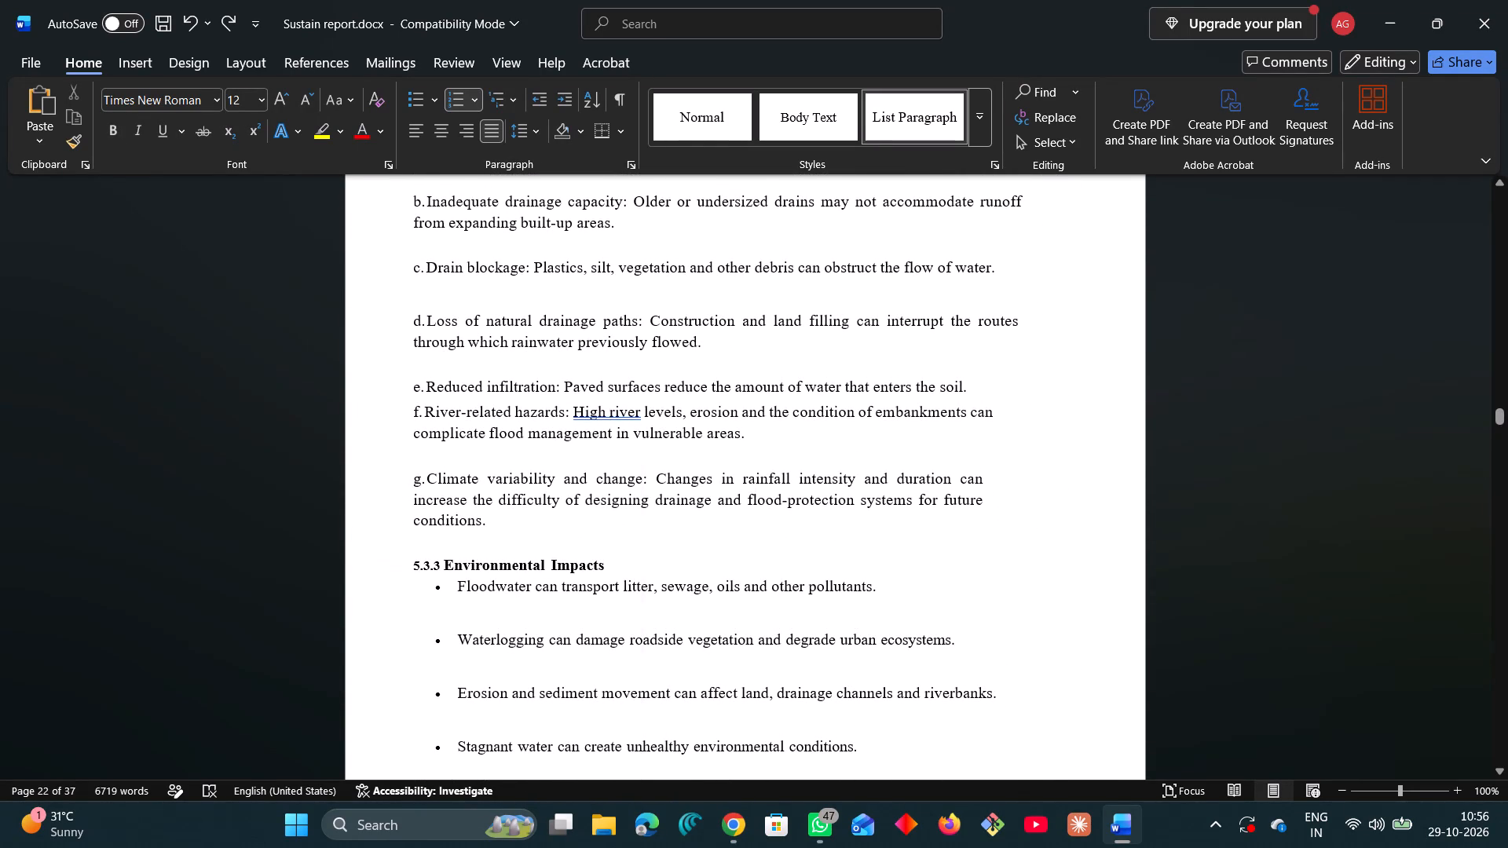
click(580, 419)
right_click(619, 398)
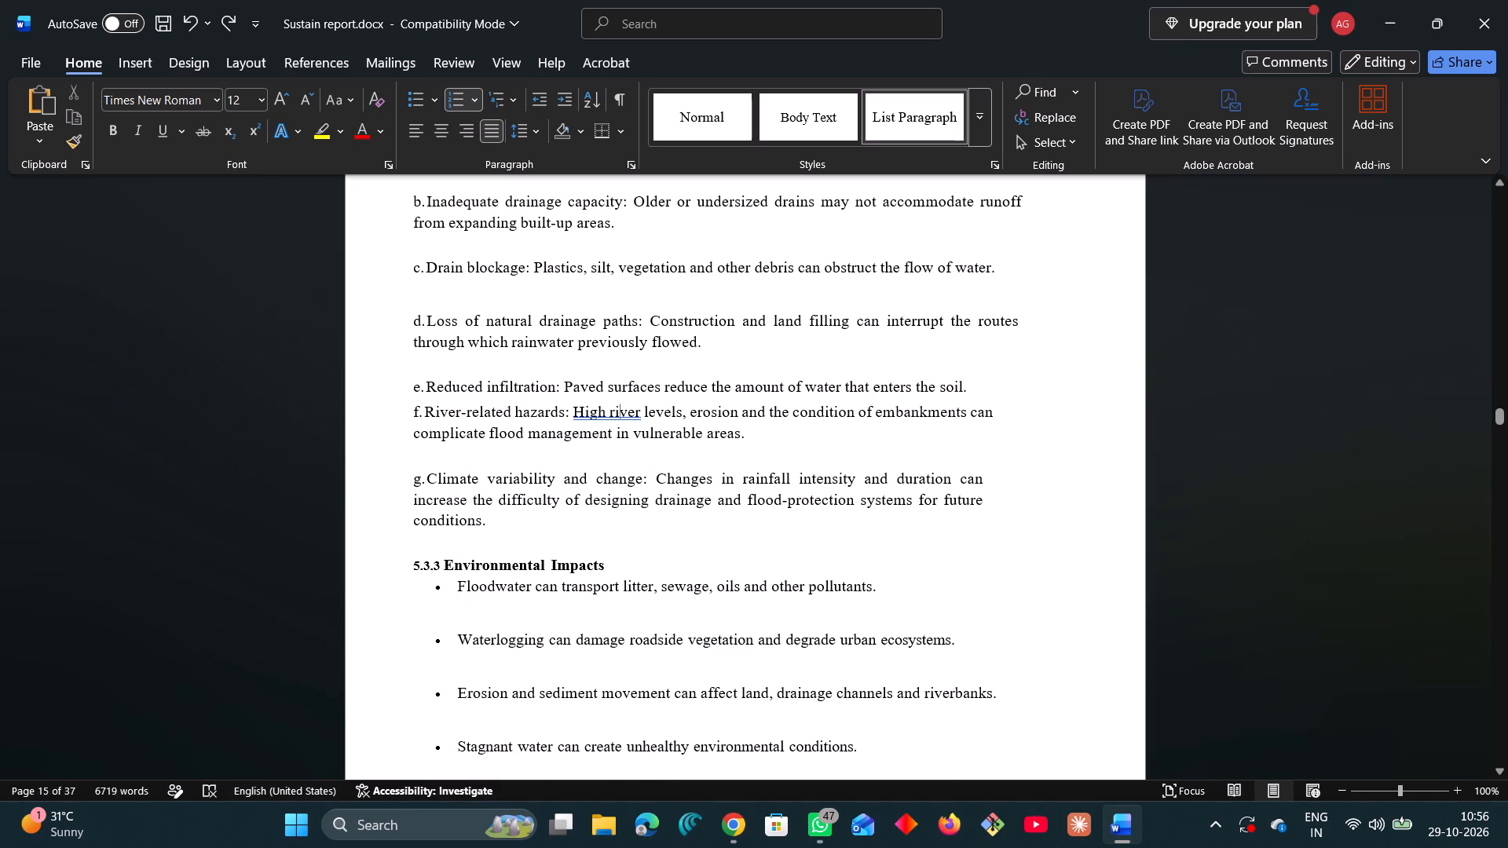
right_click(616, 415)
click(602, 426)
Delete the blank line below the strategy title 6. Community awareness in the water-management recommendations.
scroll(603, 423, up, 3)
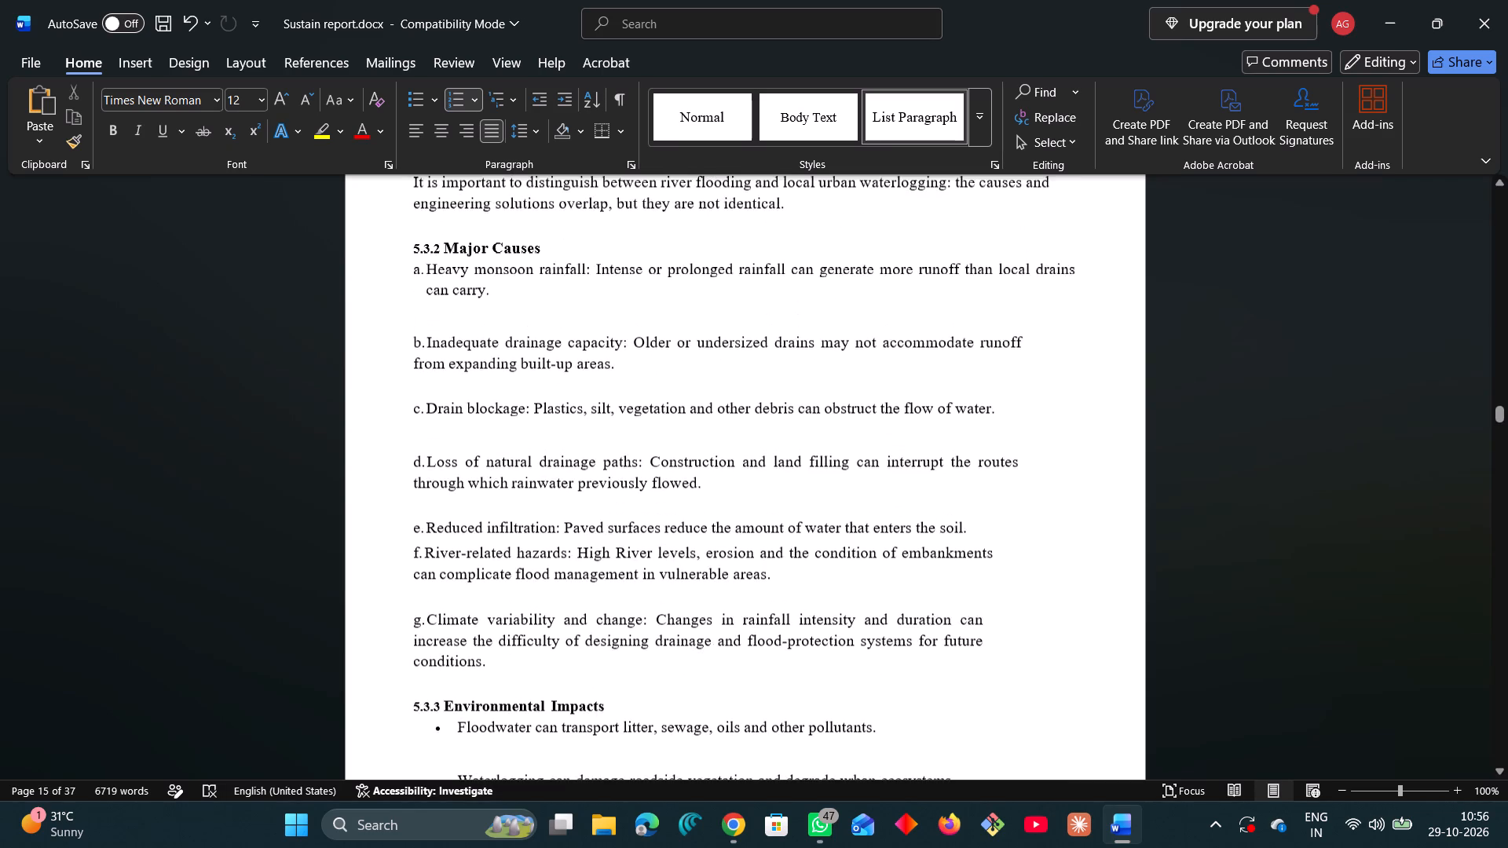
scroll(603, 423, up, 19)
scroll(606, 421, up, 2)
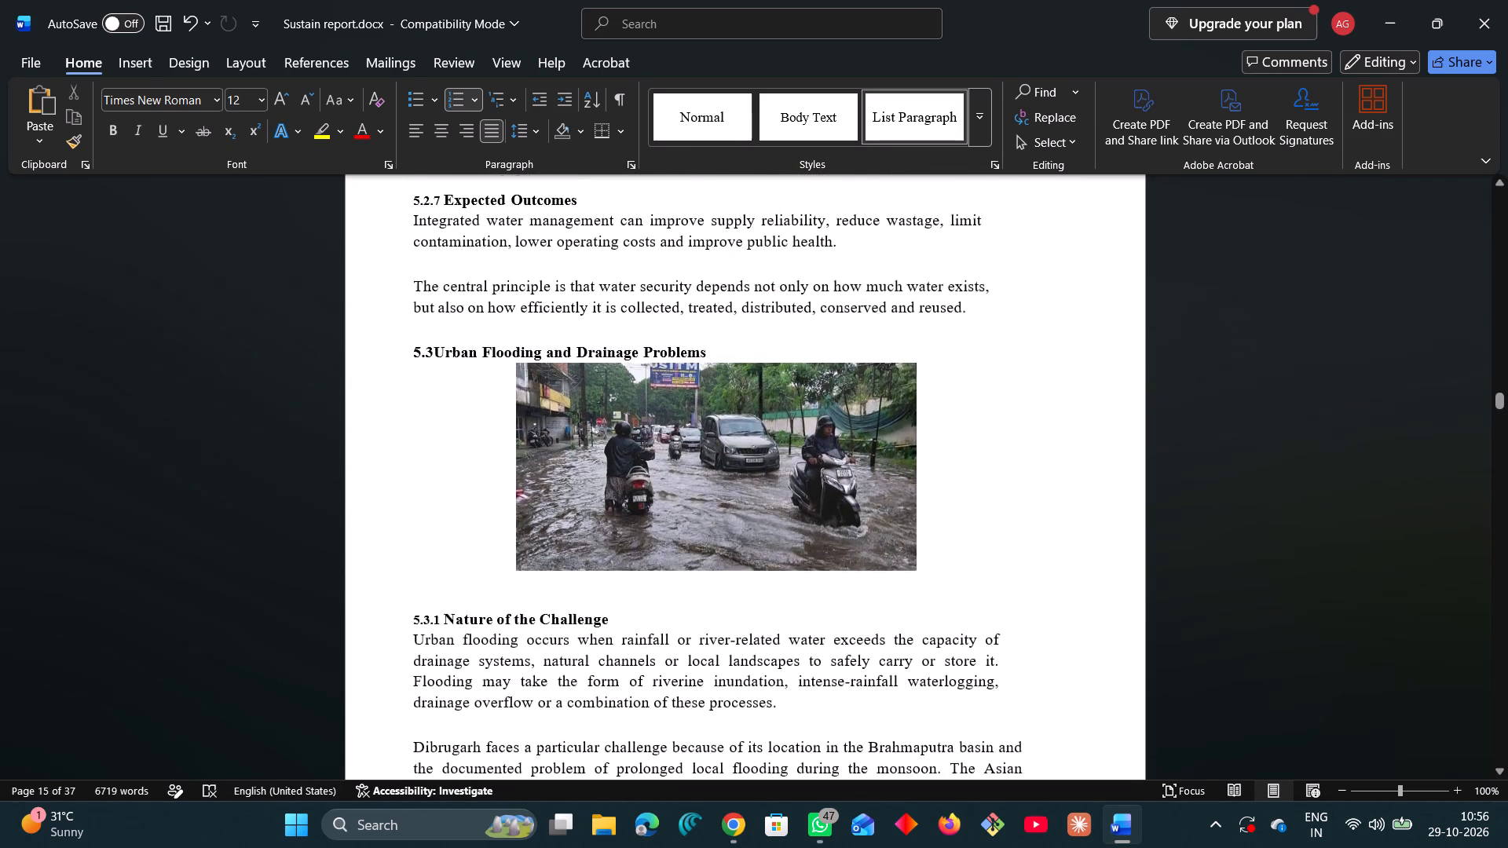
scroll(606, 421, up, 19)
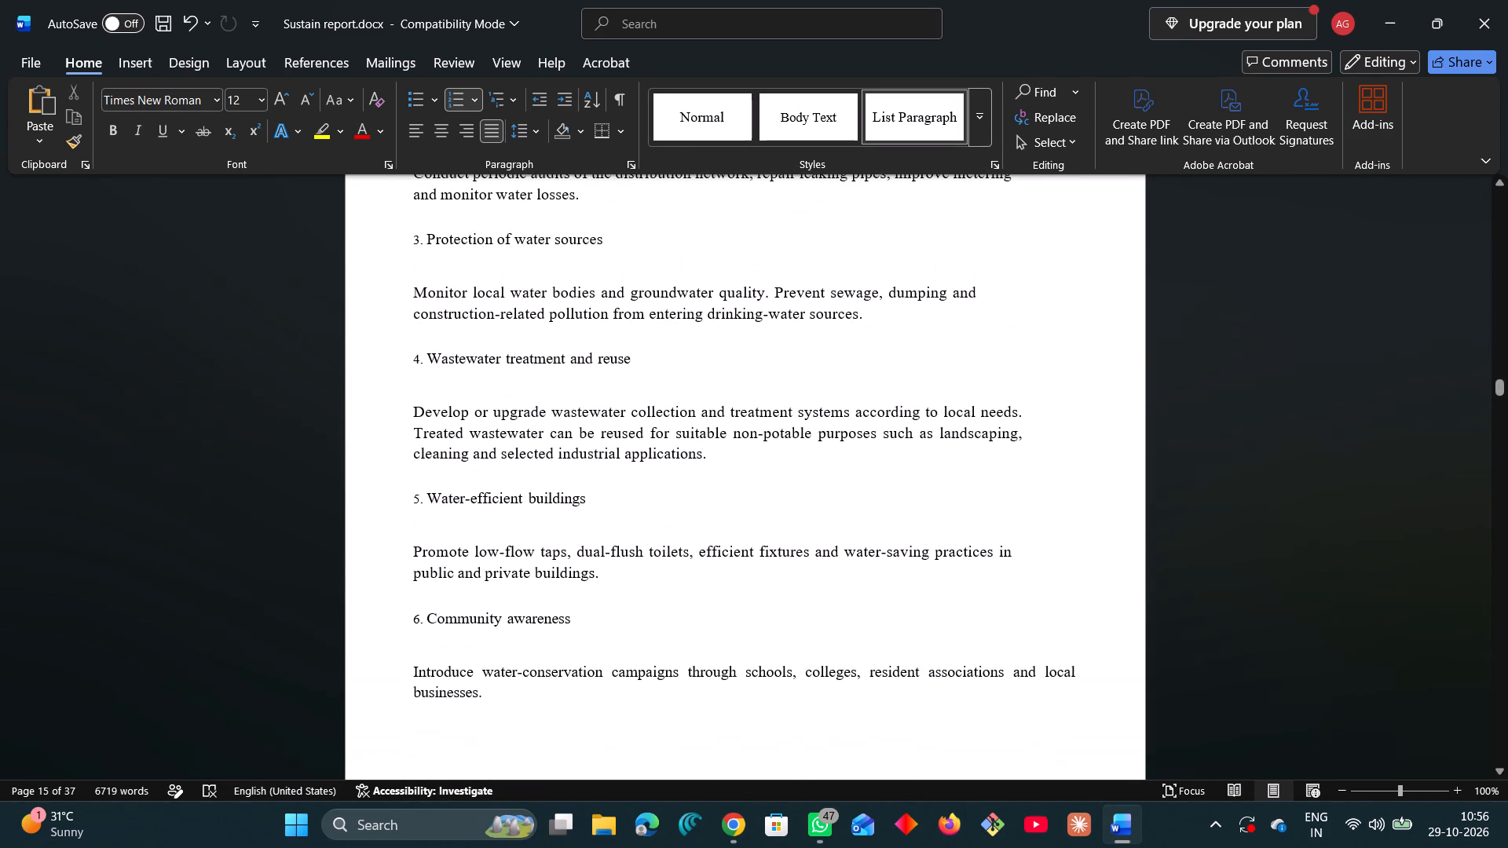
click(458, 647)
key(BackSpace)
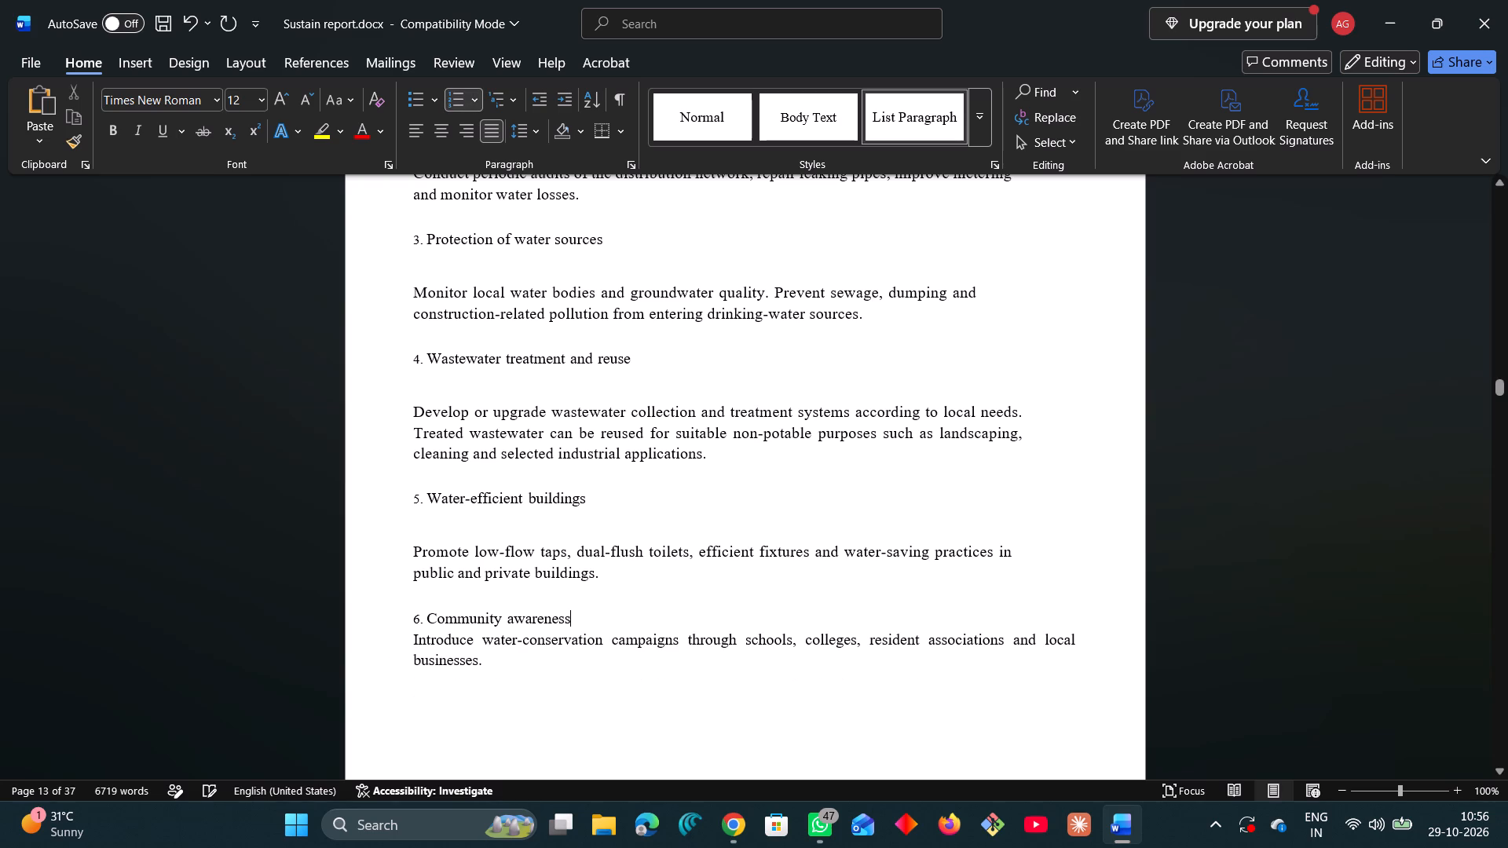
Delete the blank lines below strategy titles 5, 4, 3, 1 and 7 under 5.2.6 Recommended Sustainable Strategies.
click(456, 524)
key(BackSpace)
click(467, 390)
key(BackSpace)
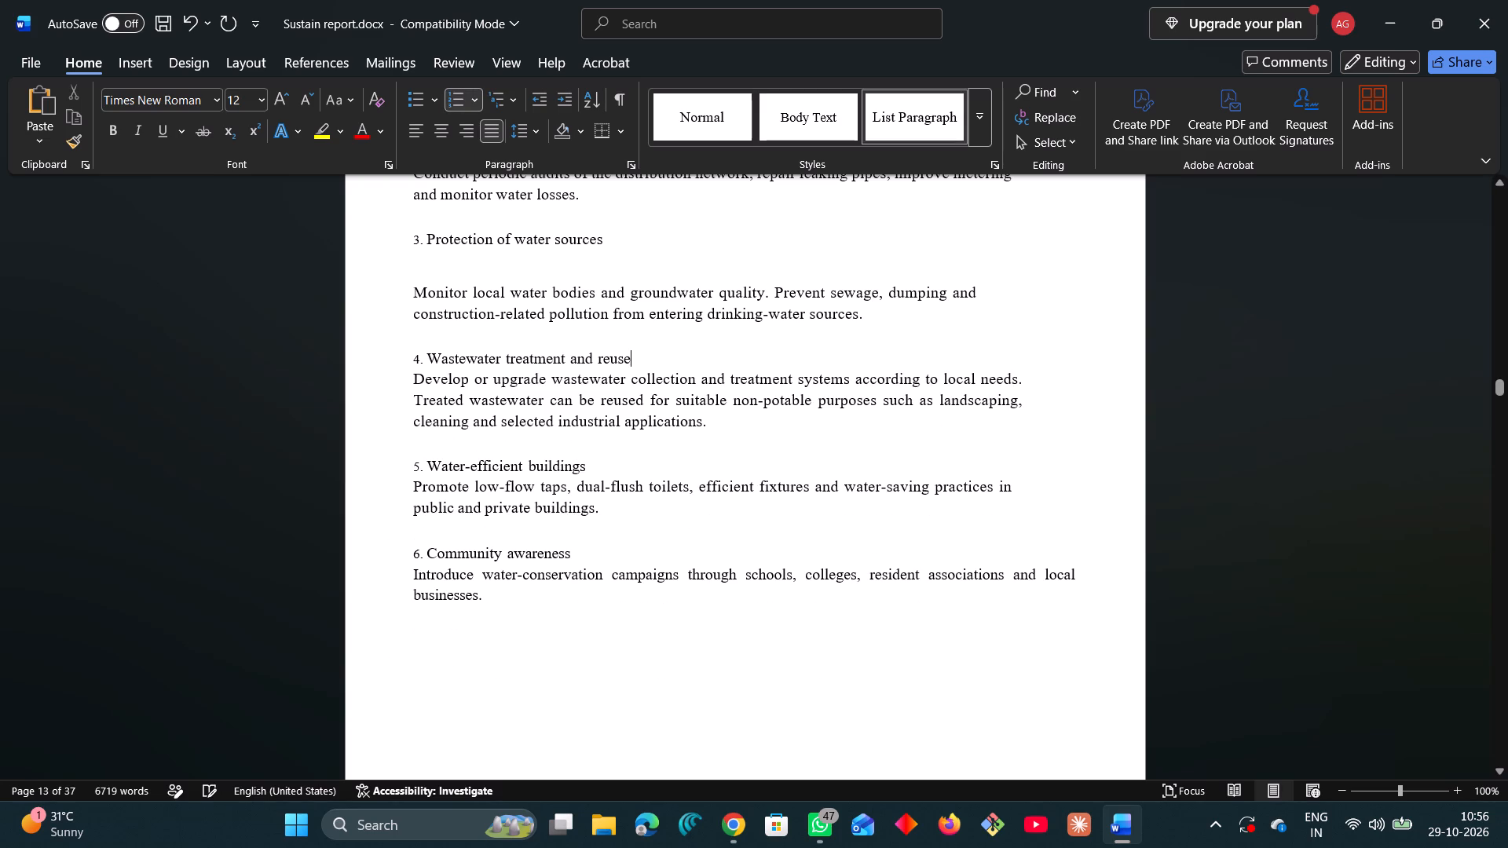
click(463, 257)
key(BackSpace)
scroll(463, 252, up, 5)
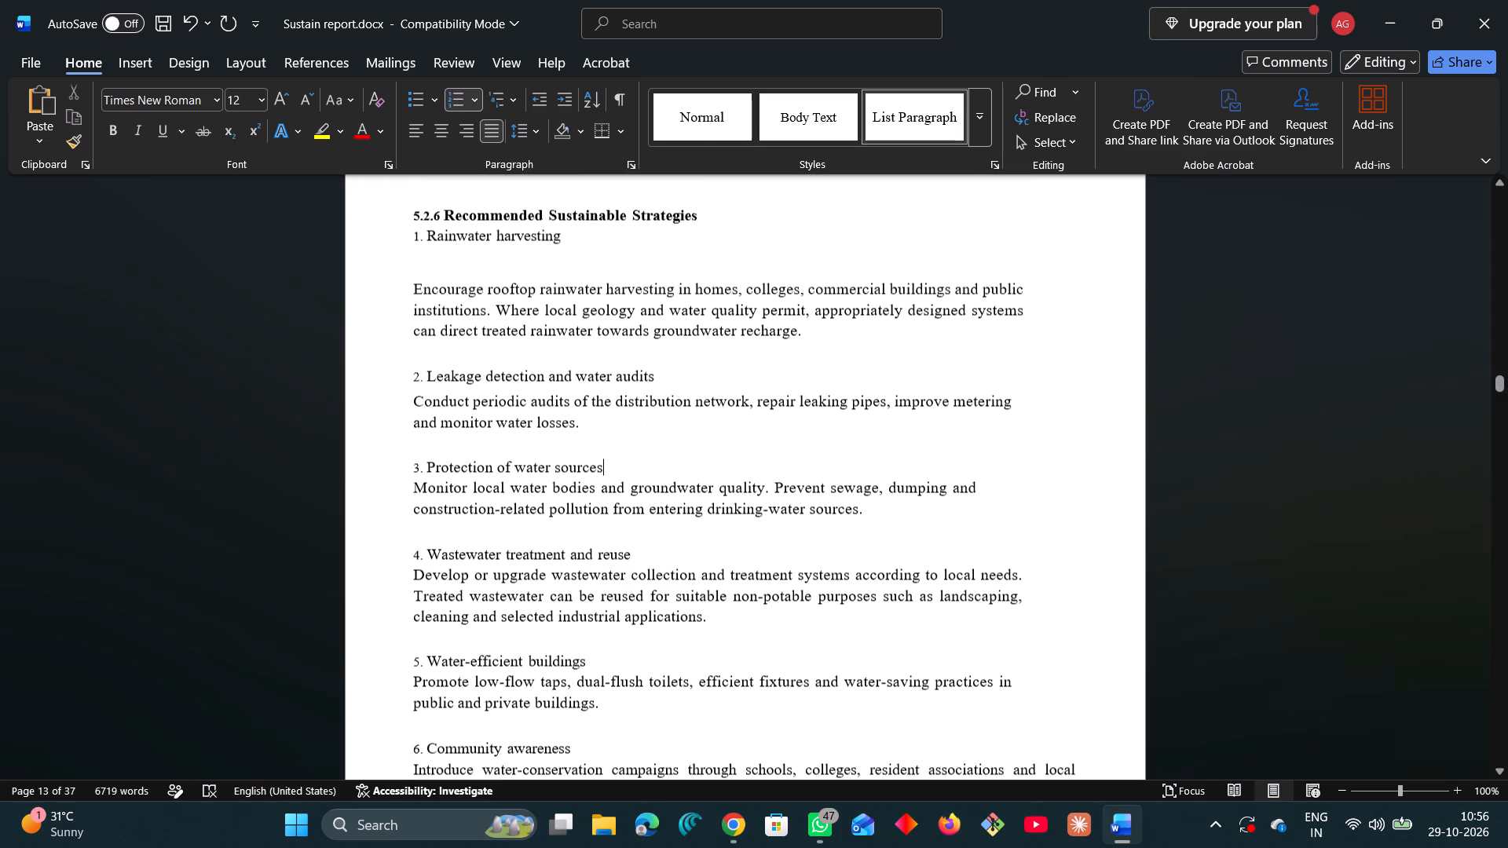
click(456, 267)
key(BackSpace)
scroll(454, 276, down, 5)
scroll(481, 437, down, 2)
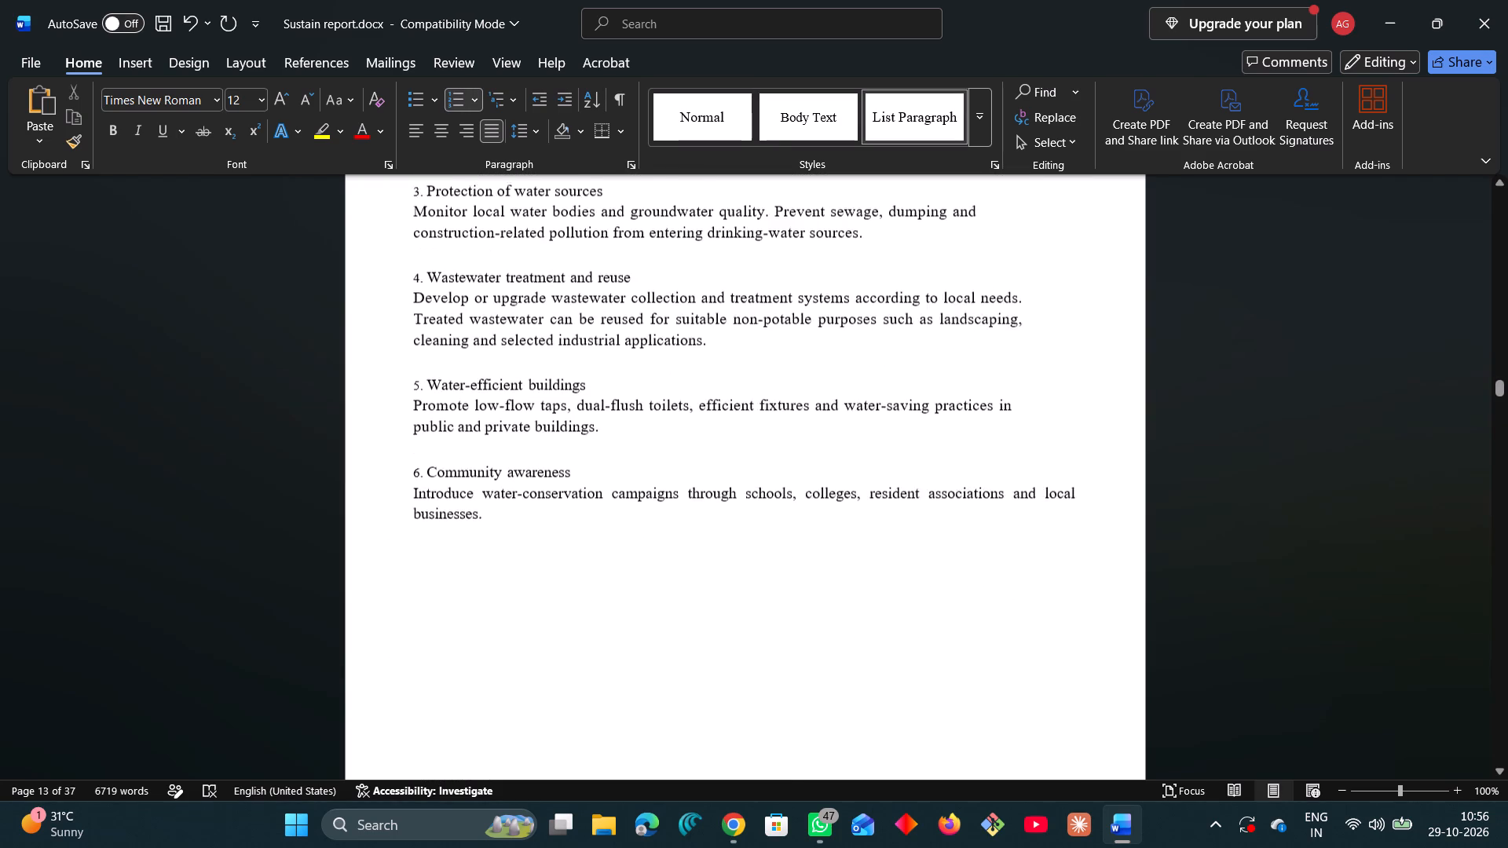
scroll(484, 459, down, 10)
click(428, 501)
key(BackSpace)
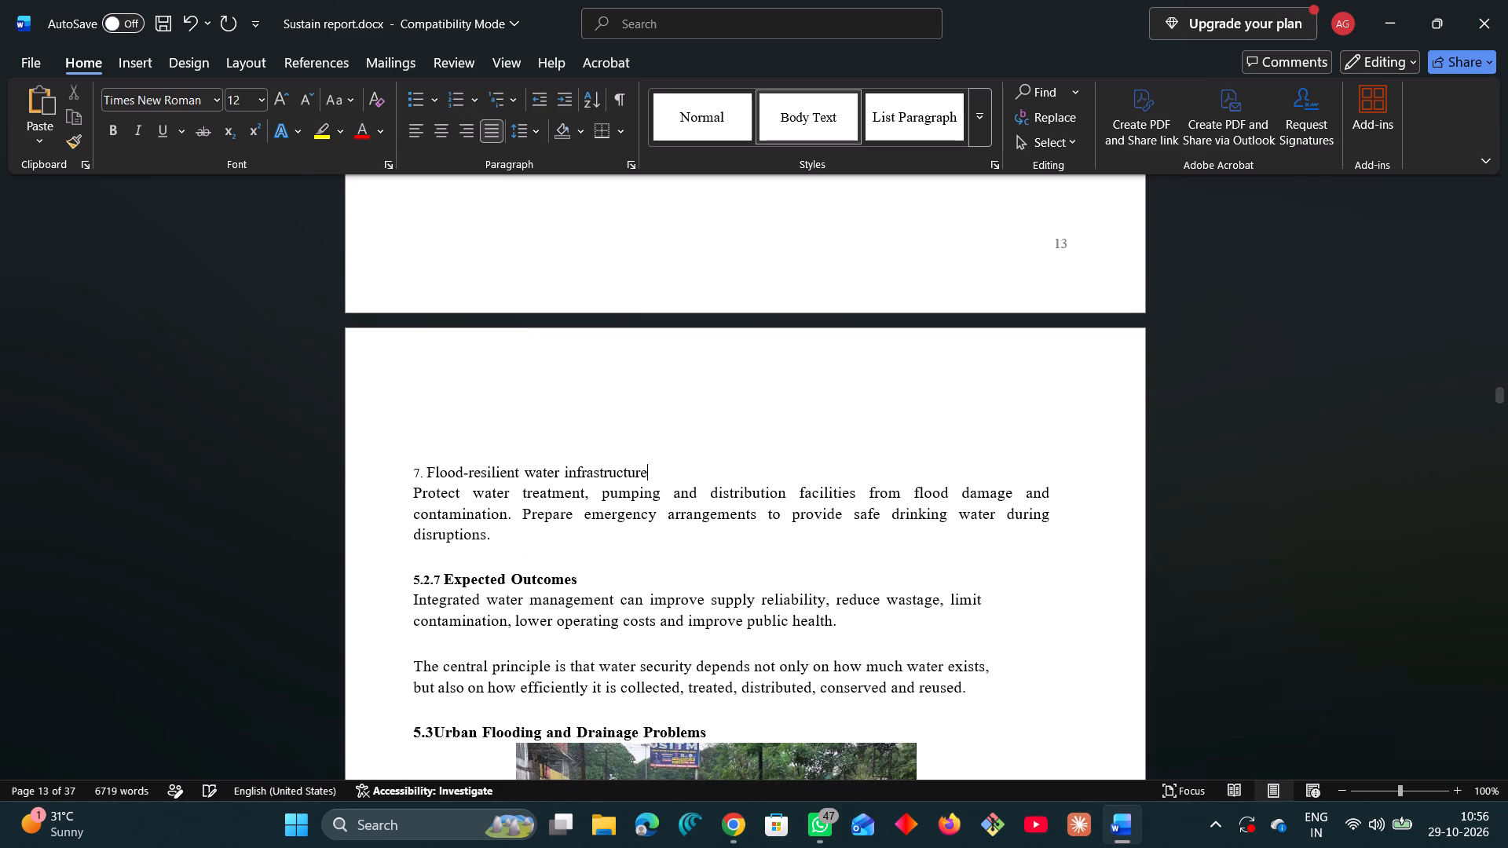
Bring the title Flood-resilient water infrastructure up directly below strategy 6, removing the page gap, and number it 7.
click(445, 442)
key(ctrl+BackSpace)
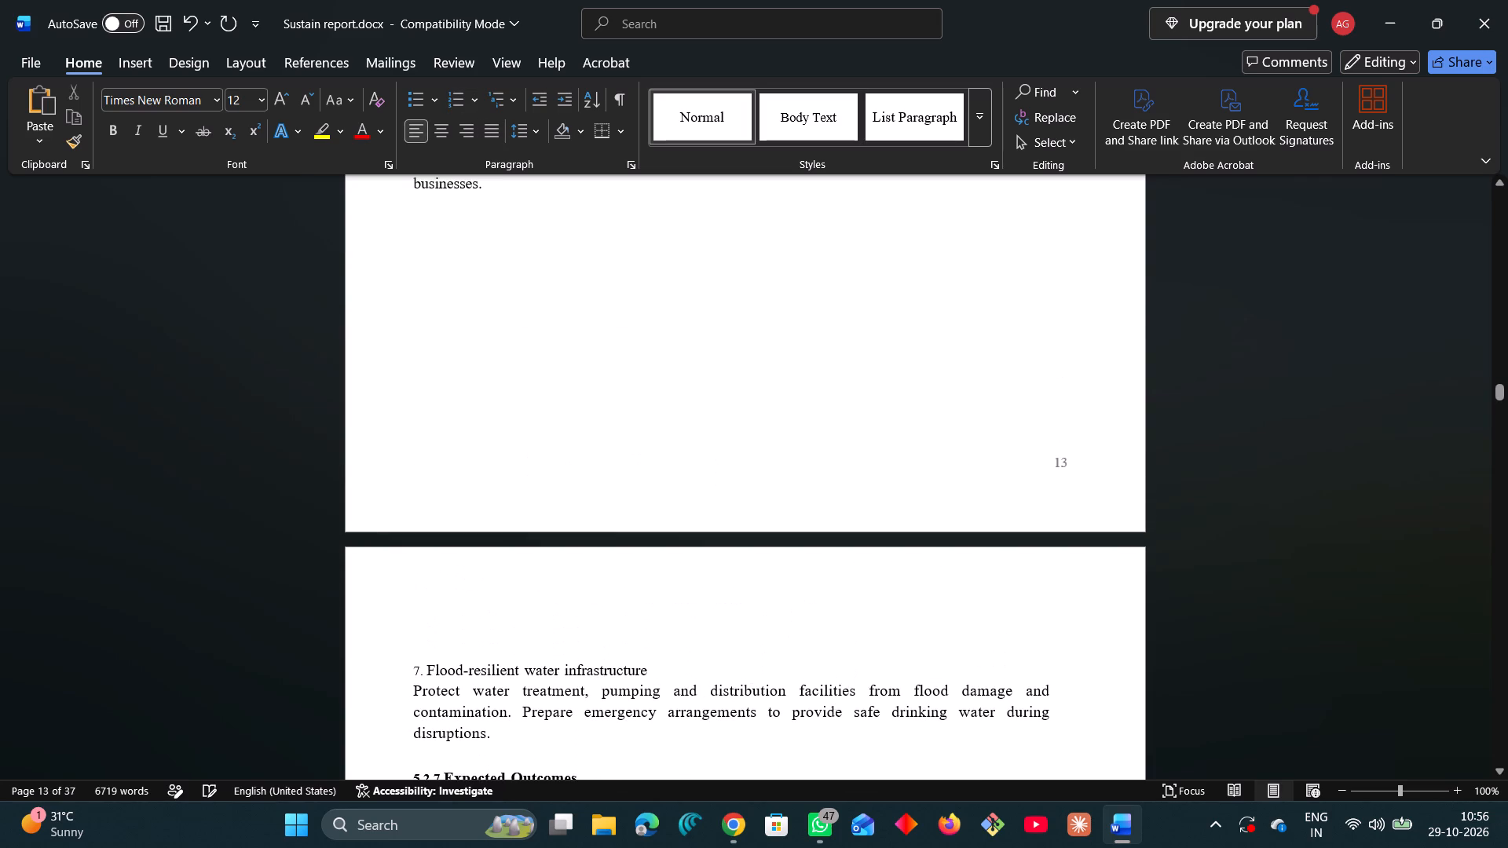
click(427, 674)
key(ctrl+BackSpace)
key(ctrl+BackSpace)
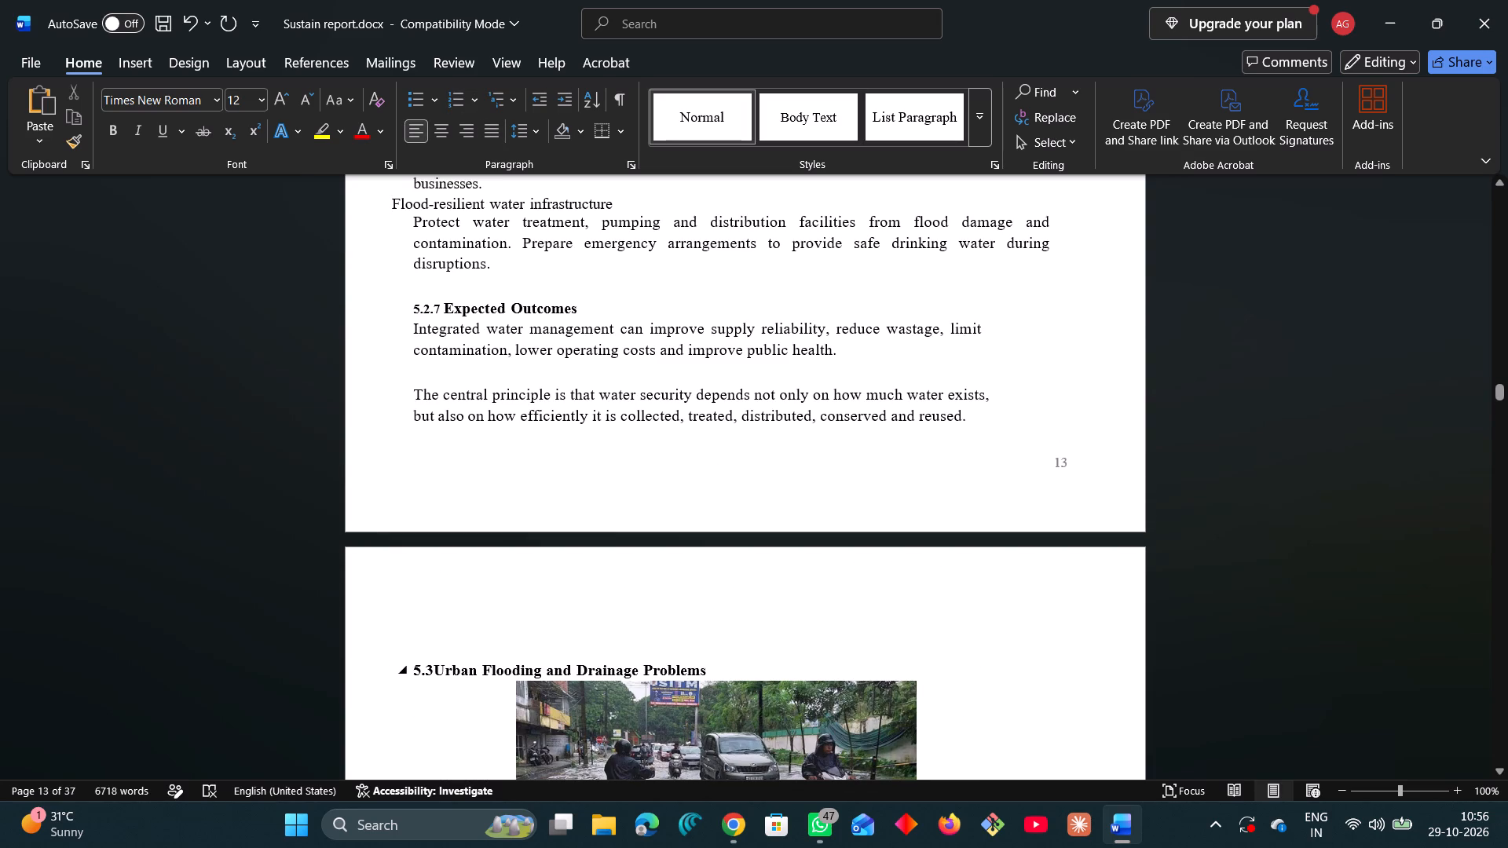
text(7.)
key(space)
Delete the blank line above item e, Reduced infiltration, in the flooding causes under 5.3.2.
scroll(427, 674, down, 1)
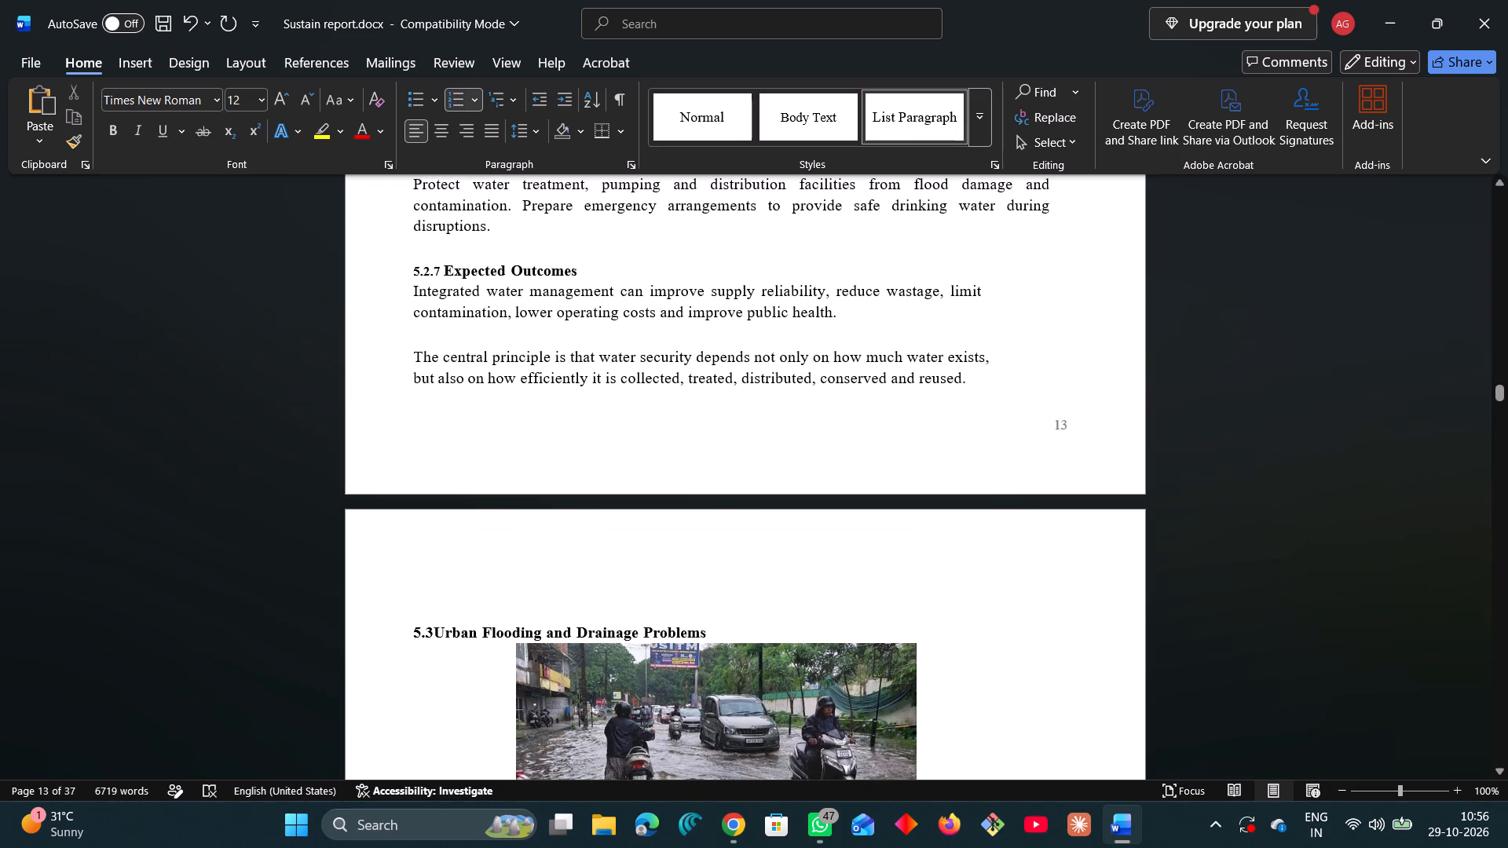
scroll(467, 583, down, 1)
click(467, 360)
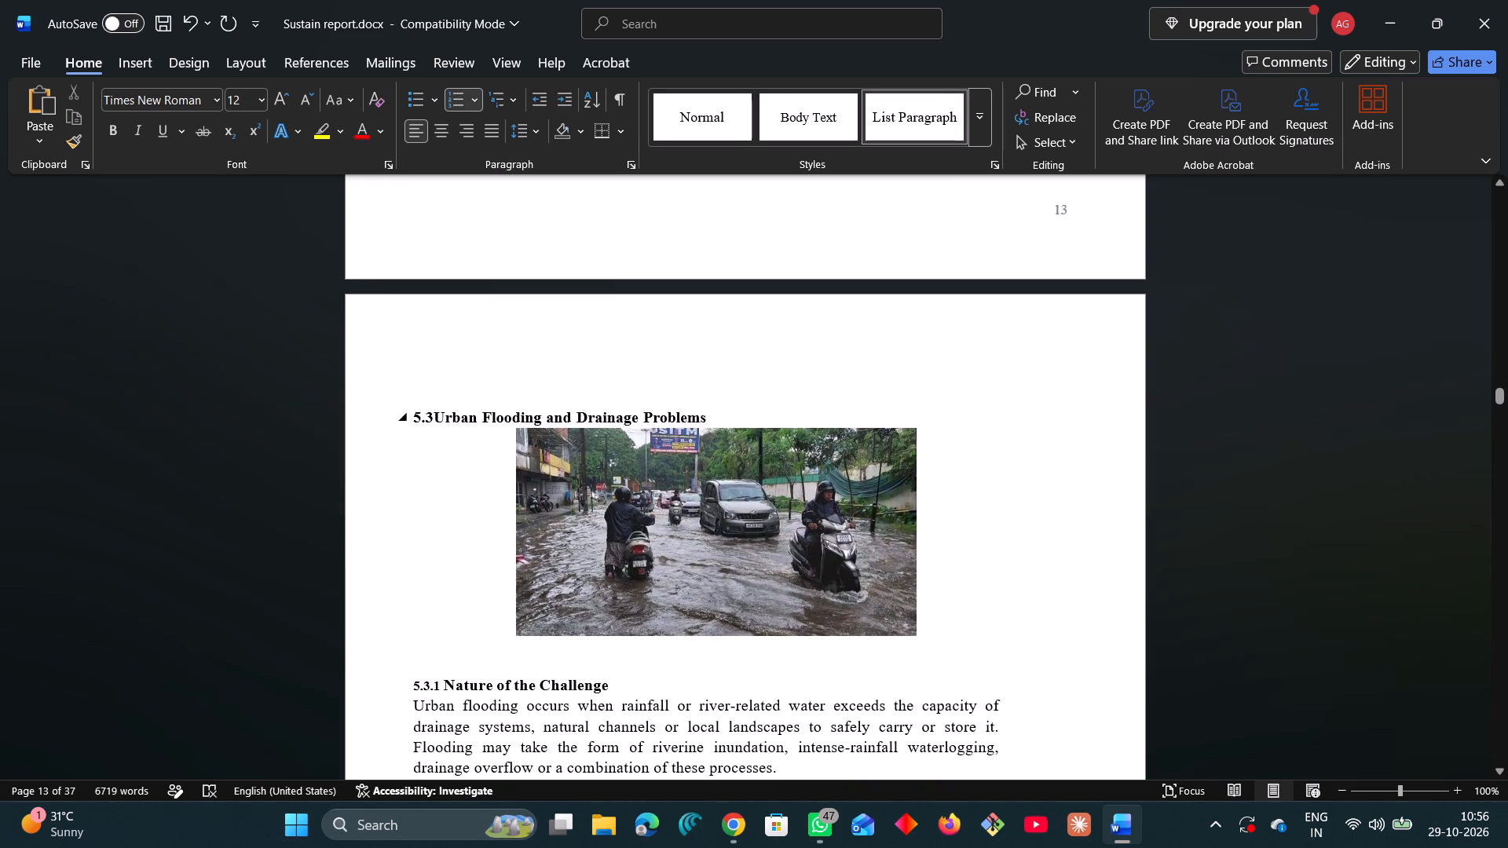
scroll(467, 360, down, 11)
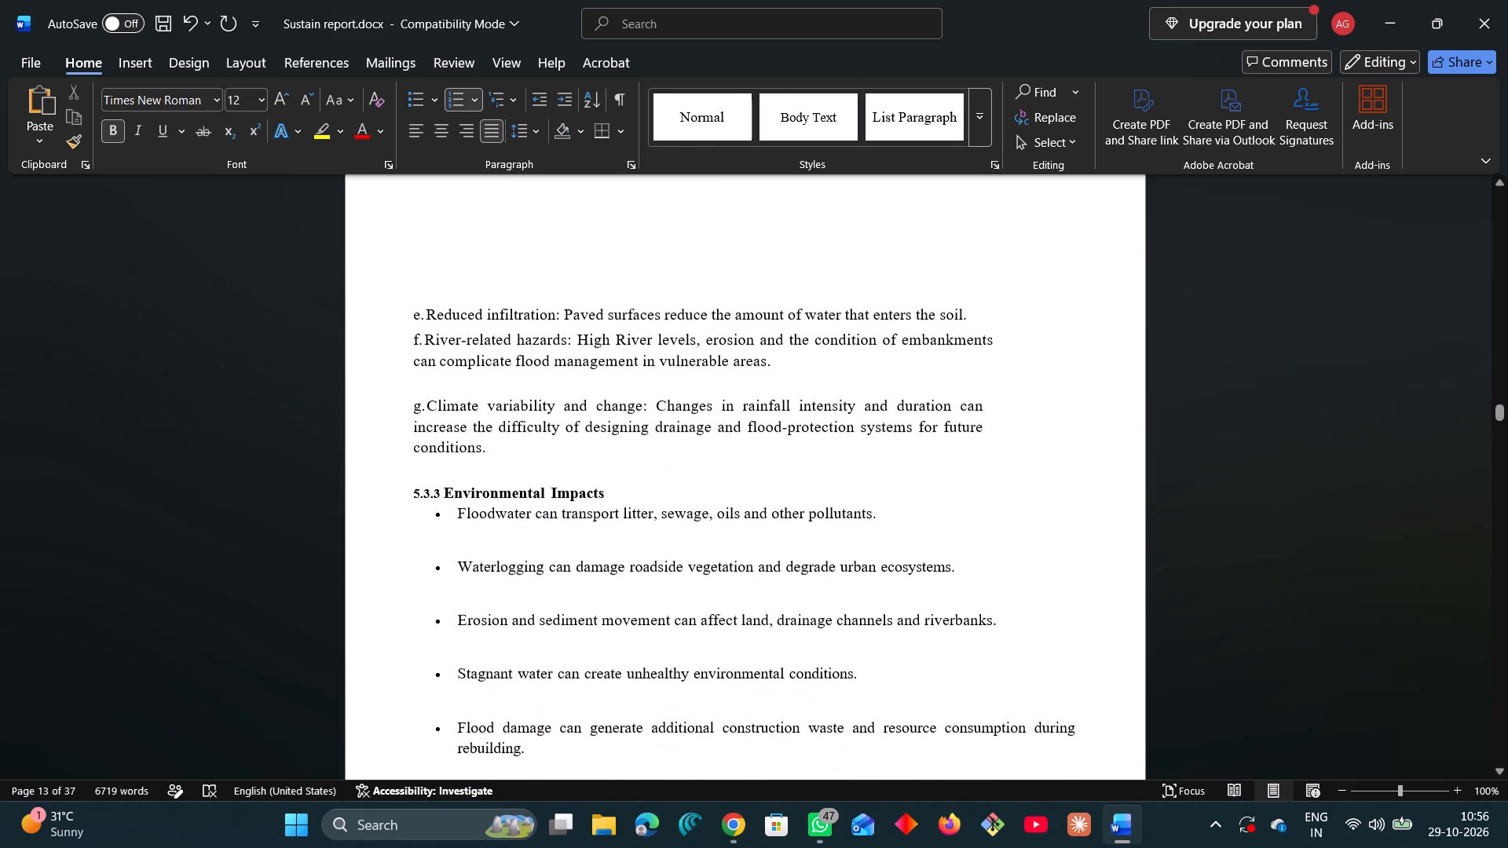
click(456, 276)
key(BackSpace)
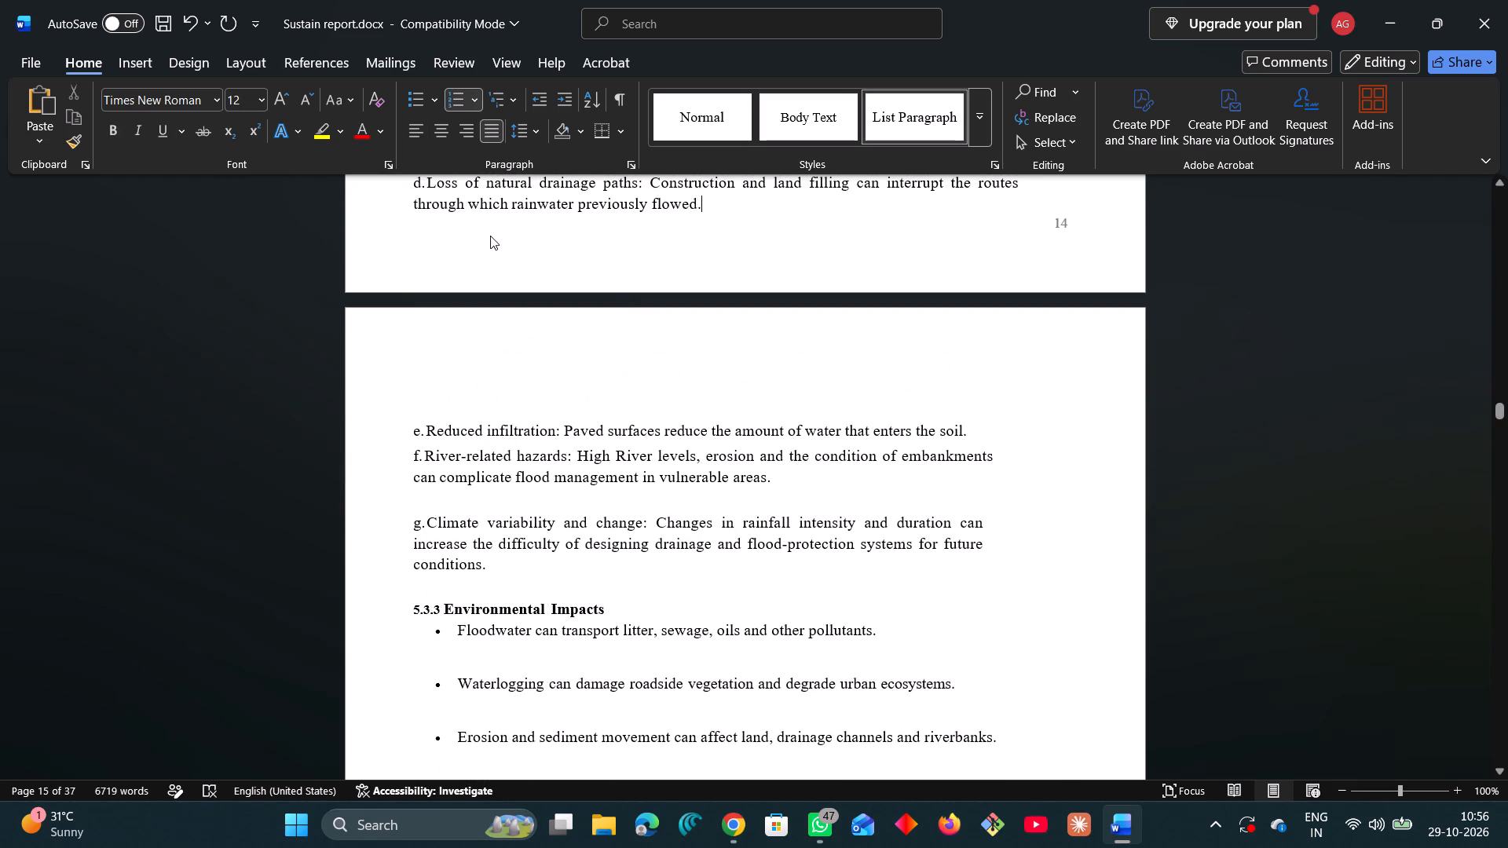
Bring the title Green infrastructure up directly below strategy 3 in 5.3.6, removing the page gap, and number it 4.
scroll(491, 234, down, 4)
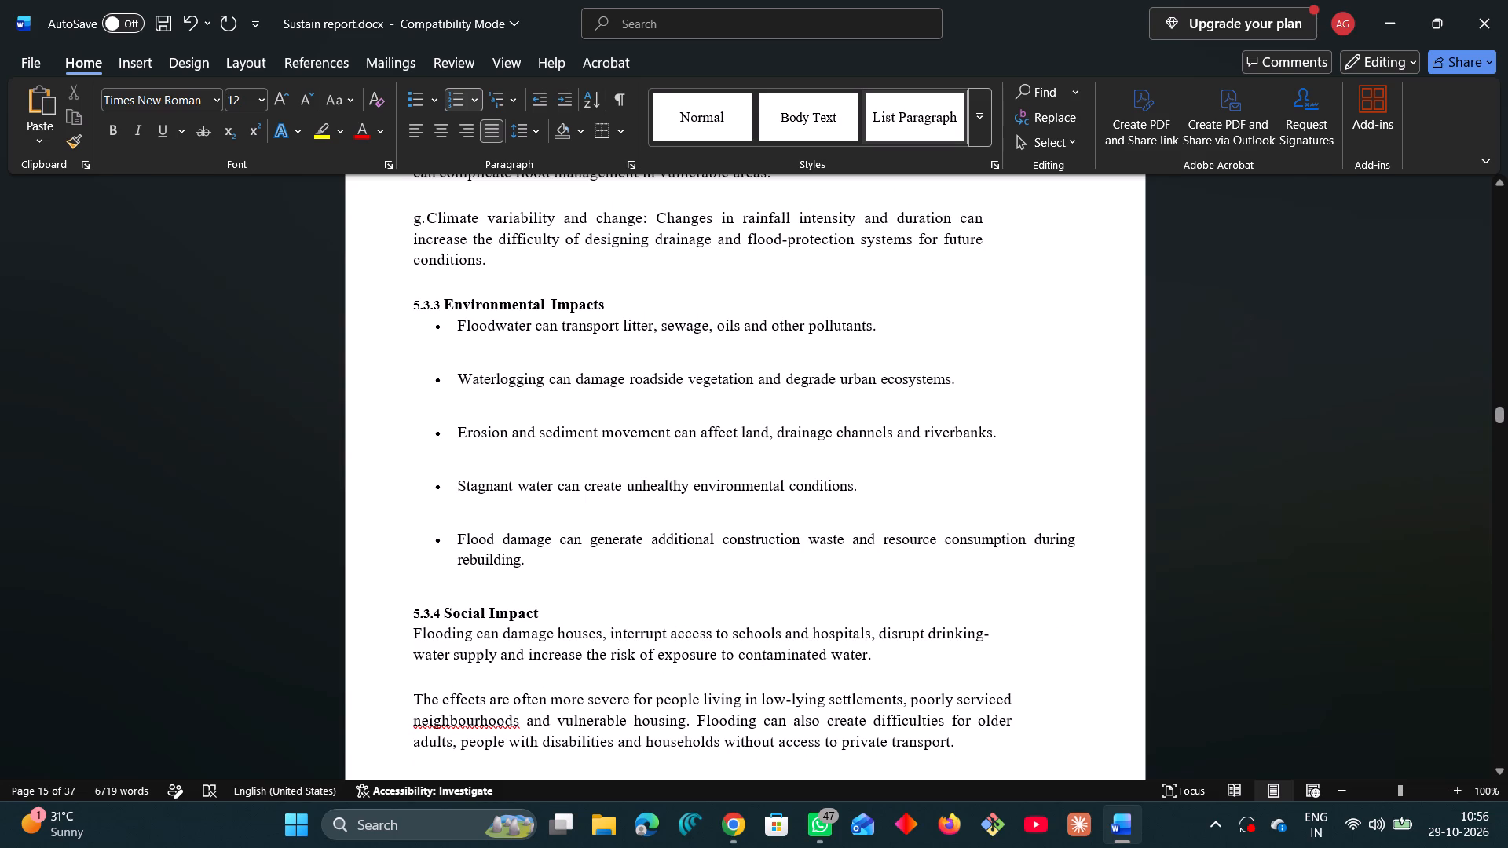
scroll(562, 387, down, 6)
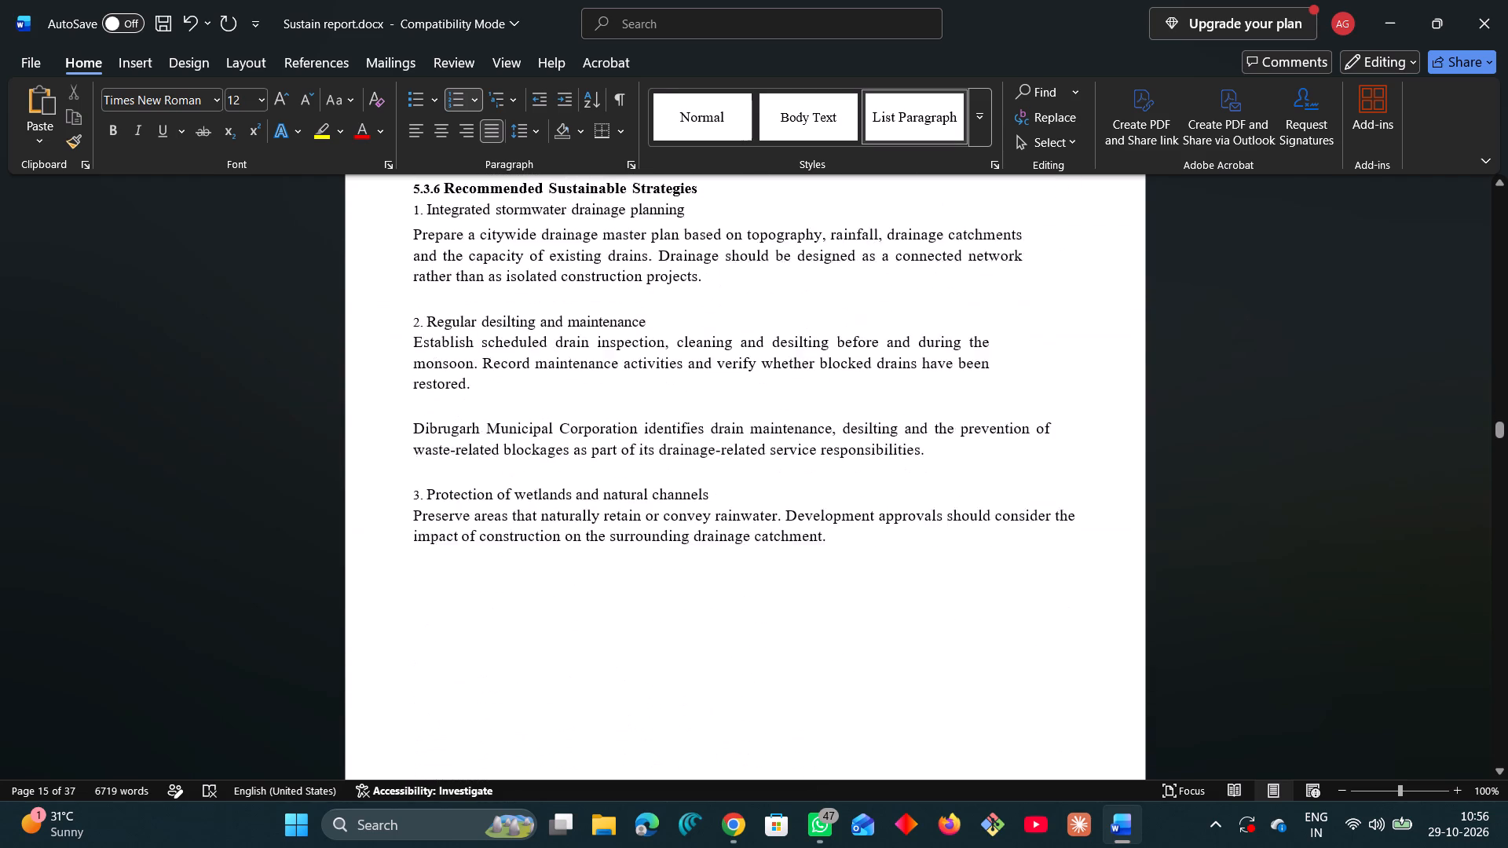
click(457, 445)
scroll(457, 445, down, 10)
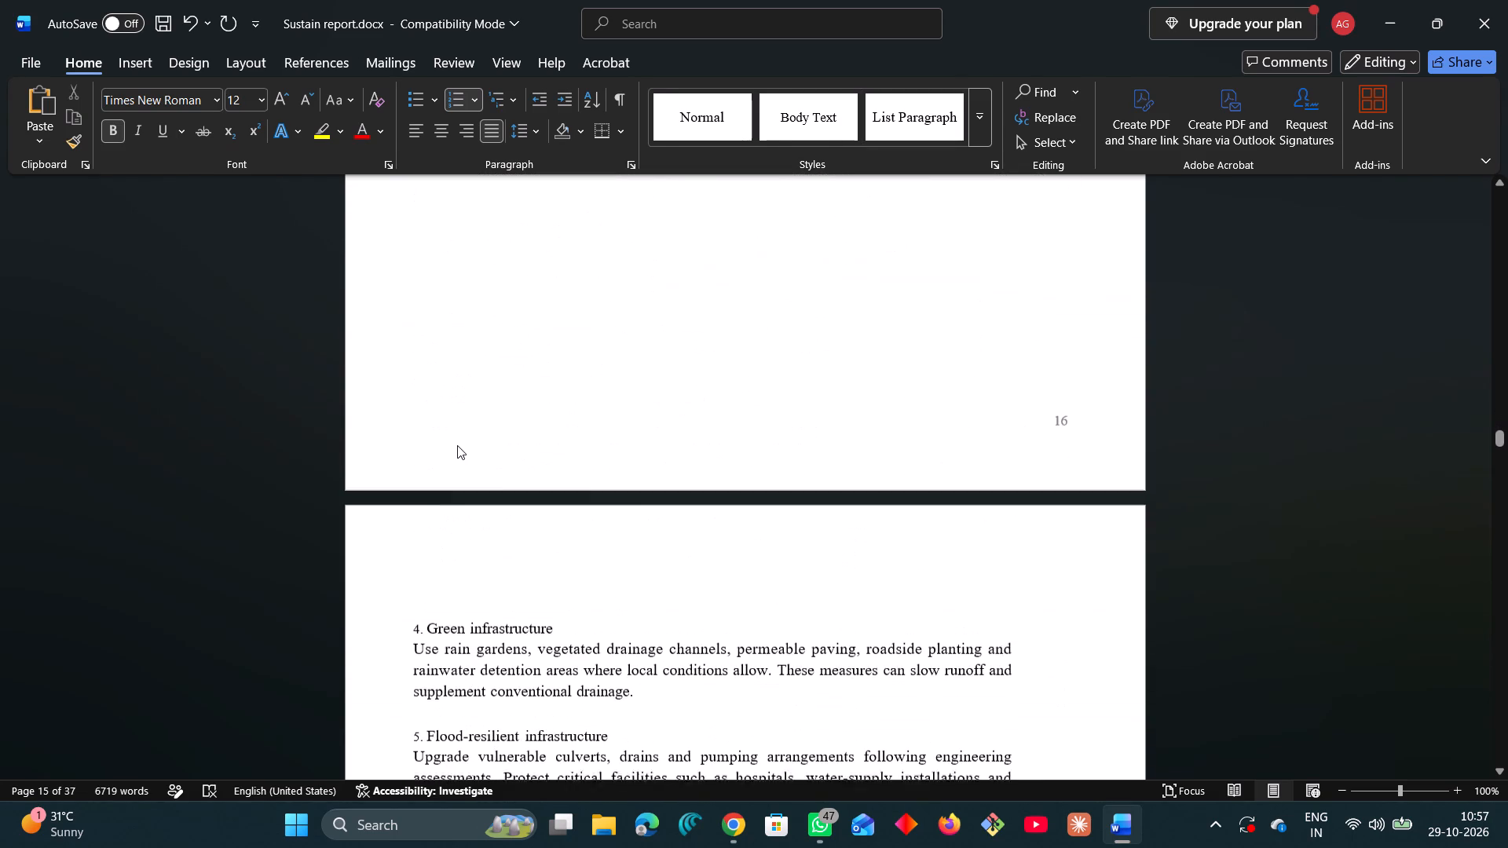
click(425, 611)
key(ctrl+BackSpace)
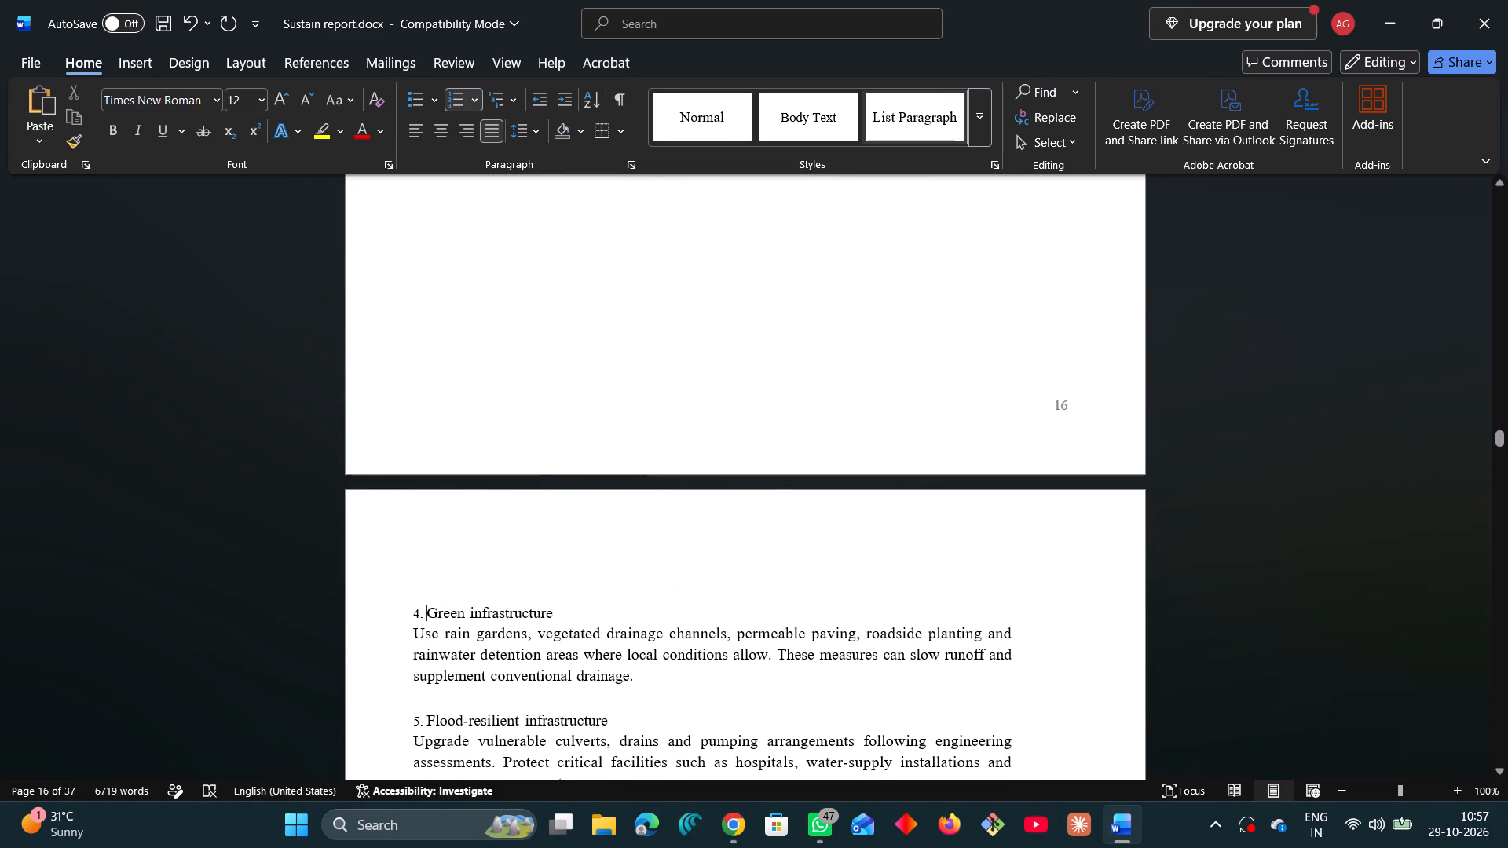
key(ctrl+BackSpace)
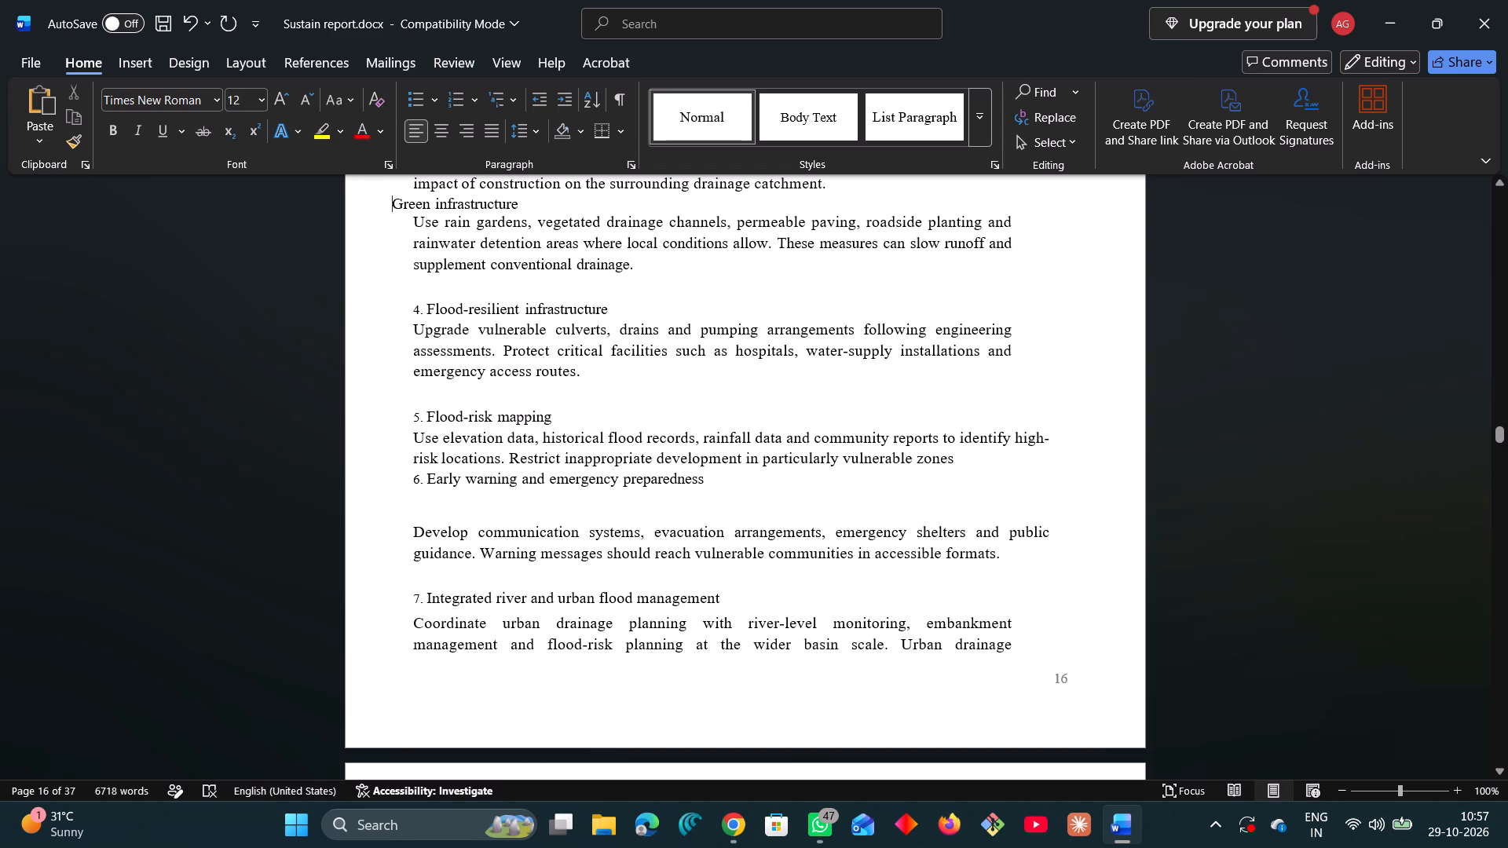
scroll(425, 611, up, 2)
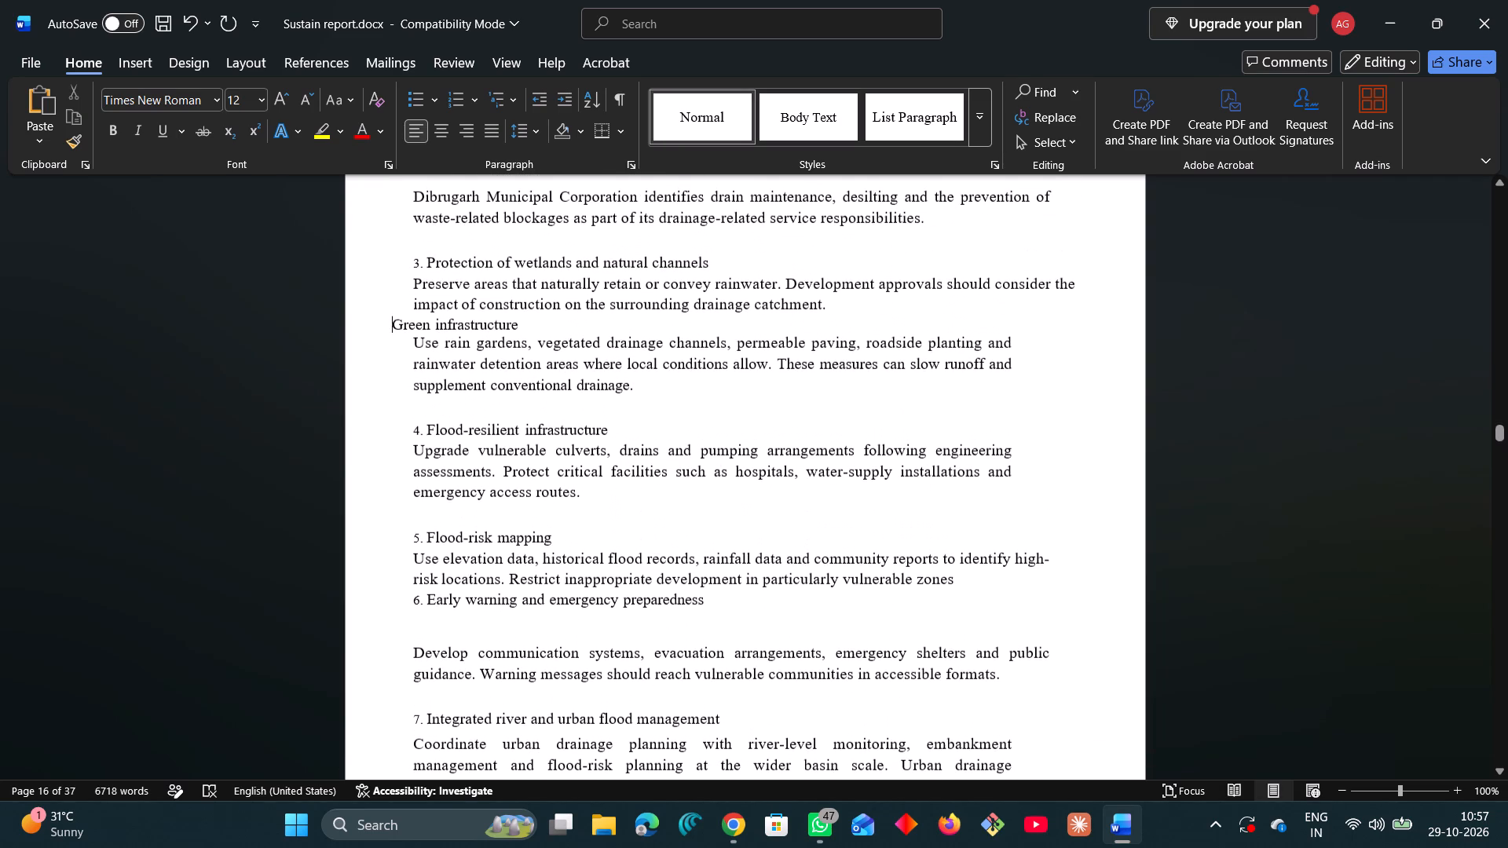
text(4.)
key(space)
Delete the blank line below the title 7. Early warning and emergency preparedness and insert one above that title.
scroll(425, 611, down, 4)
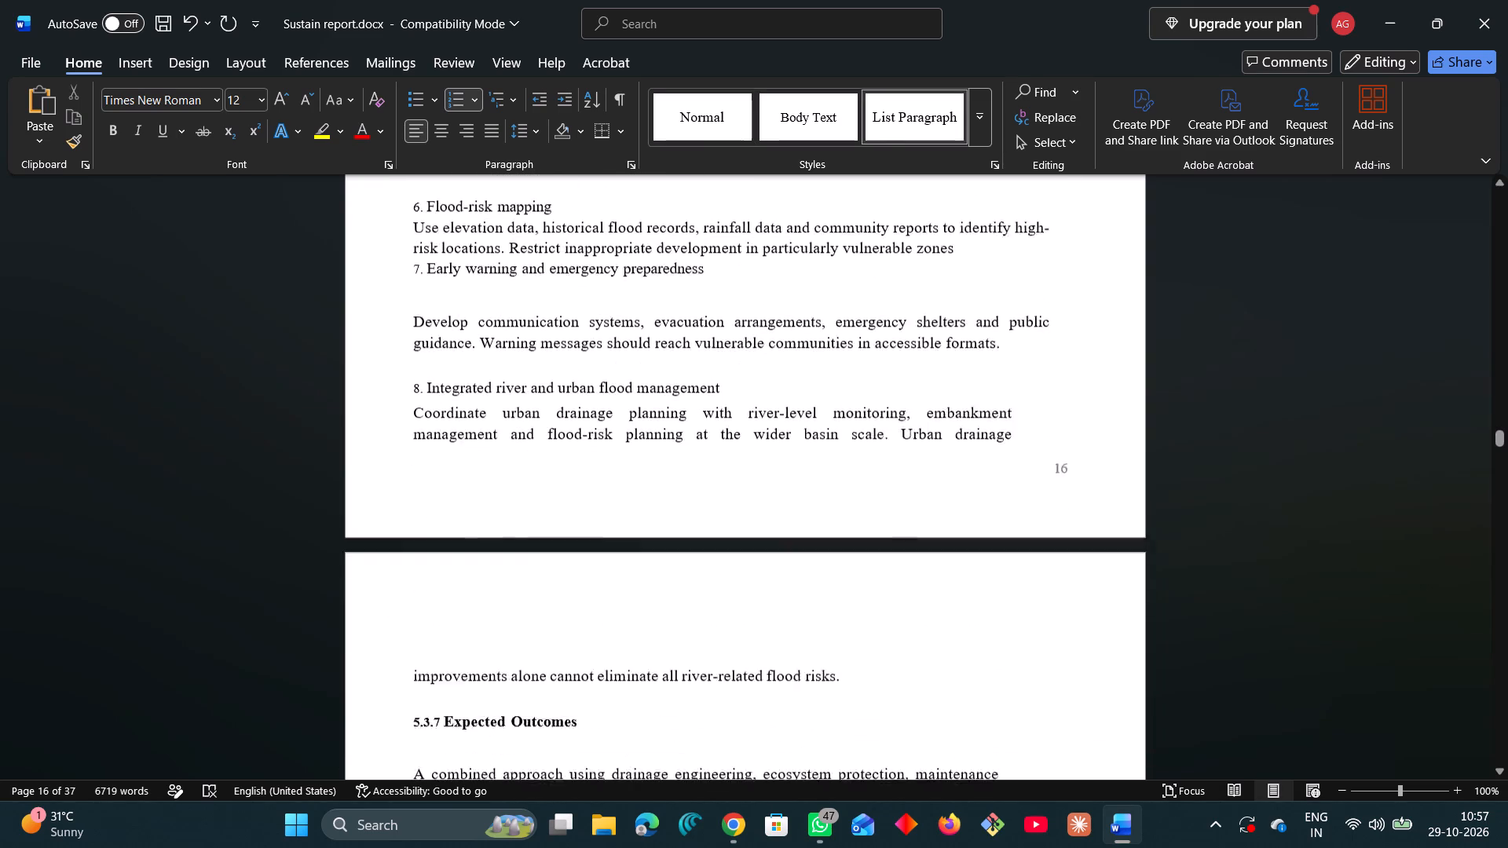
scroll(425, 611, down, 4)
click(456, 317)
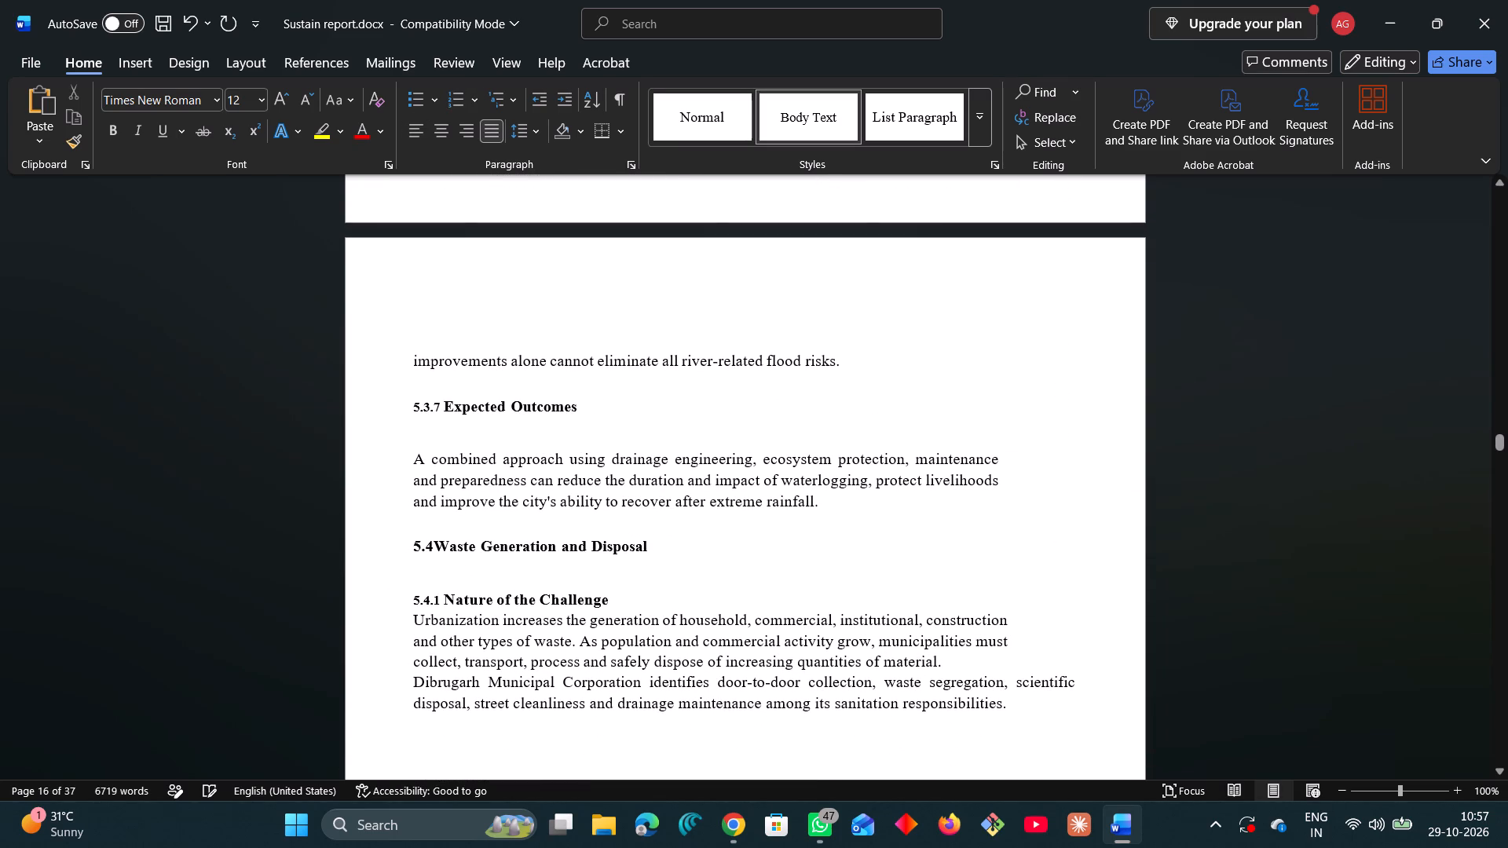
scroll(556, 406, up, 3)
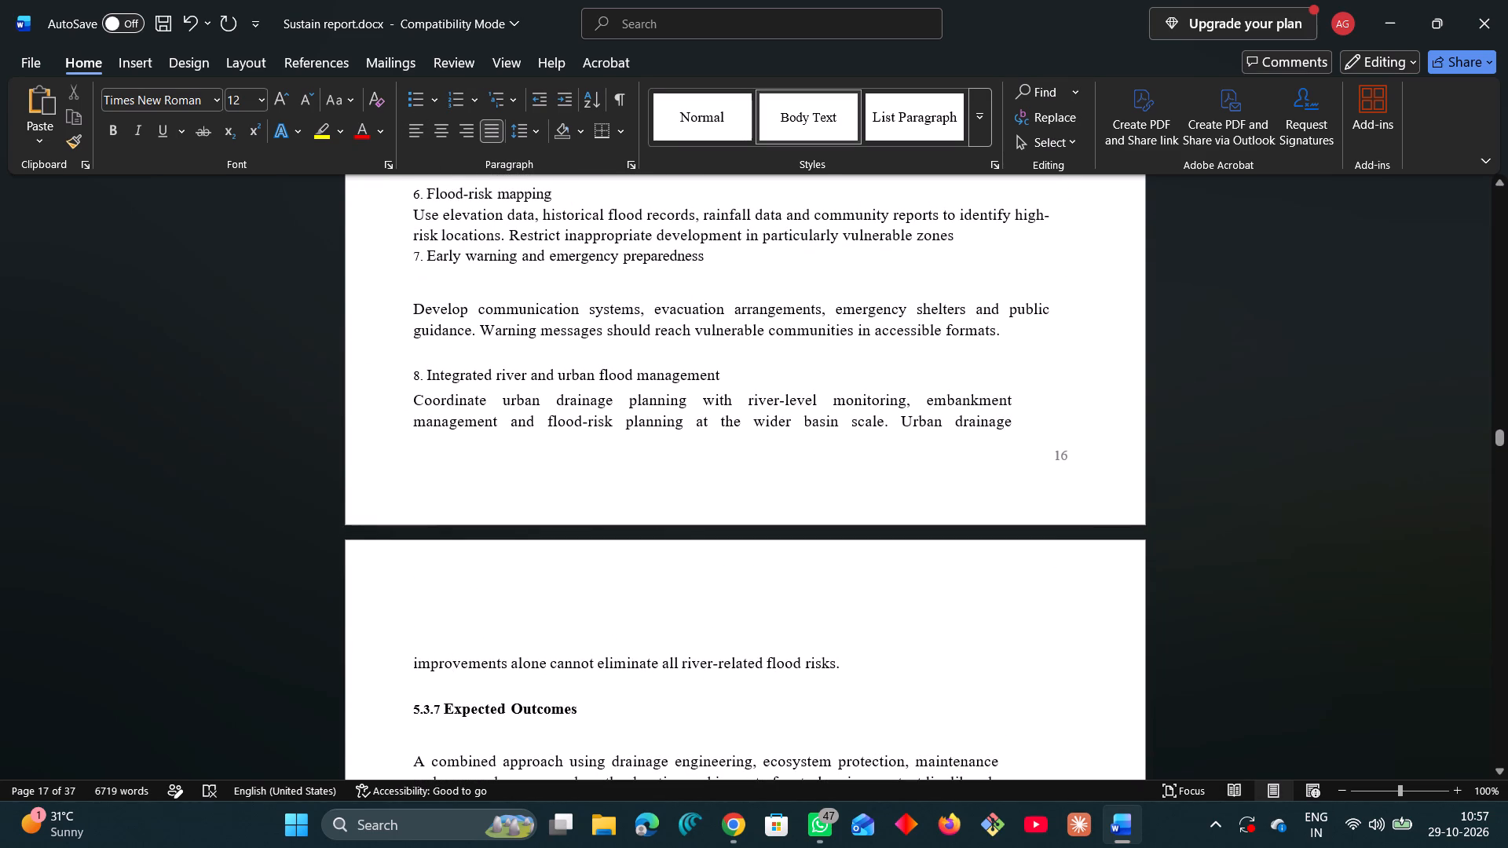
click(489, 285)
key(BackSpace)
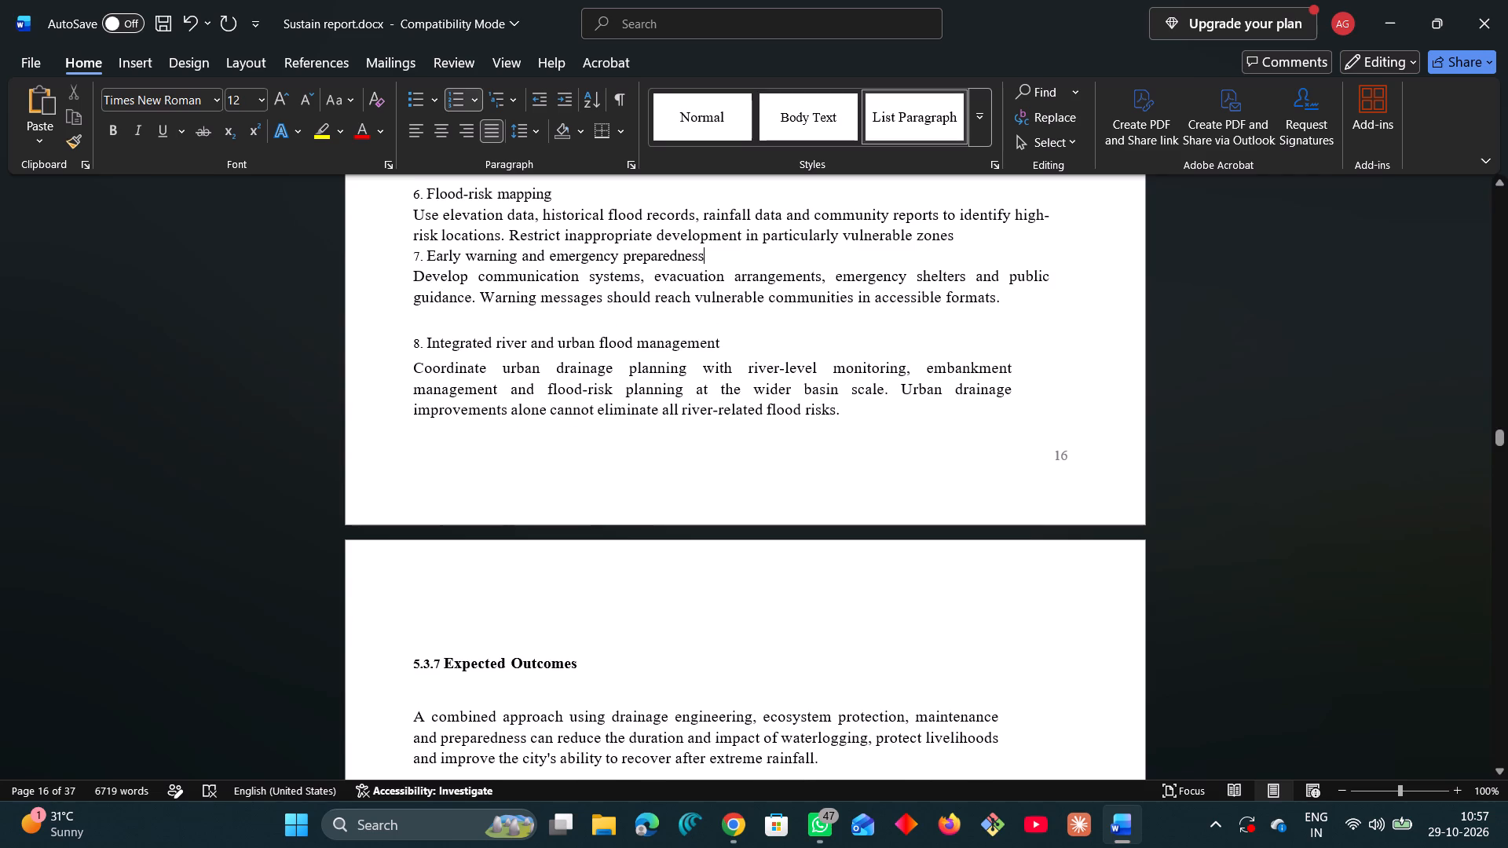
click(986, 233)
key(Return)
scroll(986, 233, up, 1)
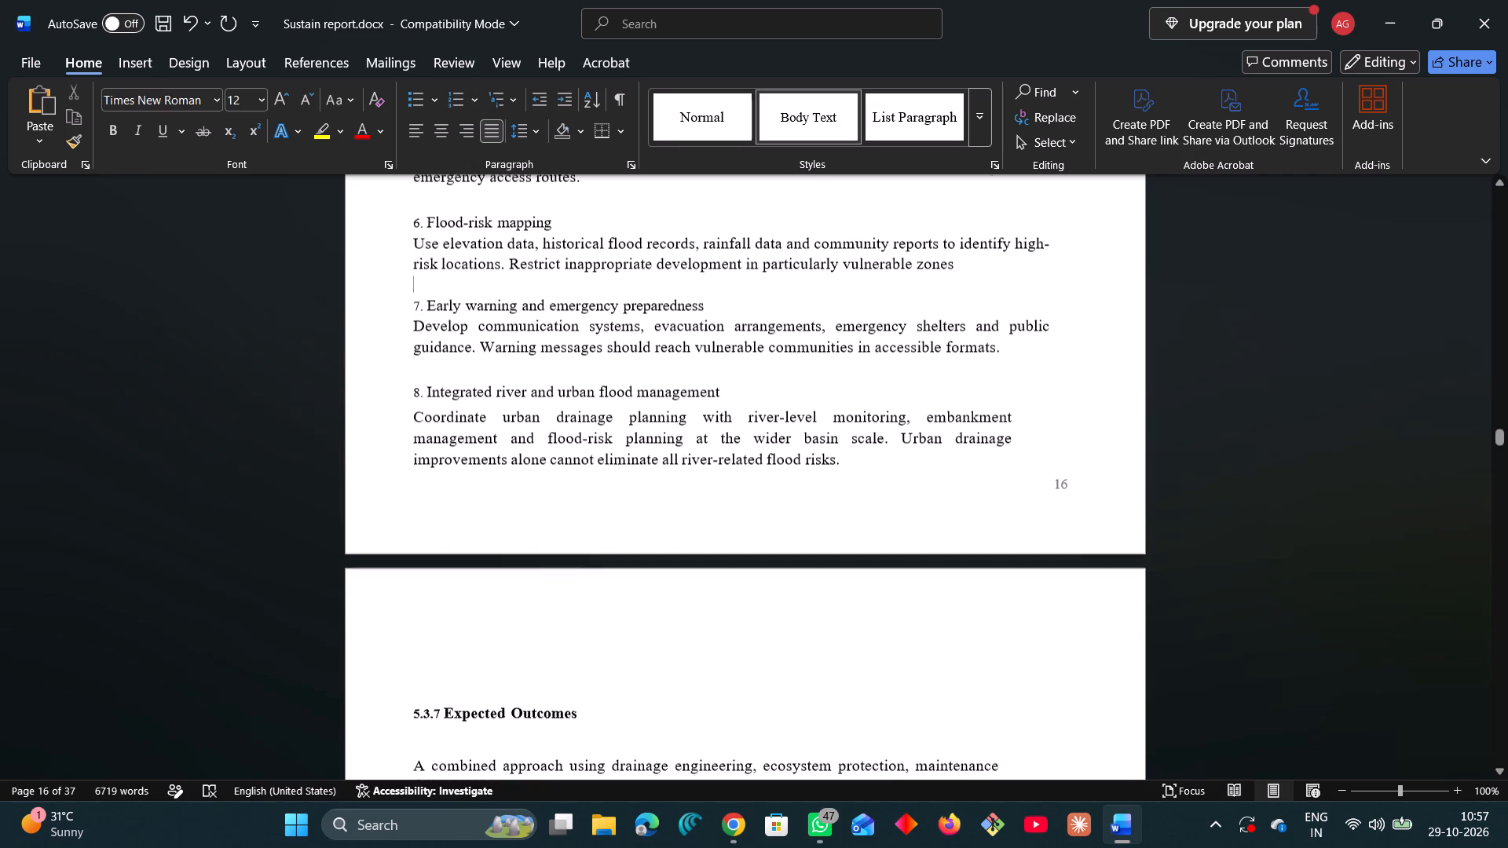
Delete the blank lines above and below the heading 5.3.7 Expected Outcomes.
scroll(986, 233, up, 1)
scroll(653, 661, down, 2)
click(460, 529)
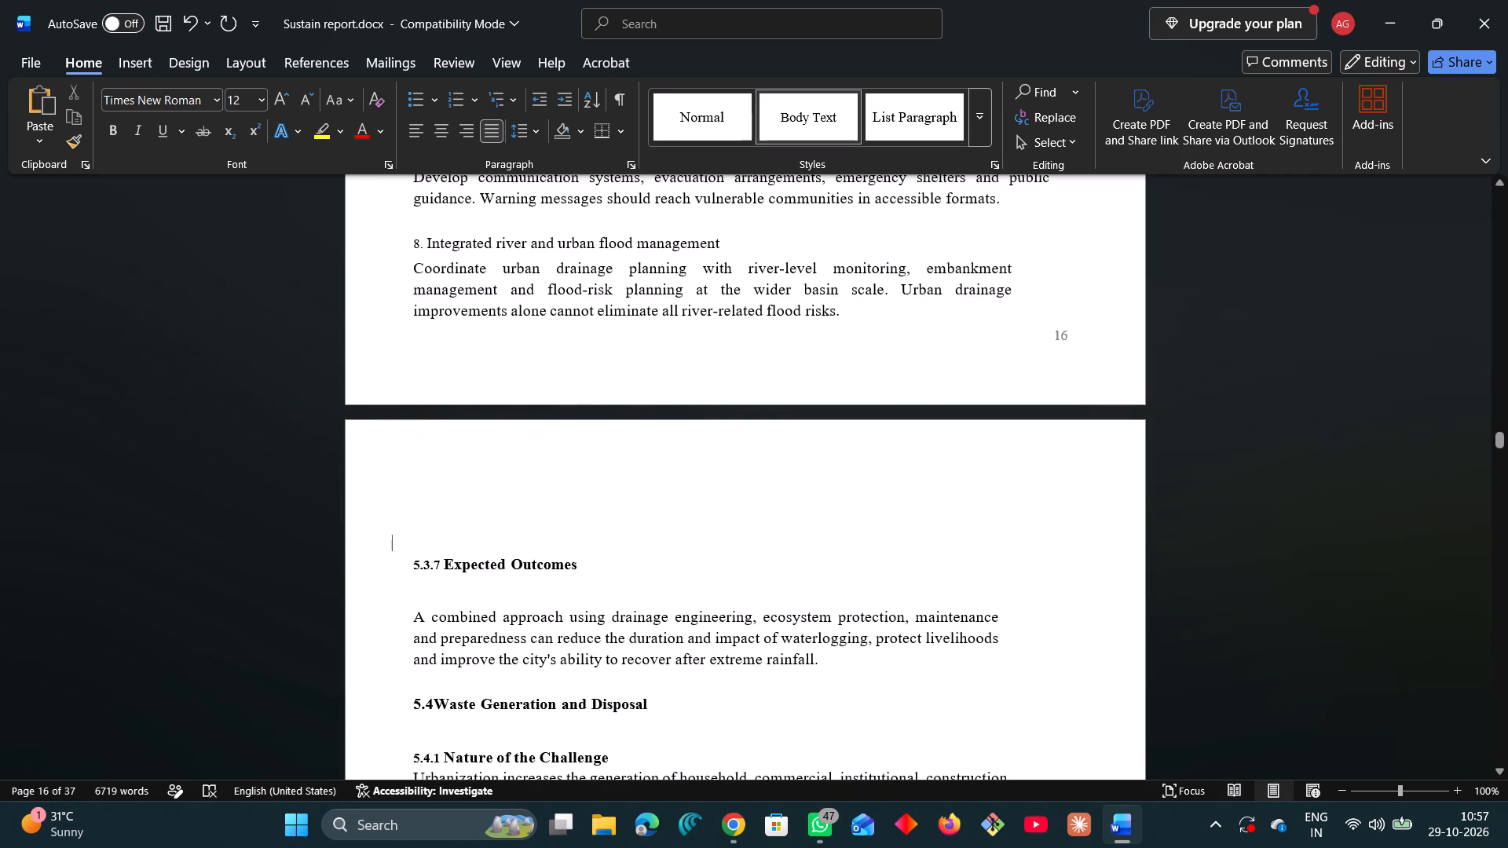
key(BackSpace)
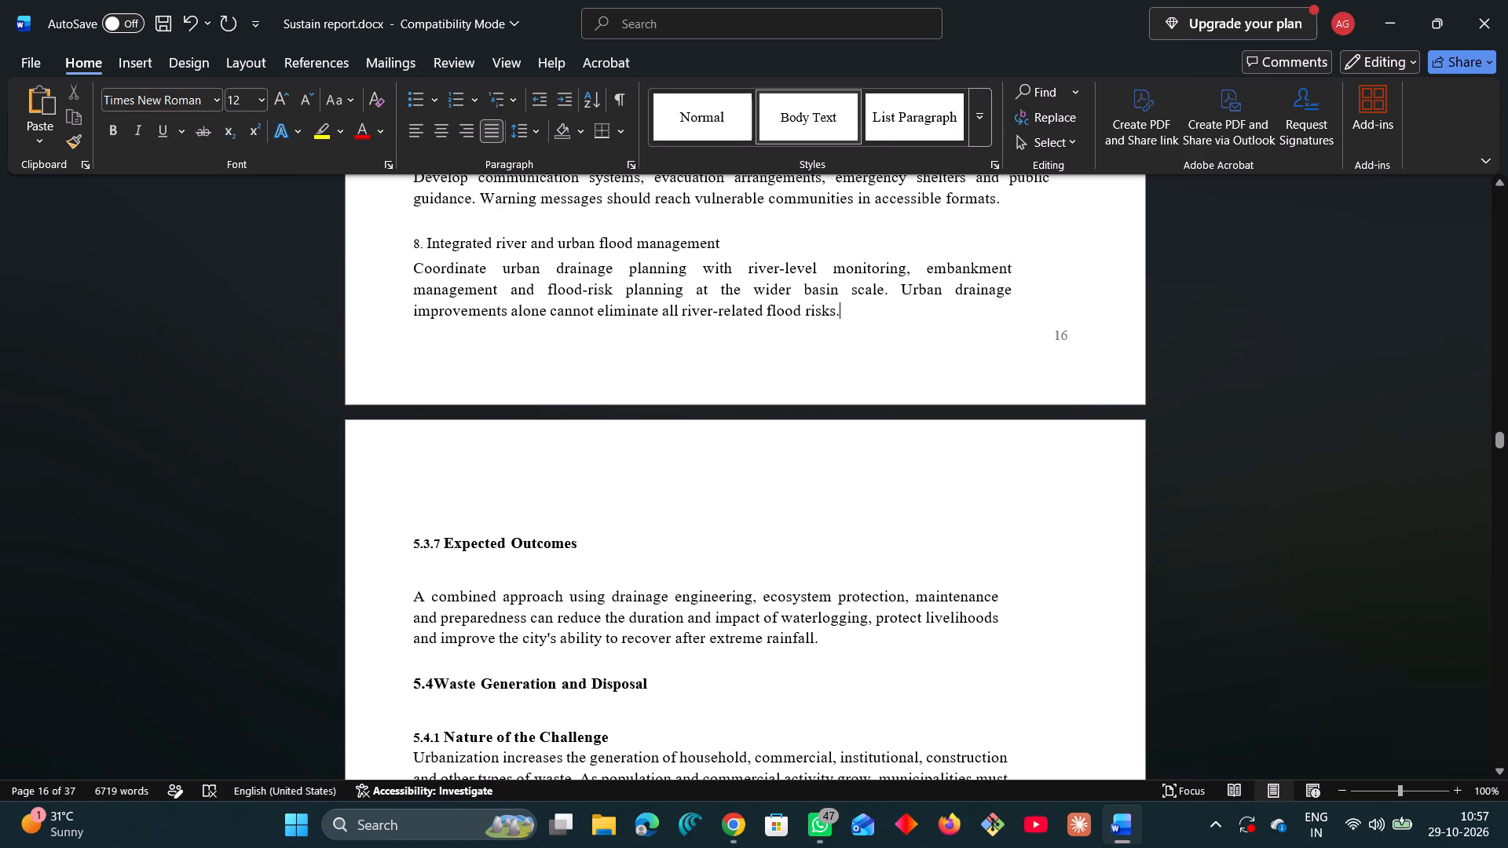
click(416, 572)
key(BackSpace)
click(419, 497)
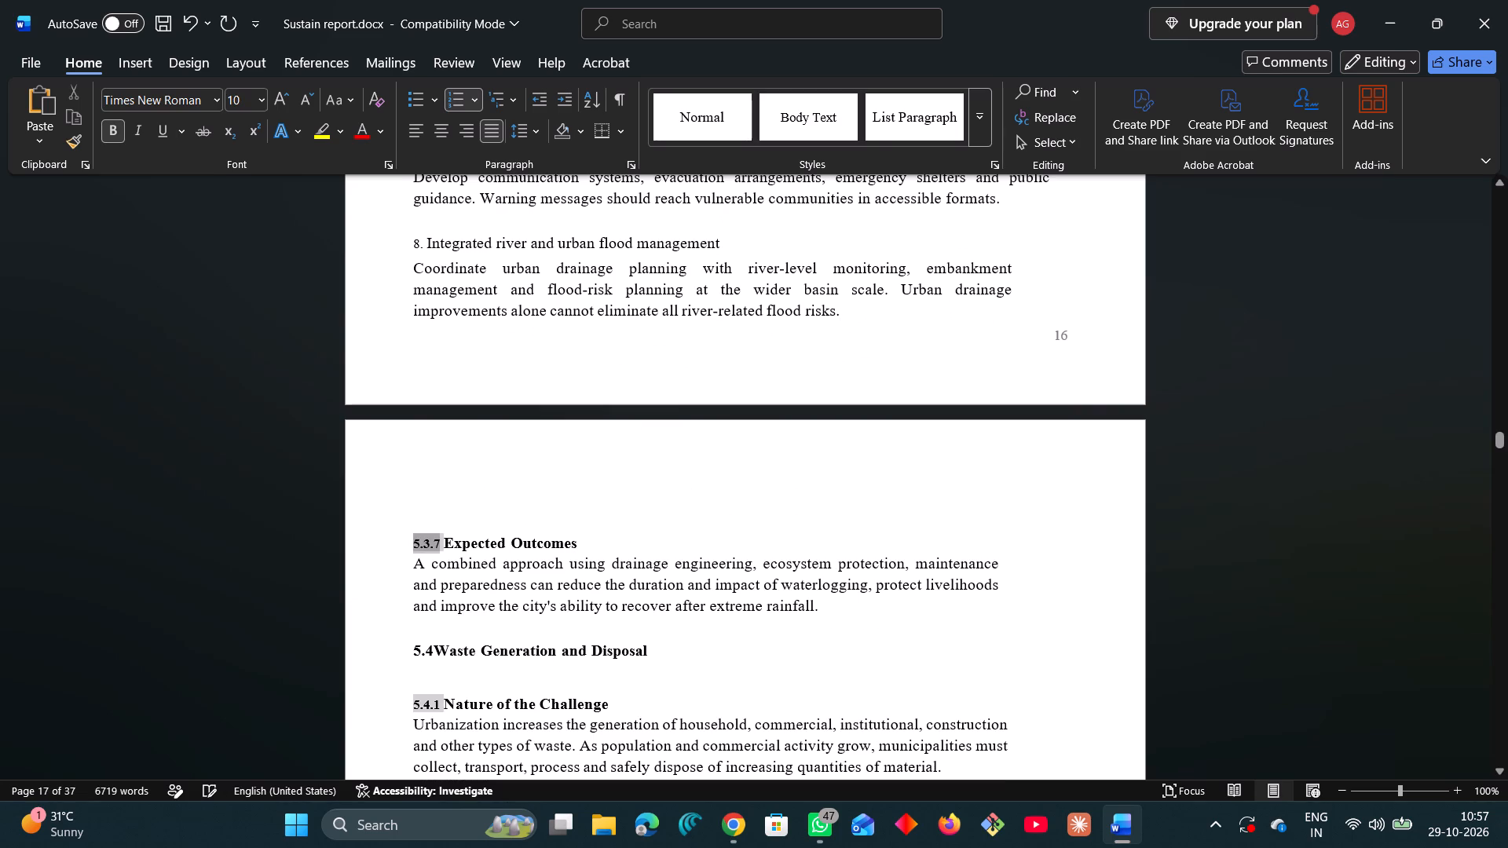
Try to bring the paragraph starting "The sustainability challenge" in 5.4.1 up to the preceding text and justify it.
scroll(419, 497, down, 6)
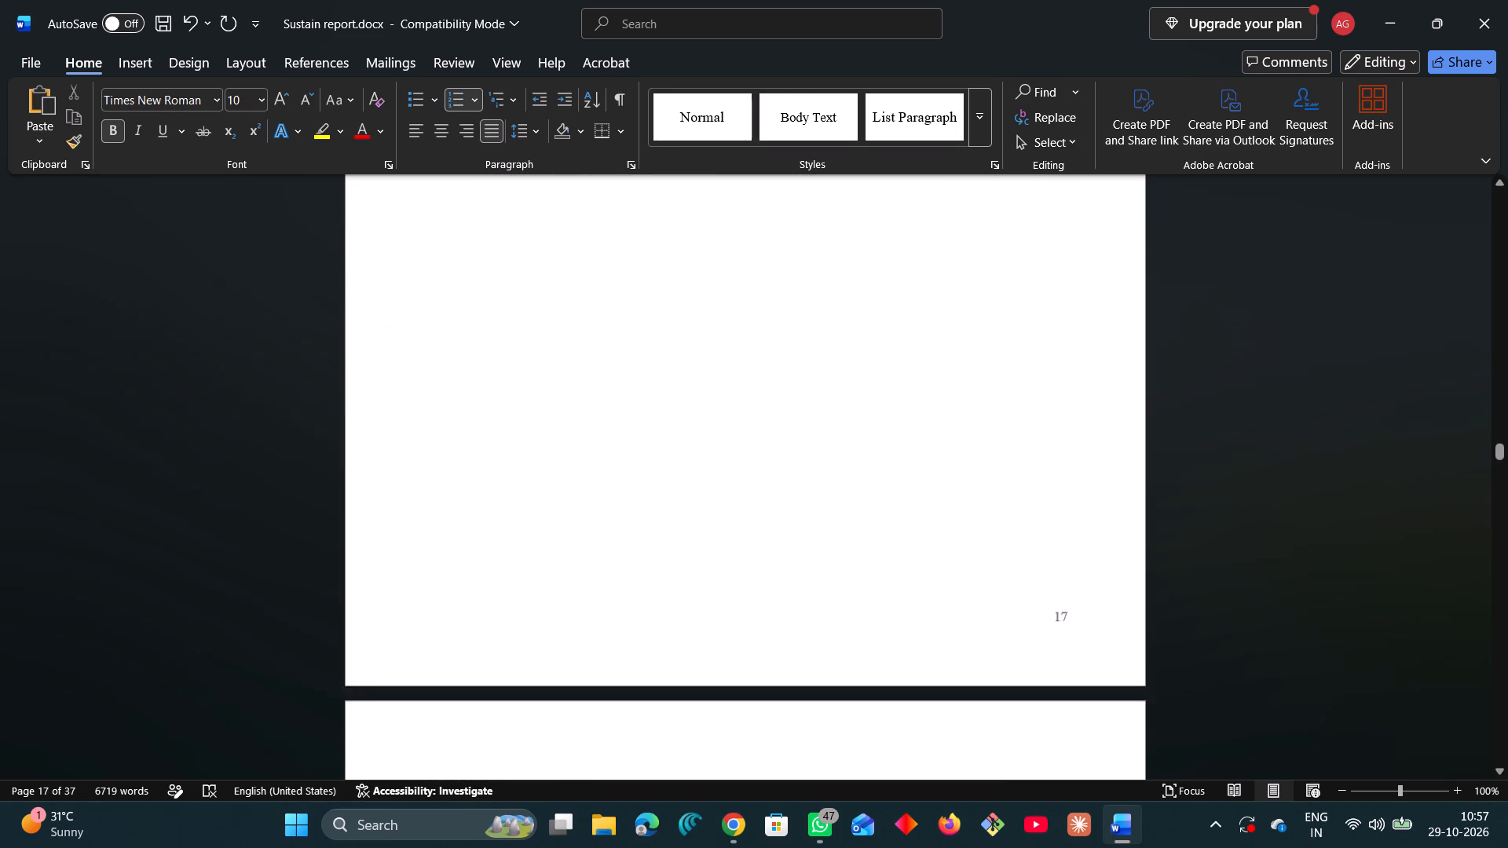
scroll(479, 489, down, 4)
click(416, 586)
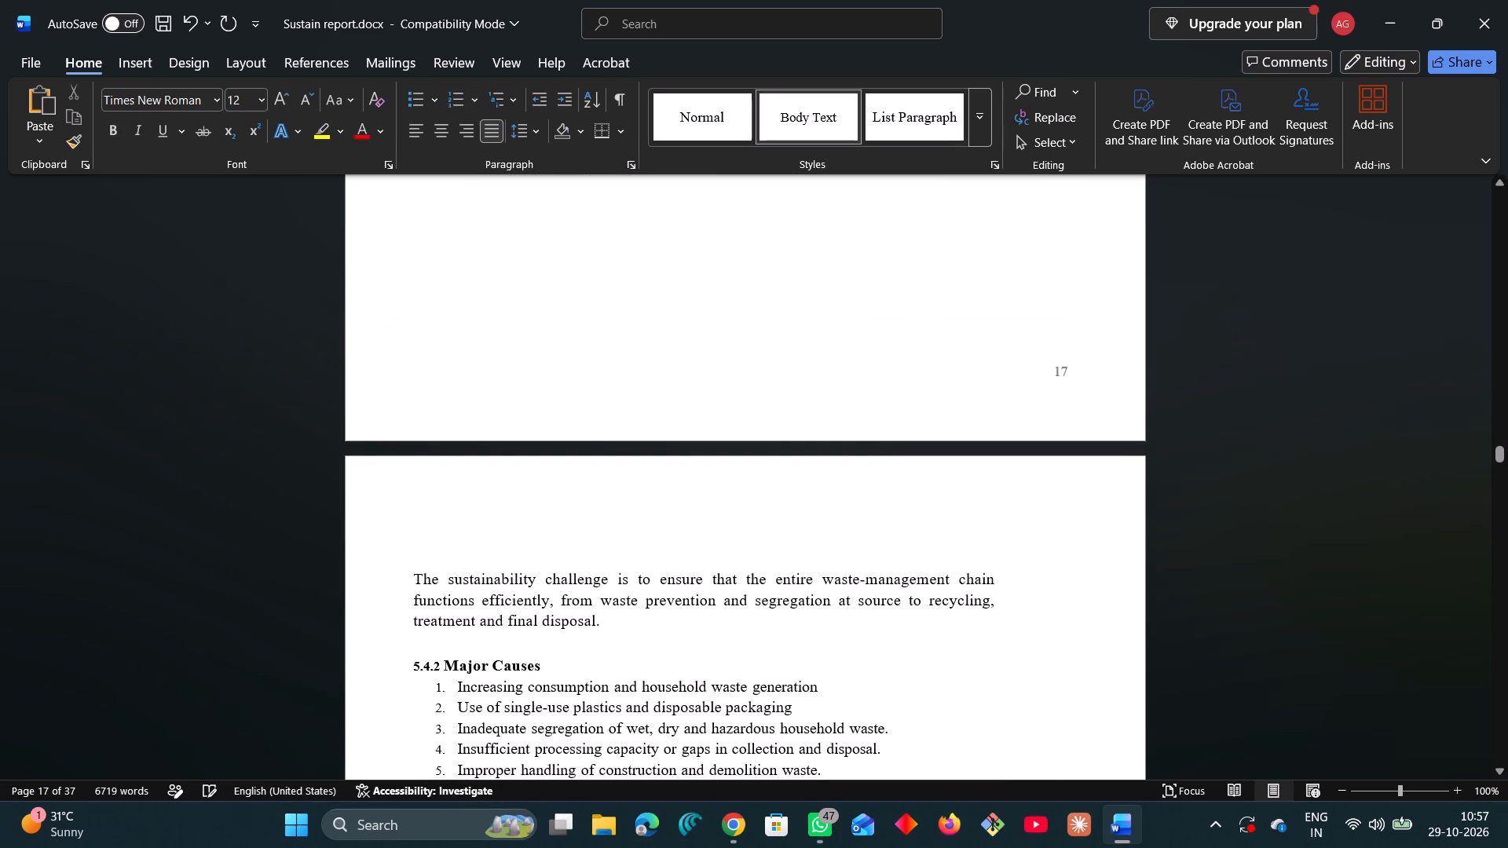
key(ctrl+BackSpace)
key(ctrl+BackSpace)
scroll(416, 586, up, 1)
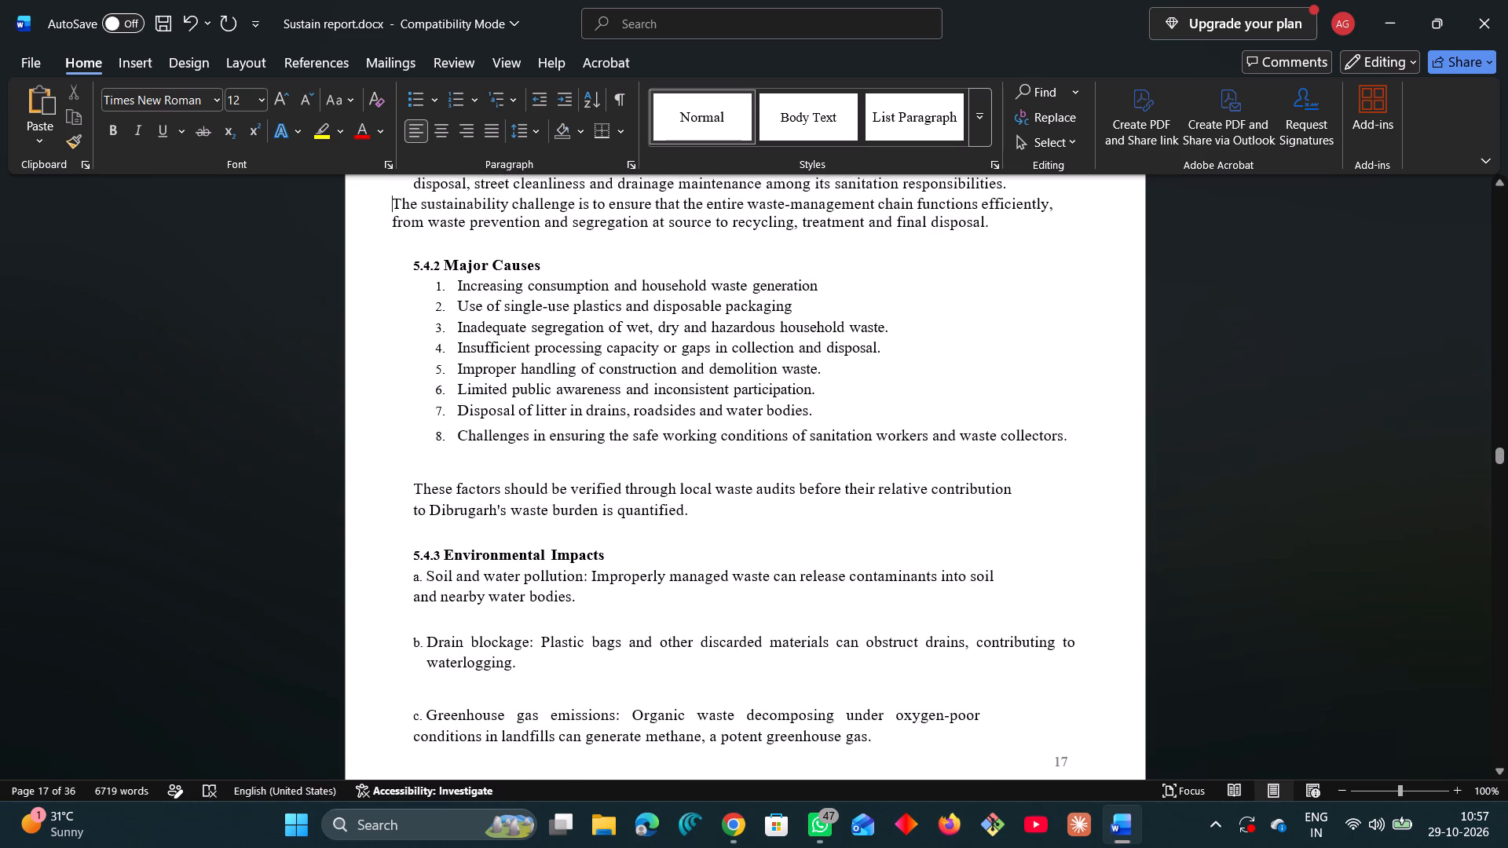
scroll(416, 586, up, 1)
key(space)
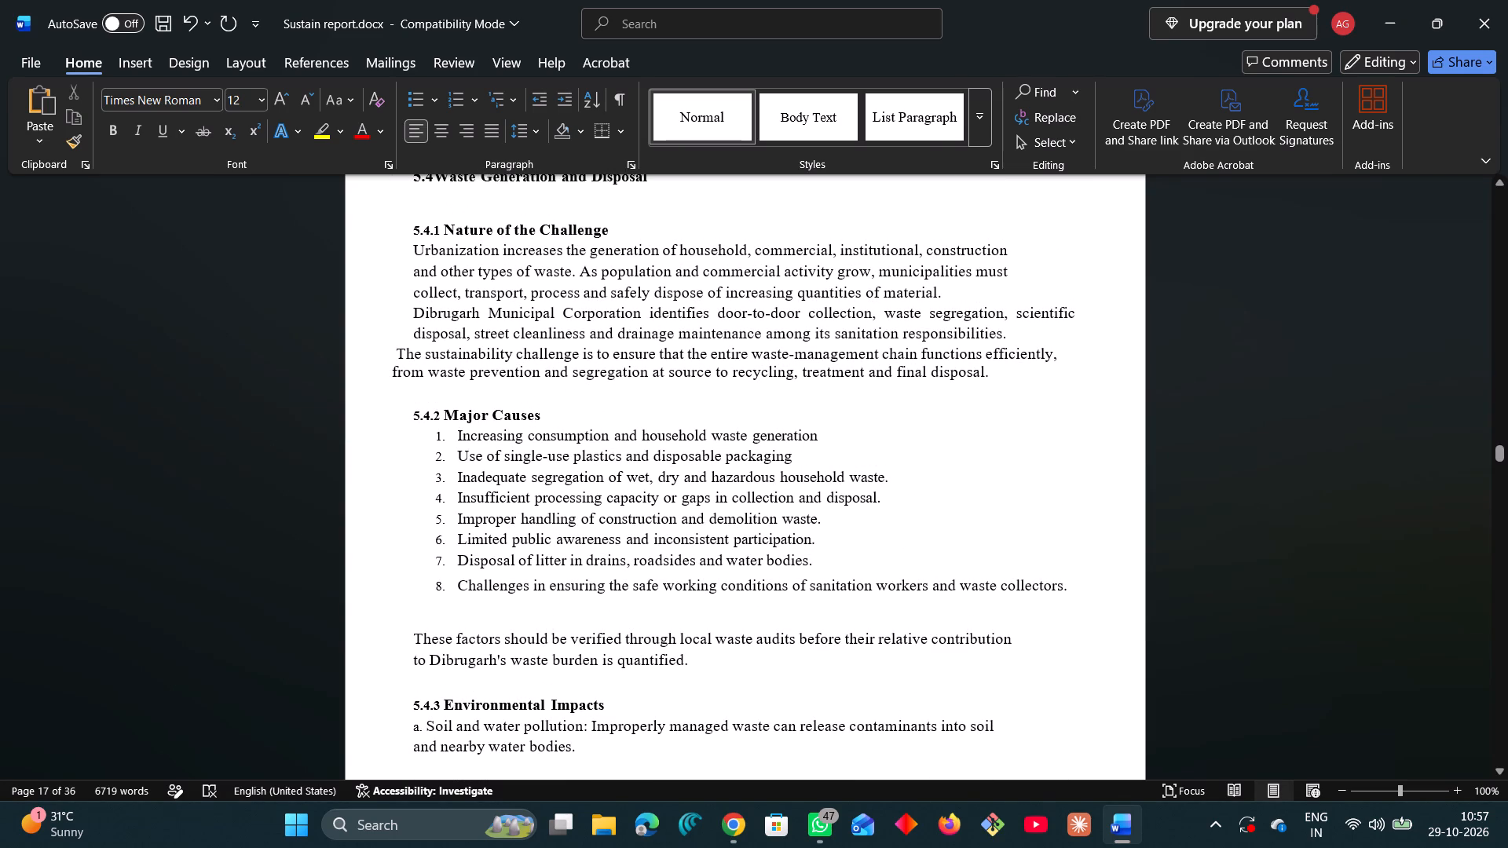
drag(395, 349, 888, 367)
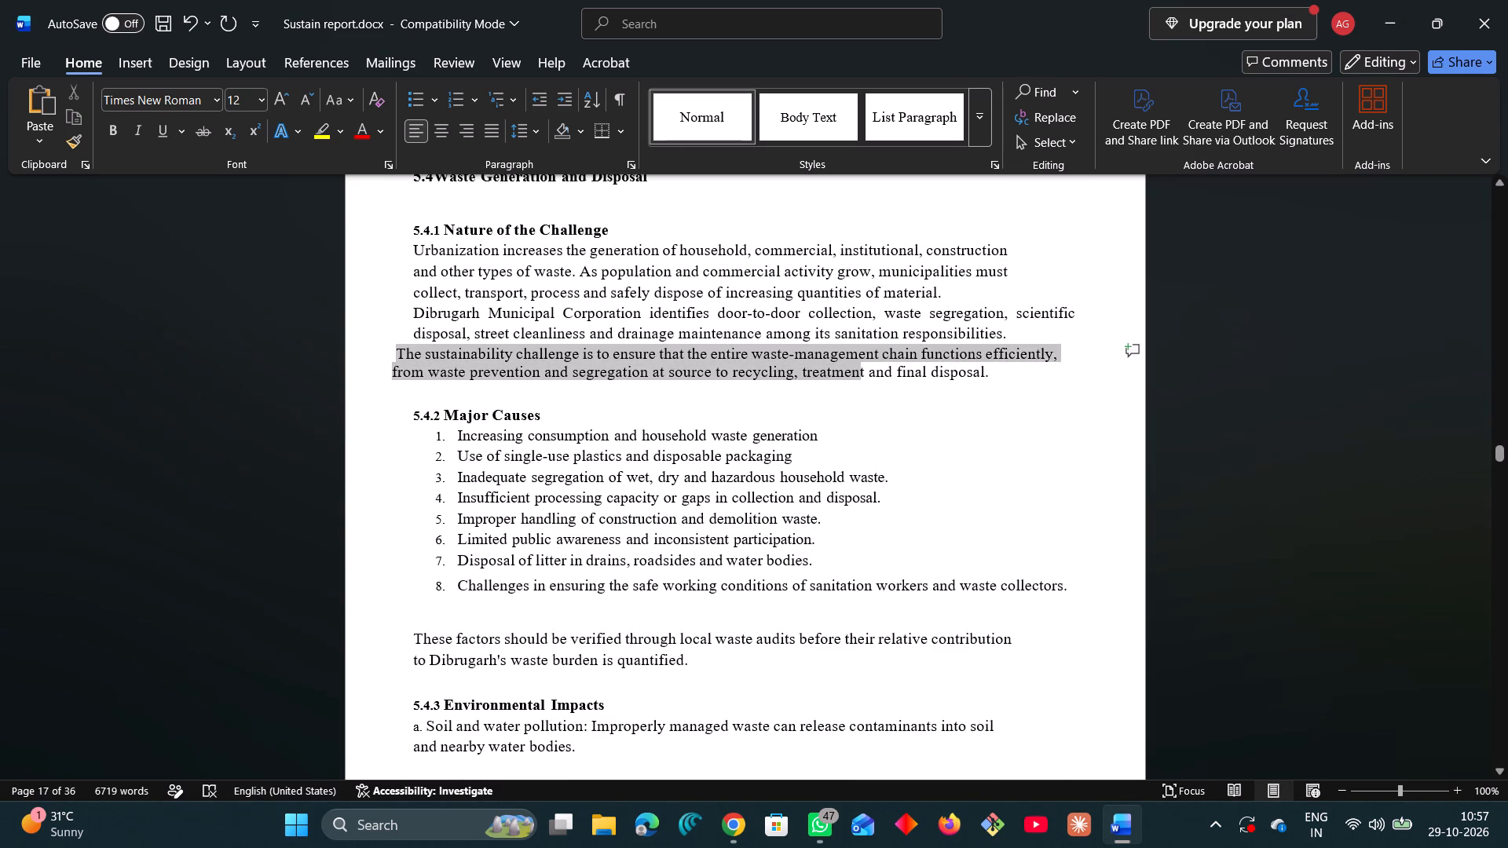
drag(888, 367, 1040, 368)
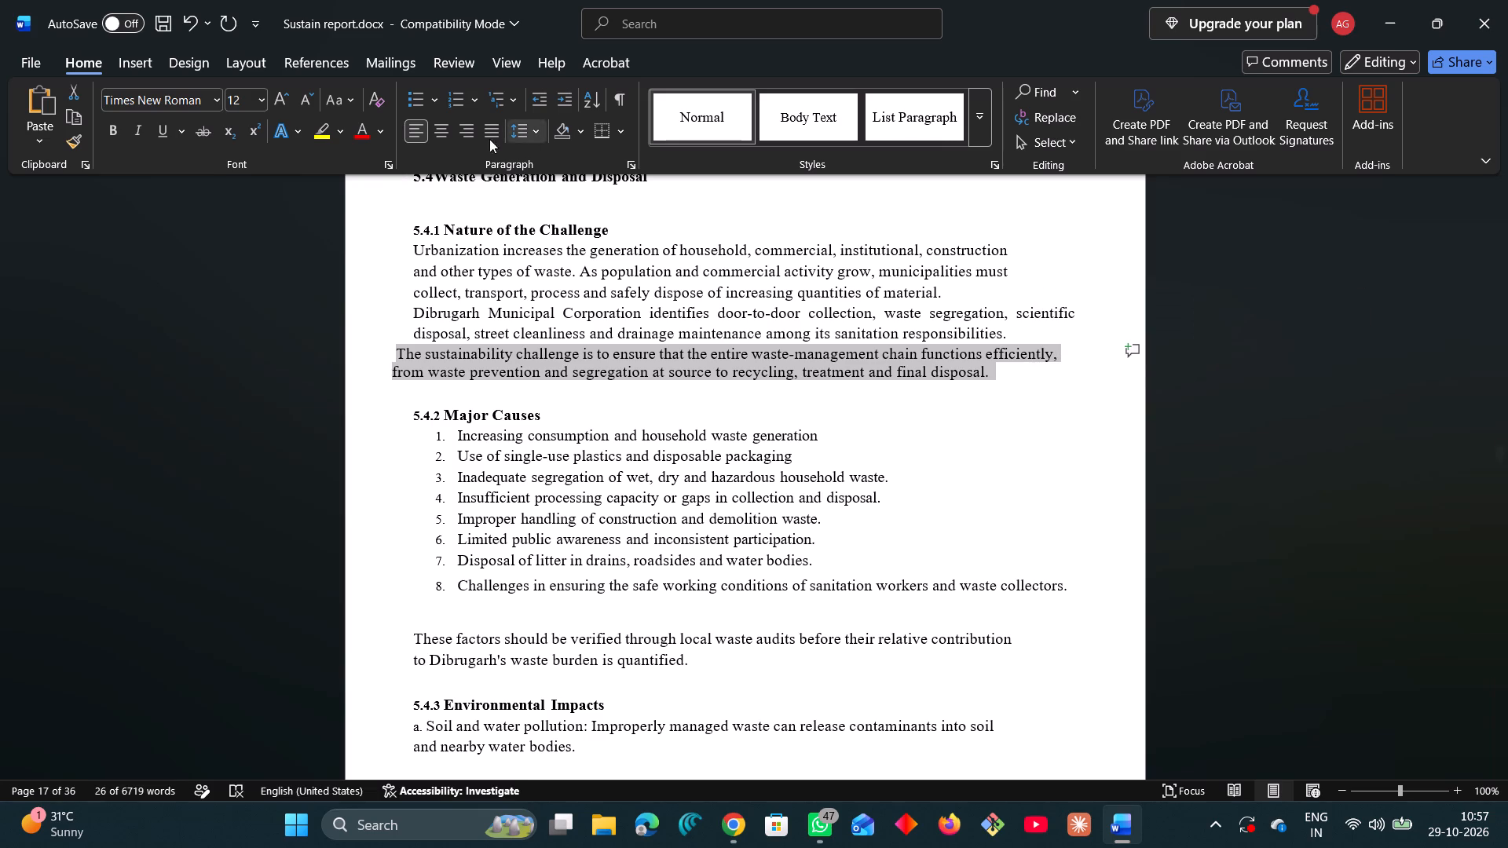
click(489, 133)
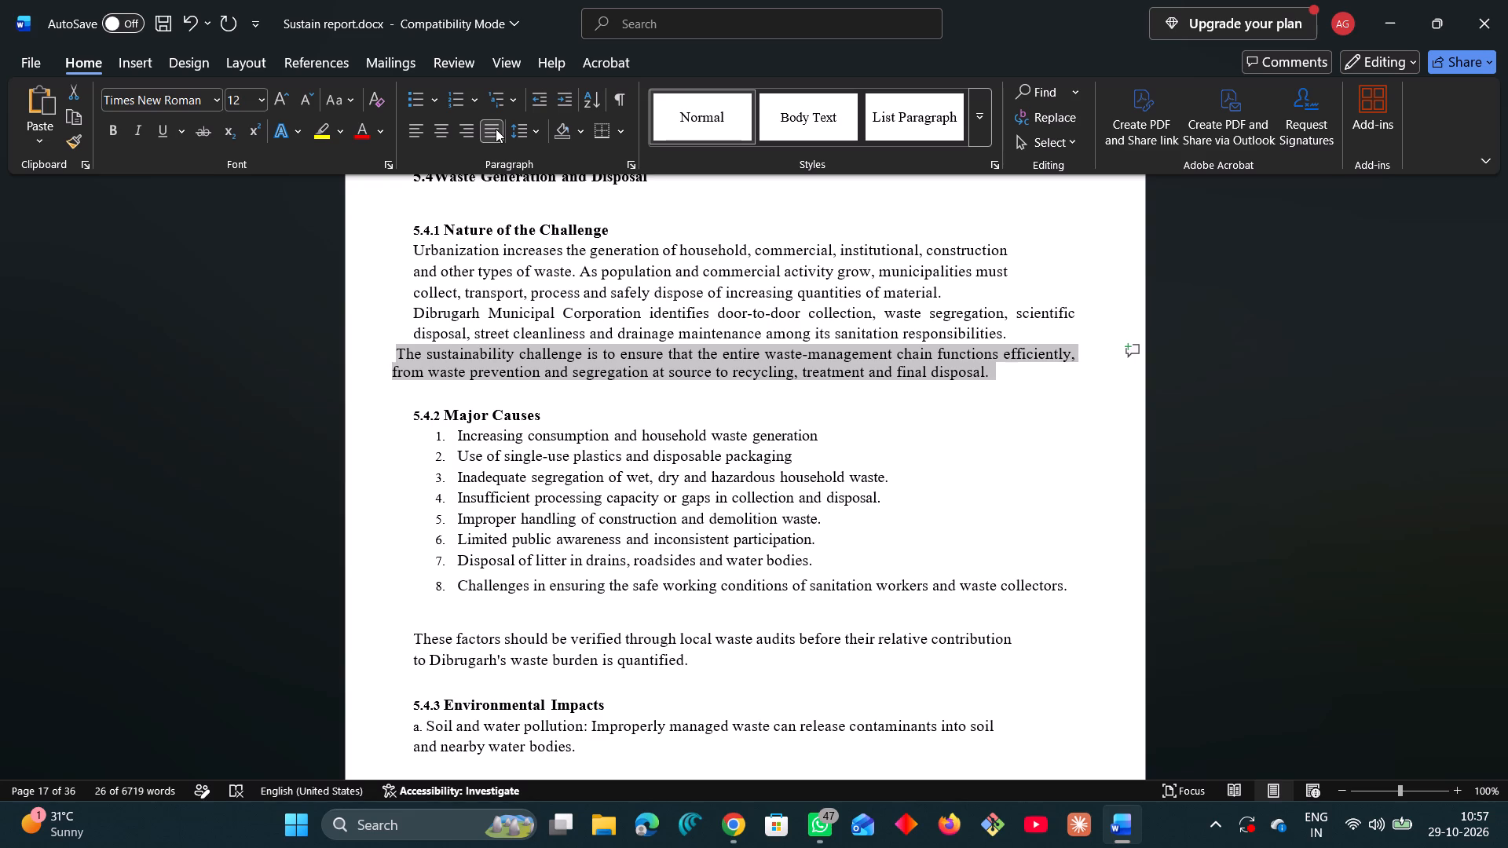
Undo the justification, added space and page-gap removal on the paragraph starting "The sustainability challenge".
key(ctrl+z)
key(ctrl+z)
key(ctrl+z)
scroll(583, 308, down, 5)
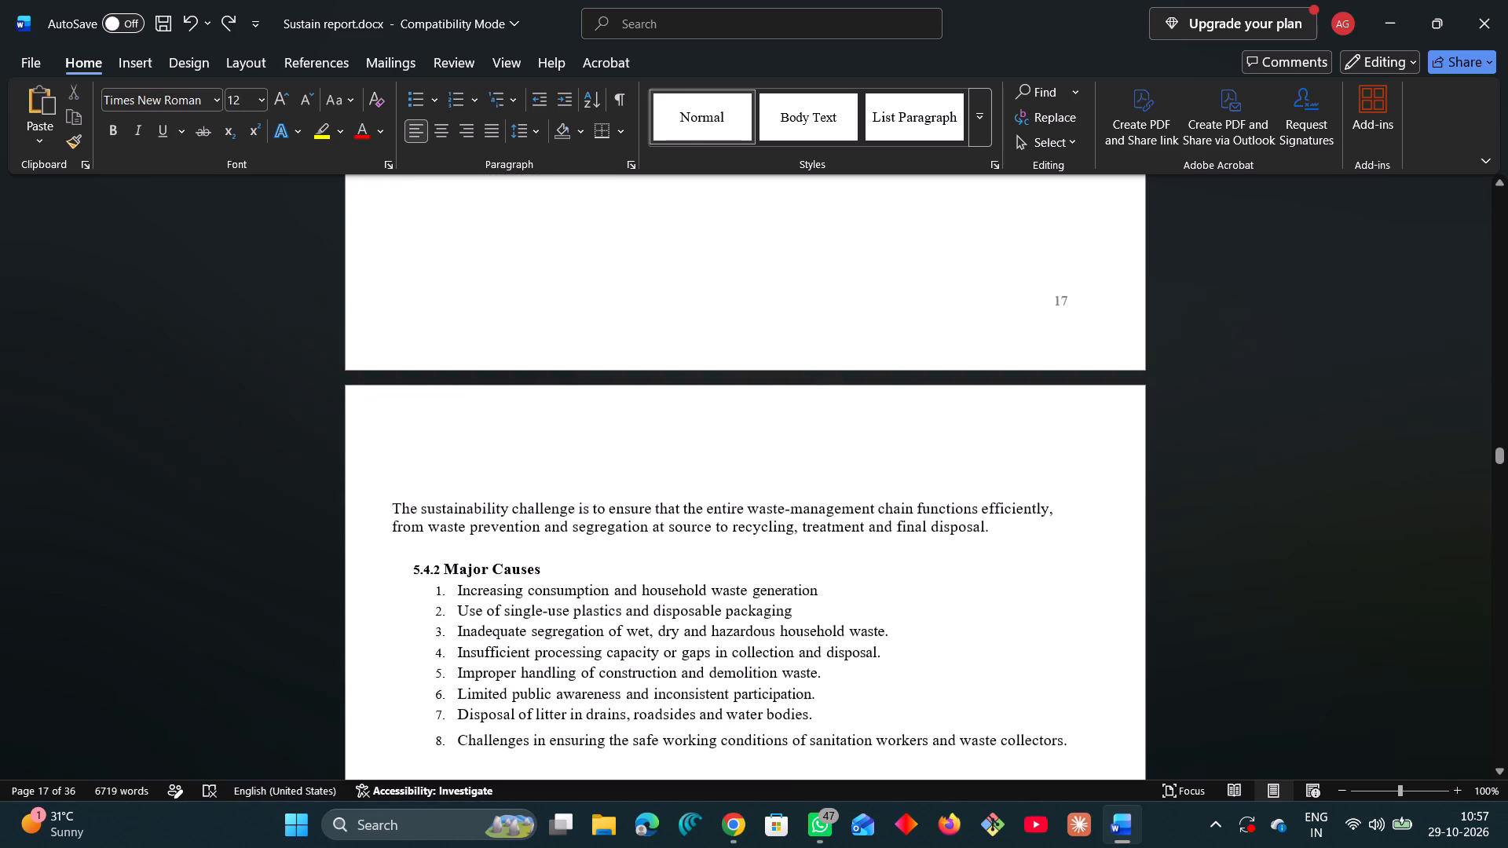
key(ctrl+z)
Move the paragraph starting "The sustainability challenge" to directly below the paragraph ending "sanitation responsibilities." in 5.4.1.
drag(617, 556, 404, 503)
key(ctrl+c)
key(BackSpace)
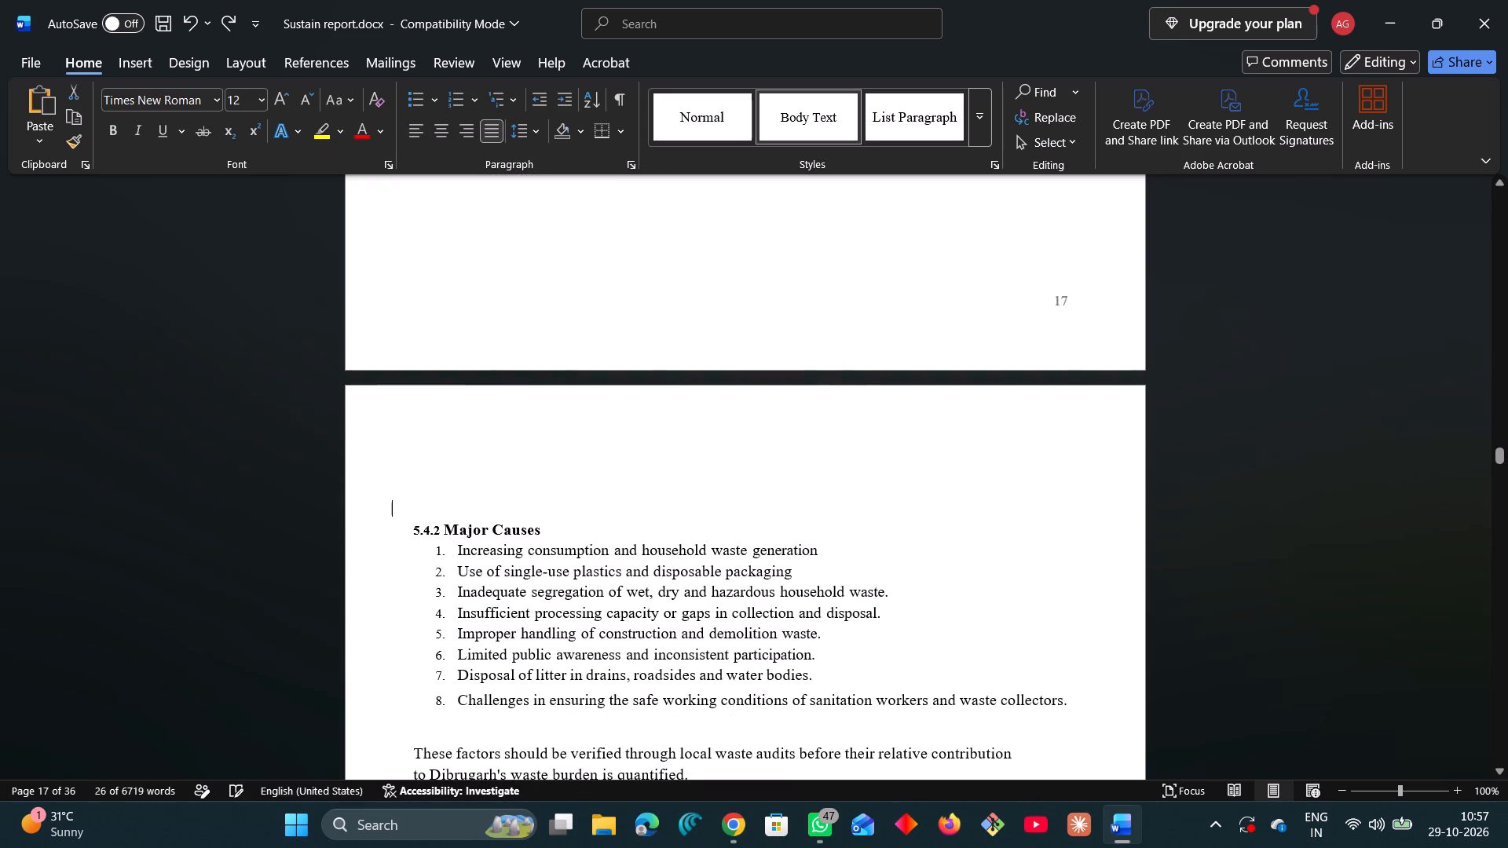
key(ctrl+BackSpace)
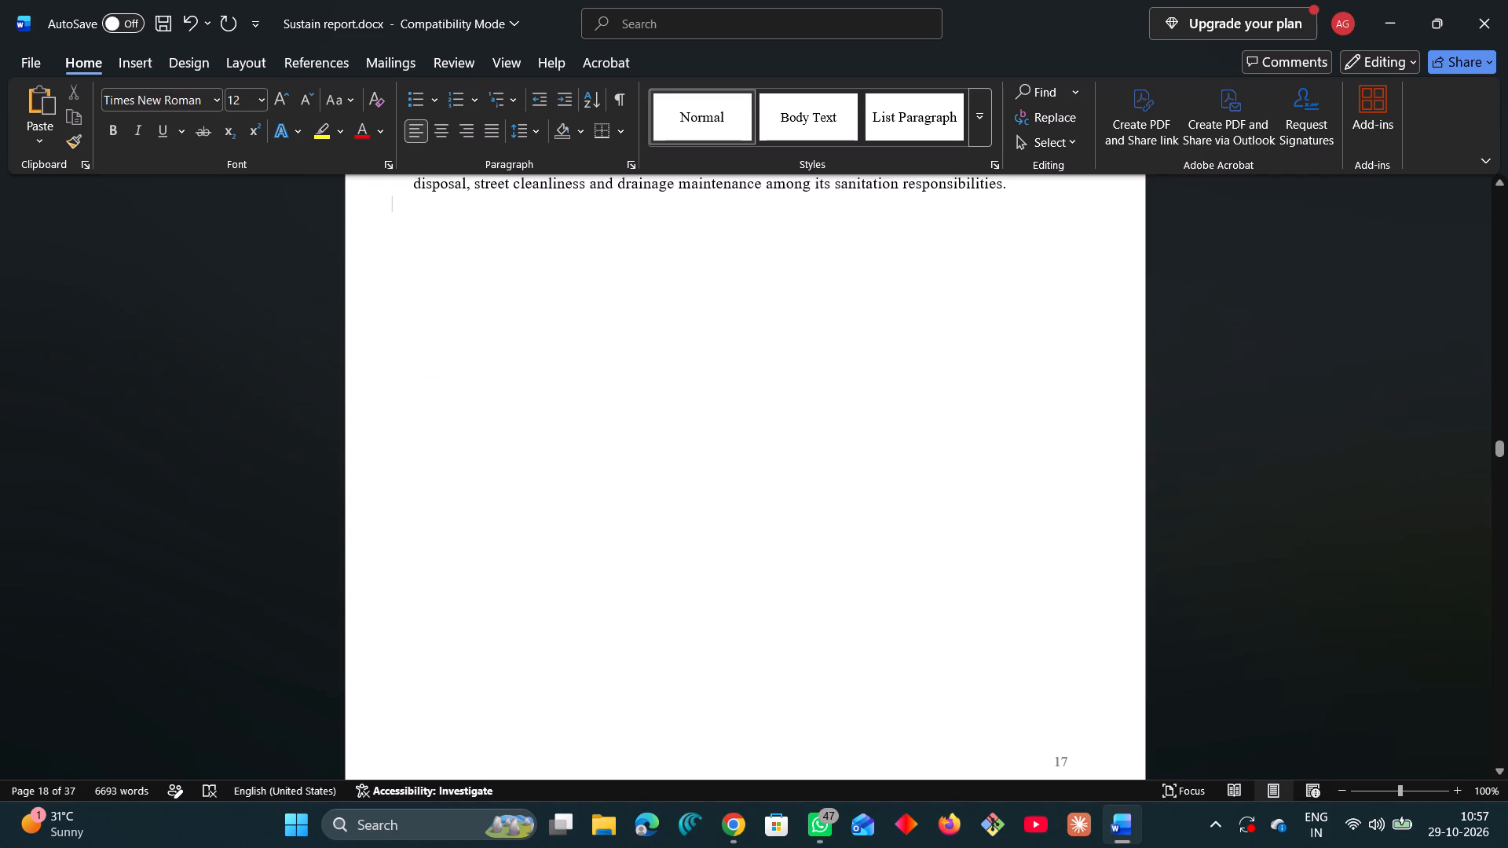
scroll(536, 331, up, 2)
click(1017, 500)
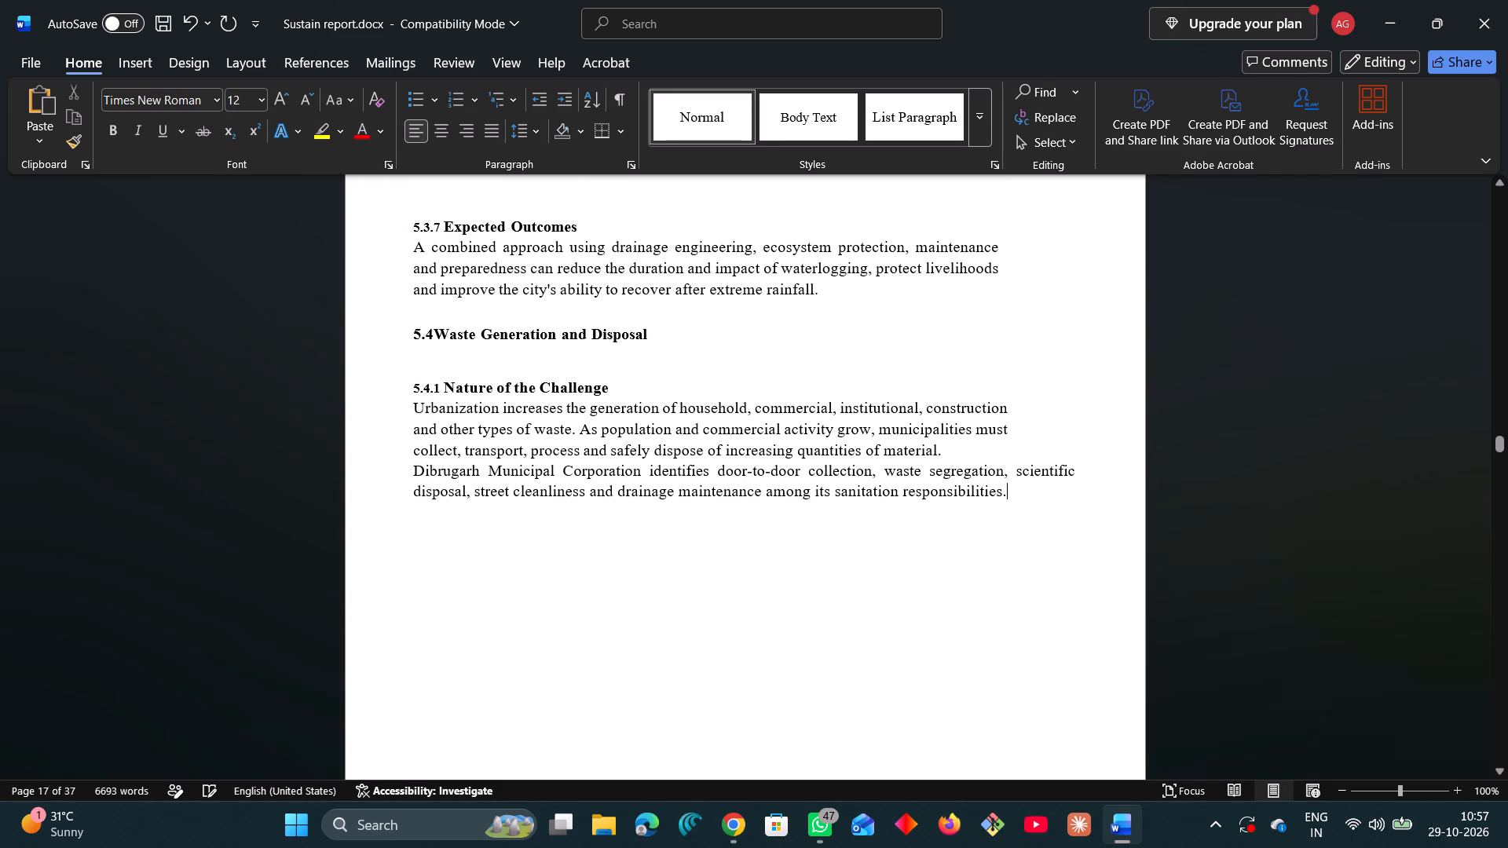
key(Return)
key(ctrl+v)
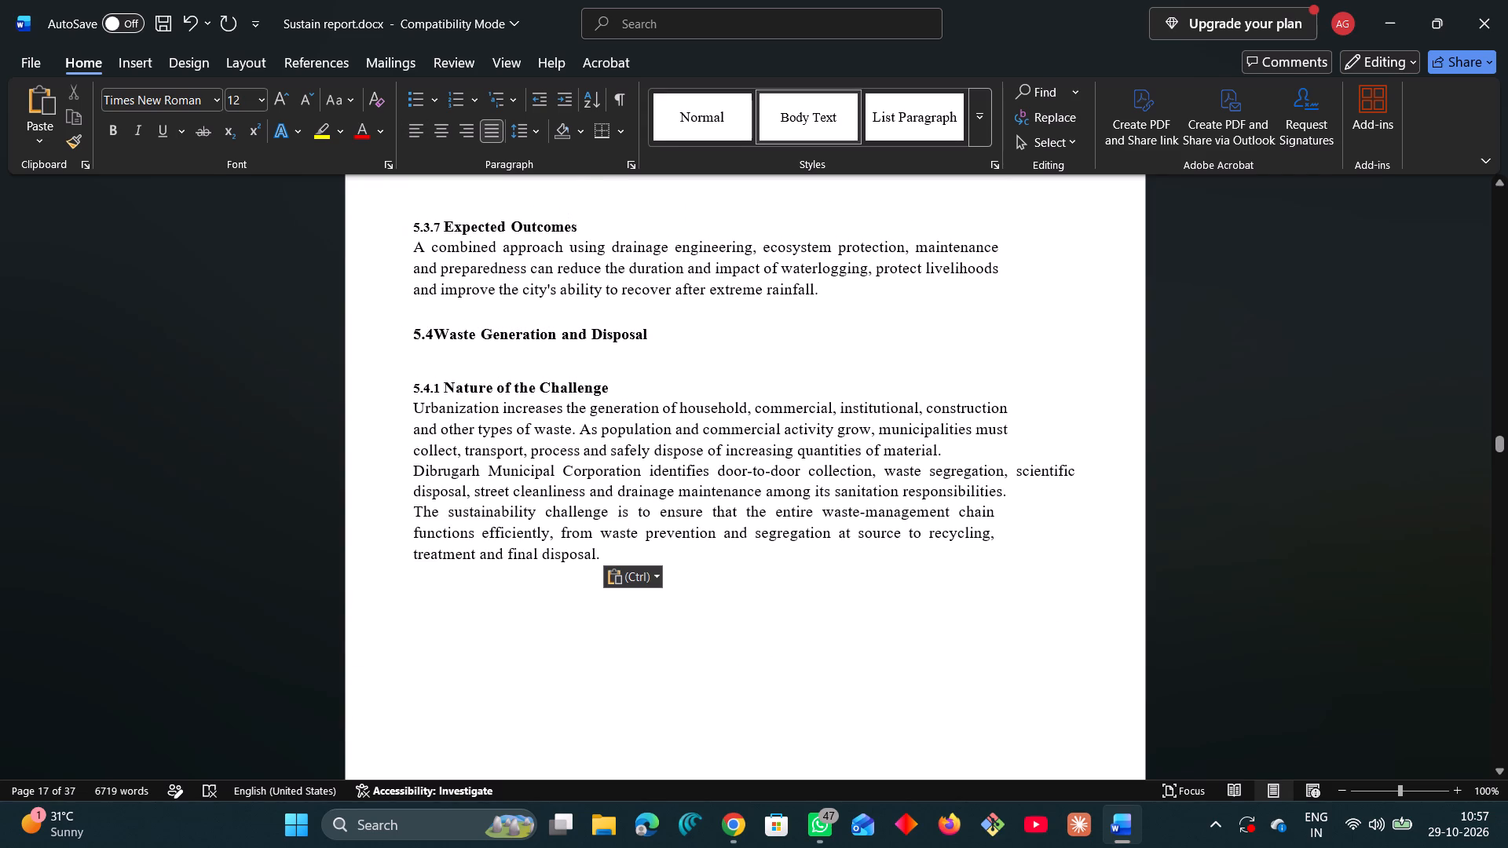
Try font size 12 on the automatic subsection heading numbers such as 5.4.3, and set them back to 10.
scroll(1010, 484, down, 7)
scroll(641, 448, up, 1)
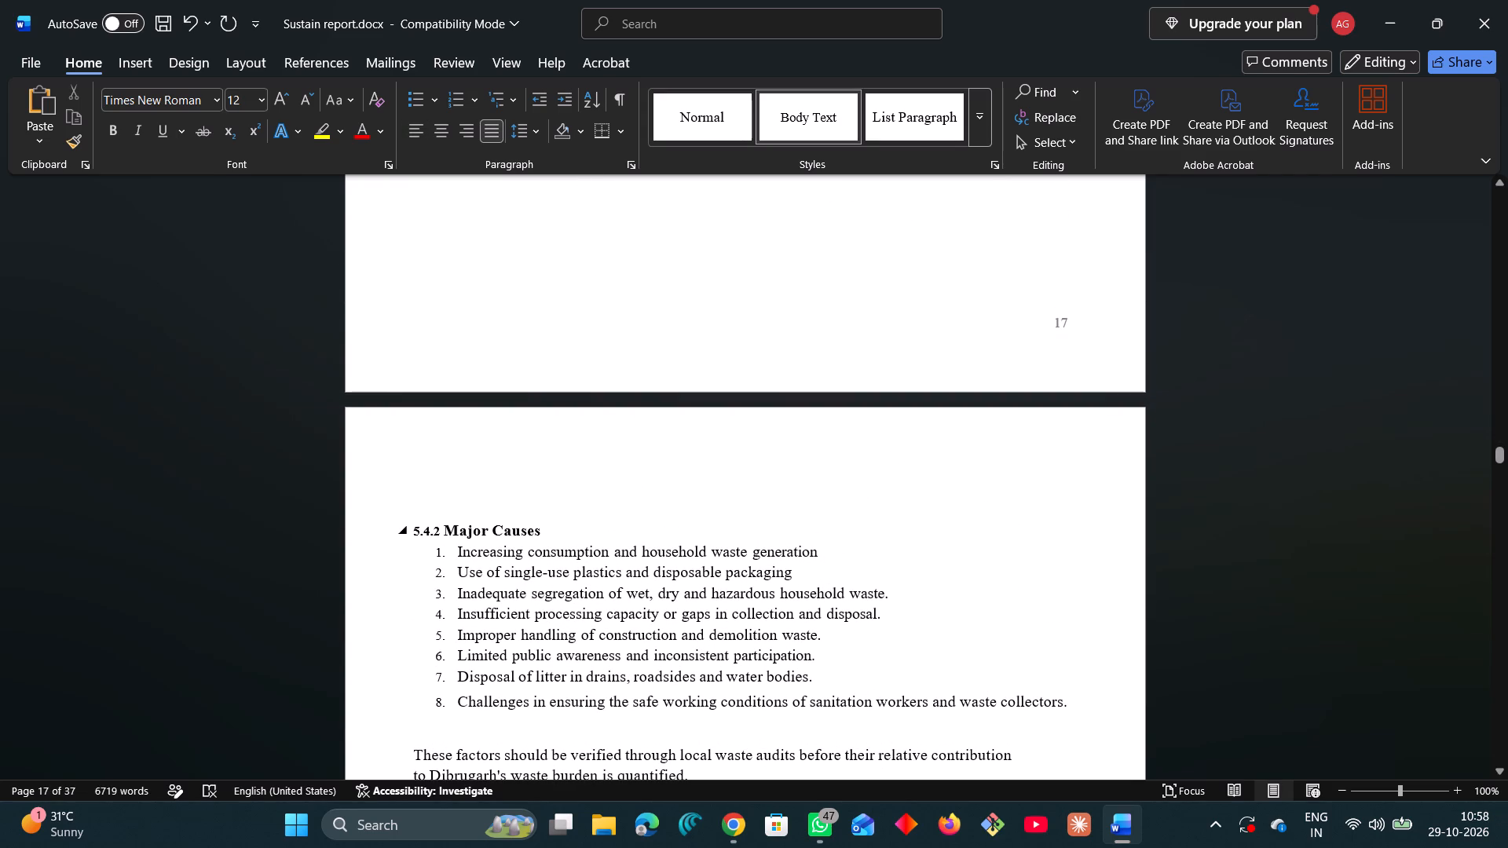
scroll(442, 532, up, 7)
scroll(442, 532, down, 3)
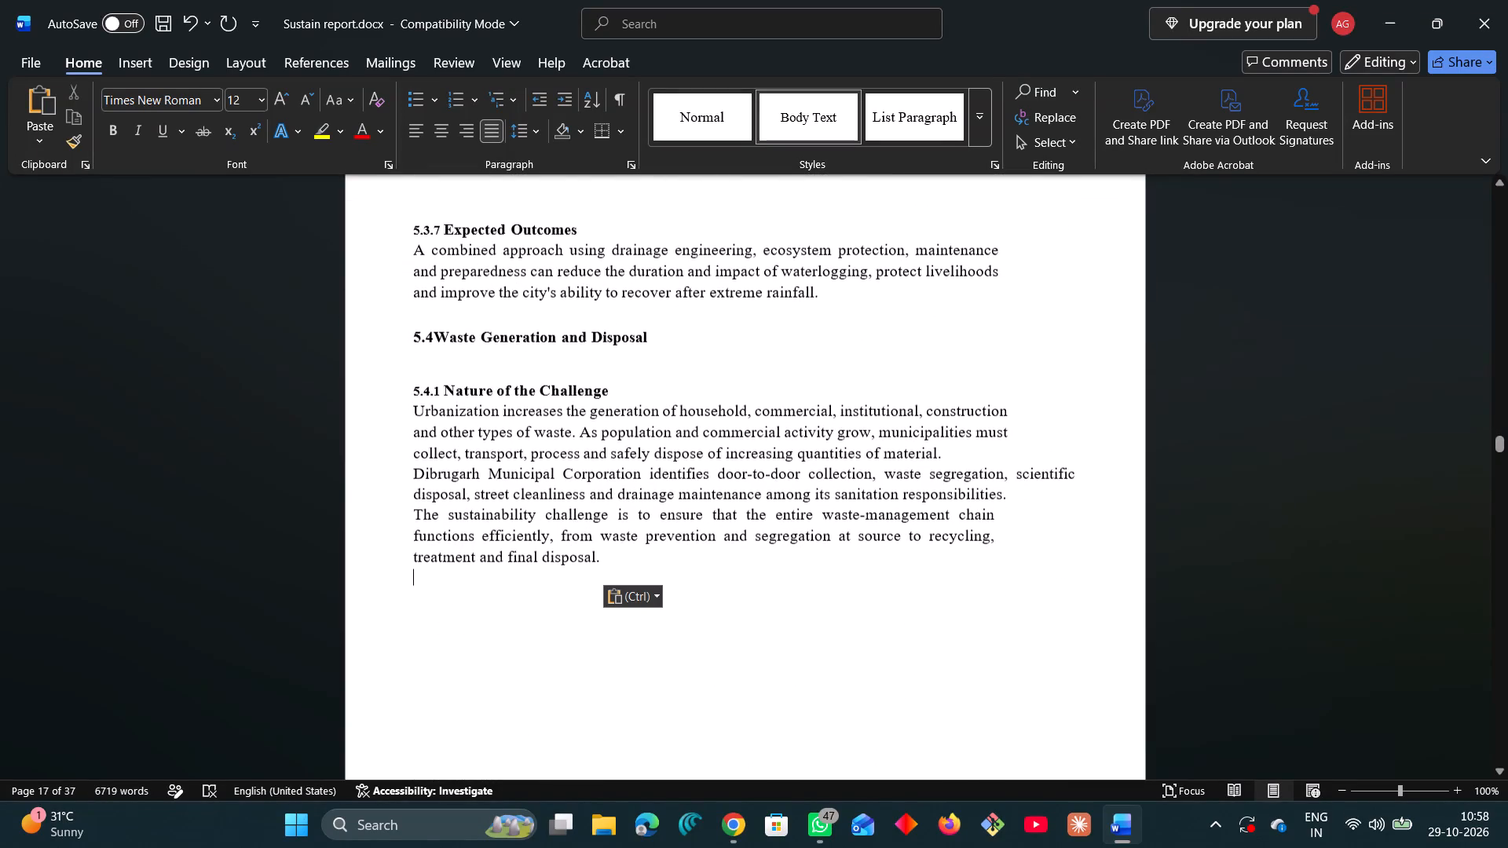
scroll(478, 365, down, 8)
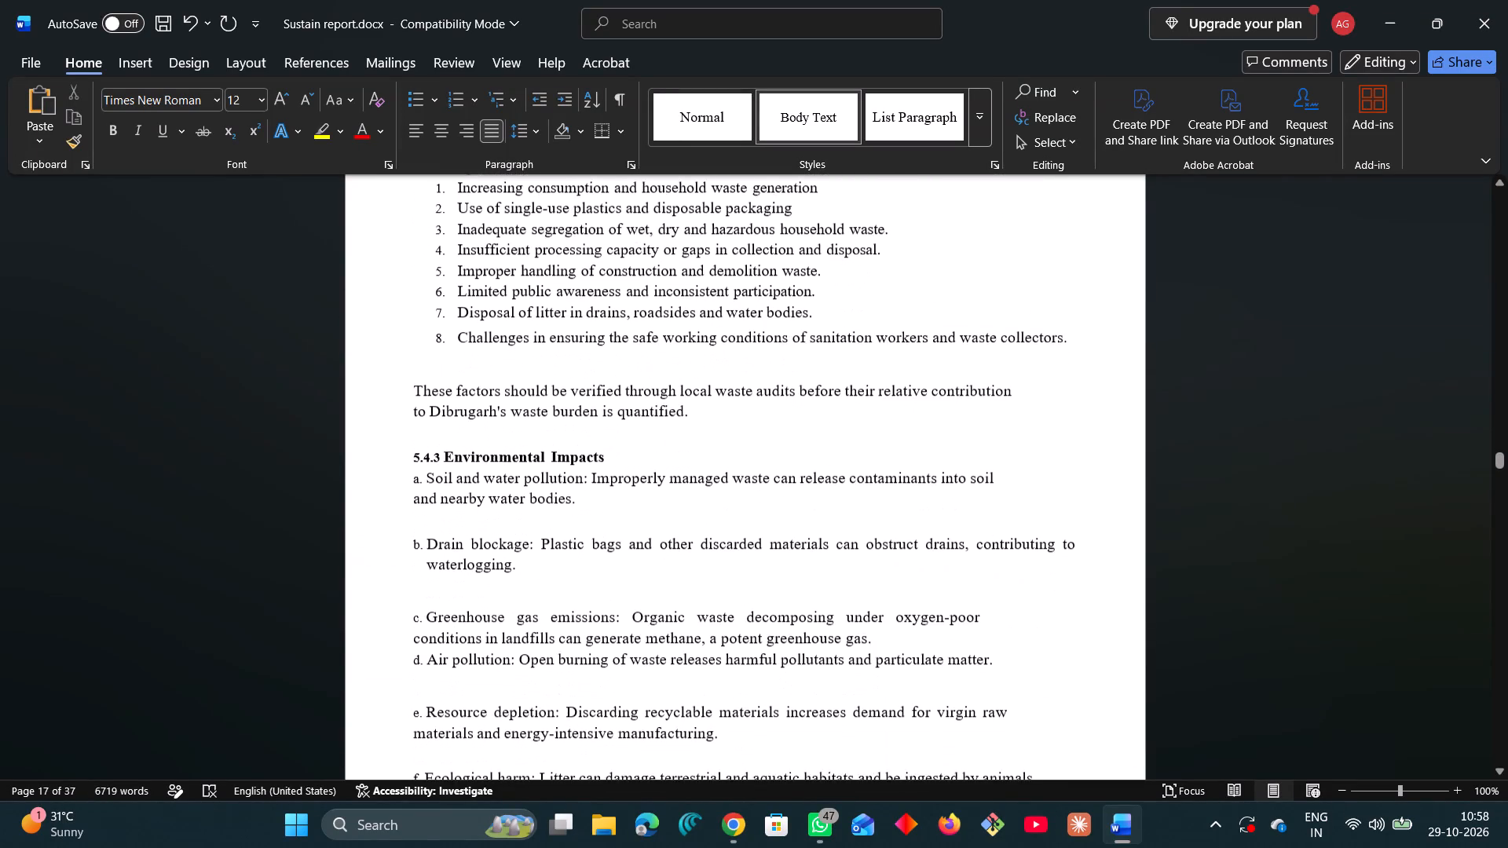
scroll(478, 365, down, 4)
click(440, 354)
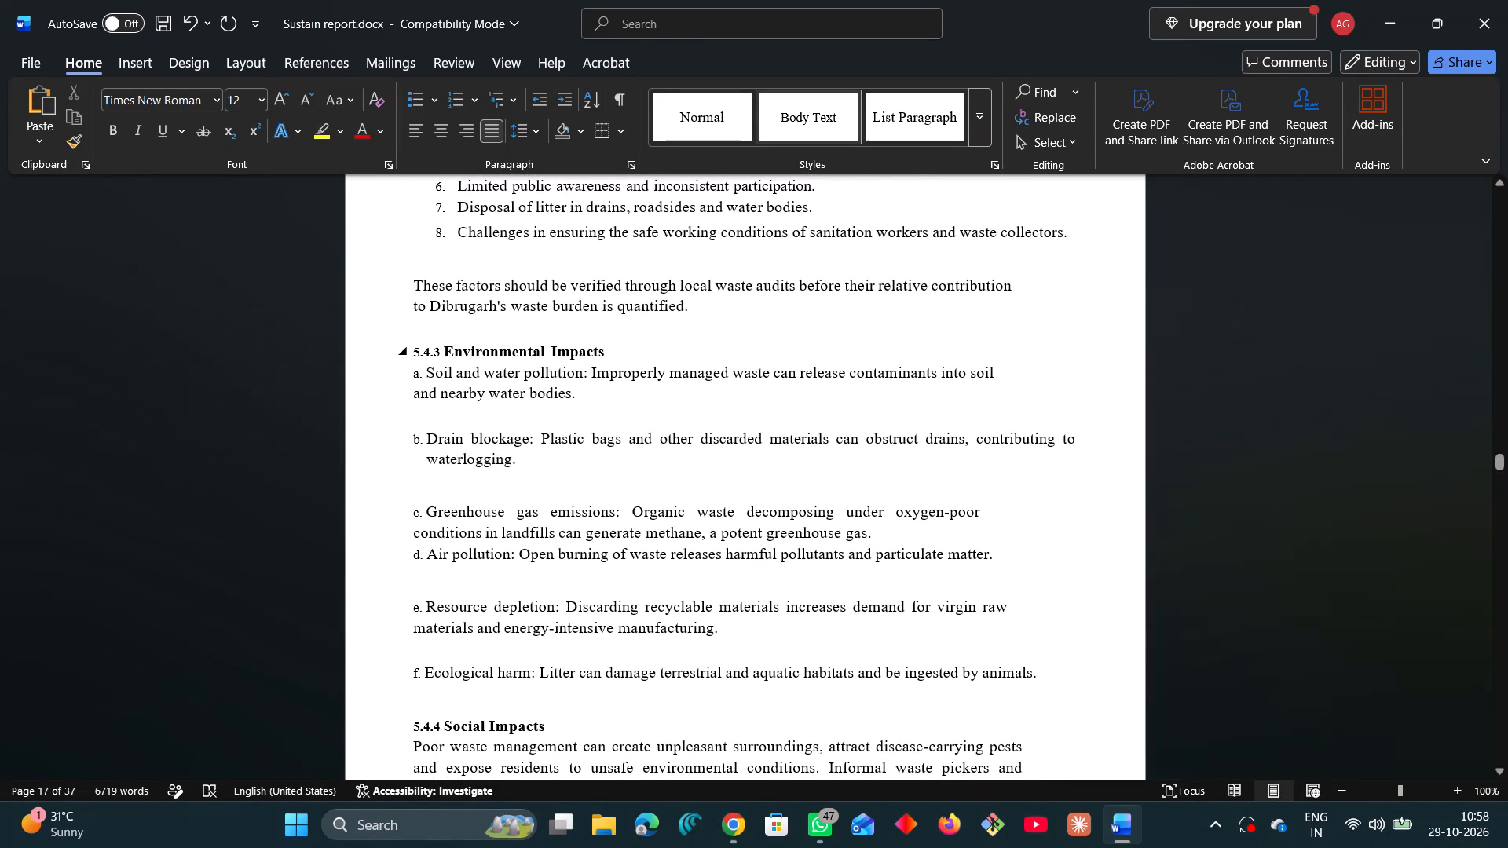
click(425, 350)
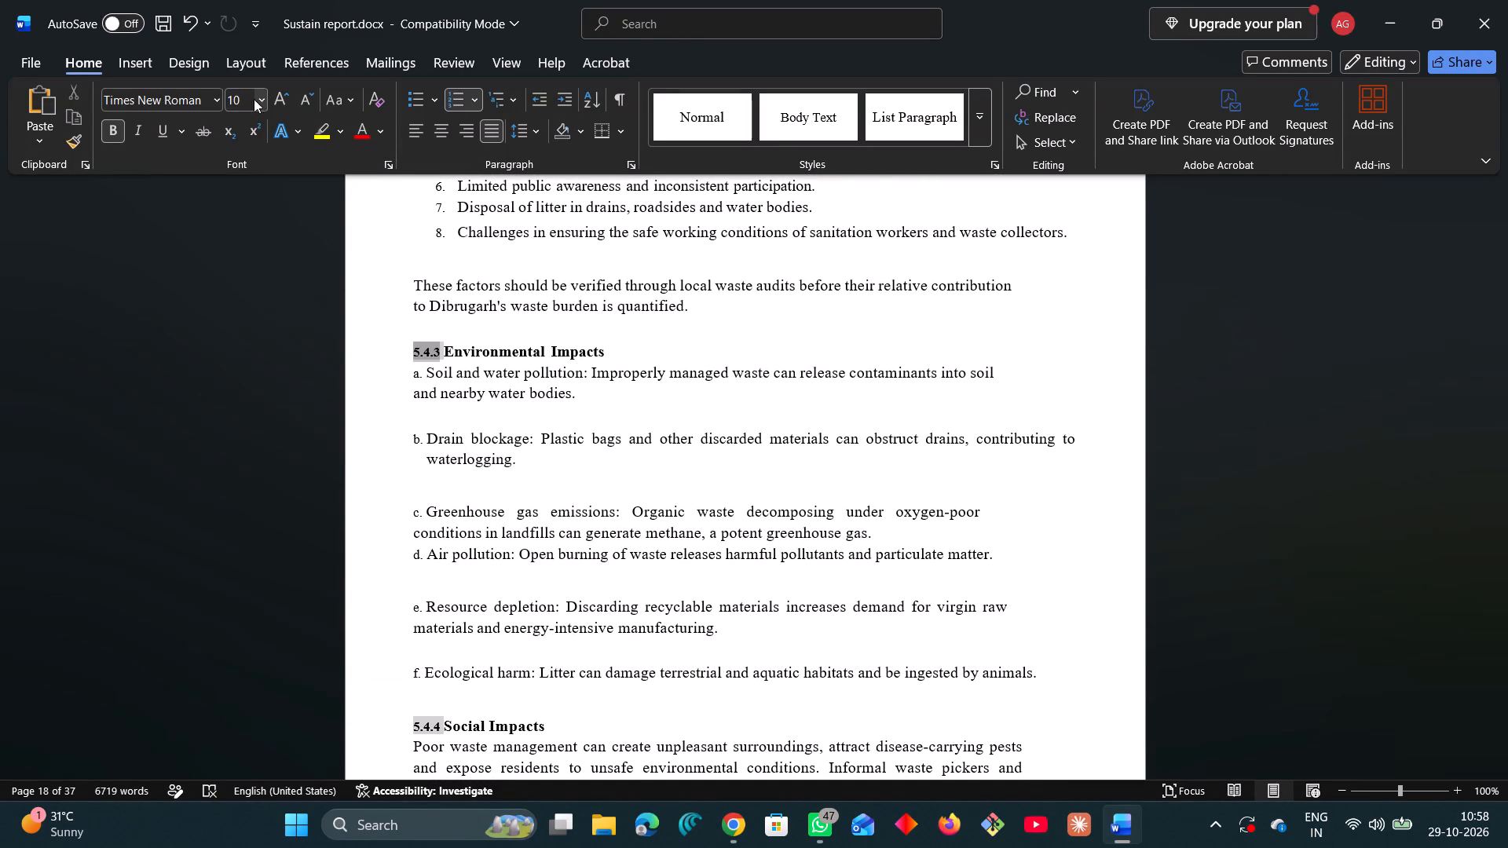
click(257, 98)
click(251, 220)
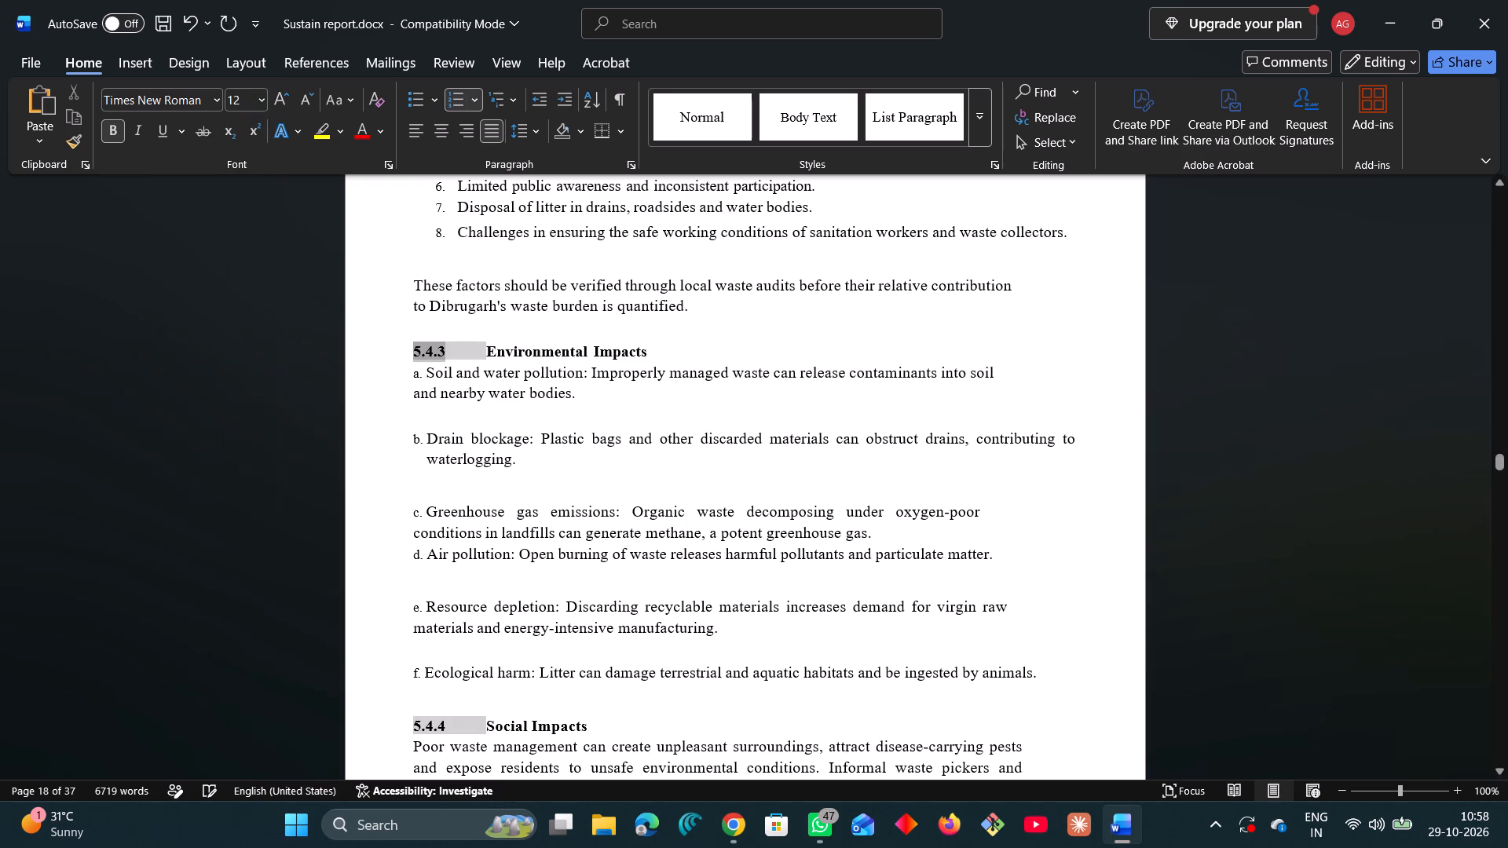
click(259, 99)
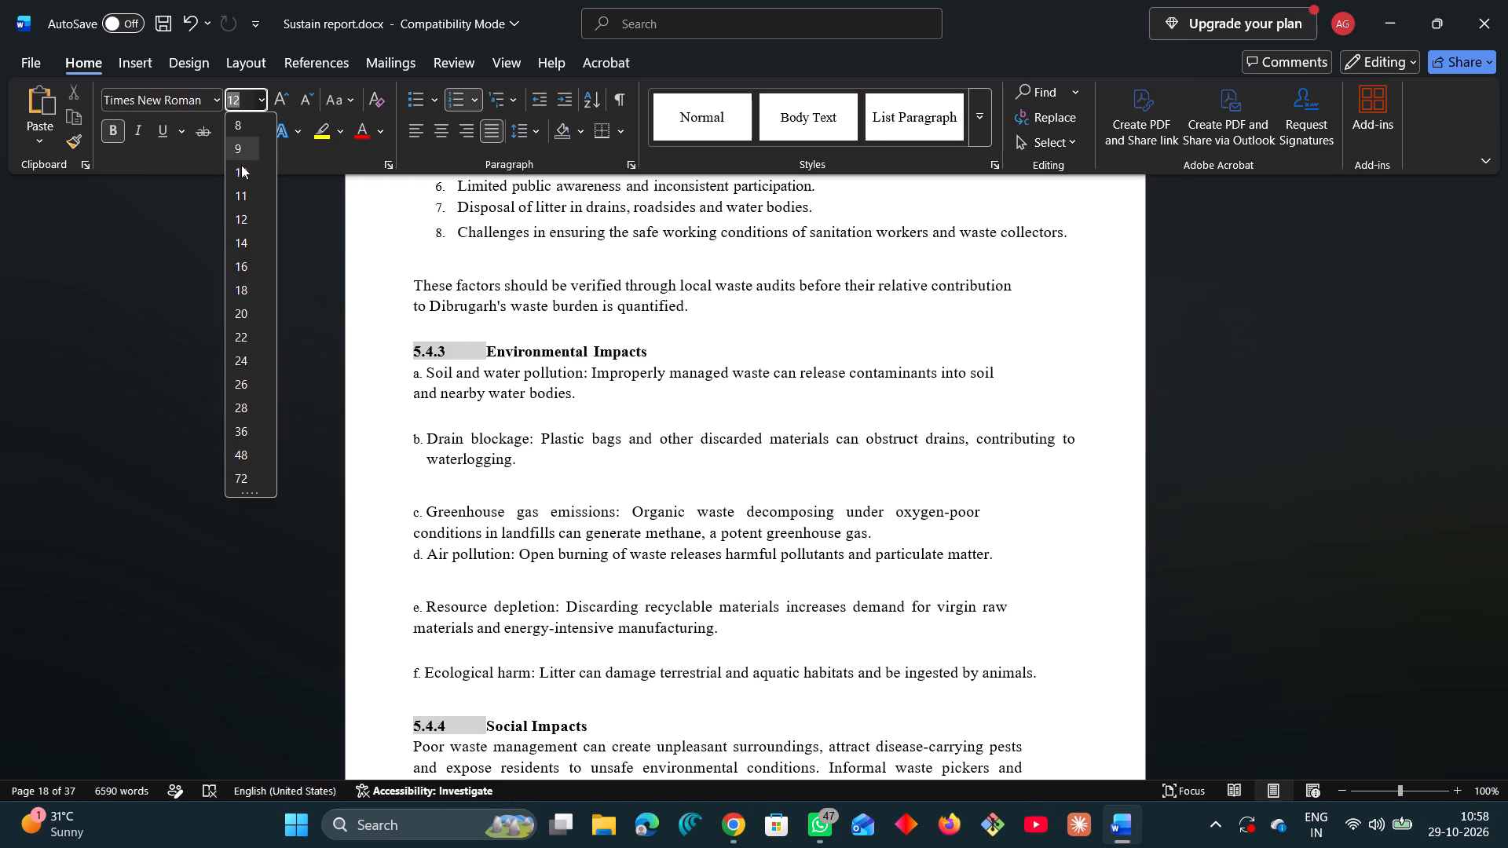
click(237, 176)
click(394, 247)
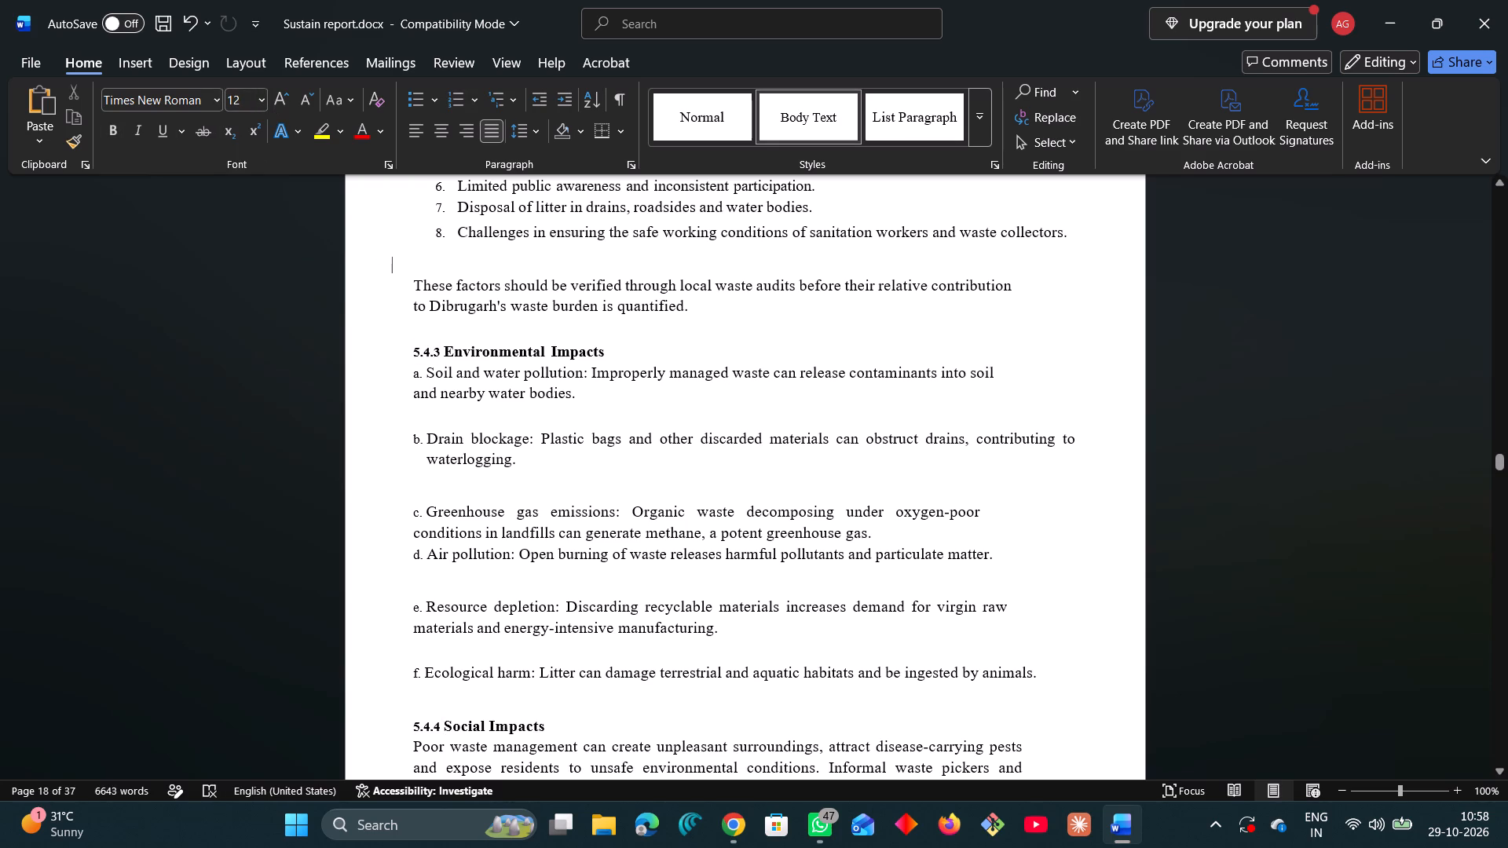
Try to remove the blank space above 5.4.5 Economic Impacts and above 2. Composting and organic waste processing.
scroll(394, 247, down, 8)
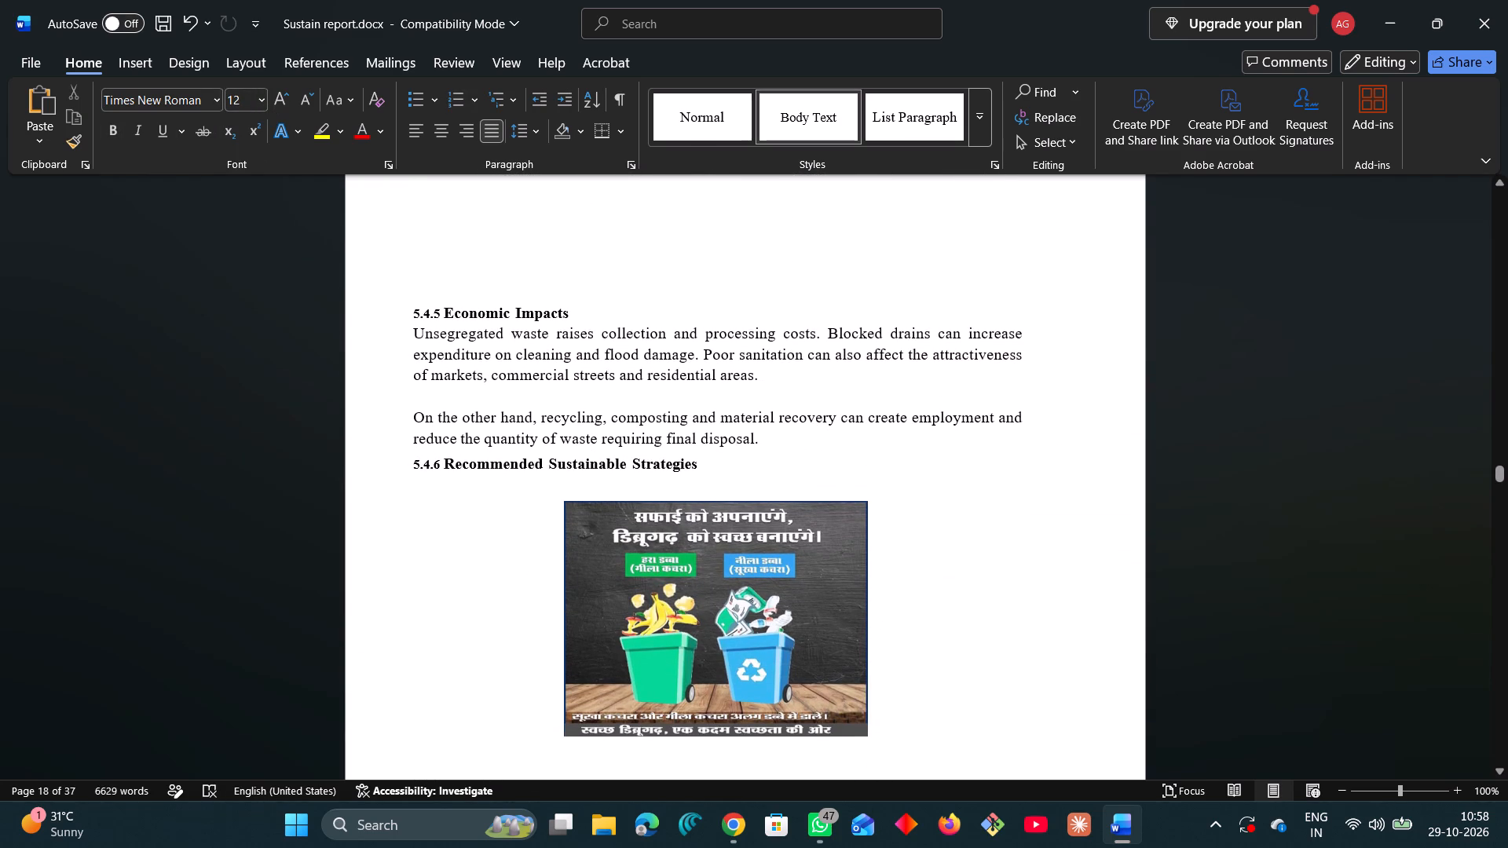
click(433, 290)
key(ctrl+BackSpace)
scroll(433, 290, down, 3)
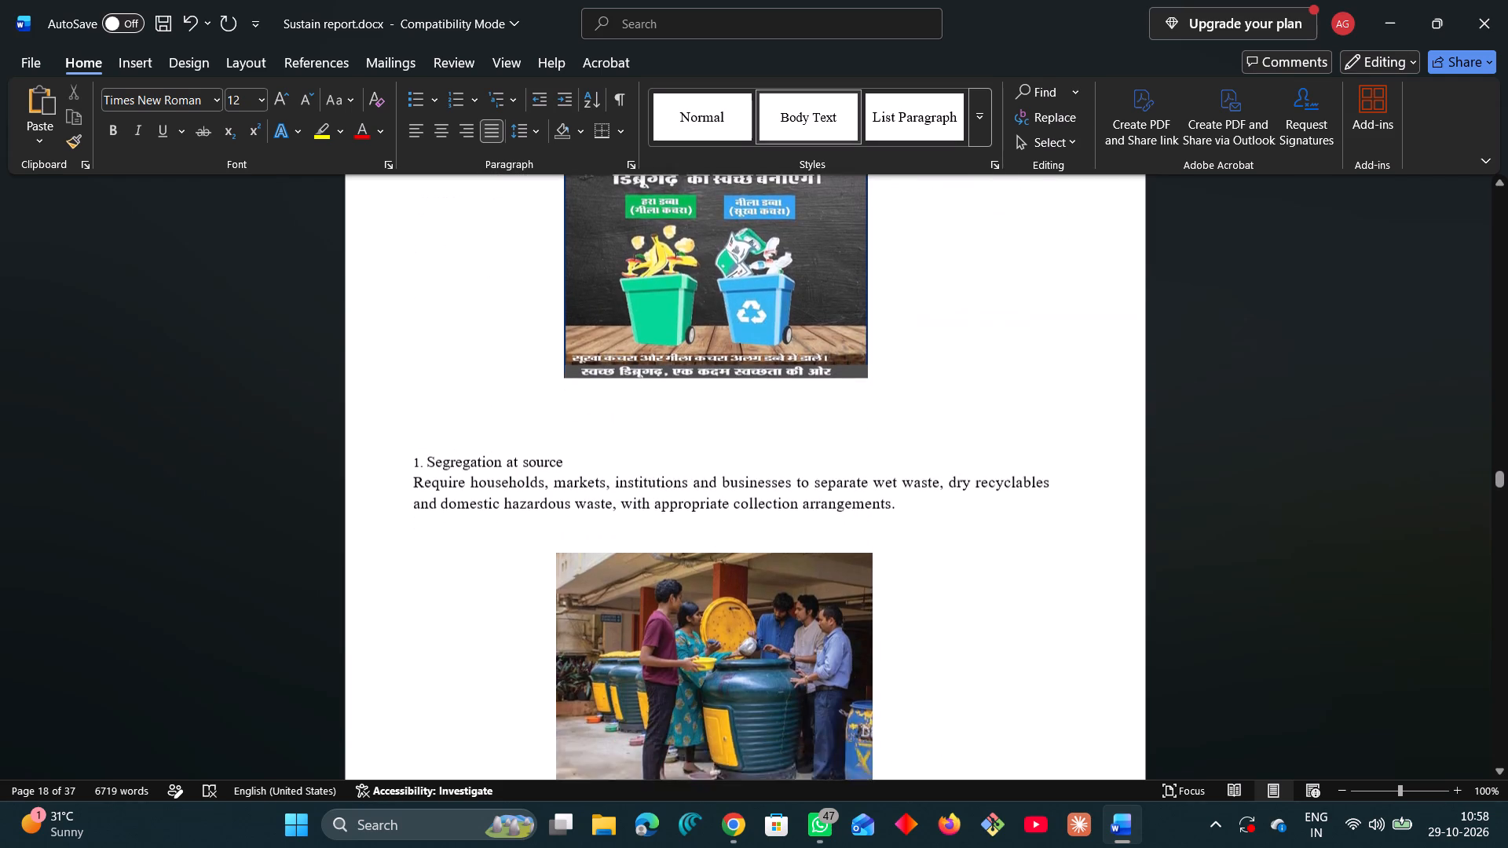
scroll(433, 290, down, 8)
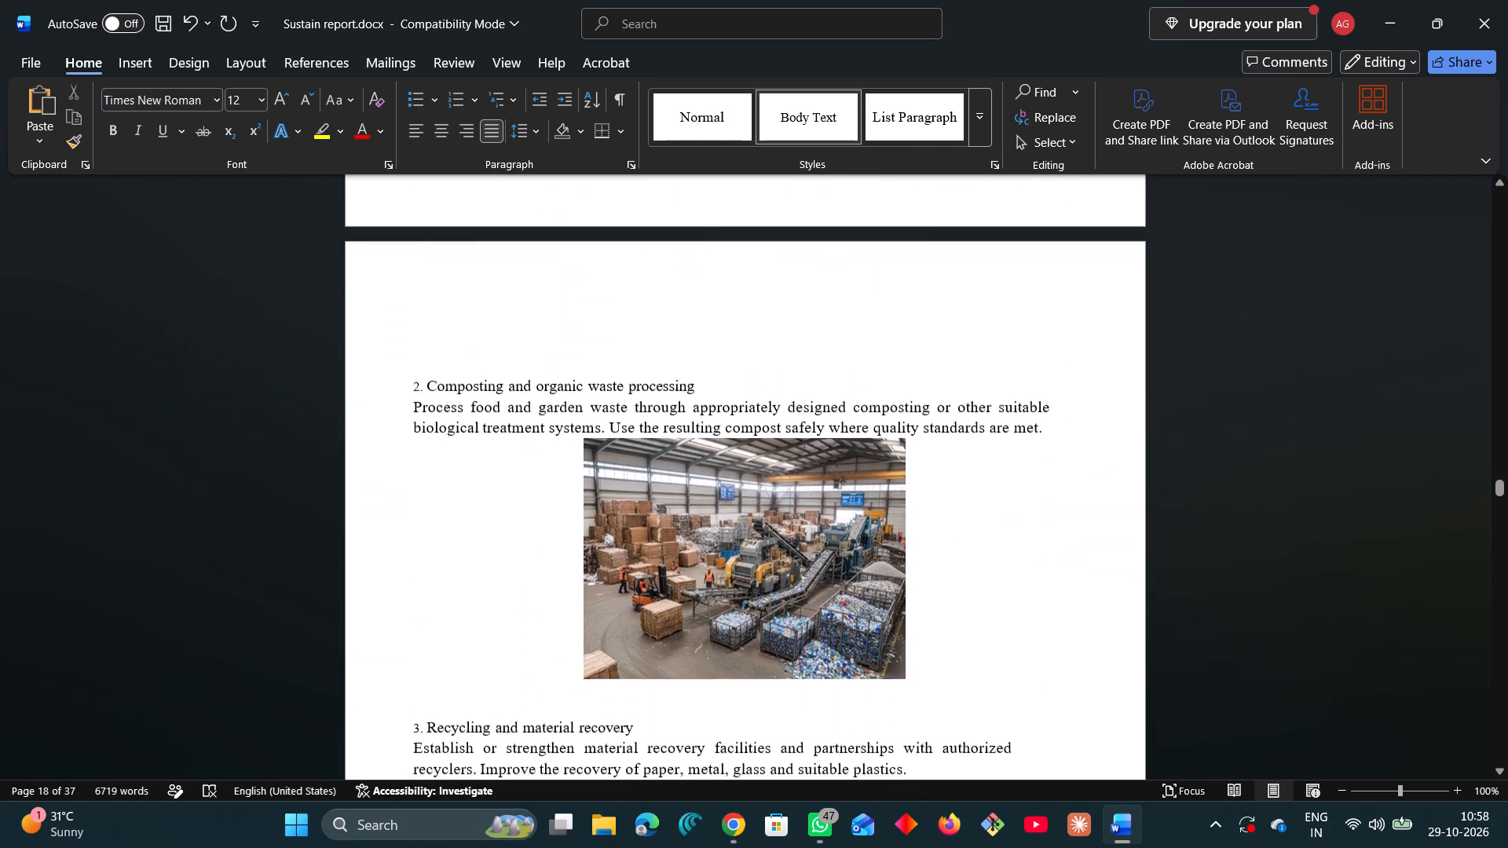
scroll(433, 290, down, 1)
click(433, 290)
key(ctrl+BackSpace)
scroll(433, 290, down, 3)
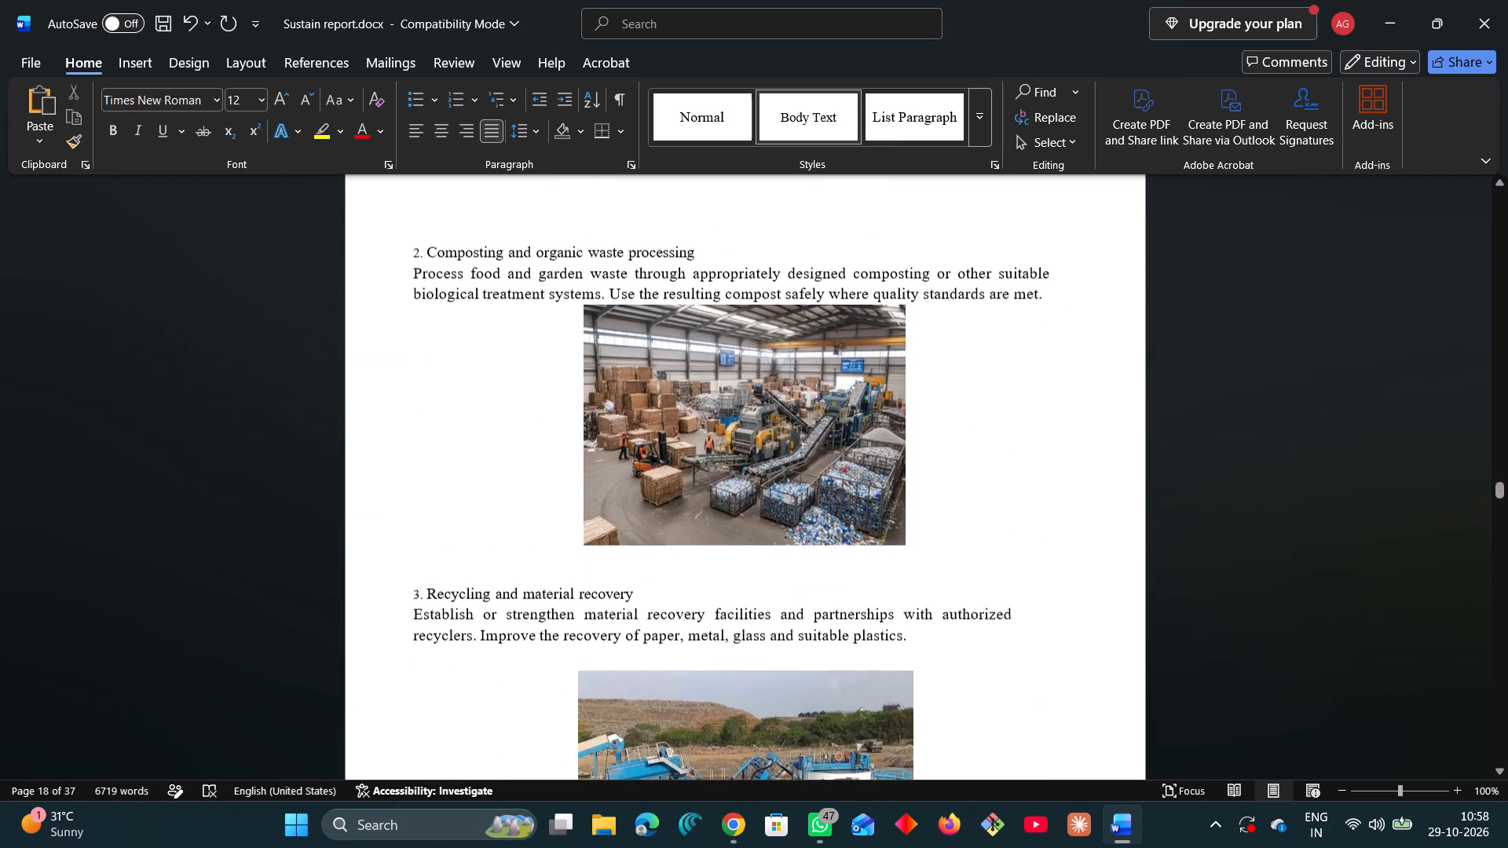
Delete the blank line between "Additional measures should include:" and its bulleted list.
scroll(433, 290, down, 11)
click(470, 421)
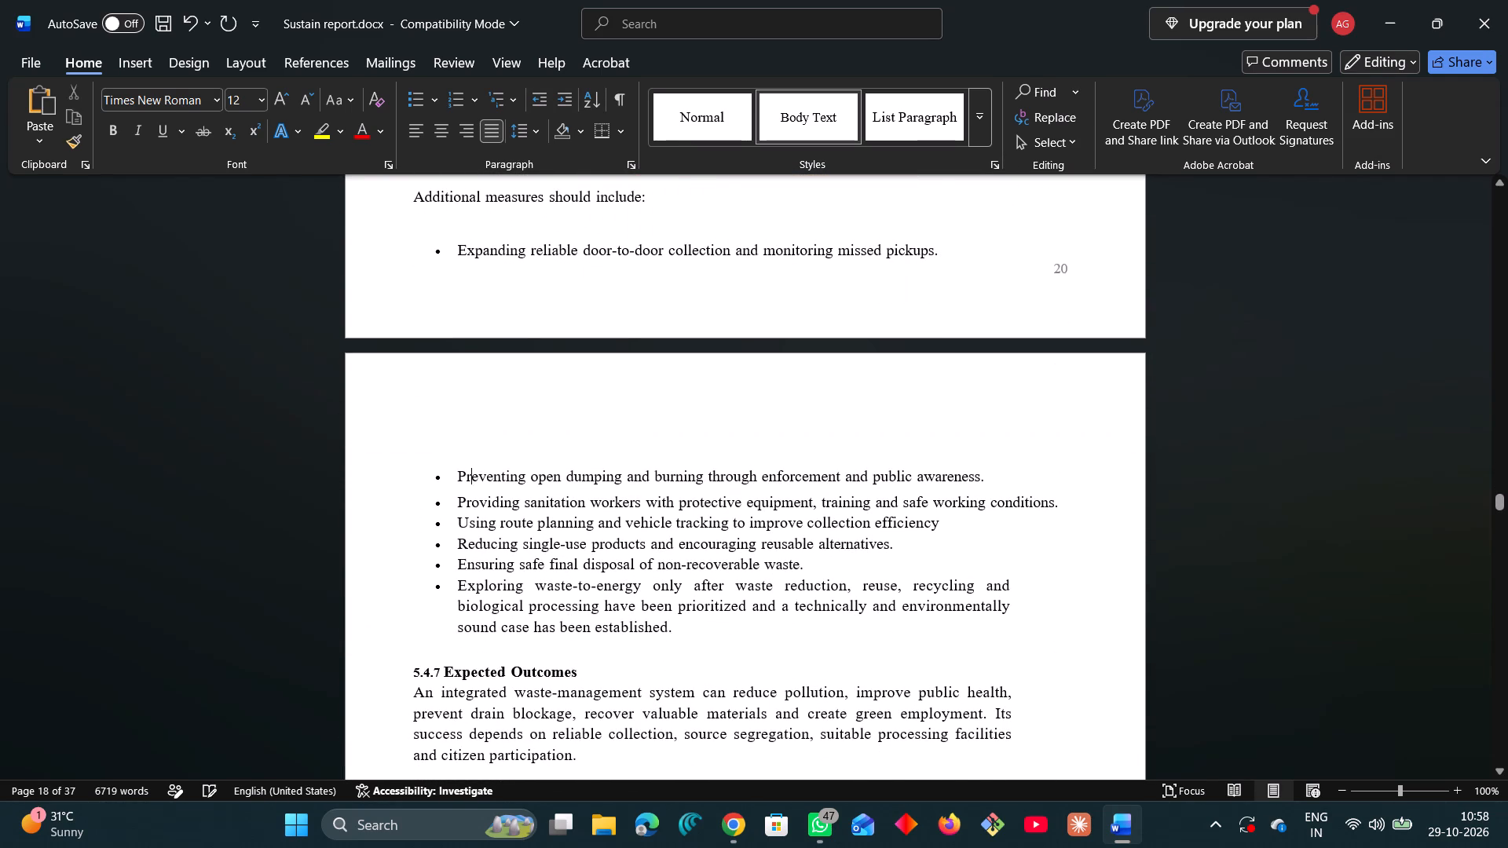
scroll(448, 415, down, 4)
scroll(448, 415, up, 2)
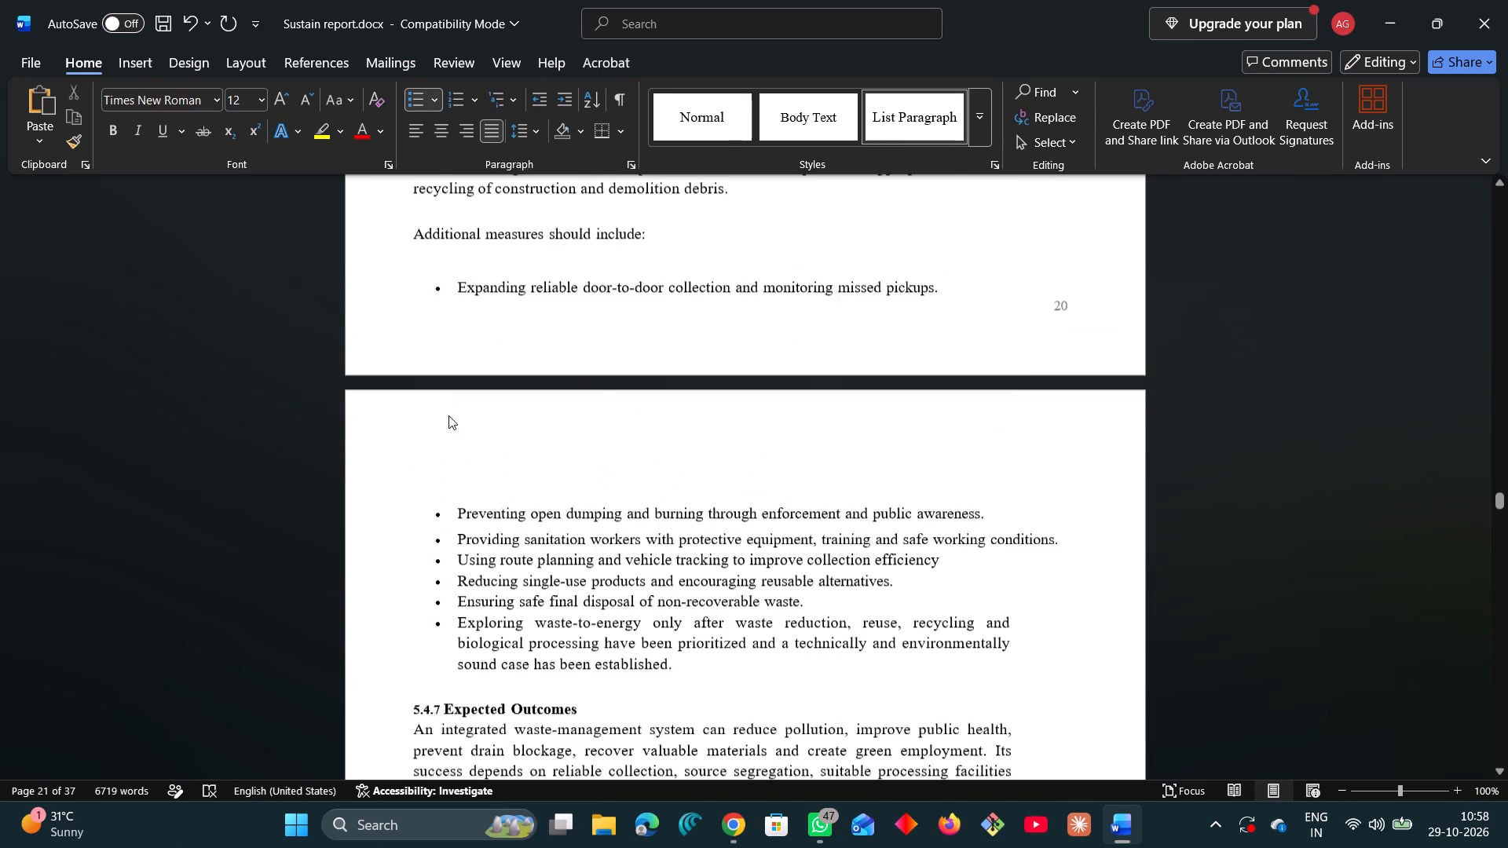
scroll(448, 415, up, 3)
click(481, 334)
key(BackSpace)
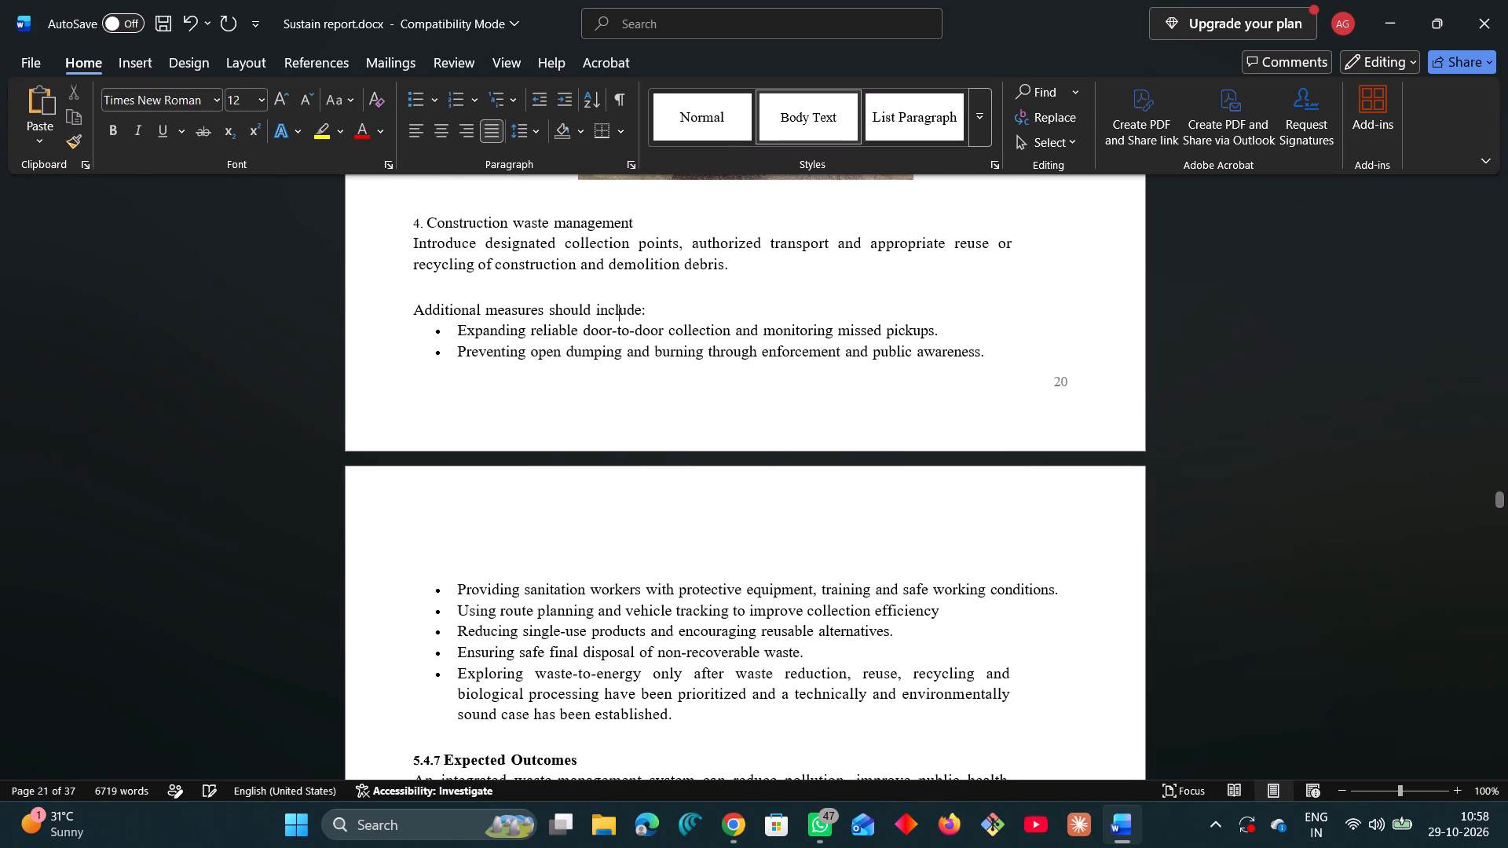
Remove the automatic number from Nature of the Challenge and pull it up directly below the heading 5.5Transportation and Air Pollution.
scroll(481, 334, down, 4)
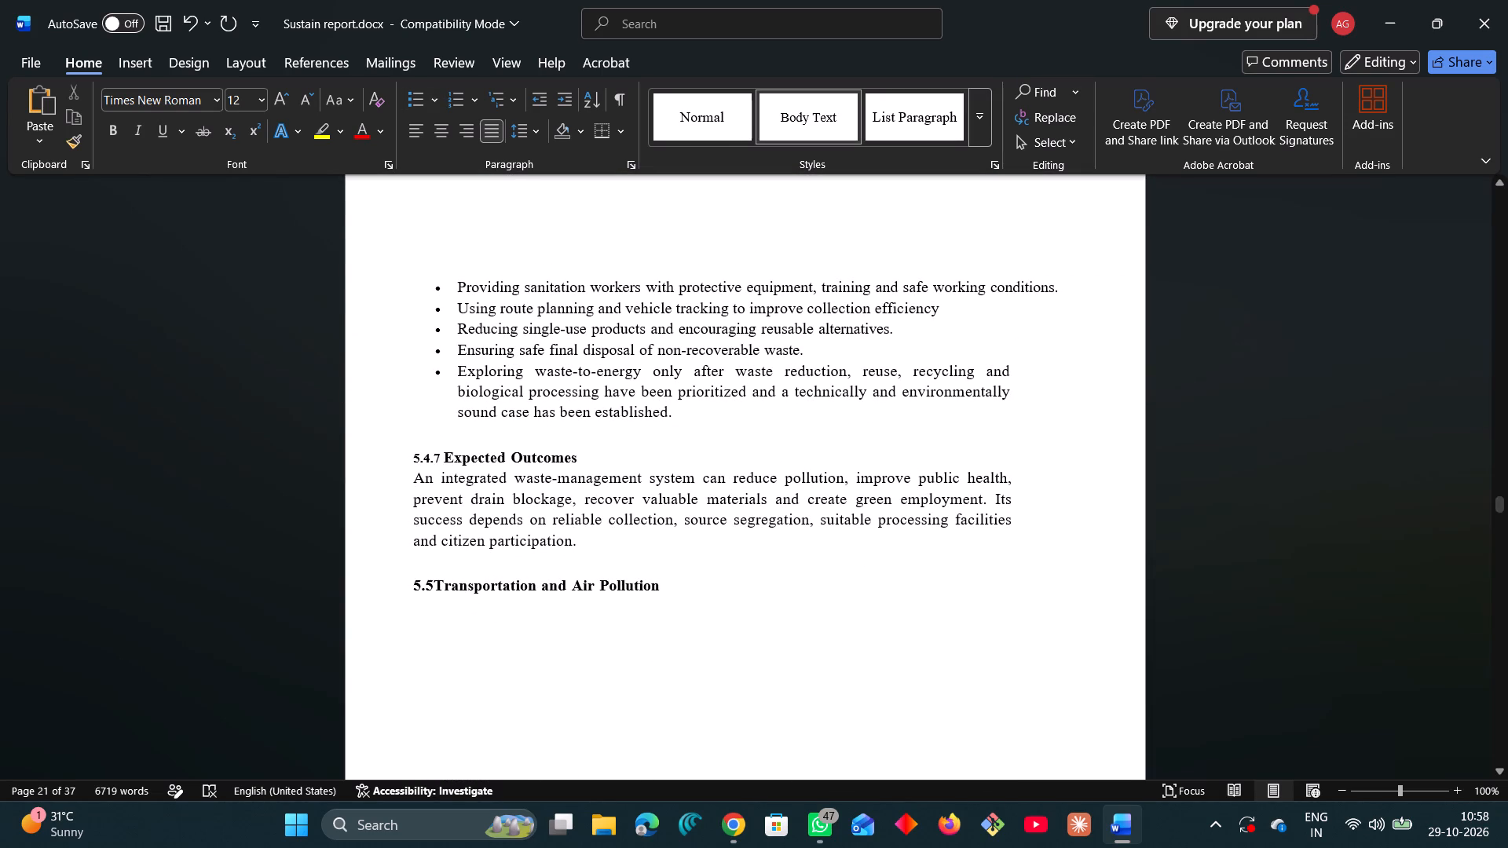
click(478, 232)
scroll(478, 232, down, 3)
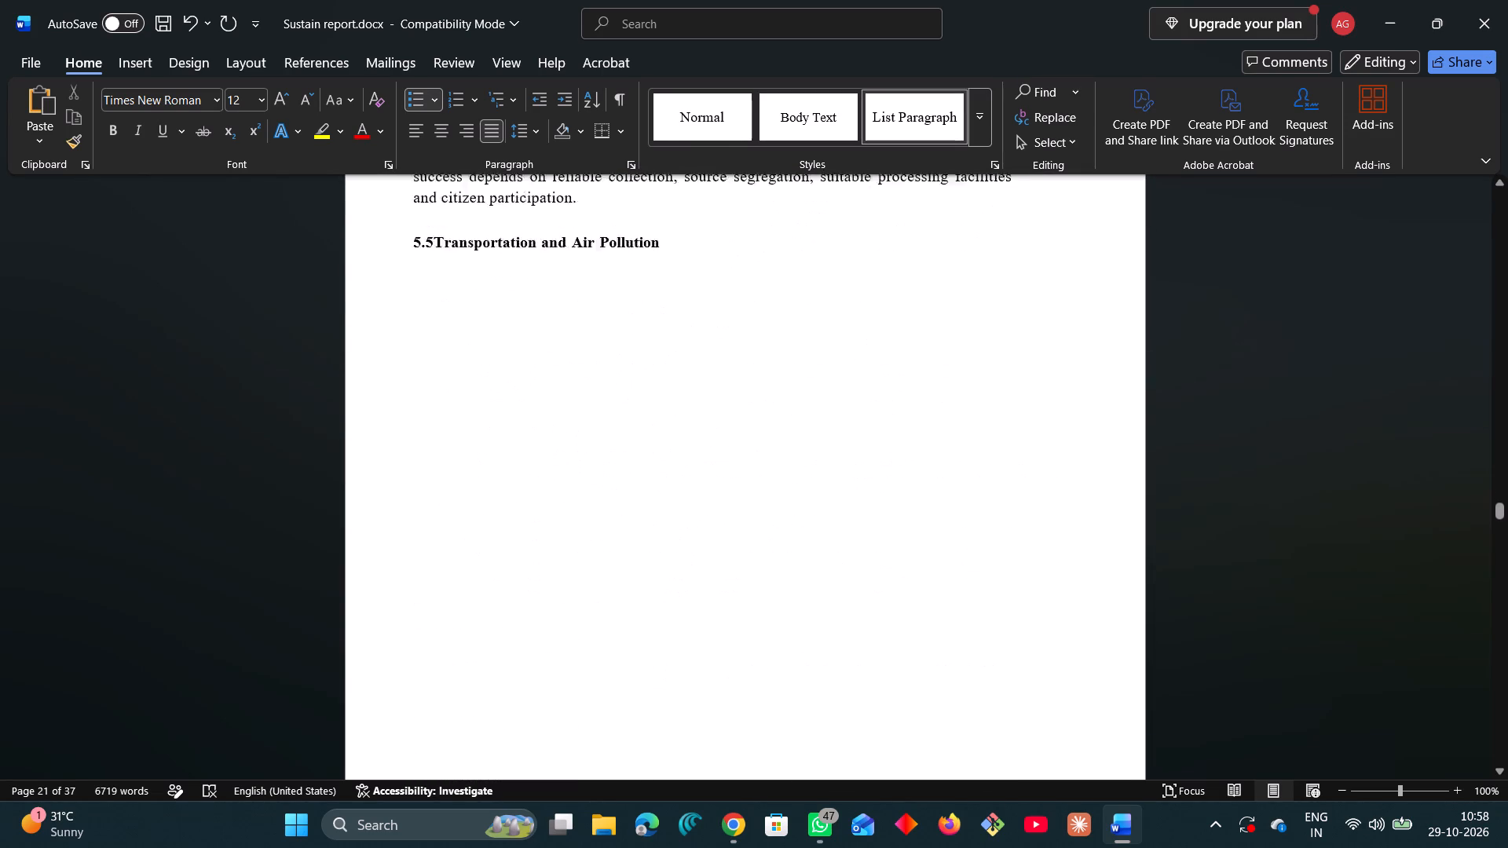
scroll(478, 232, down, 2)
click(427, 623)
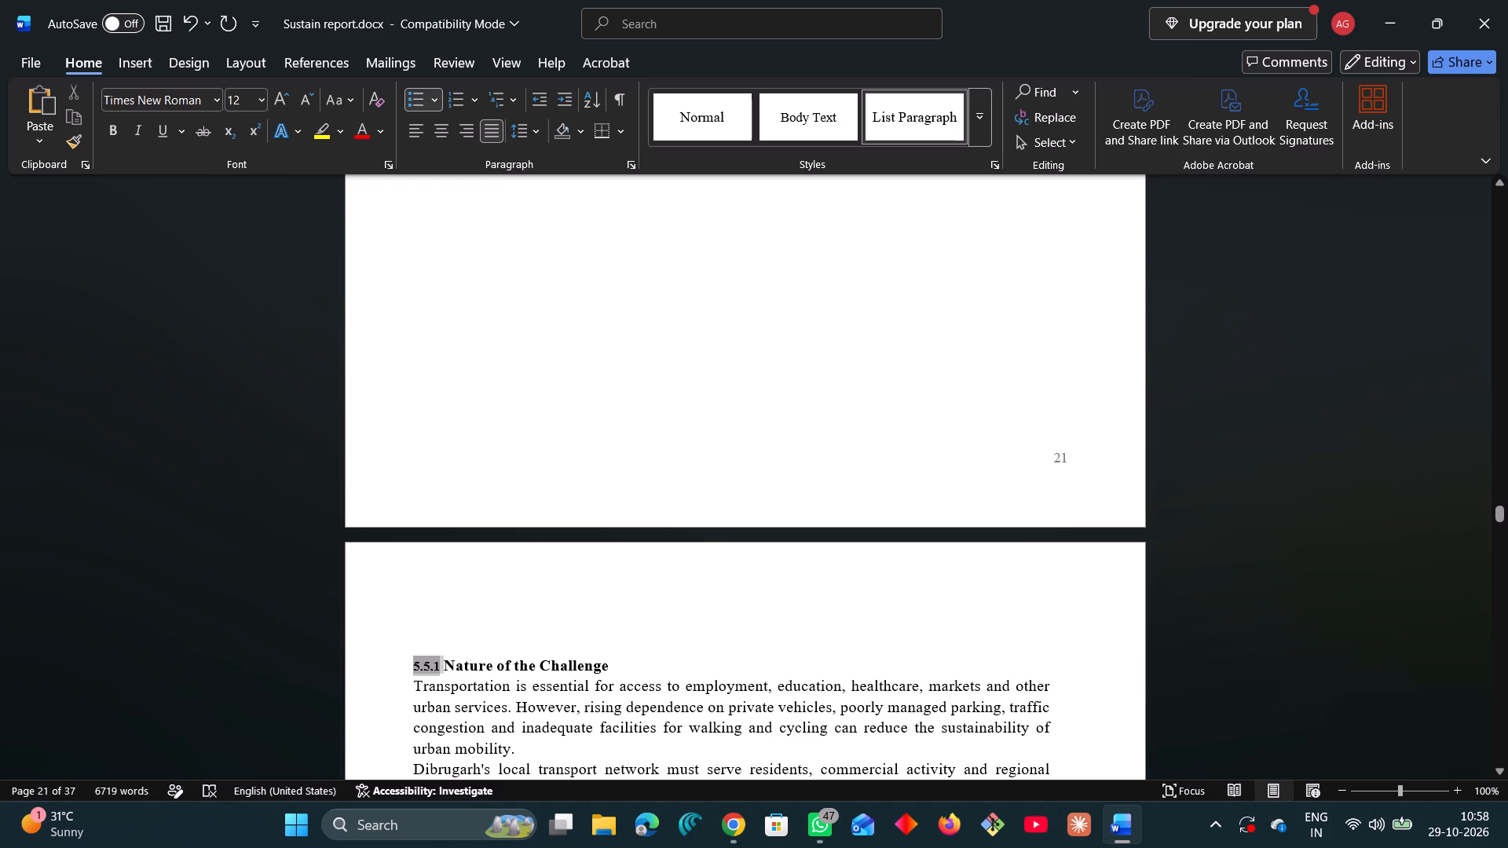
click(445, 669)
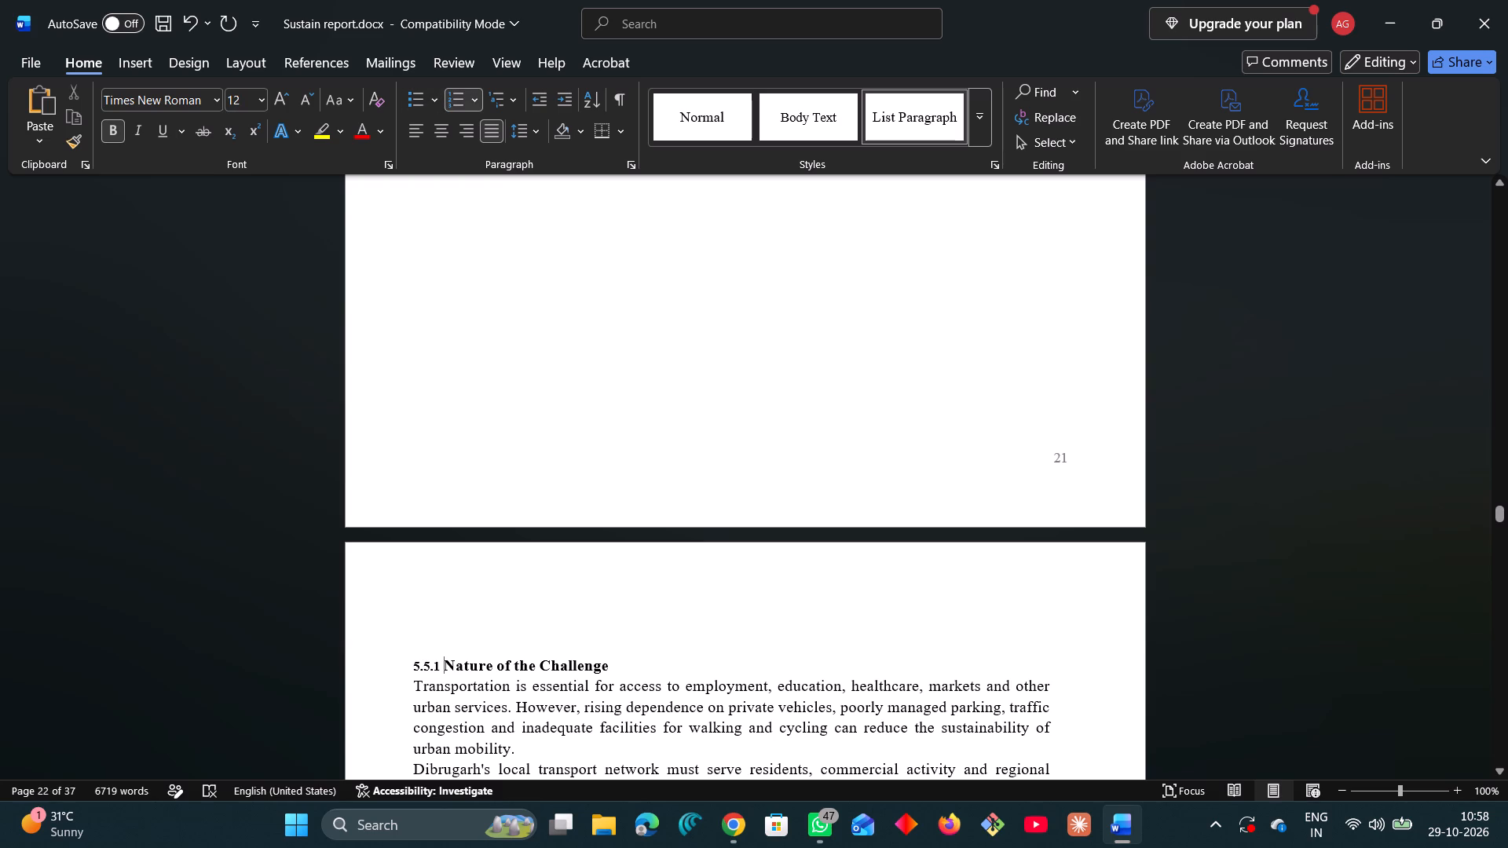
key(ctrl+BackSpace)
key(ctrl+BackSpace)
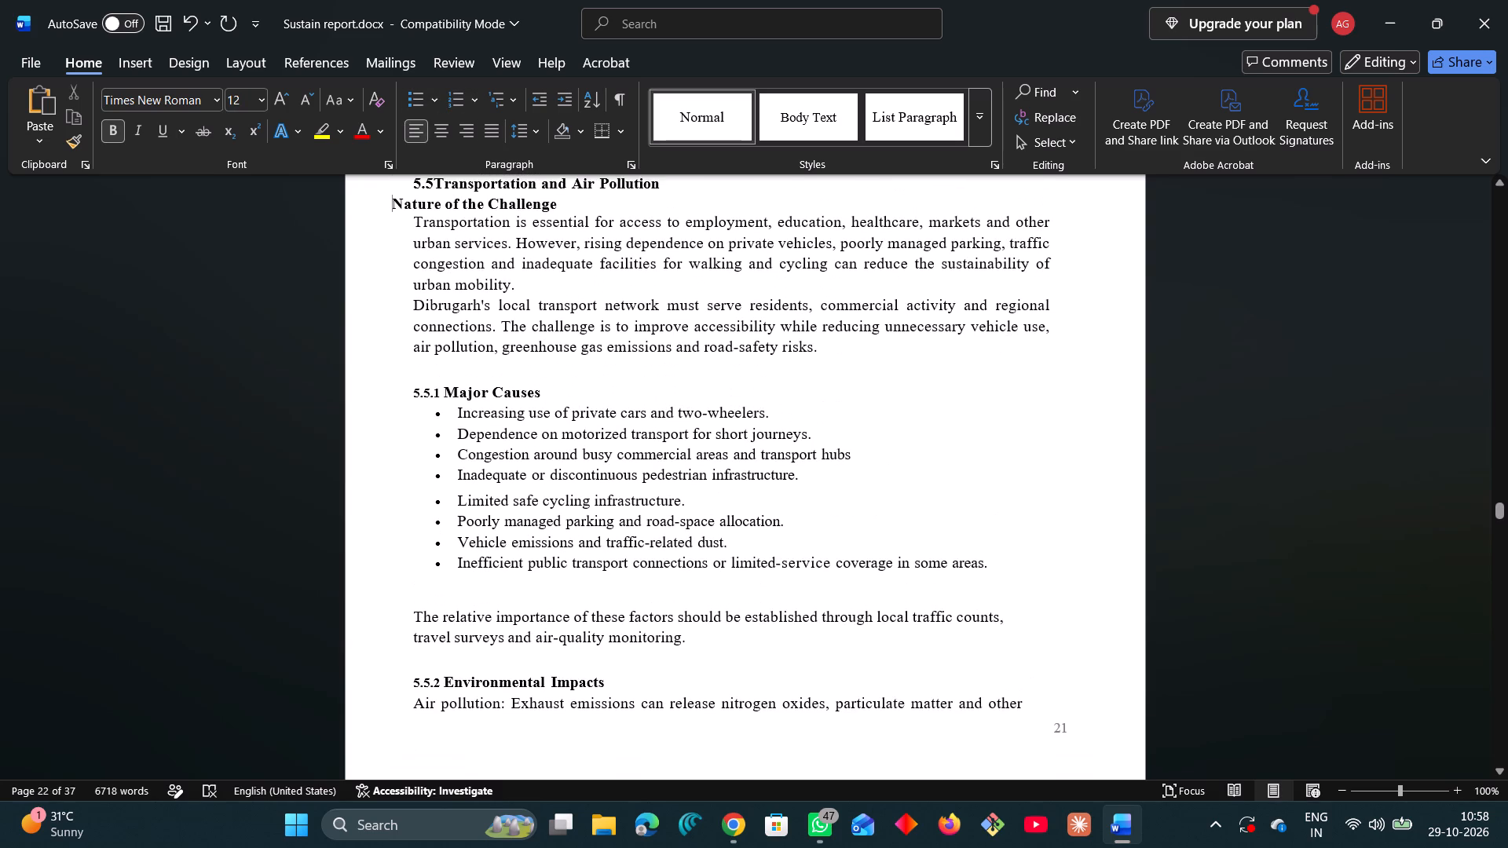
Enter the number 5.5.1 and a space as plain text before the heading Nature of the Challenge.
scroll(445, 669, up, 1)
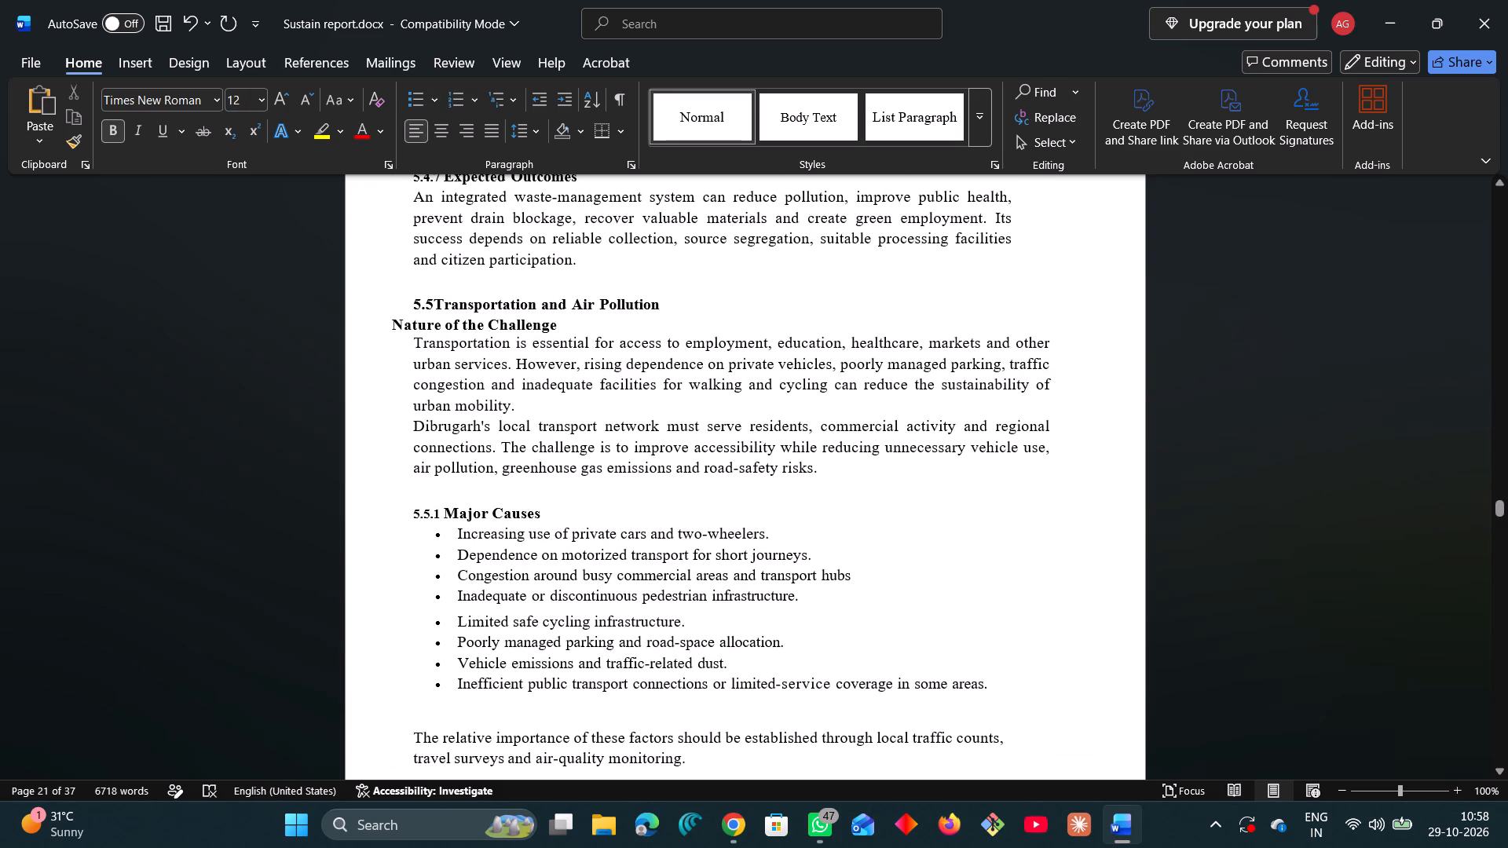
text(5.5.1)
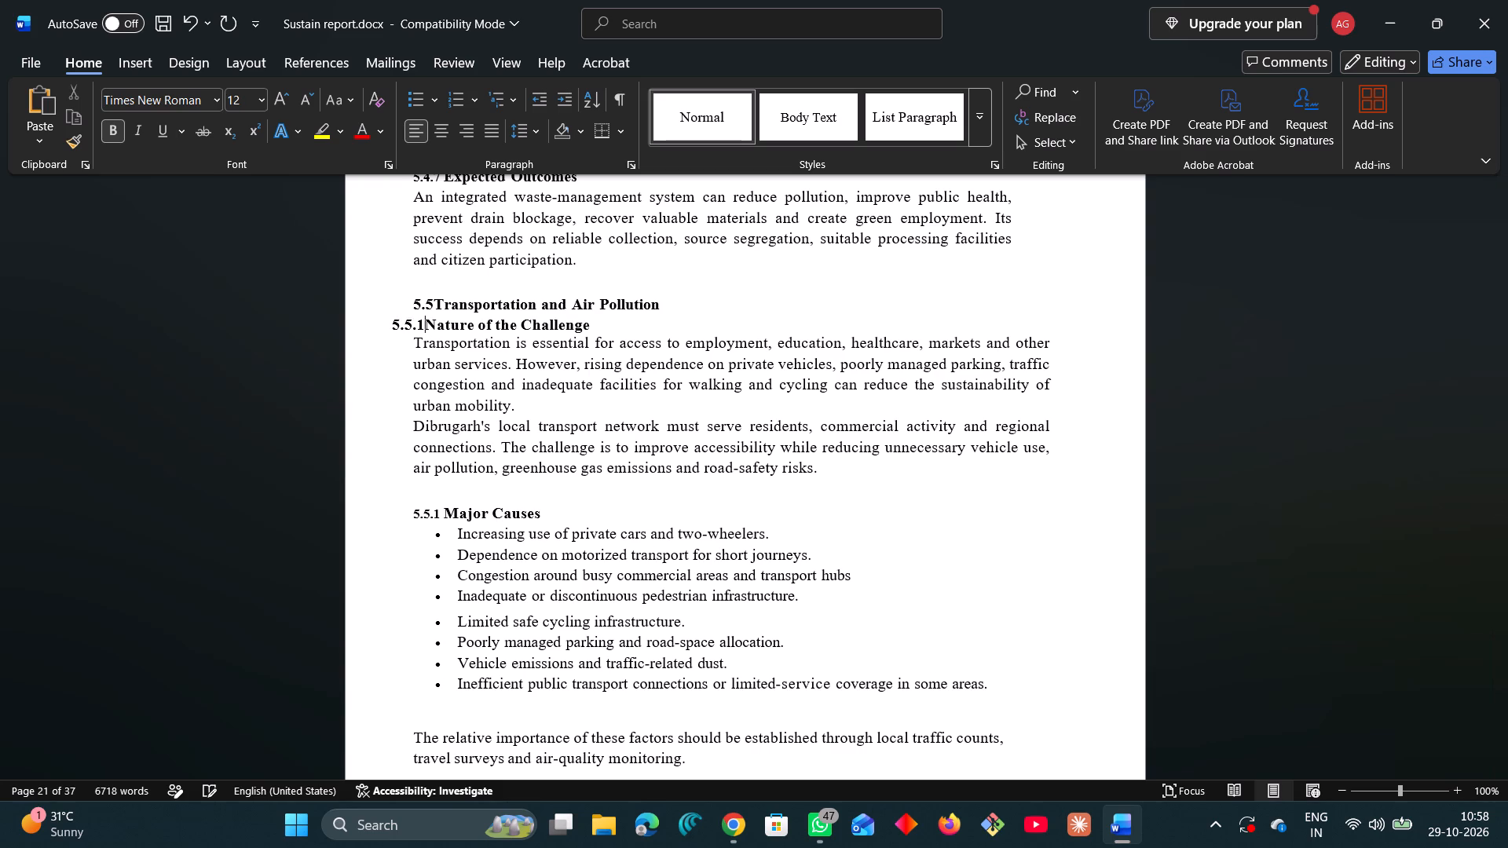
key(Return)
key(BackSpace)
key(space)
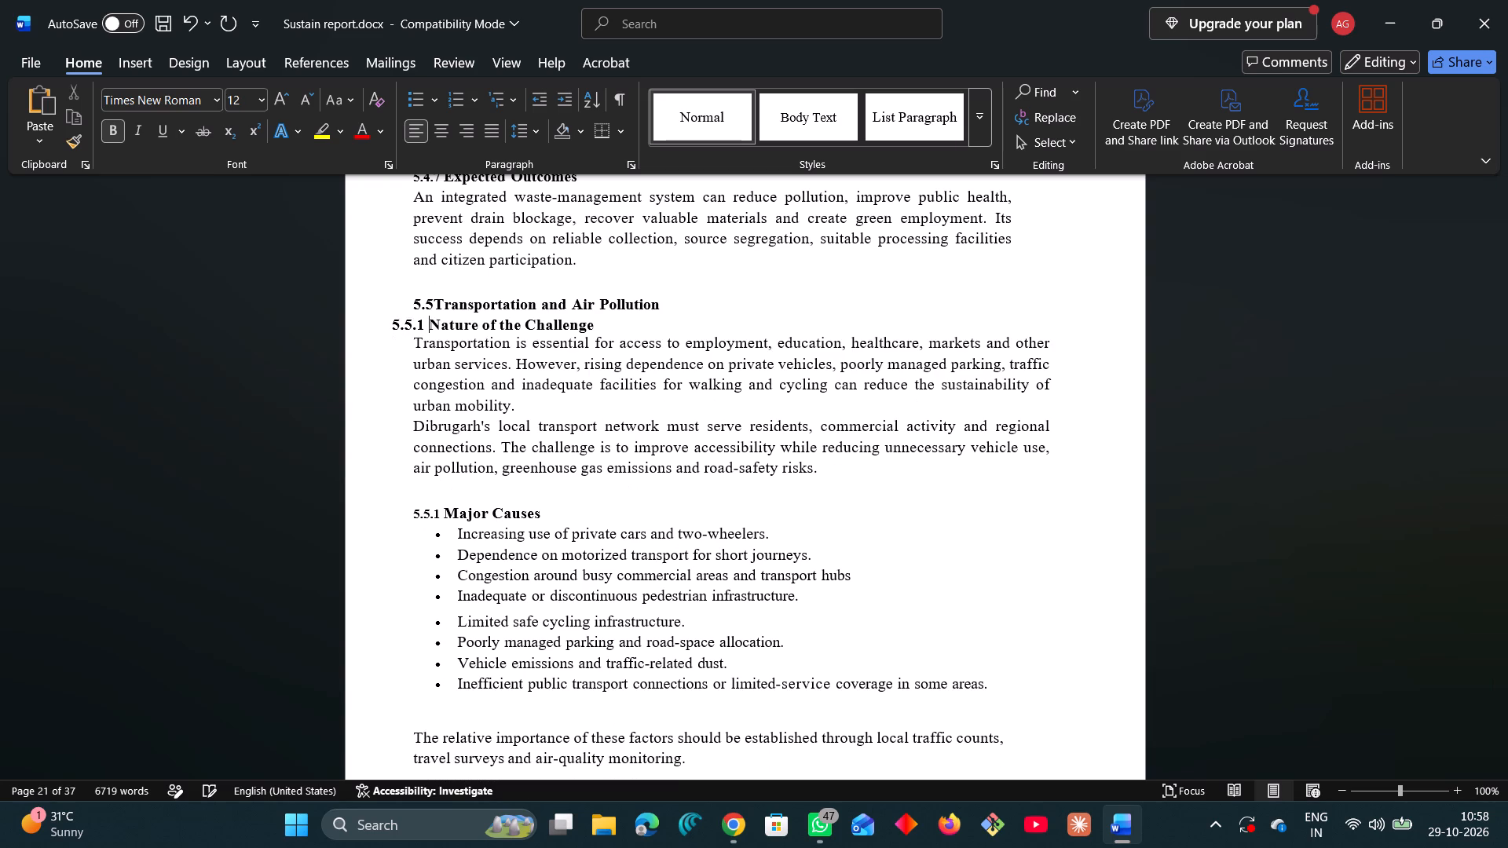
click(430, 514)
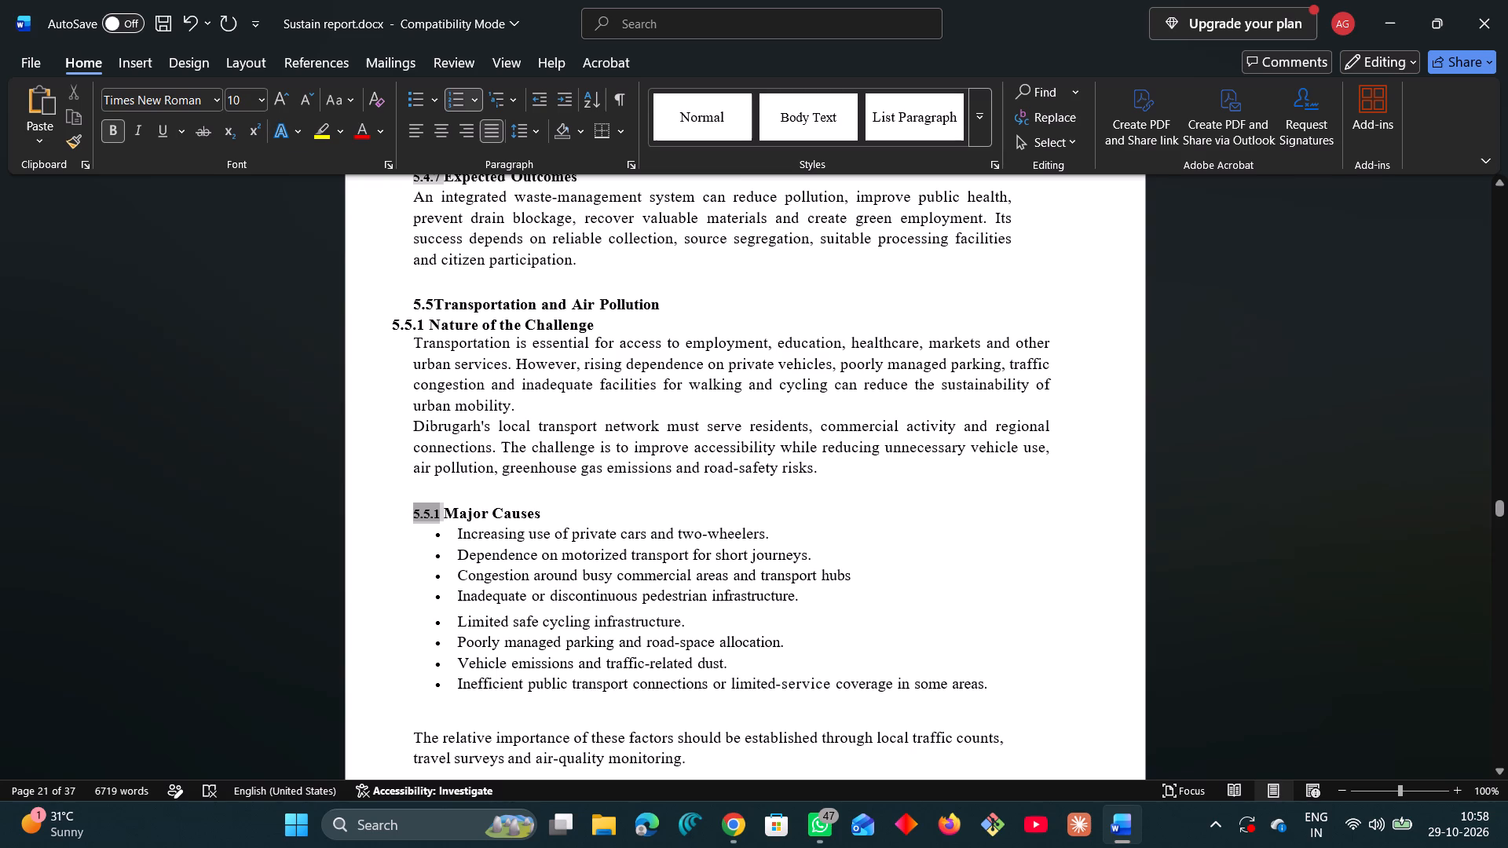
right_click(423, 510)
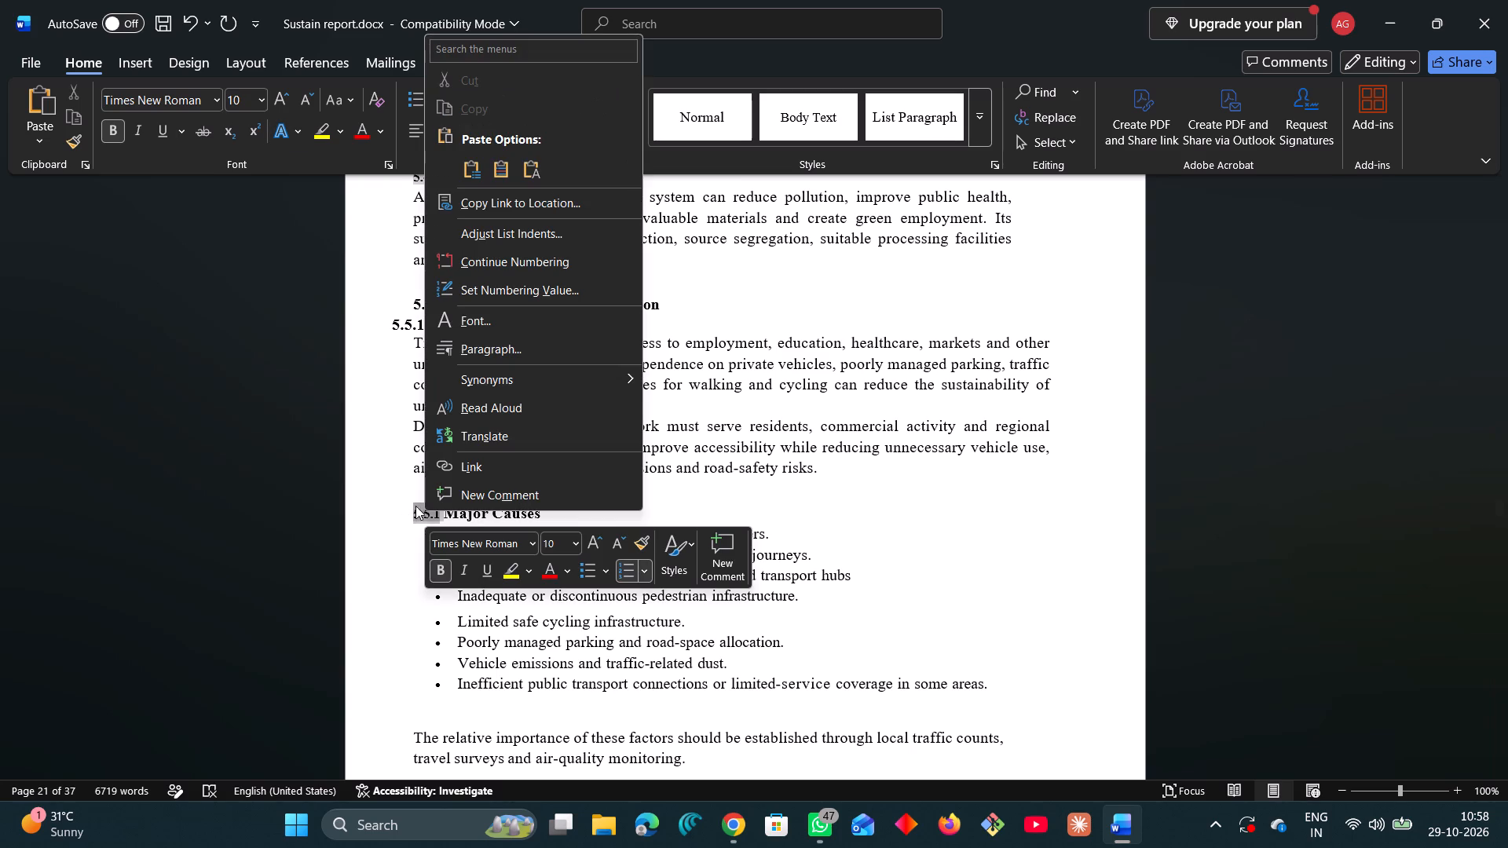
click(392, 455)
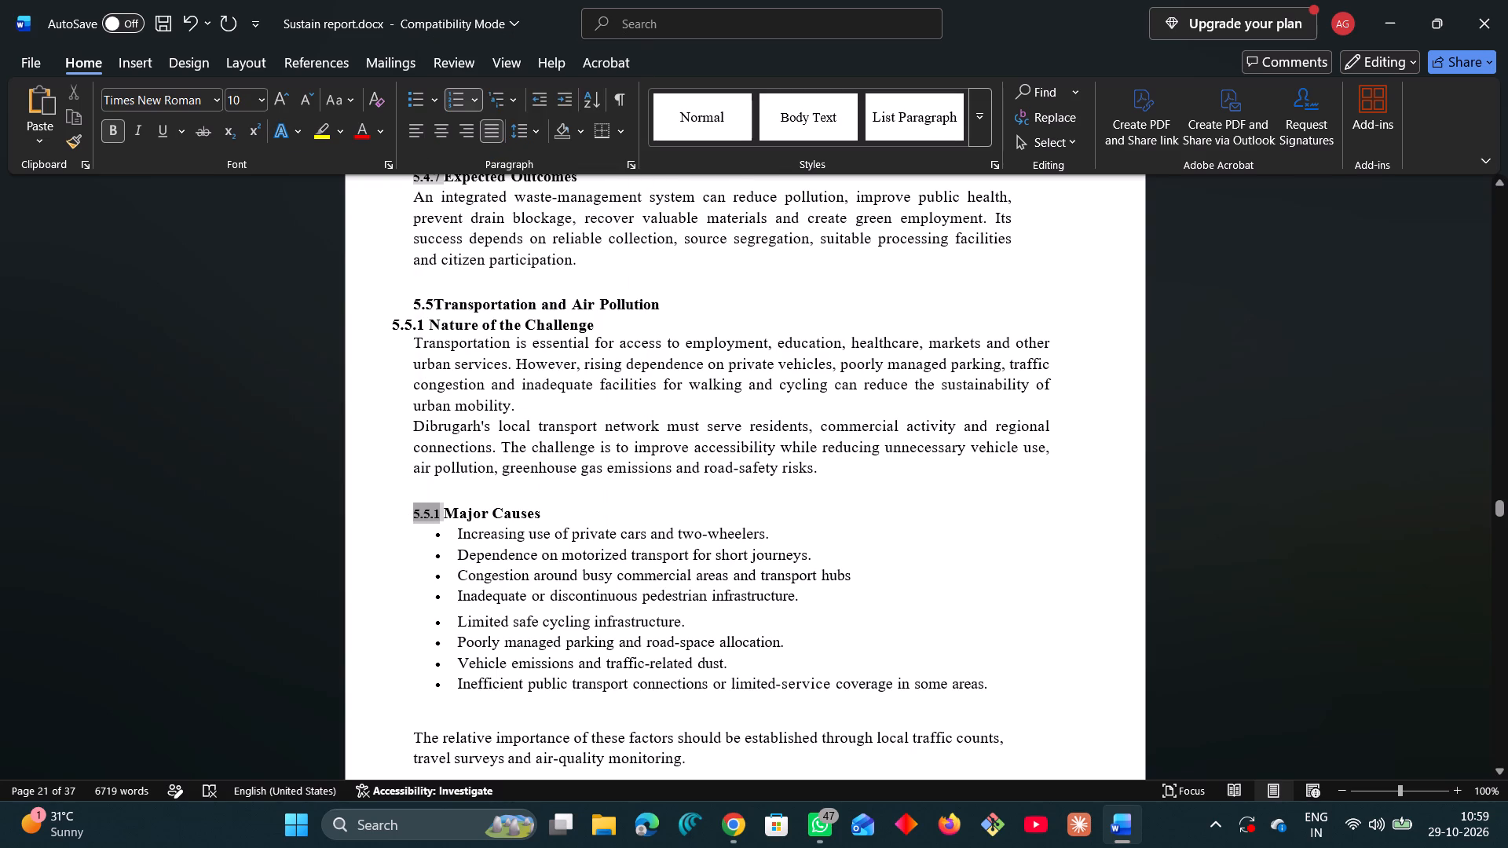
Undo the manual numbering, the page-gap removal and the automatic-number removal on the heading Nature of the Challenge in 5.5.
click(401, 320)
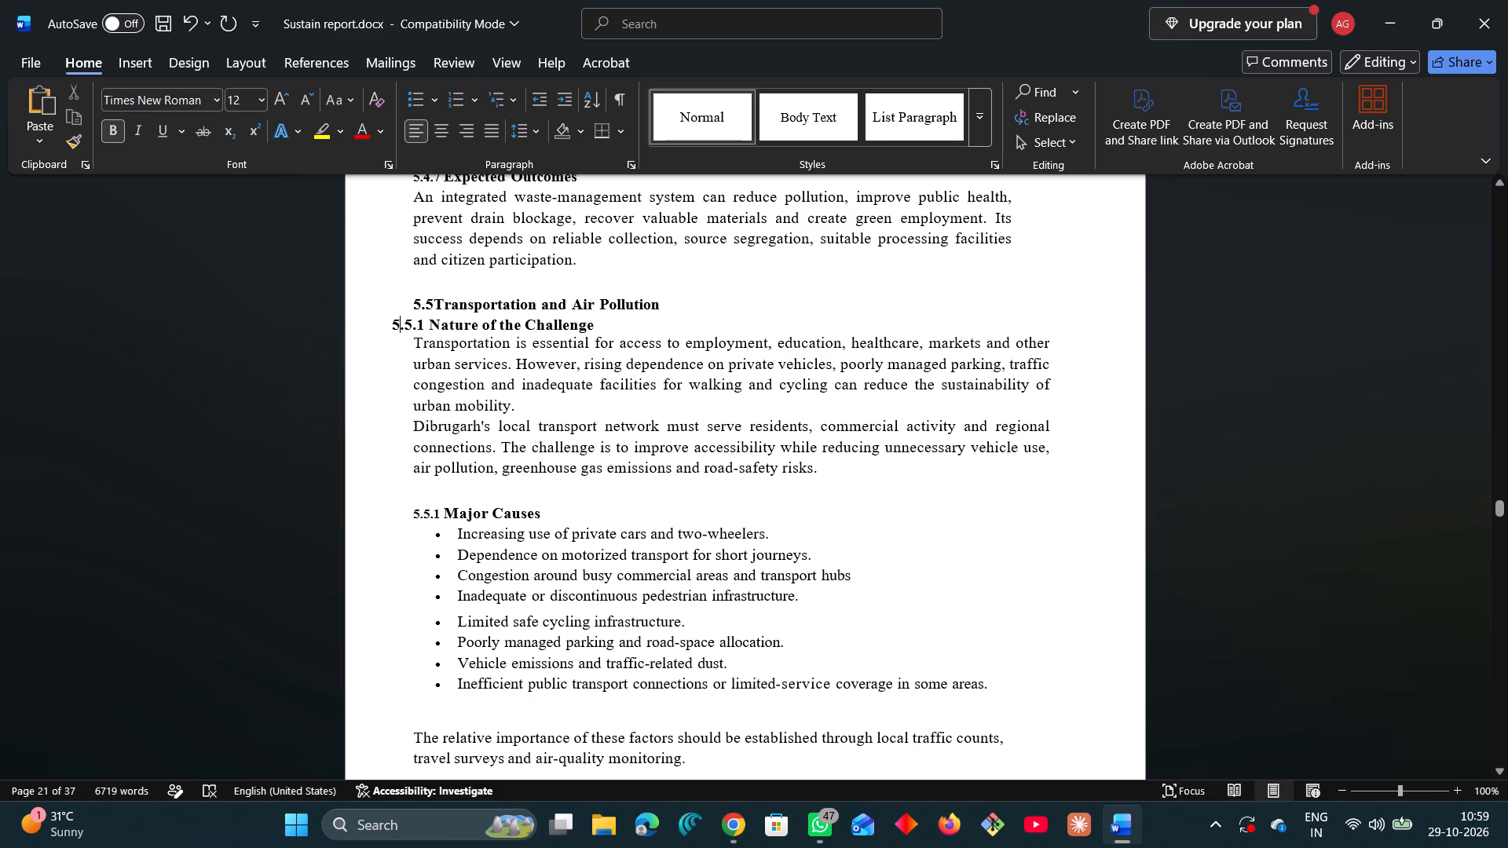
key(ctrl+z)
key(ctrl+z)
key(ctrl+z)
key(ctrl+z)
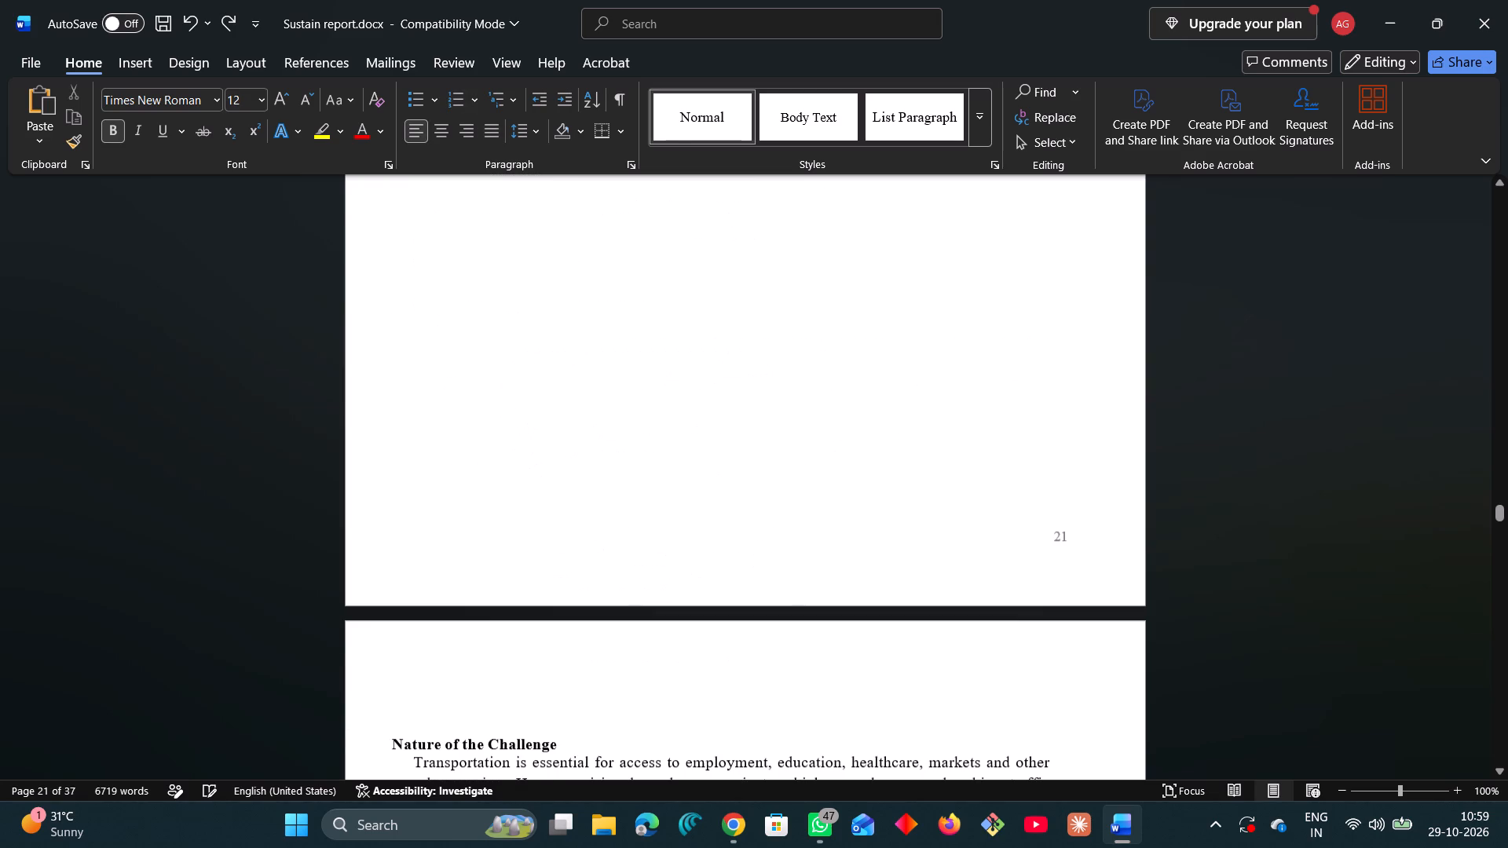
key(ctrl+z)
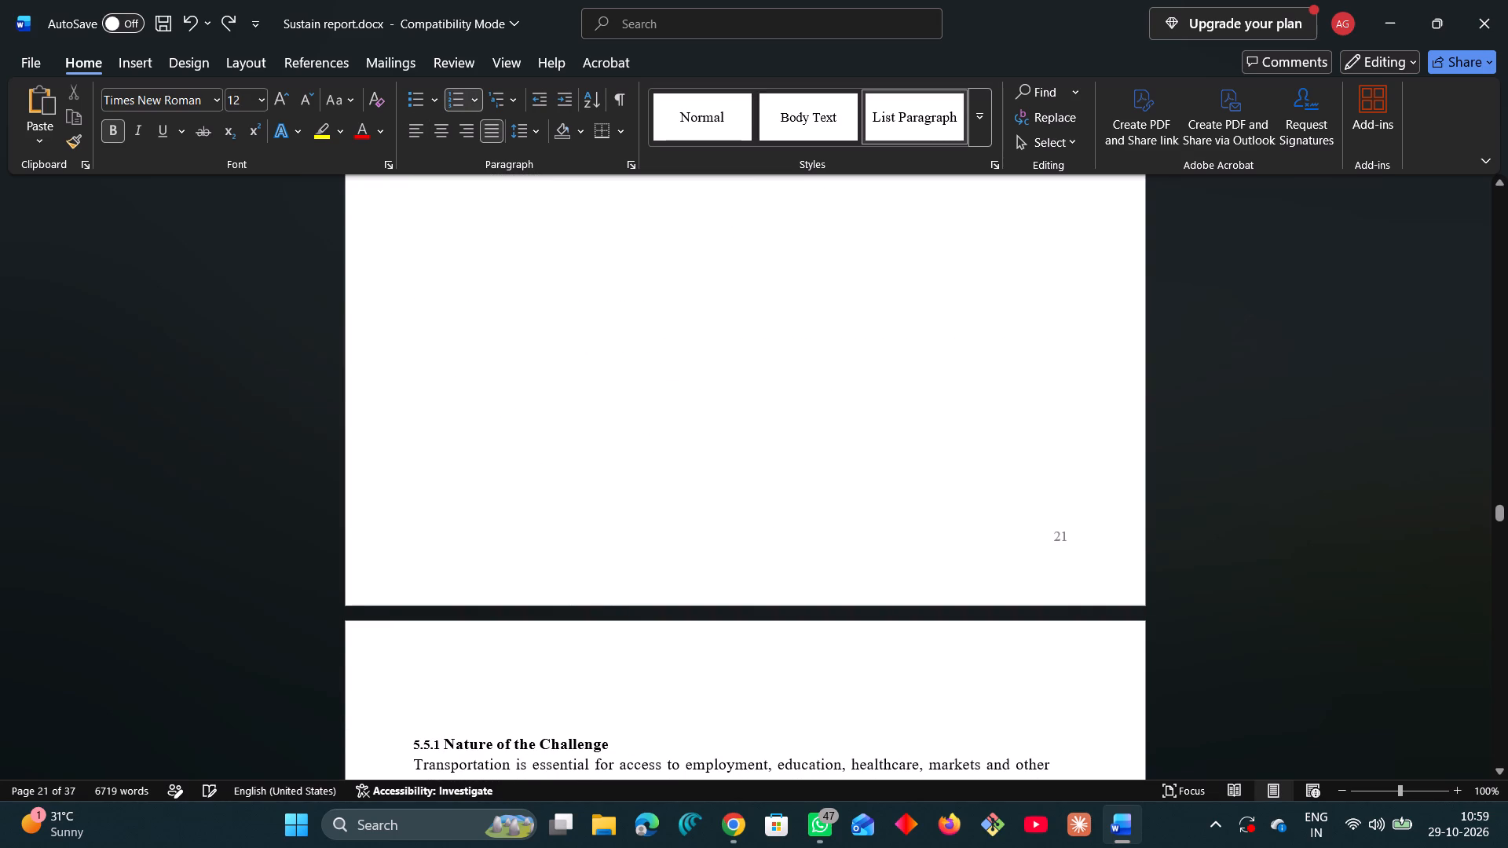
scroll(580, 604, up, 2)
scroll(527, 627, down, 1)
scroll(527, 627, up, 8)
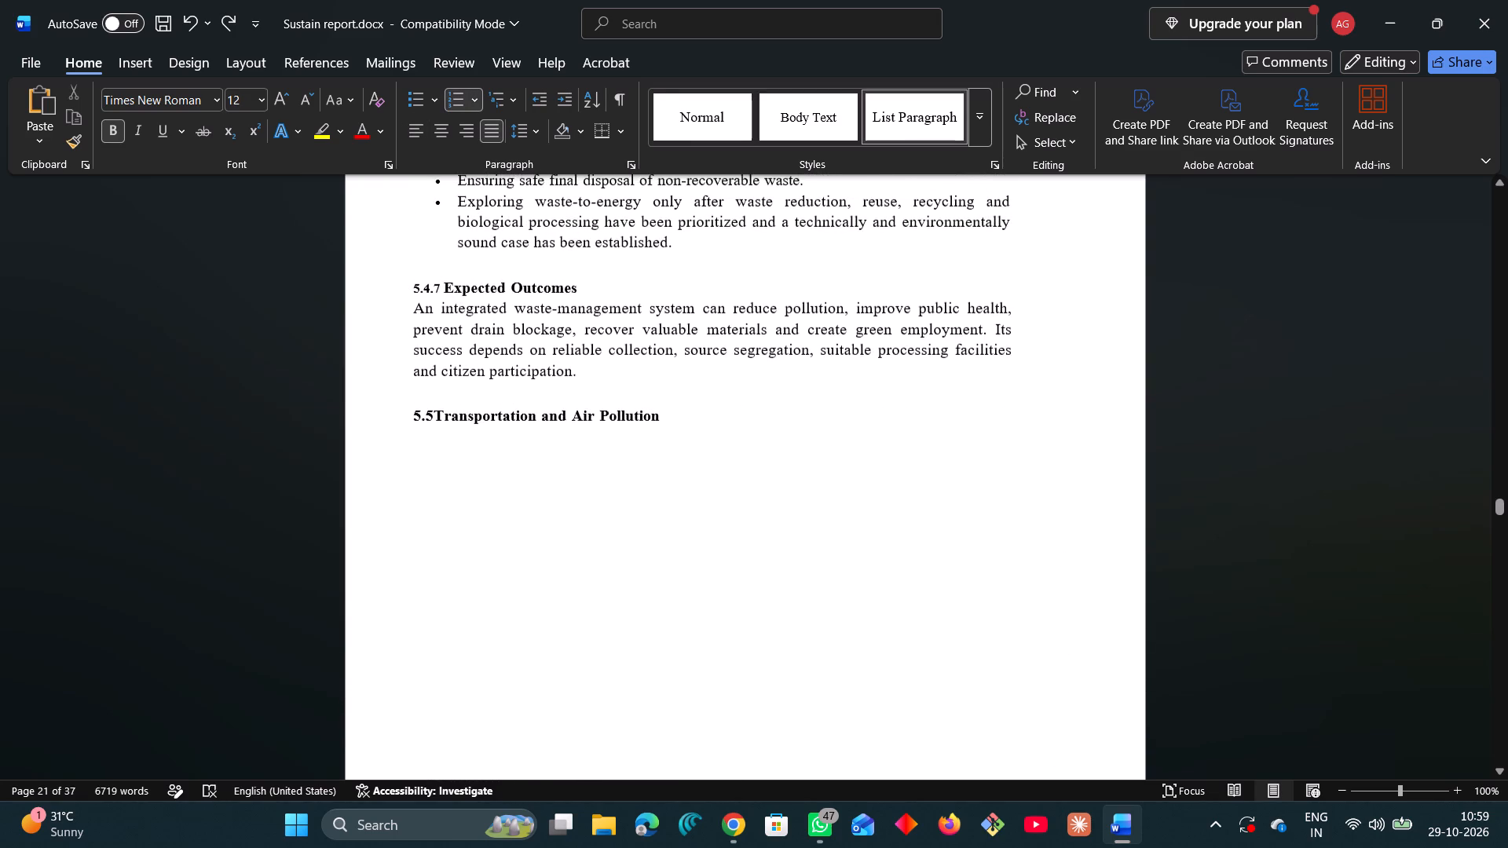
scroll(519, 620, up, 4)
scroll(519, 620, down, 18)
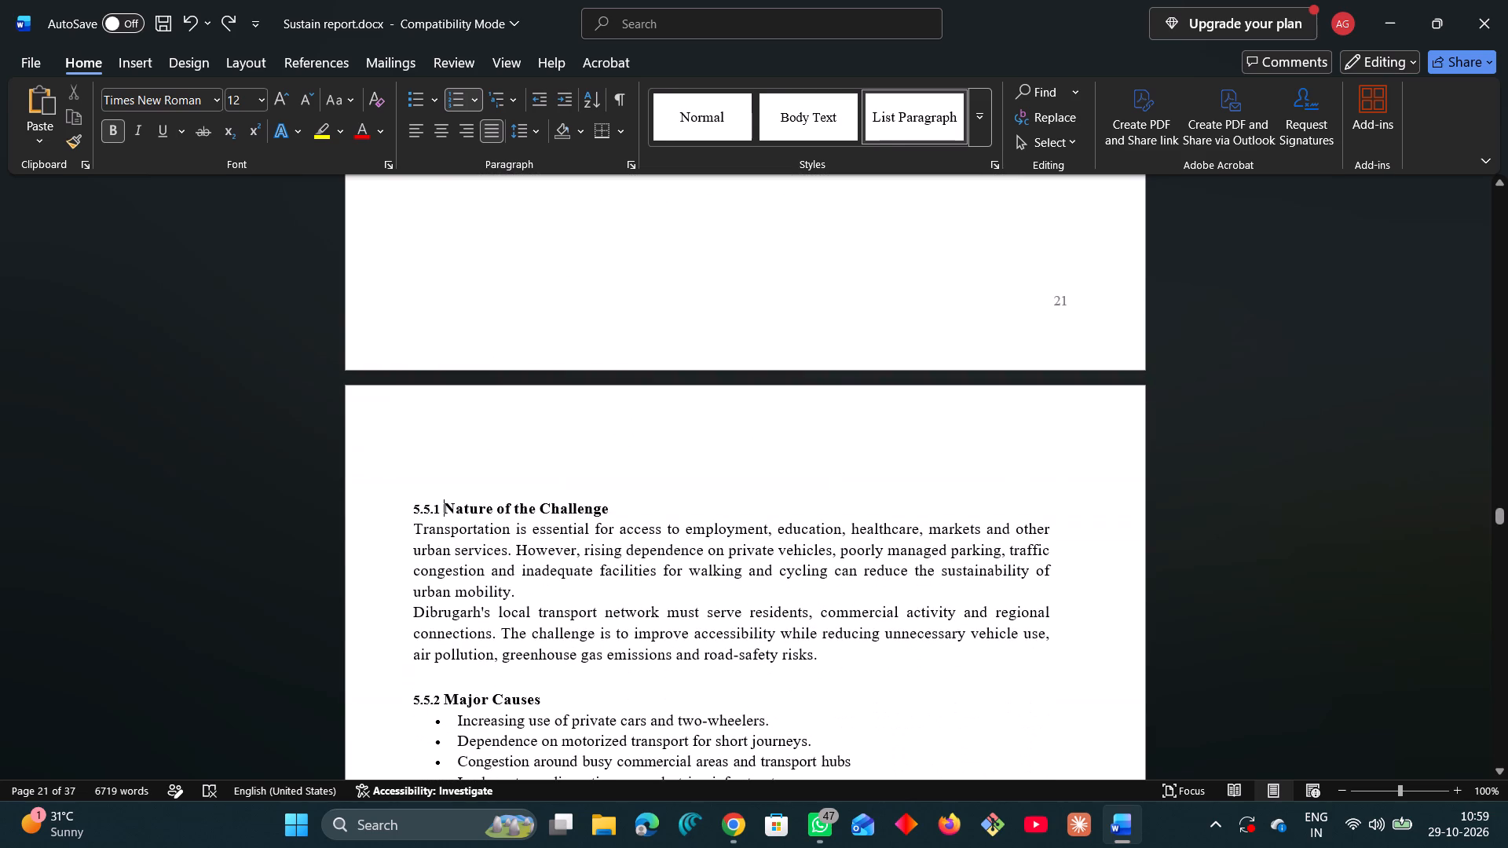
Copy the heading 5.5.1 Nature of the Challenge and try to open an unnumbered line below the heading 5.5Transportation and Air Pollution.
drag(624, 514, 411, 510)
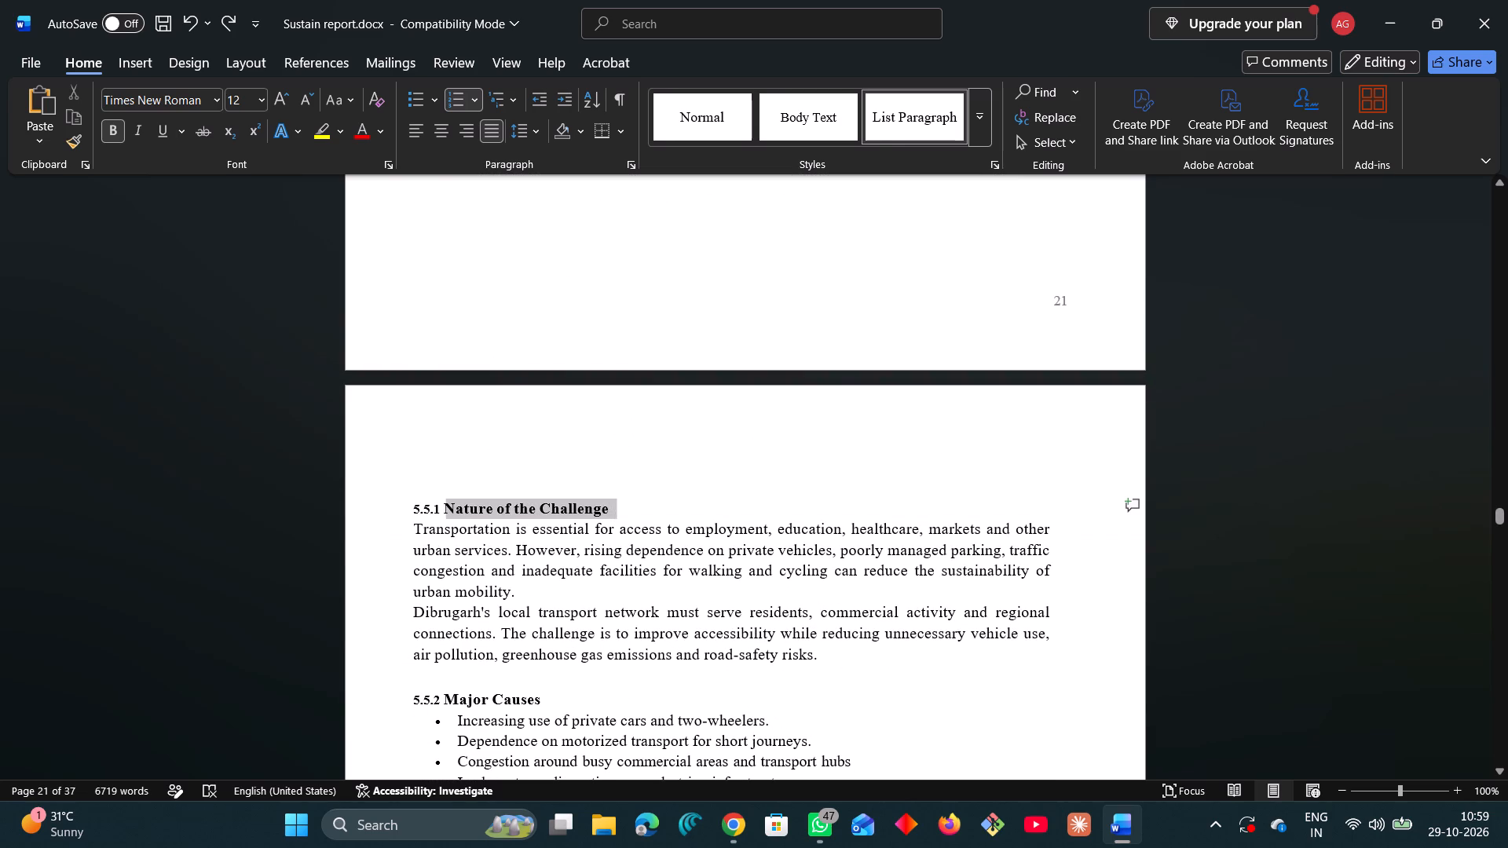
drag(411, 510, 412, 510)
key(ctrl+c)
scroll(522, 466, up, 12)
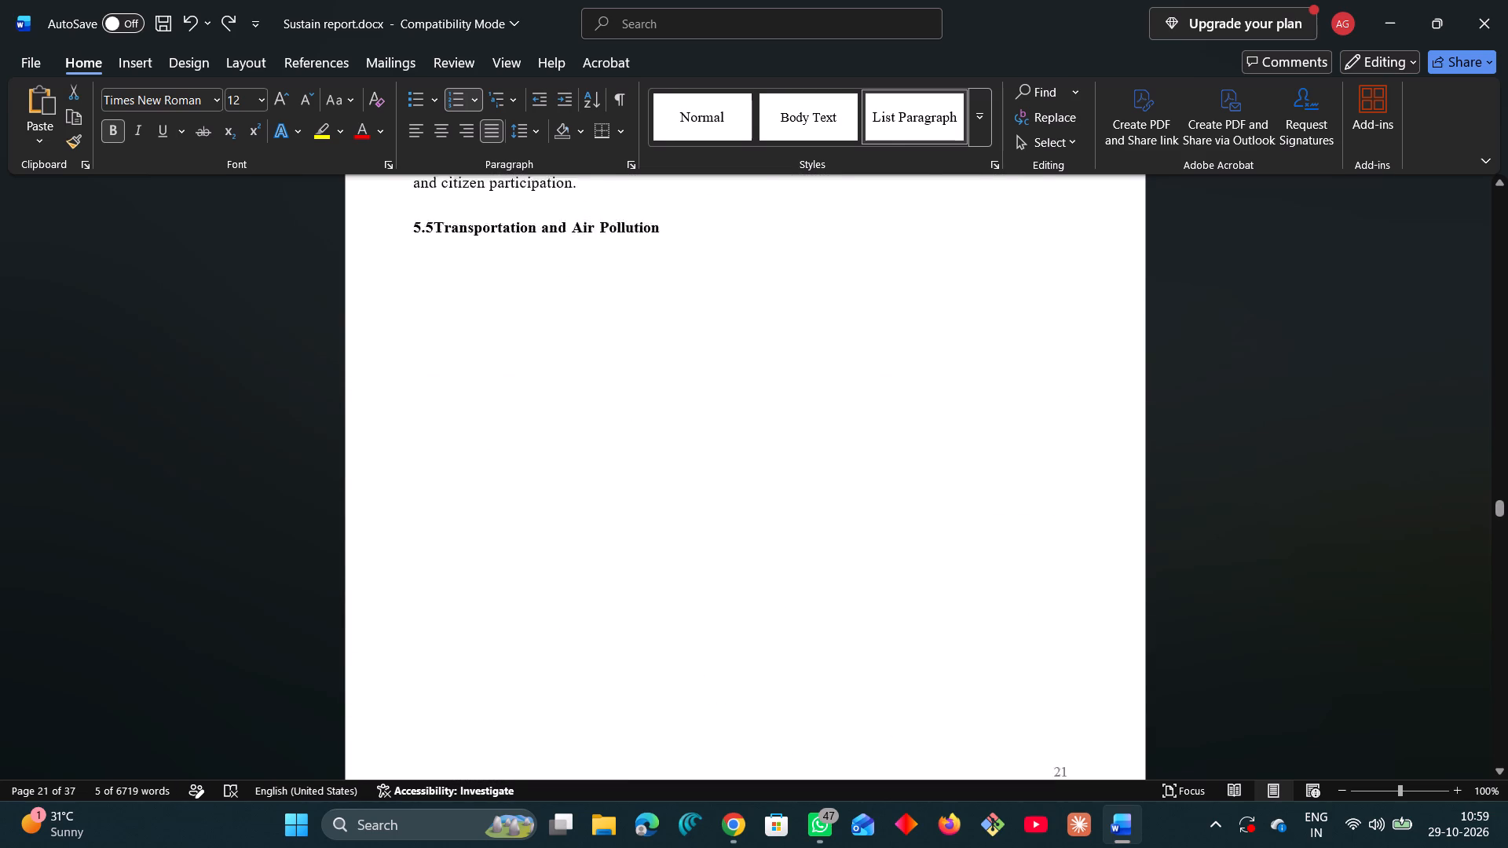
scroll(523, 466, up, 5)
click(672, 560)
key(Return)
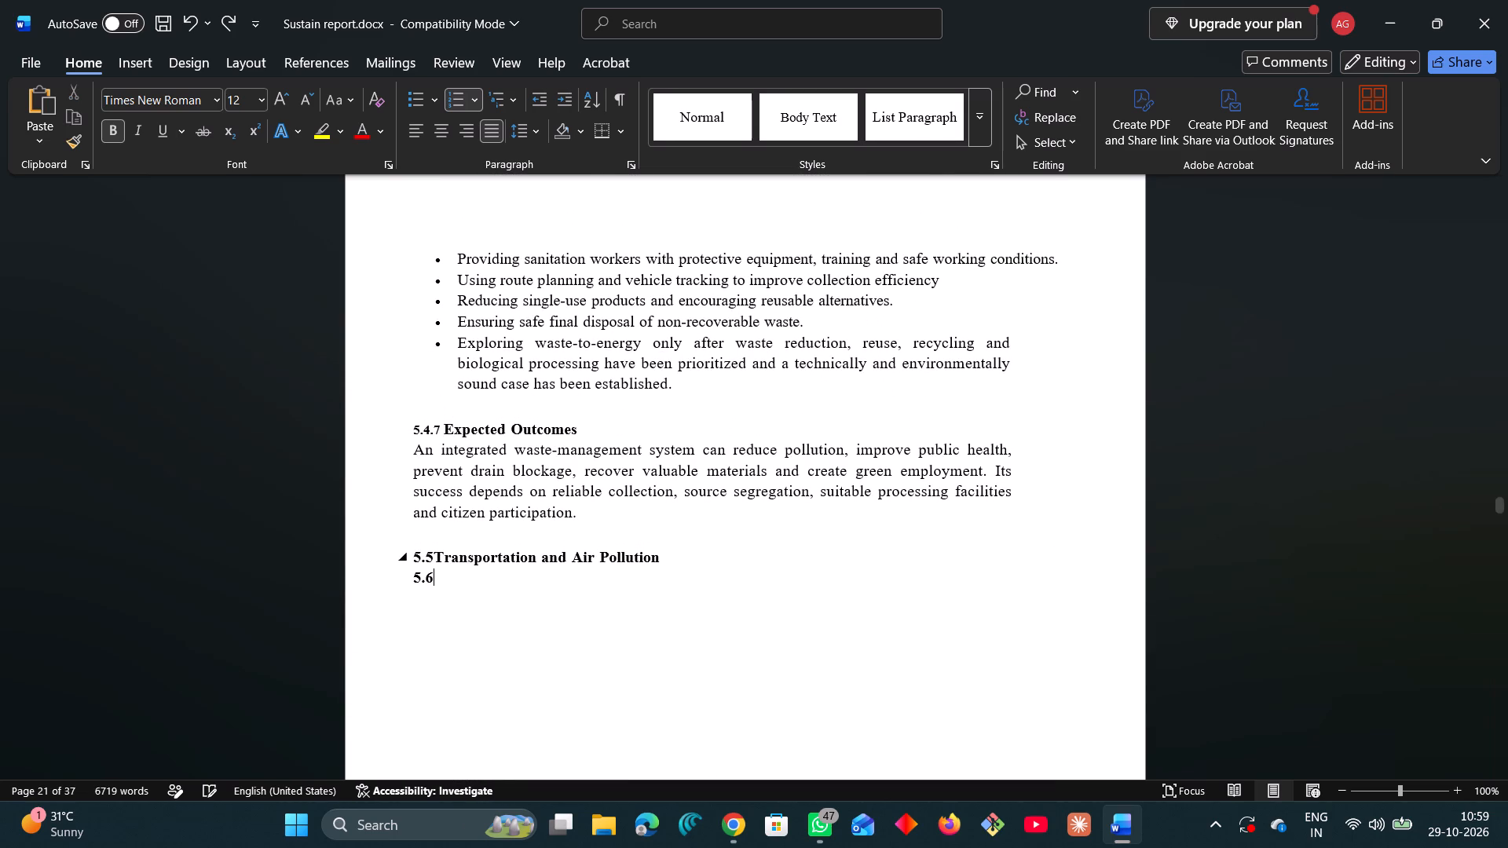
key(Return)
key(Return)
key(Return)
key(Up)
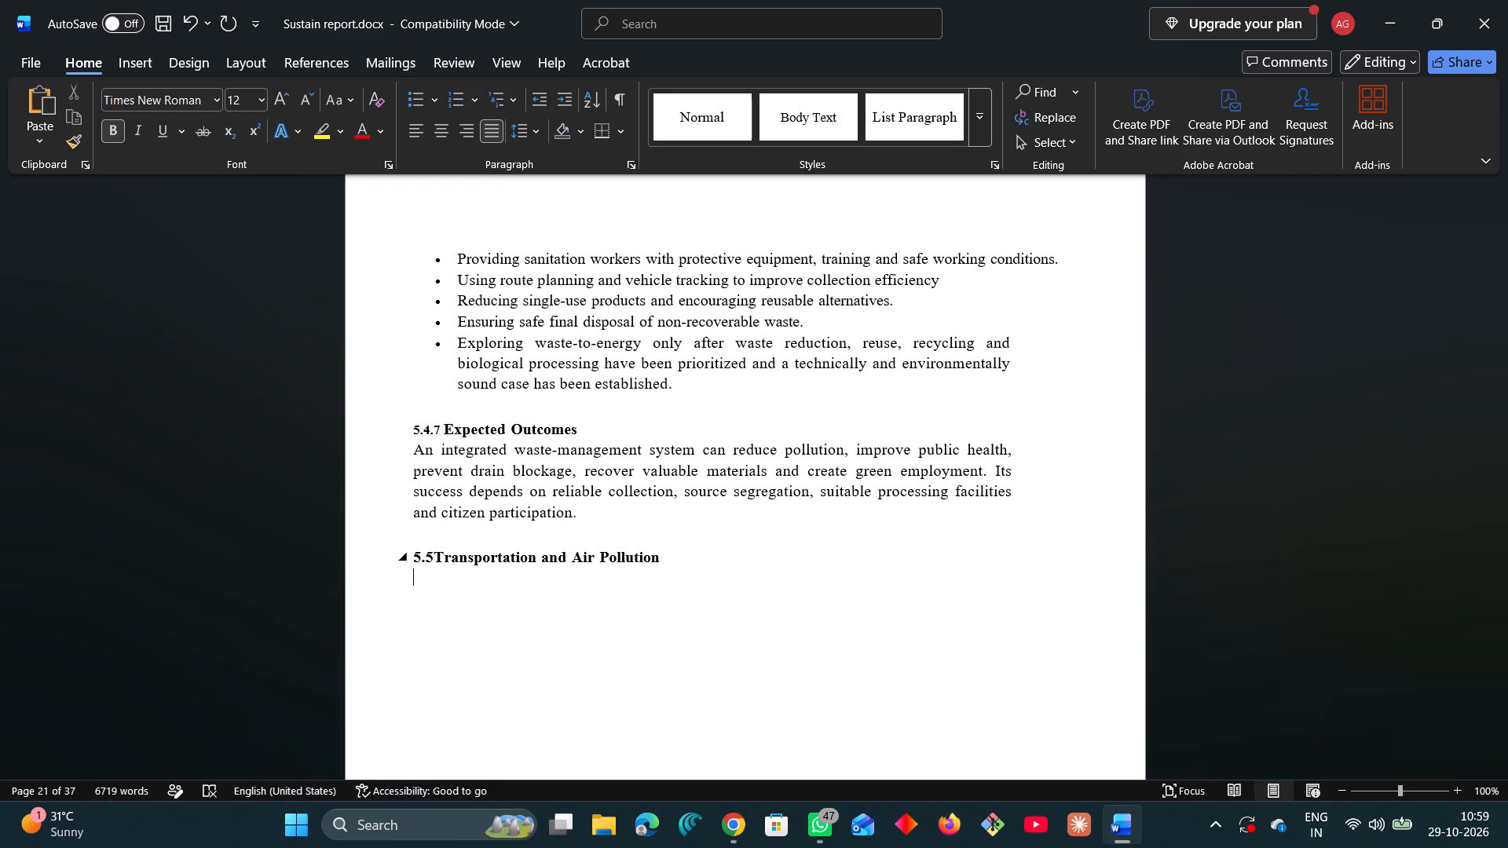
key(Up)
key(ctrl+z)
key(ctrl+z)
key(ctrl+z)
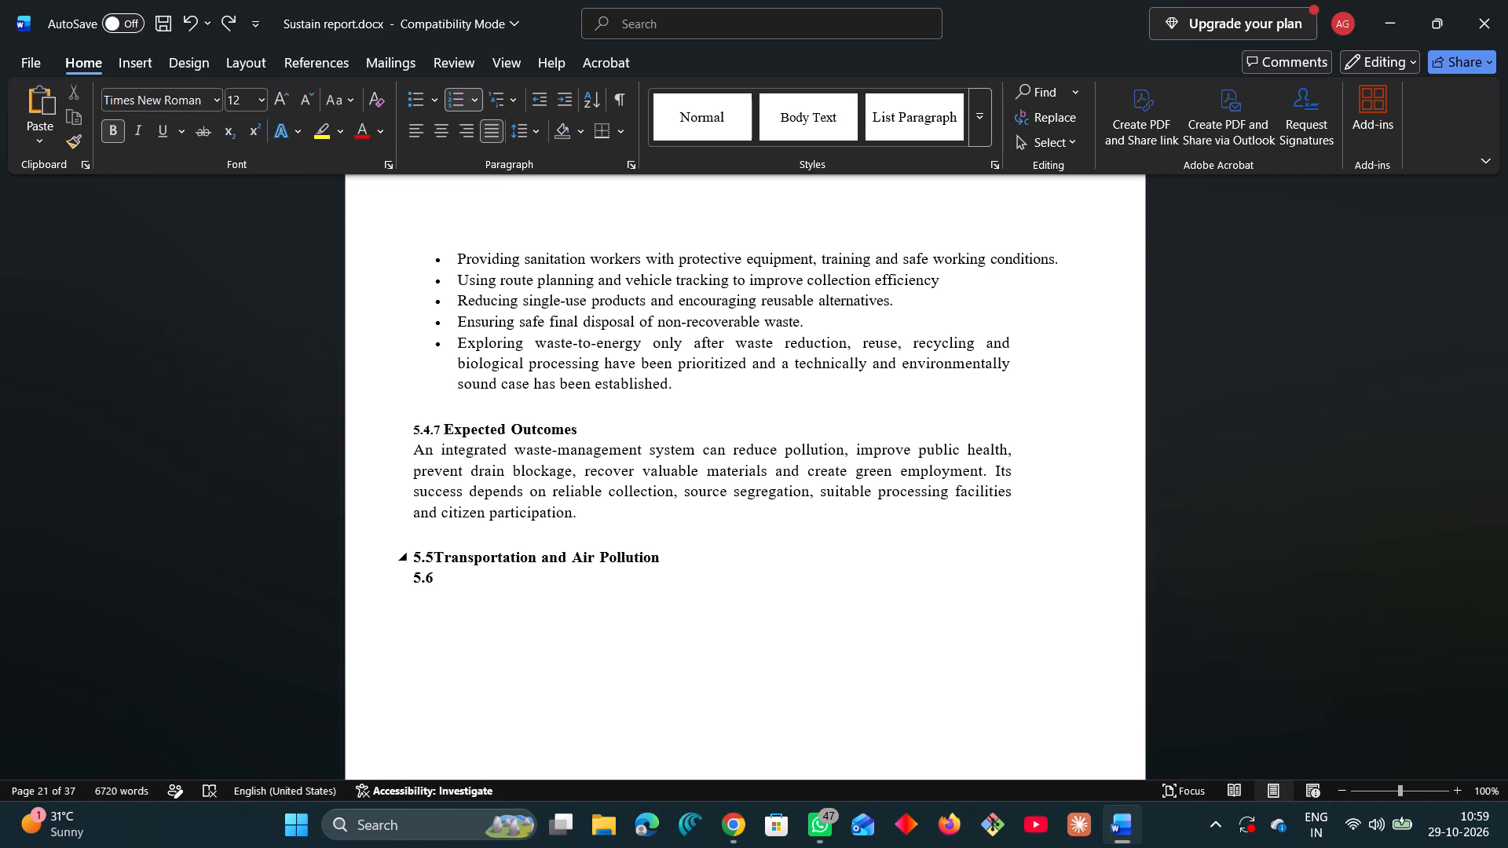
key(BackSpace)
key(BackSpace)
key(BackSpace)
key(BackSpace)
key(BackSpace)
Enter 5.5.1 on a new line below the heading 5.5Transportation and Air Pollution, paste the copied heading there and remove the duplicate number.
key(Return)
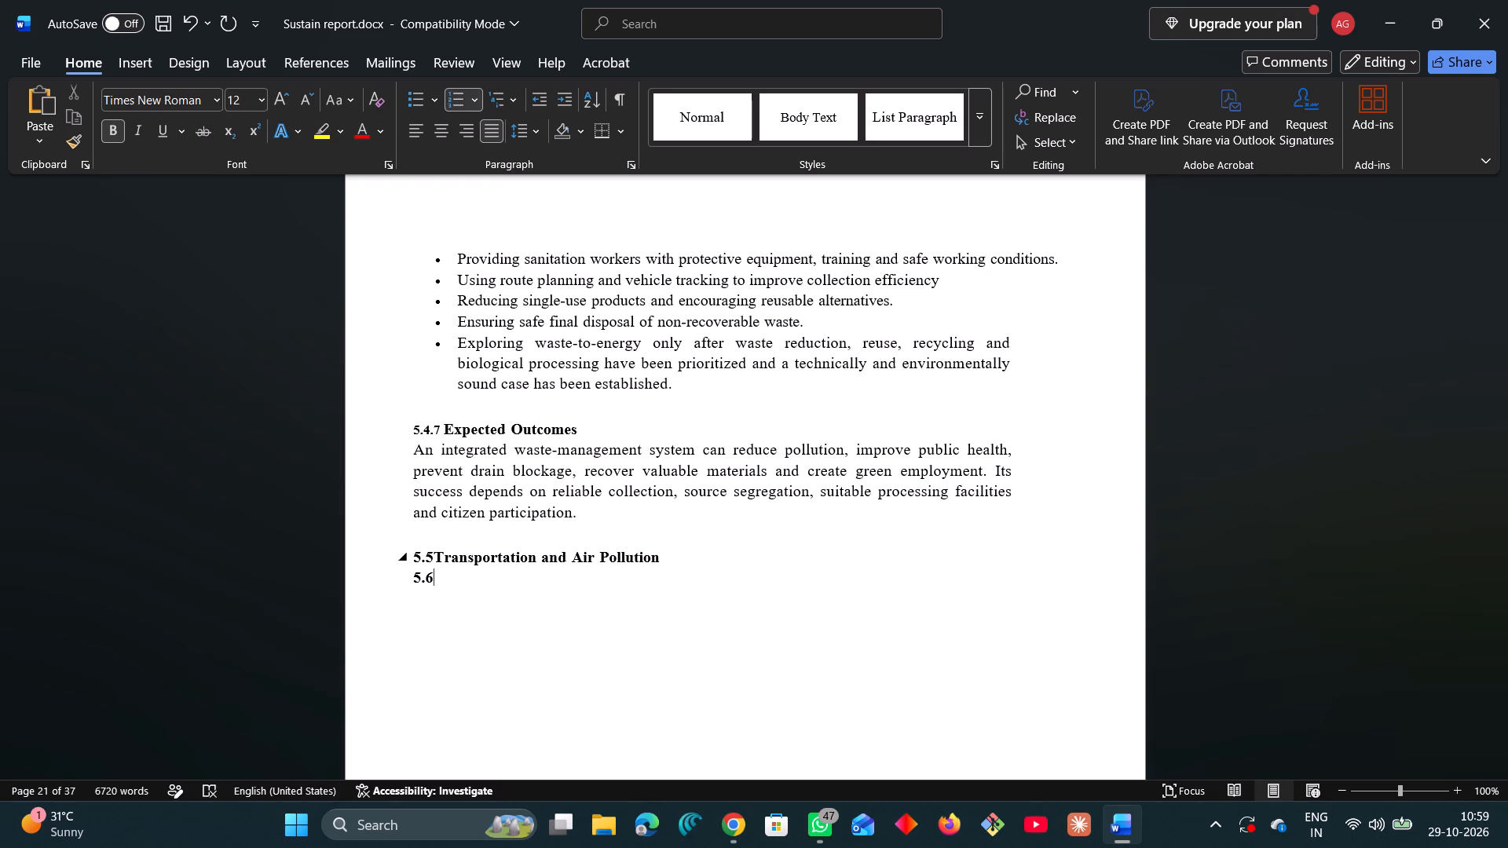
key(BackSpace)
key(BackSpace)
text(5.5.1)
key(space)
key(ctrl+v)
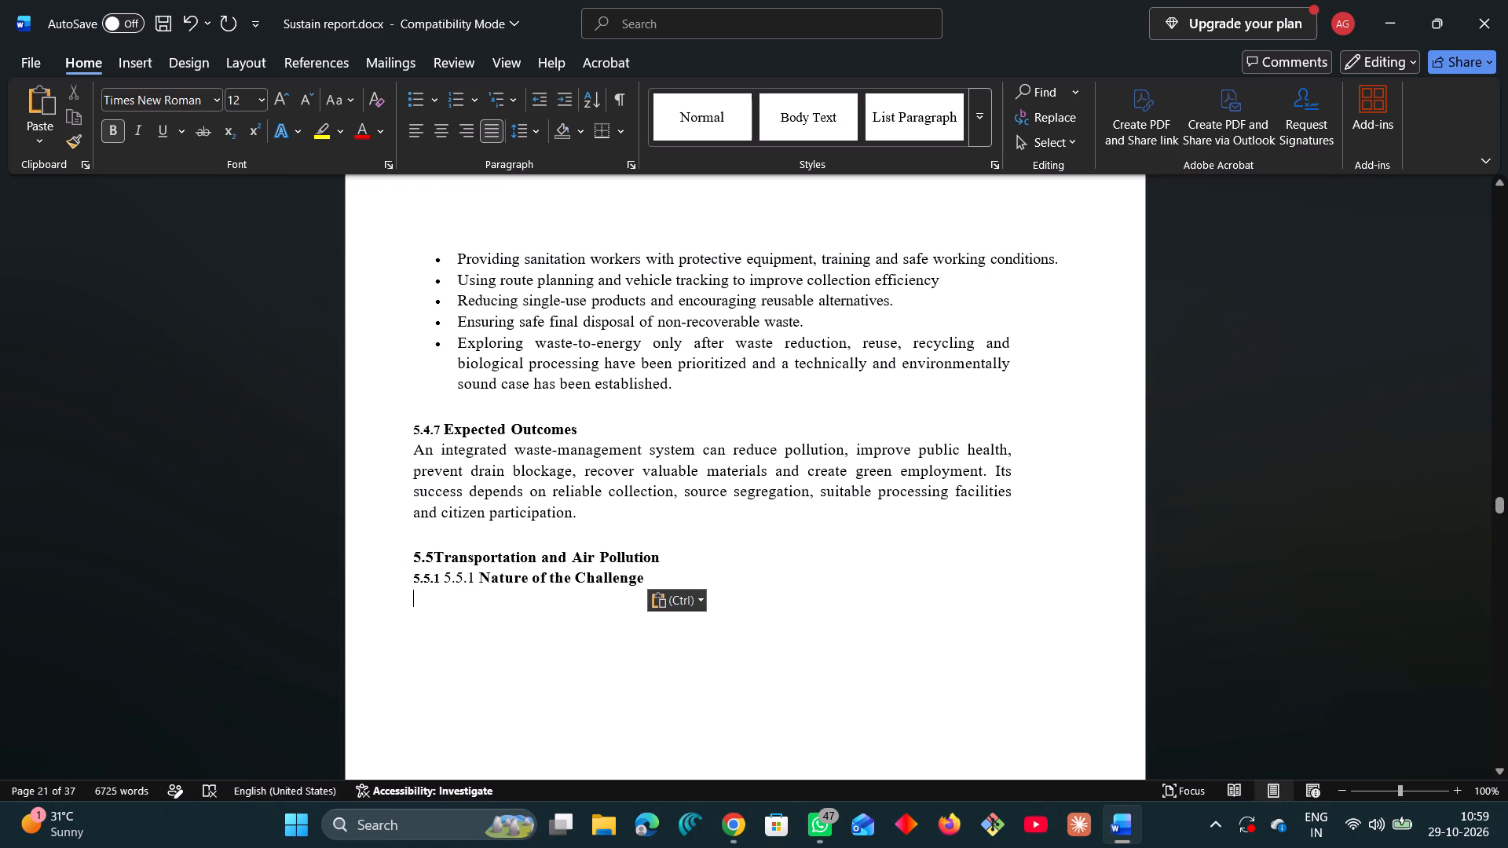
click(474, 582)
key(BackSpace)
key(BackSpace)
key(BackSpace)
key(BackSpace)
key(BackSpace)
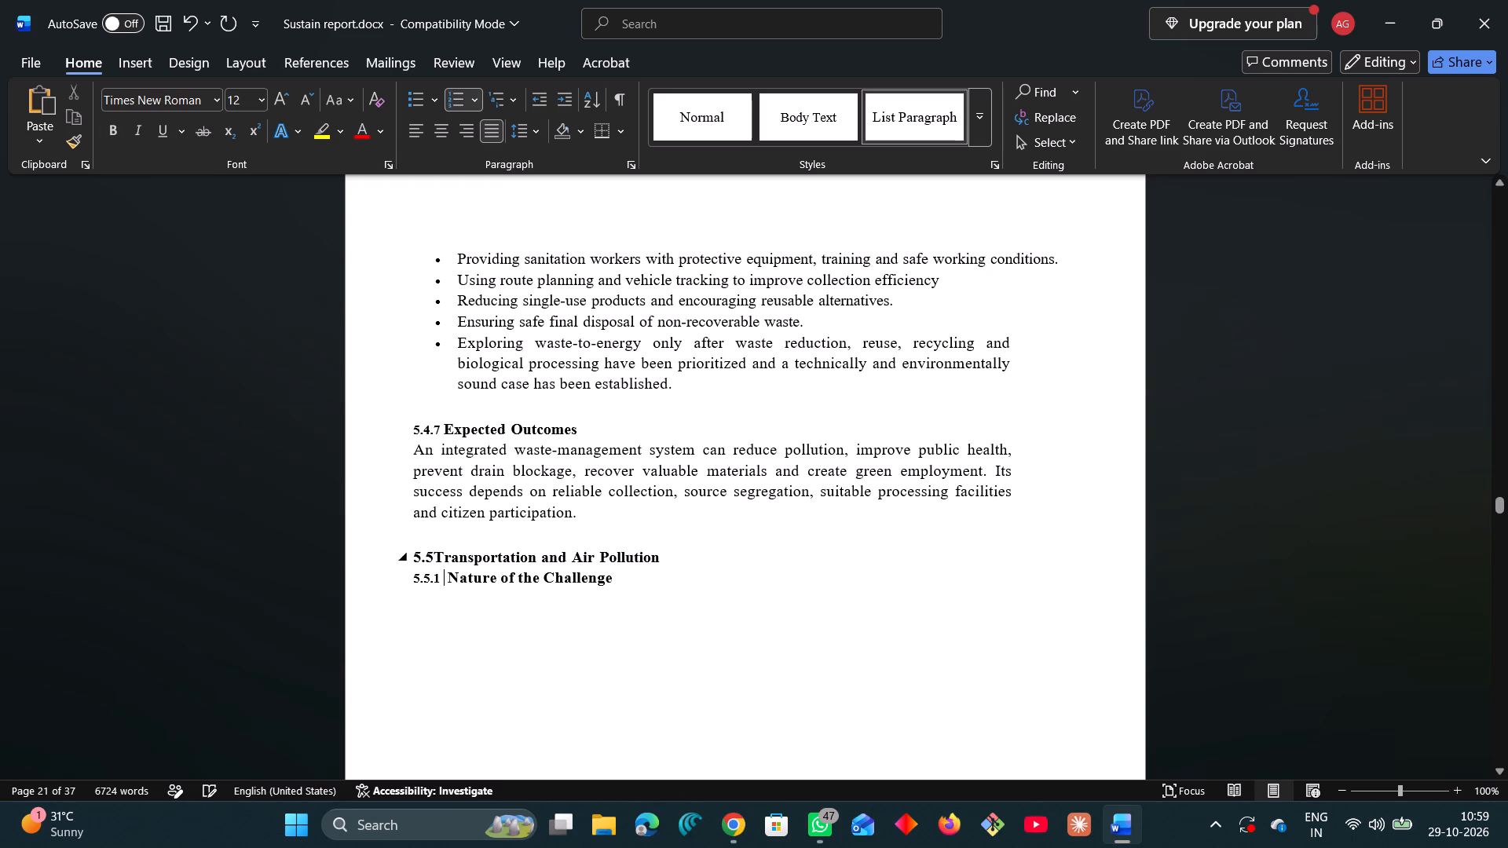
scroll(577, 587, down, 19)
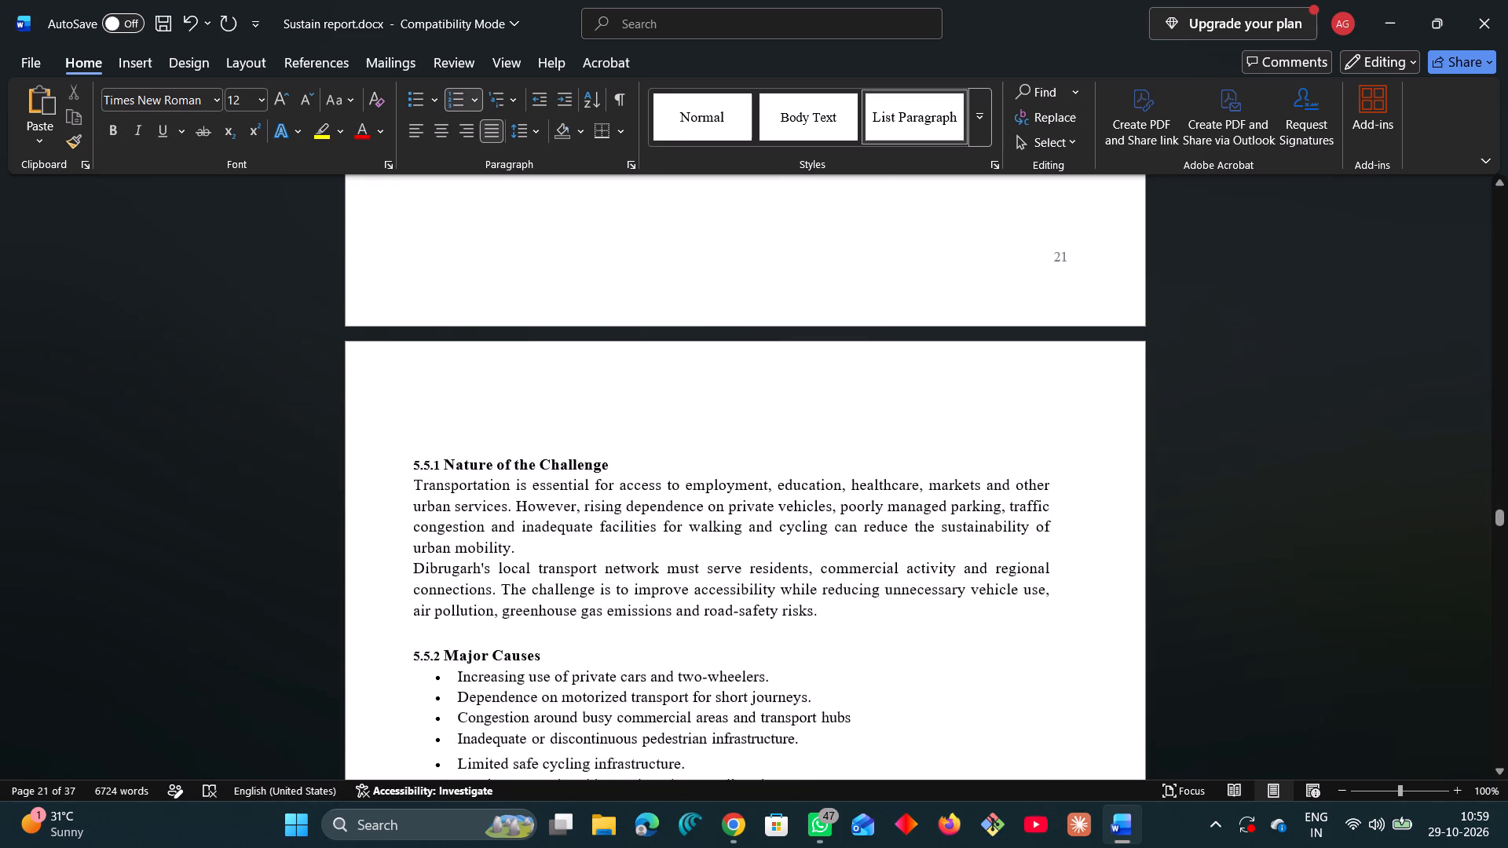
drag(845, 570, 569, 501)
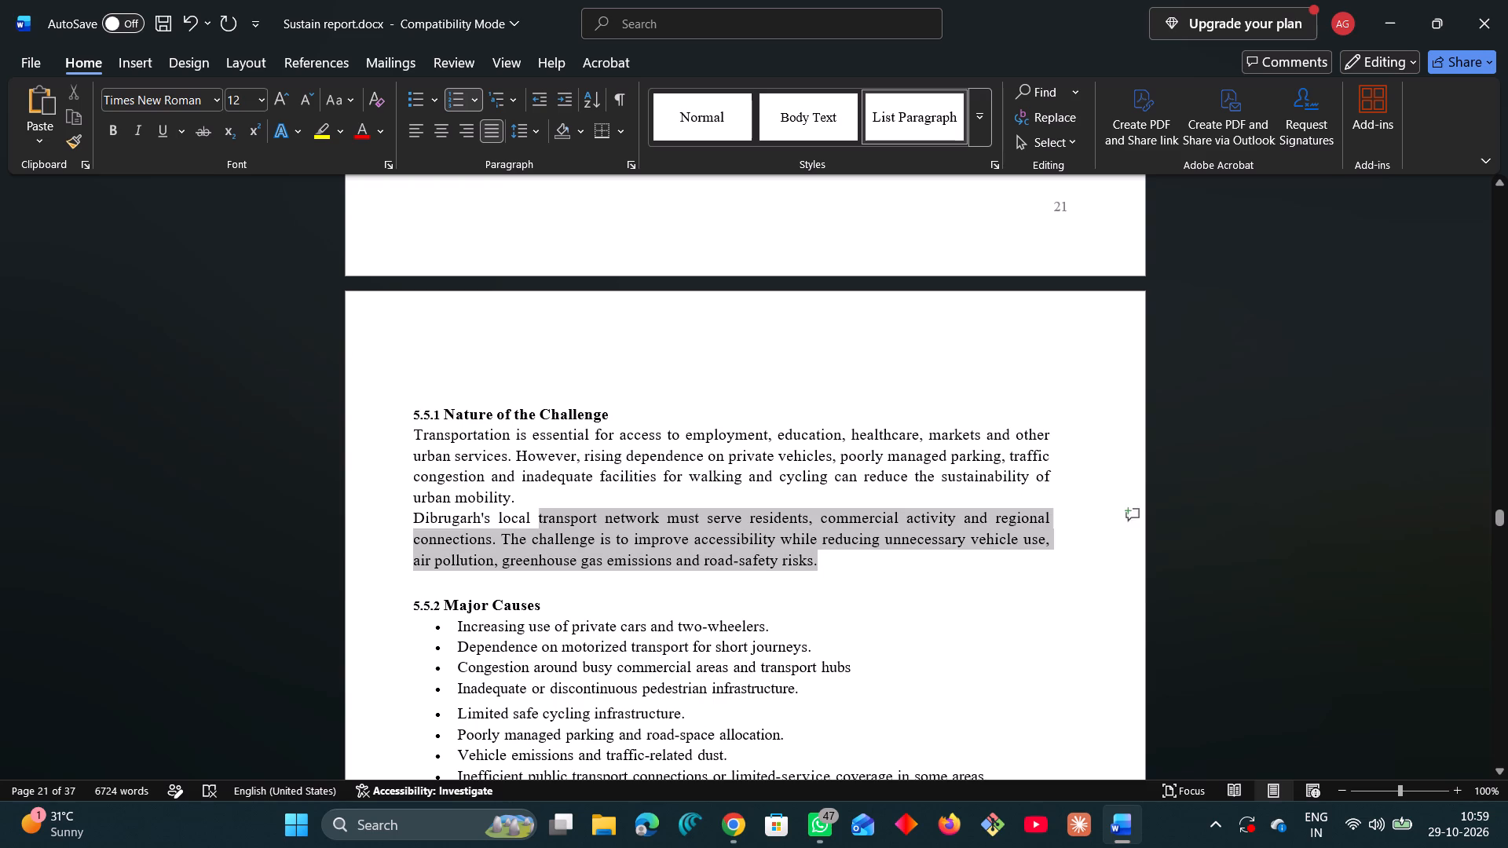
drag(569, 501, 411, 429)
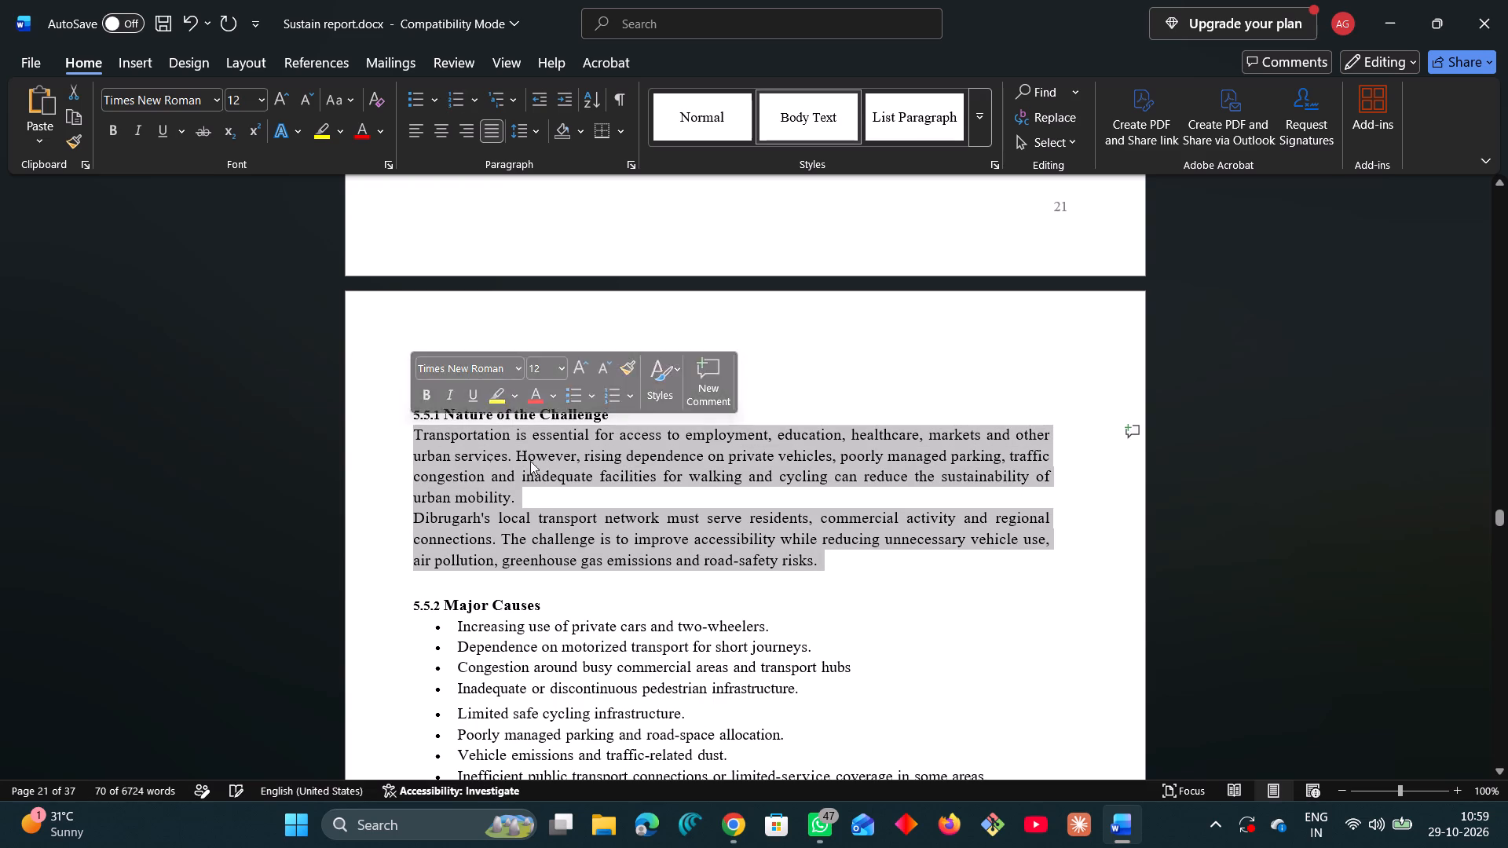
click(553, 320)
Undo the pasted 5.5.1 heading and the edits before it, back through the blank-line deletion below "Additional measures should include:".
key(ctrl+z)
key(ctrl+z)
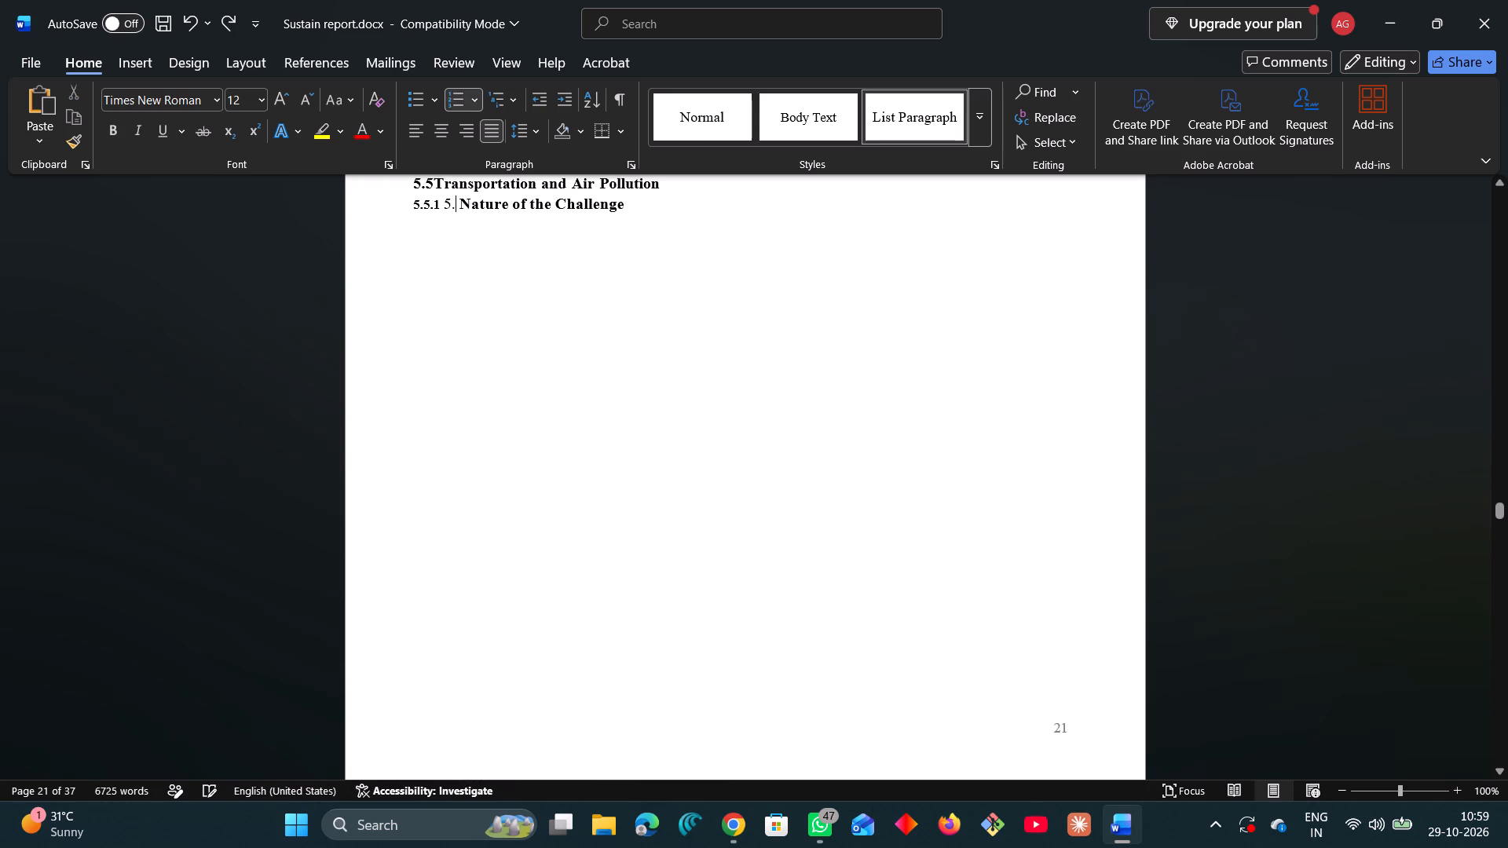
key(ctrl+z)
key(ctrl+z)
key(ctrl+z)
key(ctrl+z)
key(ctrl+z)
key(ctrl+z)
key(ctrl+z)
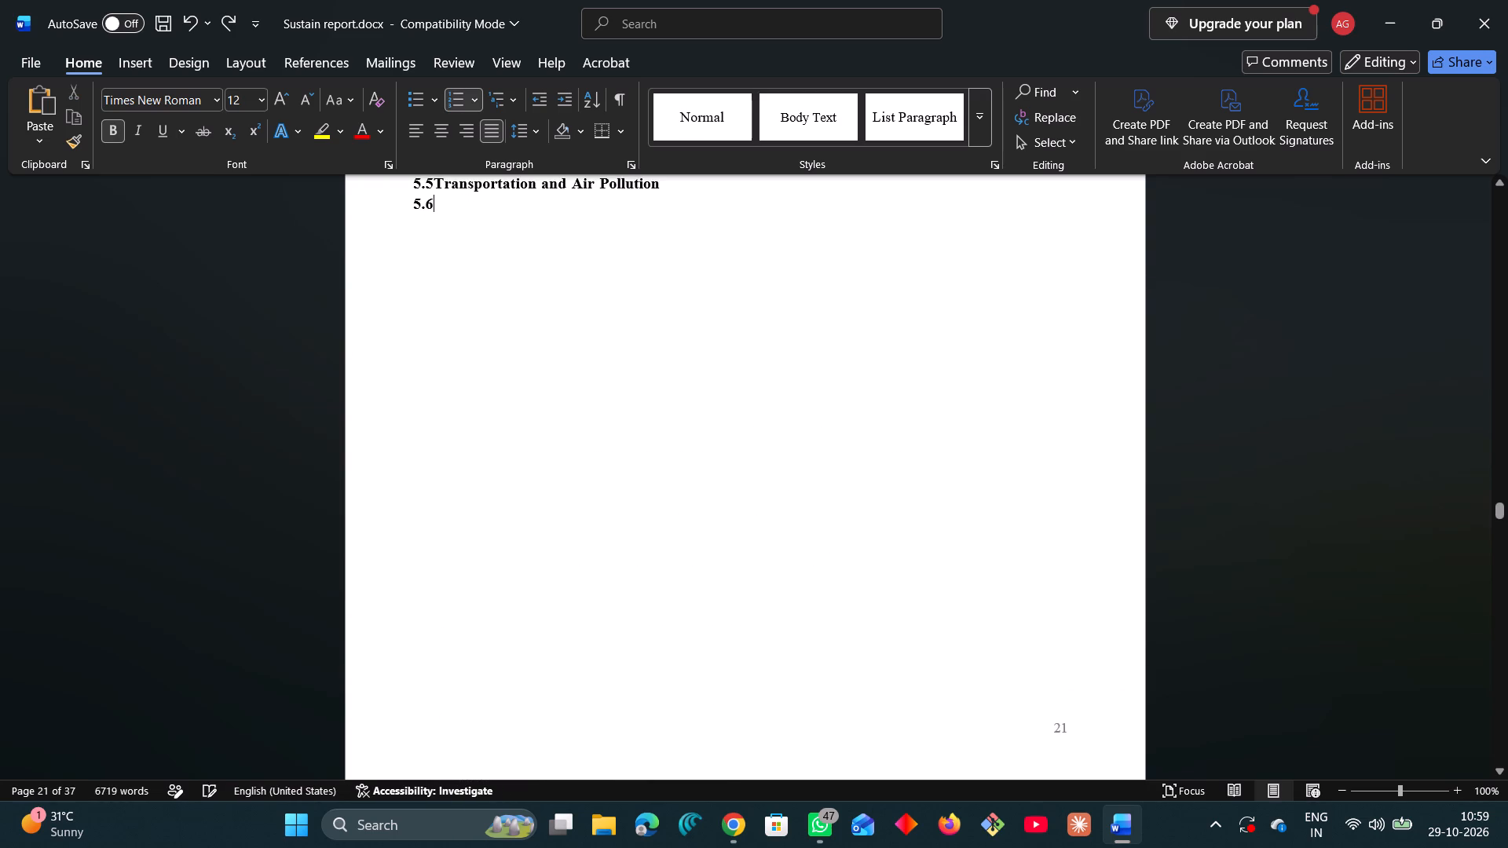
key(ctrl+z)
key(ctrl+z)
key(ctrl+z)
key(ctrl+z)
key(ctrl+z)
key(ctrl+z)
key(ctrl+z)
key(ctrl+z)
Delete the blank line between the heading 5.5.6 Recommended Sustainable Strategies and its first item, Strengthen public transport.
scroll(565, 367, down, 7)
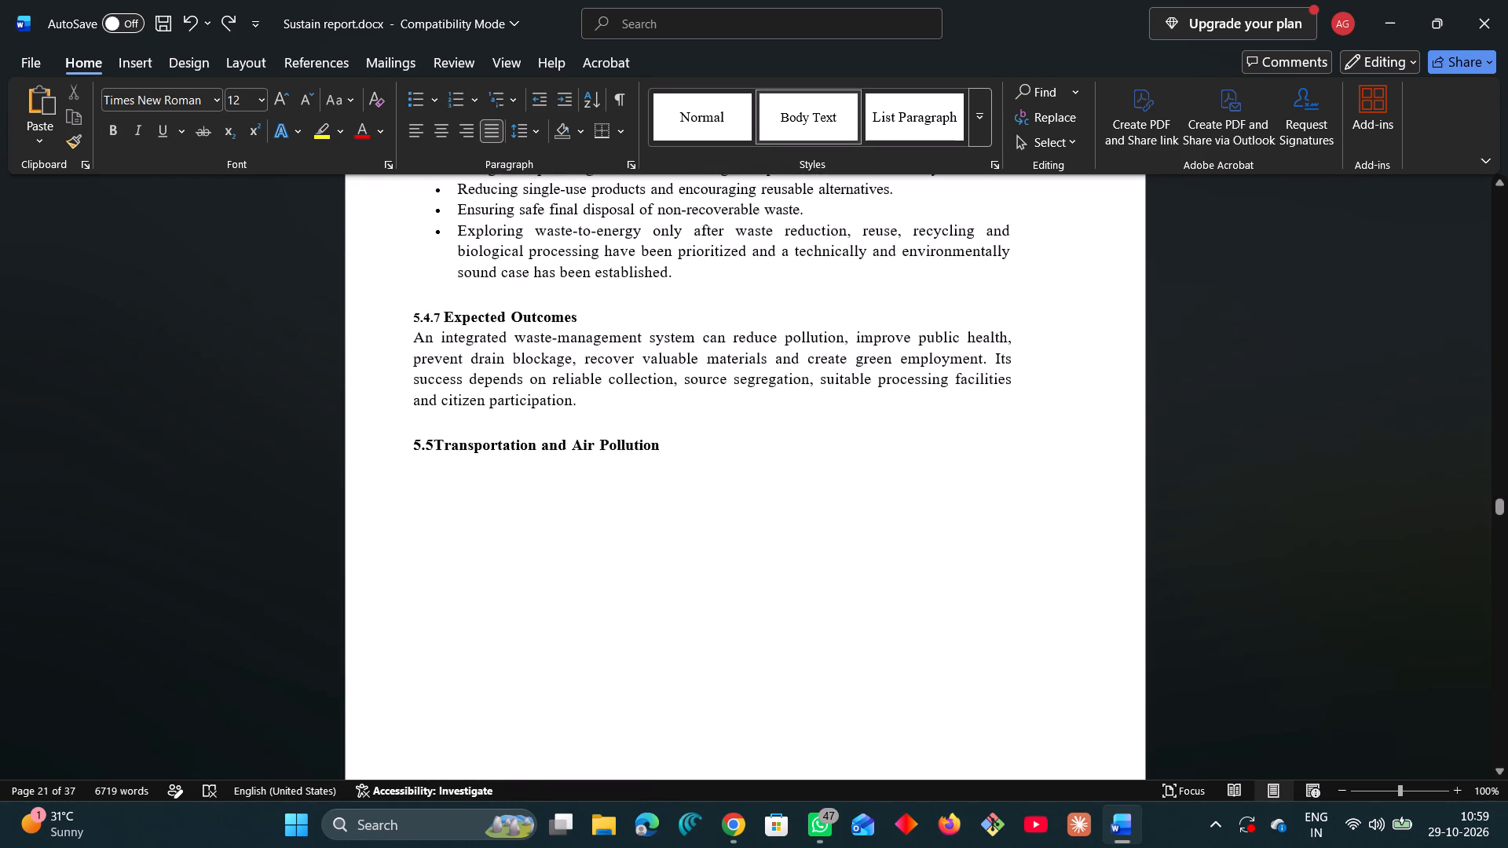
ctrl+scroll(560, 404, down, 6)
scroll(559, 408, down, 1)
scroll(895, 378, down, 4)
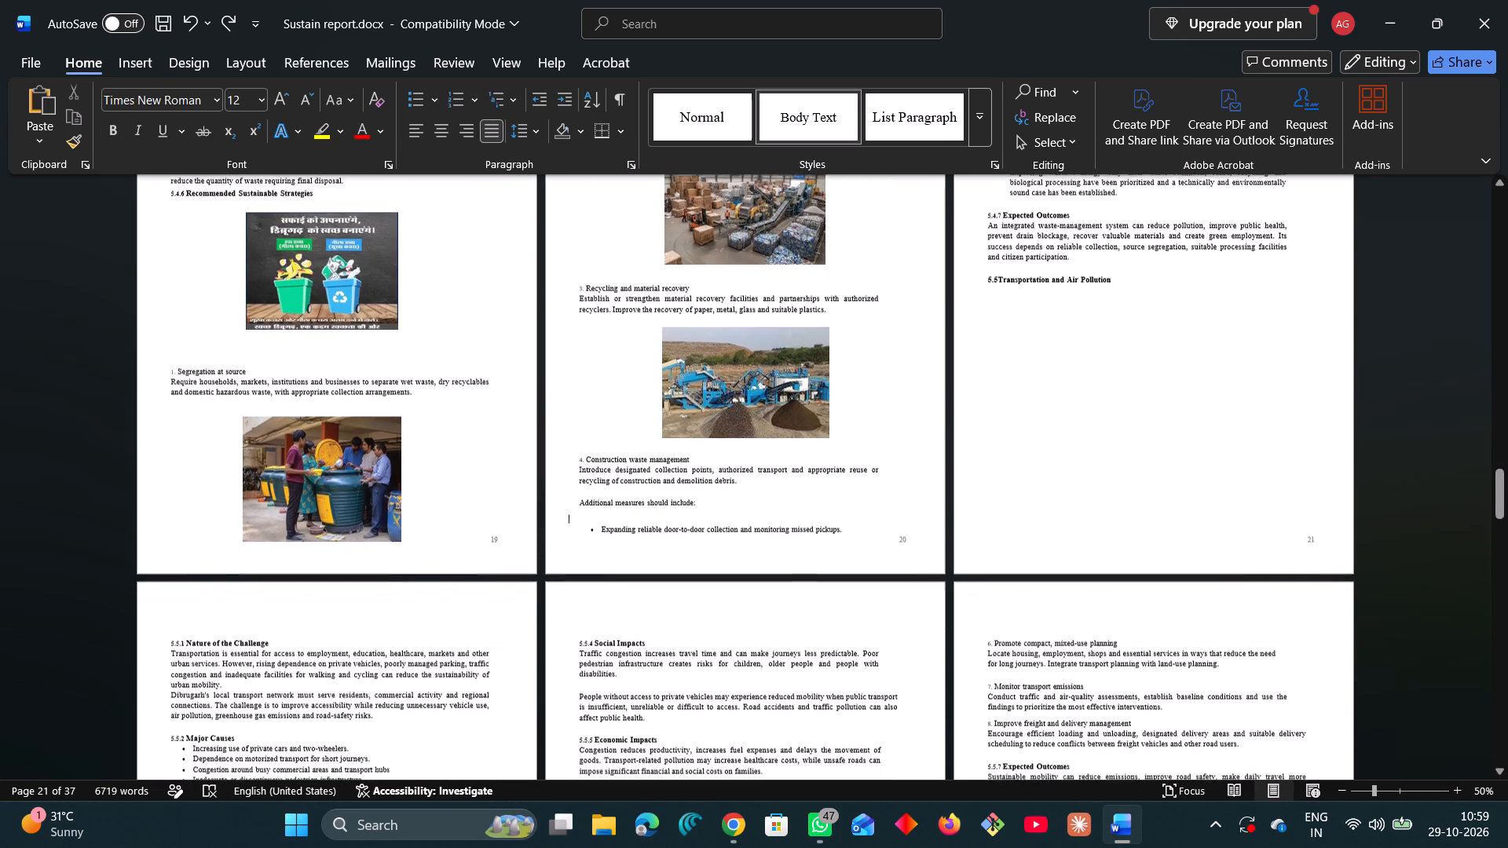
scroll(895, 378, down, 15)
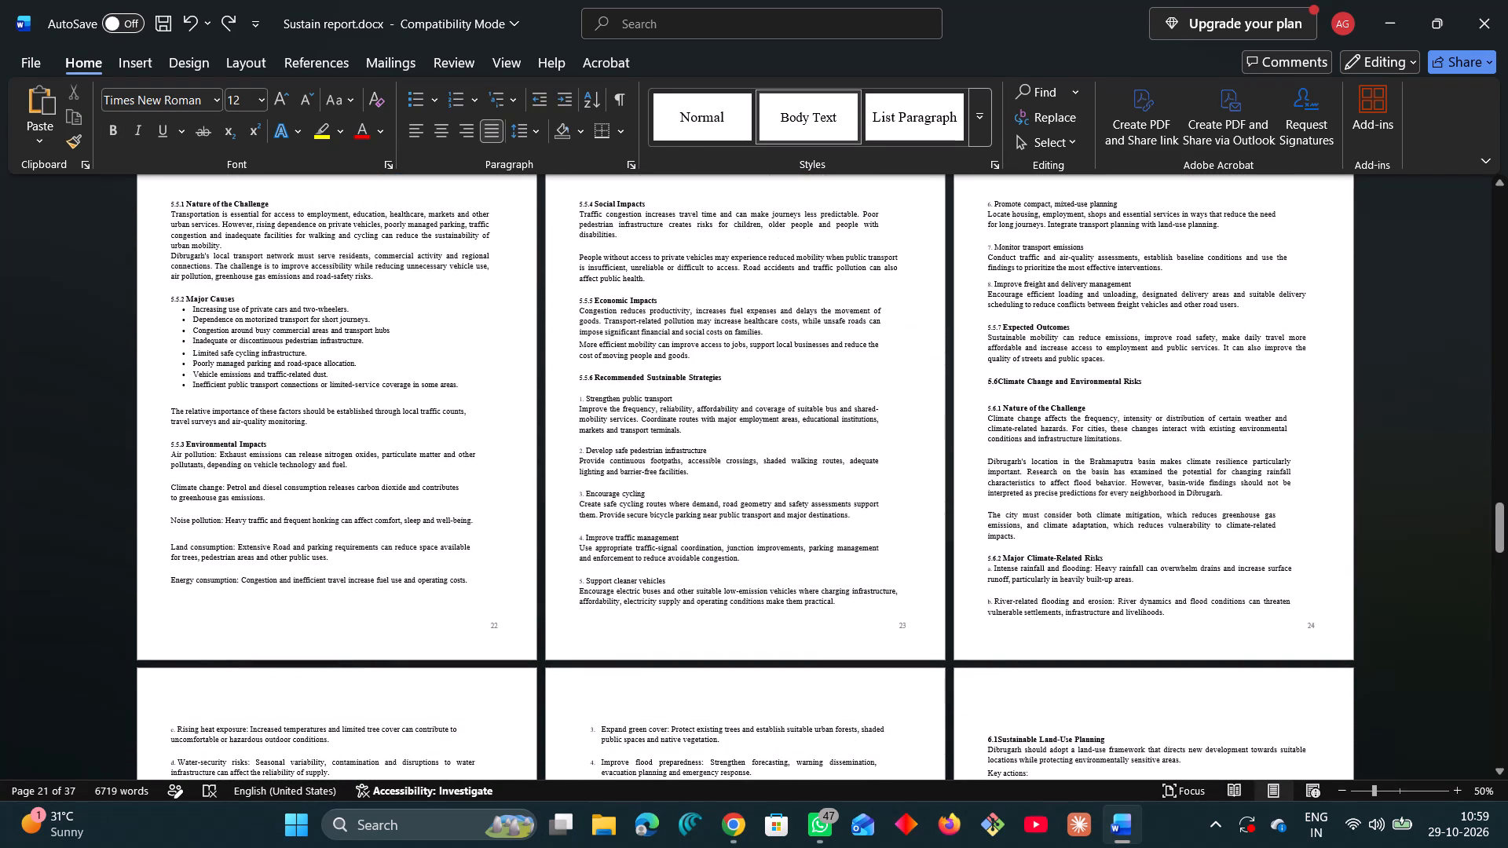
scroll(862, 397, down, 1)
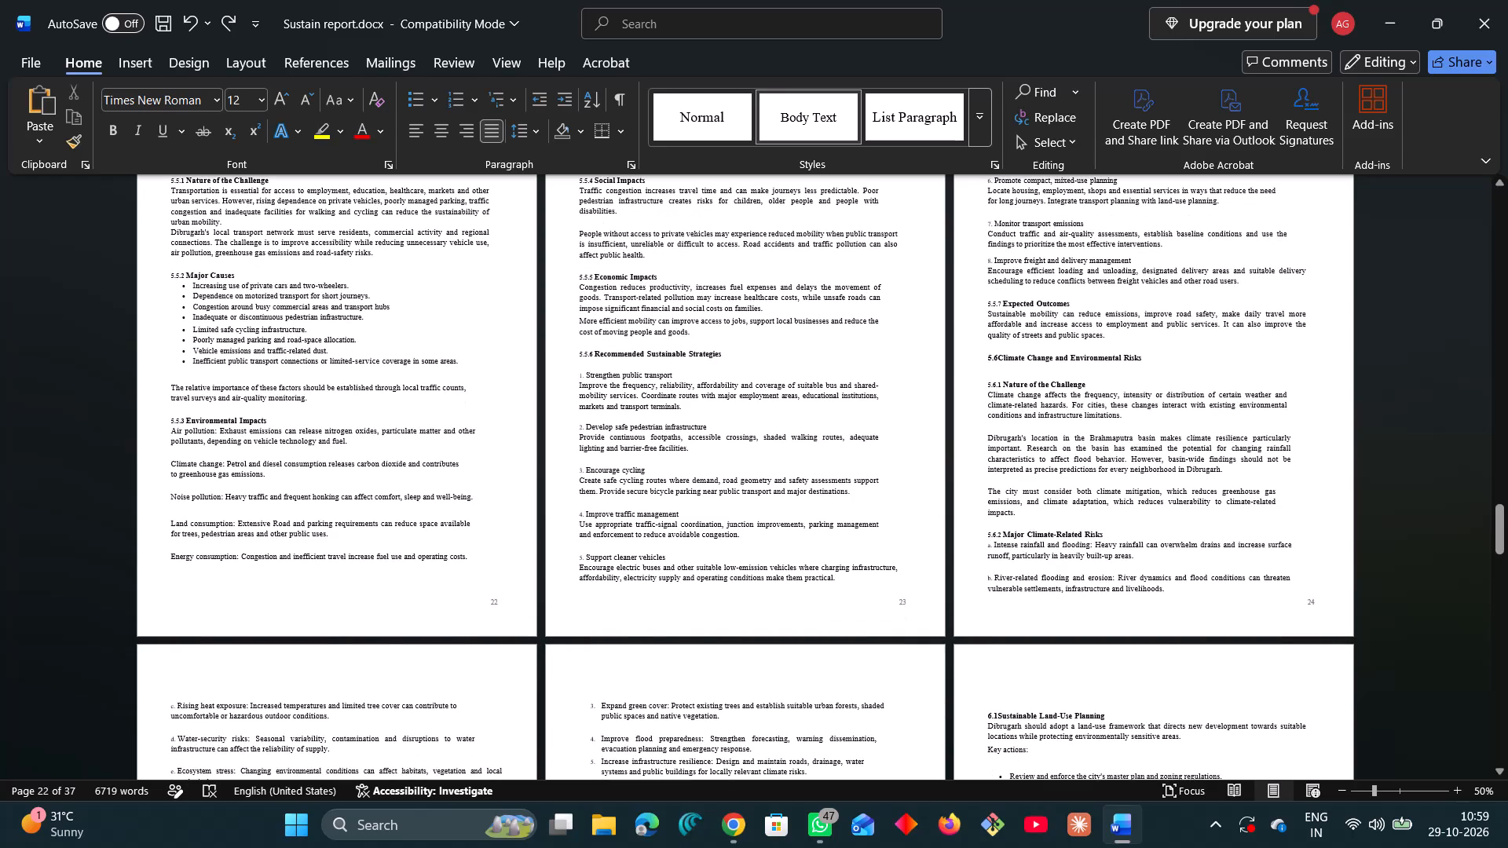
click(613, 360)
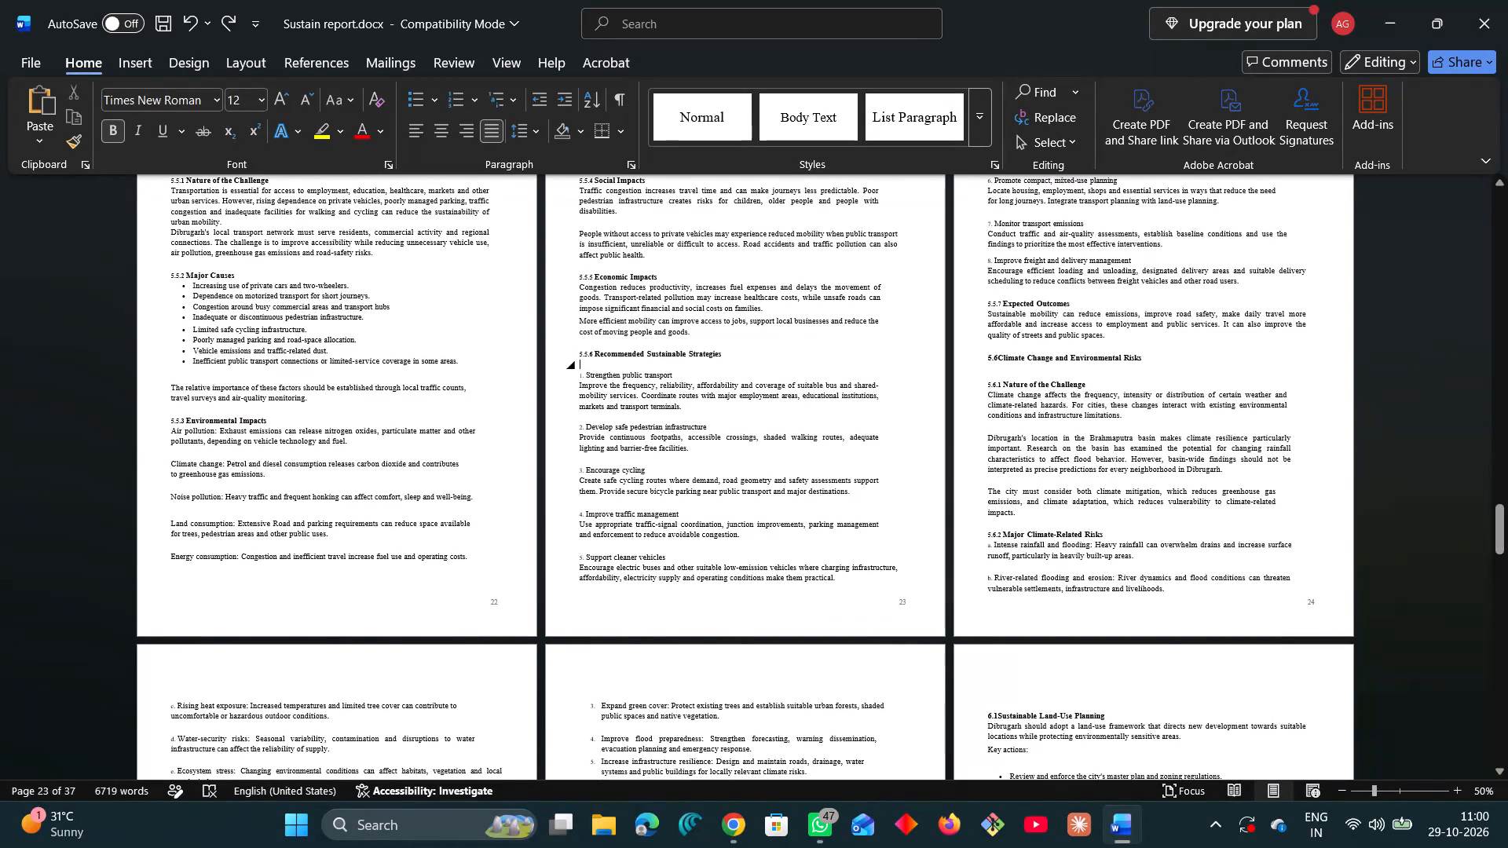
key(BackSpace)
key(BackSpace)
Insert a page break before the item Promote compact, mixed-use planning in 5.5.6 and remove the blank line above that item.
scroll(642, 307, down, 2)
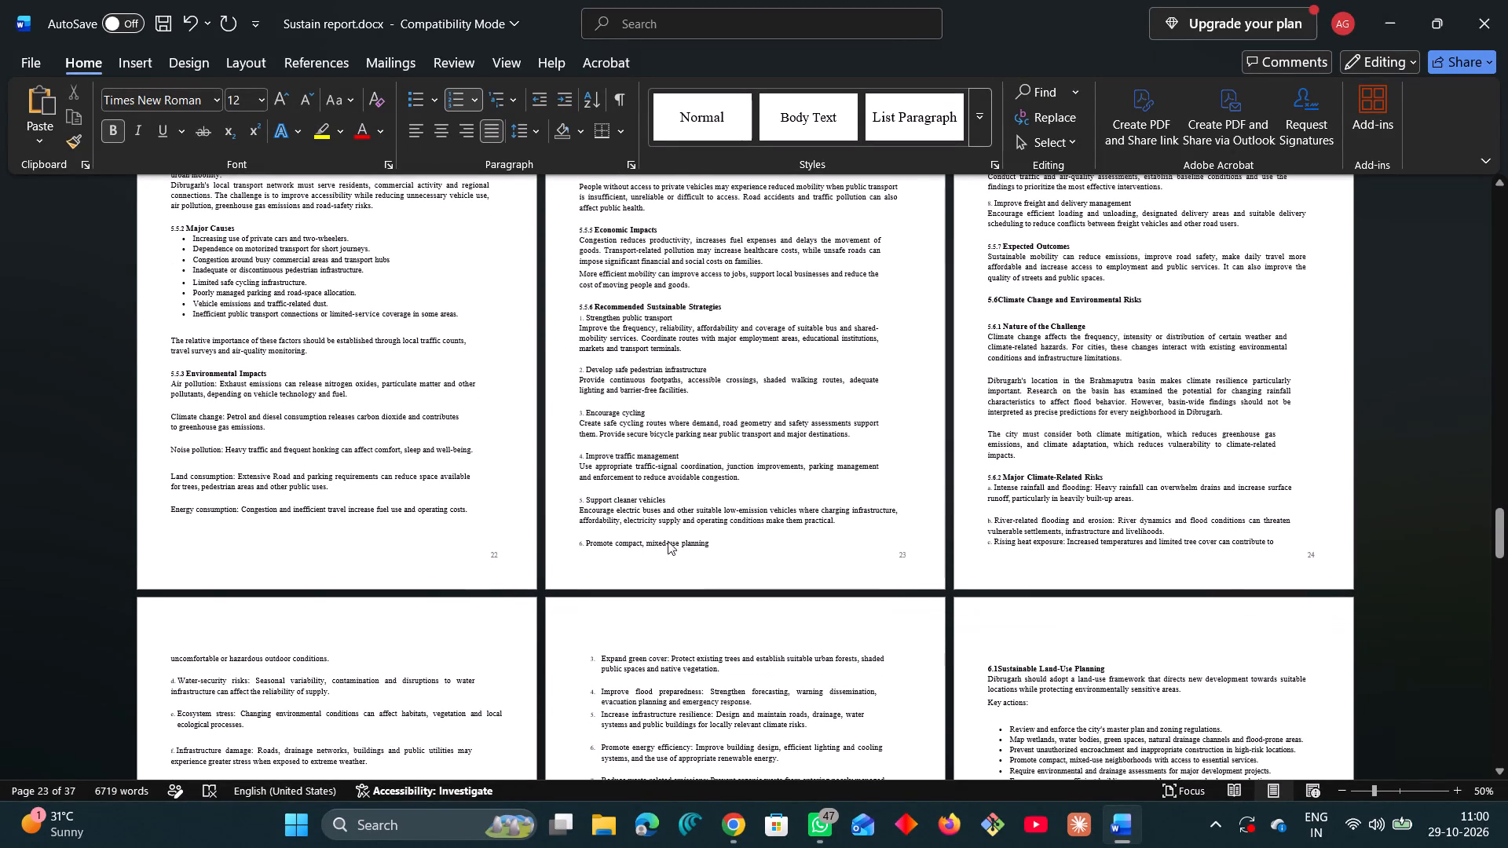
click(629, 529)
key(ctrl+Return)
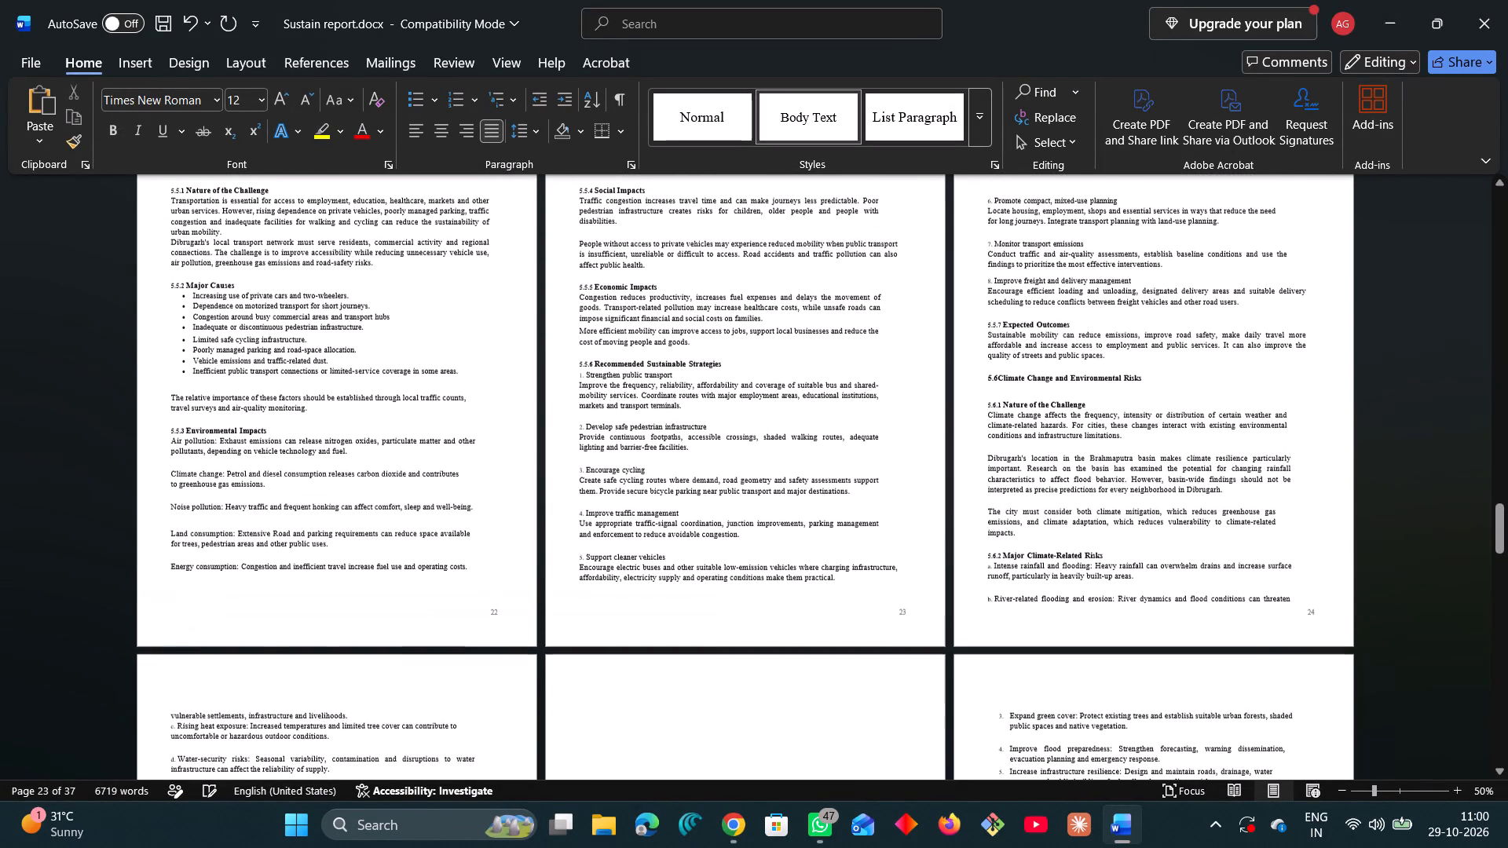
scroll(865, 508, up, 3)
key(BackSpace)
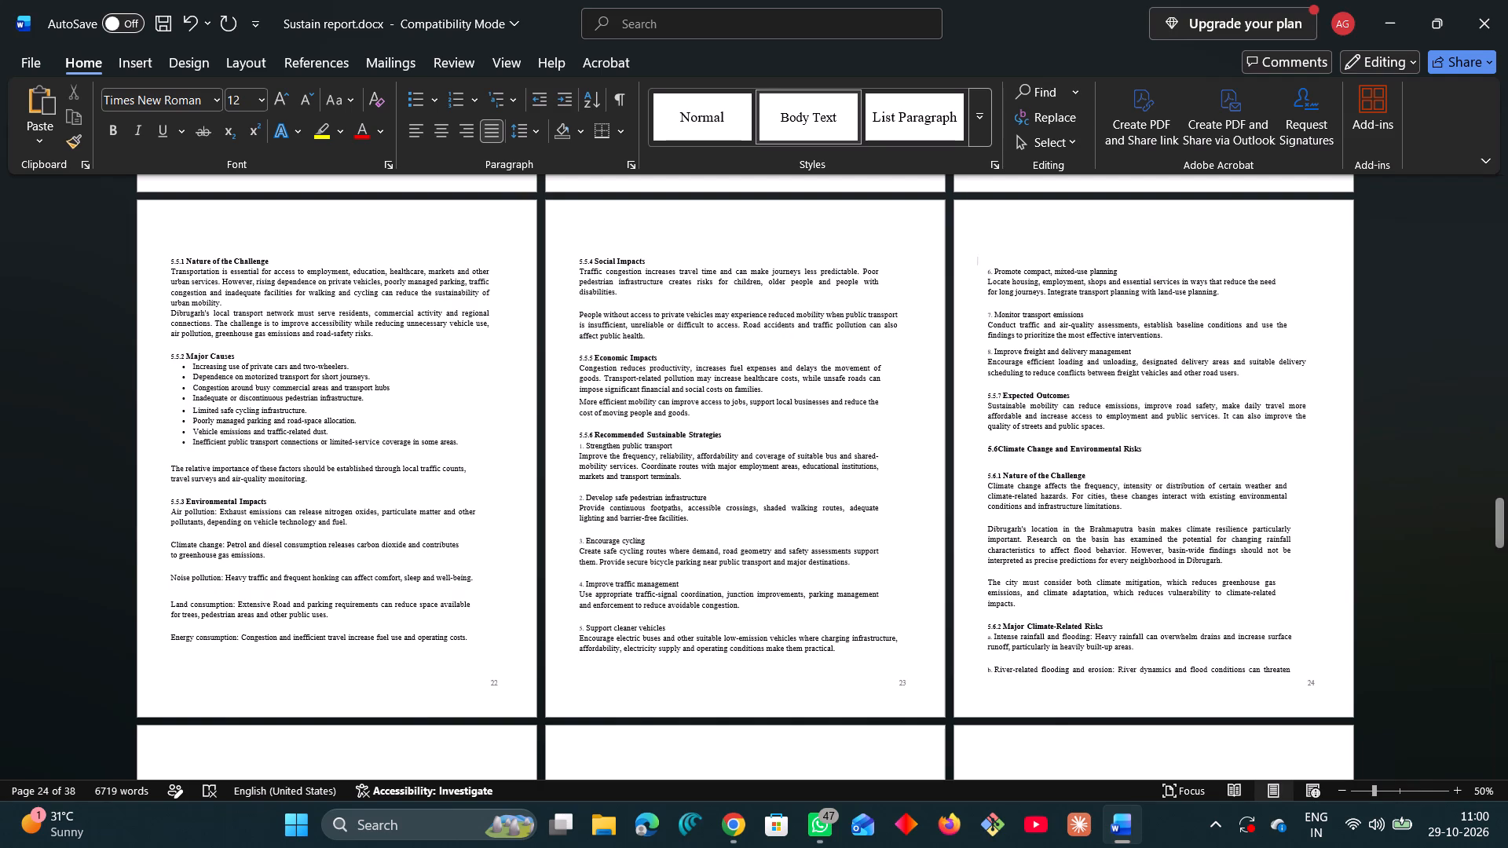
Delete the blank line above the heading 6.1Sustainable Land-Use Planning at the top of its page.
click(185, 225)
scroll(613, 269, down, 10)
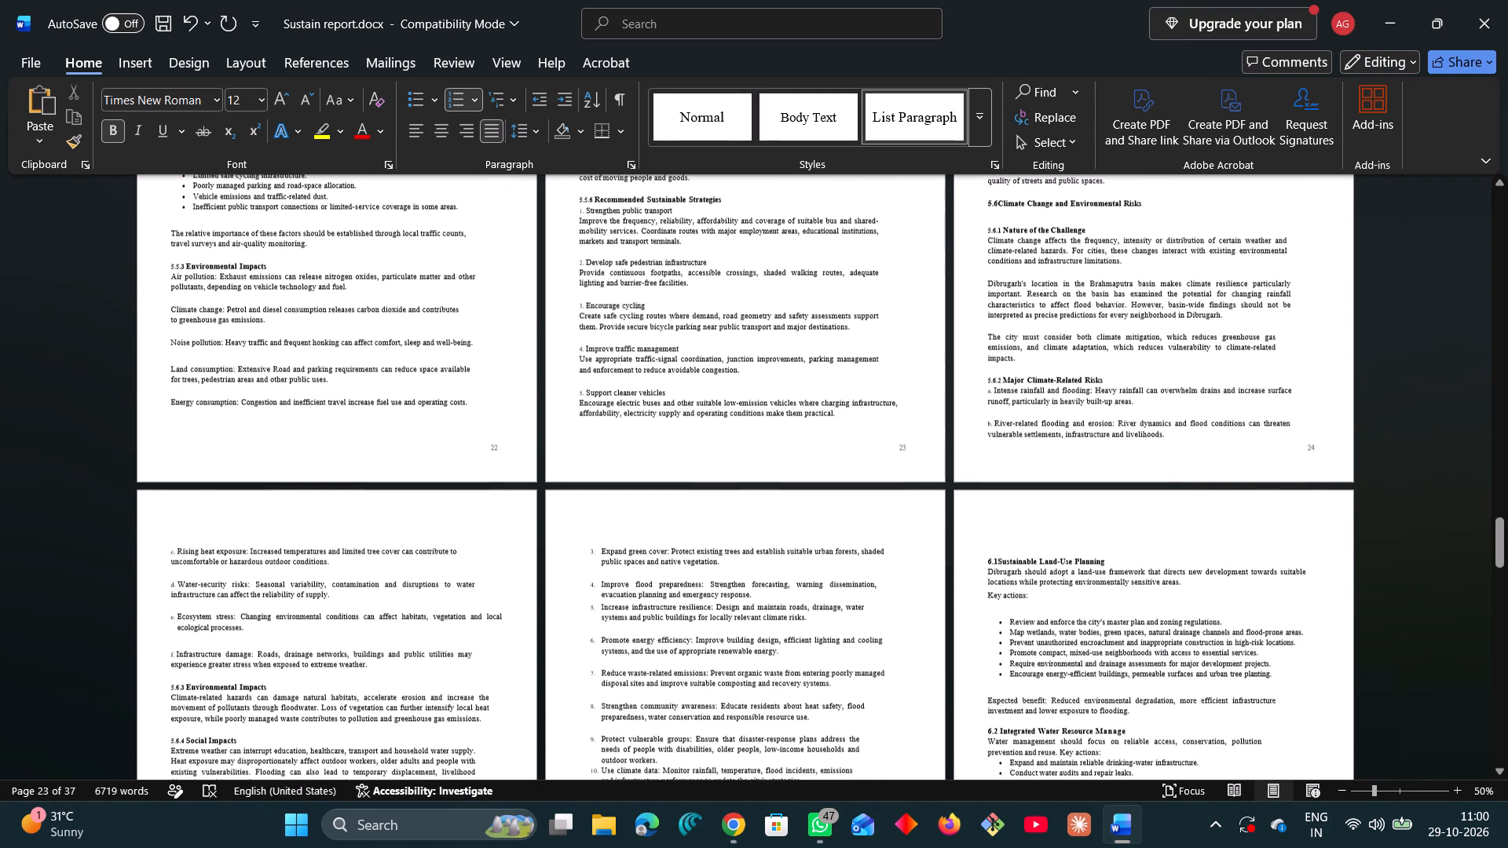
click(698, 517)
click(1015, 529)
key(BackSpace)
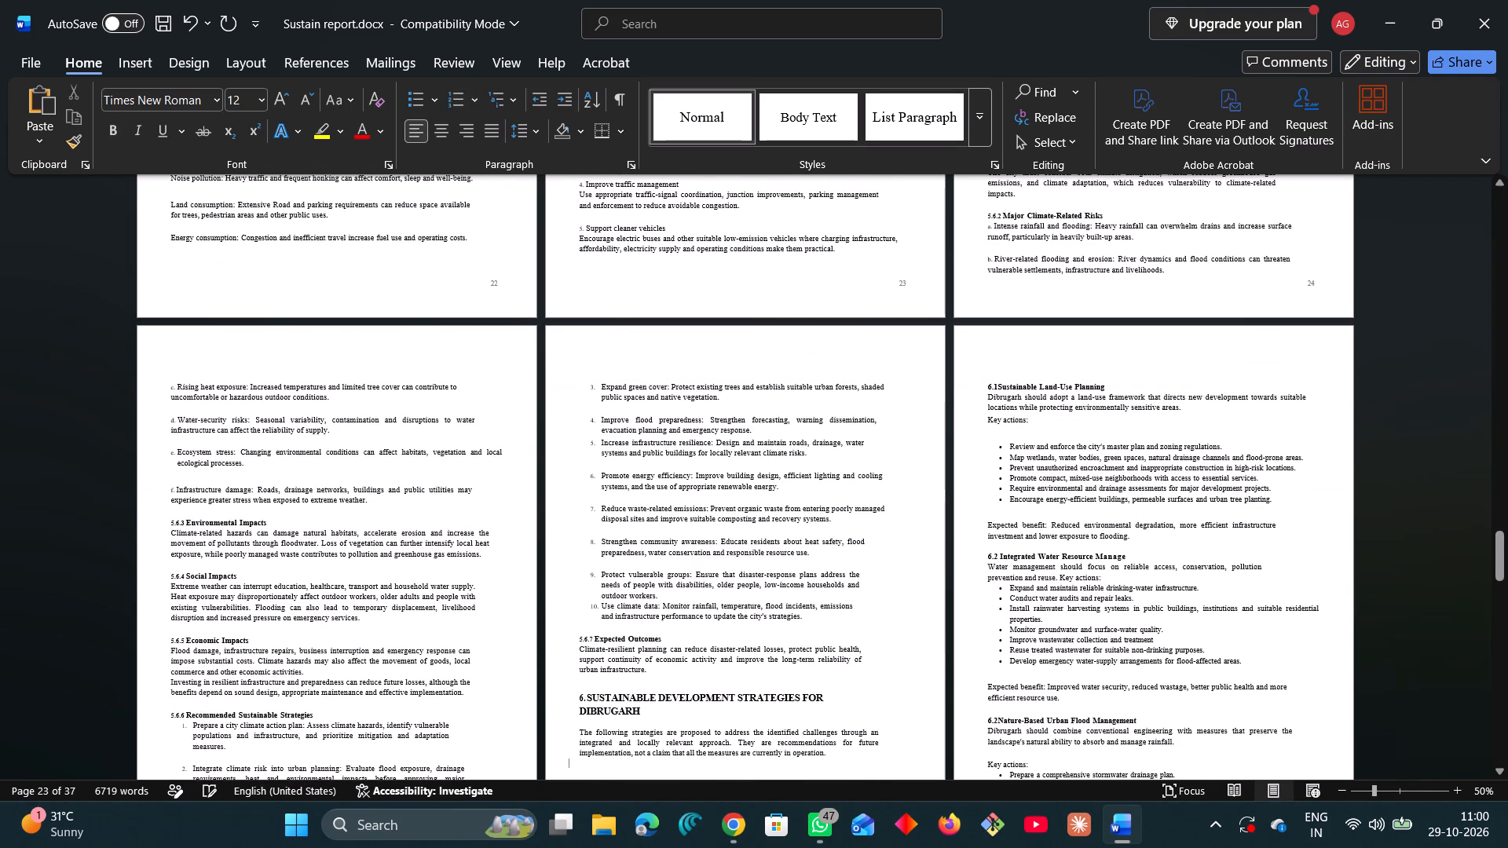
Replace the misspelled word programmes with programs in the training bullet under 6.7 Sustainable Local Economic Development.
click(276, 357)
scroll(276, 357, down, 5)
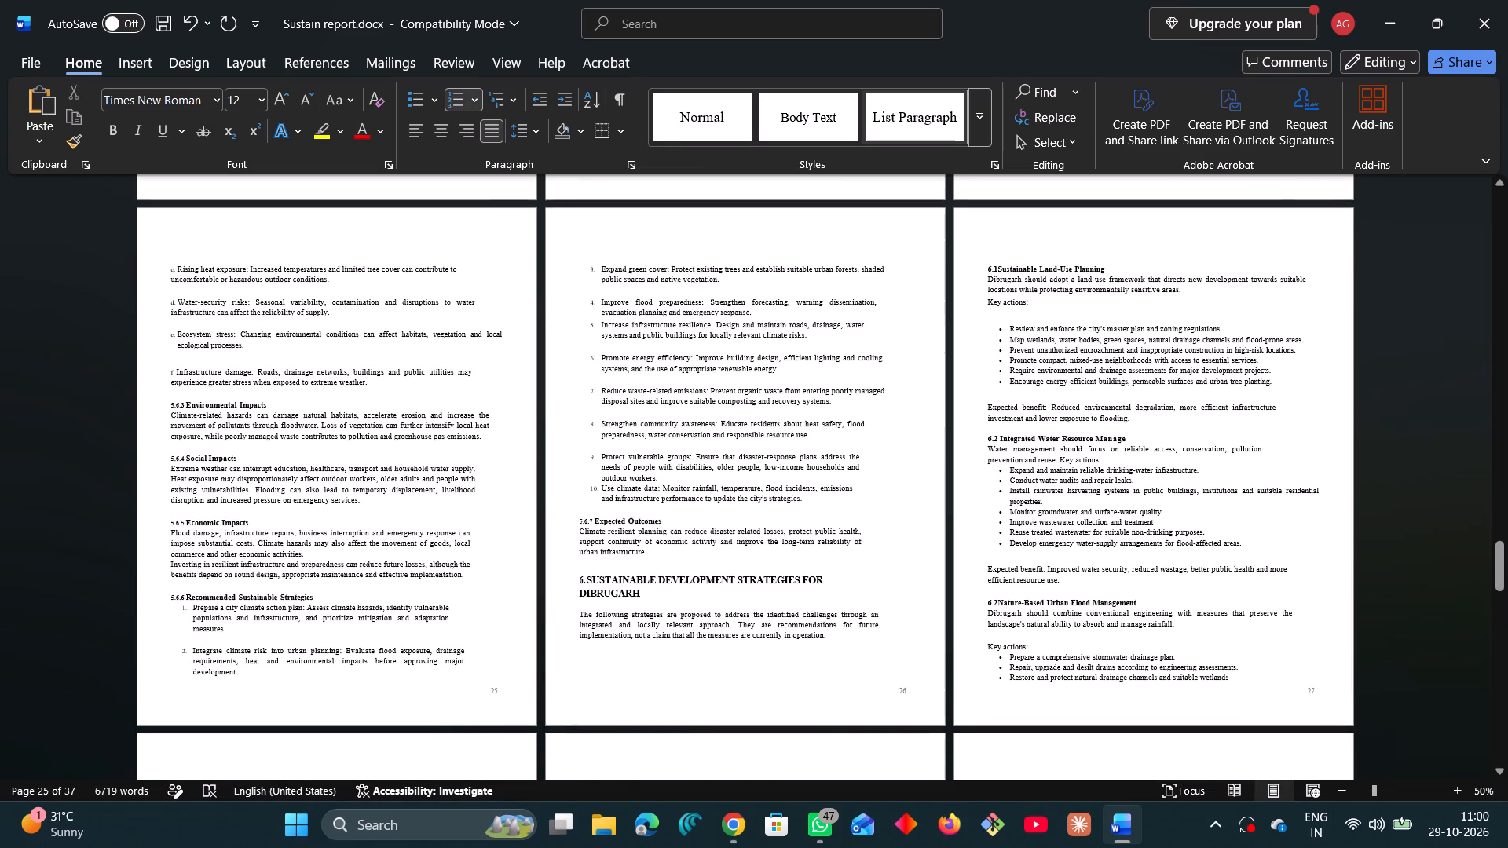
scroll(608, 520, down, 3)
scroll(737, 530, down, 3)
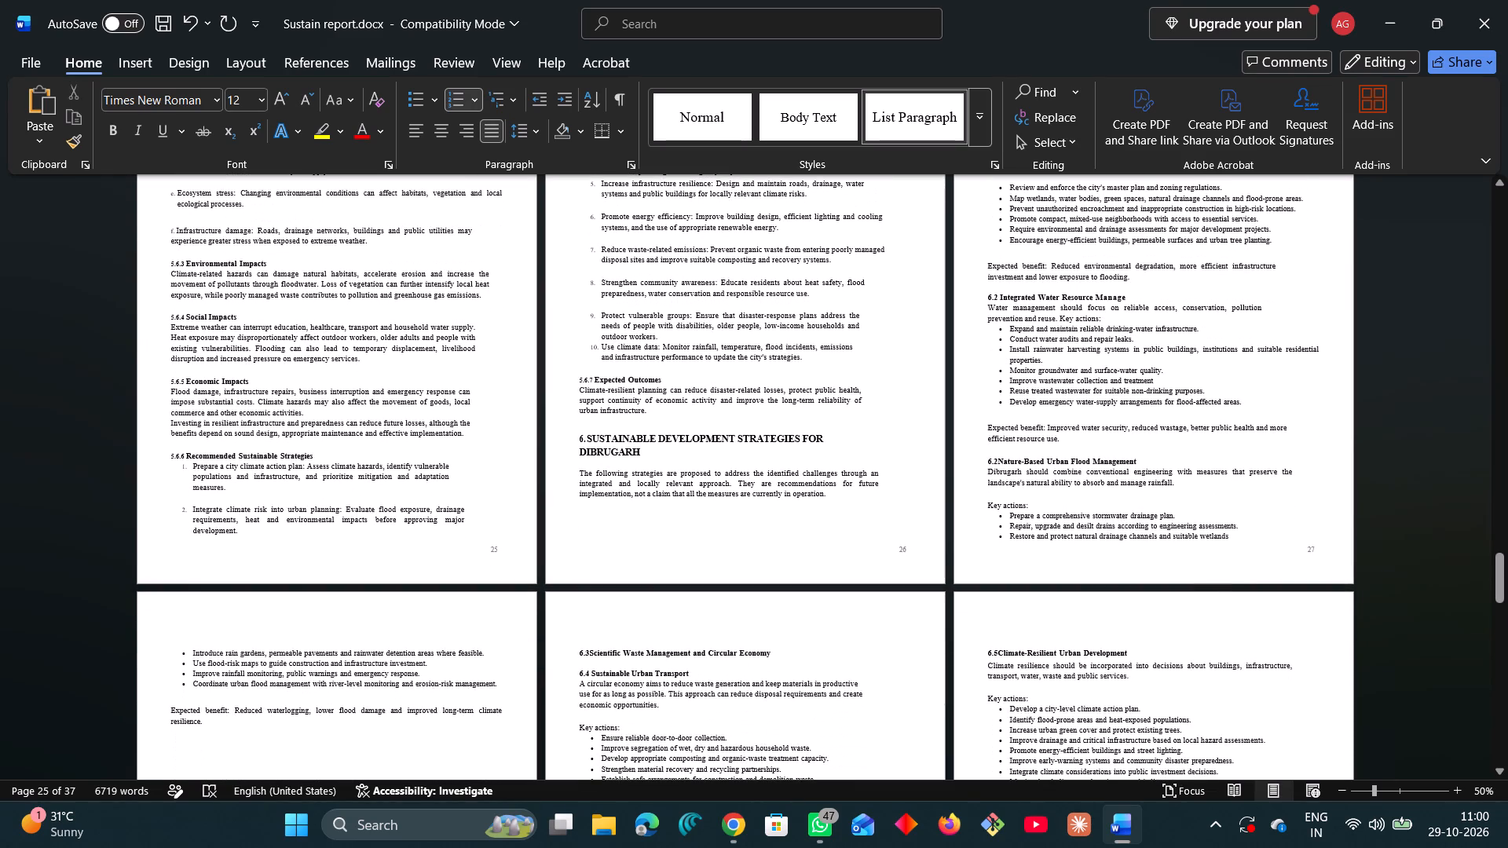
scroll(800, 533, down, 9)
scroll(469, 532, down, 8)
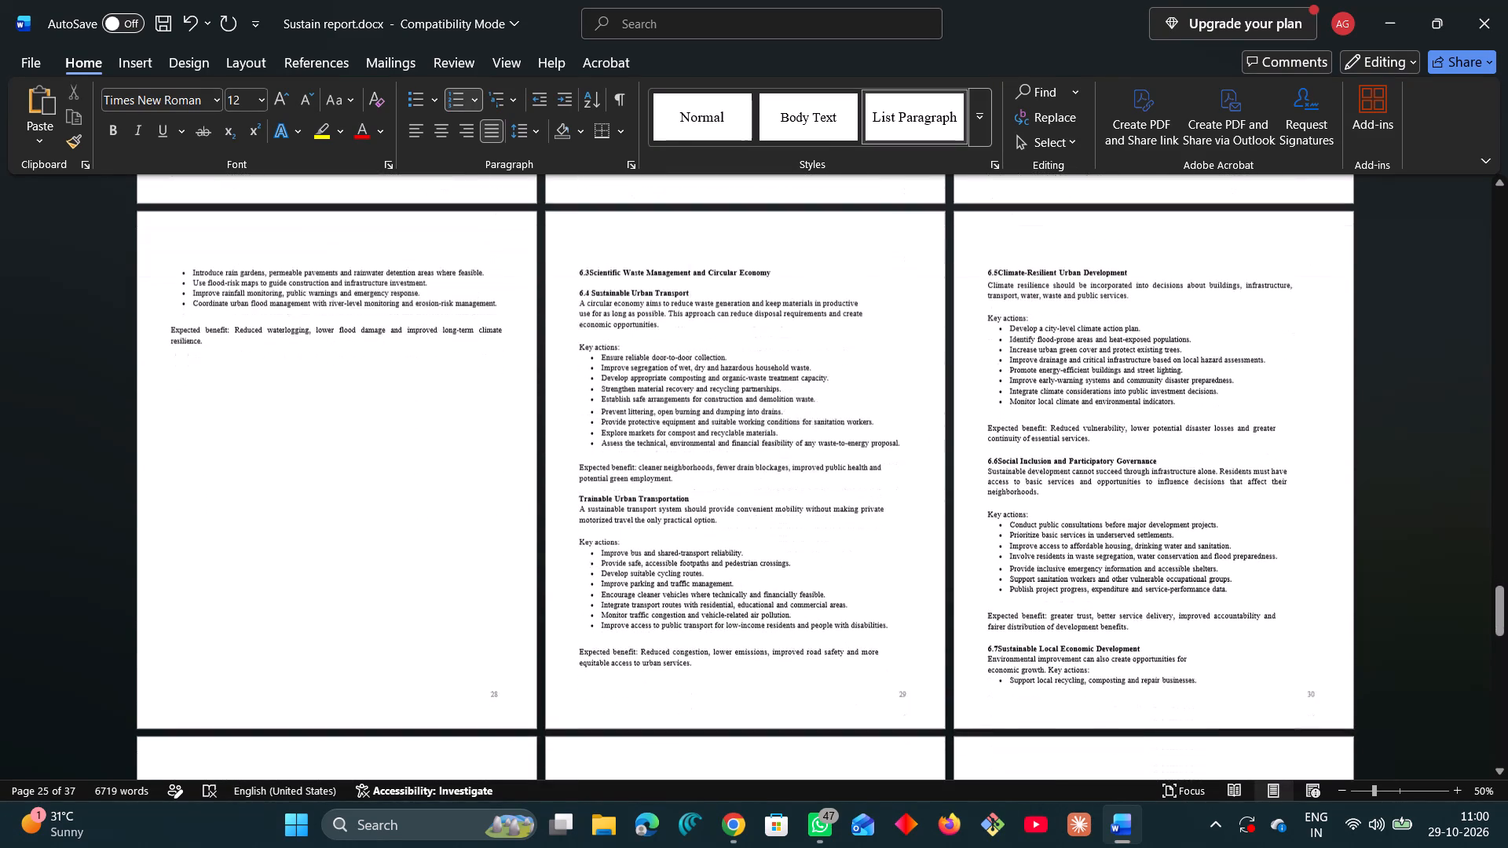
scroll(471, 530, down, 10)
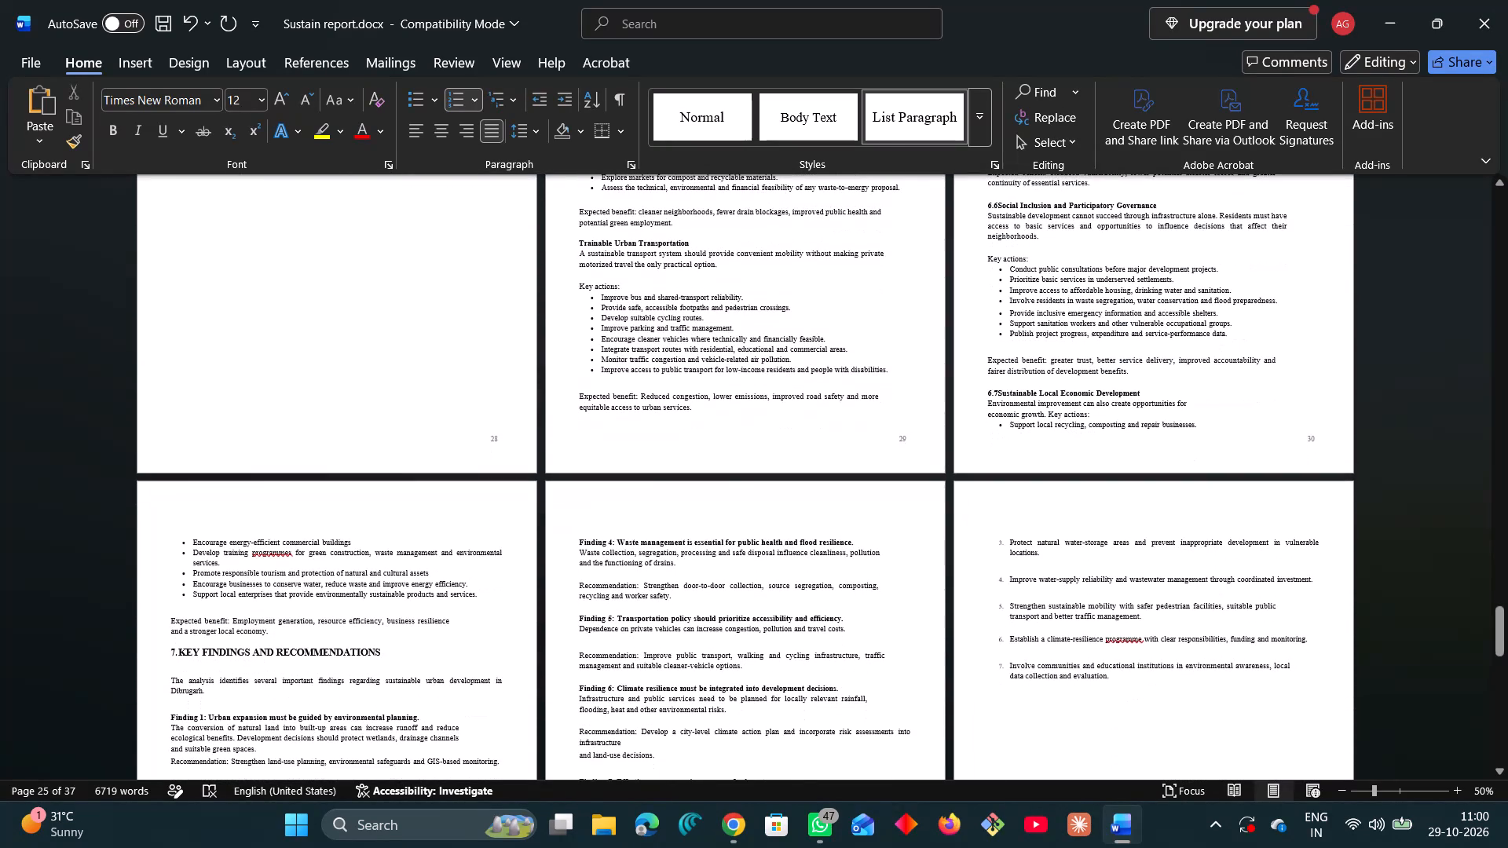
right_click(284, 555)
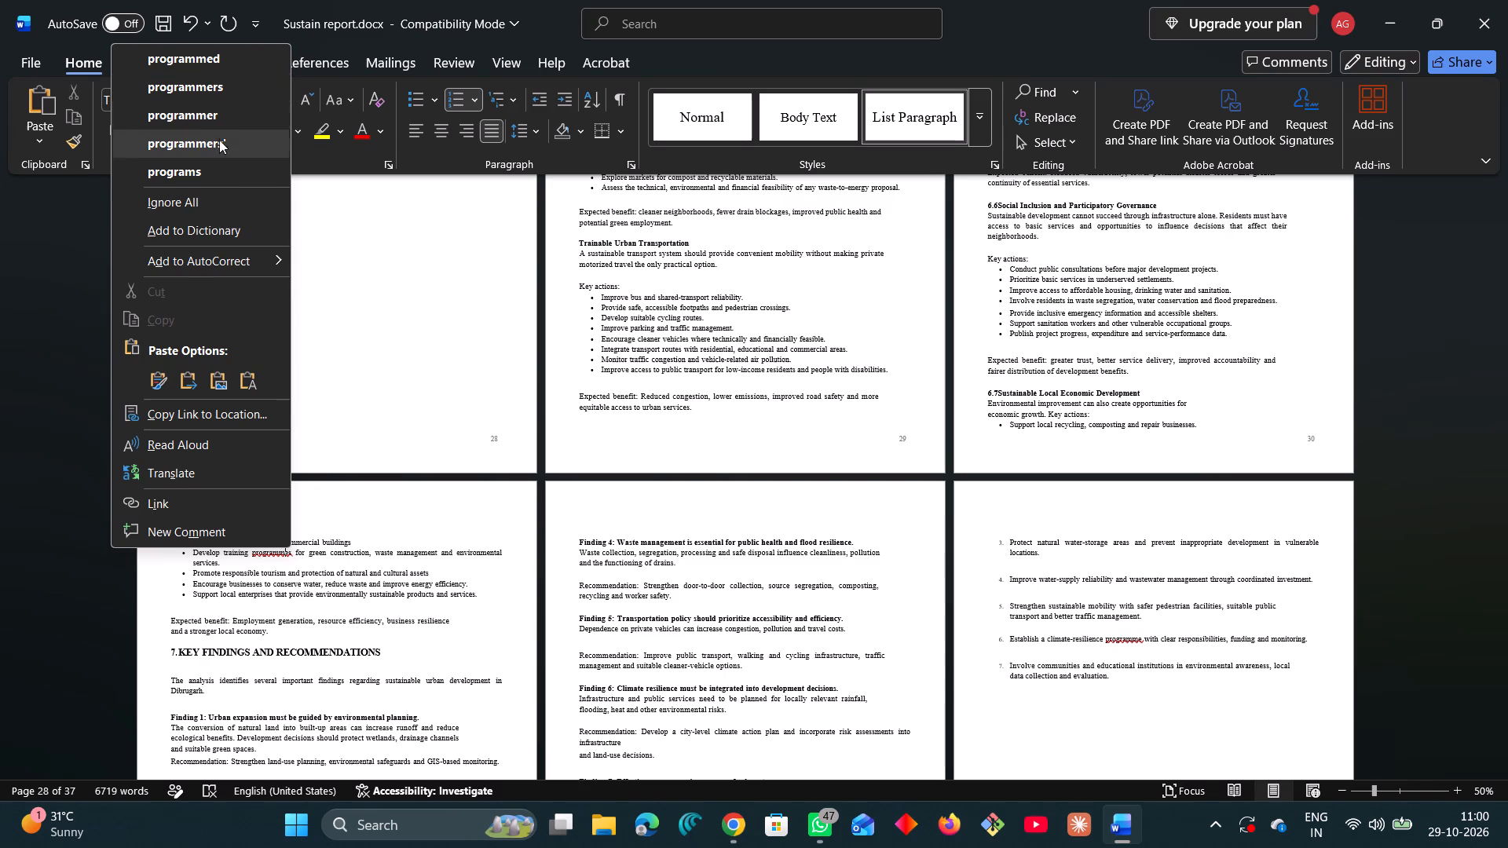
click(210, 174)
Check the spelling suggestions for programme in the climate-resilience item of 7.1 Priority Actions for Dibrugarh.
scroll(382, 547, down, 1)
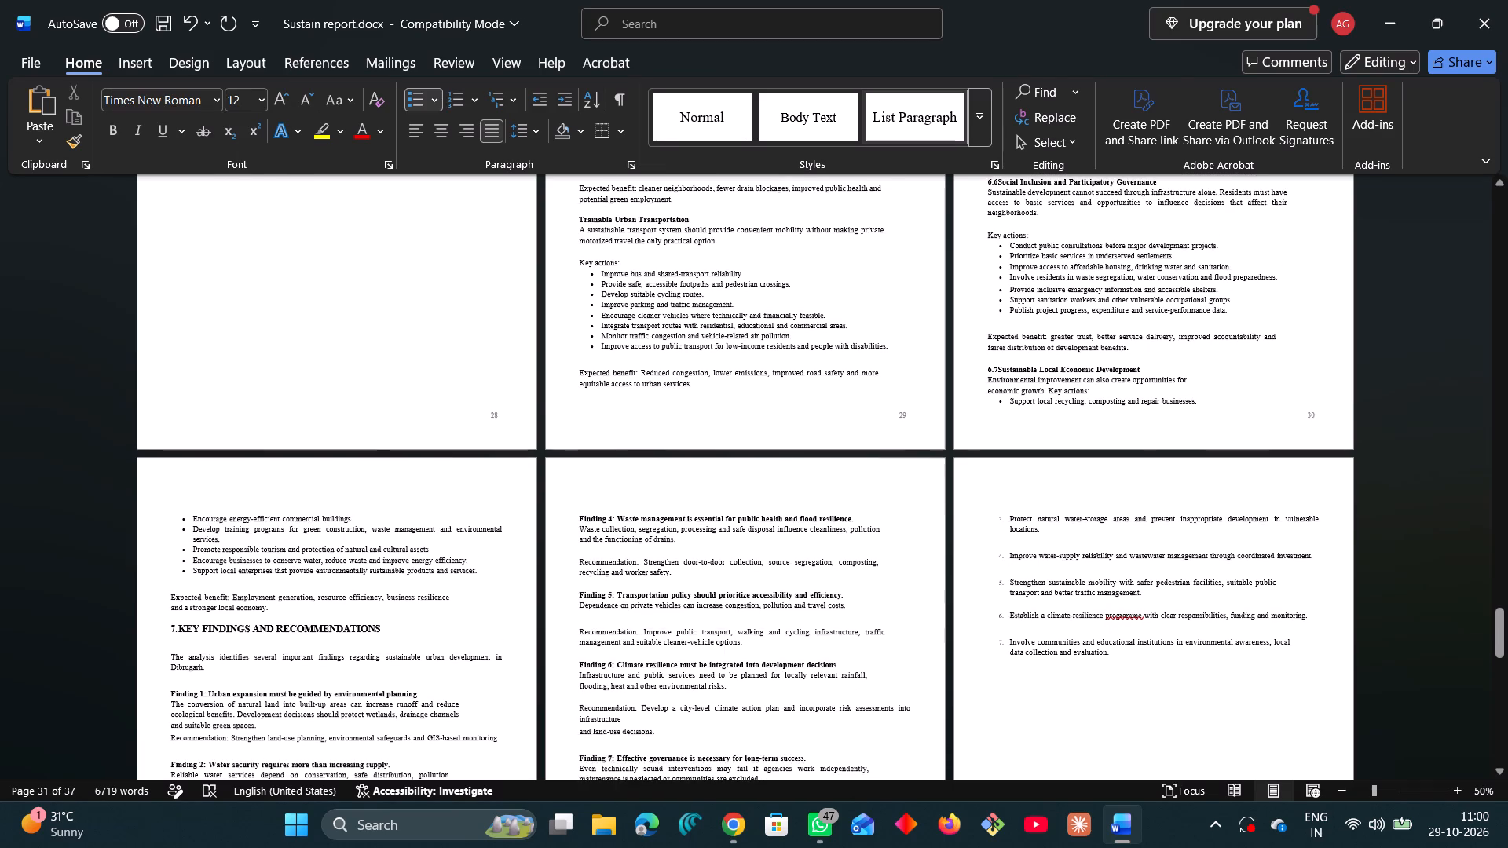
scroll(297, 535, down, 13)
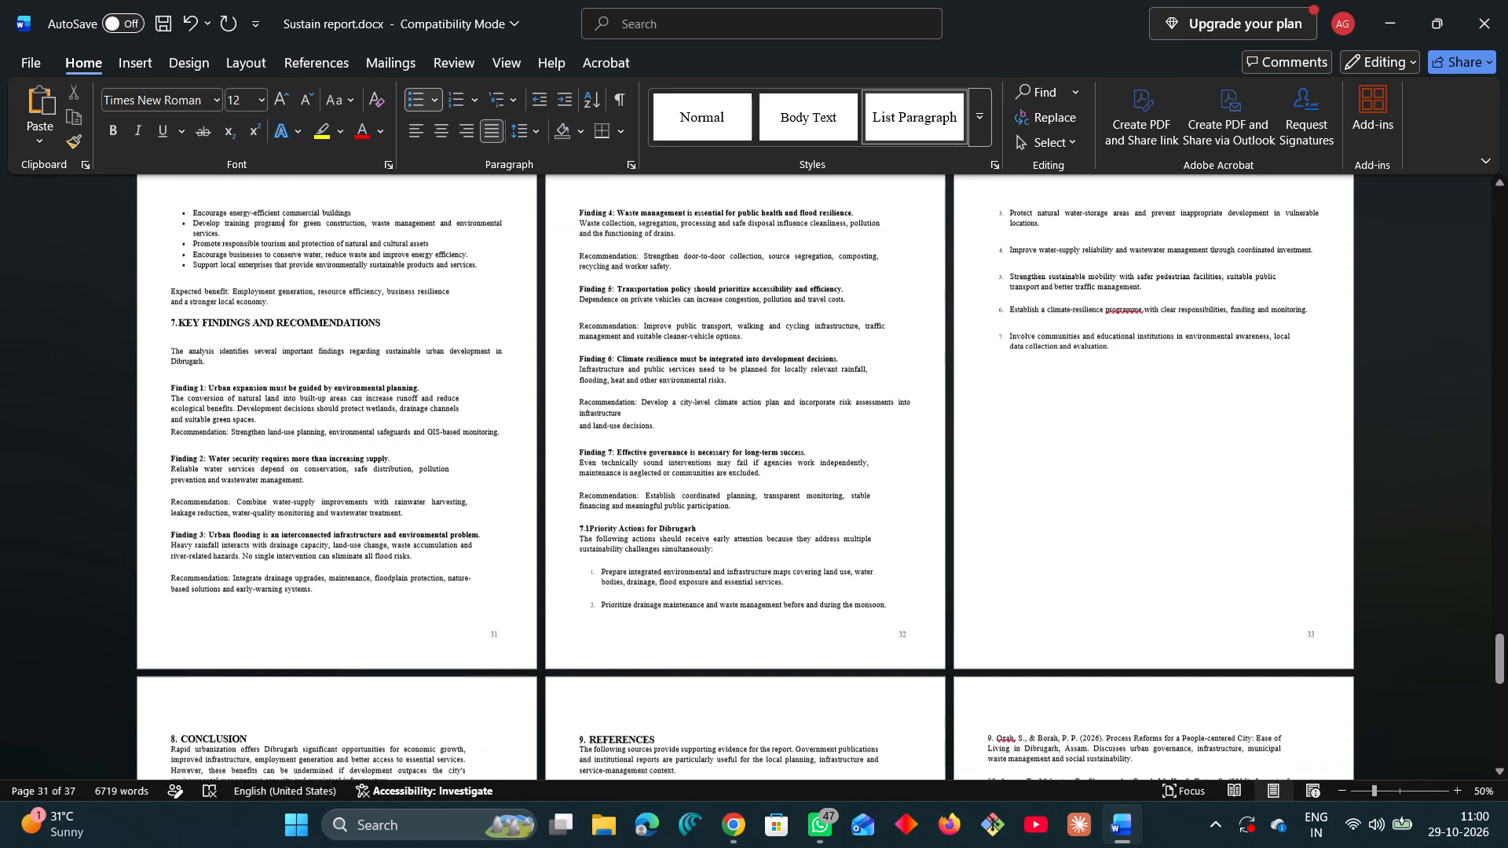
right_click(1116, 309)
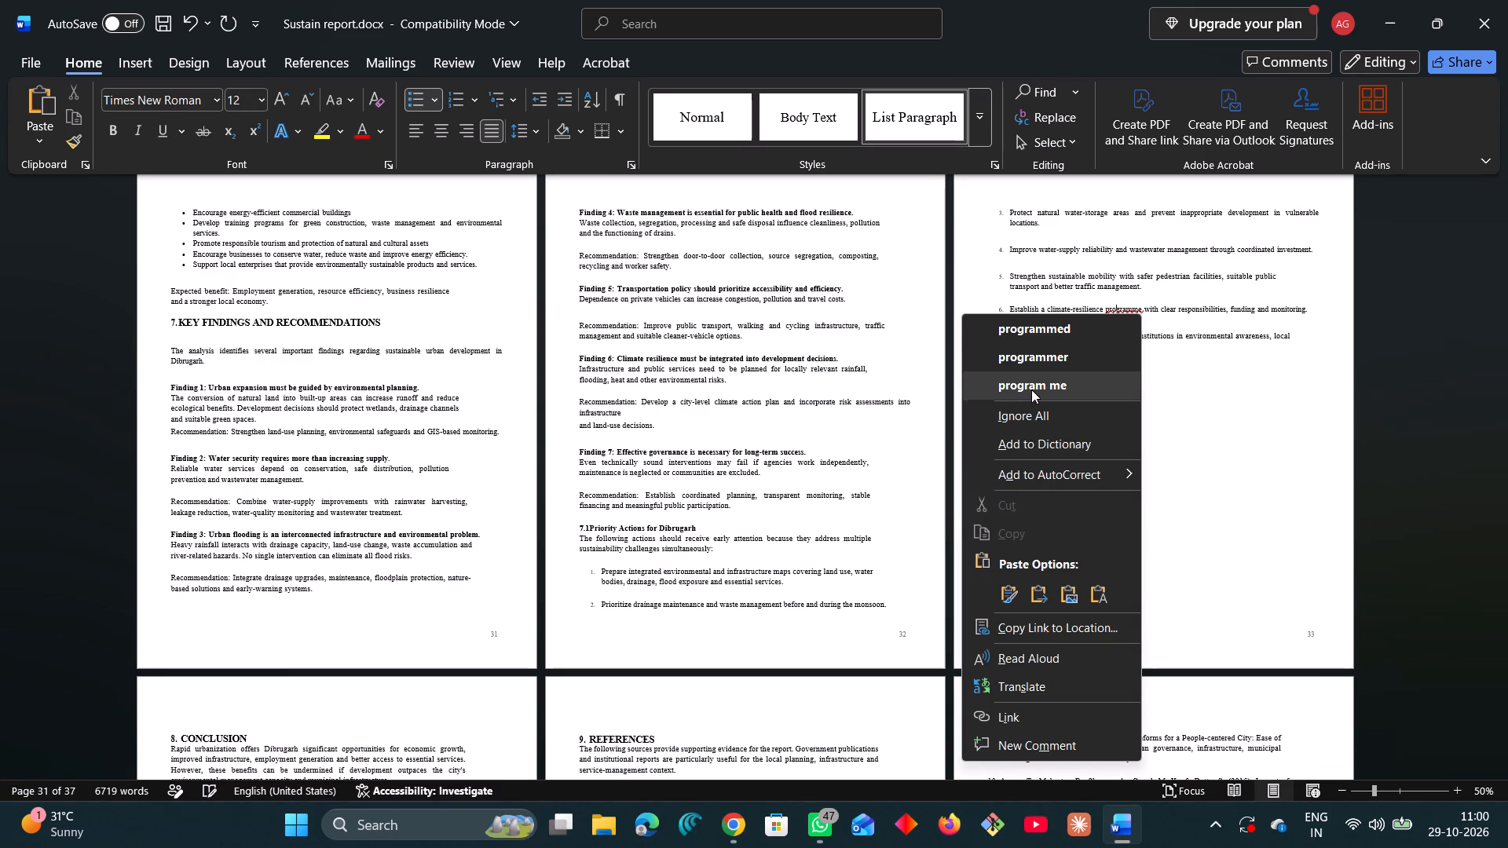
click(1215, 417)
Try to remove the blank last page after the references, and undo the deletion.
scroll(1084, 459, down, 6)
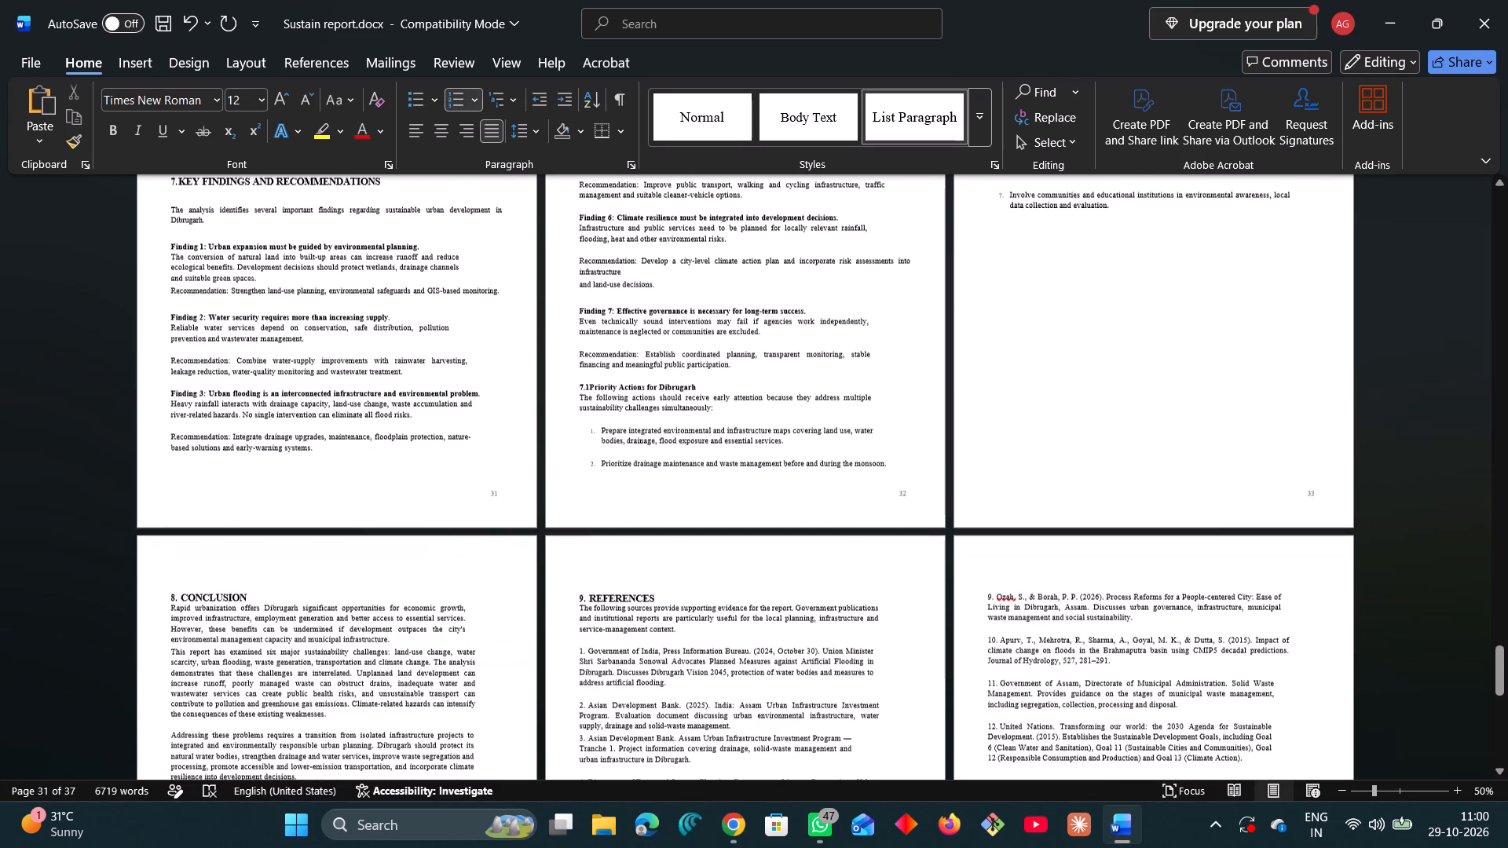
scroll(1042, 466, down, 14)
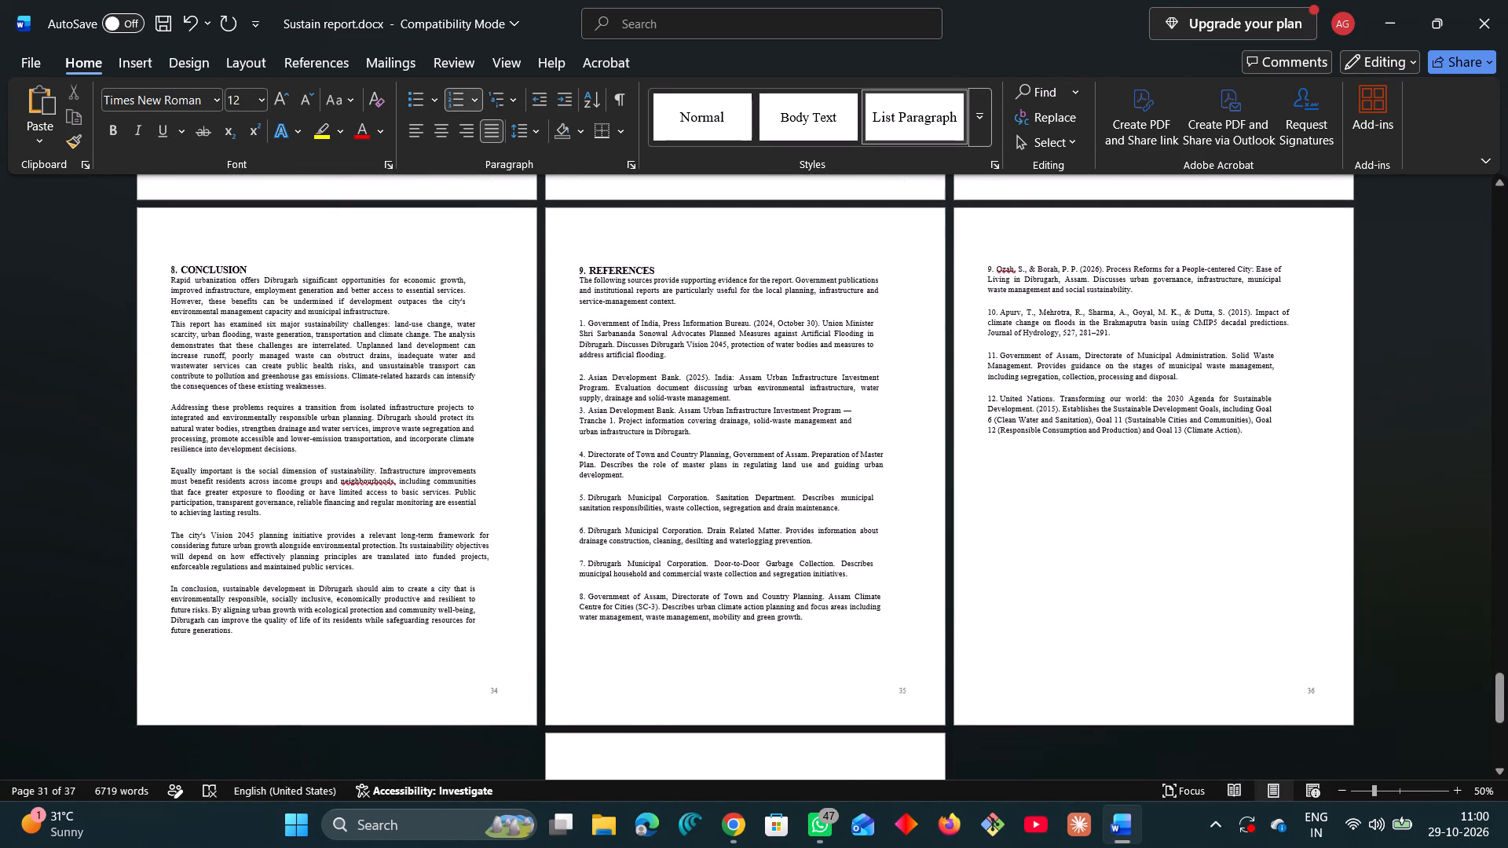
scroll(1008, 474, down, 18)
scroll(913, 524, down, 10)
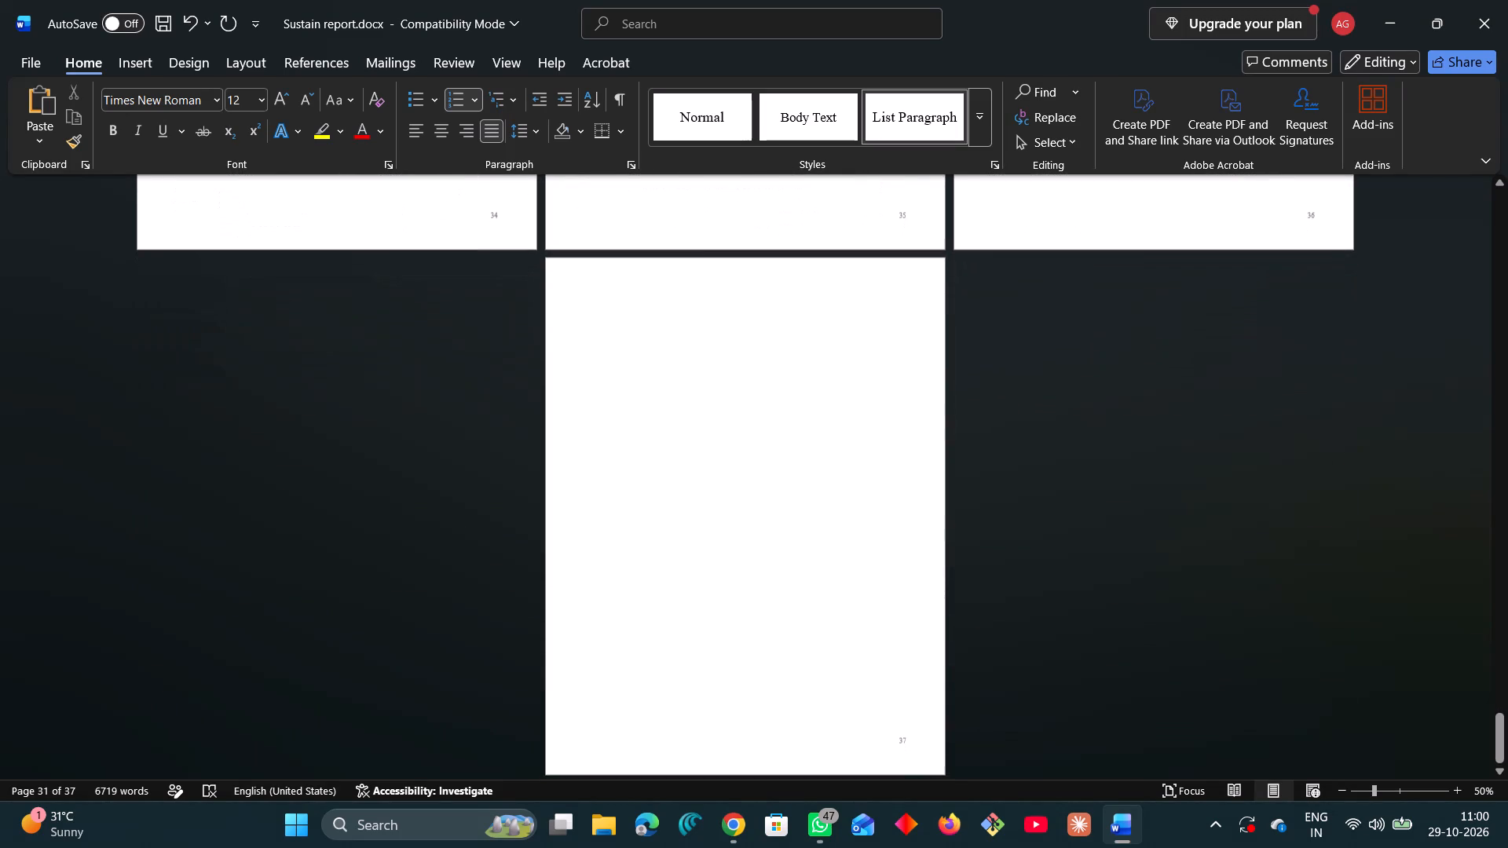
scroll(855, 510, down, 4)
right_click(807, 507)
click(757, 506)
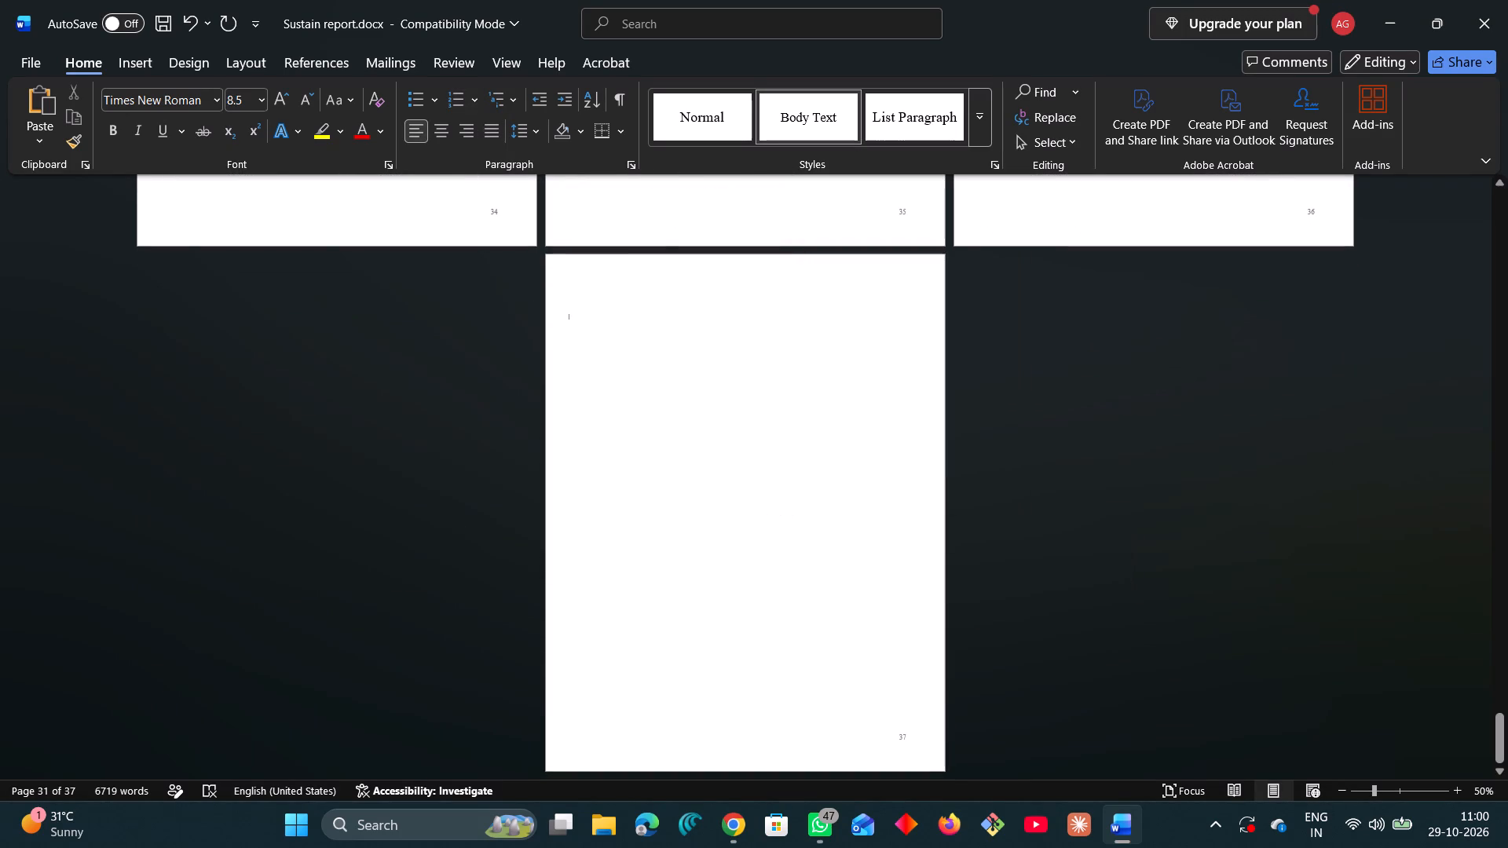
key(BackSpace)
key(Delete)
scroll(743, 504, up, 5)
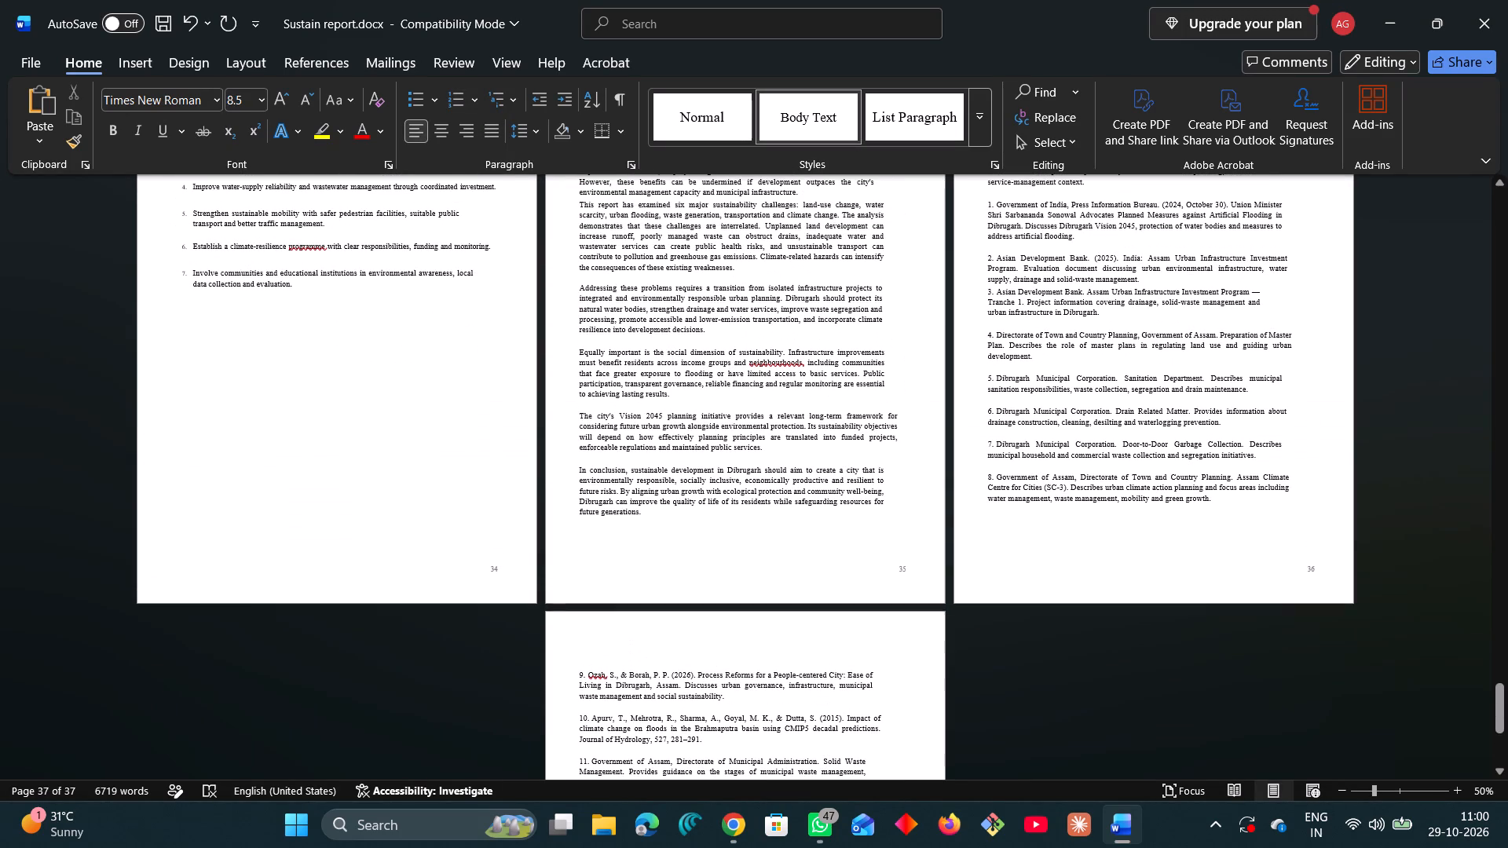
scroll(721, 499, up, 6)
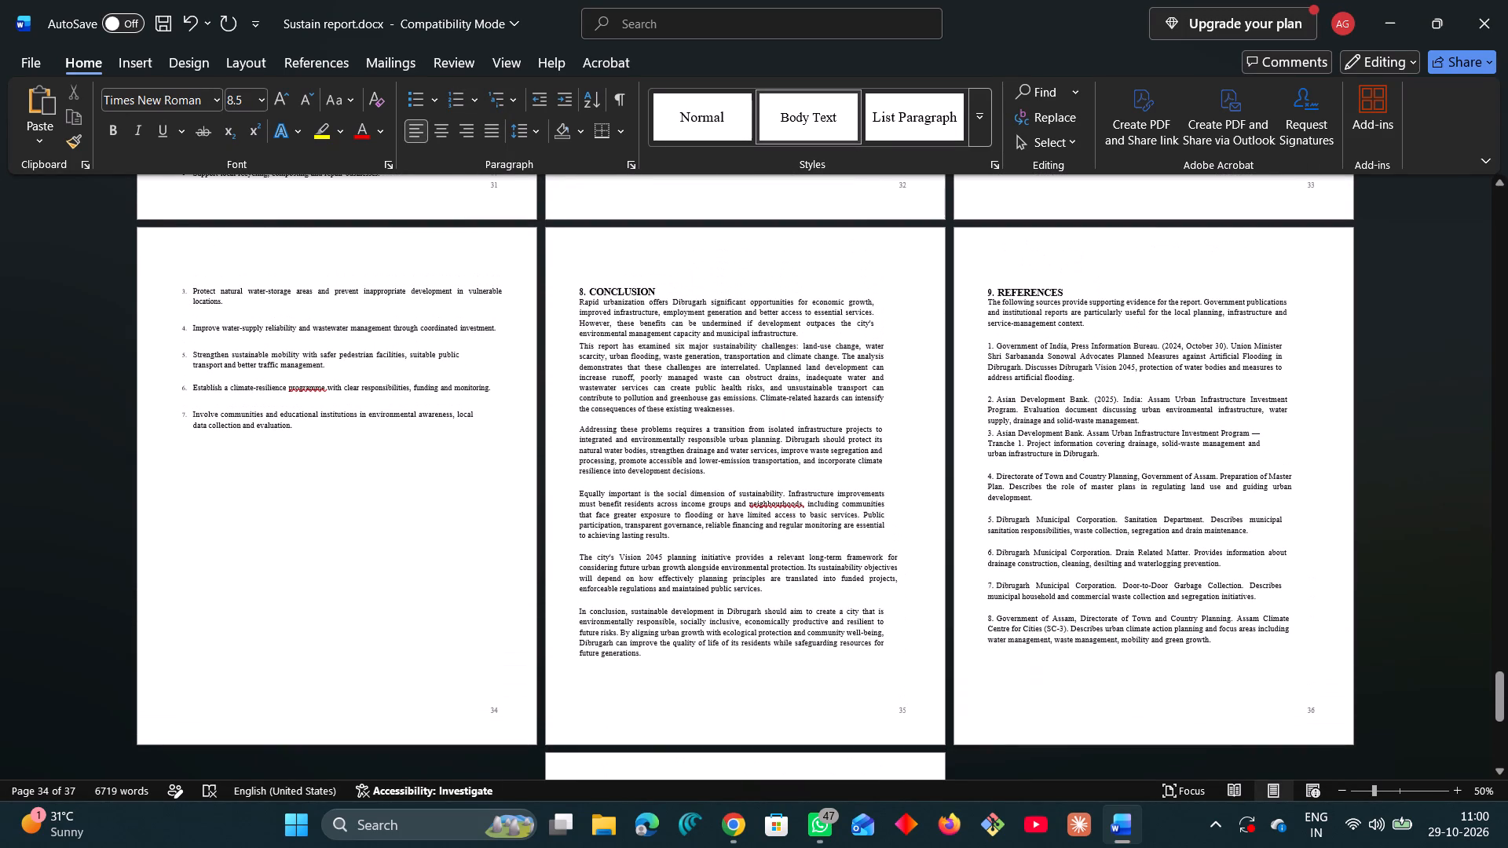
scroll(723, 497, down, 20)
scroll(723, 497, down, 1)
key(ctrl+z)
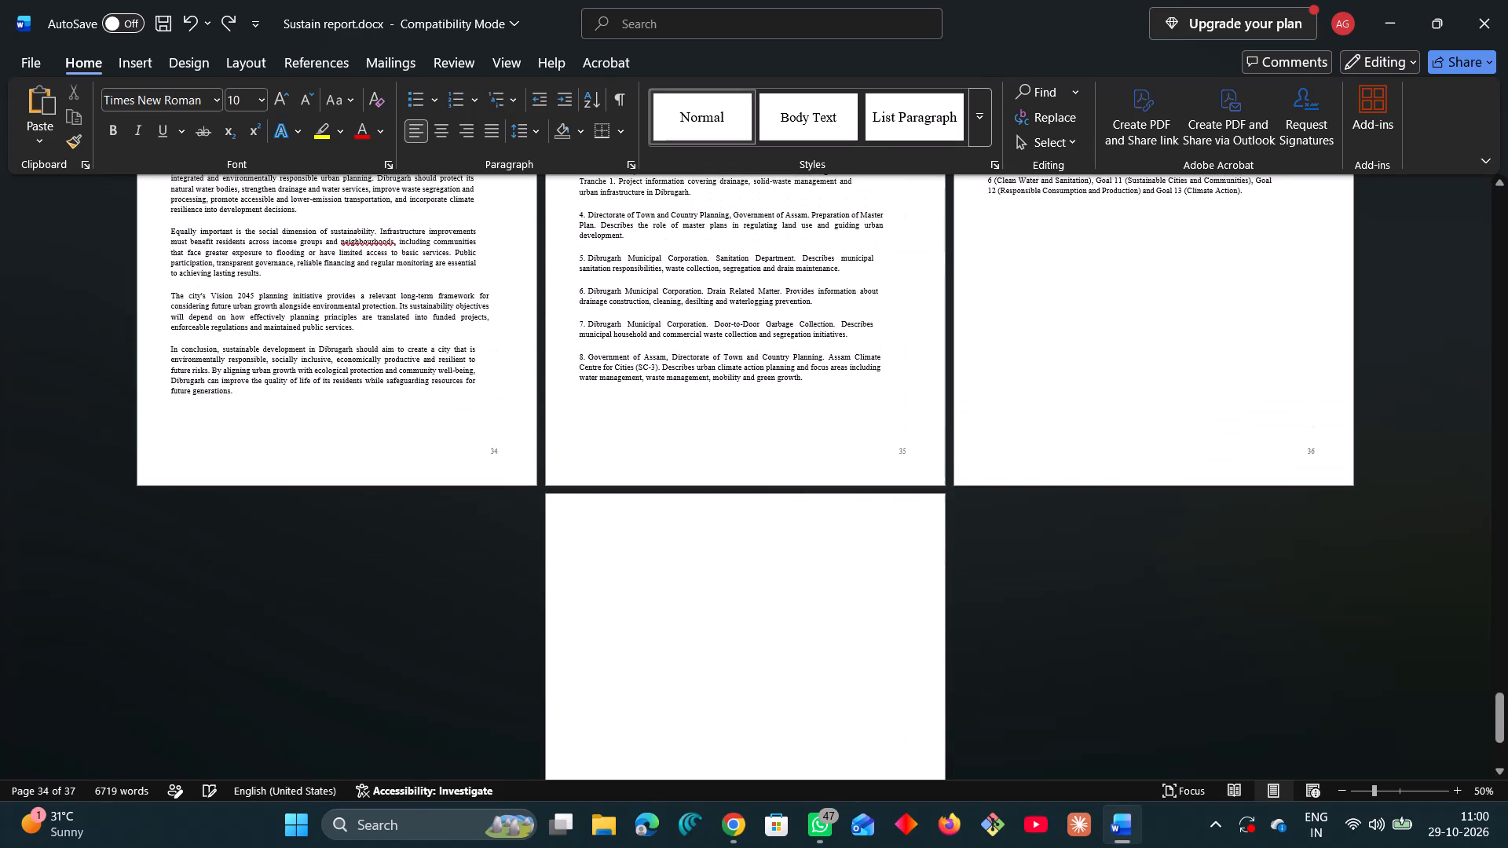
Review the page layout, headings and blank spaces from the references back to 5.5.3 Environmental Impacts.
scroll(736, 484, up, 20)
scroll(763, 479, up, 4)
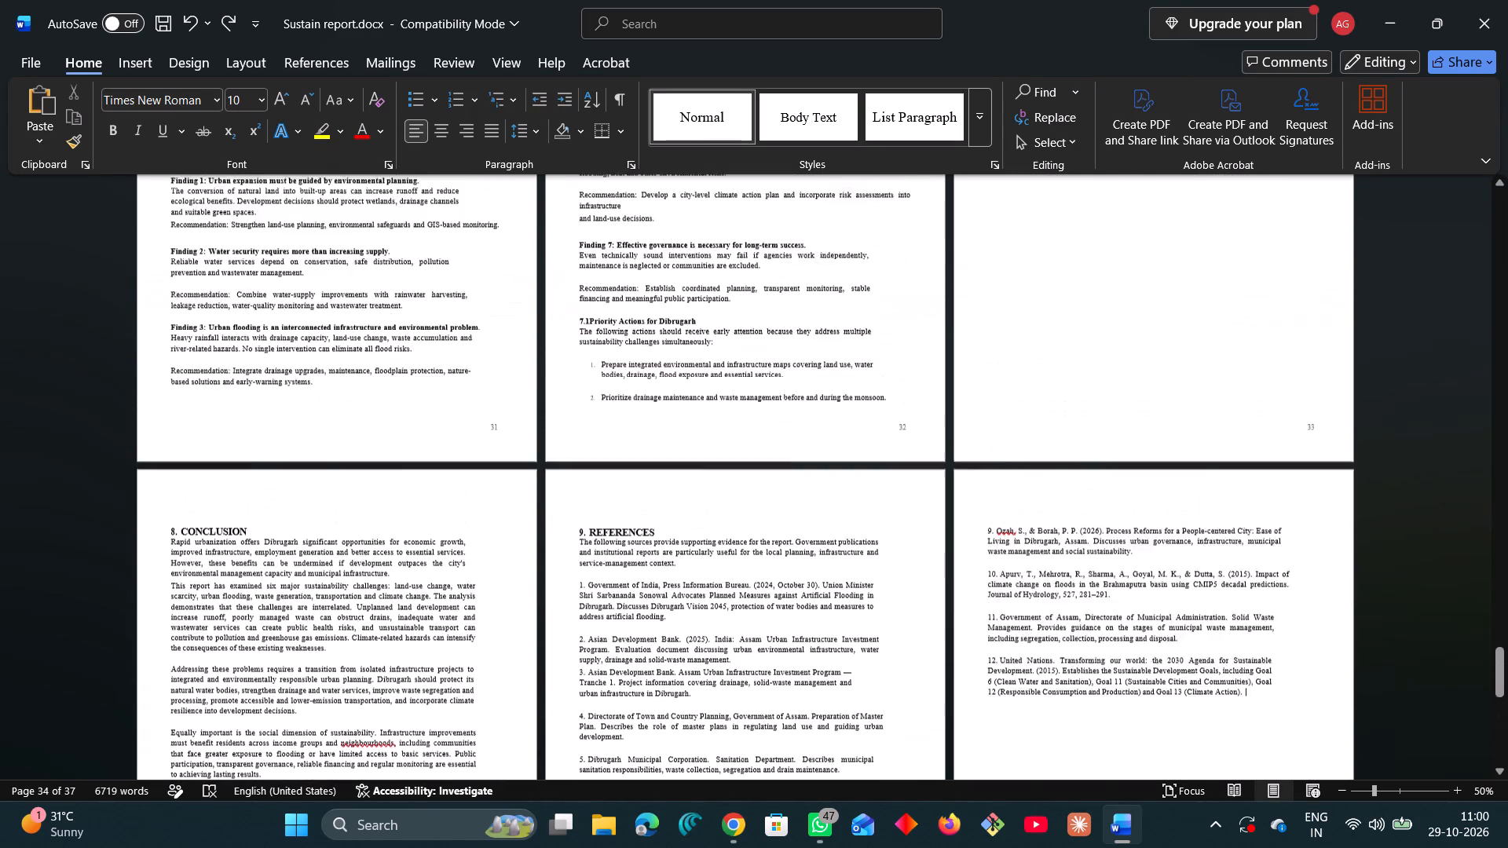
scroll(763, 479, up, 20)
scroll(640, 495, up, 4)
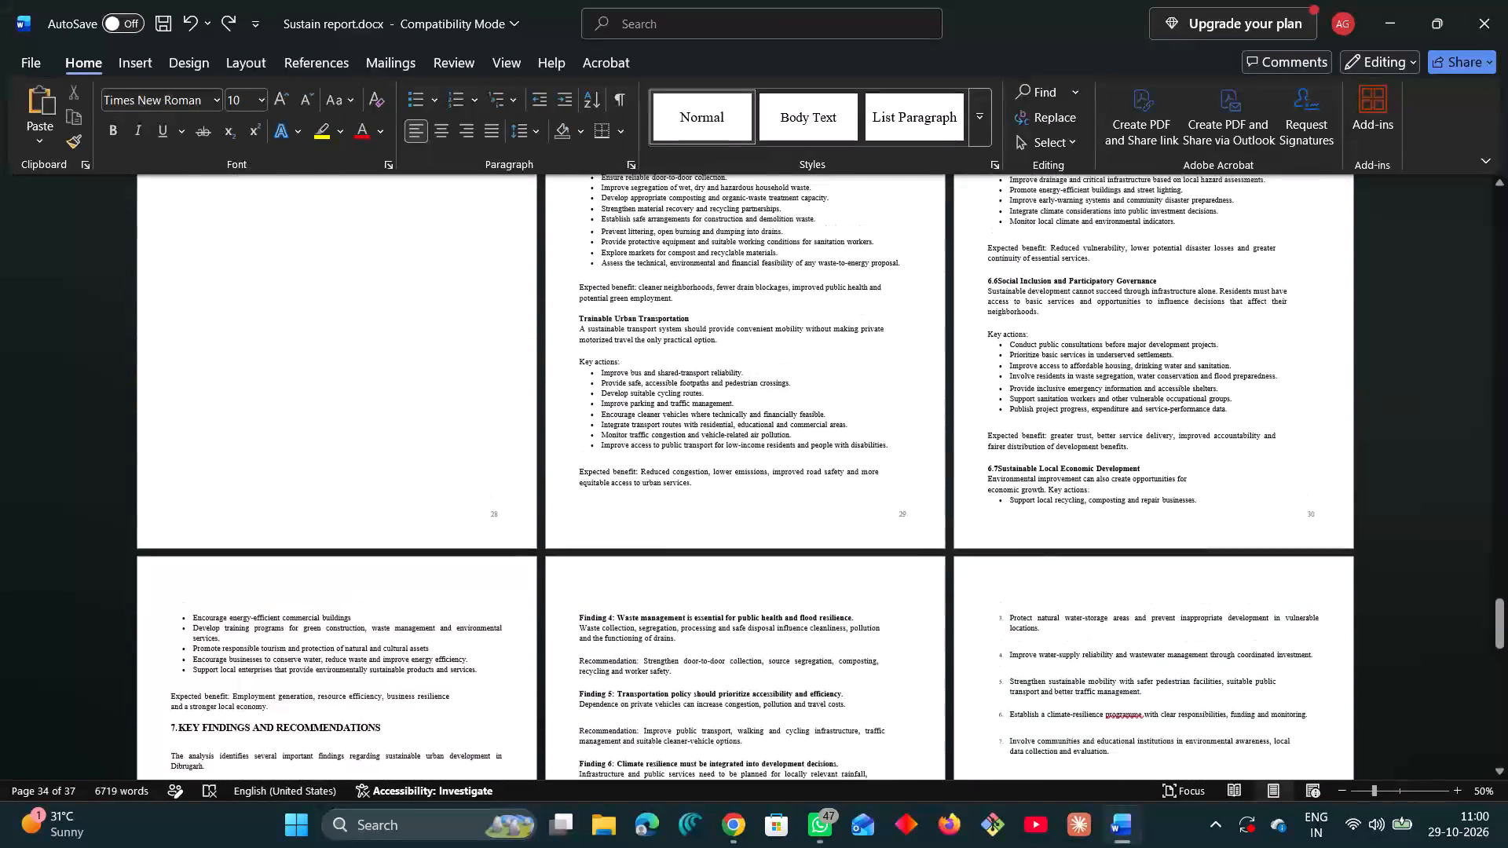
scroll(554, 520, up, 8)
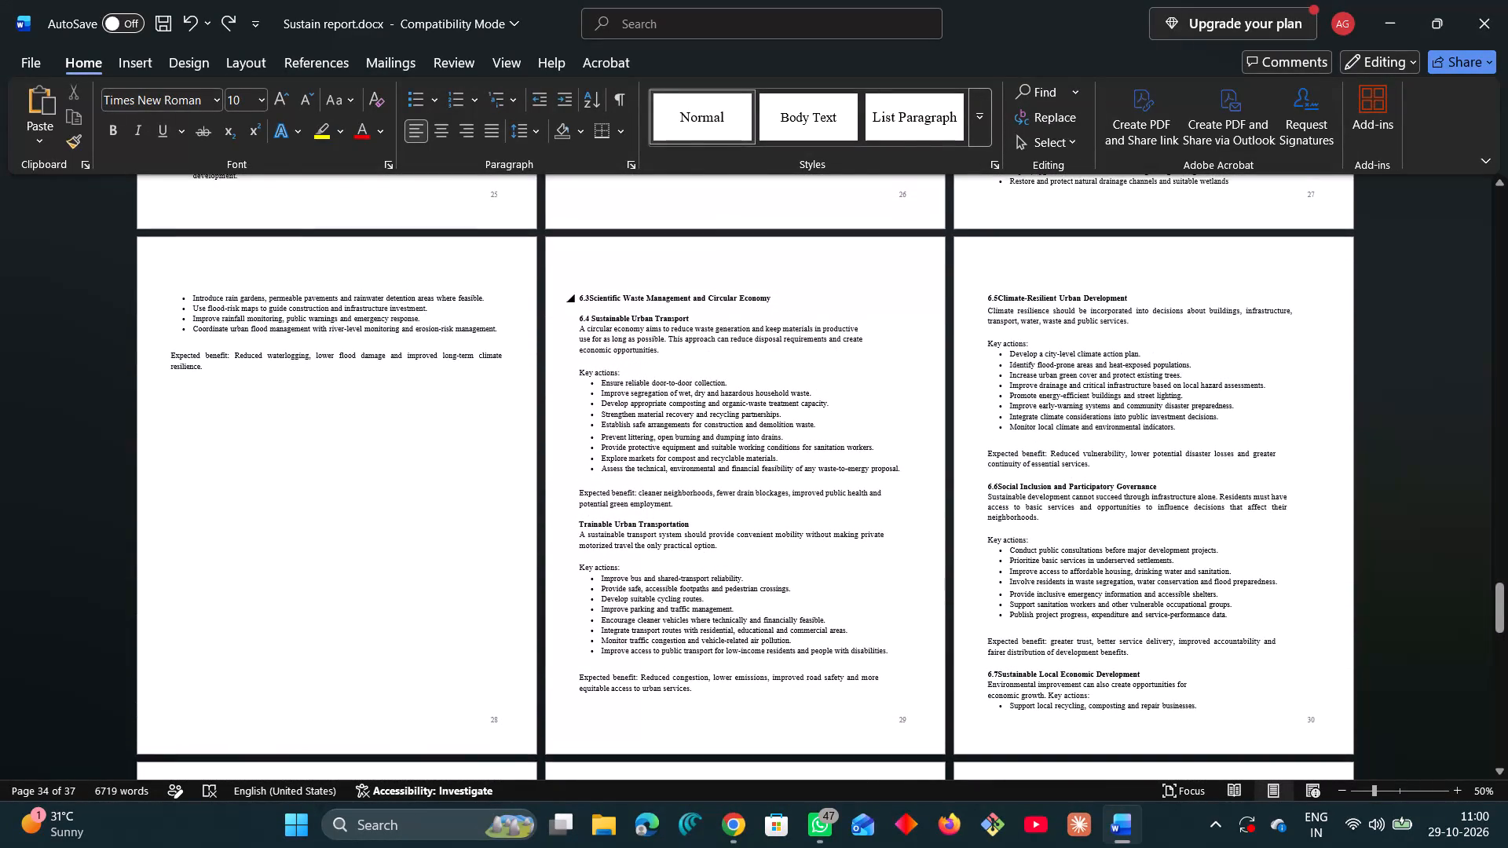
scroll(586, 280, up, 2)
scroll(568, 342, up, 13)
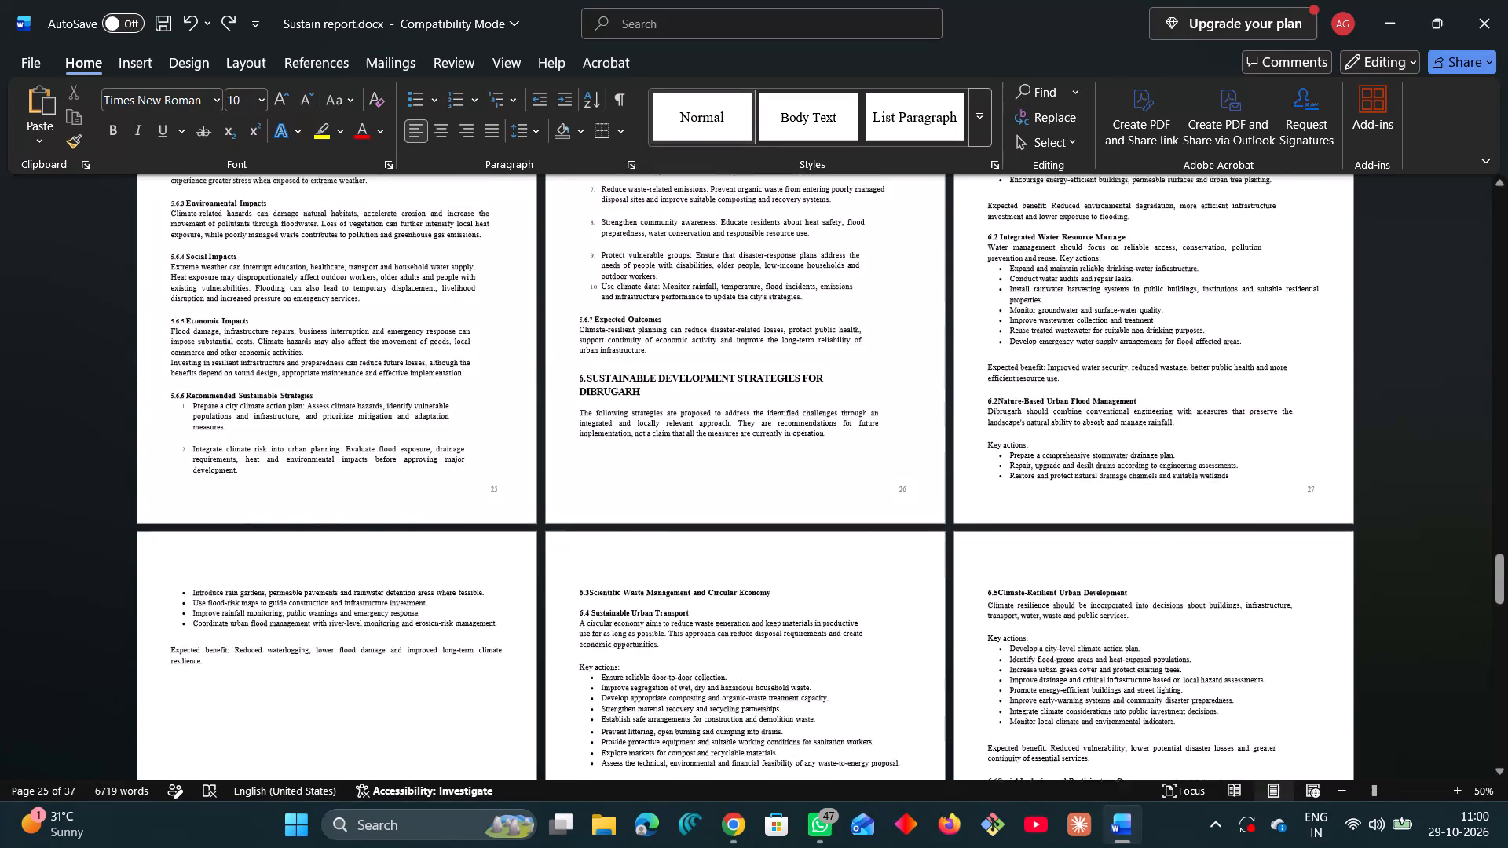
scroll(569, 349, up, 10)
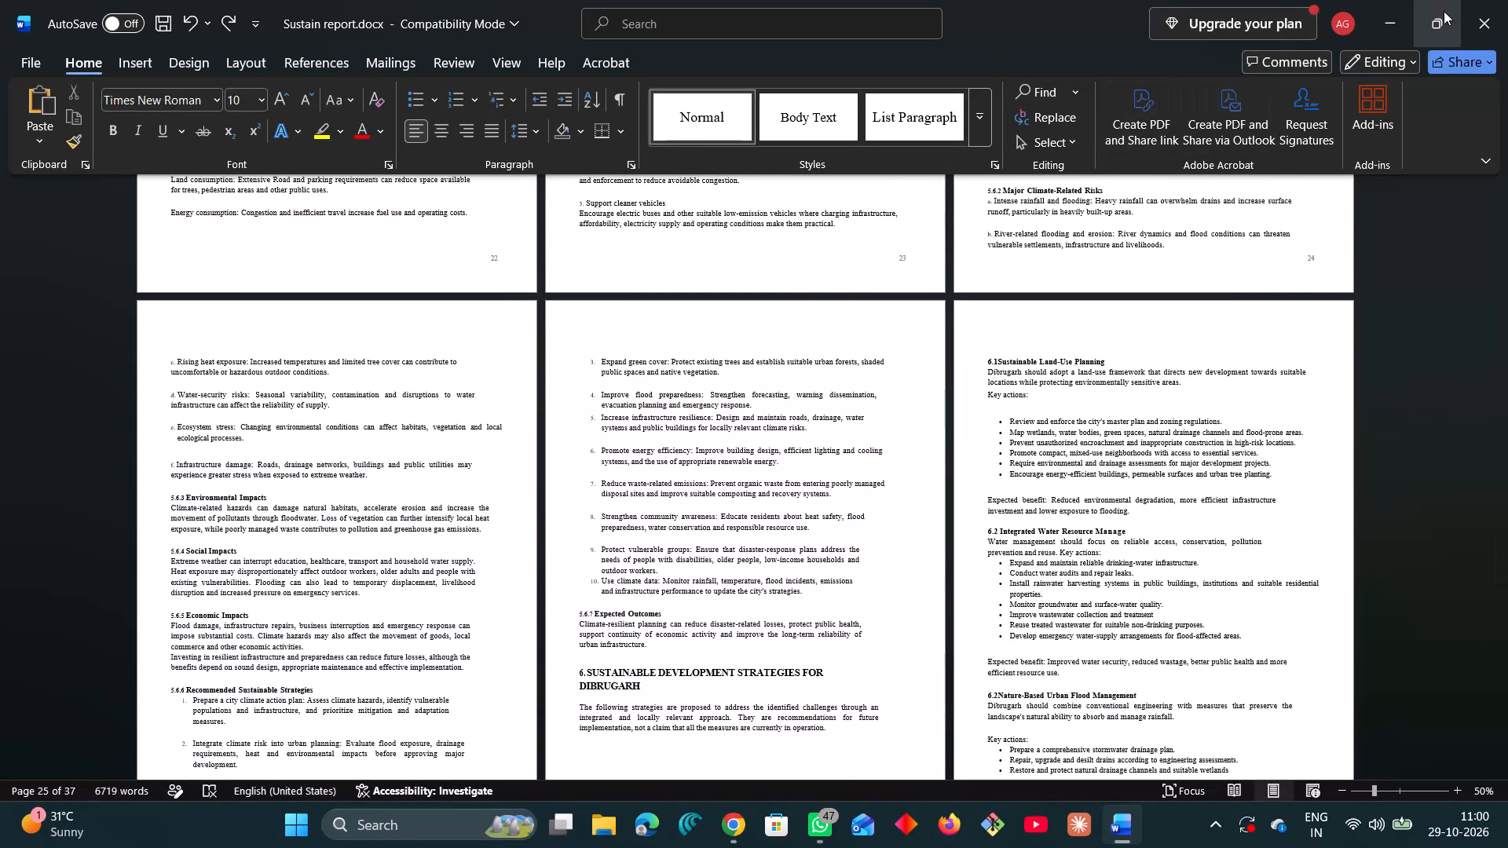
ctrl+scroll(1180, 318, up, 2)
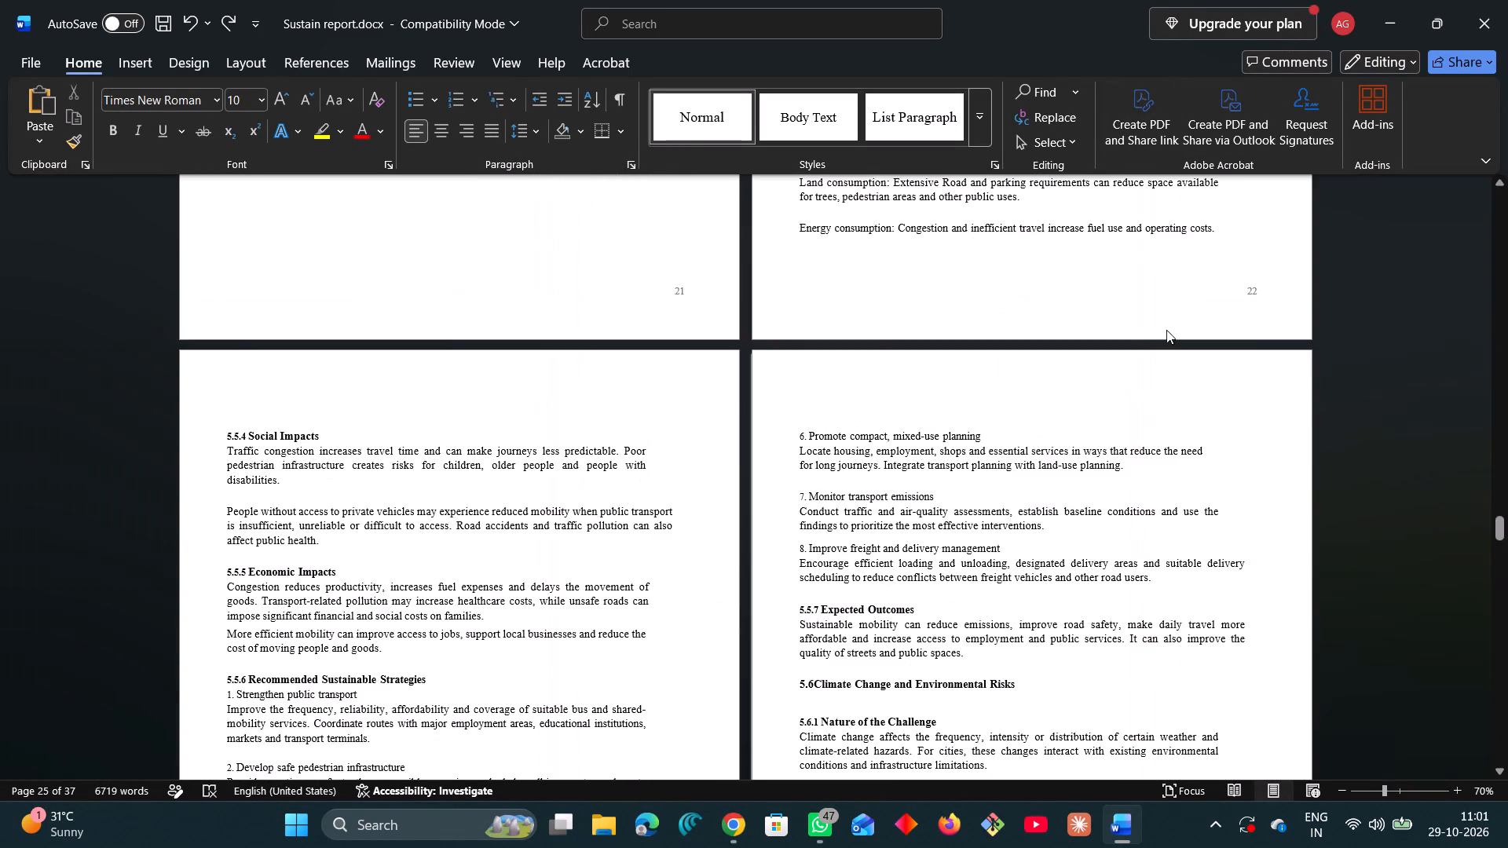
ctrl+scroll(1162, 333, up, 3)
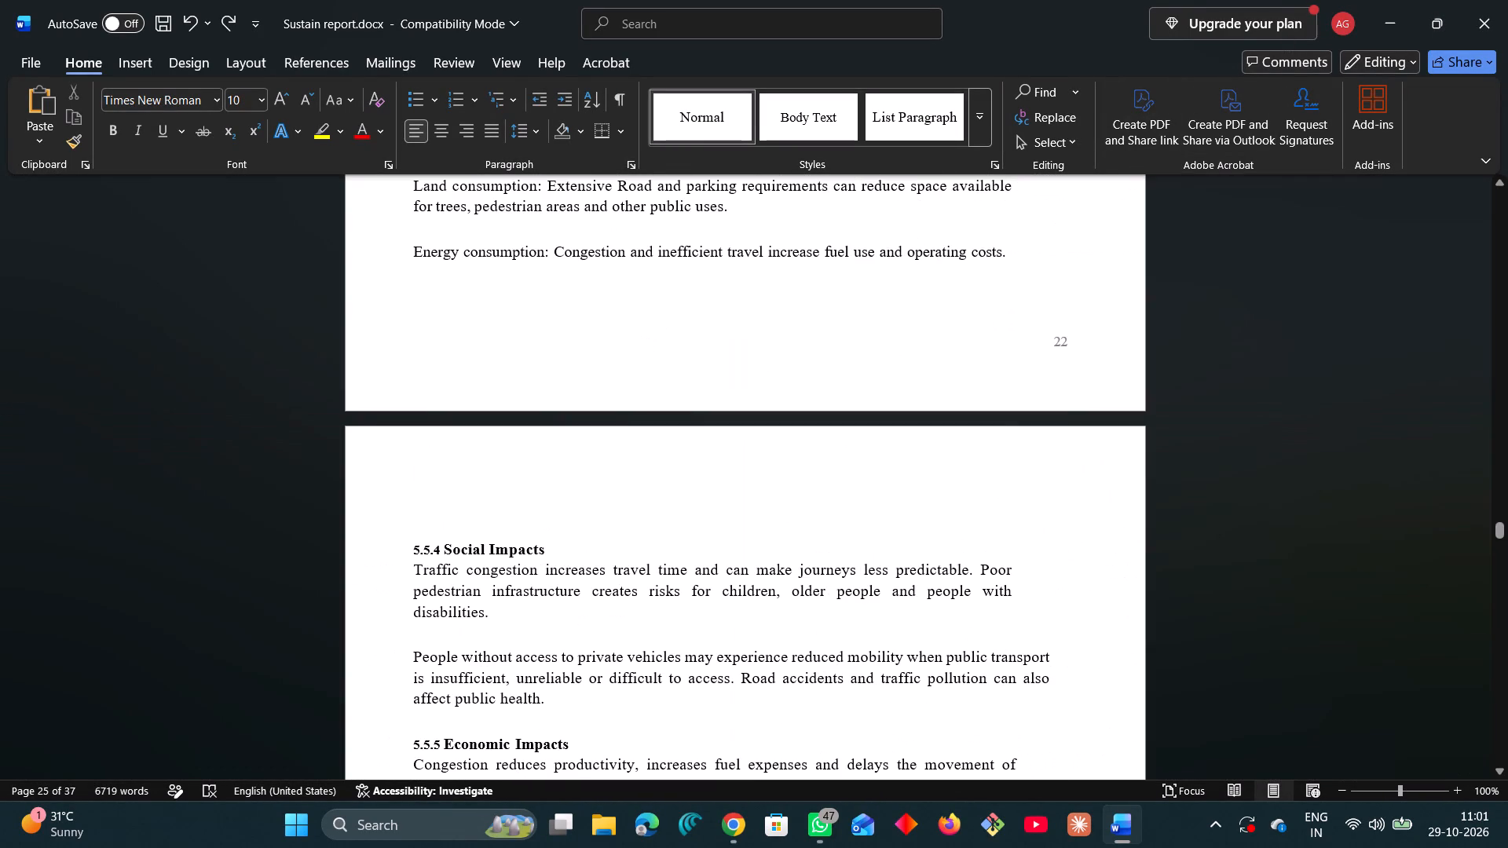
scroll(958, 342, down, 6)
scroll(933, 357, up, 11)
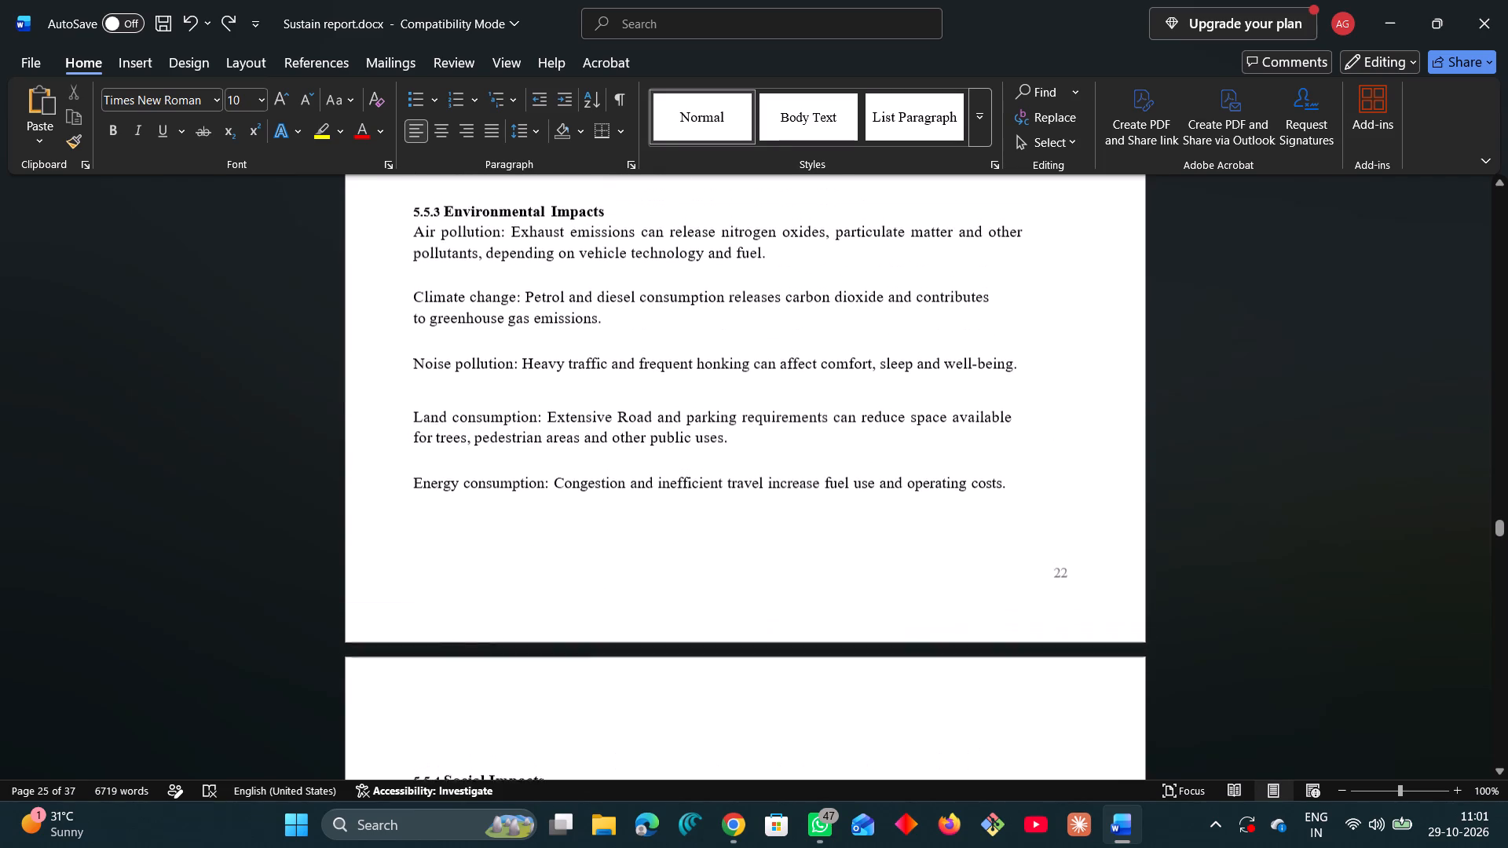
scroll(933, 357, up, 3)
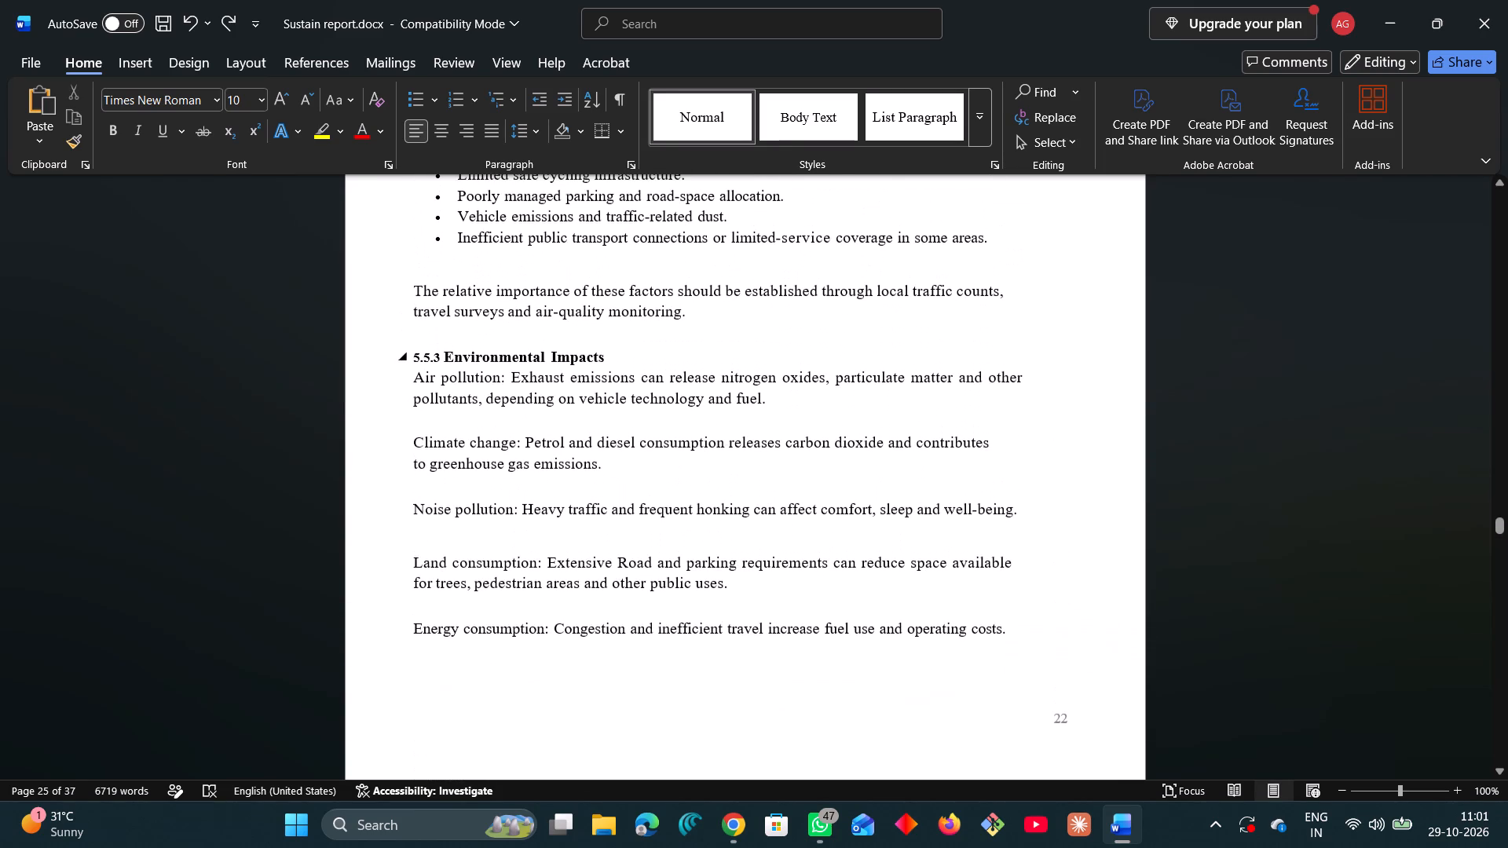
scroll(933, 357, up, 3)
scroll(933, 357, down, 10)
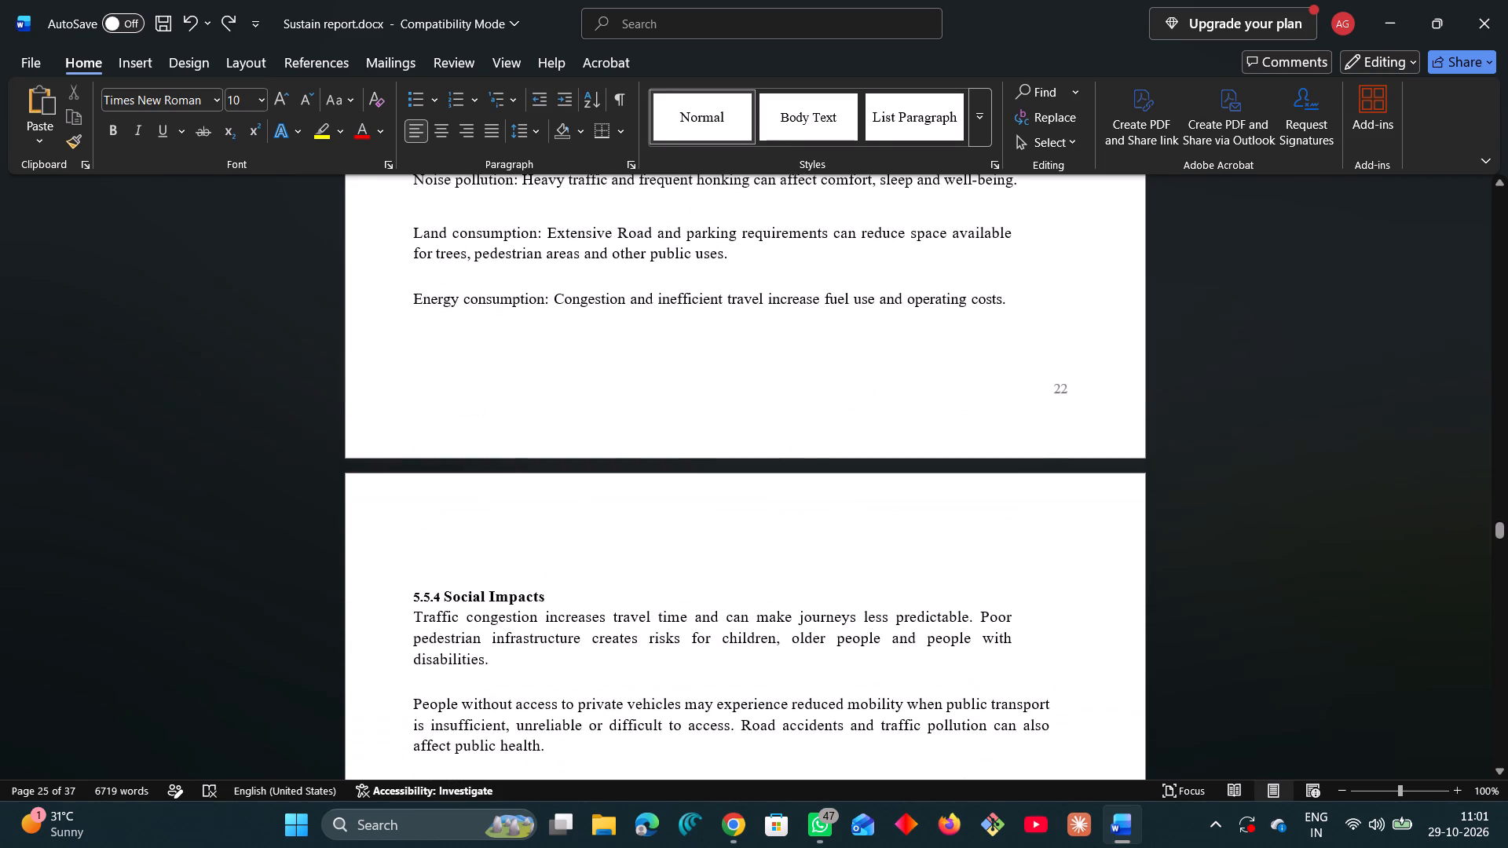
Examine the headings, numbering and spacing from 5.5.4 Social Impacts through 6.4 Sustainable Urban Transport.
scroll(757, 428, down, 2)
click(458, 463)
scroll(486, 448, down, 6)
scroll(510, 442, down, 19)
scroll(515, 438, down, 10)
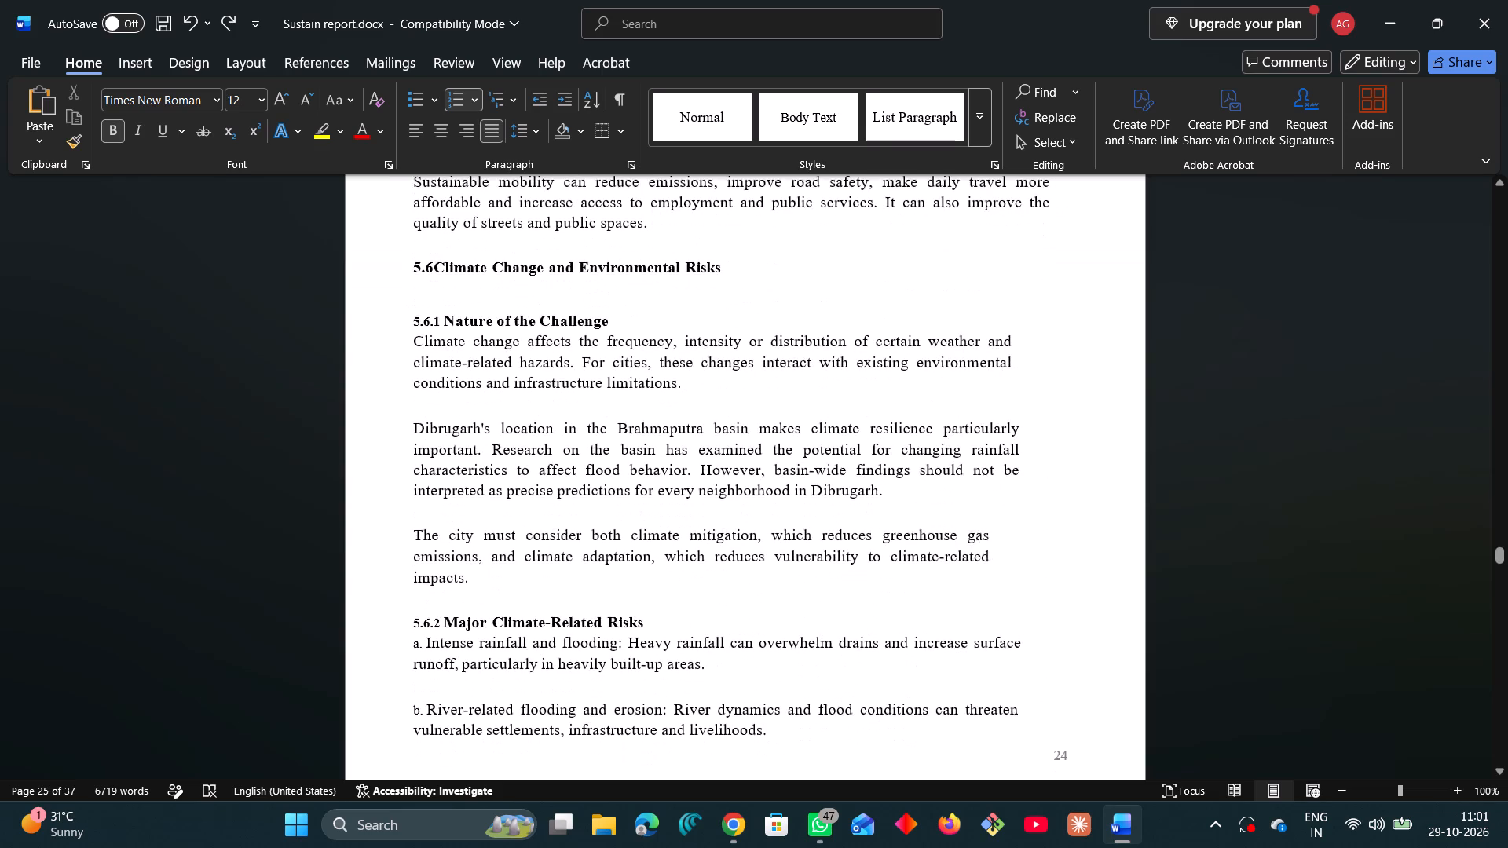
scroll(482, 340, down, 9)
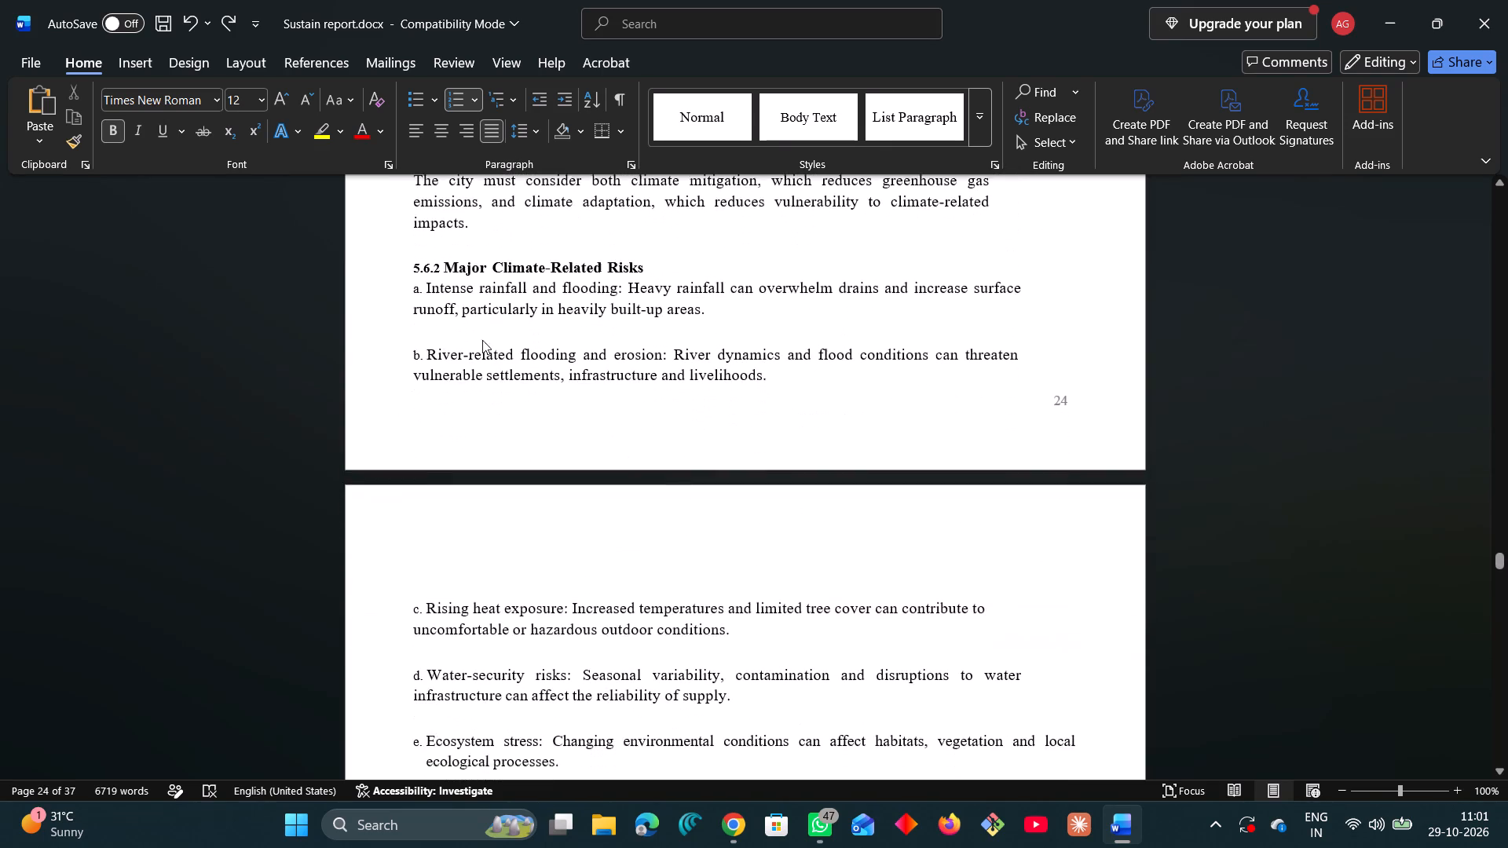
scroll(482, 340, down, 18)
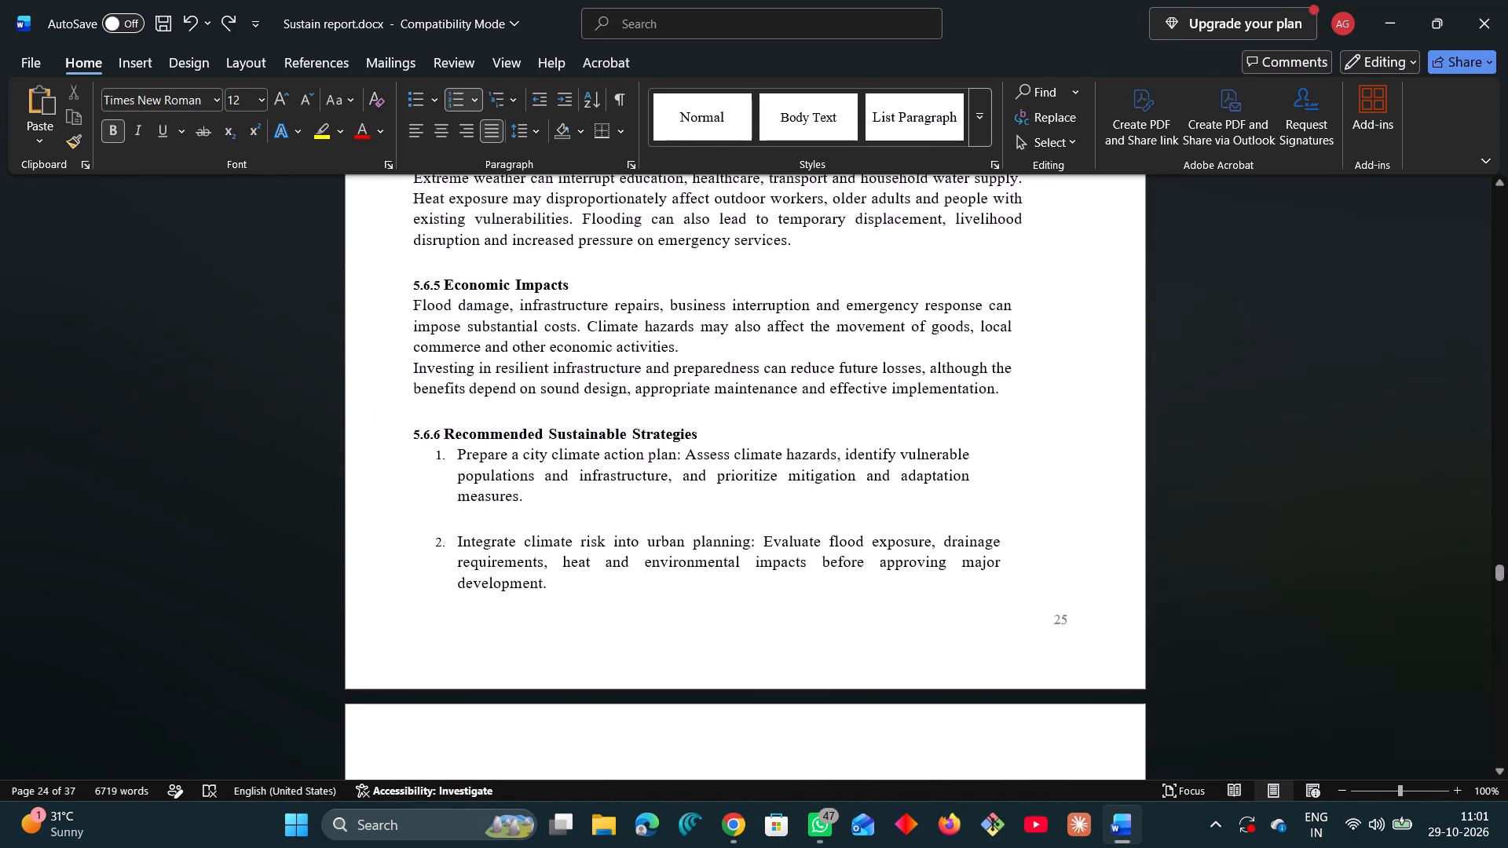
scroll(482, 340, down, 18)
scroll(483, 340, down, 5)
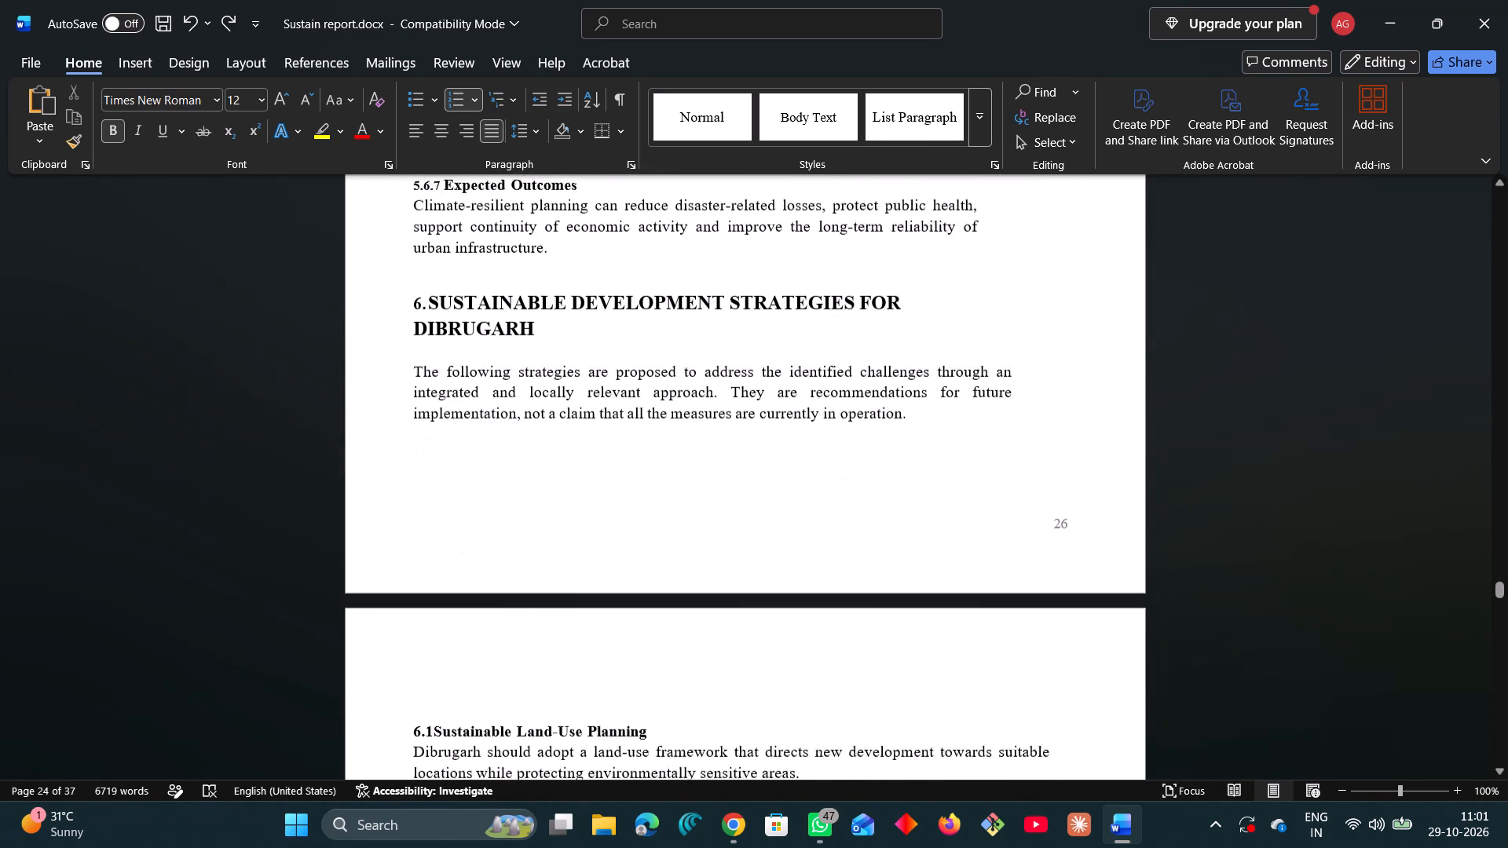
scroll(484, 339, down, 20)
scroll(484, 339, down, 7)
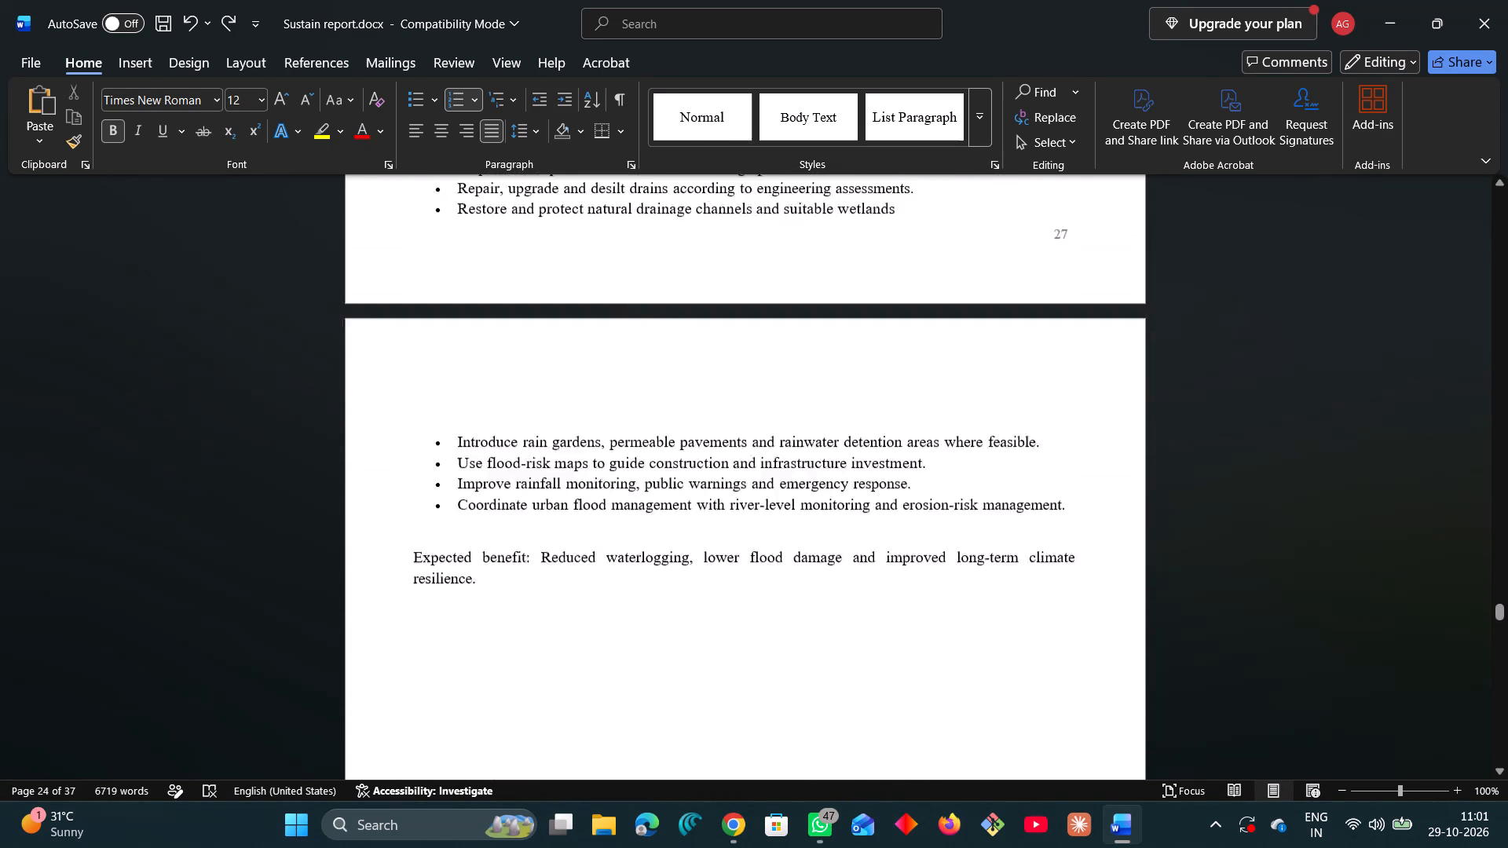
scroll(488, 337, down, 20)
scroll(488, 337, down, 2)
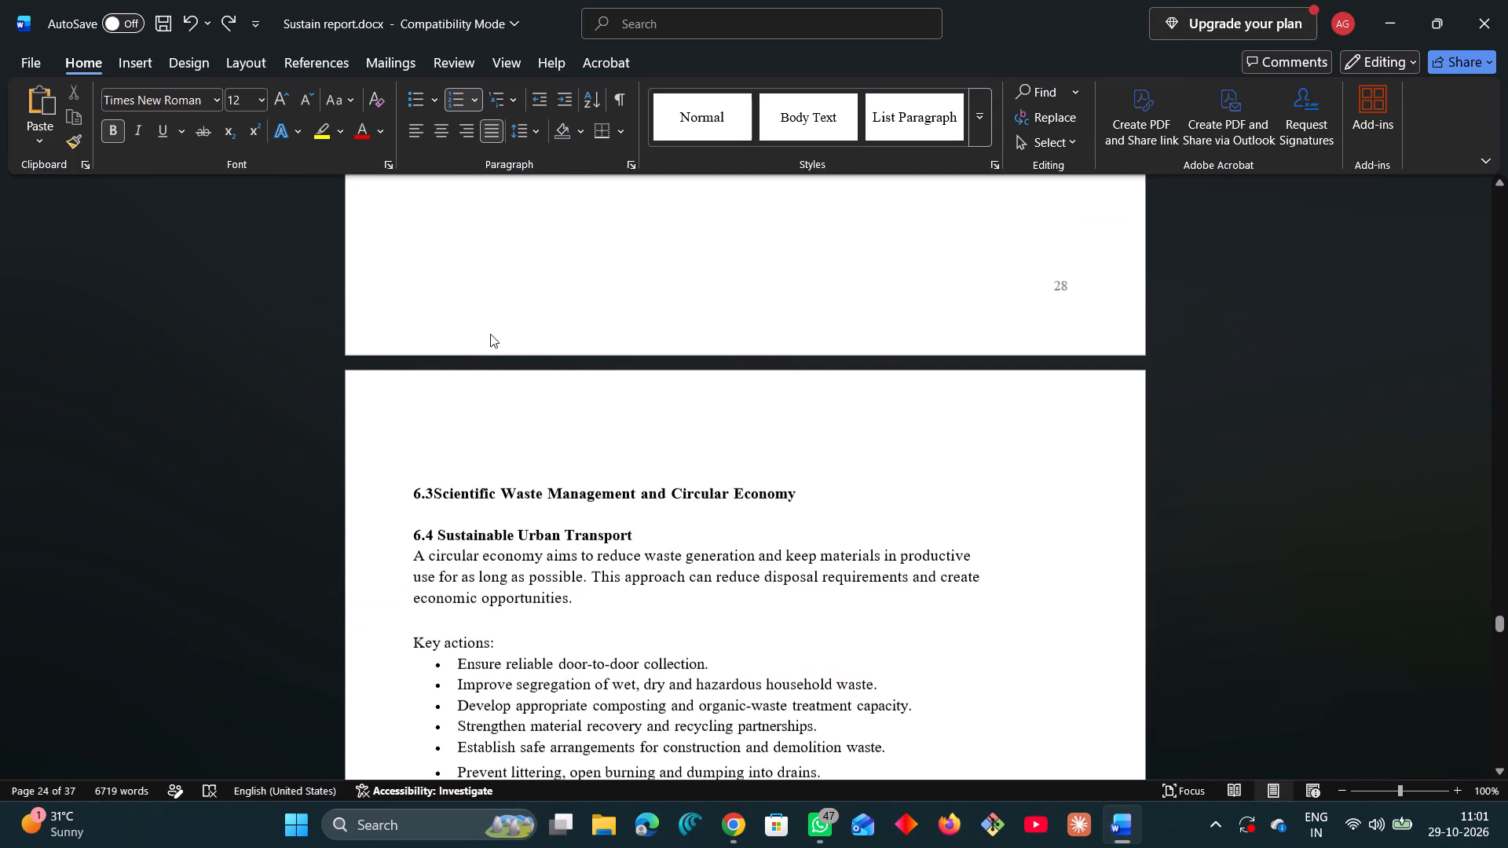
ctrl+scroll(520, 334, up, 1)
ctrl+scroll(520, 334, down, 3)
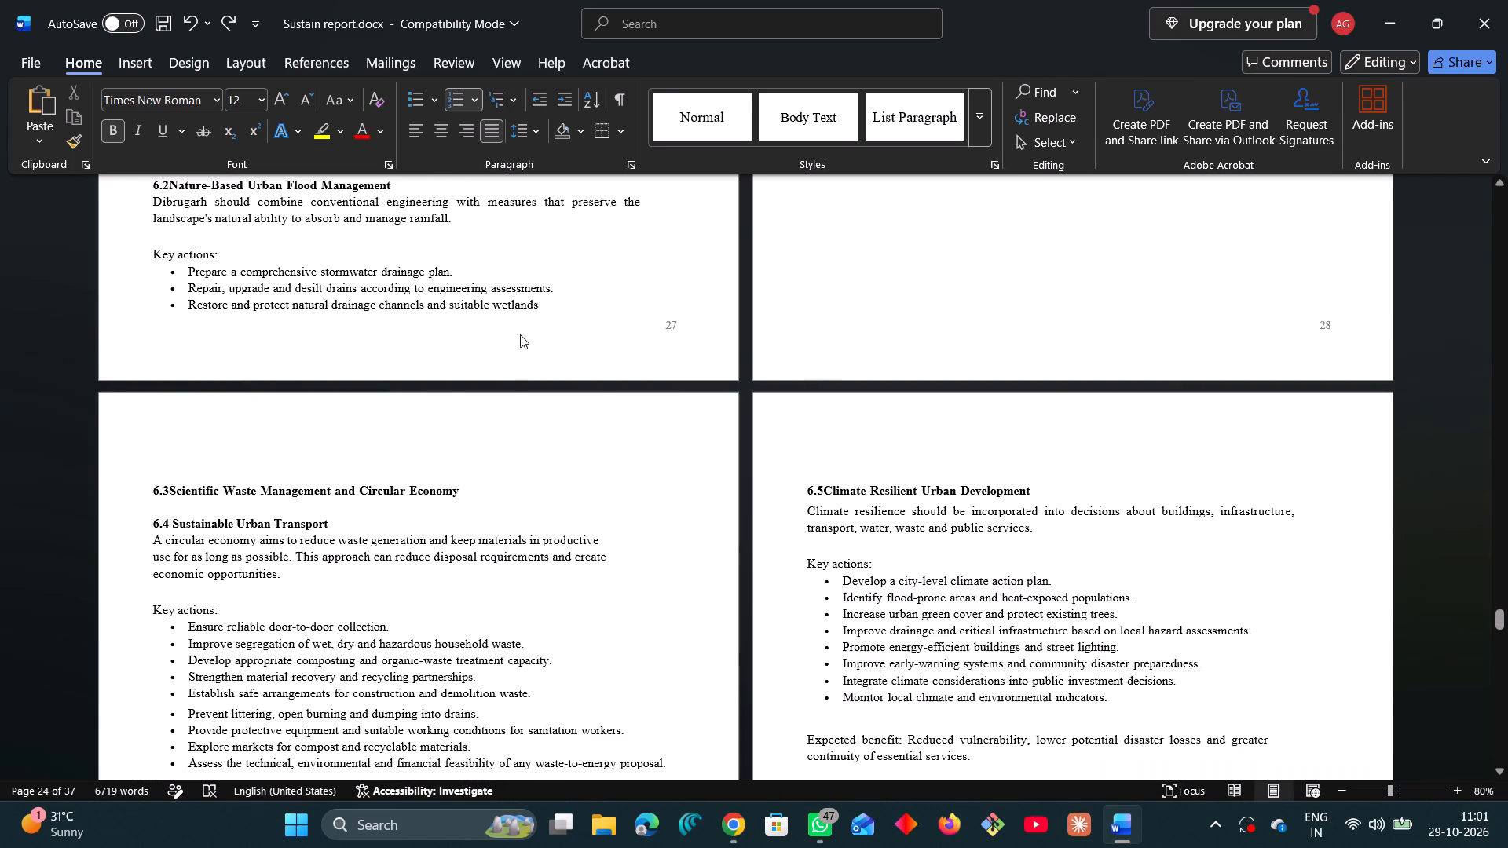
ctrl+scroll(520, 334, down, 3)
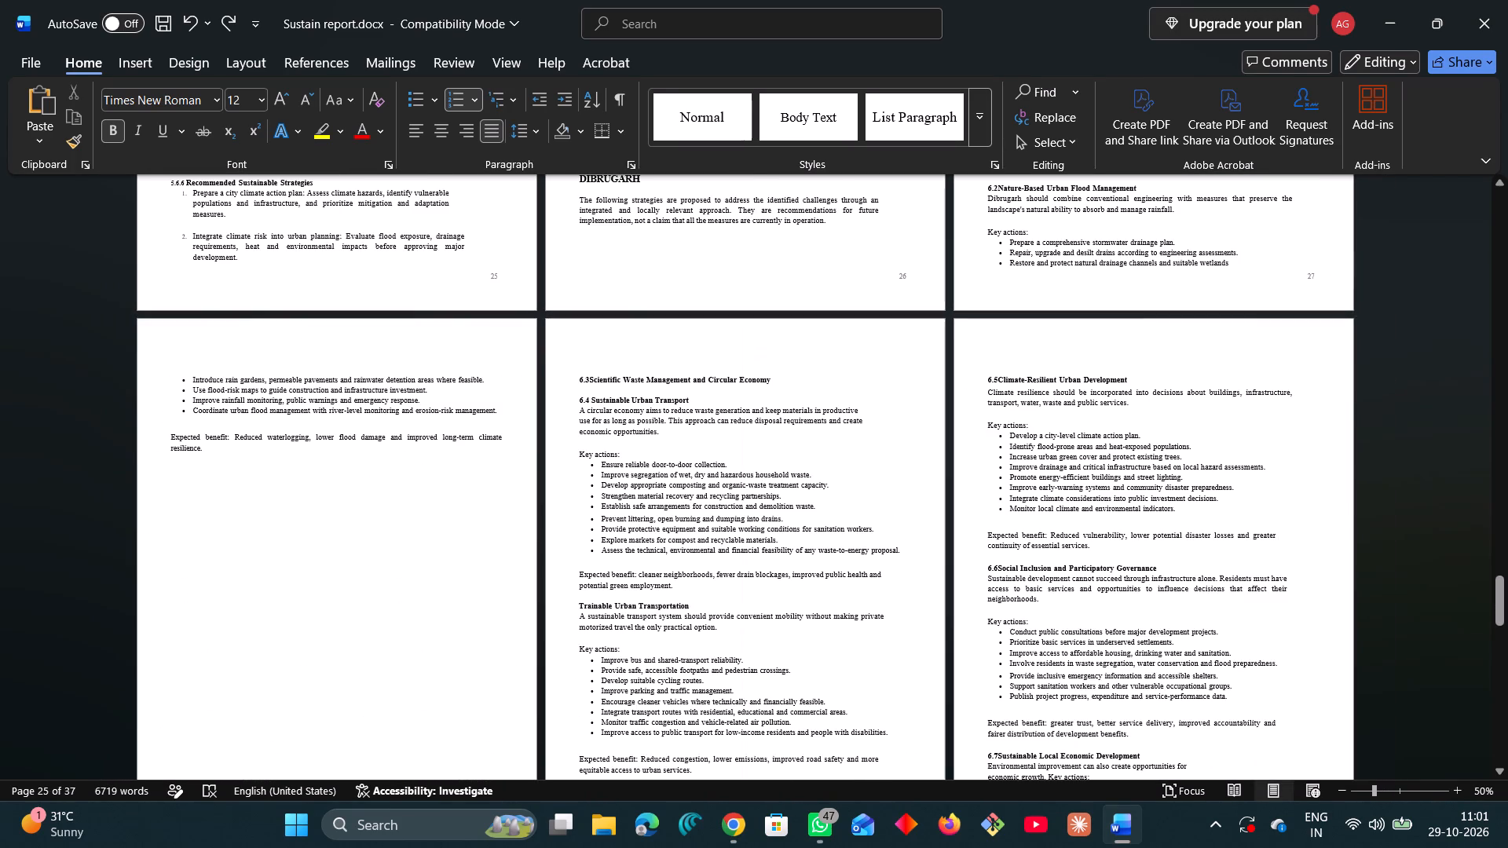
scroll(694, 350, up, 6)
scroll(694, 350, down, 10)
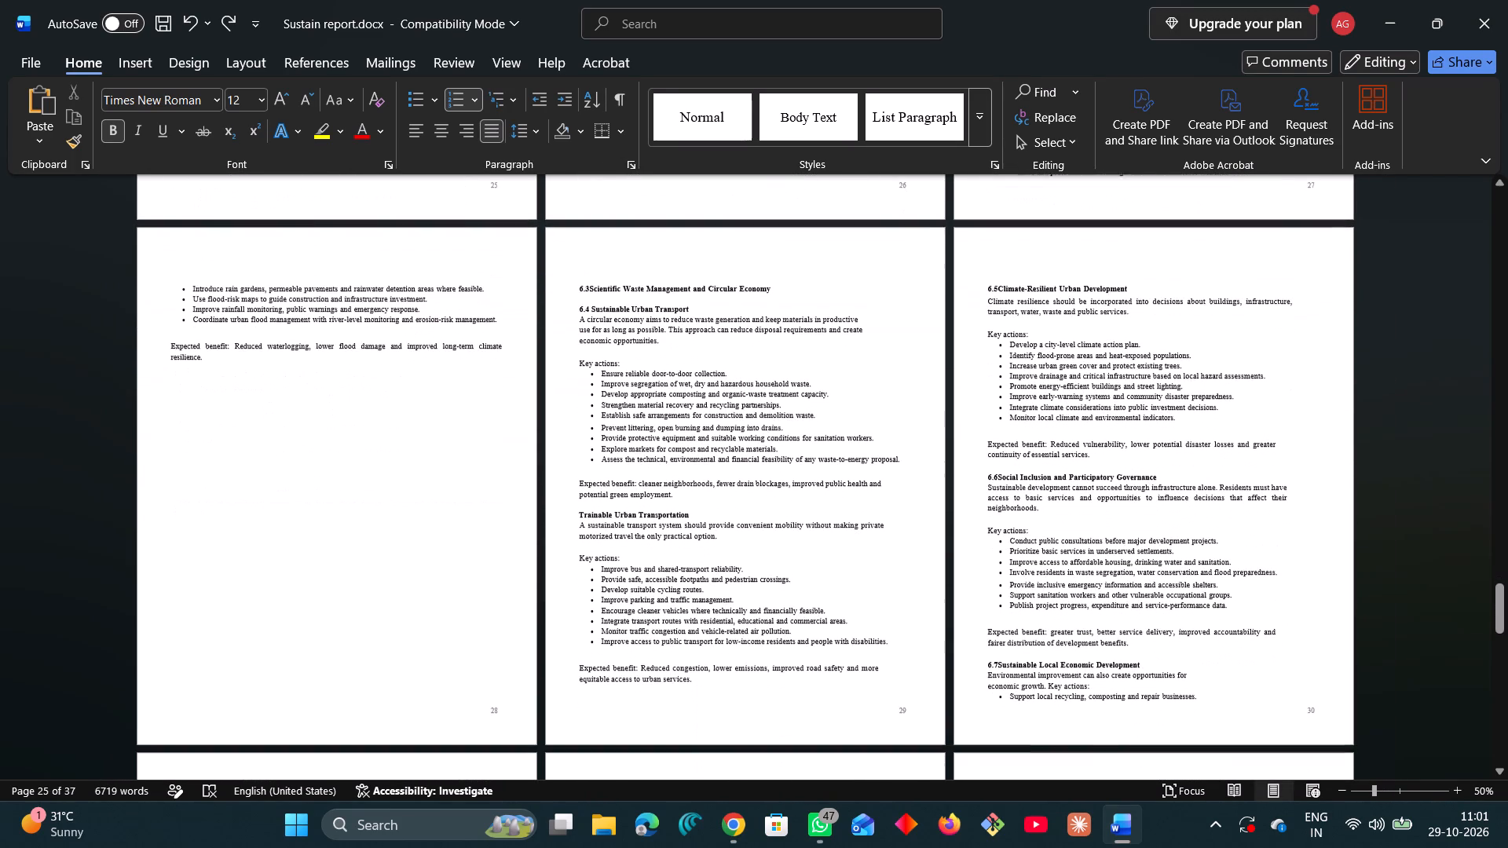
key(Print)
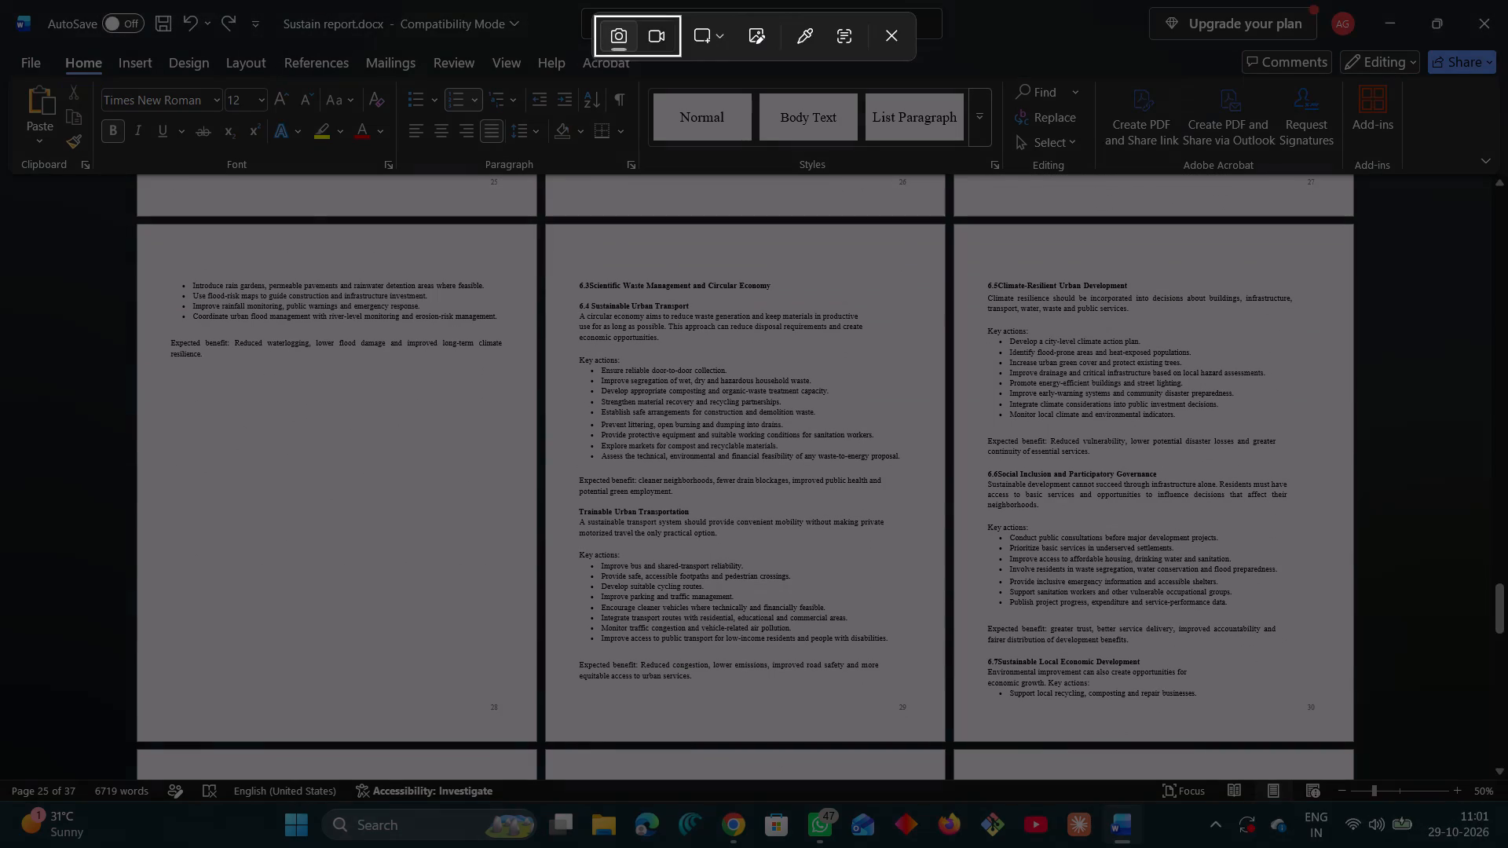
drag(122, 219, 210, 254)
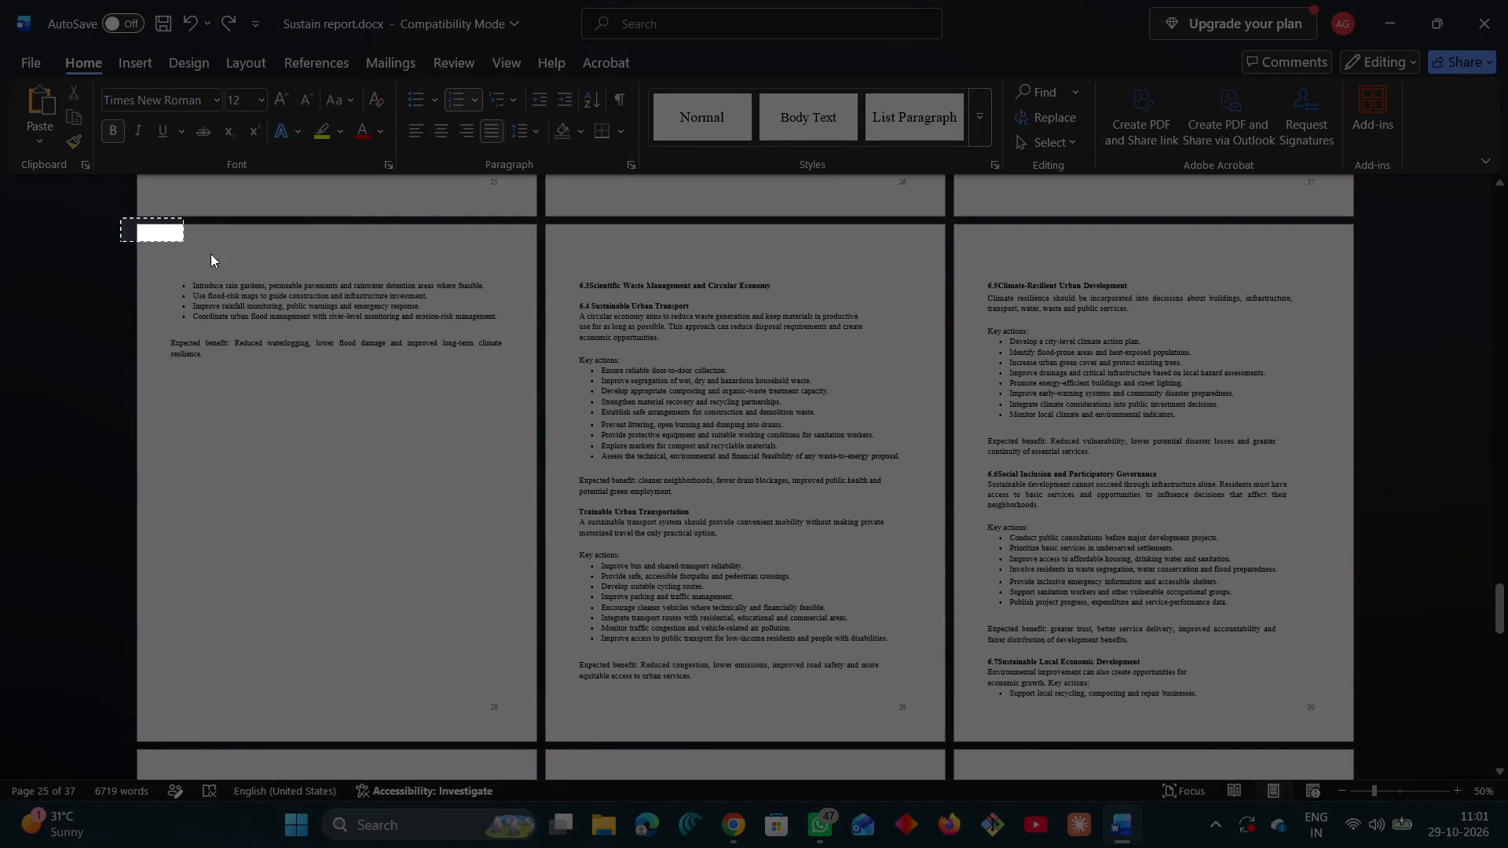
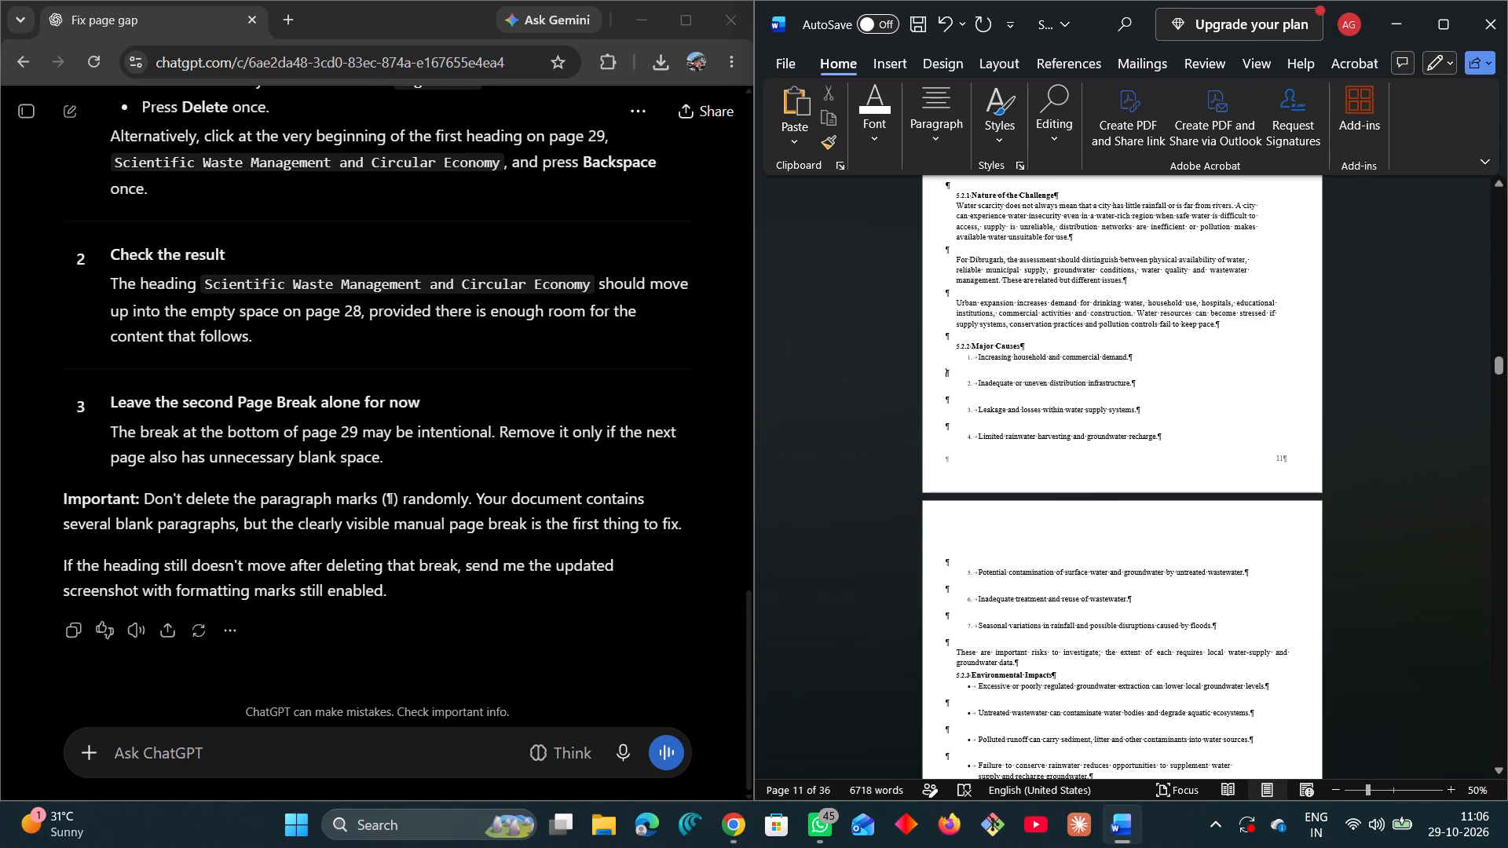
key(BackSpace)
click(998, 382)
key(BackSpace)
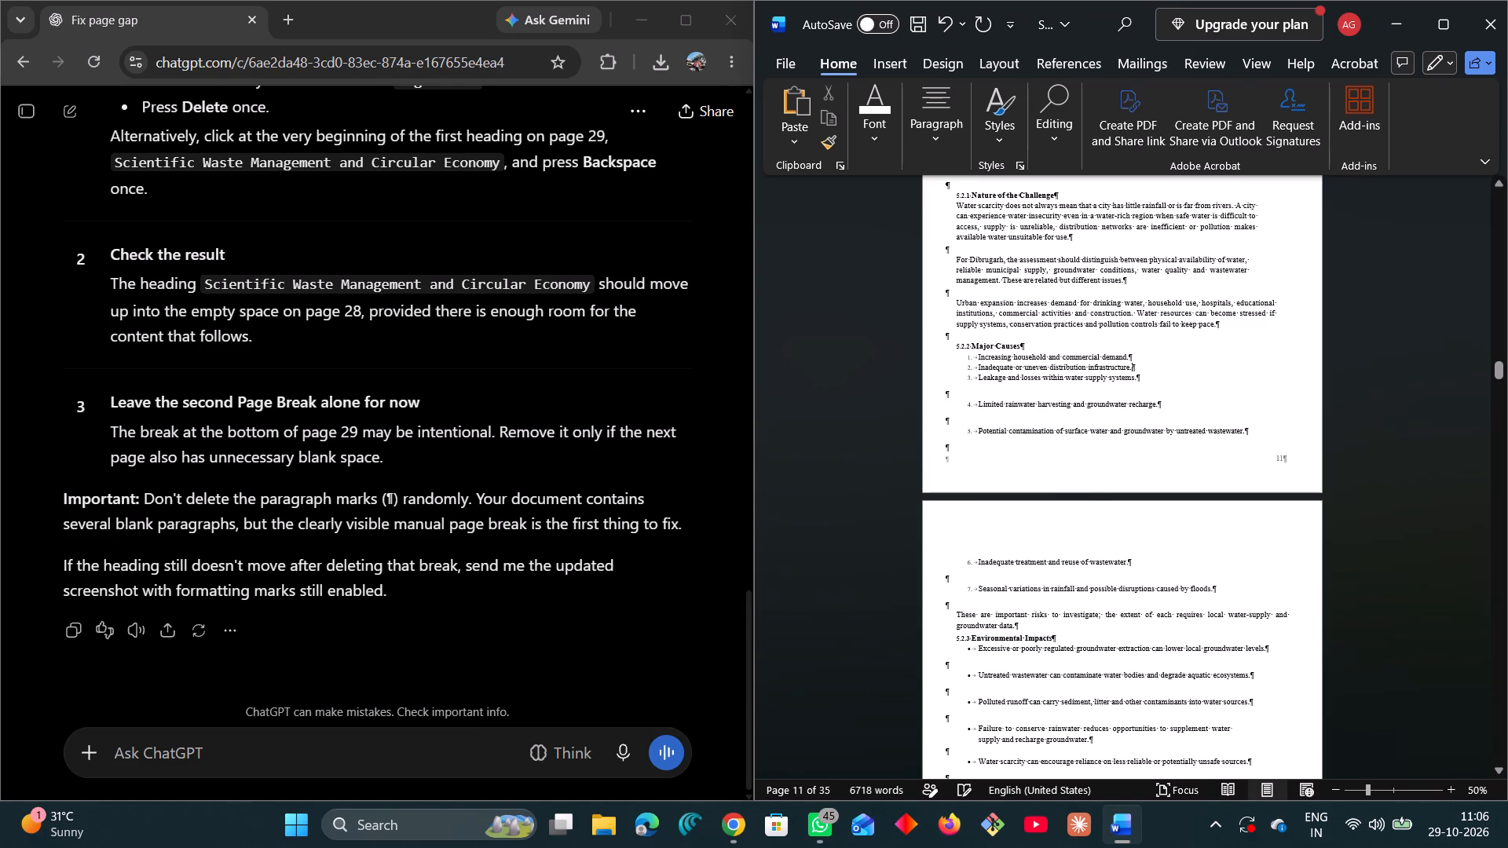
click(1001, 392)
key(BackSpace)
click(1001, 402)
key(BackSpace)
click(1000, 407)
key(BackSpace)
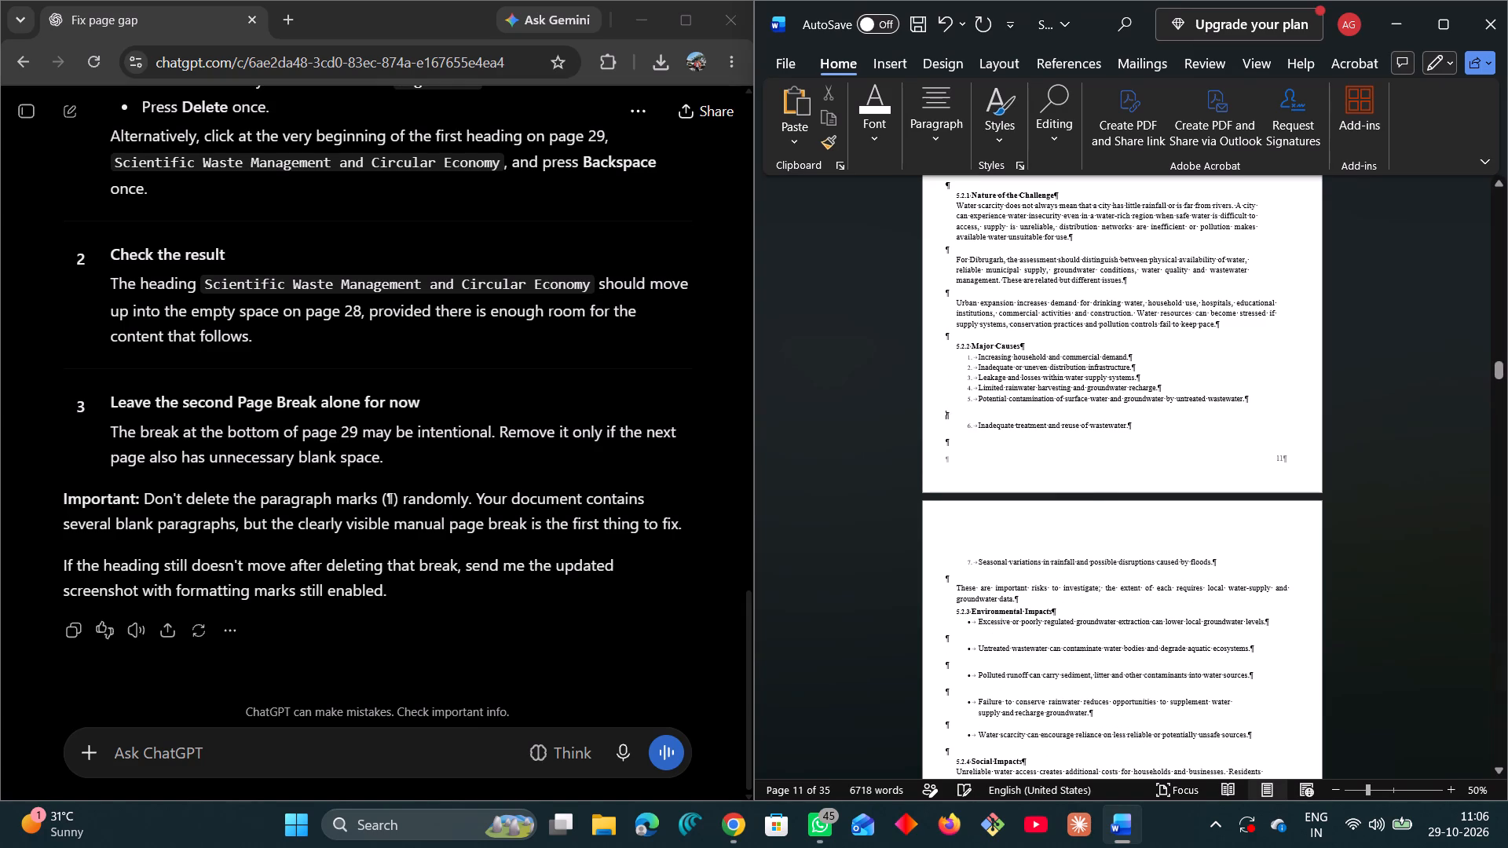
click(996, 417)
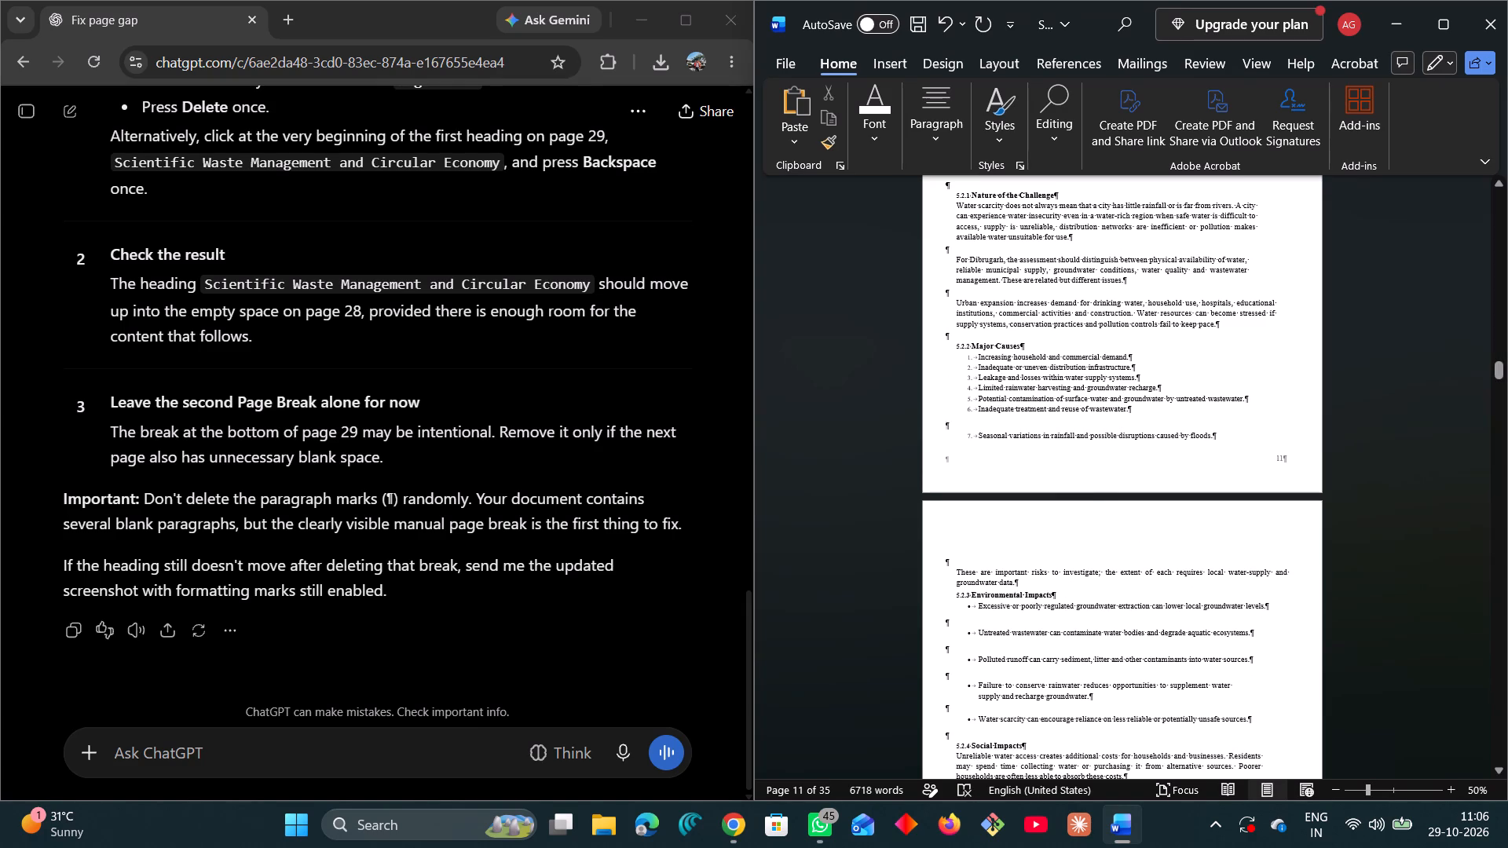
key(BackSpace)
Insert a page break on page 11 after the 5.2.2 Major Causes list, before the paragraph beginning "These are important risks".
click(993, 433)
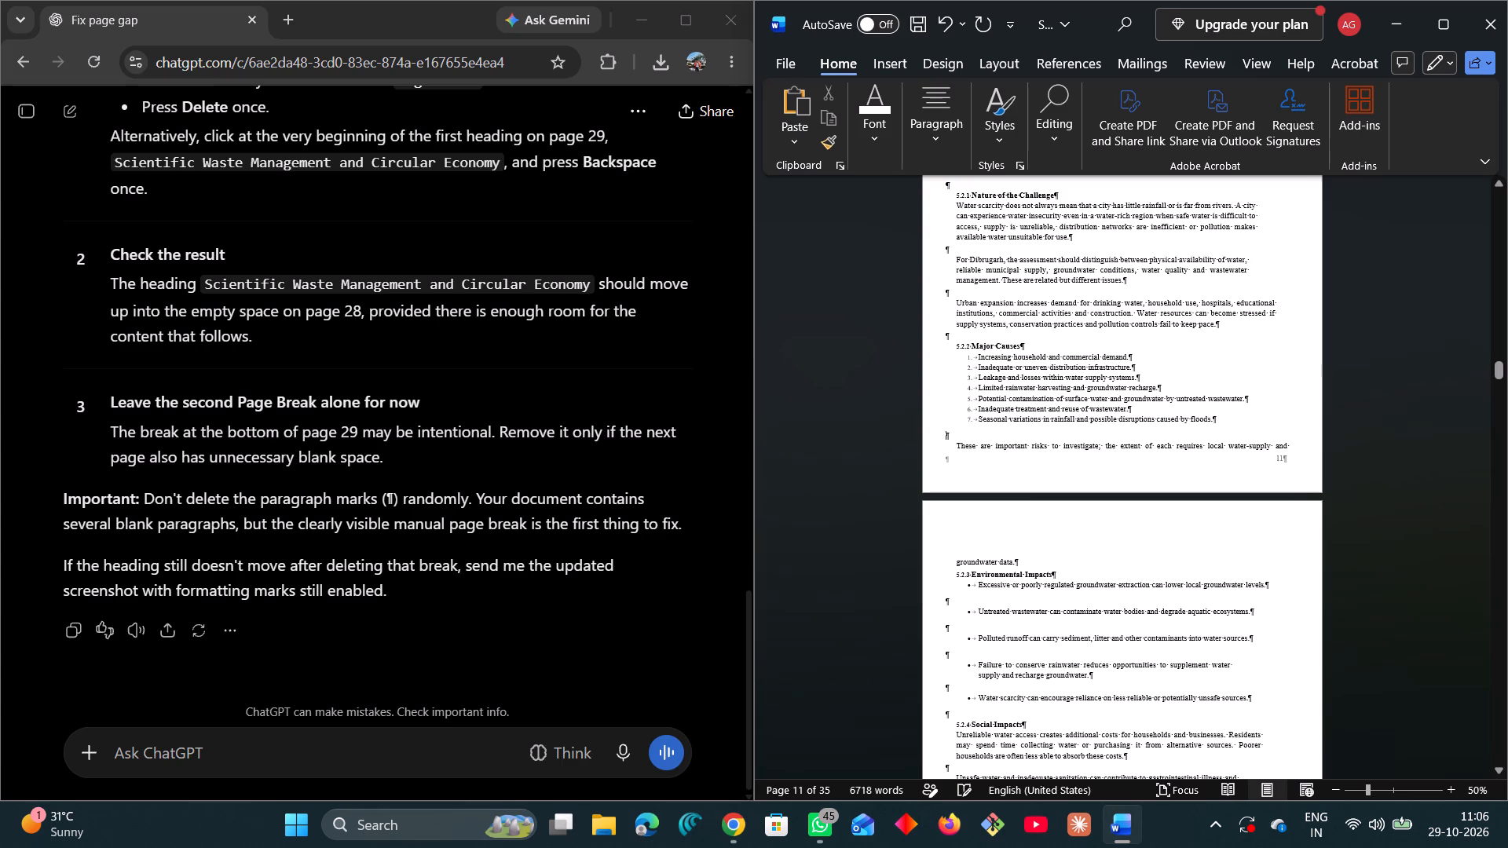
key(ctrl+Return)
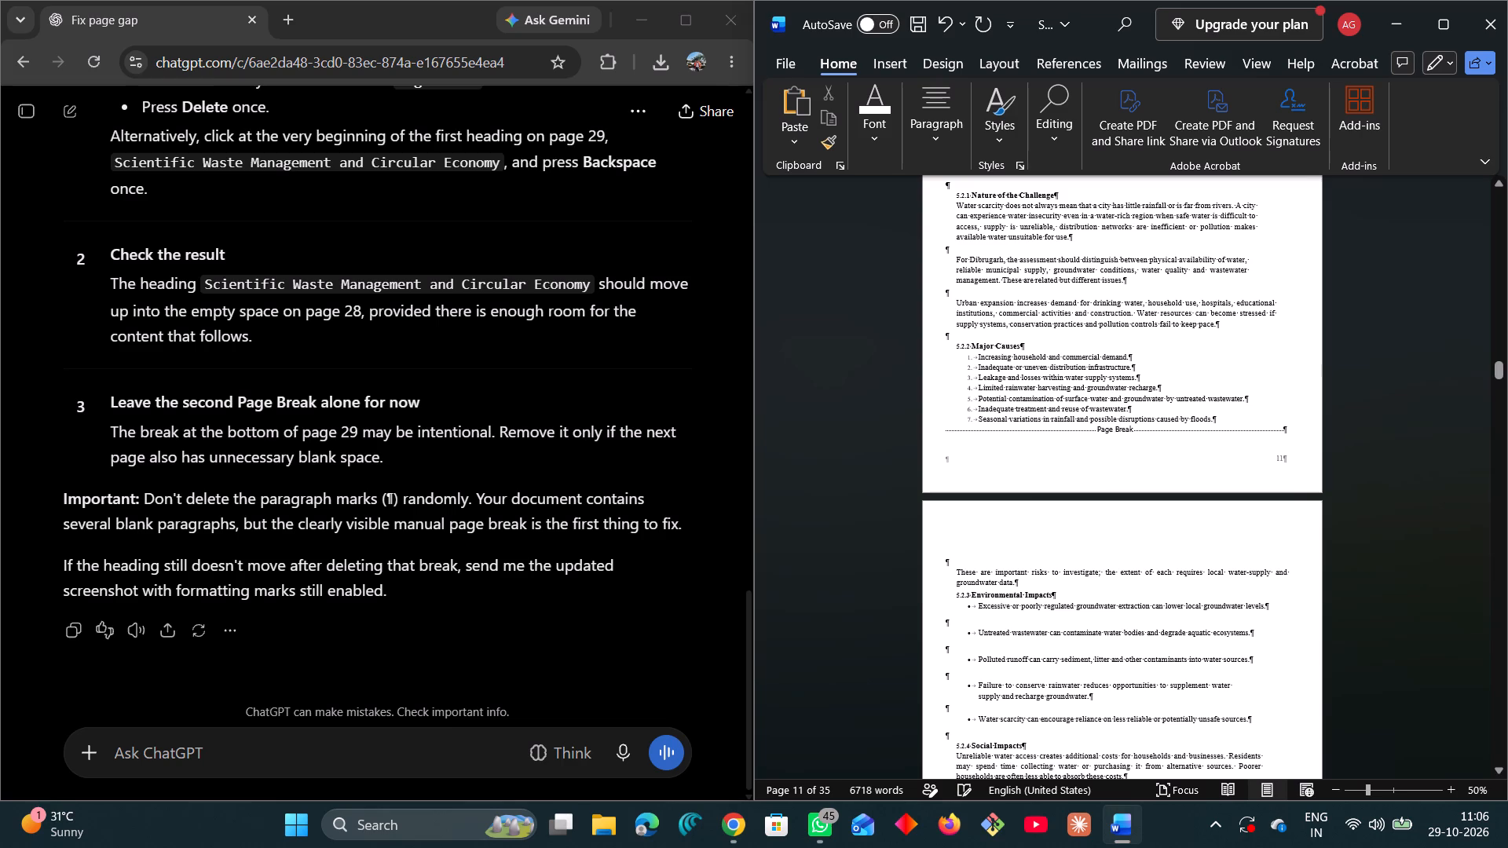
Delete the blank paragraph at the top of page 10, above item b, Increased surface runoff, in section 5.1.3.
scroll(1012, 436, up, 4)
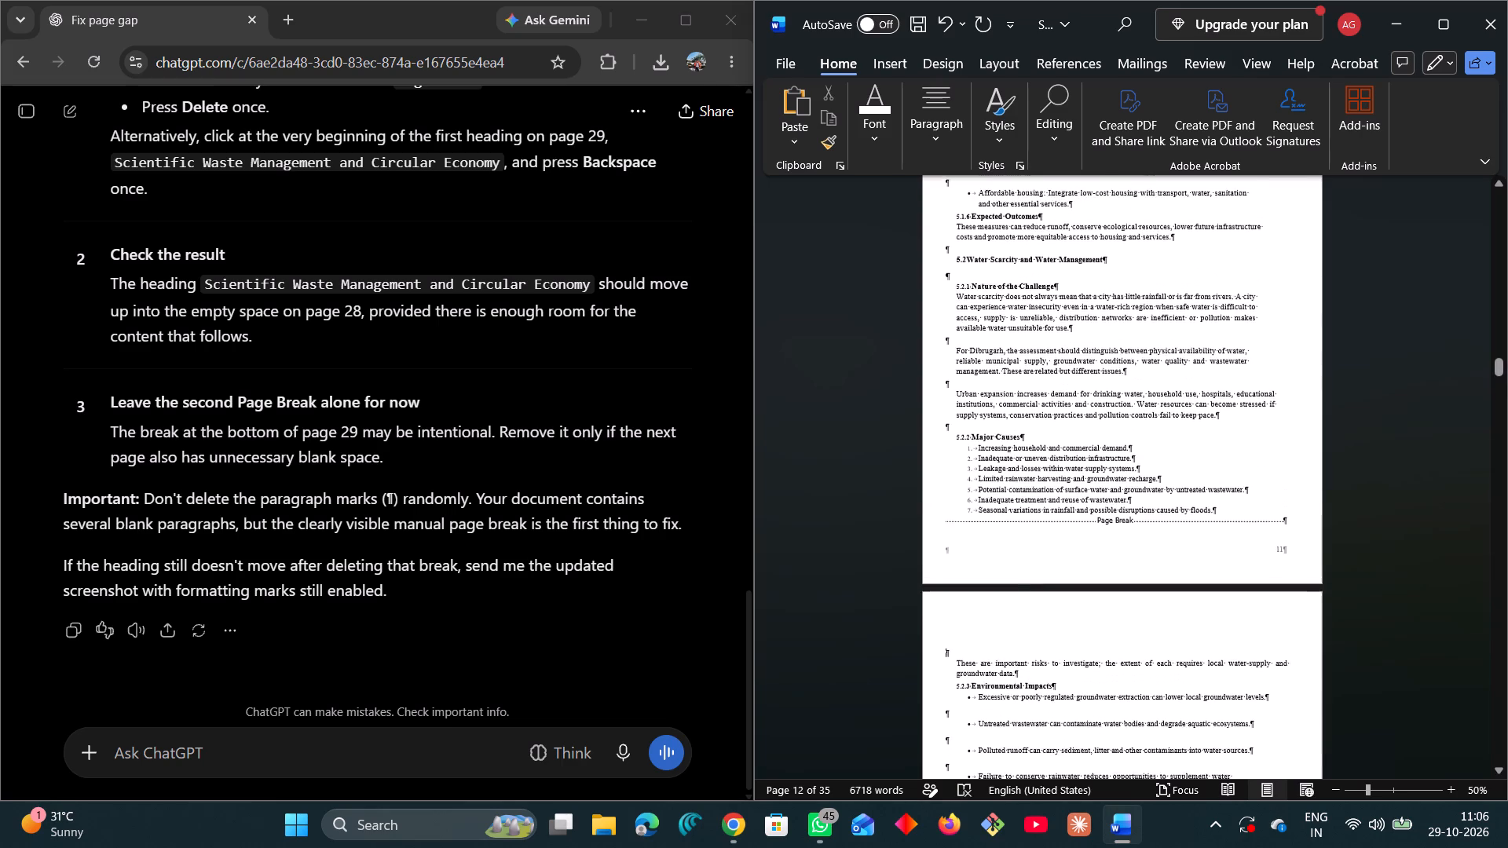
scroll(1012, 433, up, 10)
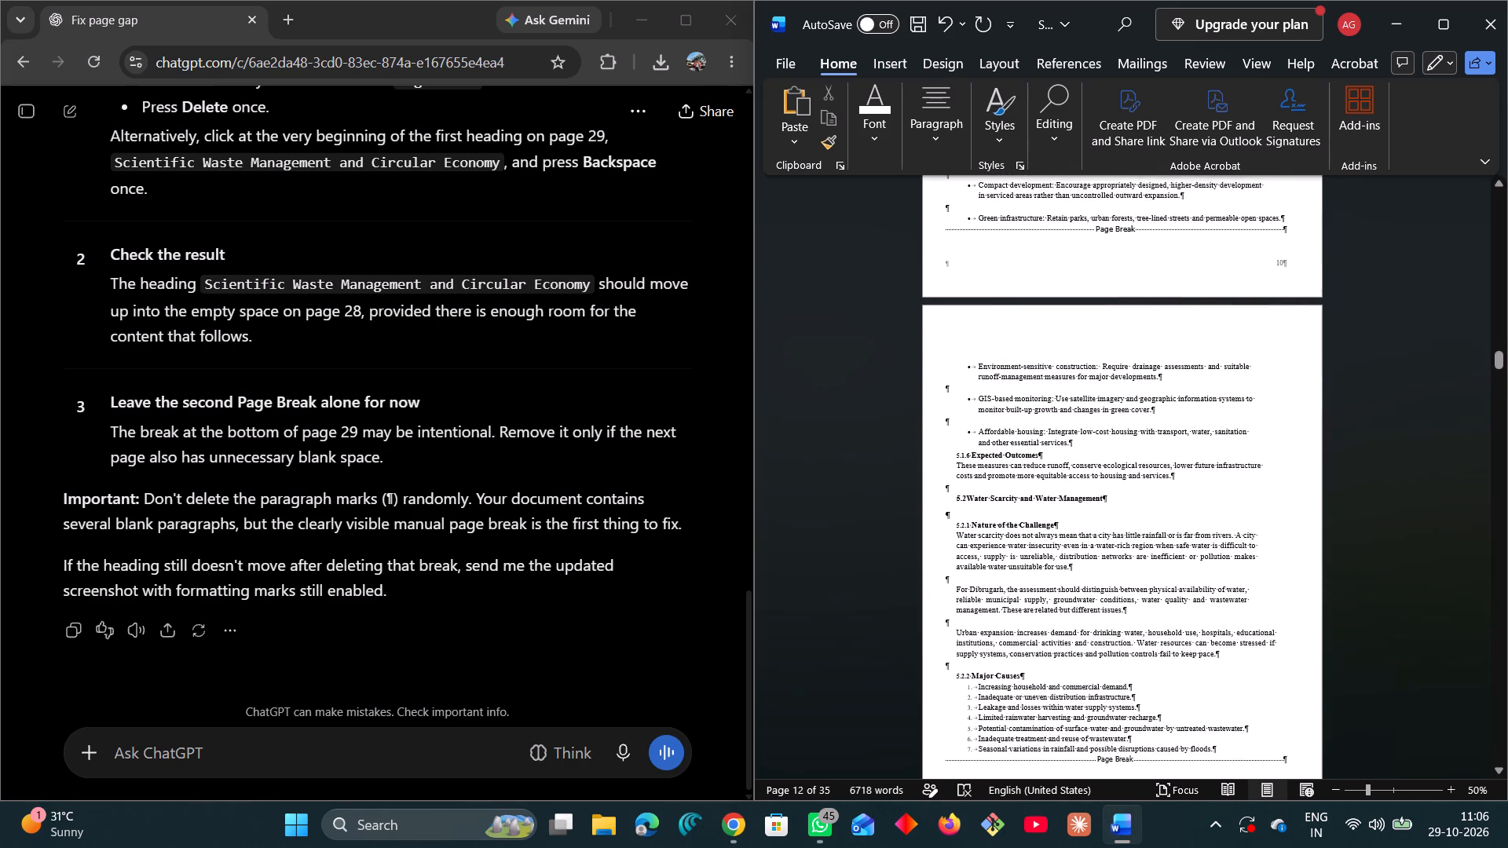
scroll(1012, 433, up, 2)
scroll(999, 549, up, 10)
scroll(1020, 530, up, 14)
click(990, 440)
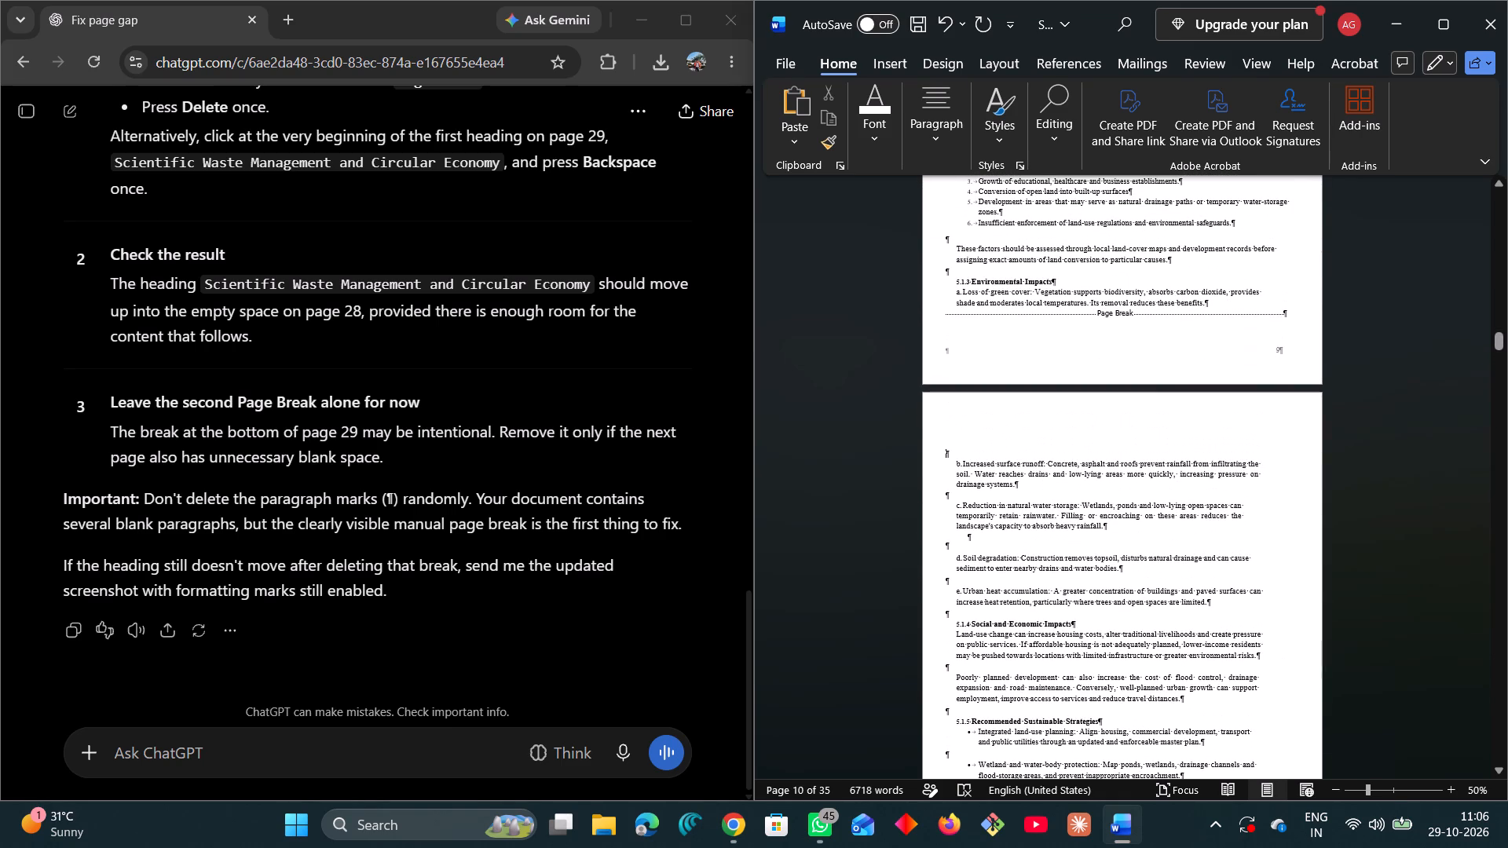
key(BackSpace)
Check pages 9 to 11 for remaining gaps around their page breaks.
scroll(1001, 429, up, 5)
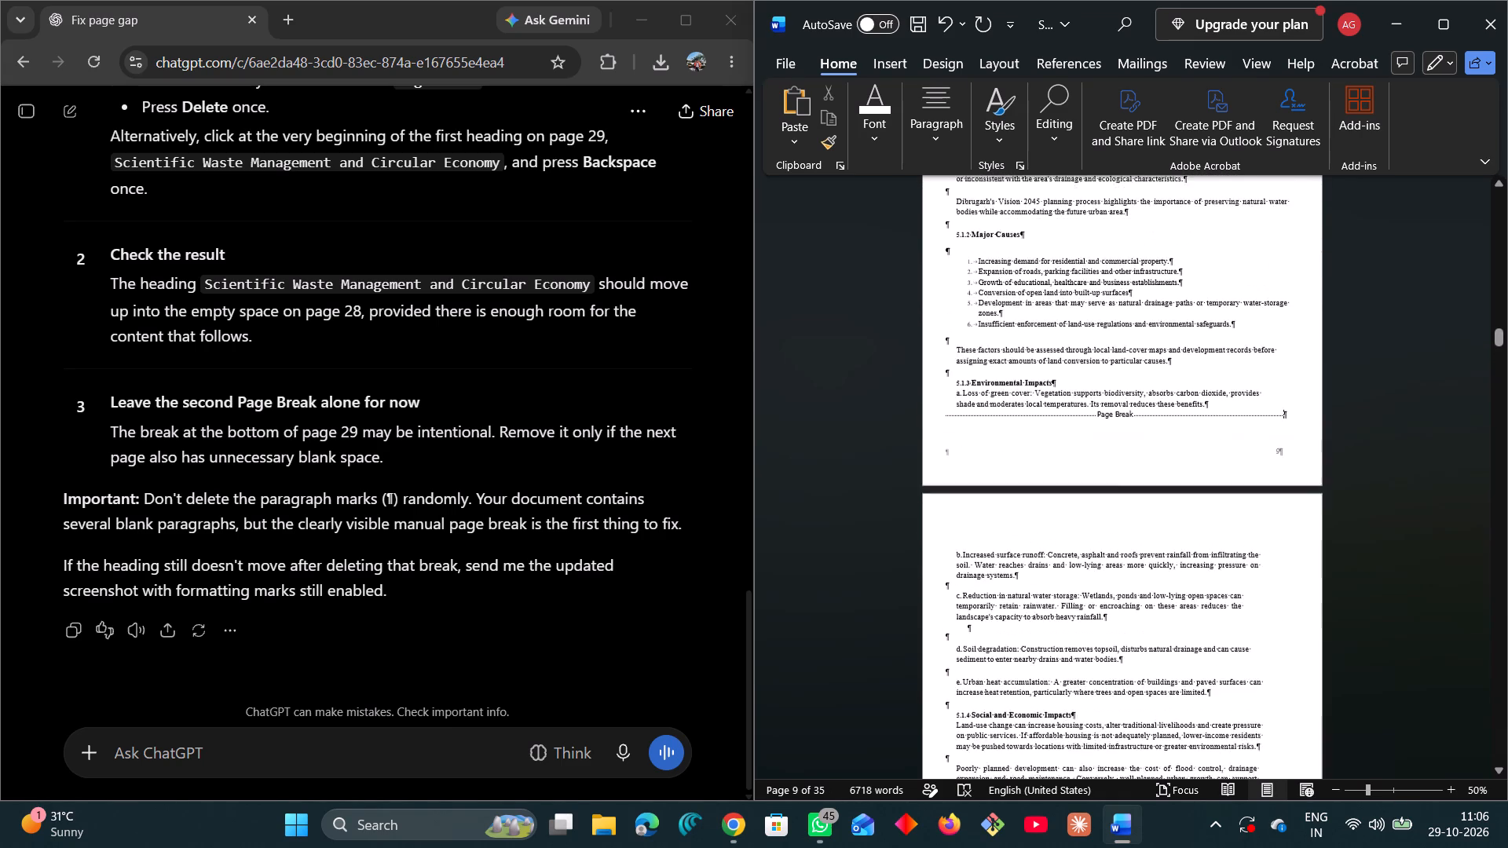
scroll(1001, 429, up, 11)
scroll(1001, 429, down, 6)
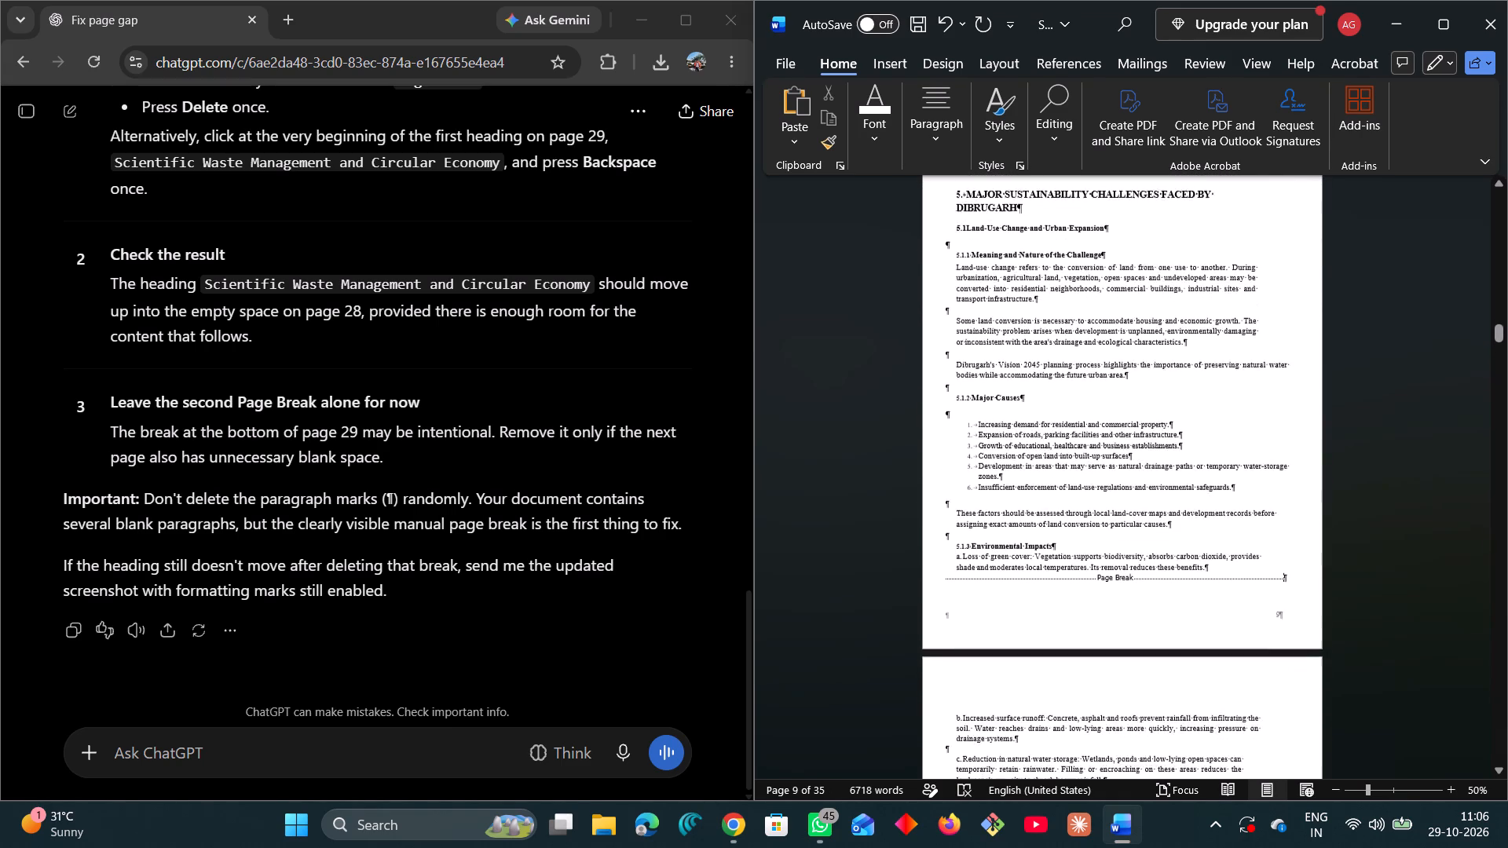
scroll(1001, 429, down, 6)
scroll(1001, 429, down, 20)
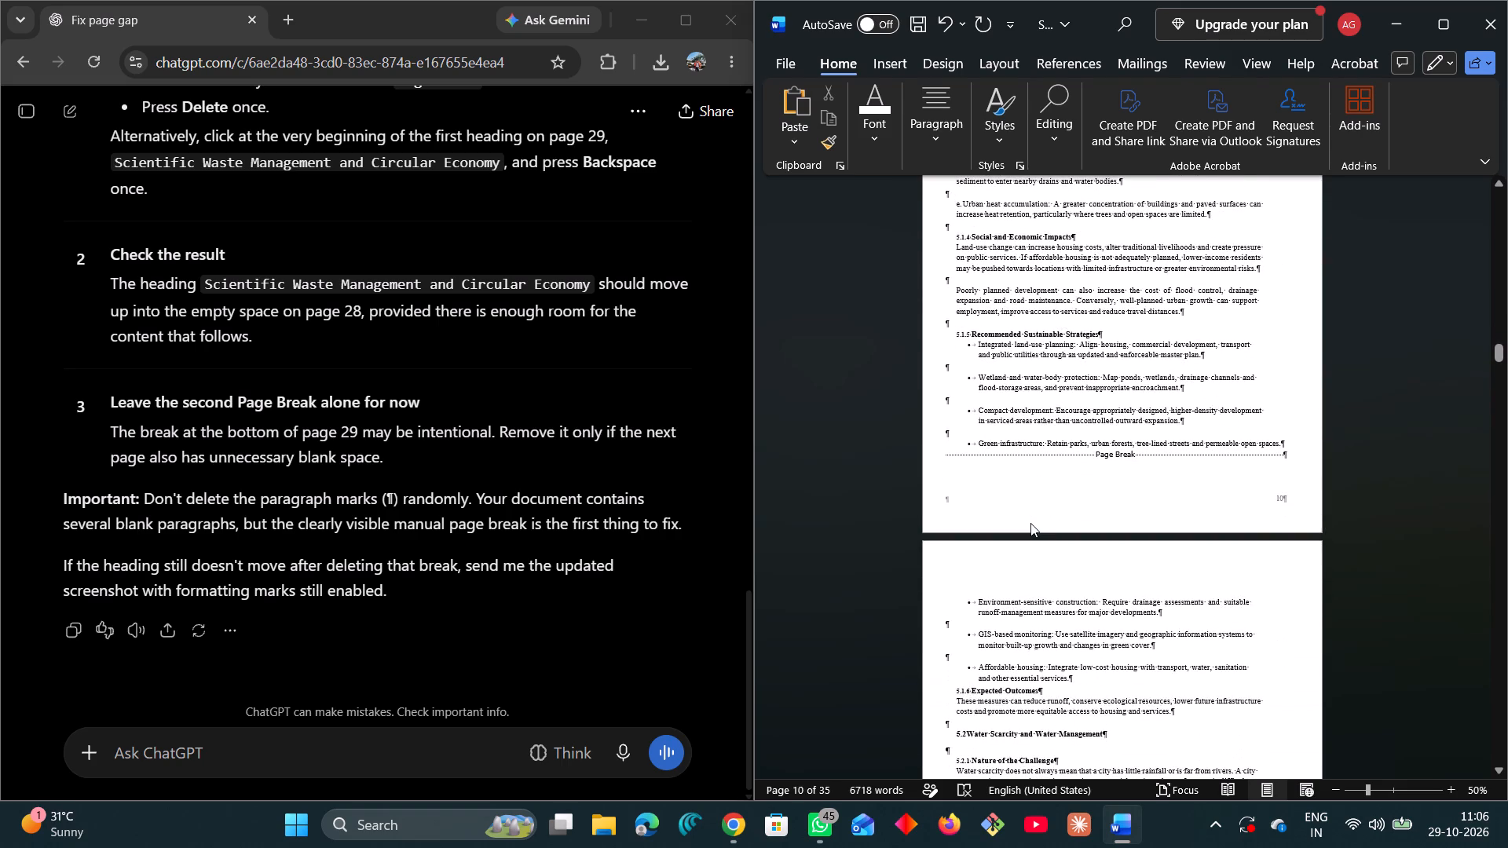
scroll(1030, 523, up, 20)
scroll(558, 398, down, 3)
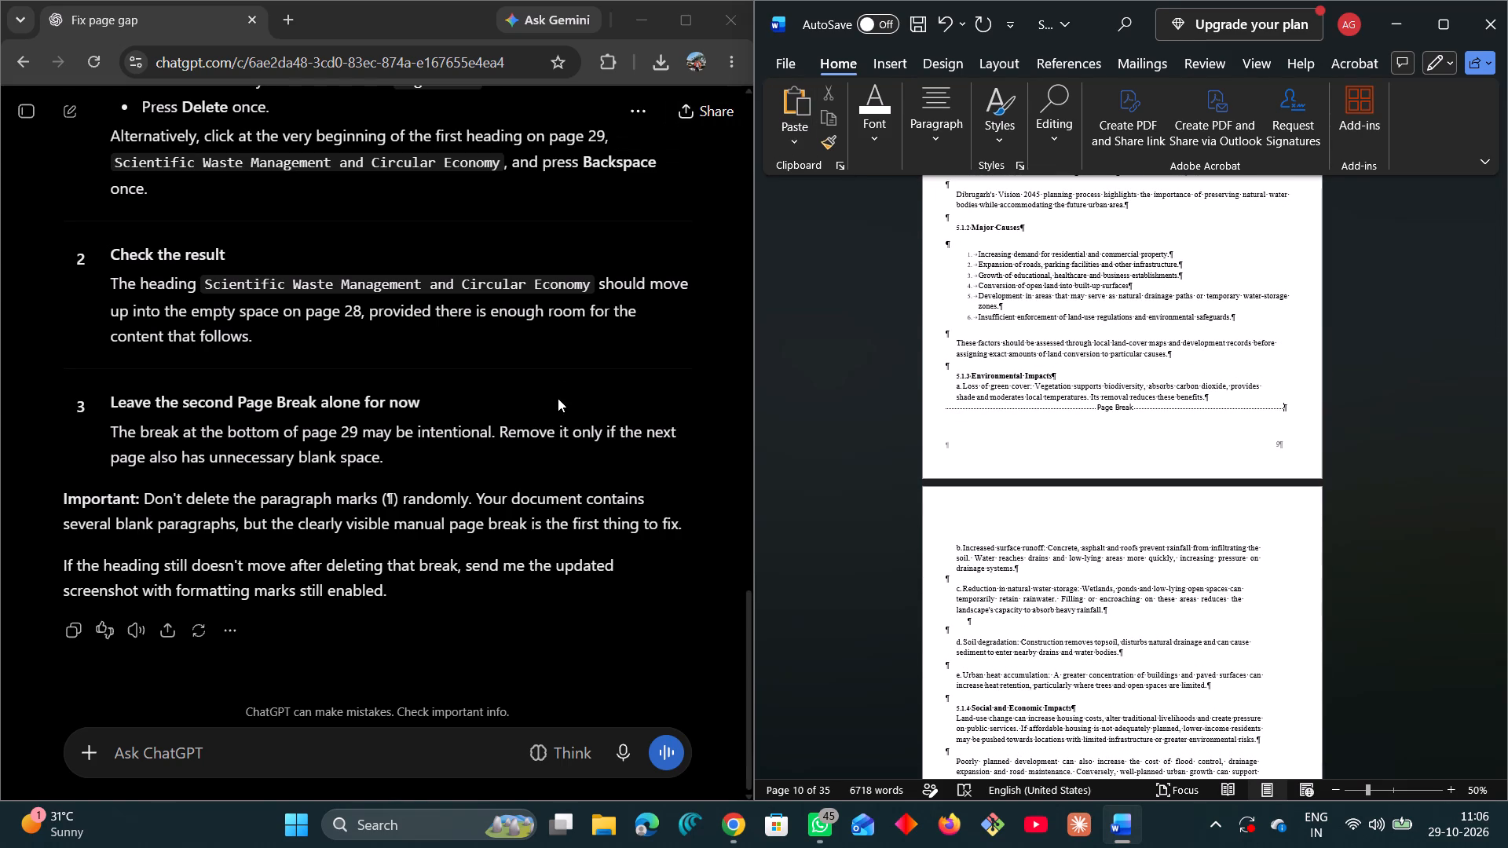
Close the ChatGPT browser window and maximize the Word window.
click(717, 16)
click(1436, 18)
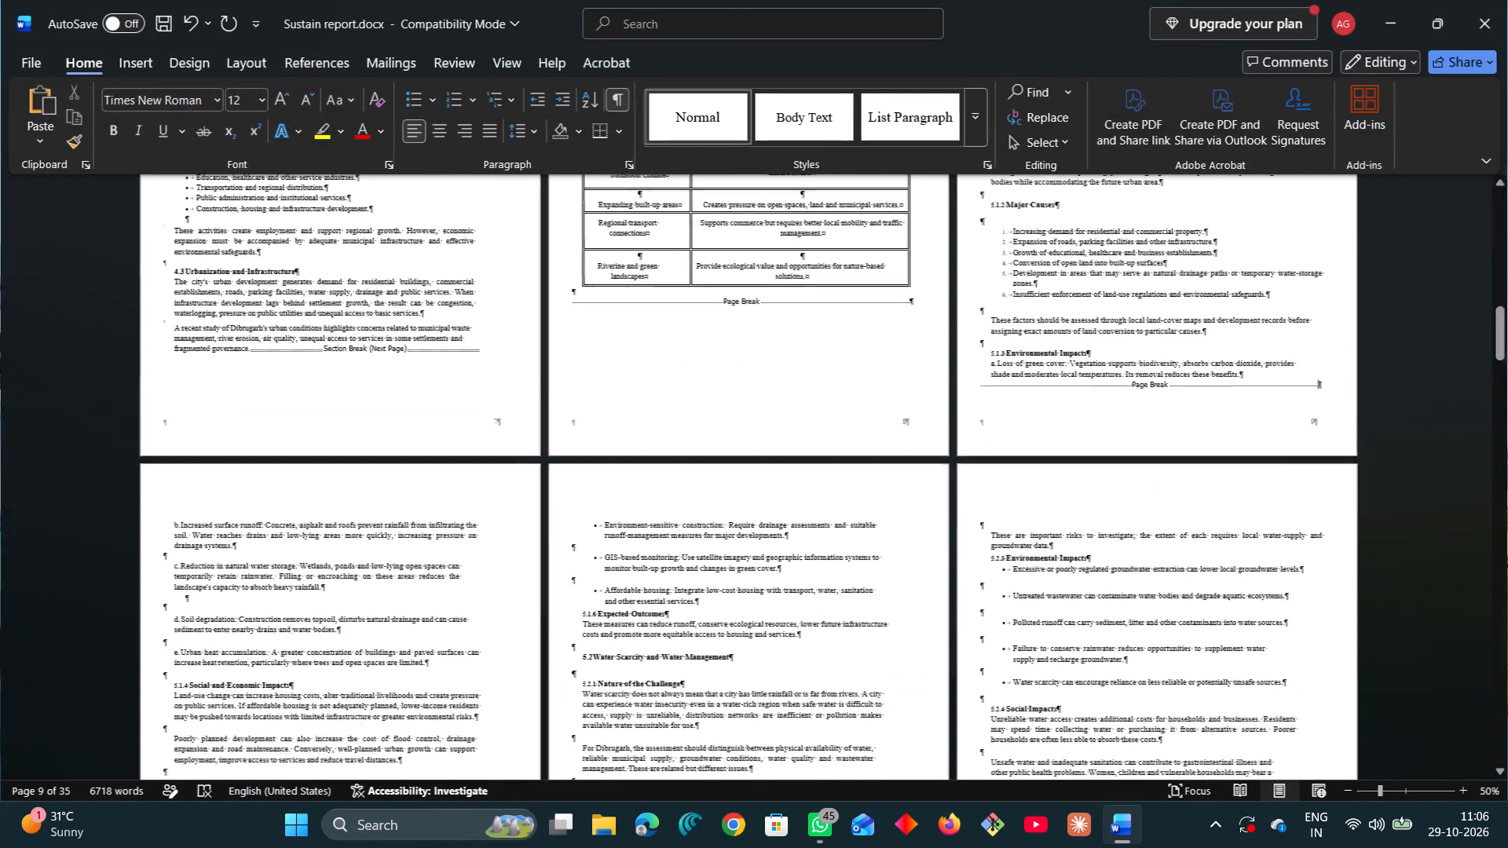
Review the report's layout from page 9 back to the title page, abstract and index page.
scroll(562, 481, up, 14)
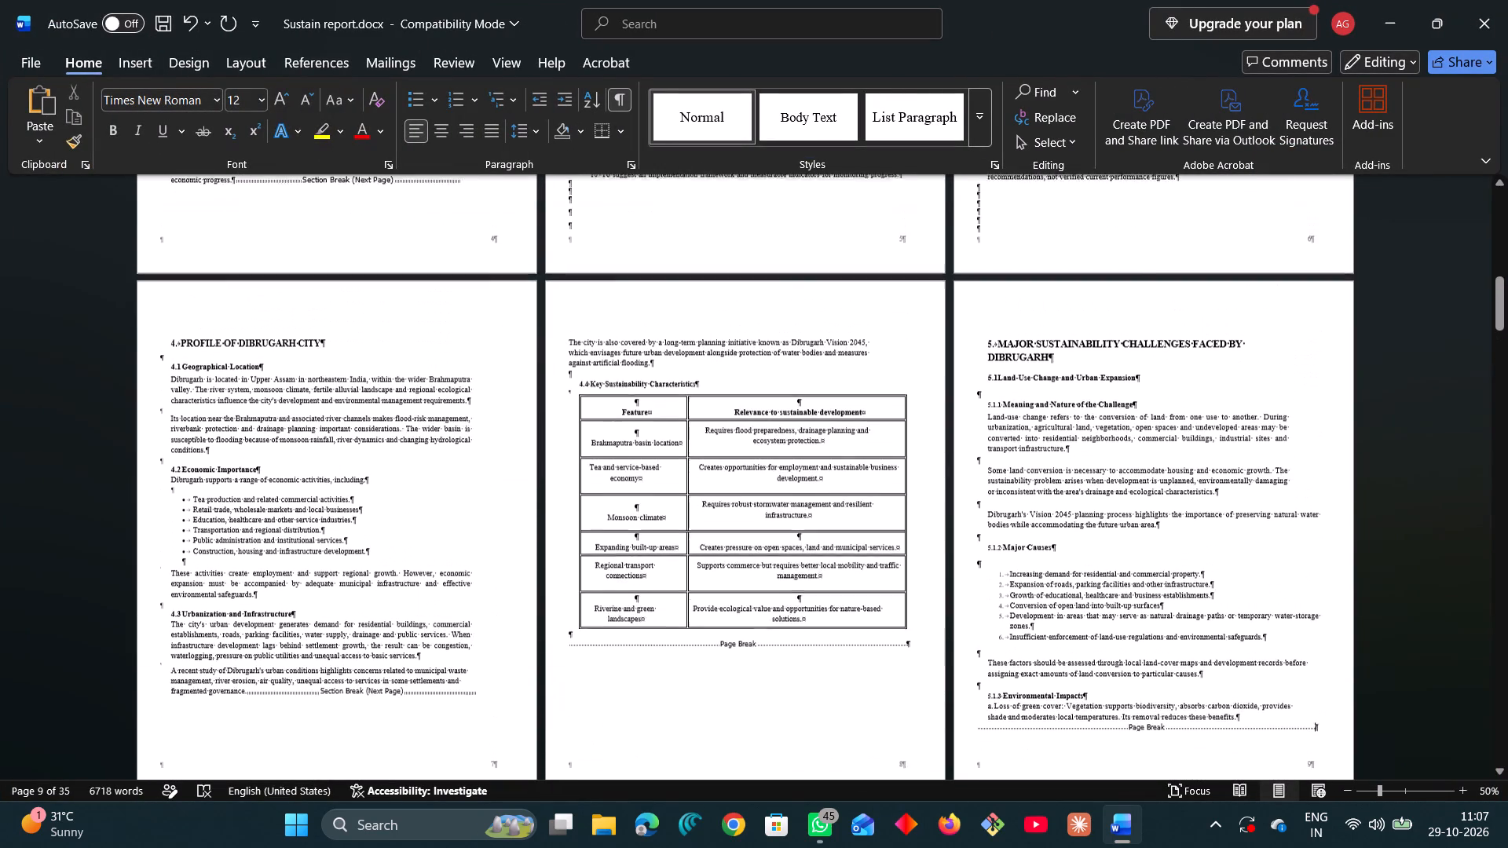
scroll(565, 521, up, 6)
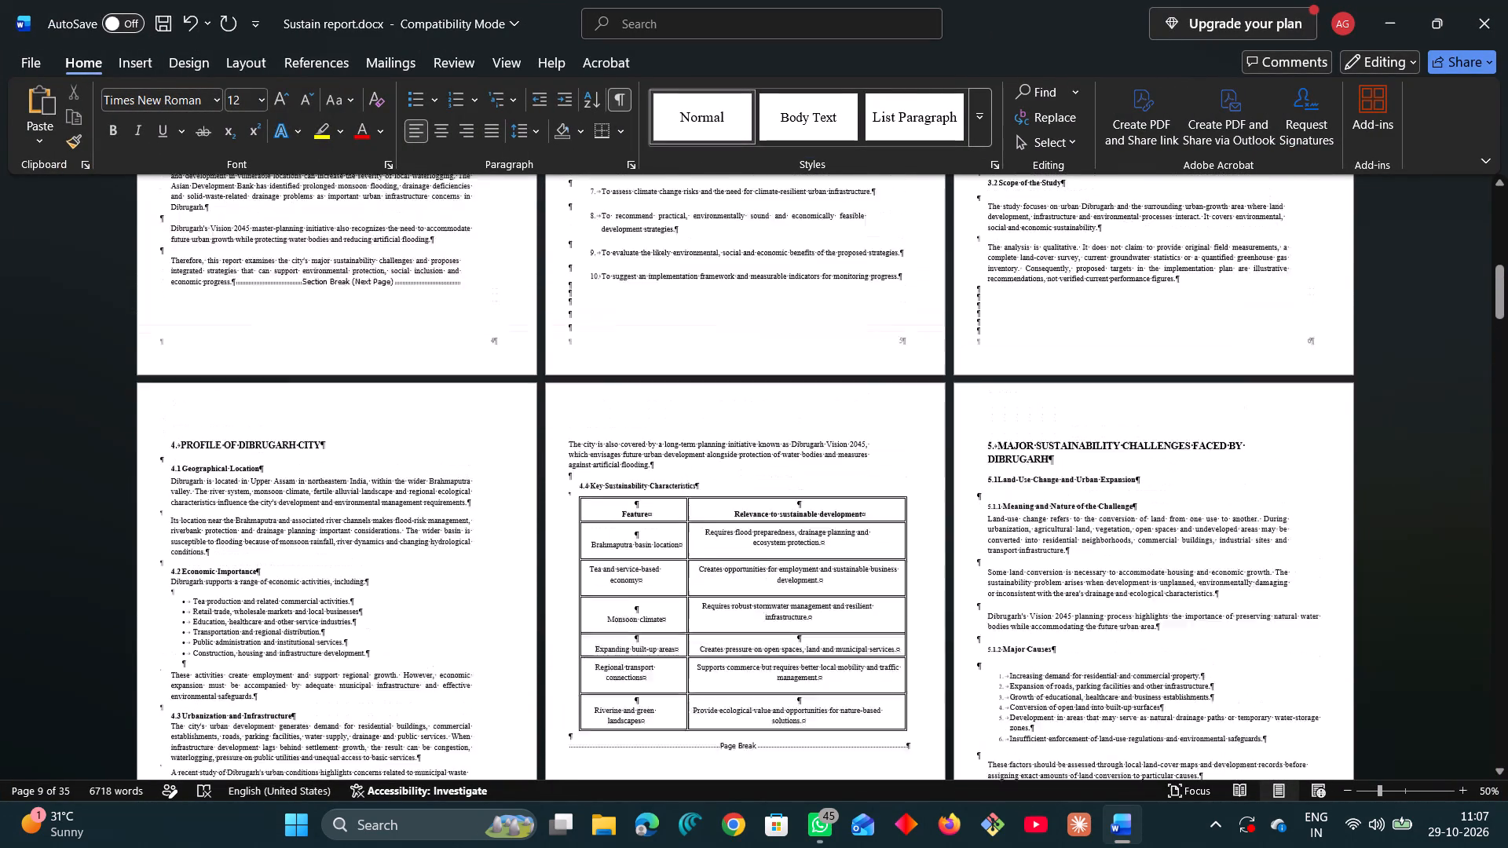
scroll(565, 523, up, 15)
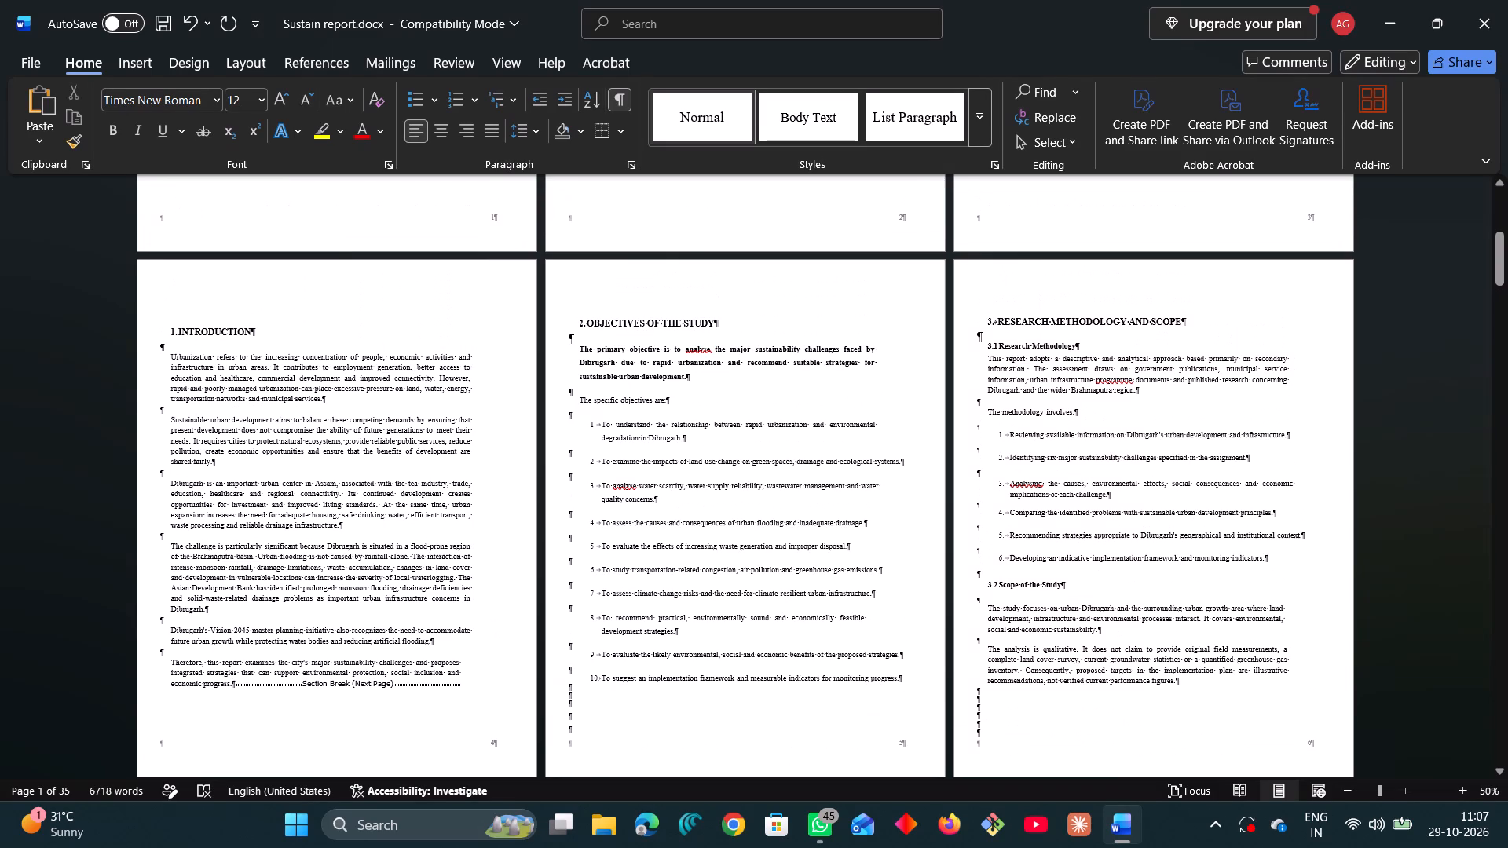
scroll(619, 557, up, 12)
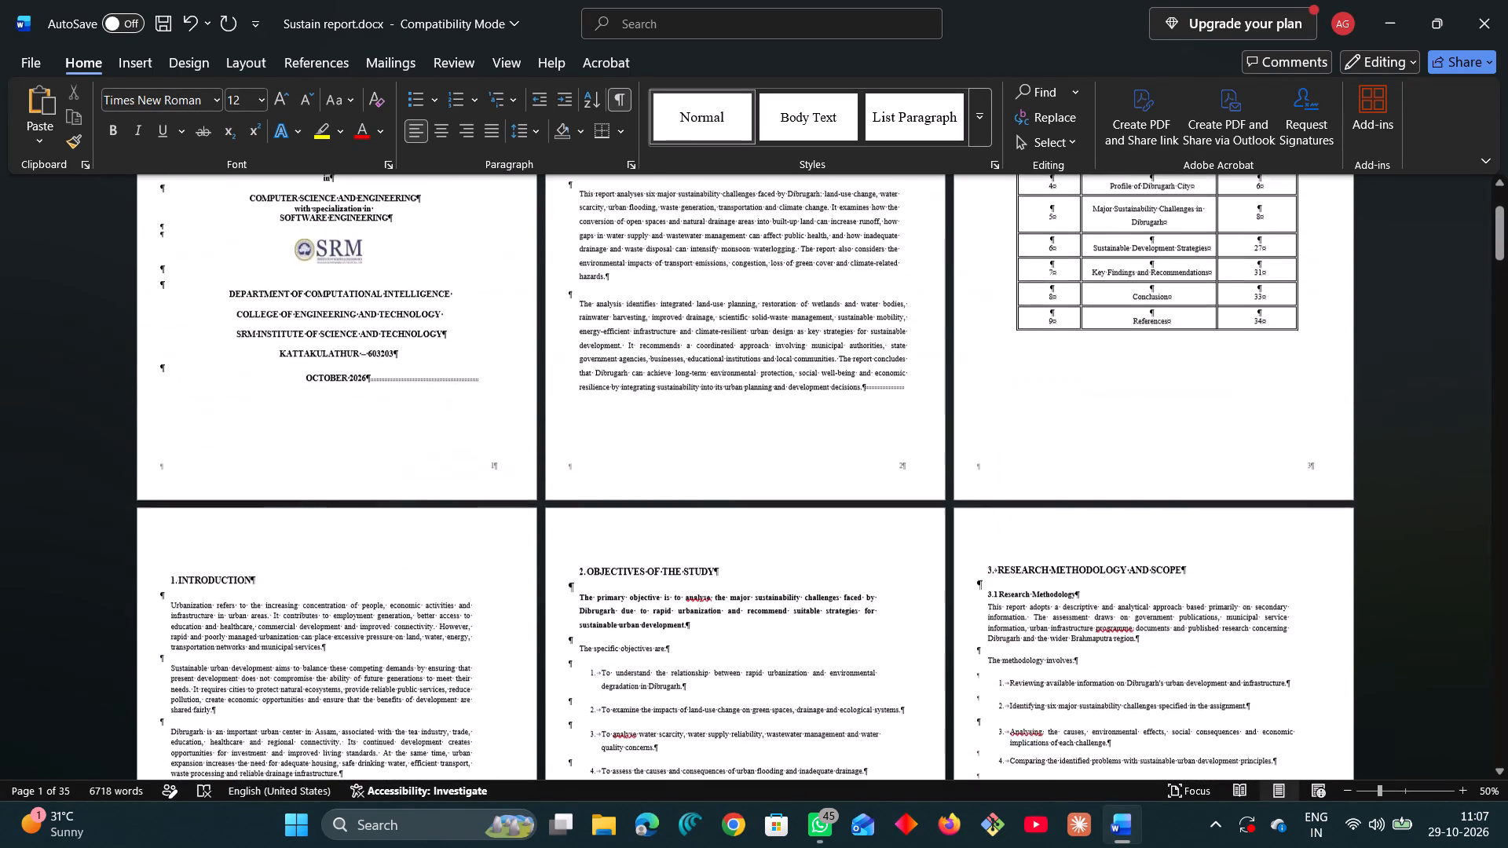
scroll(618, 557, up, 10)
scroll(375, 602, up, 6)
scroll(304, 316, up, 3)
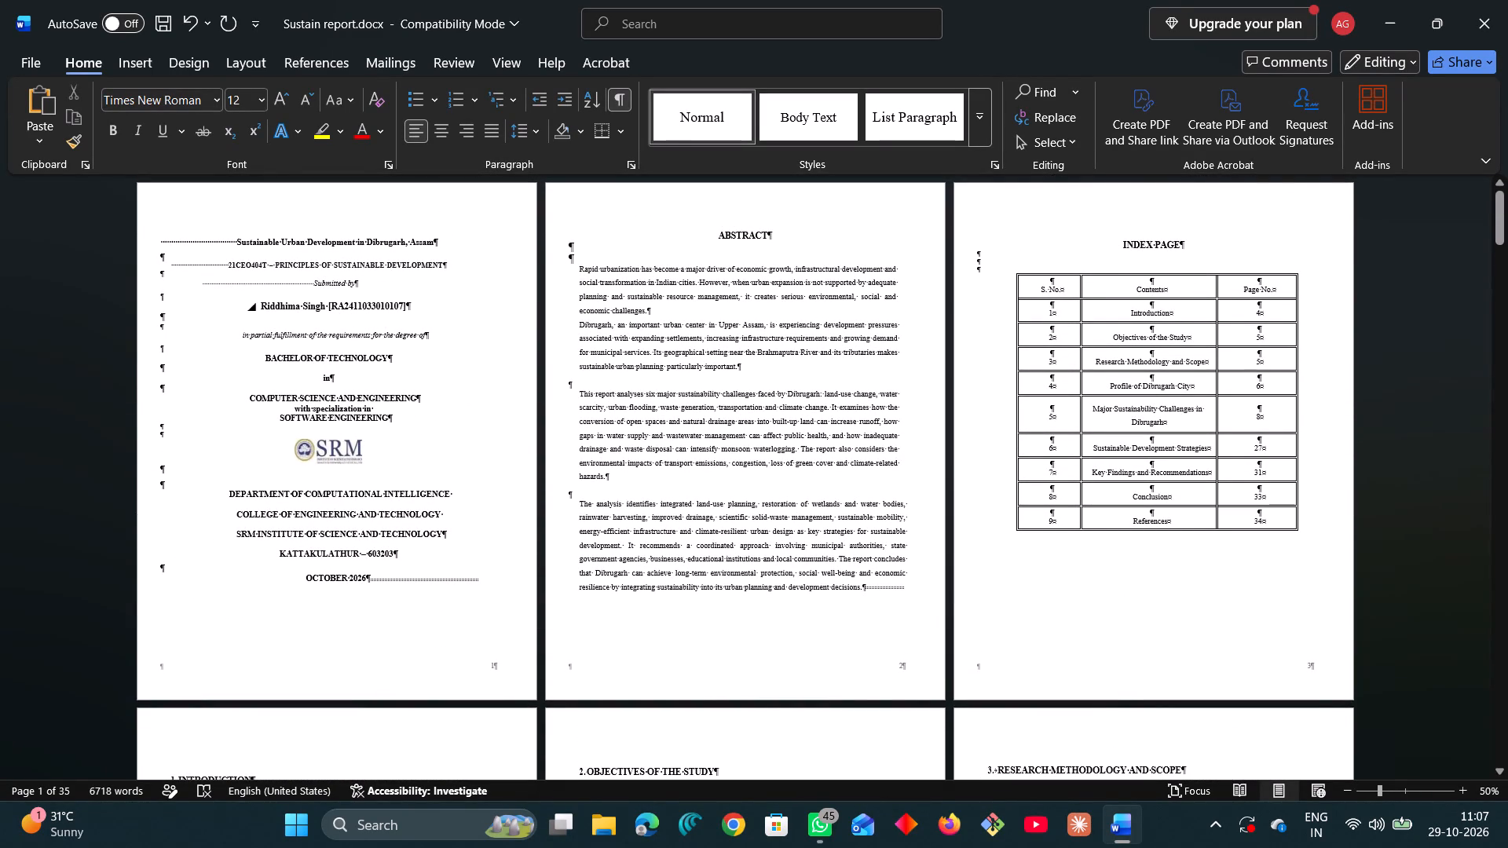
scroll(1071, 250, up, 2)
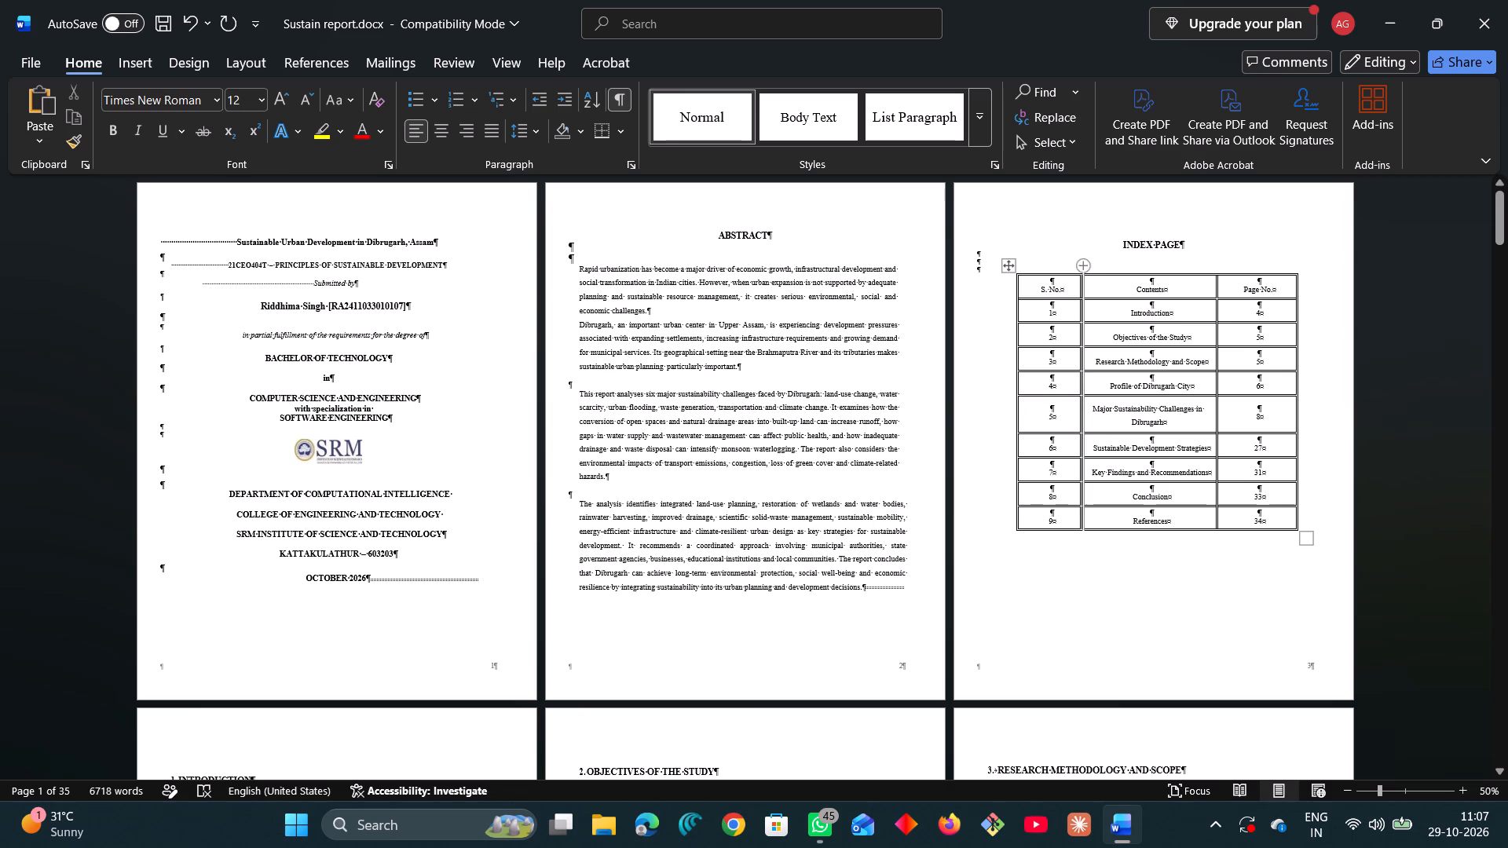
scroll(1059, 264, up, 2)
Correct the flagged first word of the third methodology item in section 3.1 Research Methodology to "Analyzing".
scroll(1009, 568, down, 20)
scroll(1009, 568, down, 1)
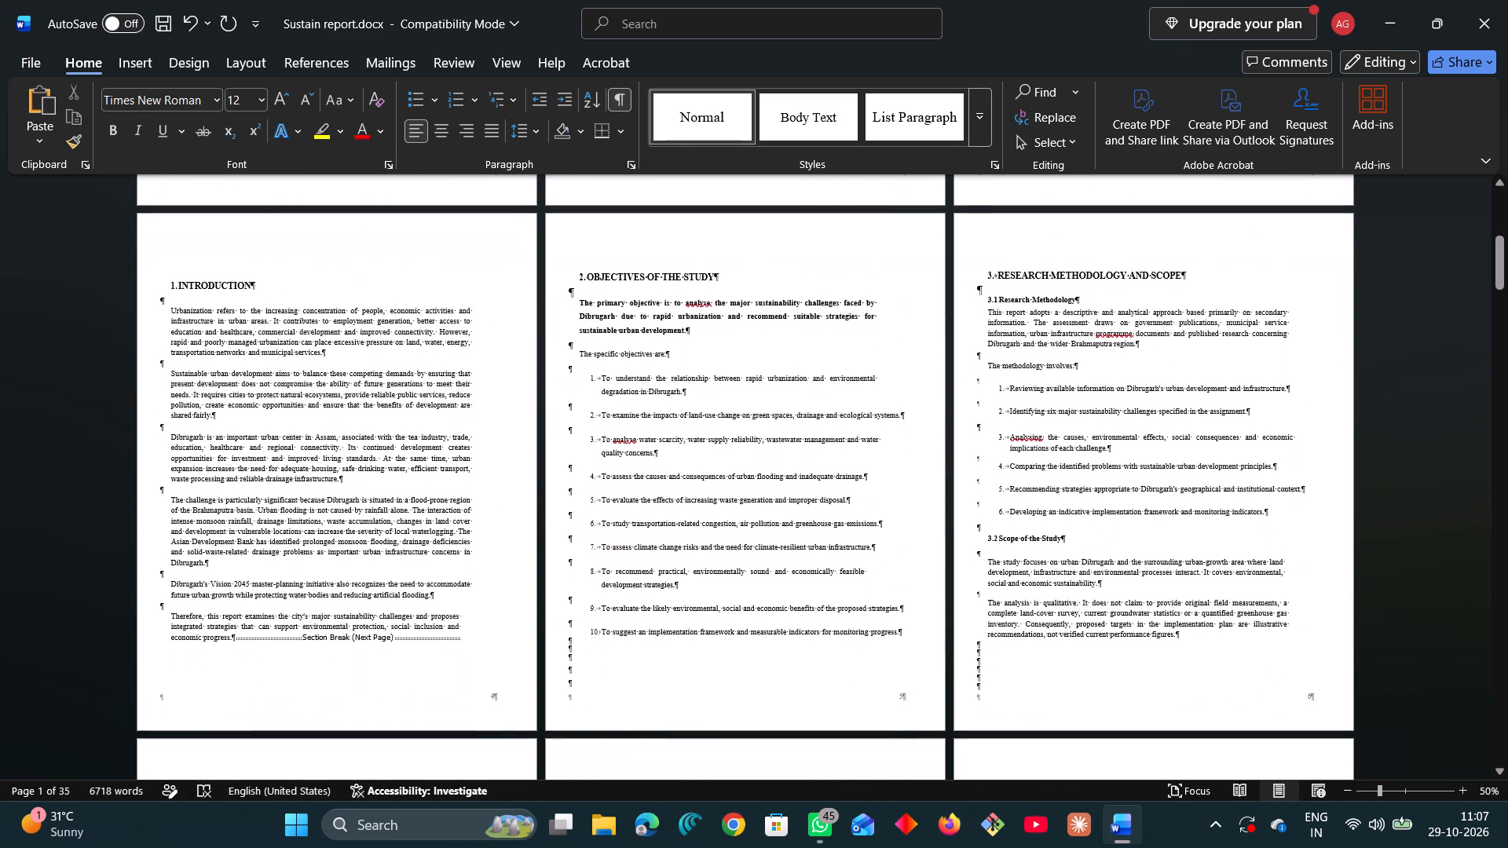
right_click(1034, 436)
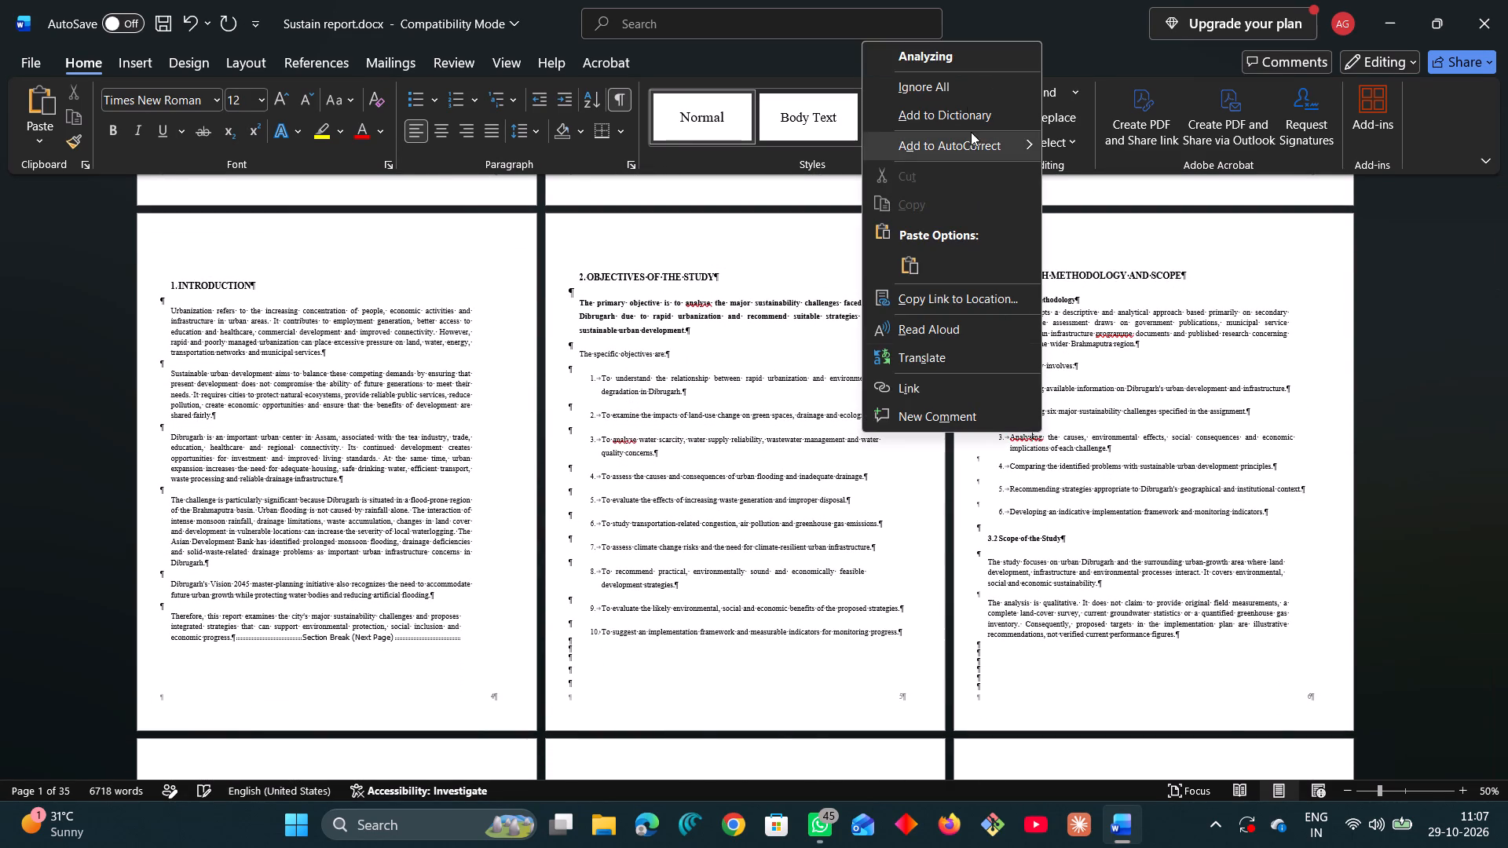
click(957, 66)
In 2. Objectives of the Study, correct the third objective's flagged word to "analyze" and fix the flagged spelling in the primary objective.
scroll(1035, 458, down, 4)
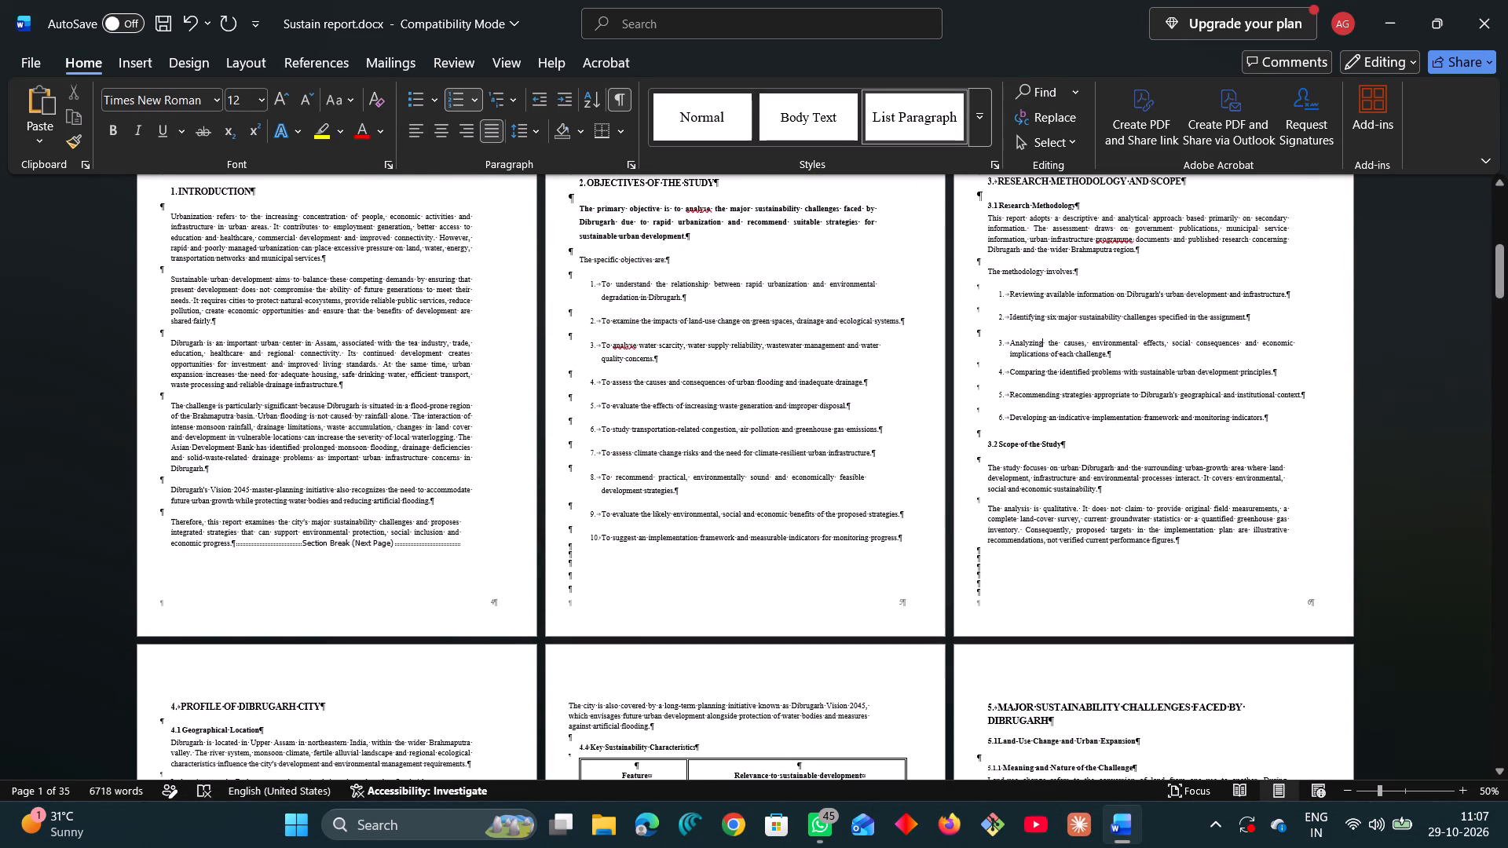
right_click(624, 342)
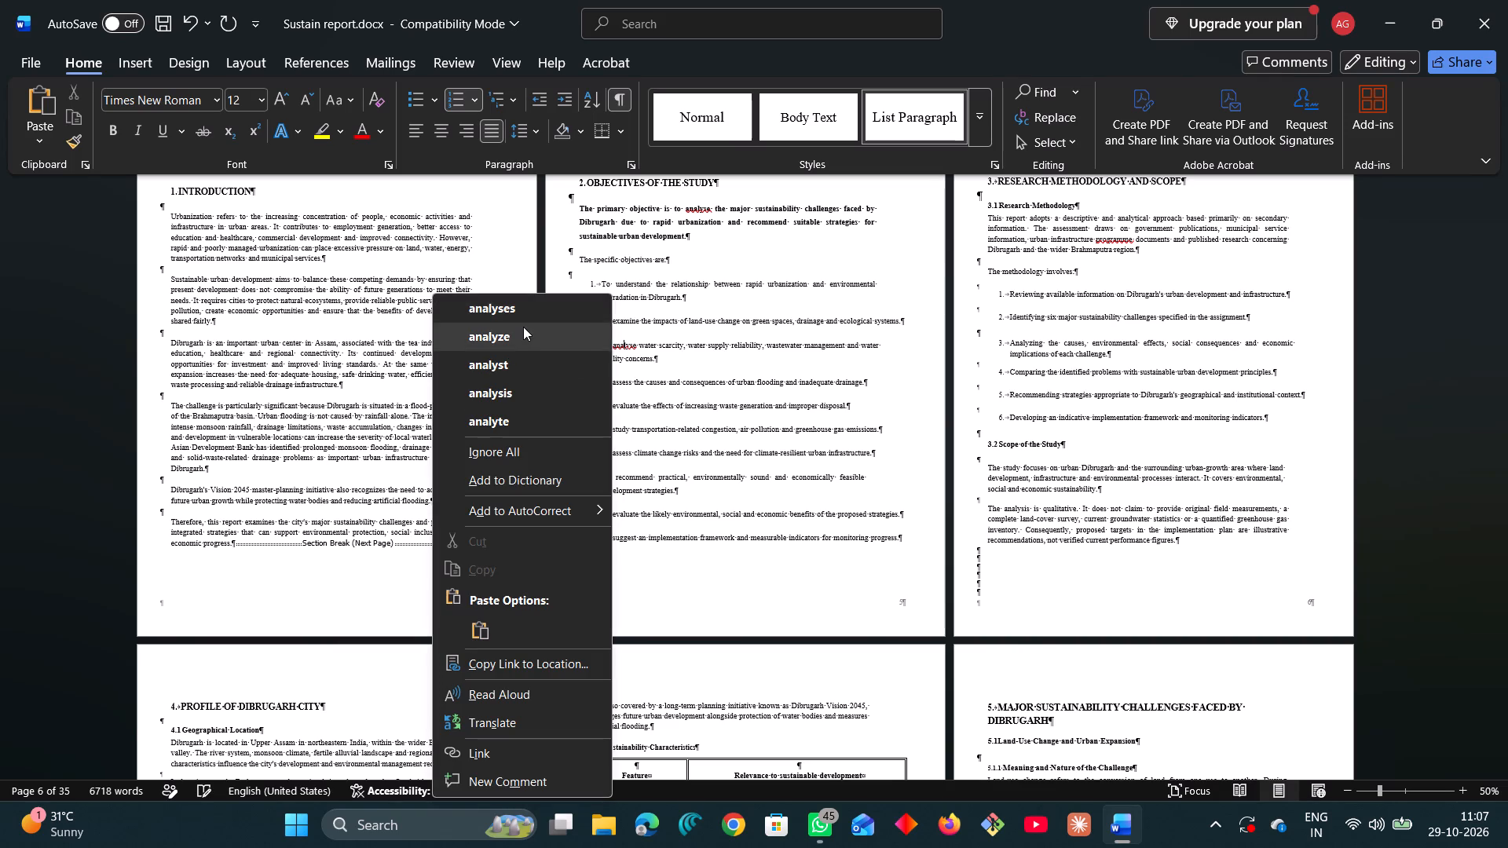
click(523, 327)
right_click(697, 210)
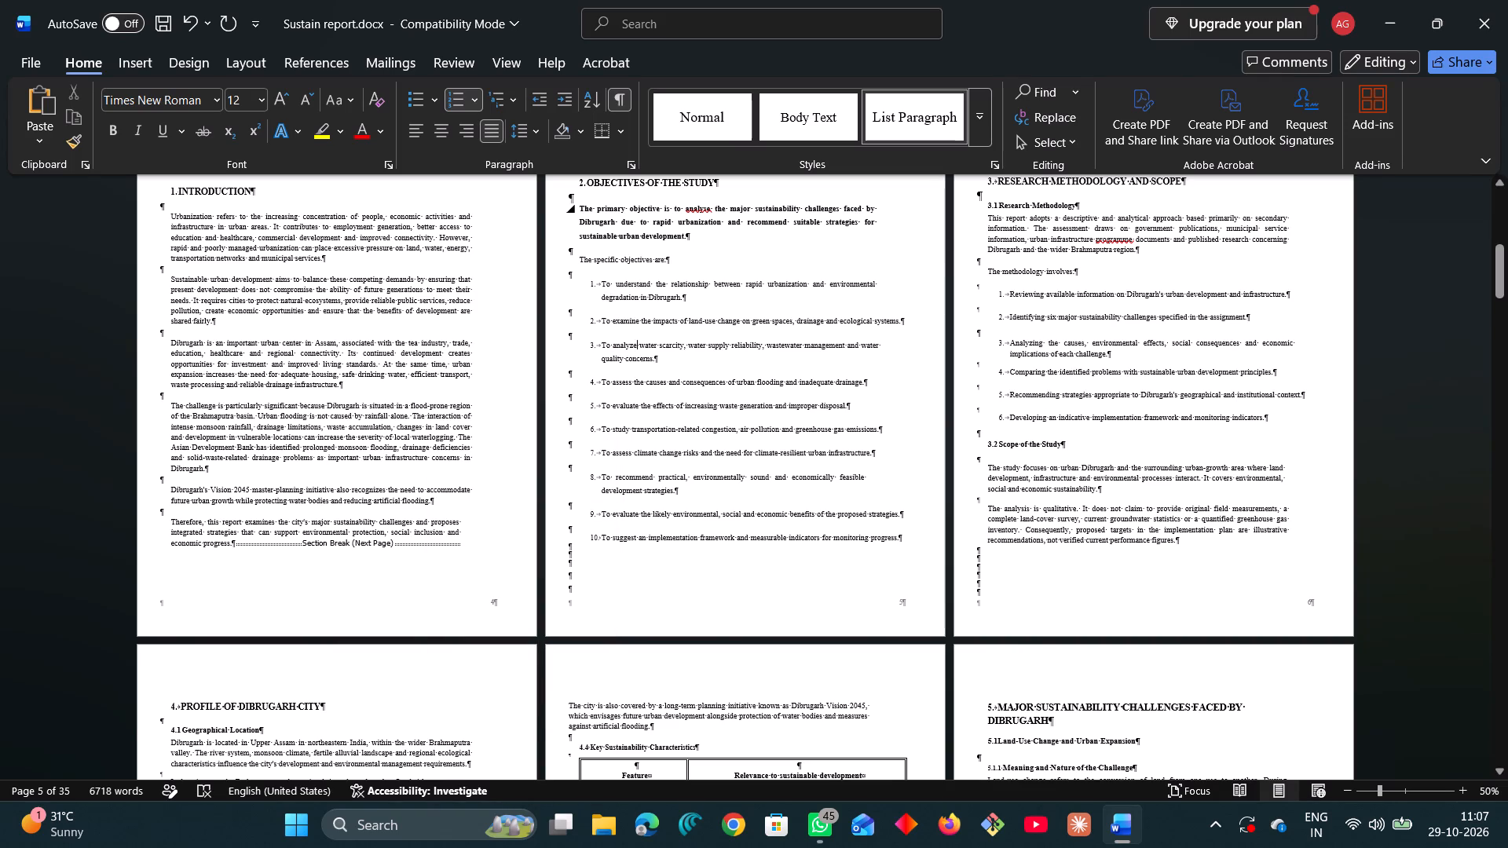
click(657, 232)
Review the report's page layout from the Introduction and Objectives pages through section 5.3 Urban Flooding and Drainage Problems.
scroll(682, 376, down, 5)
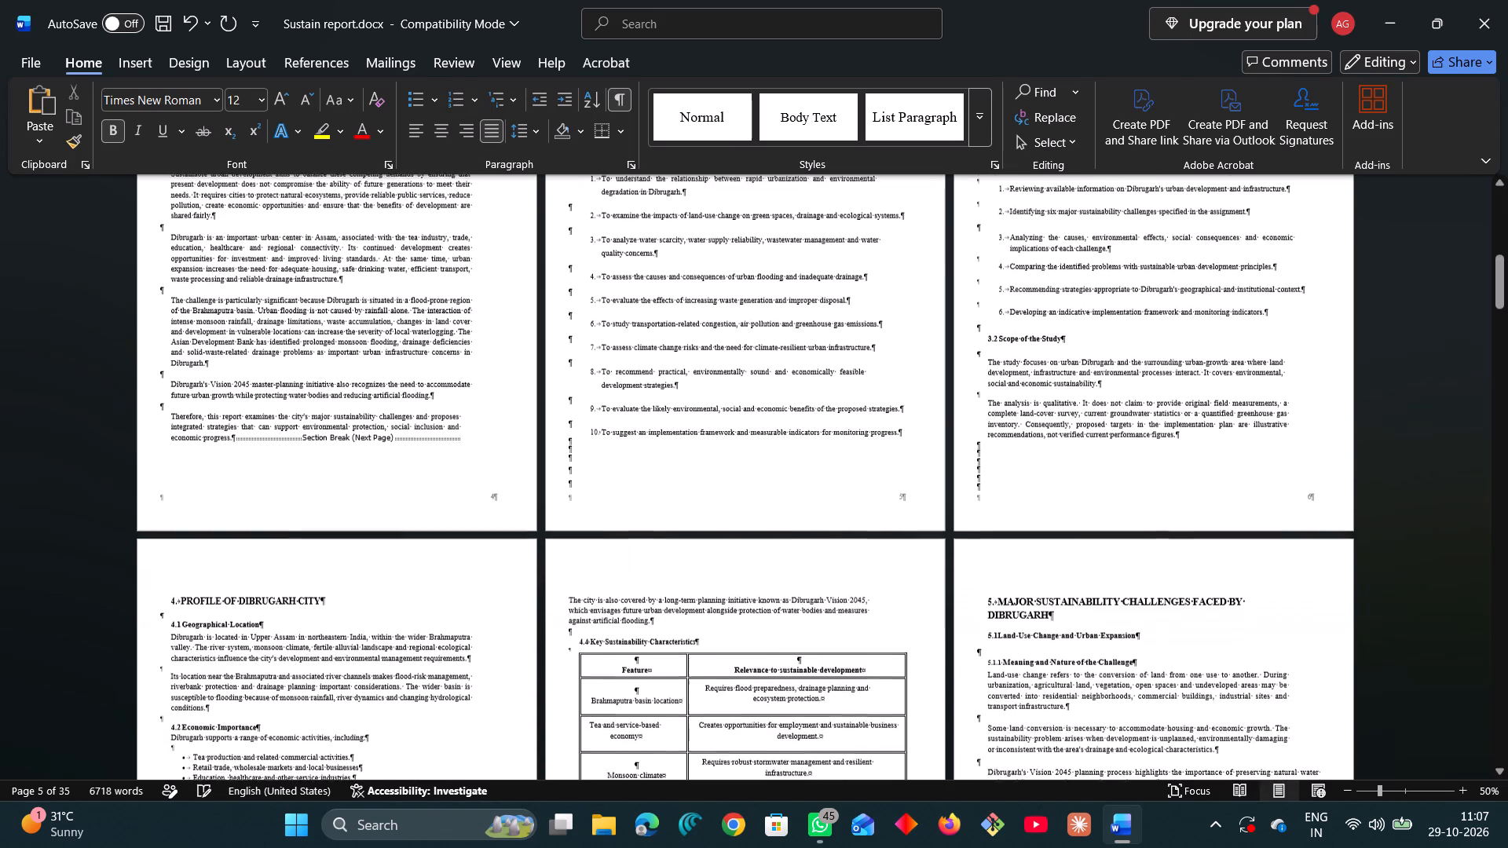
scroll(313, 426, down, 2)
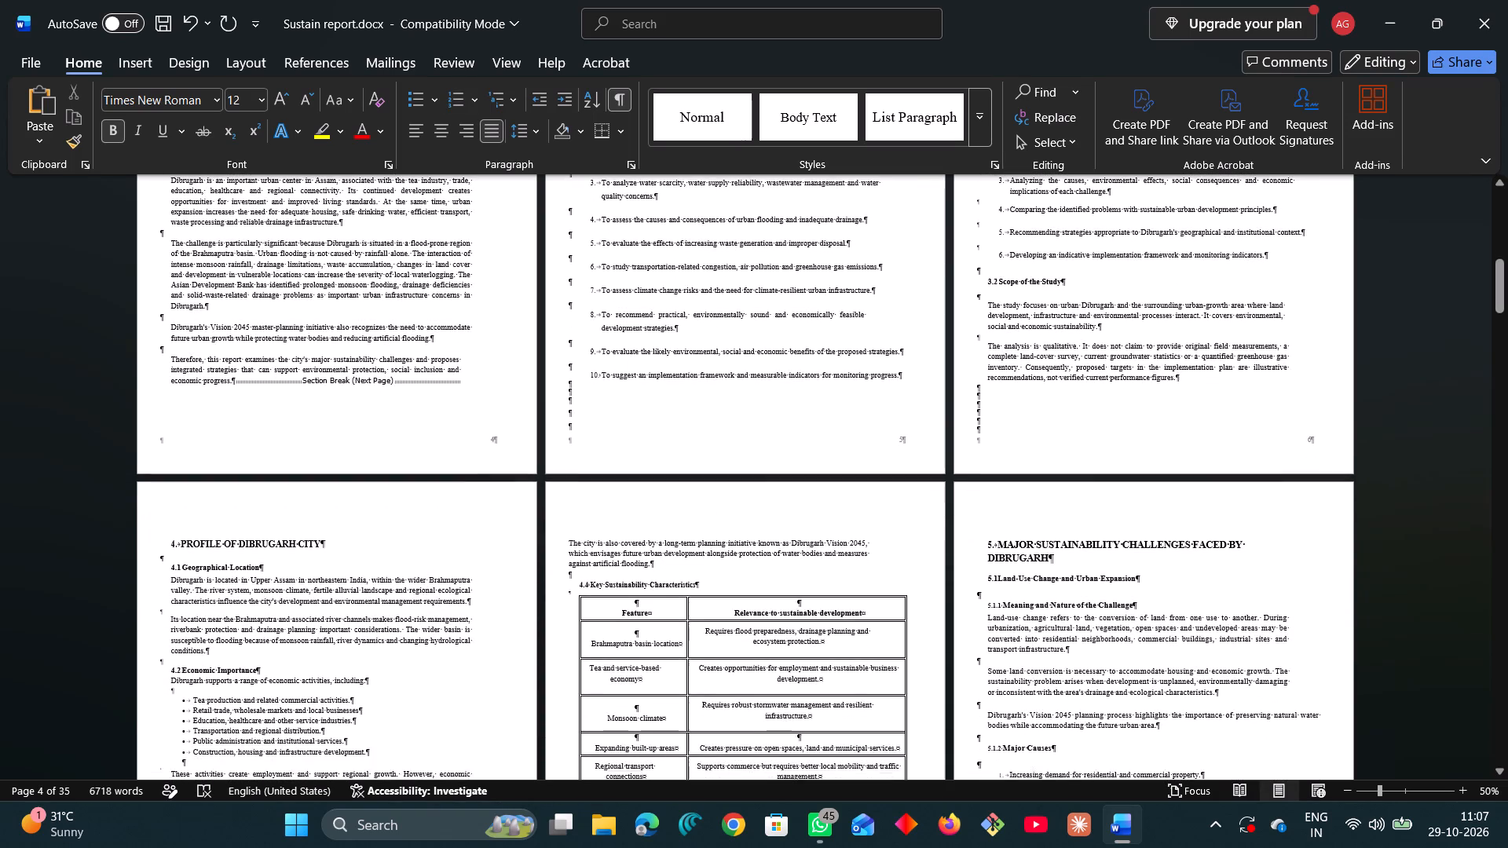
scroll(311, 426, down, 17)
scroll(311, 426, up, 3)
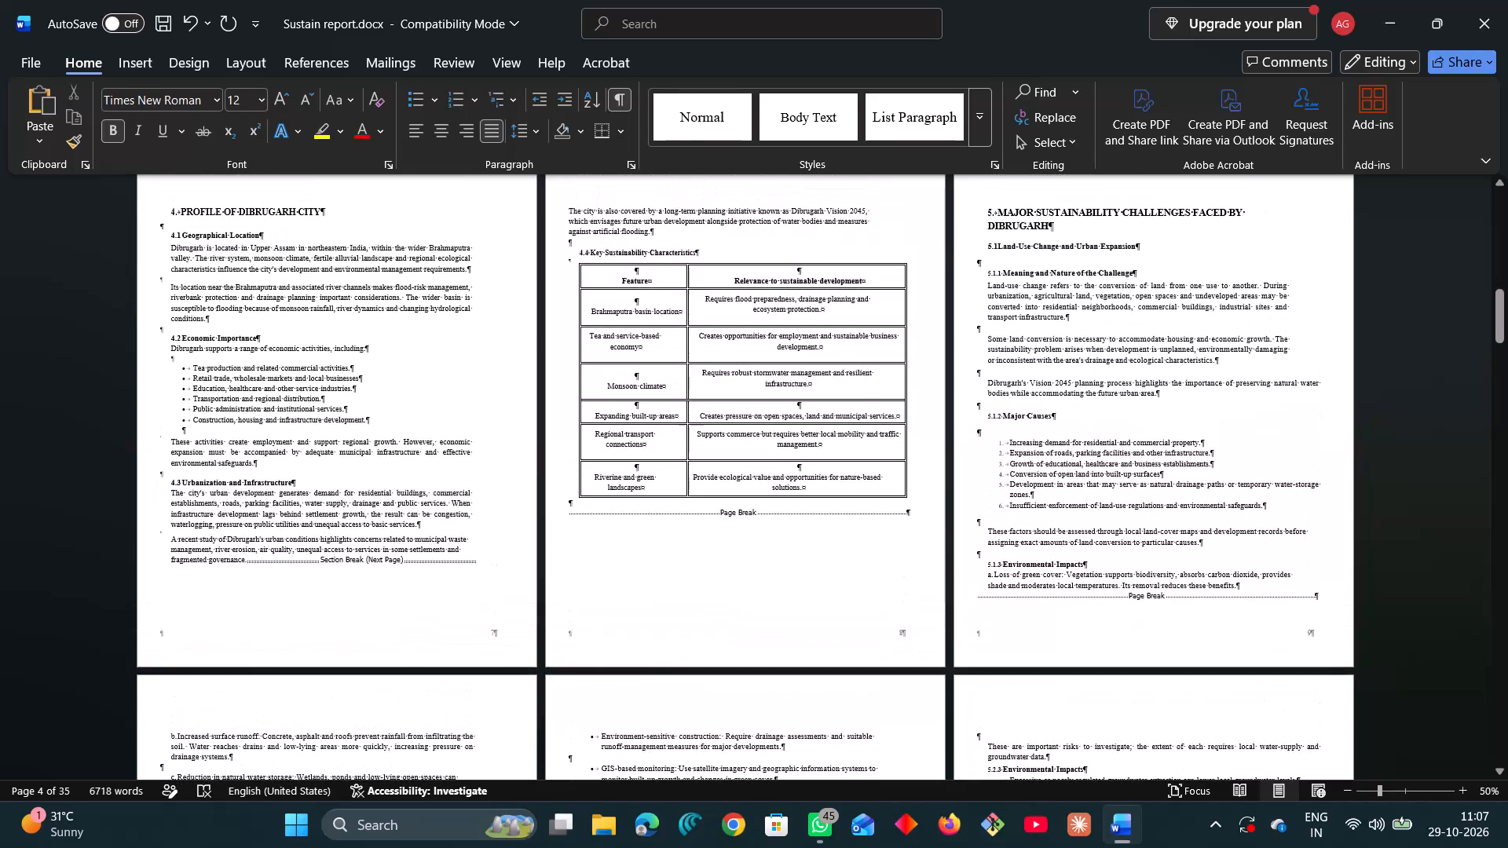
scroll(311, 426, down, 16)
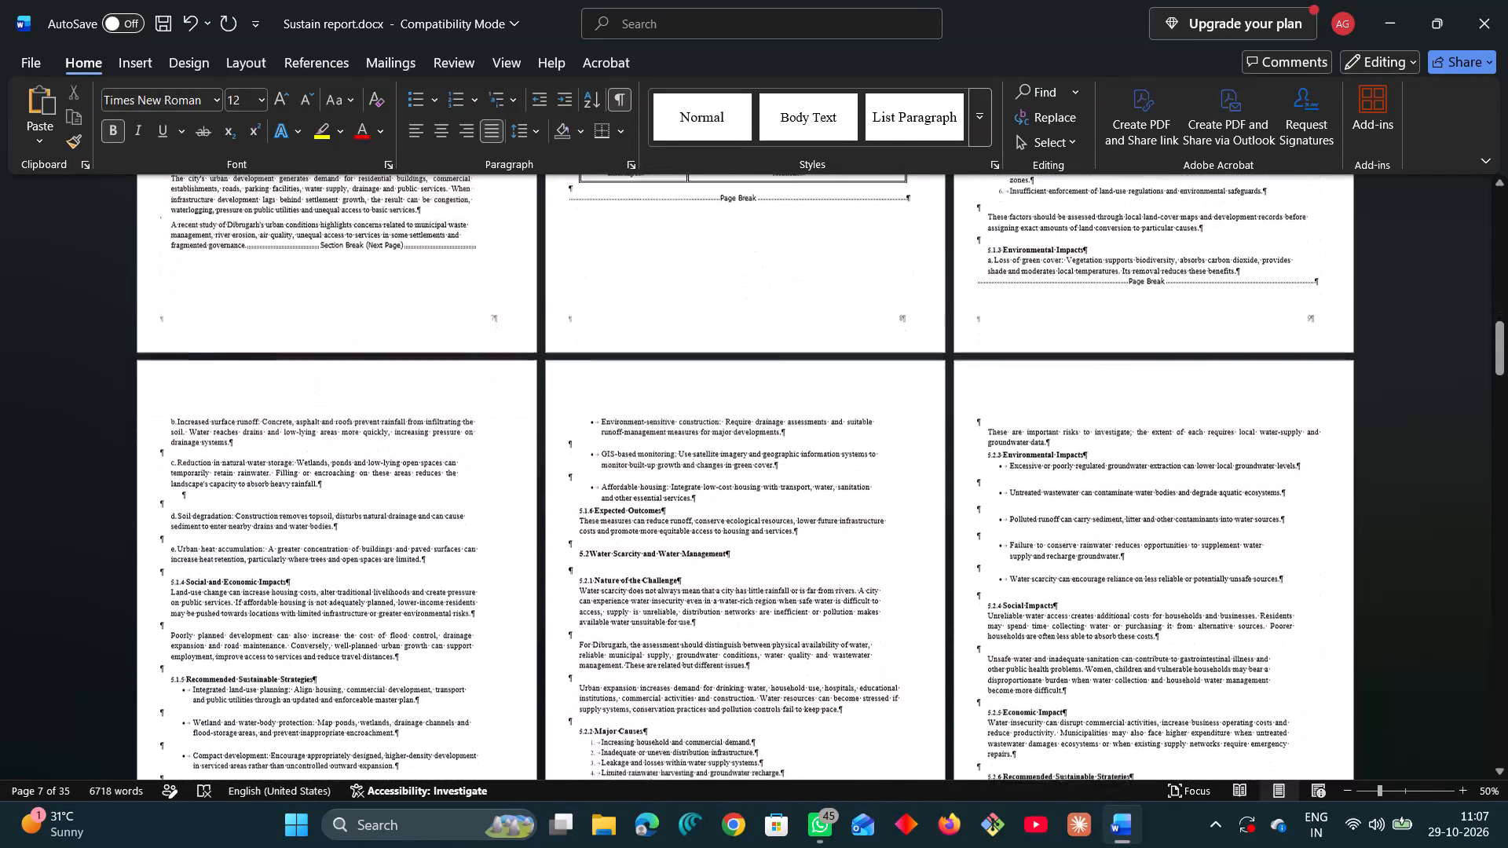
scroll(311, 426, down, 16)
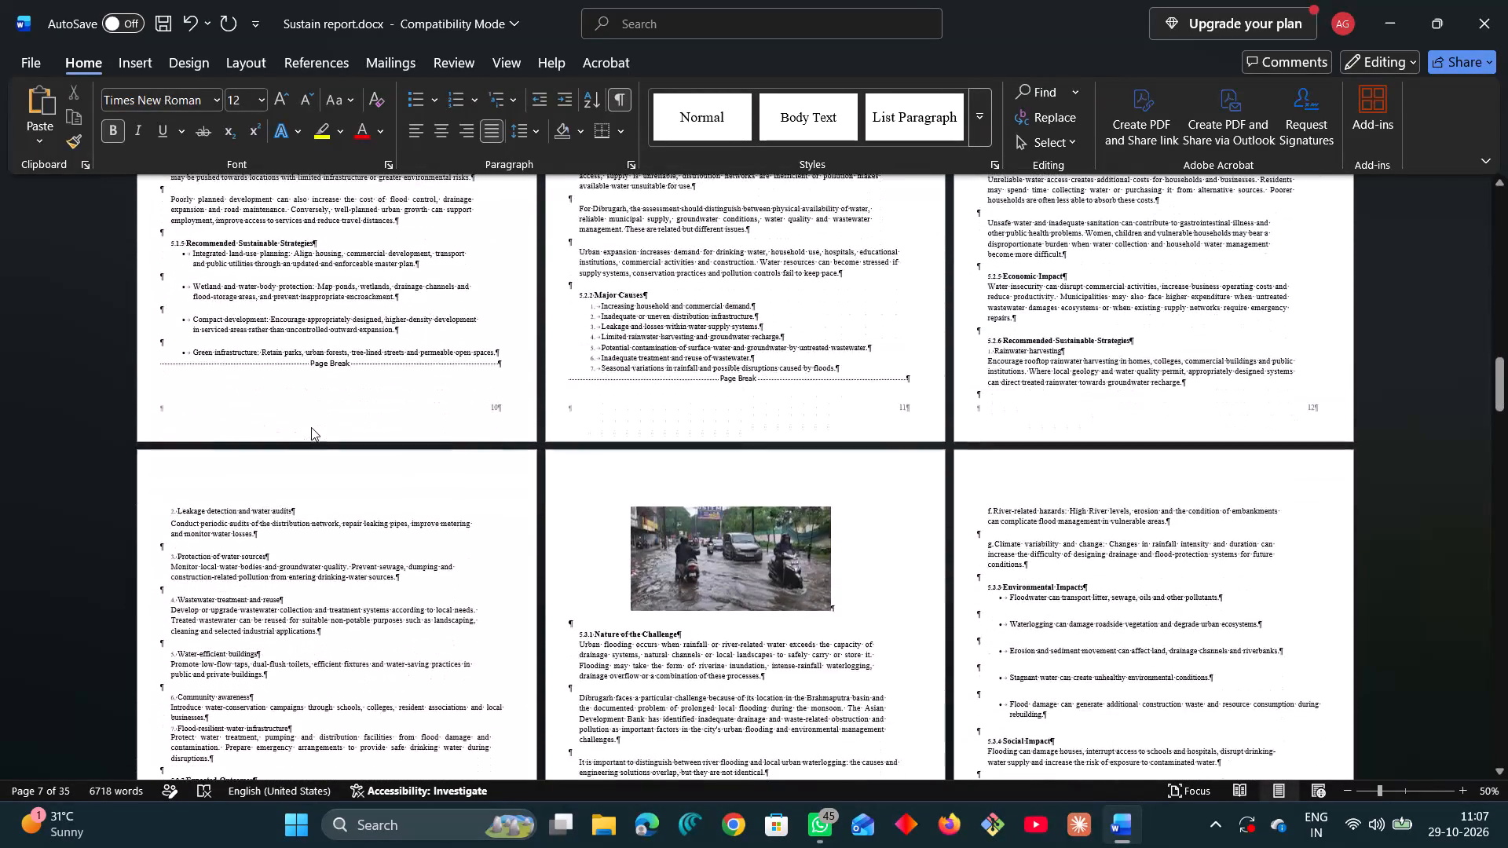
scroll(311, 427, down, 11)
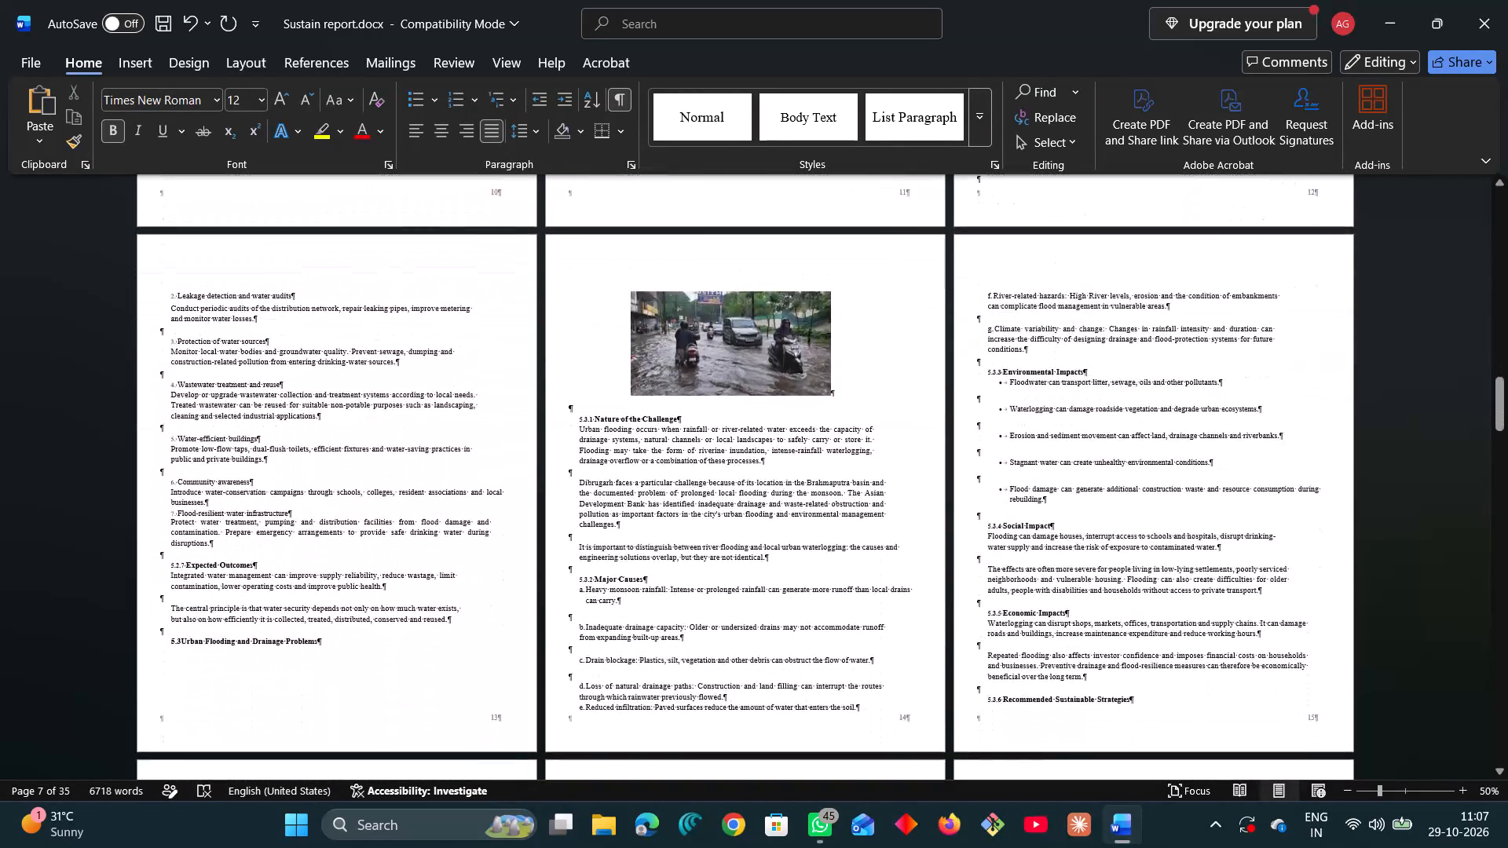
scroll(311, 427, down, 3)
scroll(311, 427, up, 5)
scroll(311, 427, down, 5)
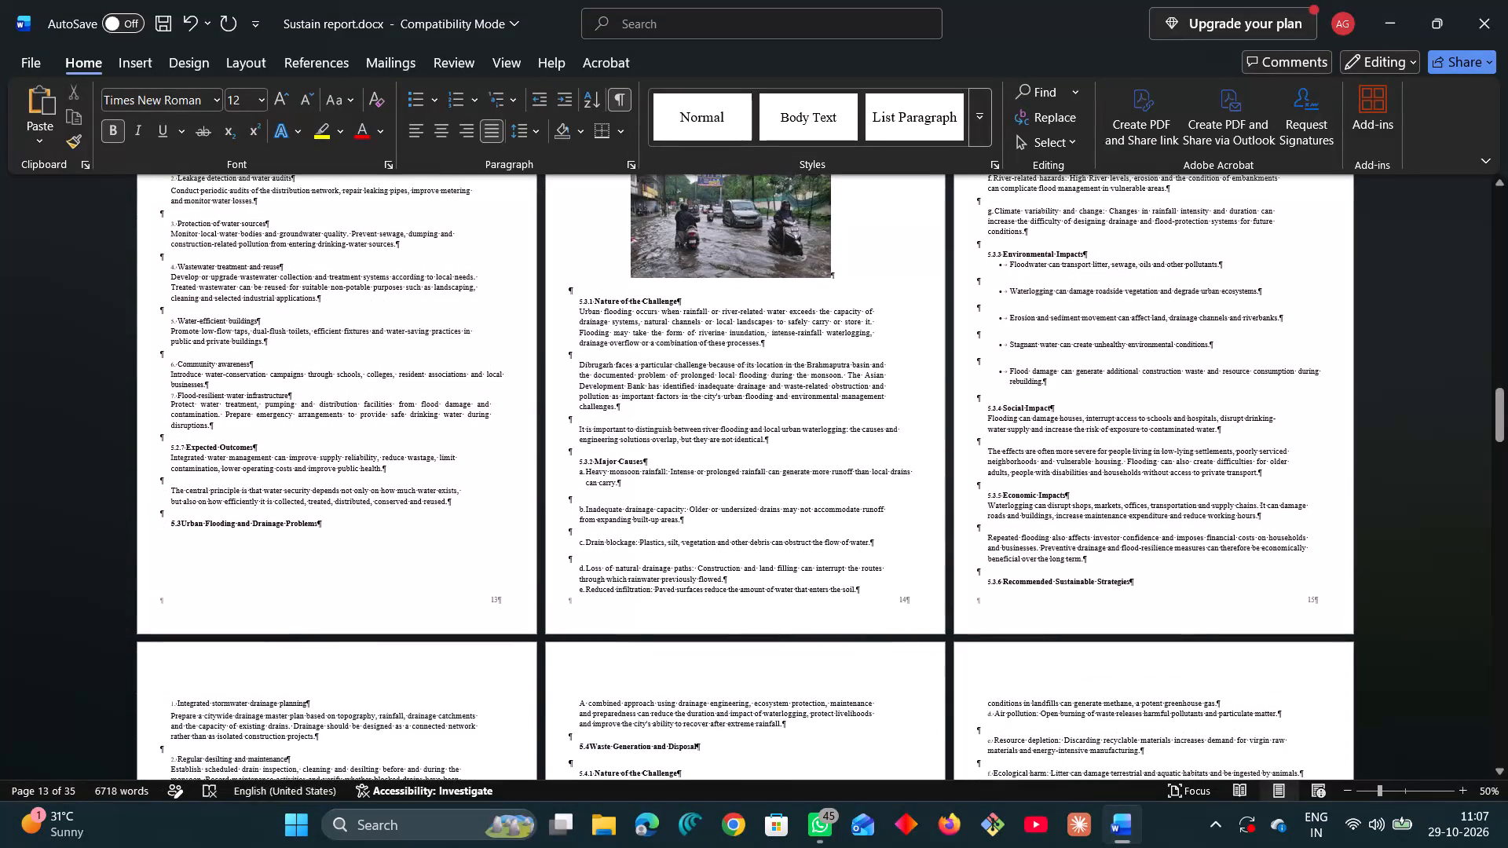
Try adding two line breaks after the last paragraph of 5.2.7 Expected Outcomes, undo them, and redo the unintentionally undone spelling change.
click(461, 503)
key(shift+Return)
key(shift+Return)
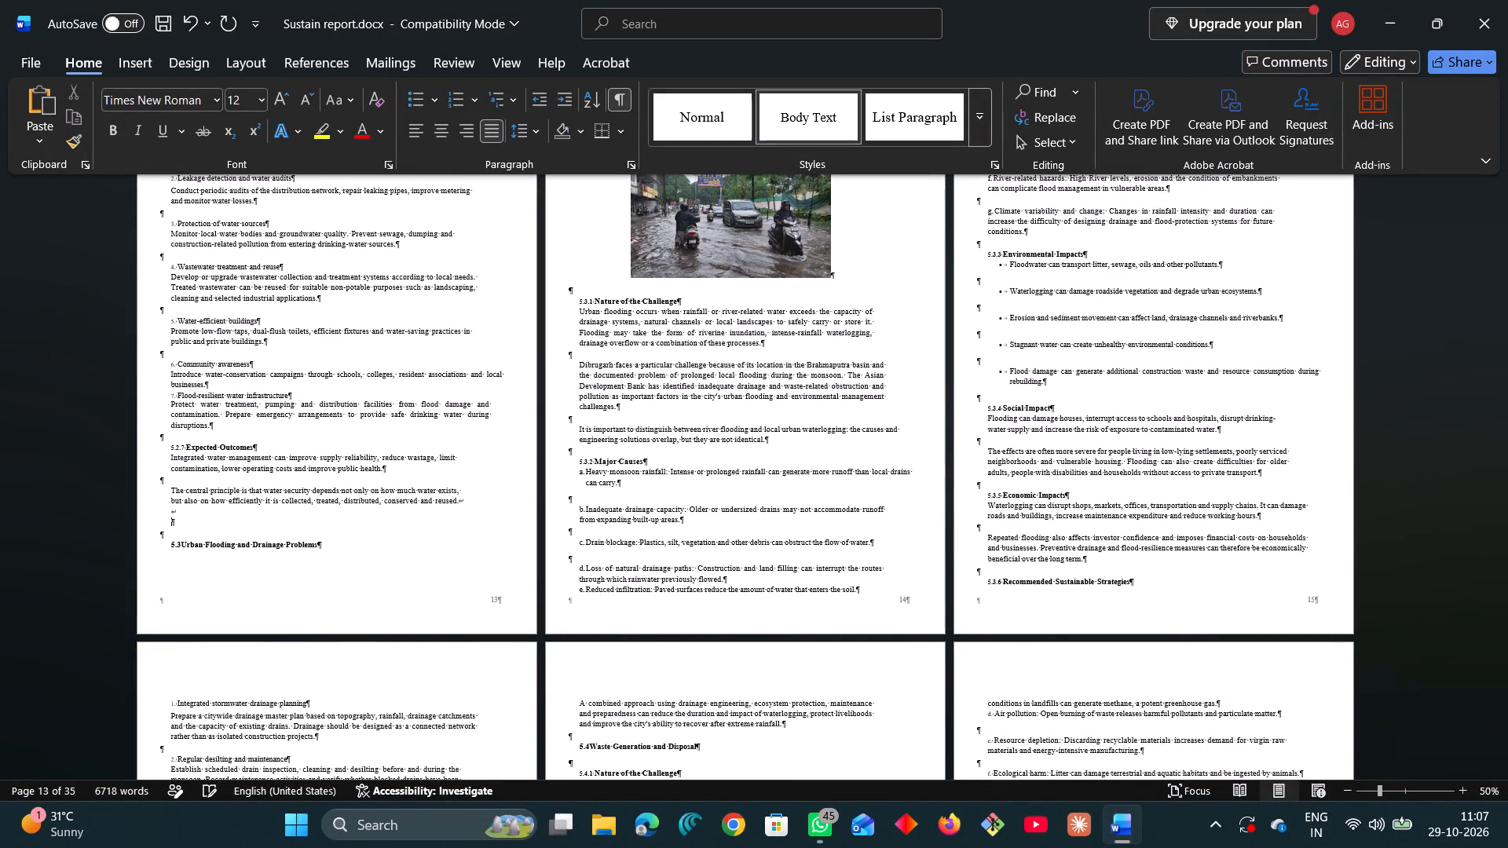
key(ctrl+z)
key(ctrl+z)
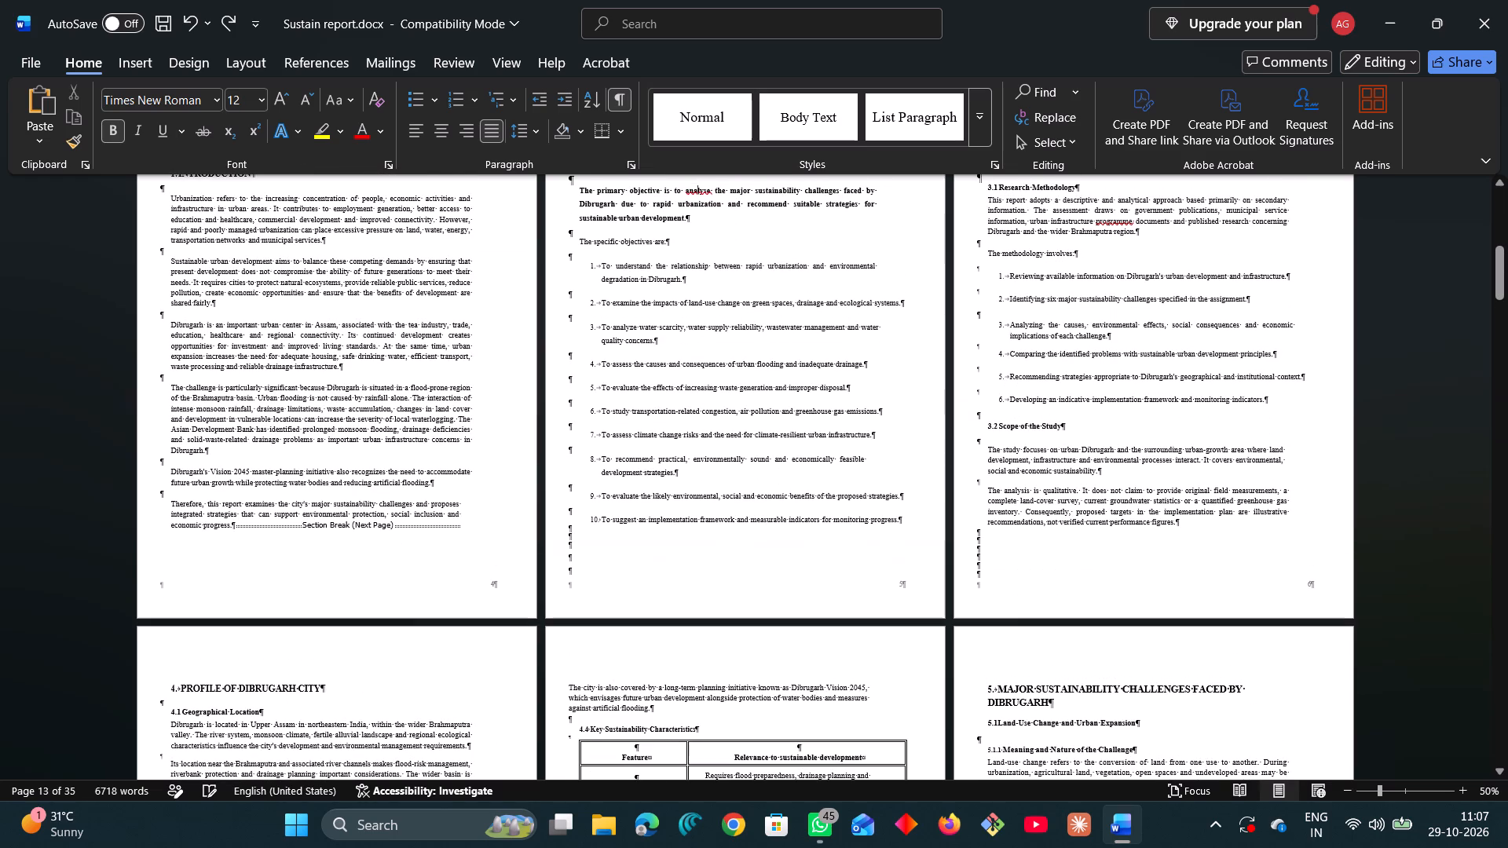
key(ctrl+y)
Insert a page break before the heading 5.3 Urban Flooding and Drainage Problems and delete the blank paragraph above it.
scroll(444, 531, down, 2)
scroll(445, 529, up, 9)
scroll(445, 529, down, 14)
scroll(446, 525, up, 6)
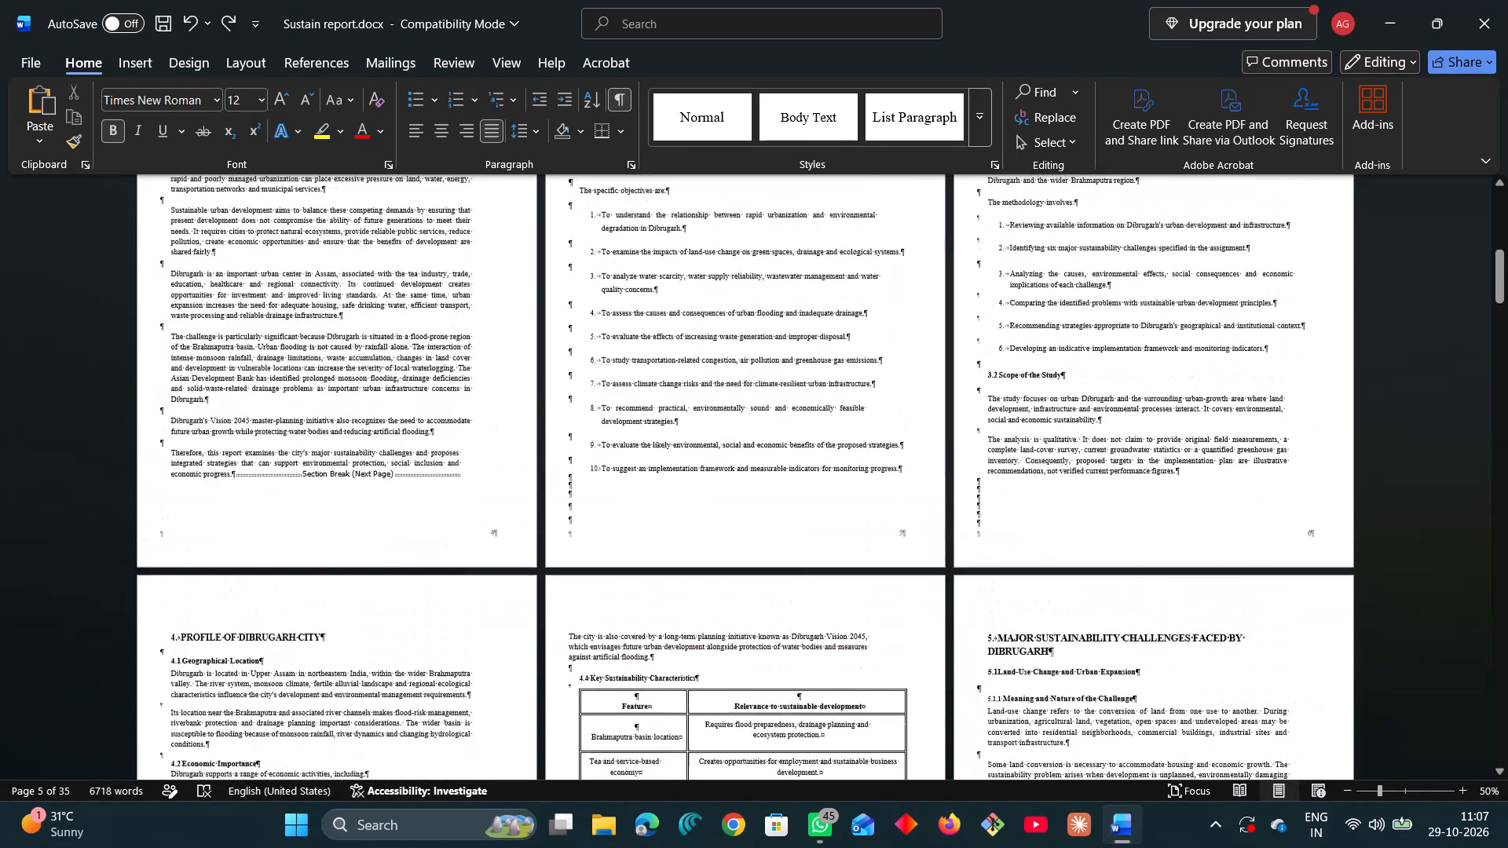
scroll(446, 525, down, 7)
scroll(447, 525, down, 14)
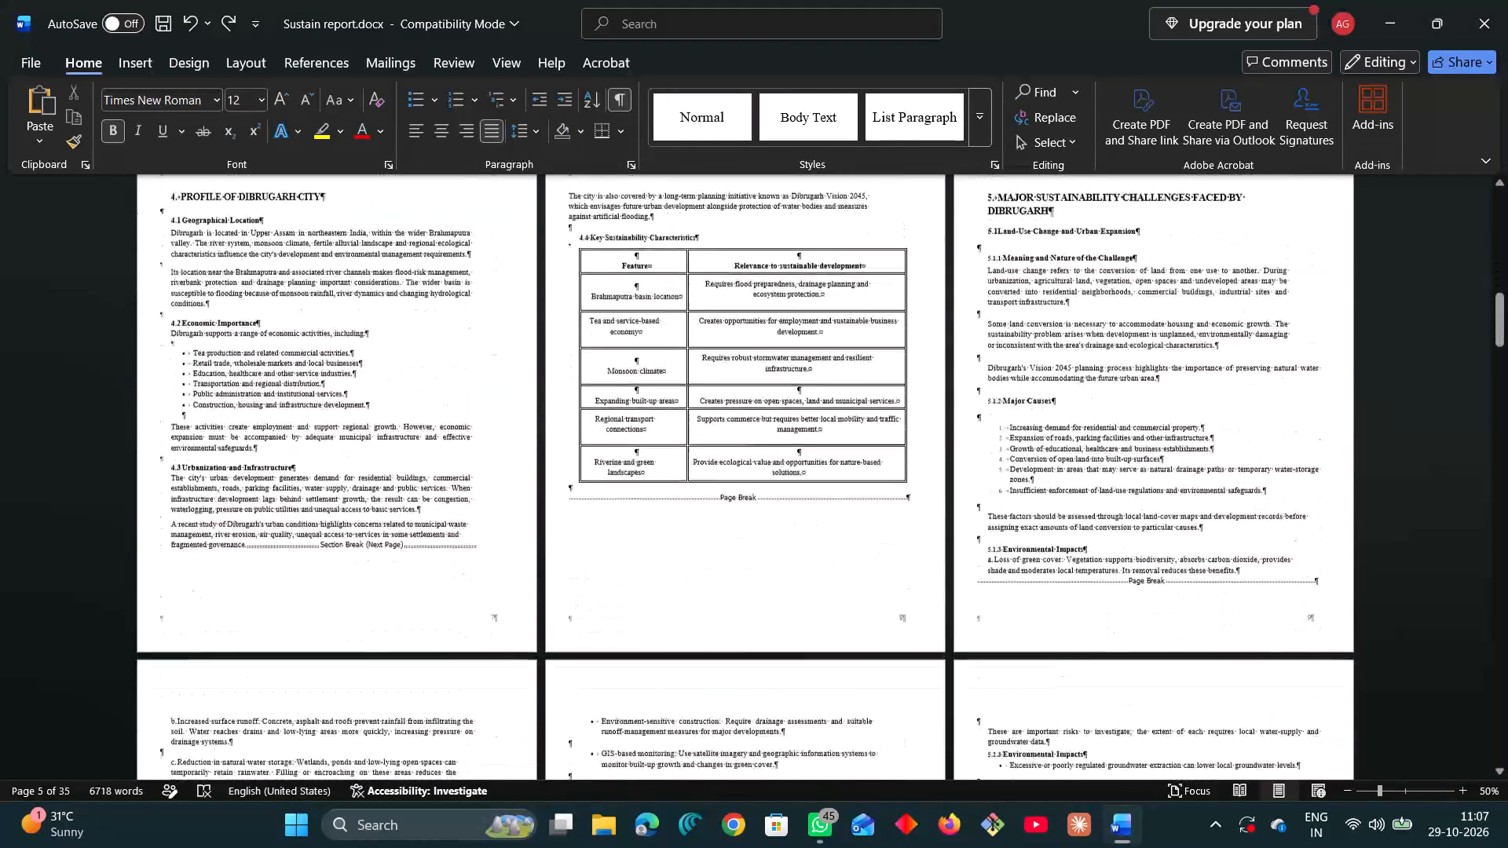
scroll(448, 524, down, 6)
scroll(448, 524, down, 20)
scroll(448, 524, down, 13)
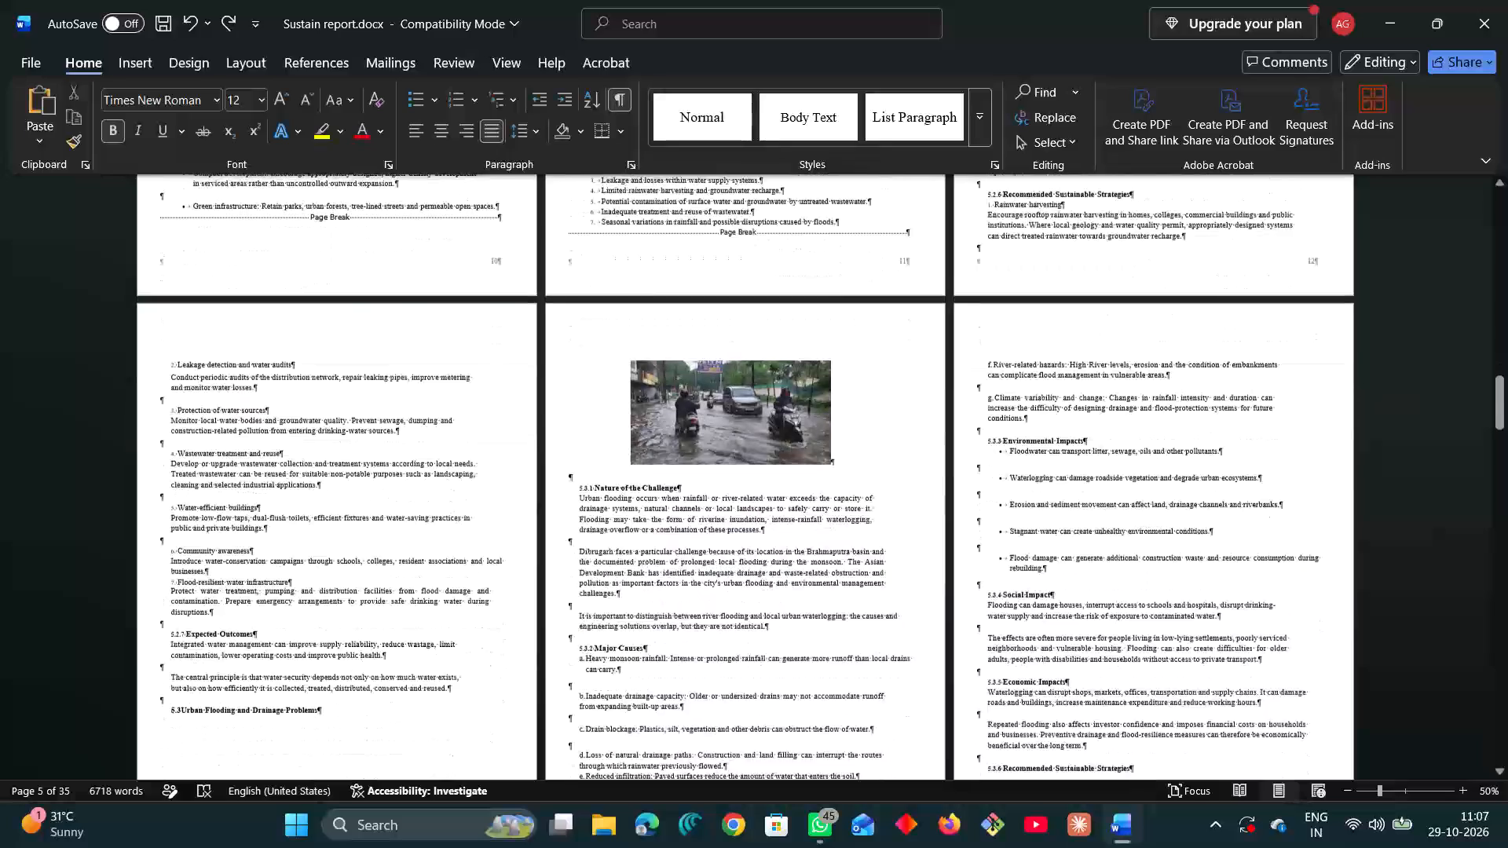
scroll(448, 524, down, 5)
click(180, 515)
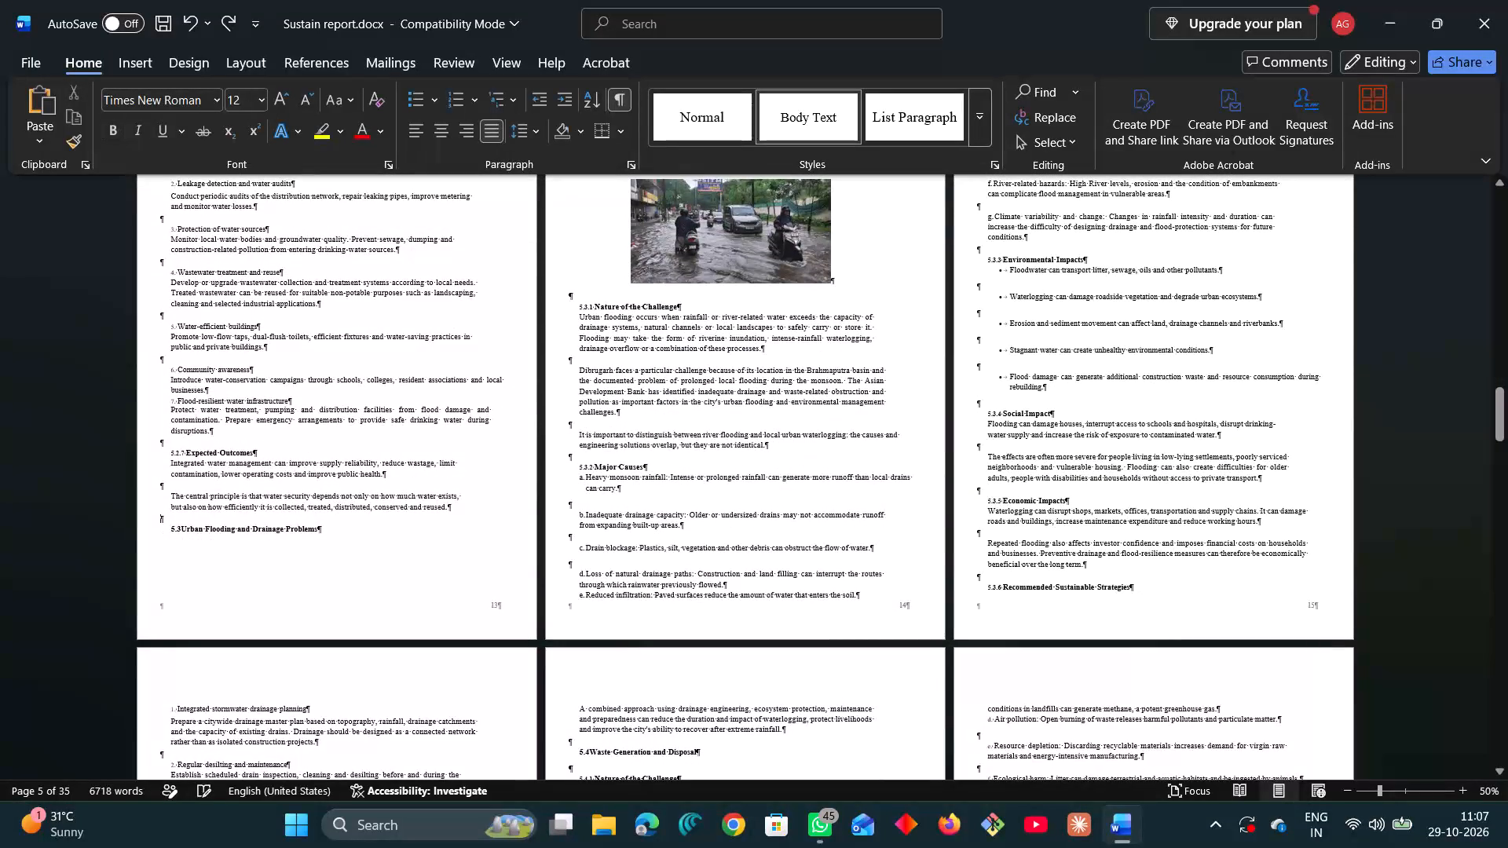
key(ctrl+Return)
scroll(184, 518, up, 1)
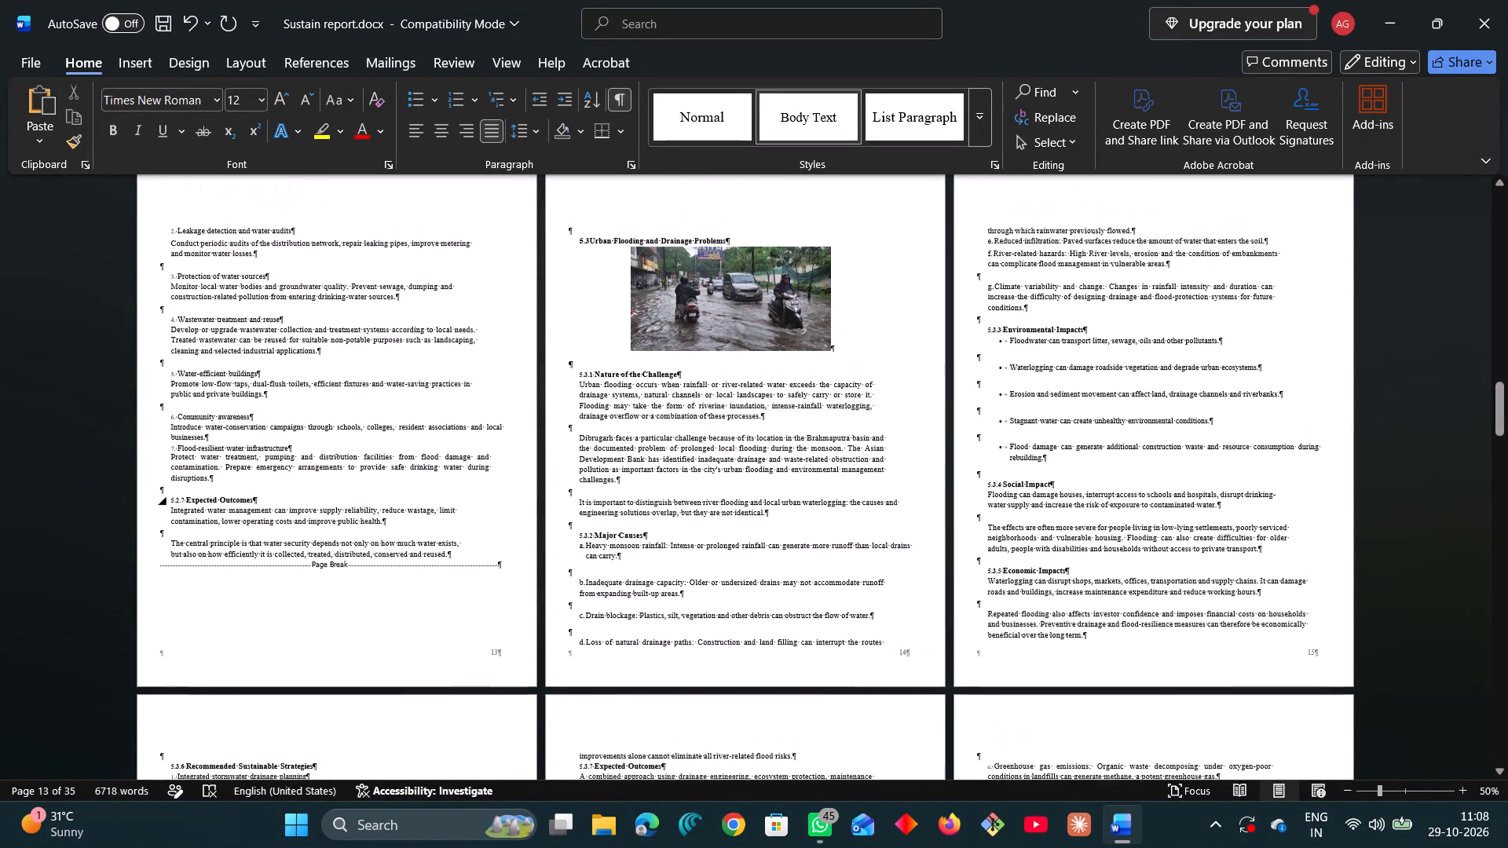
scroll(184, 518, up, 2)
click(594, 257)
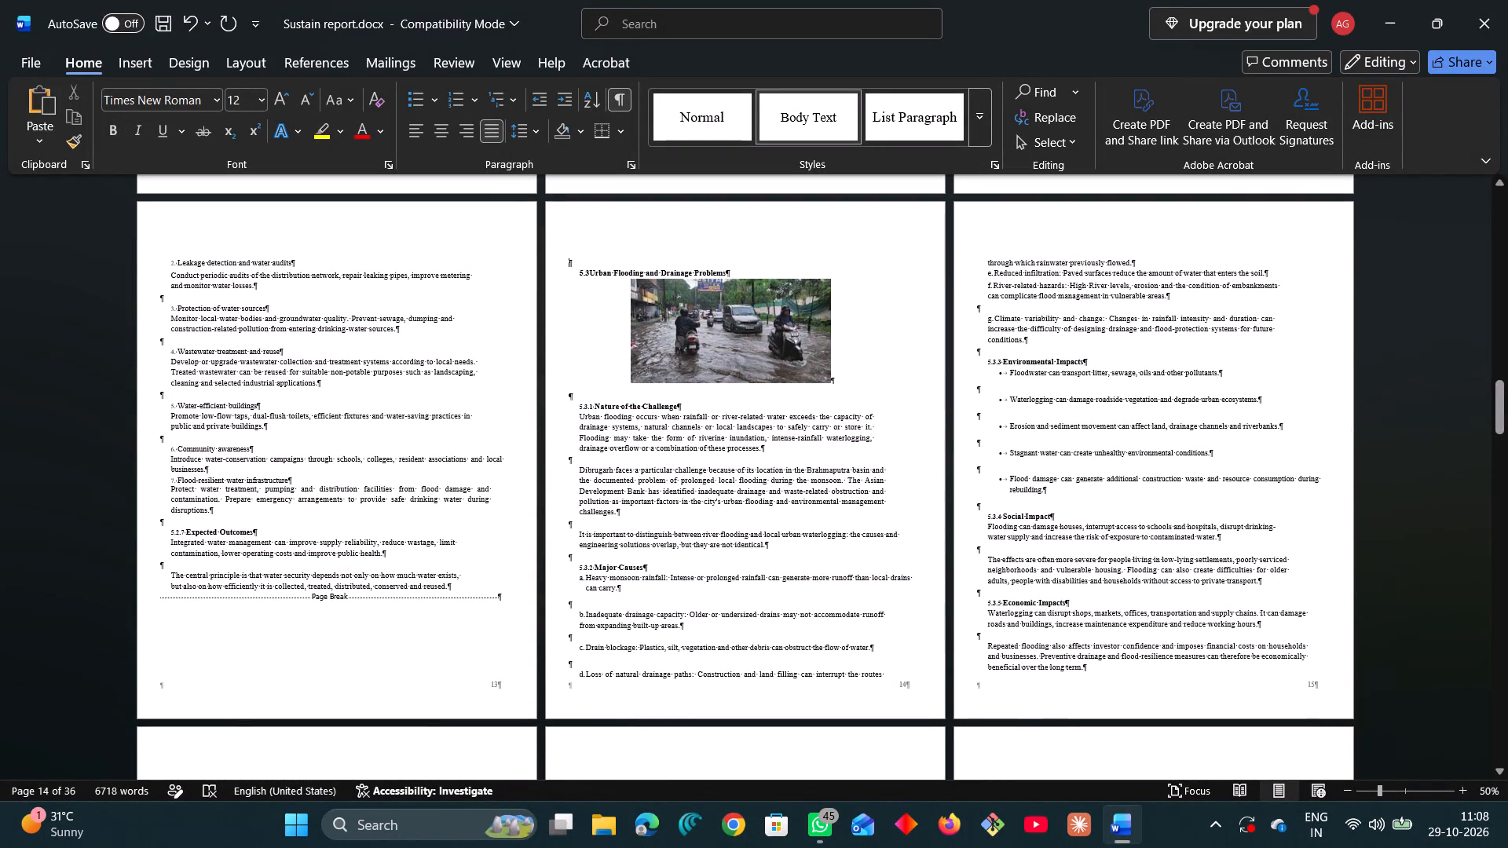
key(BackSpace)
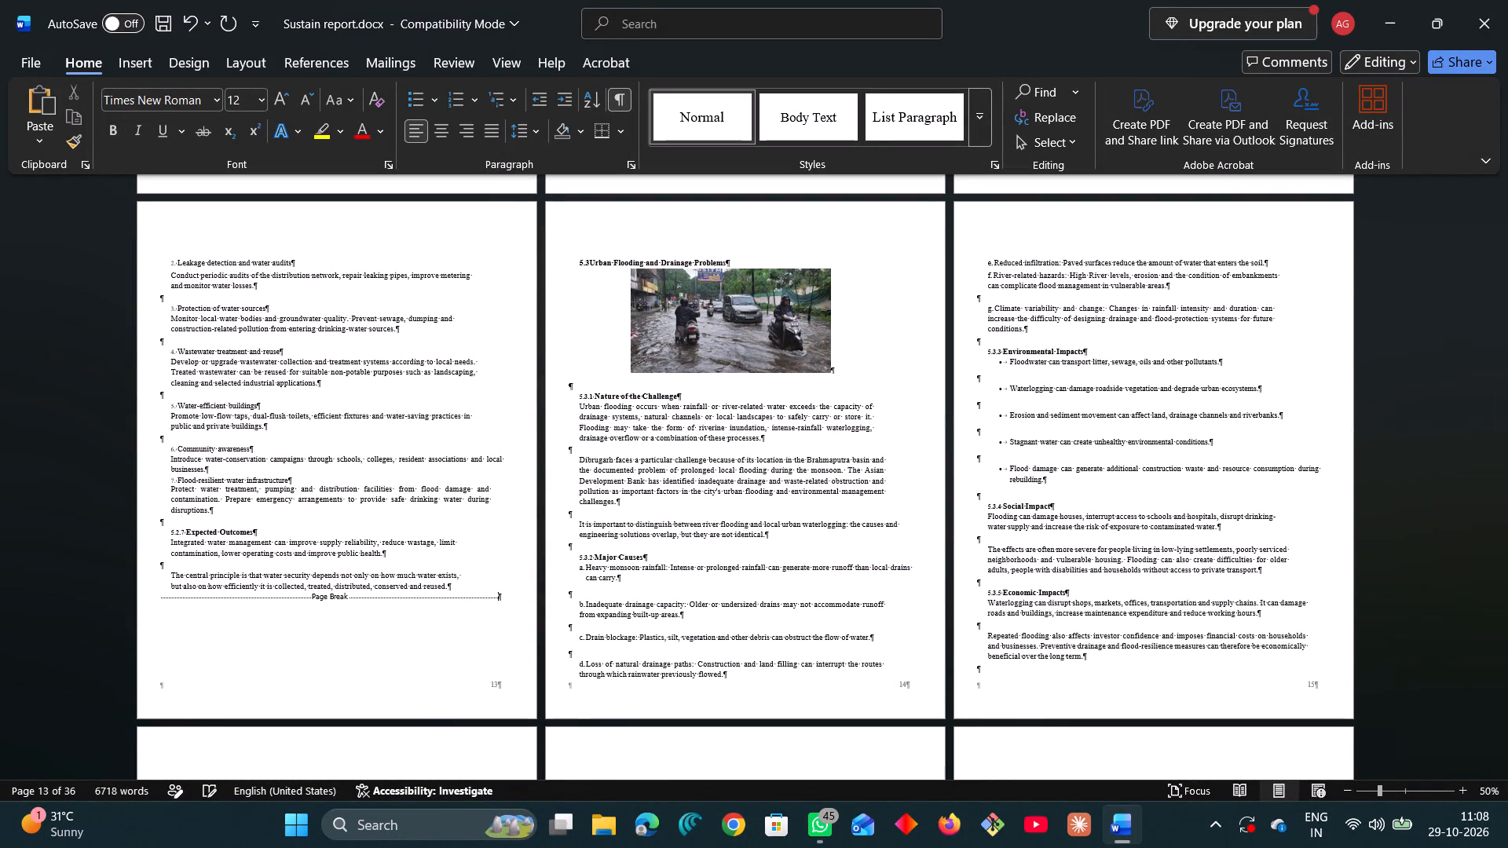
Set the font size of the list letters in 5.4.3 Environmental Impacts to 12.
scroll(594, 257, down, 16)
scroll(756, 308, down, 3)
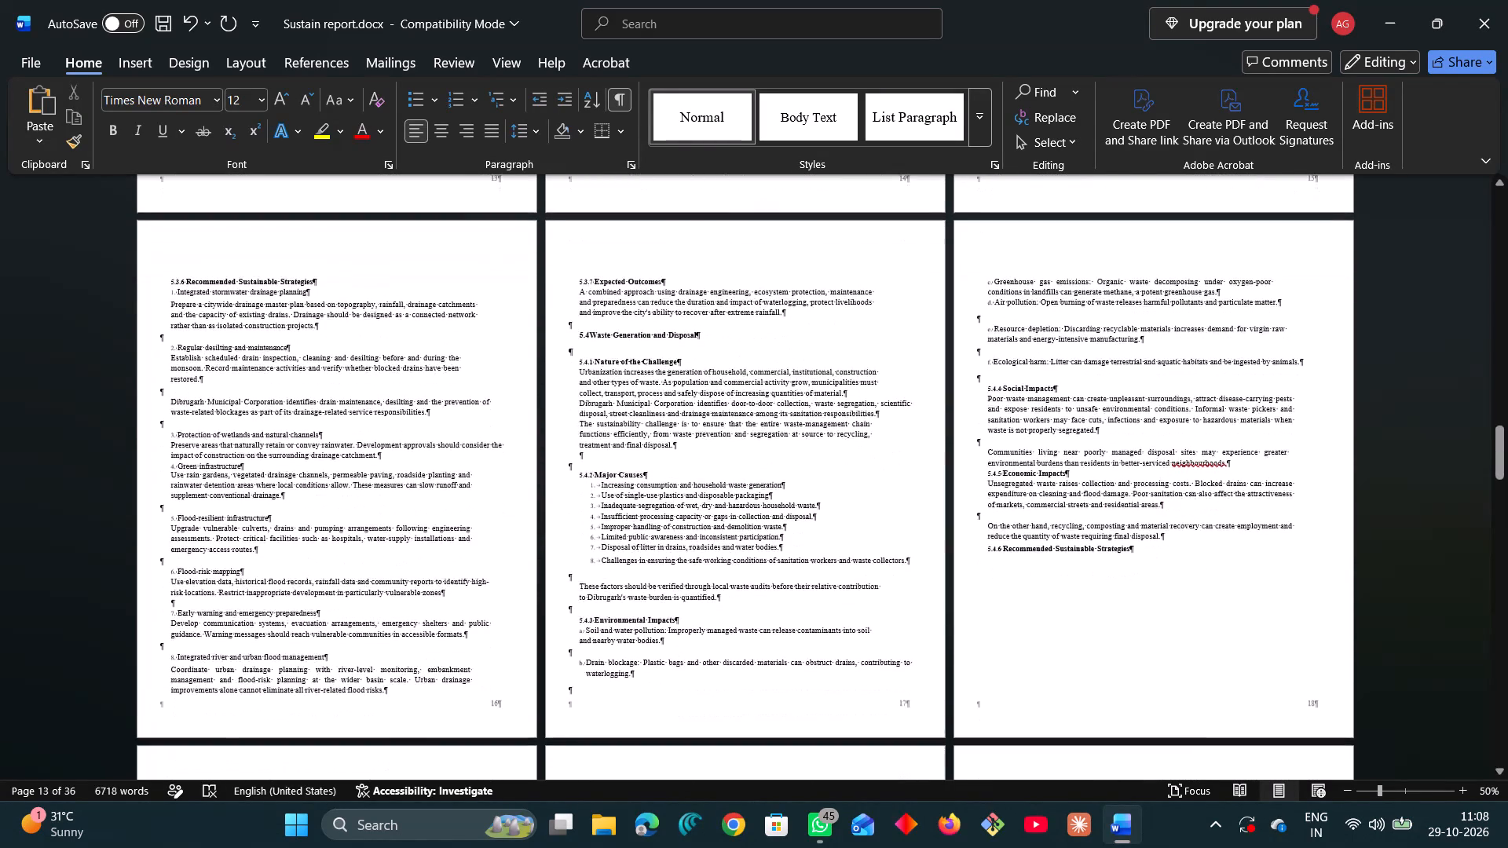
click(989, 281)
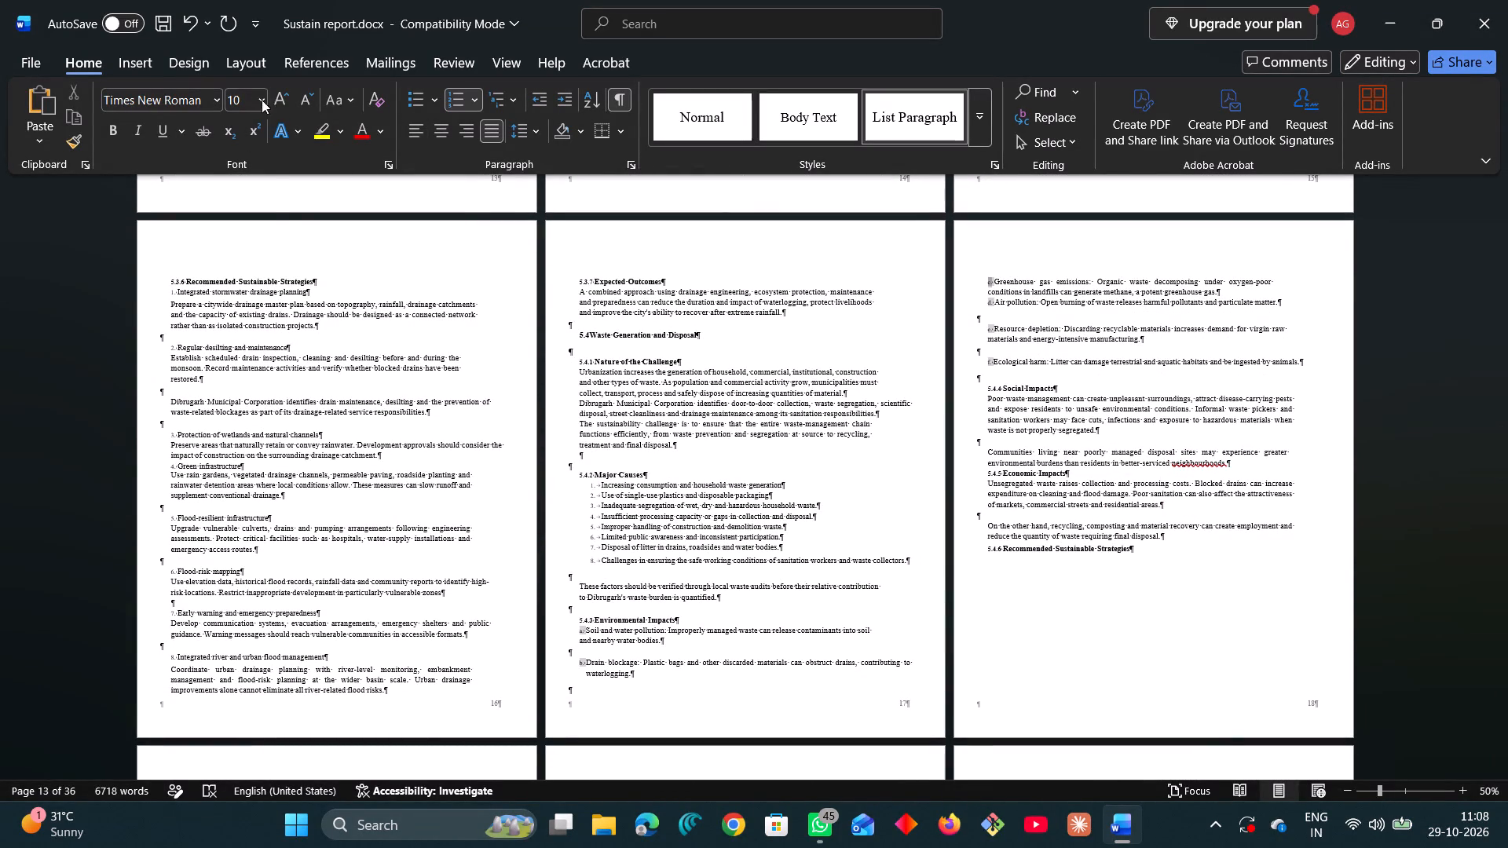
click(258, 100)
click(247, 225)
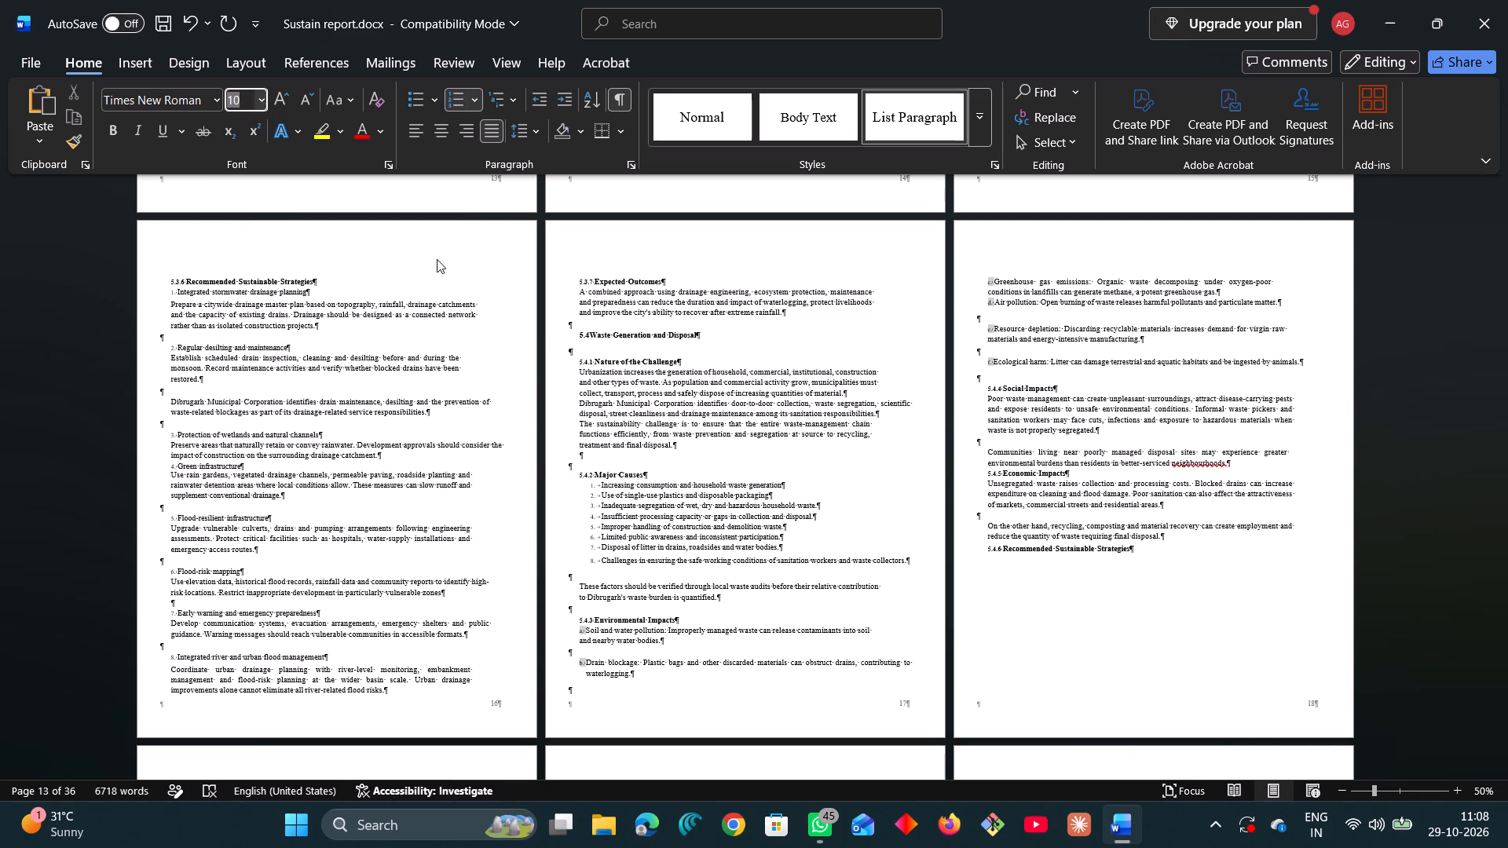
click(1012, 254)
Delete the page break directly below the heading 5.5 Transportation and Air Pollution.
scroll(1002, 440, down, 5)
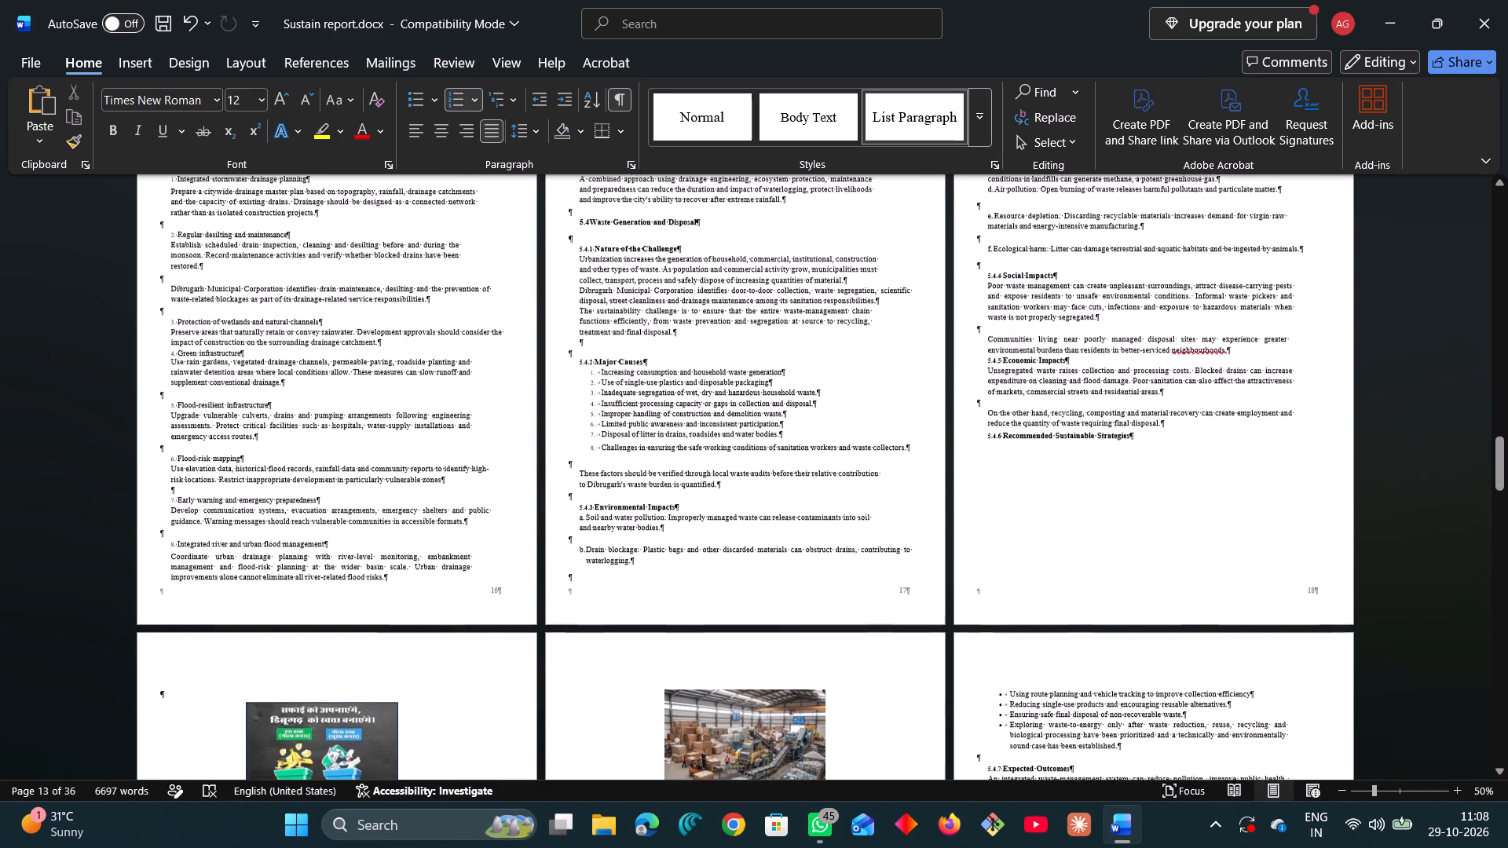
scroll(1003, 441, down, 19)
scroll(1003, 441, down, 5)
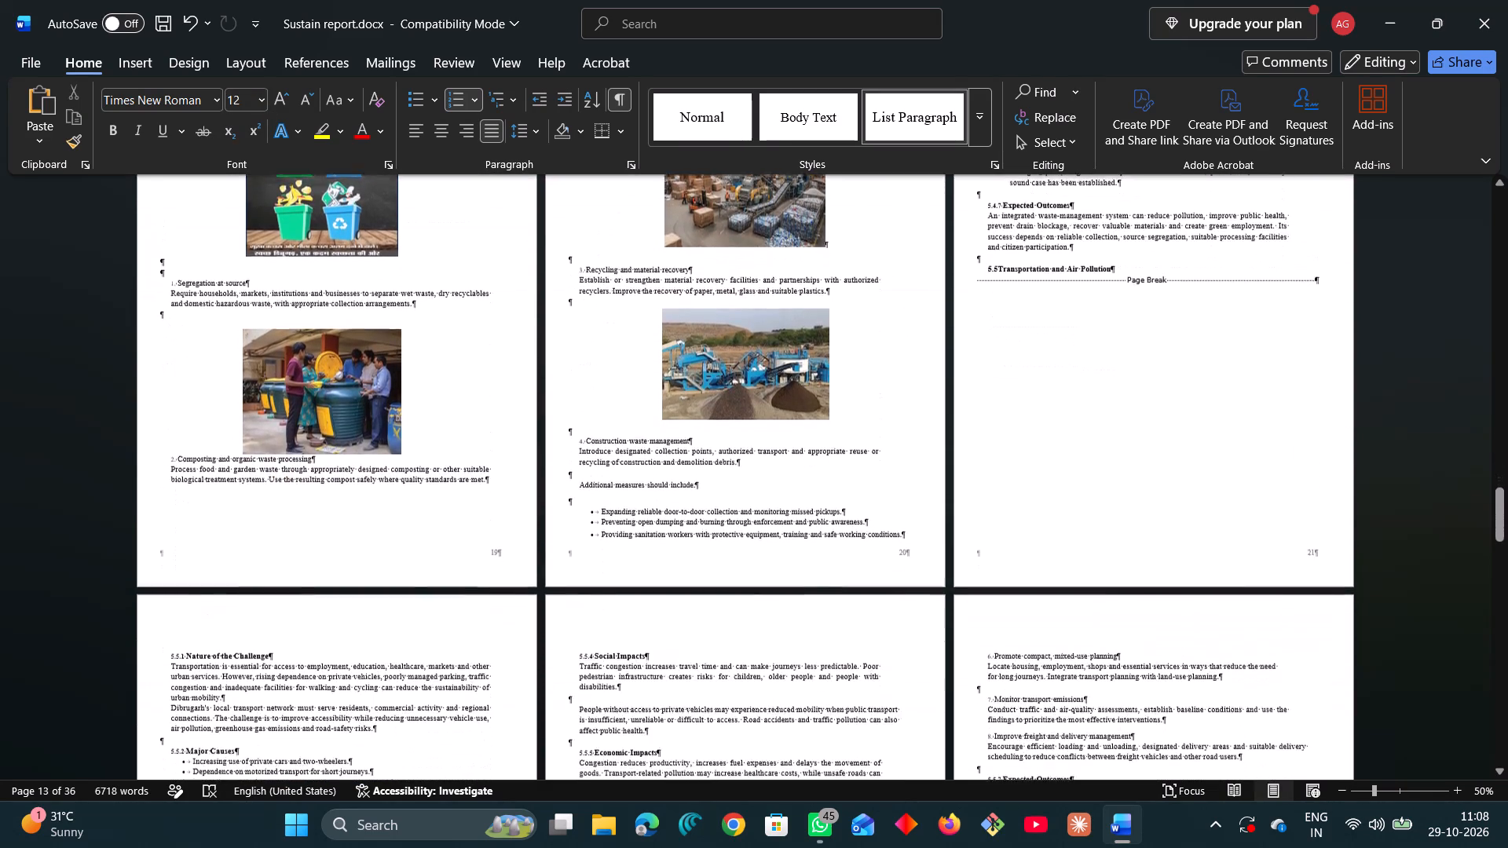
scroll(1002, 444, down, 5)
scroll(1004, 442, up, 5)
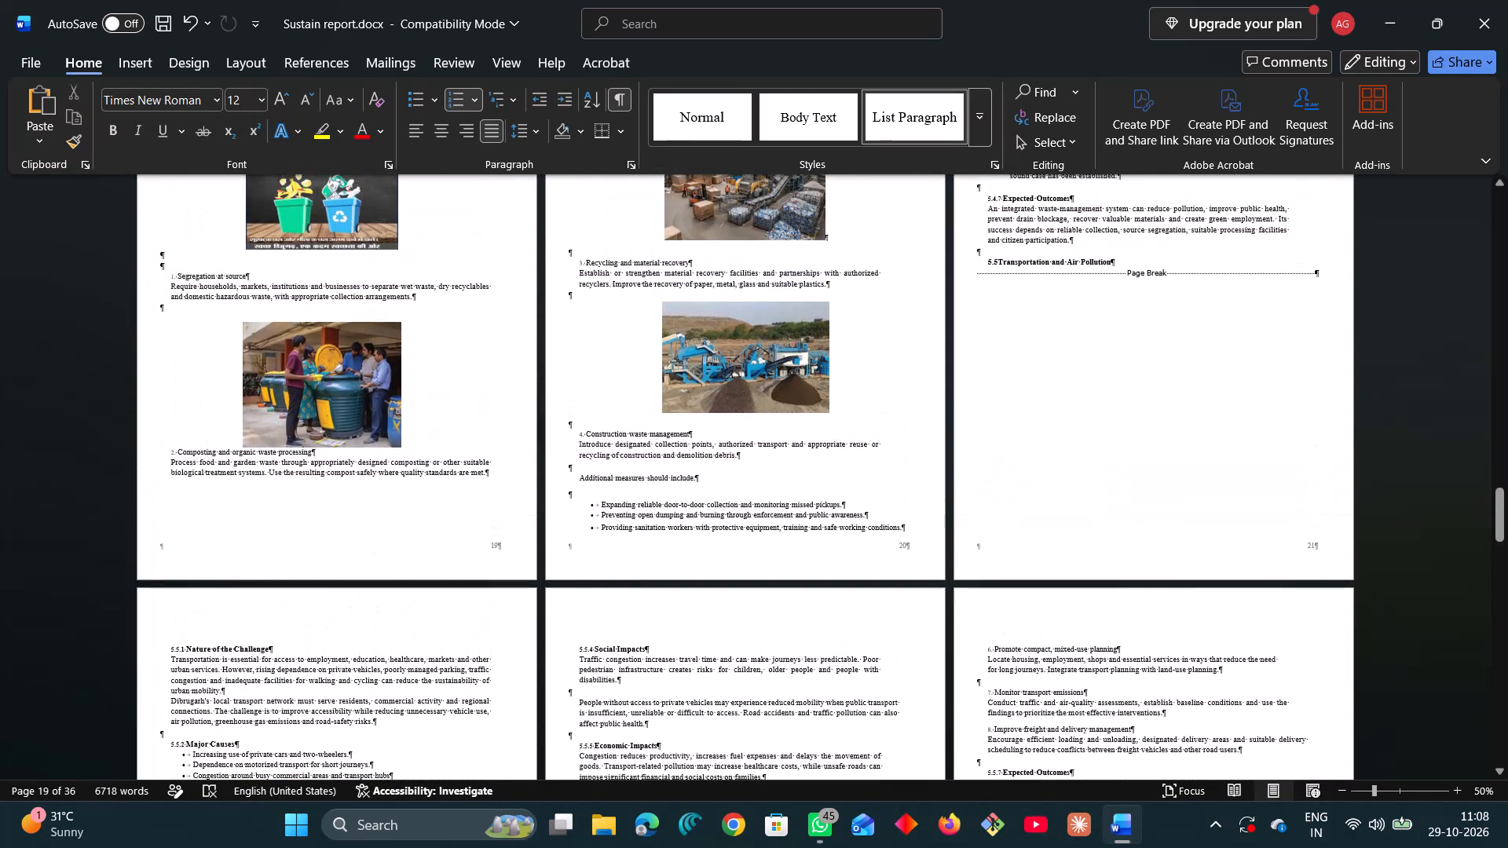
click(979, 275)
key(Delete)
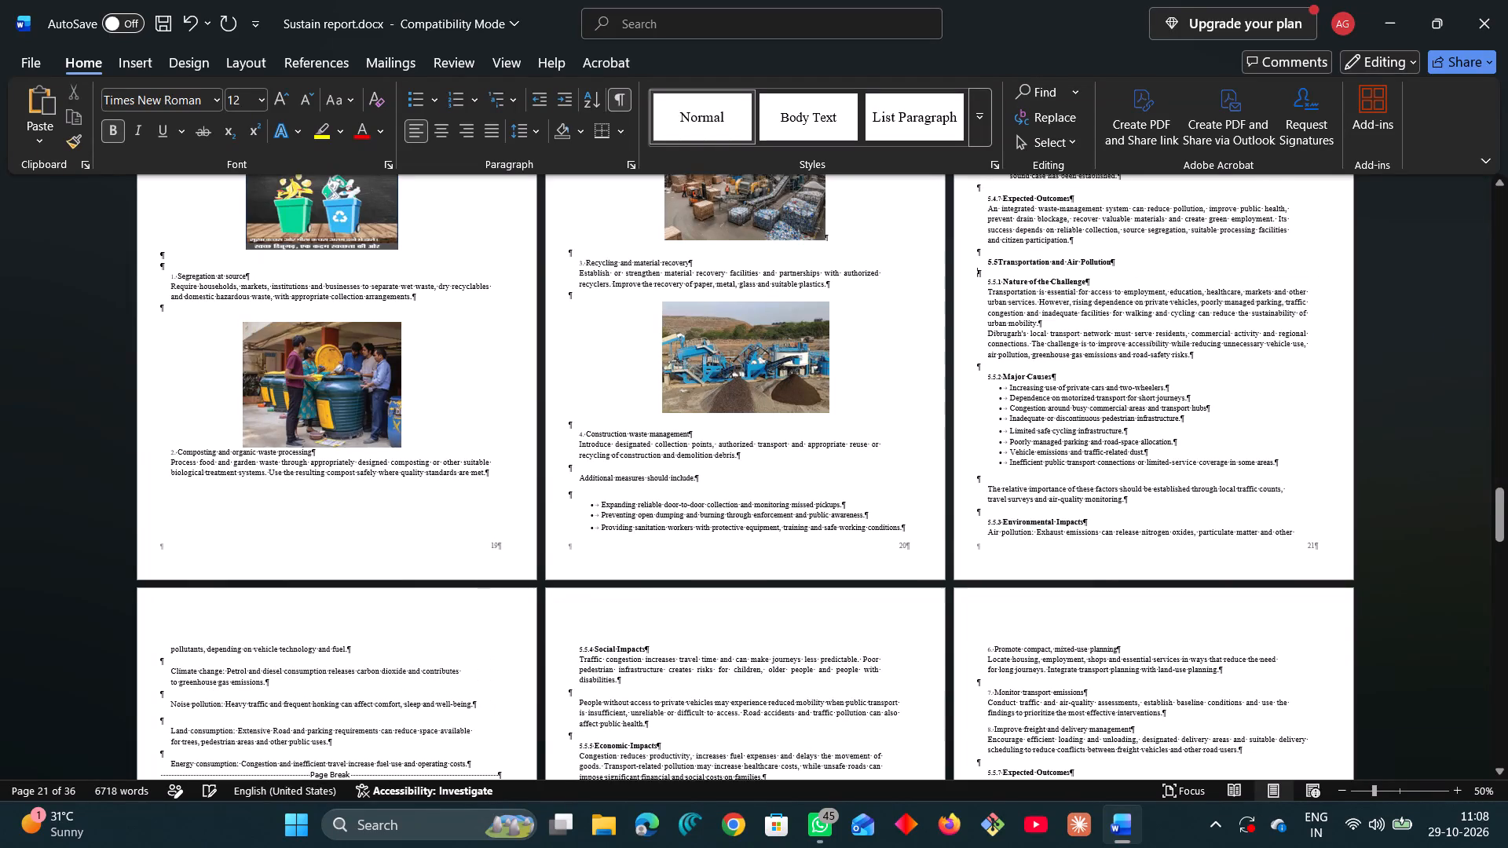
Delete the page breaks before 5.5.4 Social Impacts and before the recommended strategy "Promote compact, mixed-use planning".
scroll(983, 275, down, 2)
scroll(726, 514, down, 4)
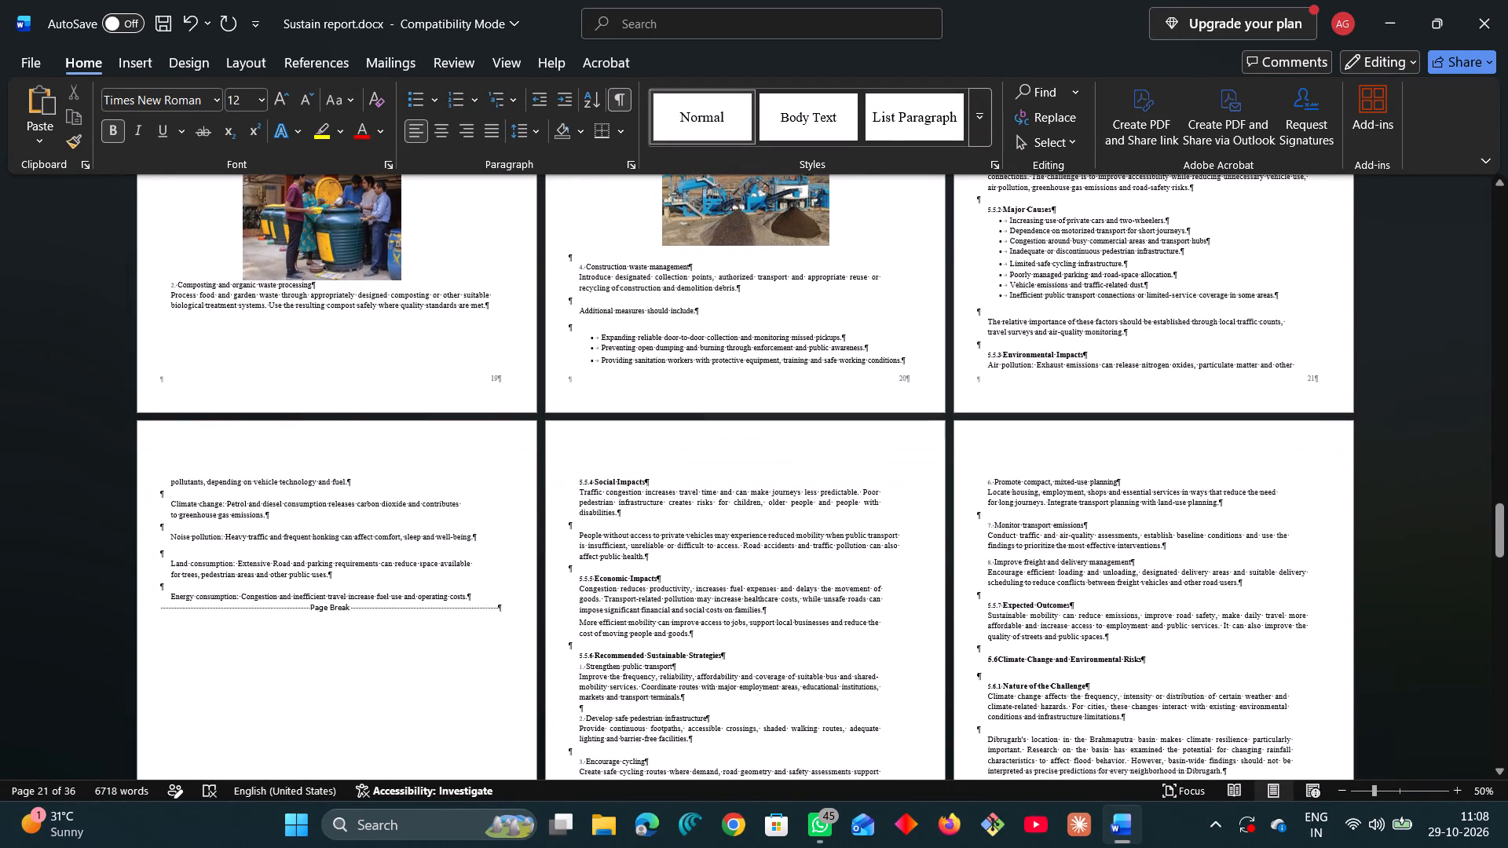
click(157, 618)
key(Delete)
scroll(277, 568, down, 3)
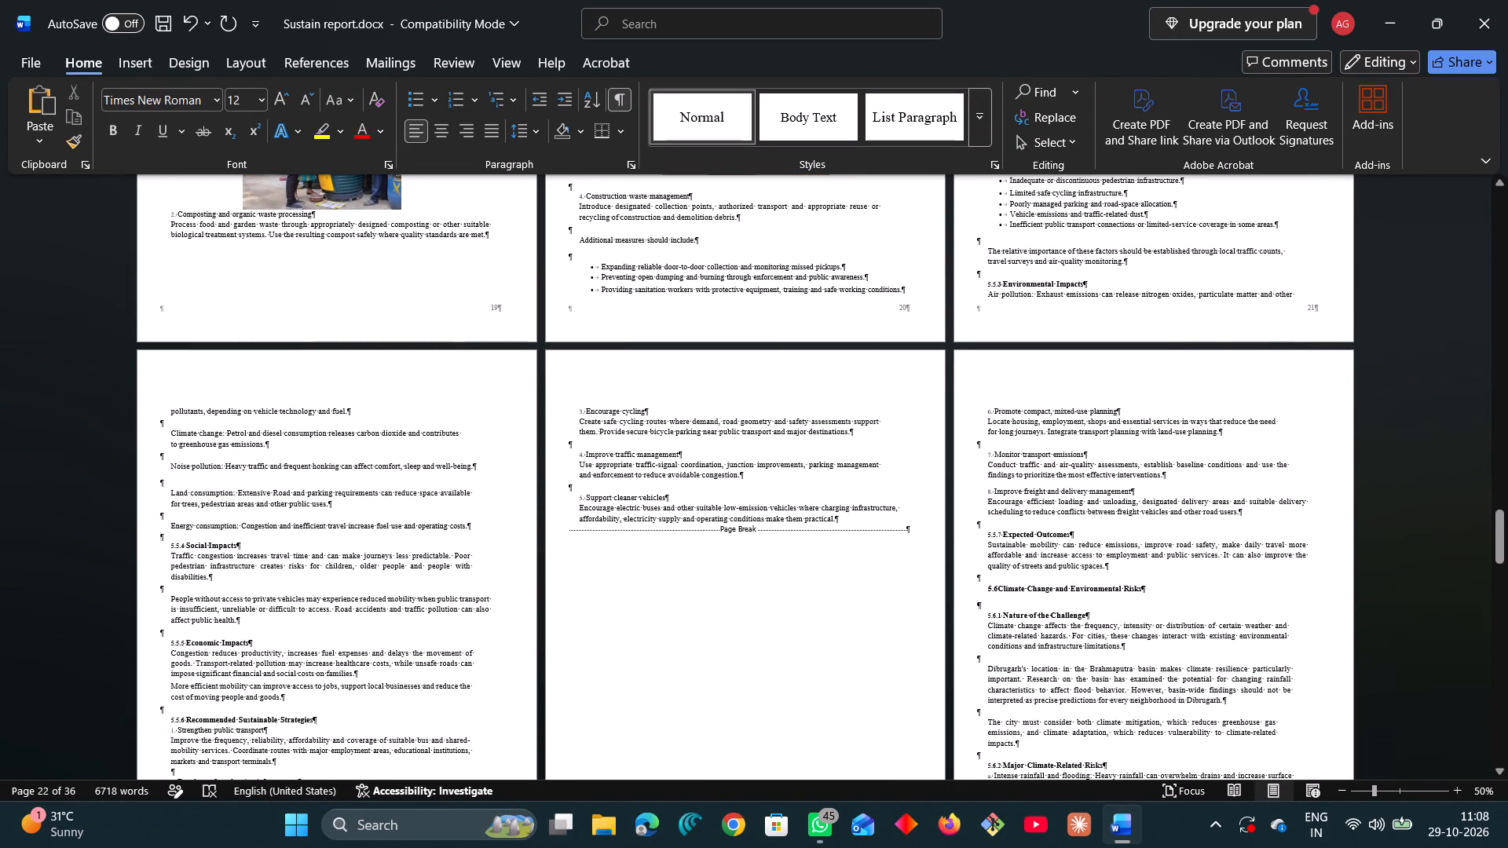
click(569, 529)
key(Delete)
Delete the page break after the second item in 5.6.6 Recommended Sustainable Strategies.
scroll(631, 547, down, 10)
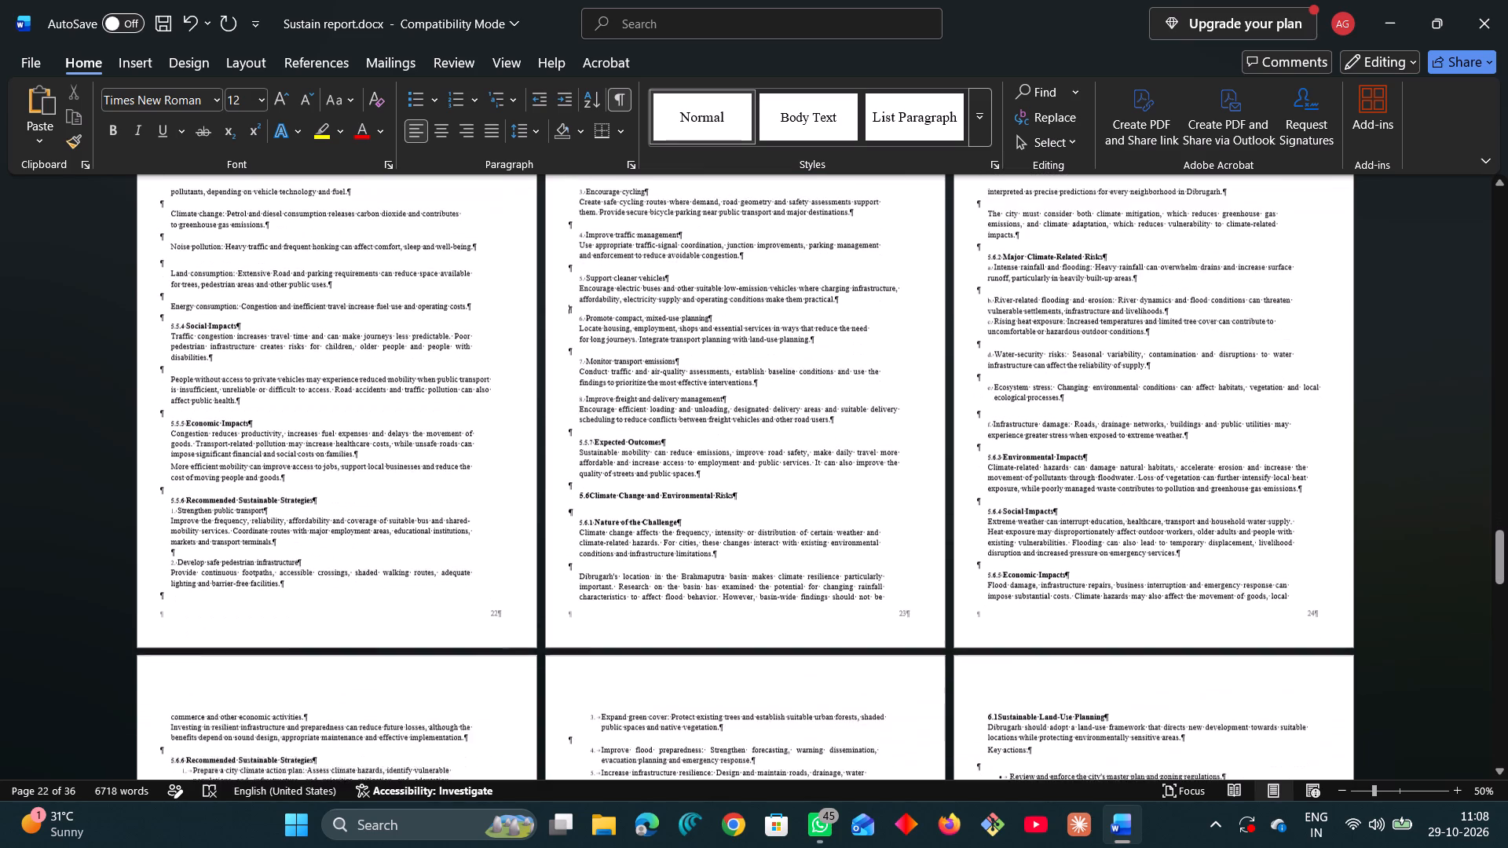
scroll(631, 547, down, 9)
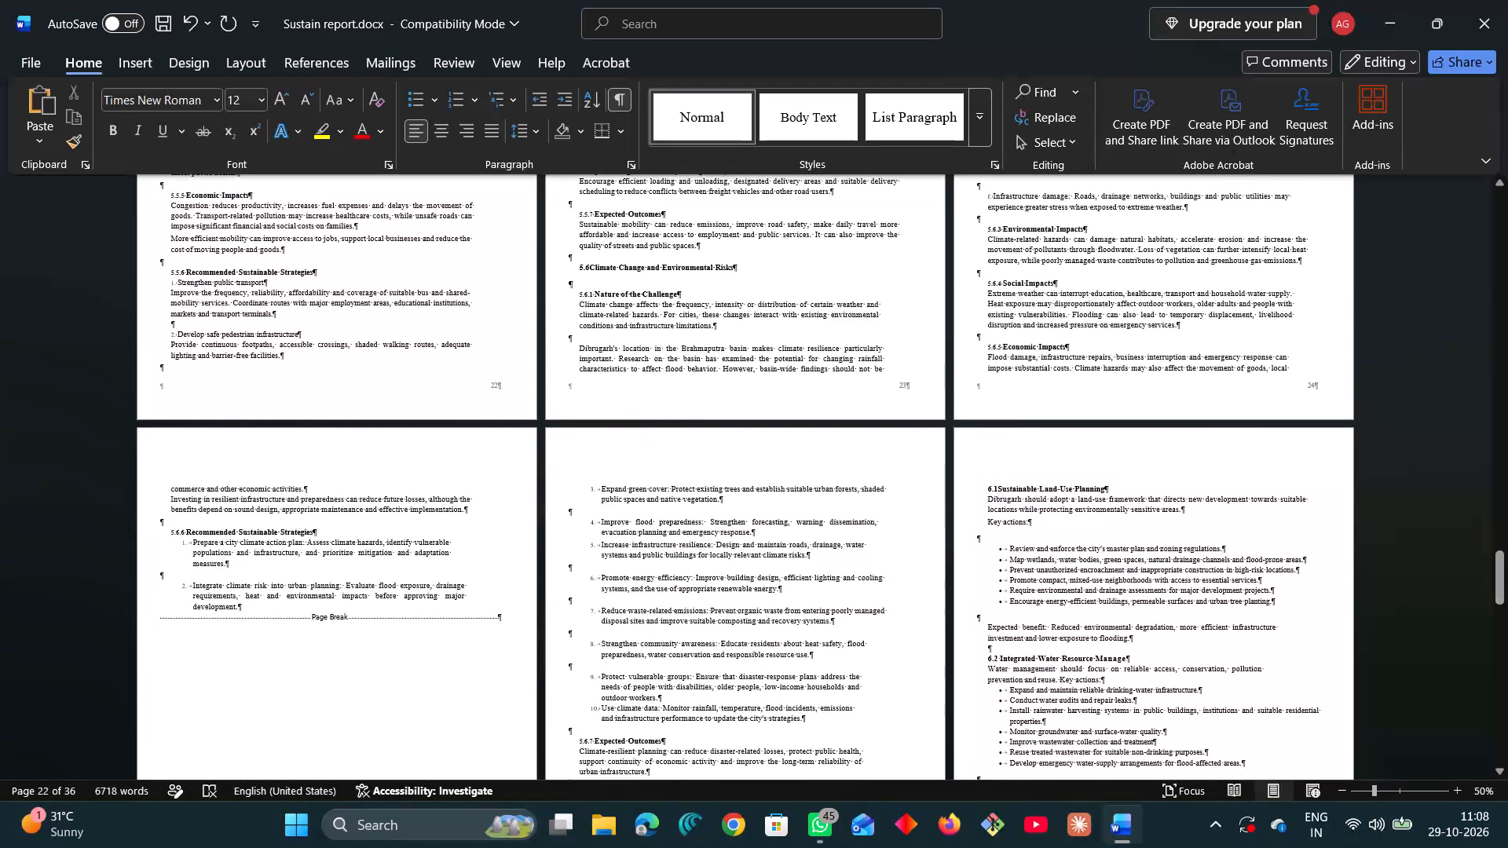
click(161, 619)
key(Delete)
Delete the page break between the introduction of section 6 and the heading 6.1 Sustainable Land-Use Planning.
scroll(328, 614, down, 4)
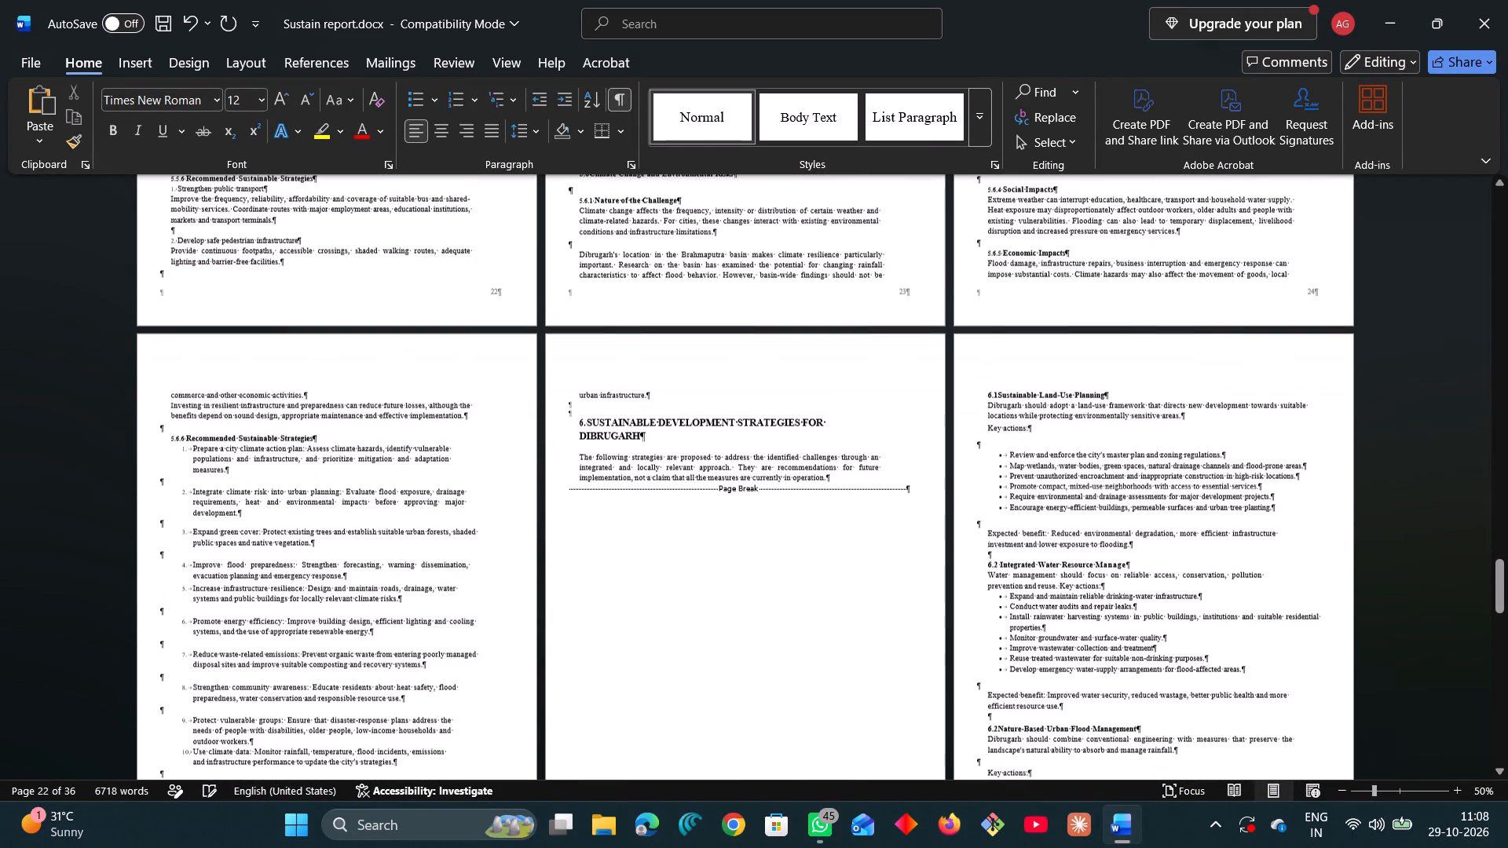
click(569, 484)
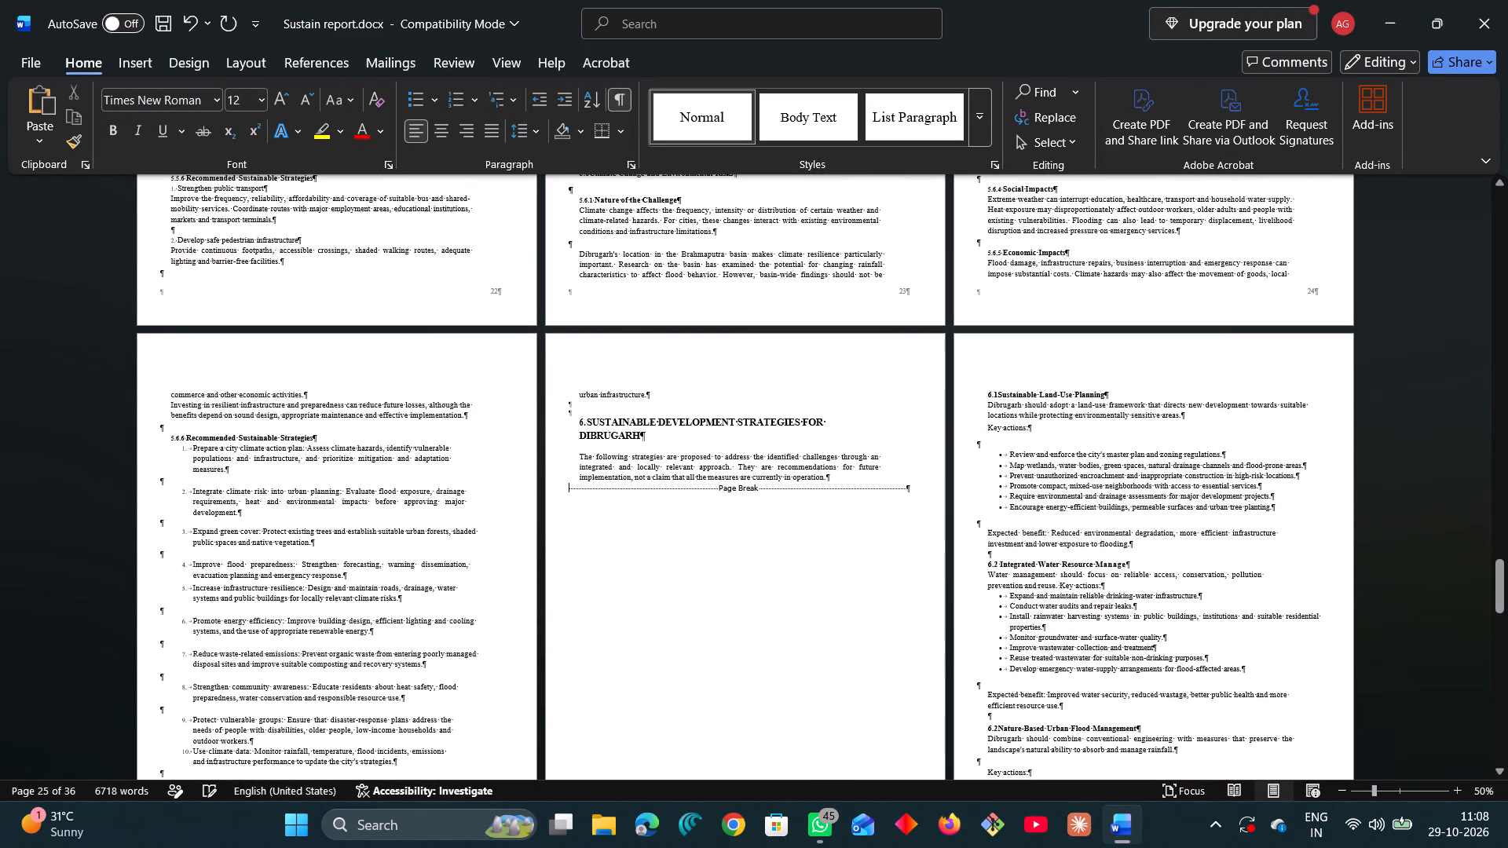
key(Delete)
Remove the blank paragraph above the heading 6.2 Nature-Based Urban Flood Management and an extra one above the section 6 heading.
scroll(601, 503, down, 4)
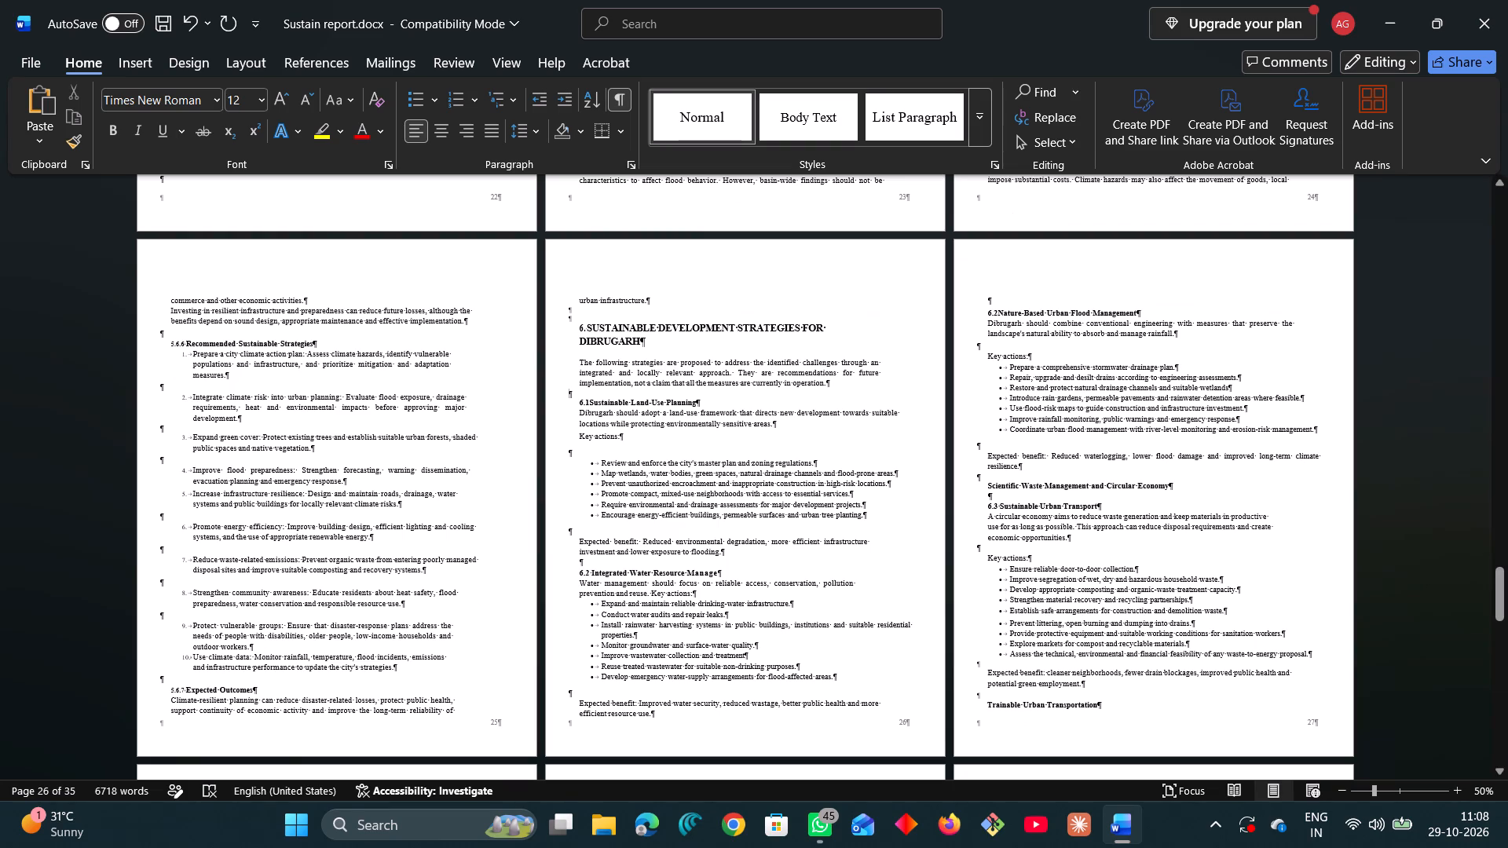
click(1005, 296)
key(BackSpace)
key(BackSpace)
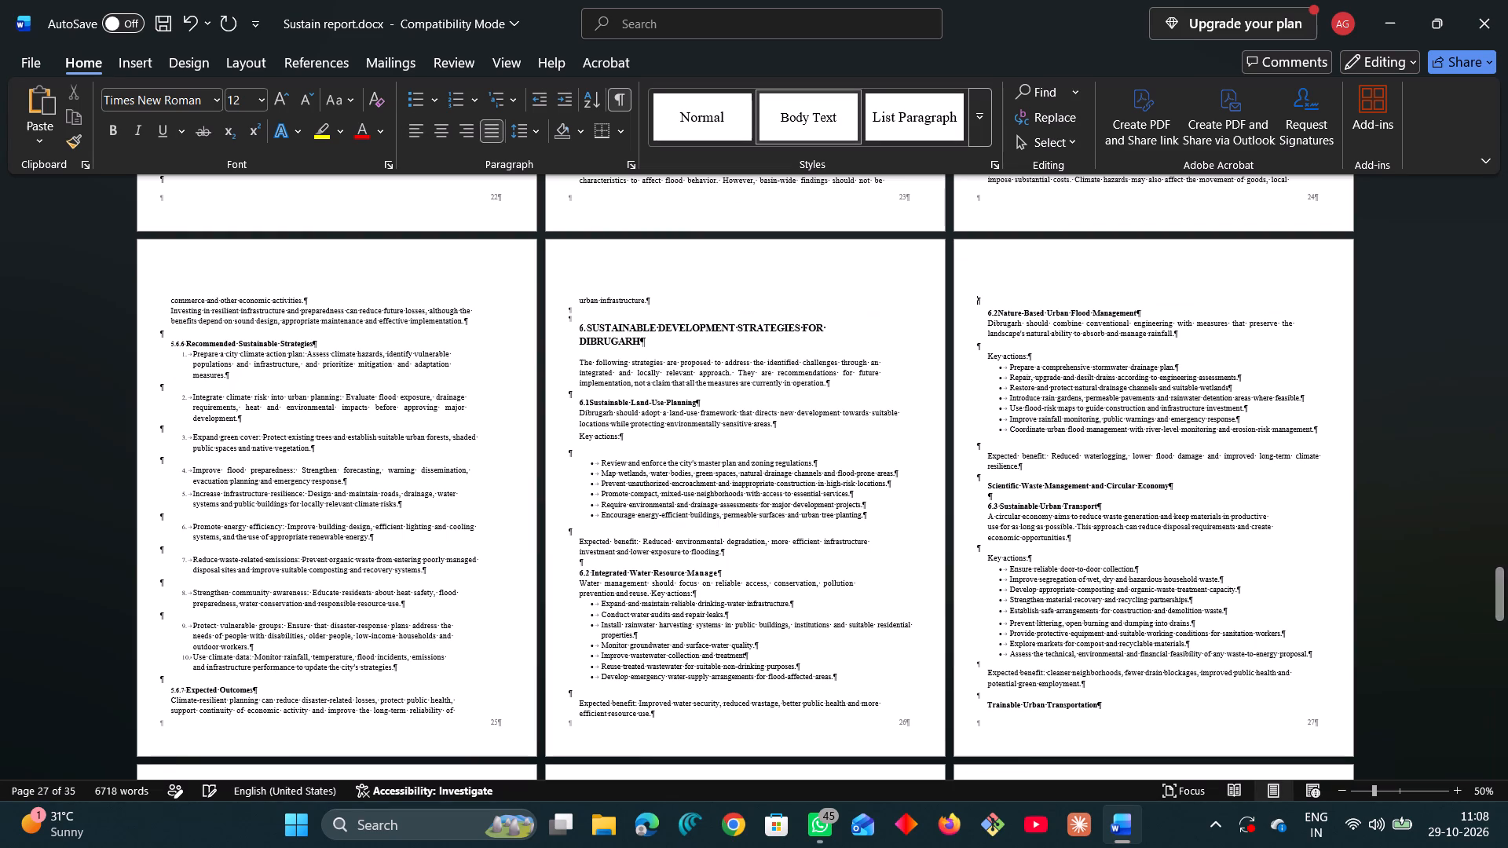
click(583, 312)
key(BackSpace)
scroll(589, 301, down, 2)
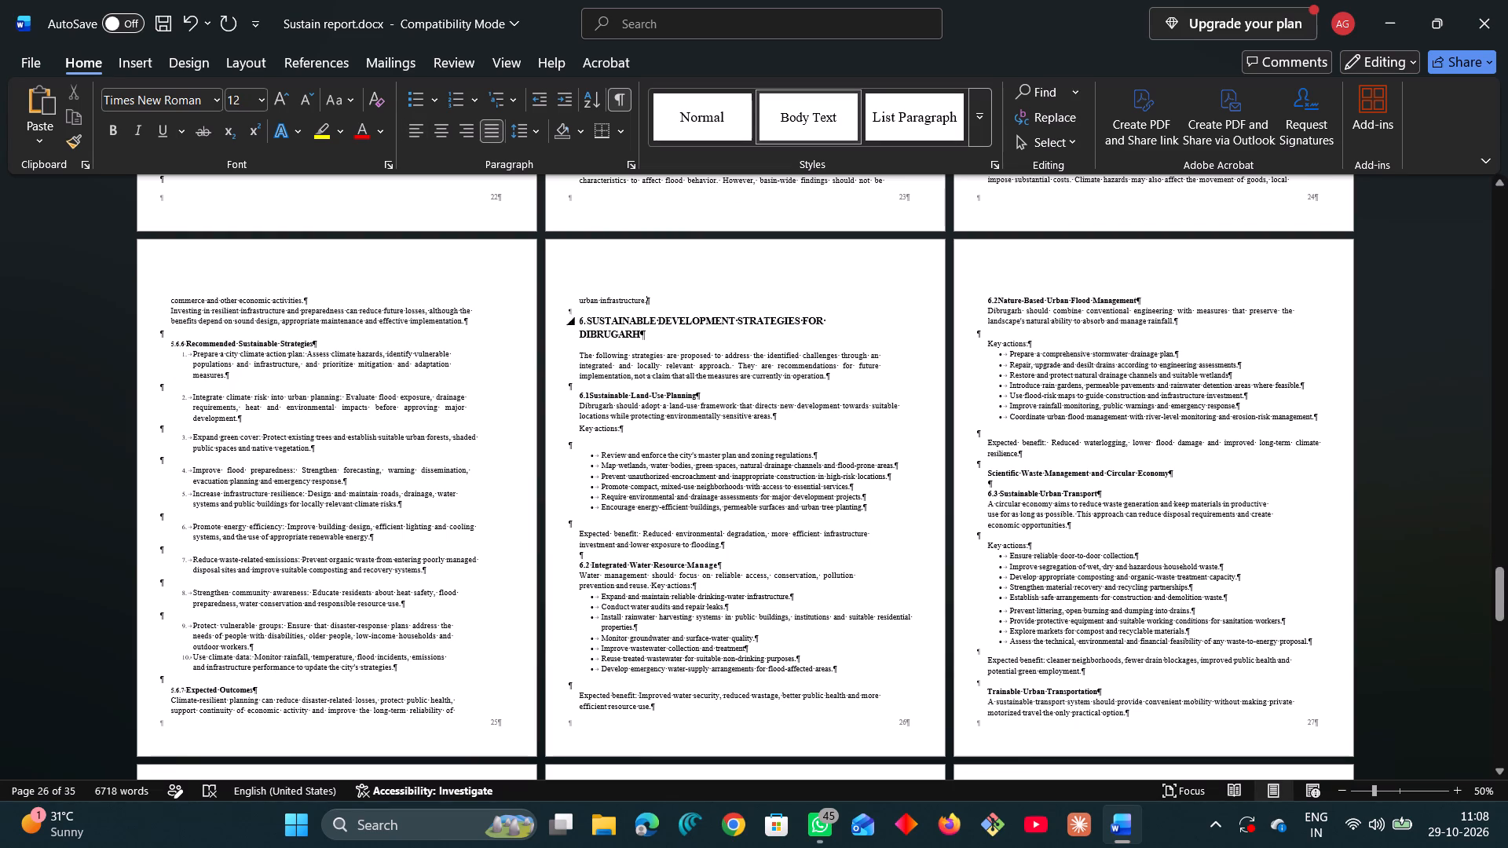
scroll(587, 302, down, 3)
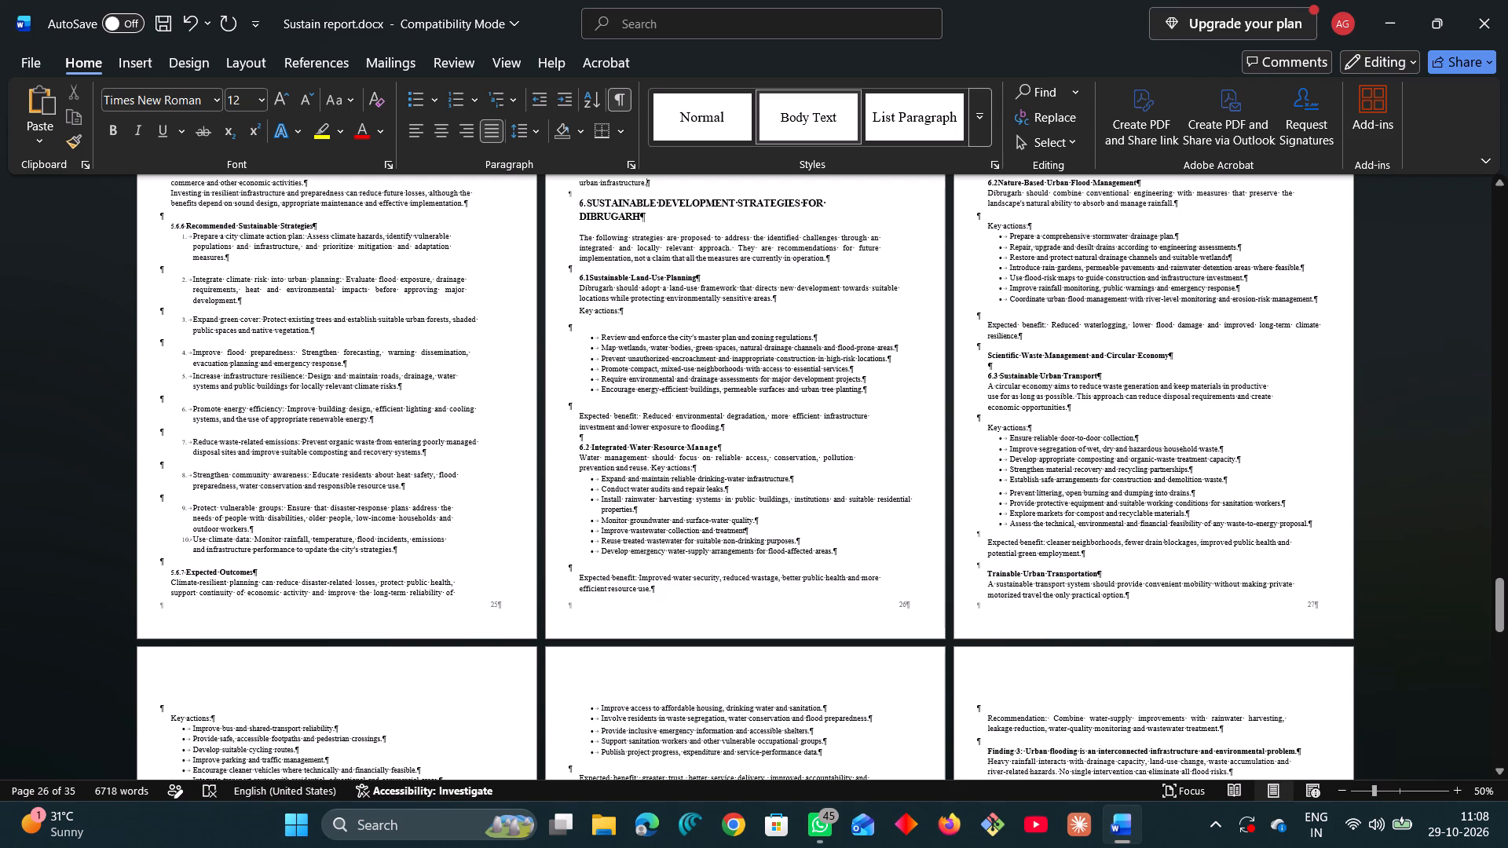
Insert a page break before the heading 5.6.7 Expected Outcomes and remove the blank paragraph above that heading.
click(204, 559)
click(191, 609)
click(188, 606)
click(171, 599)
click(199, 557)
key(ctrl+Return)
scroll(193, 561, up, 3)
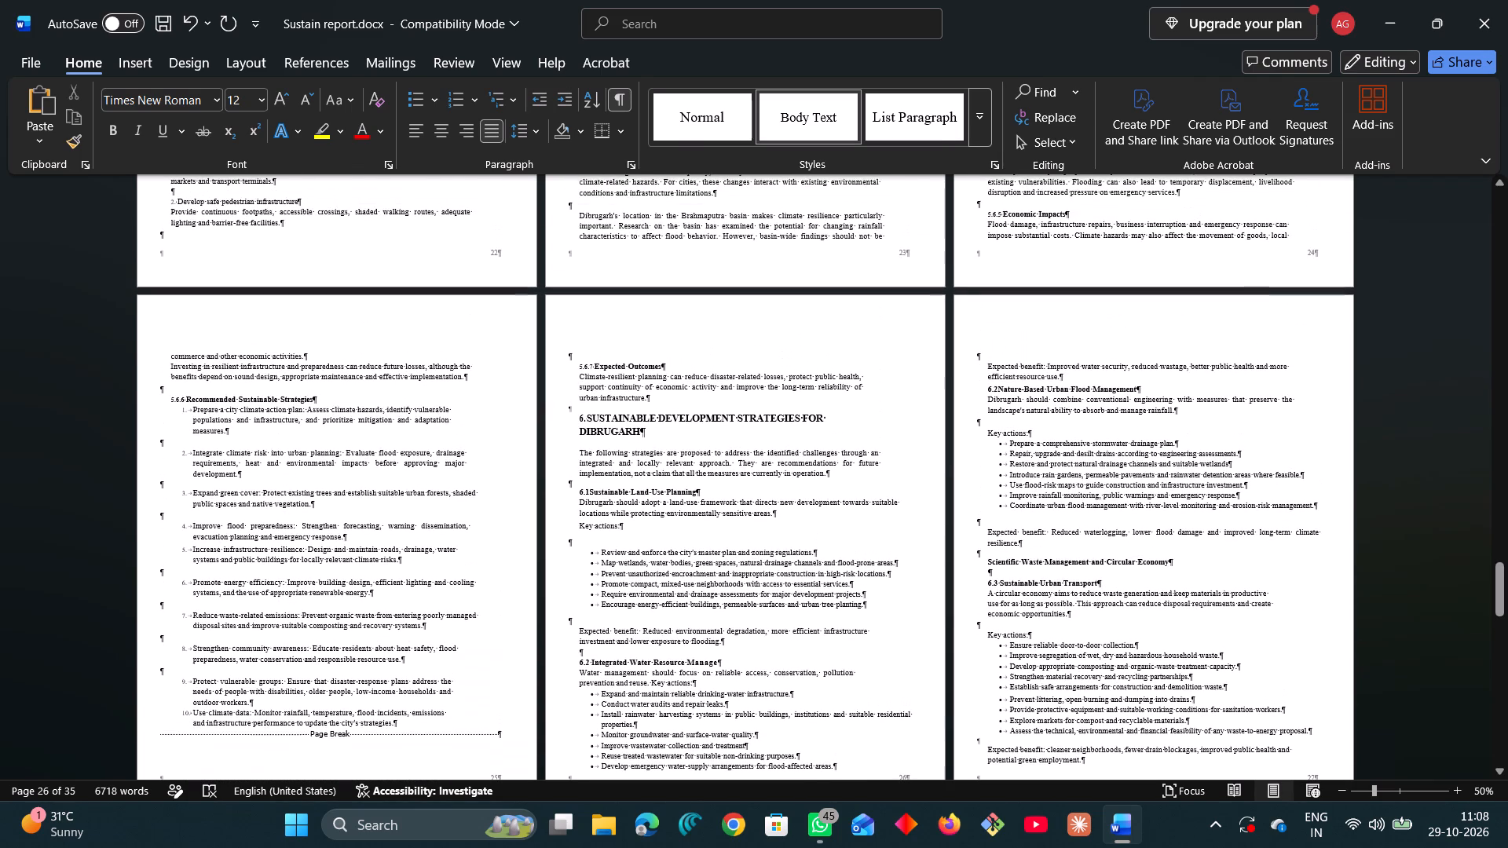
scroll(193, 561, up, 1)
key(BackSpace)
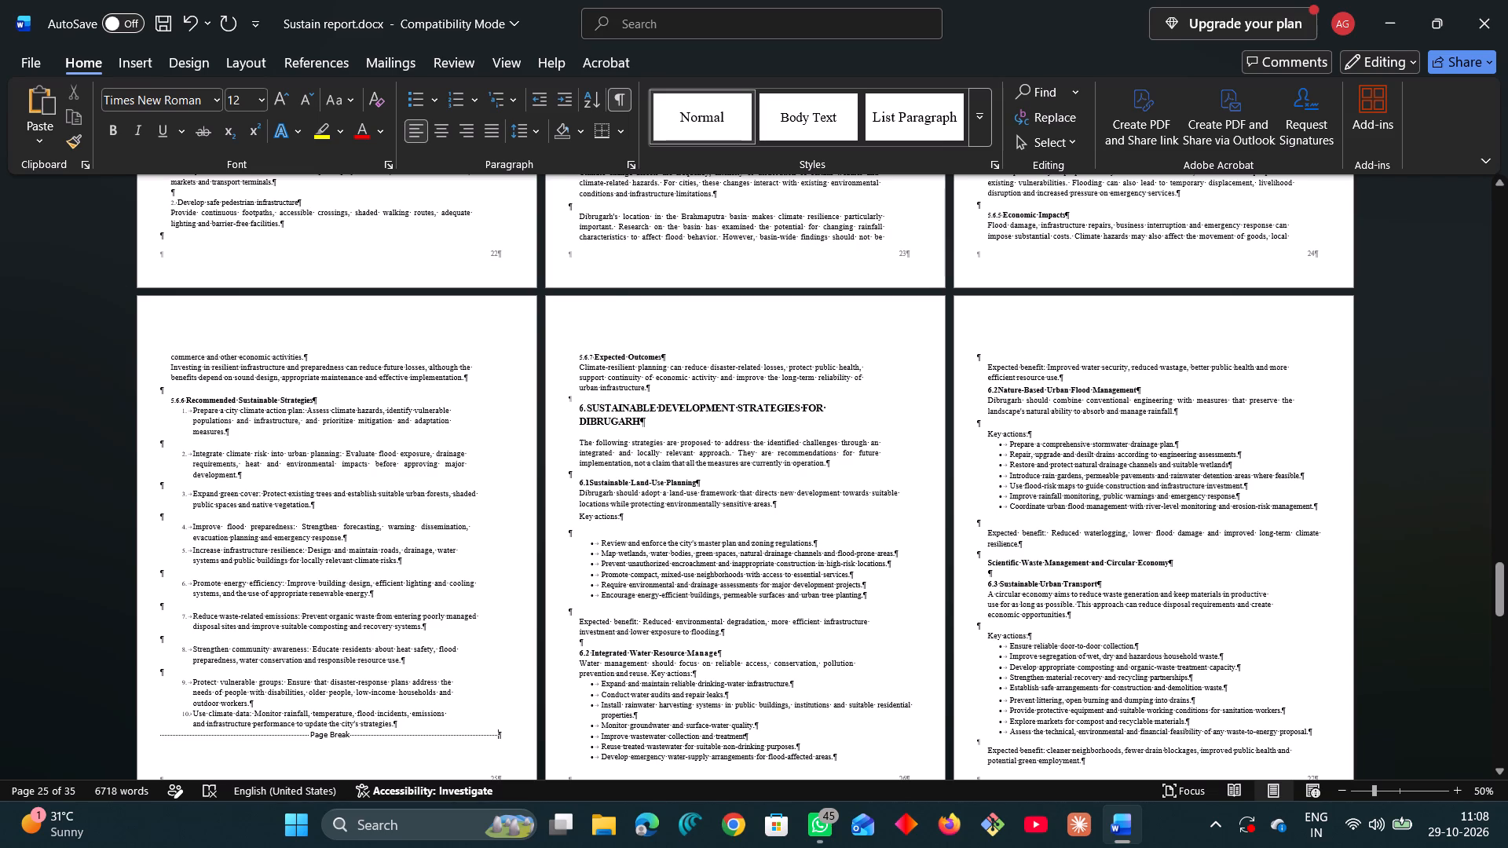
Remove the blank paragraph before "Expected benefit: Improved water security" under 6.2 Integrated Water Resource Manage.
scroll(211, 353, down, 4)
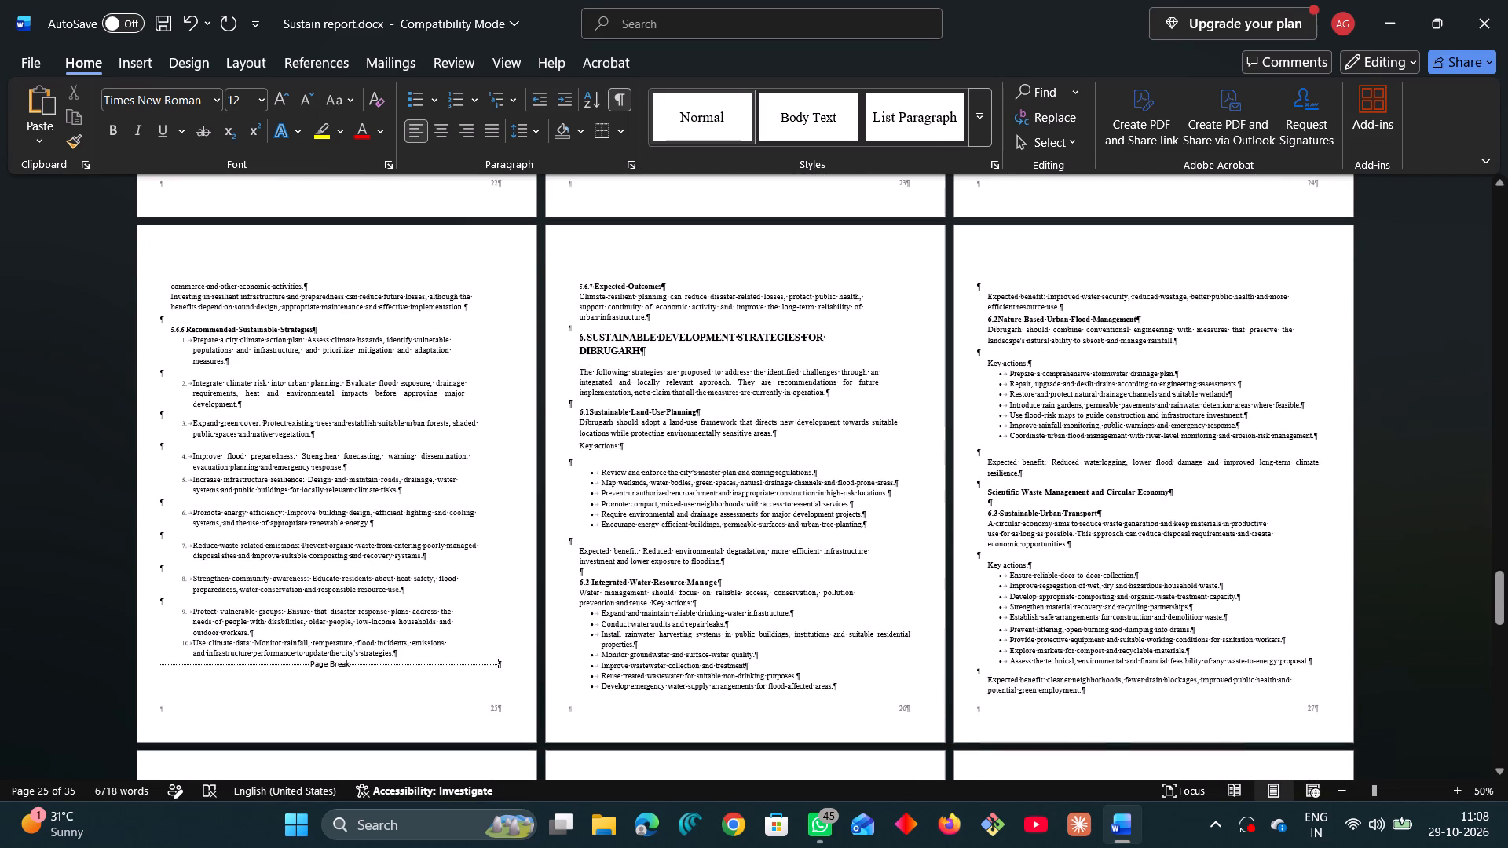
click(1017, 263)
key(BackSpace)
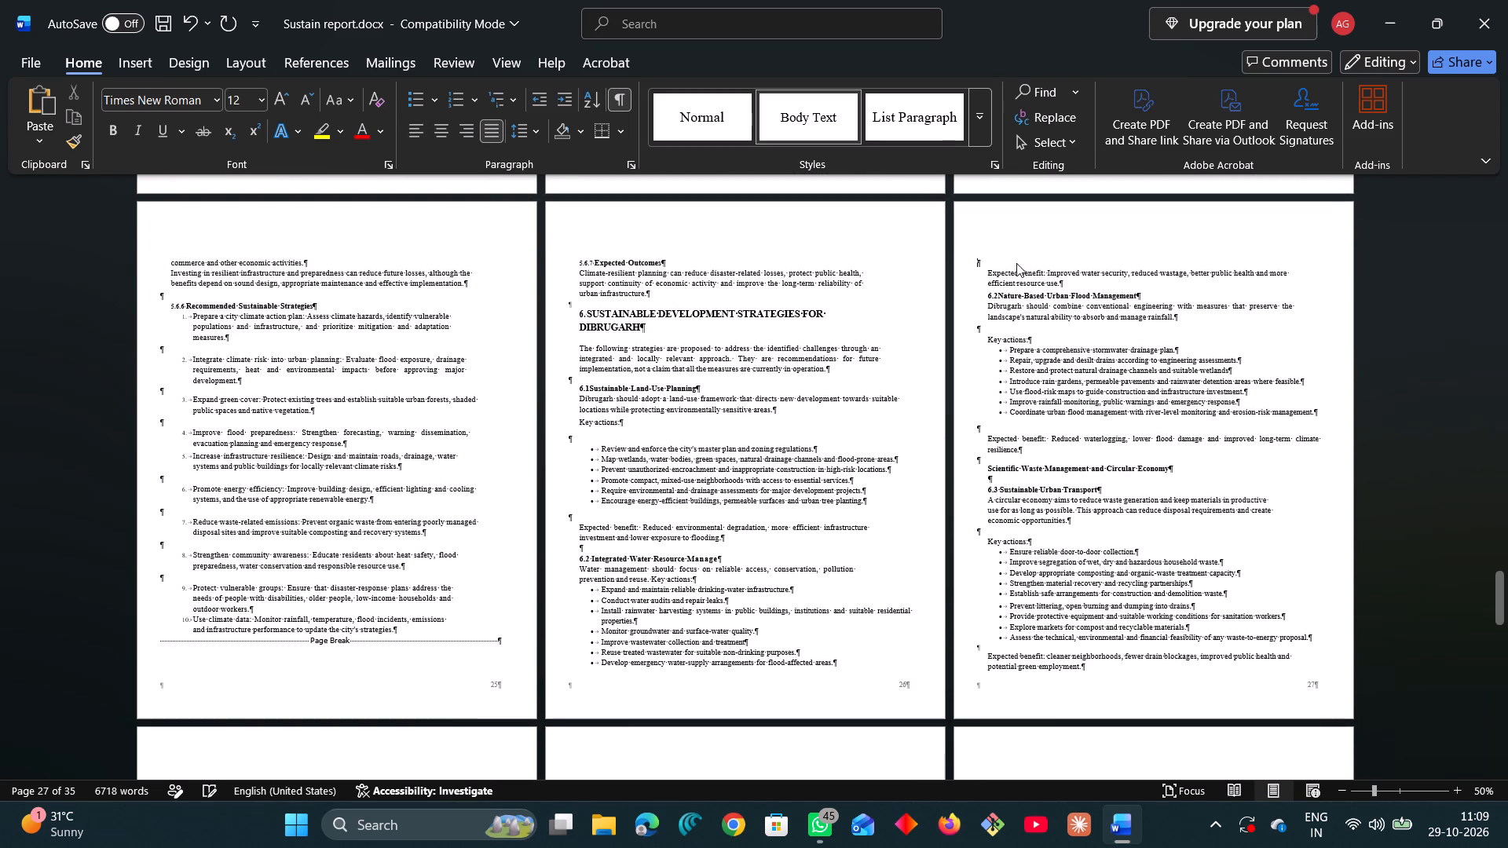
Remove the blank paragraph above "Recommendation: Establish coordinated planning" at the top of page 31.
scroll(1017, 263, down, 11)
scroll(956, 365, down, 3)
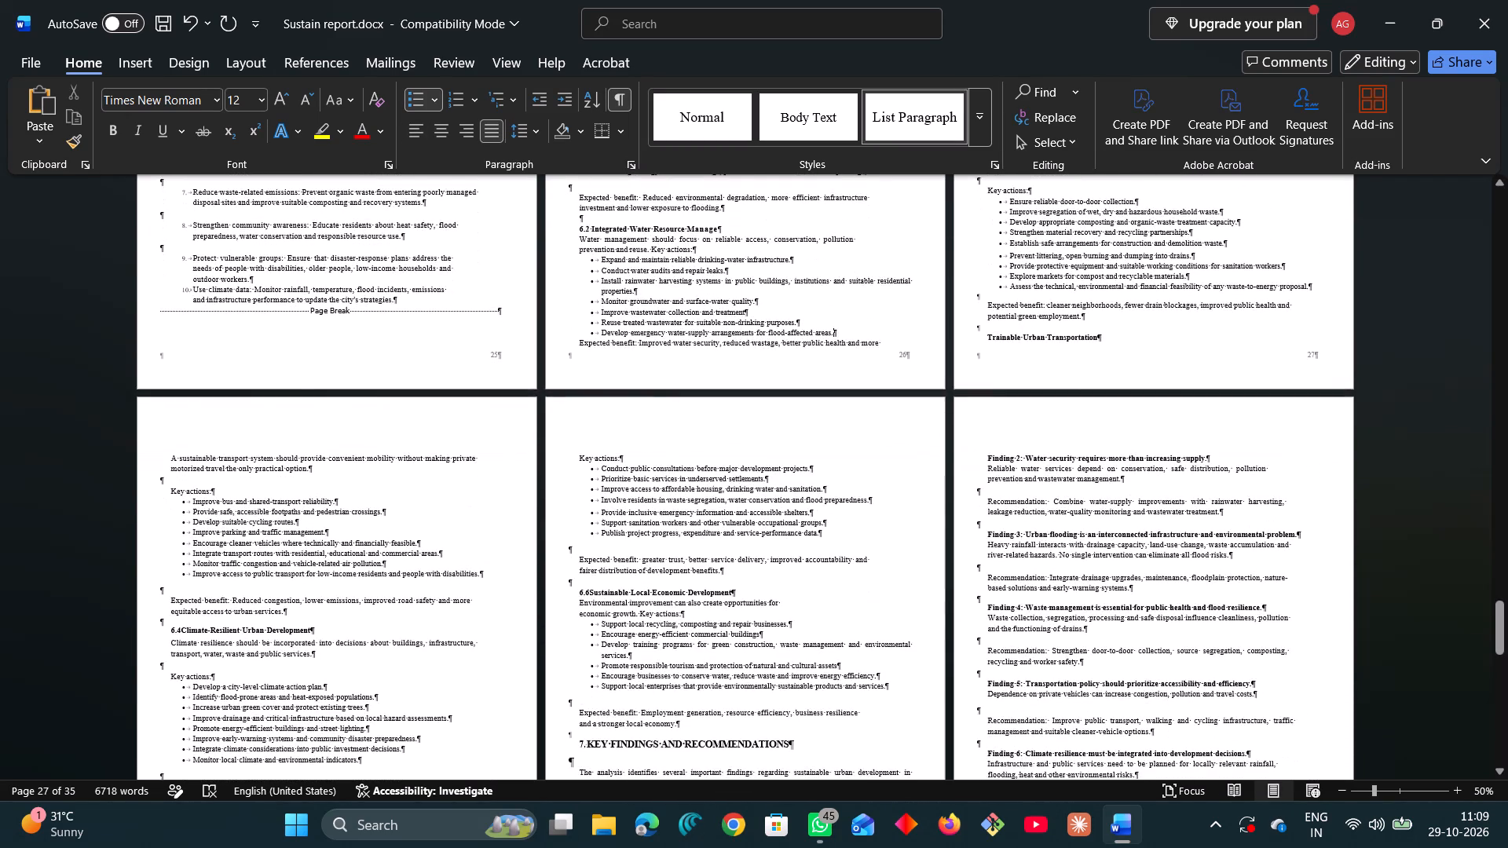
scroll(781, 415, down, 4)
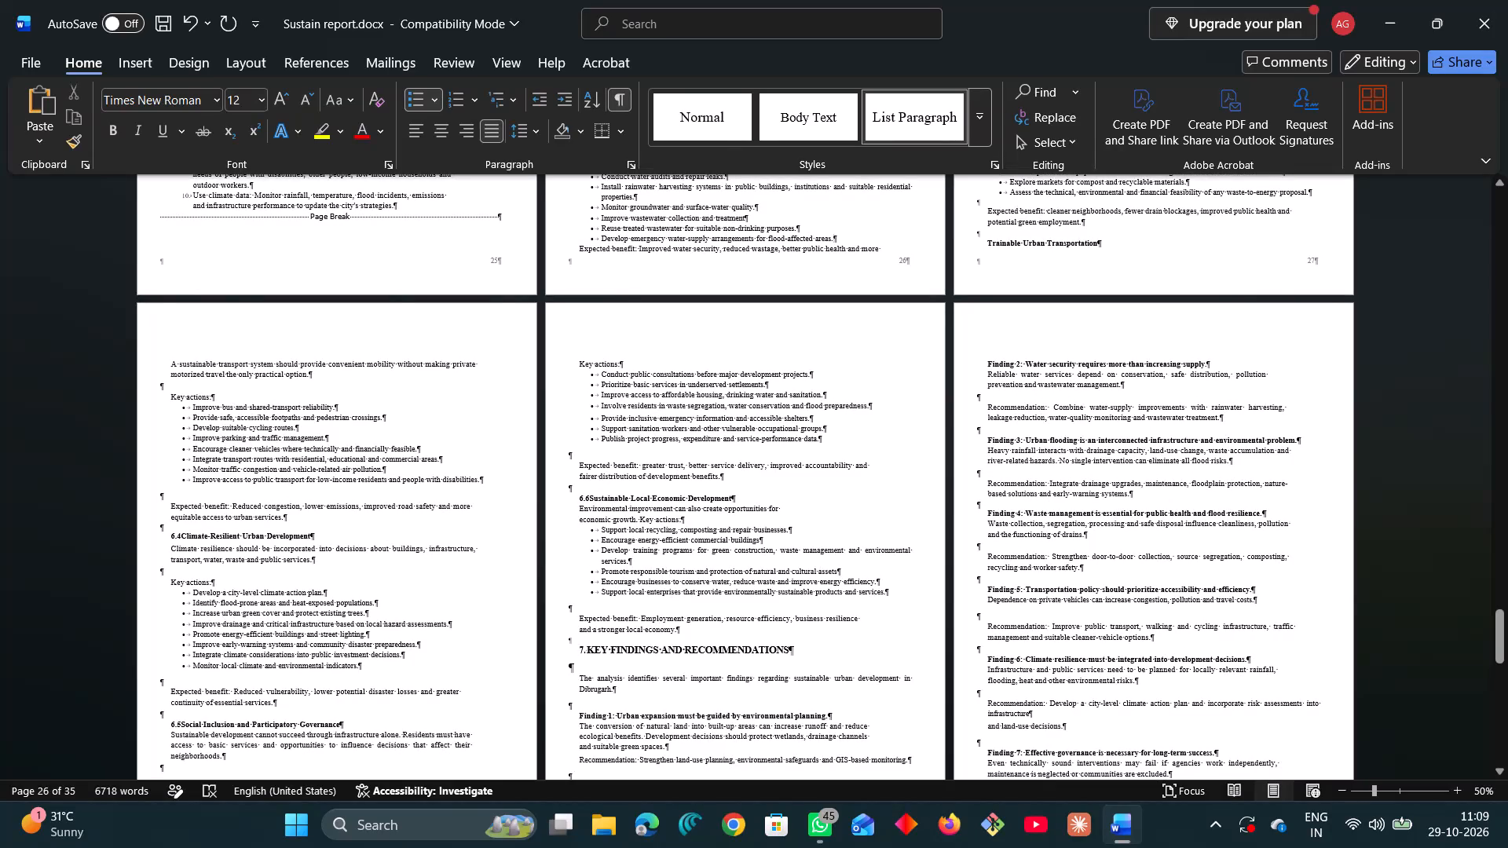
scroll(667, 375, down, 4)
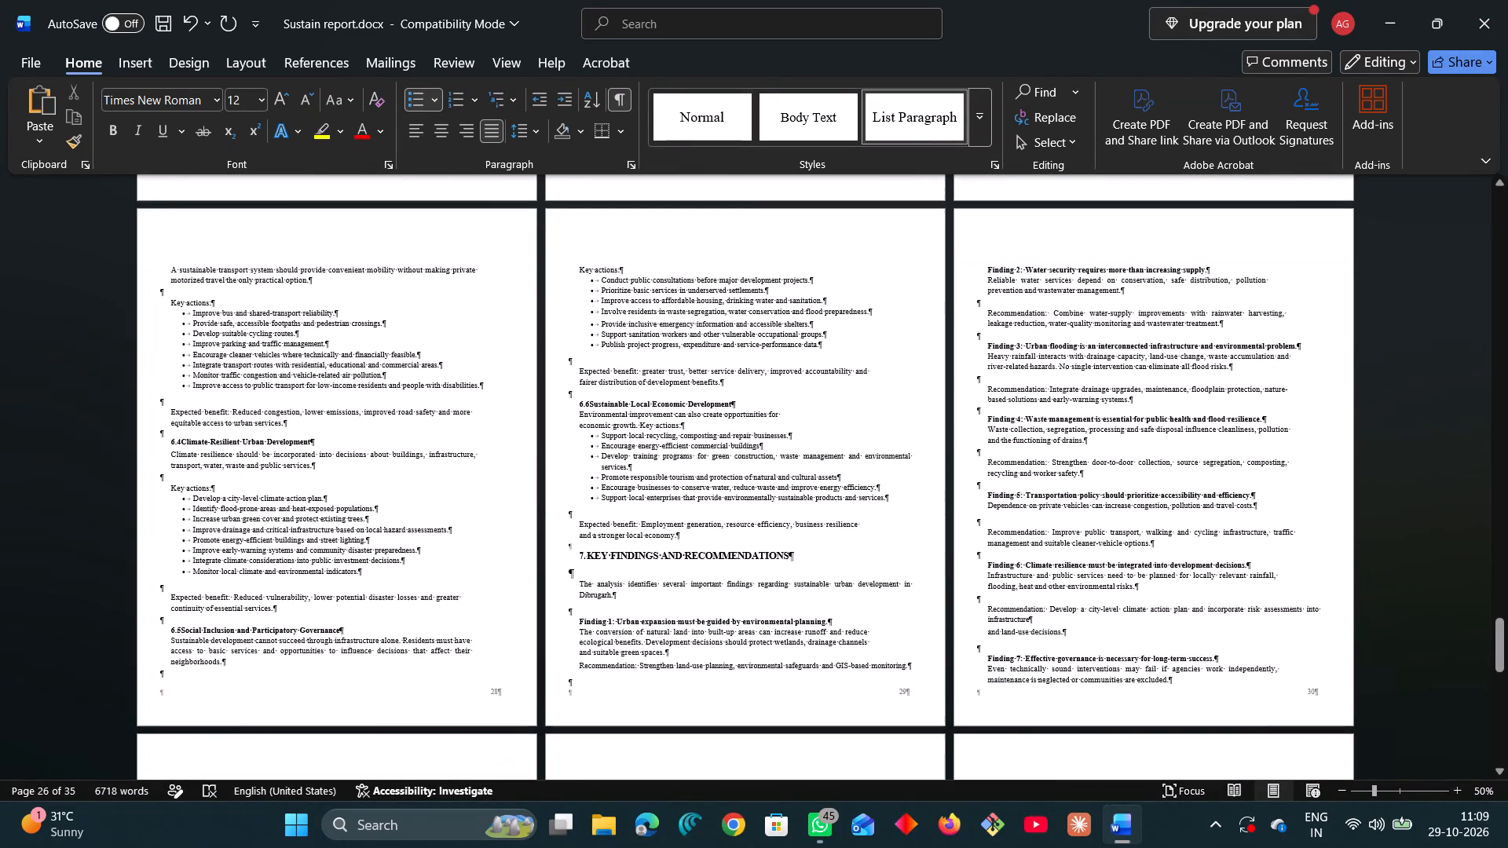
scroll(666, 375, down, 10)
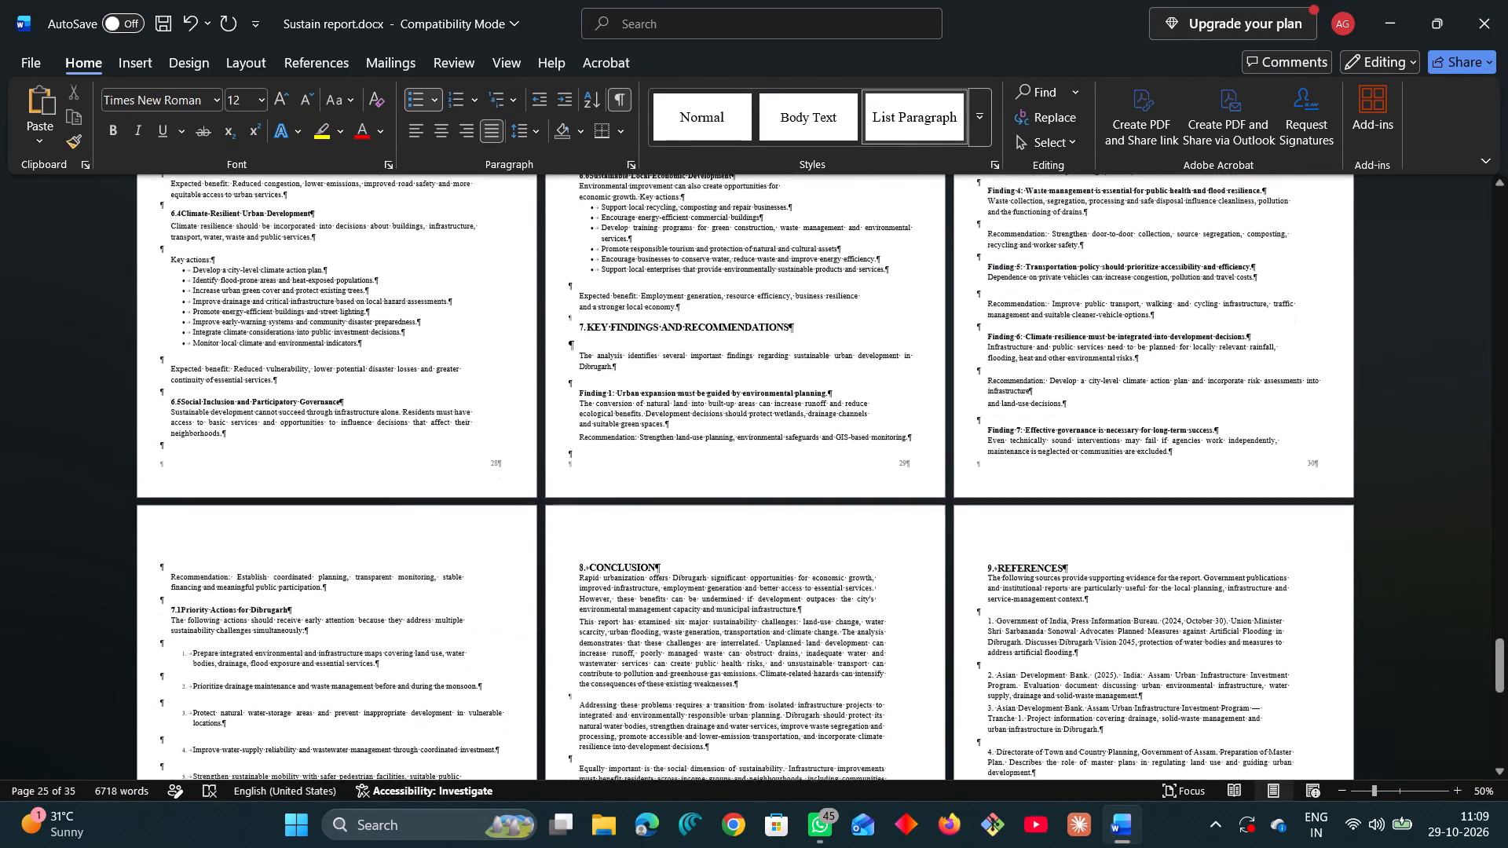
scroll(665, 376, down, 3)
click(240, 471)
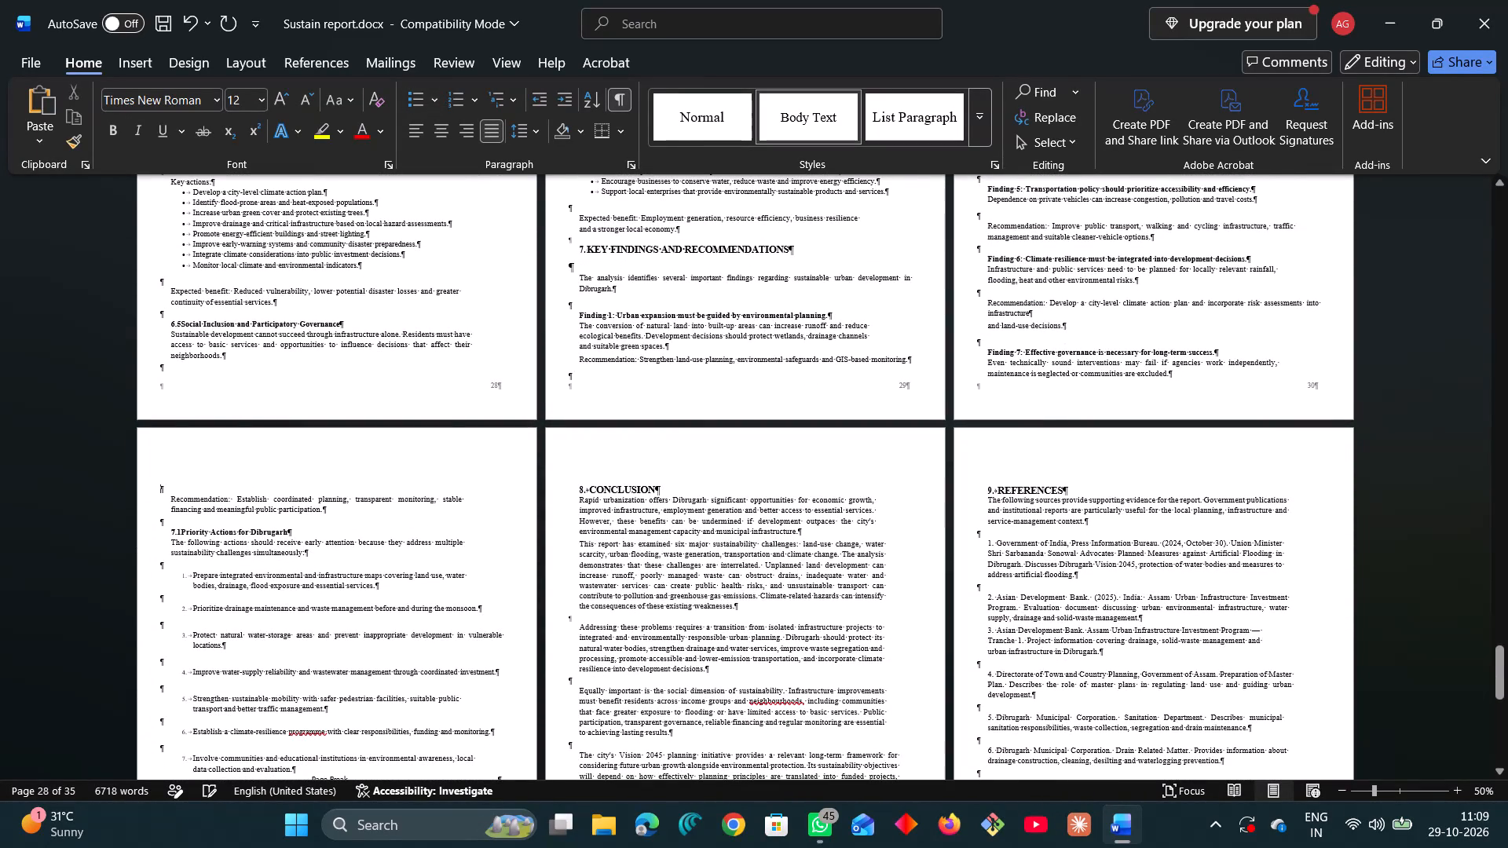
key(BackSpace)
Try to remove the empty last page that follows reference 12 in the References section.
scroll(243, 464, down, 4)
scroll(754, 370, down, 4)
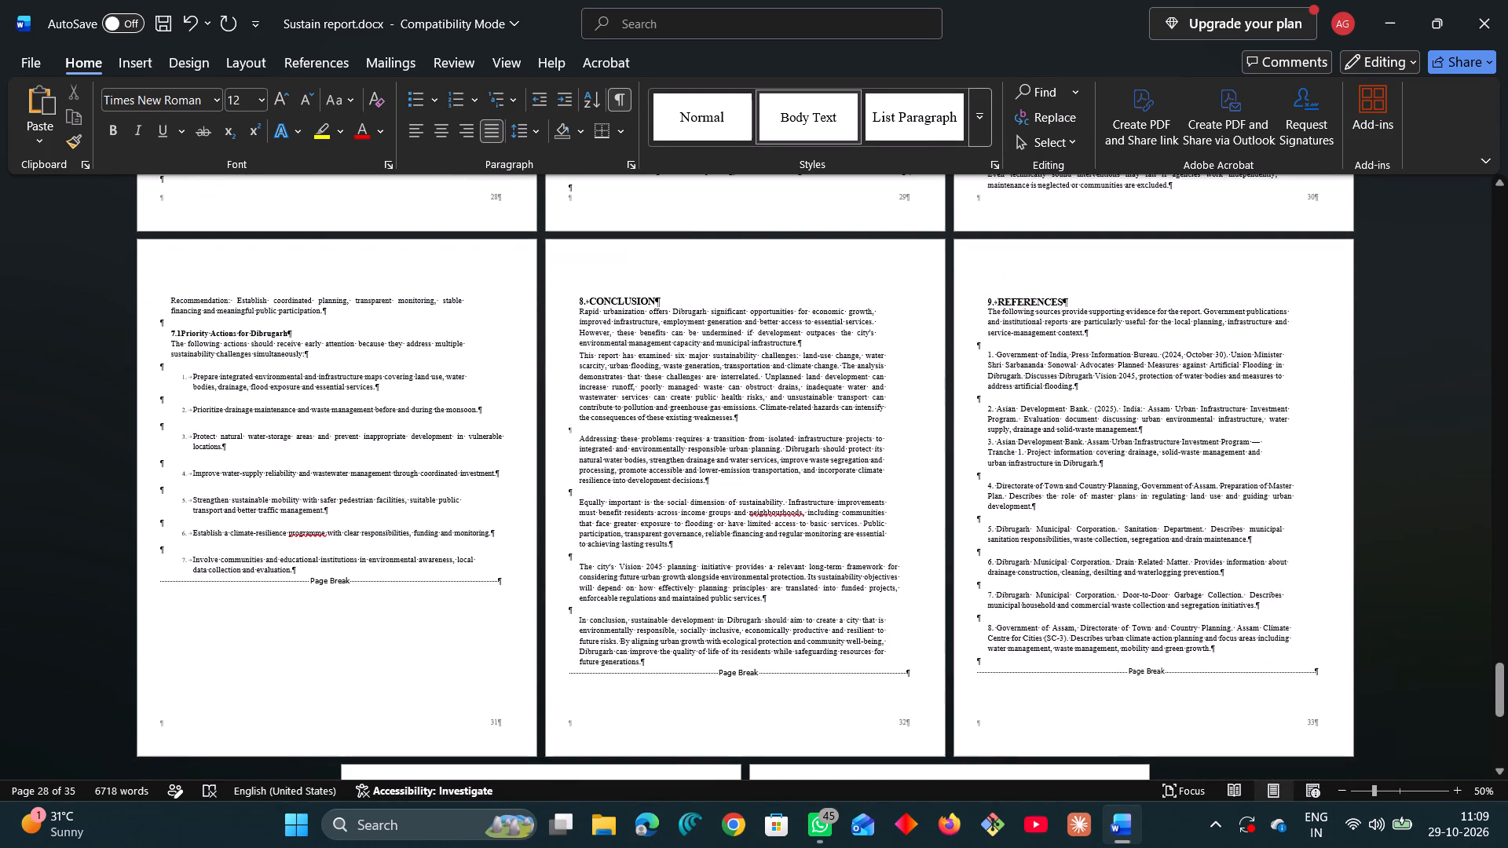
scroll(774, 360, down, 20)
scroll(776, 360, down, 3)
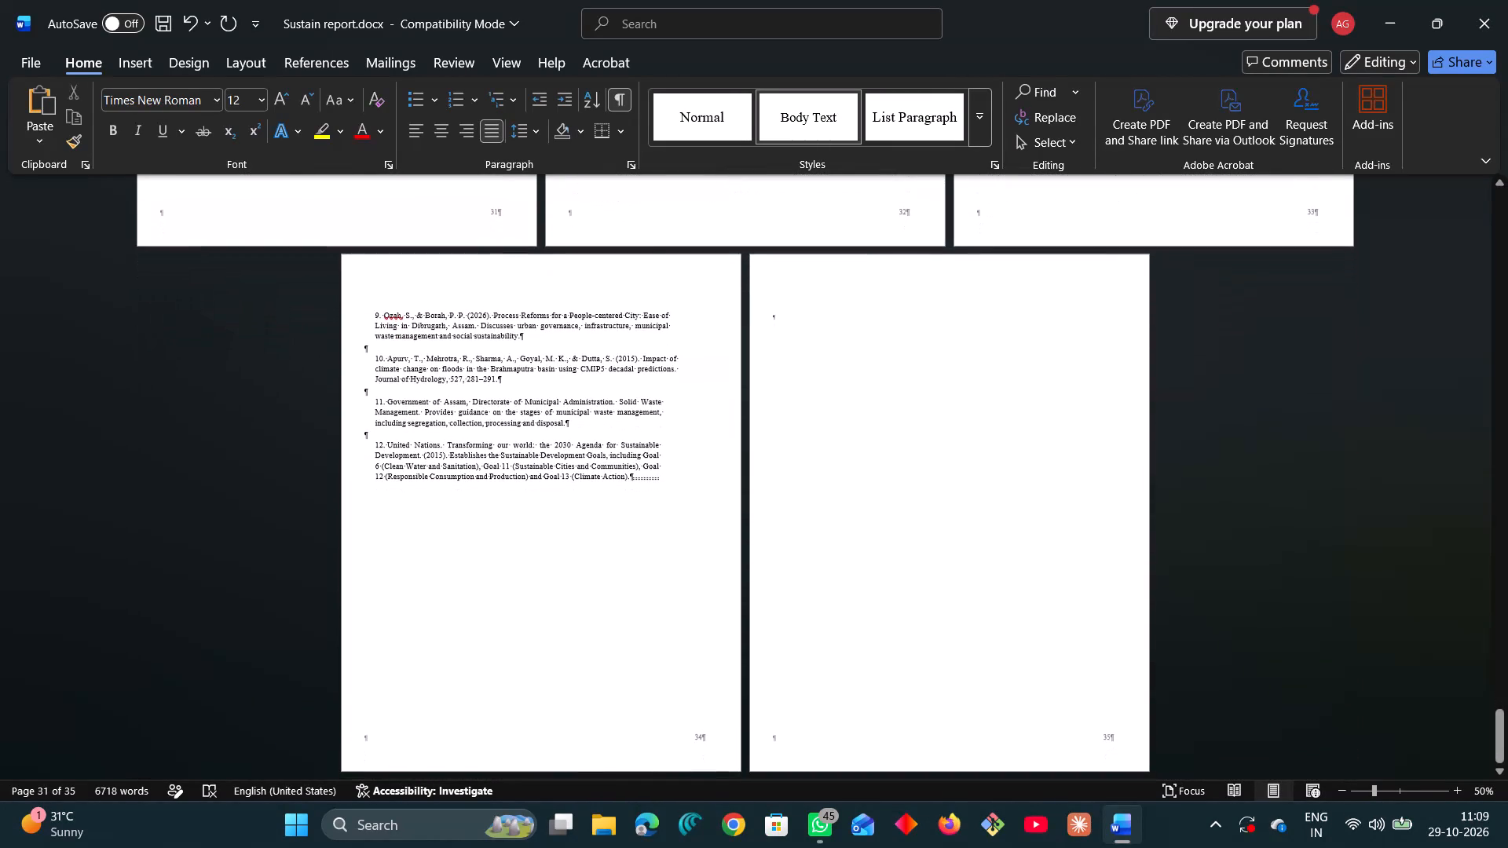
click(792, 313)
key(BackSpace)
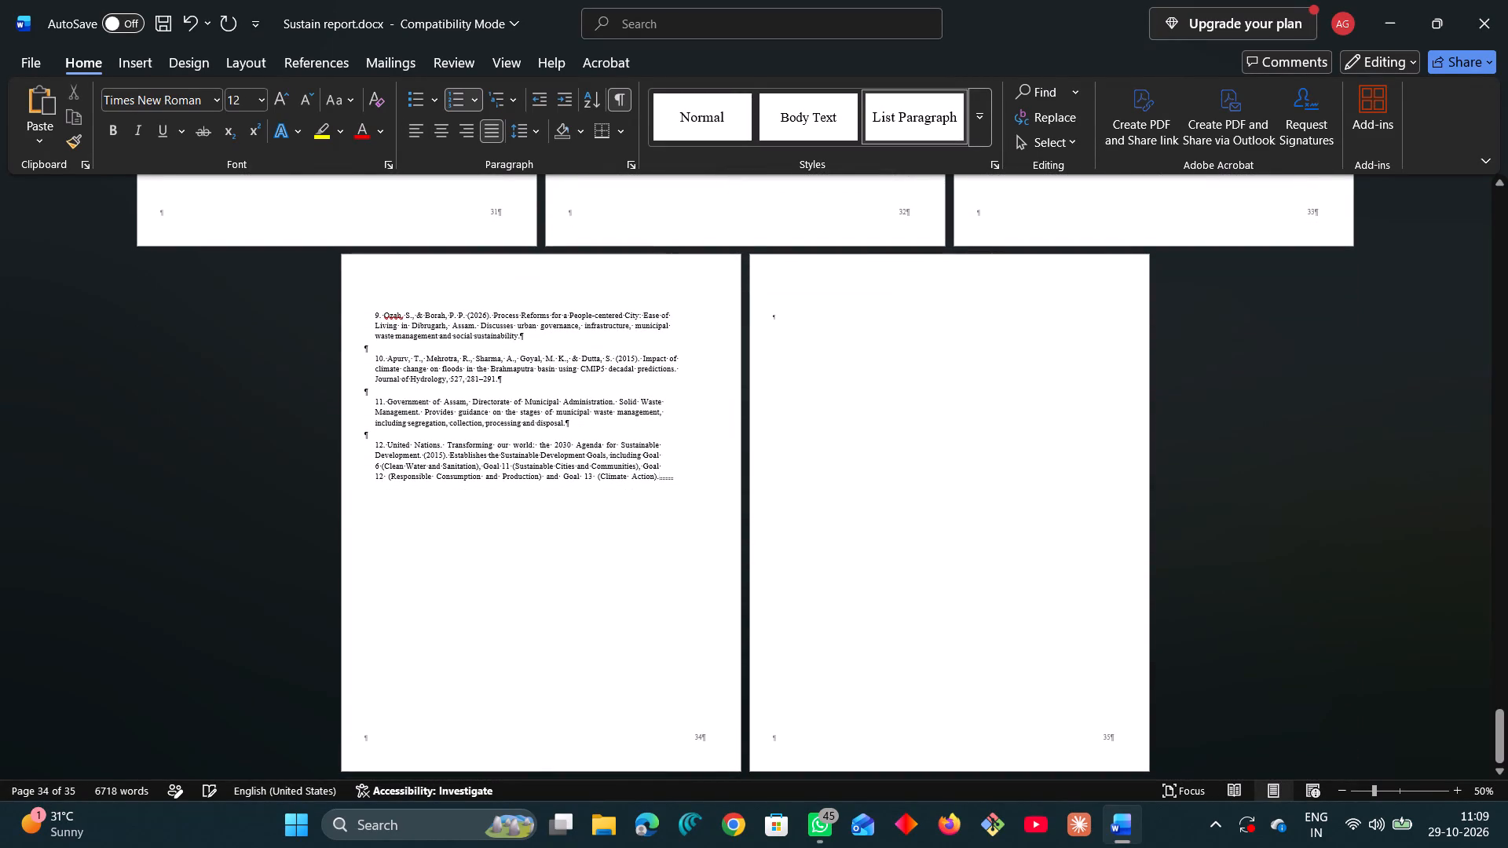
click(809, 323)
key(Delete)
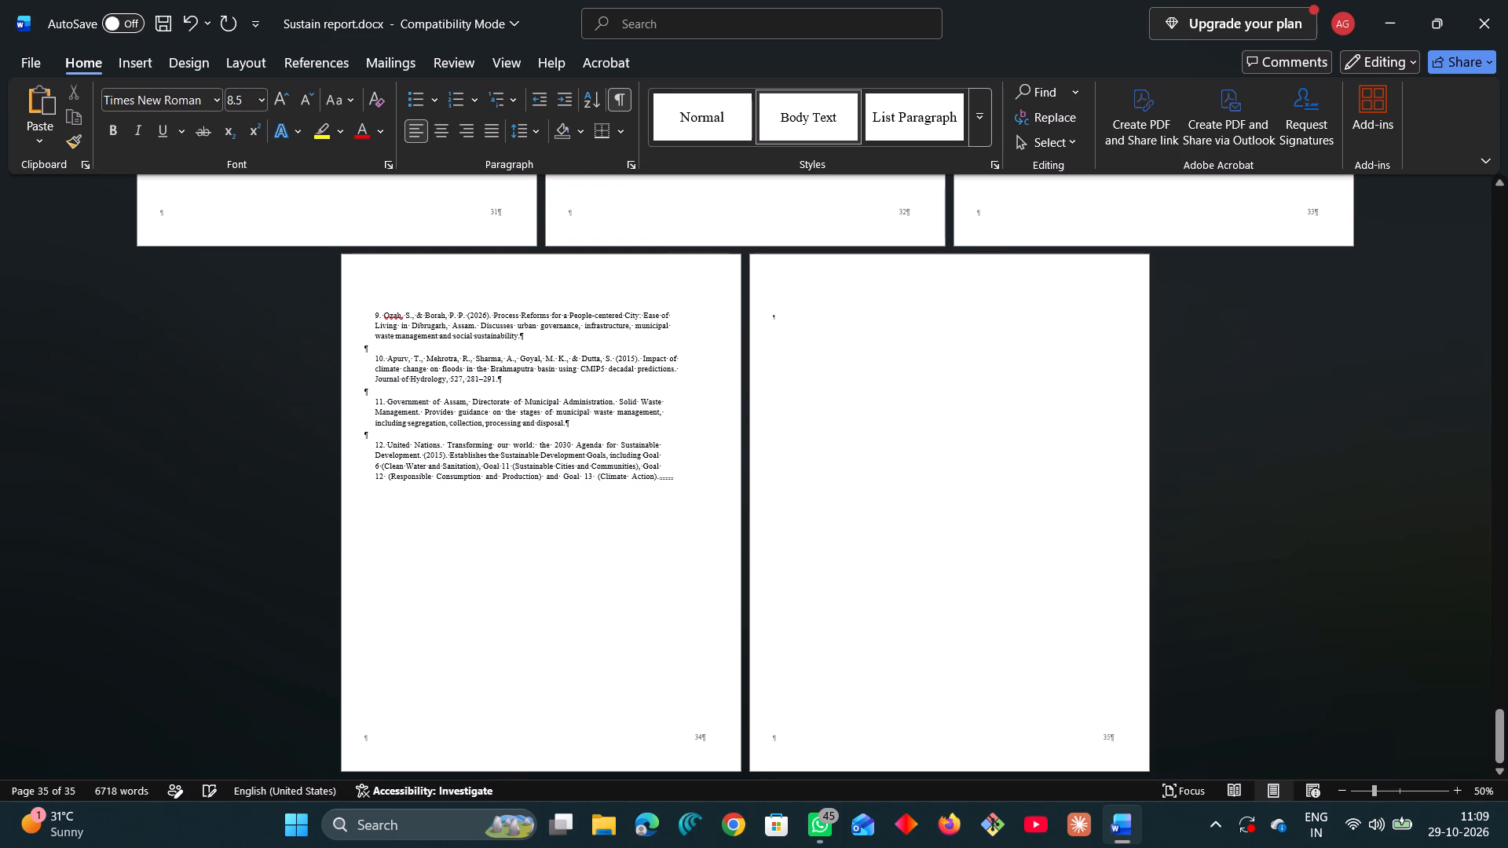
Hide the paragraph marks and other formatting symbols in the report.
scroll(935, 353, up, 6)
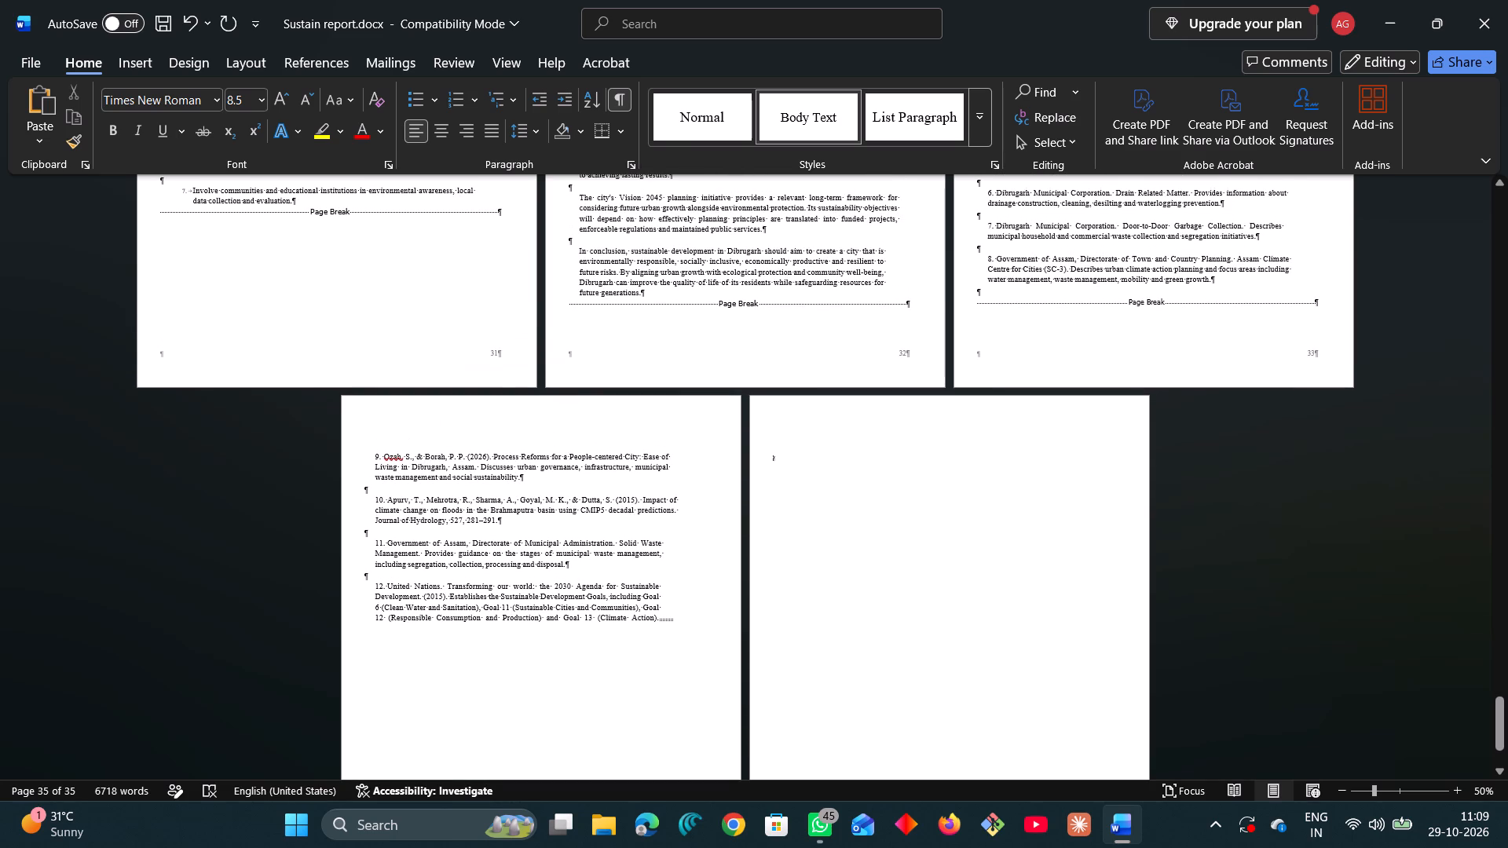
ctrl+scroll(1276, 343, up, 7)
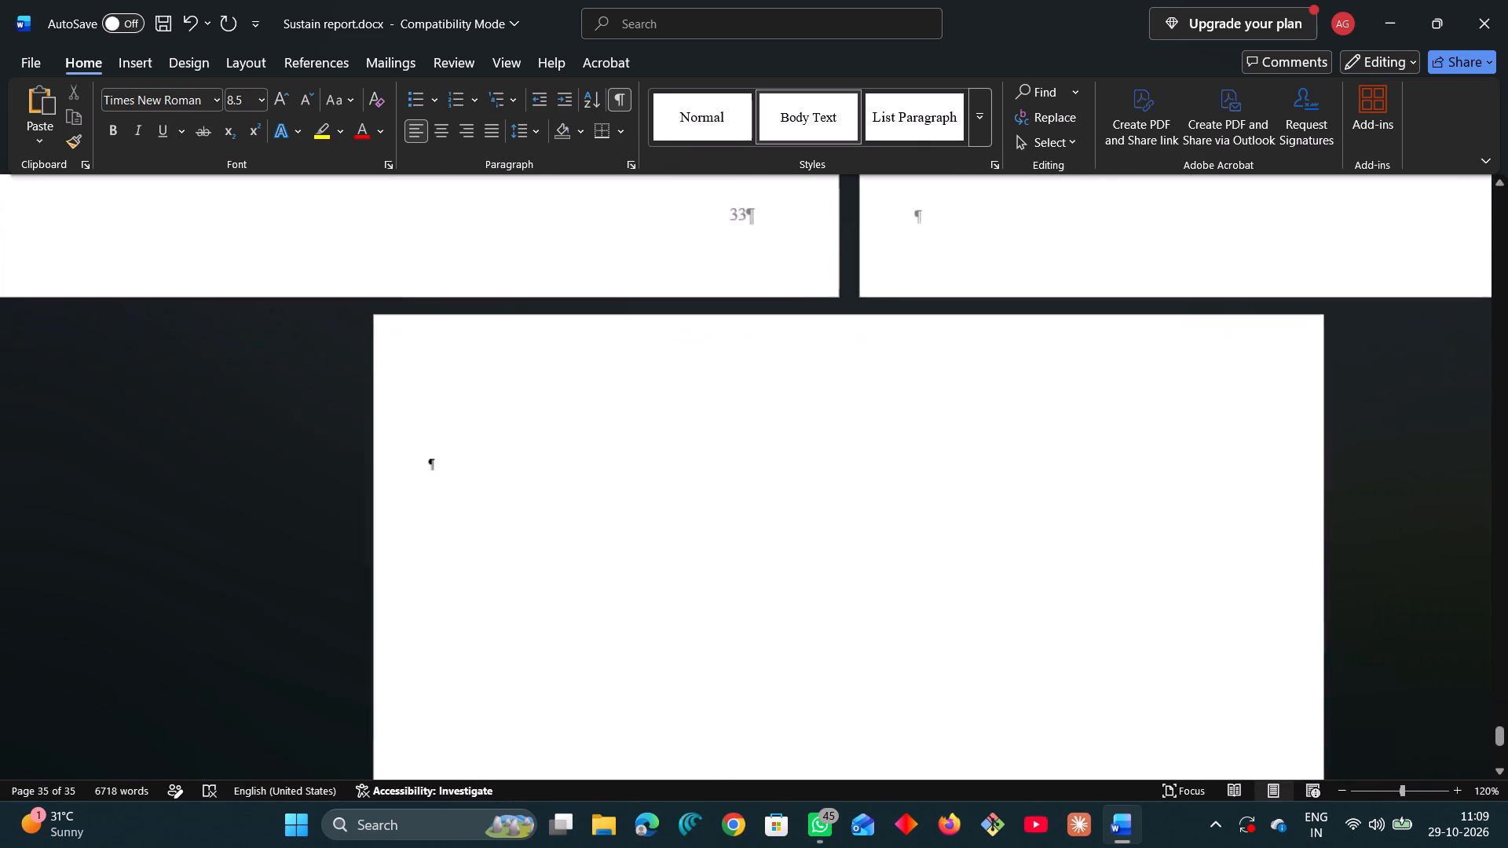
scroll(1276, 345, up, 20)
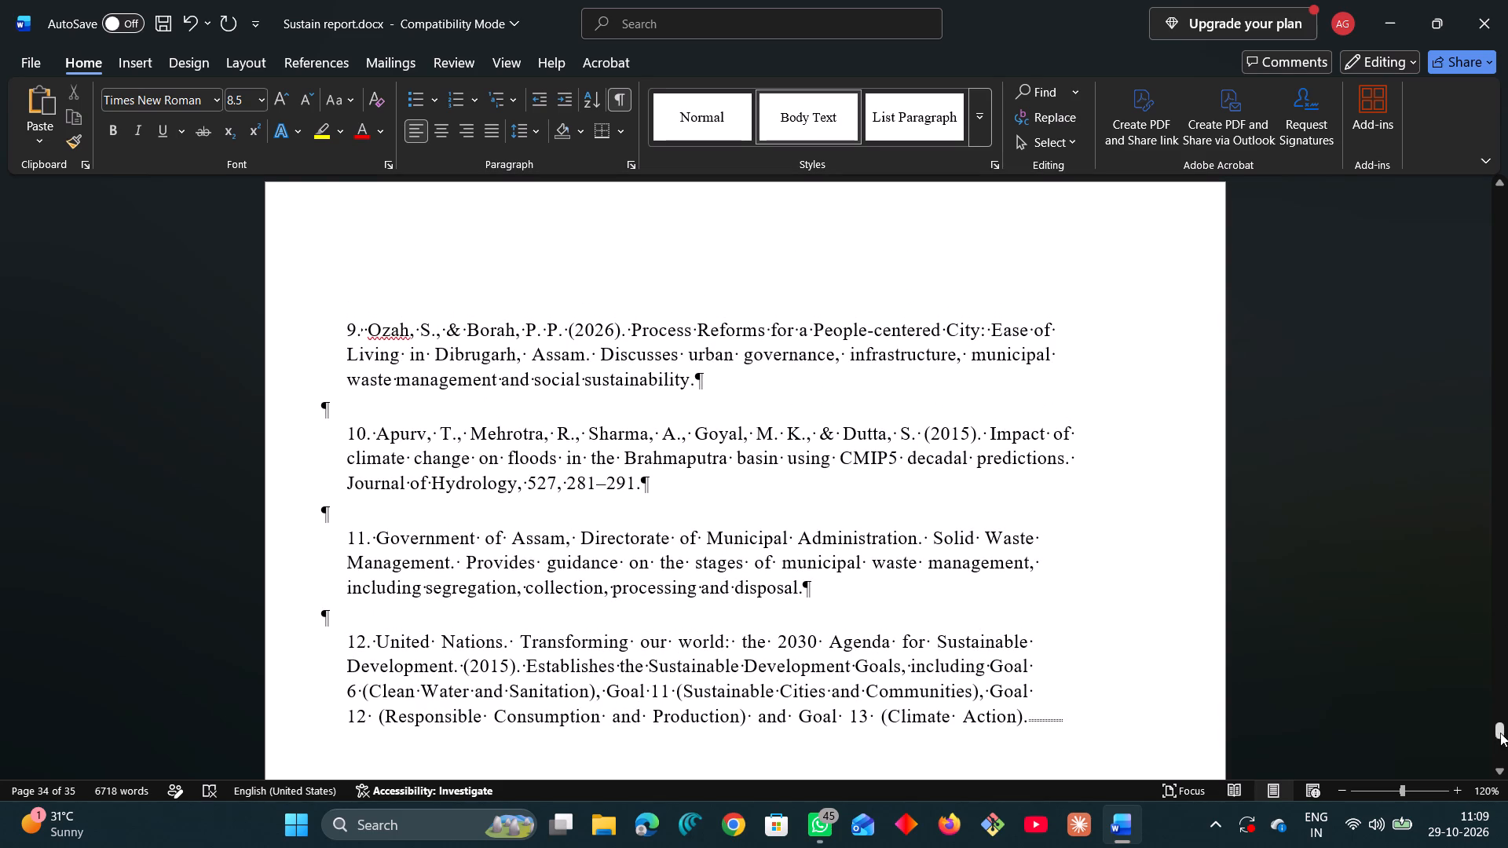
click(521, 265)
scroll(1131, 349, up, 6)
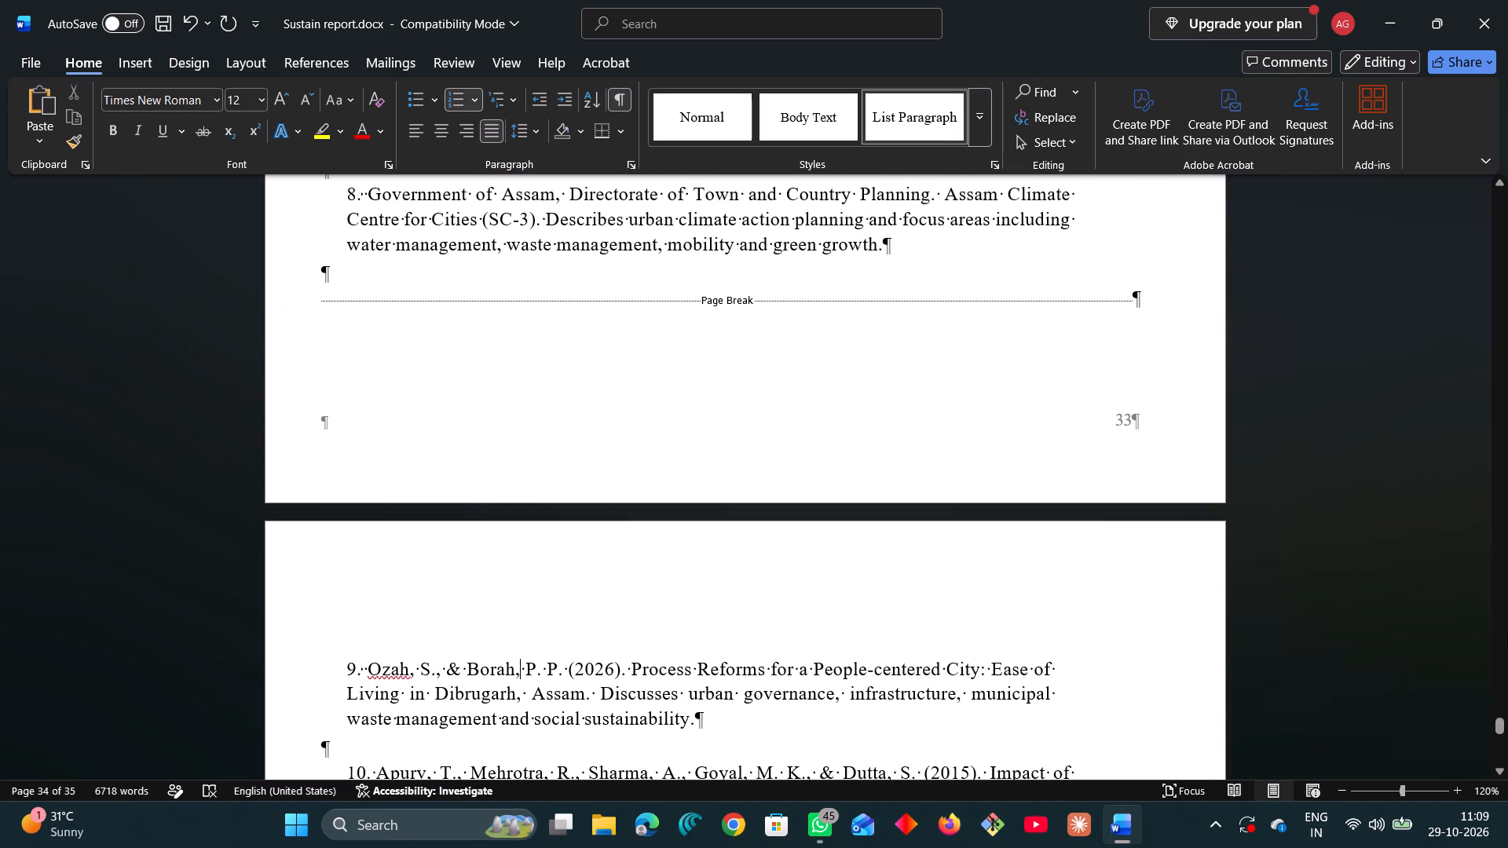
click(621, 99)
Set the font size of the blank line under the ABSTRACT heading to 12.
drag(1501, 729, 1436, 174)
scroll(994, 422, down, 4)
scroll(993, 422, down, 20)
scroll(993, 422, down, 6)
scroll(984, 415, up, 6)
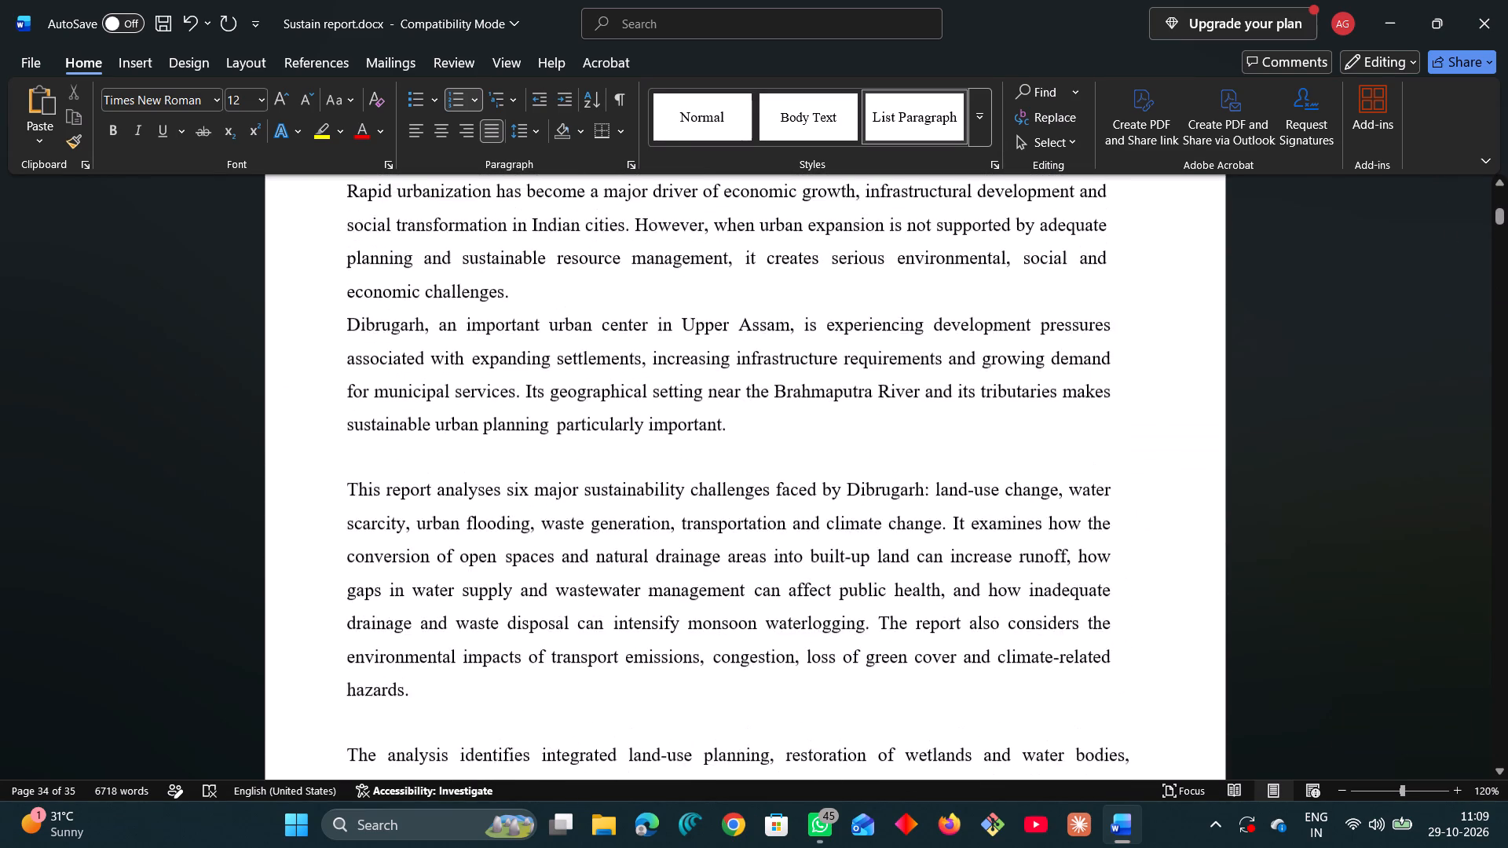
scroll(984, 415, up, 3)
click(722, 426)
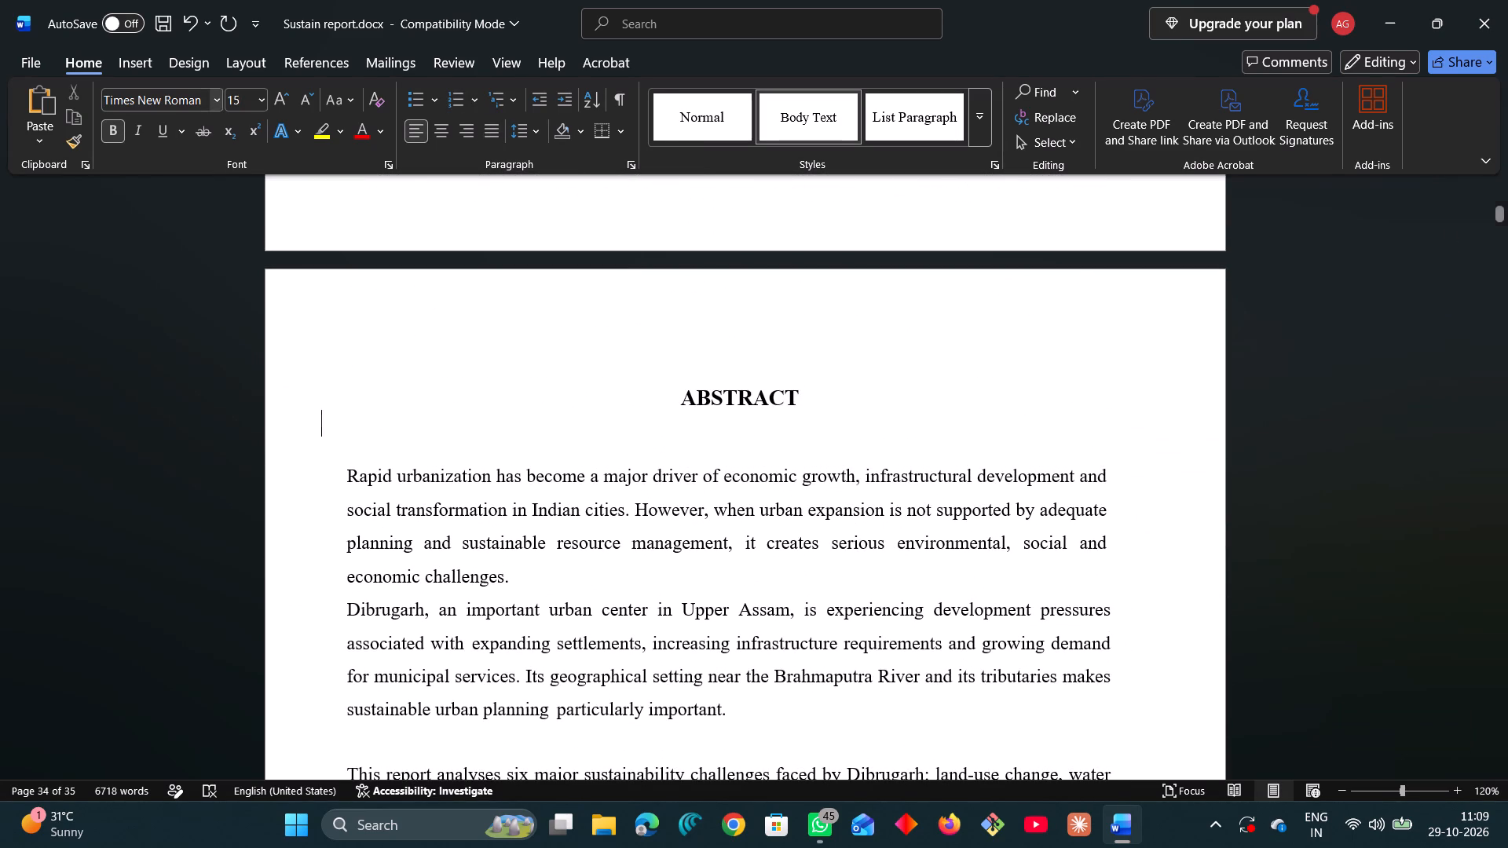
click(257, 101)
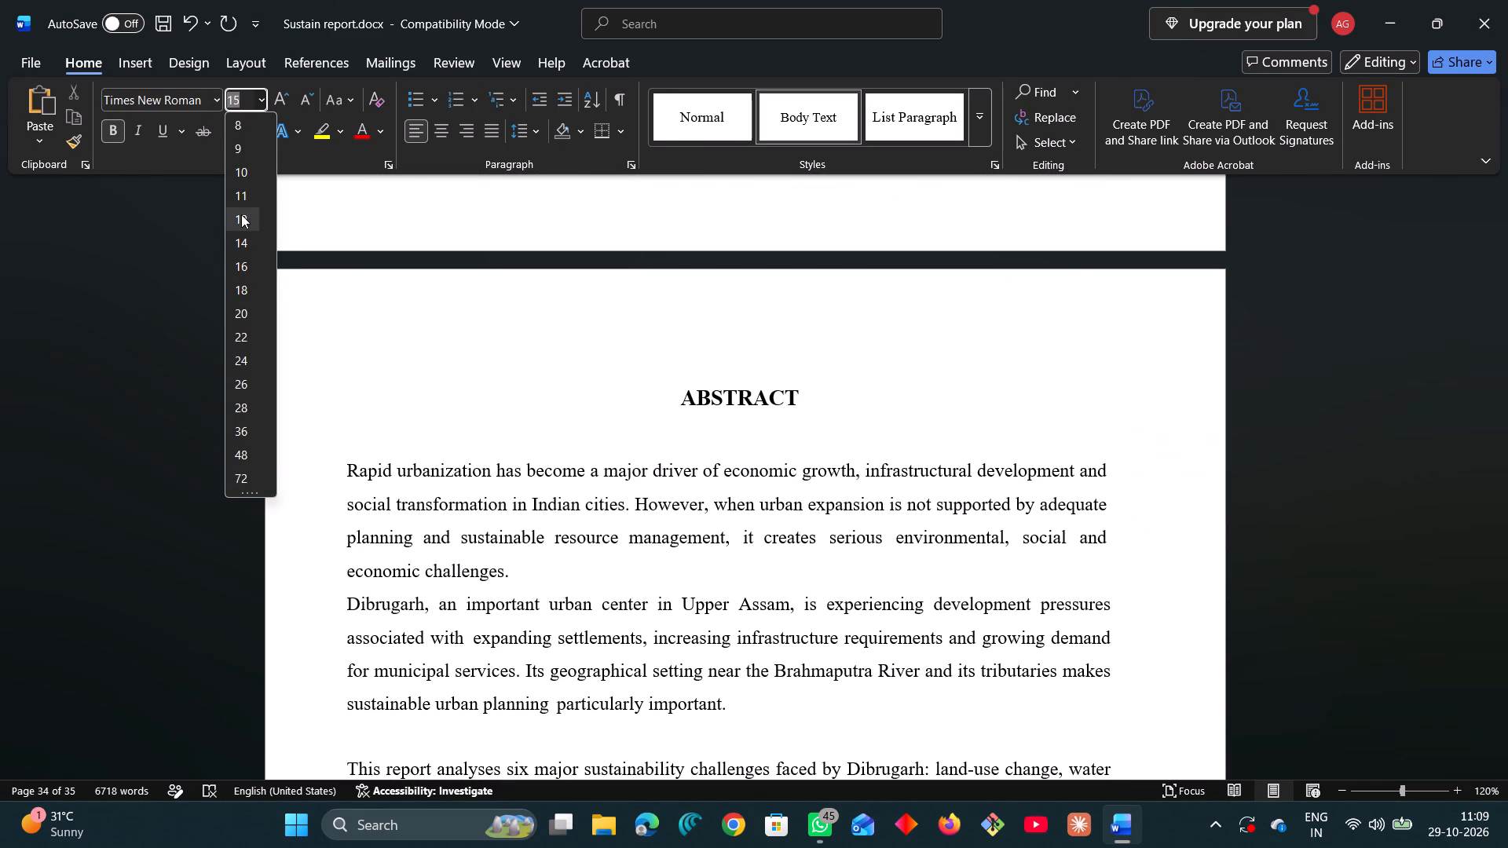
click(241, 214)
click(540, 338)
Set the font size of the blank line under the INDEX PAGE heading to 12.
scroll(540, 338, down, 20)
scroll(540, 338, down, 3)
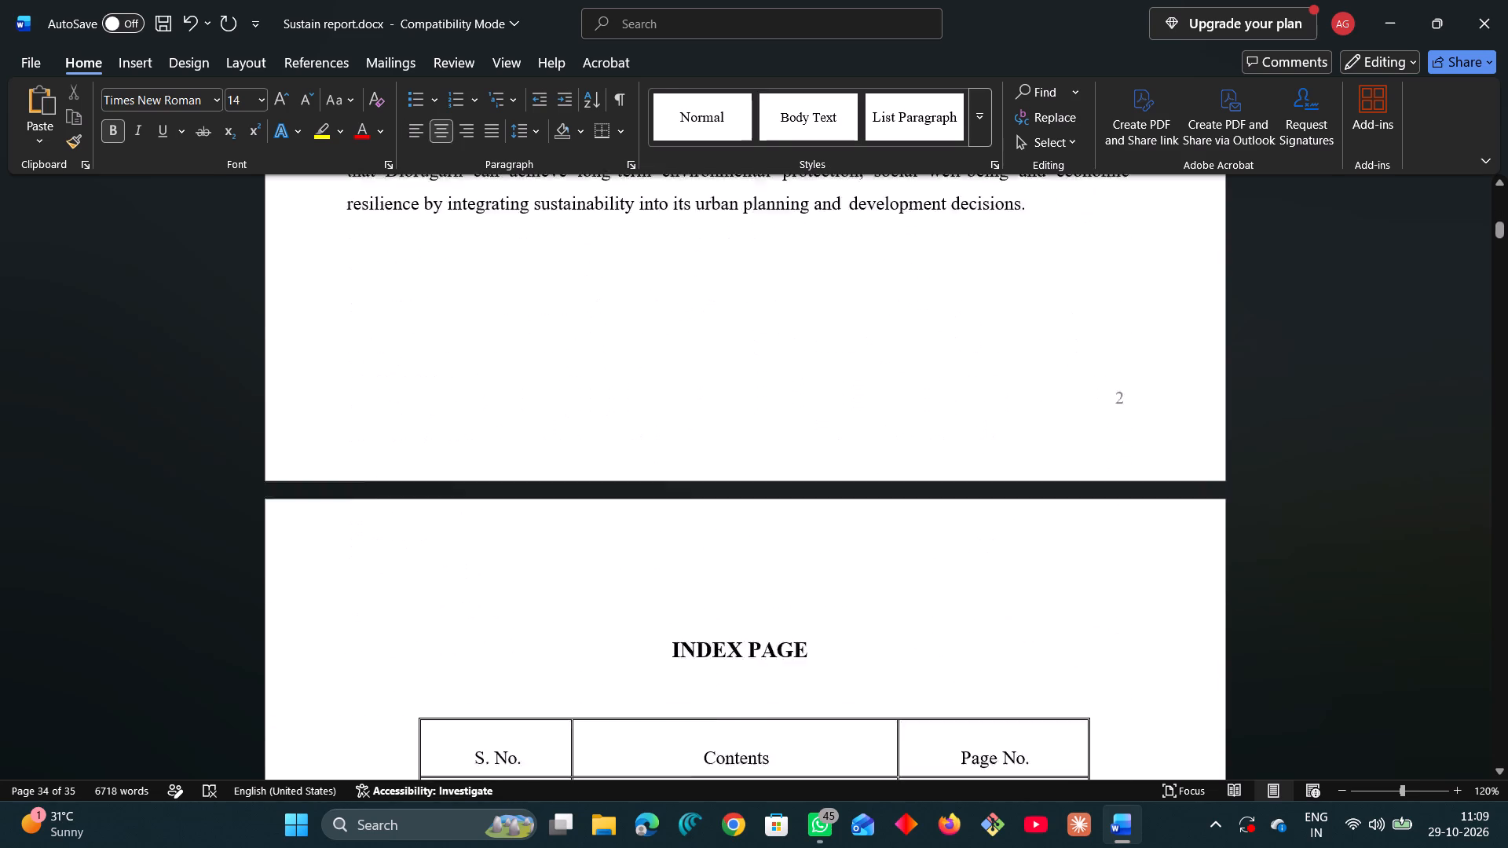
click(669, 411)
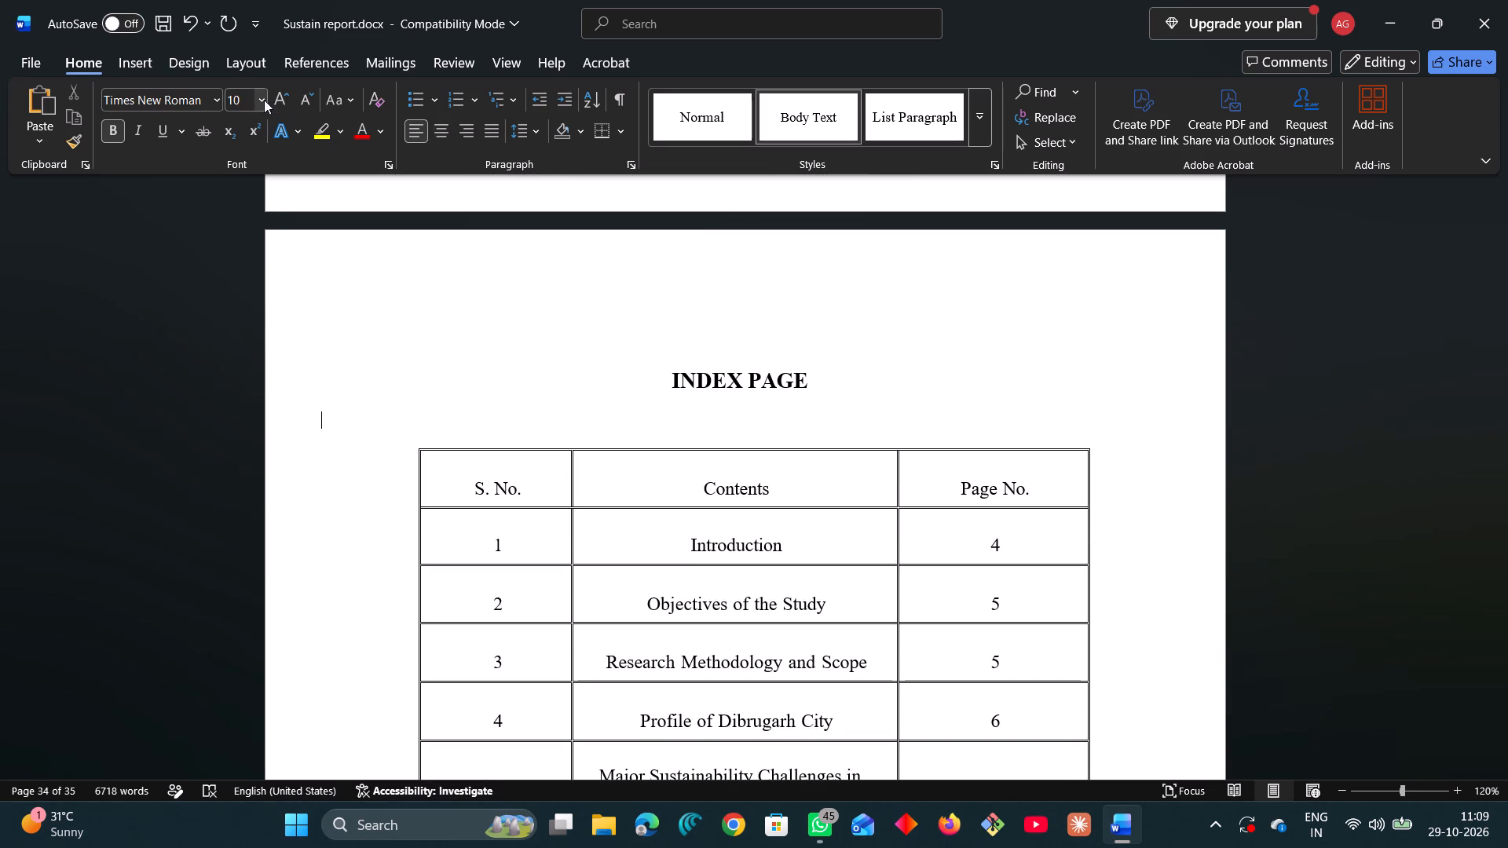
click(264, 100)
click(248, 225)
Review the page layout from the index page through sections 1, 2 and 3 of the report.
scroll(478, 293, down, 19)
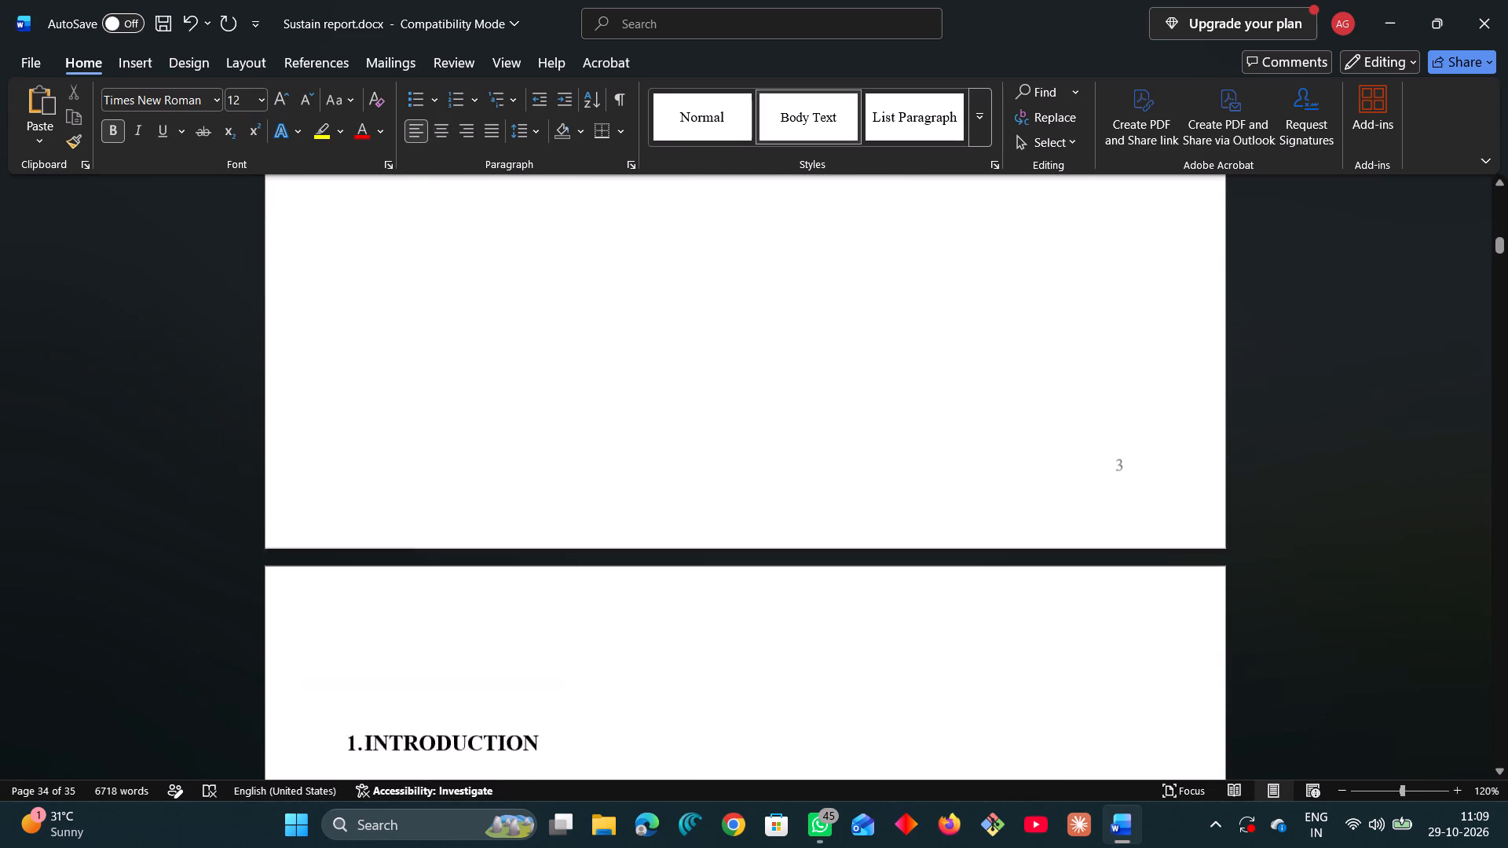
scroll(502, 298, down, 7)
click(396, 222)
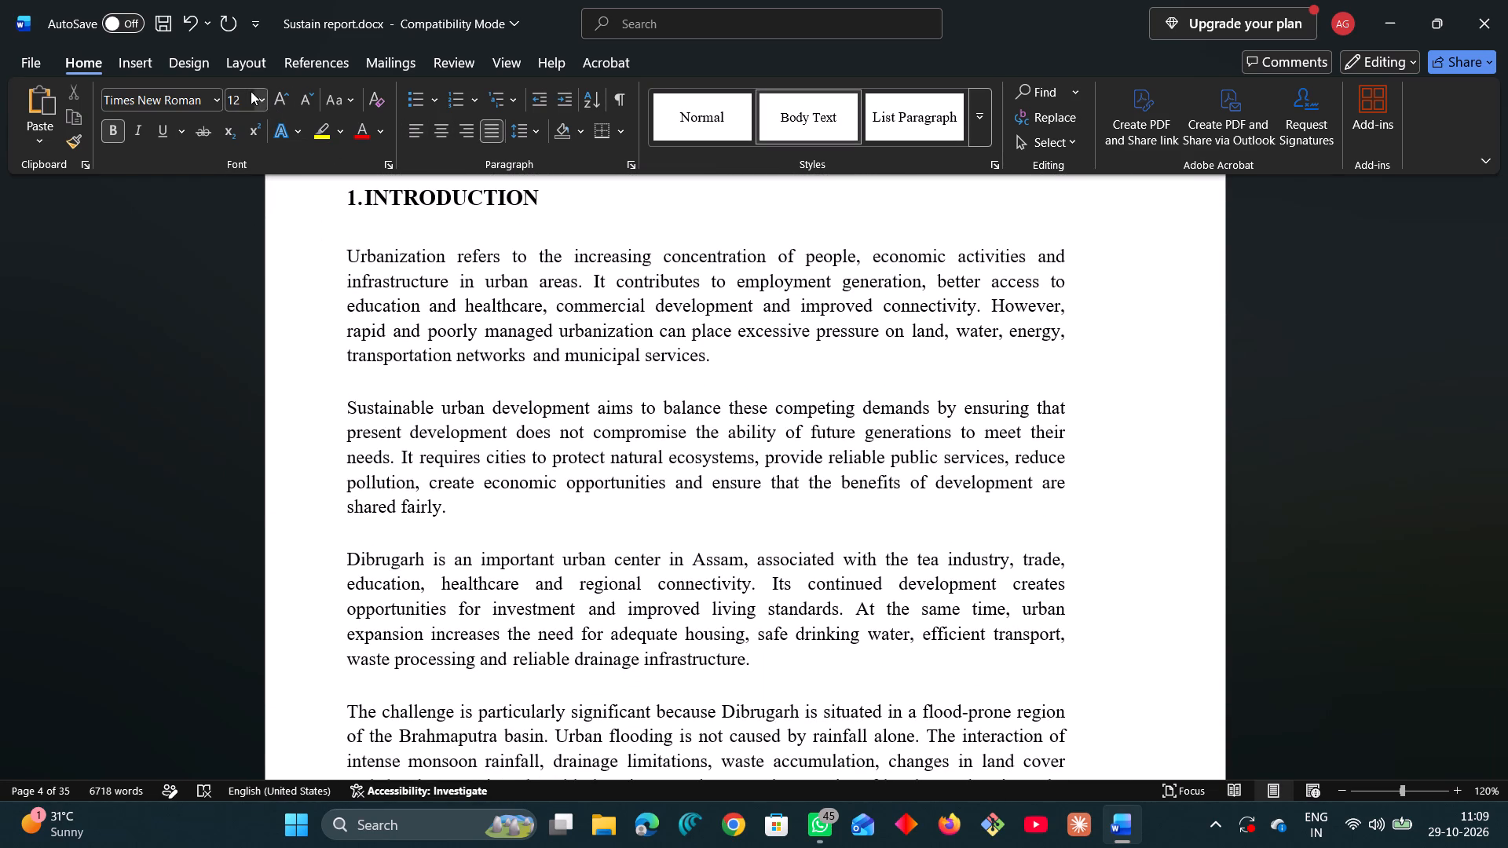
scroll(362, 273, down, 20)
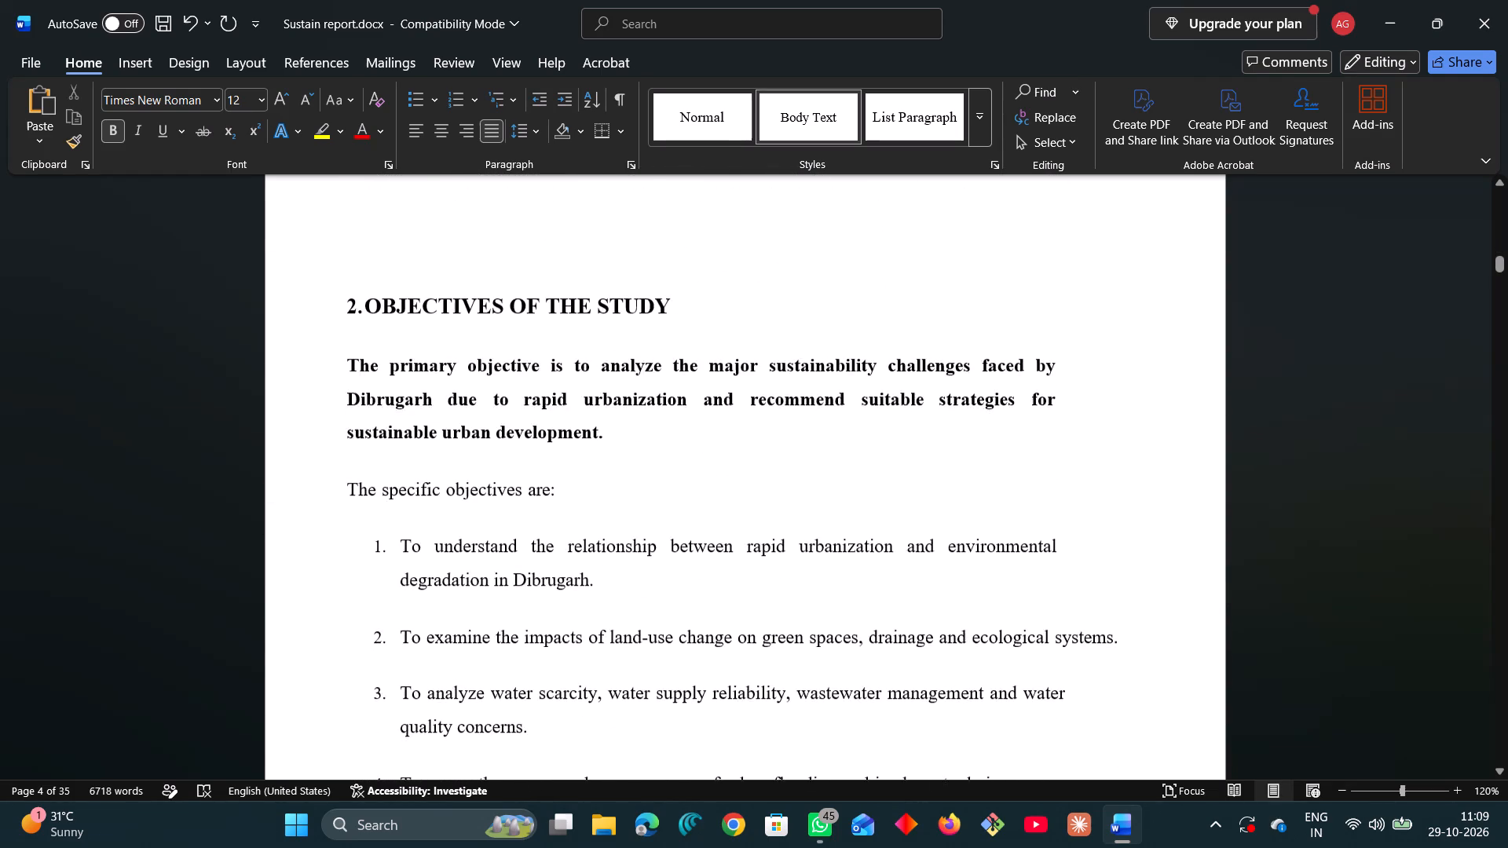
scroll(416, 190, down, 10)
scroll(426, 179, down, 13)
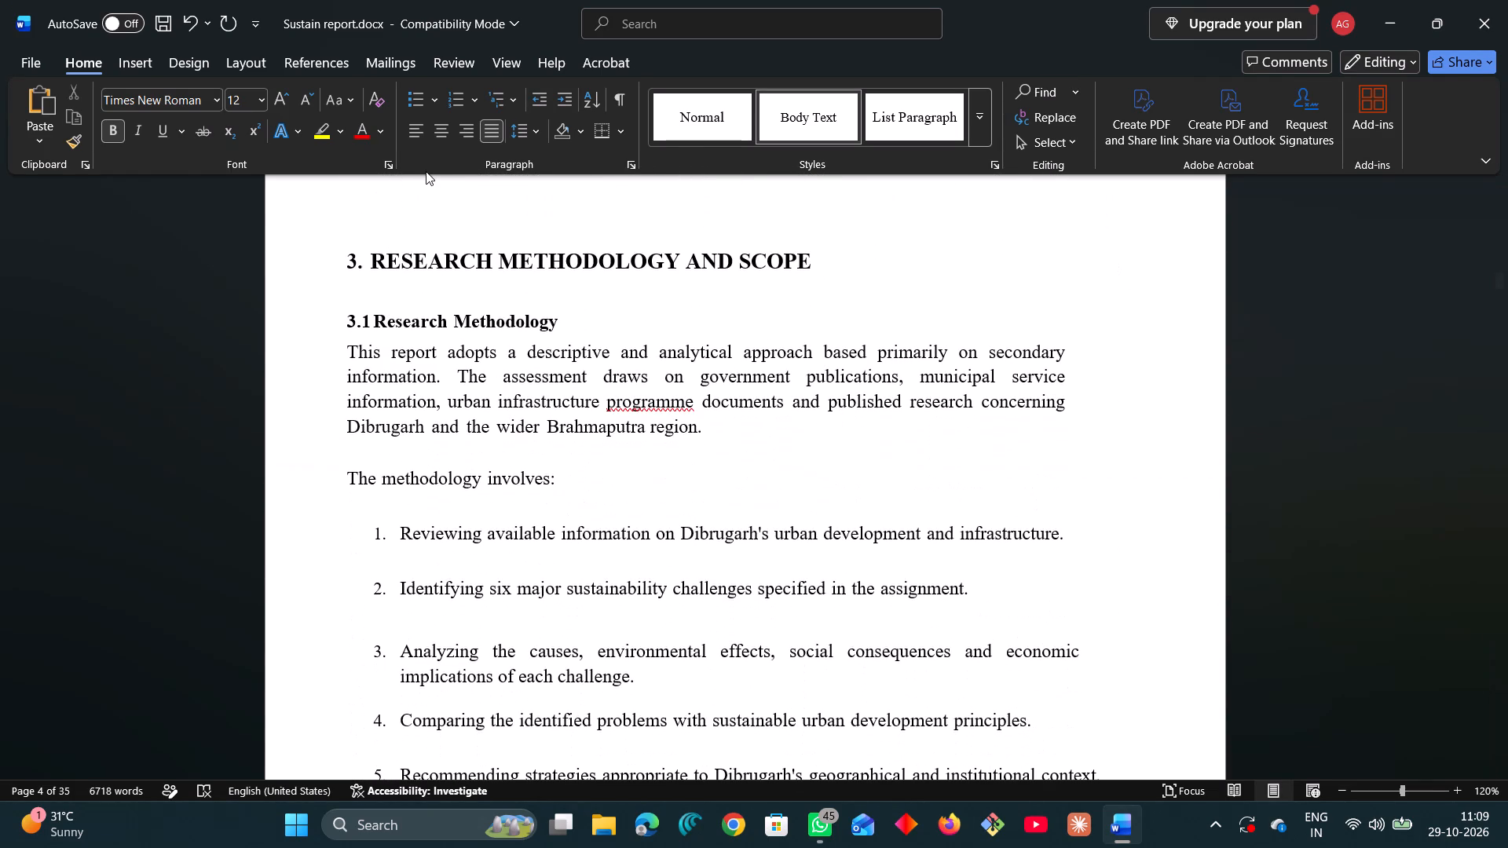
scroll(426, 171, down, 5)
scroll(426, 169, up, 8)
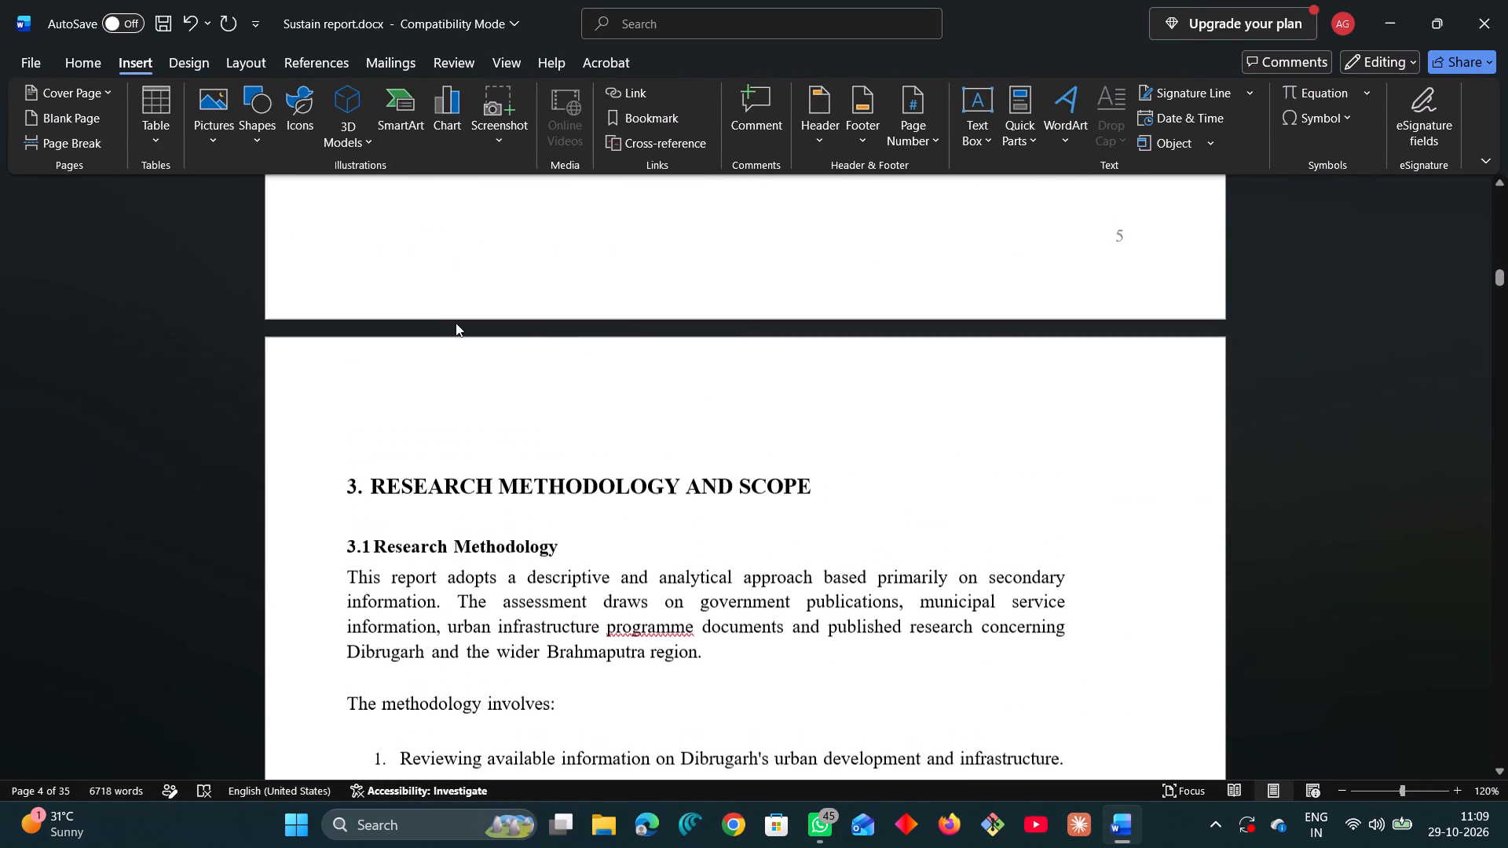
click(440, 433)
Check the spacing and page breaks from section 3.2 Scope of the Study to the start of section 5.2.
scroll(415, 426, down, 16)
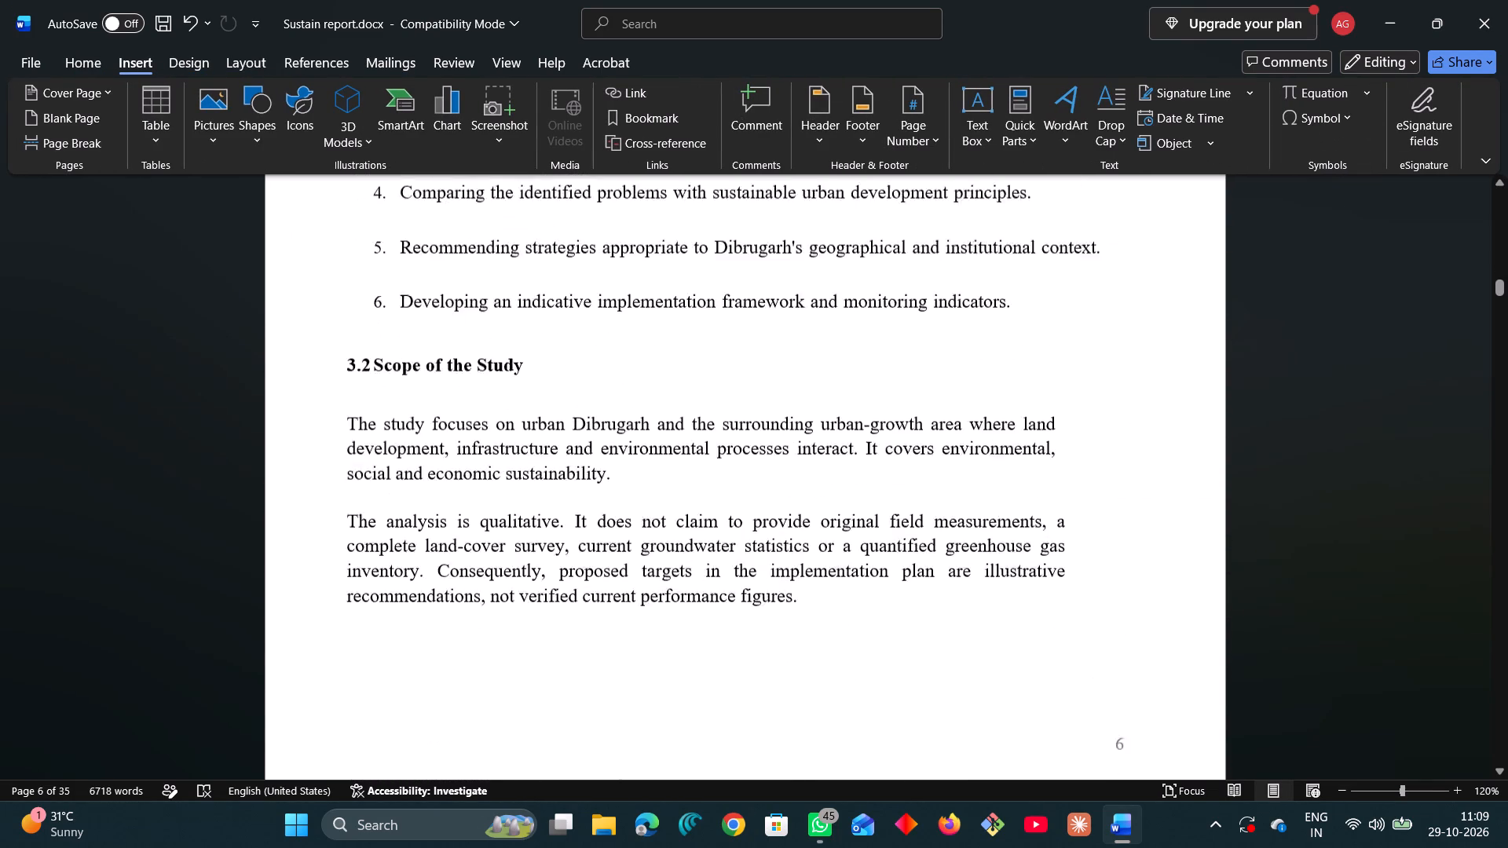
scroll(419, 404, down, 10)
scroll(395, 327, down, 17)
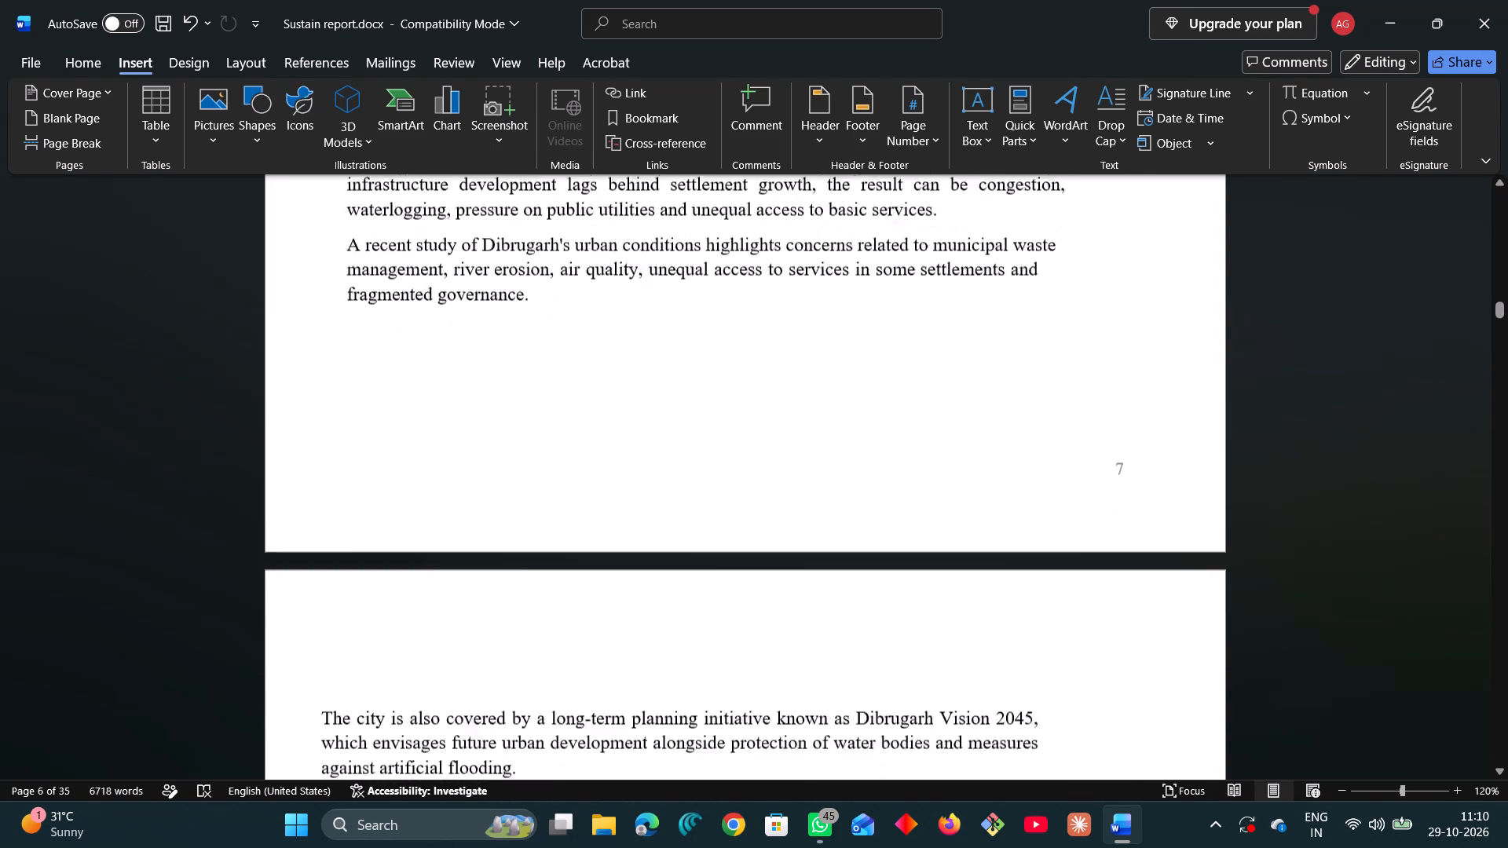
scroll(395, 324, down, 8)
scroll(396, 323, down, 20)
scroll(396, 323, down, 1)
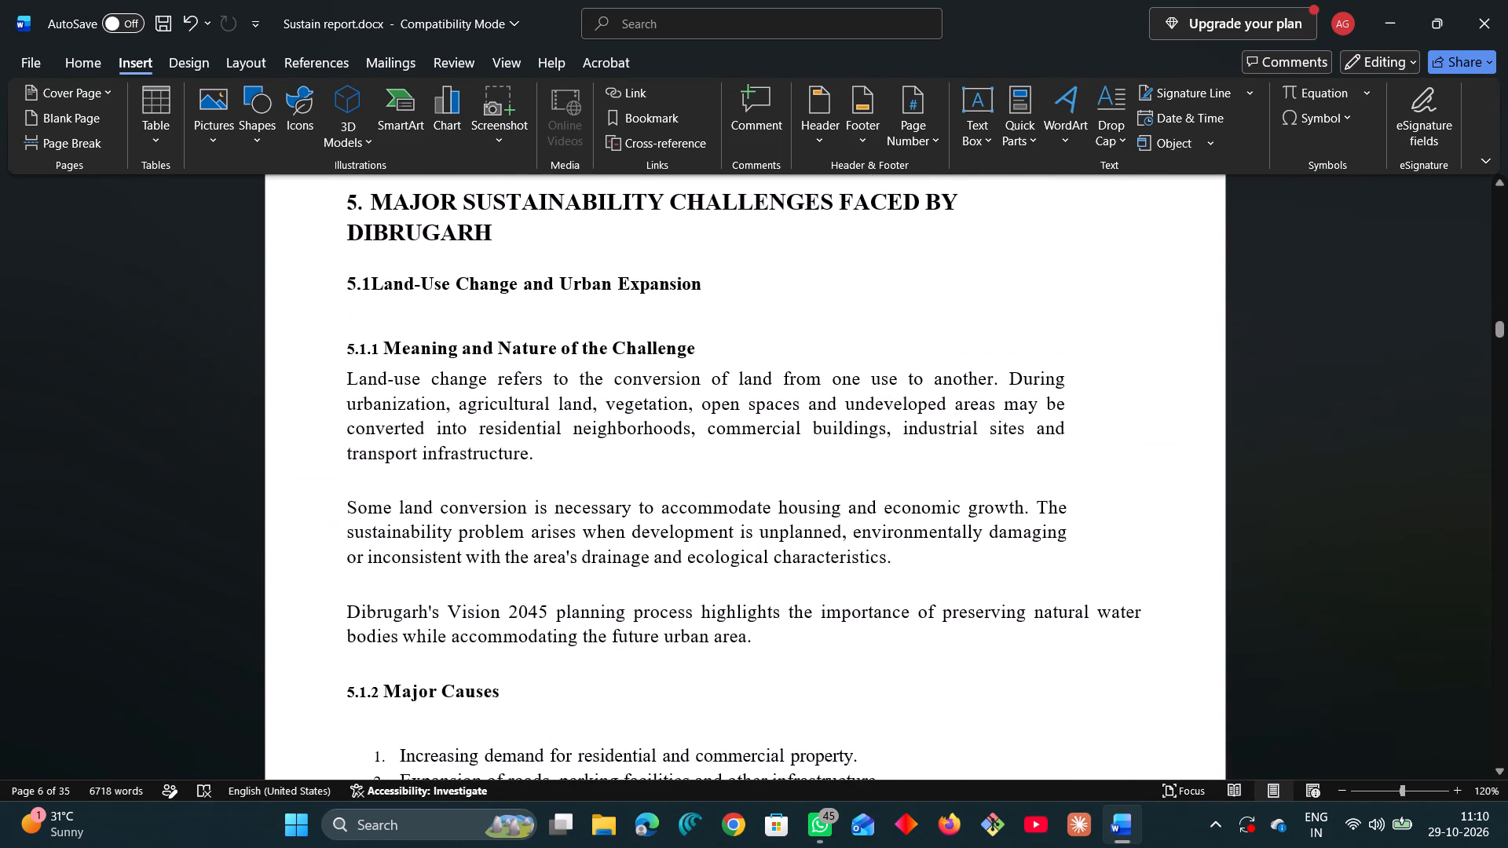
scroll(396, 323, down, 7)
scroll(397, 323, down, 20)
scroll(397, 323, down, 6)
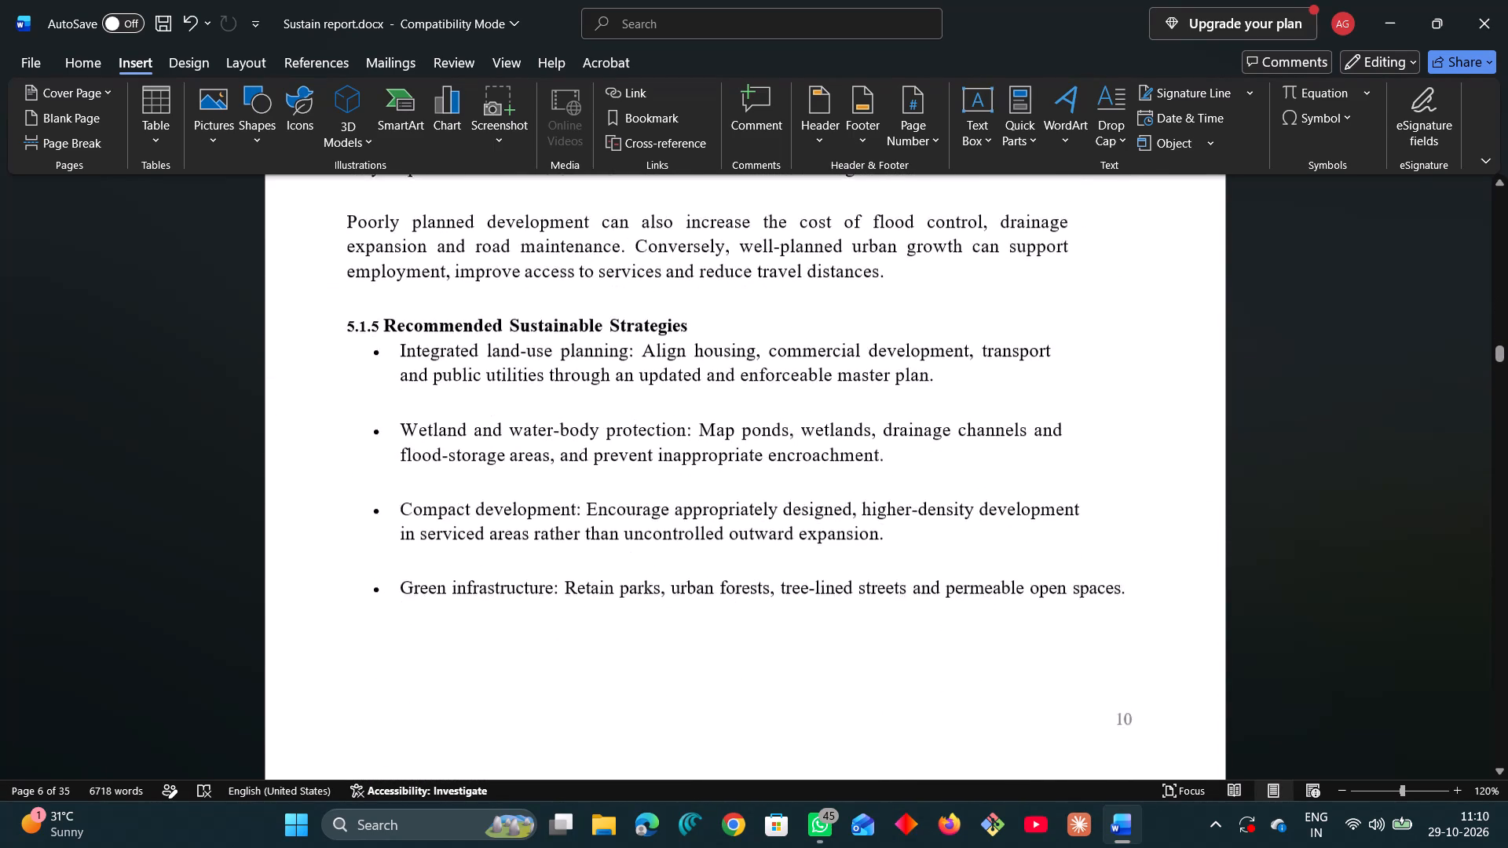
scroll(397, 323, down, 13)
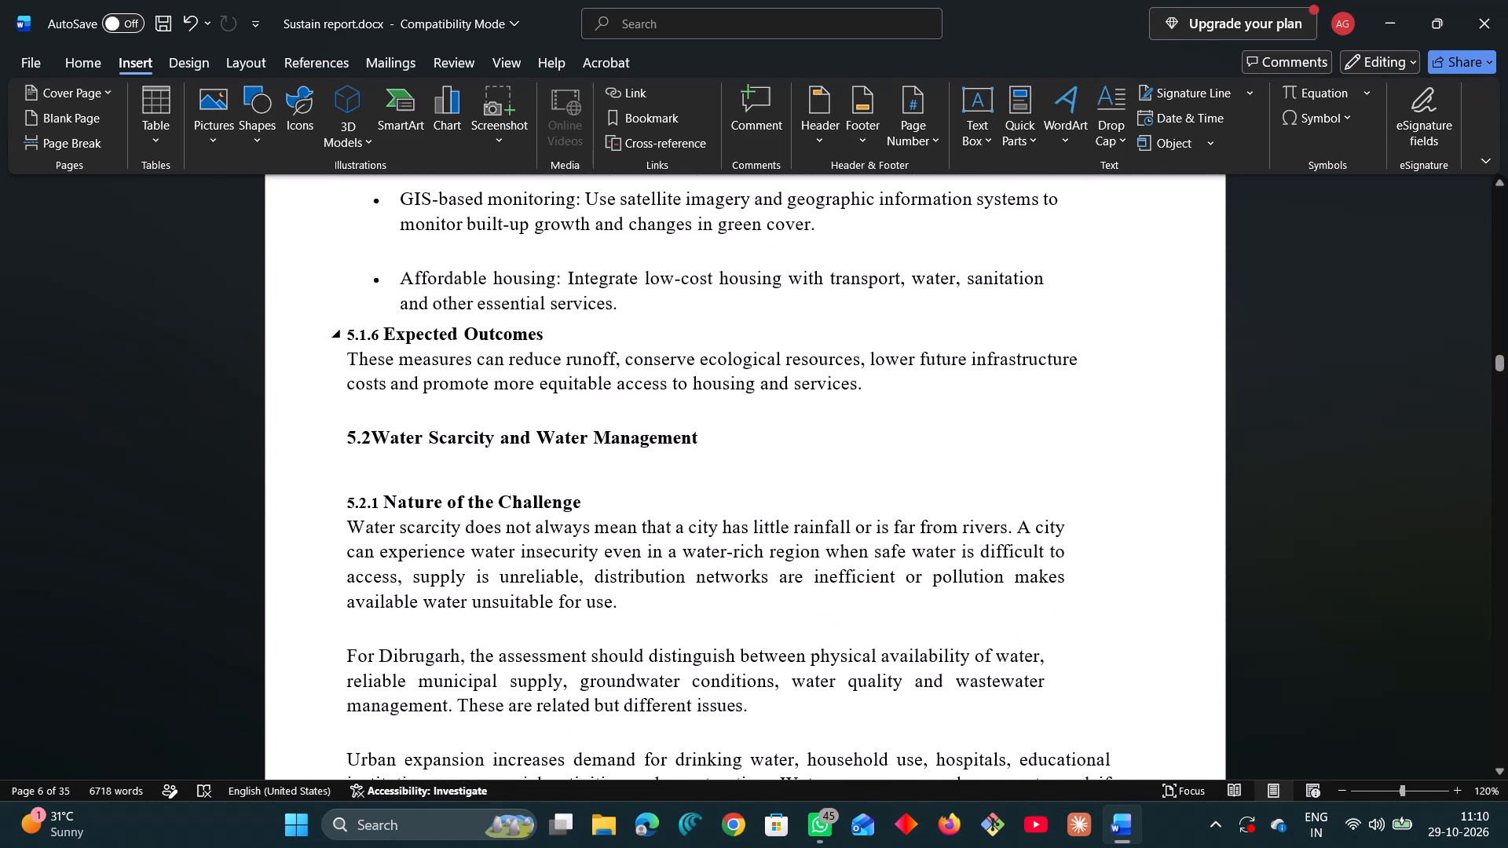
scroll(397, 323, down, 3)
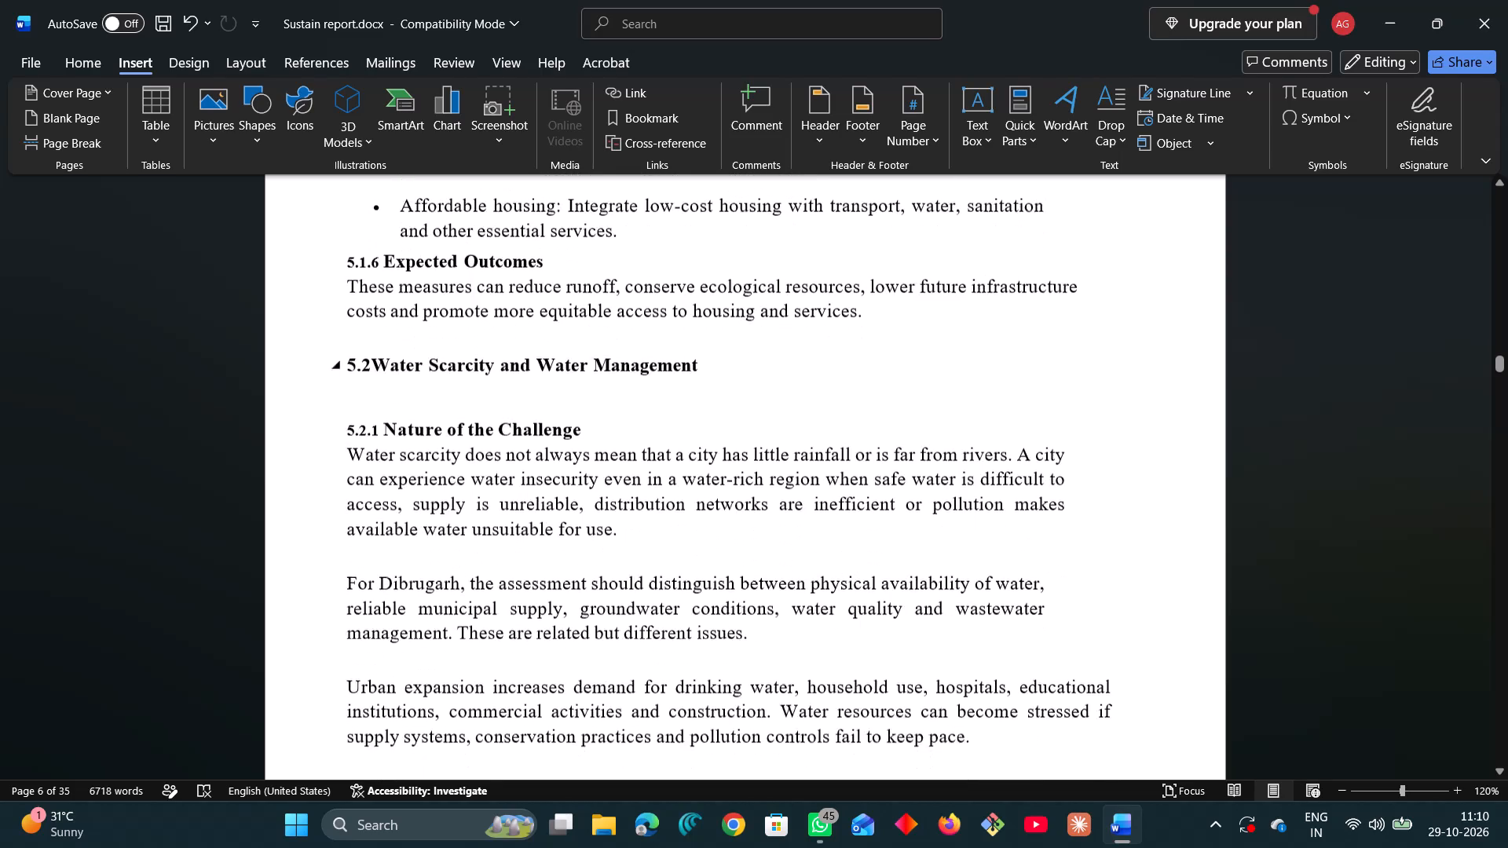
Check the layout of section 5.2 Water Scarcity and Water Management, including its recommended strategies.
scroll(397, 323, down, 15)
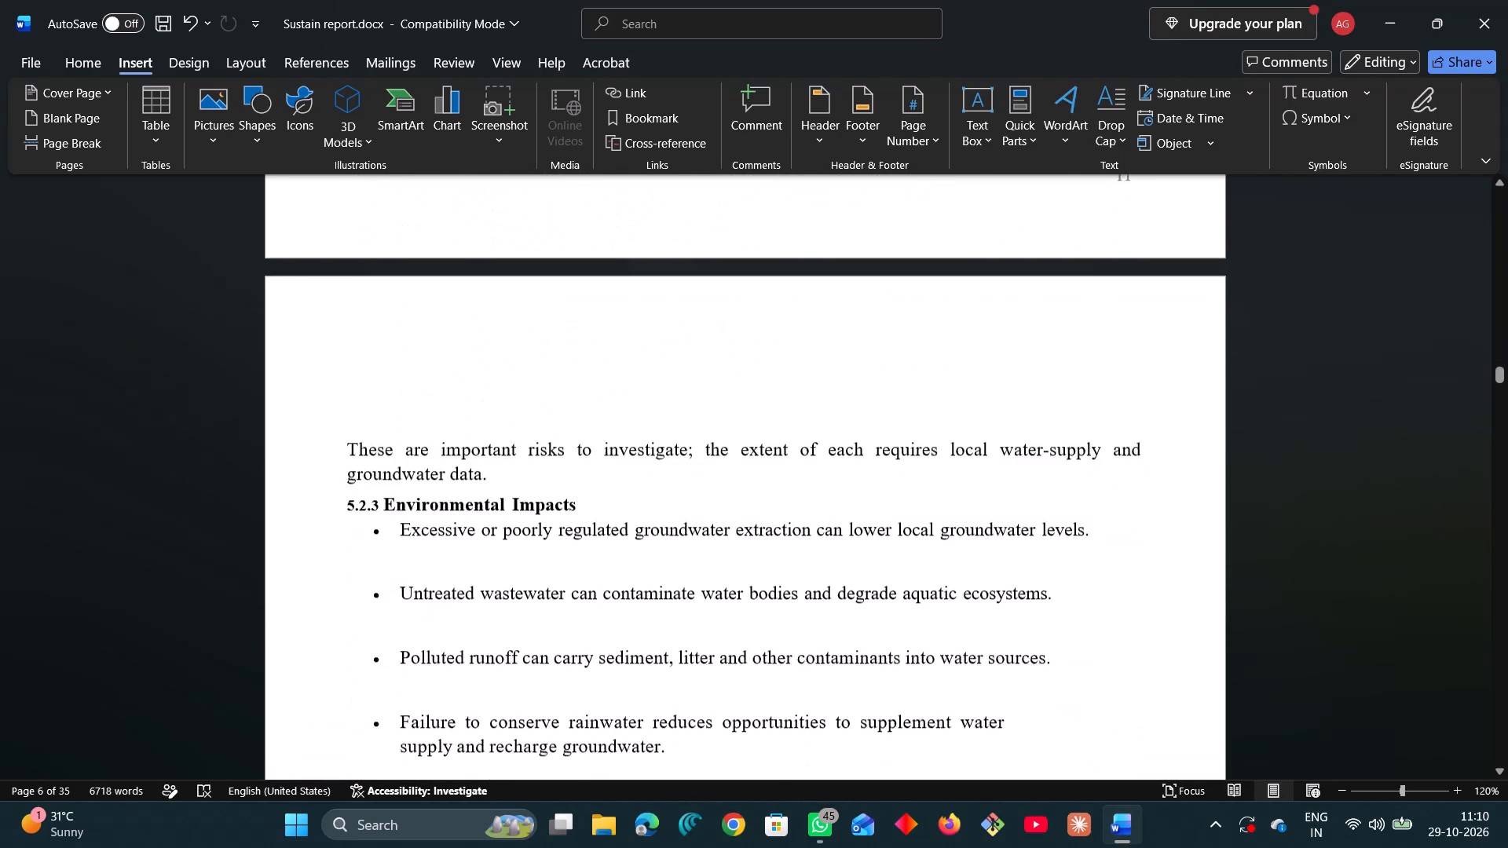
scroll(397, 323, down, 3)
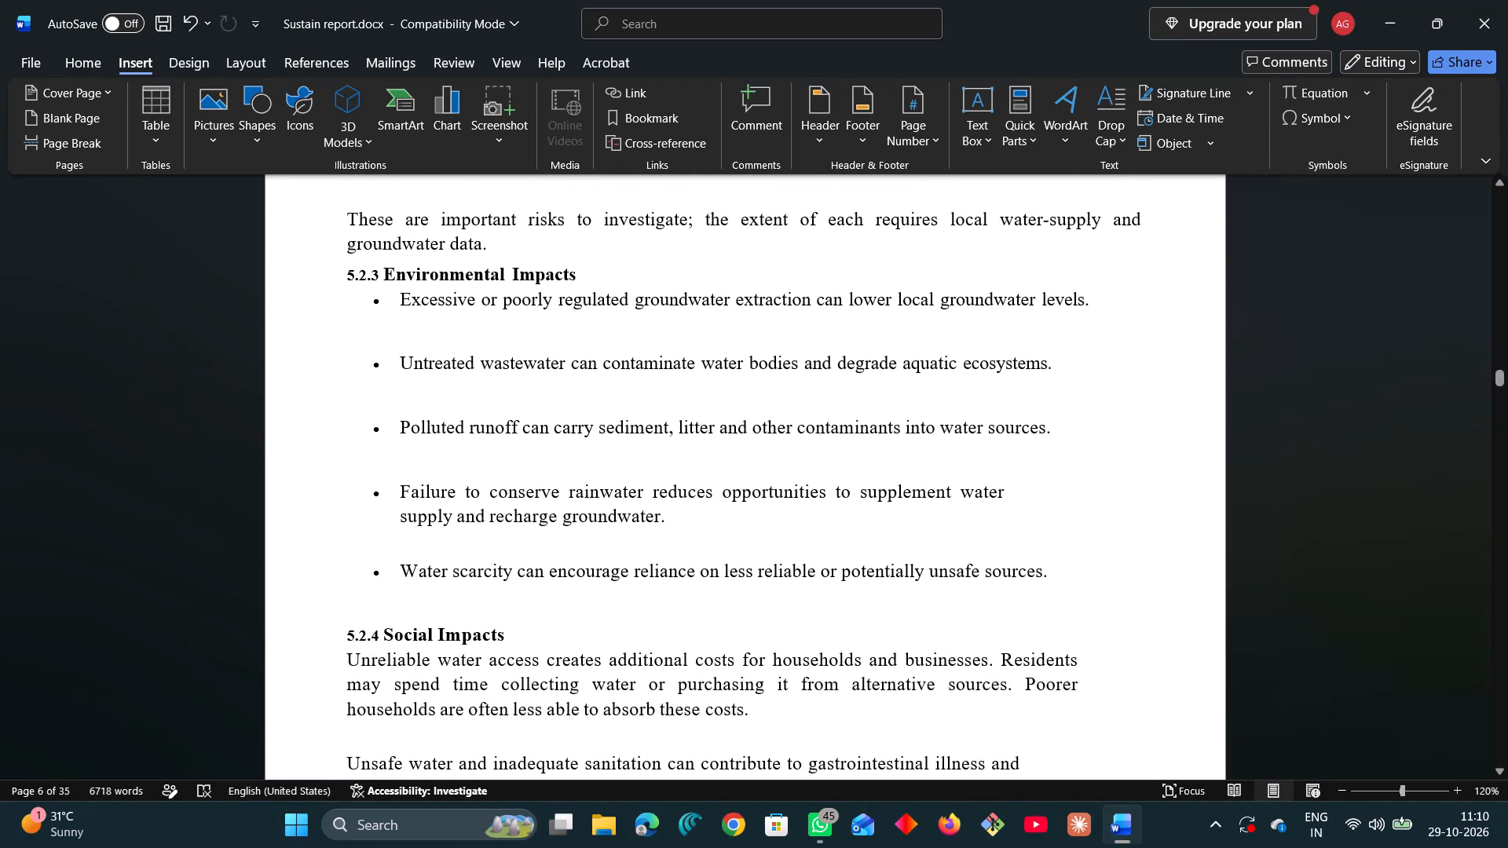
scroll(397, 323, down, 11)
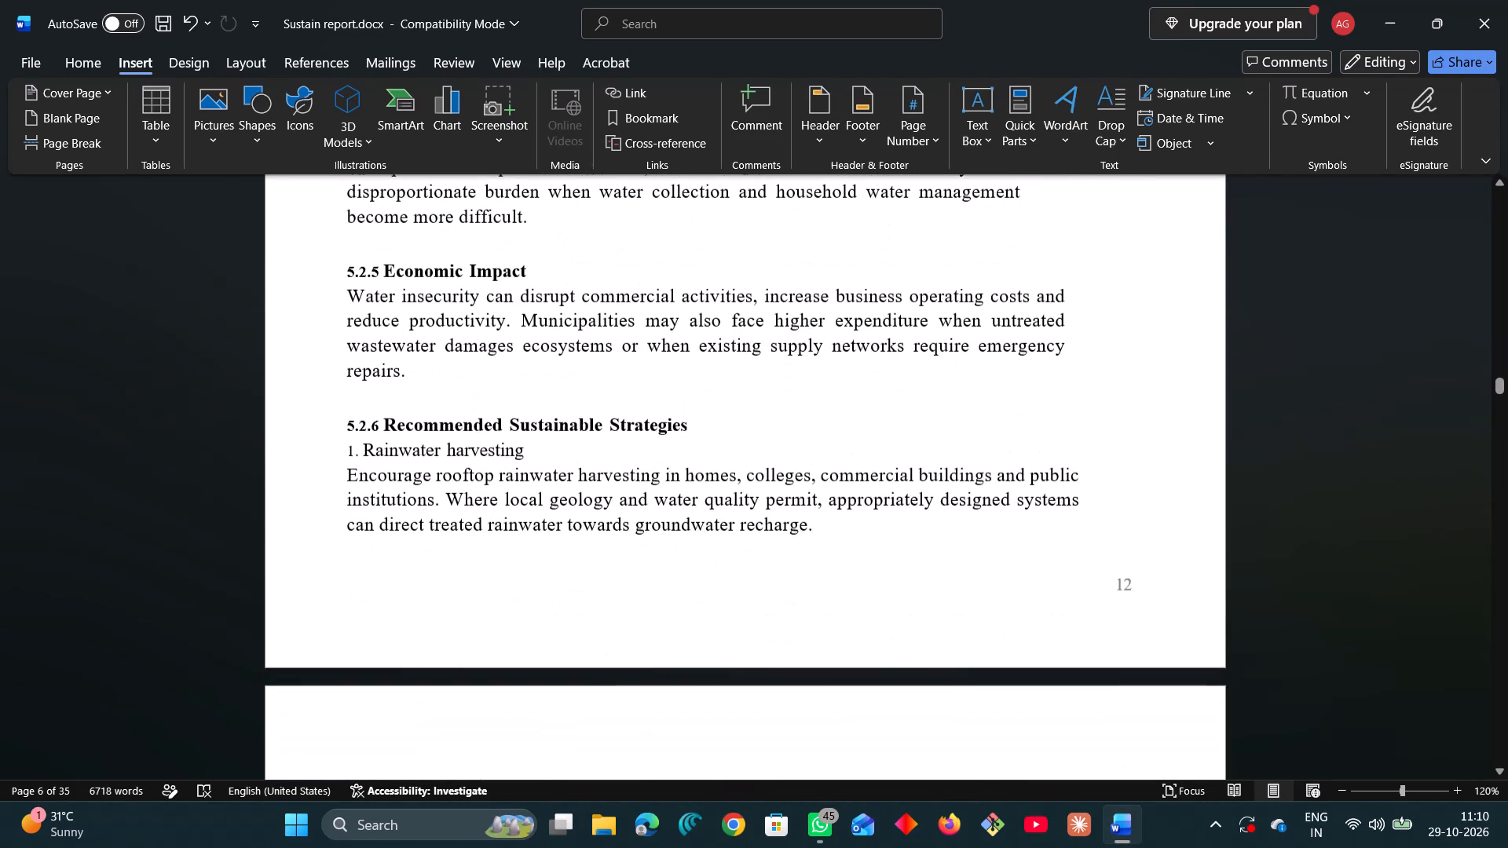
scroll(397, 323, down, 11)
scroll(397, 323, up, 4)
click(383, 371)
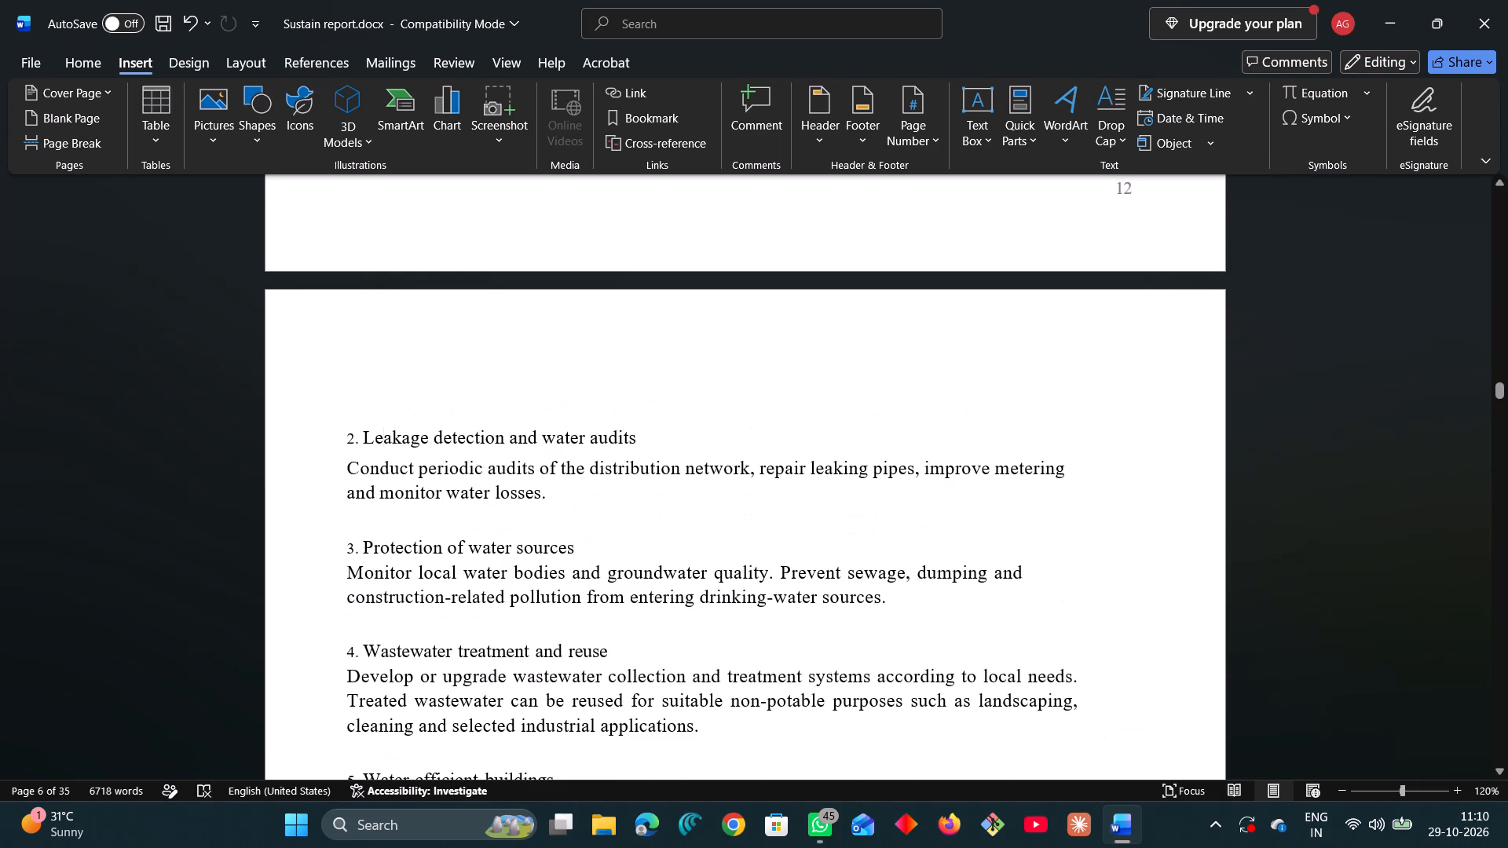
Check the layout of section 5.3 and of section 5.4 up to its recommended strategies.
scroll(381, 371, down, 16)
scroll(381, 365, down, 11)
scroll(381, 364, down, 20)
scroll(381, 364, down, 3)
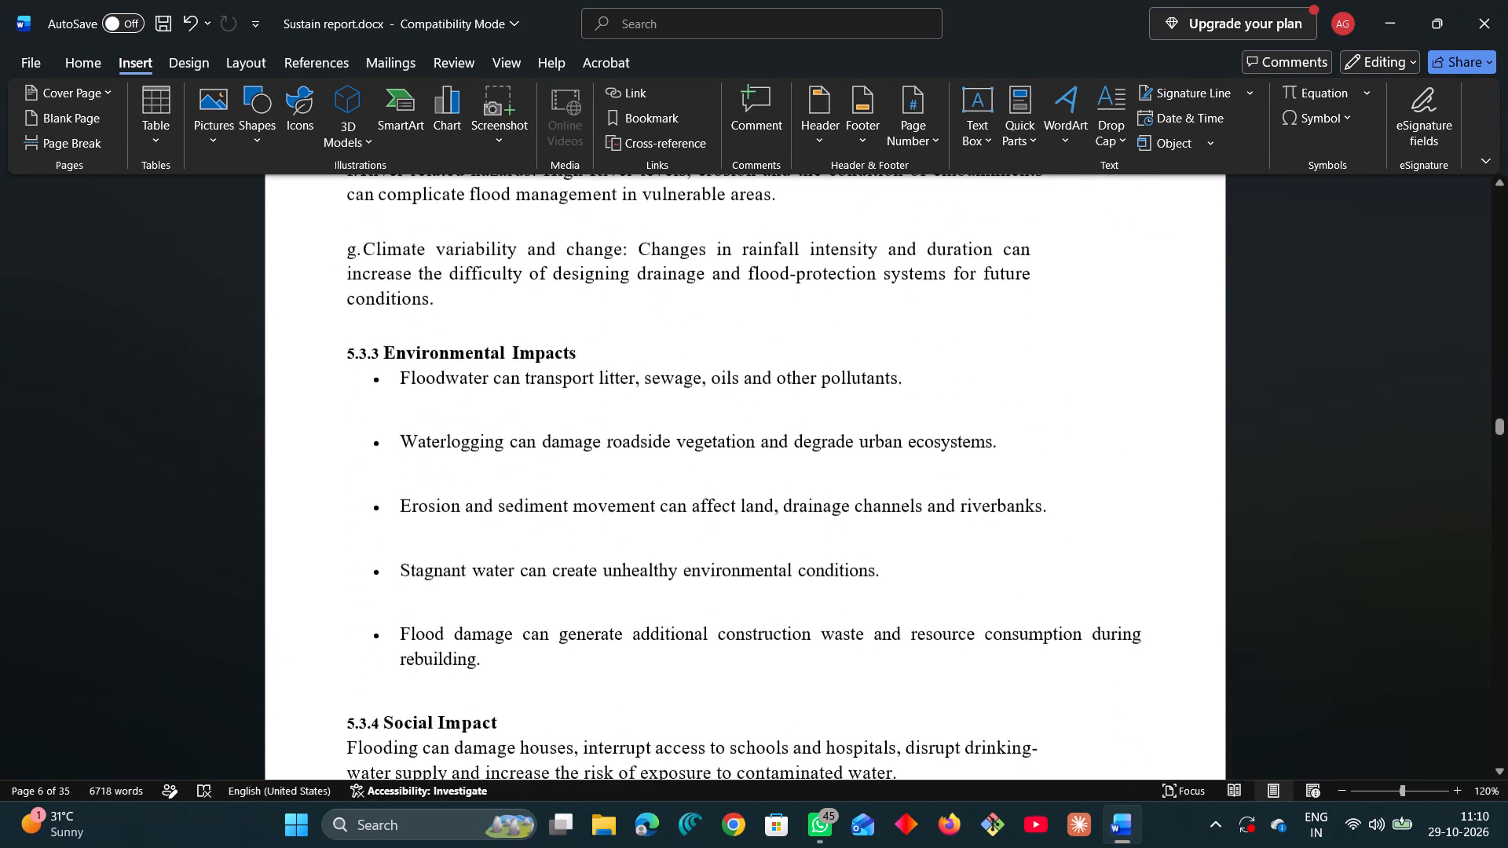
scroll(381, 364, down, 18)
scroll(382, 362, down, 13)
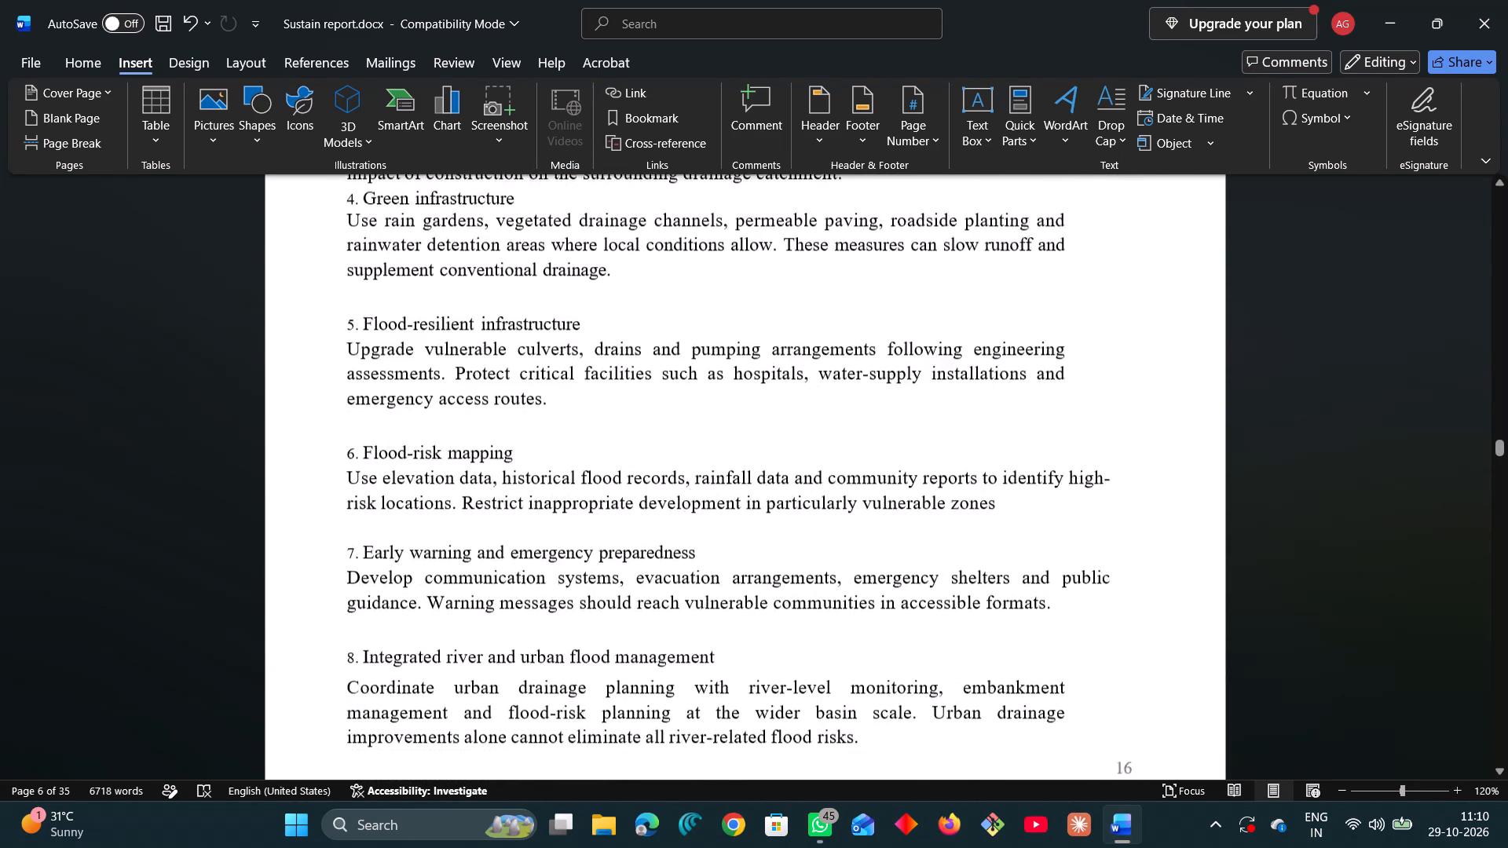
scroll(382, 362, down, 20)
scroll(382, 362, down, 5)
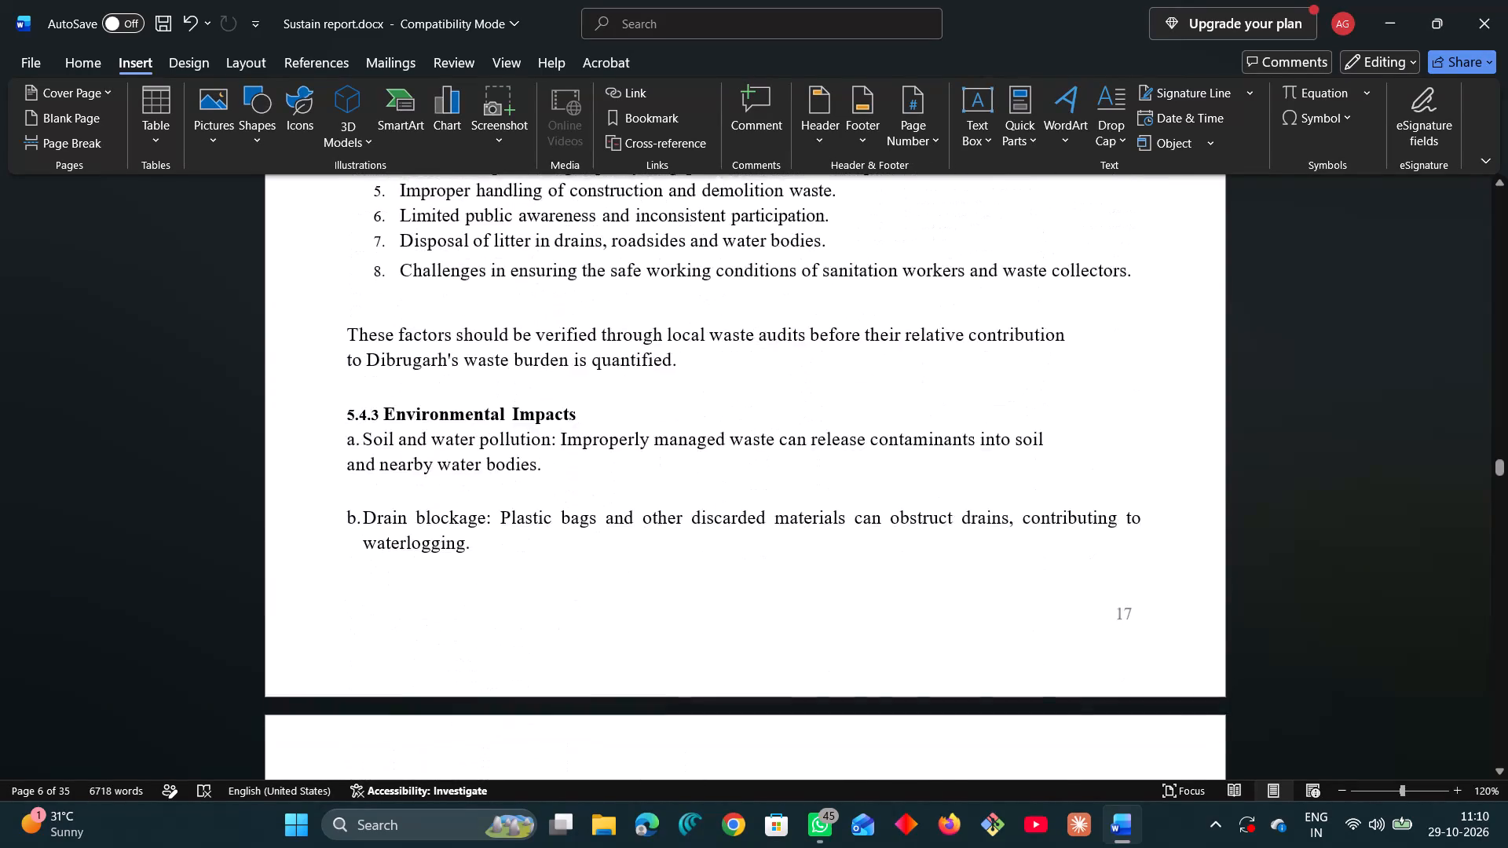
scroll(382, 362, down, 20)
scroll(382, 362, down, 2)
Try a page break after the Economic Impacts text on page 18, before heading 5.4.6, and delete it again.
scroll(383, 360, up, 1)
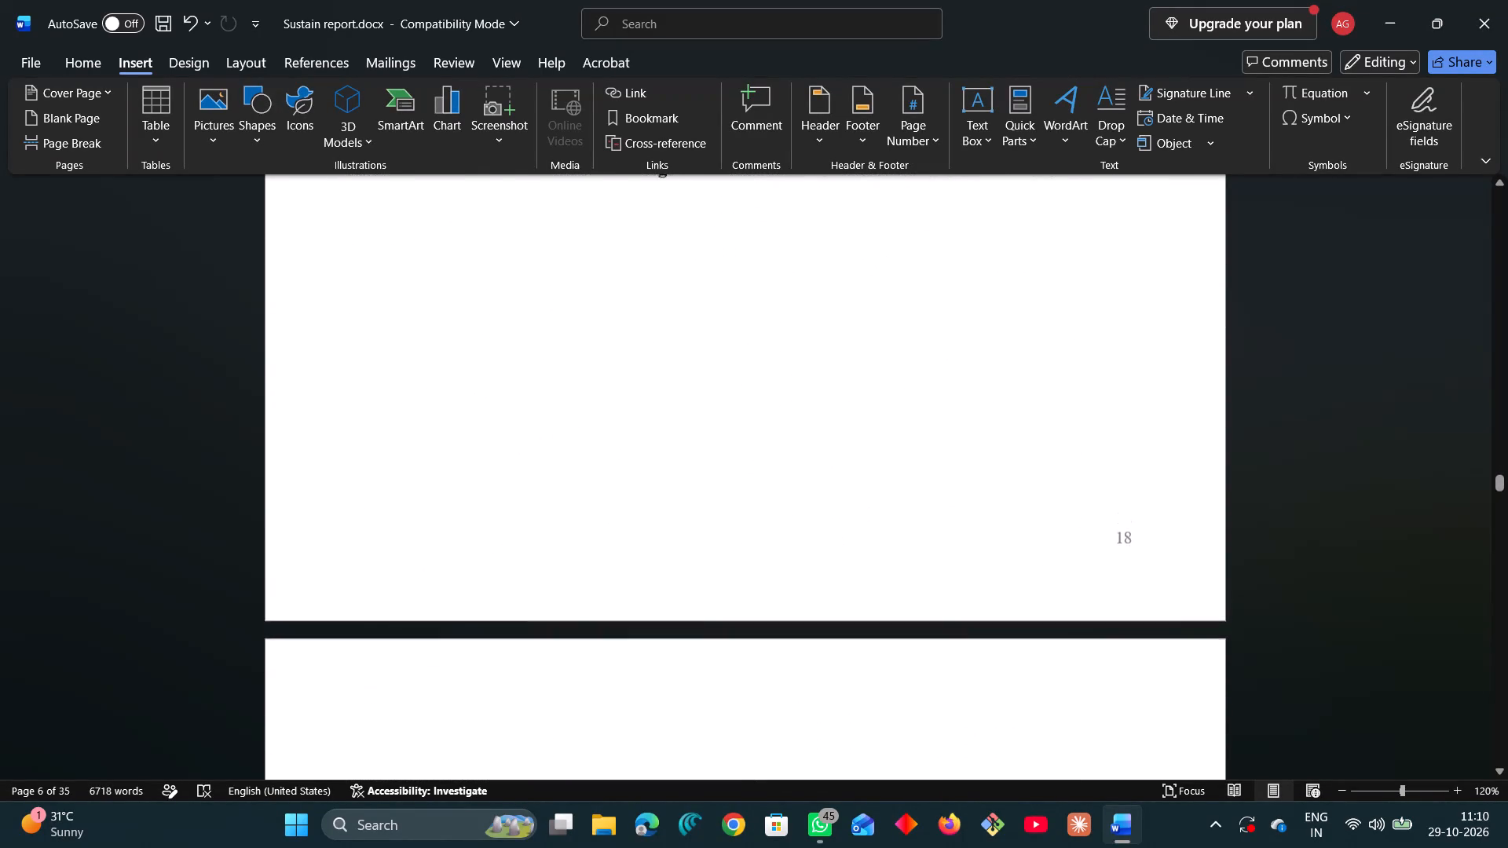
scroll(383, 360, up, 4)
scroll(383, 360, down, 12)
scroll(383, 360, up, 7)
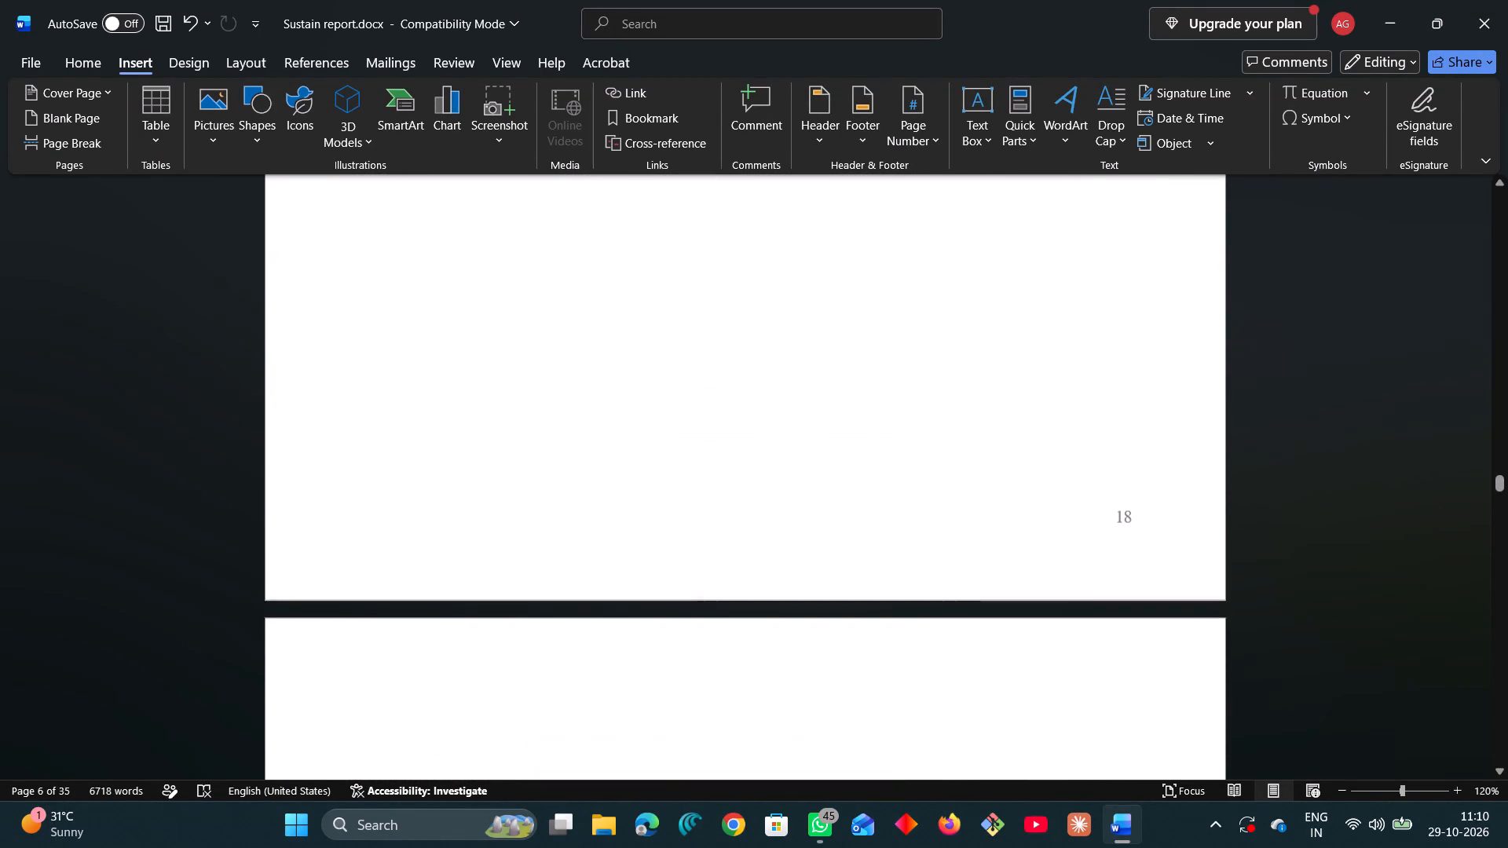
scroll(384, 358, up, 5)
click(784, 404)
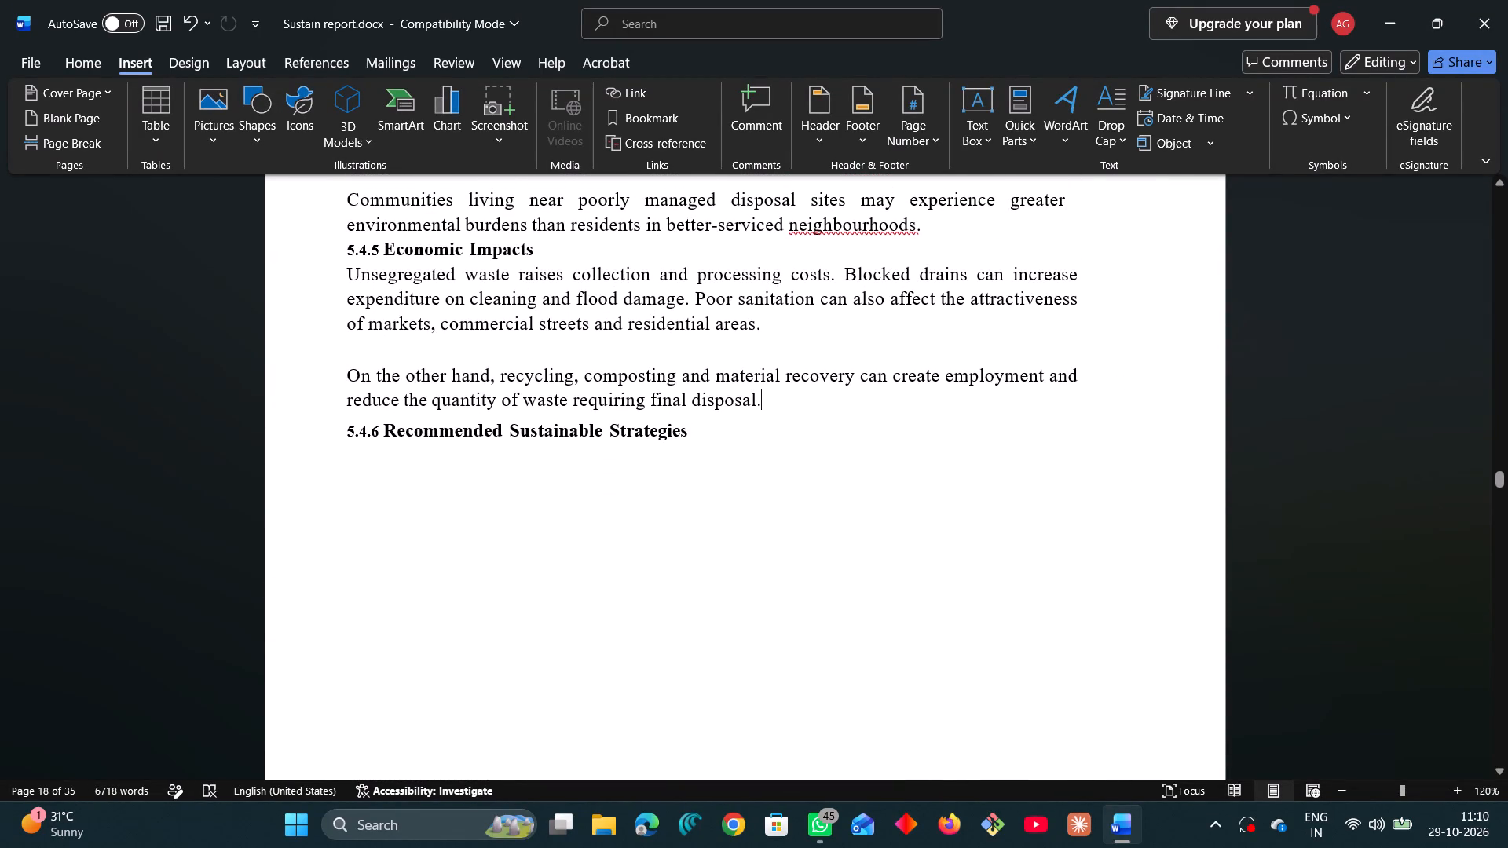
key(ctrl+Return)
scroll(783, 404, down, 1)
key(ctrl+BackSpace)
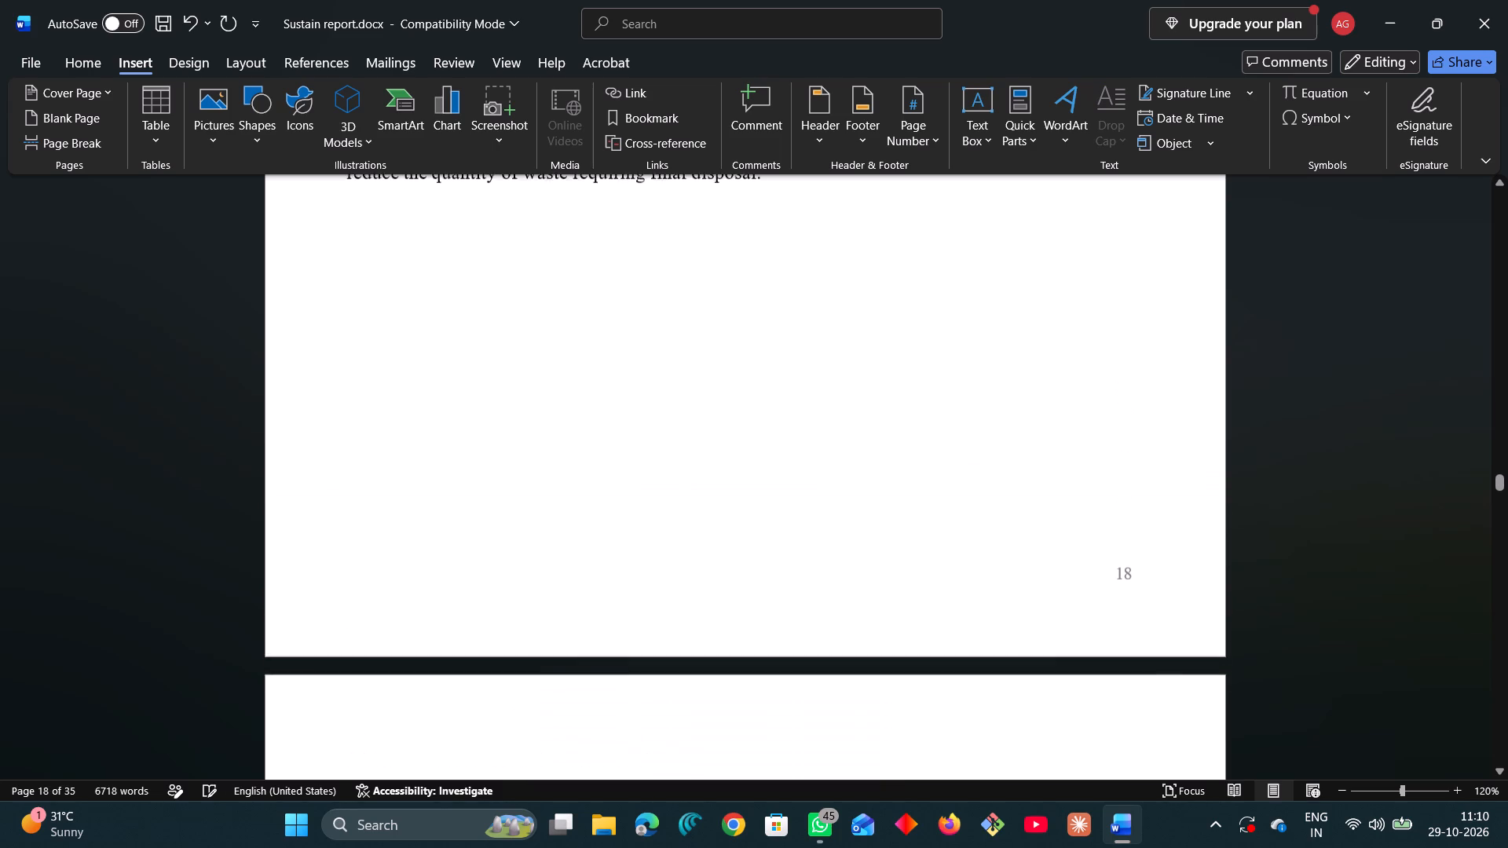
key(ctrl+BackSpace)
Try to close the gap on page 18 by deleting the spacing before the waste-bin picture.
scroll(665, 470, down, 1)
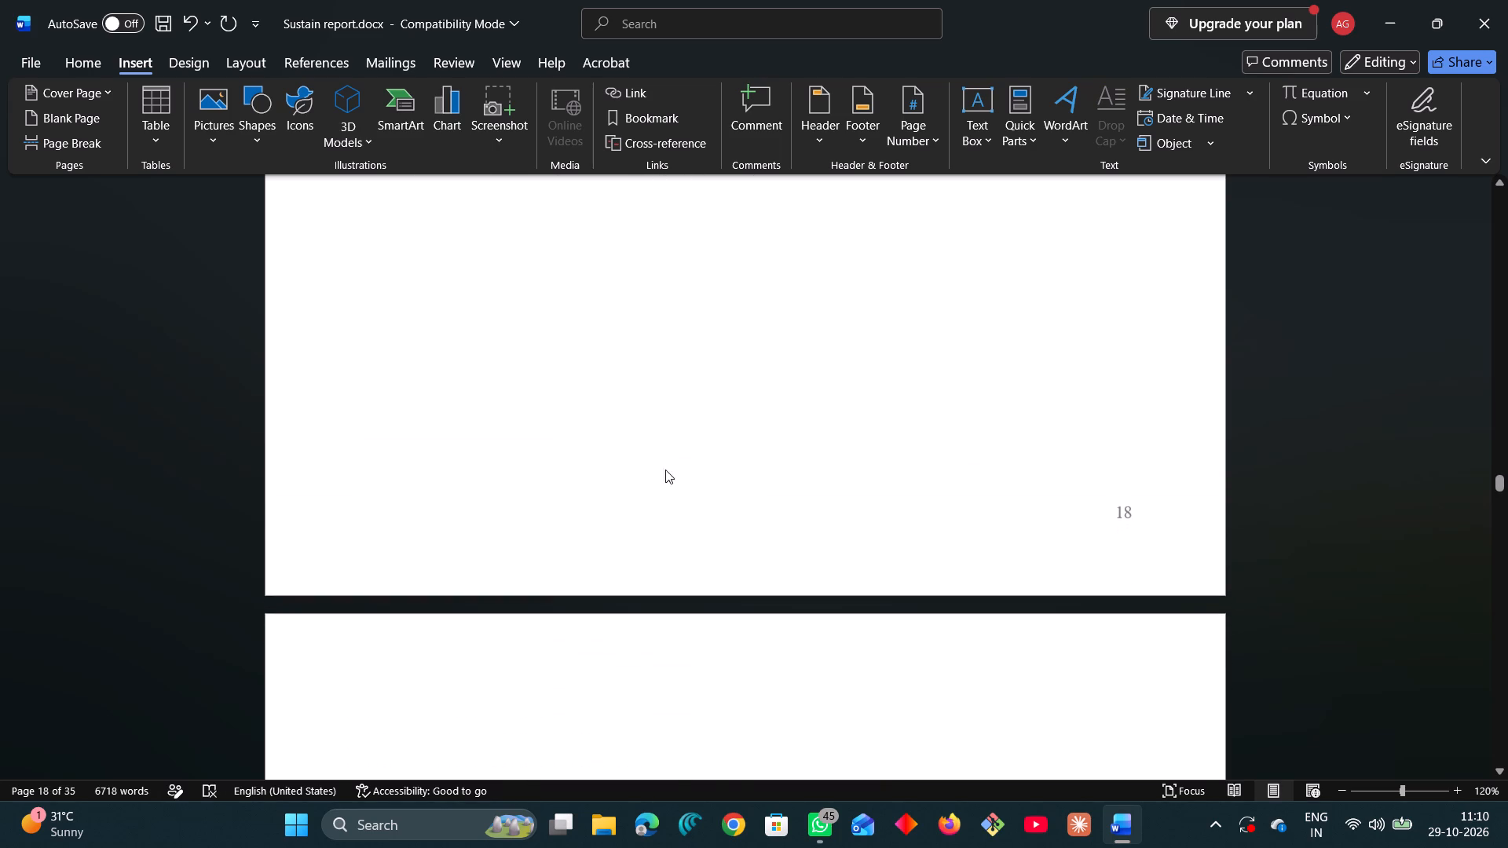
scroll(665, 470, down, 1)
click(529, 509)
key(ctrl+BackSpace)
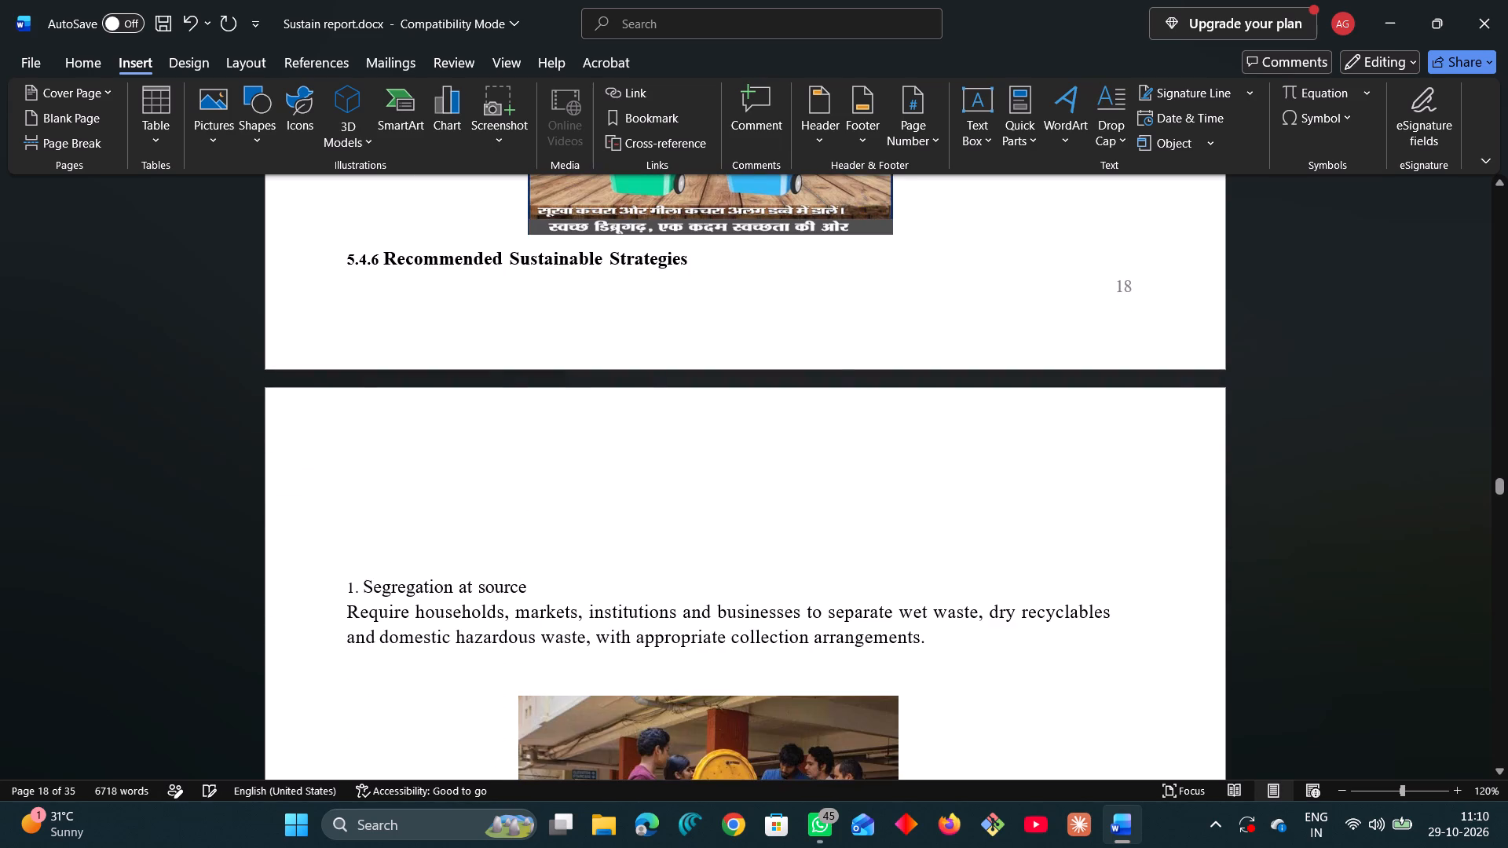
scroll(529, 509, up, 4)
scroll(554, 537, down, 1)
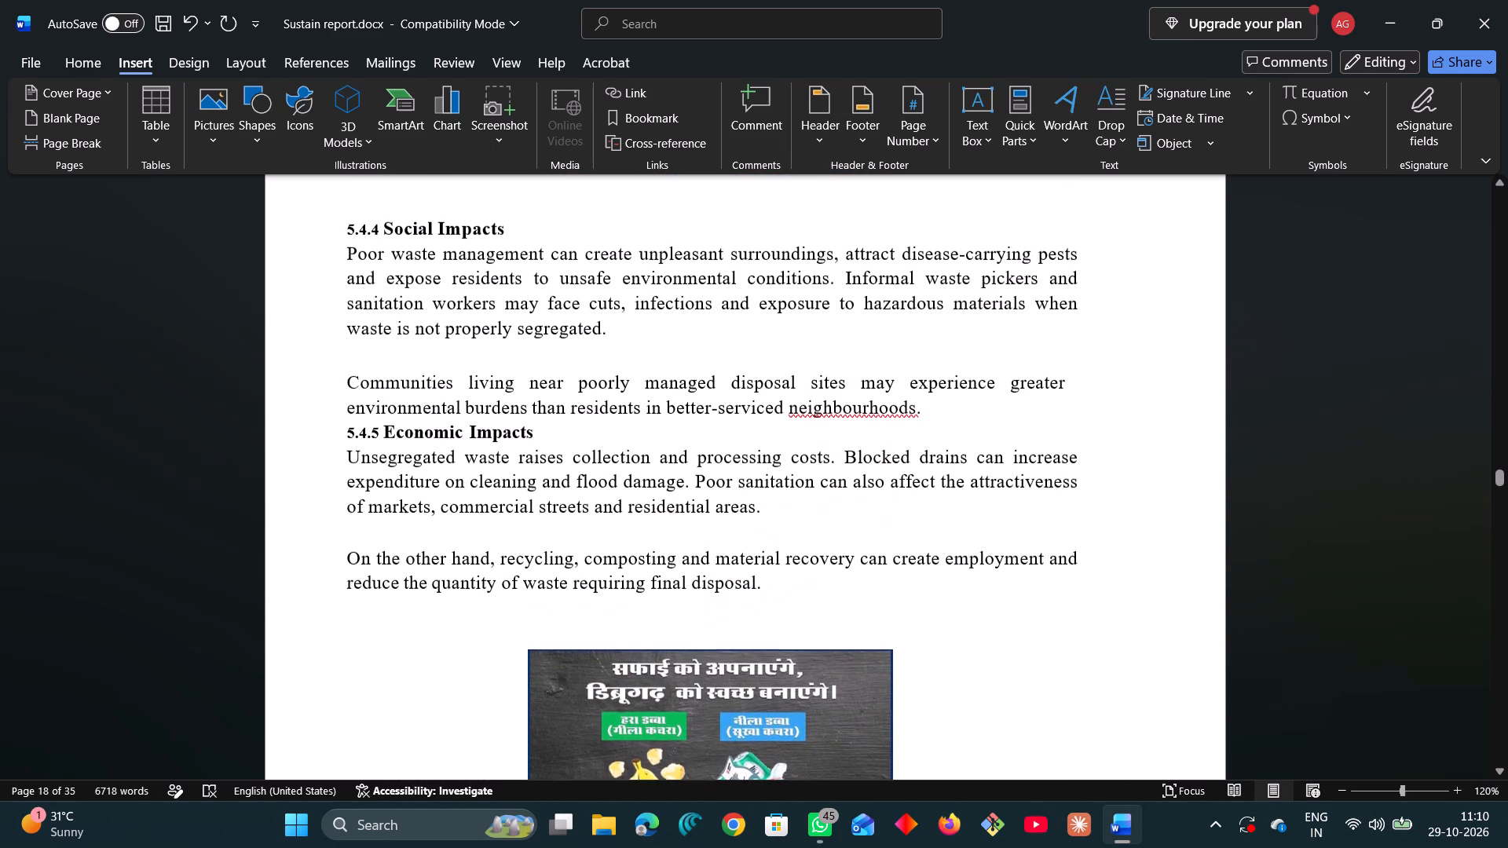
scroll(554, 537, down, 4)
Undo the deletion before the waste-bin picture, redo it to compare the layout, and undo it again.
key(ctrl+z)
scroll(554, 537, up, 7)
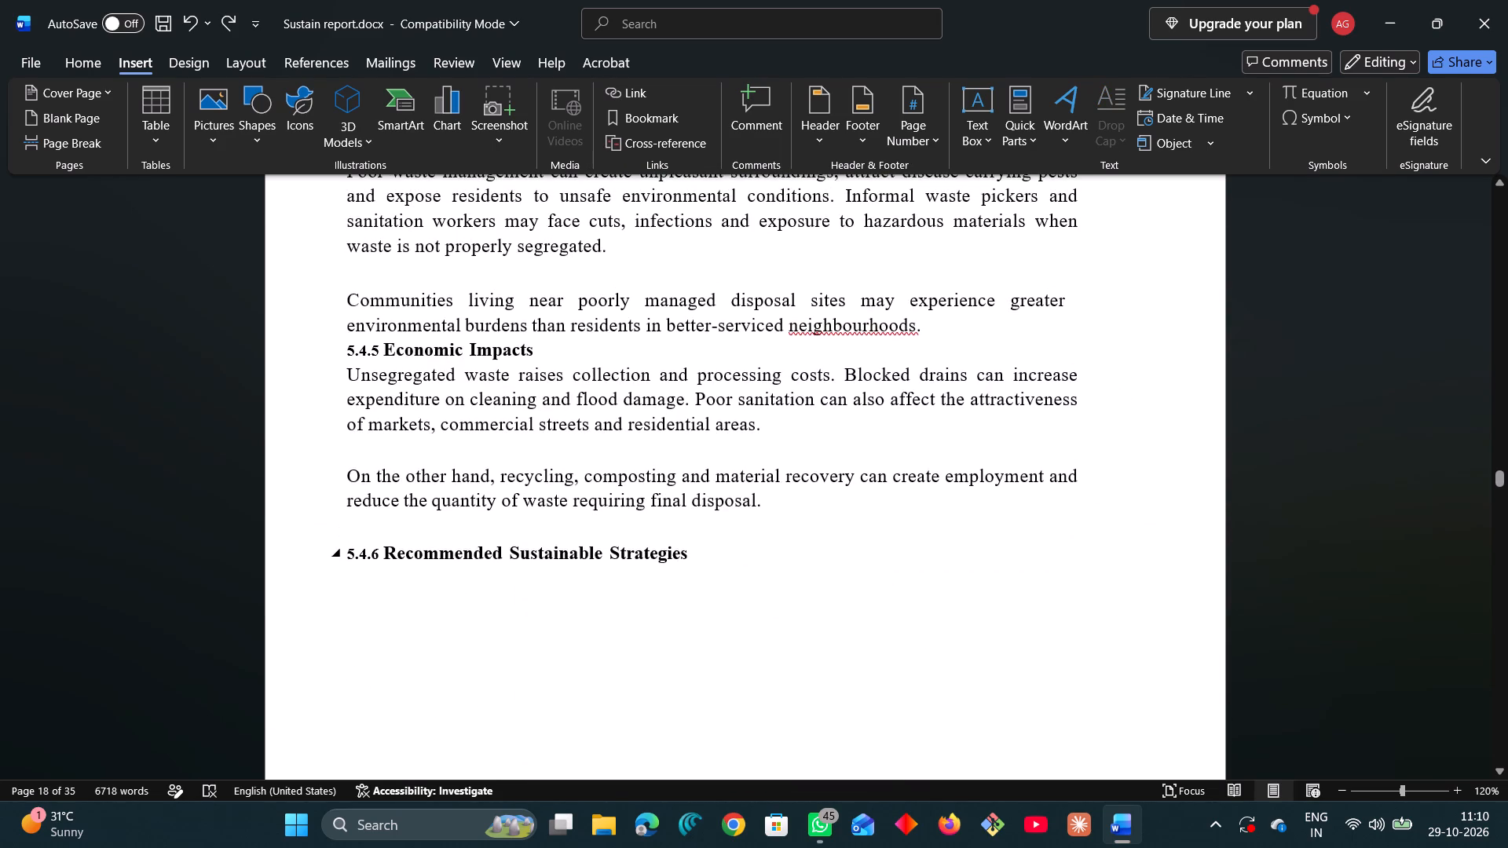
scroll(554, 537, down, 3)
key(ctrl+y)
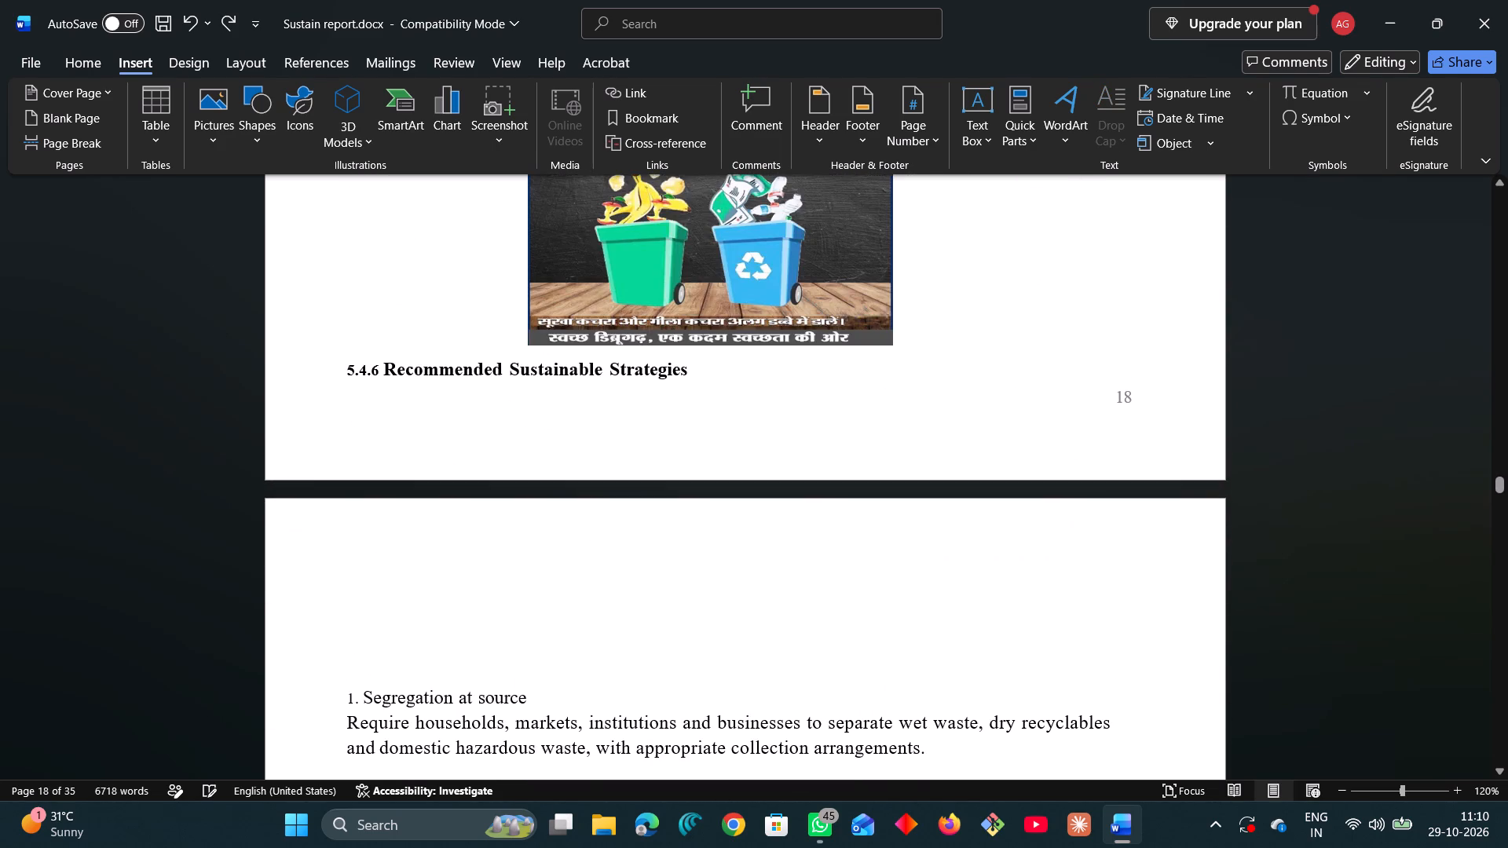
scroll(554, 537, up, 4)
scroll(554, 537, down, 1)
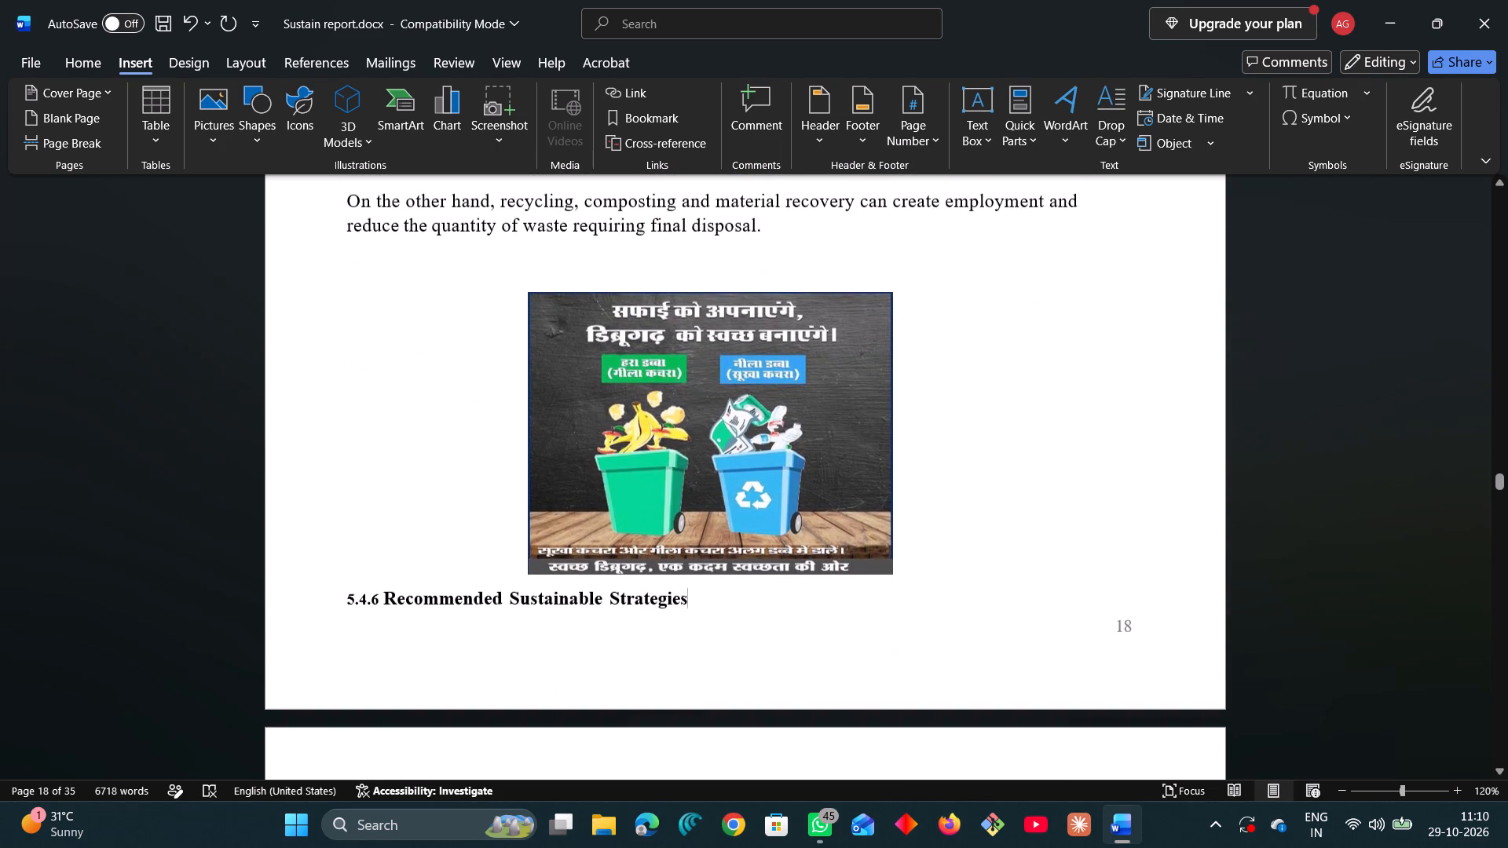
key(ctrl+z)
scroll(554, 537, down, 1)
Insert a page break before heading 5.4.6 Recommended Sustainable Strategies and delete the blank line above the heading.
scroll(554, 537, up, 3)
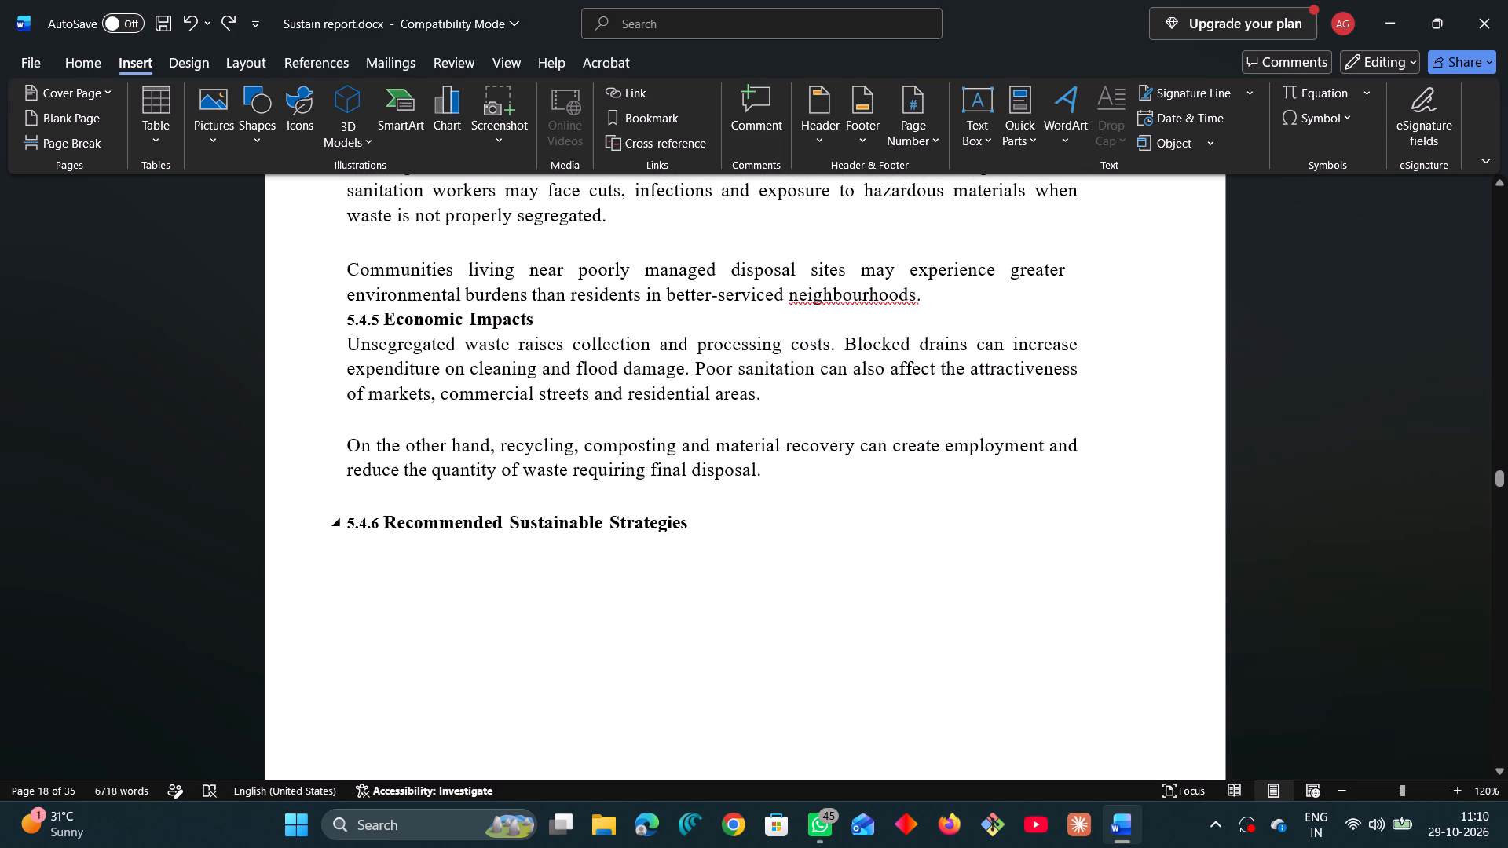
click(509, 503)
key(ctrl+Return)
scroll(509, 503, down, 1)
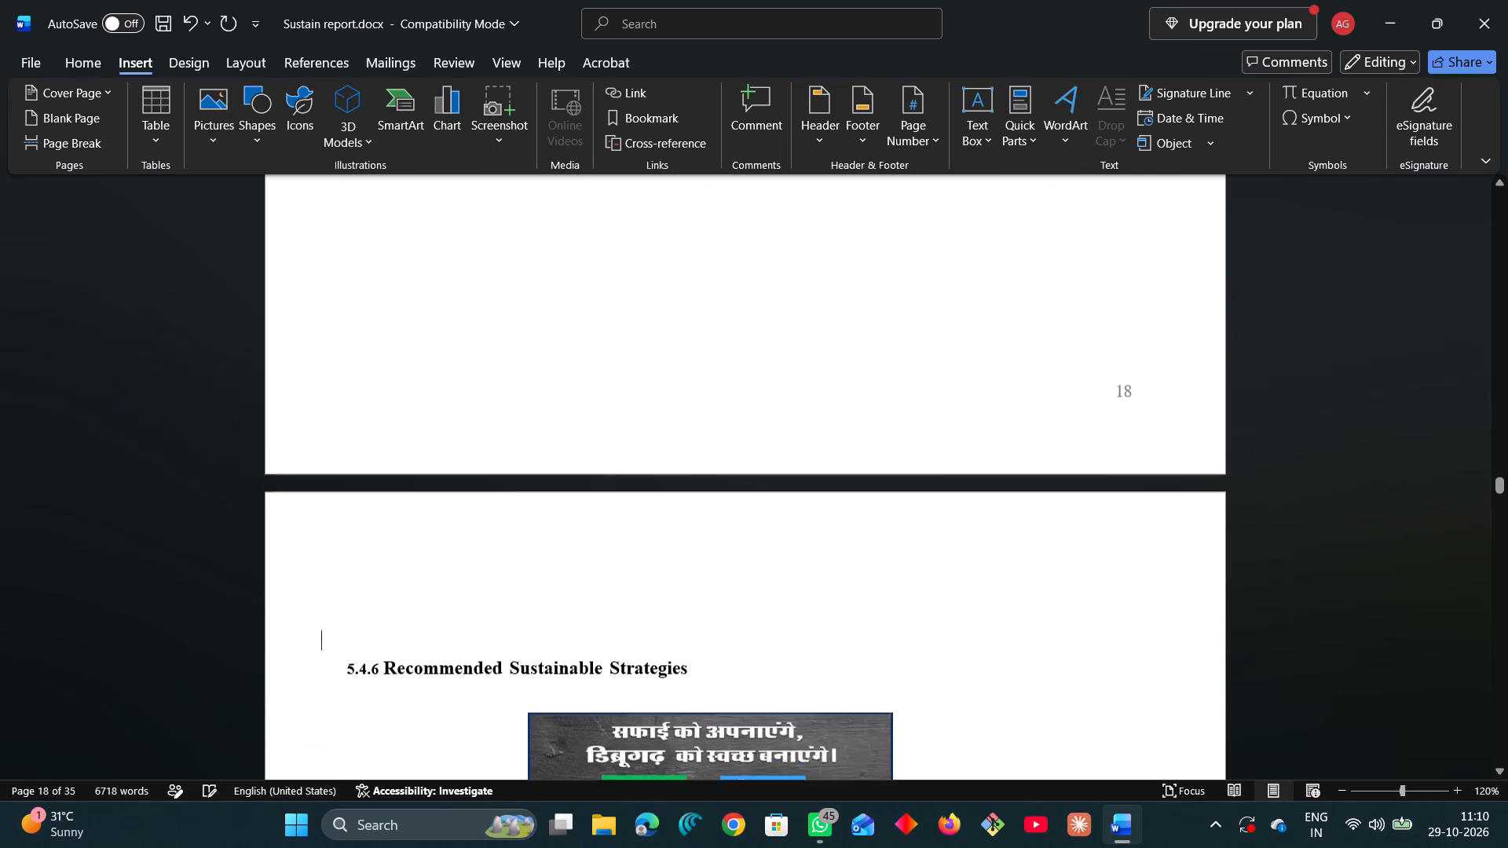
scroll(509, 503, down, 1)
key(BackSpace)
Shrink the waste-bin picture under heading 5.4.6 slightly from its lower corner.
scroll(432, 579, down, 2)
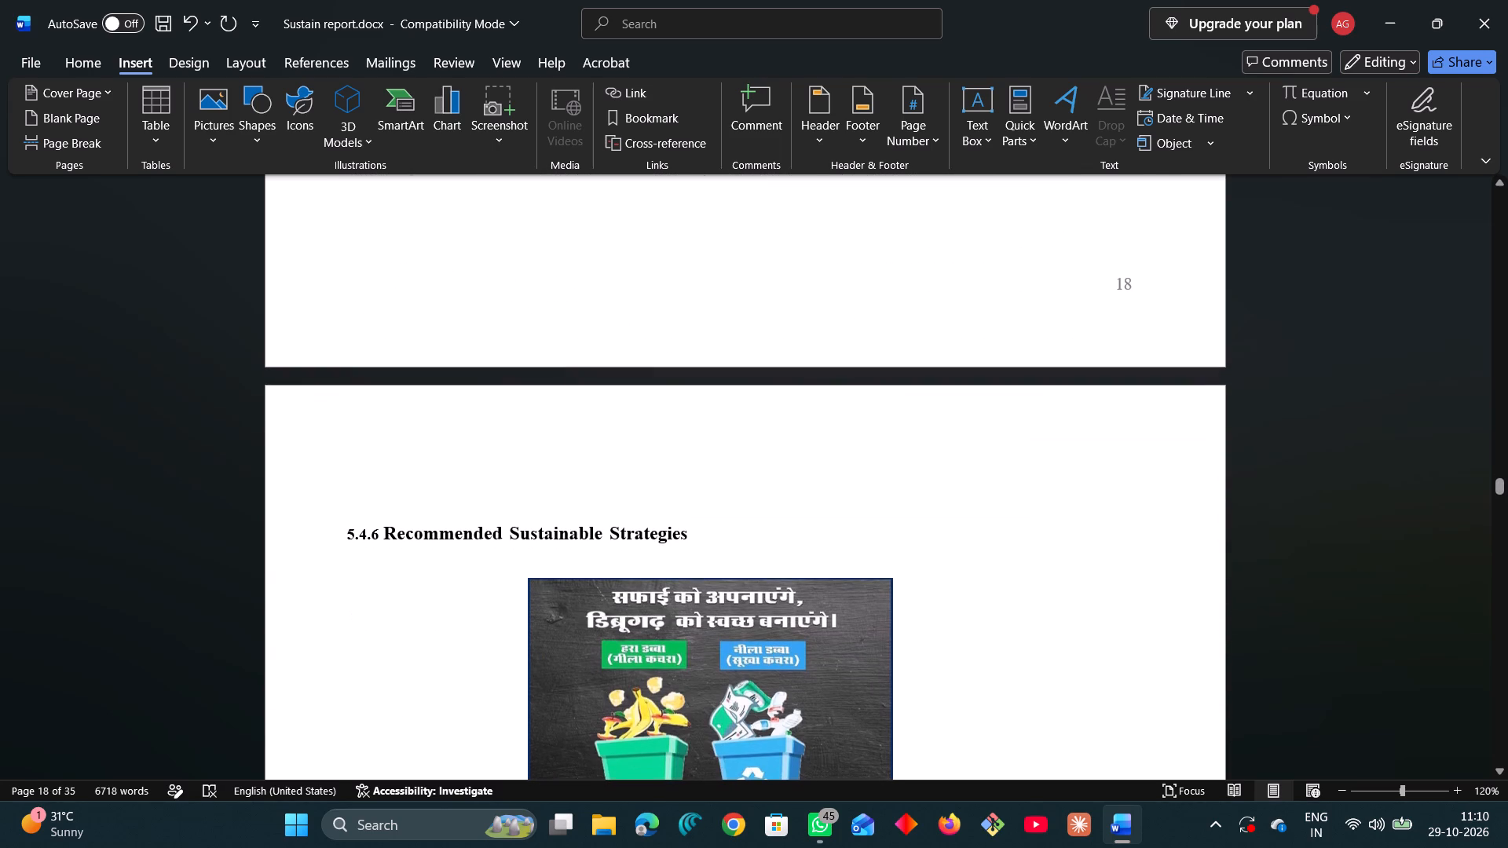
click(641, 675)
scroll(569, 181, down, 3)
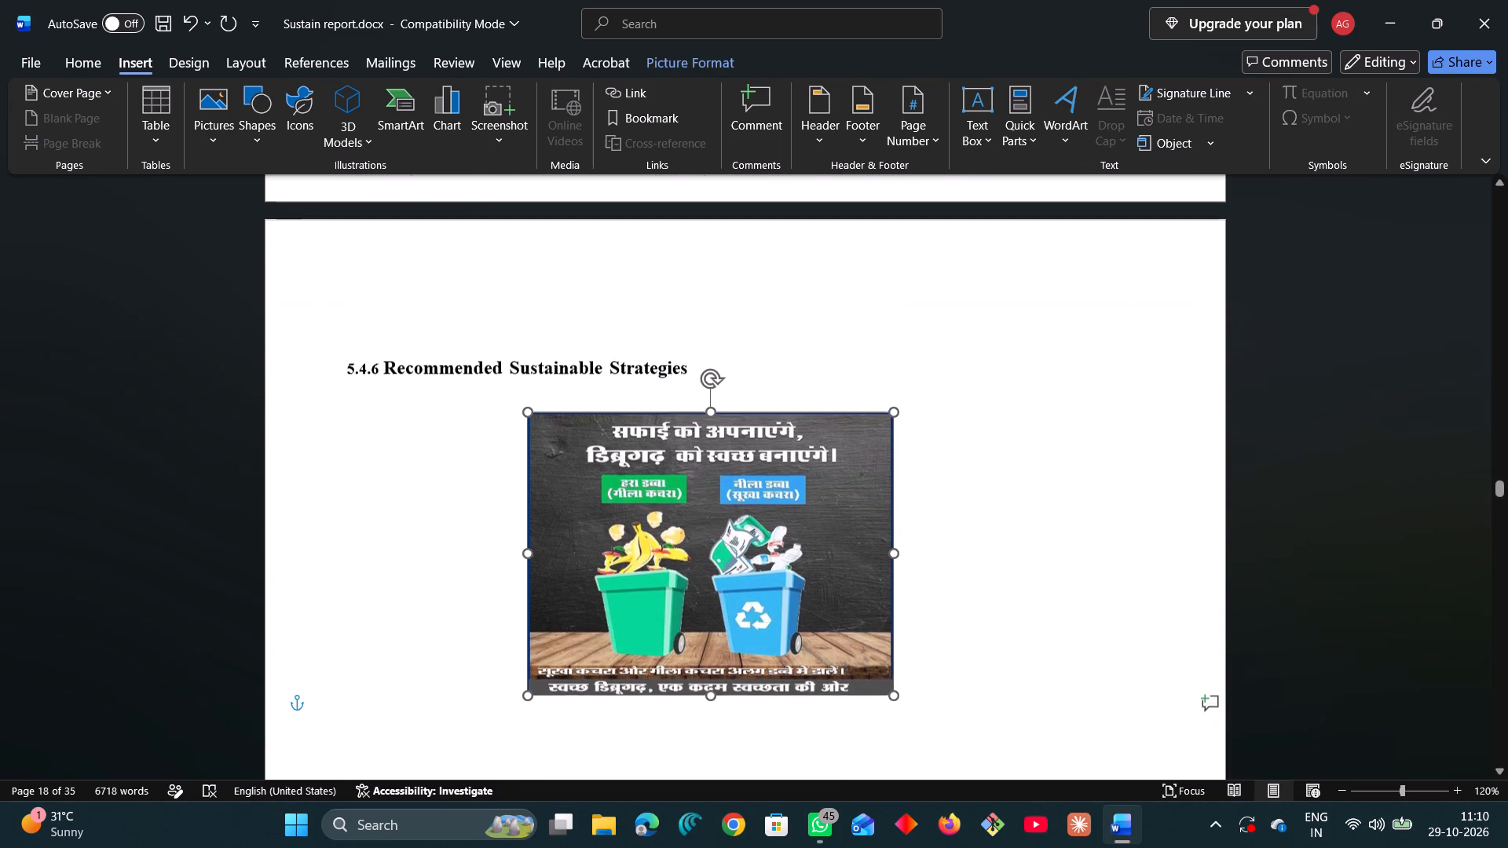
drag(892, 689, 872, 674)
Show the paragraph marks and other formatting symbols around heading 5.4.6.
click(525, 281)
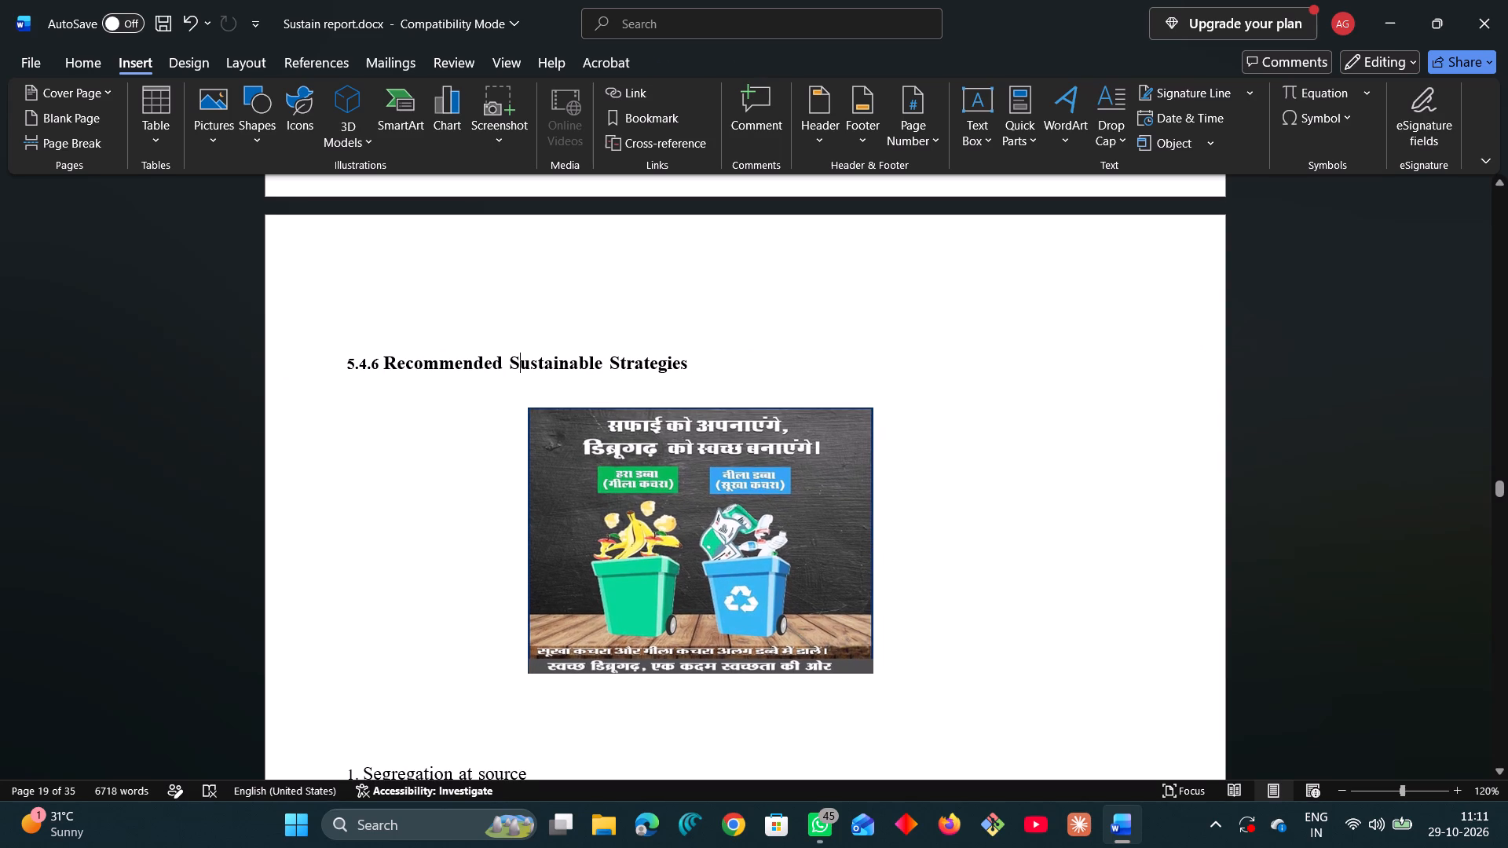
click(401, 327)
click(68, 57)
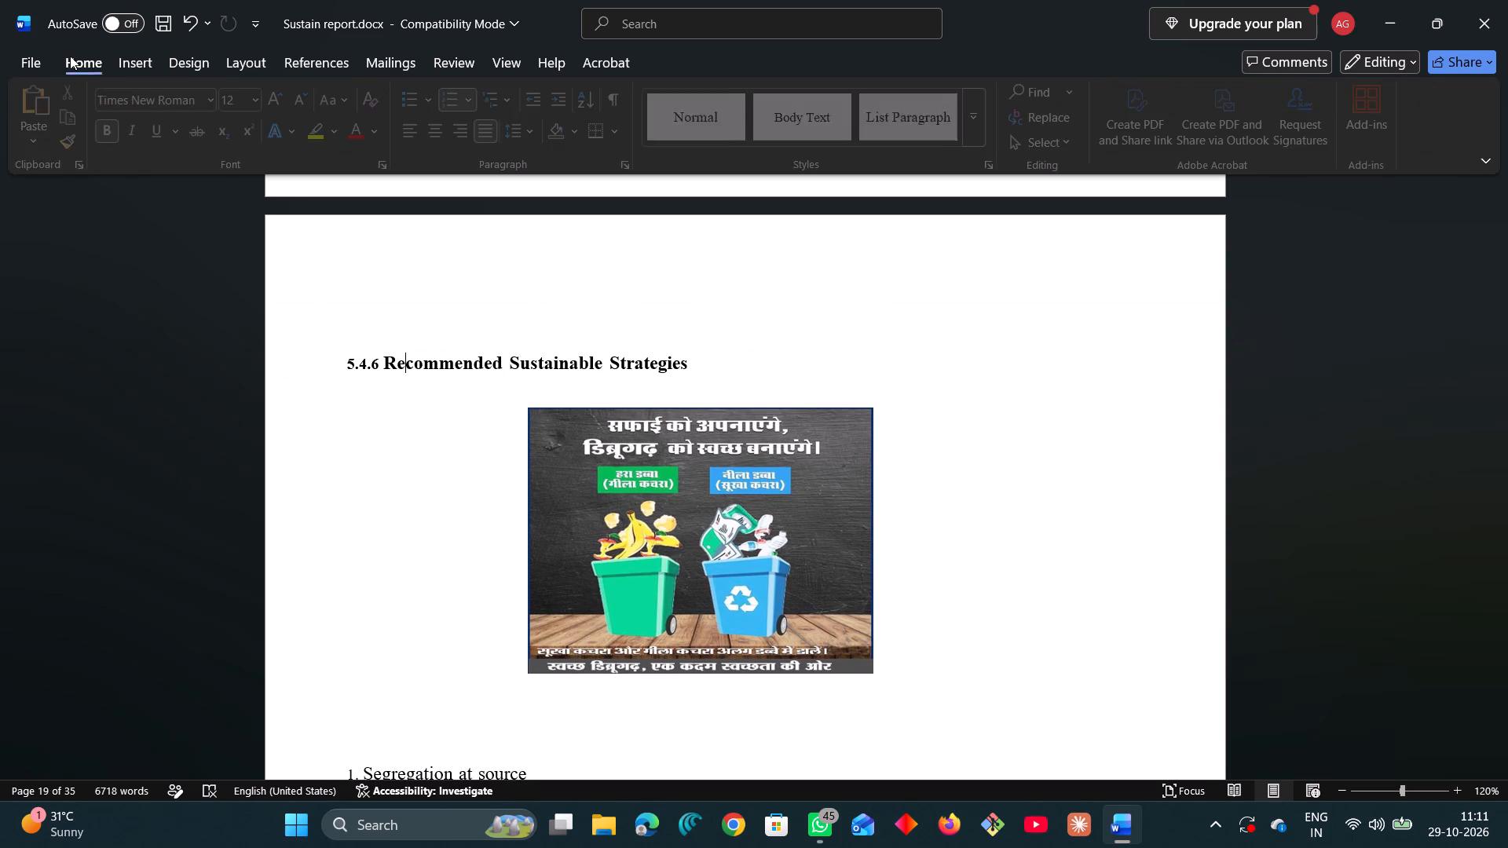
click(623, 103)
scroll(651, 317, up, 2)
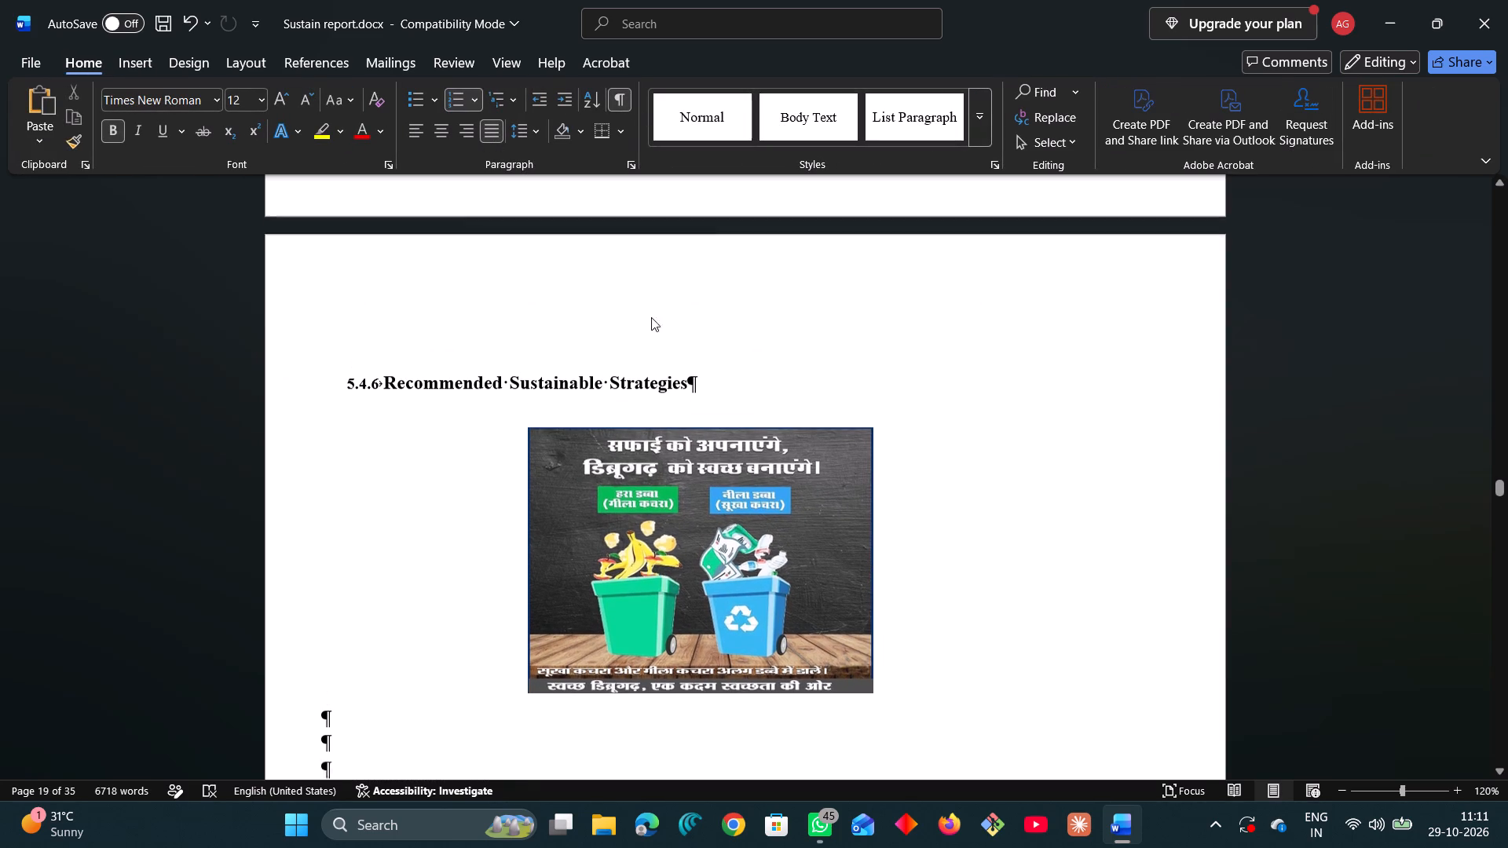
Delete the page break above heading 5.4.6 Recommended Sustainable Strategies.
scroll(651, 317, up, 12)
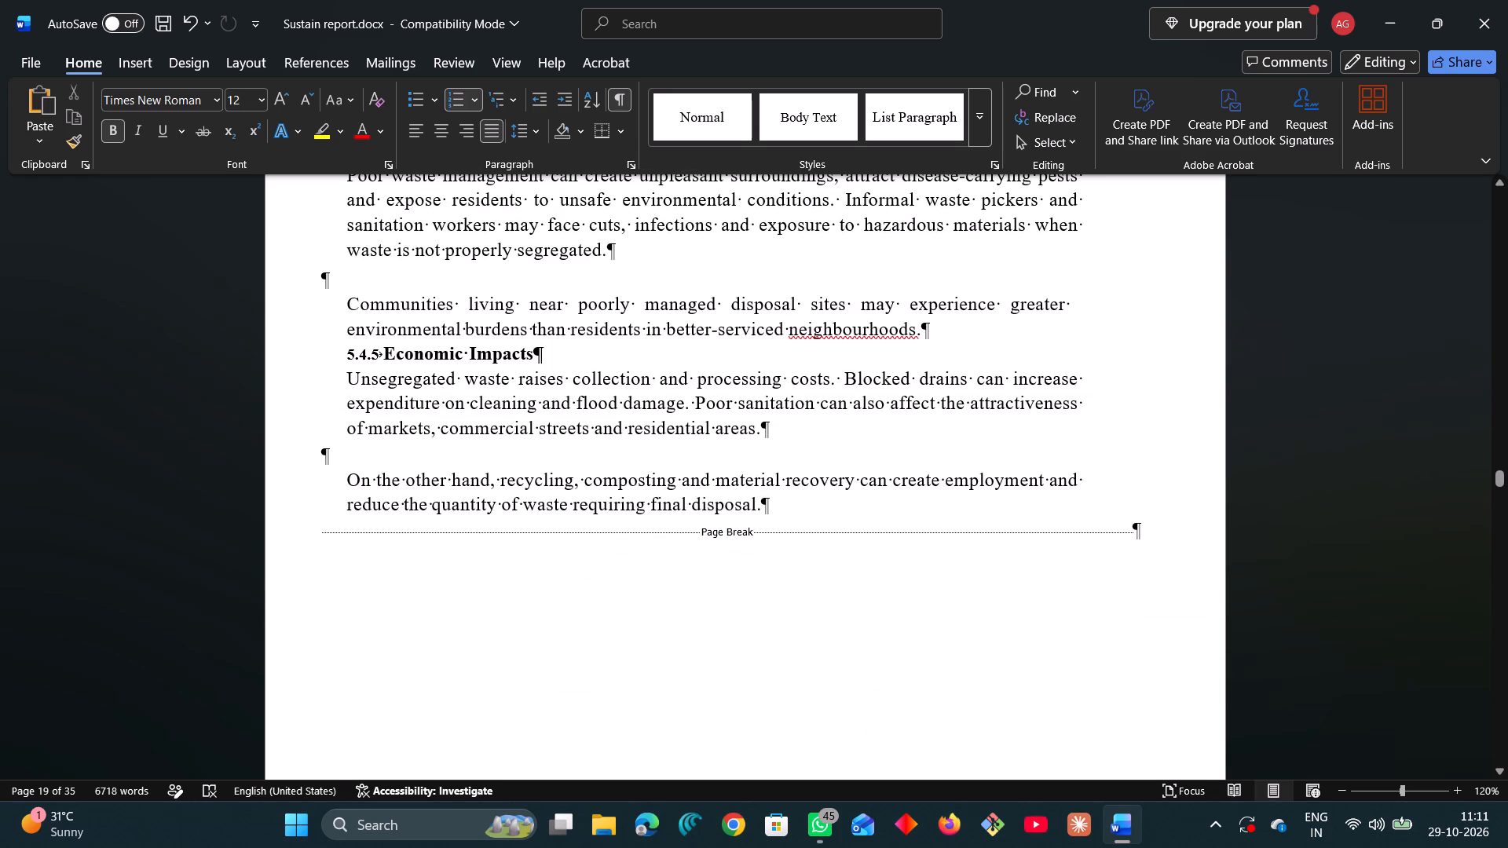
click(320, 536)
key(Delete)
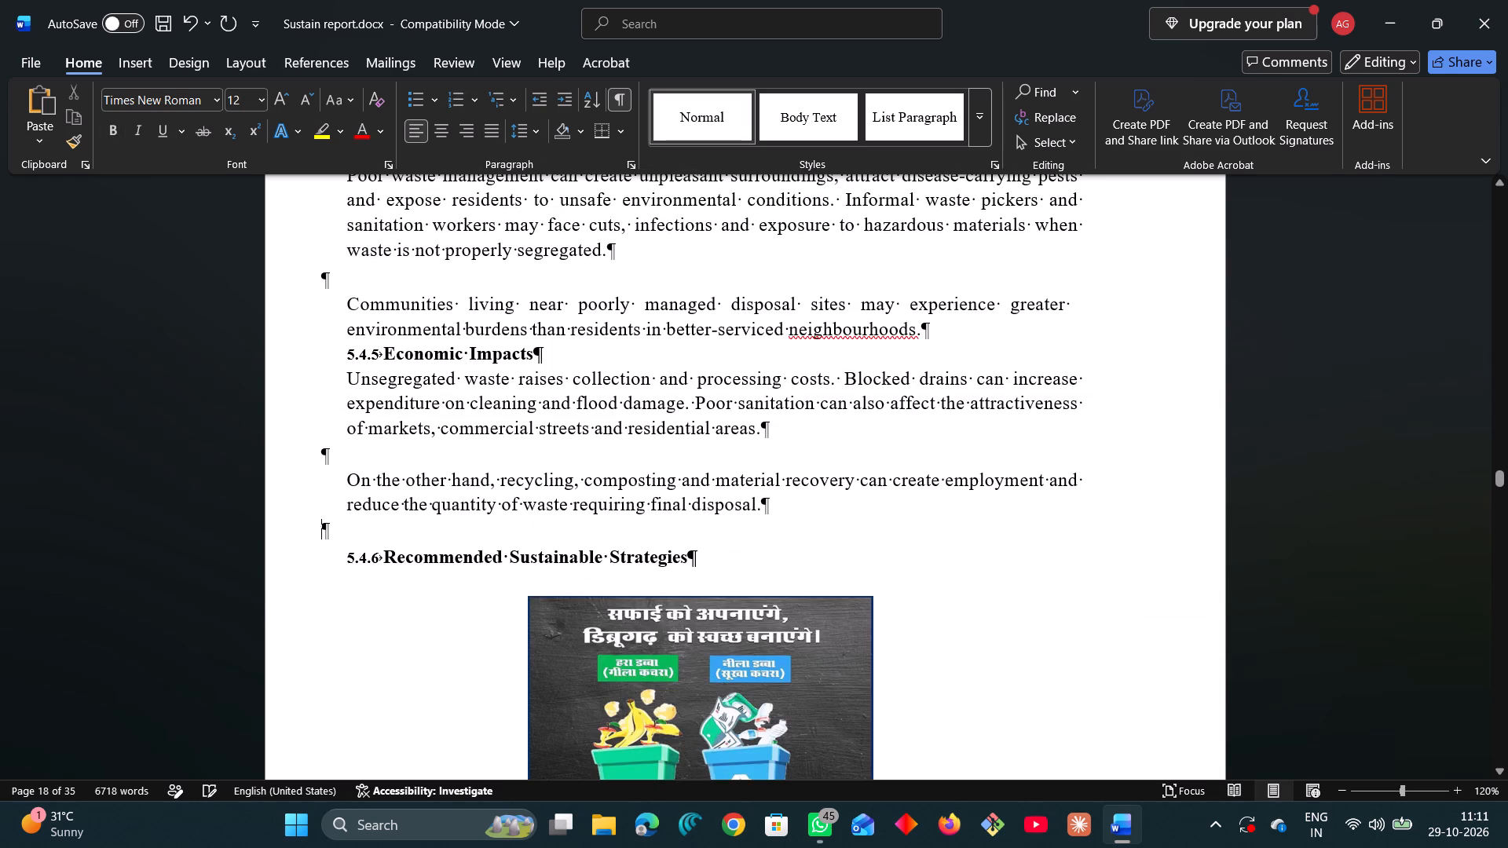
Delete the blank paragraphs between the waste-bin picture and item 1 Segregation at source, and insert a page break there.
scroll(331, 536, down, 7)
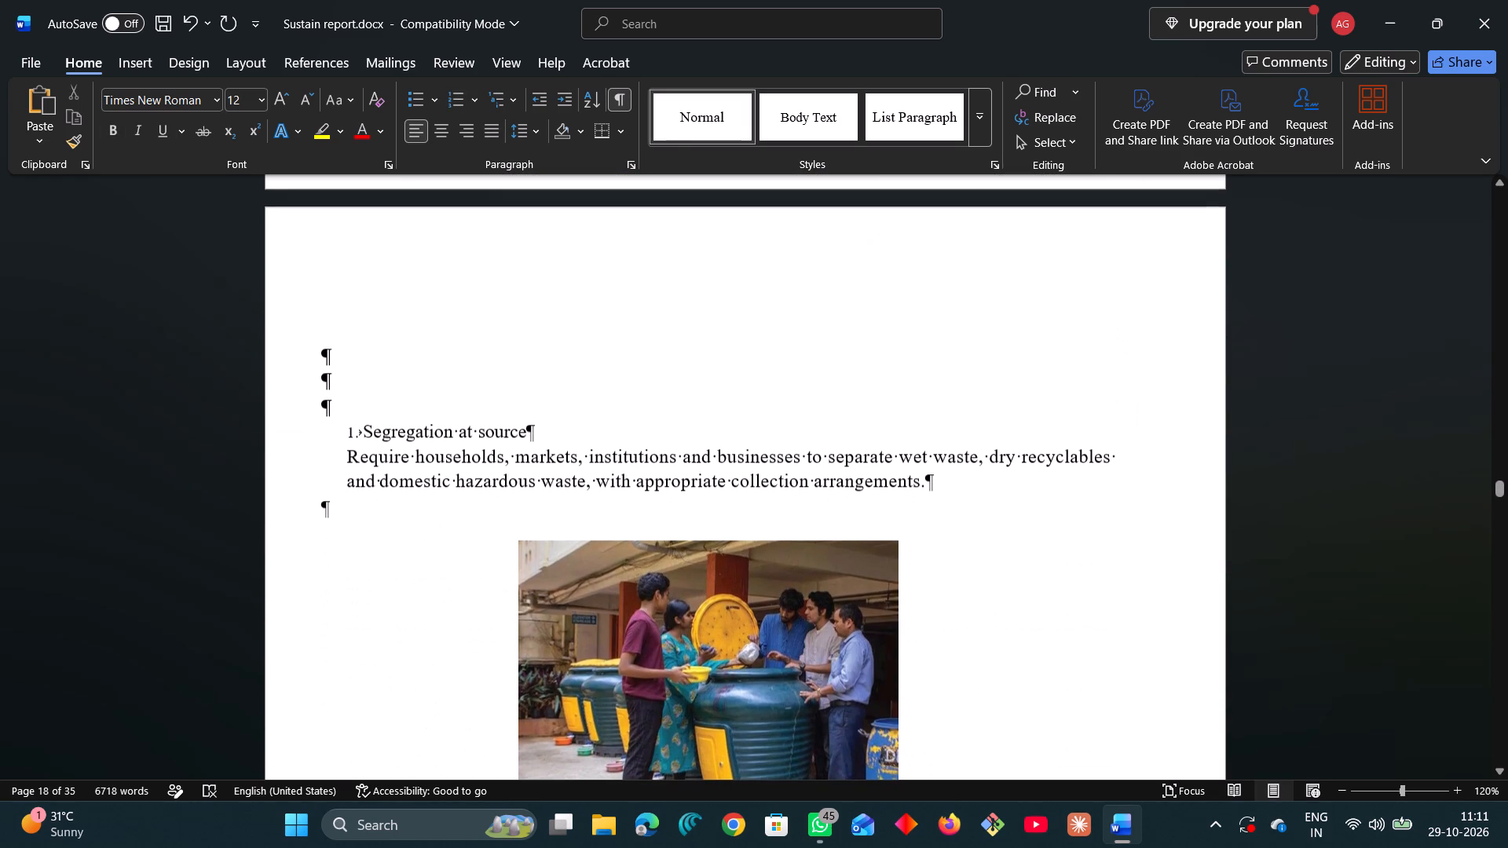
click(347, 406)
key(BackSpace)
key(BackSpace)
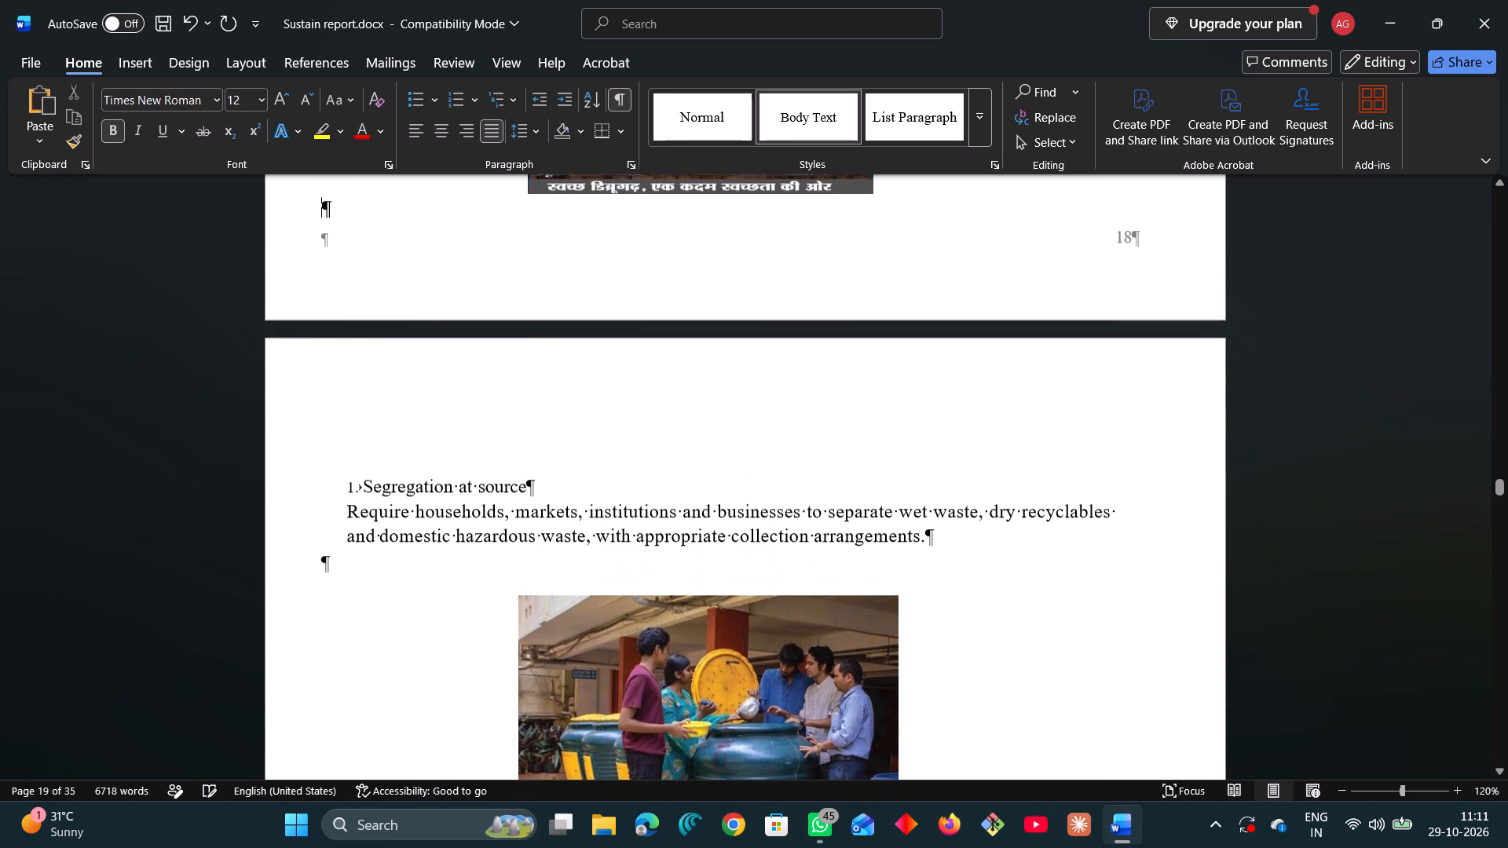
key(BackSpace)
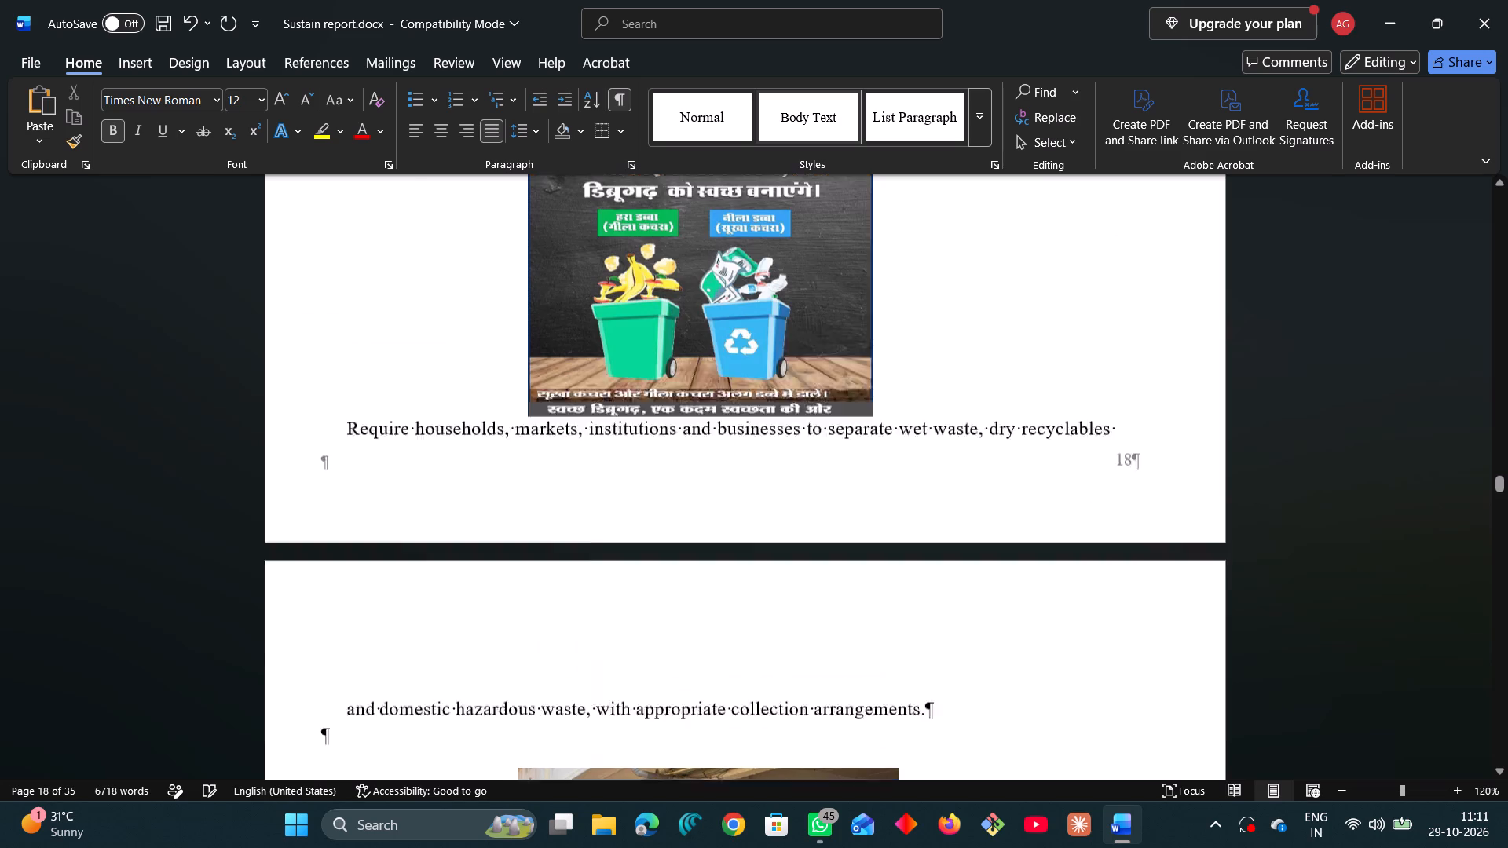
scroll(347, 406, down, 3)
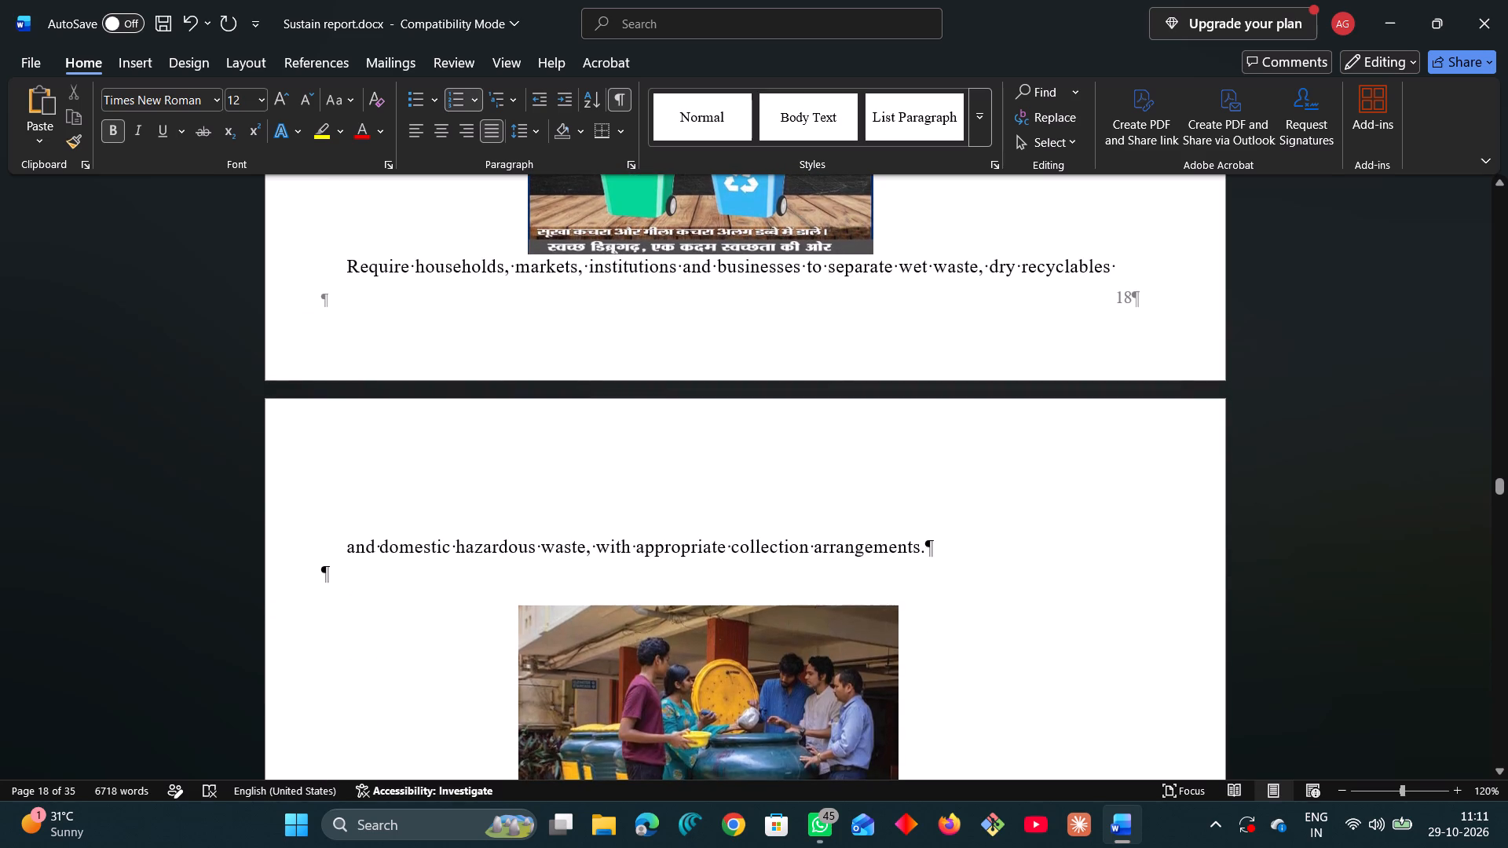
key(ctrl+Return)
Hide the paragraph marks and other formatting symbols.
scroll(347, 406, down, 3)
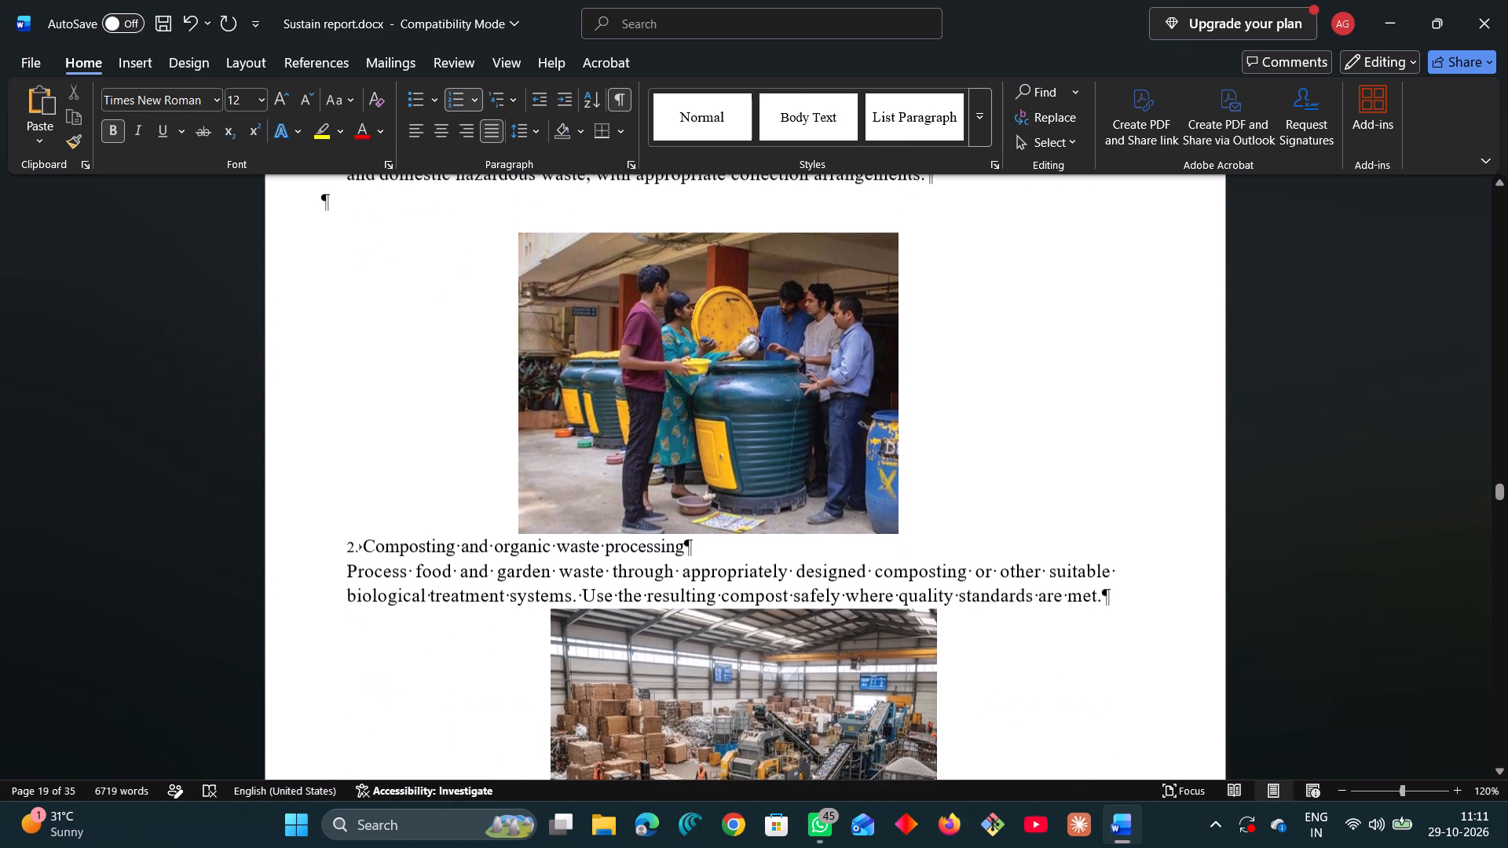
click(621, 101)
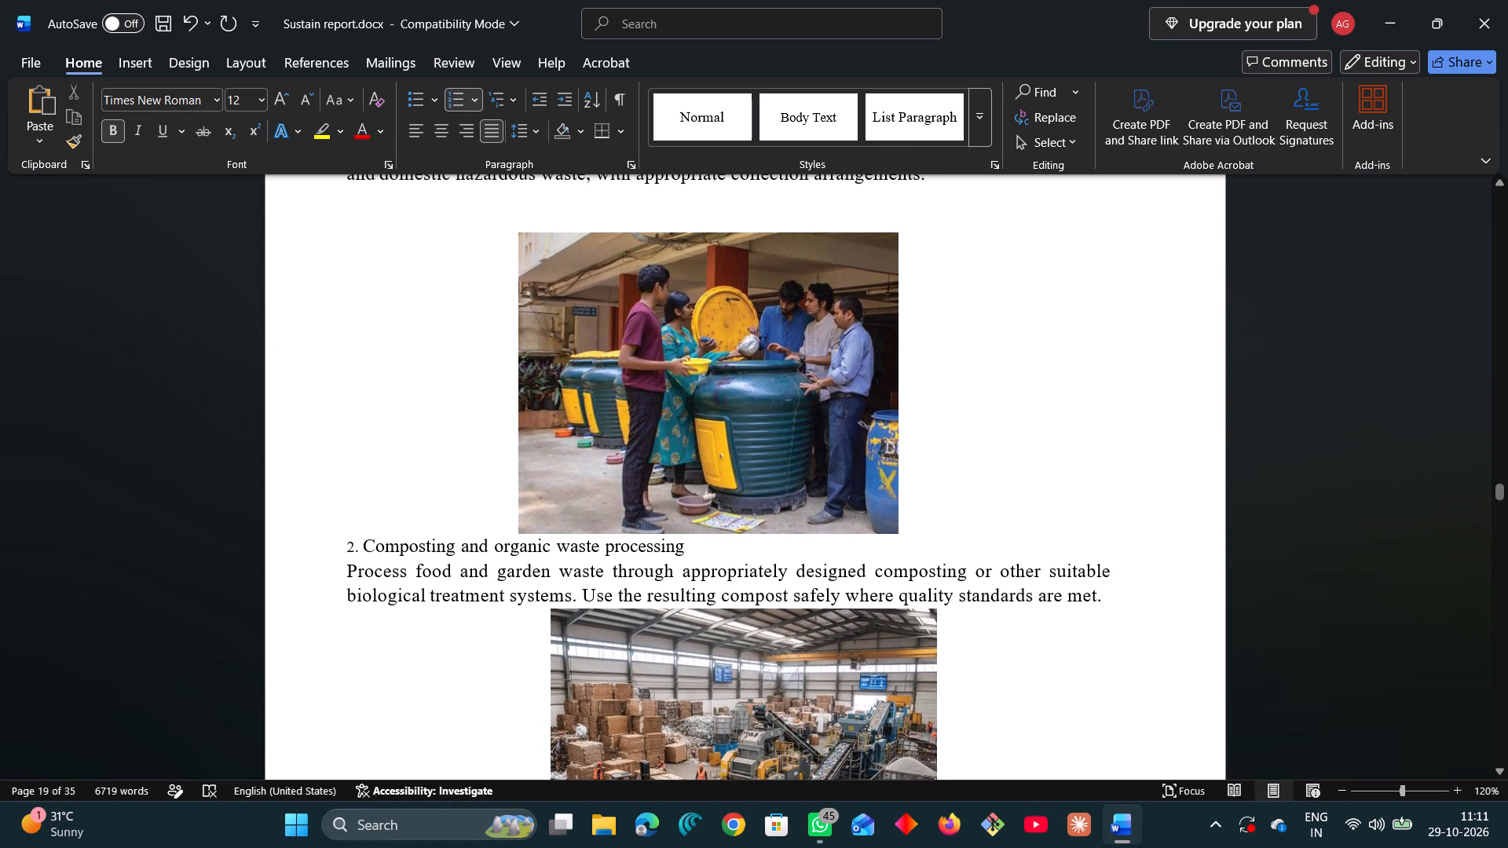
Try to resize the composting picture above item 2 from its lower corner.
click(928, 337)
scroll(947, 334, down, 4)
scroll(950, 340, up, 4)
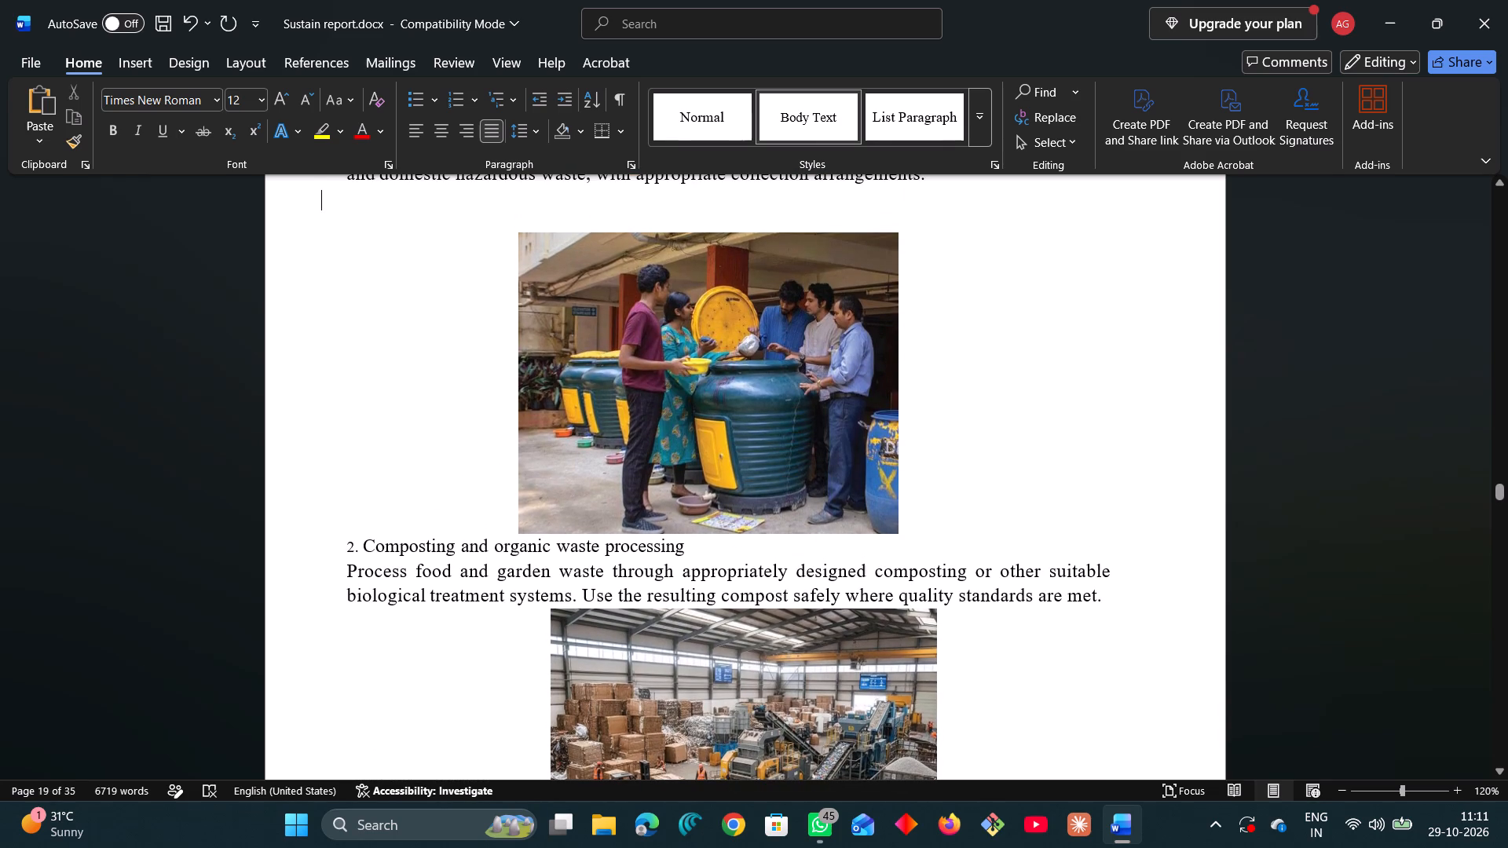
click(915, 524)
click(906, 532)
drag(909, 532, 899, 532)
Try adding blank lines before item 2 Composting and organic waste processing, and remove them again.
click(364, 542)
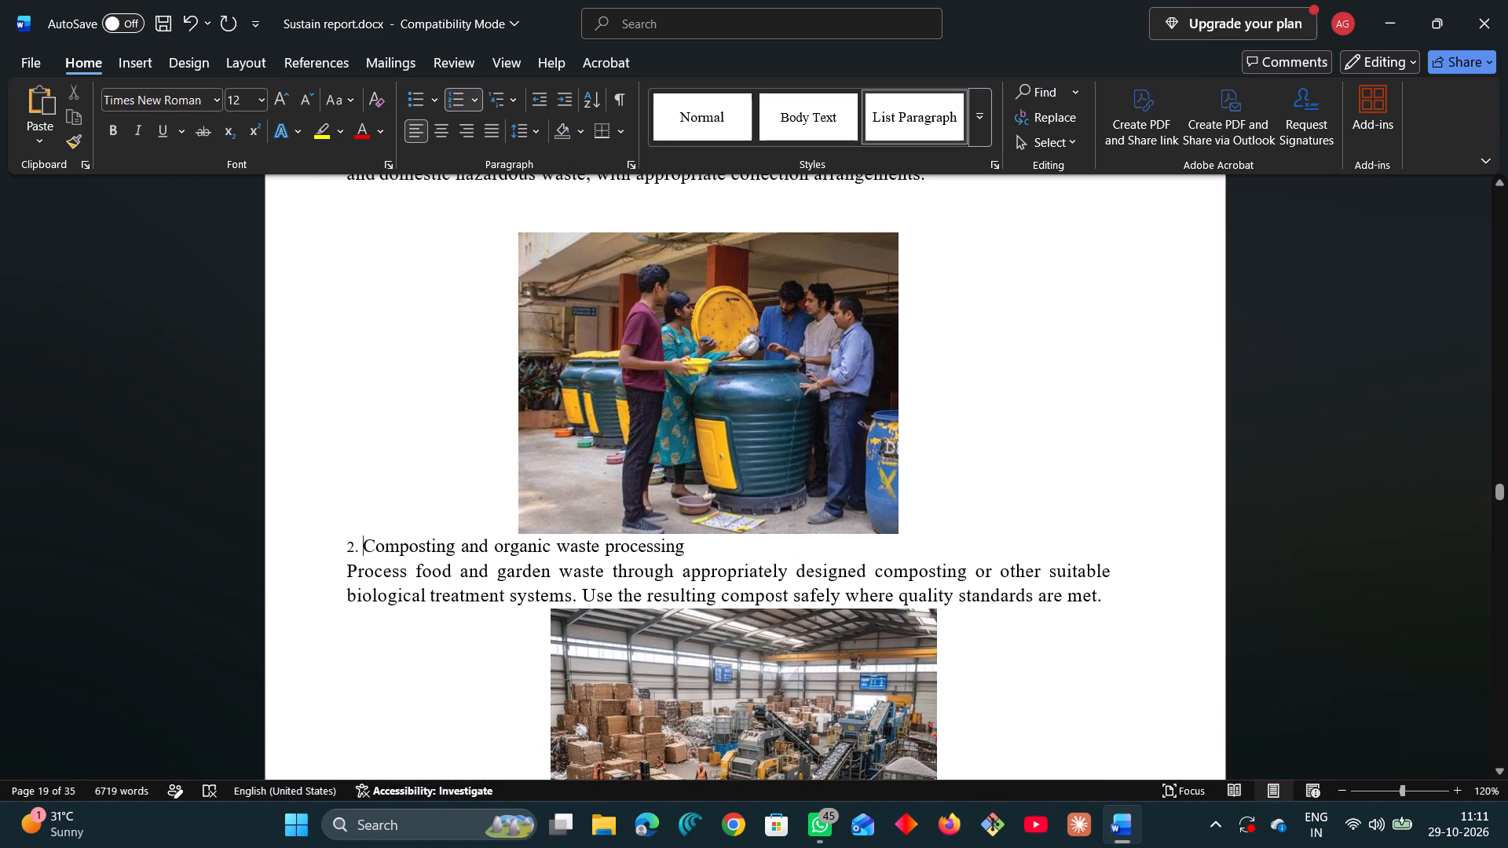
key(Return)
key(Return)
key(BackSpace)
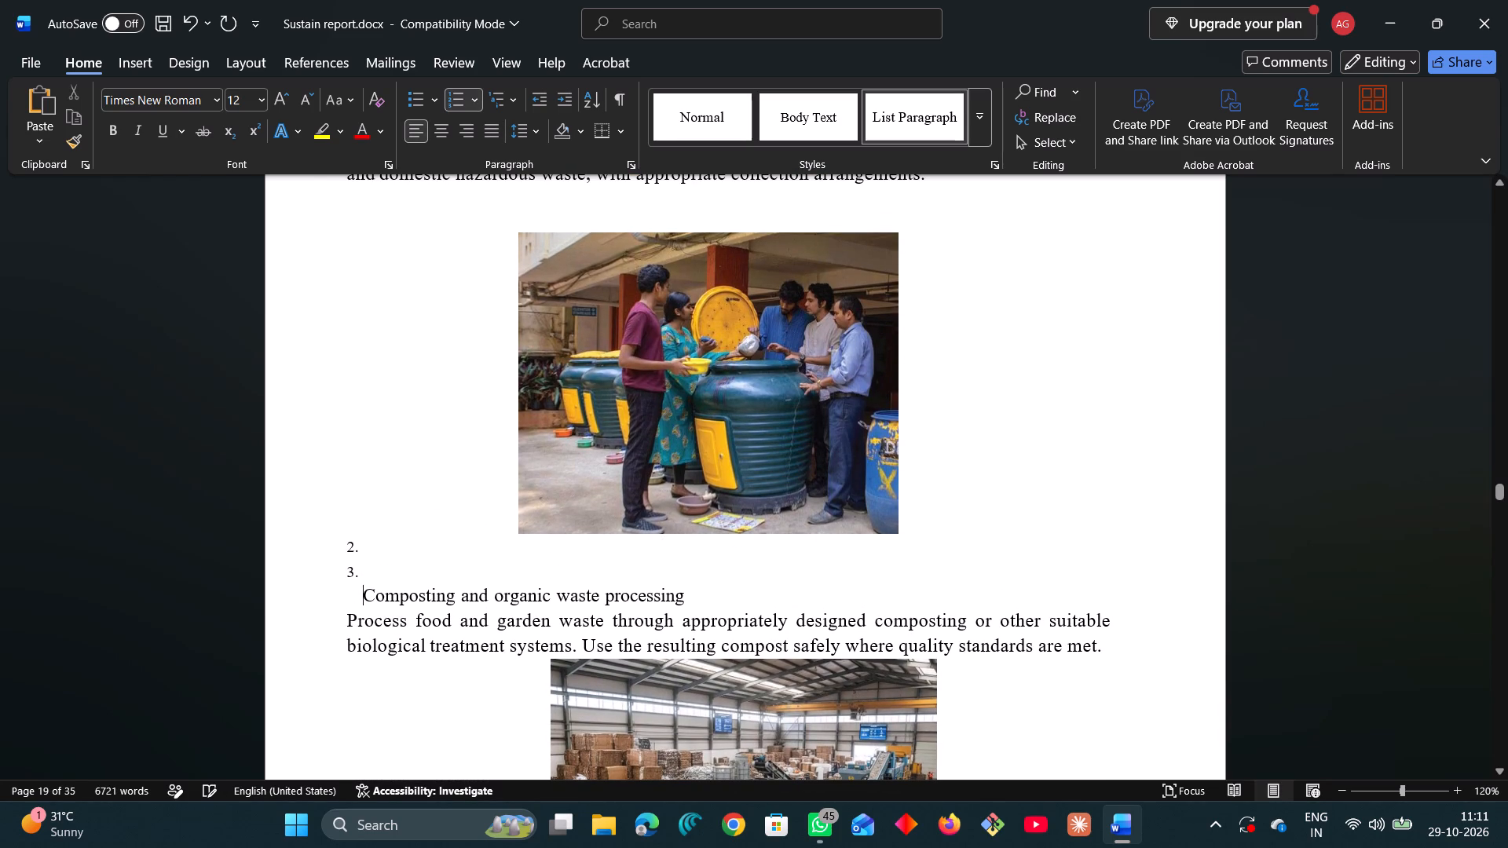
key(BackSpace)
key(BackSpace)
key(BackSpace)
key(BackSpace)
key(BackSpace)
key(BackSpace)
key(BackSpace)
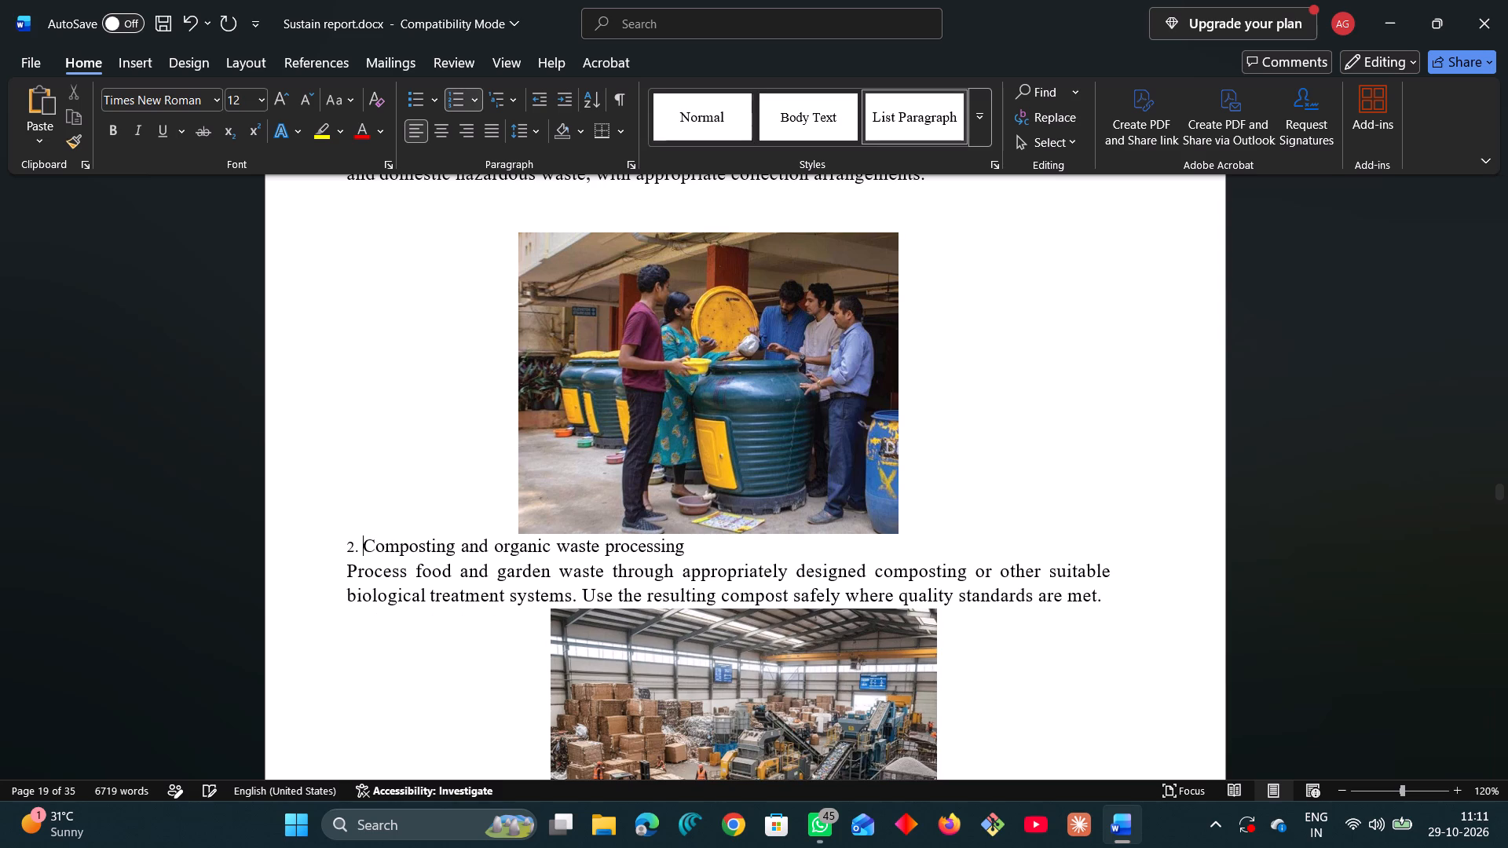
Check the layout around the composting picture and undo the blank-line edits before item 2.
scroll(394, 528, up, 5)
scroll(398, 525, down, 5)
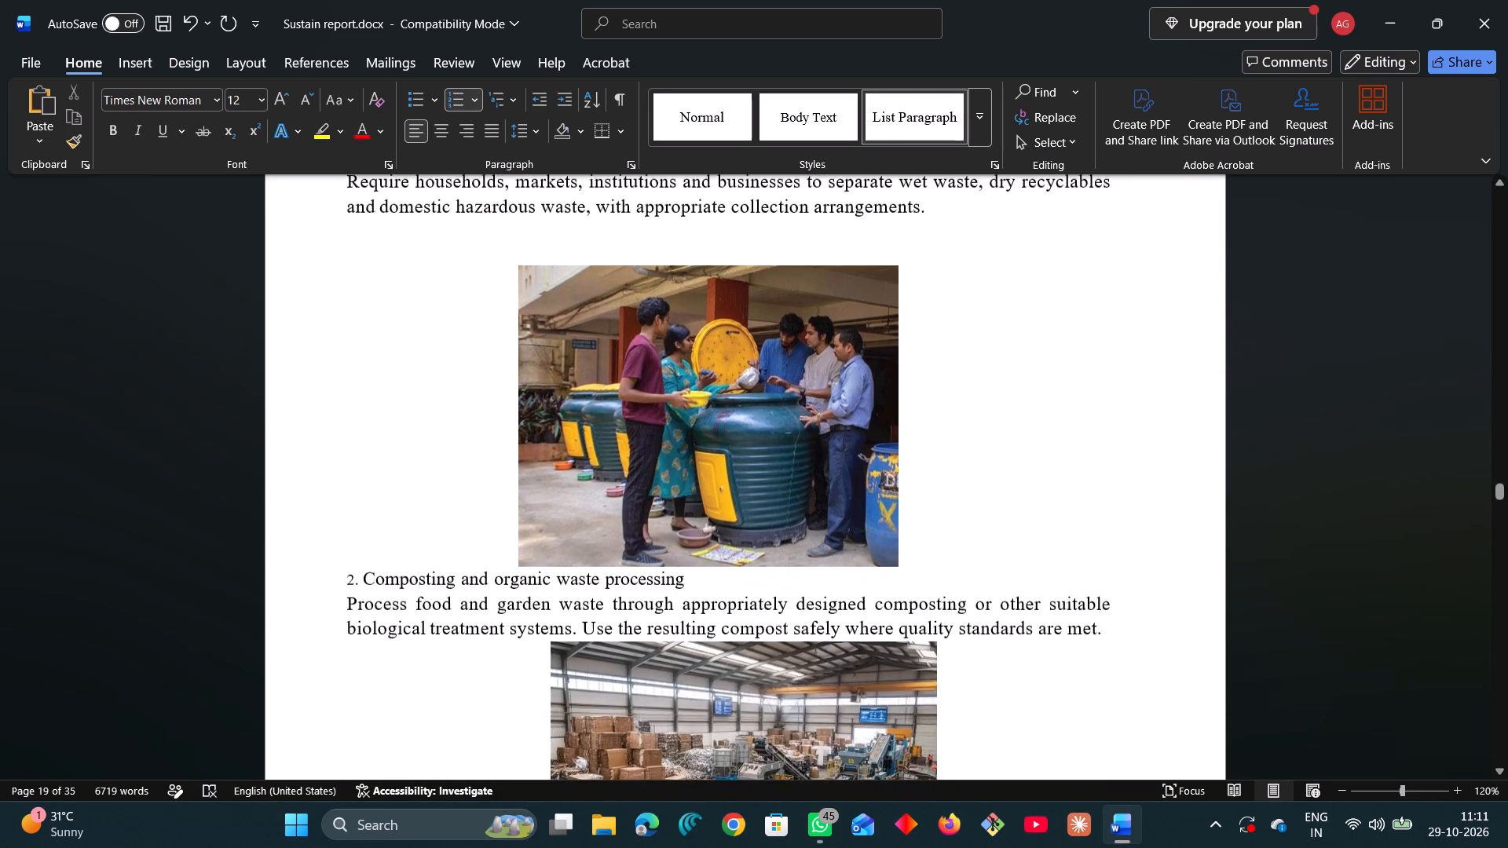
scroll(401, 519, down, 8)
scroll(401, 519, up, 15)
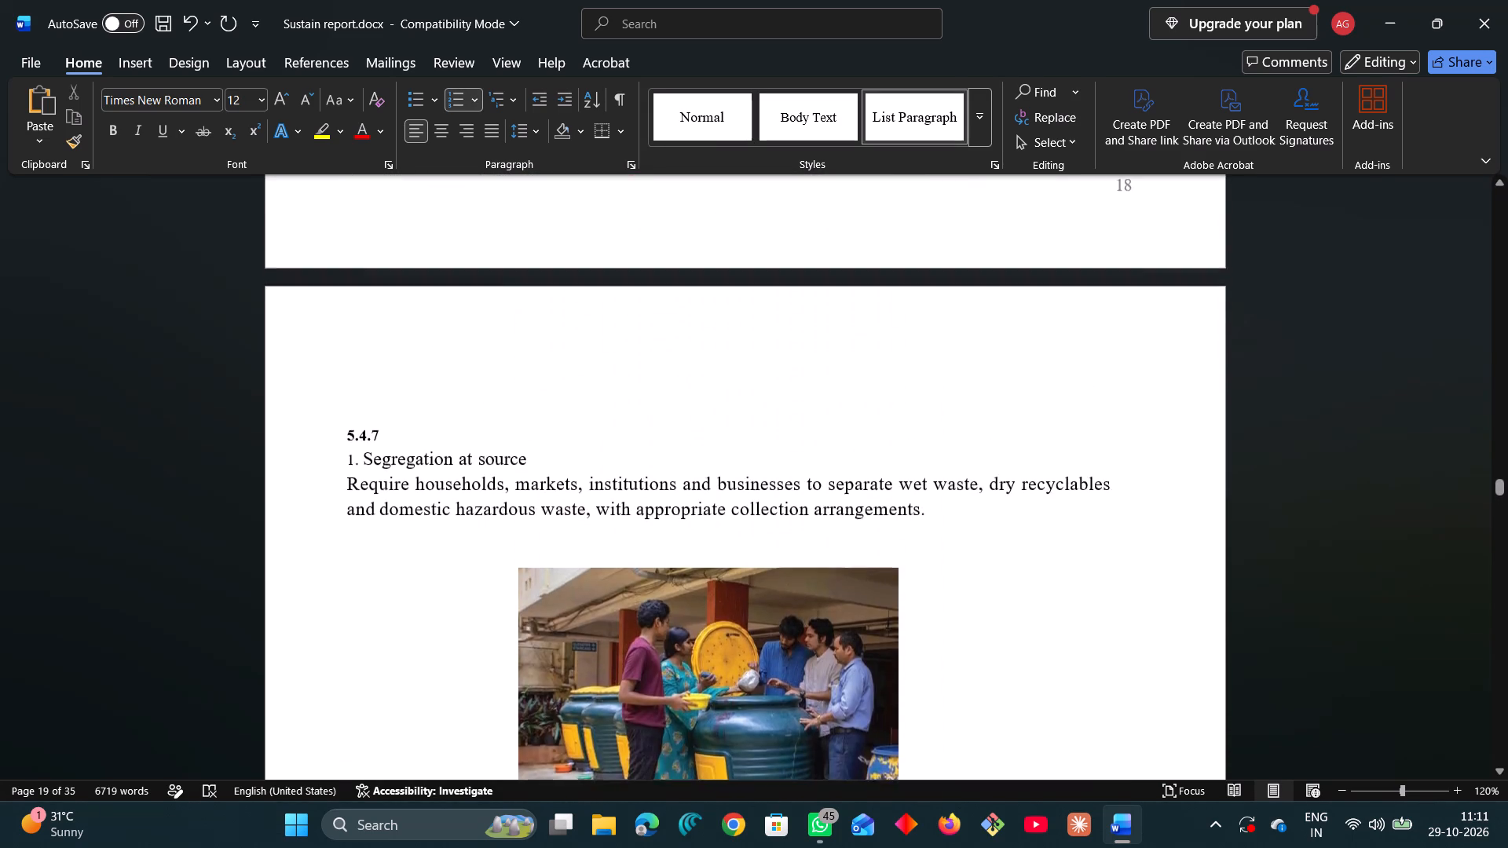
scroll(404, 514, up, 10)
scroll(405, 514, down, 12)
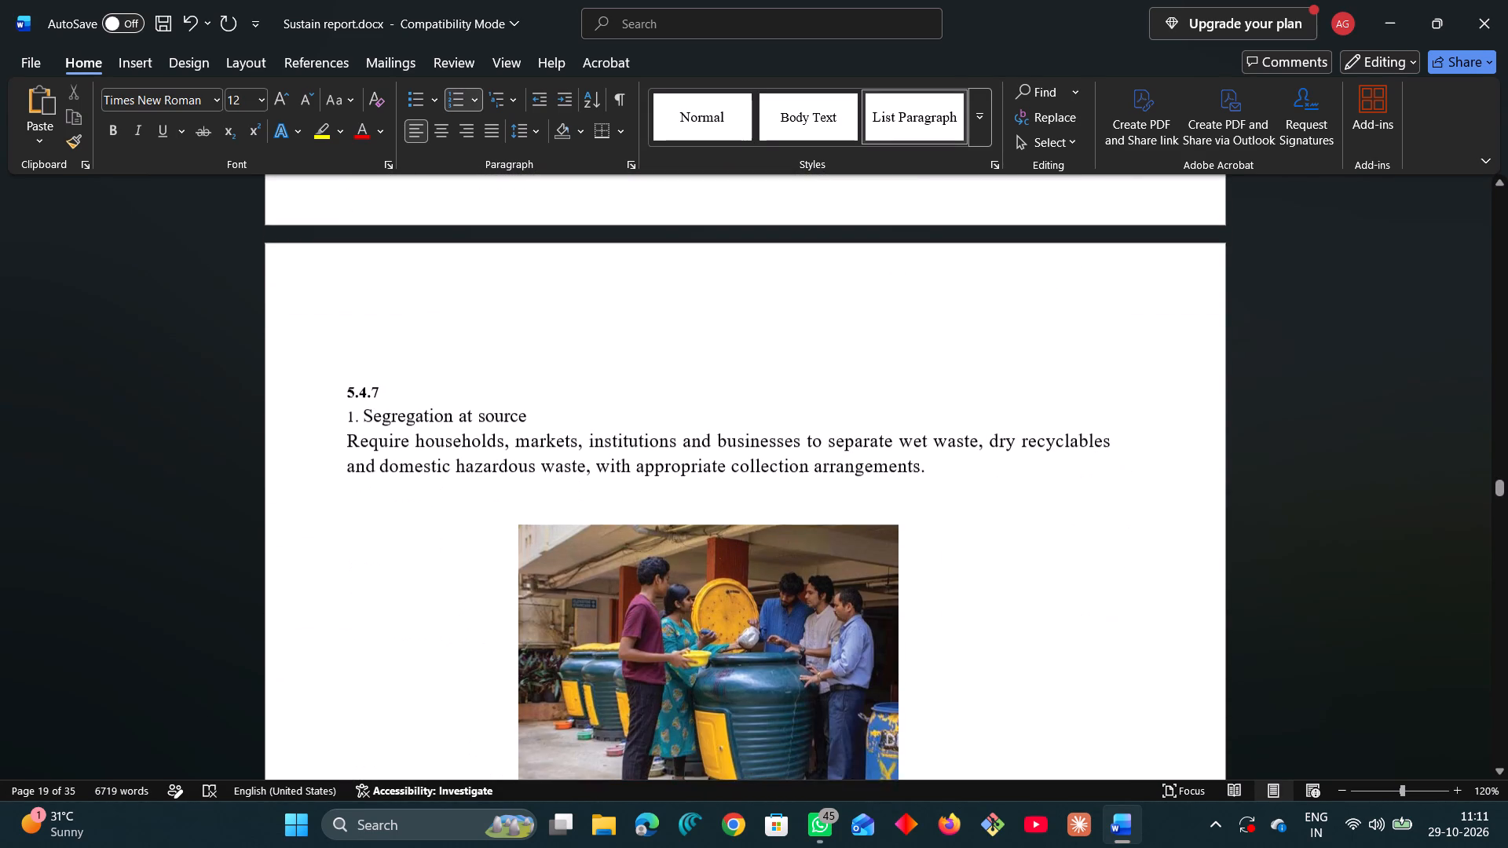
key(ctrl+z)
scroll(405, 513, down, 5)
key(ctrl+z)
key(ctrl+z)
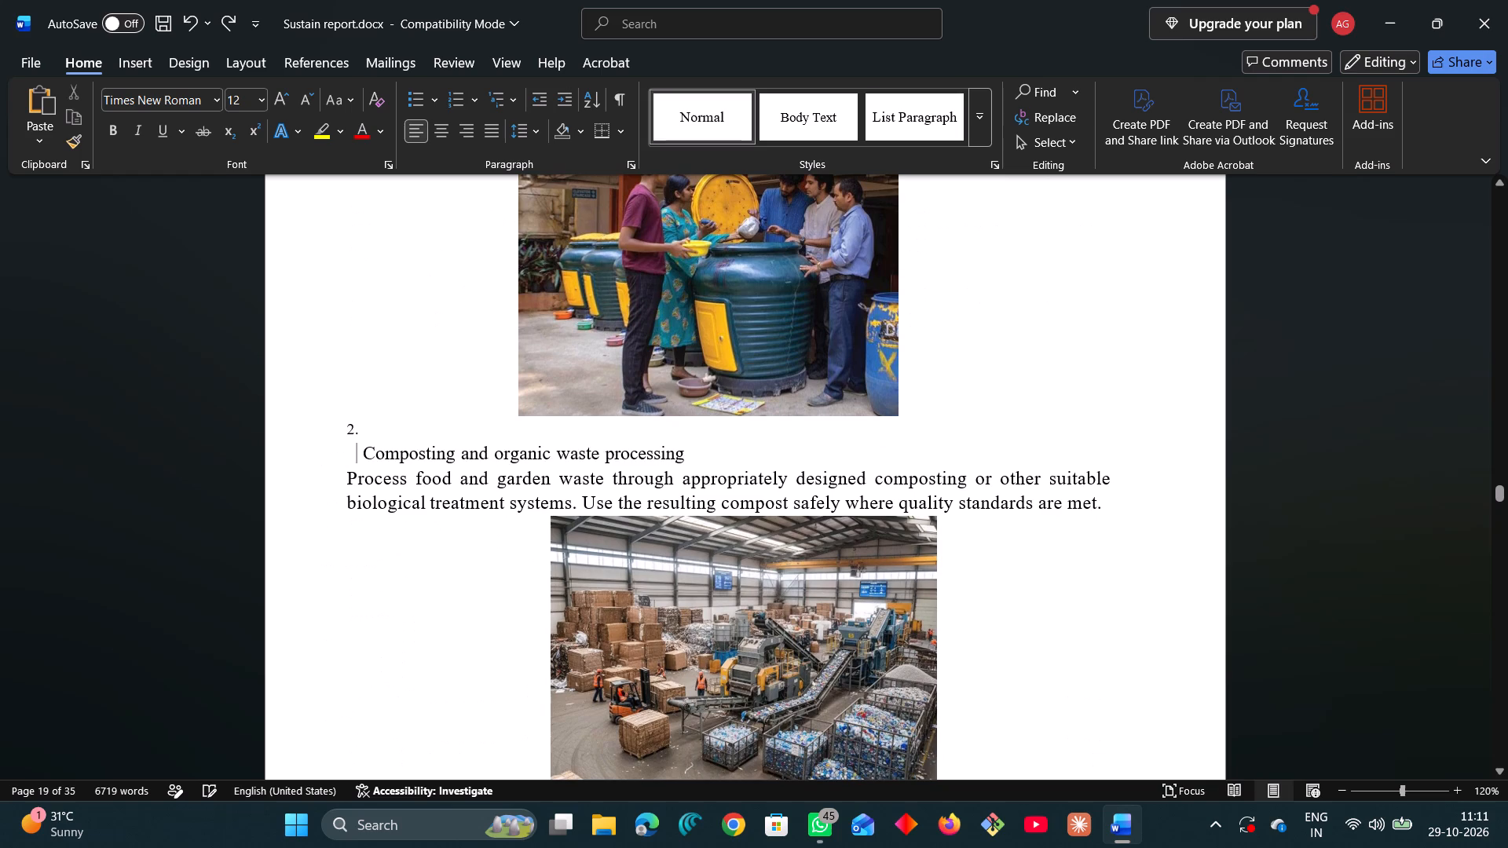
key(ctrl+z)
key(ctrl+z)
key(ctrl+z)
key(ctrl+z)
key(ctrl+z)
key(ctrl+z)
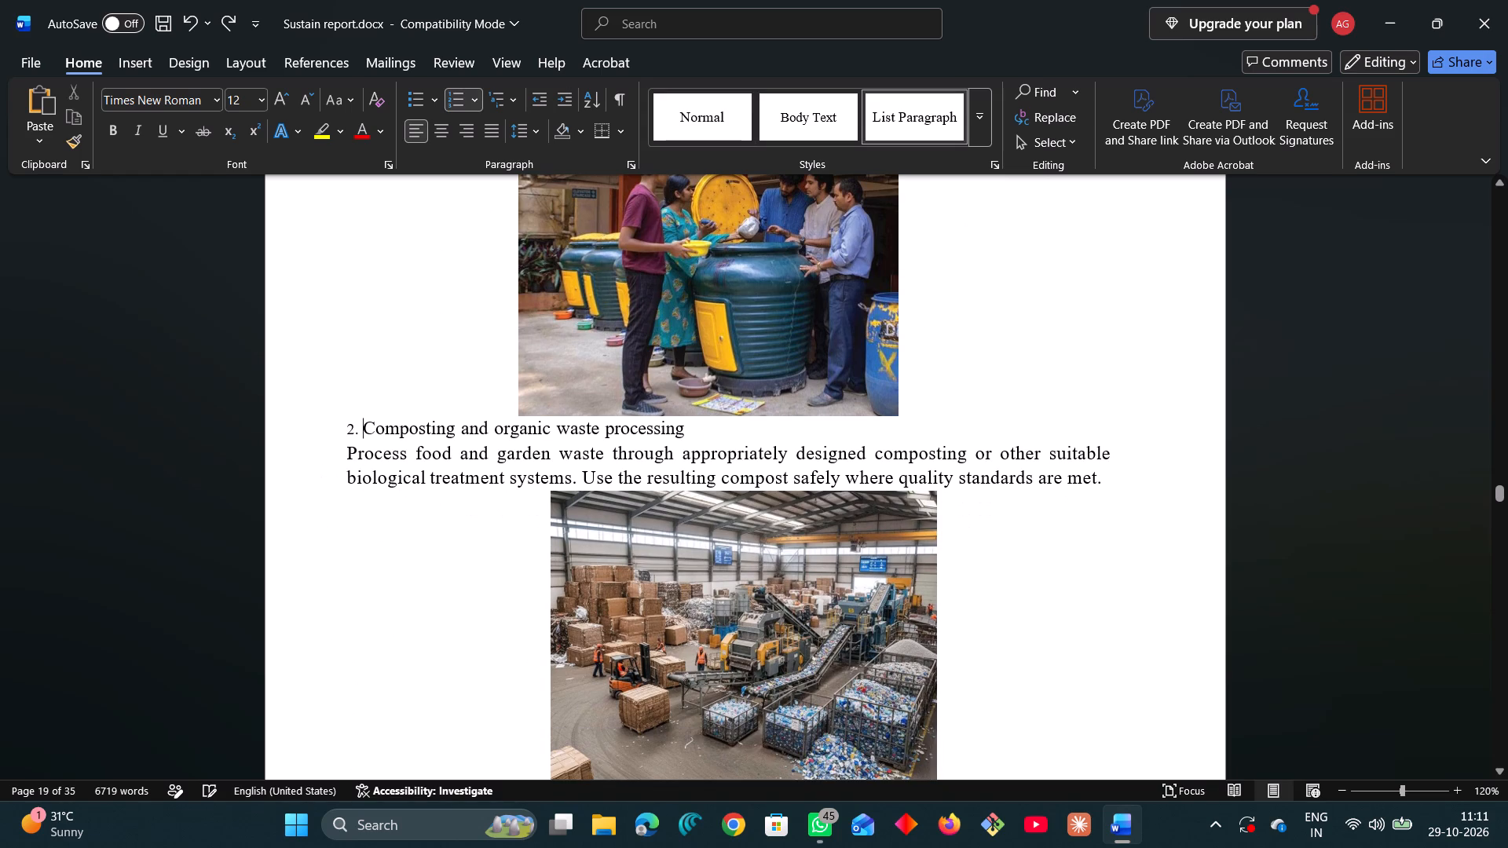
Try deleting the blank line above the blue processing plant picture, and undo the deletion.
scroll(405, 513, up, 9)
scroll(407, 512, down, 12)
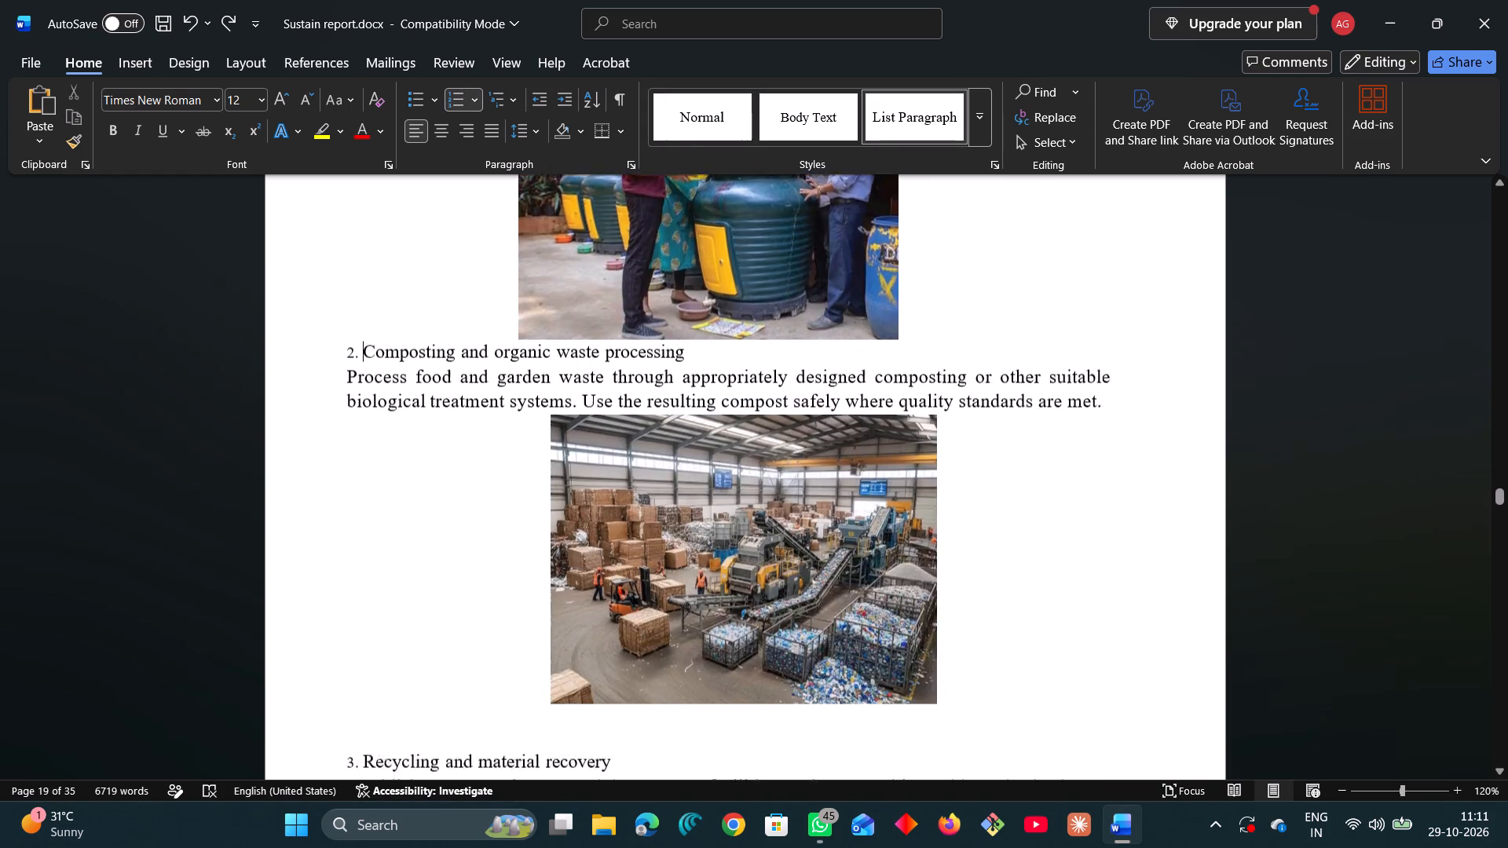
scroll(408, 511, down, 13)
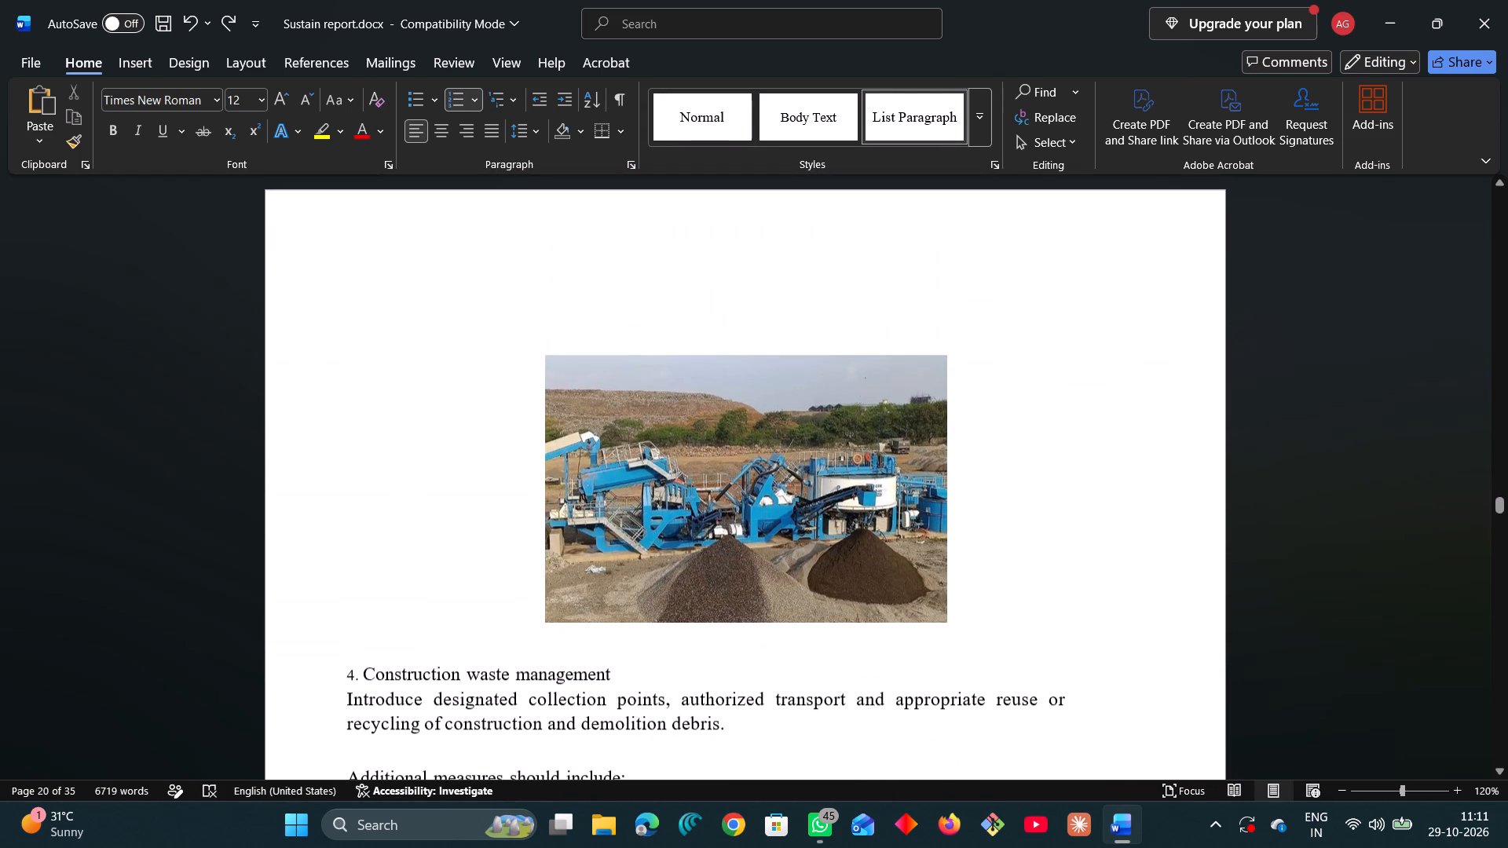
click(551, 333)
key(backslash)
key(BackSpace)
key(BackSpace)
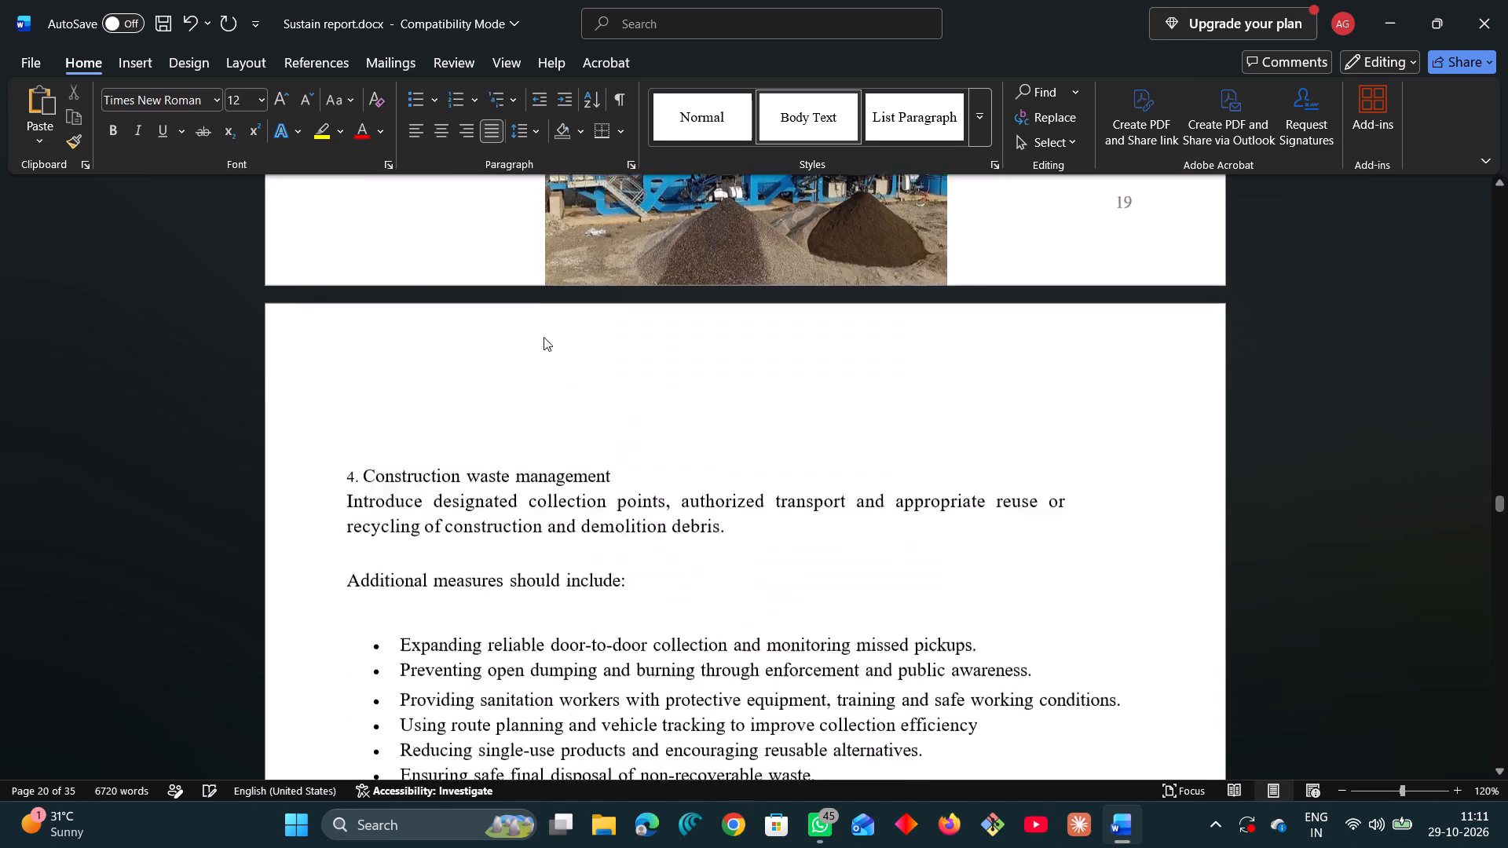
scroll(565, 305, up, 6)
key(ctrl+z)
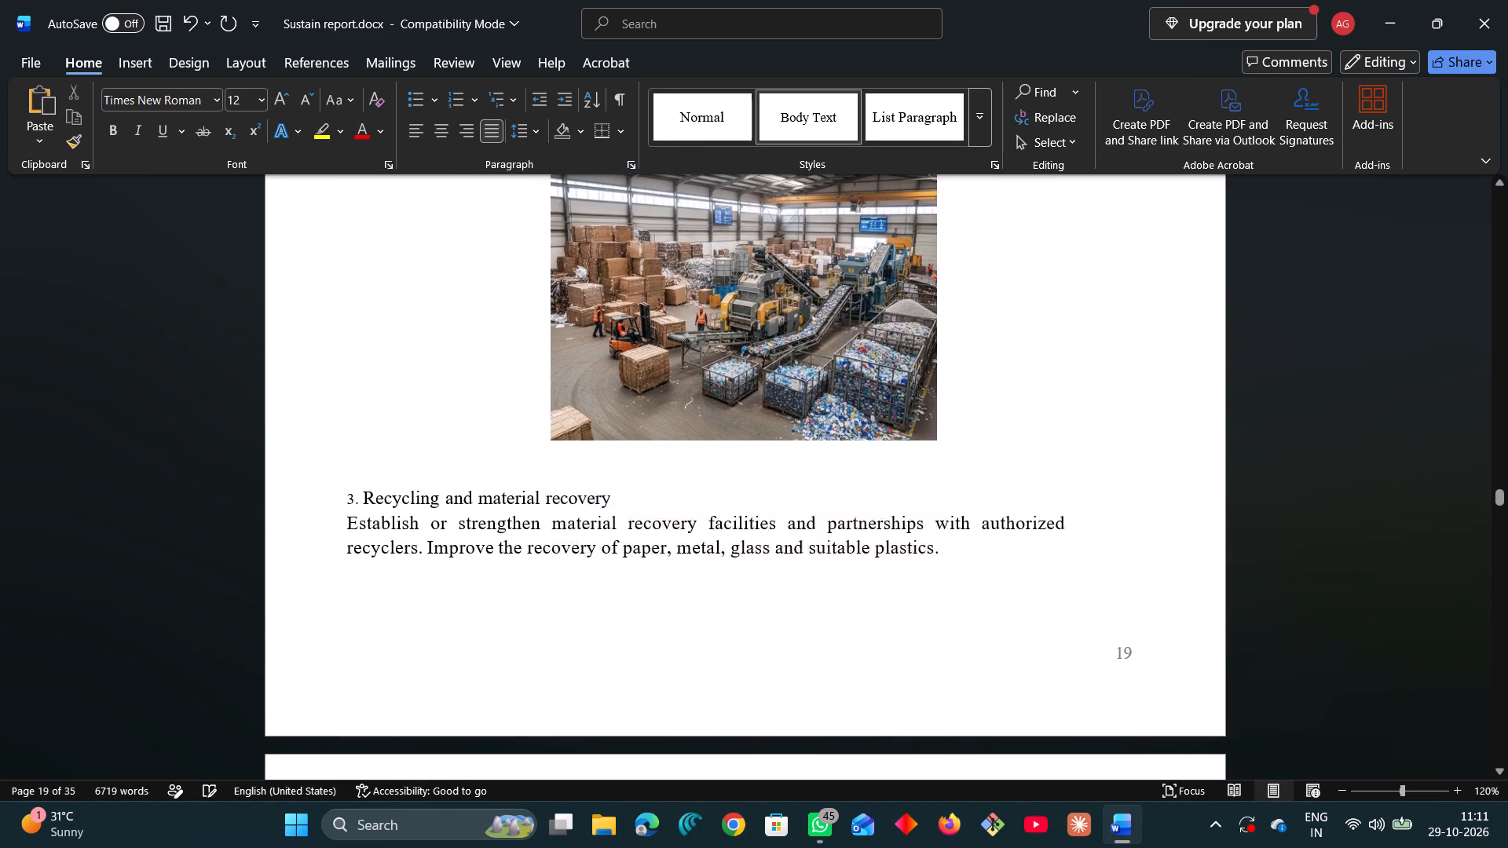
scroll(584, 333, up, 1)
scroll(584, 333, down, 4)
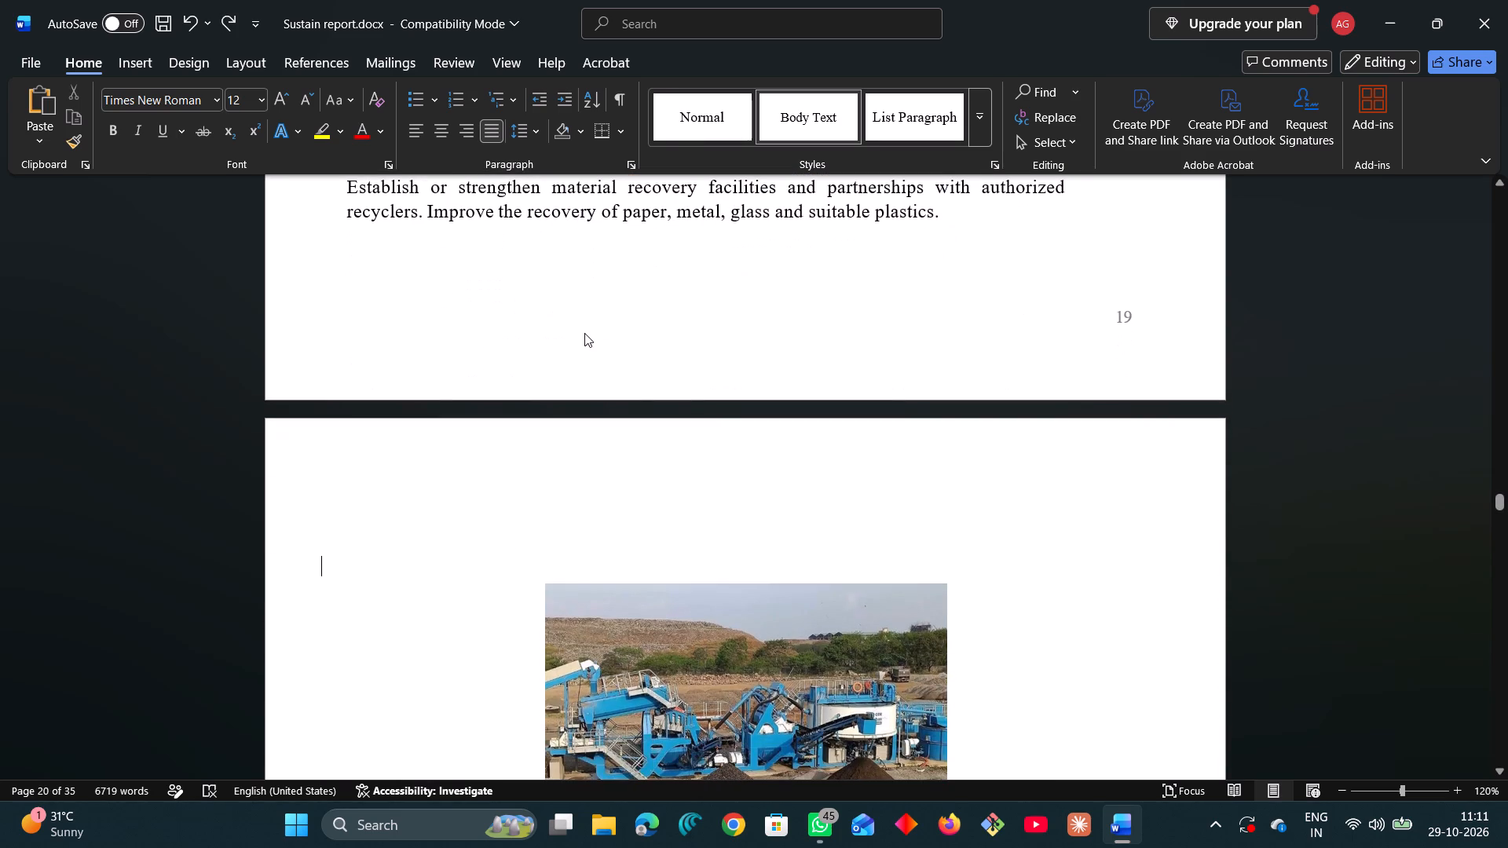
Insert a page break before item 3 Recycling and material recovery and delete the leftover blank line above it.
scroll(539, 319, up, 3)
click(379, 300)
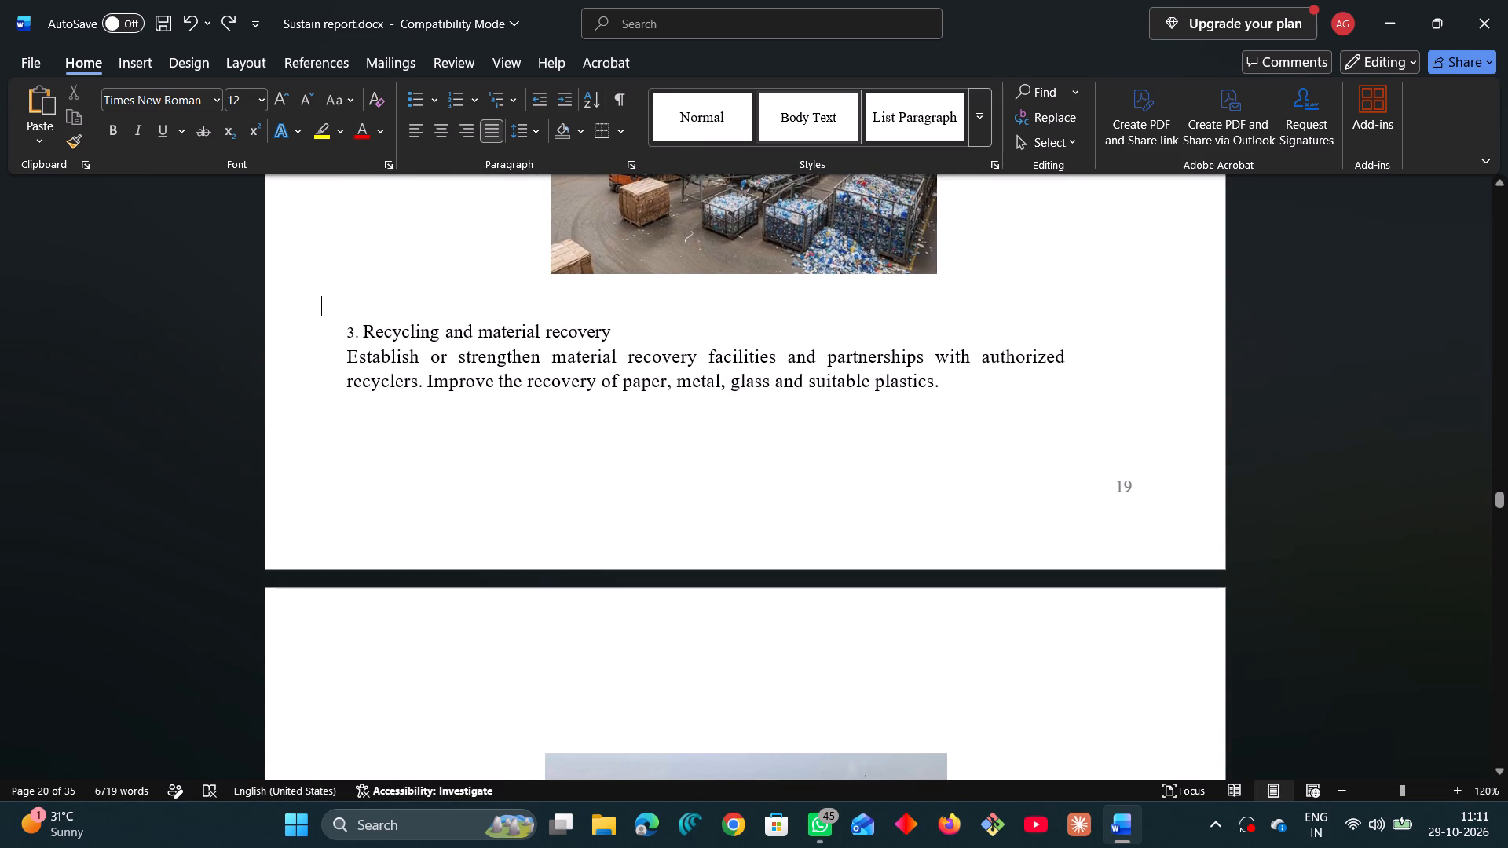
key(ctrl+Return)
scroll(379, 300, down, 1)
key(BackSpace)
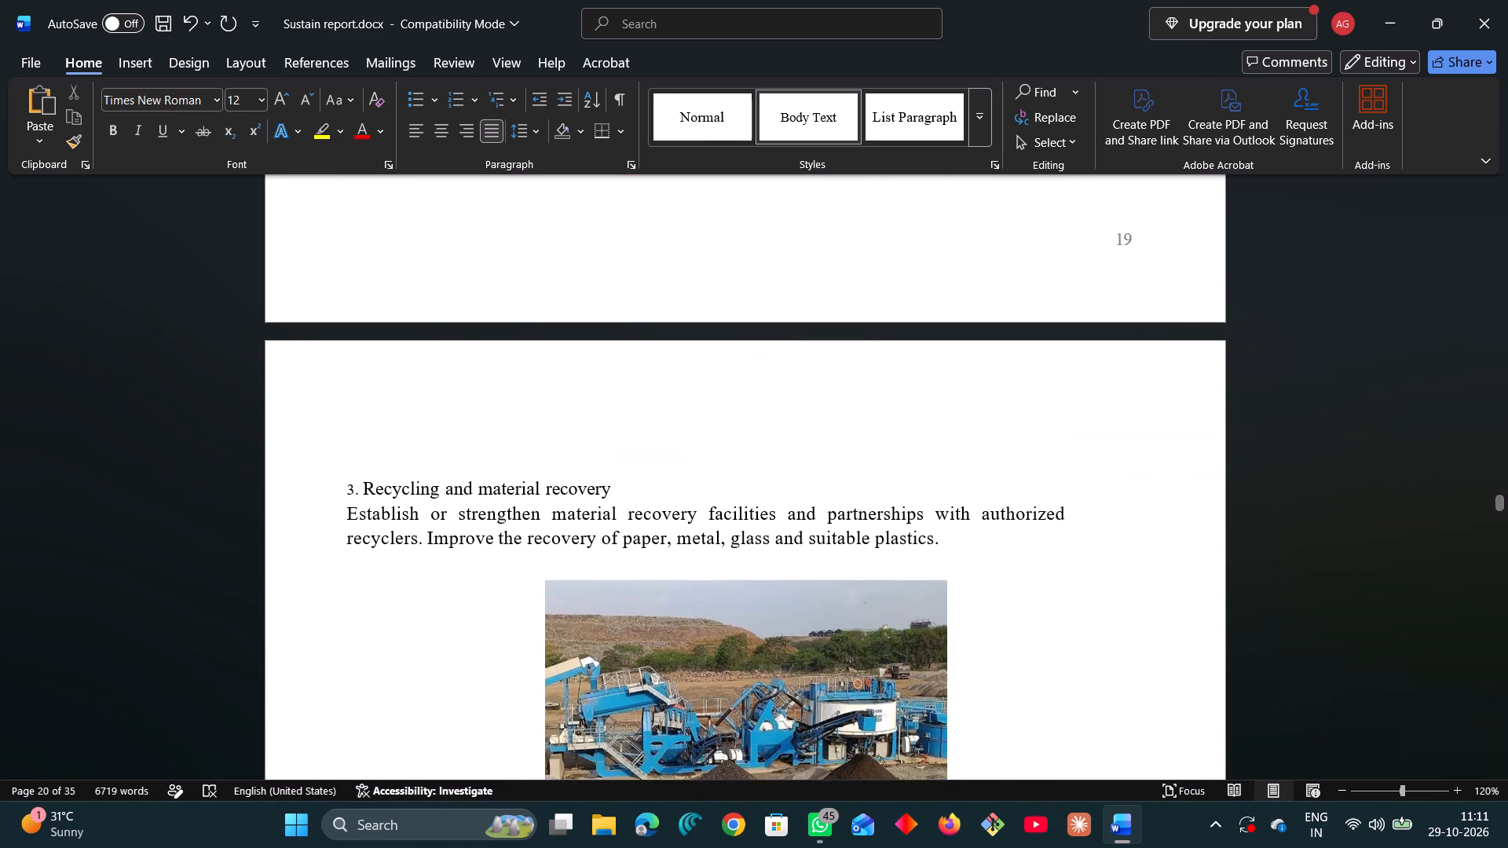
Delete the blank line between "Additional measures should include:" and its bulleted list.
scroll(393, 426, down, 6)
scroll(407, 177, down, 2)
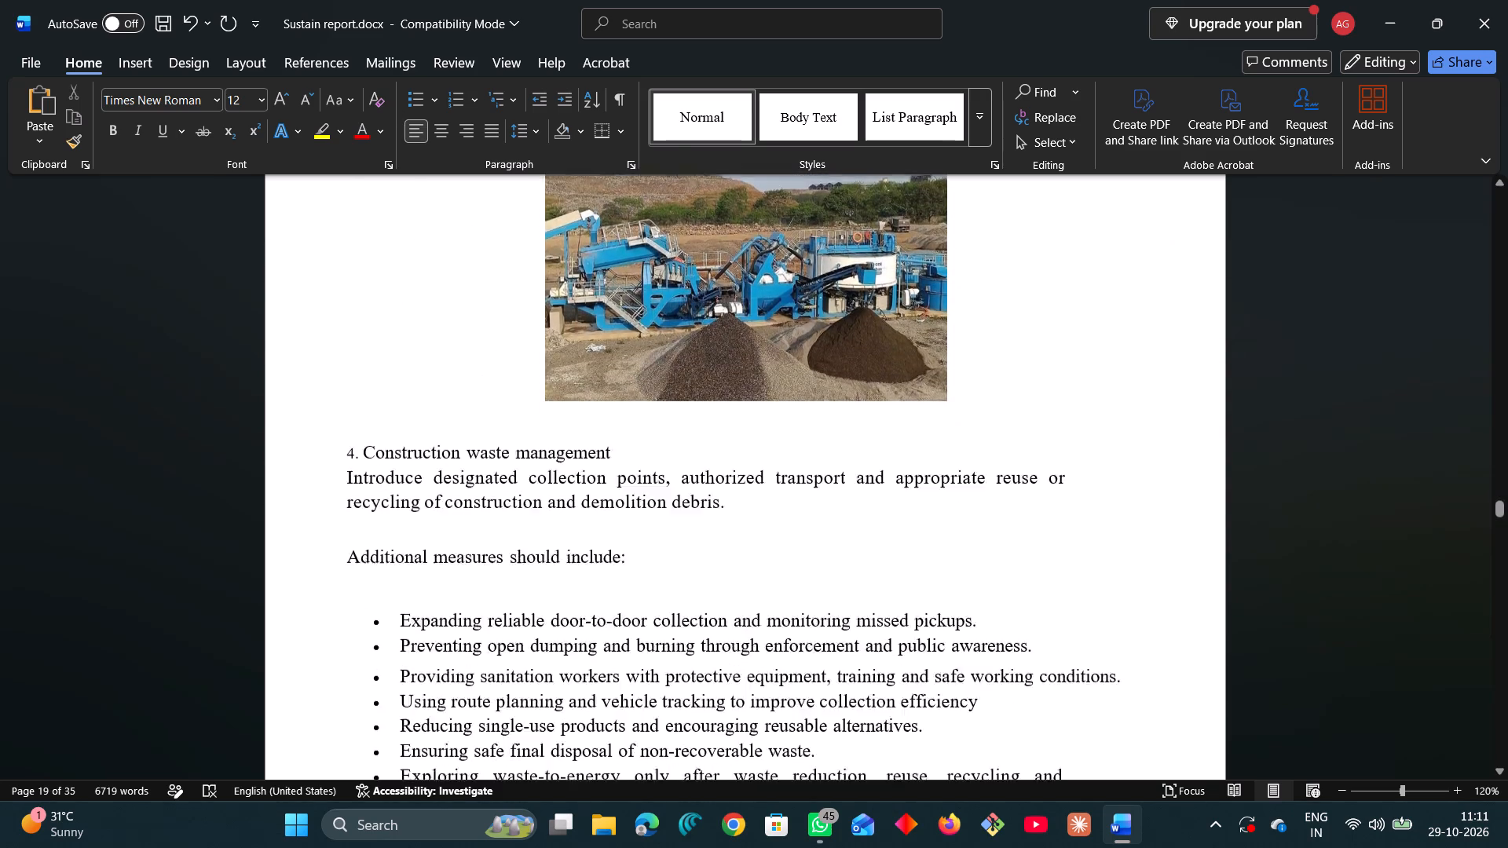
scroll(401, 221, down, 4)
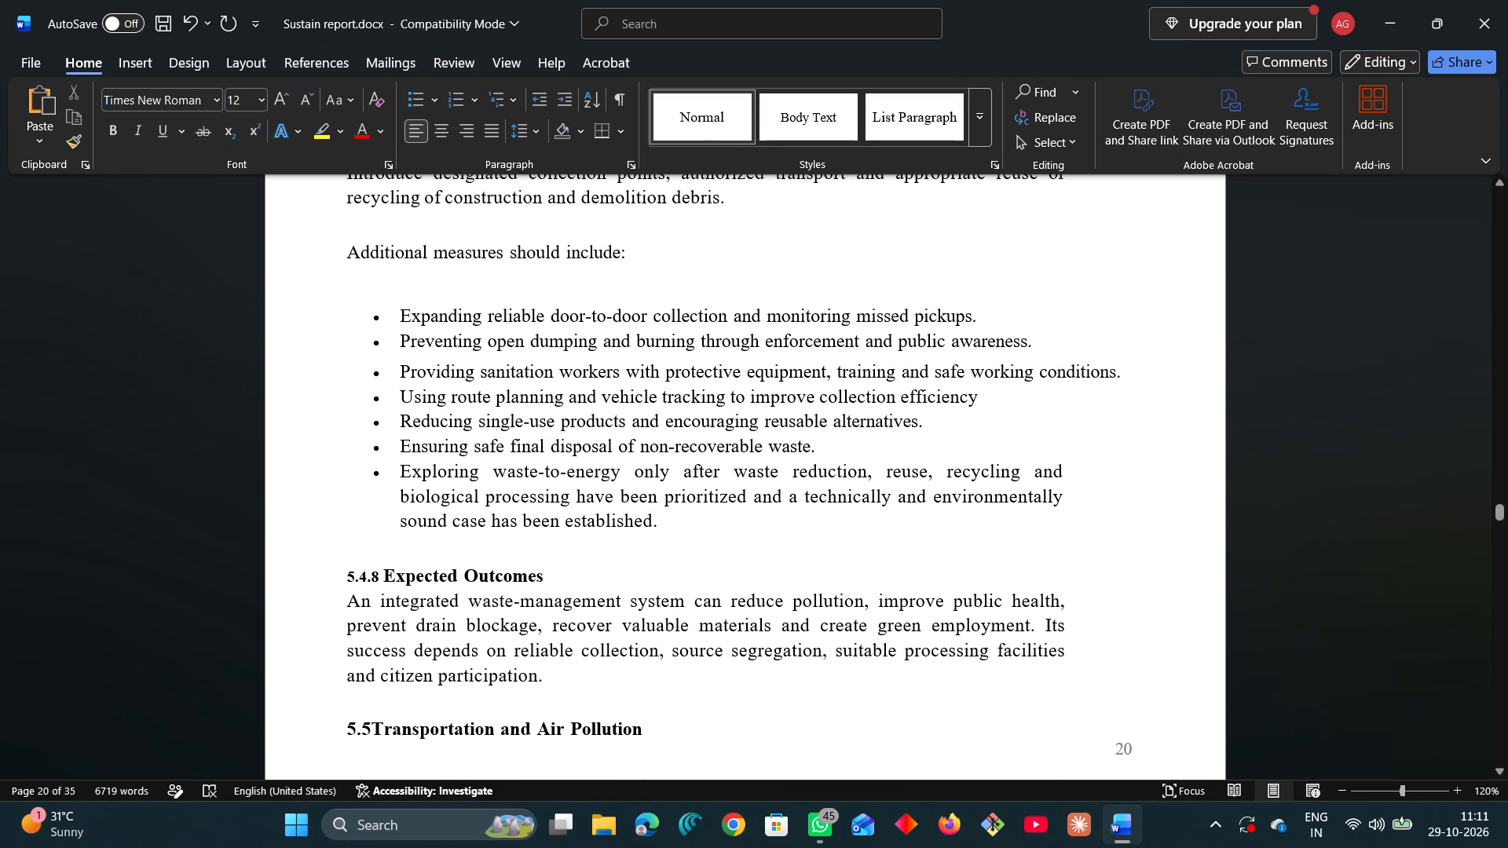
click(412, 302)
key(BackSpace)
scroll(413, 302, up, 4)
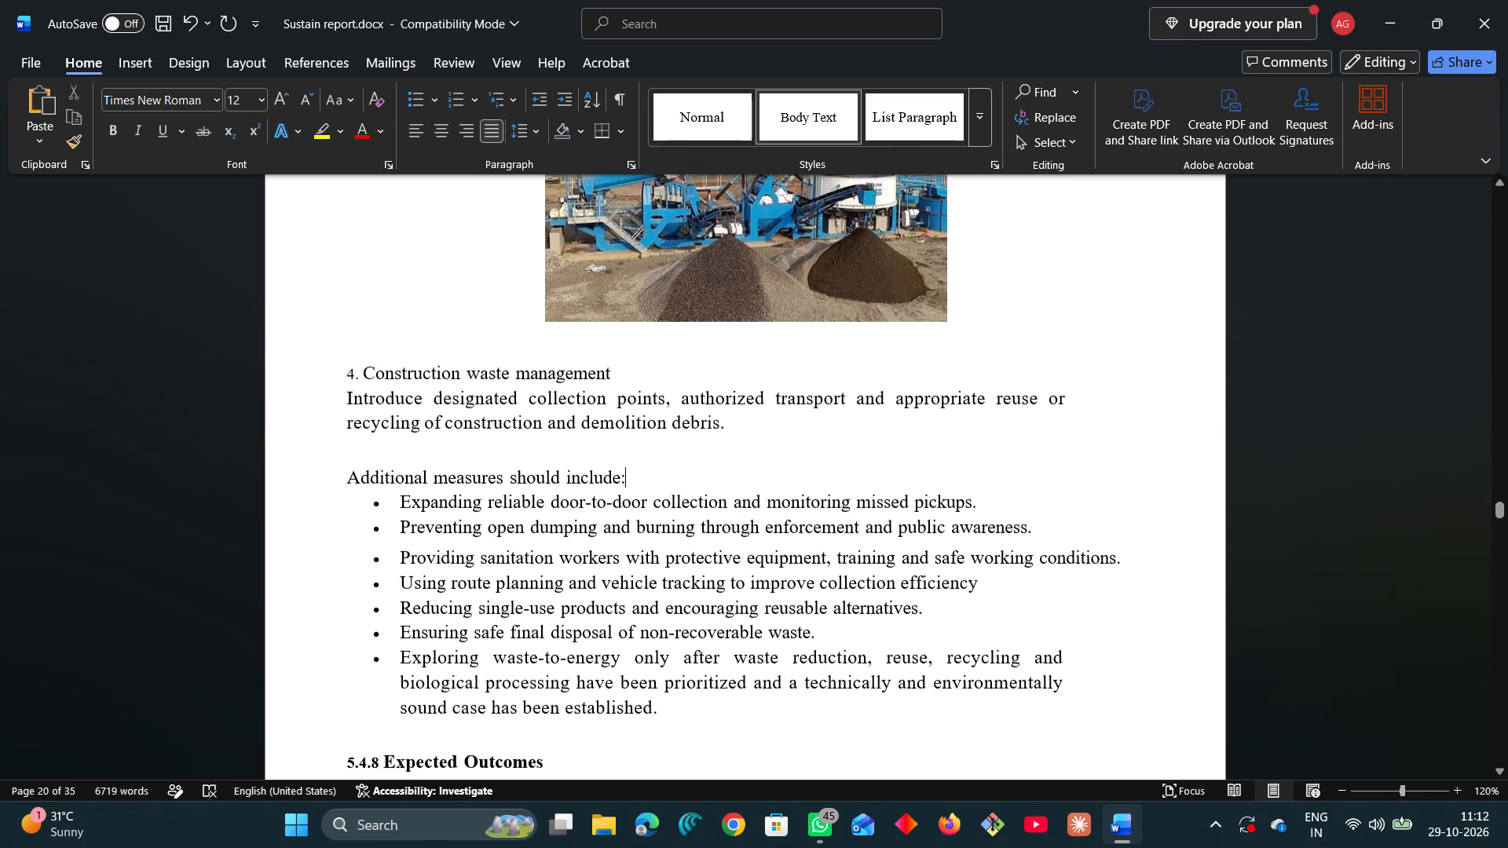
Insert a page break before heading 5.5 Transportation and Air Pollution and delete the leftover blank line above it.
scroll(413, 302, down, 8)
click(533, 418)
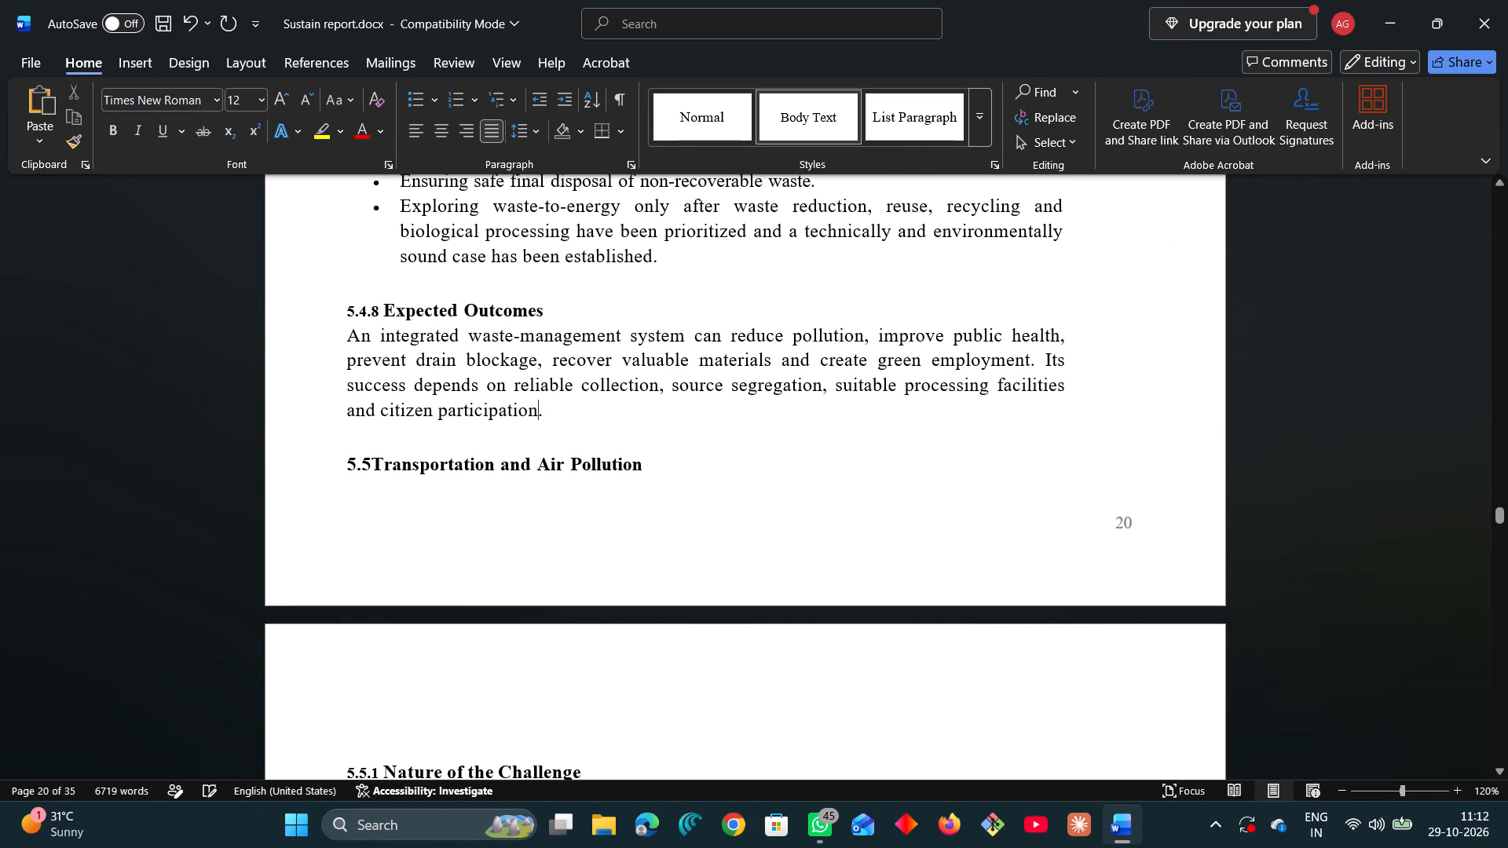
click(539, 433)
key(ctrl+Return)
scroll(537, 424, down, 2)
key(BackSpace)
scroll(419, 261, down, 2)
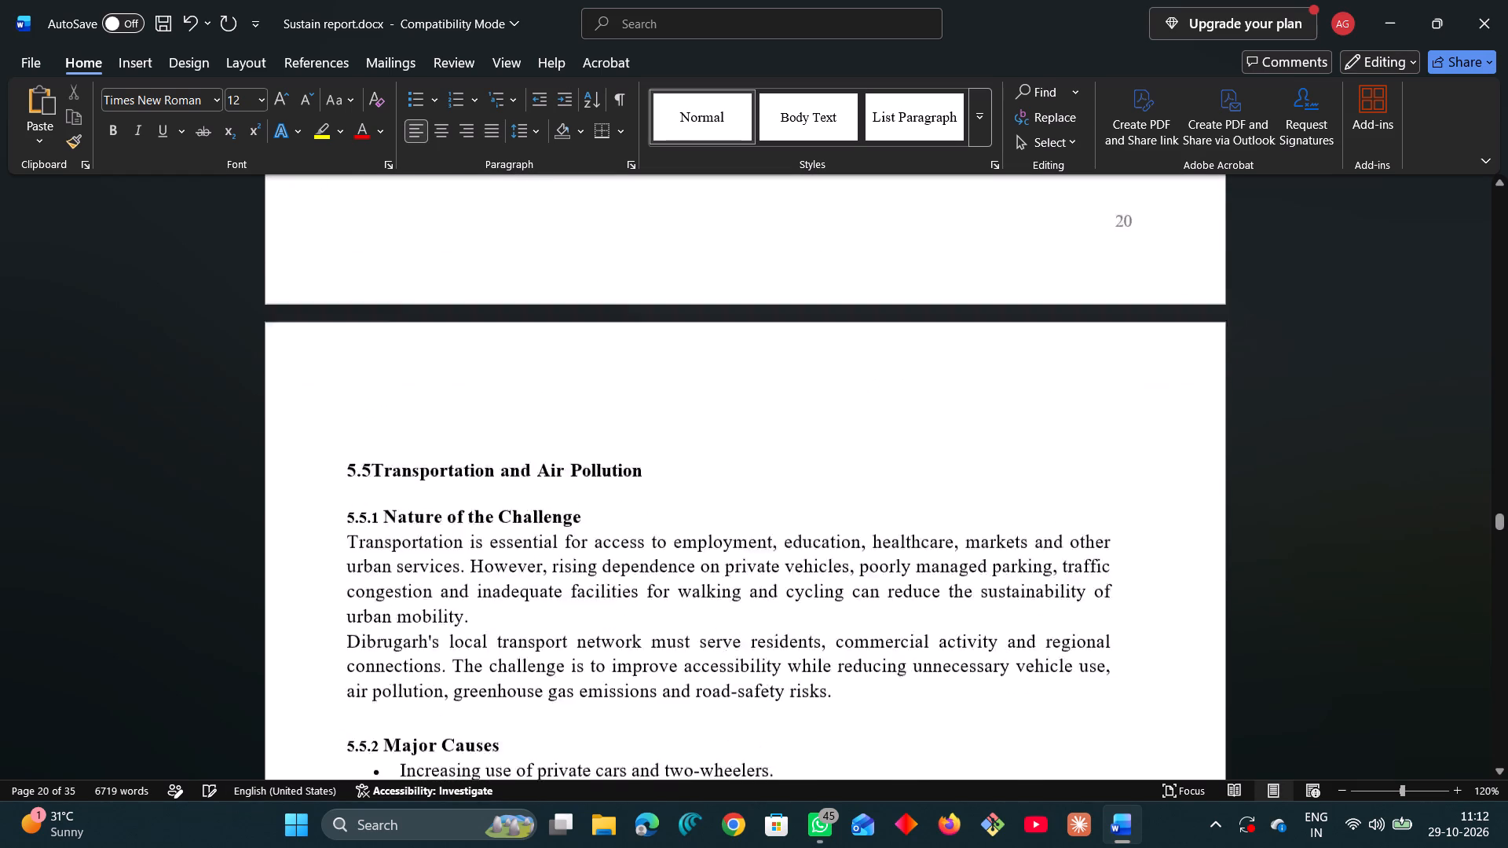
Insert a page break before item 6 Promote compact, mixed-use planning and delete the leftover blank line above it.
scroll(419, 261, down, 11)
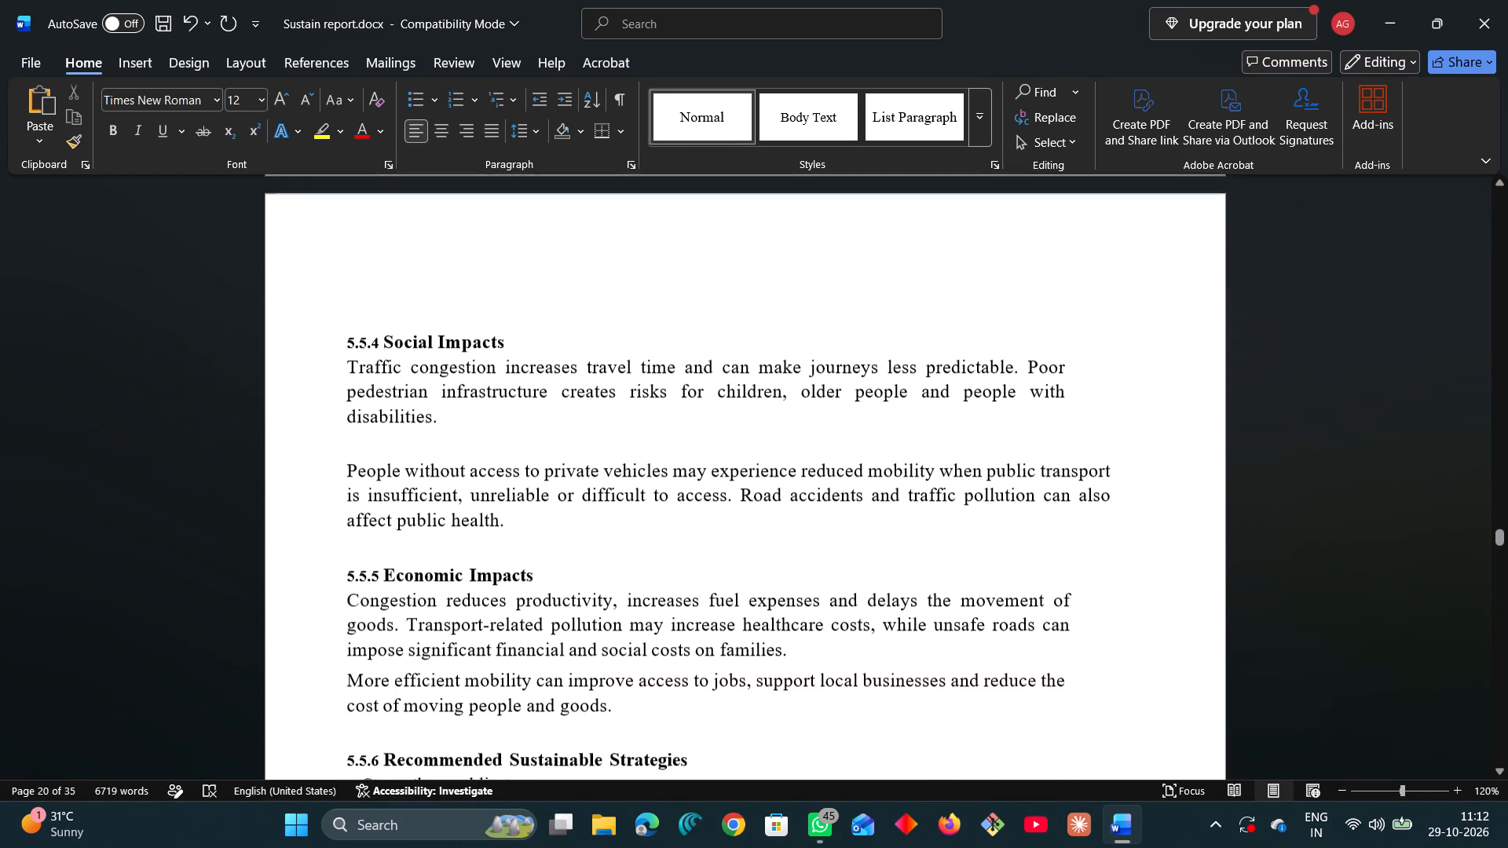
click(365, 280)
scroll(365, 280, down, 1)
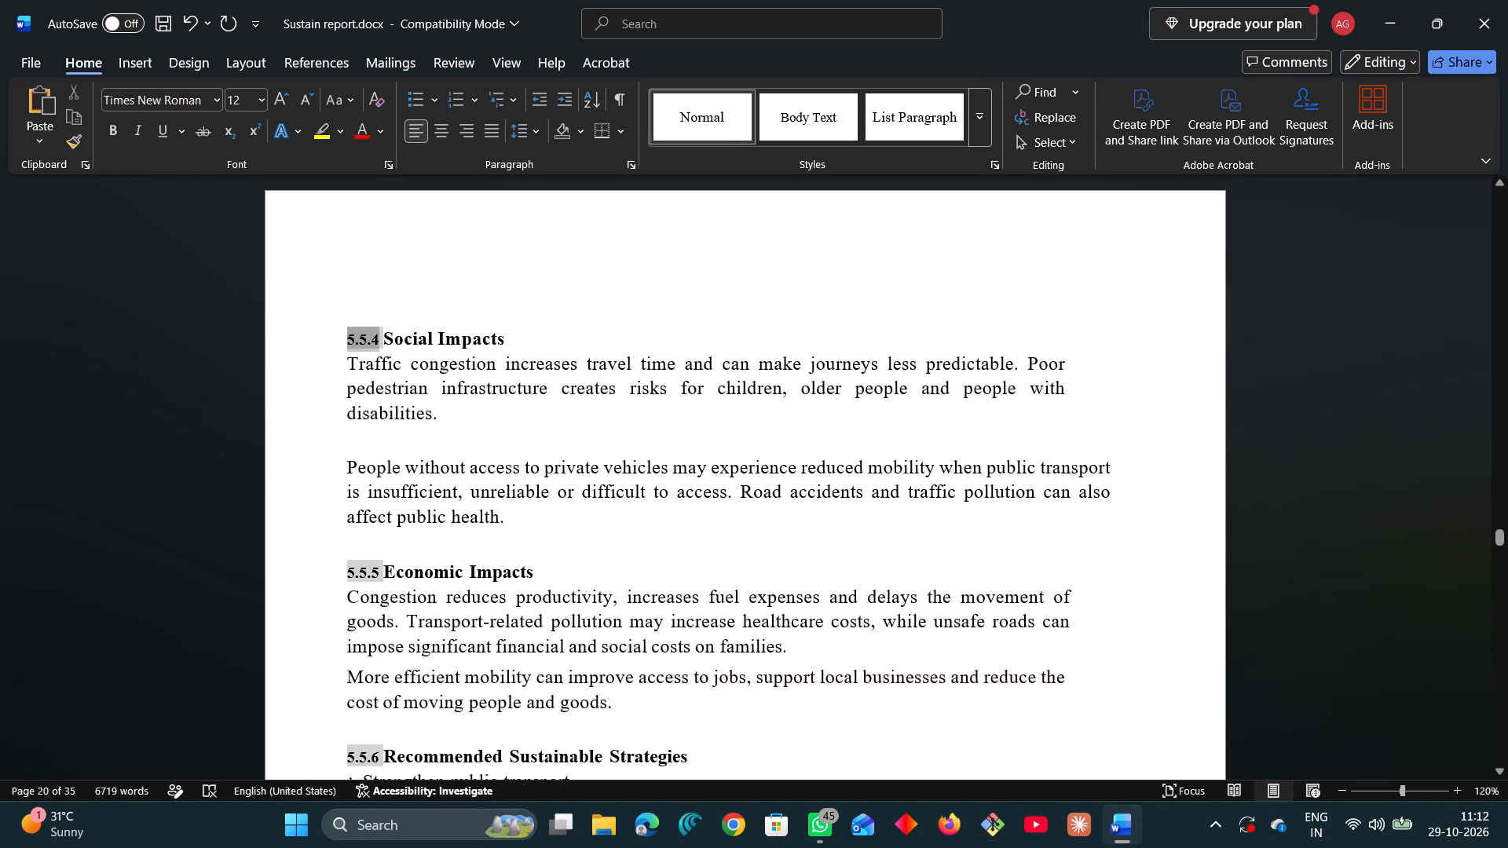
scroll(365, 280, down, 1)
scroll(510, 514, down, 2)
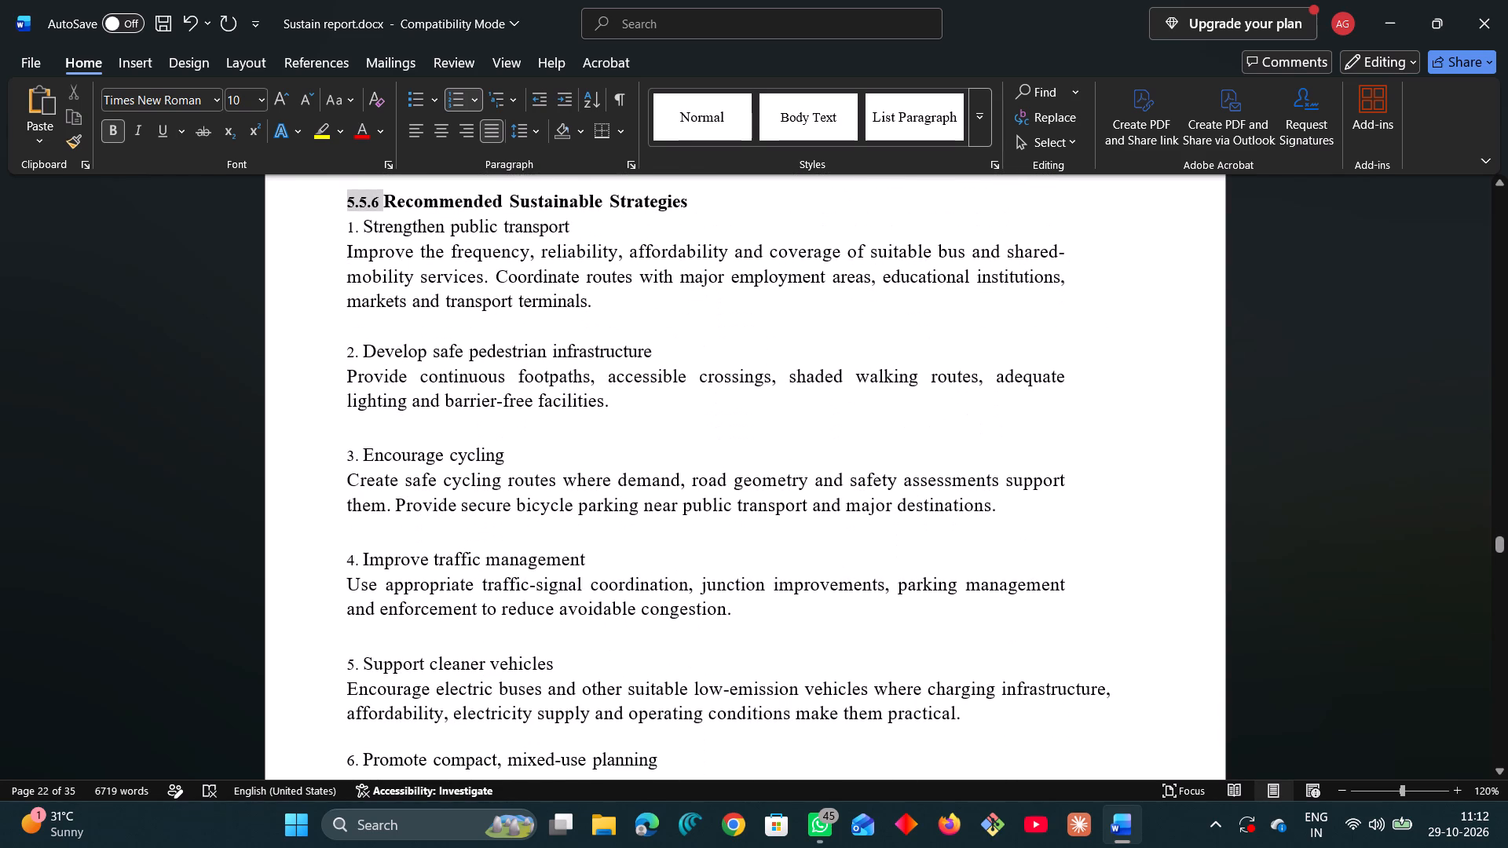
click(735, 419)
scroll(735, 419, down, 5)
scroll(735, 419, up, 1)
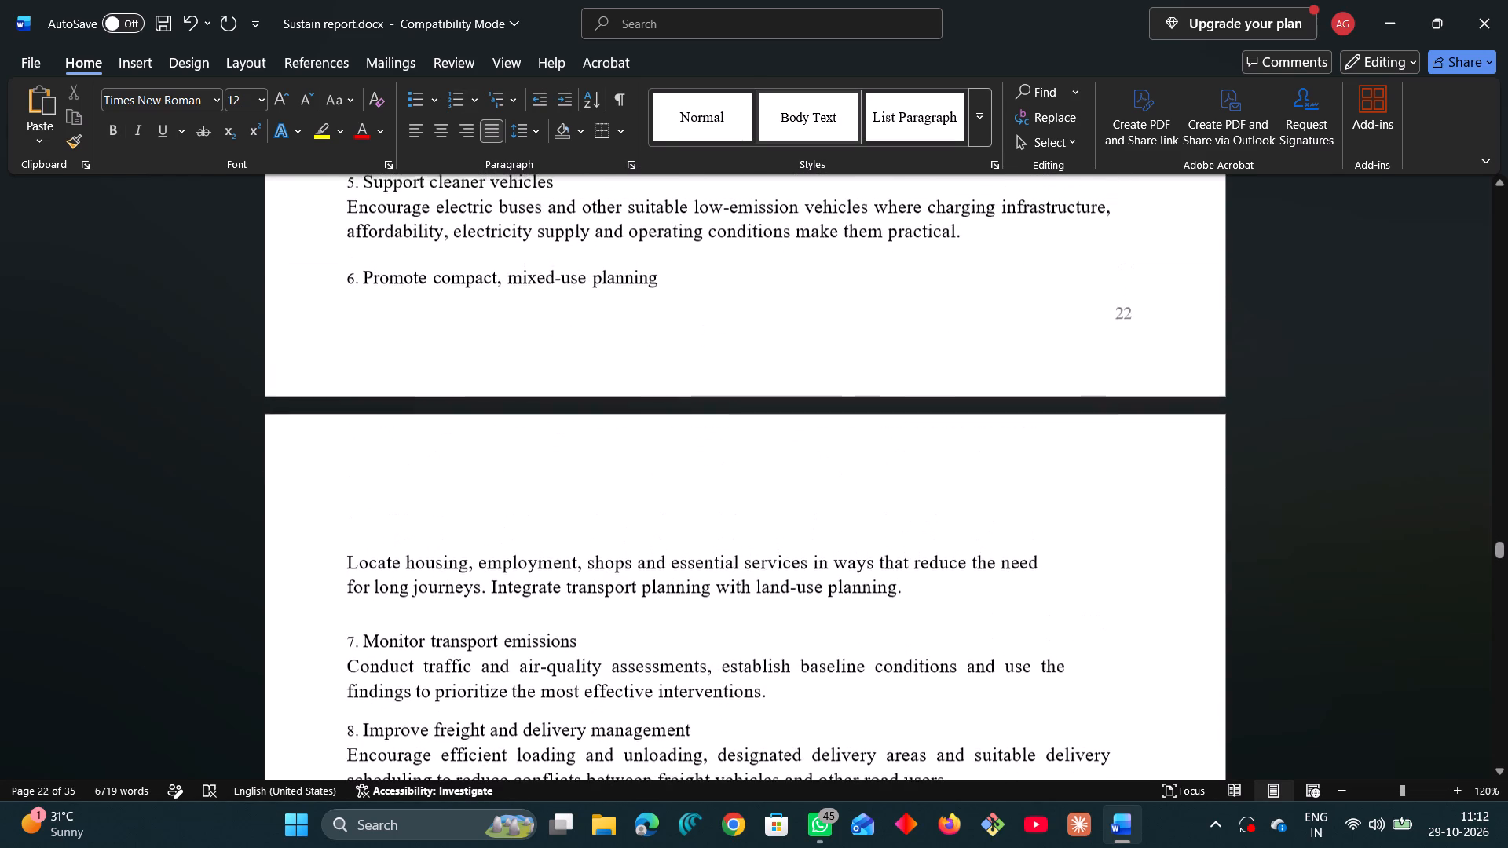
scroll(735, 419, up, 1)
click(644, 379)
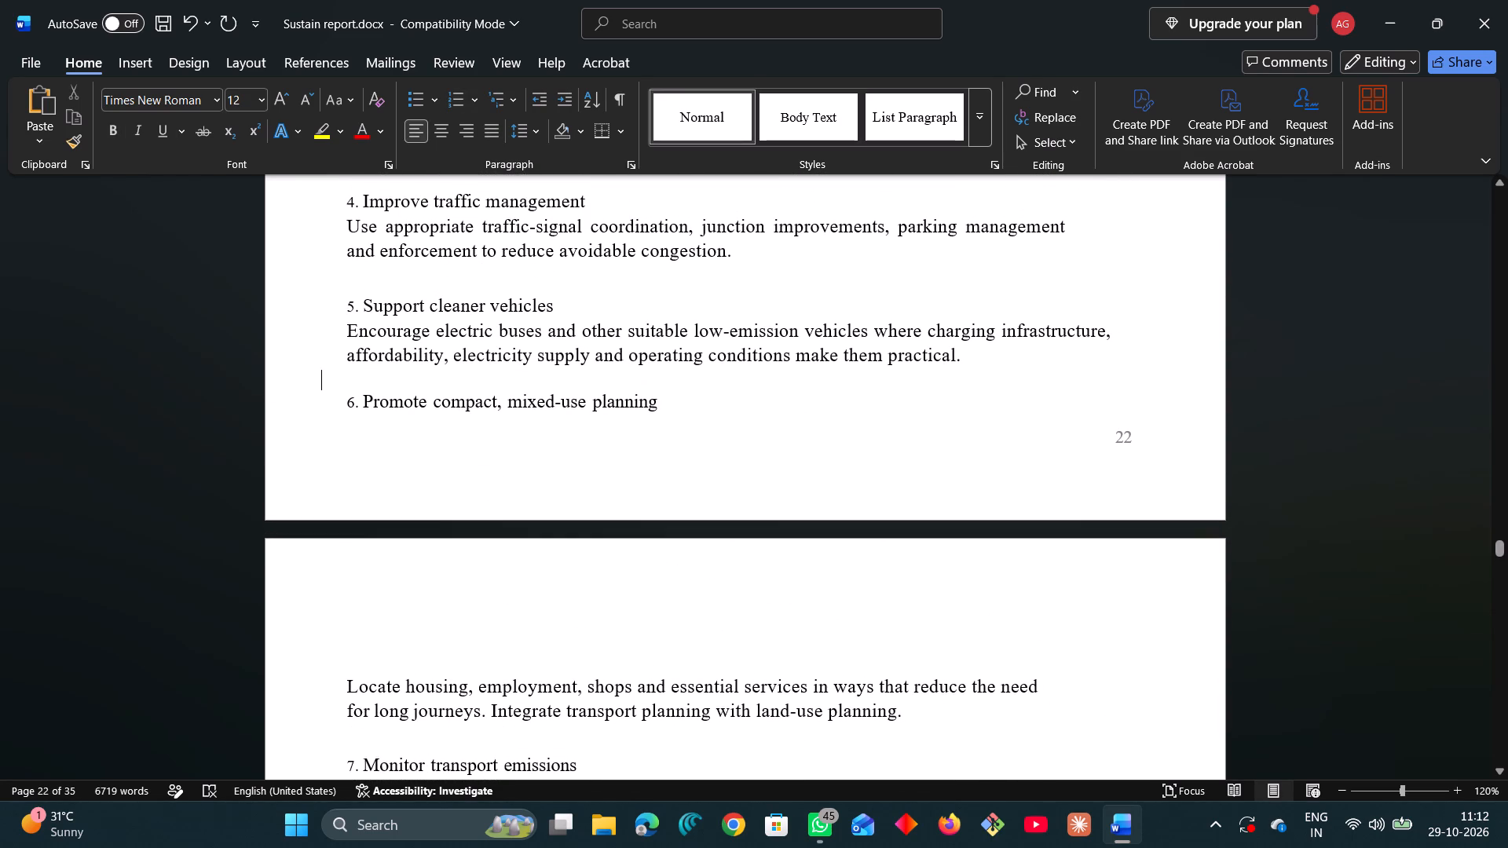
key(ctrl+Return)
scroll(644, 378, down, 1)
key(BackSpace)
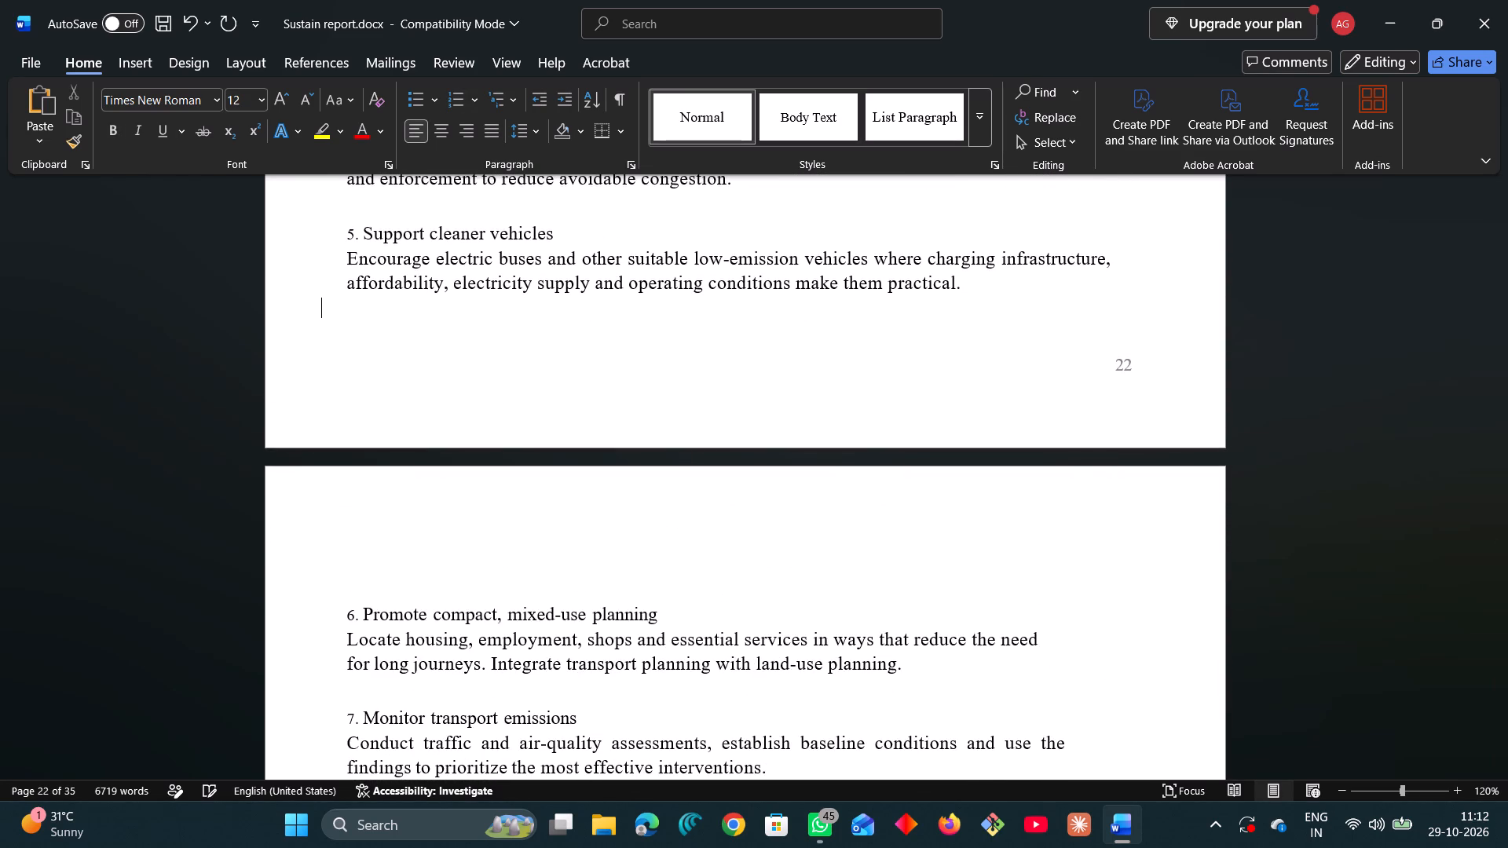
Show the formatting marks, delete the page break before heading 5.6.7 Expected Outcomes, and hide the marks again.
scroll(414, 557, down, 9)
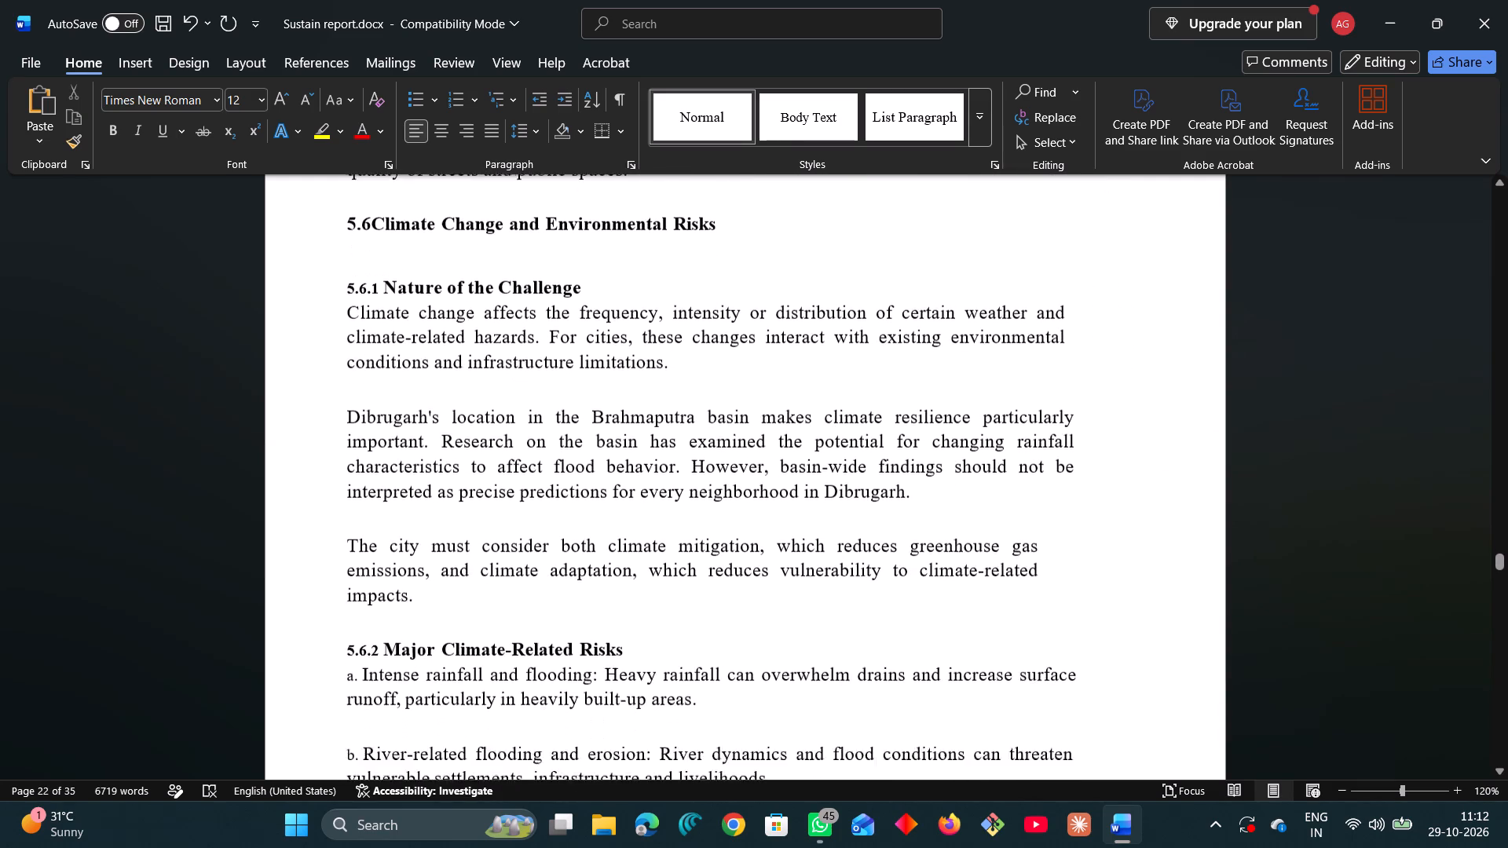
scroll(414, 557, down, 4)
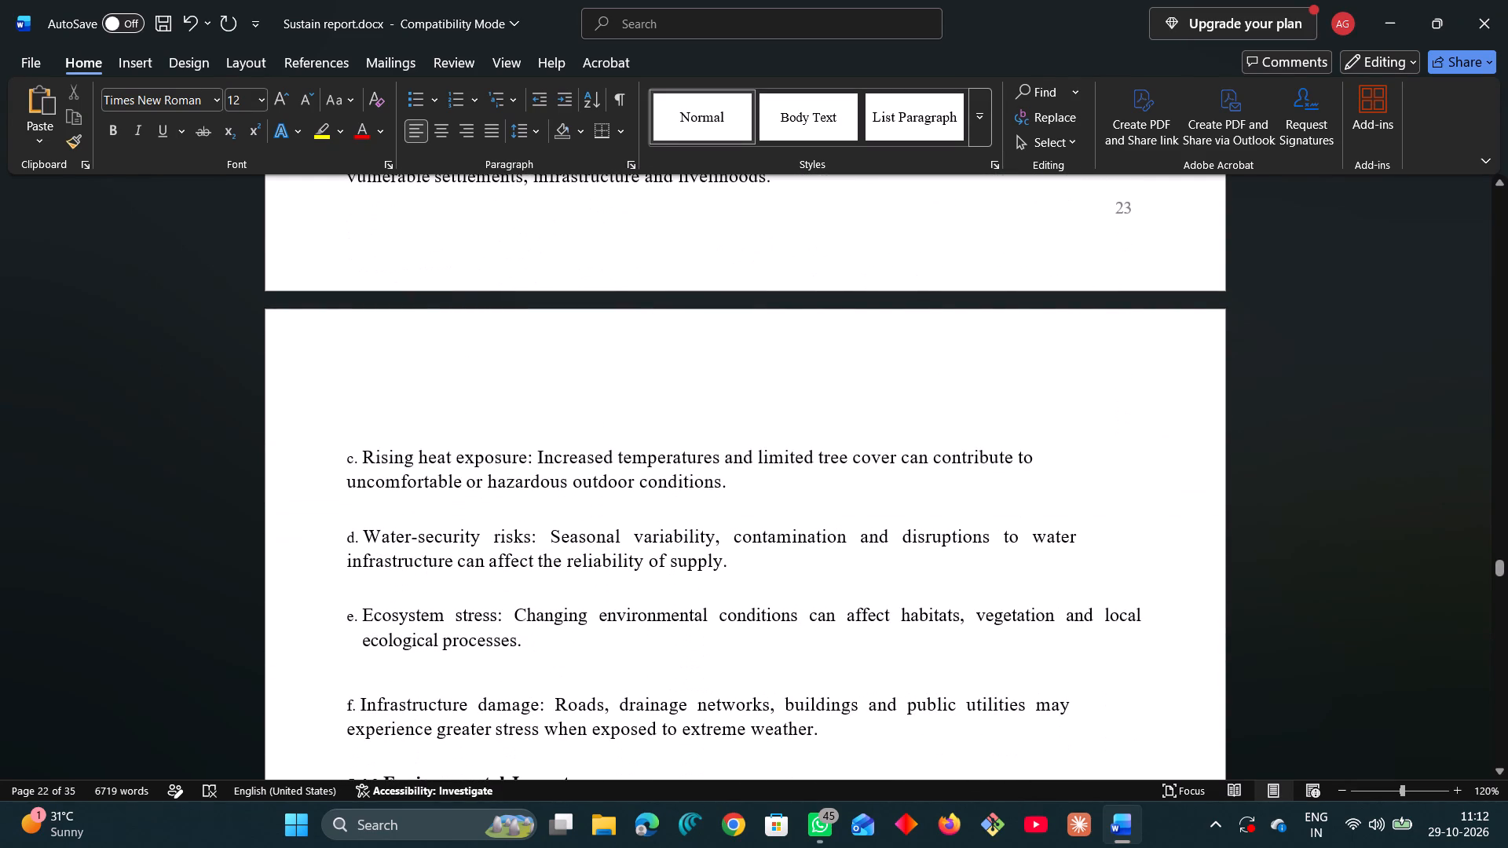
scroll(385, 413, down, 7)
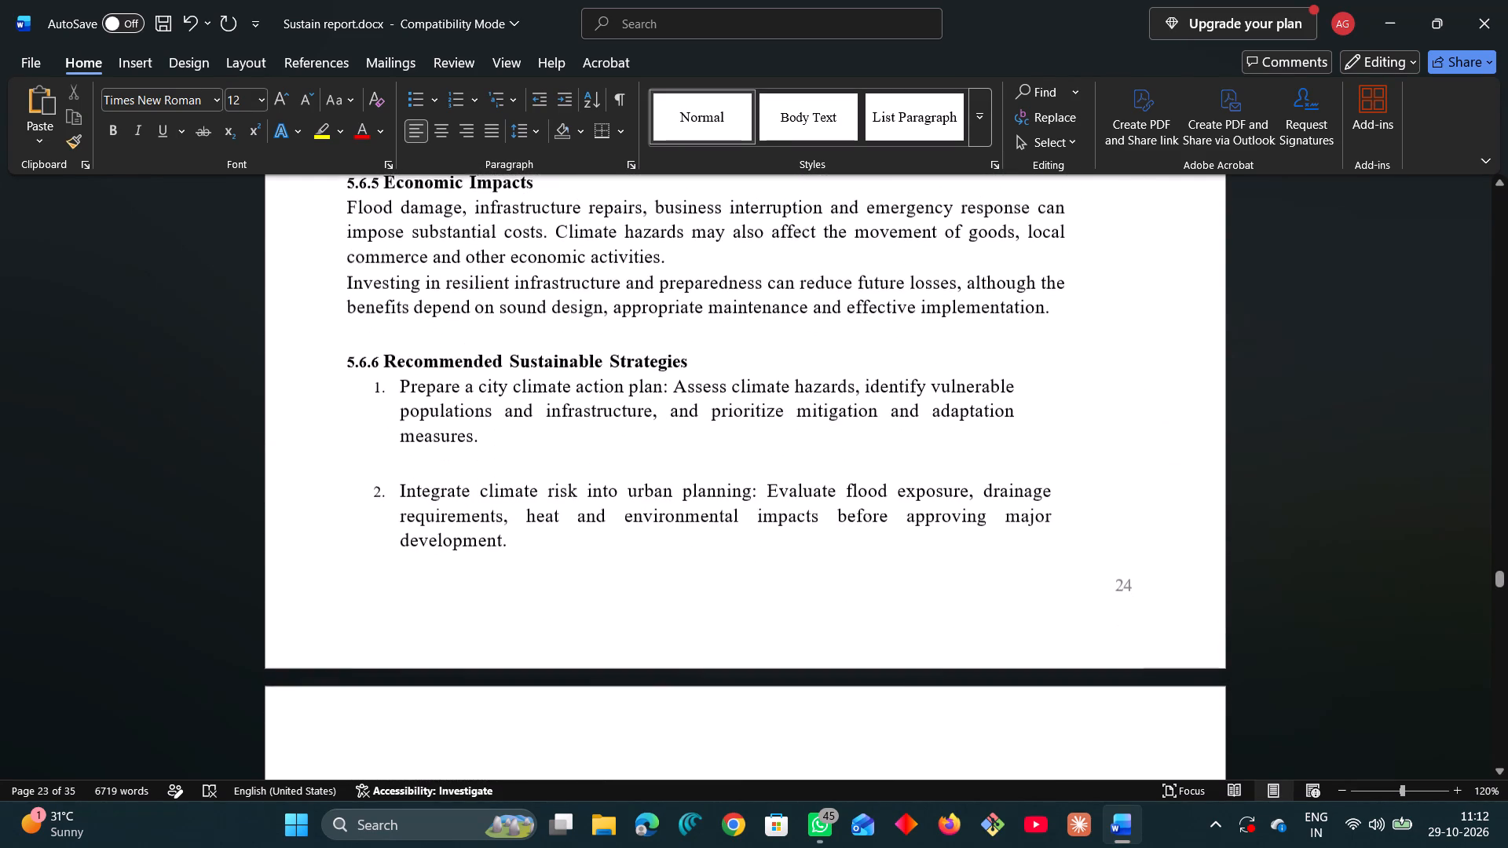
scroll(385, 413, down, 9)
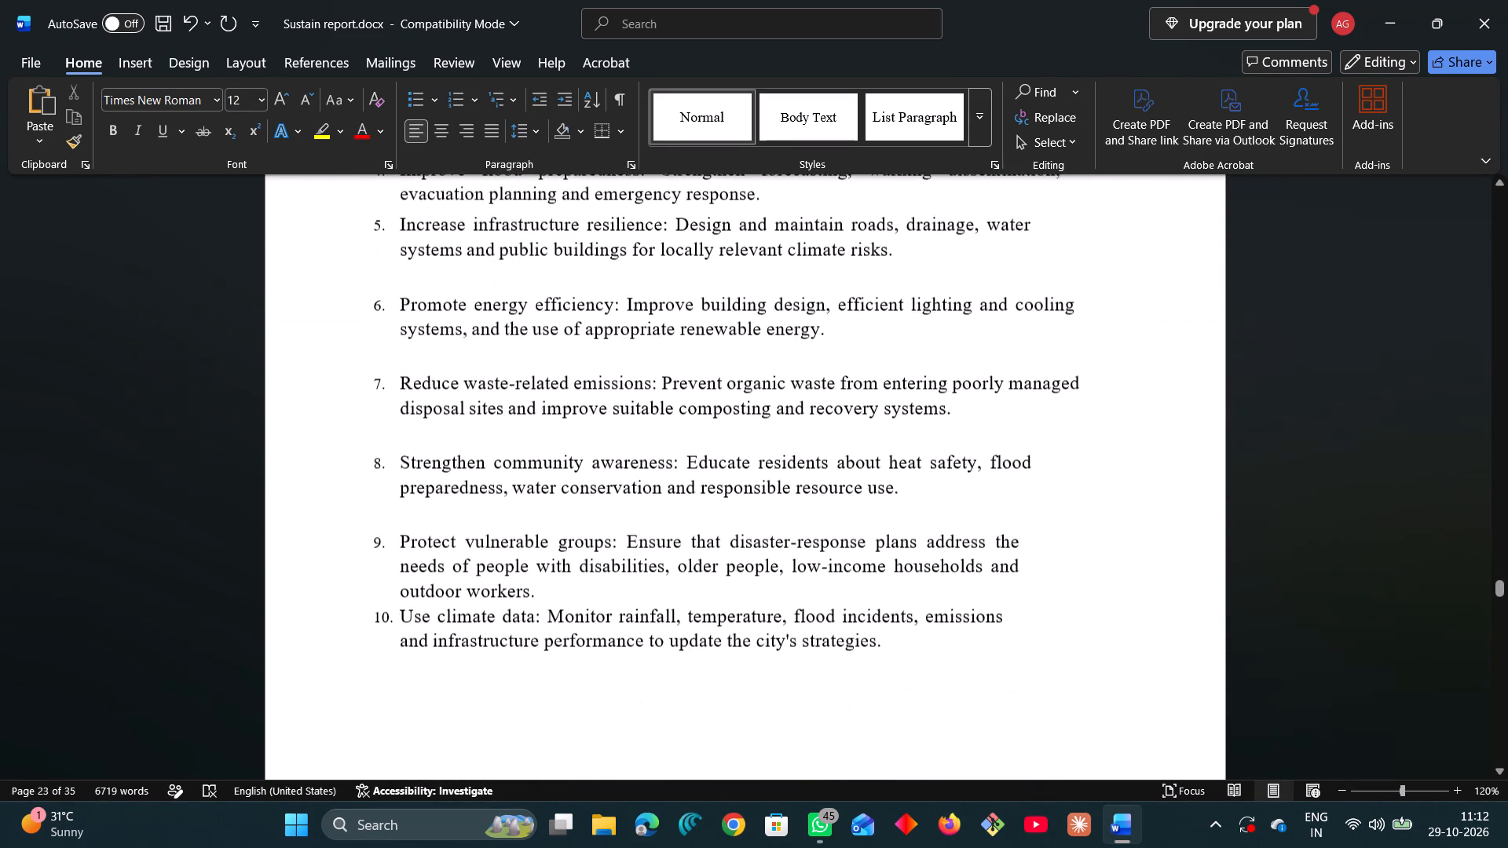
scroll(385, 413, down, 7)
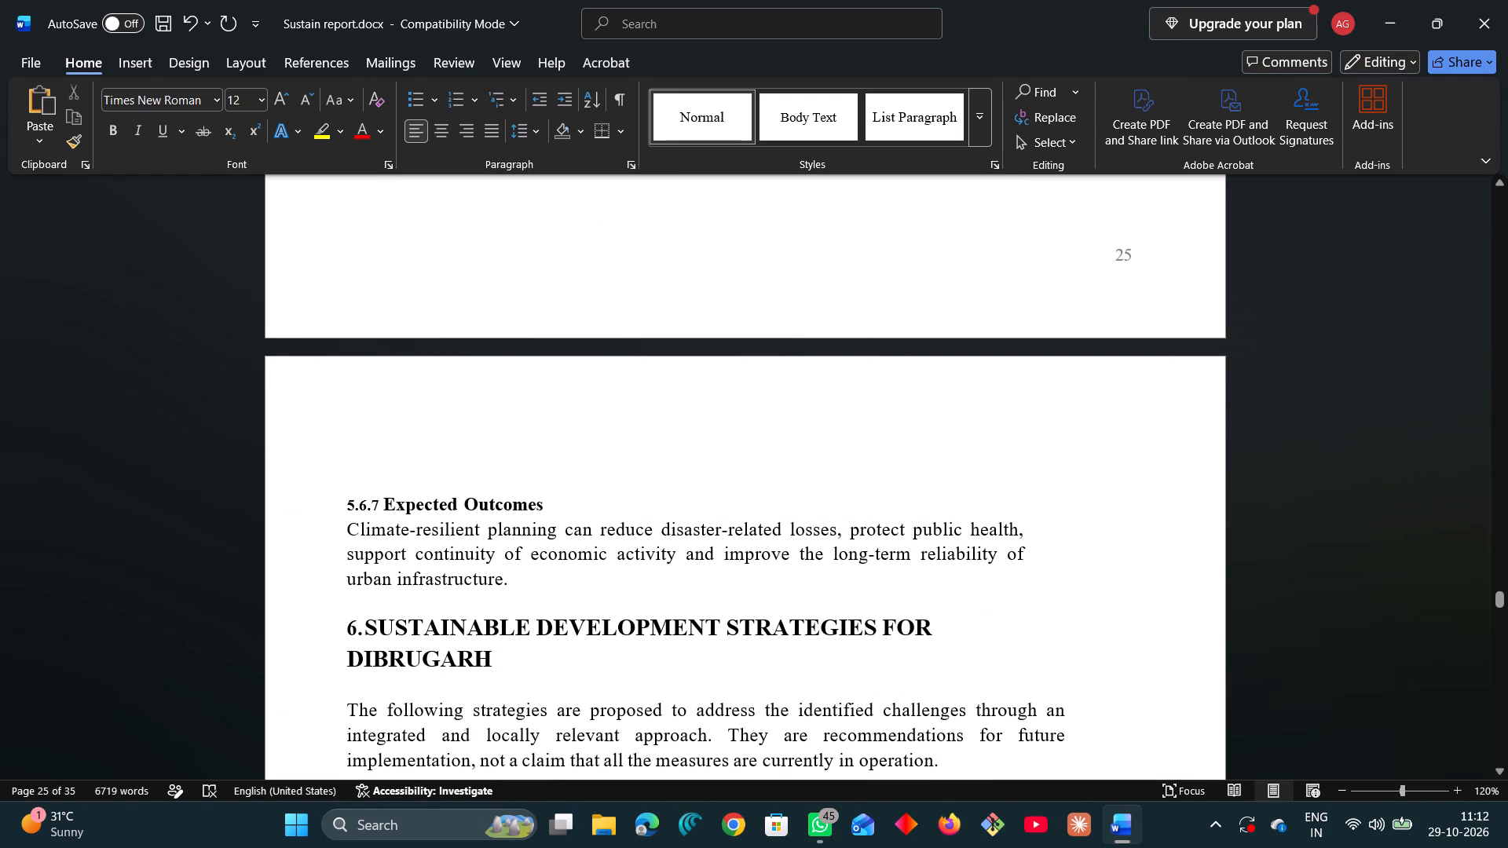
click(620, 93)
scroll(617, 413, up, 1)
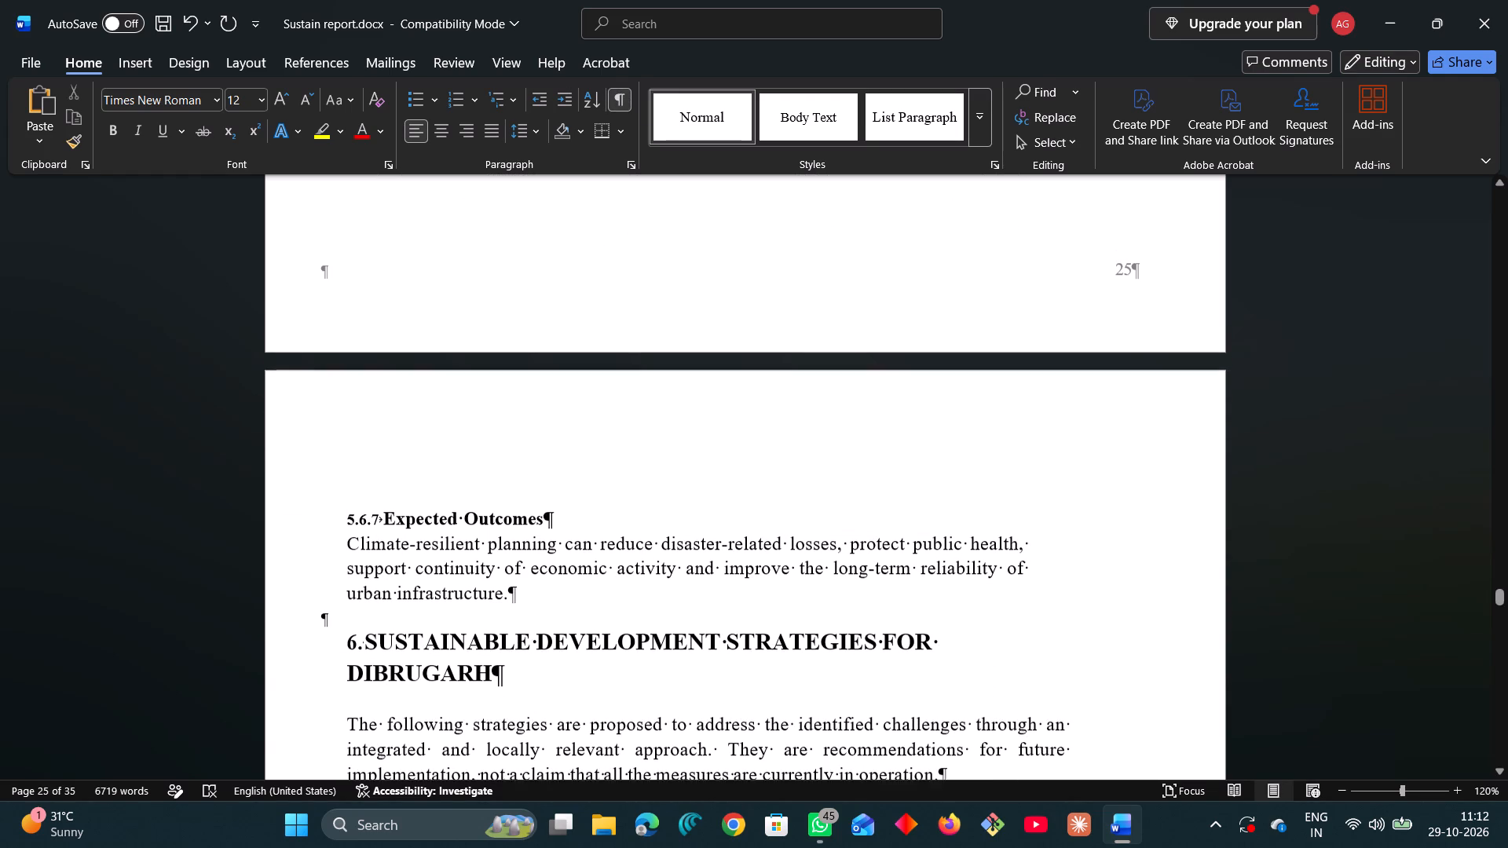
scroll(617, 413, up, 4)
click(320, 506)
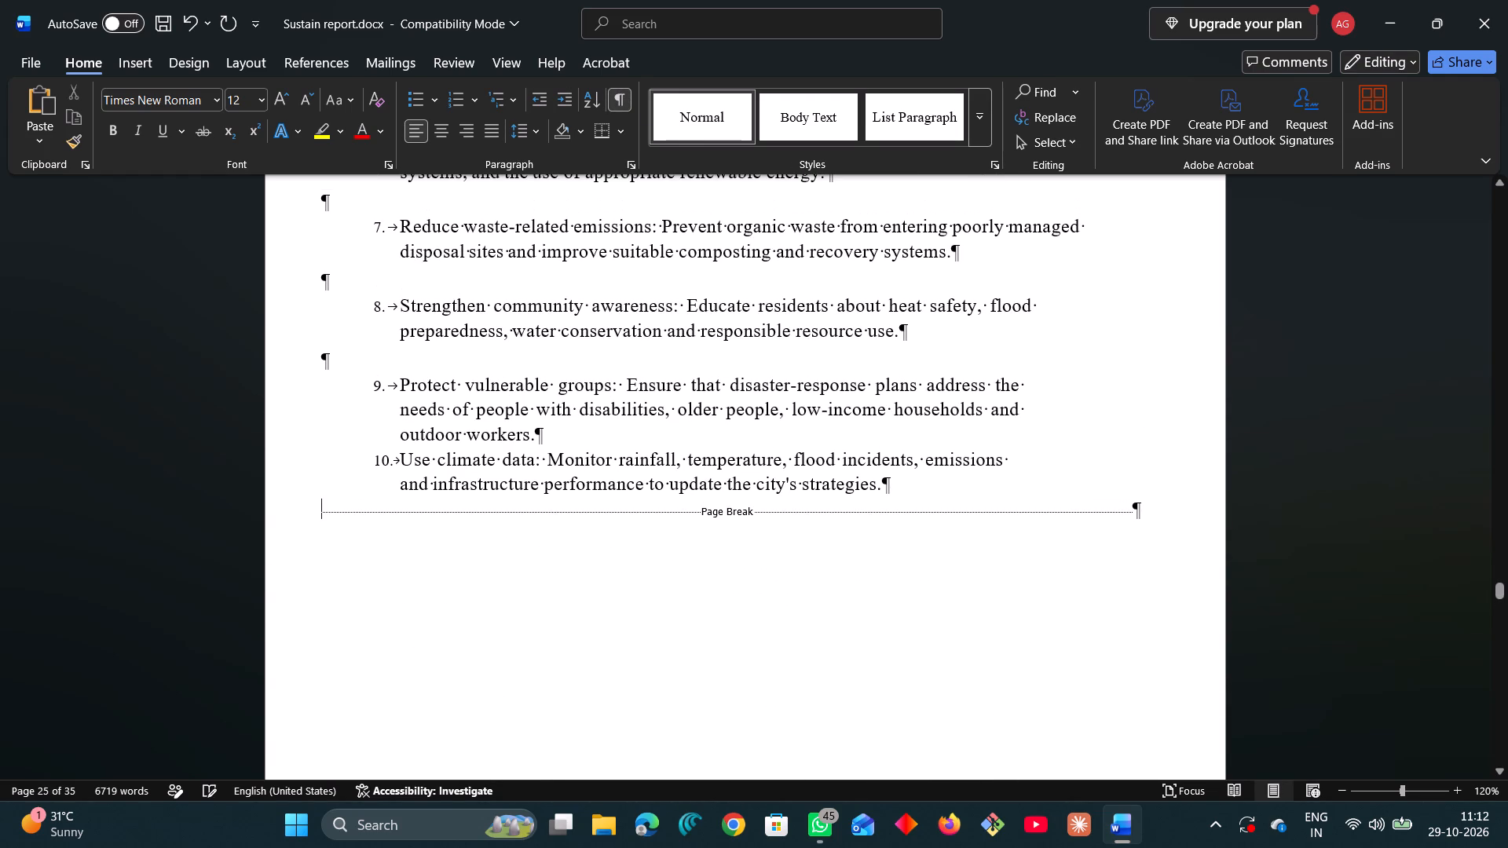
key(Delete)
scroll(320, 506, down, 4)
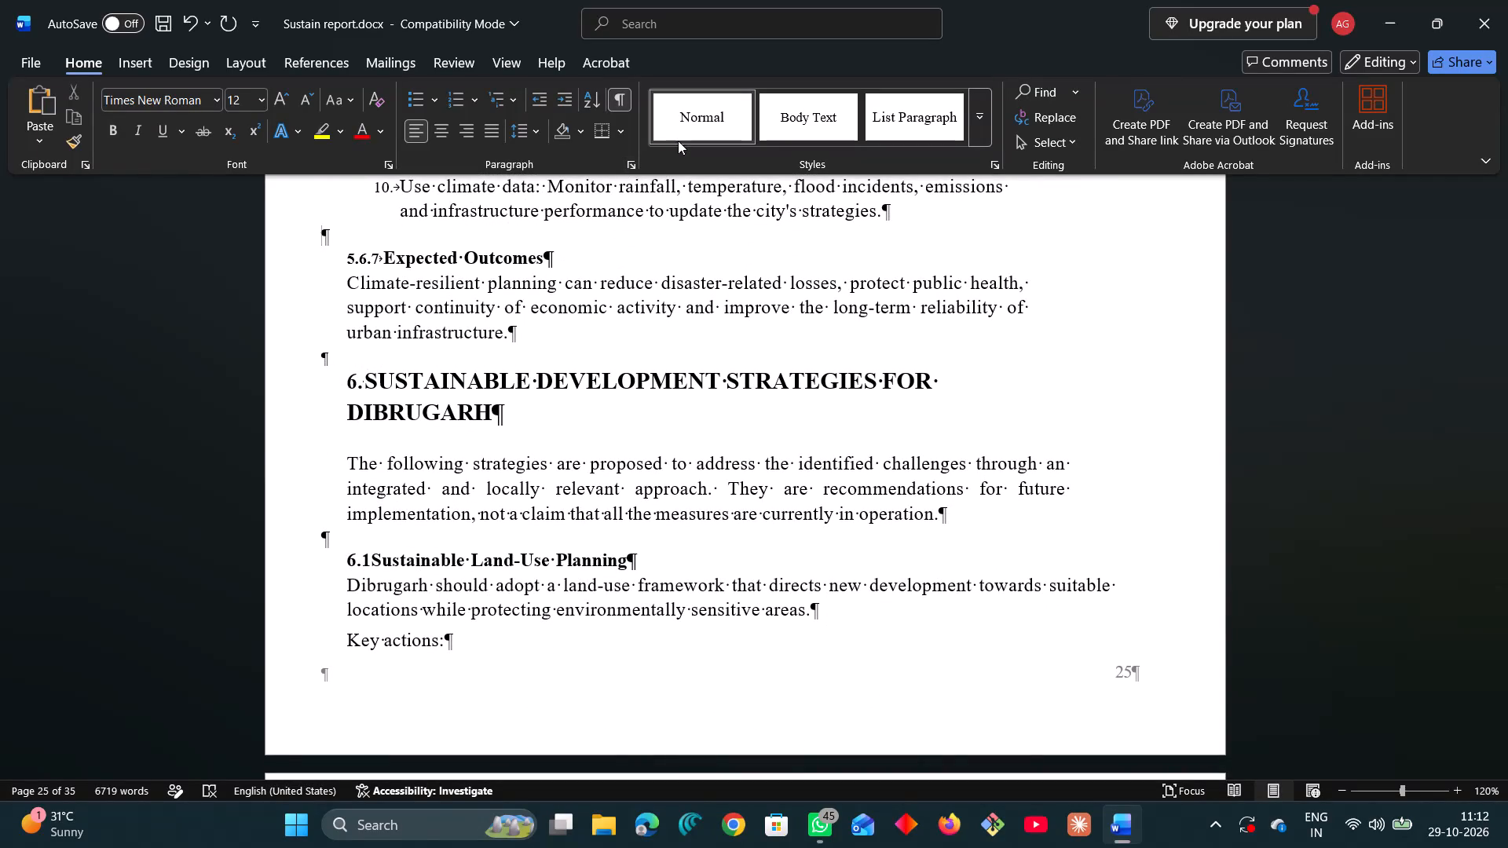
click(616, 99)
Insert a page break before "Key actions:" in section 6.1 Sustainable Land-Use Planning.
scroll(585, 354, down, 3)
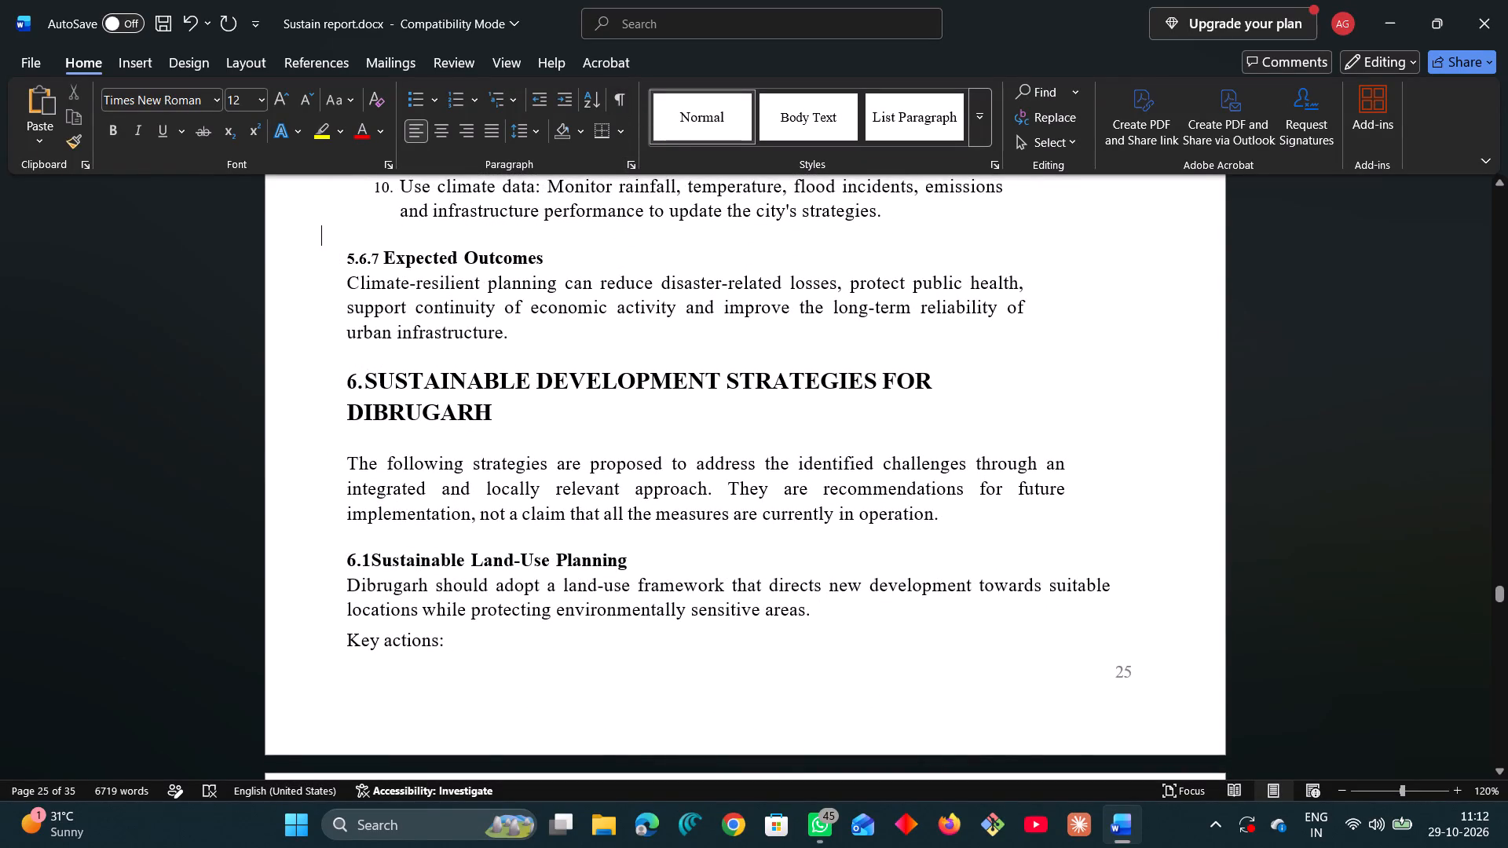
scroll(585, 354, down, 1)
scroll(585, 354, up, 2)
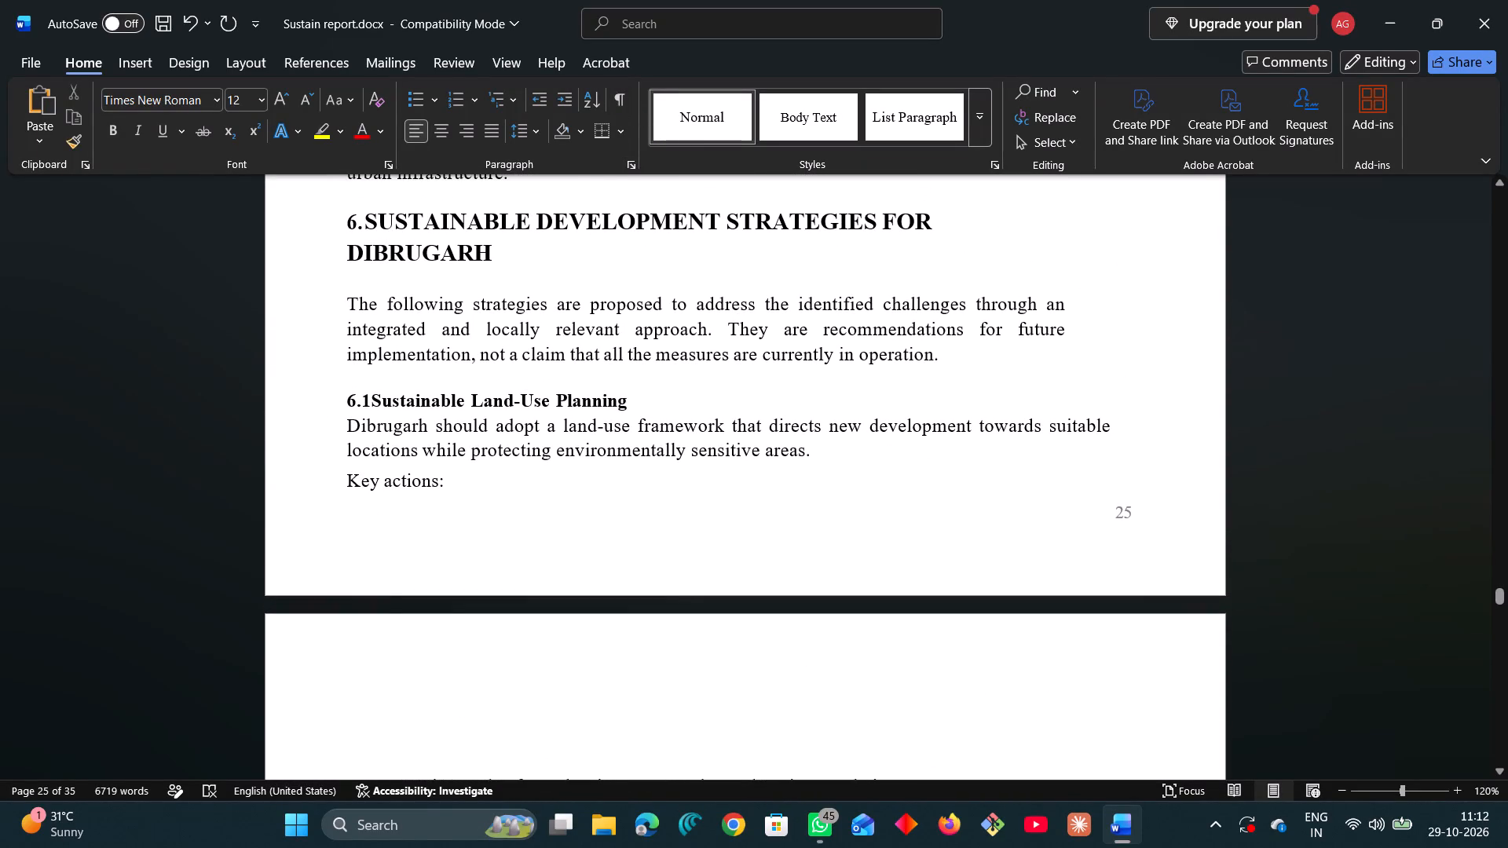
click(345, 474)
key(ctrl+Return)
scroll(345, 474, down, 2)
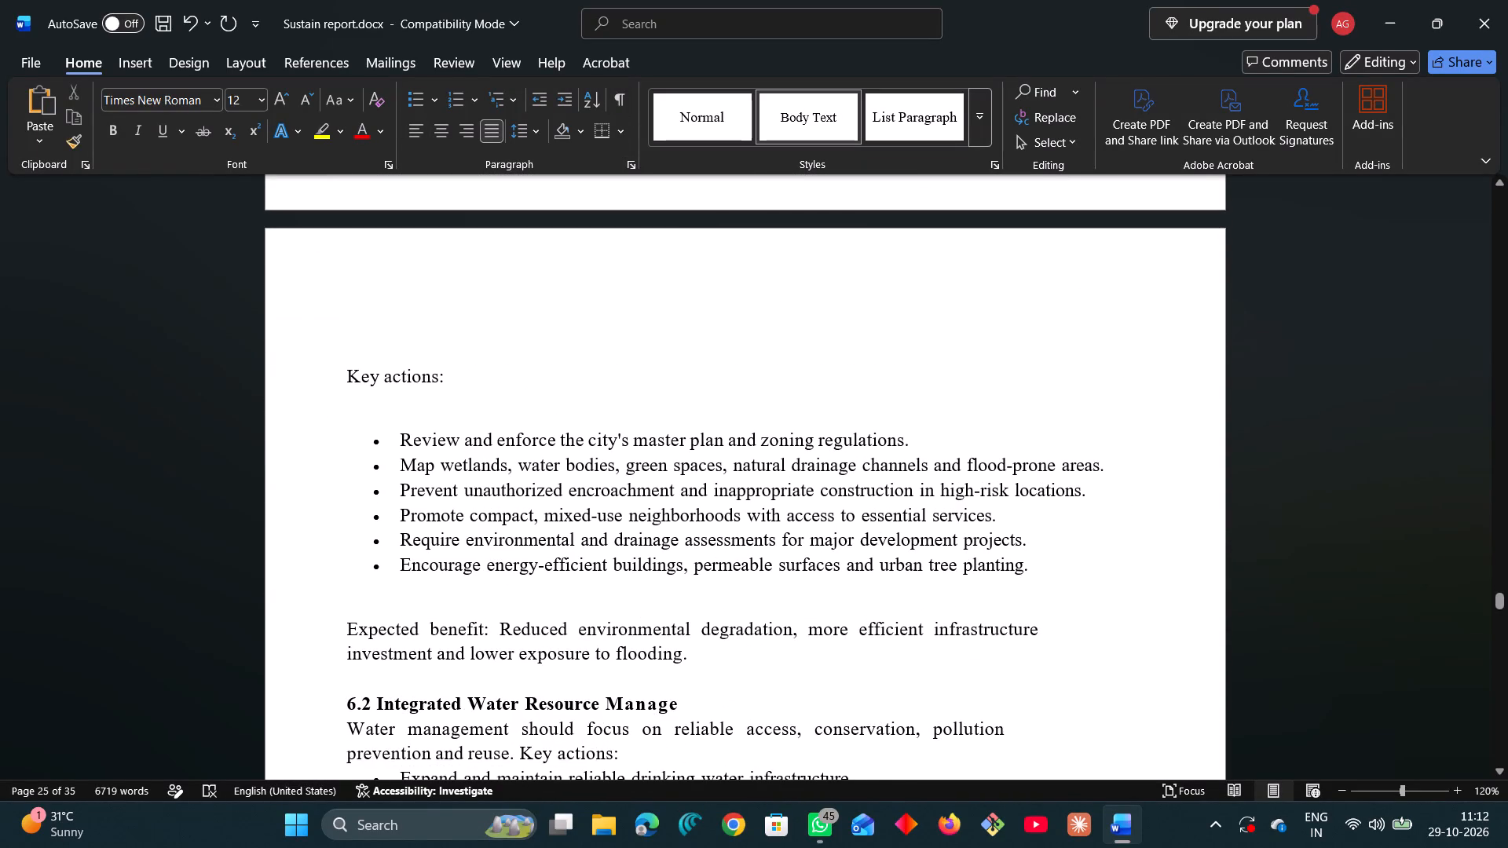
click(366, 349)
click(345, 326)
Delete the blank line above heading 6.4 Climate-Resilient Urban Development.
scroll(345, 326, down, 1)
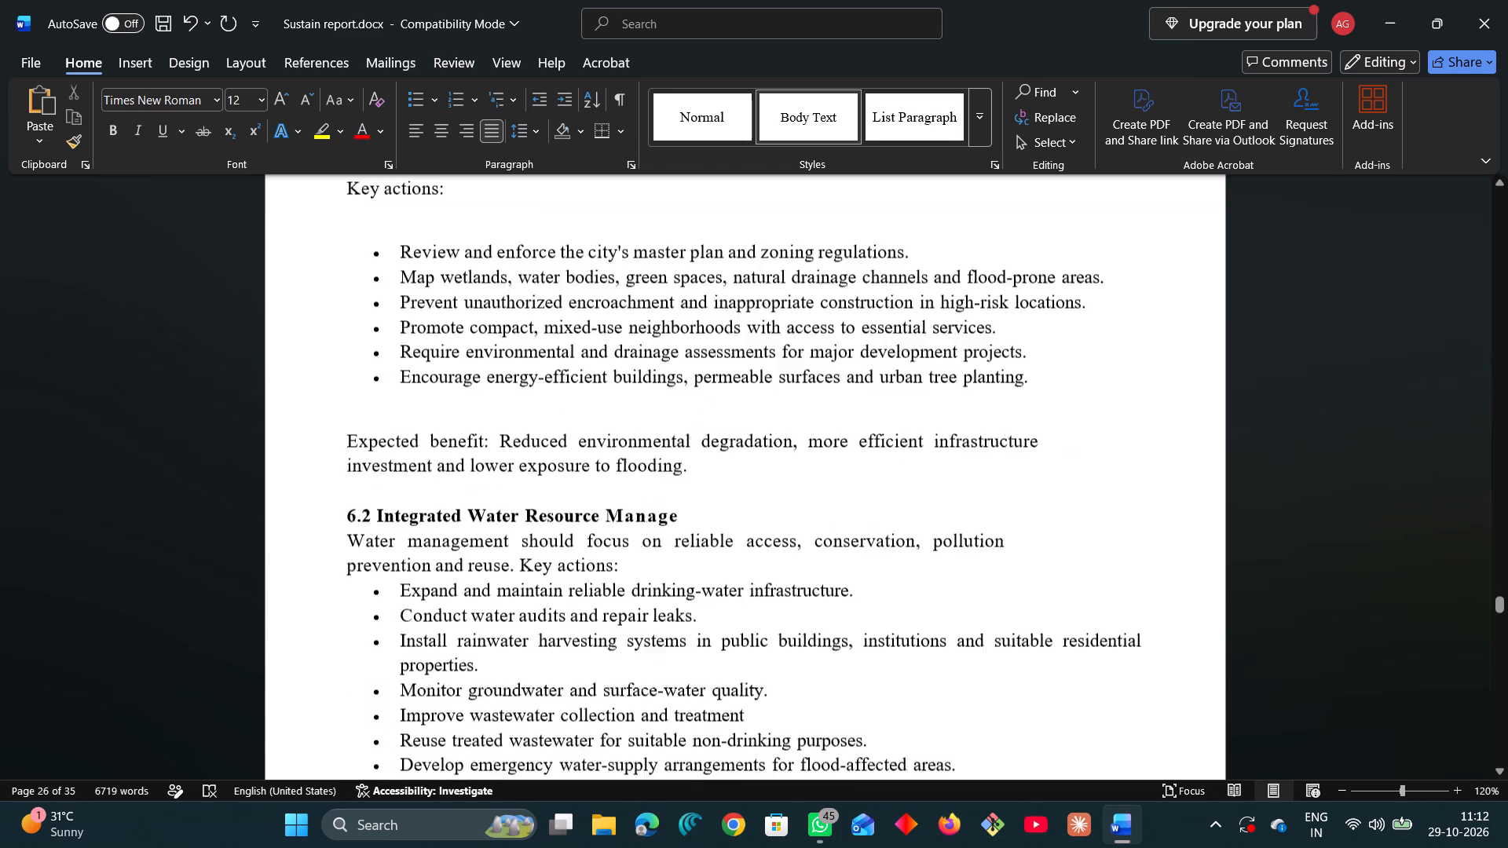
scroll(345, 326, down, 7)
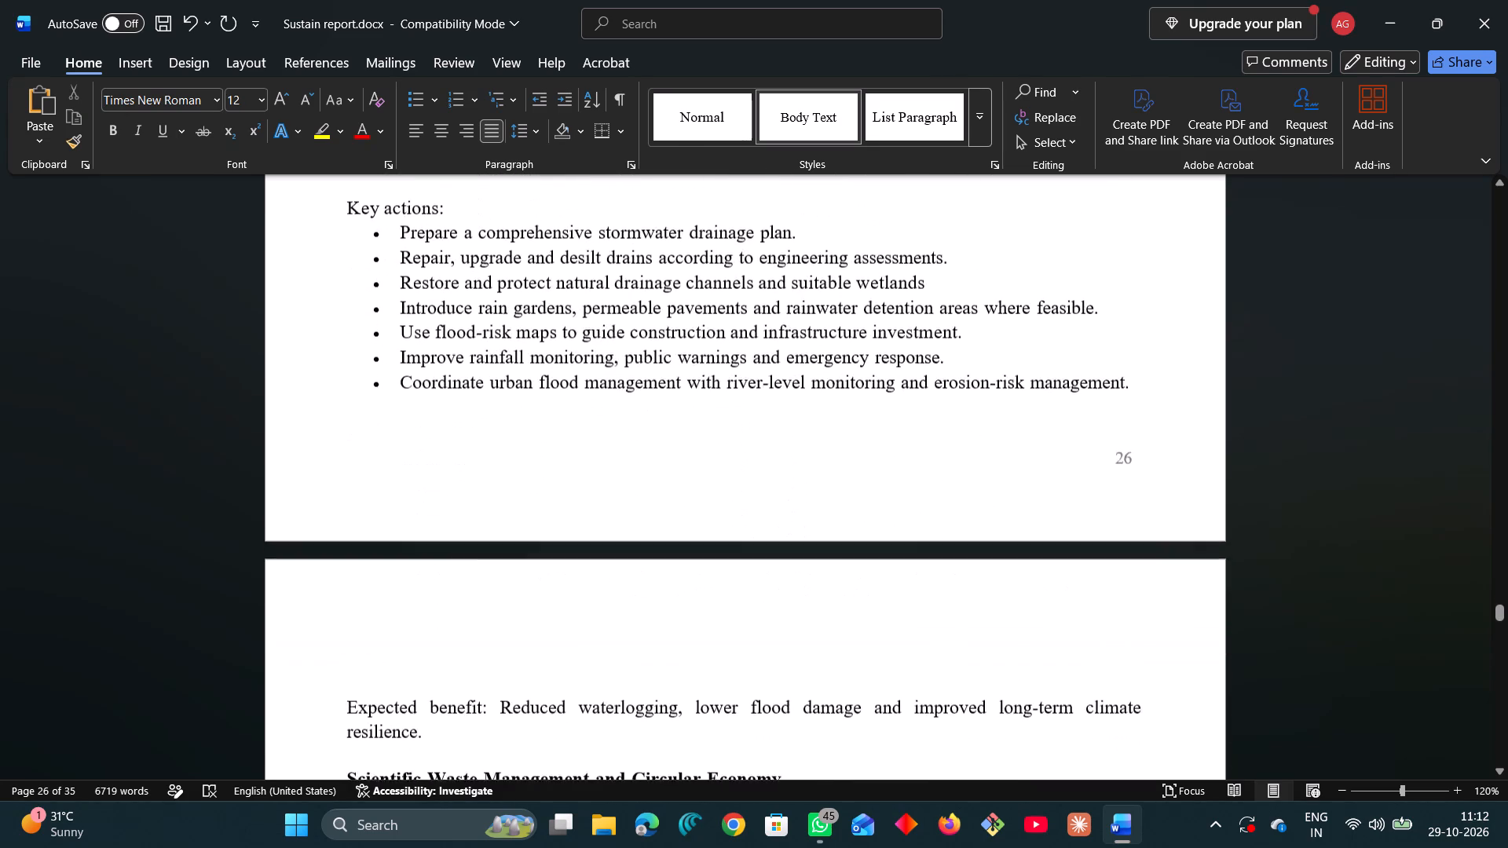
scroll(345, 326, down, 7)
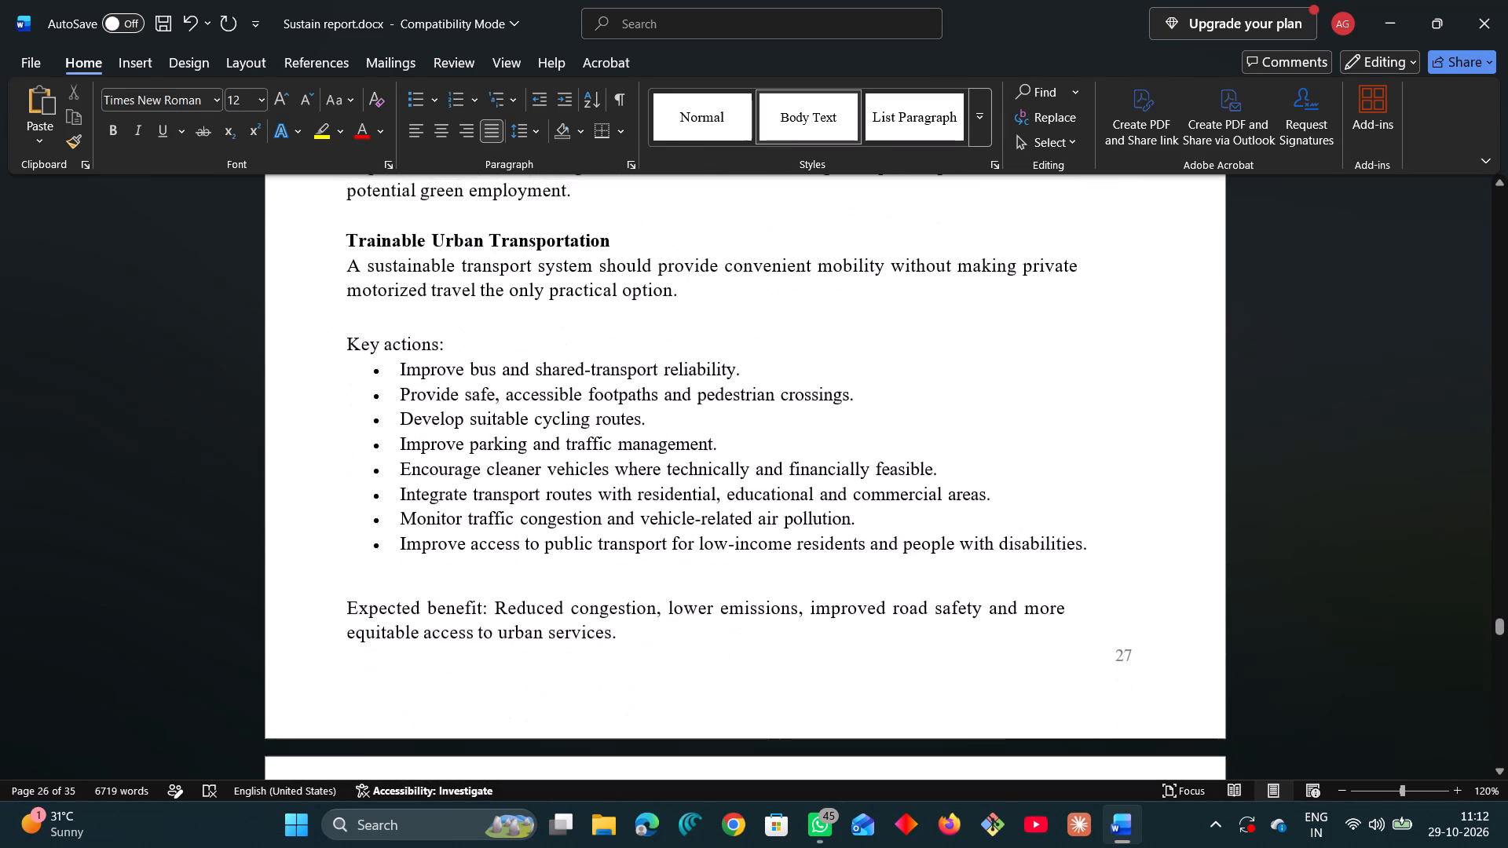
scroll(345, 326, down, 4)
click(340, 359)
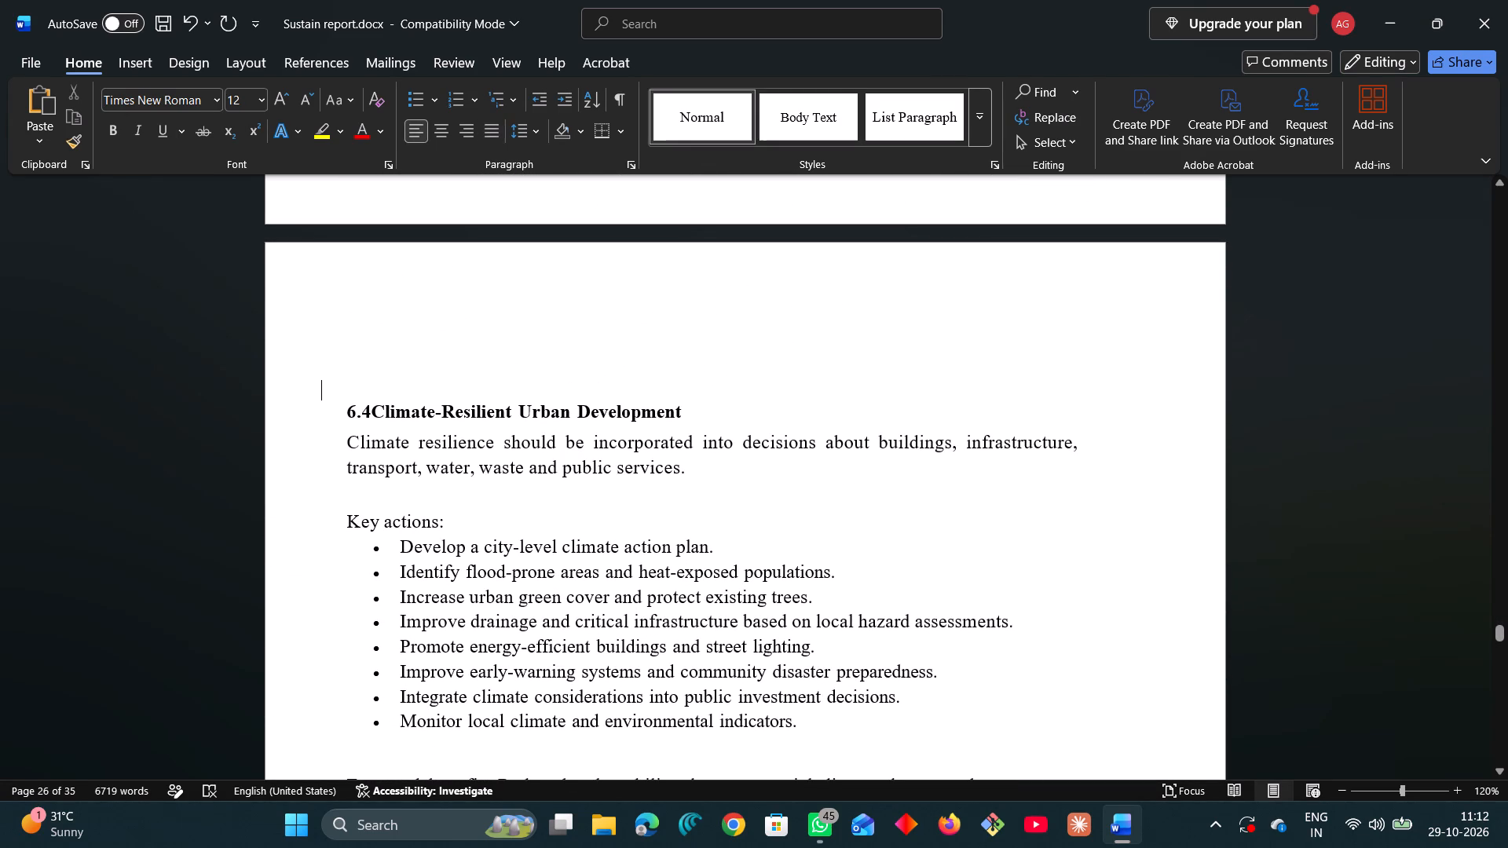
key(BackSpace)
In section 6.6 Sustainable Local Economic Development, put "Key actions:" on its own line and insert a page break before it.
scroll(340, 359, down, 5)
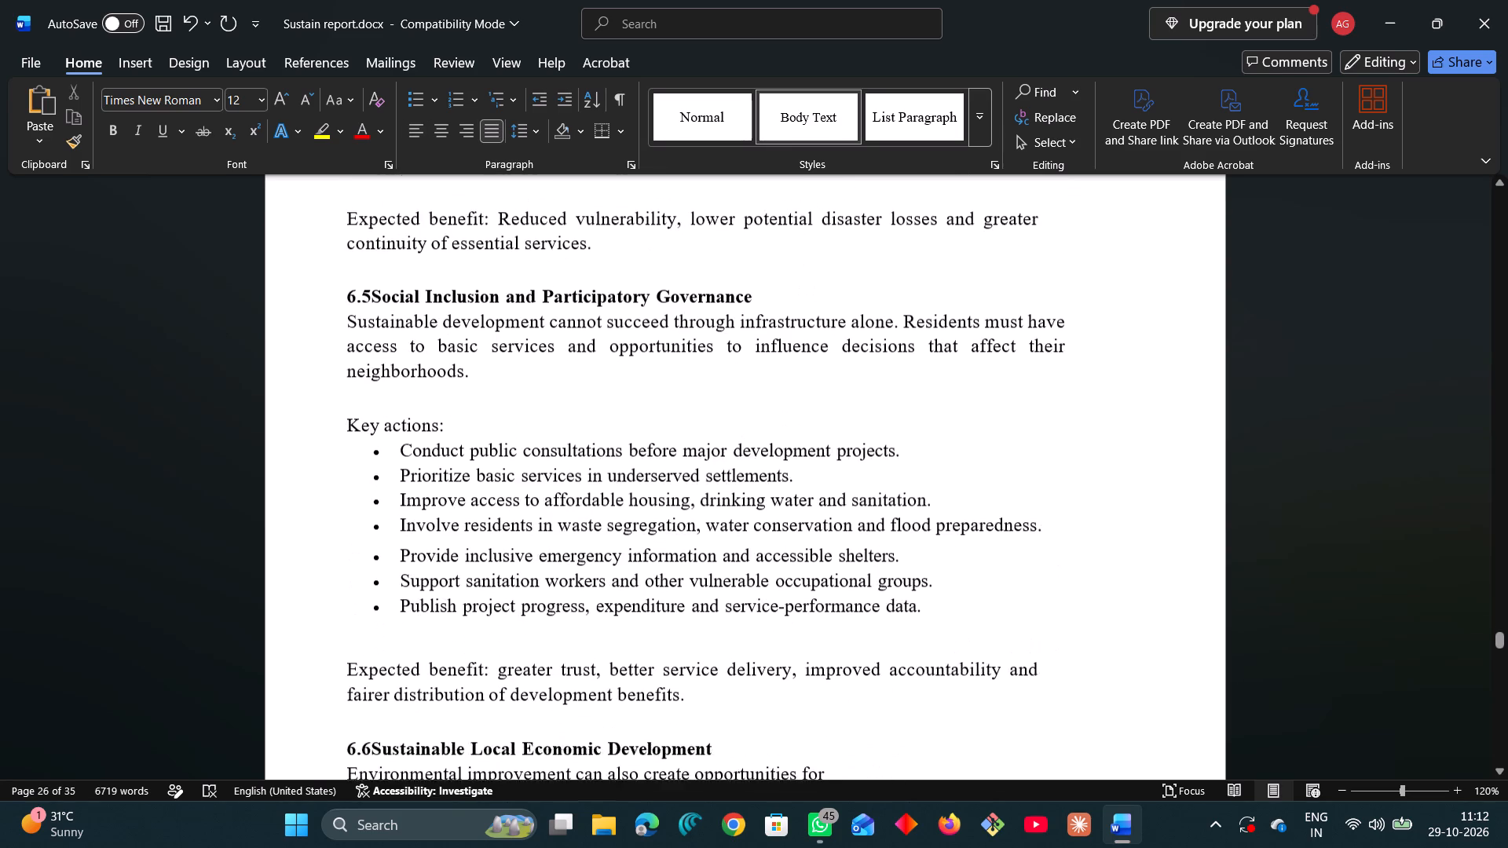
scroll(340, 359, down, 4)
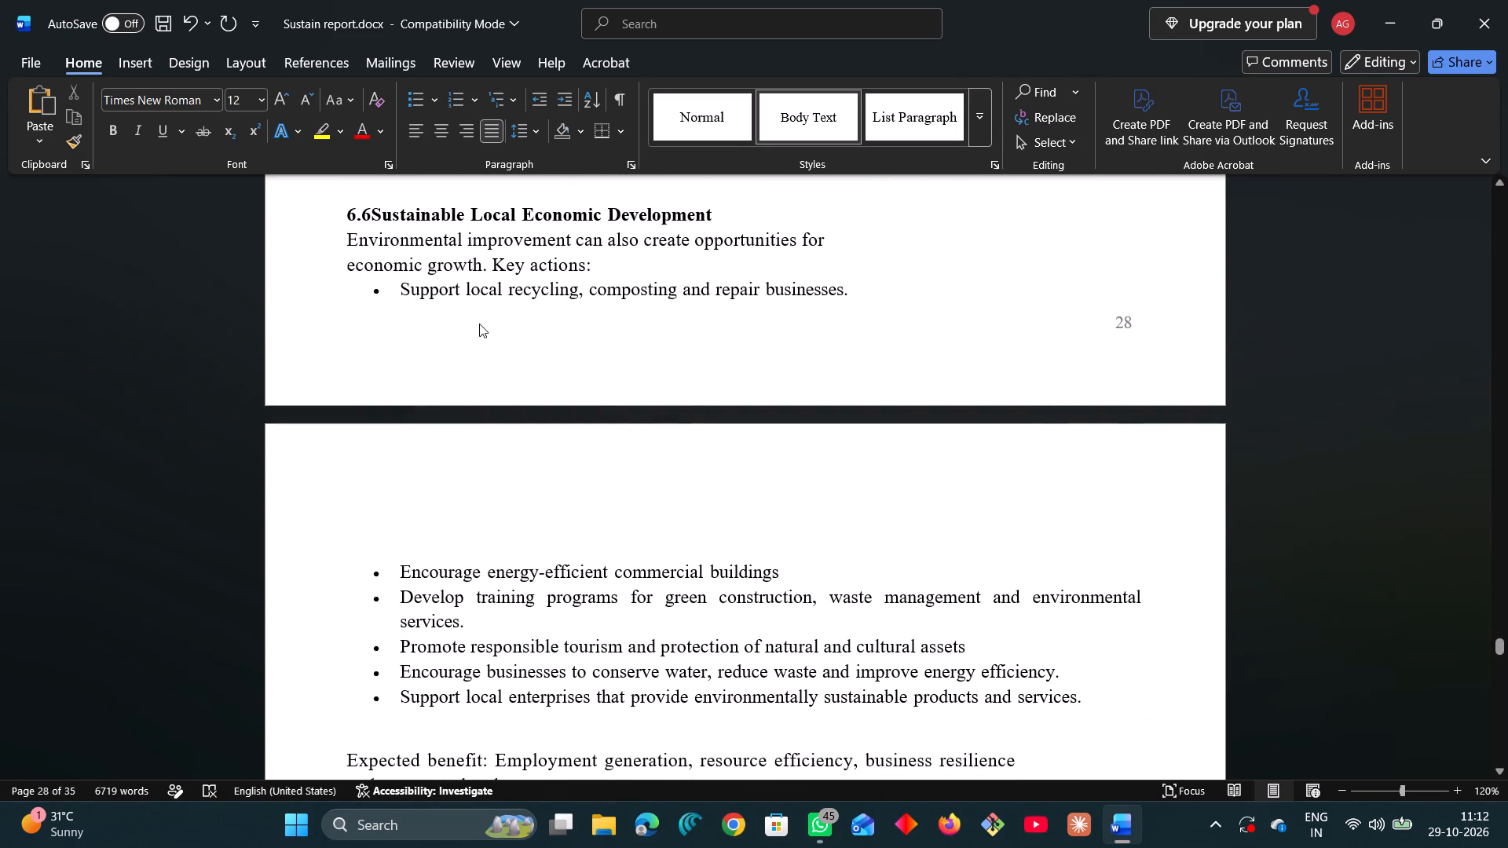
click(492, 269)
key(Return)
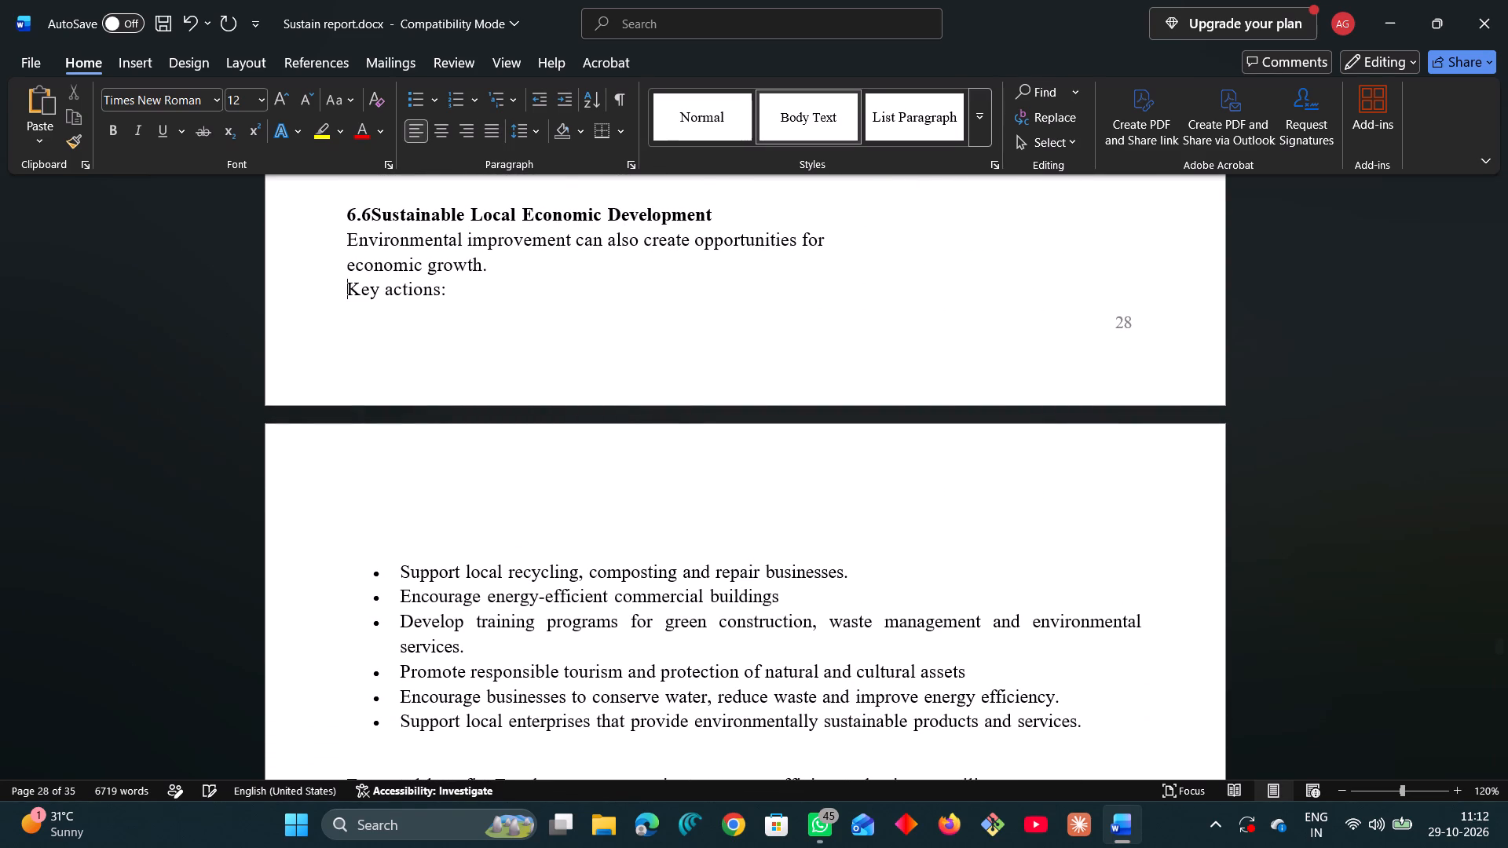
key(Return)
scroll(492, 269, down, 1)
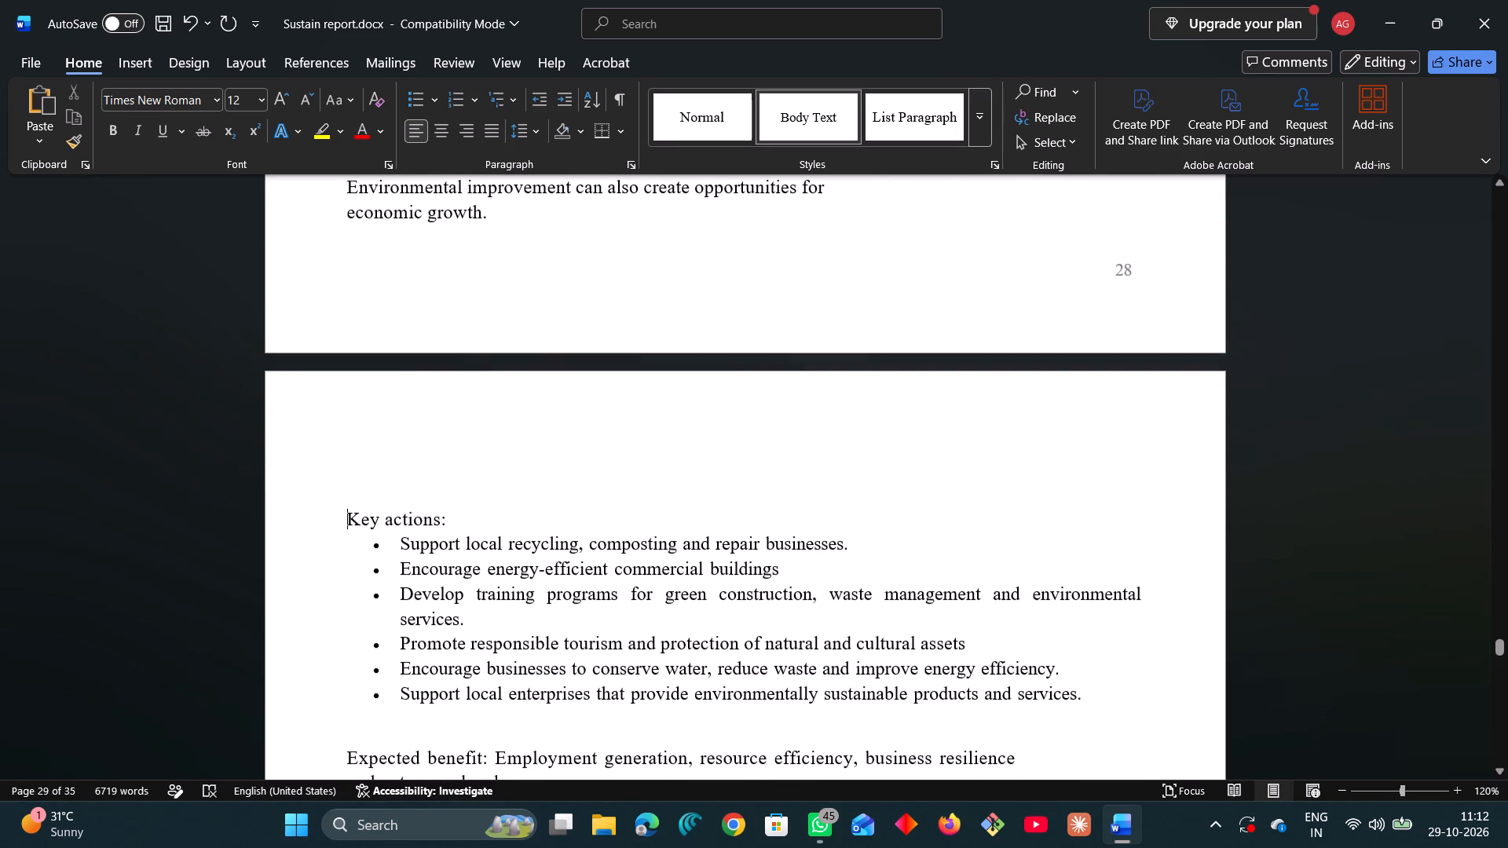
click(401, 477)
click(346, 517)
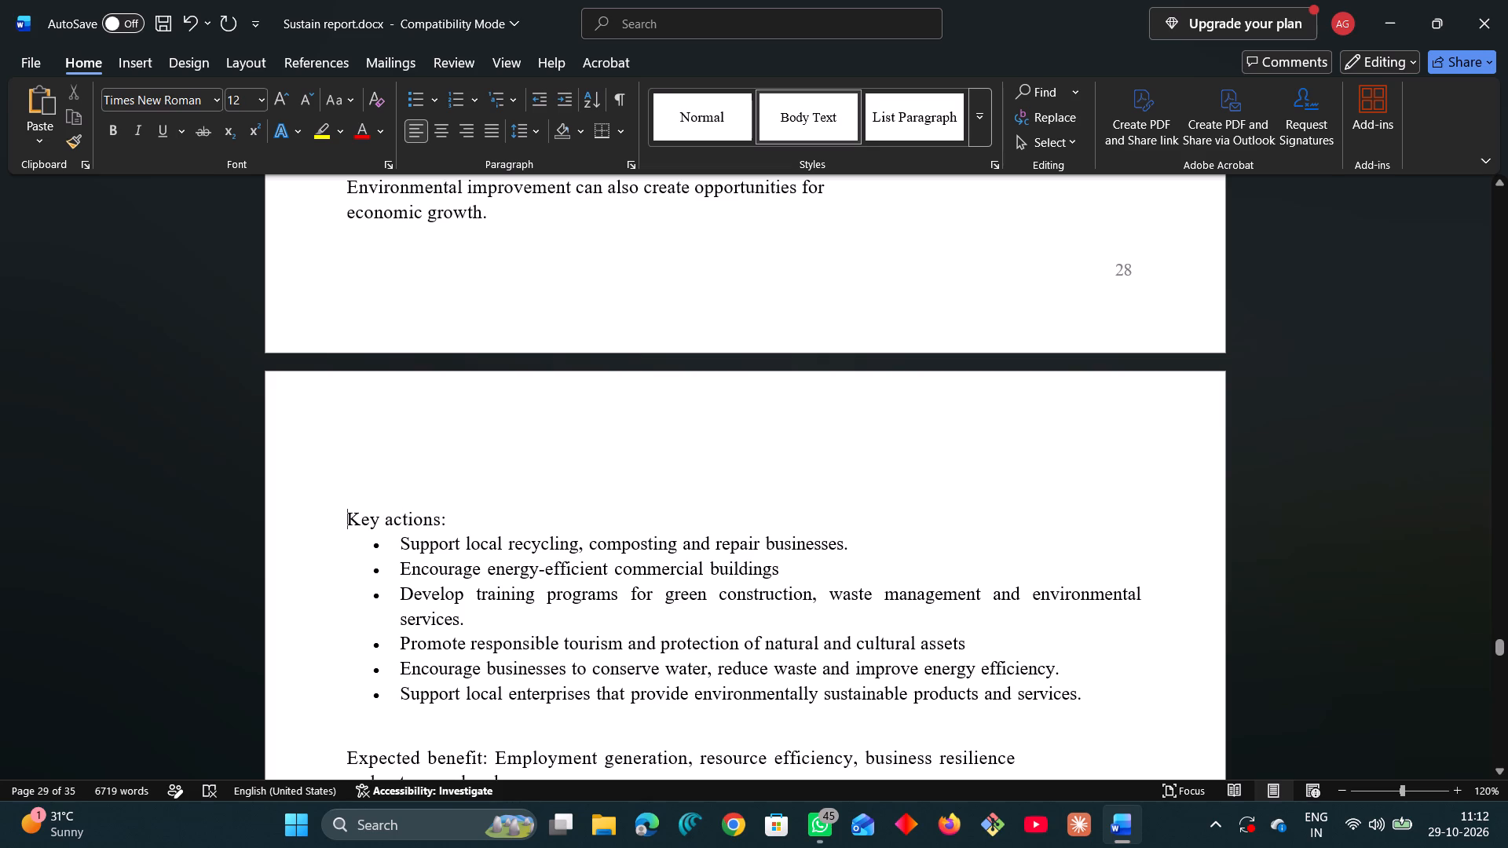
key(BackSpace)
key(ctrl+Return)
Delete the blank line between heading 7 KEY FINDINGS AND RECOMMENDATIONS and its introductory paragraph.
scroll(346, 517, down, 3)
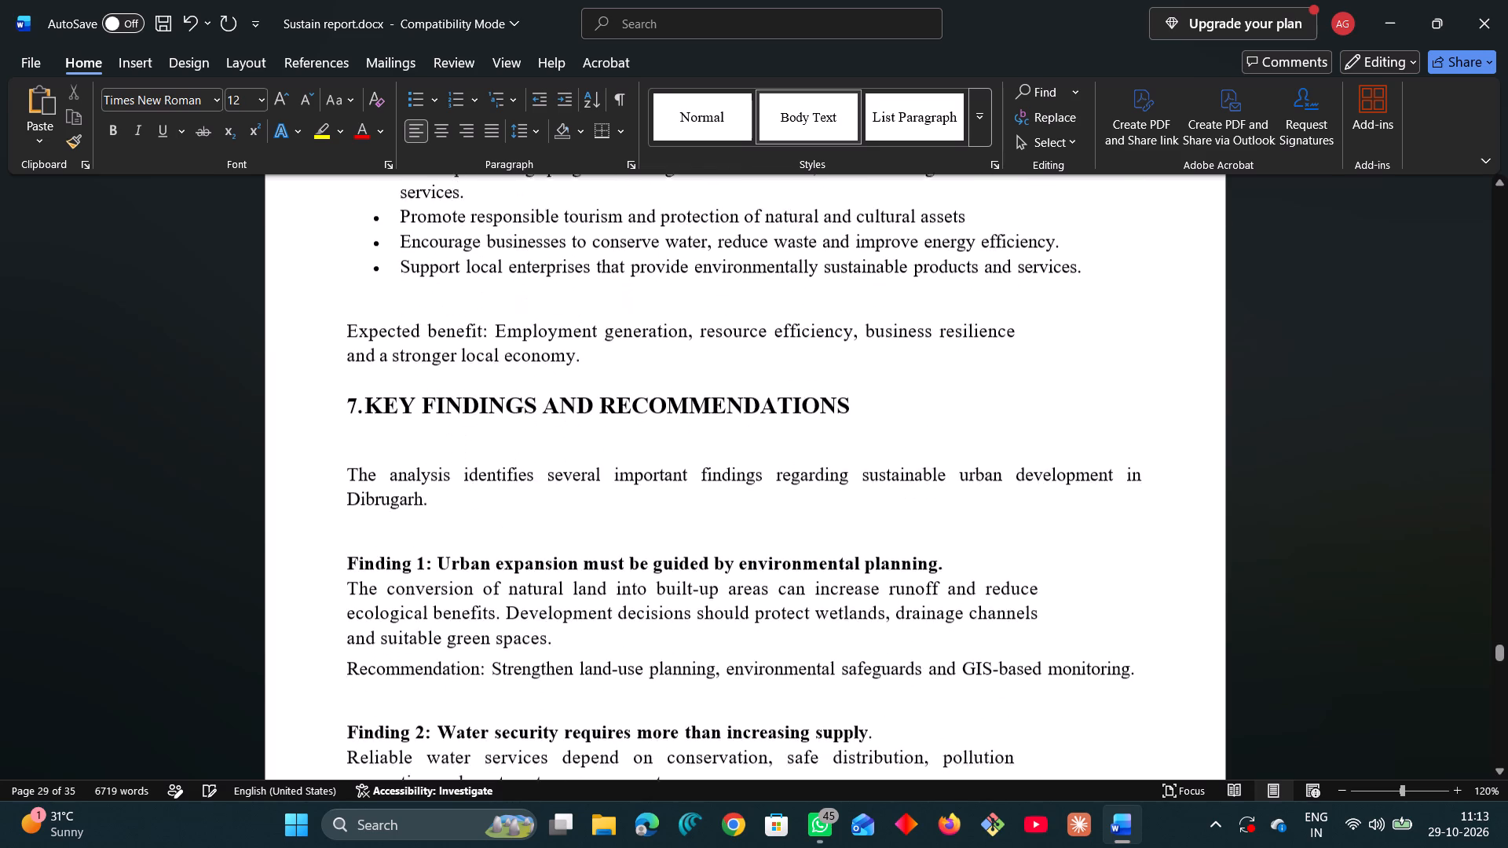
scroll(346, 517, down, 3)
click(392, 313)
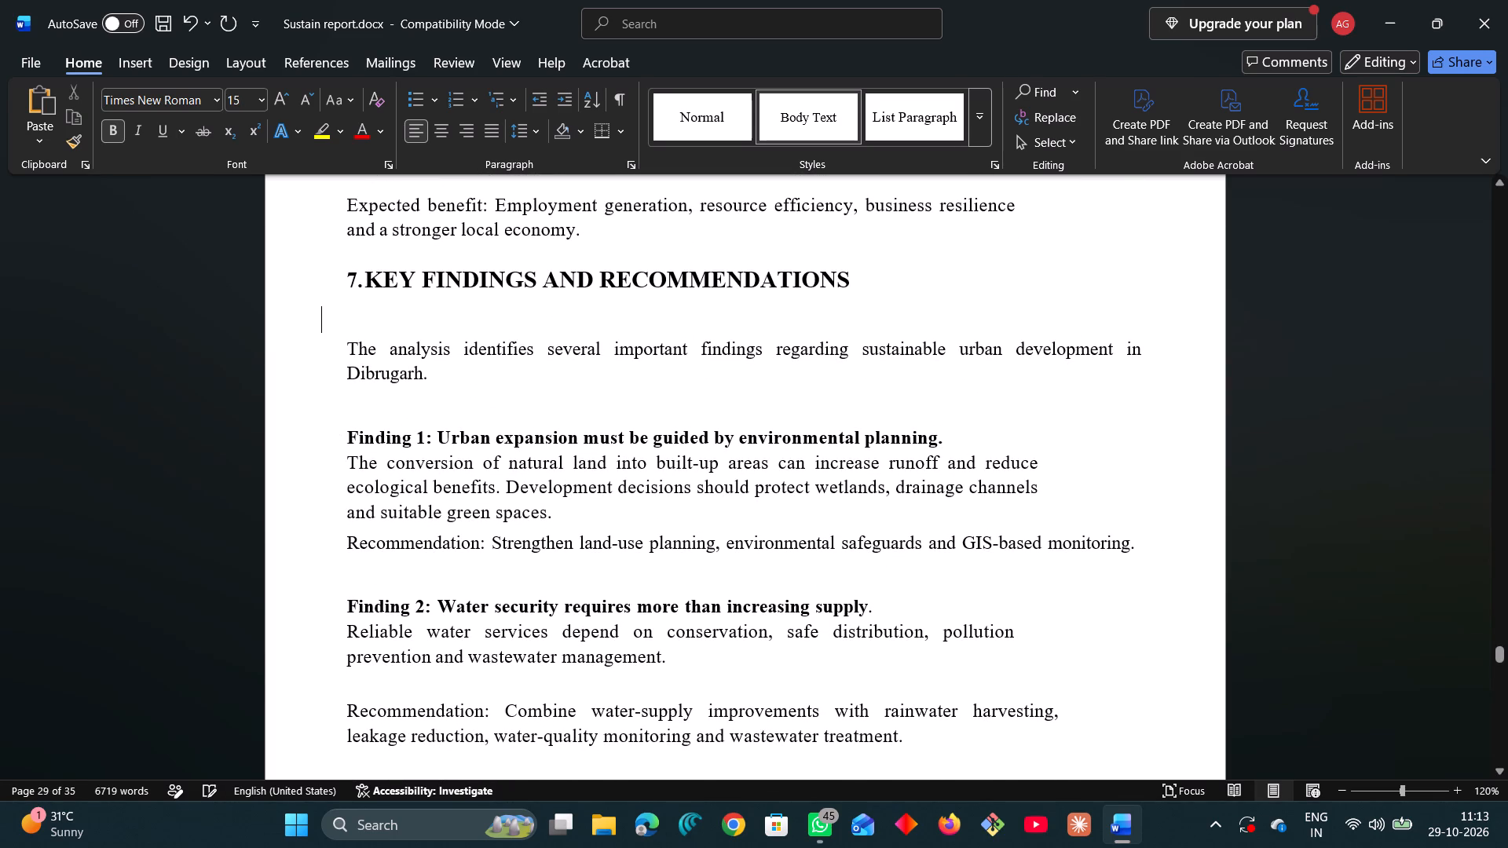
key(BackSpace)
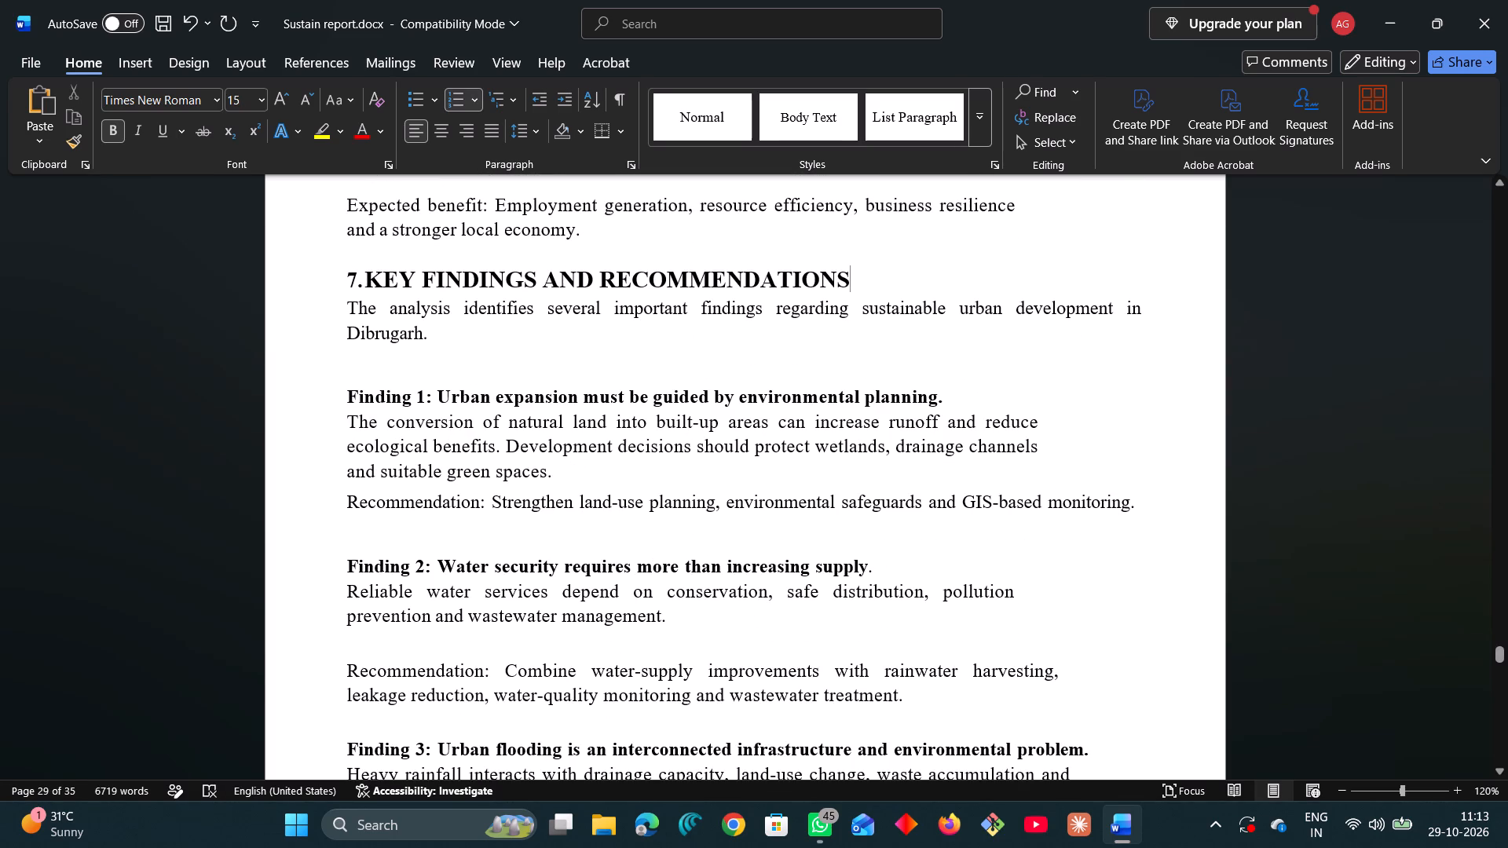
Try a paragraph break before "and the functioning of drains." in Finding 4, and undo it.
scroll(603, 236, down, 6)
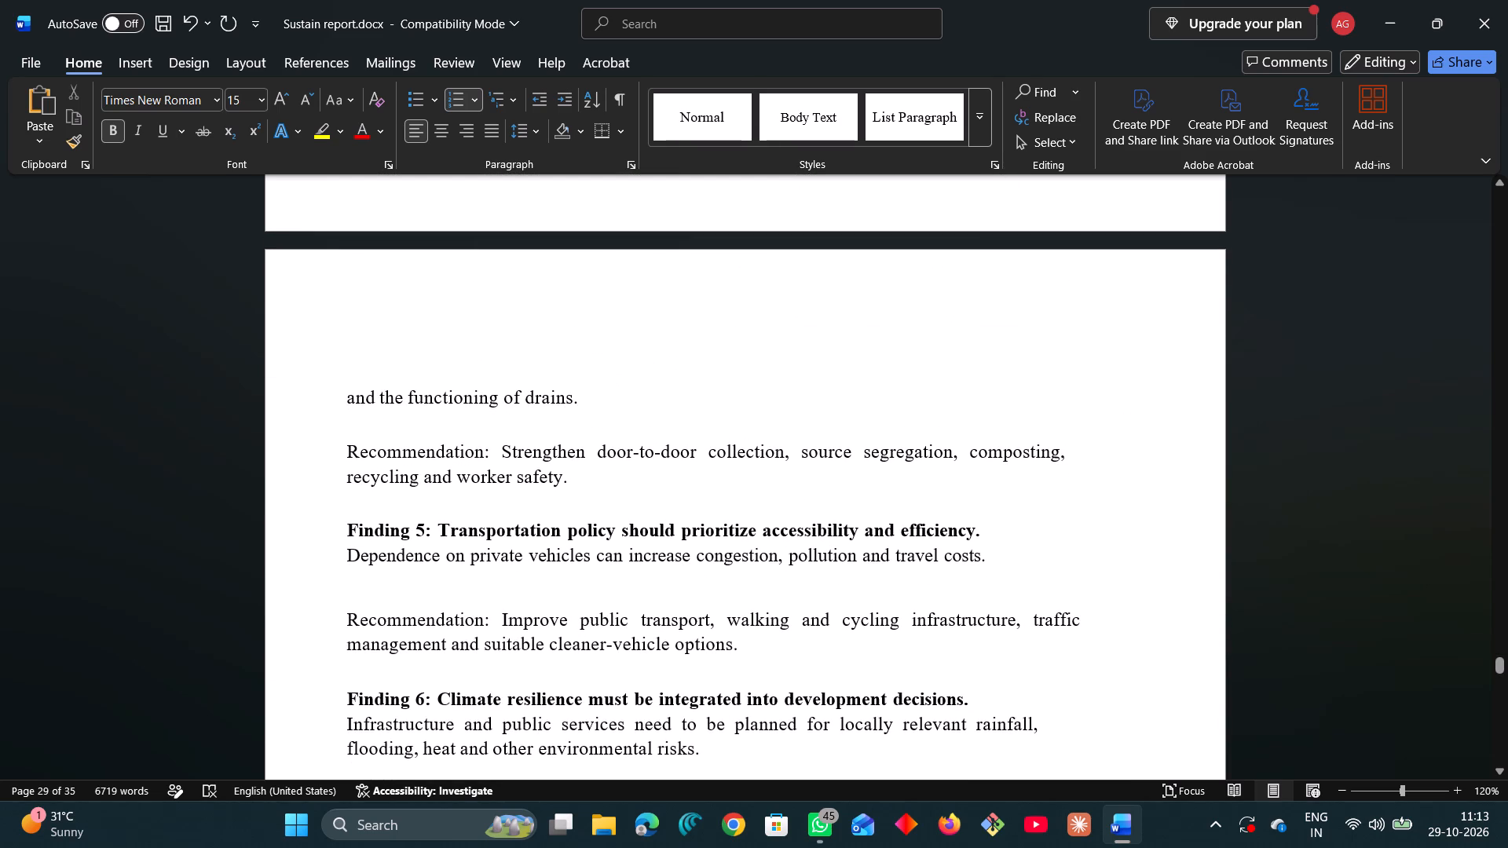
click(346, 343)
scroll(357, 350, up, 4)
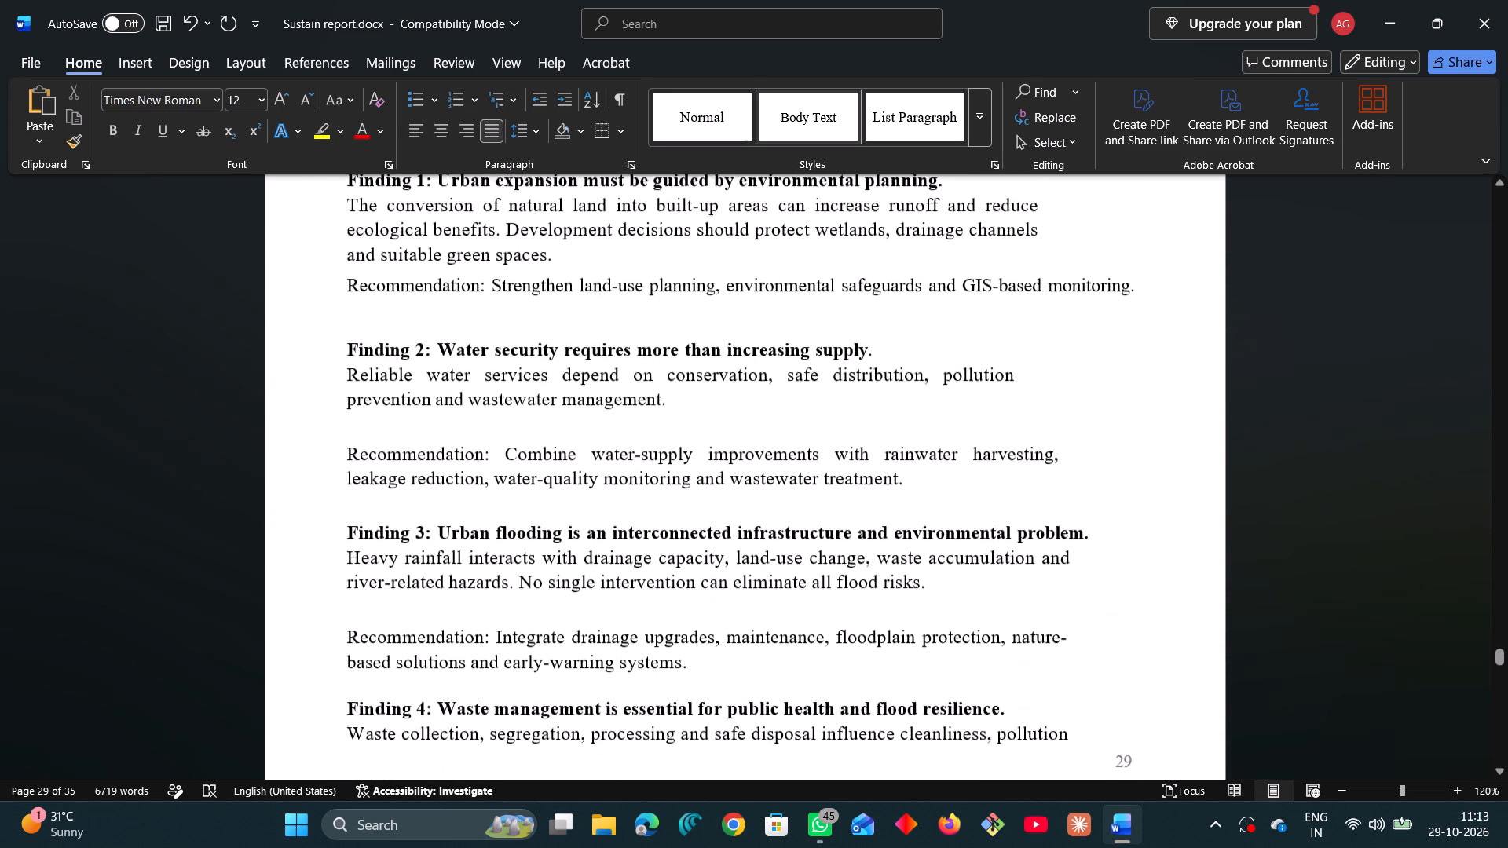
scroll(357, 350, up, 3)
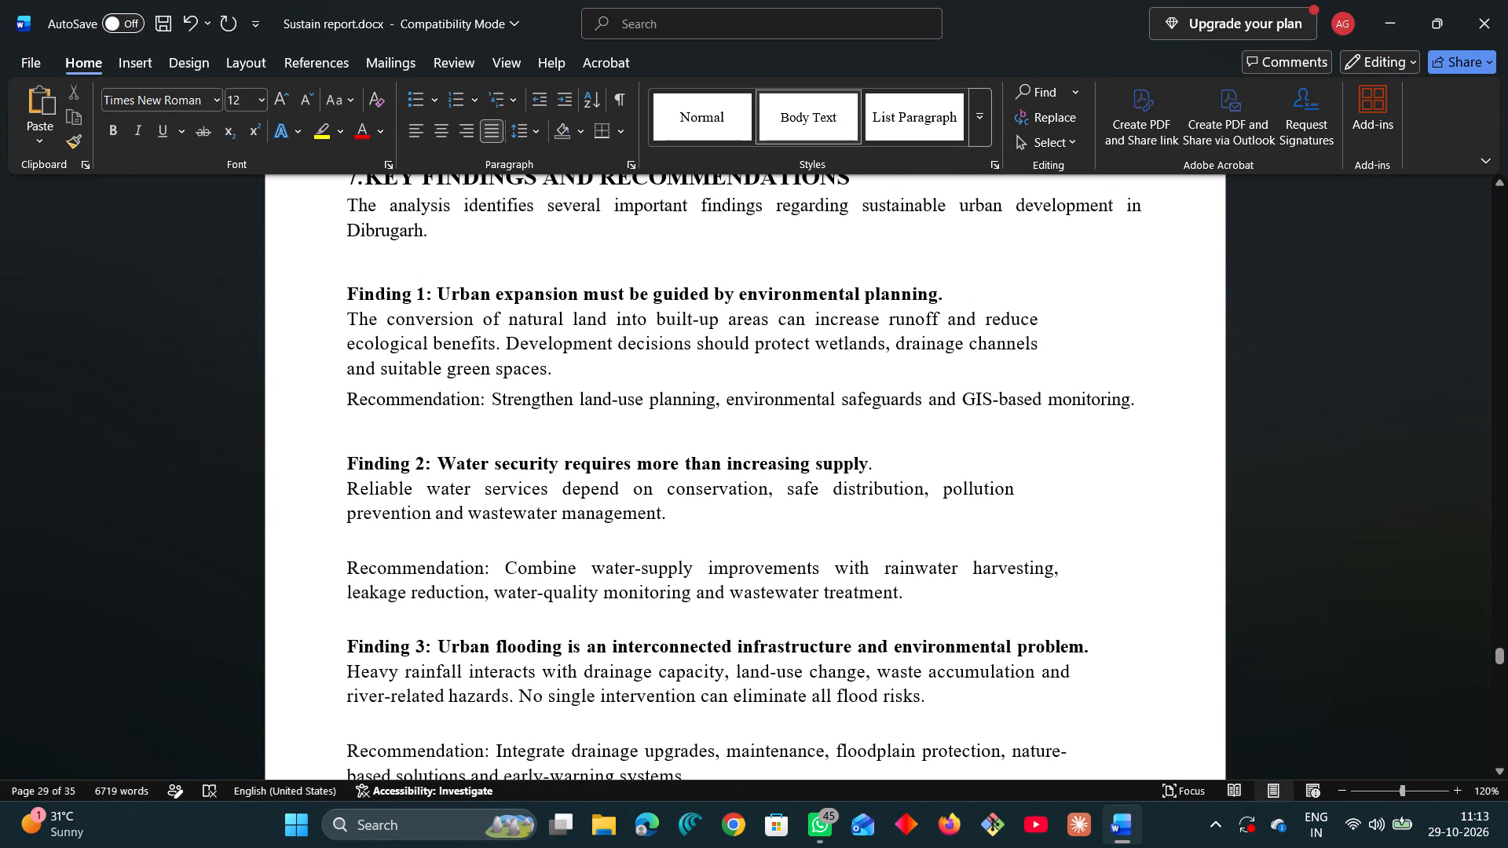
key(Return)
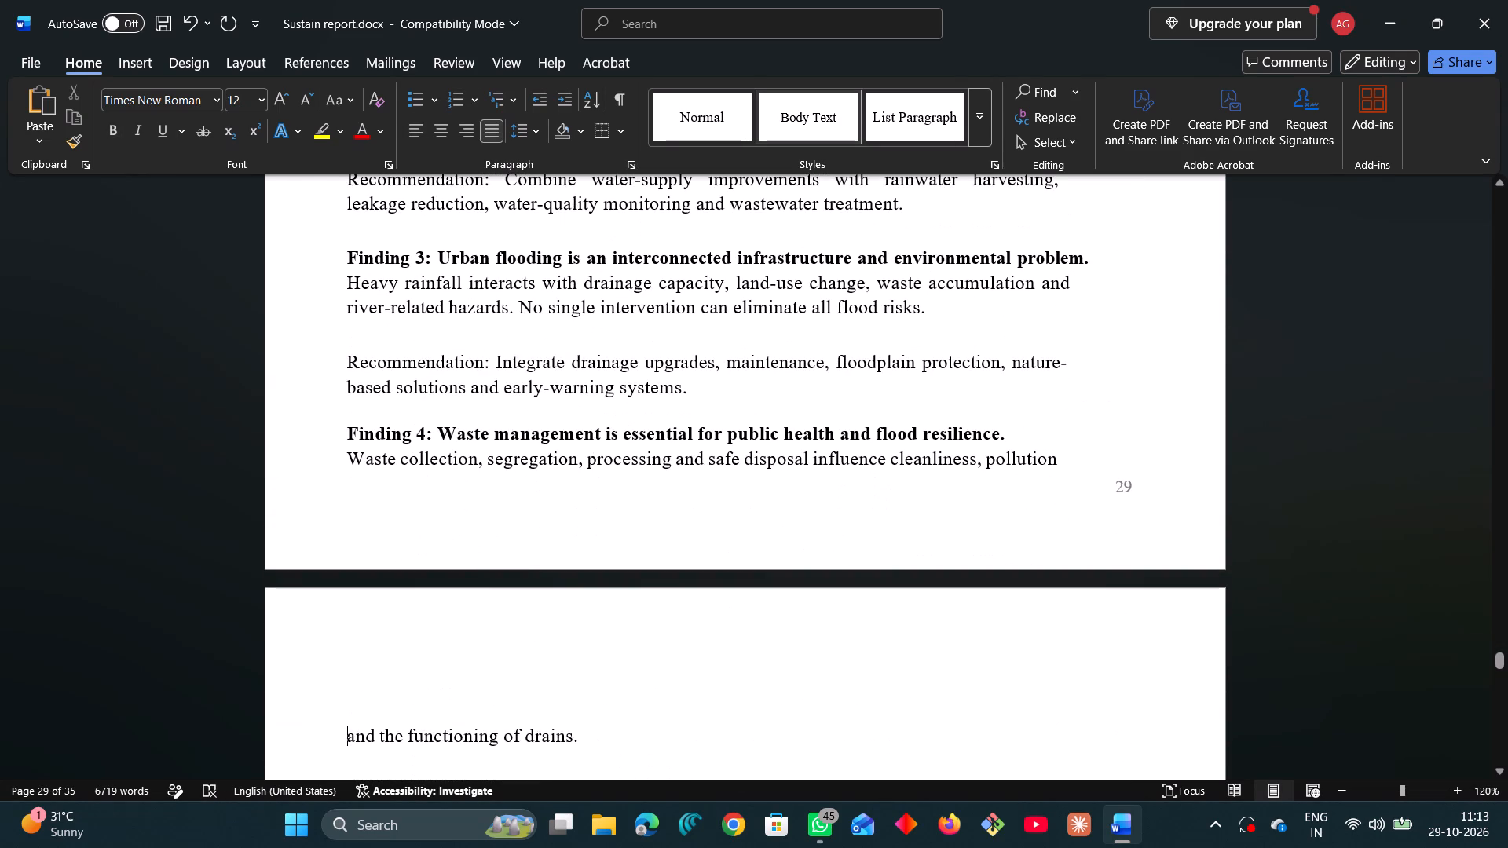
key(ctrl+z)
Insert a blank line between section 6.6's expected benefit paragraph and heading 7 KEY FINDINGS AND RECOMMENDATIONS.
scroll(807, 355, up, 4)
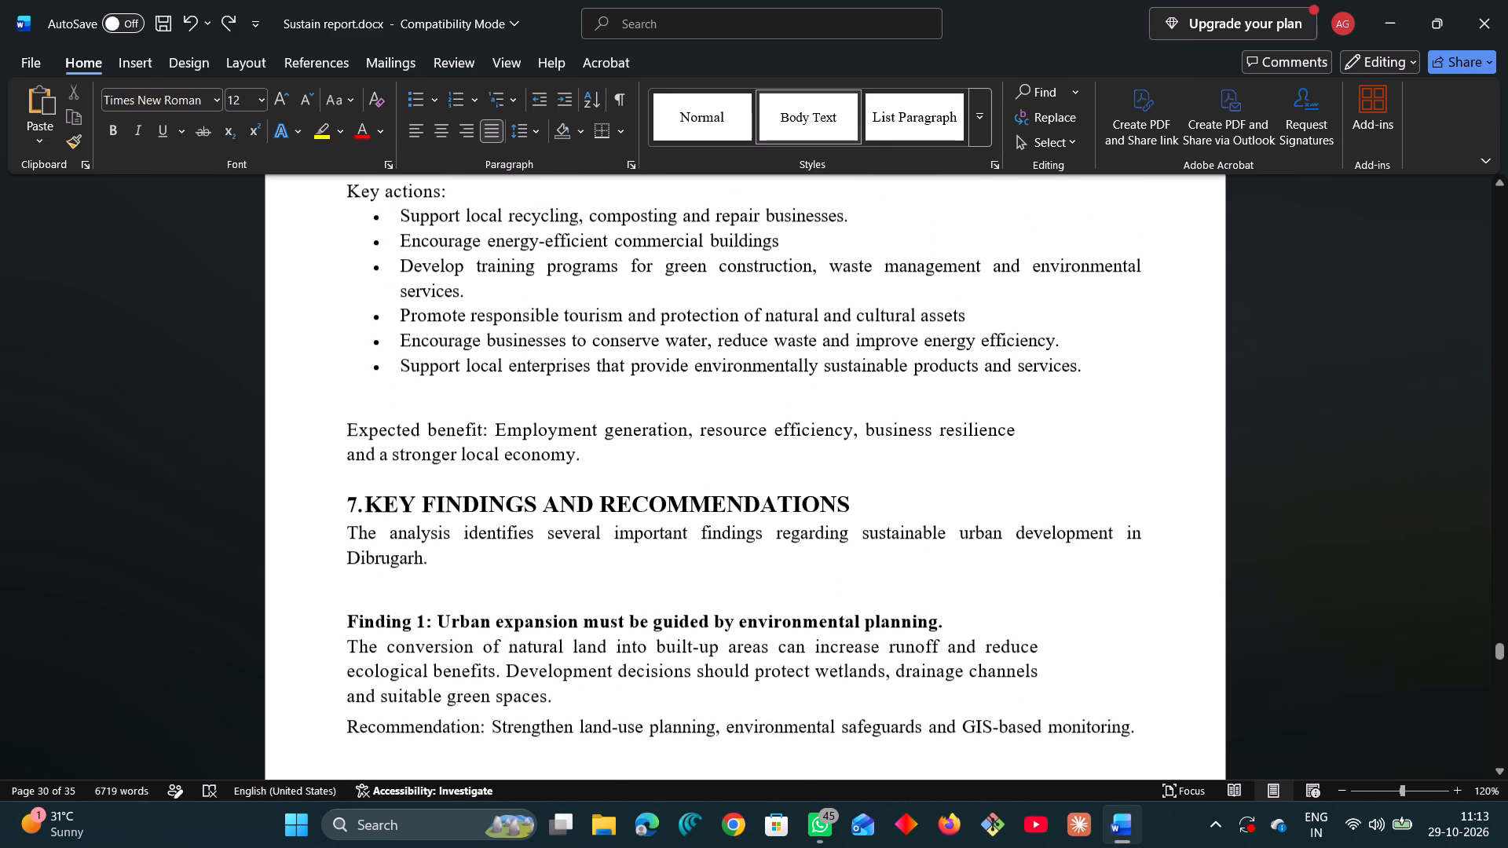
scroll(807, 355, up, 1)
click(858, 515)
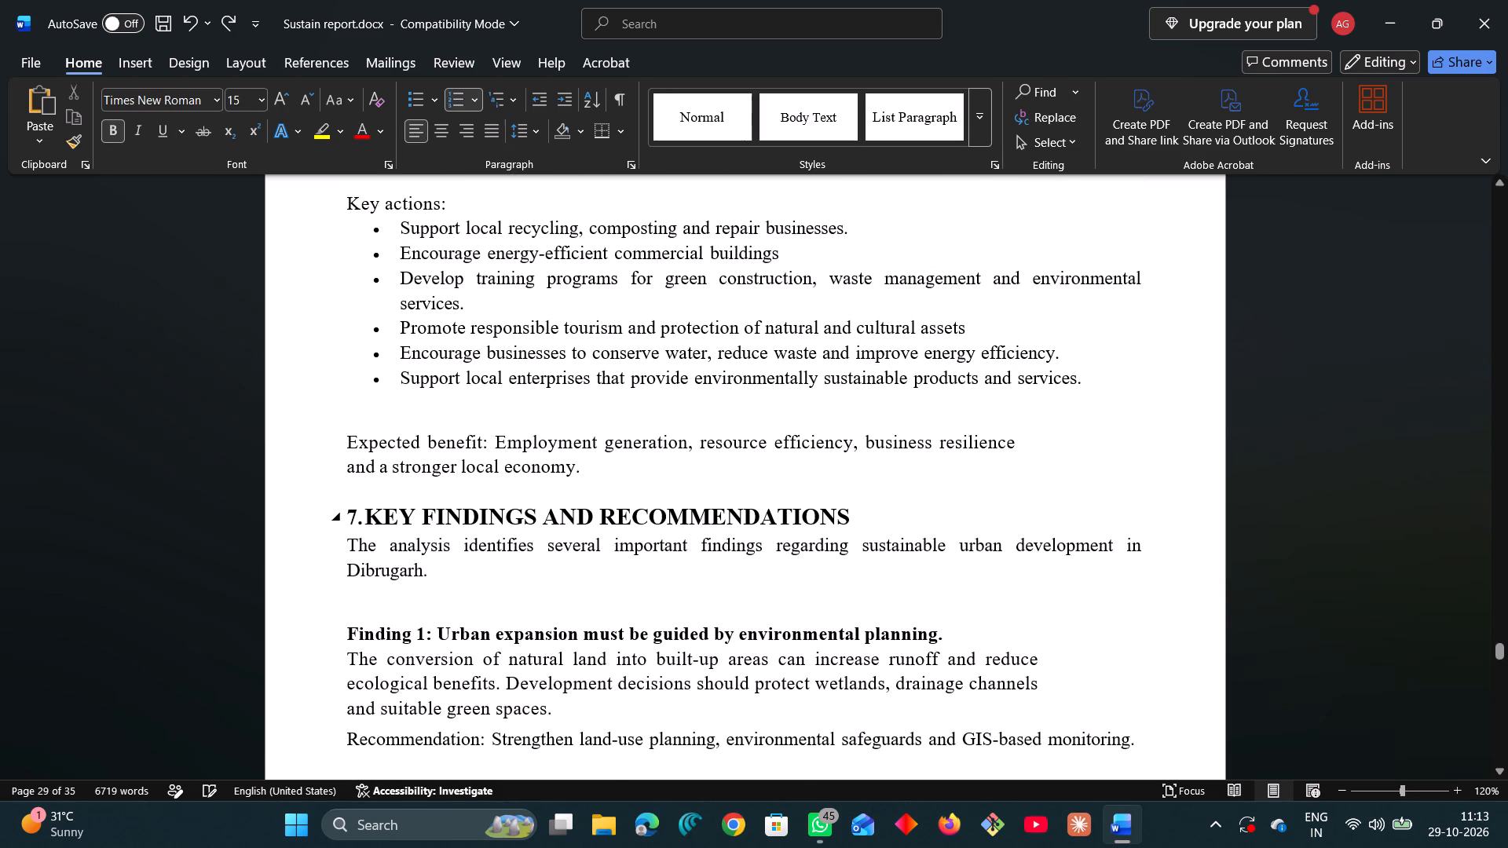
click(657, 485)
key(Return)
Start Finding 4 on a new page with a page break after Finding 3's recommendation, and remove the extra blank space above it.
scroll(657, 485, down, 2)
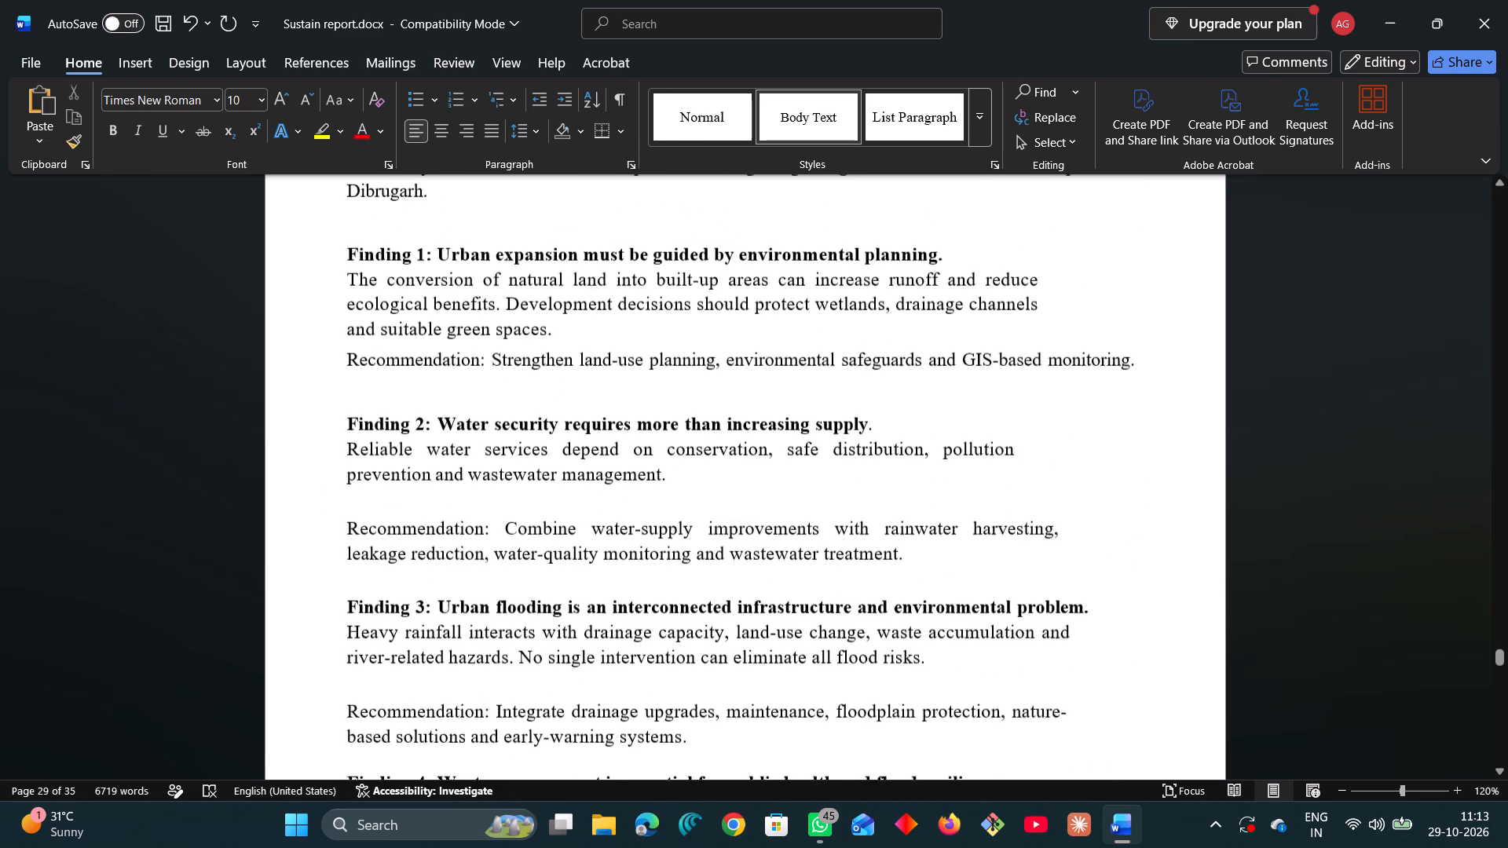
scroll(657, 485, down, 3)
click(763, 370)
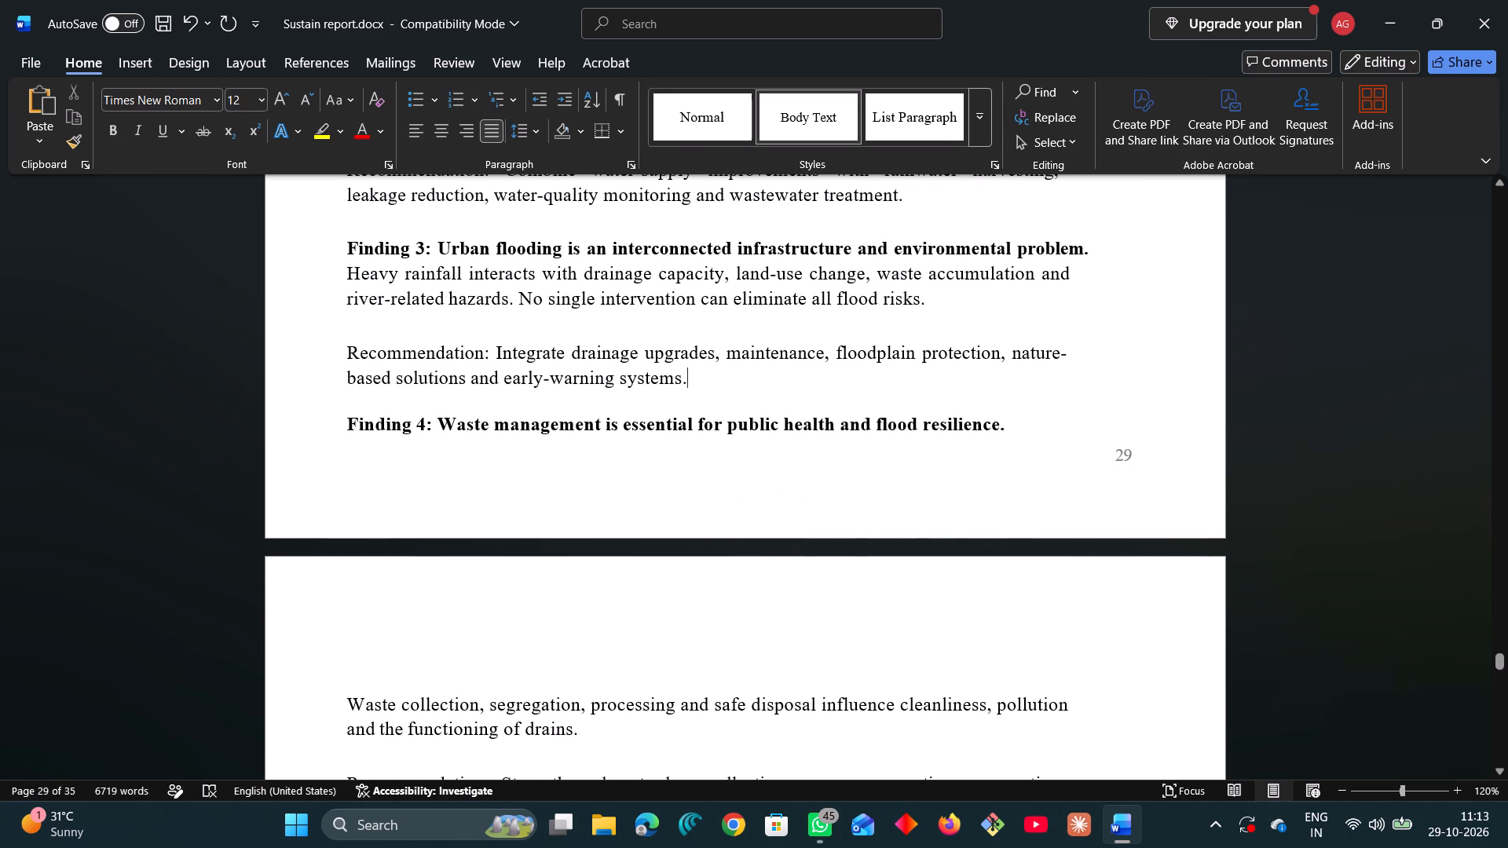
key(ctrl+Return)
scroll(763, 369, down, 1)
key(BackSpace)
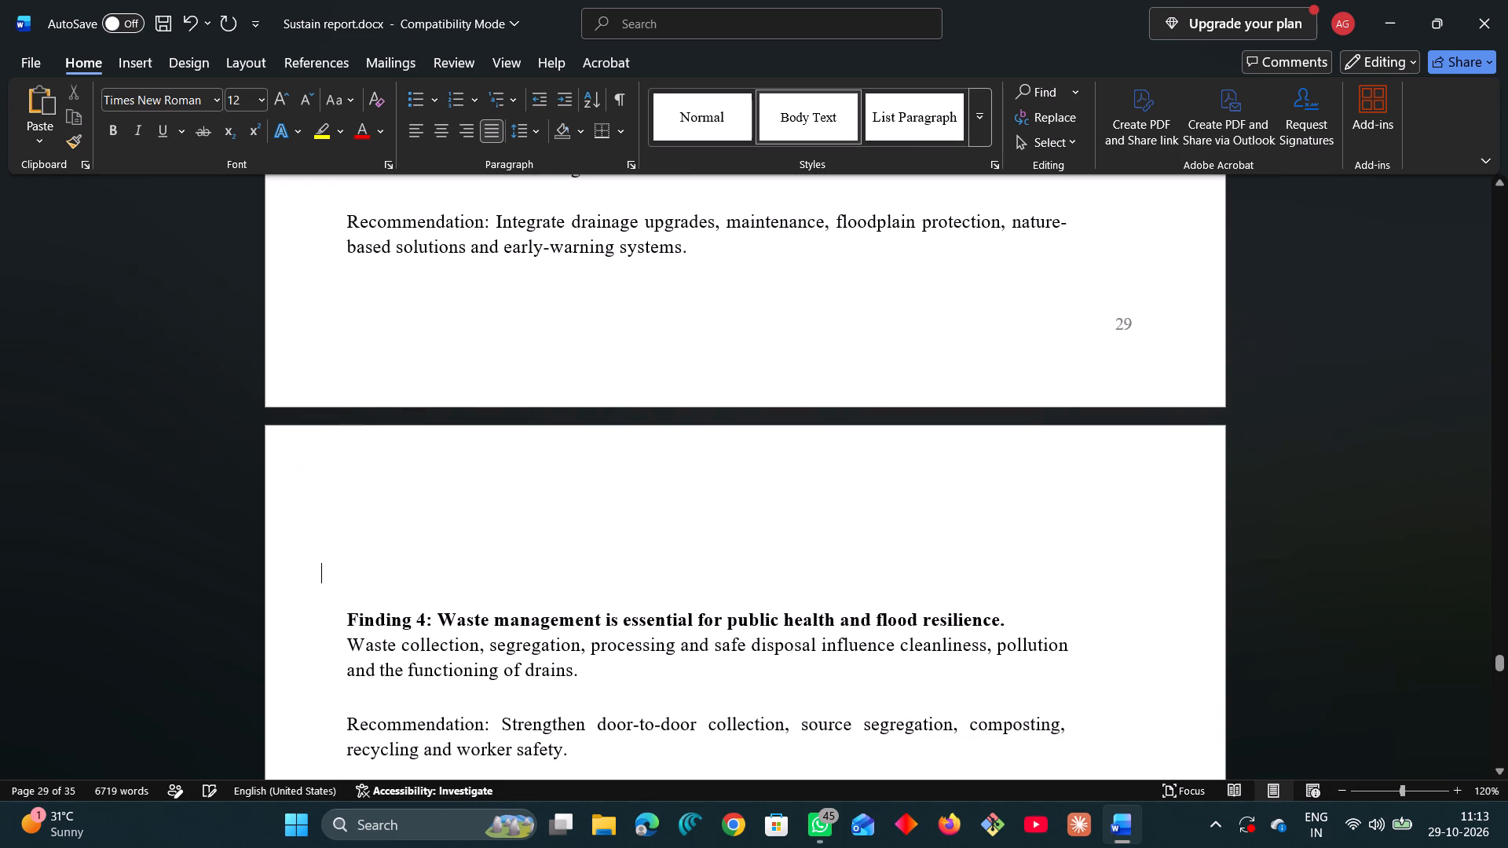
key(BackSpace)
Insert a blank line between heading 9. REFERENCES and its introductory paragraph.
scroll(340, 507, down, 5)
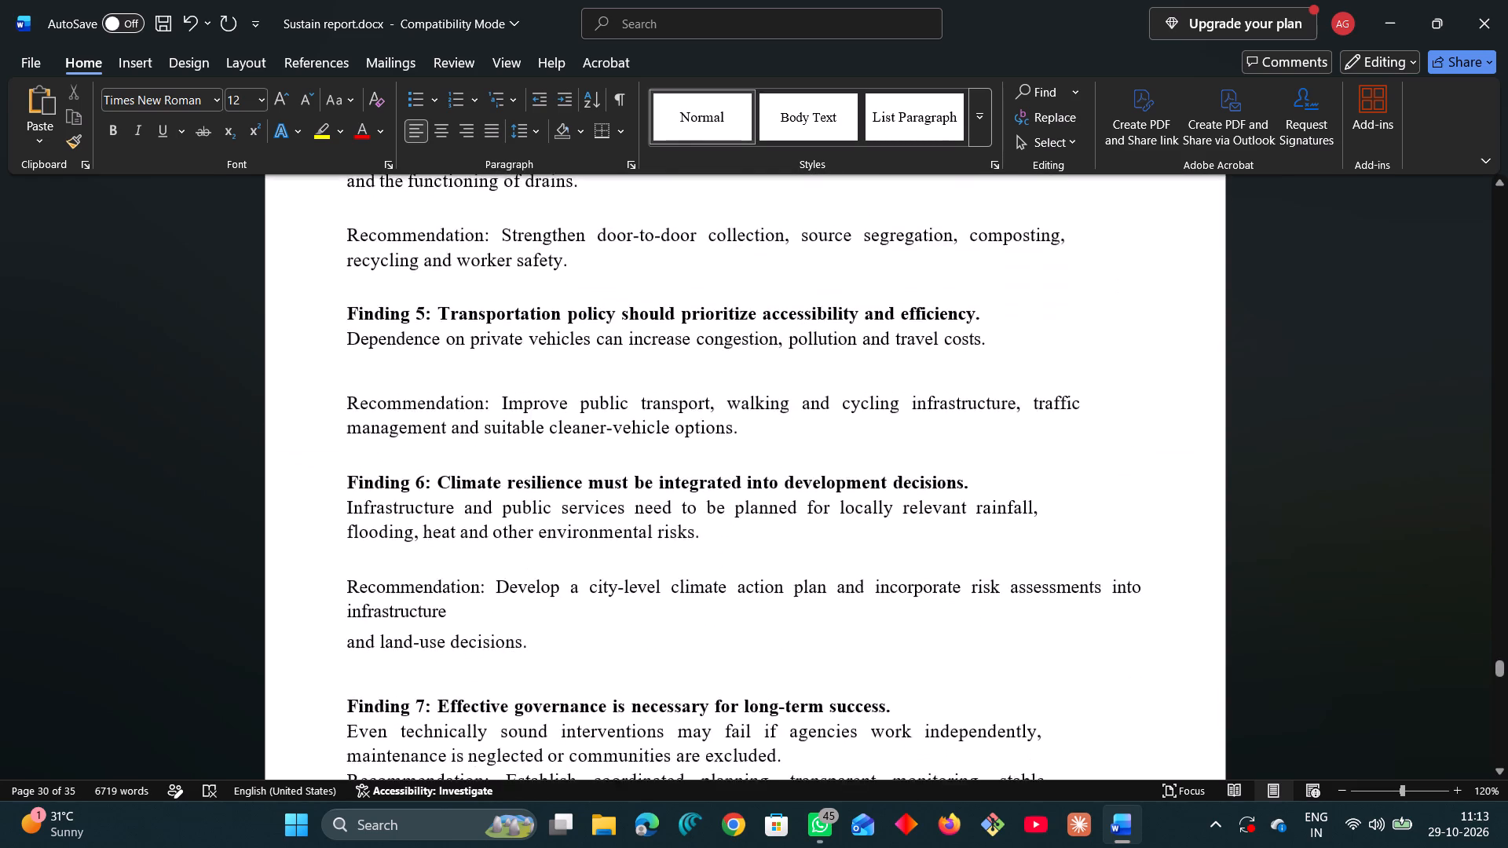
scroll(340, 507, down, 8)
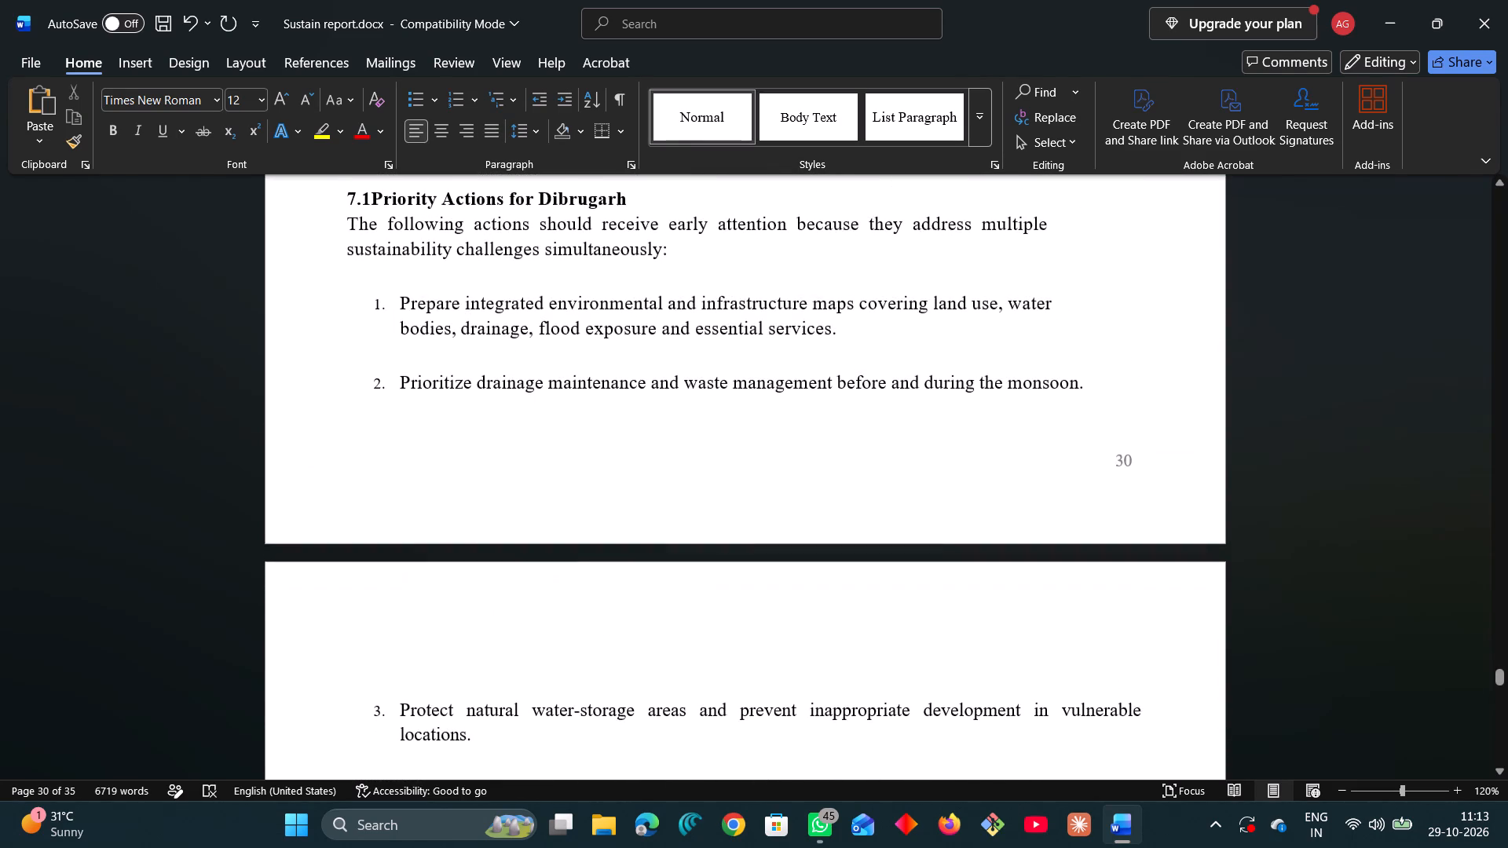
scroll(340, 507, down, 7)
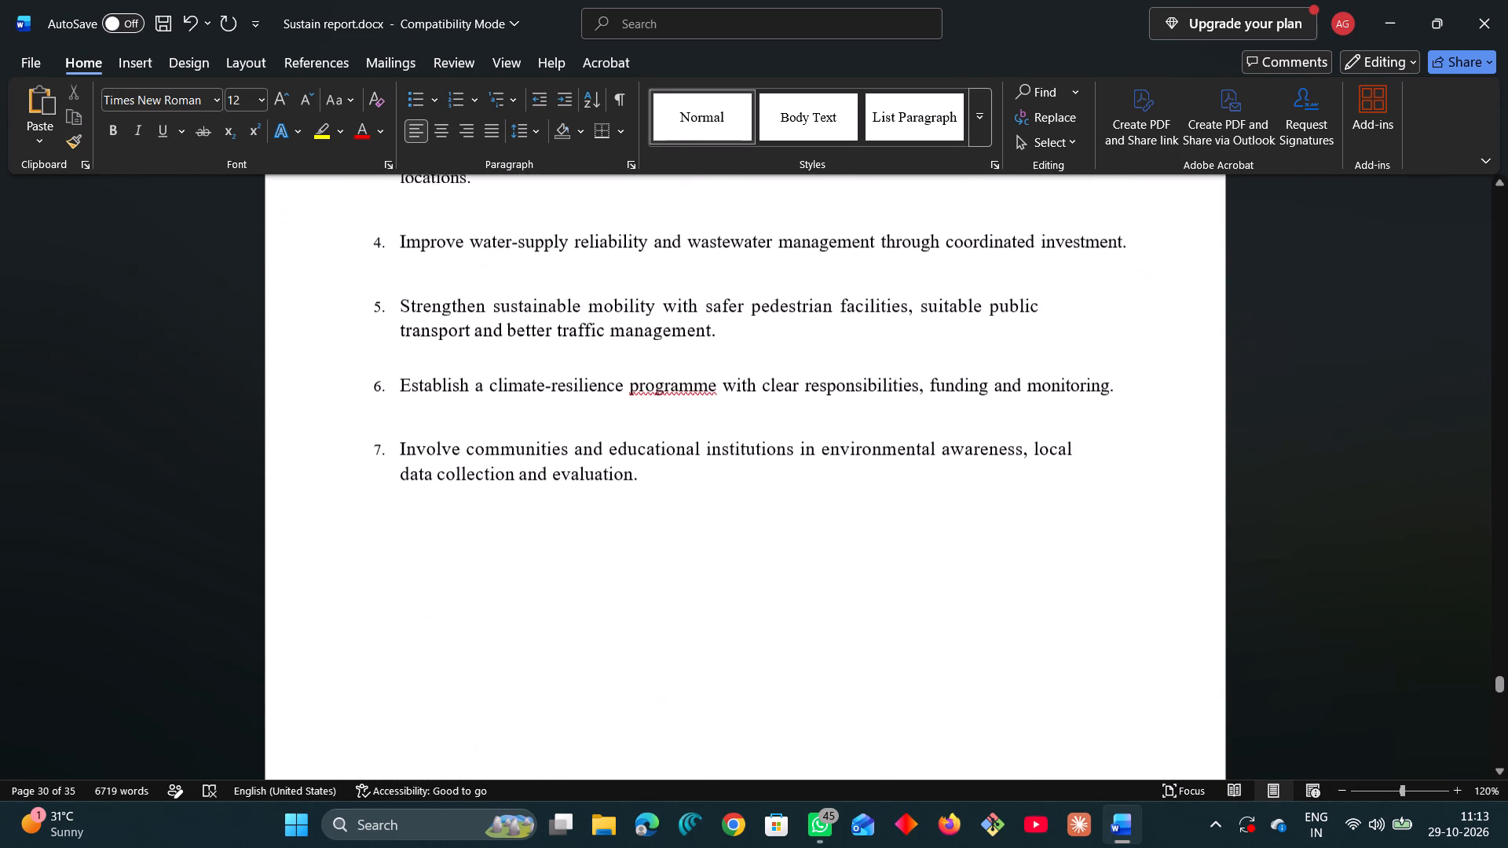
scroll(340, 507, down, 9)
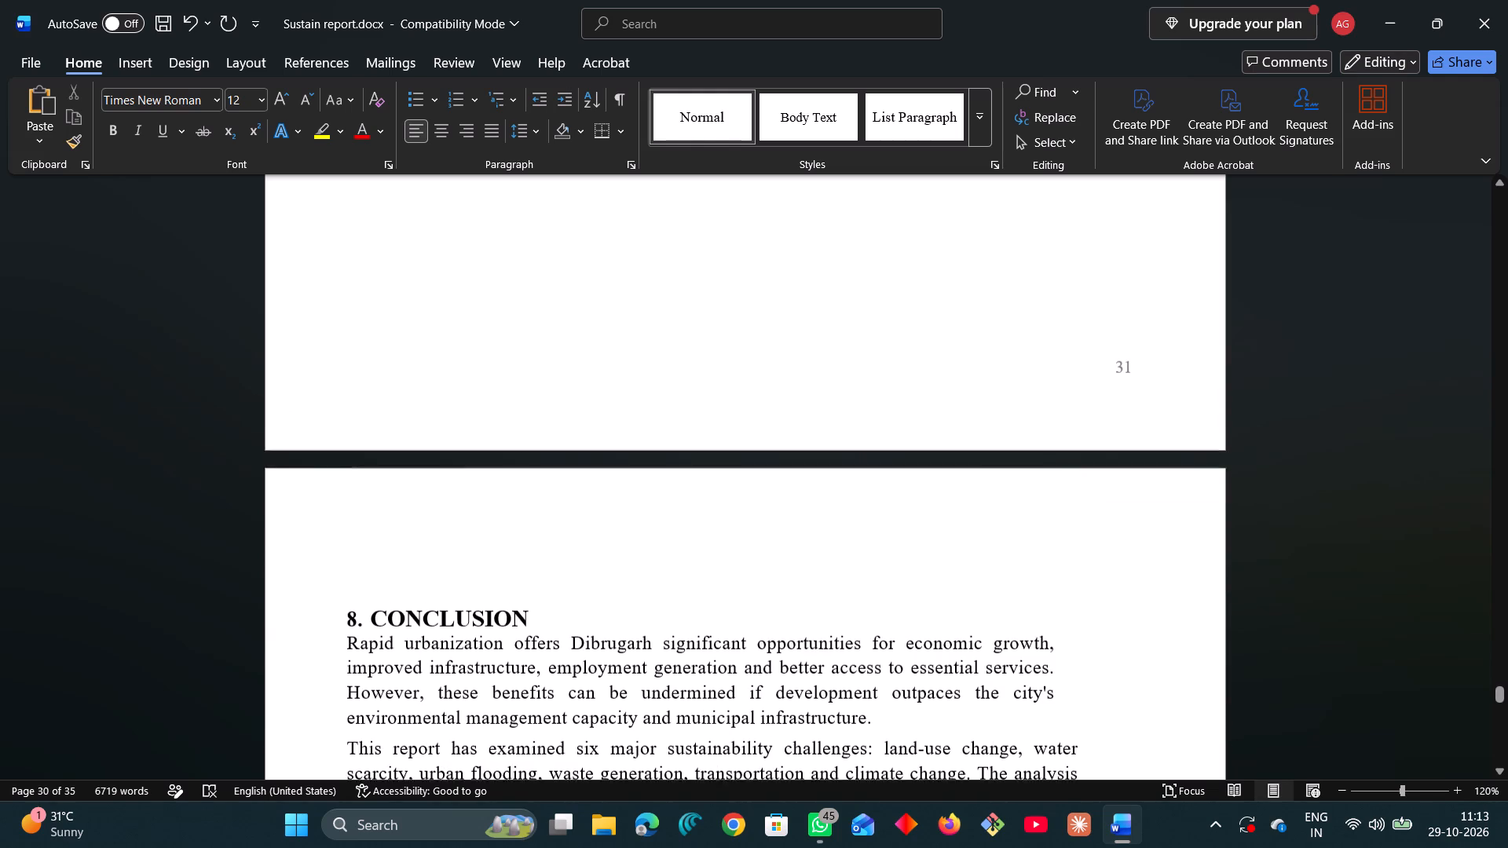
scroll(340, 507, down, 11)
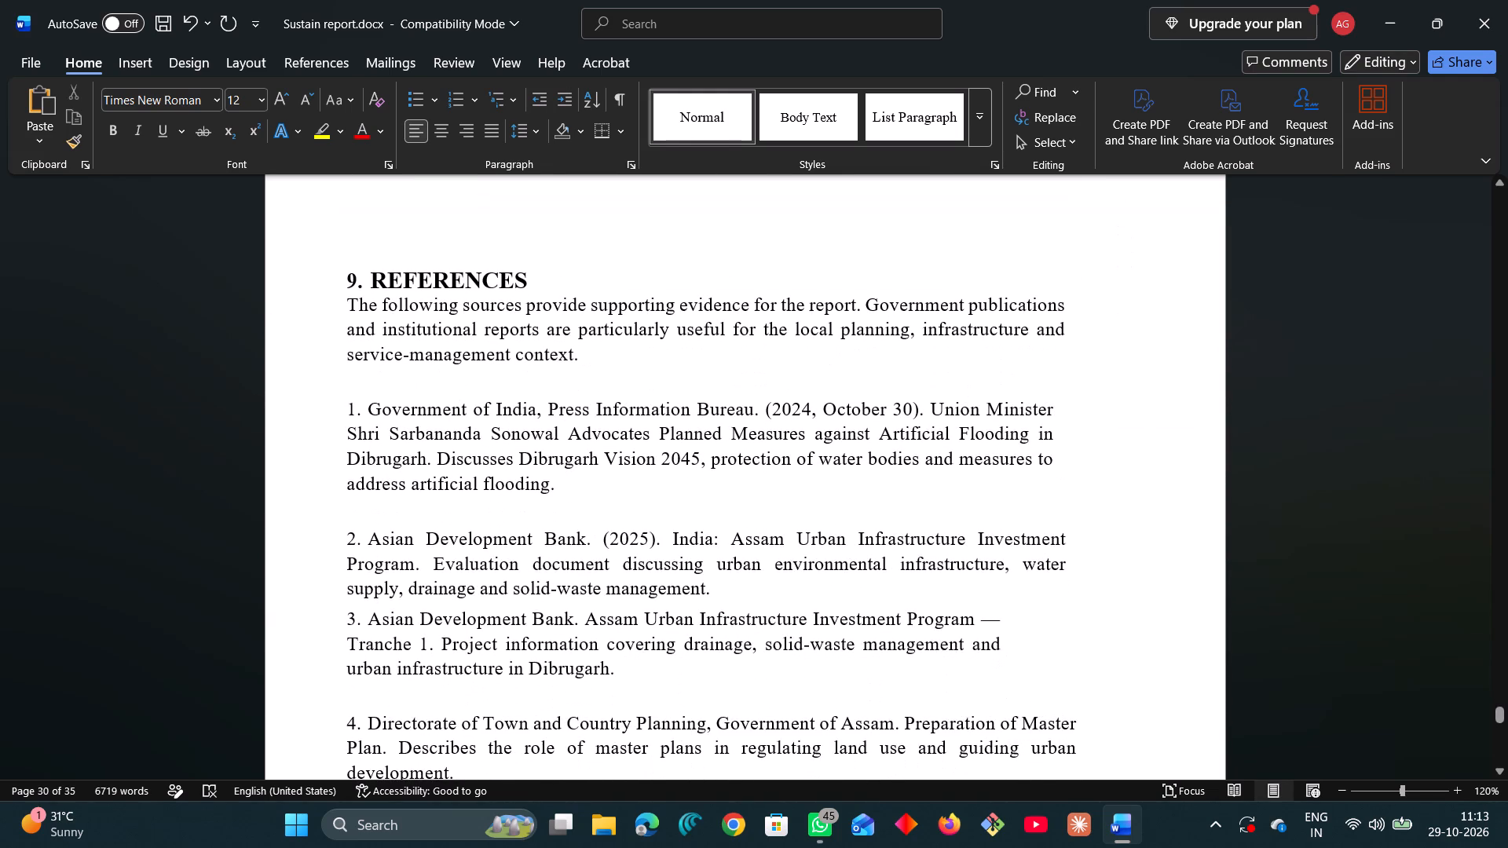
scroll(340, 507, up, 1)
click(530, 393)
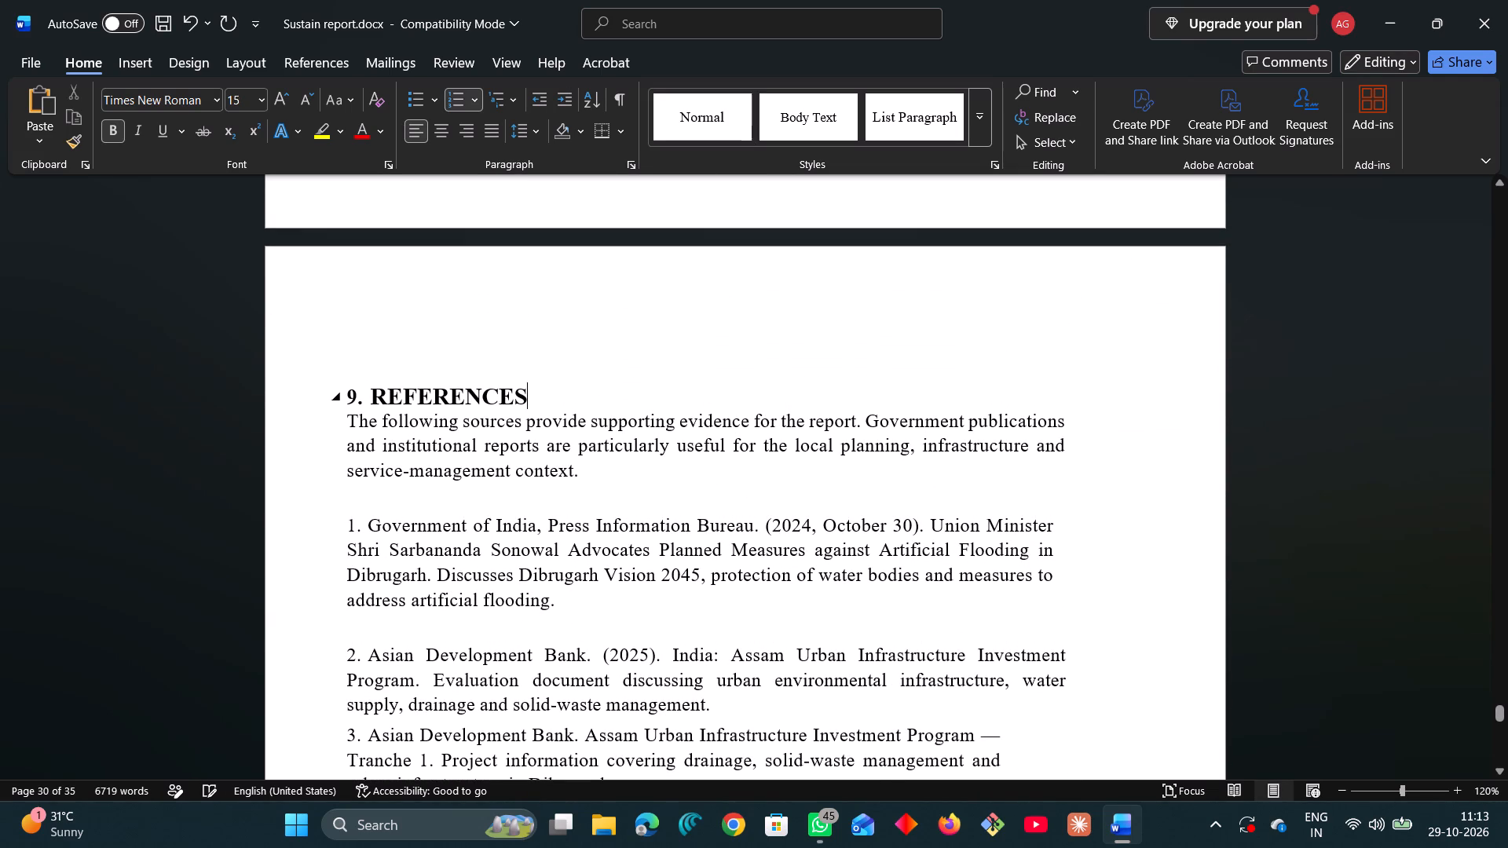
key(Return)
key(Return)
Insert a blank line between heading 8. CONCLUSION and its first paragraph.
scroll(530, 393, up, 2)
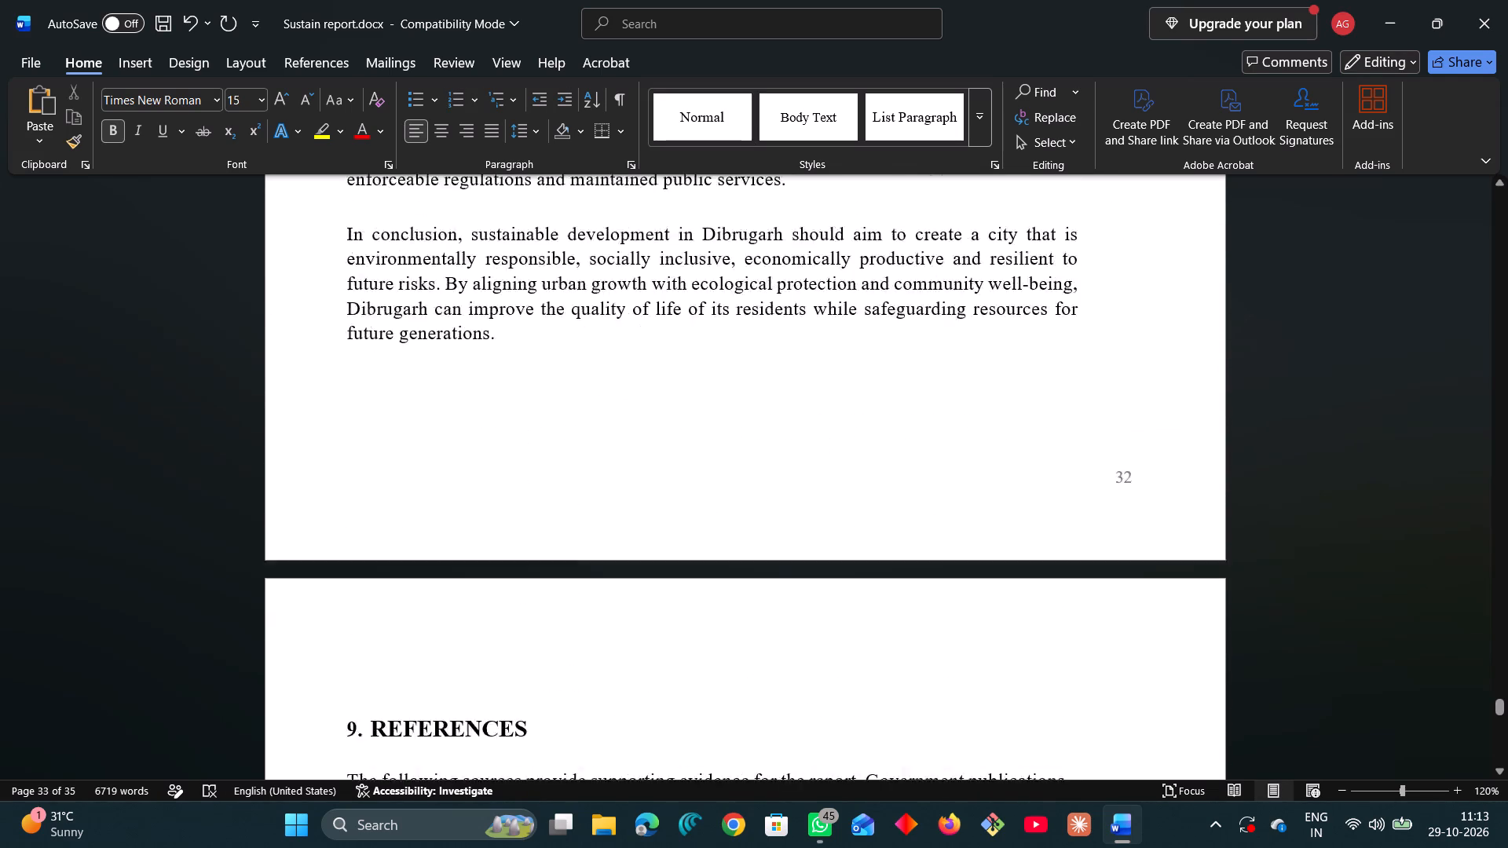
scroll(530, 393, up, 7)
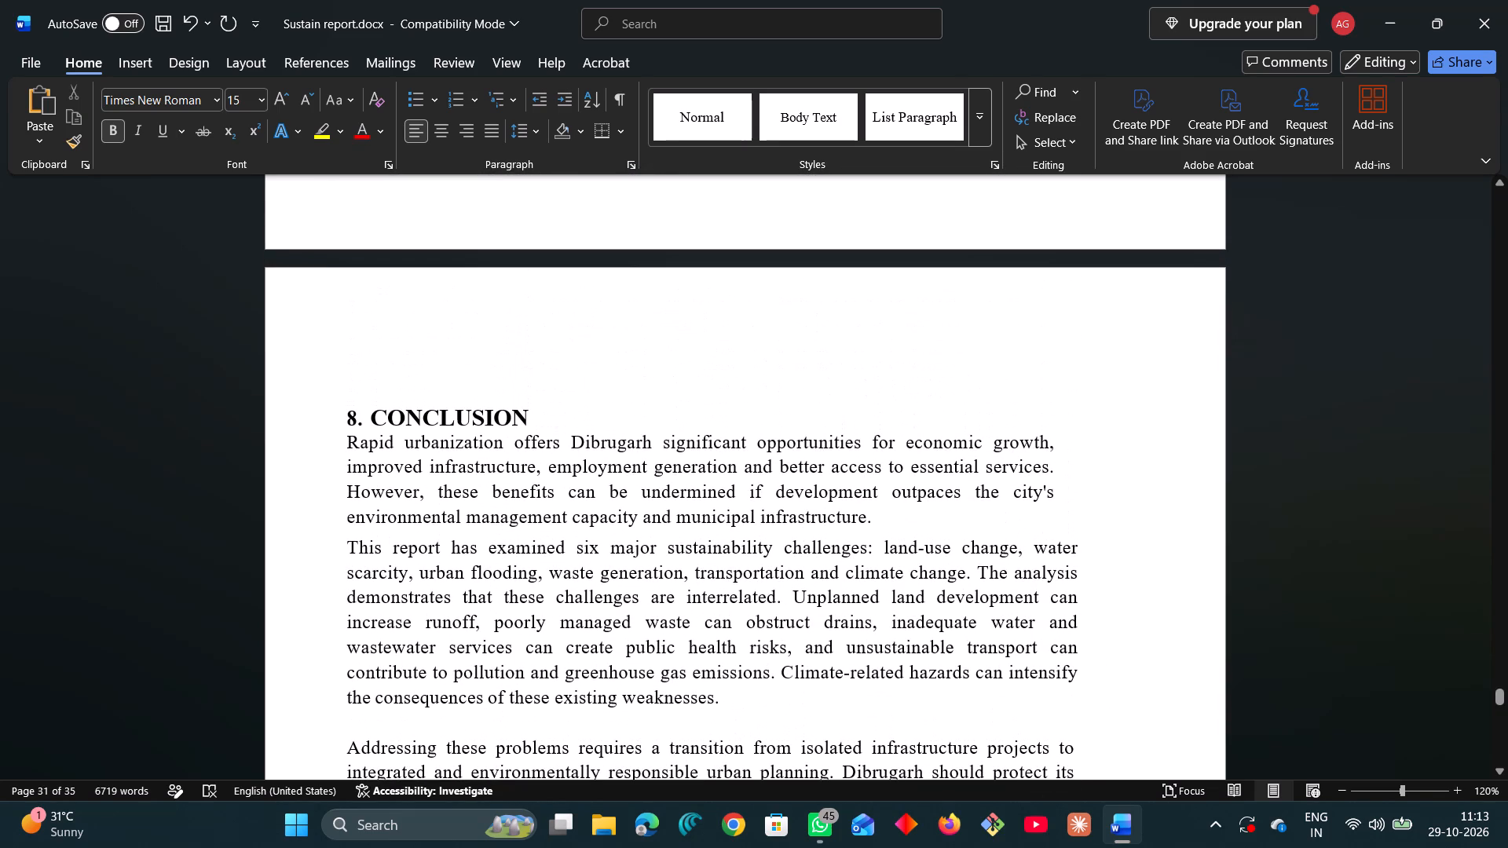
click(555, 414)
key(Return)
key(Return)
Check the layout of the pages from the conclusion through to the end of the report.
scroll(555, 414, down, 4)
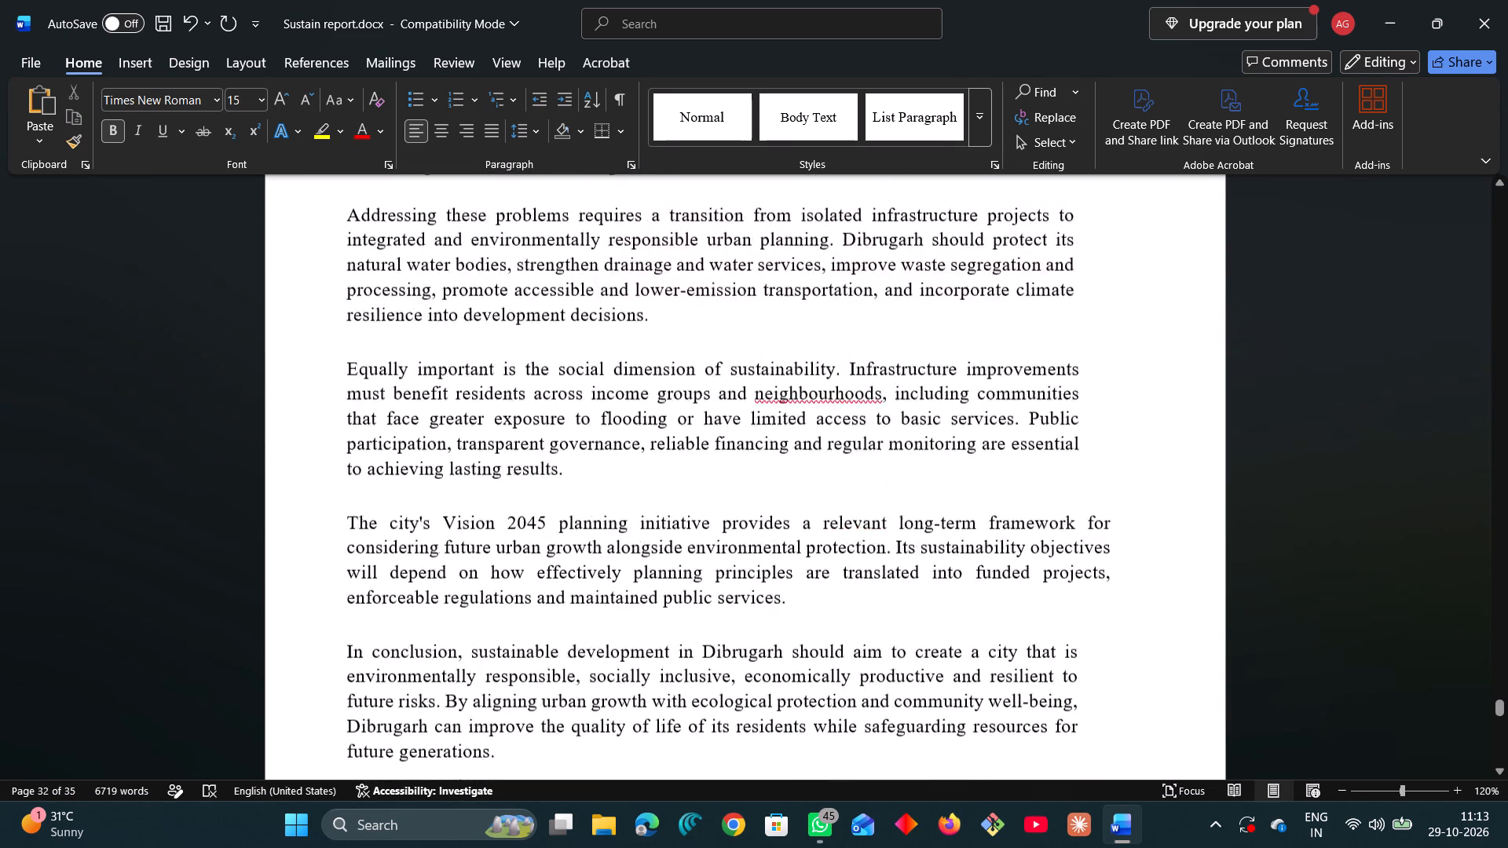
scroll(555, 414, down, 20)
scroll(555, 414, down, 9)
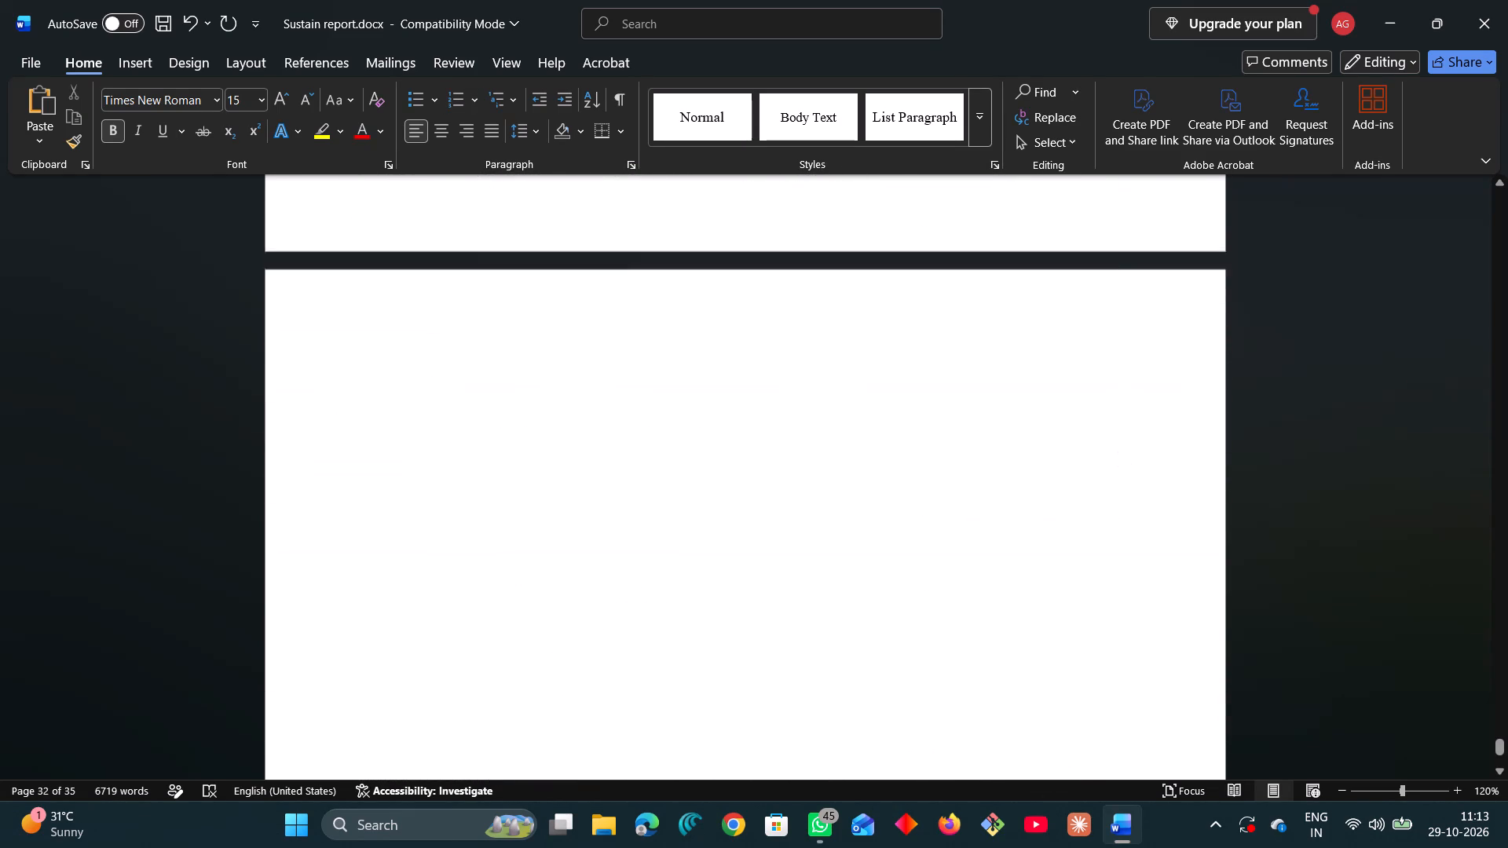
scroll(555, 414, down, 13)
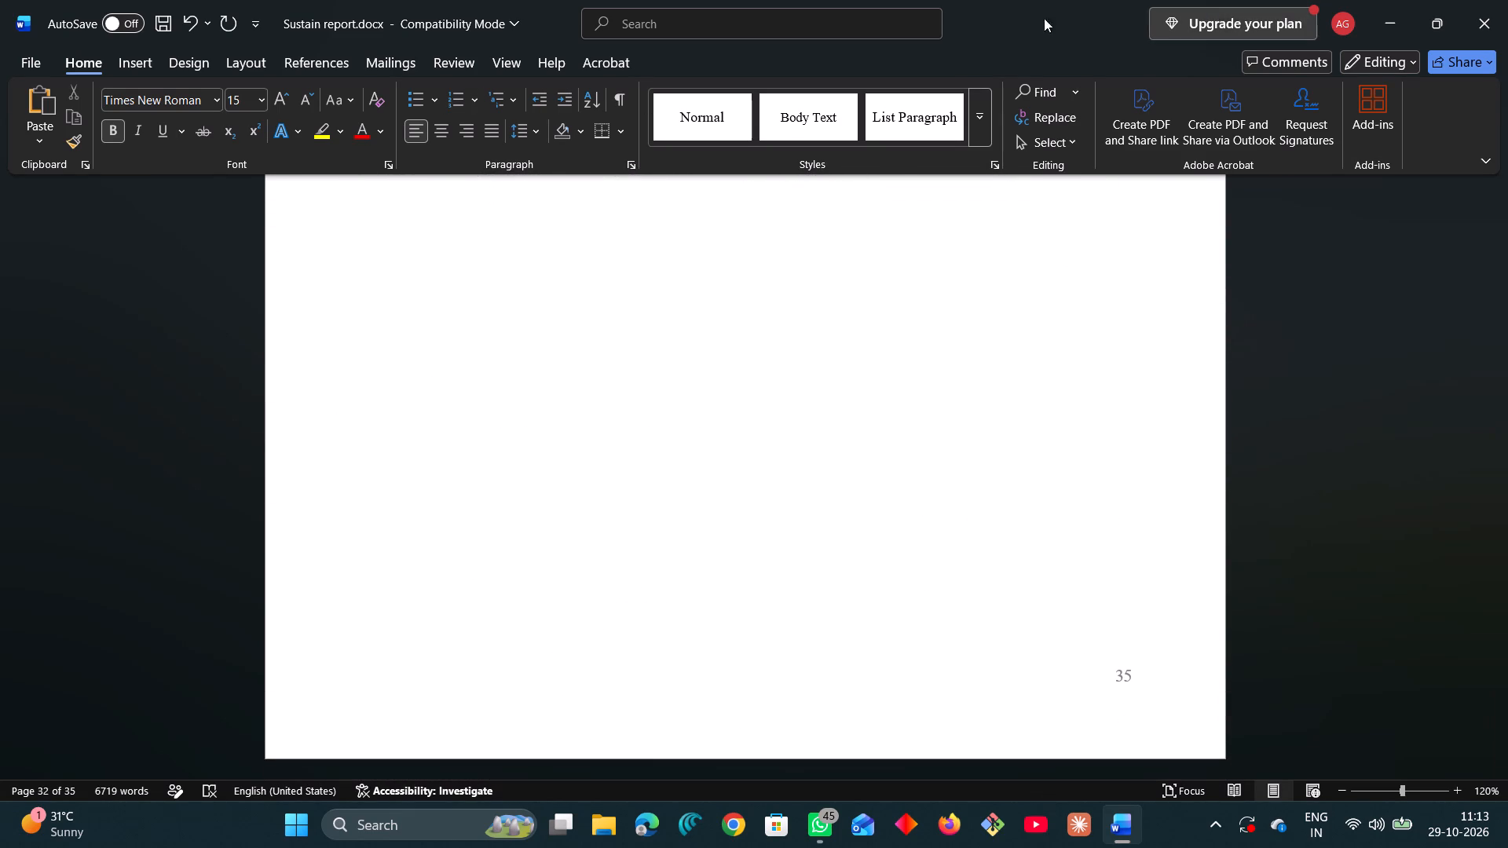
click(39, 59)
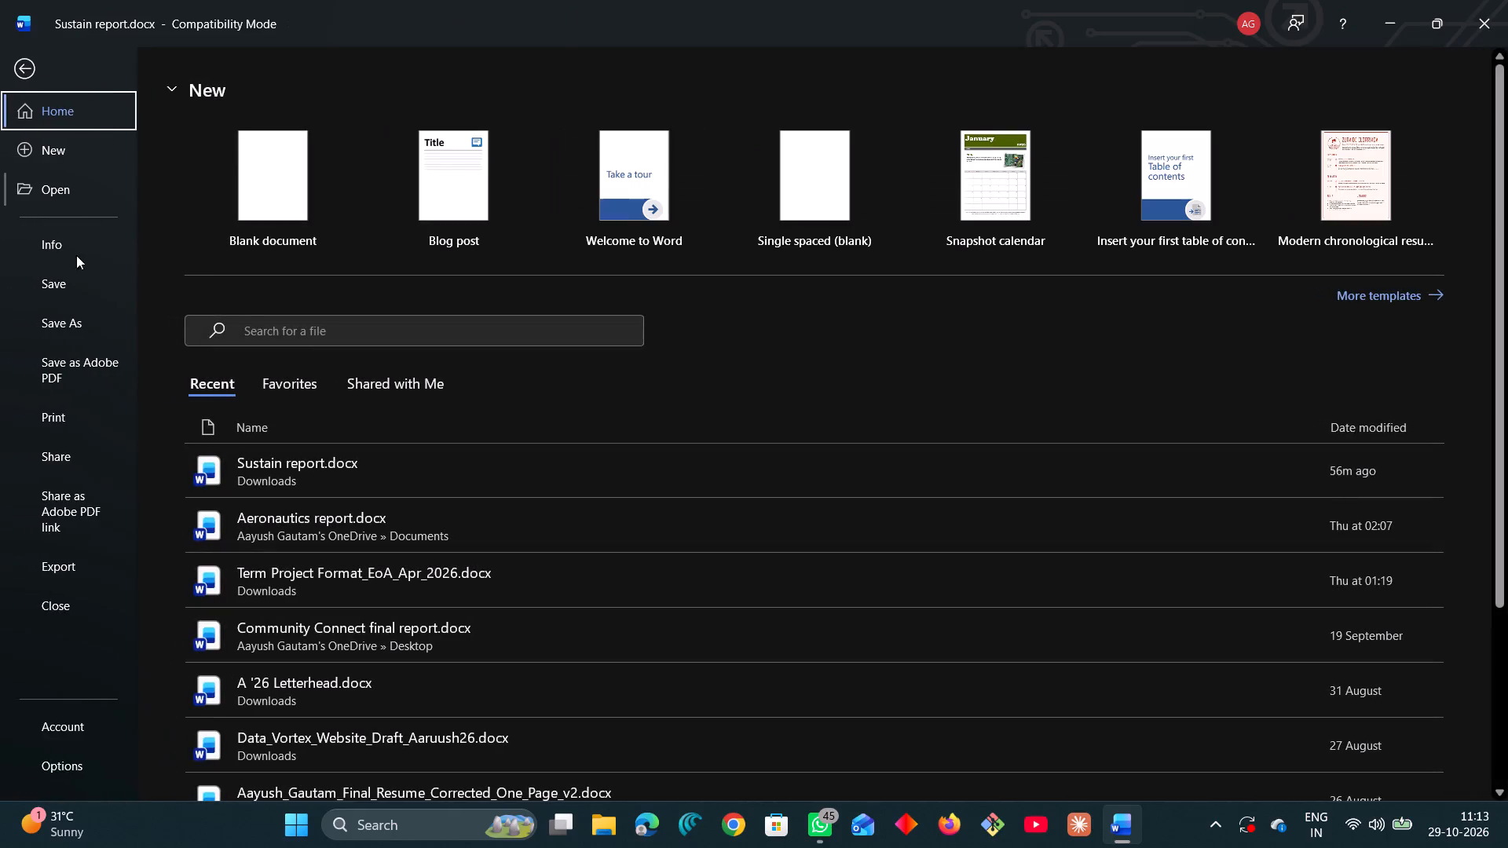
click(84, 326)
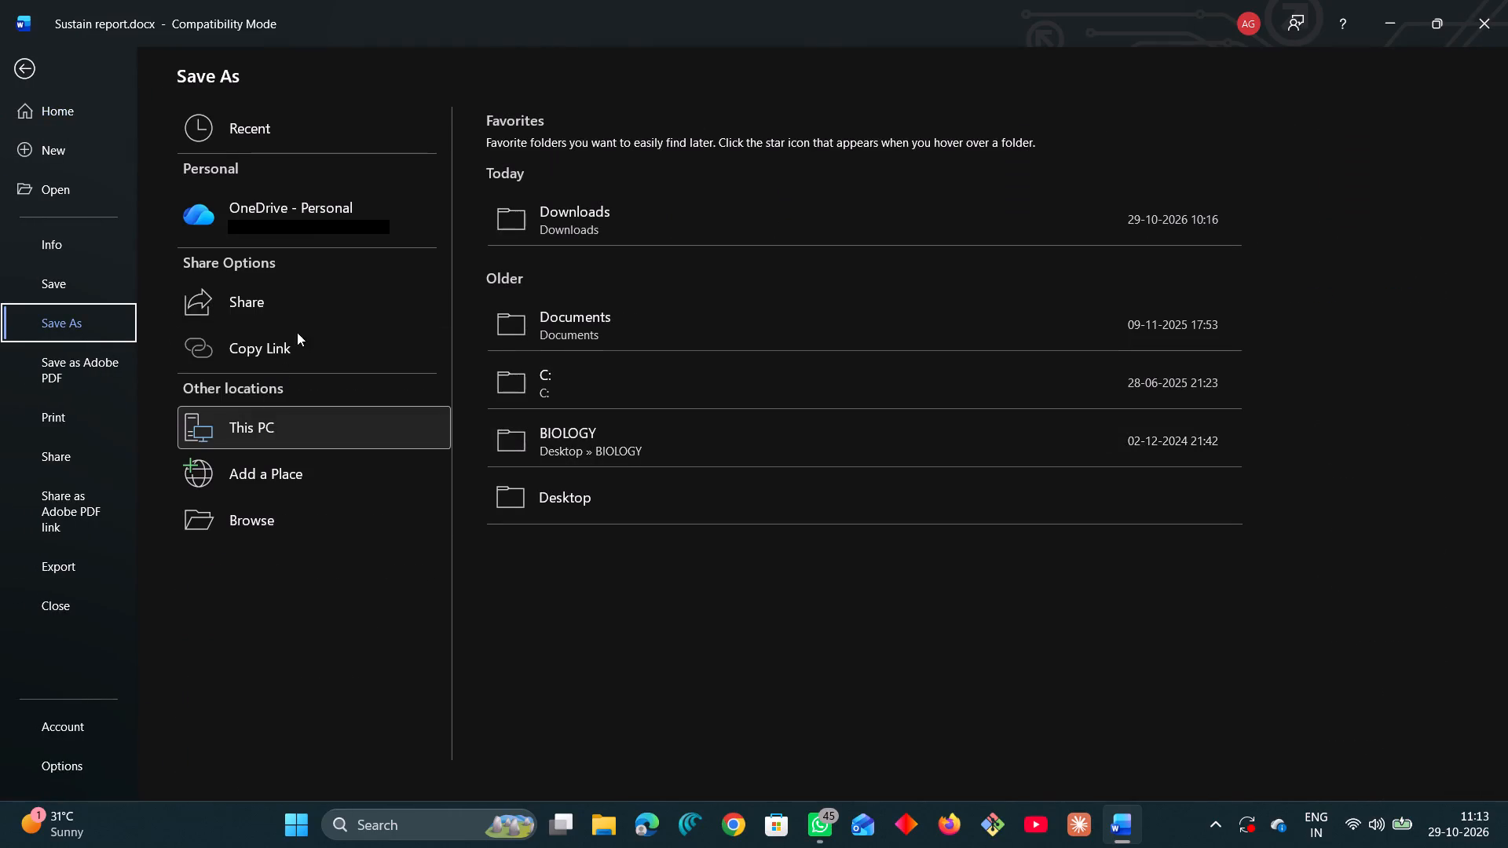